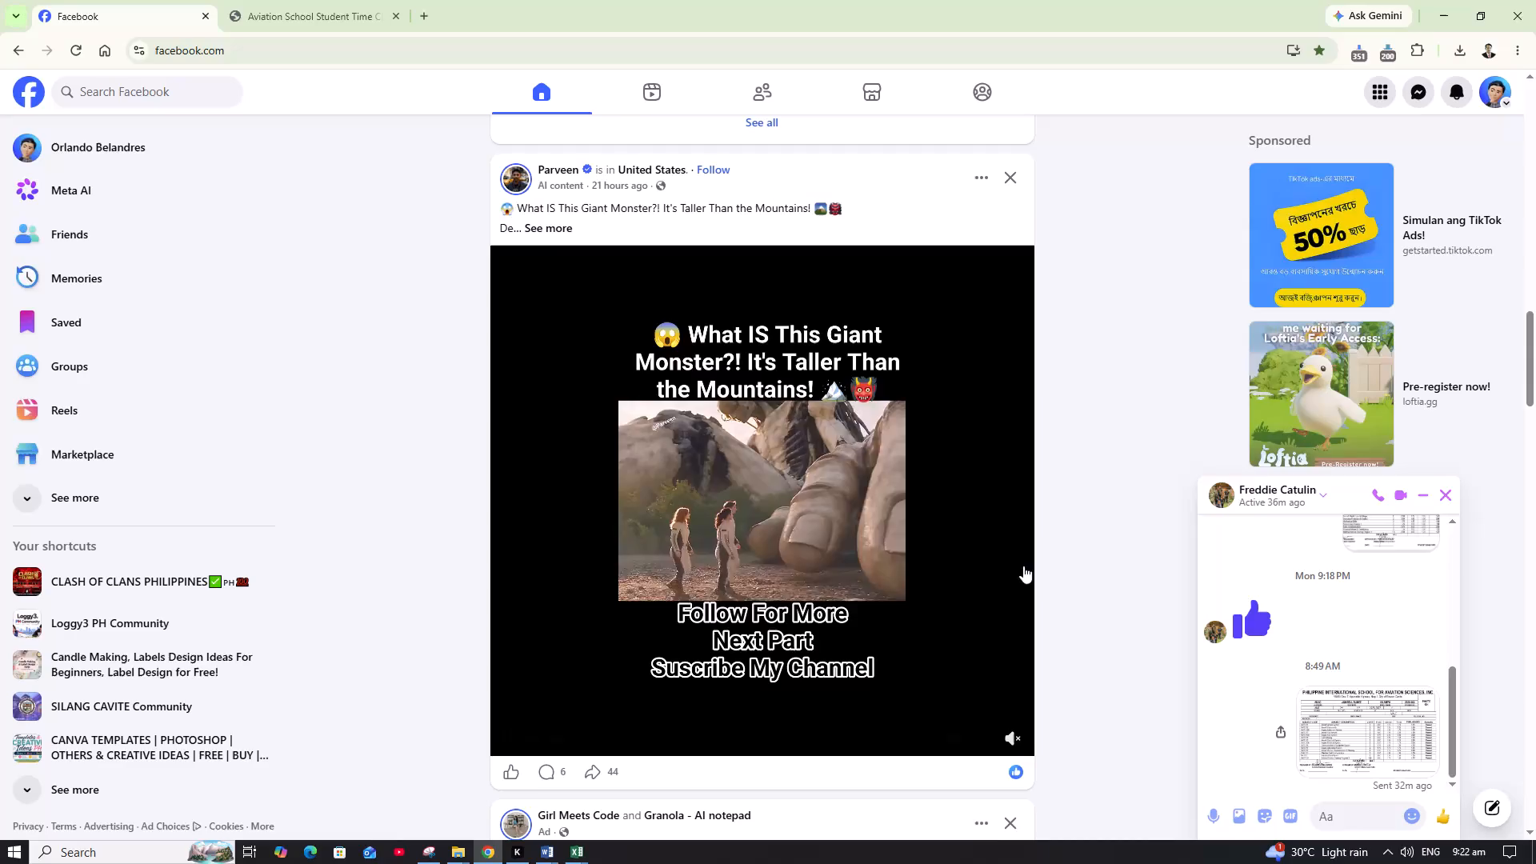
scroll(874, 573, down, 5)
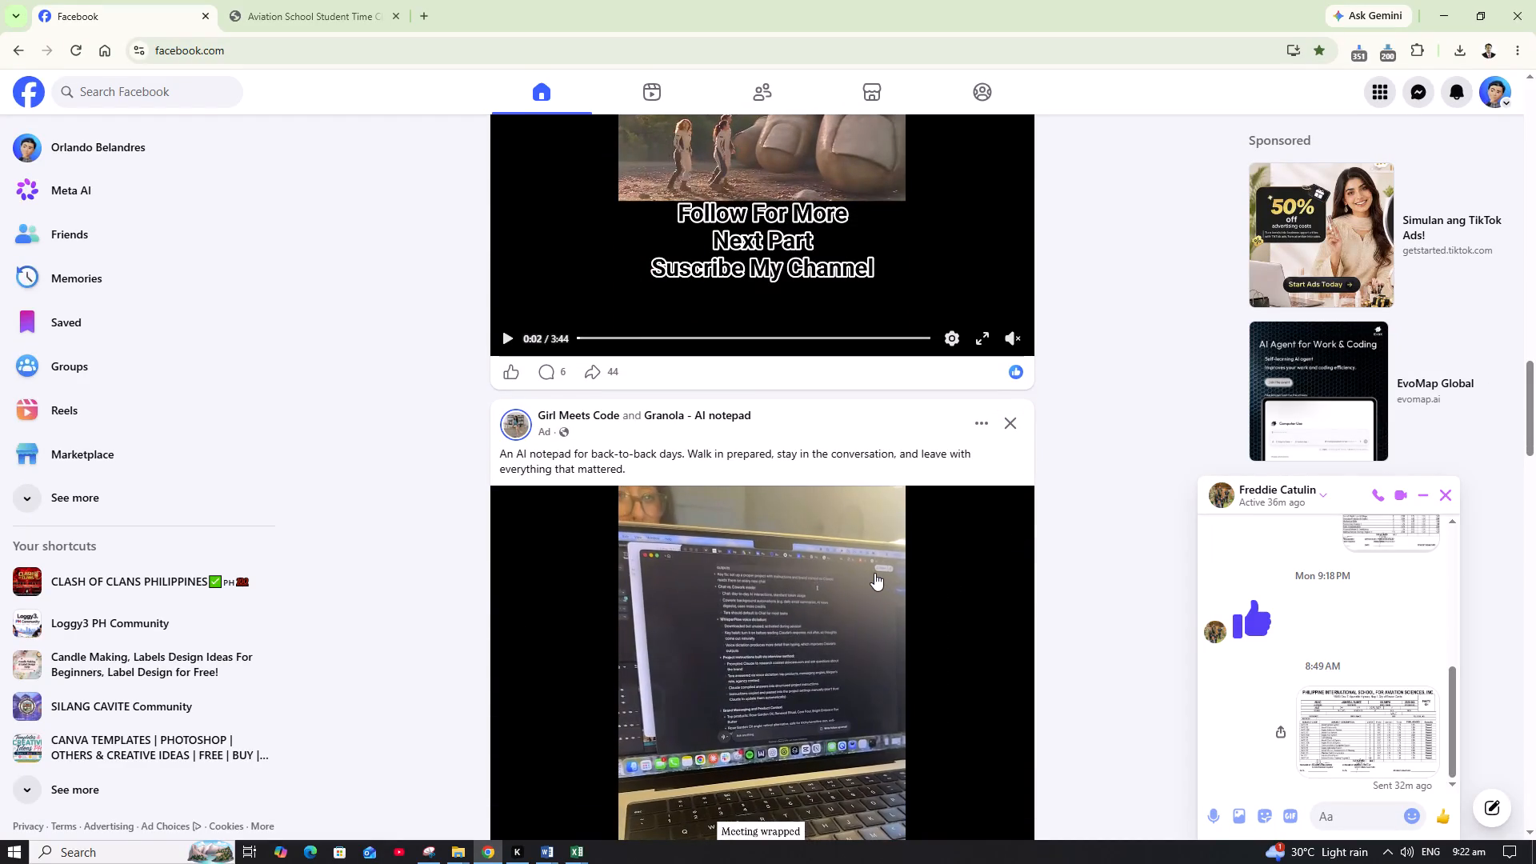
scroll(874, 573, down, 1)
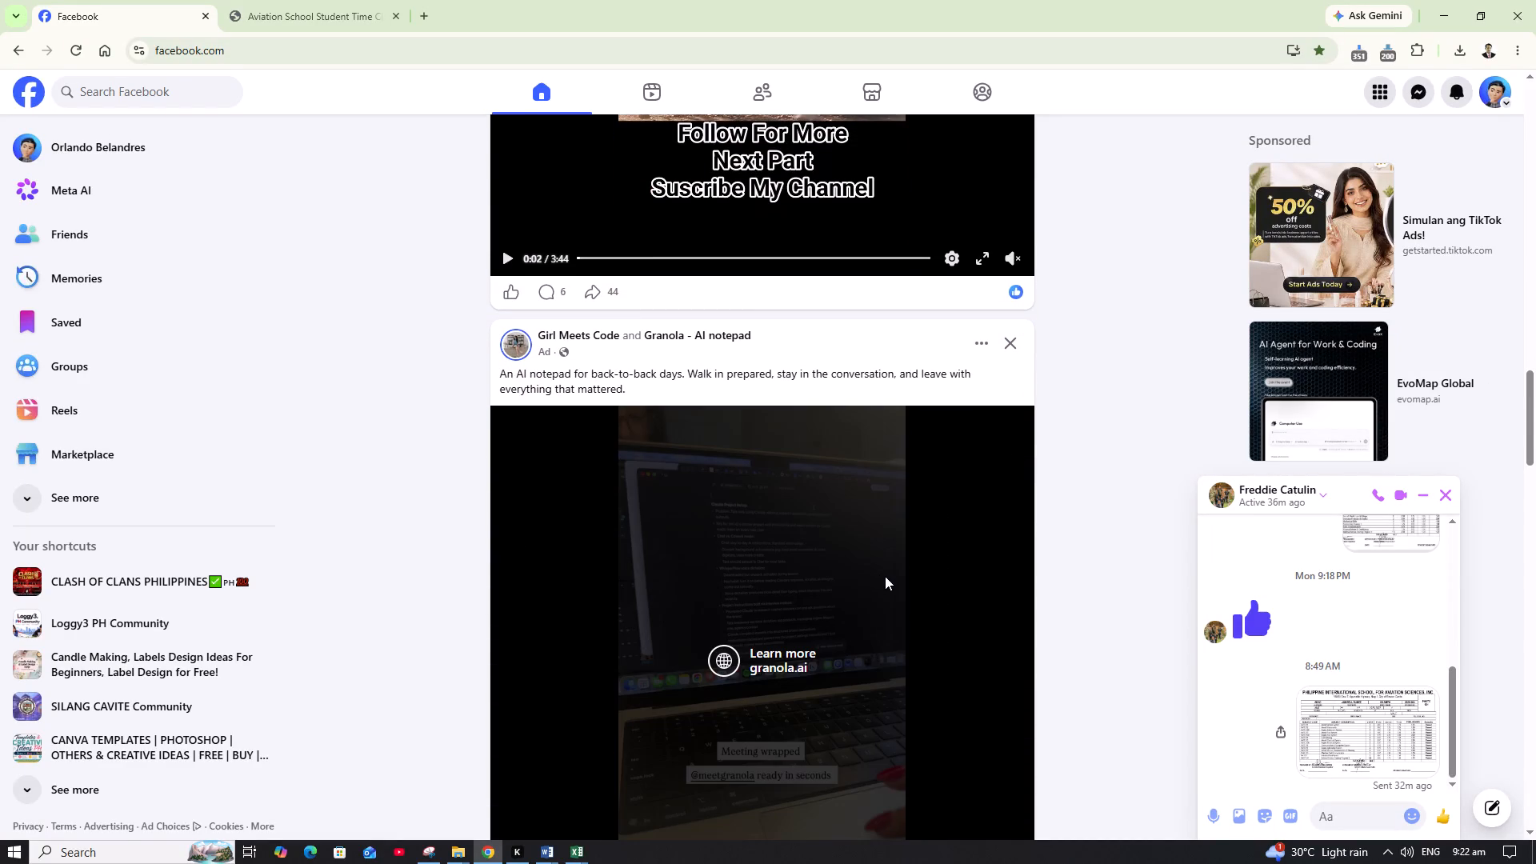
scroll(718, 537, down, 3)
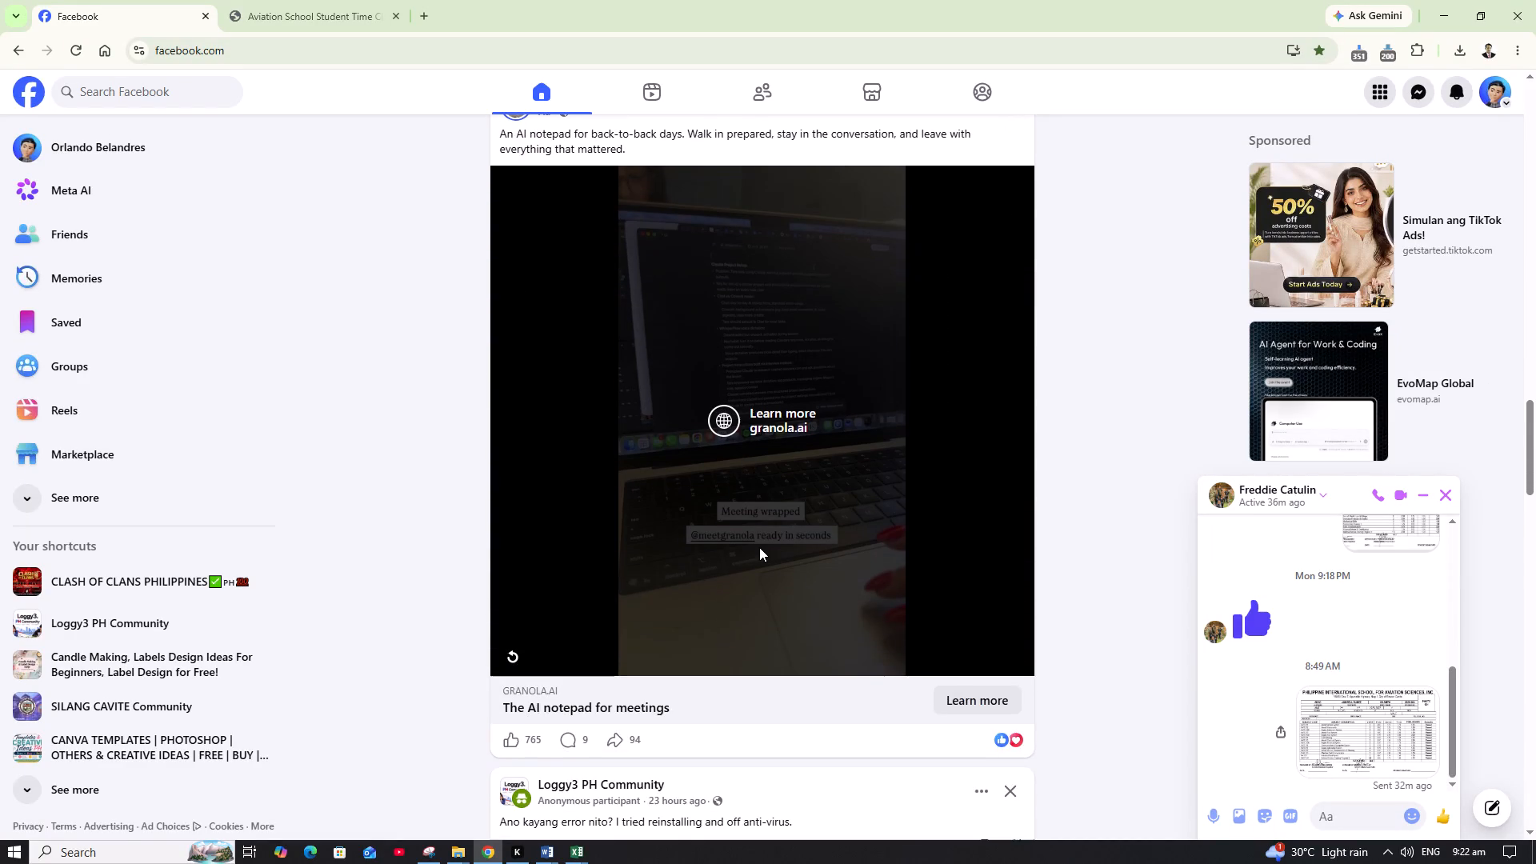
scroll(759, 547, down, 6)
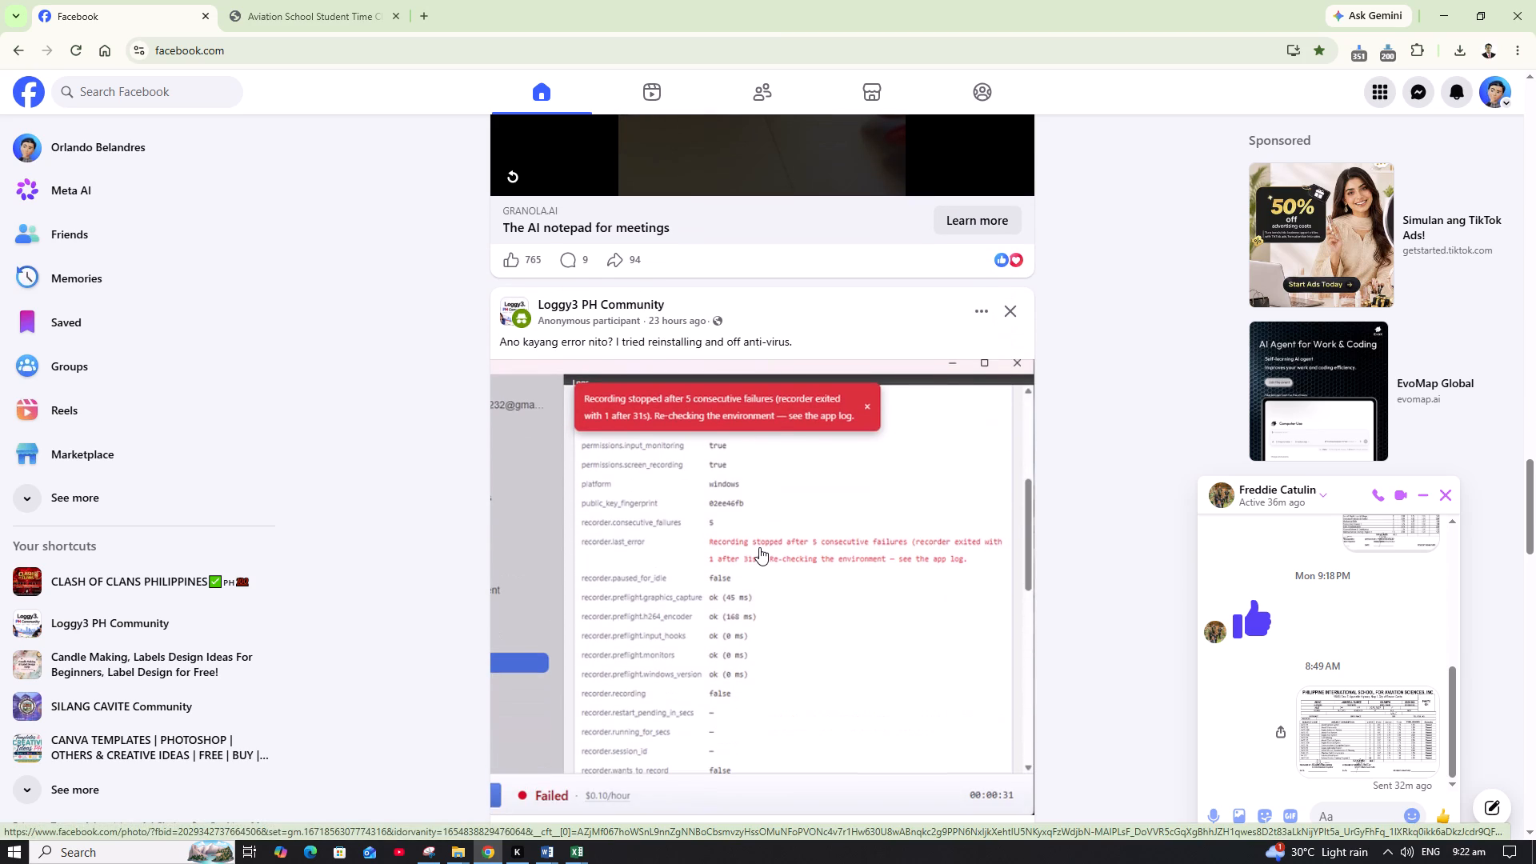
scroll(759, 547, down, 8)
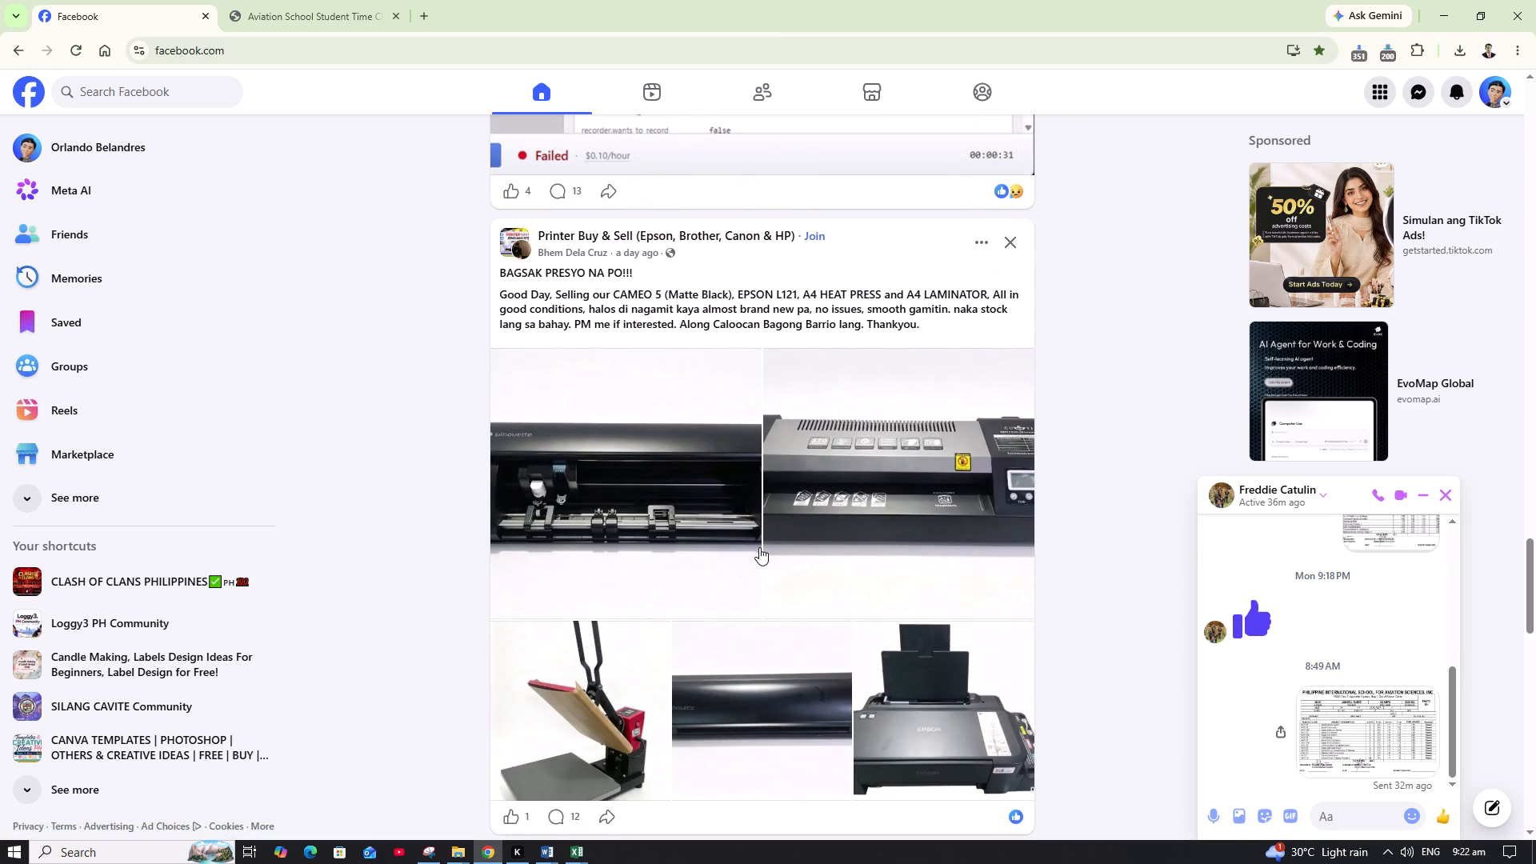
Minimize the browser and close the Student Log folder window to return to the graduation grades registration form in Word.
click(1446, 13)
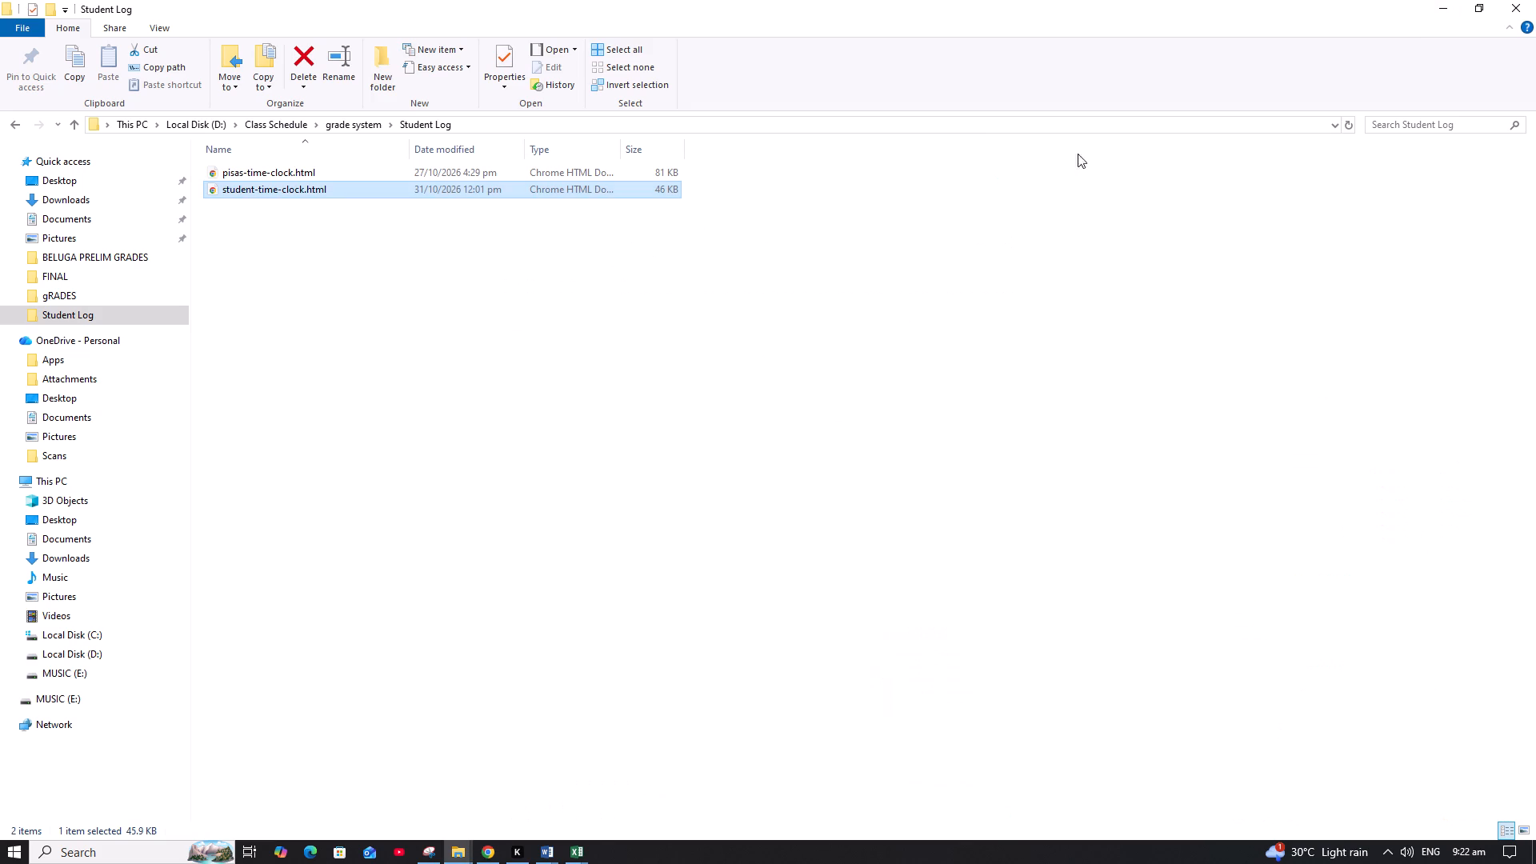
click(1507, 5)
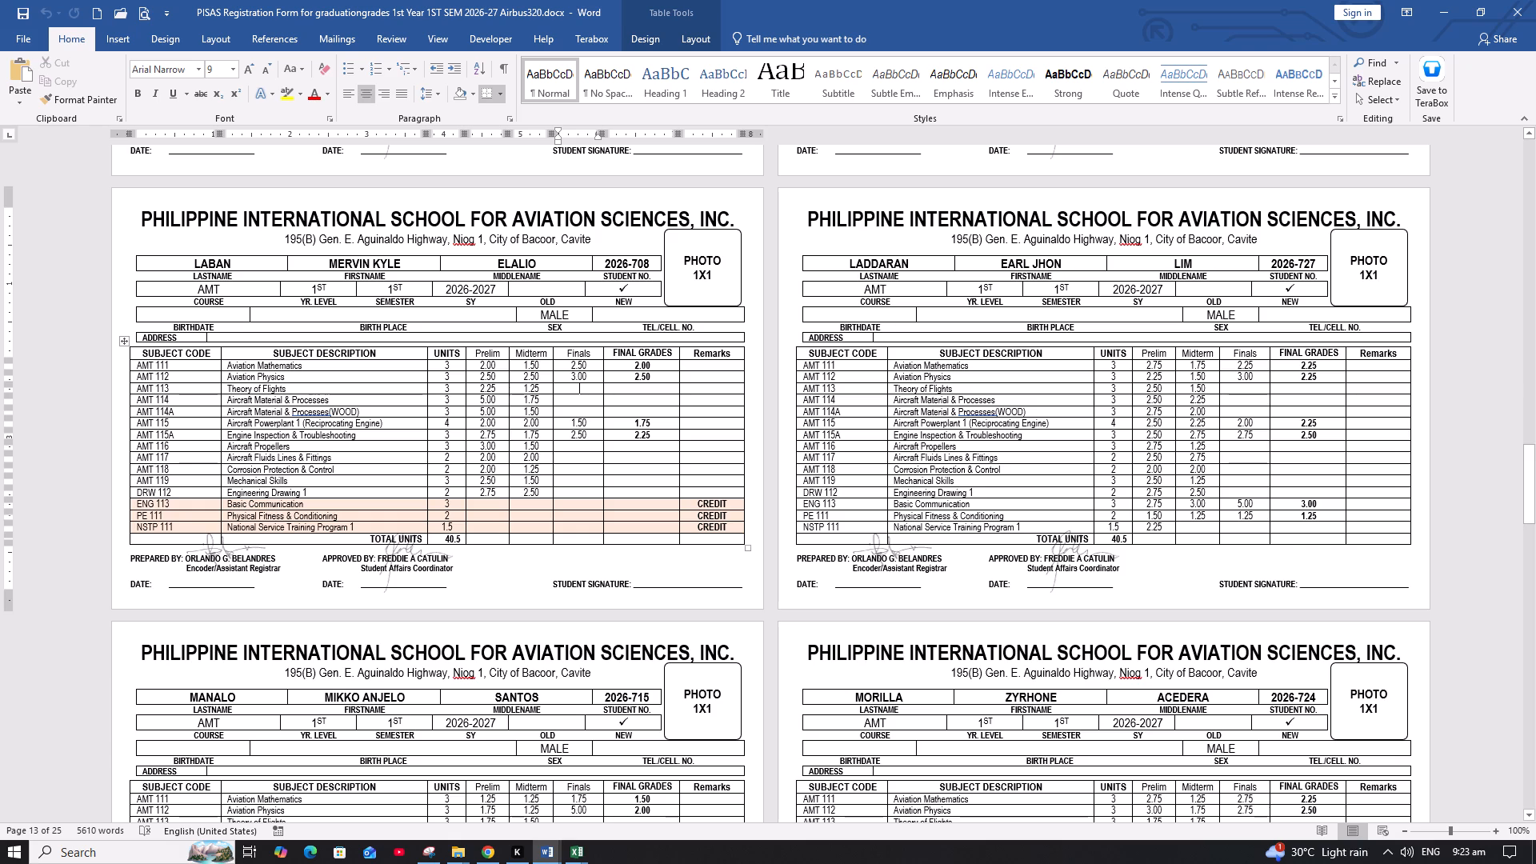
scroll(571, 426, up, 12)
scroll(676, 423, up, 4)
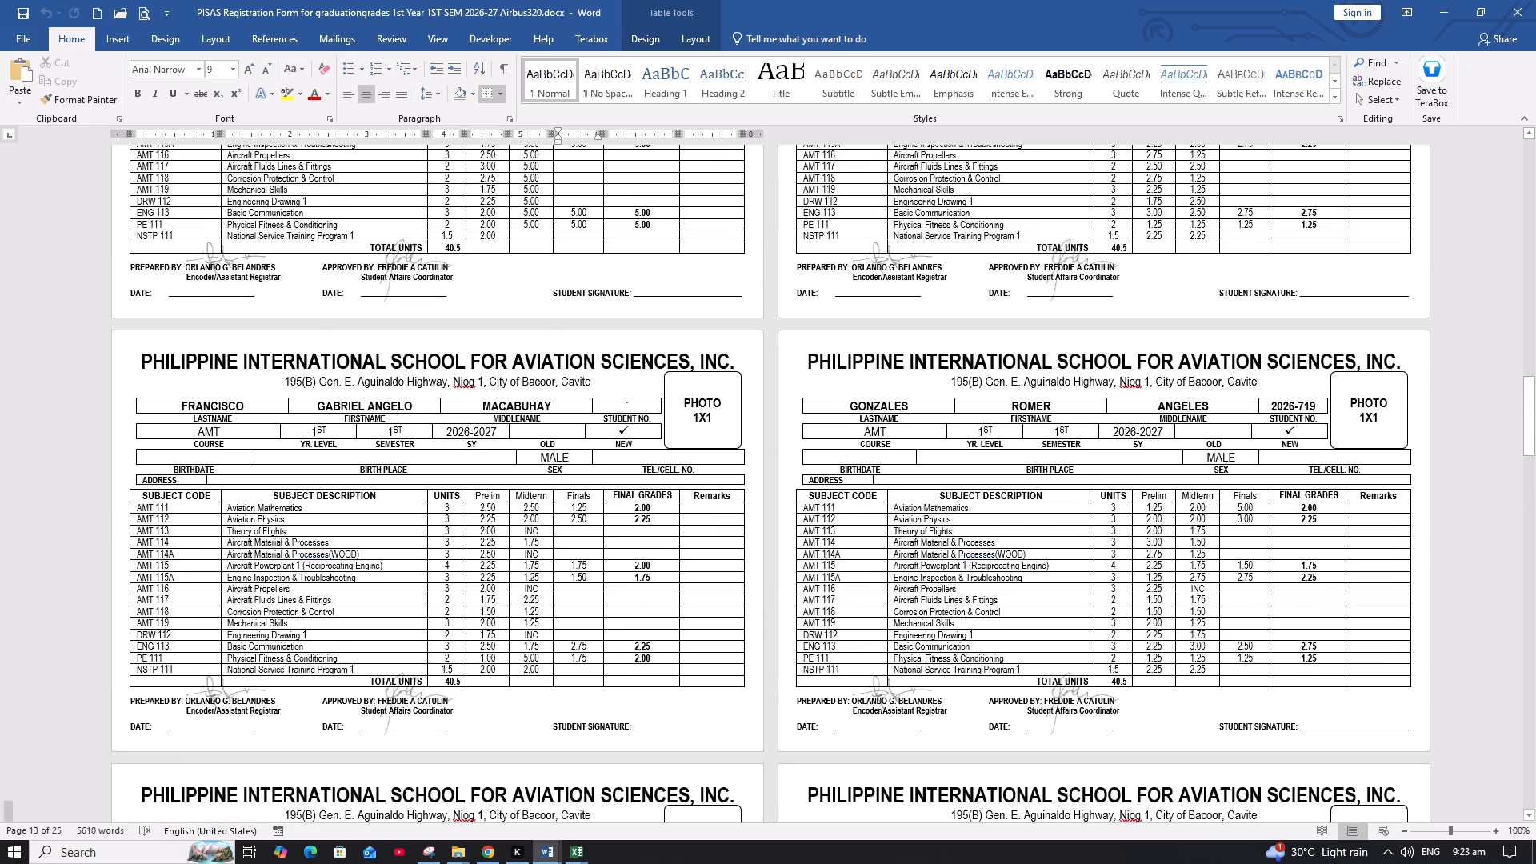
scroll(676, 423, up, 20)
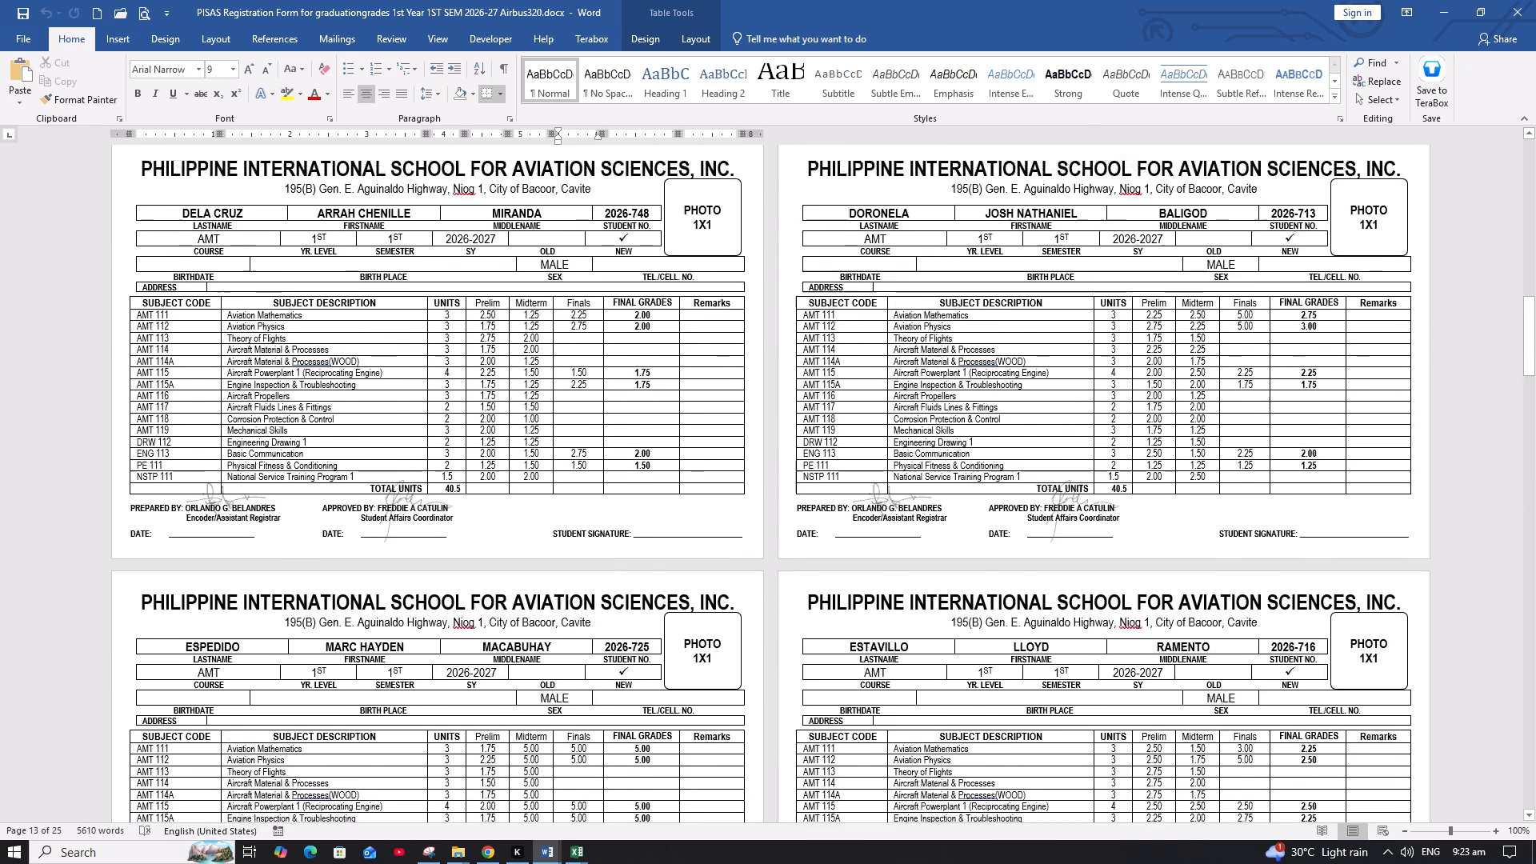
scroll(676, 423, up, 20)
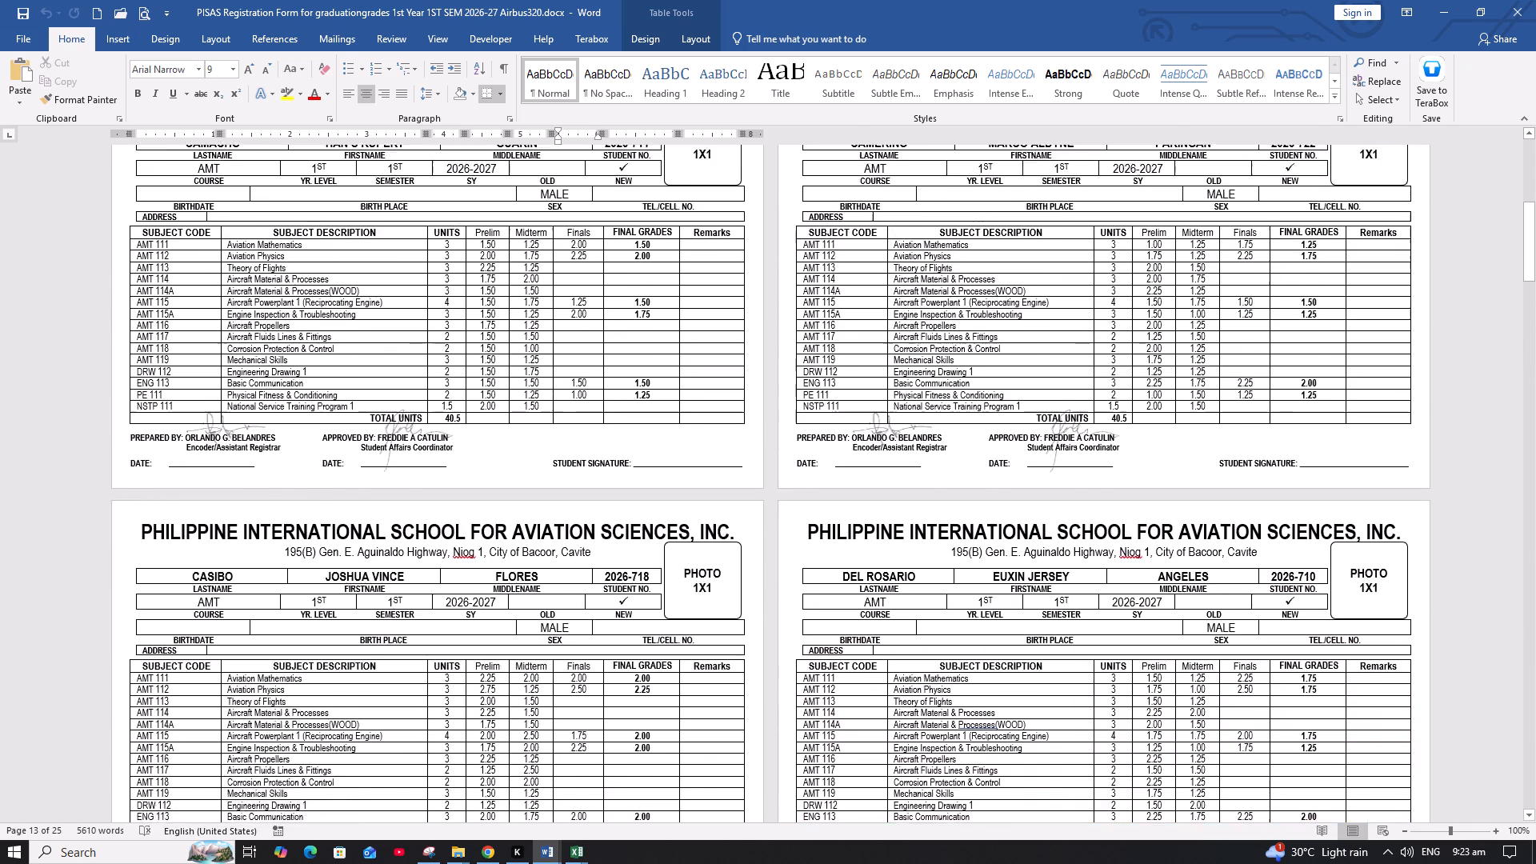
scroll(676, 423, up, 12)
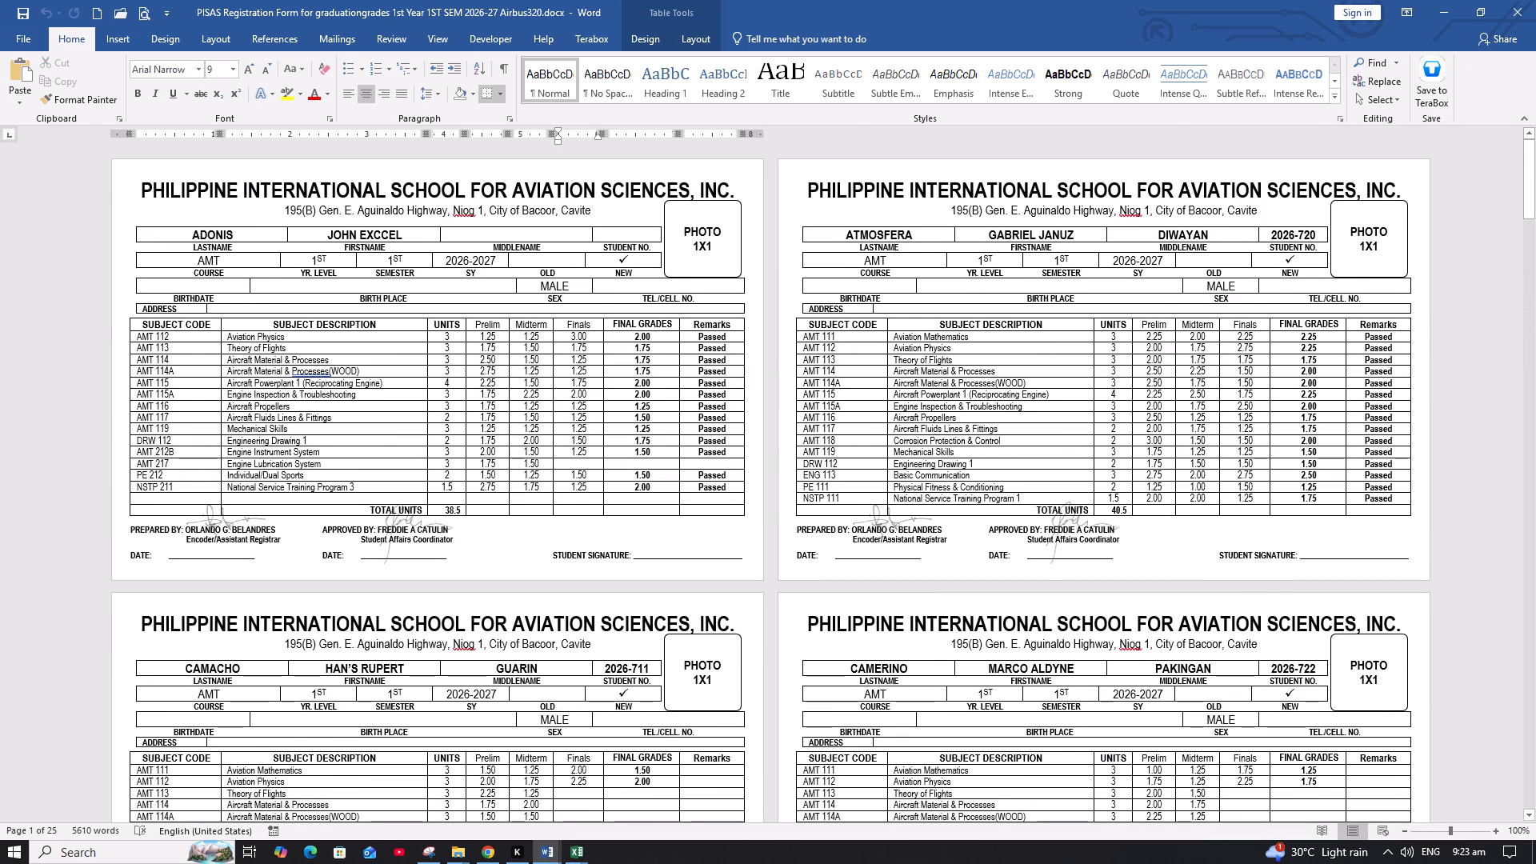
scroll(733, 422, down, 4)
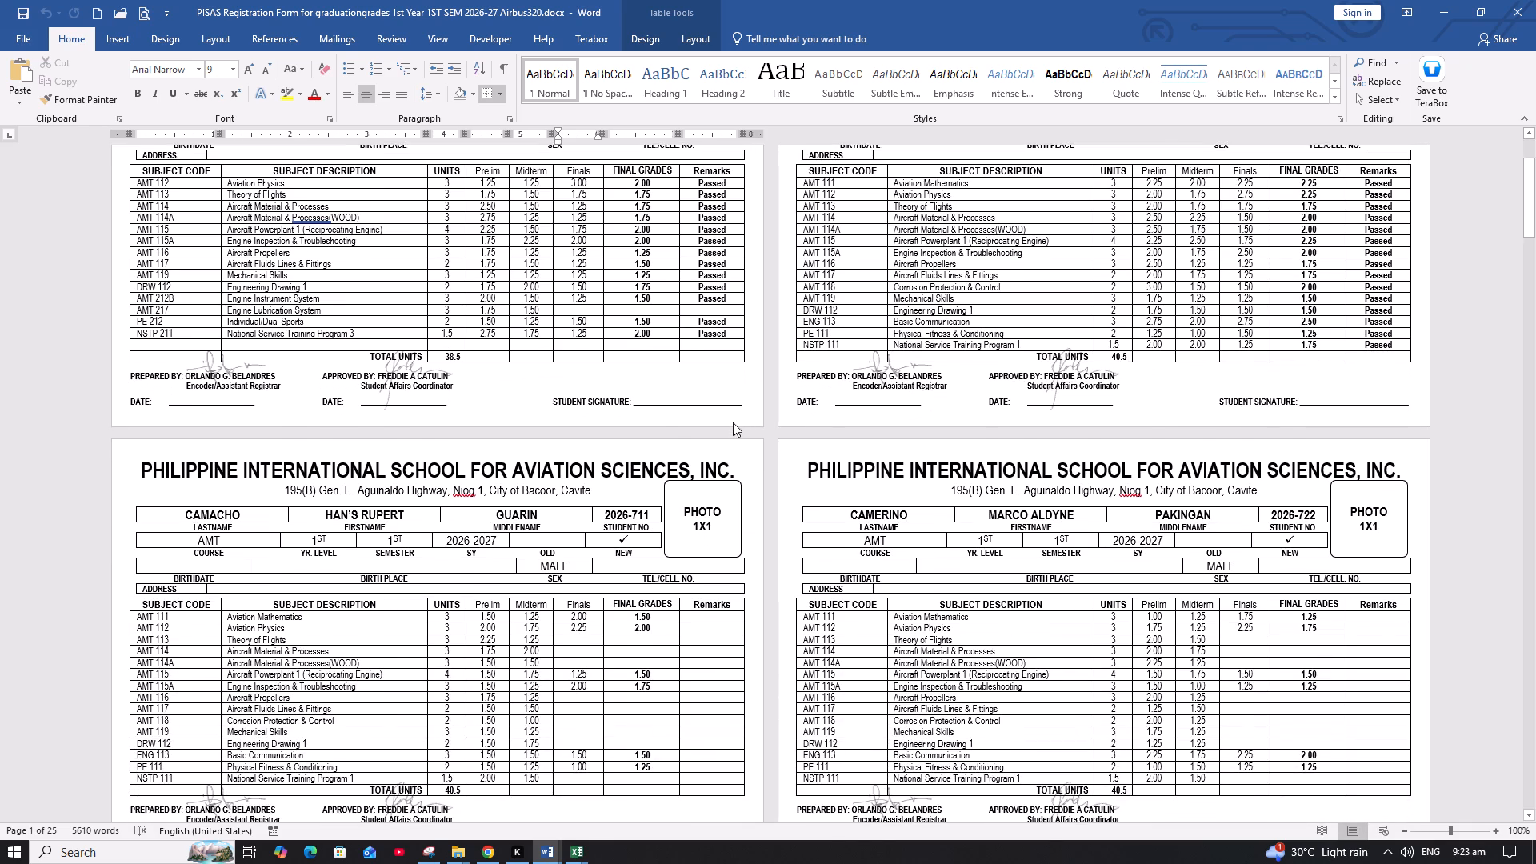
scroll(733, 422, up, 2)
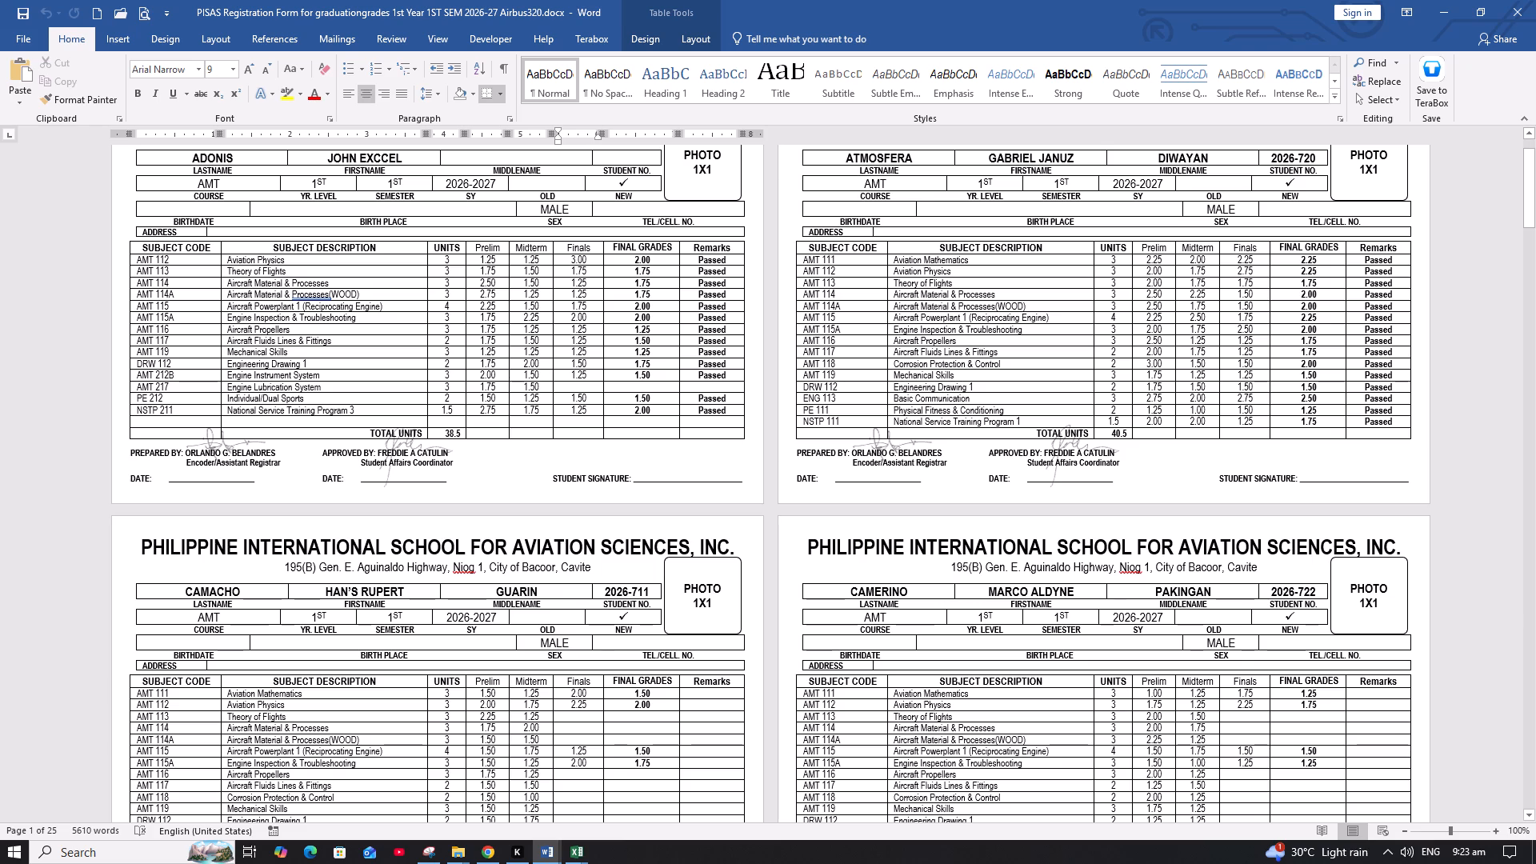
scroll(625, 434, down, 6)
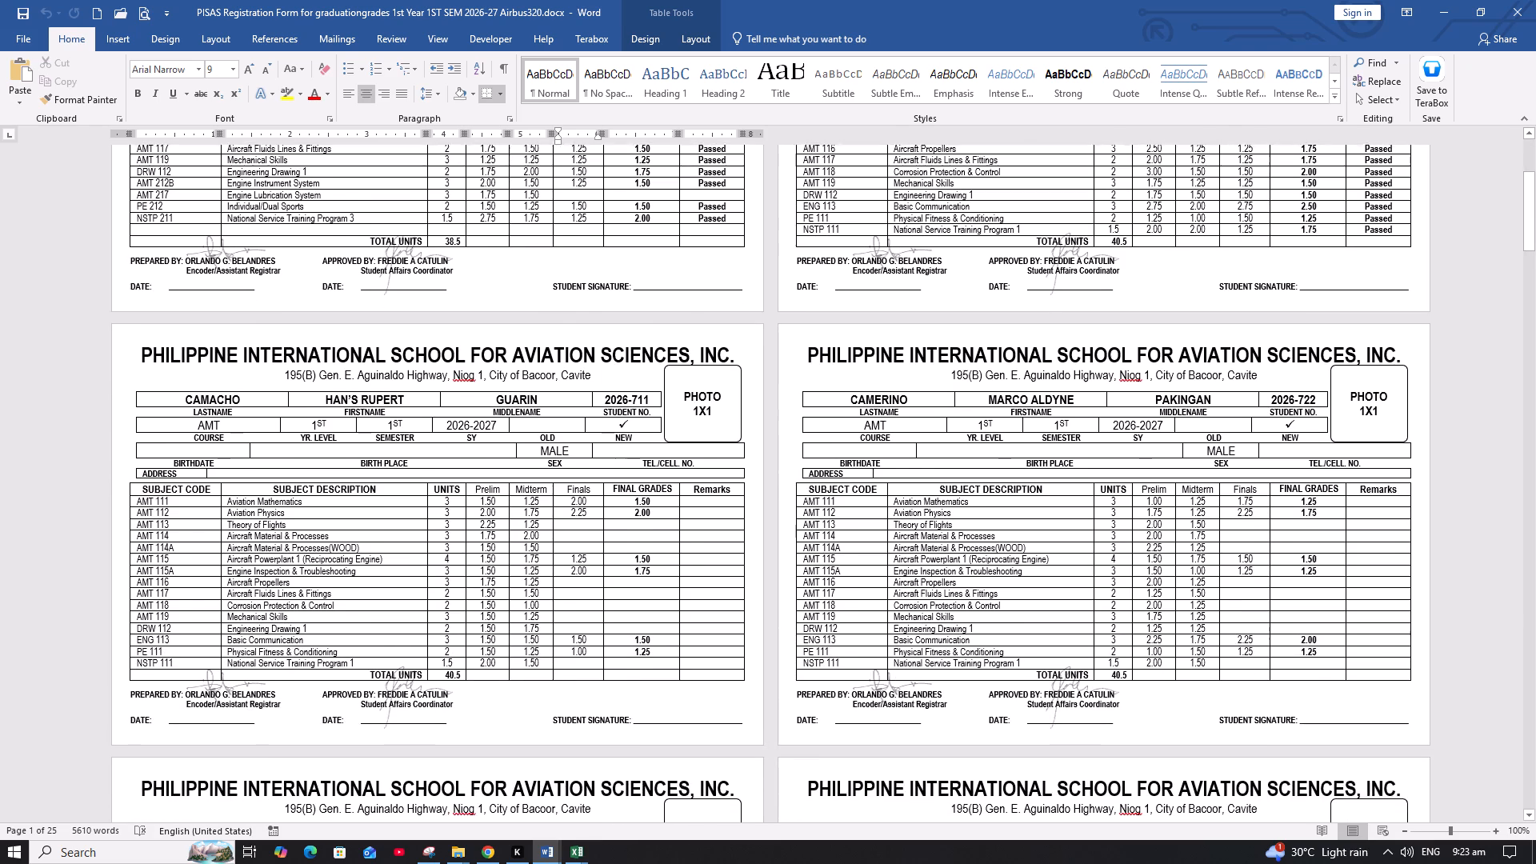
click(578, 487)
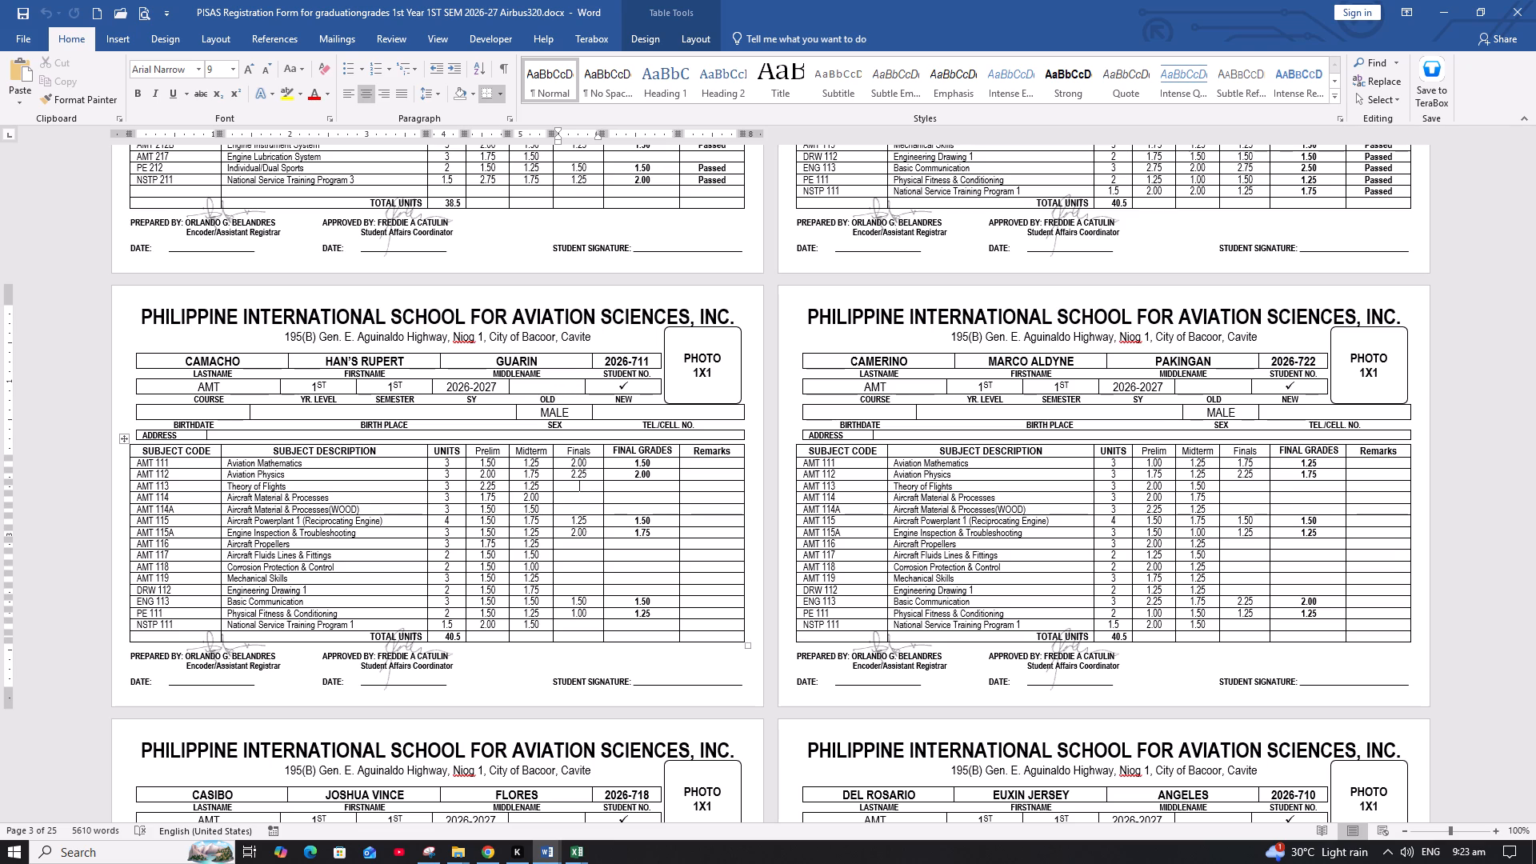
text(2.00)
key(Right)
text(2.00)
On Camacho's form, enter Finals and final grades of 1.75 and 1.75 for AMT 114, and 2.00 and 1.75 for AMT 114A.
key(Down)
key(Left)
text(1.75)
key(Right)
text(1.75)
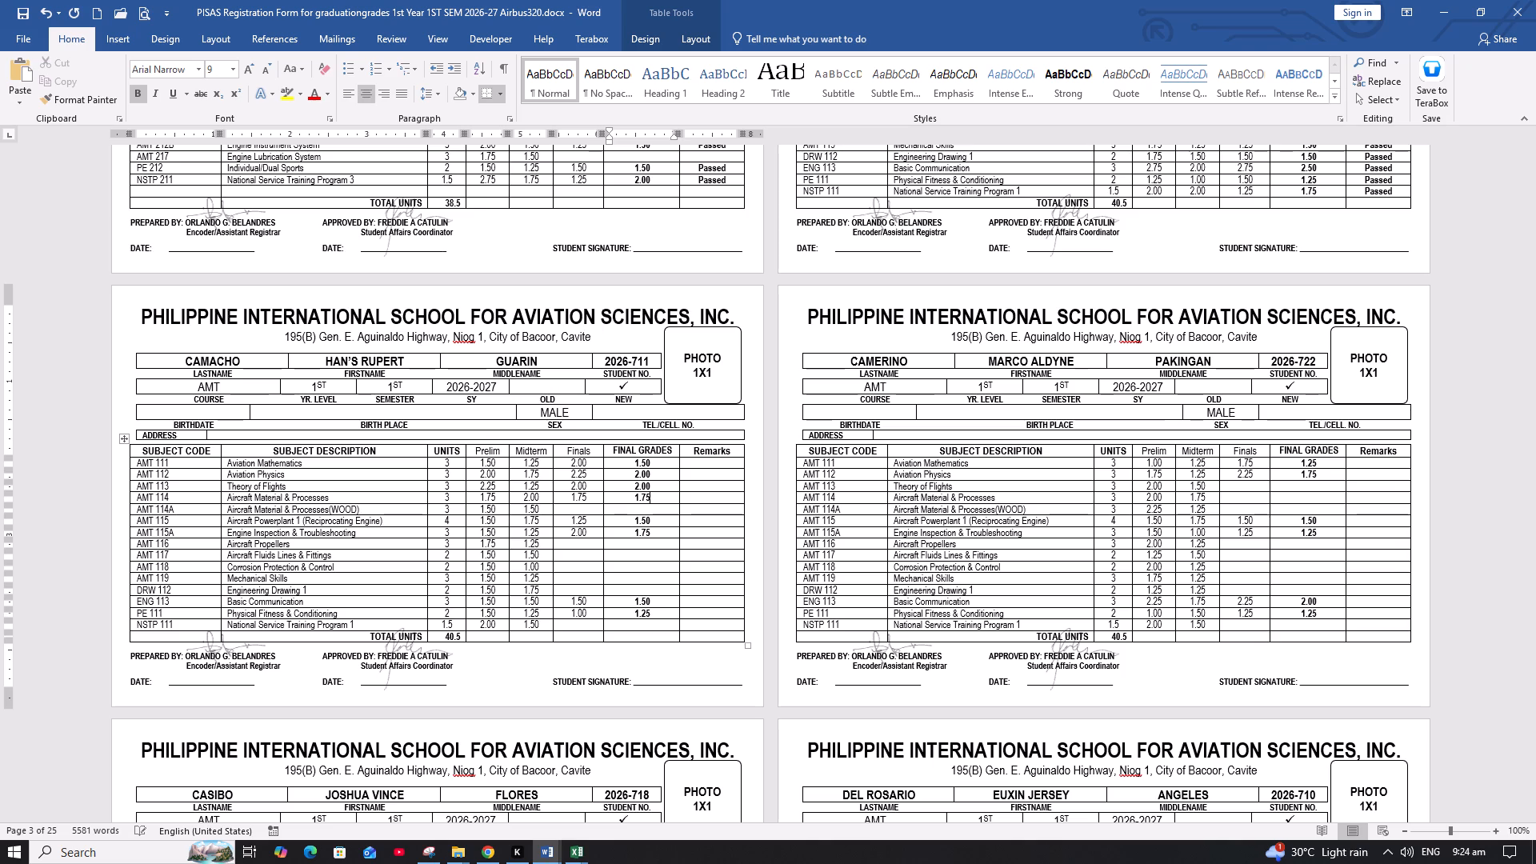
key(Down)
key(Left)
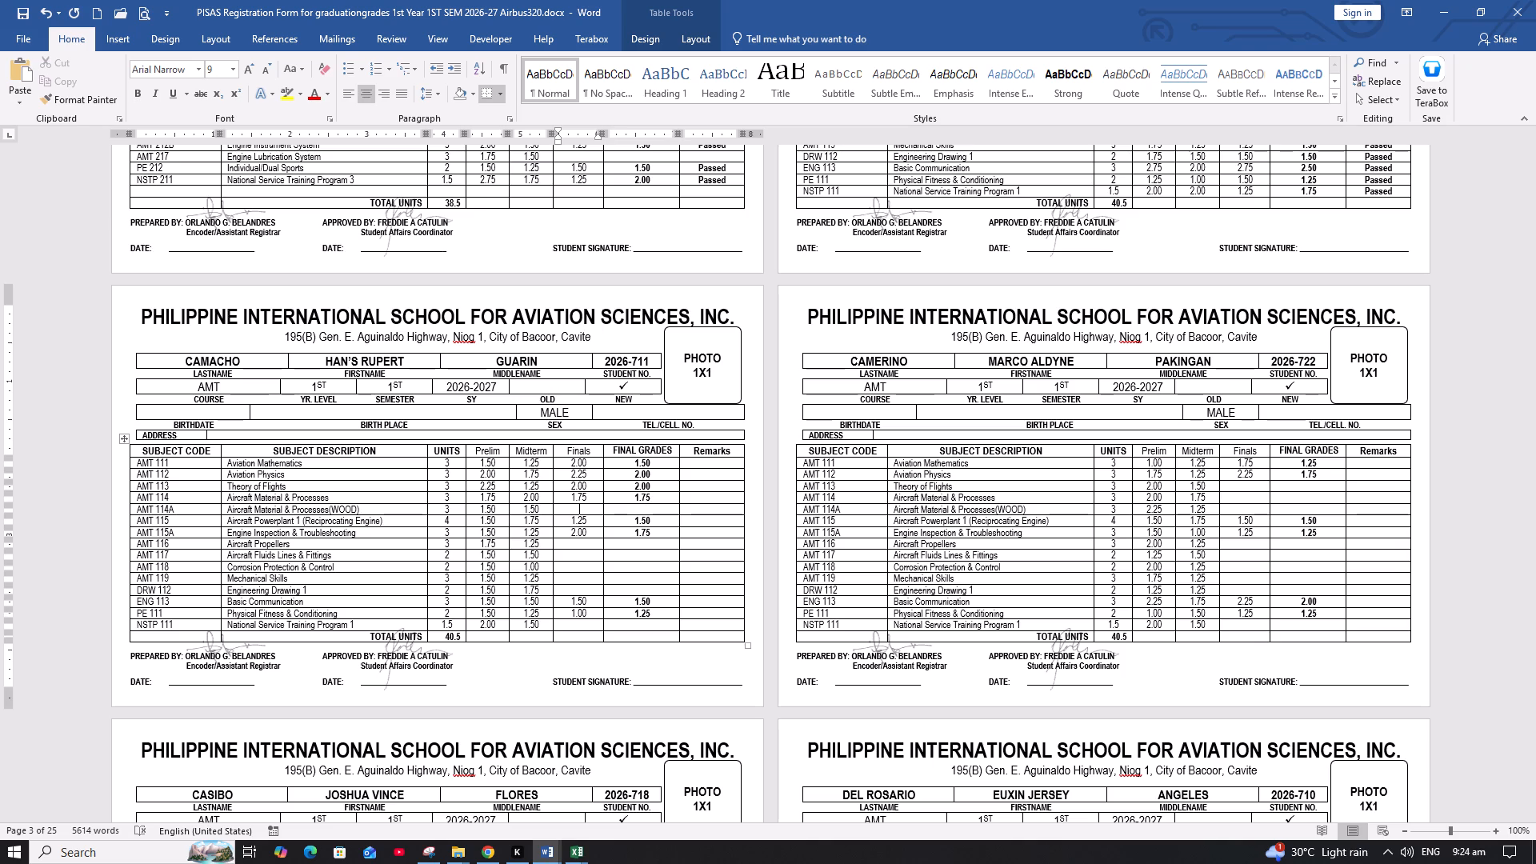
text(2.00)
key(Right)
text(1.75)
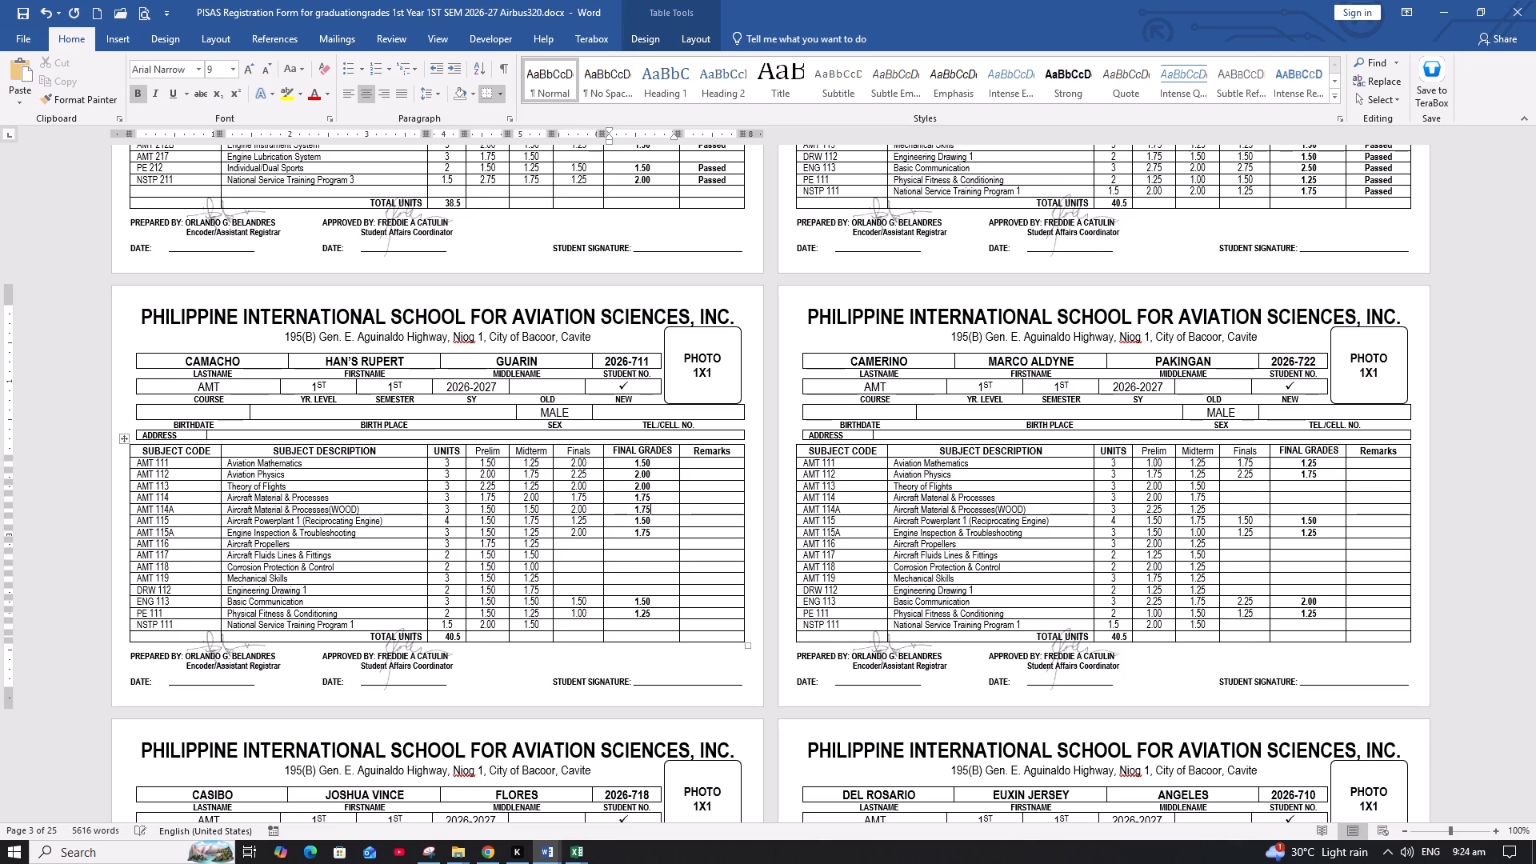
key(Down)
key(Down)
key(Down)
key(Left)
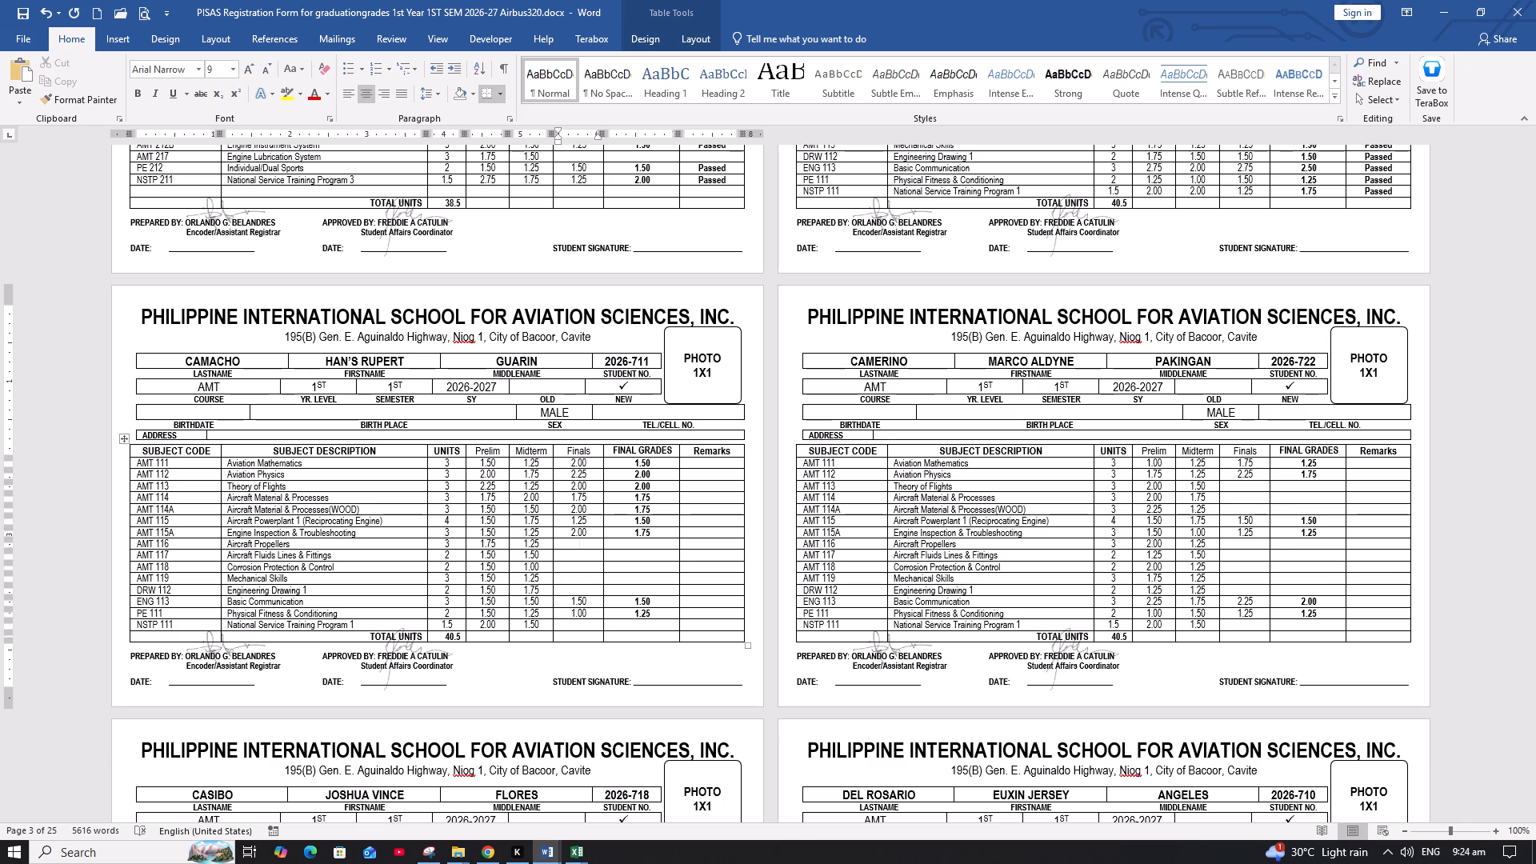
text(1.25)
key(Right)
text(1.25)
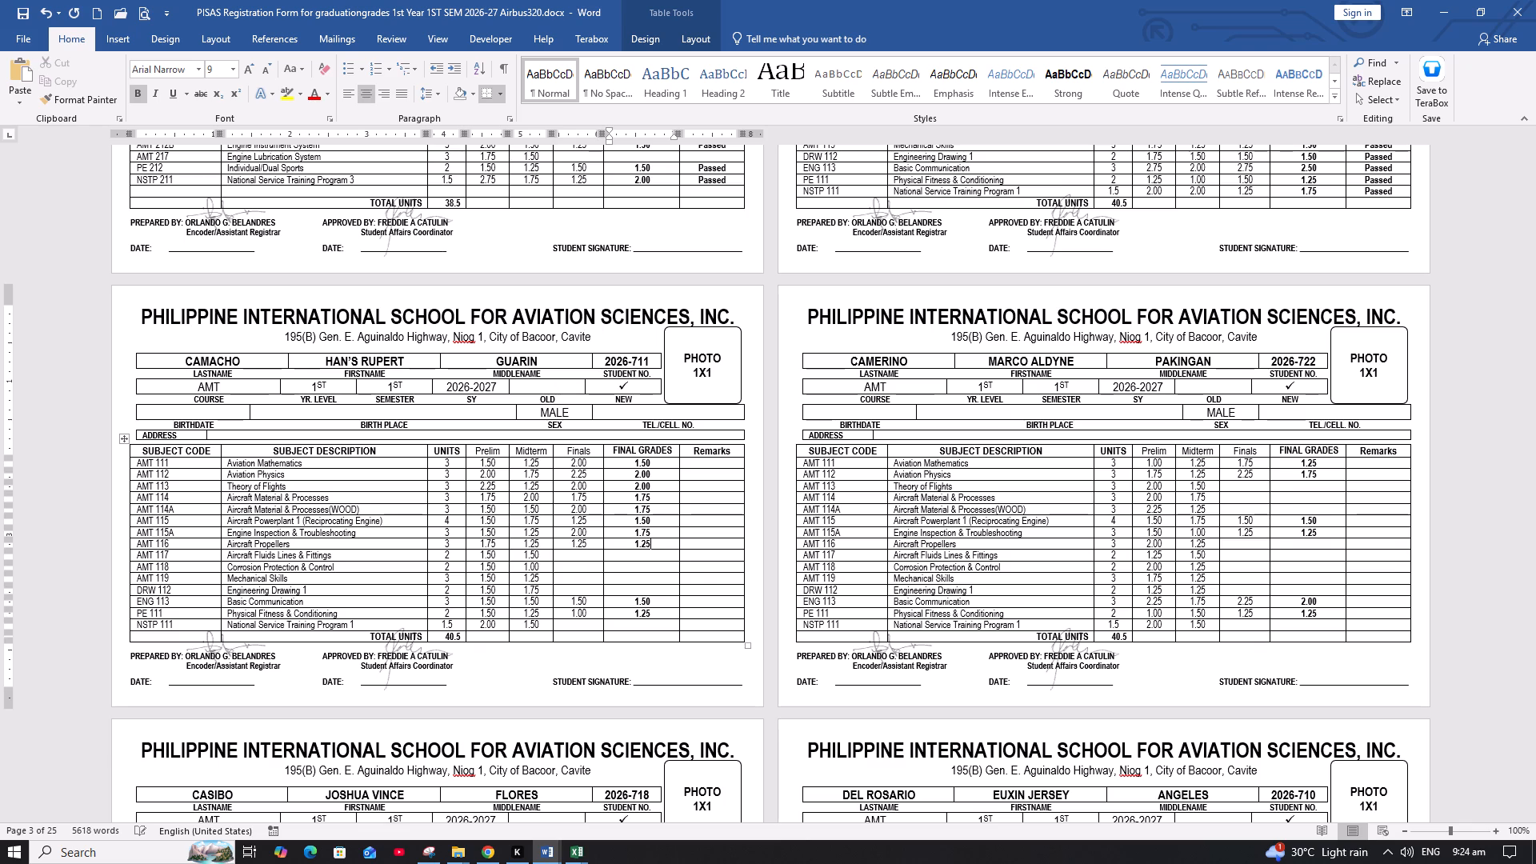
key(Down)
key(Left)
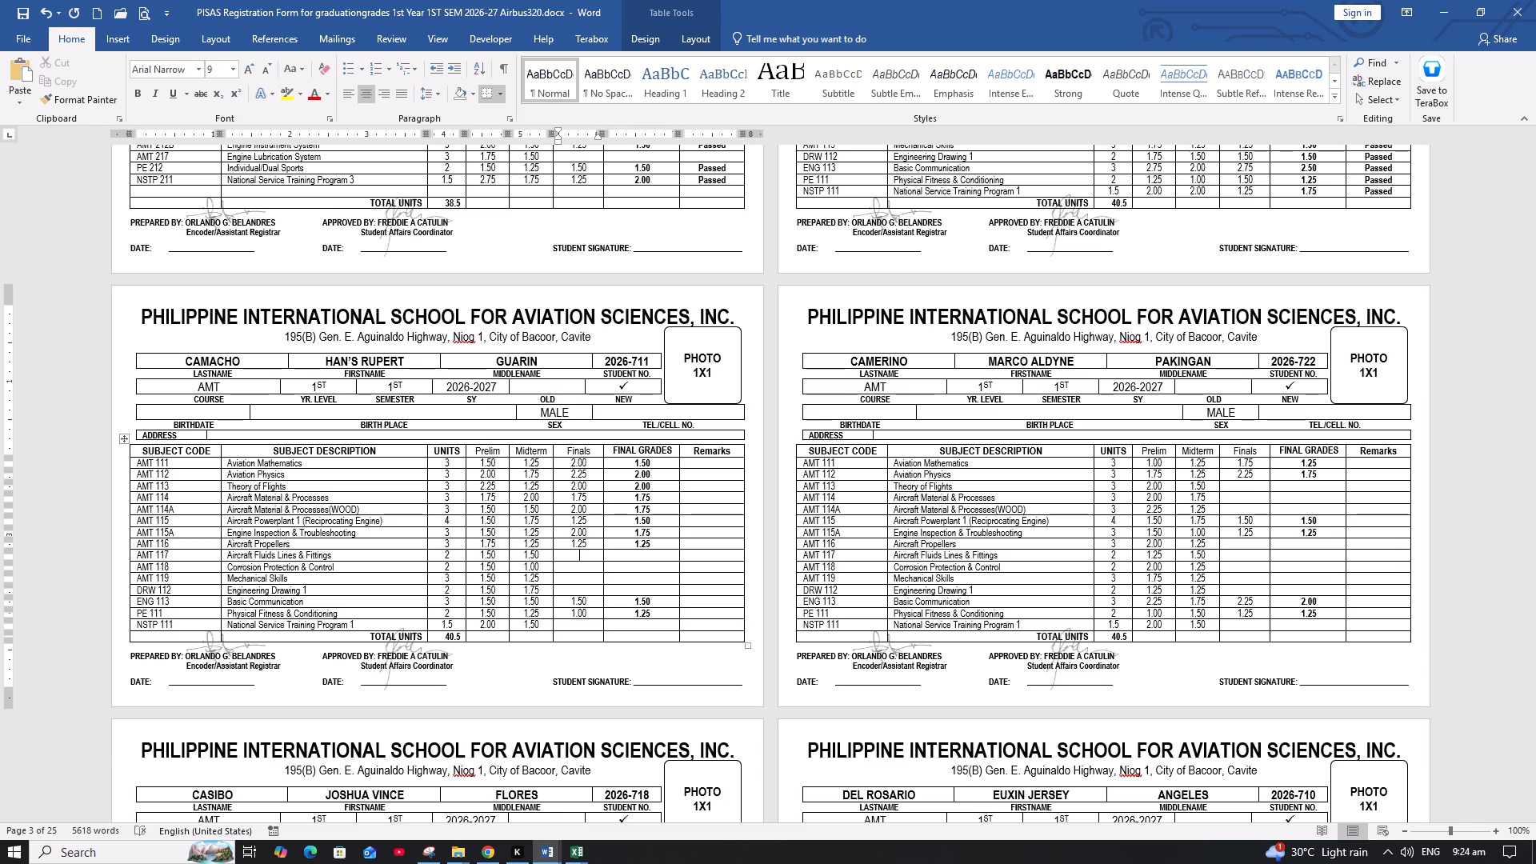
text(1.50)
key(Right)
text(1.50)
key(Down)
key(Left)
text(1.75)
key(Right)
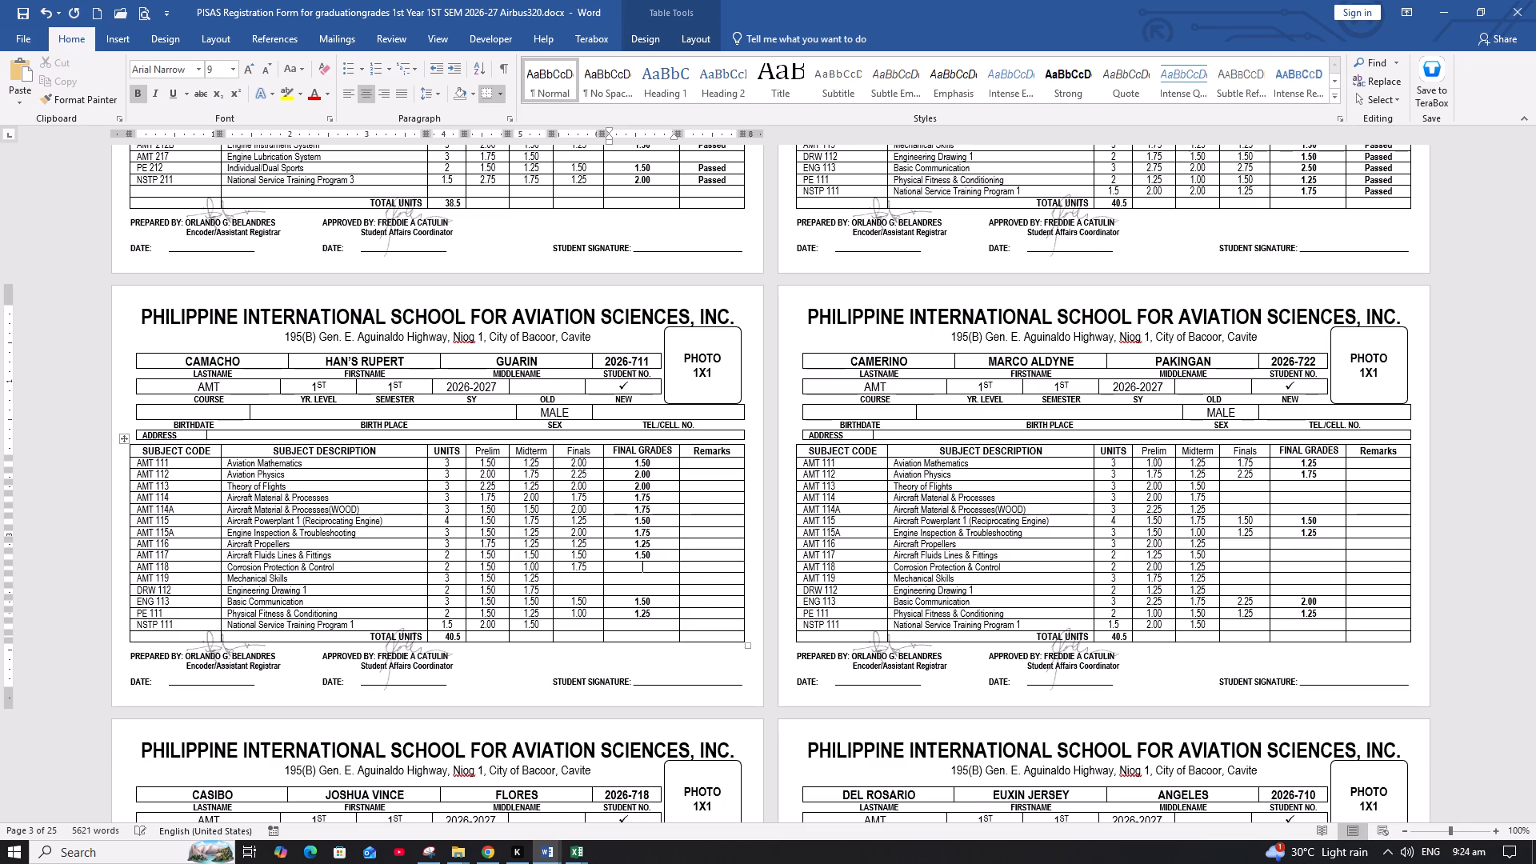
text(1.50)
key(Down)
key(Left)
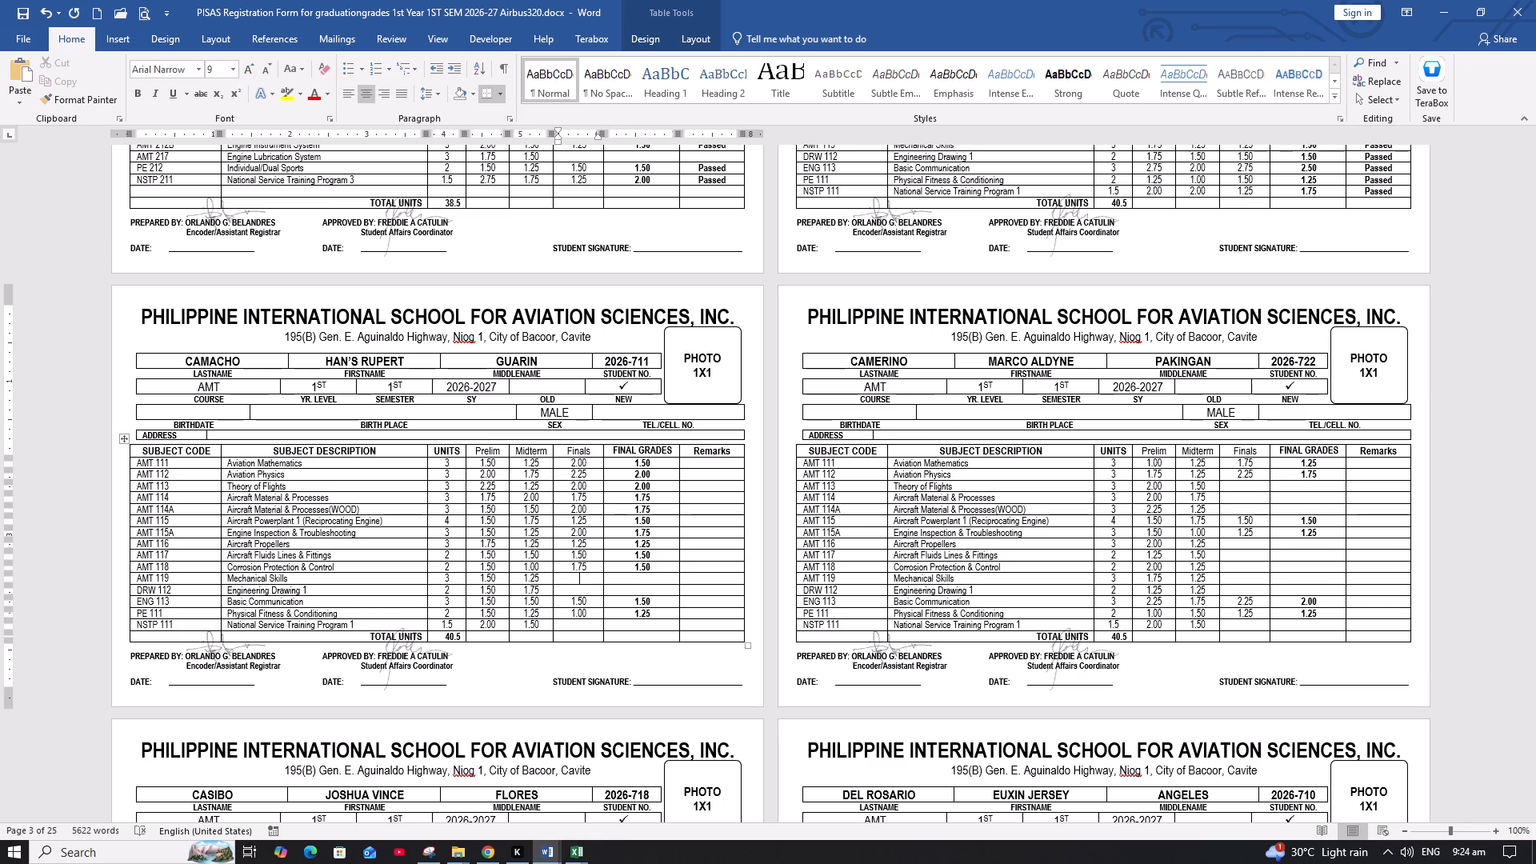
text(1.25)
key(Right)
text(1.25)
key(Down)
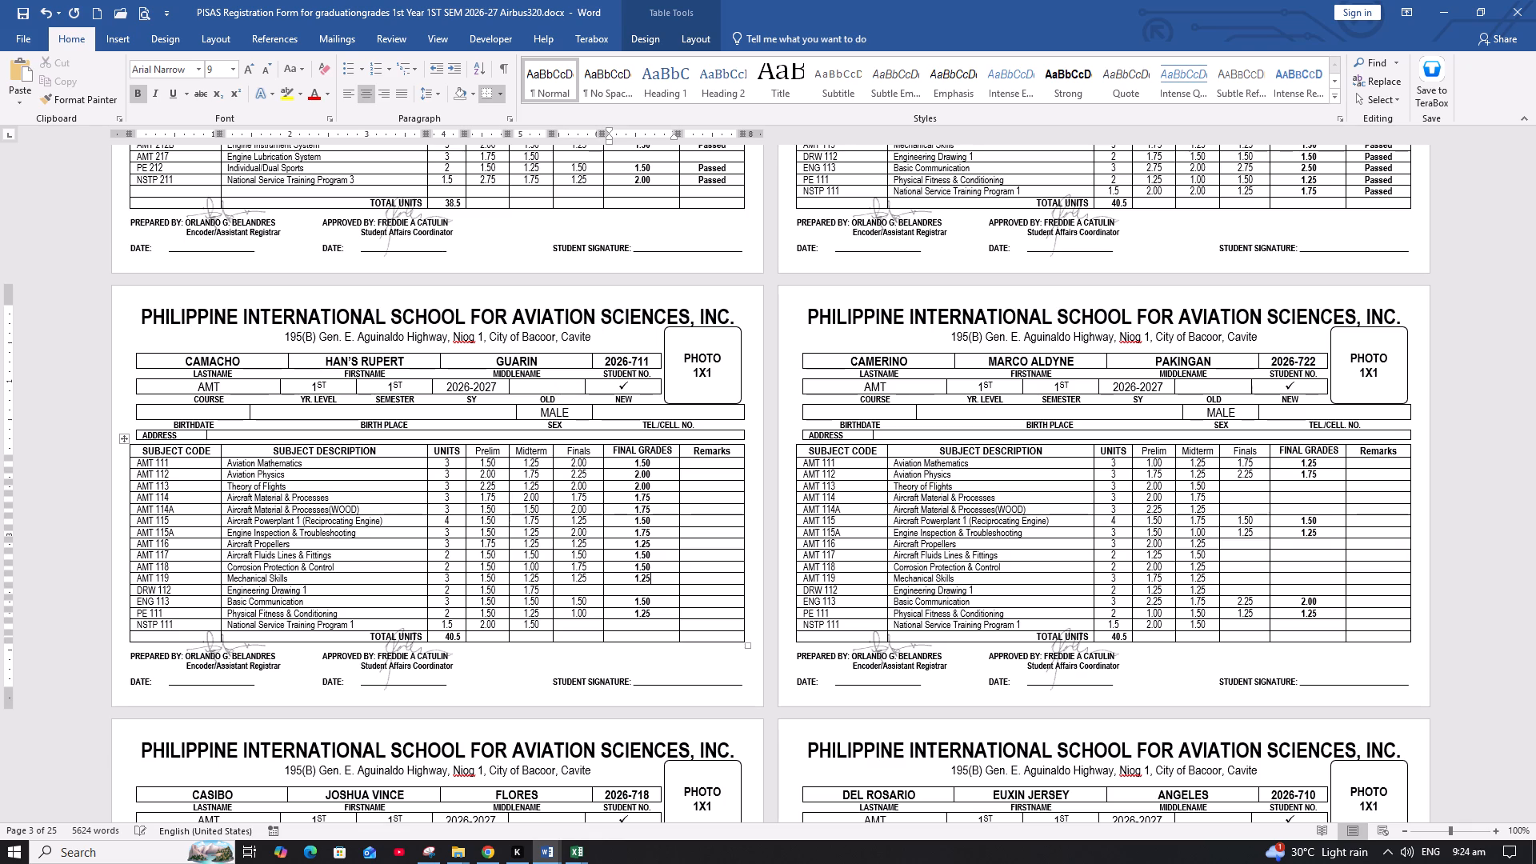
key(Left)
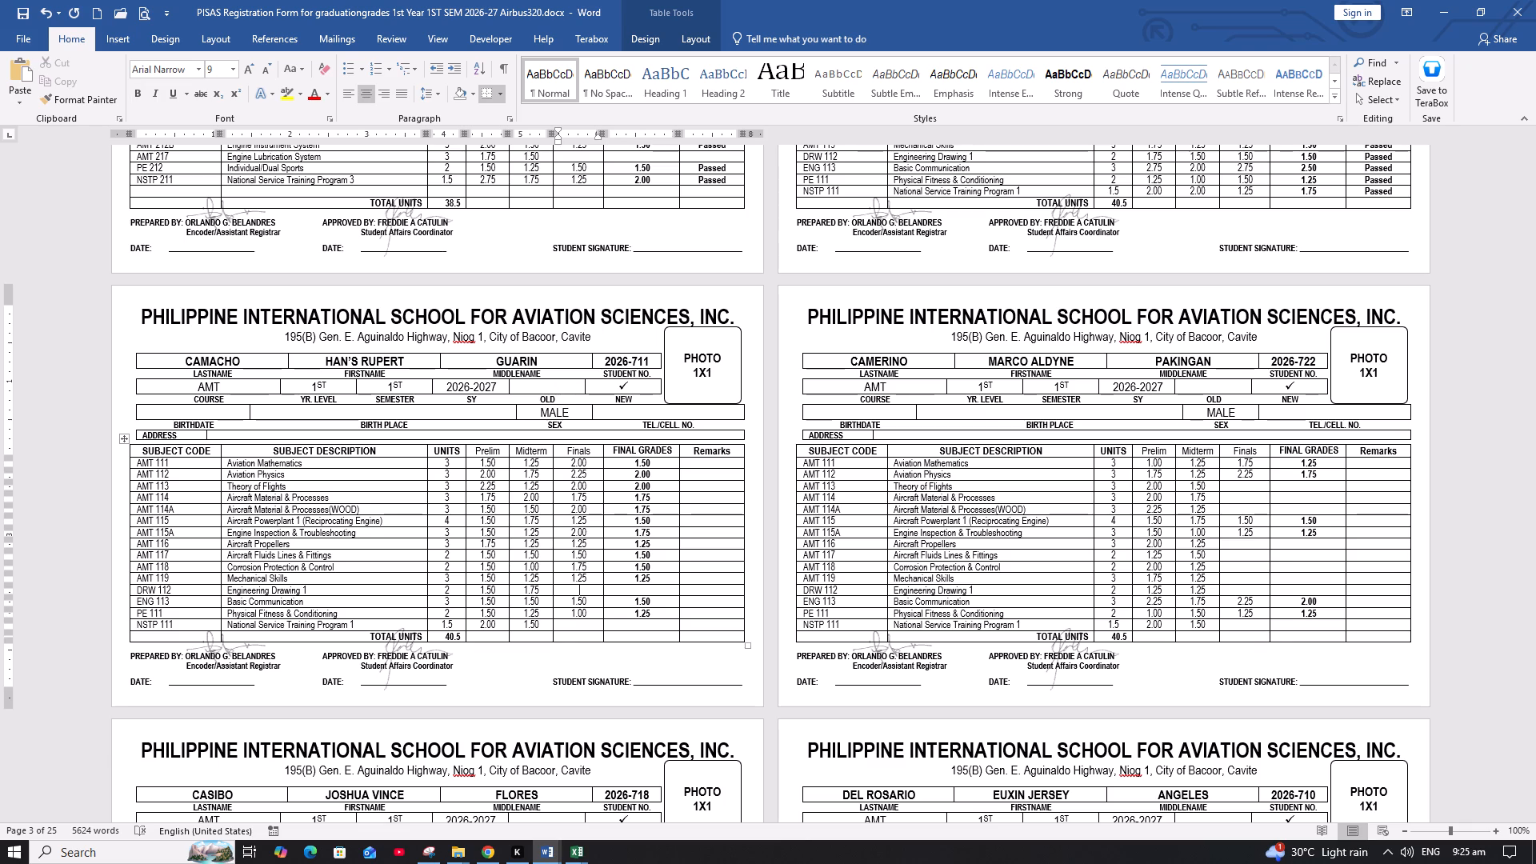
text(1.50)
key(Right)
text(1.50)
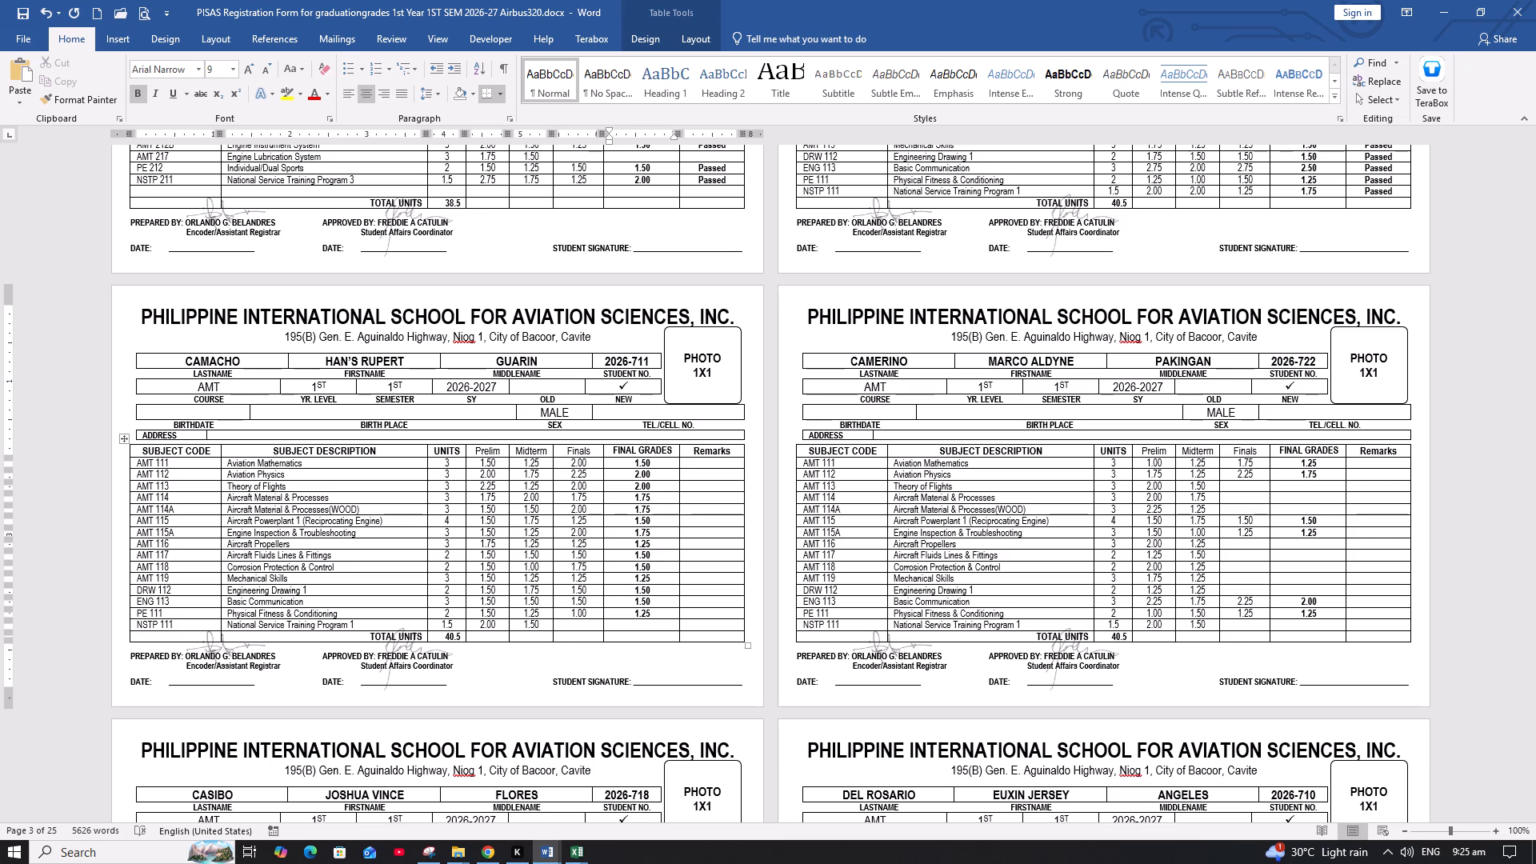
key(Down)
key(Down)
key(Down)
key(Left)
text(1.50)
key(Right)
text(1.50)
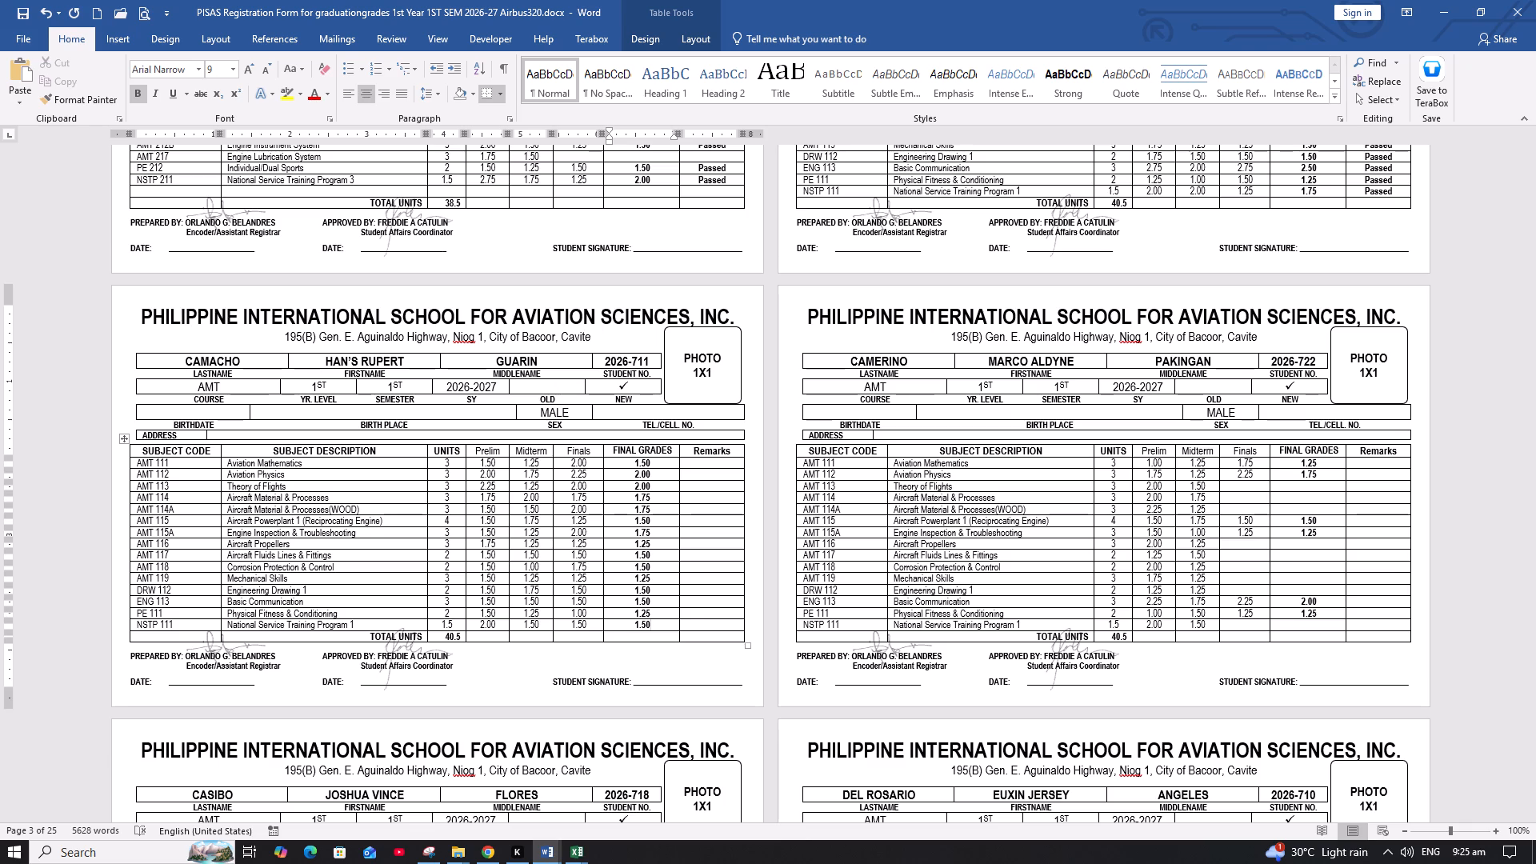
Enter the remark Passed for AMT 111 Aviation Mathematics on Camacho's form.
key(Right)
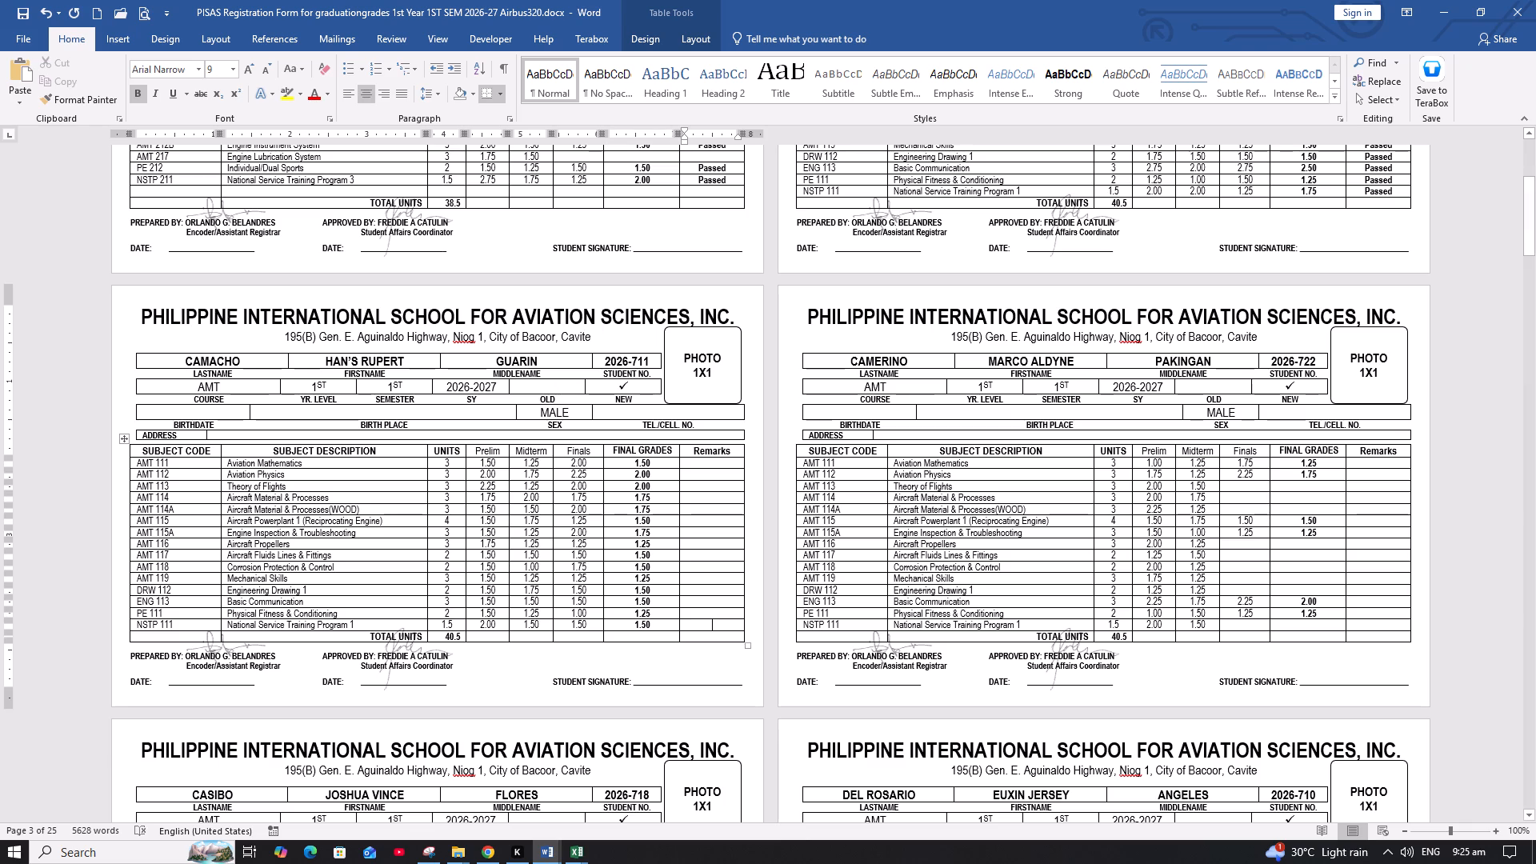
key(Up)
key(Up)
key(Up)
key(Up)
key(Up)
key(Up)
key(Up)
key(Up)
key(Up)
key(Up)
key(Up)
key(Up)
key(Up)
key(Up)
key(Up)
key(Down)
text(Passed)
key(ctrl+shift+Left)
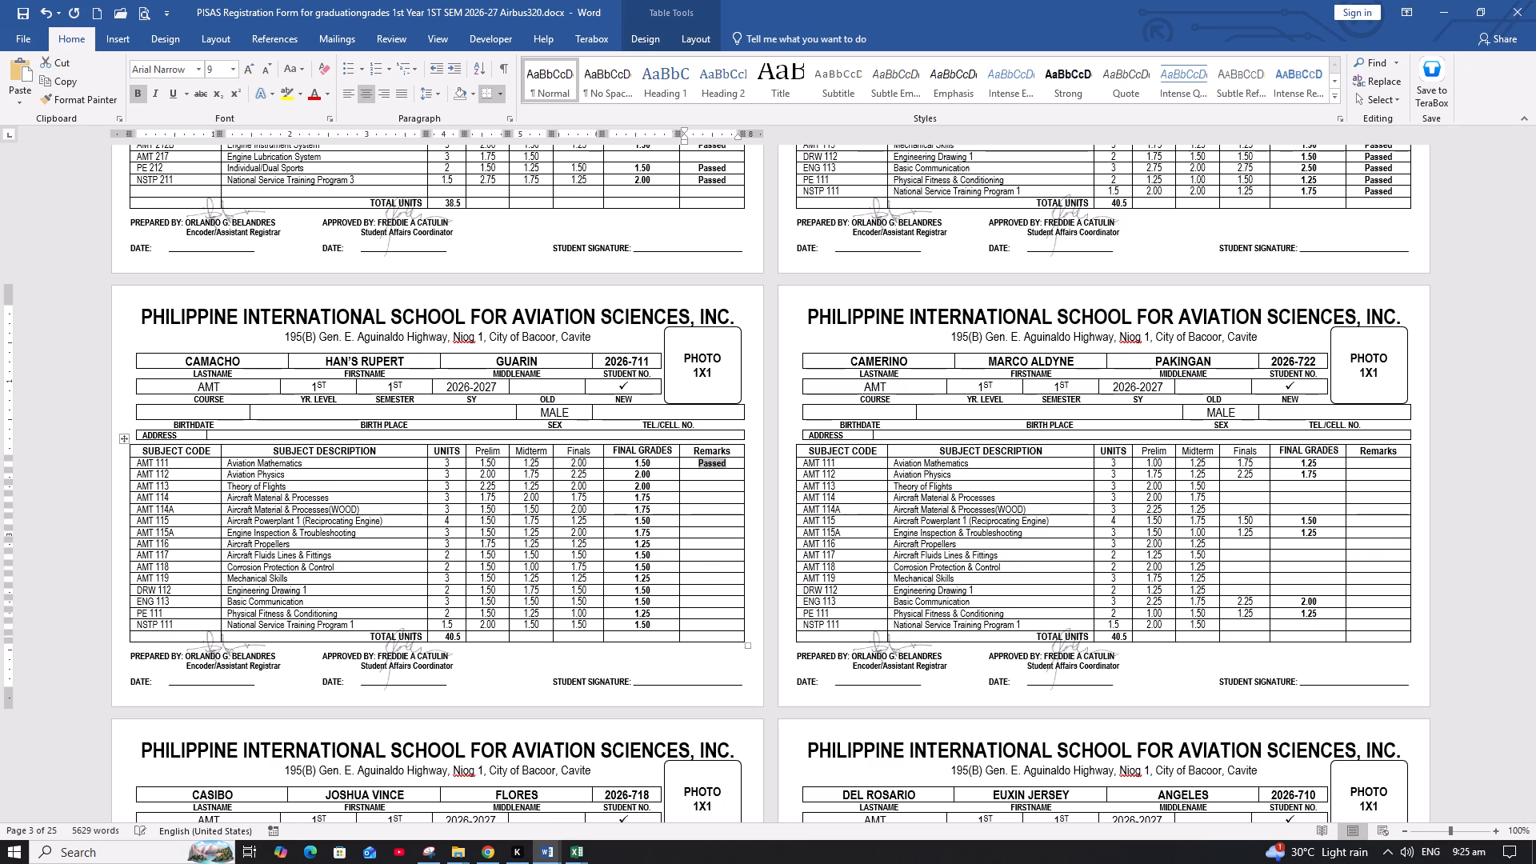
key(ctrl+c)
key(Down)
key(shift+Down)
key(shift+Down)
key(shift+Down)
key(shift+Down)
key(shift+Down)
key(shift+Down)
key(shift+Down)
key(shift+Down)
key(shift+Down)
key(shift+Down)
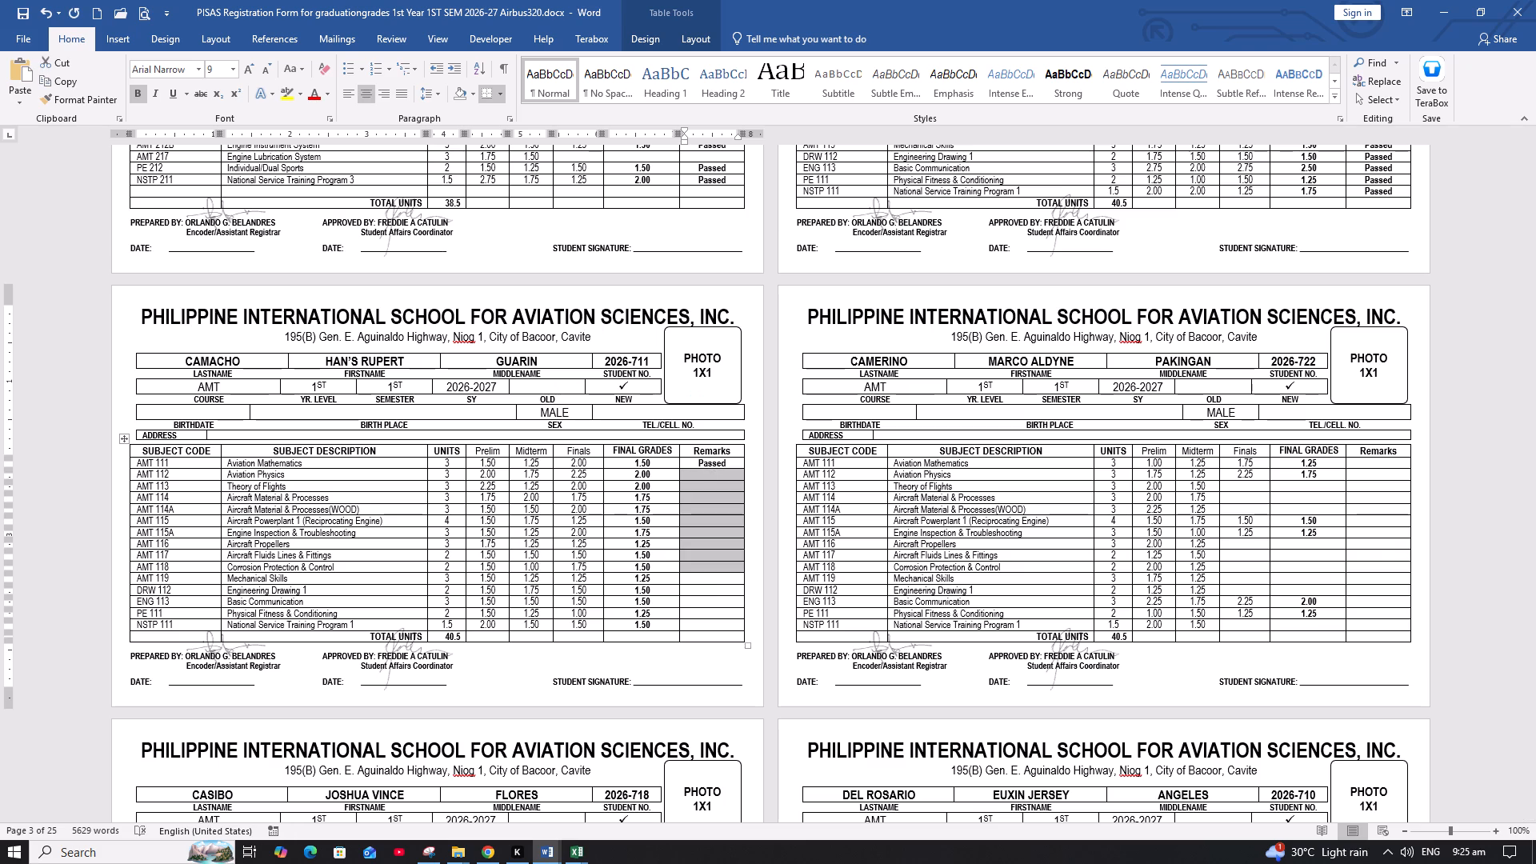
key(shift+Down)
key(shift+Down)
key(shift+Down)
key(ctrl+v)
key(ctrl+e)
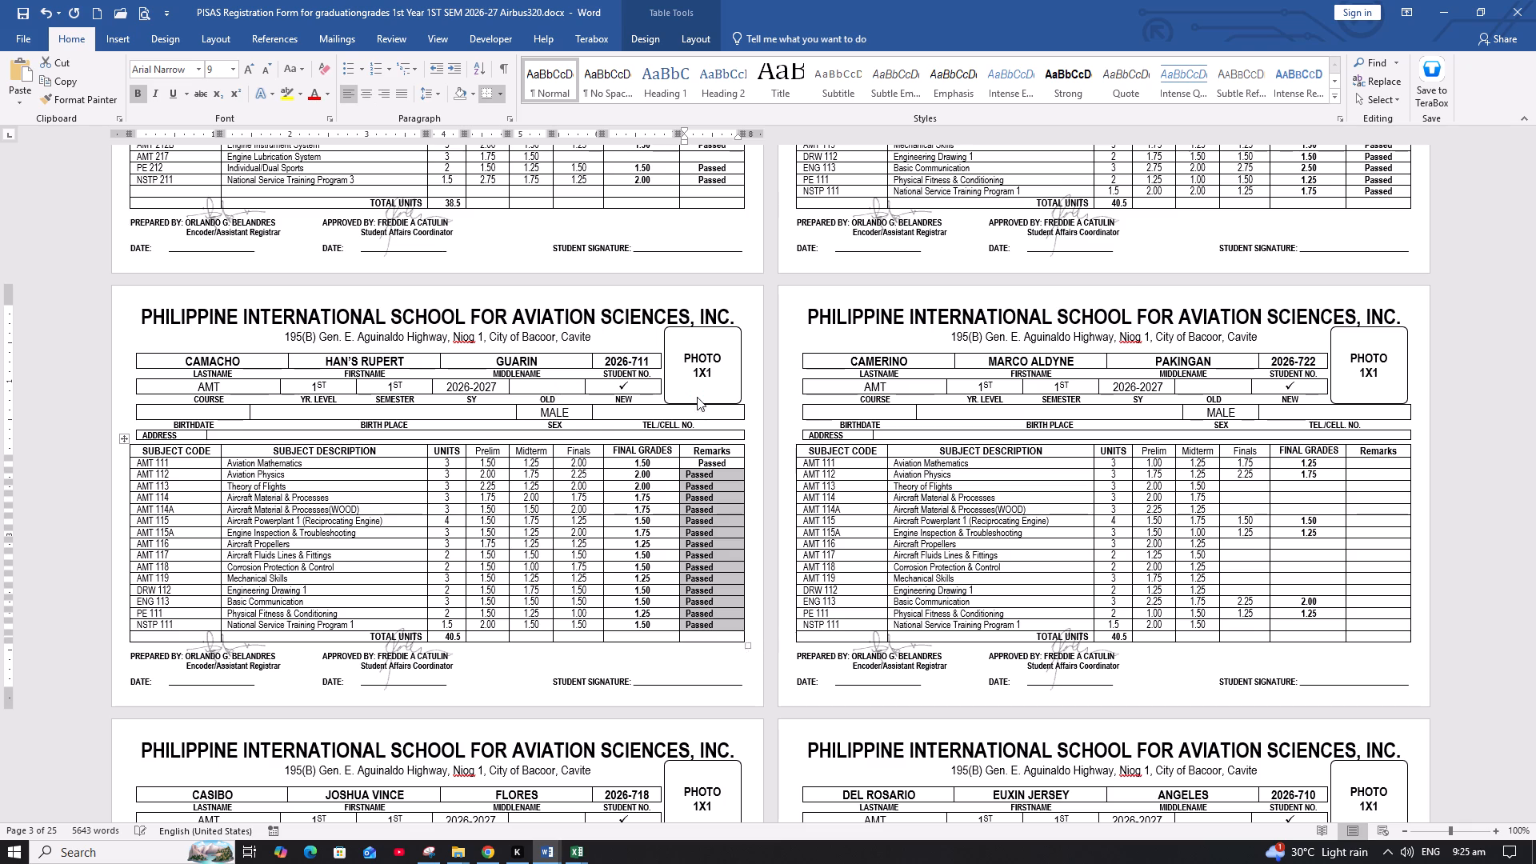
key(Left)
Save the registration form document.
scroll(697, 397, up, 1)
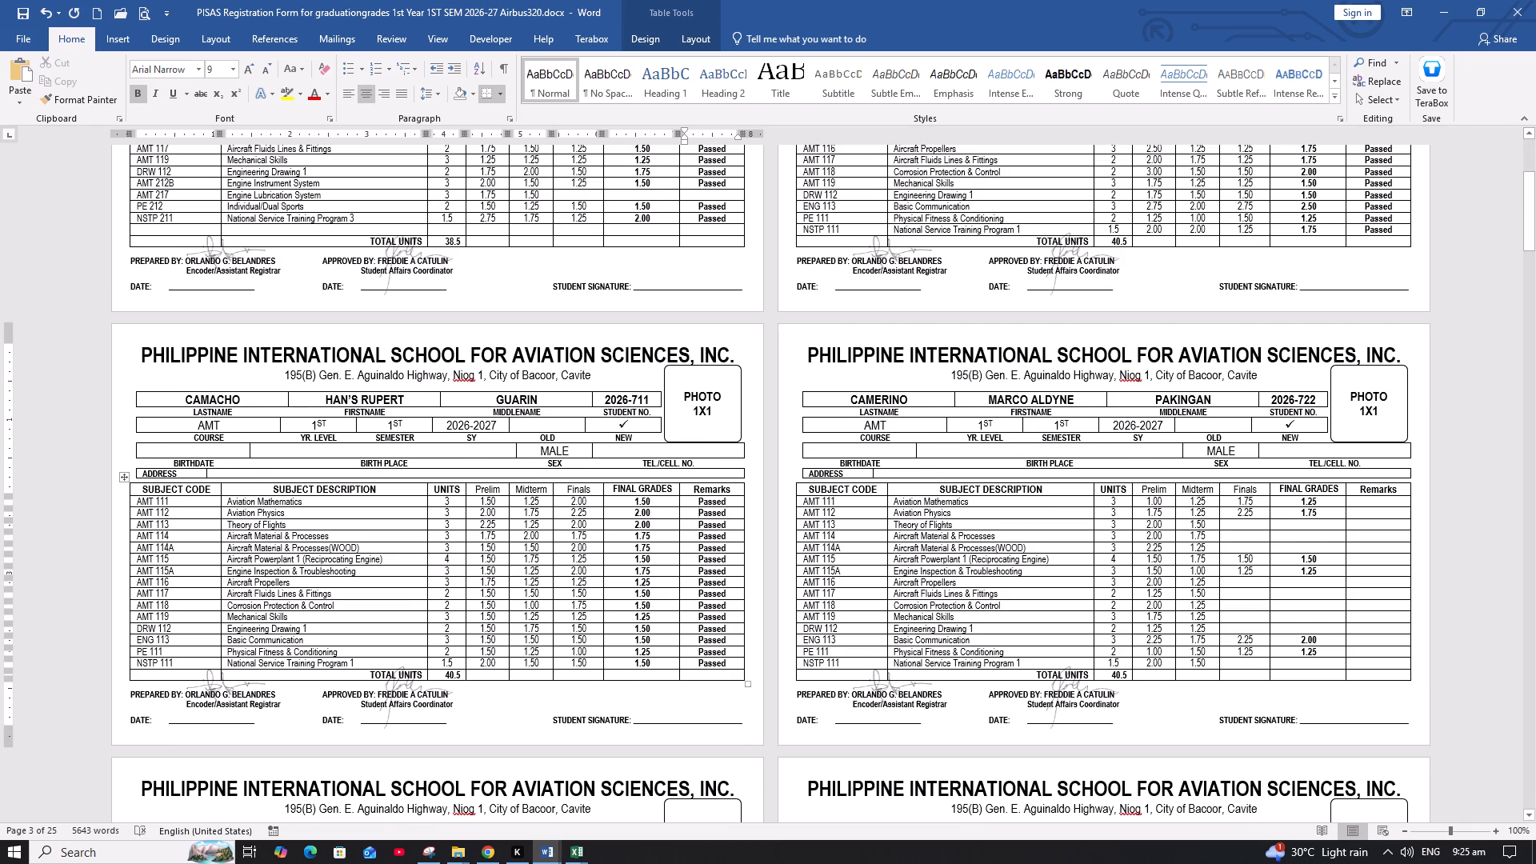
click(19, 12)
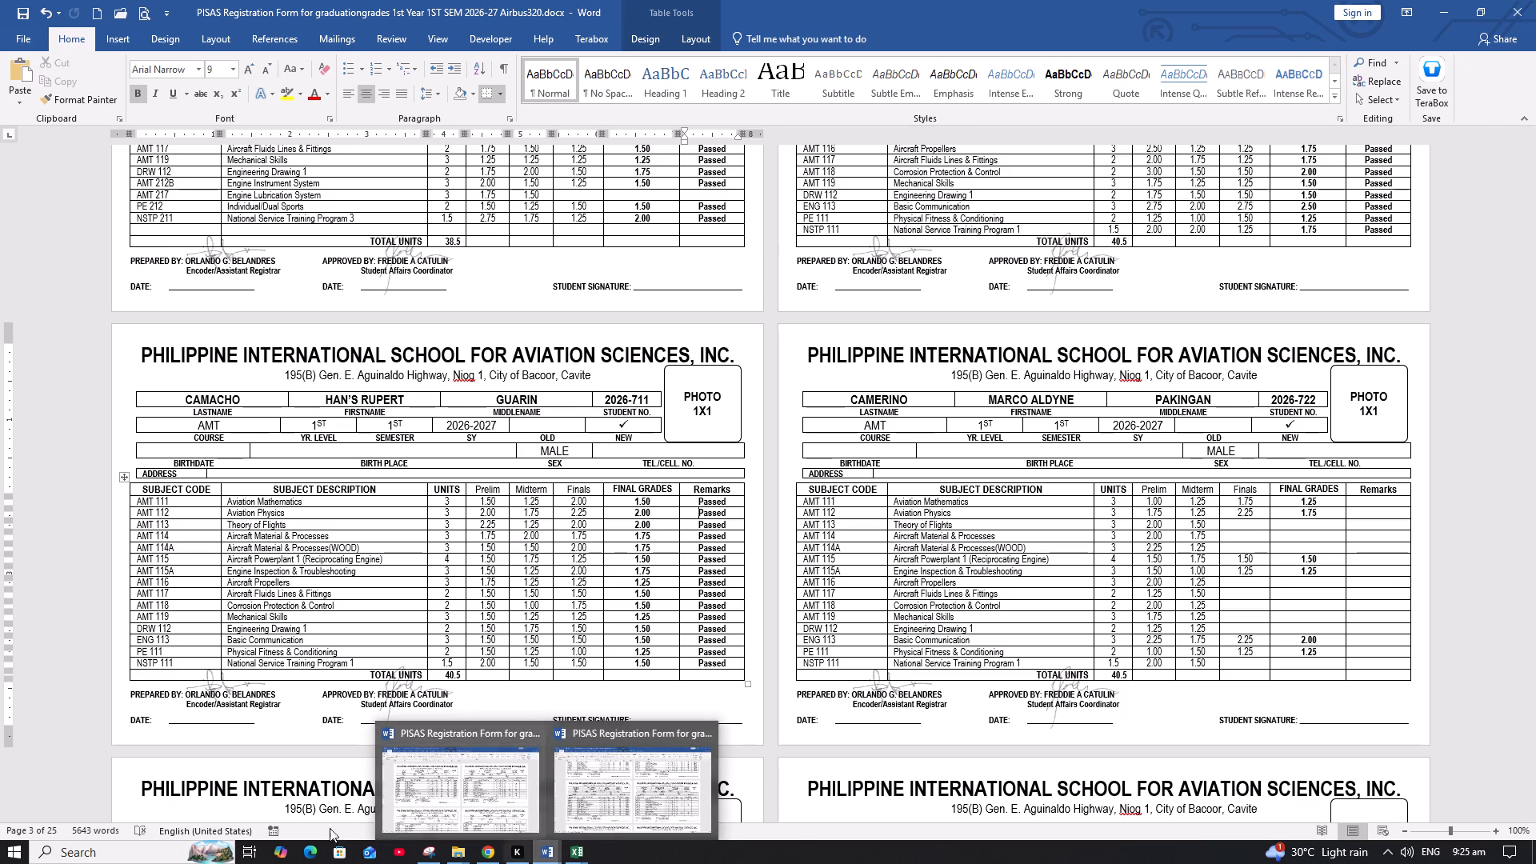
Switch to File Explorer and open the Reg Form folder in D:\Back_up Files\Documents\Documents.
click(22, 850)
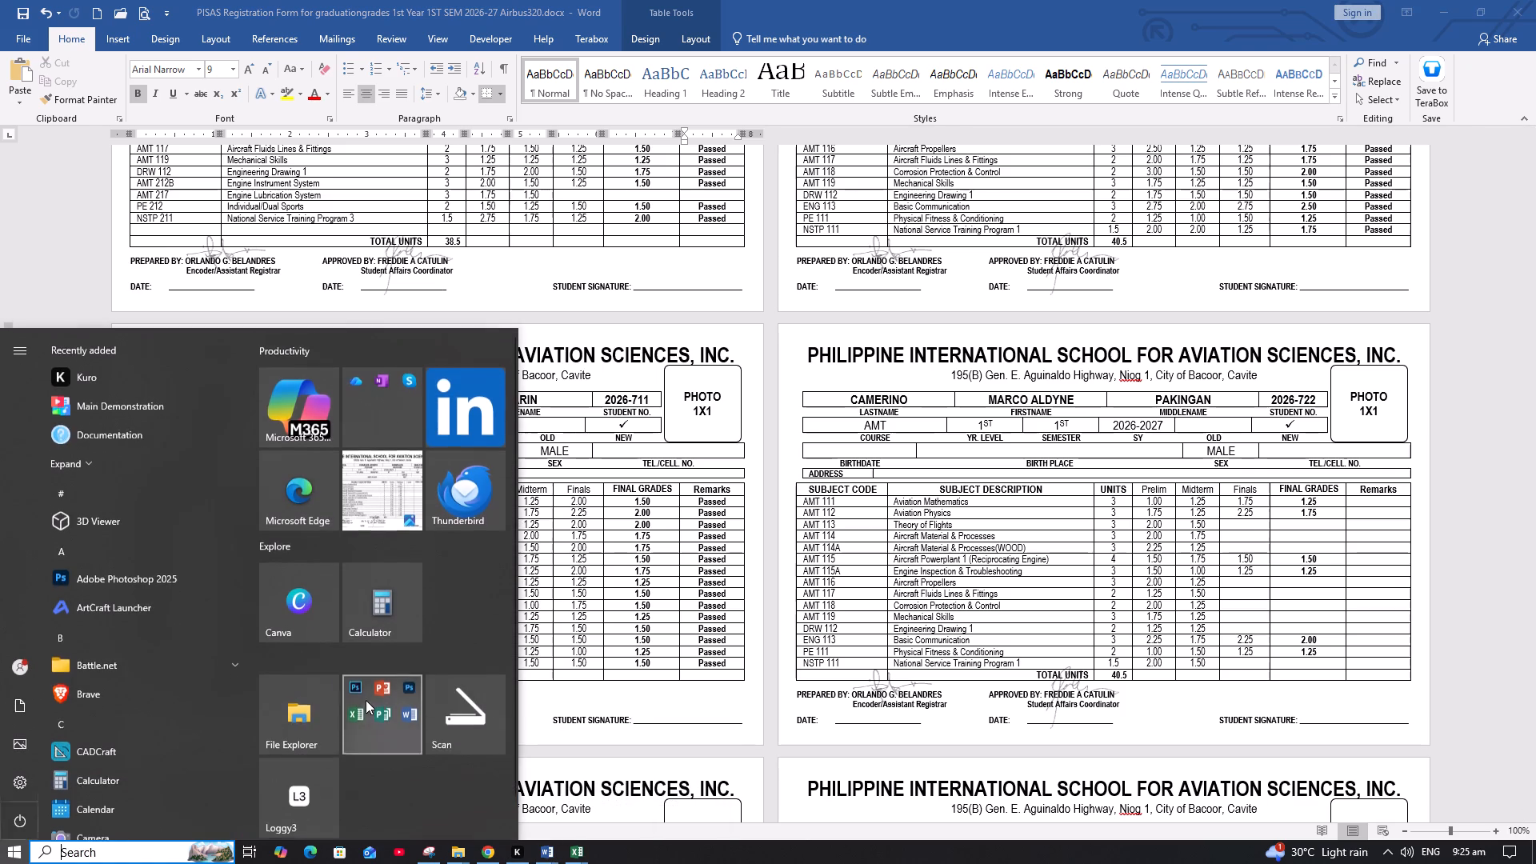
click(307, 710)
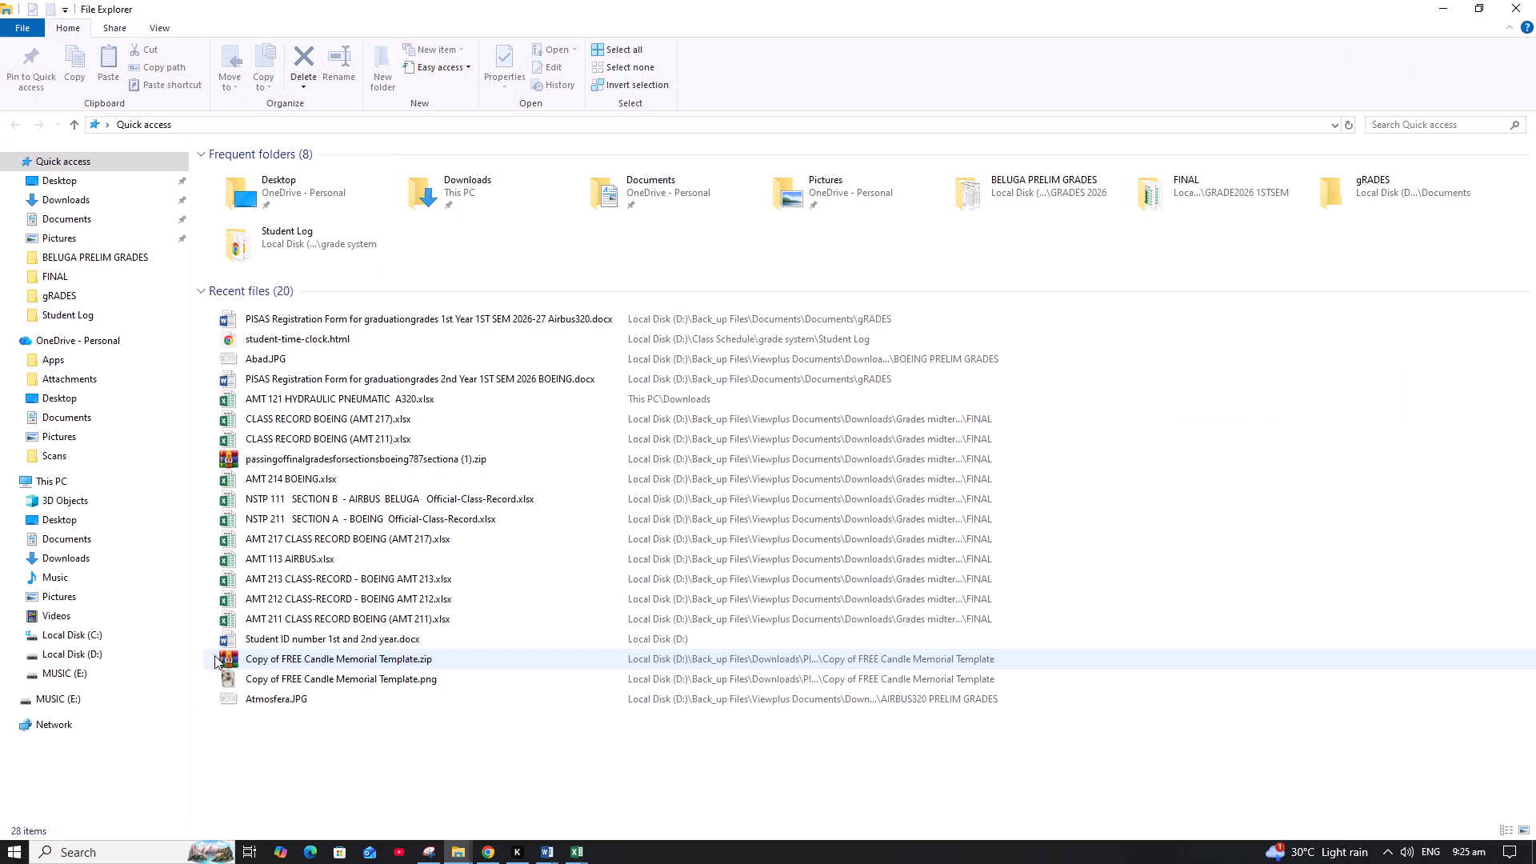
click(101, 656)
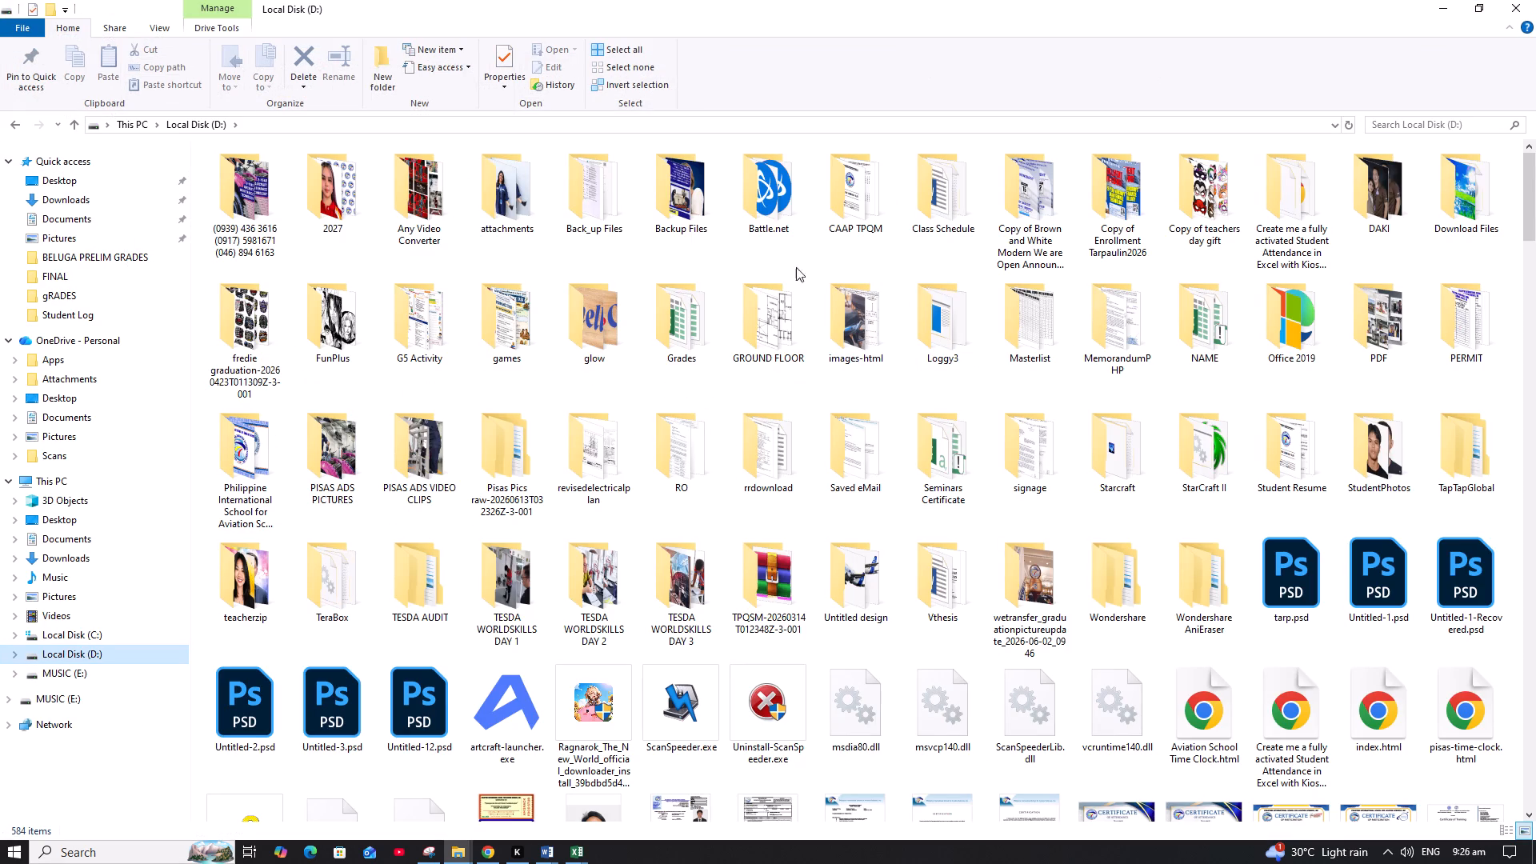
double_click(614, 216)
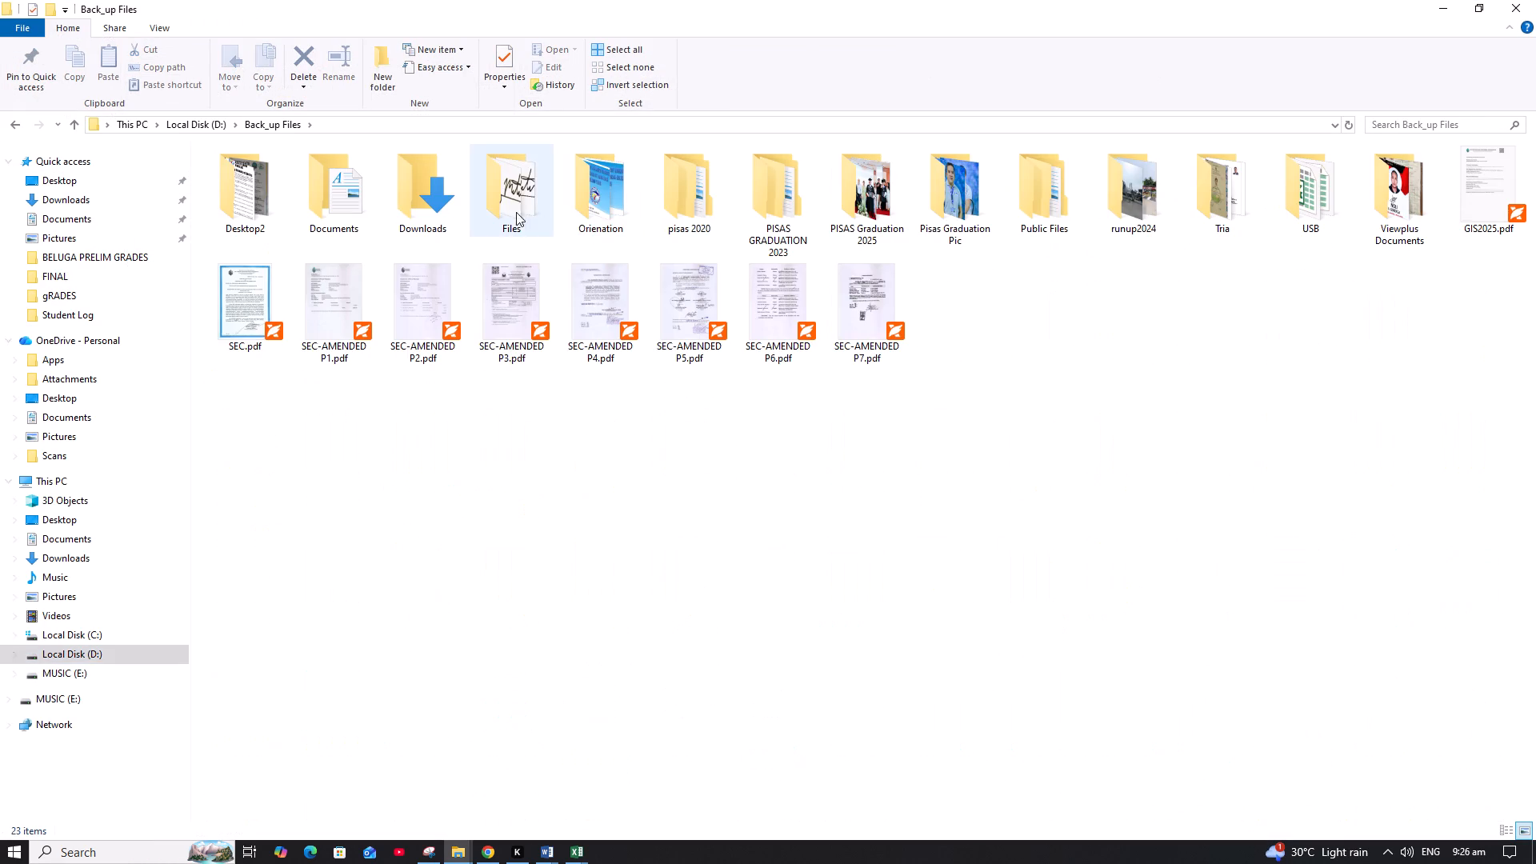
double_click(347, 210)
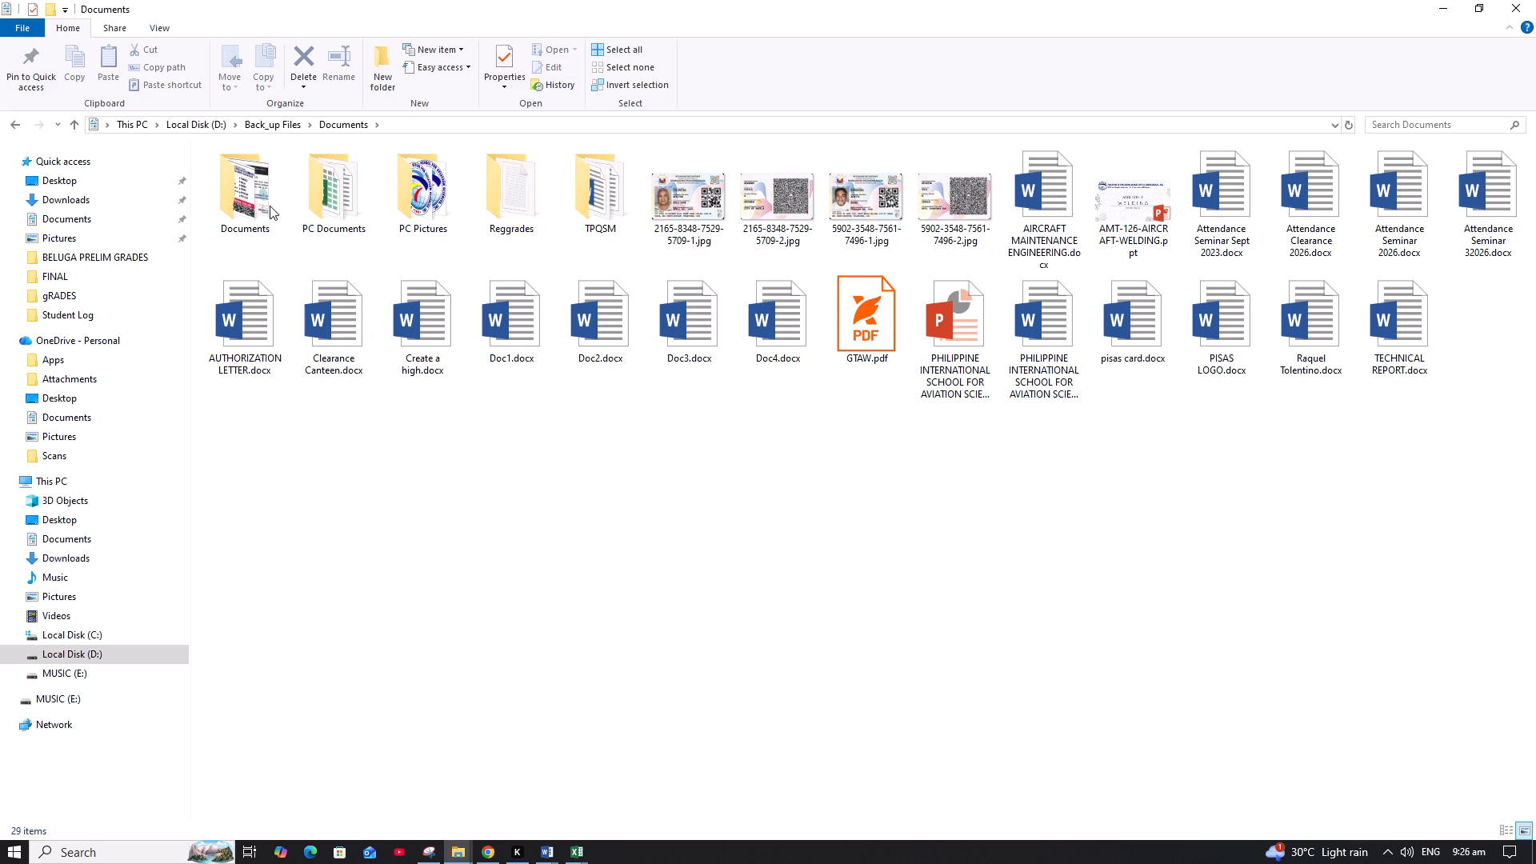
double_click(254, 206)
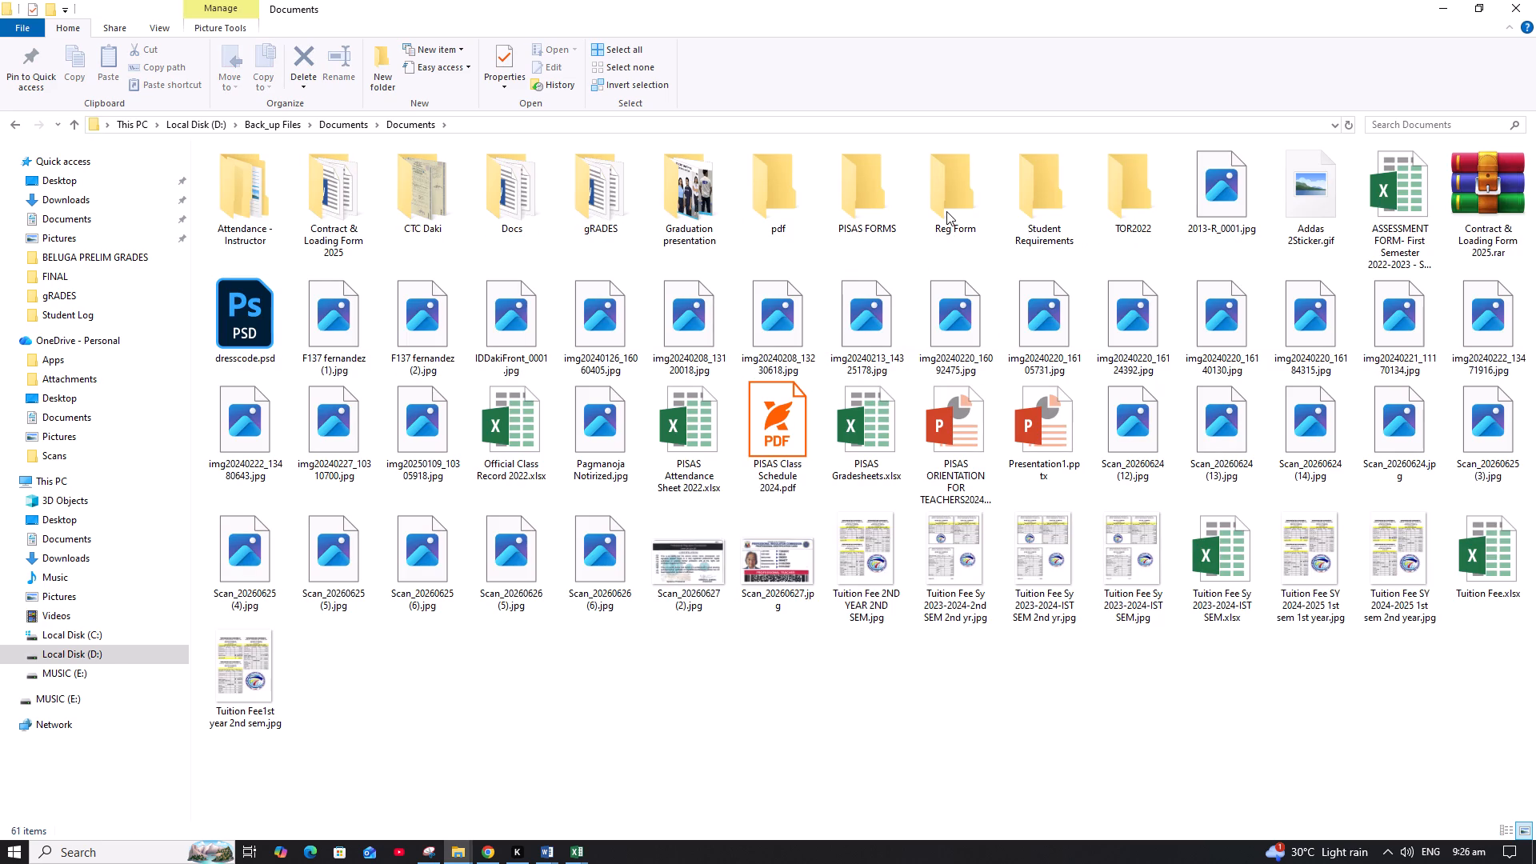
double_click(946, 211)
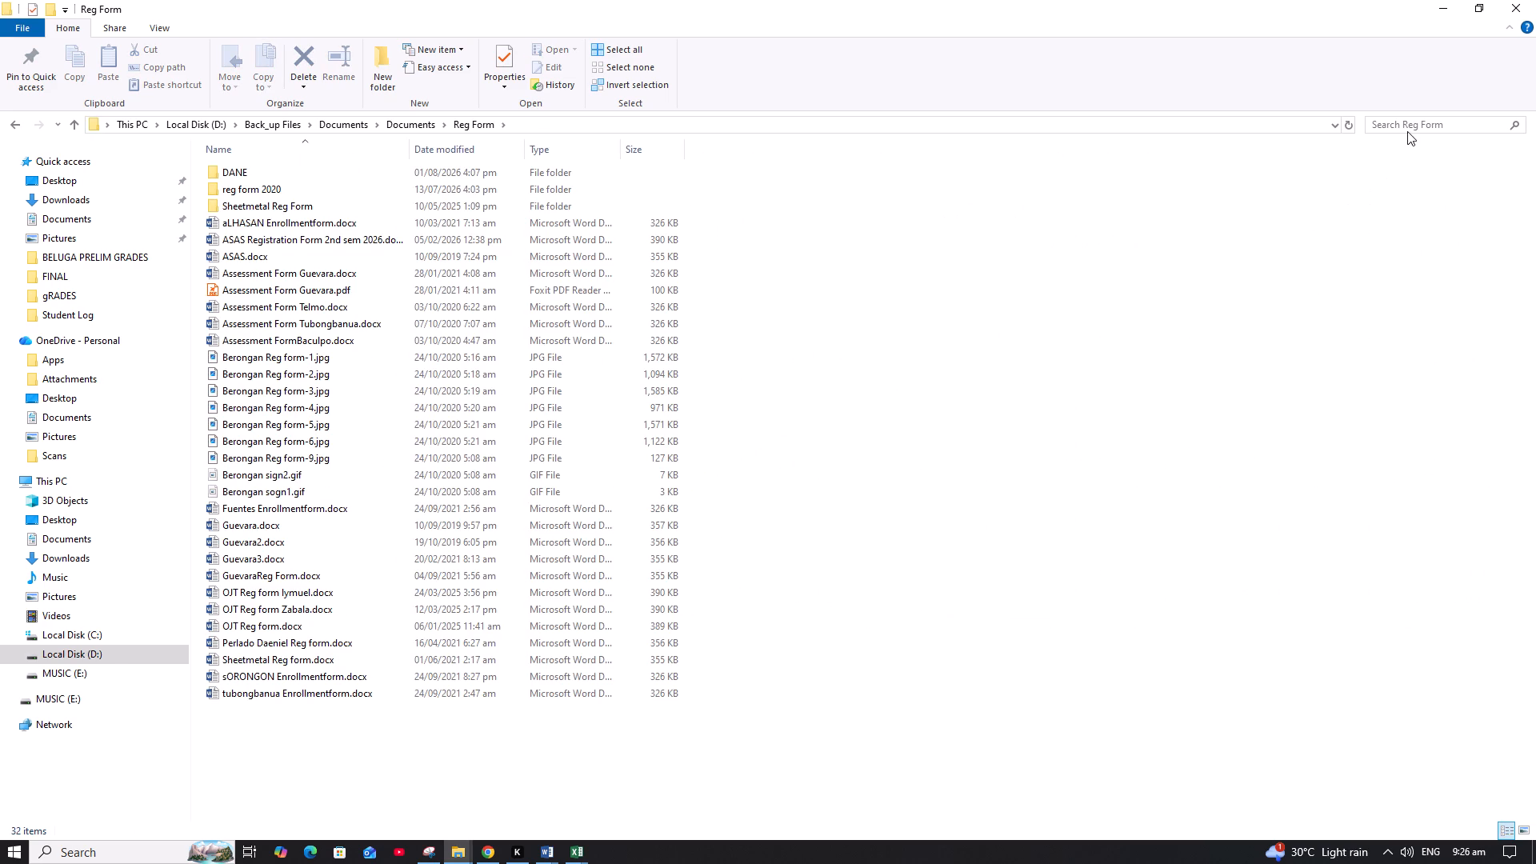
Search the Reg Form folder for Abad.
click(1407, 126)
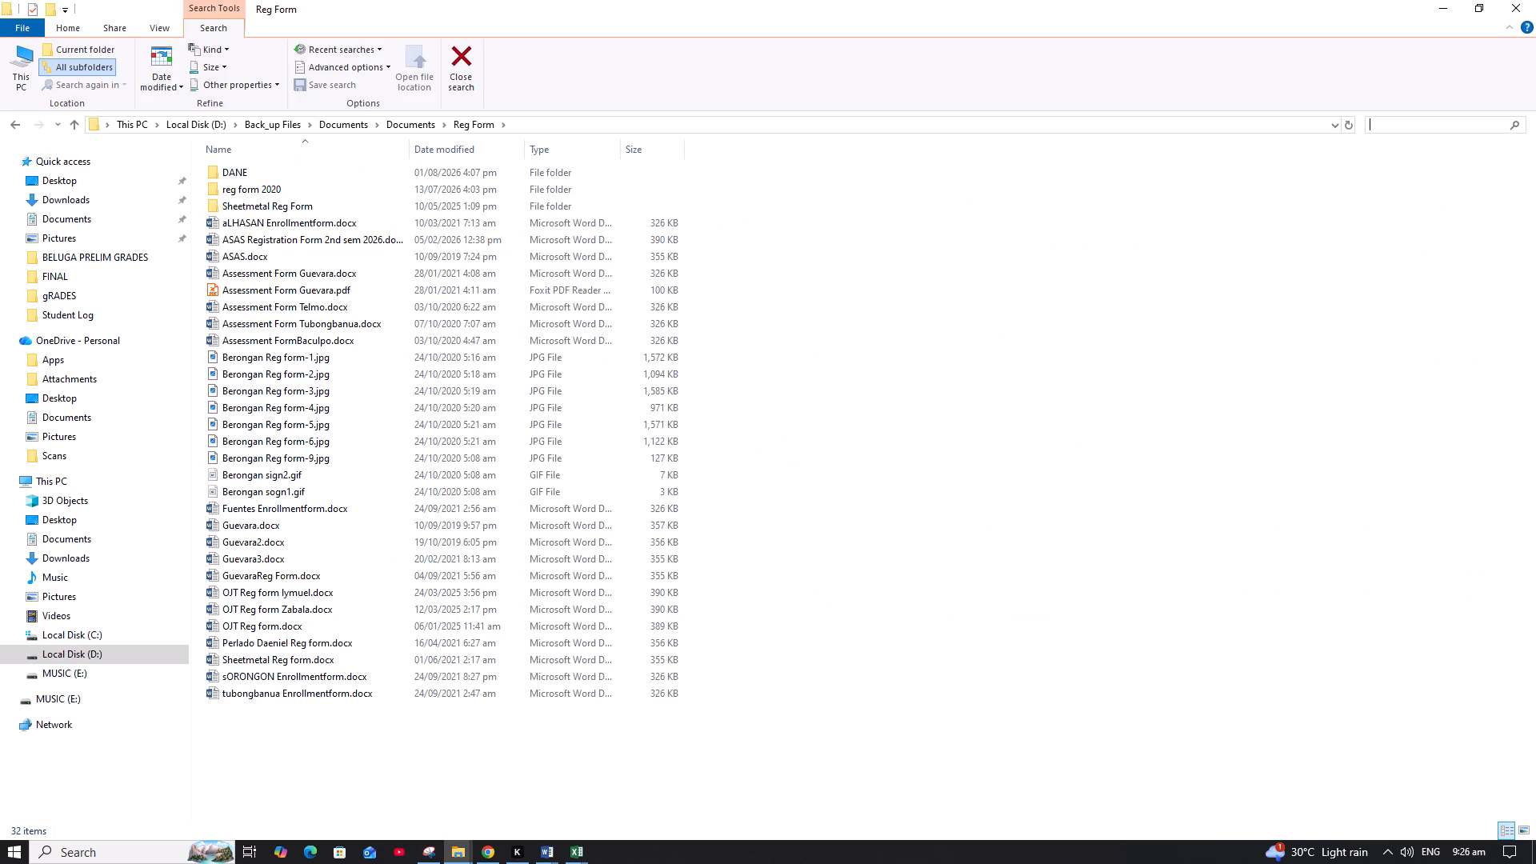
text(Abad)
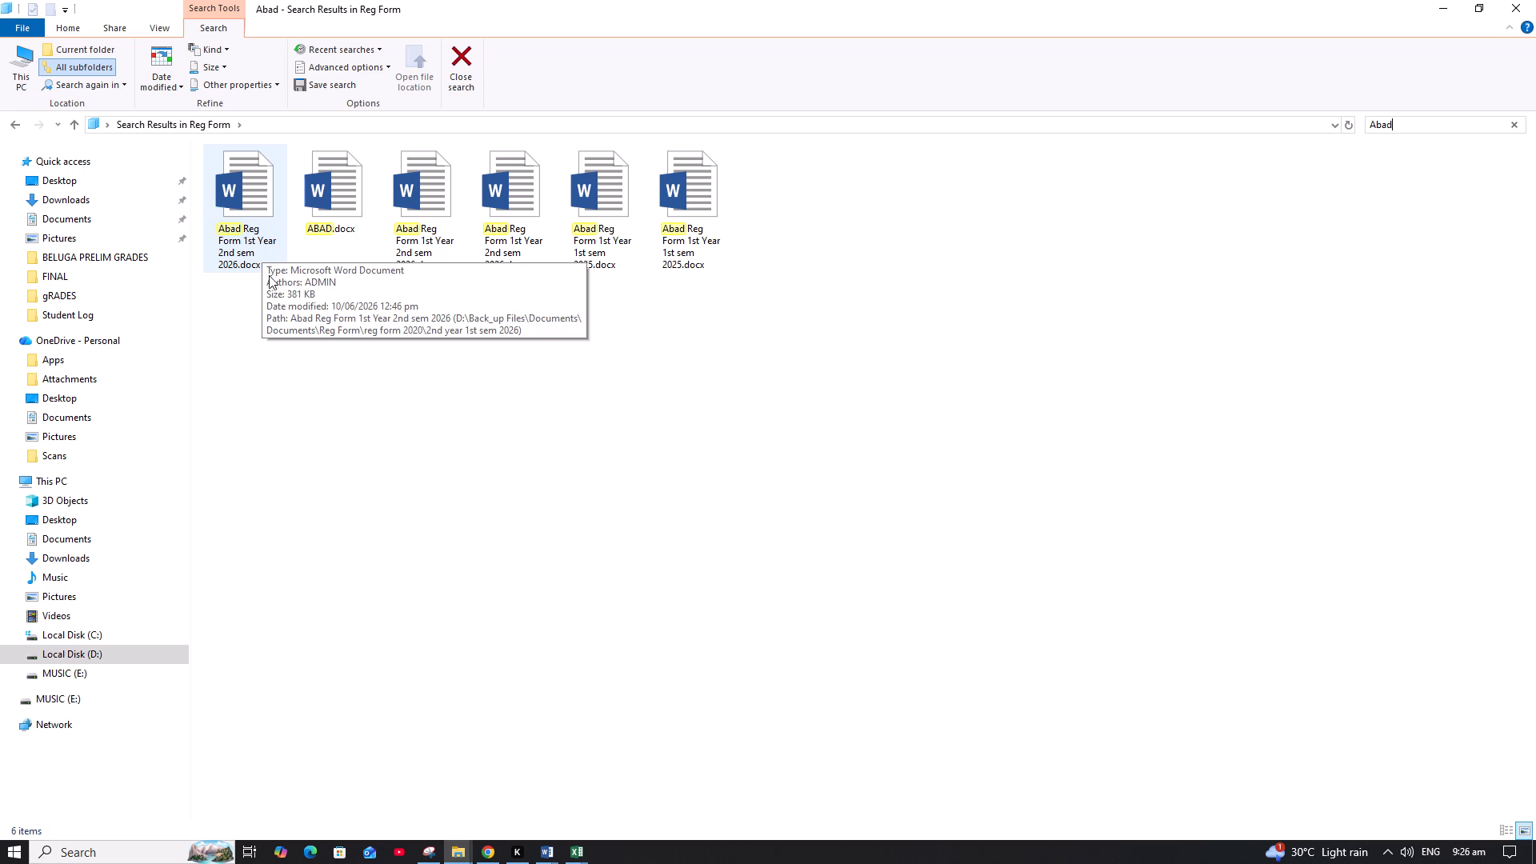
Turn on file previews, compare Abad's registration forms, and open the second-year, first-semester 2026-2027 one in Word.
click(350, 205)
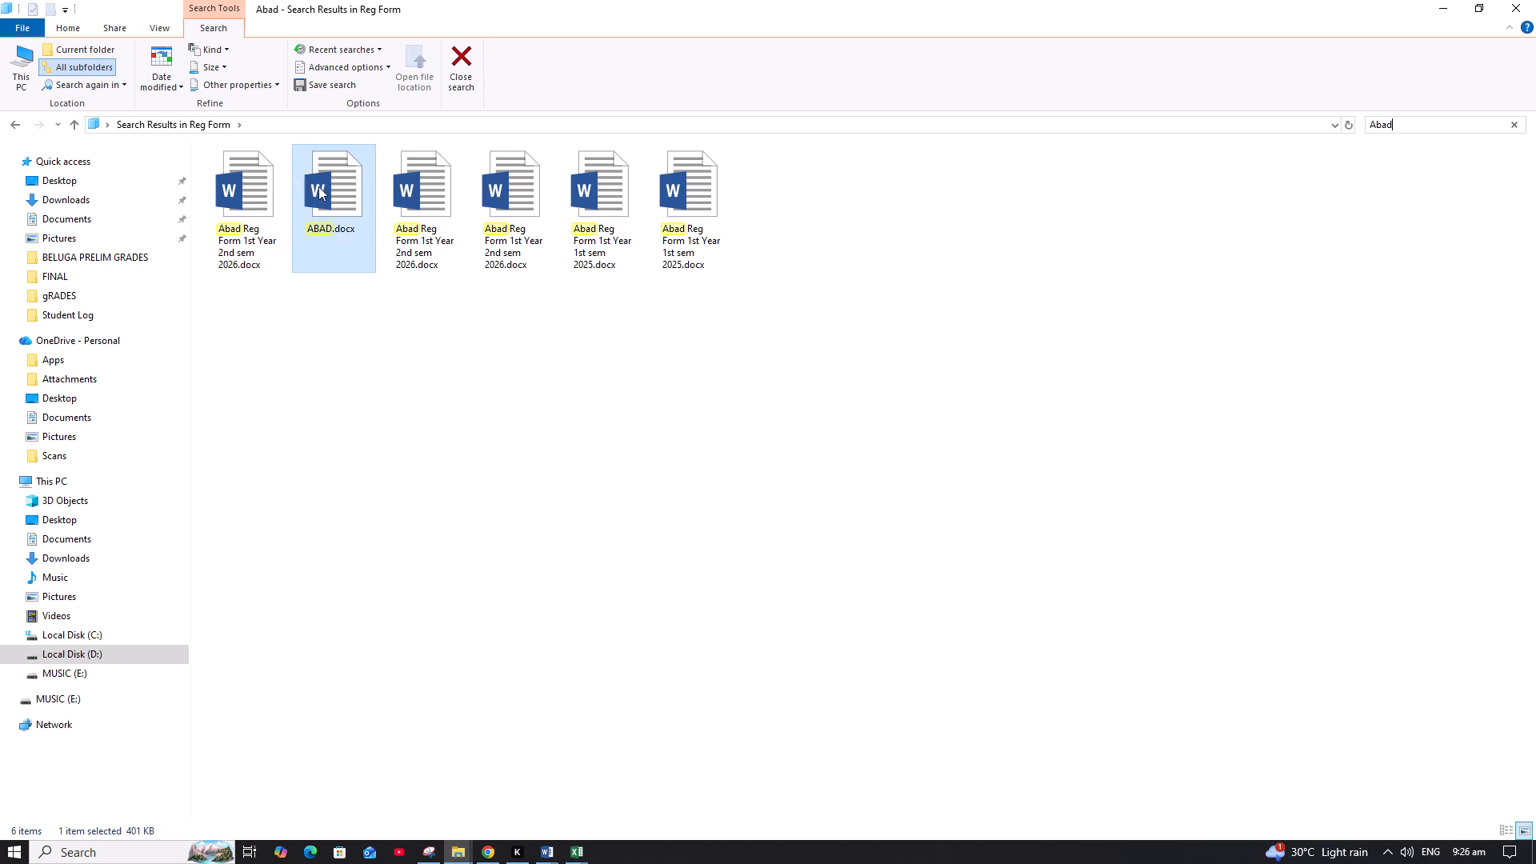
click(162, 25)
click(113, 54)
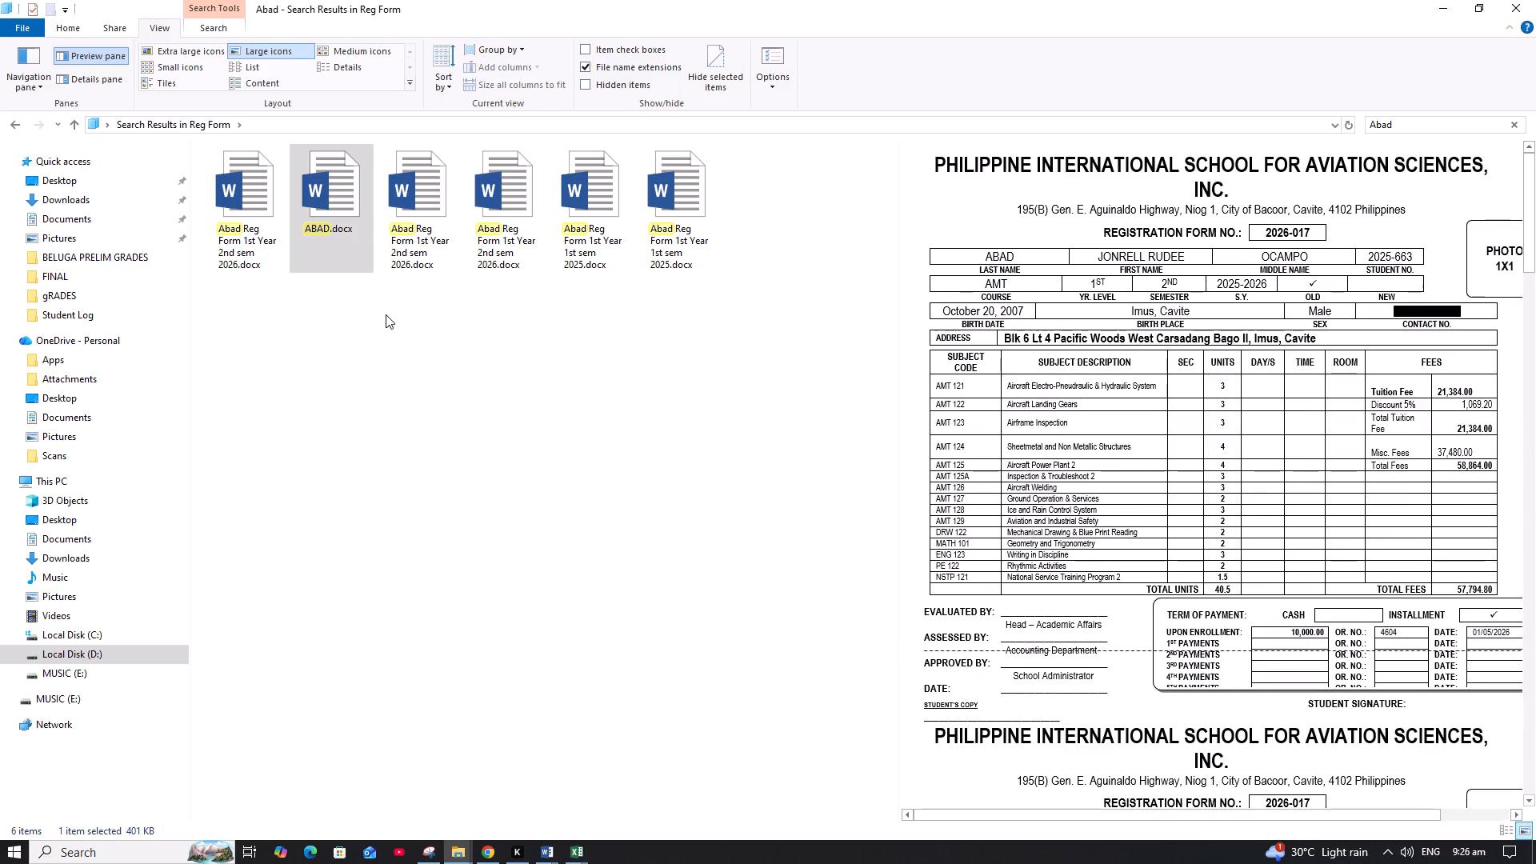
click(252, 245)
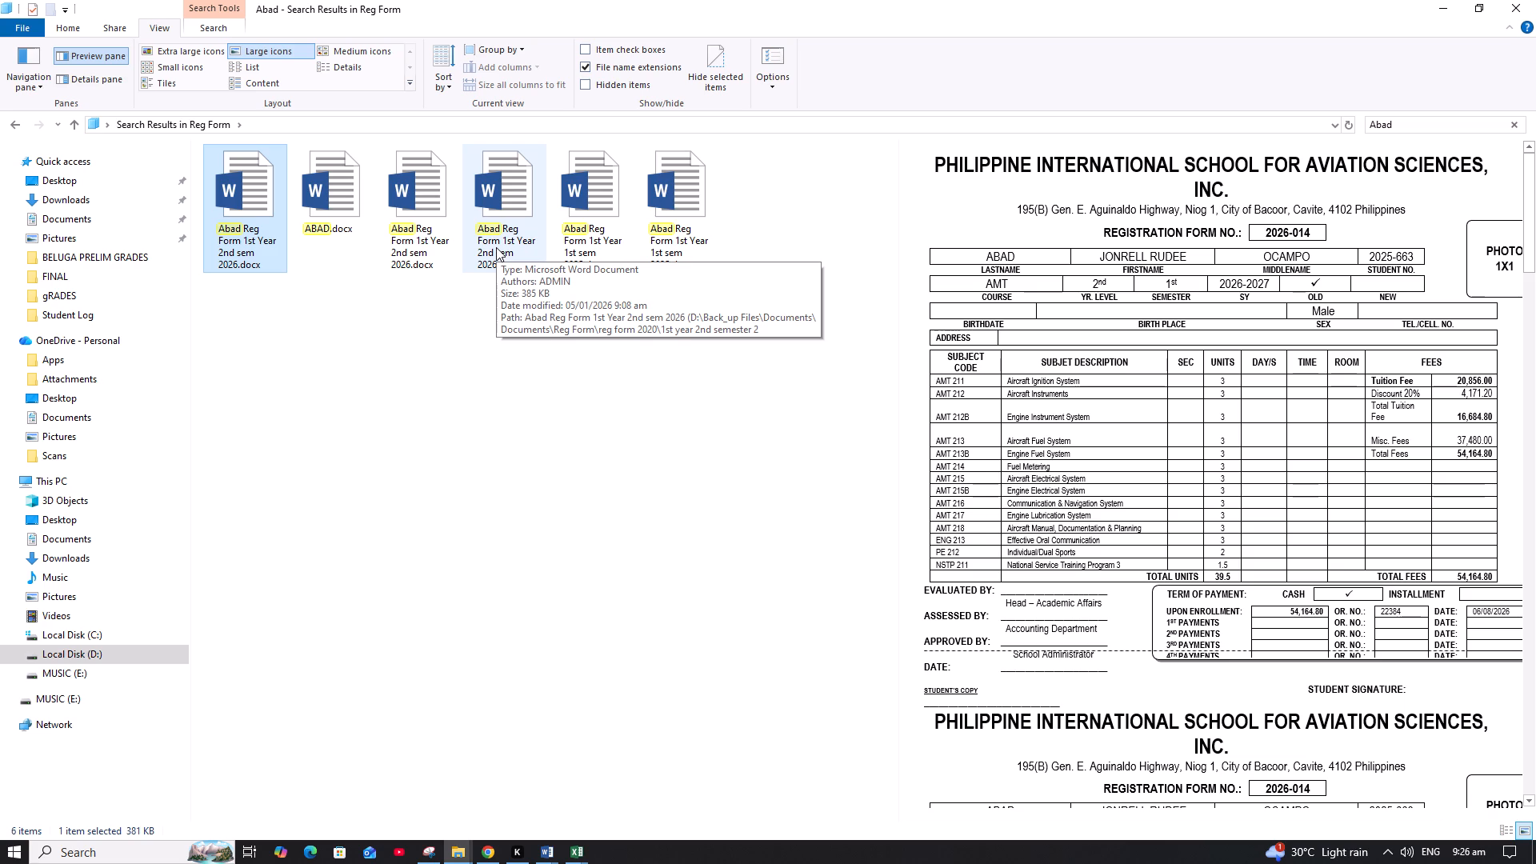
click(496, 247)
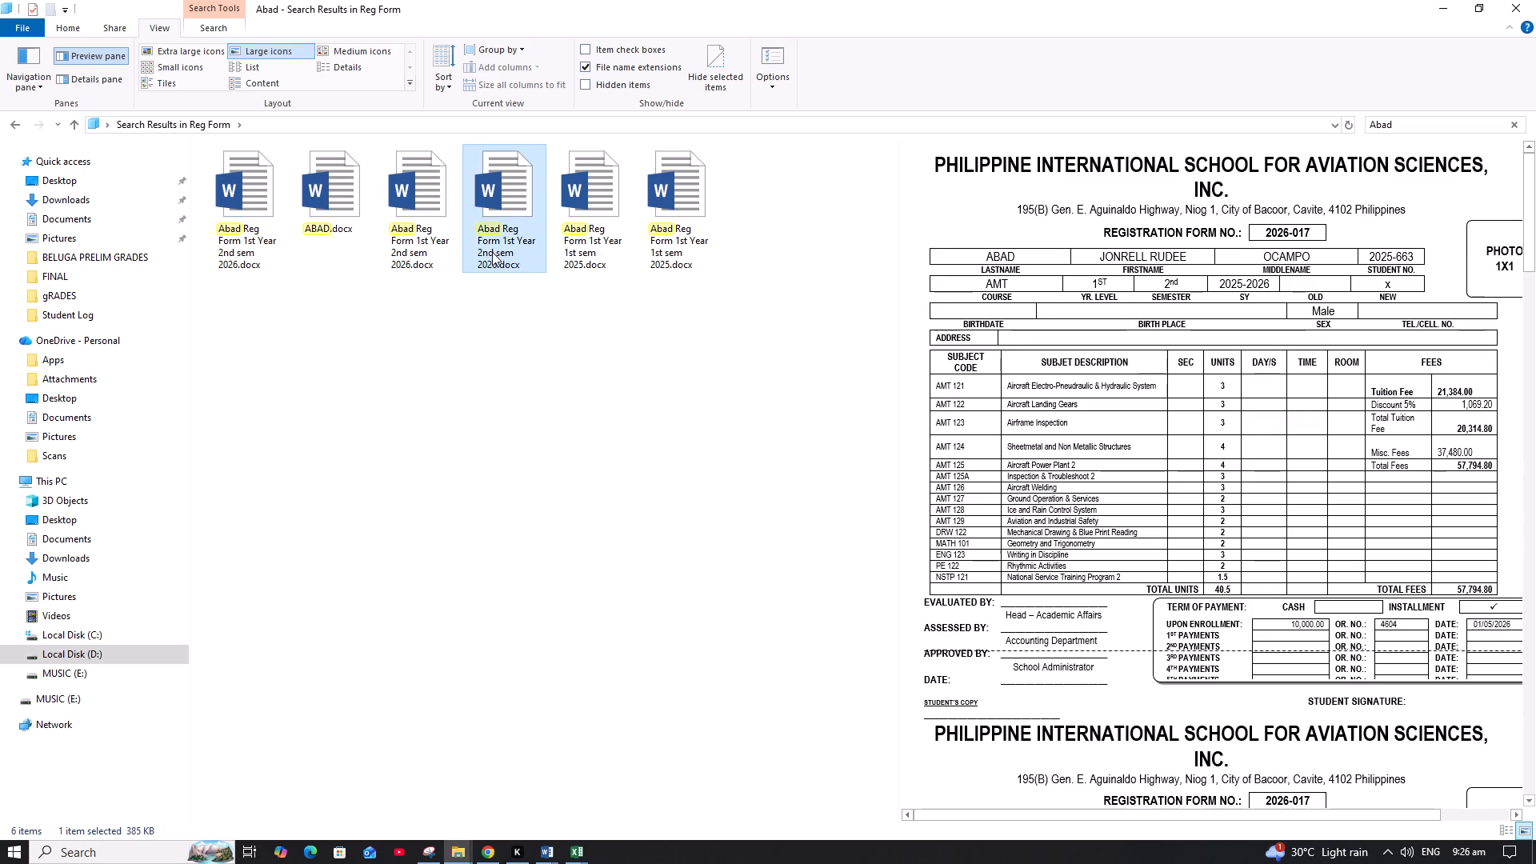
click(226, 250)
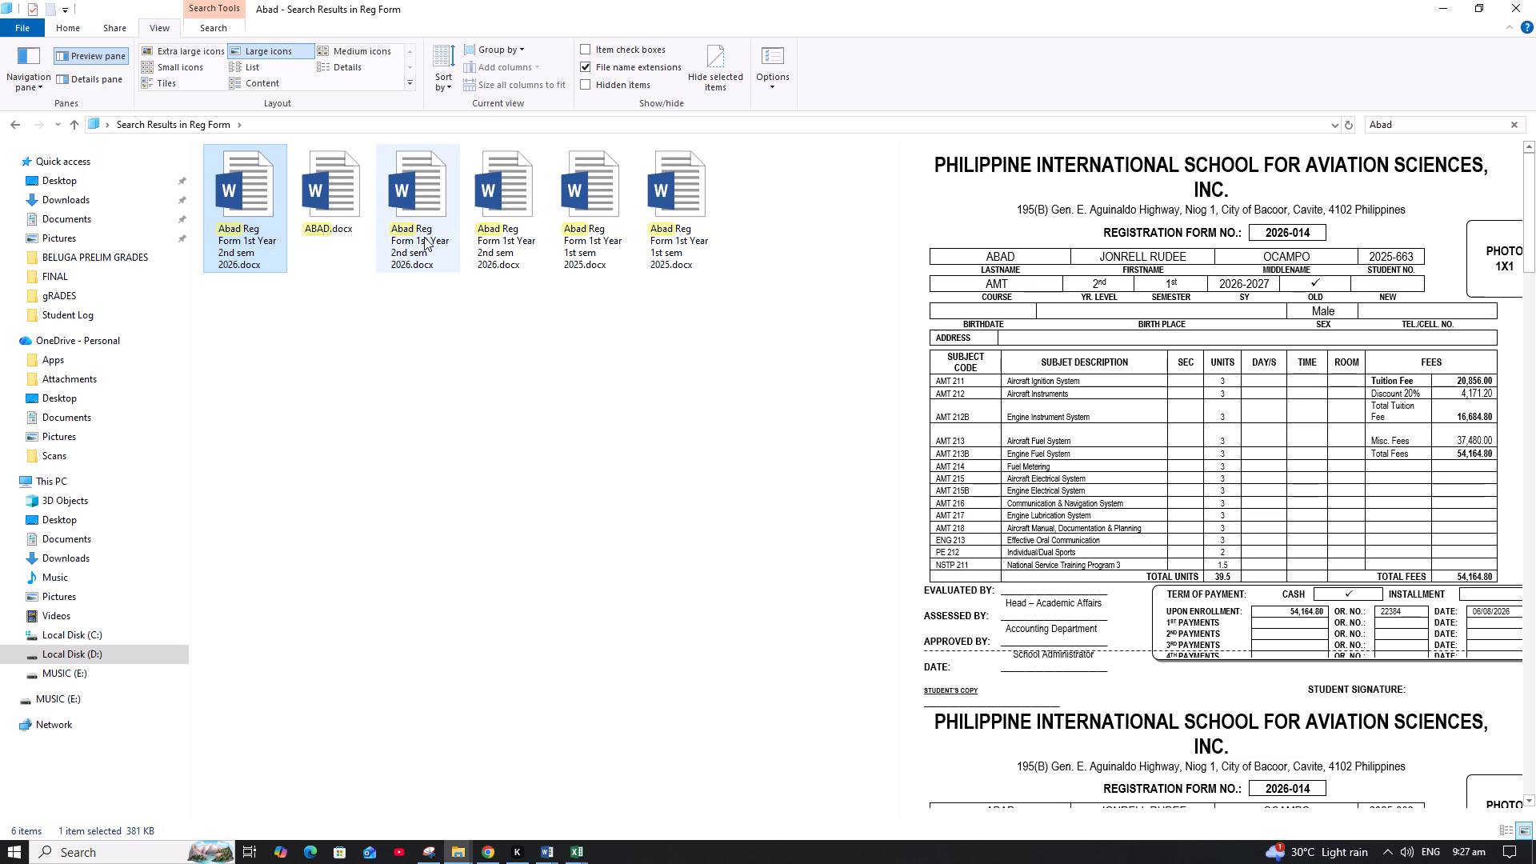
double_click(258, 210)
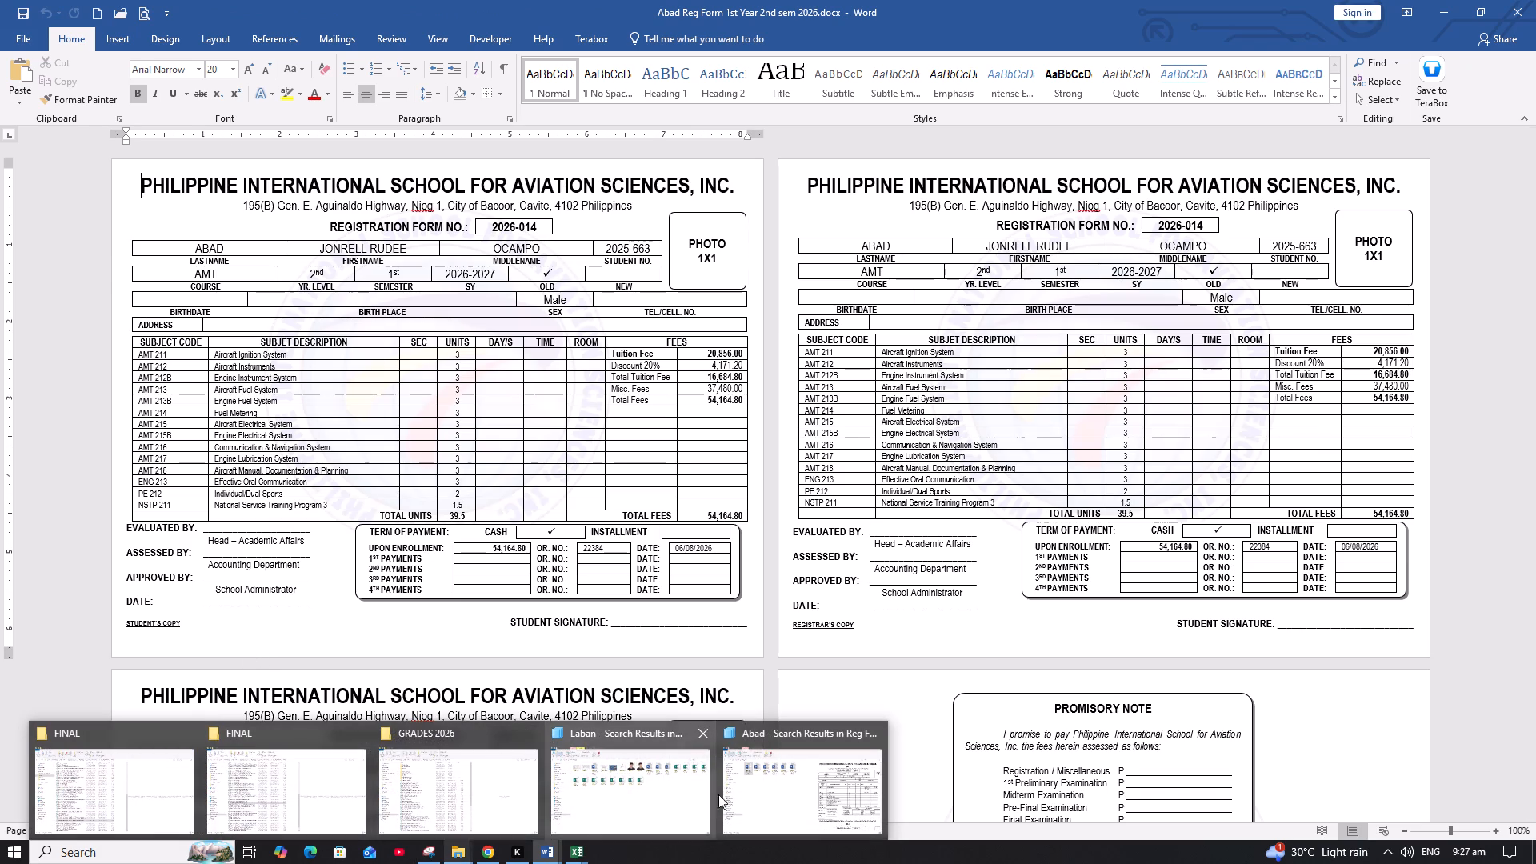
From the folder holding Abad's form, go to reg form 2020\2nd year 2nd sem 2026 and open 1Reg Form 2nd Year 2nd sem 2025.docx.
click(761, 793)
right_click(274, 211)
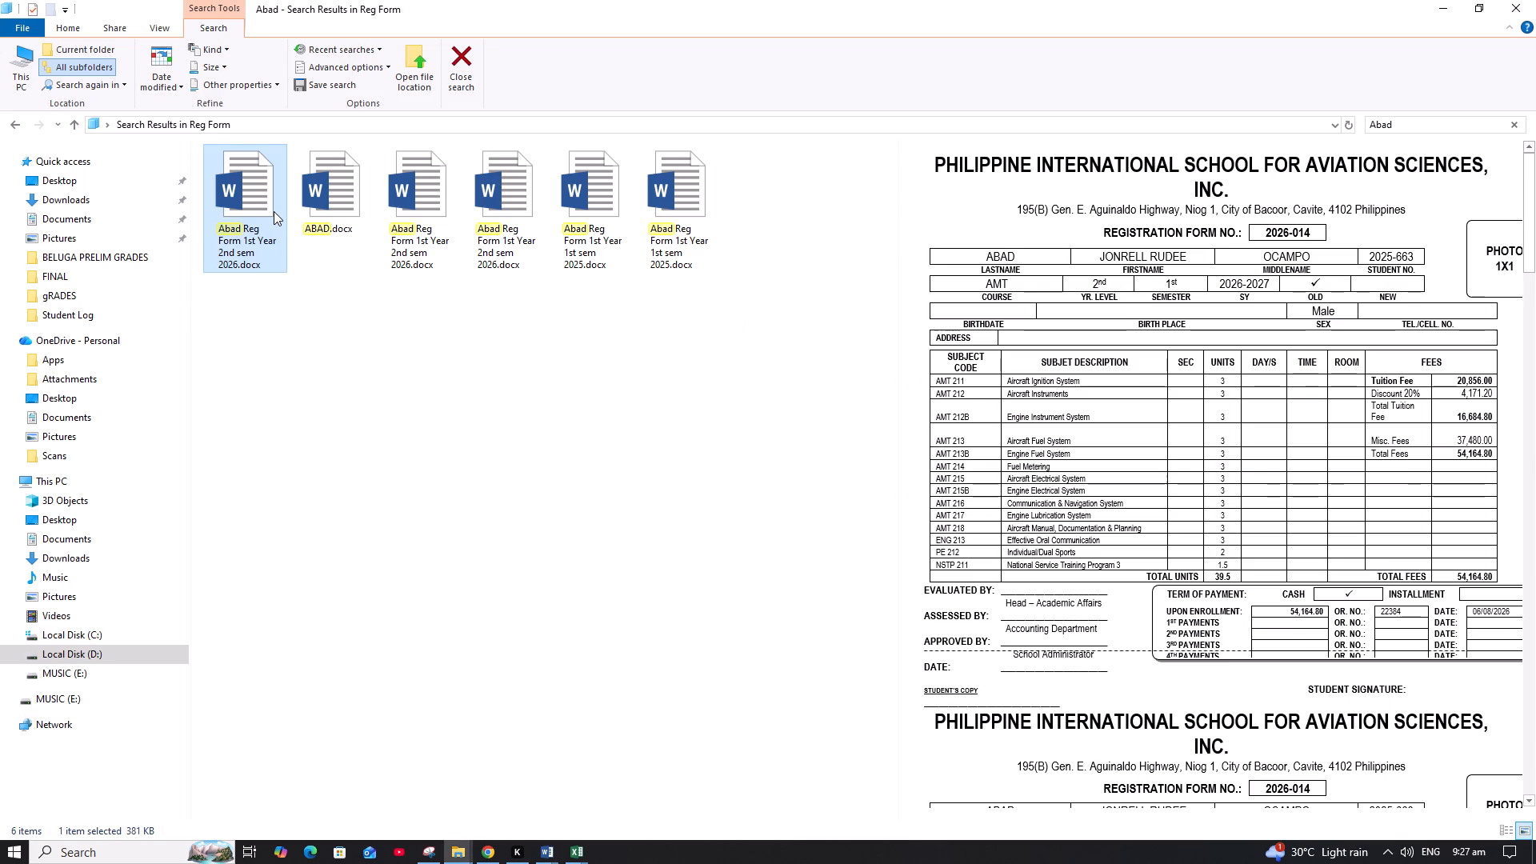
click(359, 561)
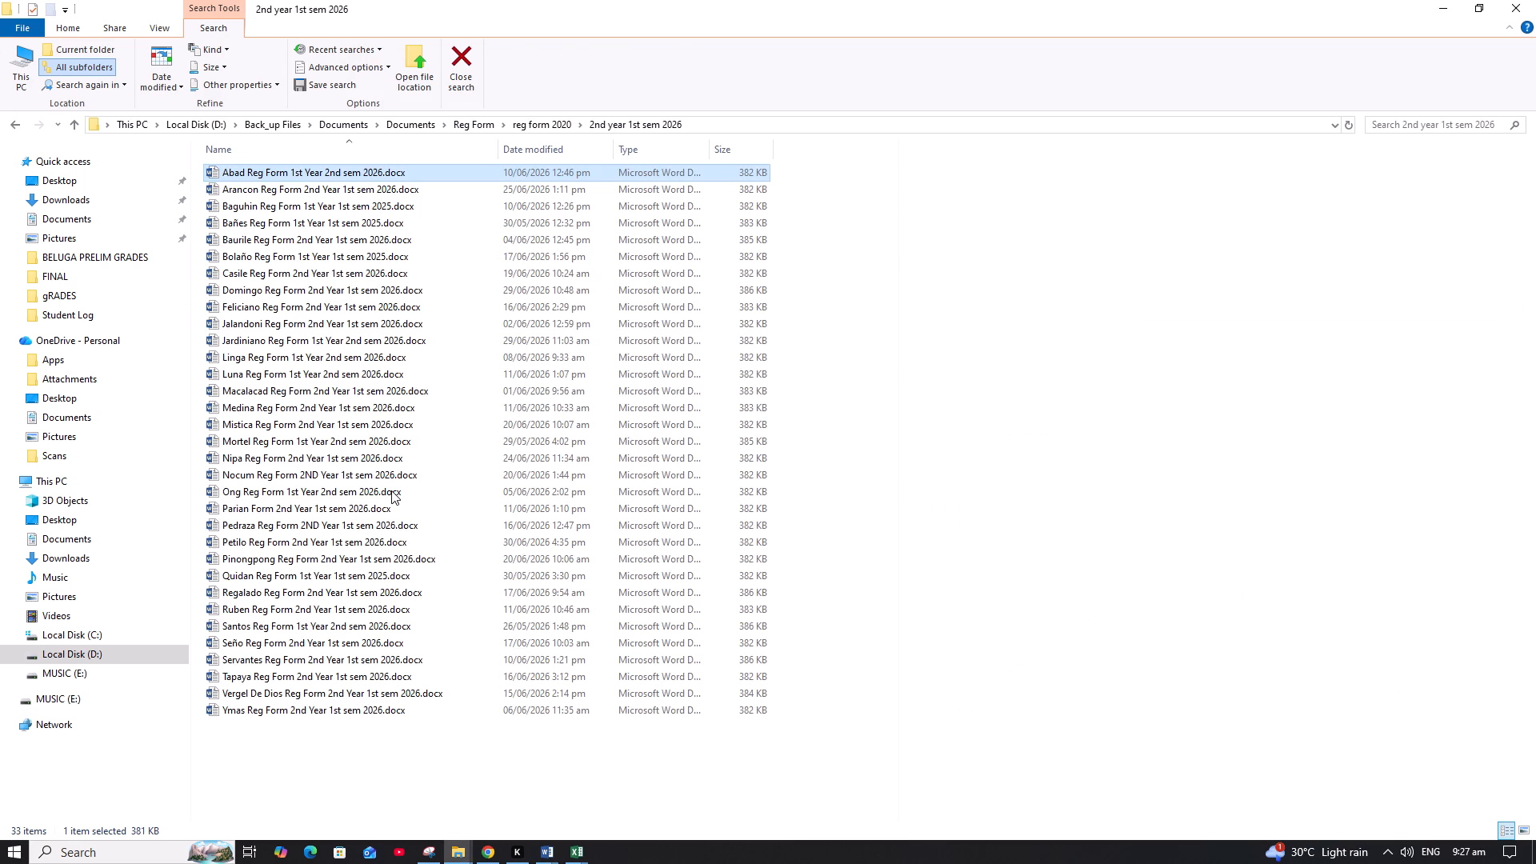
click(550, 130)
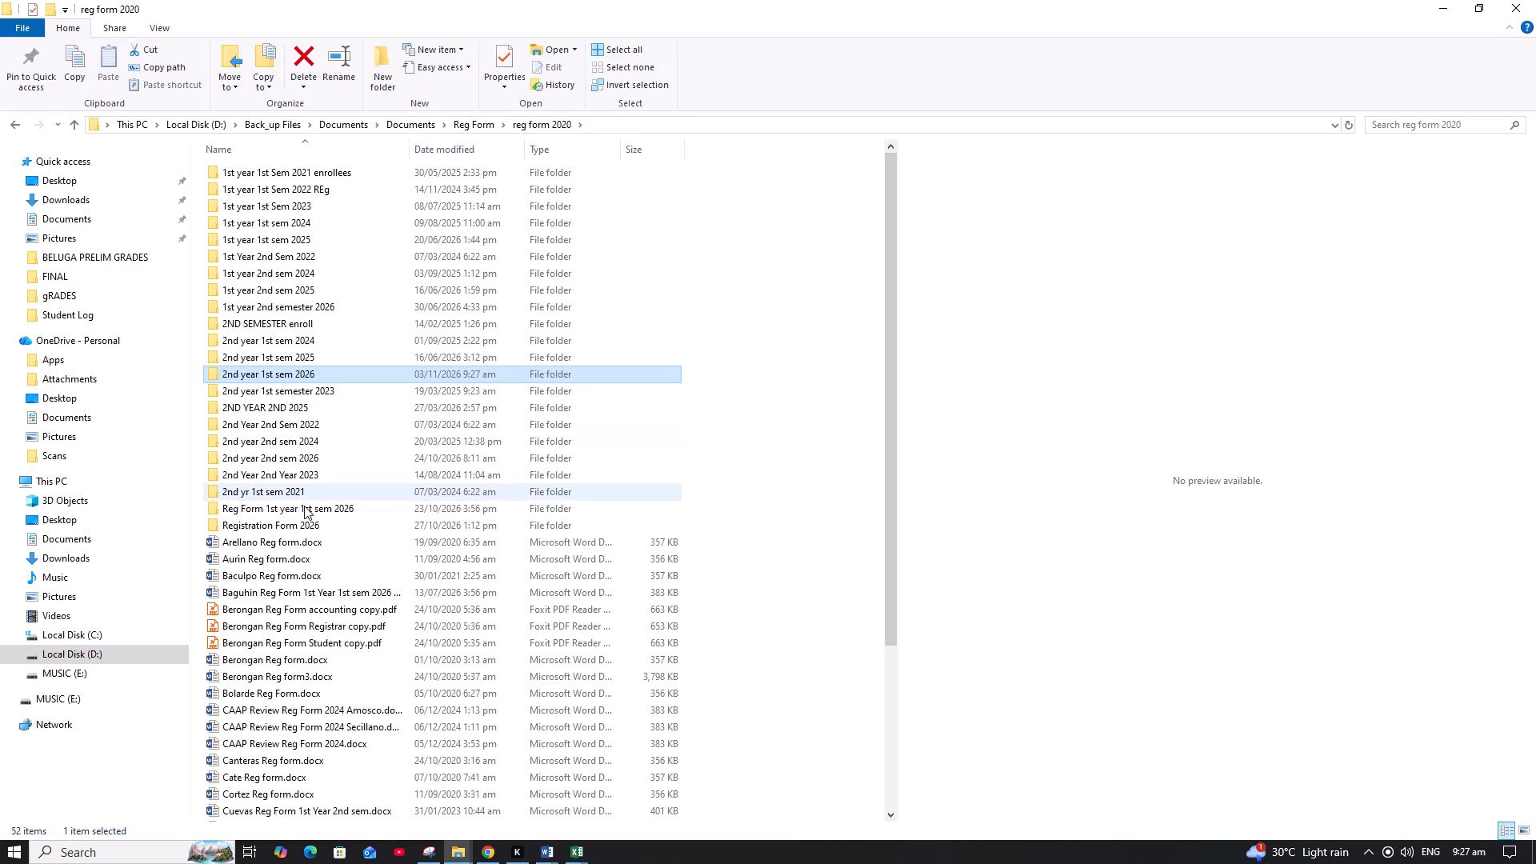
double_click(294, 458)
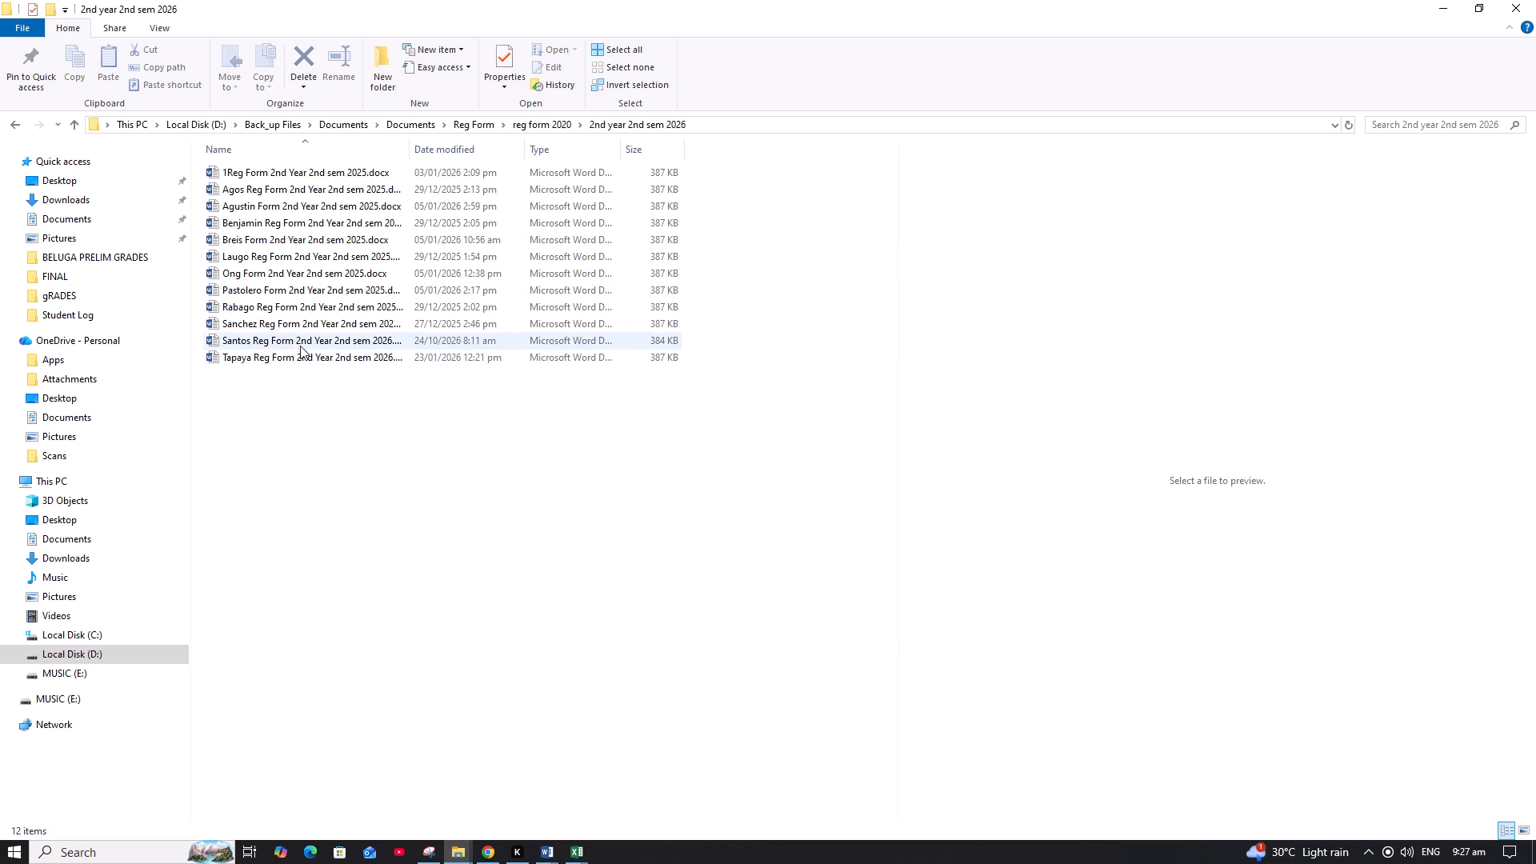
double_click(290, 174)
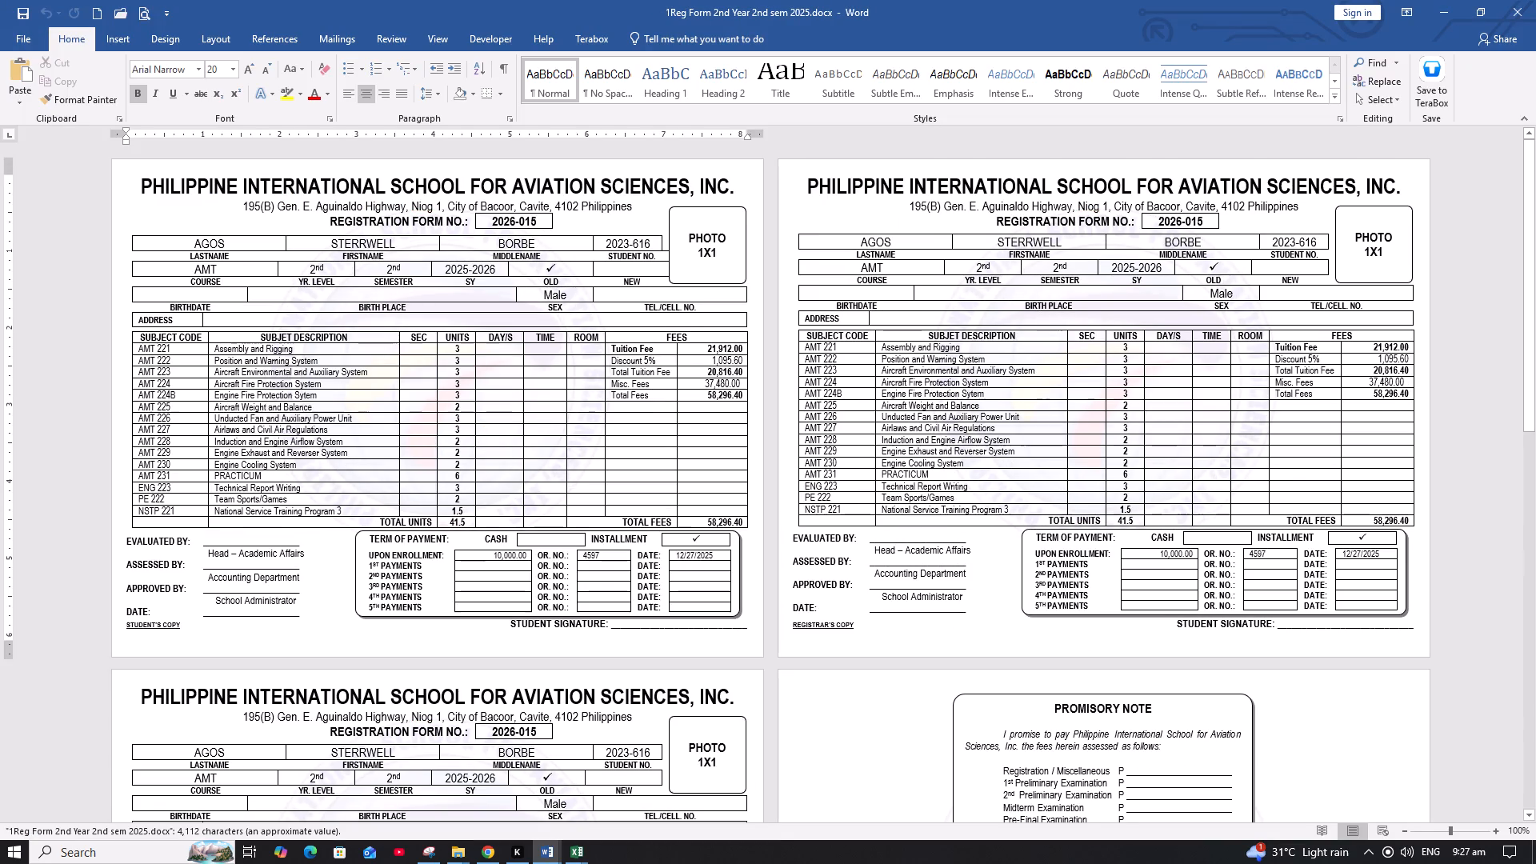
Copy the subject code, description, section and units cells for AMT 221 through NSTP 221 from Agos's student copy.
drag(176, 349, 454, 502)
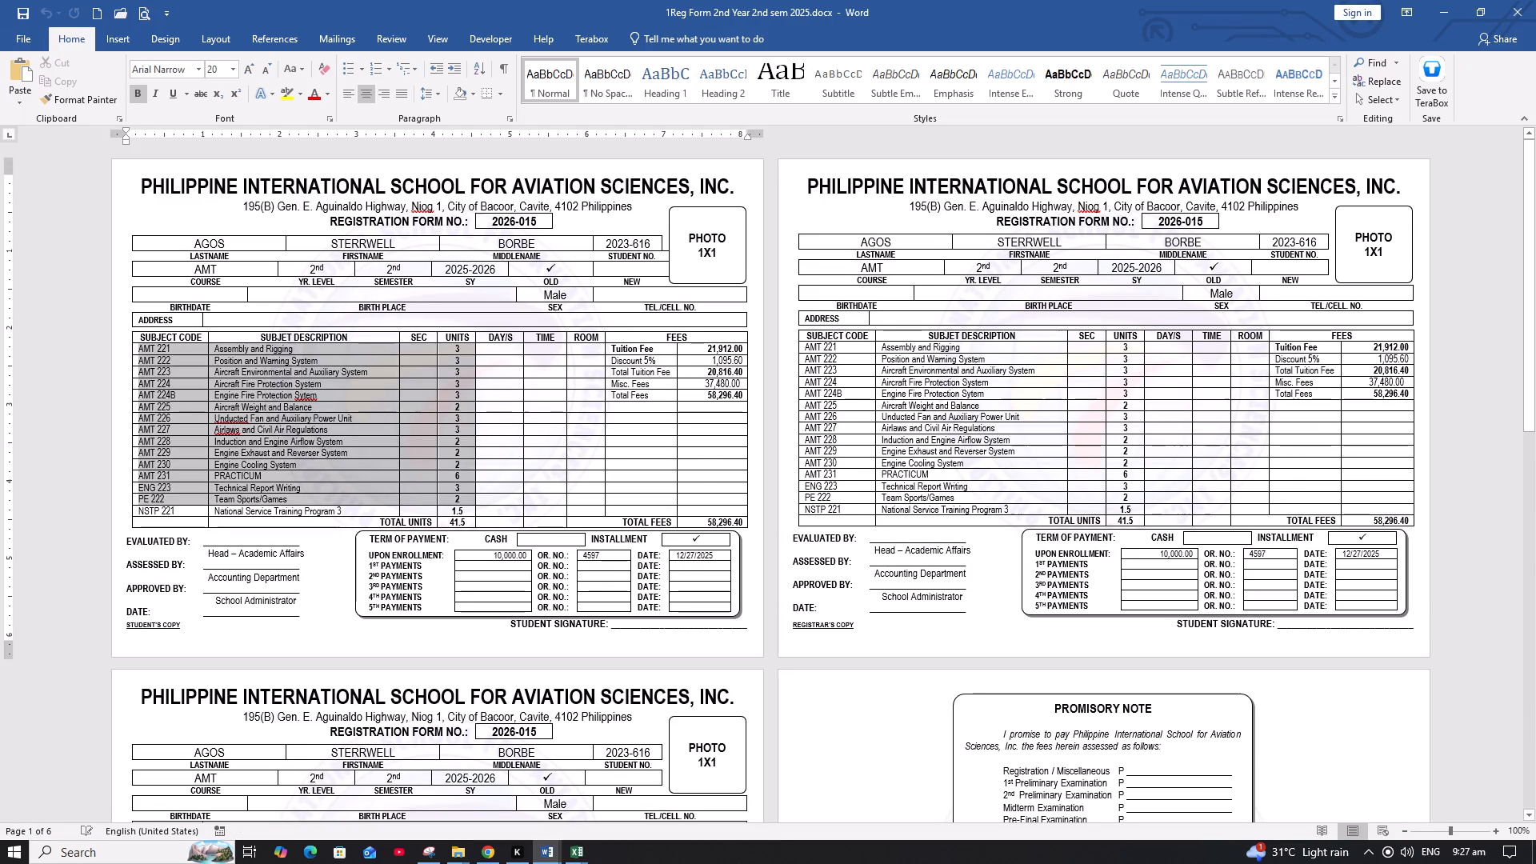
drag(454, 502, 457, 507)
key(ctrl+c)
key(ctrl+c)
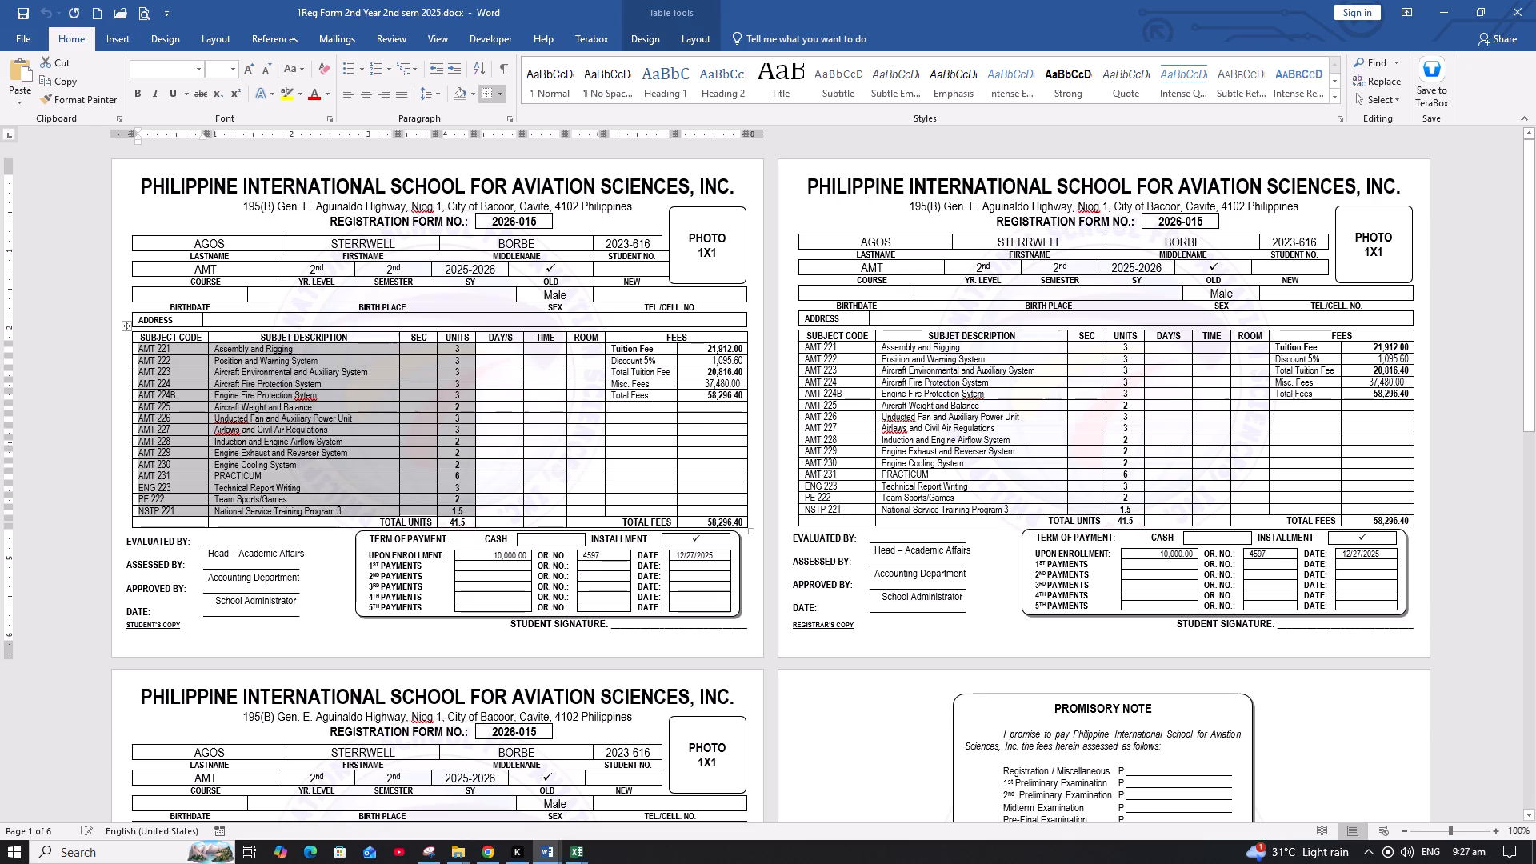
click(424, 485)
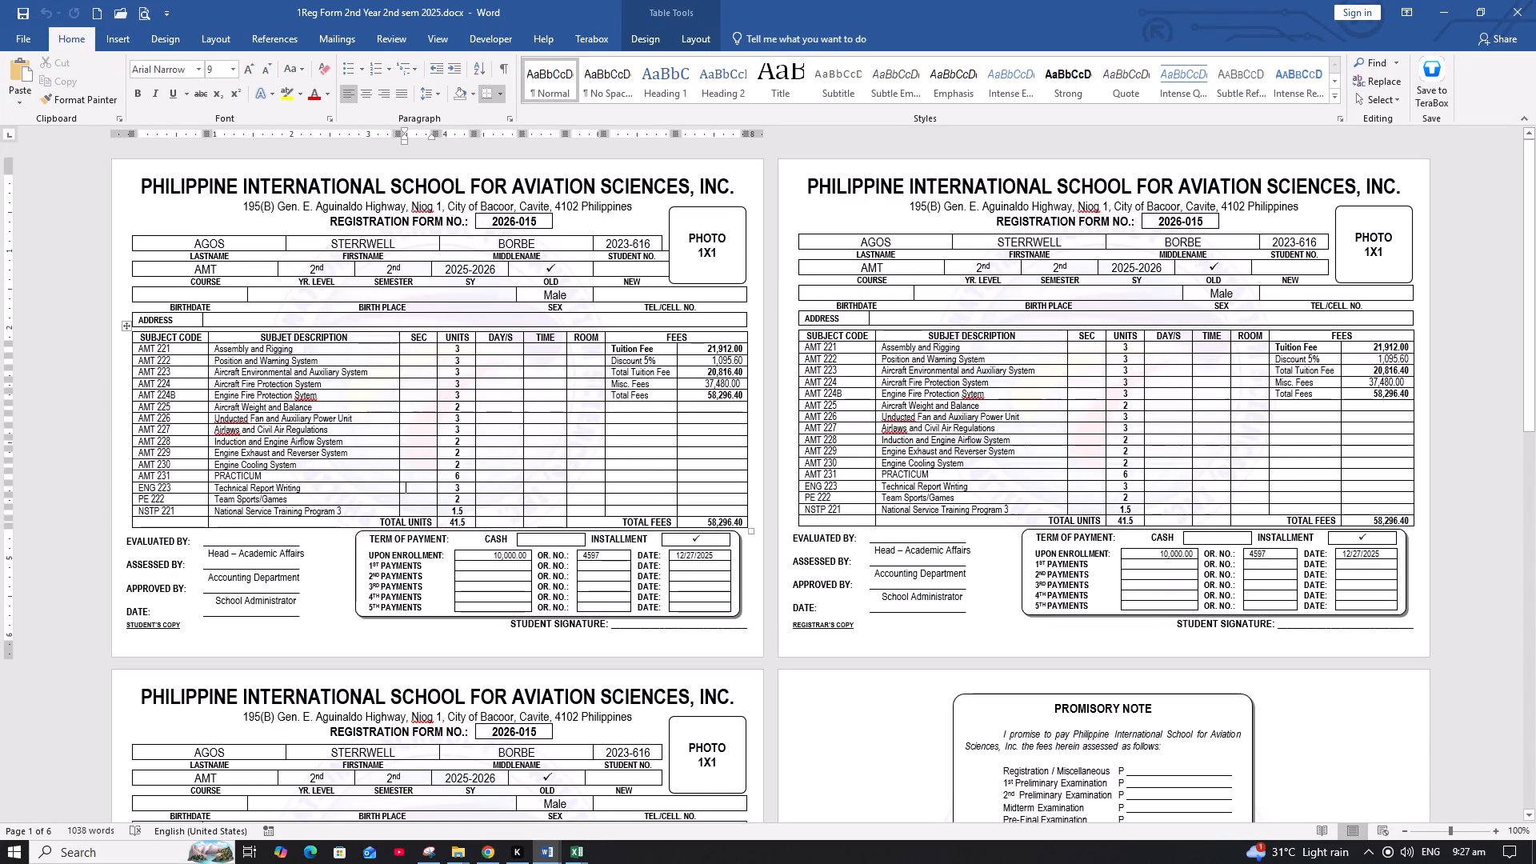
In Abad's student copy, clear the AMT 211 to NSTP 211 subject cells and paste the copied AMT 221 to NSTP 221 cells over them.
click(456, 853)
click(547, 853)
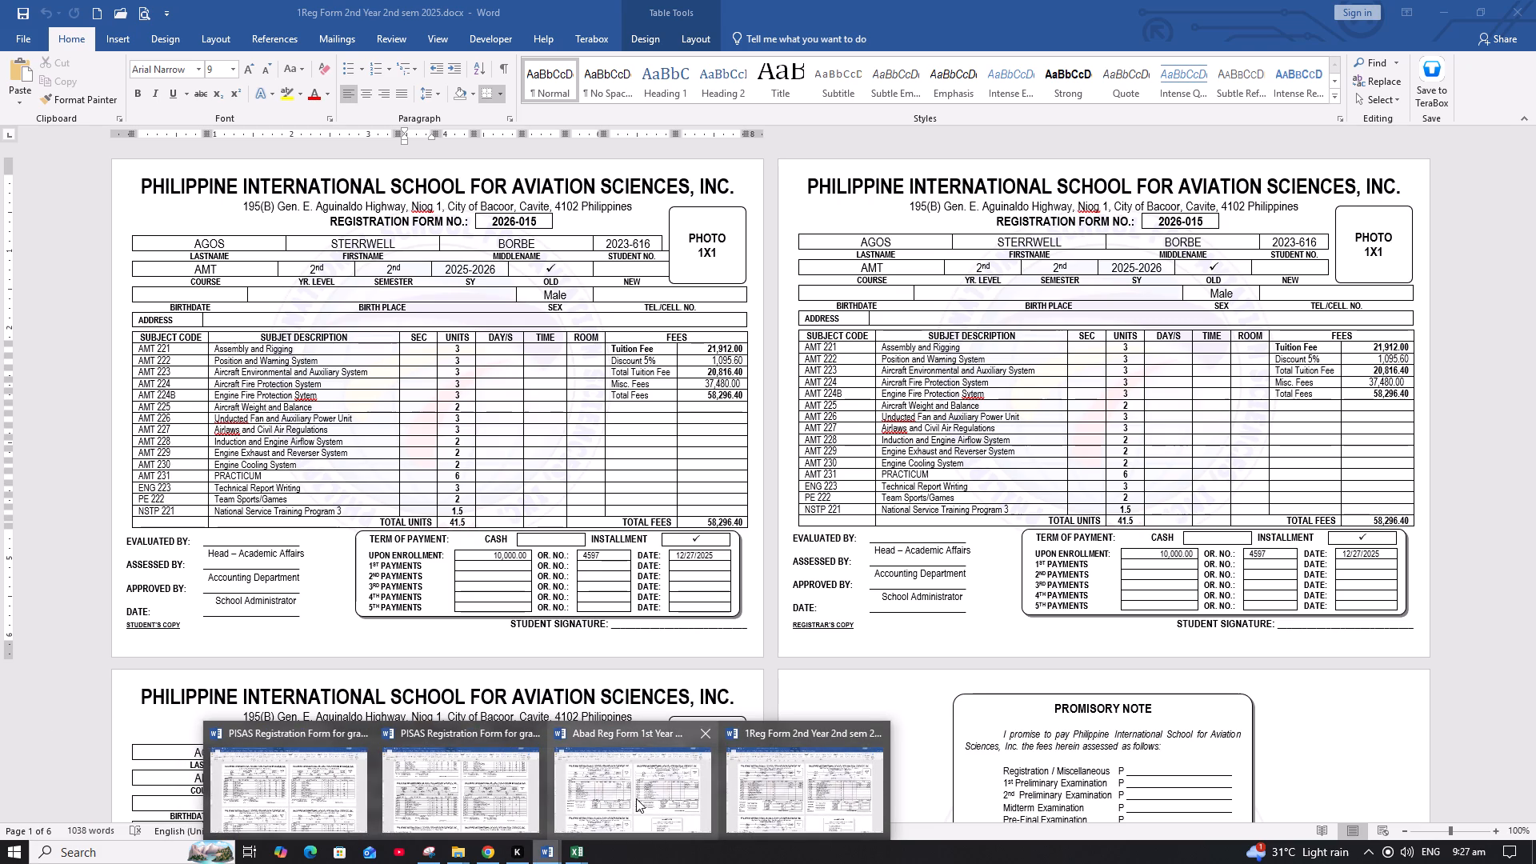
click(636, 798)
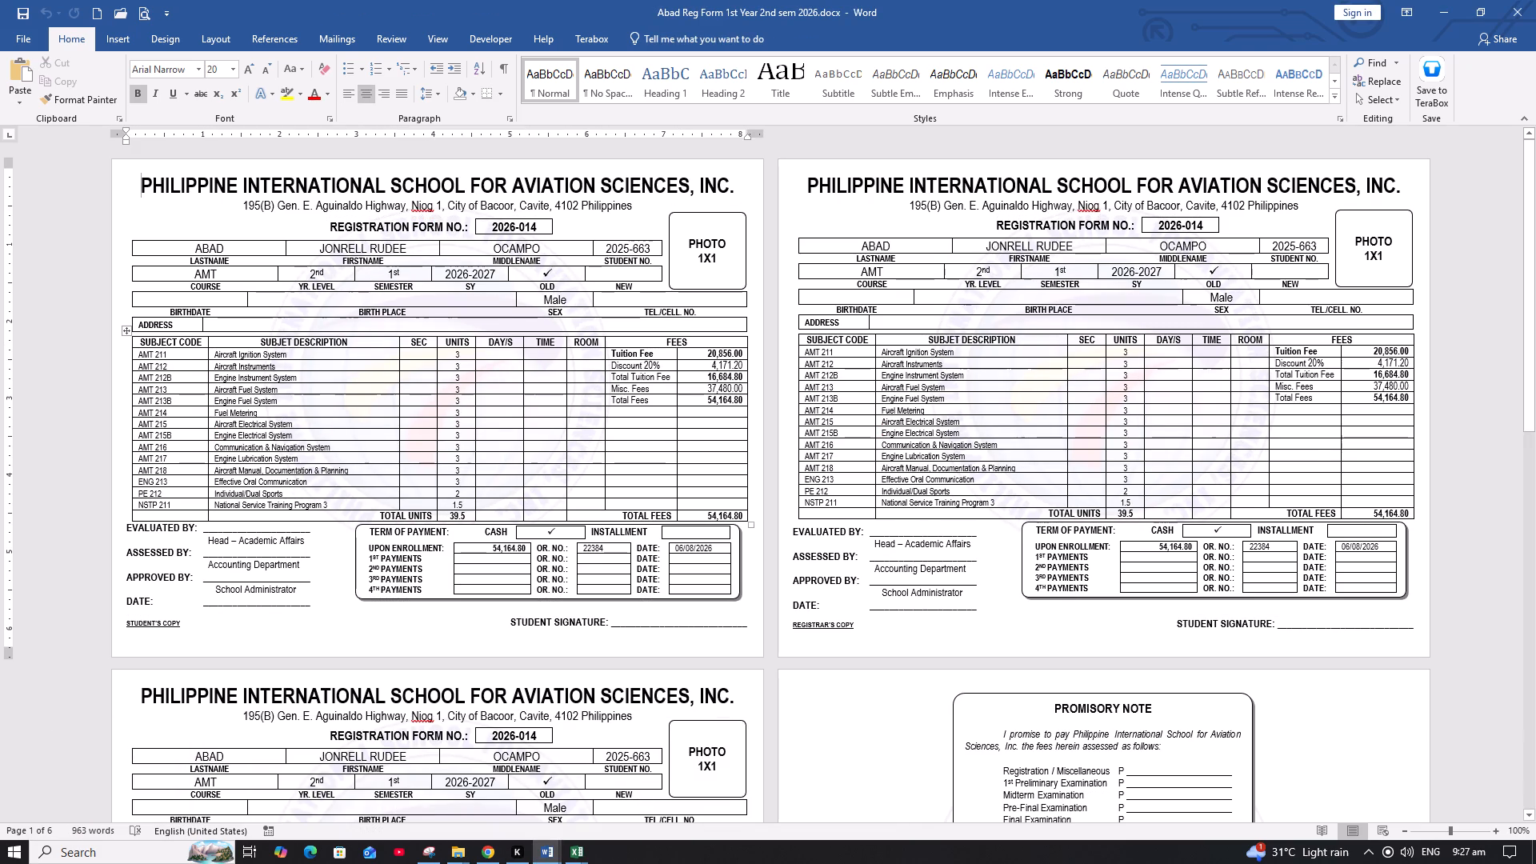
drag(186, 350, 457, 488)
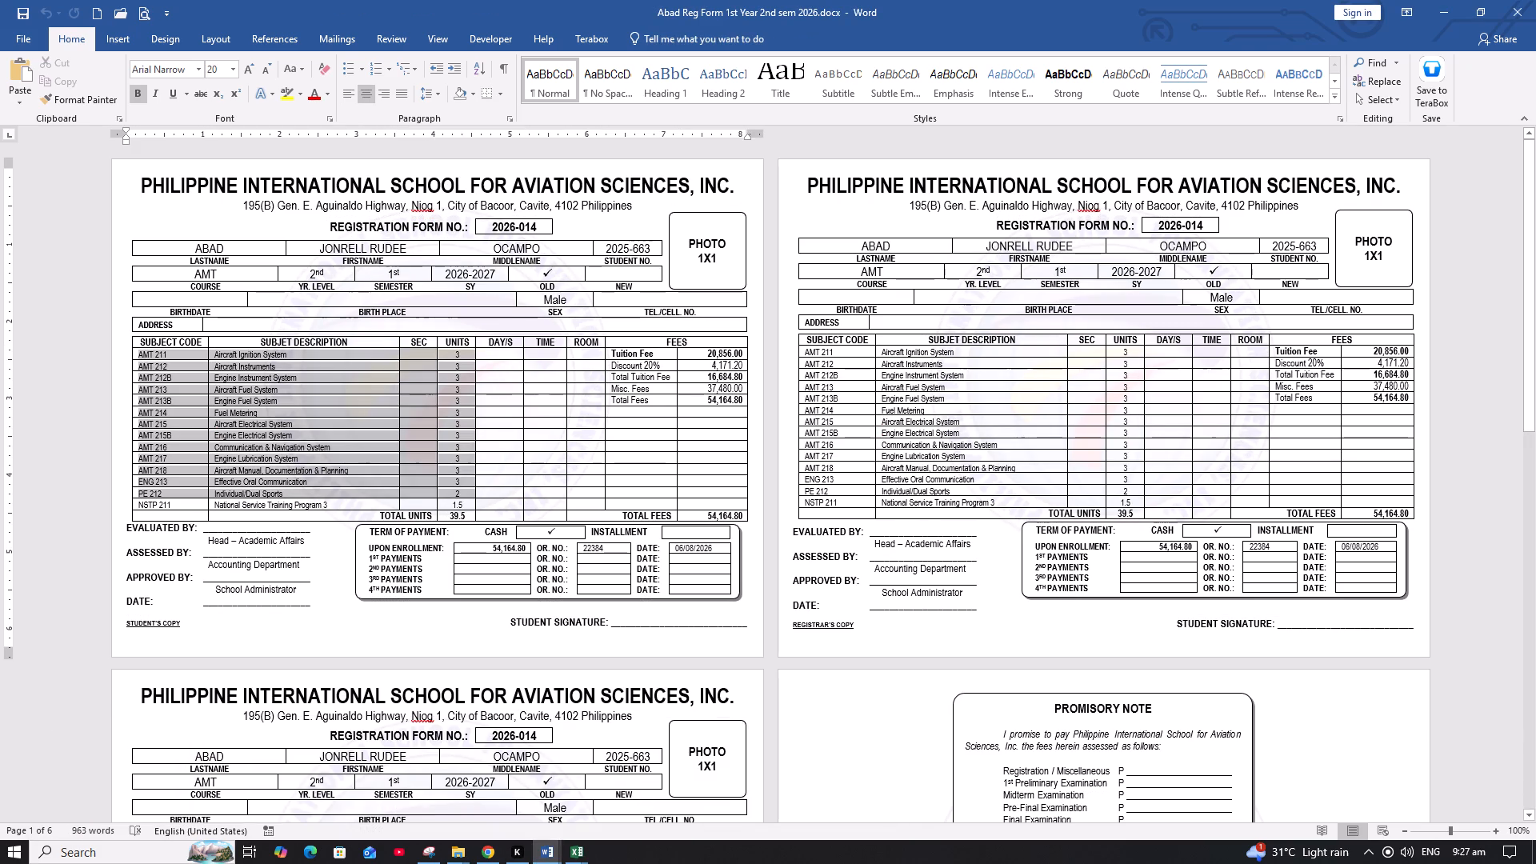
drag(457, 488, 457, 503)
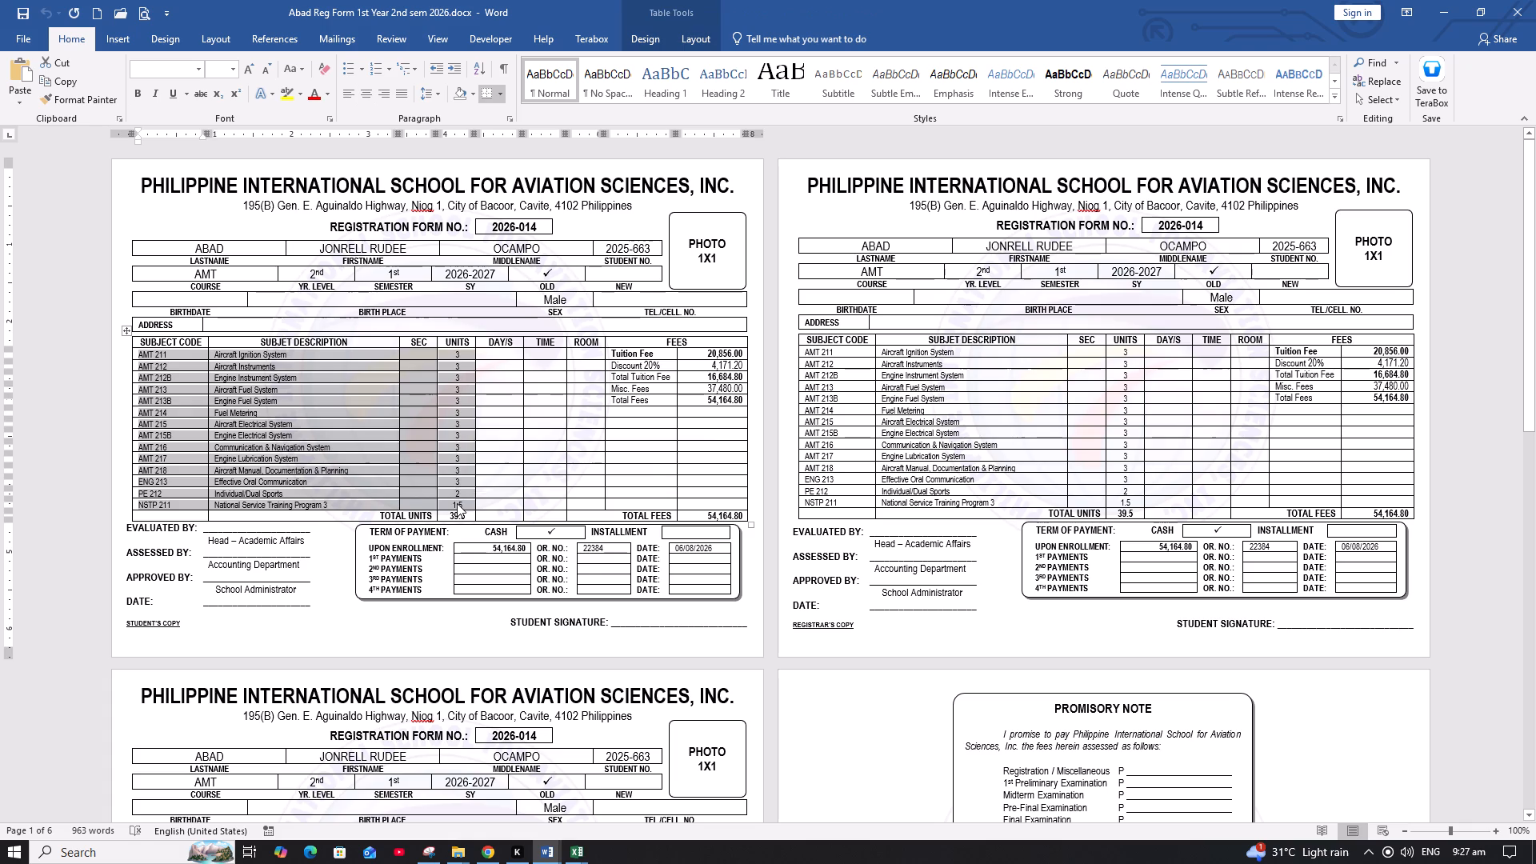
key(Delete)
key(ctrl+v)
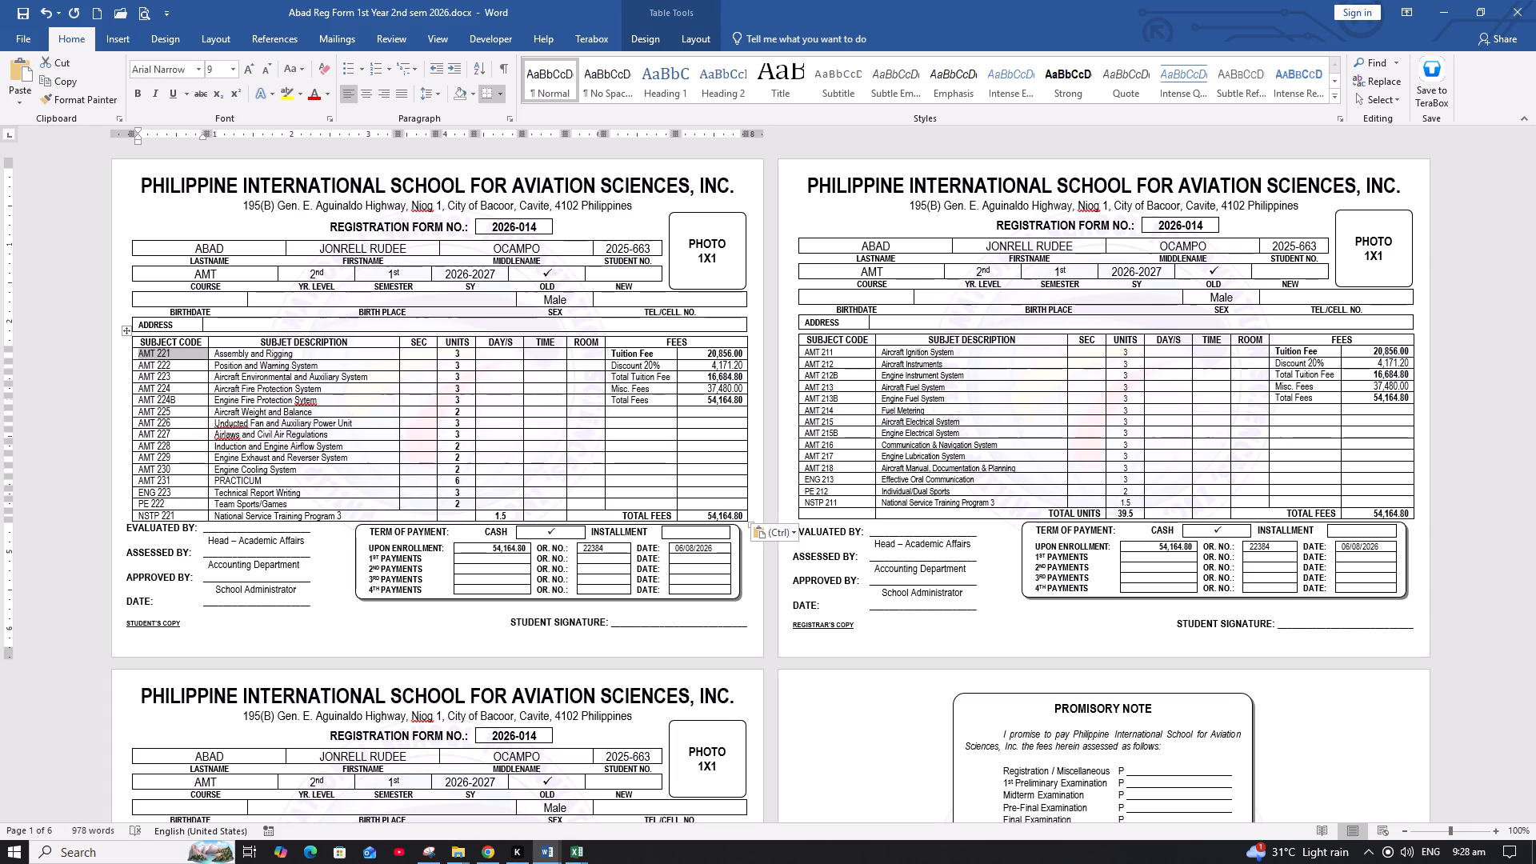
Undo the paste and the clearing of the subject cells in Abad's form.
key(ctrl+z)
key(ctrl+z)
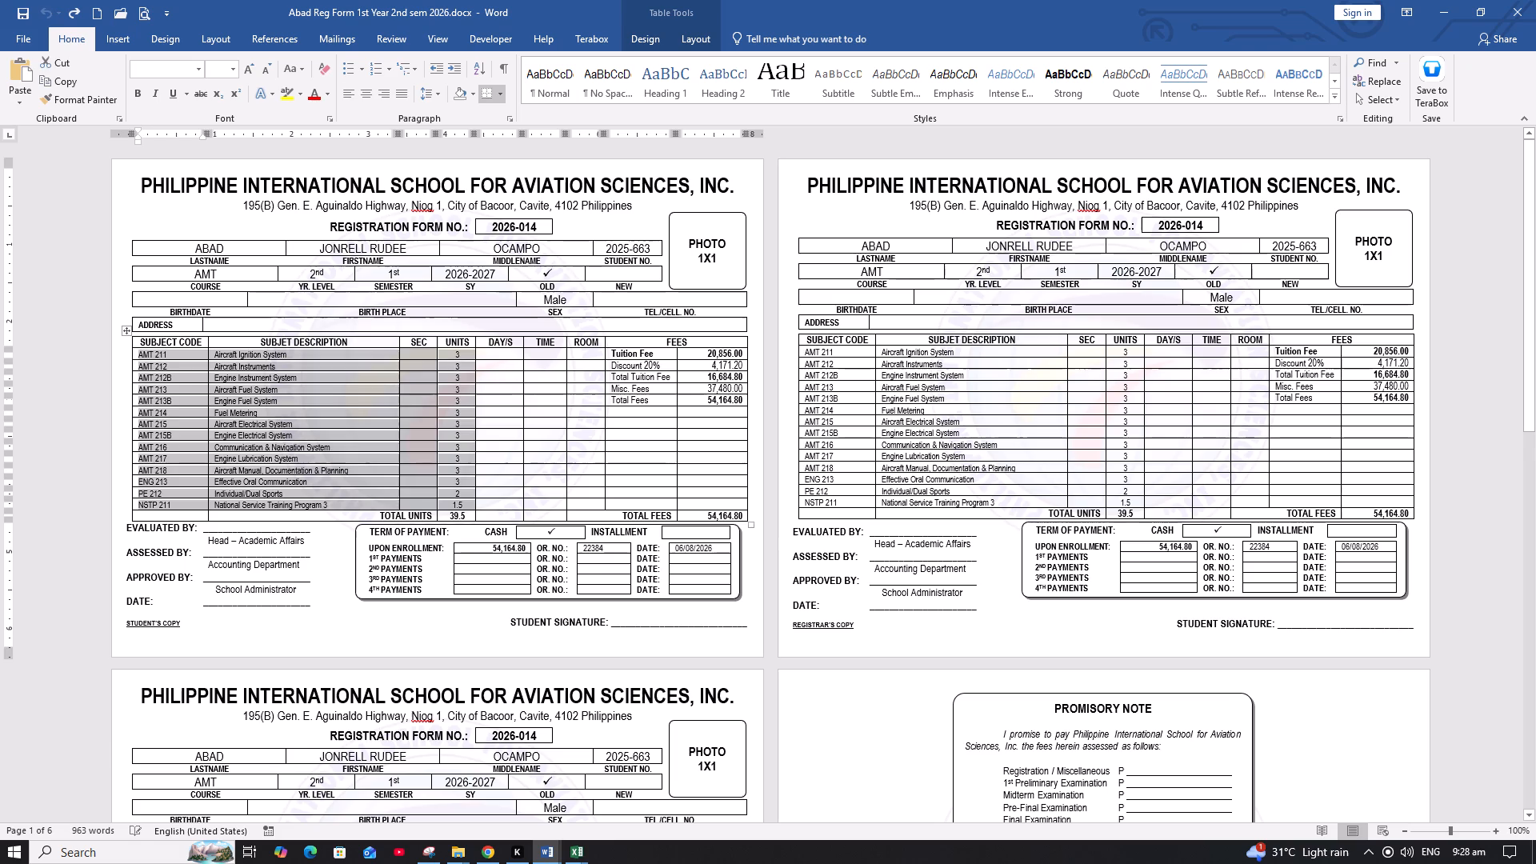
Check the open AMT 121 gradesheet and the 1Reg Form 2nd Year 2nd sem 2025 document, and return to the Excel class records.
click(580, 858)
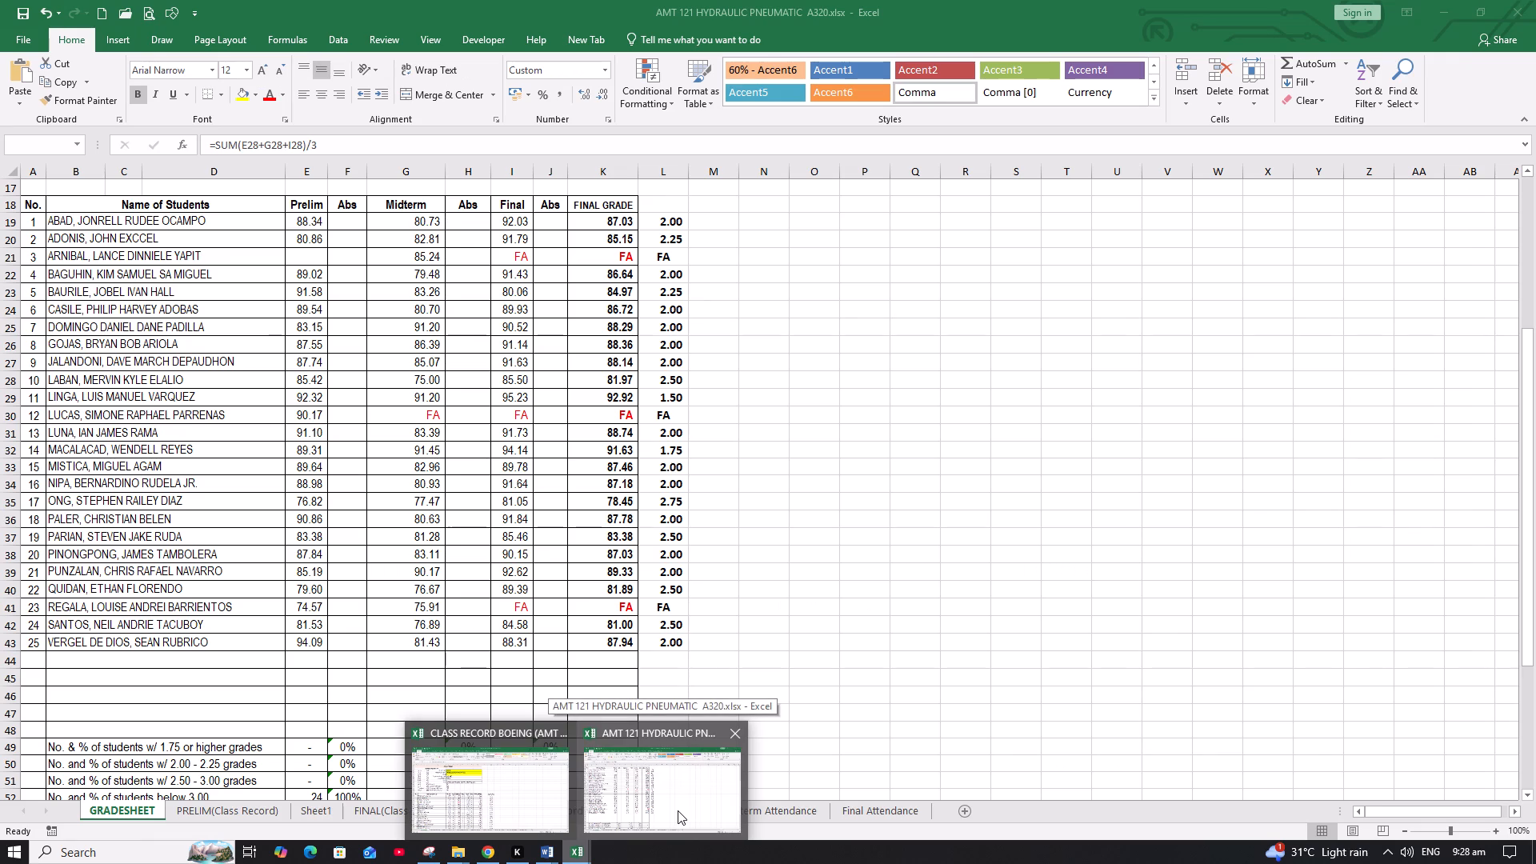
click(554, 850)
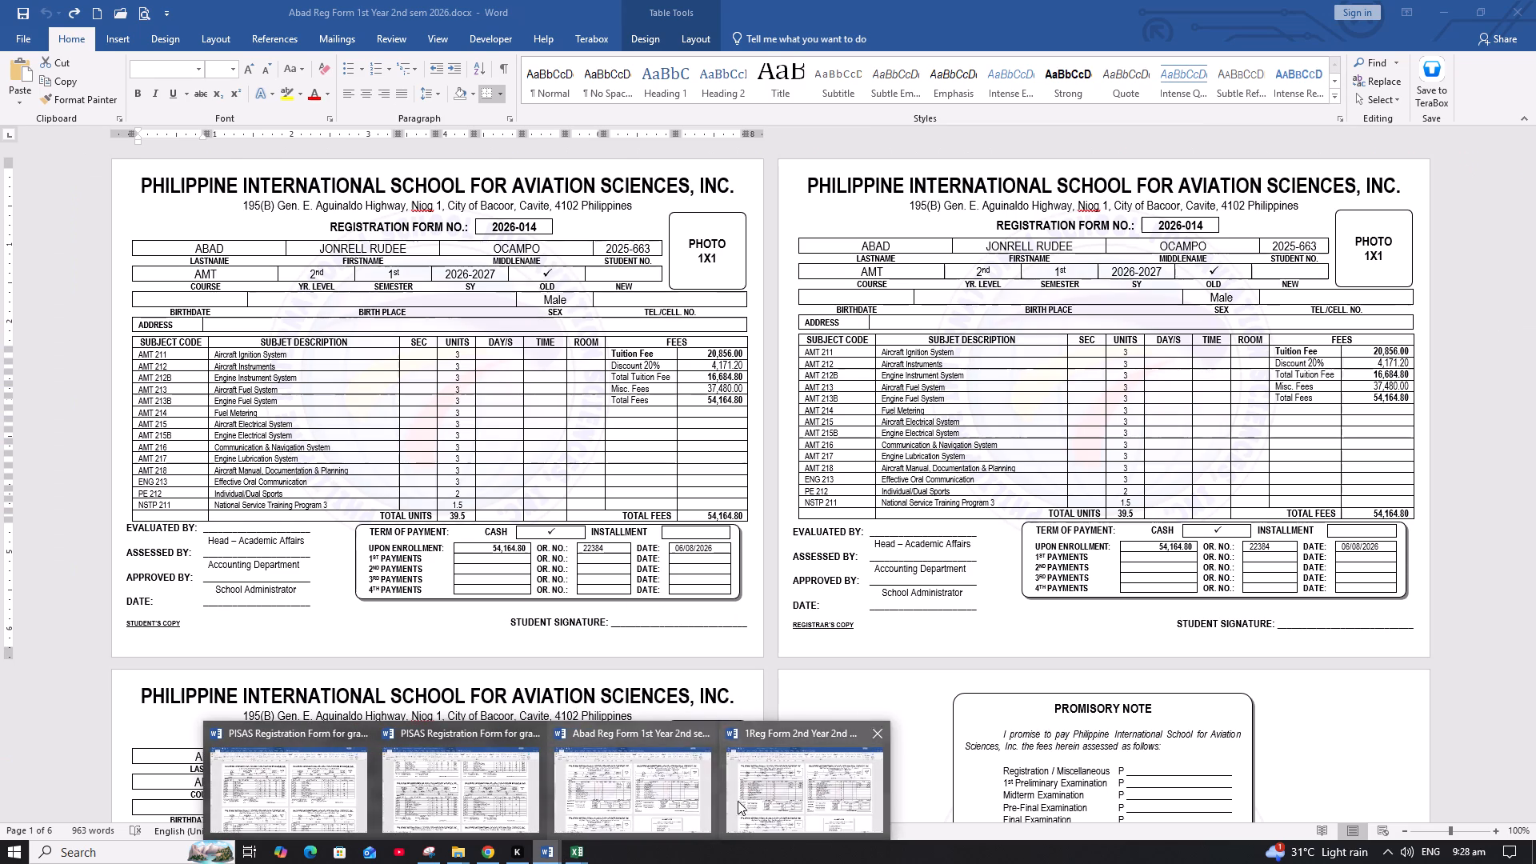
click(804, 801)
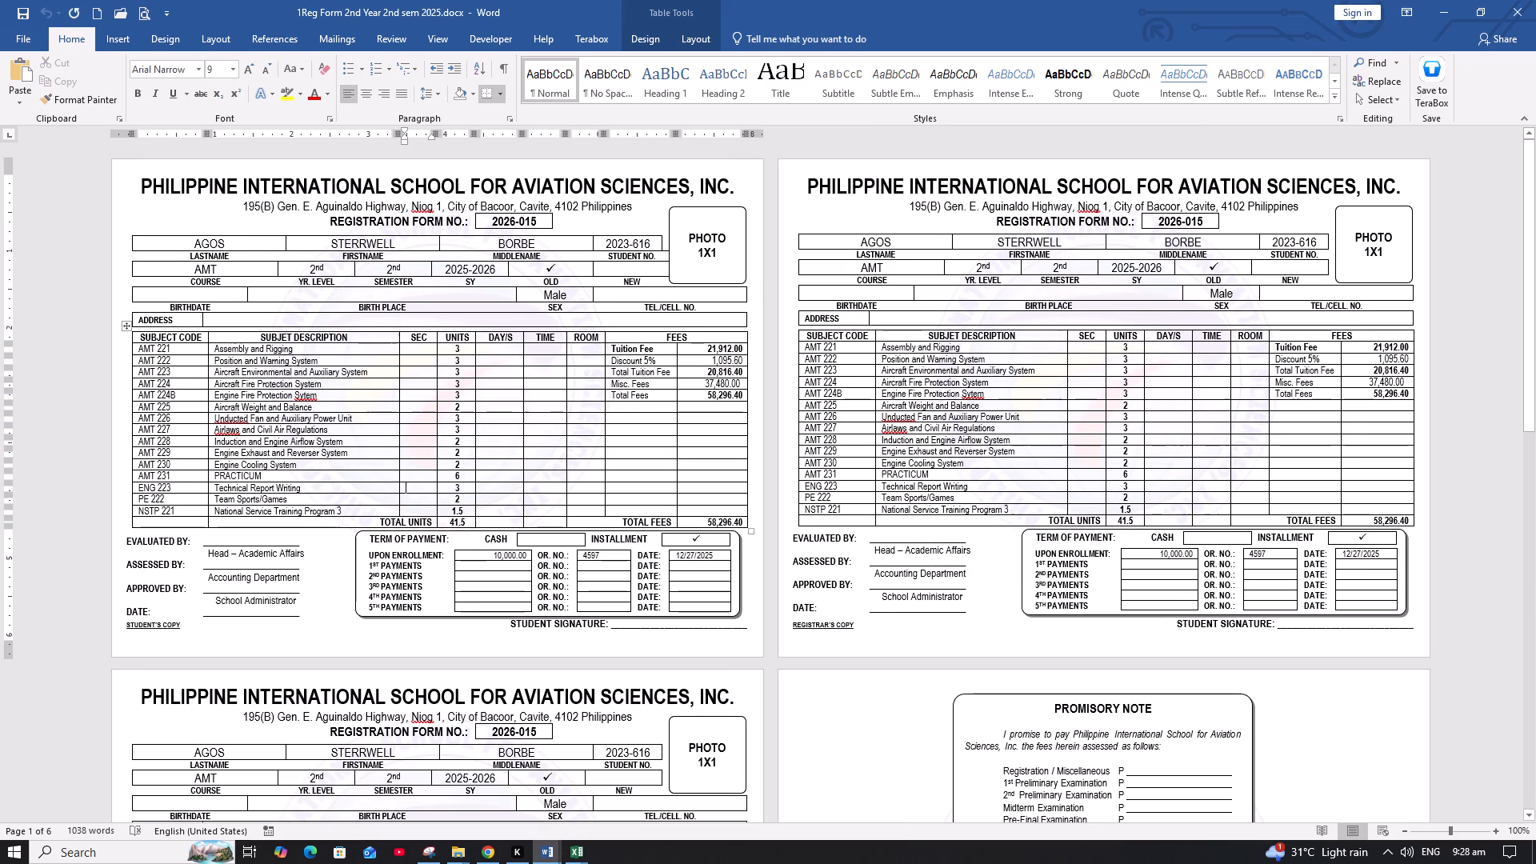
click(571, 853)
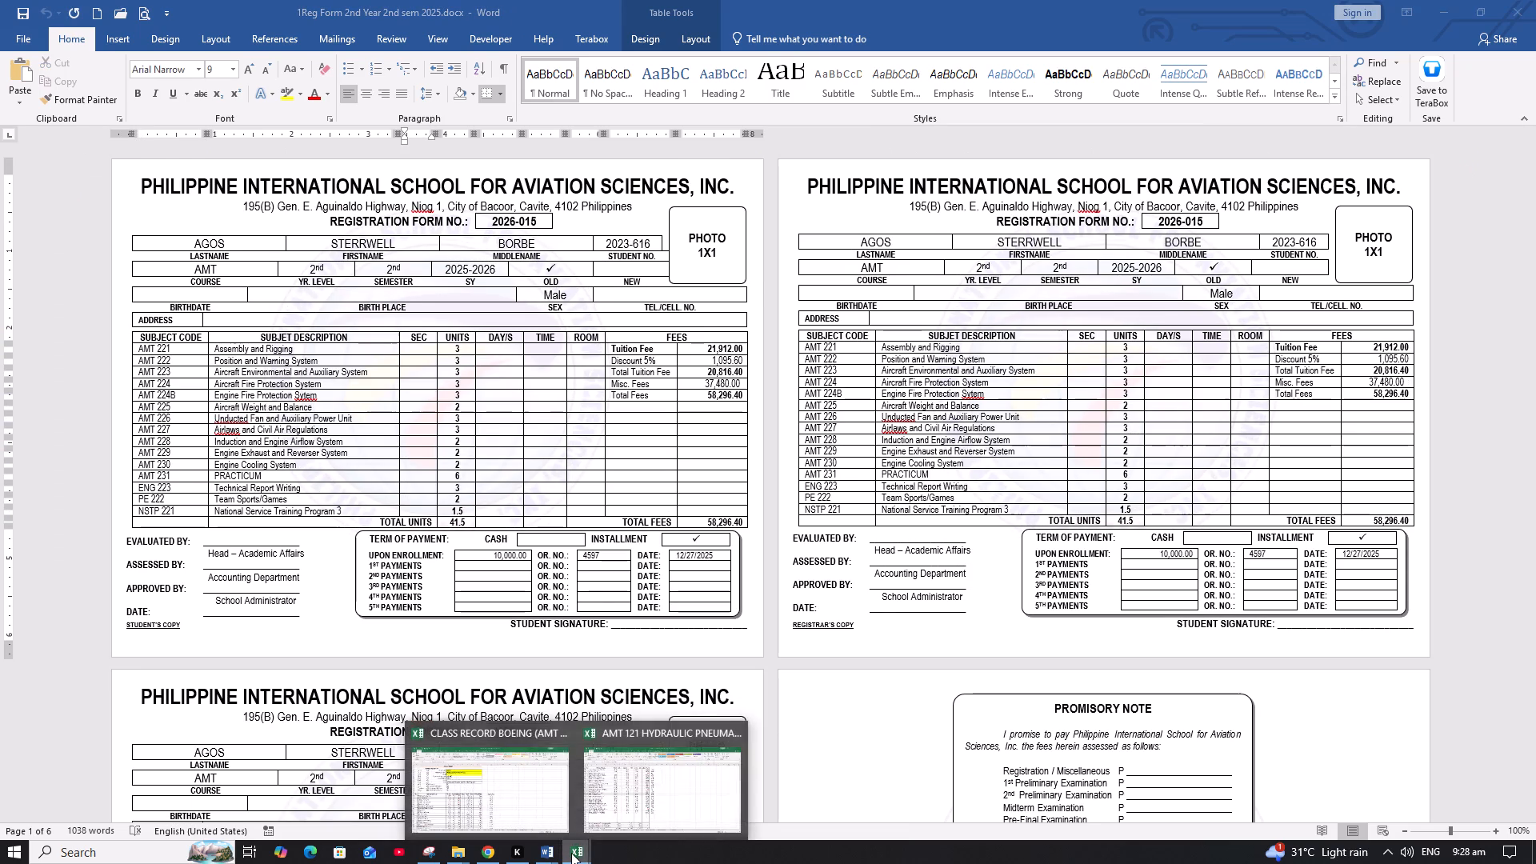
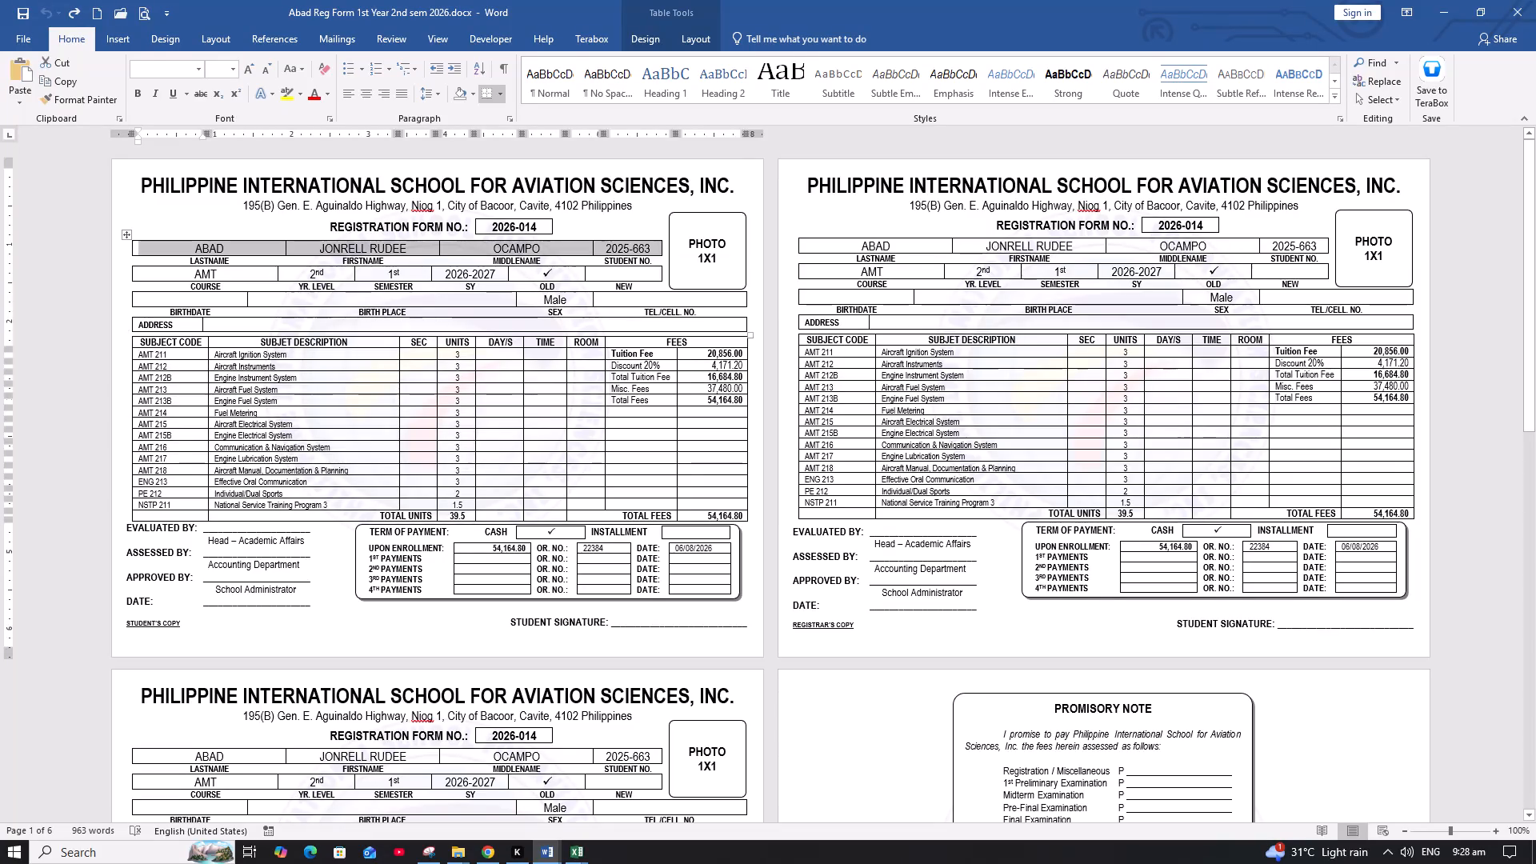
Copy the cells holding the last, first and middle names and student number from the student's copy of Abad's registration form.
key(ctrl+c)
key(ctrl+c)
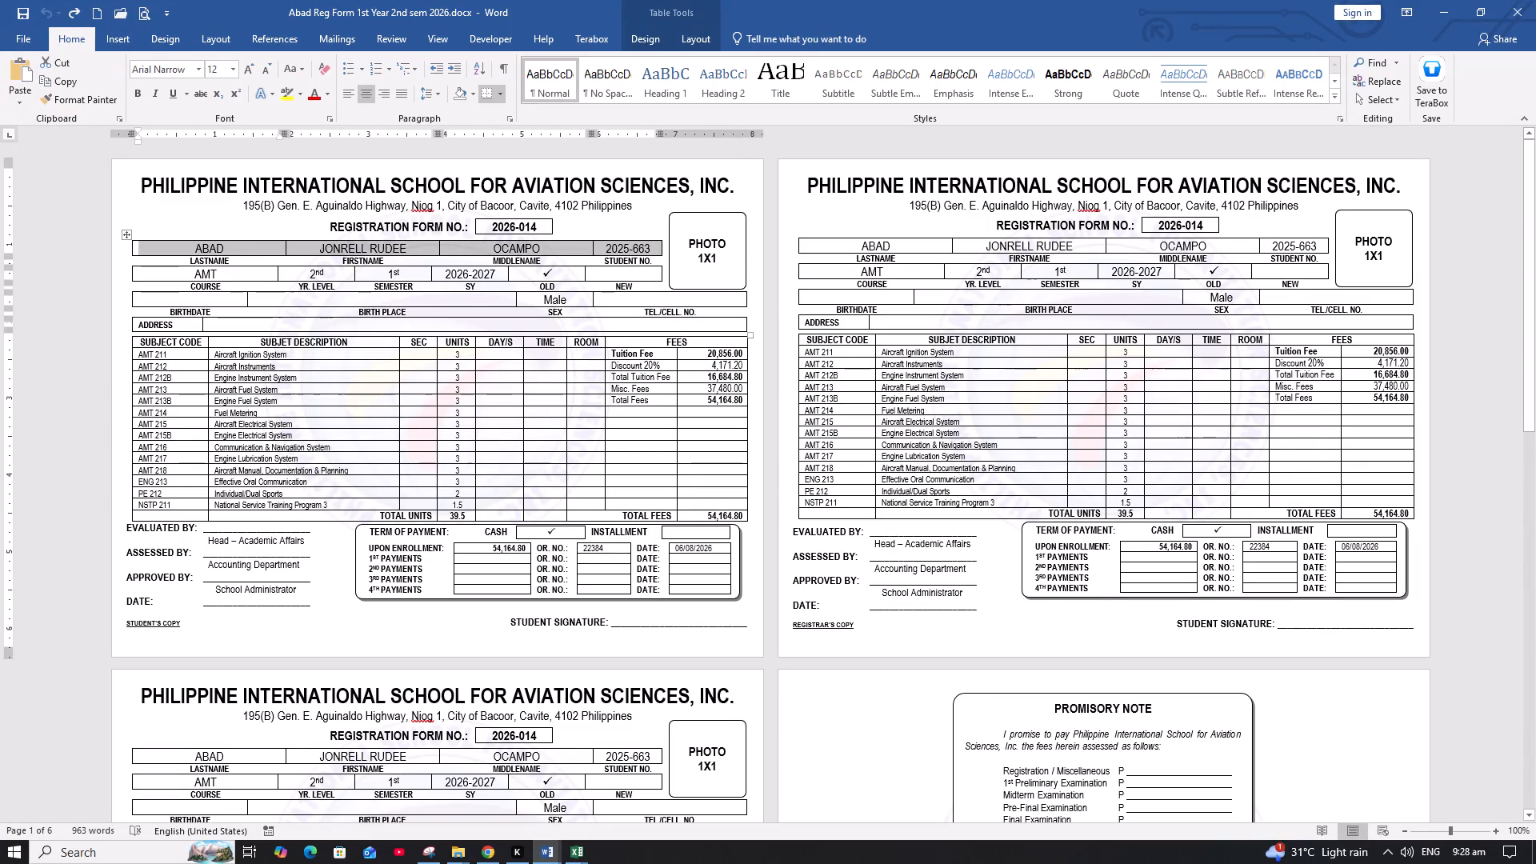
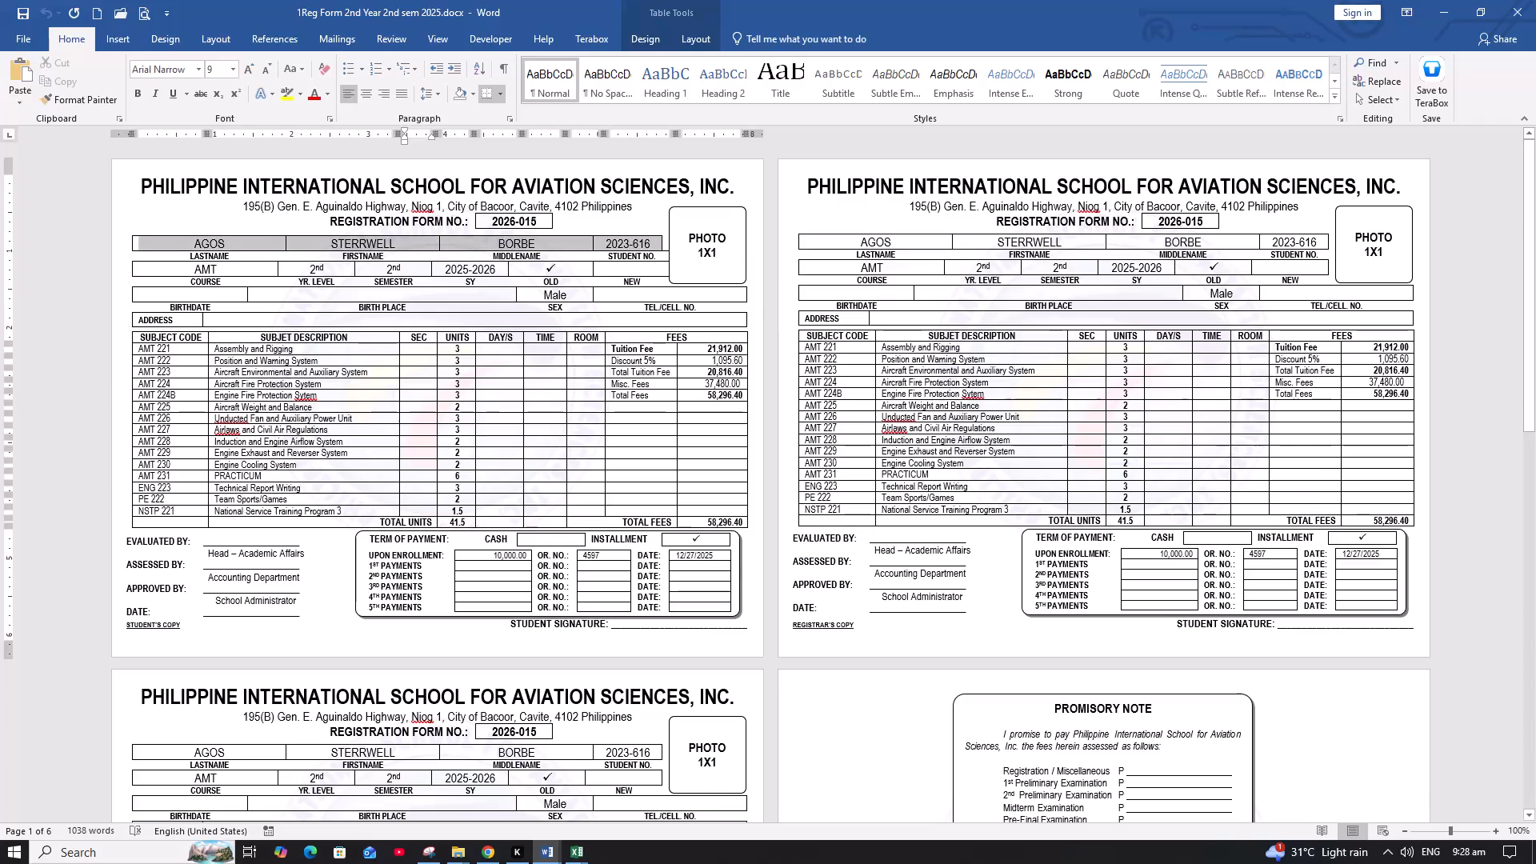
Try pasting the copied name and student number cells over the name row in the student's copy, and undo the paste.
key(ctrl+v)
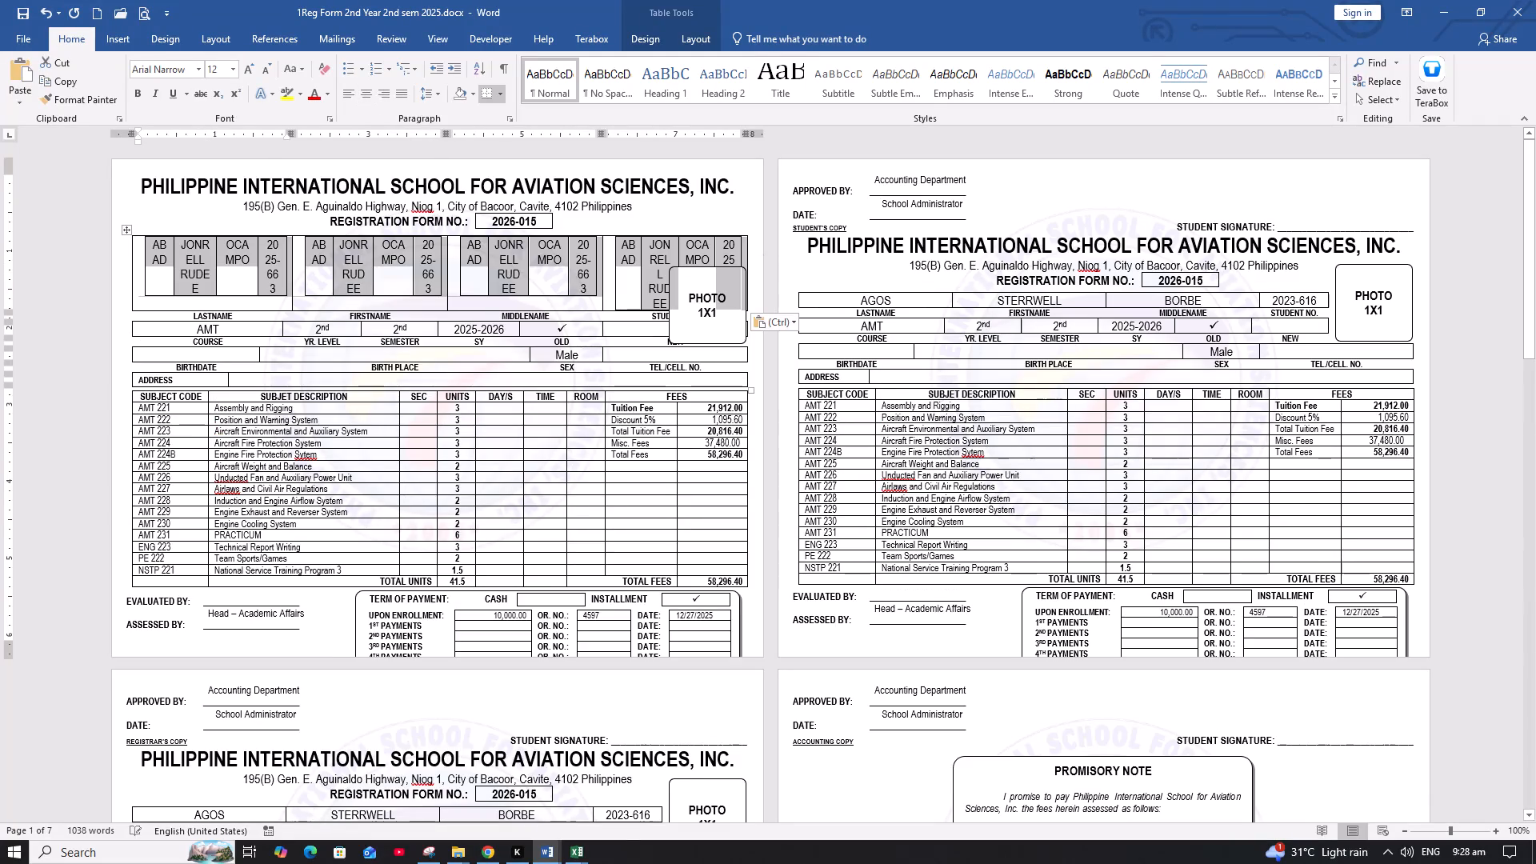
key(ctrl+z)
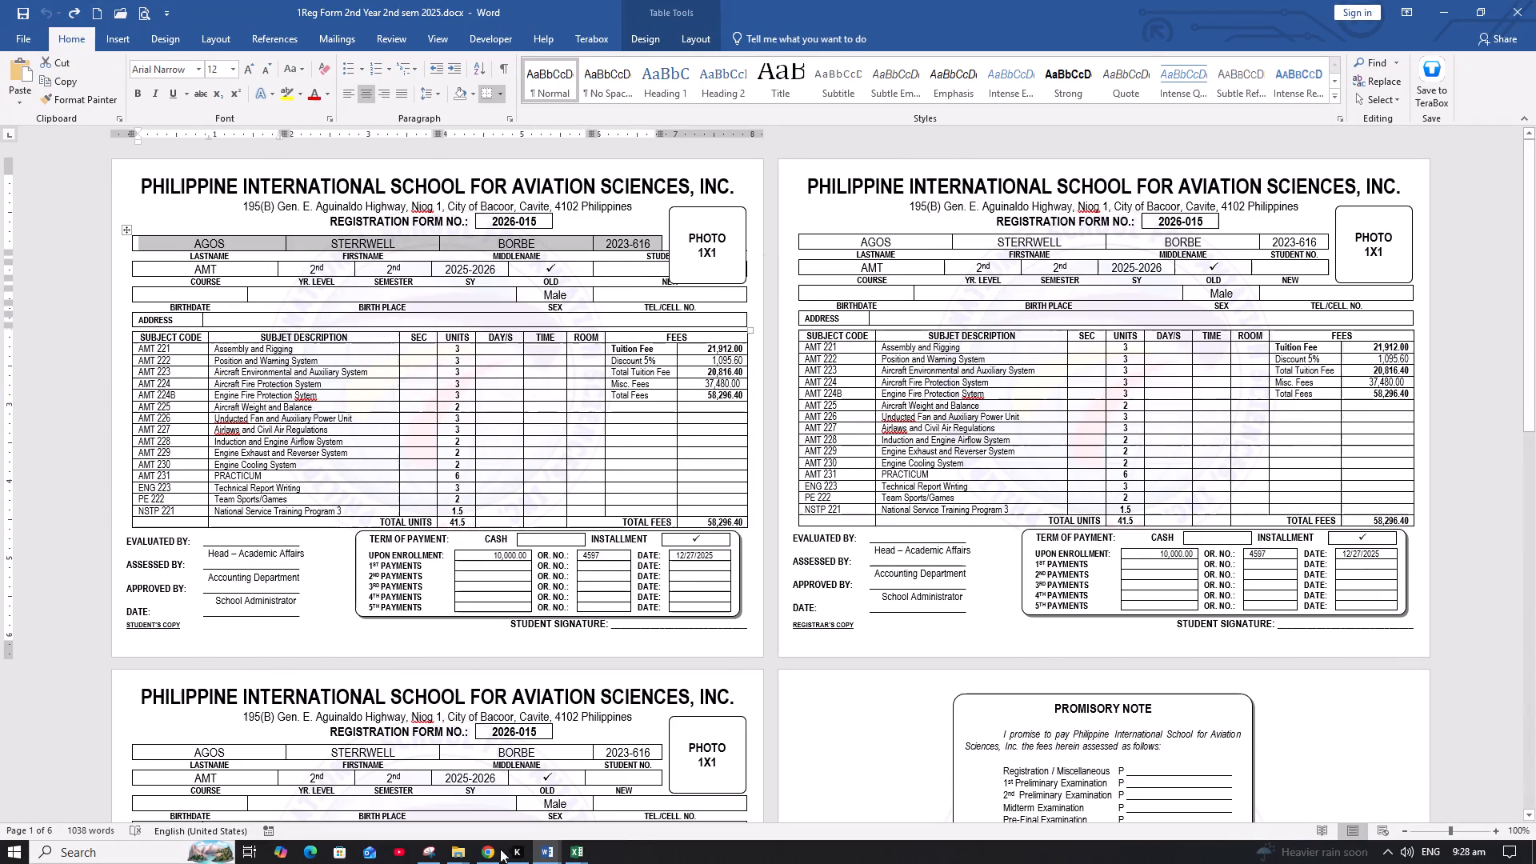
Paste the copied name and student number cells into a new blank document and copy that table row from there.
click(98, 12)
key(ctrl+v)
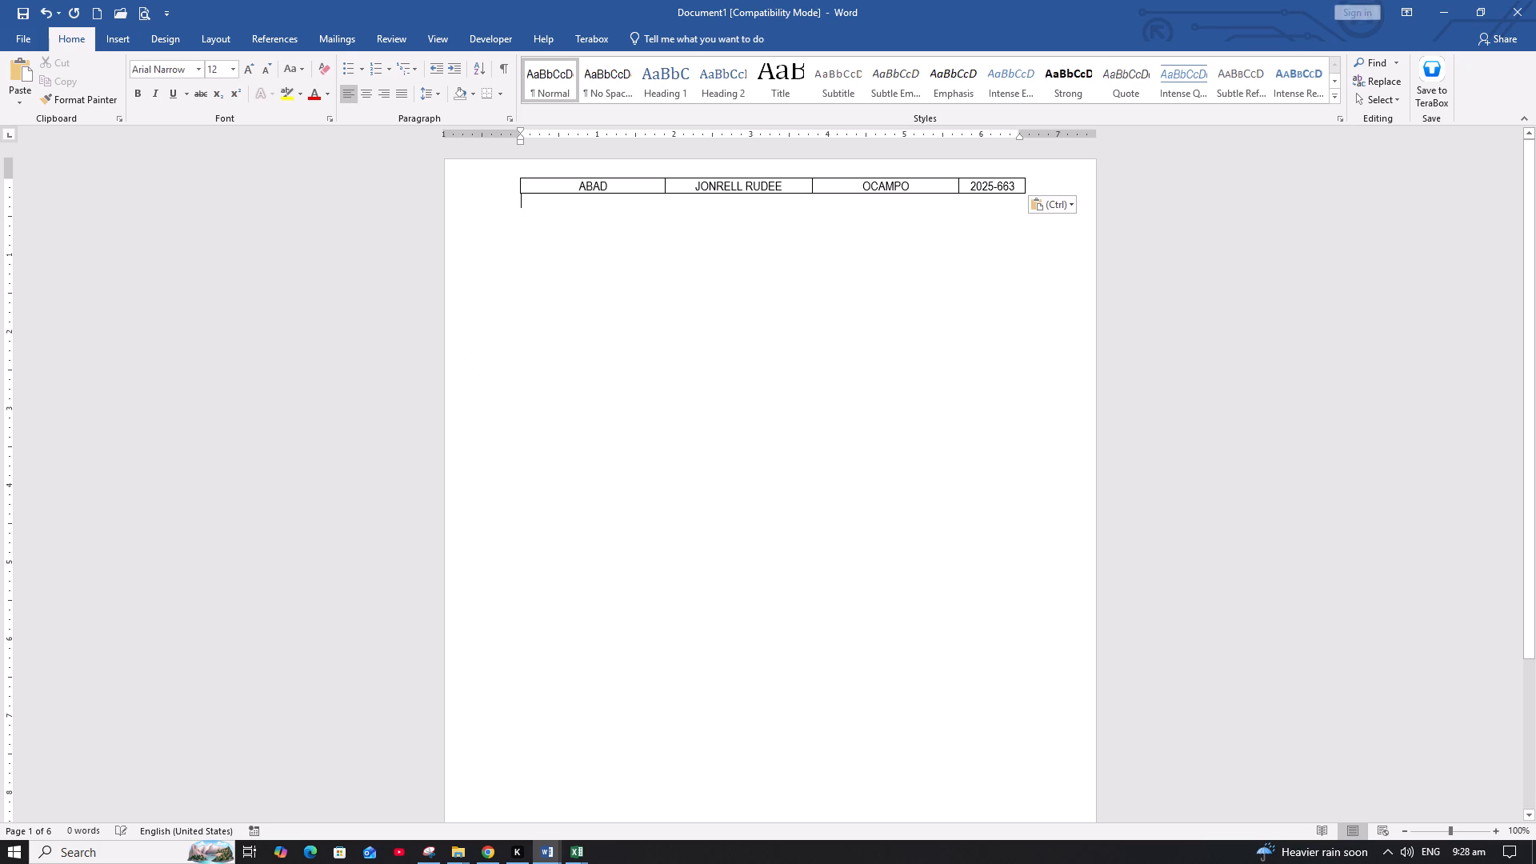
drag(619, 183, 1010, 182)
key(ctrl+c)
key(ctrl+c)
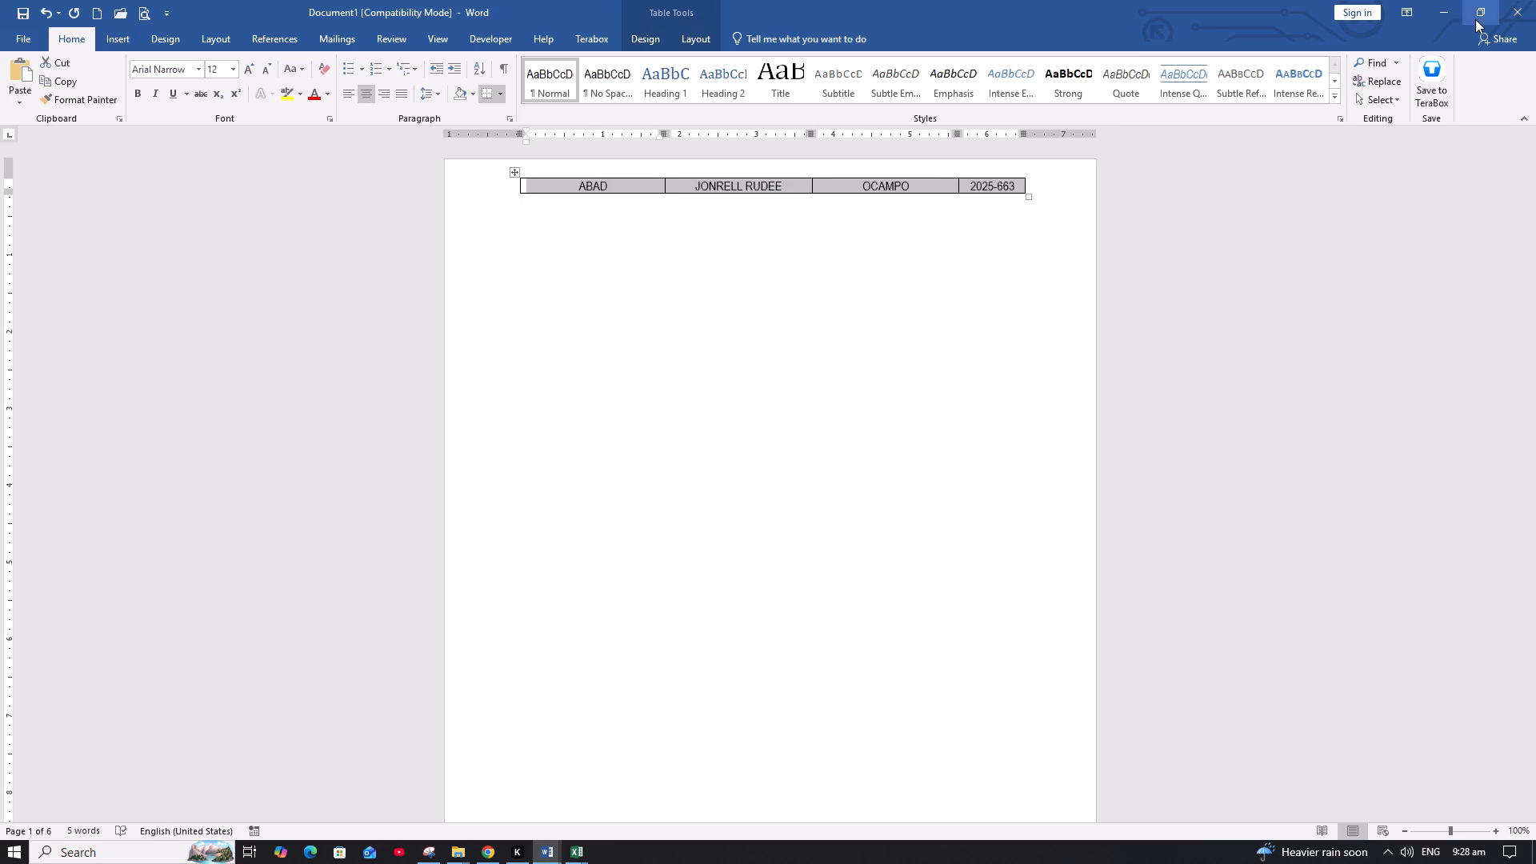
click(1441, 19)
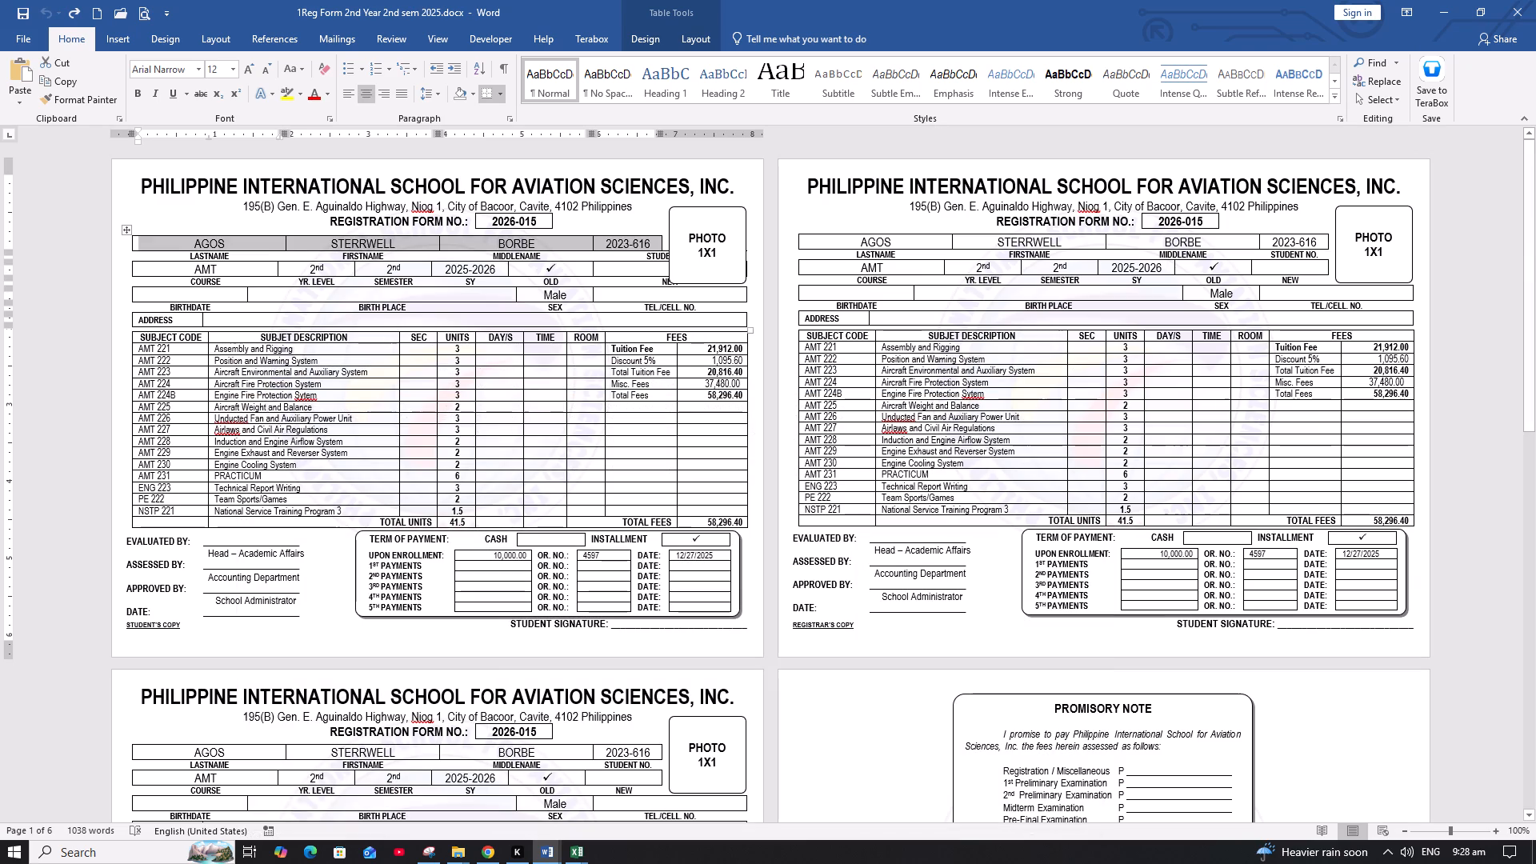
Replace the name and student number rows in the student's copy and the registrar's copy with the copied row.
key(ctrl+v)
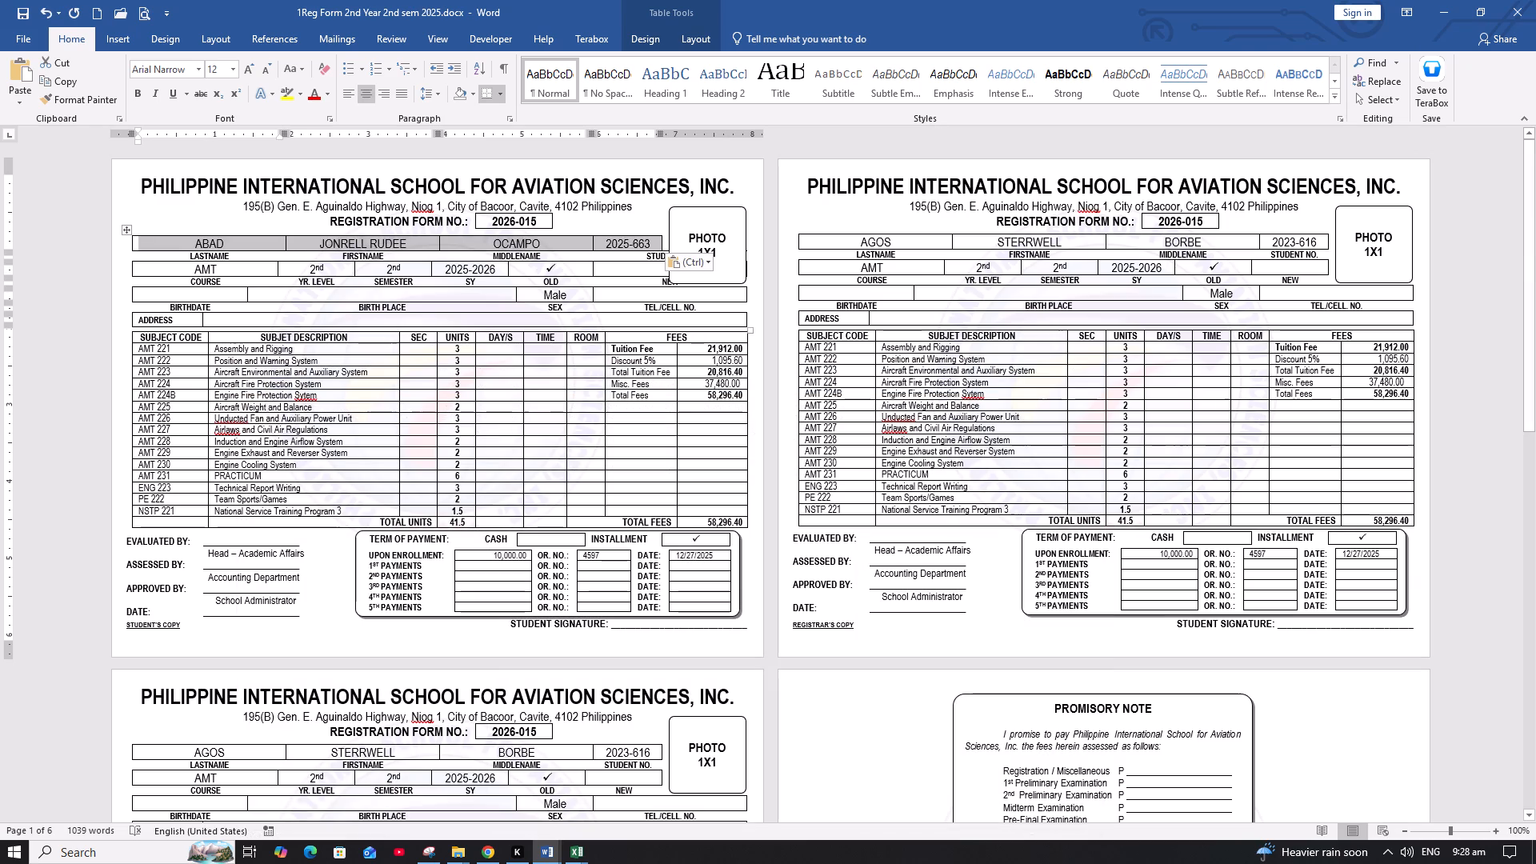
drag(919, 241, 1280, 240)
key(ctrl+v)
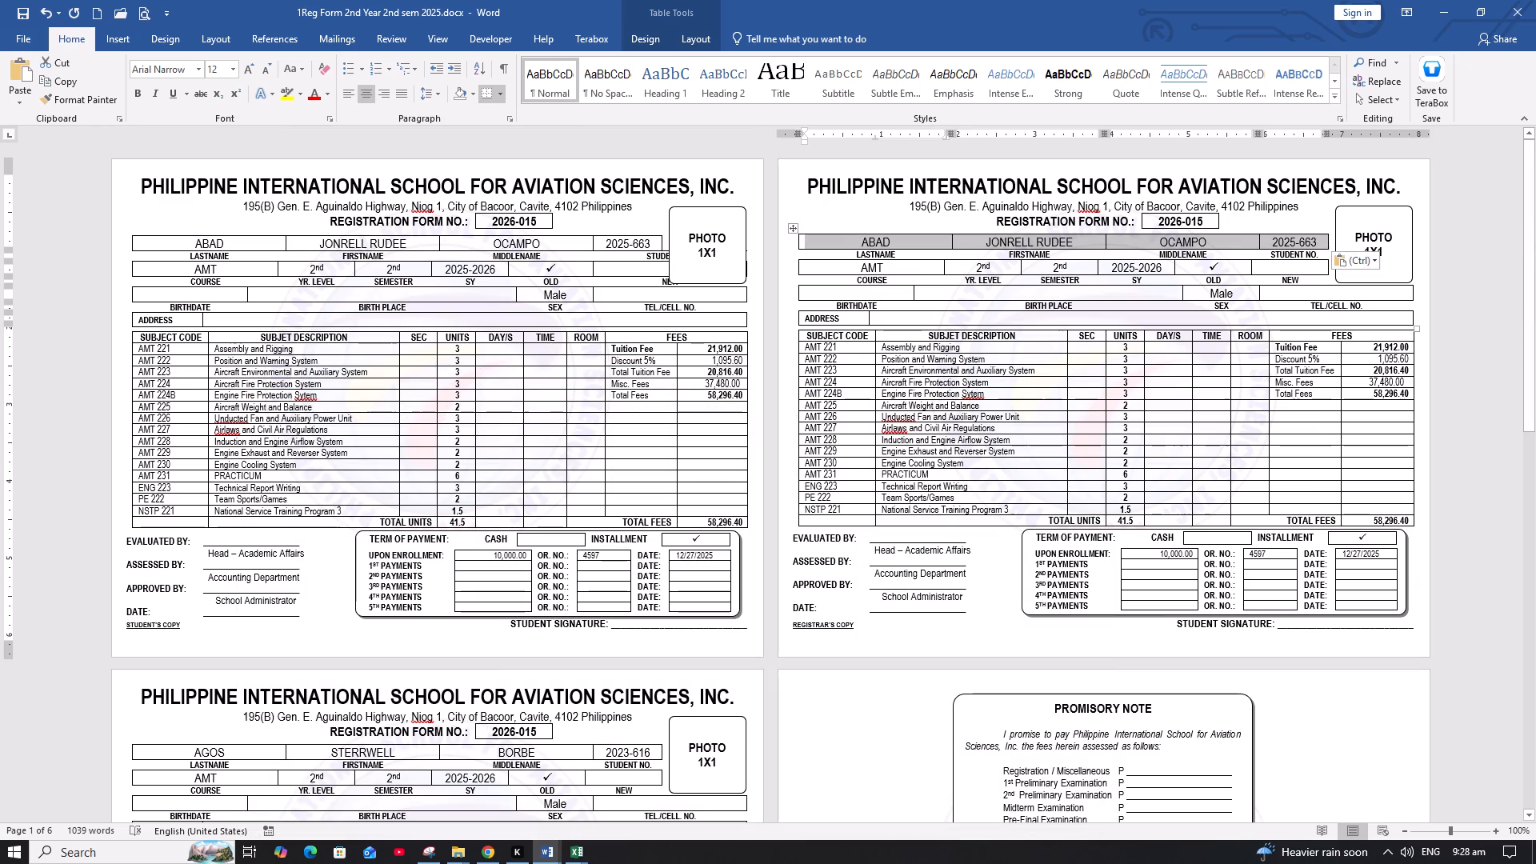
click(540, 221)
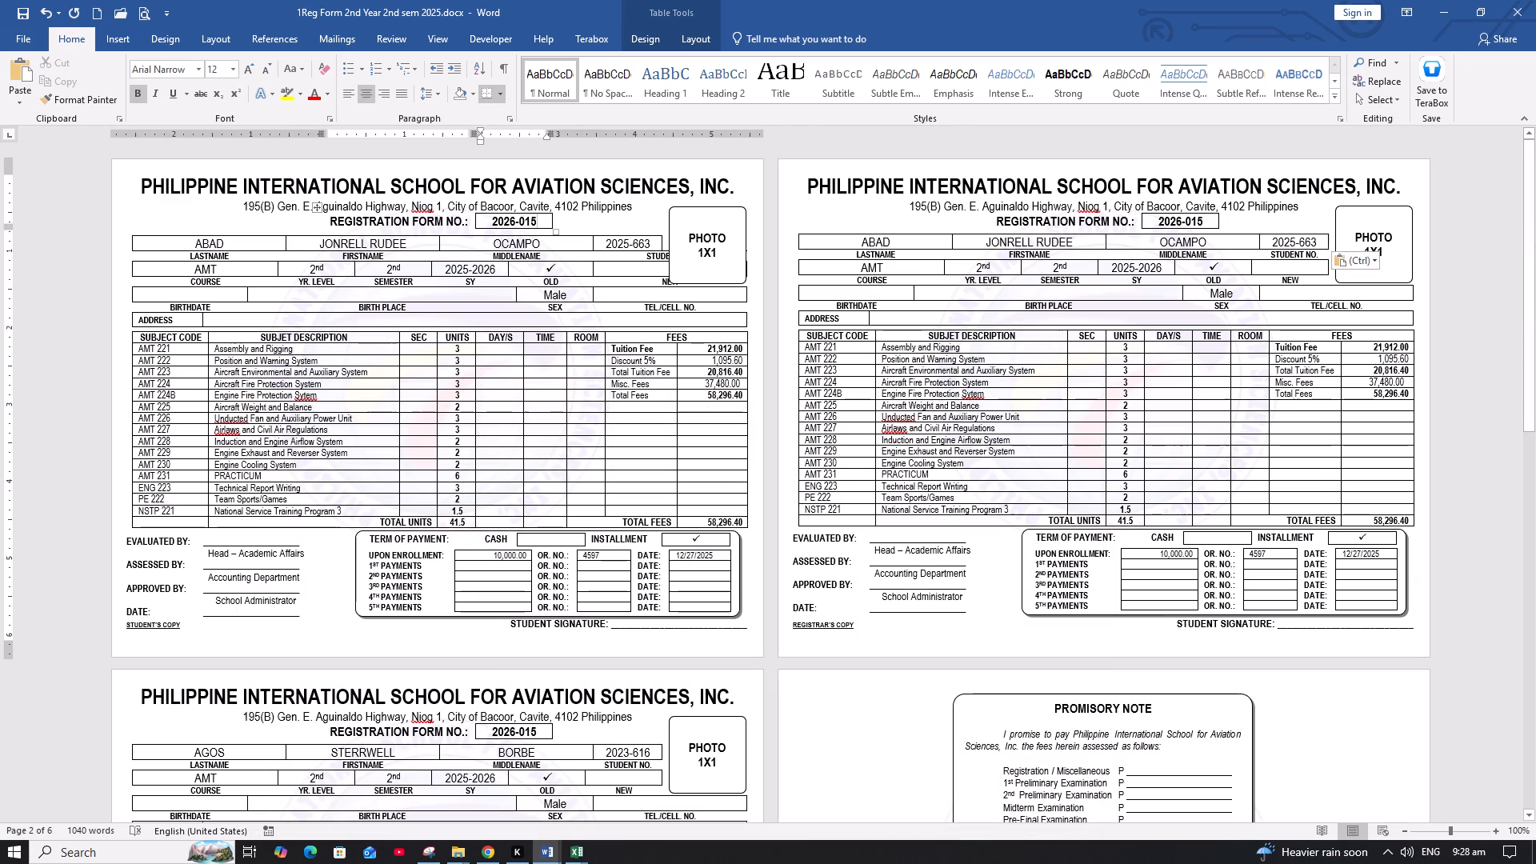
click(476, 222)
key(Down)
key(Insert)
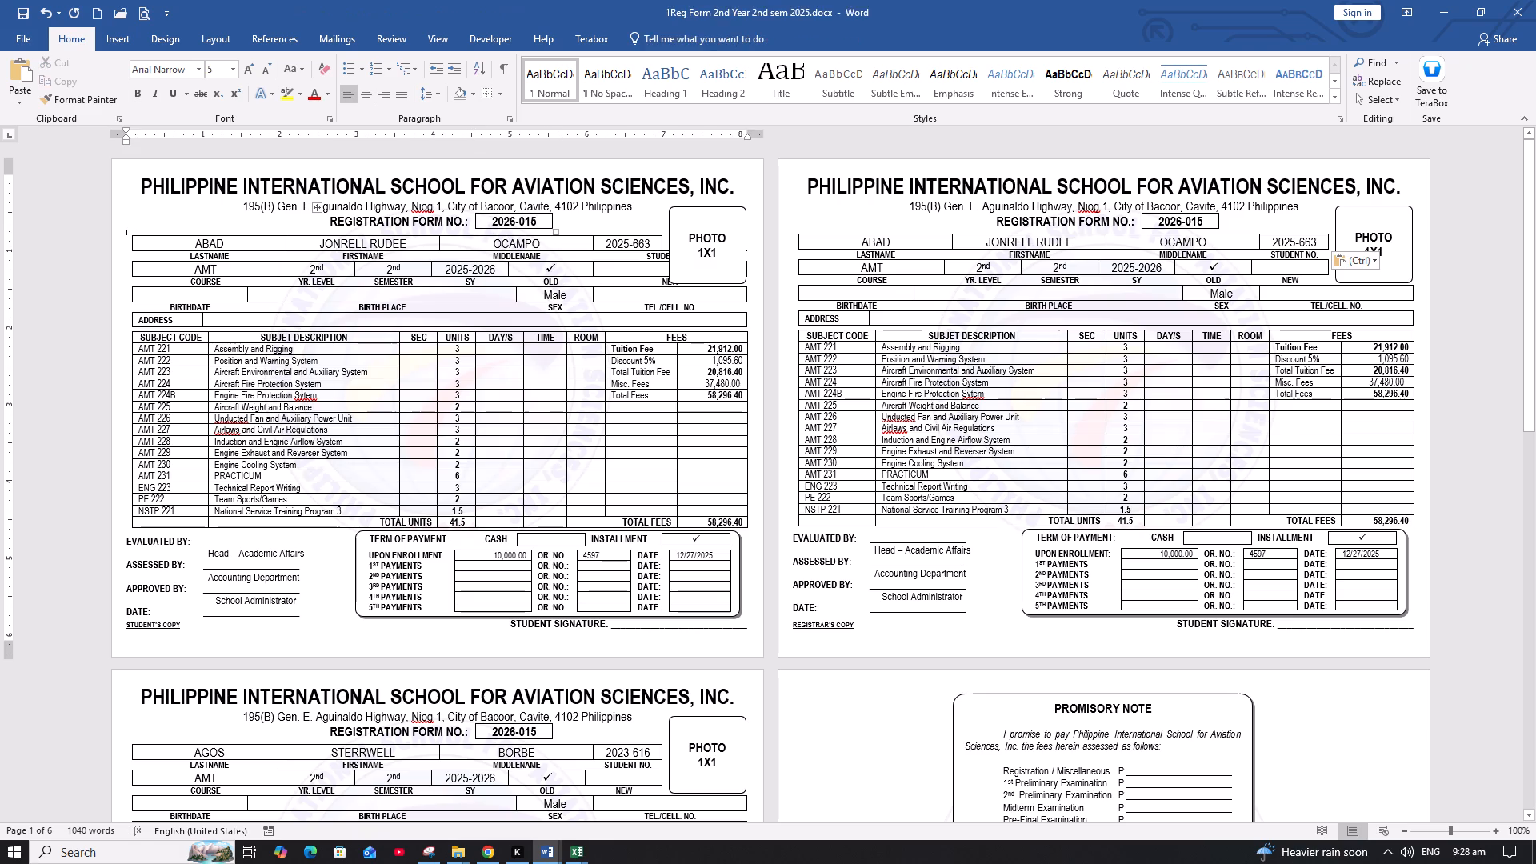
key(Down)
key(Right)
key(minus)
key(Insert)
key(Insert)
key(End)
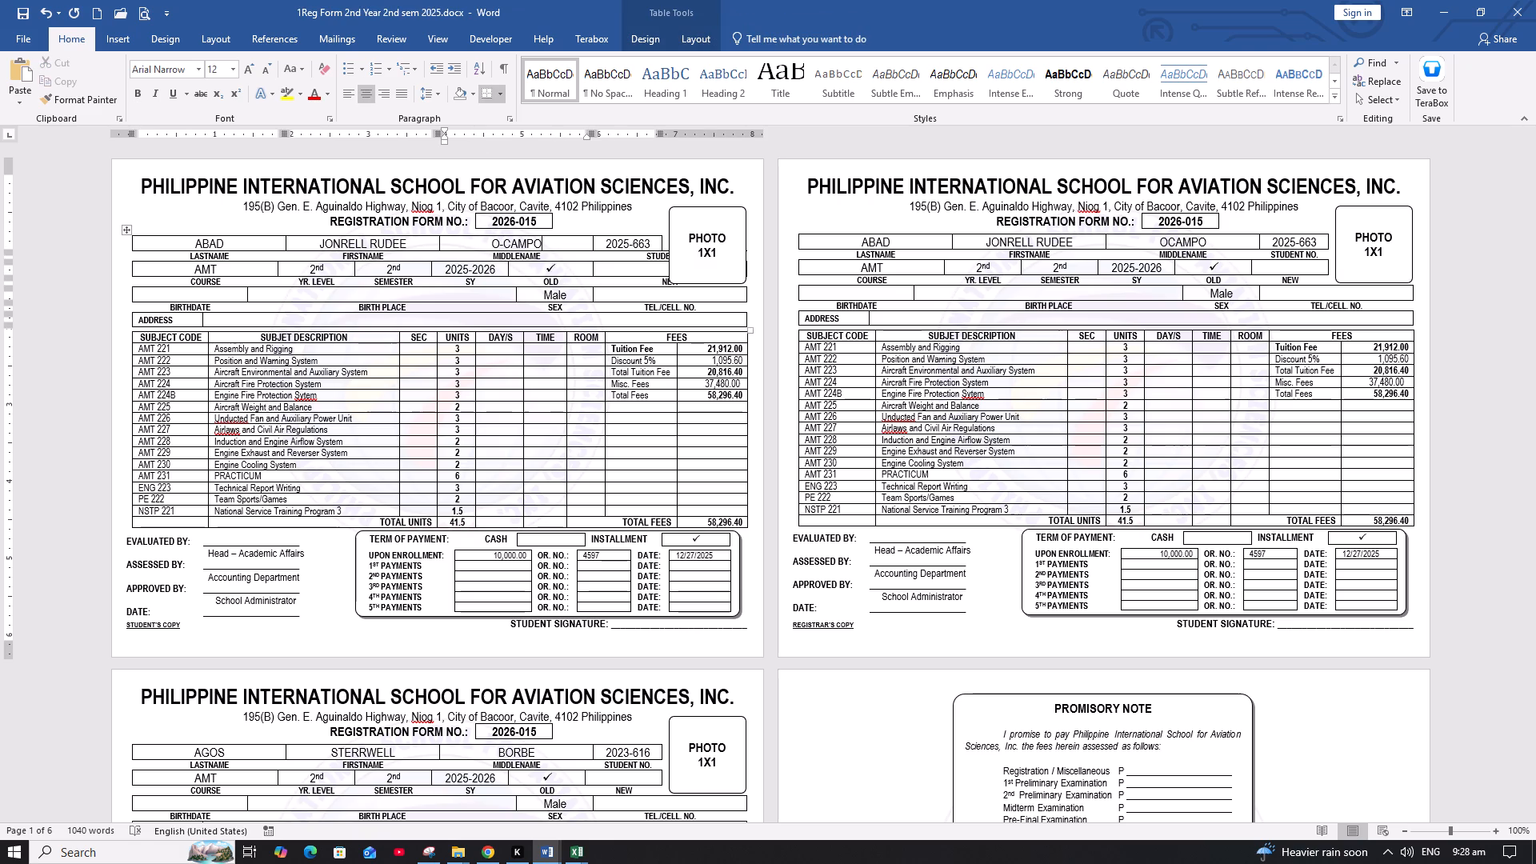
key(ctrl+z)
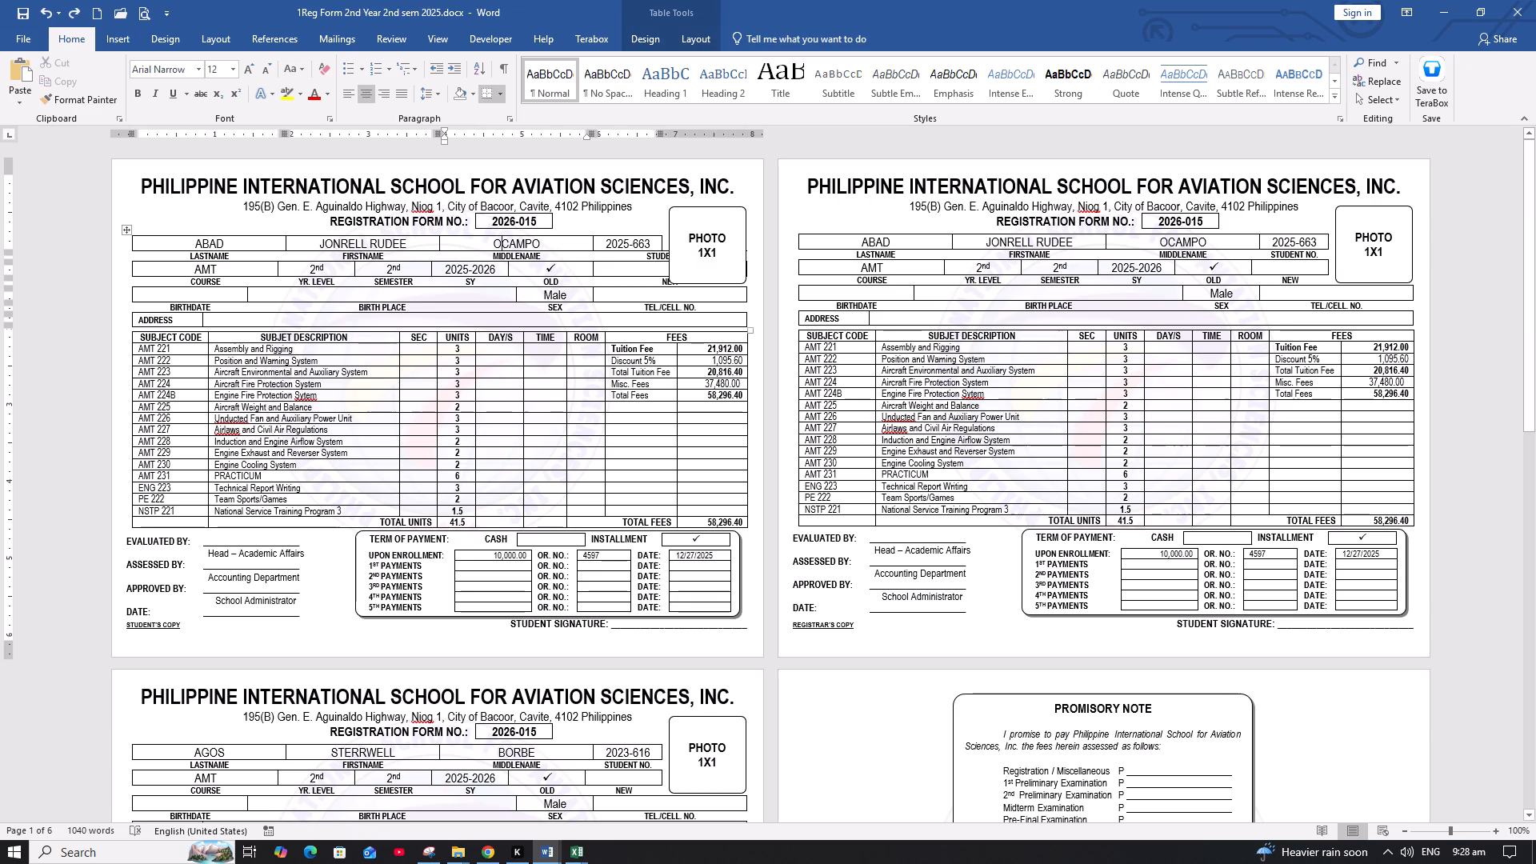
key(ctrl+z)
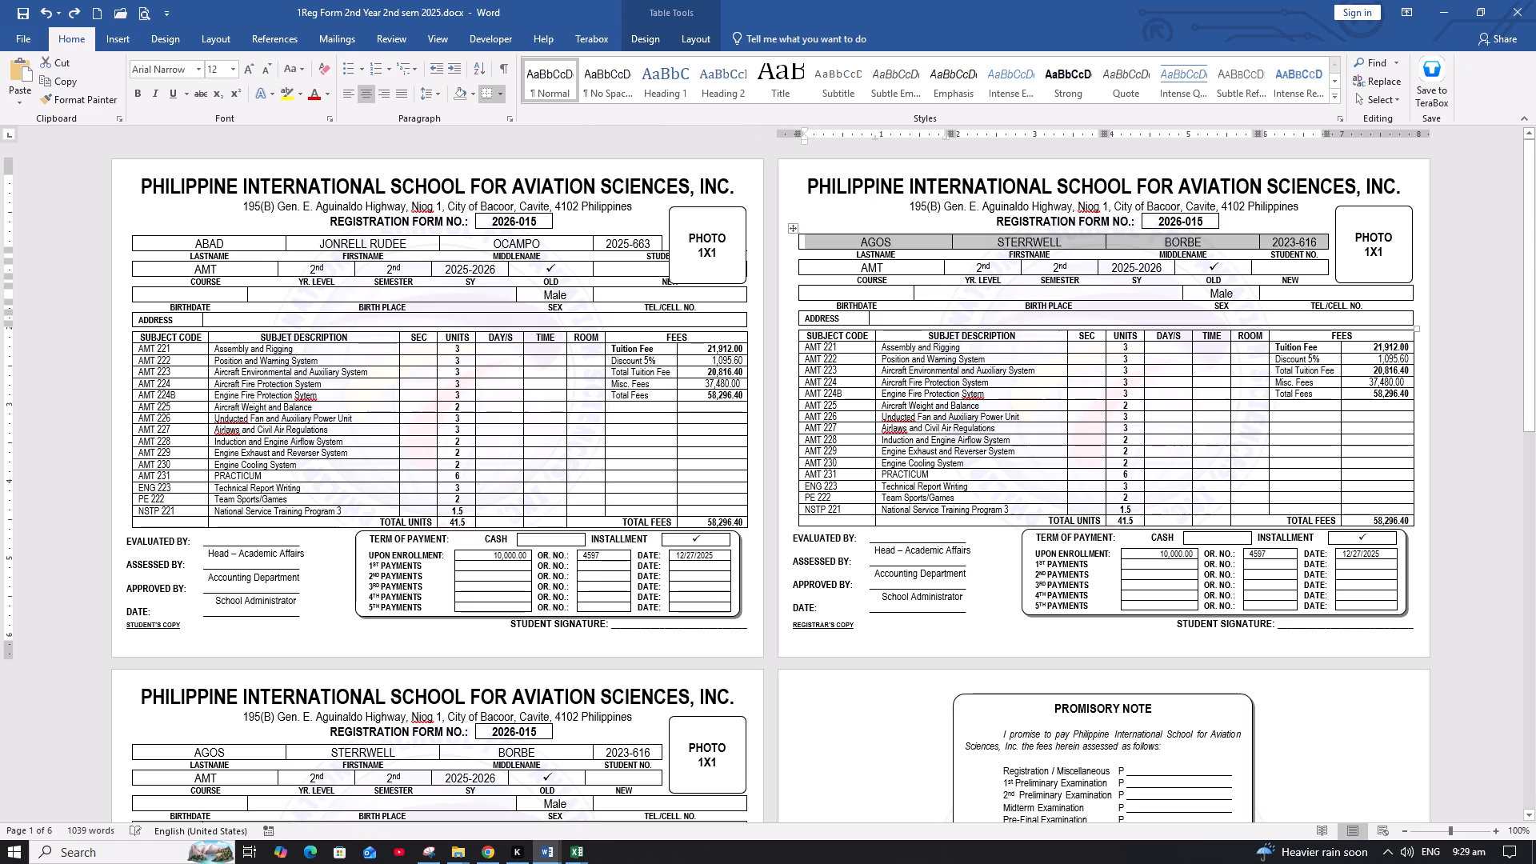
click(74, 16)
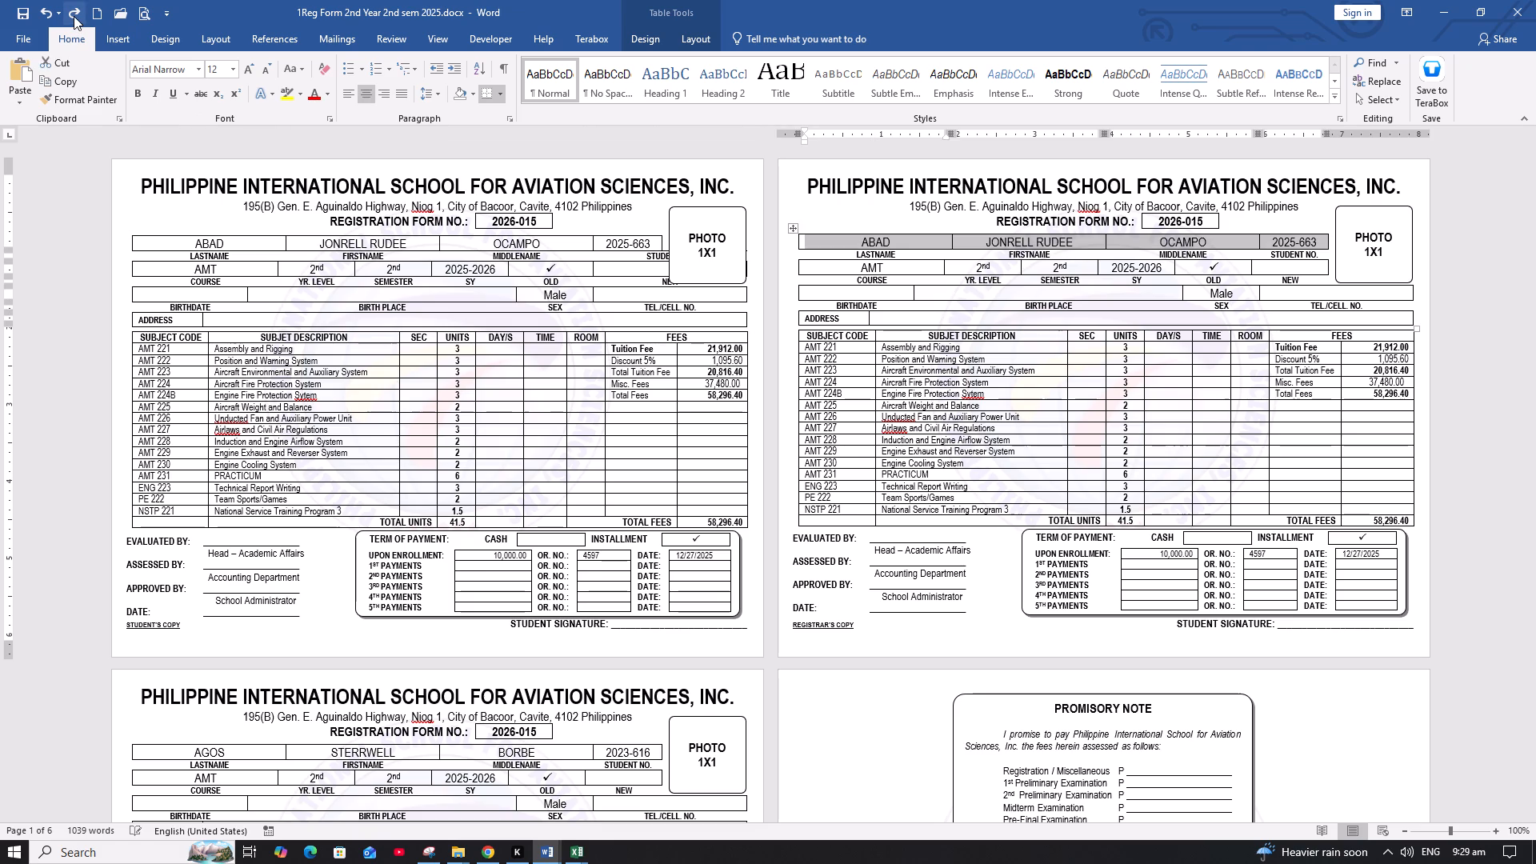
Set the registration form number in the student's copy to 2026-001.
click(480, 218)
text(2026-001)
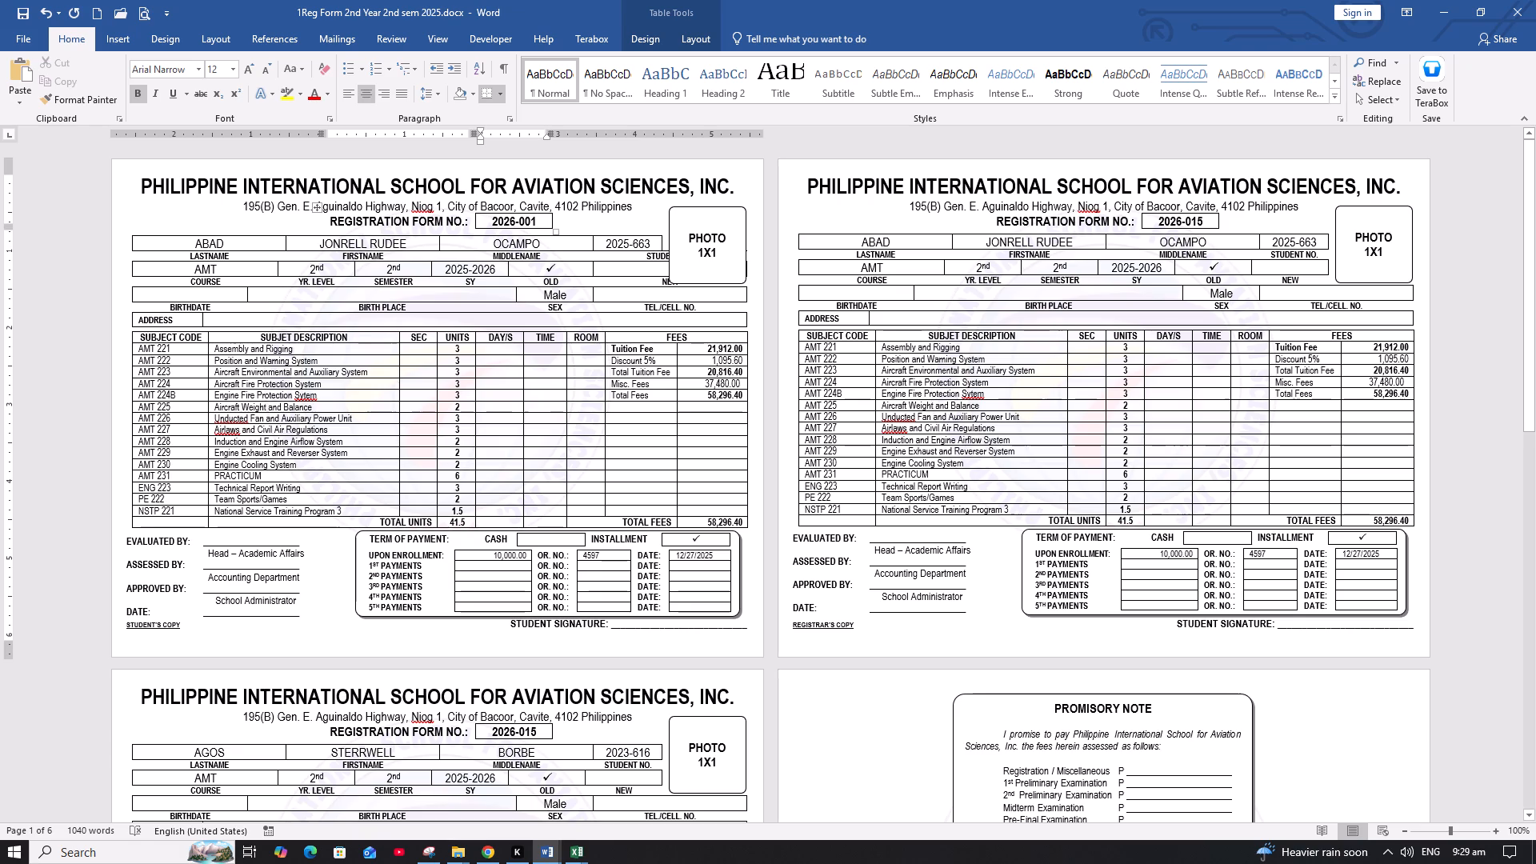
Left-align the STUDENT NO. label beneath the student number in the student's copy.
click(638, 254)
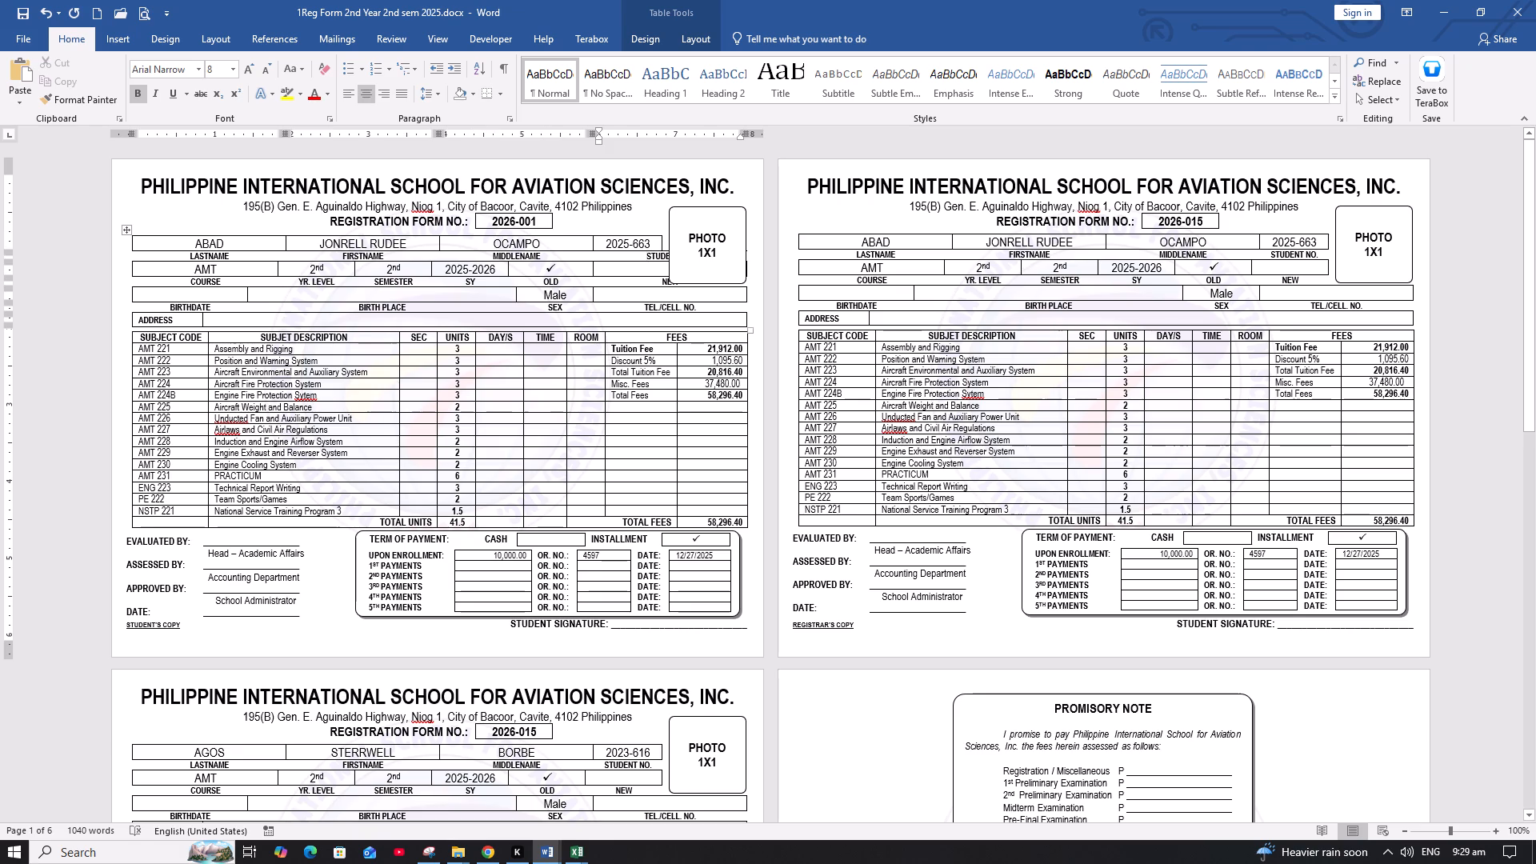
key(Left)
key(Right)
click(344, 93)
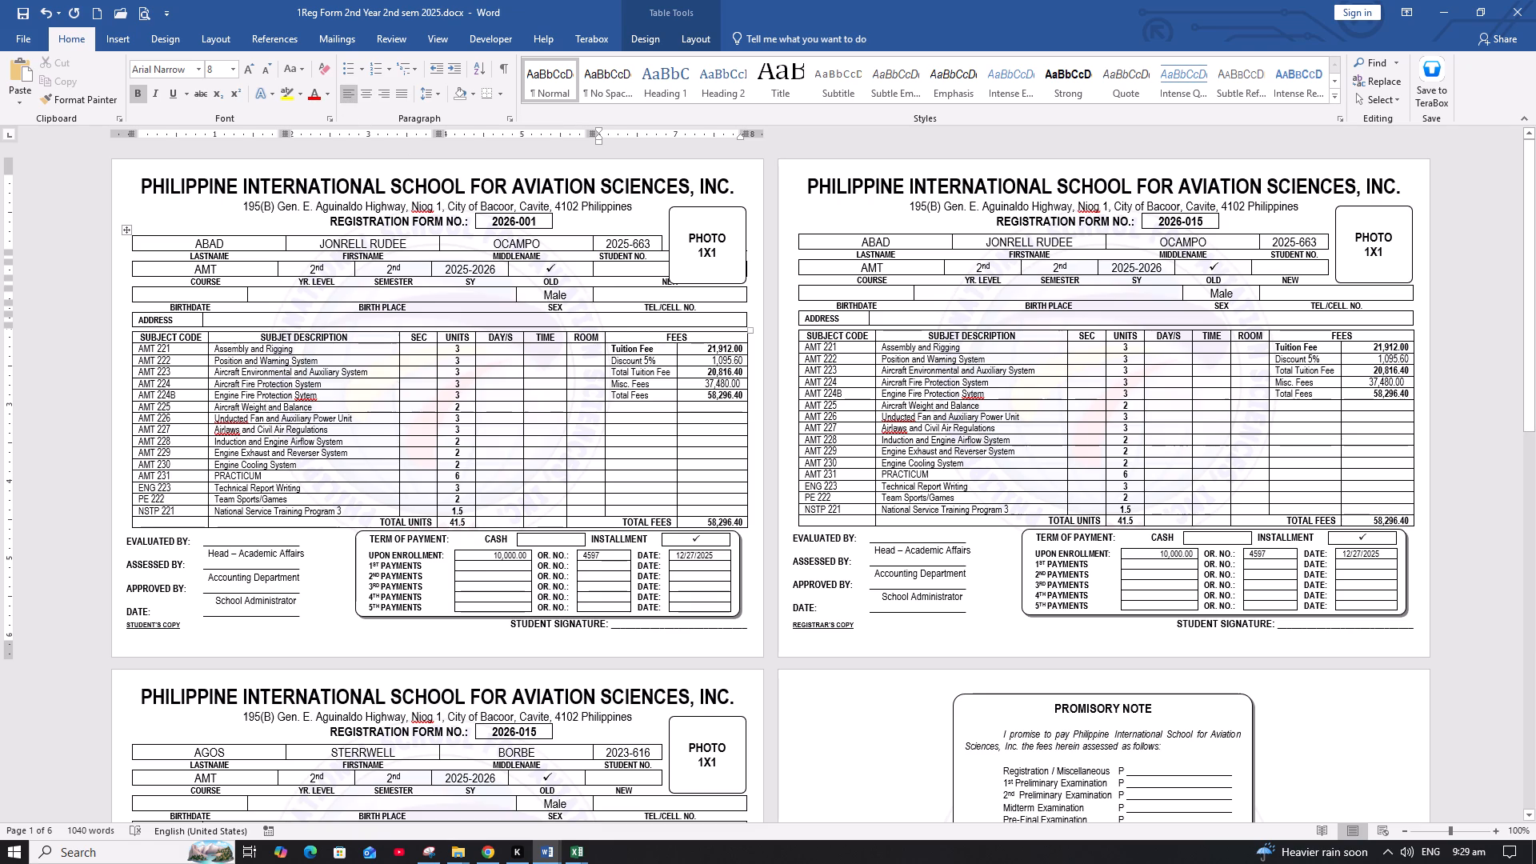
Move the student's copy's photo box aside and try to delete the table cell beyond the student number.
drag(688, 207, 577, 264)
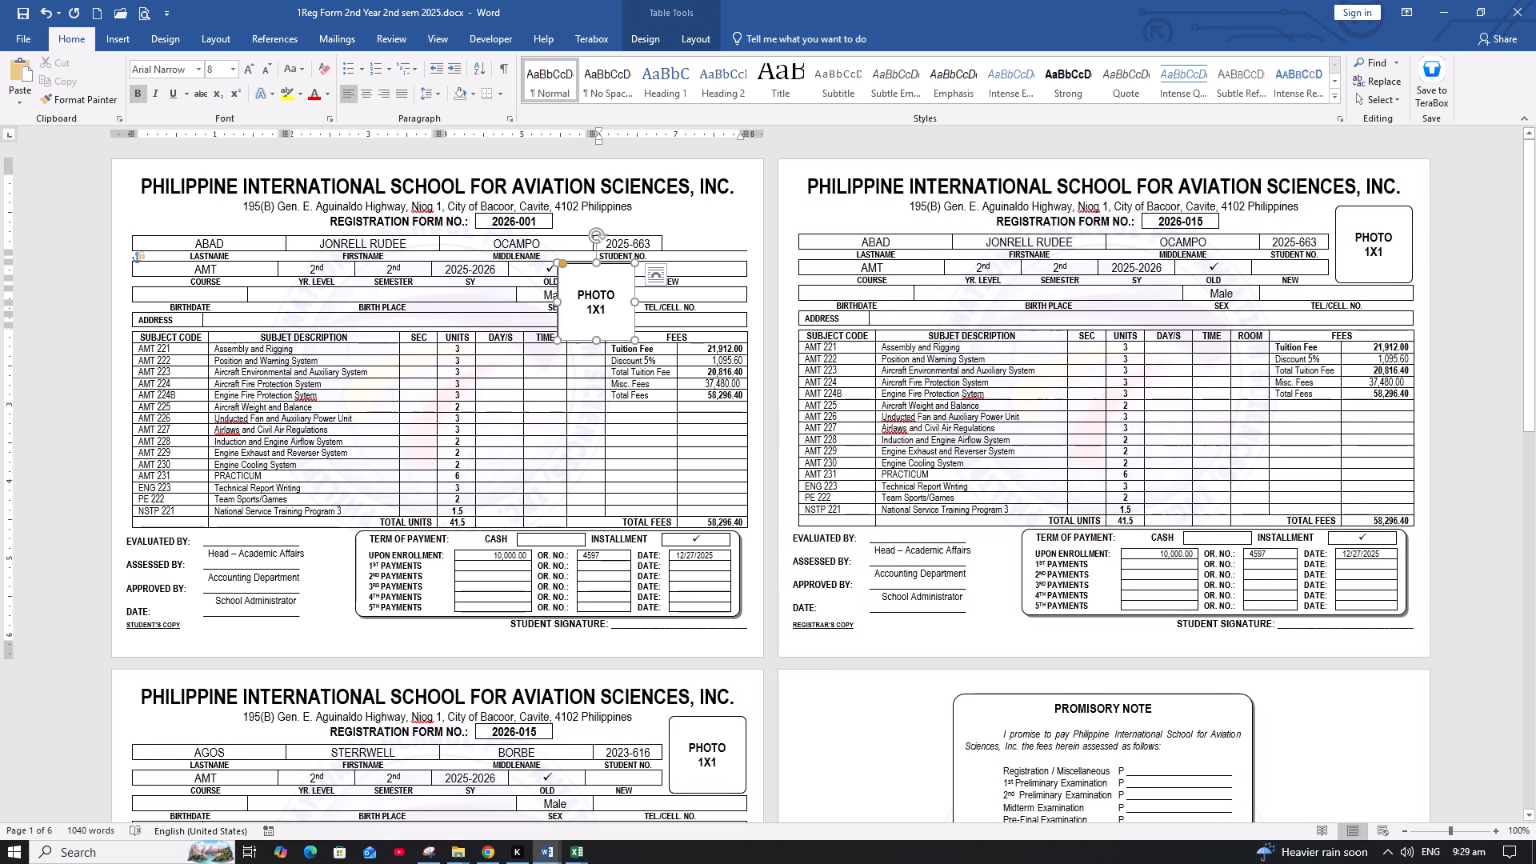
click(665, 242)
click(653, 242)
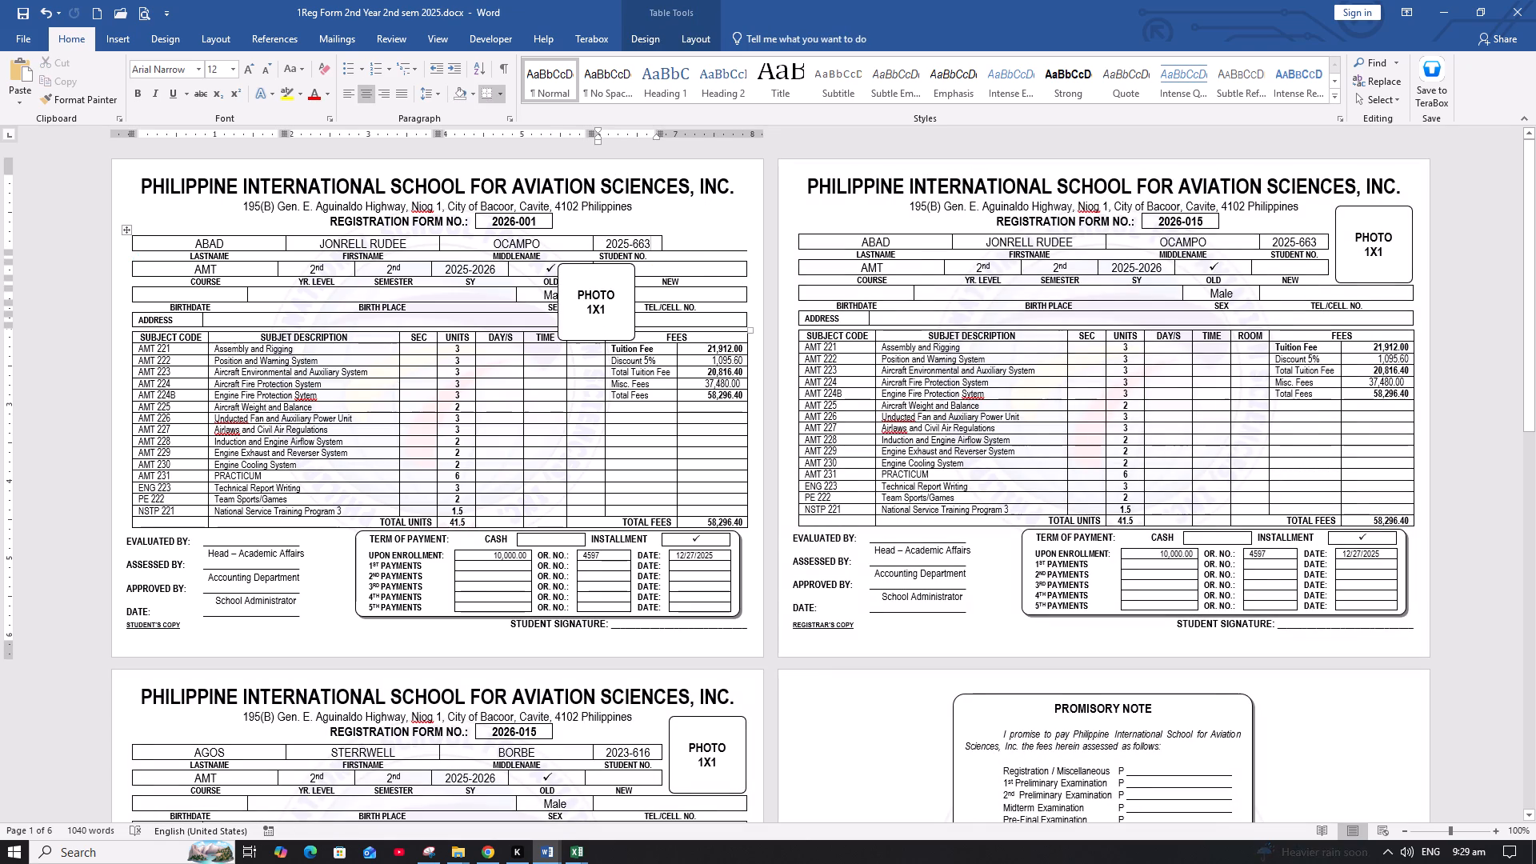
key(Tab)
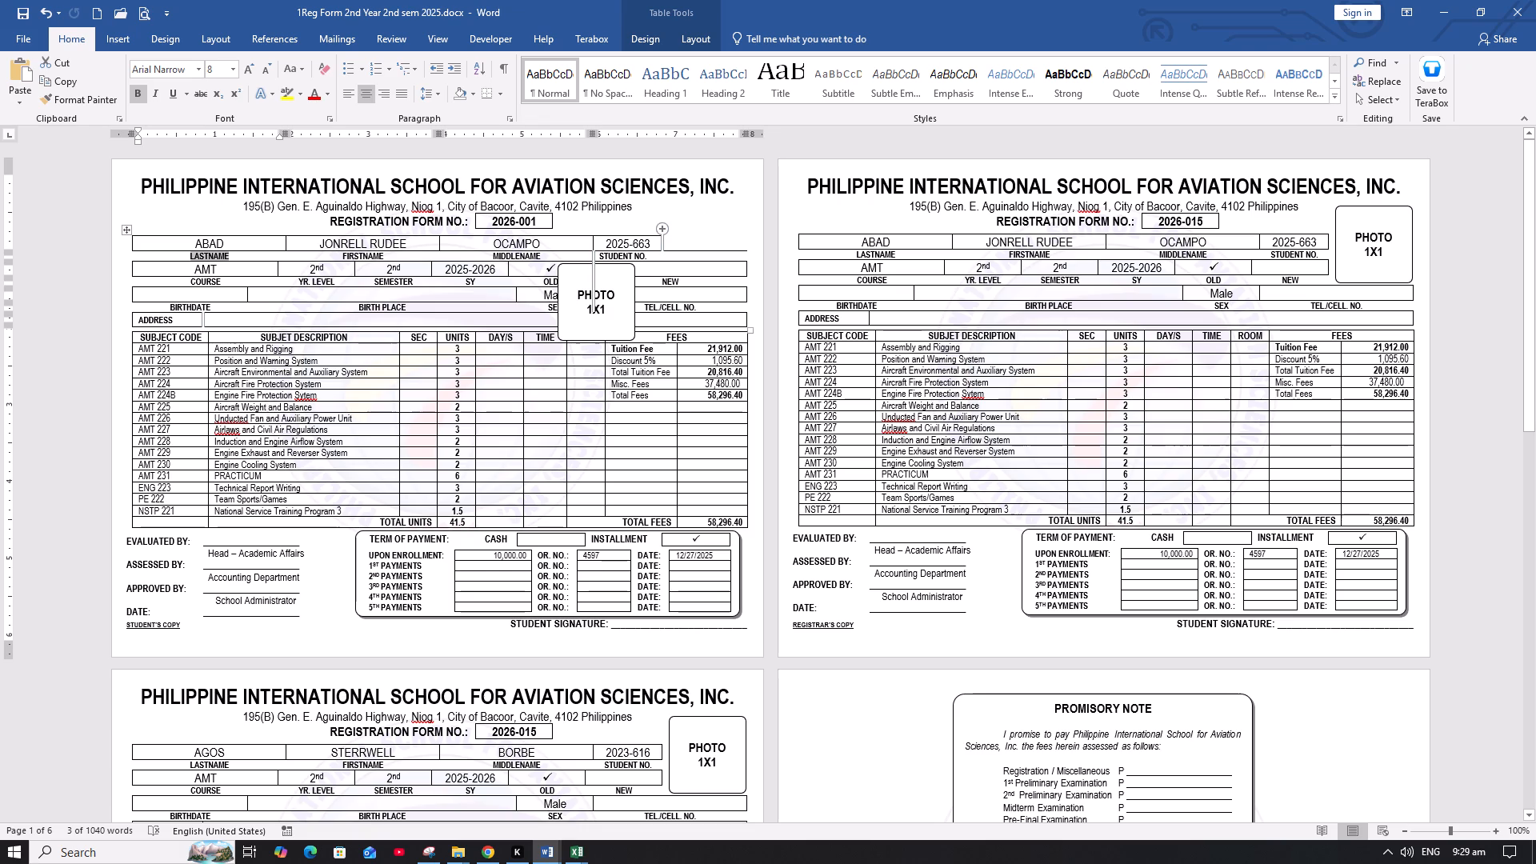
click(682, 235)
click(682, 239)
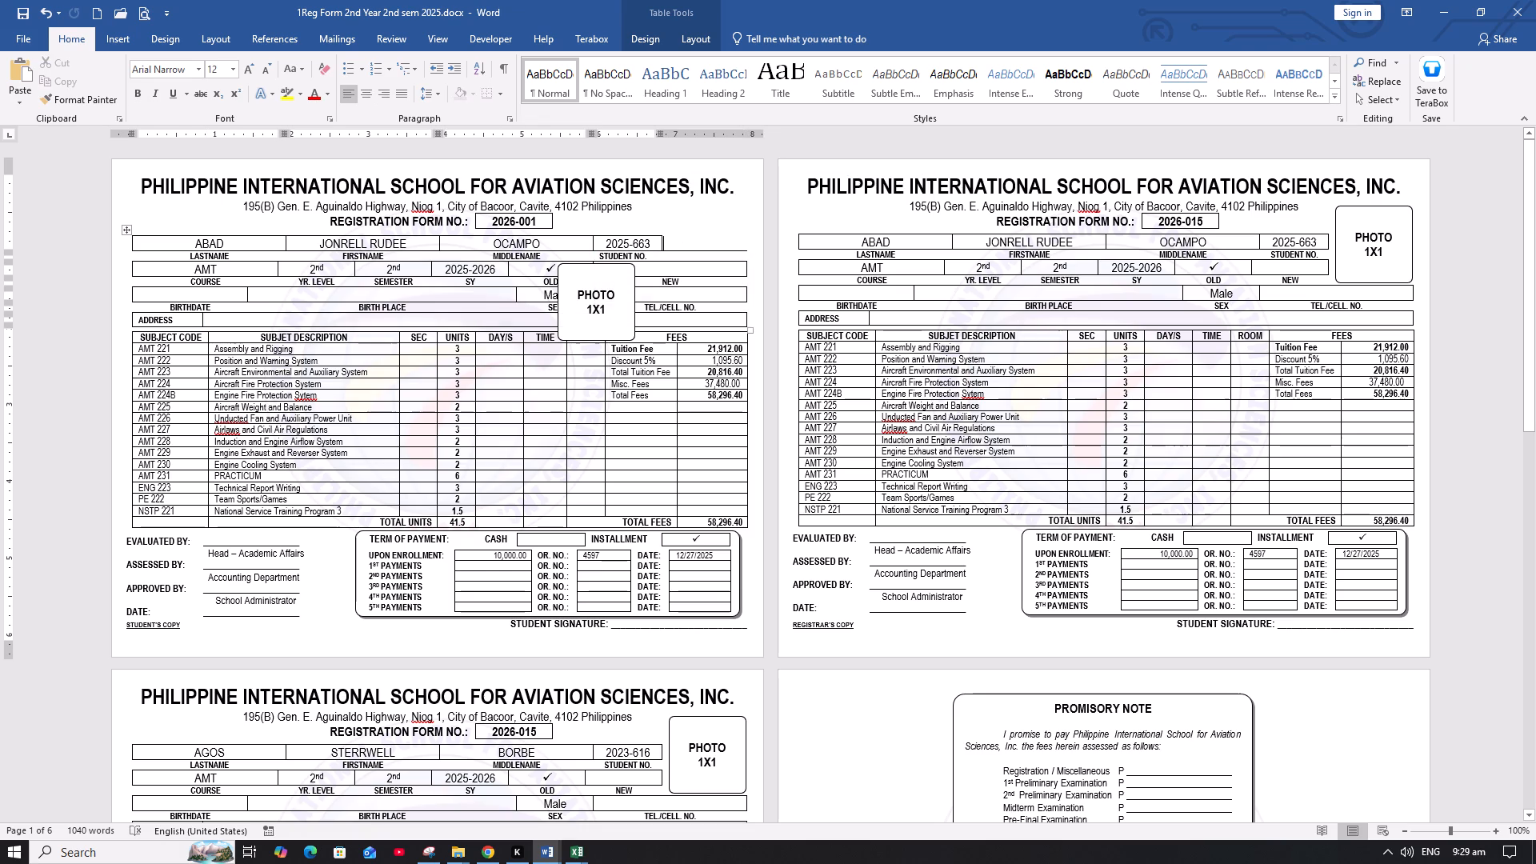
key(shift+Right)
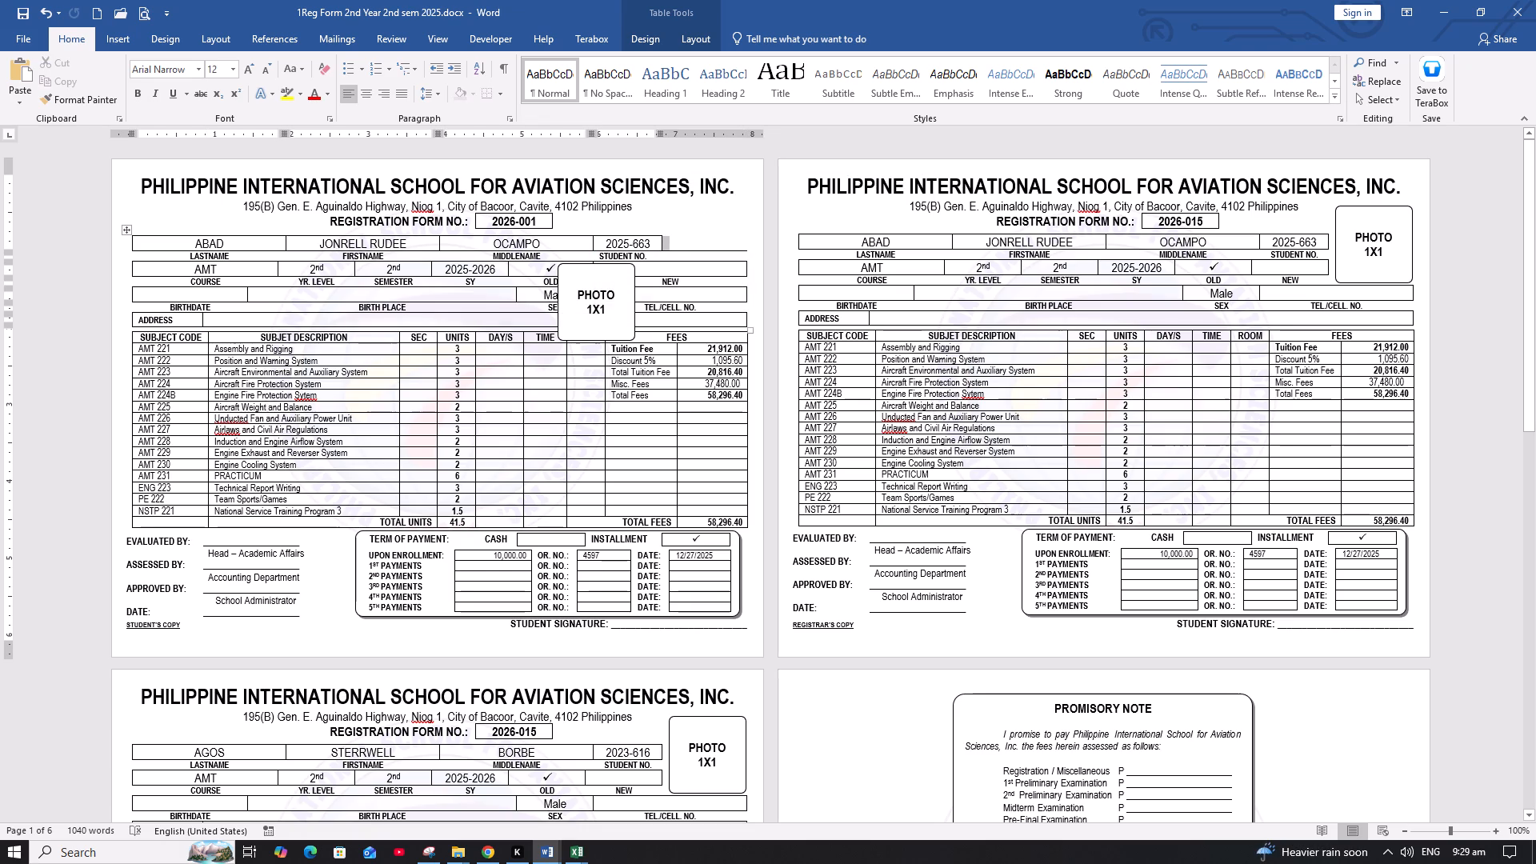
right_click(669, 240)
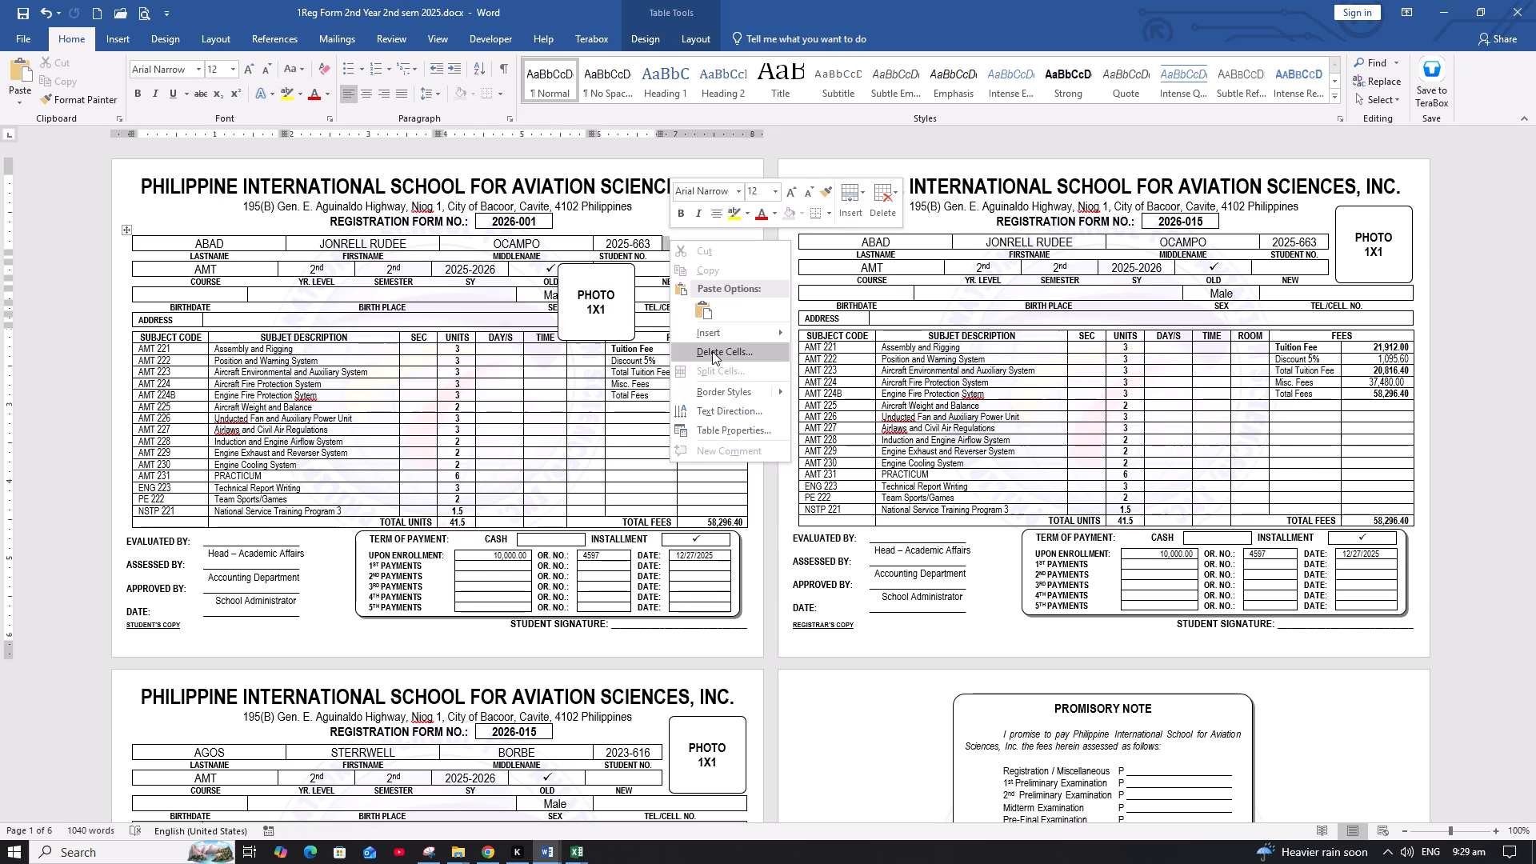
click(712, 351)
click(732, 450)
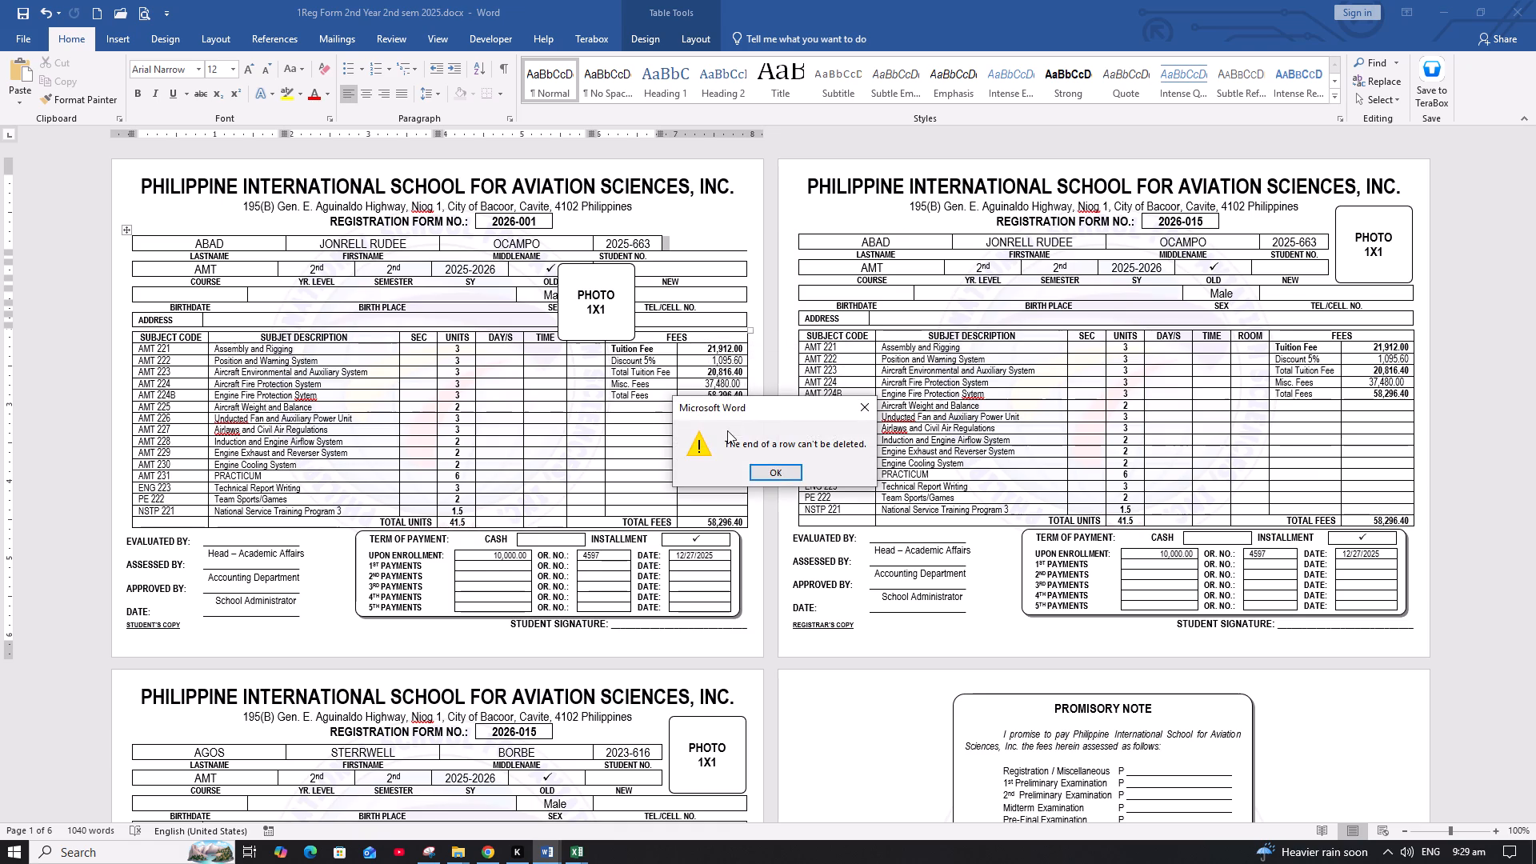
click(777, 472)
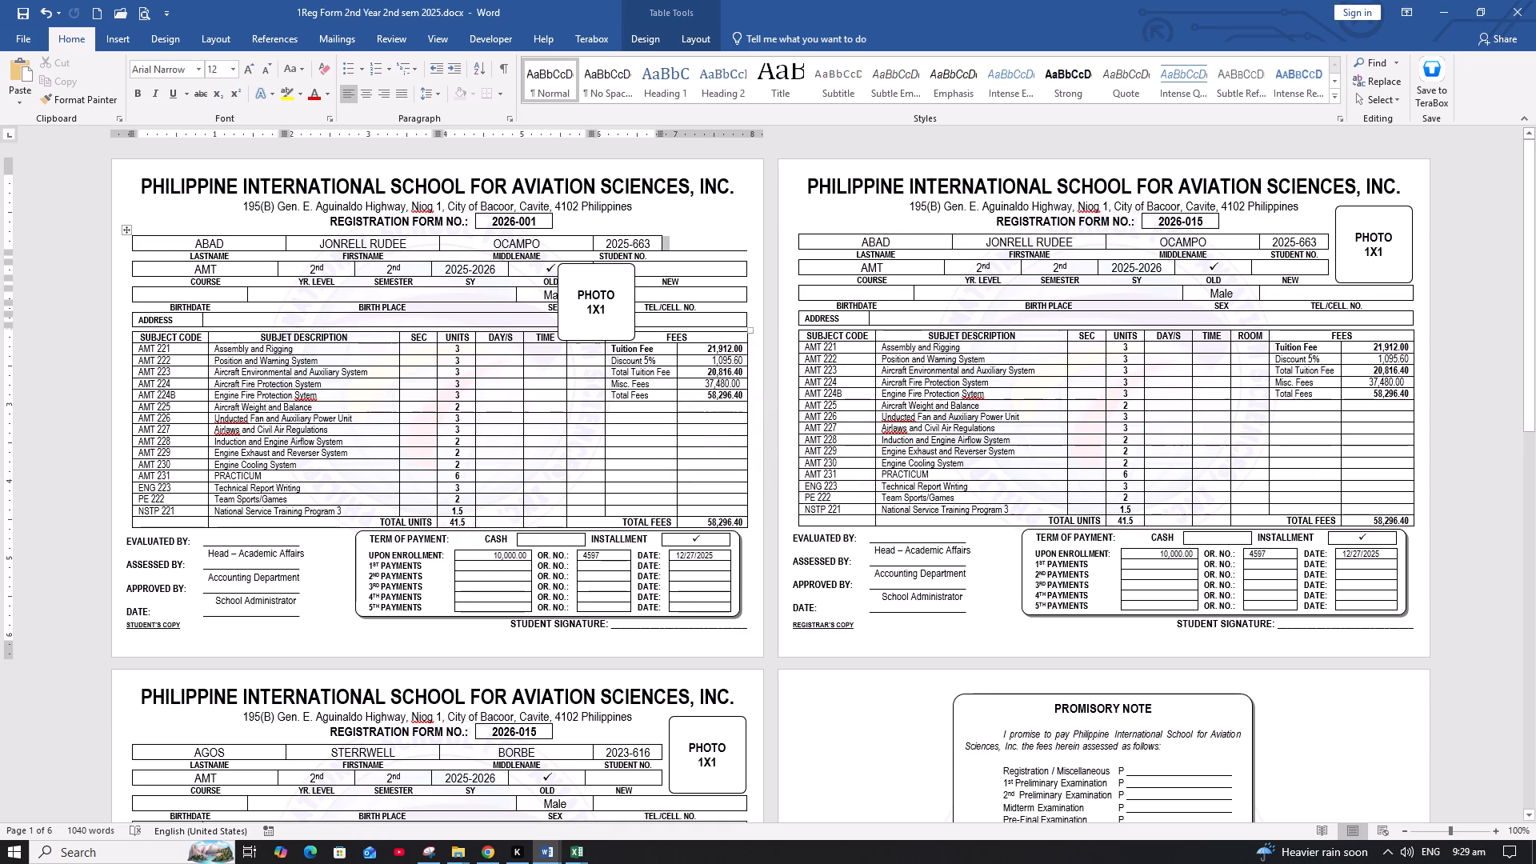
Move the photo box in the student's copy back to the space beside the student number.
drag(599, 262, 676, 237)
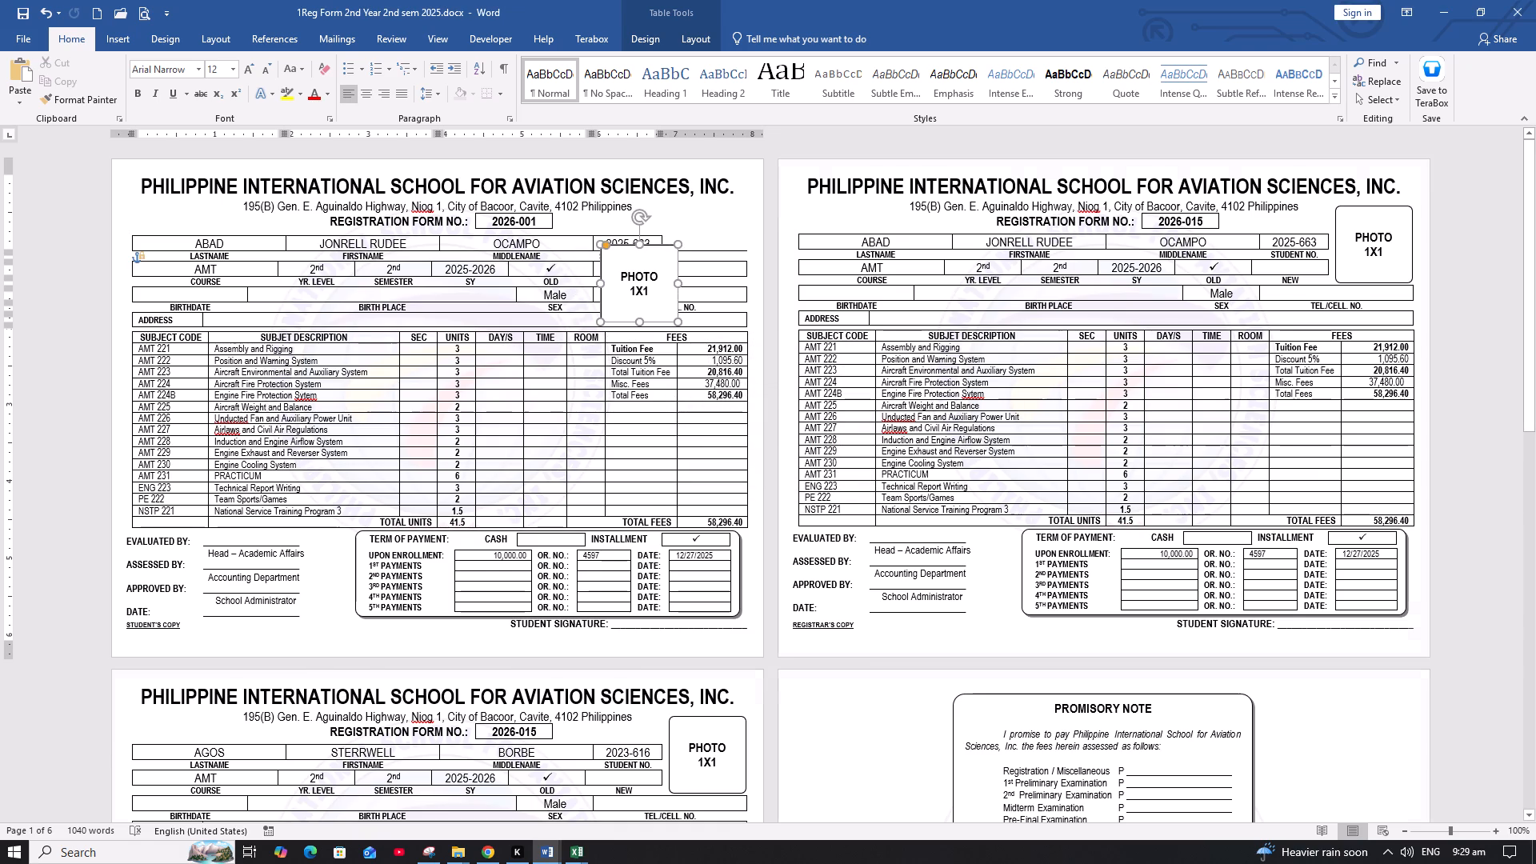
drag(676, 237, 710, 210)
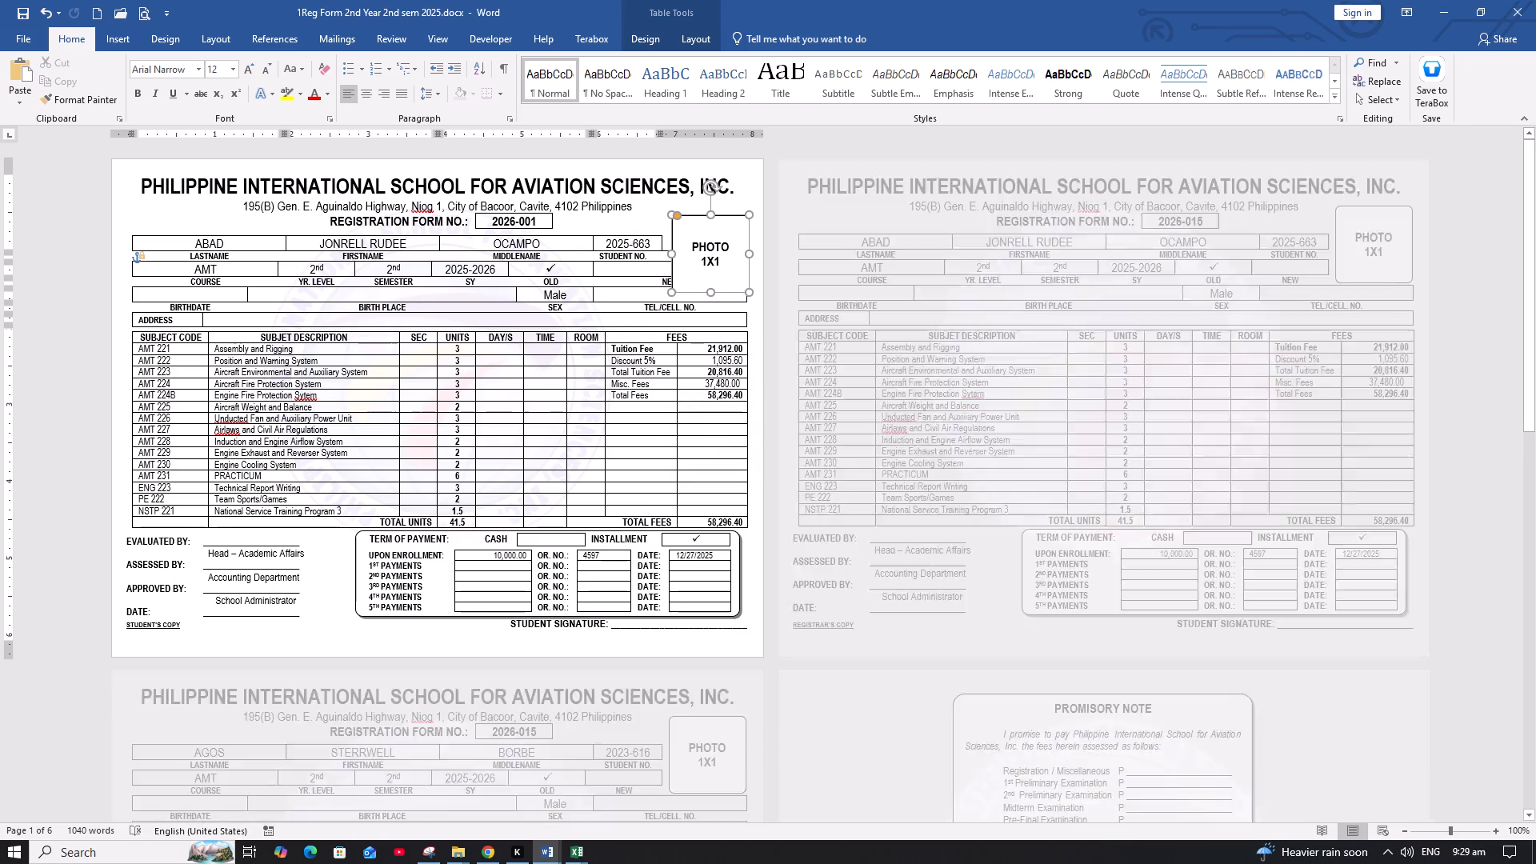
drag(710, 210, 710, 210)
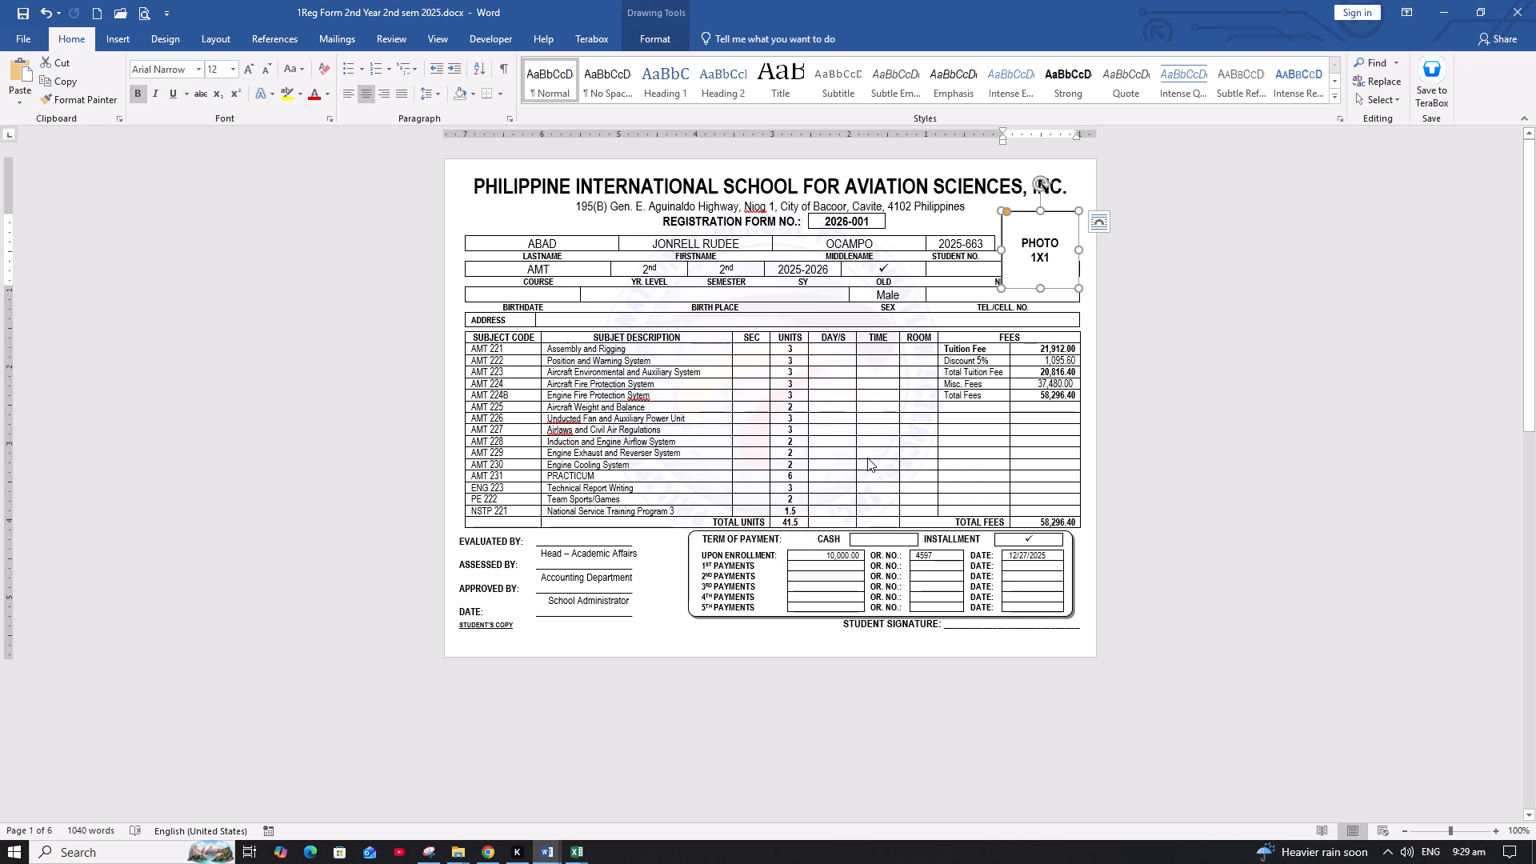
Nudge the photo box in the student's copy upward in small increments so it clears the NEW label.
key(Up)
key(Up)
key(Up)
key(Up)
key(Up)
key(Up)
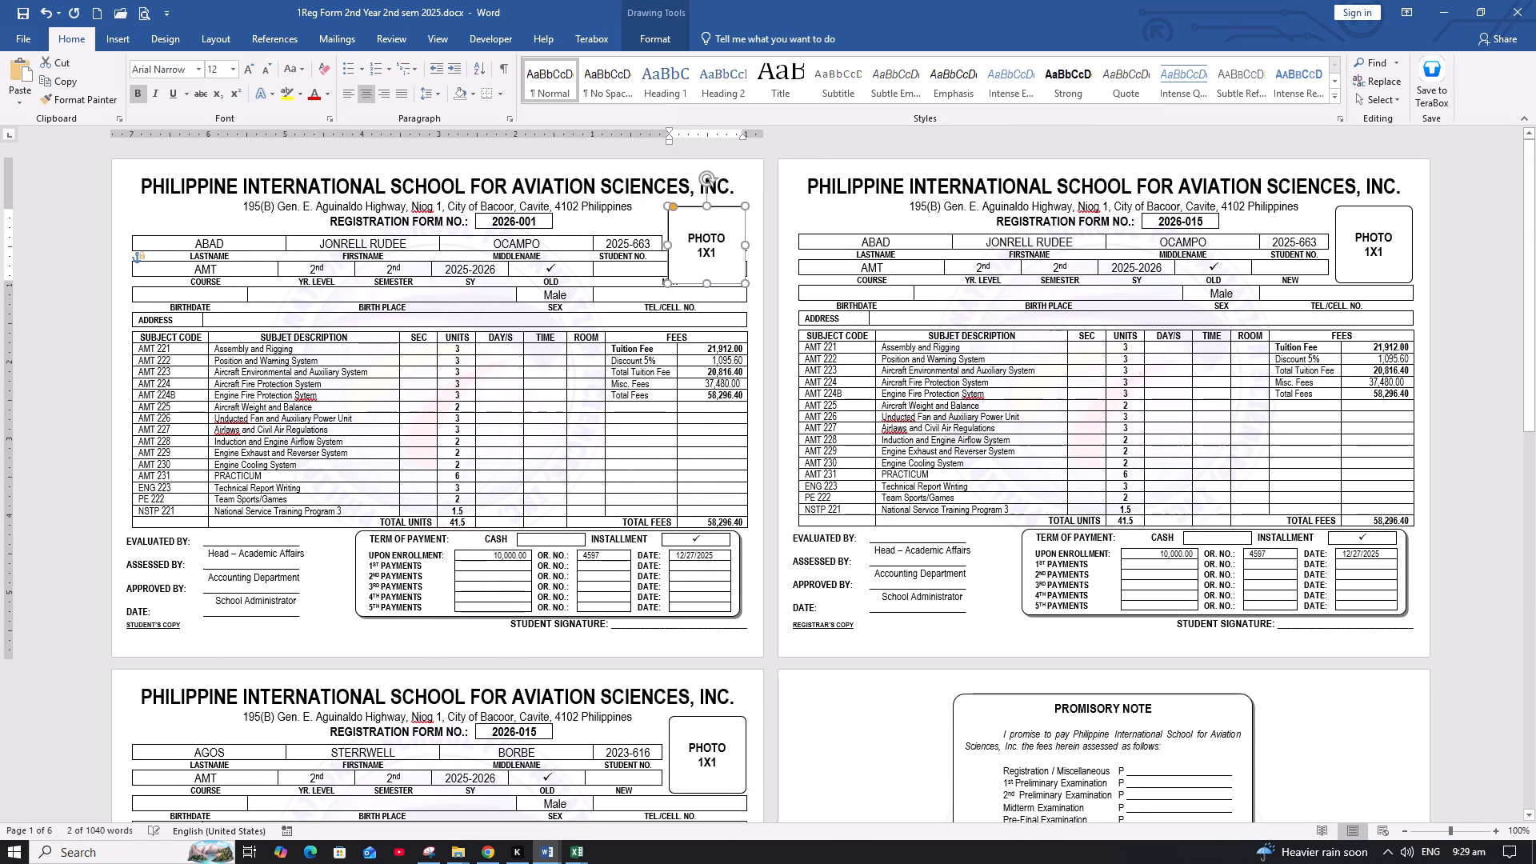
key(Up)
key(Up)
key(Up)
key(Up)
key(Up)
key(Up)
key(Up)
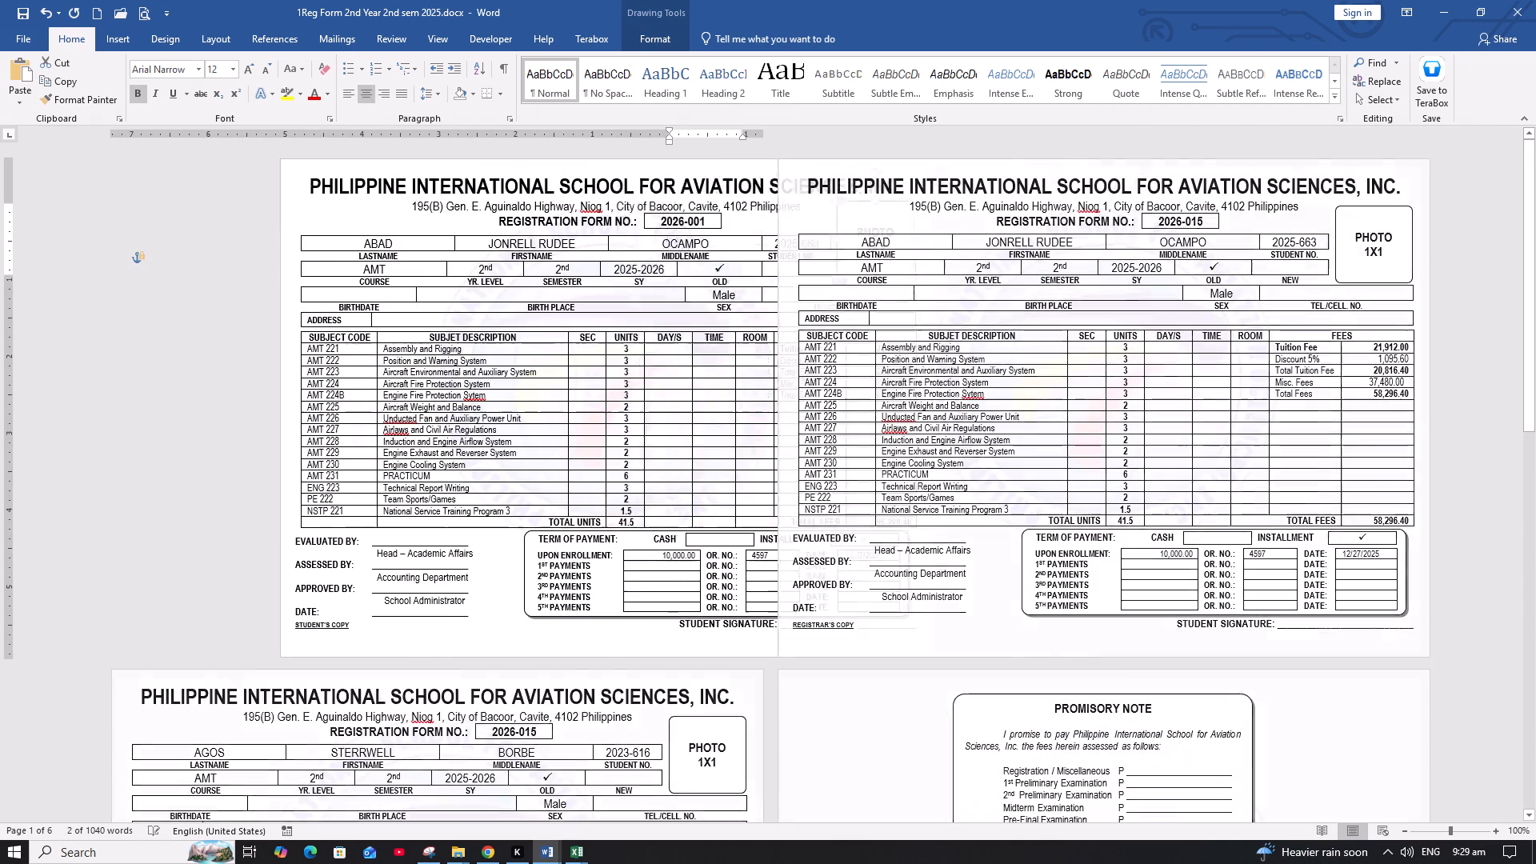
key(Up)
key(Up)
key(Up)
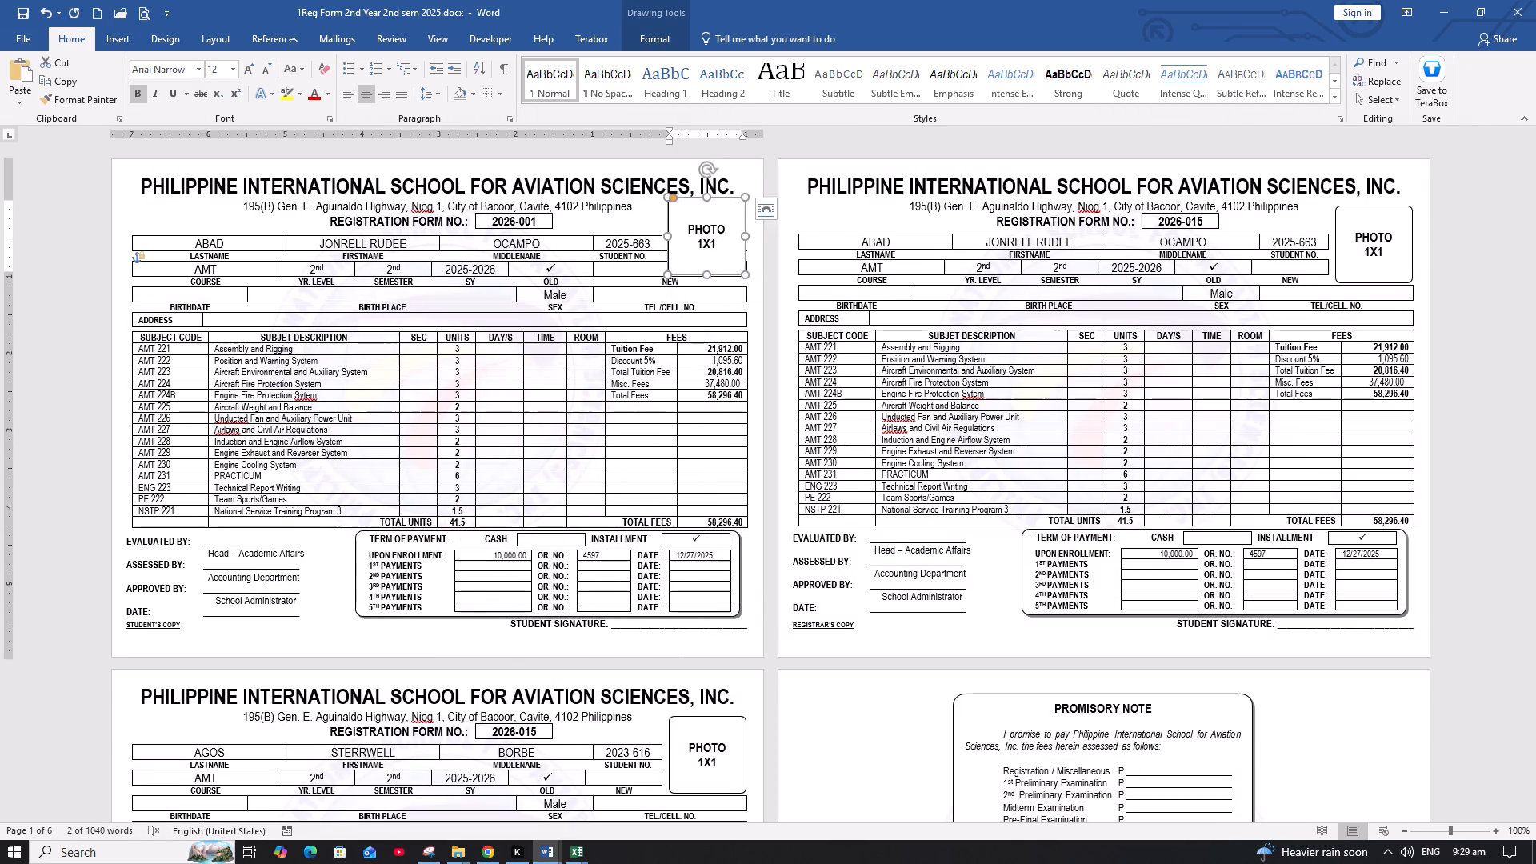
key(Up)
key(Up)
key(Up)
key(Up)
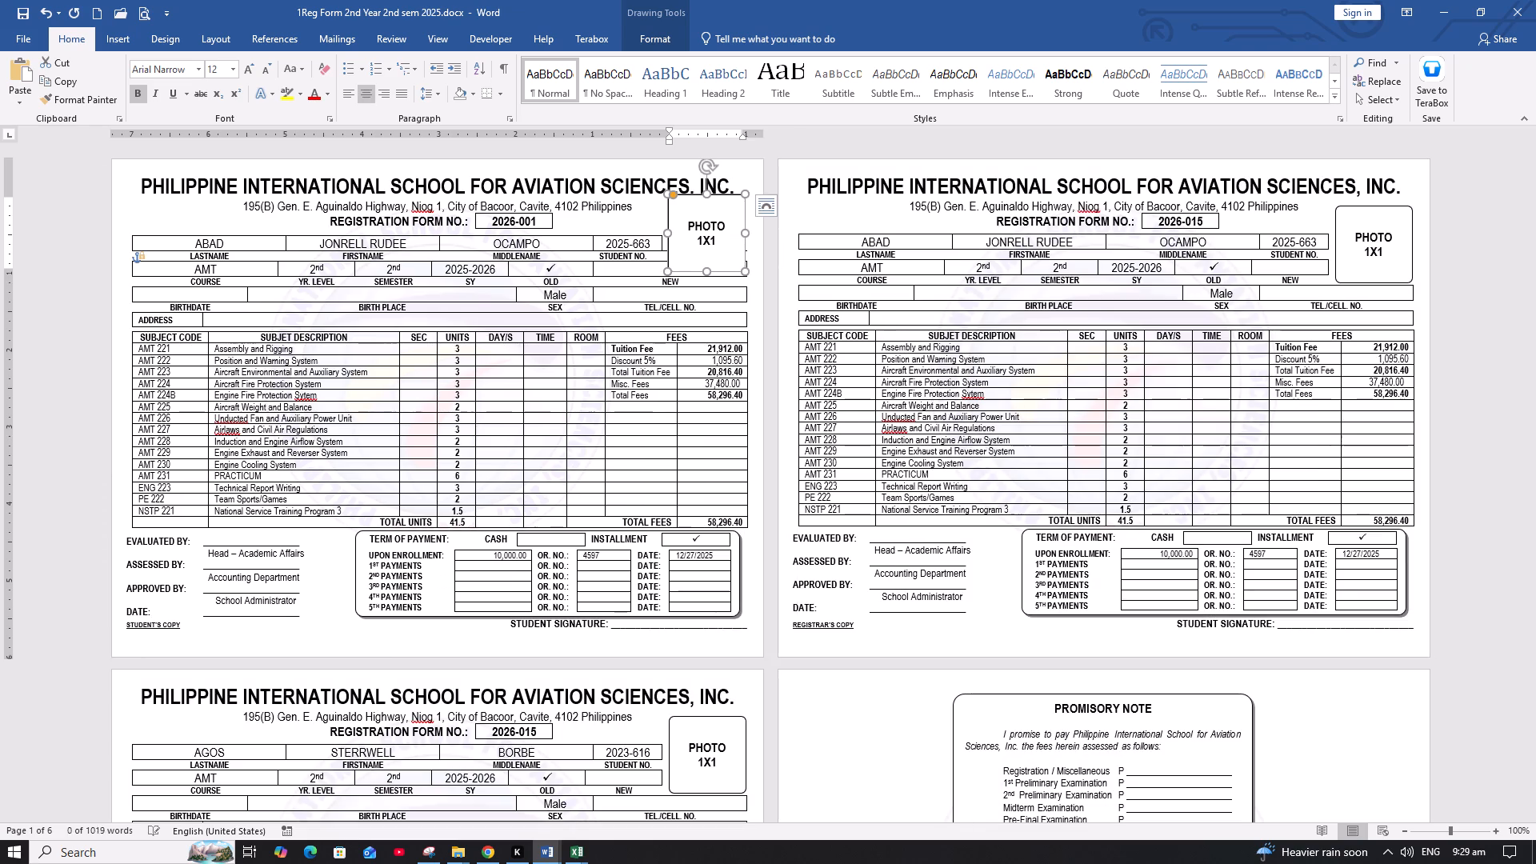
key(Up)
key(Up)
key(Up)
key(Up)
key(Up)
key(Up)
key(Up)
key(Up)
key(Up)
key(Up)
key(Up)
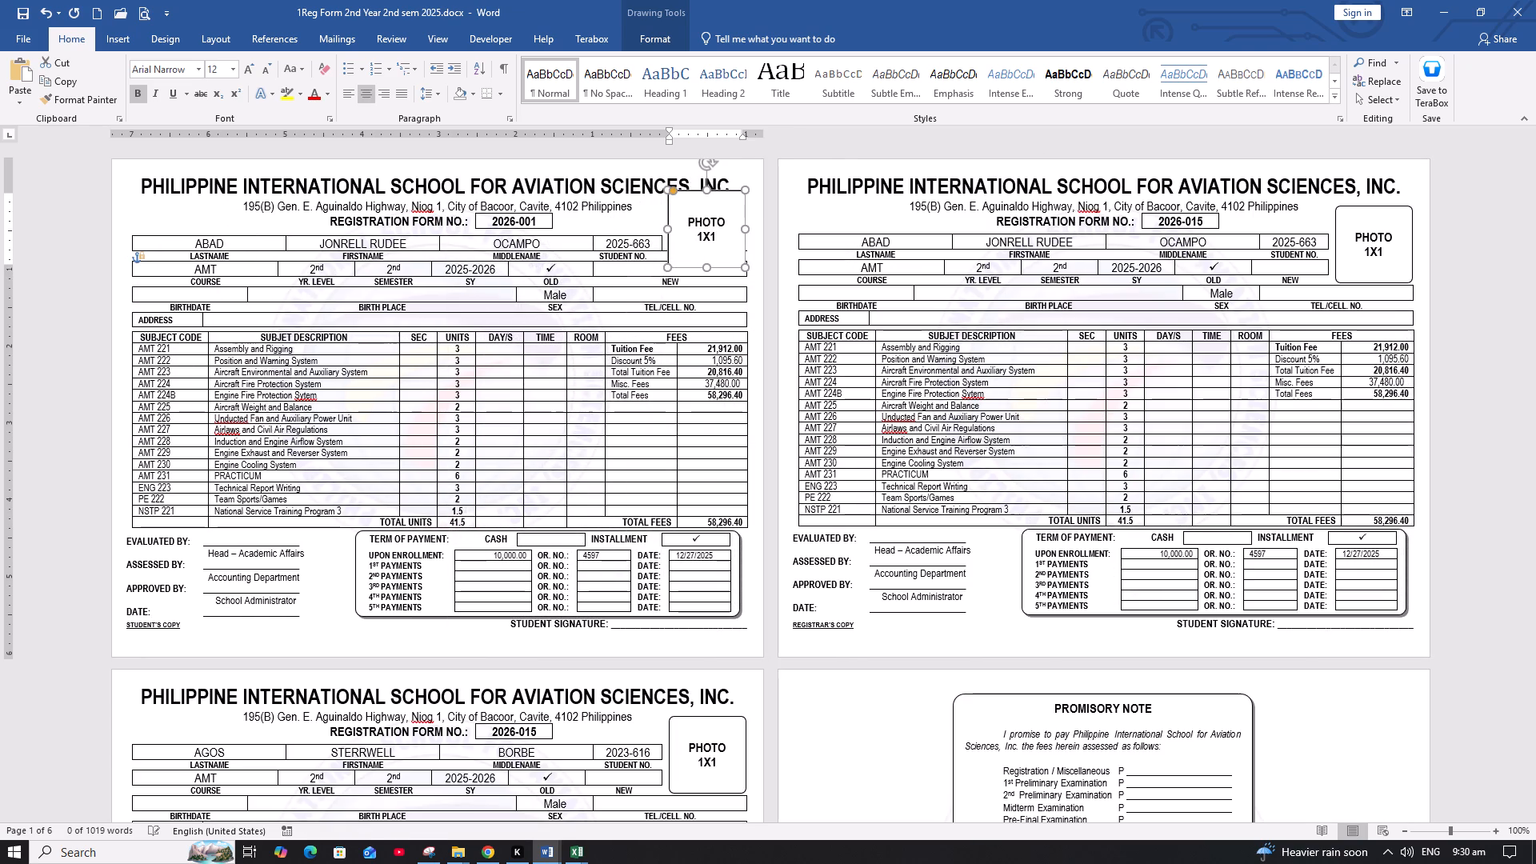
key(Down)
key(Down)
key(Down)
key(Down)
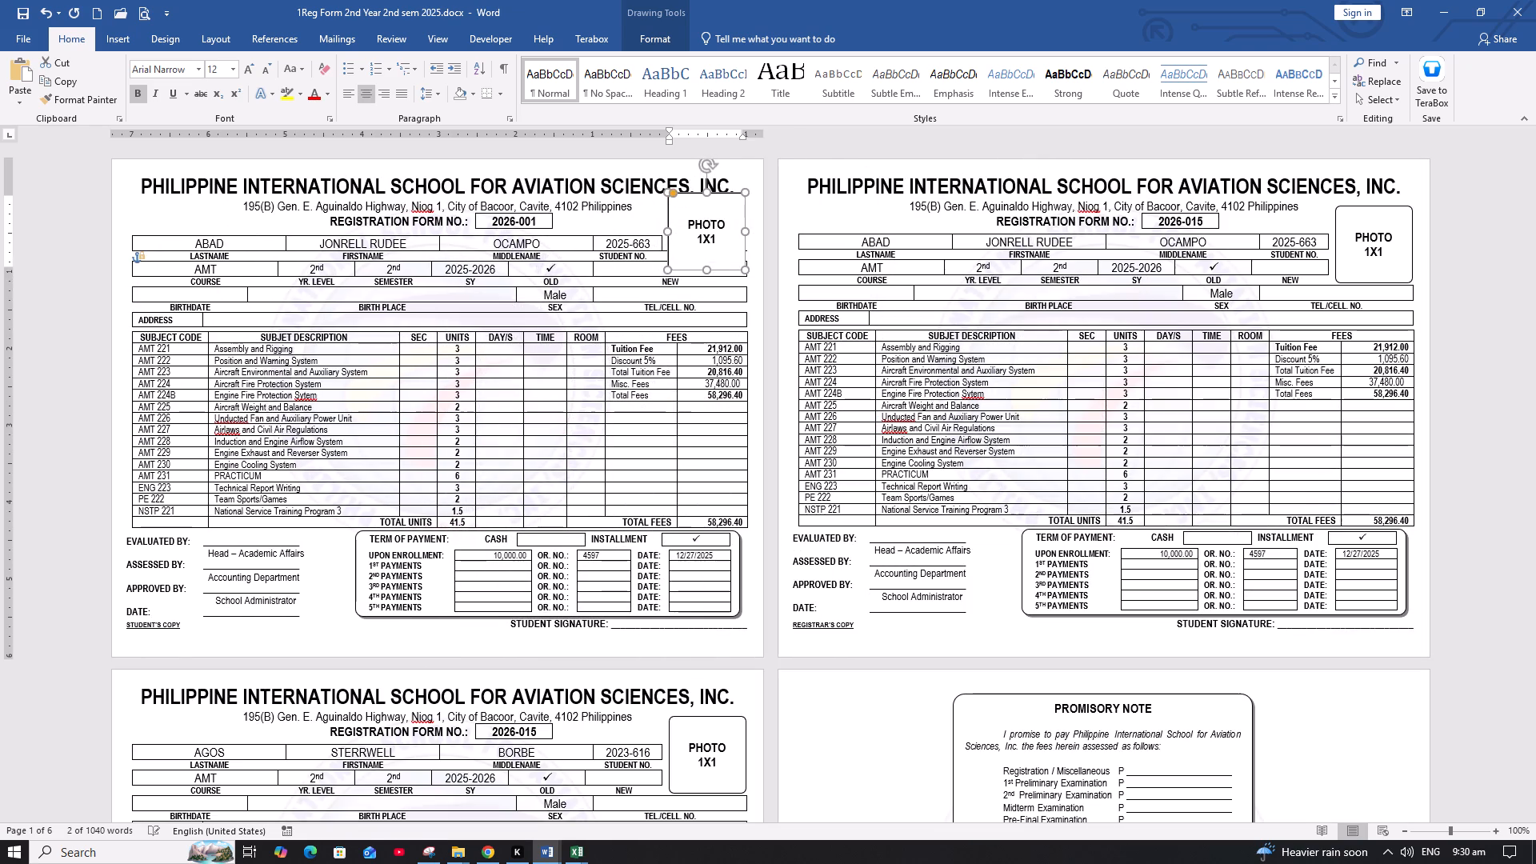
key(Down)
key(Down)
key(Down)
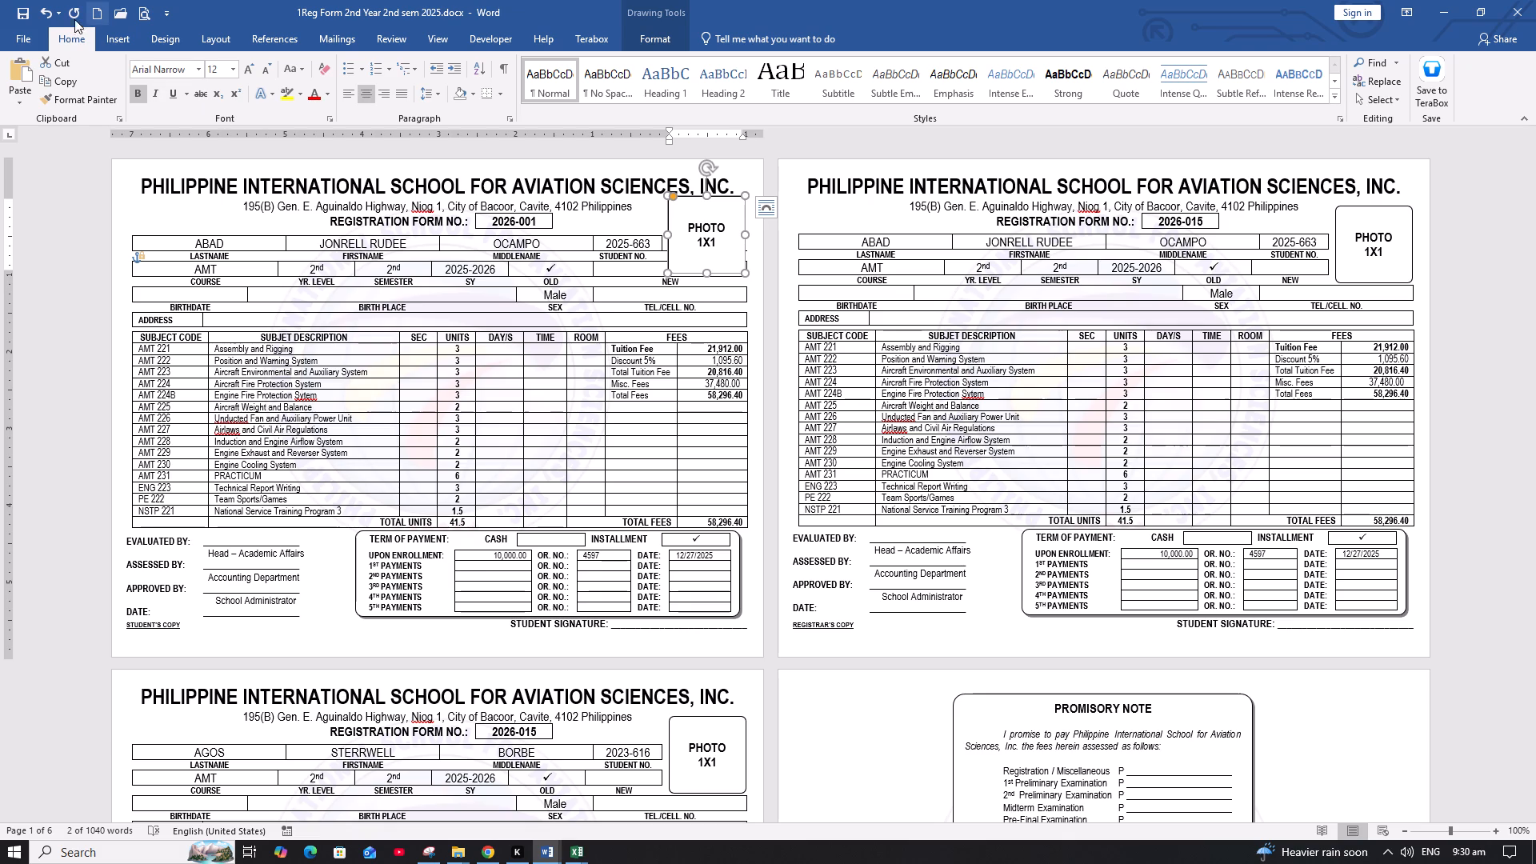
Close the 1Reg Form 2nd Year 2nd sem 2025 document without saving its changes.
click(369, 367)
click(367, 374)
click(367, 374)
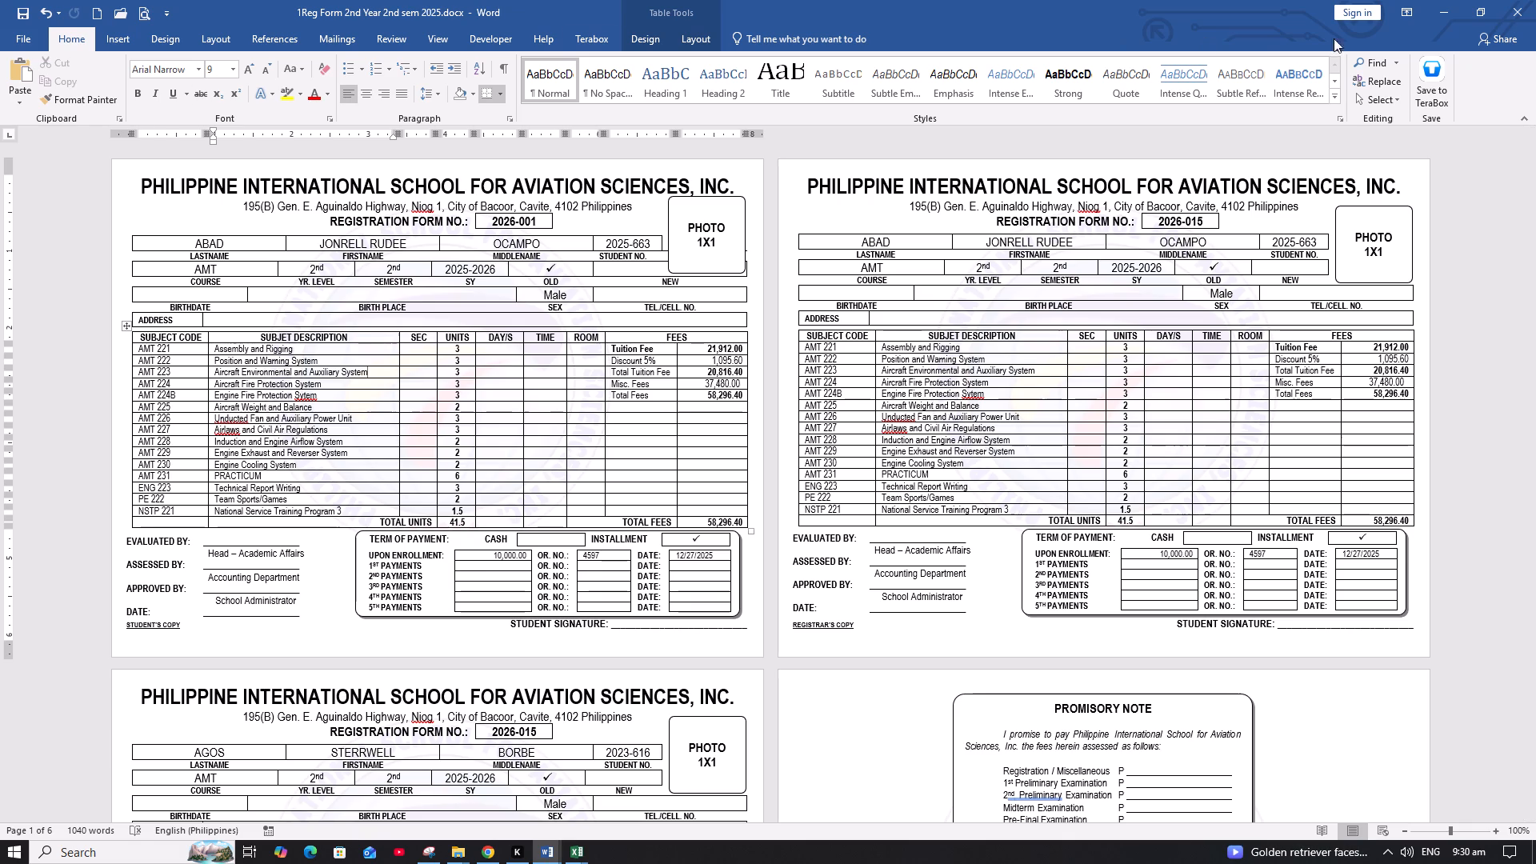
click(1528, 10)
click(761, 456)
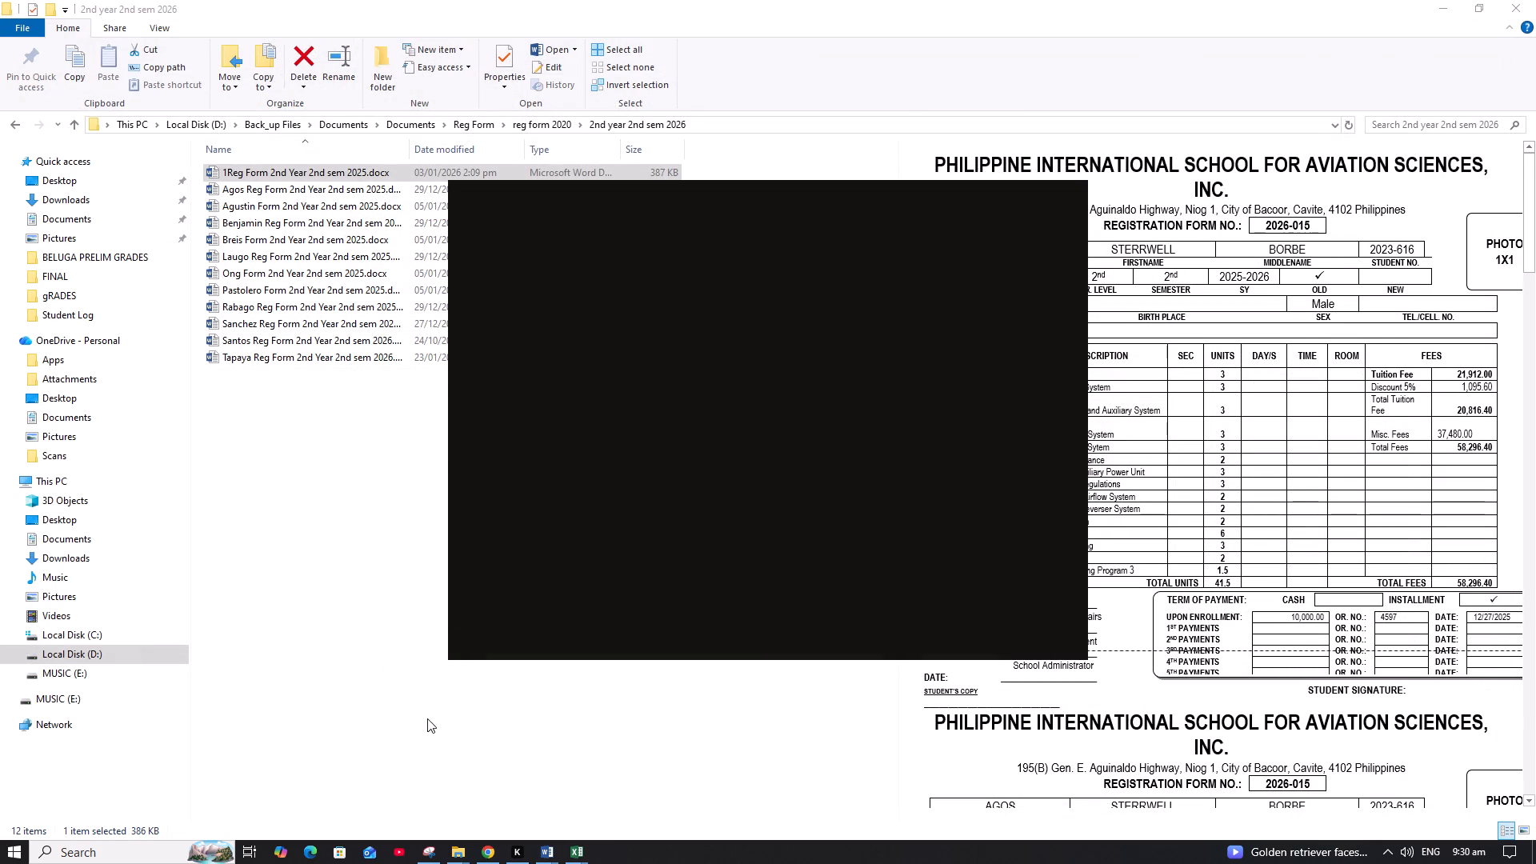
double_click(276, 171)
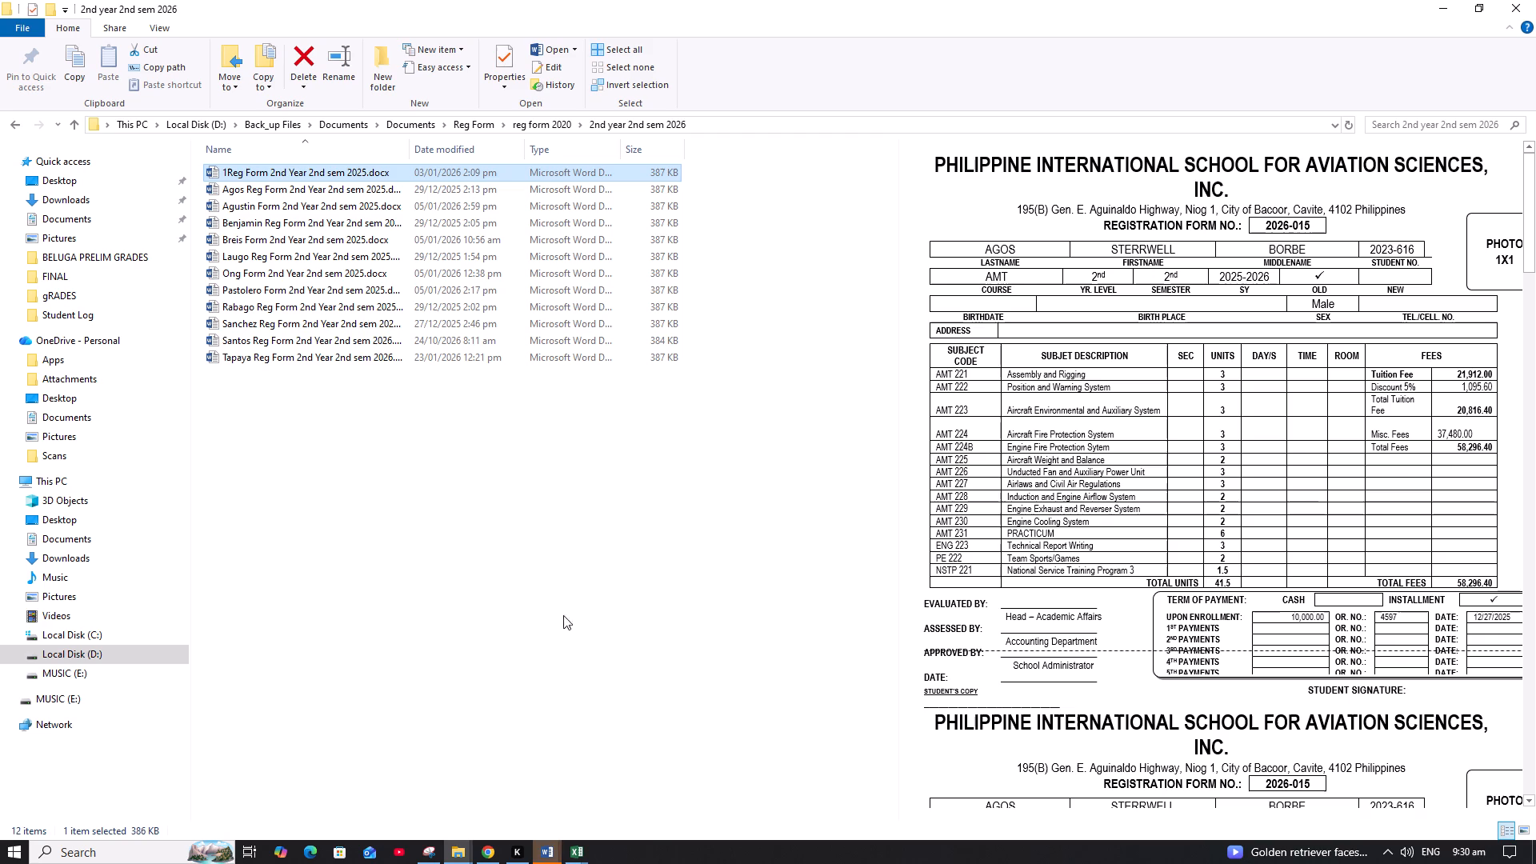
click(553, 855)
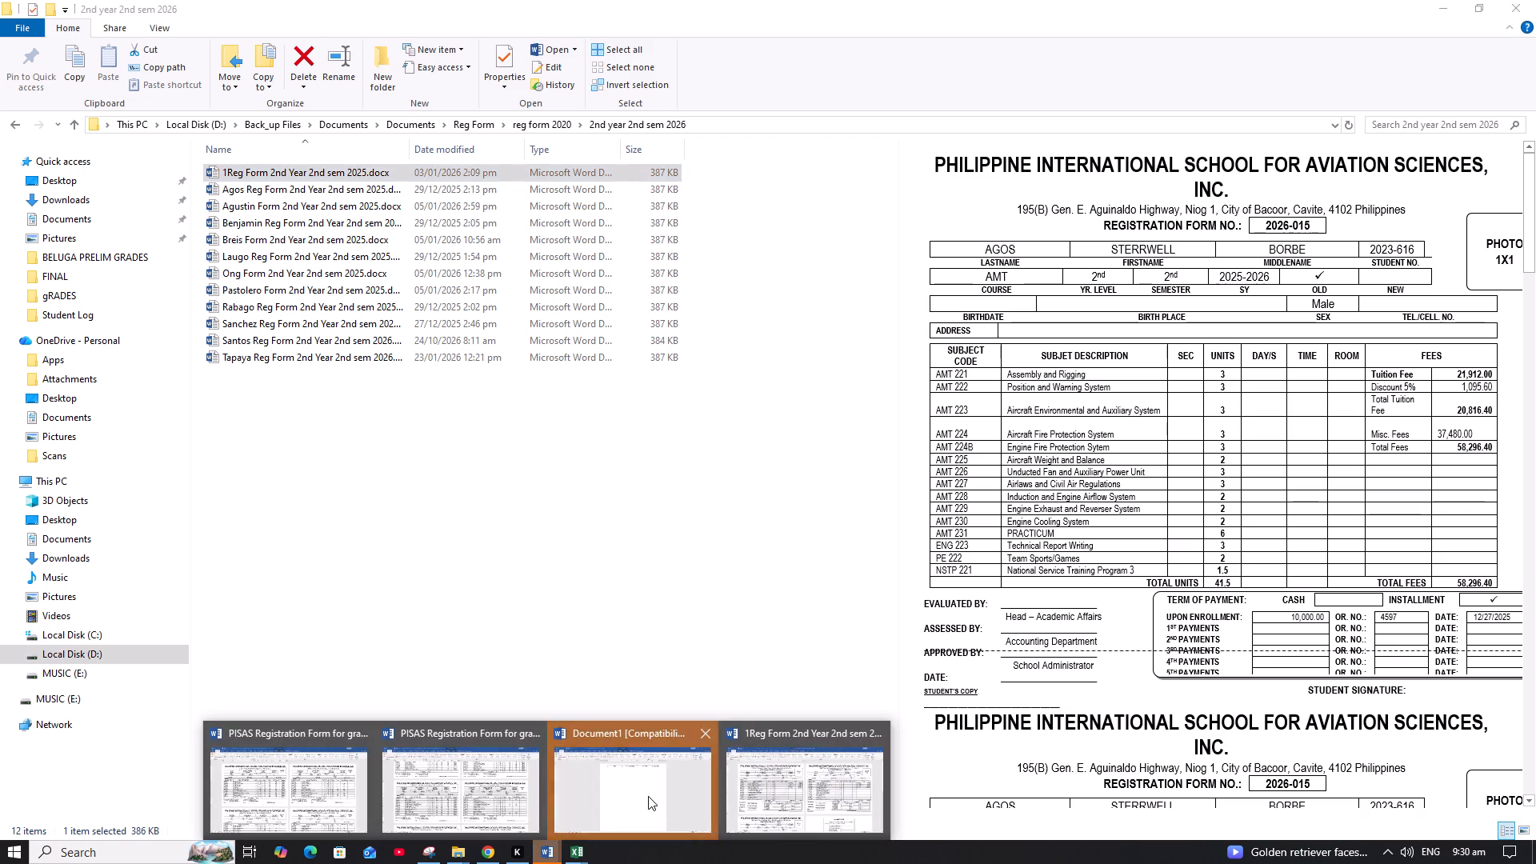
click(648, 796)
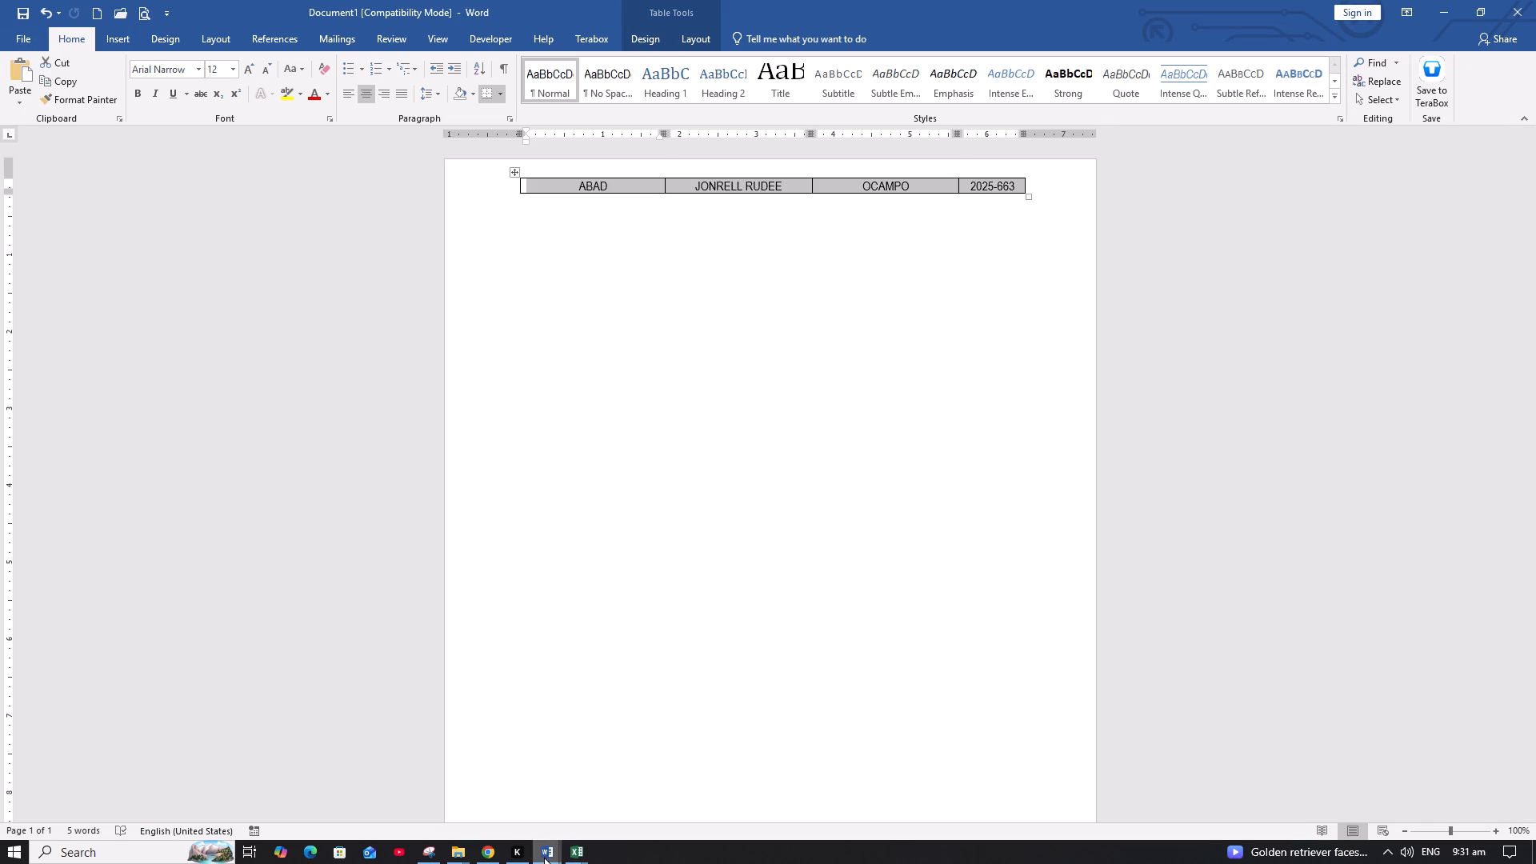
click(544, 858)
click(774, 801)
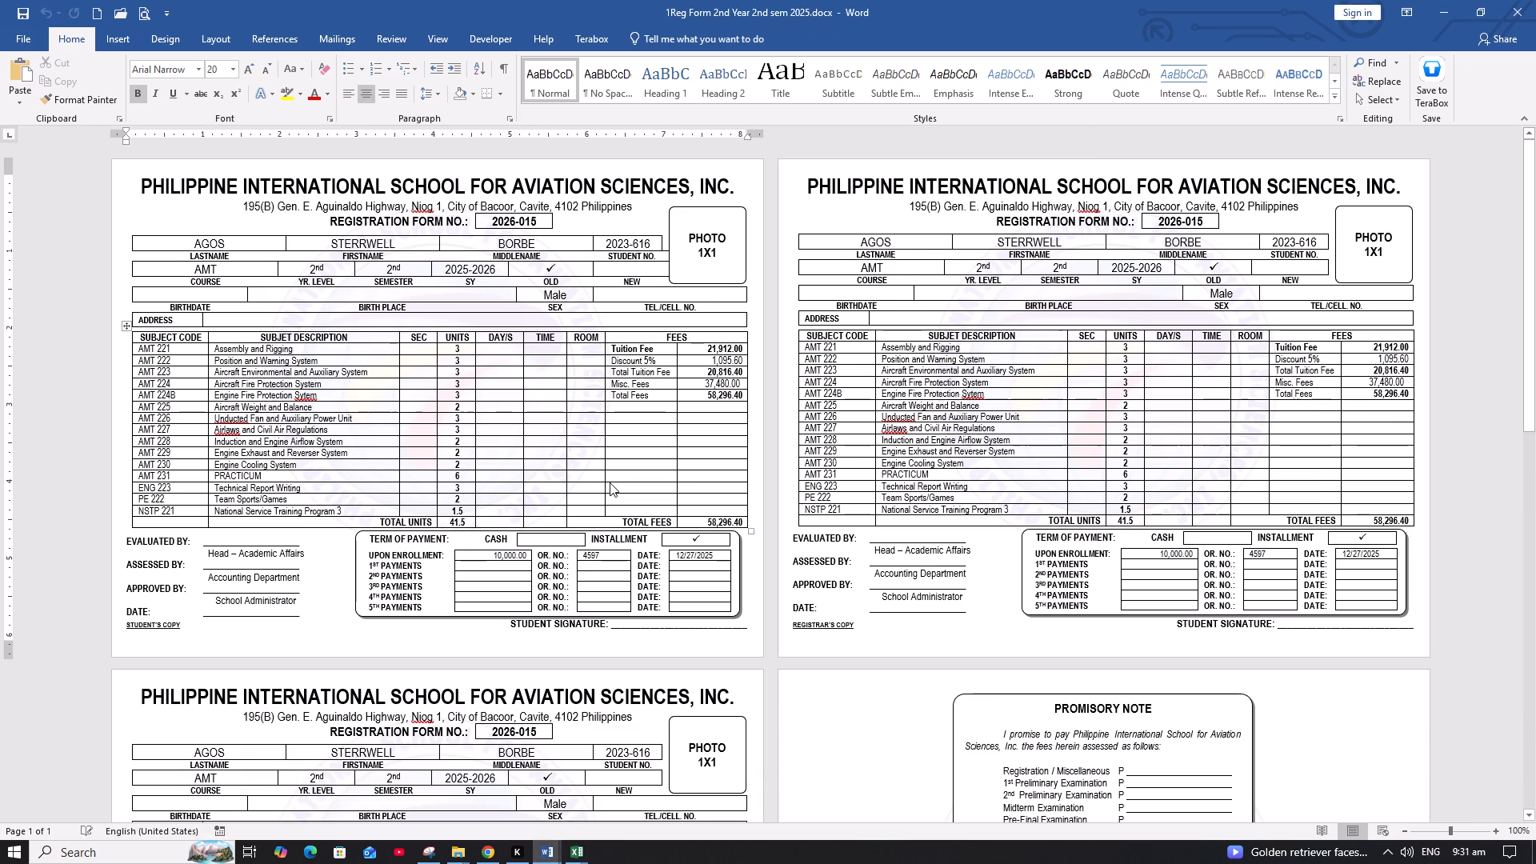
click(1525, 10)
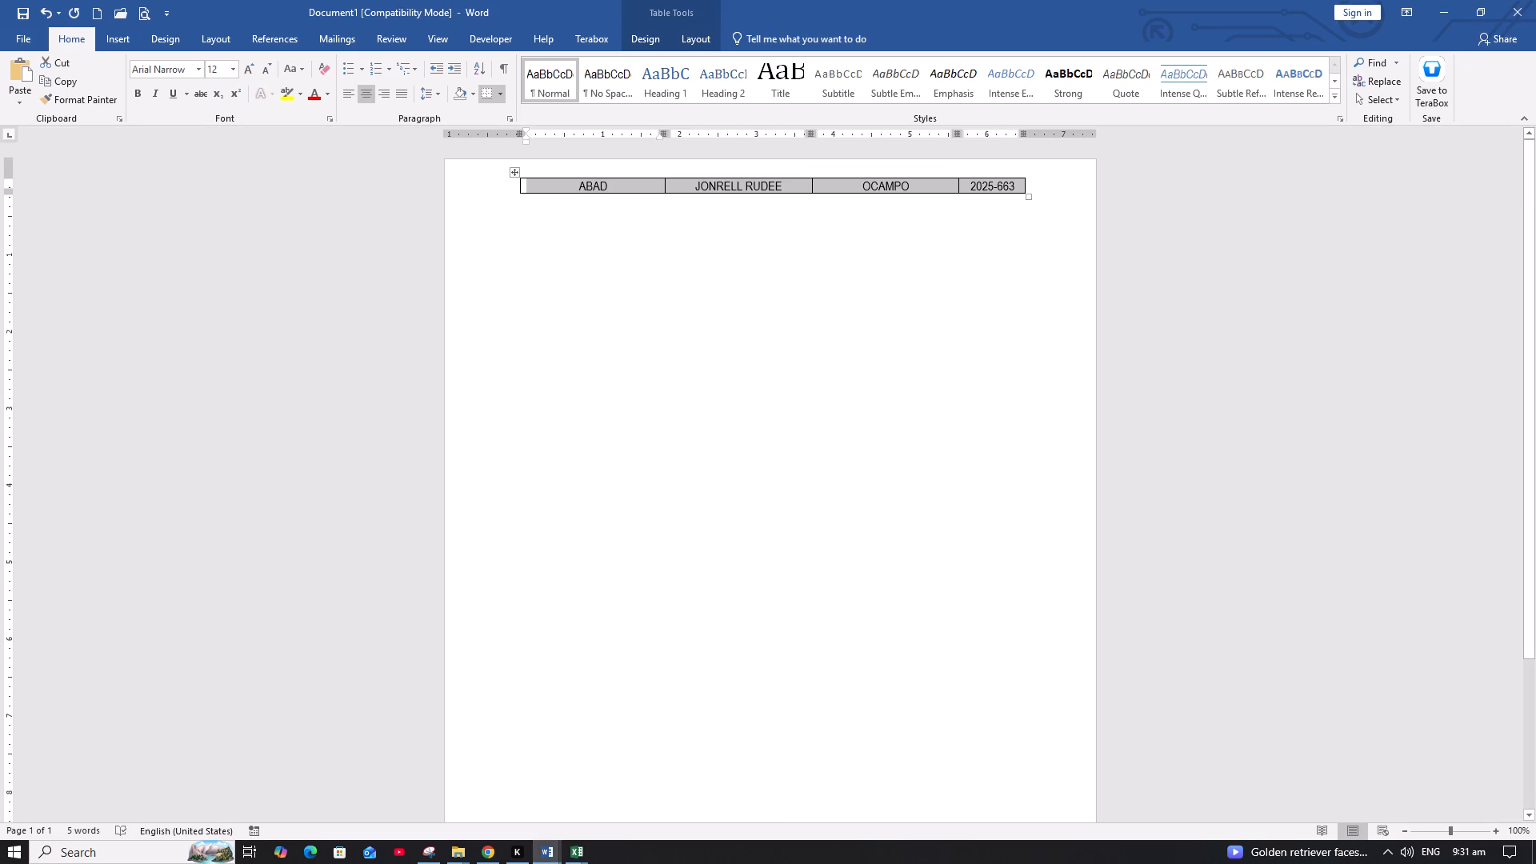
Open the Agos Reg Form 2nd Year 2nd sem 2025 document from the 2nd year 2nd sem 2026 folder.
click(466, 852)
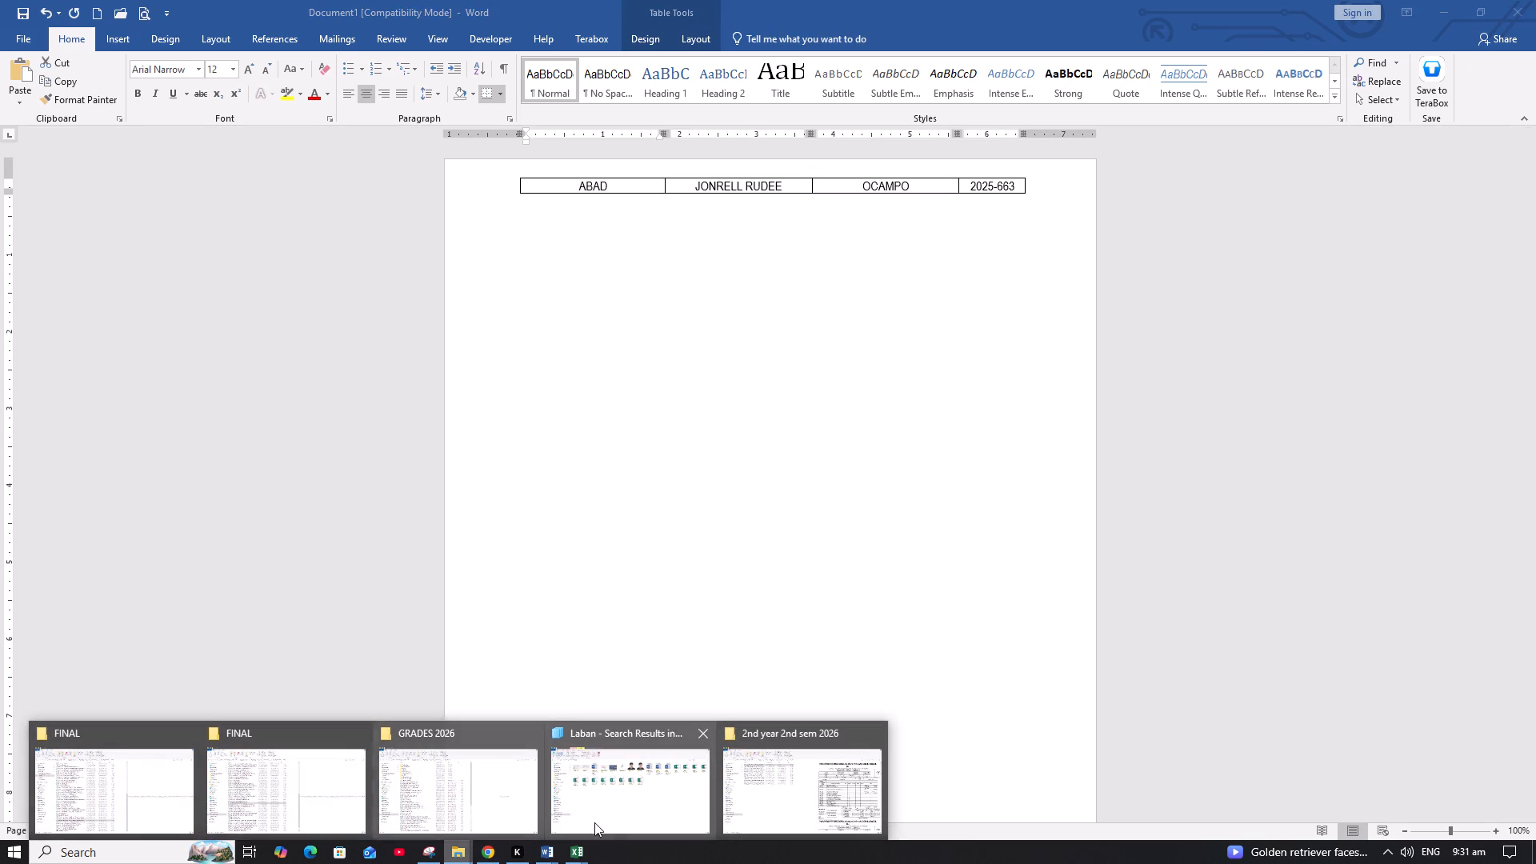
click(790, 806)
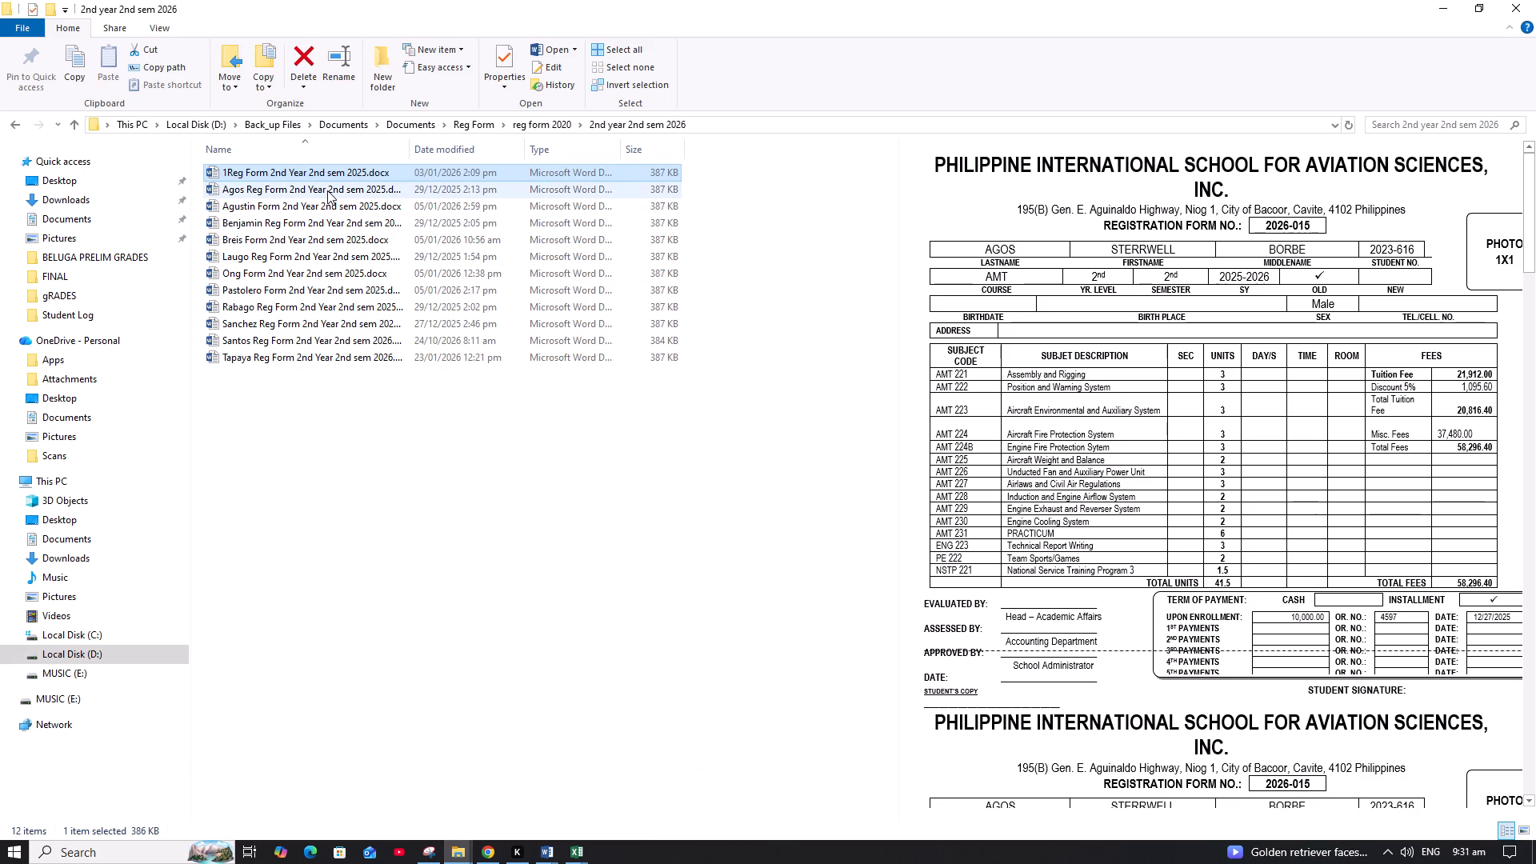
double_click(327, 190)
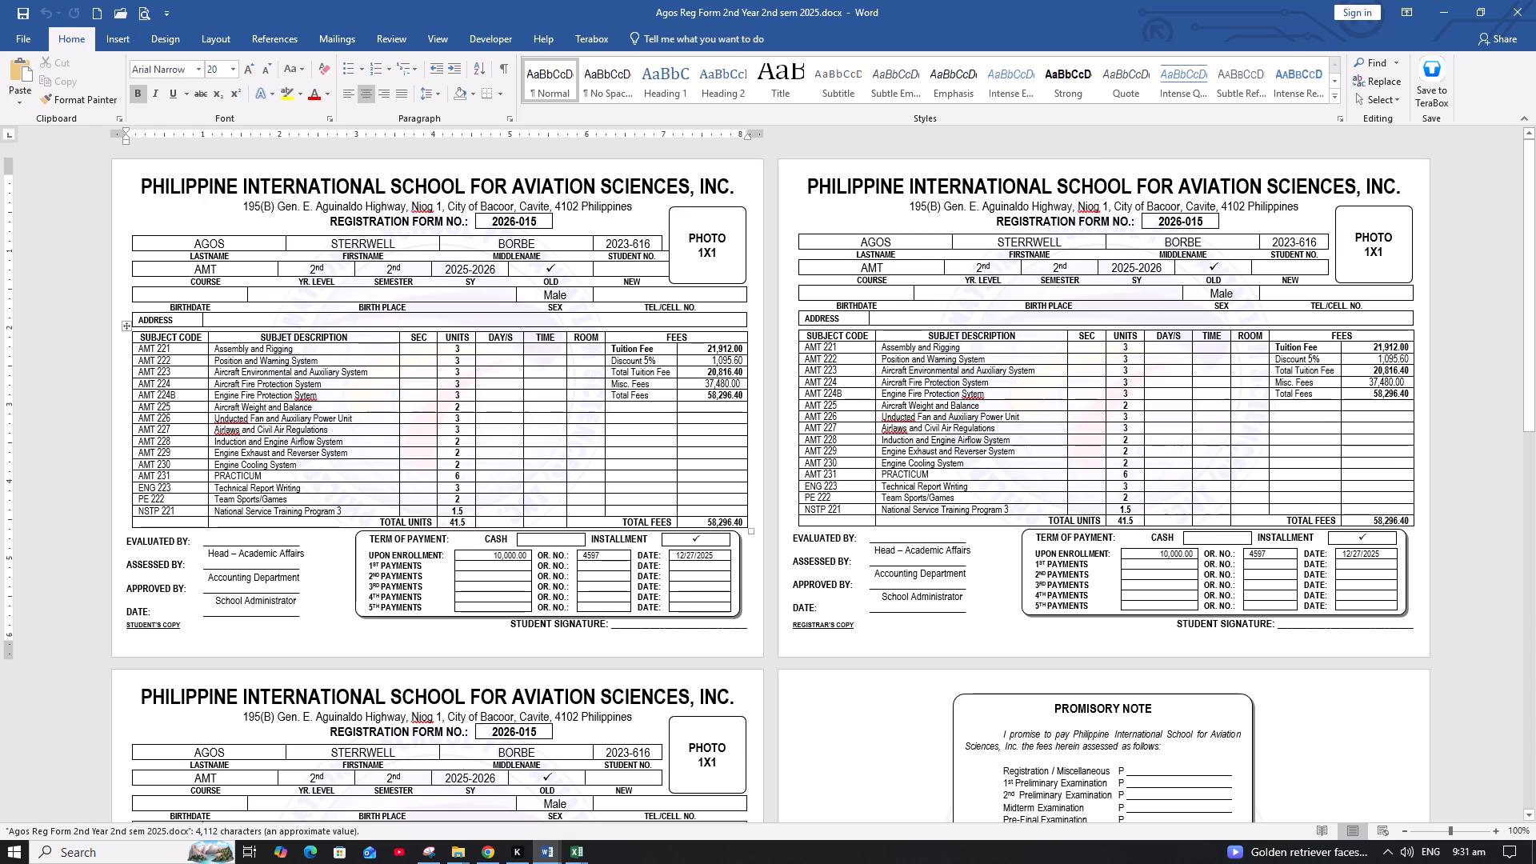
Copy the entire accounting copy of the registration form and paste it over the student's copy on the first page.
drag(120, 168, 246, 358)
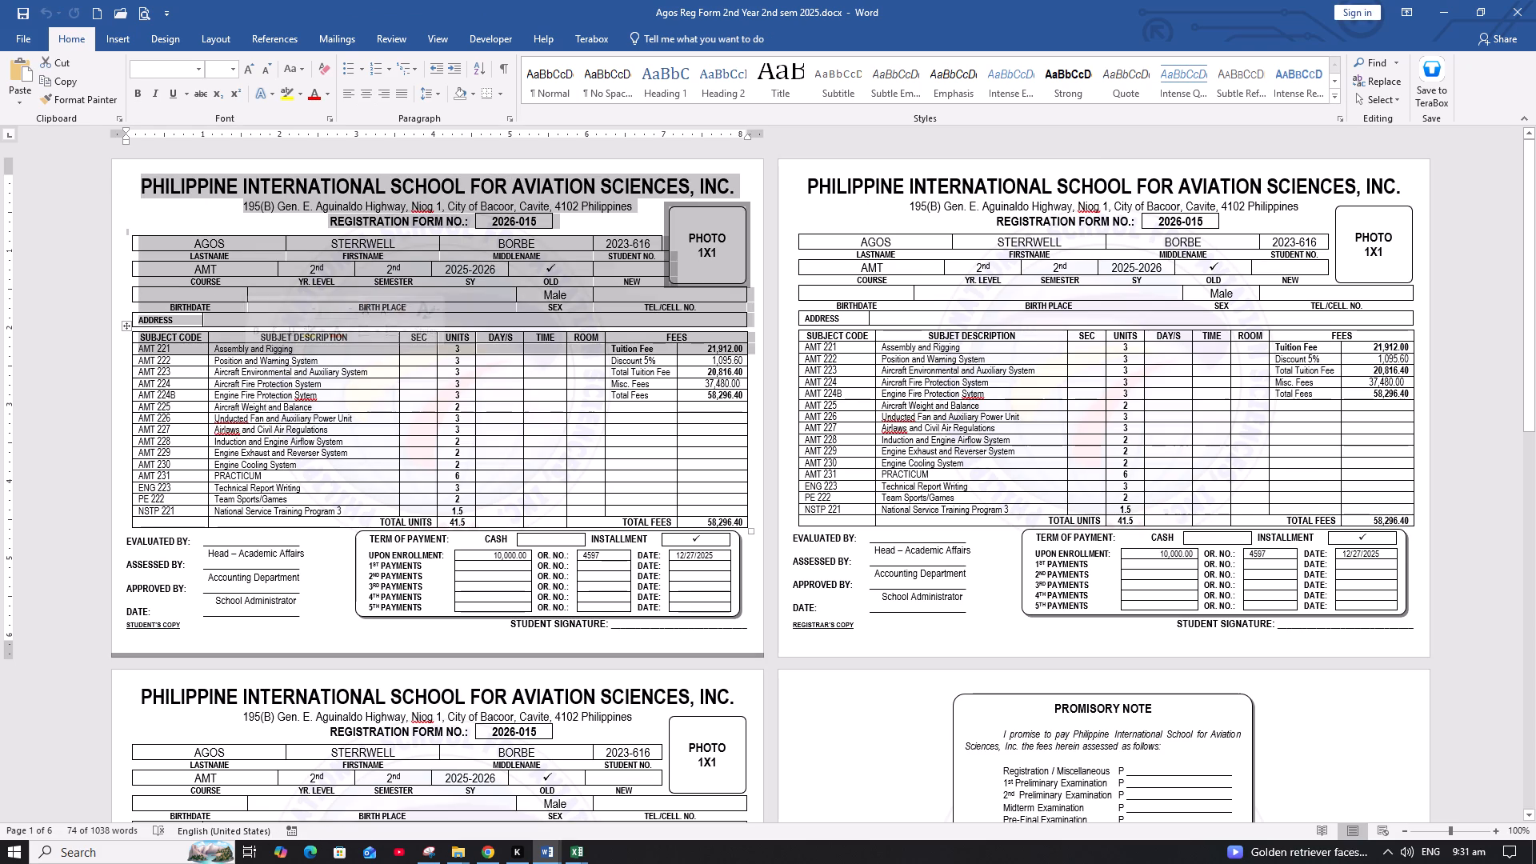
drag(782, 184, 749, 627)
scroll(749, 627, down, 3)
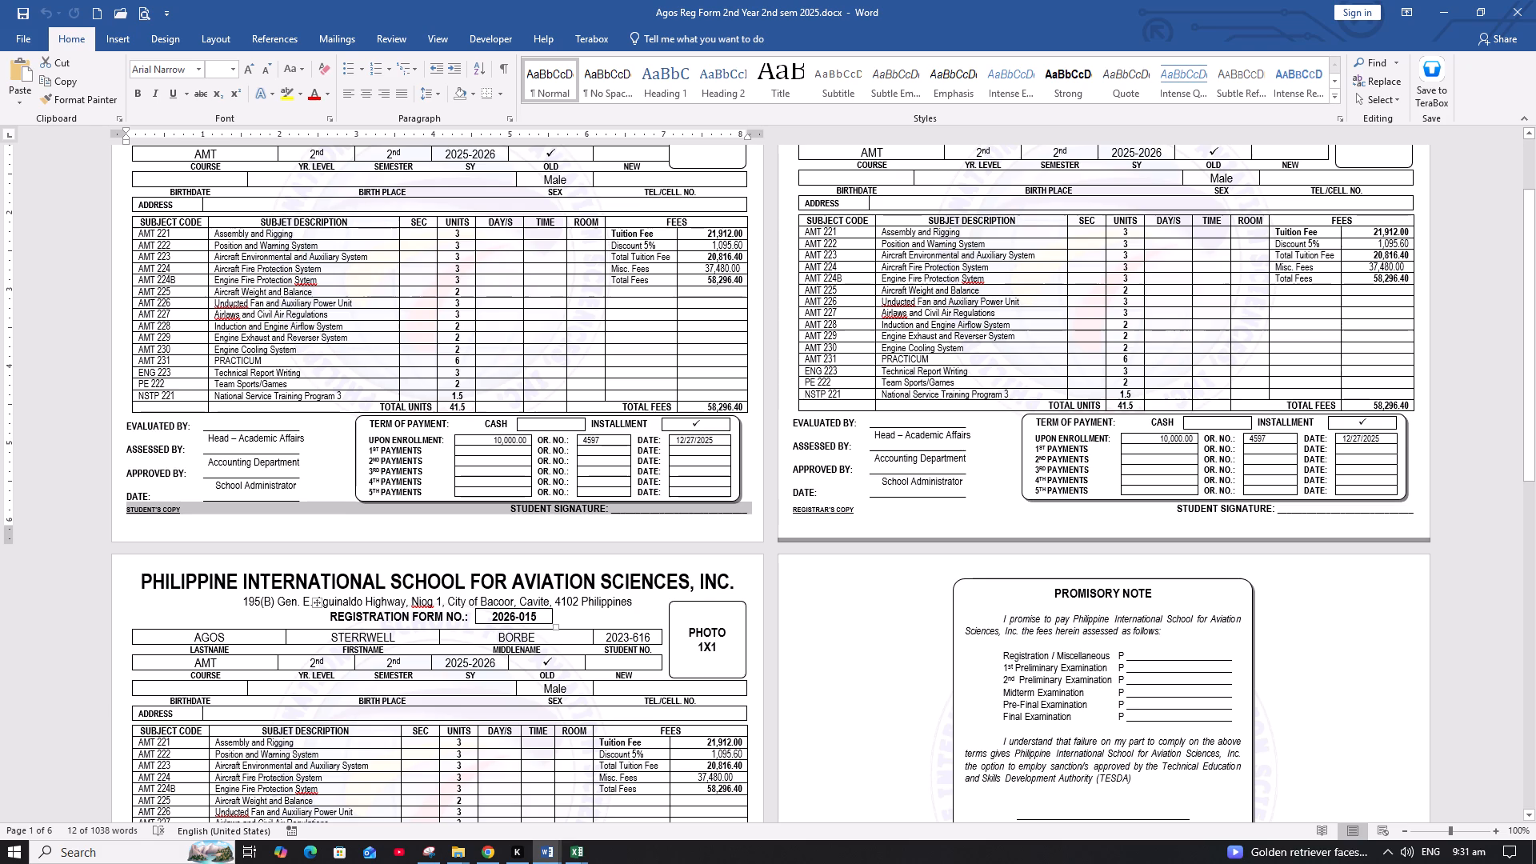
drag(122, 574, 146, 637)
scroll(146, 637, down, 5)
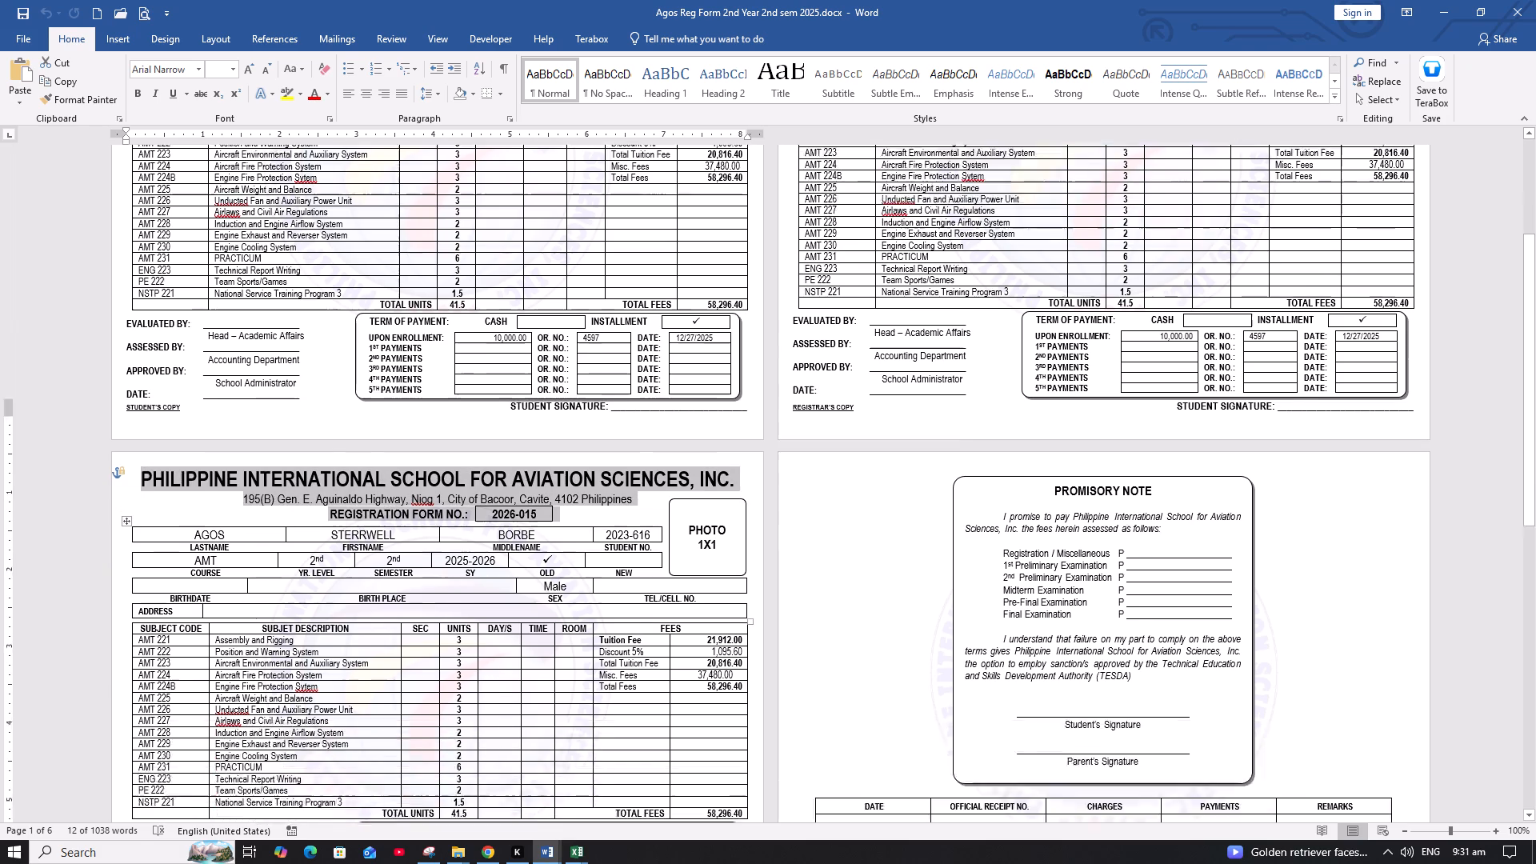
scroll(152, 638, down, 3)
shift+click(753, 720)
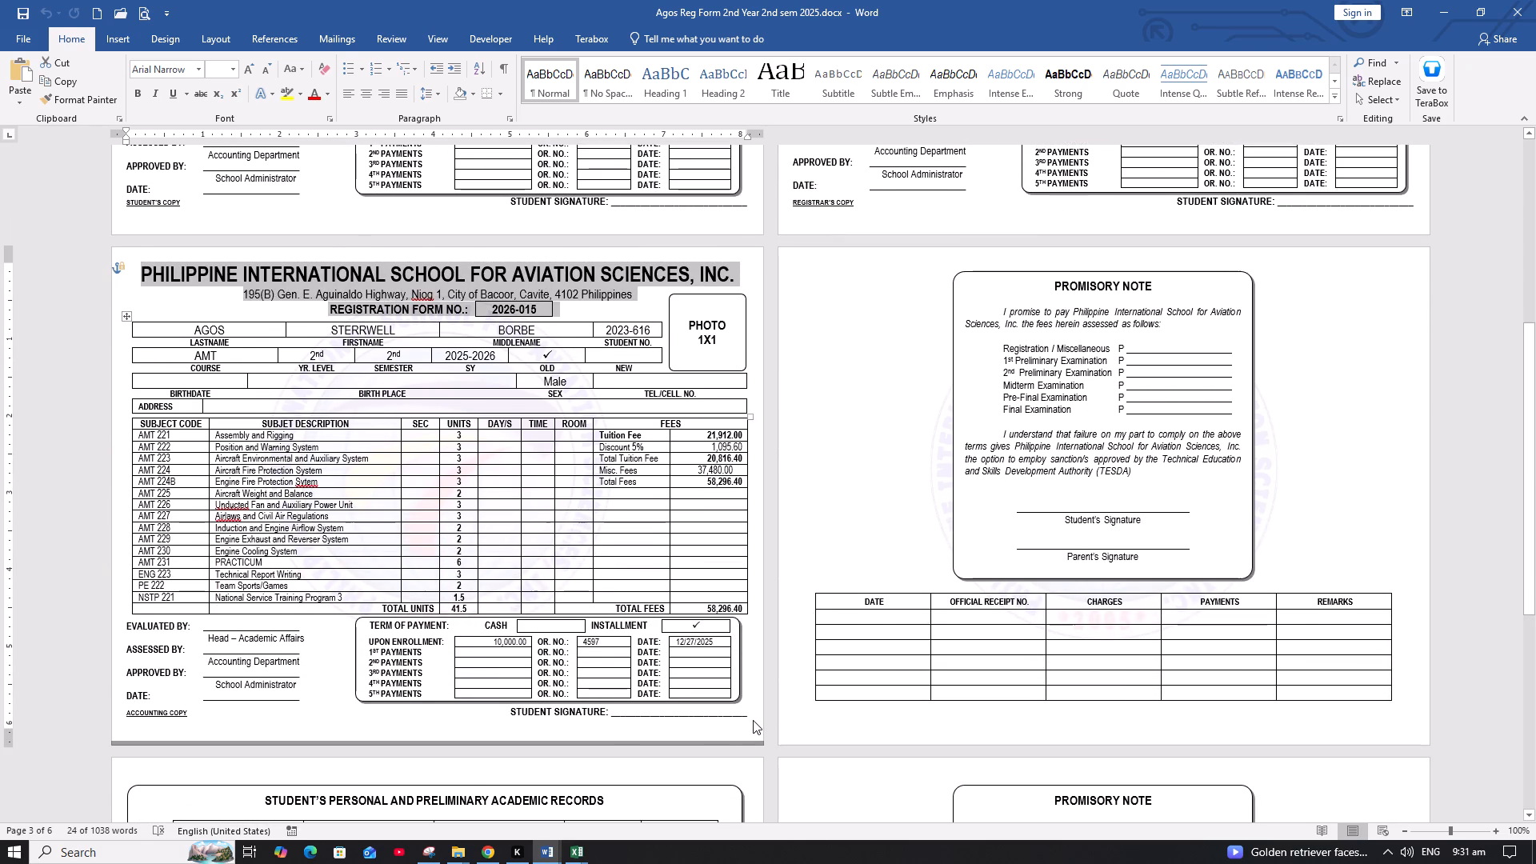
key(ctrl+c)
key(ctrl+c)
scroll(753, 720, up, 9)
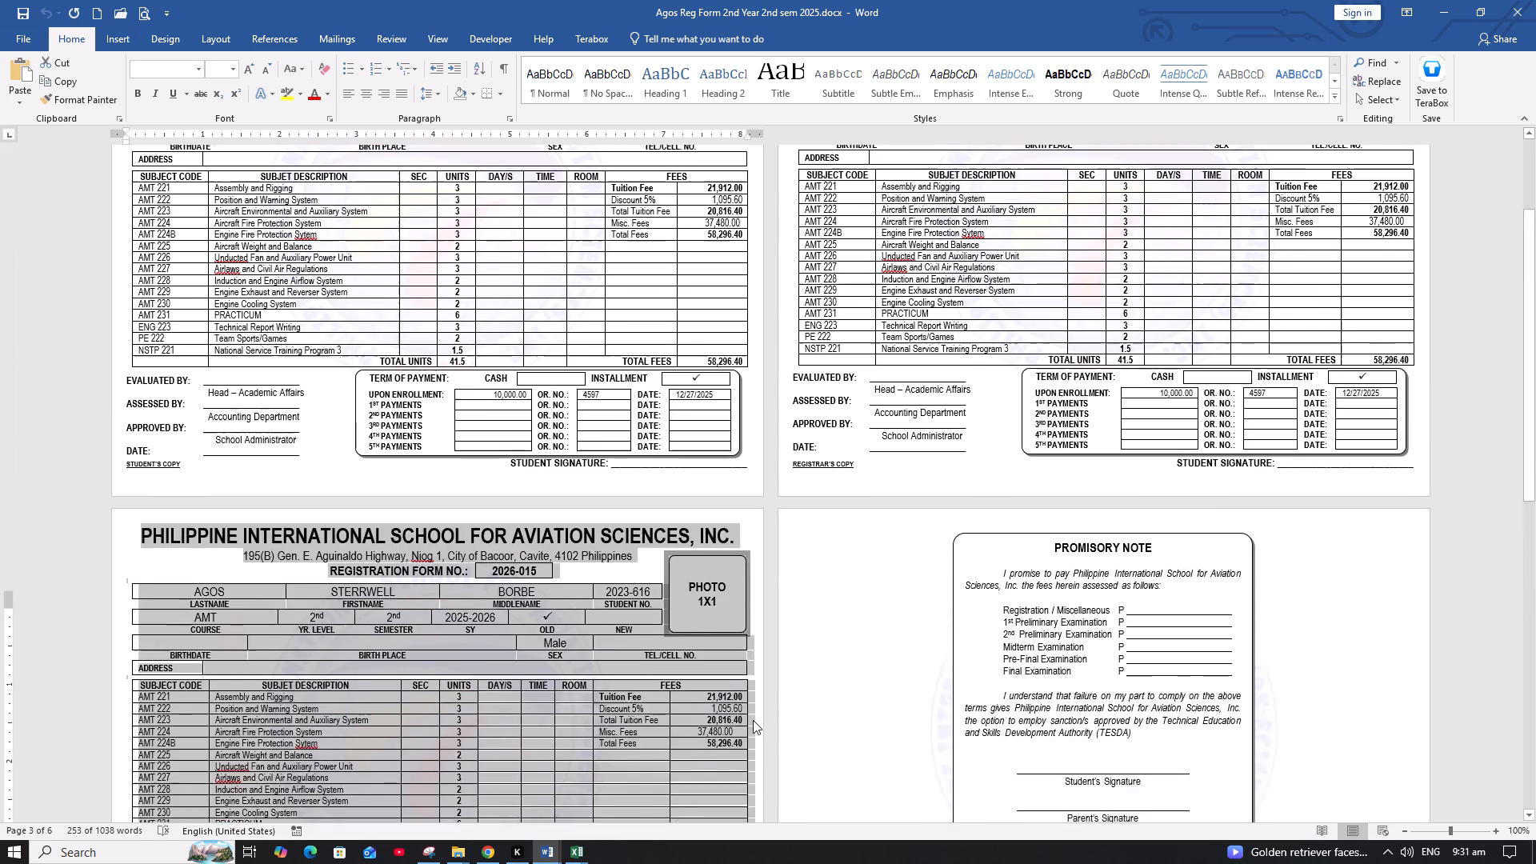
scroll(185, 178, up, 3)
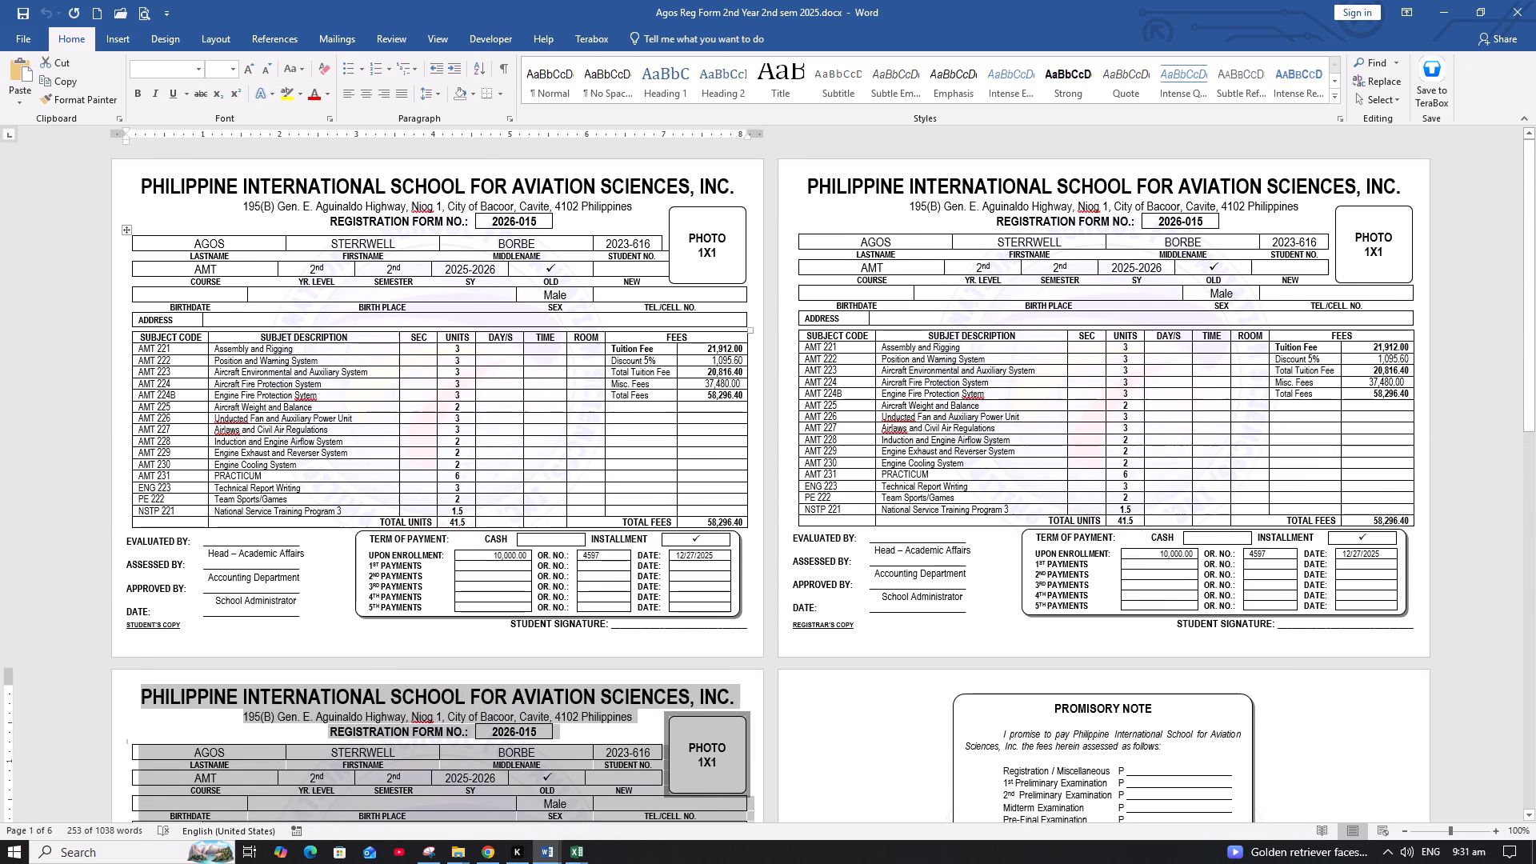
drag(104, 175, 97, 646)
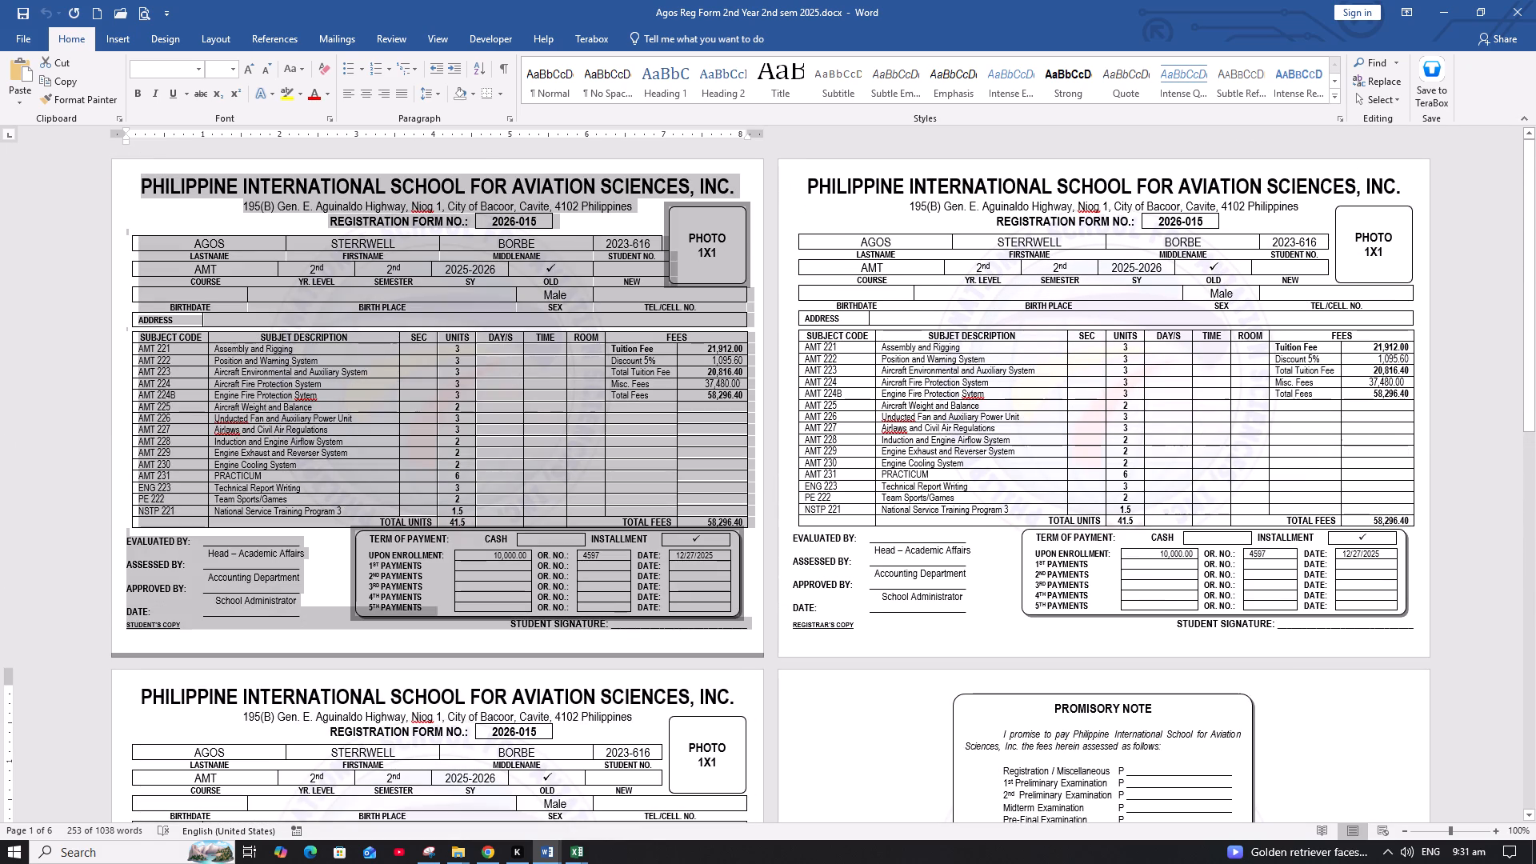
drag(97, 646, 98, 647)
key(ctrl+v)
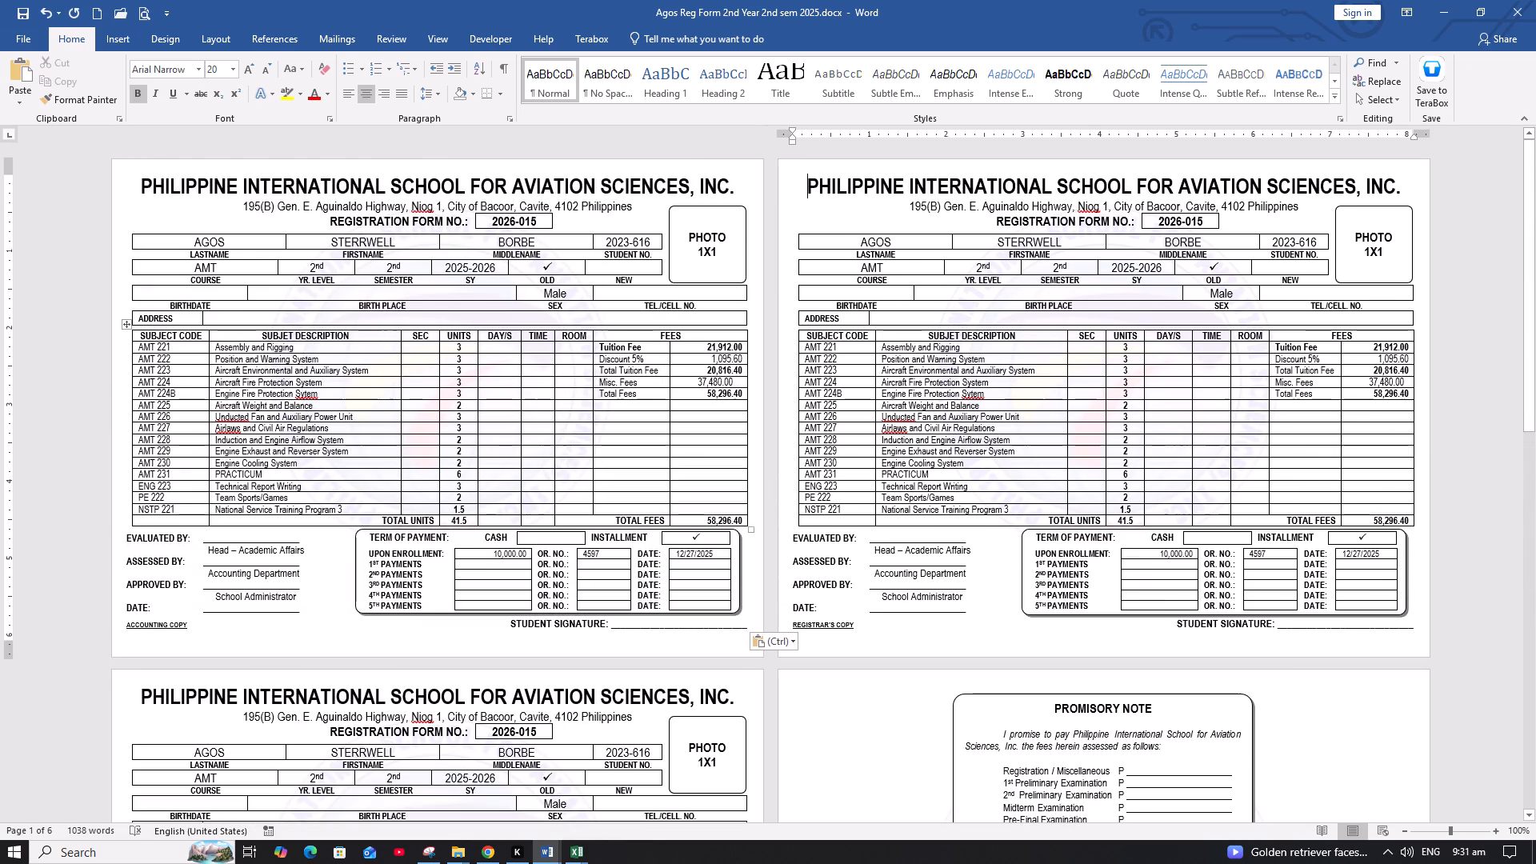
Change the first page's ACCOUNTING COPY label to STUDENT COPY.
click(129, 627)
key(Left)
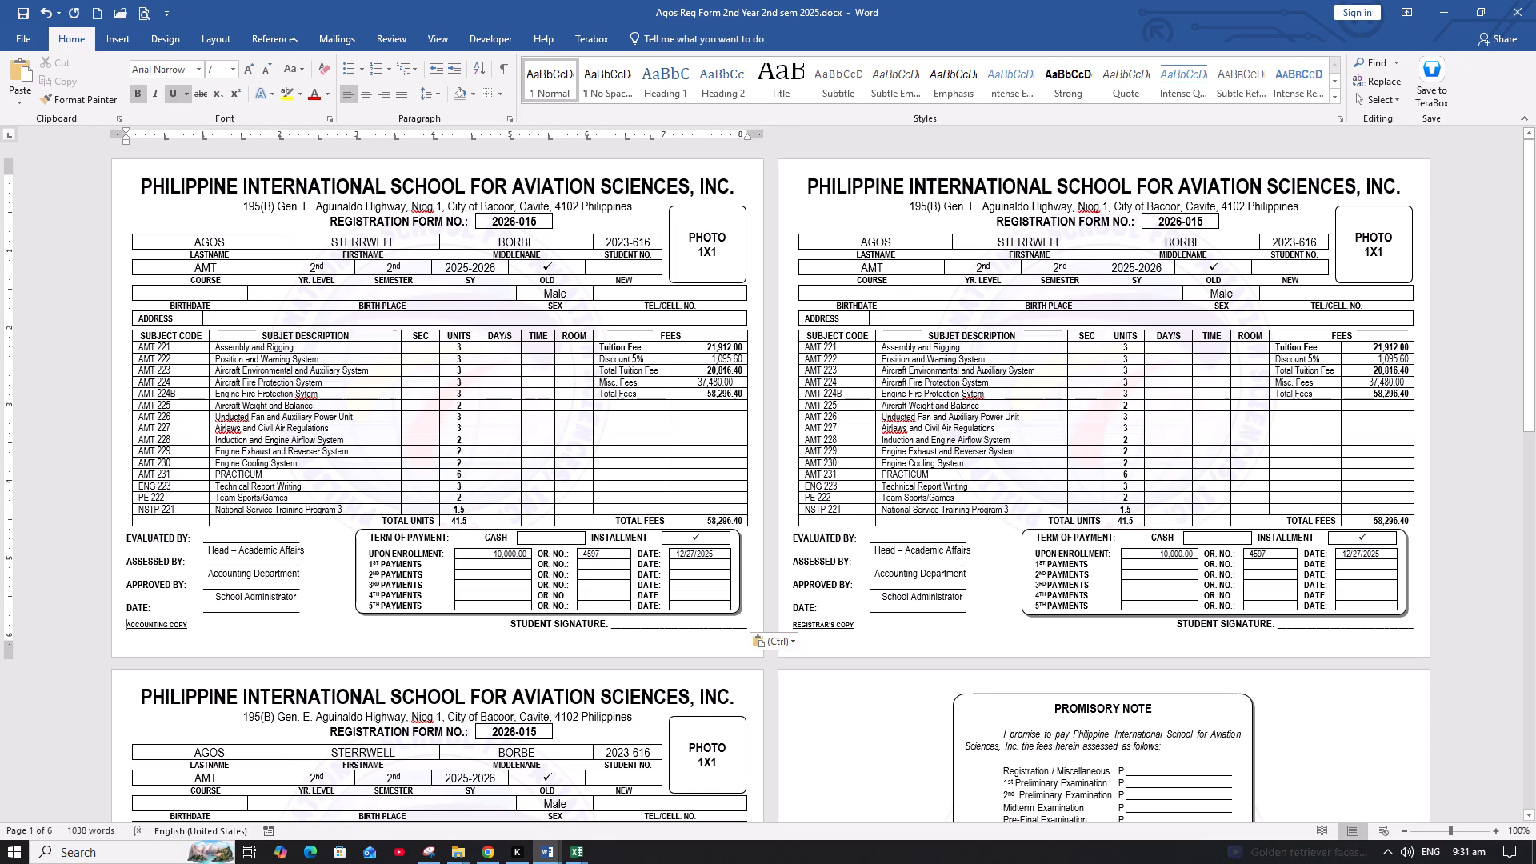
key(ctrl+shift+Right)
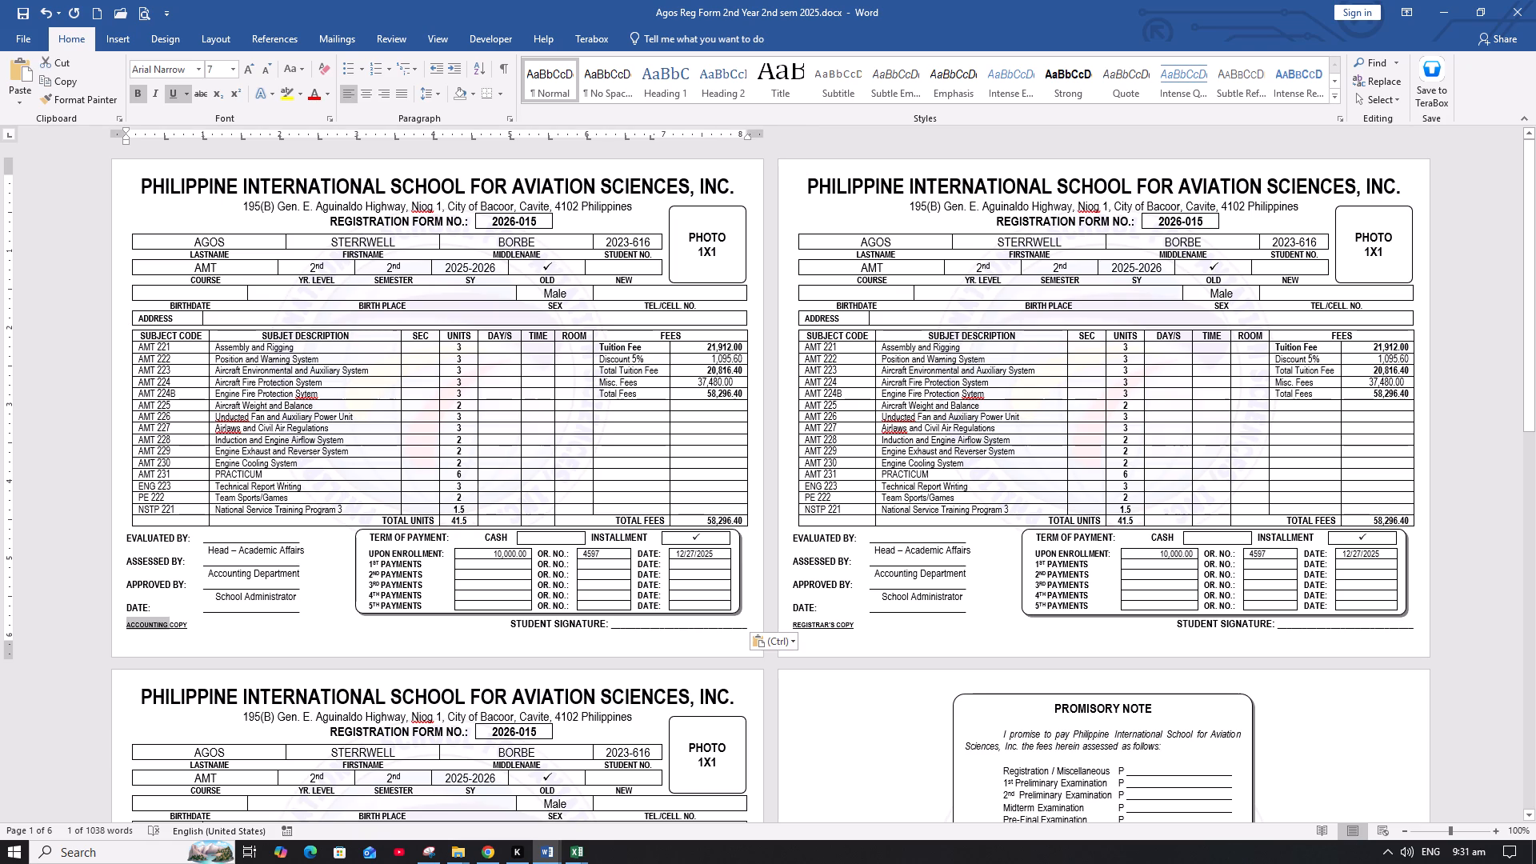
text(STUDENT)
key(space)
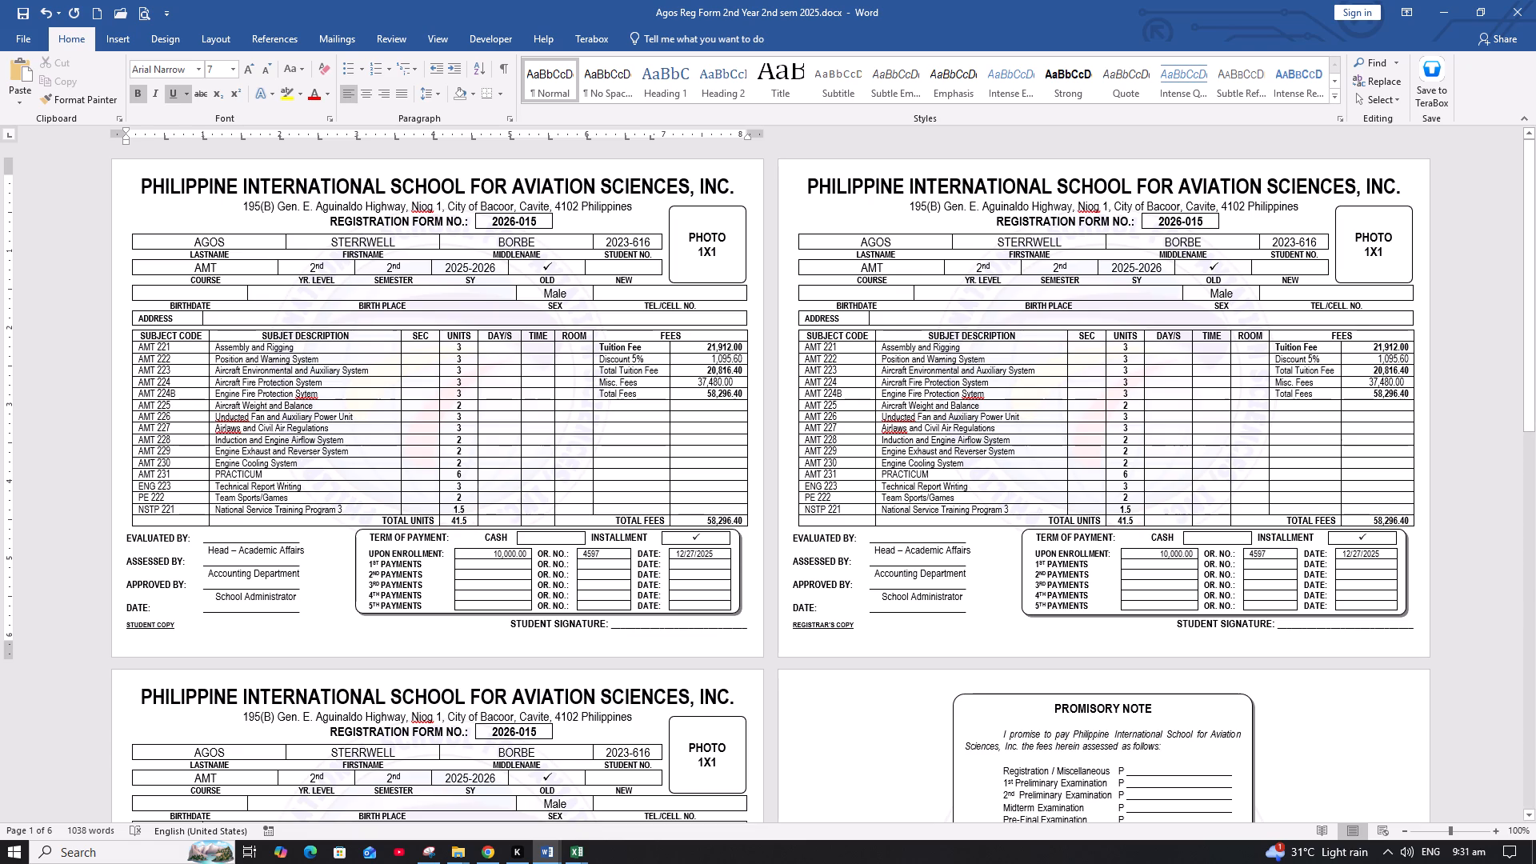
Delete the 5TH PAYMENTS row from the student copy's Term of Payment table and shorten its surrounding box to fit.
click(380, 607)
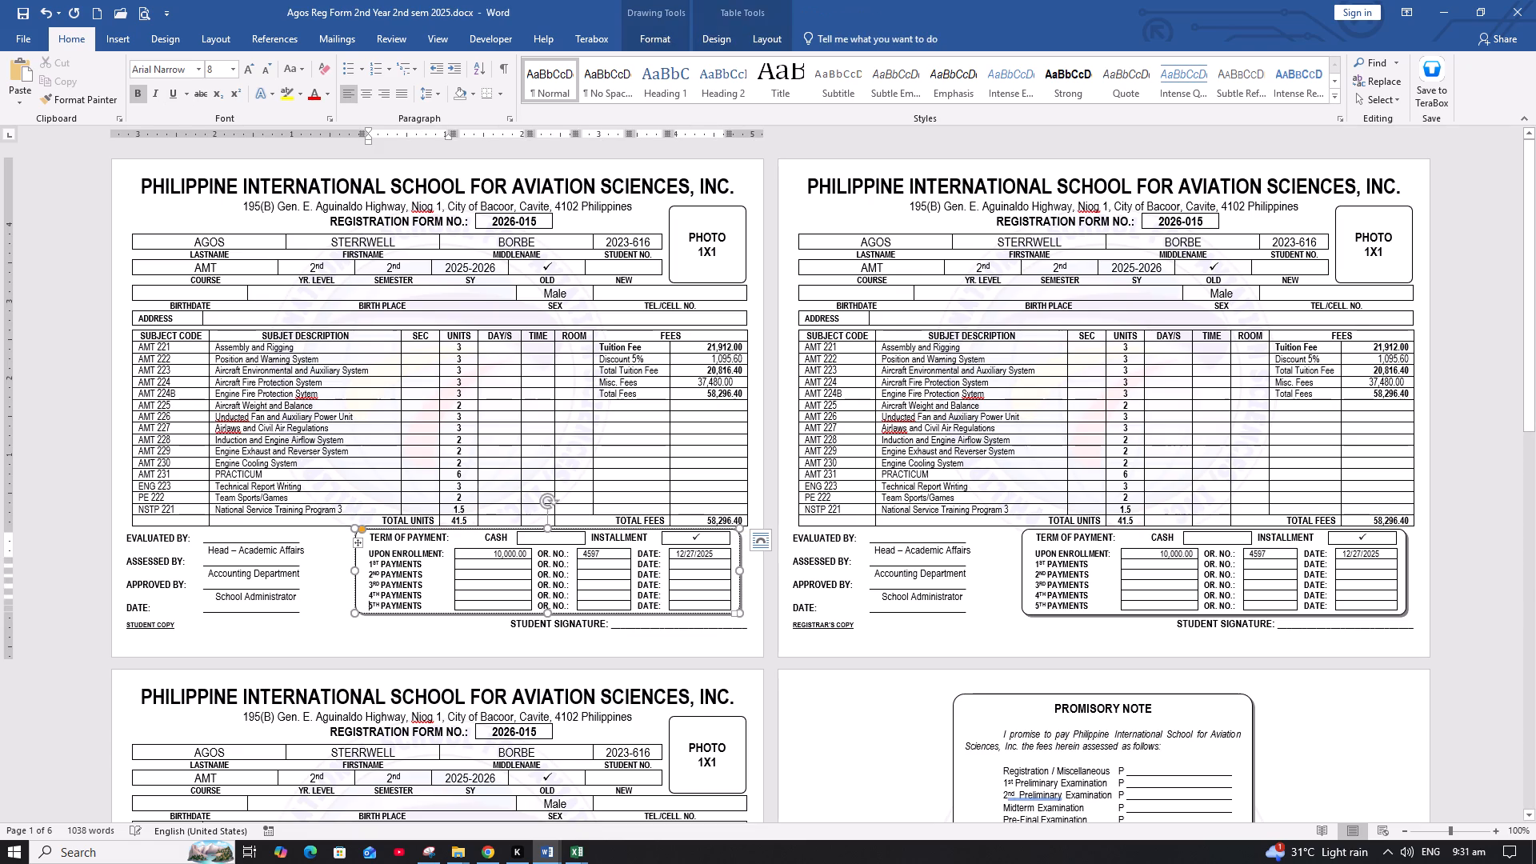
click(421, 605)
key(ctrl+shift+Right)
key(ctrl+shift+Right)
key(ctrl+shift+Right)
key(ctrl+shift+Right)
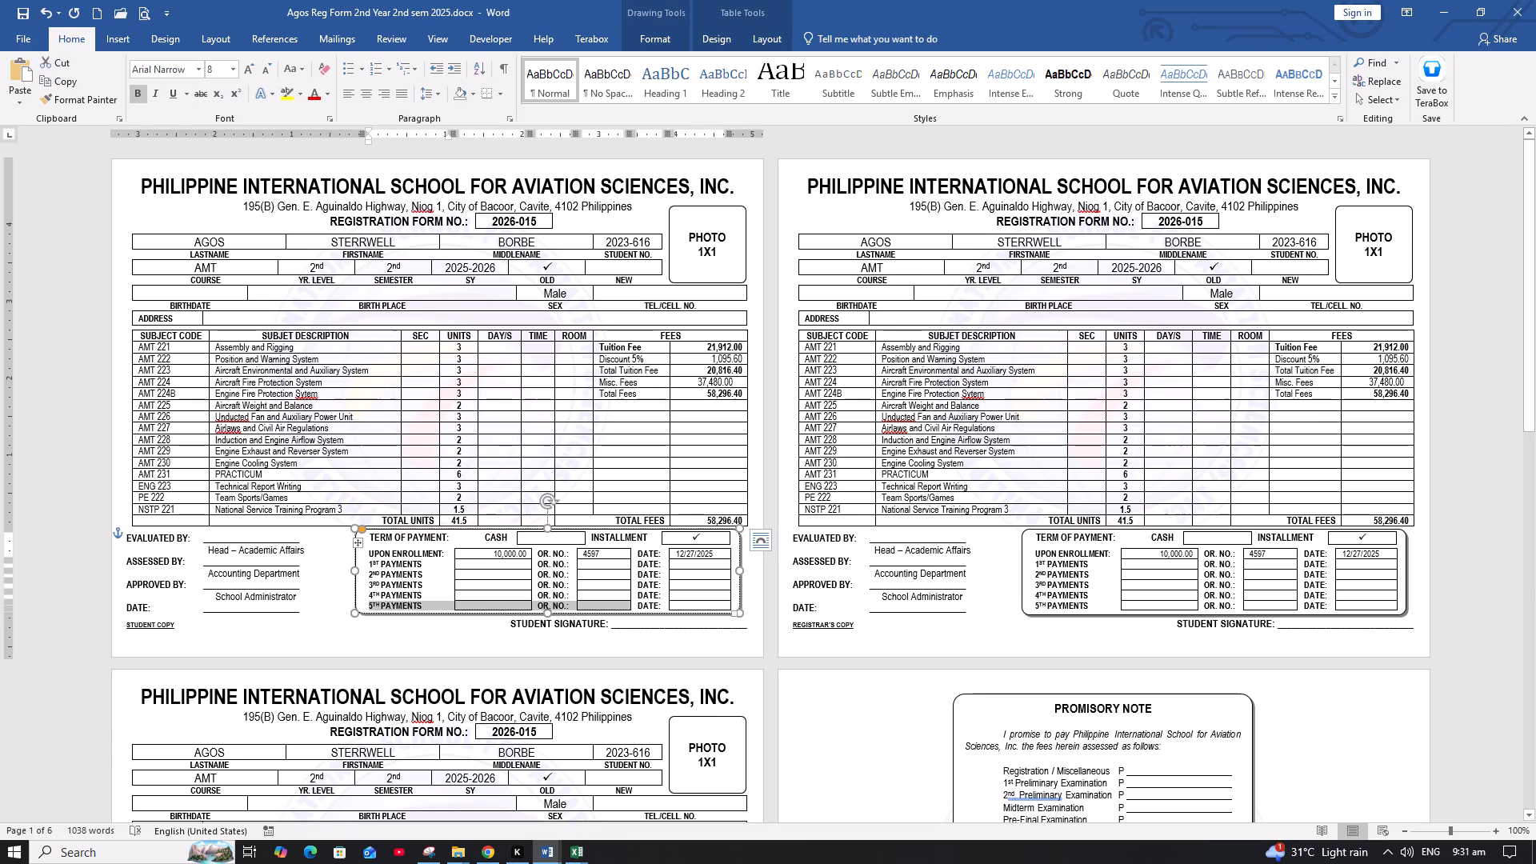
key(ctrl+shift+Right)
key(ctrl+shift+Right)
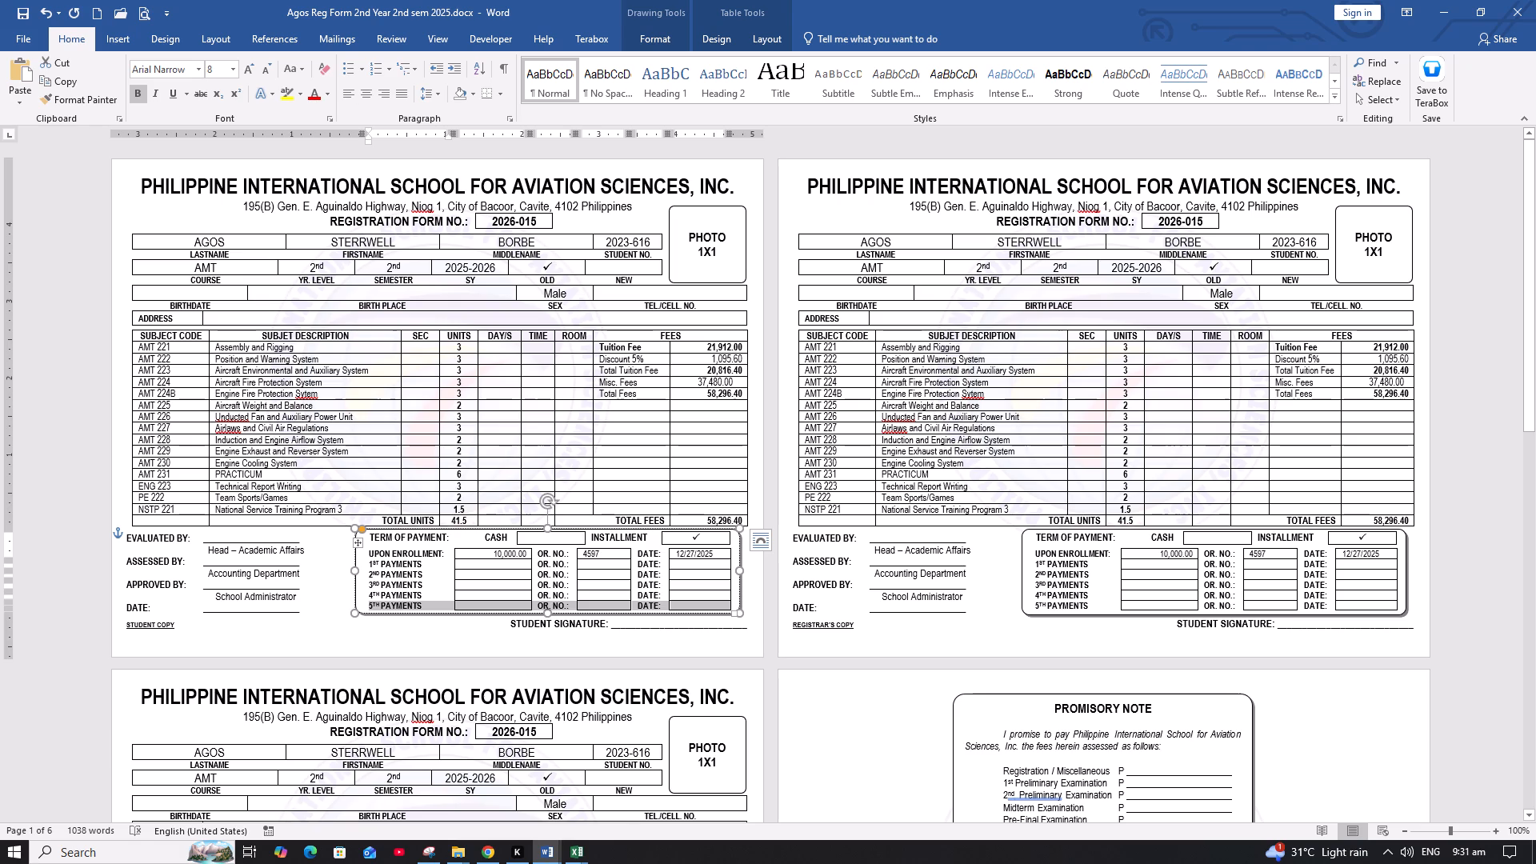
right_click(504, 607)
click(545, 717)
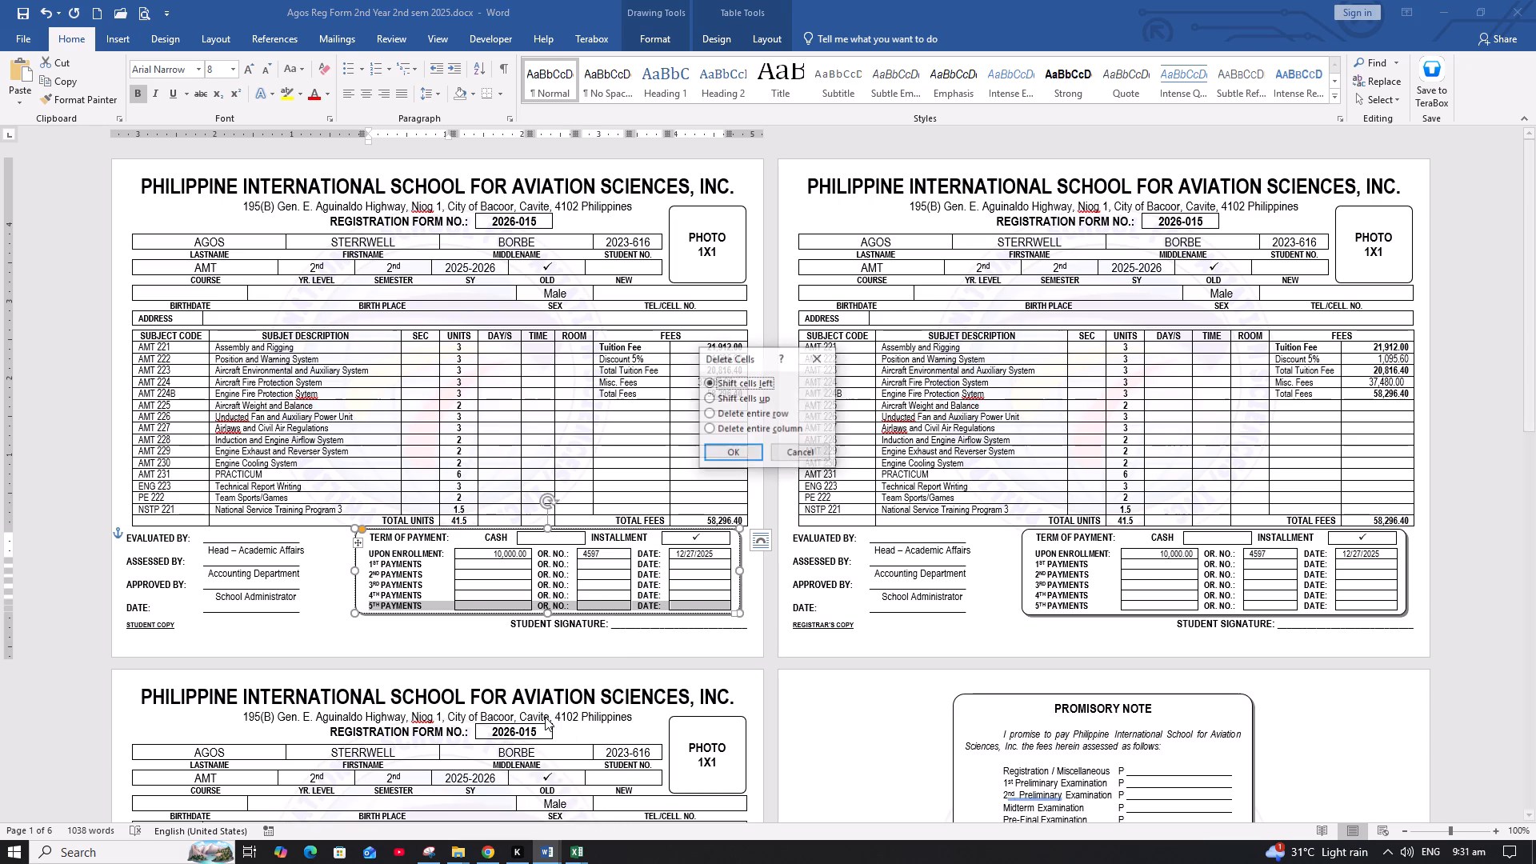
click(750, 450)
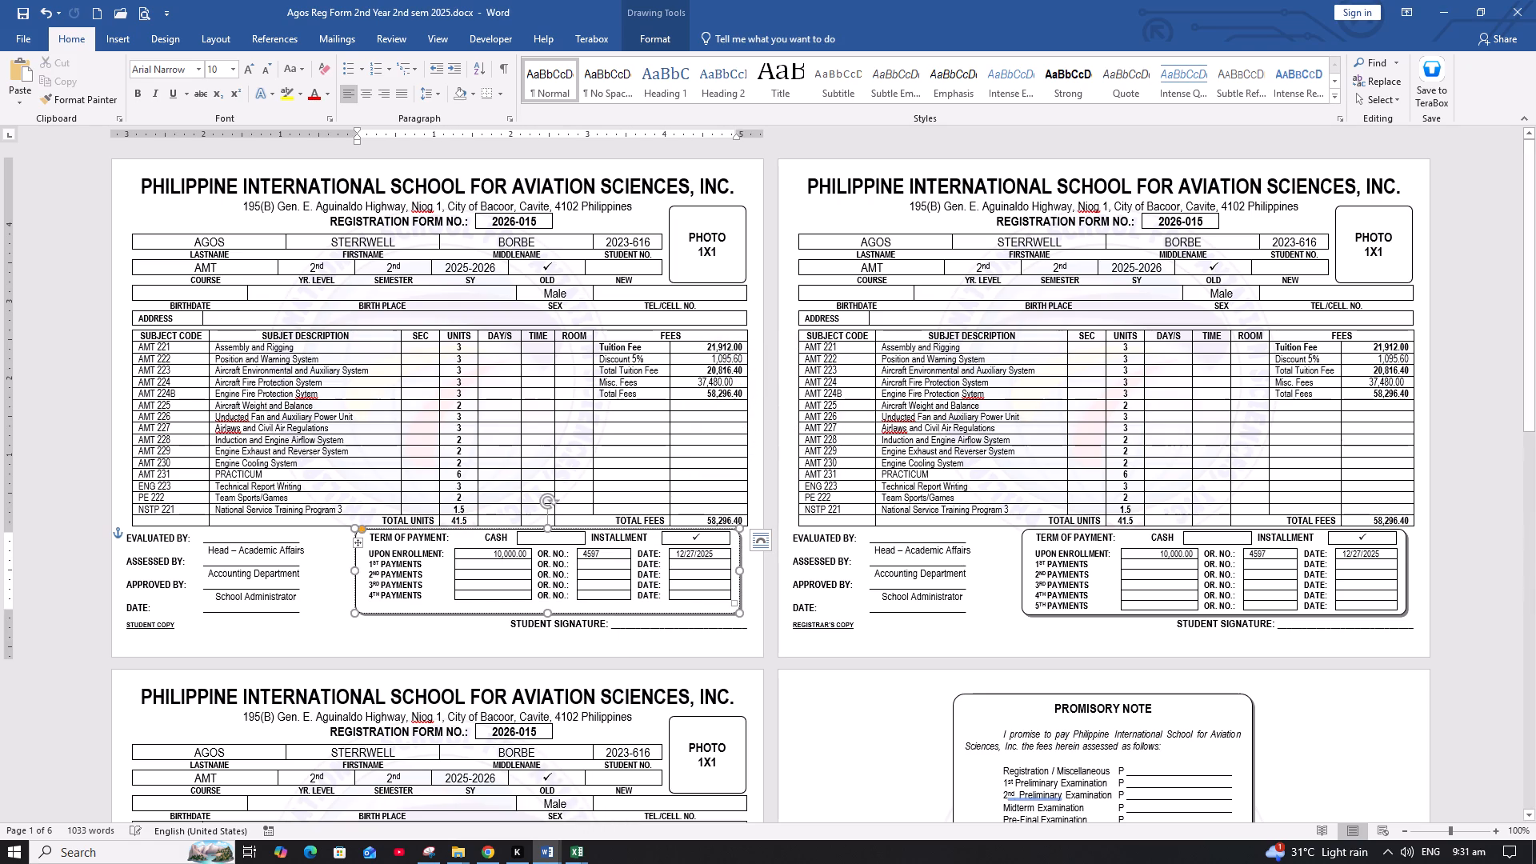
drag(545, 613, 546, 603)
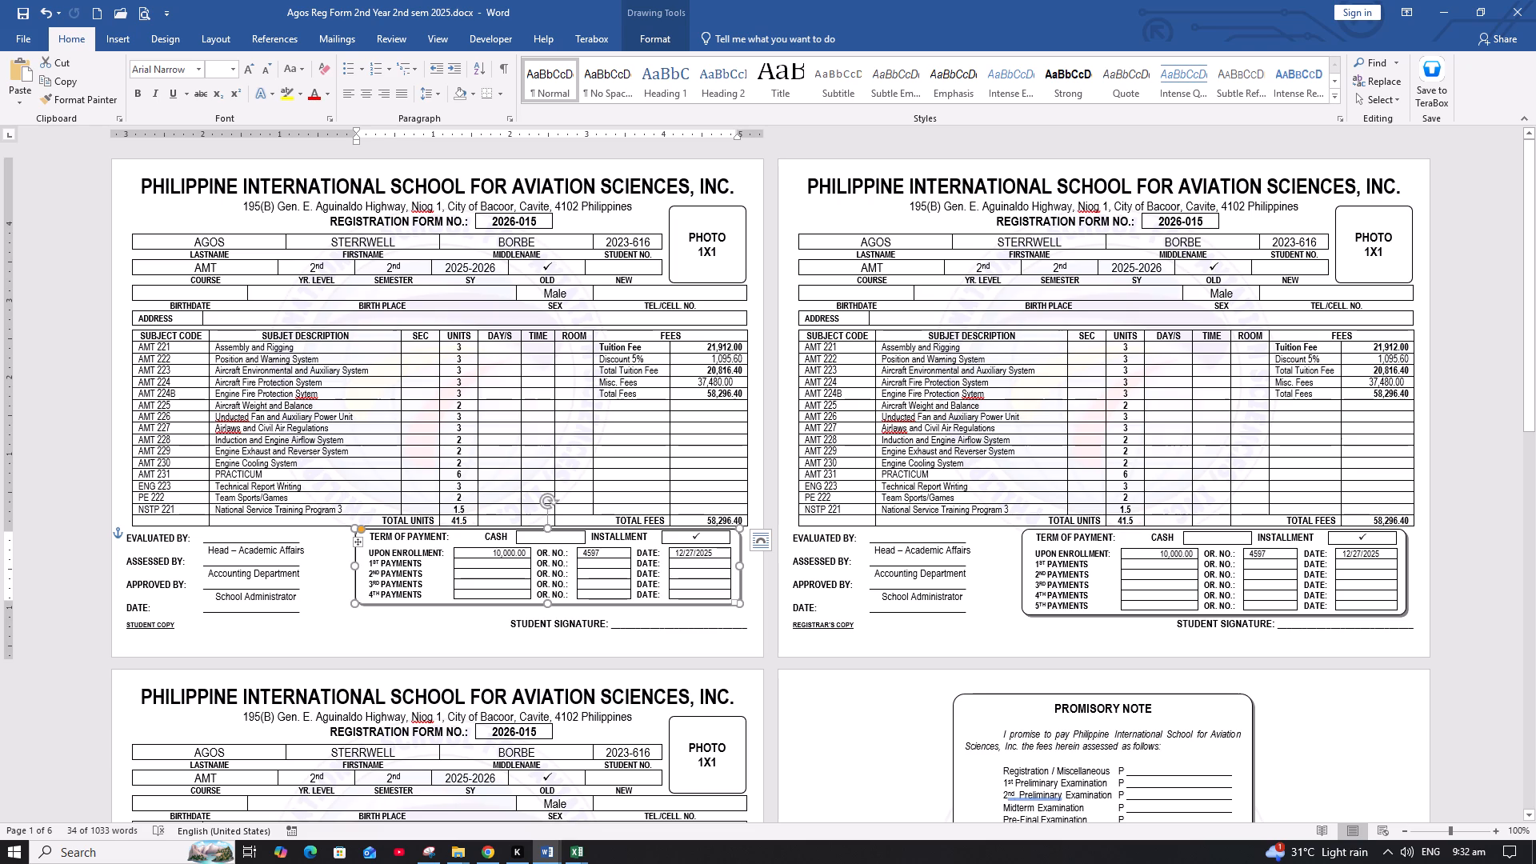
Set the registration form number on the student copy to 2026-001.
click(546, 218)
key(shift+Left)
key(shift+Left)
text(01)
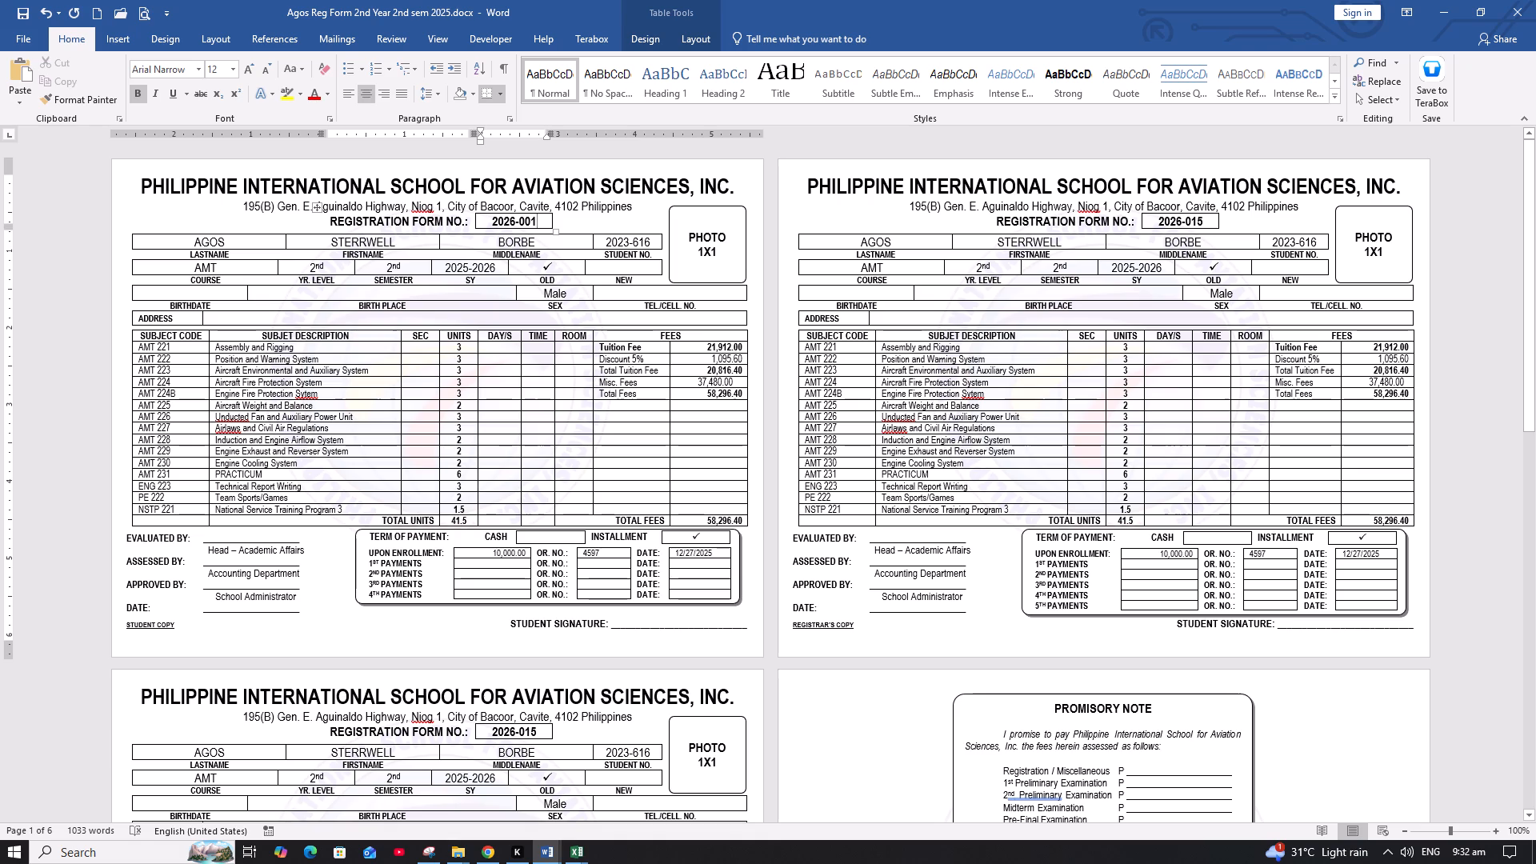
Replace the student copy's name and student number row with the student details row copied from Document1.
drag(171, 239, 455, 239)
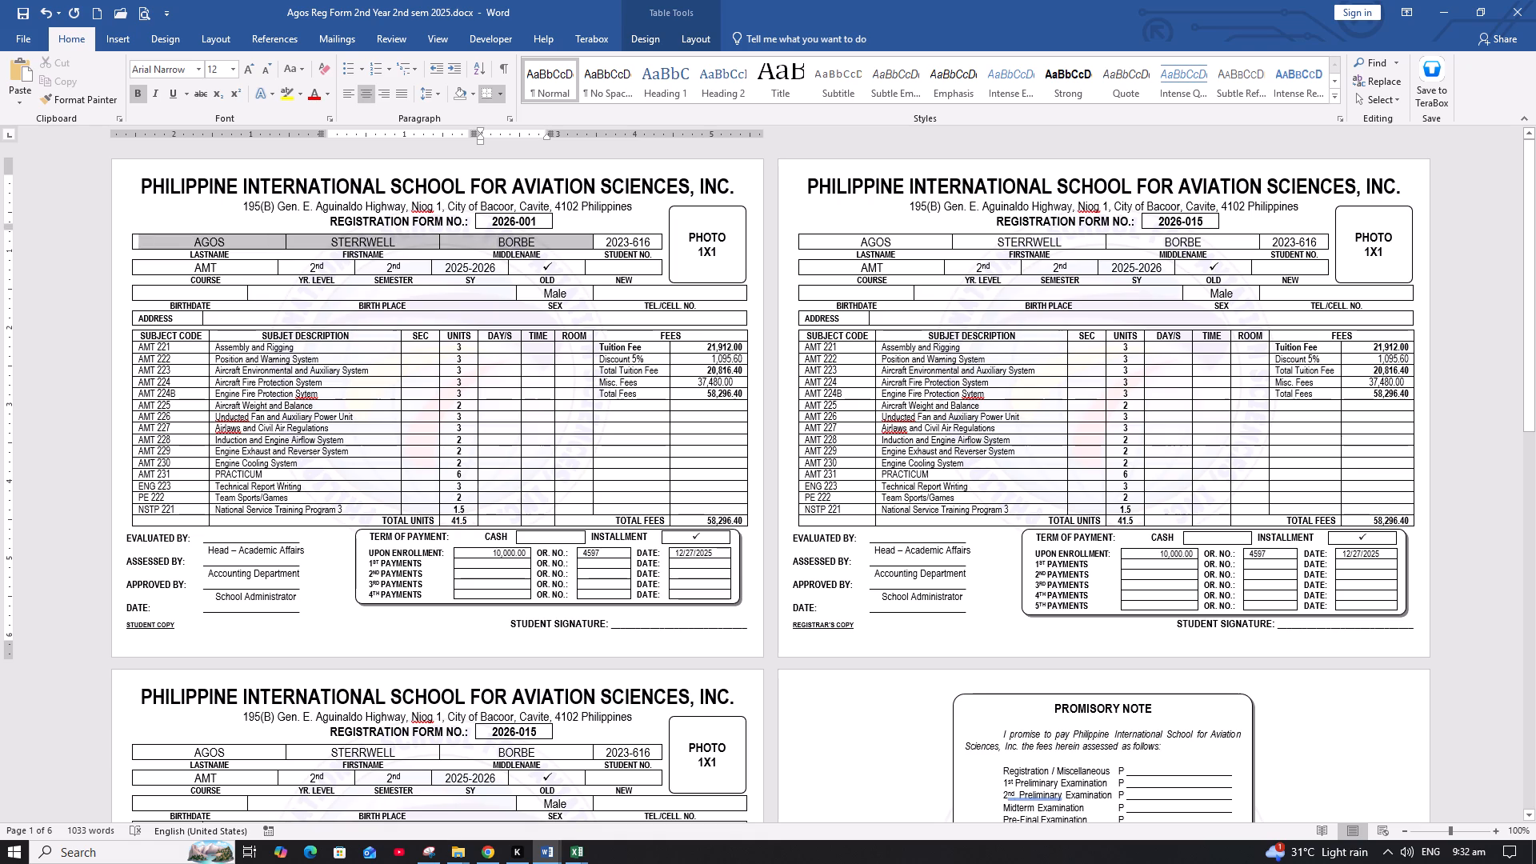
drag(455, 239, 624, 239)
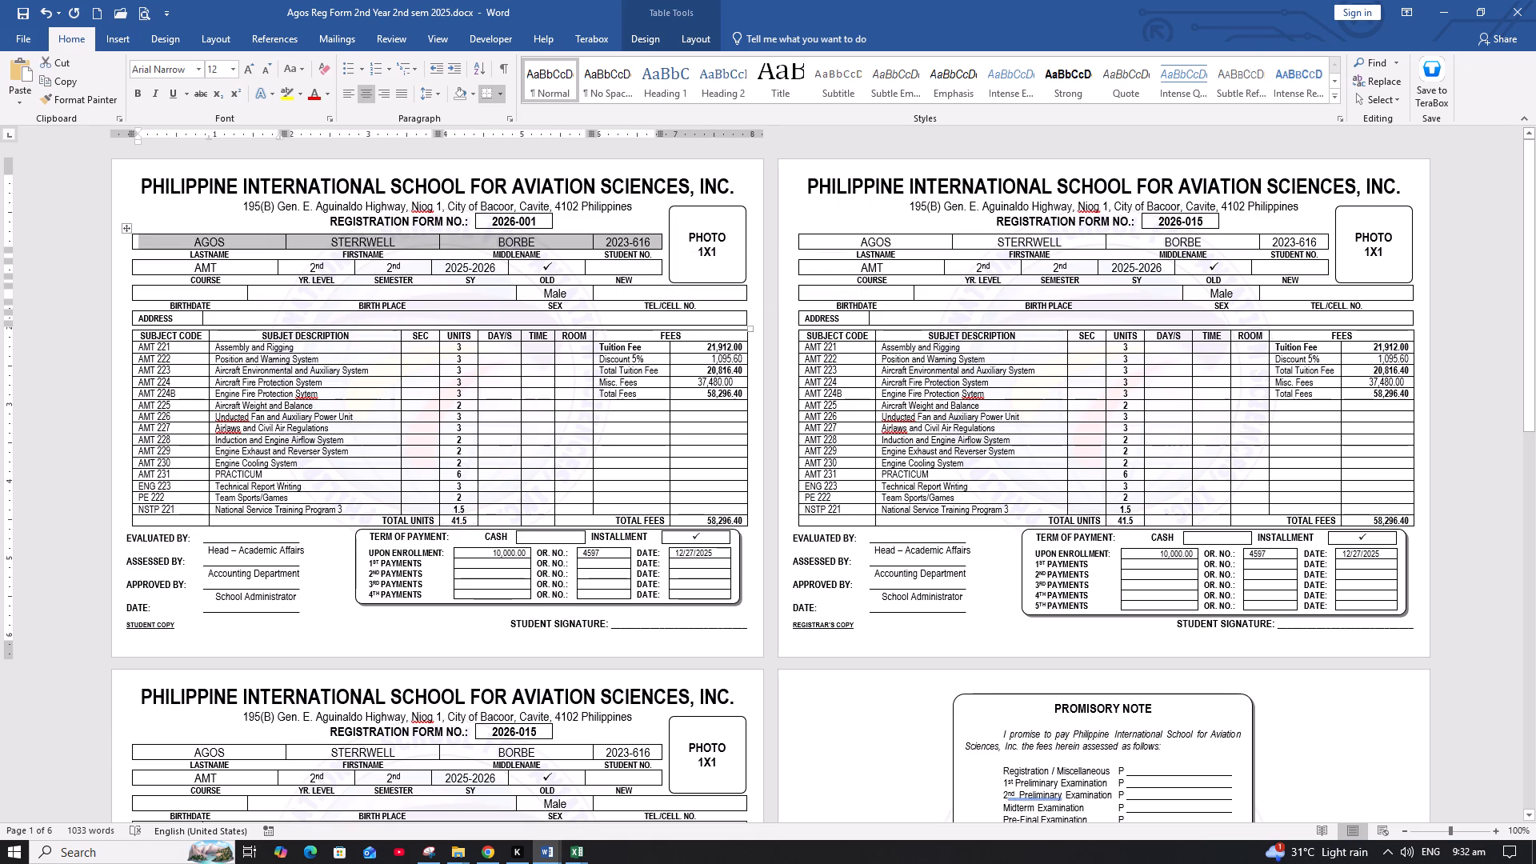
click(554, 855)
click(628, 800)
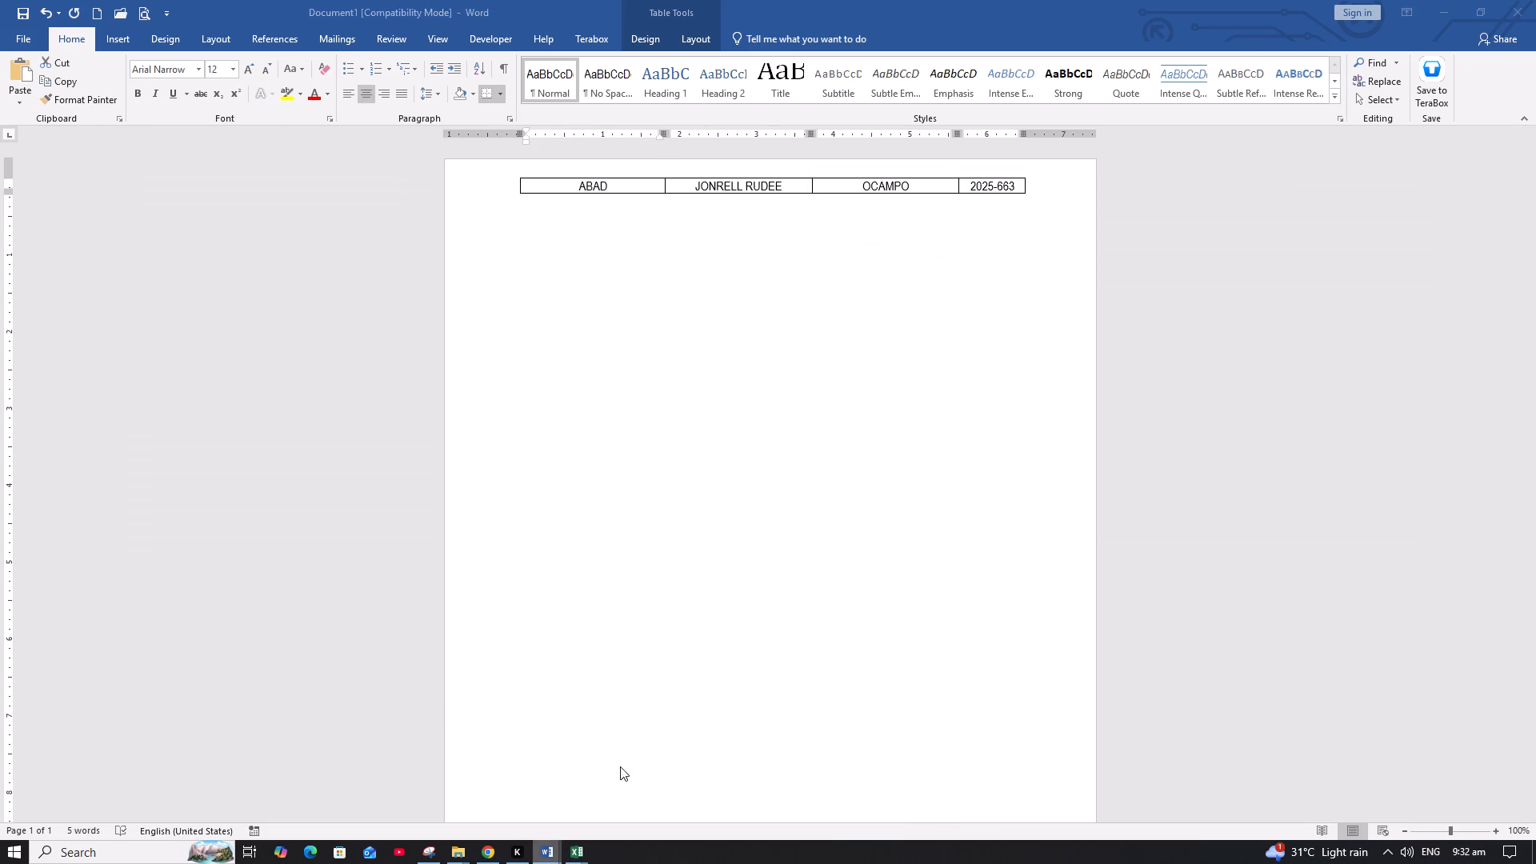
key(ctrl+c)
key(ctrl+c)
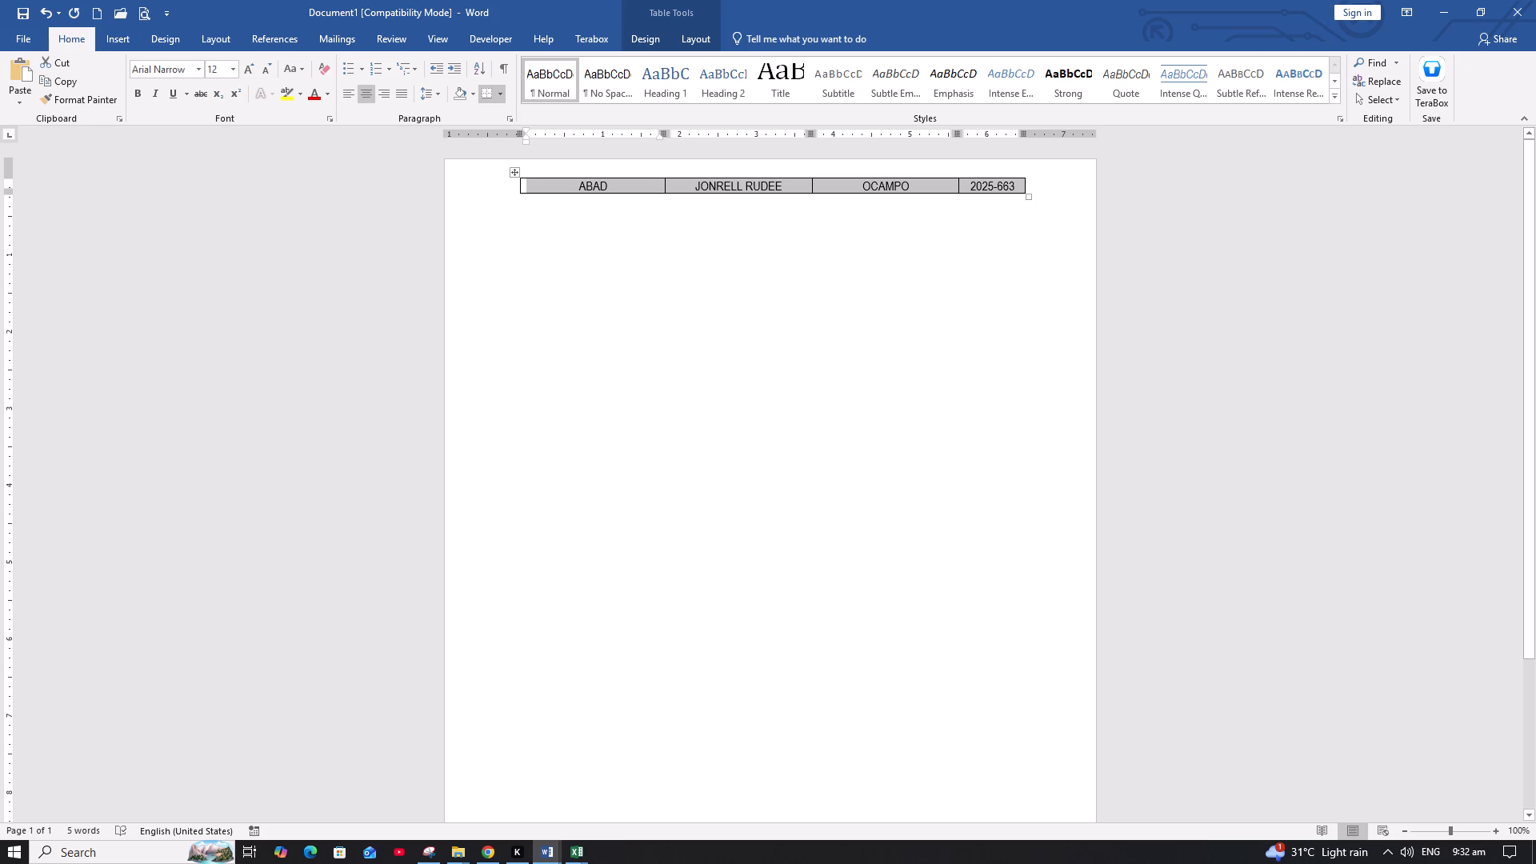
click(545, 850)
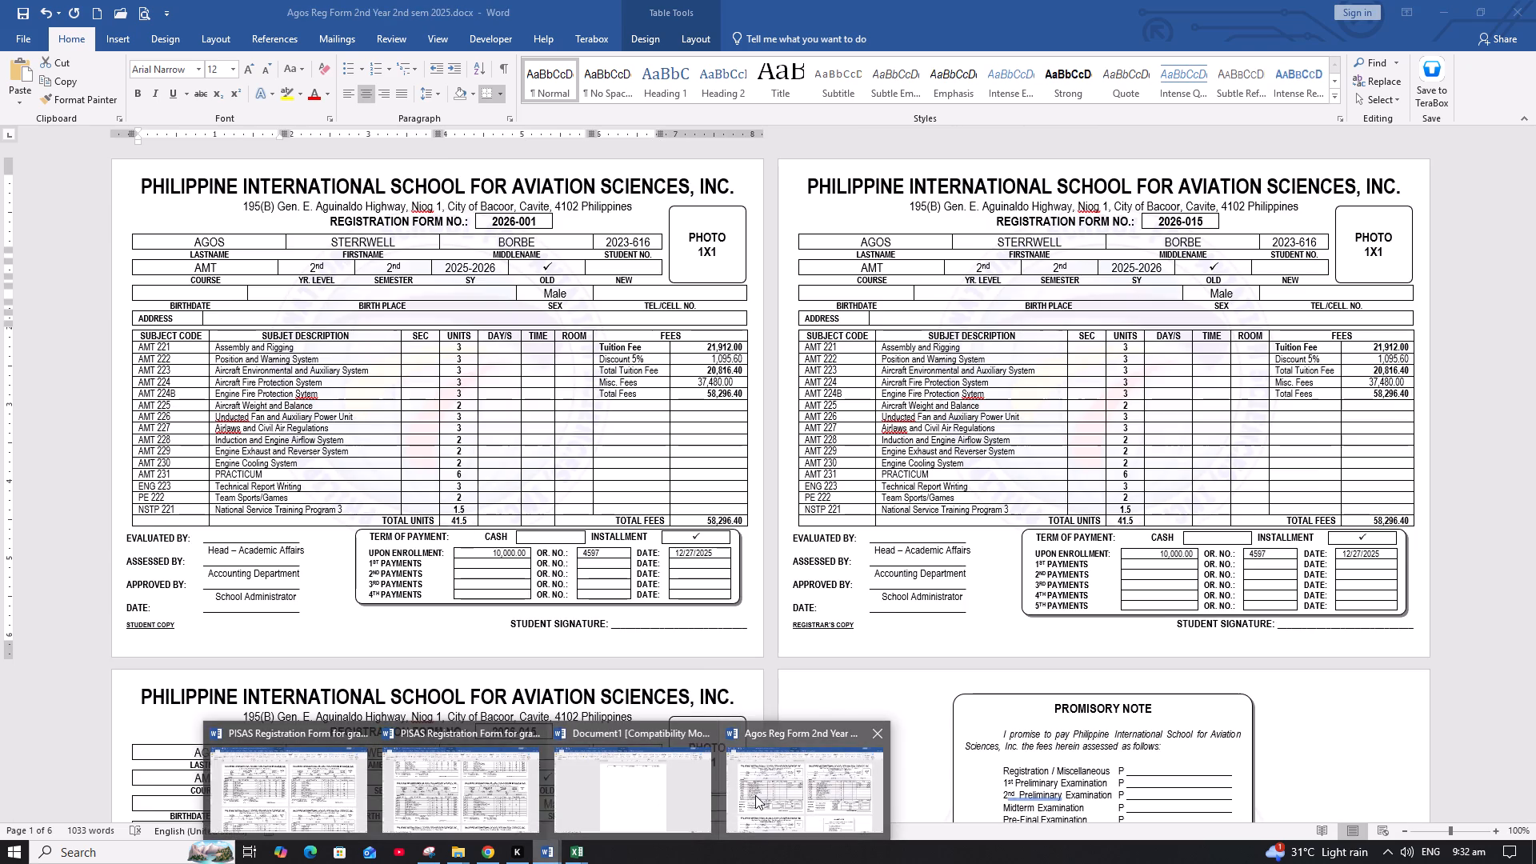
click(755, 795)
key(ctrl+v)
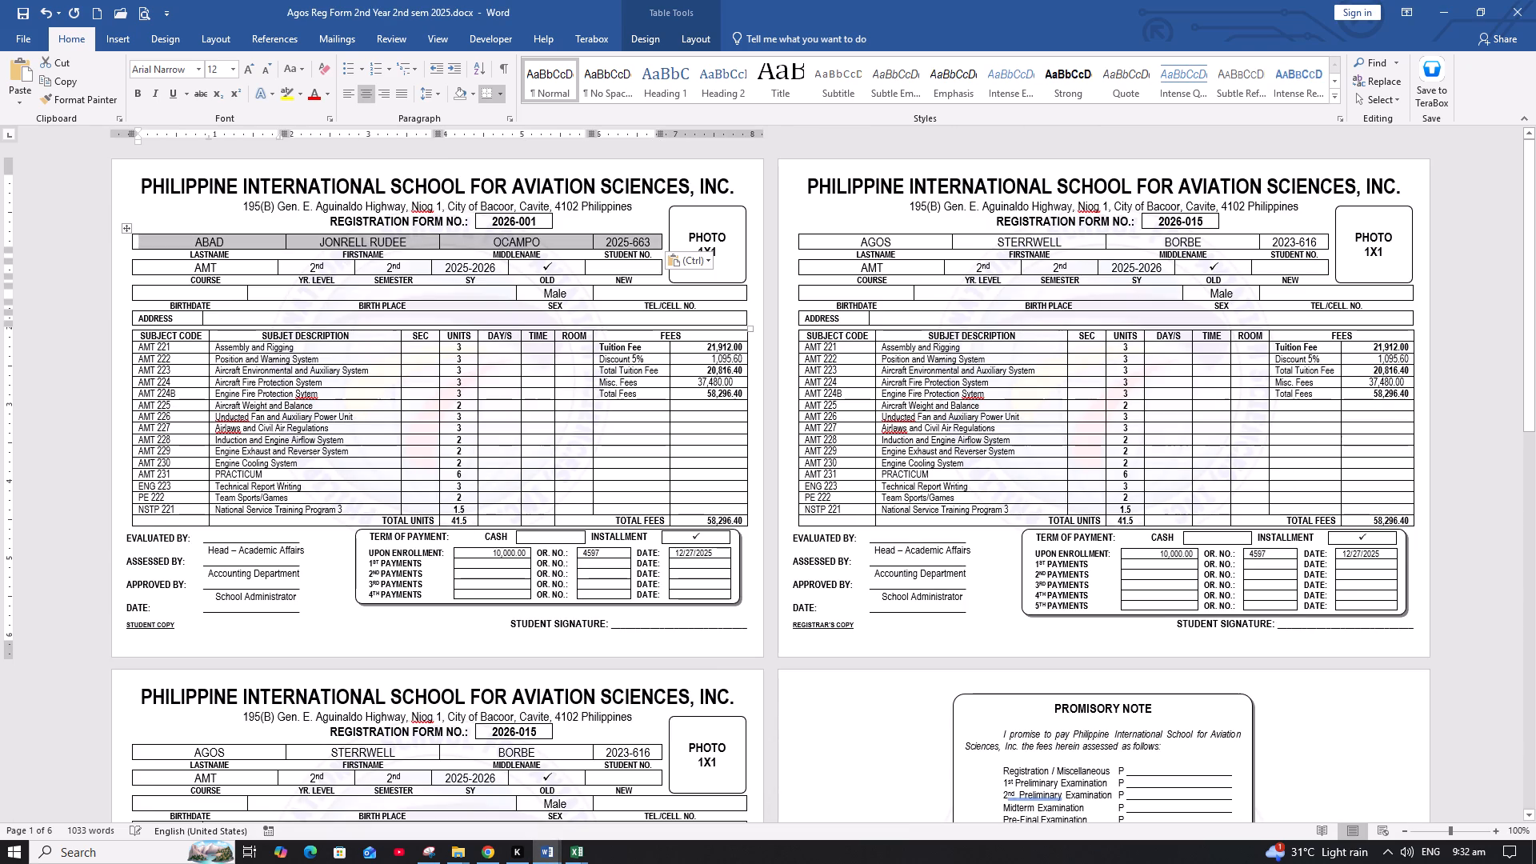
Replace the registrar's copy's name and student number row with the copied student details row.
drag(940, 242, 1182, 242)
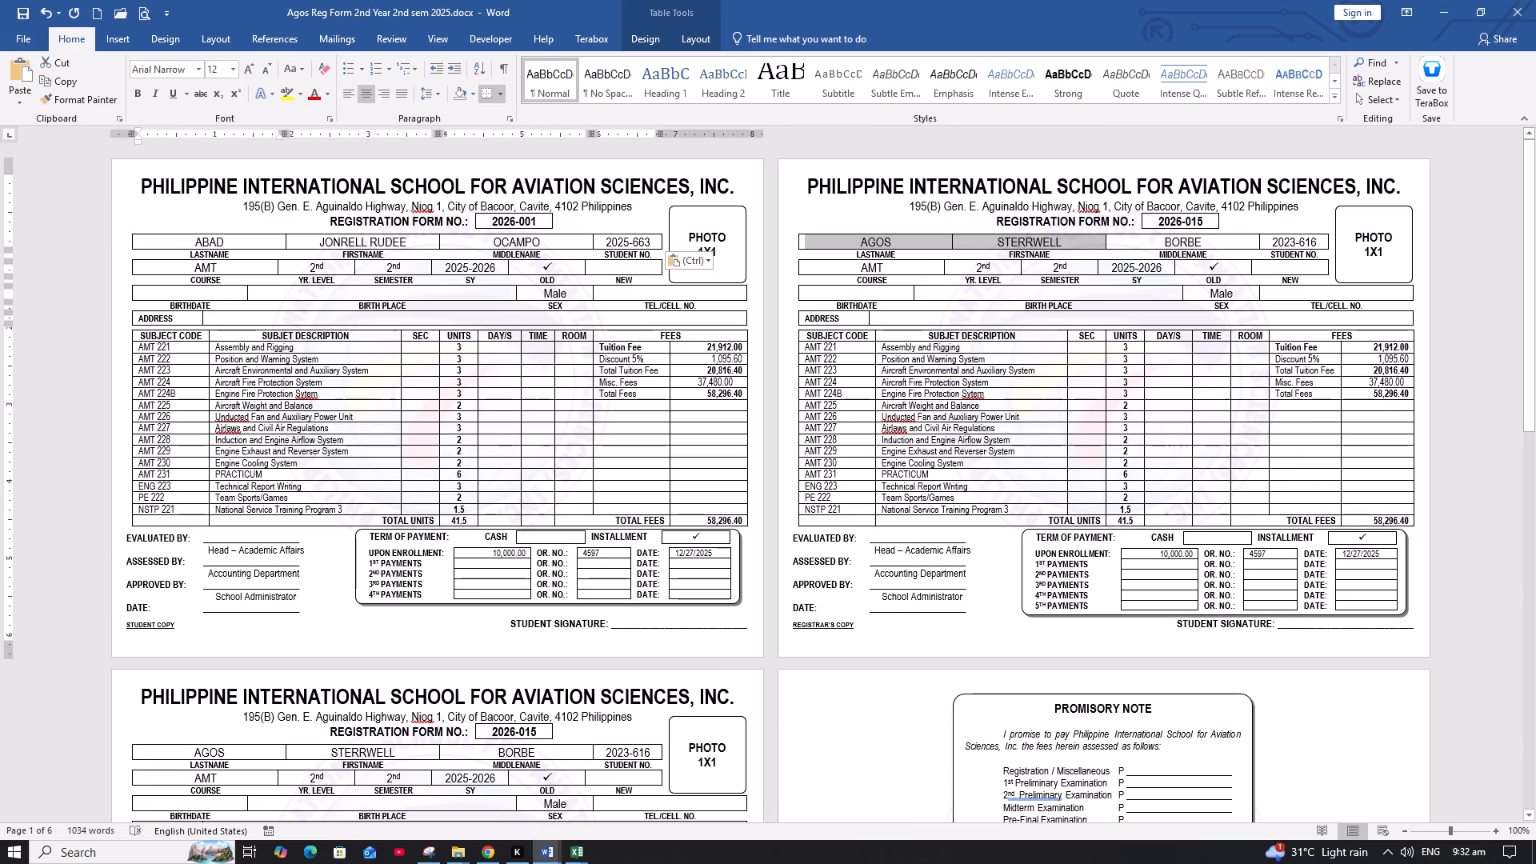
drag(1182, 242, 1274, 240)
key(ctrl+v)
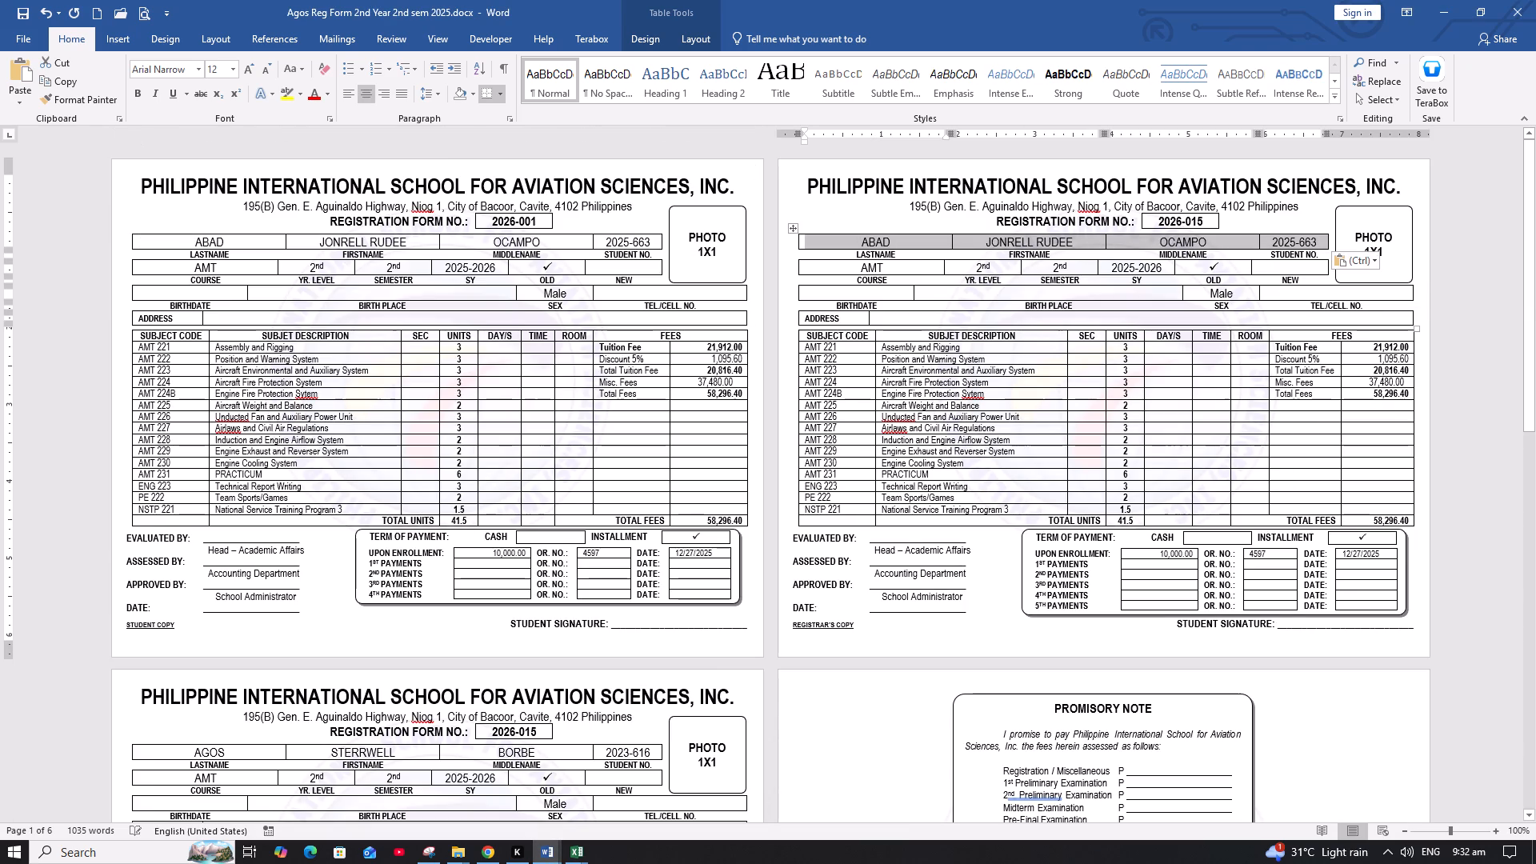
Set the registration form number on the registrar's copy to 2026-001.
click(1208, 218)
key(shift+Left)
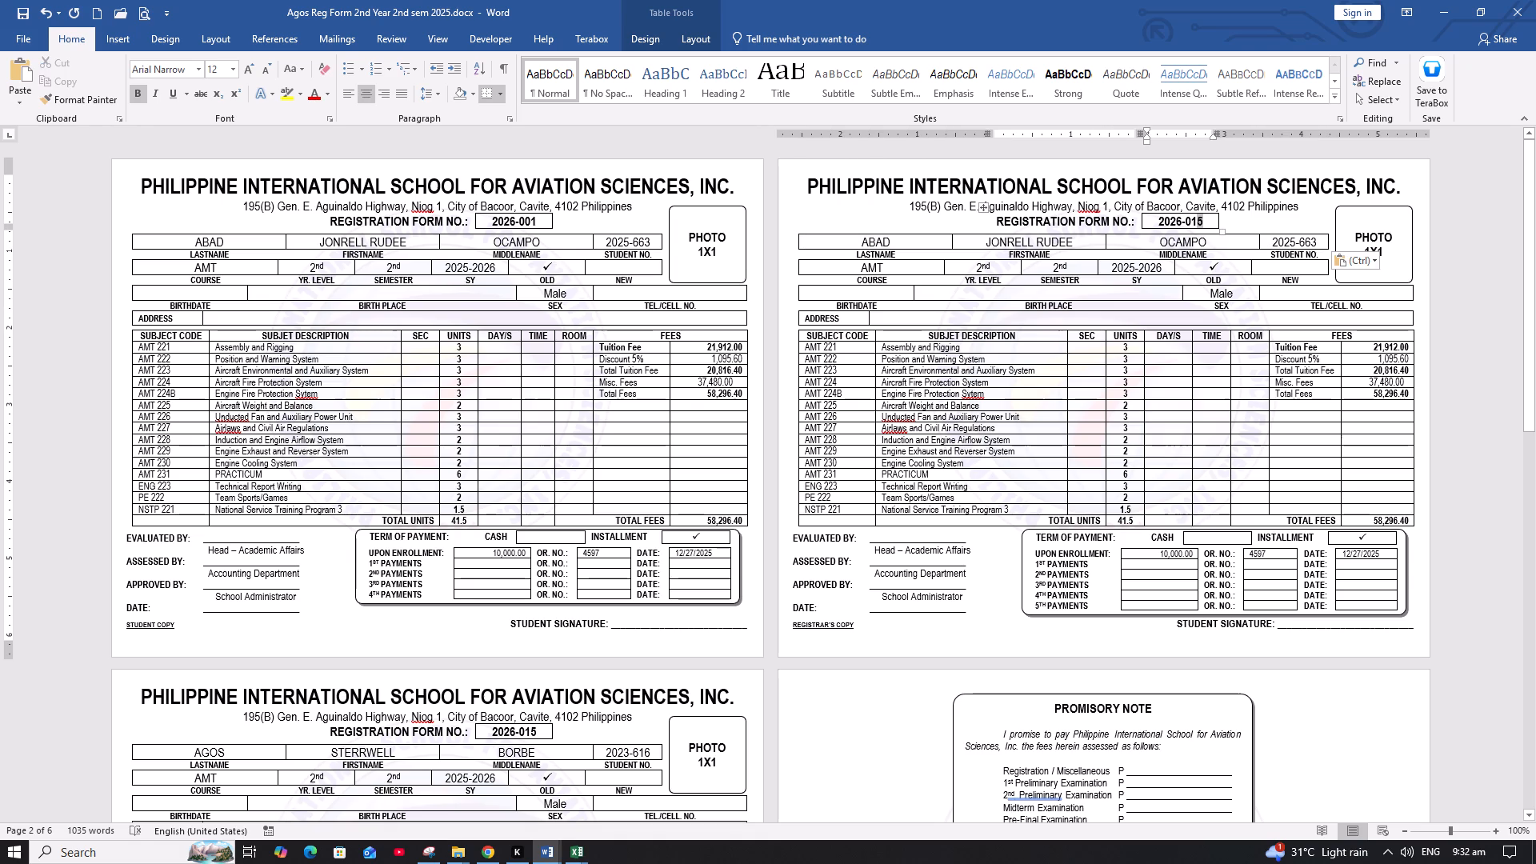
key(shift+Left)
text(01)
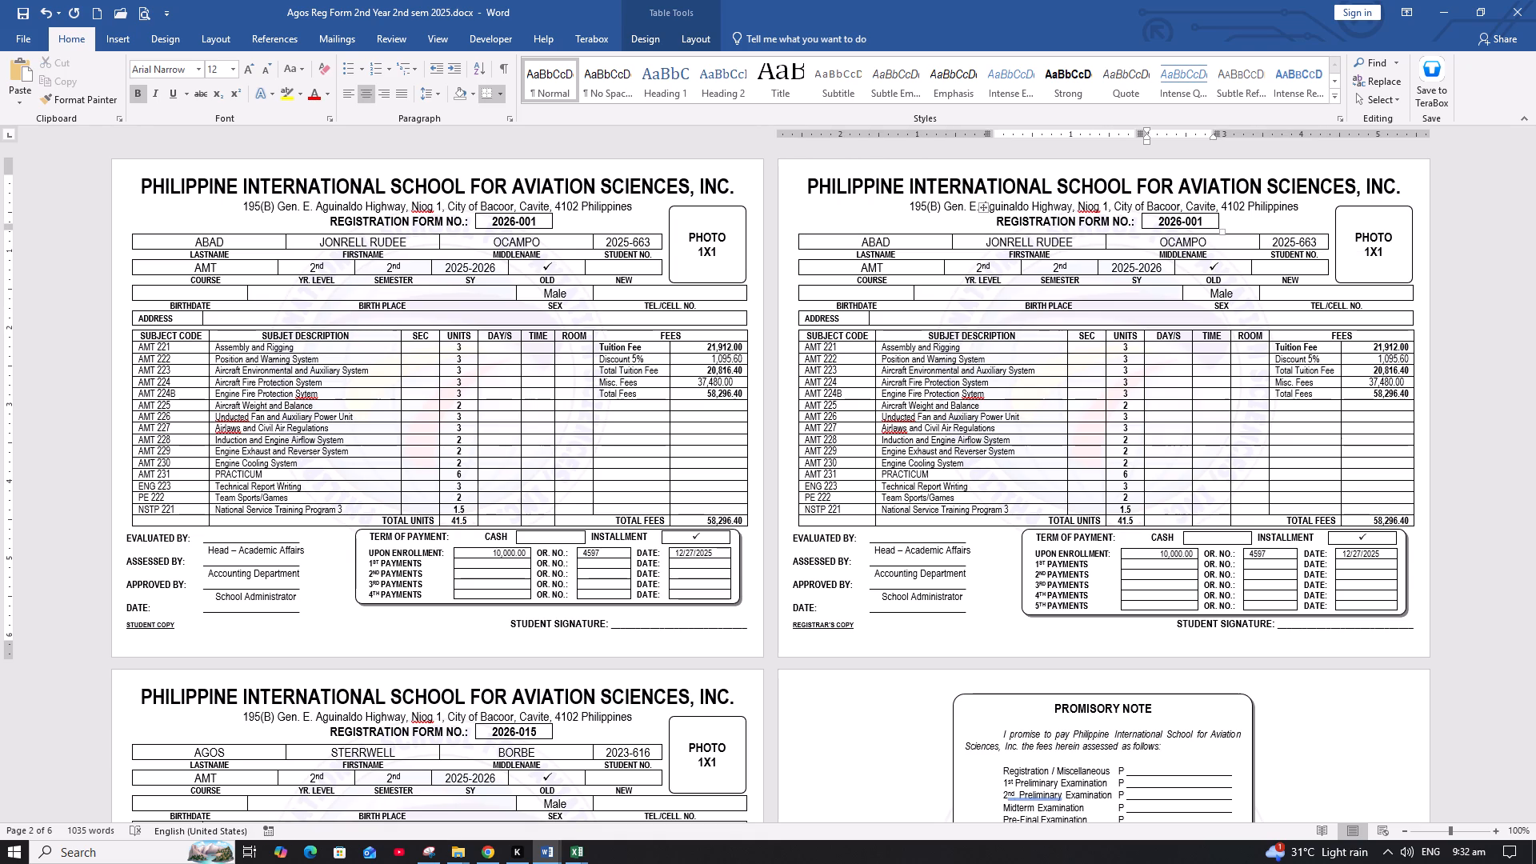
Set the registration form number on the accounting copy to 2026-001.
scroll(826, 420, down, 2)
click(546, 653)
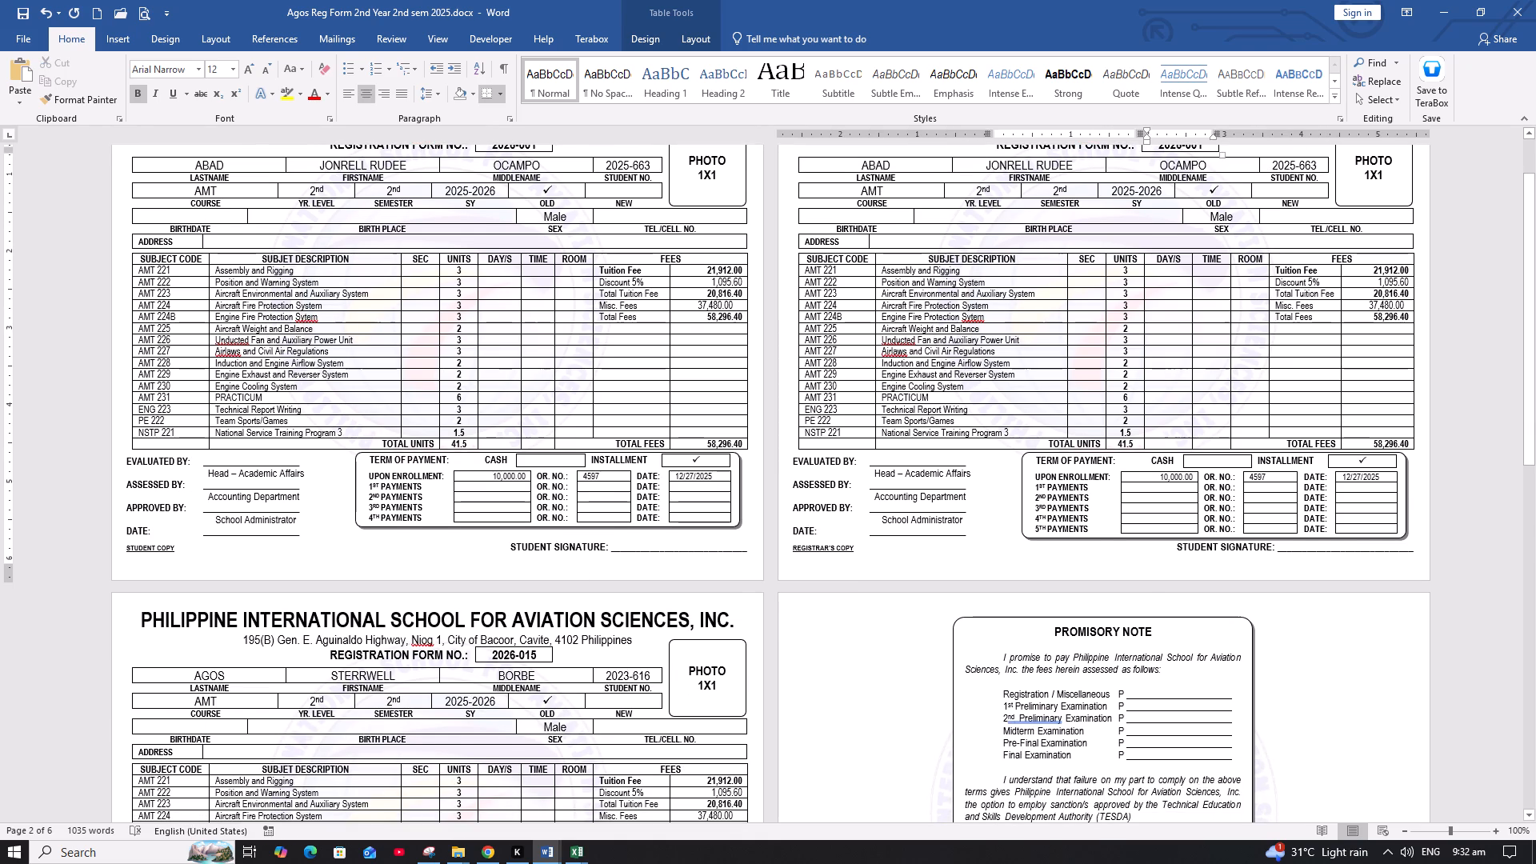
key(shift+Left)
key(shift+Left)
text(01)
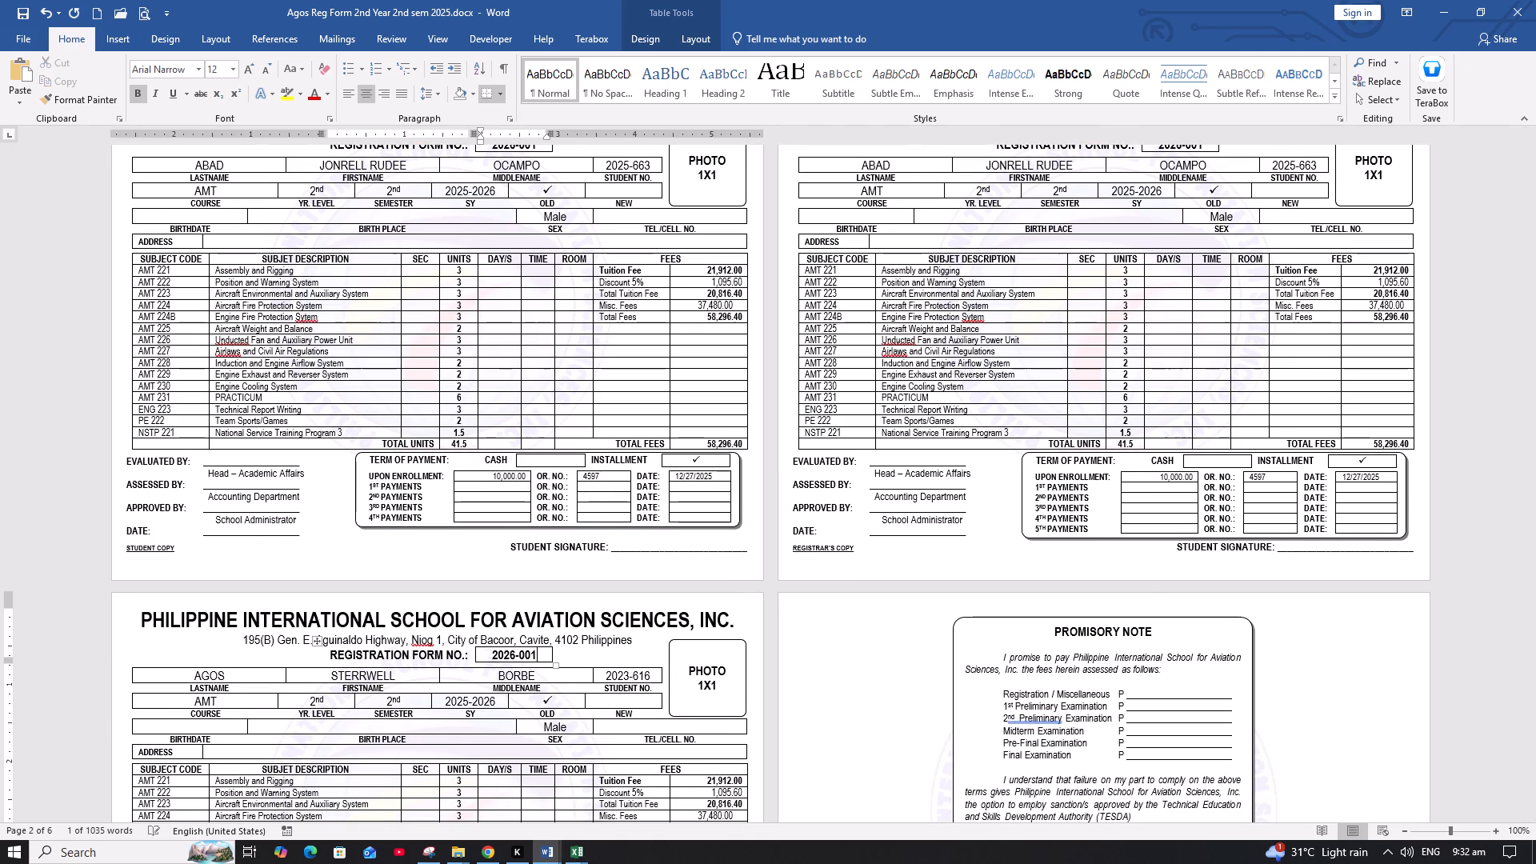
Replace the accounting copy's name and student number row with the copied student details row.
click(236, 670)
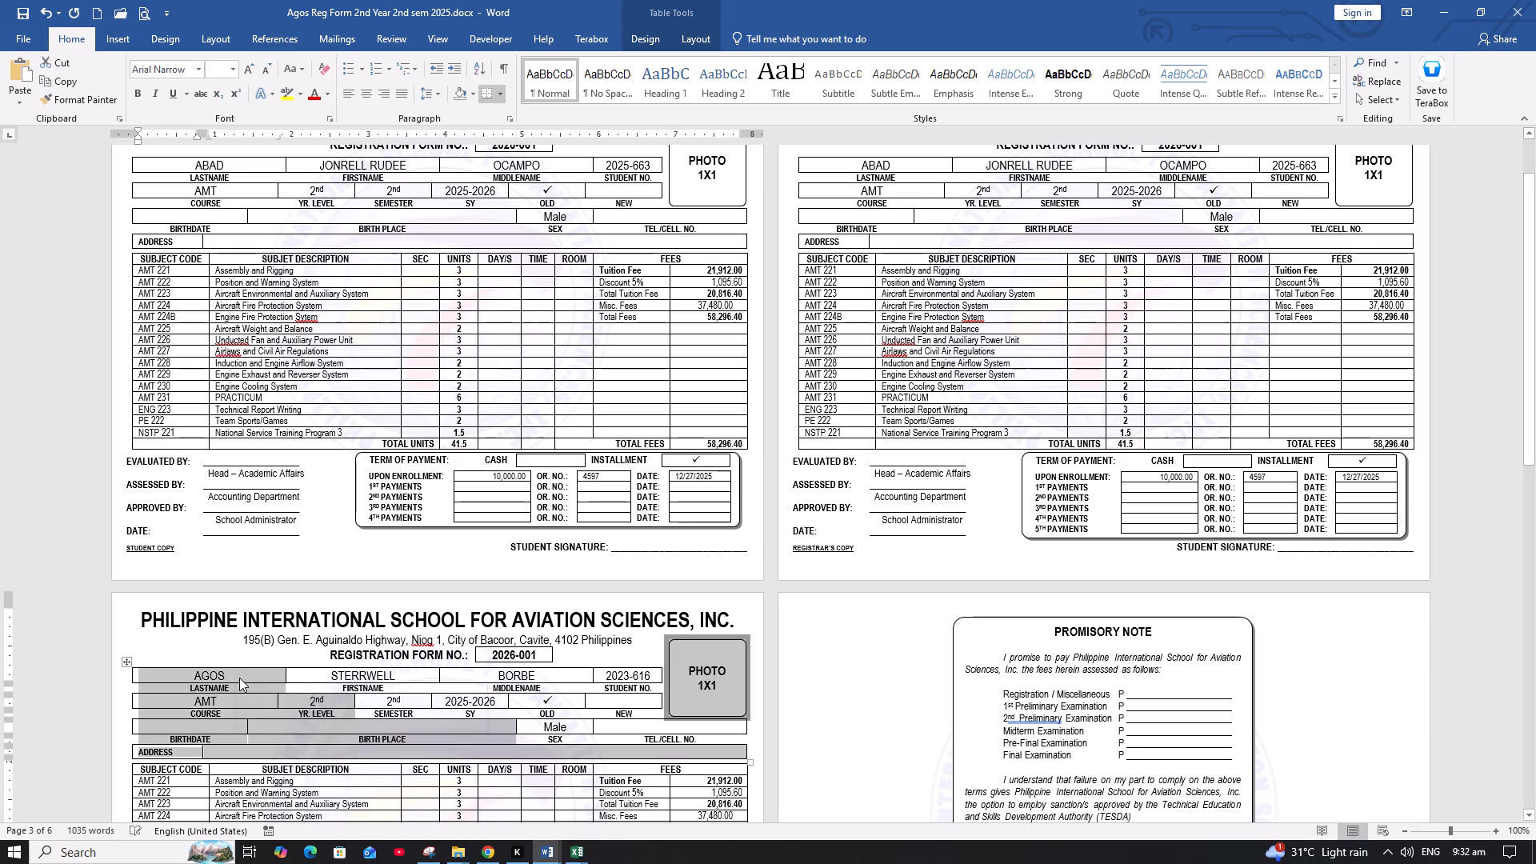
click(239, 678)
drag(239, 678, 603, 673)
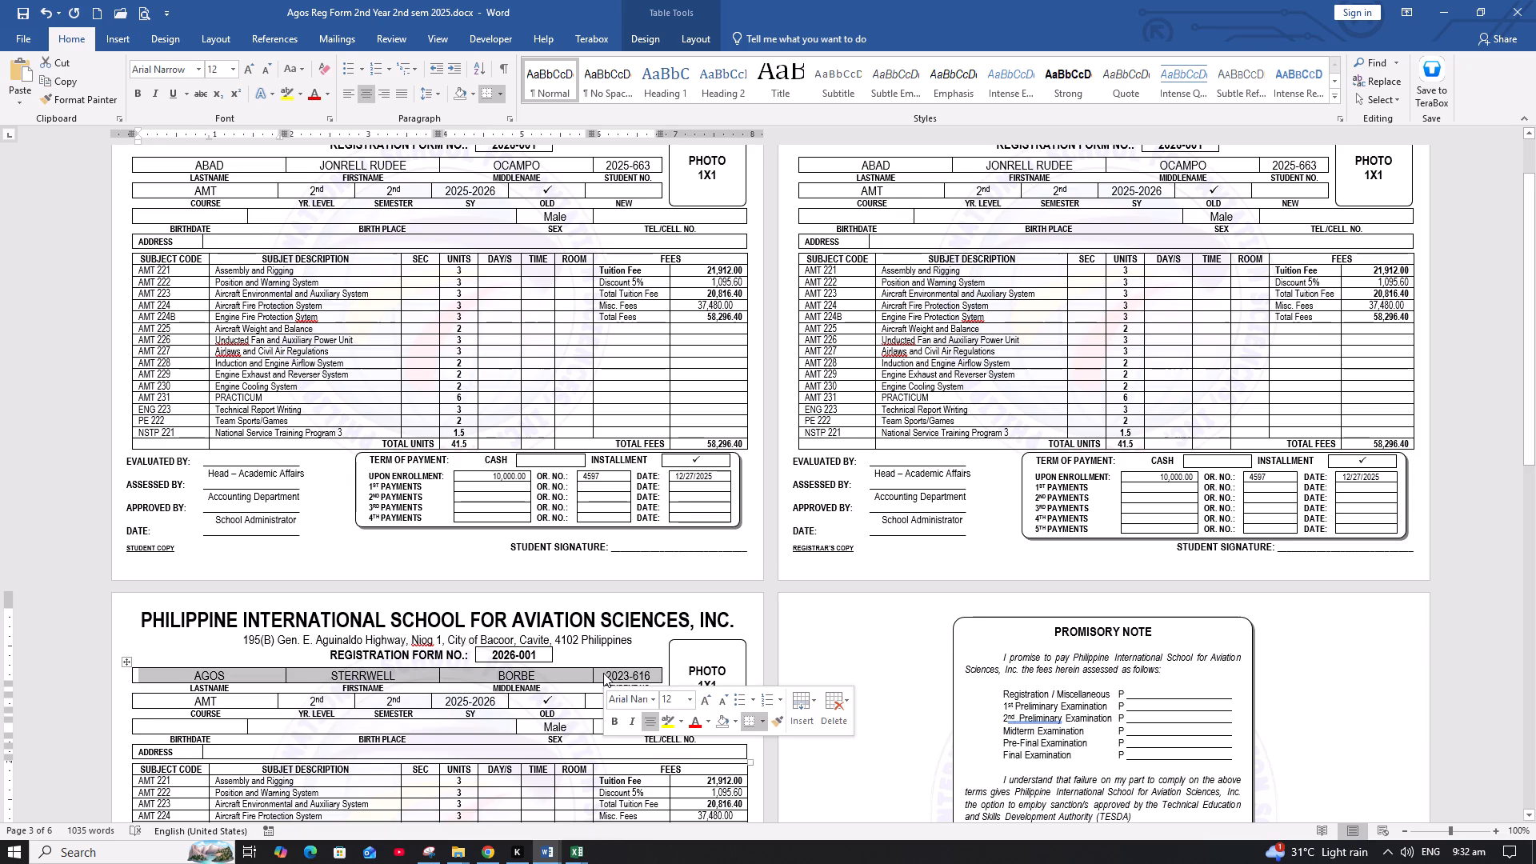
key(ctrl+v)
click(577, 672)
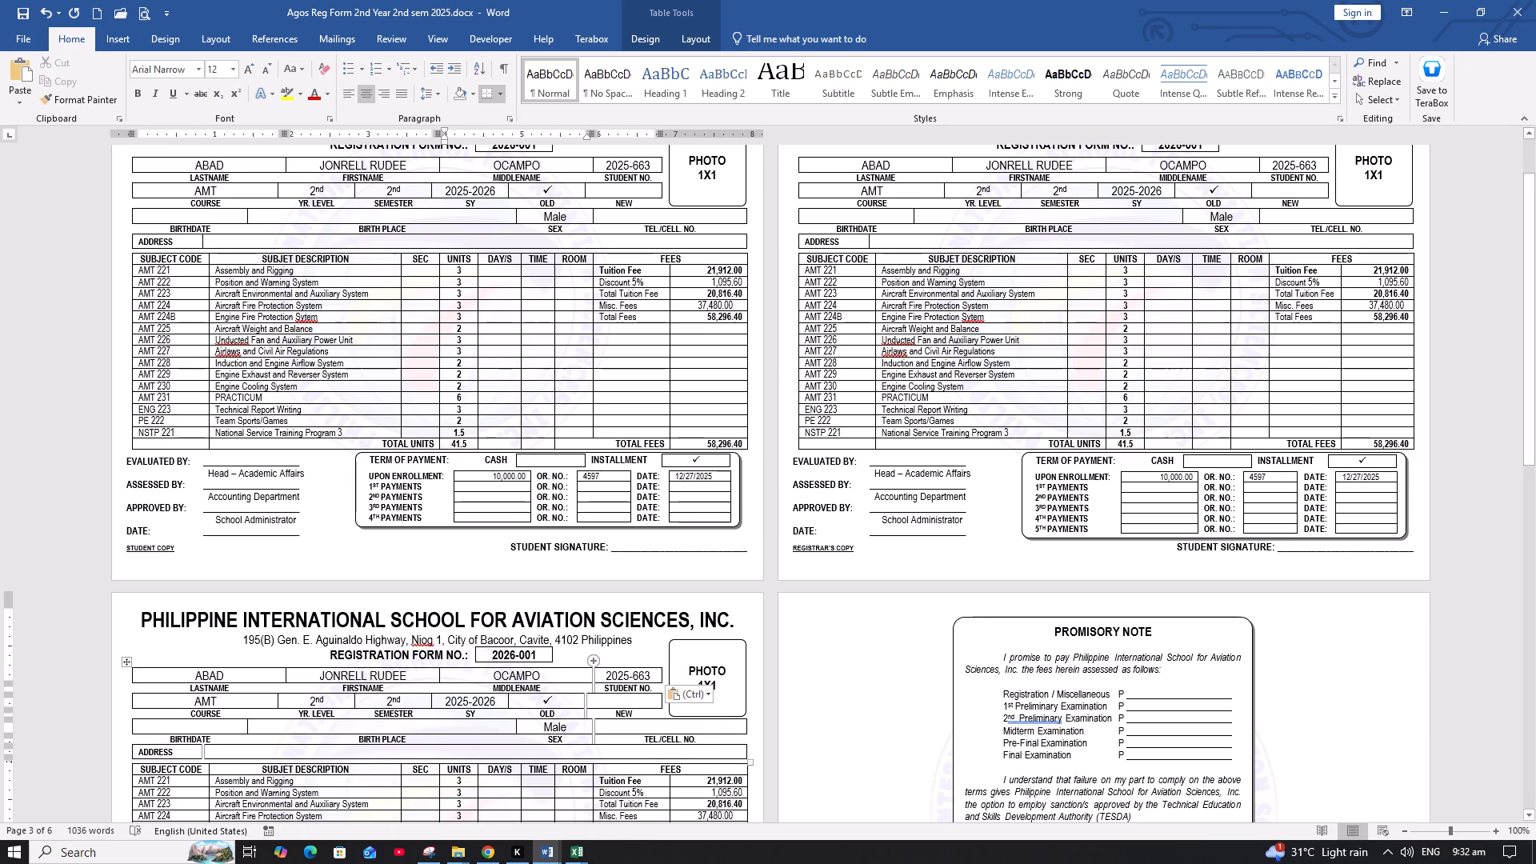
scroll(580, 669, up, 2)
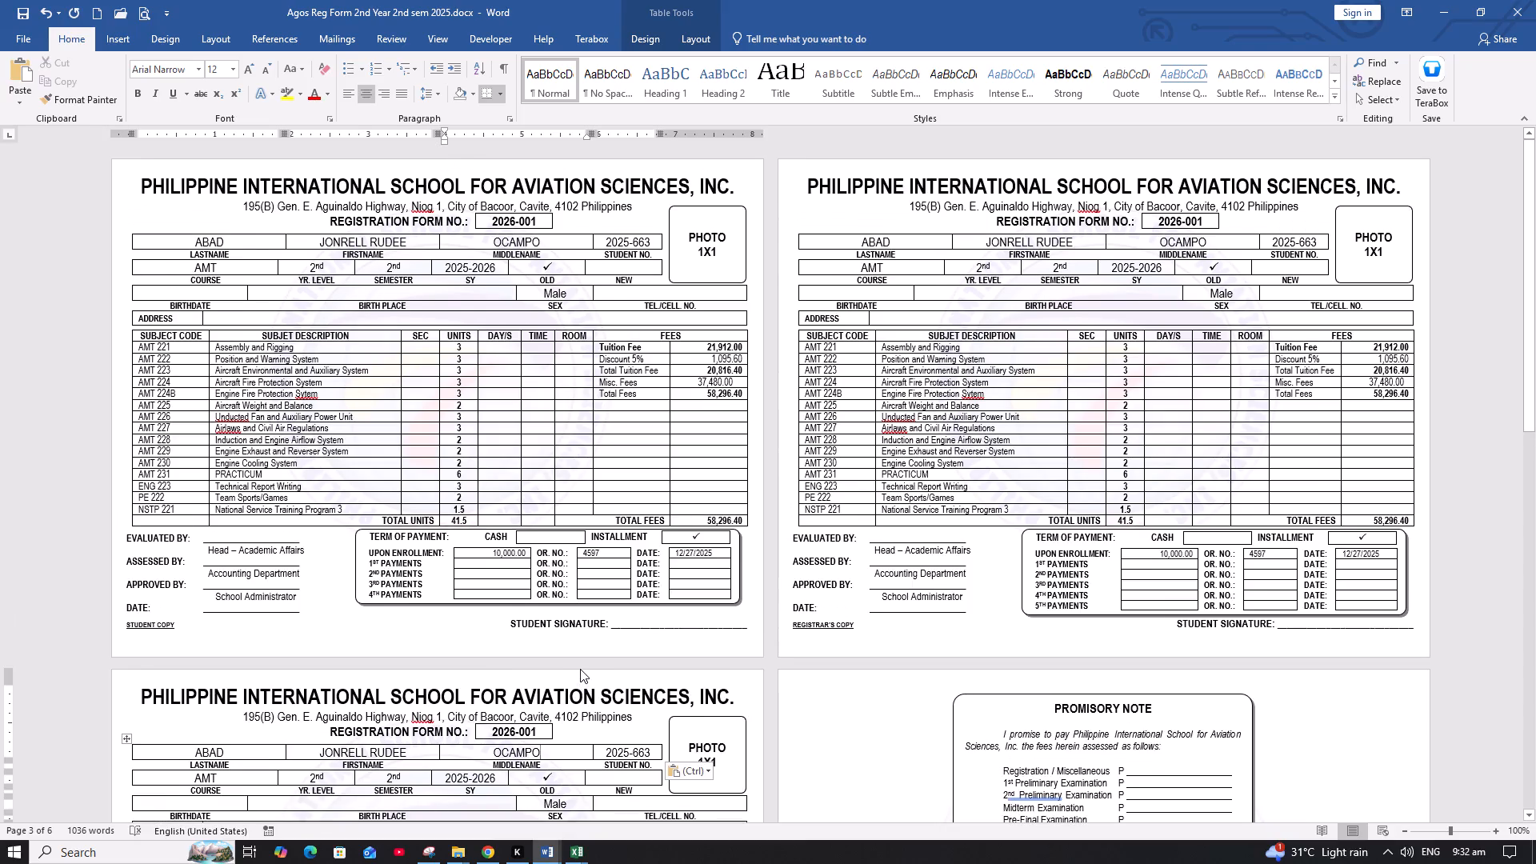
Start saving the form as a new file and create a folder named Reg Form 2nd year 2nd sem 2026 inside reg form 2020.
click(29, 39)
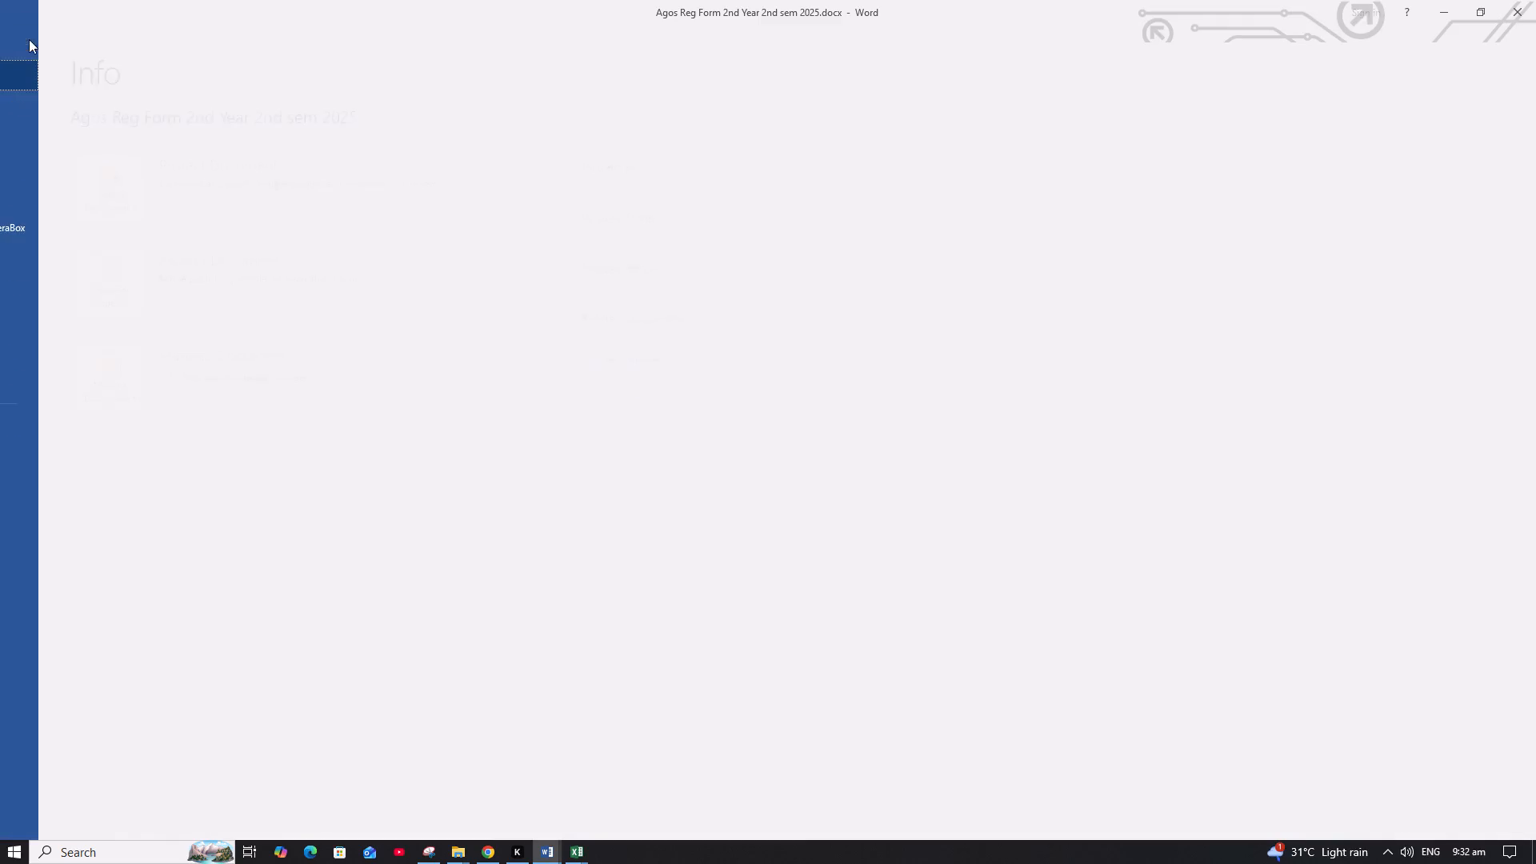
click(38, 199)
click(178, 318)
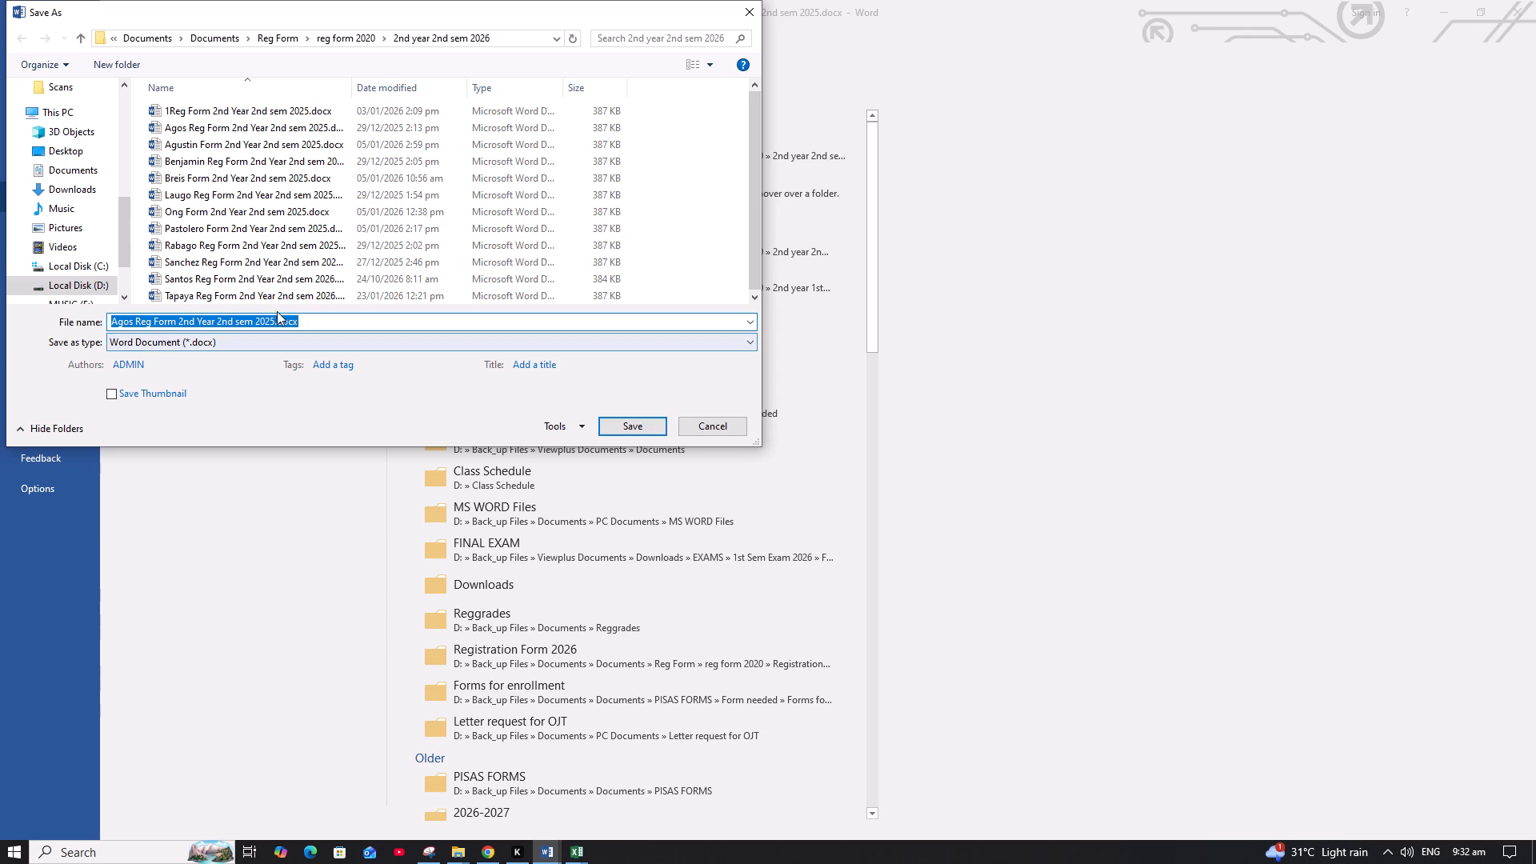
click(333, 35)
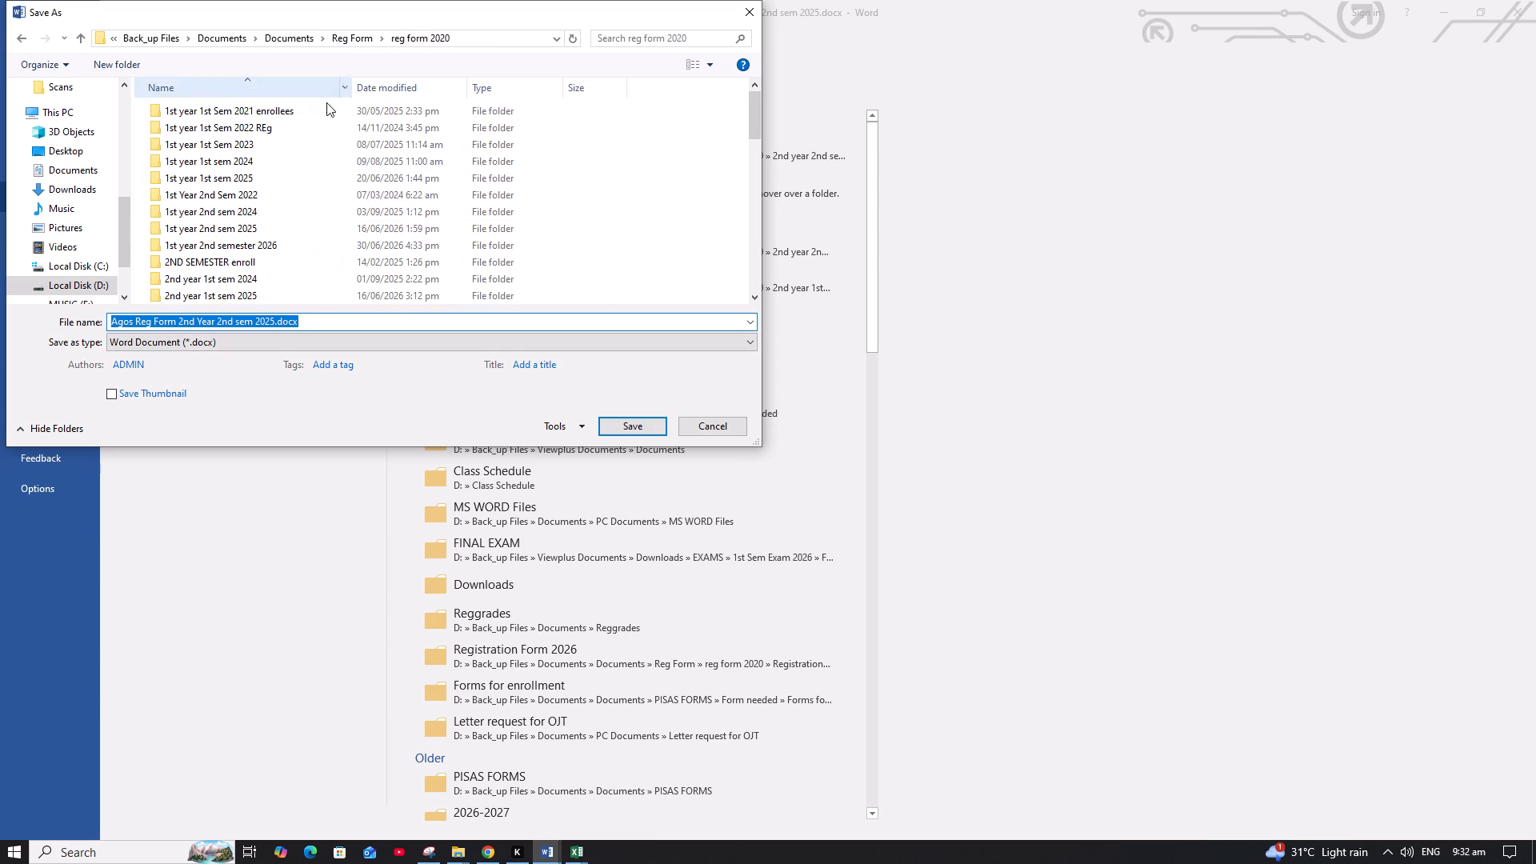
click(574, 237)
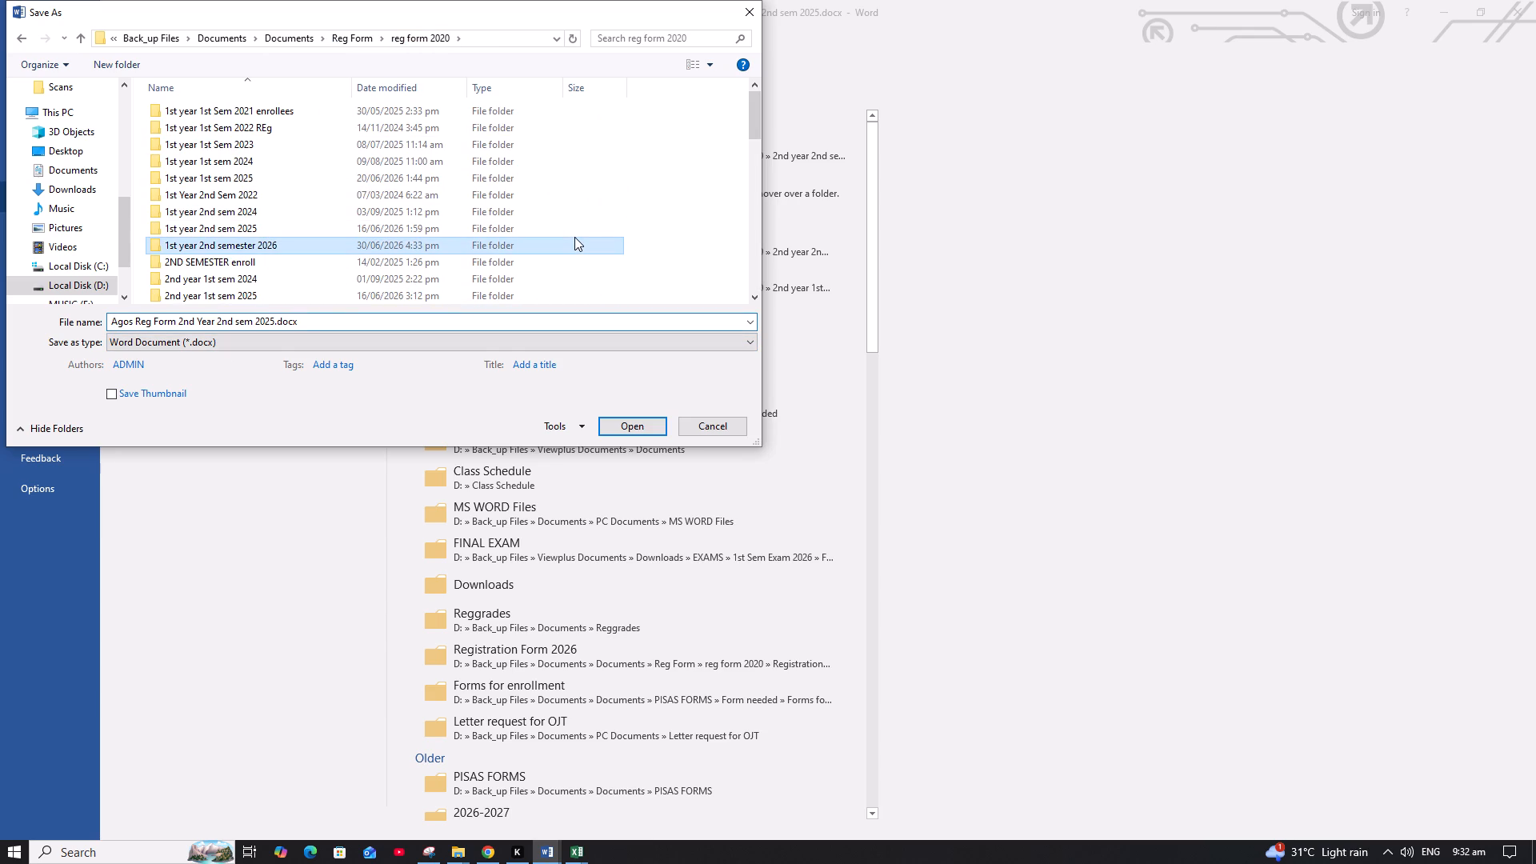
right_click(574, 237)
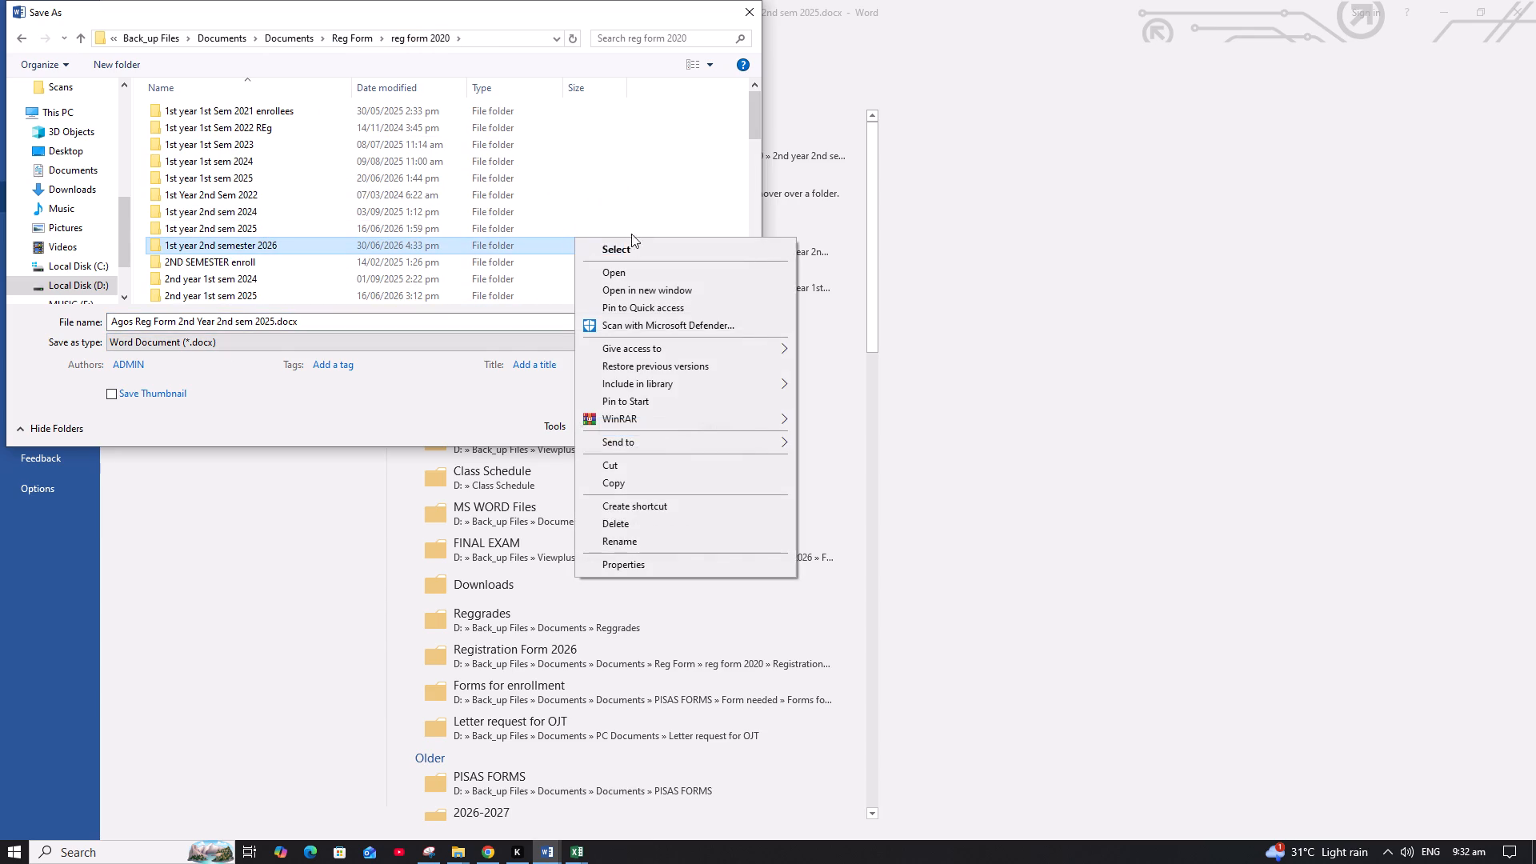
click(639, 202)
right_click(639, 202)
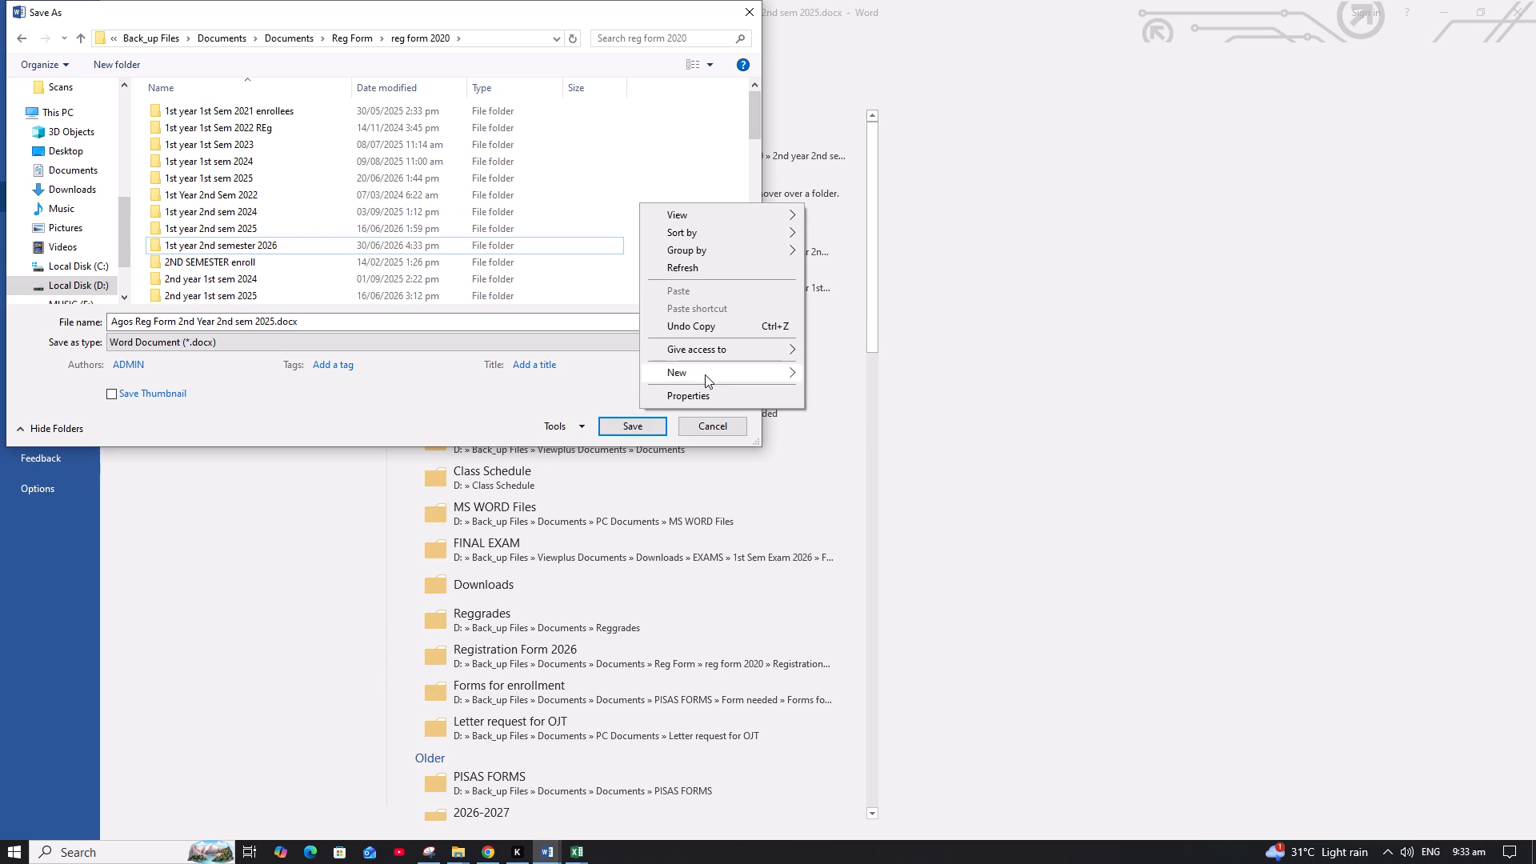
click(823, 375)
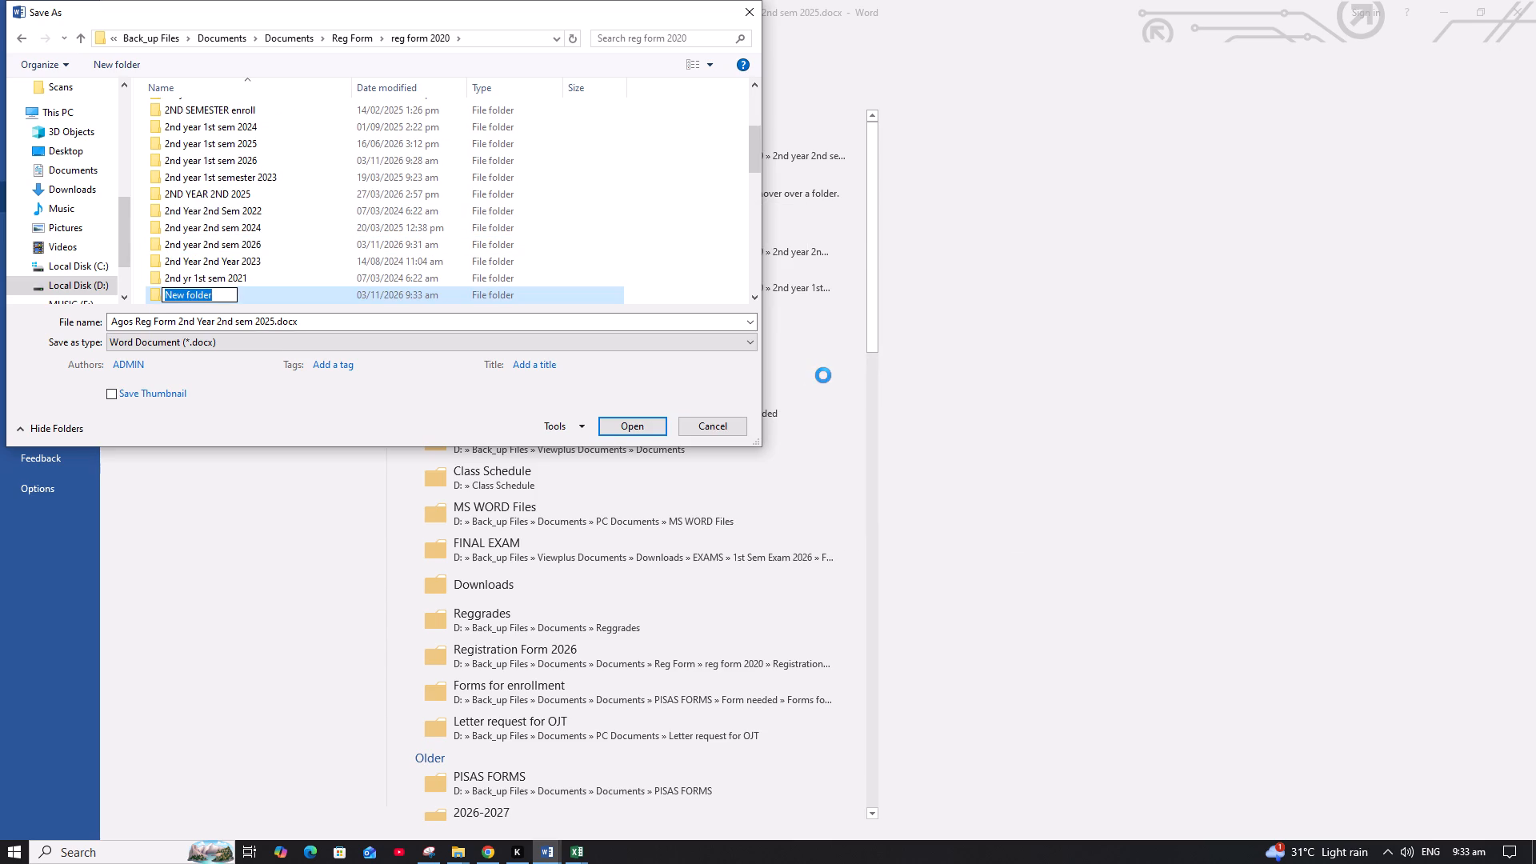
text(rEG)
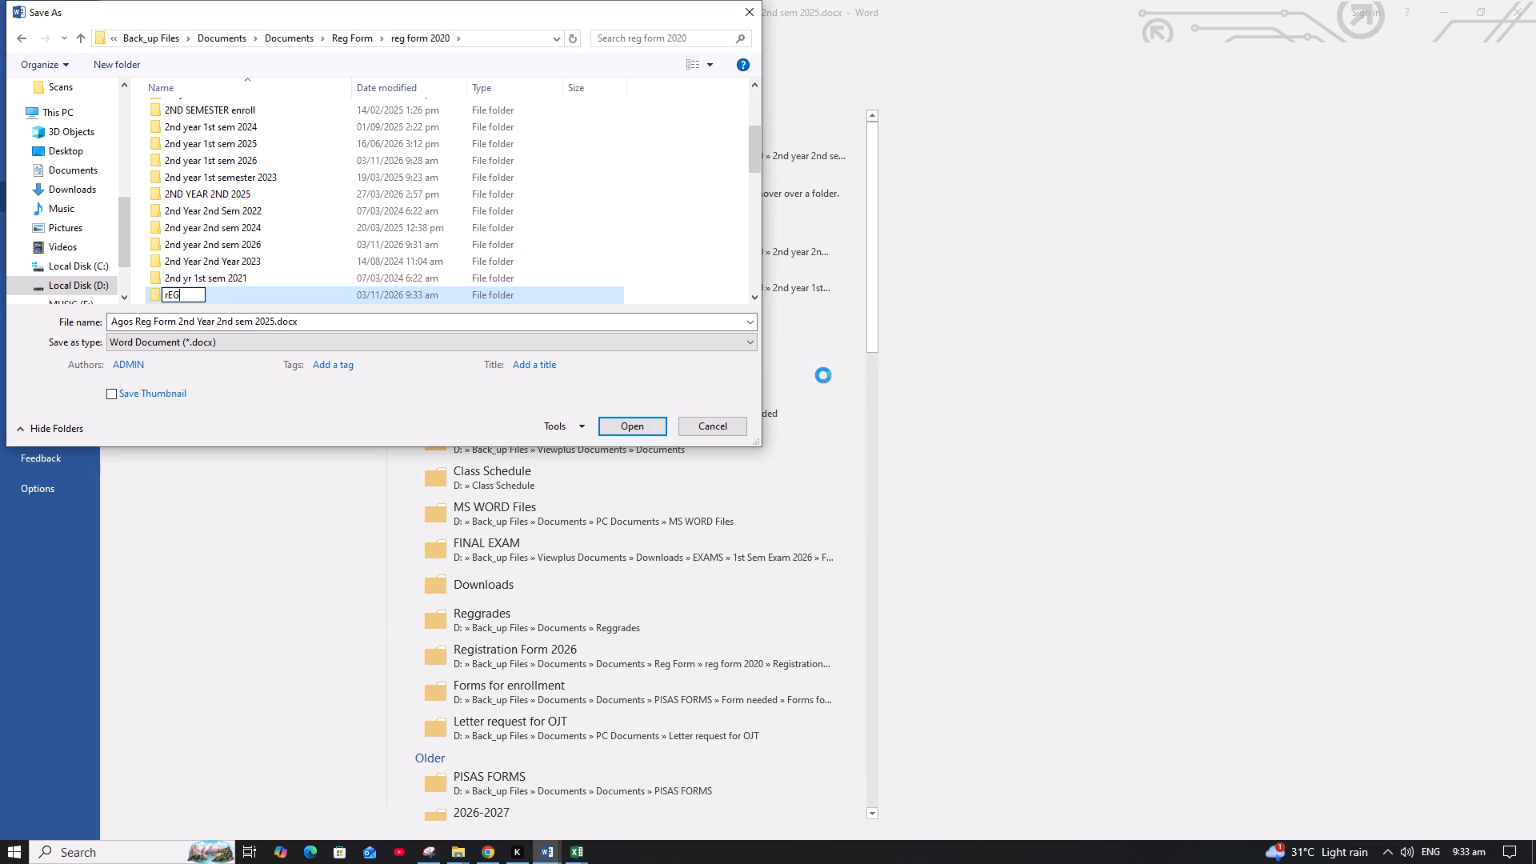
key(BackSpace)
key(BackSpace)
key(BackSpace)
text(Reg Form)
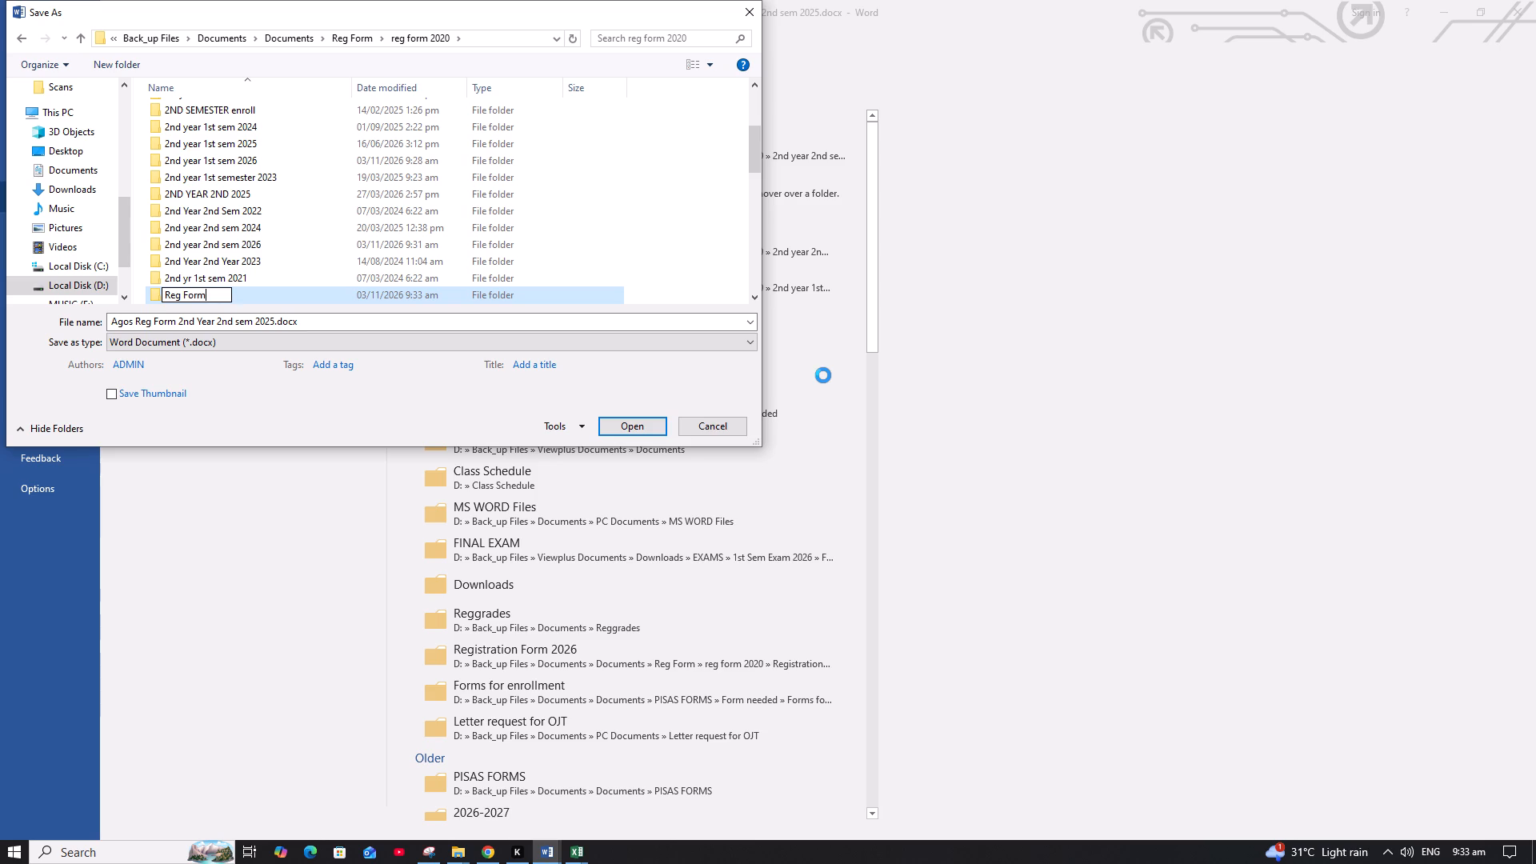
key(space)
text(2nd year)
key(space)
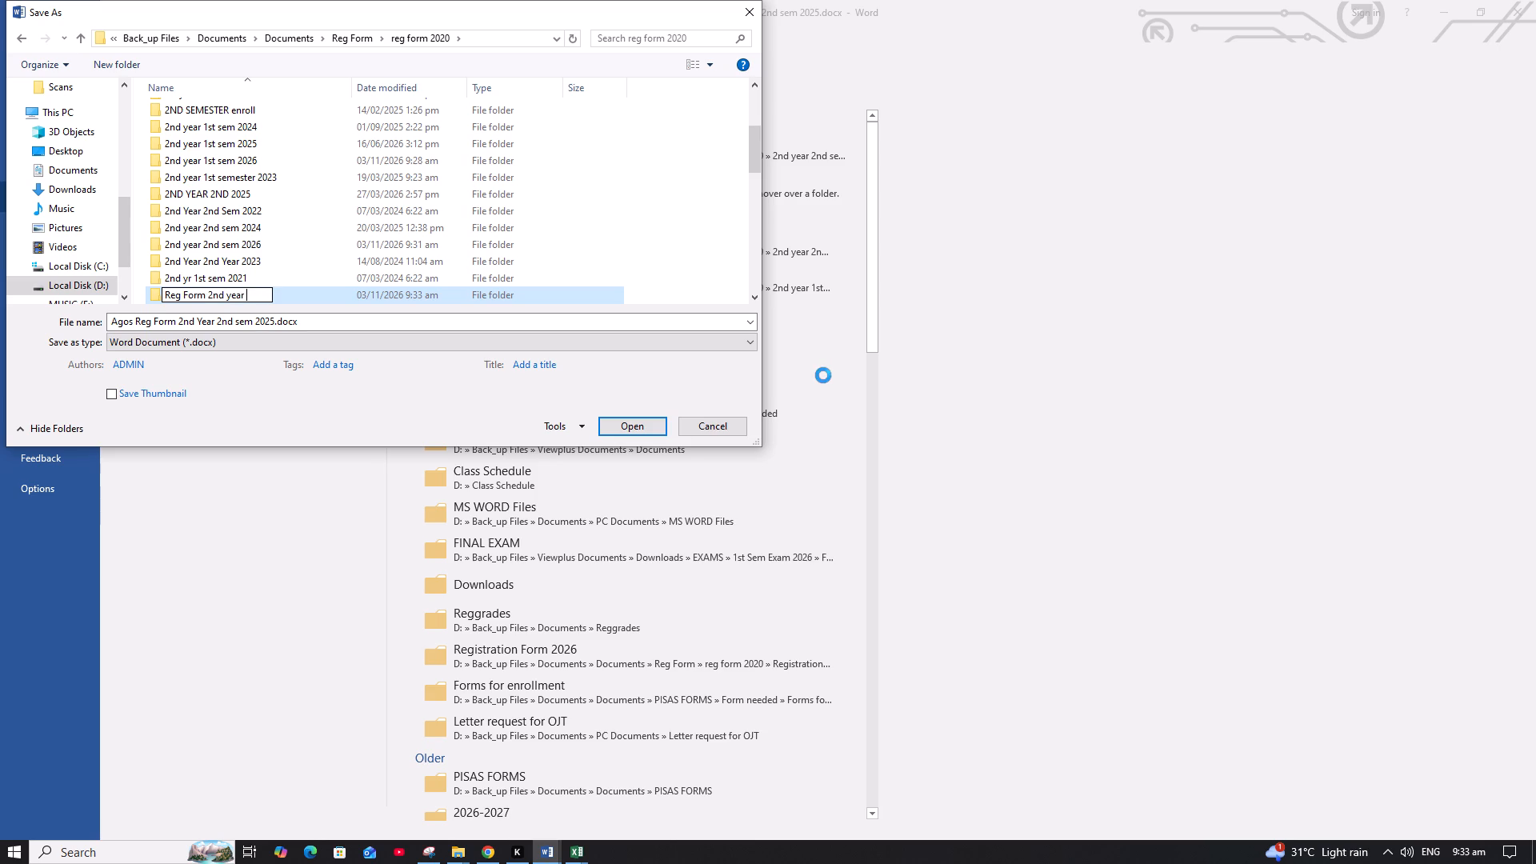
text(and)
key(BackSpace)
key(BackSpace)
key(BackSpace)
text(2nd semester)
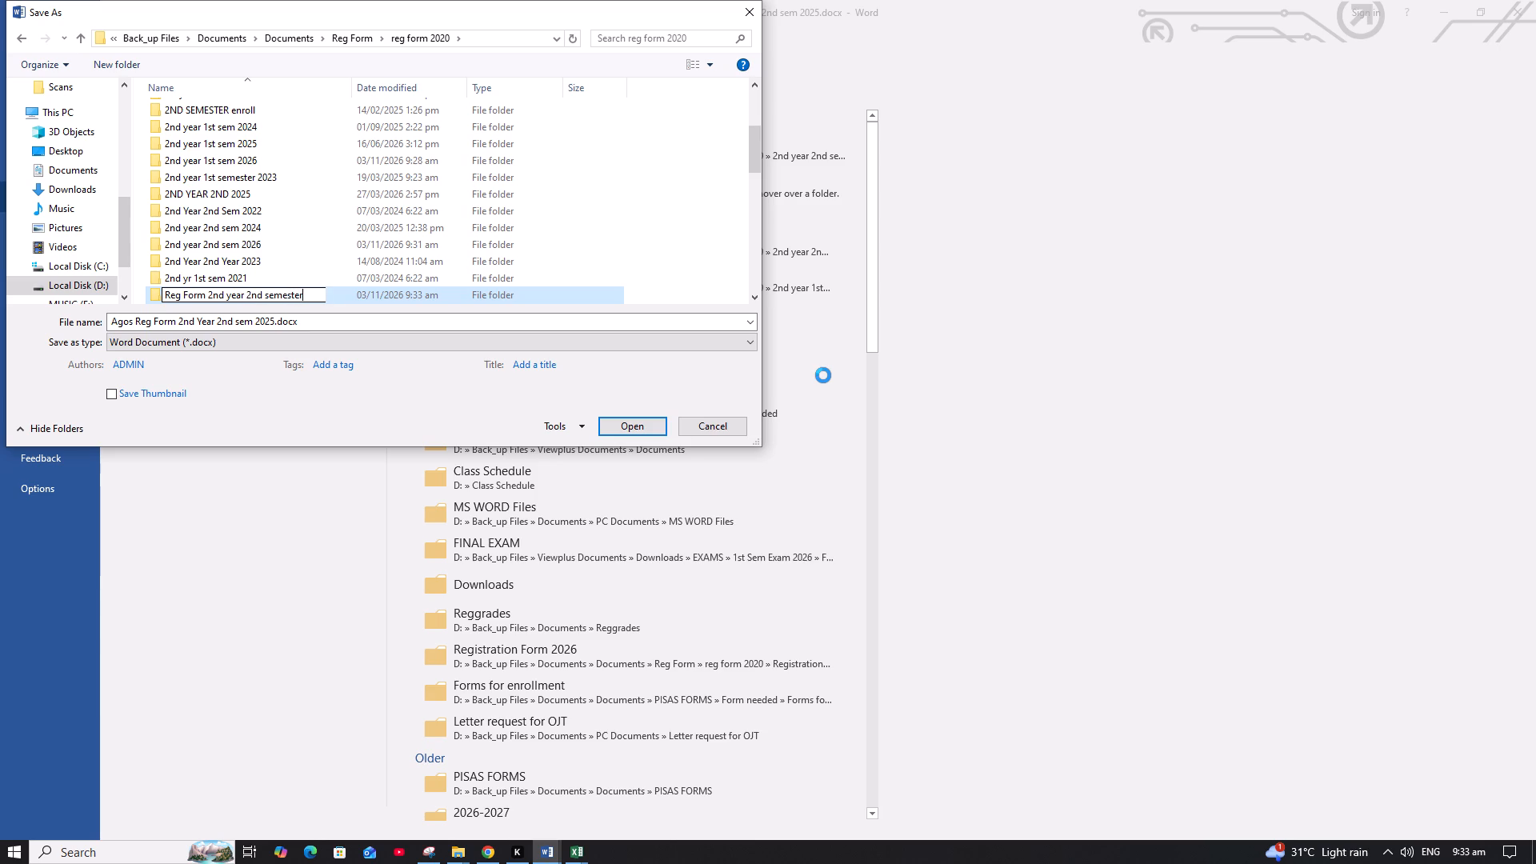
key(BackSpace)
key(BackSpace)
key(BackSpace)
key(BackSpace)
key(BackSpace)
key(space)
text(2026)
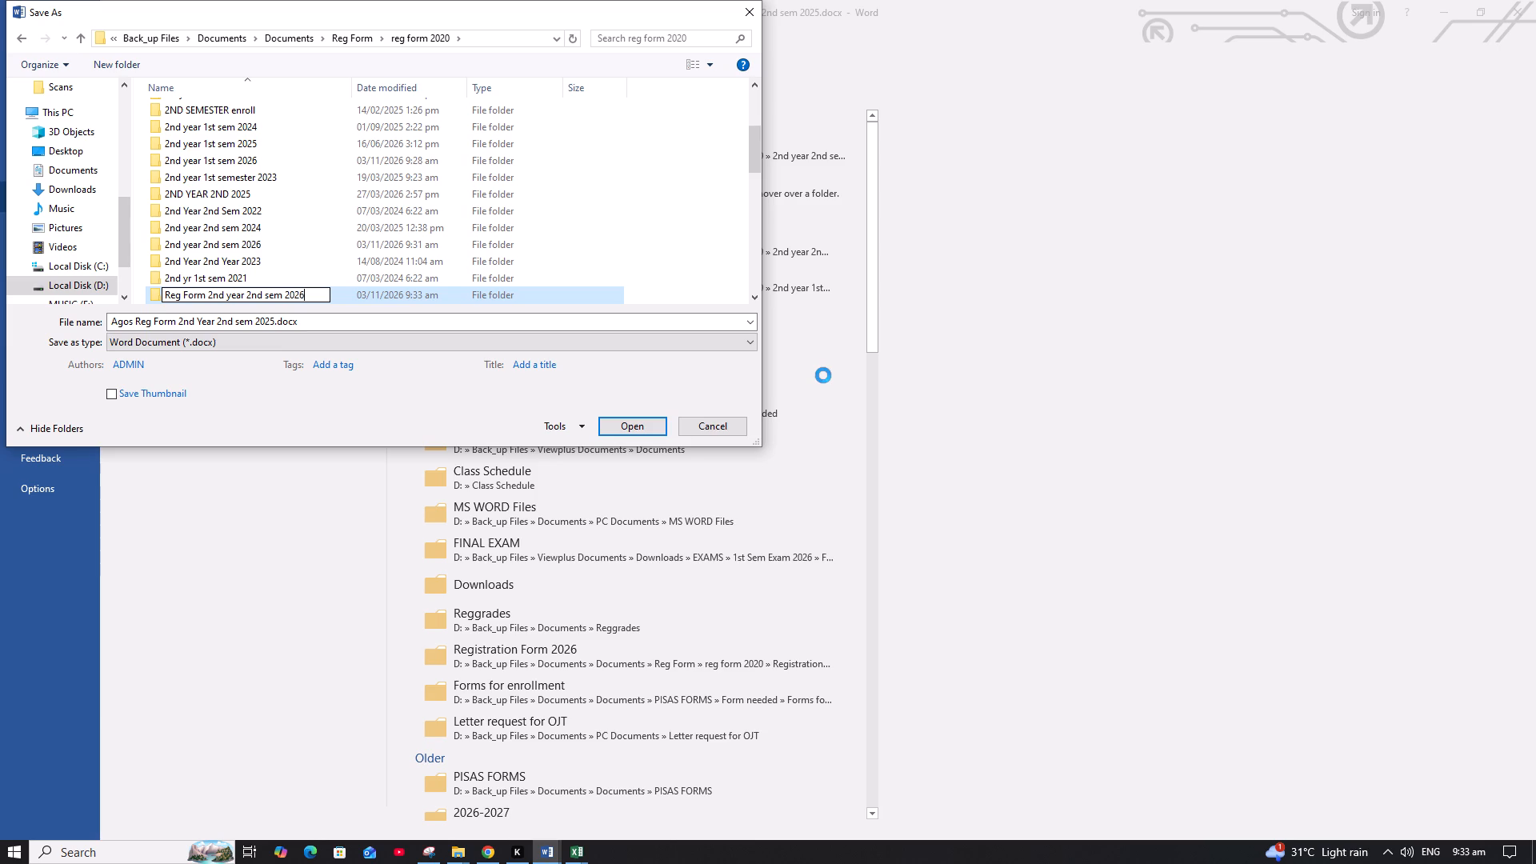
key(Return)
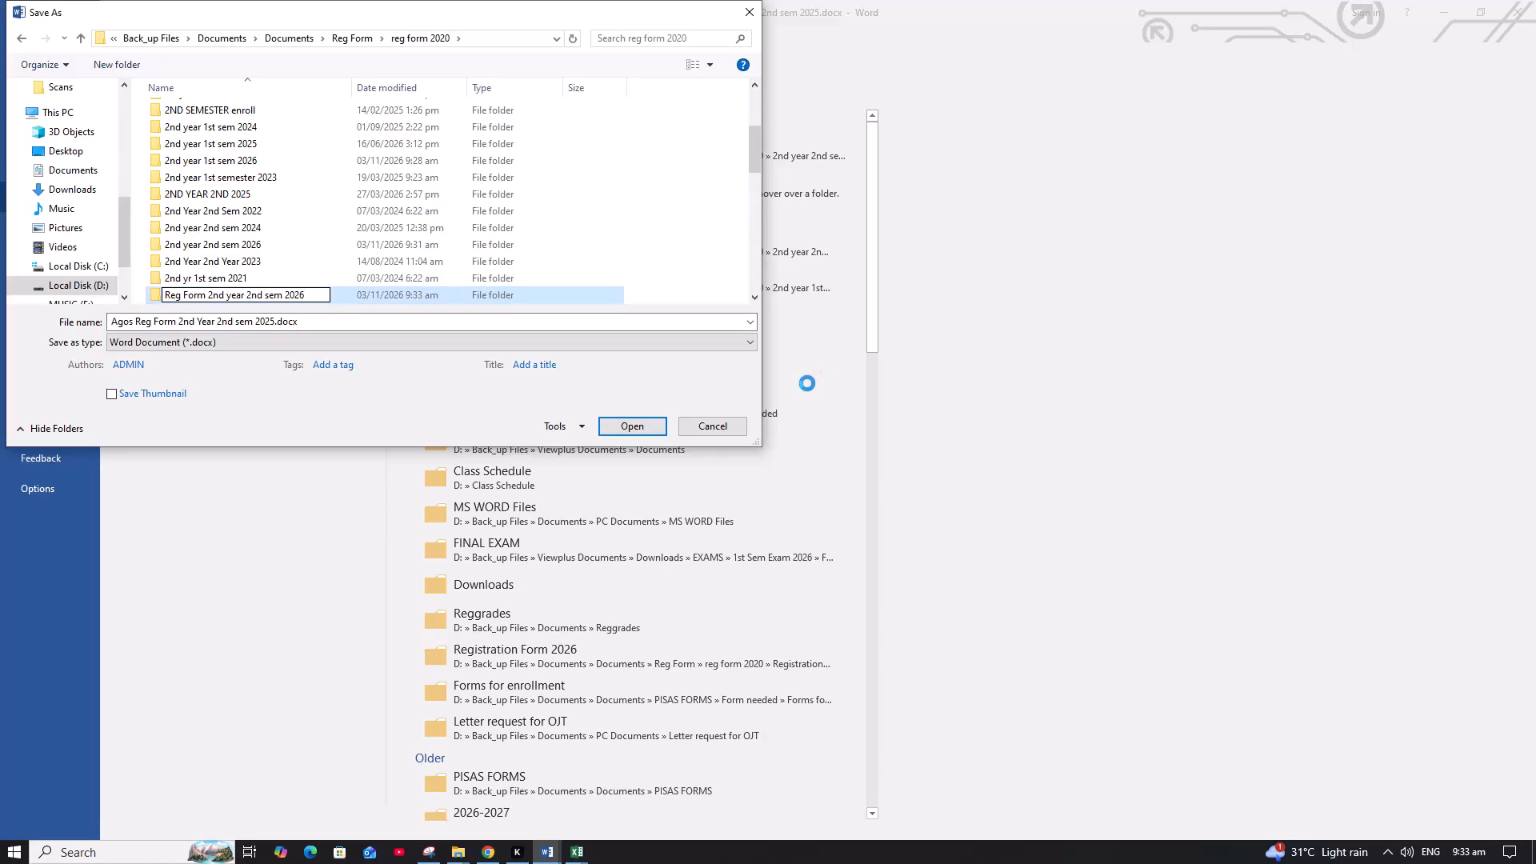
Save the form in the new Reg Form 2nd year 2nd sem 2026 folder as Abad Reg Form 2nd Year 2nd sem 2026.docx.
double_click(271, 293)
click(270, 313)
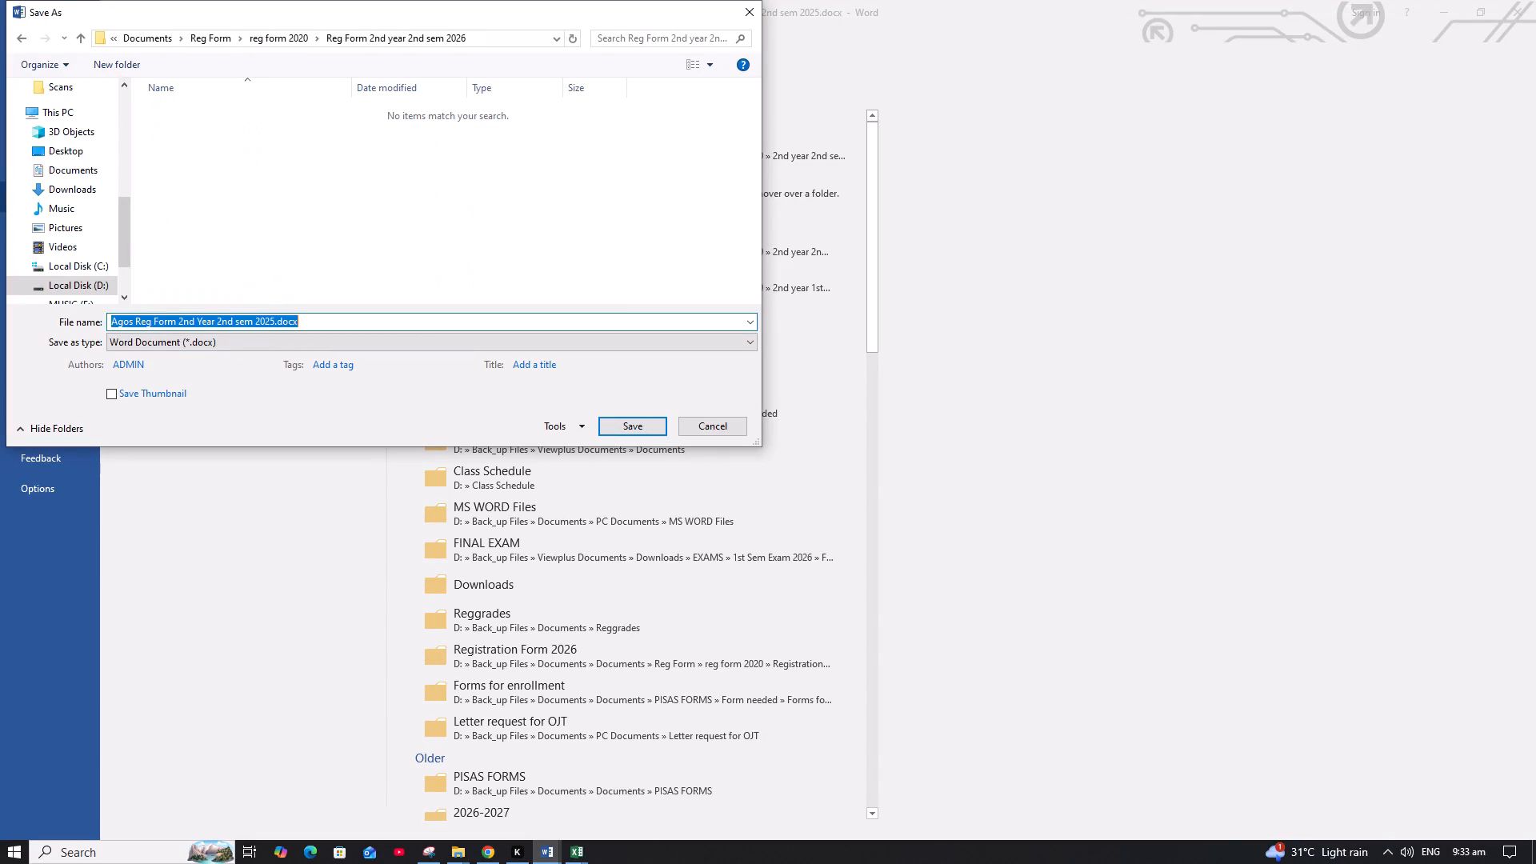
key(Left)
key(ctrl+shift+Right)
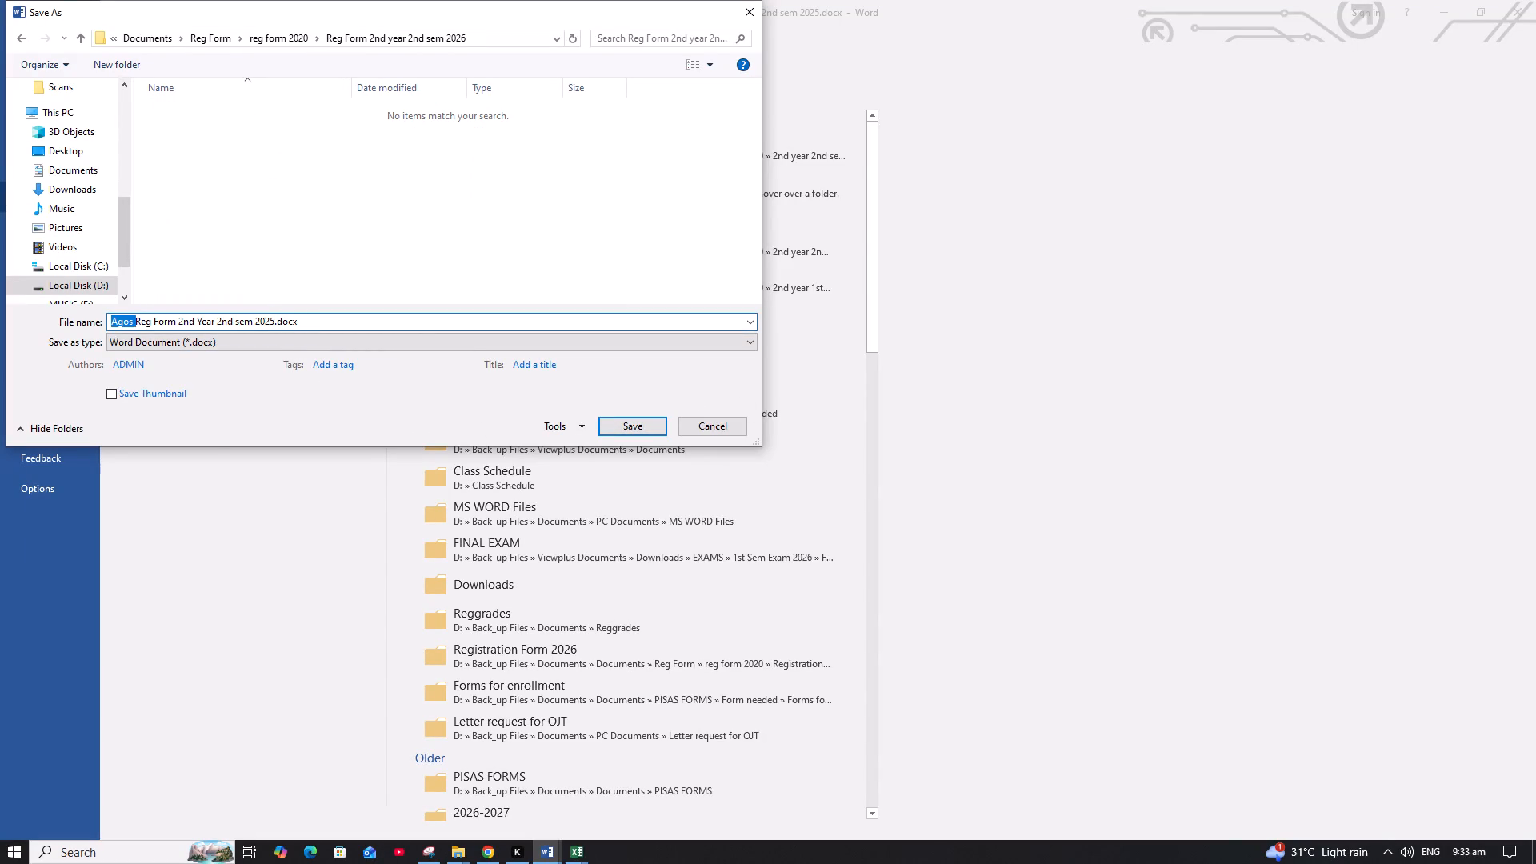
text(Abad)
key(space)
key(Right)
key(Right)
key(Right)
key(Right)
key(Right)
key(Right)
key(Right)
key(Right)
key(Right)
key(Right)
key(Right)
key(Right)
key(Right)
key(Right)
key(Right)
key(Right)
key(Right)
key(Right)
key(Right)
key(Right)
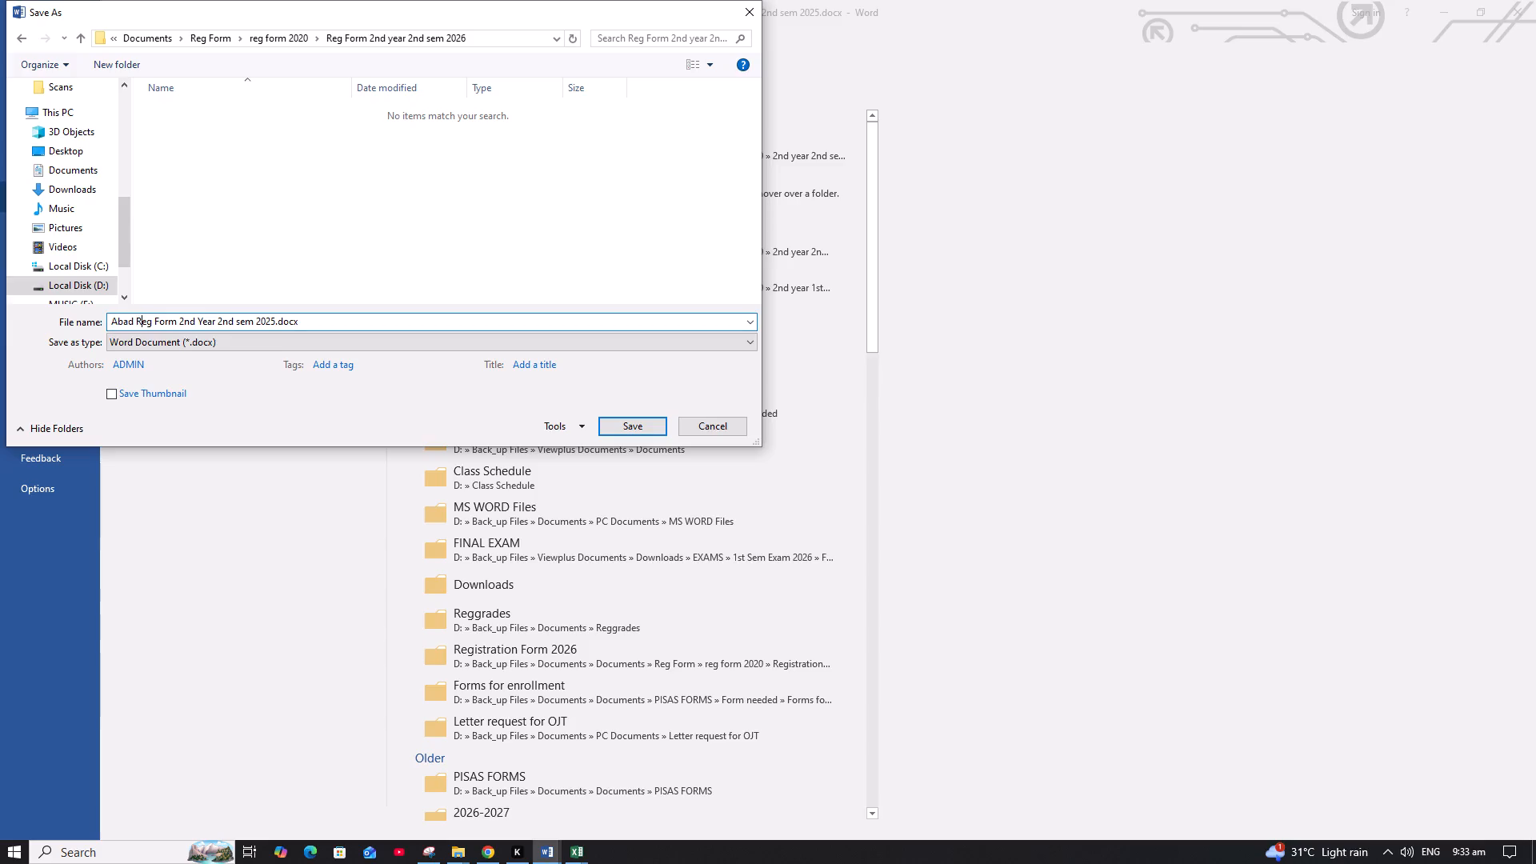
key(Left)
key(Left)
key(shift+Left)
key(6)
key(Return)
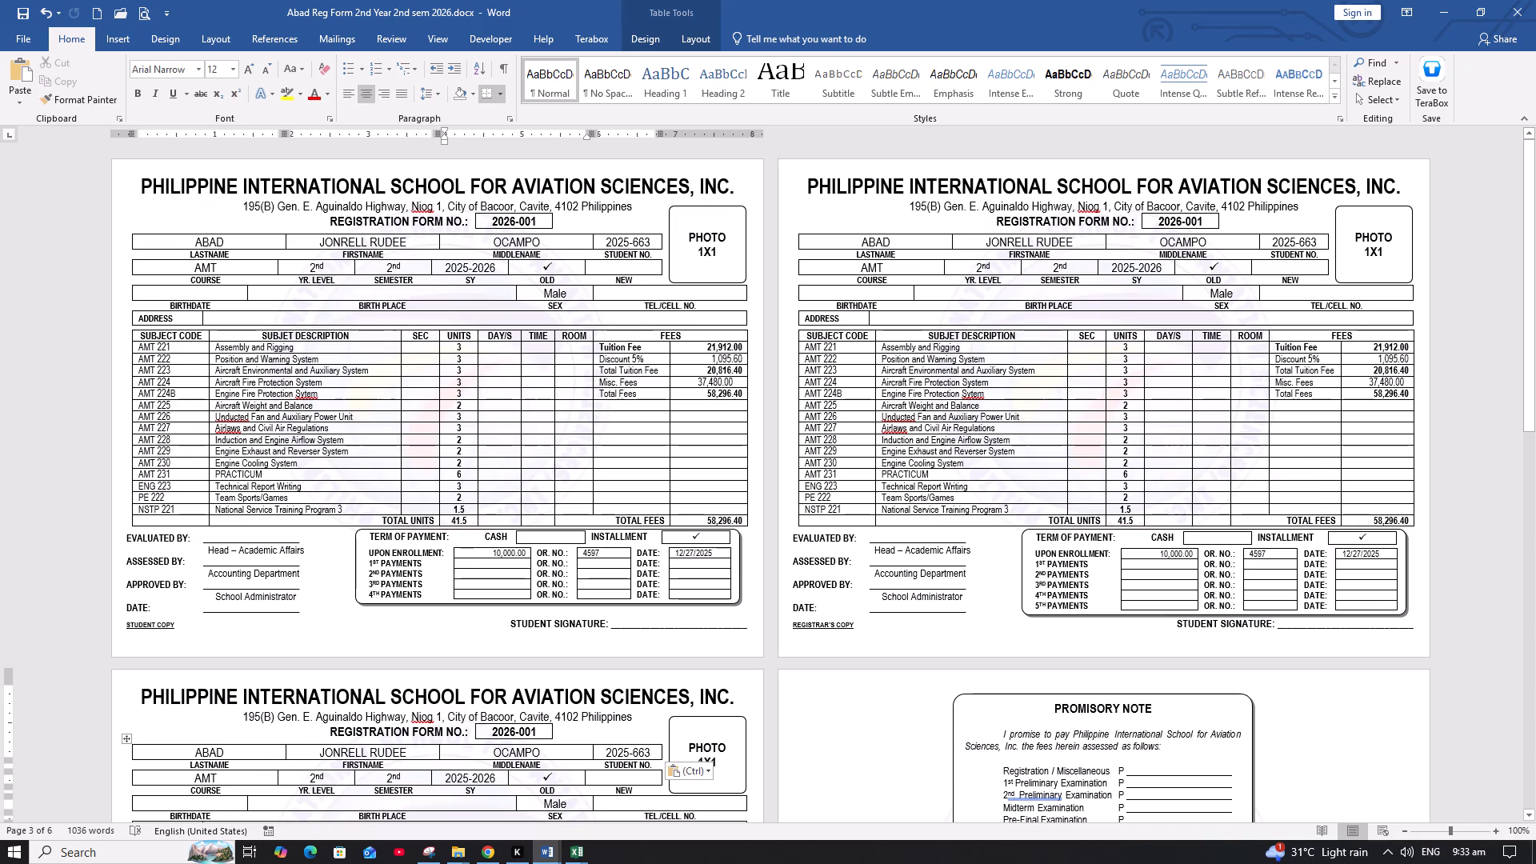
Copy the student copy's last, first and middle names over the name cells in the Student's Personal and Preliminary Academic Records table.
drag(246, 237, 463, 236)
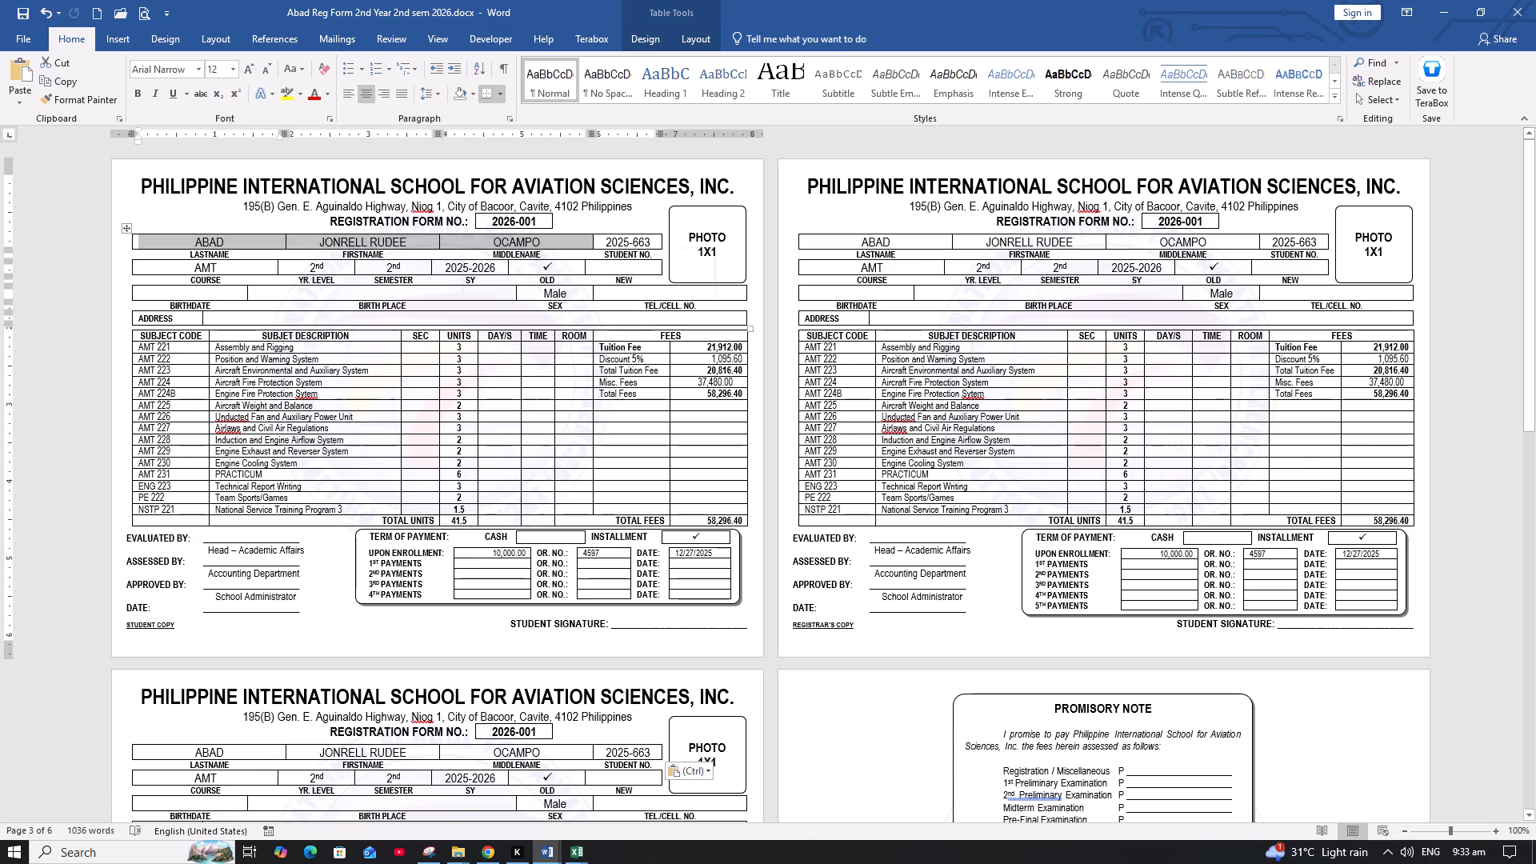
key(ctrl+c)
key(ctrl+c)
scroll(444, 500, down, 13)
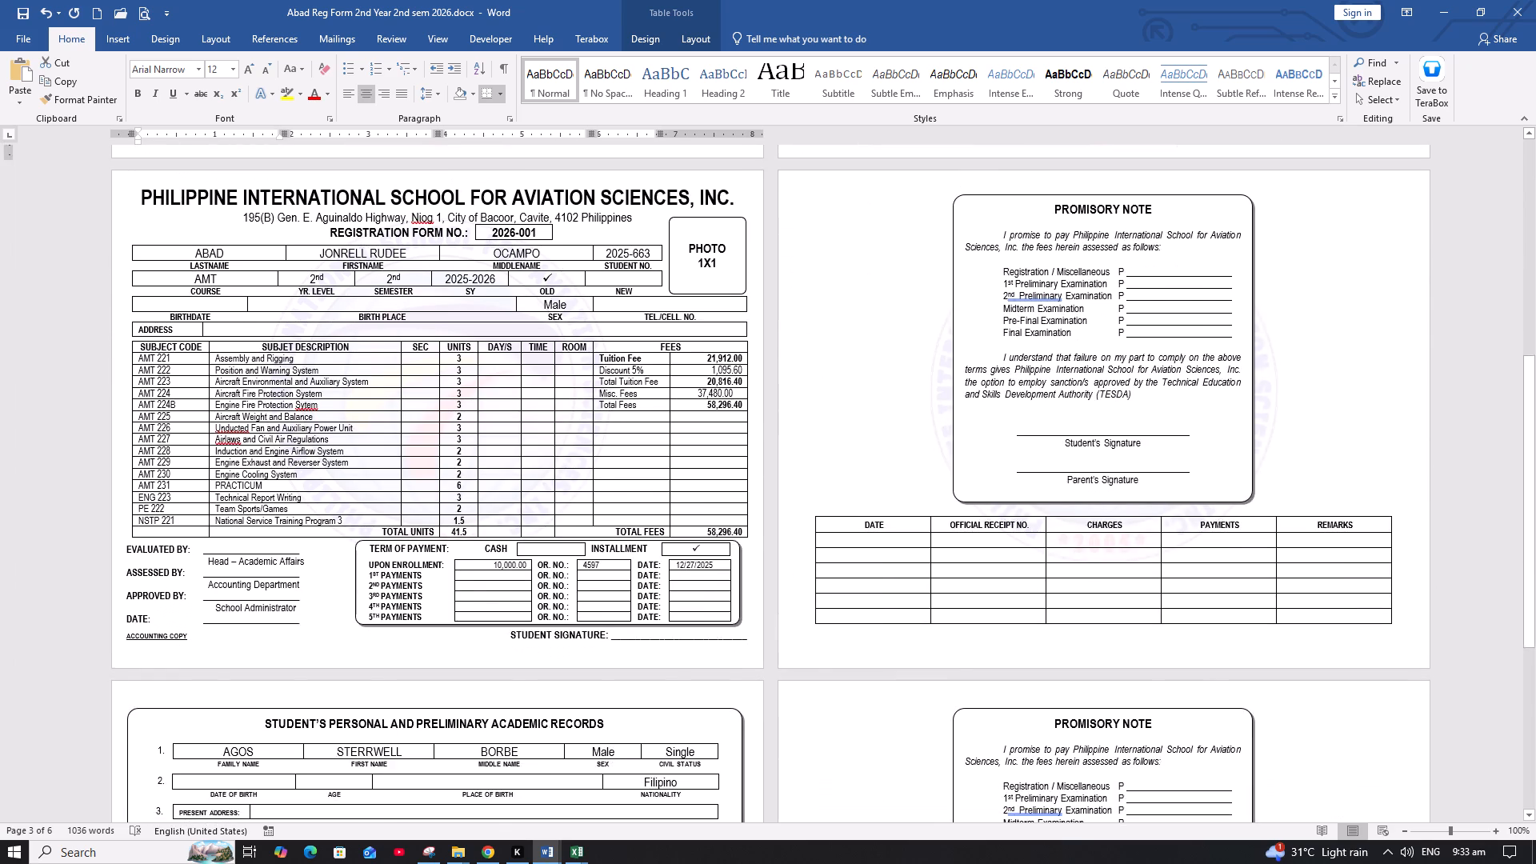
scroll(444, 500, down, 8)
drag(285, 446, 480, 445)
key(ctrl+v)
click(480, 445)
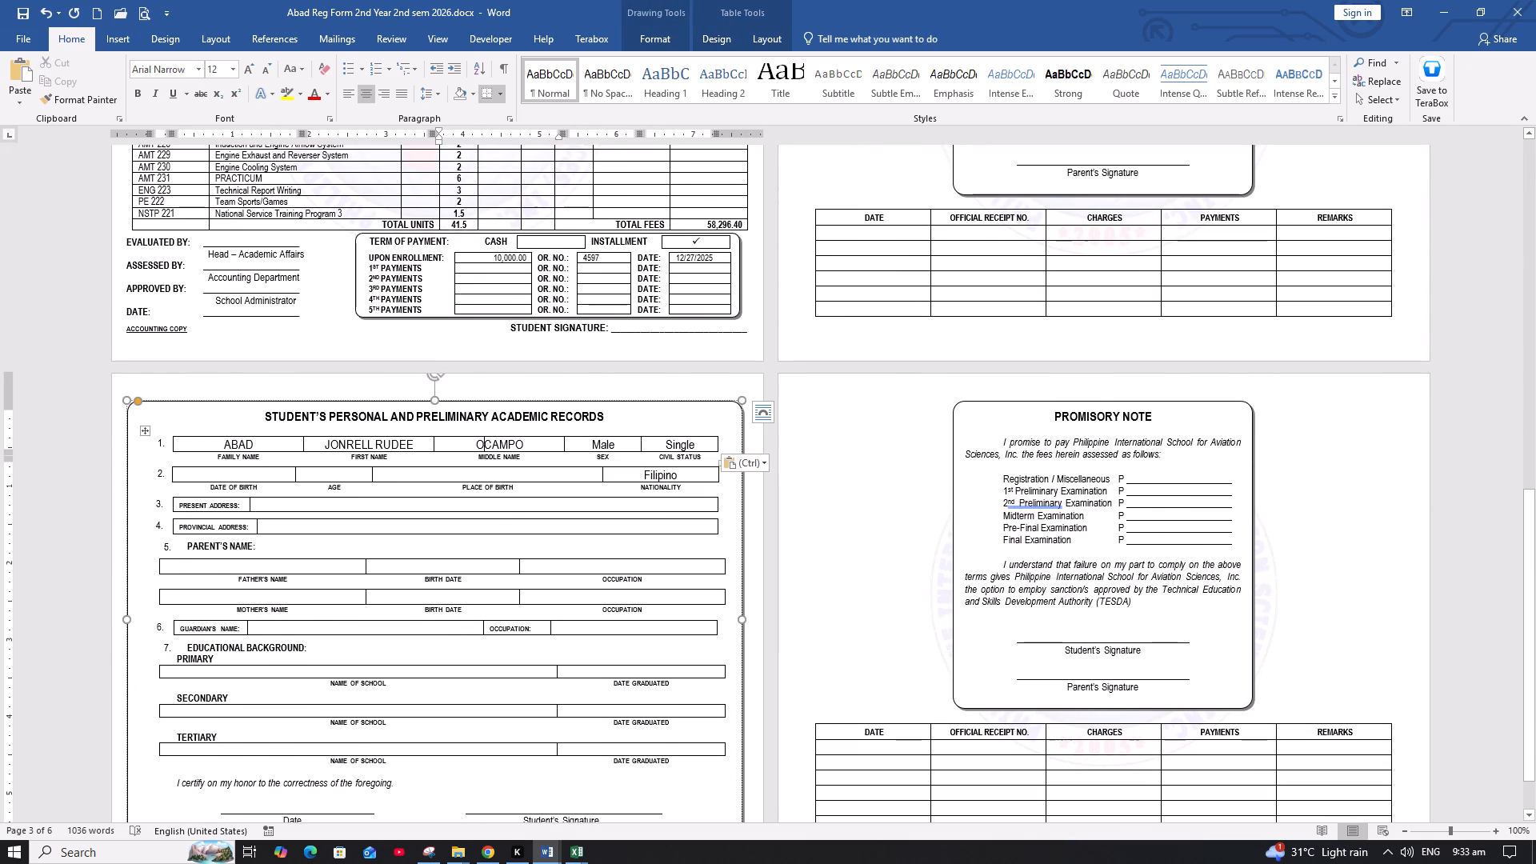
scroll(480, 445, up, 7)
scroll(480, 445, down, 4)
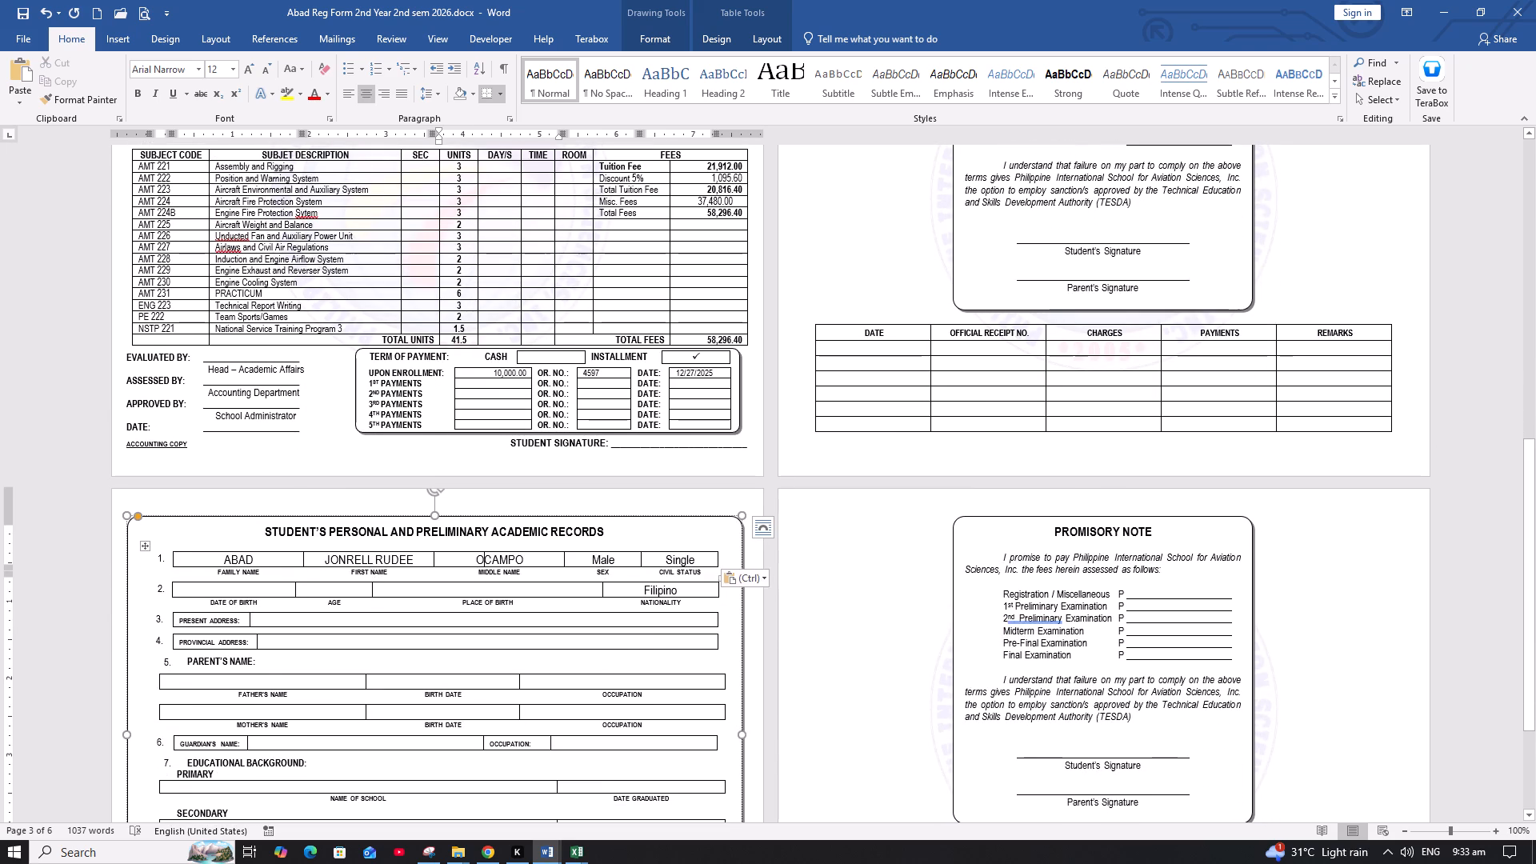
Remove the "1st" prefix from Preliminary Examination in the promissory note facing the Student's Personal and Preliminary Academic Records page.
click(1002, 606)
key(ctrl+shift+Right)
key(ctrl+shift+Right)
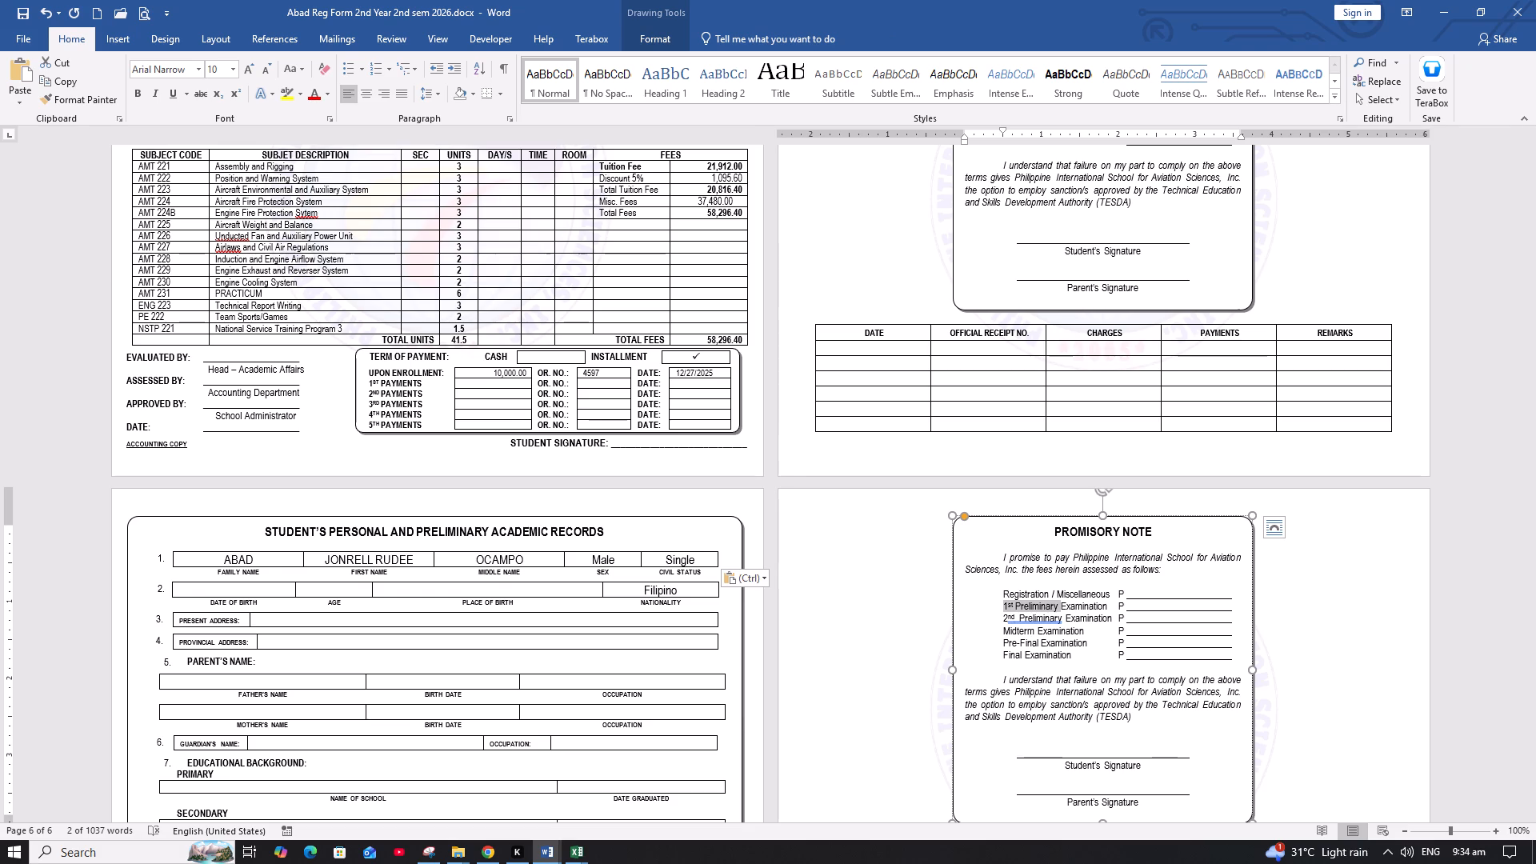
key(Left)
key(ctrl+shift+Right)
key(BackSpace)
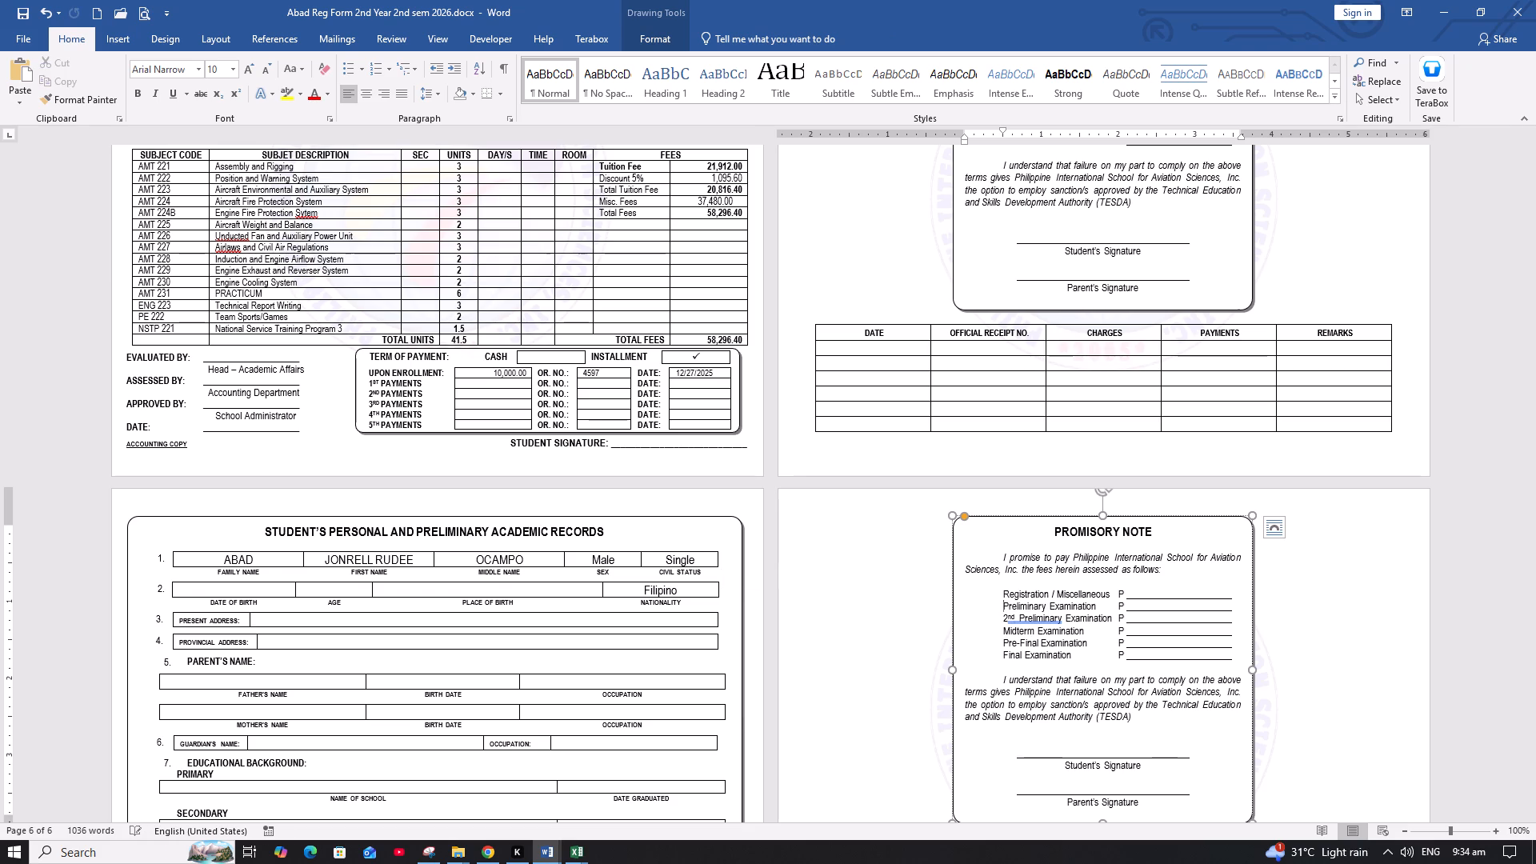
Delete the 2nd Preliminary Examination line from the same promissory note so Midterm Examination directly follows Preliminary Examination with its alignment intact.
key(Down)
key(shift+Down)
key(shift+Left)
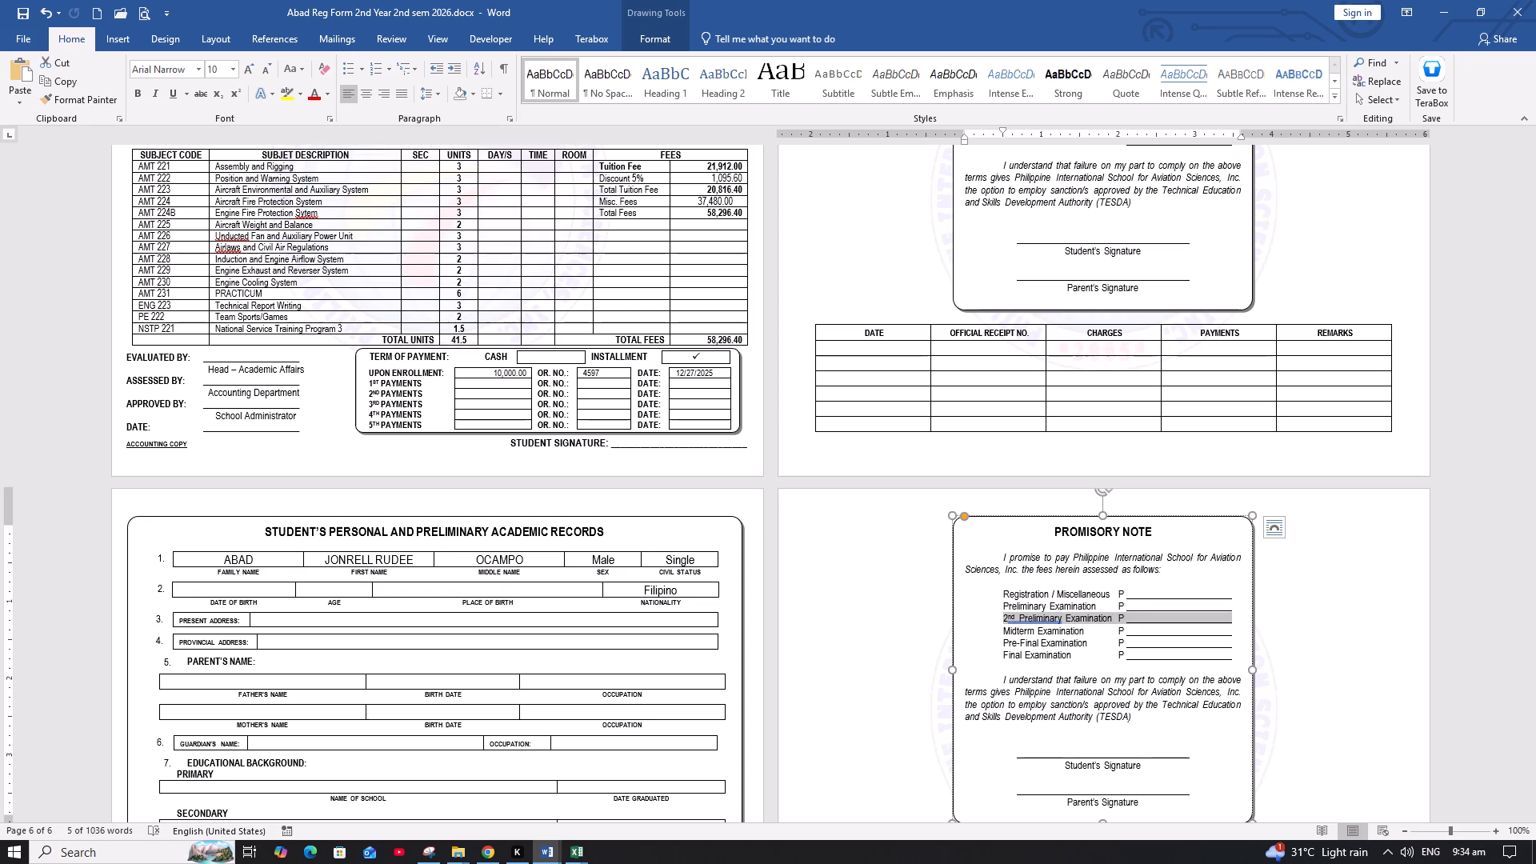
key(Delete)
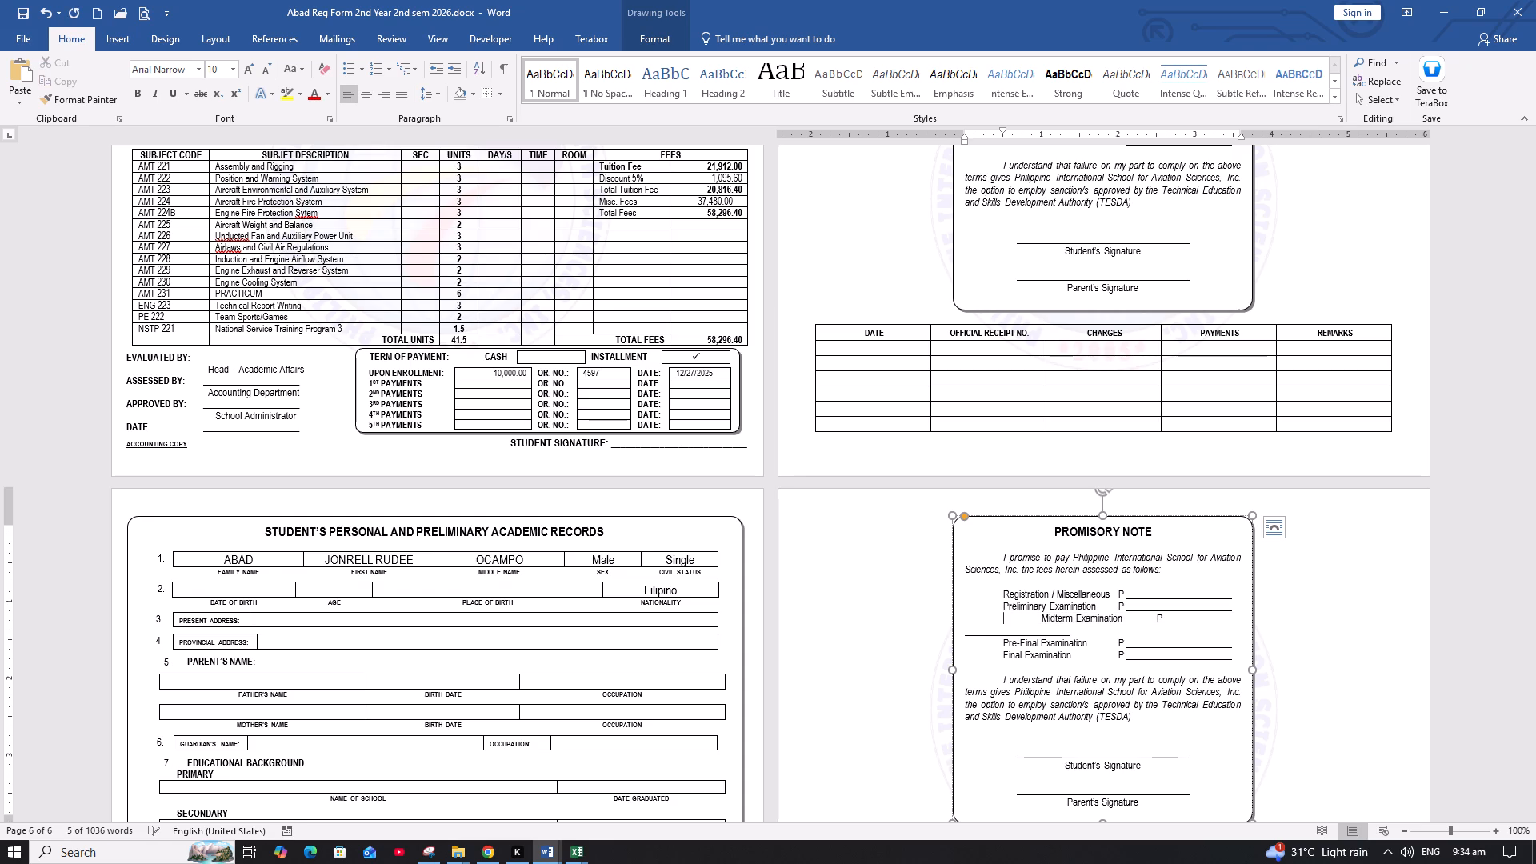
key(ctrl+shift+Right)
key(Delete)
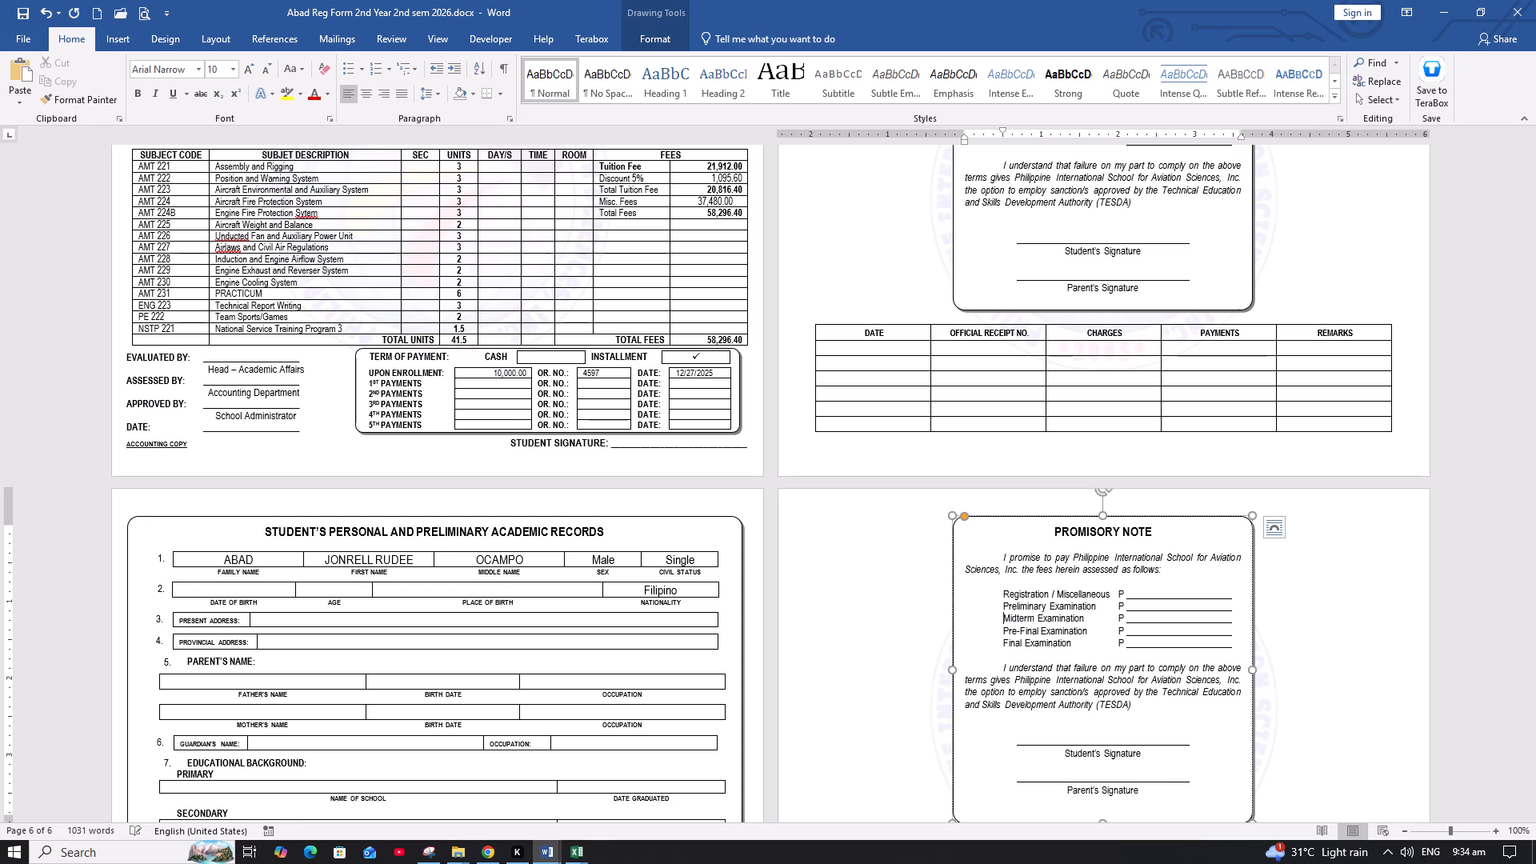
key(Up)
key(Down)
key(Down)
key(Down)
scroll(1224, 608, down, 4)
click(1290, 548)
scroll(1290, 548, down, 4)
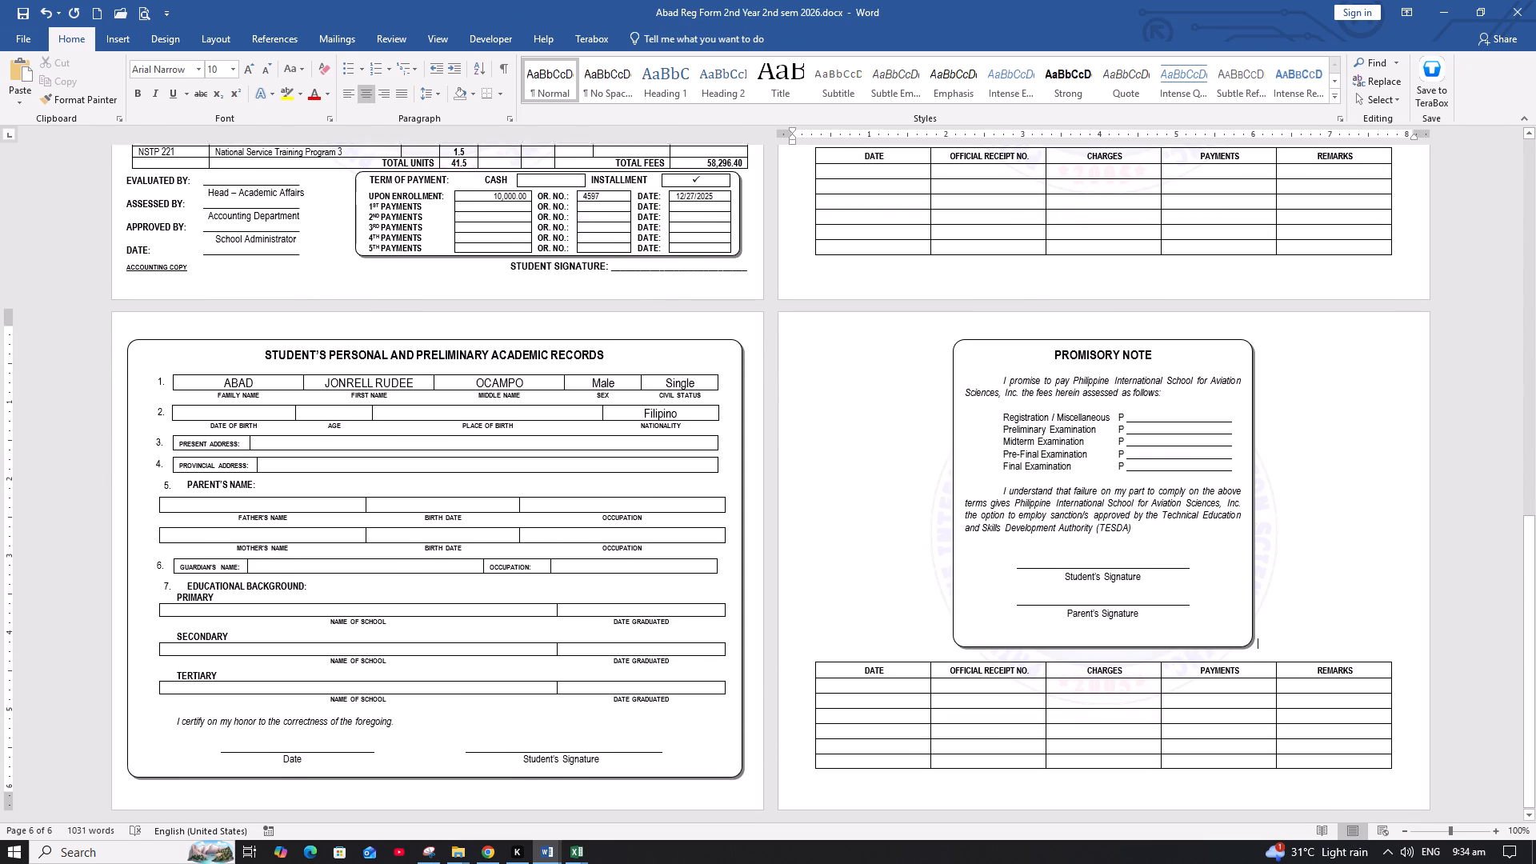
scroll(1290, 548, down, 5)
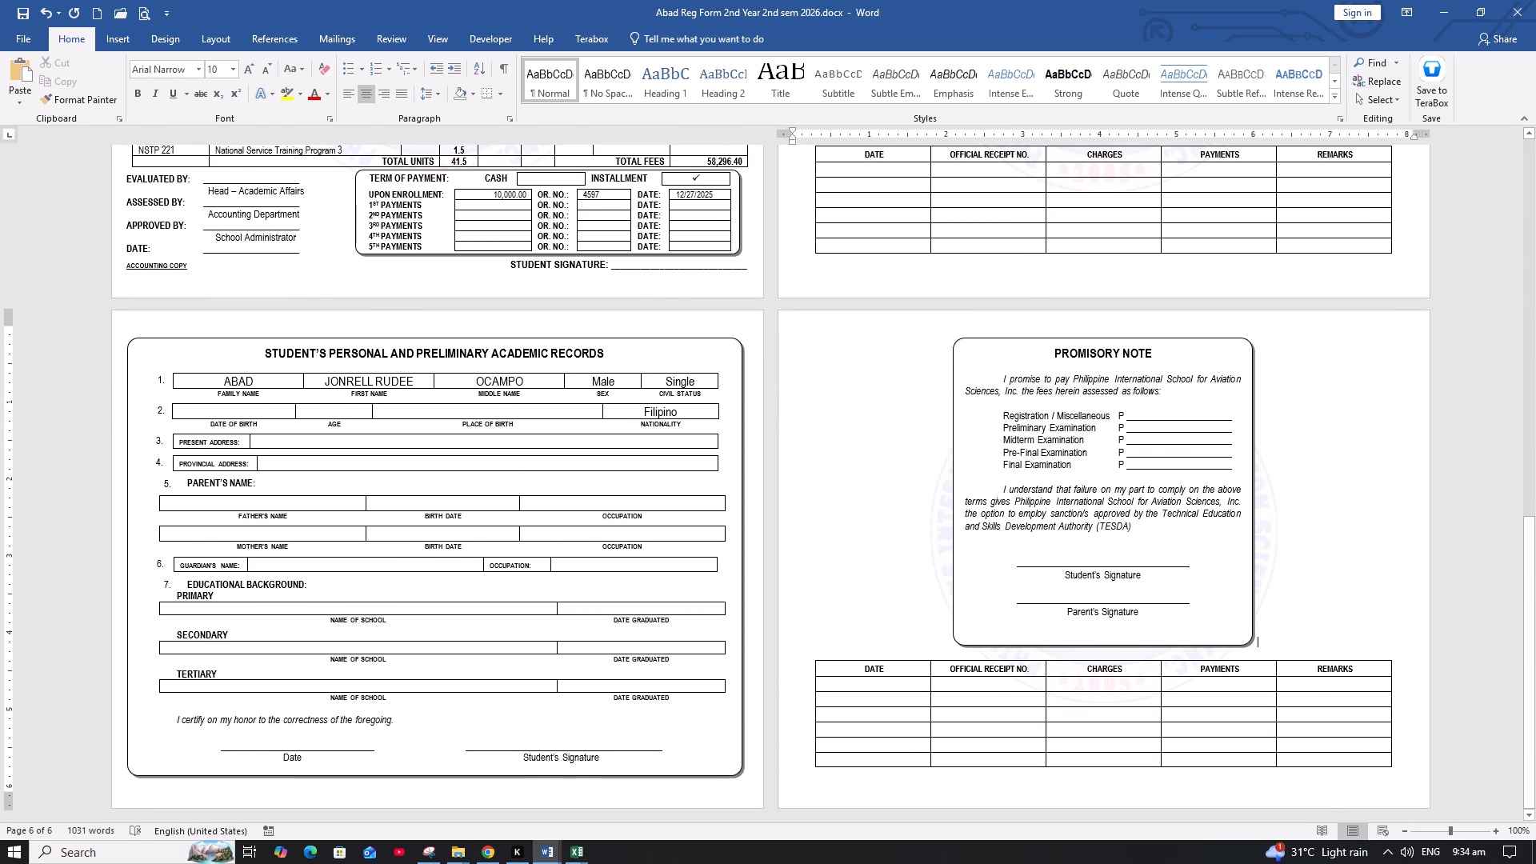
Delete the 2nd Preliminary Examination line from the promissory note facing the accounting copy.
scroll(1290, 548, up, 10)
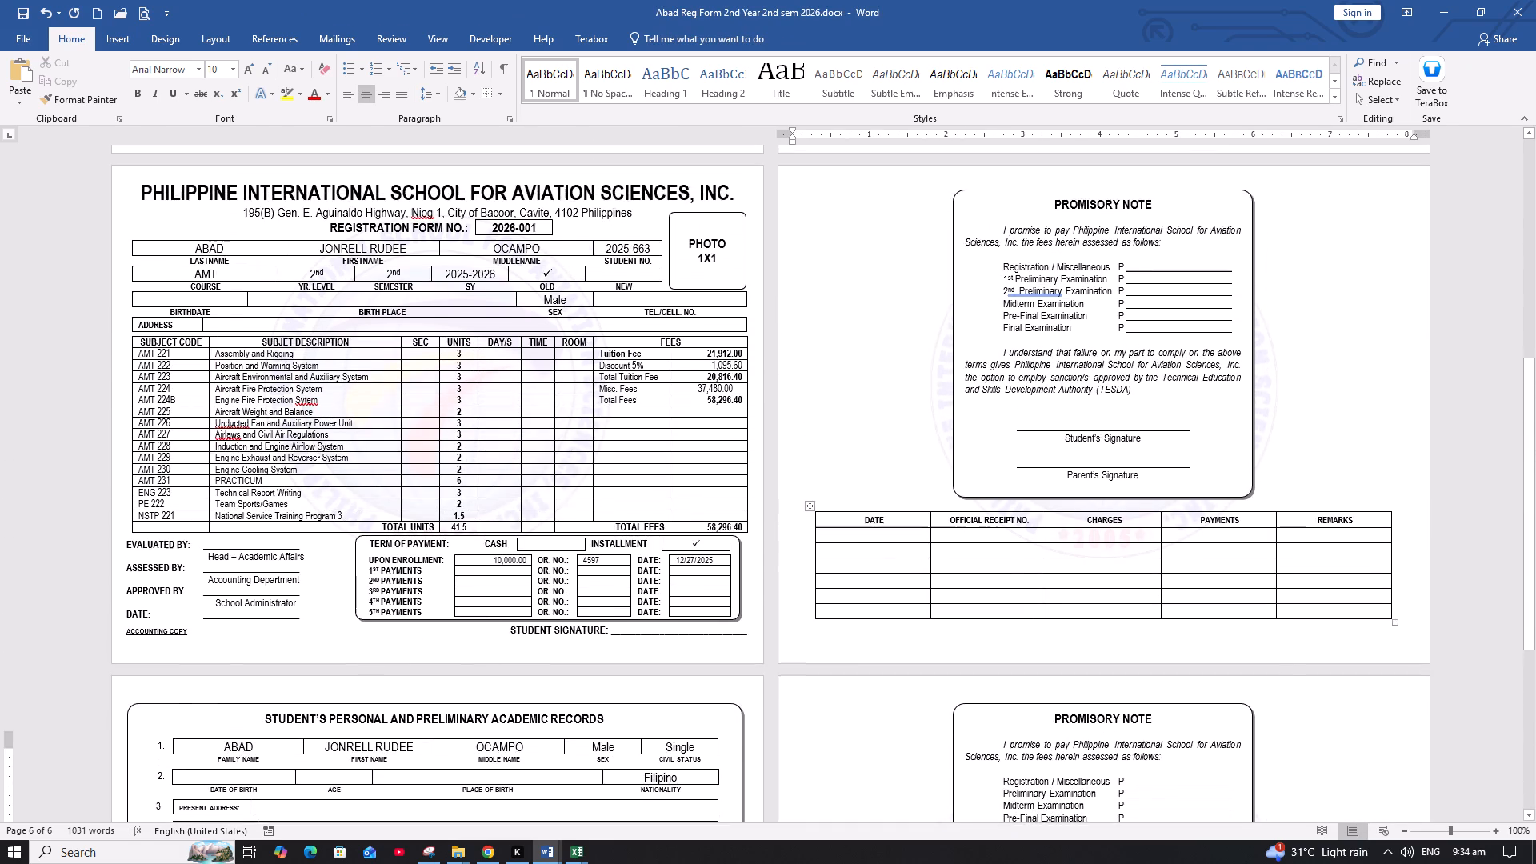
scroll(1290, 548, up, 3)
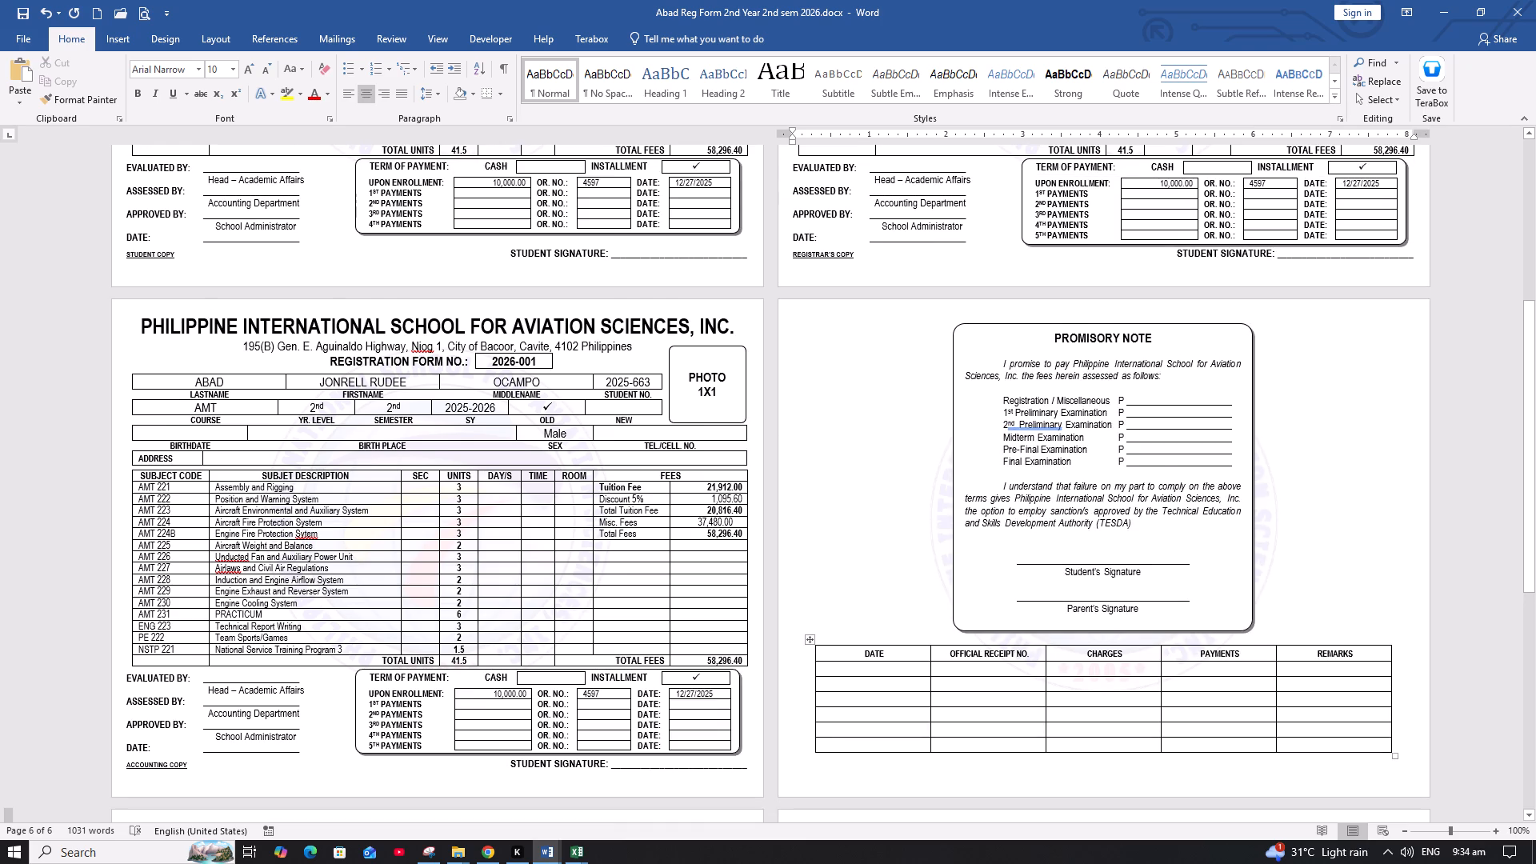
click(996, 425)
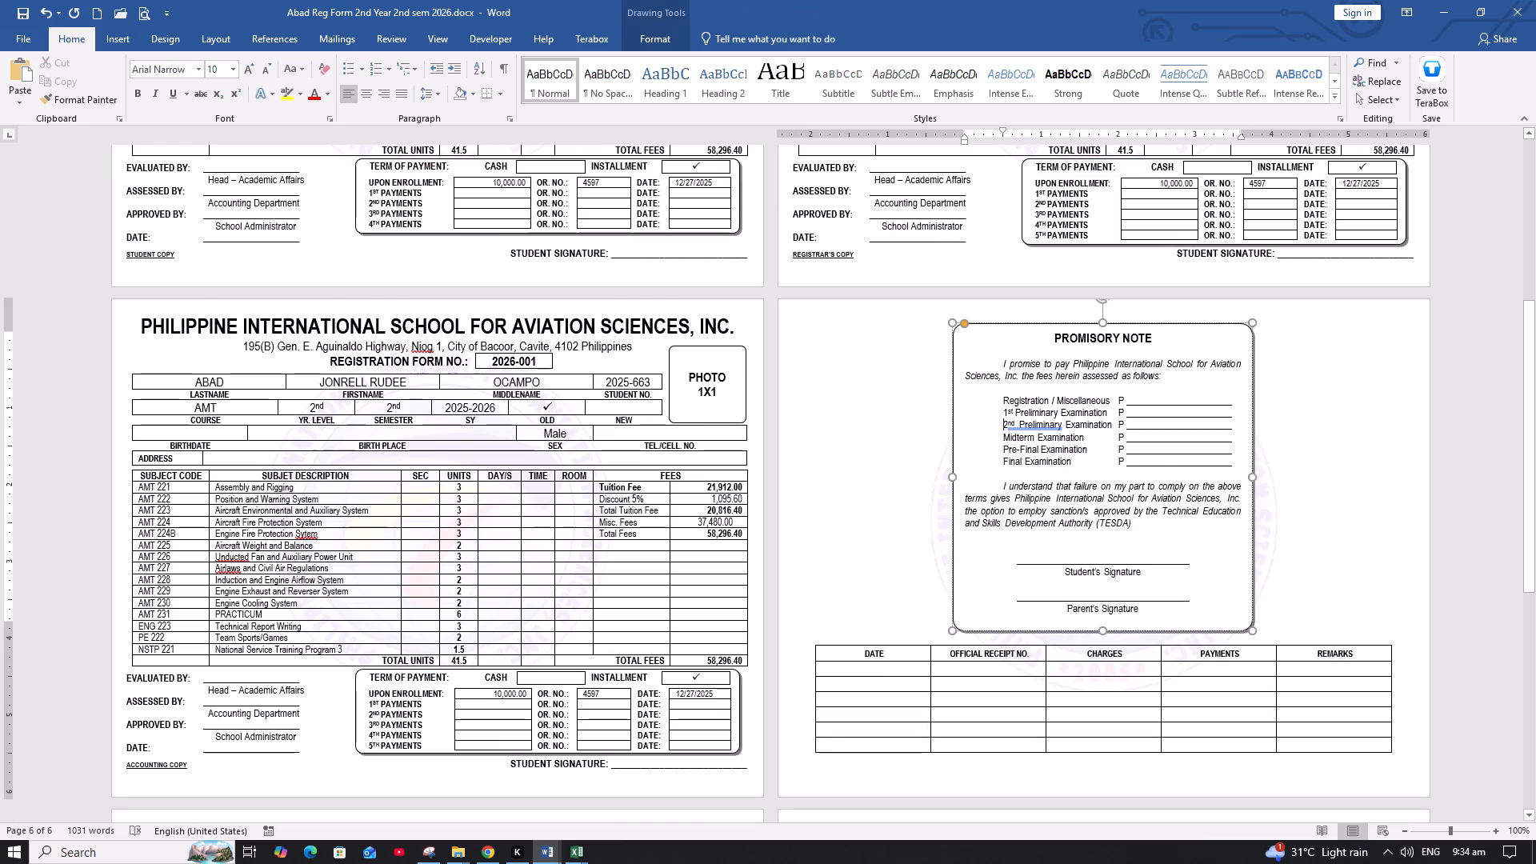
key(shift+Down)
key(shift+Left)
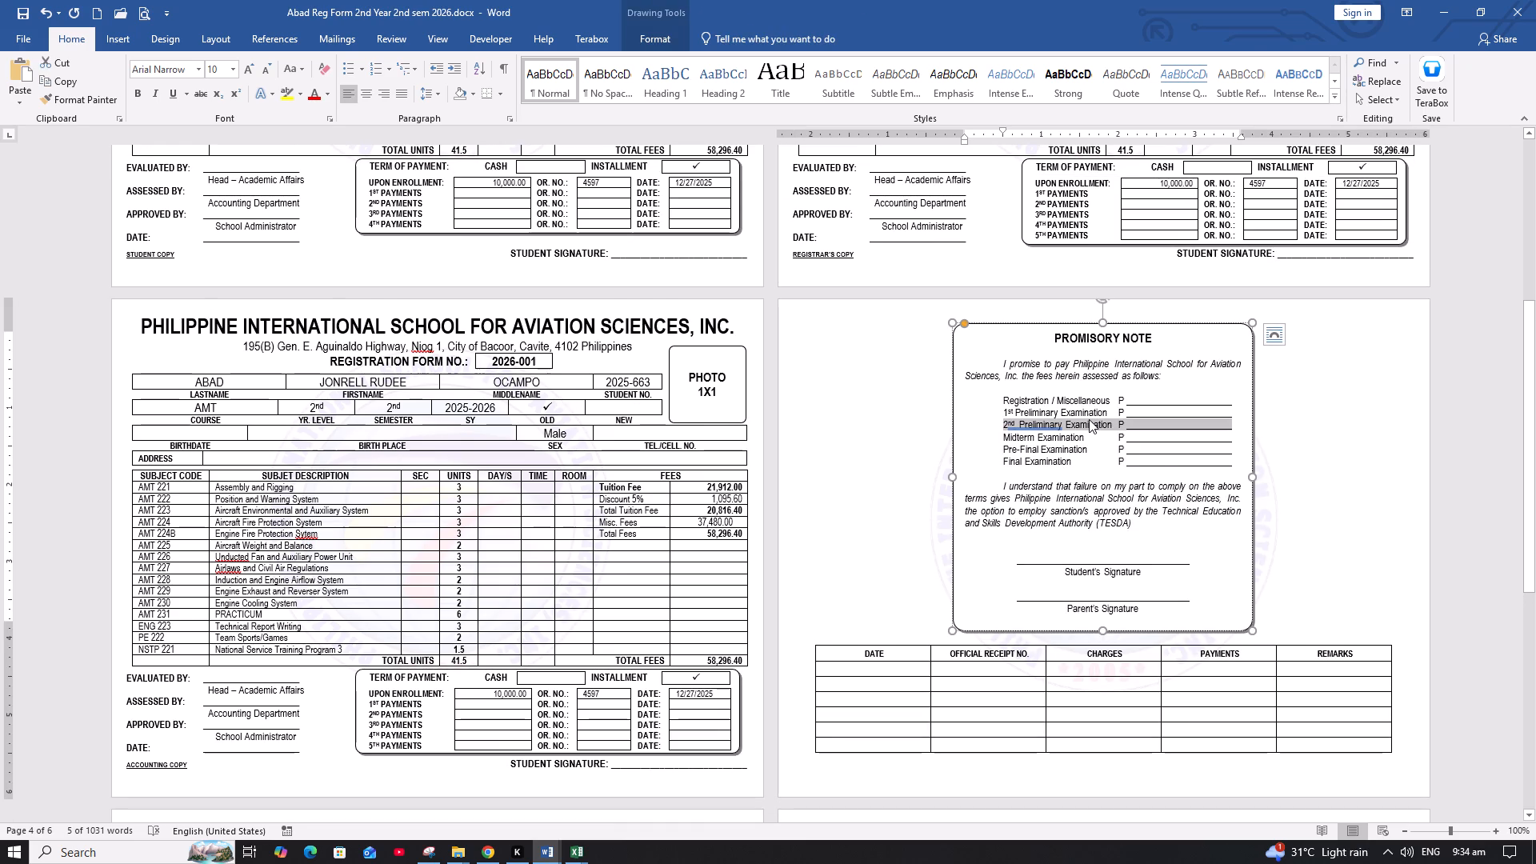
key(Delete)
key(Delete)
Remove the "1st" prefix from Preliminary Examination in the promissory note facing the accounting copy.
key(Up)
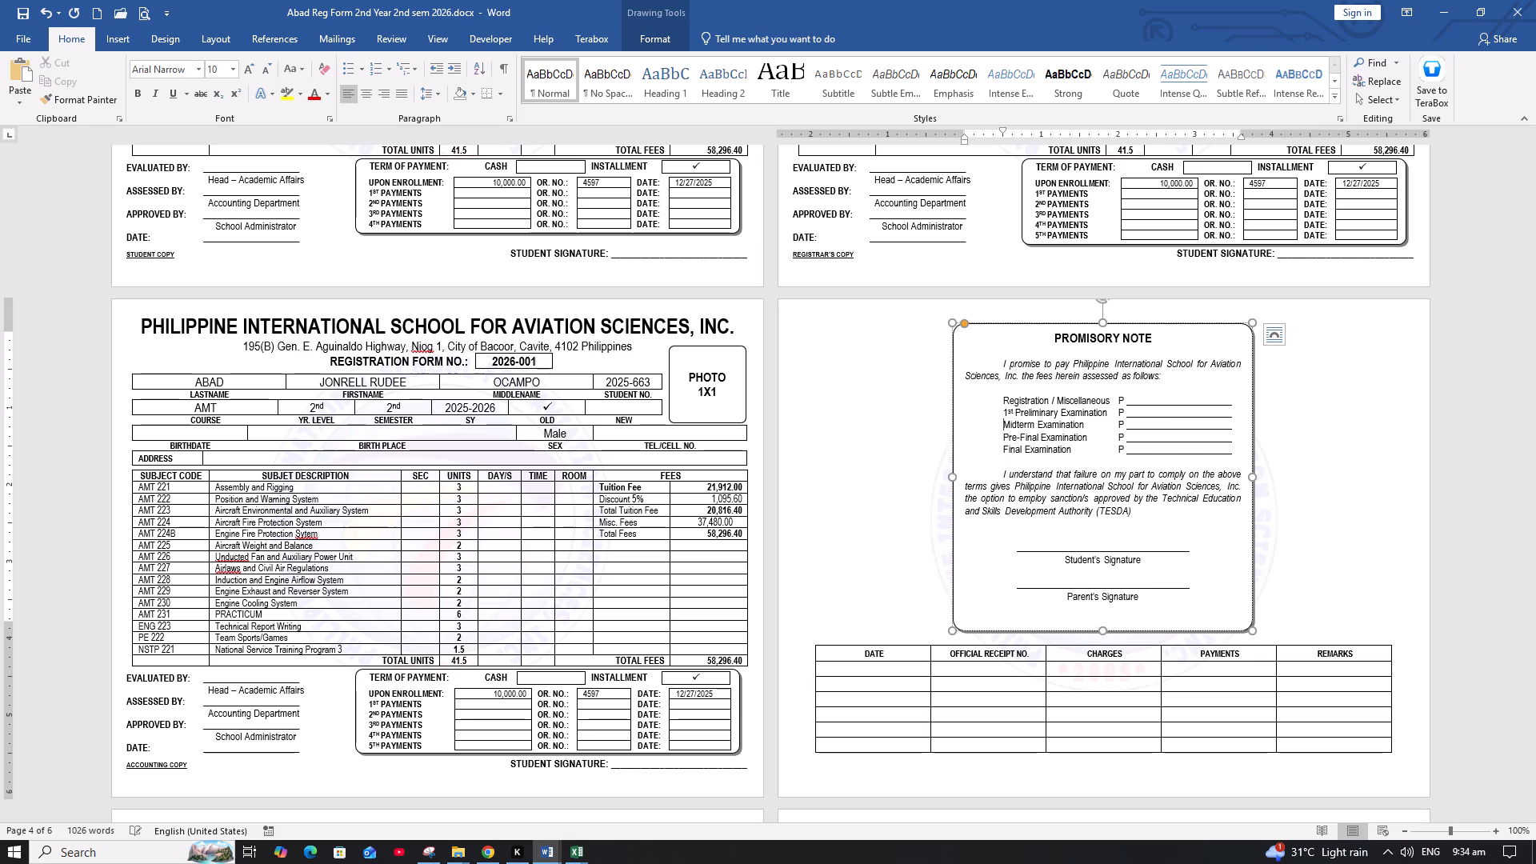
key(ctrl+shift+Right)
key(Delete)
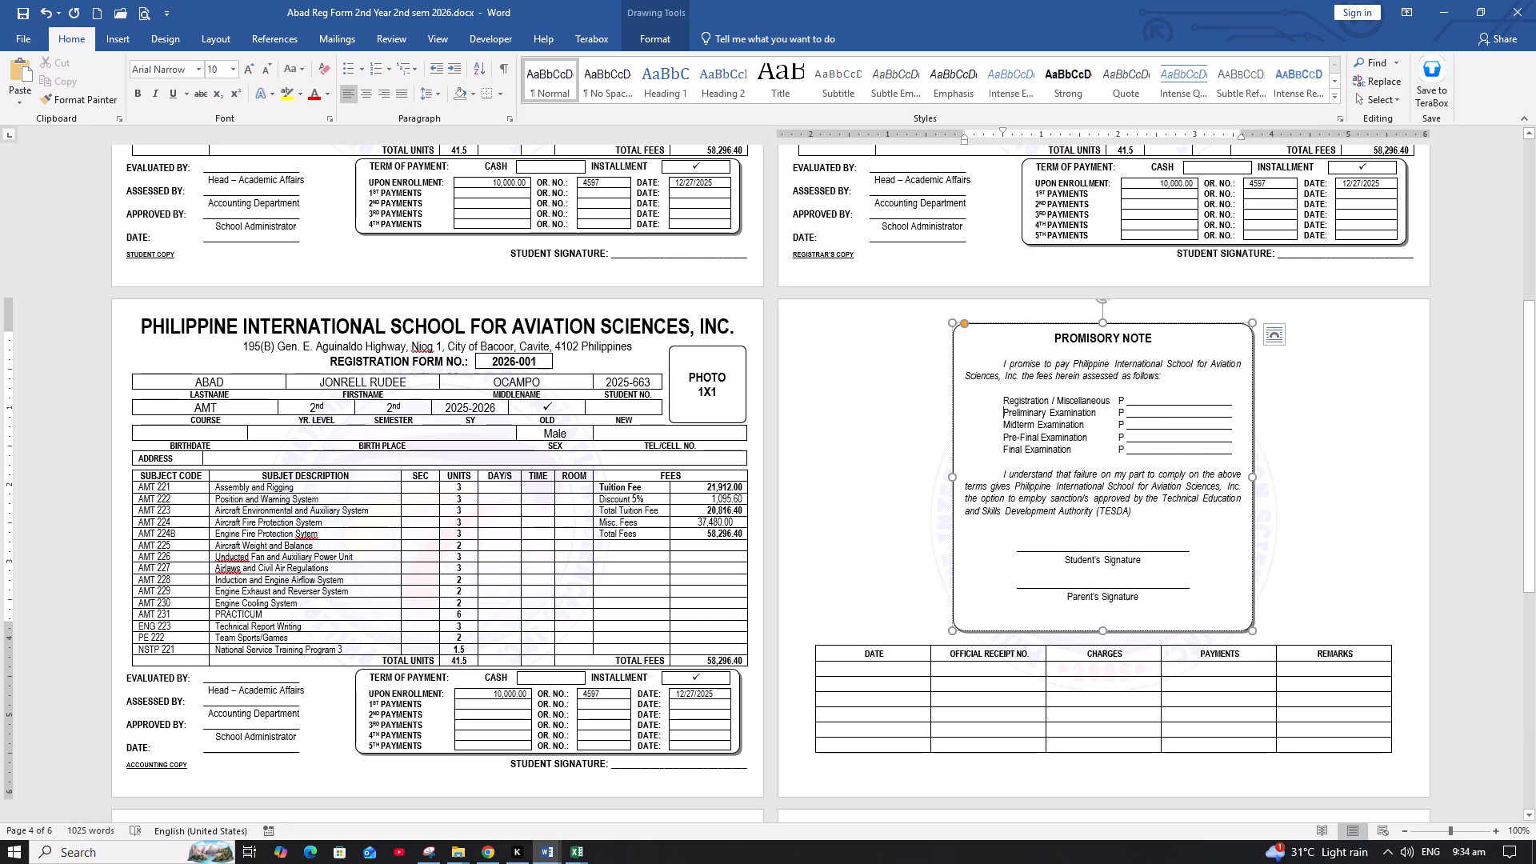
click(1378, 451)
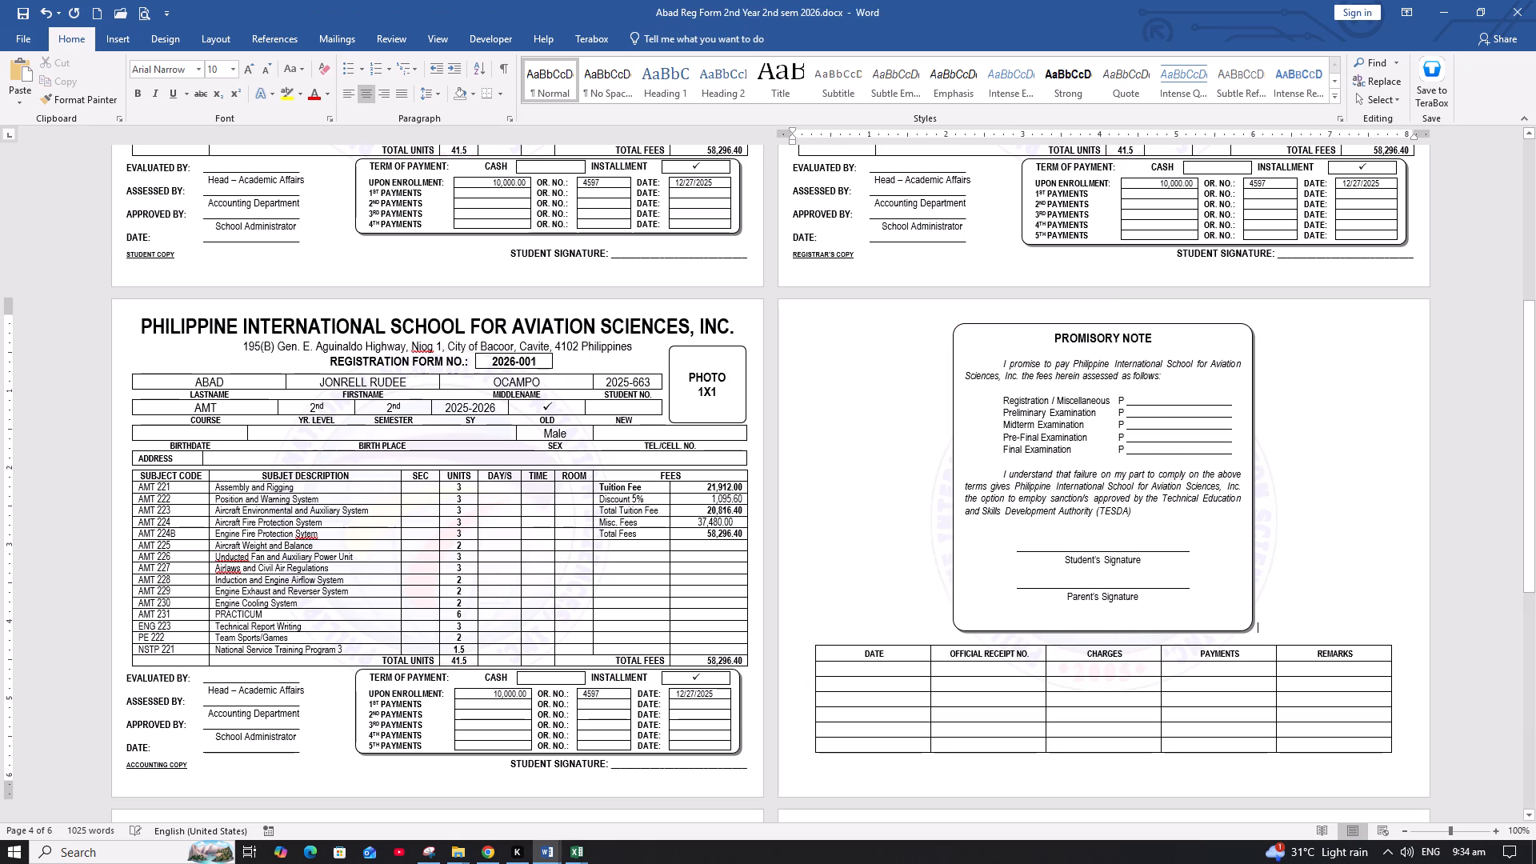
Select the Upon Enrollment OR number cell in the student copy's terms of payment.
scroll(918, 489, up, 4)
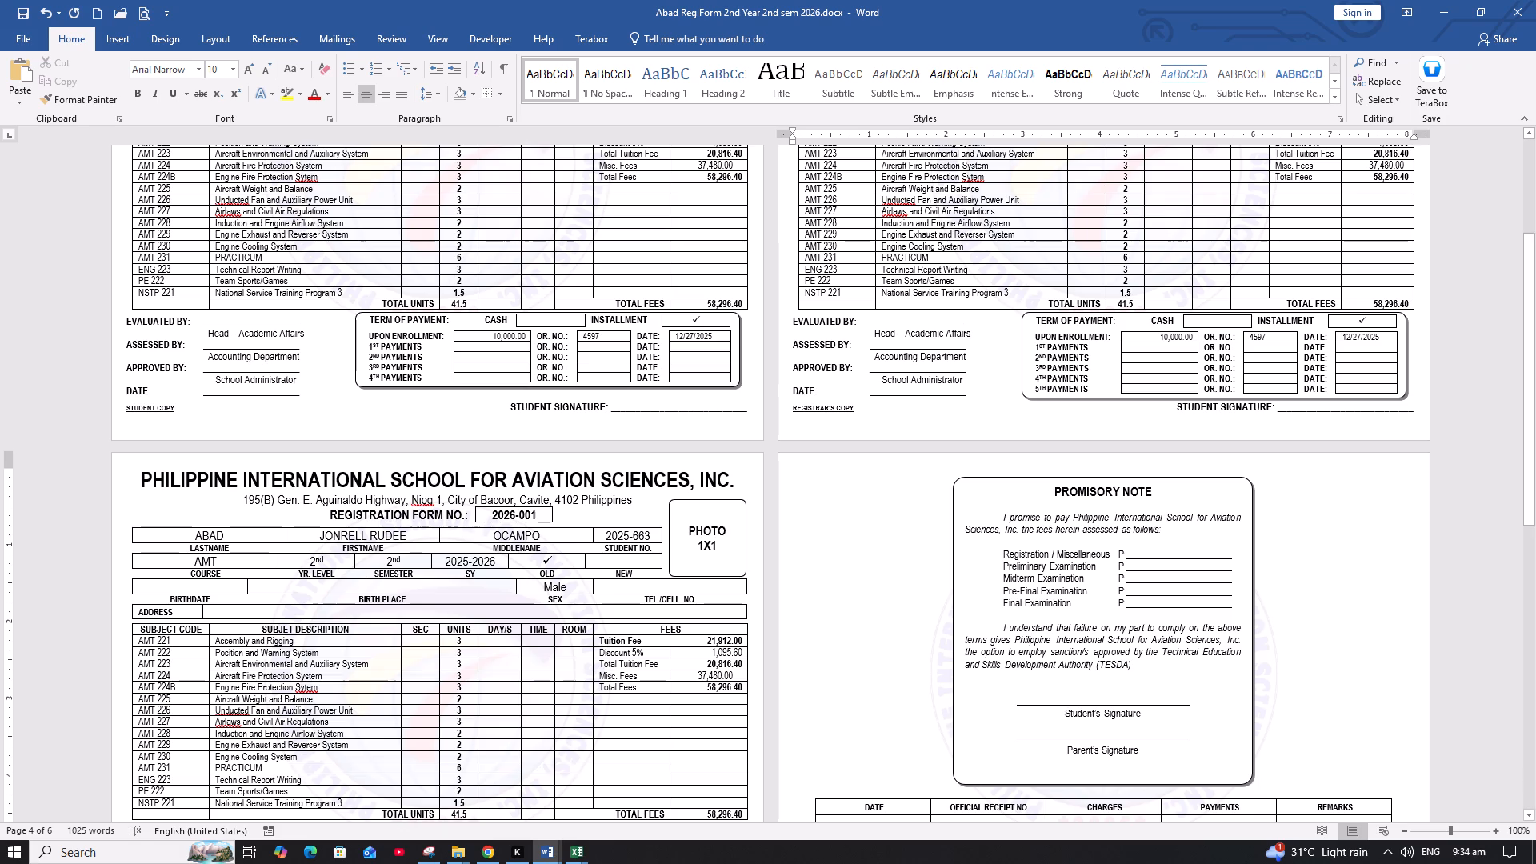
scroll(729, 519, up, 8)
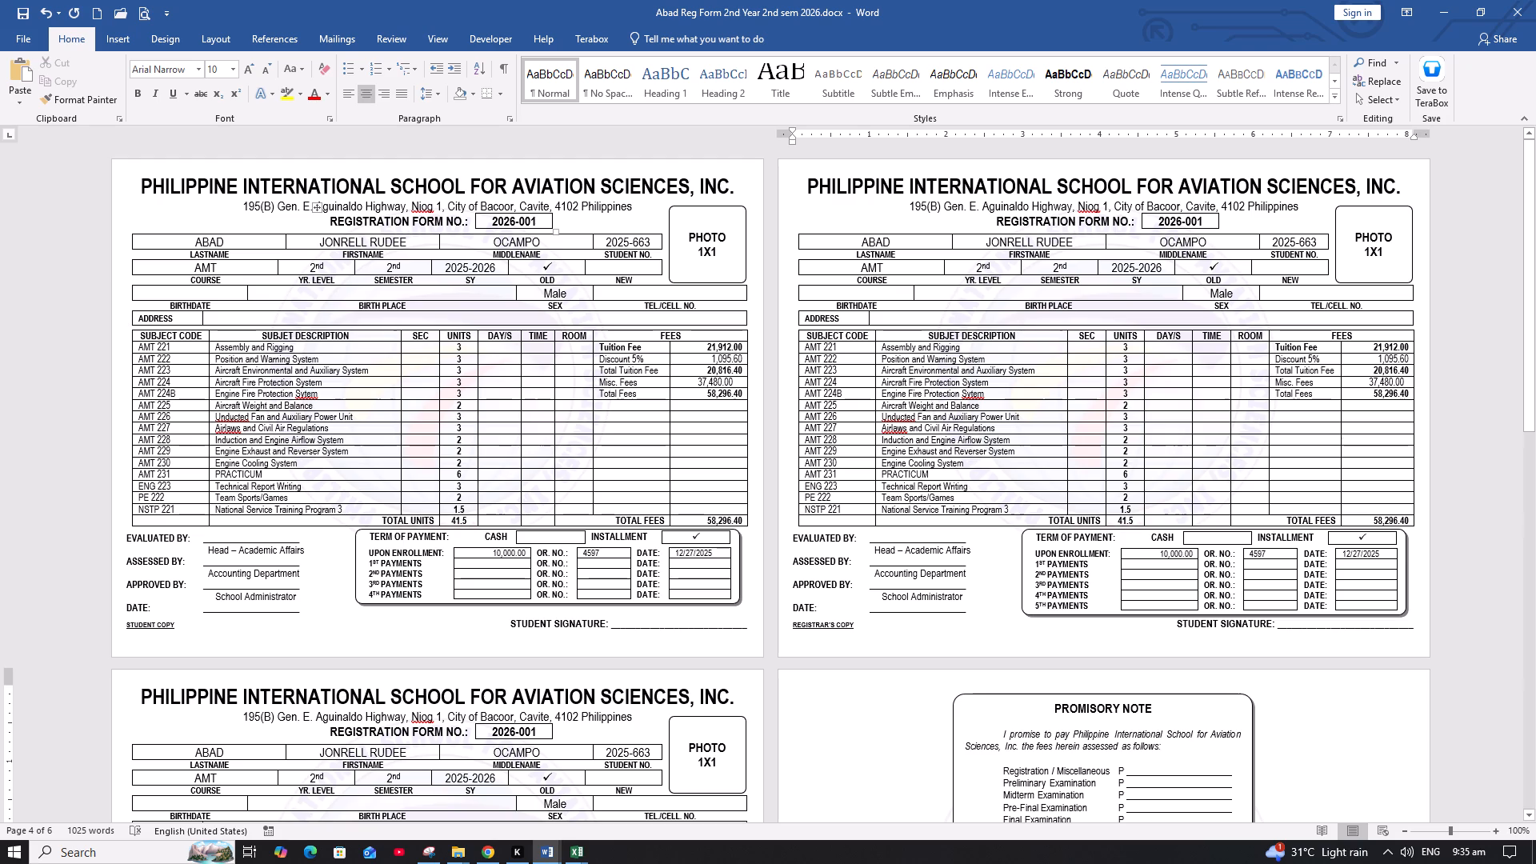
click(578, 551)
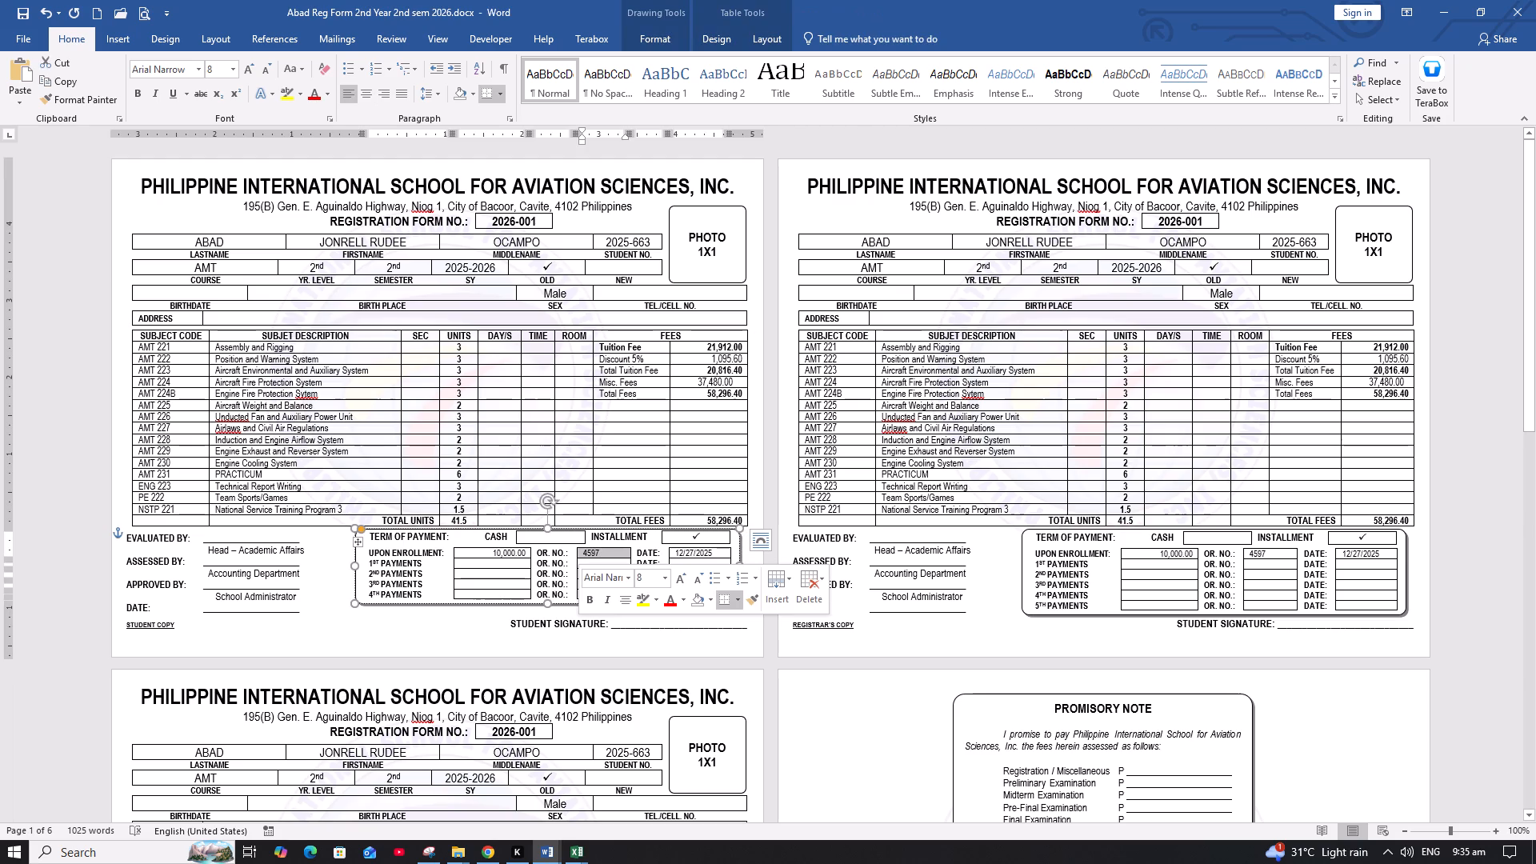
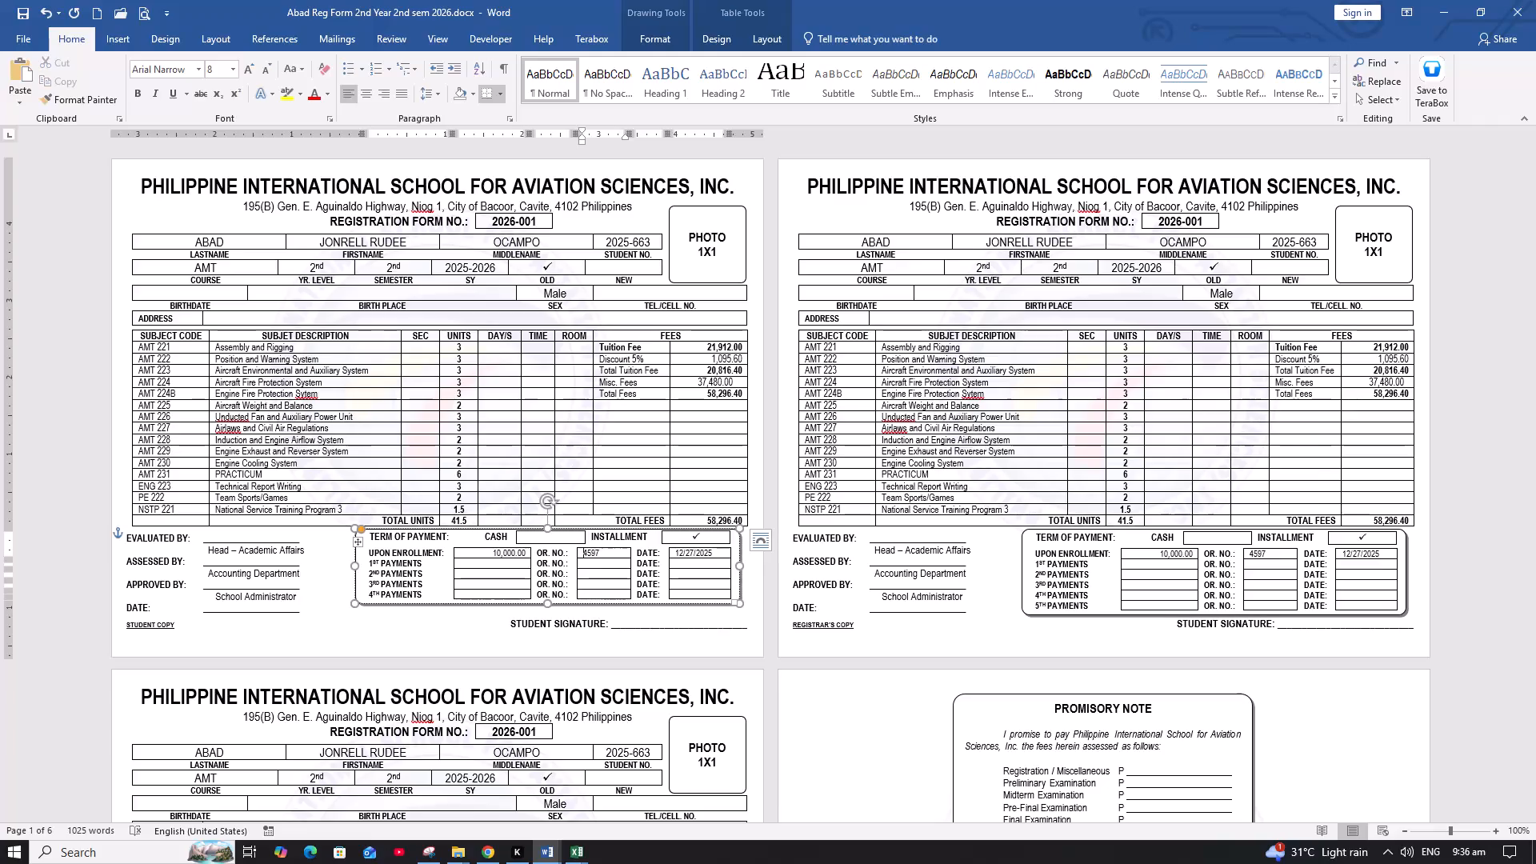
key(Clear)
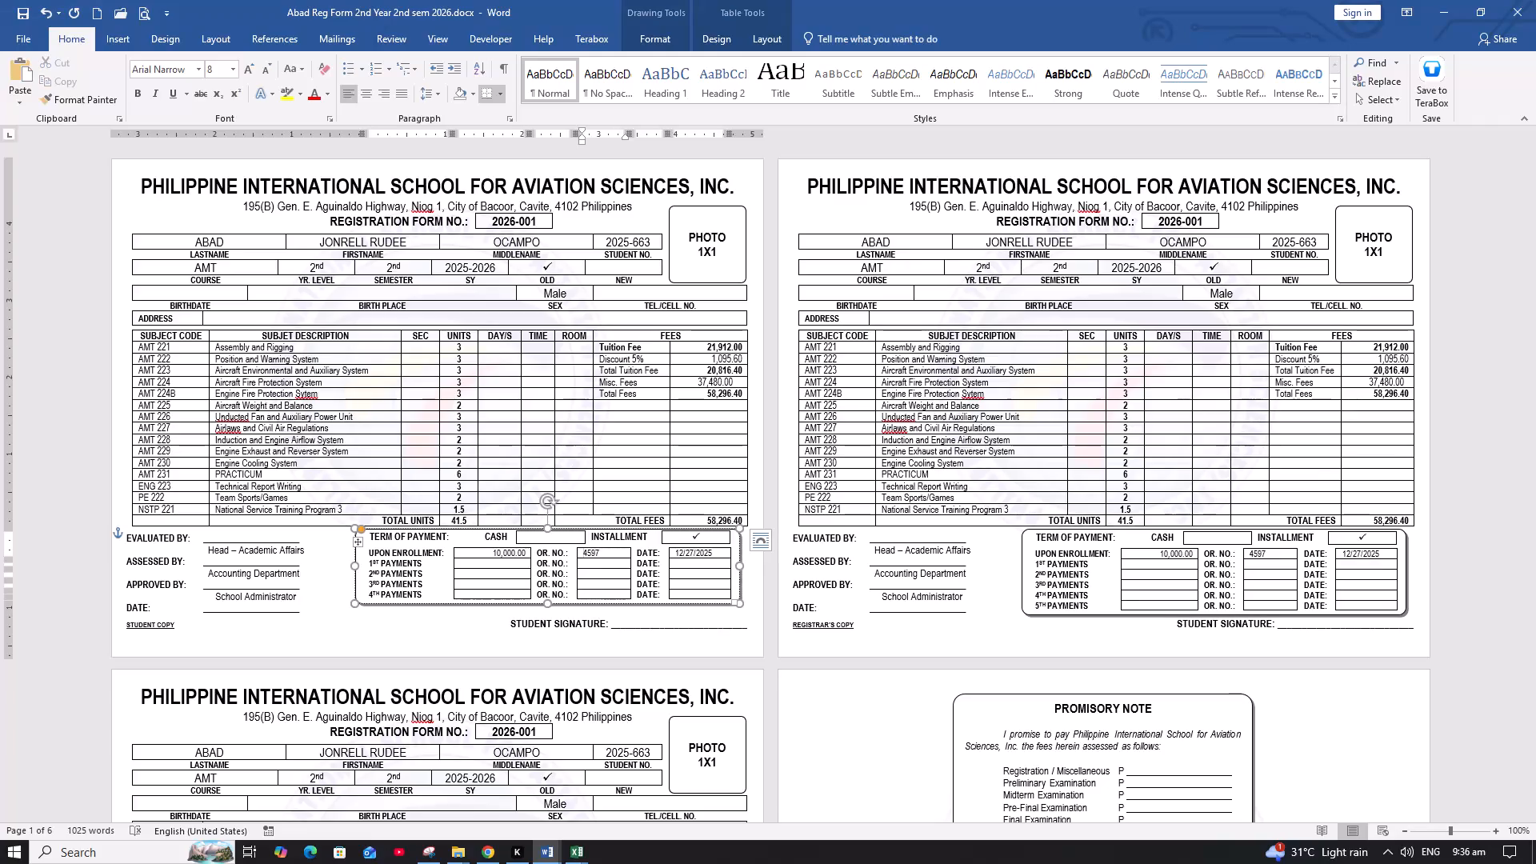
click(580, 553)
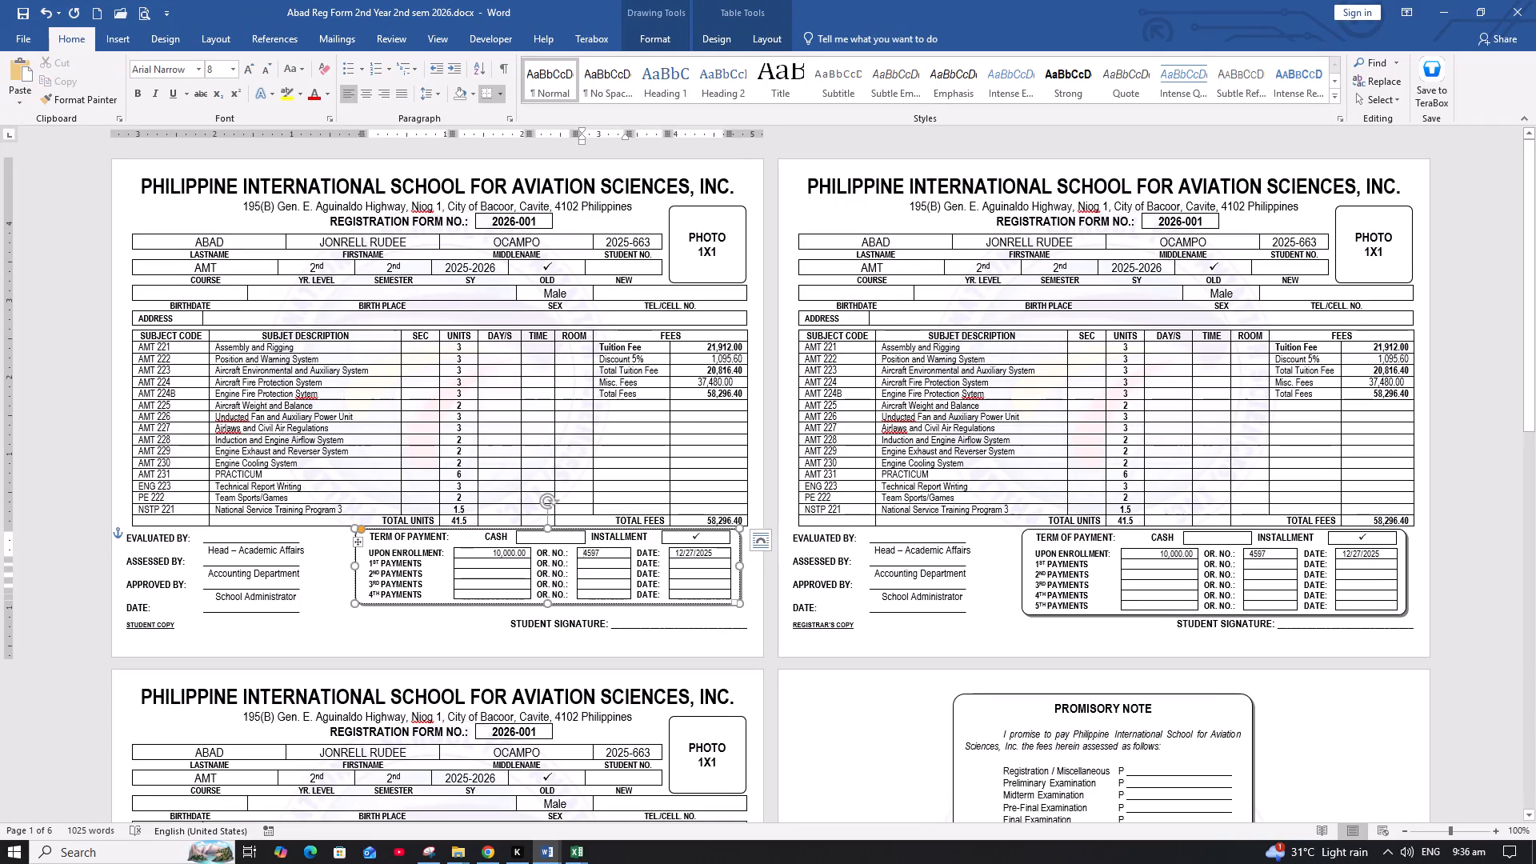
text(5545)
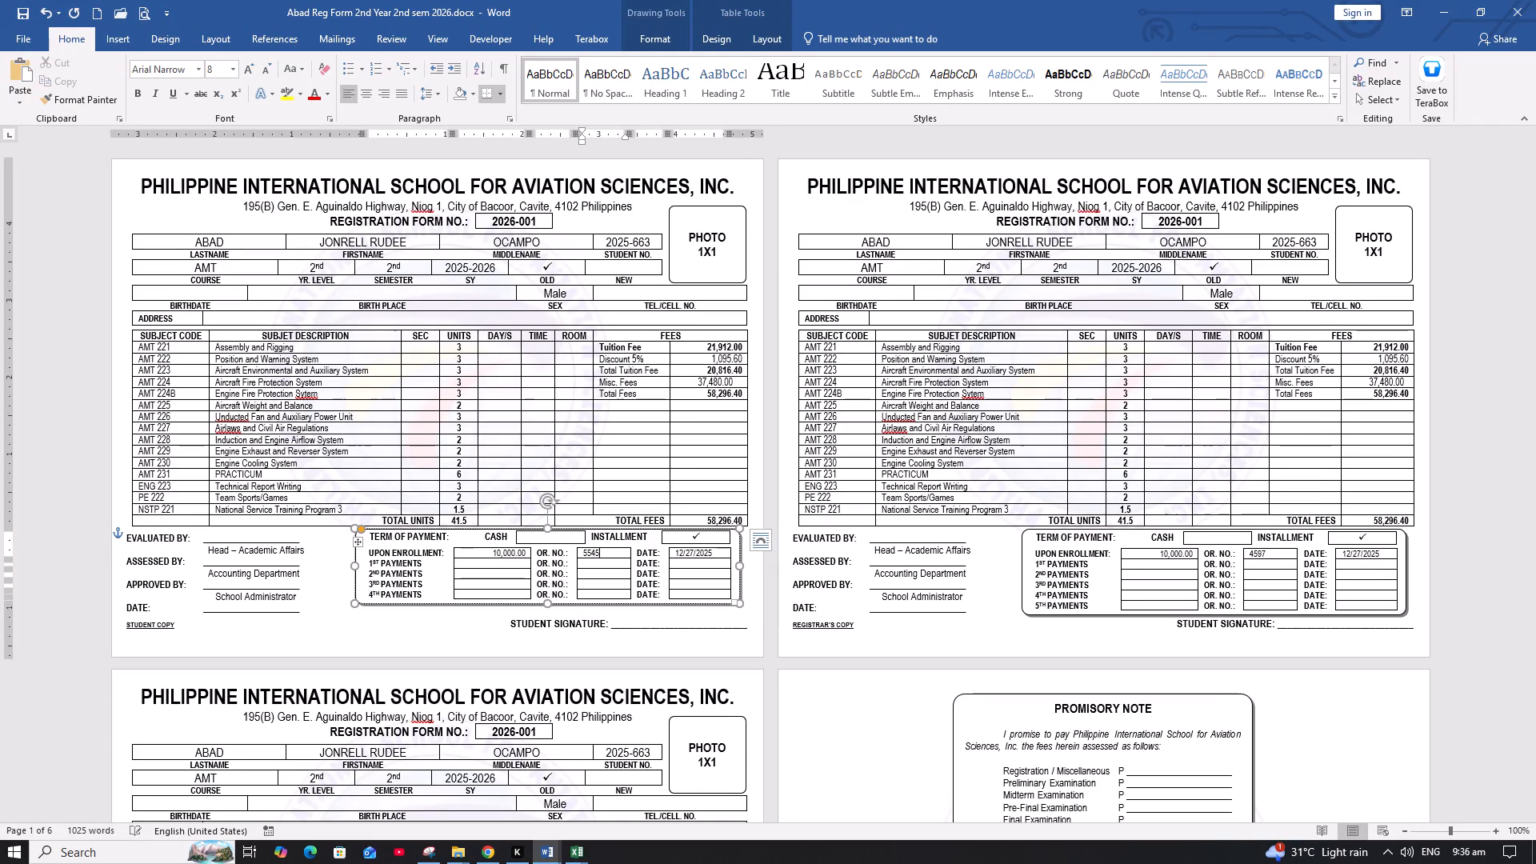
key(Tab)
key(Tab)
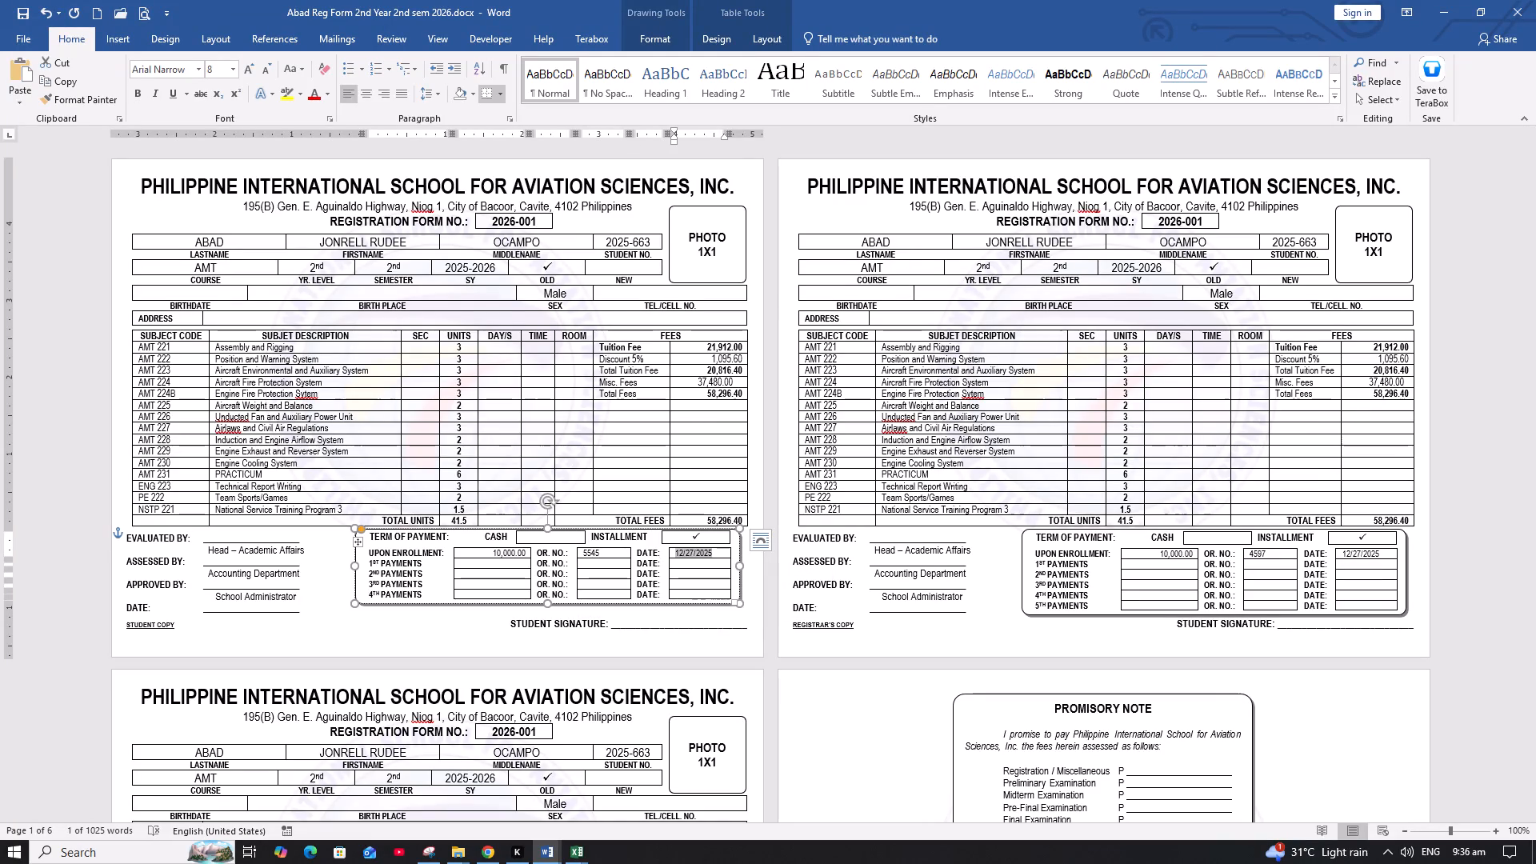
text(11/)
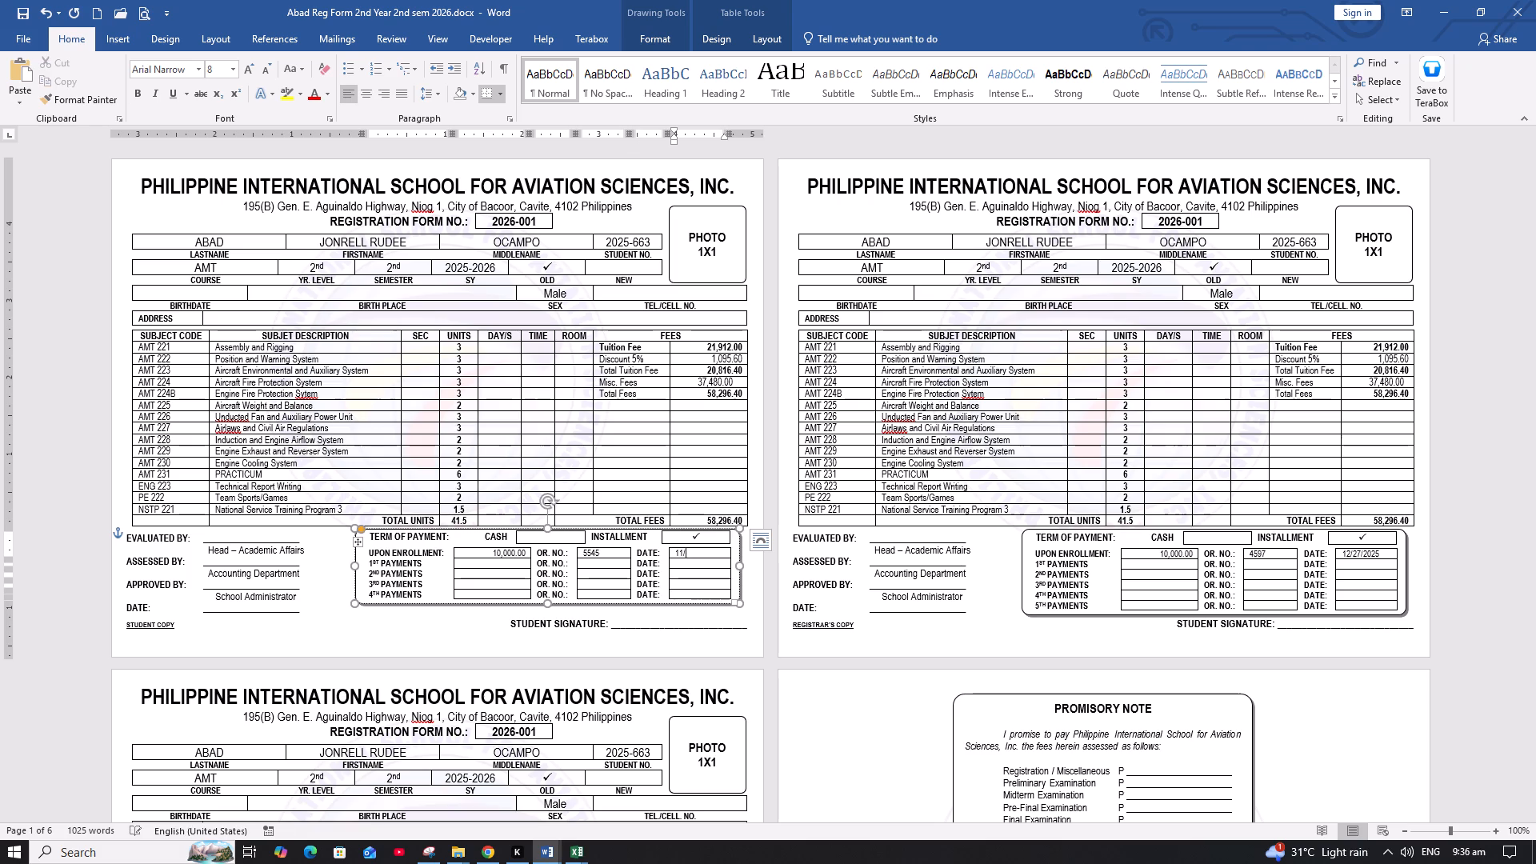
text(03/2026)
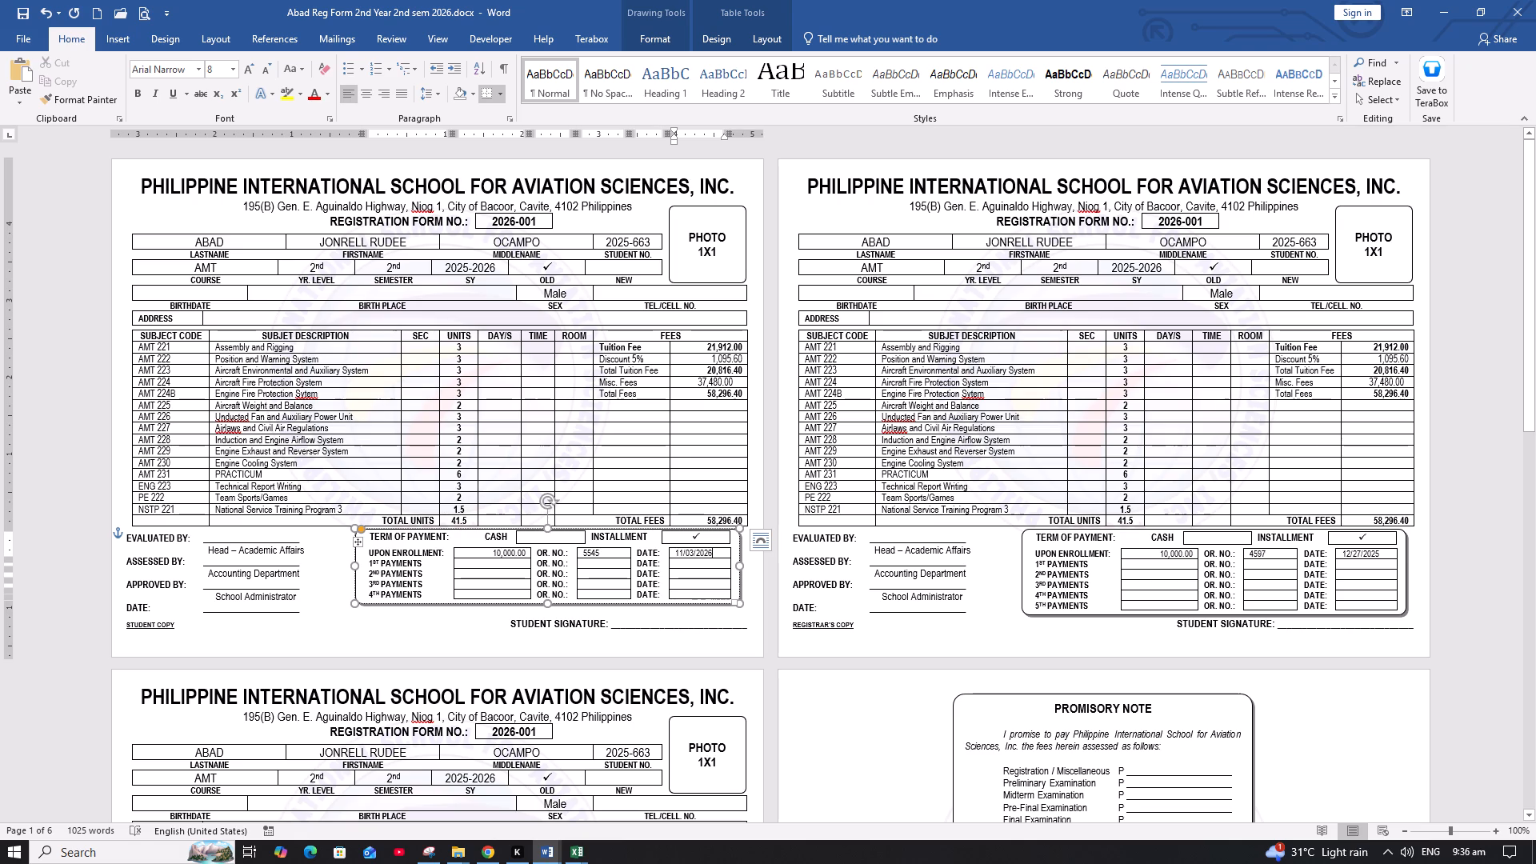
Copy the student copy's Upon Enrollment OR number and date into the registrar's copy's terms of payment.
drag(589, 552, 687, 552)
key(ctrl+c)
key(ctrl+c)
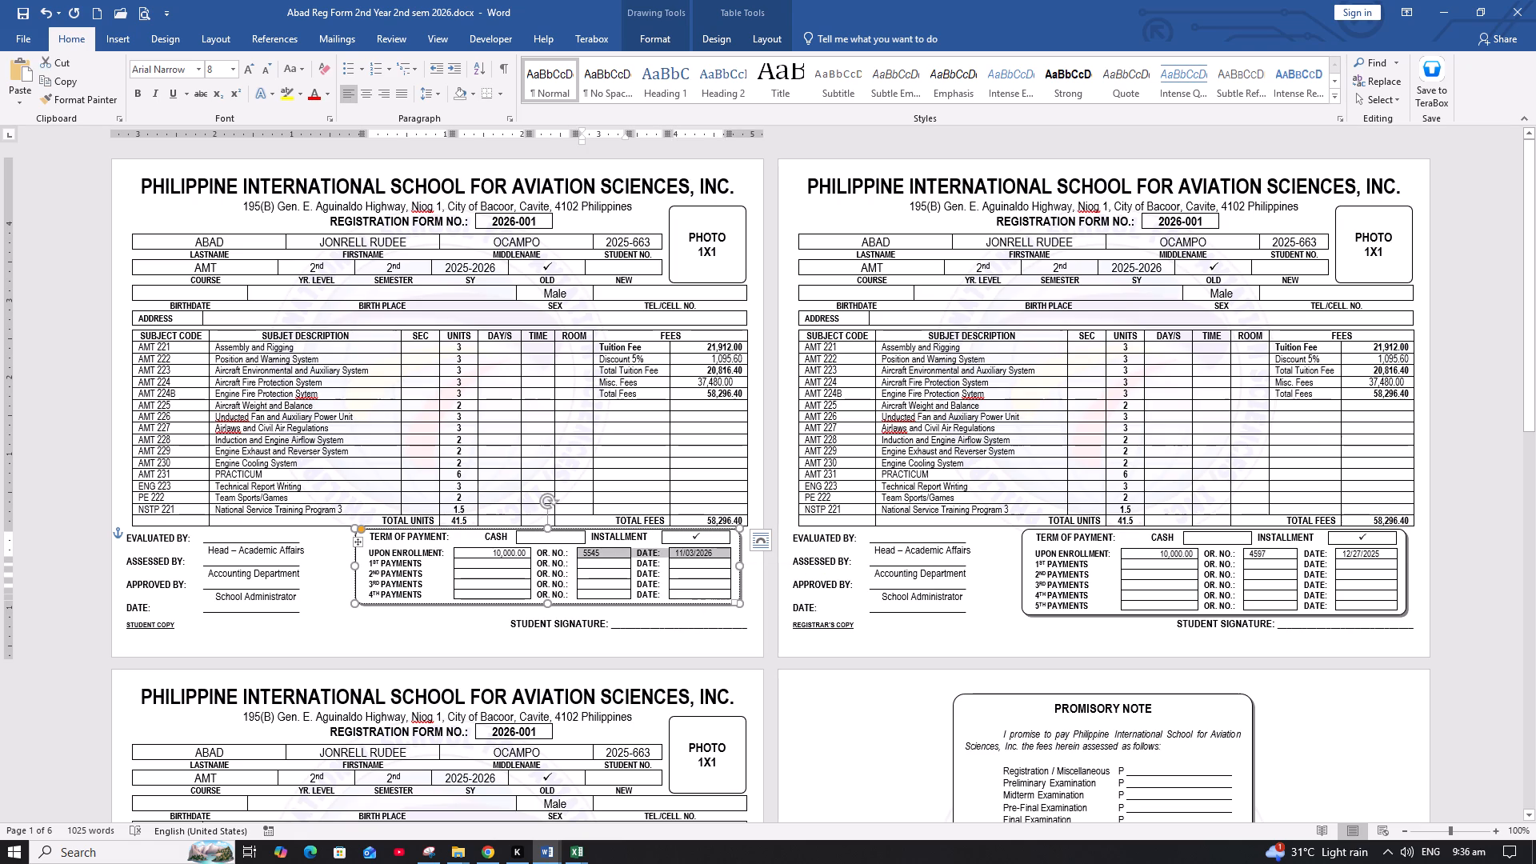
drag(1278, 552, 1344, 552)
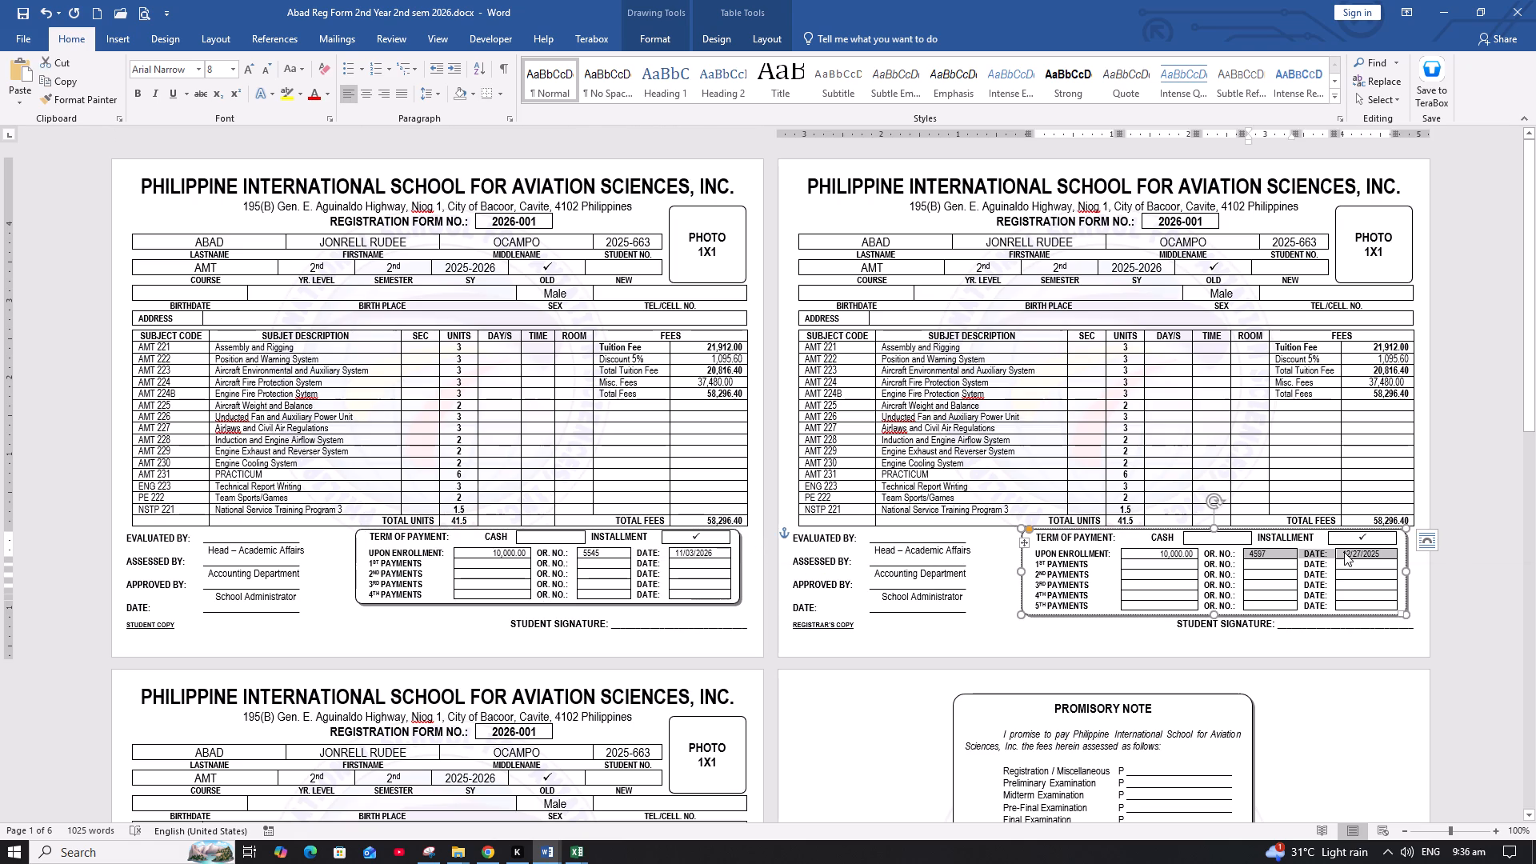
key(ctrl+v)
Paste the same Upon Enrollment OR number and date into the accounting copy's terms of payment.
scroll(1339, 558, down, 14)
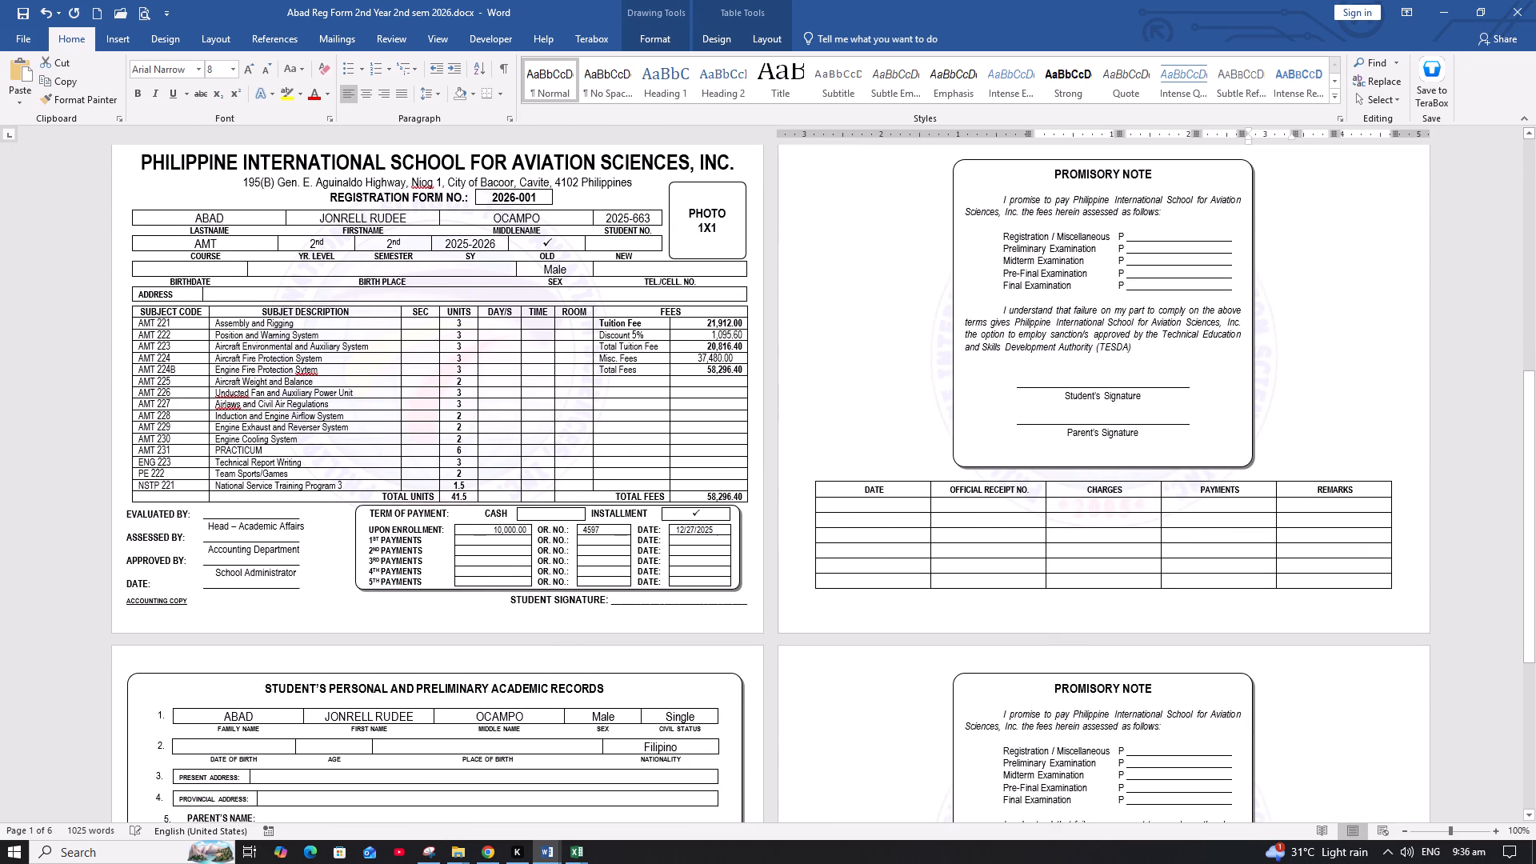
drag(621, 527, 667, 519)
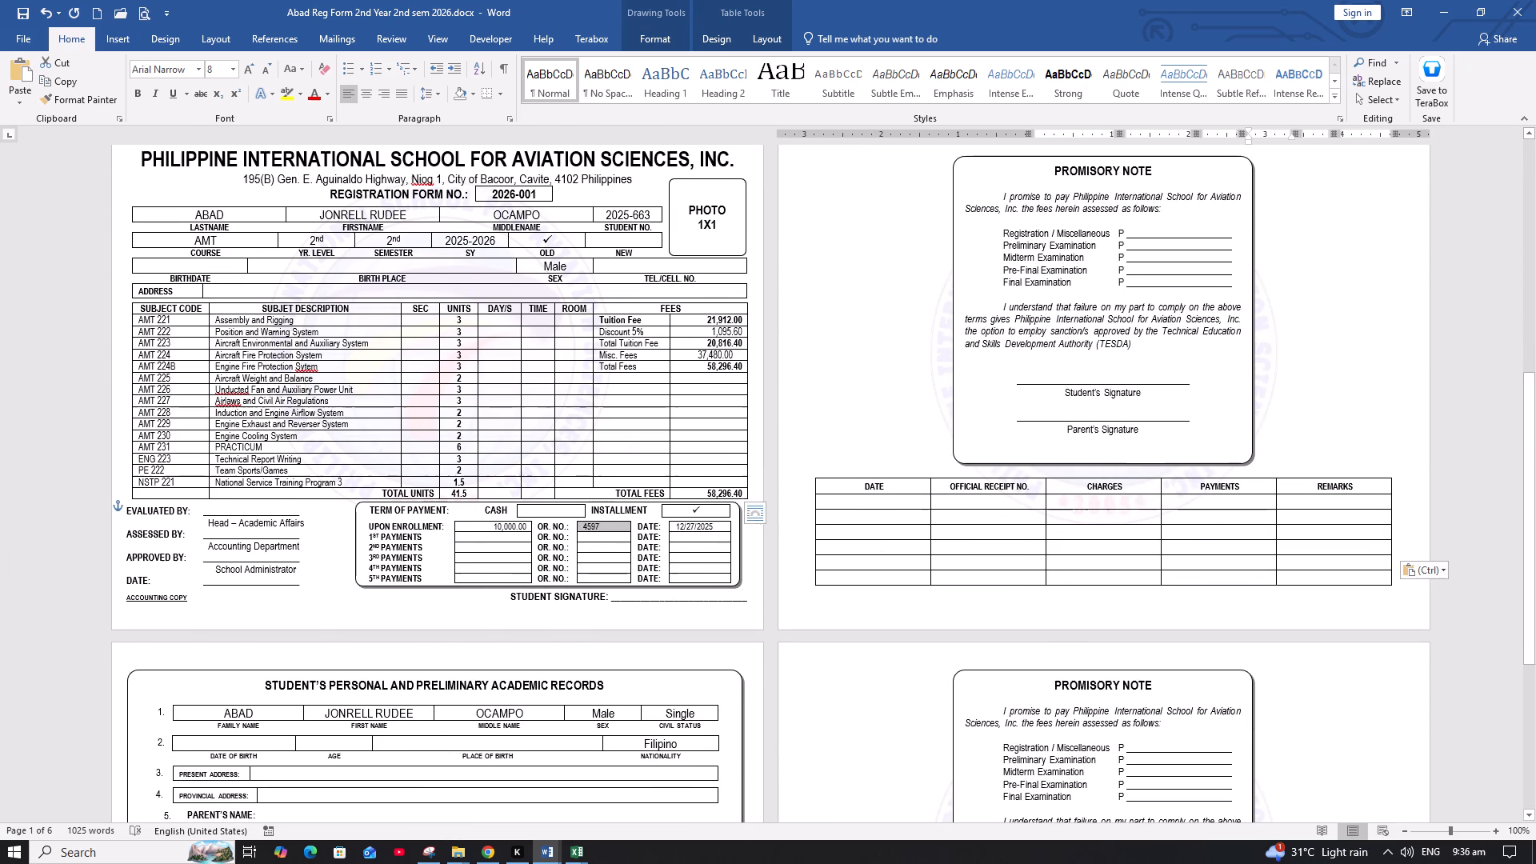
drag(667, 519, 701, 525)
key(ctrl+v)
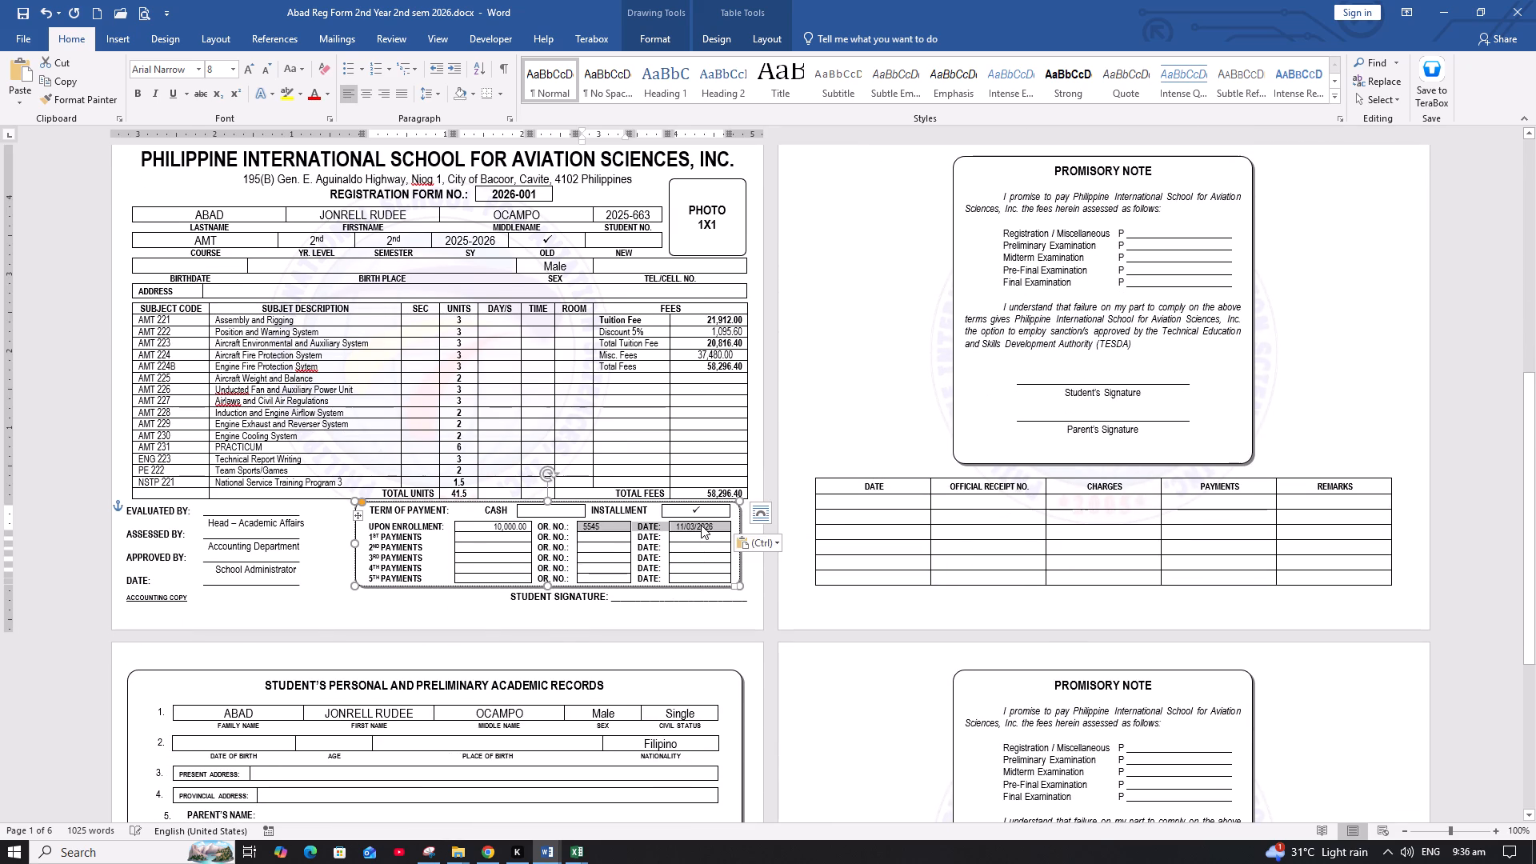
click(701, 525)
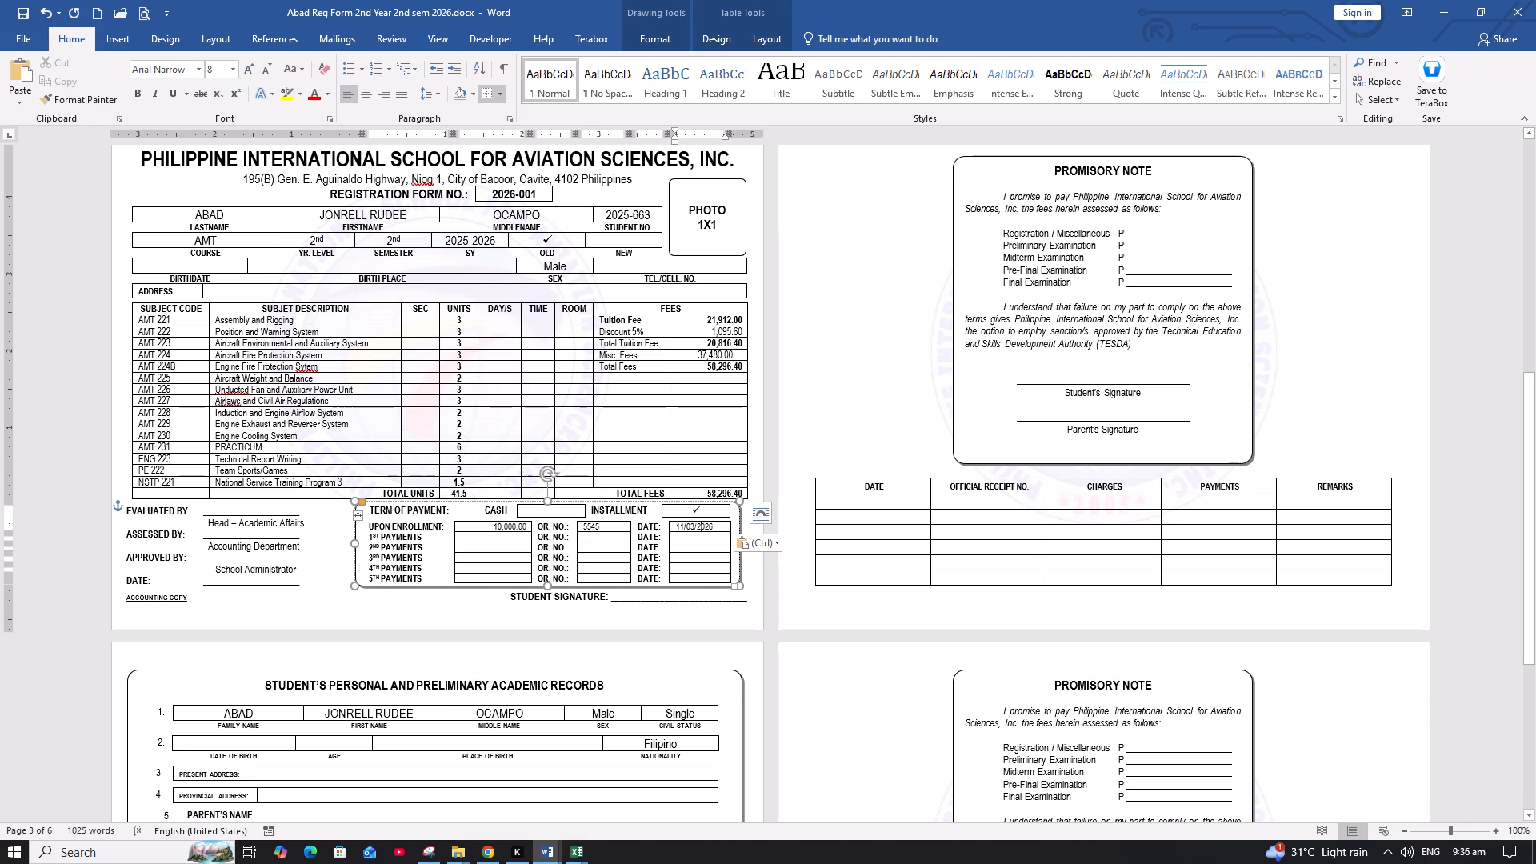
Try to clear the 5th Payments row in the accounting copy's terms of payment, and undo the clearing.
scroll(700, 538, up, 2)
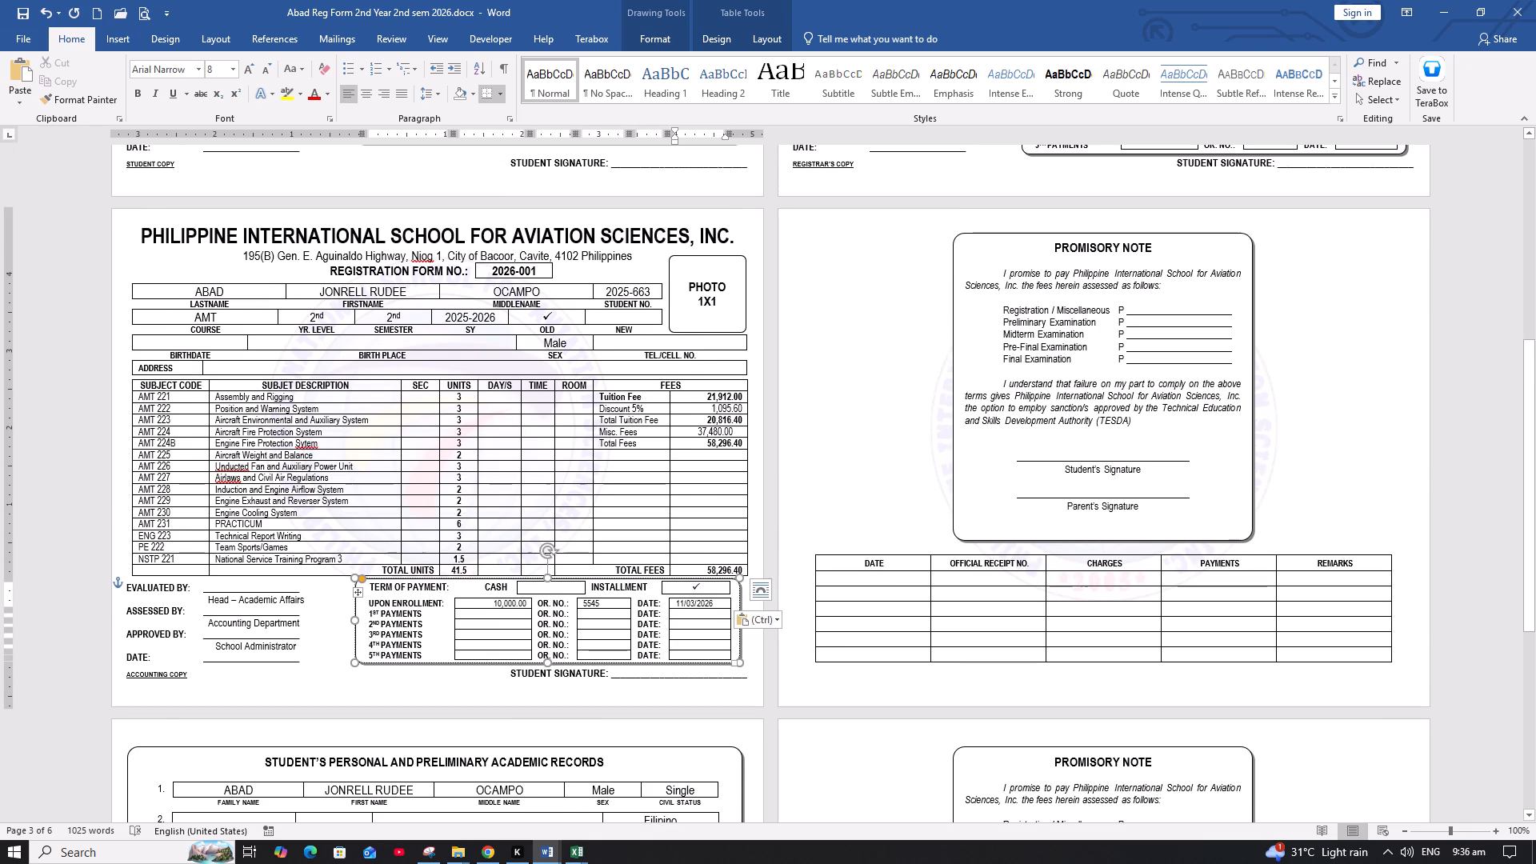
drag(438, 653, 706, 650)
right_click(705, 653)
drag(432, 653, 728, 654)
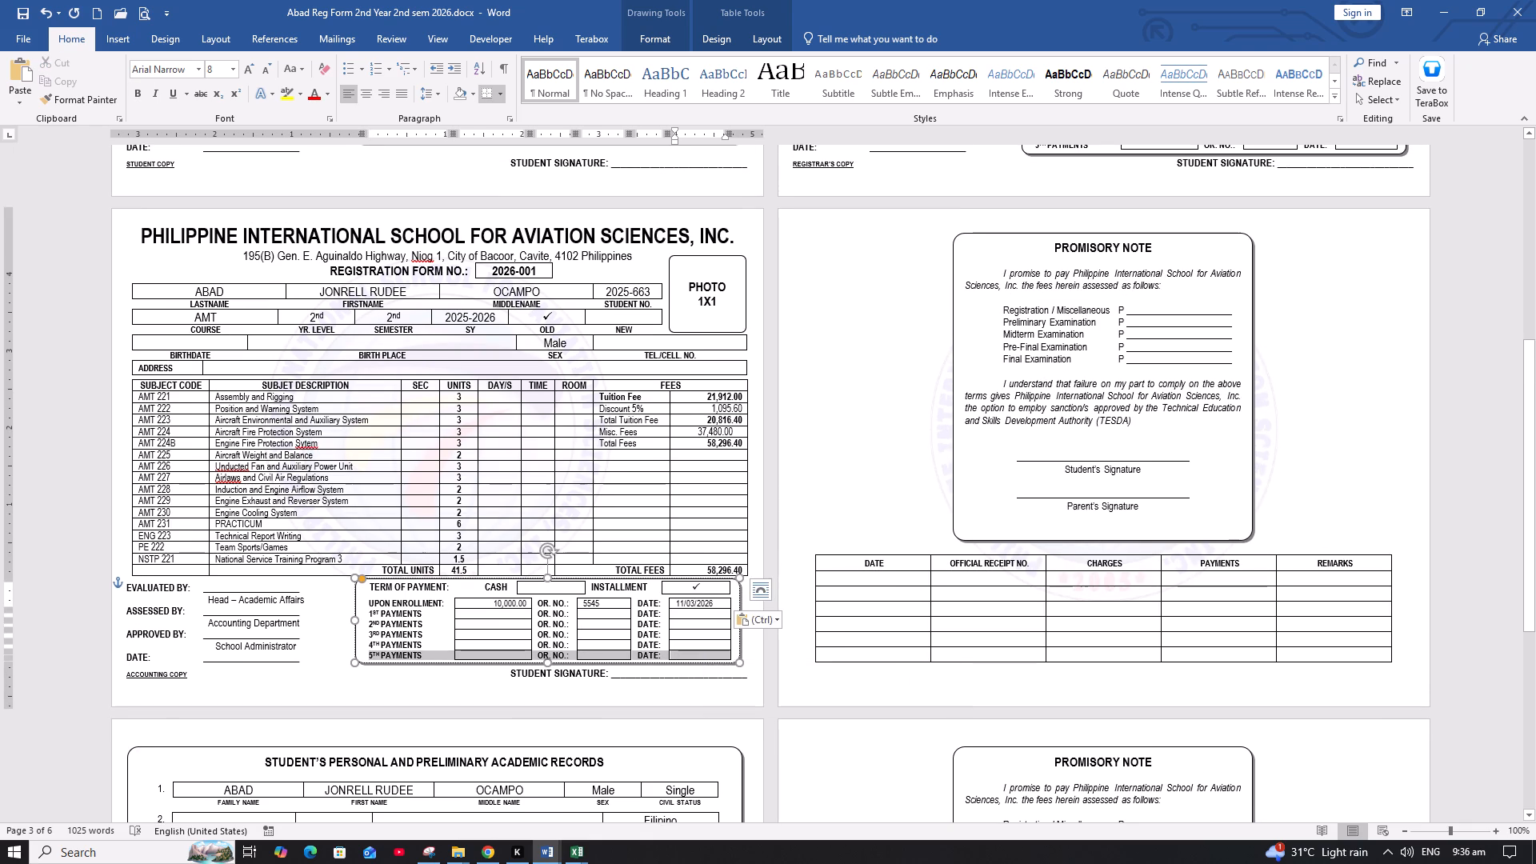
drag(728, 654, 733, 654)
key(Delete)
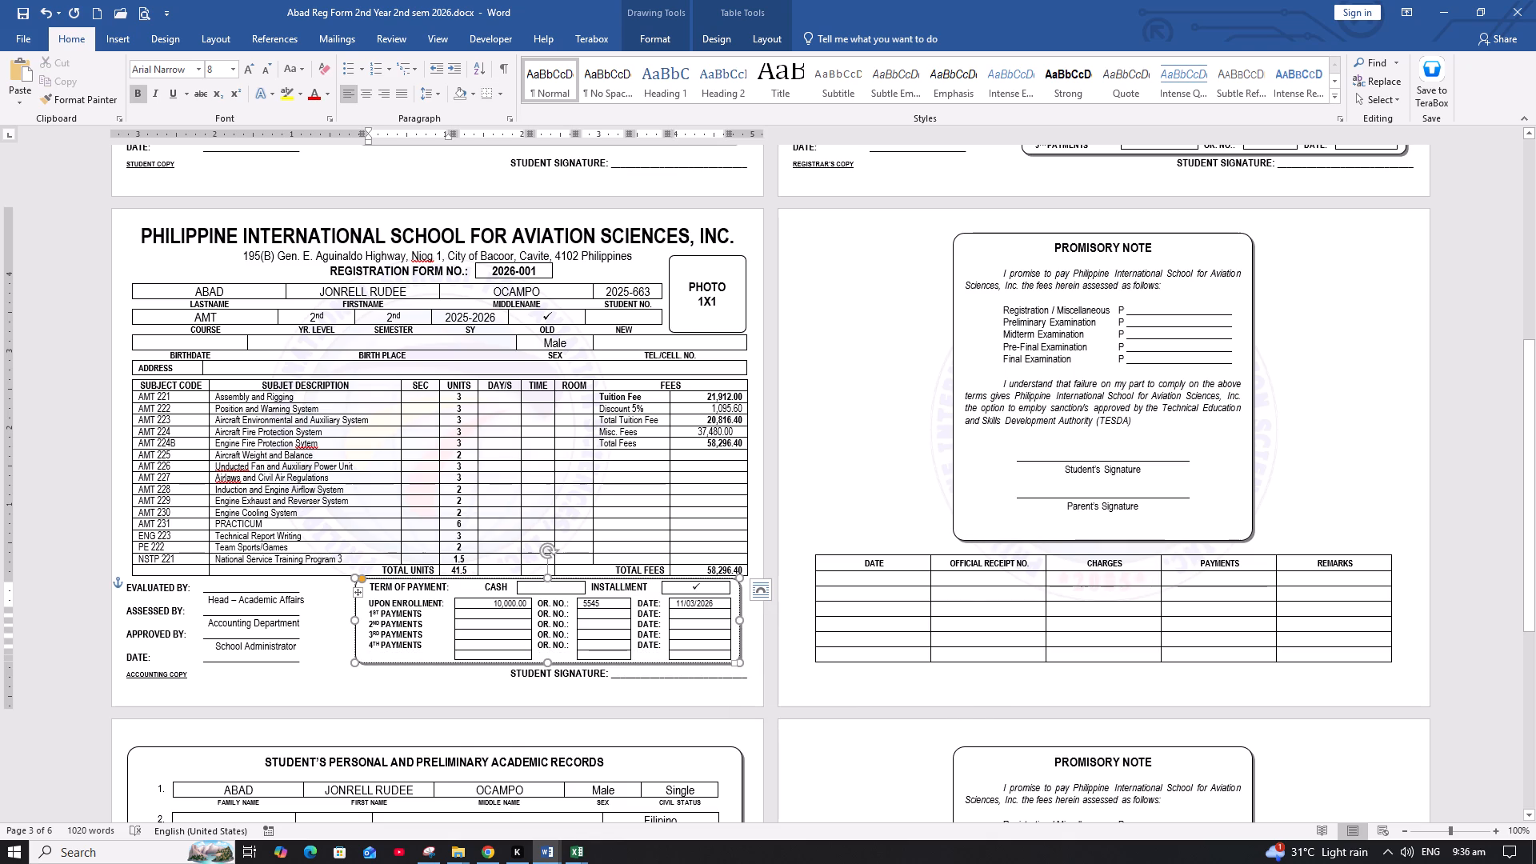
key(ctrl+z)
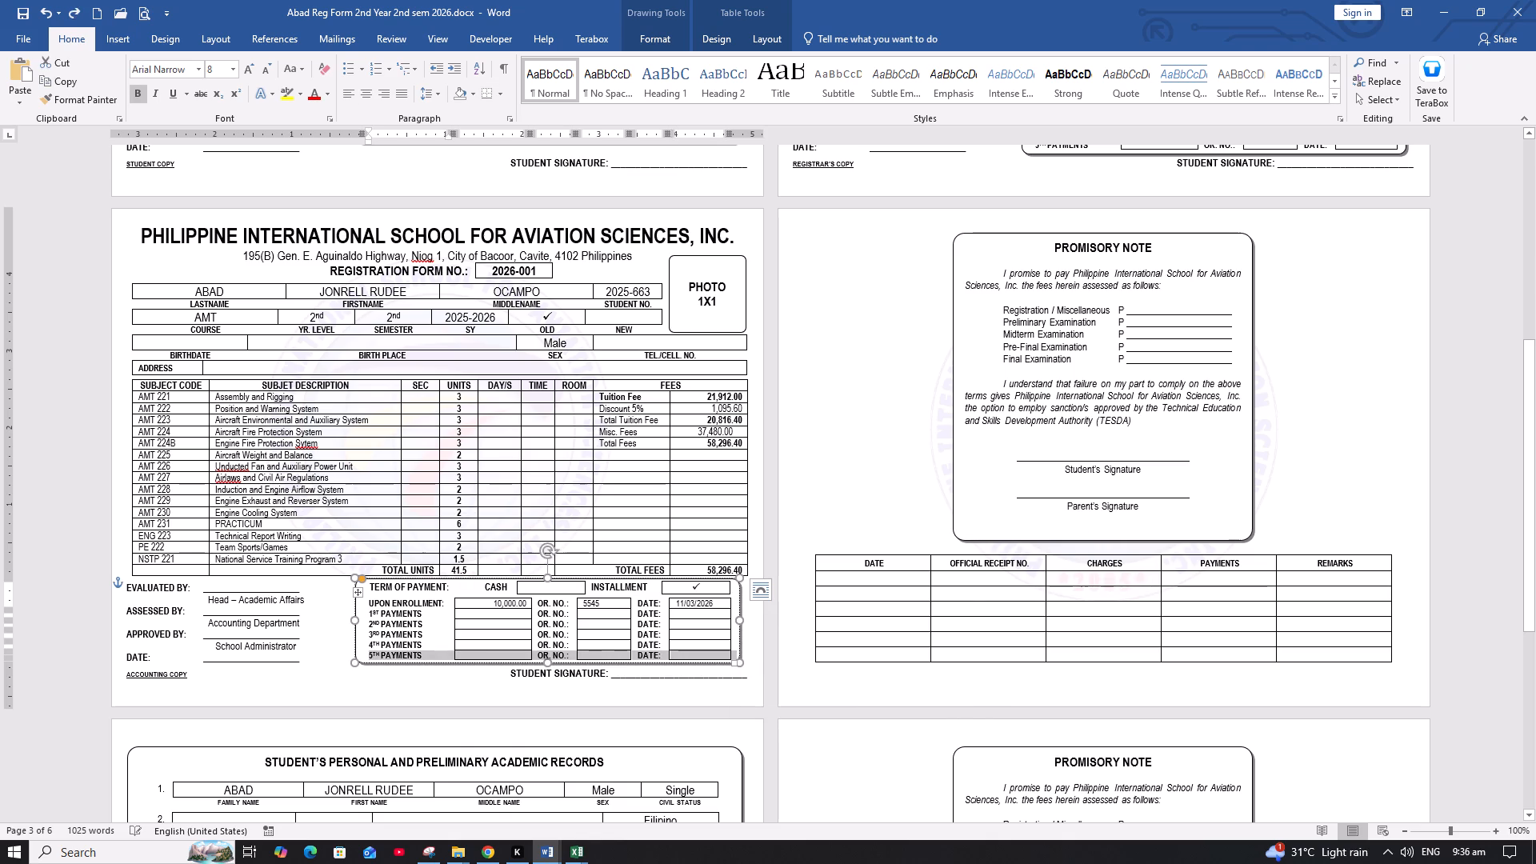
Delete the 5th Payments row from the accounting copy's terms of payment and shorten the surrounding frame to fit.
right_click(502, 655)
click(553, 511)
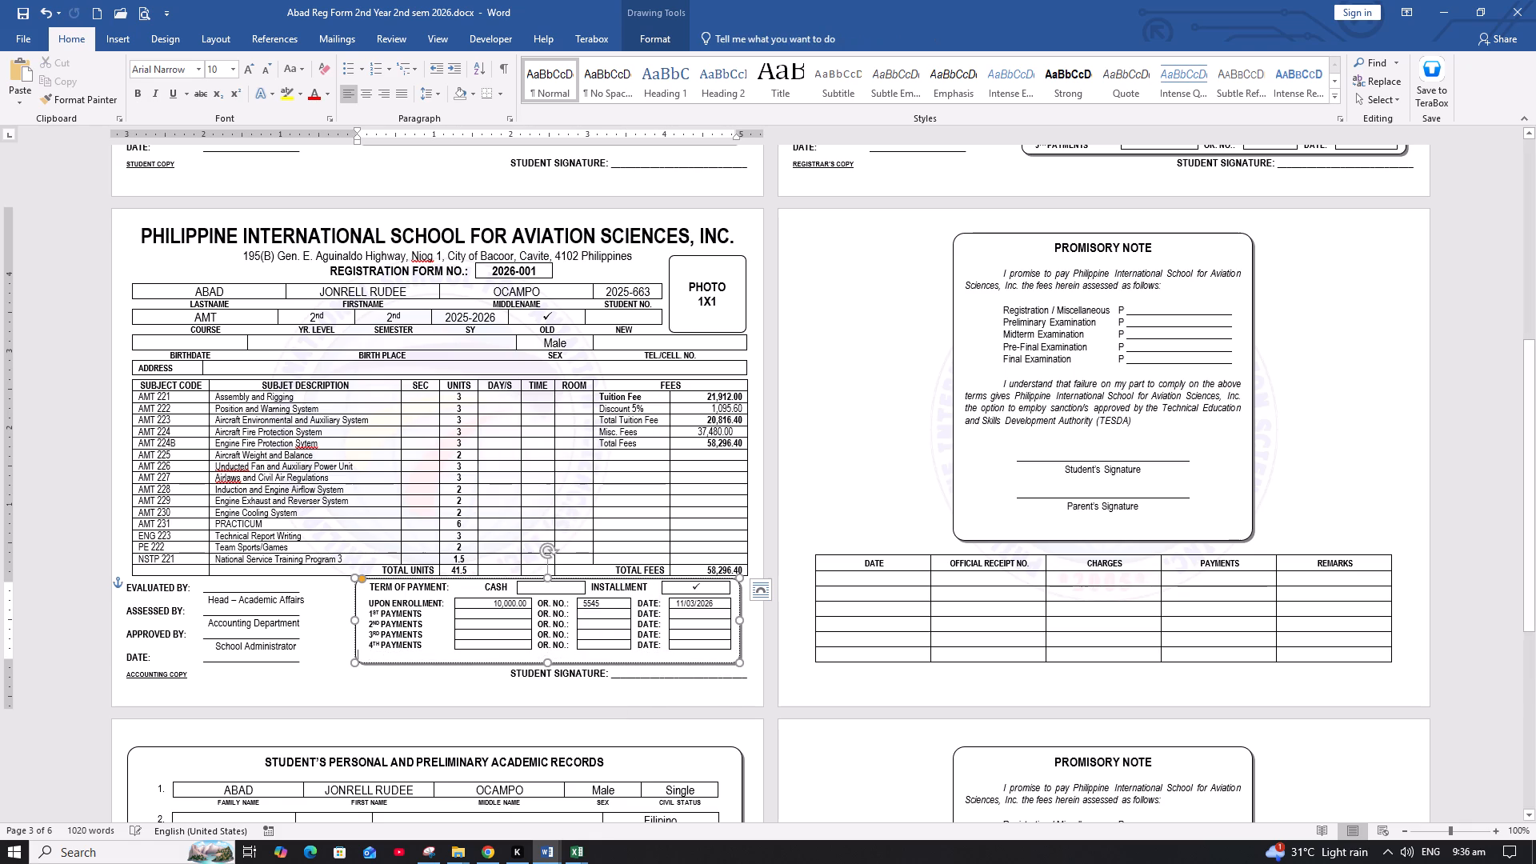
drag(546, 661, 548, 653)
click(548, 658)
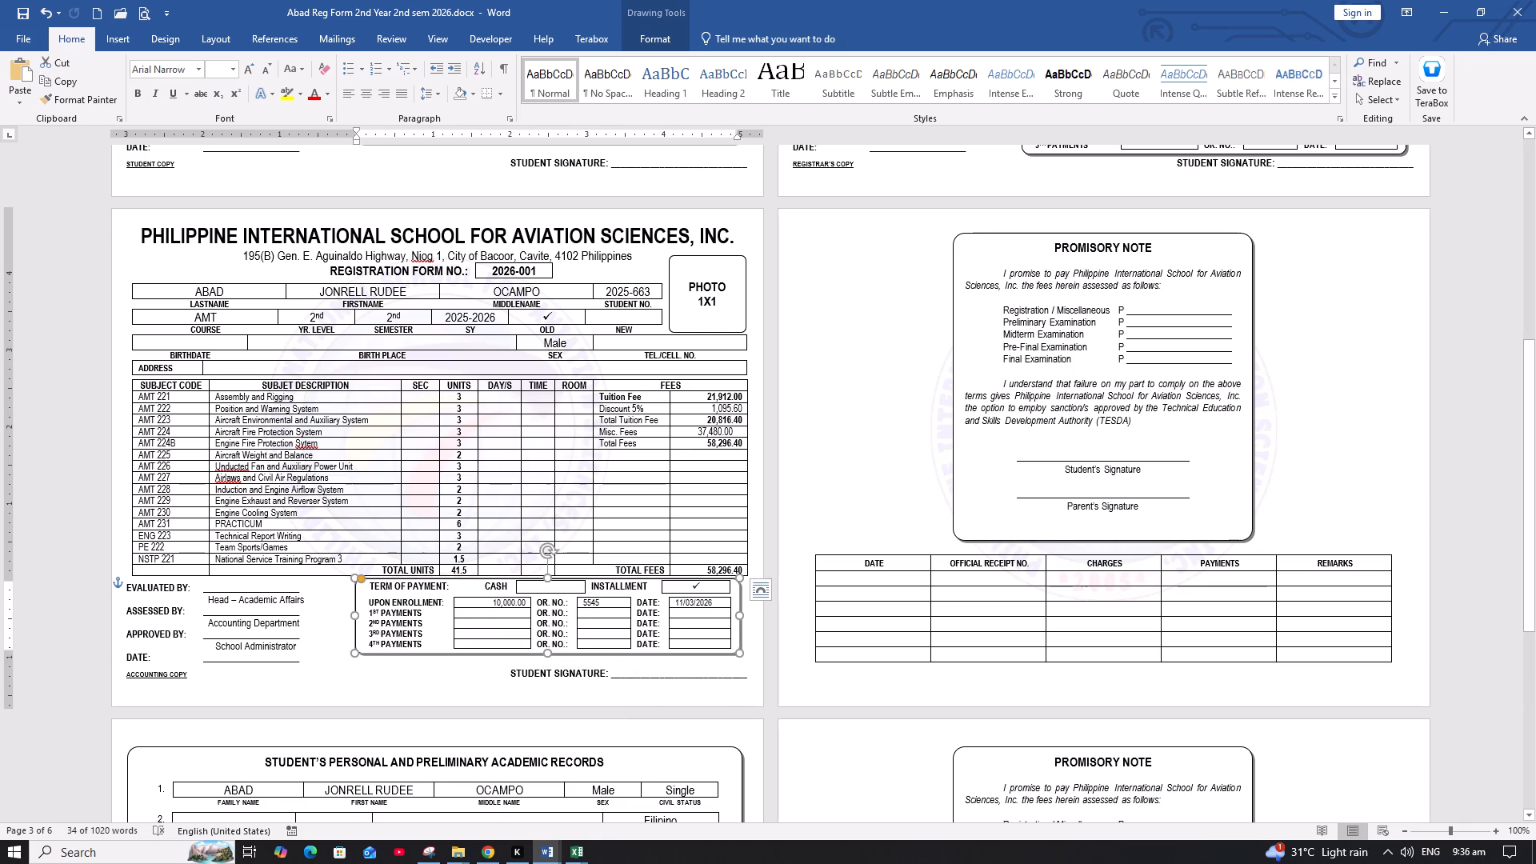
Delete the 5th Payments row from the registrar's copy's terms of payment and shorten the surrounding frame to fit.
scroll(836, 658, up, 10)
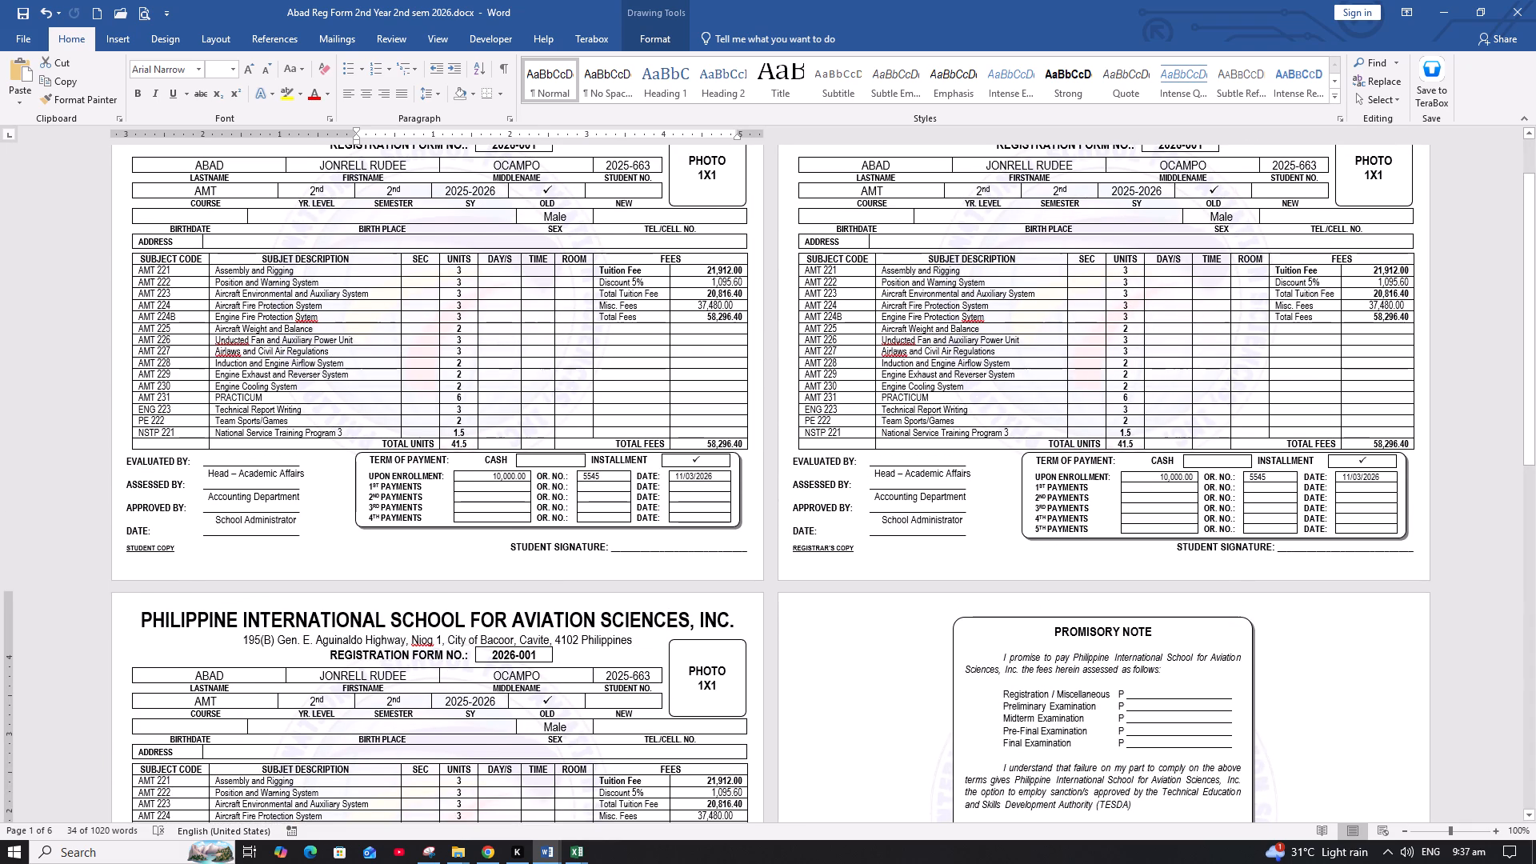
drag(1098, 526, 1187, 527)
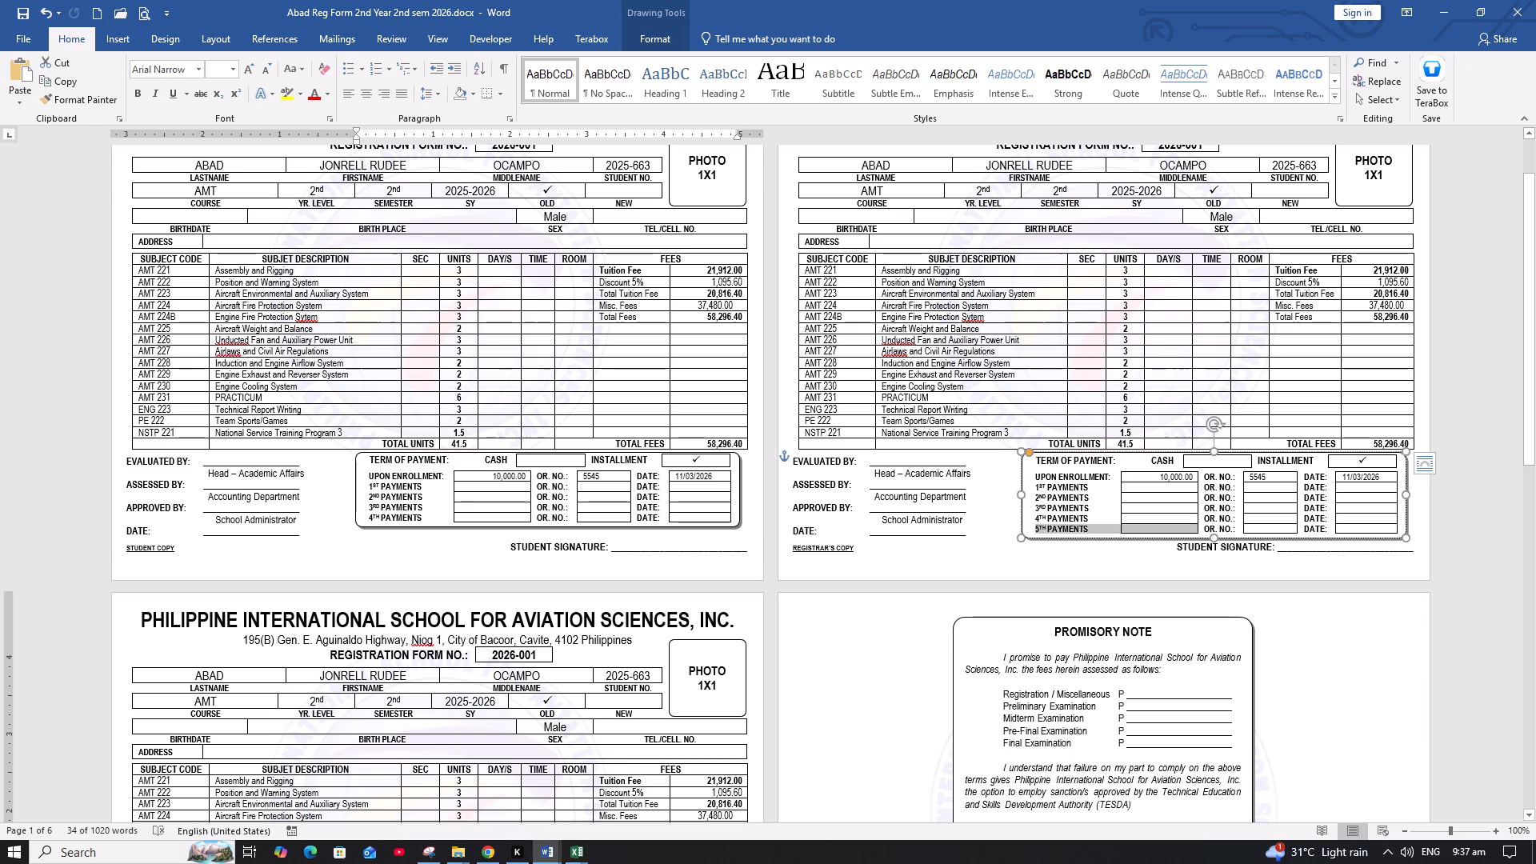
drag(1187, 527, 1404, 527)
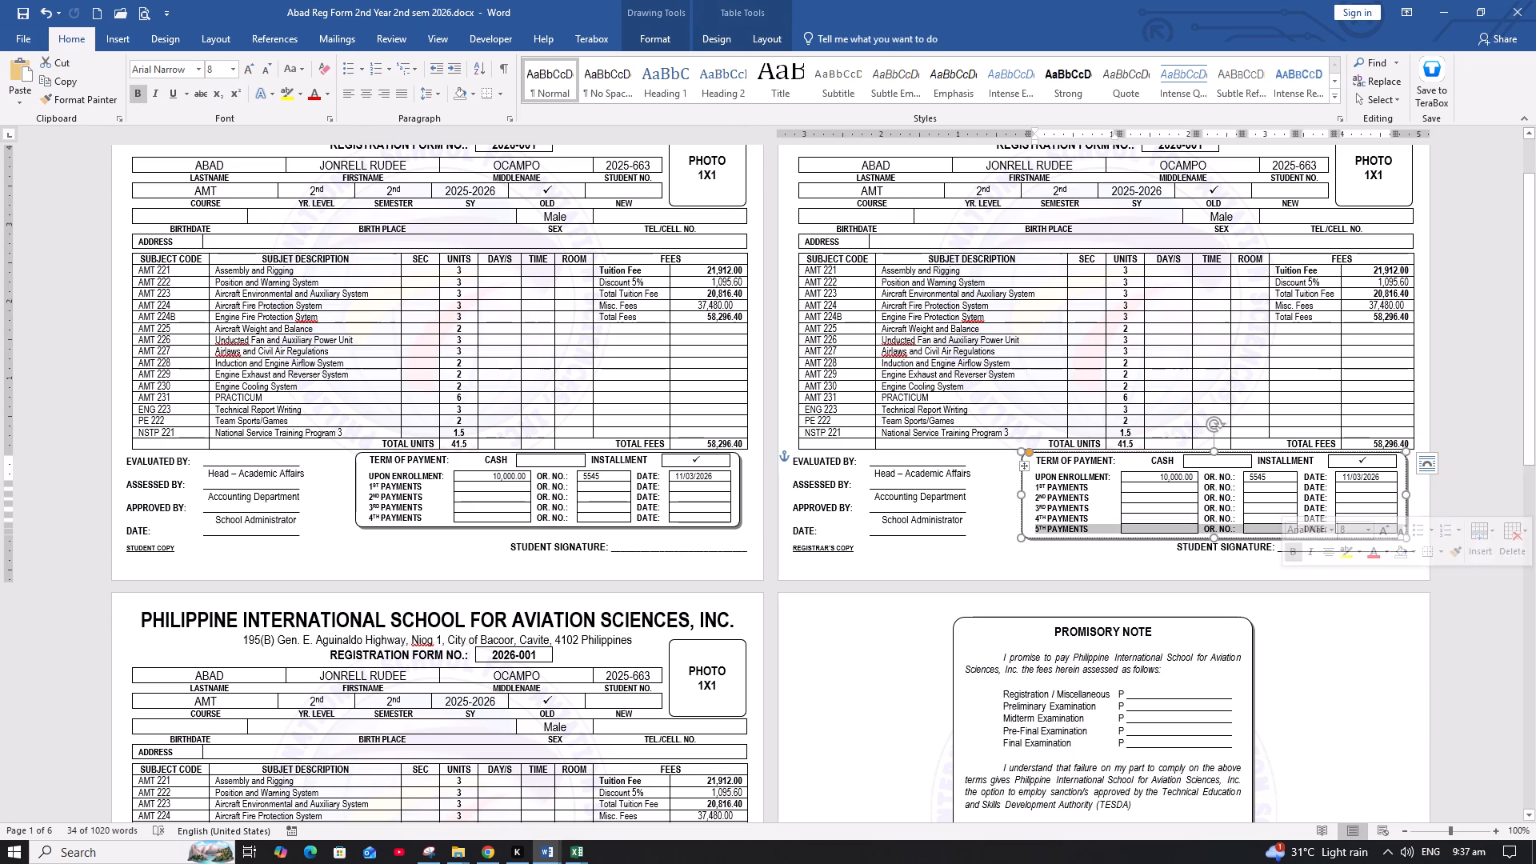
right_click(1160, 530)
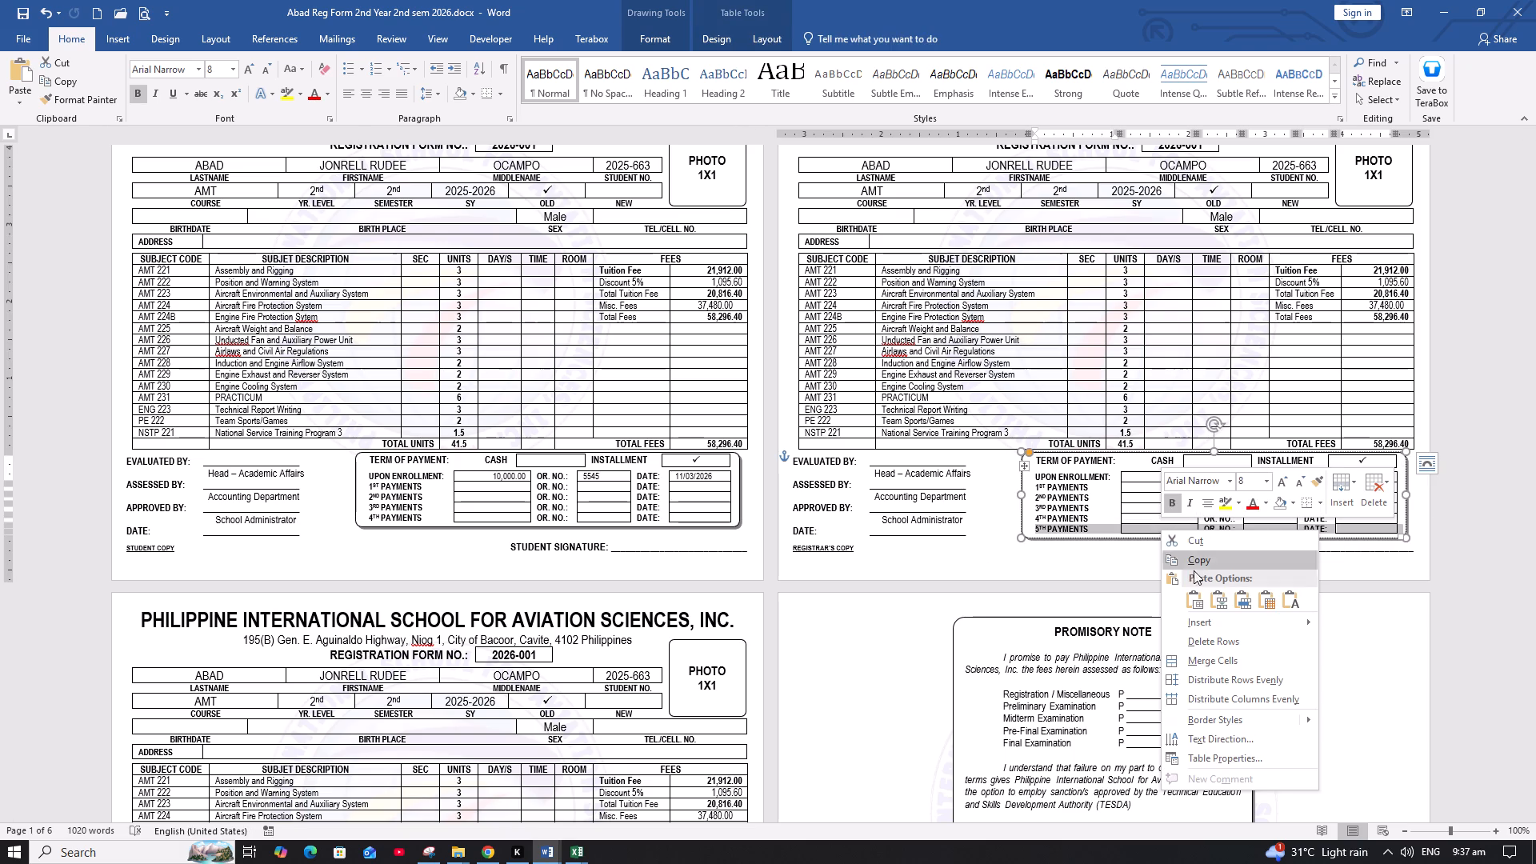
click(1204, 639)
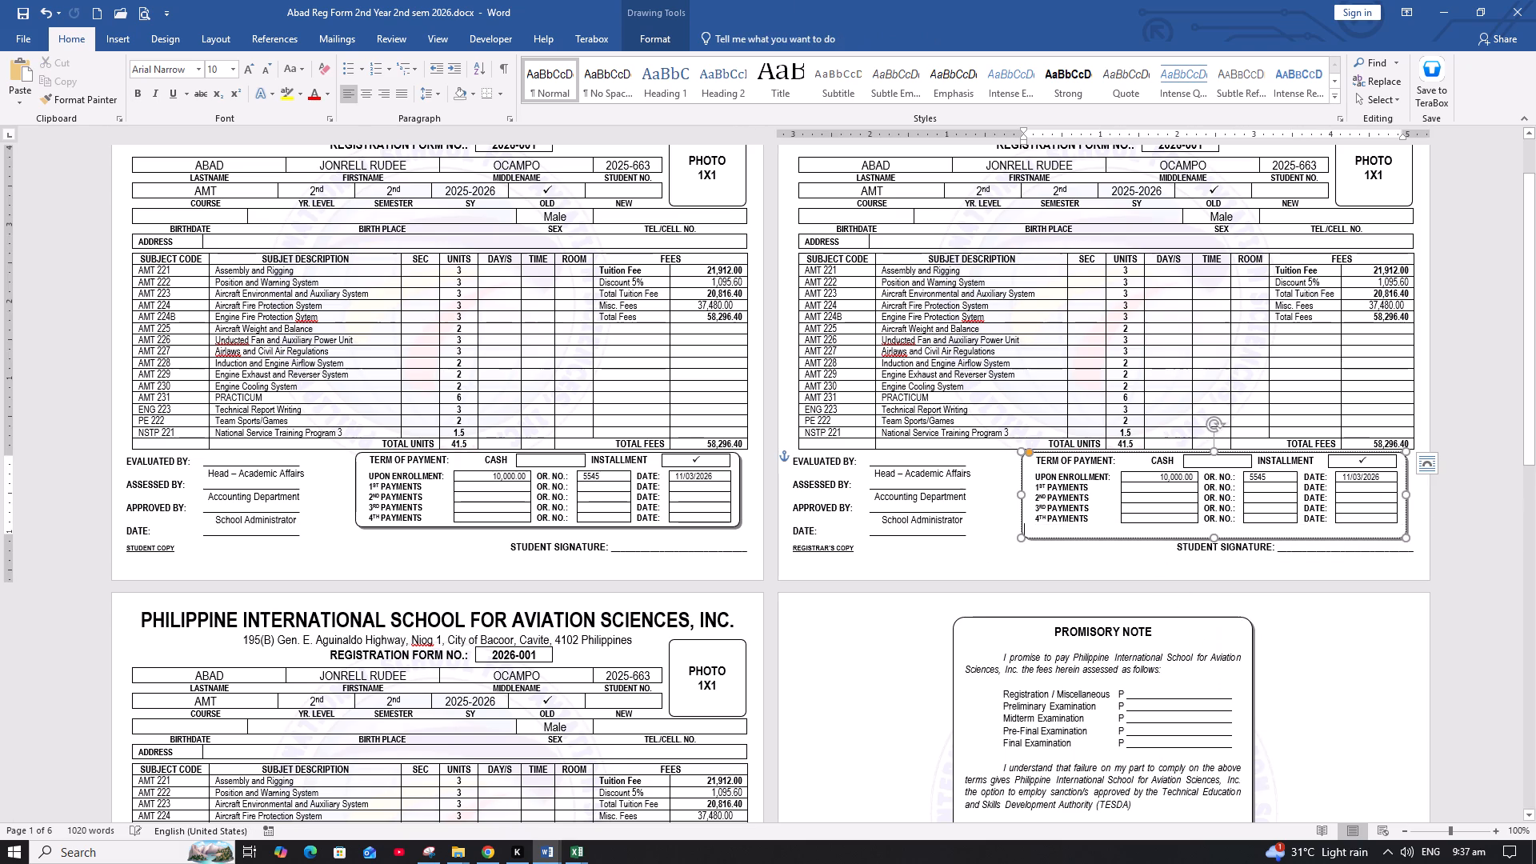
drag(1213, 539, 1215, 528)
click(1212, 541)
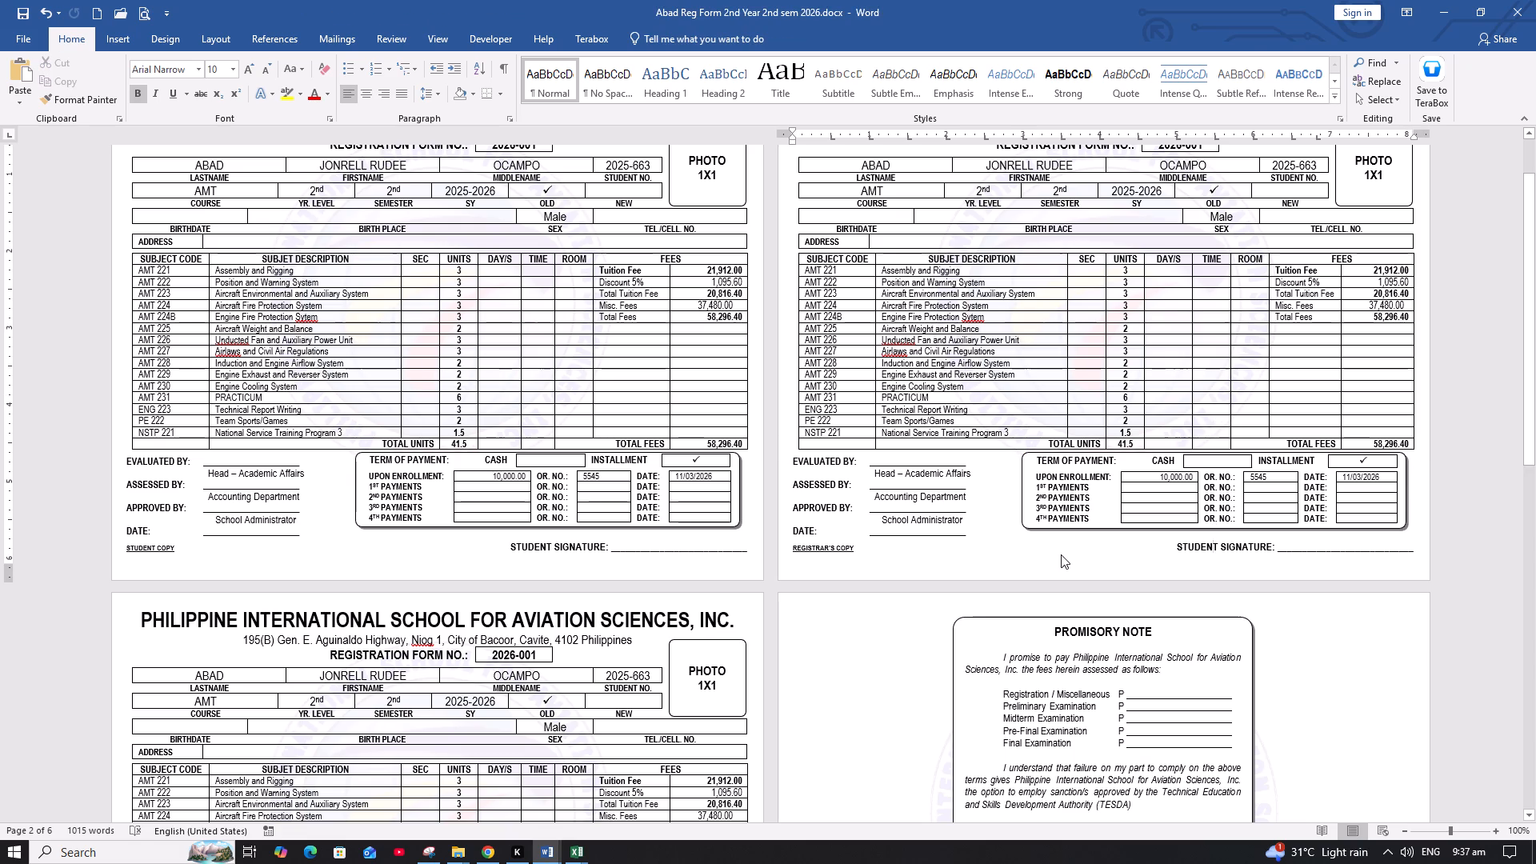
Review all pages of the registration form, including the payment sections, promissory notes and student's personal records.
scroll(1061, 554, down, 6)
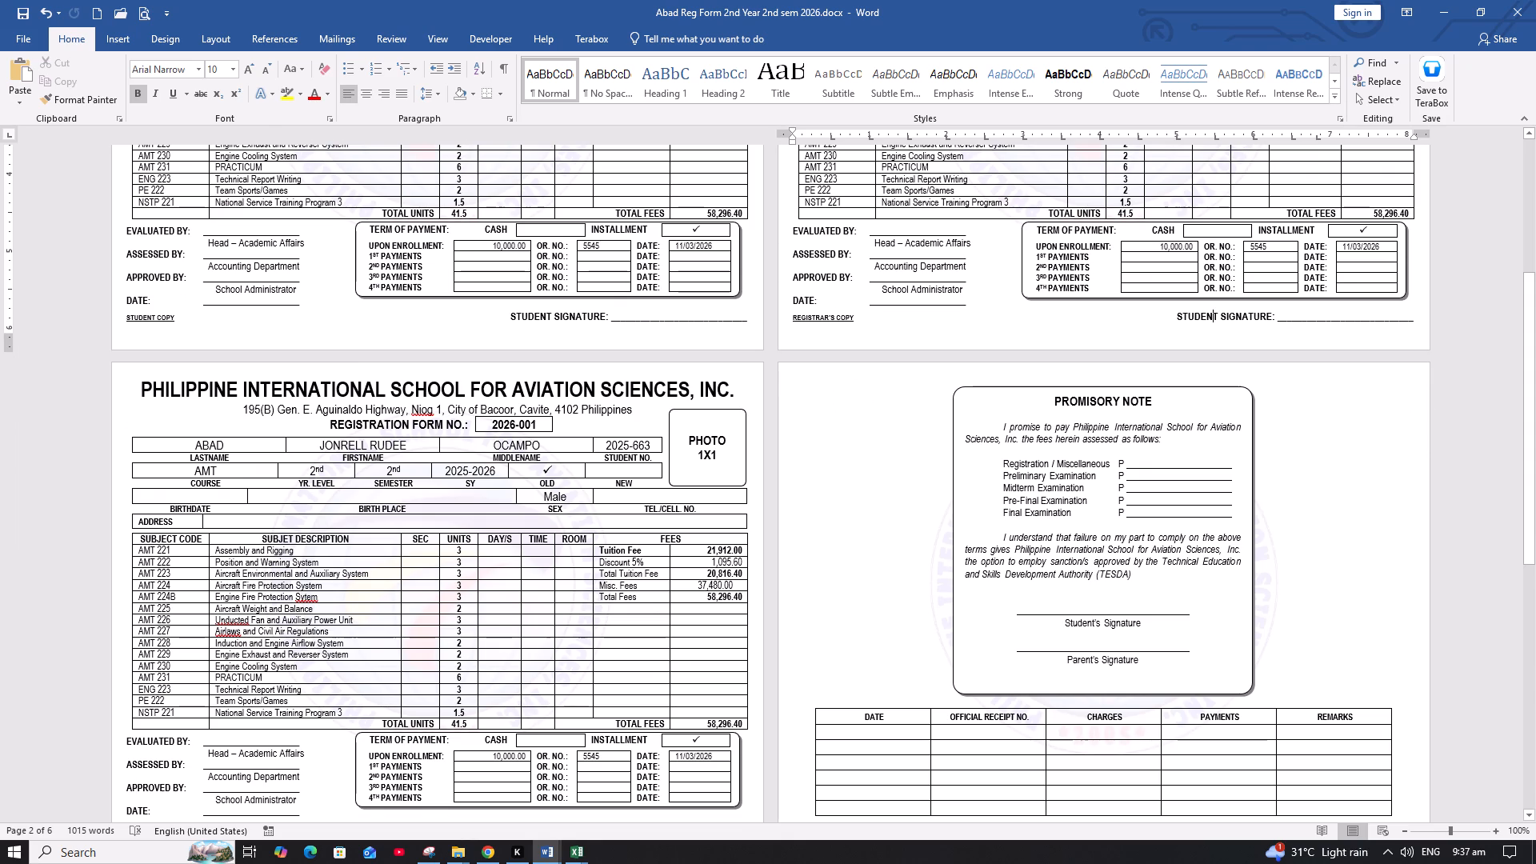
scroll(1061, 554, down, 7)
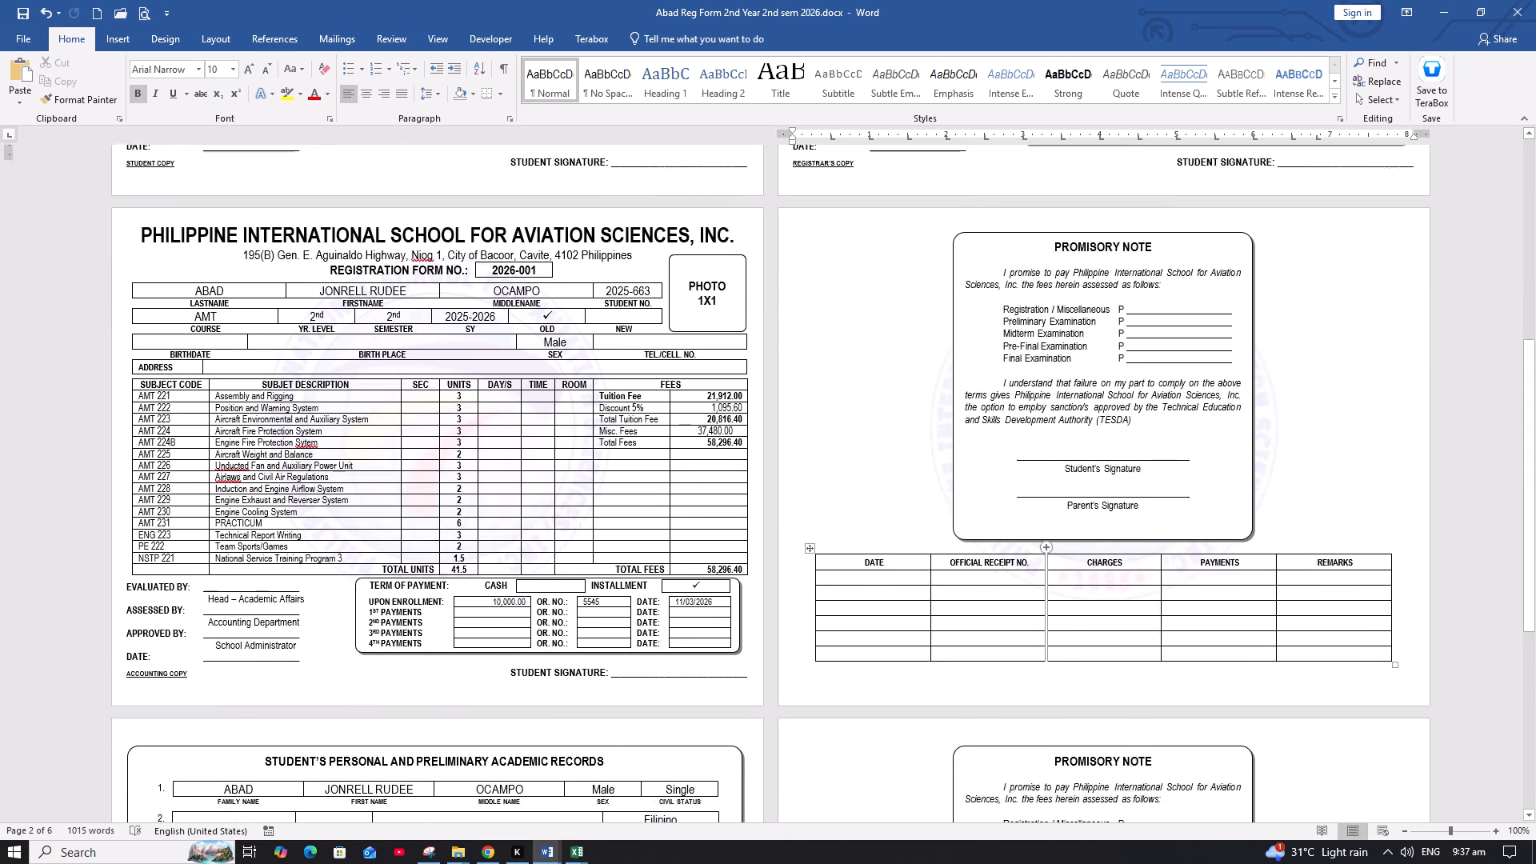
scroll(1061, 554, down, 5)
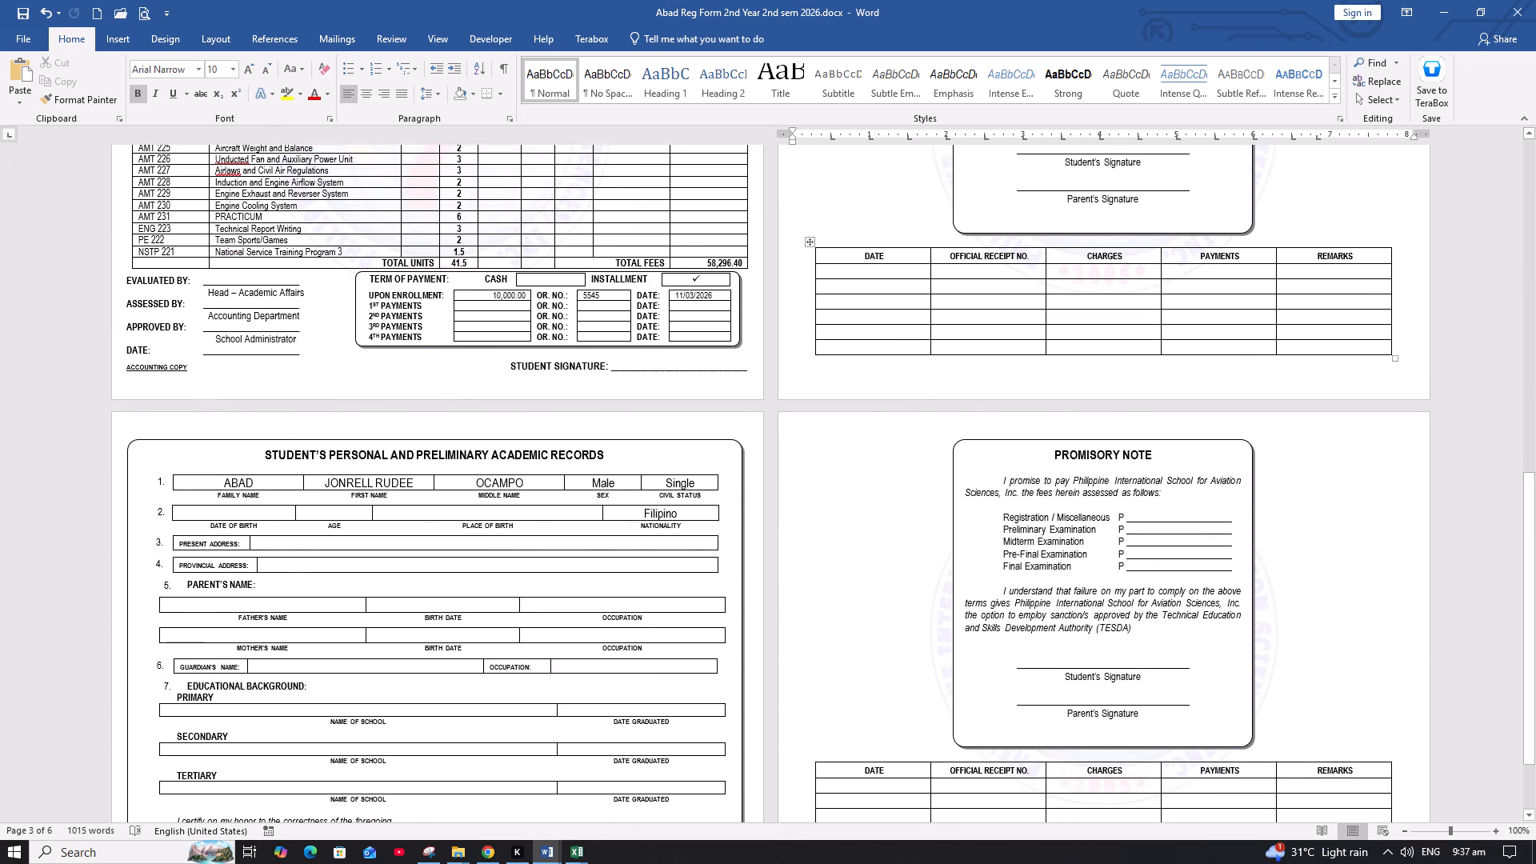
scroll(1061, 554, down, 4)
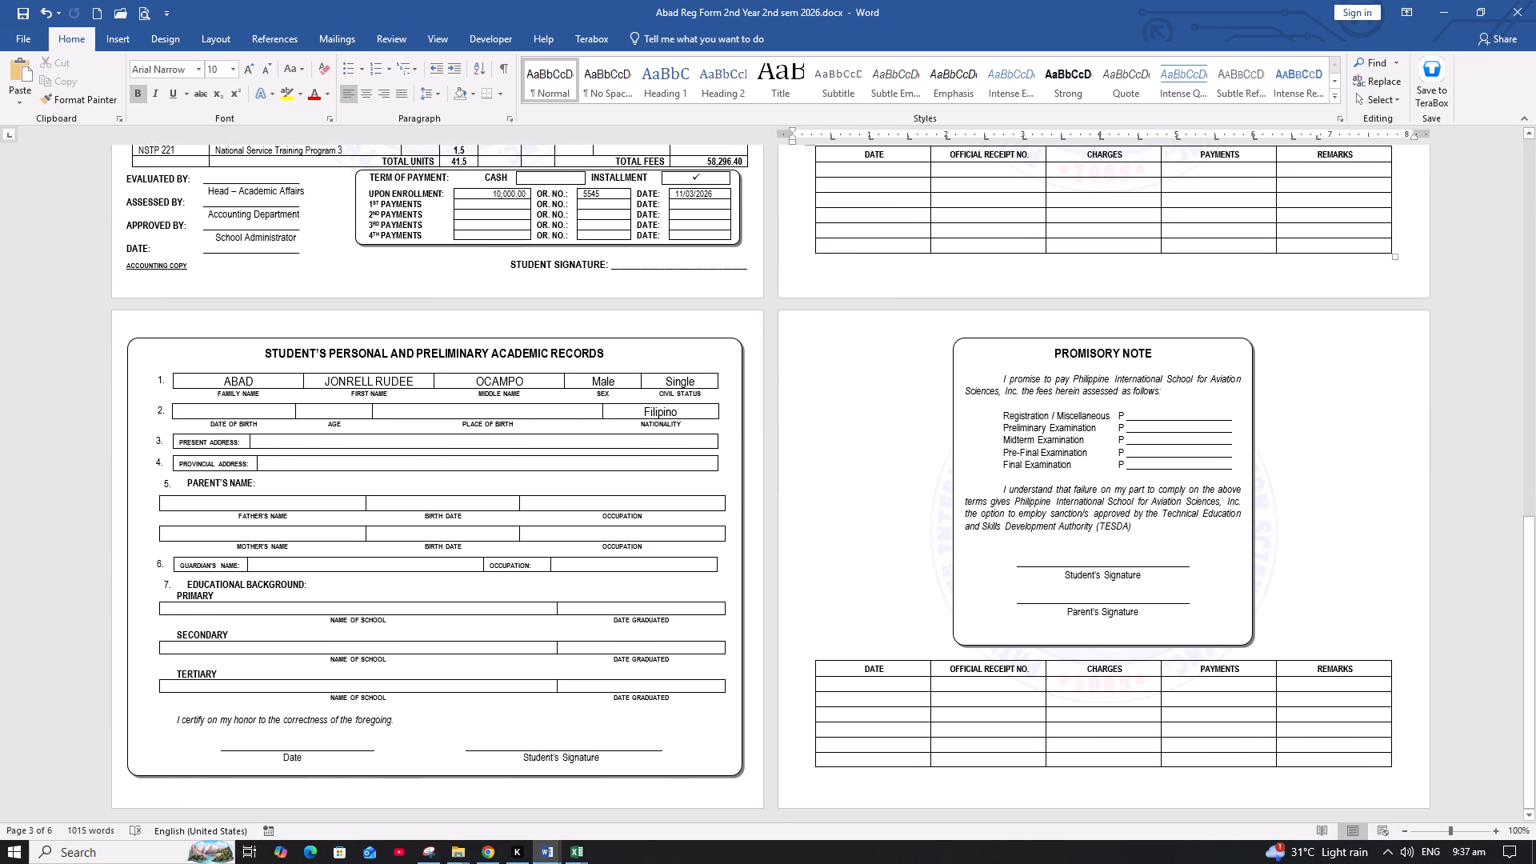
scroll(1061, 554, up, 13)
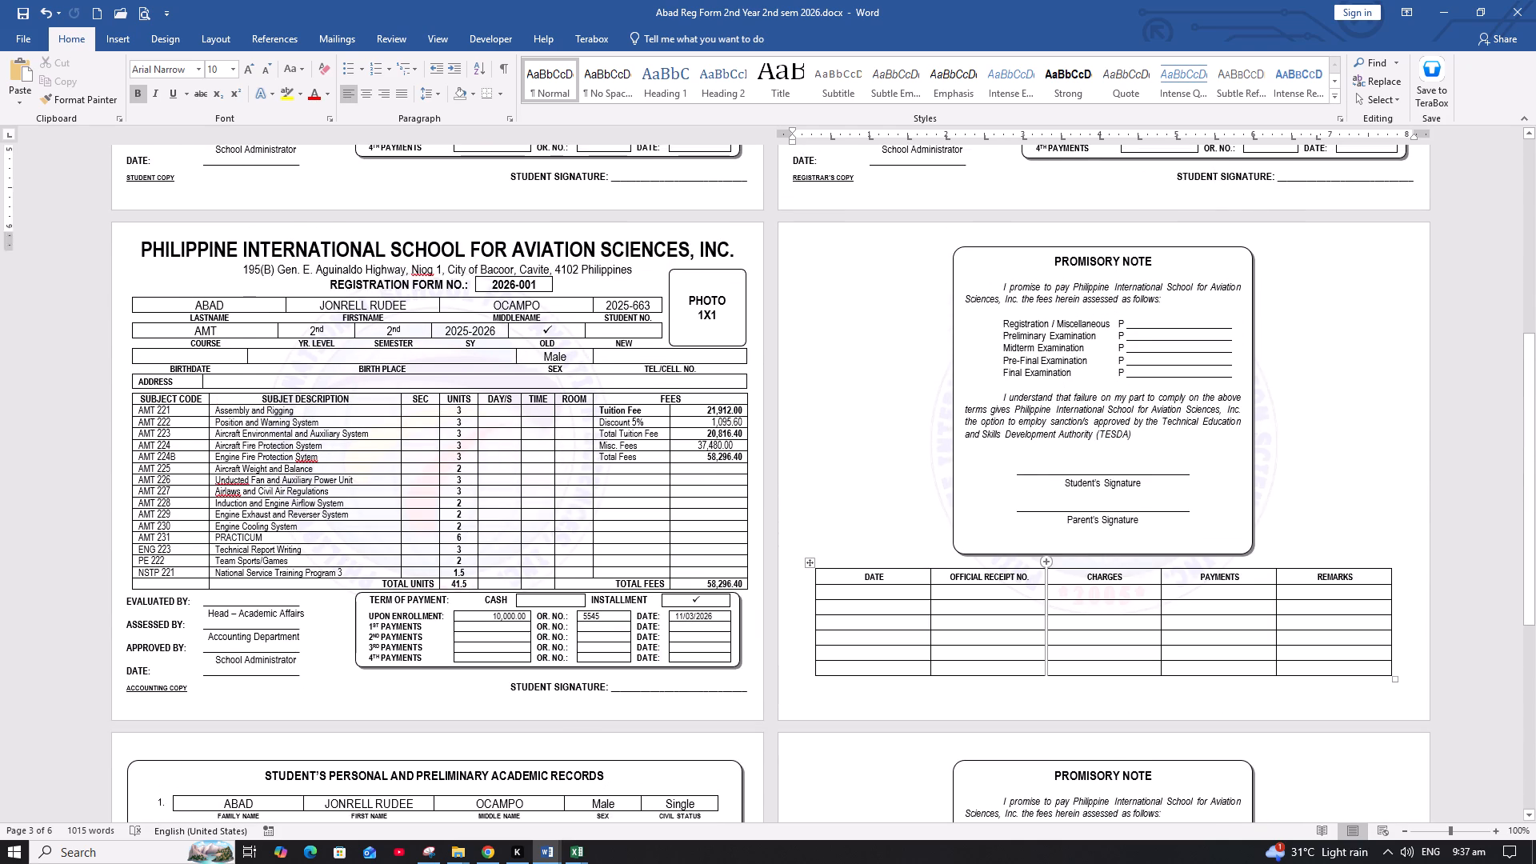
scroll(1061, 554, up, 9)
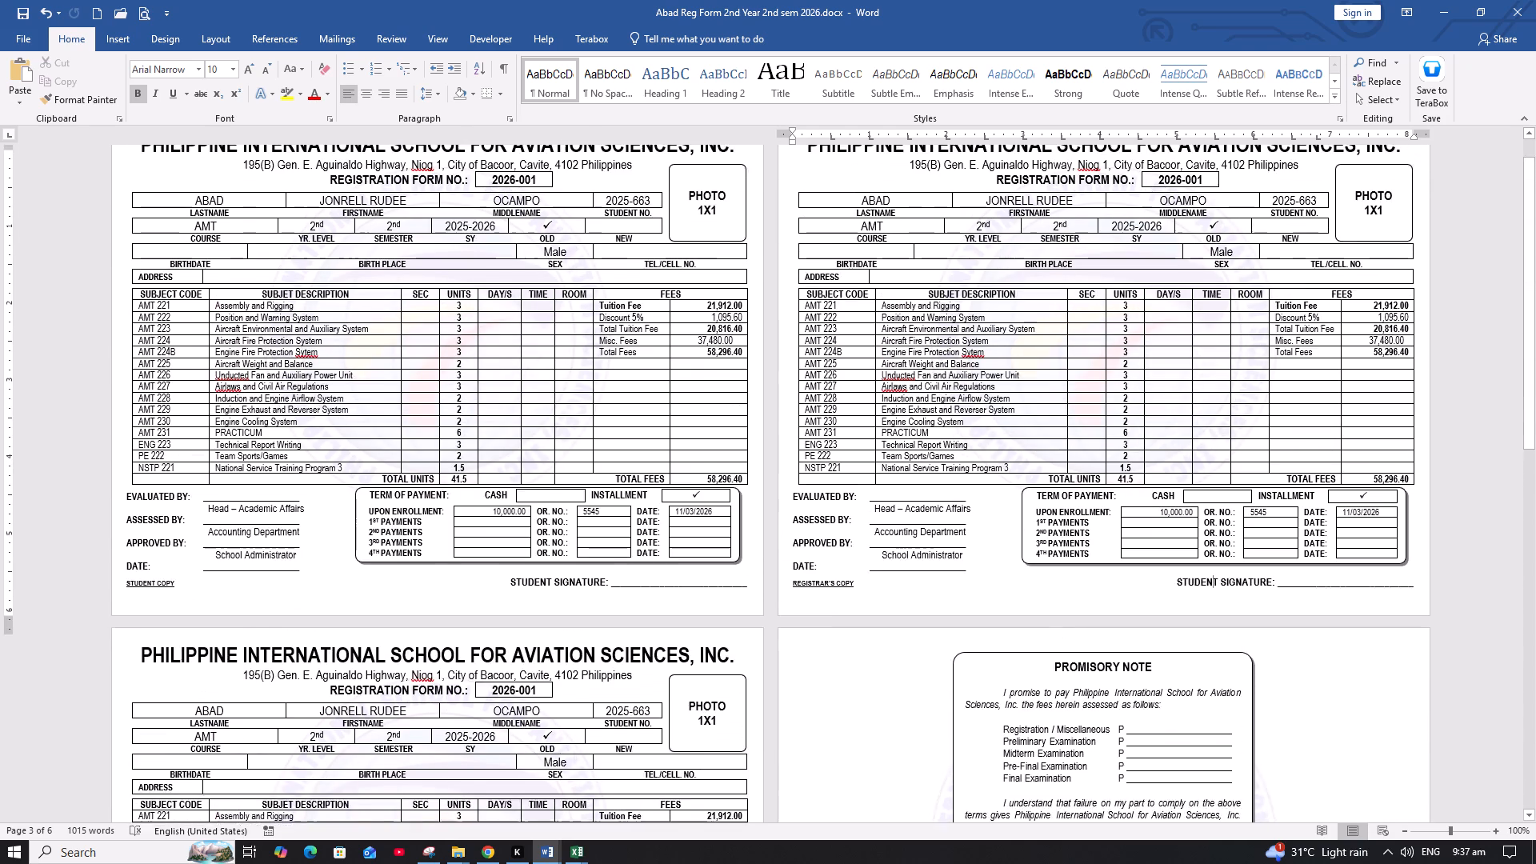
scroll(1061, 554, up, 5)
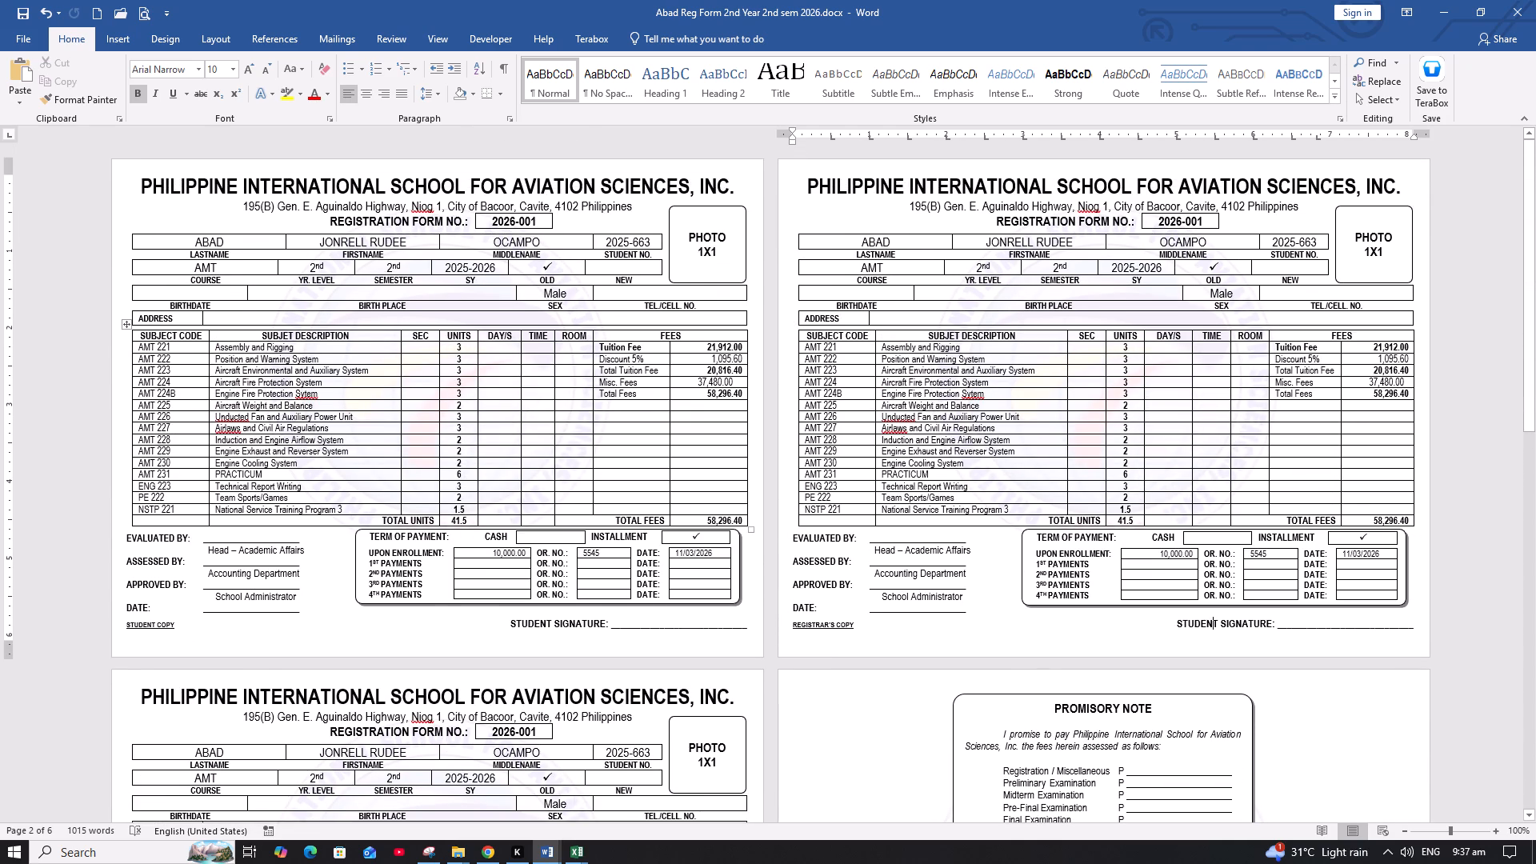
Save the updated registration form document.
click(26, 14)
double_click(26, 14)
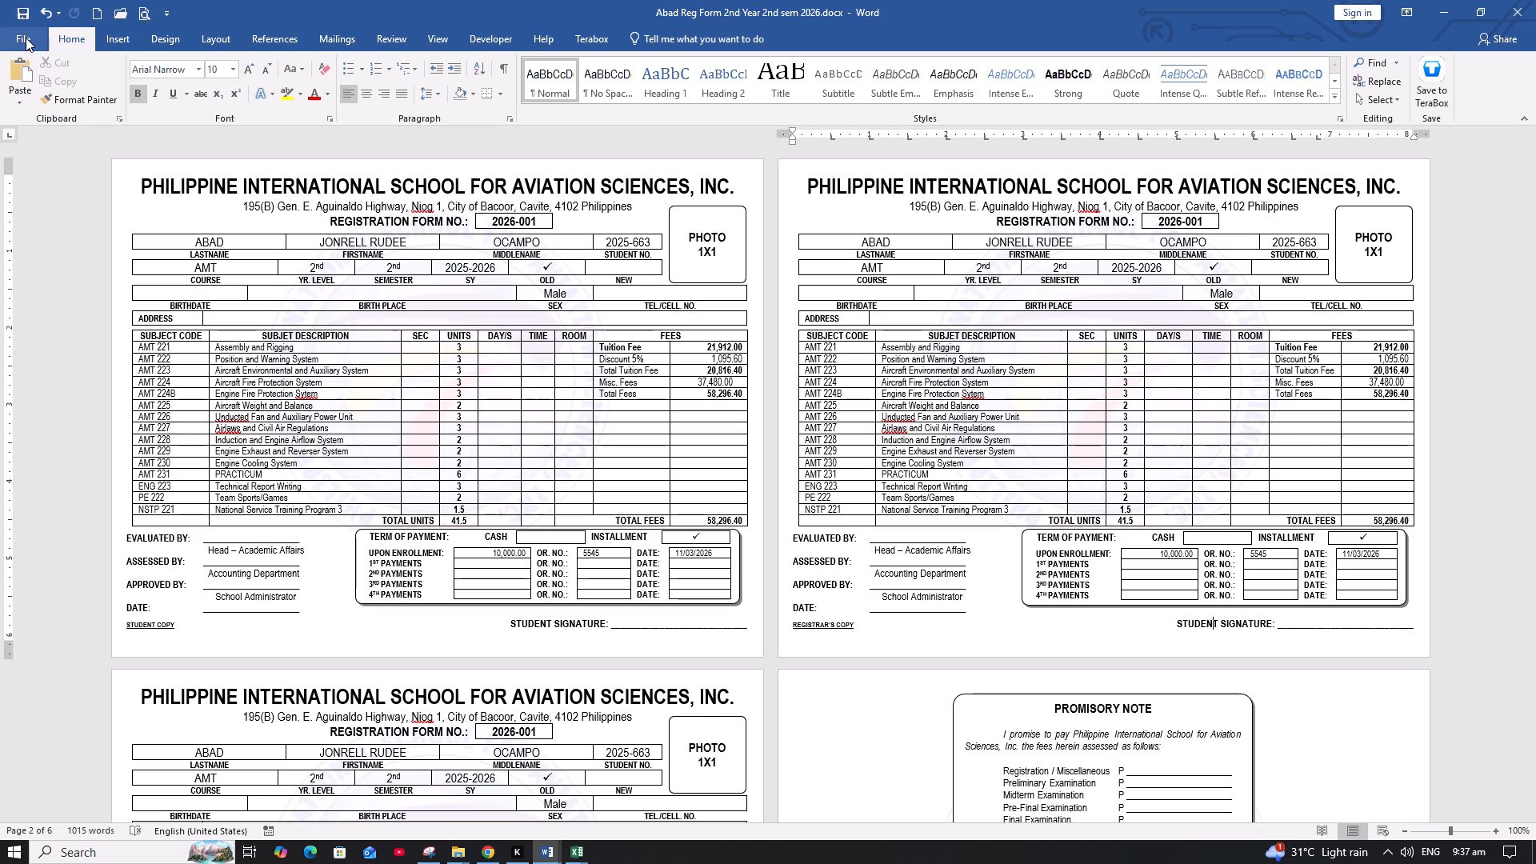
Bring up the print settings and check the EPSON L120 Series printer's properties.
click(26, 38)
click(61, 287)
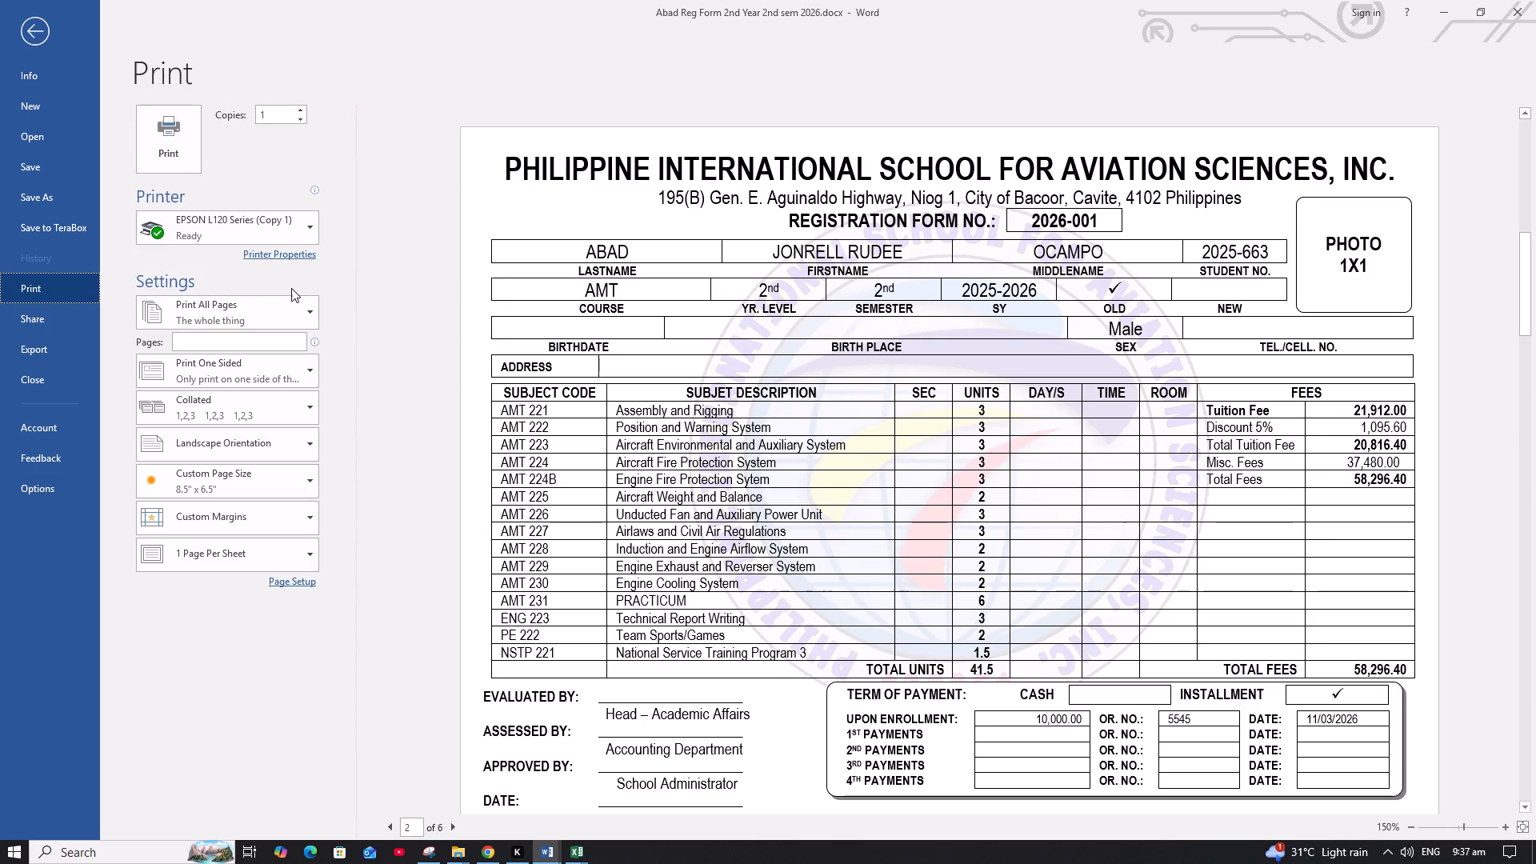
click(276, 254)
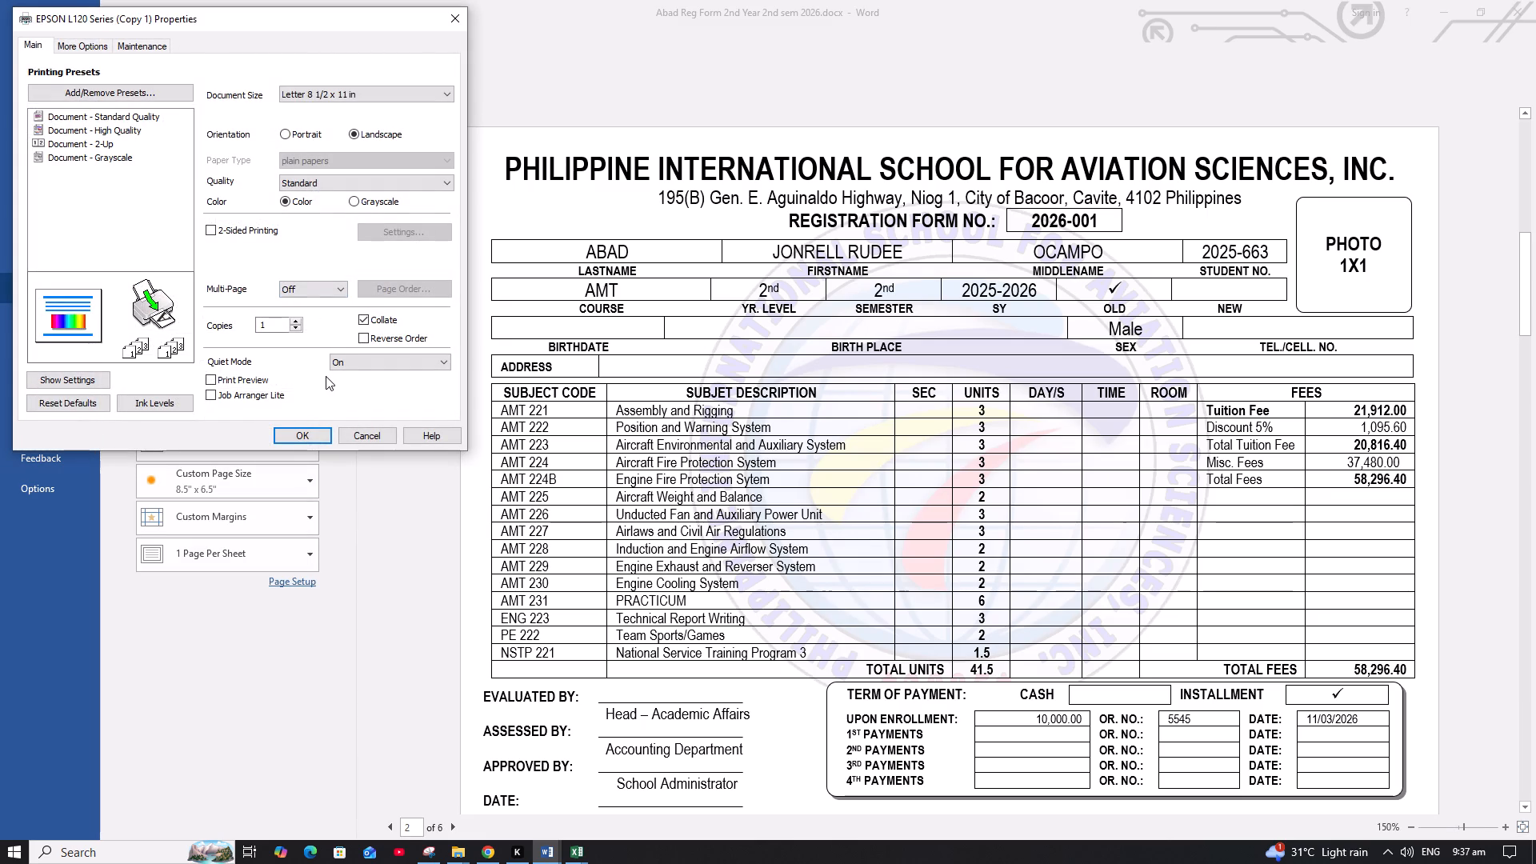
click(316, 437)
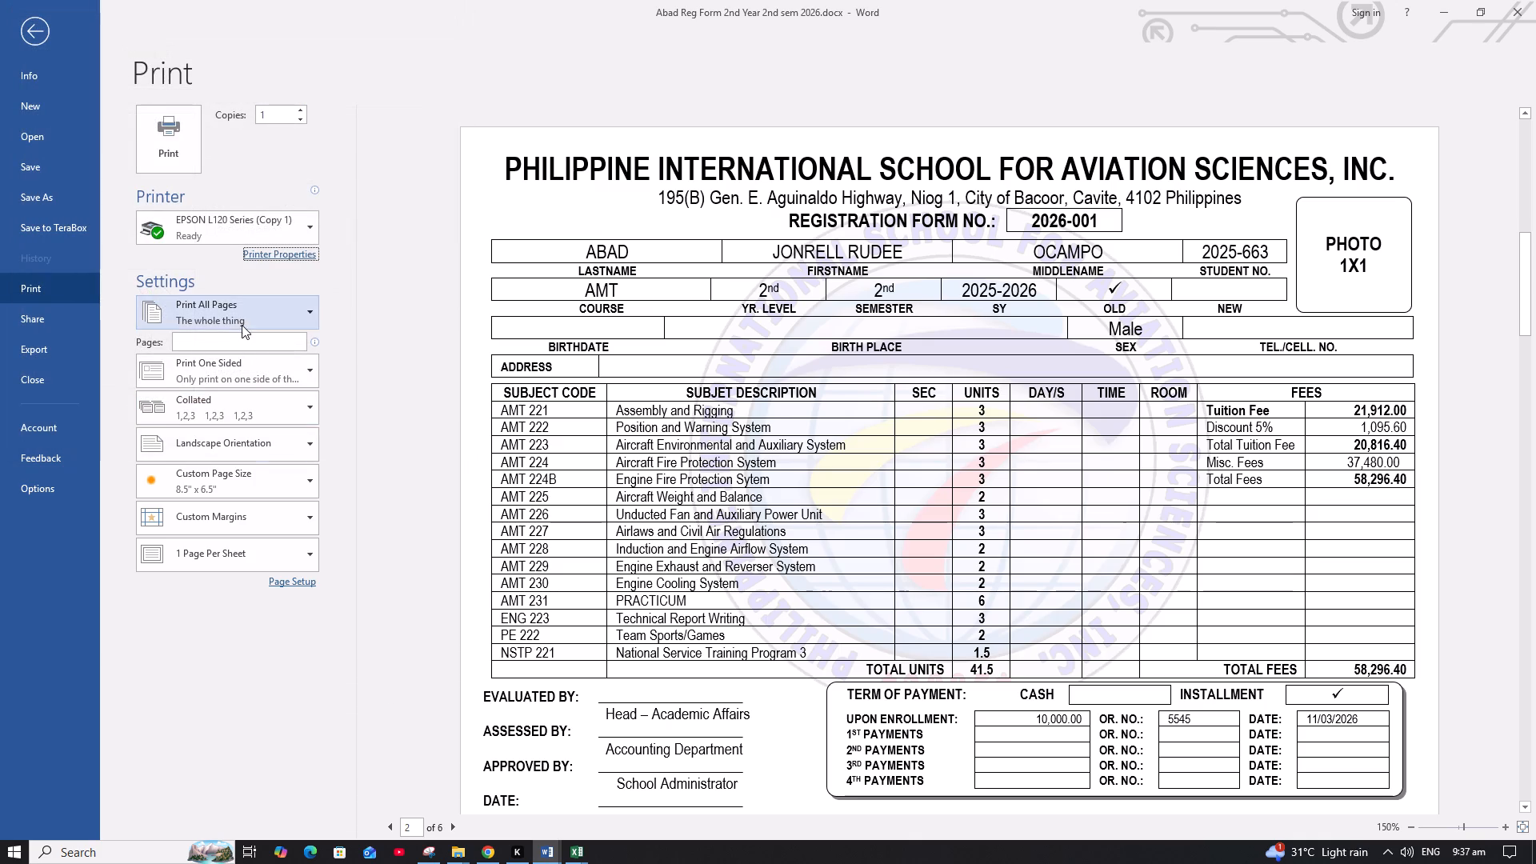
Enter a custom page range for printing the registration form, starting with page 1.
click(238, 339)
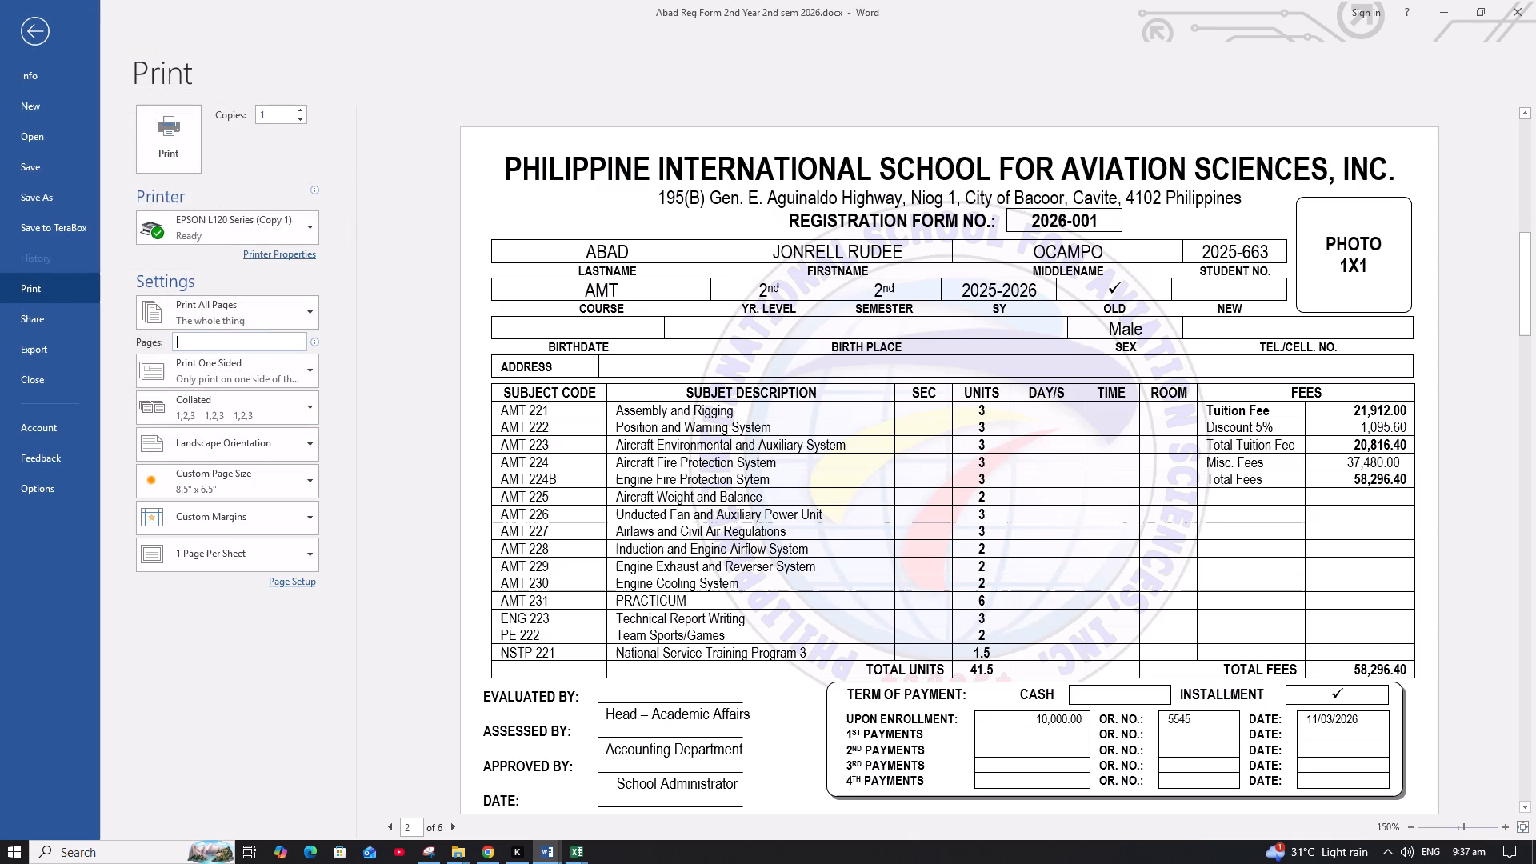
key(End)
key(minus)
key(Page_Down)
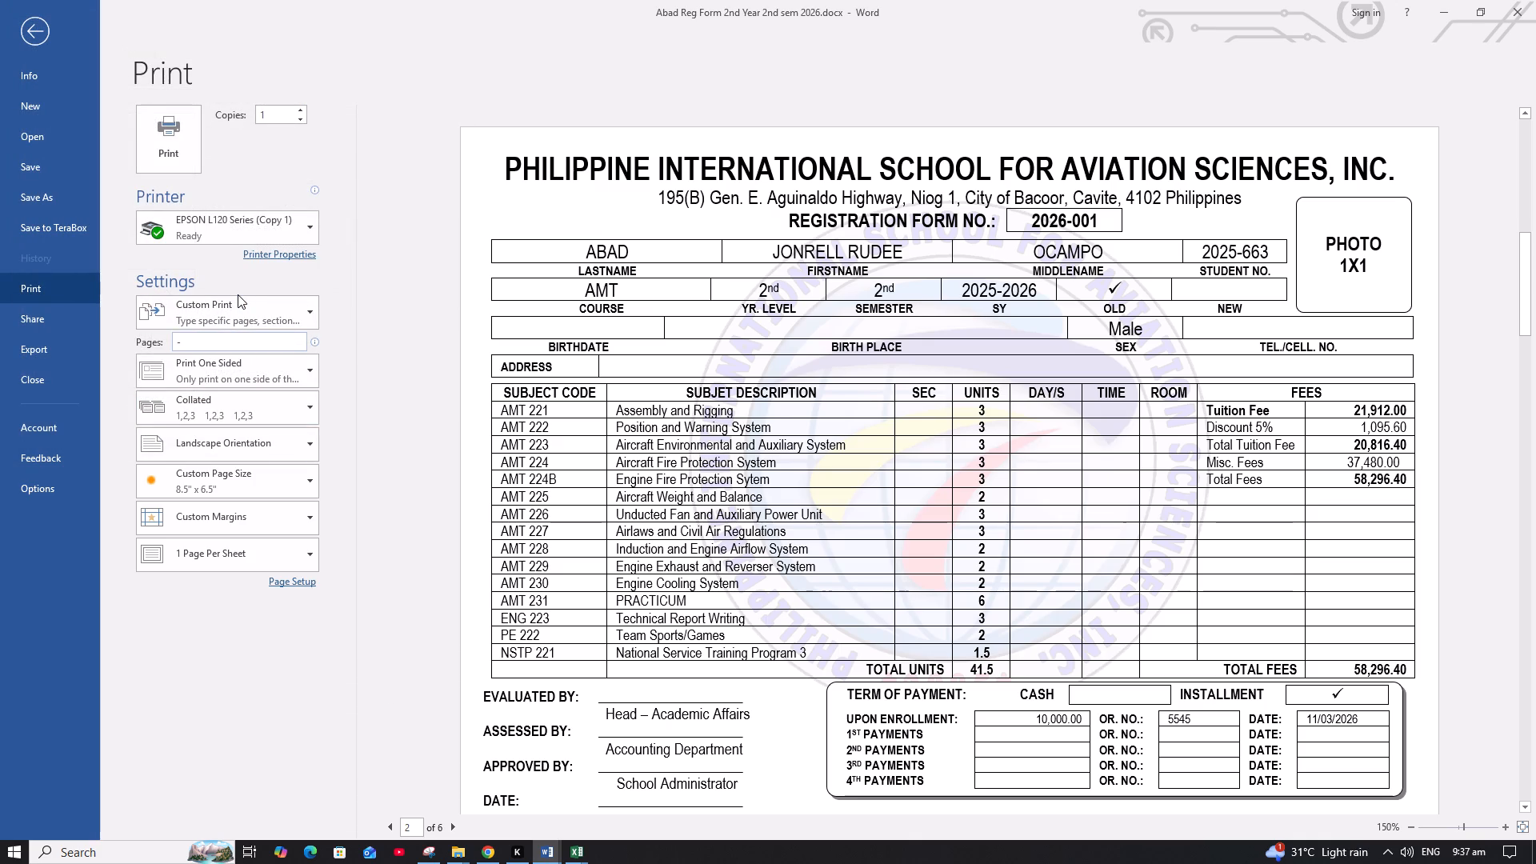
key(BackSpace)
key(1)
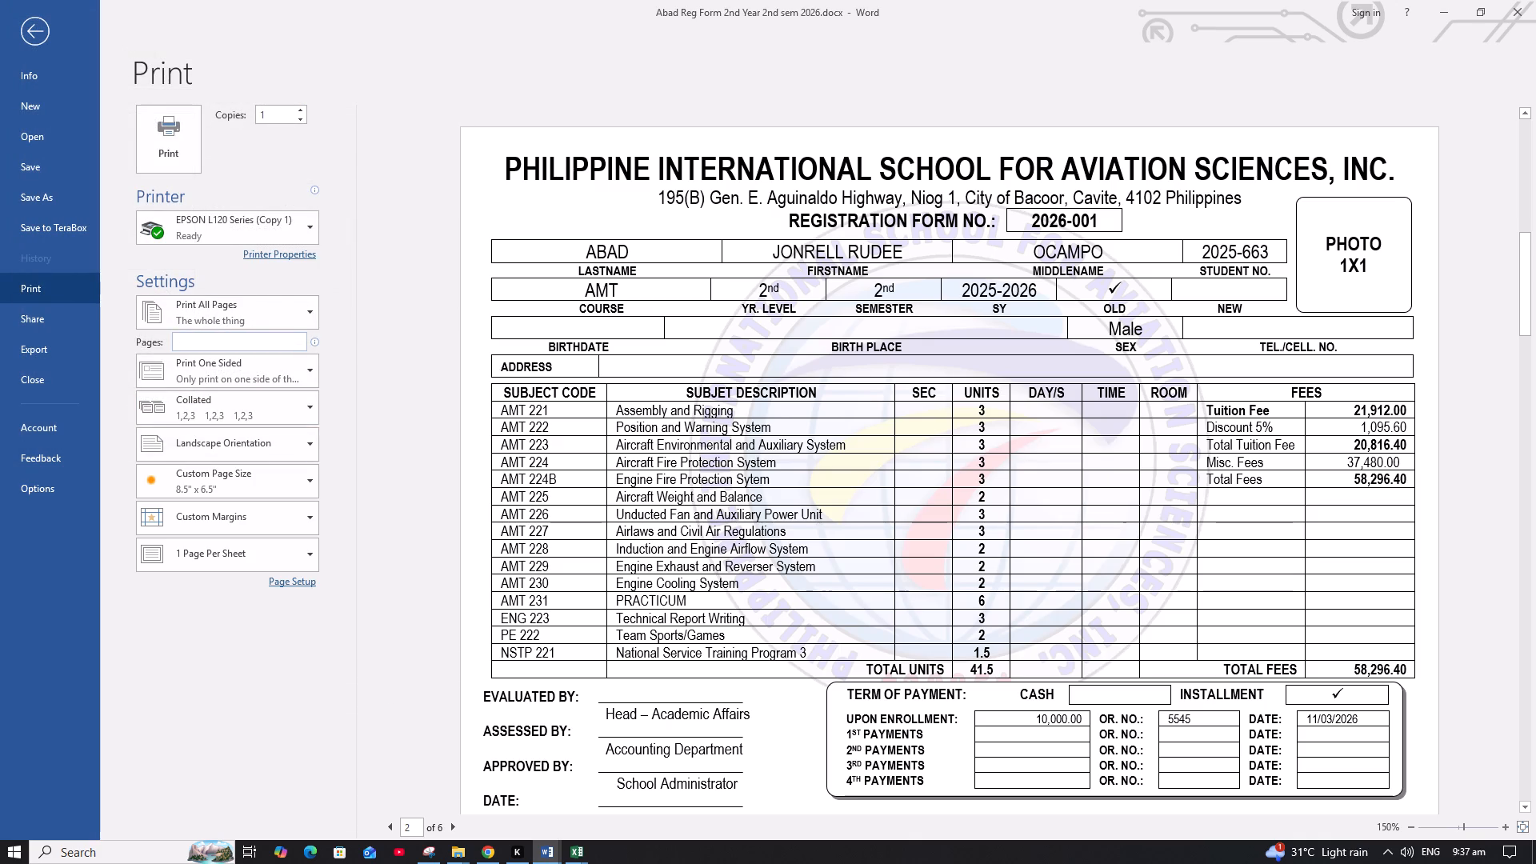
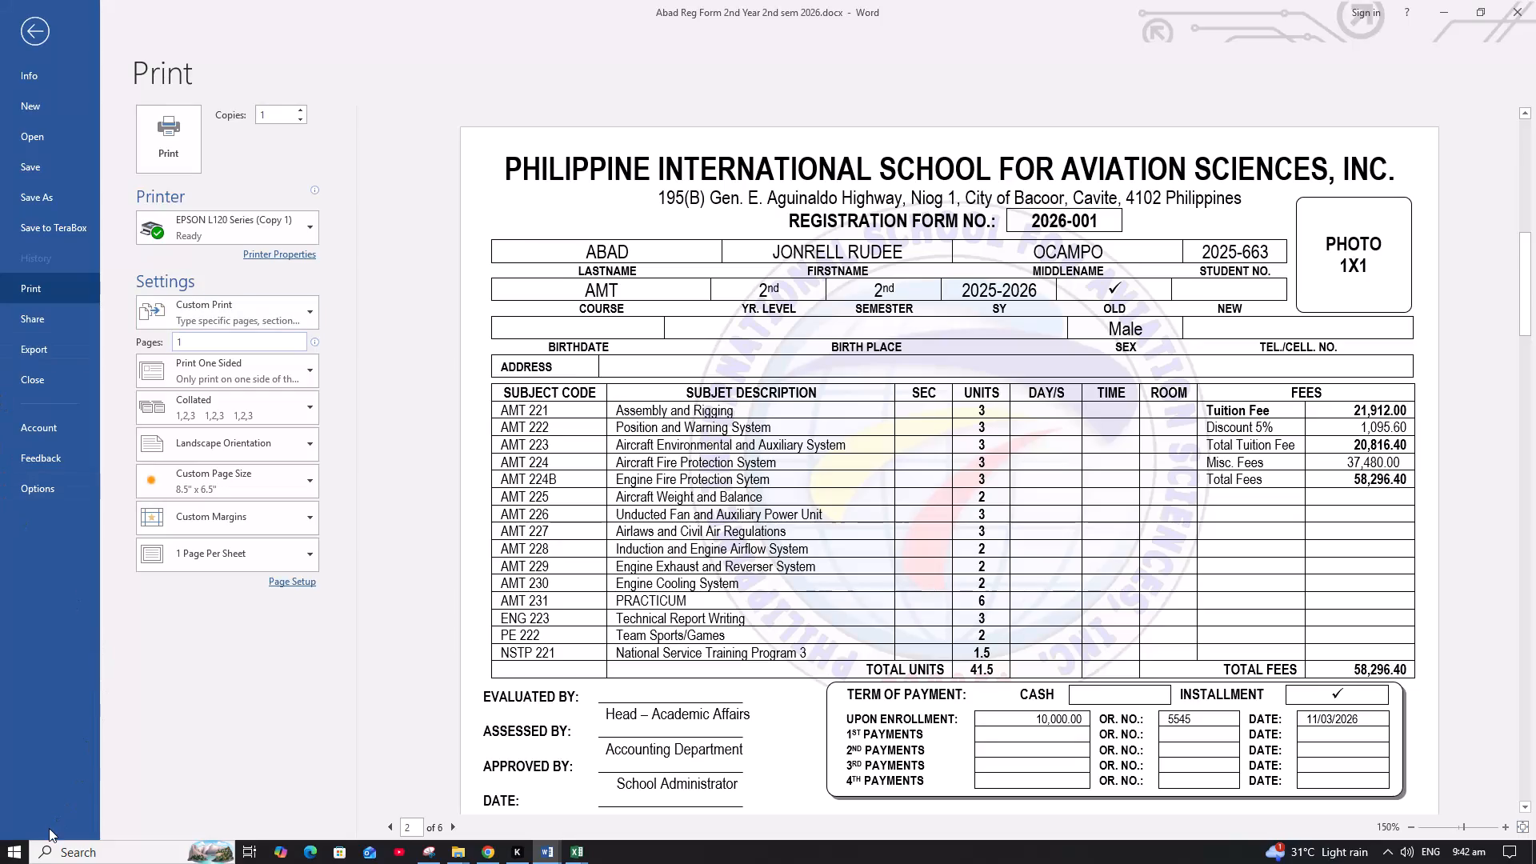
Switch to the Scan app and set the Brother DCP-L2540DW series scanner's source to Feeder.
click(13, 854)
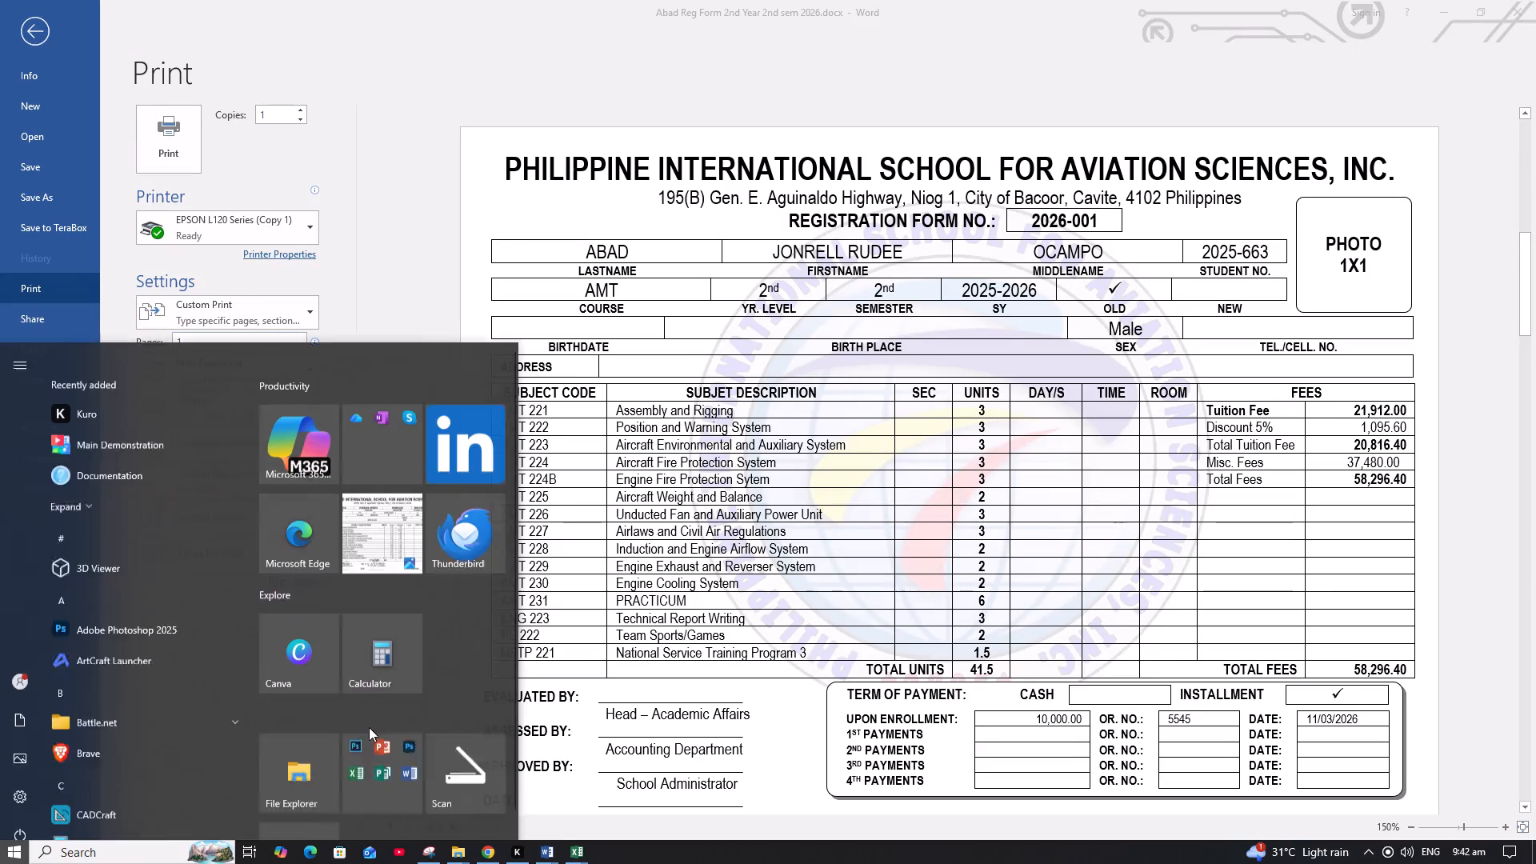
click(491, 718)
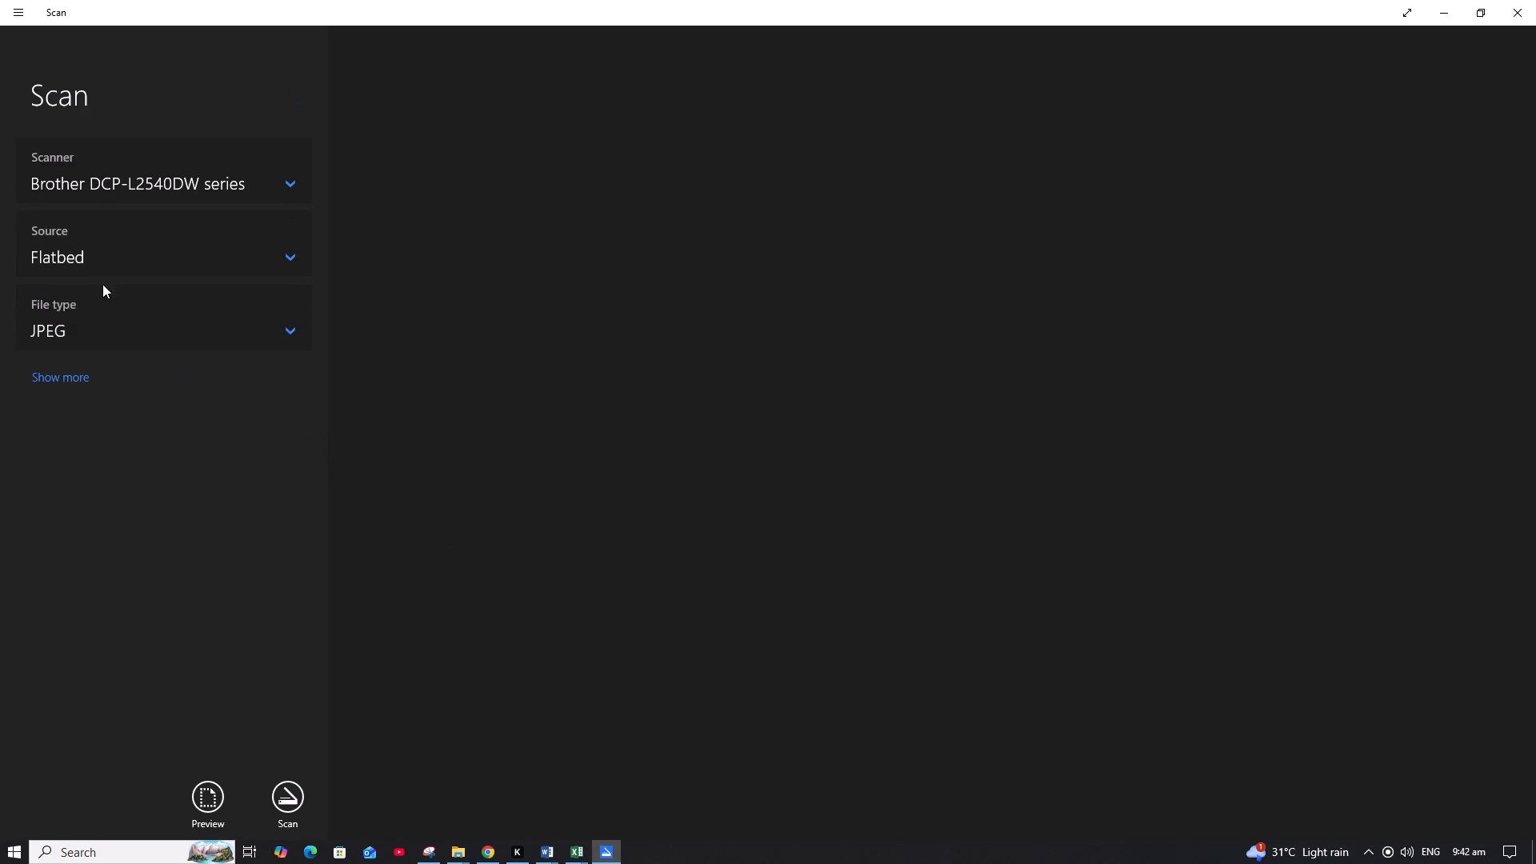
click(66, 257)
click(74, 298)
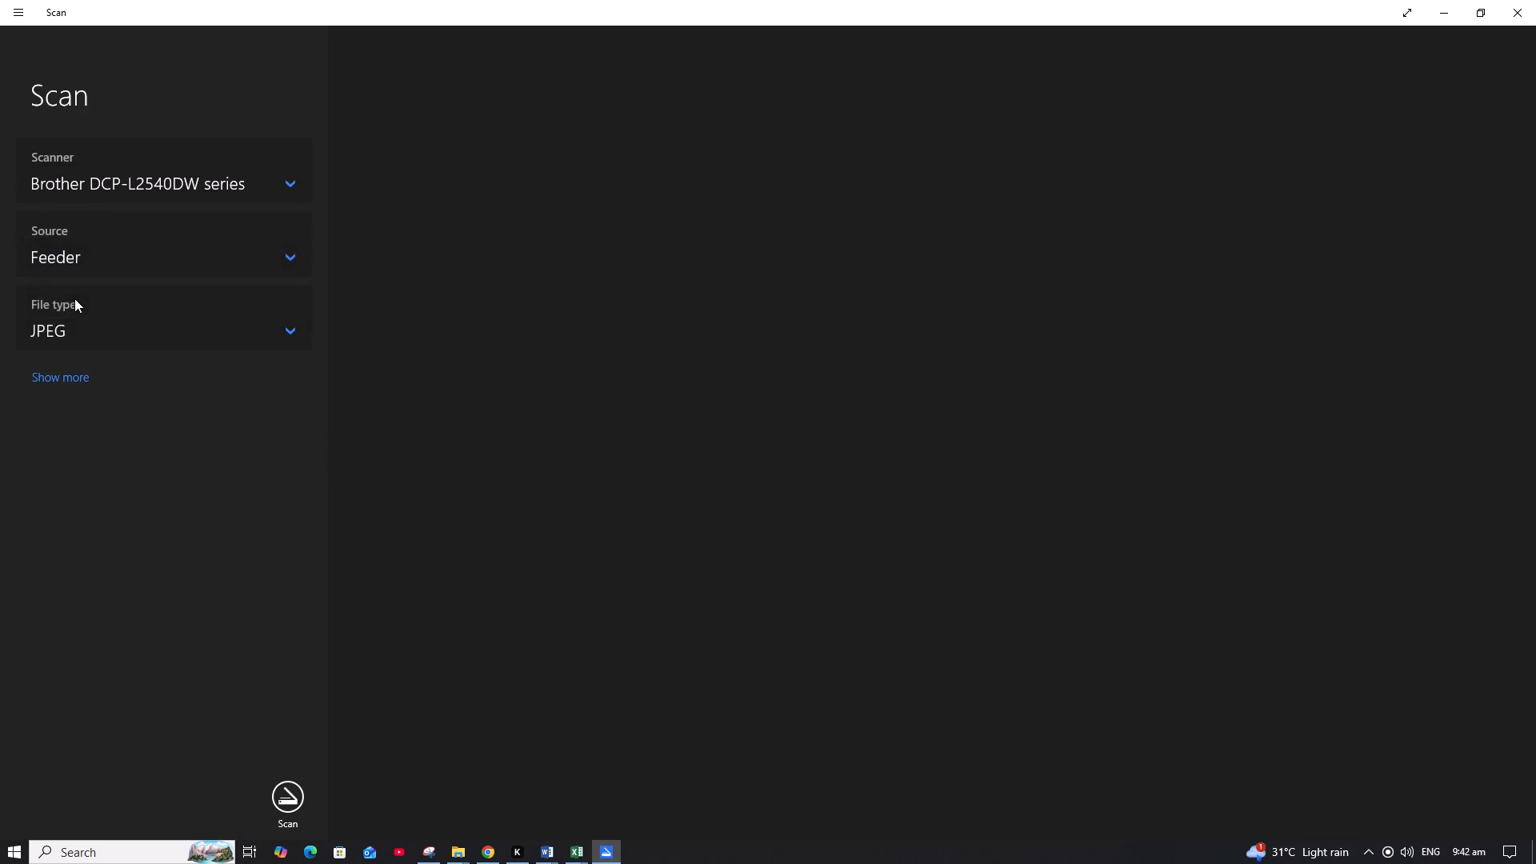
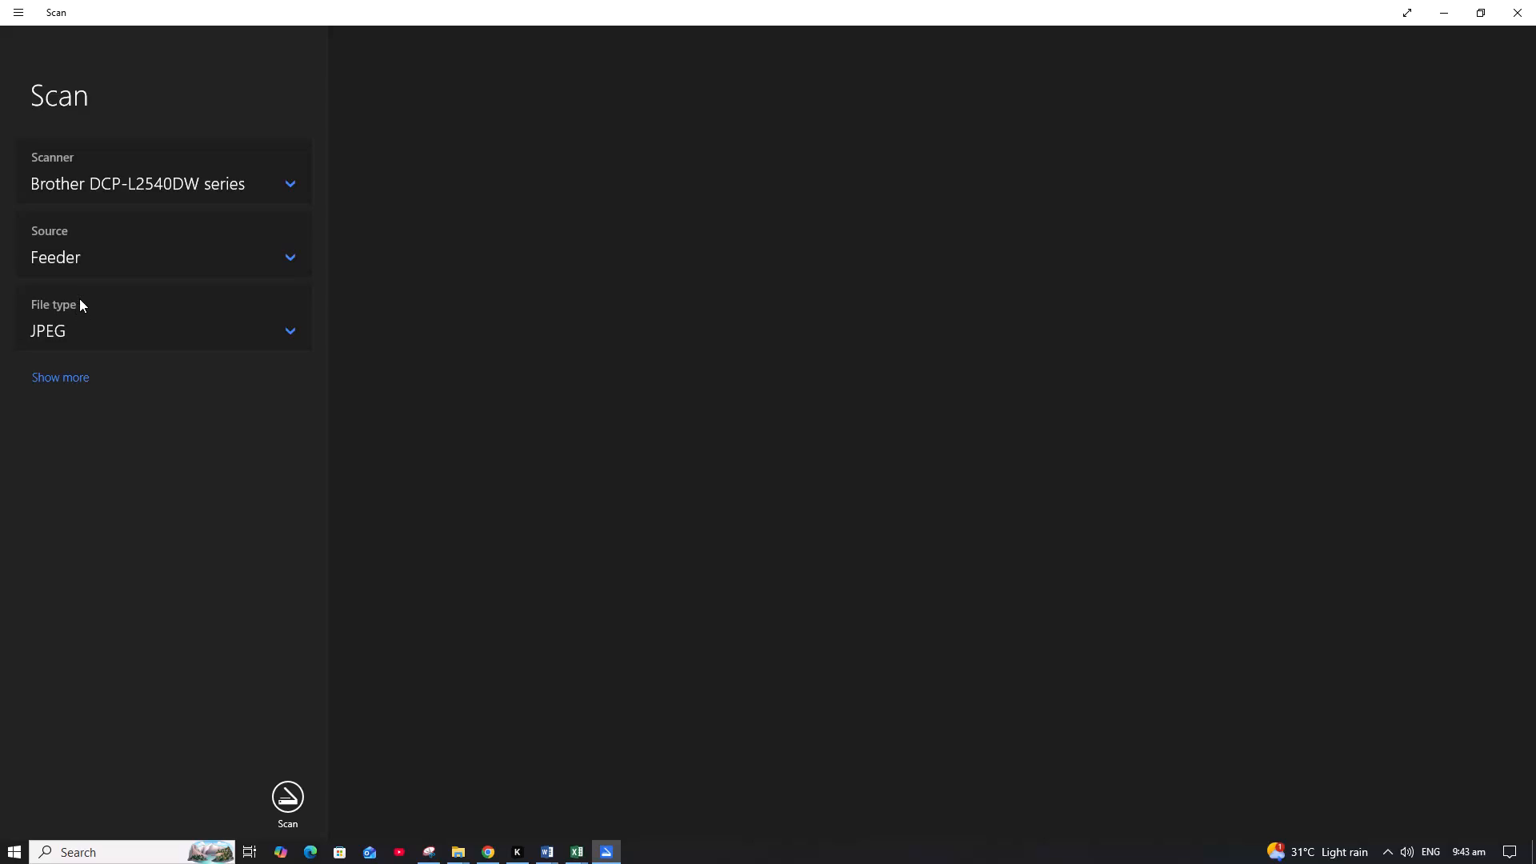
Set the scan page size to Letter, scan the document from the feeder as a JPEG, and dismiss the saved-file notice.
click(66, 376)
click(59, 558)
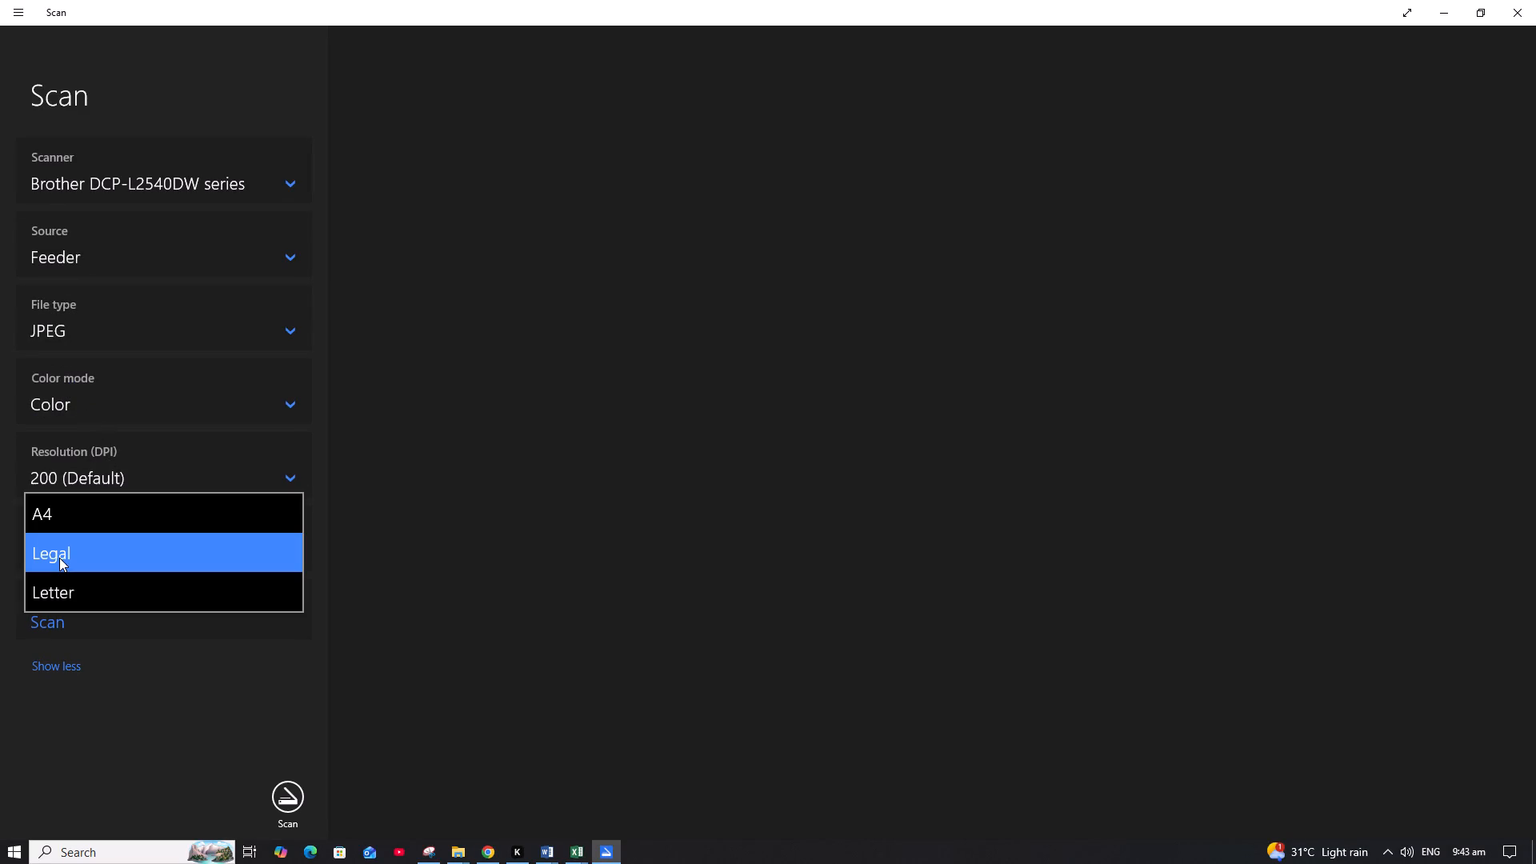
click(70, 588)
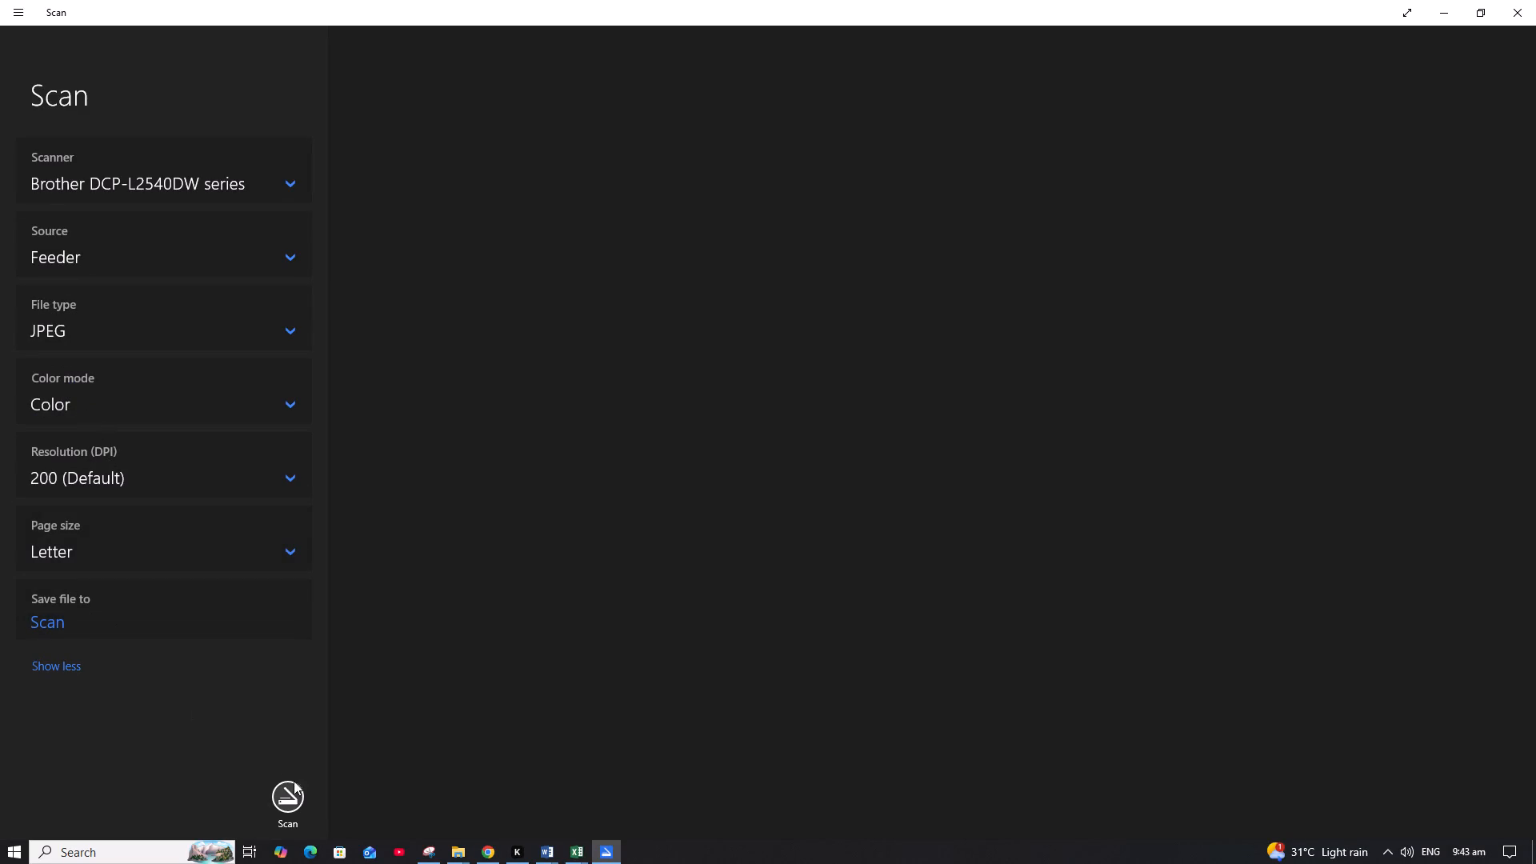
click(300, 793)
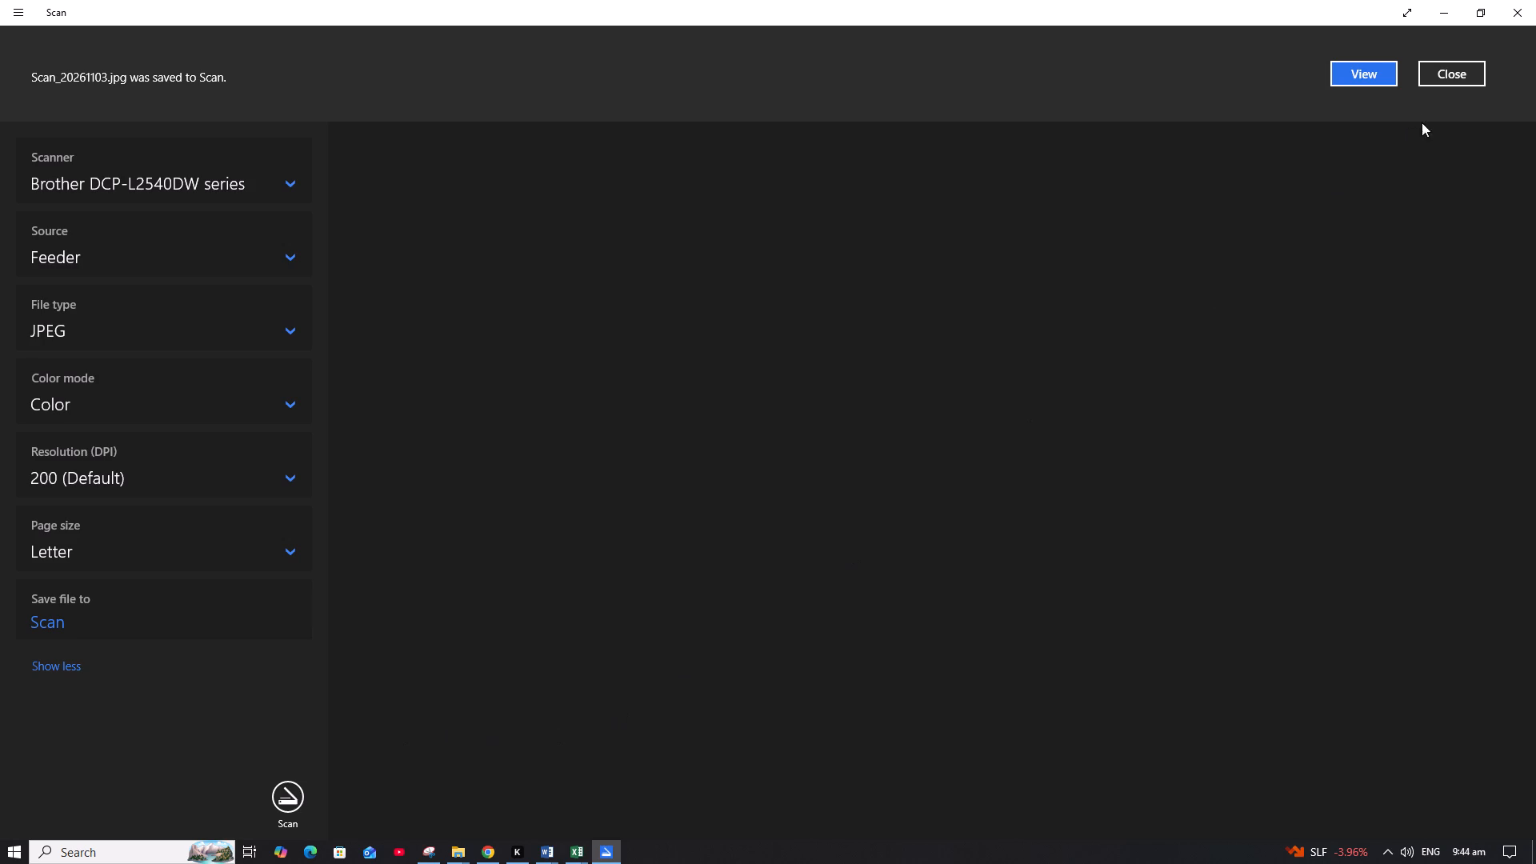
click(1434, 78)
In File Explorer, open the Scan folder under D:, CAAP TPQM, C, and copy Scan_20261103.jpg.
click(6, 850)
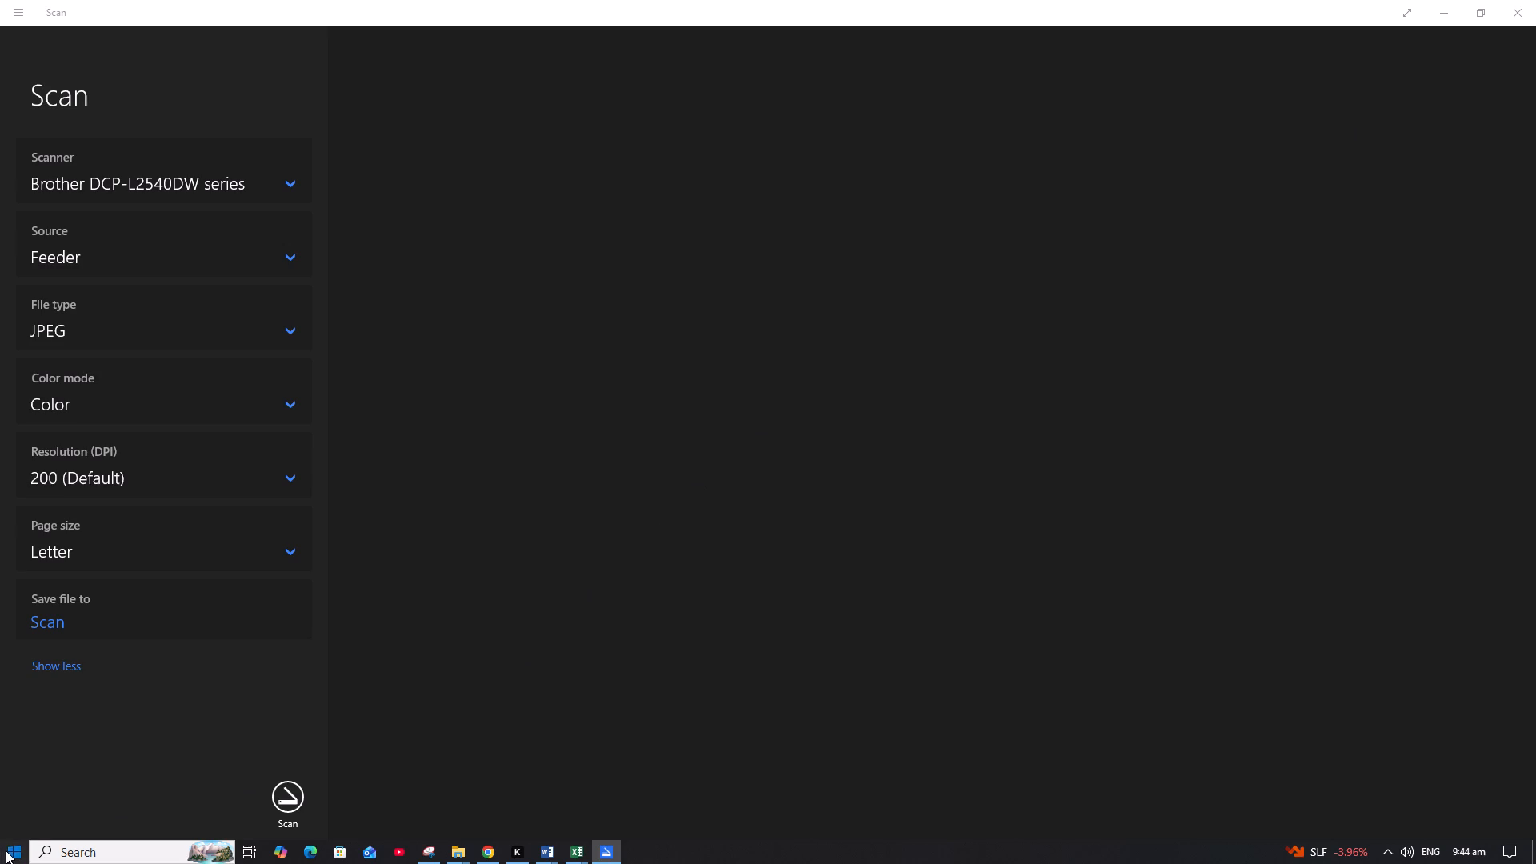
click(318, 730)
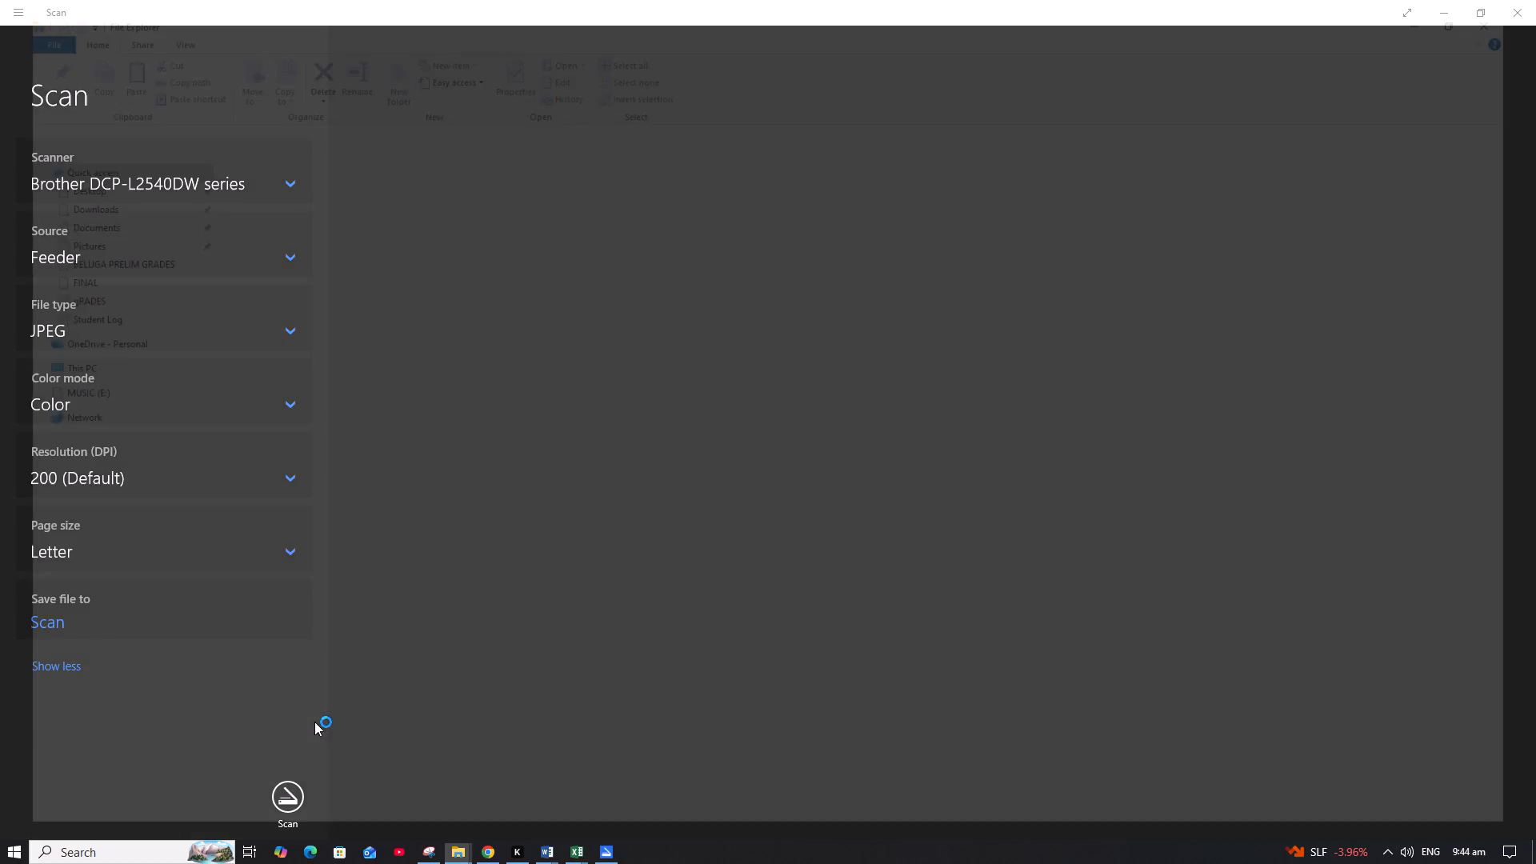
click(77, 657)
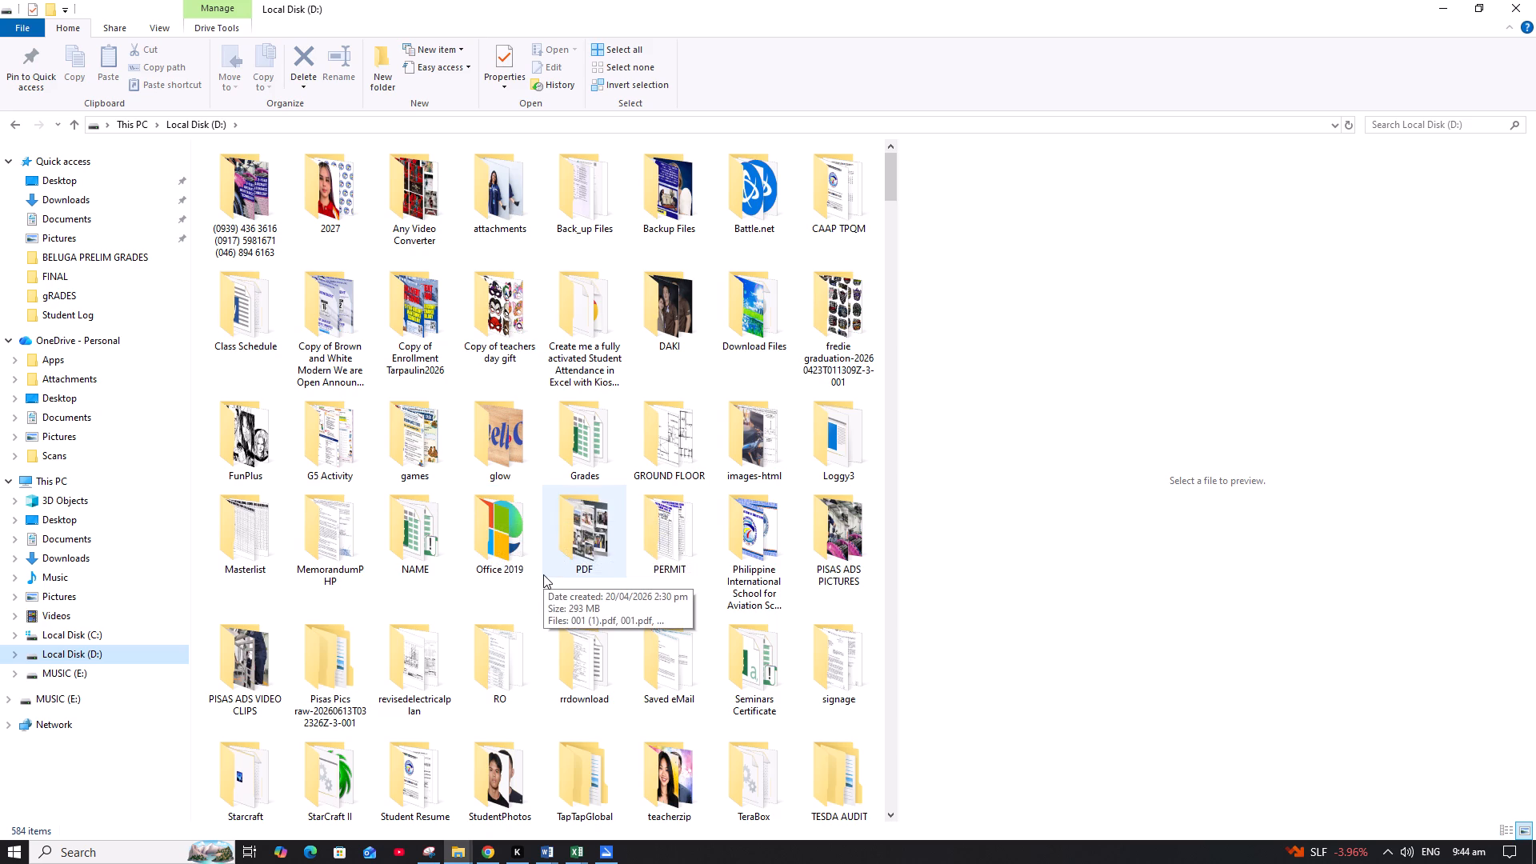
double_click(820, 200)
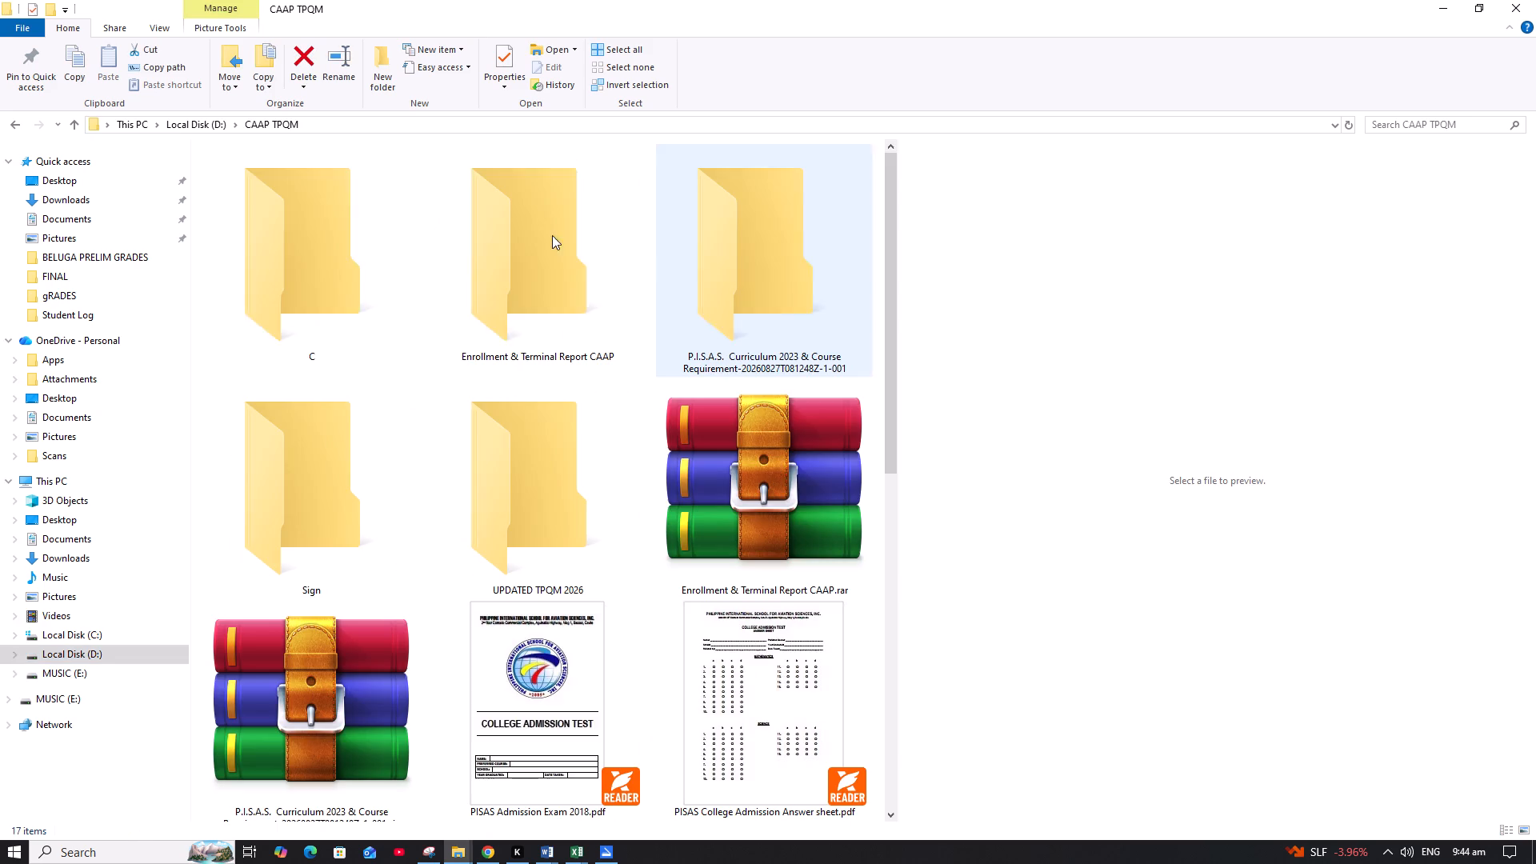
double_click(314, 299)
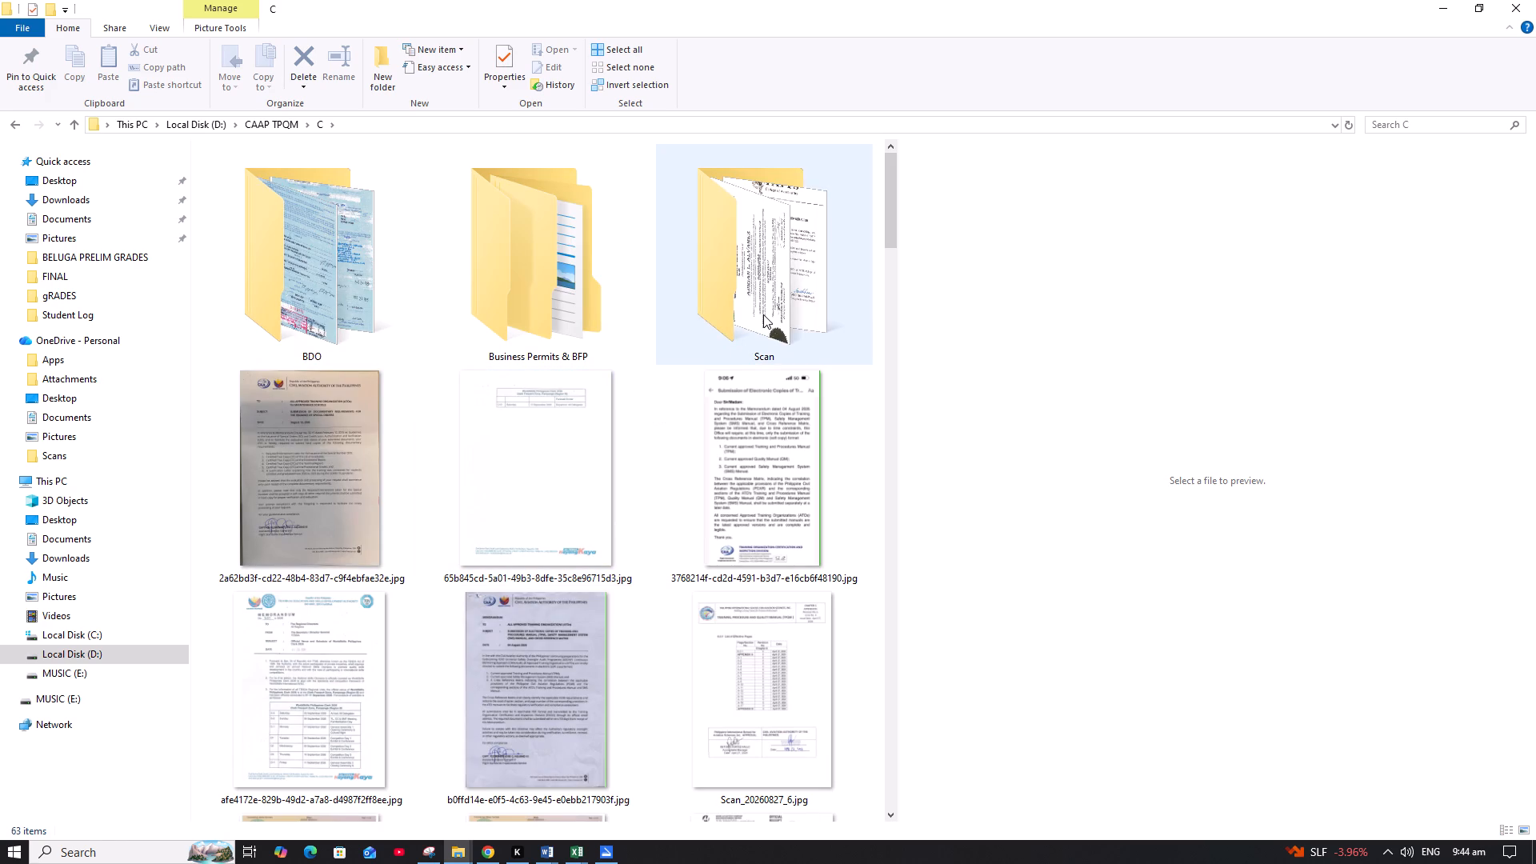
double_click(763, 314)
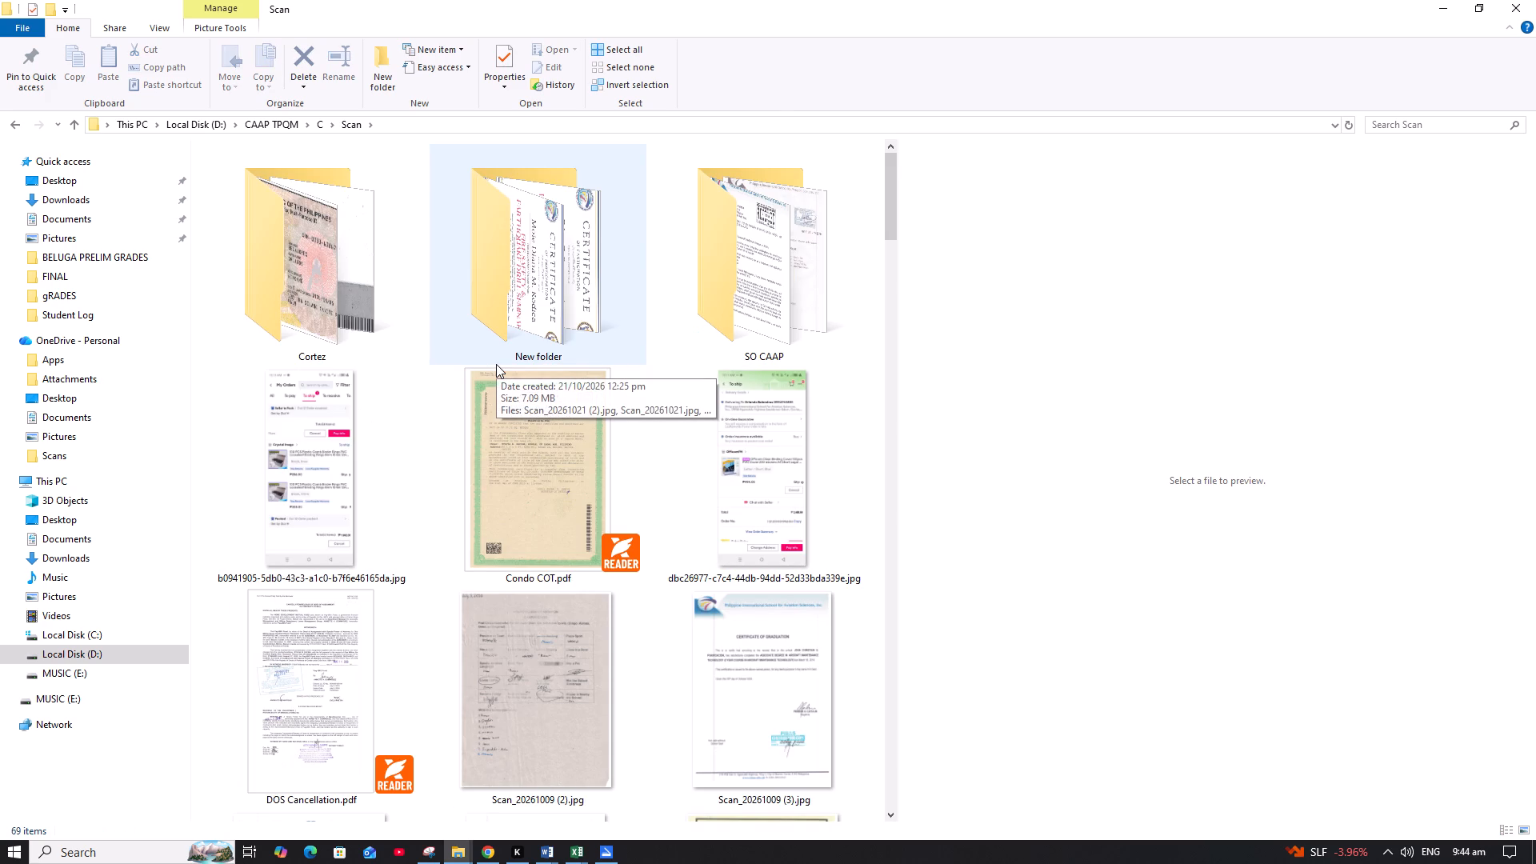
scroll(496, 364, down, 2)
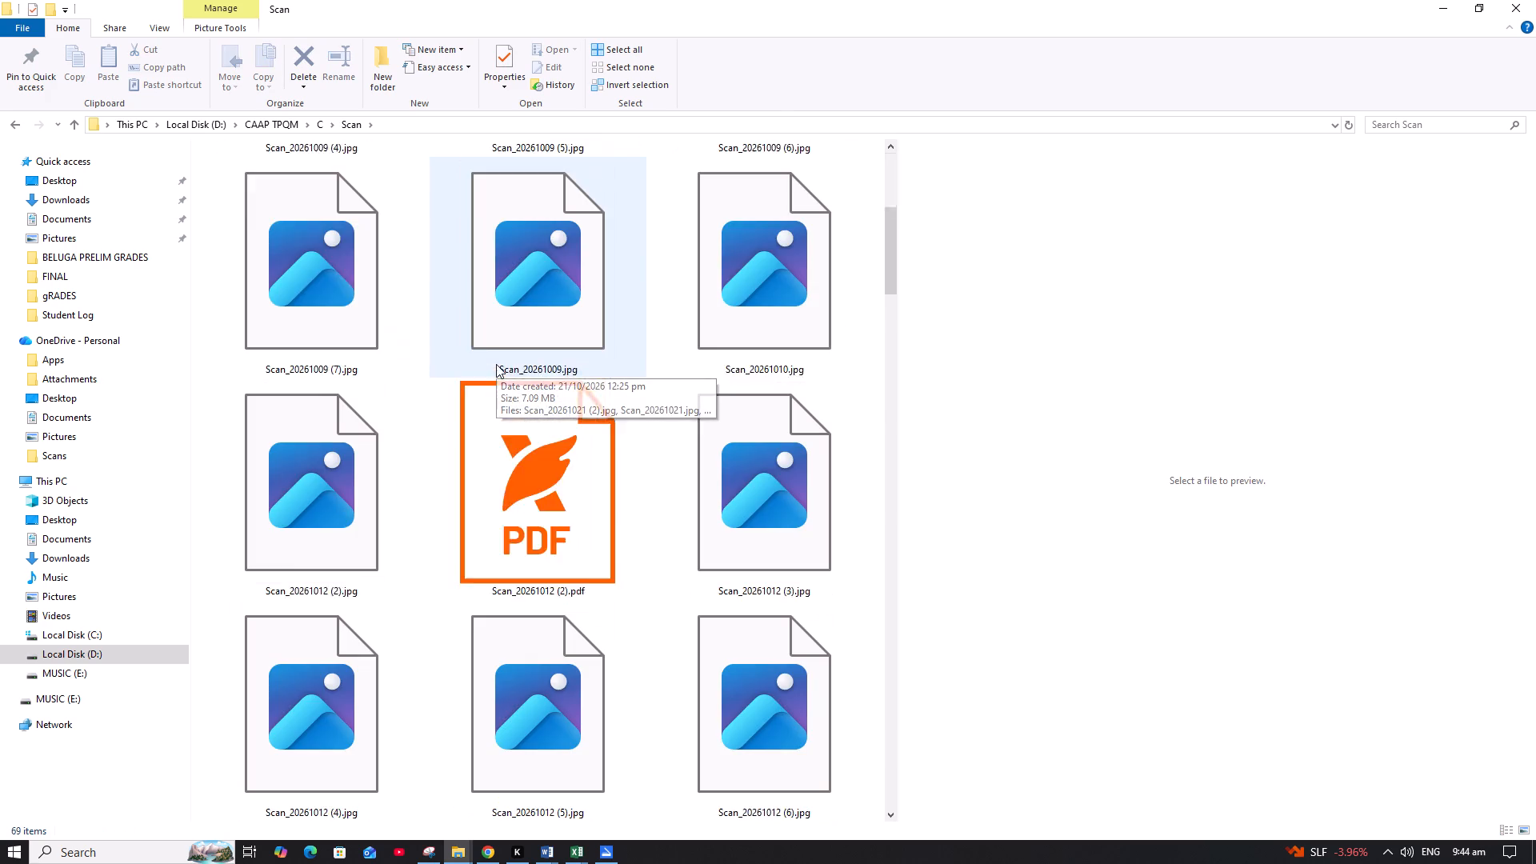
scroll(496, 364, down, 9)
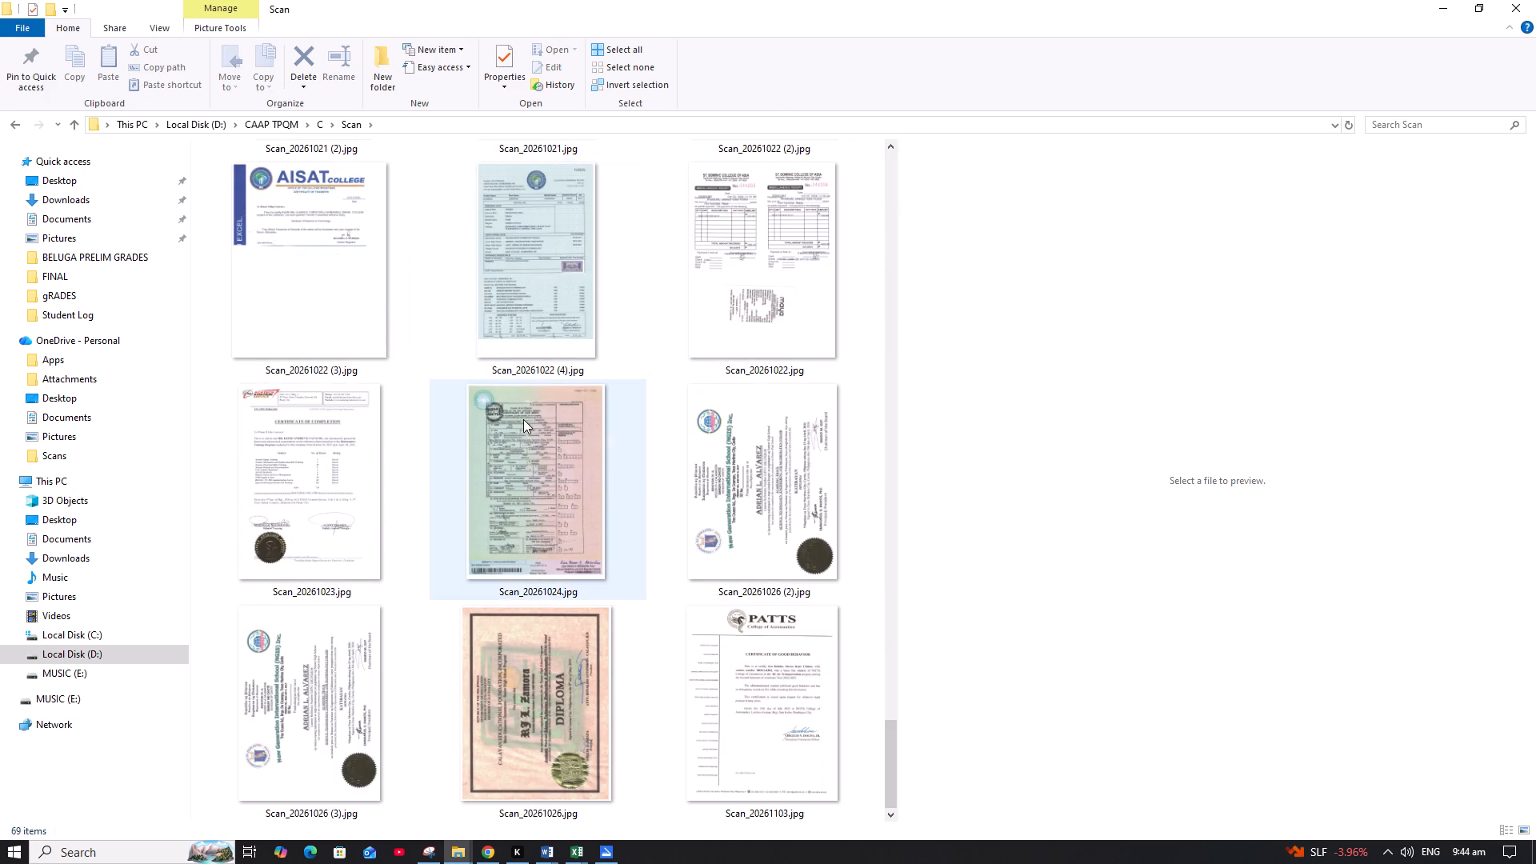
right_click(726, 677)
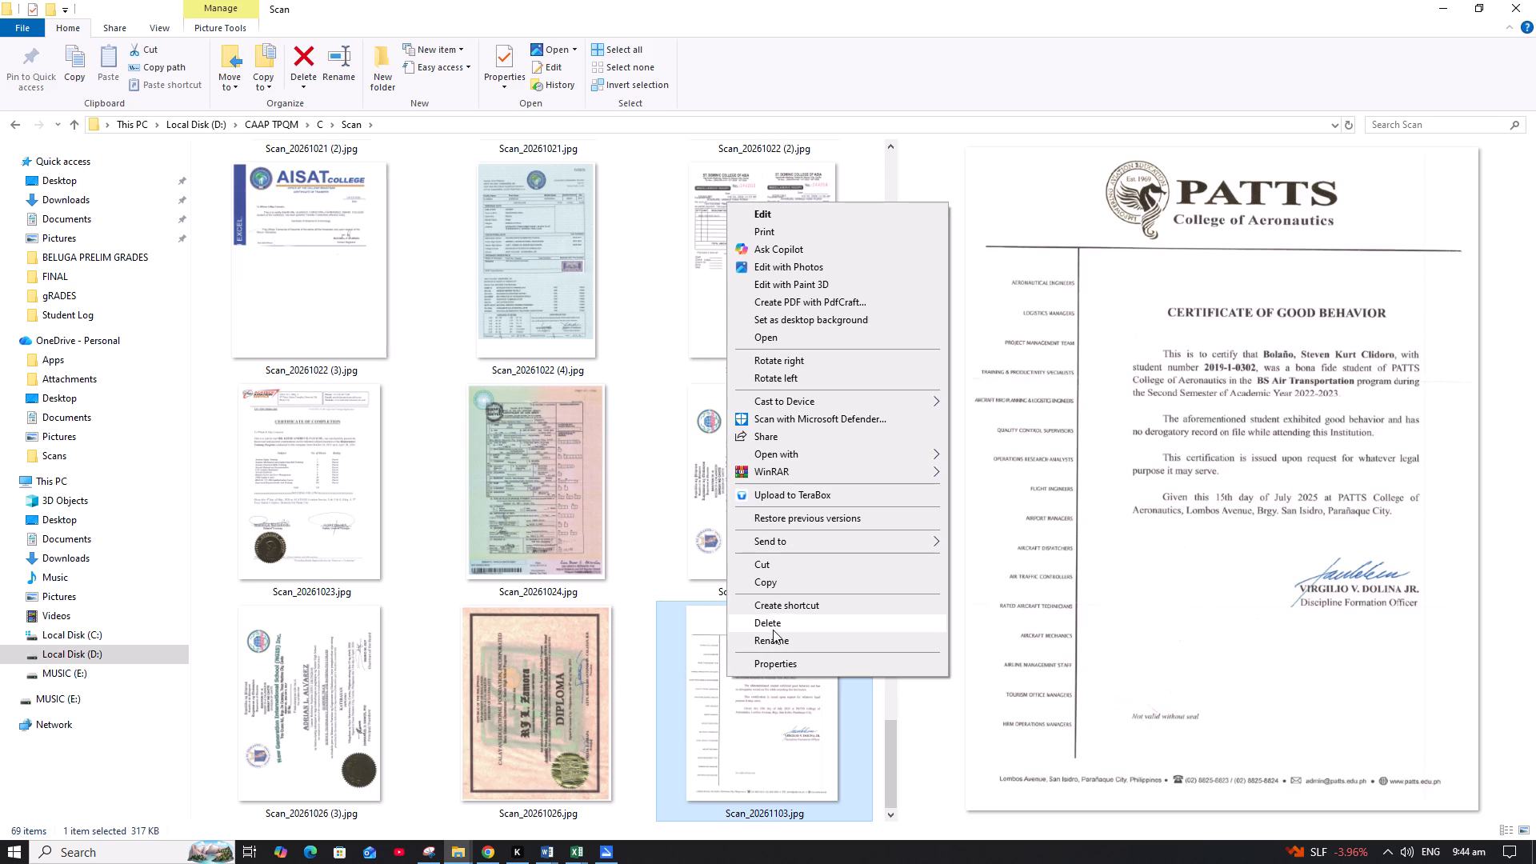
click(782, 579)
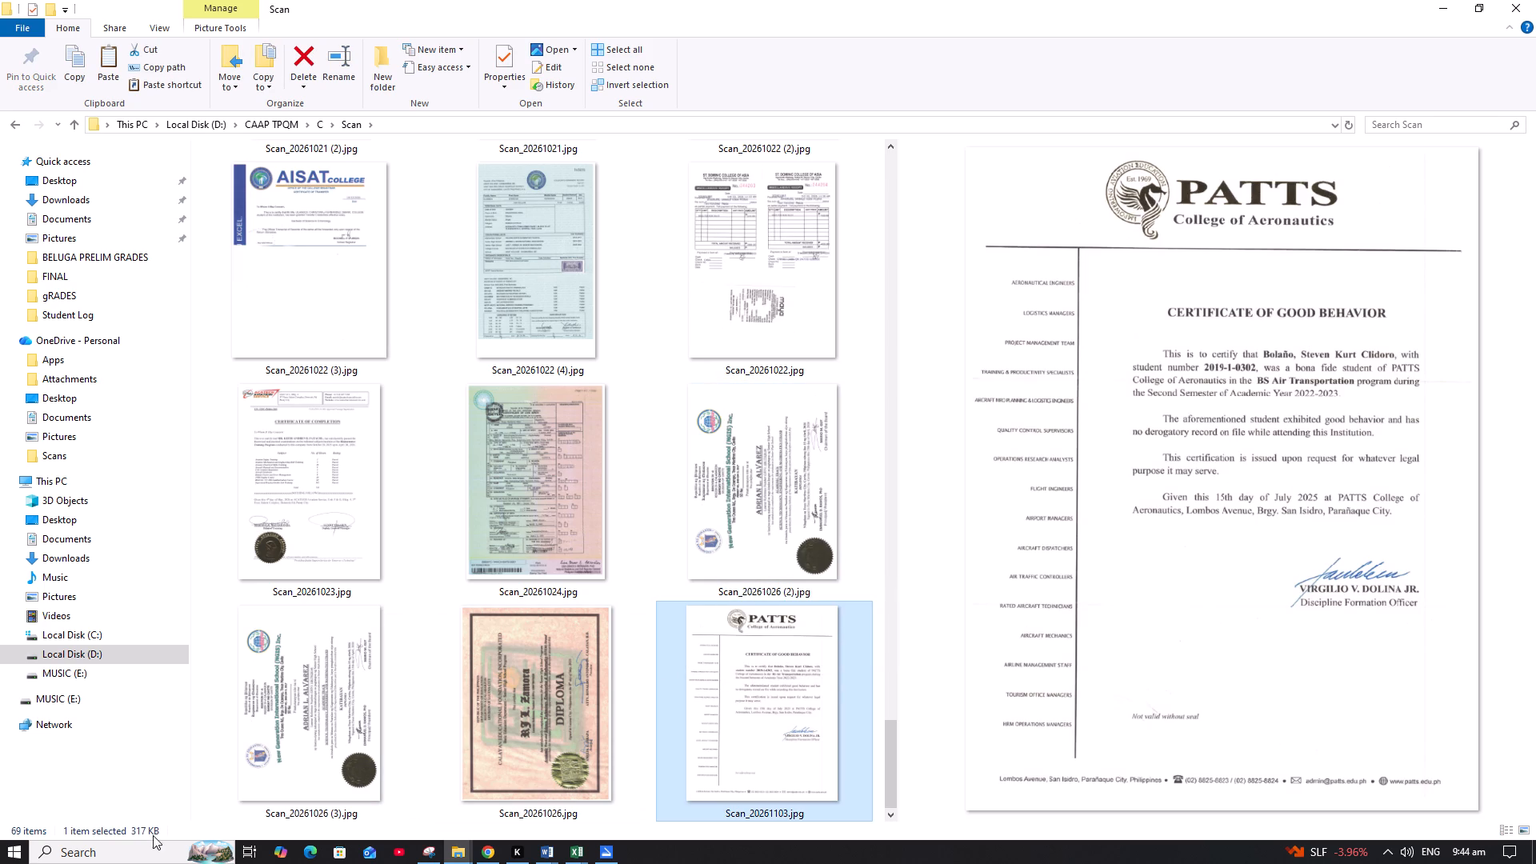
In a new File Explorer window, open the Student Requirements folder under D:, Back_up Files, Documents, Documents.
click(21, 850)
click(308, 710)
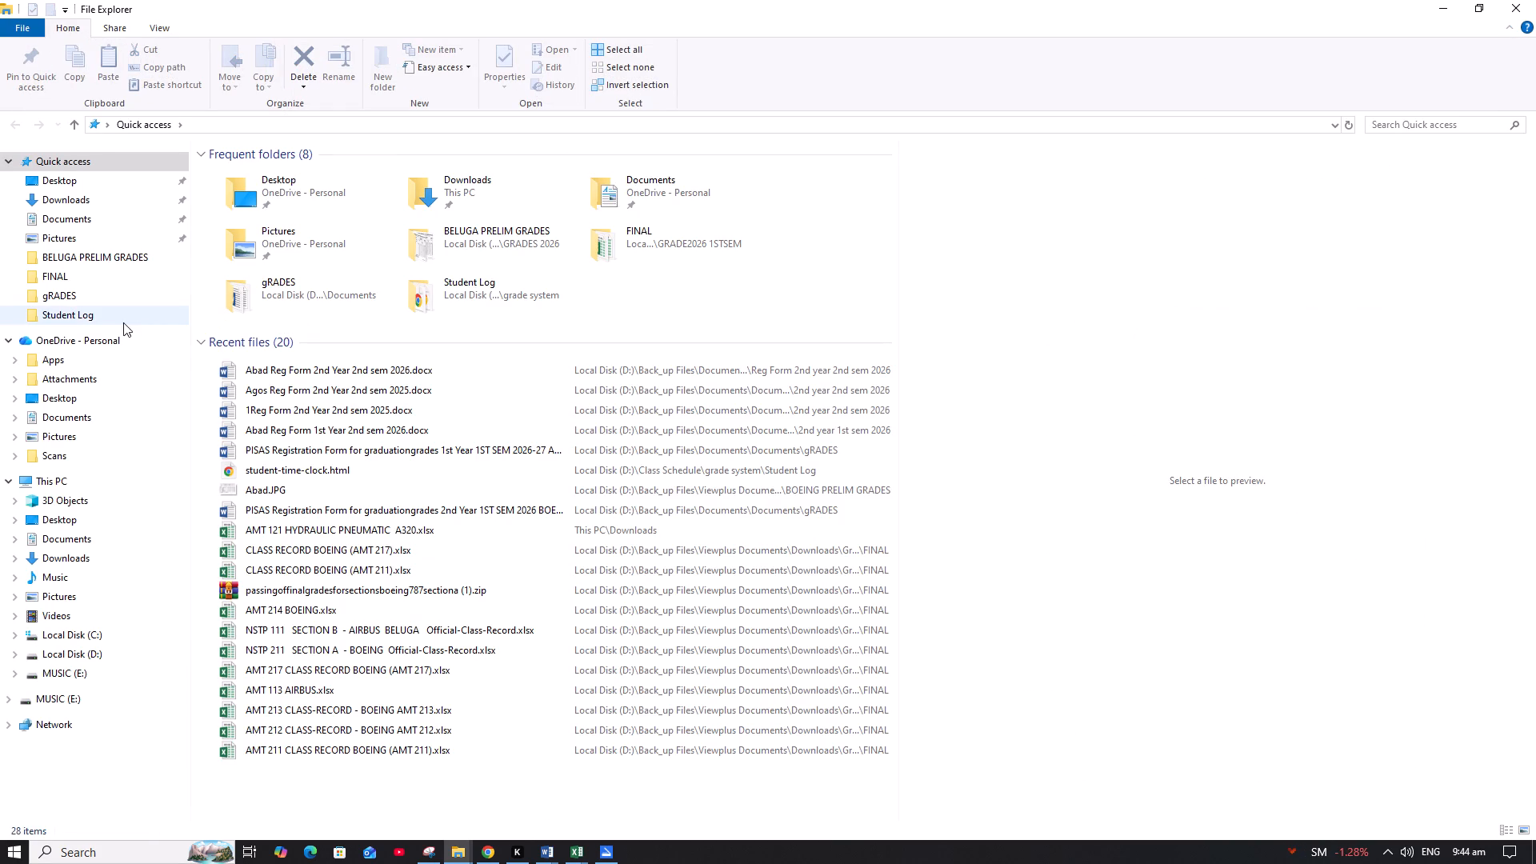
click(93, 656)
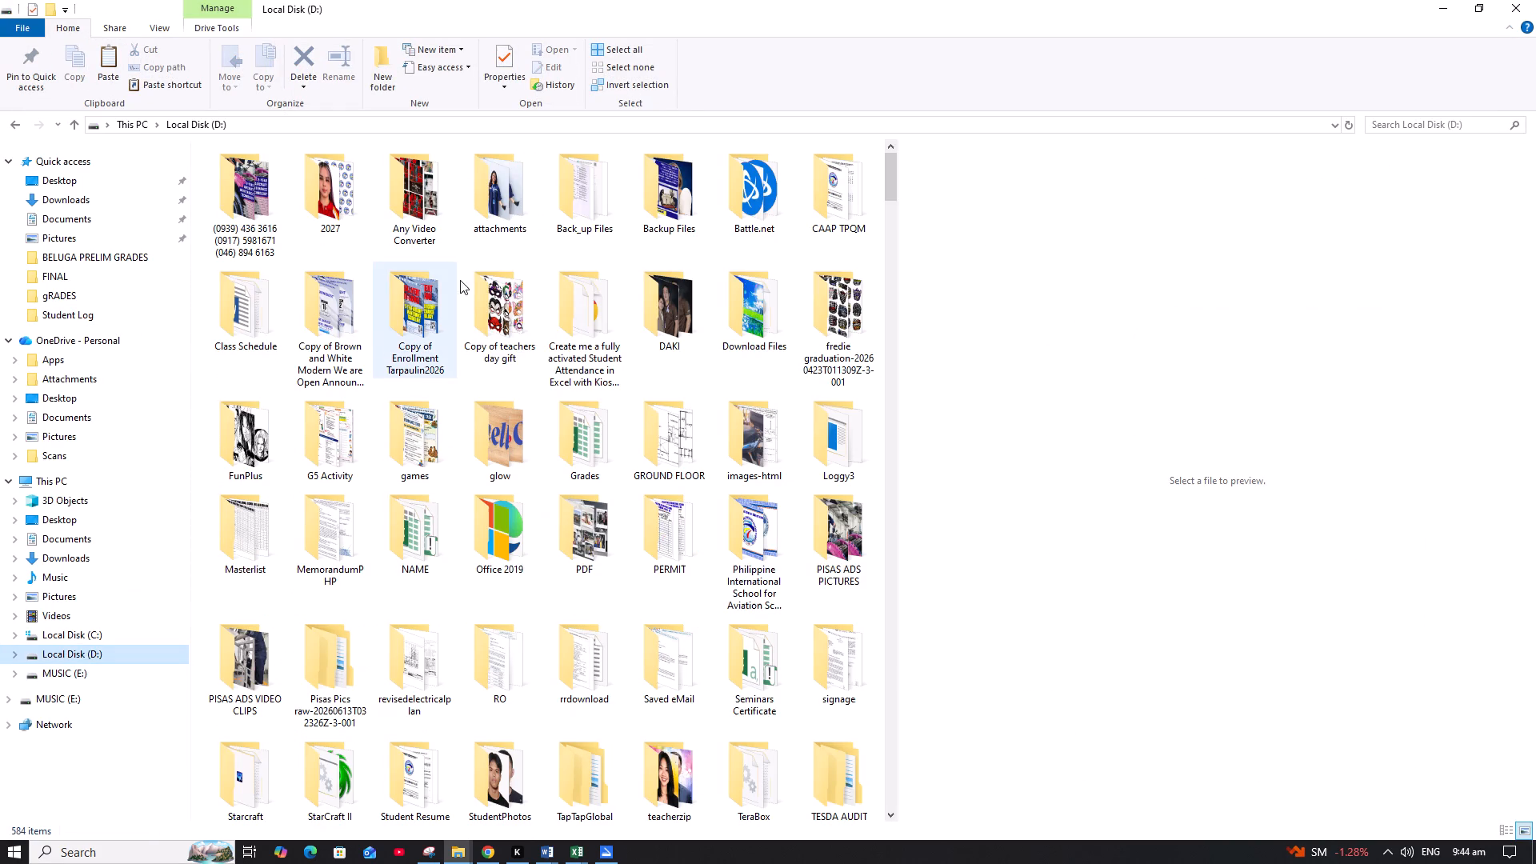
double_click(583, 194)
click(243, 194)
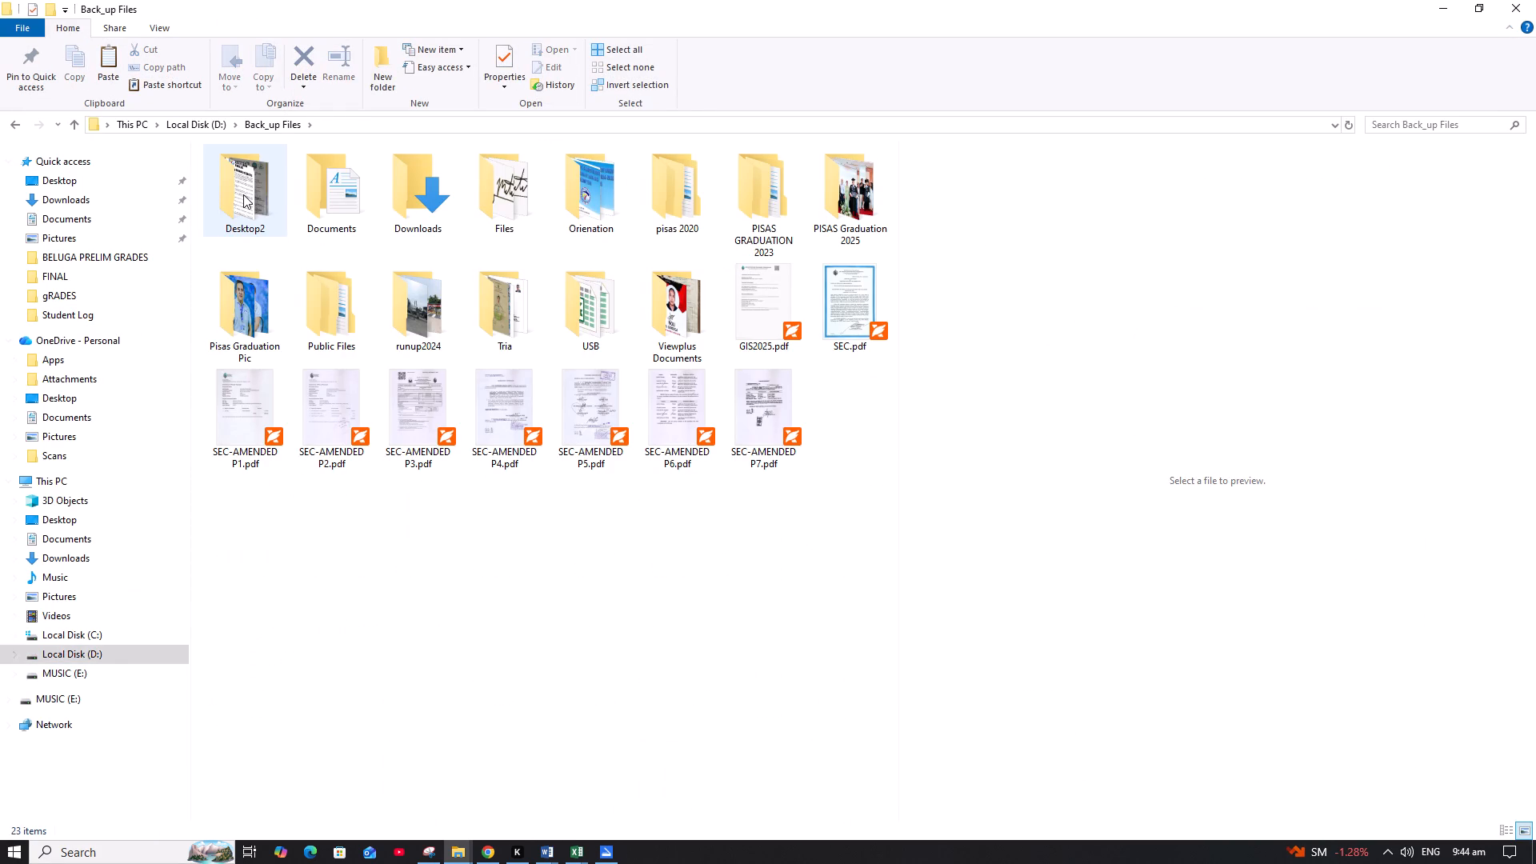
double_click(338, 194)
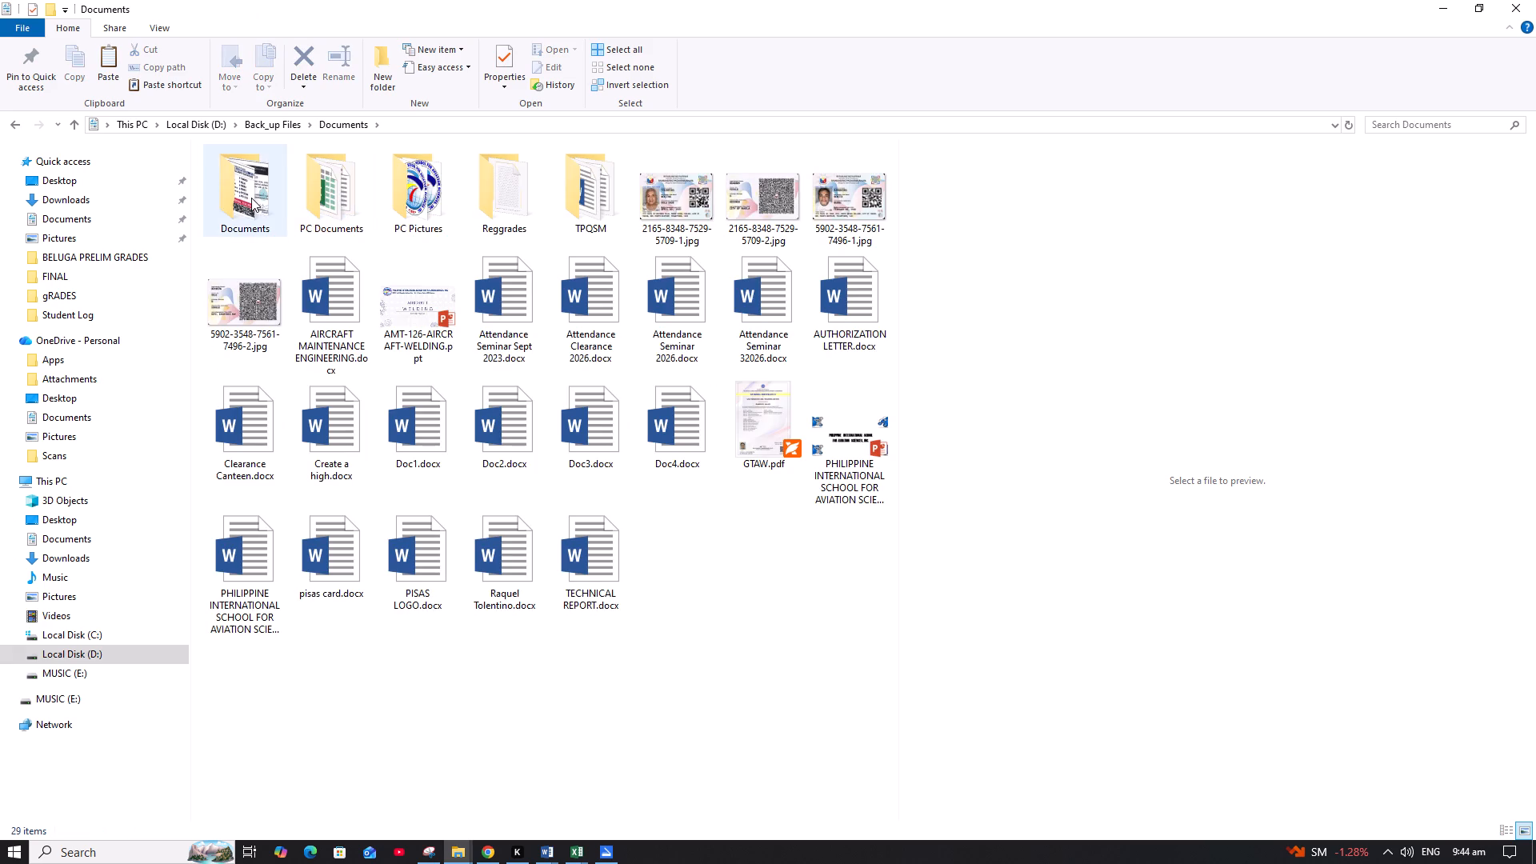
double_click(251, 198)
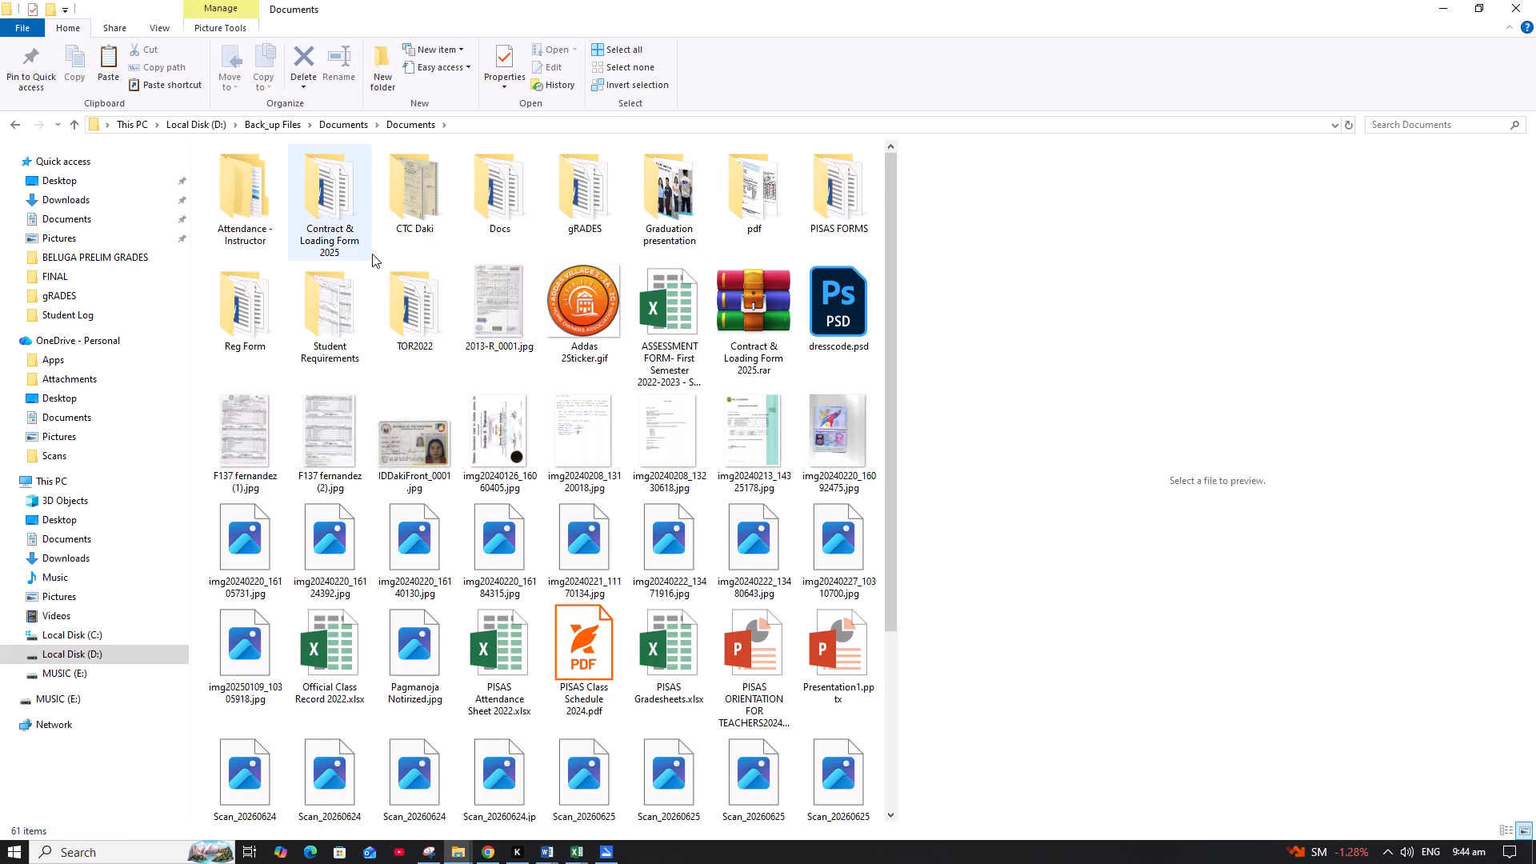
double_click(330, 326)
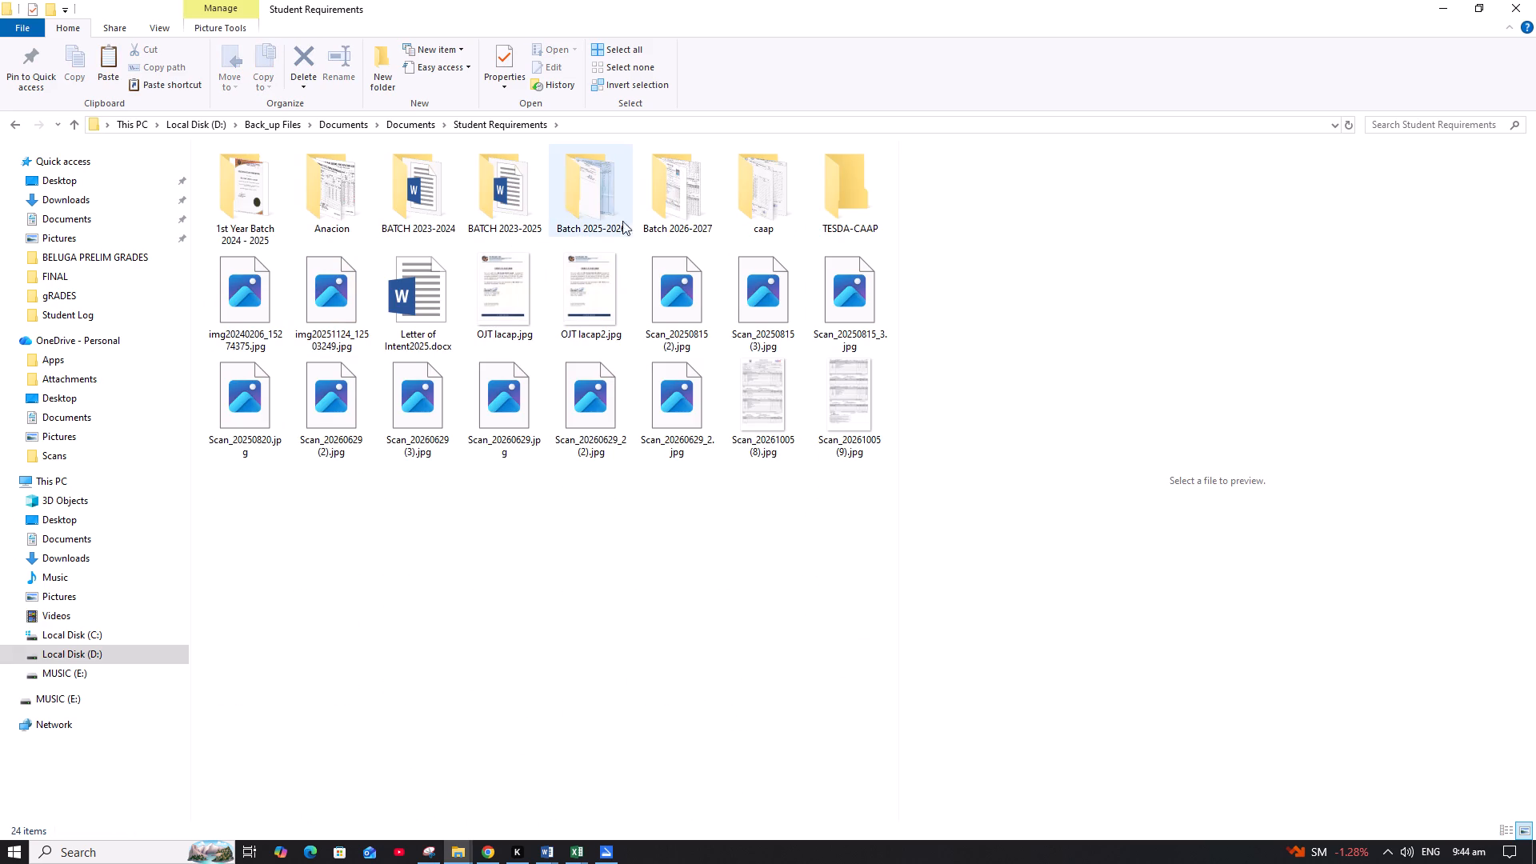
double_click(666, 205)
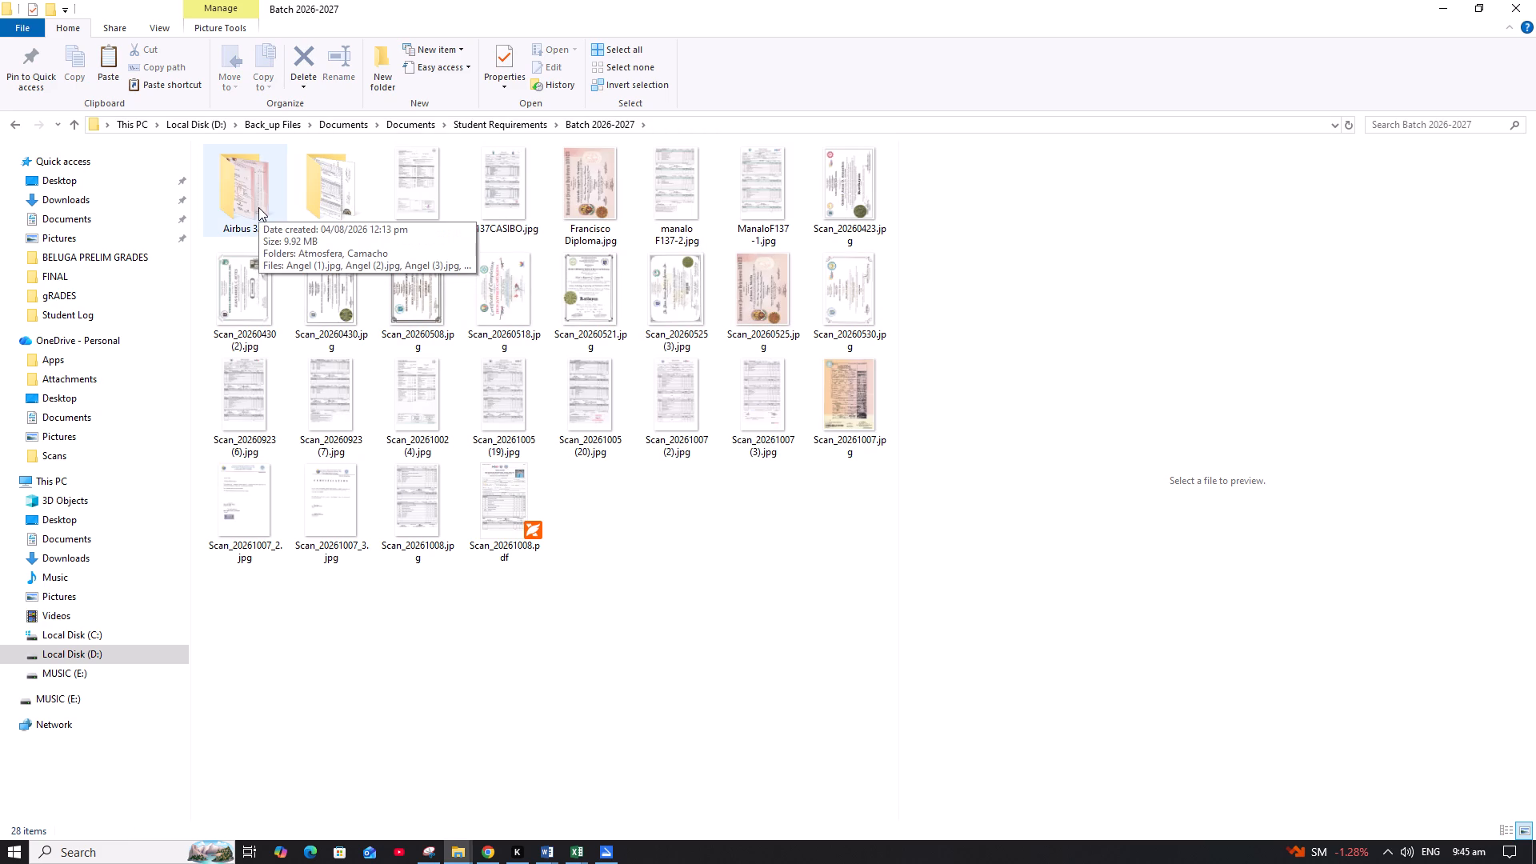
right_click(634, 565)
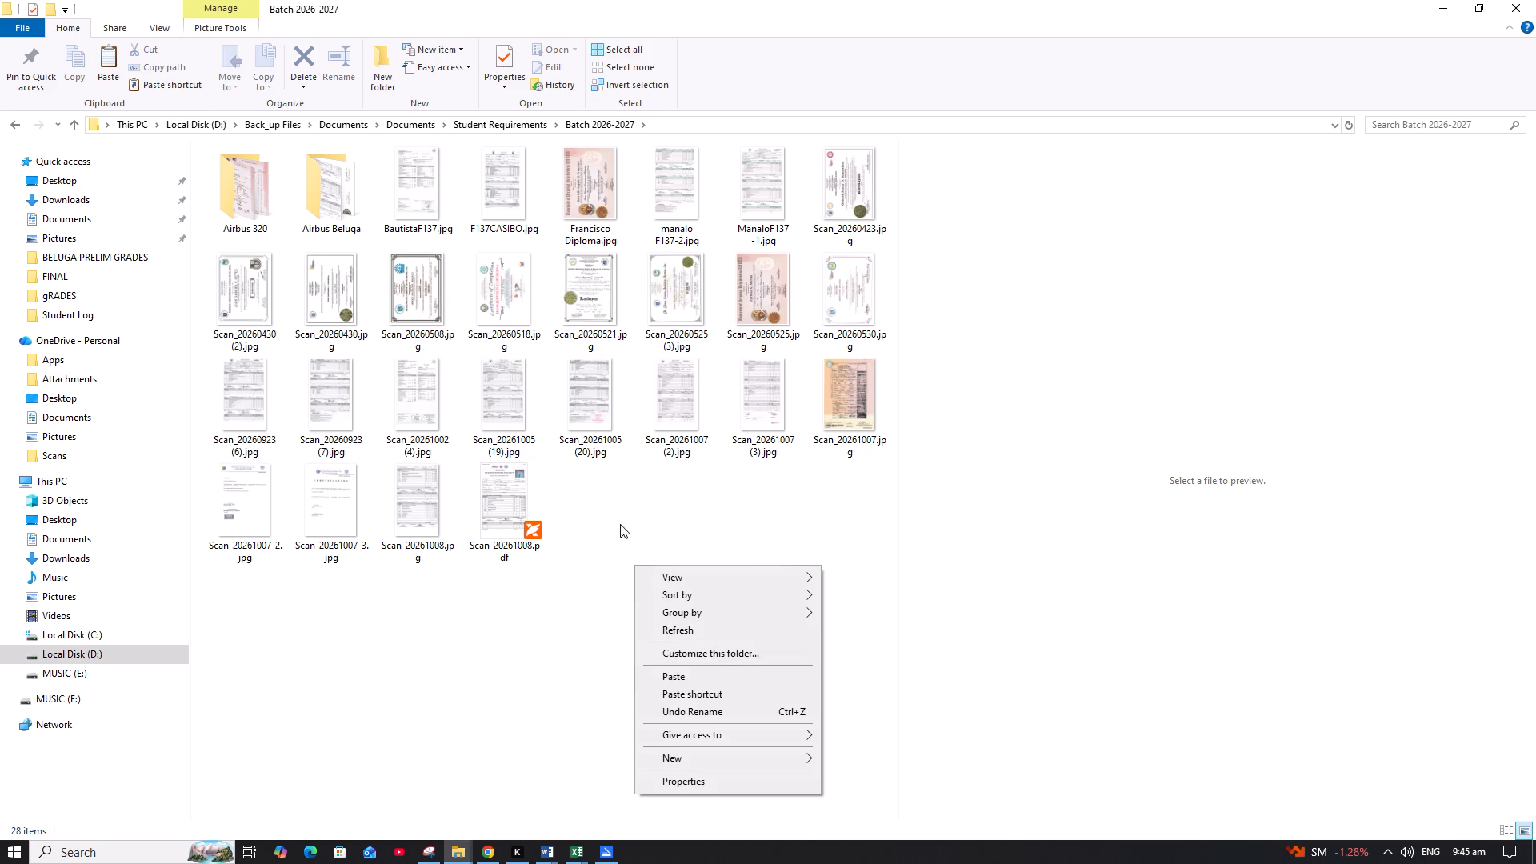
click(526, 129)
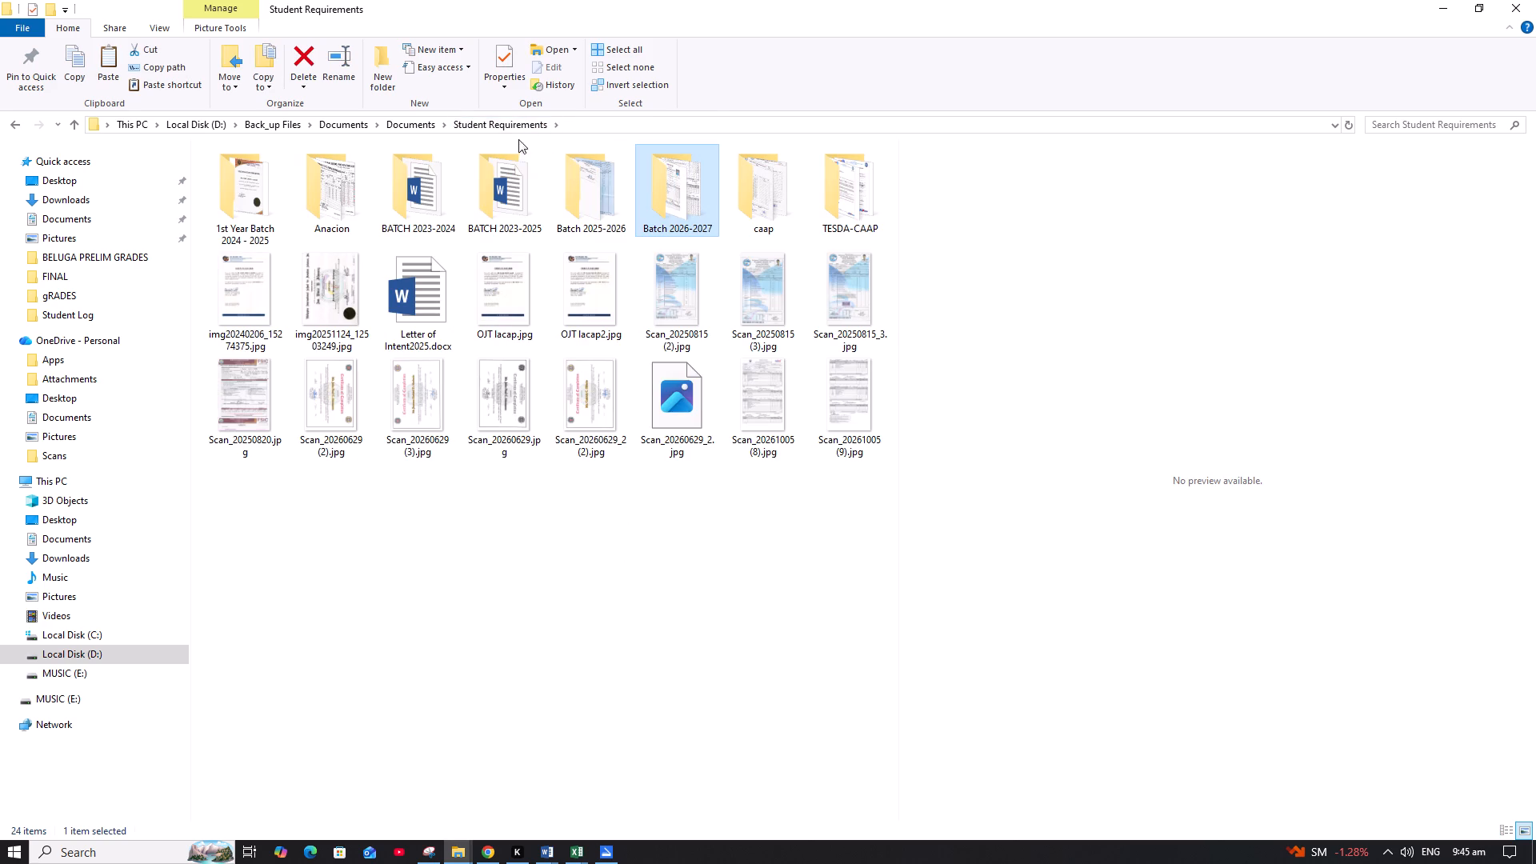
Paste the copied scan into the BOLAÑO folder under Batch 2025-2026, DREAMLINER.
double_click(619, 206)
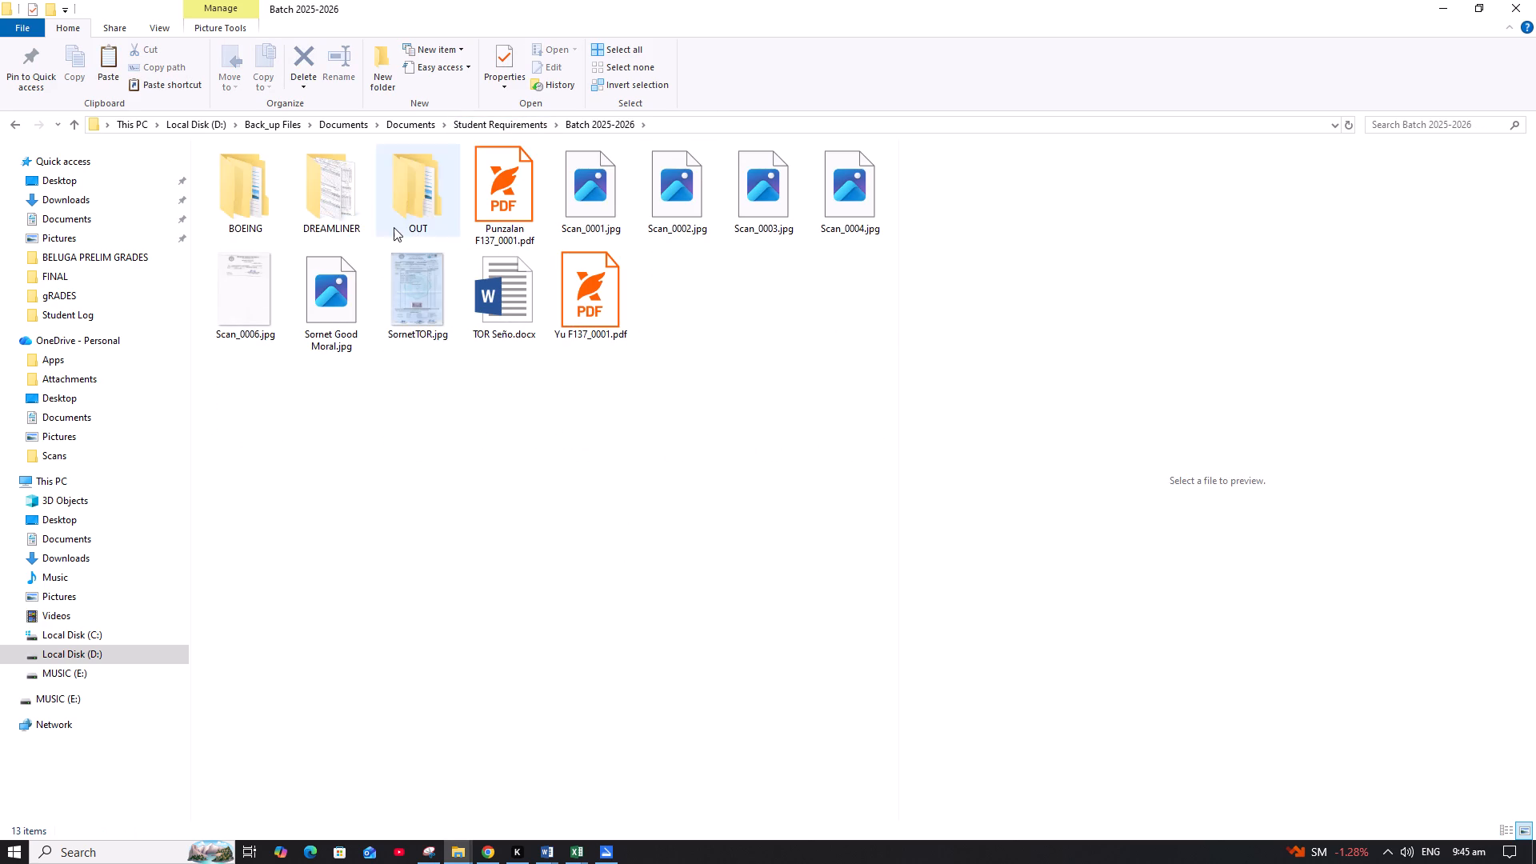
double_click(262, 199)
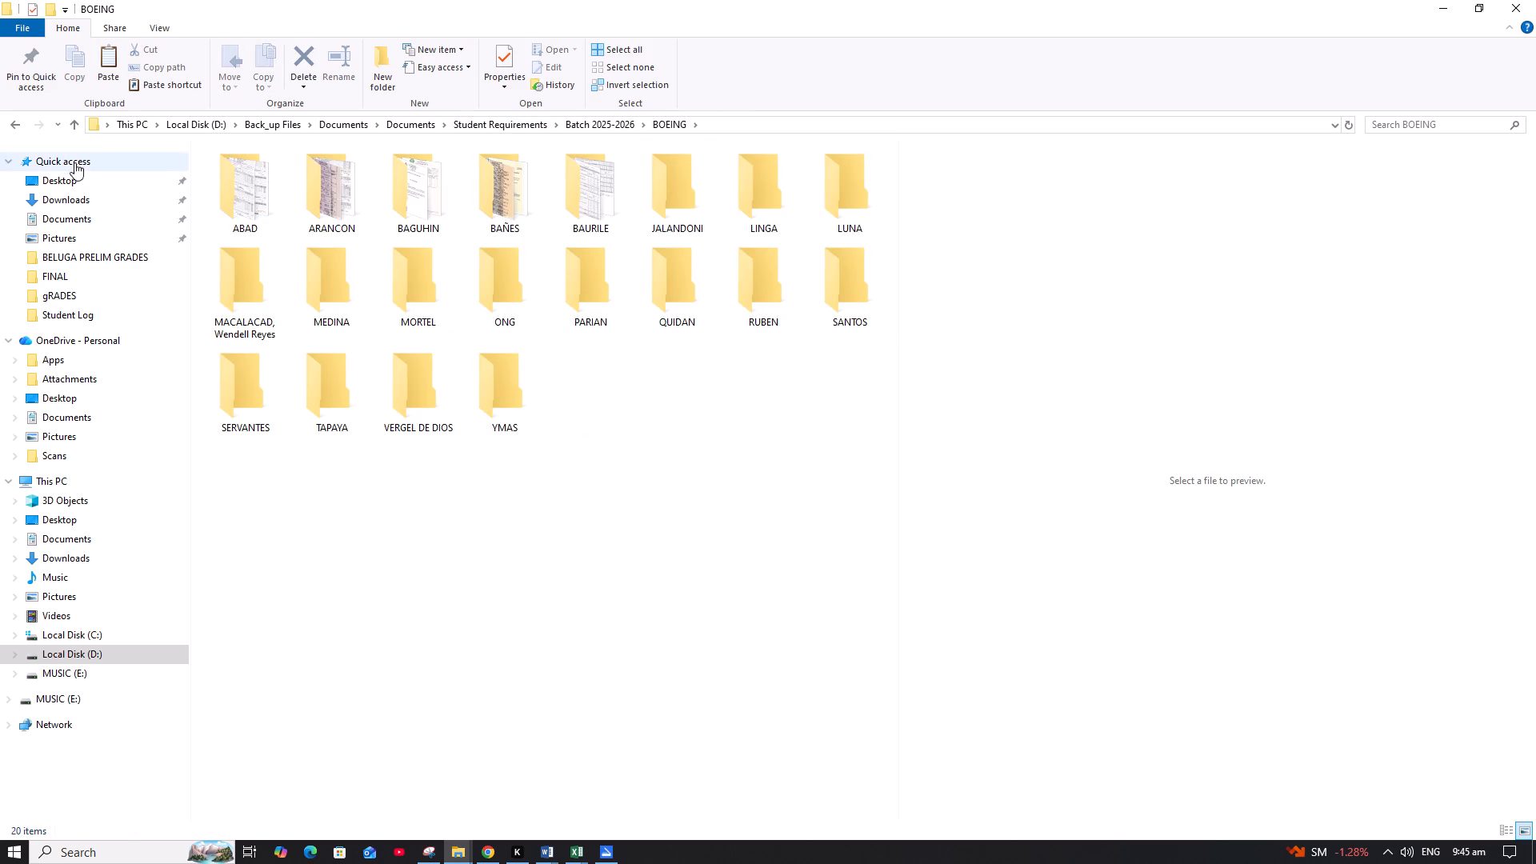
click(11, 118)
double_click(336, 187)
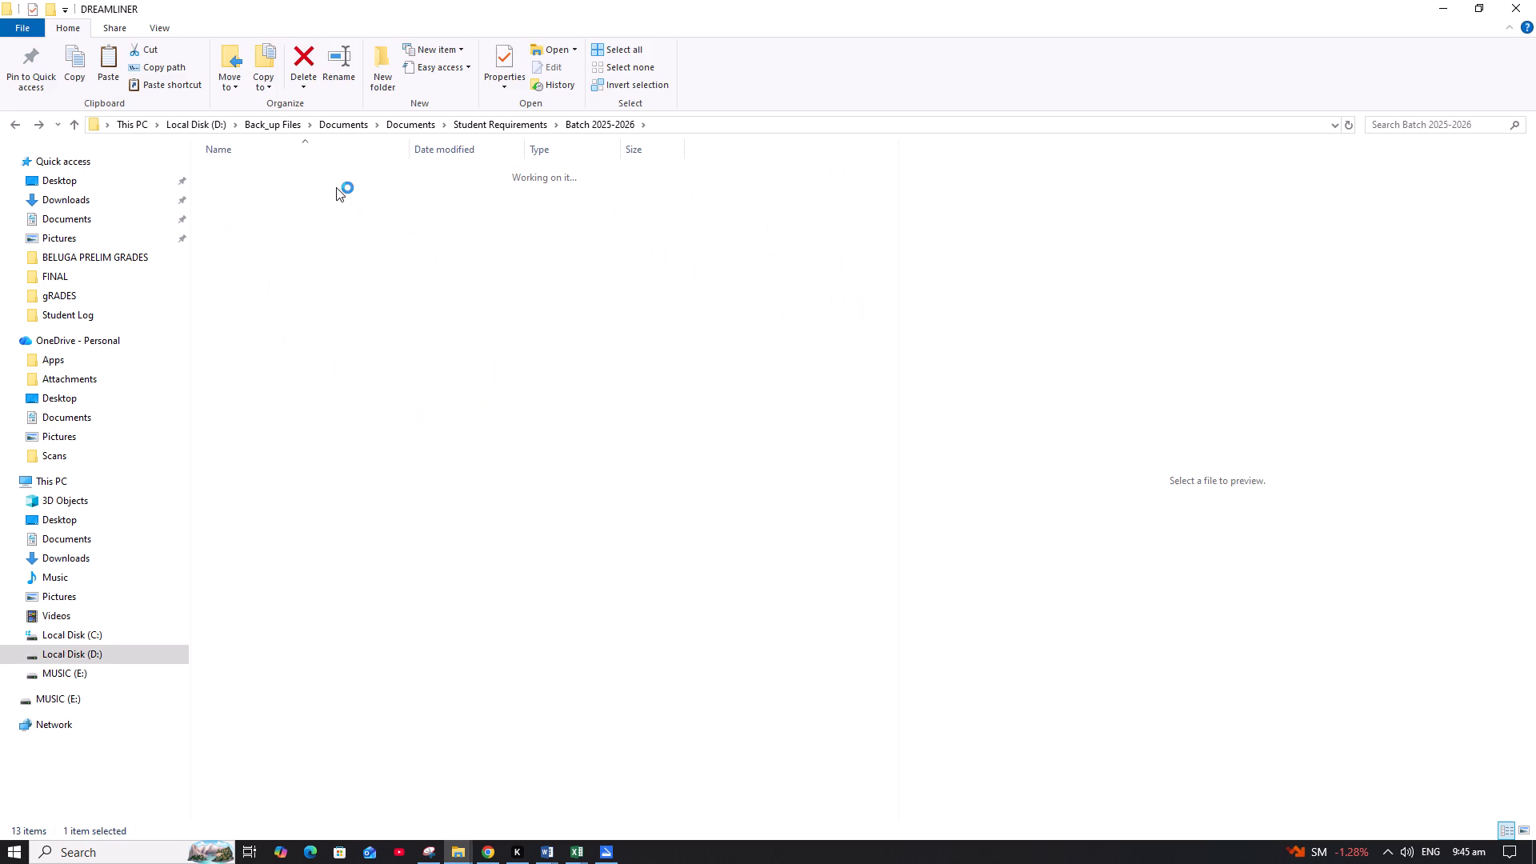
double_click(262, 170)
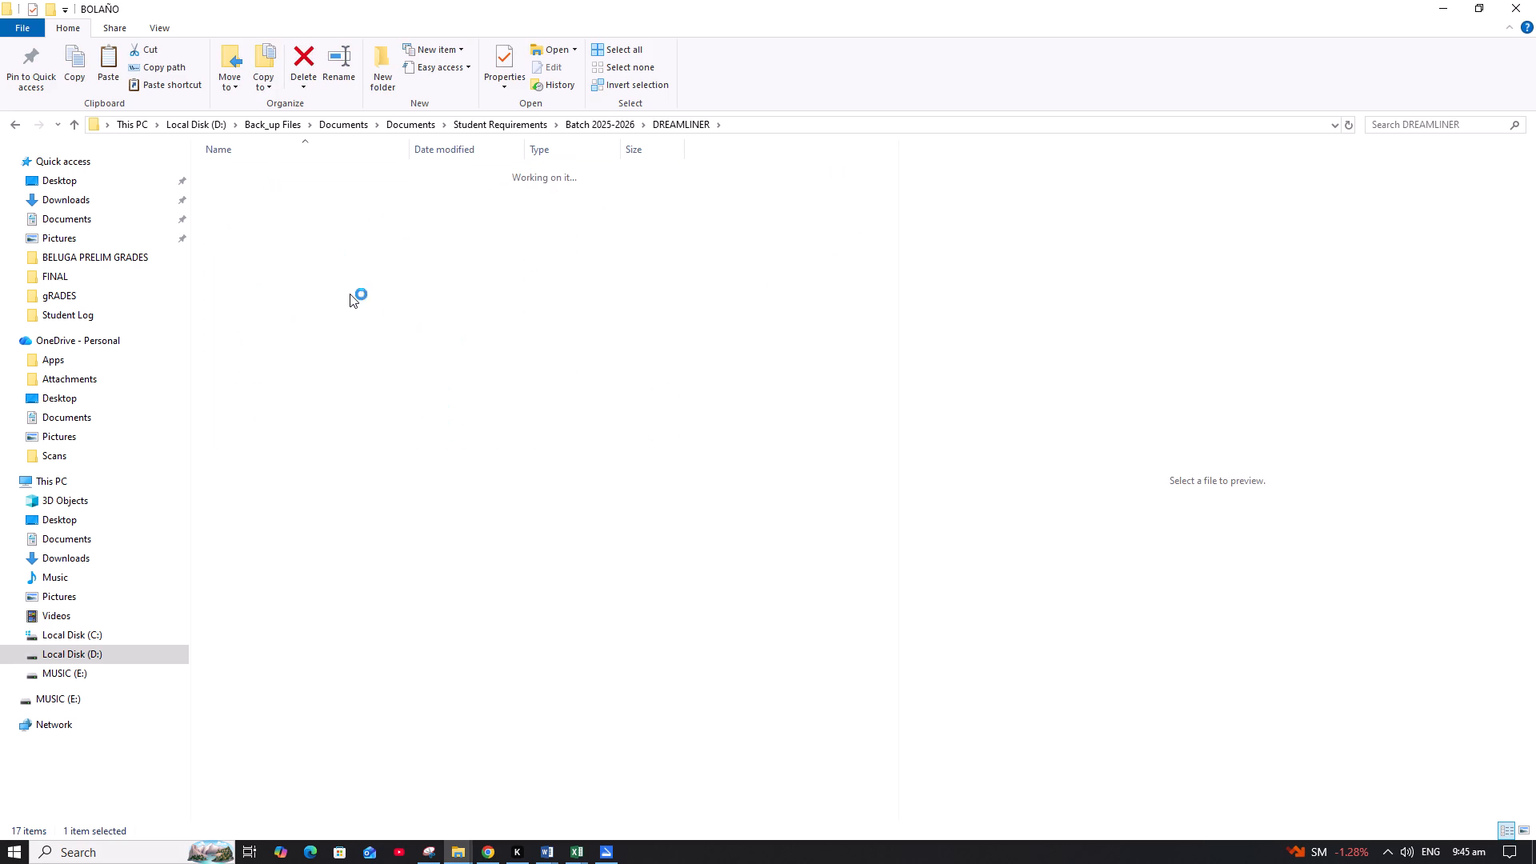
right_click(352, 298)
click(403, 408)
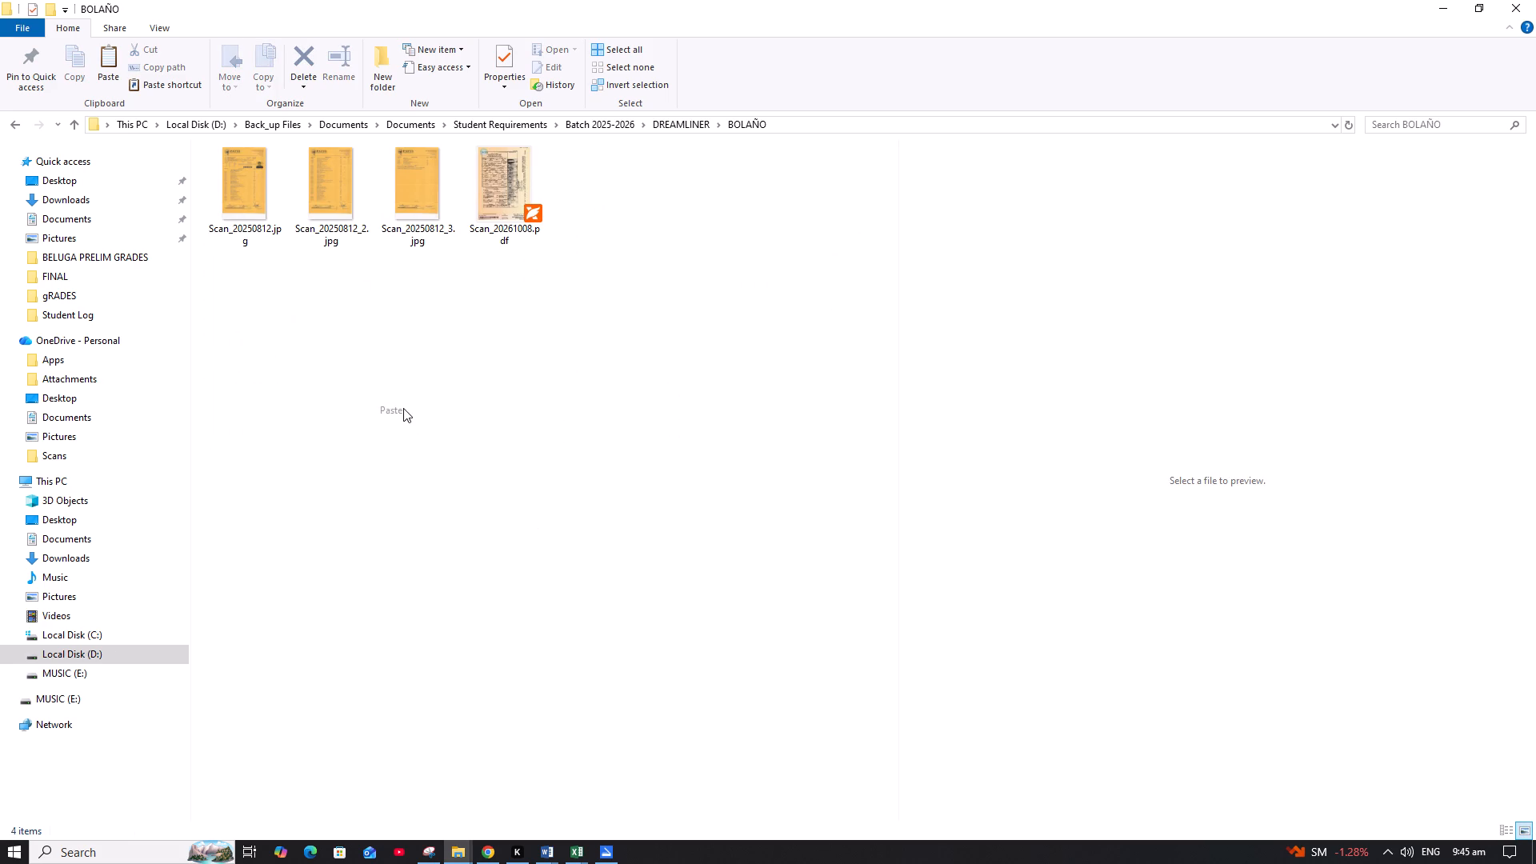
click(438, 370)
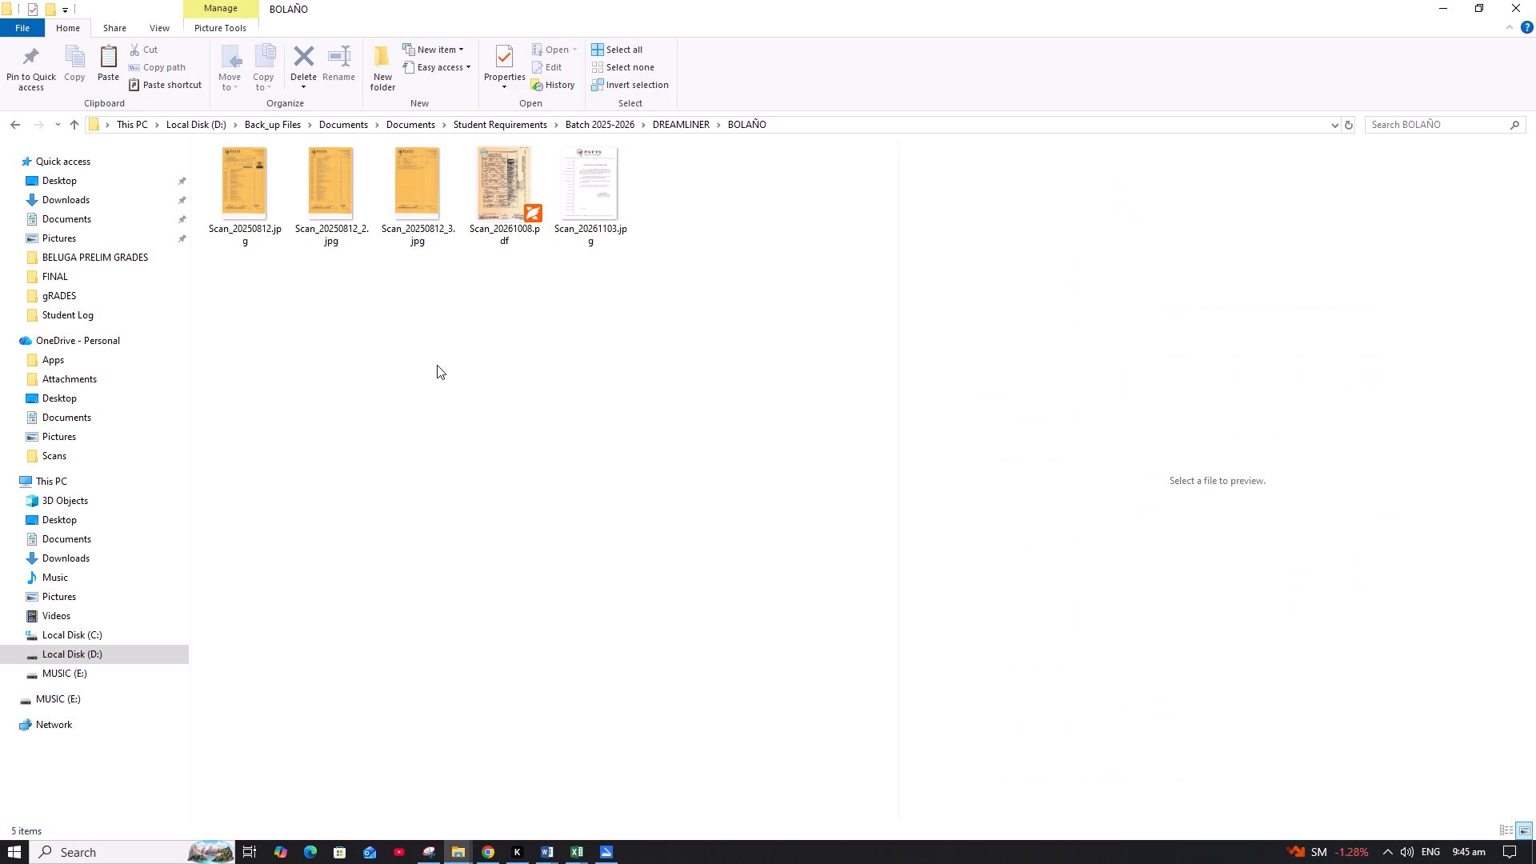
Close both File Explorer windows and the Scan app to return to the registration form's print settings in Word.
click(1515, 7)
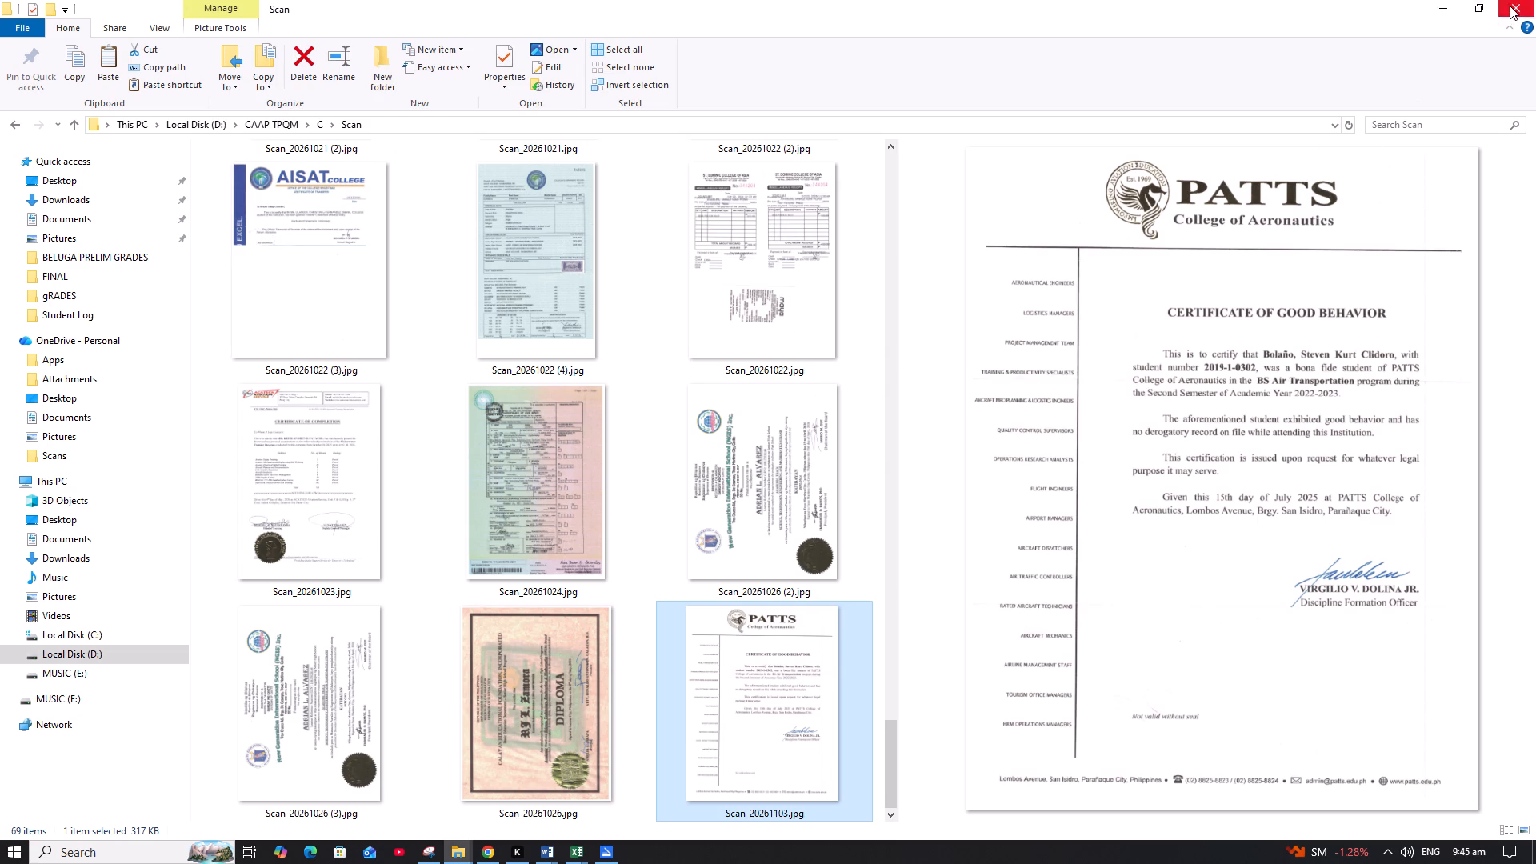
click(1510, 6)
click(1520, 4)
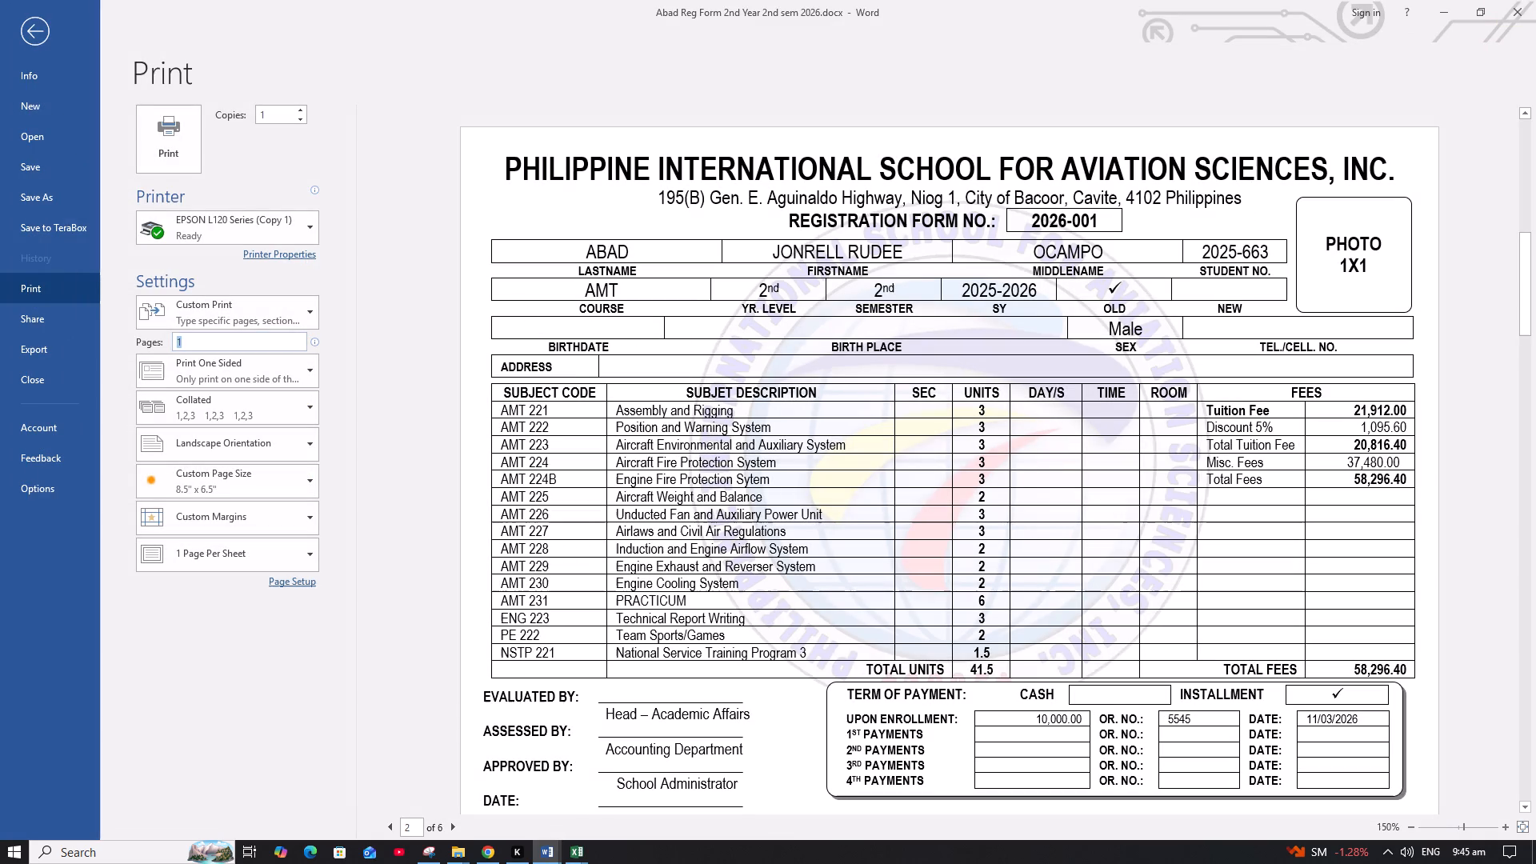
Accept the EPSON L120 Series printer properties and print page 1 of the Abad registration form.
click(253, 257)
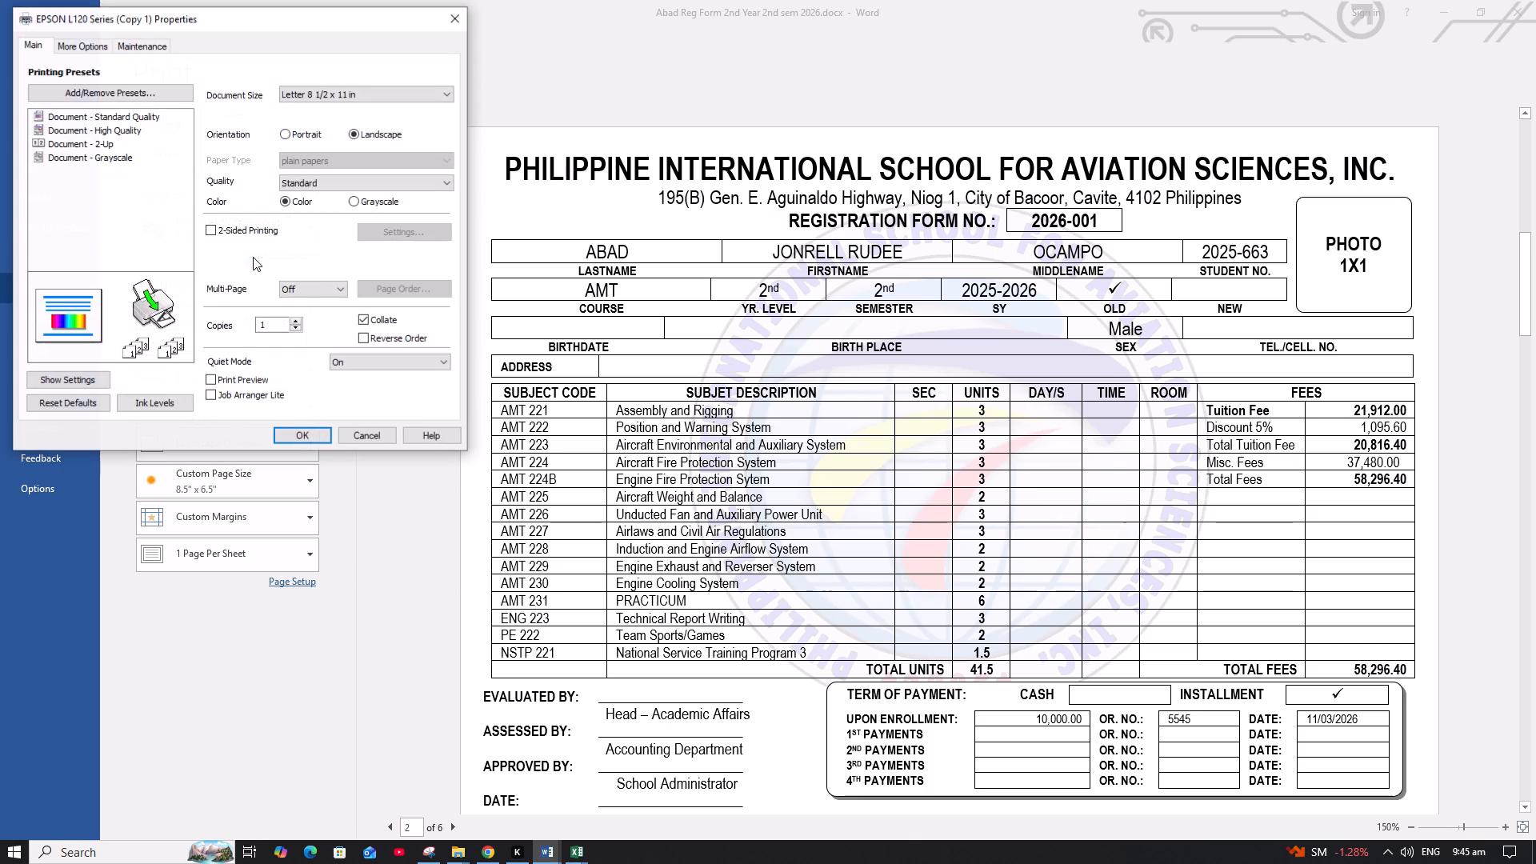
click(314, 442)
click(186, 151)
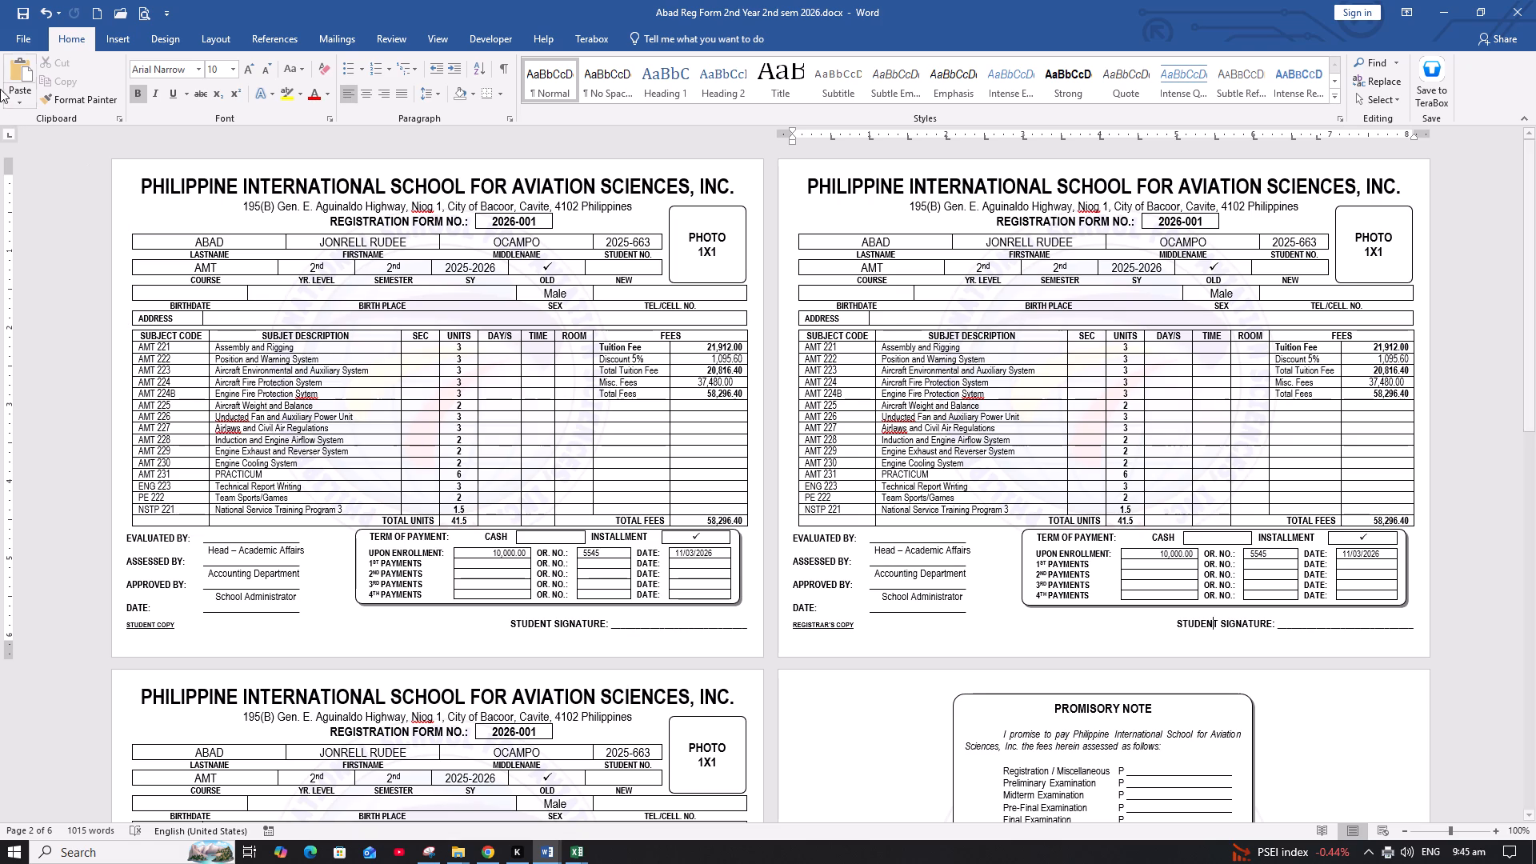
Set the Abad registration form's print range to pages 1-3 and accept the EPSON L120 Series printer properties.
click(10, 36)
click(37, 293)
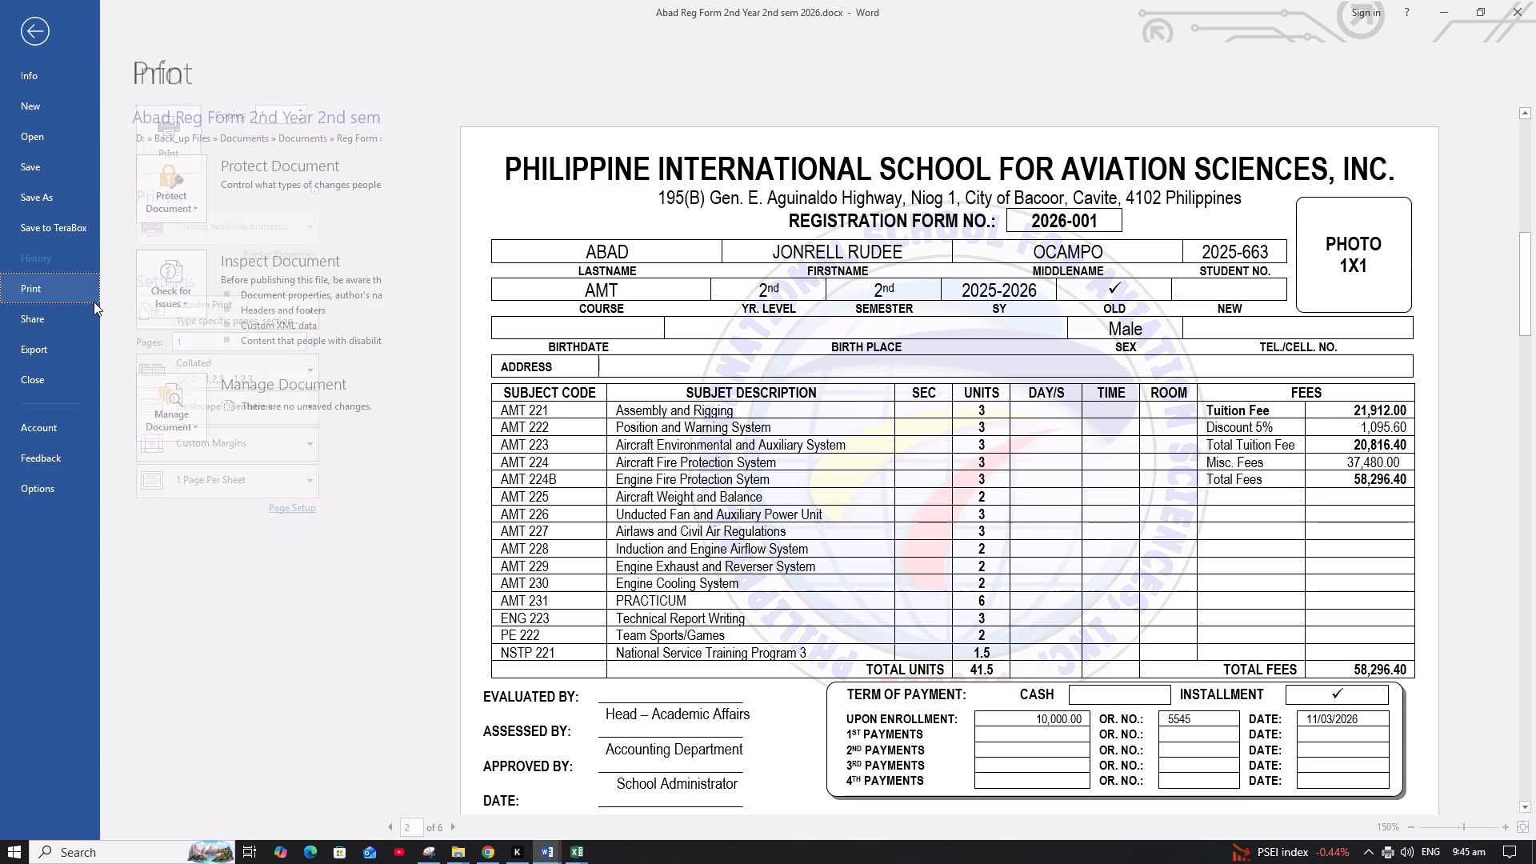
click(193, 338)
text(1-3)
click(270, 251)
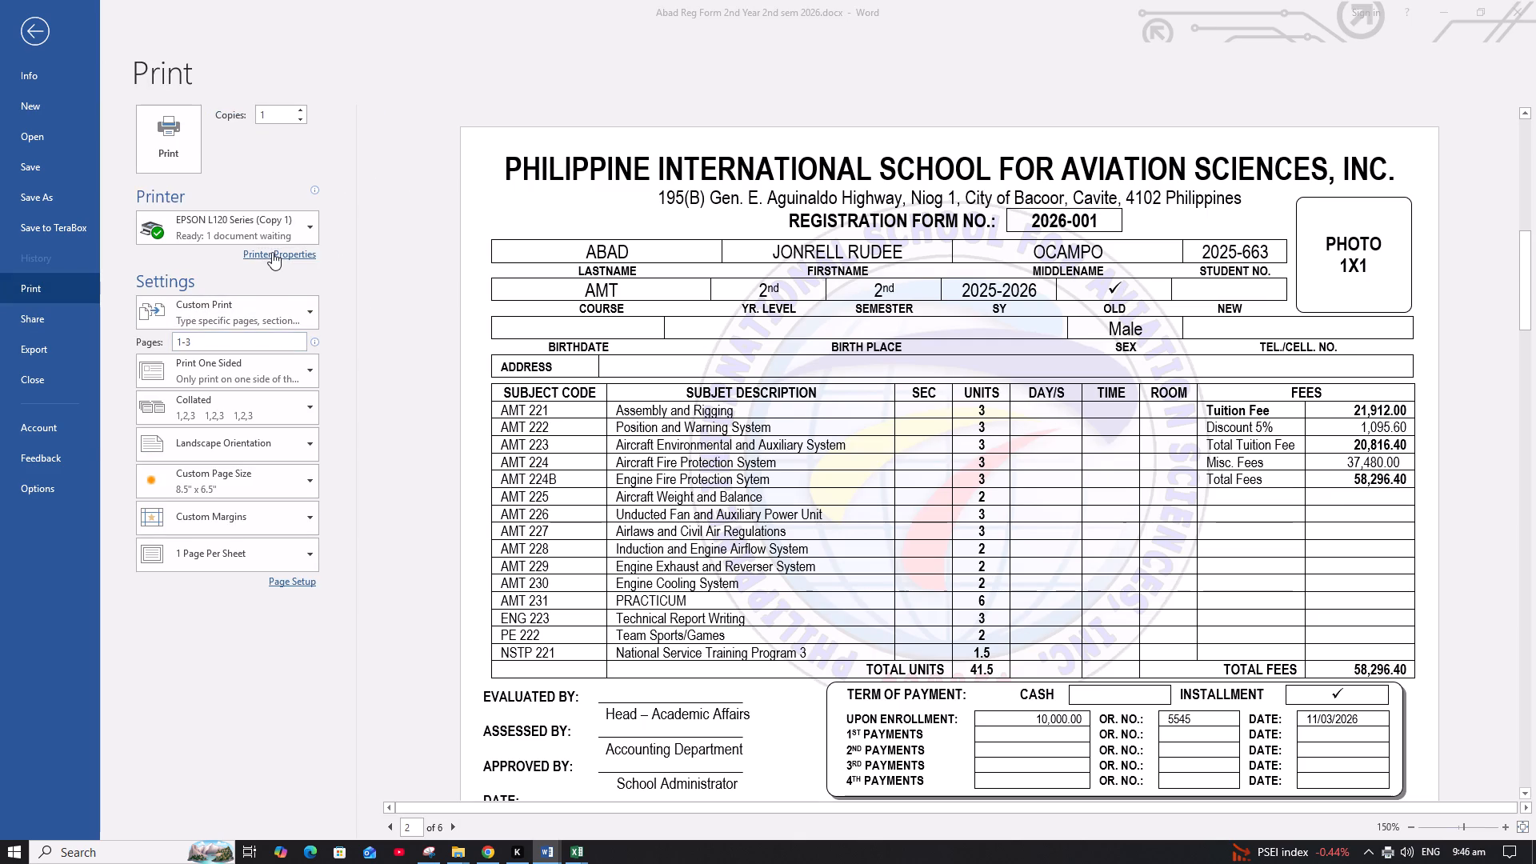
click(324, 430)
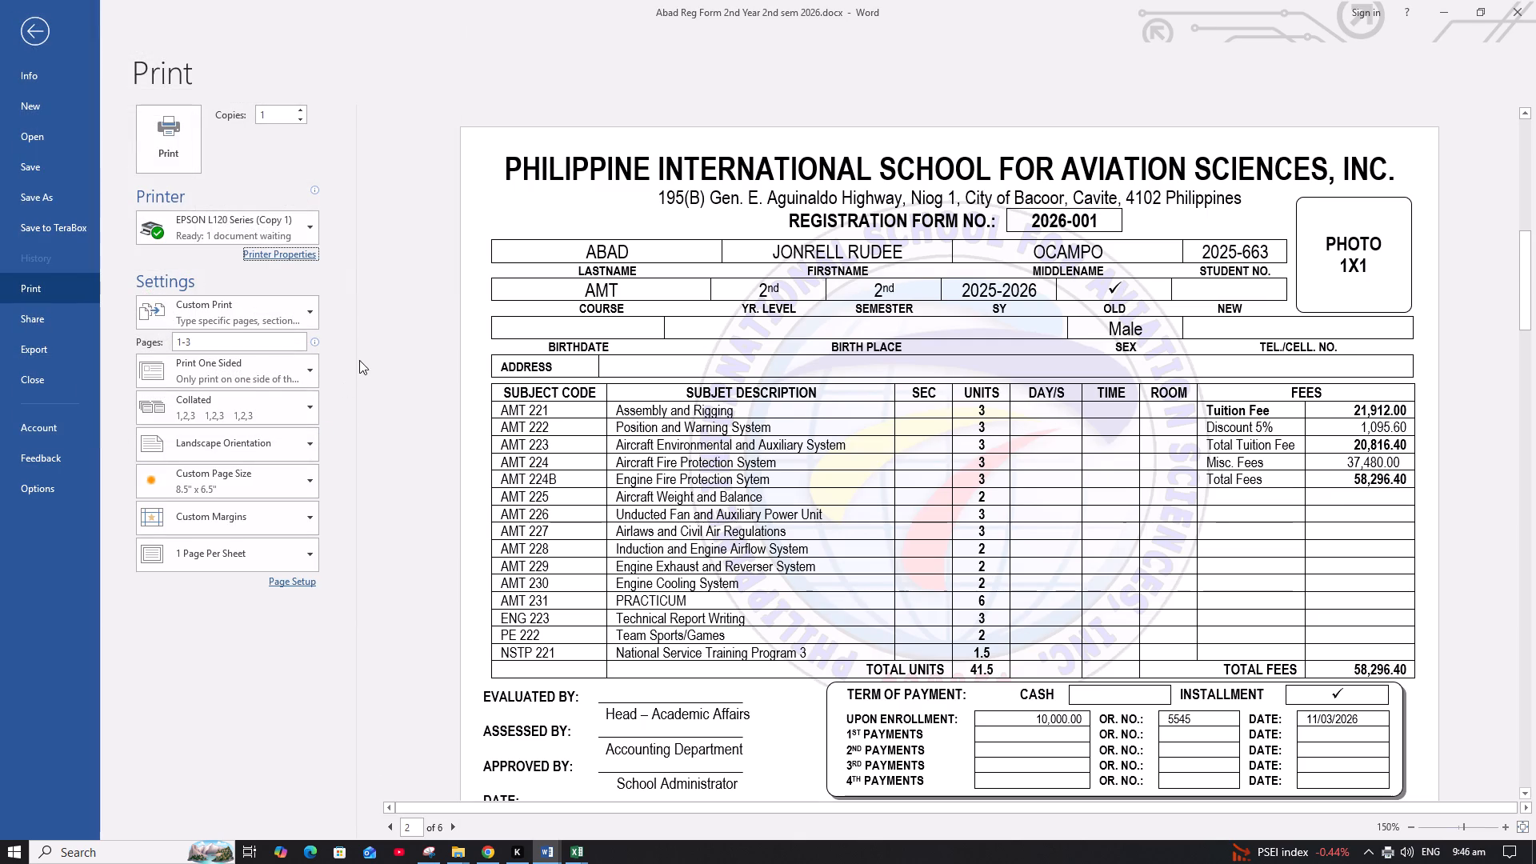
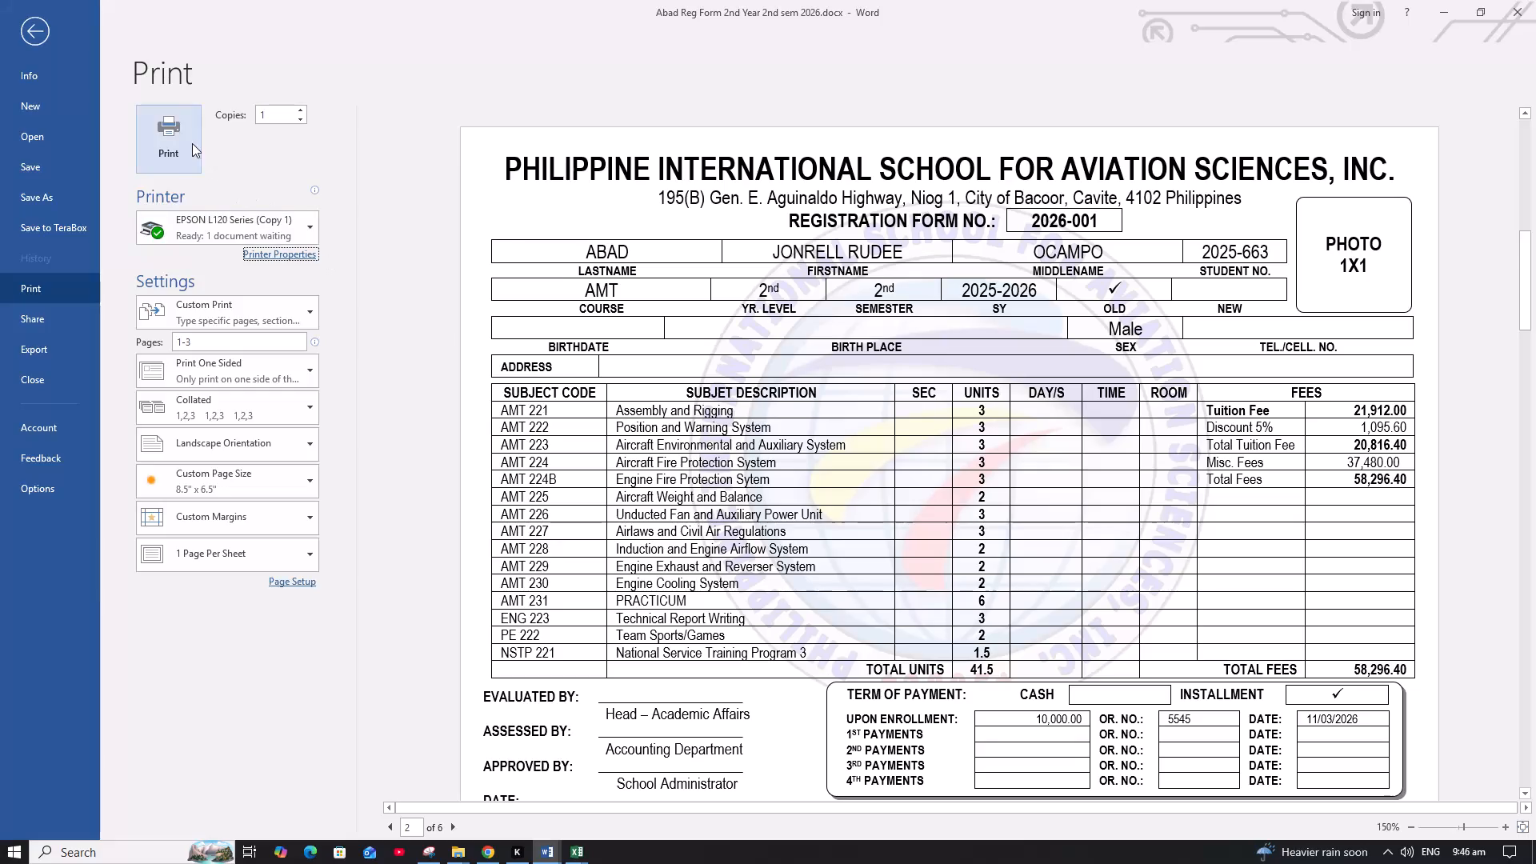
Print pages 1-3 of the Abad registration form on the EPSON L120 Series printer.
click(184, 140)
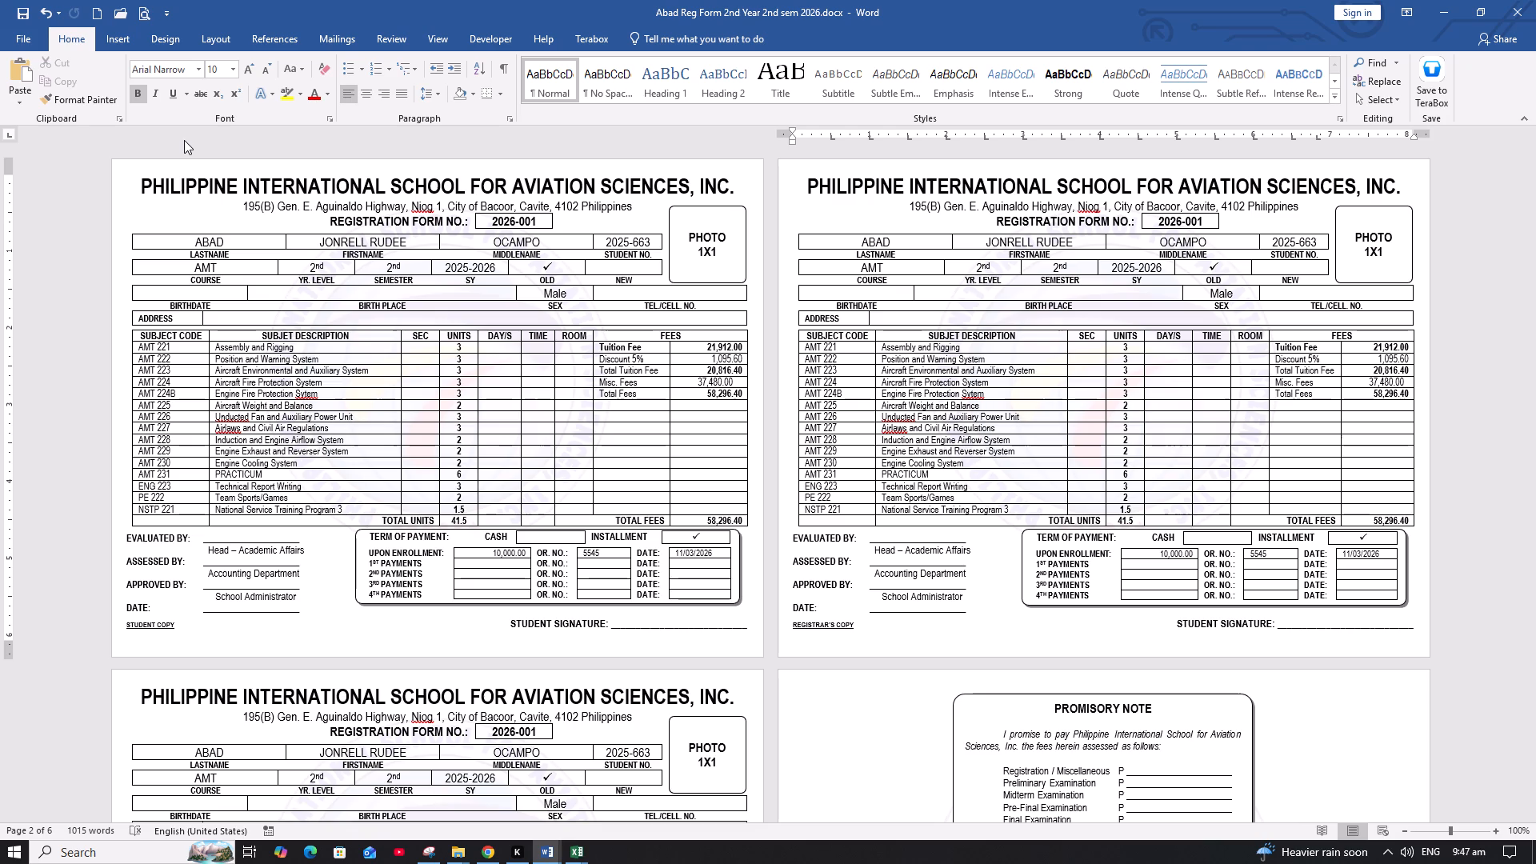
Return to the Abad registration form's print settings and set the page range to 4-6.
click(26, 47)
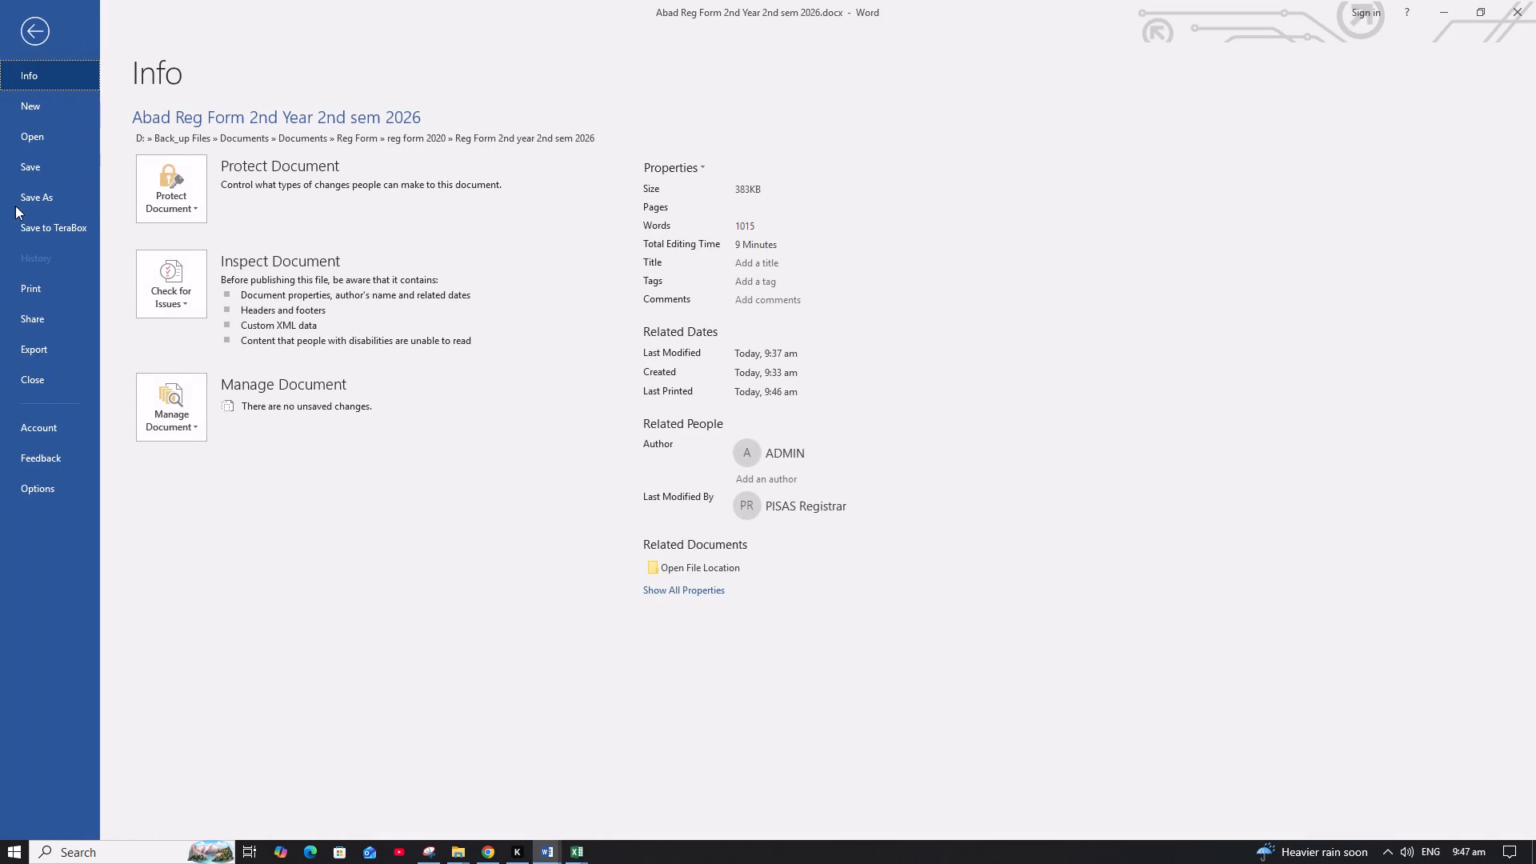
click(24, 274)
click(184, 345)
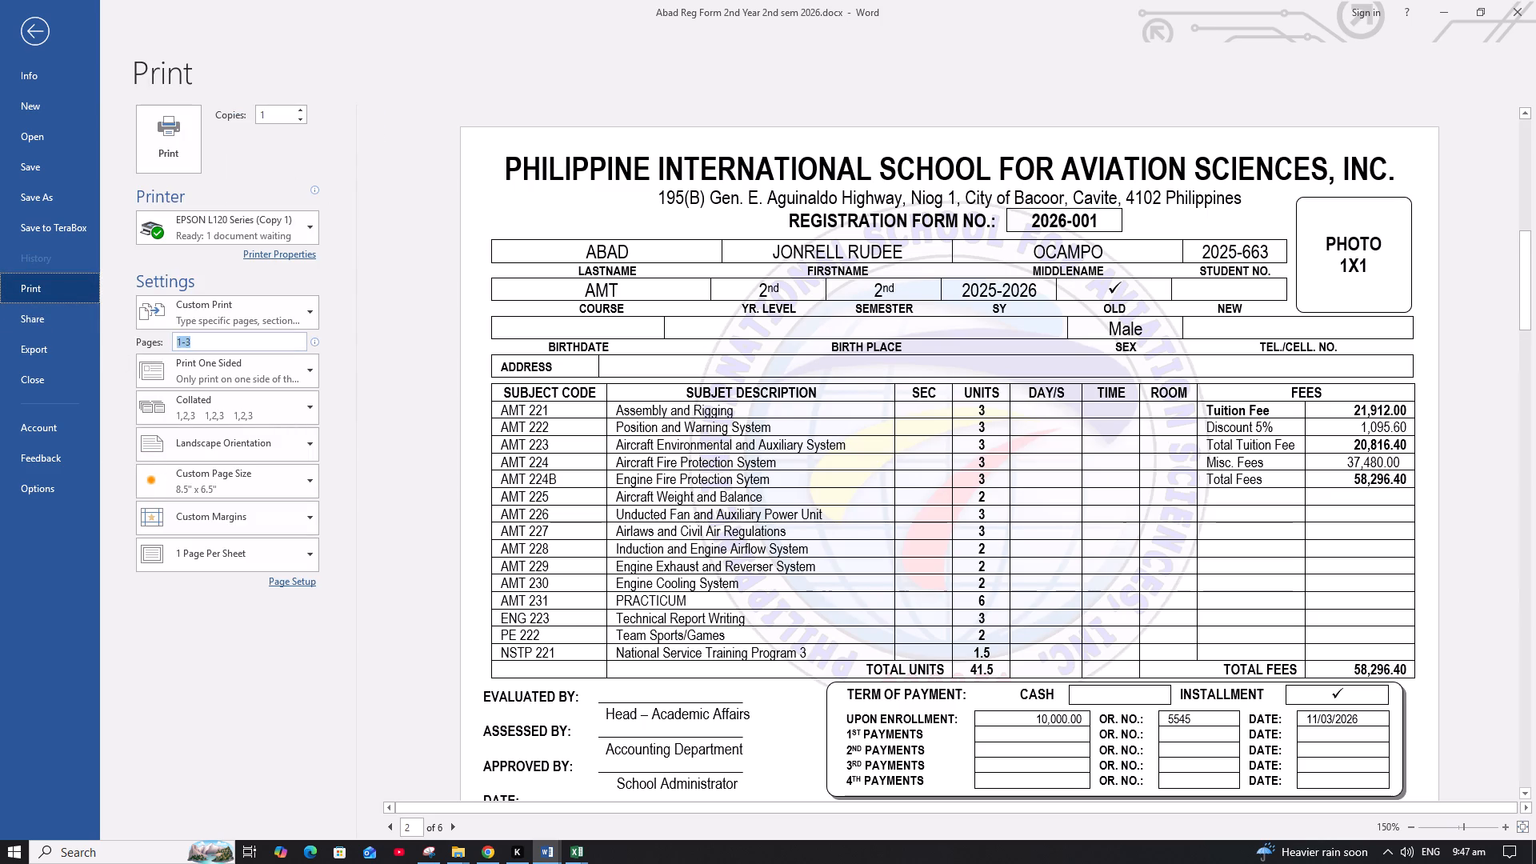
text(4-6)
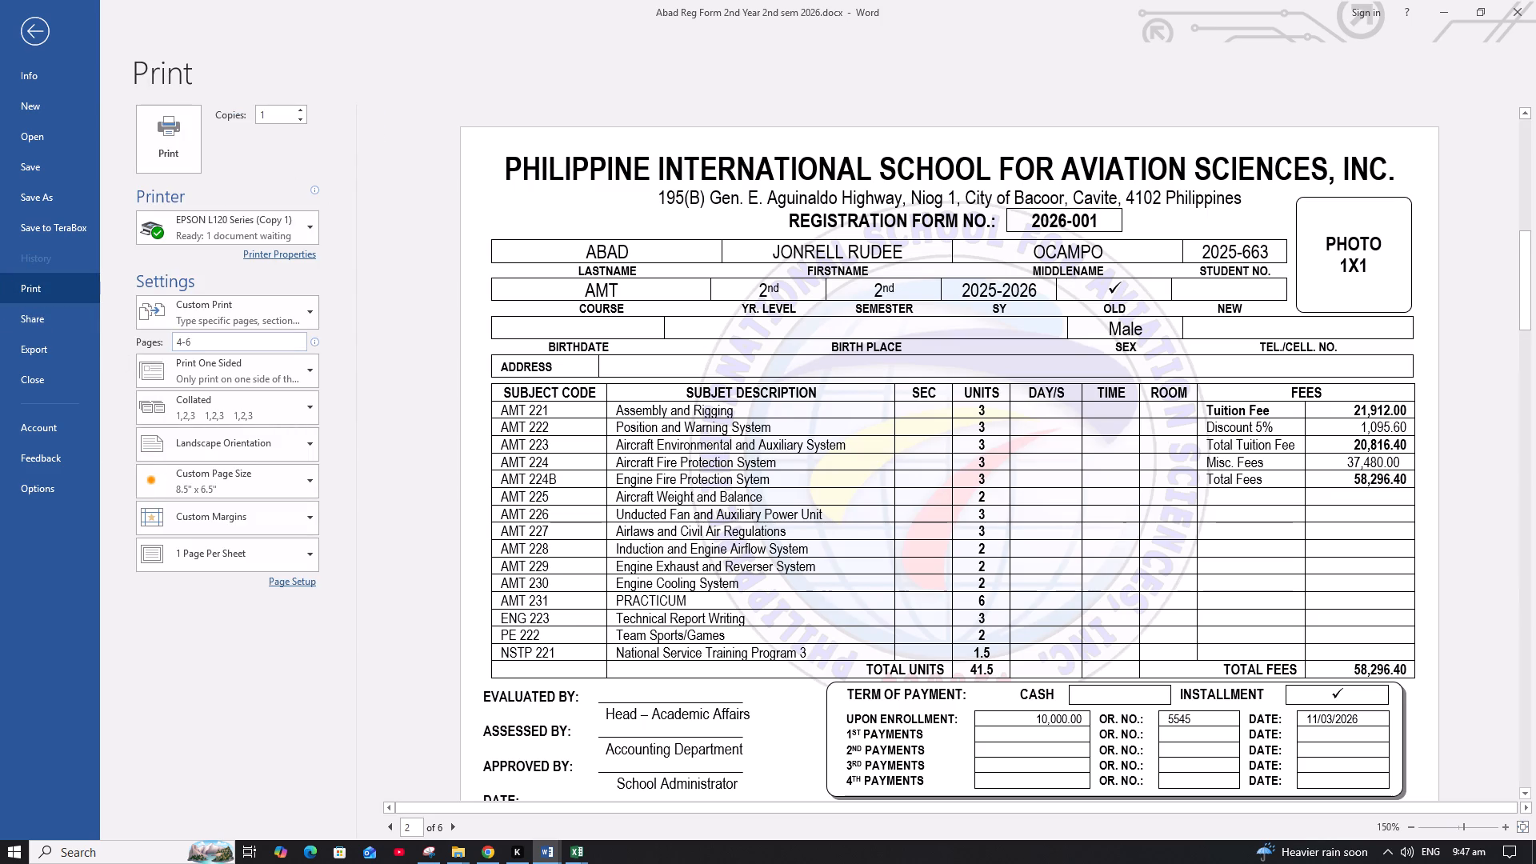
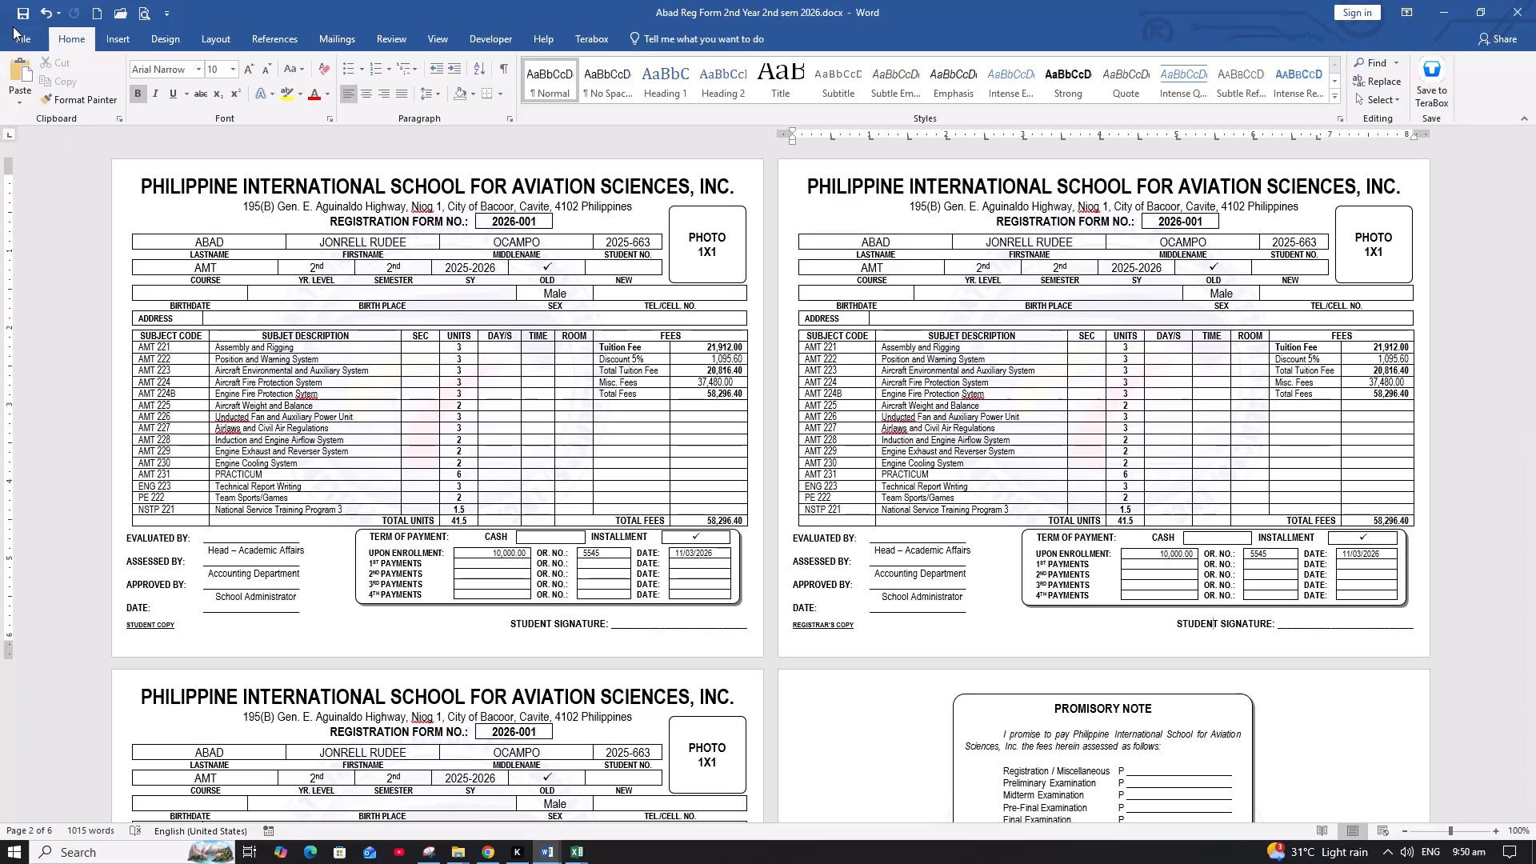
Save the Abad second-year second-semester registration form and close it.
click(22, 9)
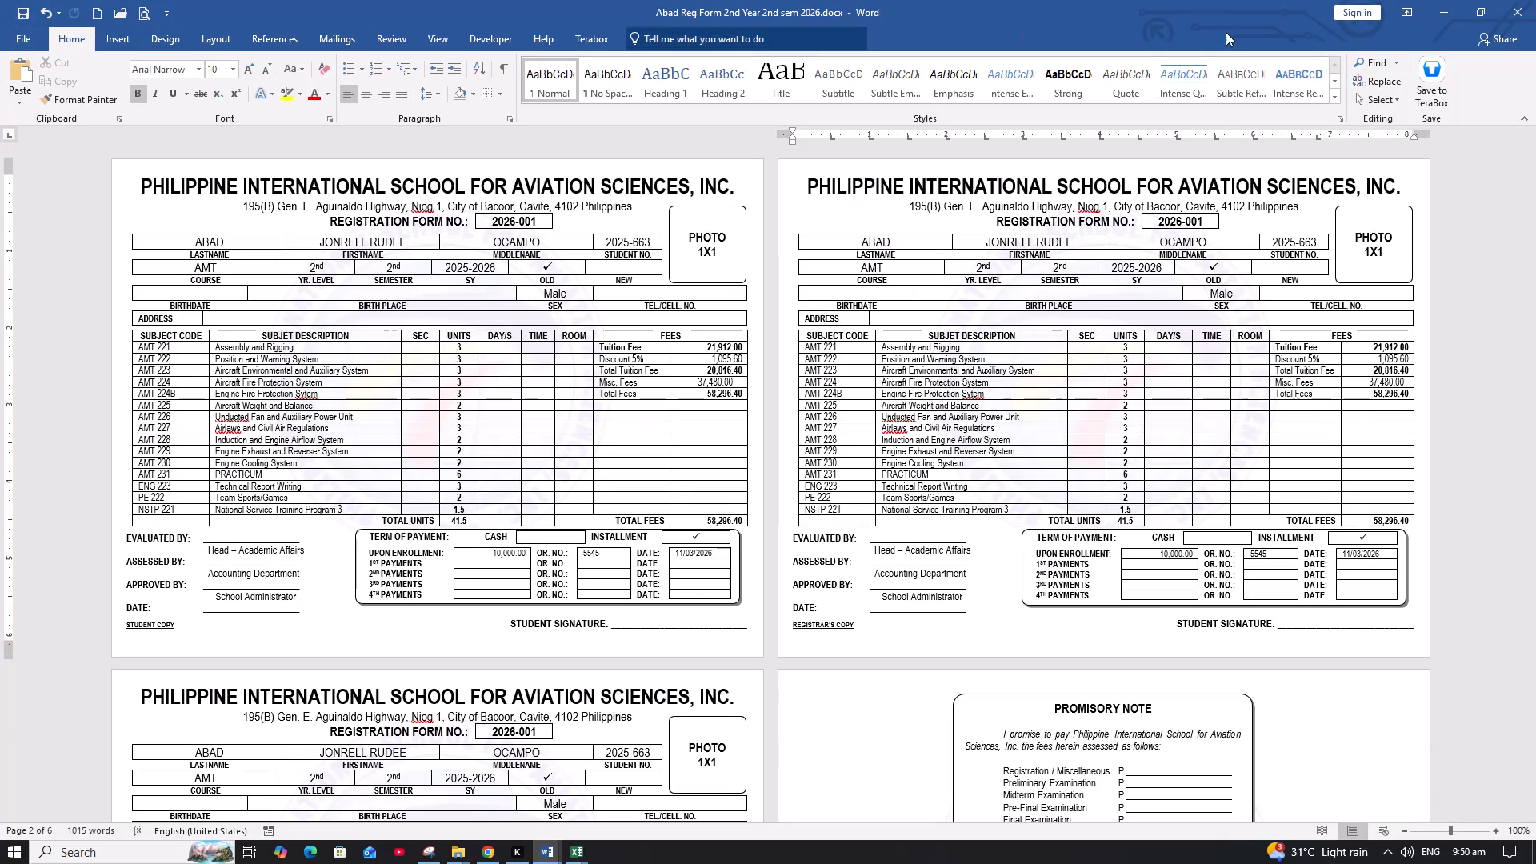
click(1514, 15)
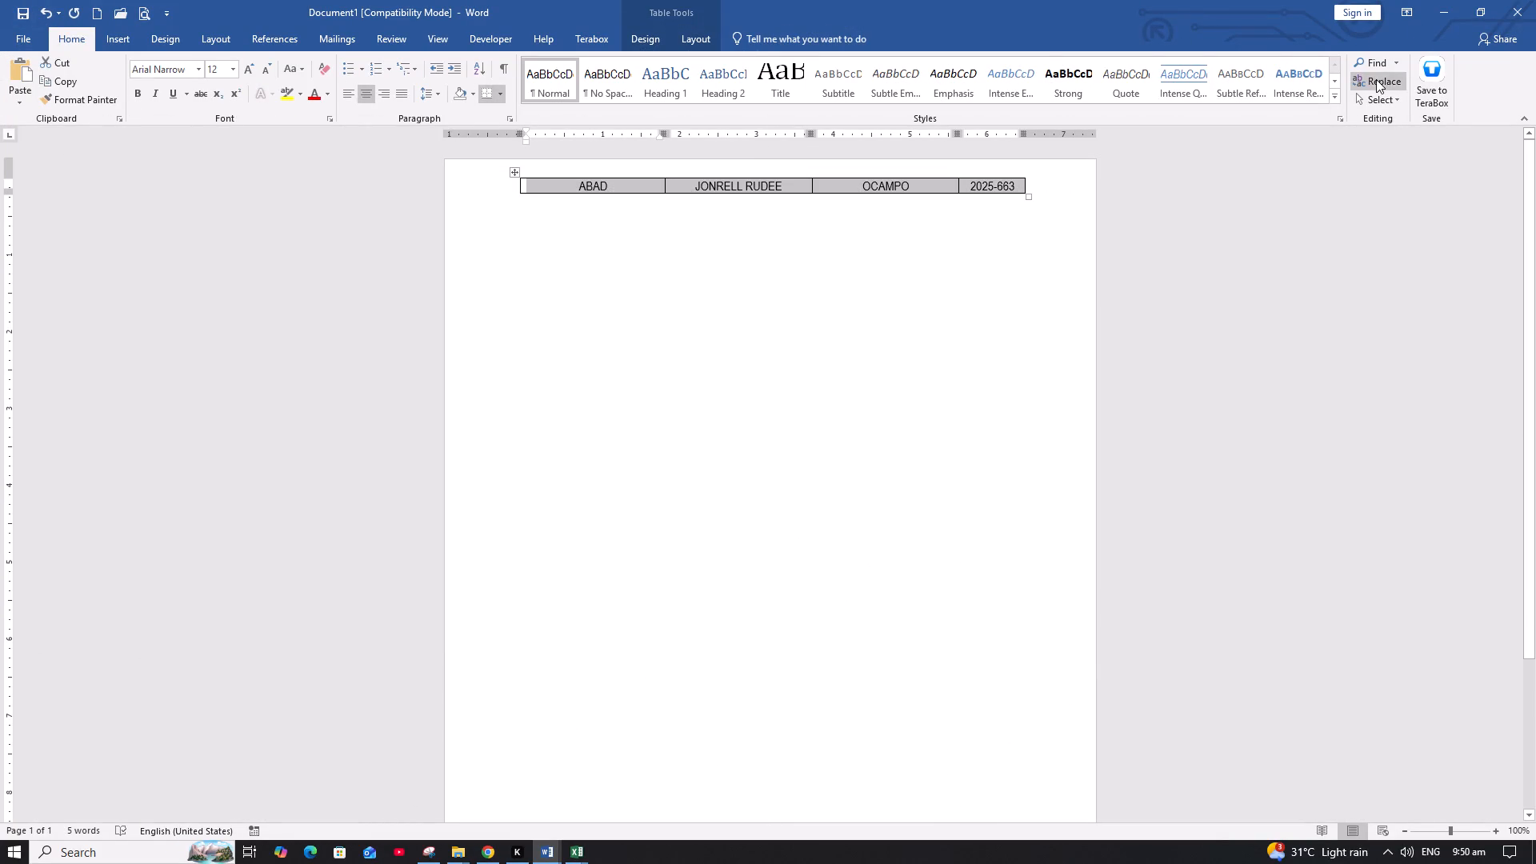
Close the scratch Document1 containing the copied student name row without saving it.
click(1506, 12)
click(787, 455)
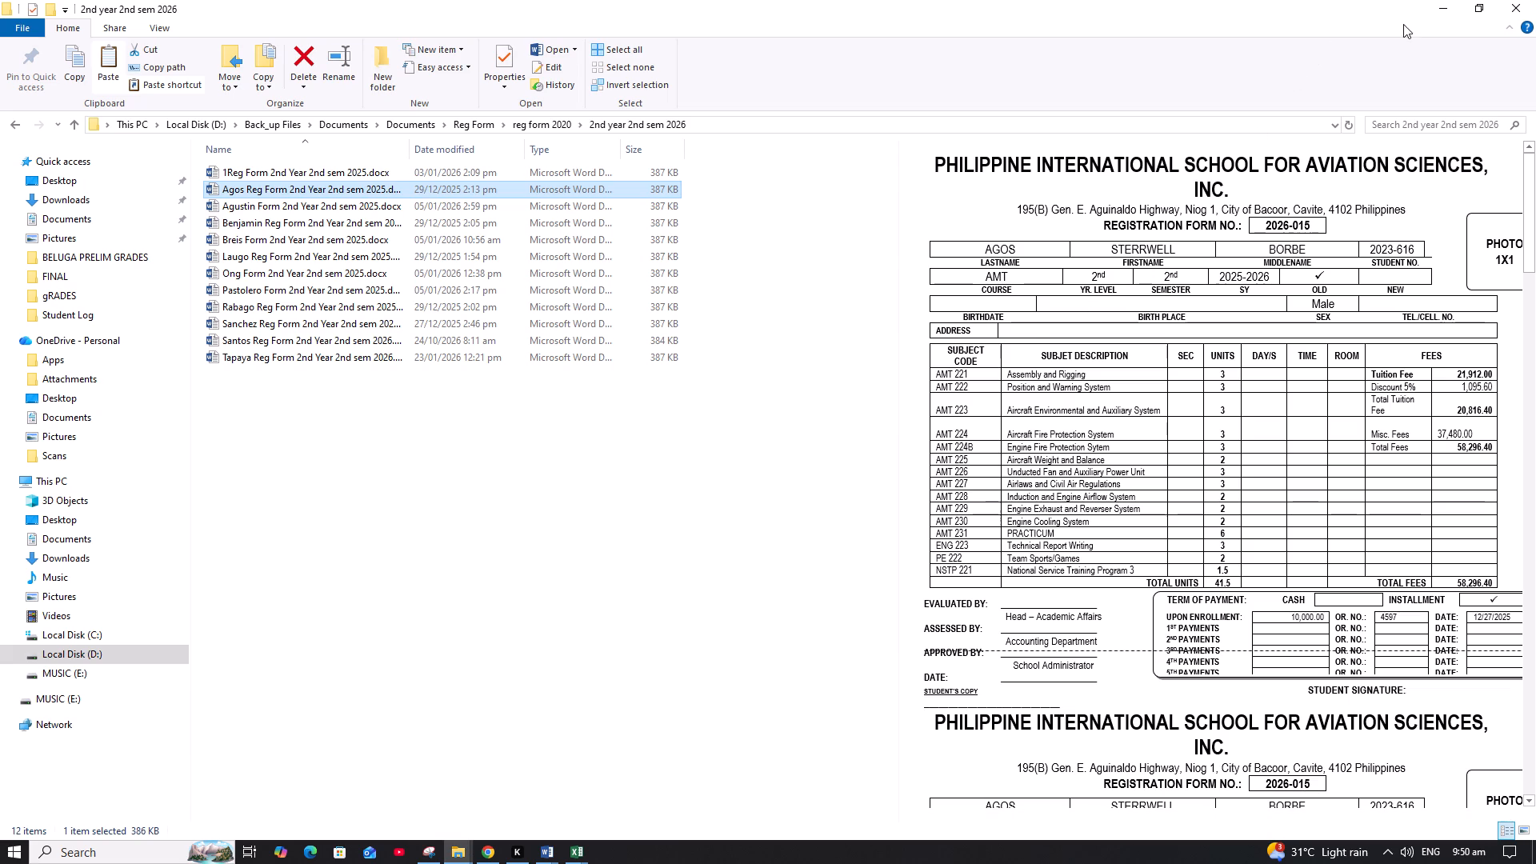
Turn off the file preview in the 2nd year 2nd sem 2026 folder window.
click(157, 34)
click(86, 62)
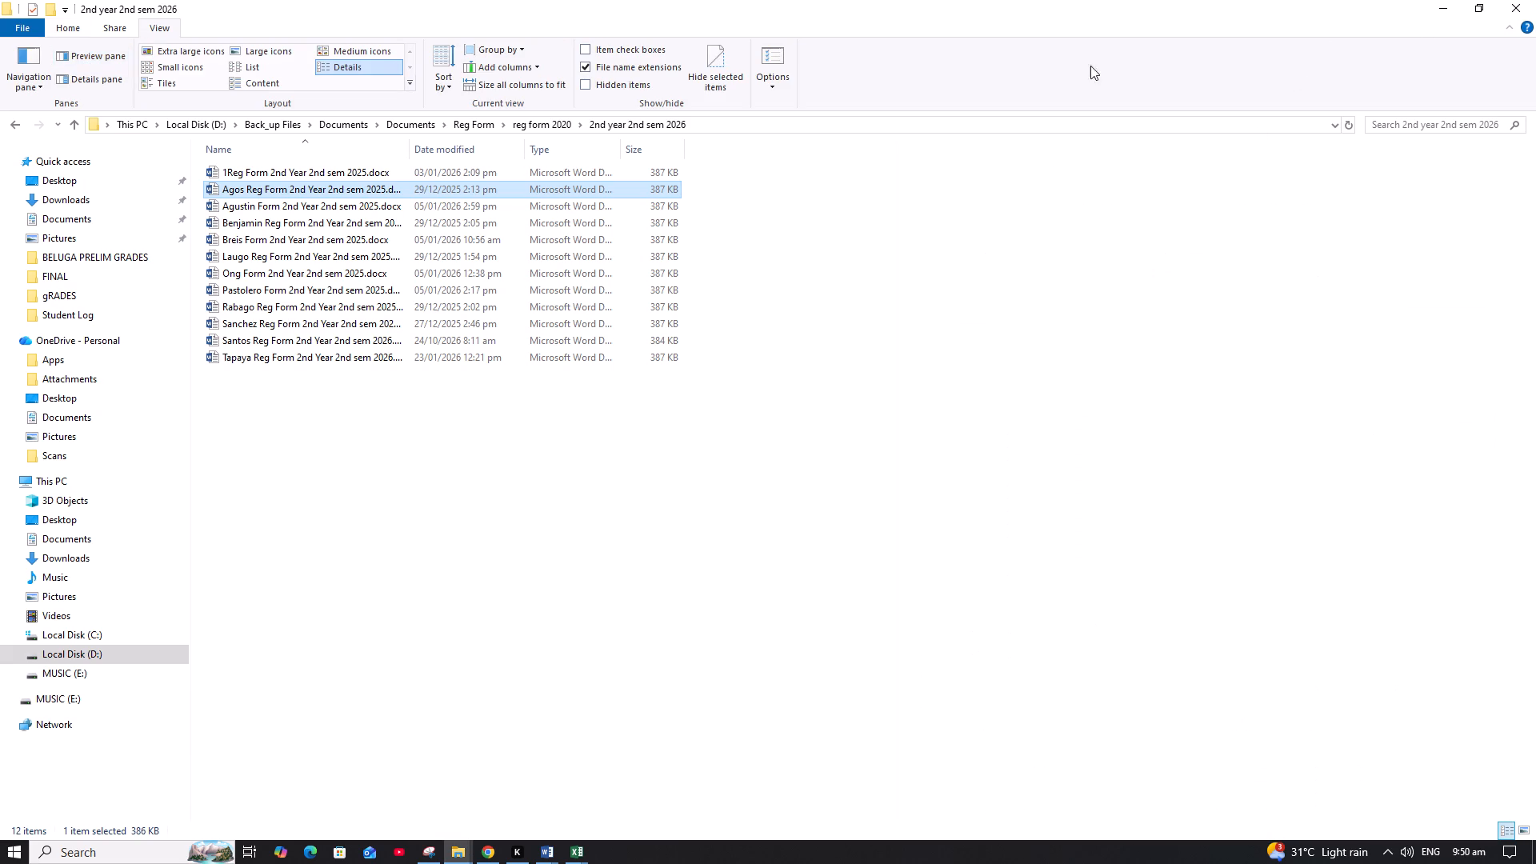
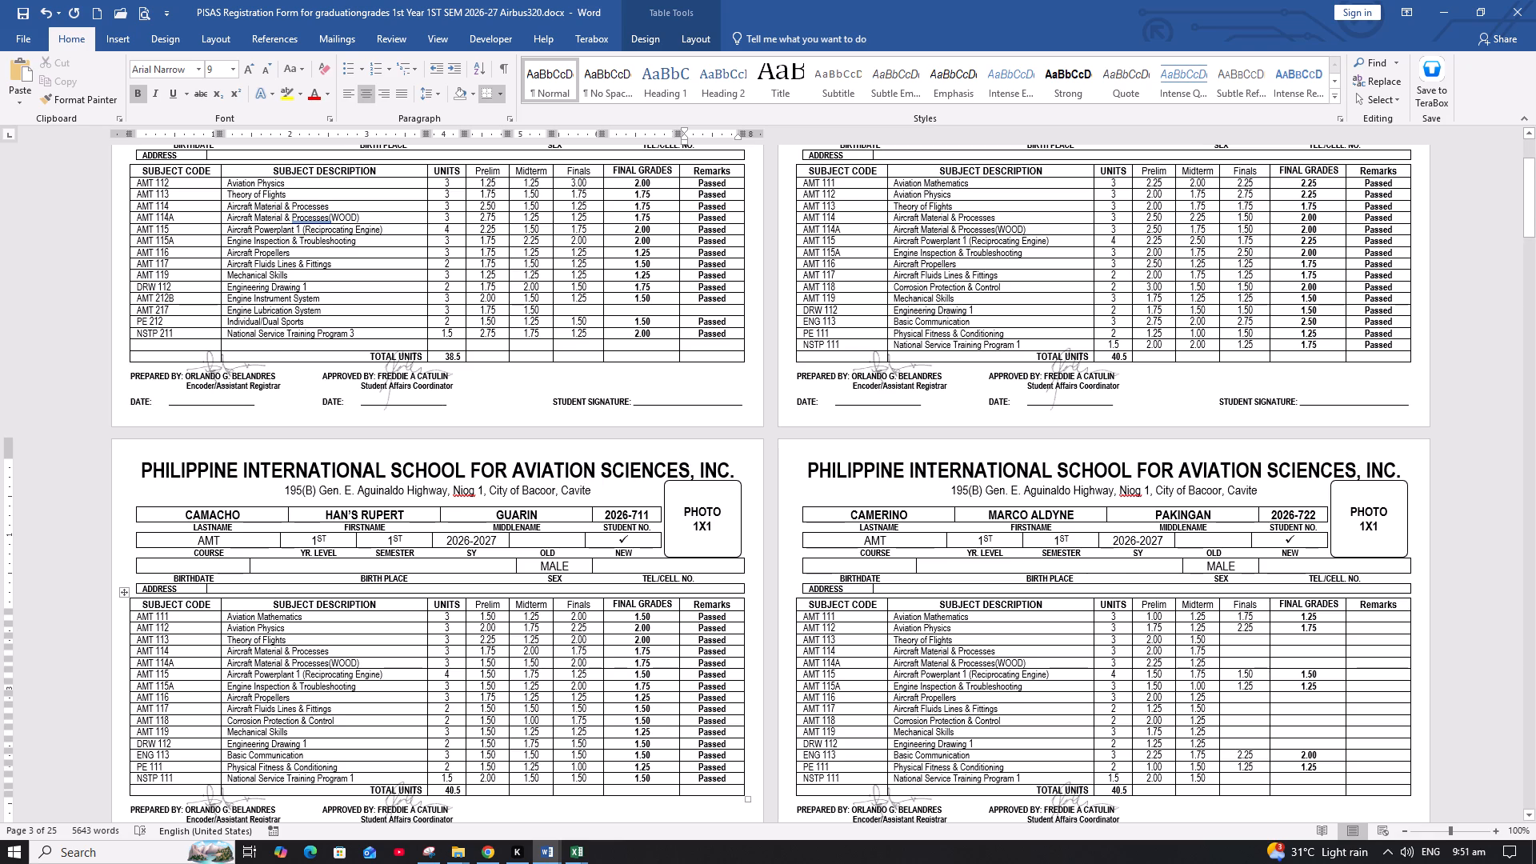
scroll(942, 385, down, 6)
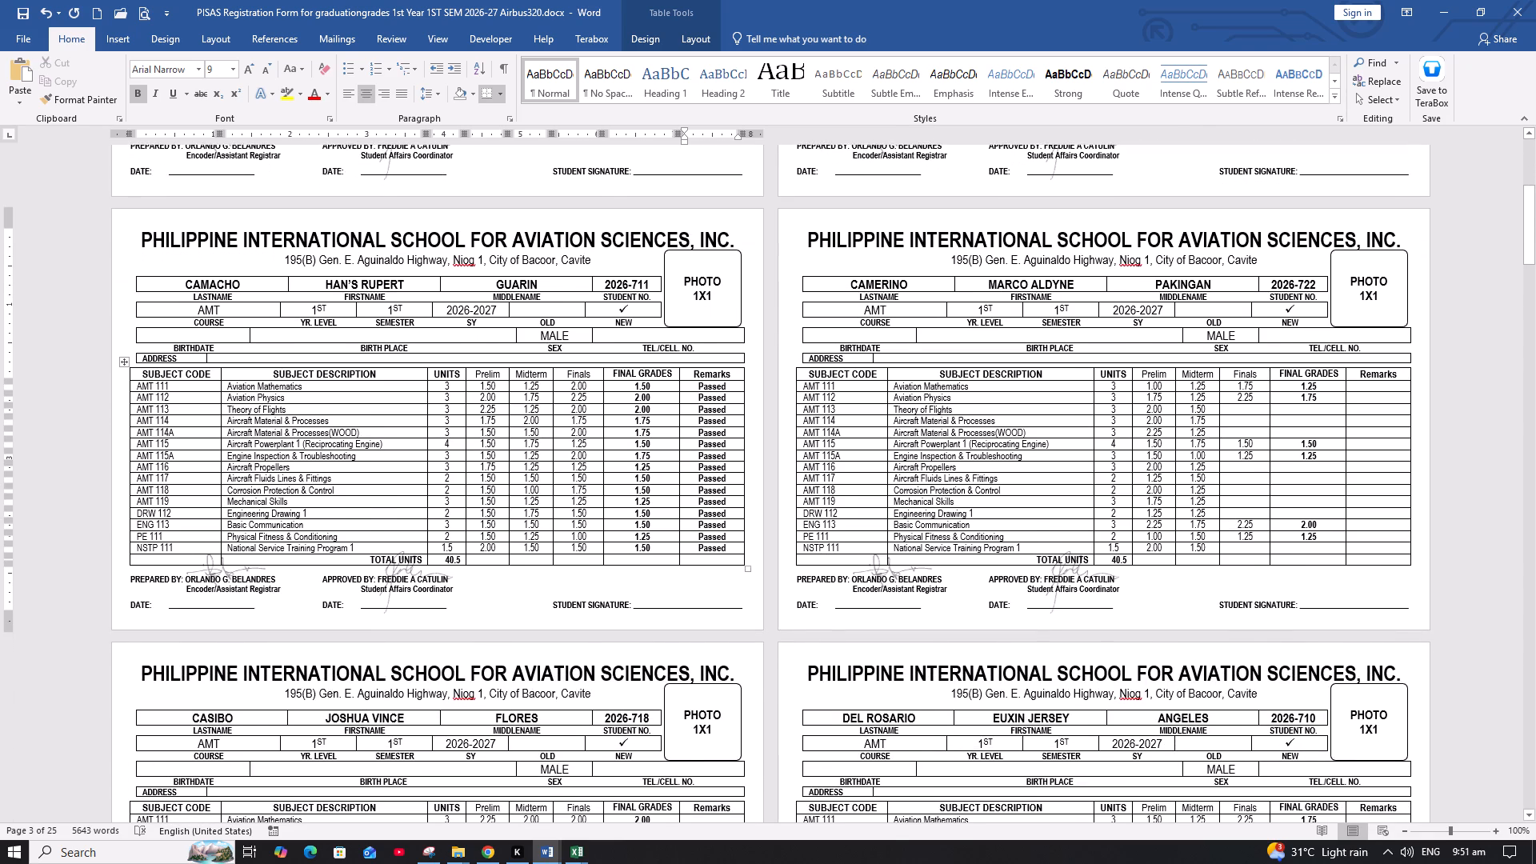
click(1257, 407)
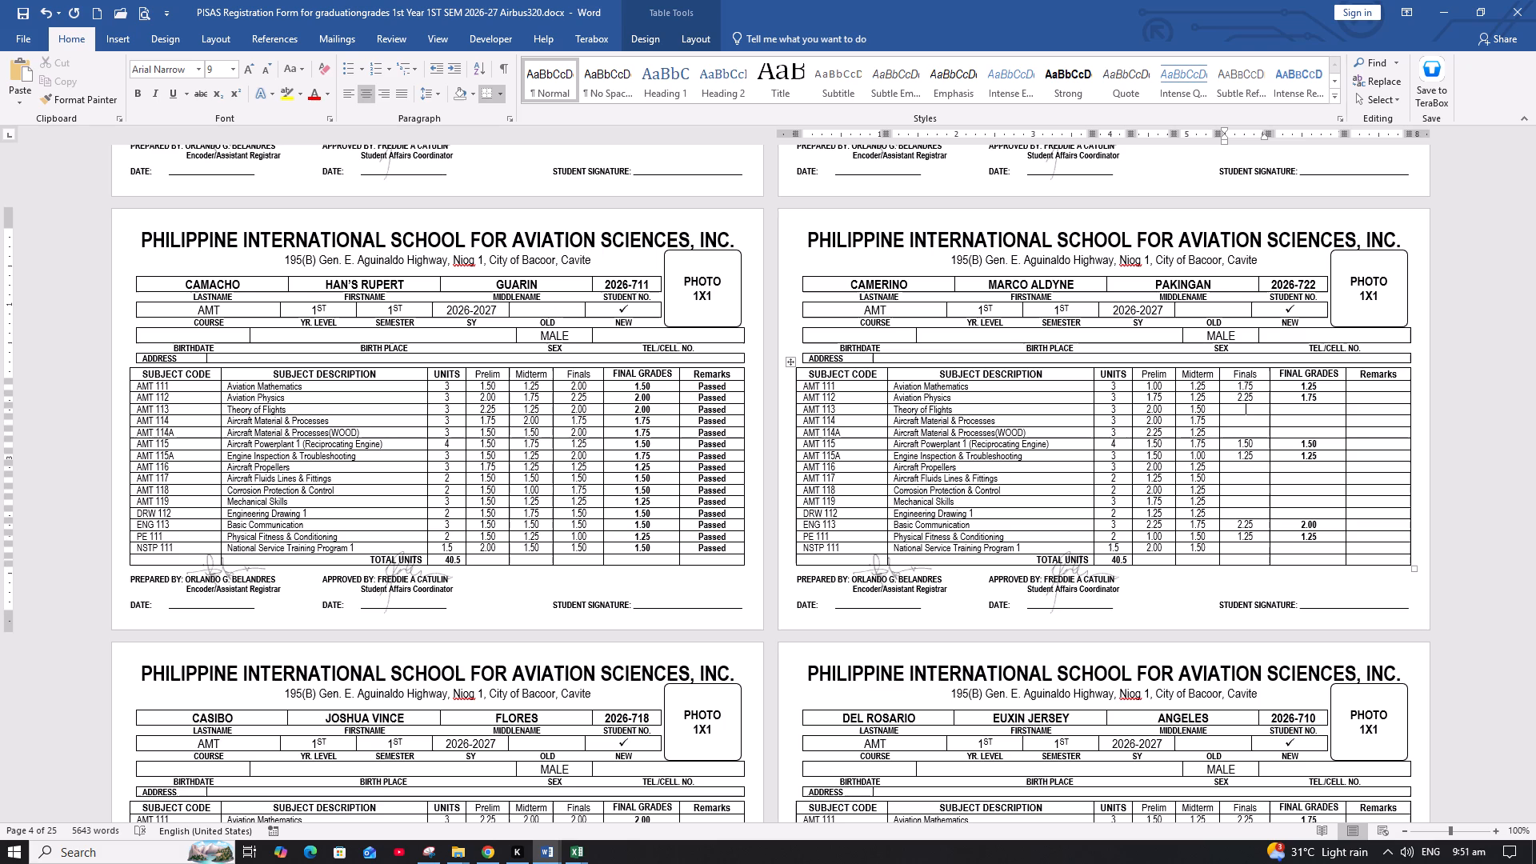
text(15)
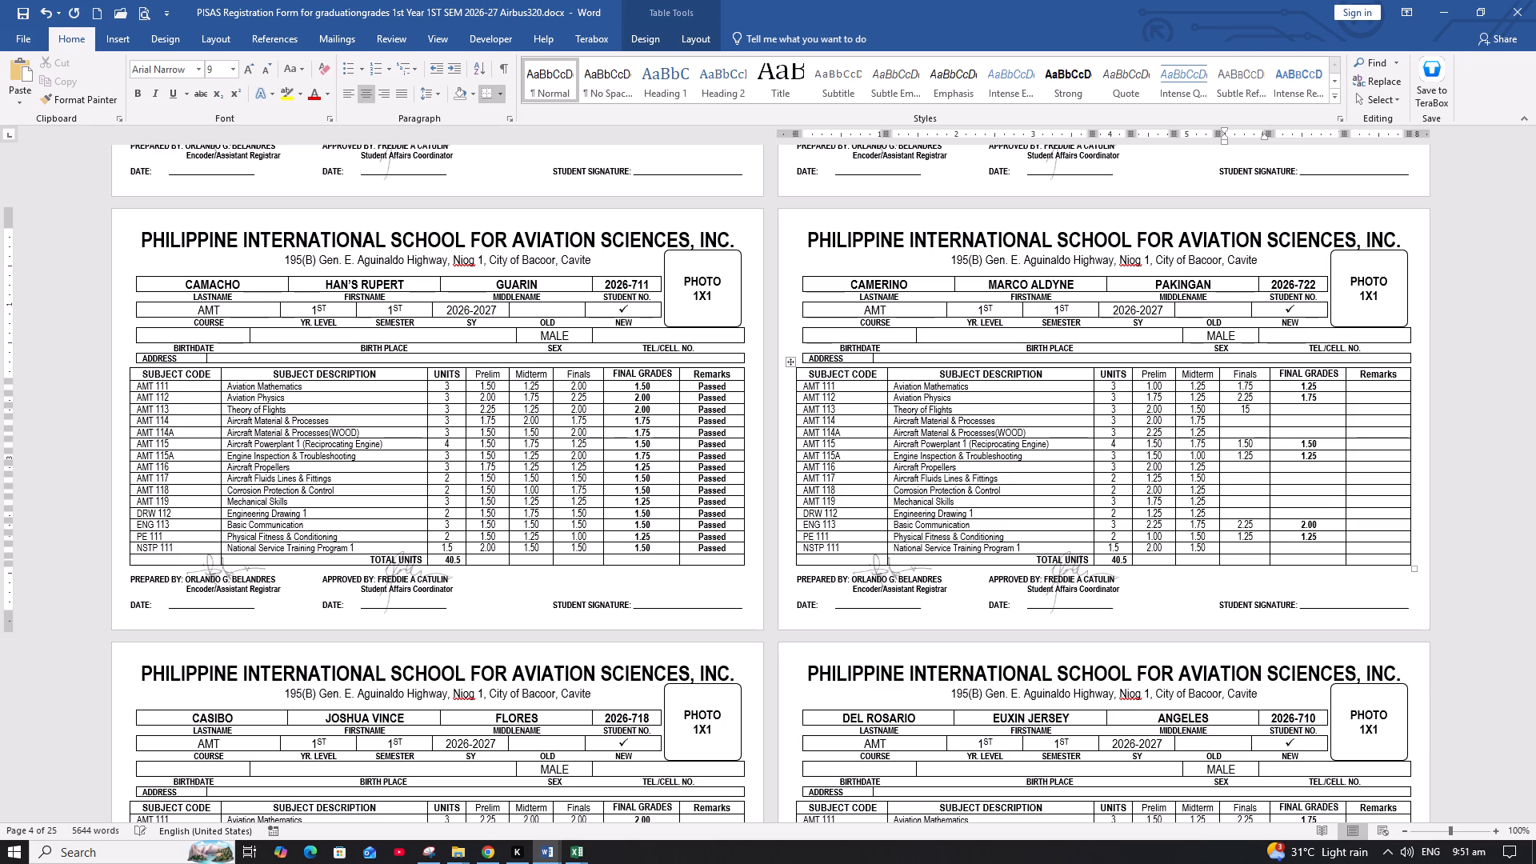
key(BackSpace)
text(.50)
key(Right)
text(1.50)
key(Down)
key(Left)
text(1.25)
key(Right)
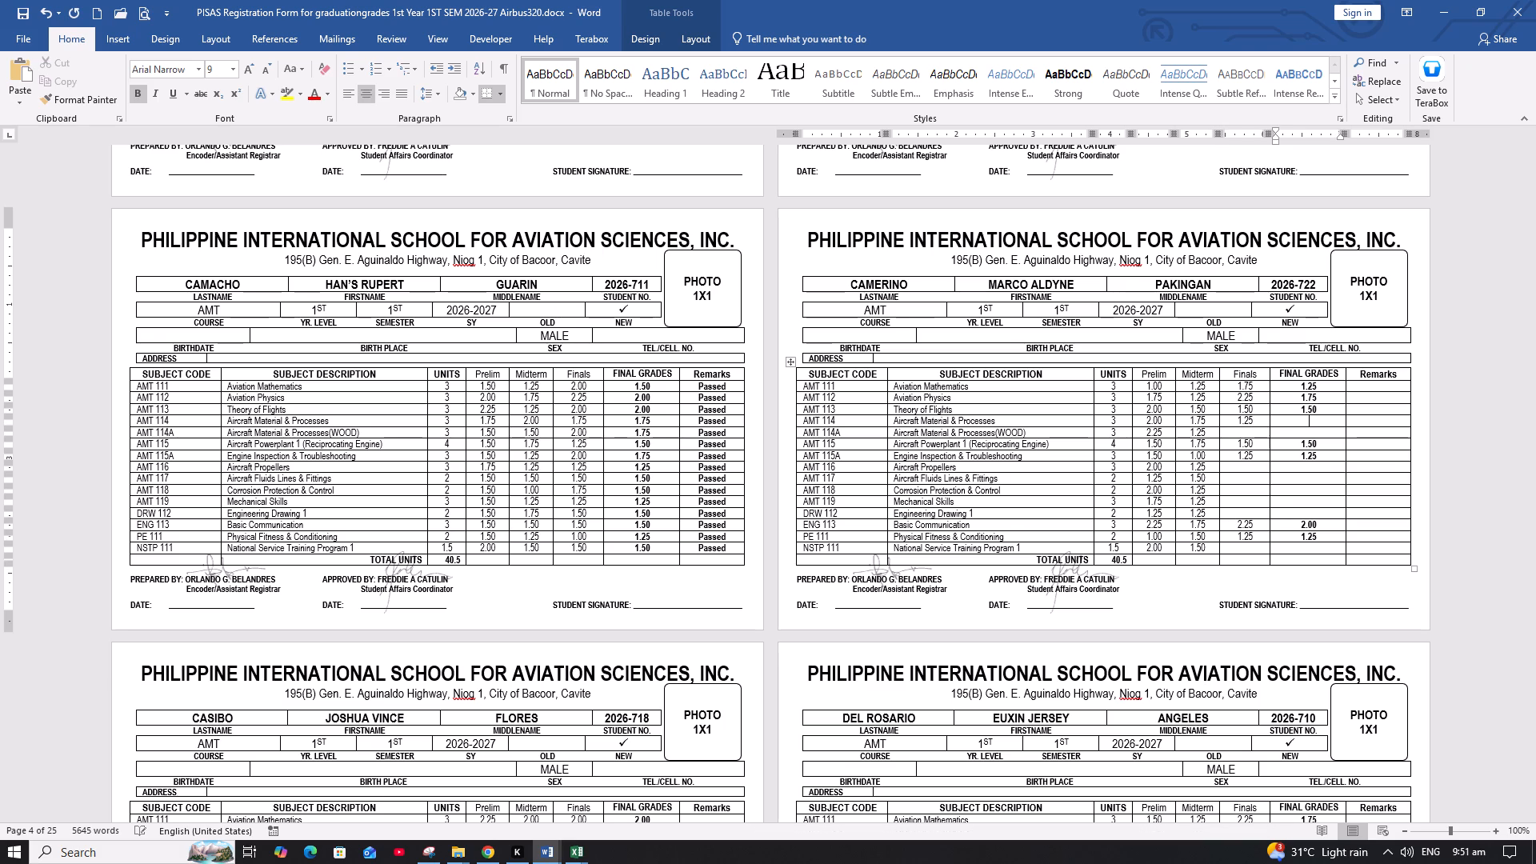
text(1.75)
key(Down)
key(Left)
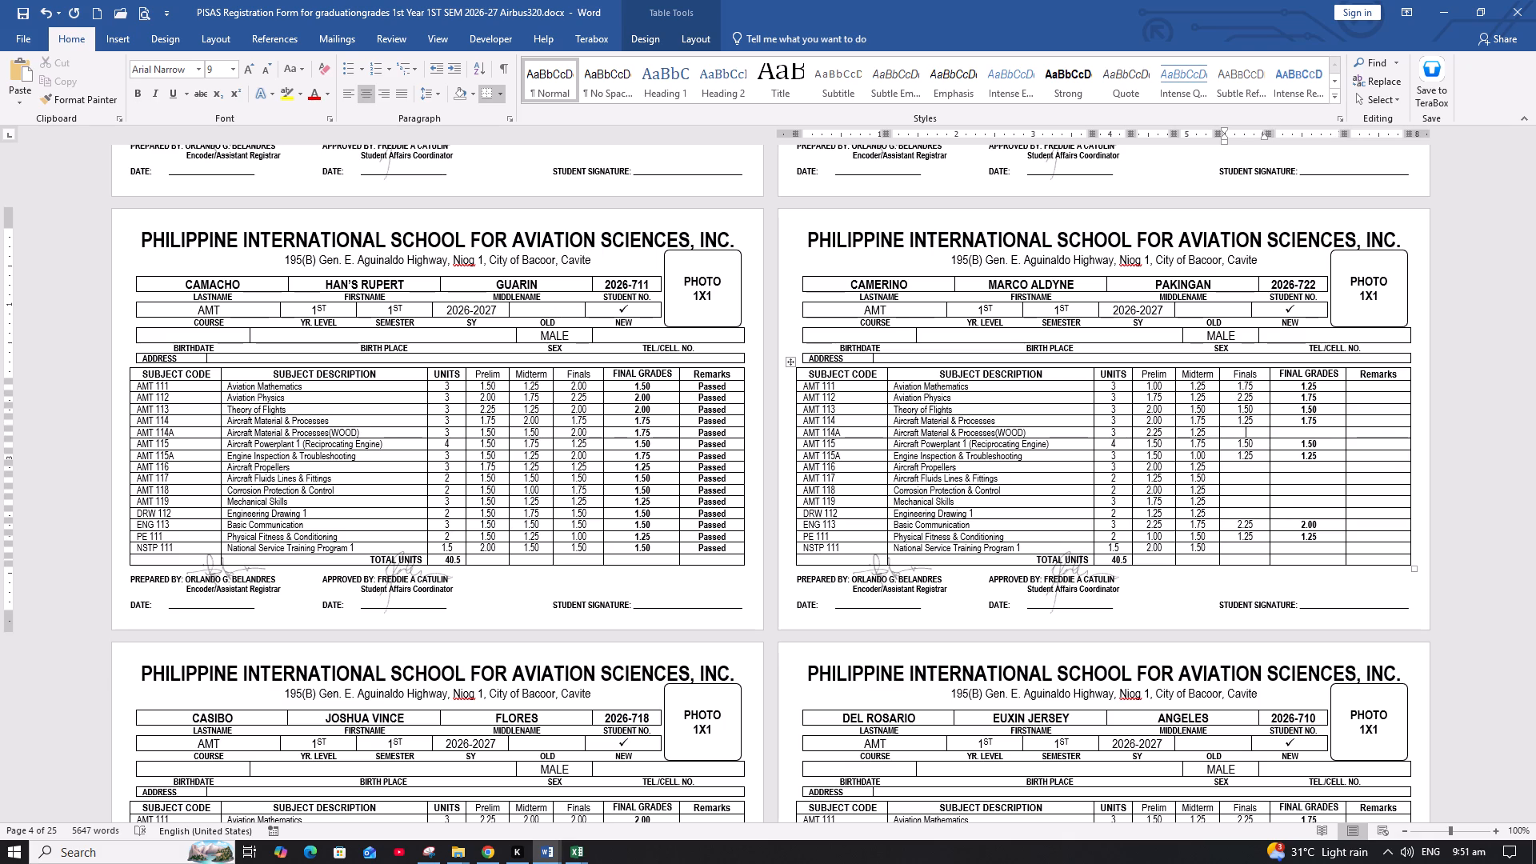
text(1.25)
key(Right)
text(1.50)
key(Down)
key(Down)
key(Down)
key(Left)
text(1.50)
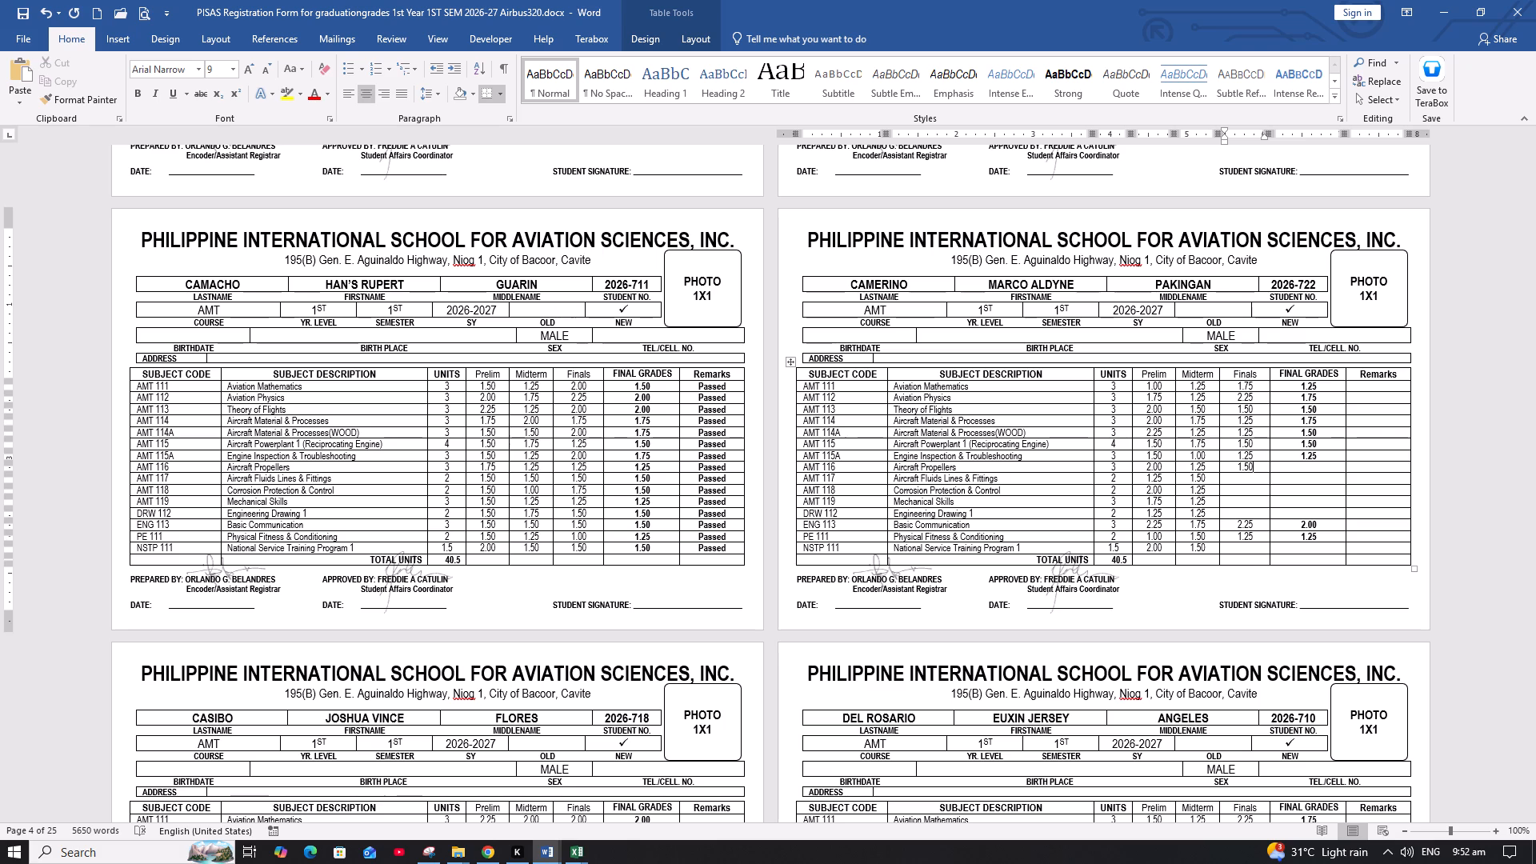
key(BackSpace)
key(BackSpace)
text(25)
key(Right)
text(1.50)
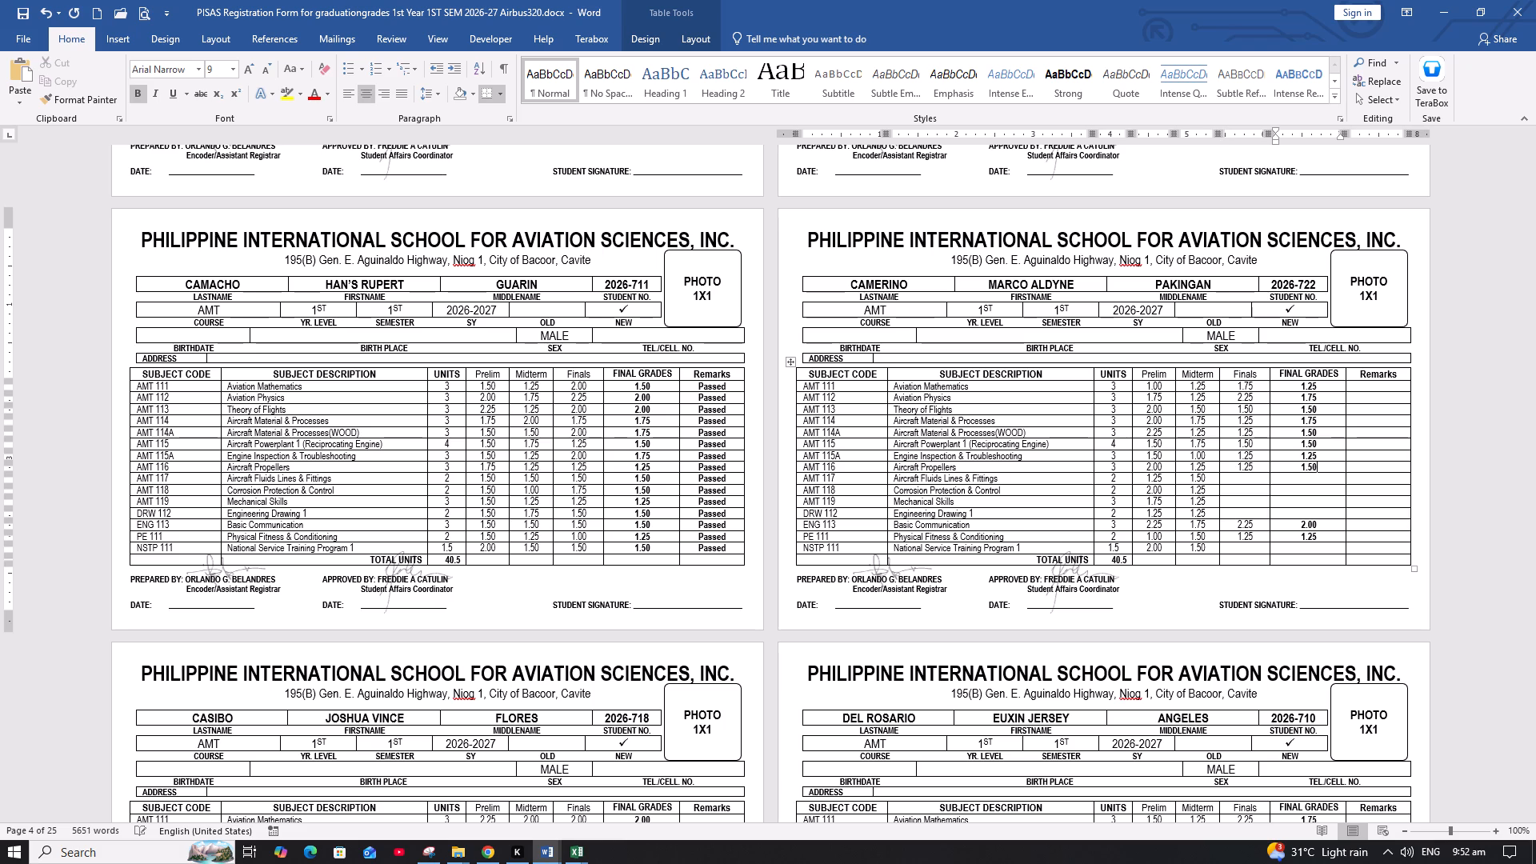
key(Down)
key(Left)
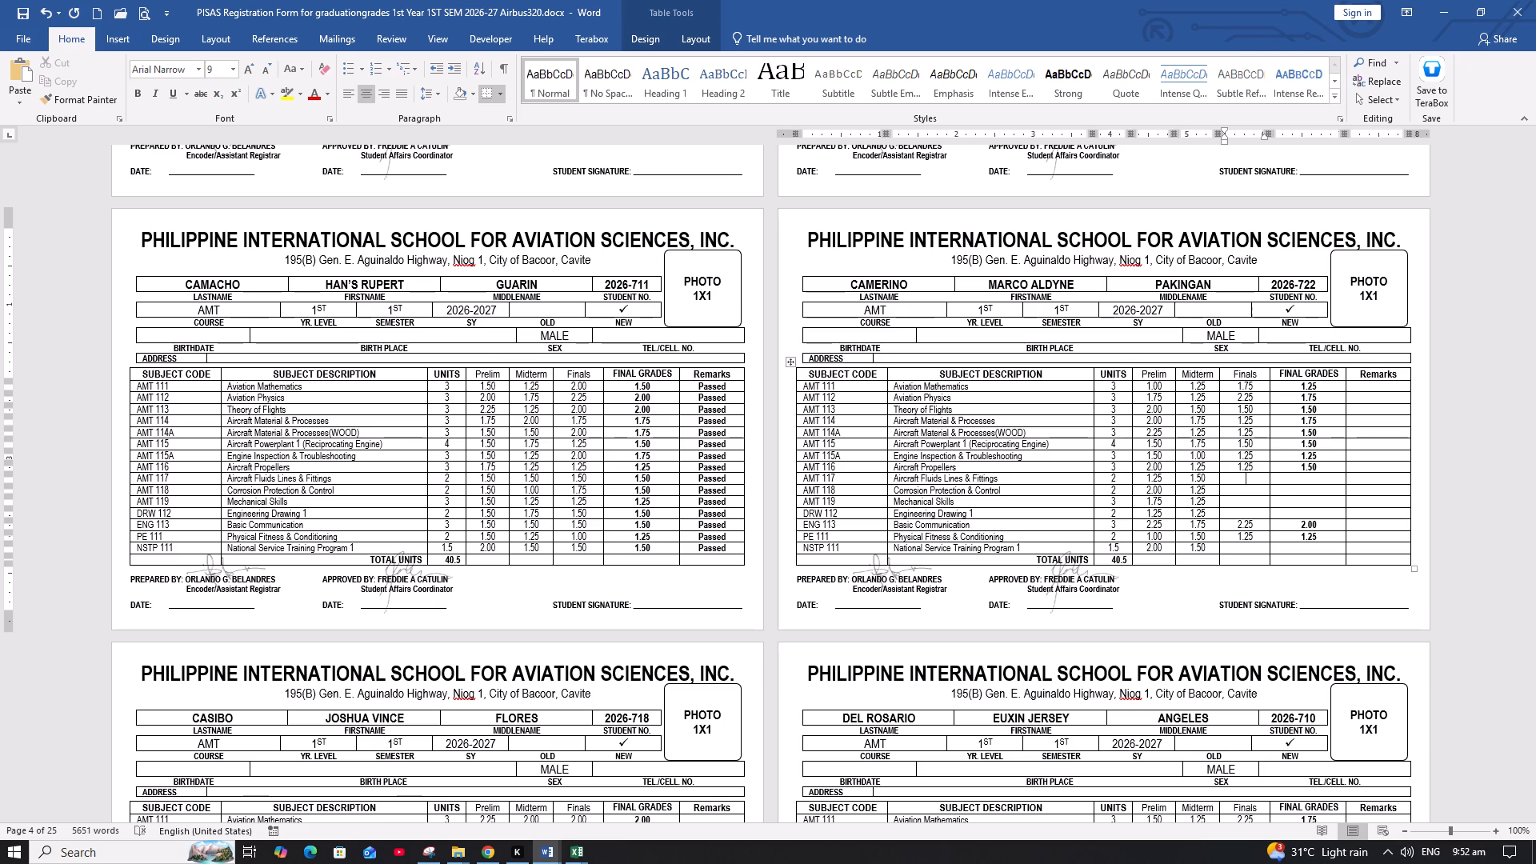
text(1.25)
key(Right)
text(1.50)
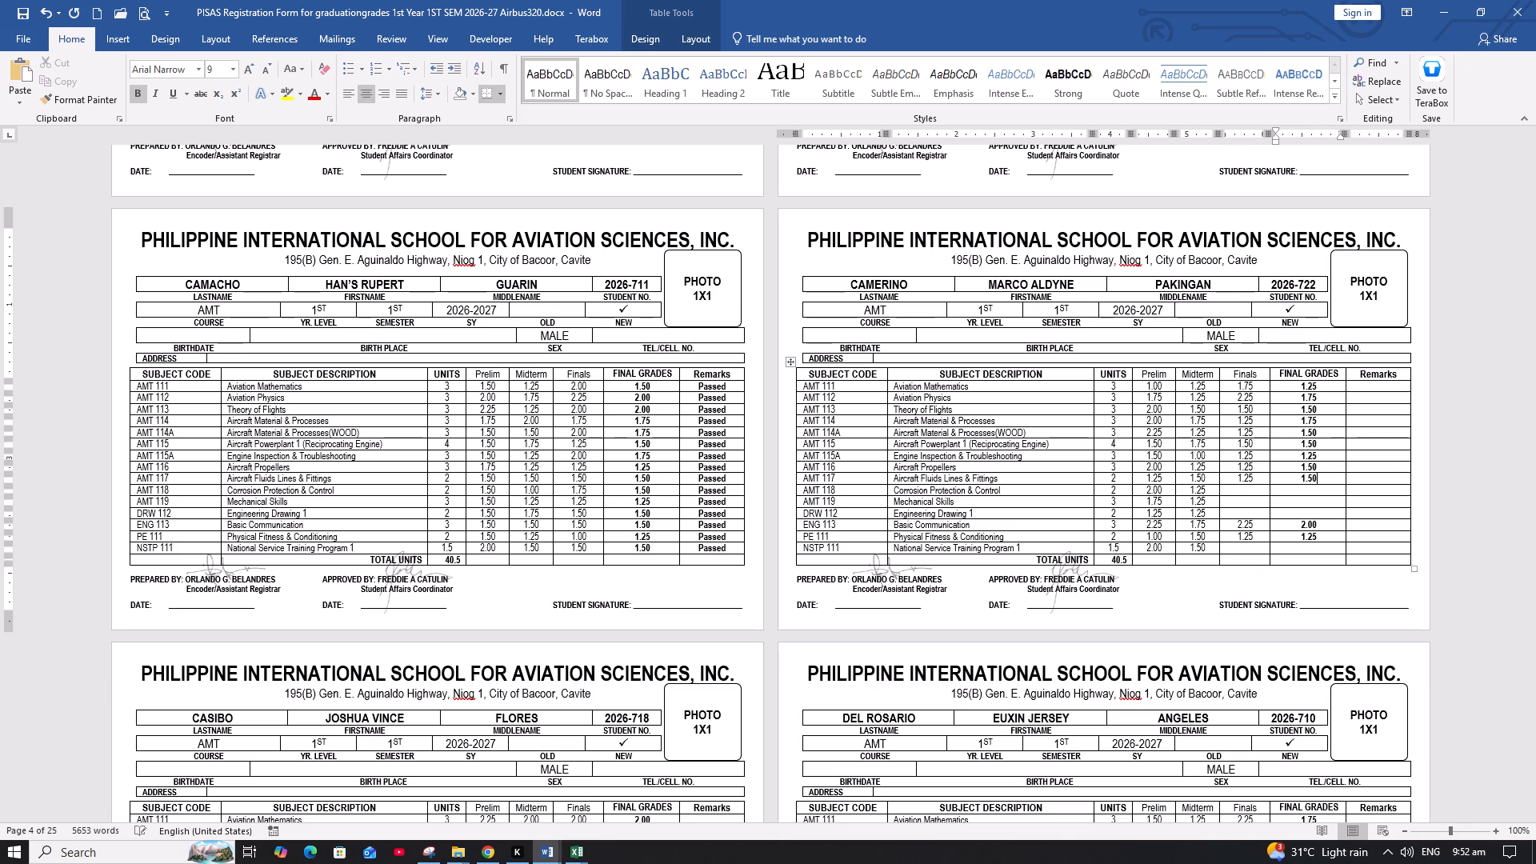
key(Down)
key(Left)
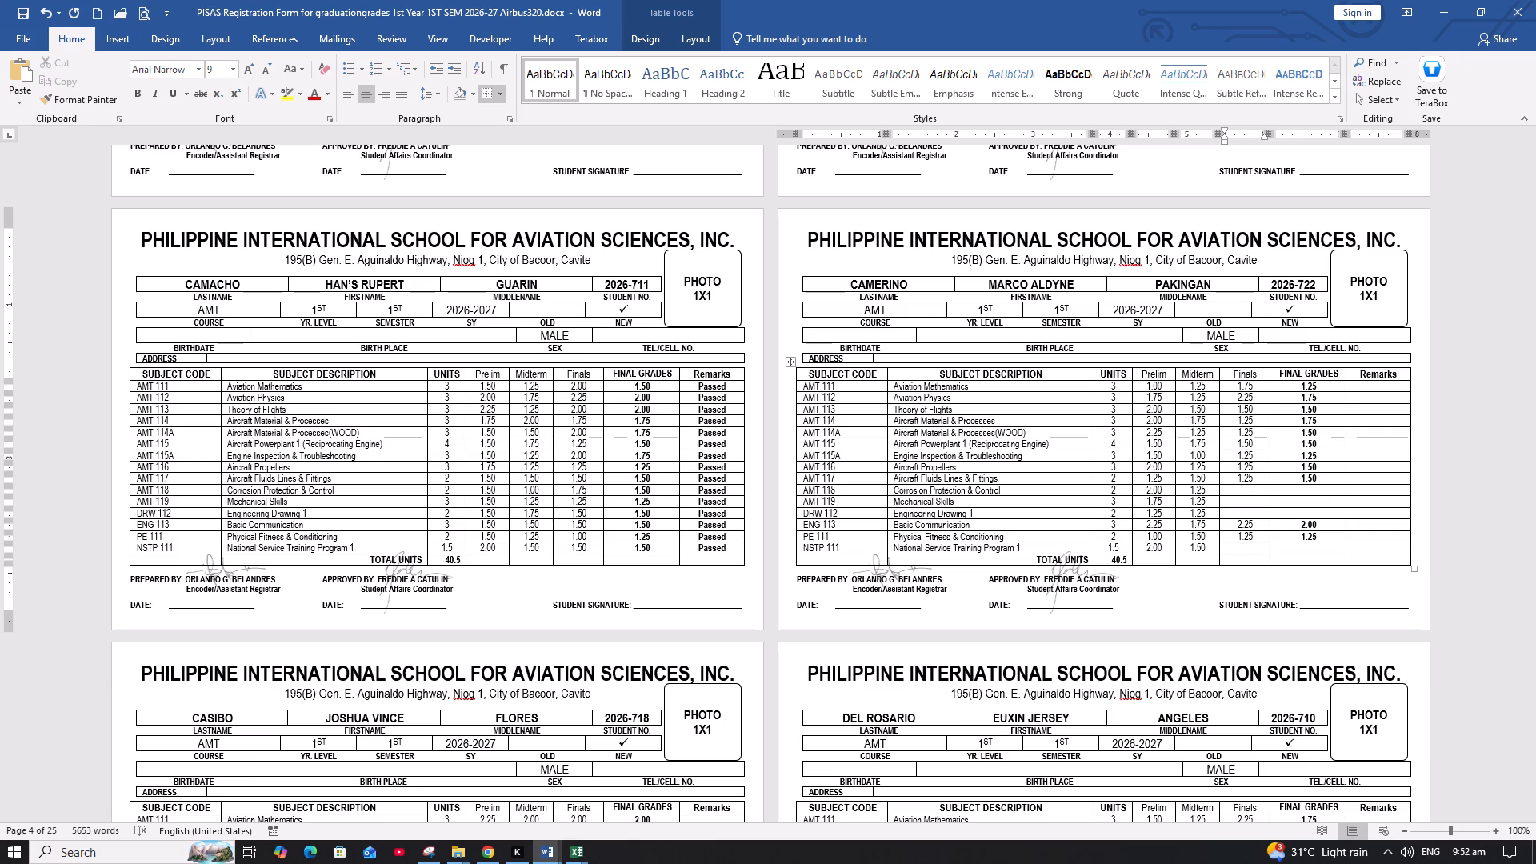
text(1.50)
key(Right)
text(1.50)
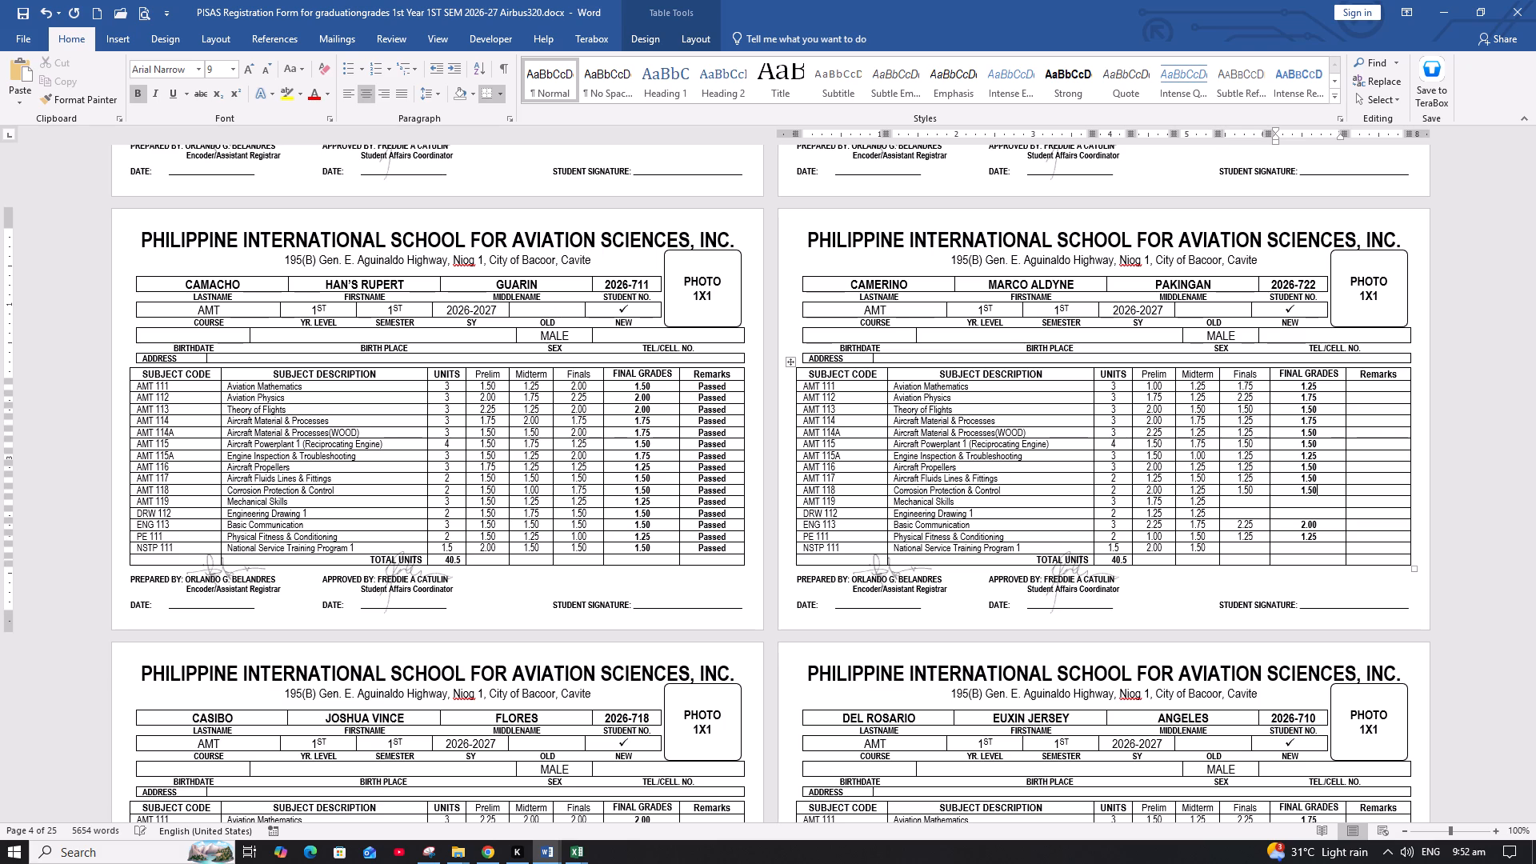
key(Down)
key(Left)
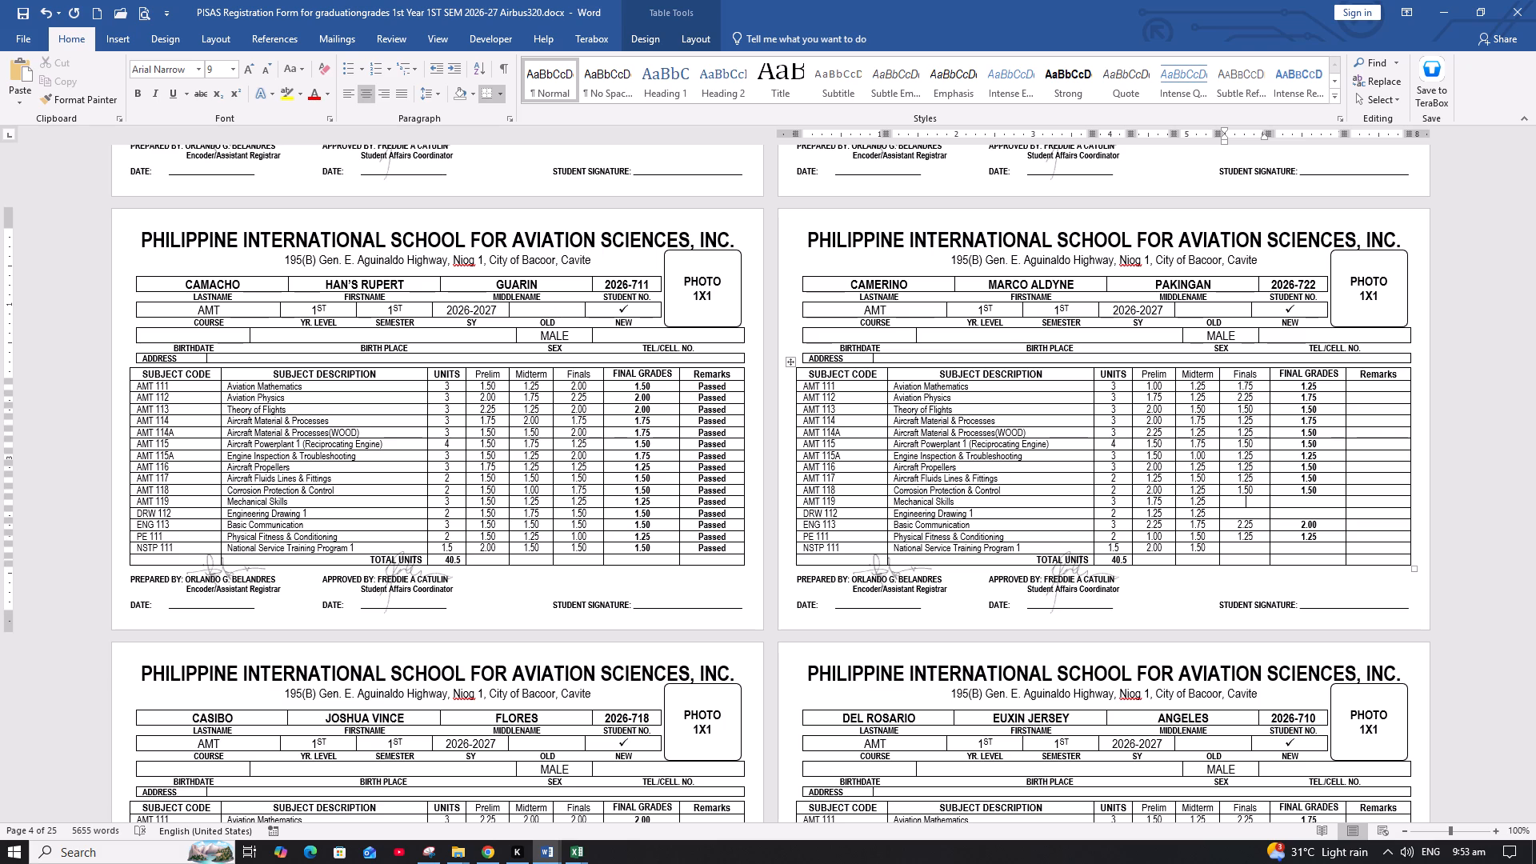
text(1.25)
key(Right)
text(1.25)
key(Down)
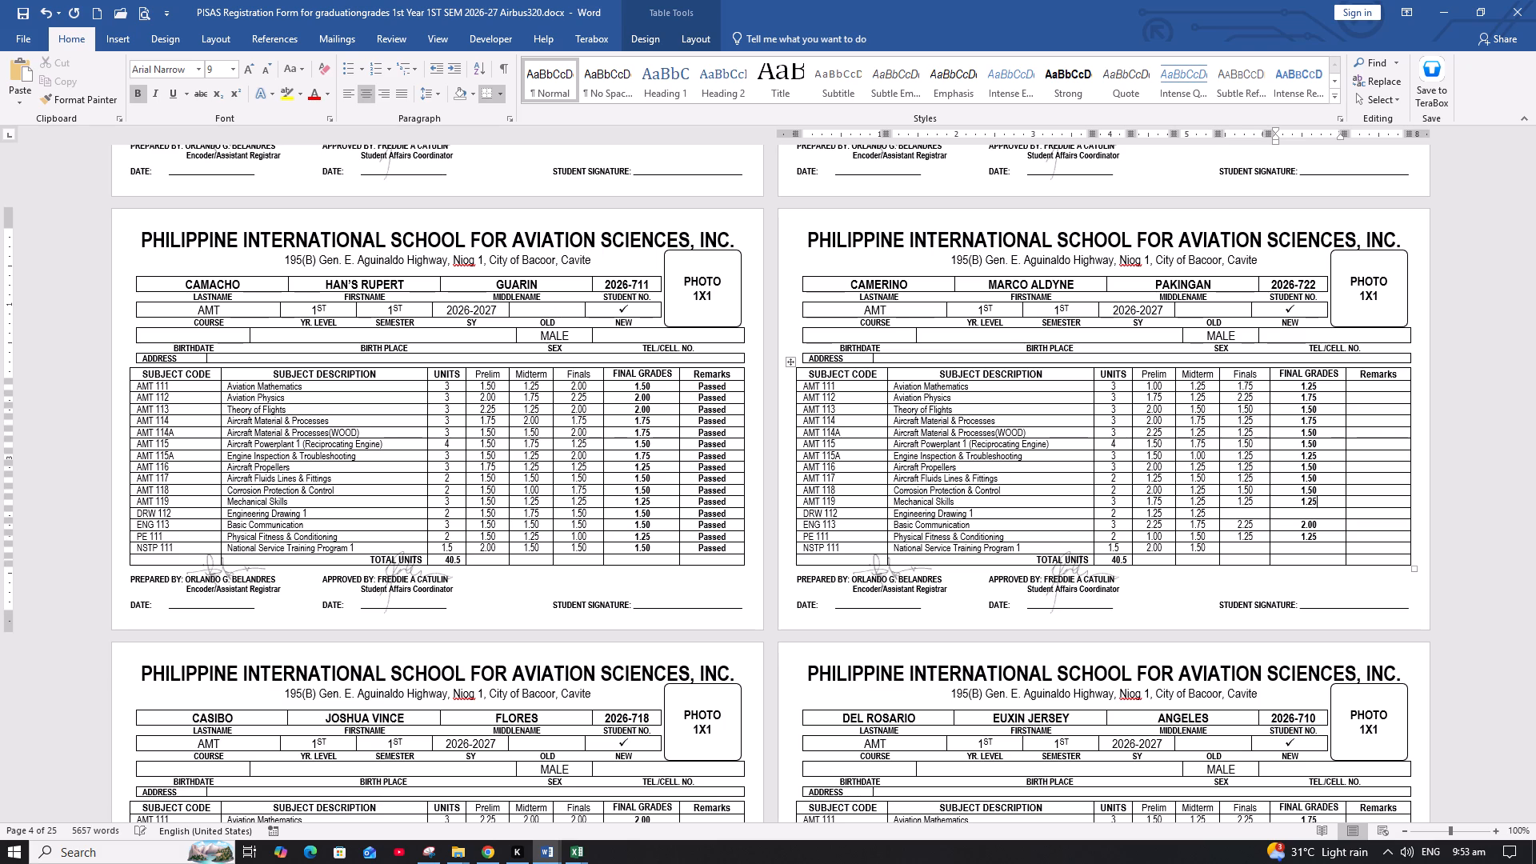
key(Left)
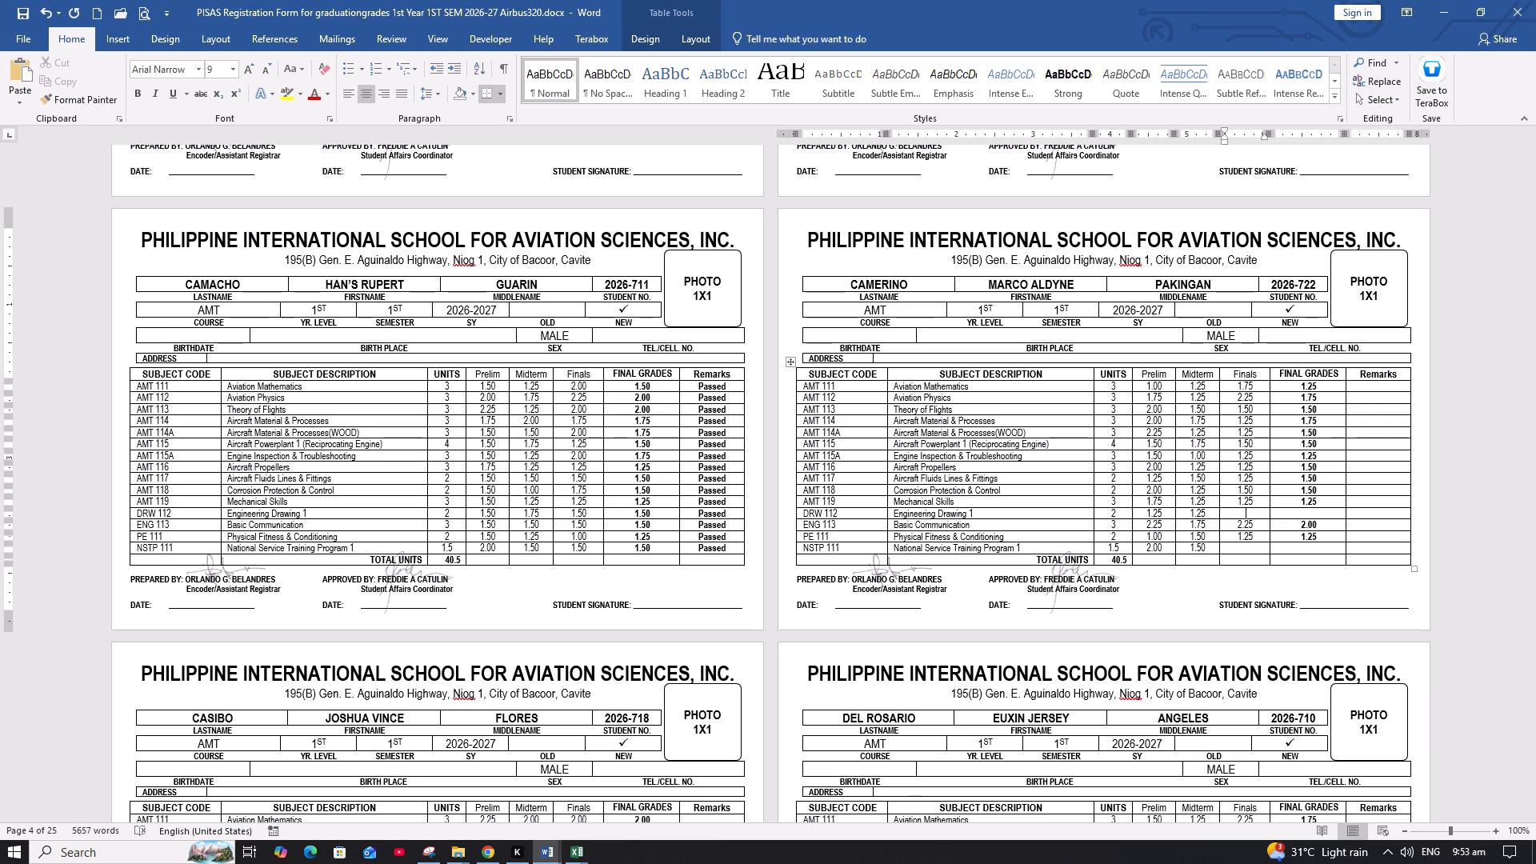
text(1.50)
key(Right)
text(1.25)
key(Down)
key(Down)
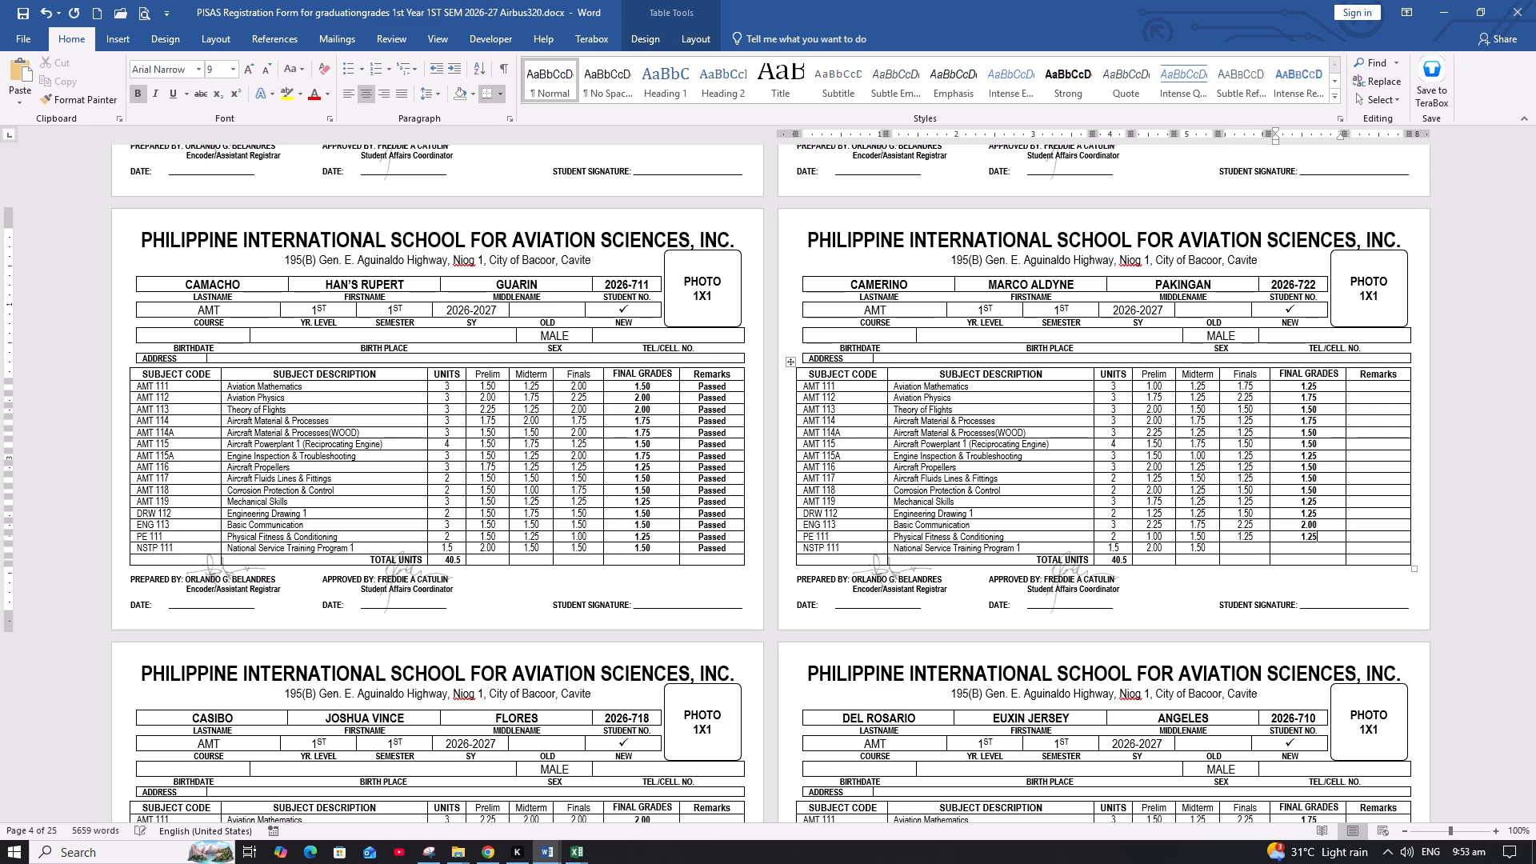
key(Left)
key(Down)
key(Left)
text(1.50)
key(Right)
text(1.75)
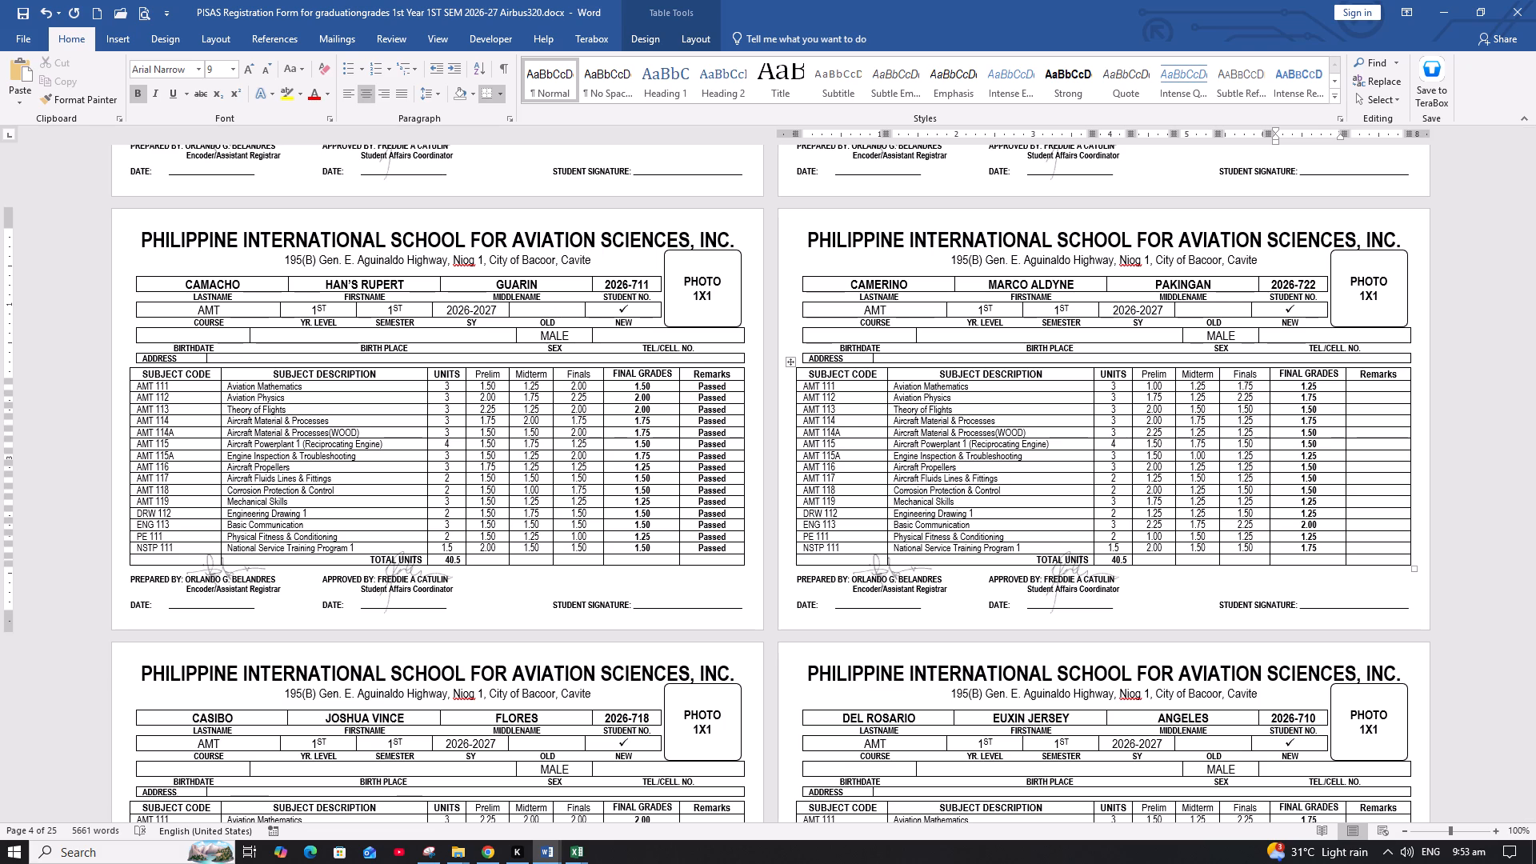
Copy the Passed remarks for all subjects from Camacho's form into the Remarks column of Camerino's form.
drag(726, 386, 717, 541)
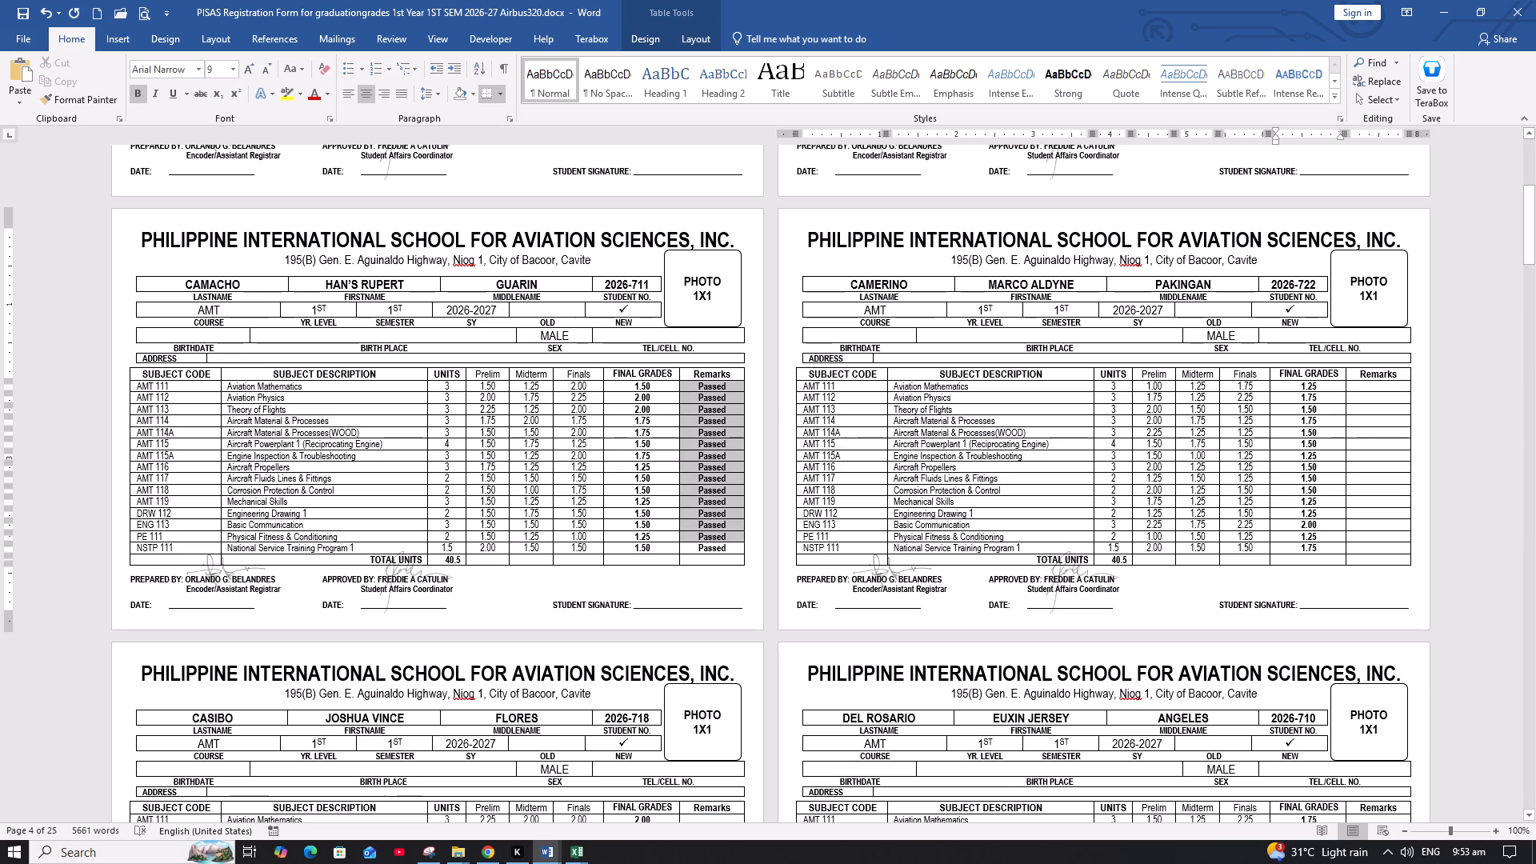
drag(717, 541, 717, 550)
key(ctrl+c)
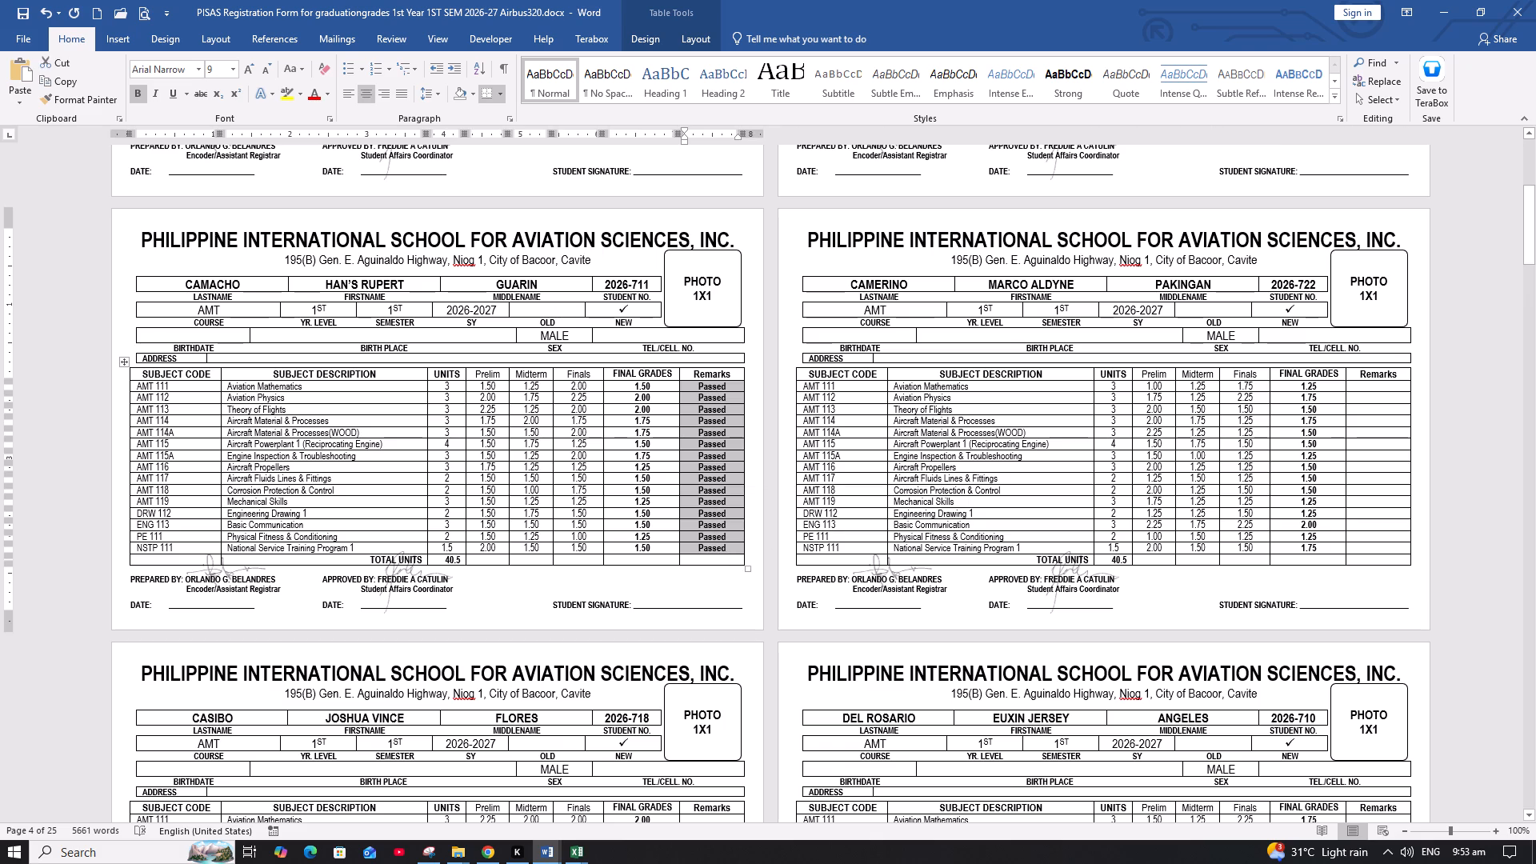
click(1358, 386)
key(ctrl+v)
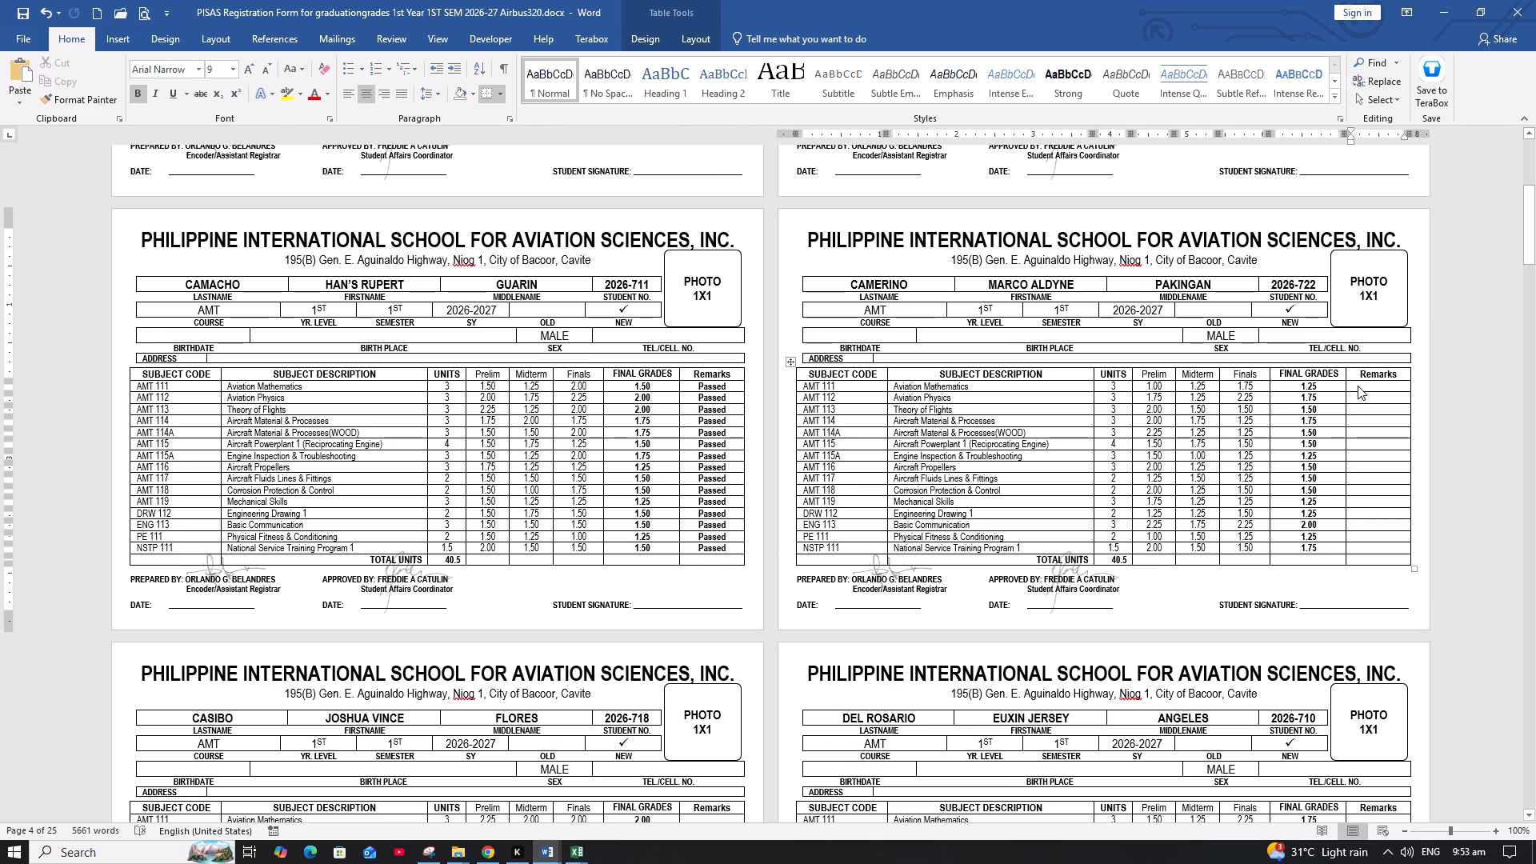
click(1358, 394)
click(1358, 402)
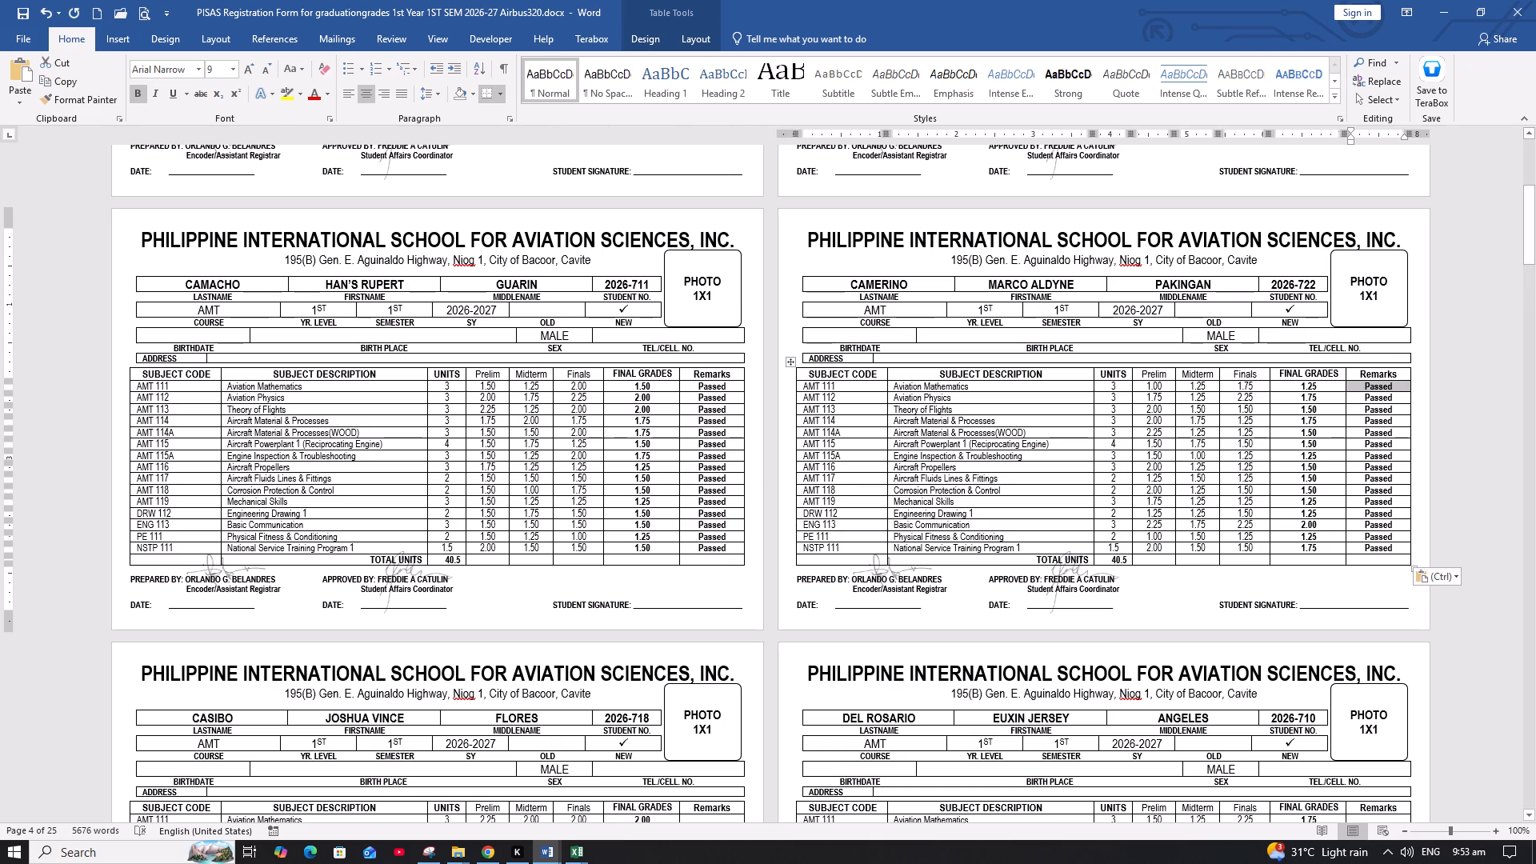
Save the Airbus320 first-year registration form document.
click(29, 18)
double_click(29, 18)
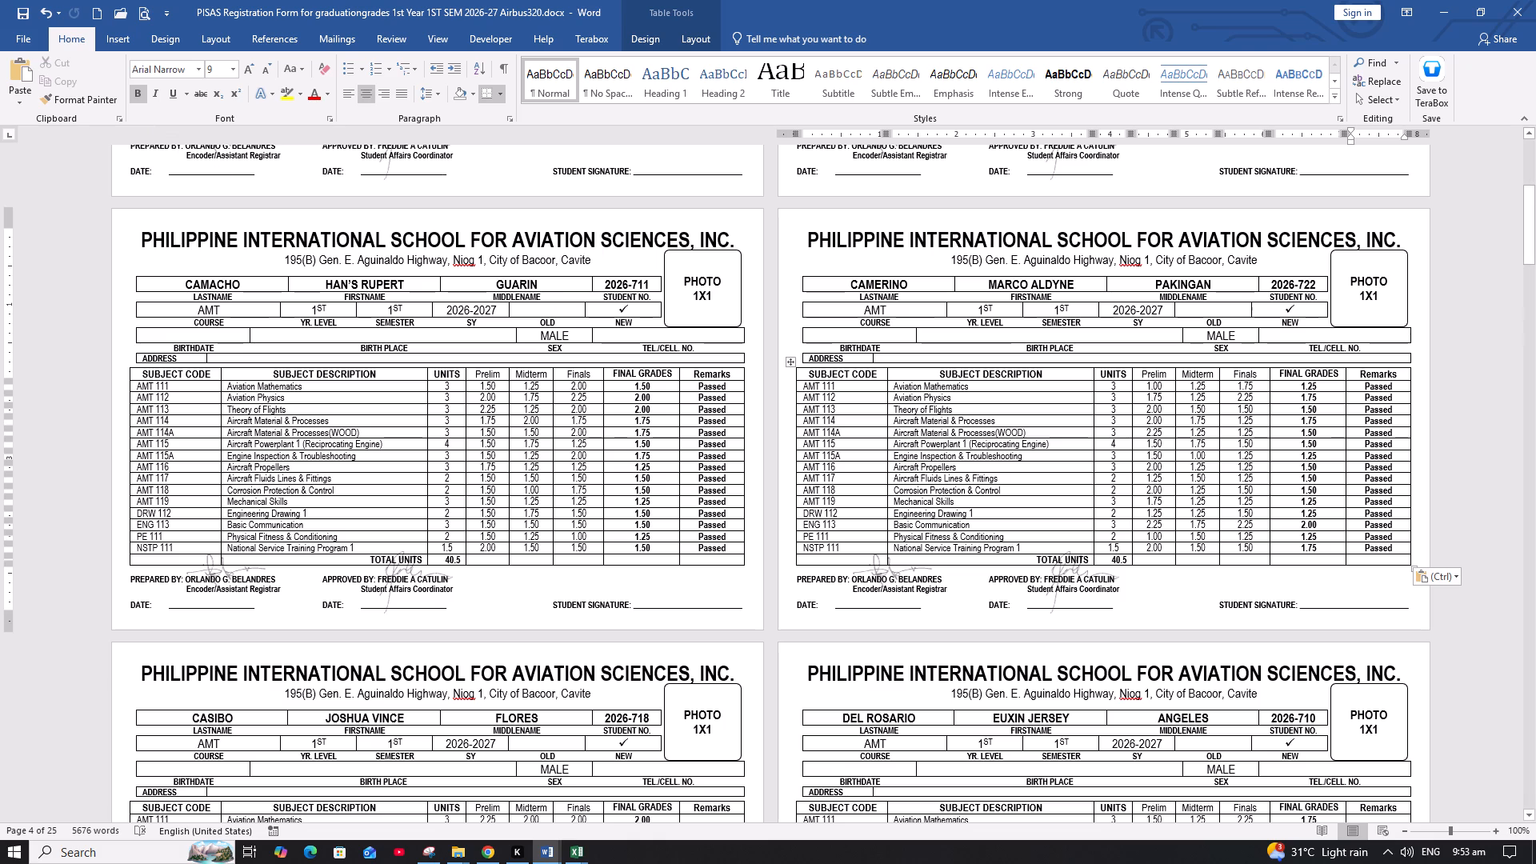
Place the cursor in the empty Finals cell for AMT 113 Theory of Flights on Casibo's form.
scroll(678, 405, down, 9)
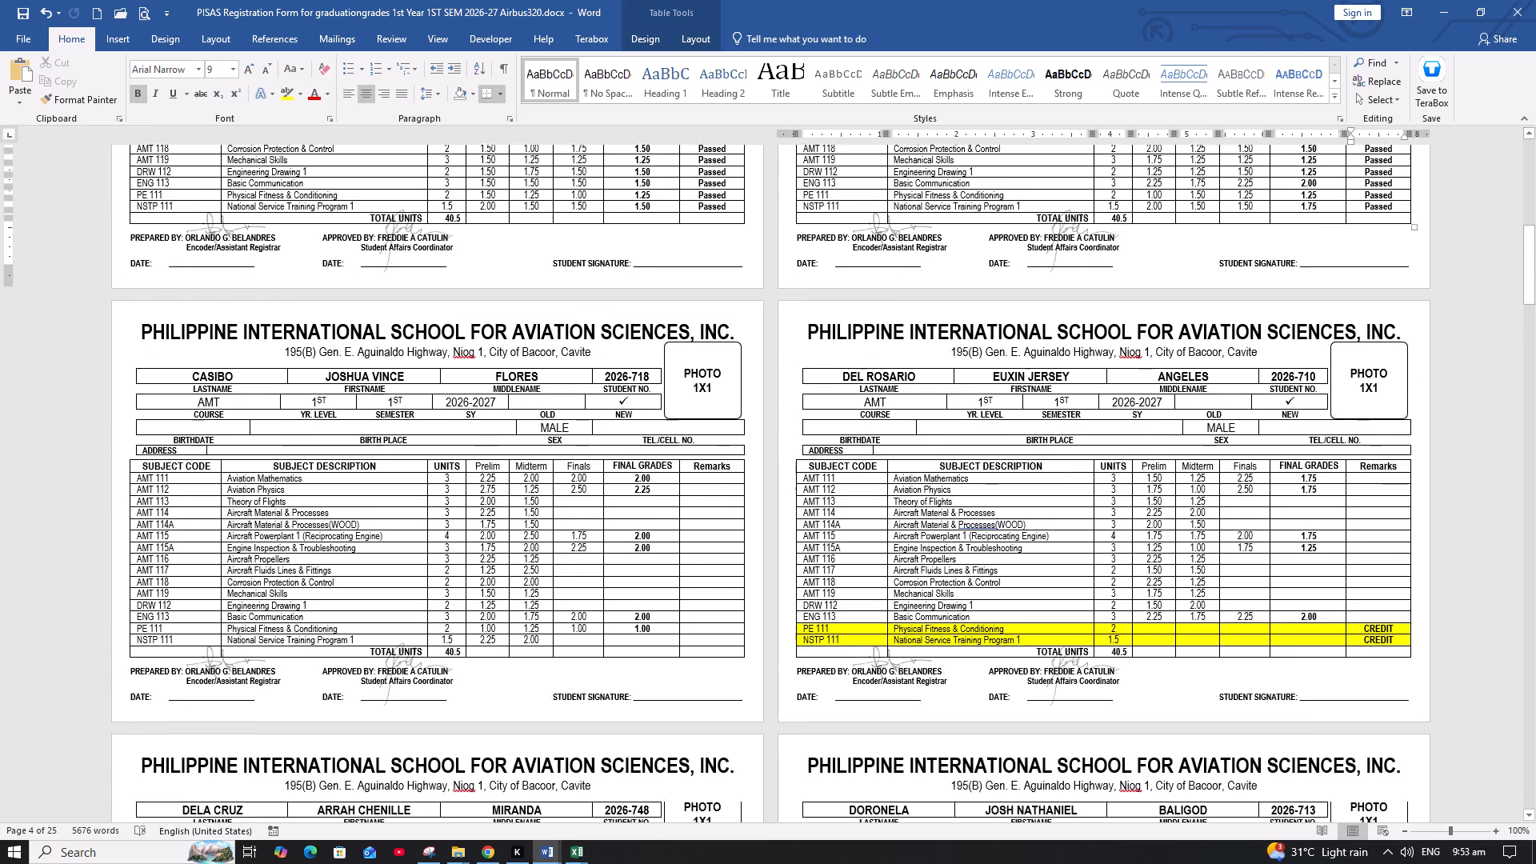
scroll(678, 405, down, 3)
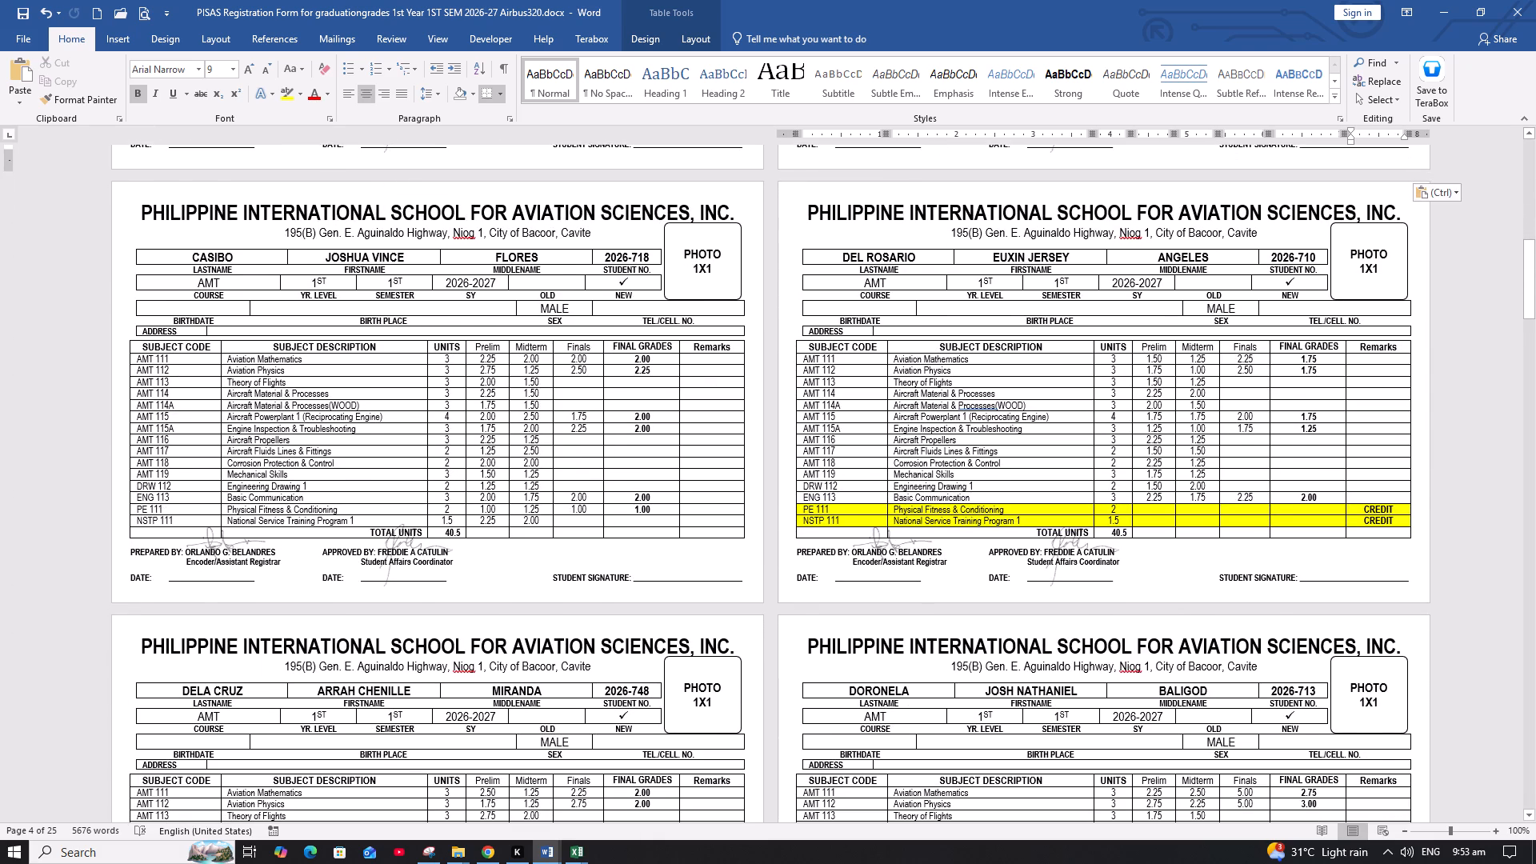
click(593, 383)
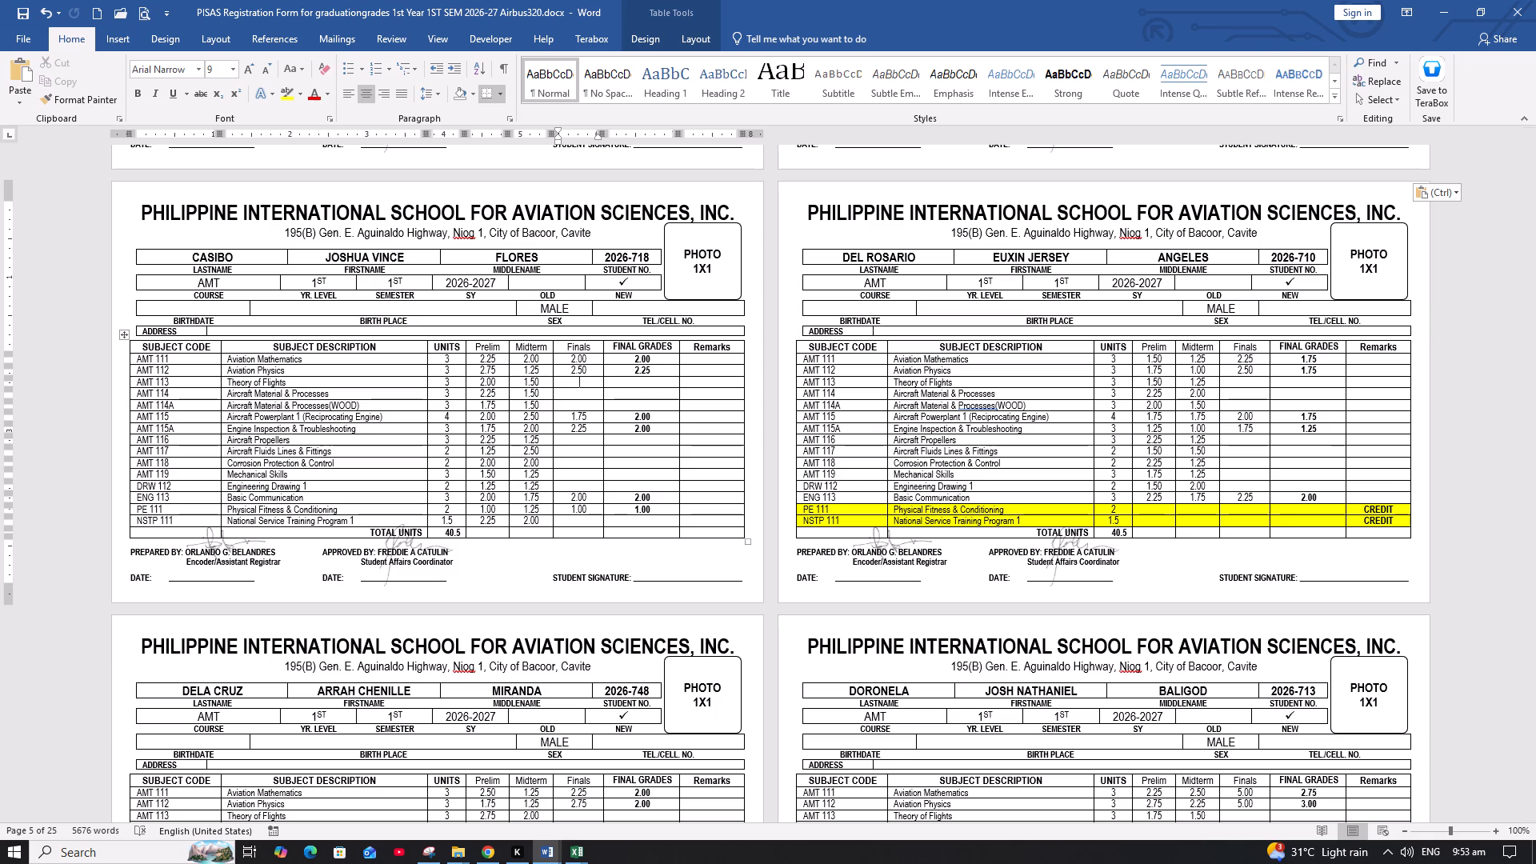
click(539, 852)
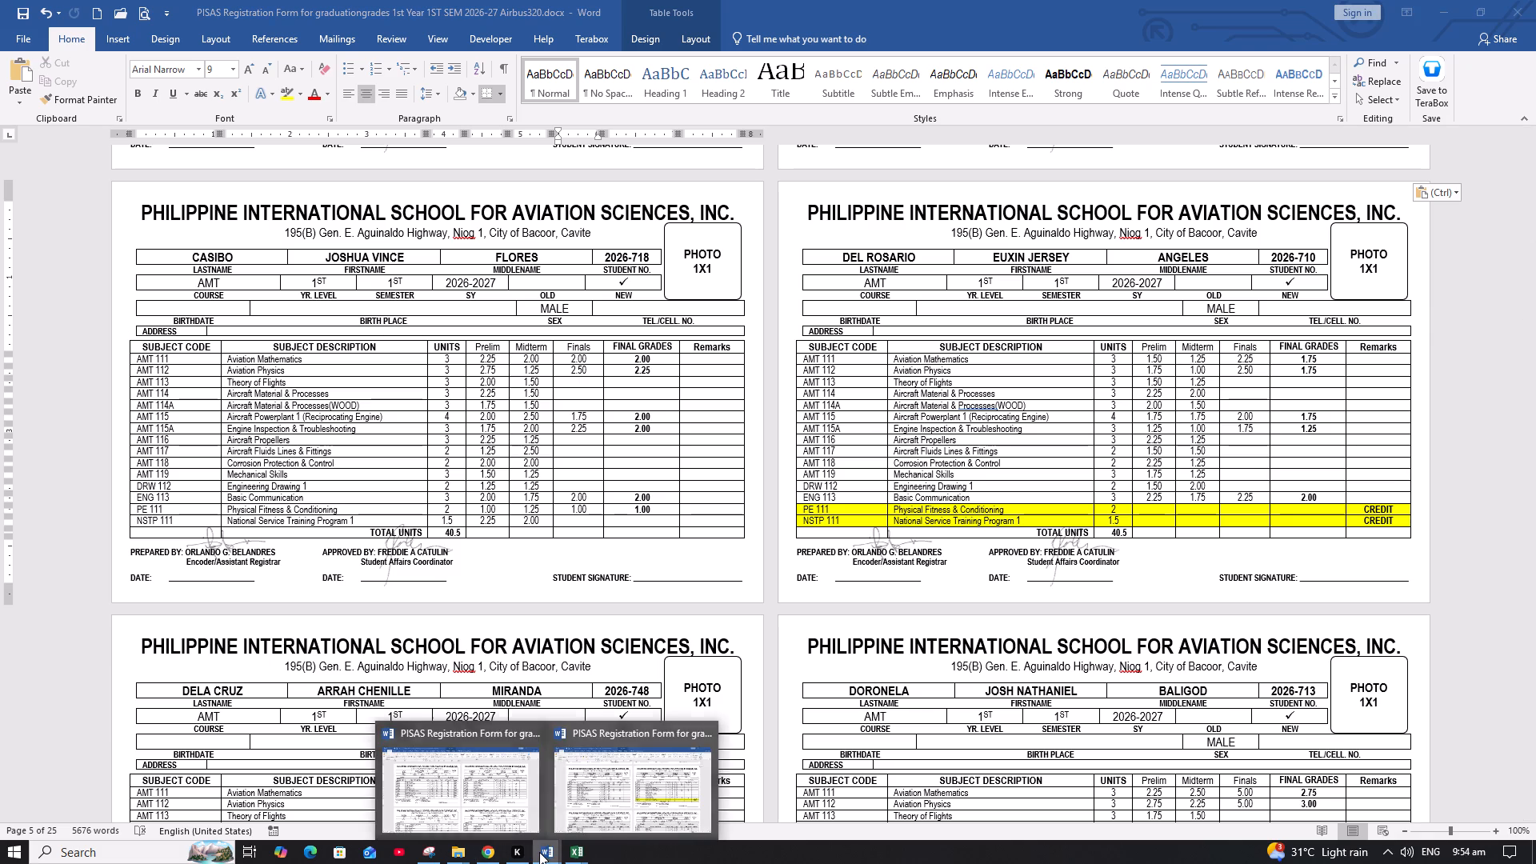
click(533, 808)
scroll(520, 718, down, 3)
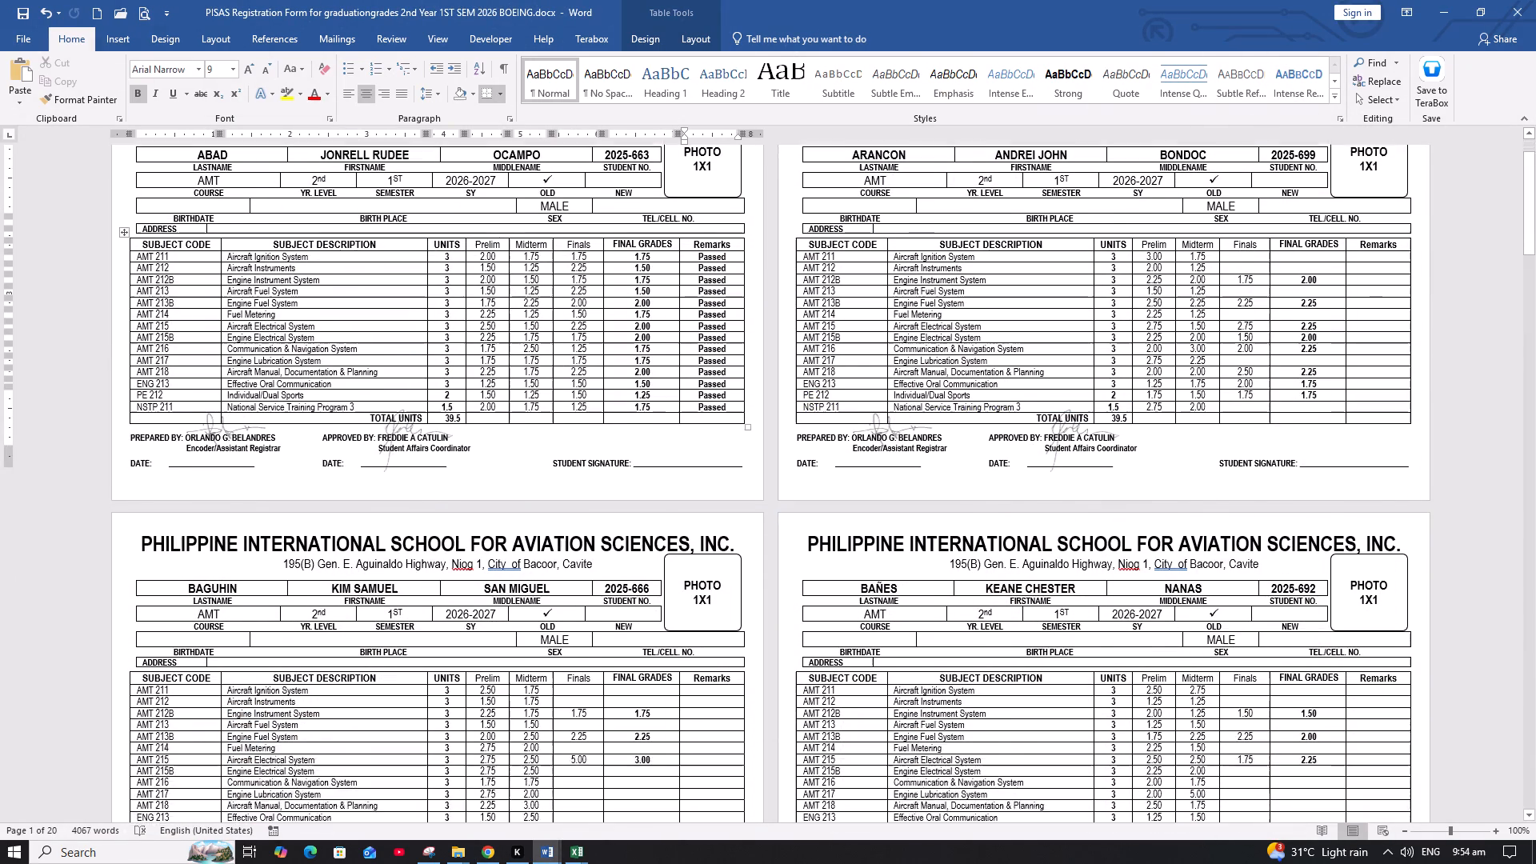
scroll(520, 718, down, 12)
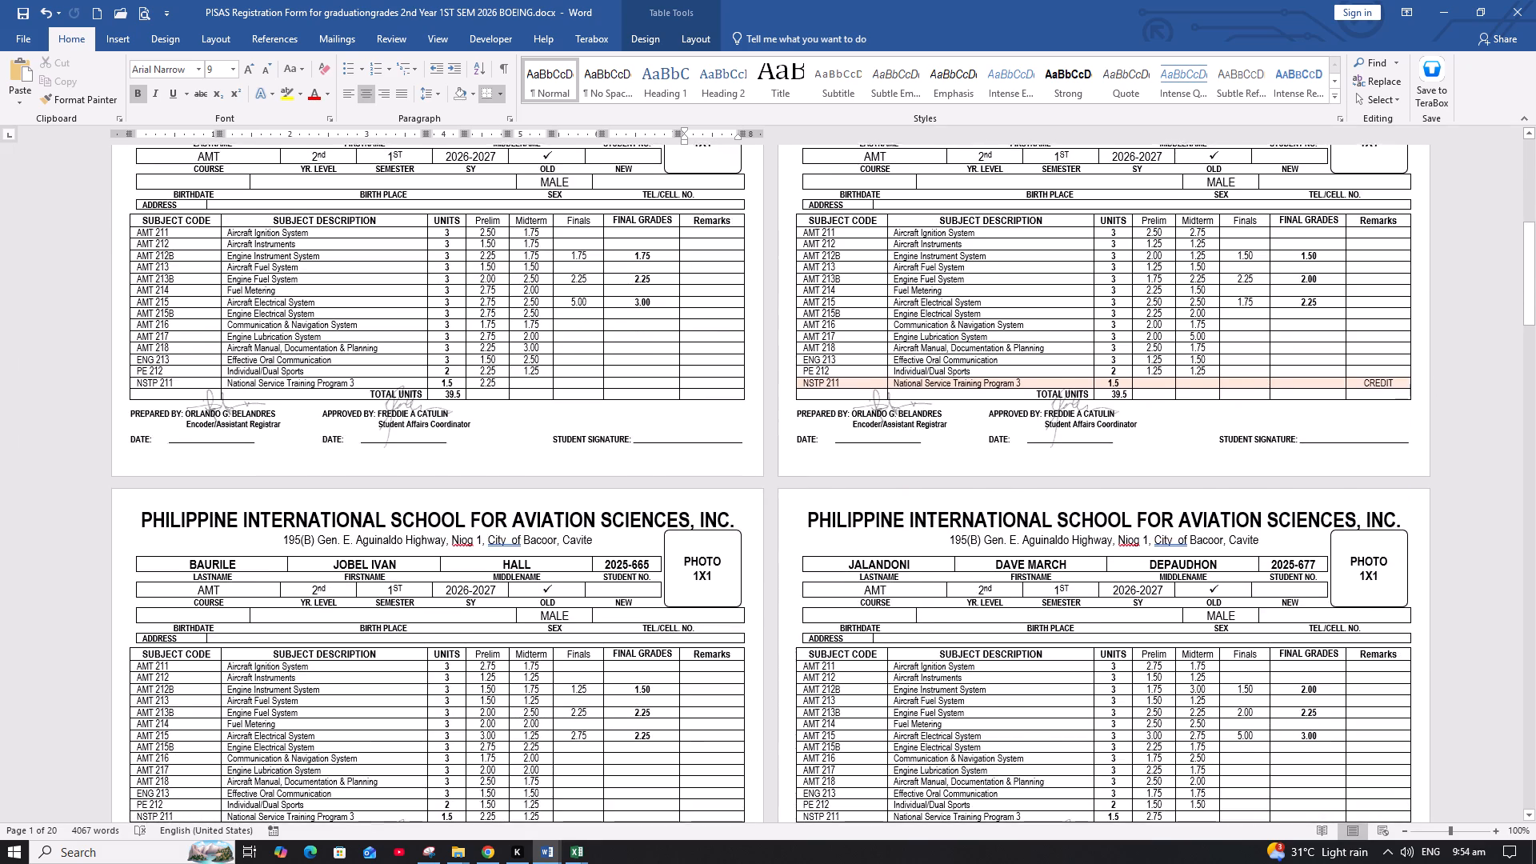
scroll(520, 718, down, 5)
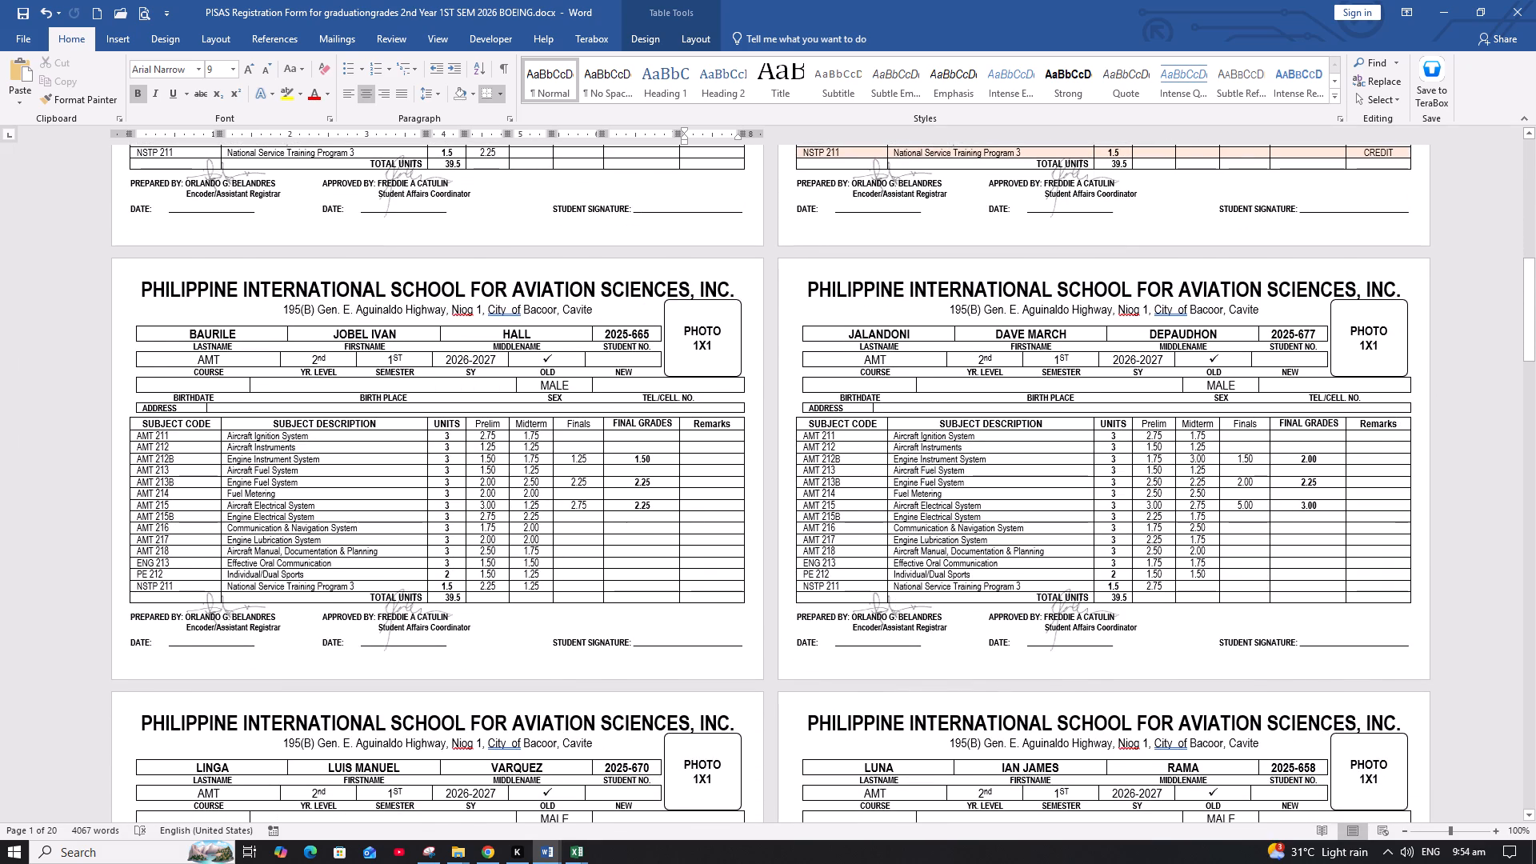
Switch to the GRADES 2026 folder window in File Explorer.
click(459, 854)
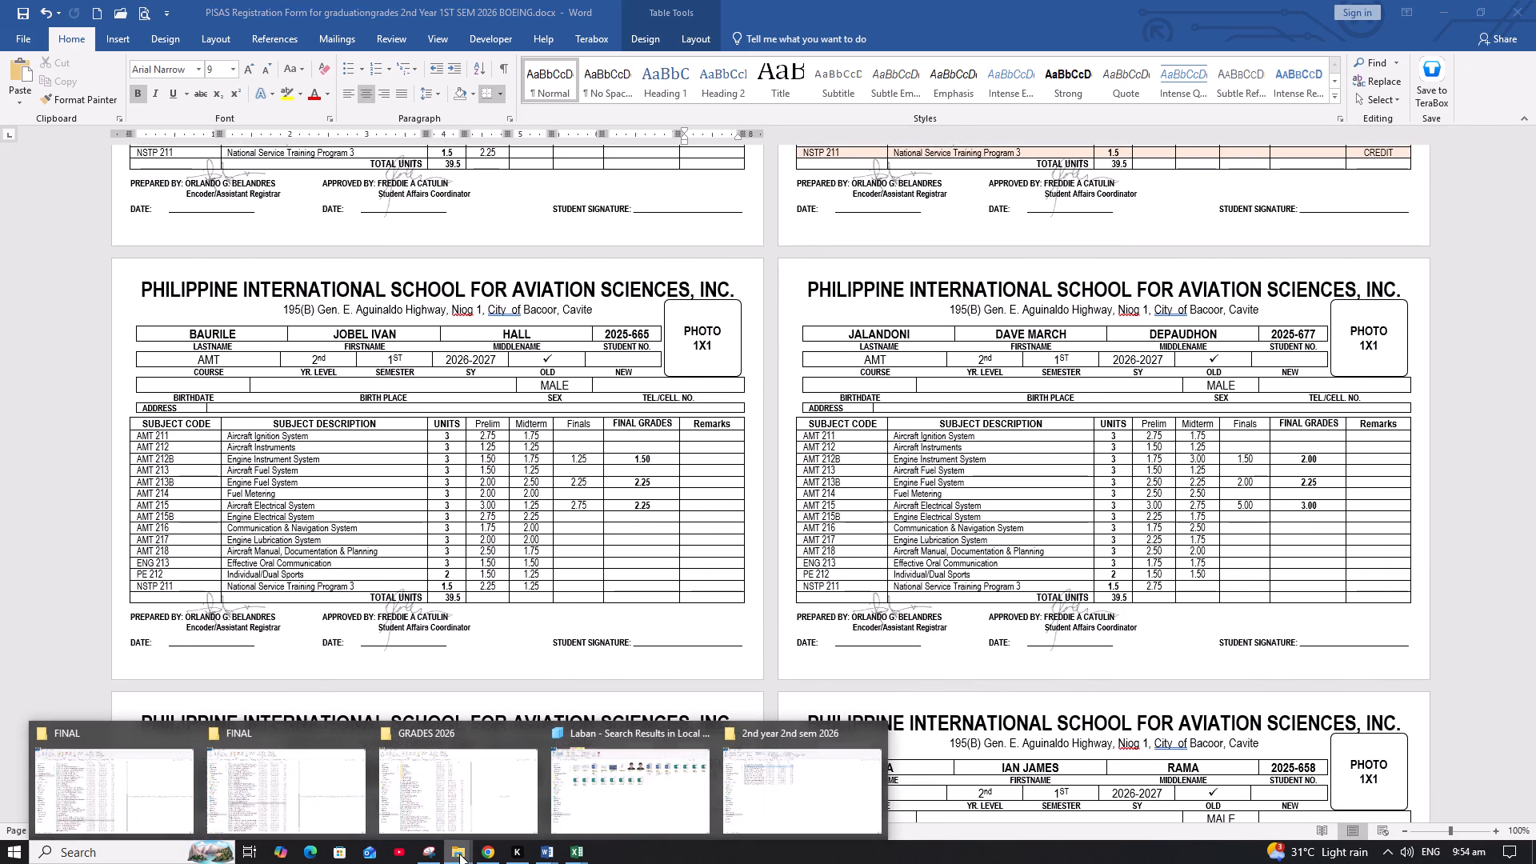
click(466, 809)
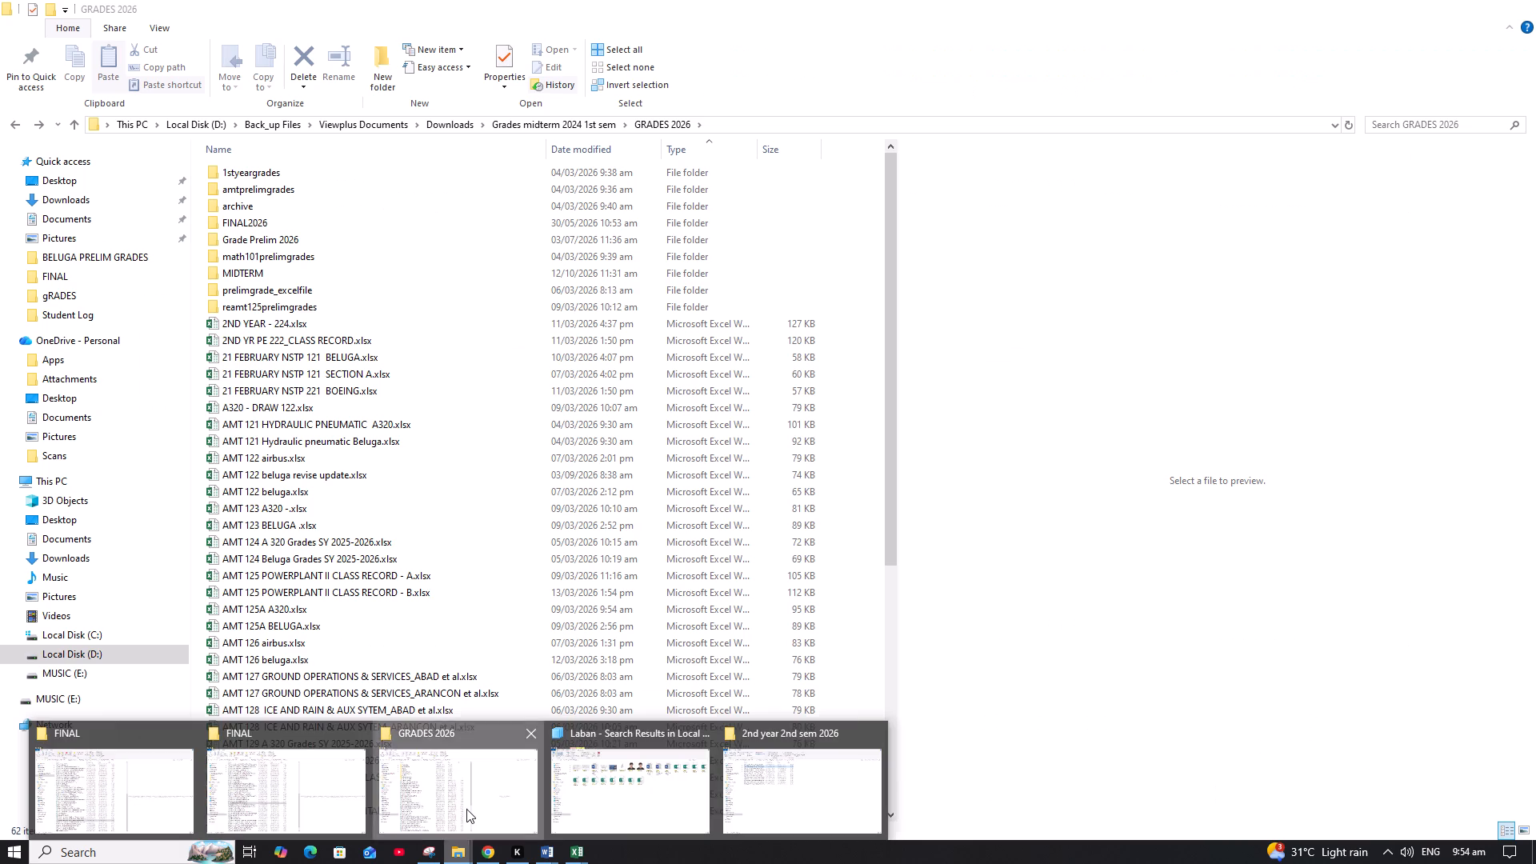
Open the document PISAS Registration Form for graduationgrades 2nd Year 1ST SEM 2026 Dremliner.docx from the gRADES folder.
scroll(438, 644, down, 10)
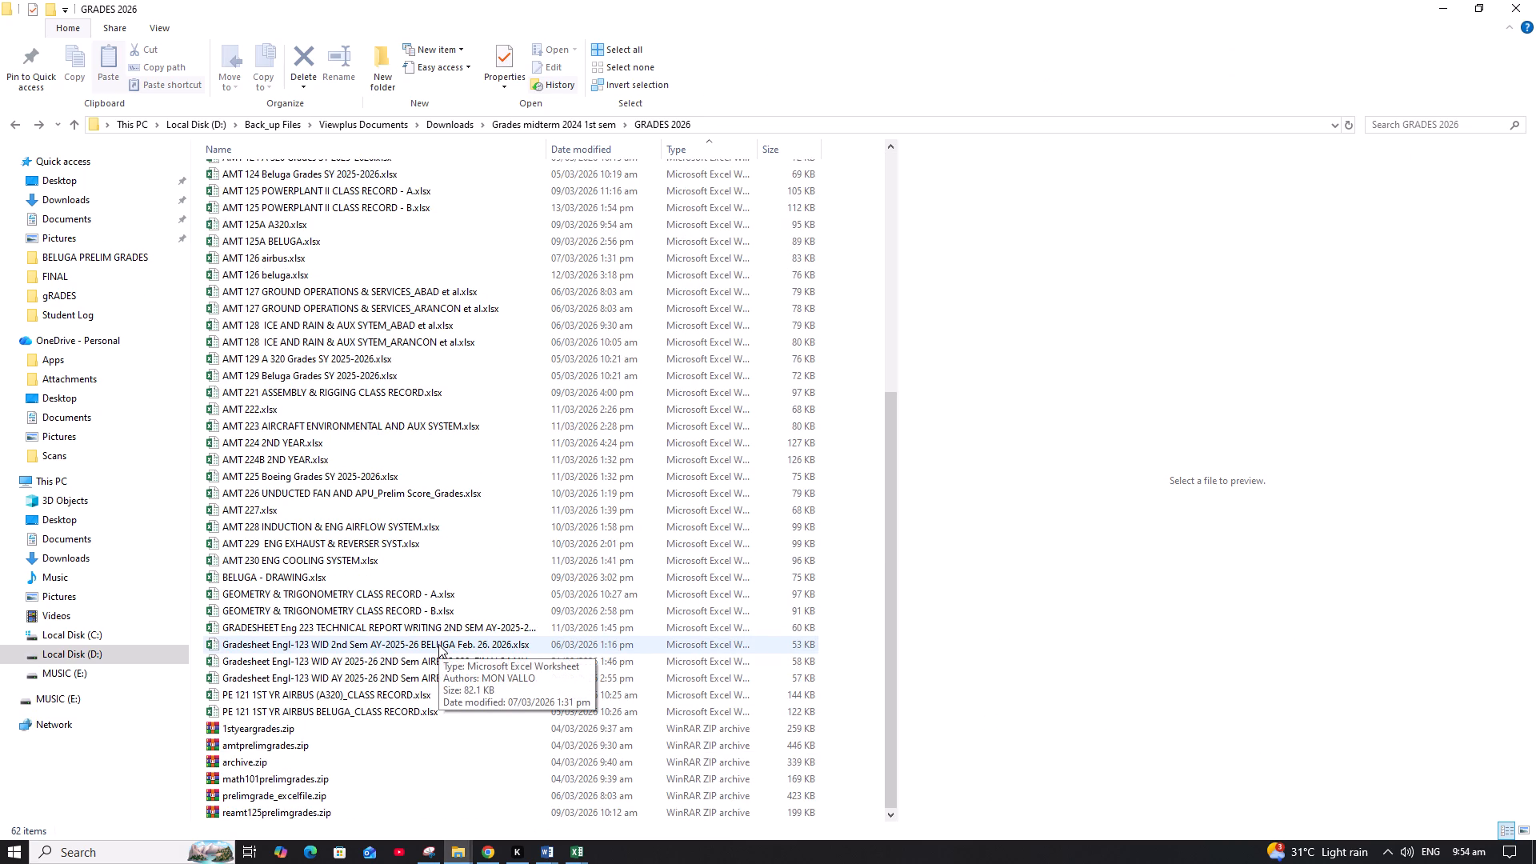
click(458, 852)
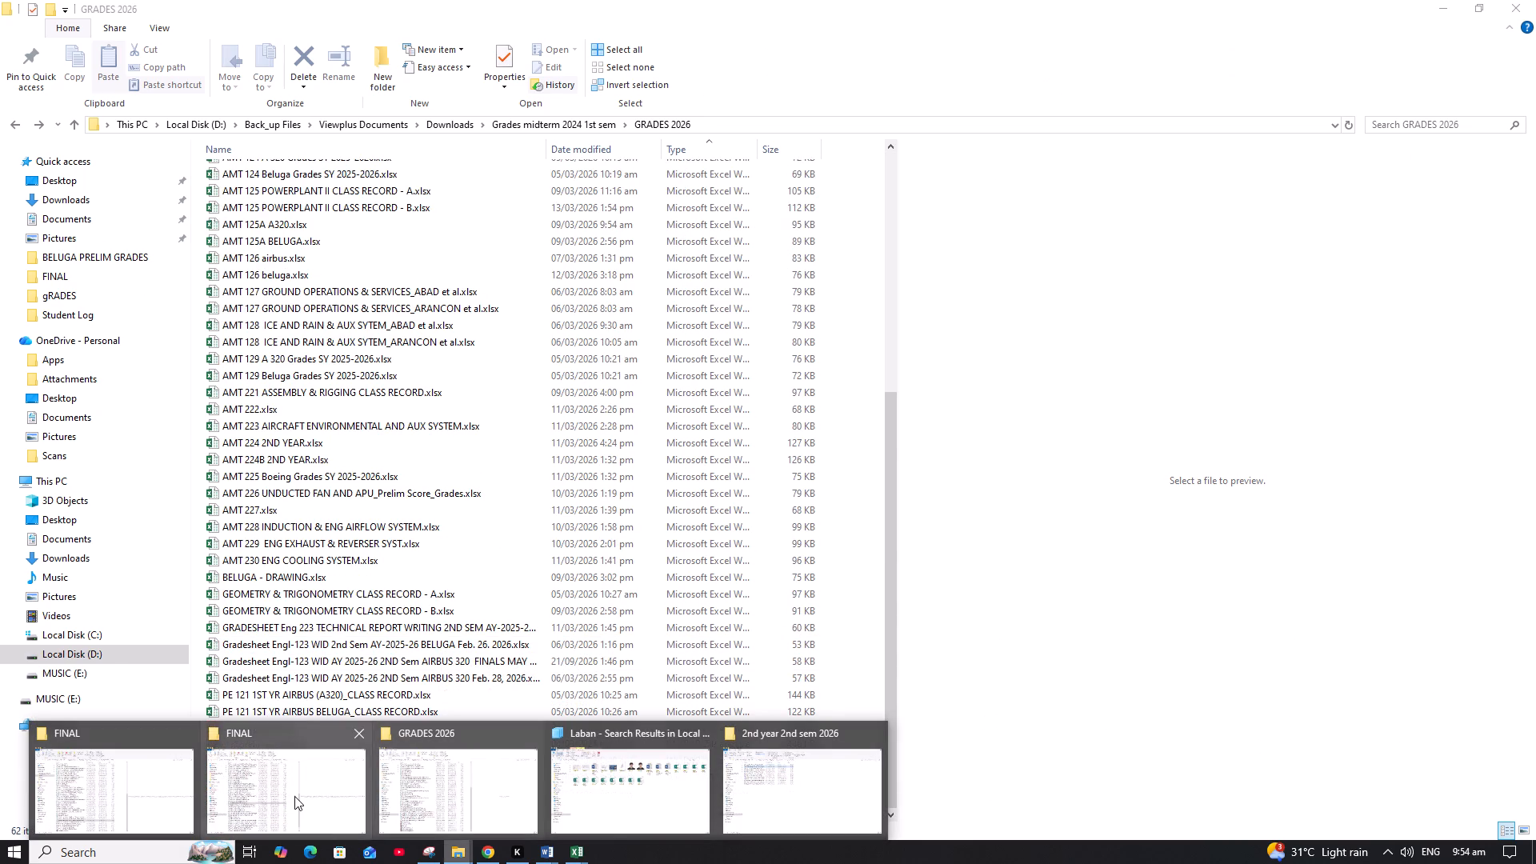
click(294, 796)
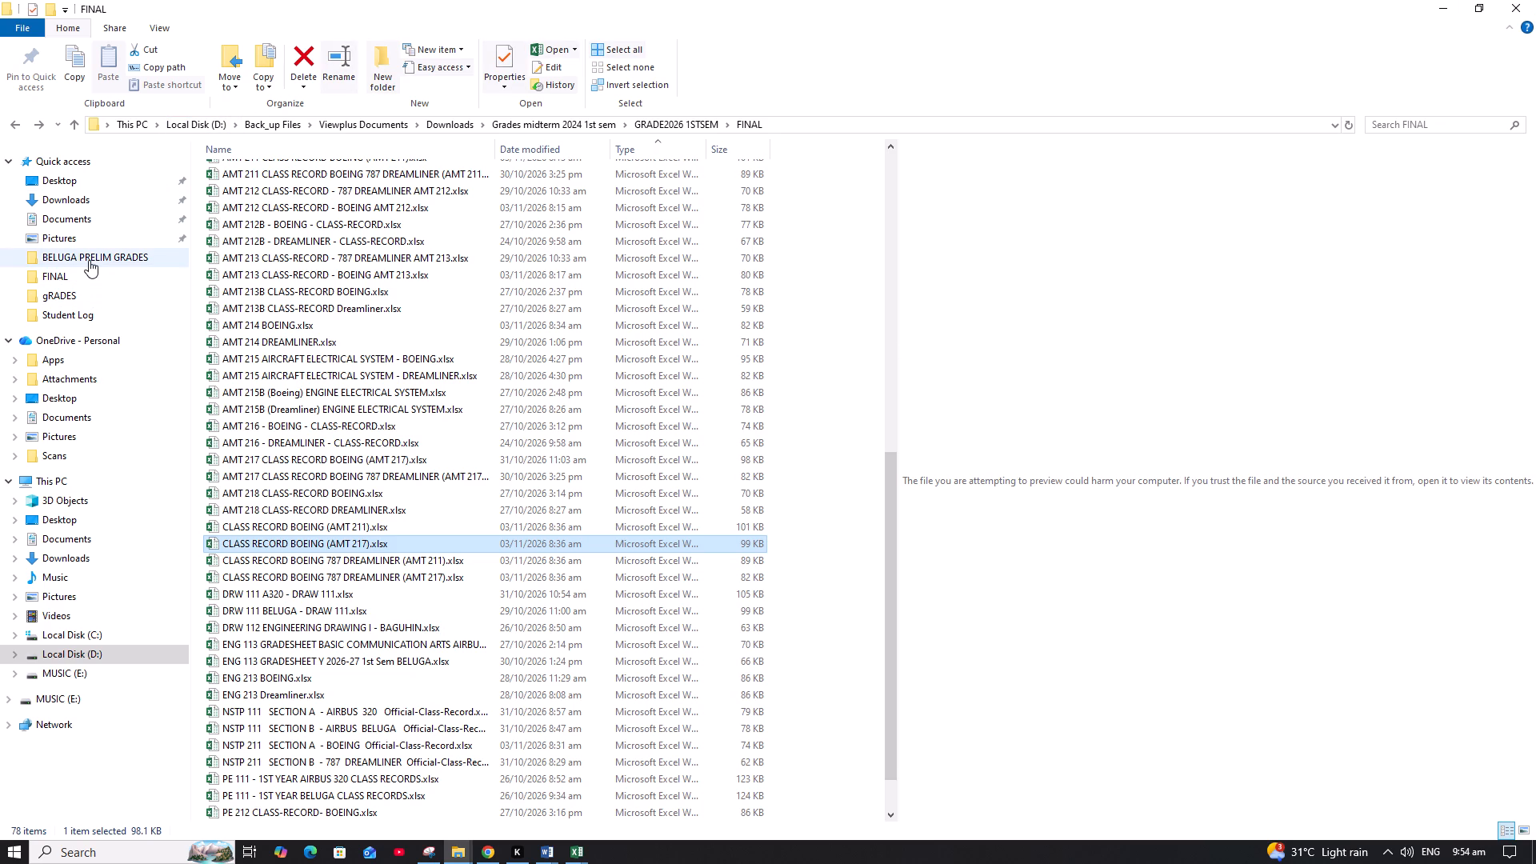
click(69, 298)
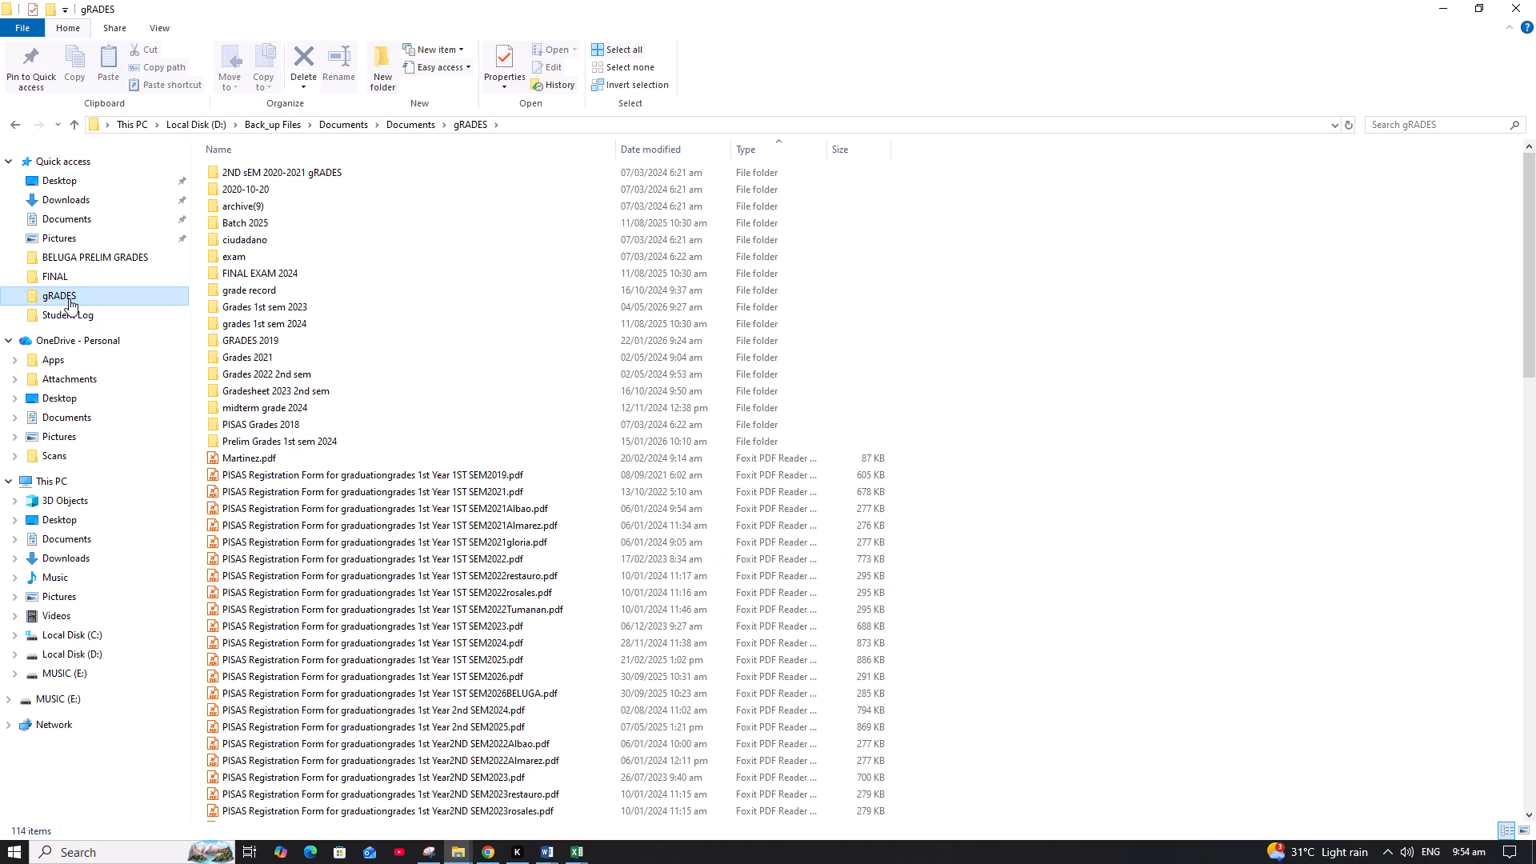
scroll(505, 506, down, 20)
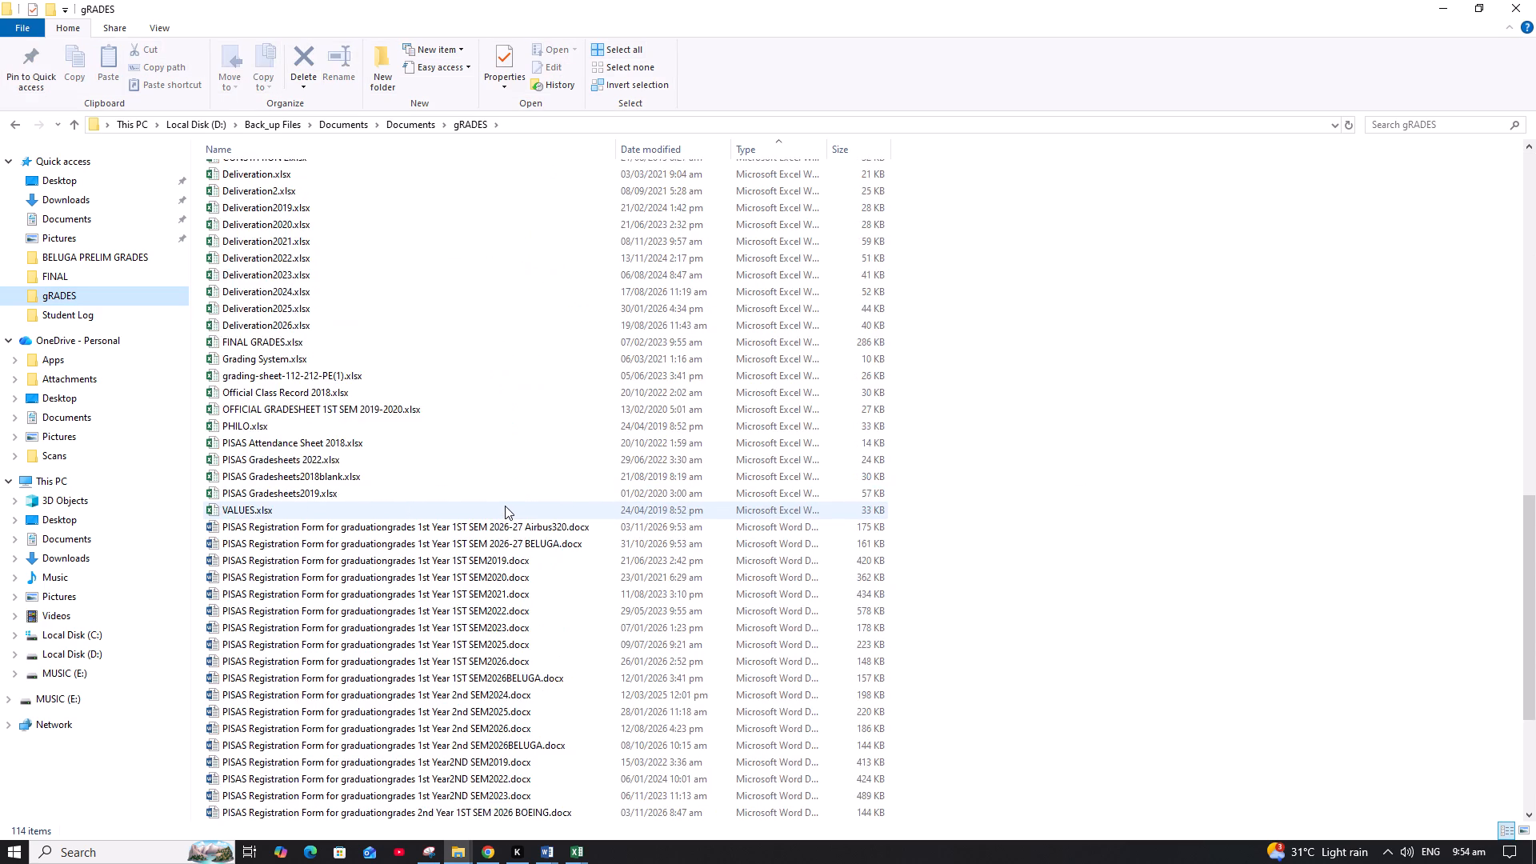
scroll(505, 506, down, 5)
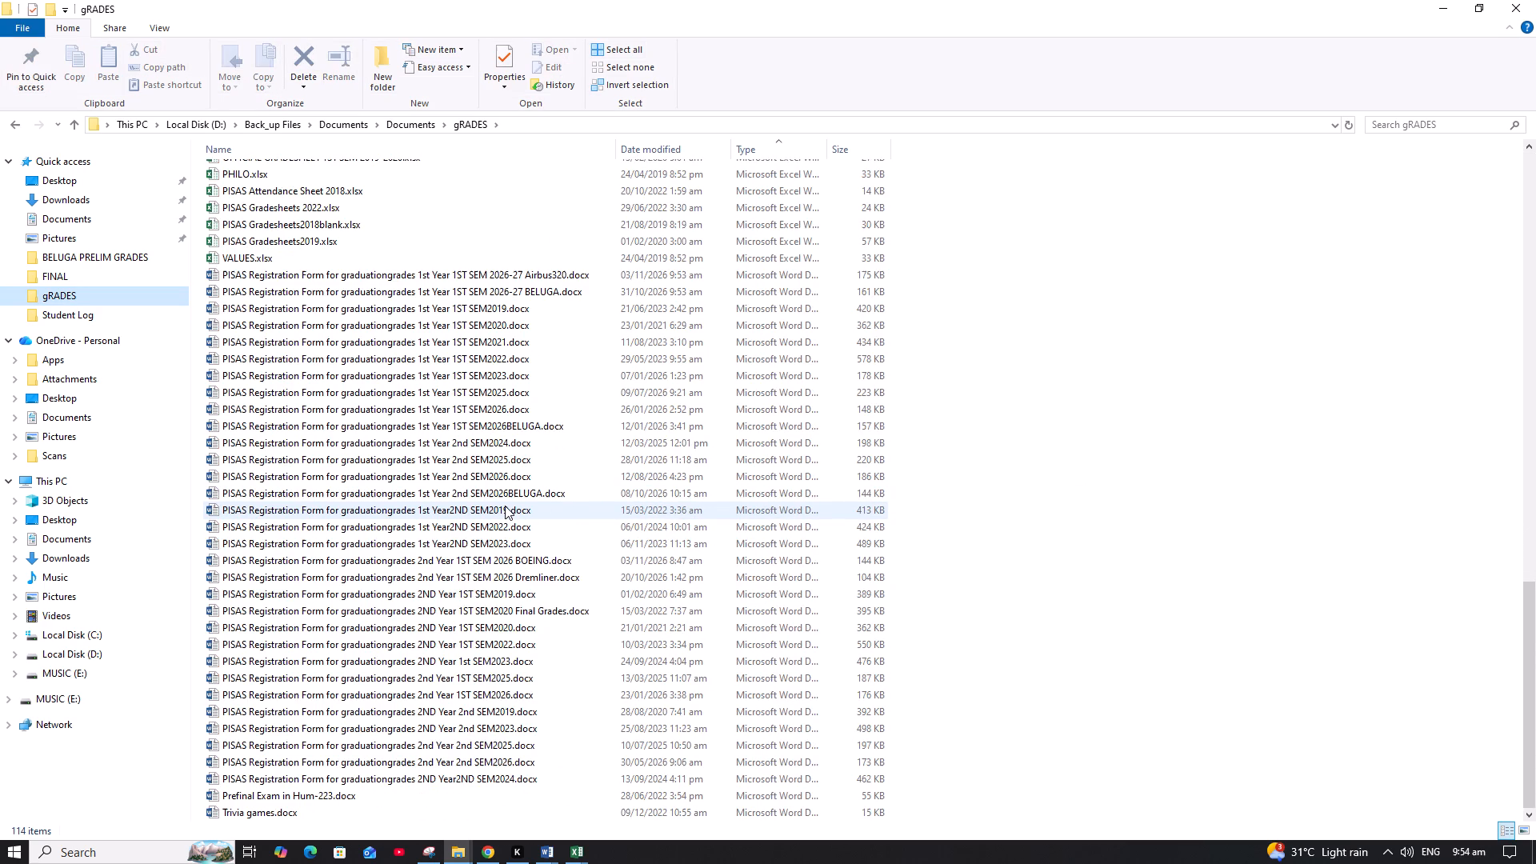
click(490, 574)
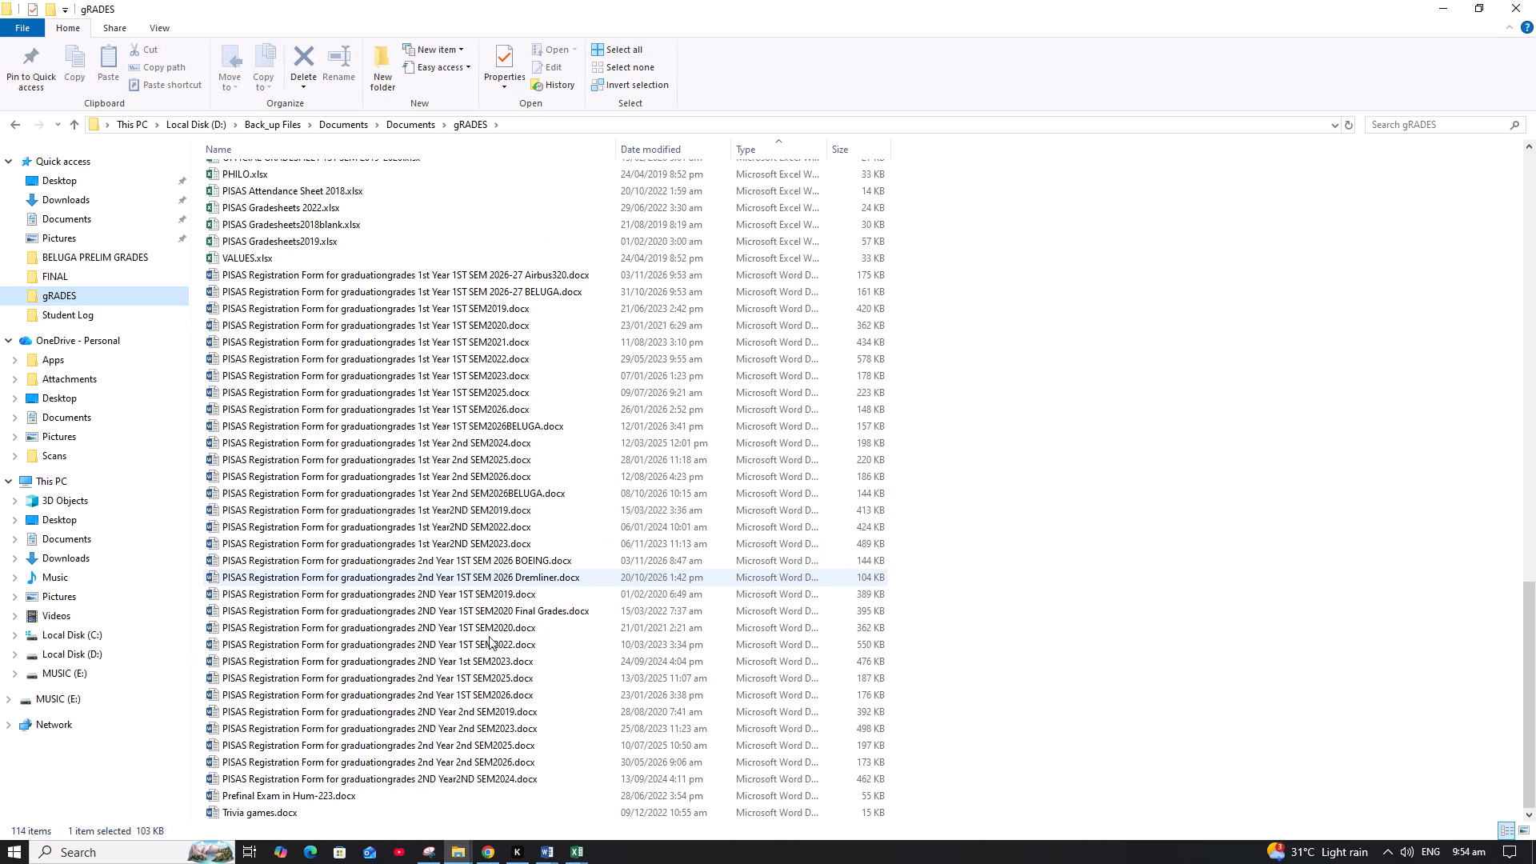
scroll(490, 641, down, 1)
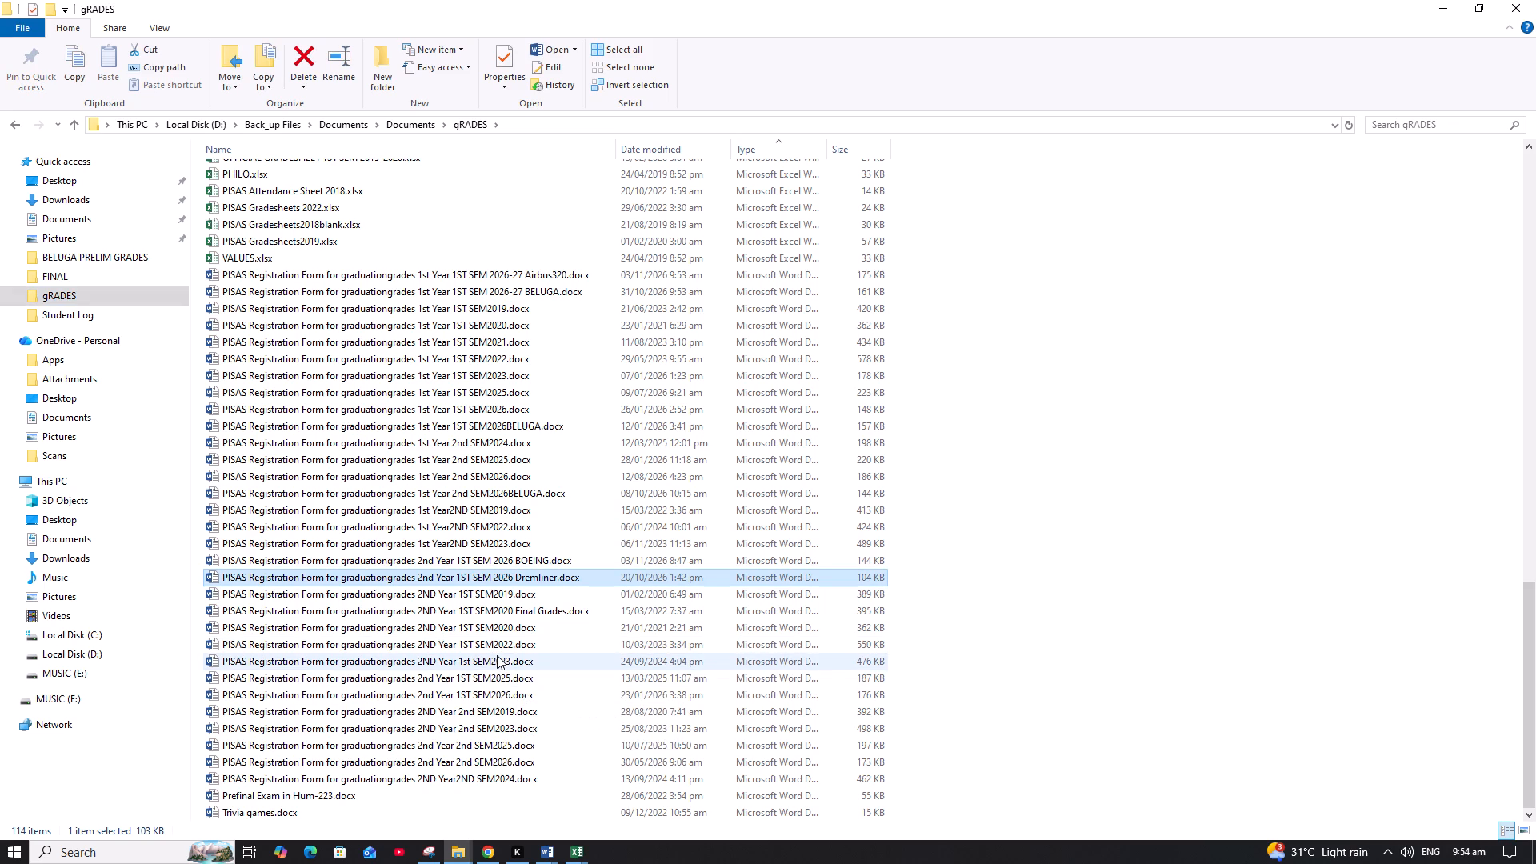
double_click(474, 578)
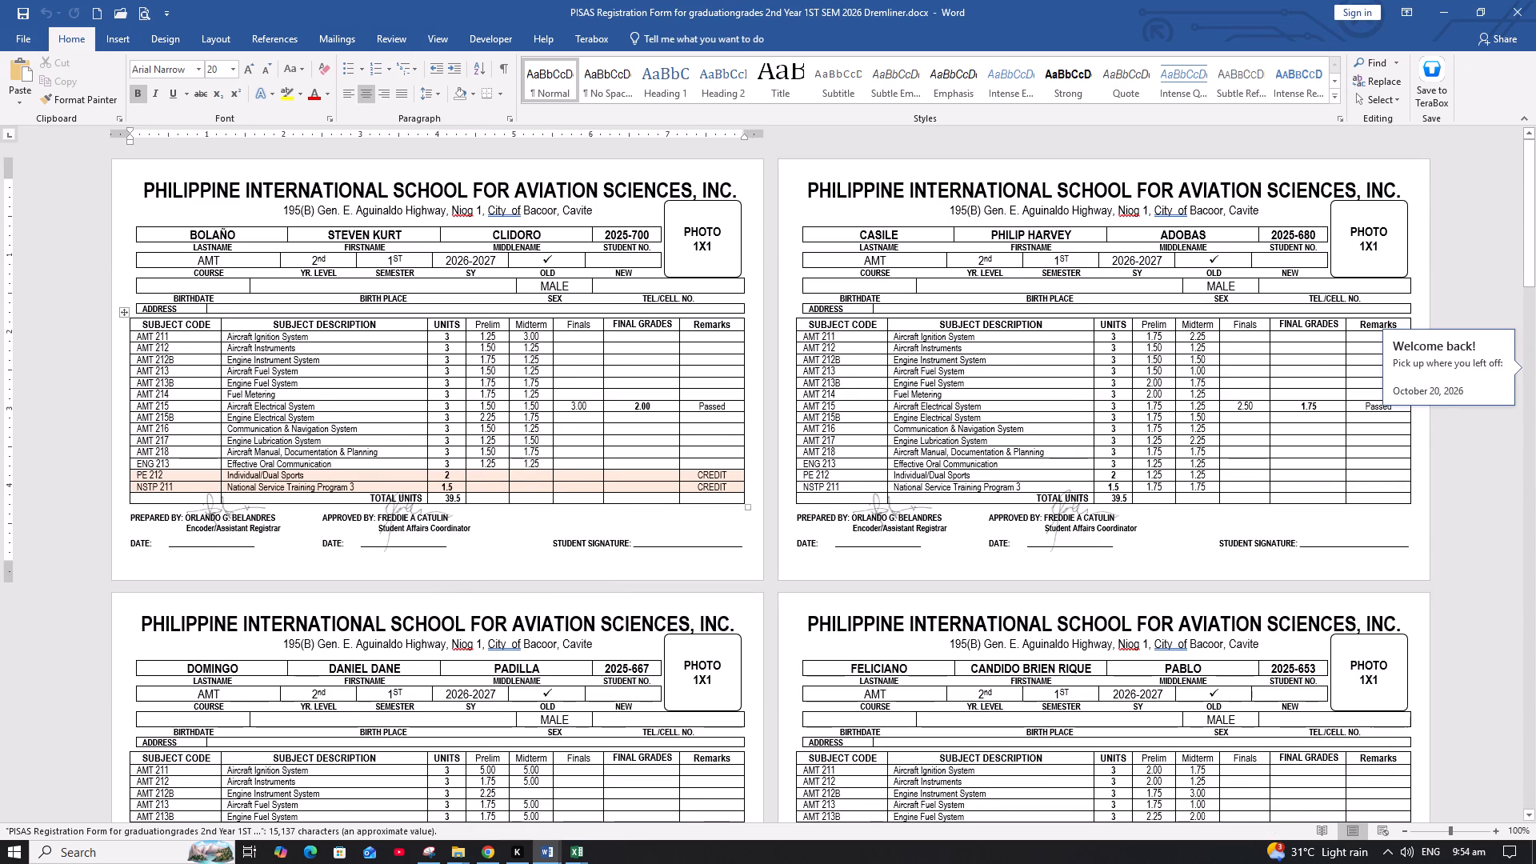
Place the cursor in the empty Finals cell for AMT 211 Aircraft Ignition System on Bolaño's form.
click(591, 336)
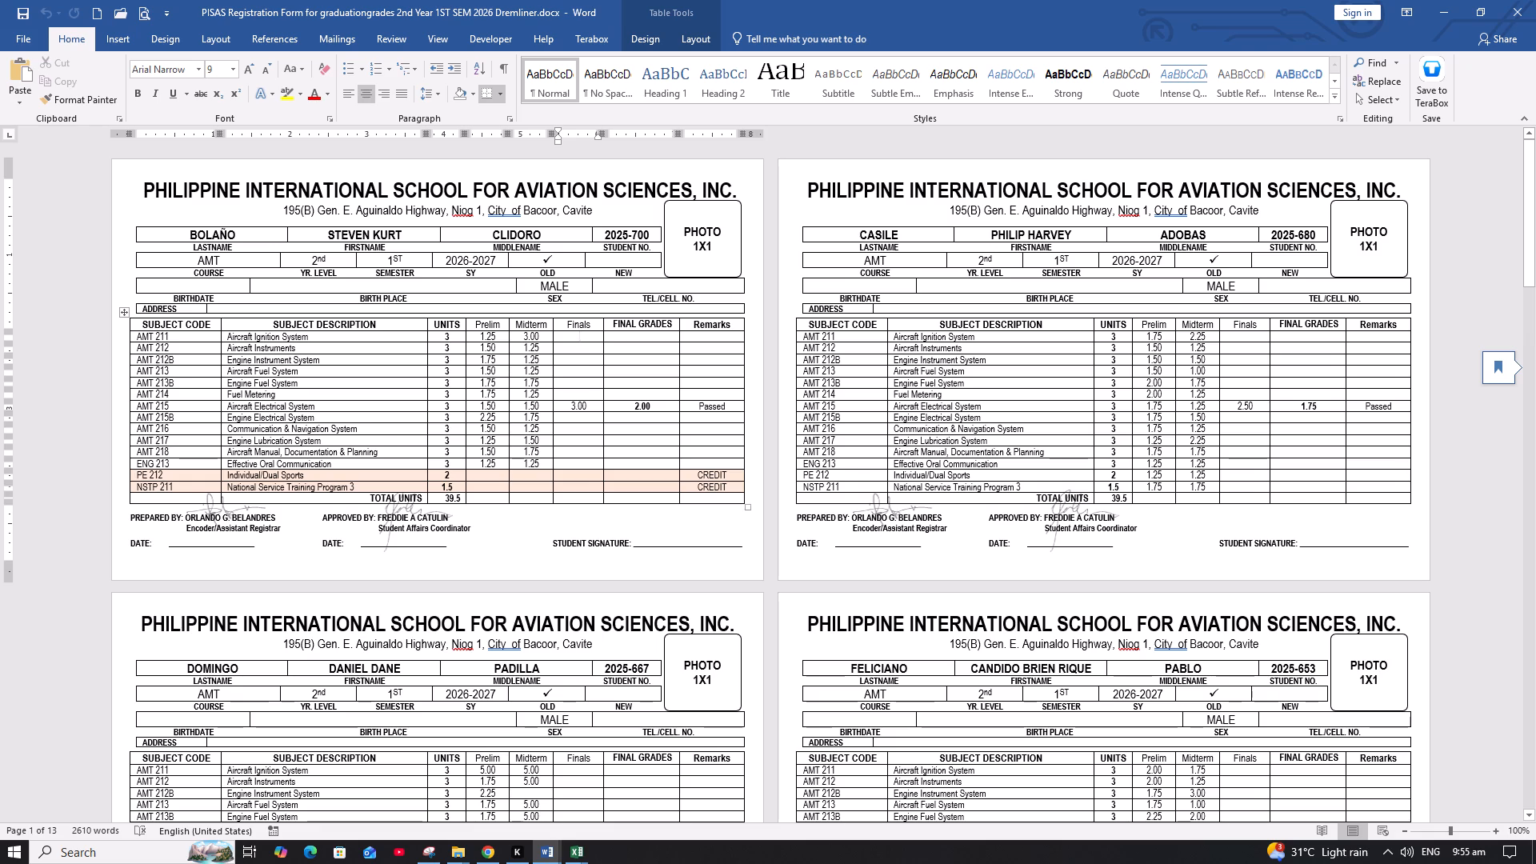
key(Up)
key(Up)
key(Up)
key(Up)
key(Down)
key(Down)
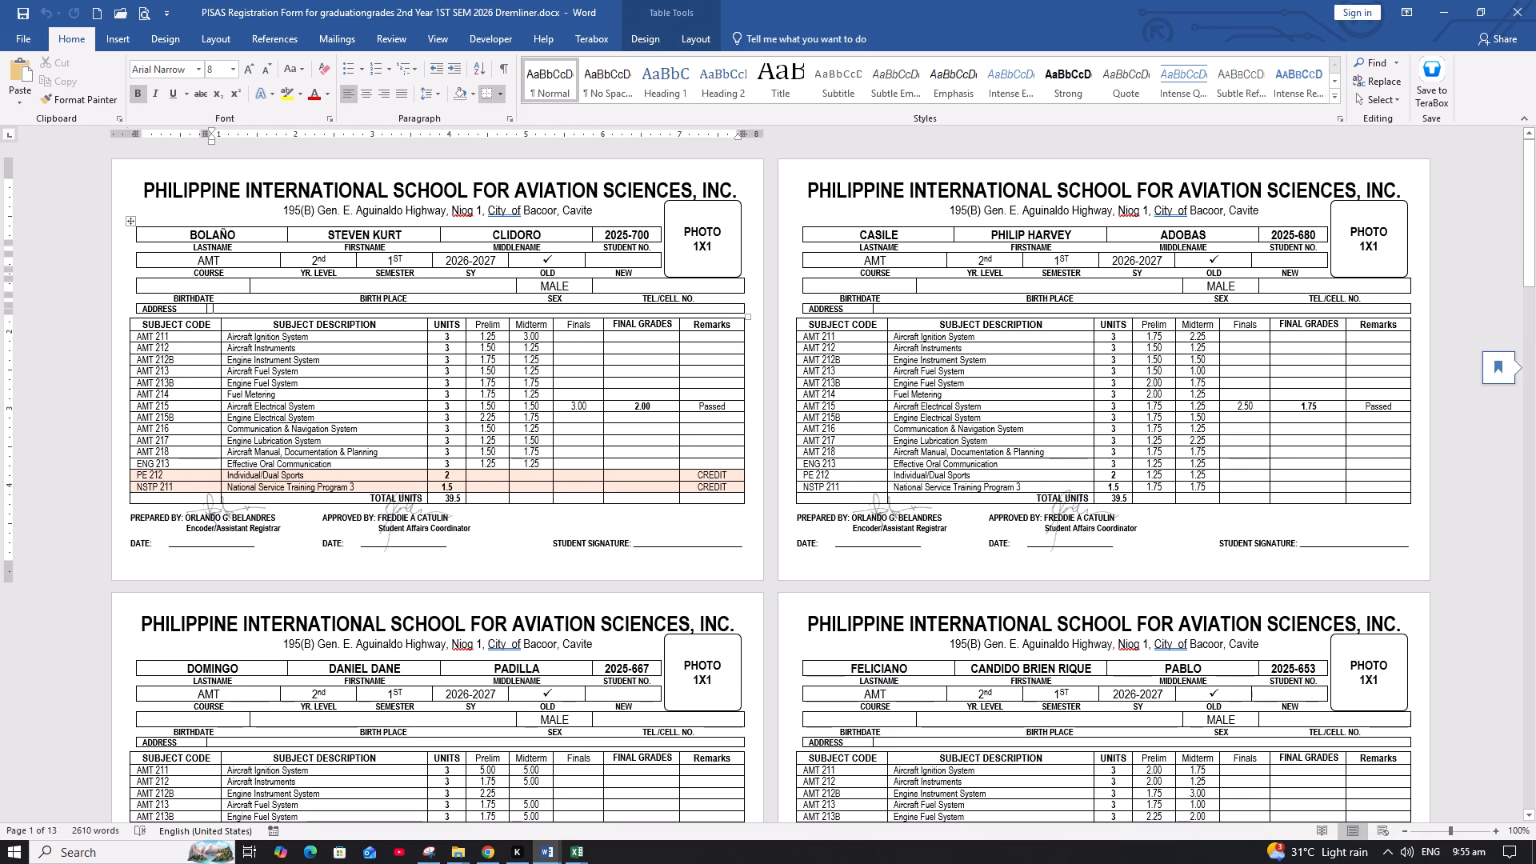
click(582, 338)
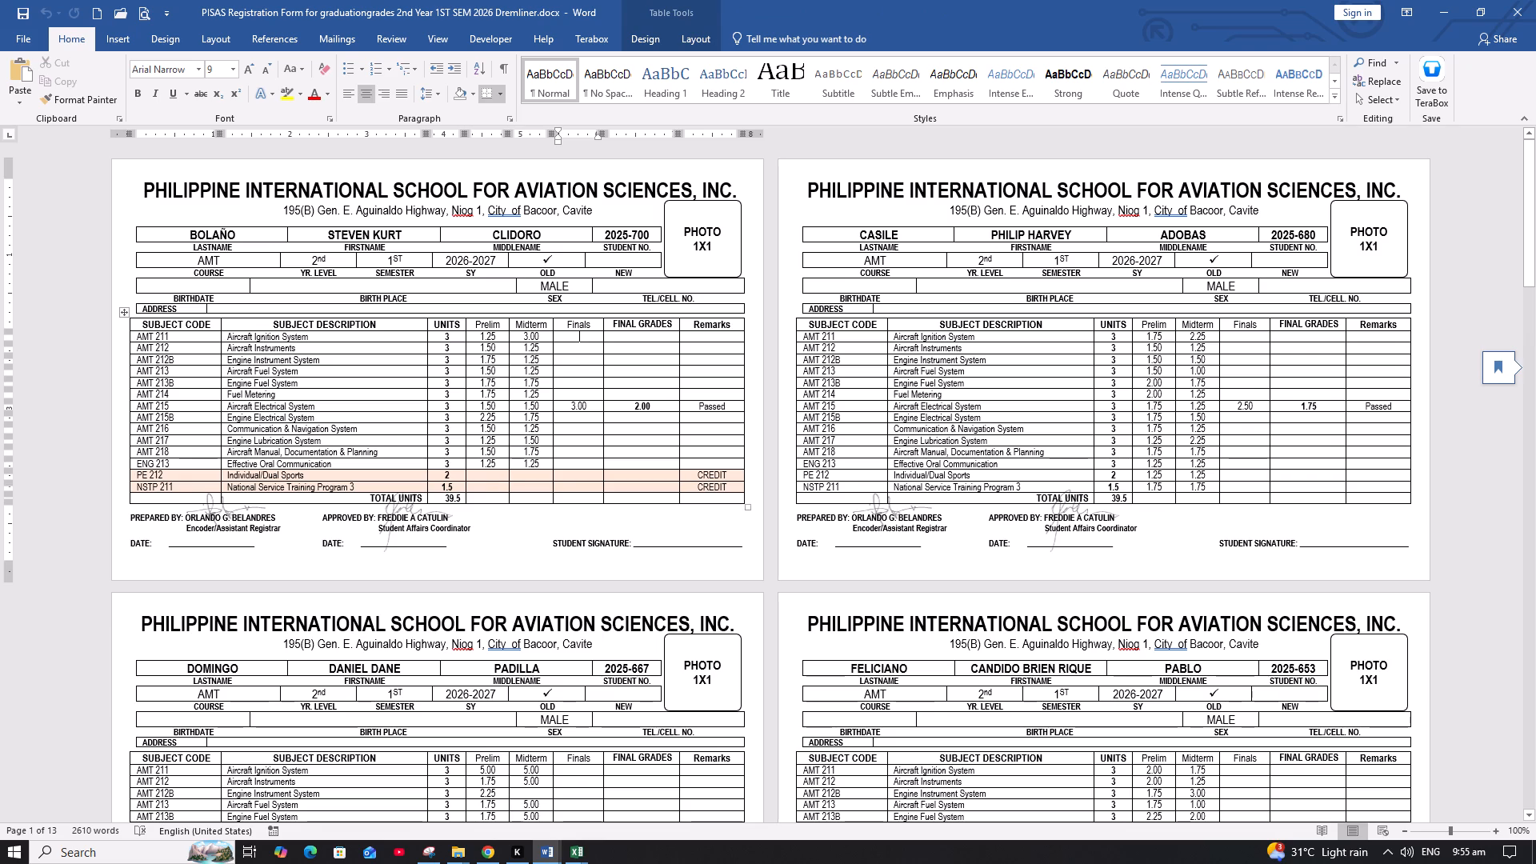
Open the AMT 211 CLASS RECORD BOEING 787 DREAMLINER workbook from the FINAL folder of GRADE2026 1STSEM.
click(453, 855)
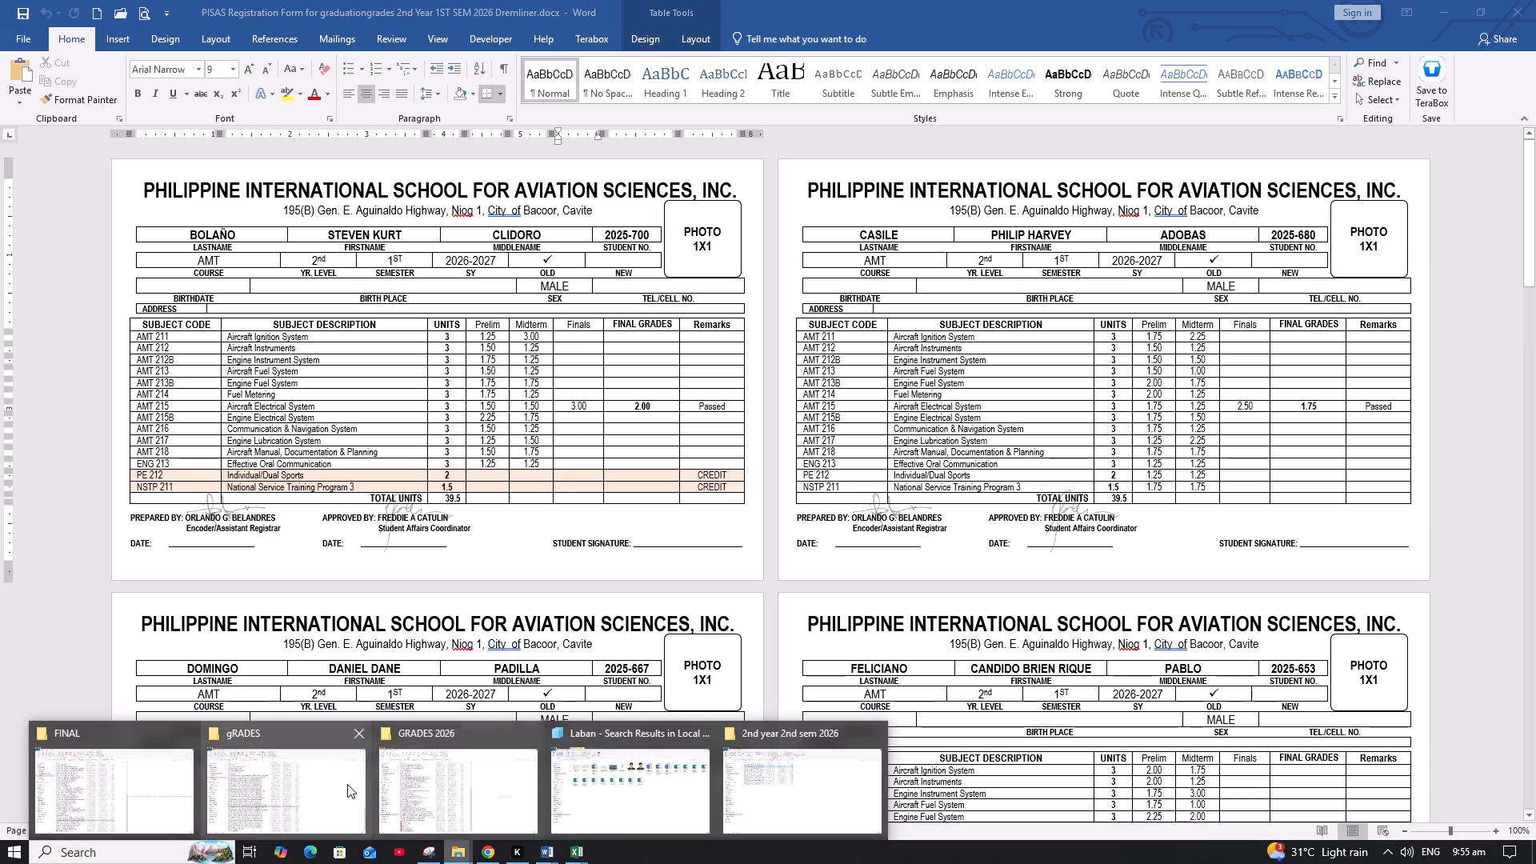
click(140, 782)
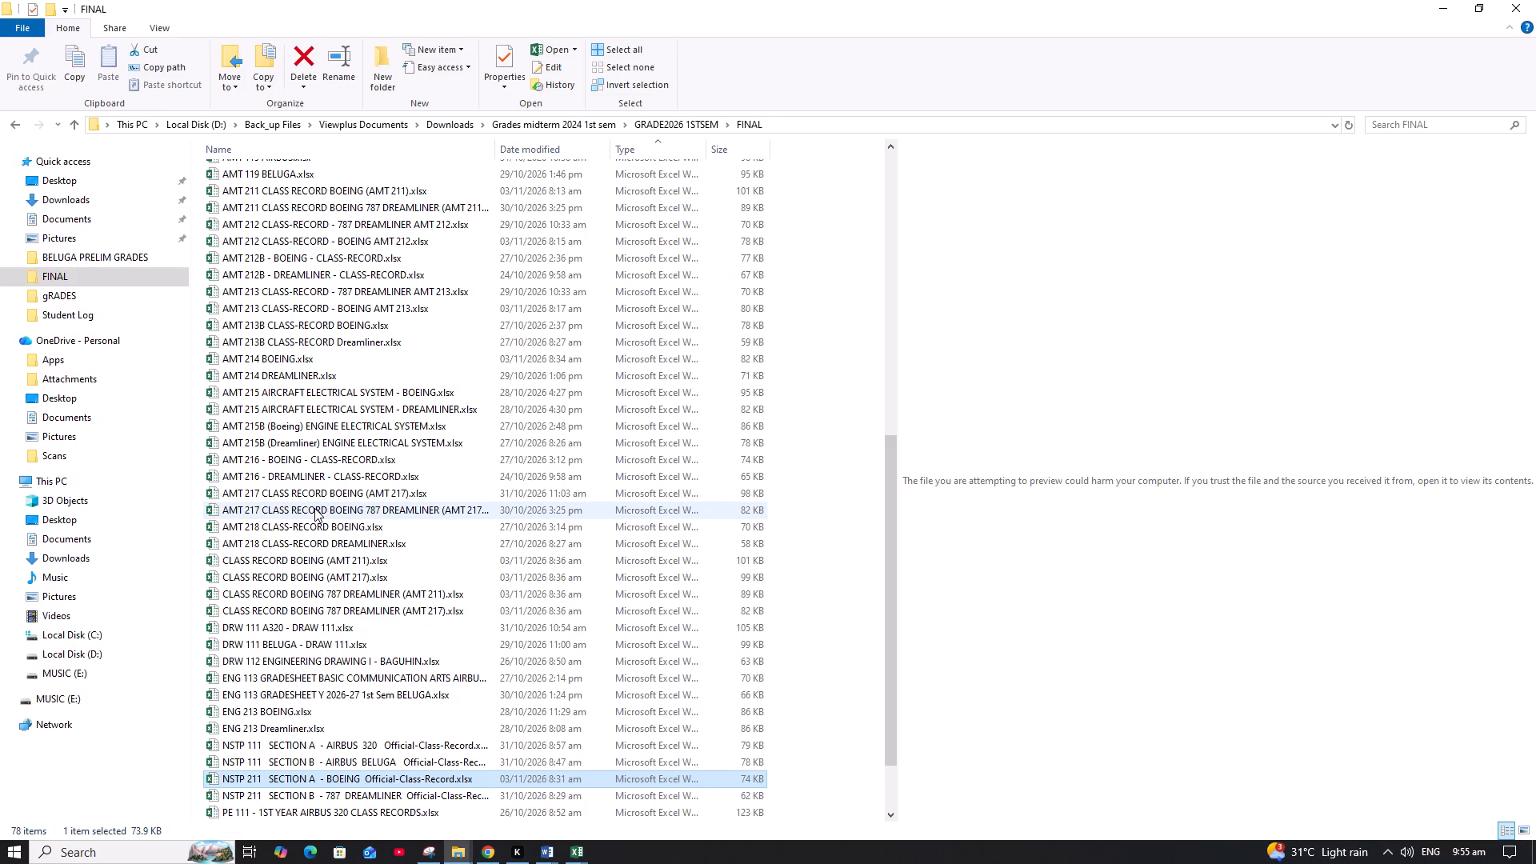
scroll(314, 508, up, 3)
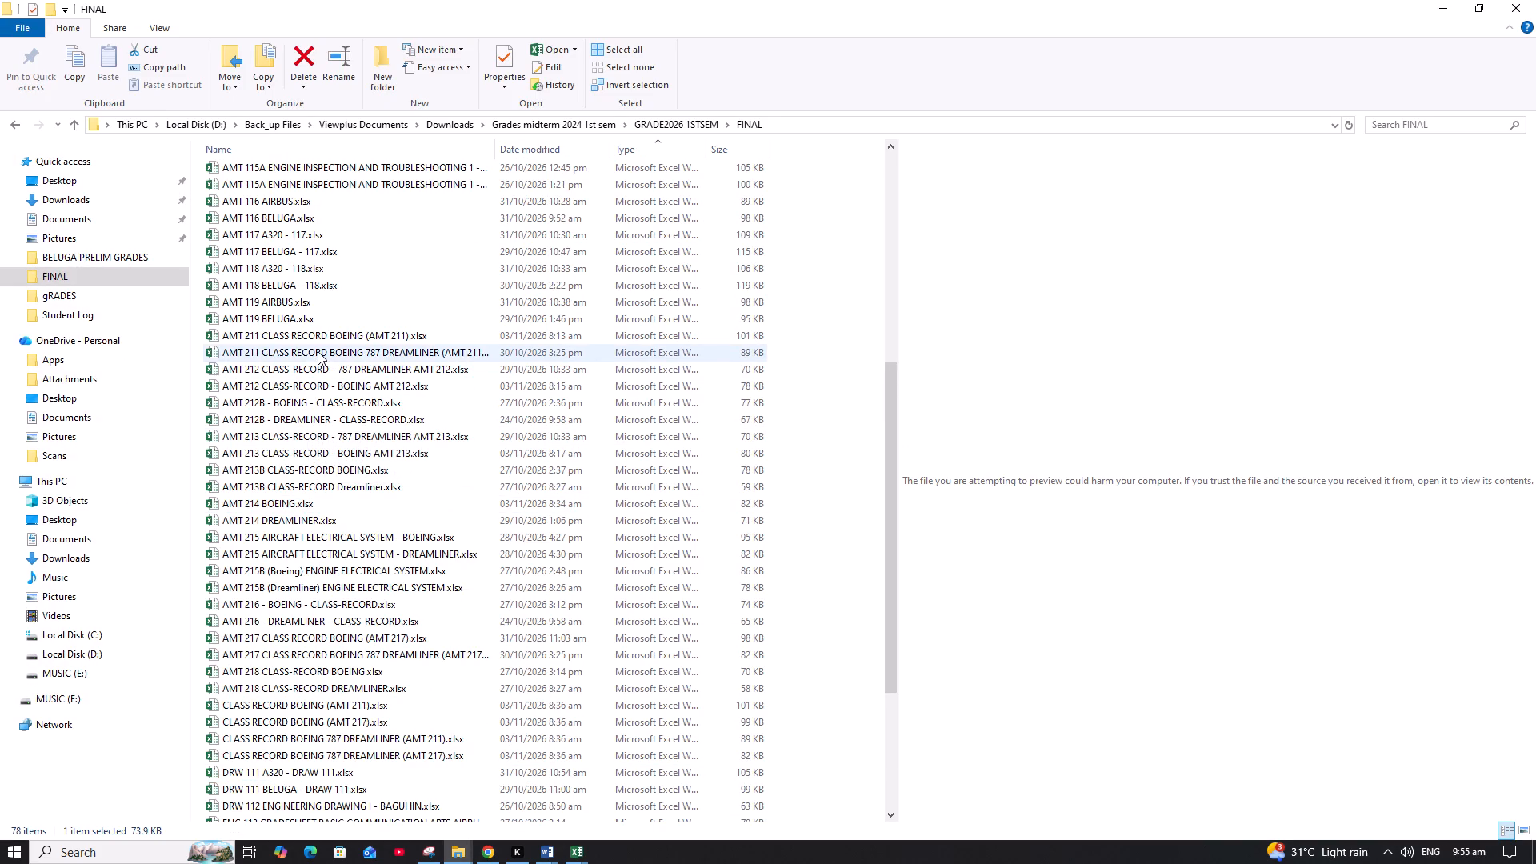
double_click(318, 350)
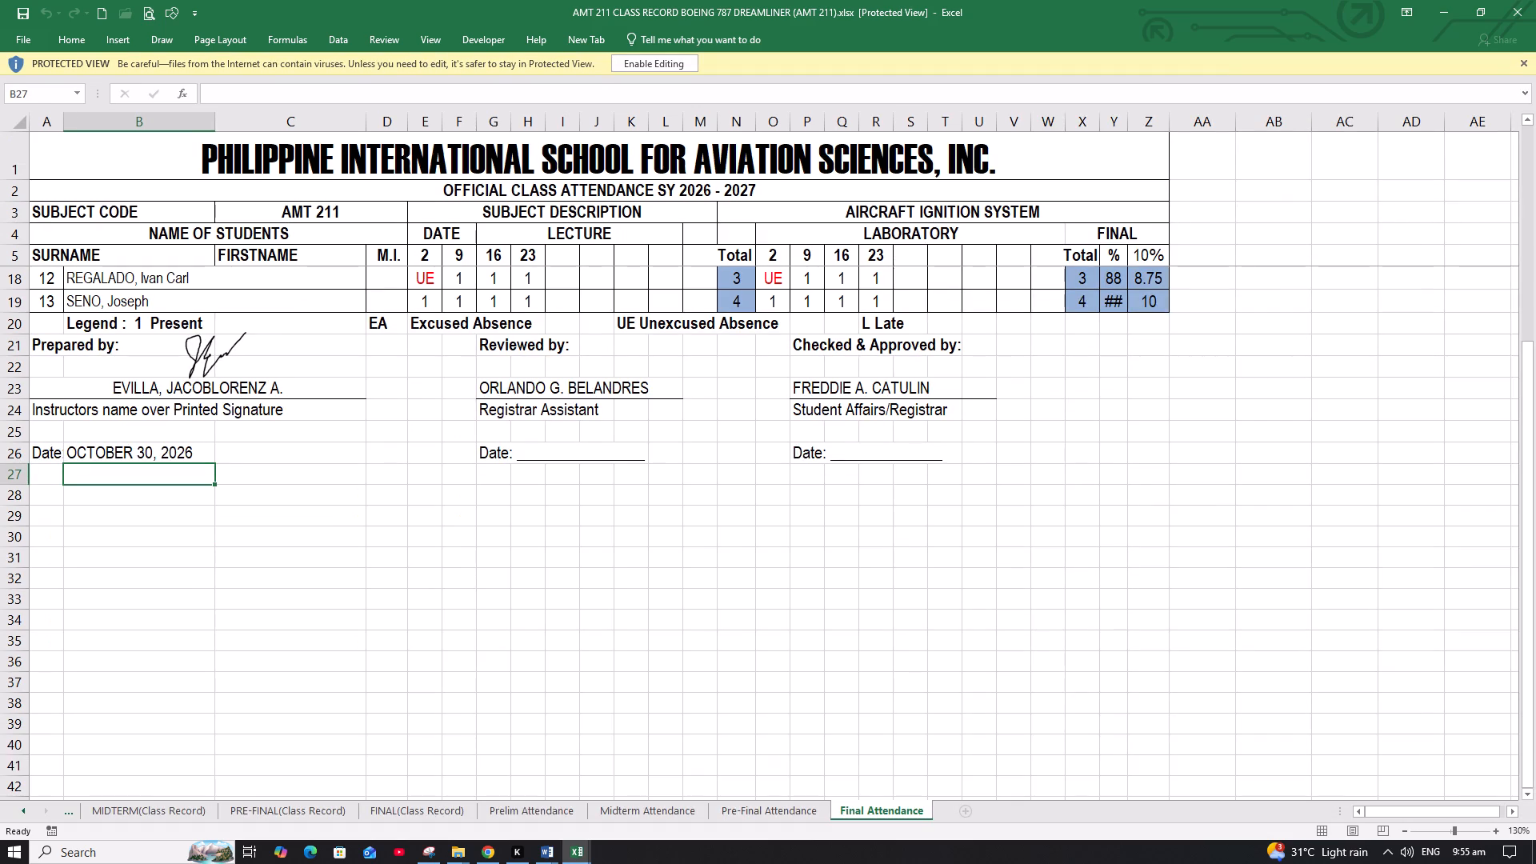
Switch to the CLASS RECORD BOEING (AMT 217) workbook and close it without saving its changes.
click(574, 854)
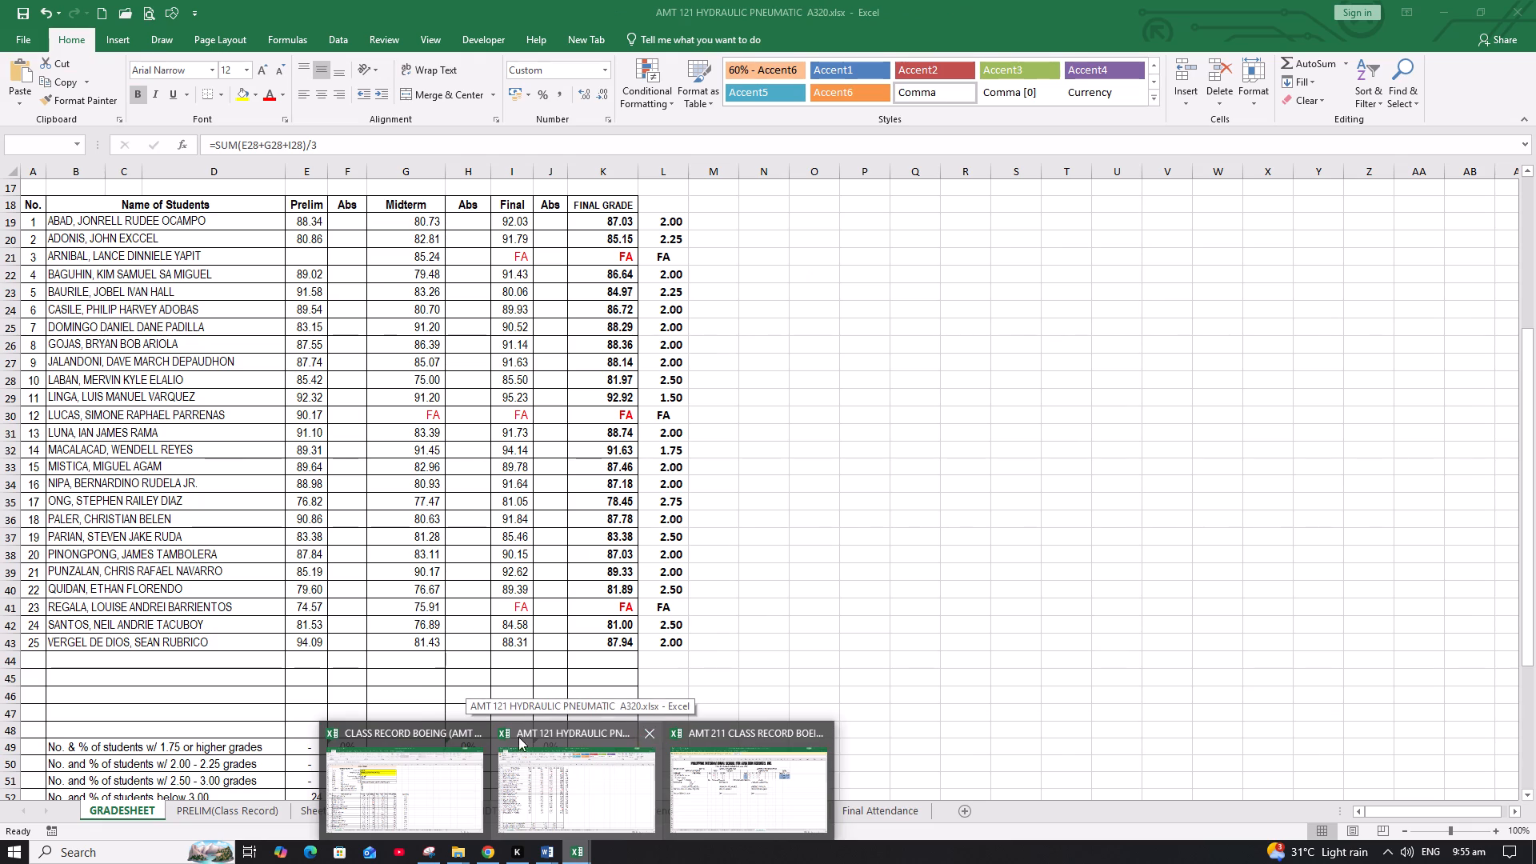
click(470, 735)
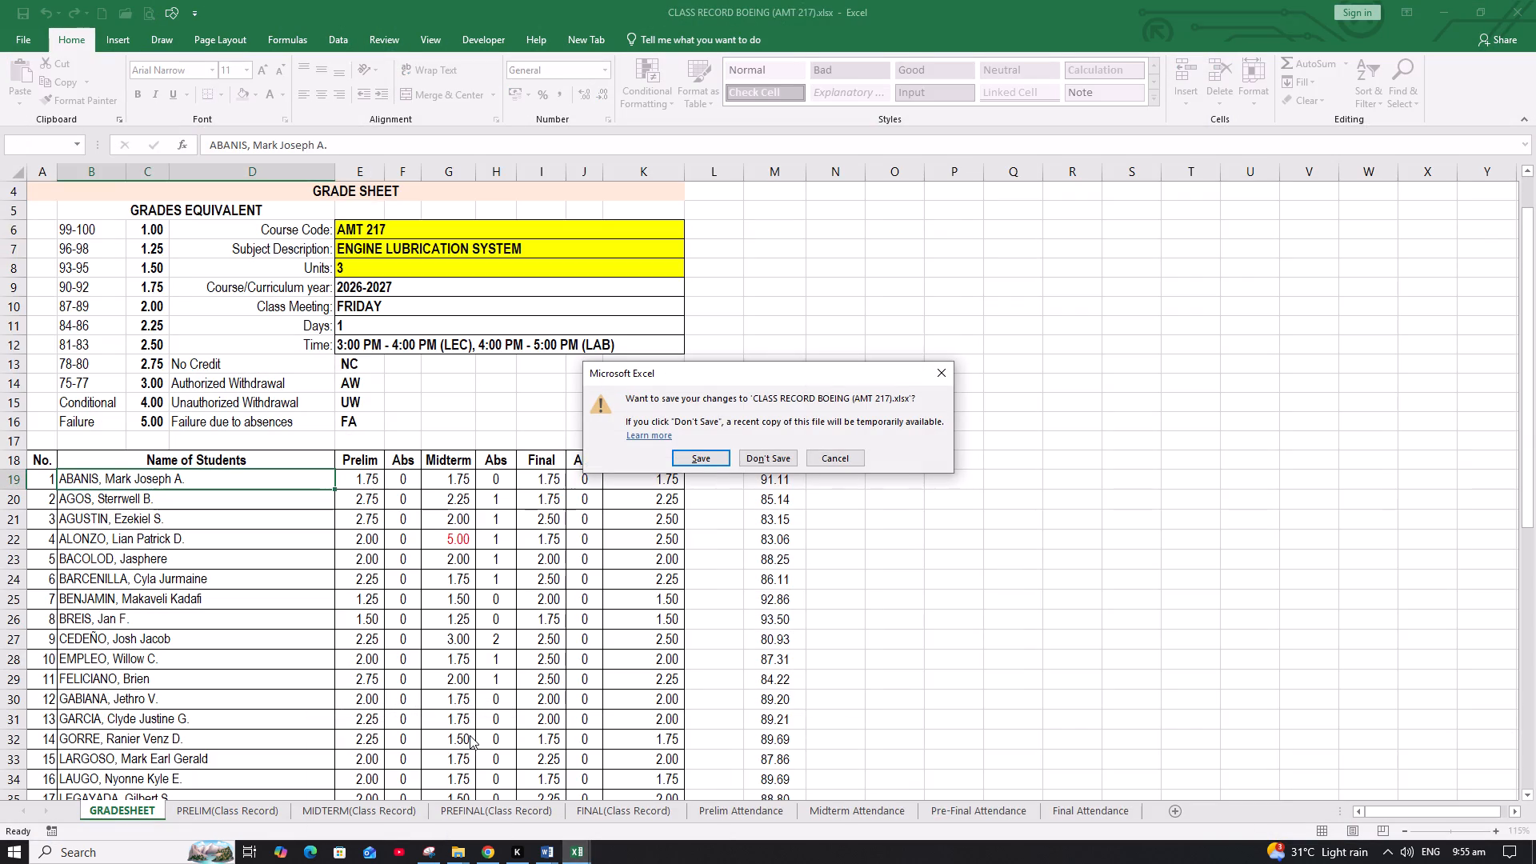
click(751, 453)
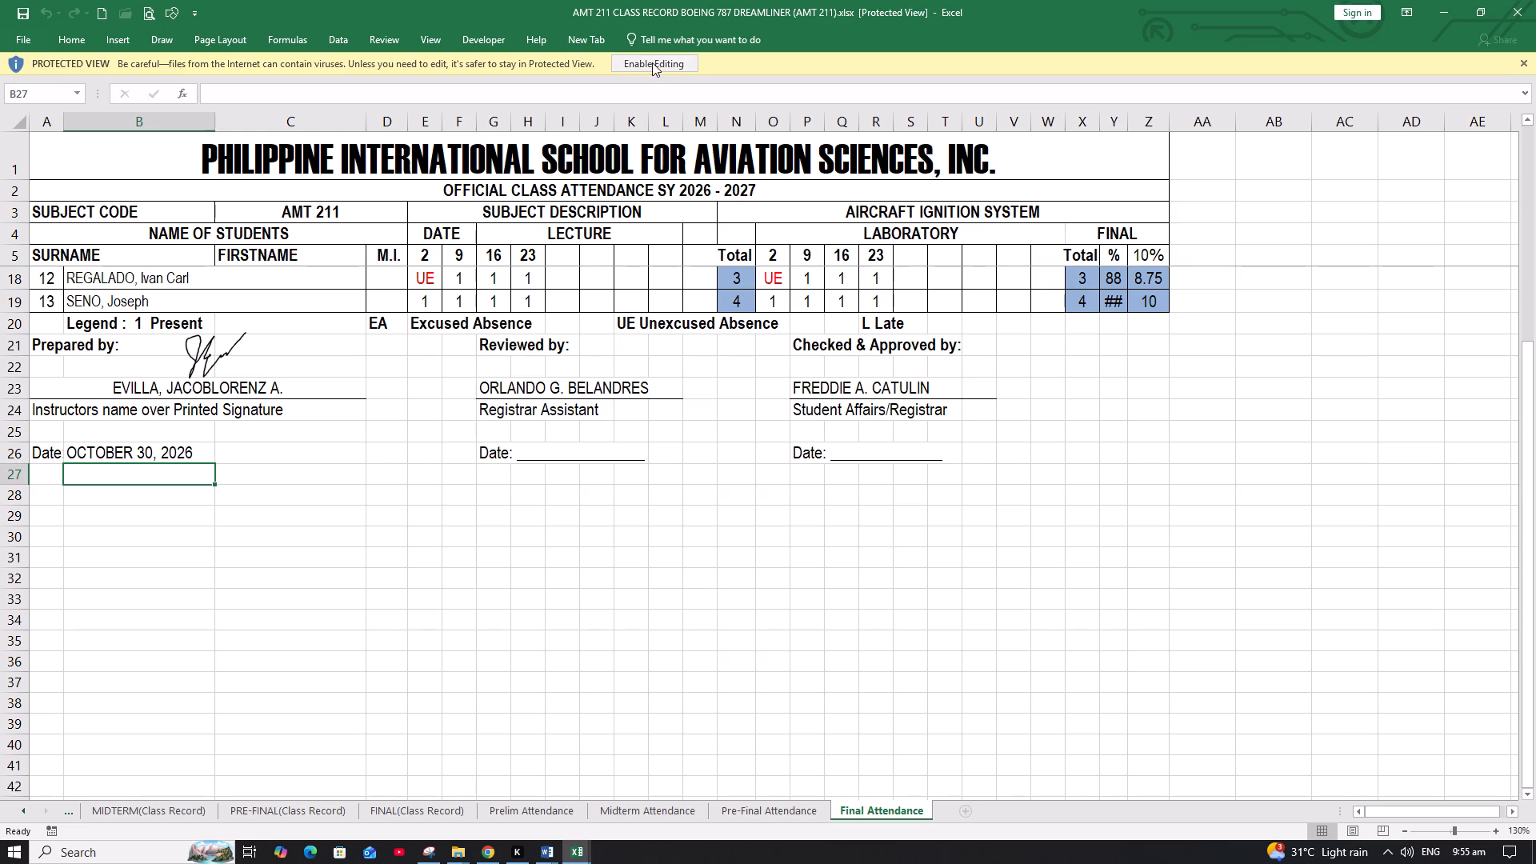
Enable editing in the AMT 211 Dreamliner class record and bring up the student grades on its GRADESHEET sheet.
click(652, 58)
triple_click(1405, 833)
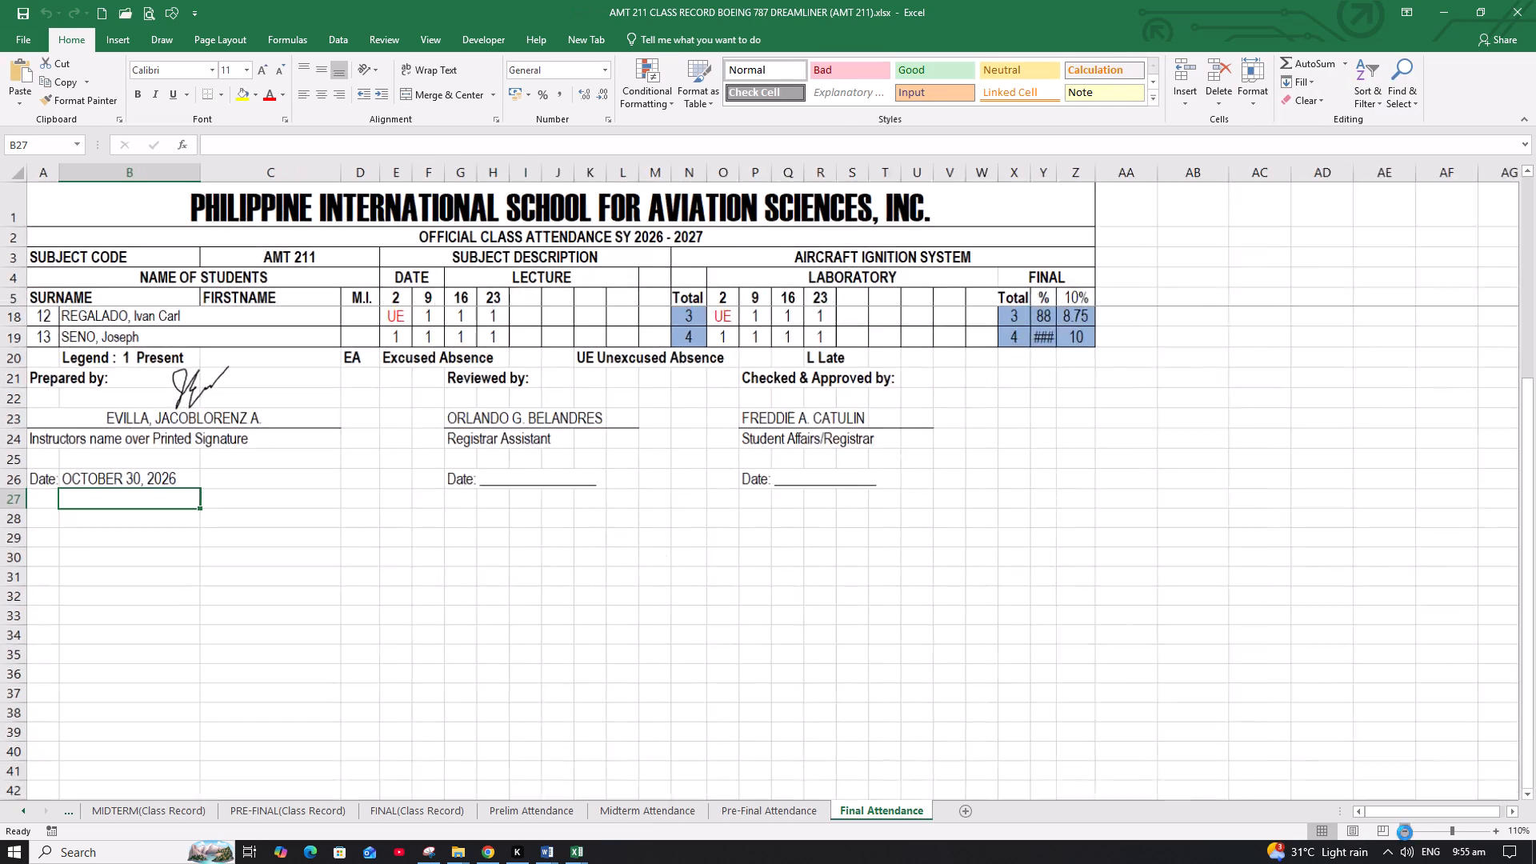
click(1405, 833)
click(1492, 829)
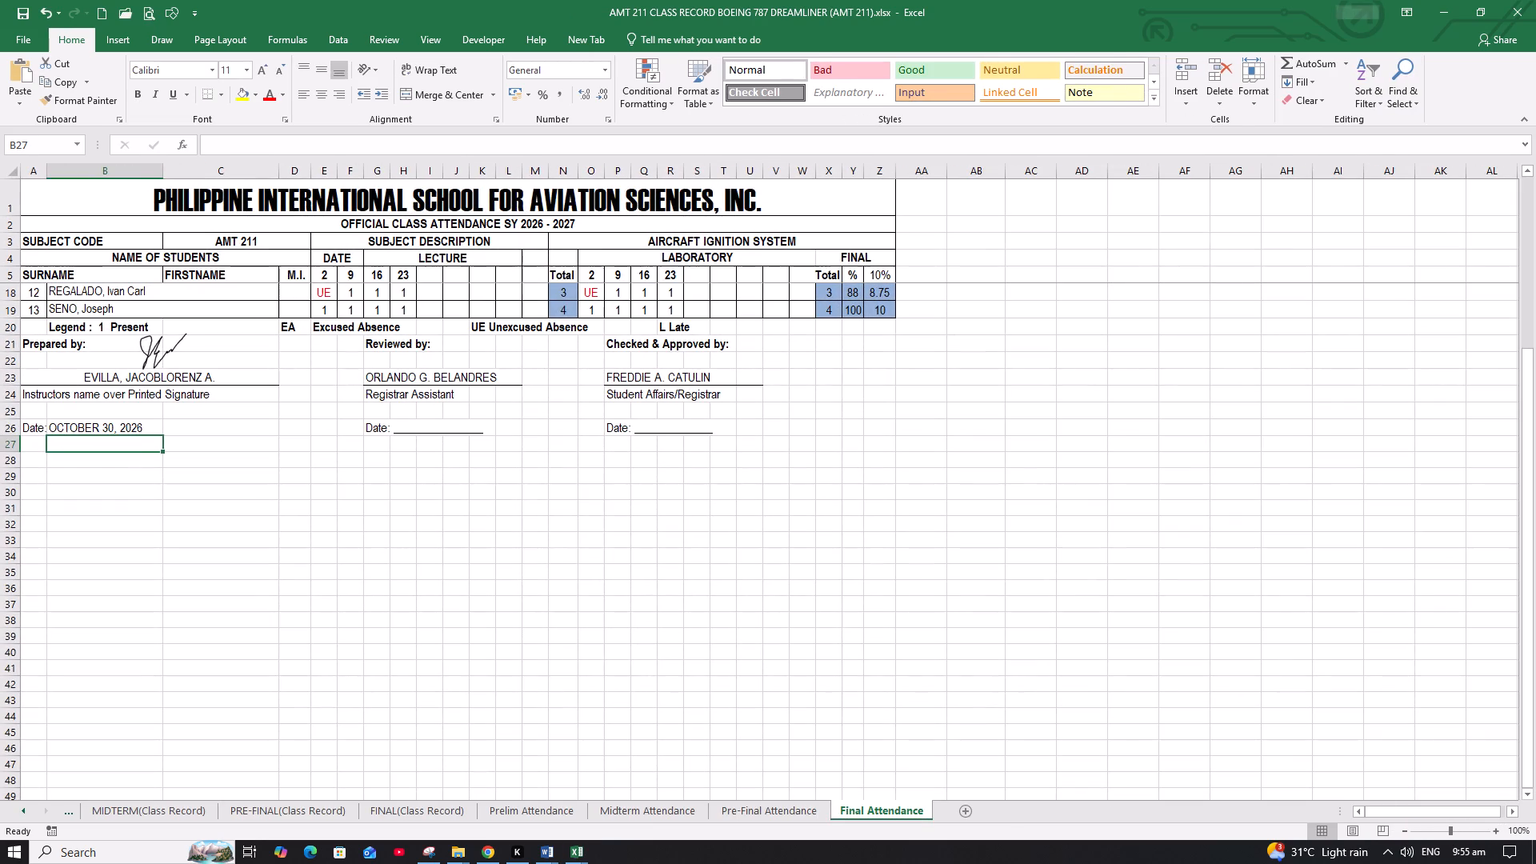
scroll(338, 669, down, 6)
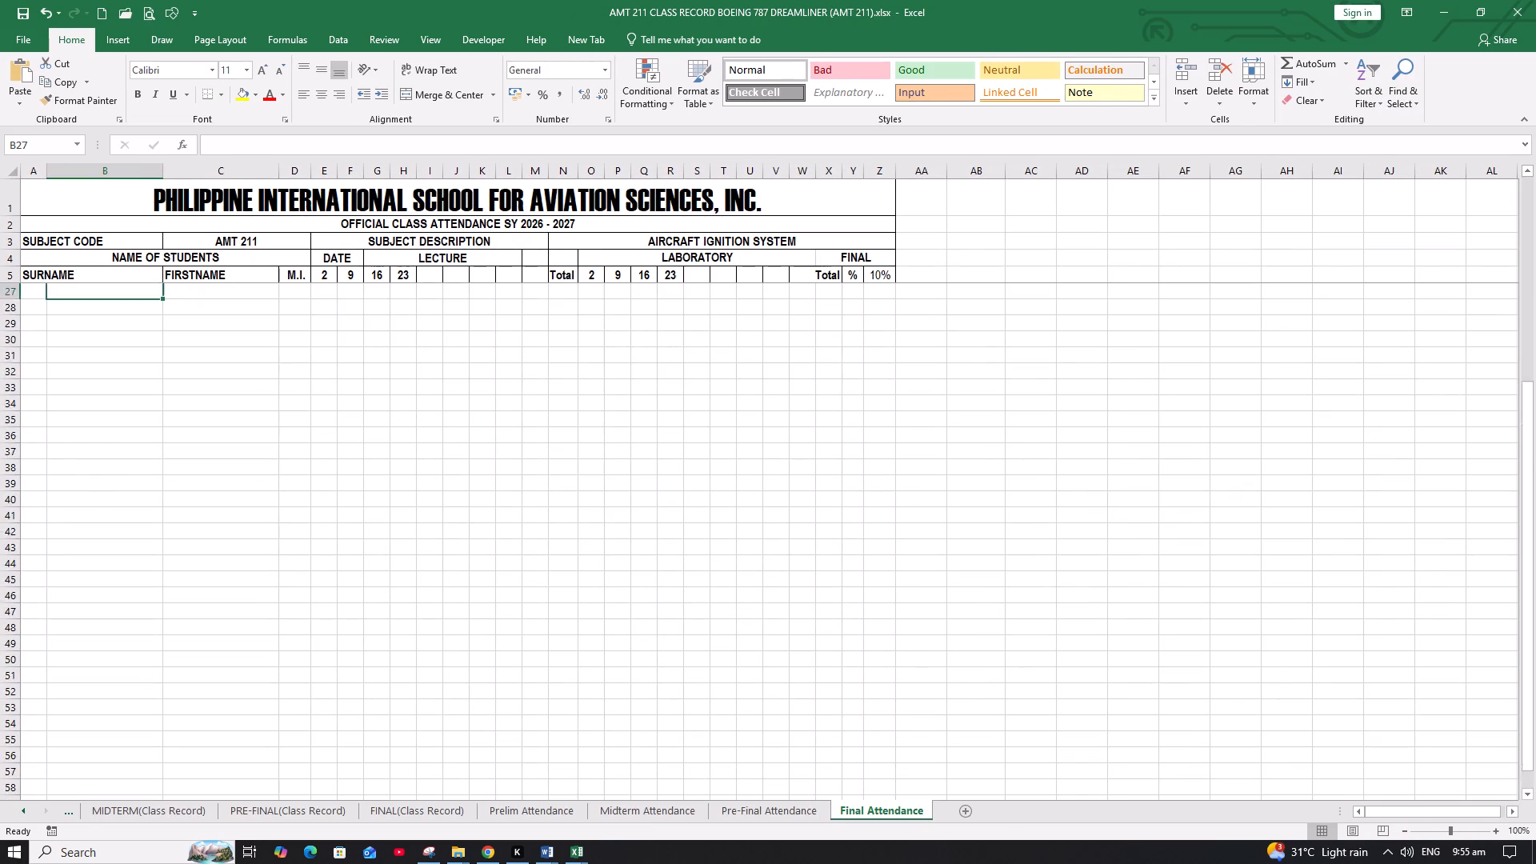
scroll(338, 669, up, 20)
scroll(338, 669, up, 1)
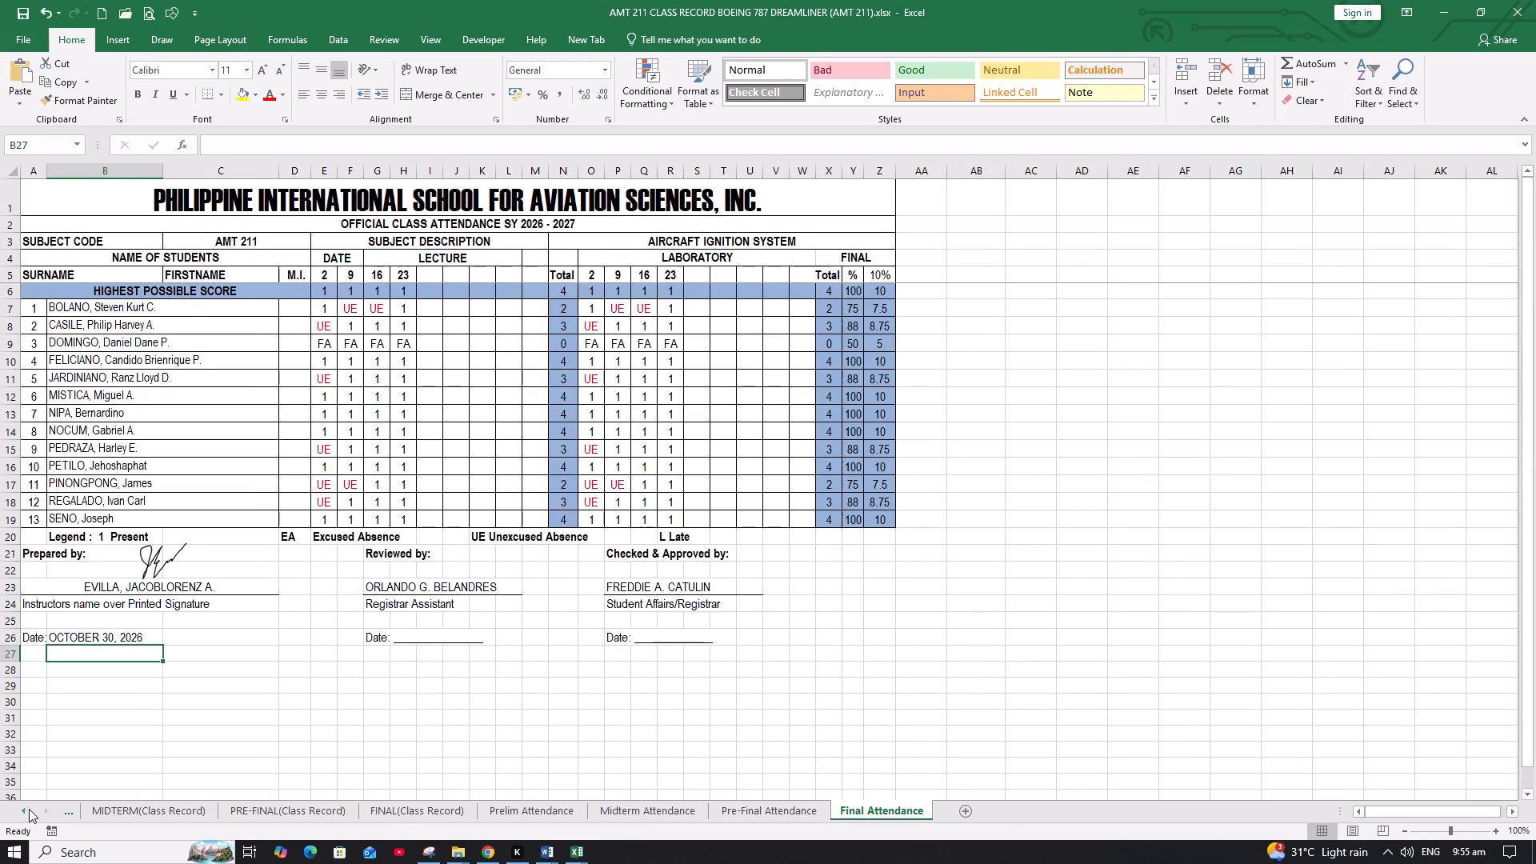
click(27, 810)
click(15, 810)
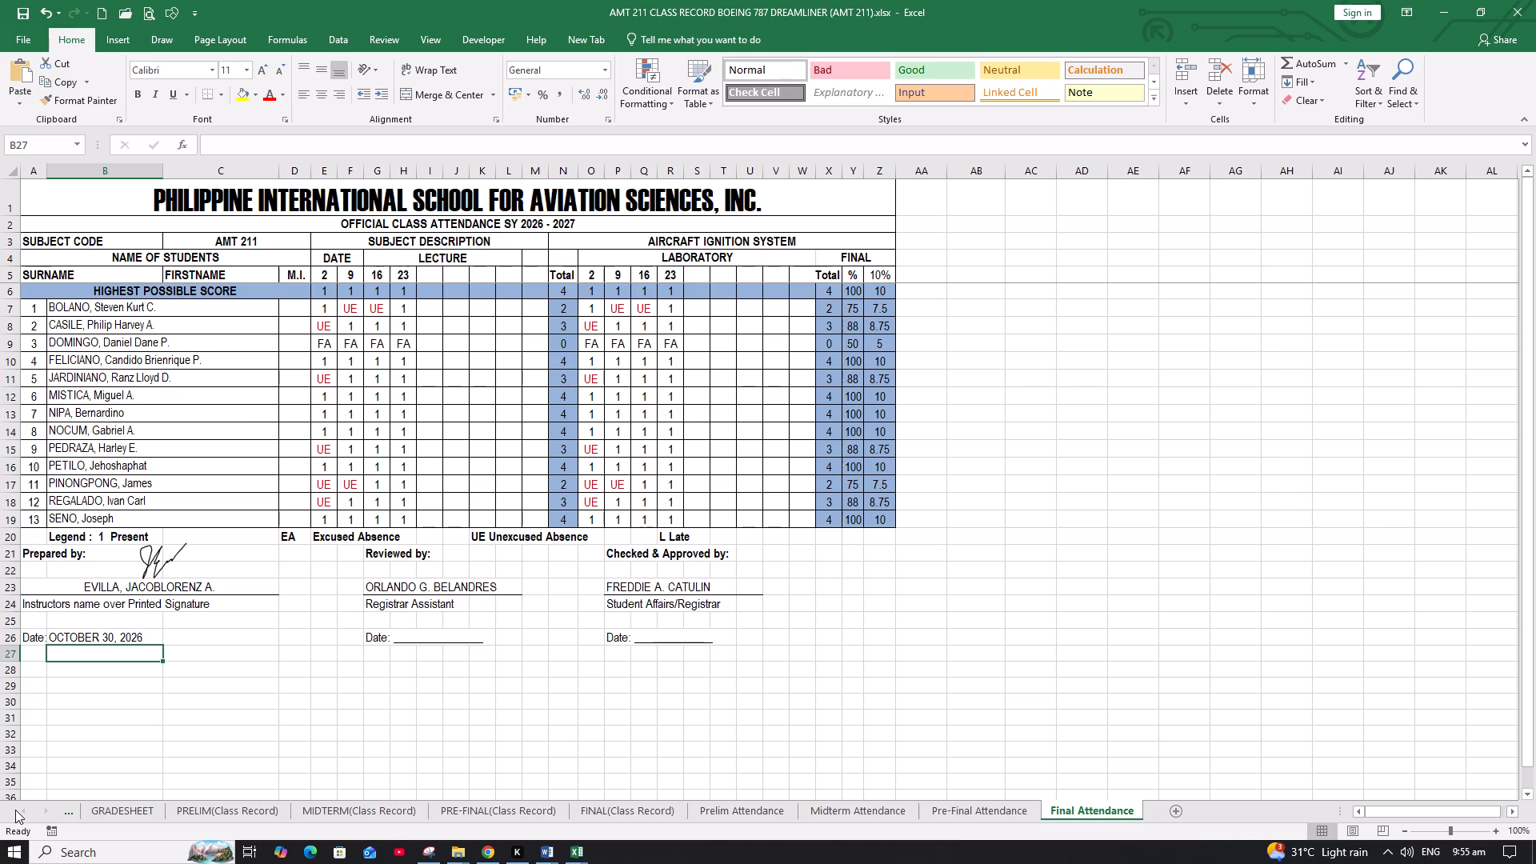
click(110, 810)
scroll(238, 725, up, 5)
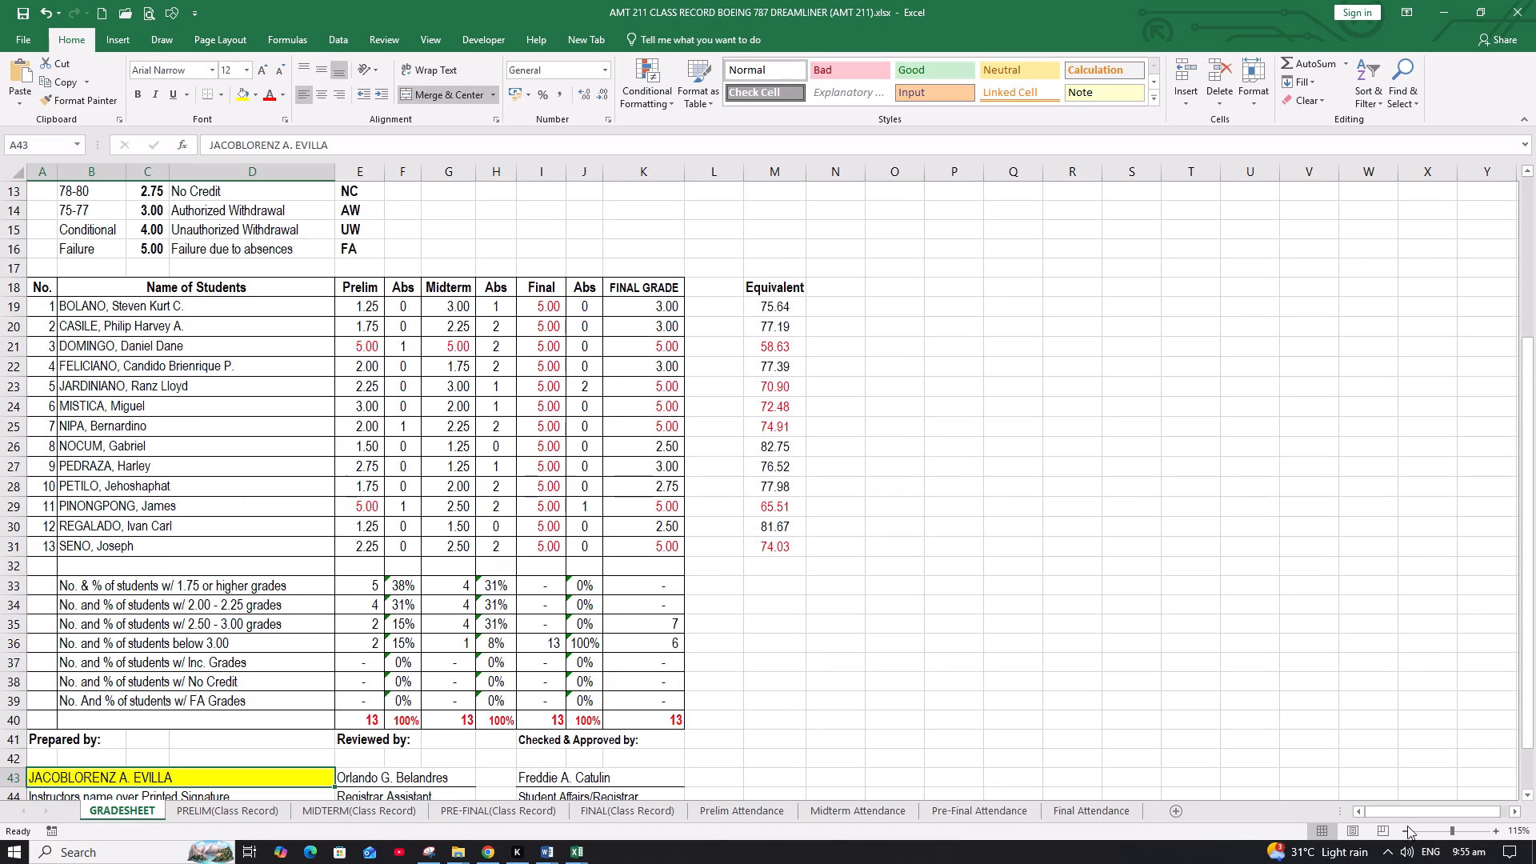
double_click(1407, 830)
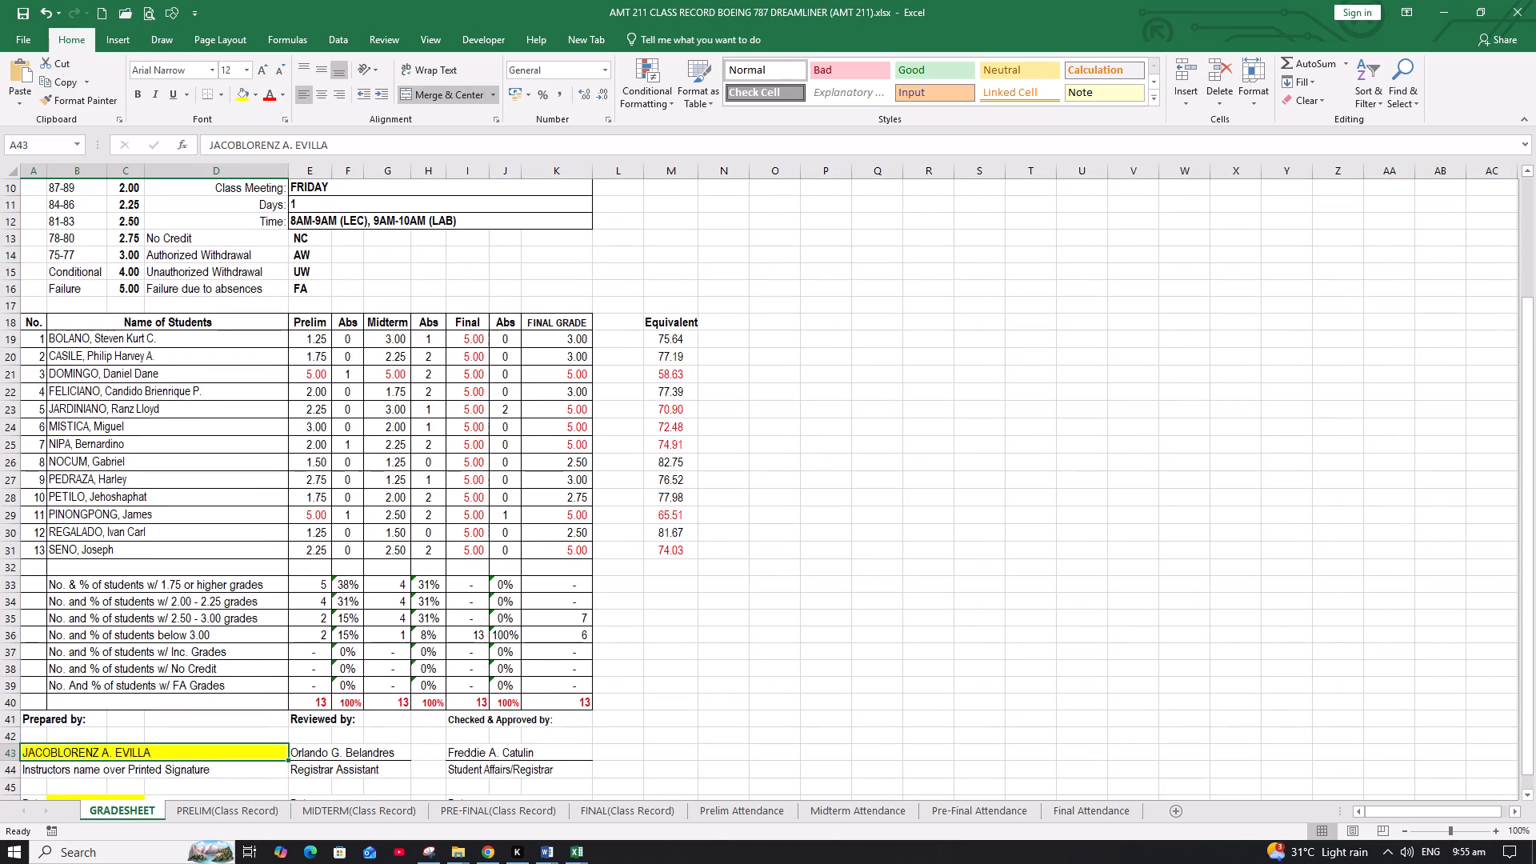
scroll(614, 591, up, 2)
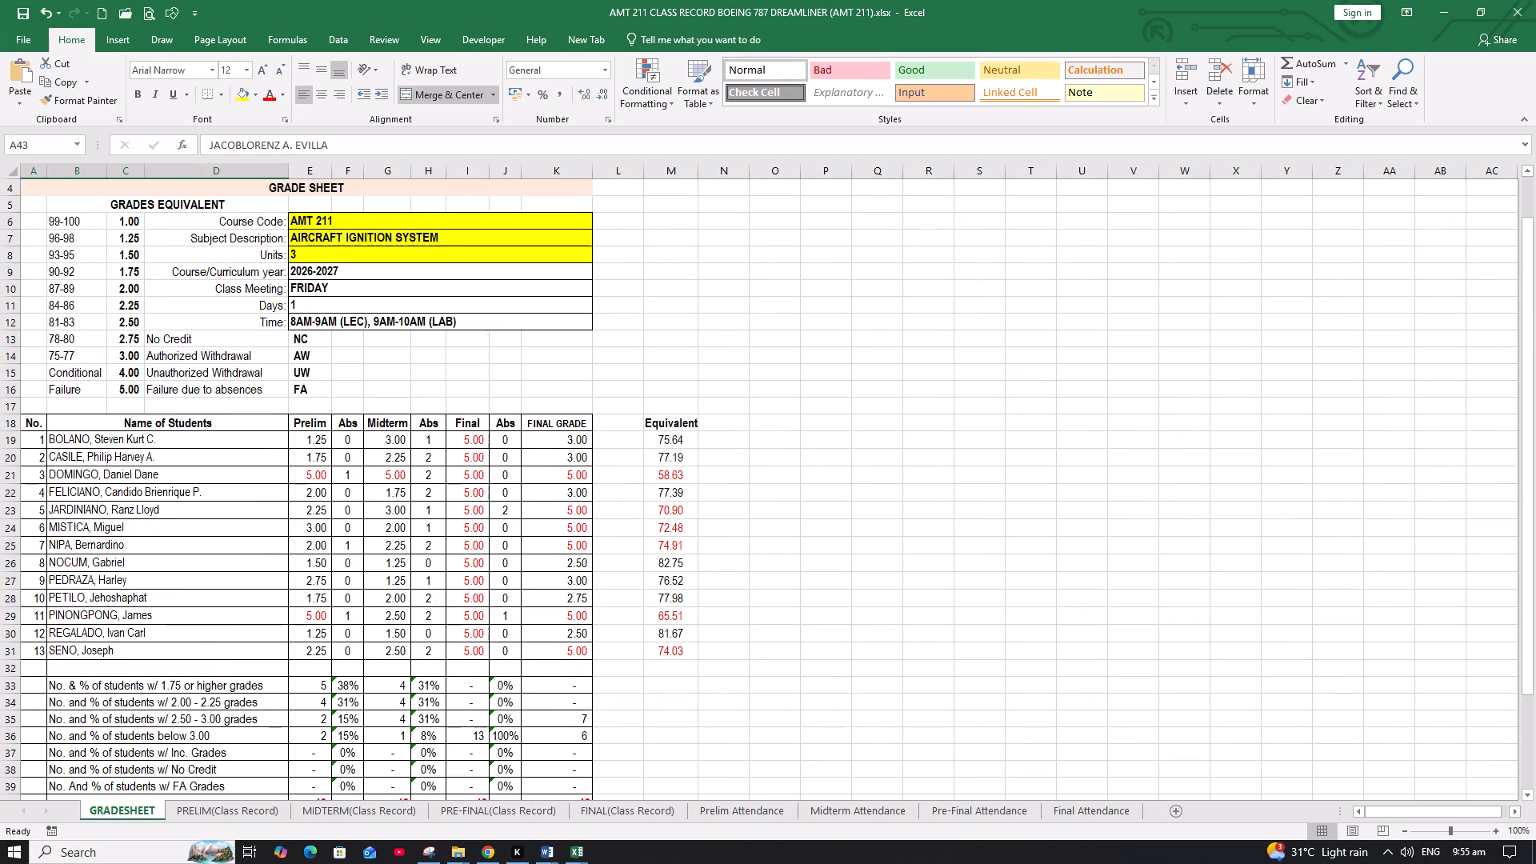
Examine the gradesheet's Prelim and Final formulas against the PRE-FINAL and FINAL class records, including Domingo's final exam cells.
click(323, 441)
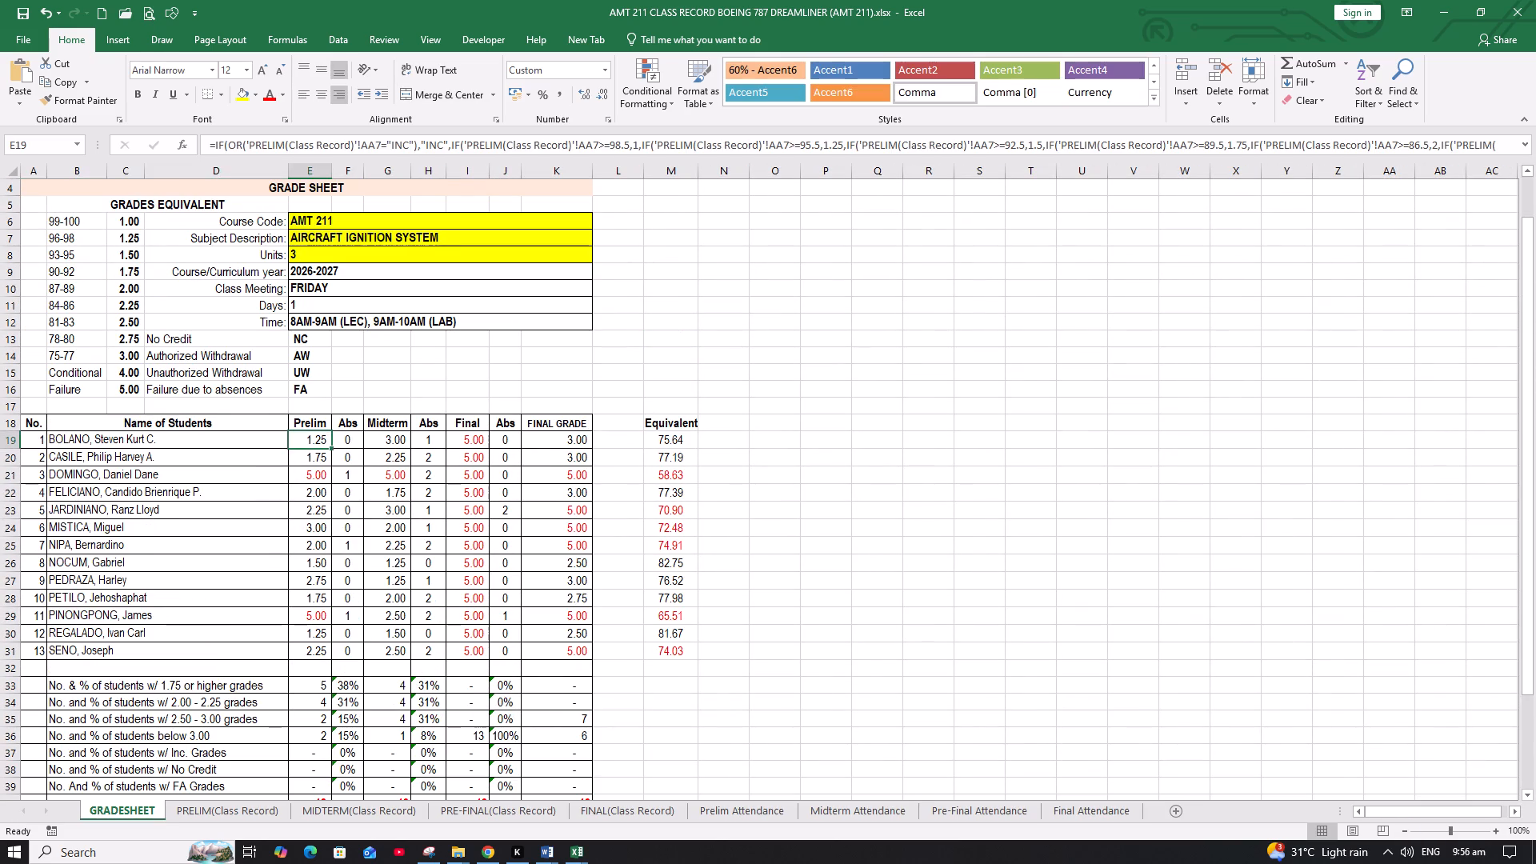
click(466, 438)
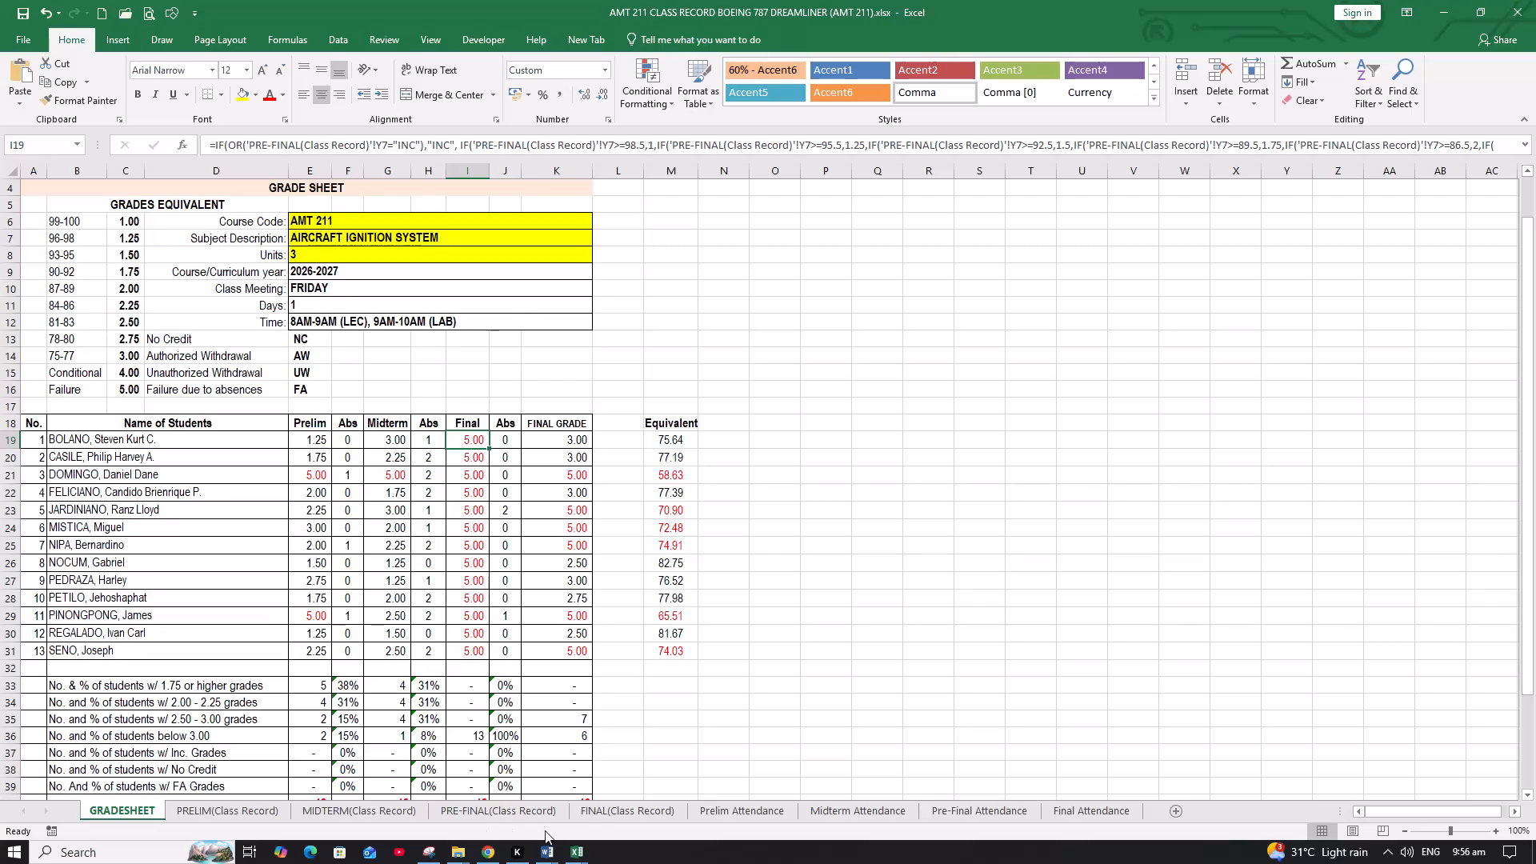
click(623, 812)
click(530, 811)
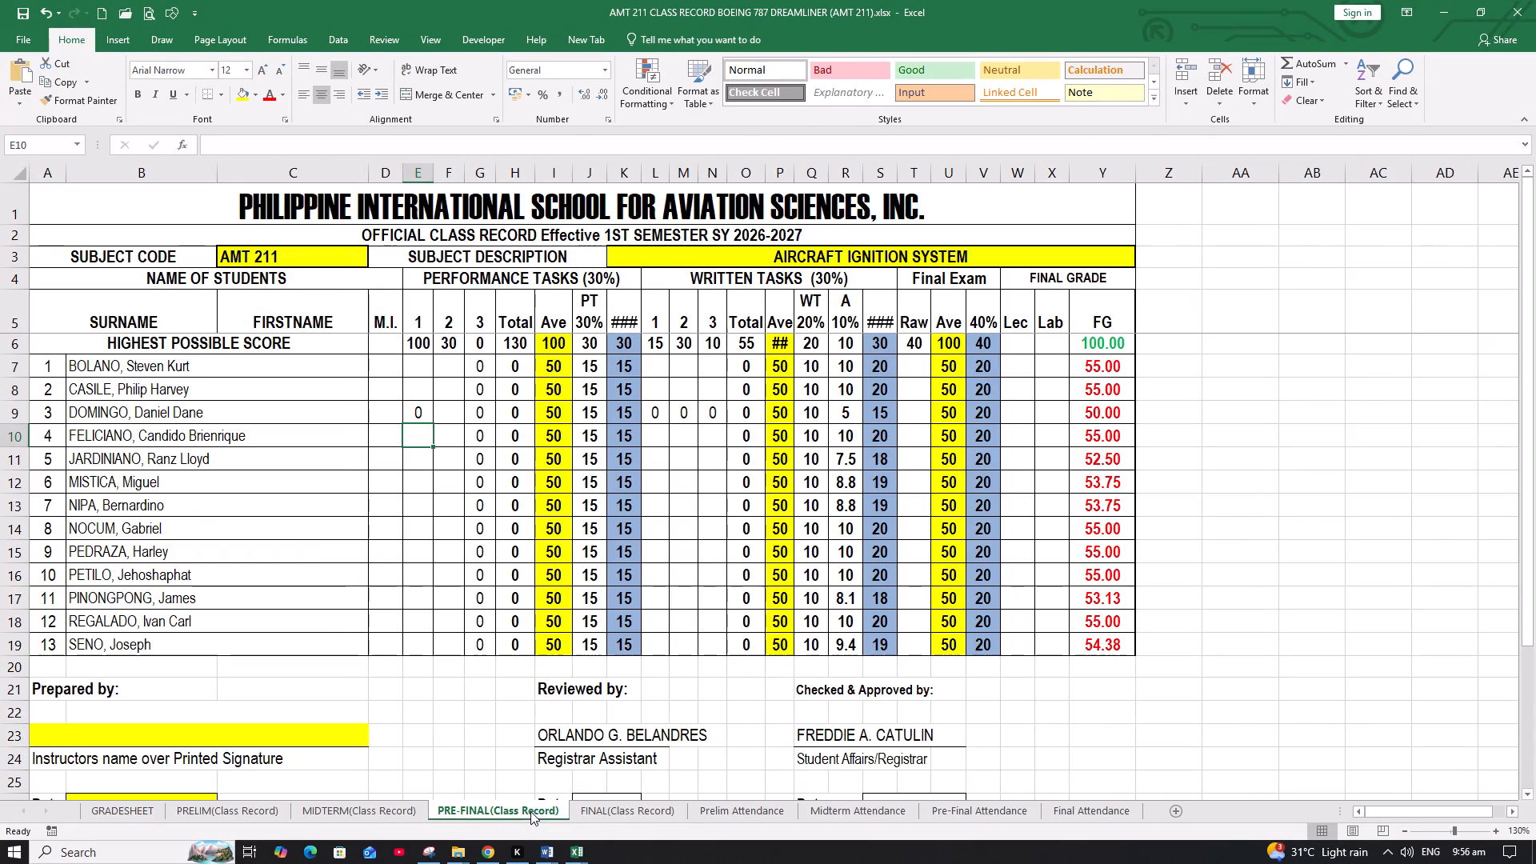
click(643, 809)
scroll(627, 734, up, 2)
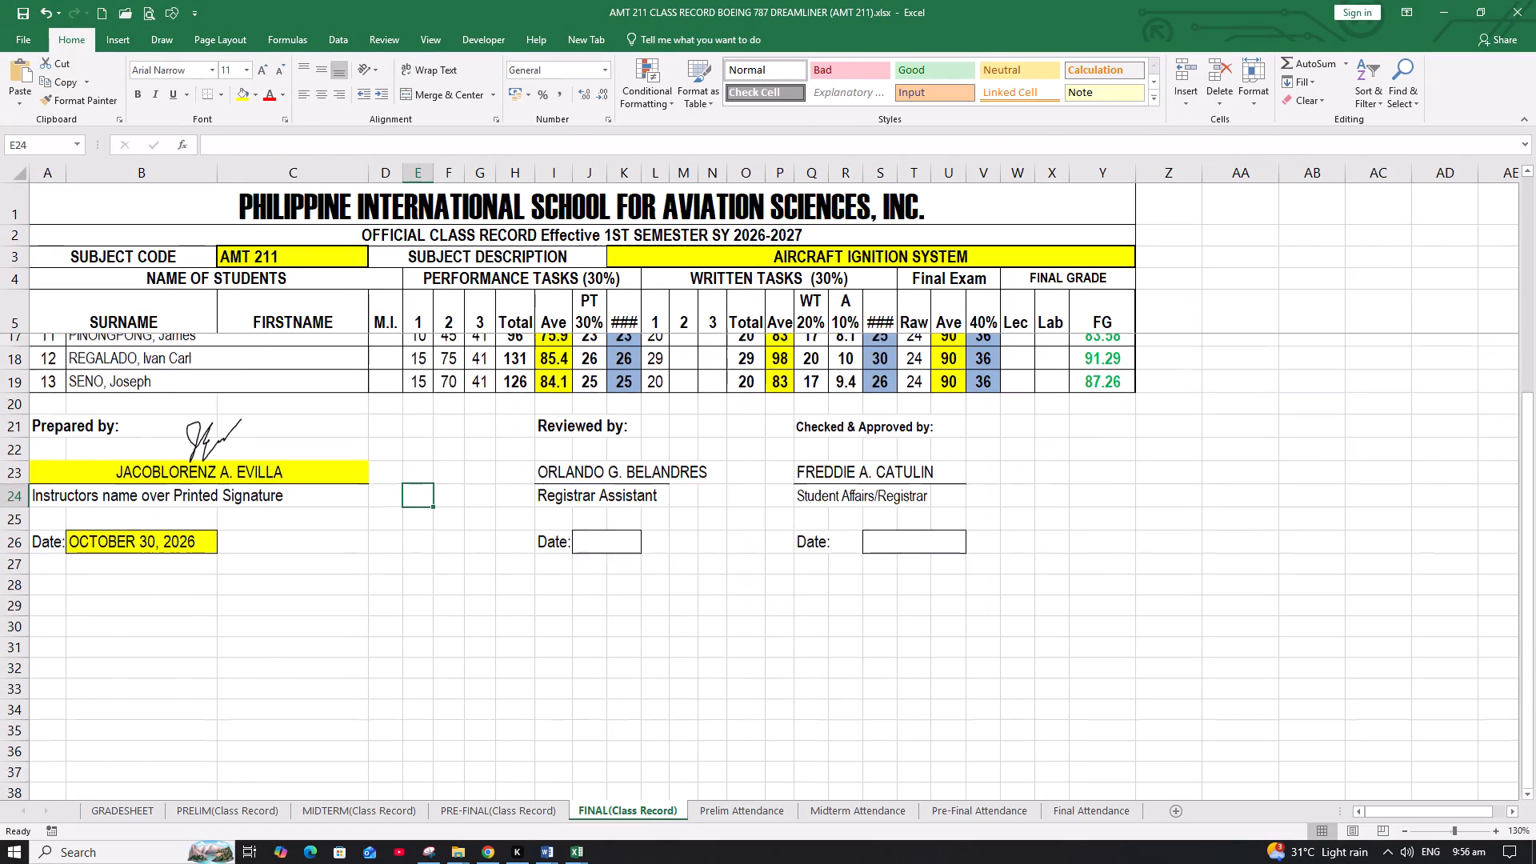
scroll(627, 734, up, 14)
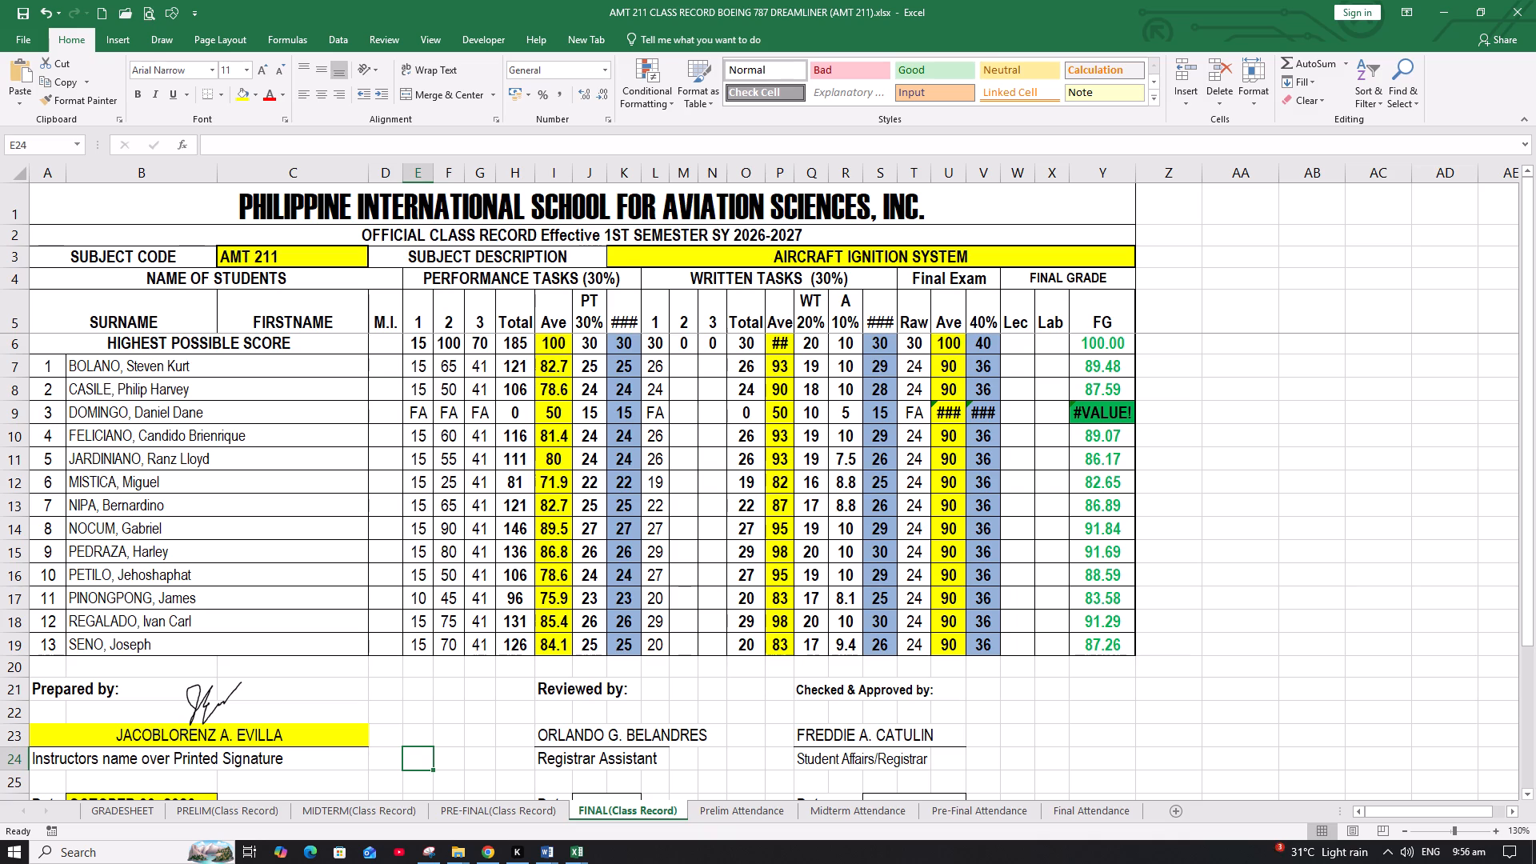
click(982, 411)
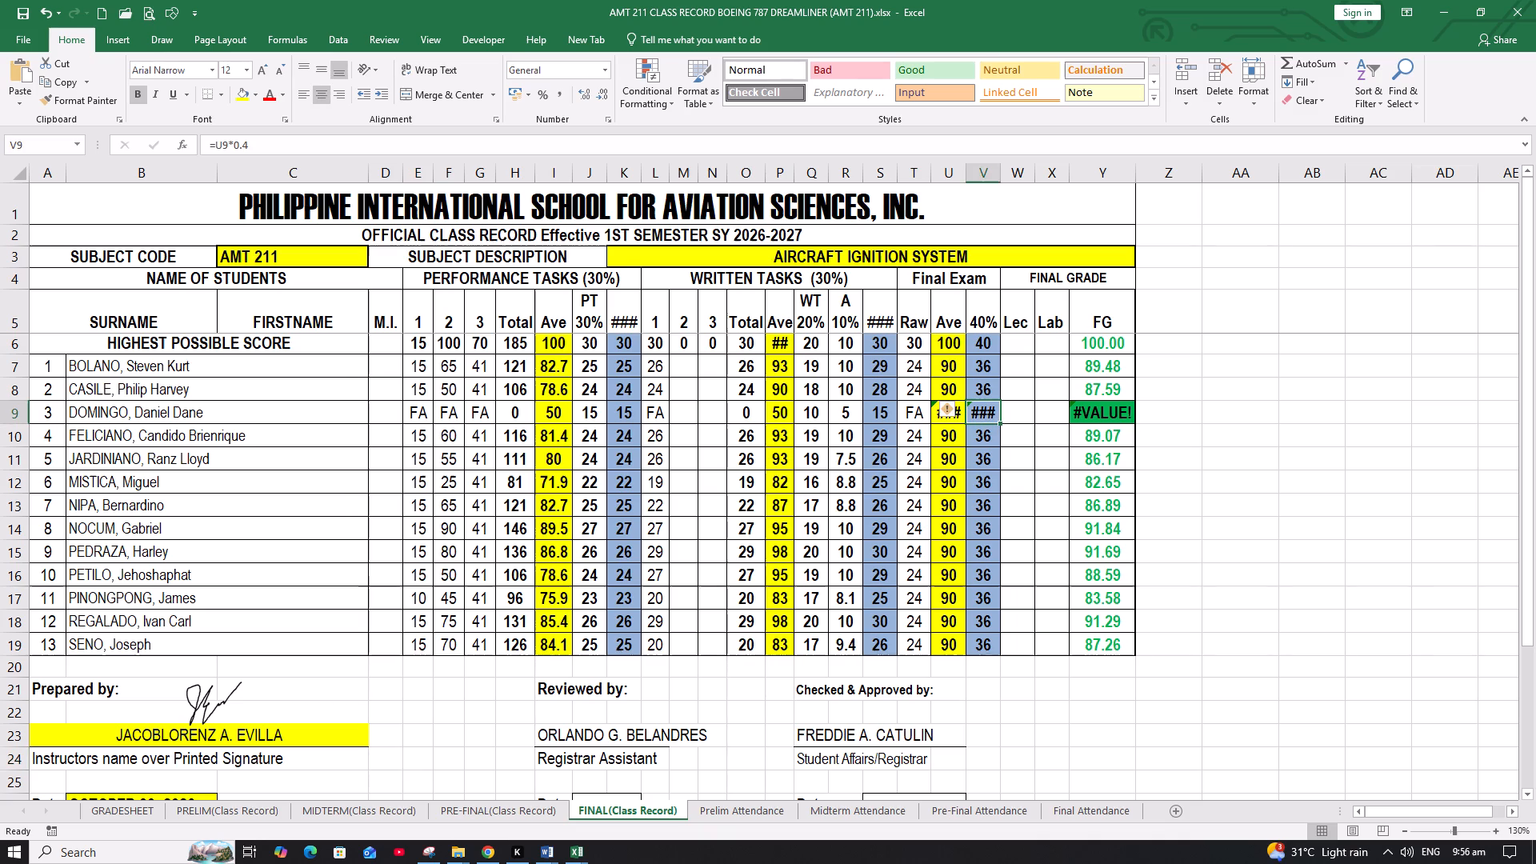
click(922, 415)
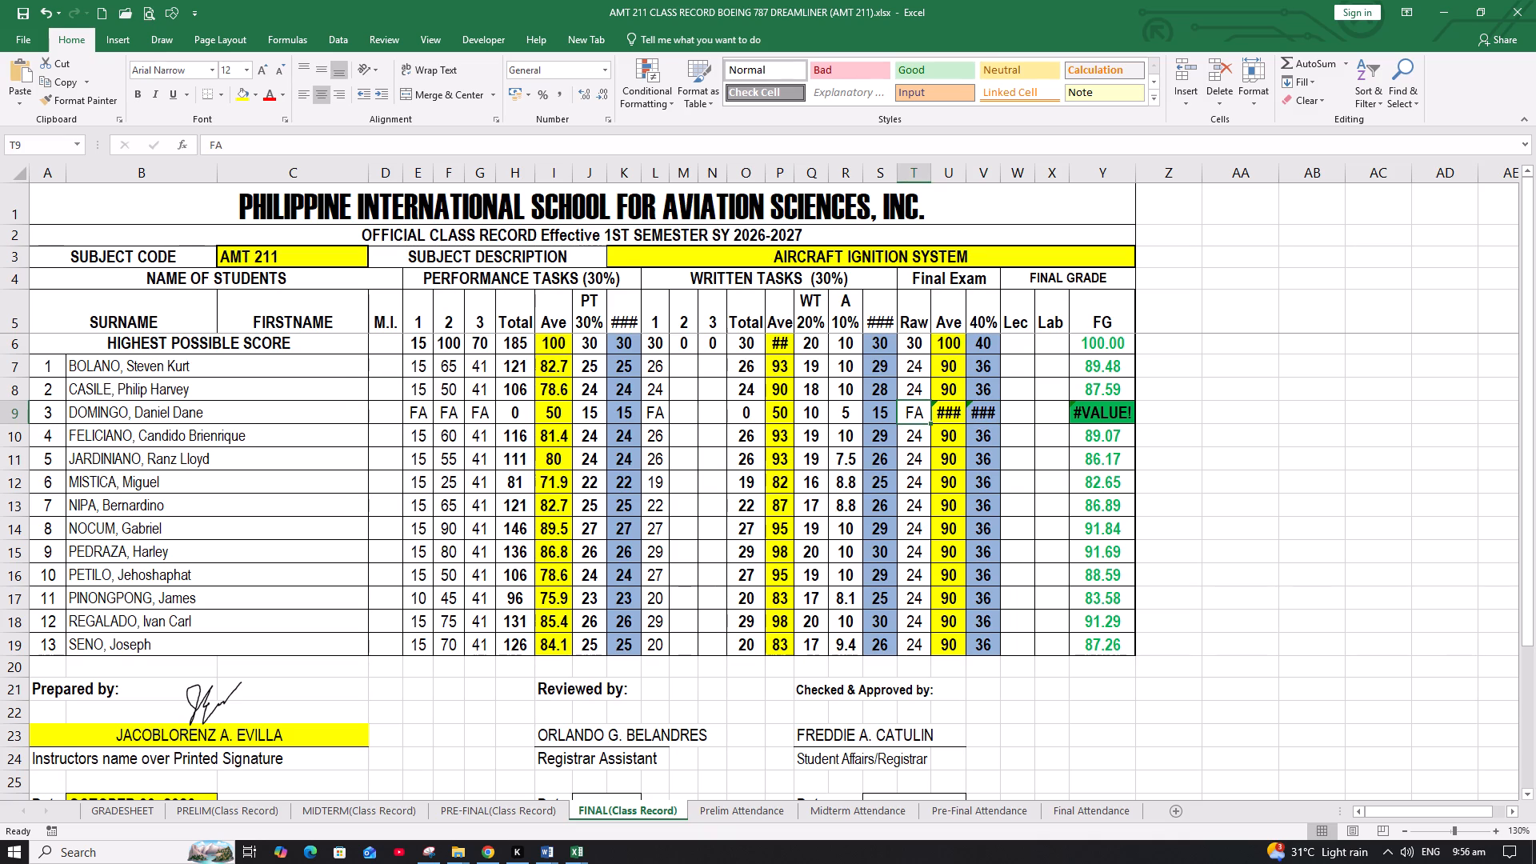
click(114, 812)
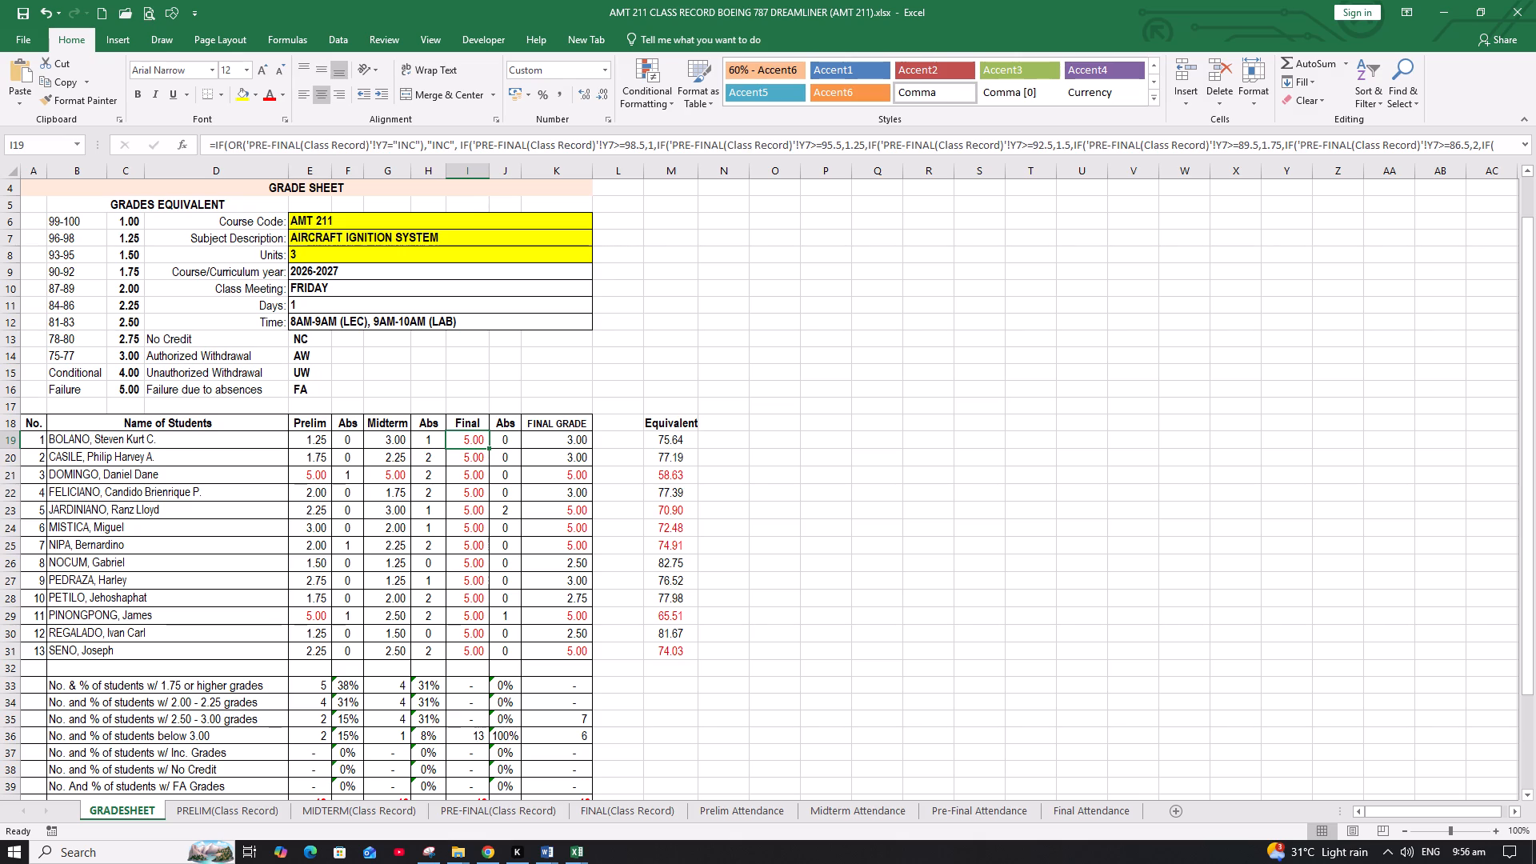
Print page 1 of the AMT 211 GRADESHEET on Legal 8 1/2 x 14 in paper with the last custom margins, and save the workbook.
click(143, 13)
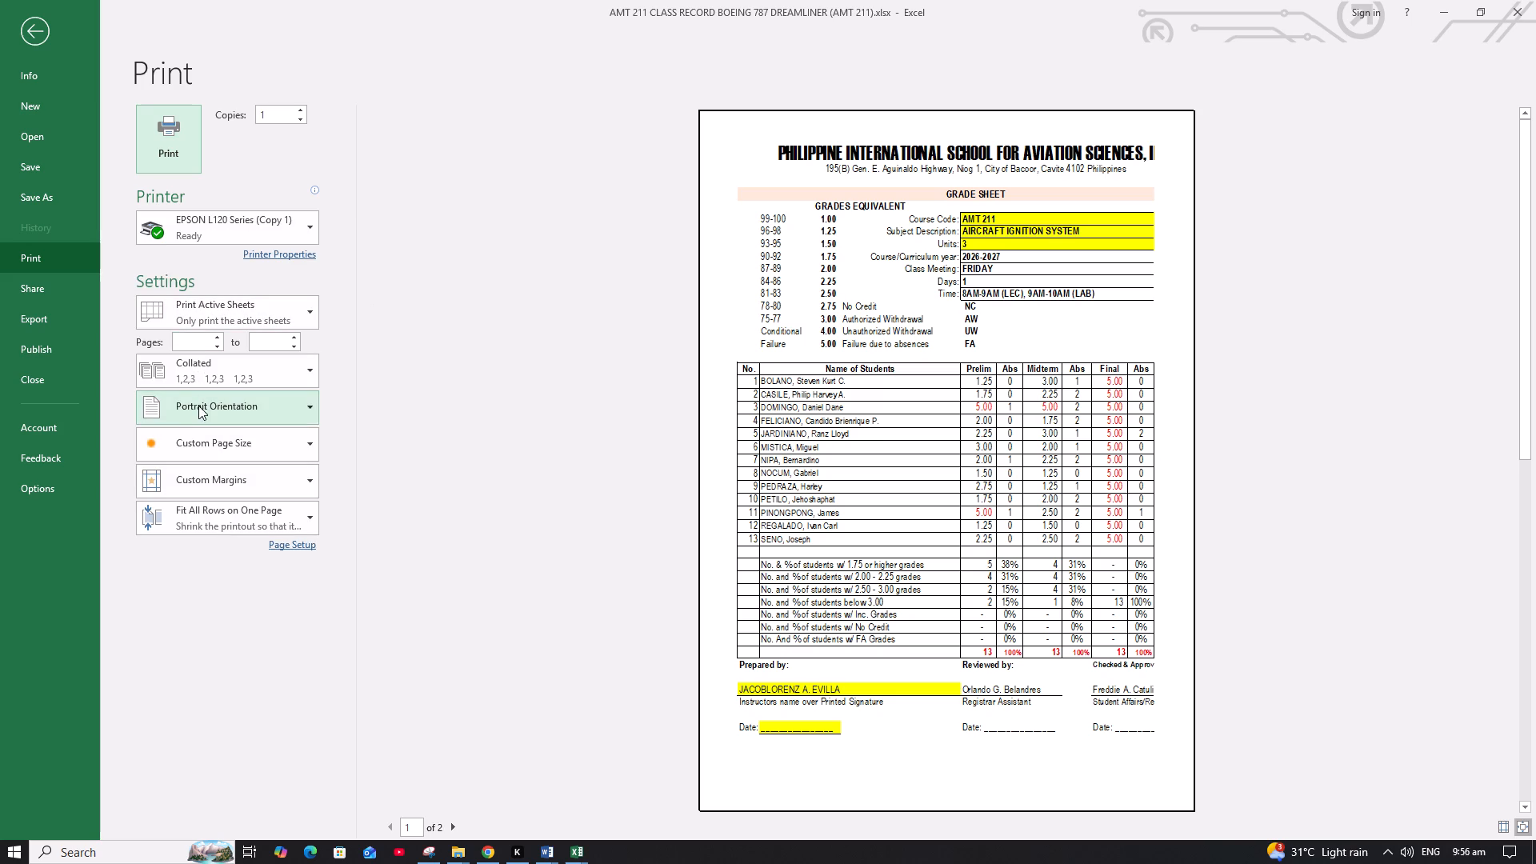
click(200, 445)
click(211, 545)
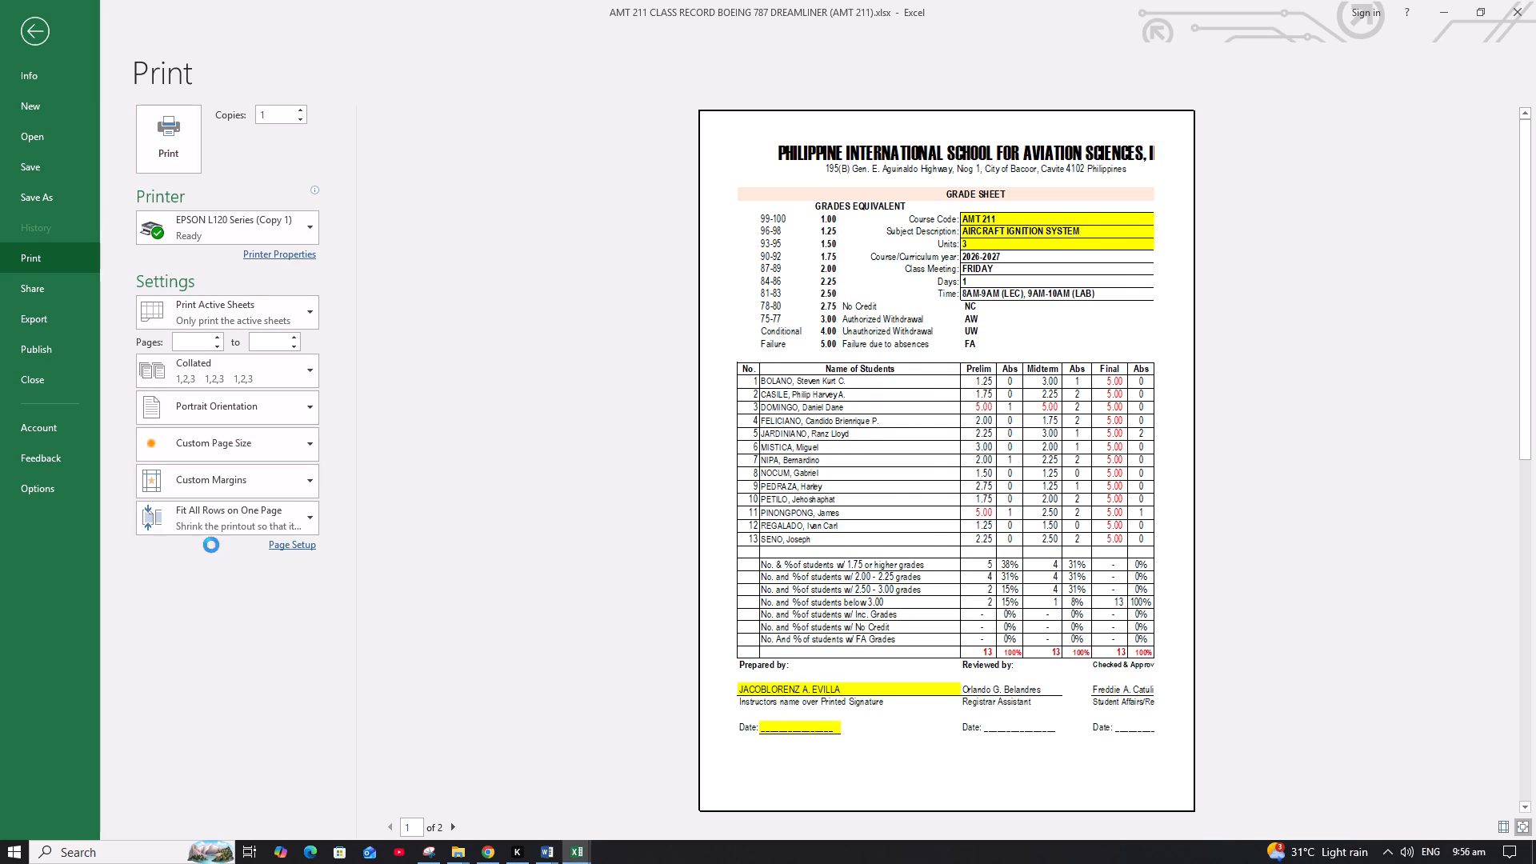
click(225, 481)
click(225, 520)
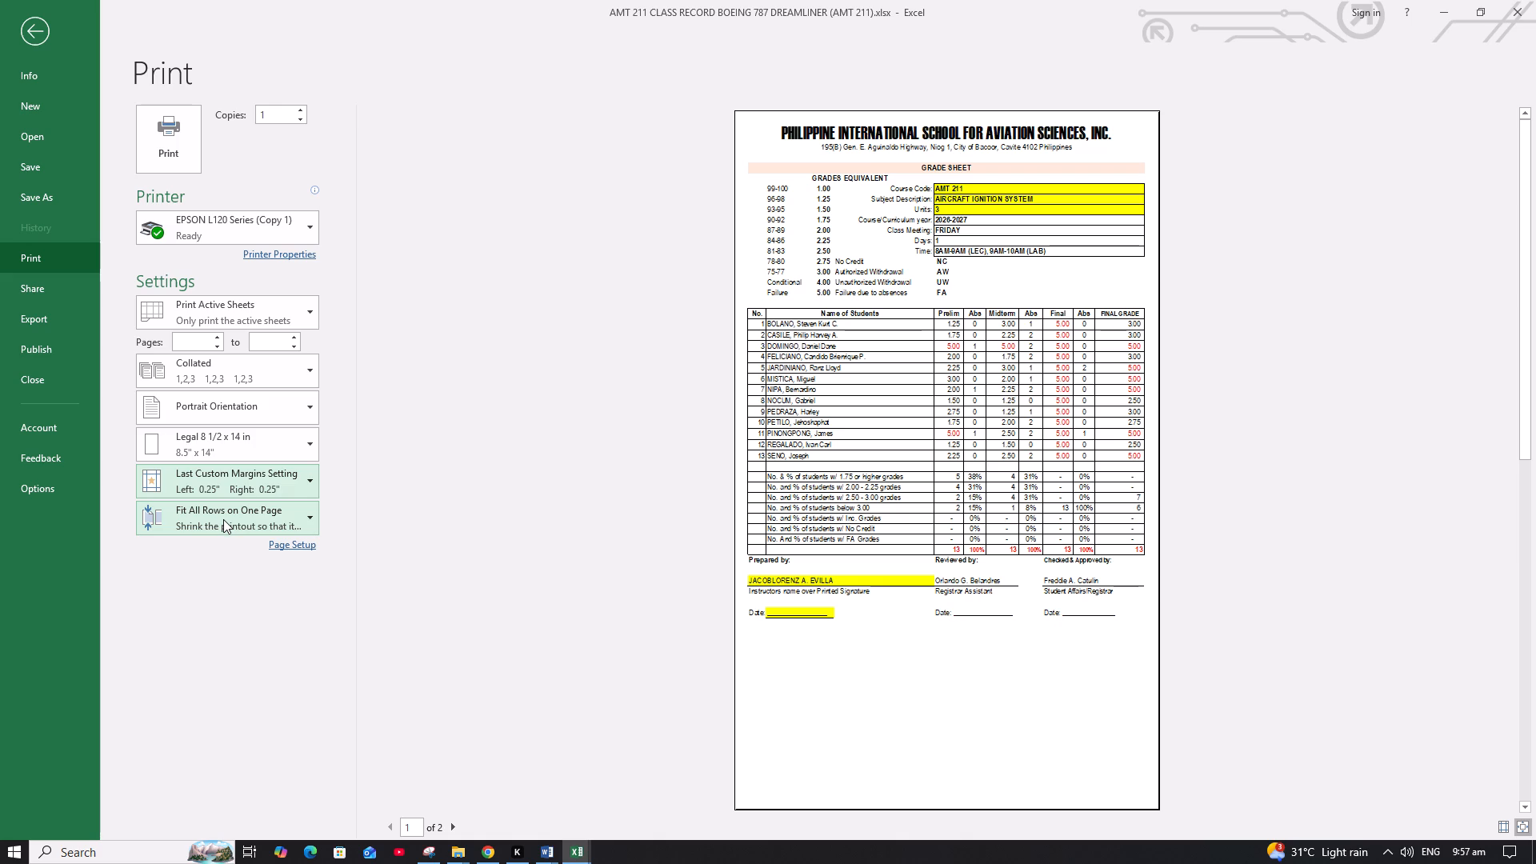
click(211, 337)
click(291, 337)
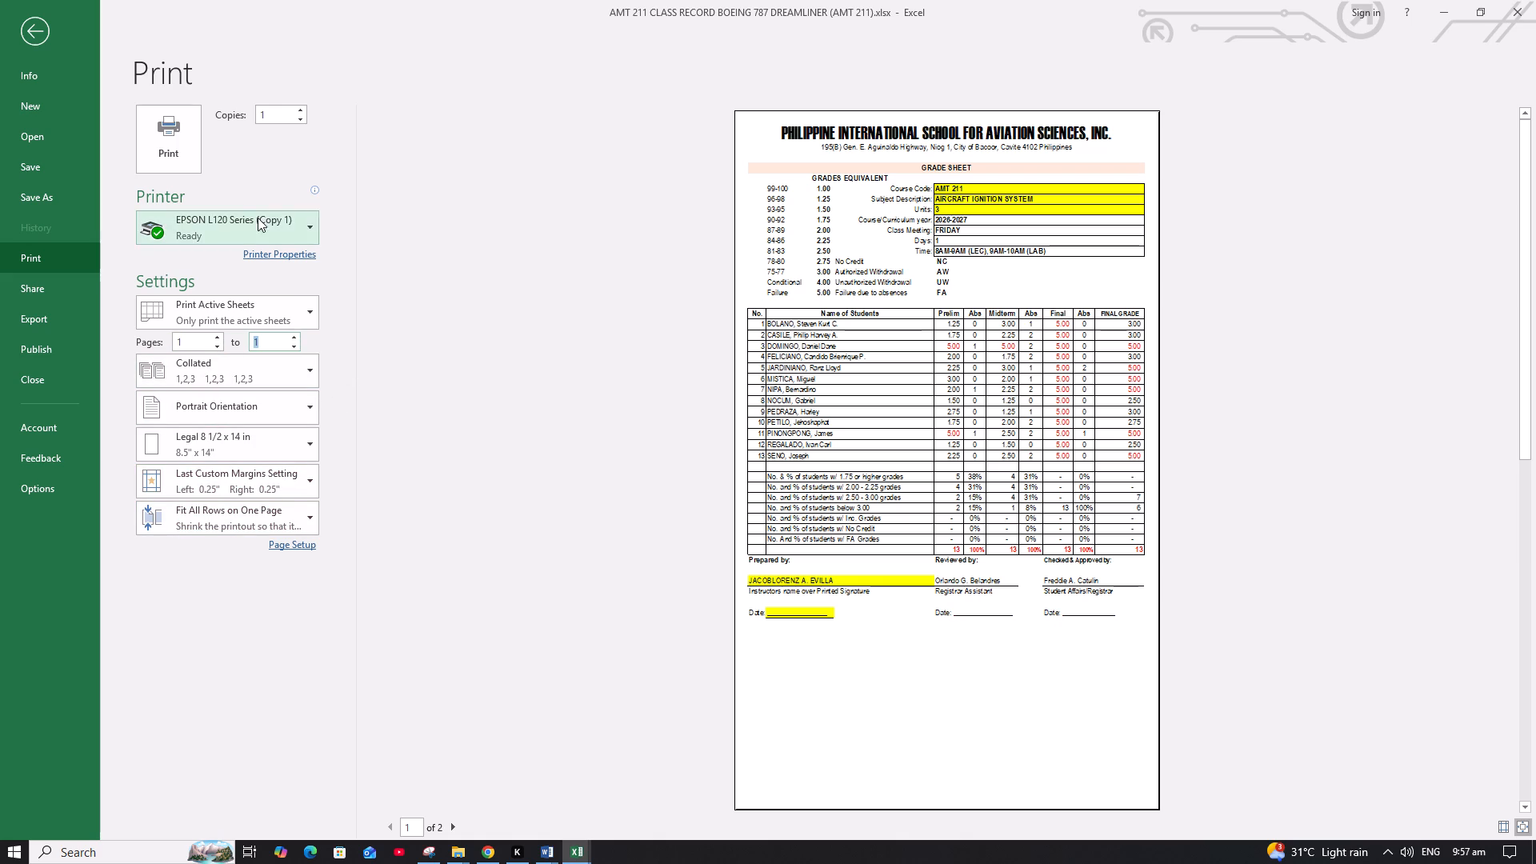
click(168, 148)
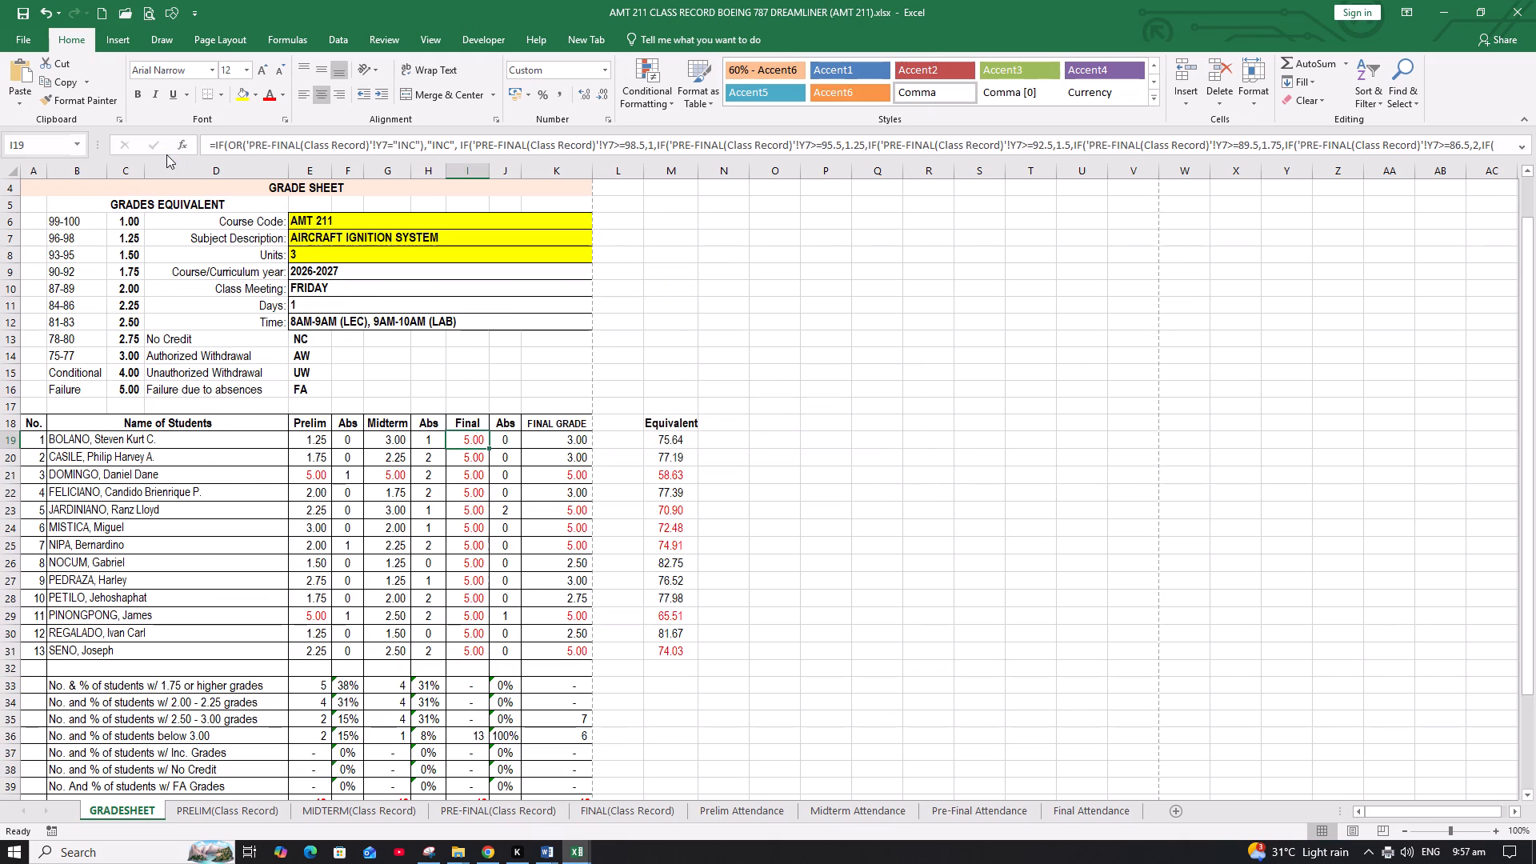
click(20, 18)
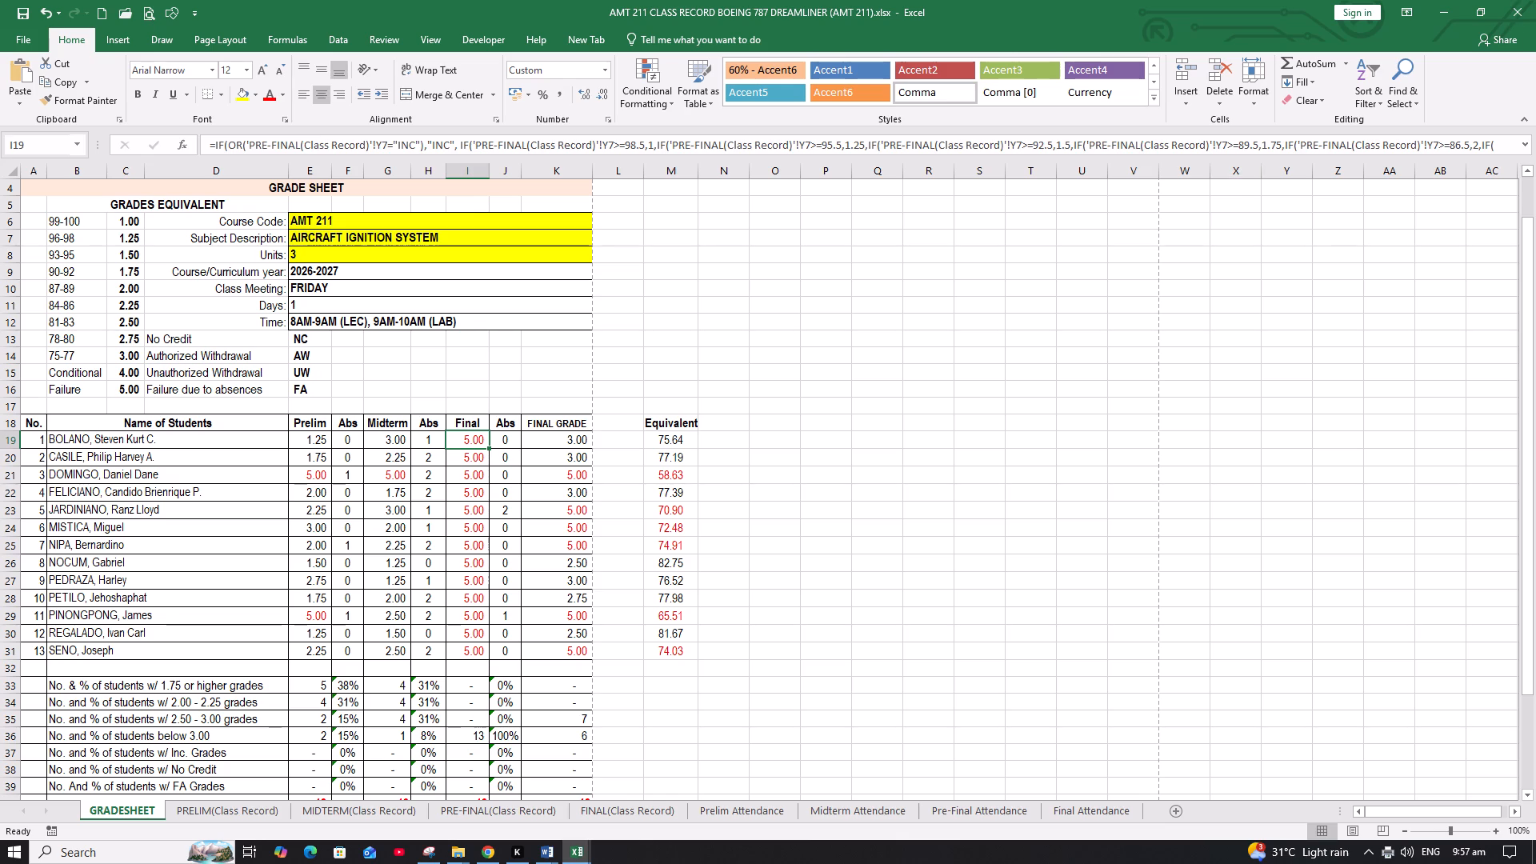
Bring up the FINAL(Class Record) sheet for printing and set its paper size to Legal 8 1/2 x 14 in.
click(600, 814)
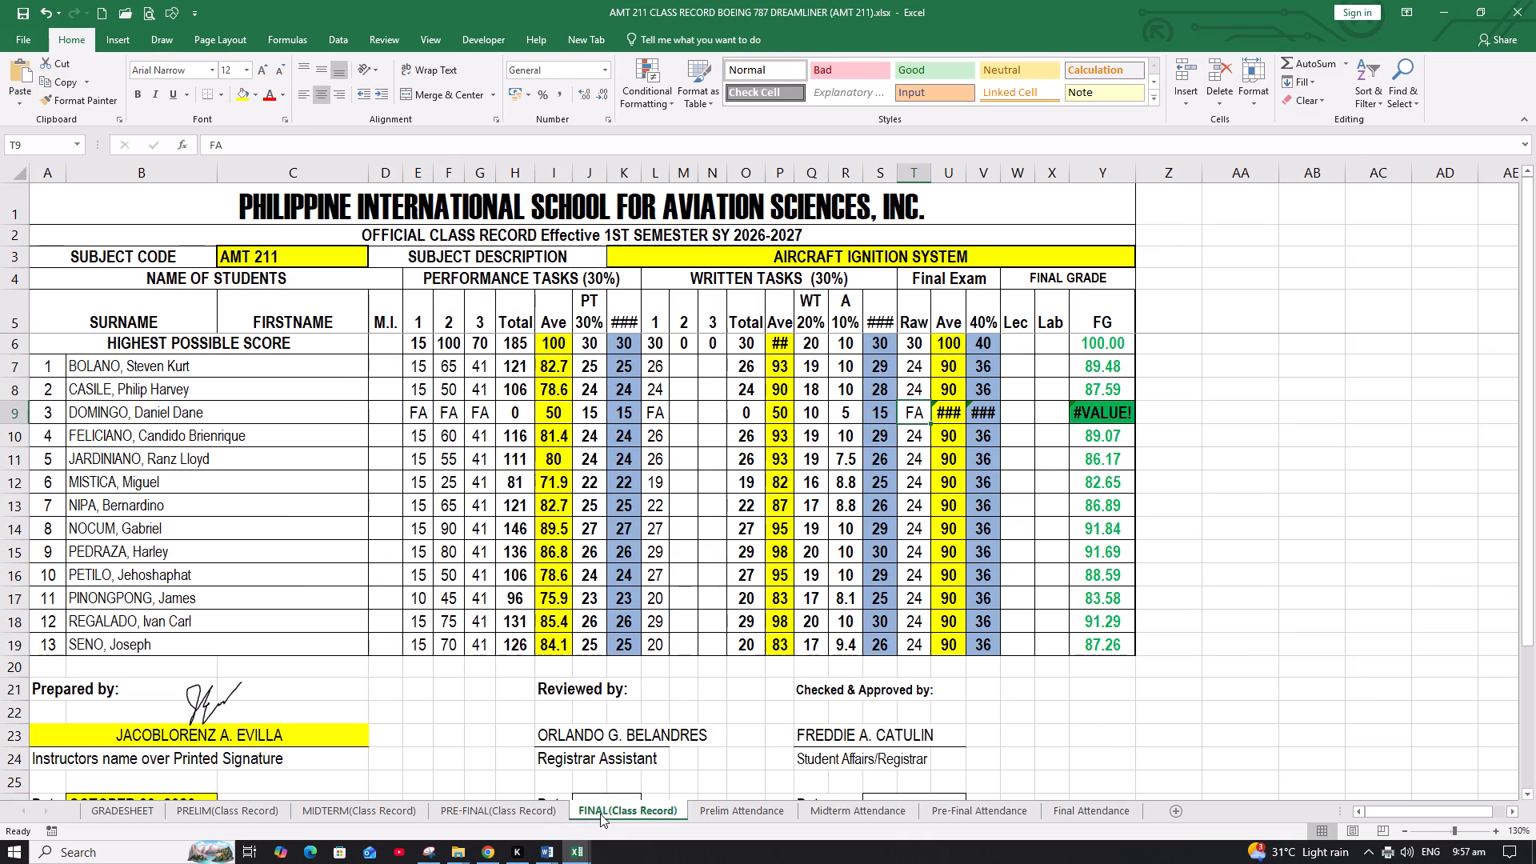
click(143, 812)
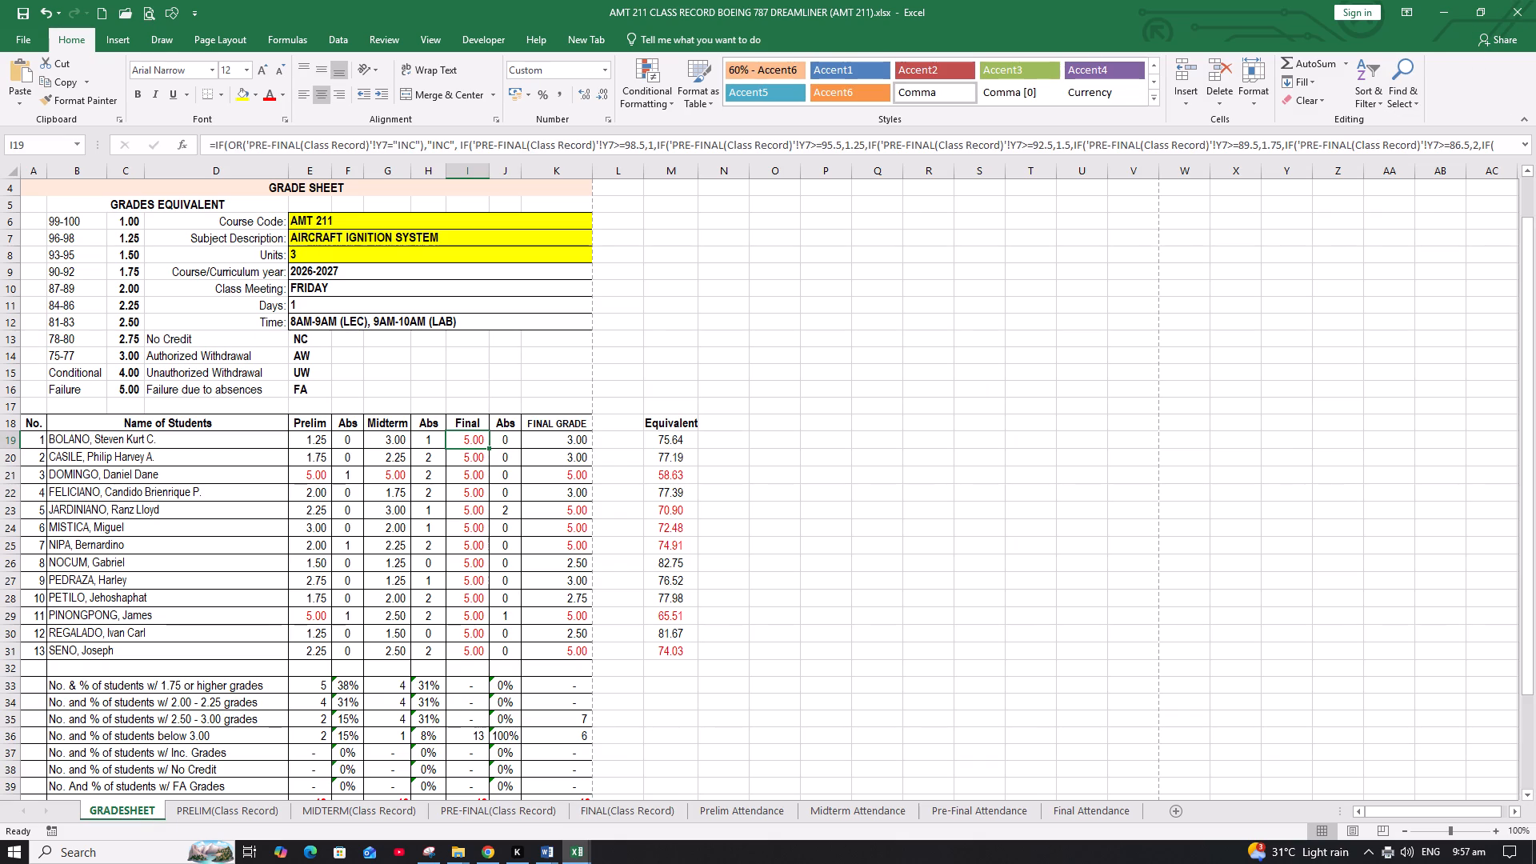
click(638, 813)
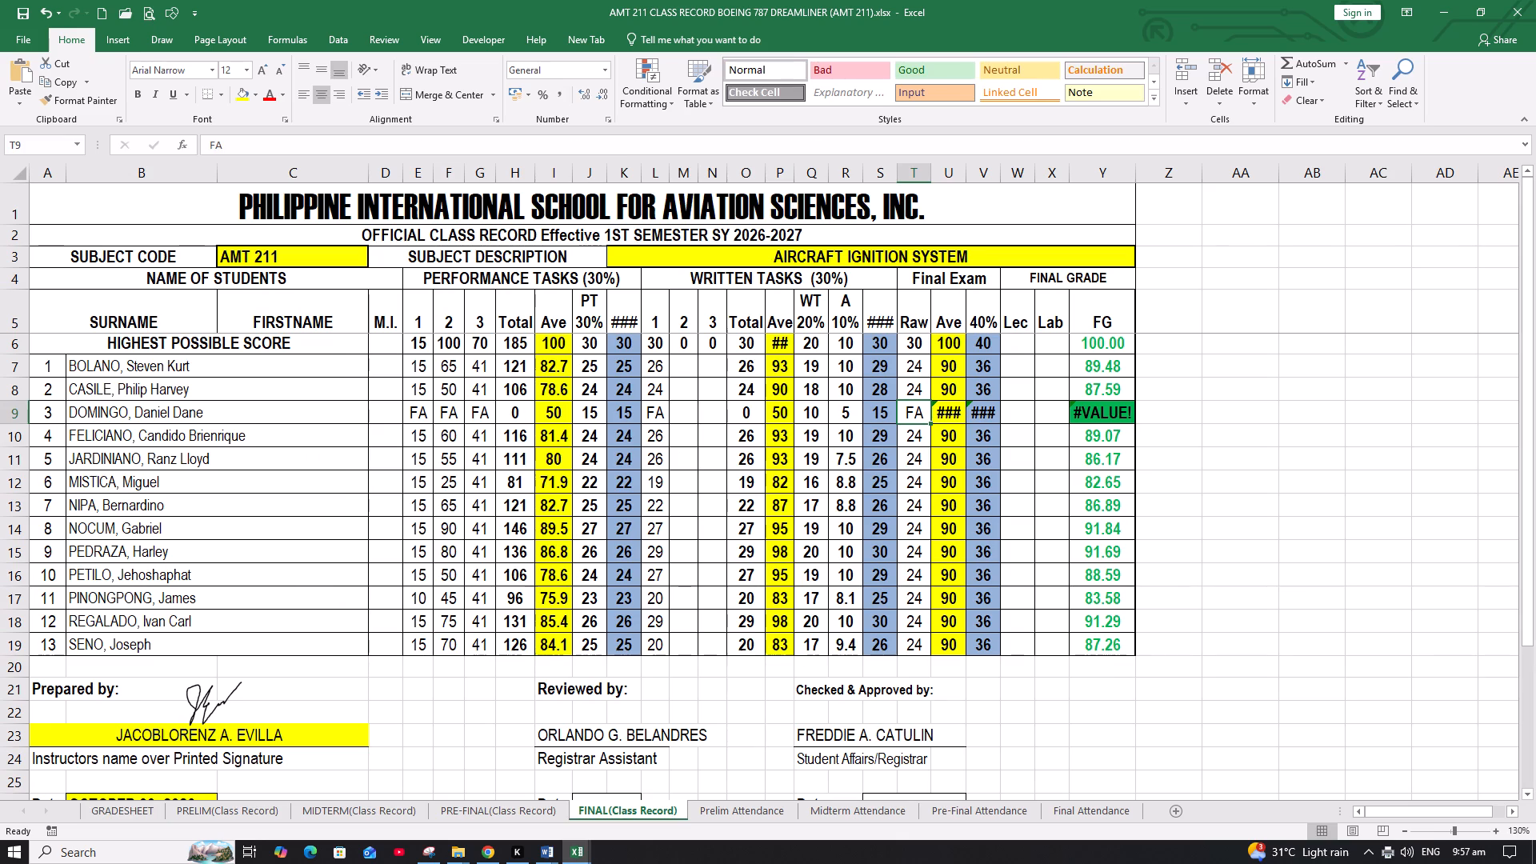
click(31, 41)
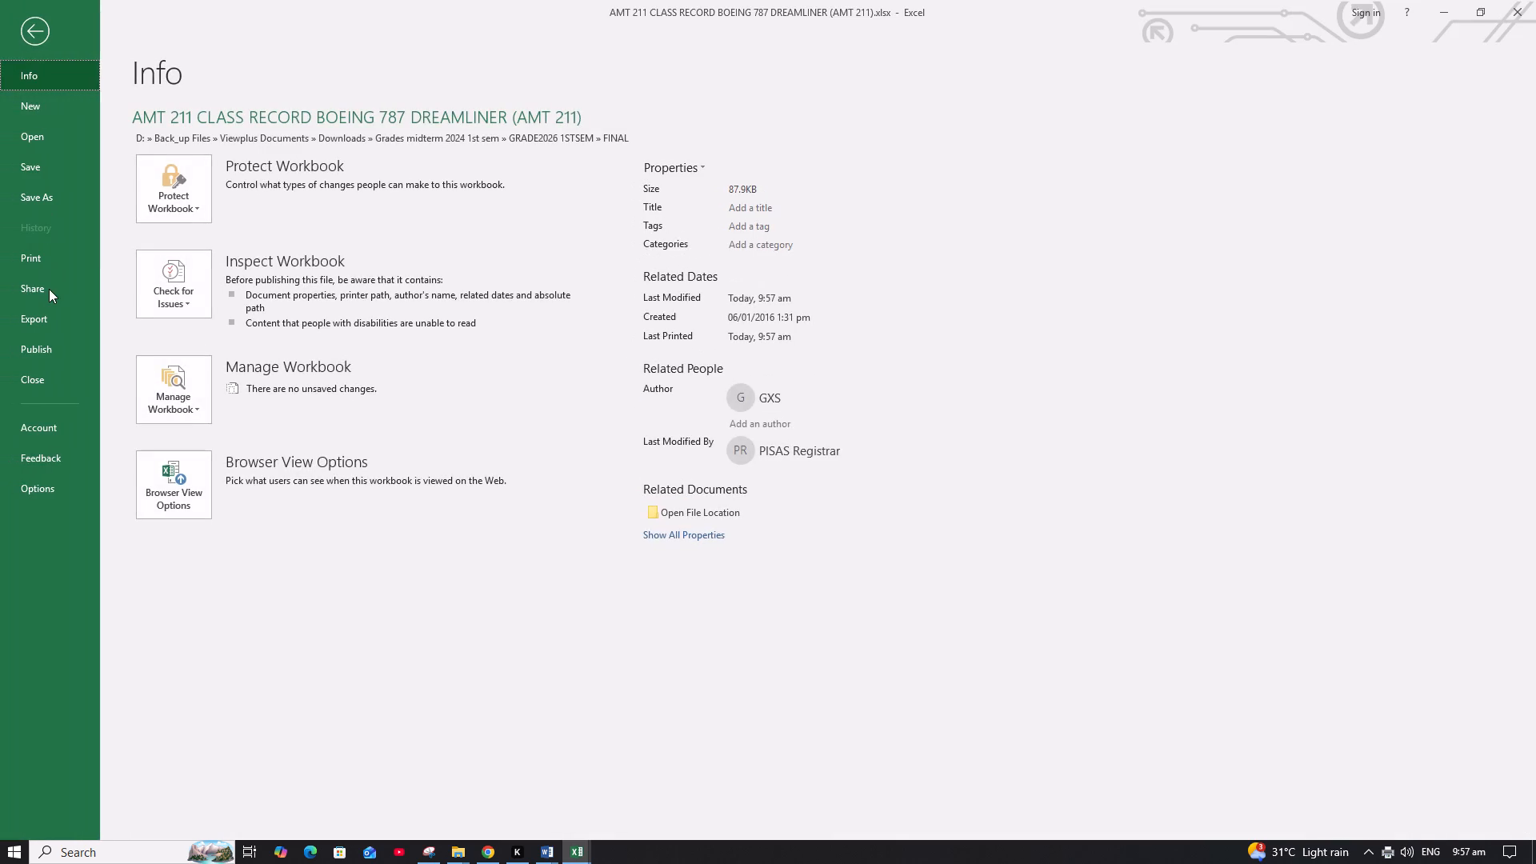
drag(49, 289, 57, 260)
click(57, 260)
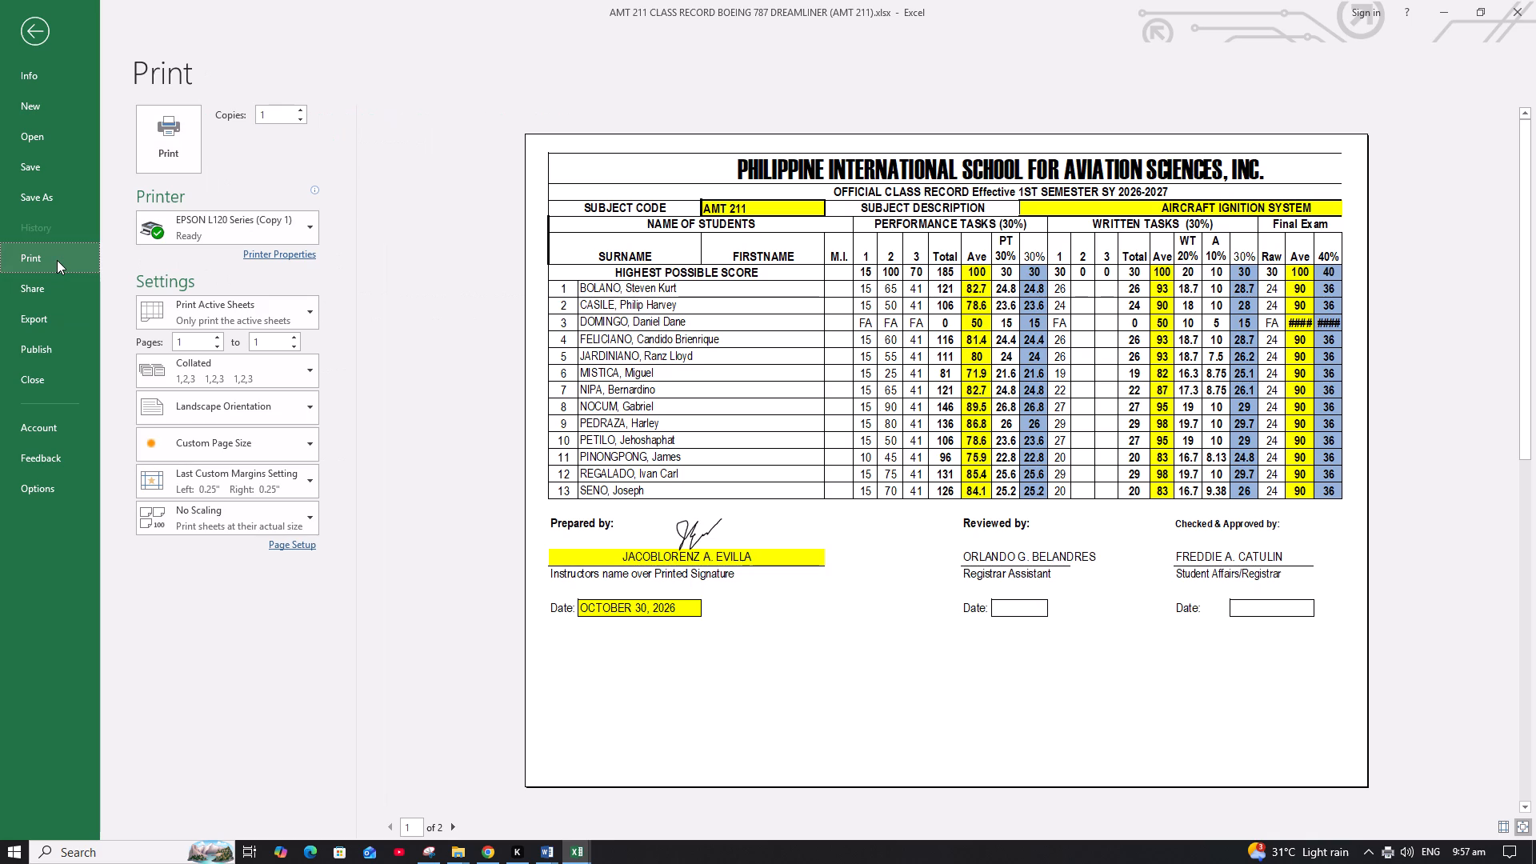
click(216, 454)
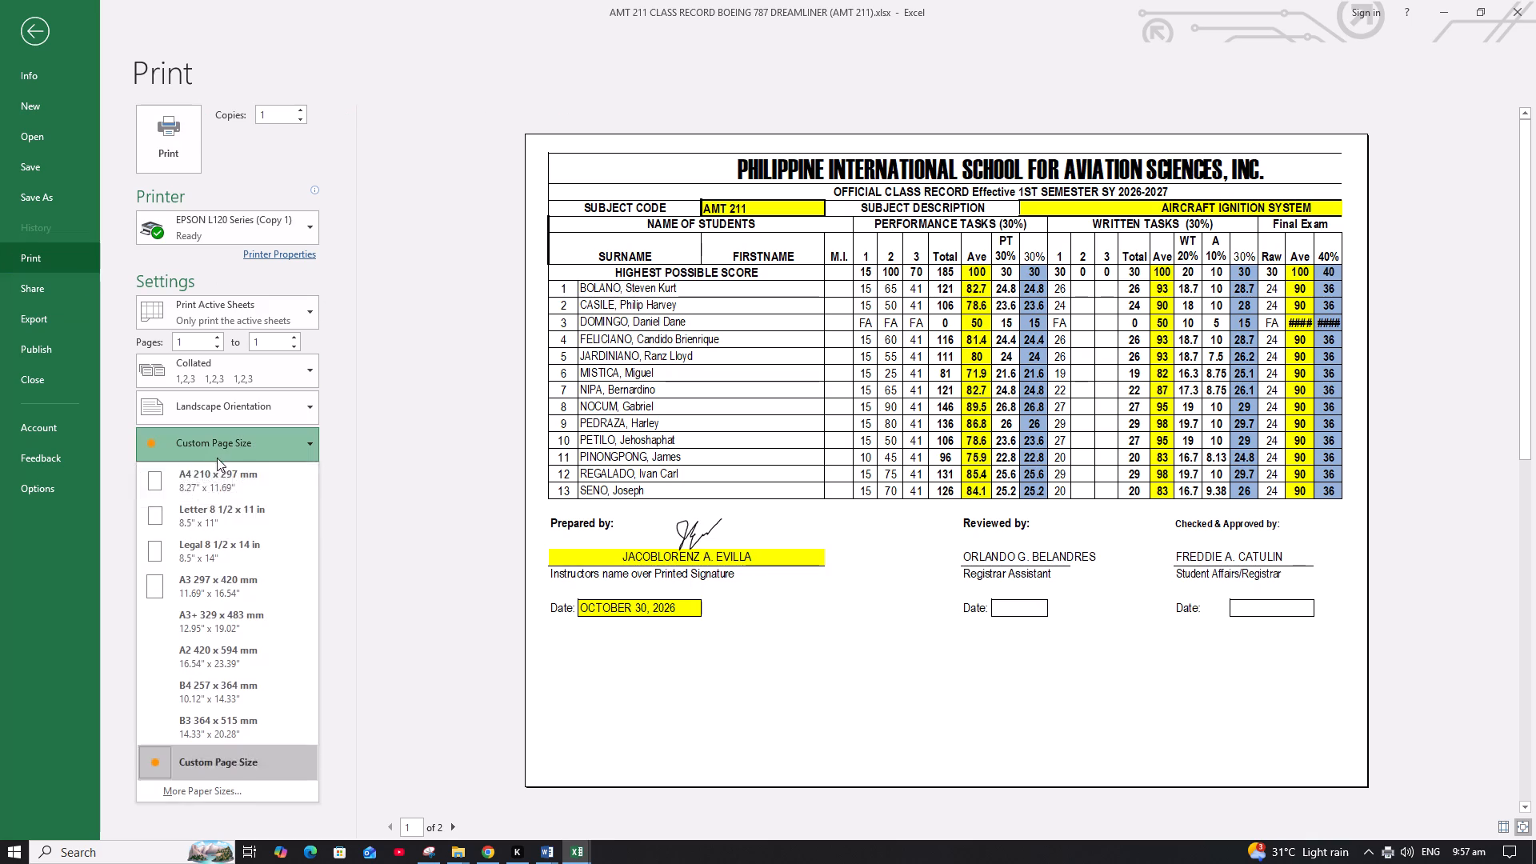
click(218, 553)
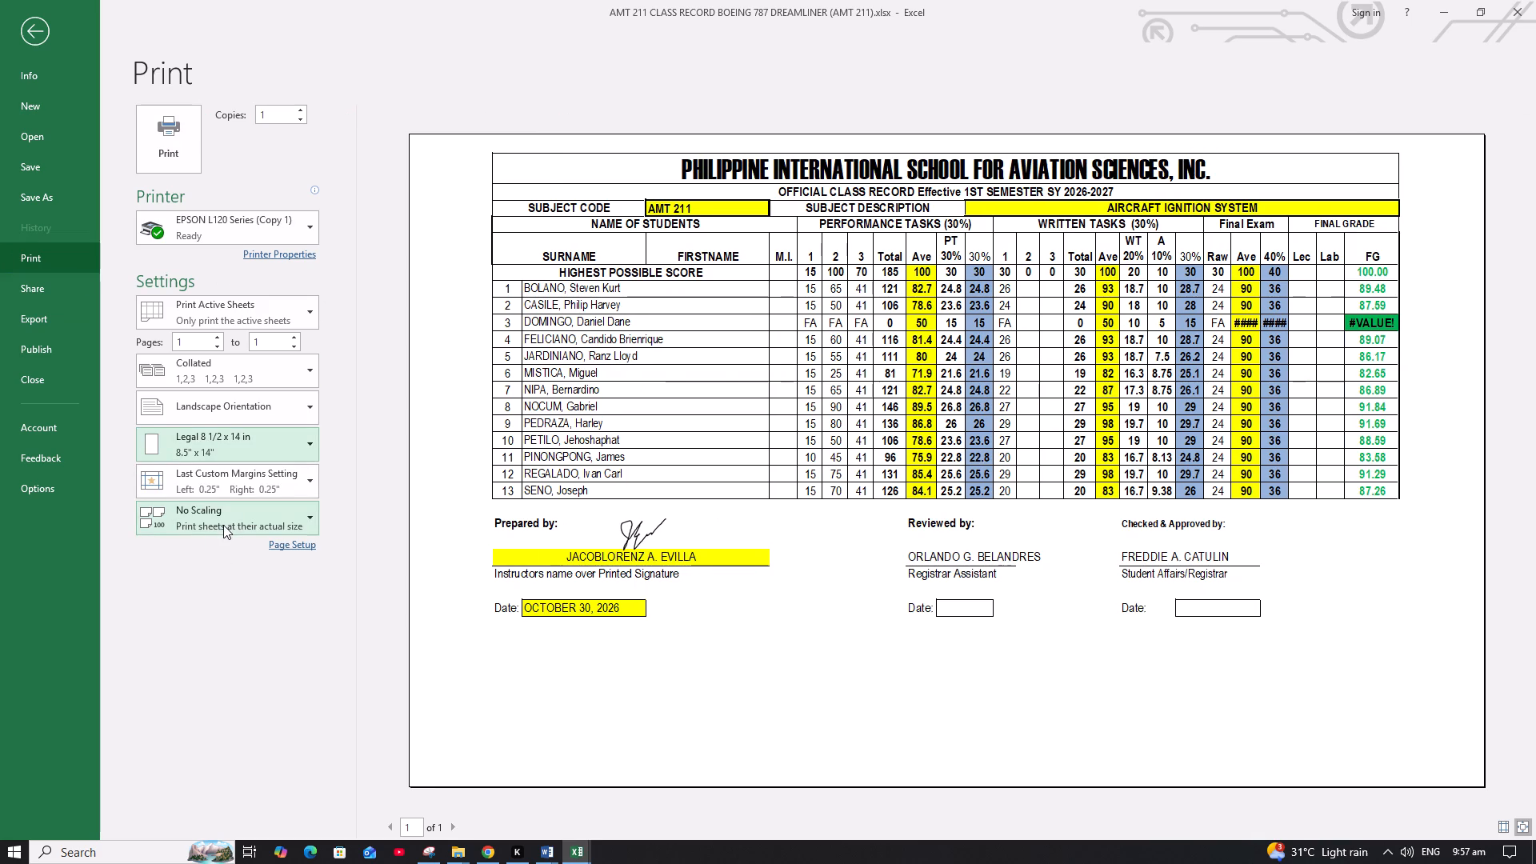
Center the FINAL class record on the page vertically instead of horizontally, and print page 1.
click(276, 542)
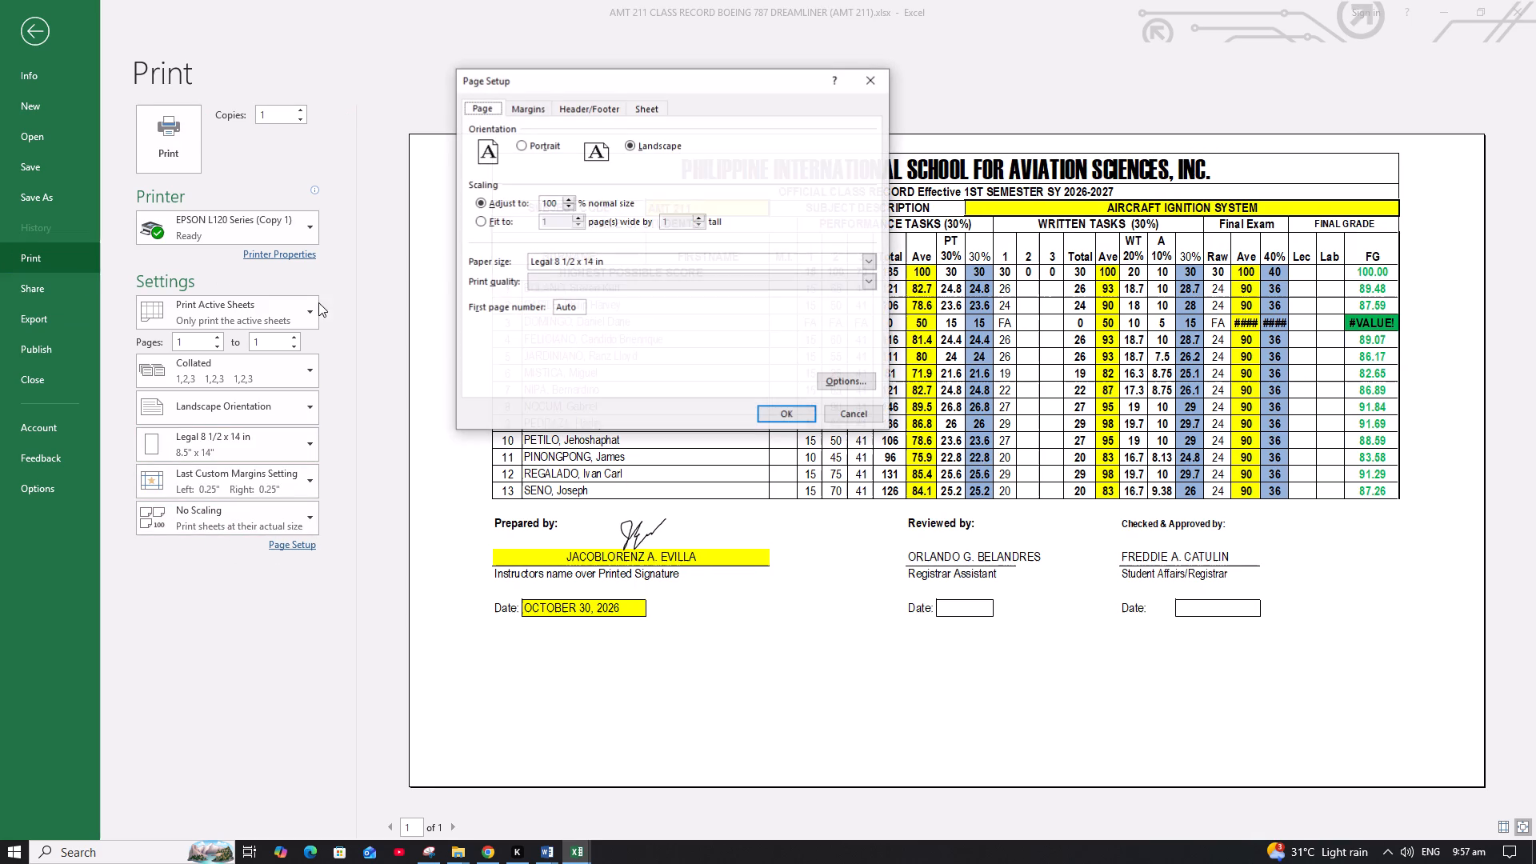
click(530, 110)
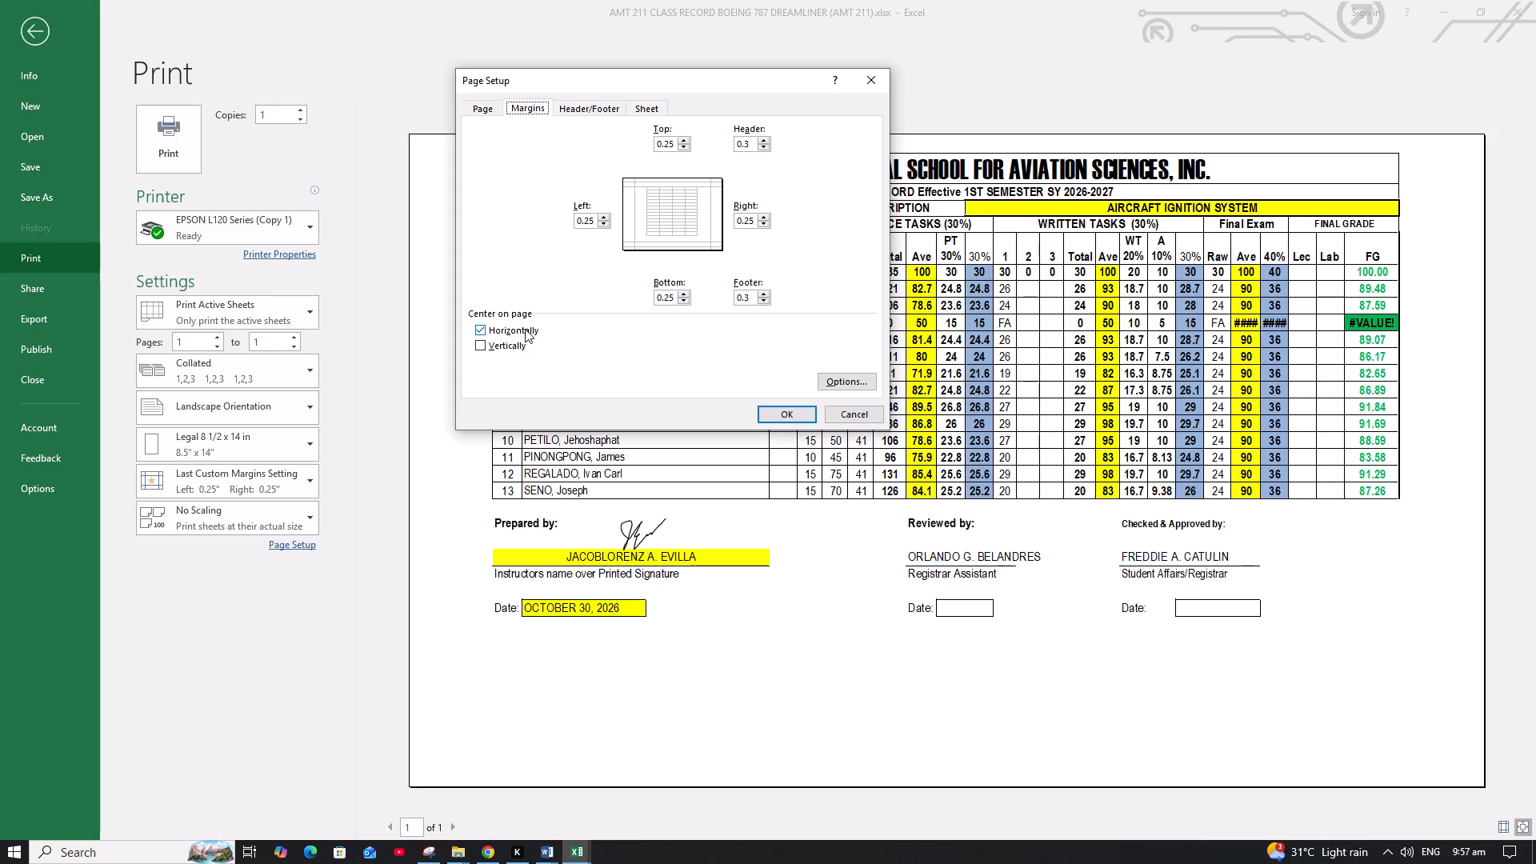
click(525, 329)
click(518, 347)
click(800, 418)
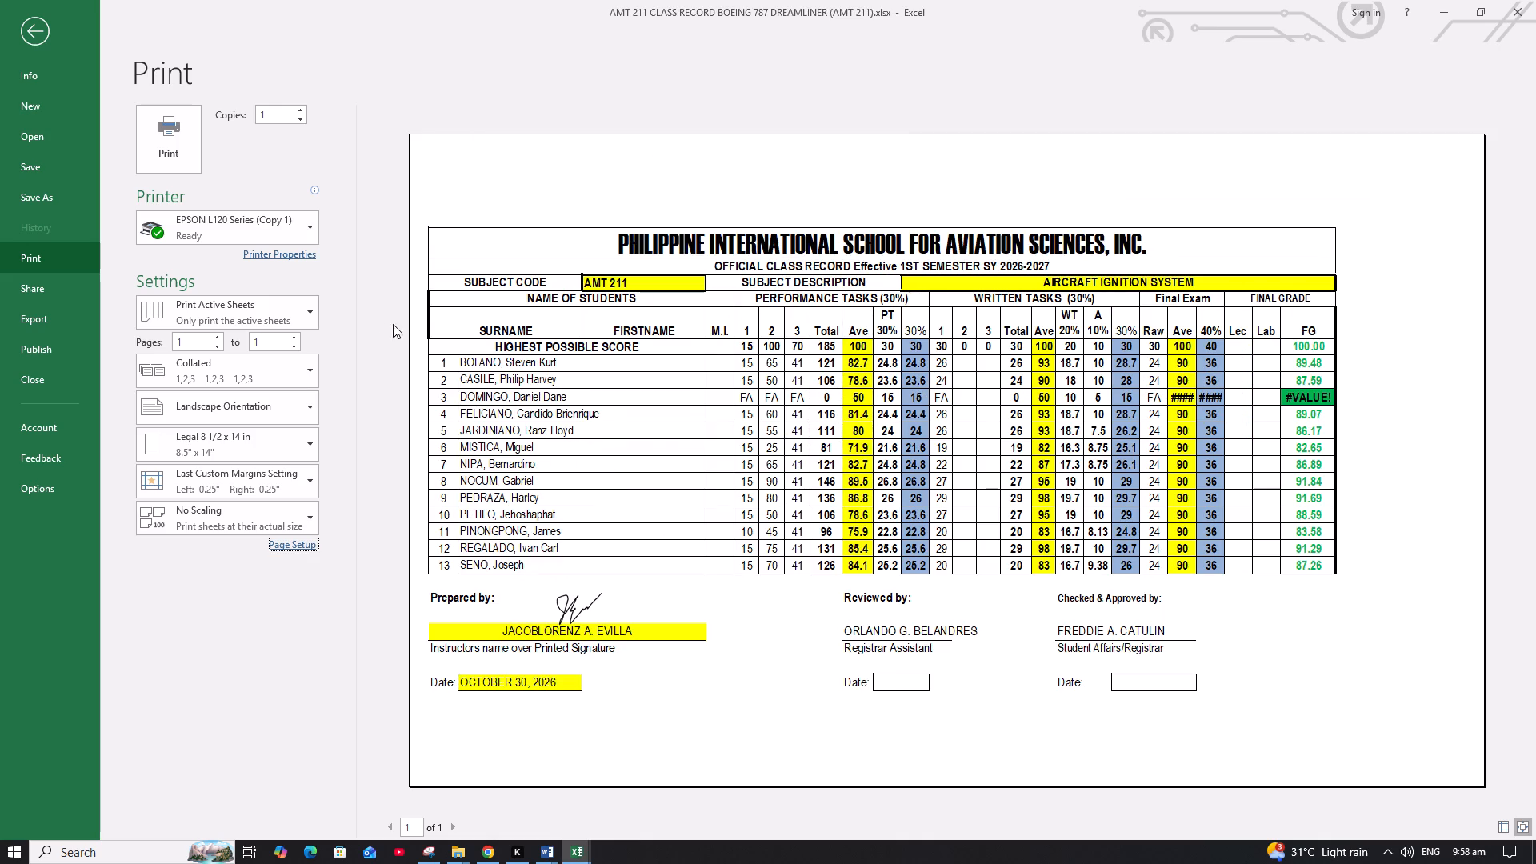
click(175, 128)
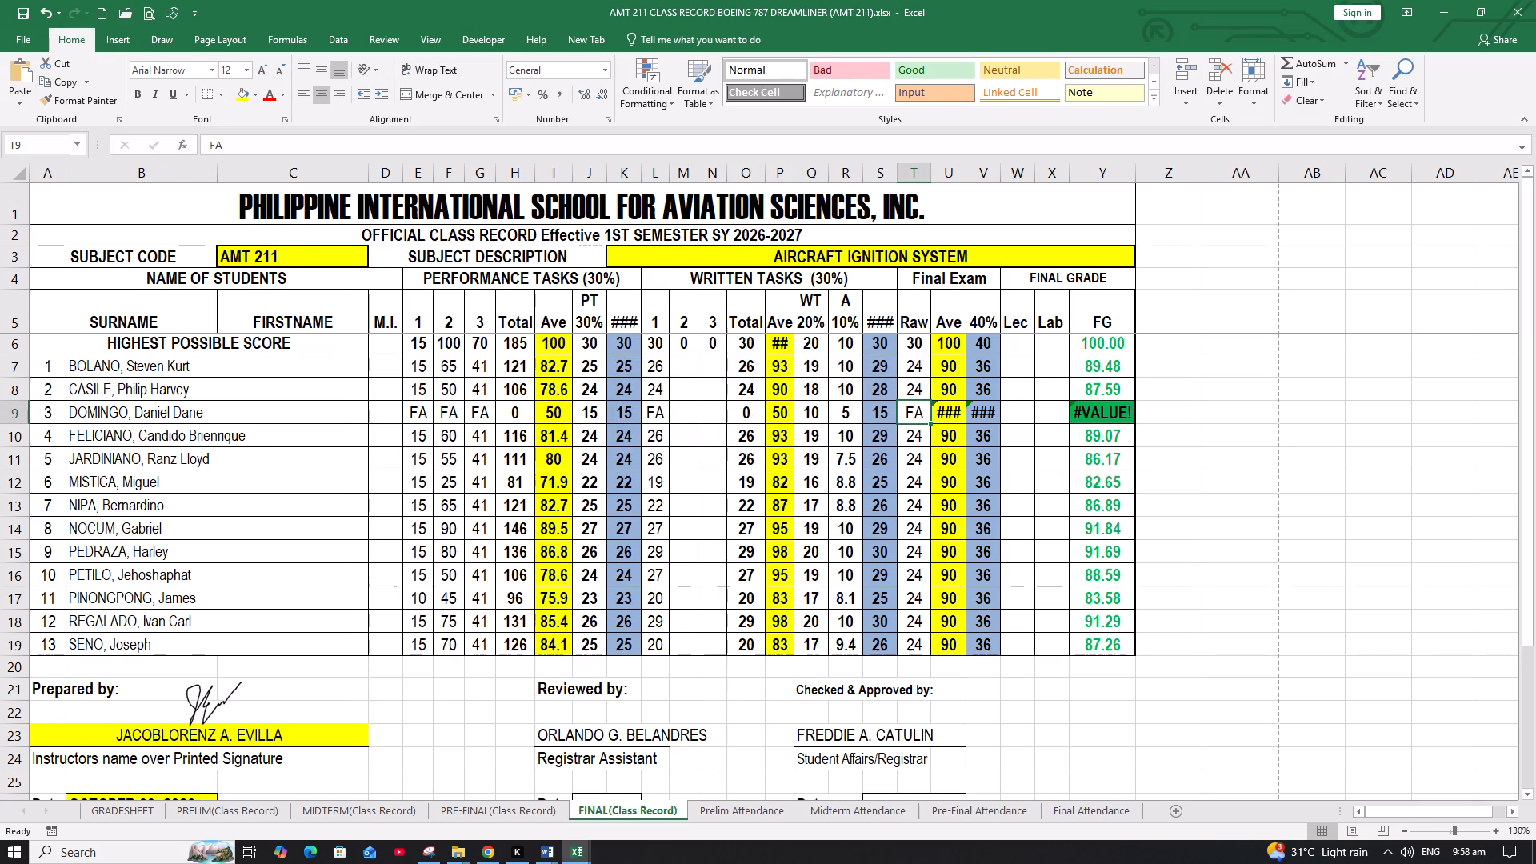
Close the AMT 211 Dreamliner class record, saving its changes.
click(1508, 14)
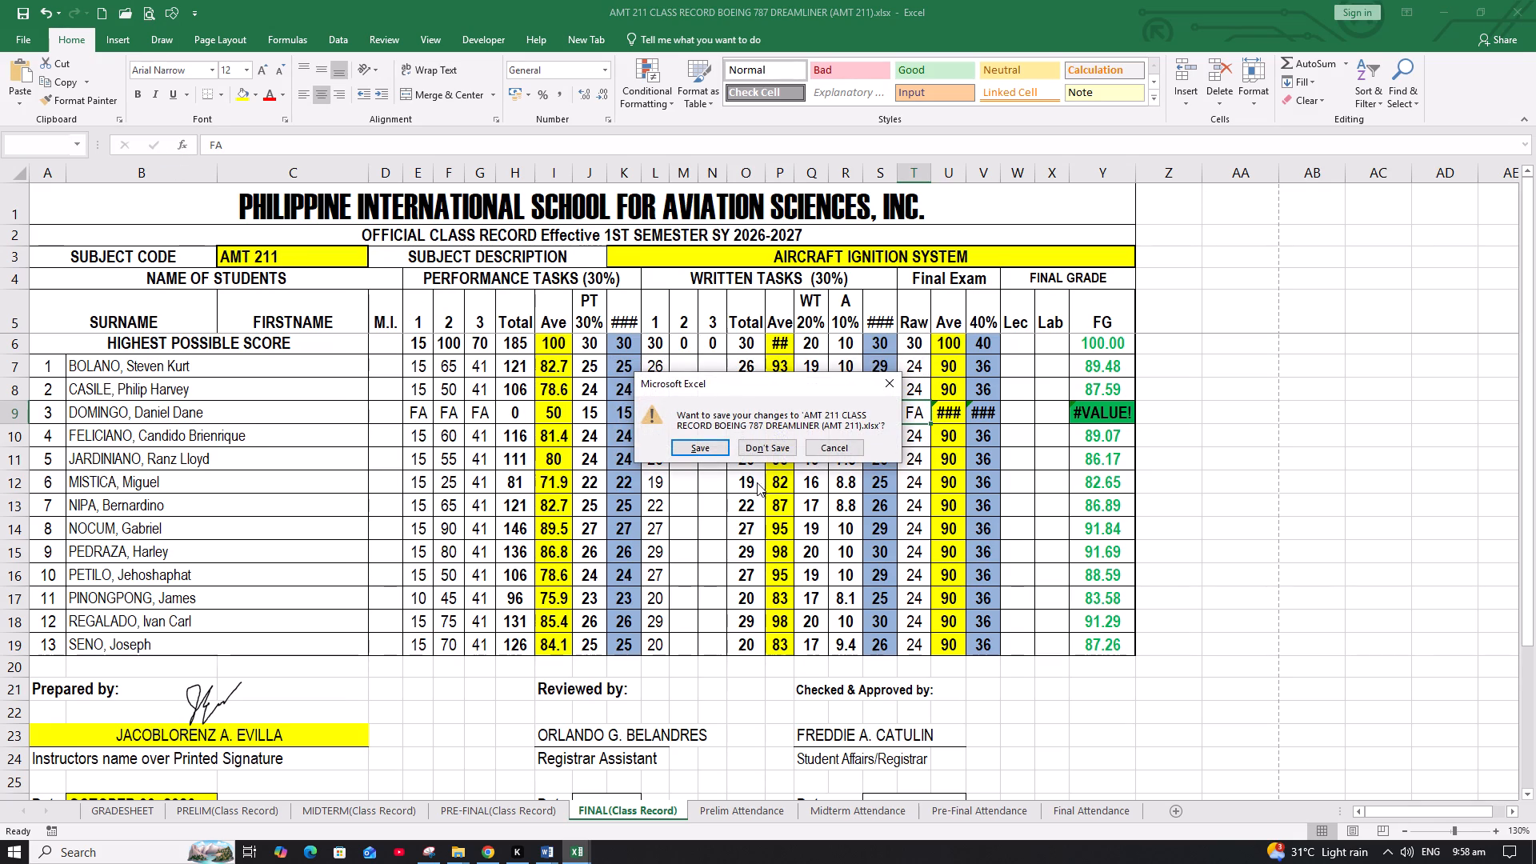
click(710, 450)
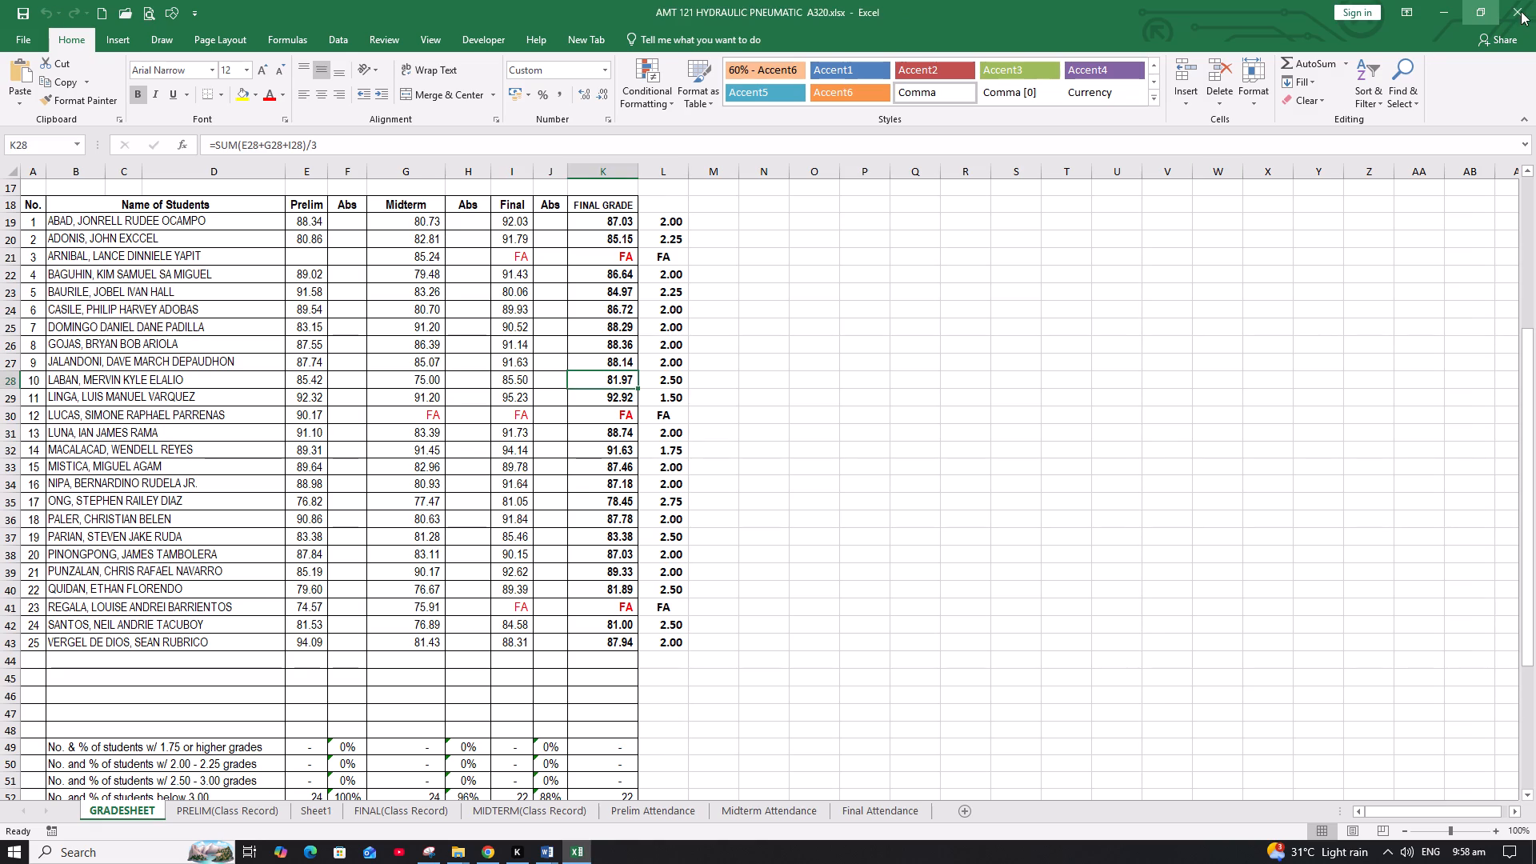
Close the file search results window and open the AMT 212 CLASS-RECORD - 787 DREAMLINER workbook from the FINAL folder.
click(454, 847)
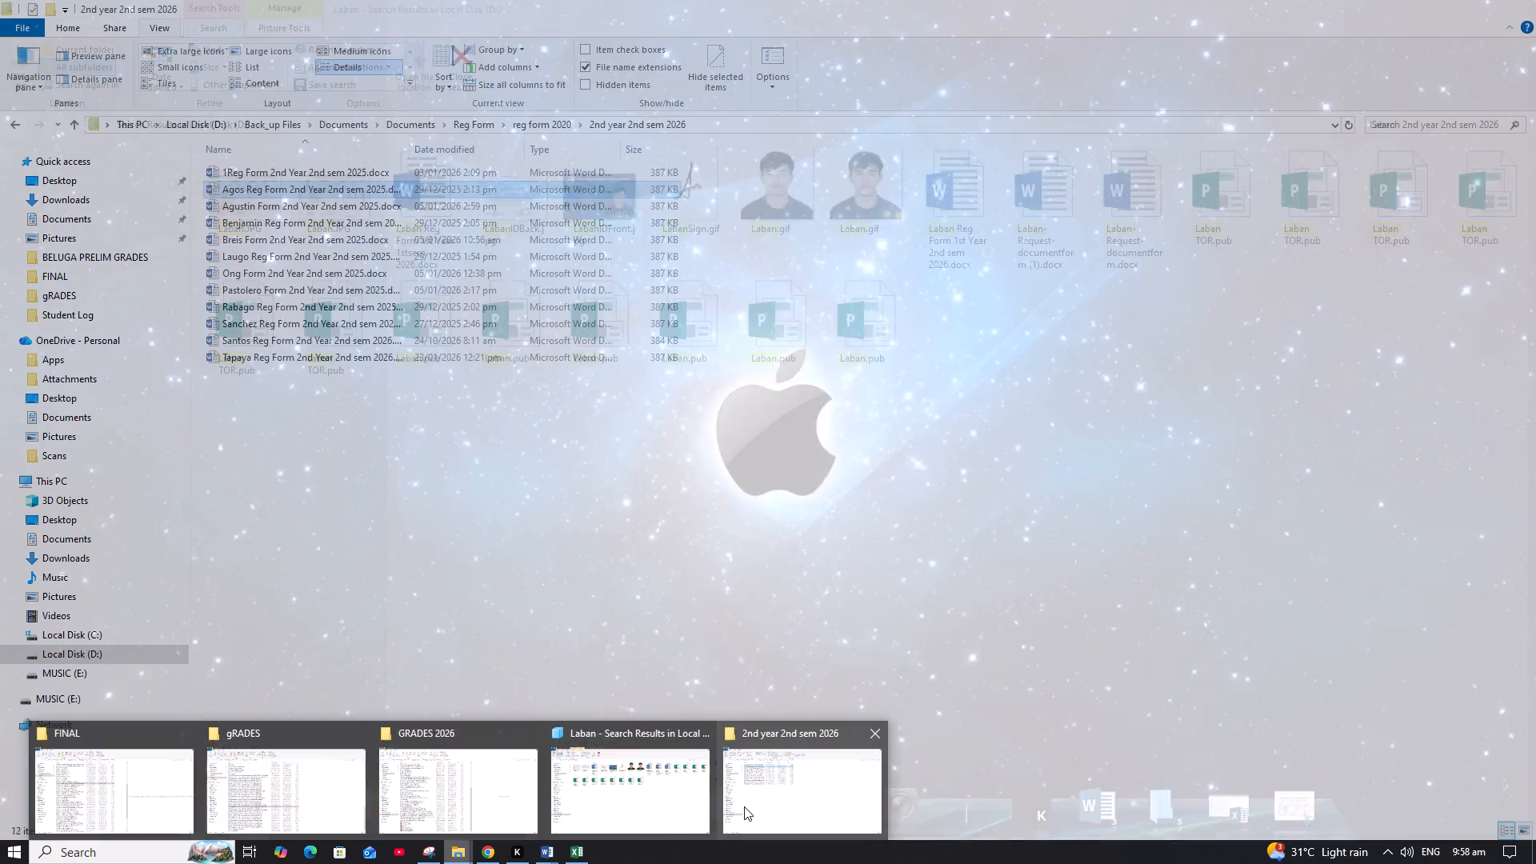
click(698, 734)
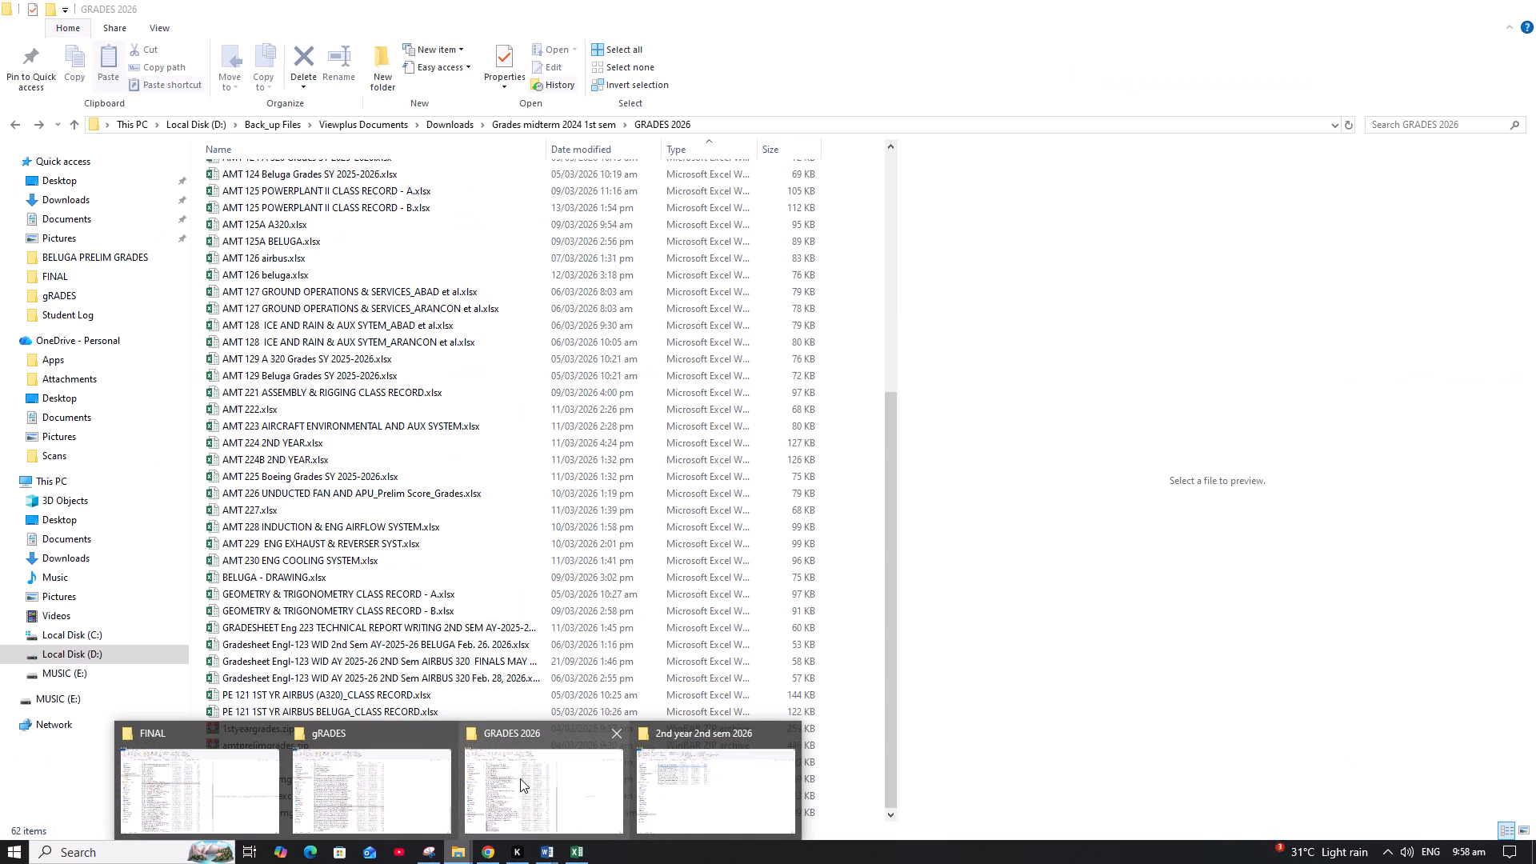
click(379, 778)
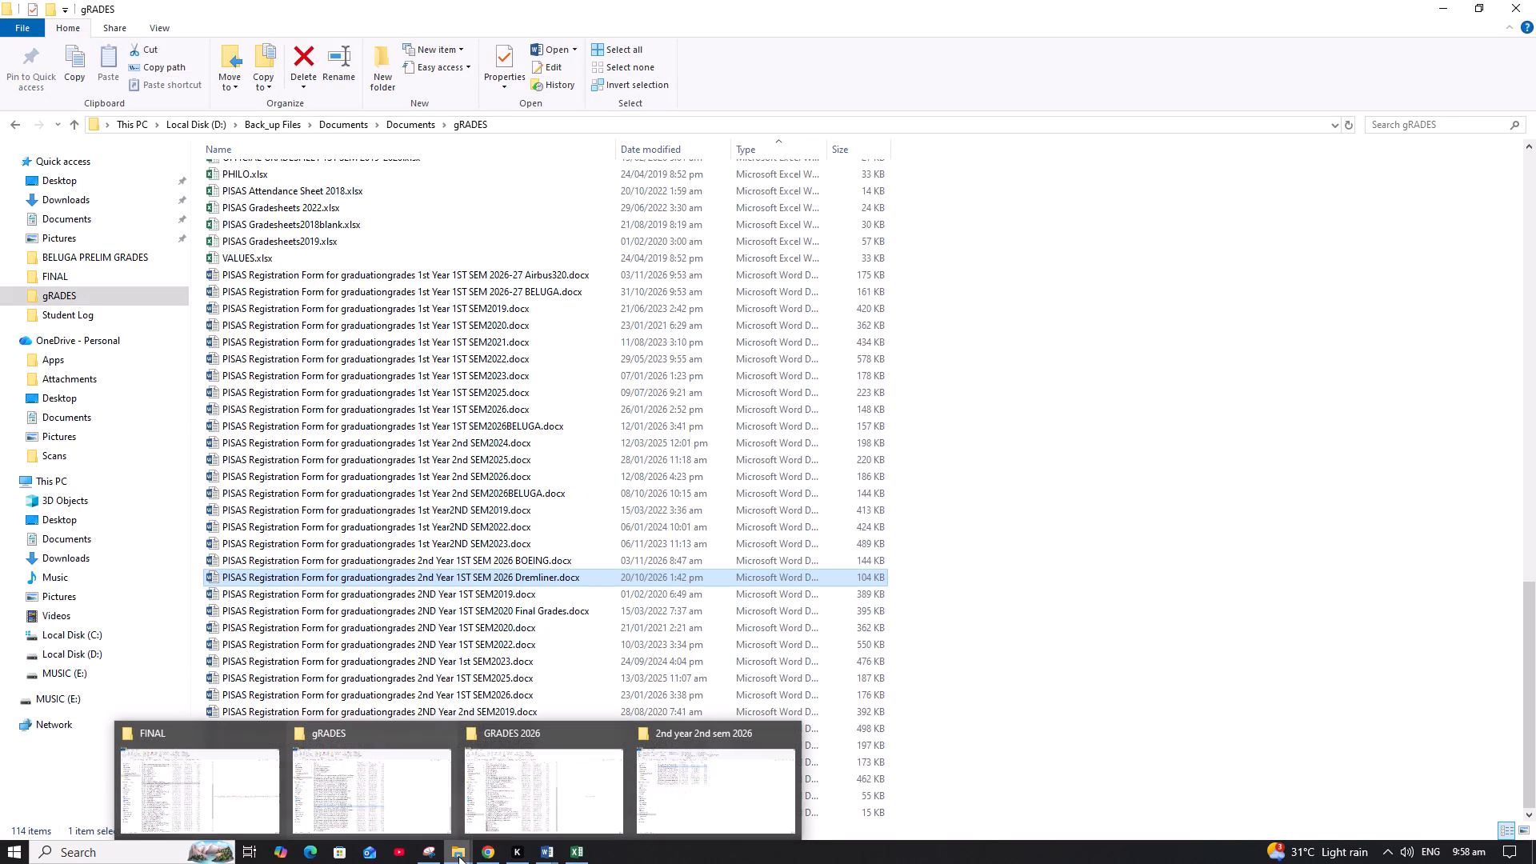
click(209, 794)
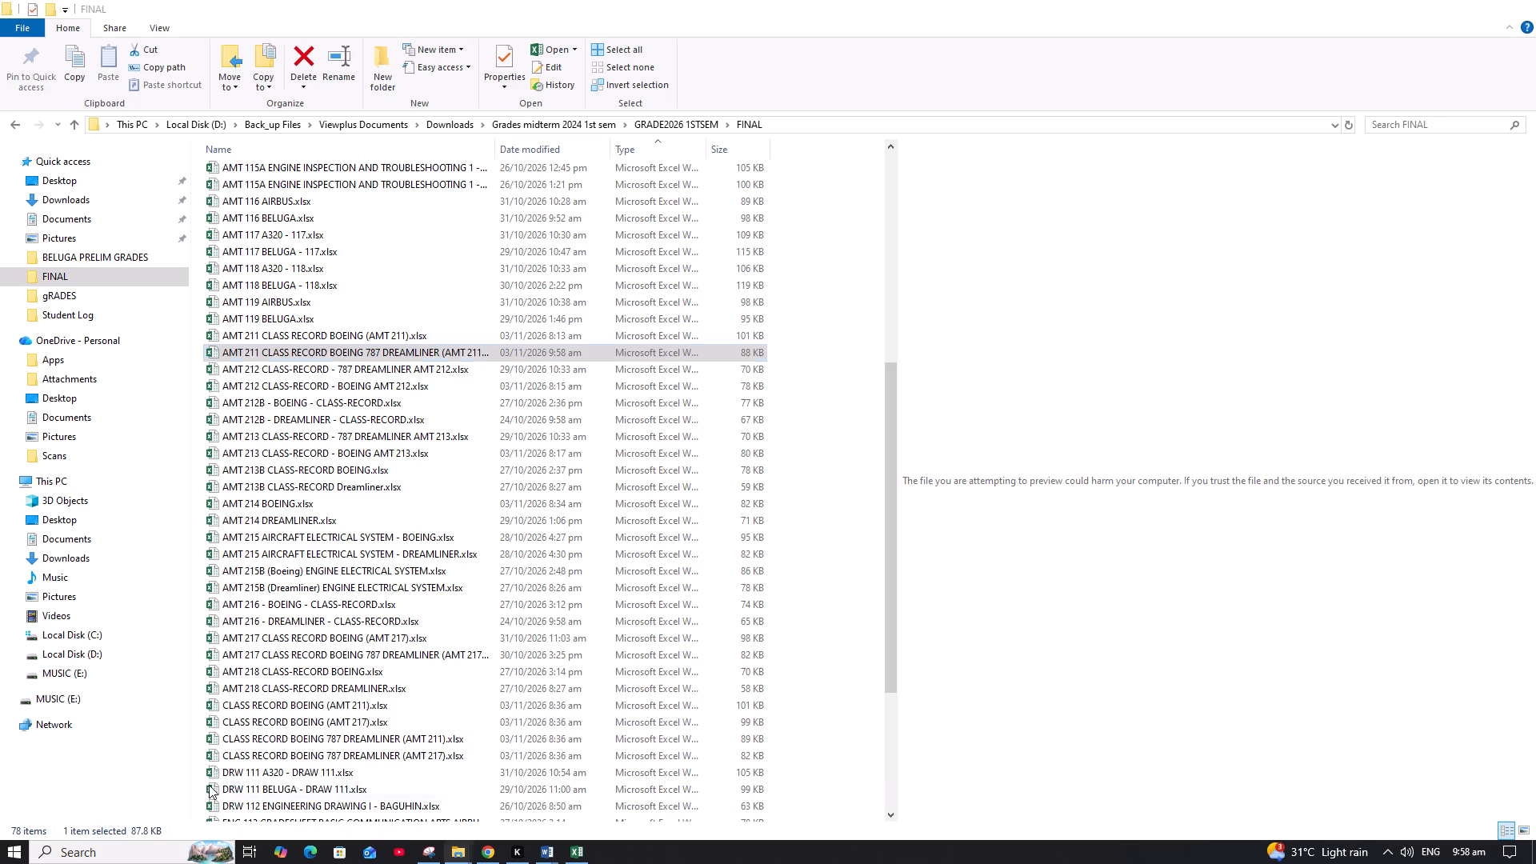
double_click(287, 368)
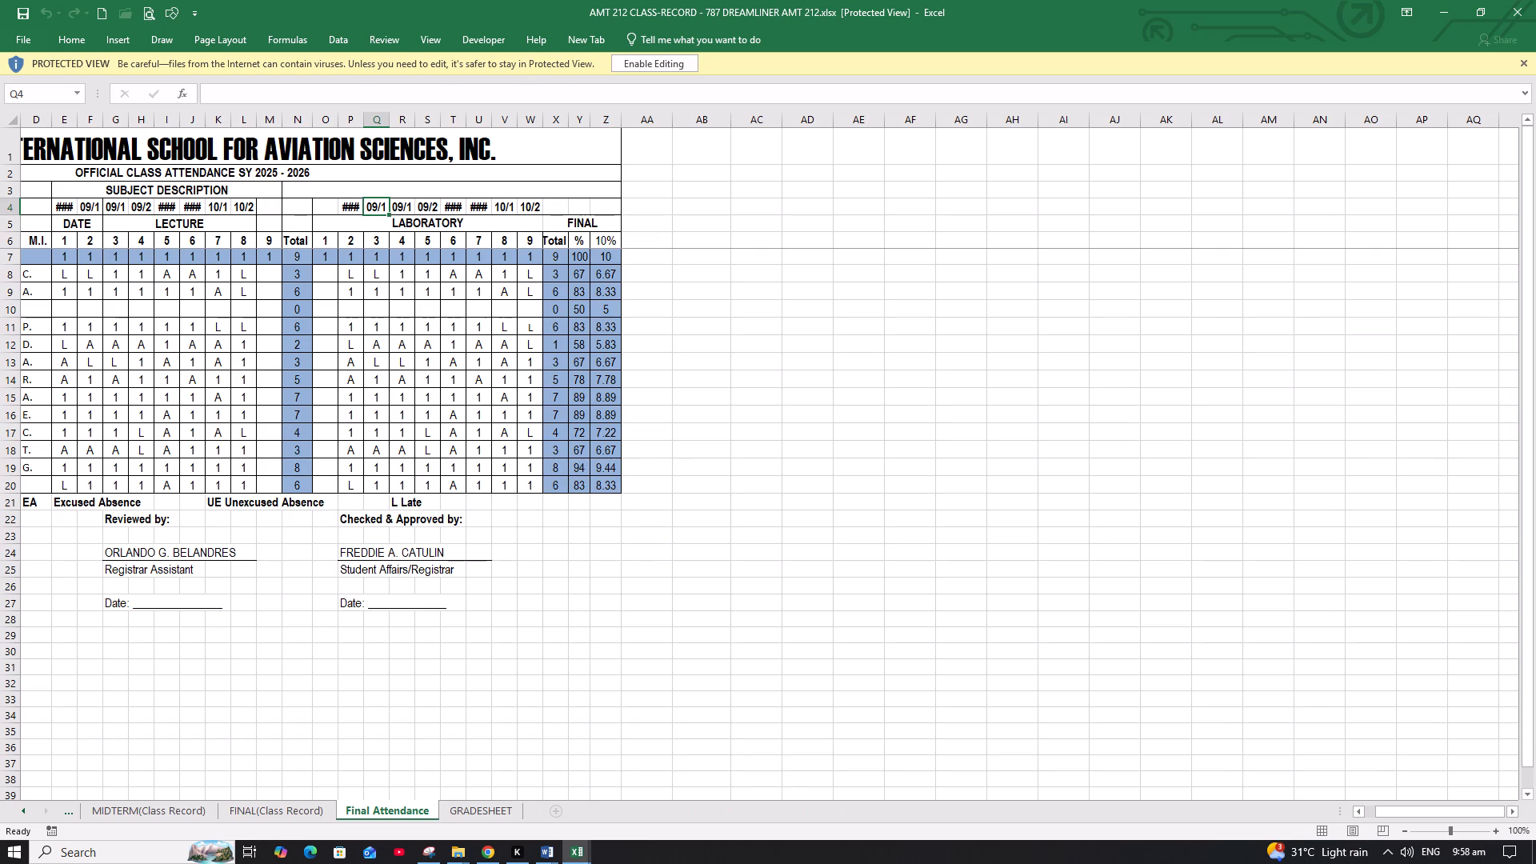
Enable editing in the AMT 212 class record and print page 1 of its GRADESHEET on Legal paper with the last custom margins.
click(664, 66)
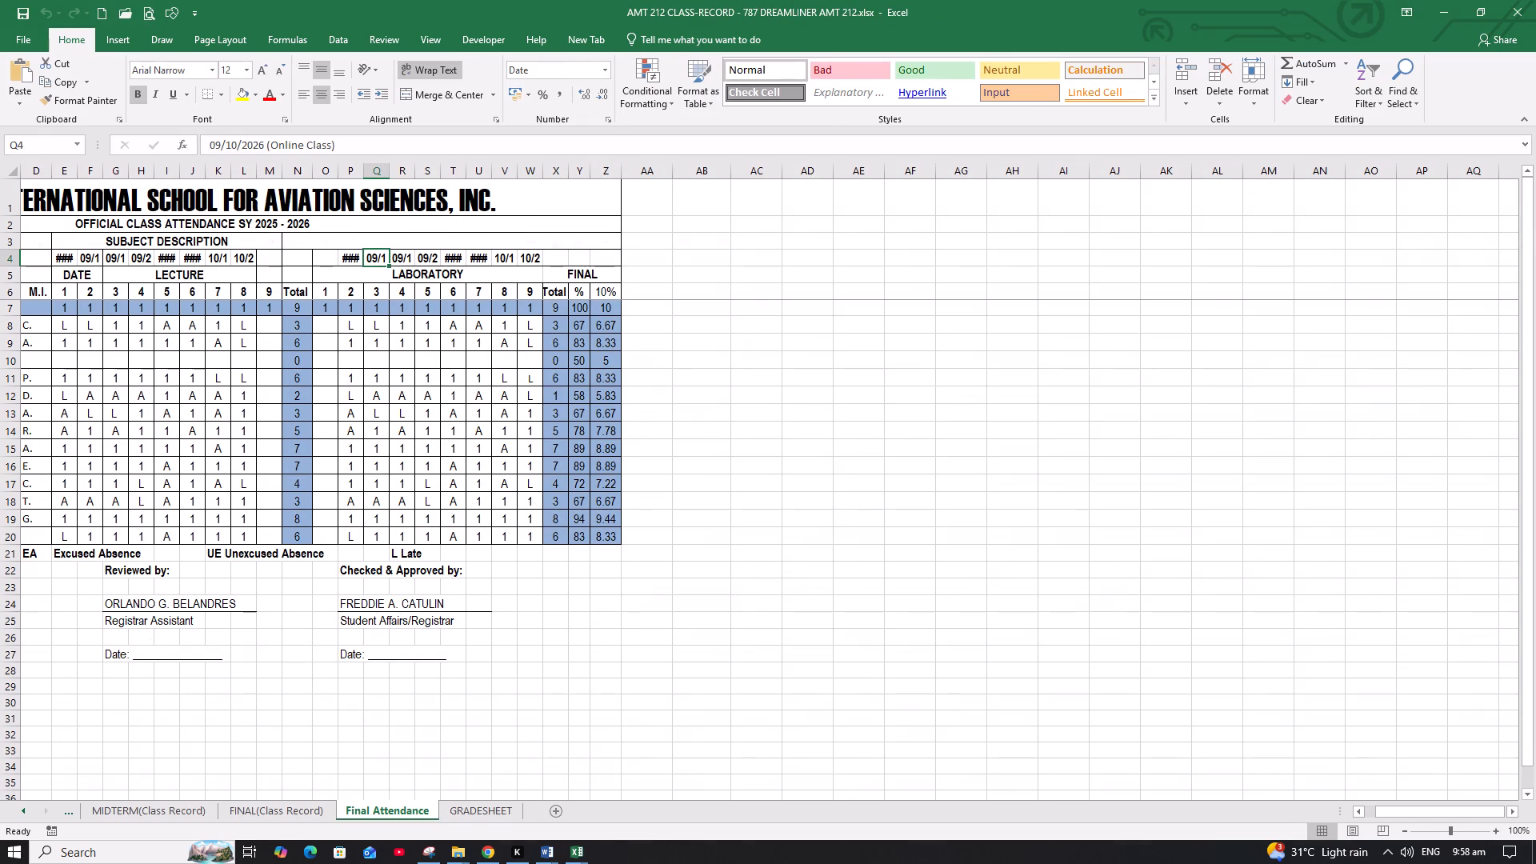
click(474, 807)
scroll(448, 642, up, 4)
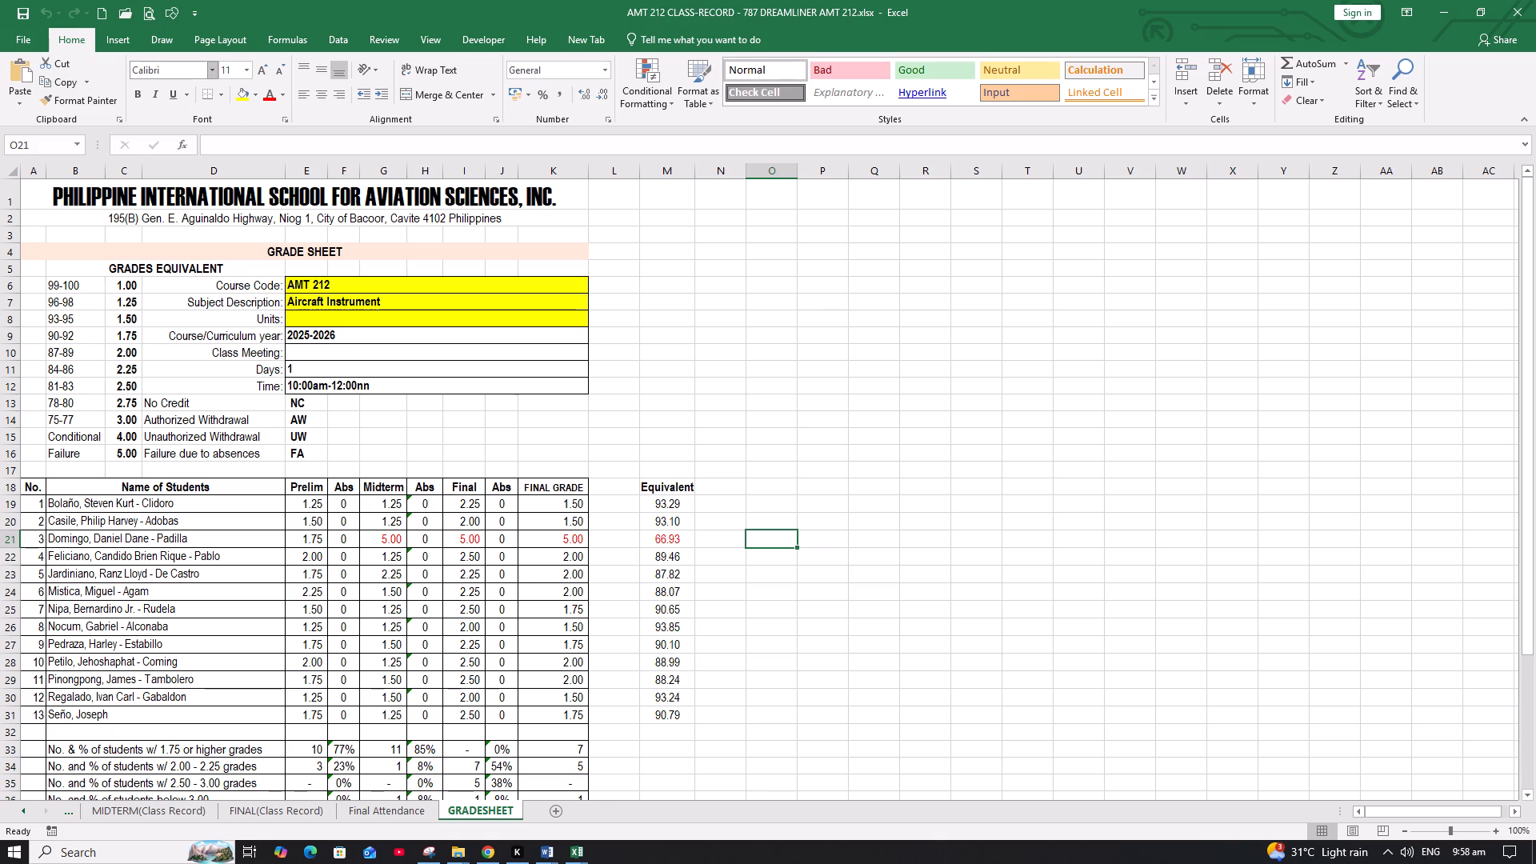
click(146, 19)
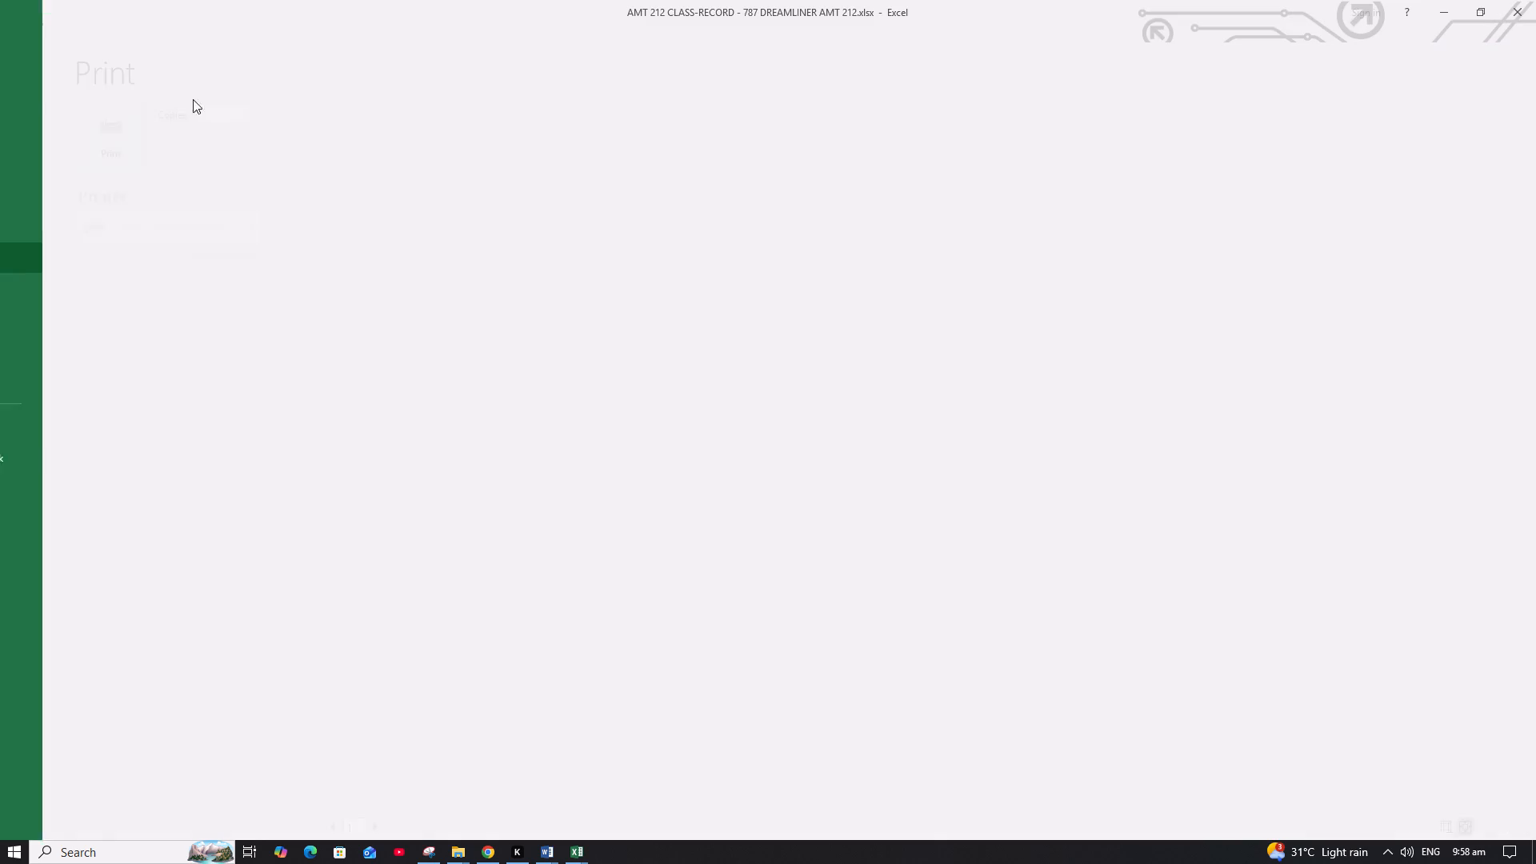
click(215, 442)
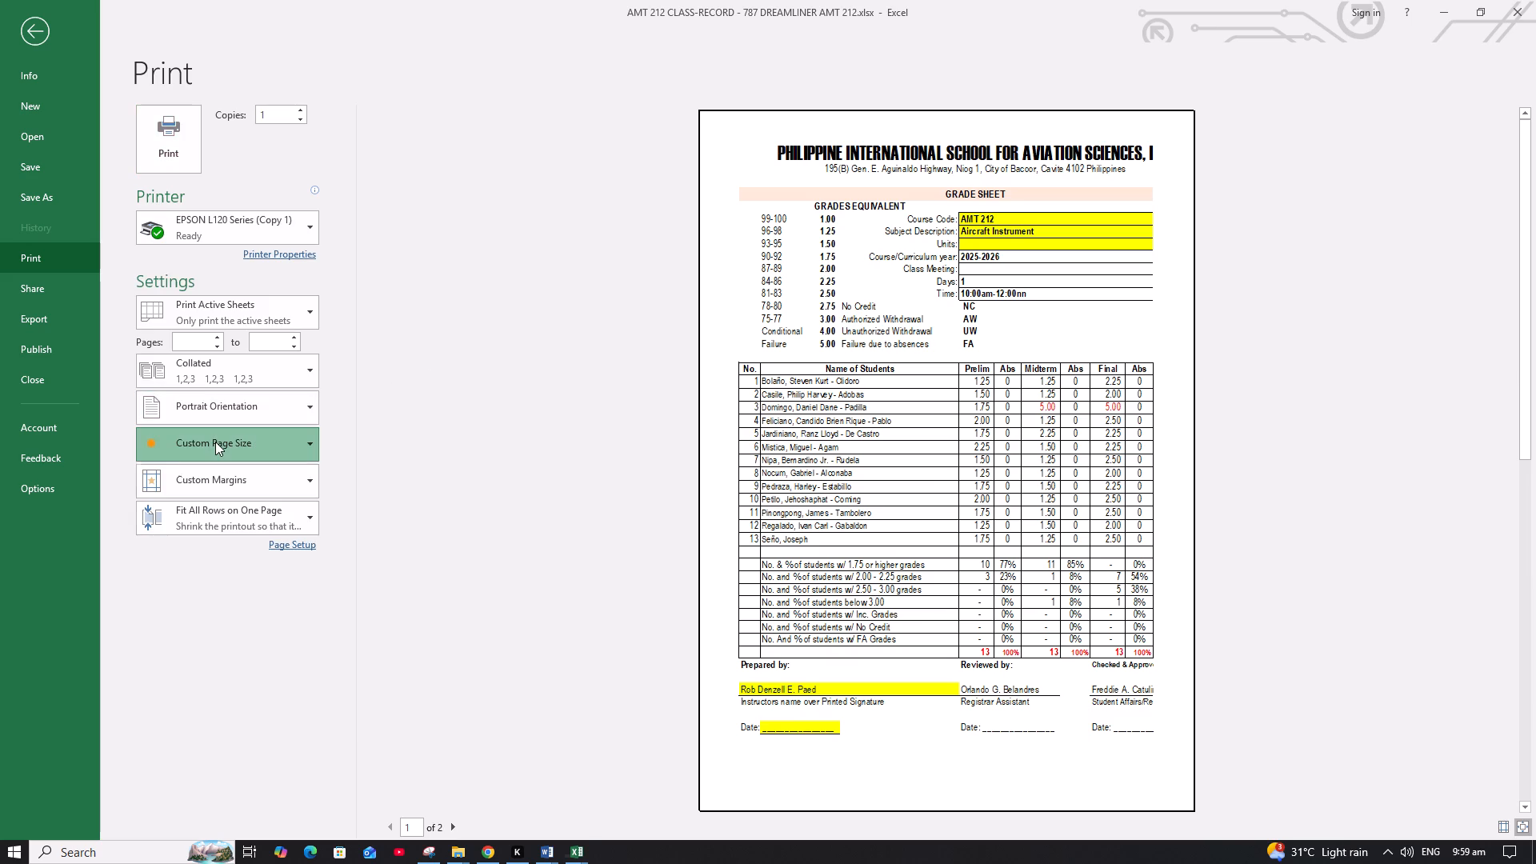
click(210, 542)
click(218, 498)
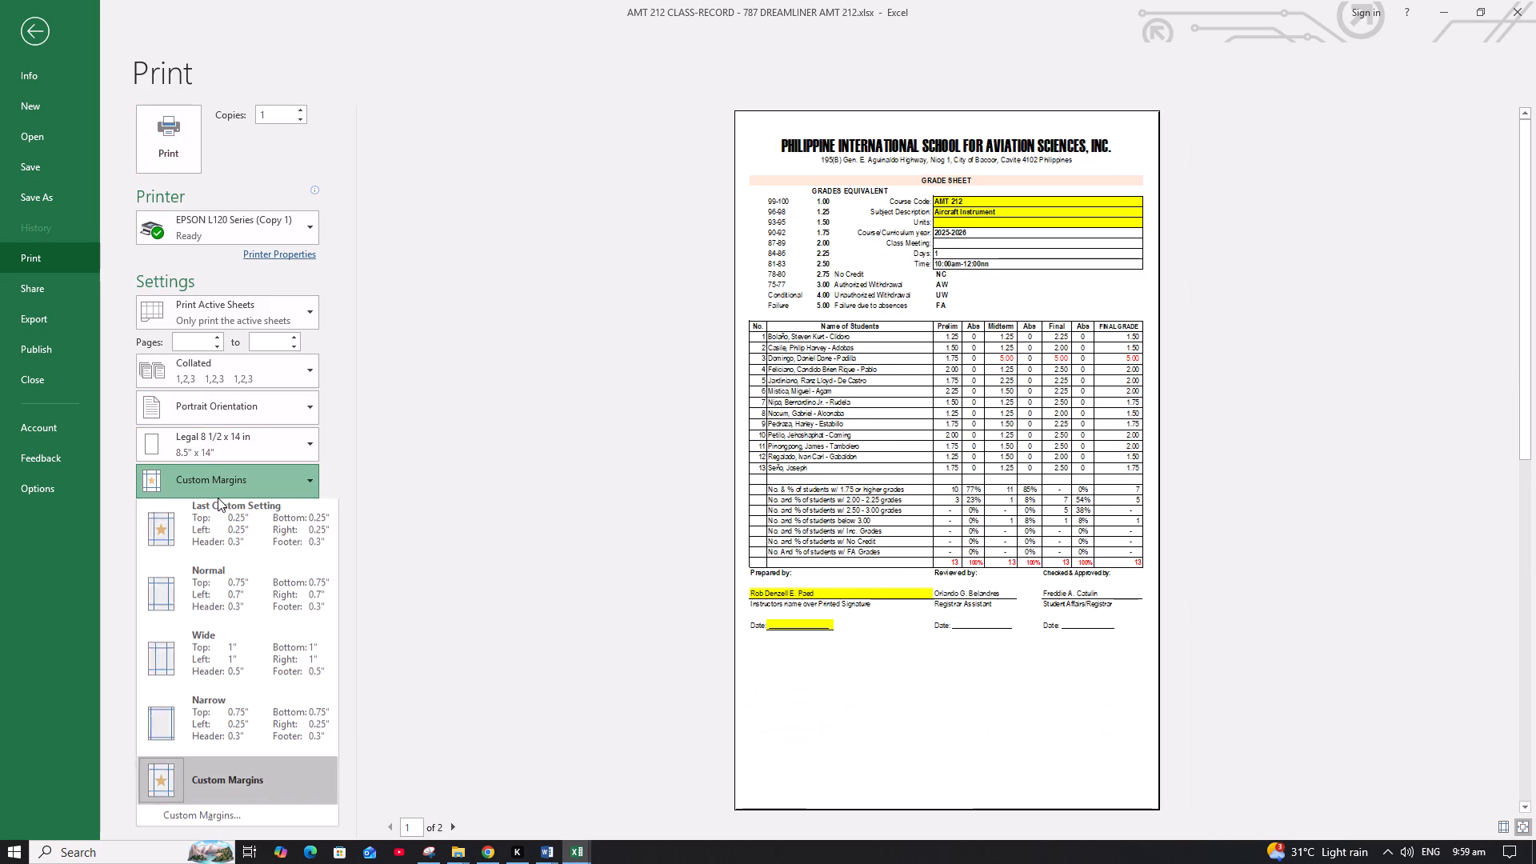
click(218, 534)
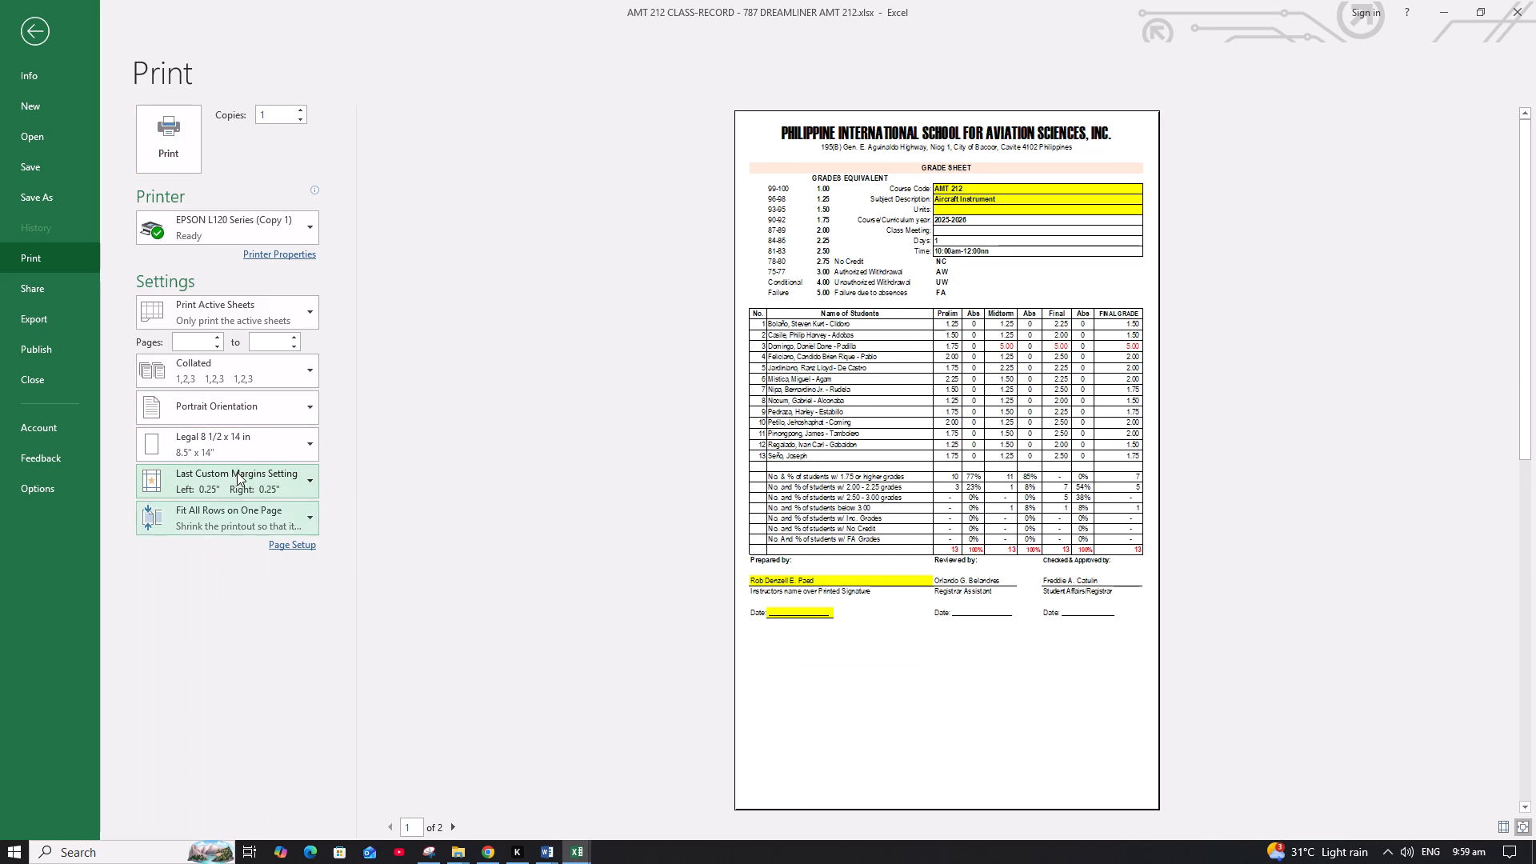
click(219, 334)
click(288, 338)
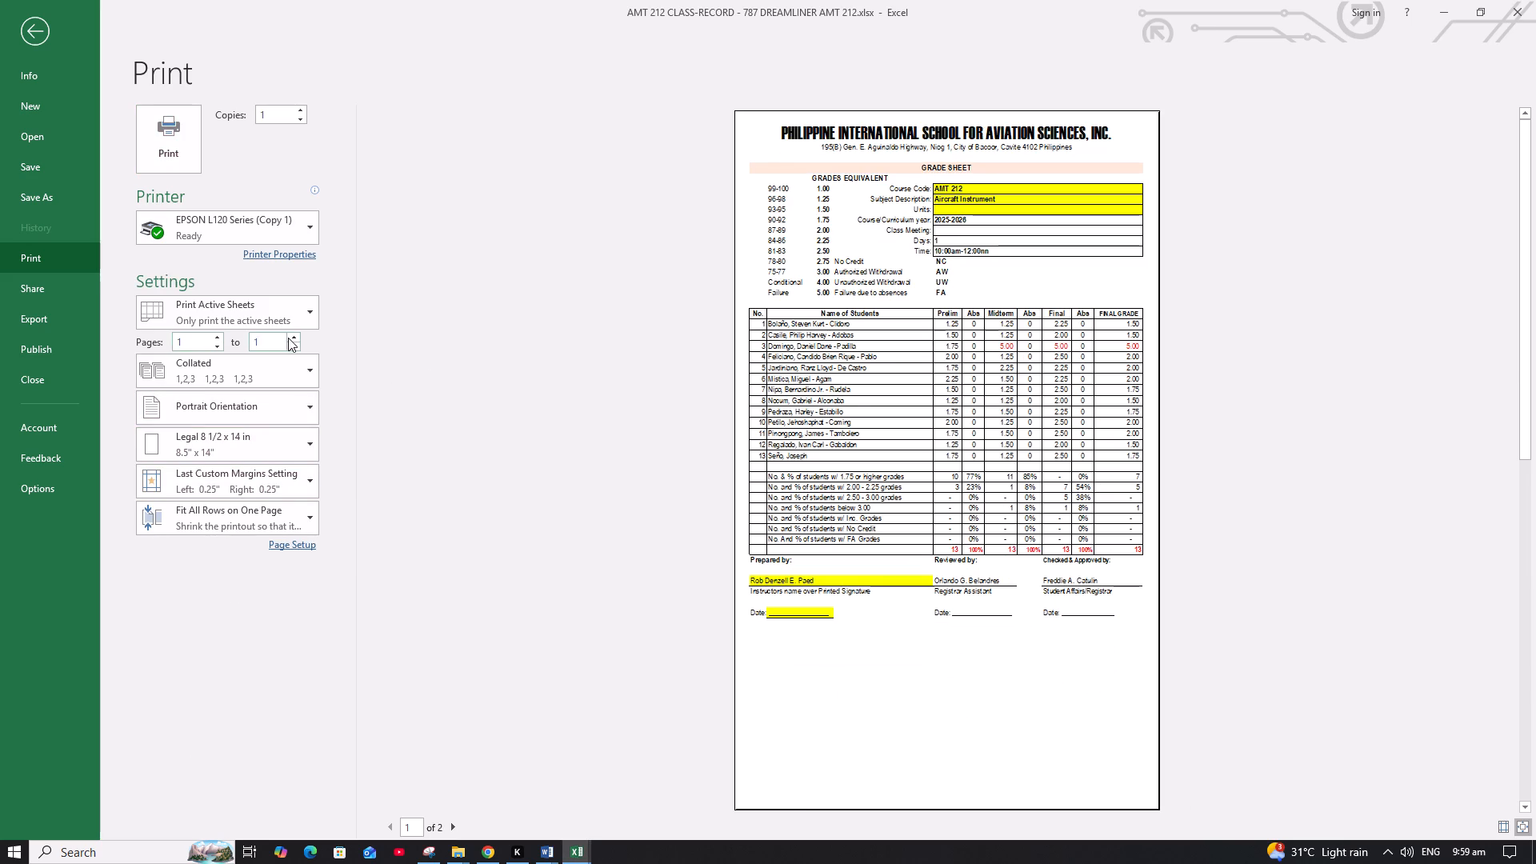
click(182, 138)
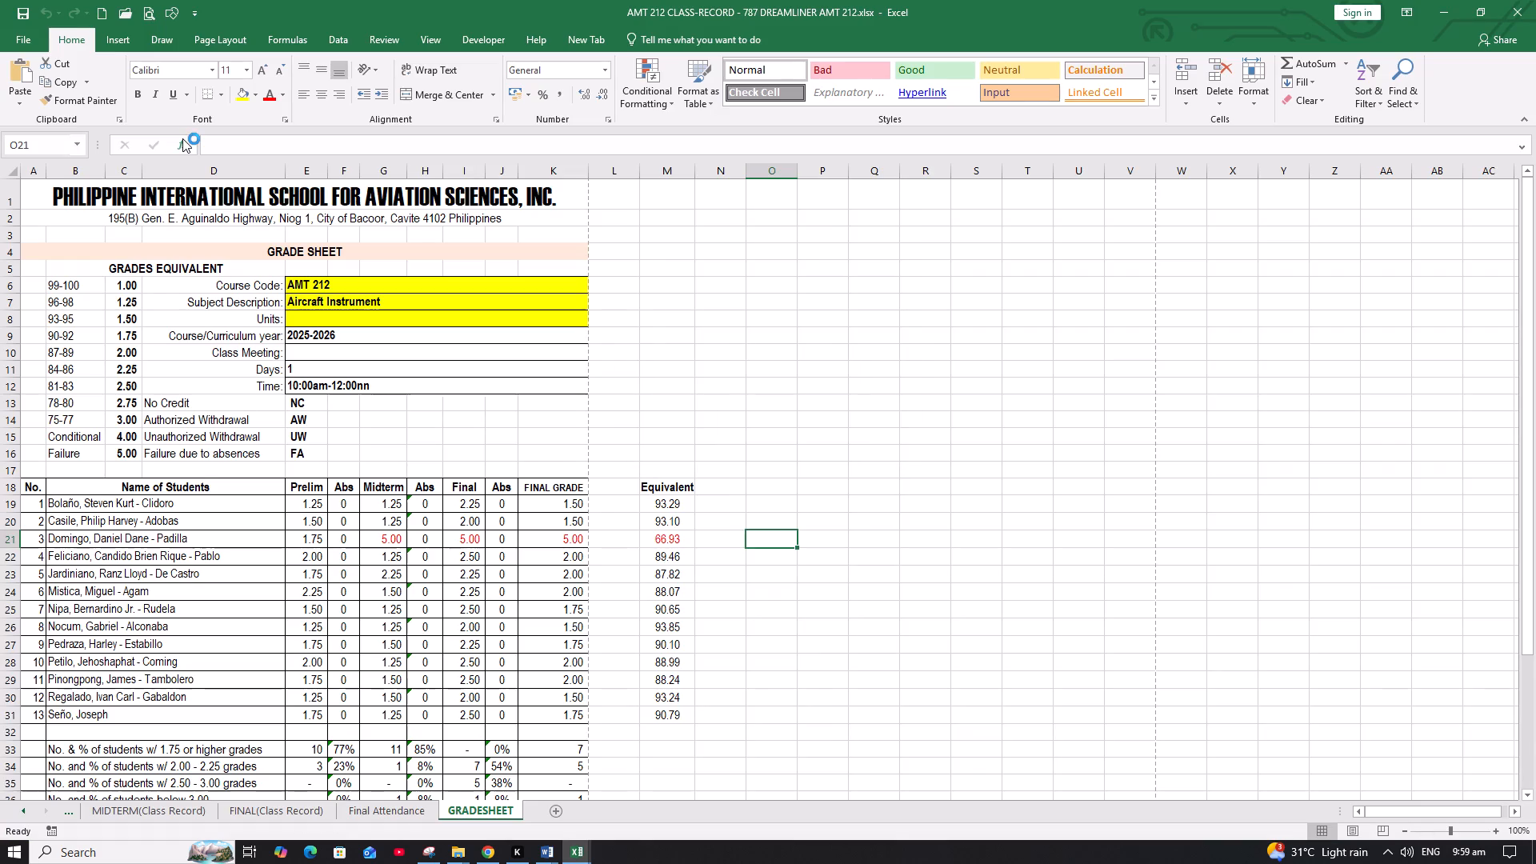
Bring up the AMT 212 FINAL class record for printing and set its paper size to Legal 8 1/2 x 14 in.
click(550, 499)
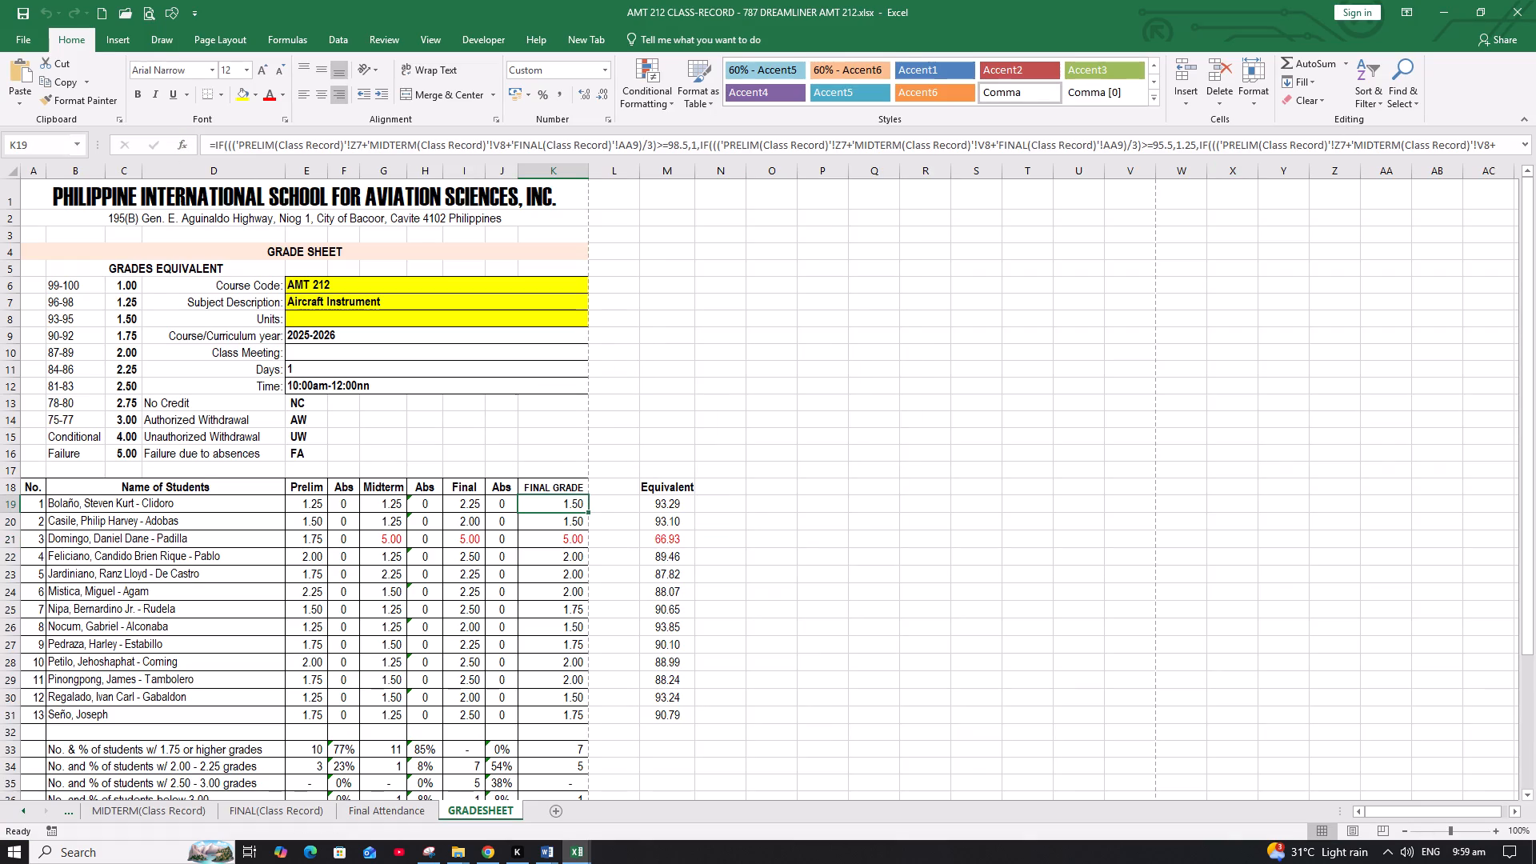
click(252, 815)
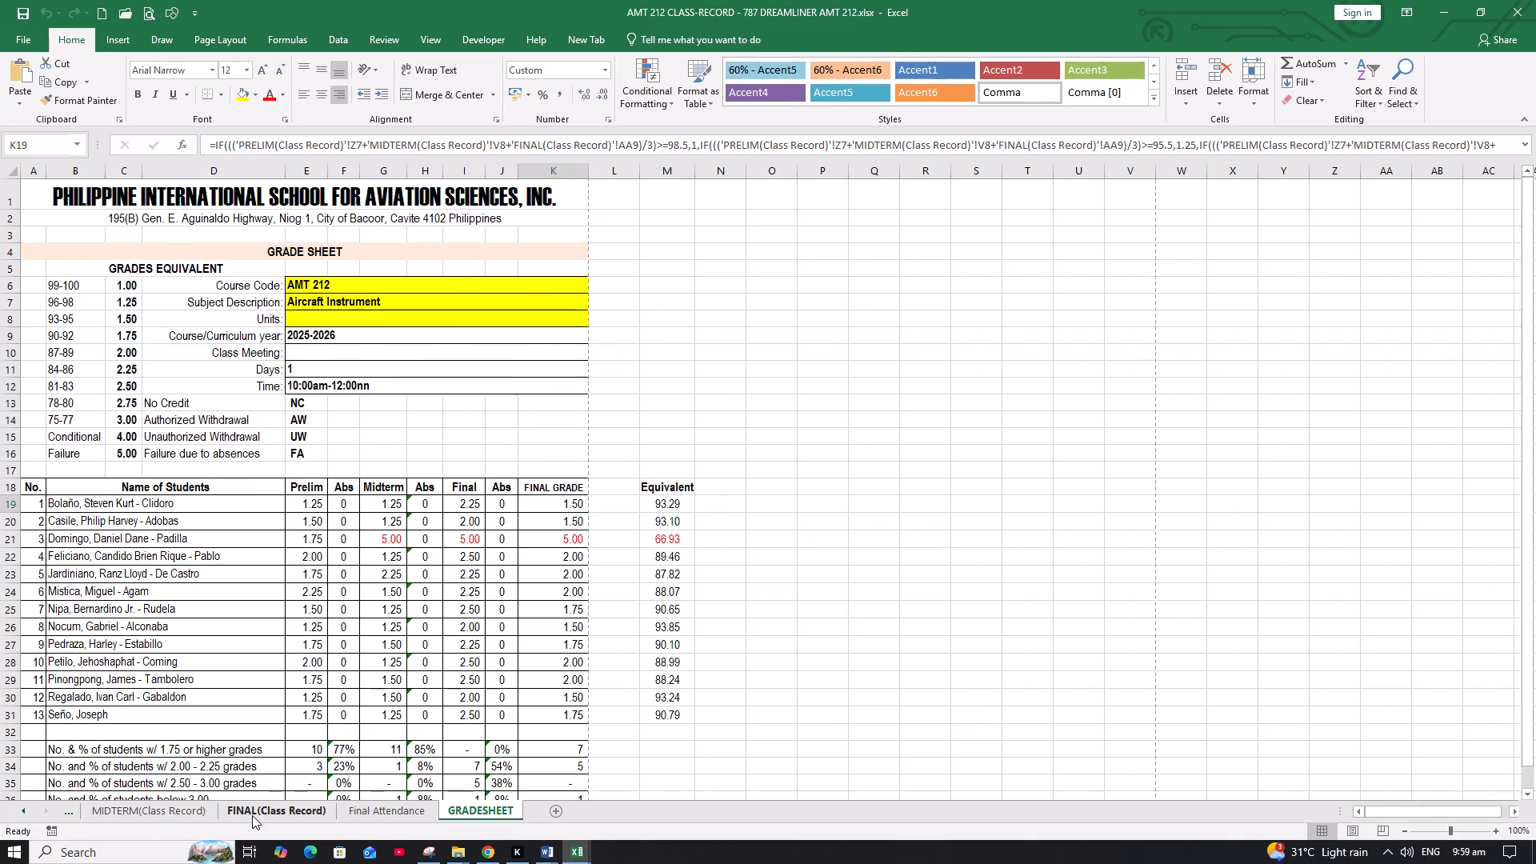
click(144, 14)
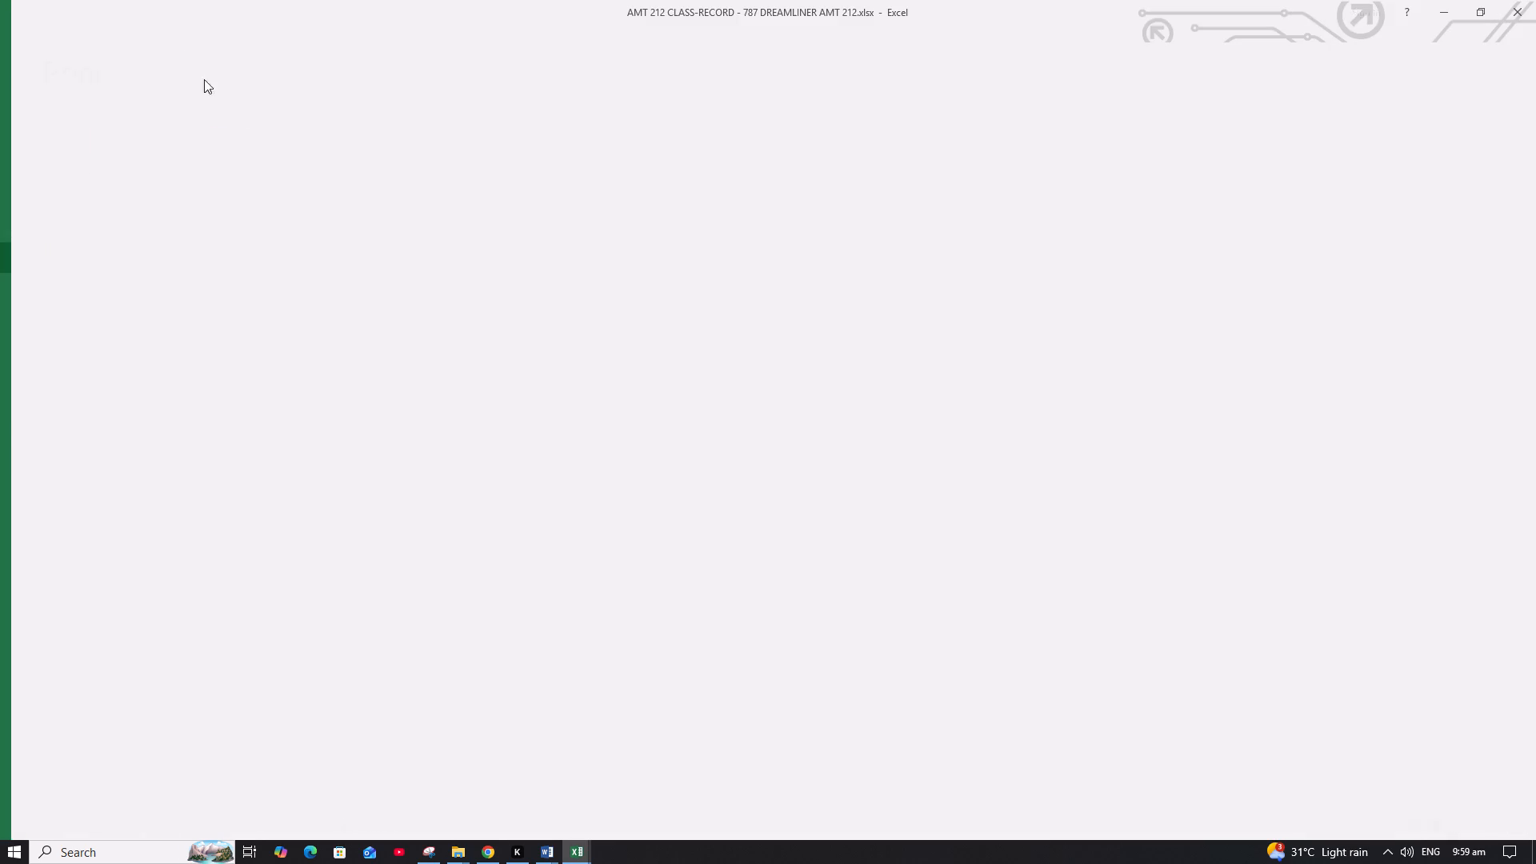
click(232, 485)
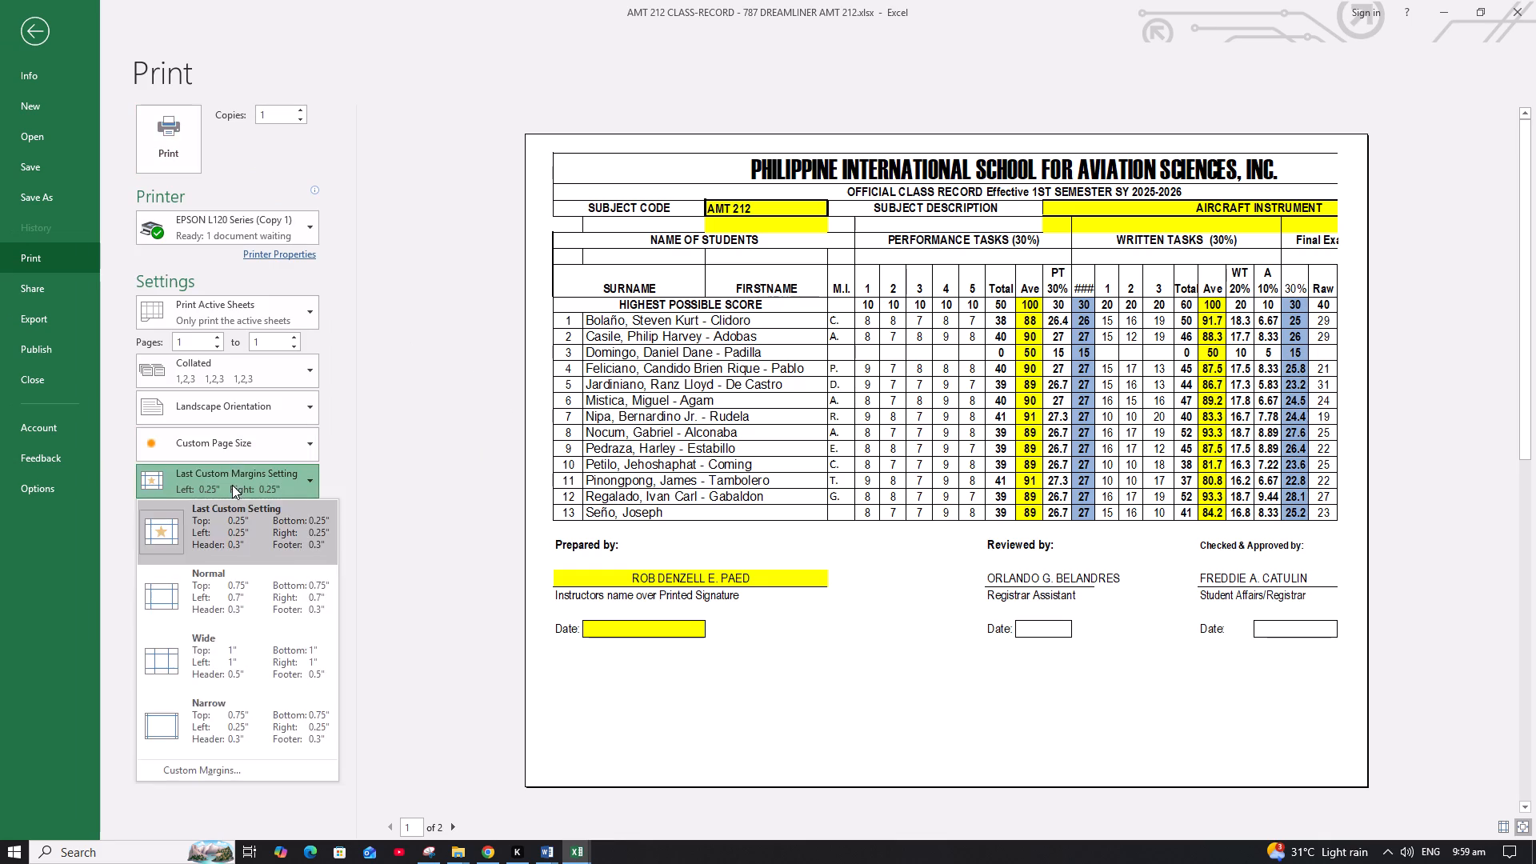
click(231, 444)
click(213, 552)
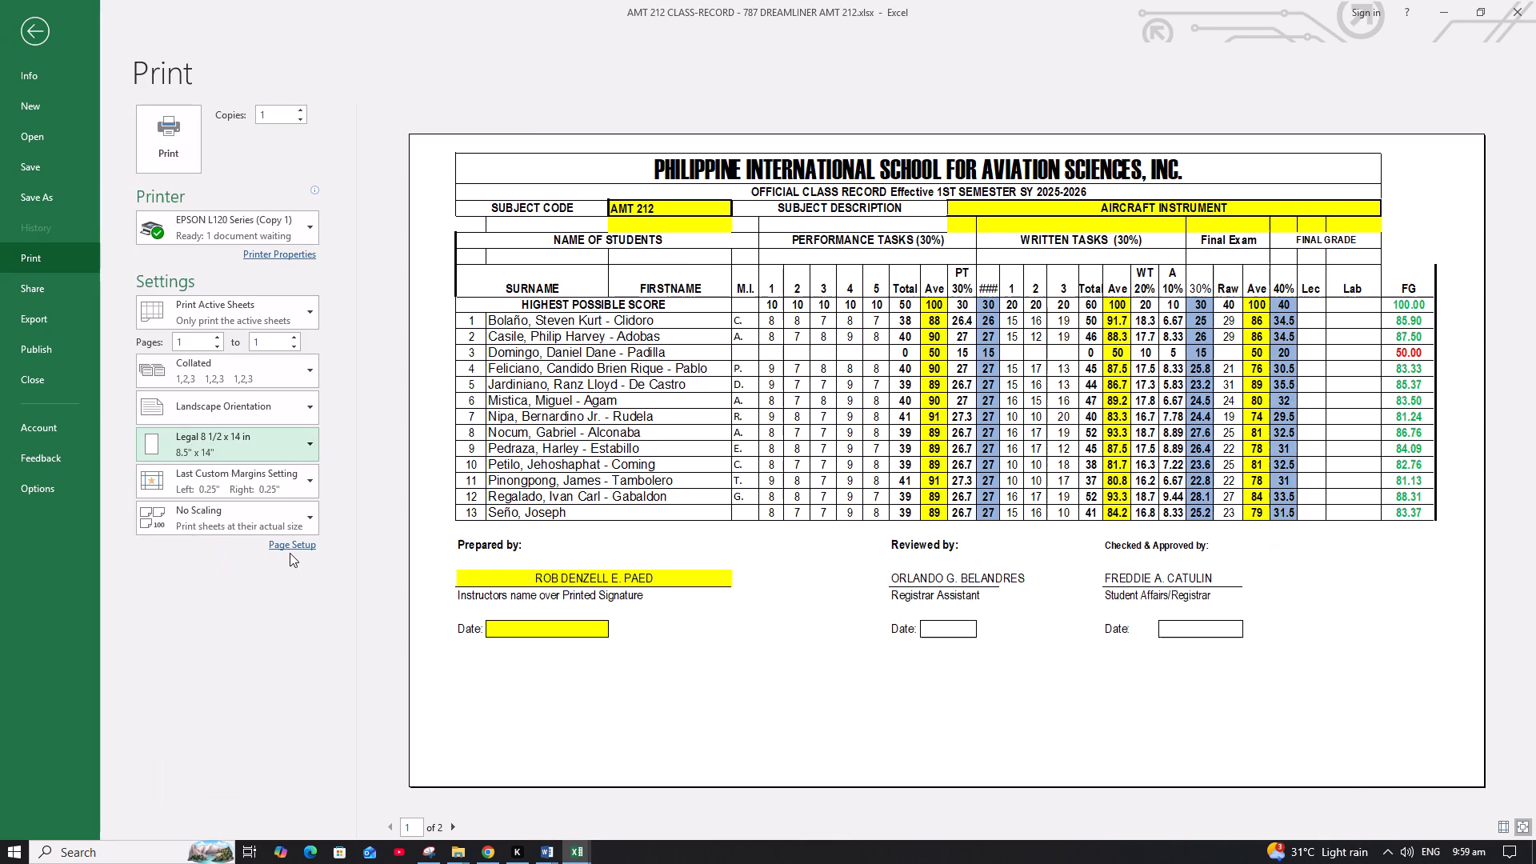
Center the AMT 212 FINAL class record on the page vertically instead of horizontally, and print page 1.
click(290, 553)
click(292, 547)
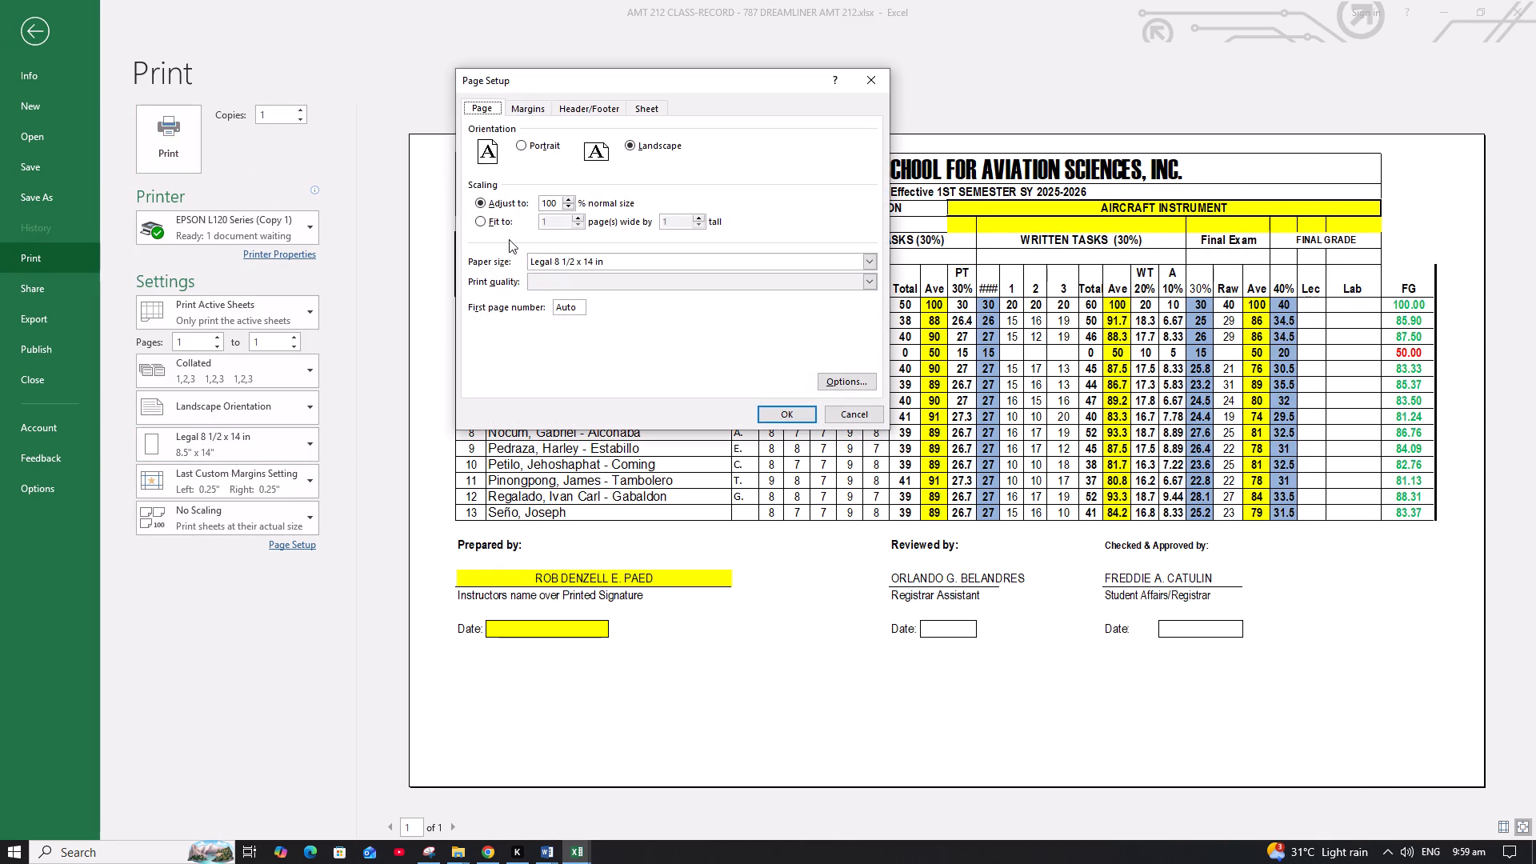
click(539, 108)
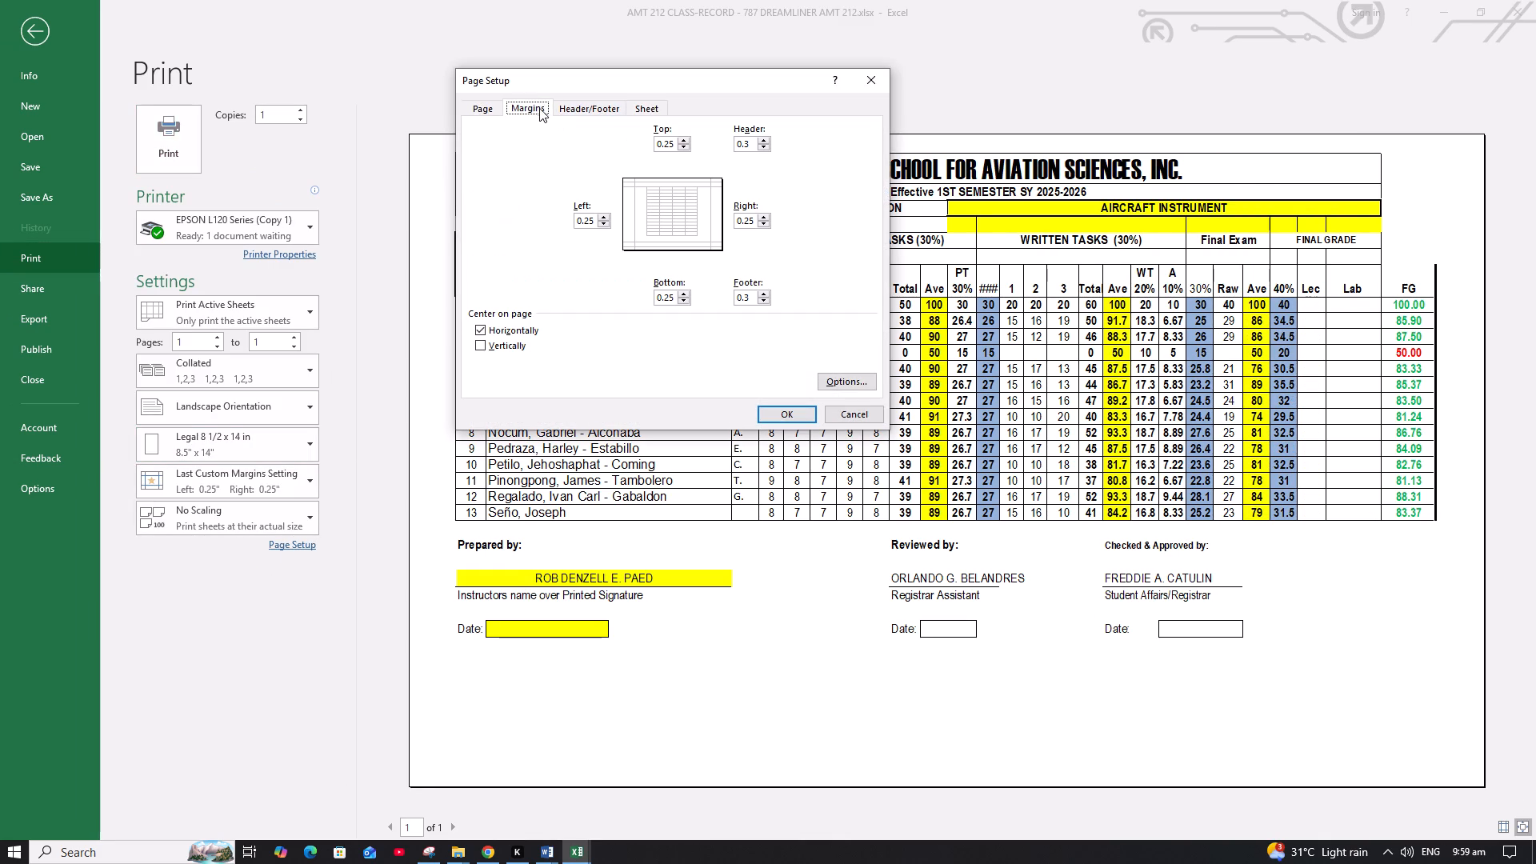
click(490, 325)
click(493, 343)
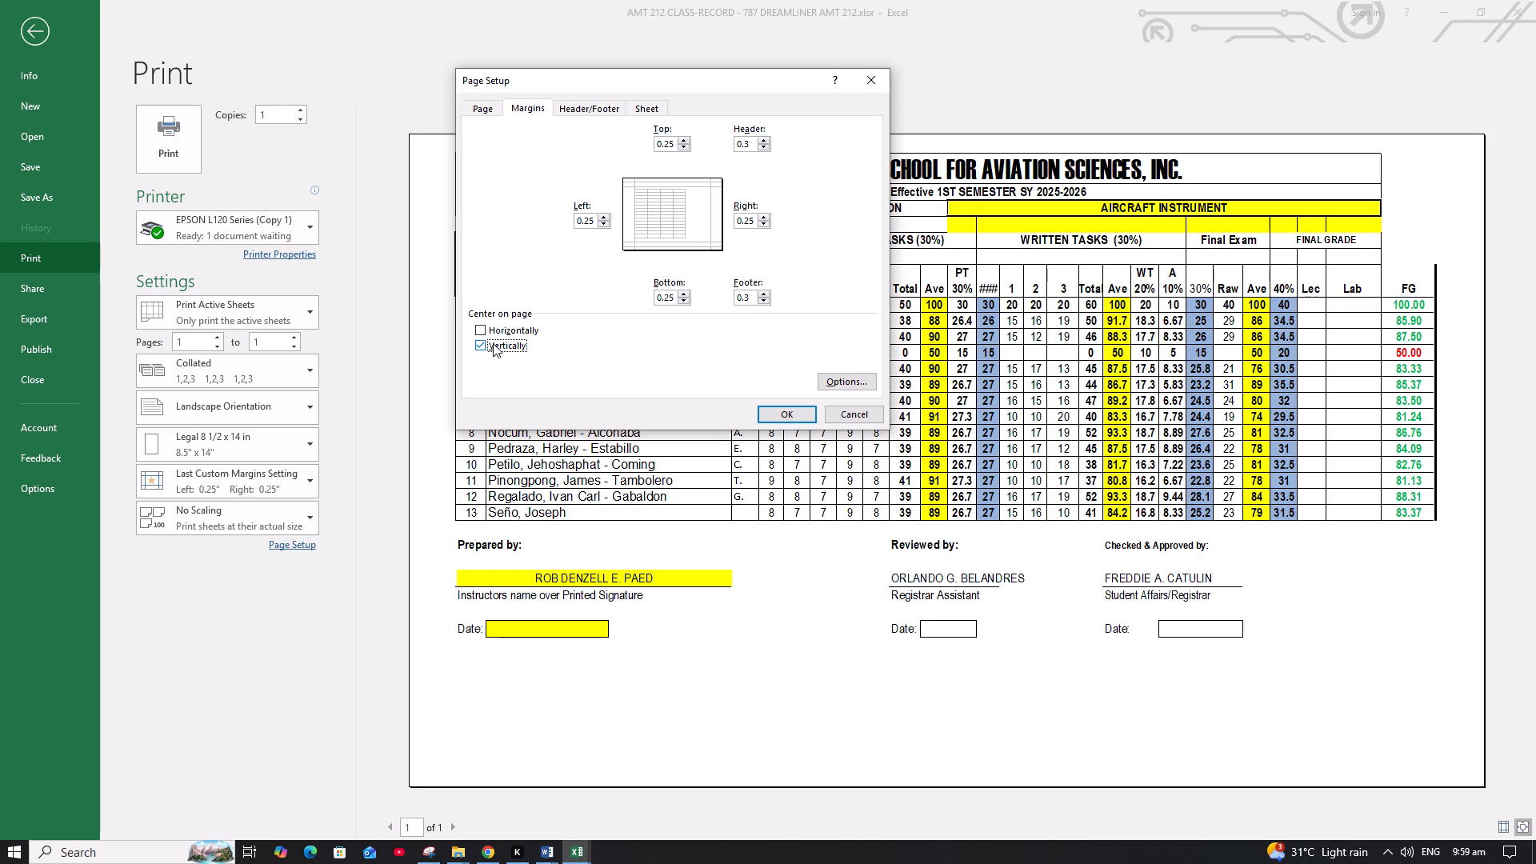
click(771, 411)
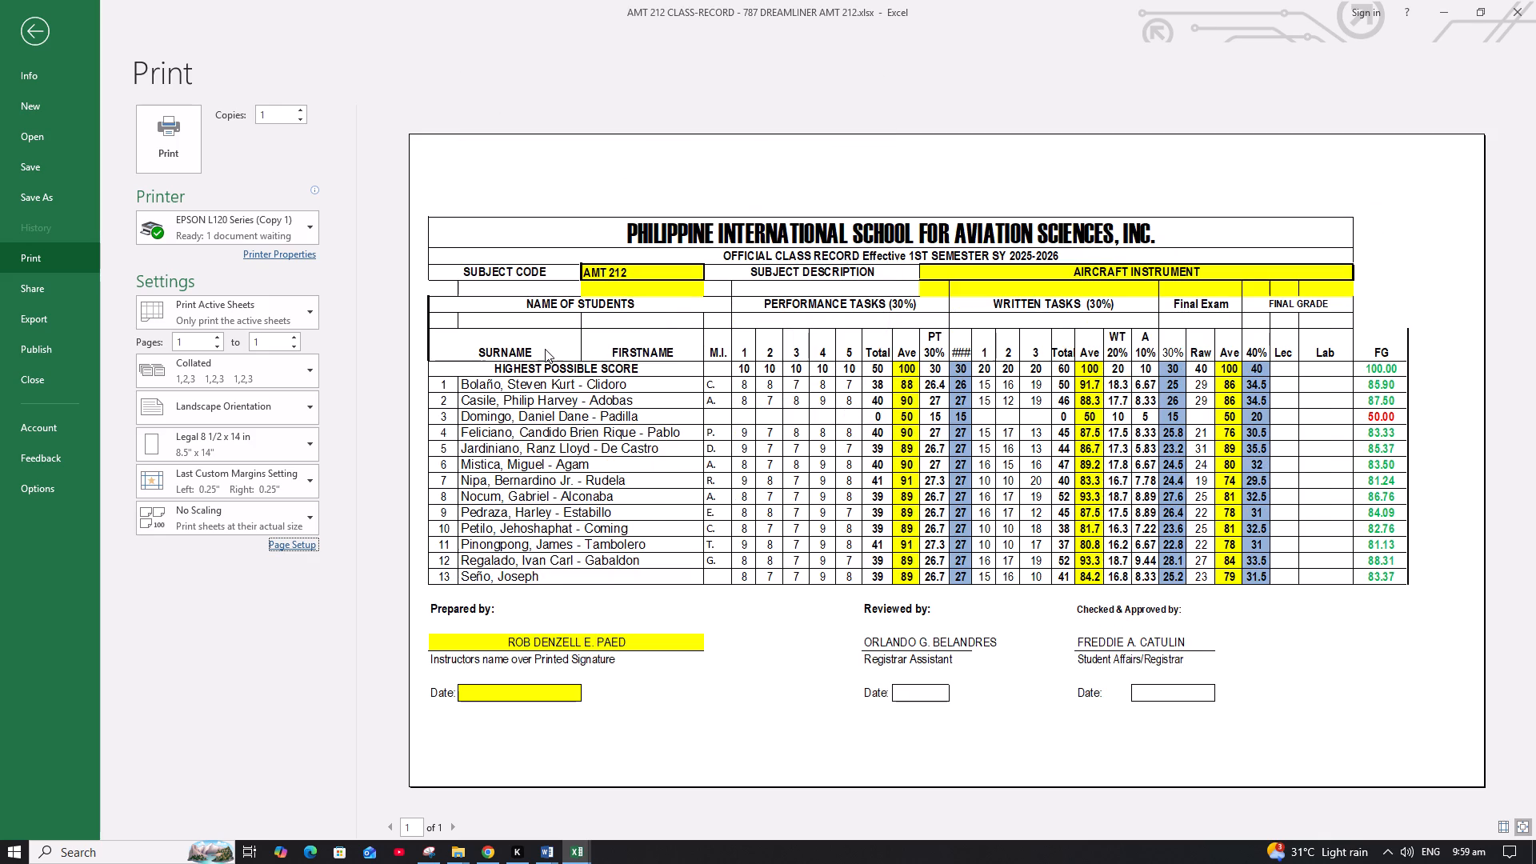
click(181, 155)
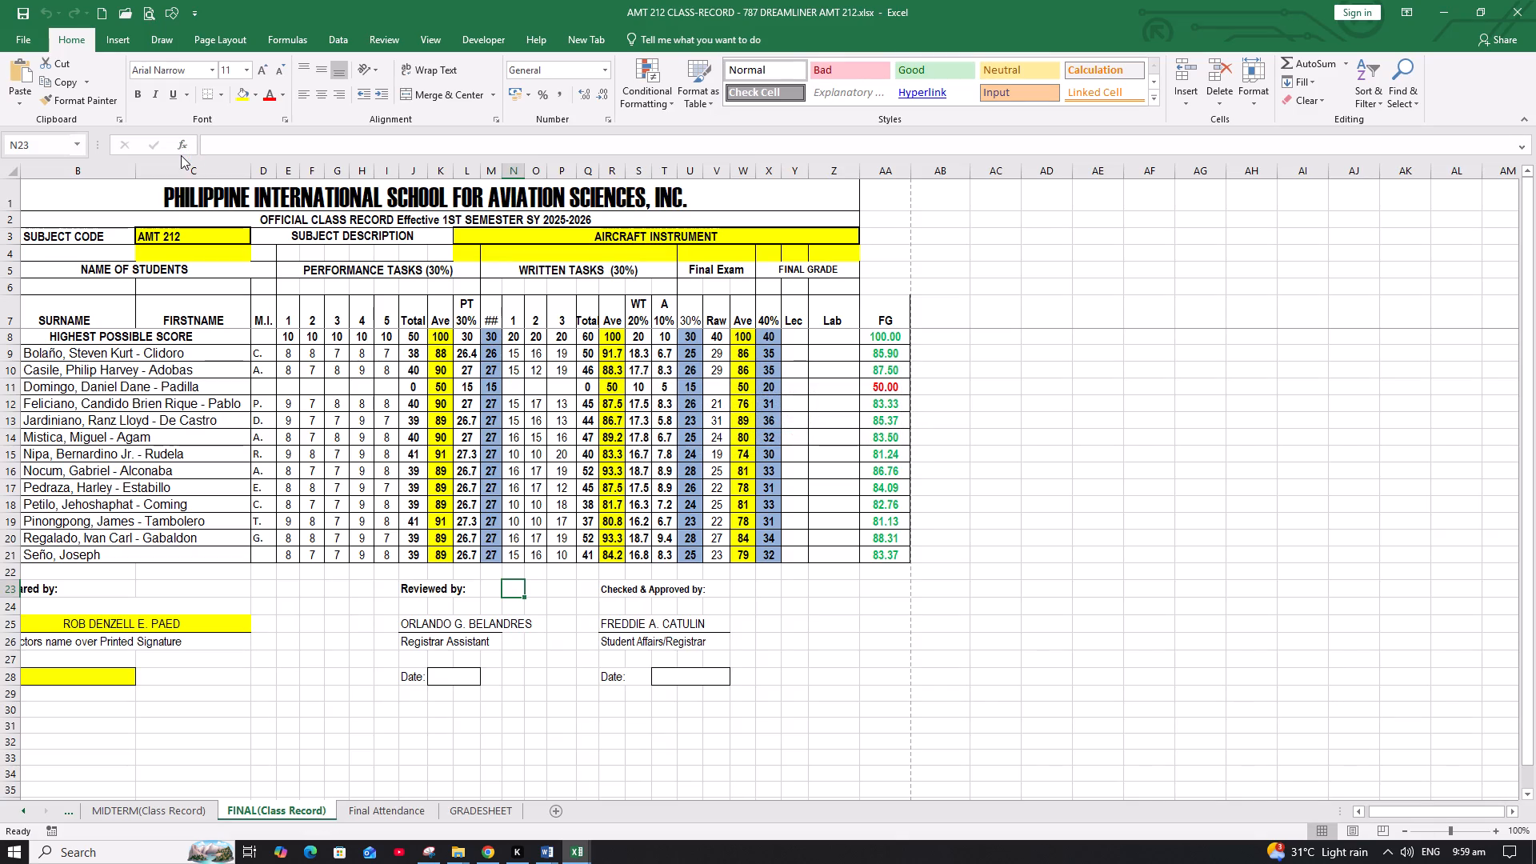
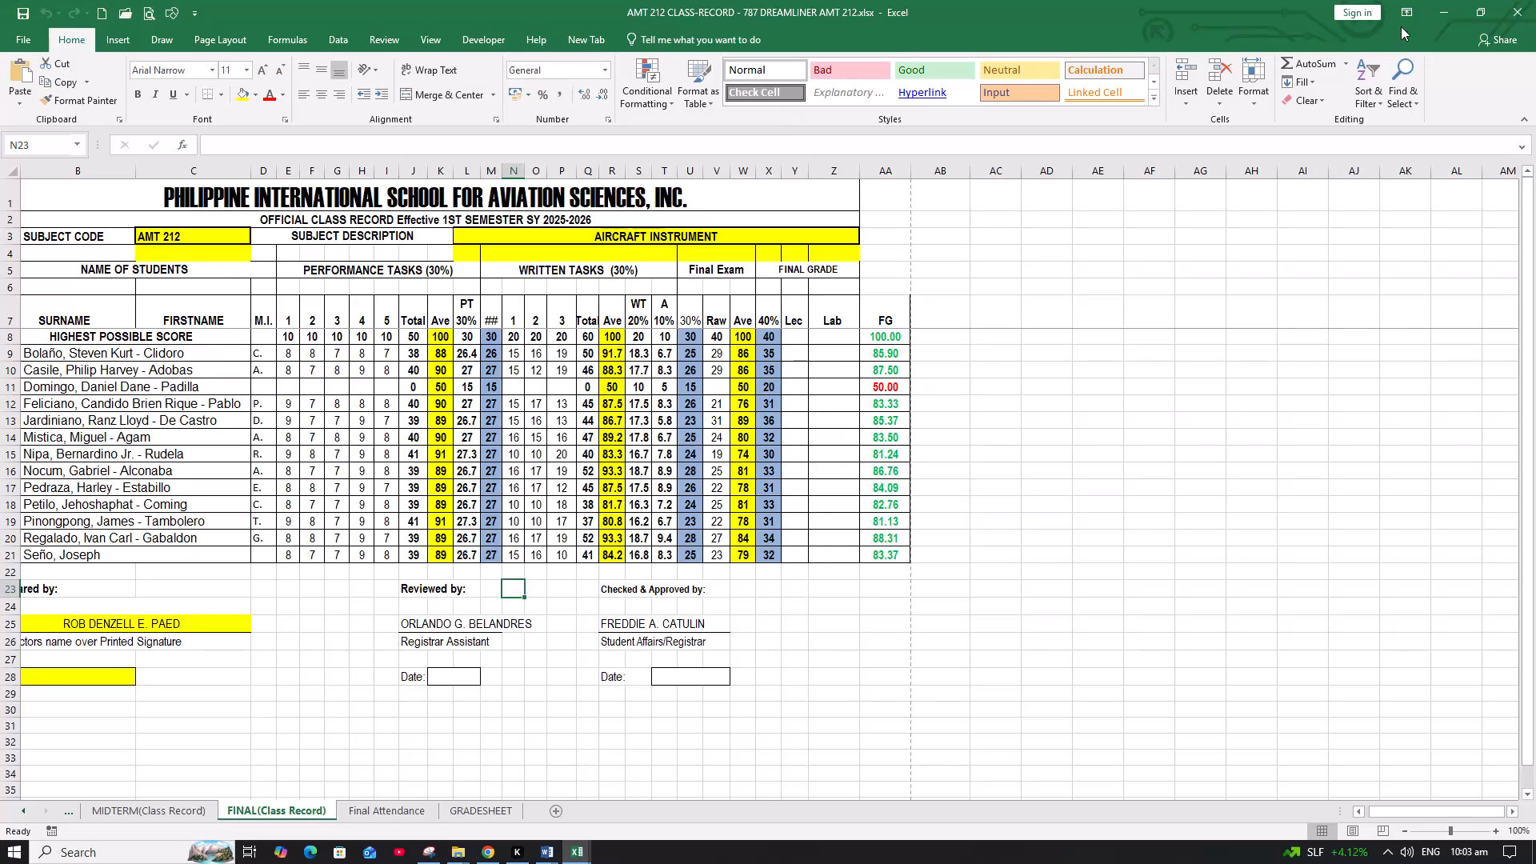
Save and close the AMT 212 Dreamliner workbook and close the AMT 121 Hydraulic Pneumatic A320 workbook.
click(1510, 12)
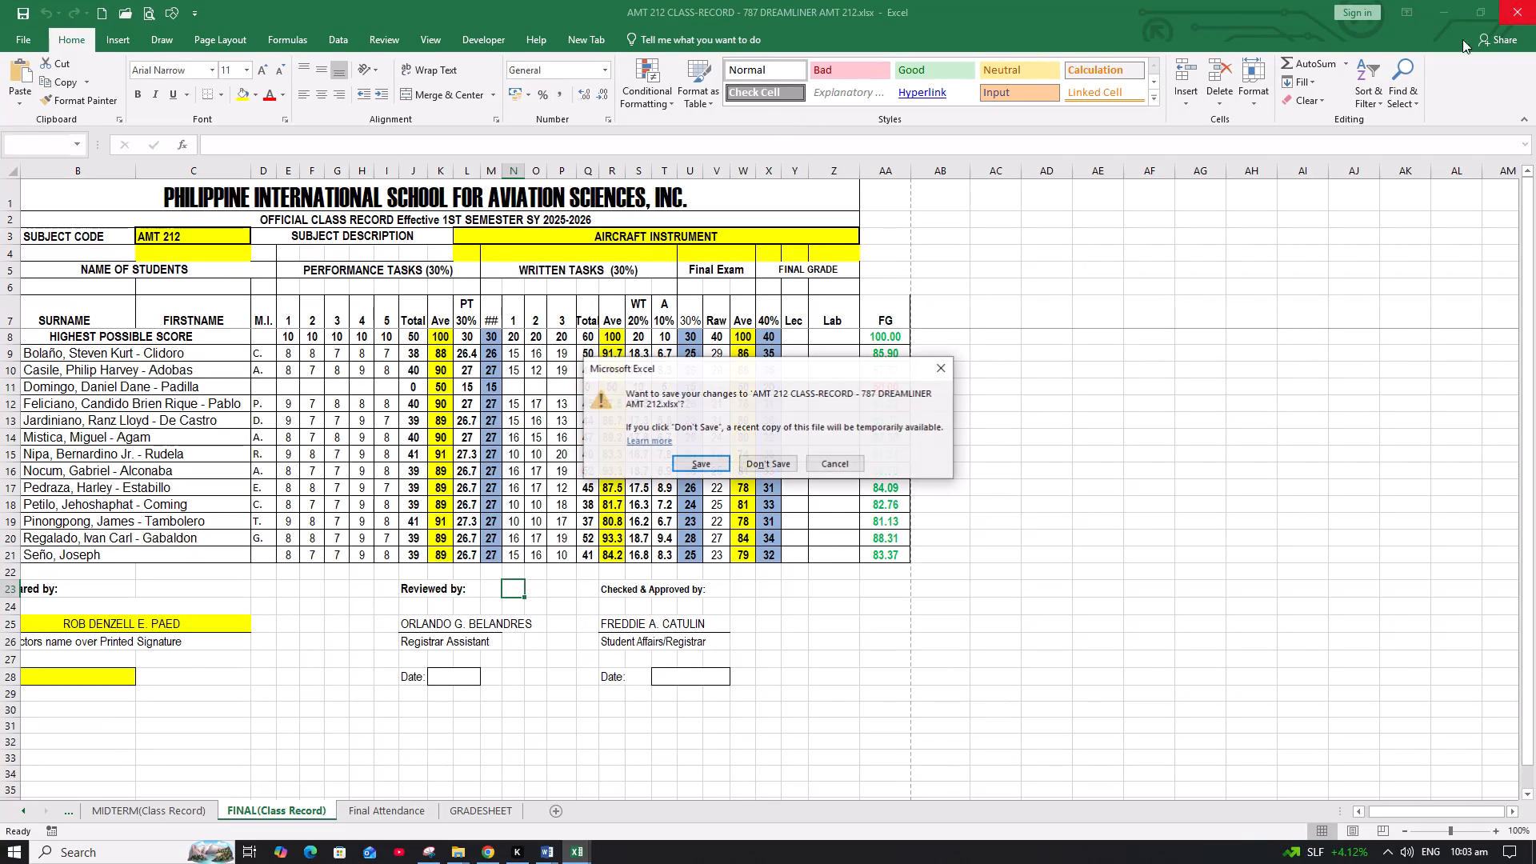
click(691, 464)
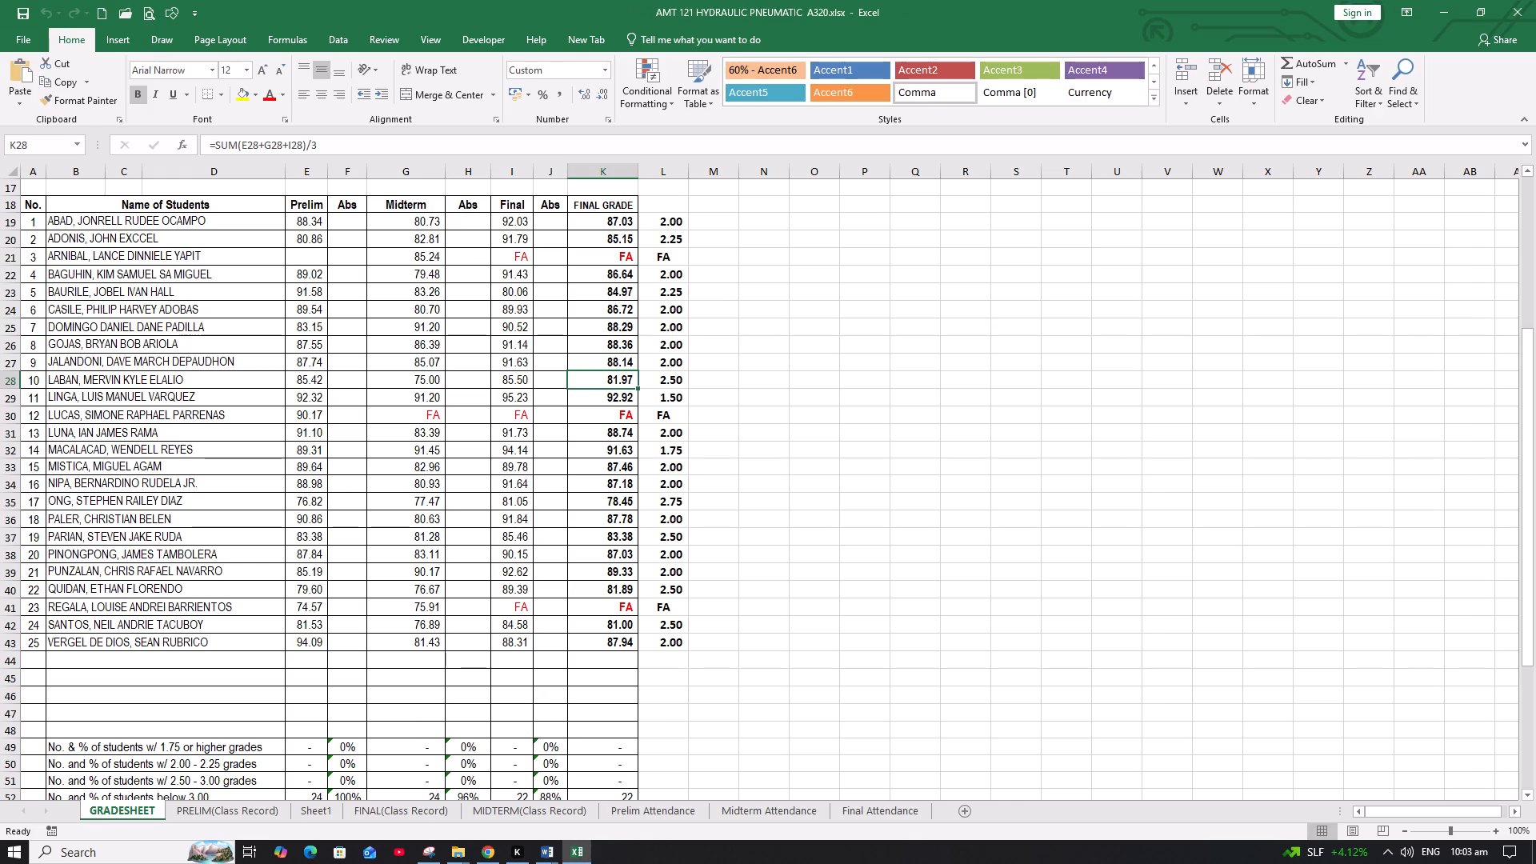
click(1507, 15)
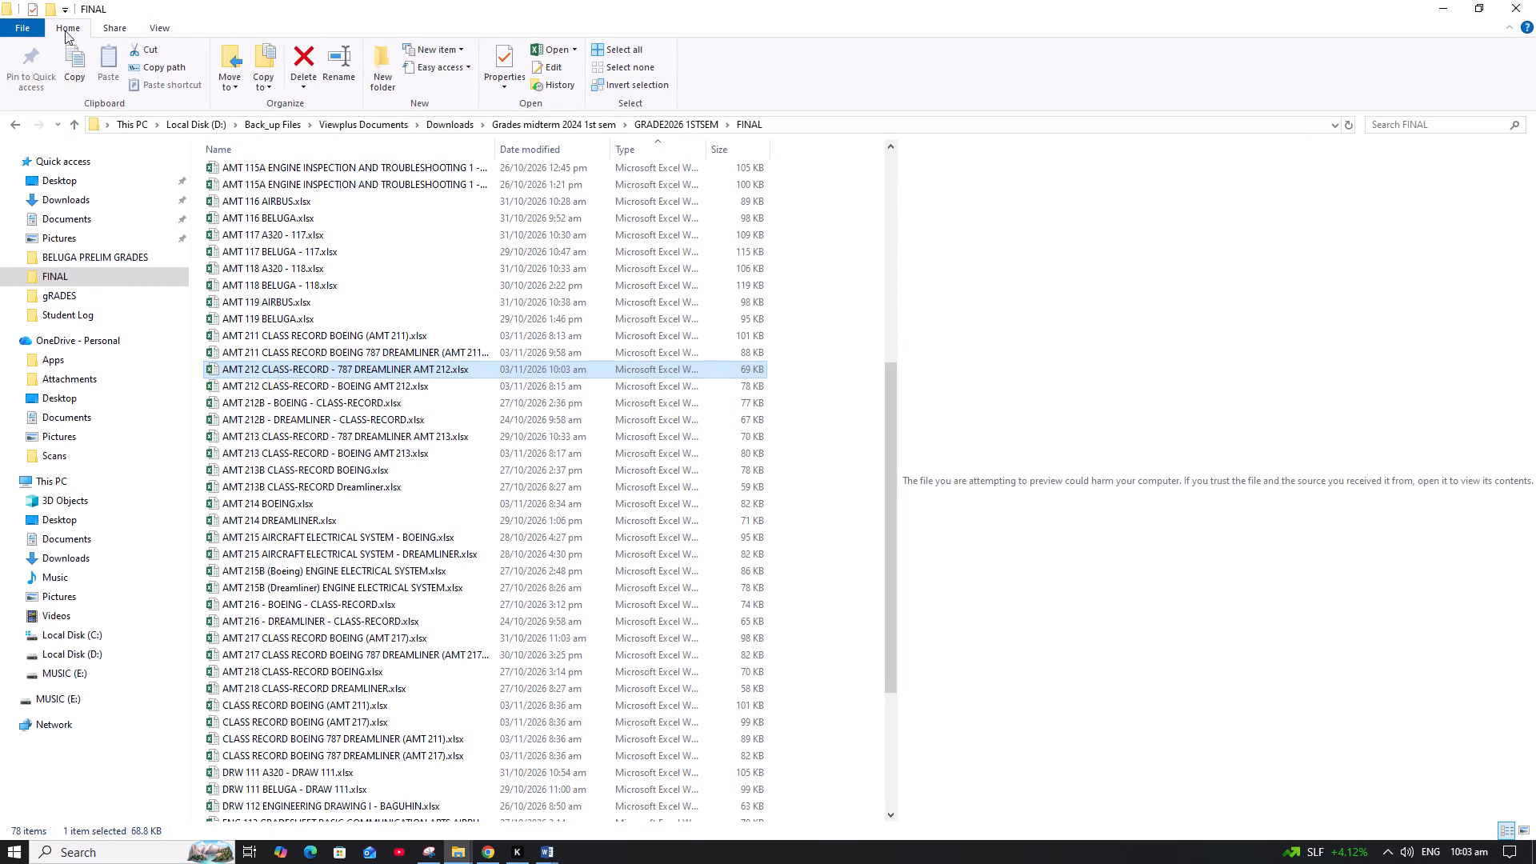
Hide the preview pane in the FINAL folder and minimize both the FINAL and gRADES folder windows.
click(158, 30)
click(117, 54)
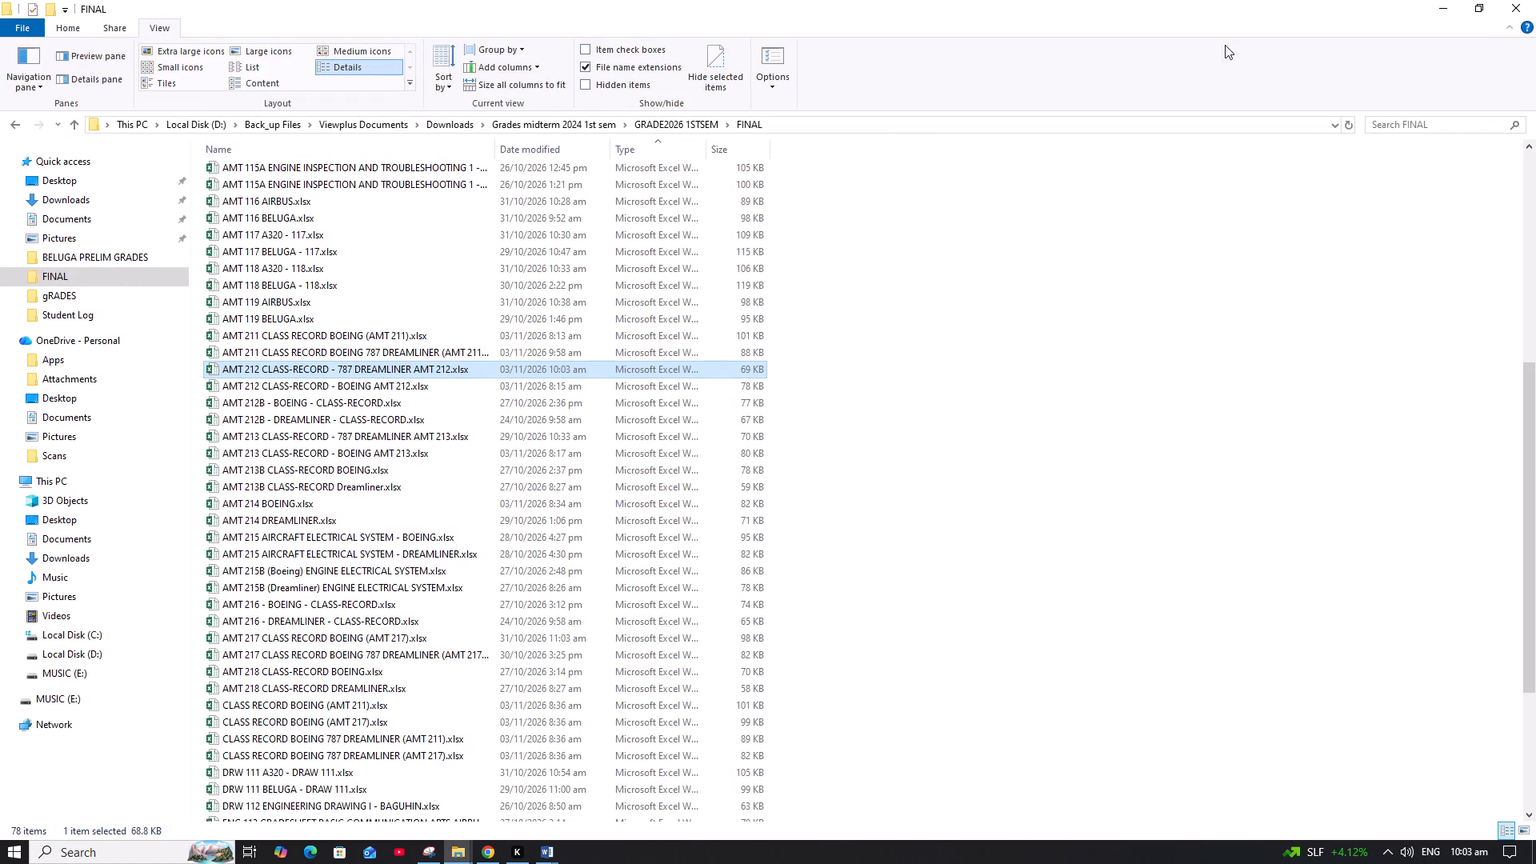
click(1439, 15)
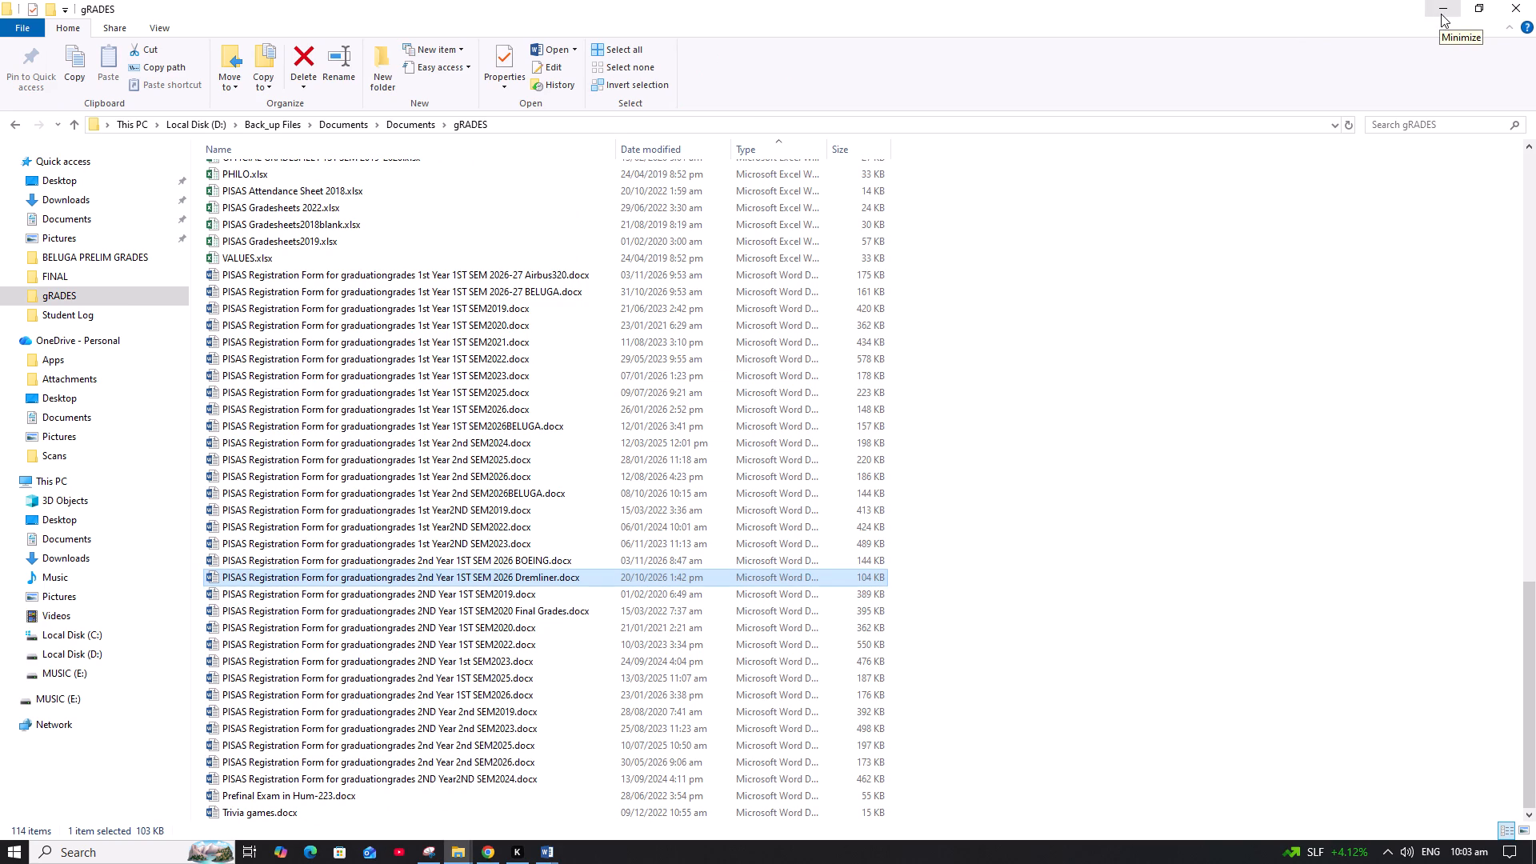
click(1441, 14)
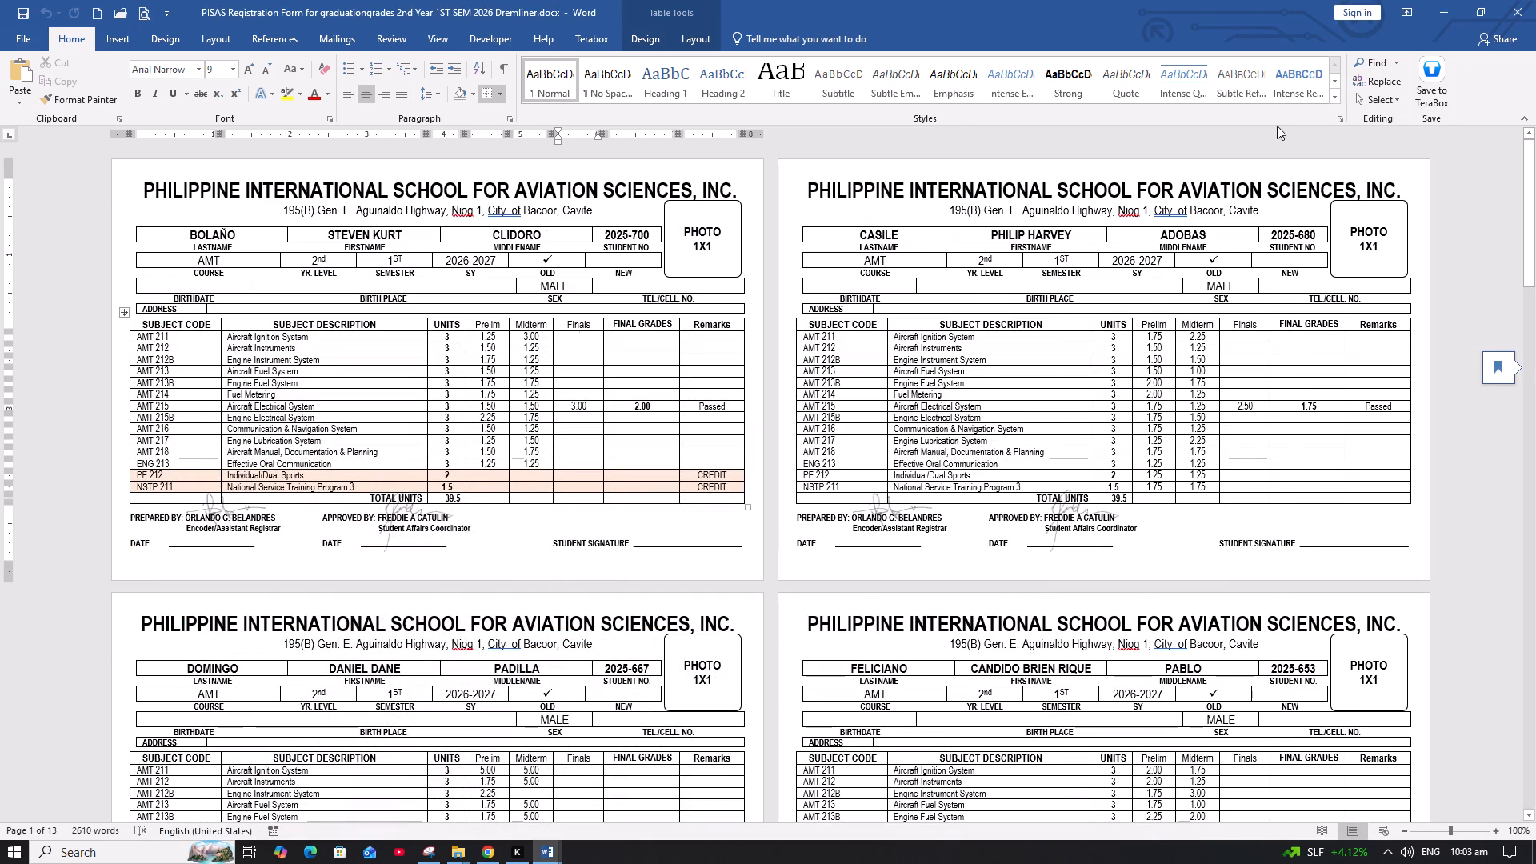
click(1514, 11)
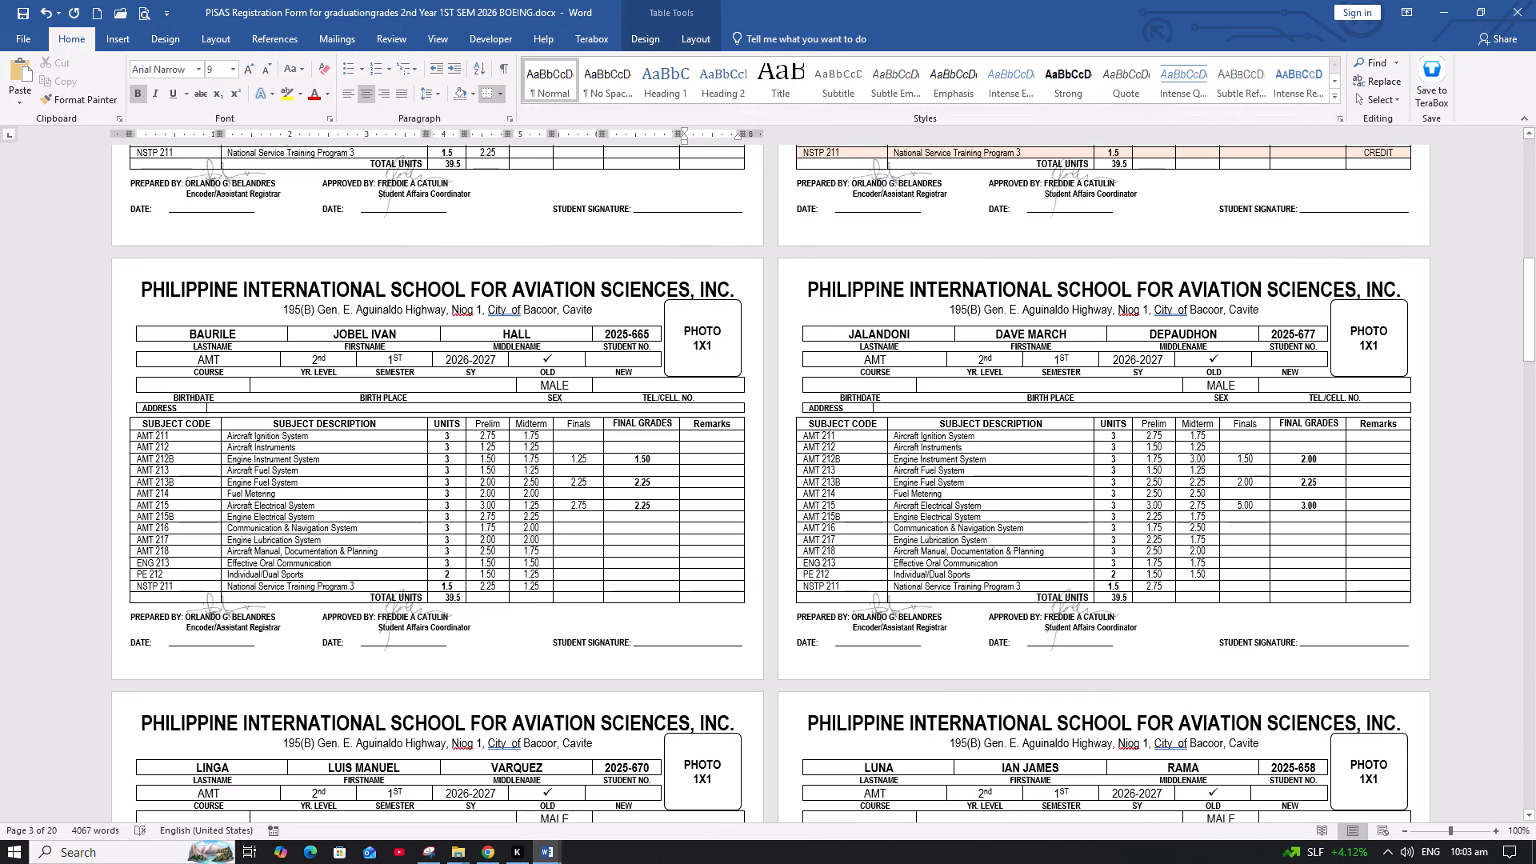
scroll(564, 415, up, 12)
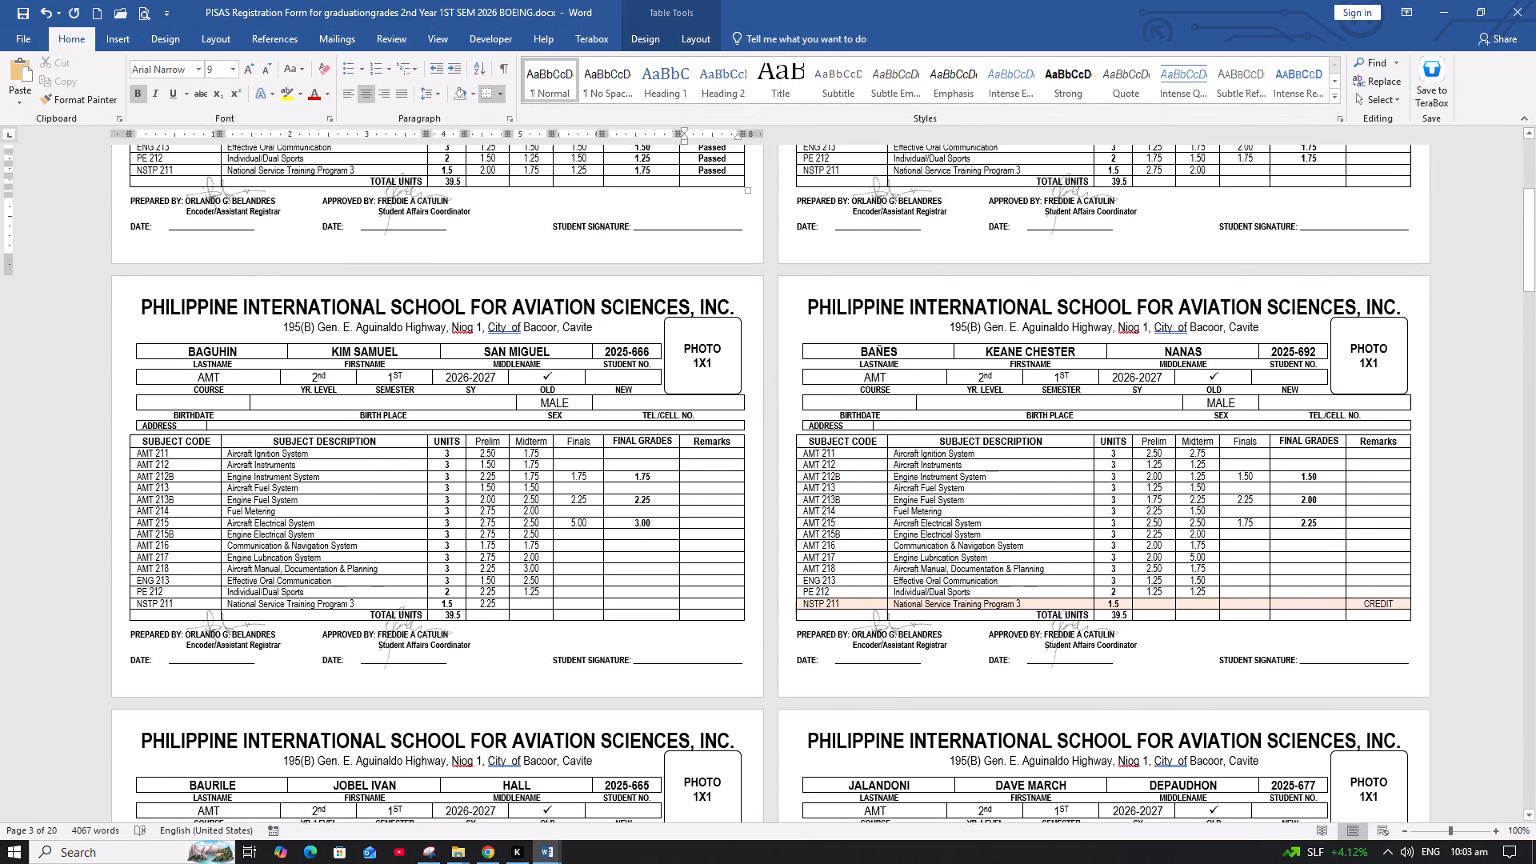
scroll(564, 415, up, 6)
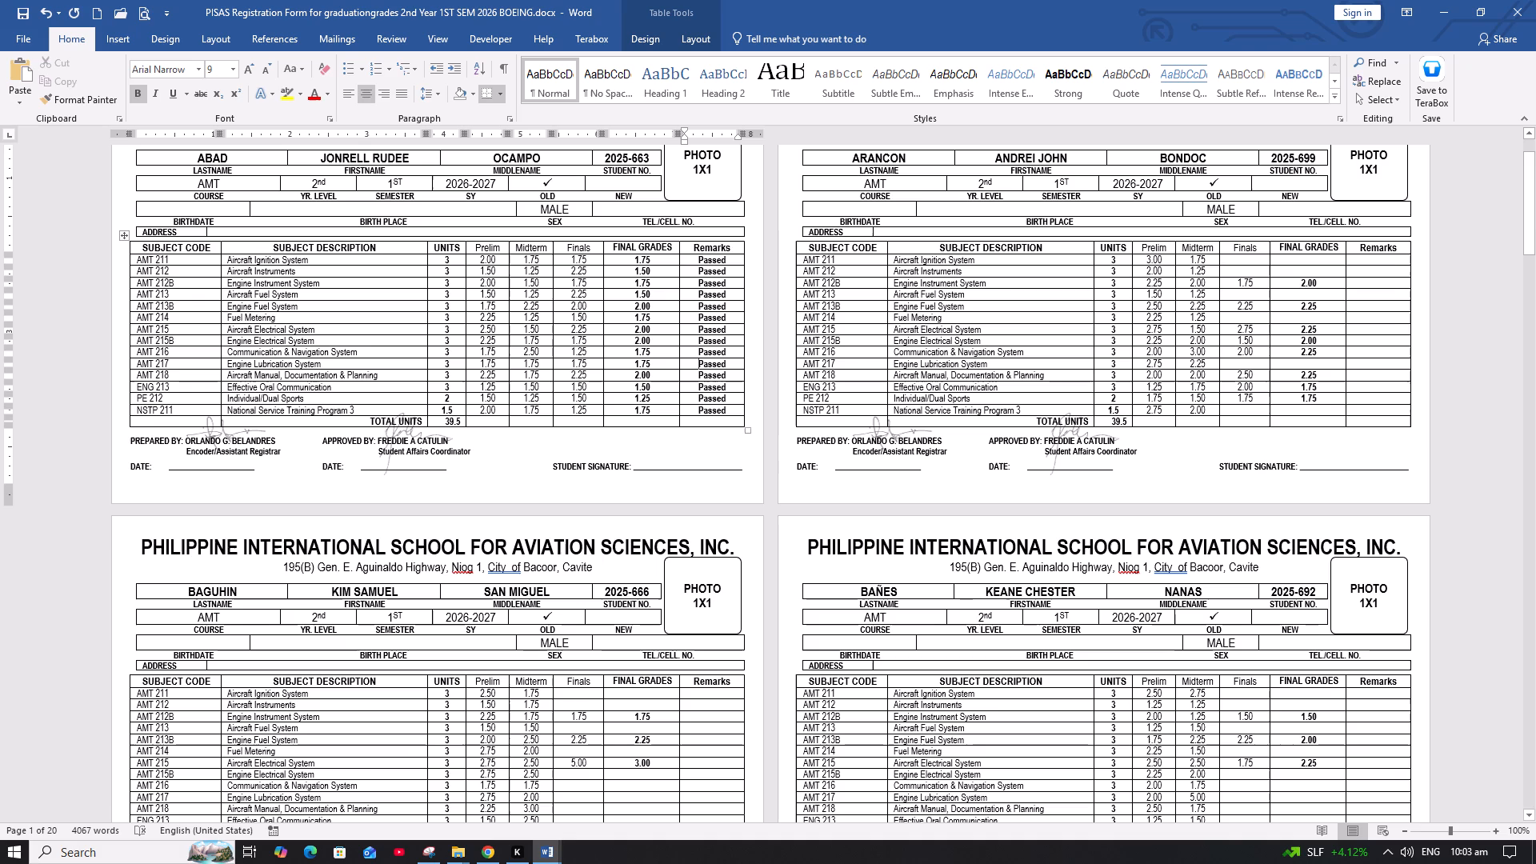
click(545, 851)
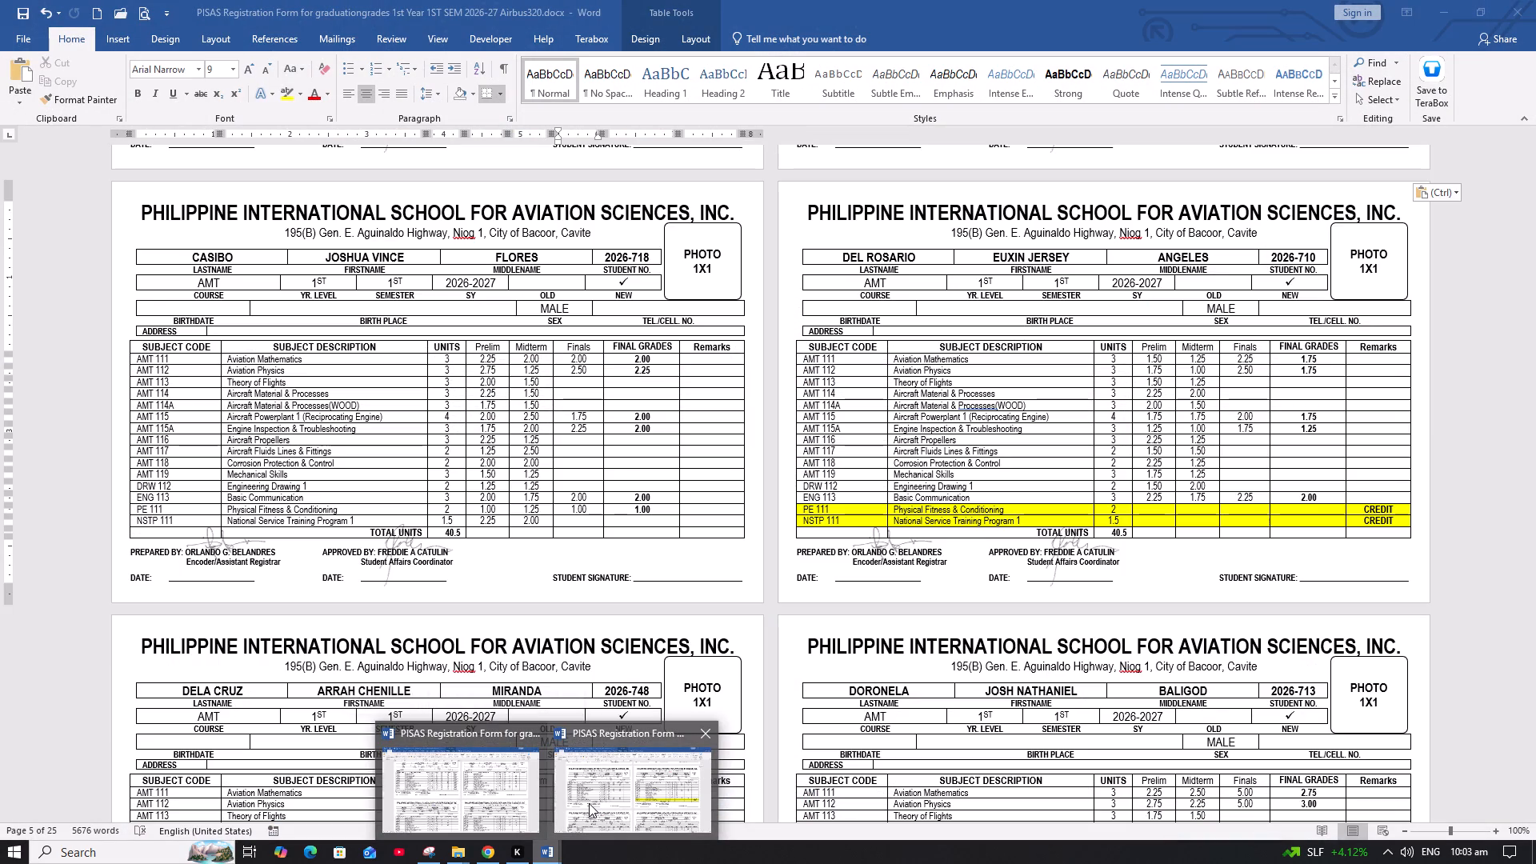
click(589, 803)
scroll(642, 723, up, 9)
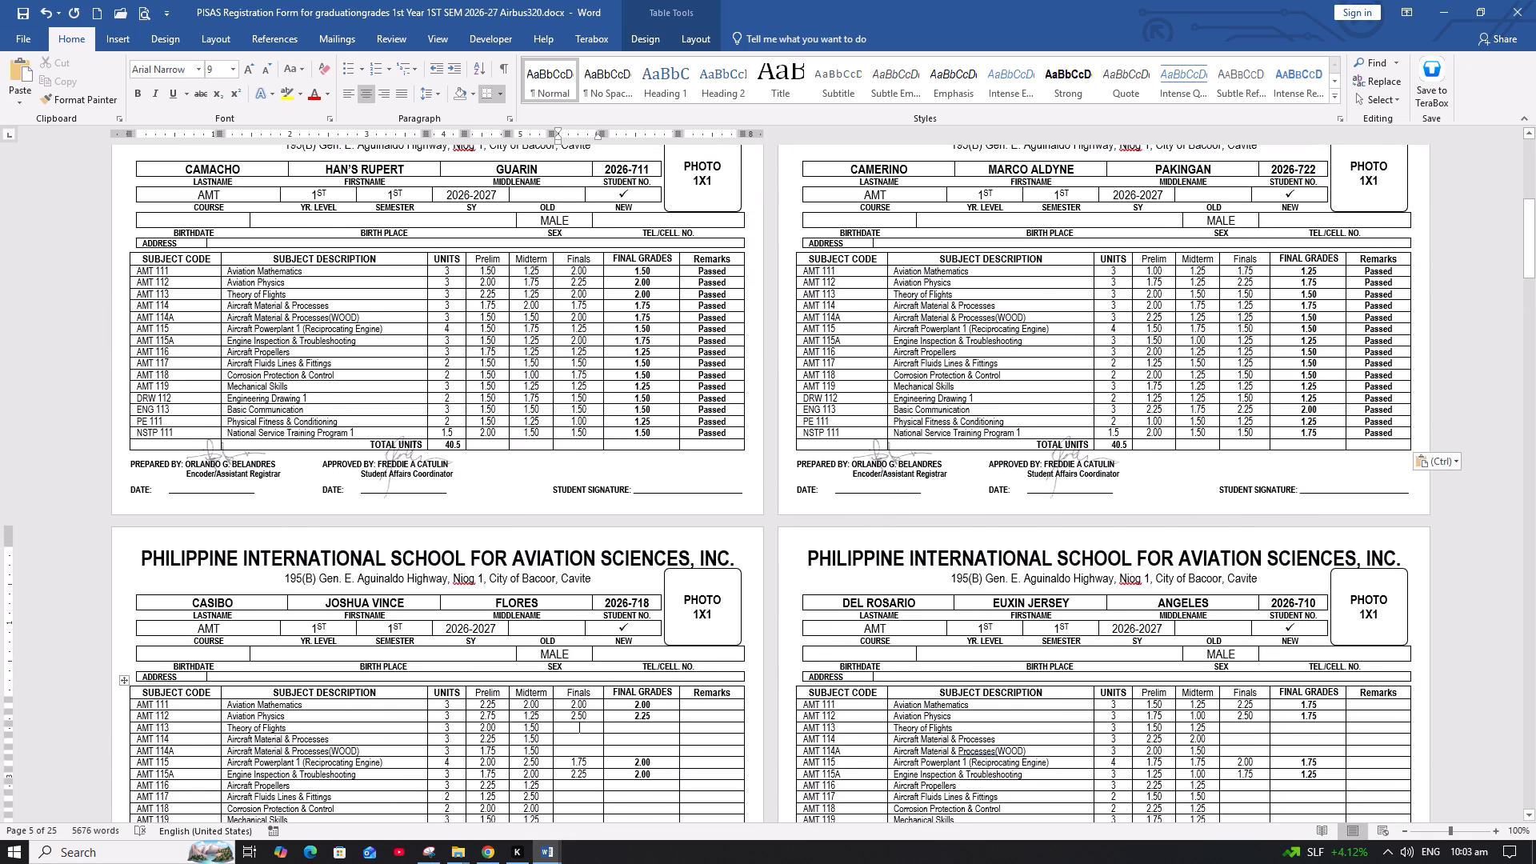
scroll(642, 723, down, 2)
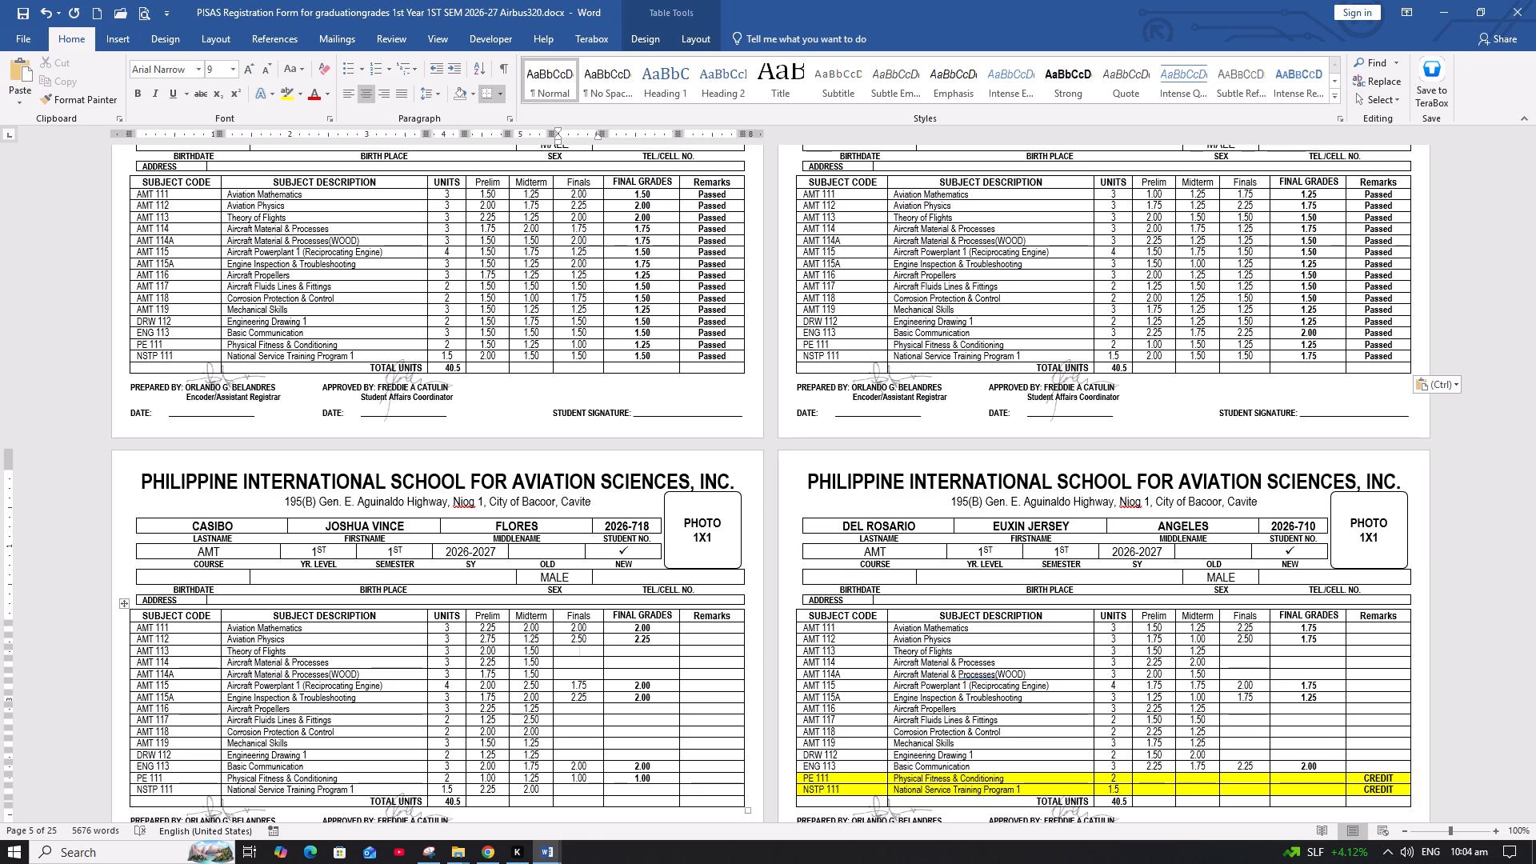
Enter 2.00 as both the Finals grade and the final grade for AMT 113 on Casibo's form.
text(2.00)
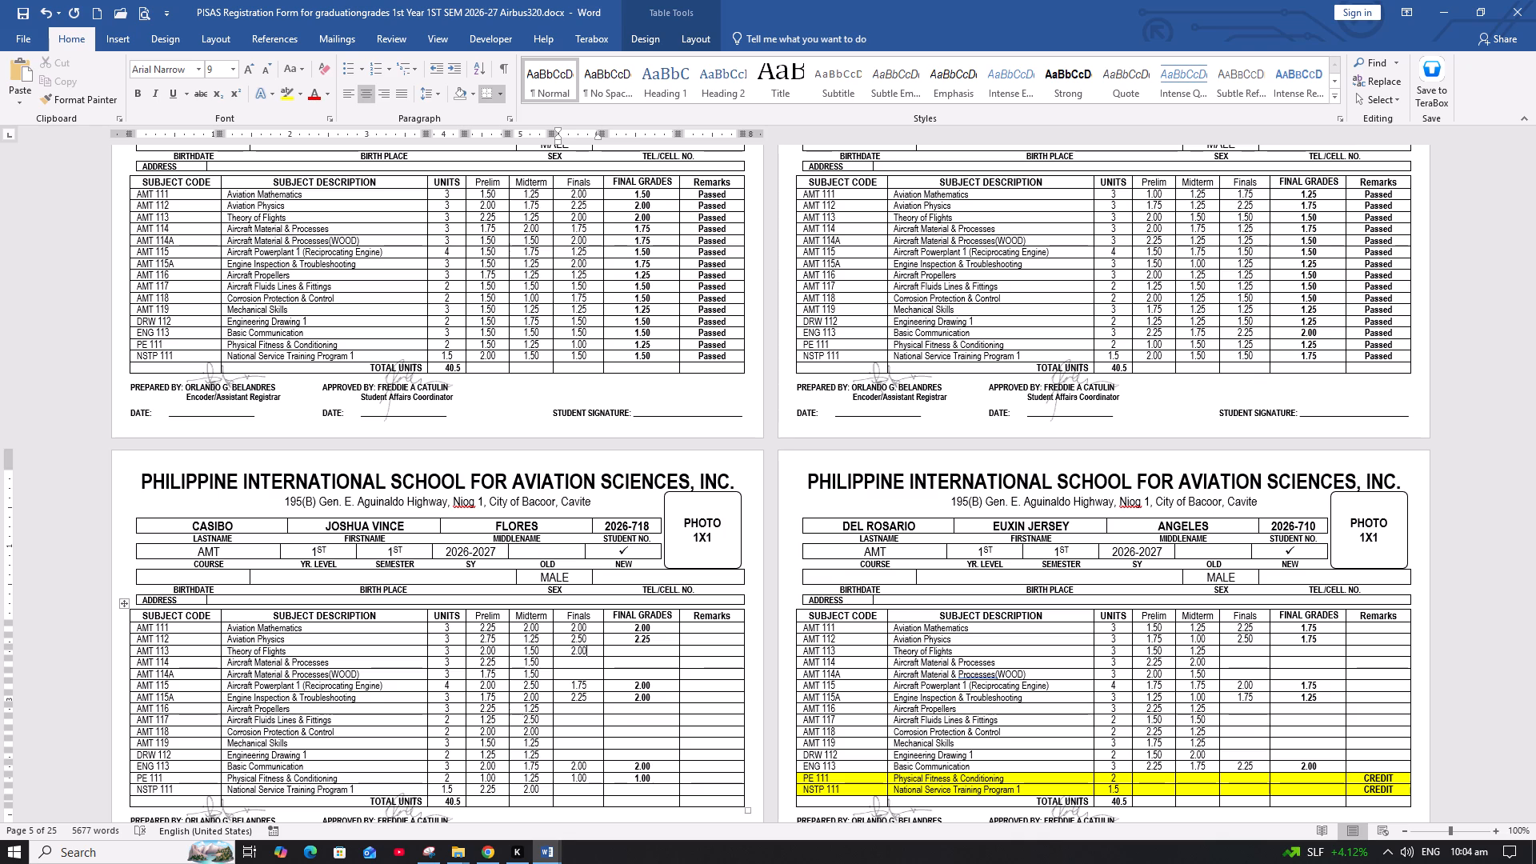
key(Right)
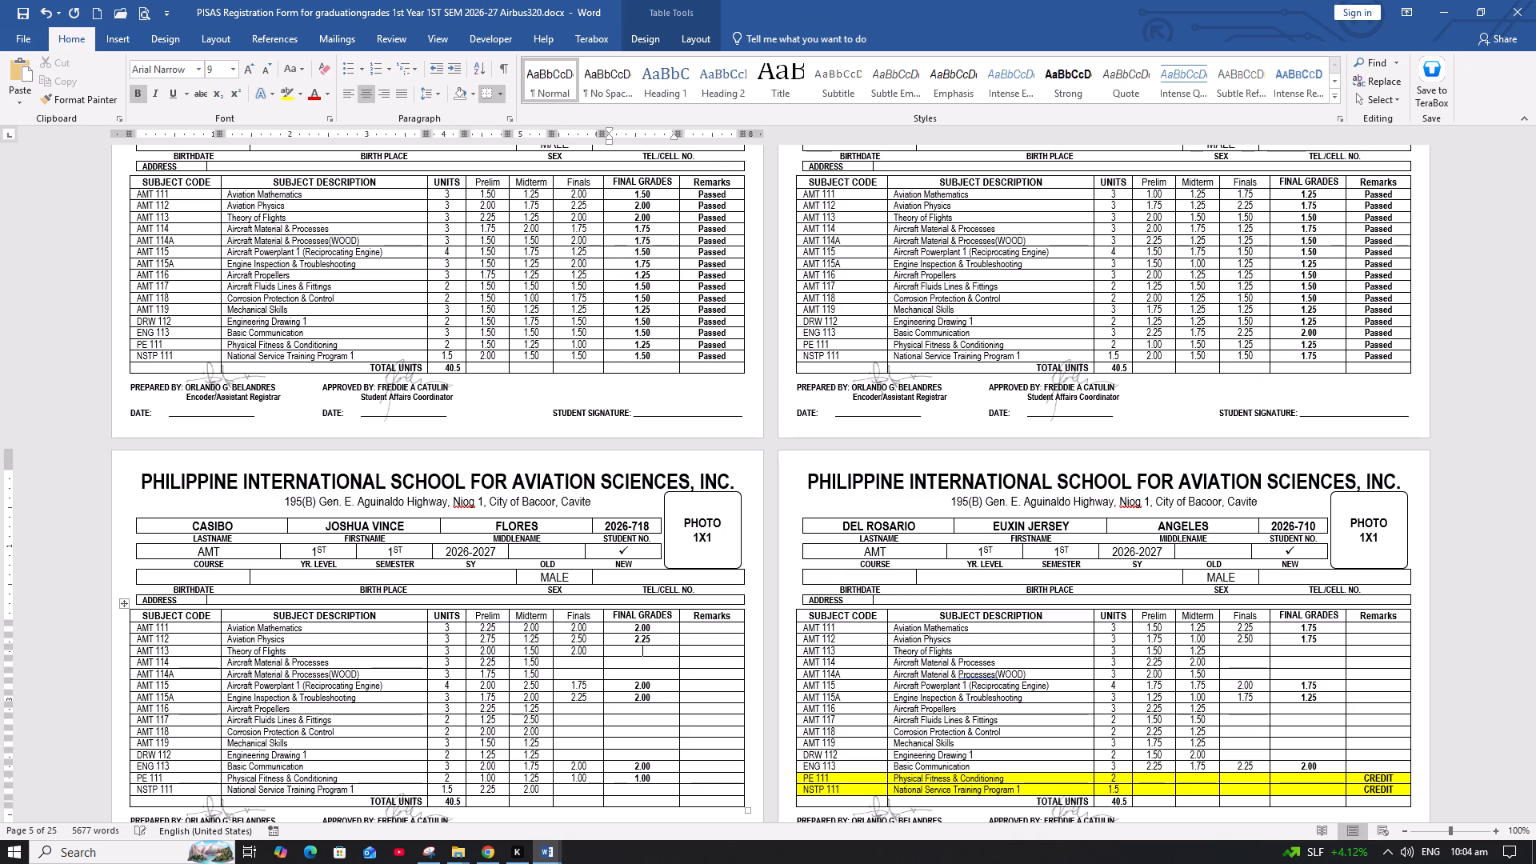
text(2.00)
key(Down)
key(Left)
click(554, 651)
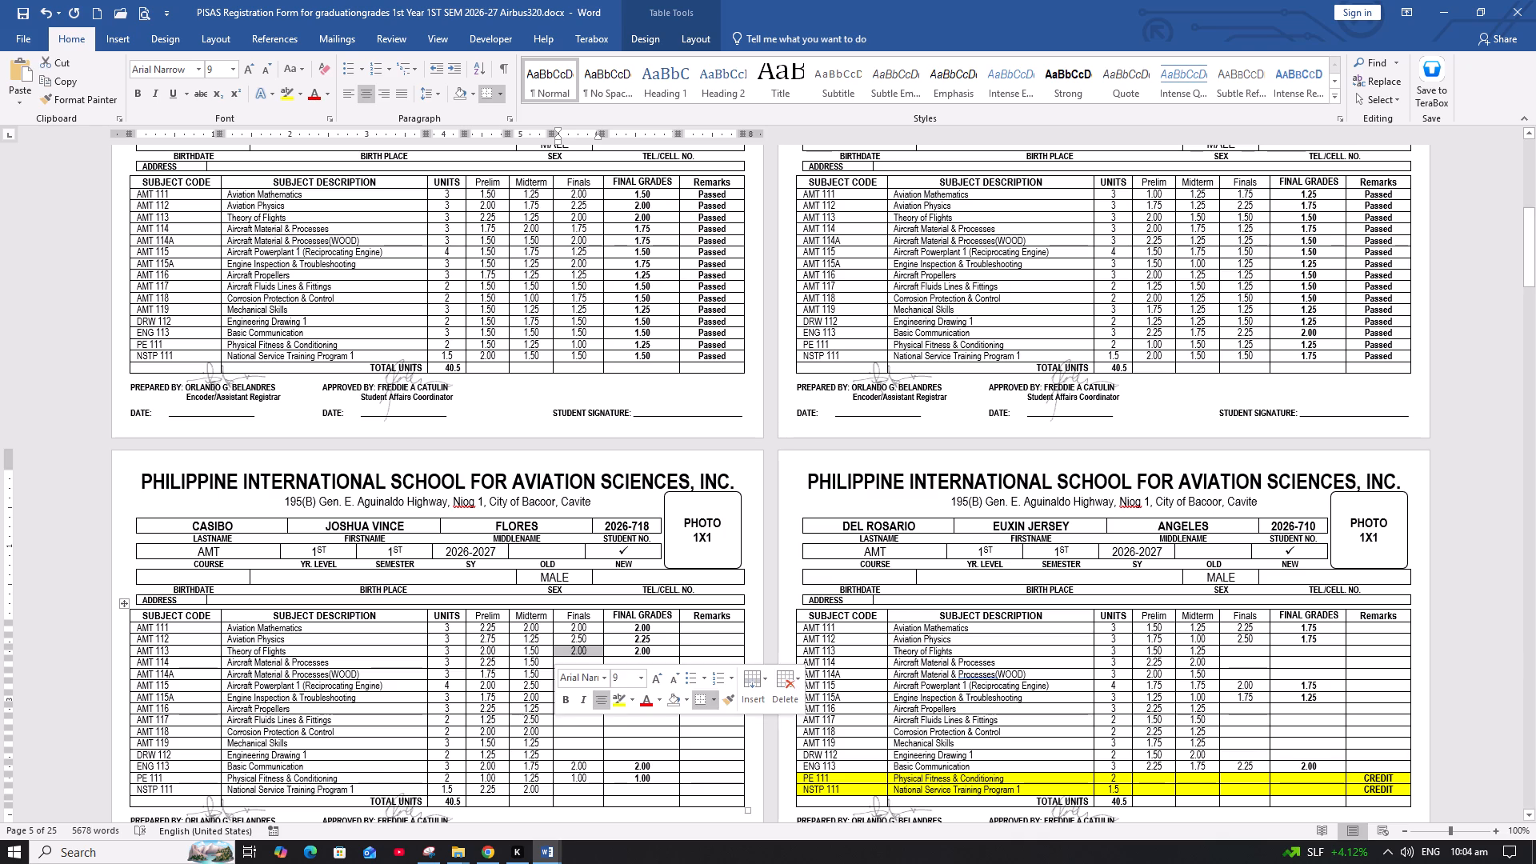
text(1.50)
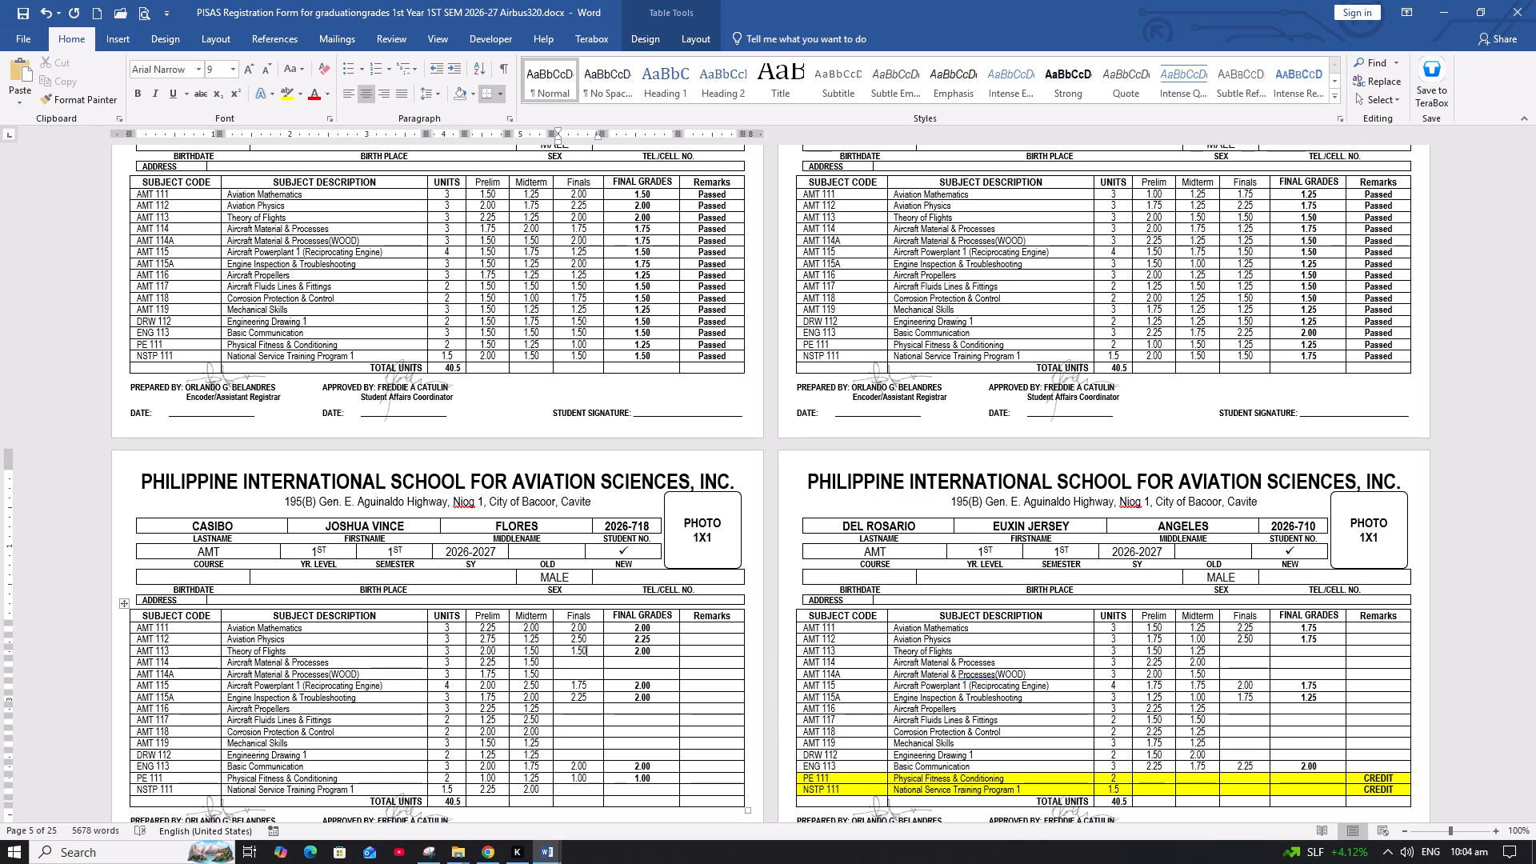
key(Tab)
text(1.50)
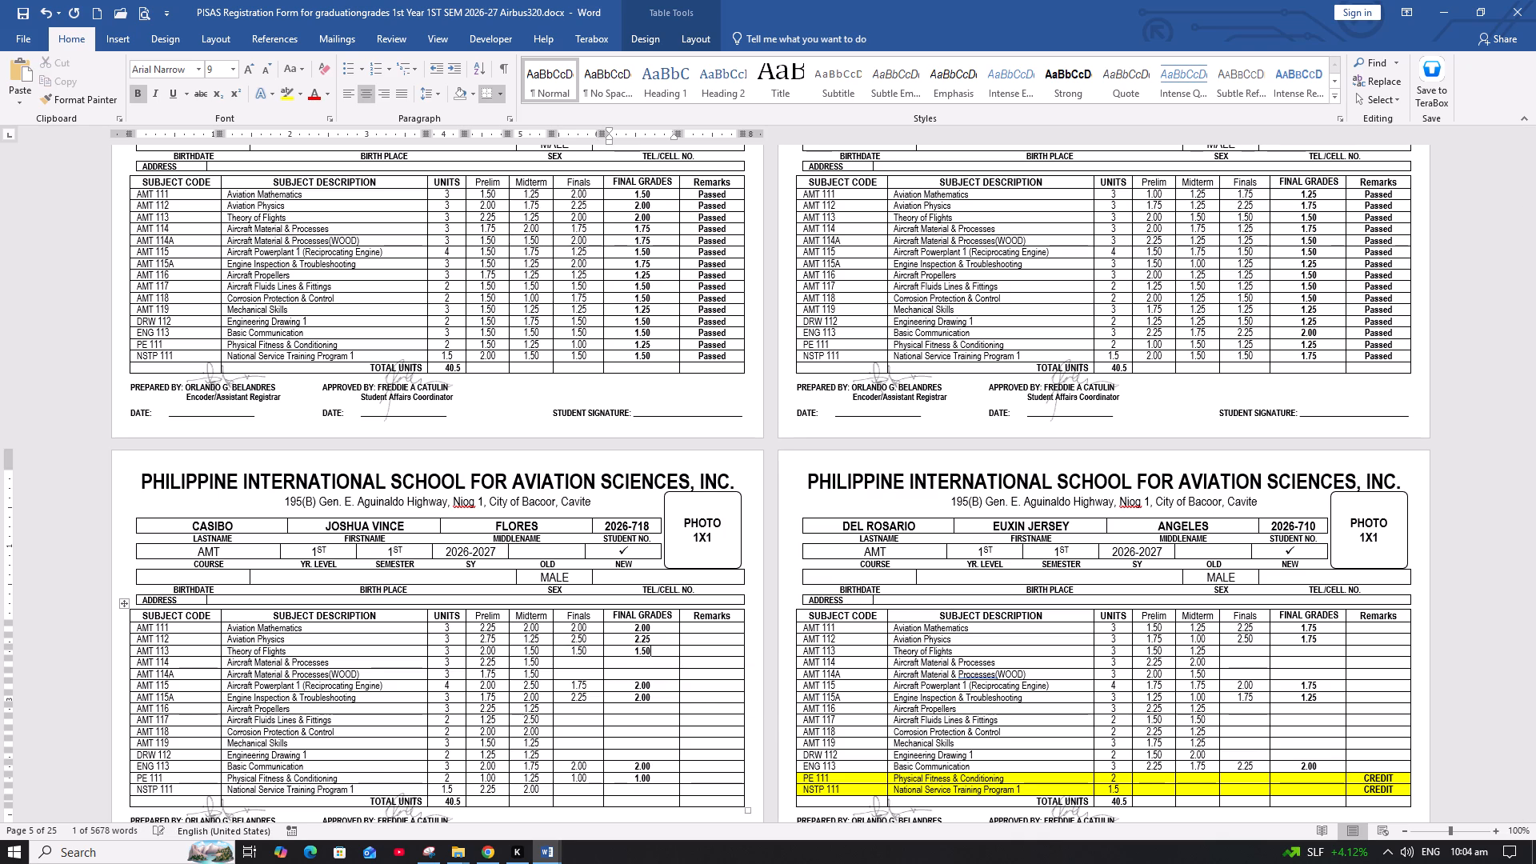
key(Down)
key(Left)
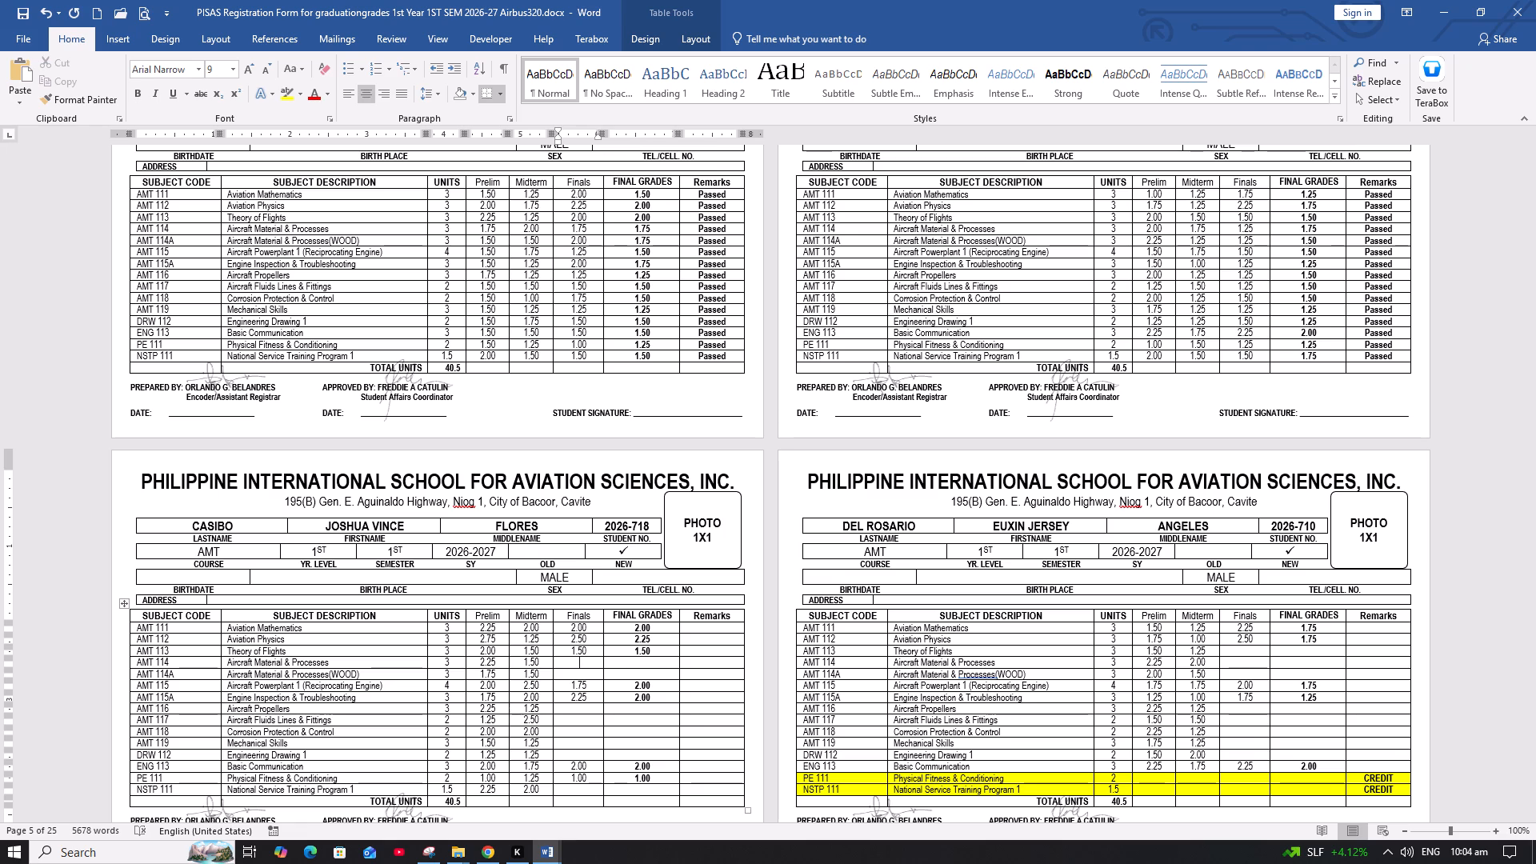
text(1.75)
key(Right)
text(2.00)
key(Down)
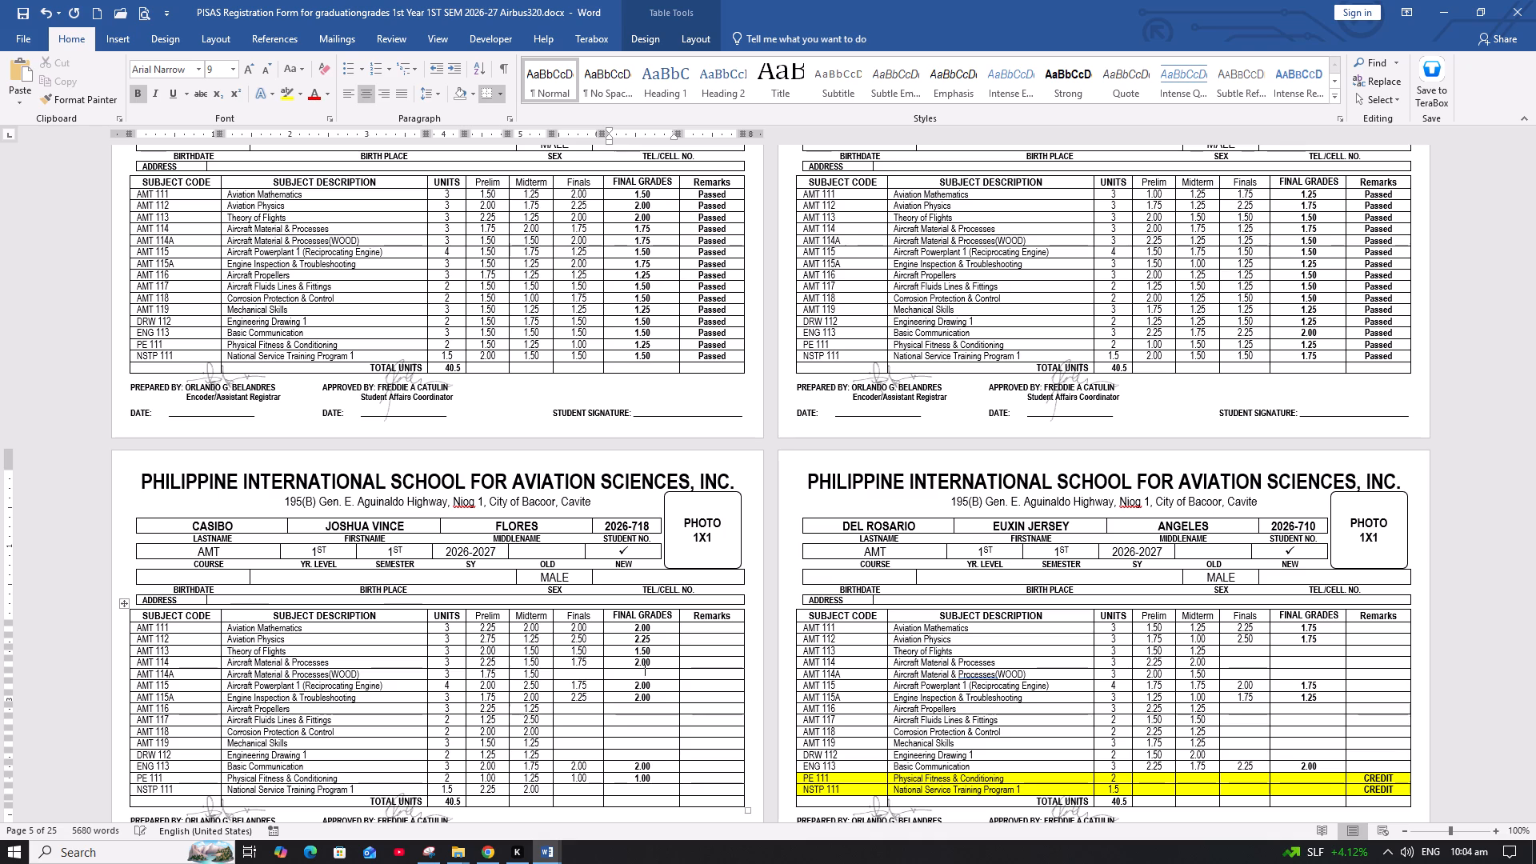
key(Left)
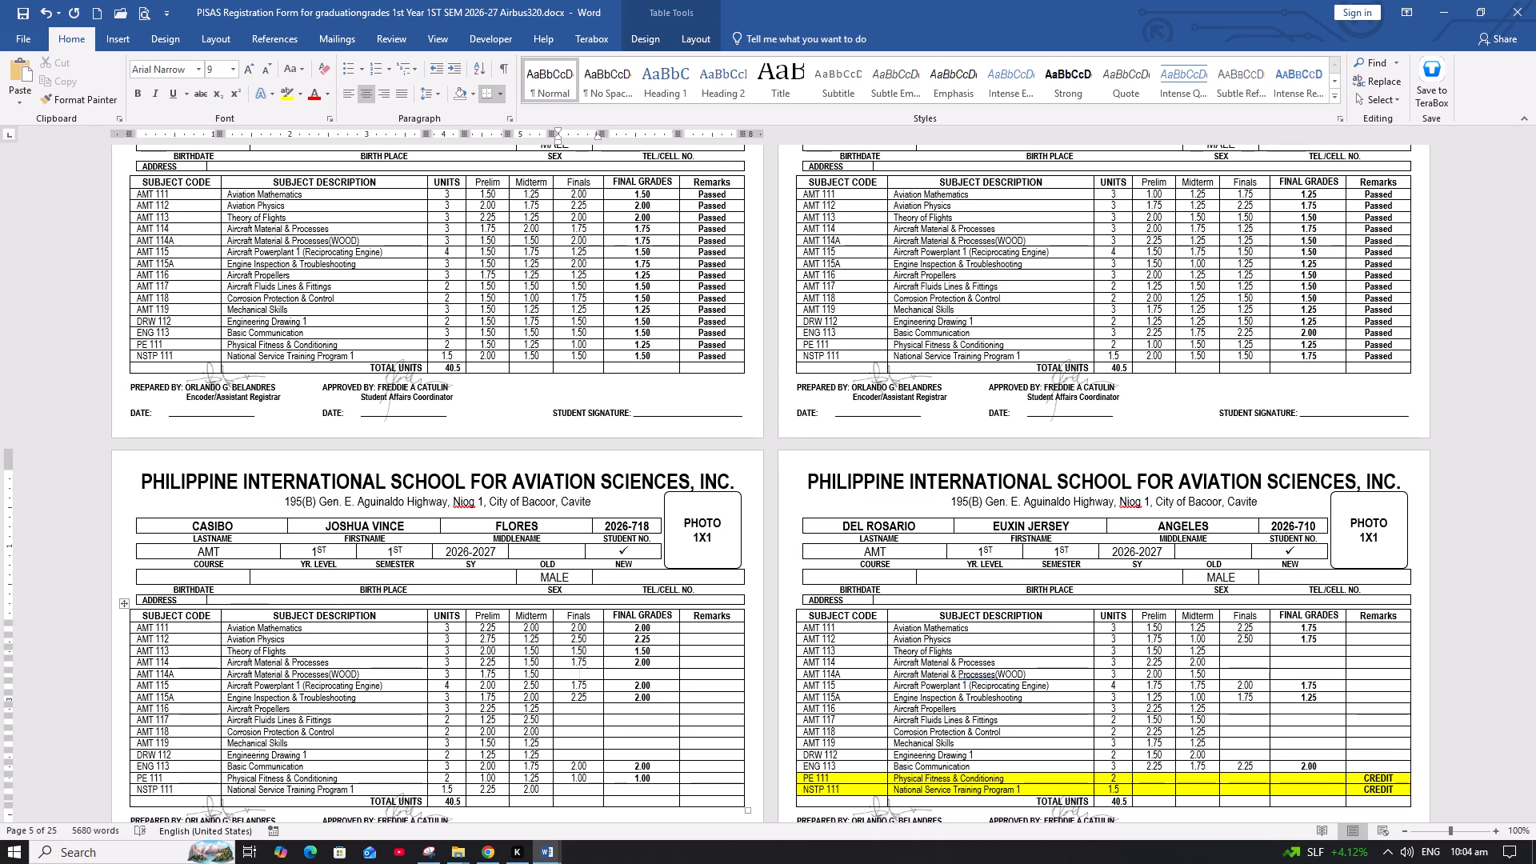
text(1.75)
key(Right)
text(1.75)
key(Down)
key(Down)
key(Down)
key(Left)
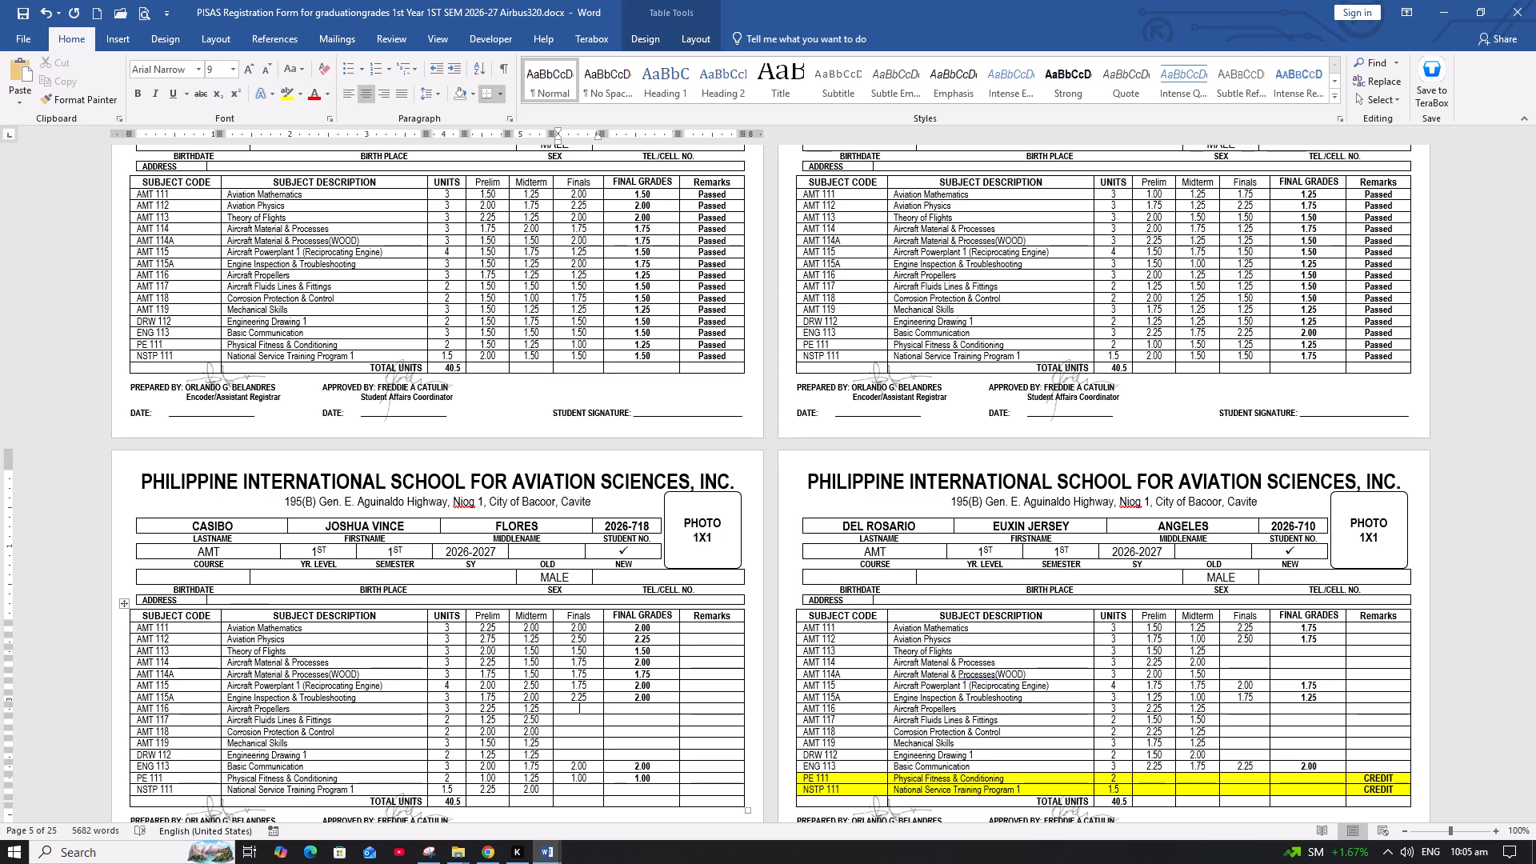
text(1.25)
key(Right)
text(1.50)
key(Down)
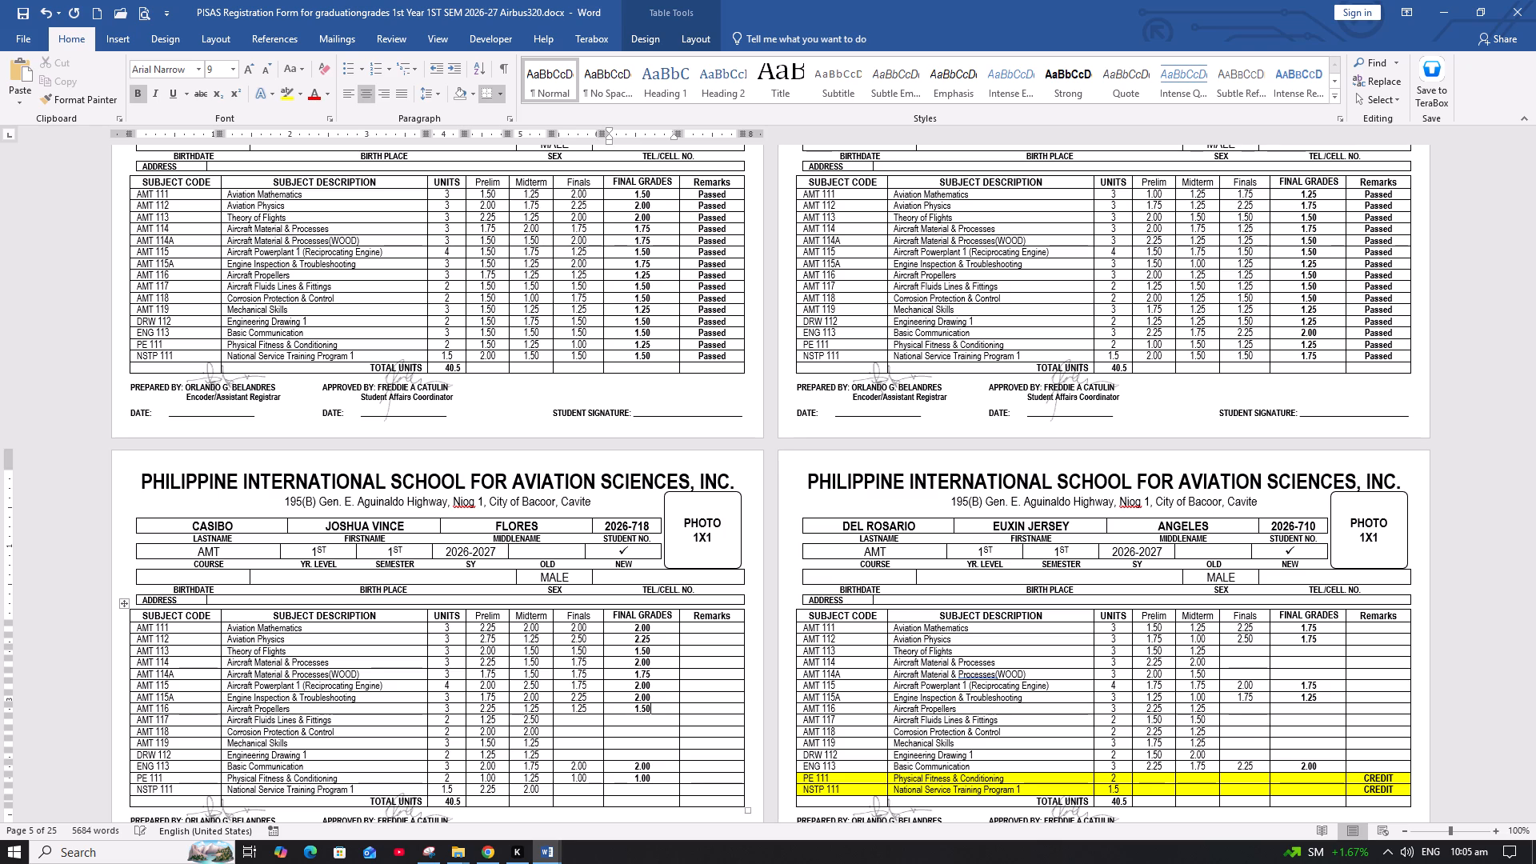
key(Left)
text(1.75)
key(Right)
text(1.75)
key(Down)
key(Left)
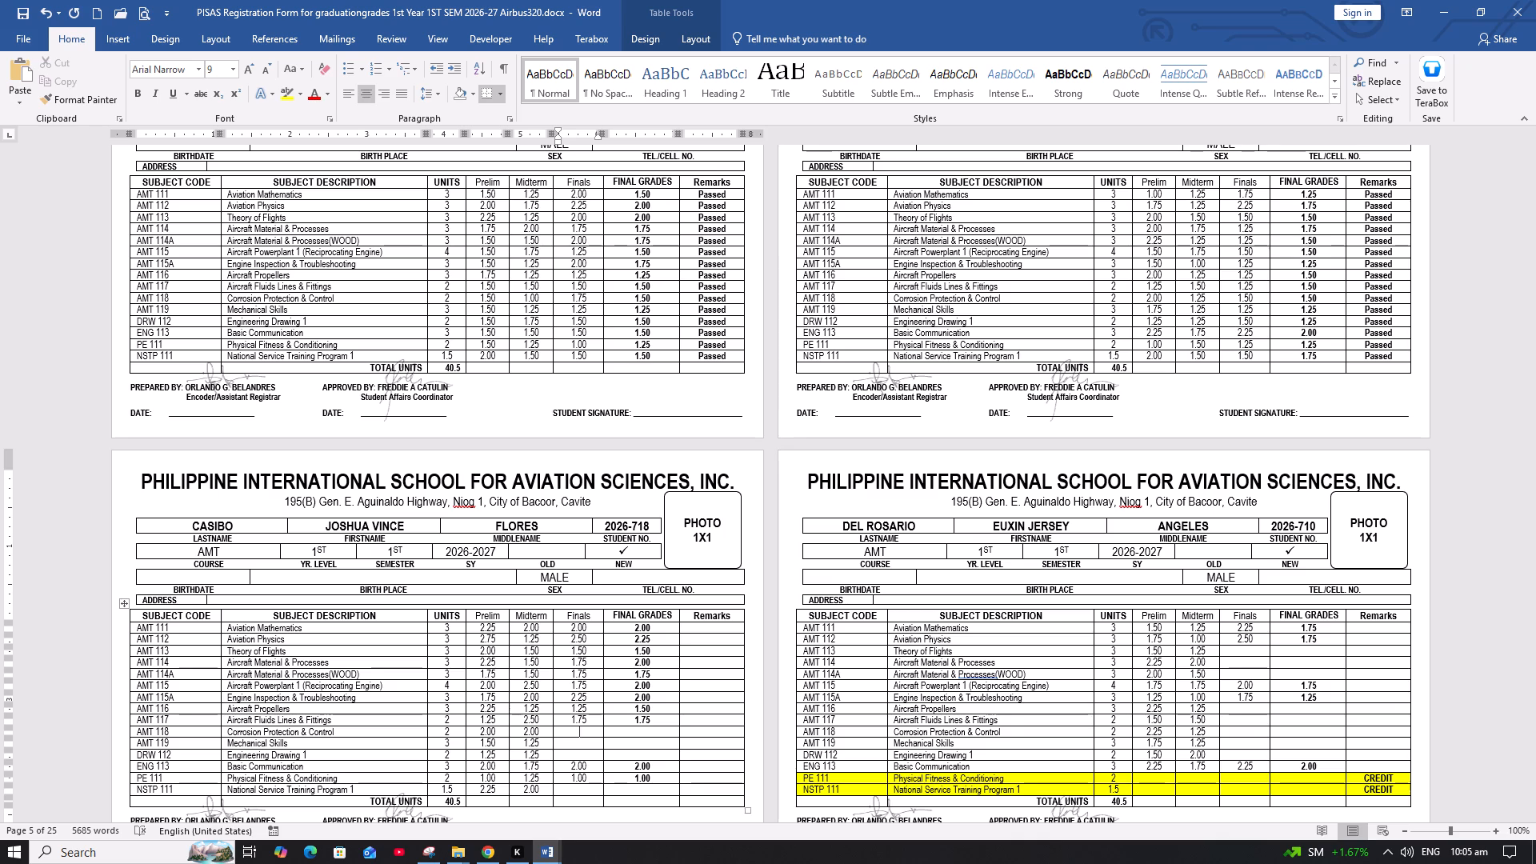
text(2.00)
key(Down)
key(Up)
key(Right)
text(2.00)
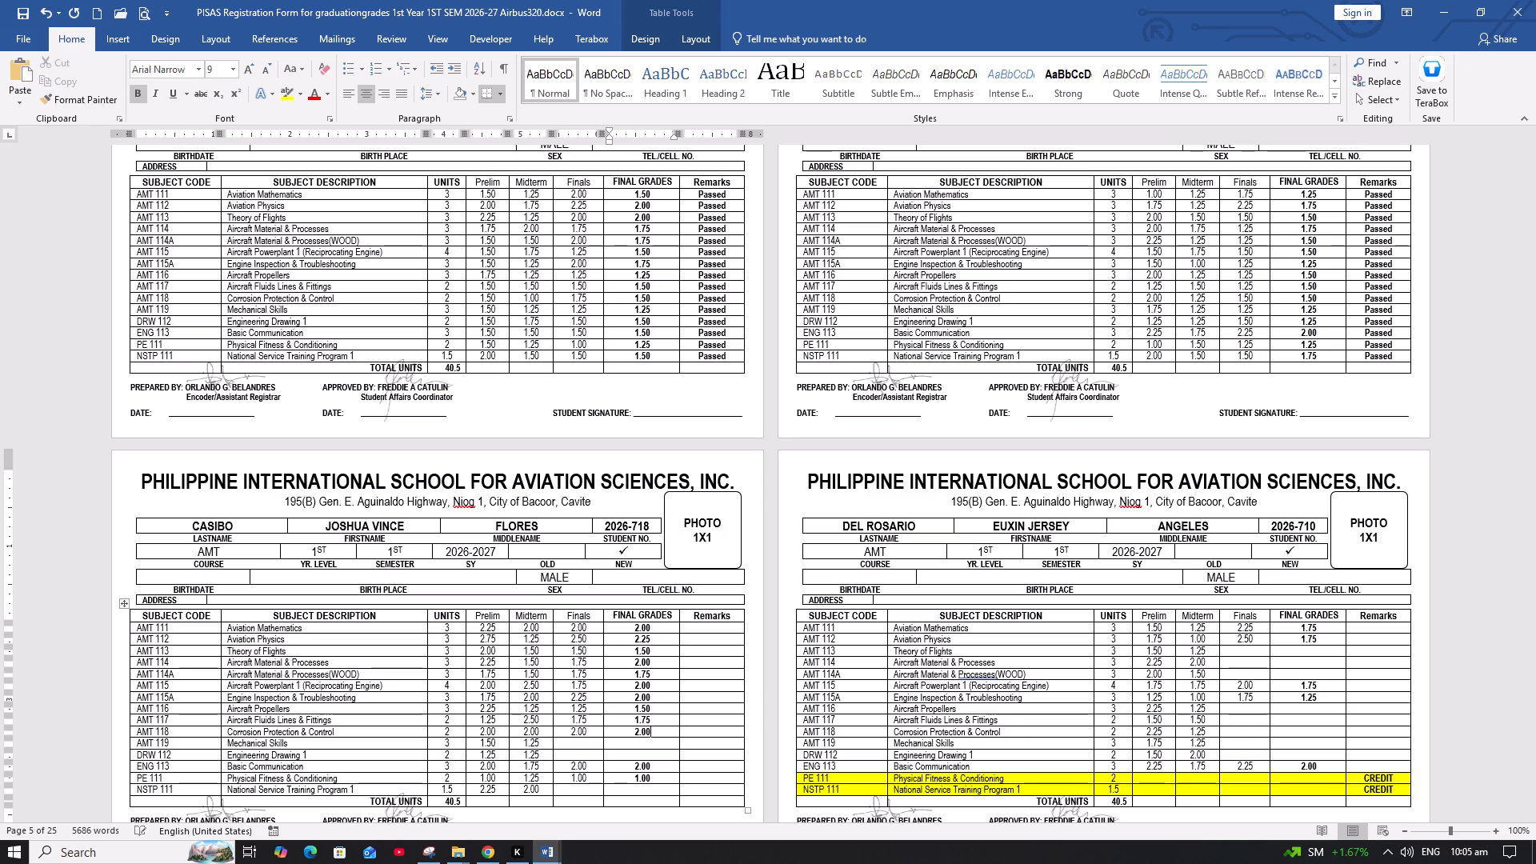
key(Down)
key(Left)
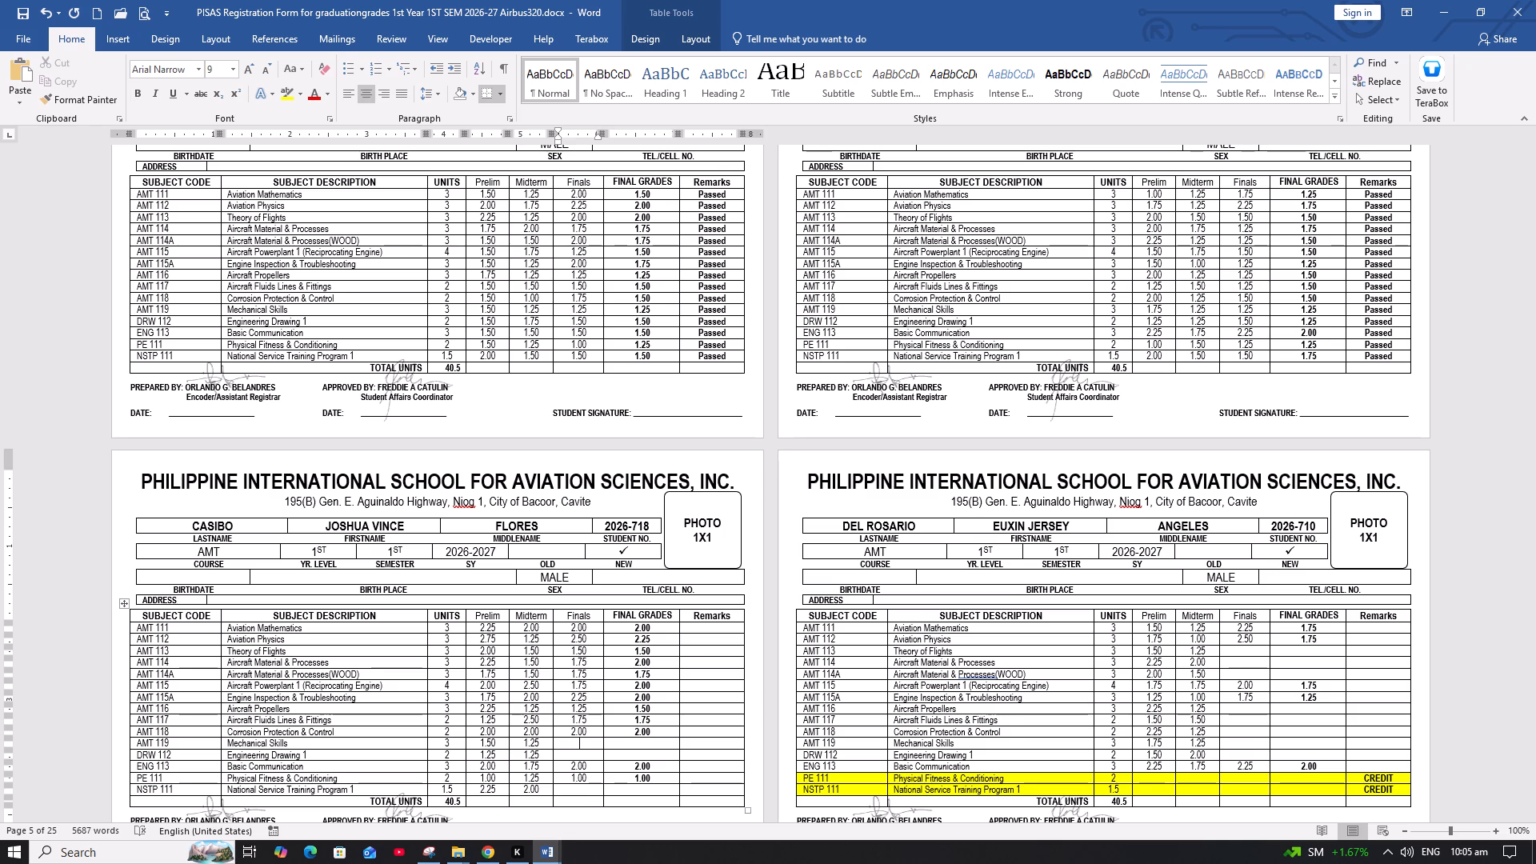
text(1.25)
key(Right)
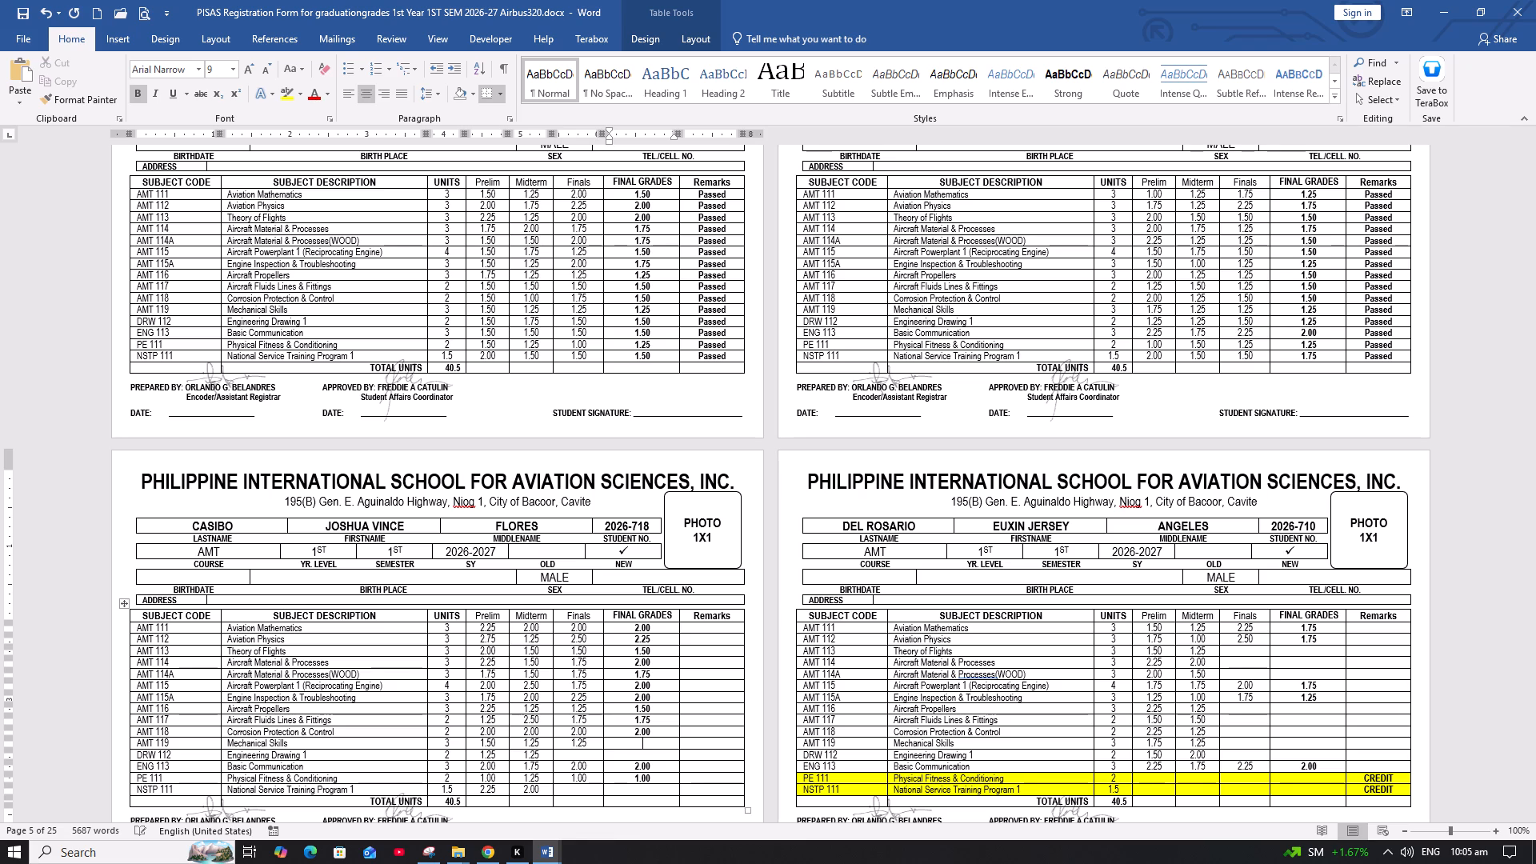
text(1.25)
key(Down)
key(Left)
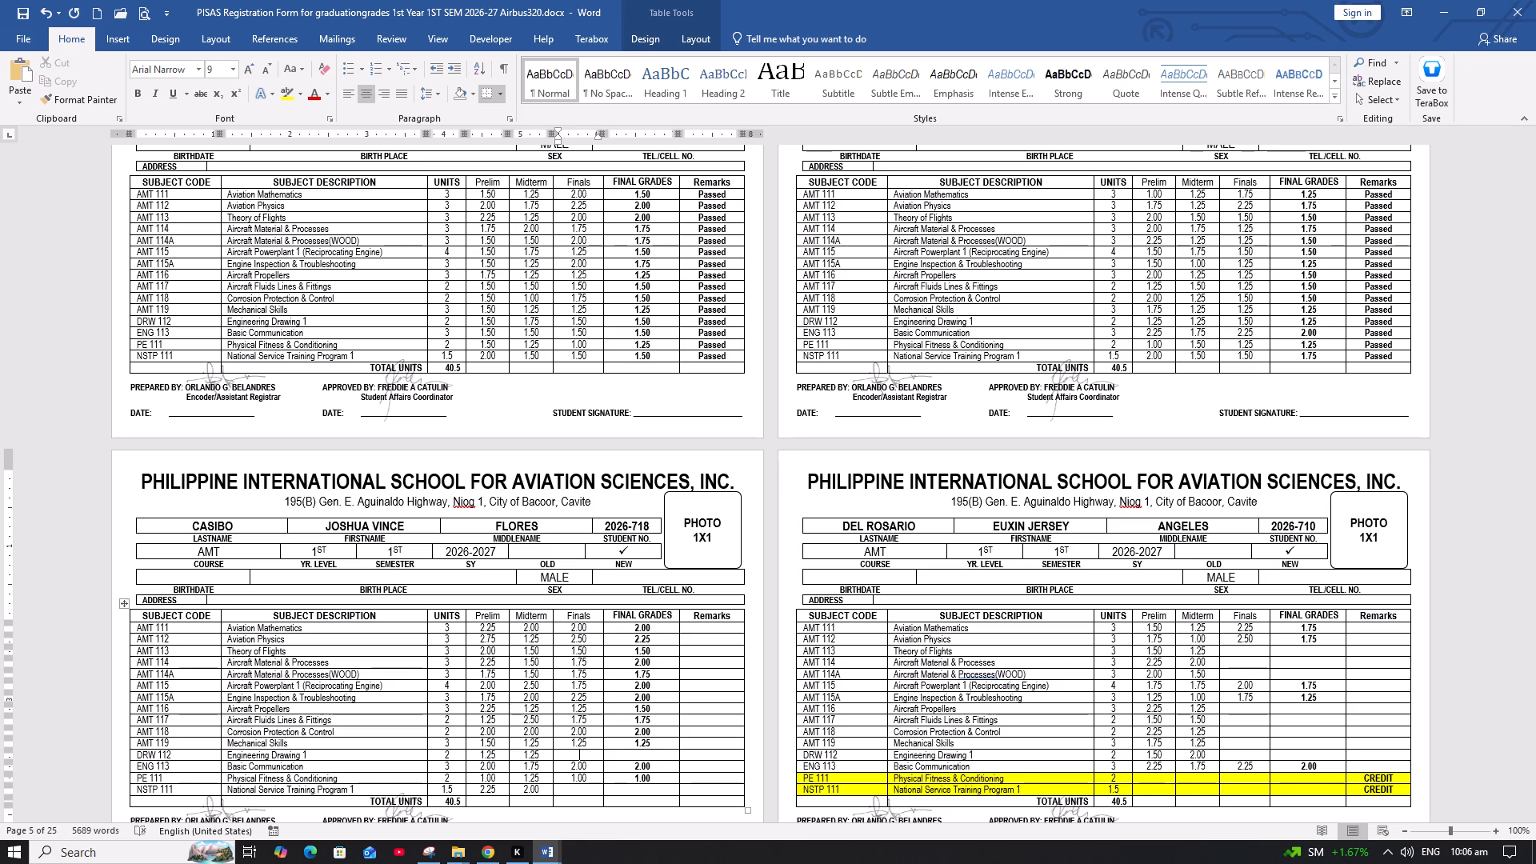
text(1.50)
key(Right)
text(1.25)
key(Down)
key(Down)
key(Left)
key(Down)
key(Left)
text(1.25)
key(Right)
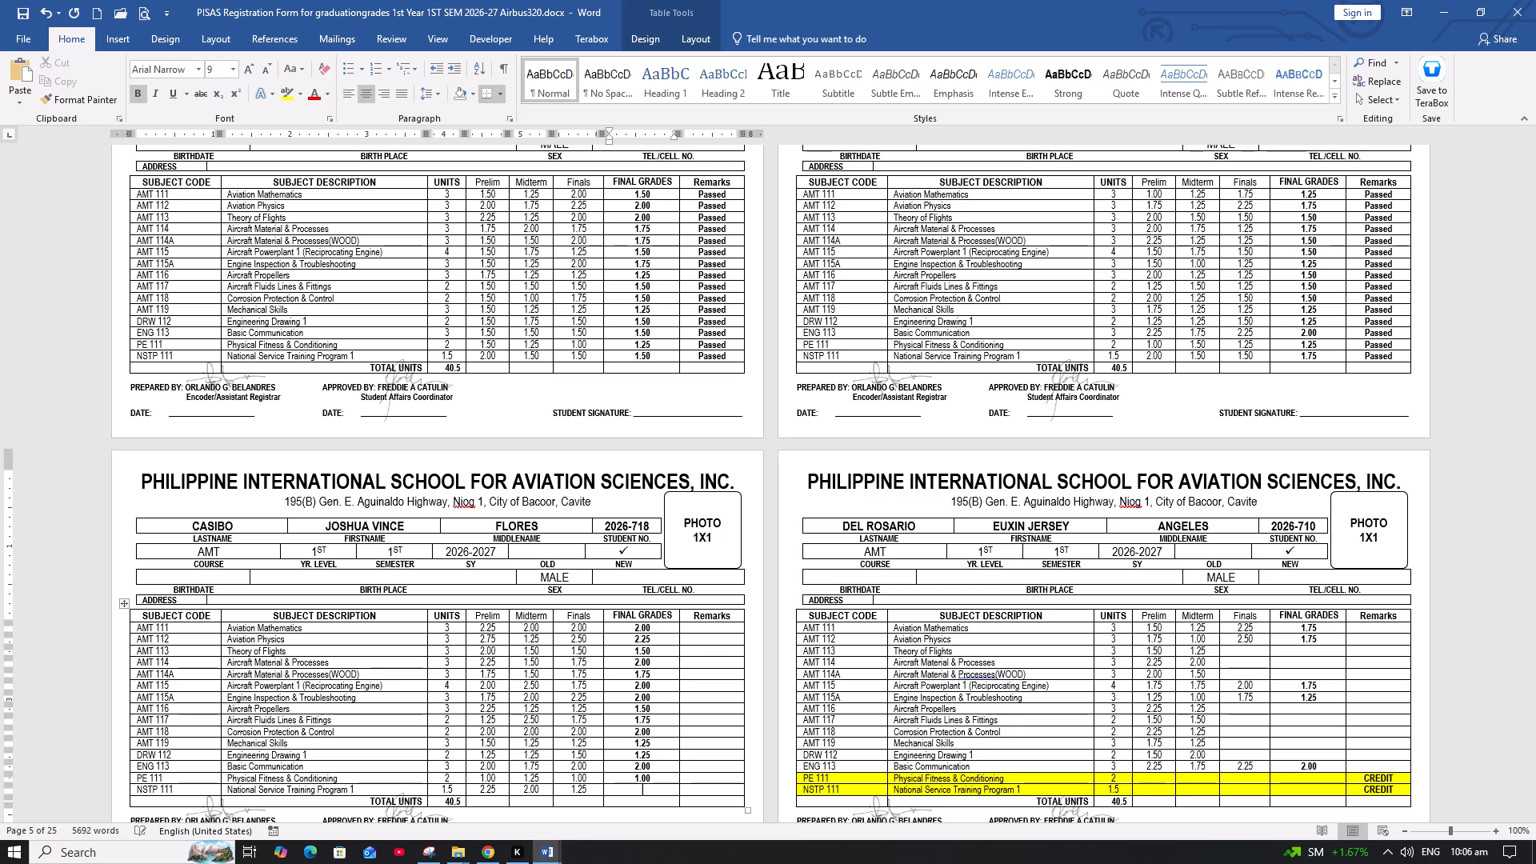
text(1.75)
Copy the Passed remarks from Camacho's table into Casibo's Remarks column for AMT 111 through NSTP 111, and save the document.
key(Up)
key(Up)
key(Up)
key(Up)
key(Up)
key(Up)
key(Up)
key(Up)
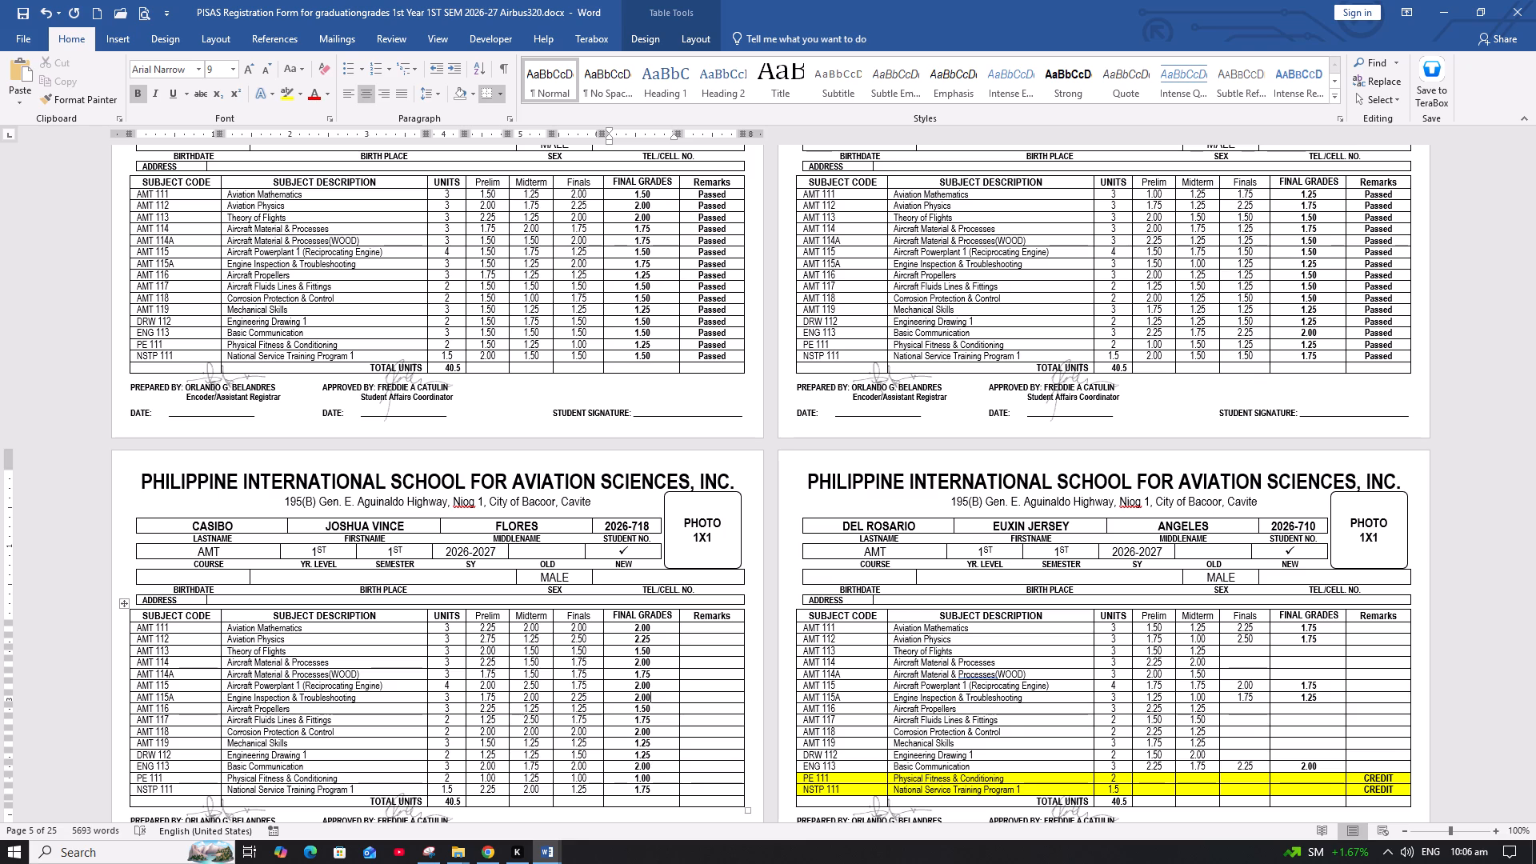
key(Up)
key(Up)
key(Up)
key(Up)
key(Up)
key(Up)
key(Right)
scroll(554, 651, up, 2)
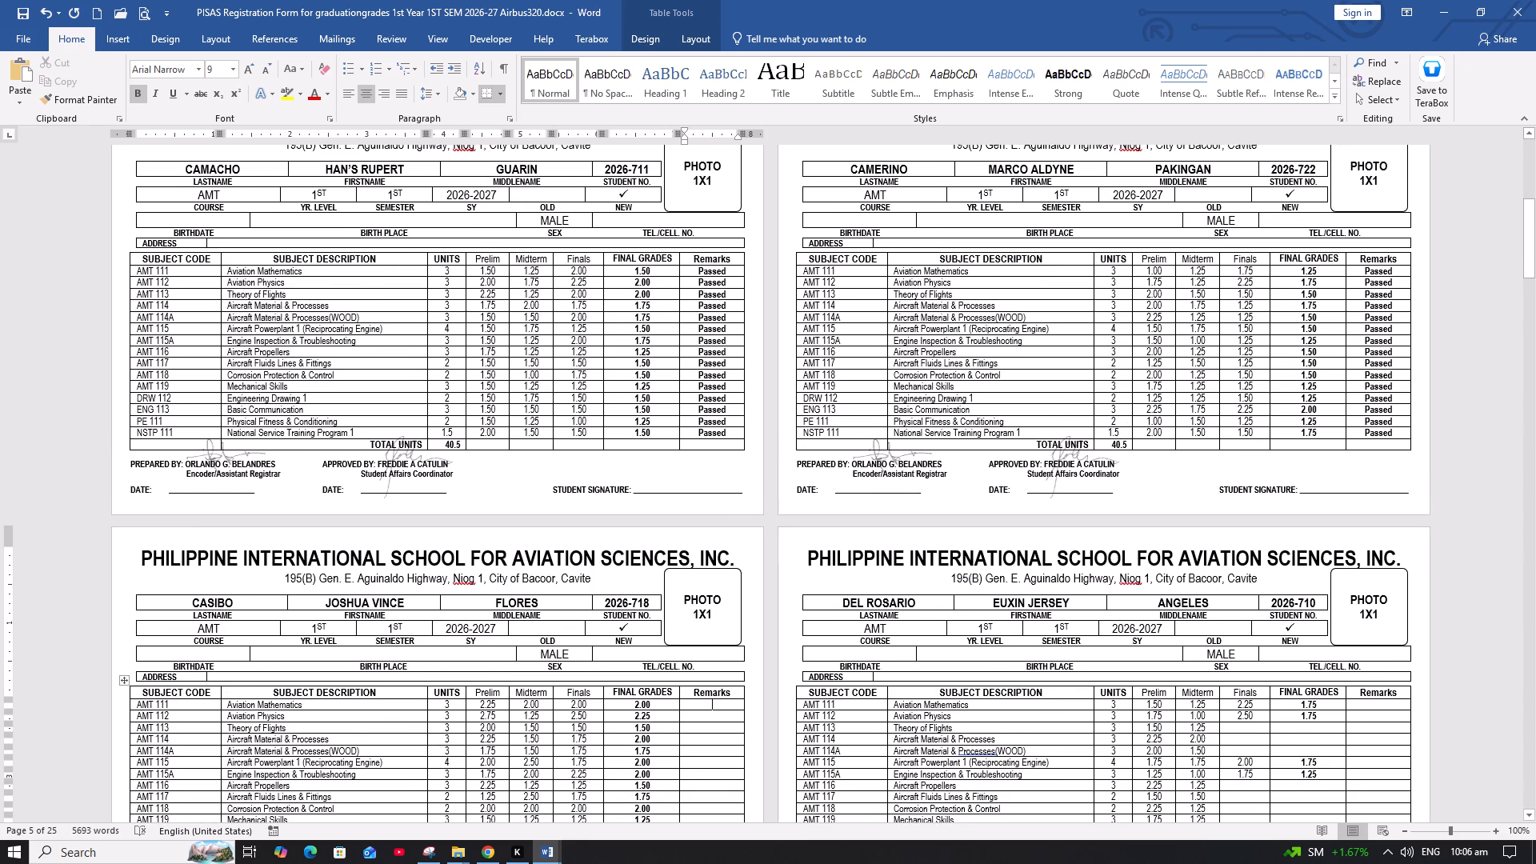
drag(716, 270, 713, 401)
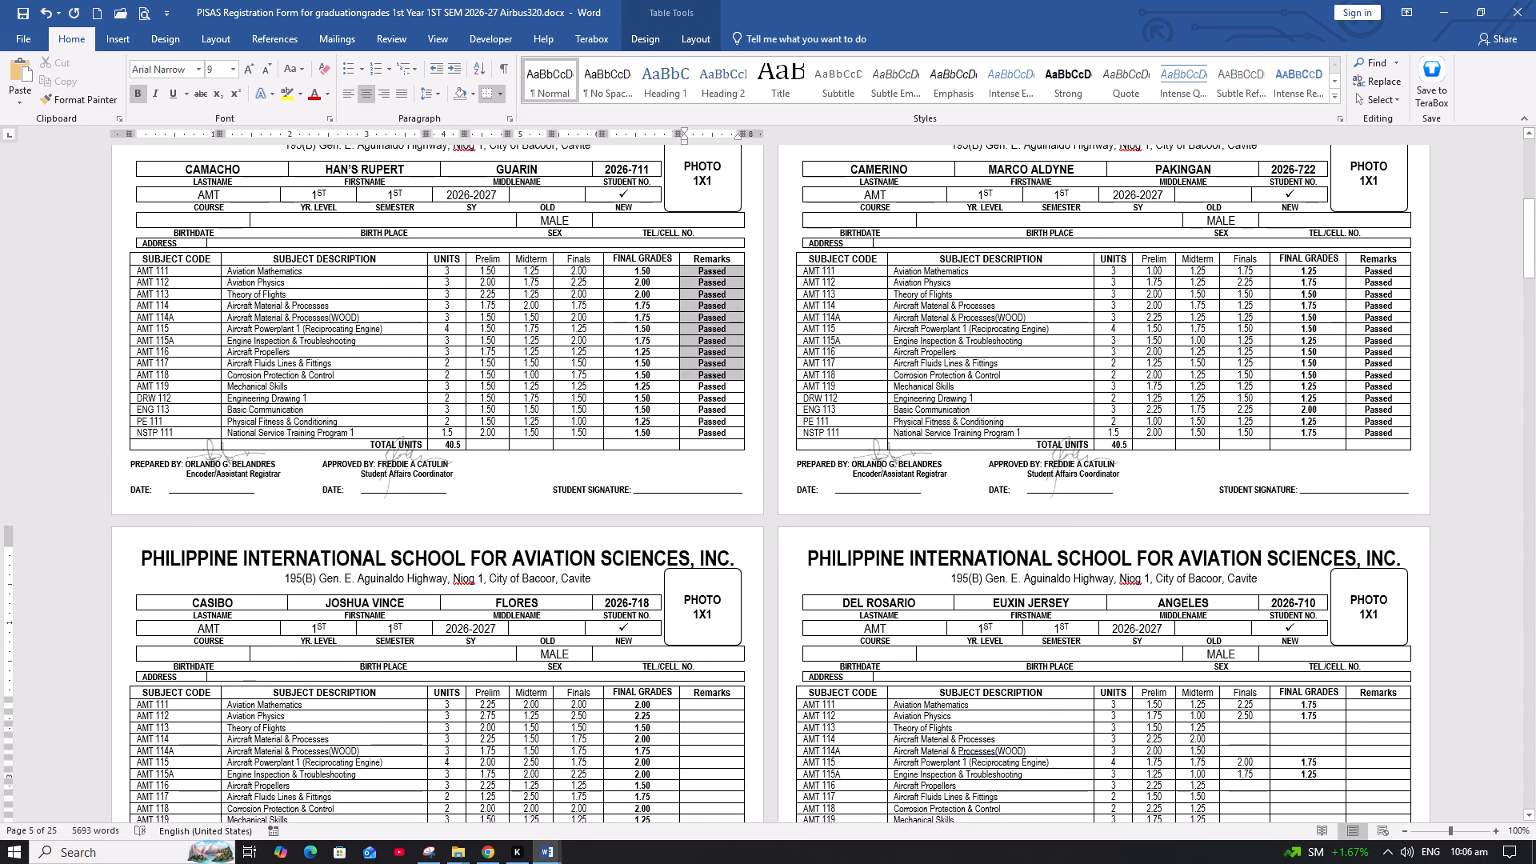
drag(713, 401, 713, 435)
key(ctrl+c)
key(ctrl+c)
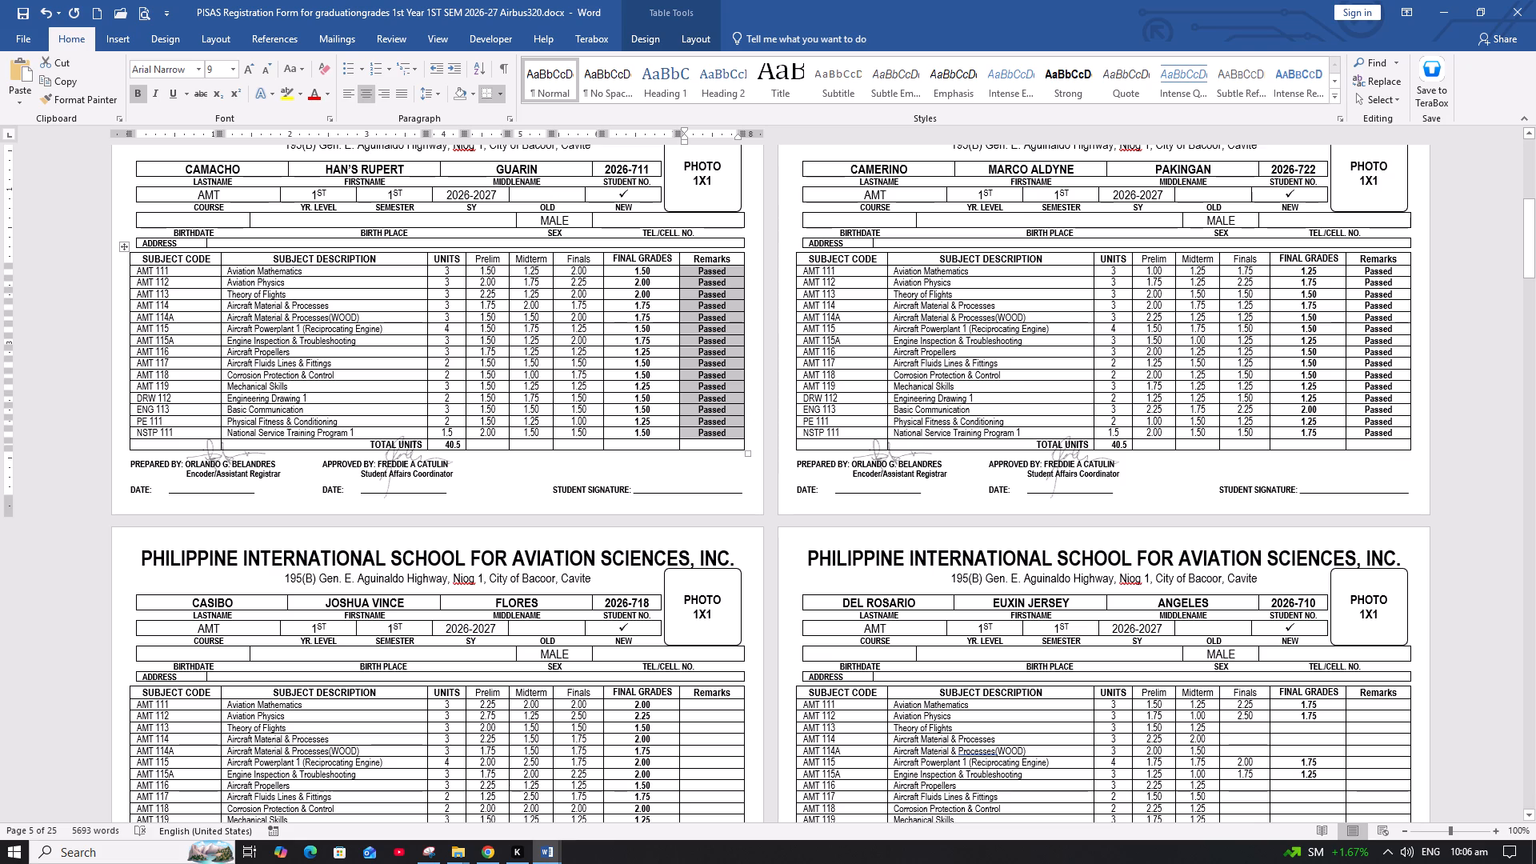
click(728, 704)
key(ctrl+v)
scroll(728, 704, down, 4)
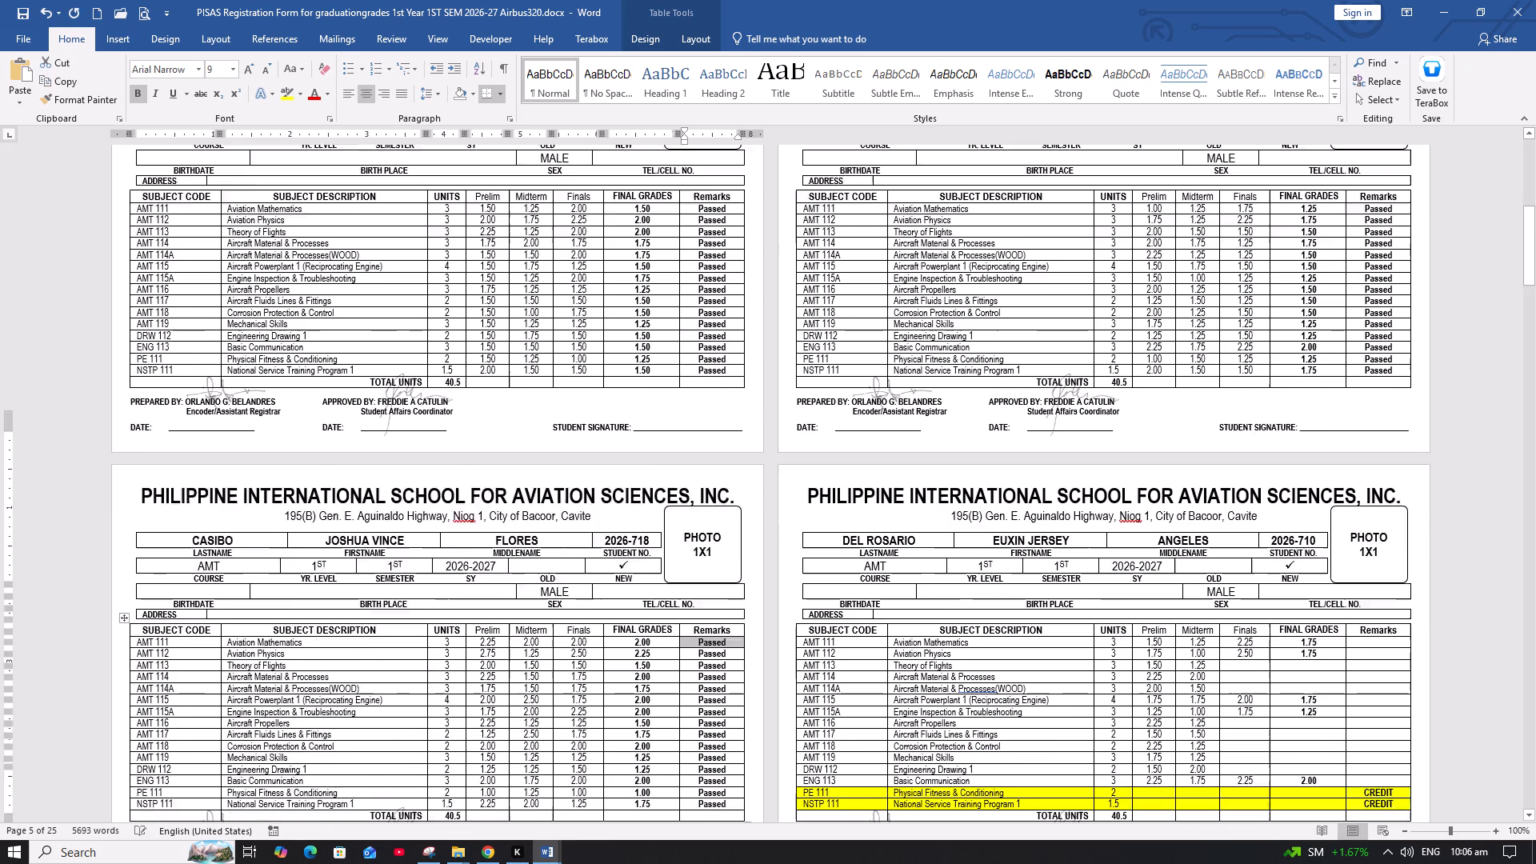
click(728, 704)
click(26, 18)
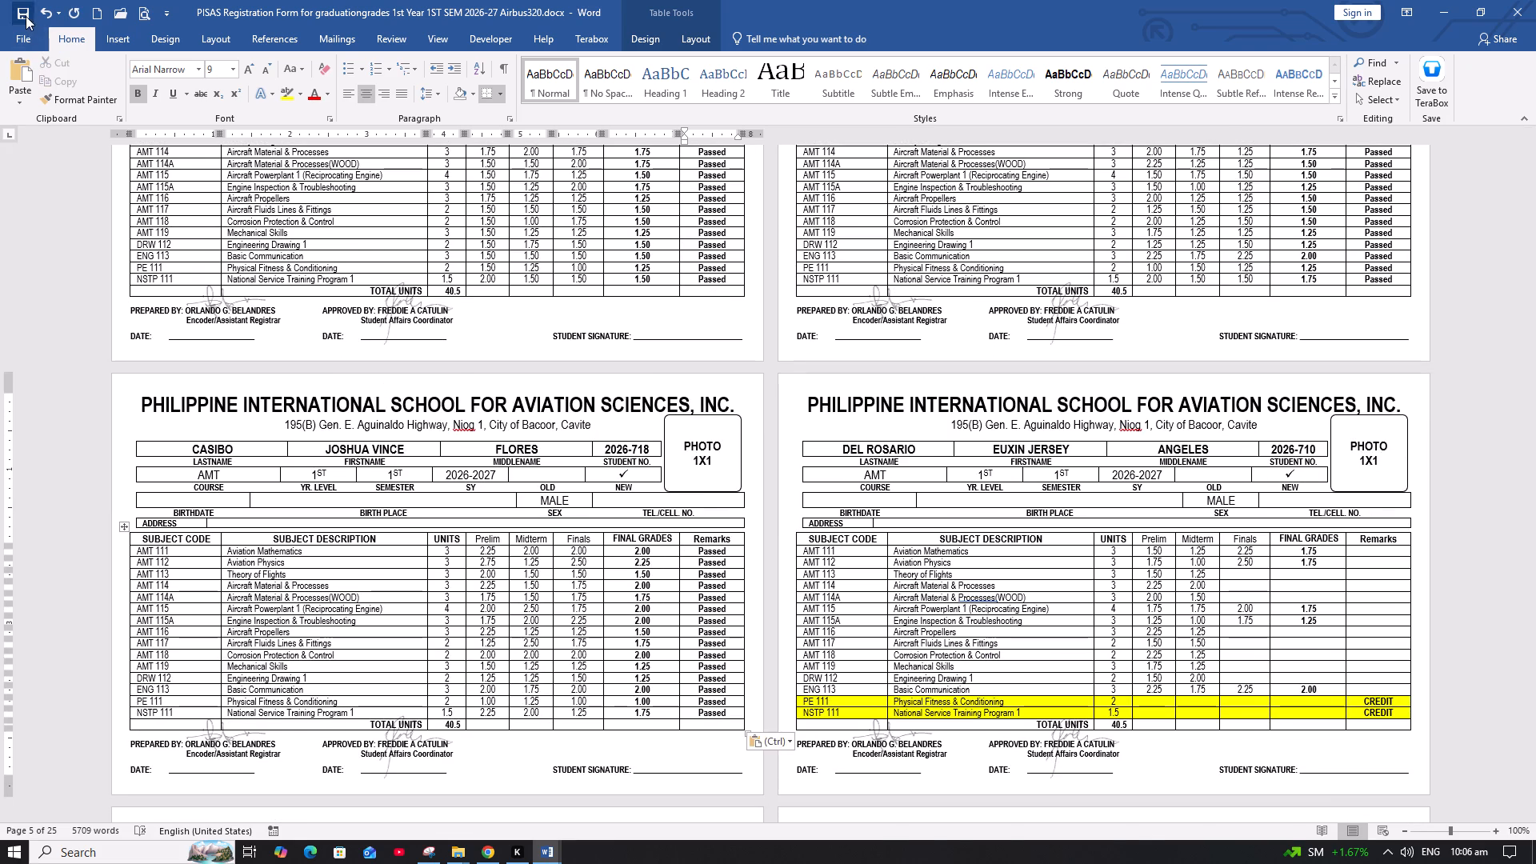
Show Atmosfera's grade form on page 2 of the print preview and capture the whole form with Snipping Tool.
click(146, 18)
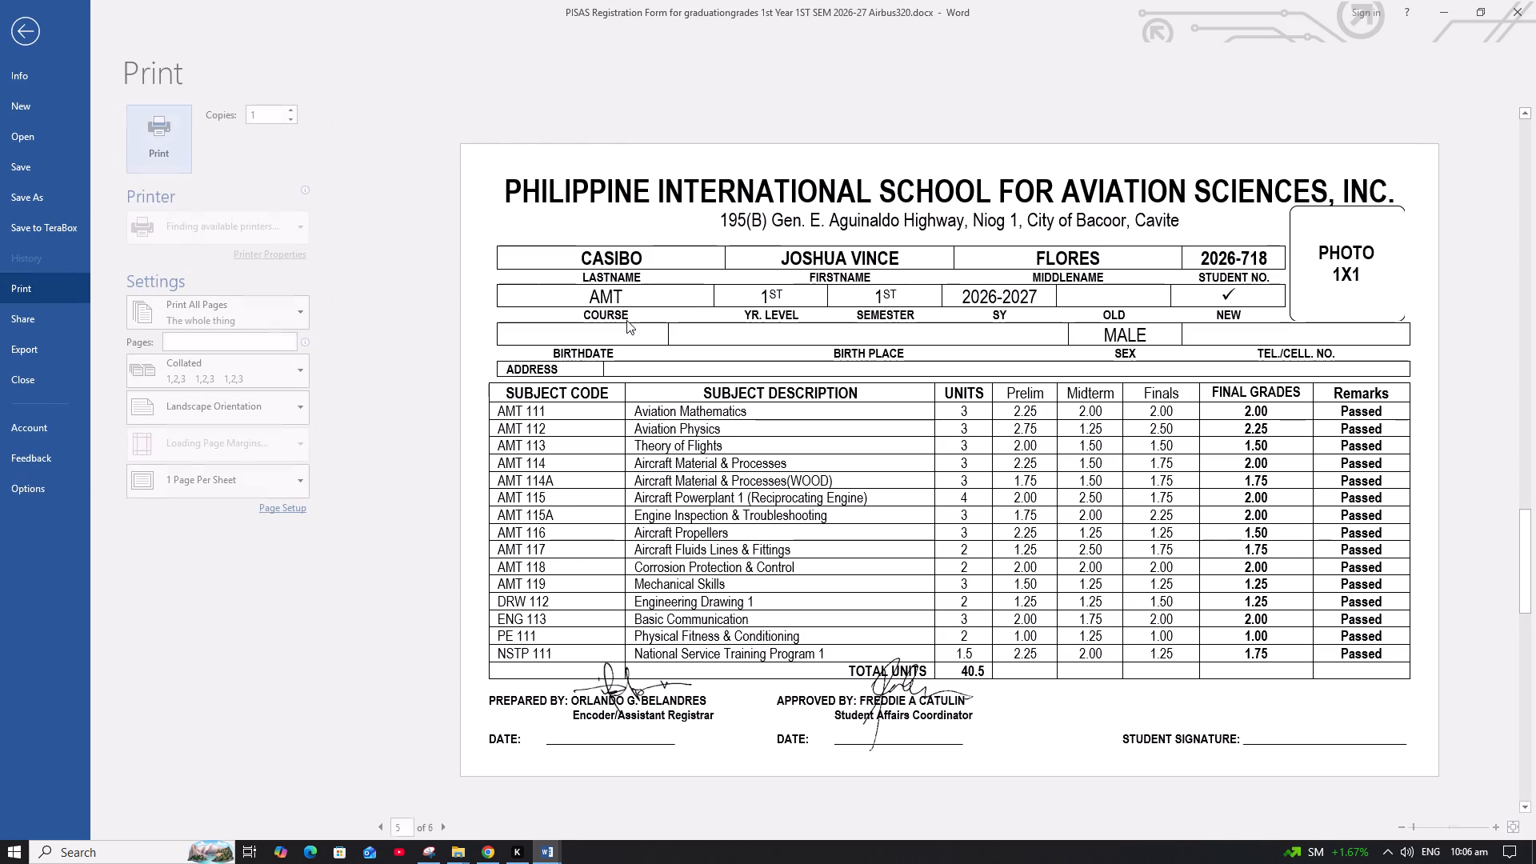
scroll(724, 429, up, 15)
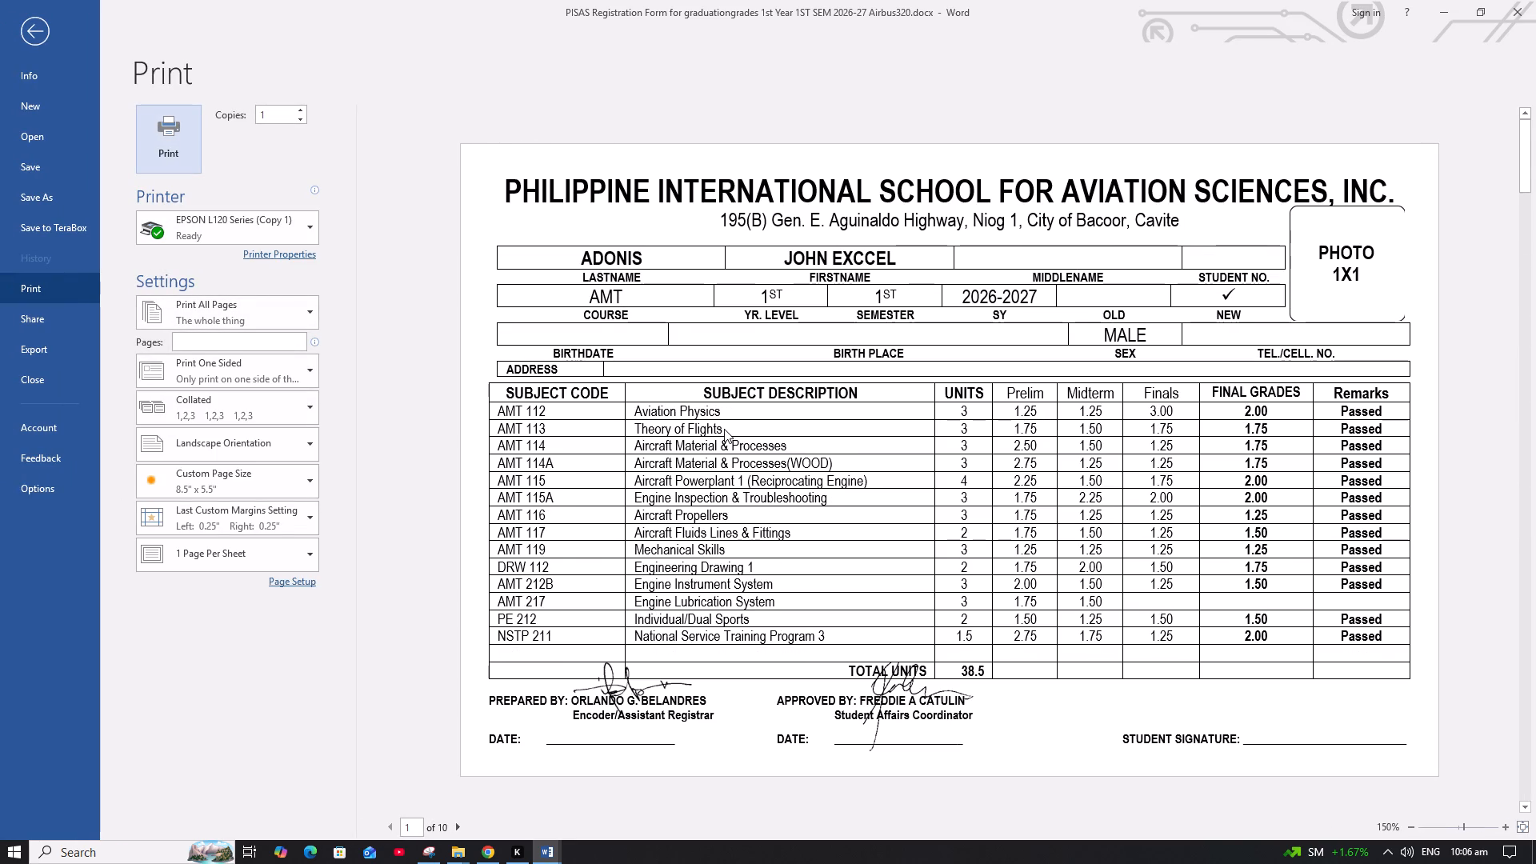
scroll(724, 429, down, 1)
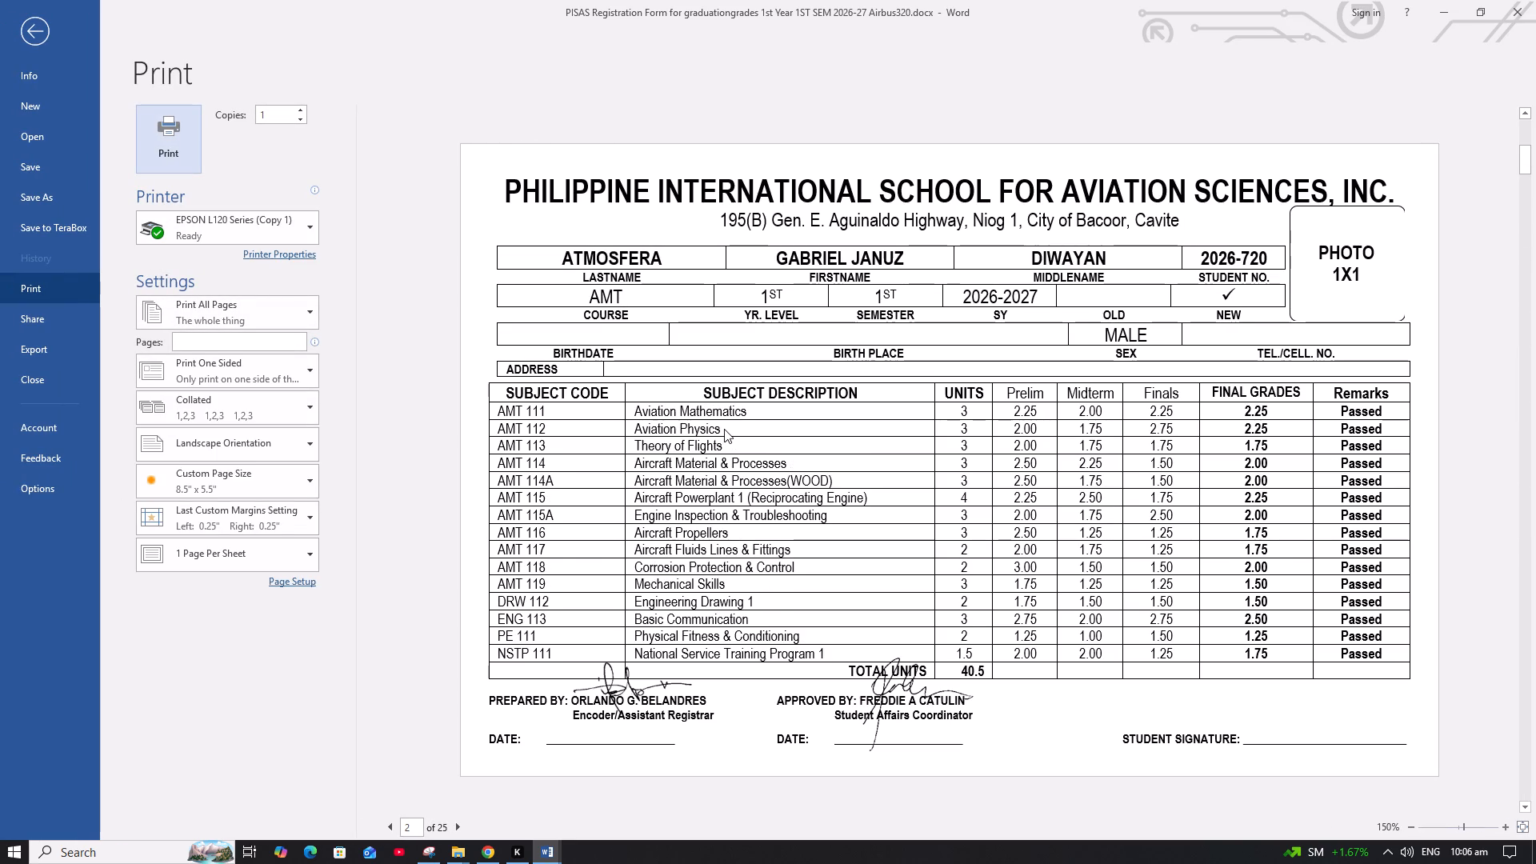
scroll(724, 429, up, 1)
scroll(642, 596, down, 1)
click(424, 856)
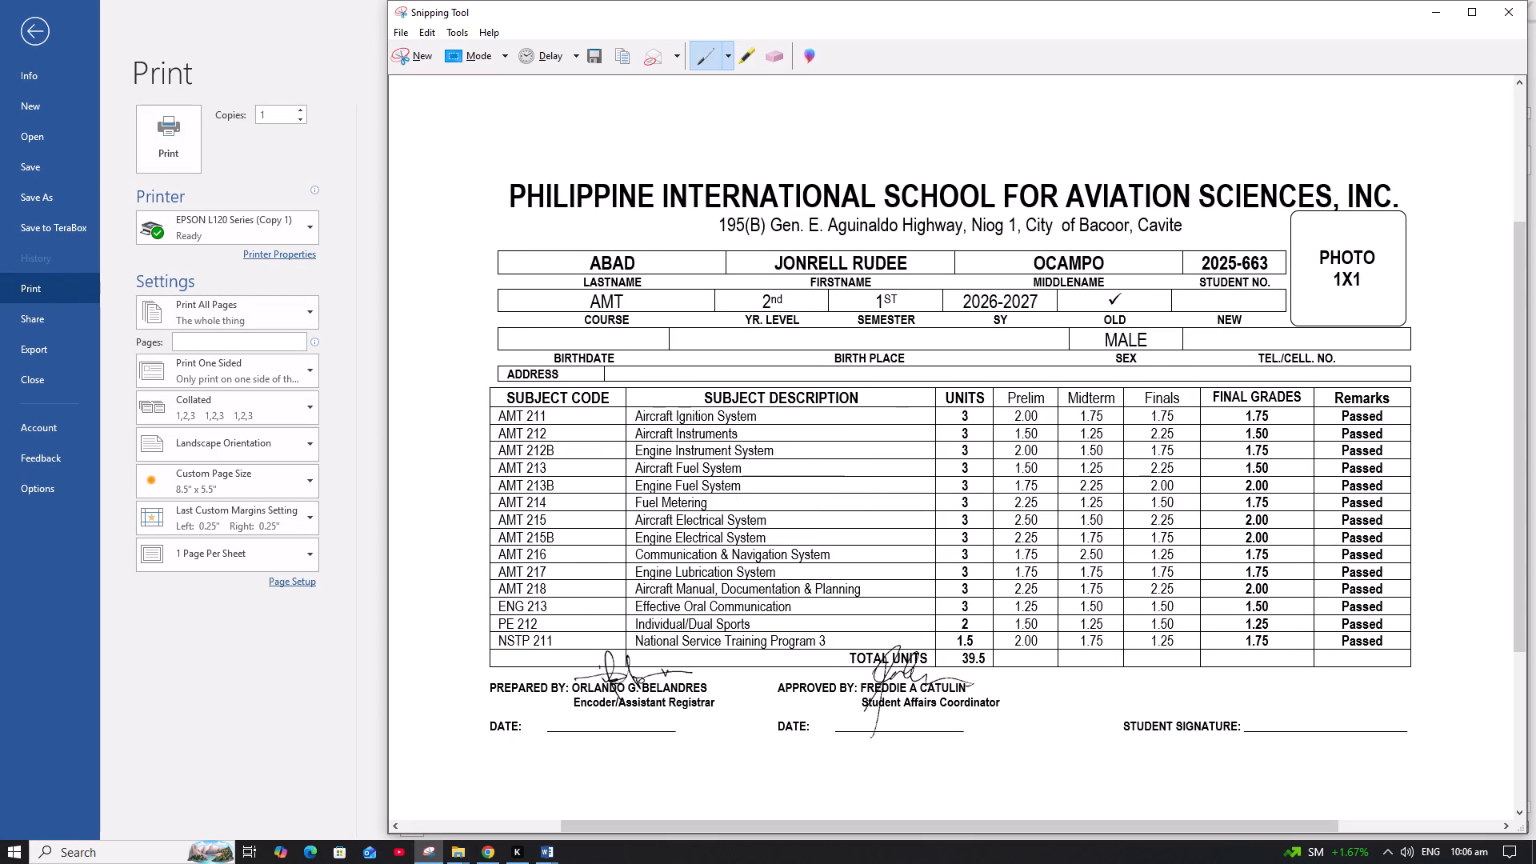
click(406, 60)
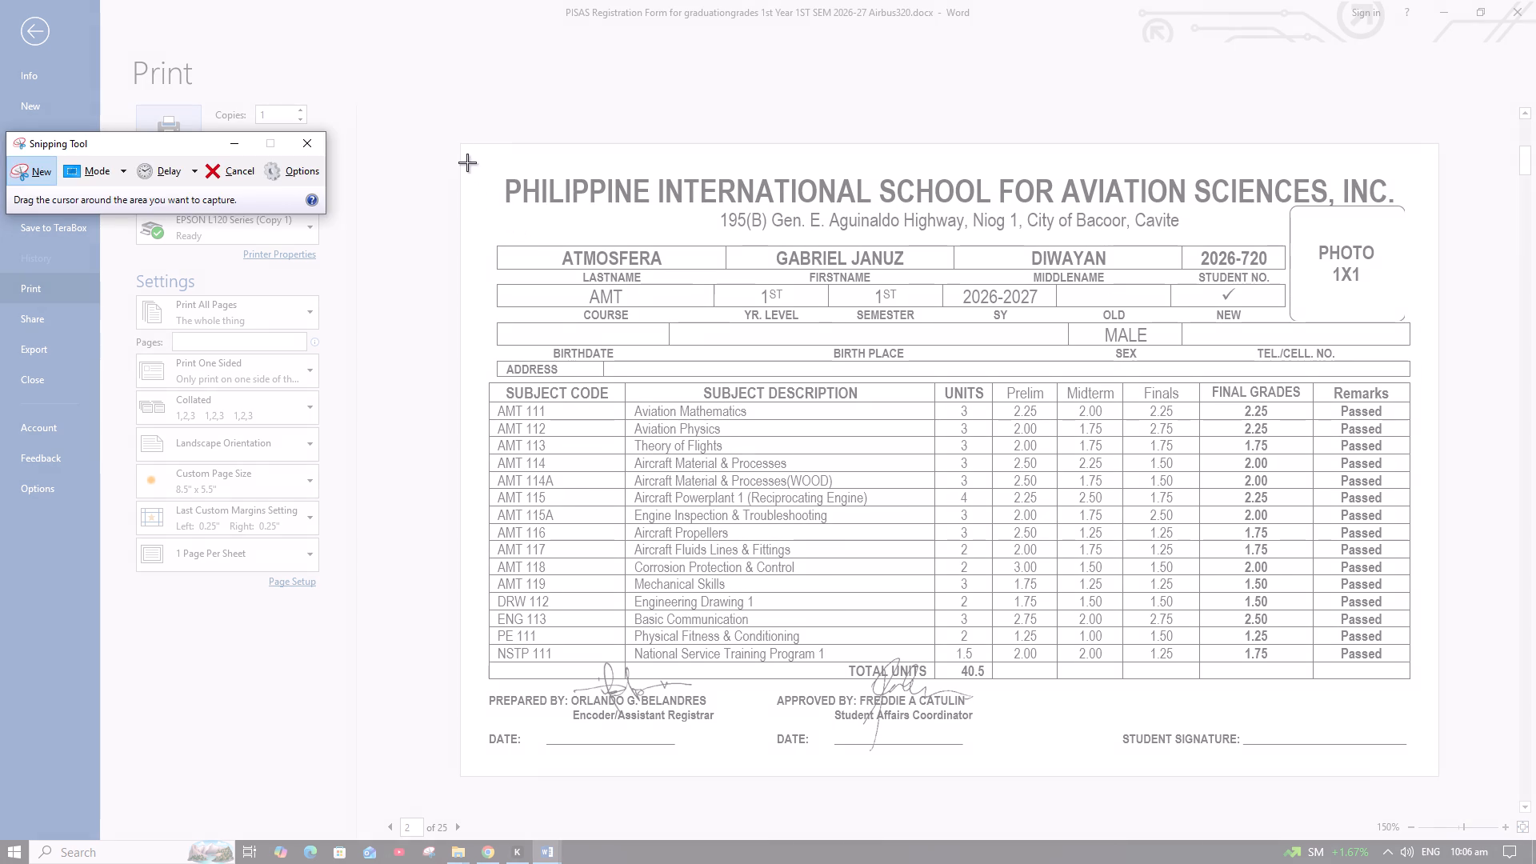
drag(462, 144, 1361, 706)
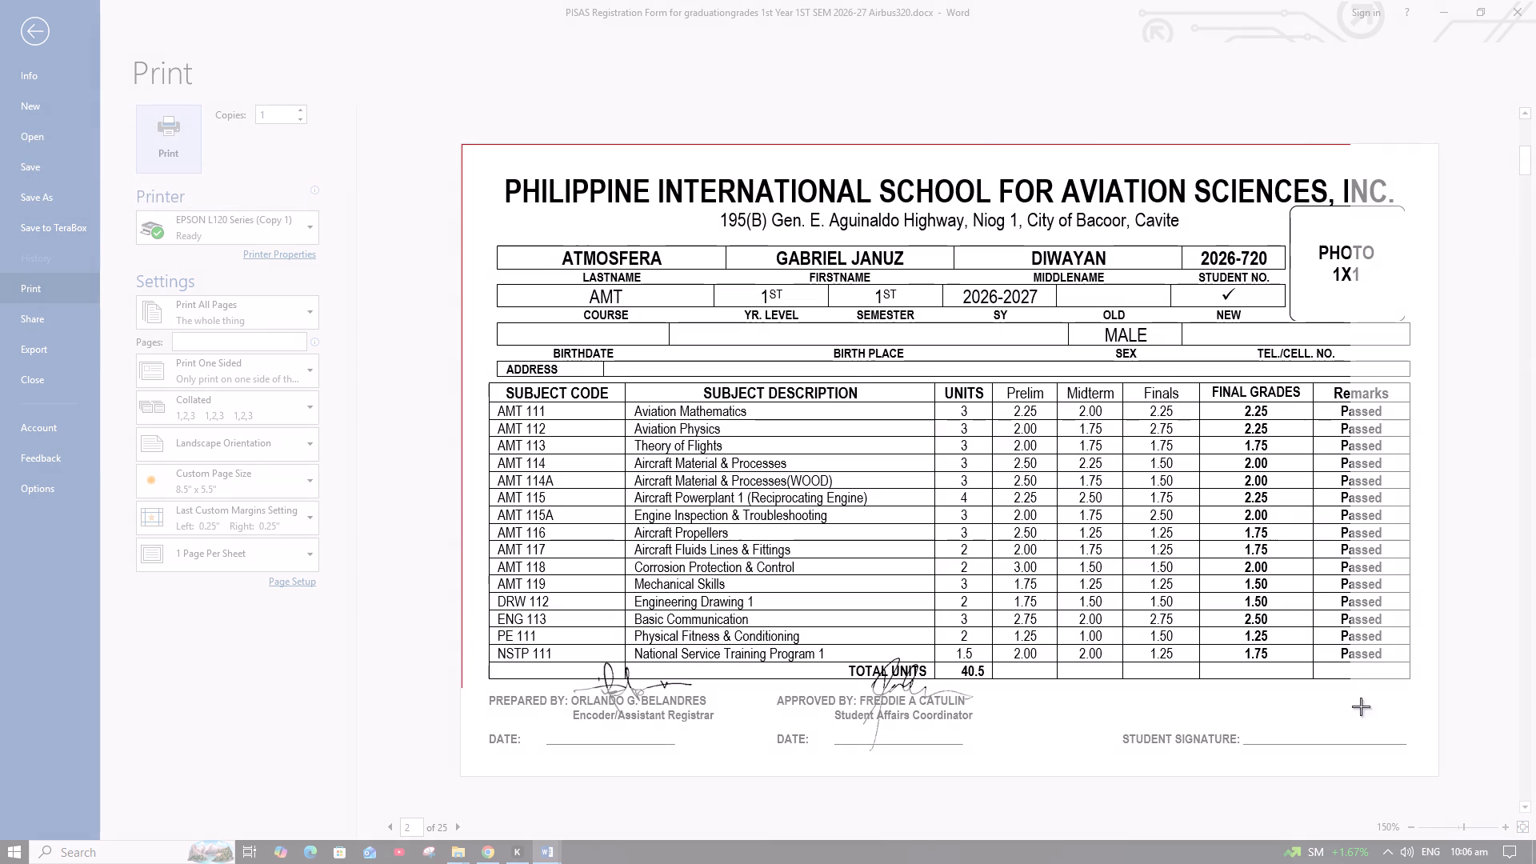
drag(1361, 706, 1440, 773)
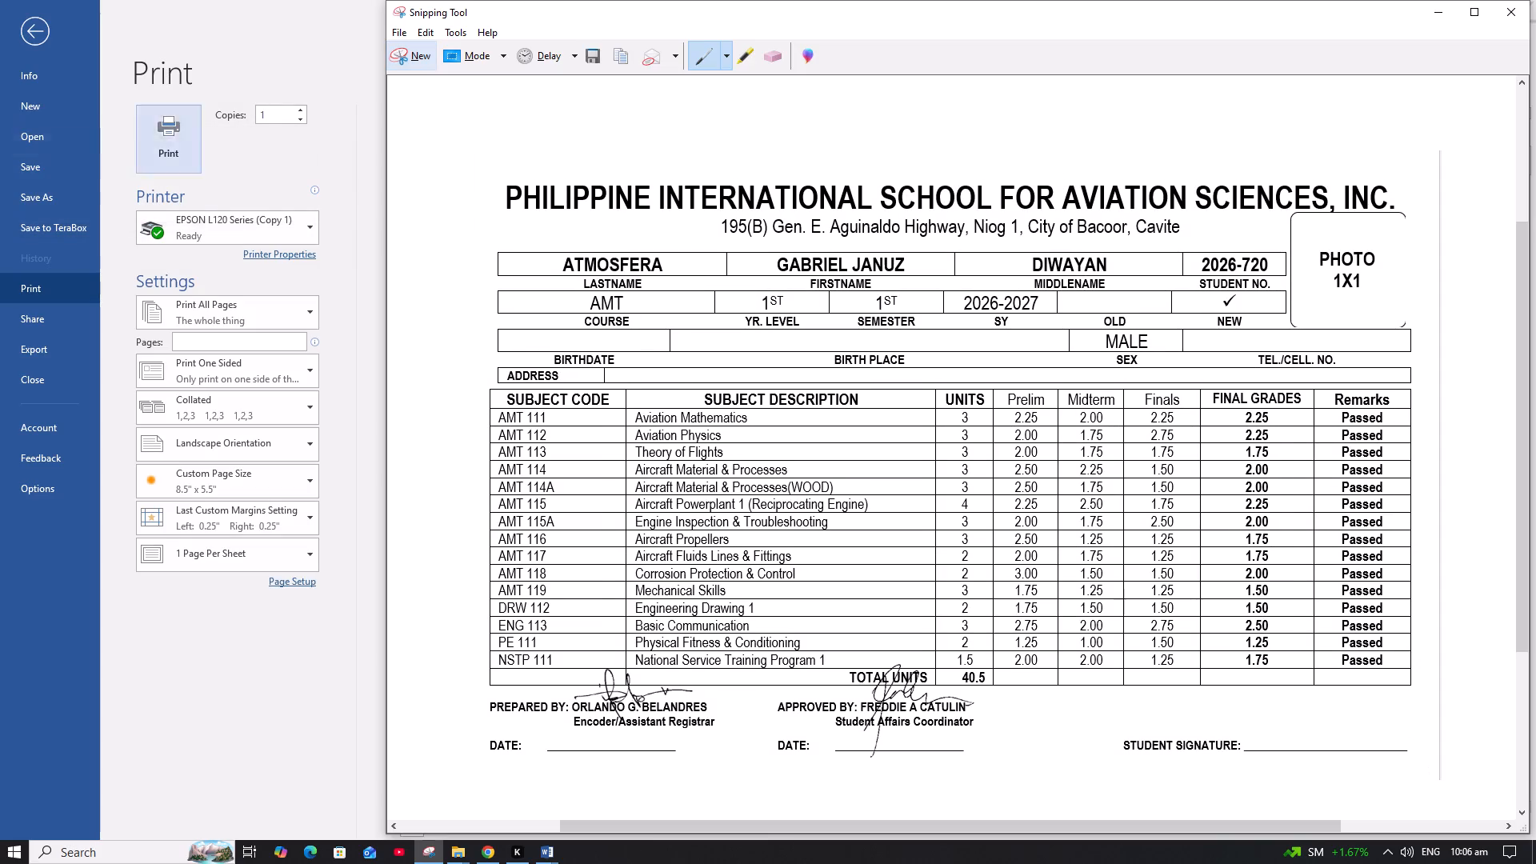
Save the capture as Atmosfera.JPG in the AIRBUS320 PRELIM GRADES folder under GRADES 2026, replacing the existing file.
click(591, 54)
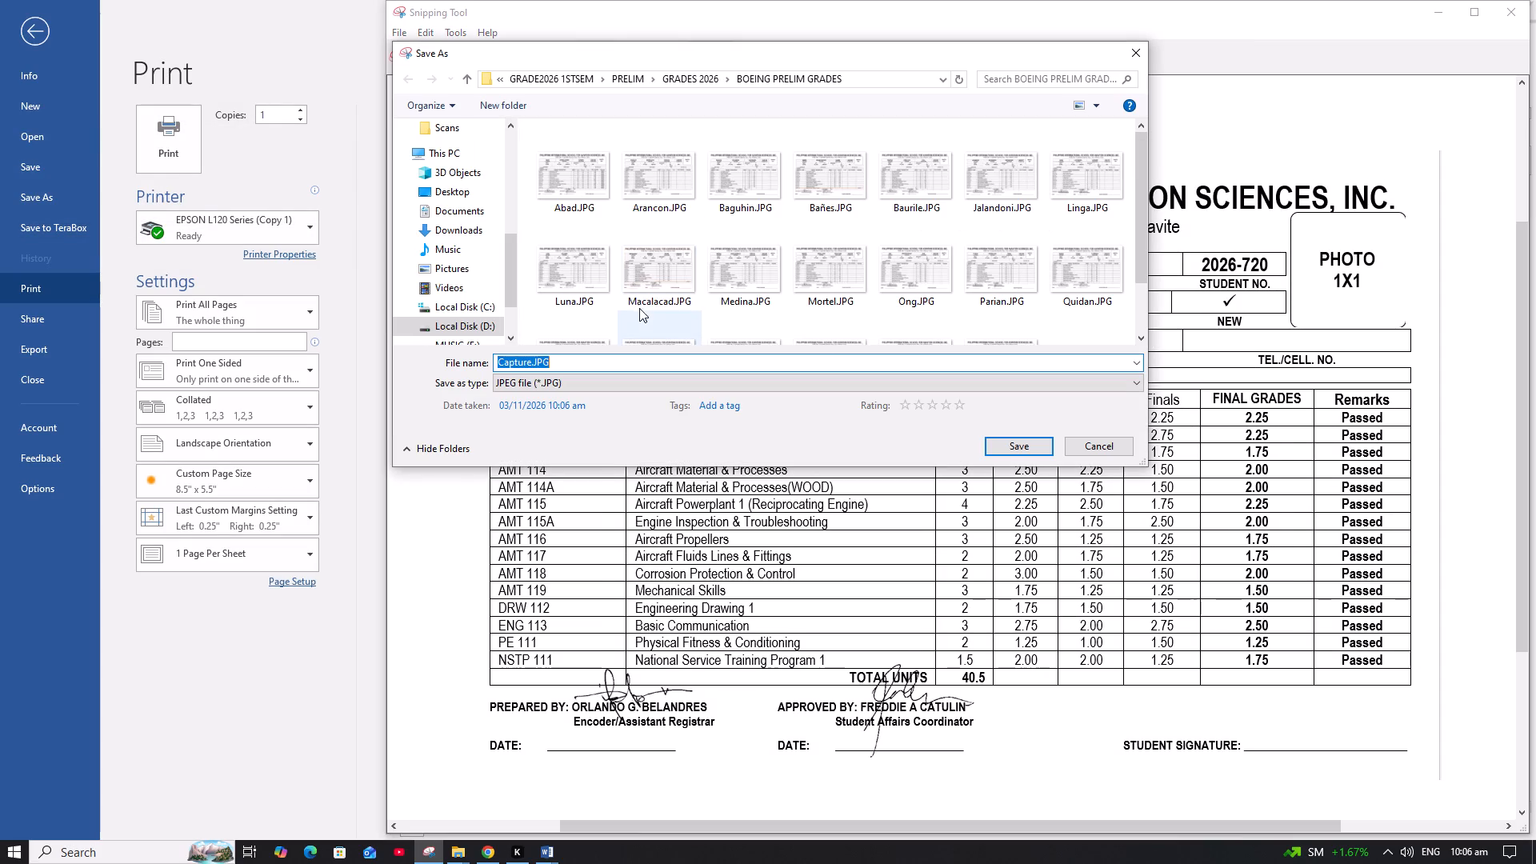
click(701, 78)
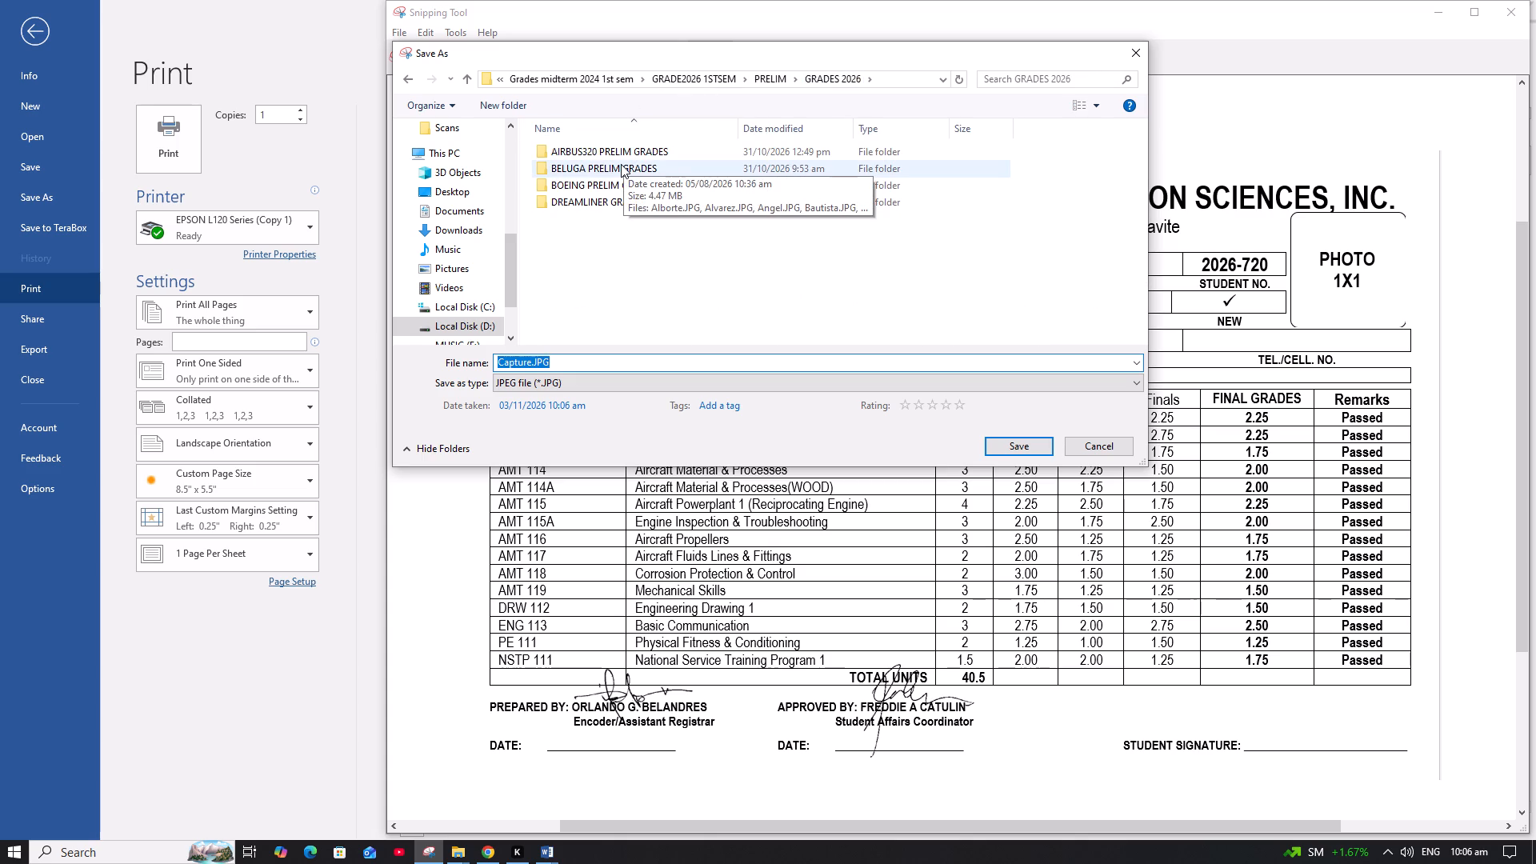
double_click(621, 164)
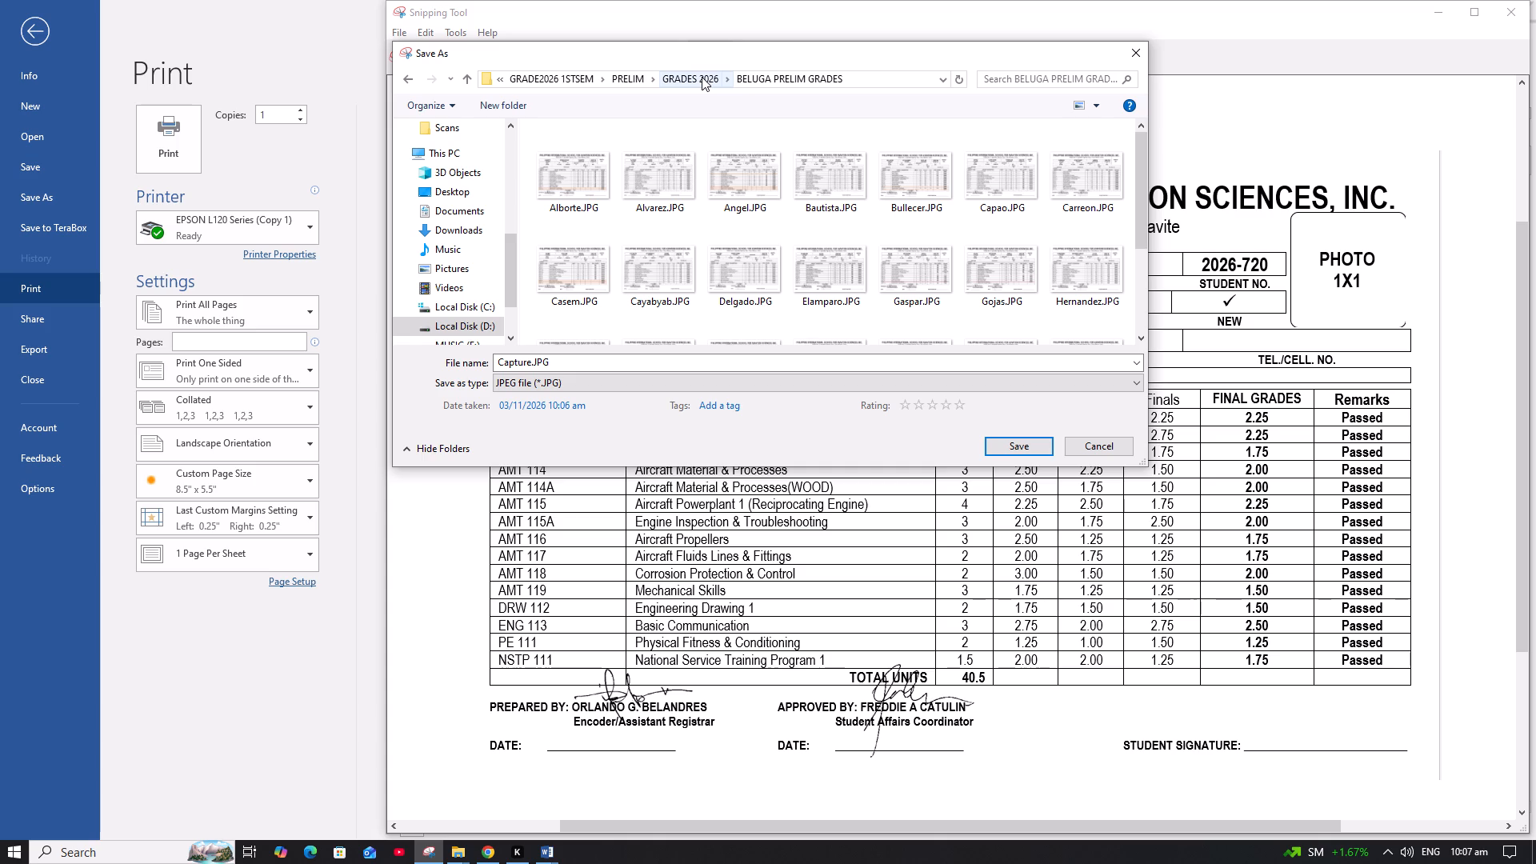
click(702, 77)
double_click(644, 153)
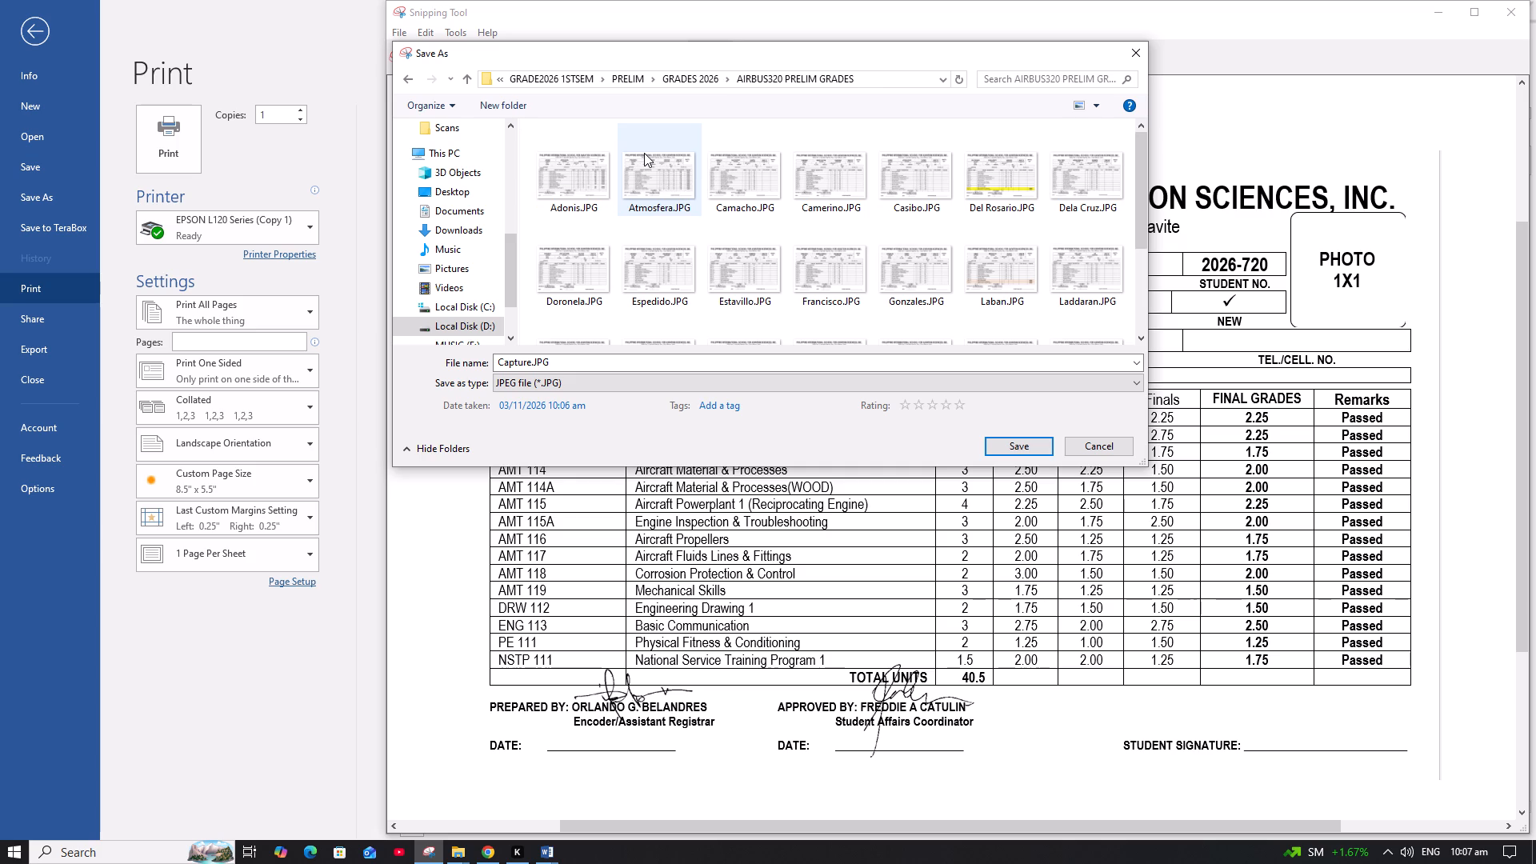
click(662, 185)
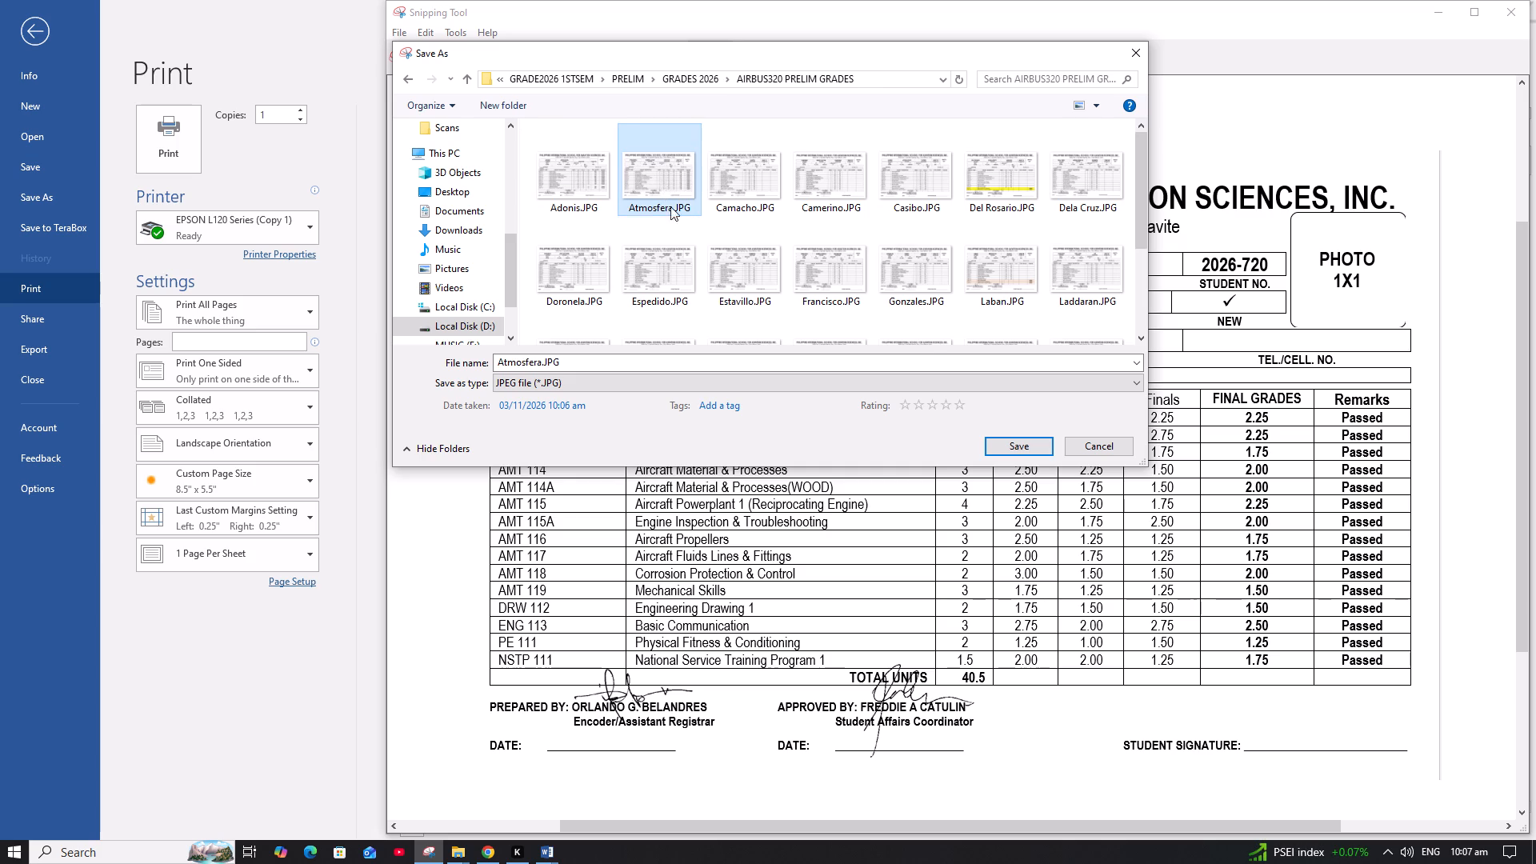
click(1022, 444)
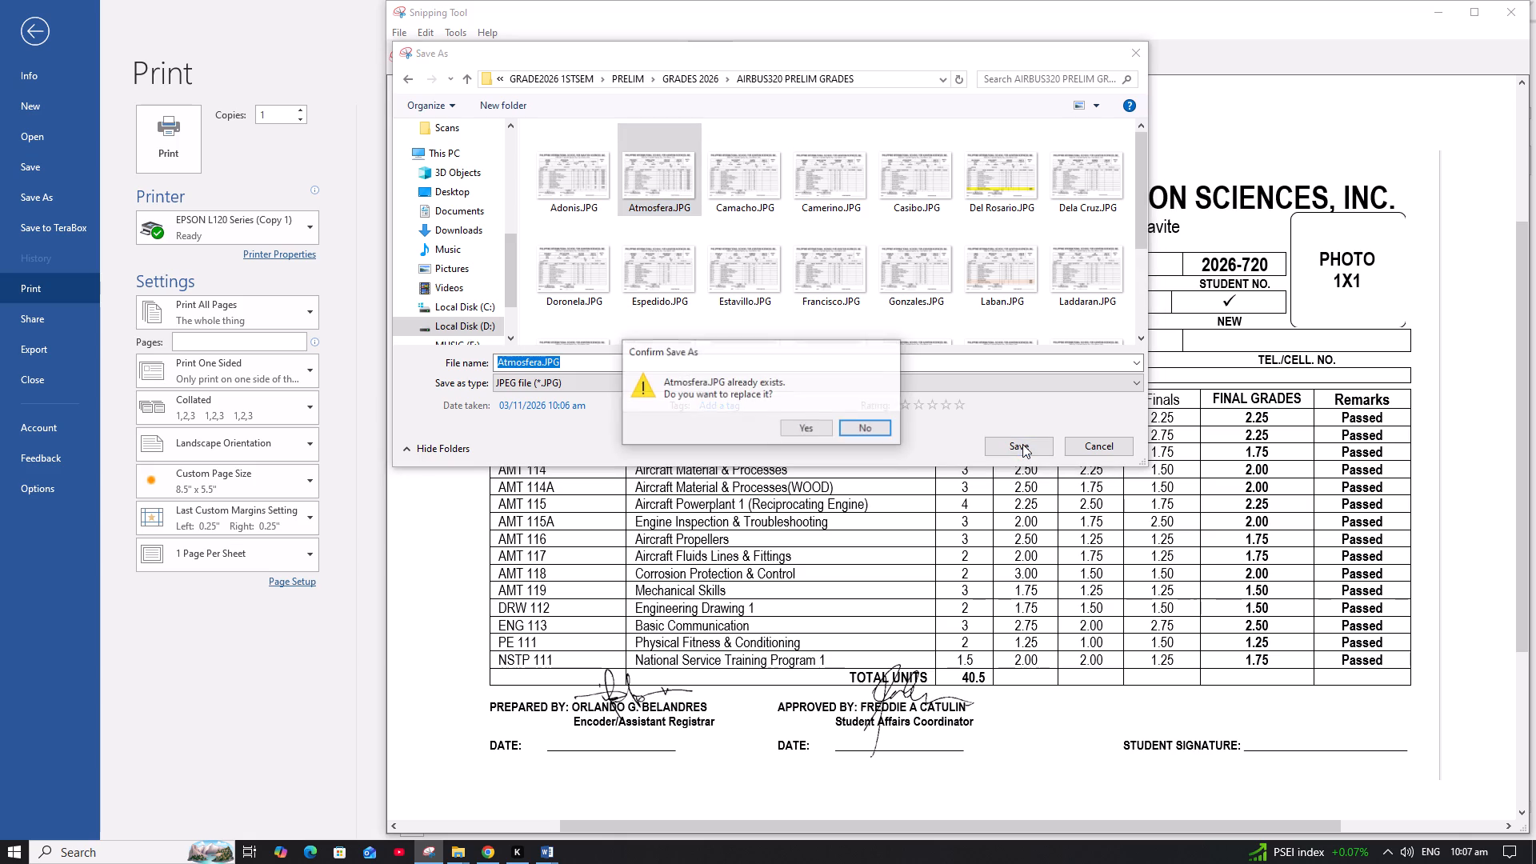
click(804, 428)
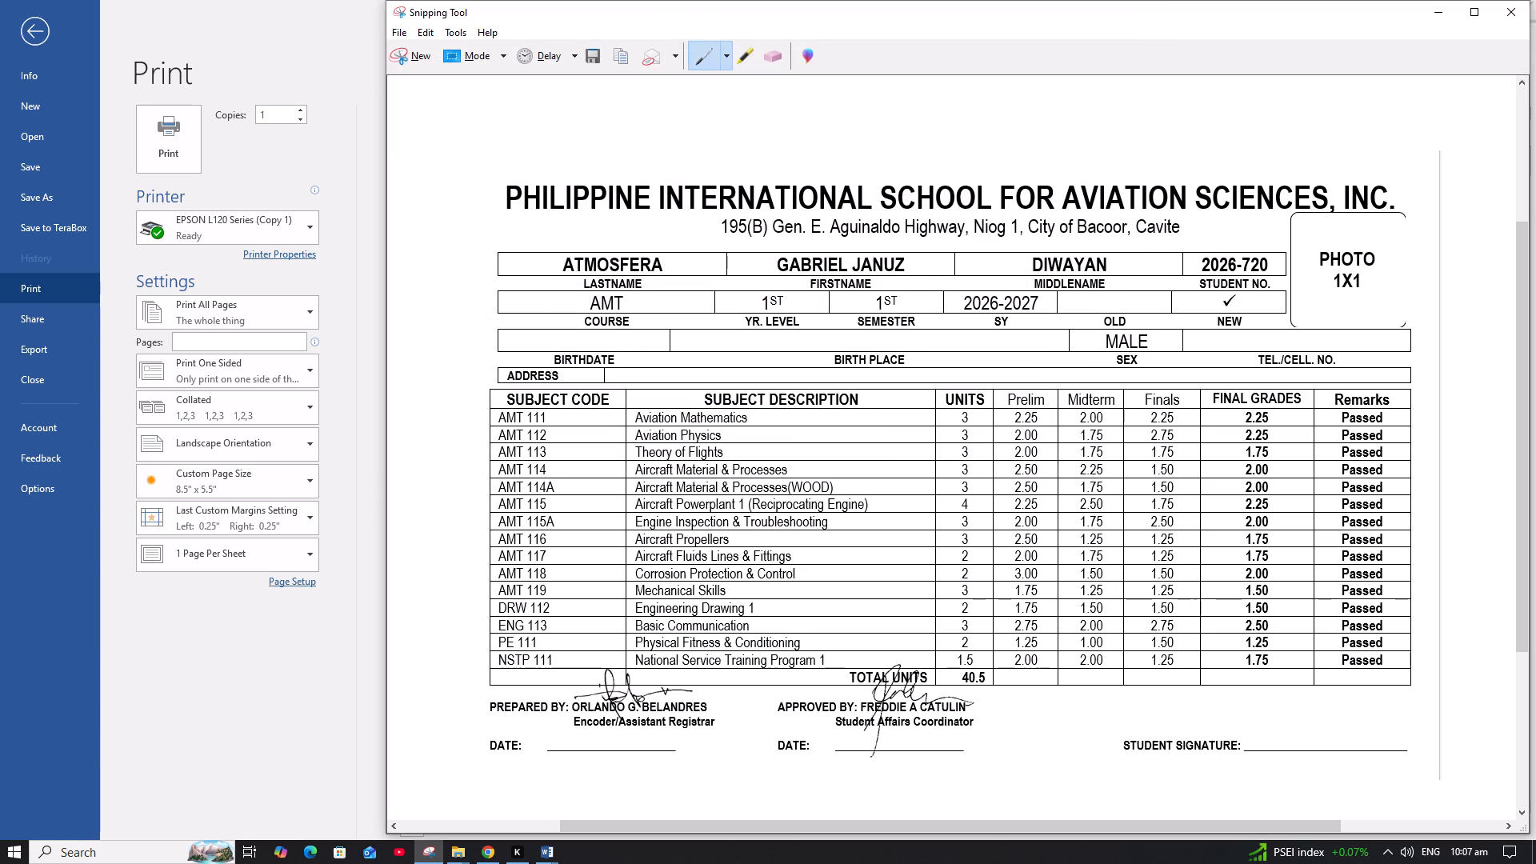
click(332, 62)
scroll(707, 270, down, 1)
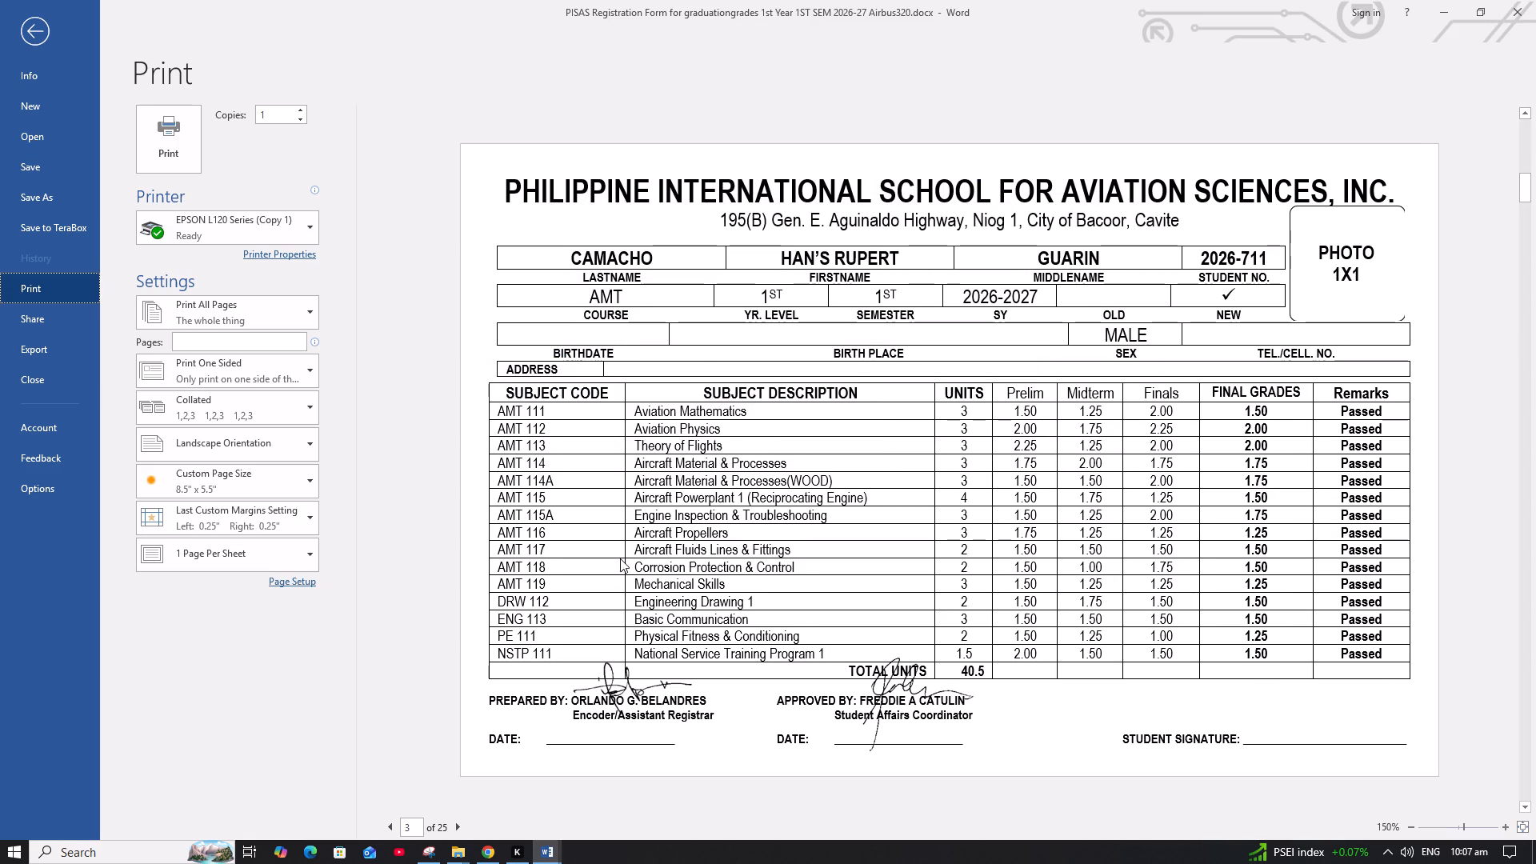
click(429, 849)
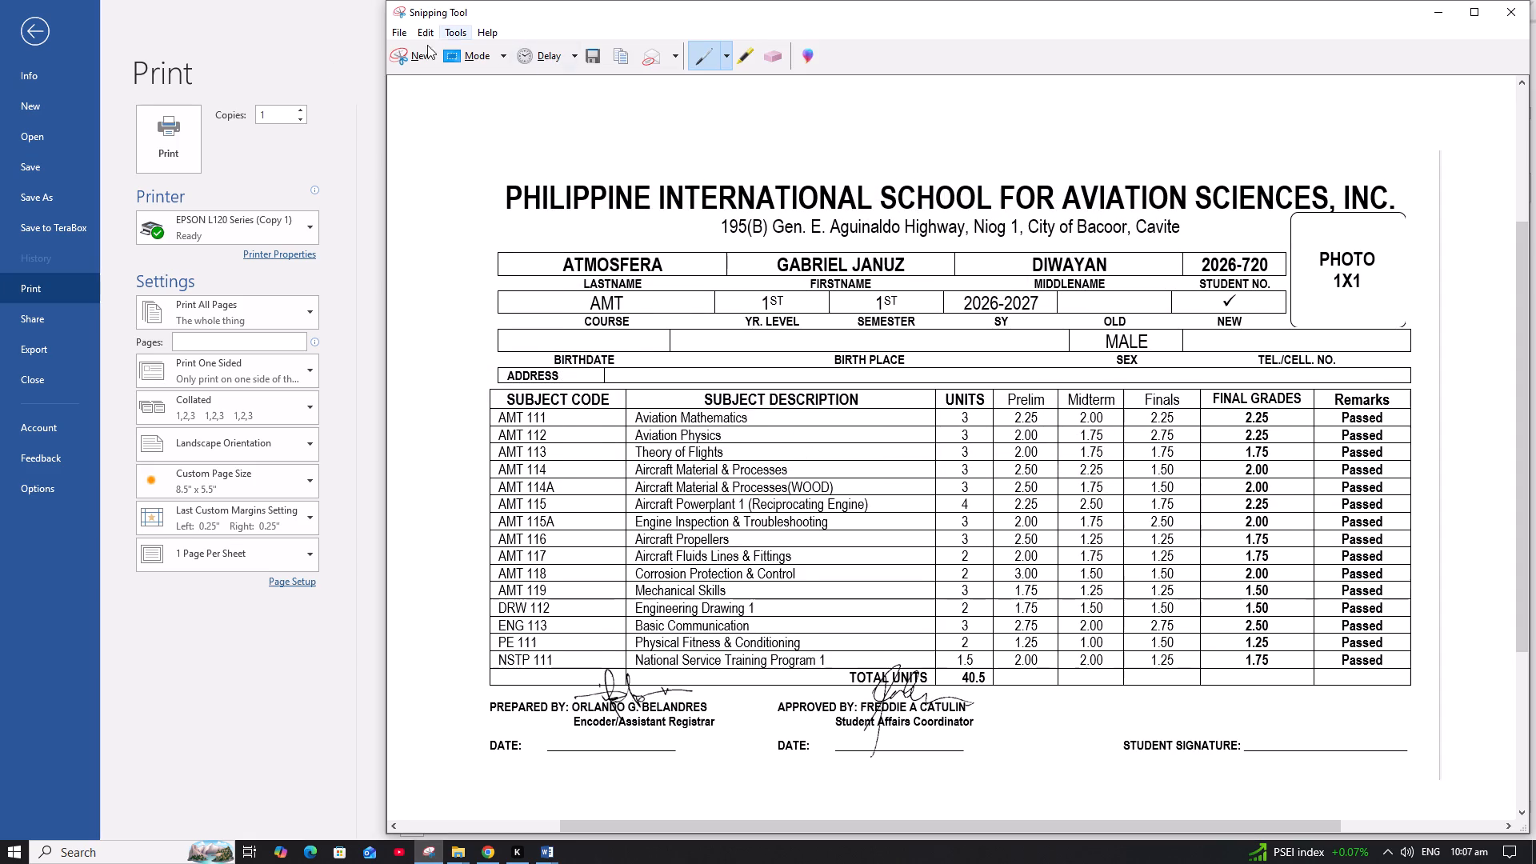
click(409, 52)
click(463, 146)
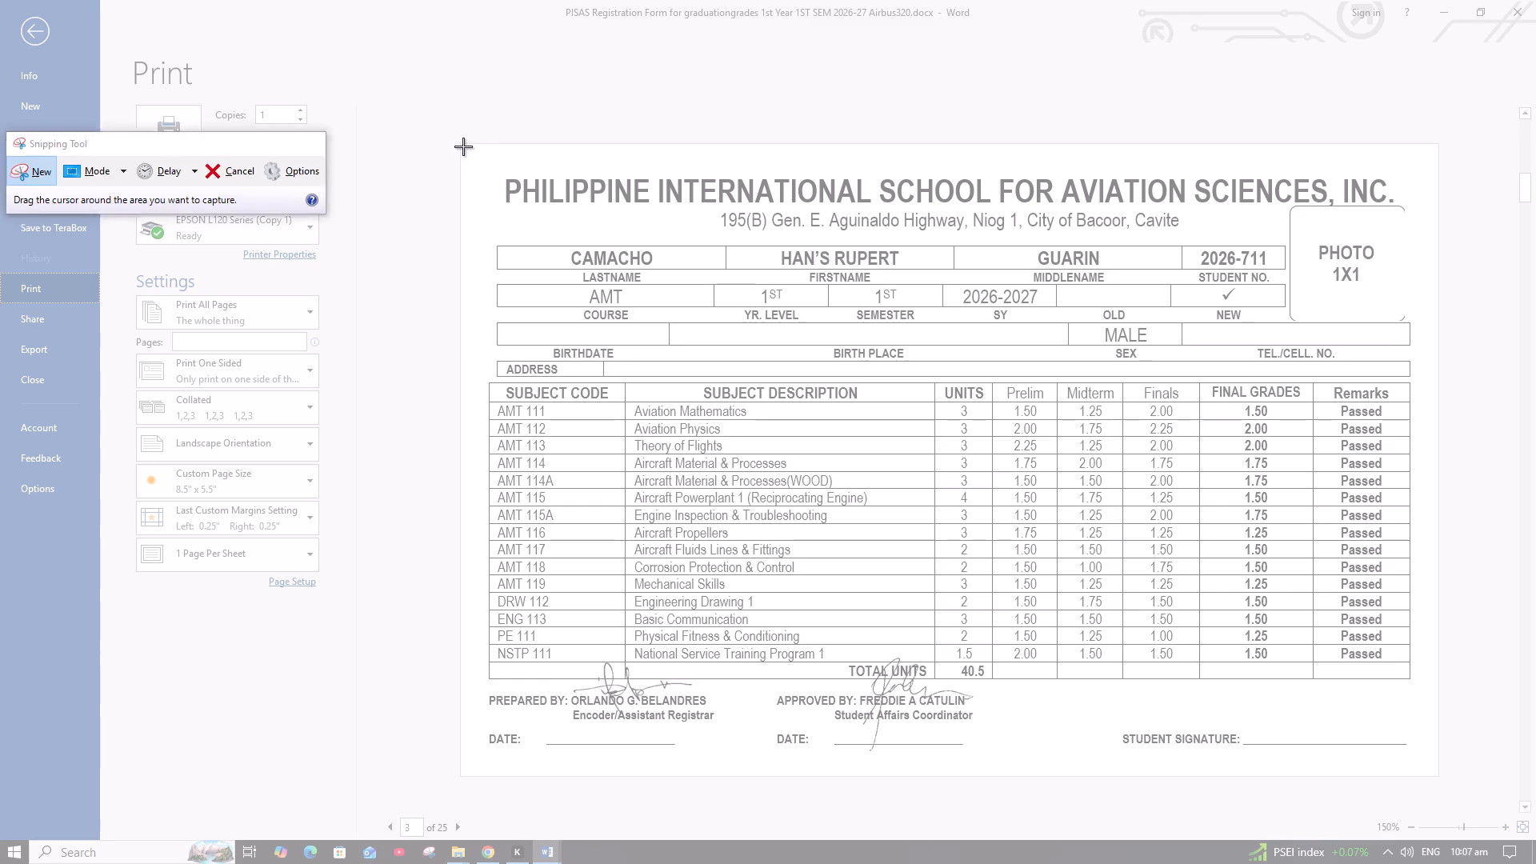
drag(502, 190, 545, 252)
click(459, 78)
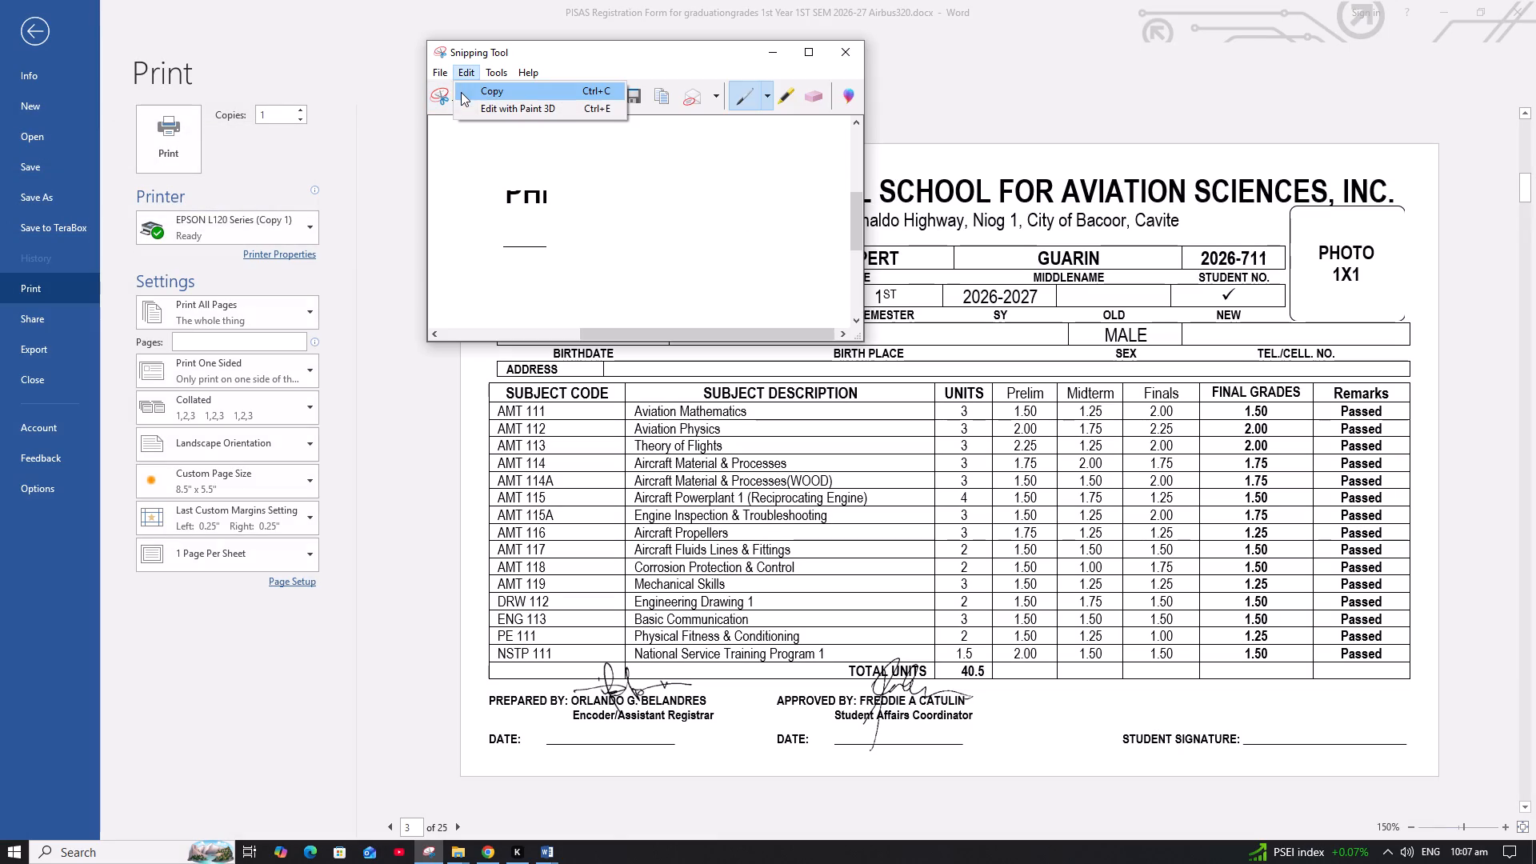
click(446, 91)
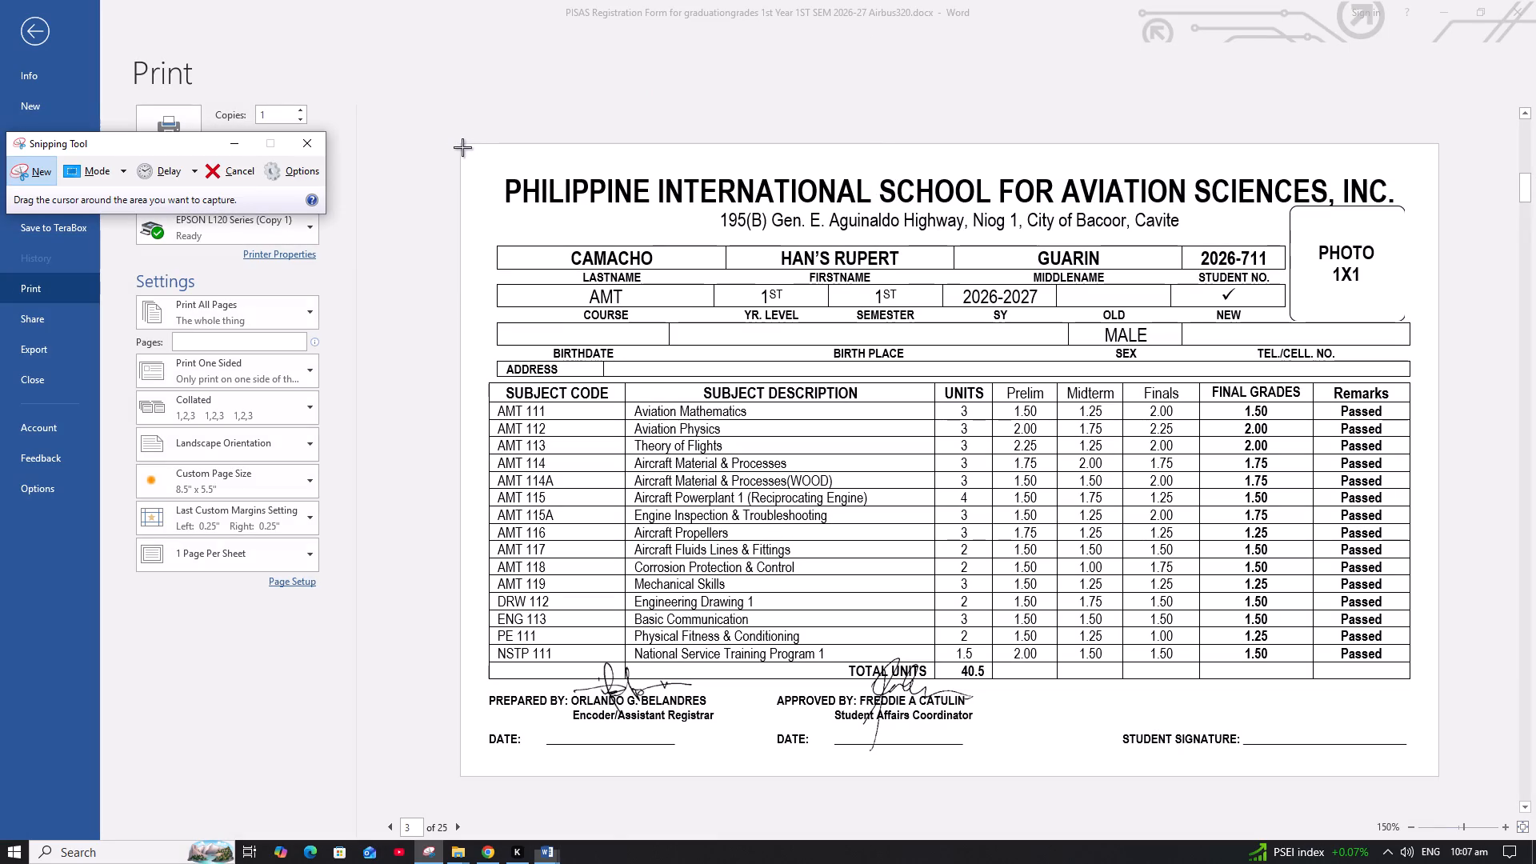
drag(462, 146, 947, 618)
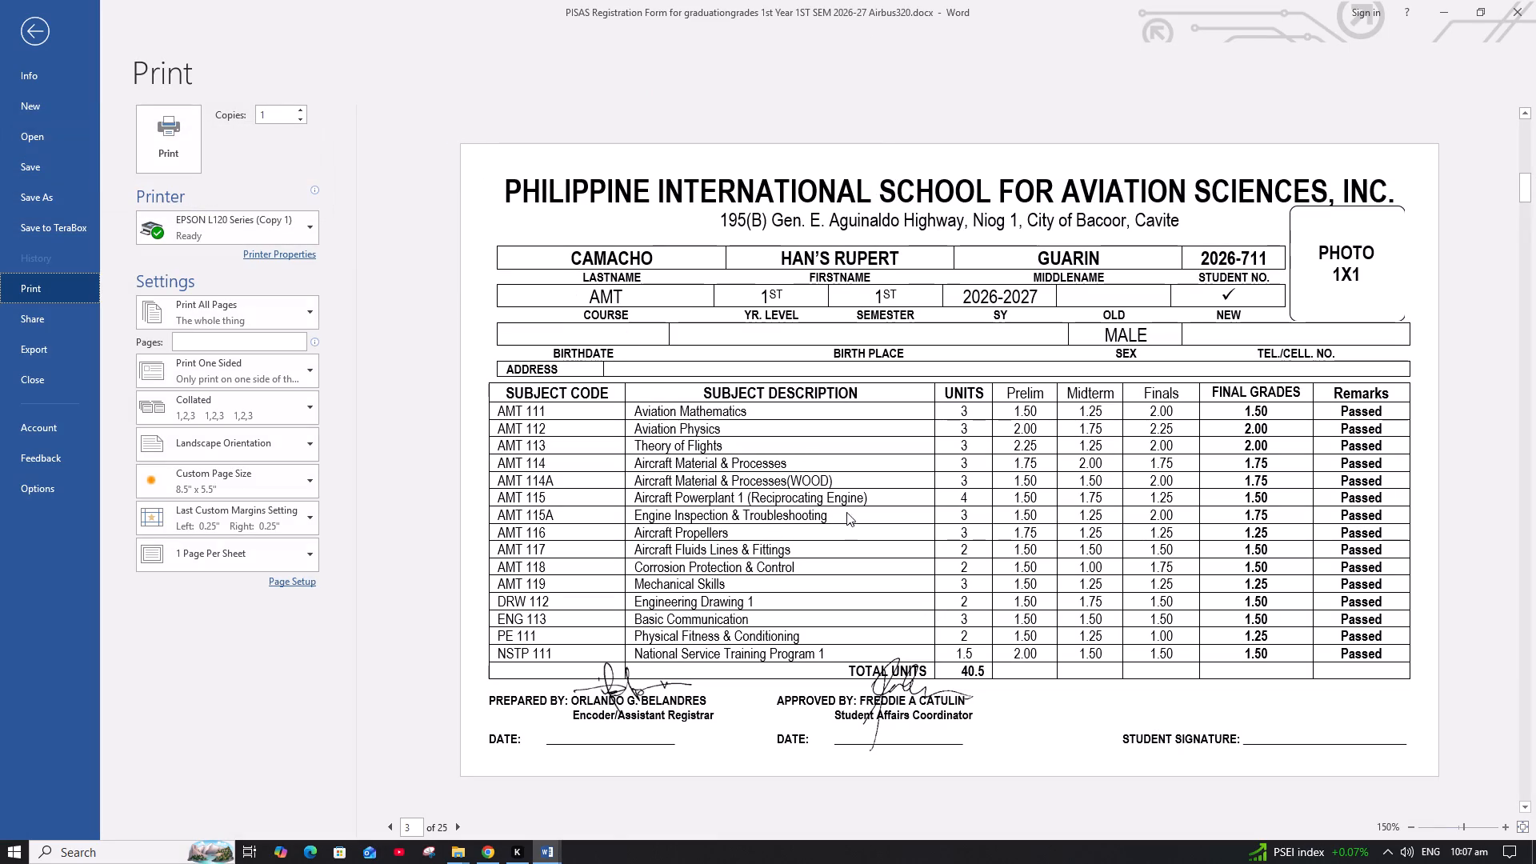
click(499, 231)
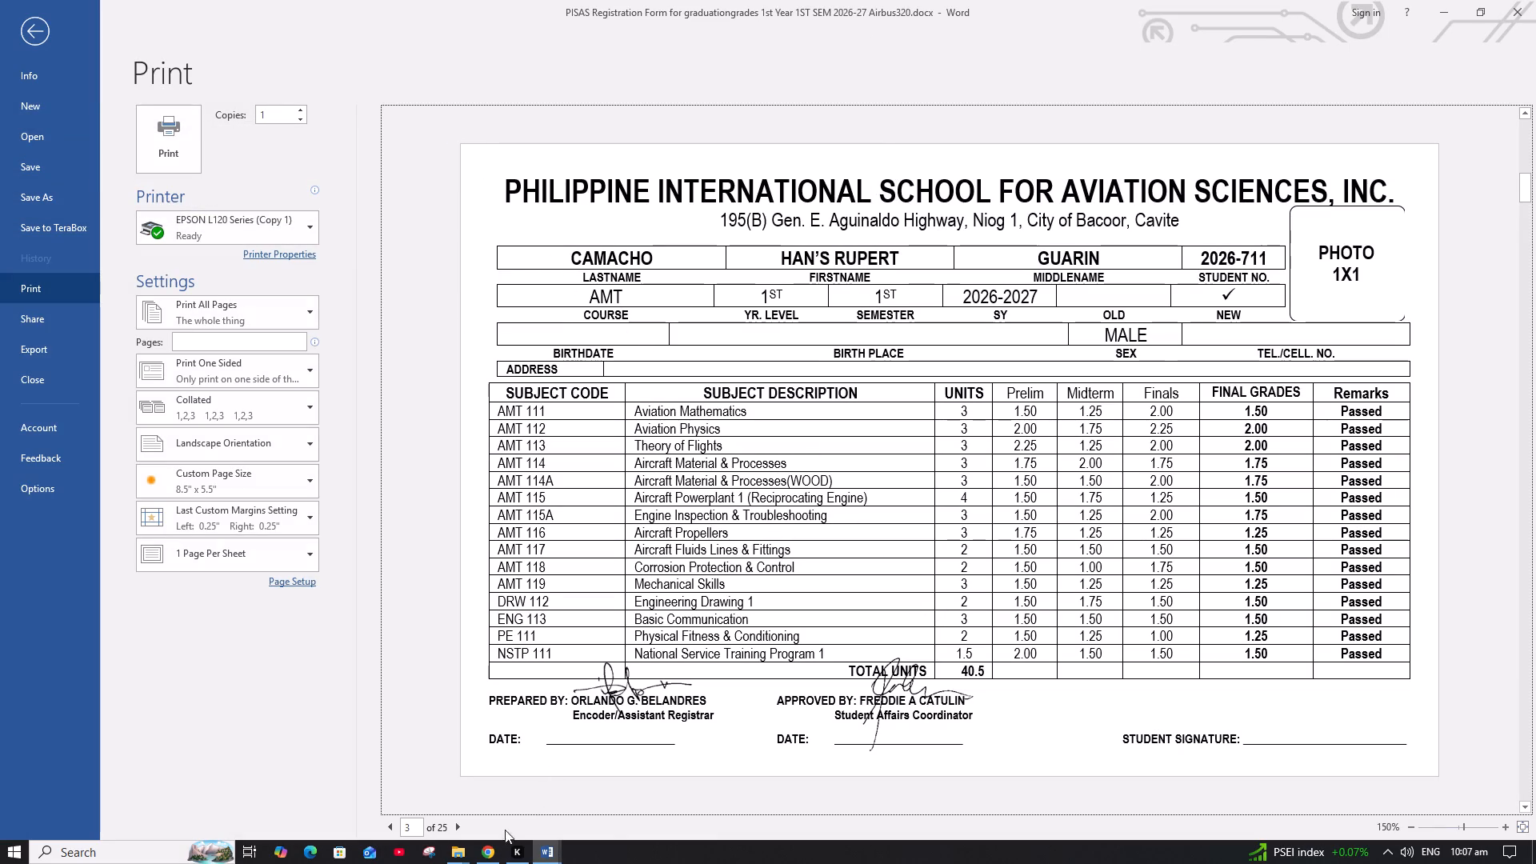
Capture Camacho's whole grade form from the print preview with Snipping Tool.
click(433, 855)
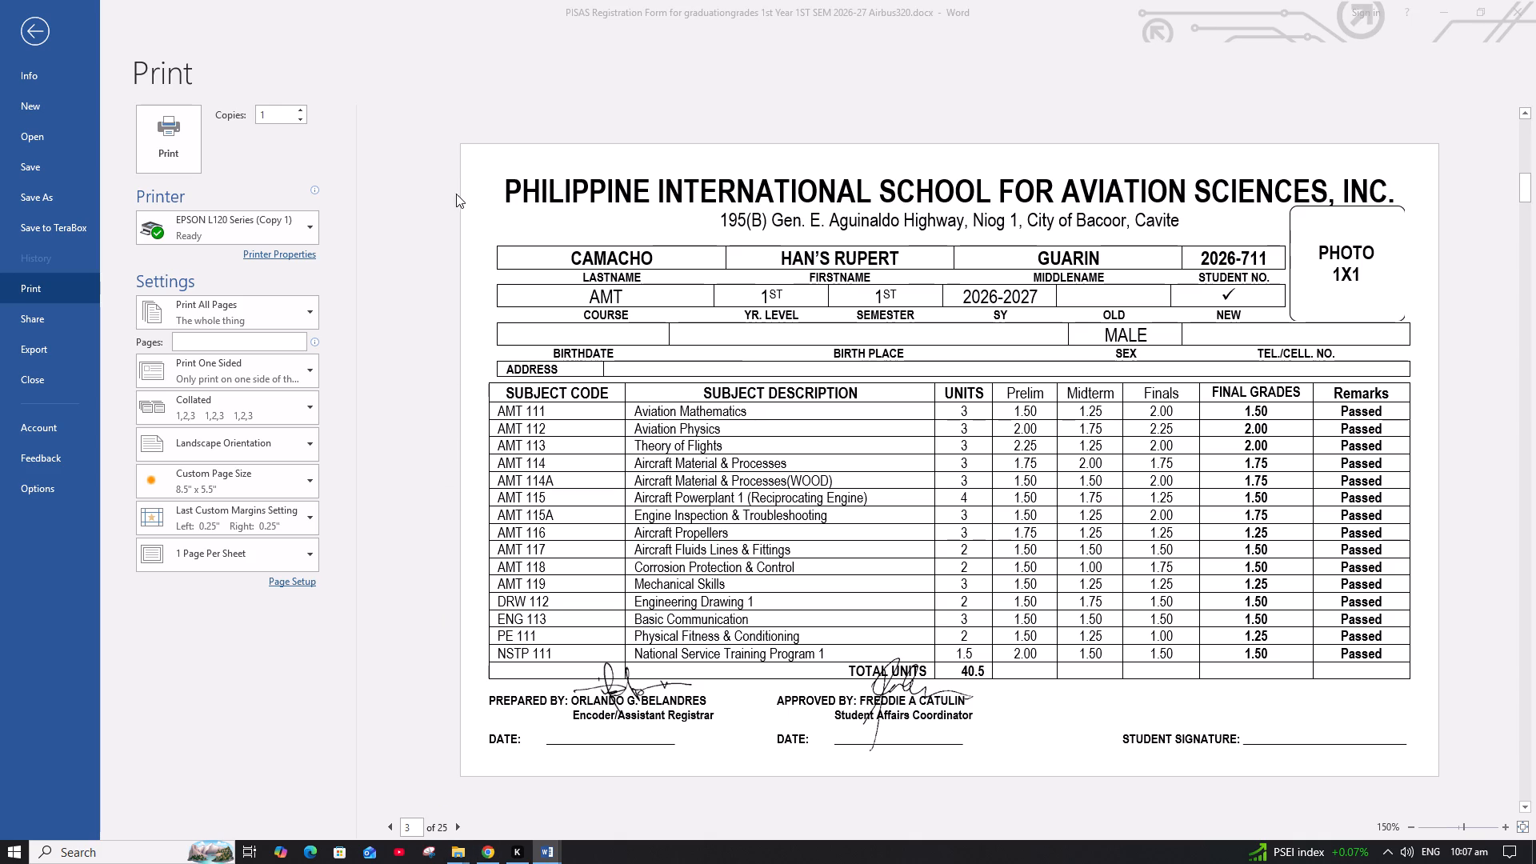
click(428, 853)
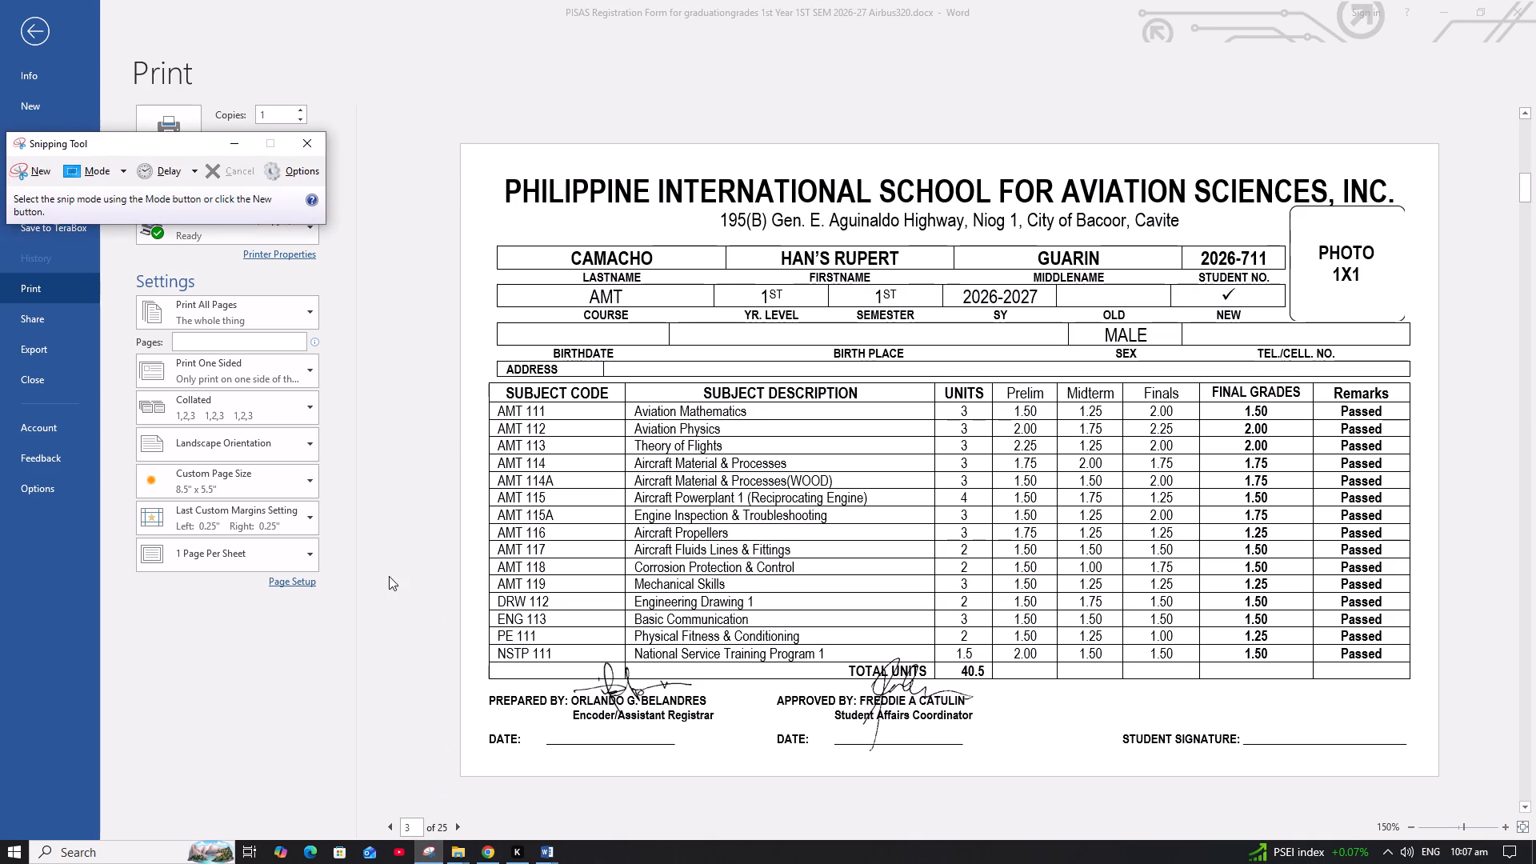
click(44, 175)
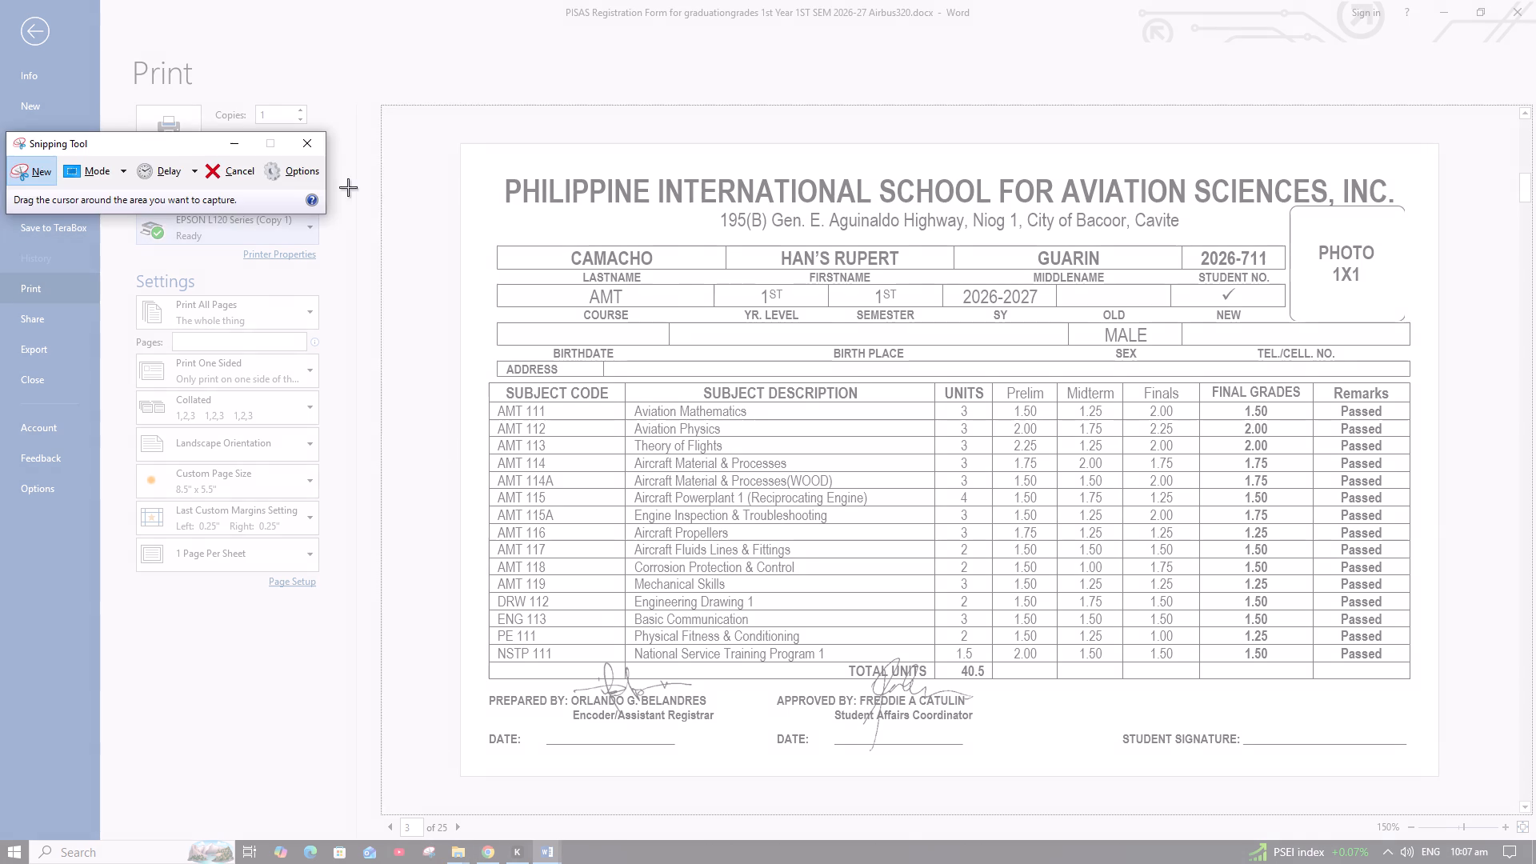
drag(463, 143, 1110, 606)
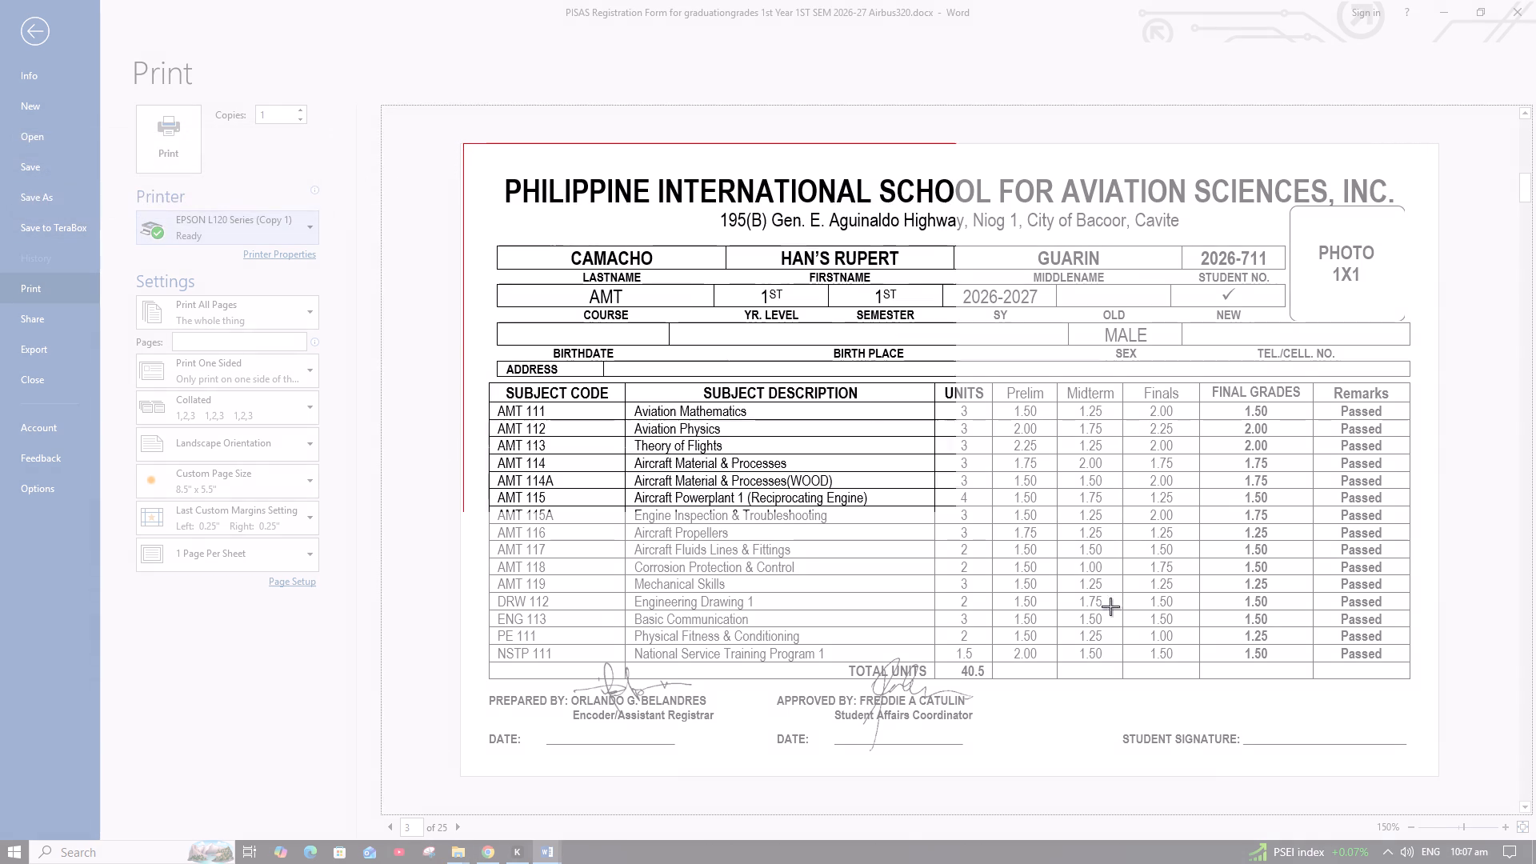
drag(1110, 606, 1435, 772)
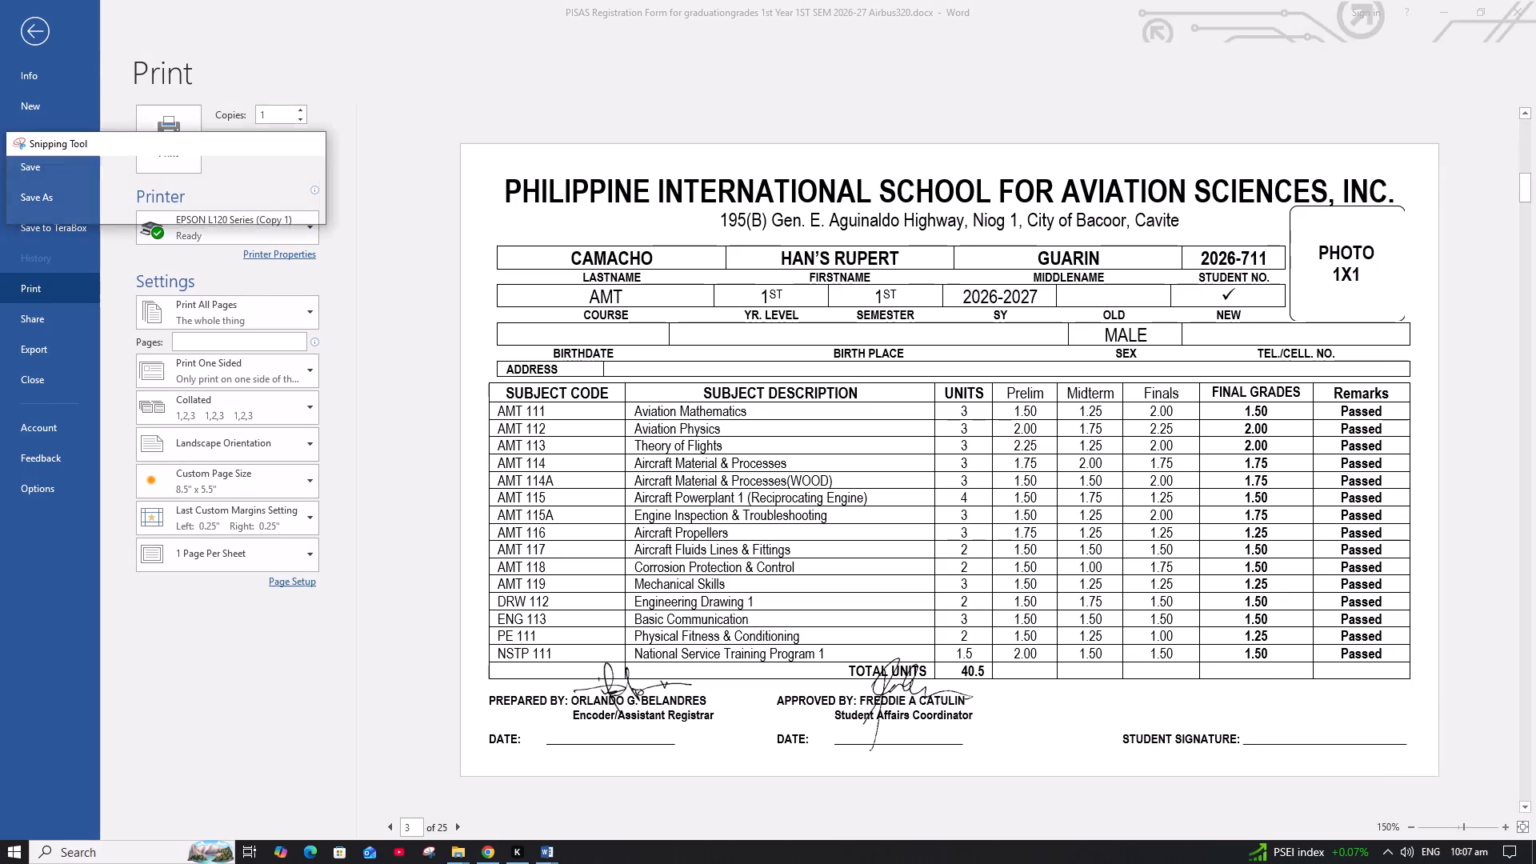
click(598, 56)
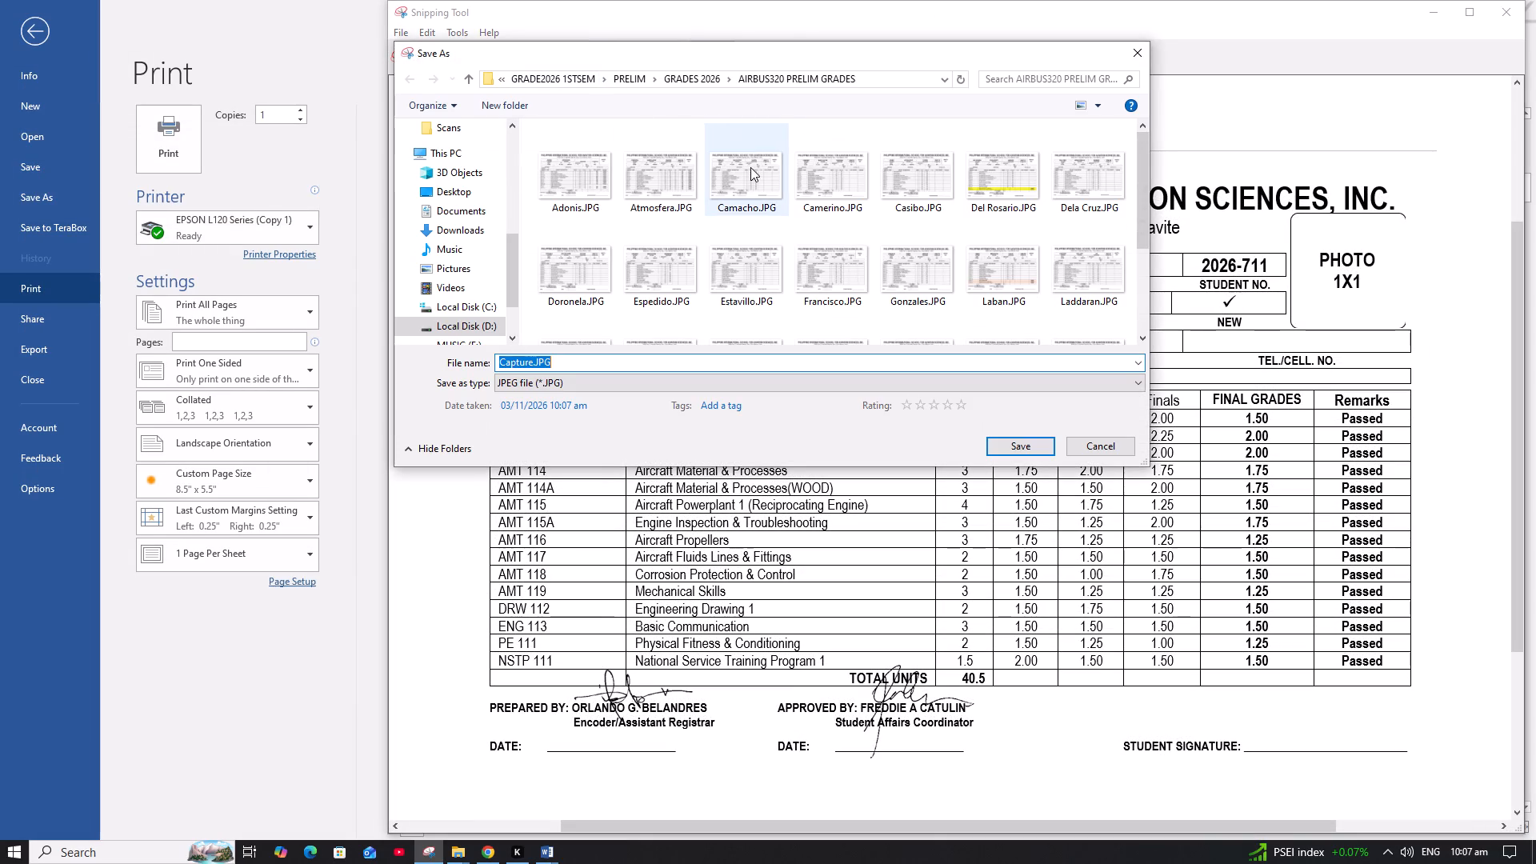
click(751, 175)
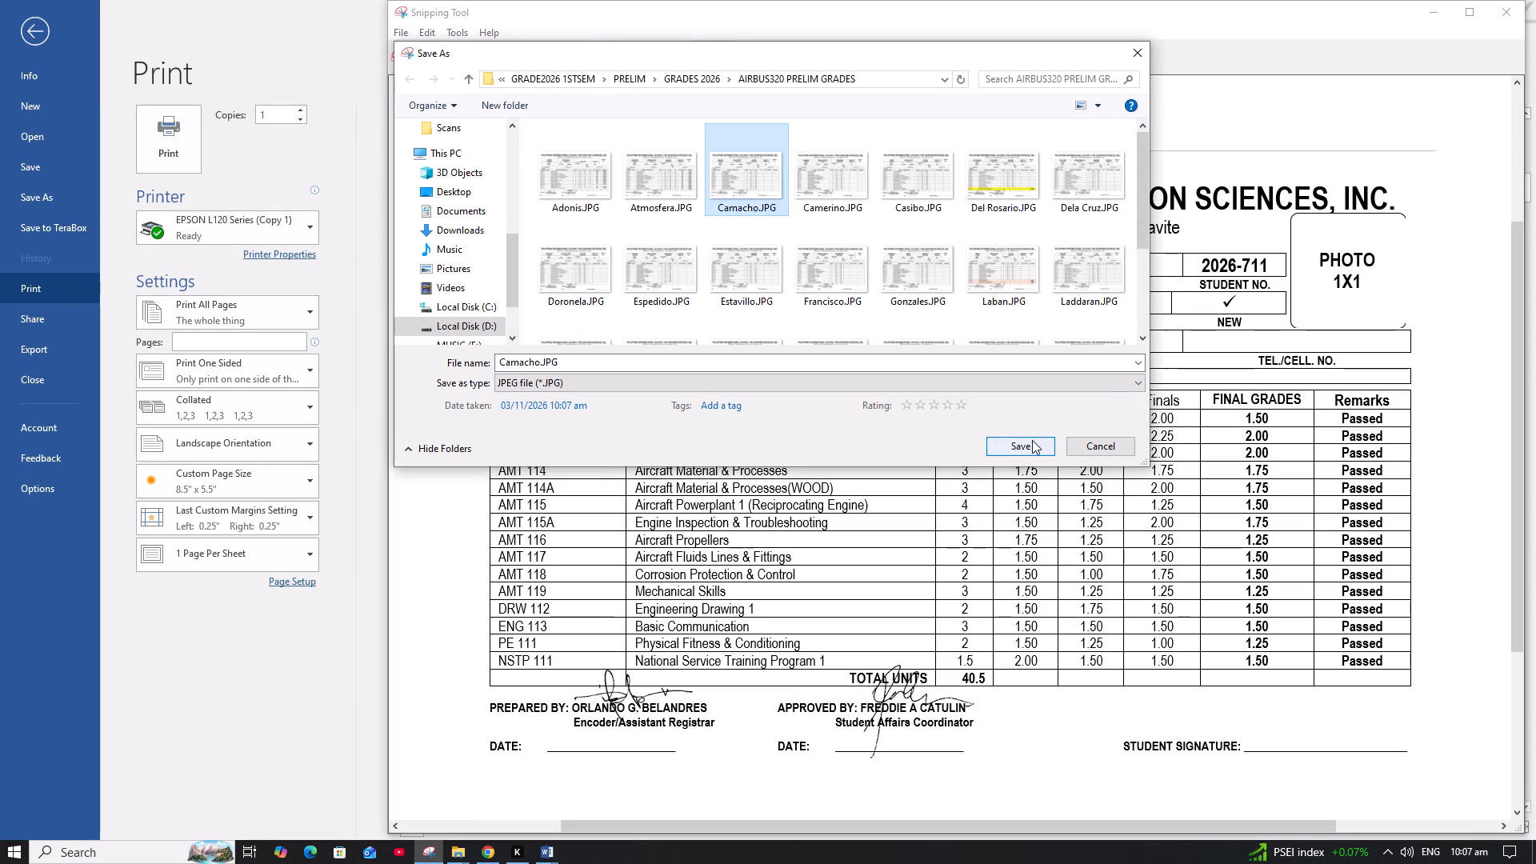
click(1032, 440)
click(806, 426)
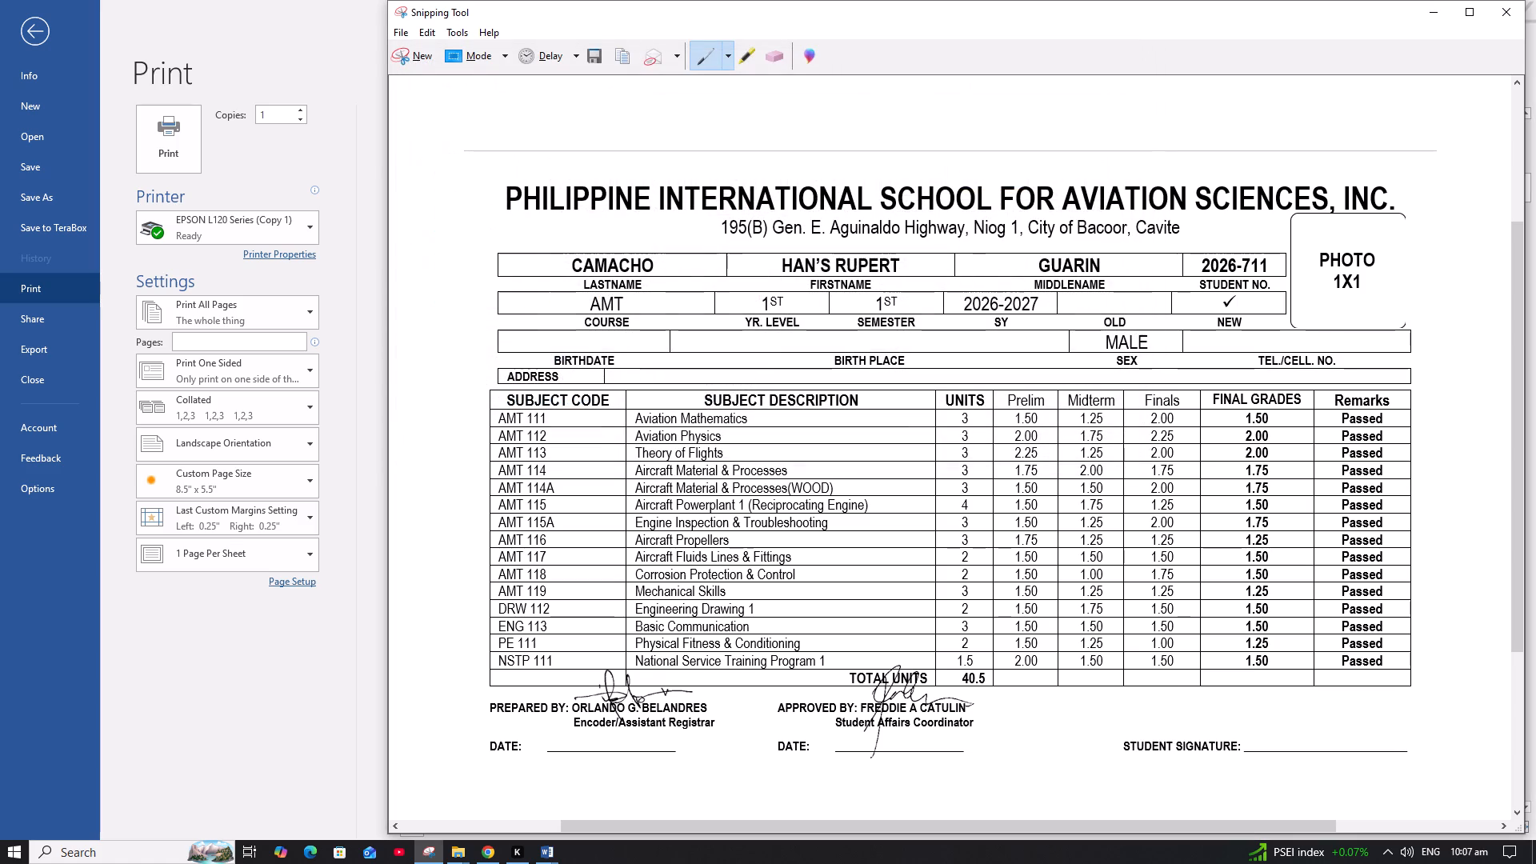
click(339, 70)
scroll(578, 246, down, 1)
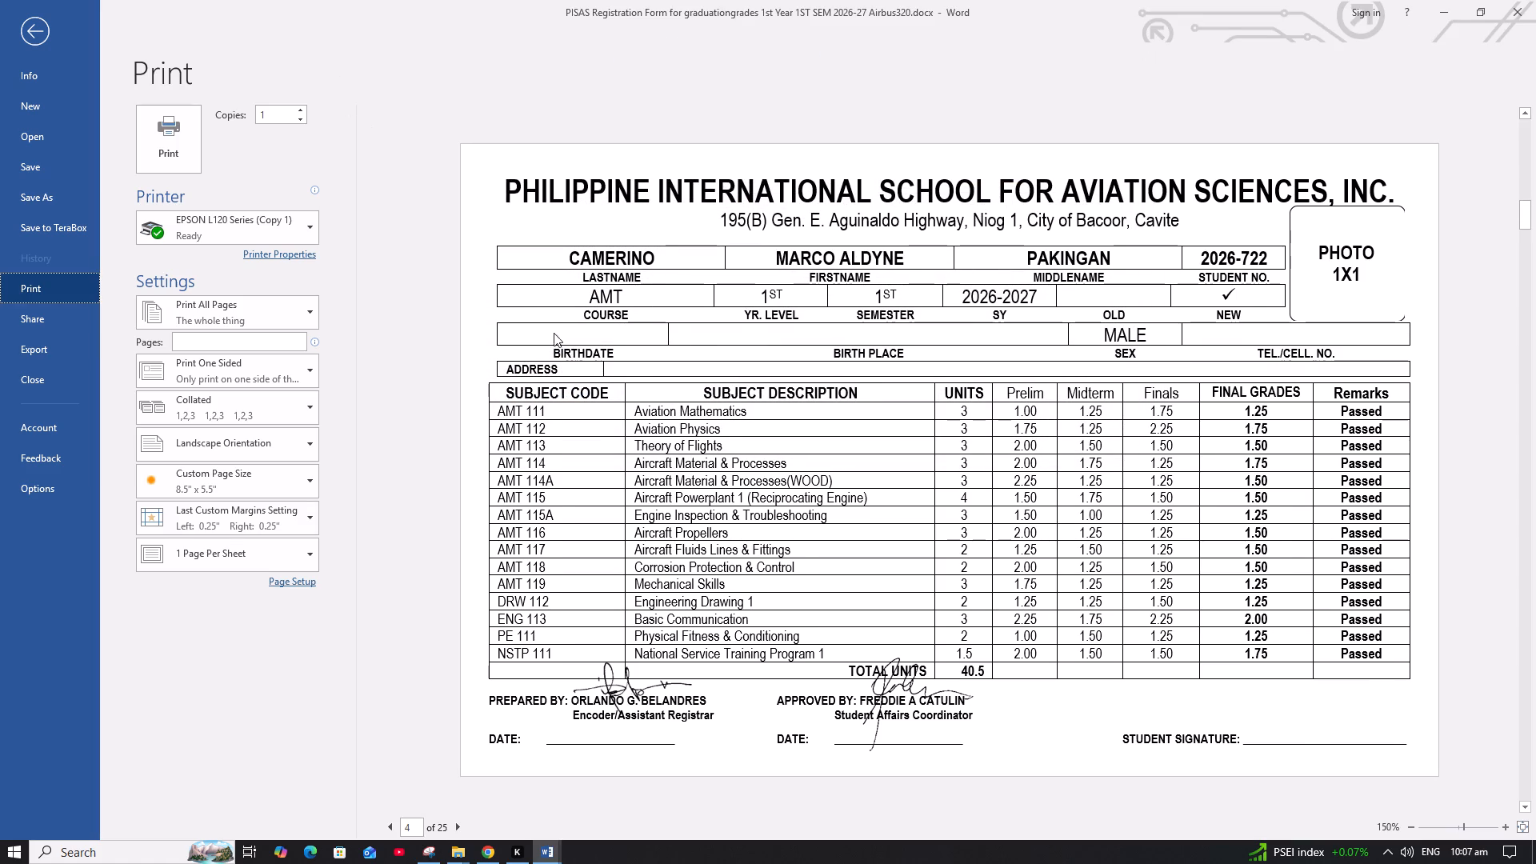
click(430, 857)
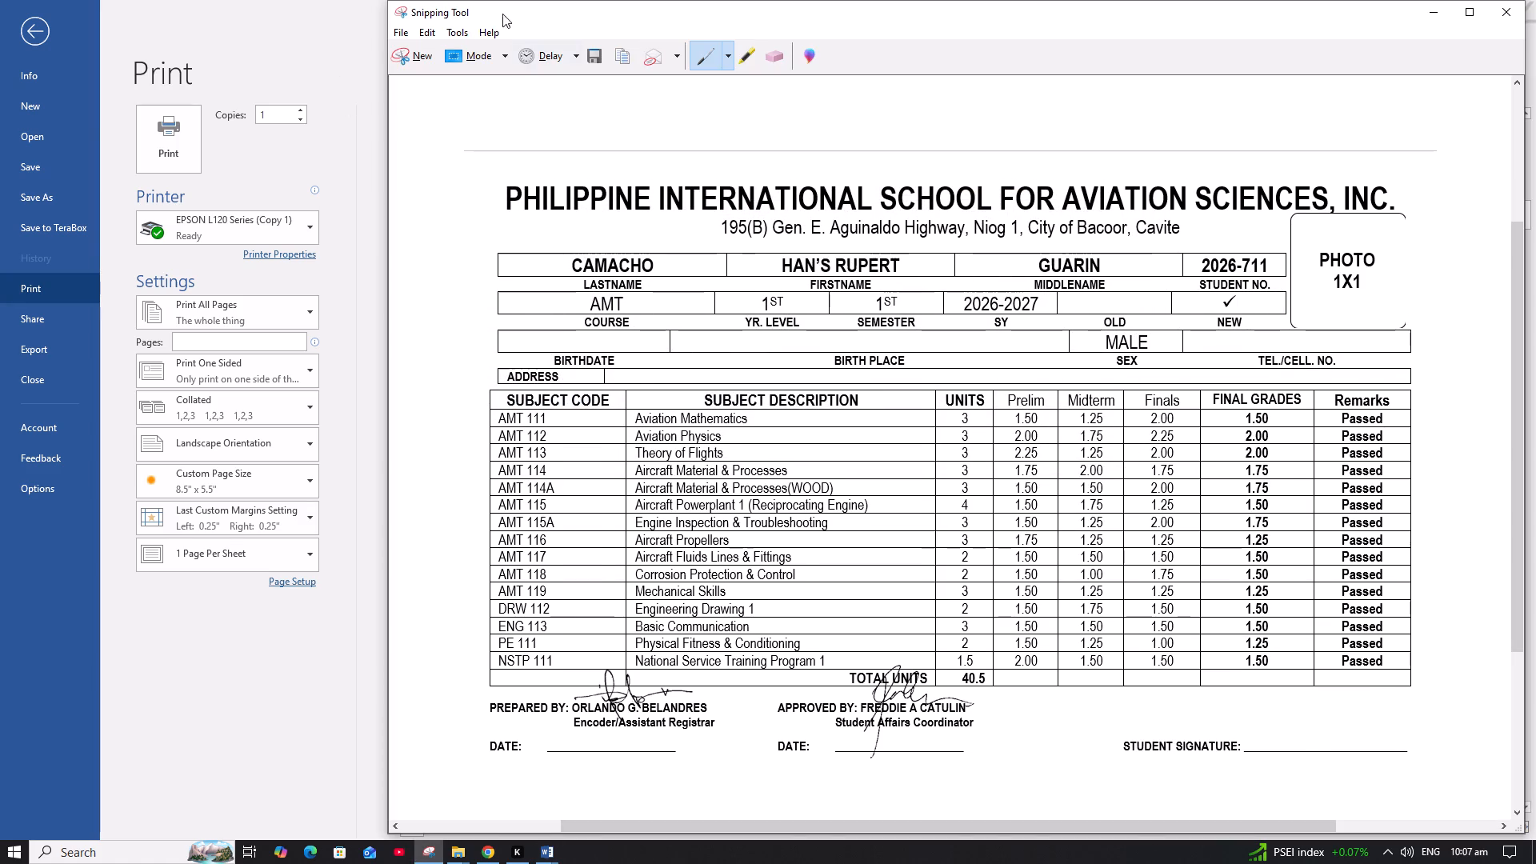
click(421, 45)
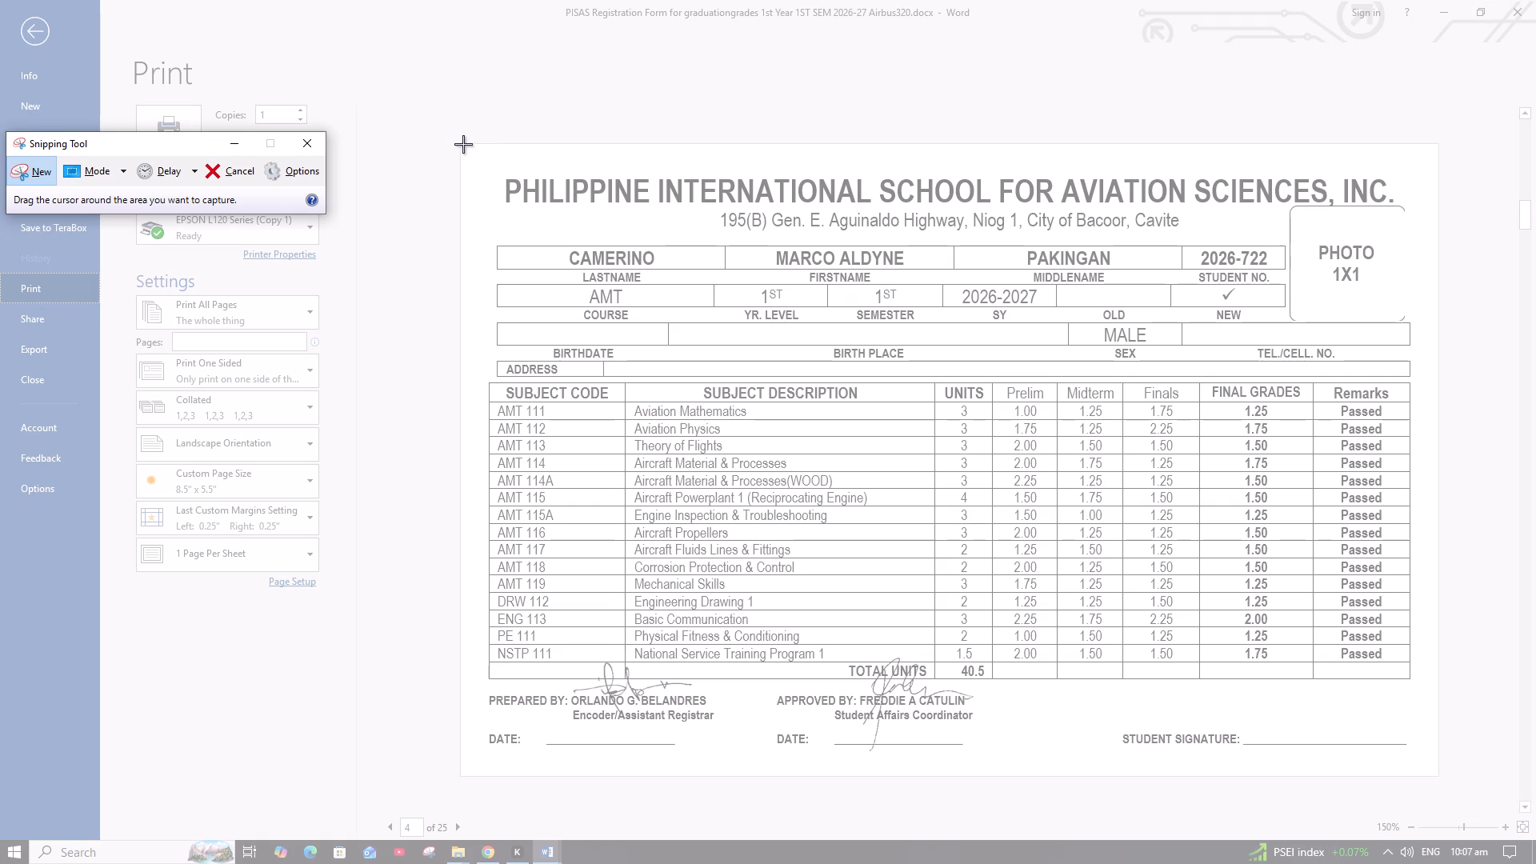
drag(461, 144, 1430, 767)
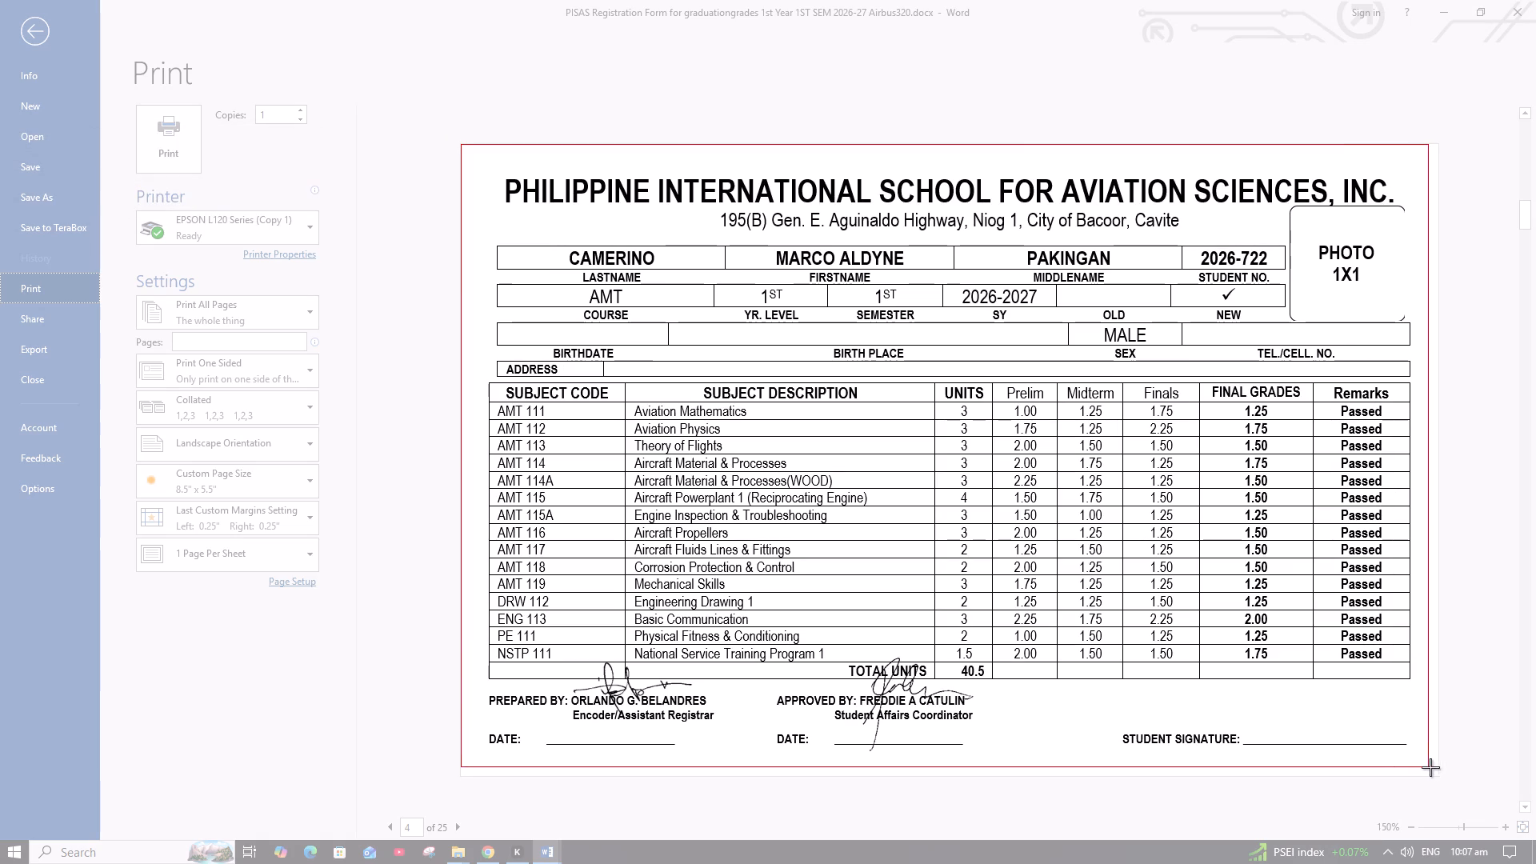
drag(1430, 767, 1437, 774)
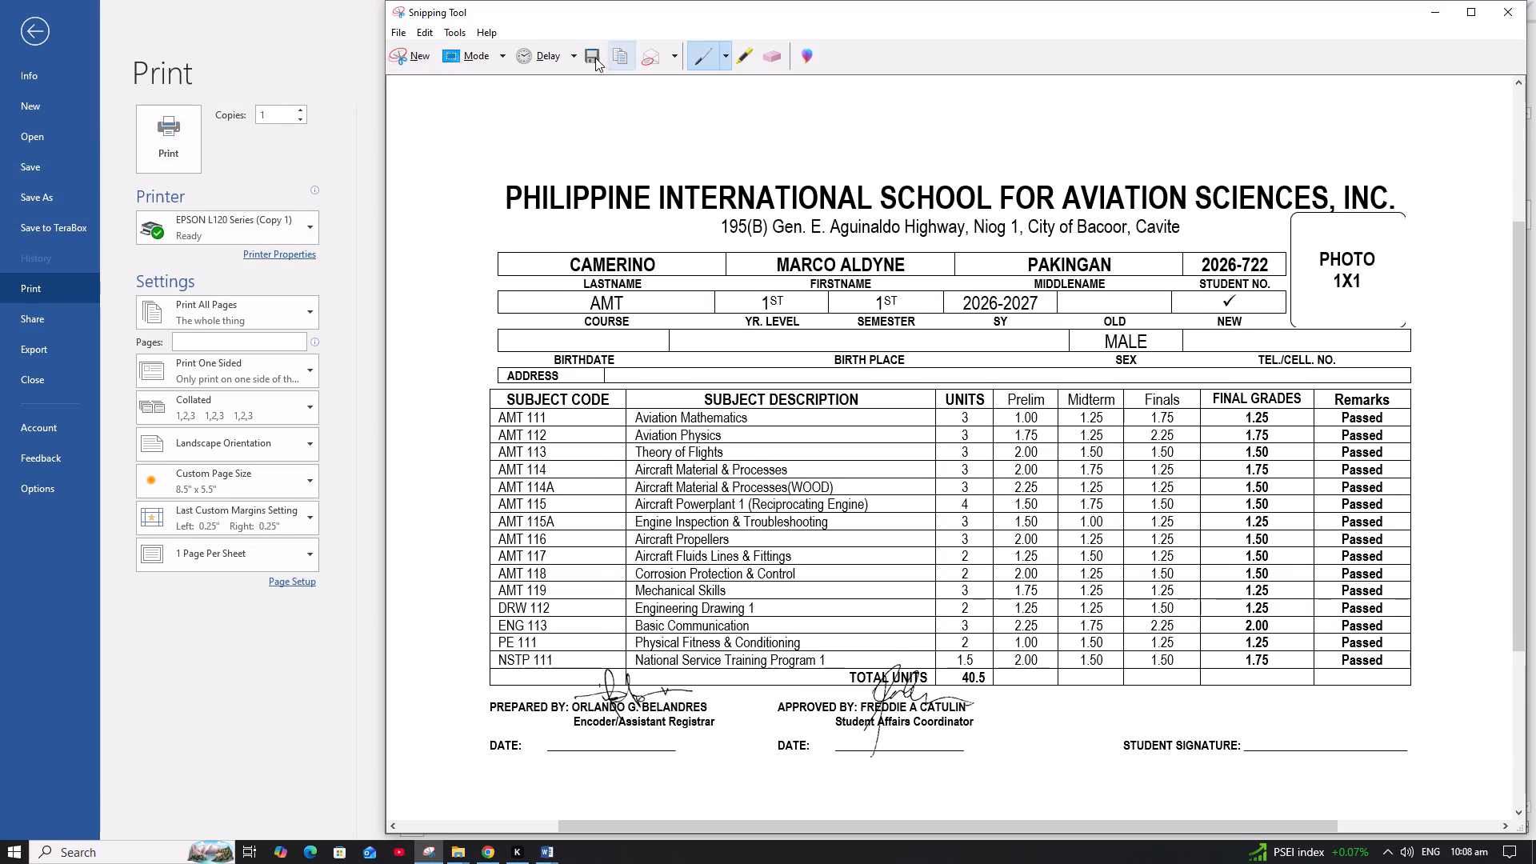
Save the capture as Camerino.JPG in the AIRBUS320 PRELIM GRADES folder, replacing the existing file.
click(591, 55)
click(818, 190)
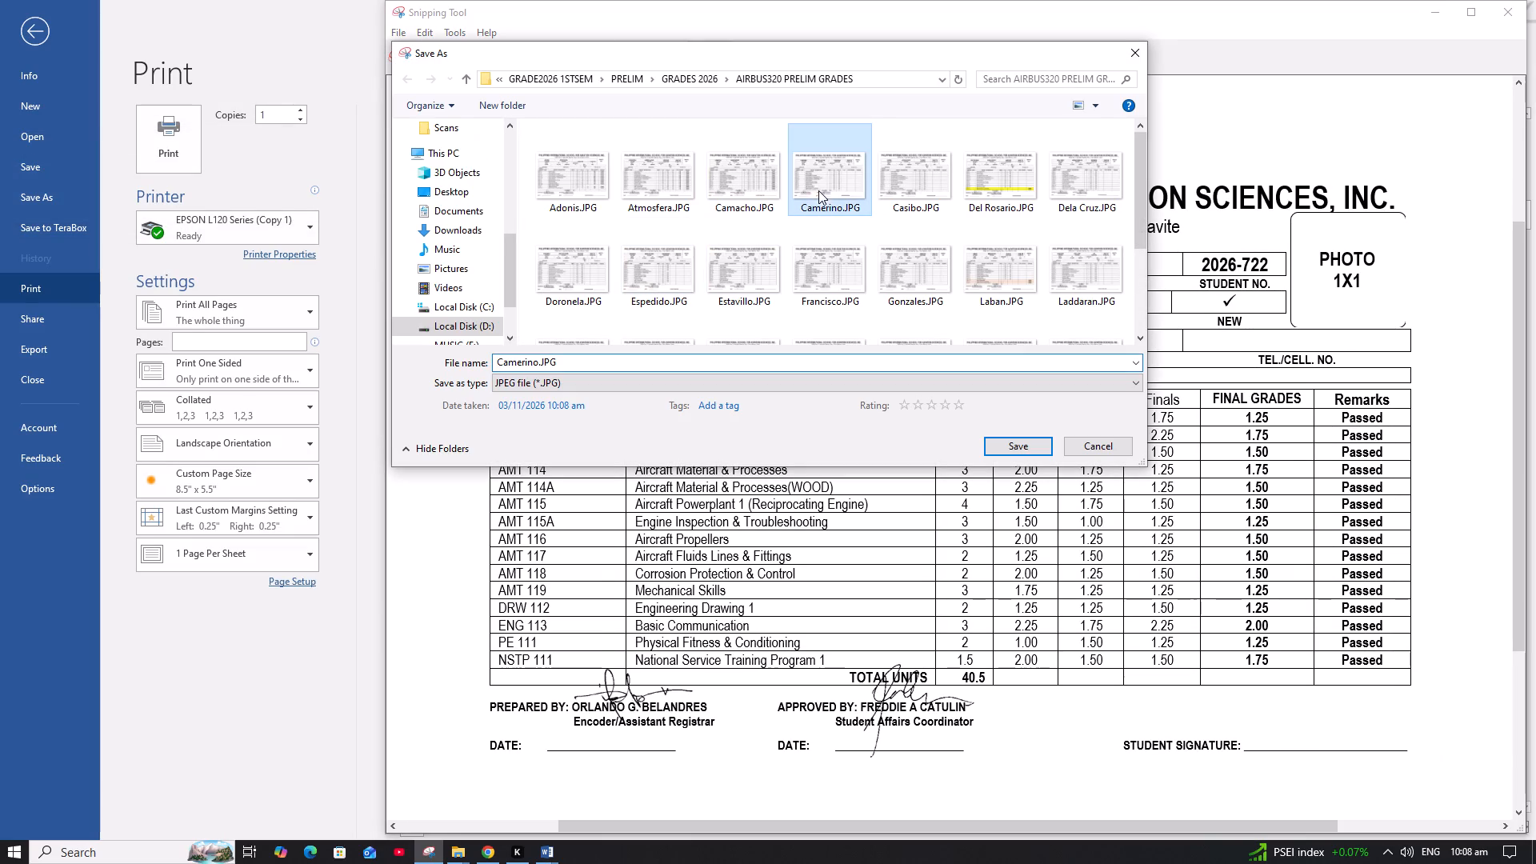
click(1008, 446)
click(814, 428)
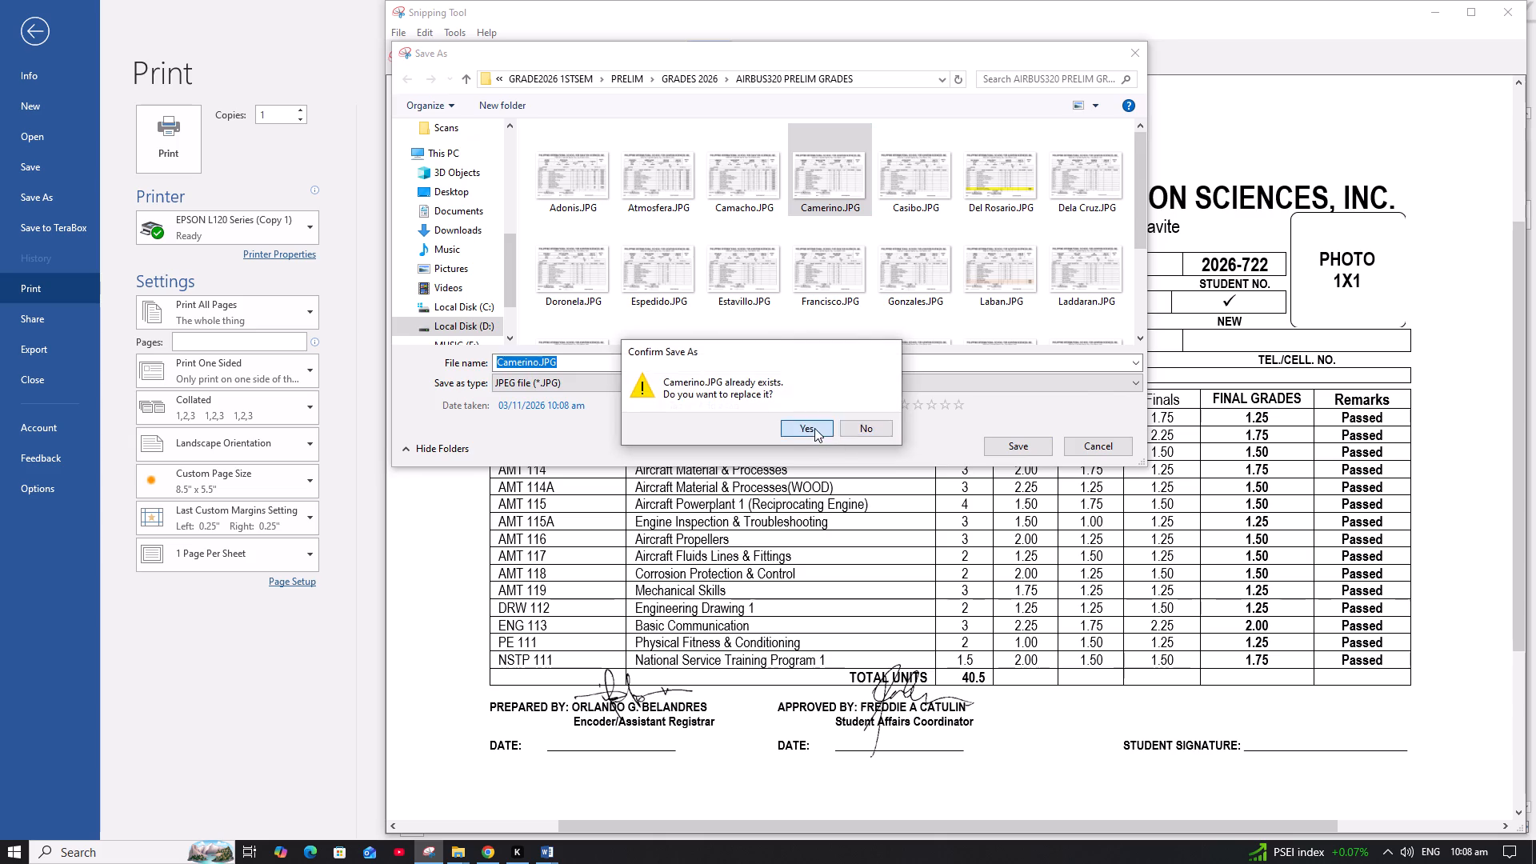
Show Casibo's grade form on page 5 of the Word print preview and capture the whole form with Snipping Tool.
click(293, 45)
scroll(582, 295, down, 1)
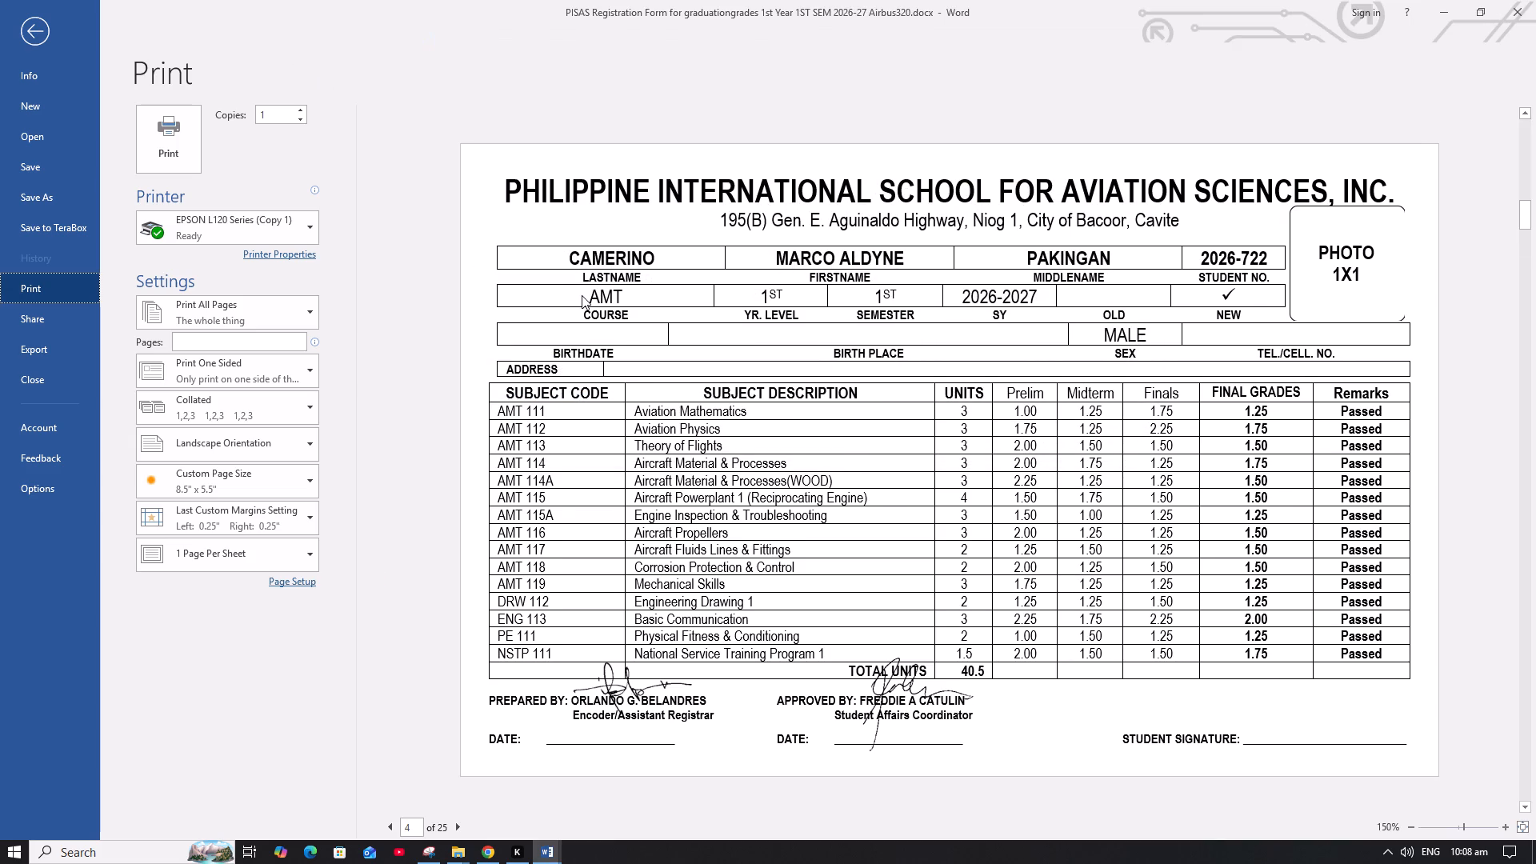
click(435, 863)
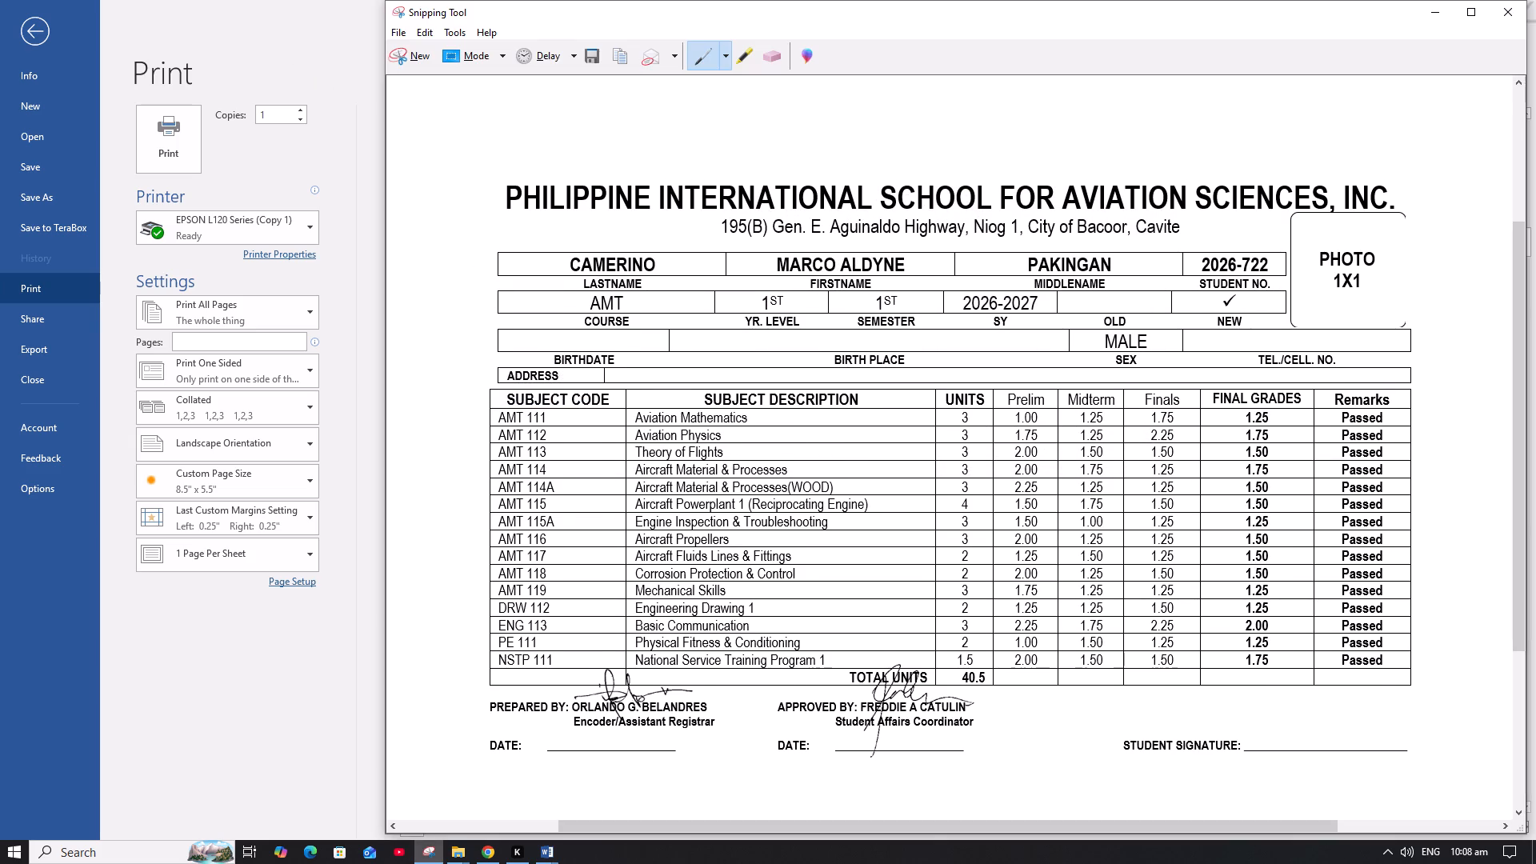
click(413, 55)
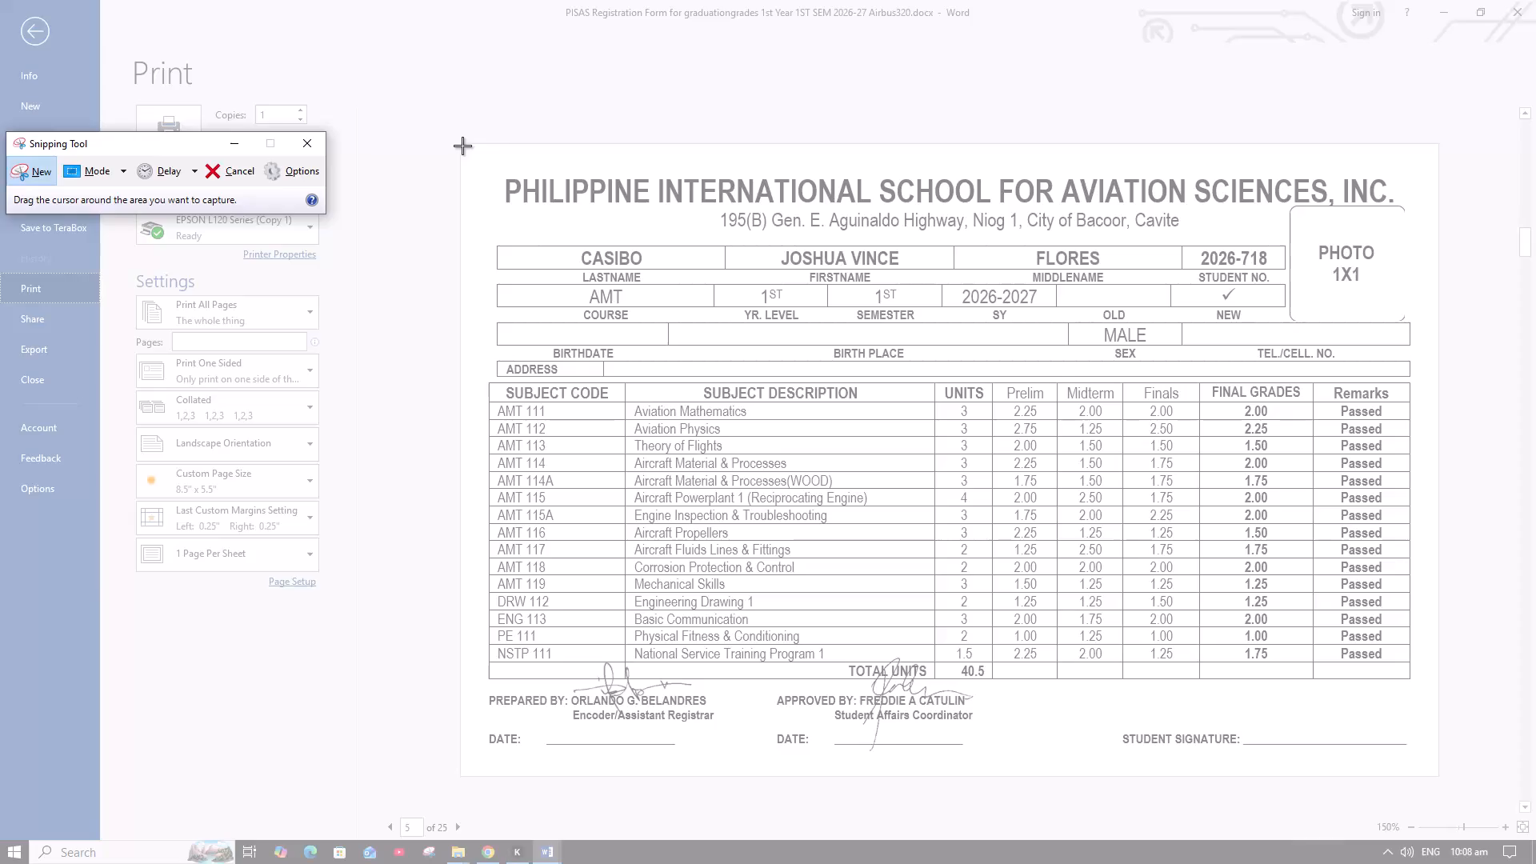
drag(462, 146, 1437, 766)
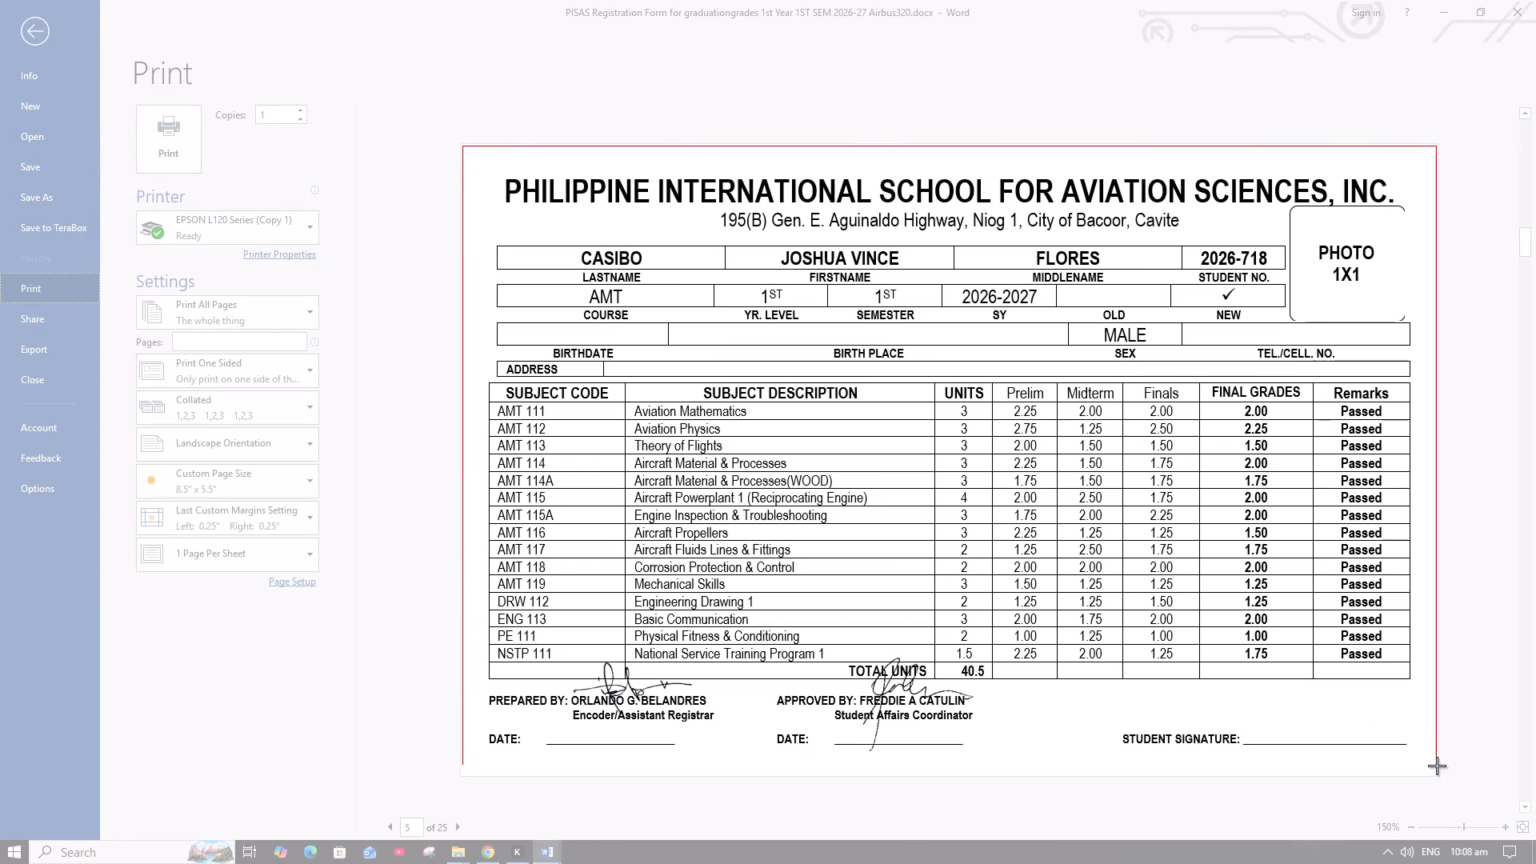
drag(1437, 766, 1437, 773)
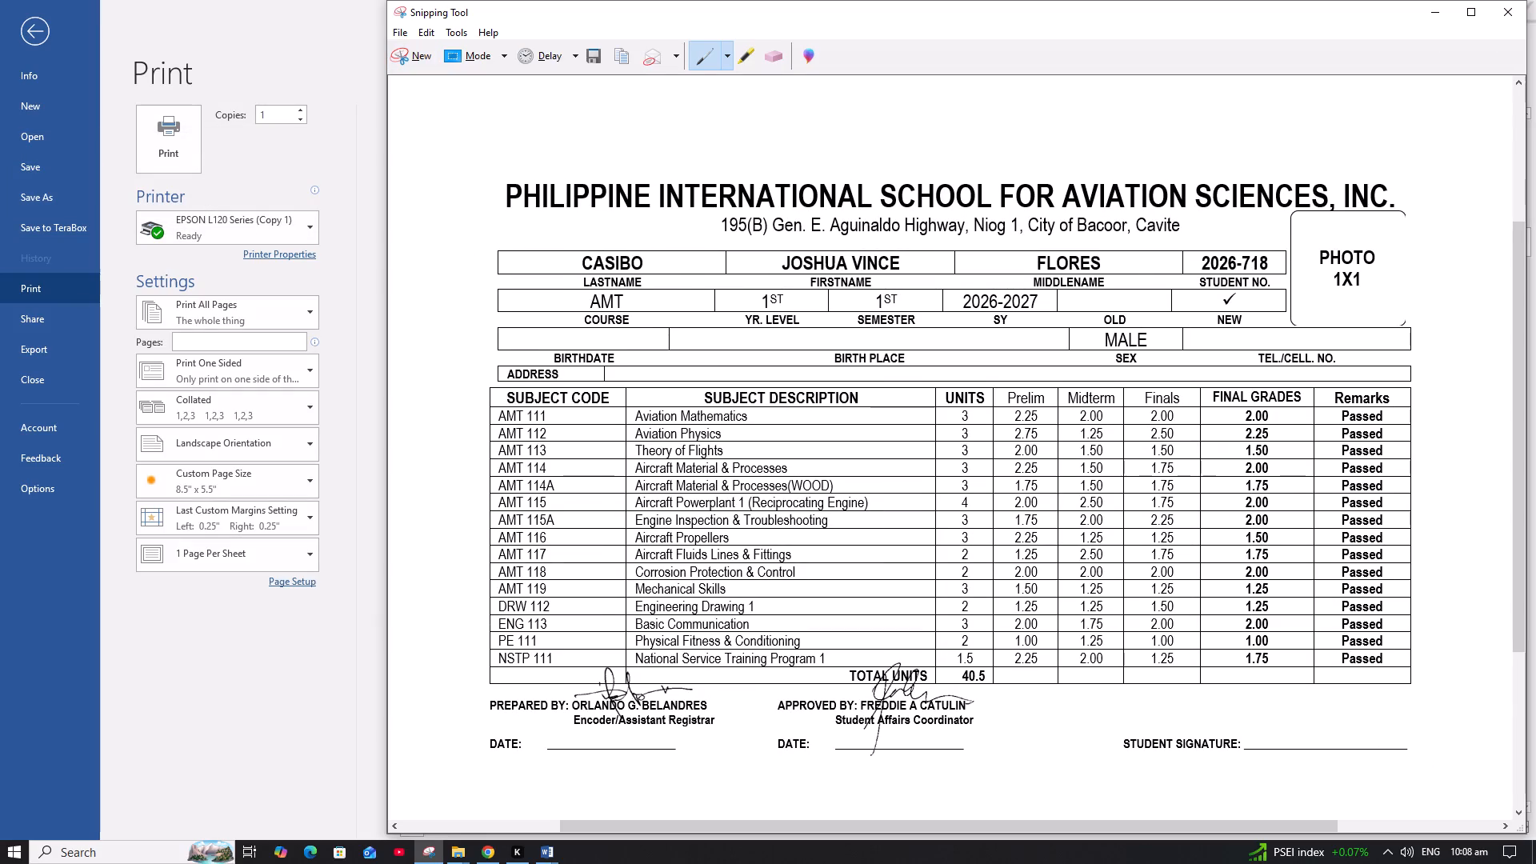
Save the capture as Casibo.JPG in the AIRBUS320 PRELIM GRADES folder, replacing the existing file.
click(600, 50)
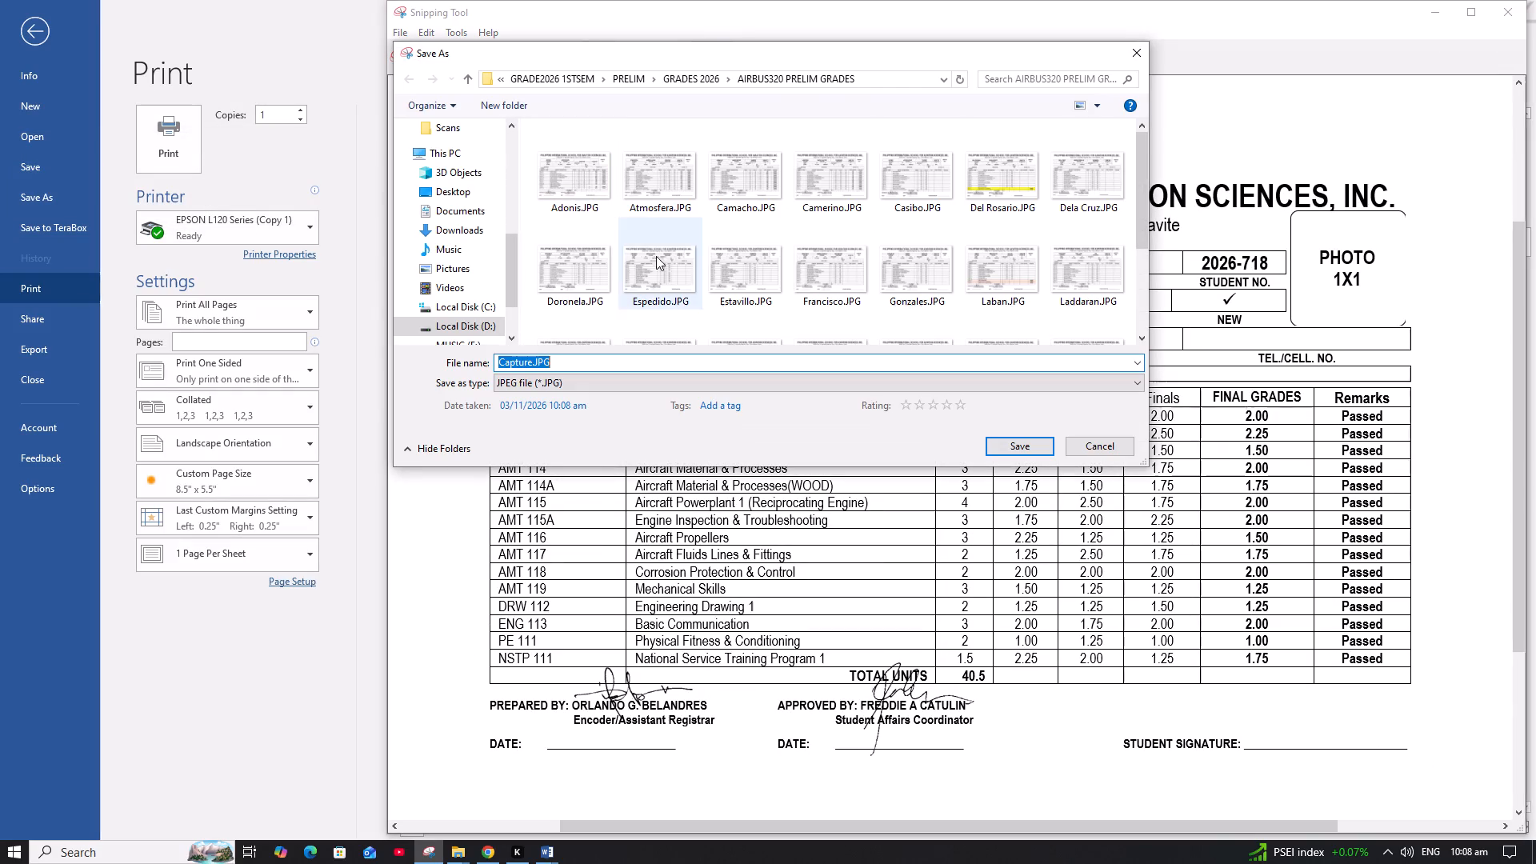
click(910, 188)
click(1020, 448)
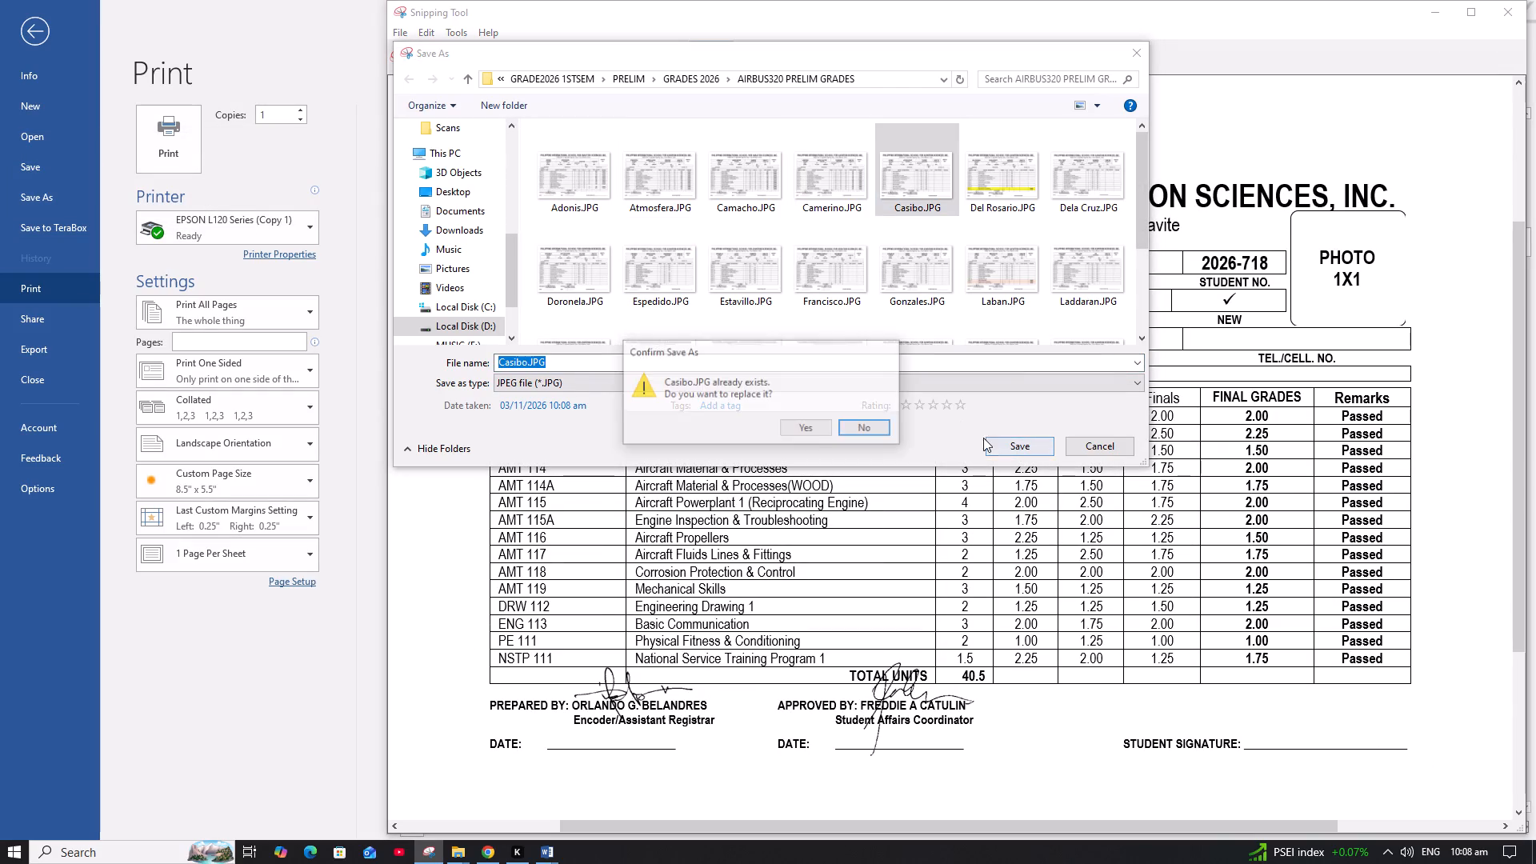
click(820, 431)
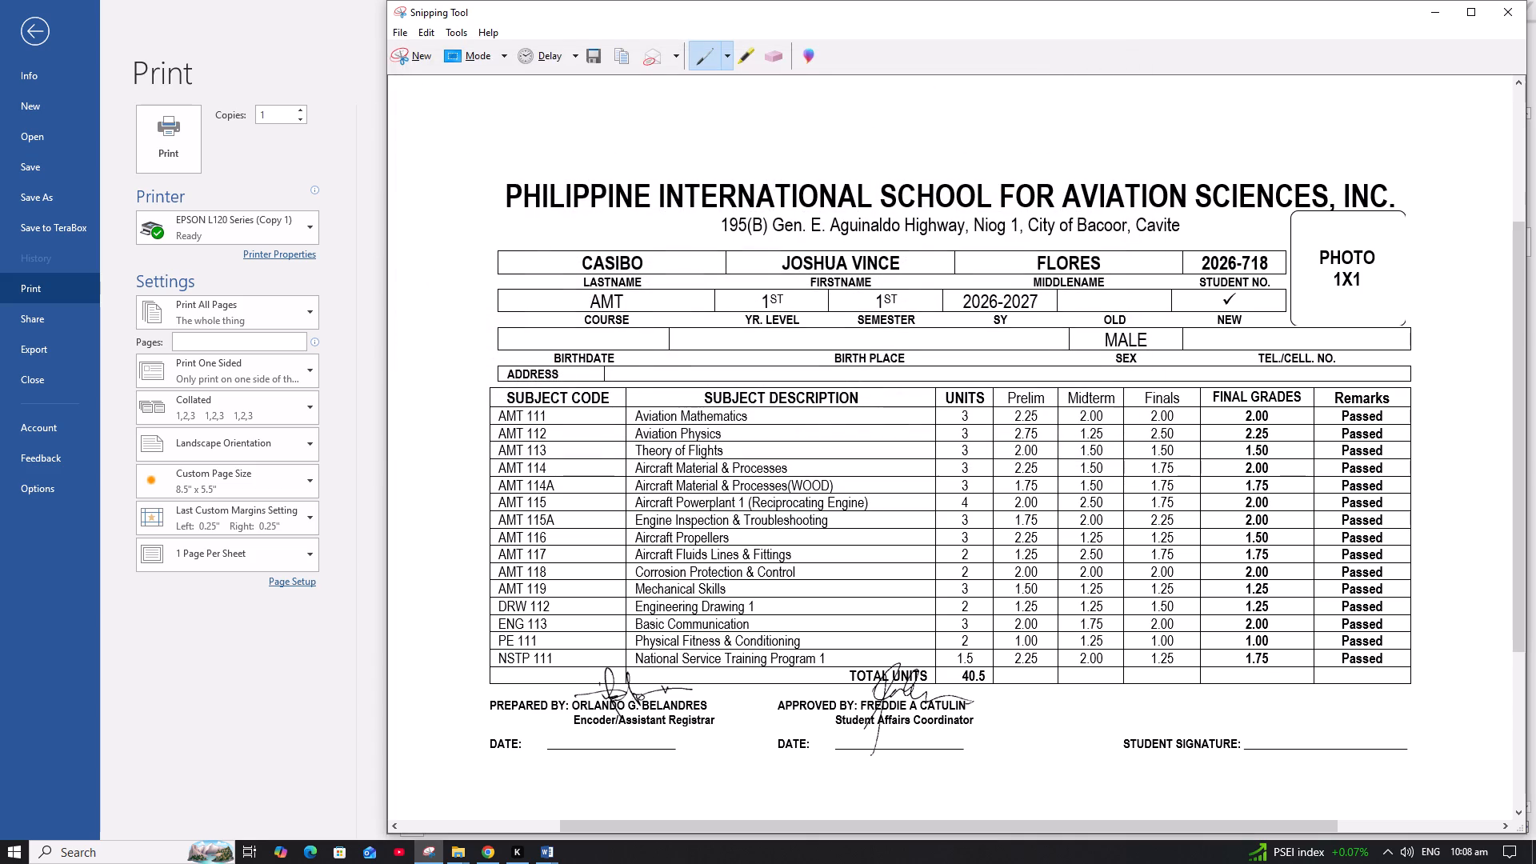
Check Del Rosario's grade form on page 6 of the Word print preview and return to the editable document.
click(342, 87)
scroll(555, 226, down, 1)
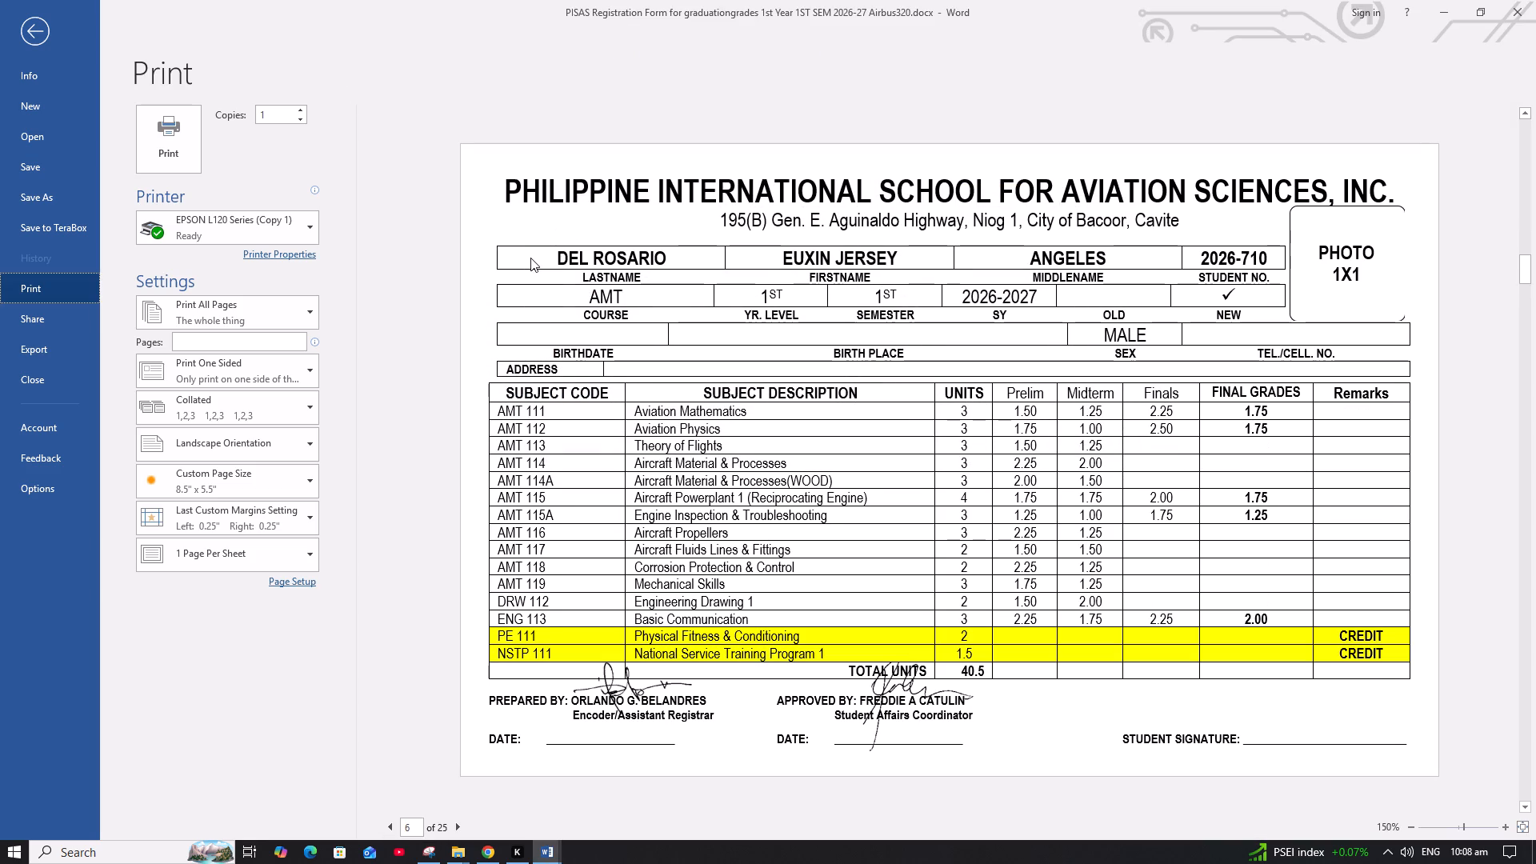
click(37, 28)
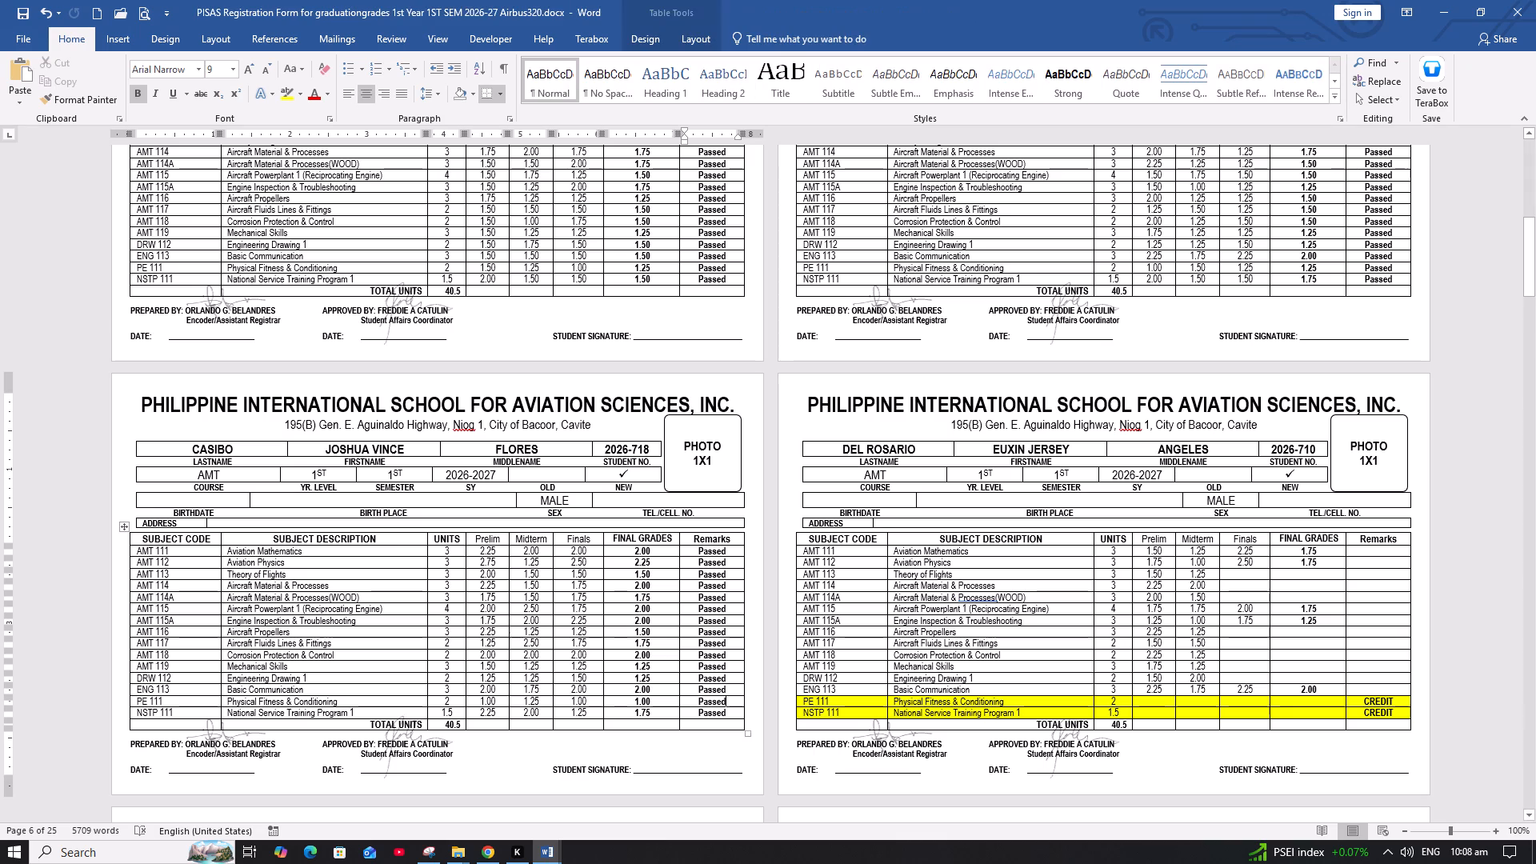
Switch to the File Explorer window showing the 2nd year 2nd sem 2026 folder.
click(462, 854)
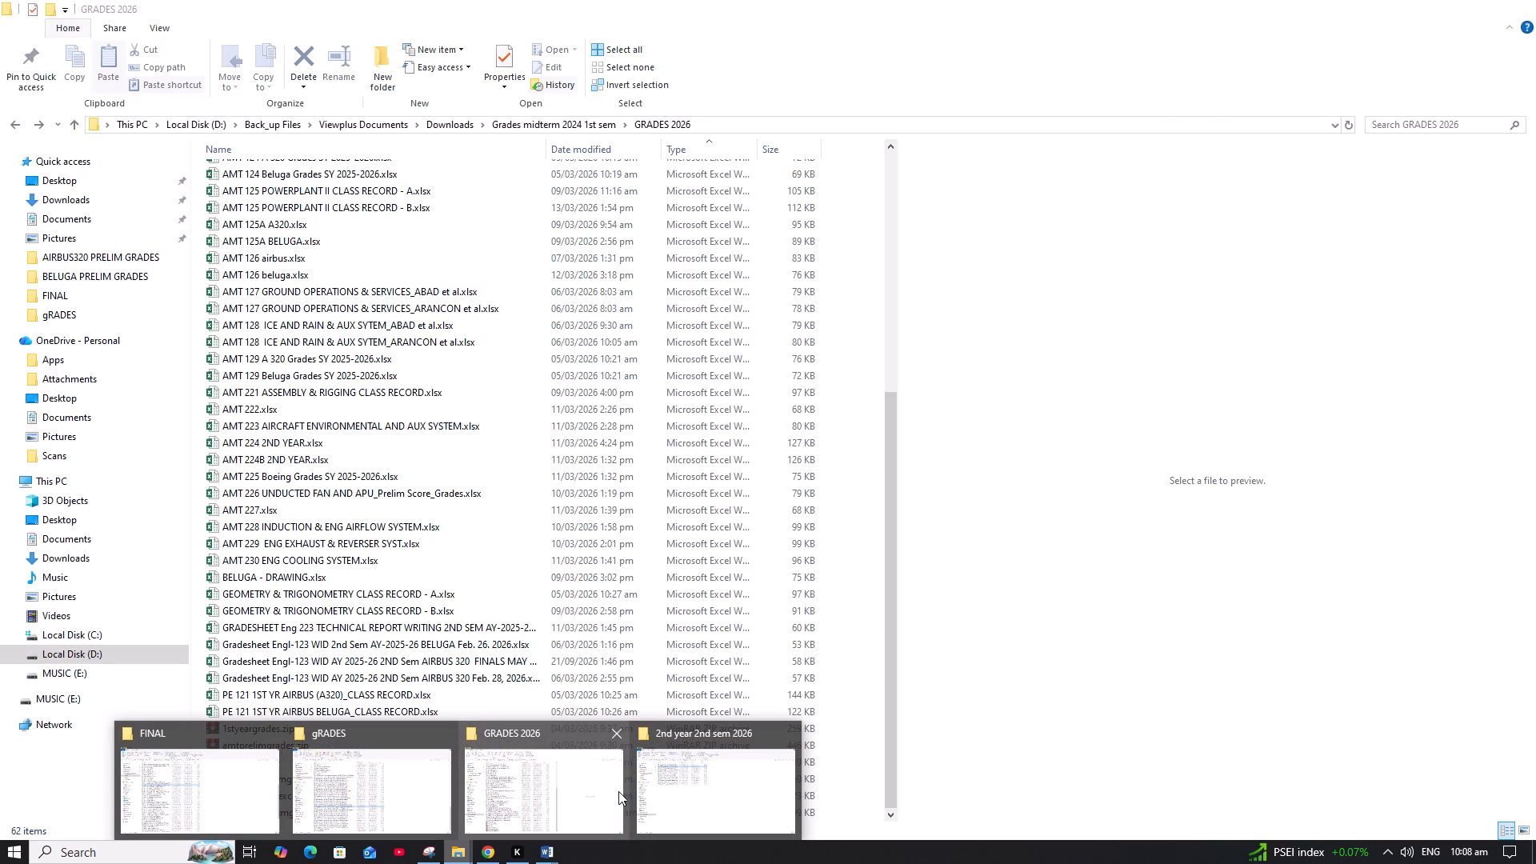
click(726, 795)
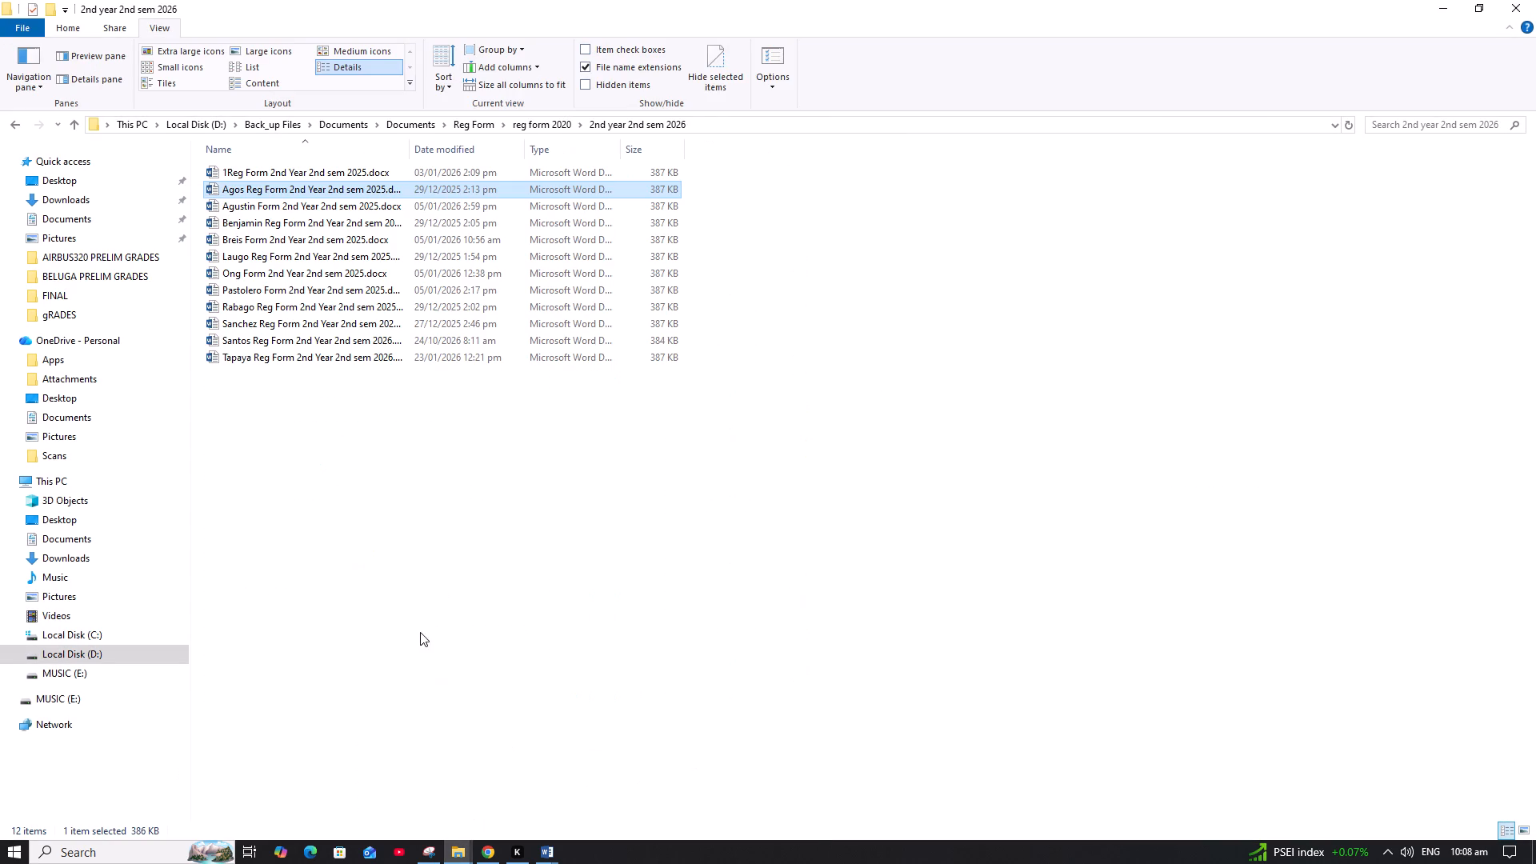
Open the AIRBUS320 PRELIM GRADES folder to view the saved student grade form images.
click(72, 316)
click(74, 270)
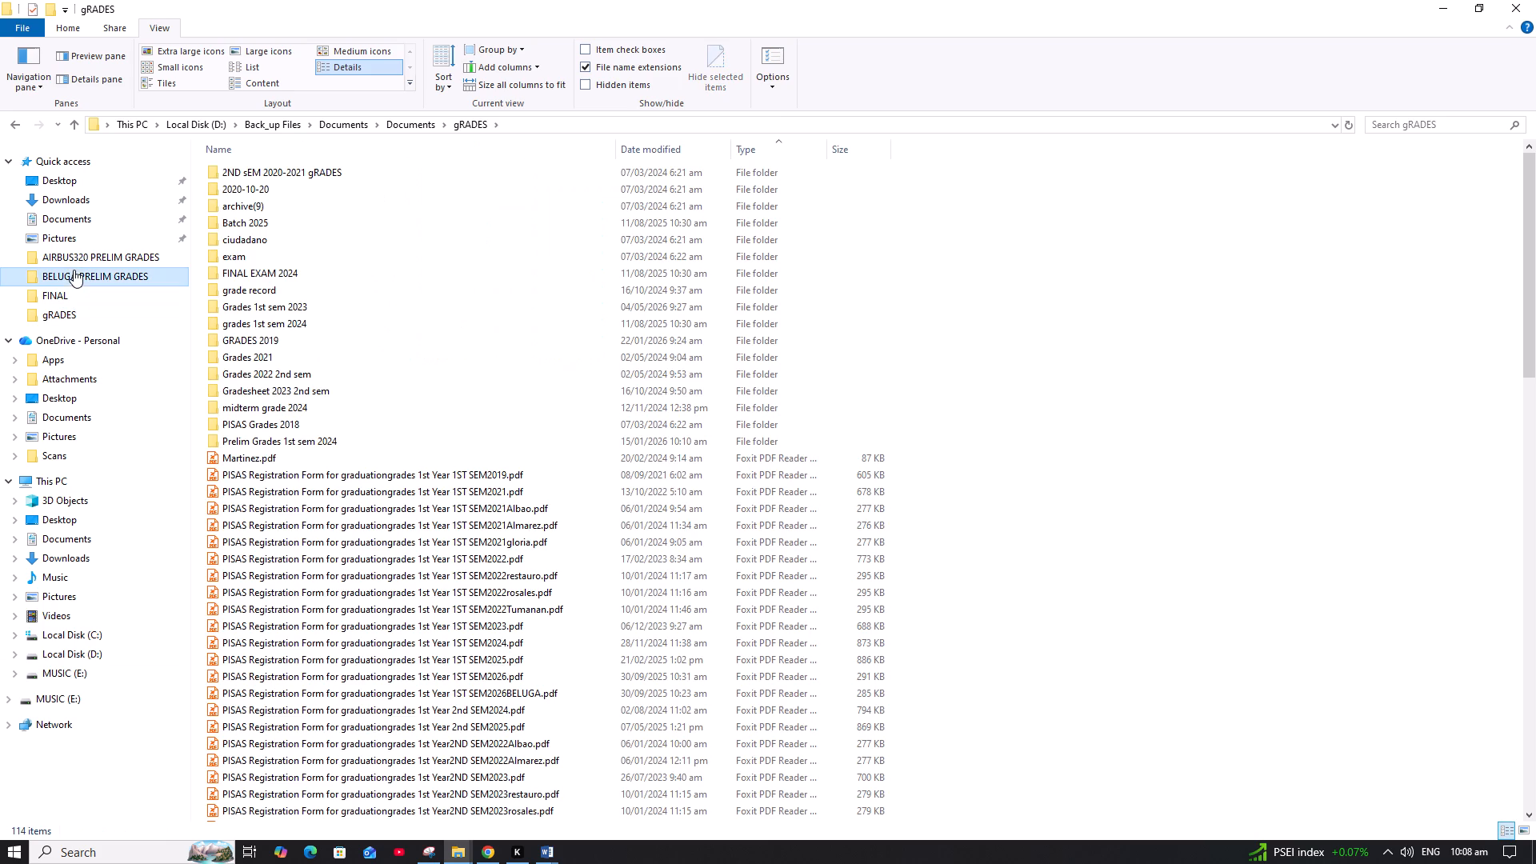
click(84, 261)
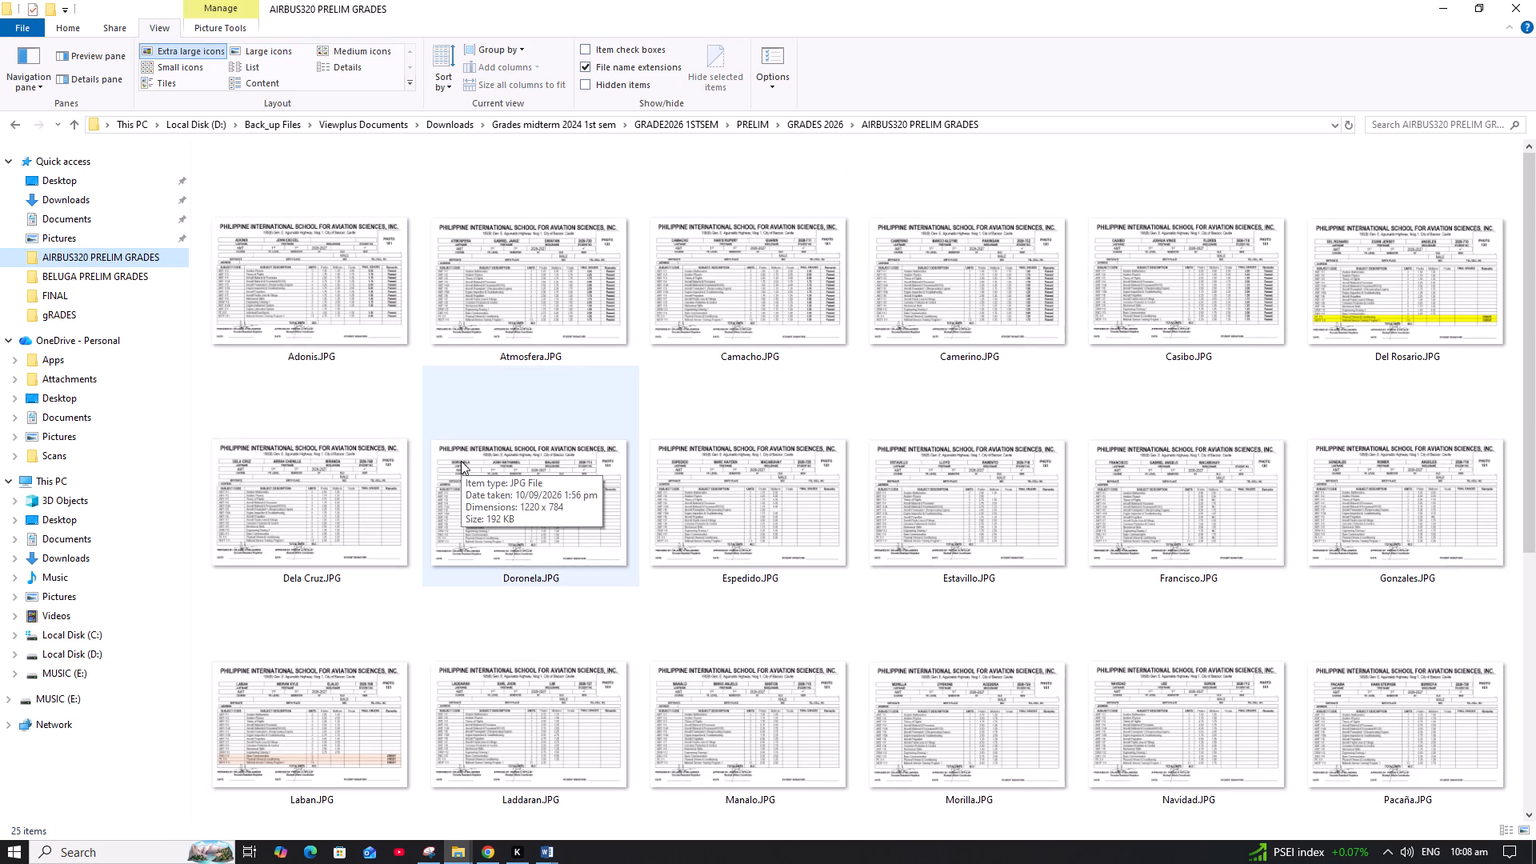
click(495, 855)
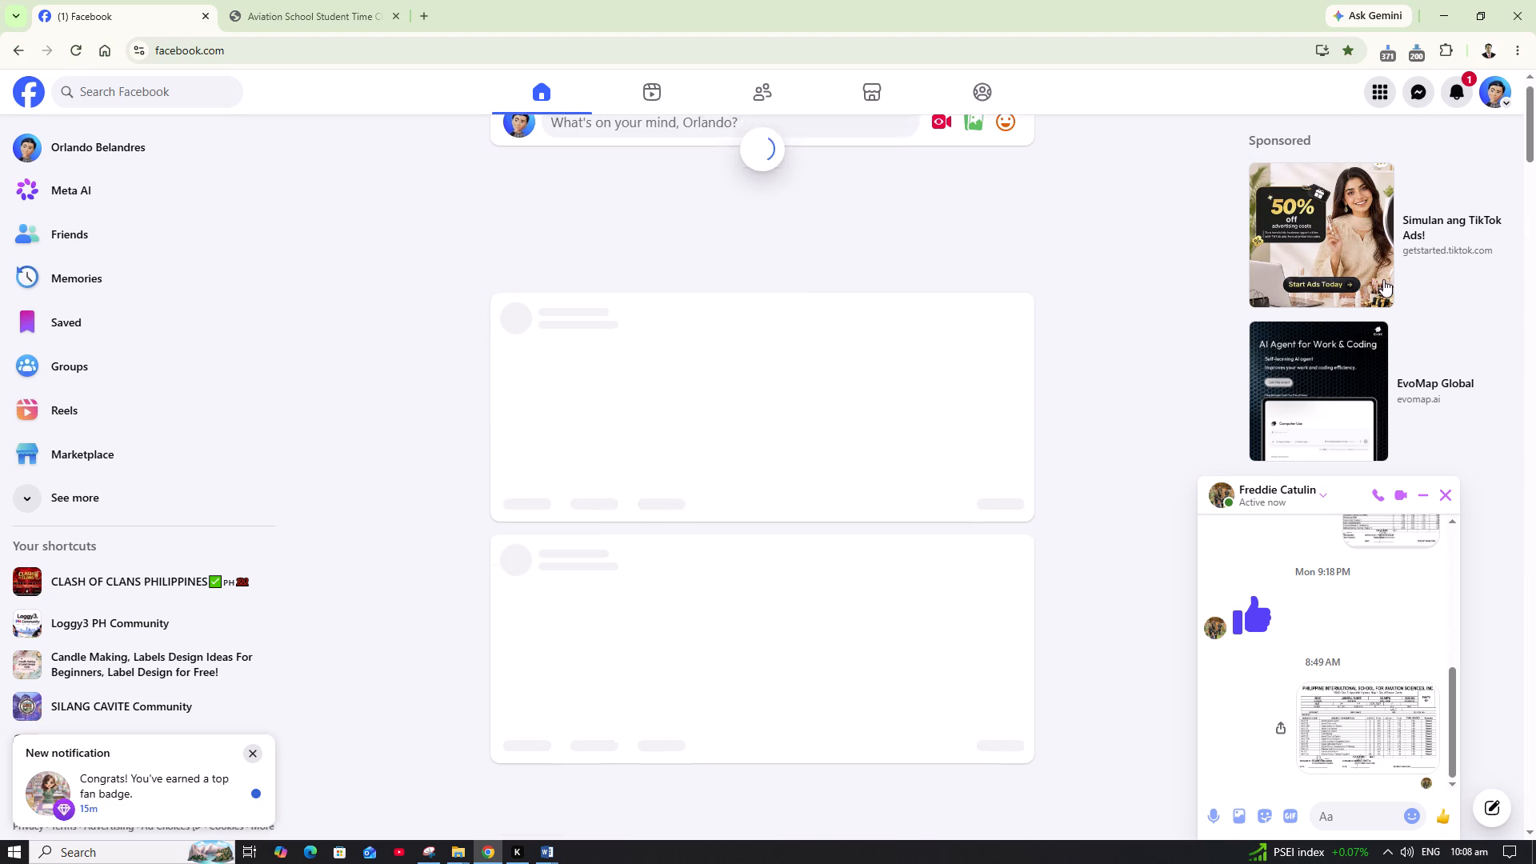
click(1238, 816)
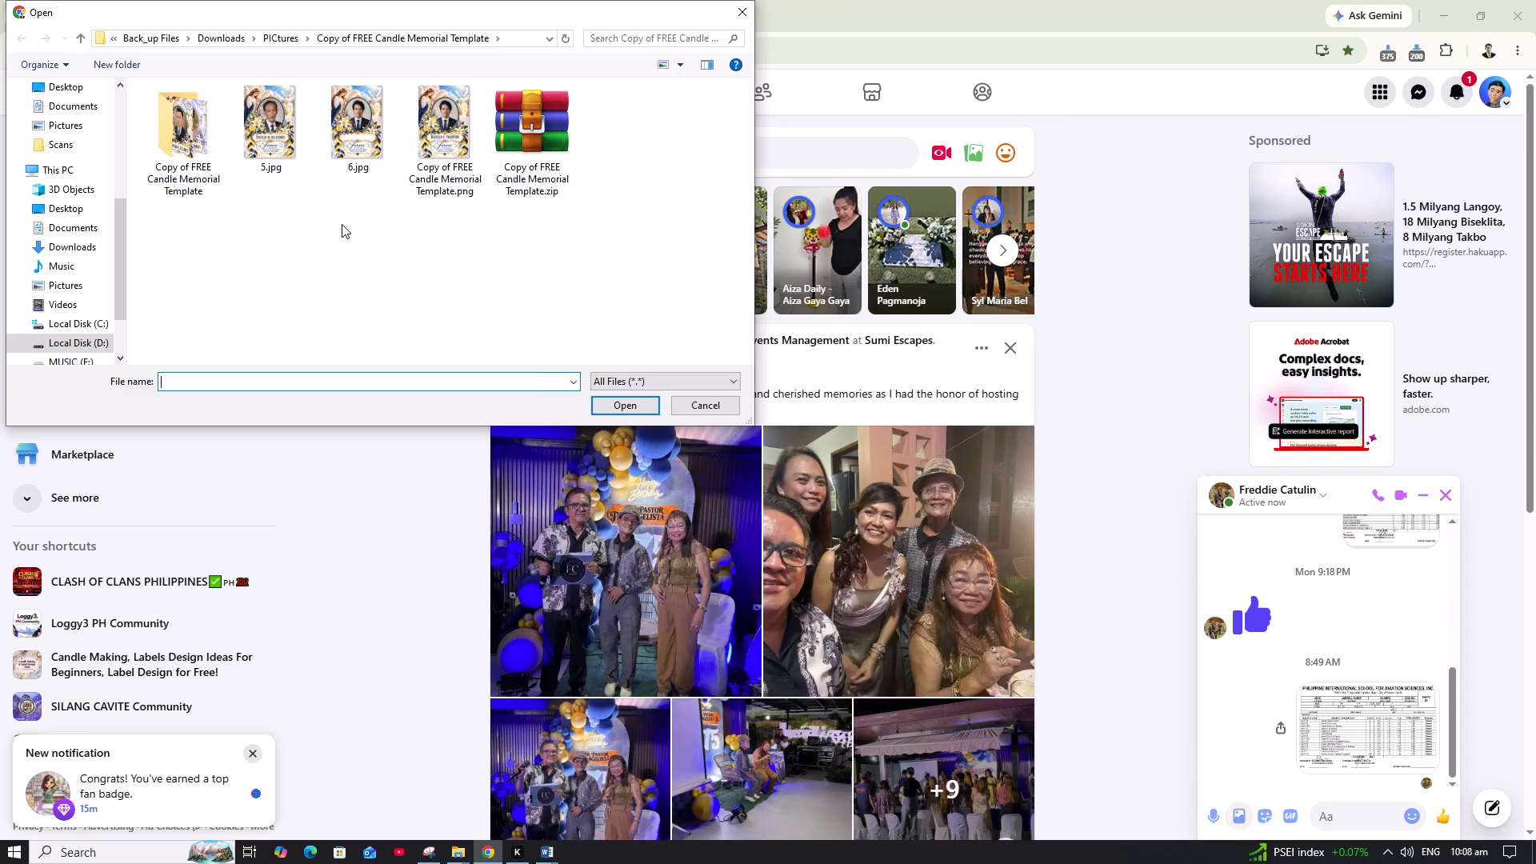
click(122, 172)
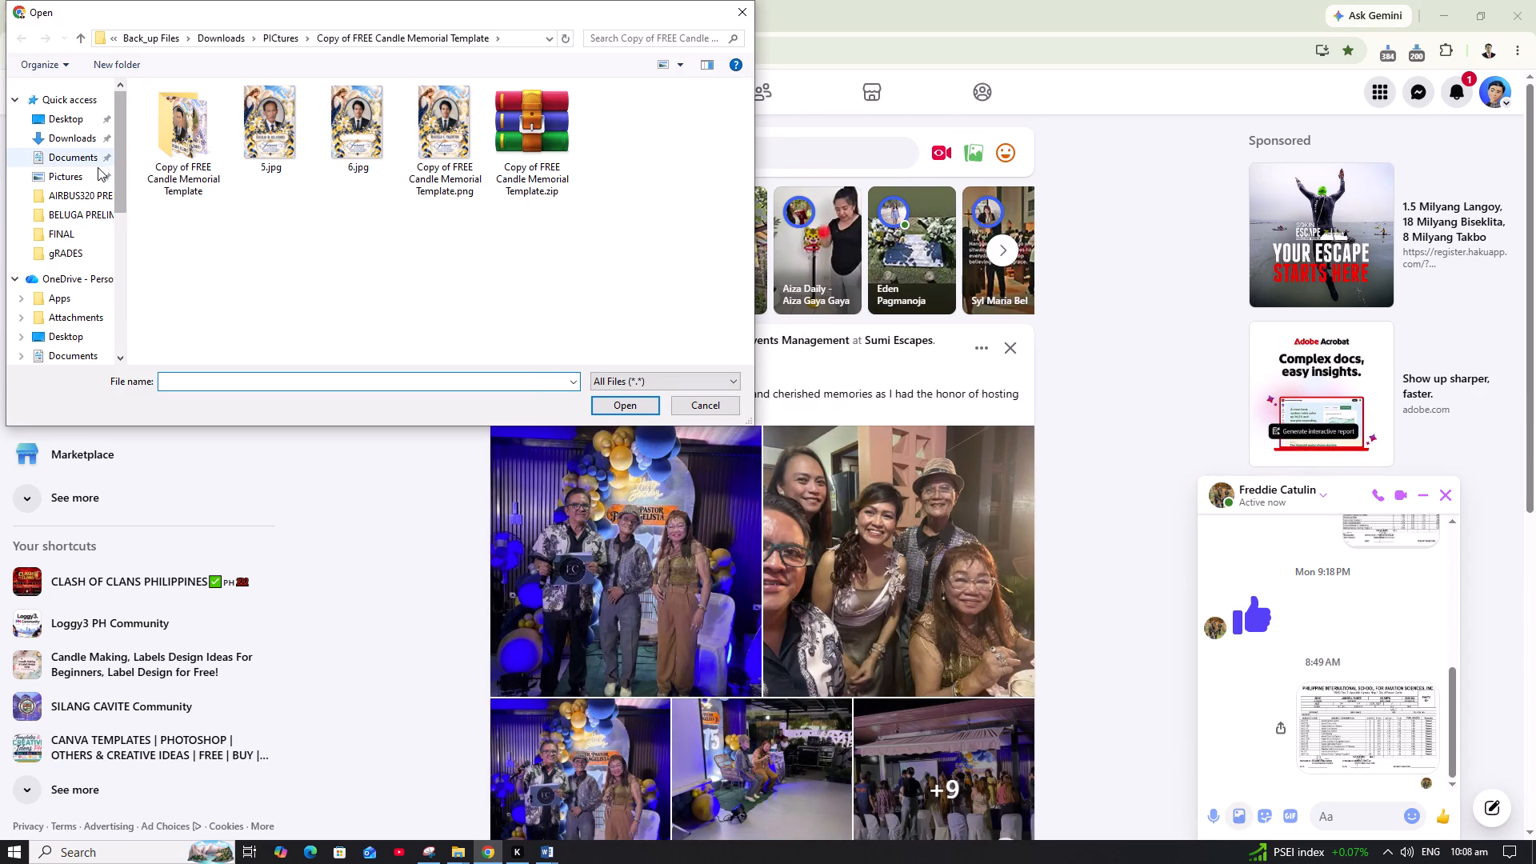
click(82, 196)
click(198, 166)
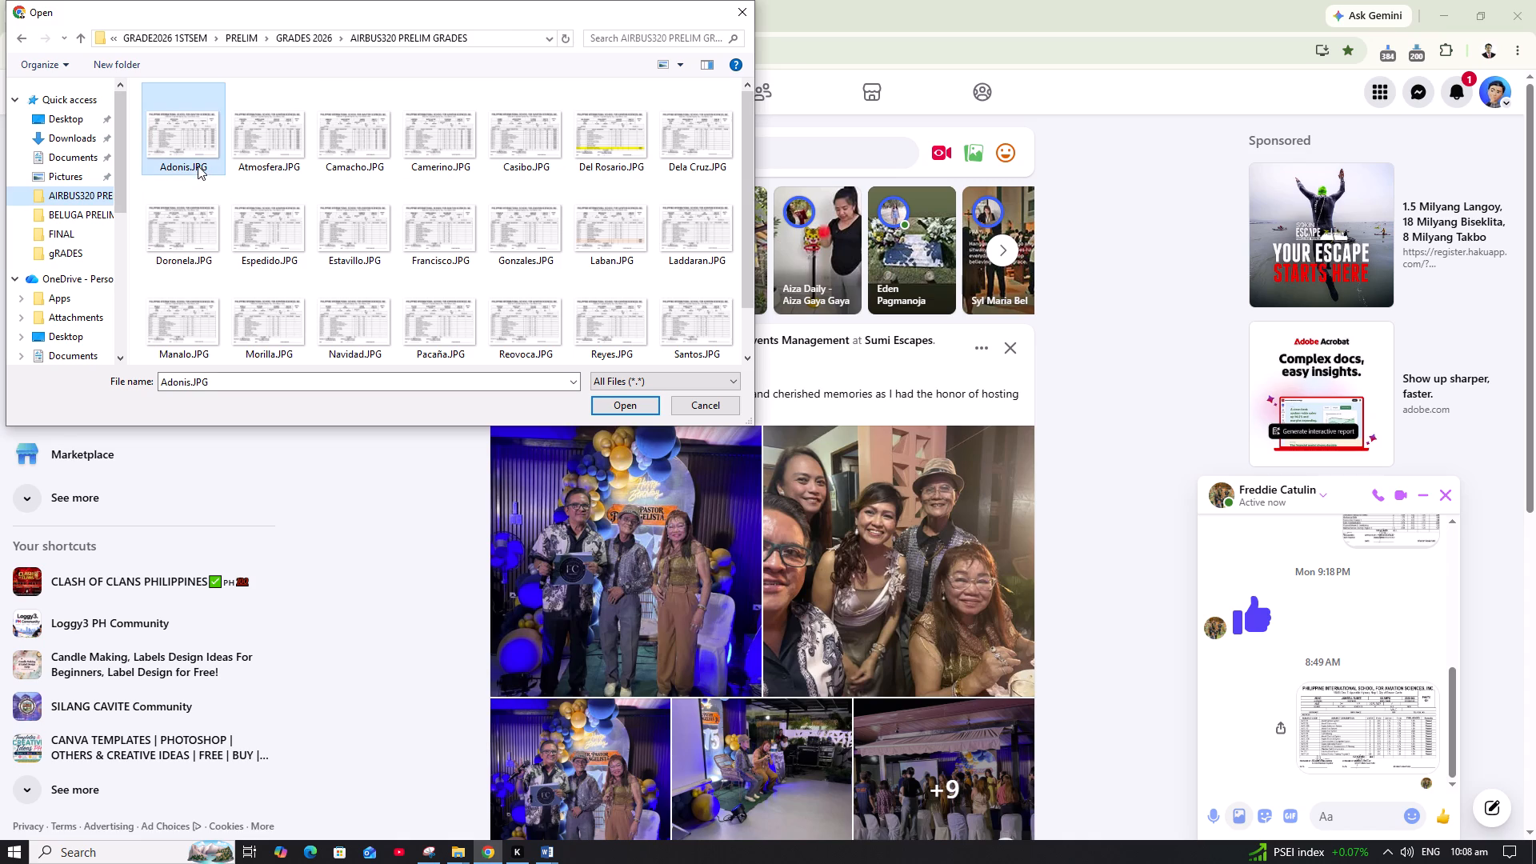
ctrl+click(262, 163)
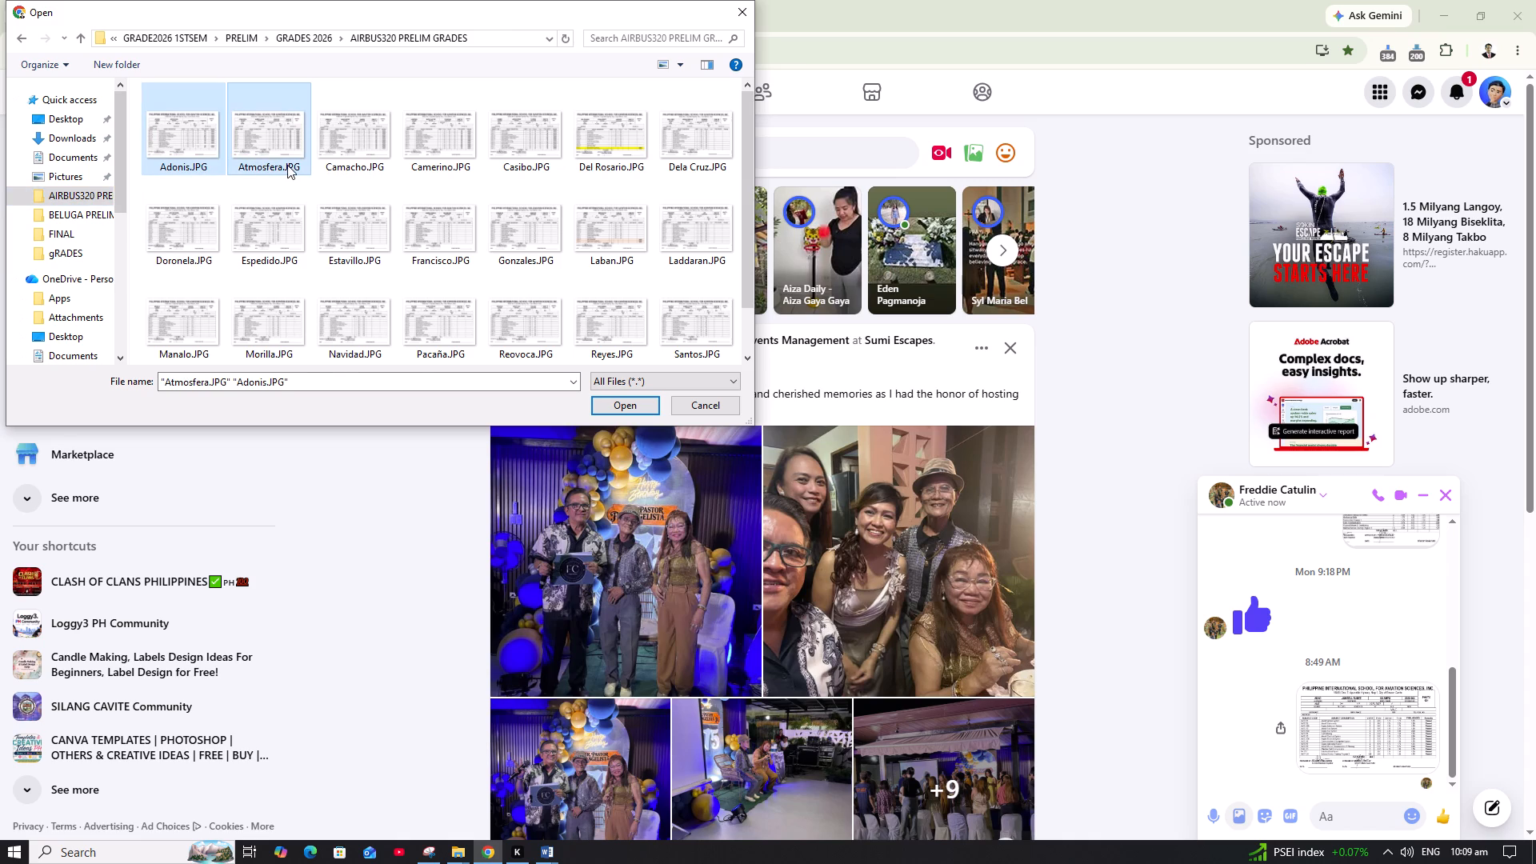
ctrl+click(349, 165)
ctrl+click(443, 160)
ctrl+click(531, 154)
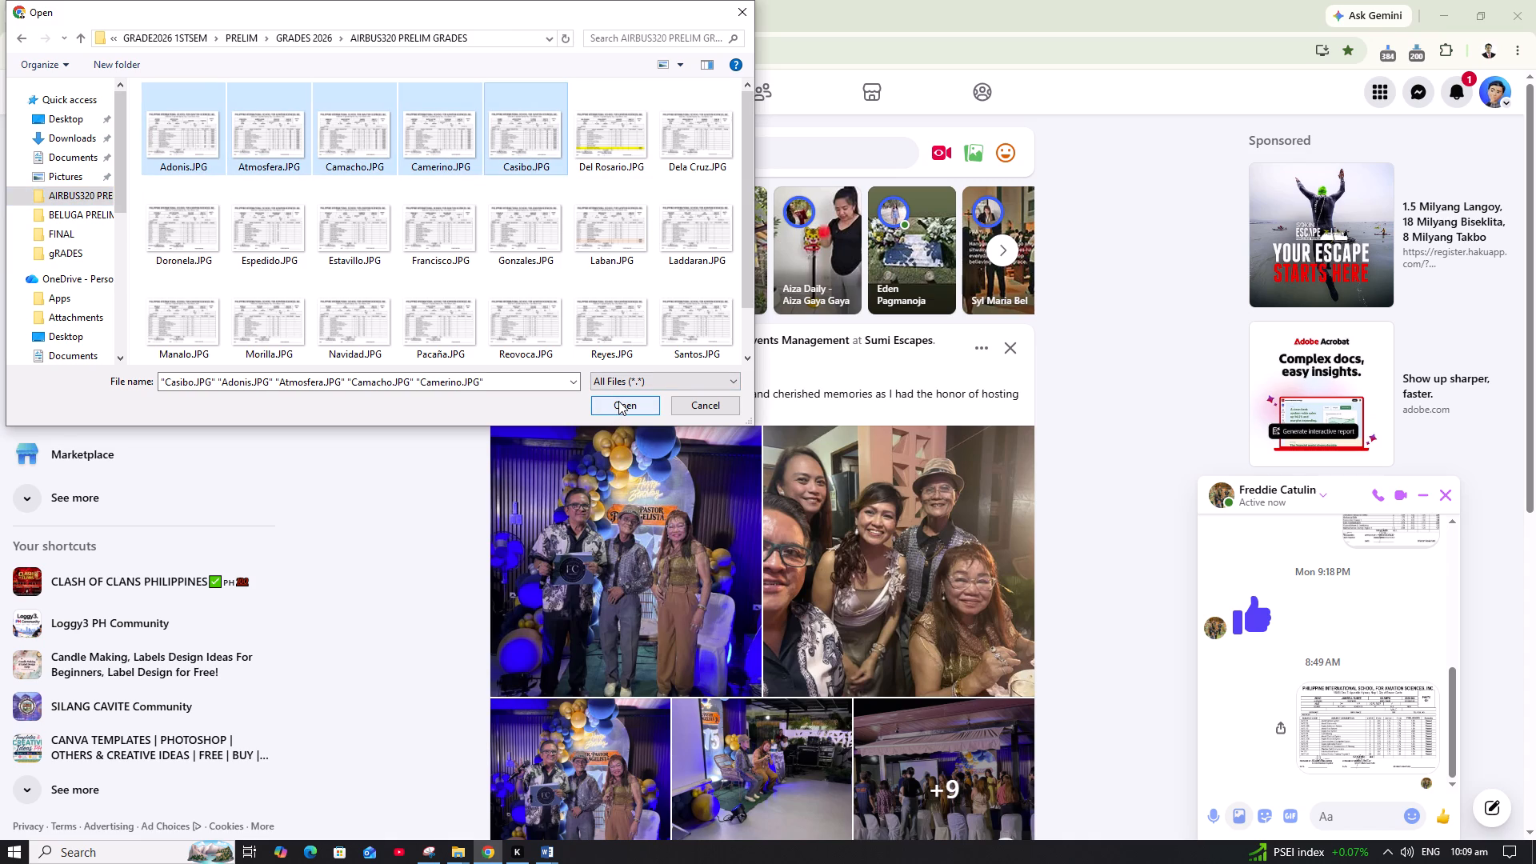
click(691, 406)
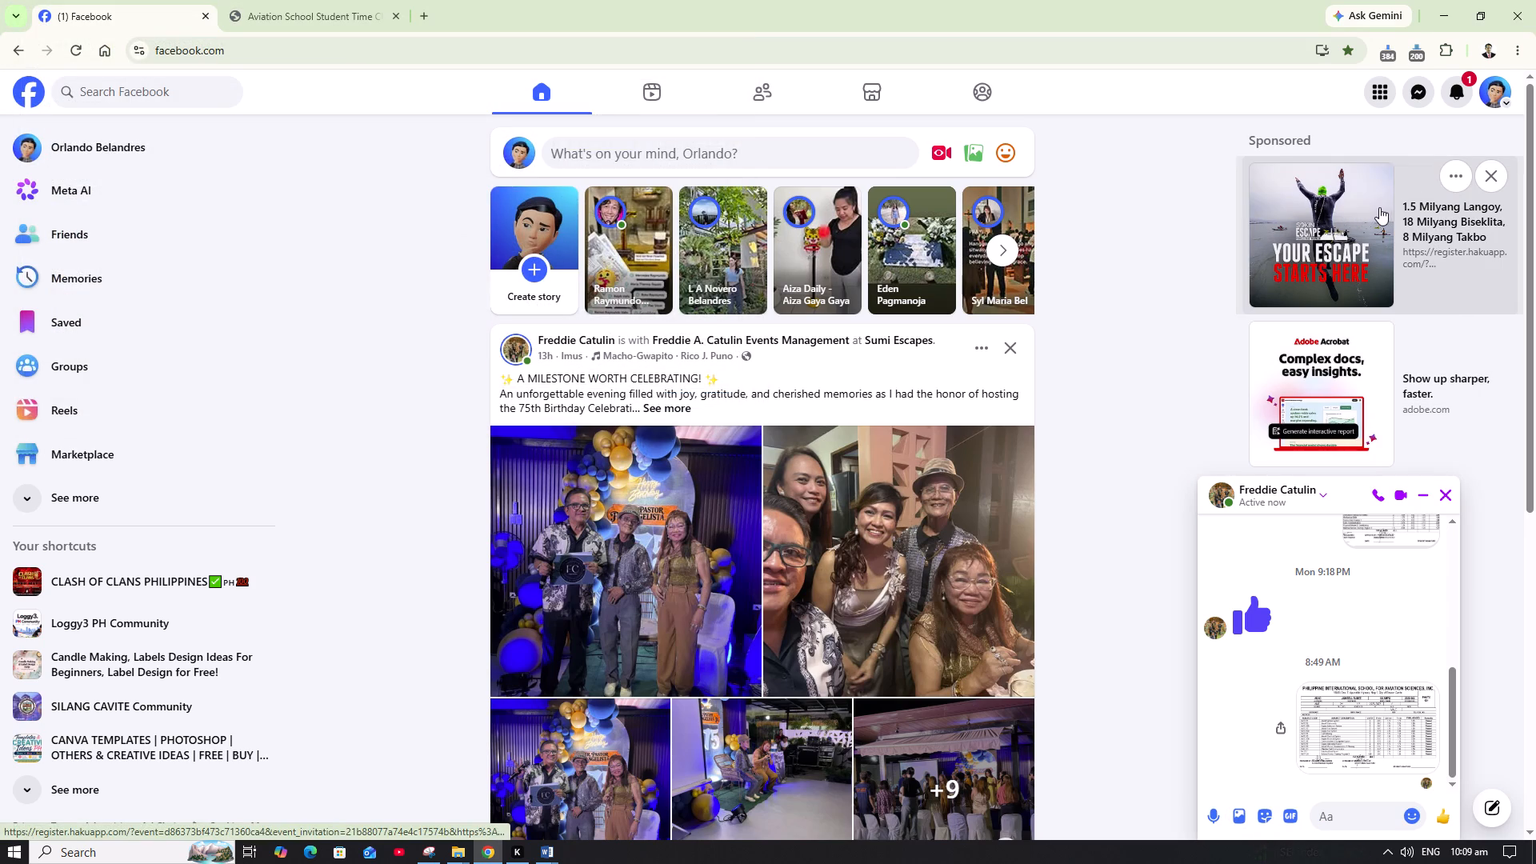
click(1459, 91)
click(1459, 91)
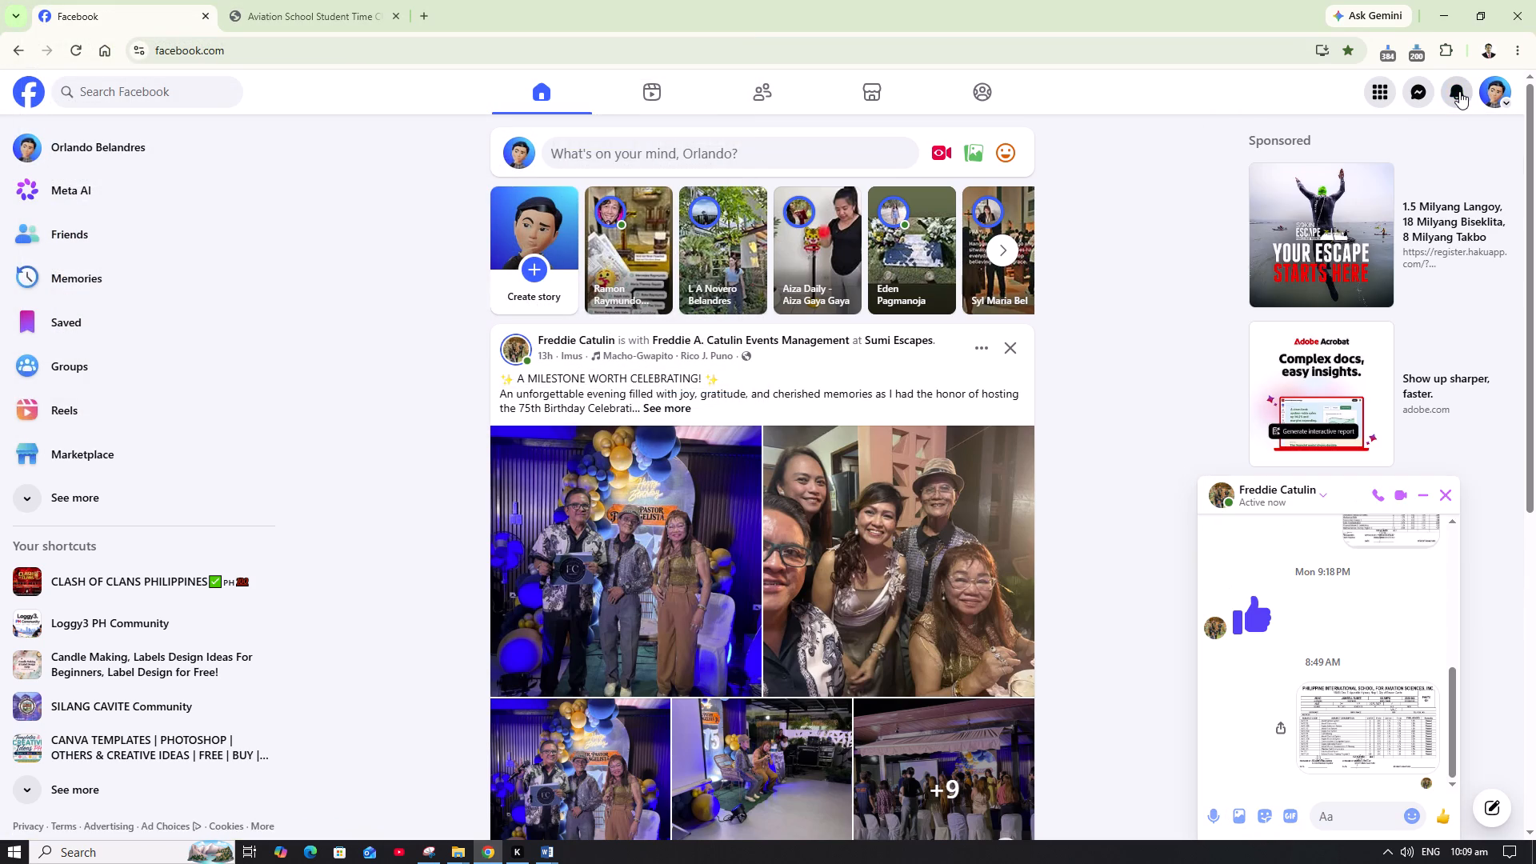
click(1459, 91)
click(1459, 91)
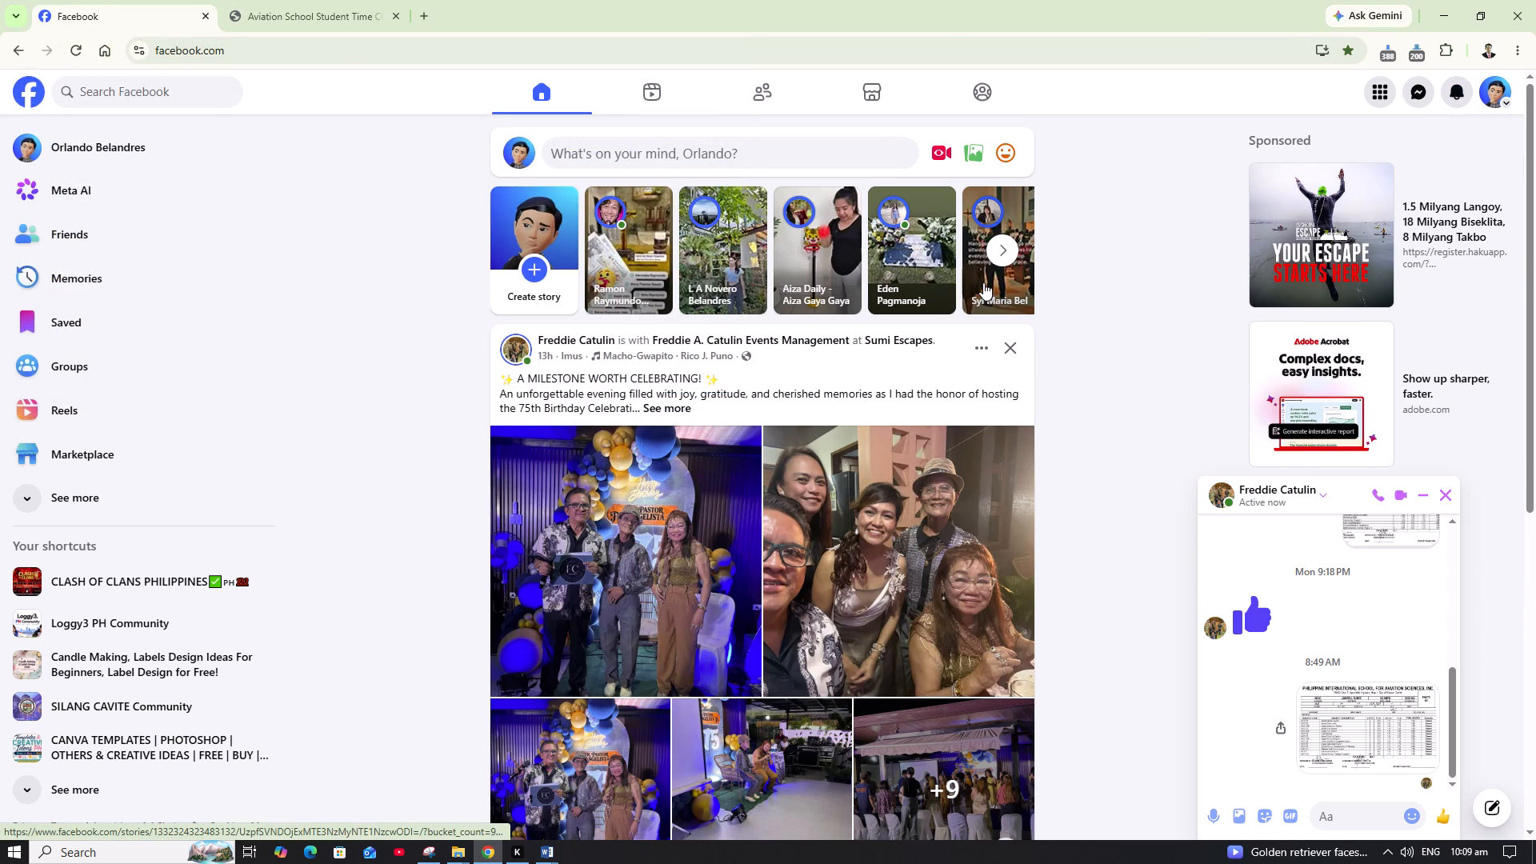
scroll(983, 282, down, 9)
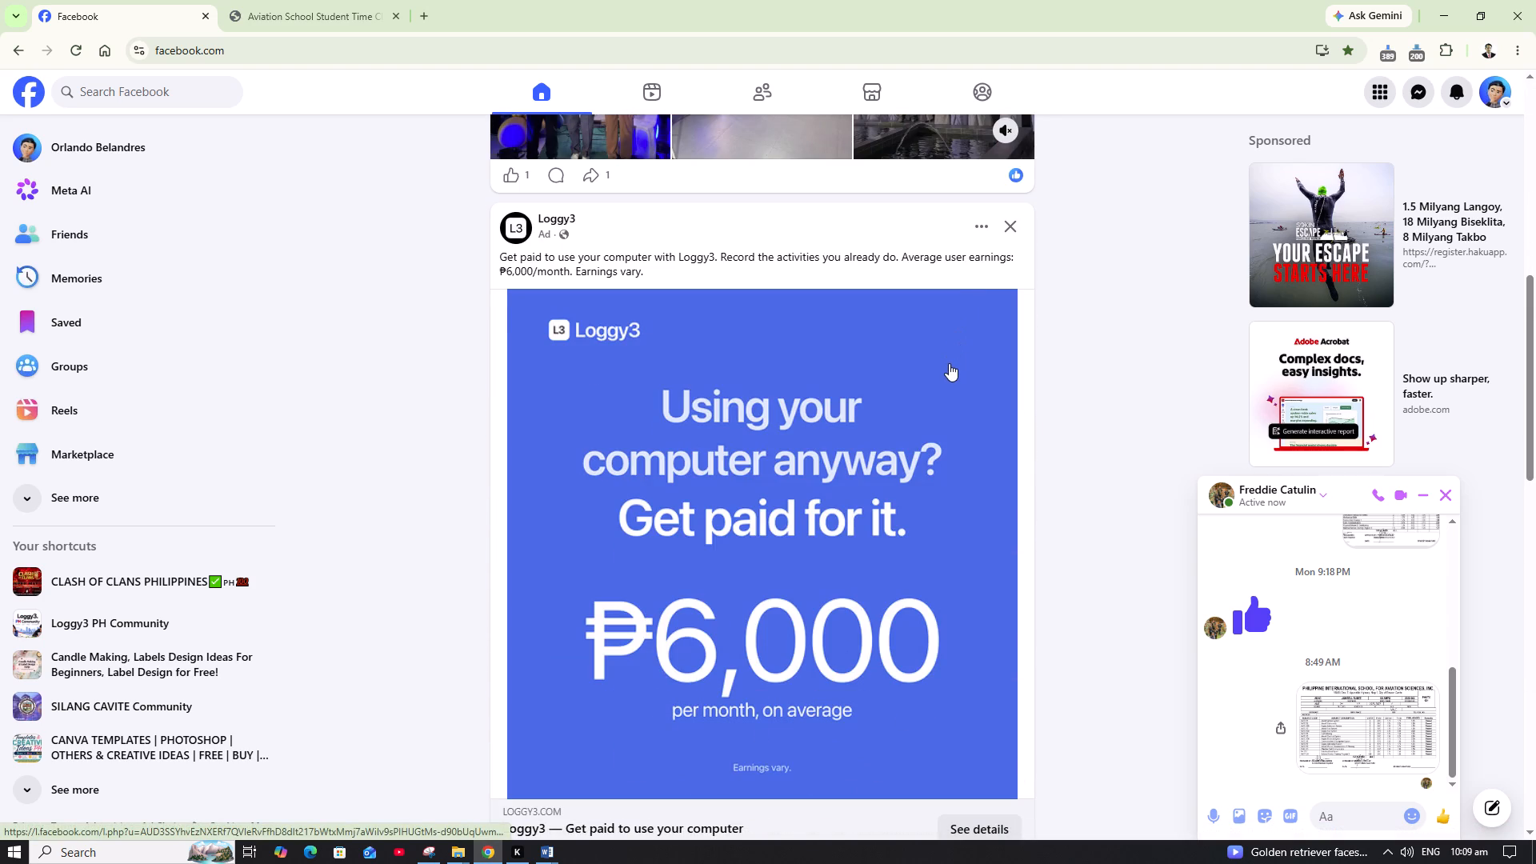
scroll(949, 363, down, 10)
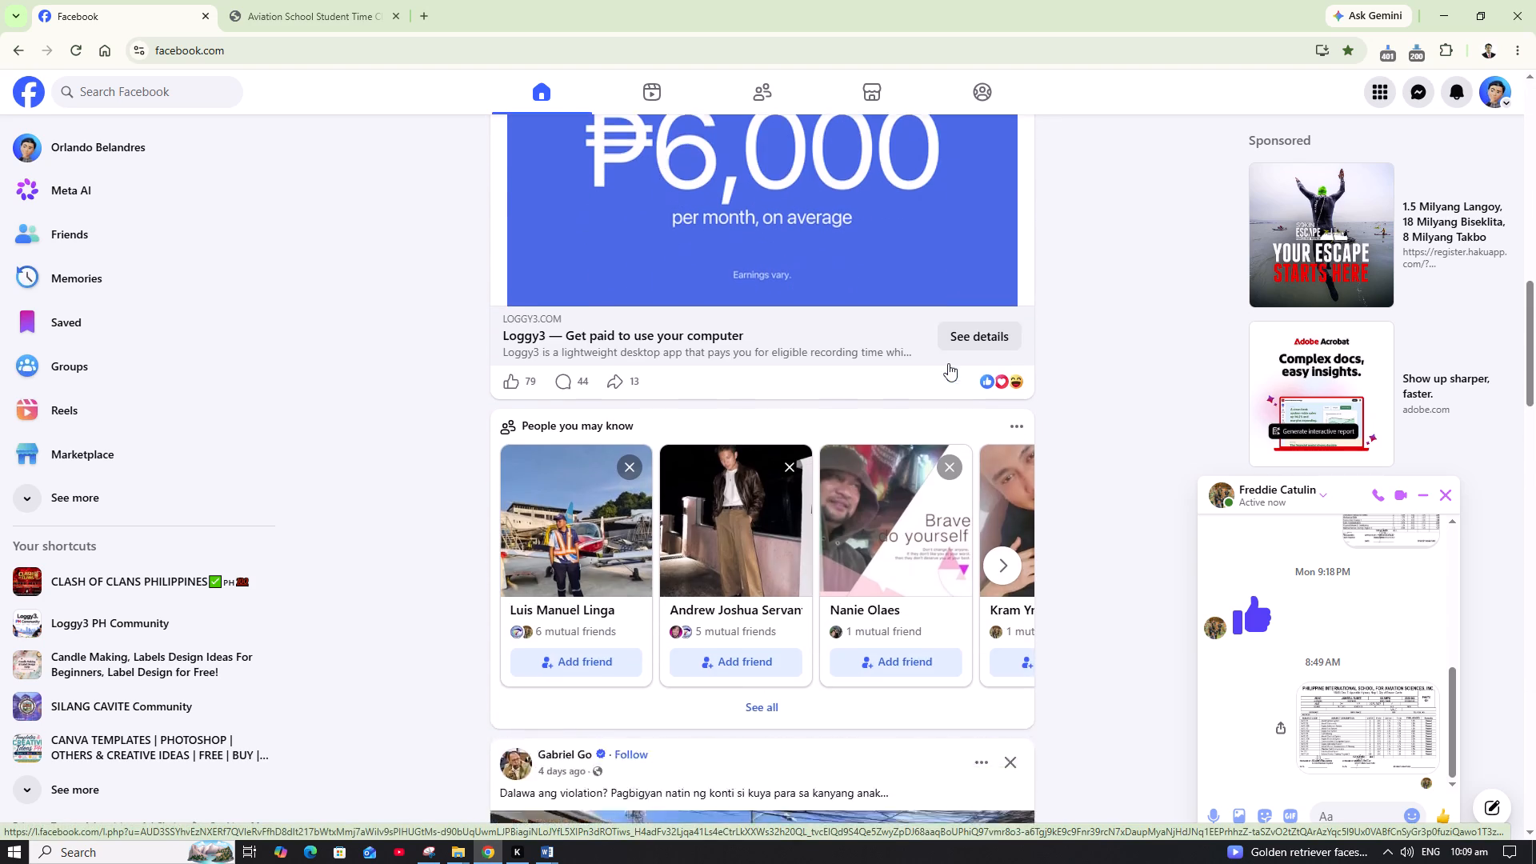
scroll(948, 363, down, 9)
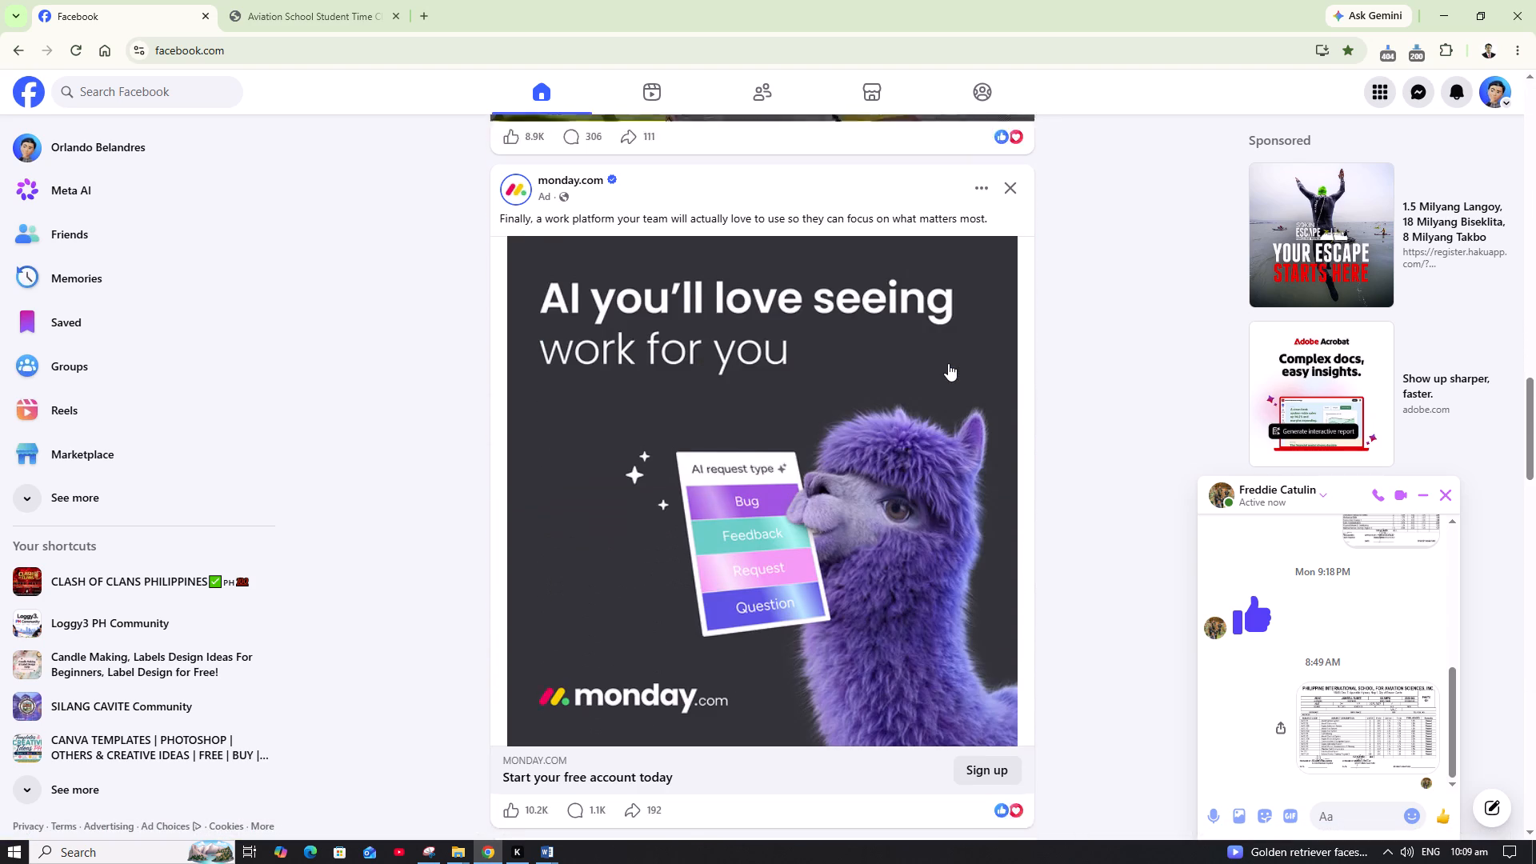
Close the AIRBUS320 PRELIM GRADES folder window and return to the Airbus320 registration form in Word.
click(1456, 20)
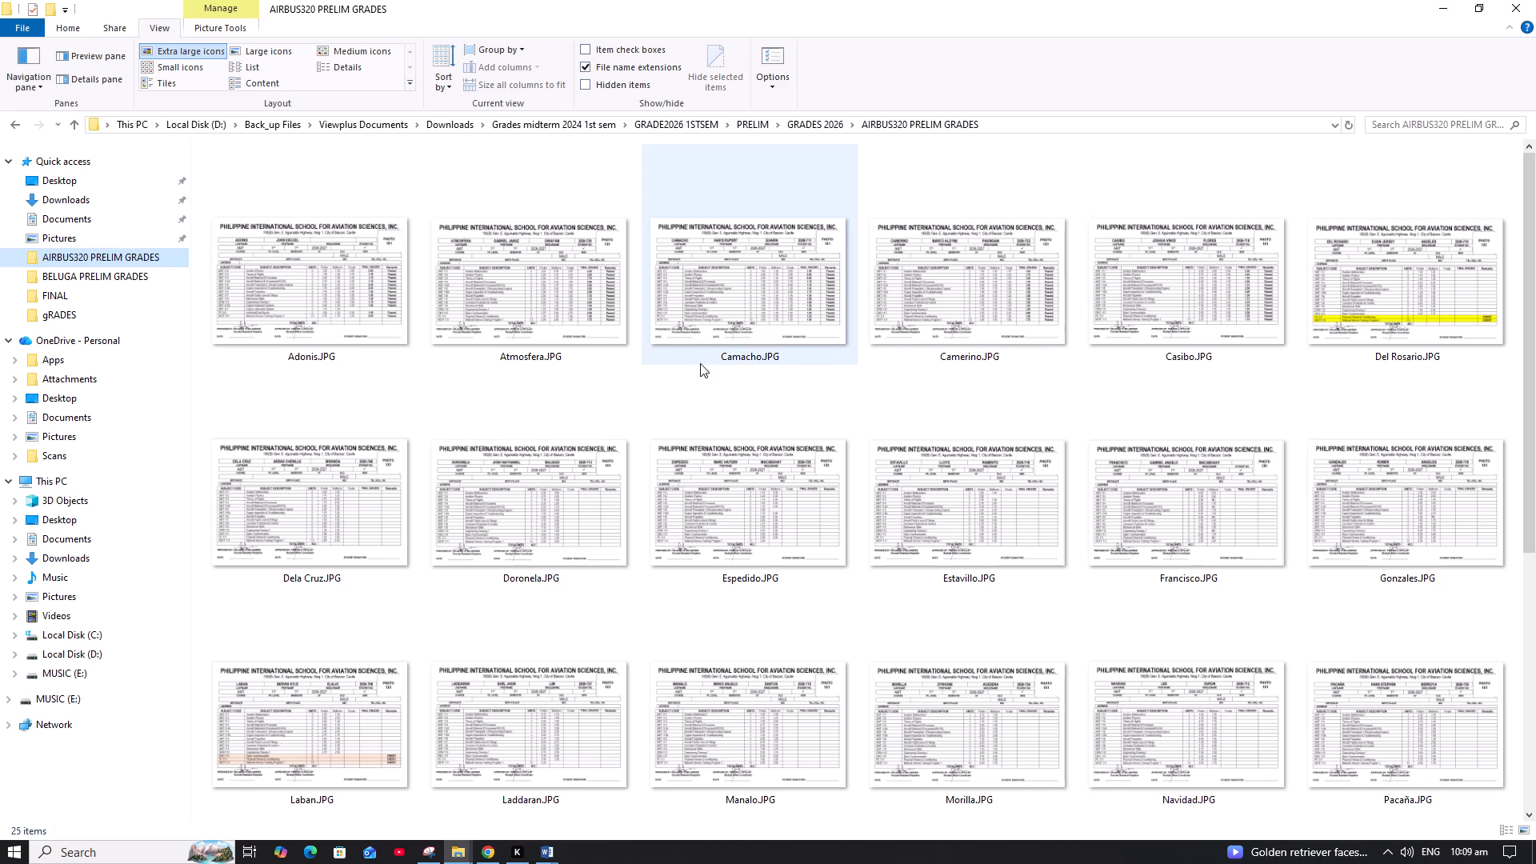
click(1518, 5)
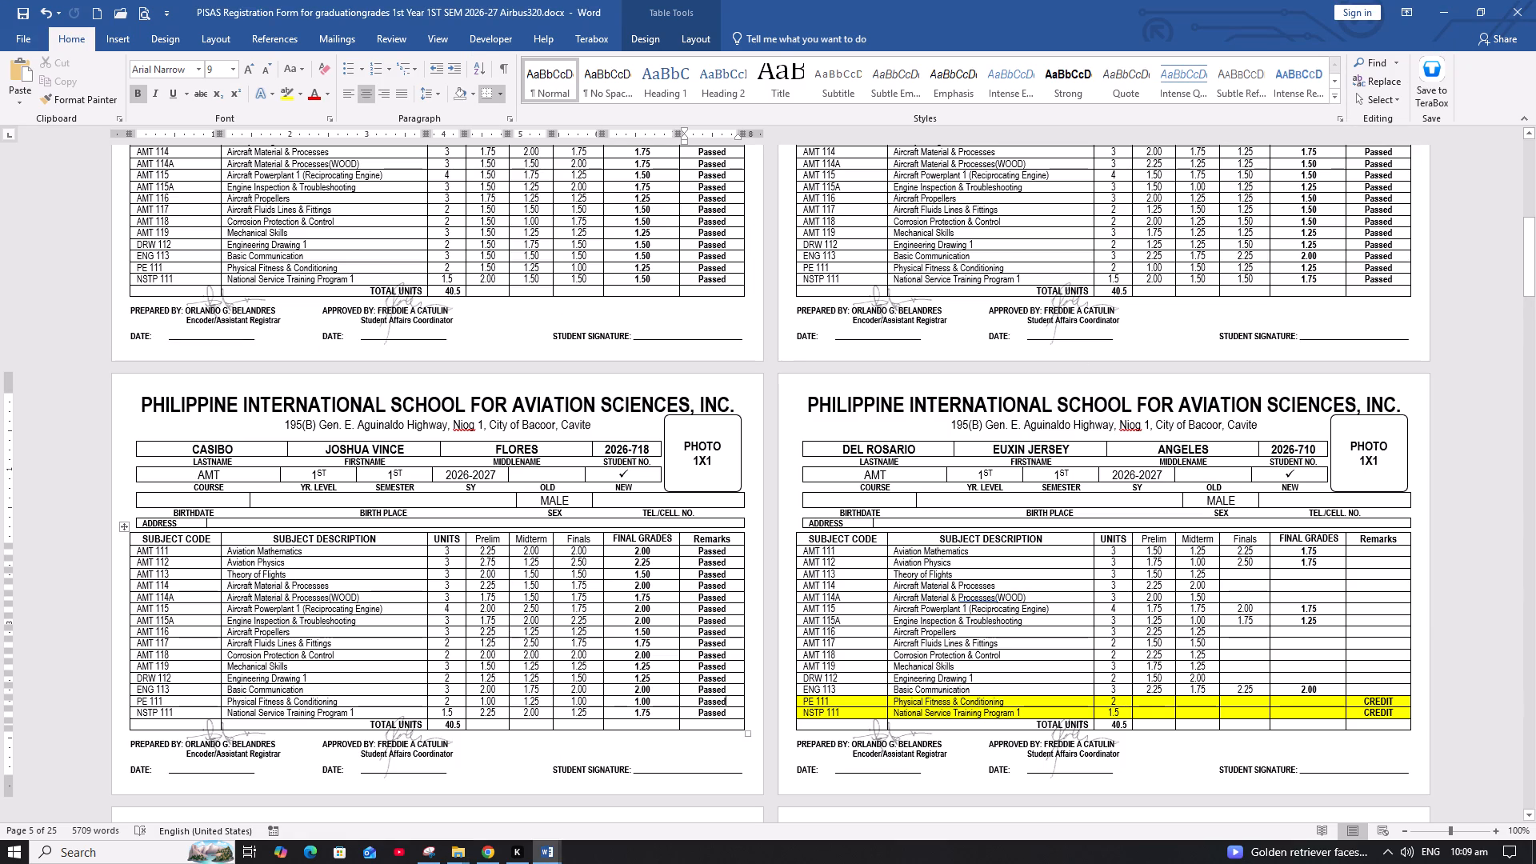
click(1262, 574)
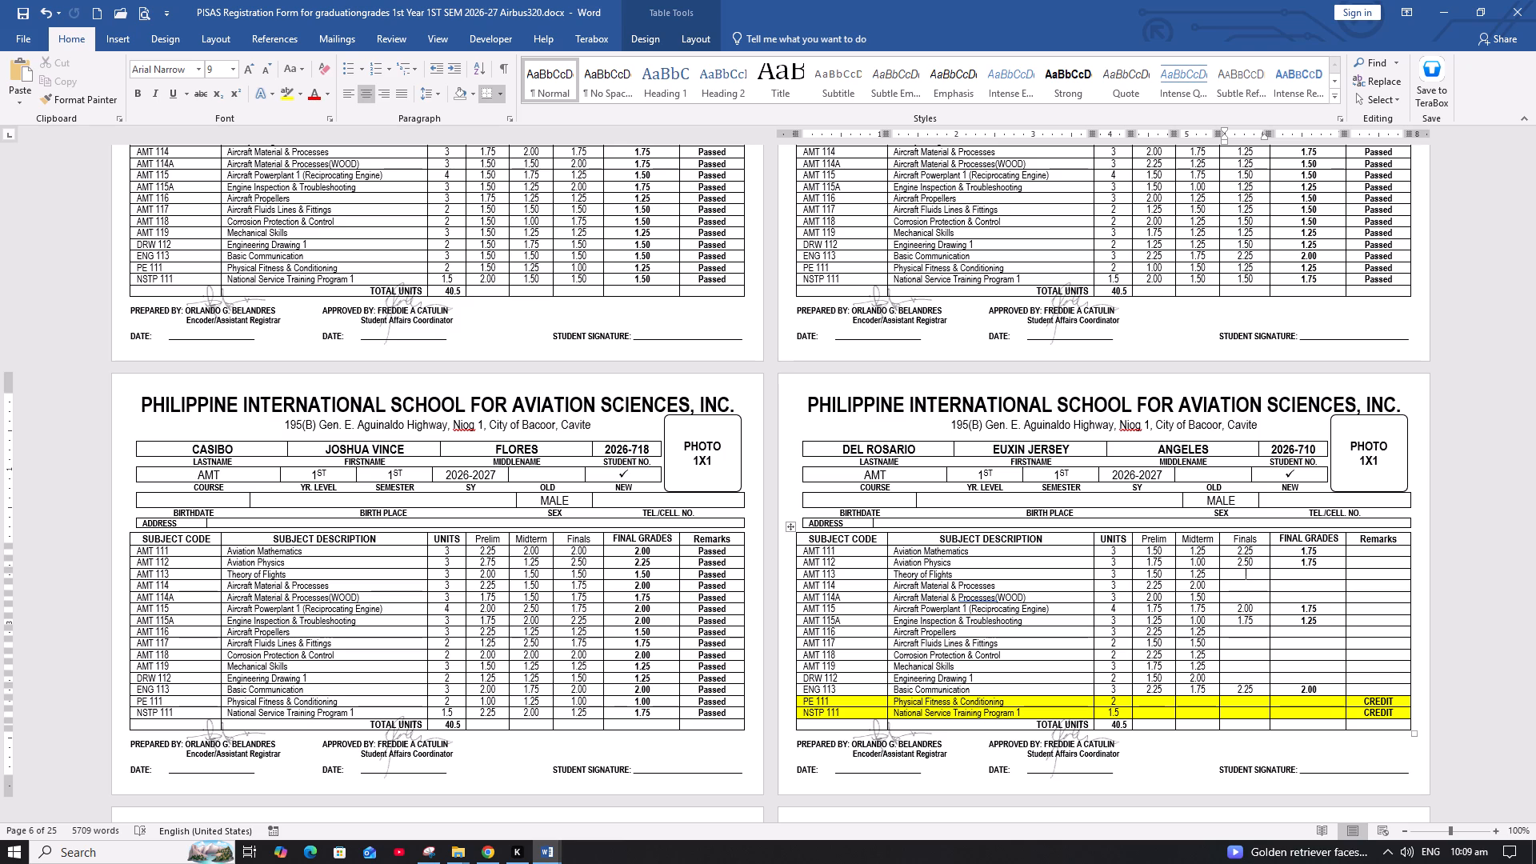
text(1.50)
key(Right)
text(1.50)
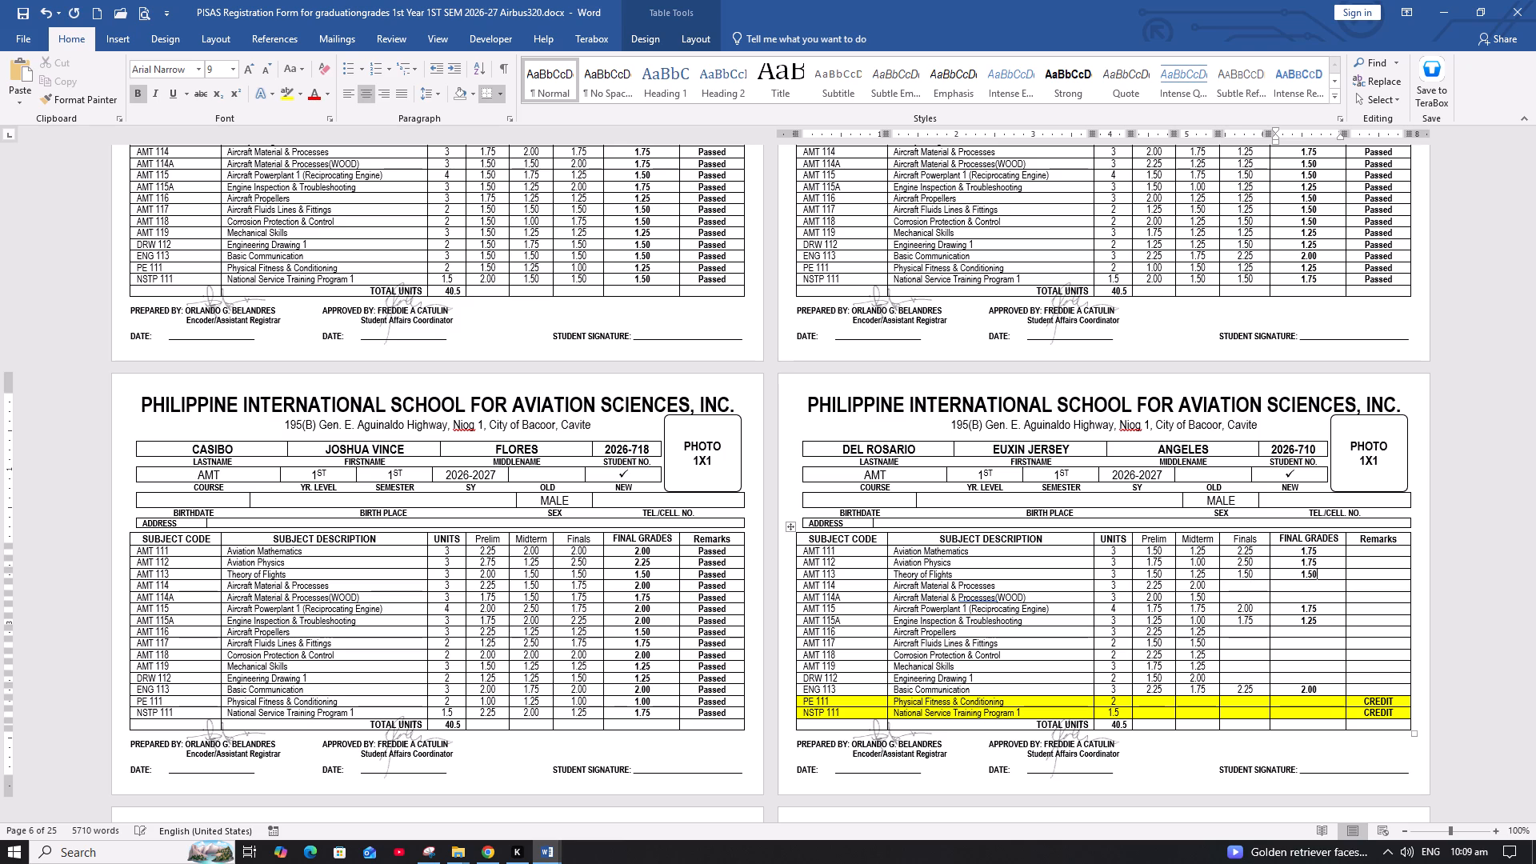
key(Down)
key(Left)
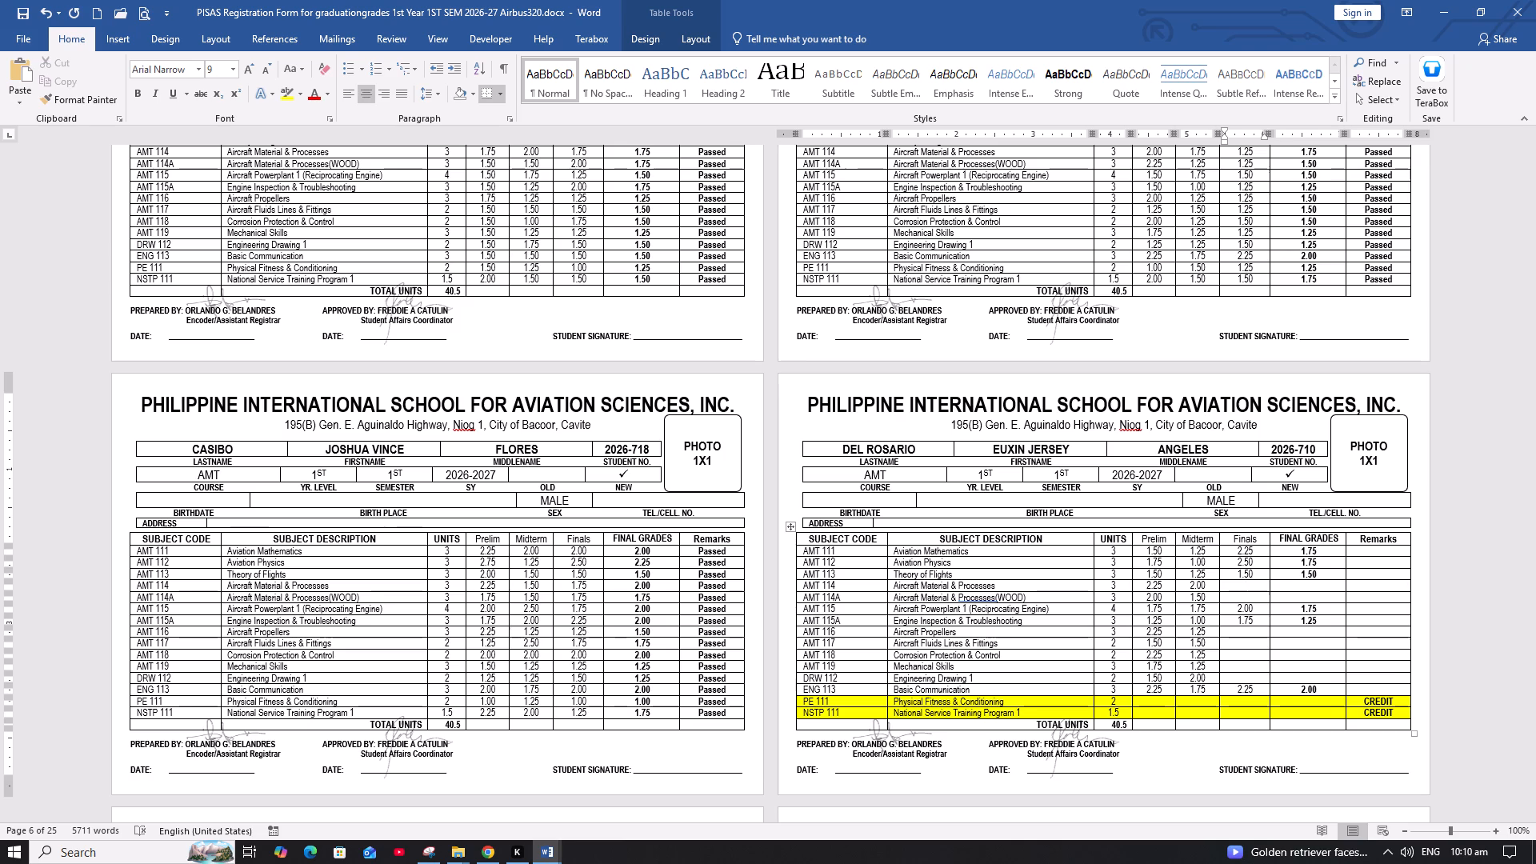
text(1.75)
key(Right)
text(2.00)
key(Down)
key(Left)
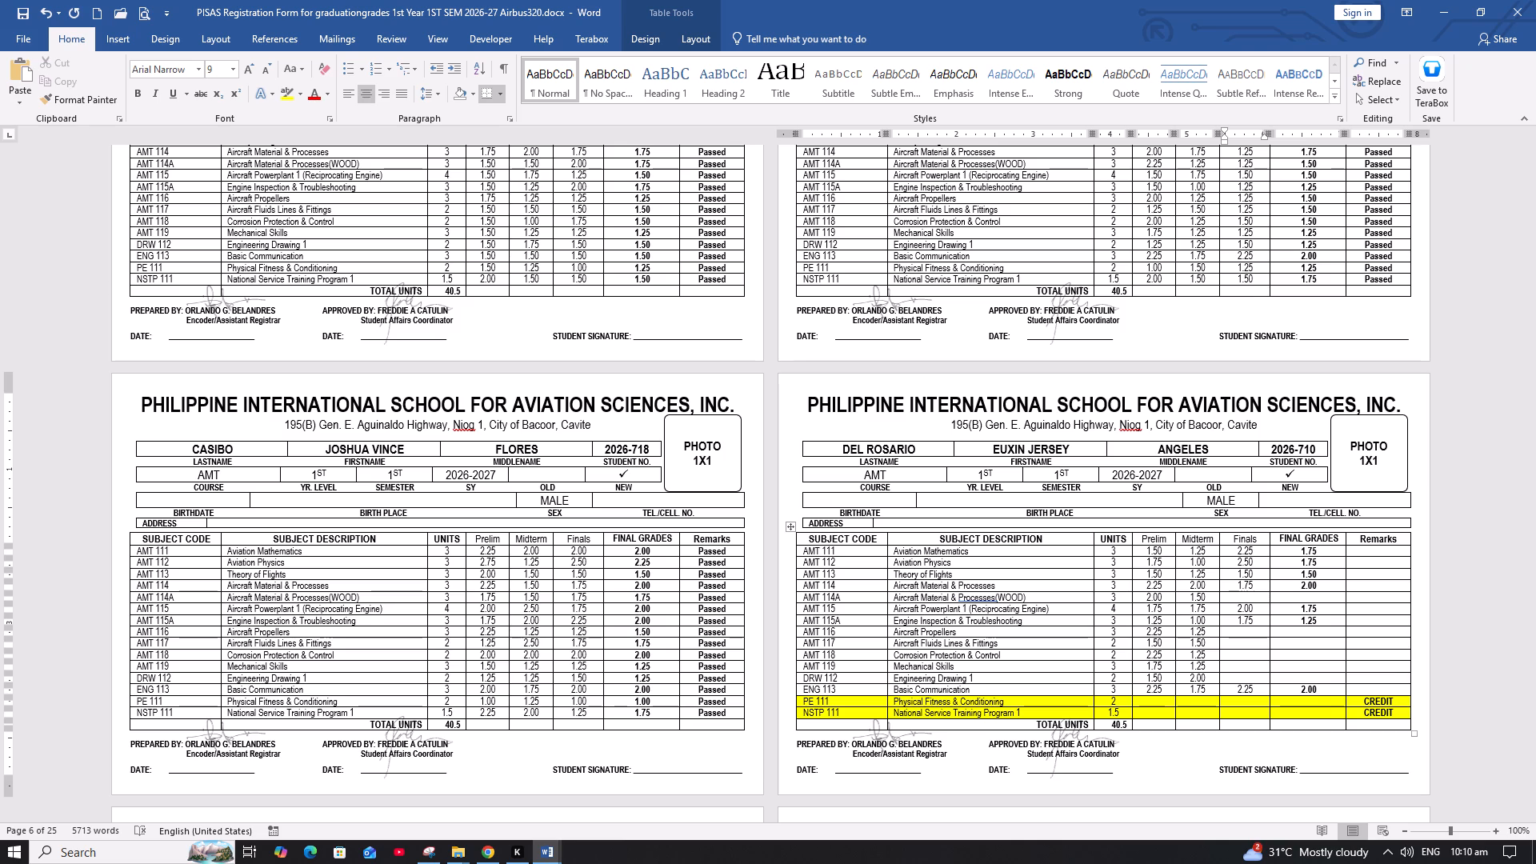
text(2.00)
key(Right)
text(1.75)
key(Down)
key(Down)
key(Down)
key(Left)
text(1.25)
key(Right)
text(1.50)
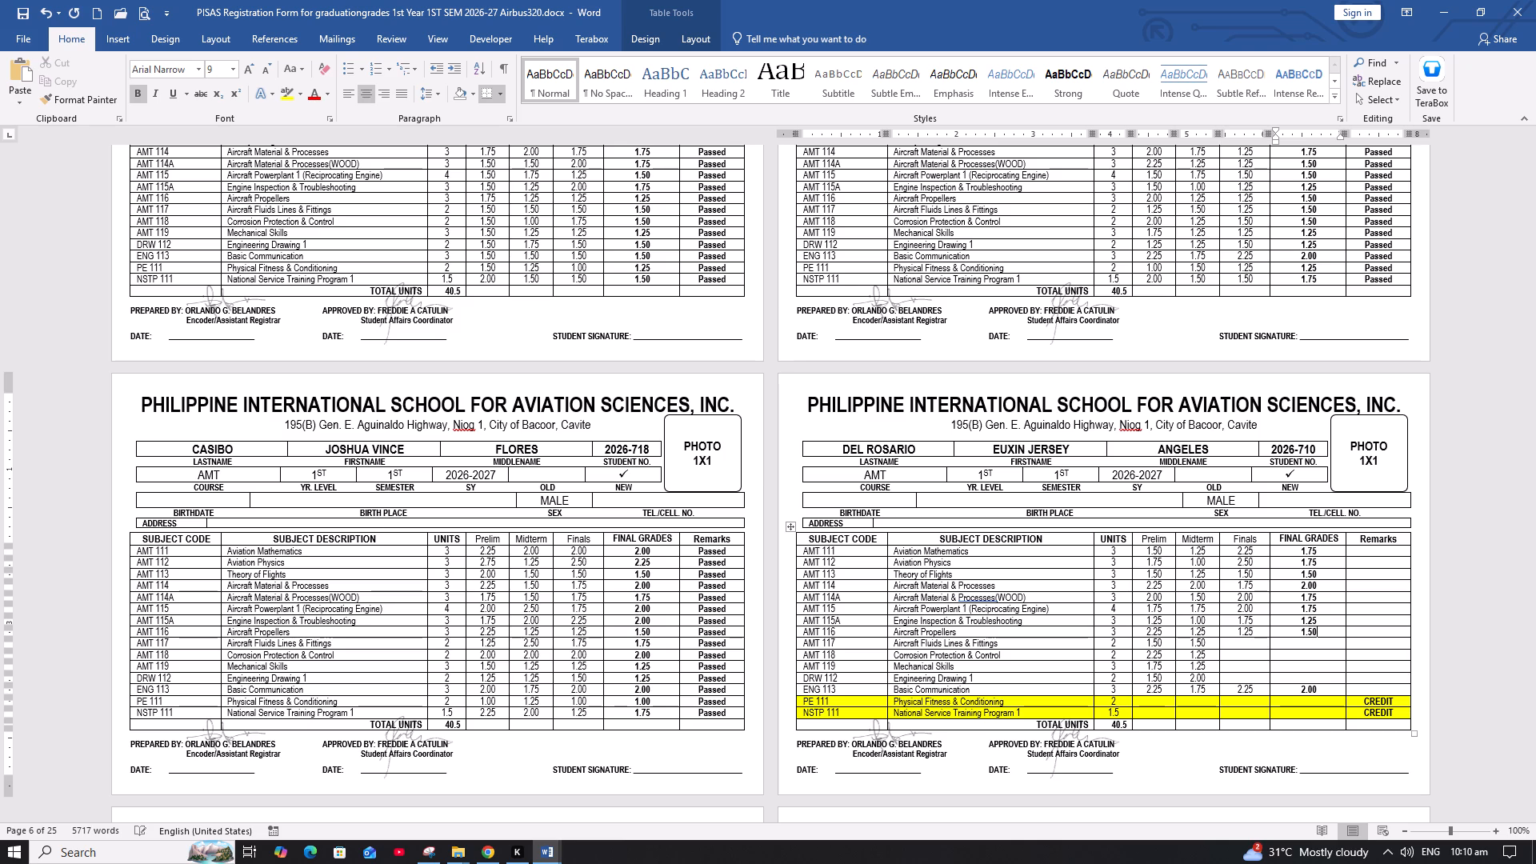
key(Down)
key(Left)
text(1.50)
key(Right)
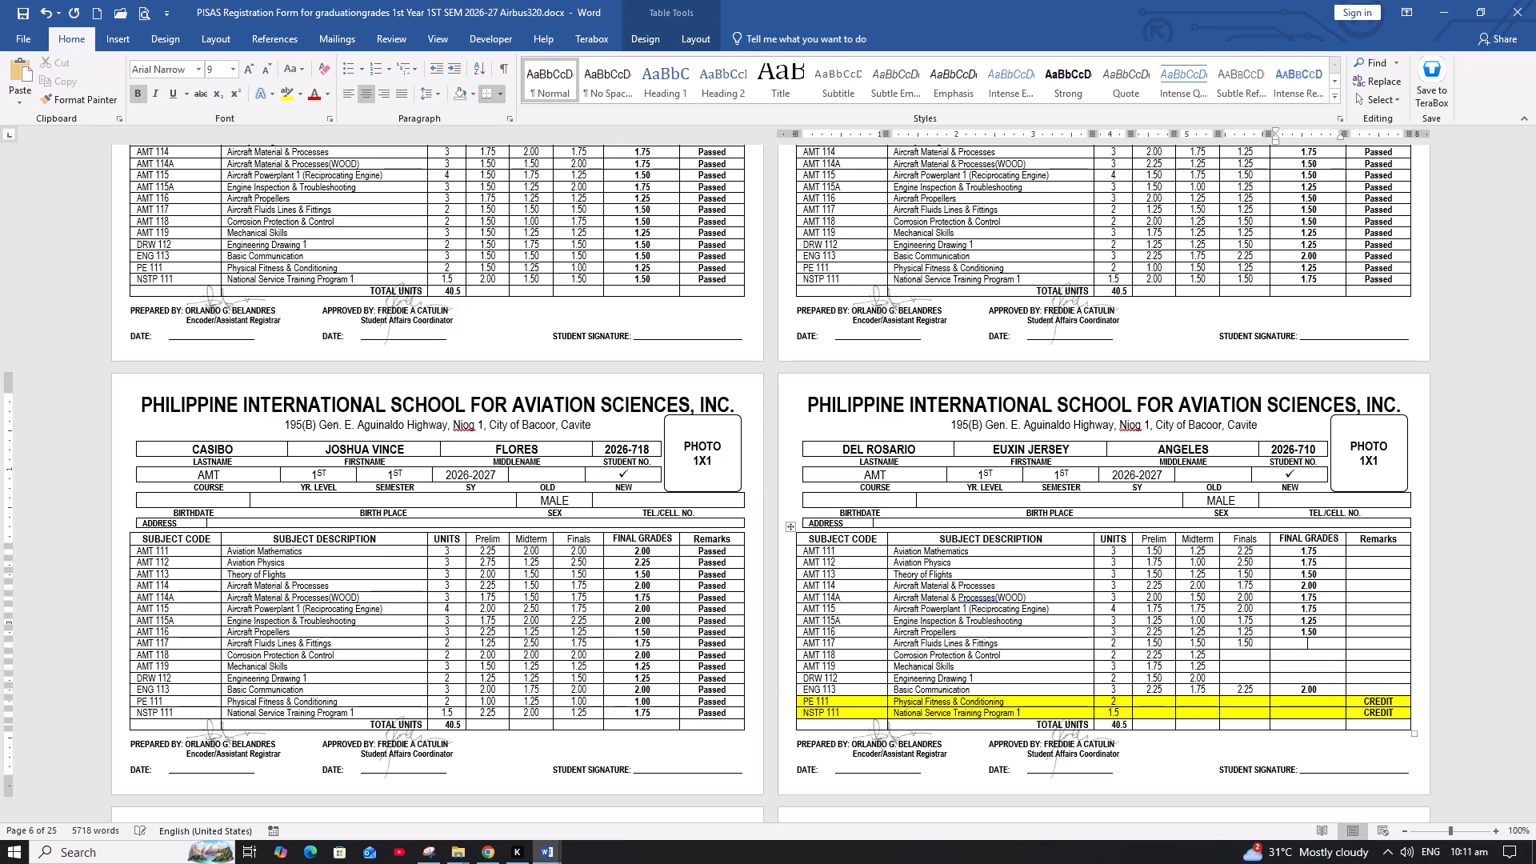
text(1.50)
key(Down)
key(Left)
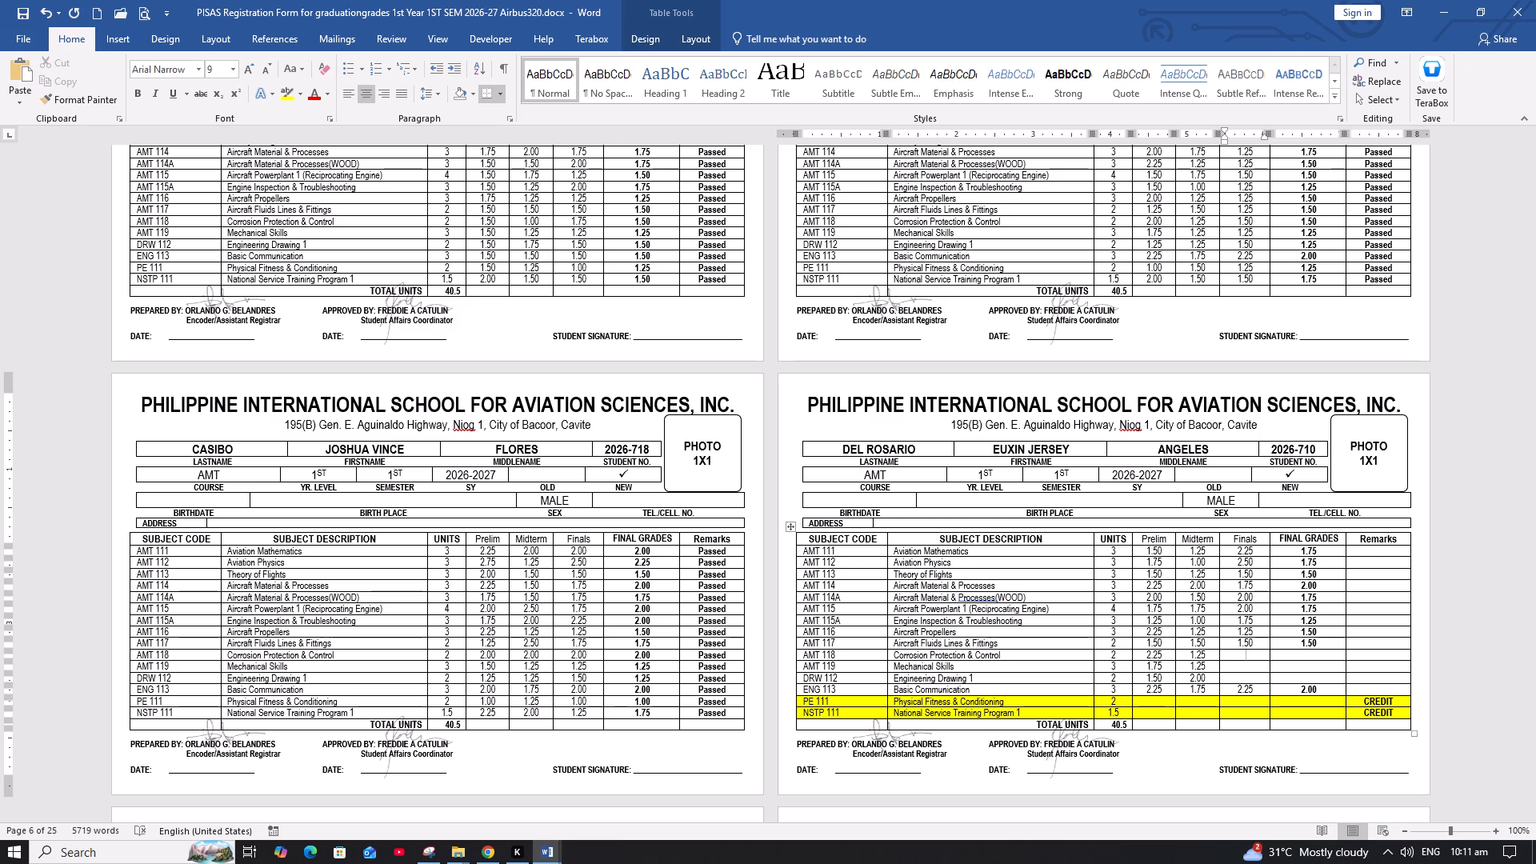
text(1.50)
key(Right)
text(1.)
text(75)
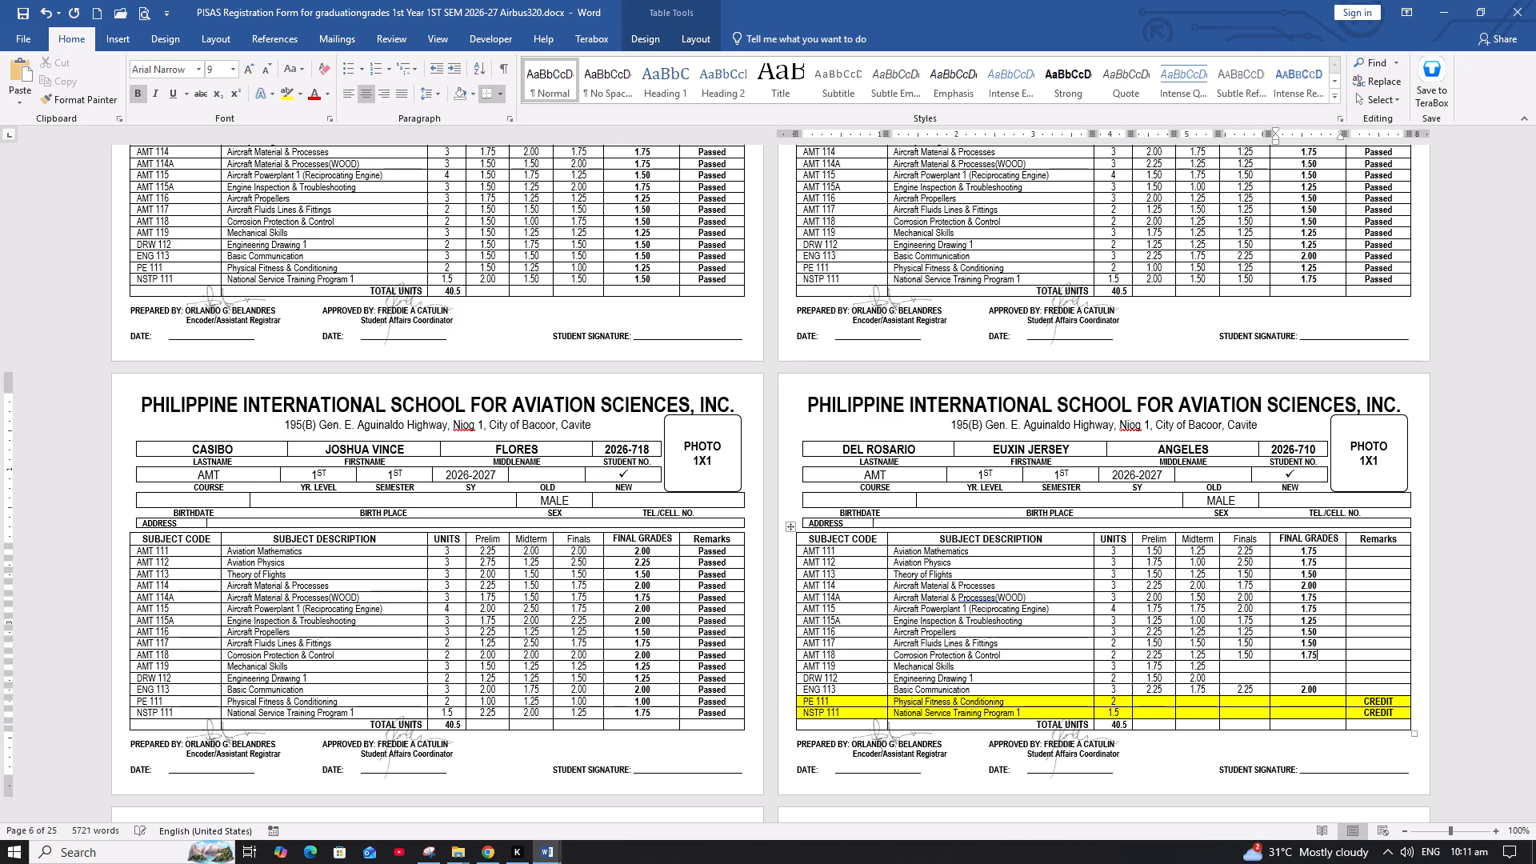
key(Down)
key(Left)
text(1.25)
key(Right)
text(1.25)
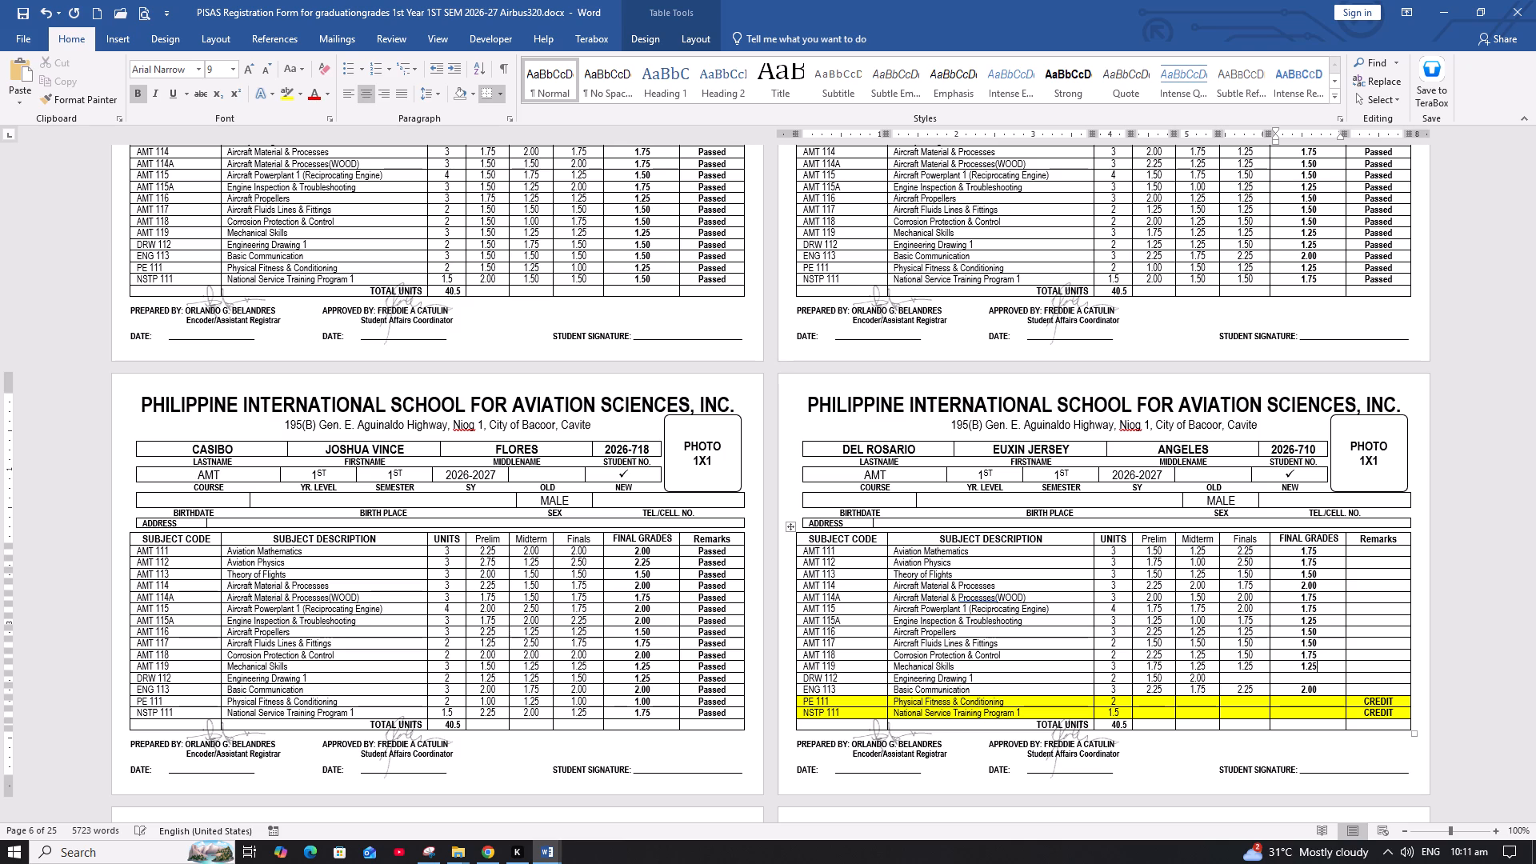
key(Down)
key(Left)
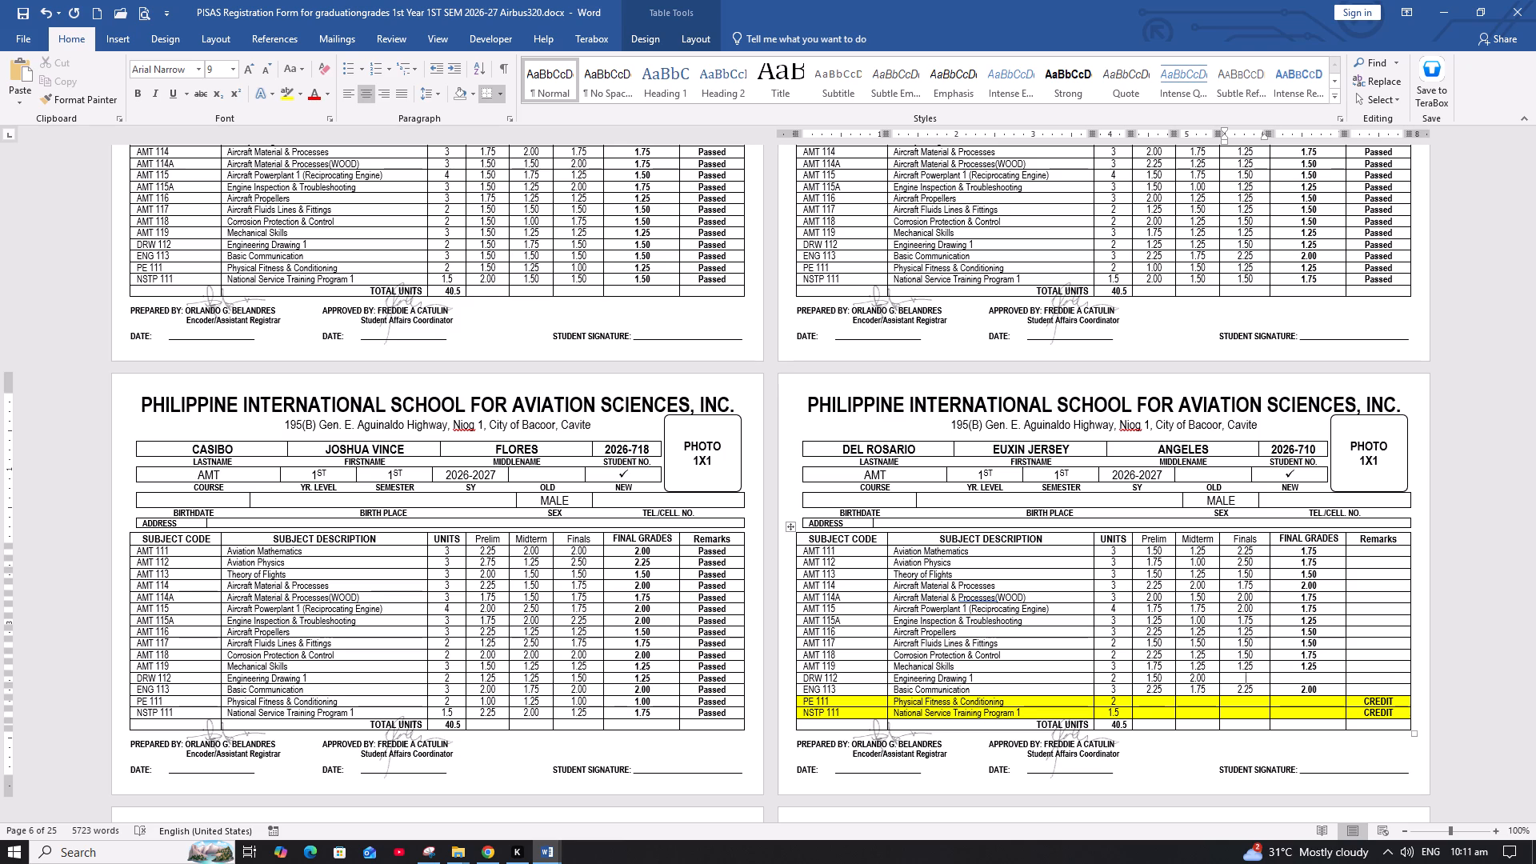
text(1.50)
key(Right)
text(1.75)
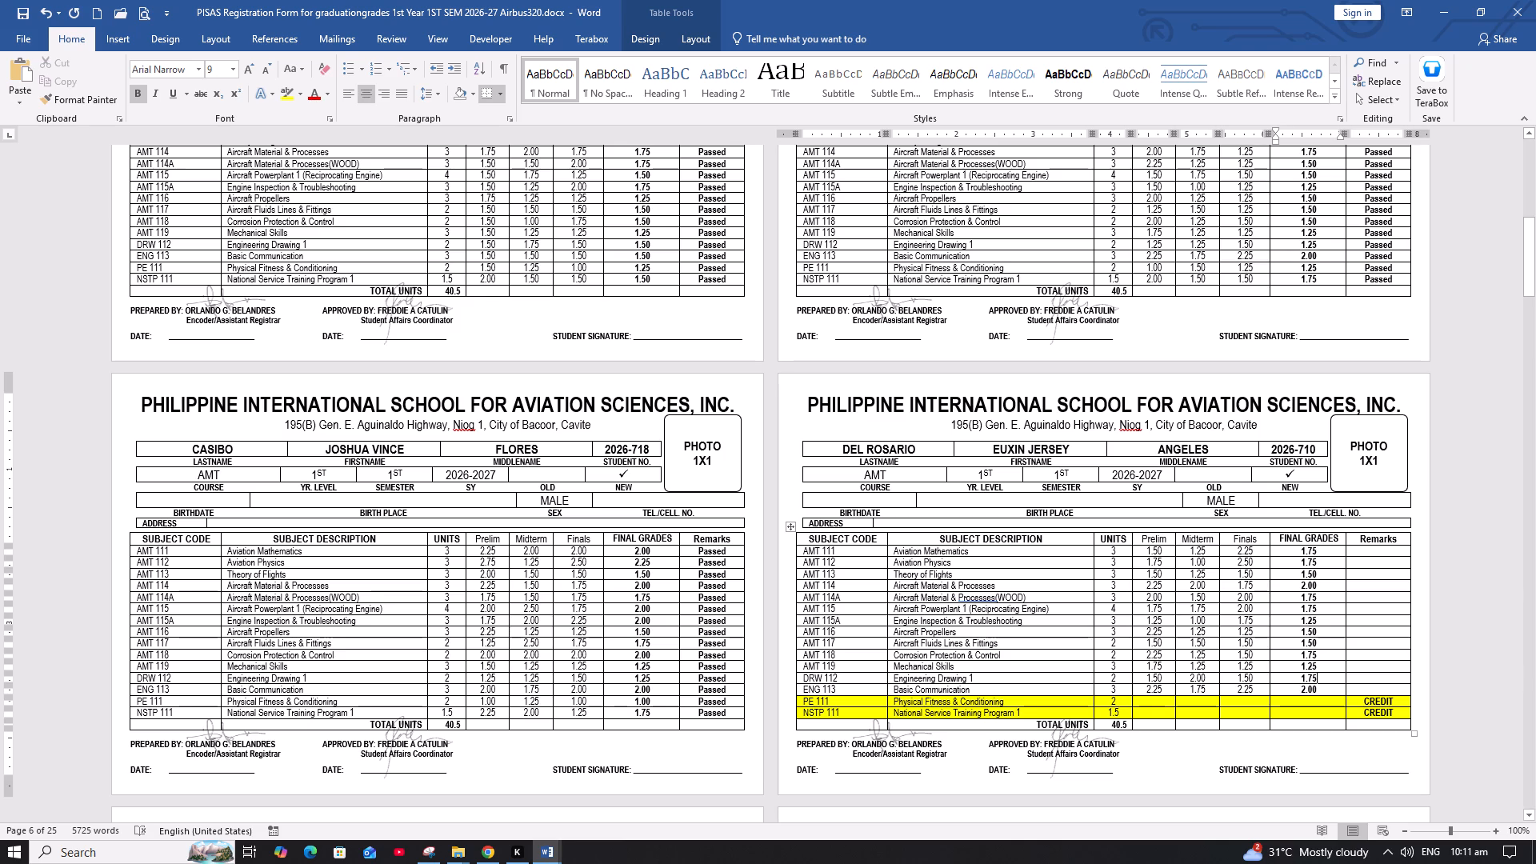
drag(713, 551, 710, 652)
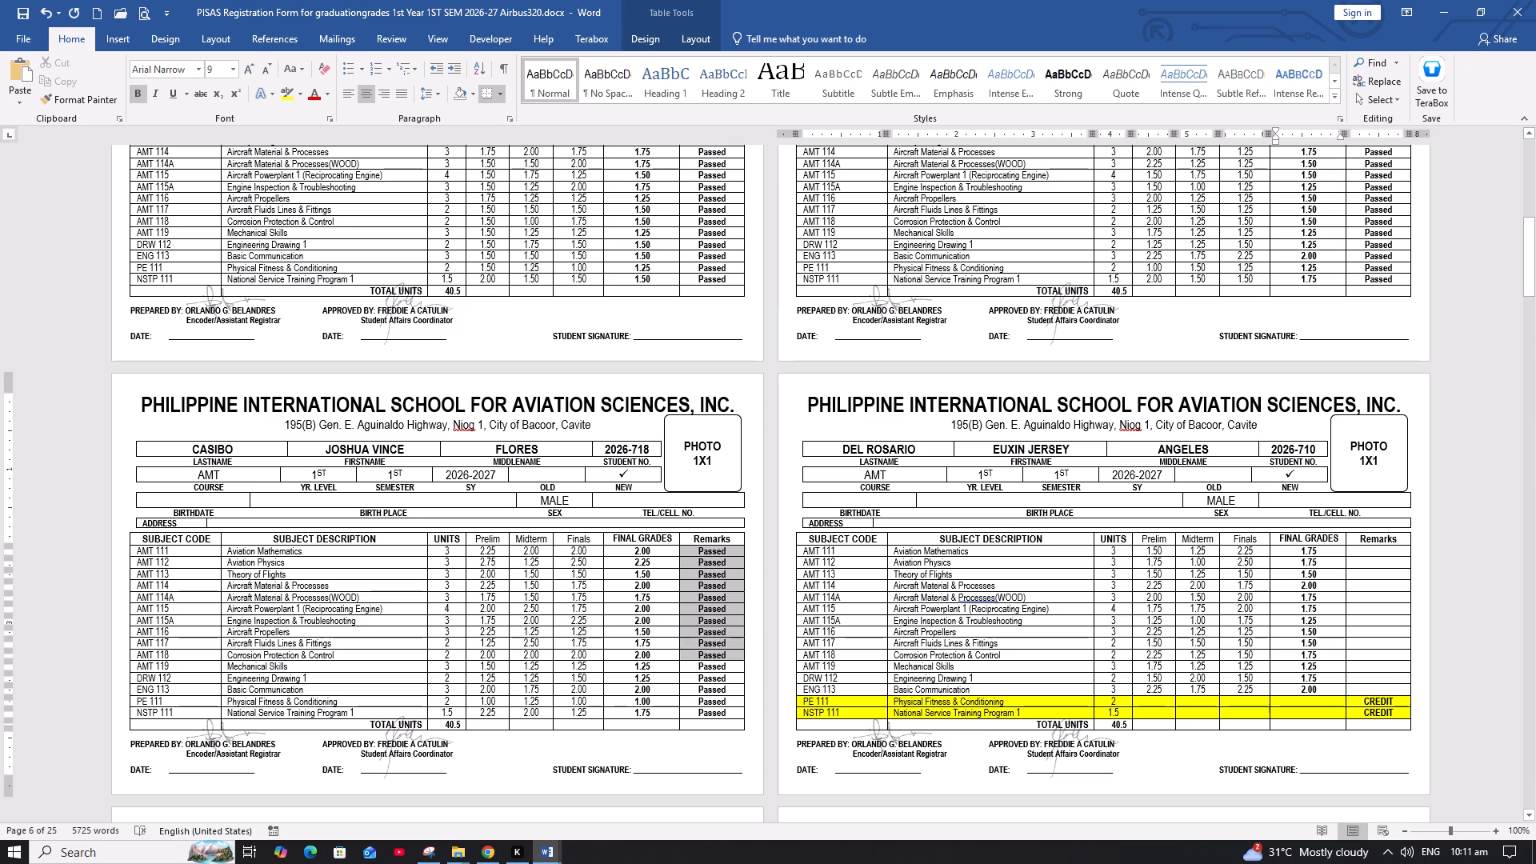
drag(710, 652, 704, 690)
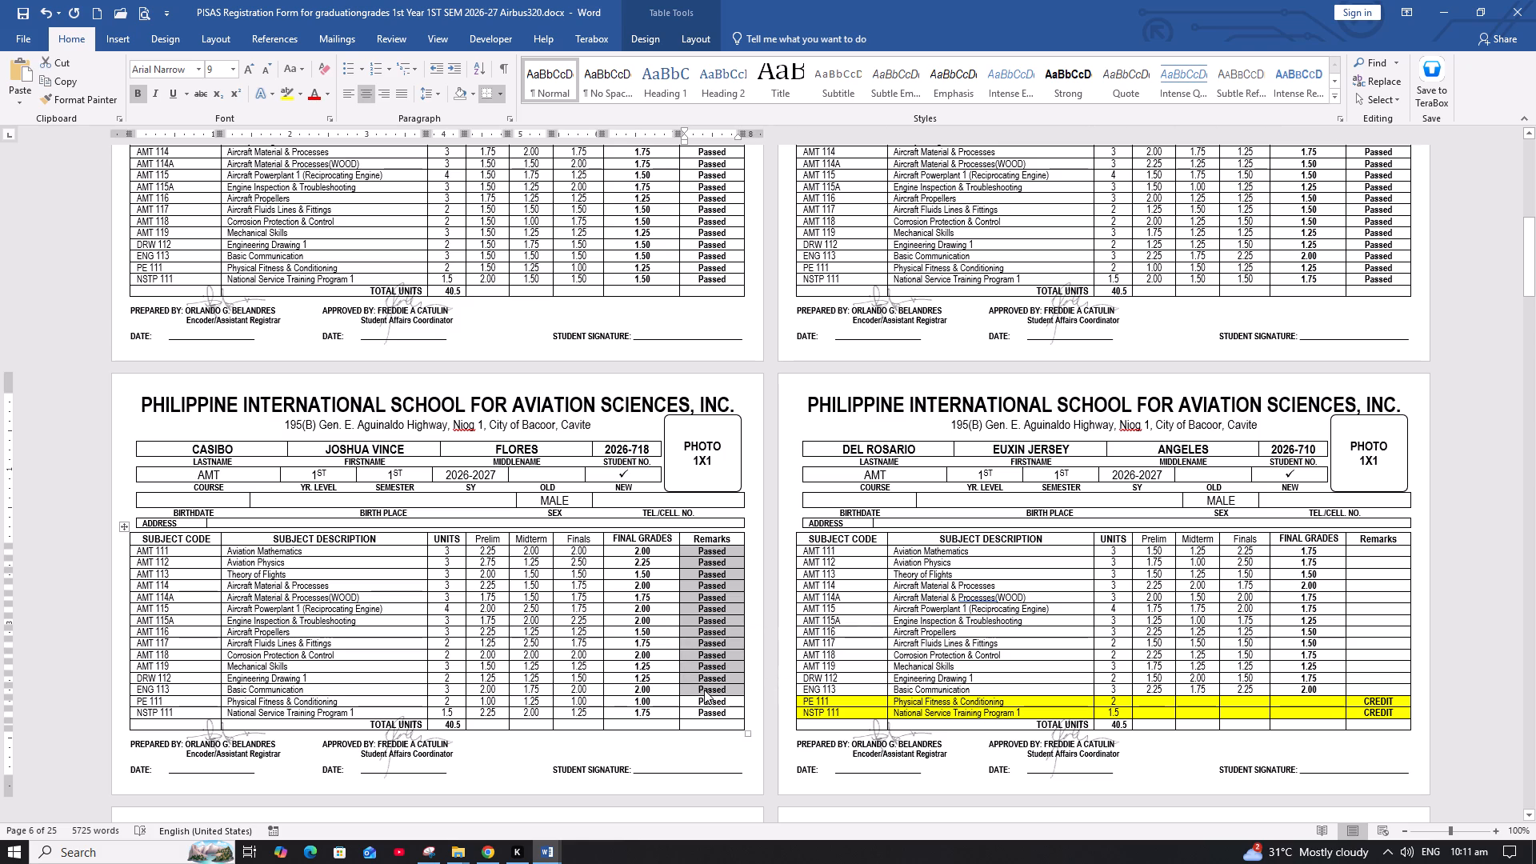
key(ctrl+c)
key(ctrl+c)
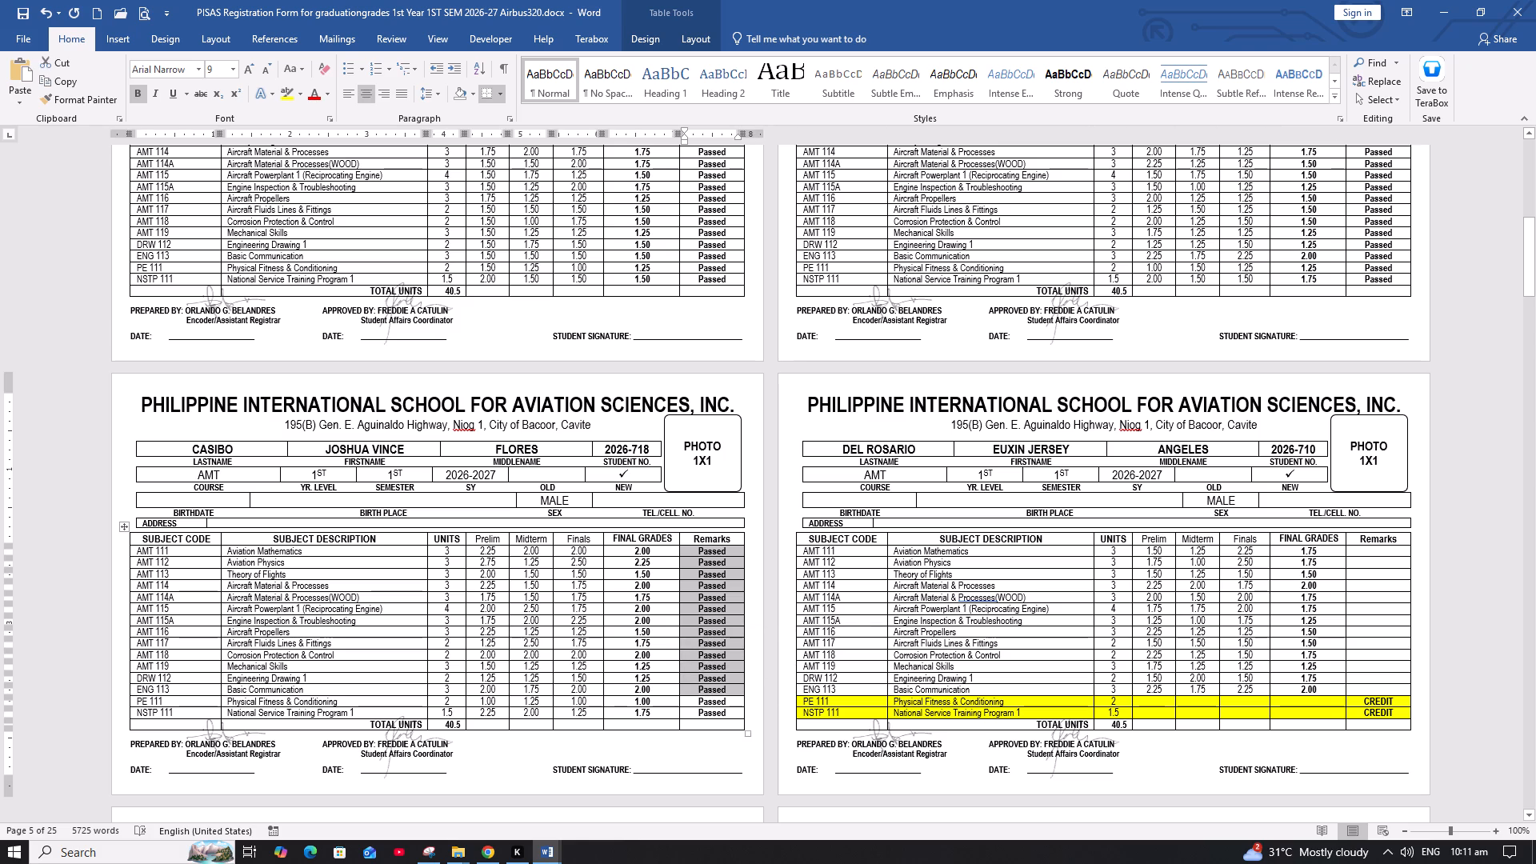
click(1382, 550)
key(ctrl+v)
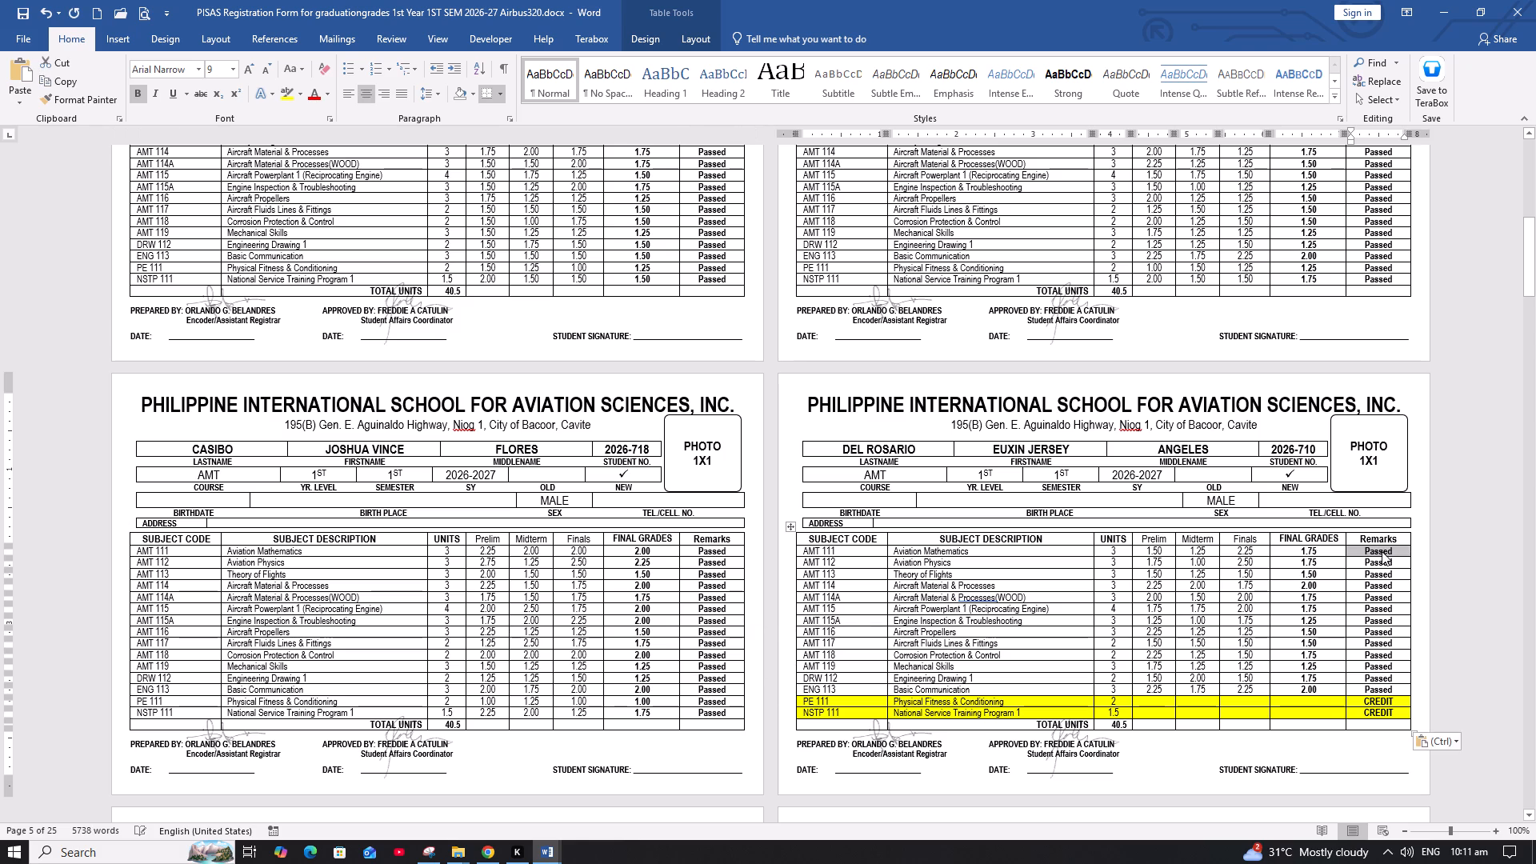
click(1381, 554)
click(25, 15)
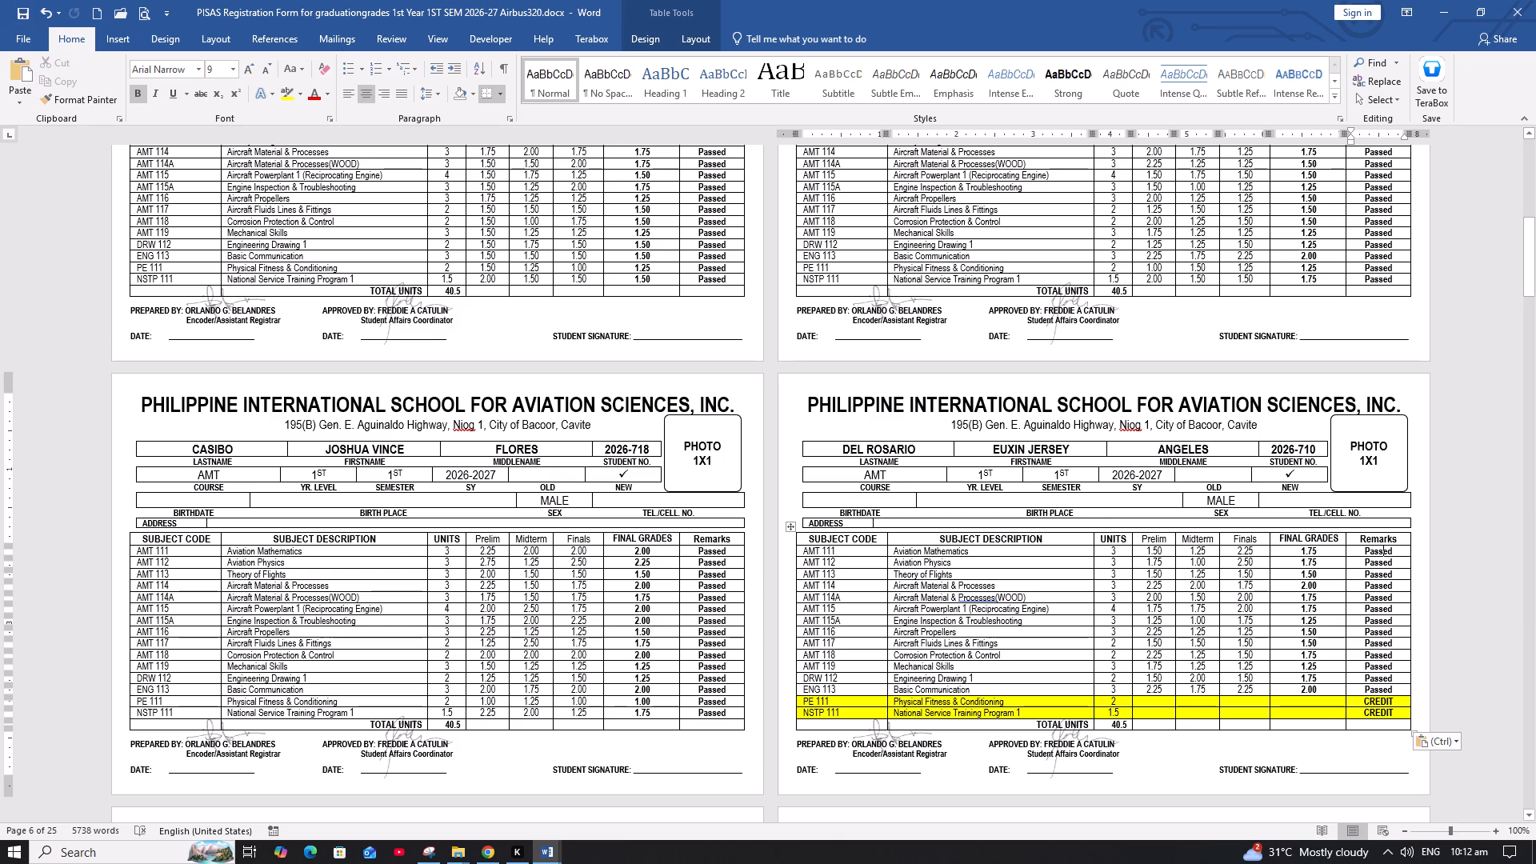
Open the AMT 212B - DREAMLINER - CLASS-RECORD workbook from the FINAL folder, enable editing, and show its GRADESHEET.
scroll(1188, 560, down, 2)
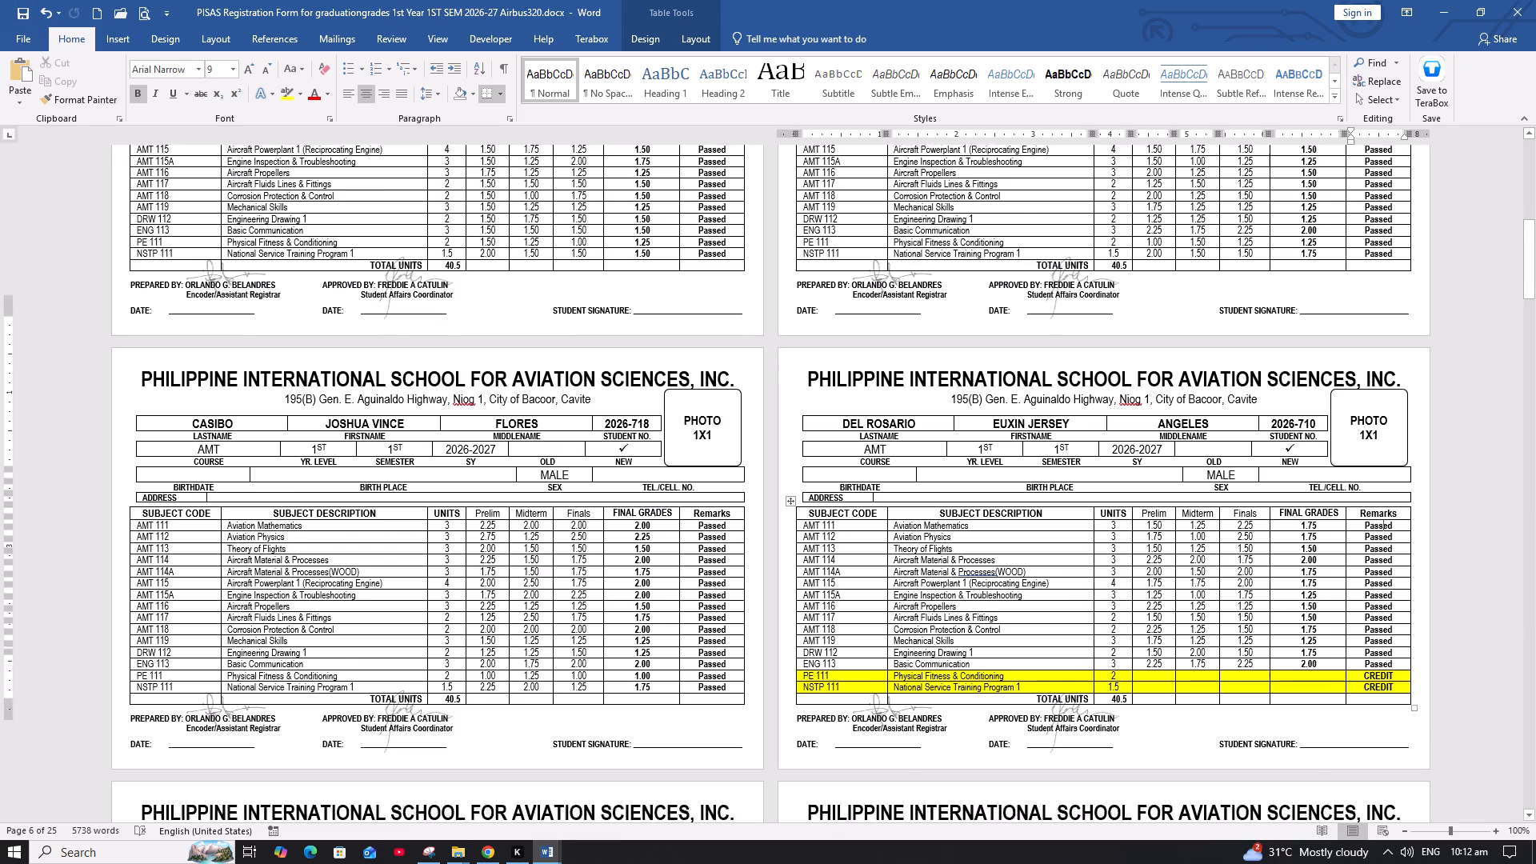
scroll(1188, 560, down, 10)
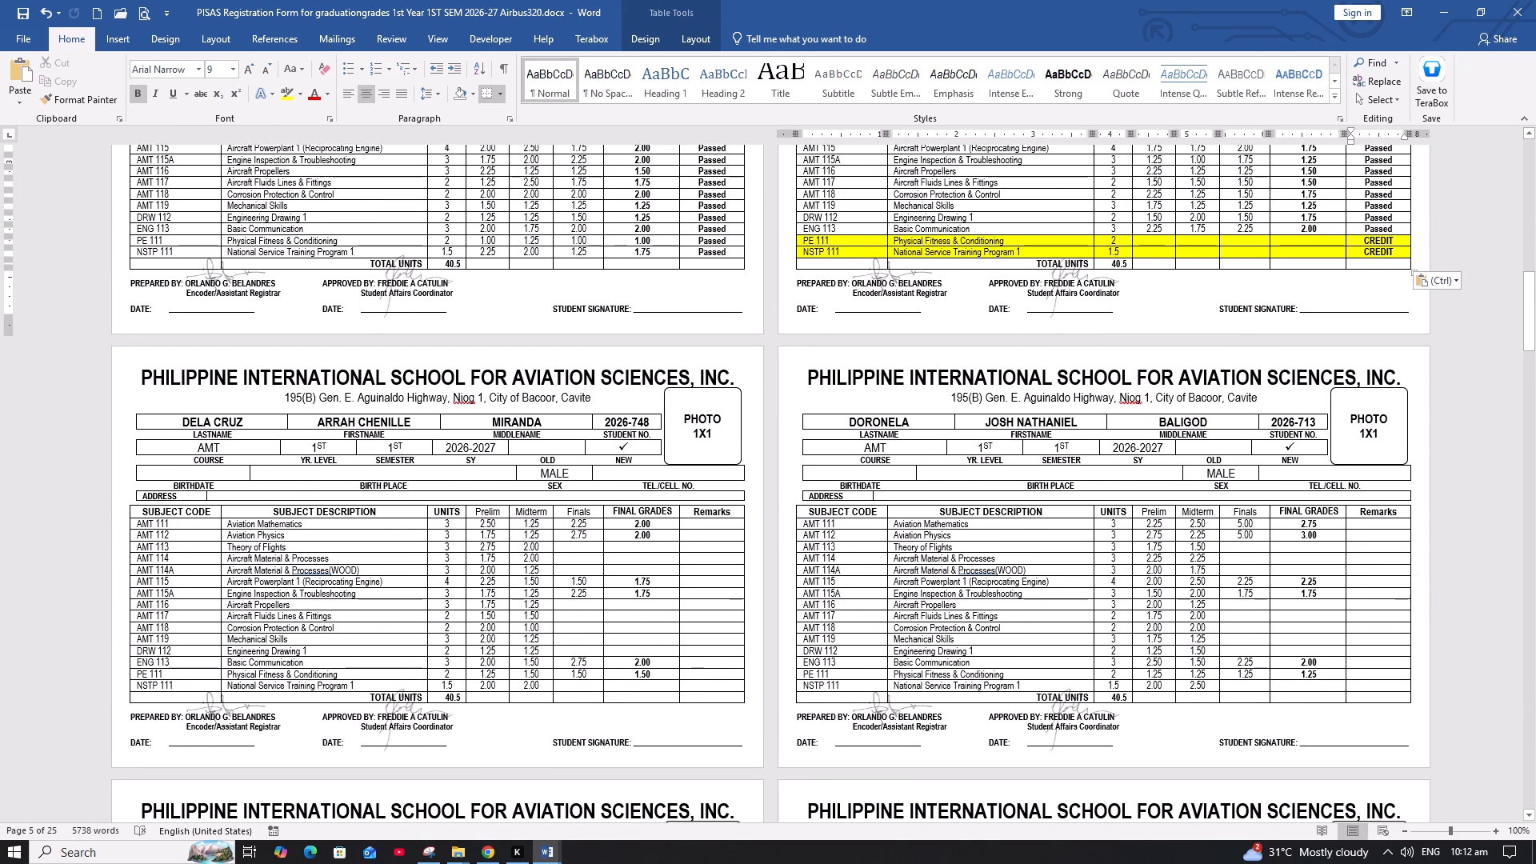
click(465, 854)
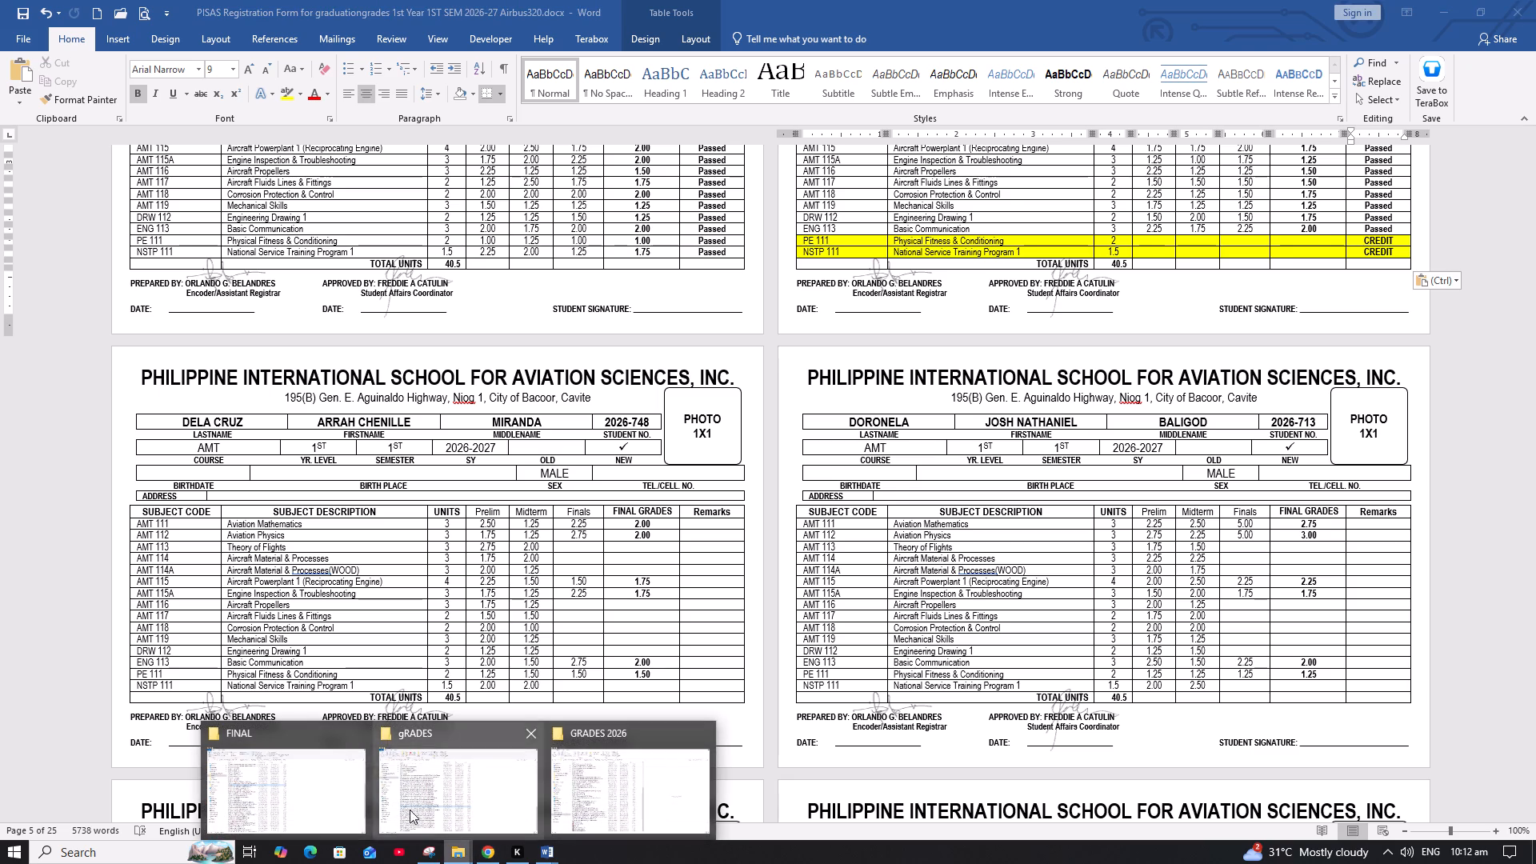
click(332, 788)
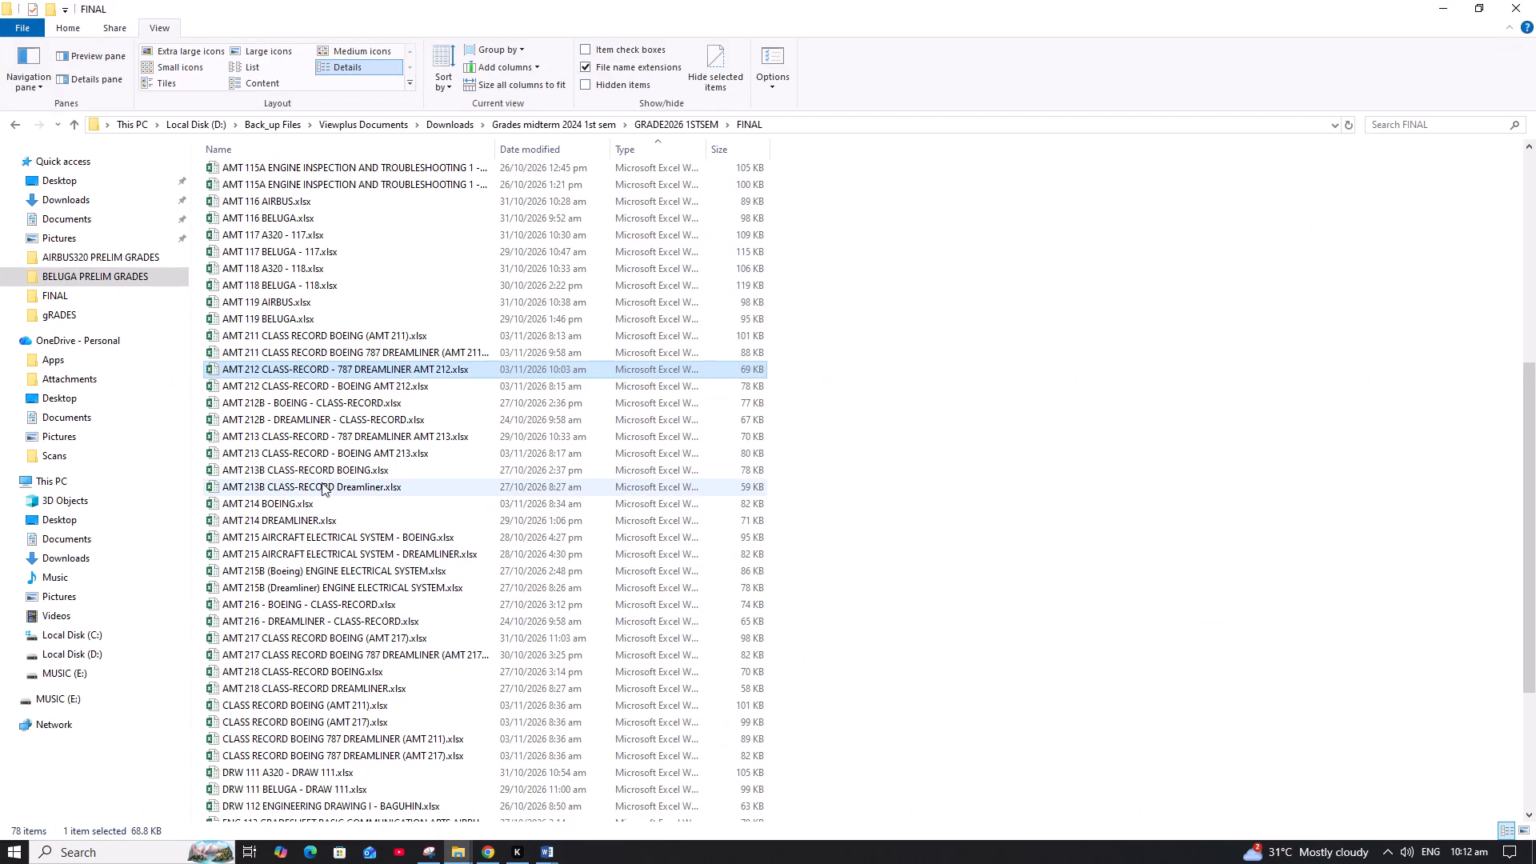
double_click(297, 419)
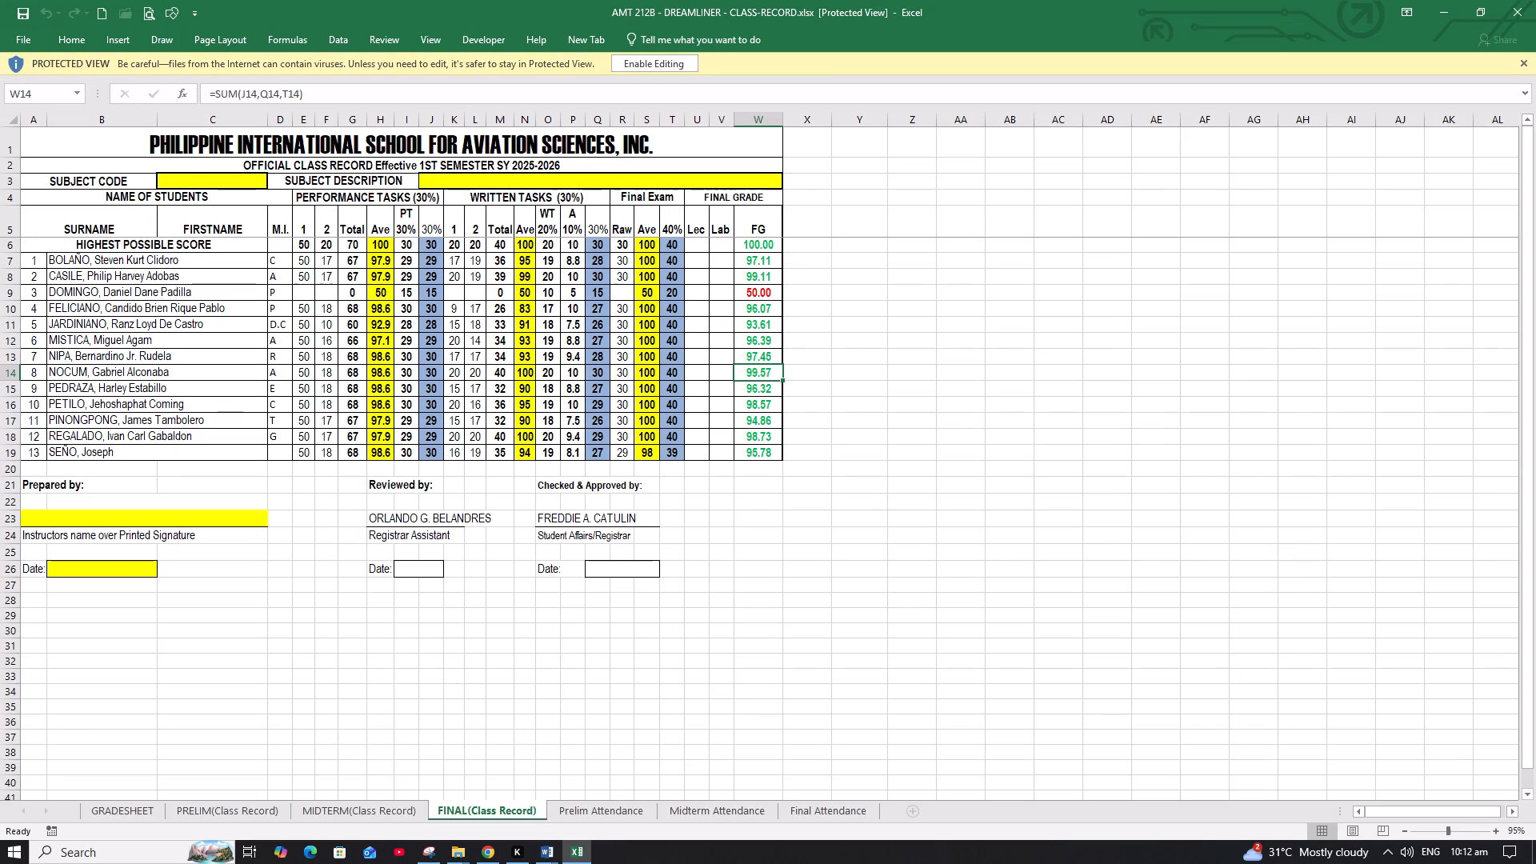
click(650, 65)
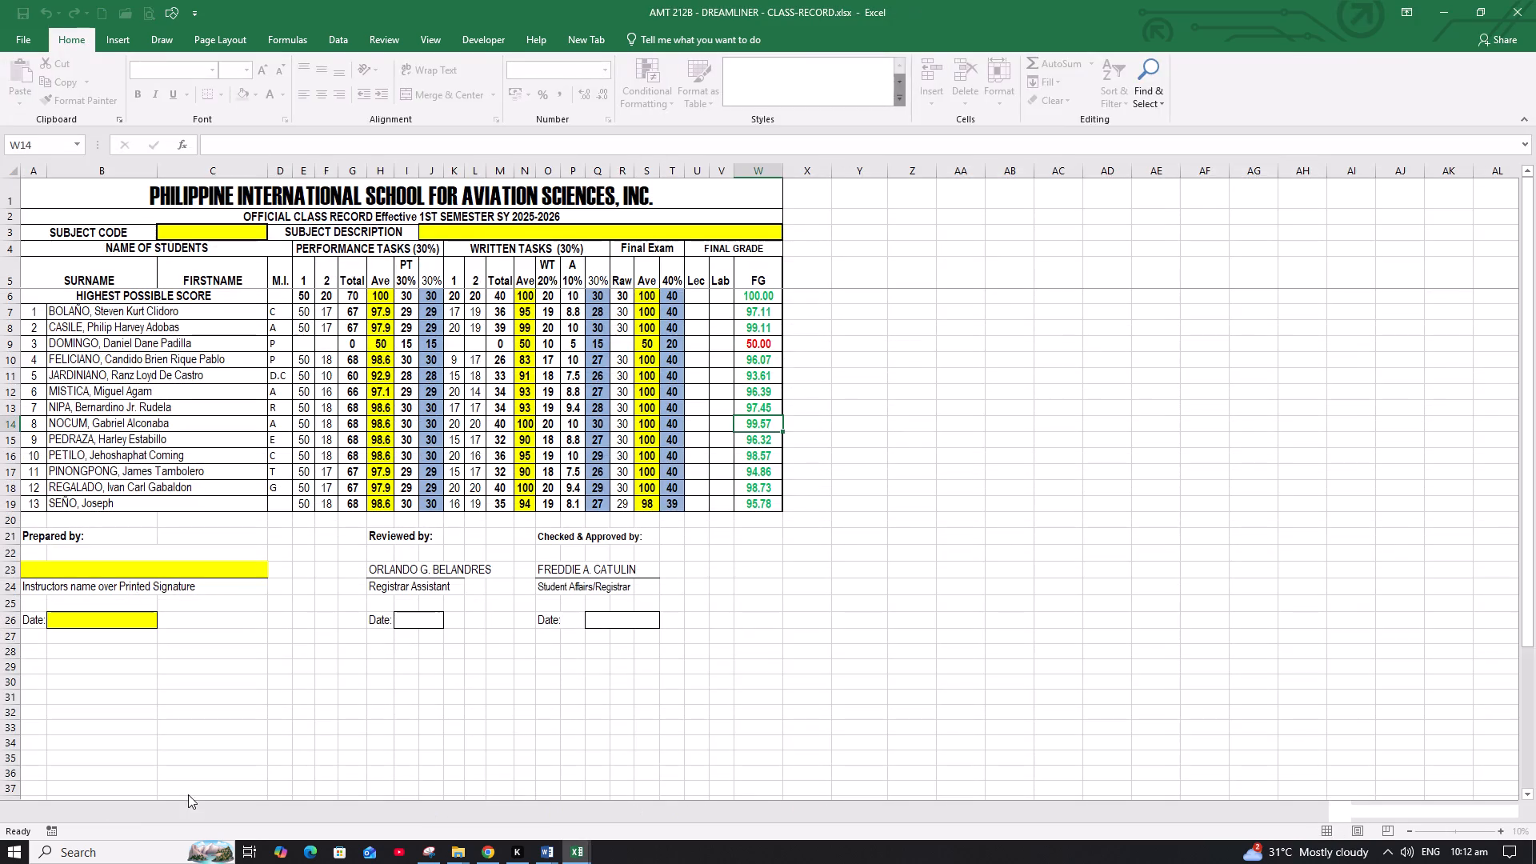
click(130, 810)
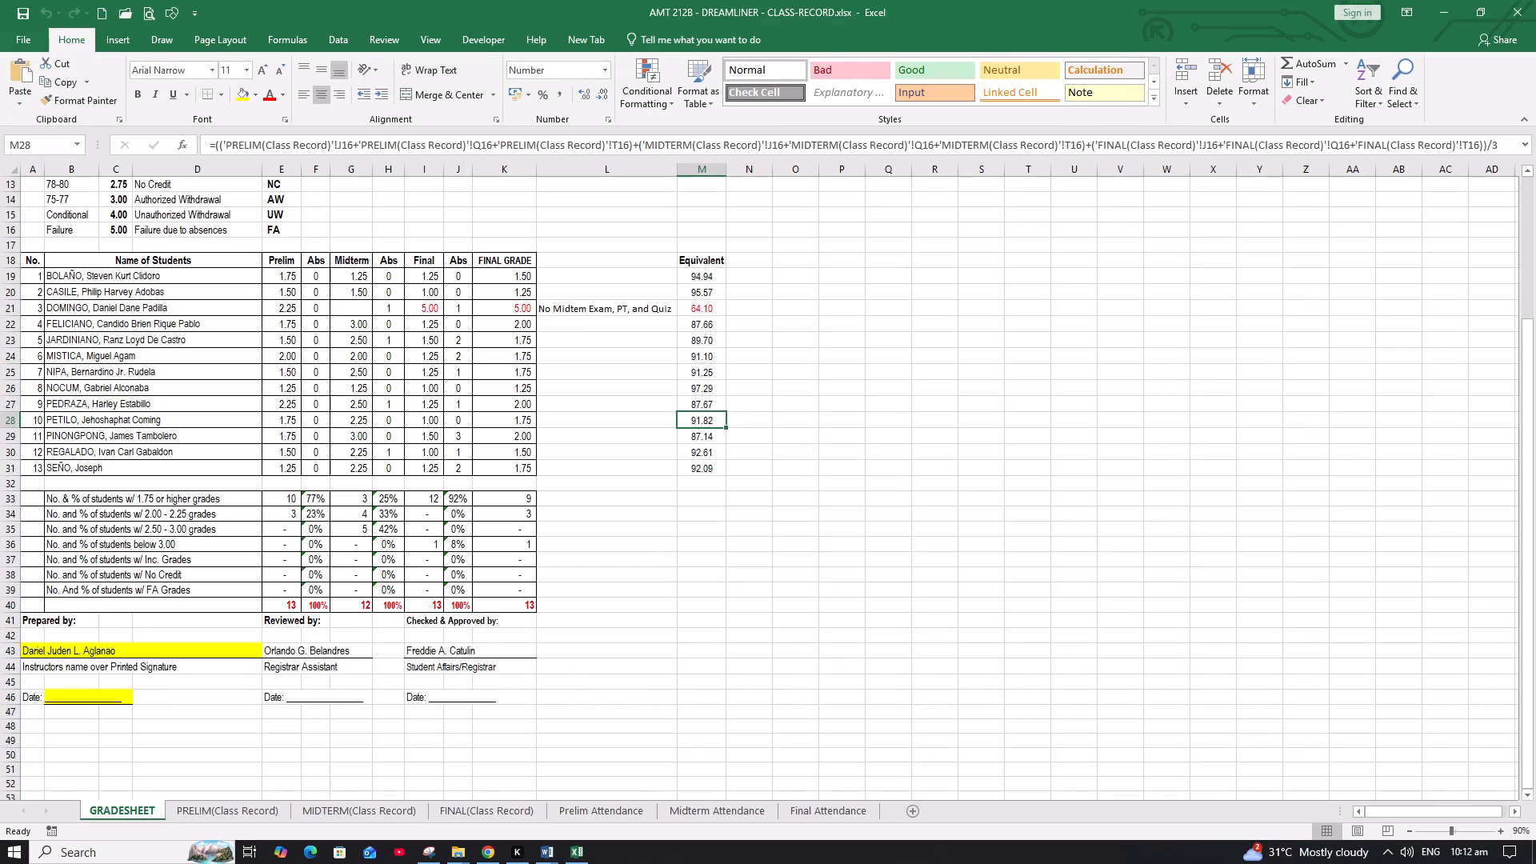
scroll(219, 699, up, 1)
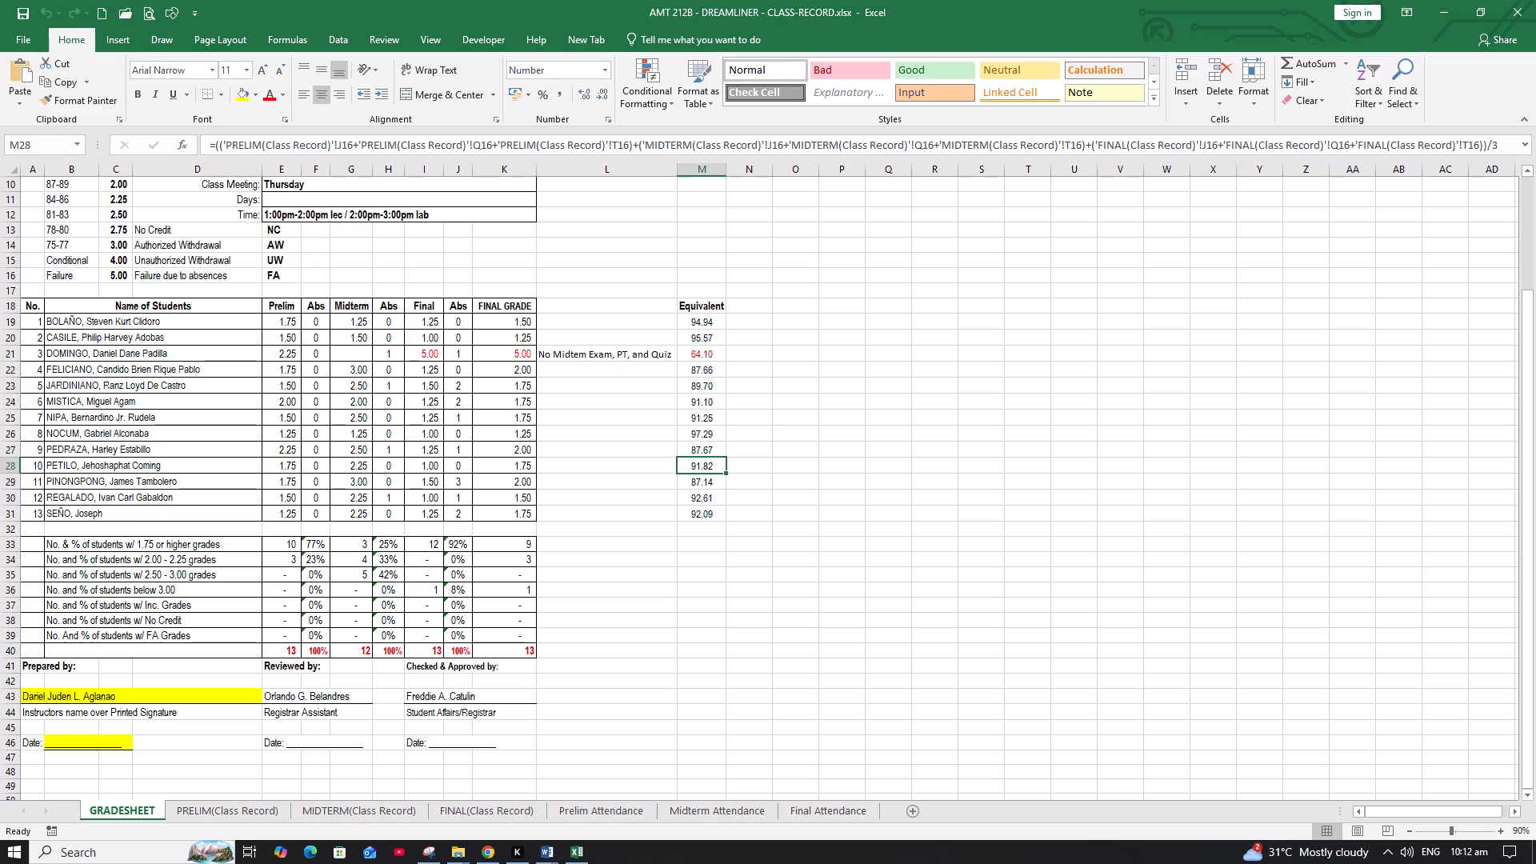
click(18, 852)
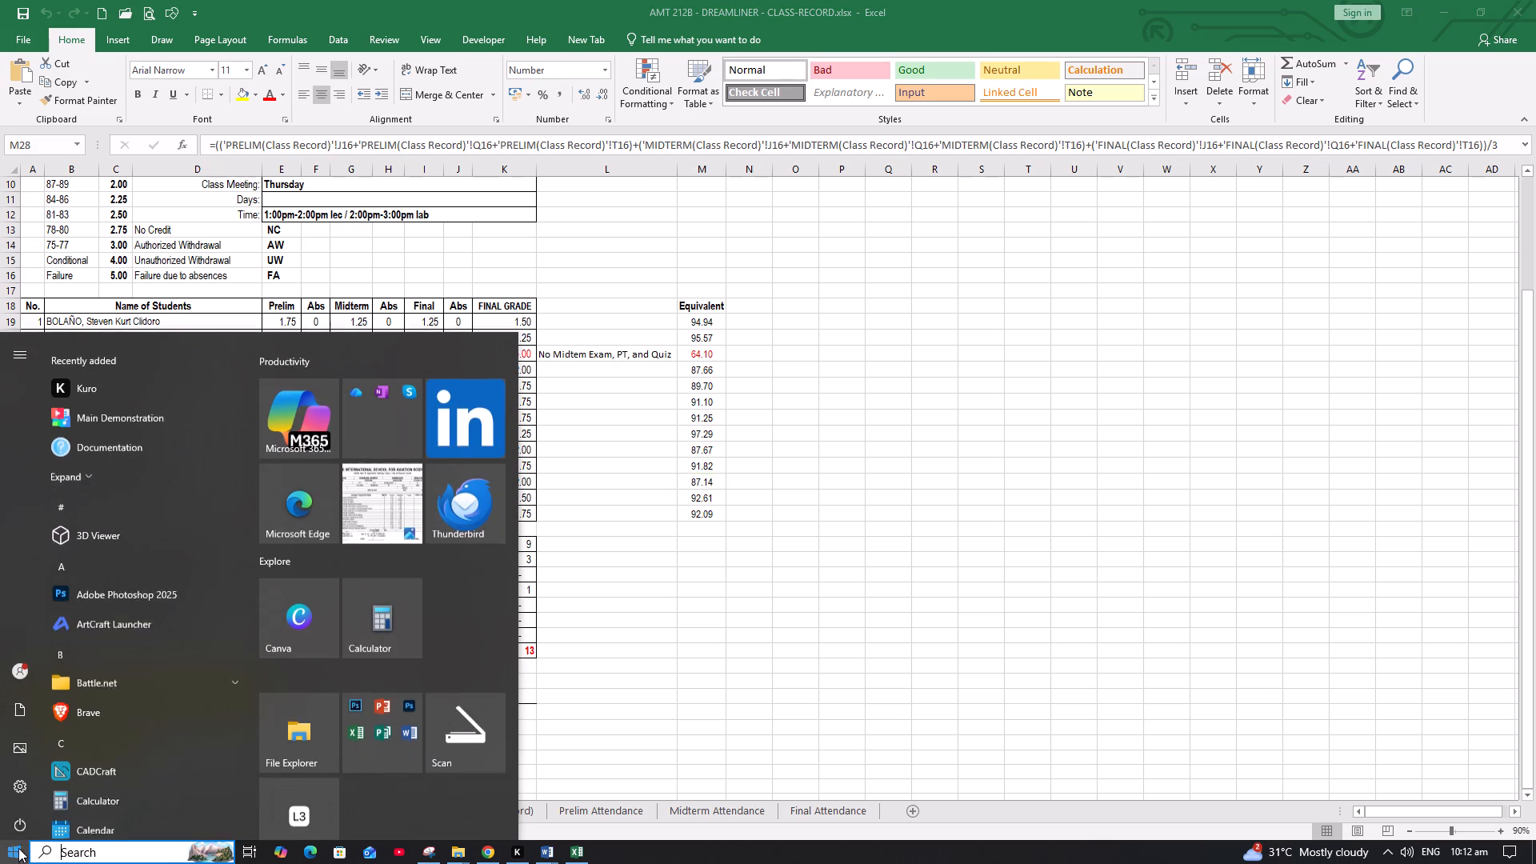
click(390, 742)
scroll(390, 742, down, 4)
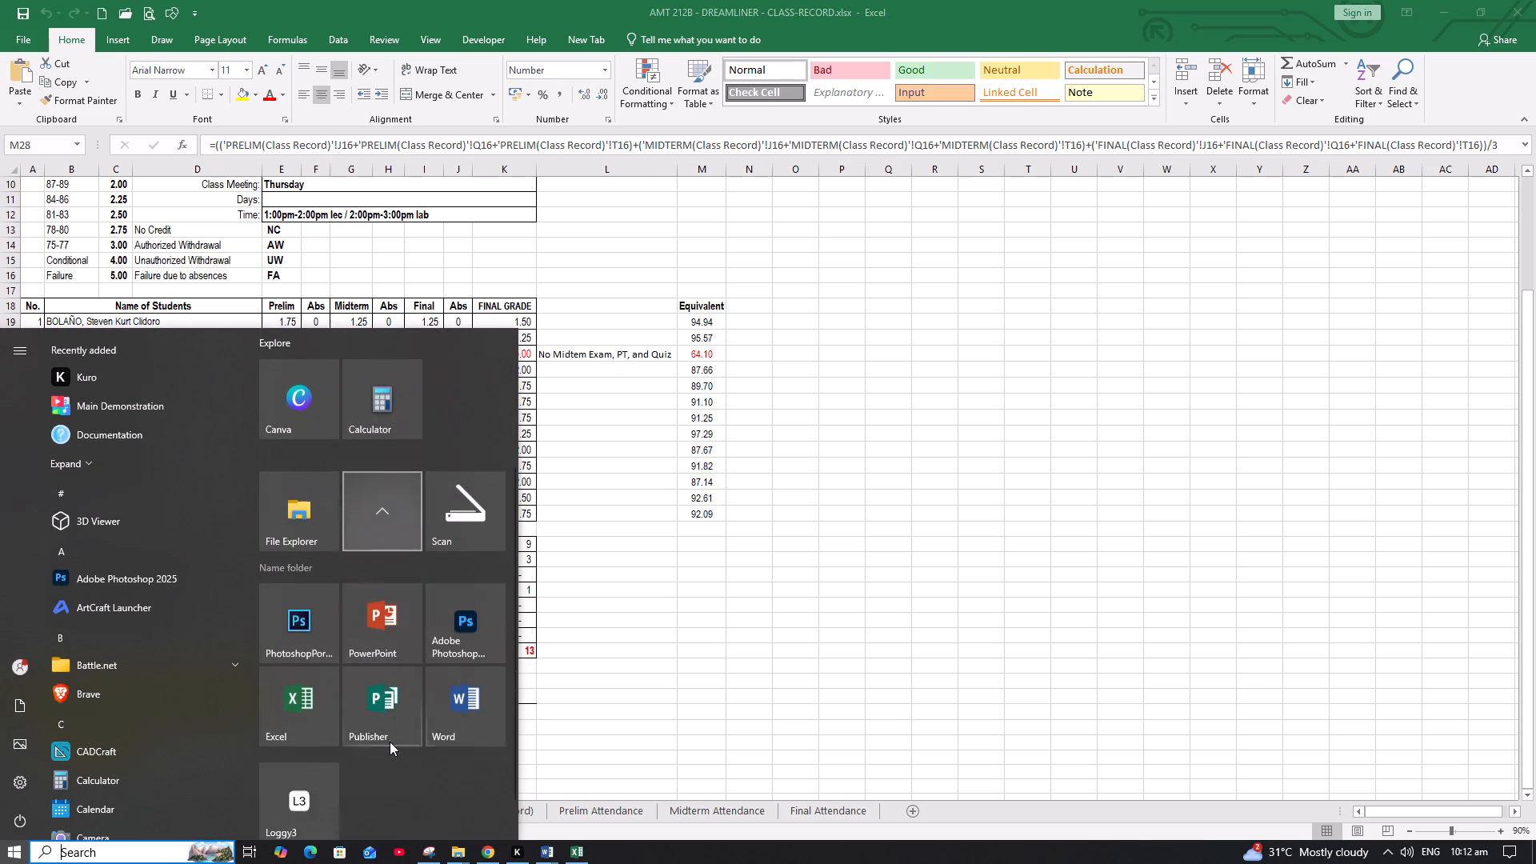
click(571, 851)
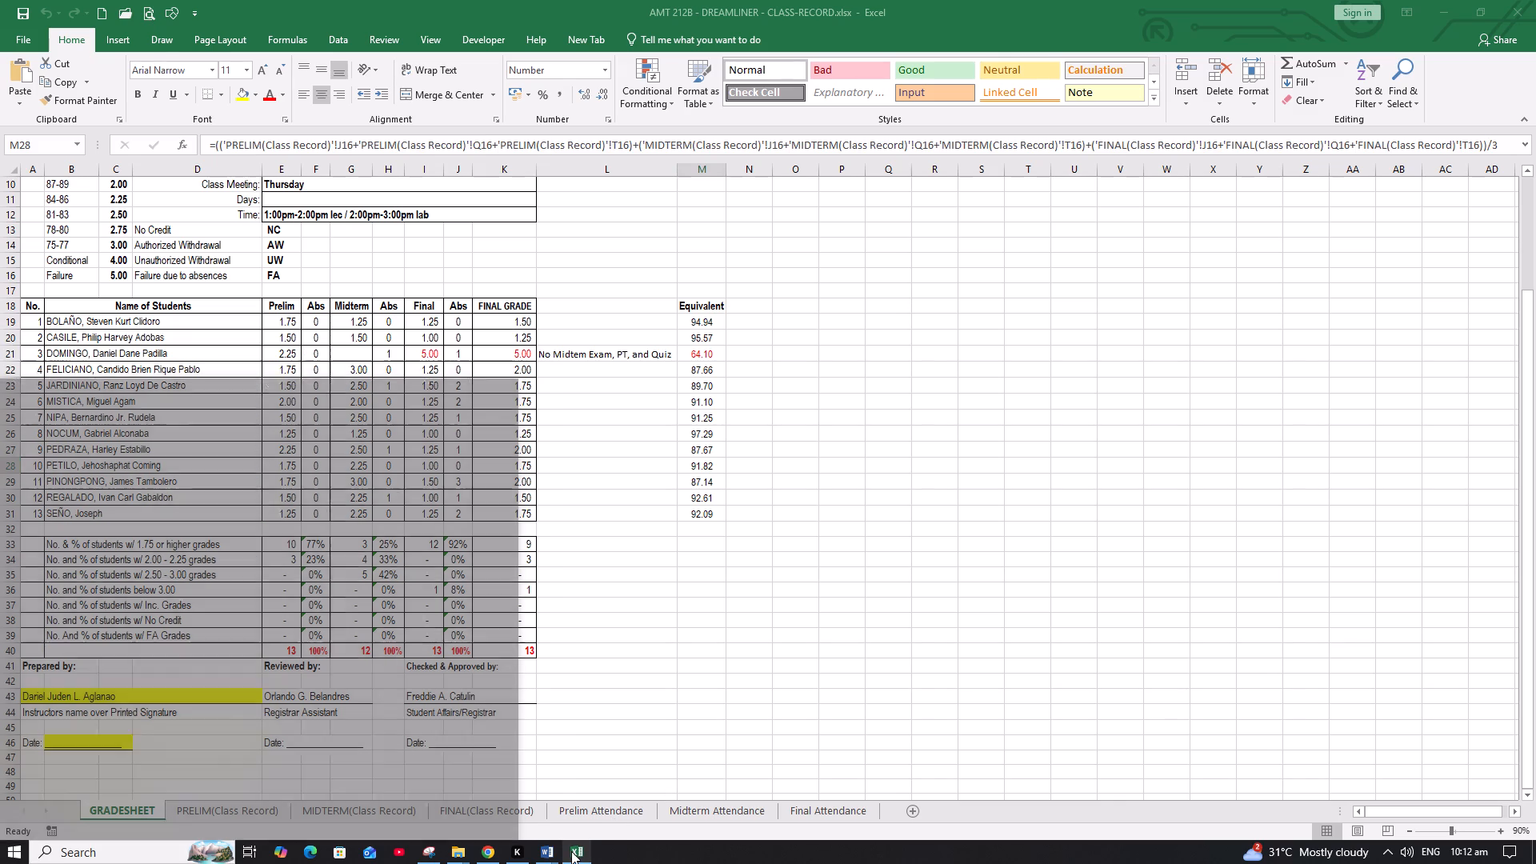
Look through Excel's list of recently opened workbooks, then return to the AMT 212B gradesheet.
click(25, 42)
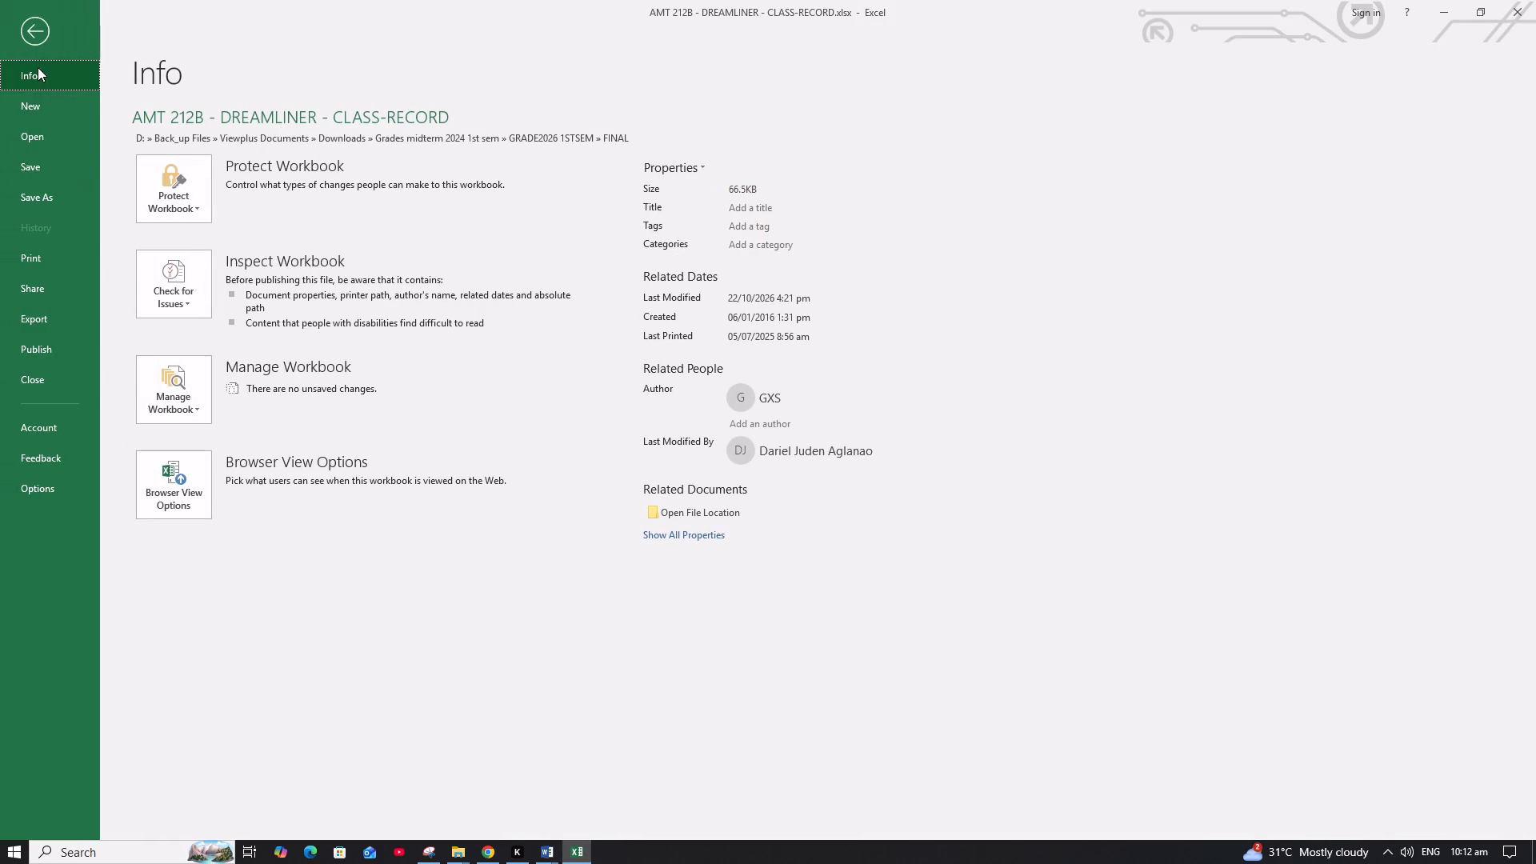
click(45, 138)
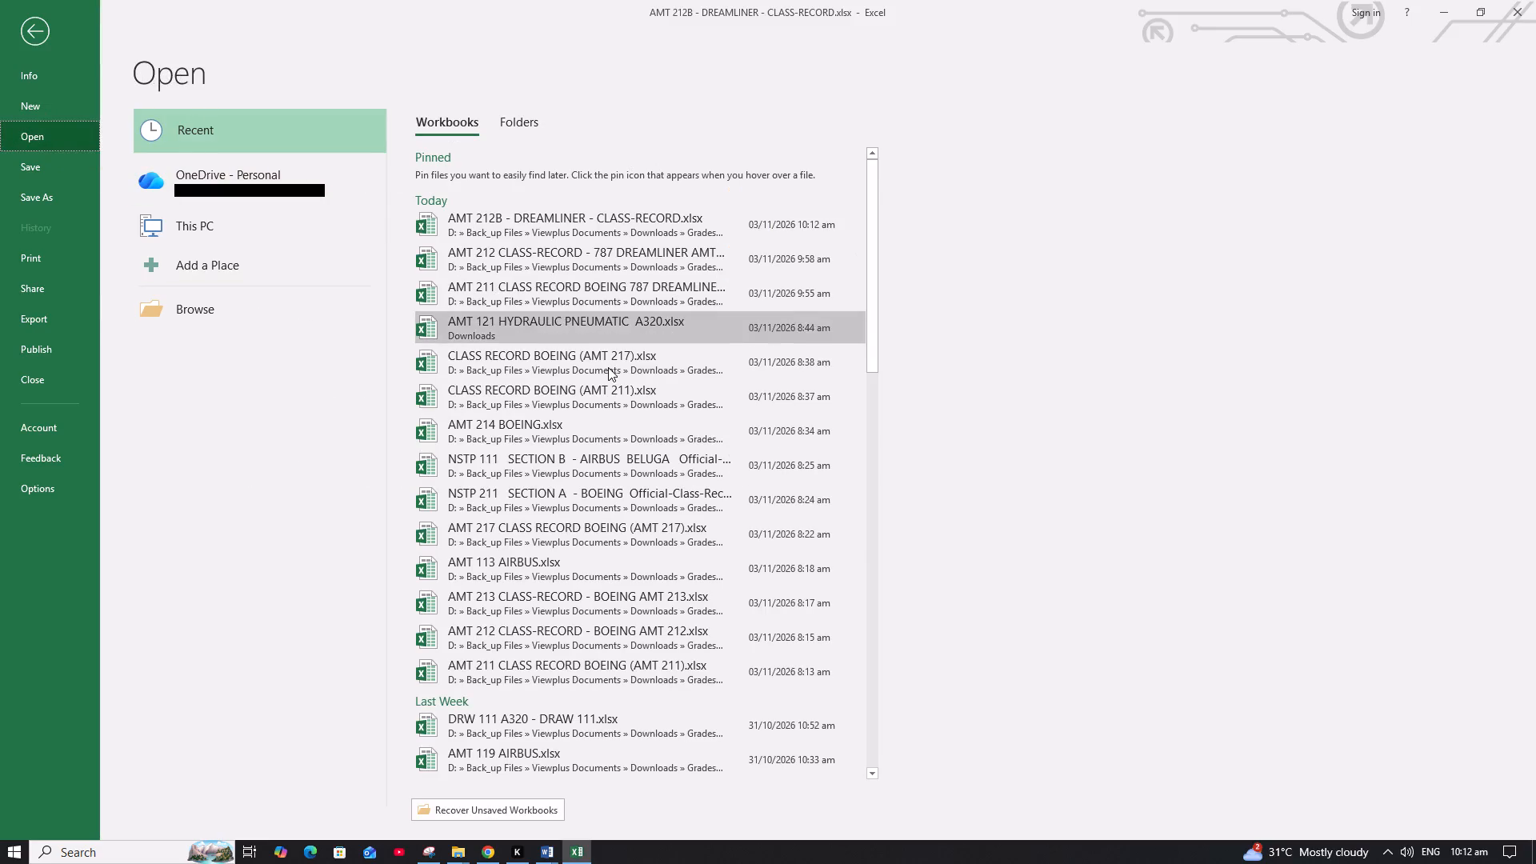
scroll(558, 543, down, 6)
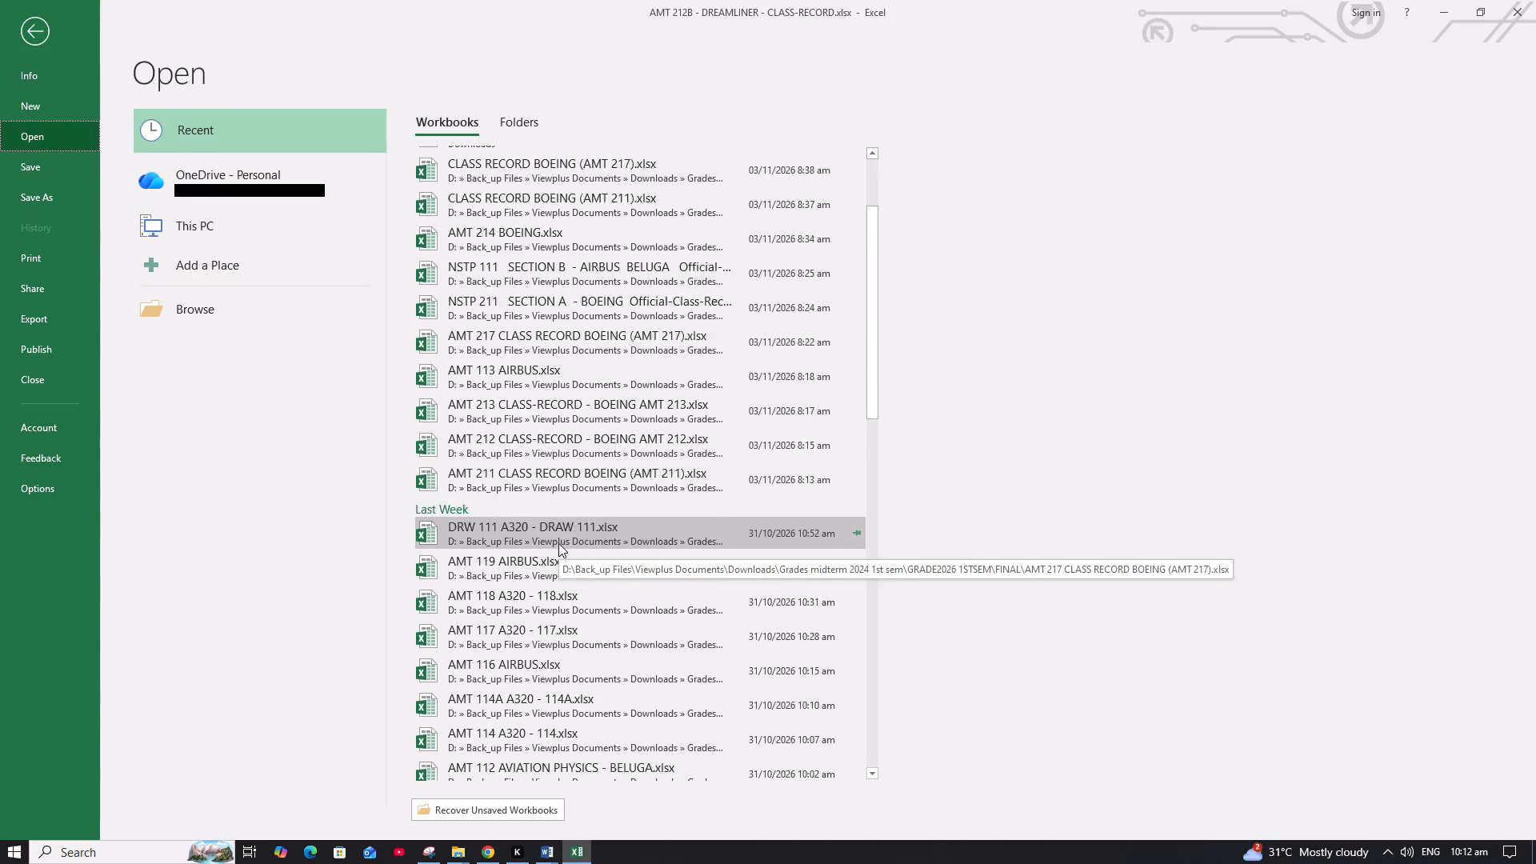
scroll(558, 543, down, 11)
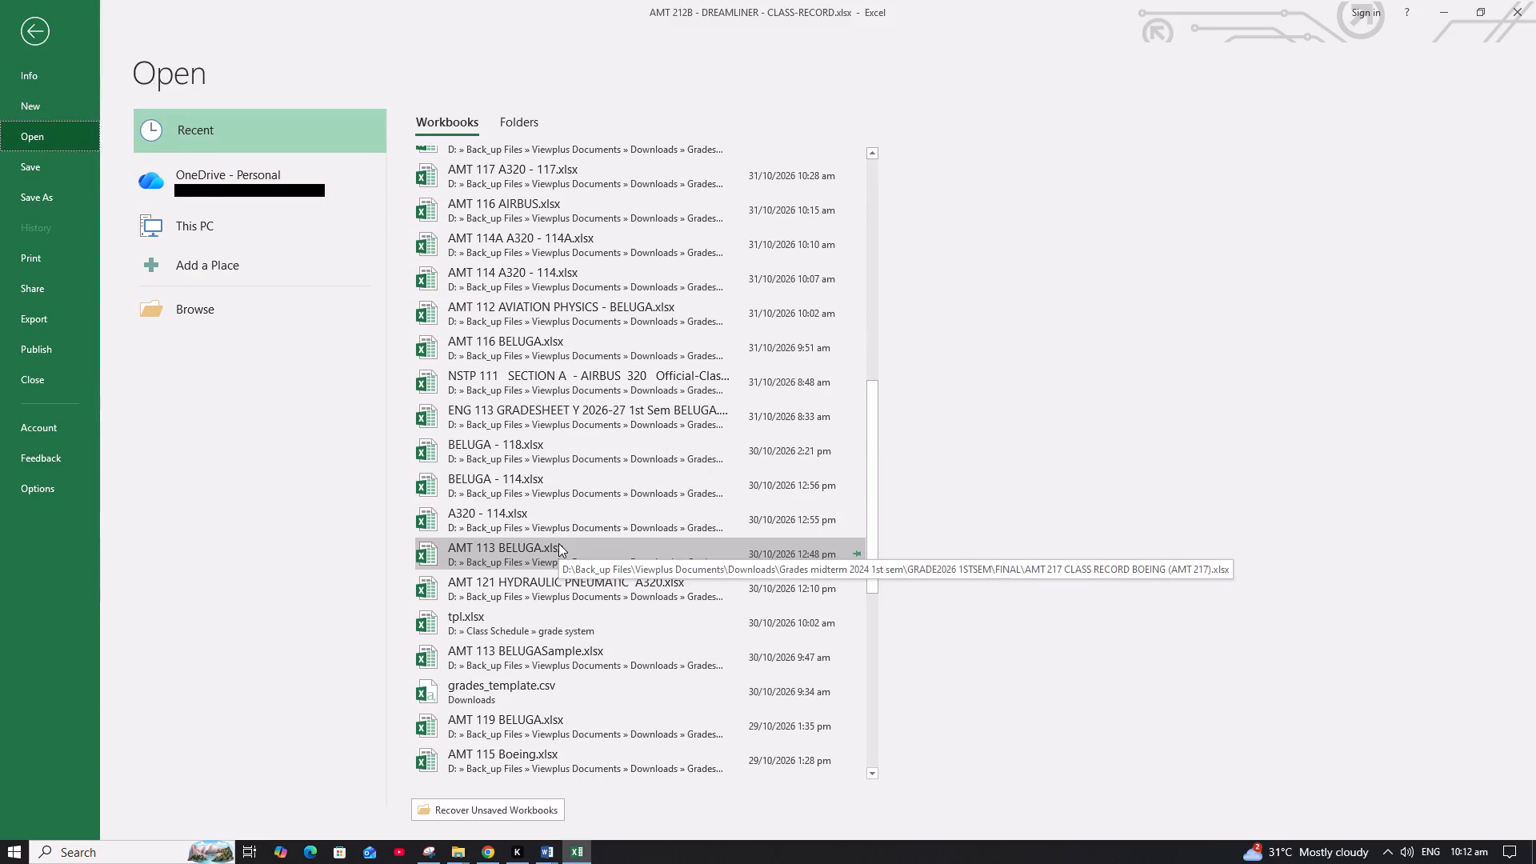
scroll(558, 543, down, 8)
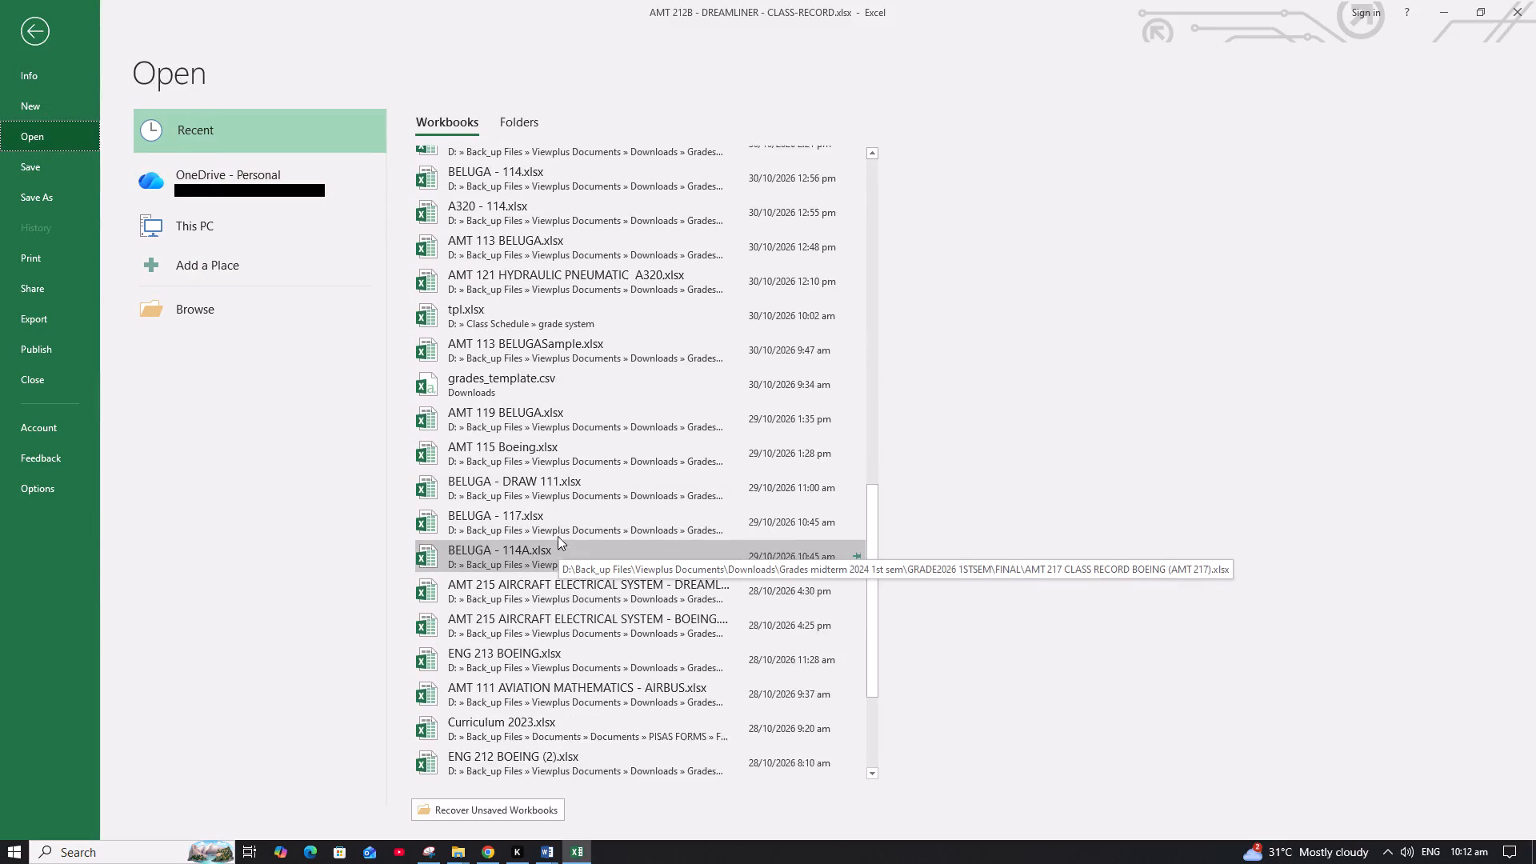
scroll(558, 534, down, 5)
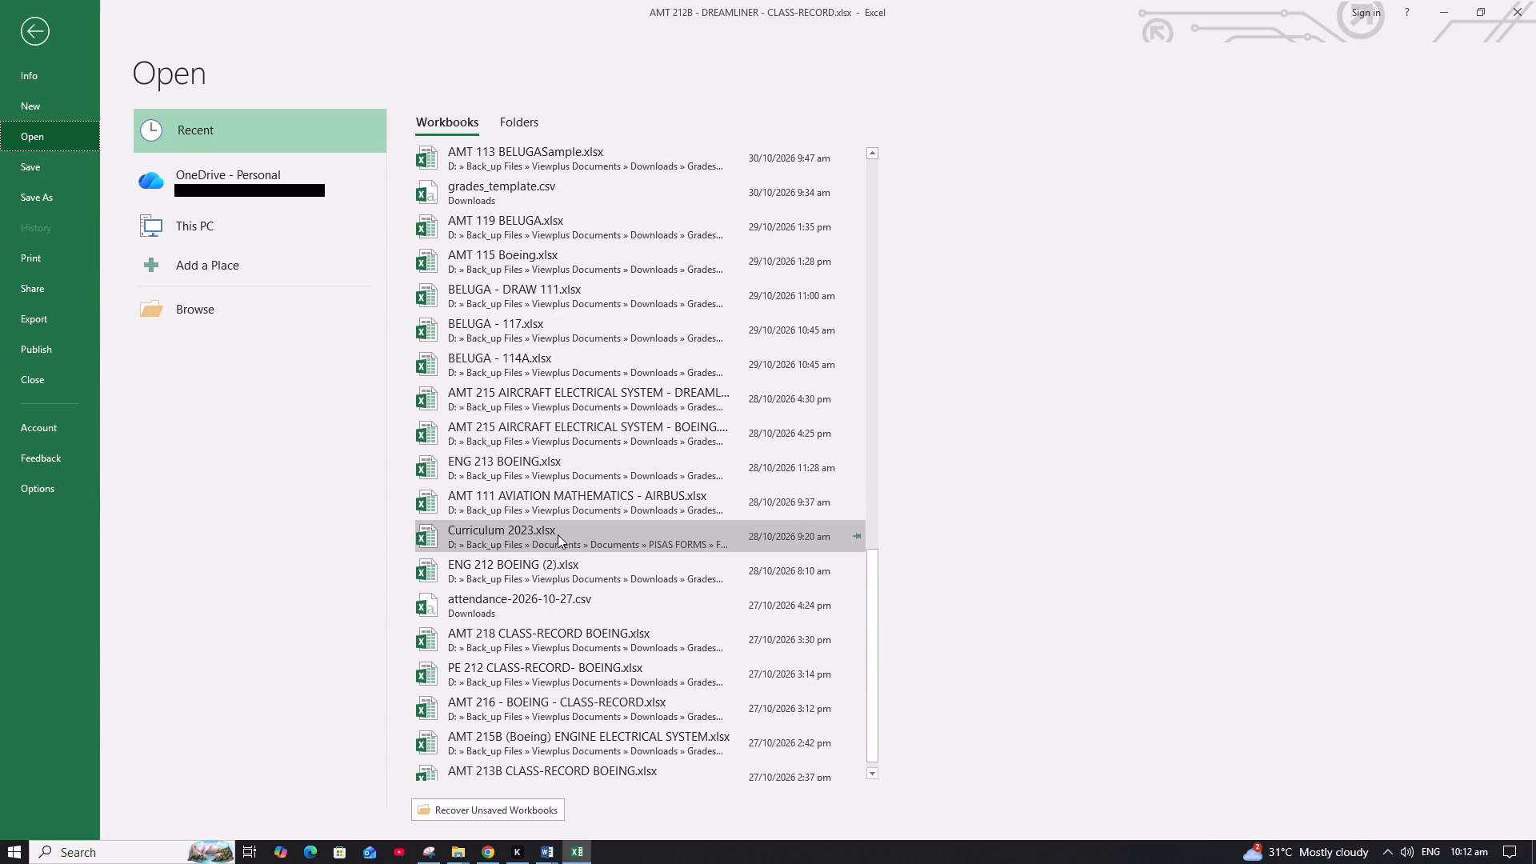
scroll(558, 534, down, 5)
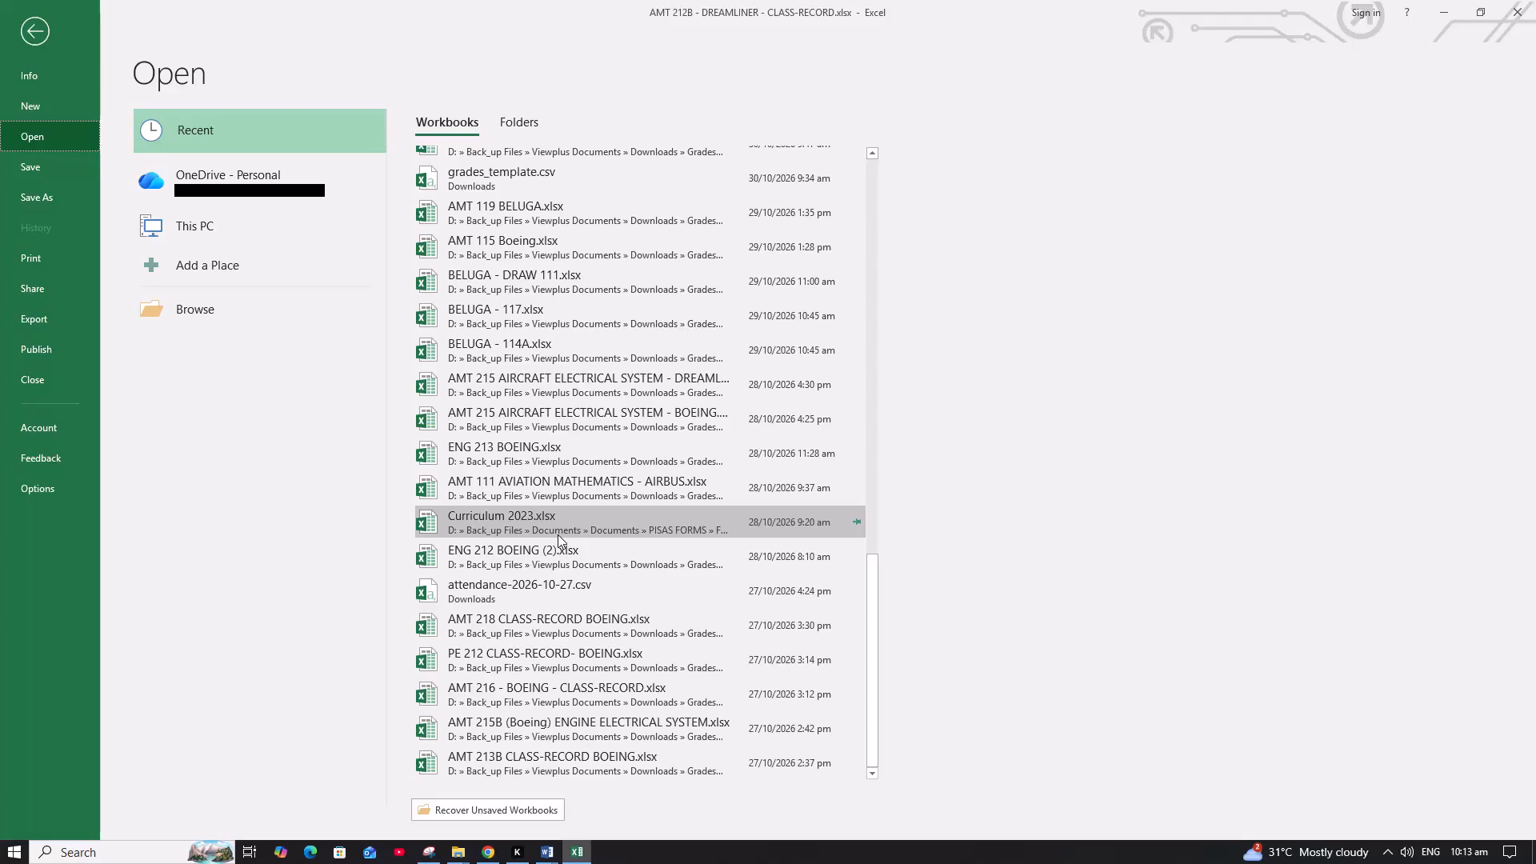
scroll(558, 534, down, 2)
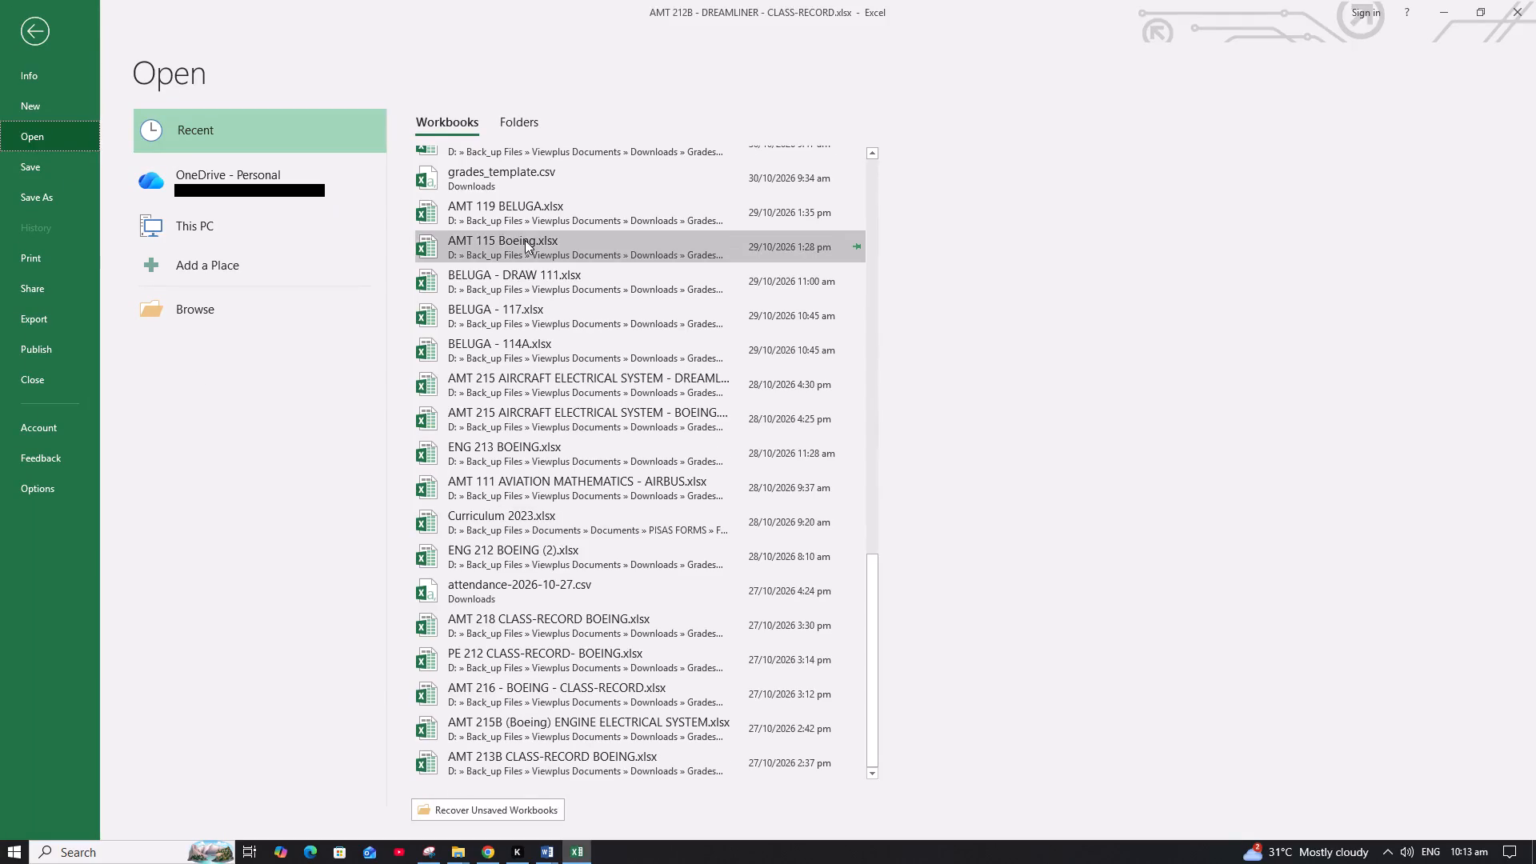
scroll(525, 240, up, 7)
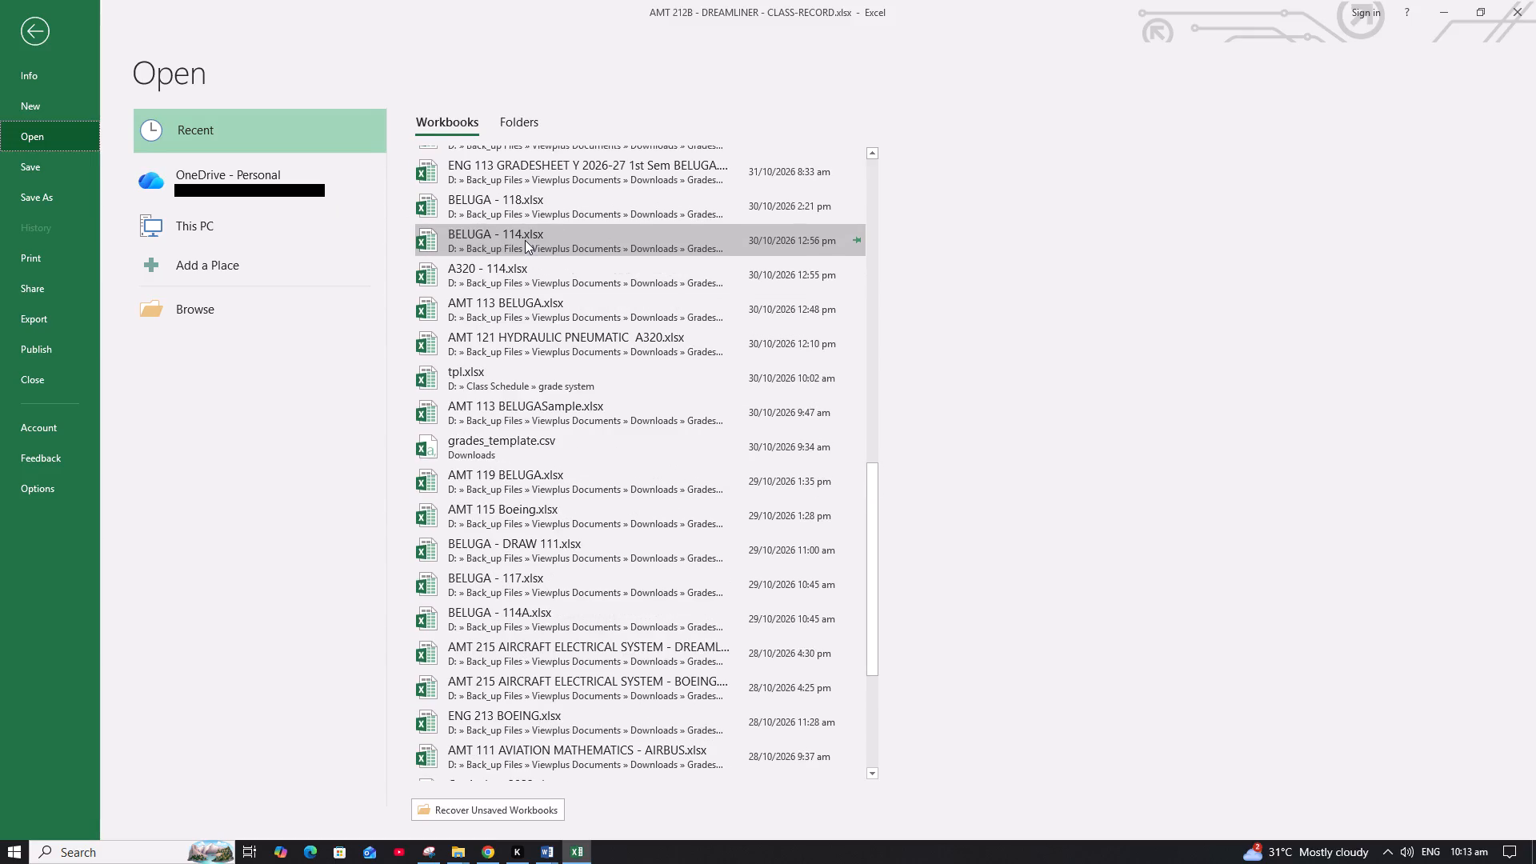
scroll(525, 240, up, 12)
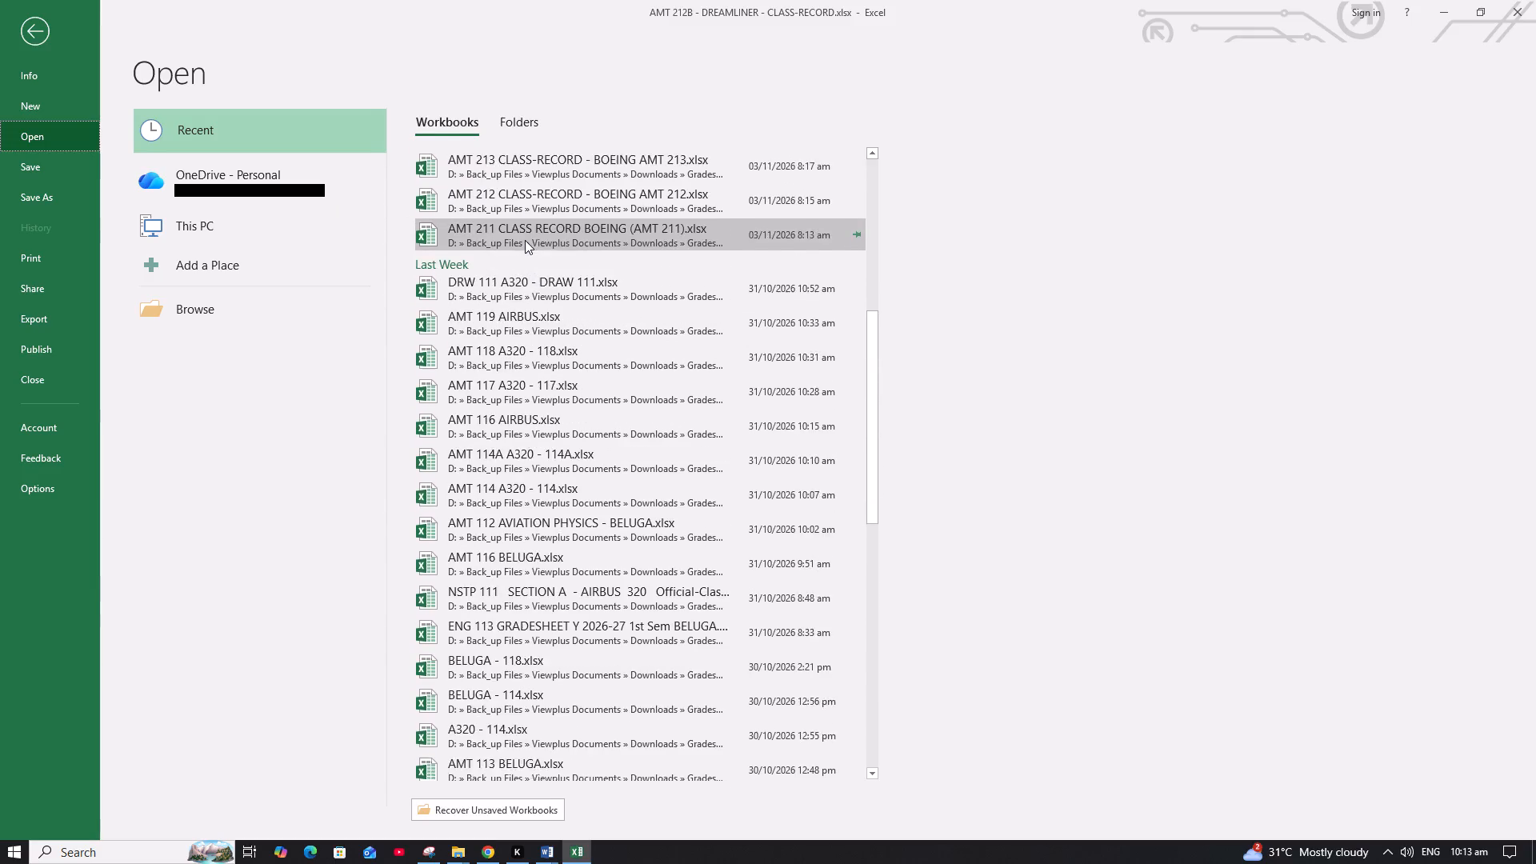
scroll(525, 240, up, 15)
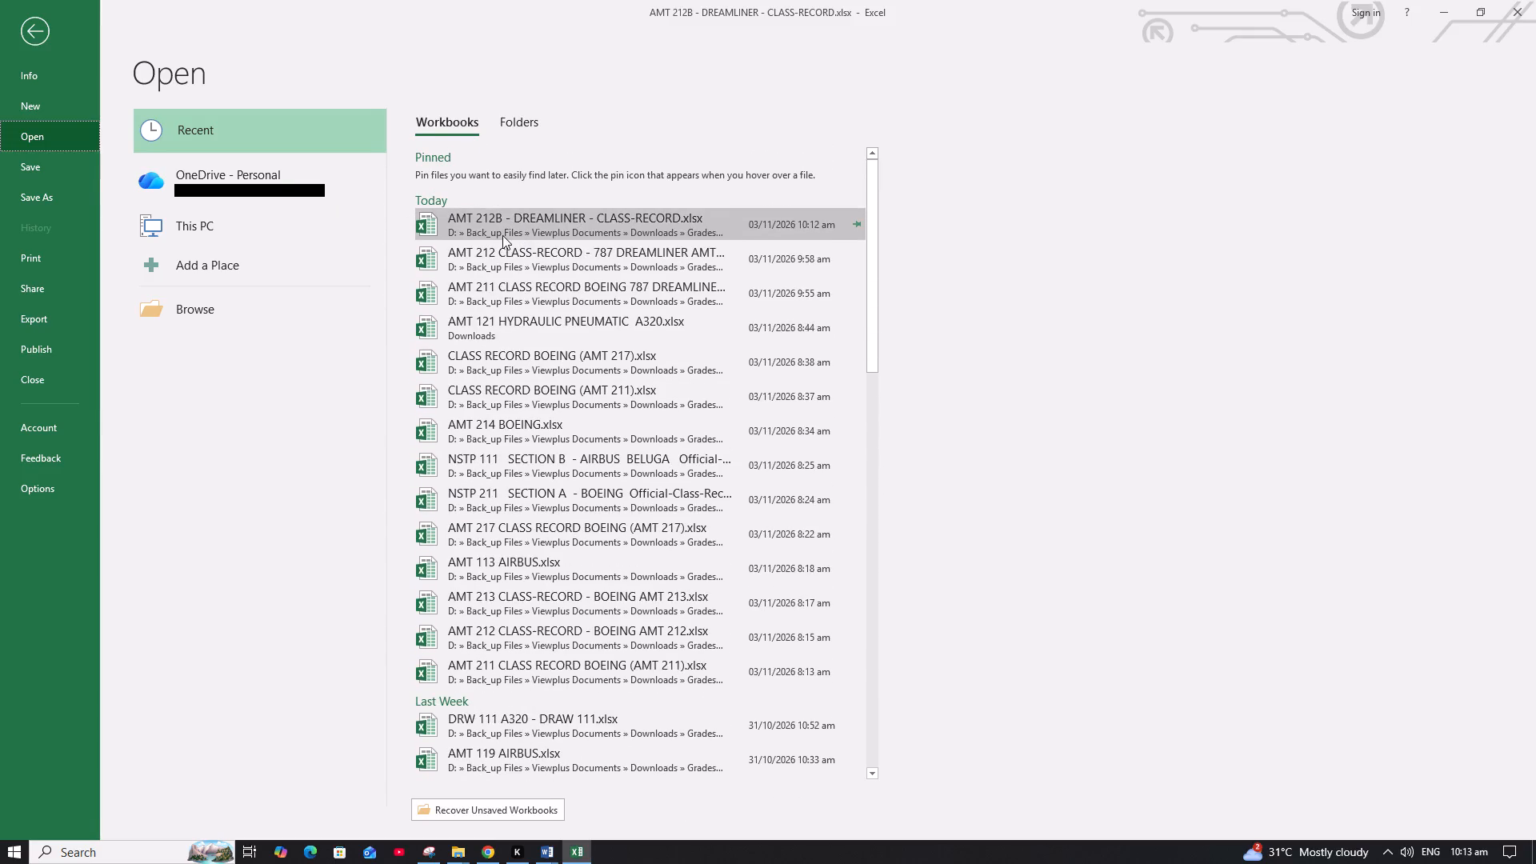
click(30, 33)
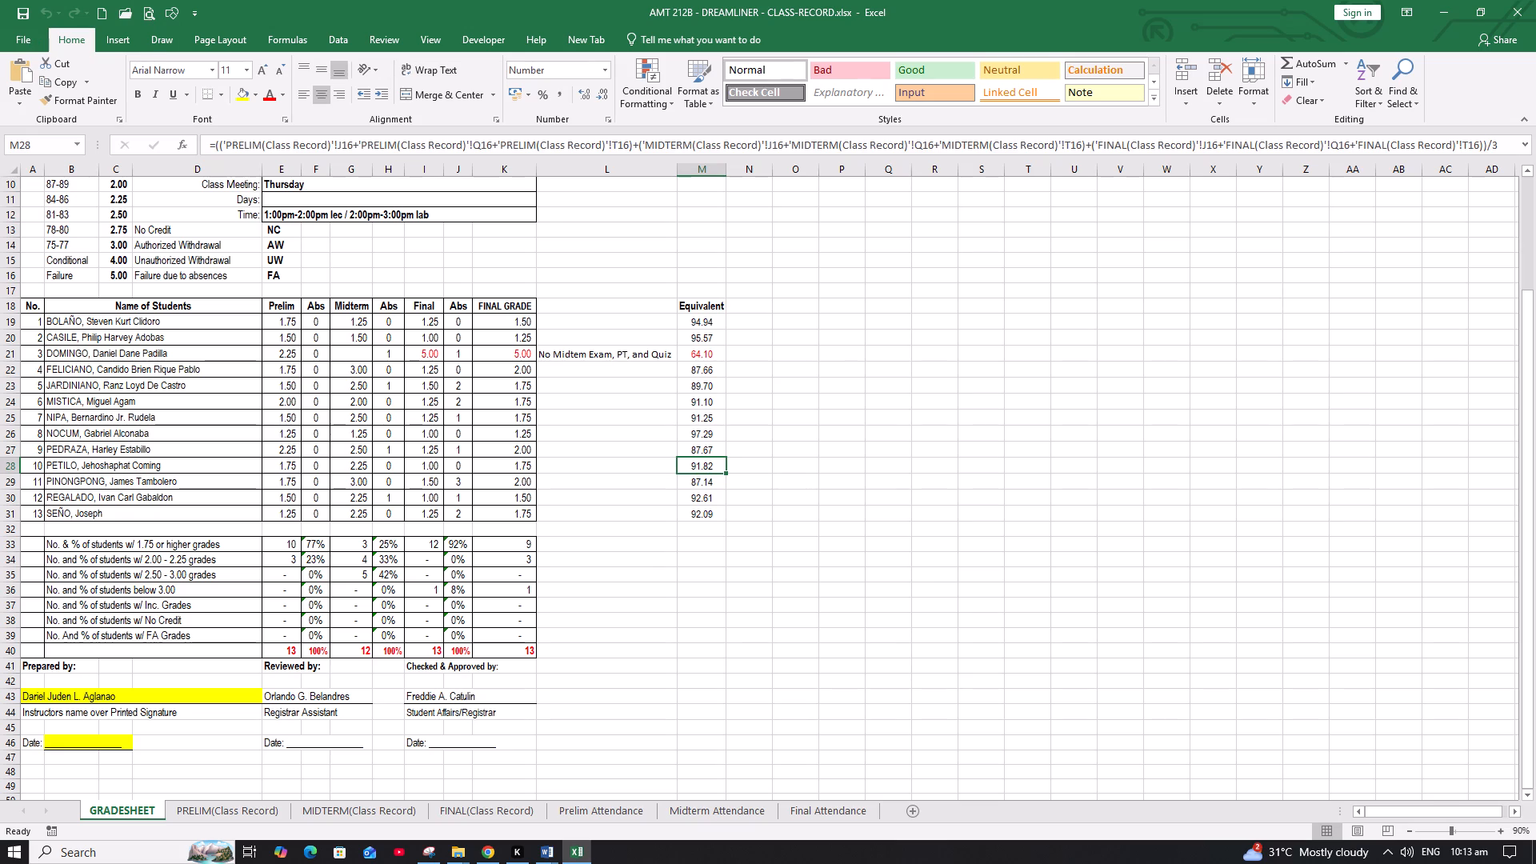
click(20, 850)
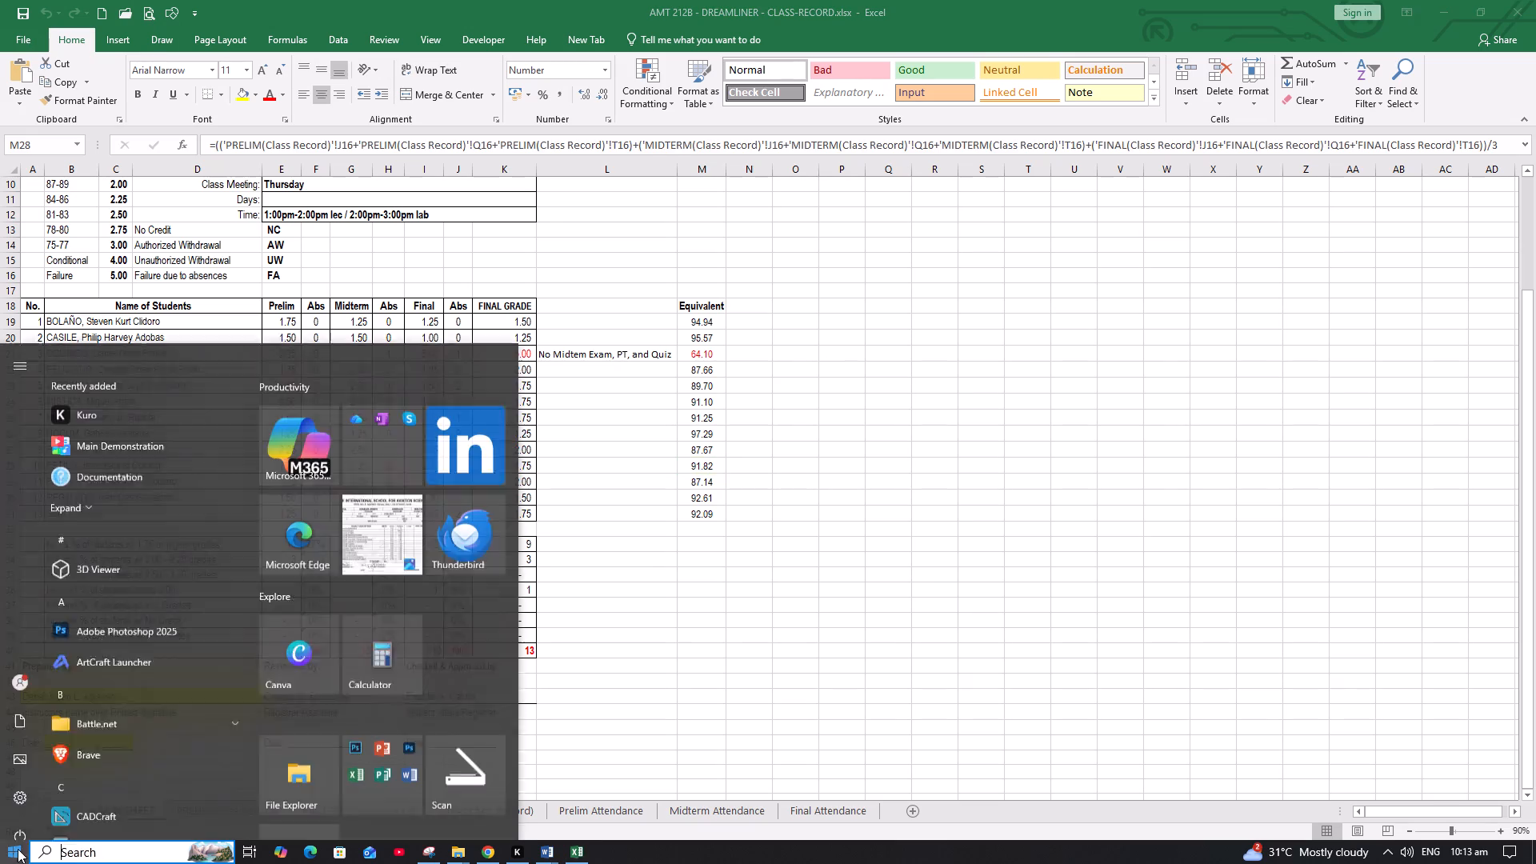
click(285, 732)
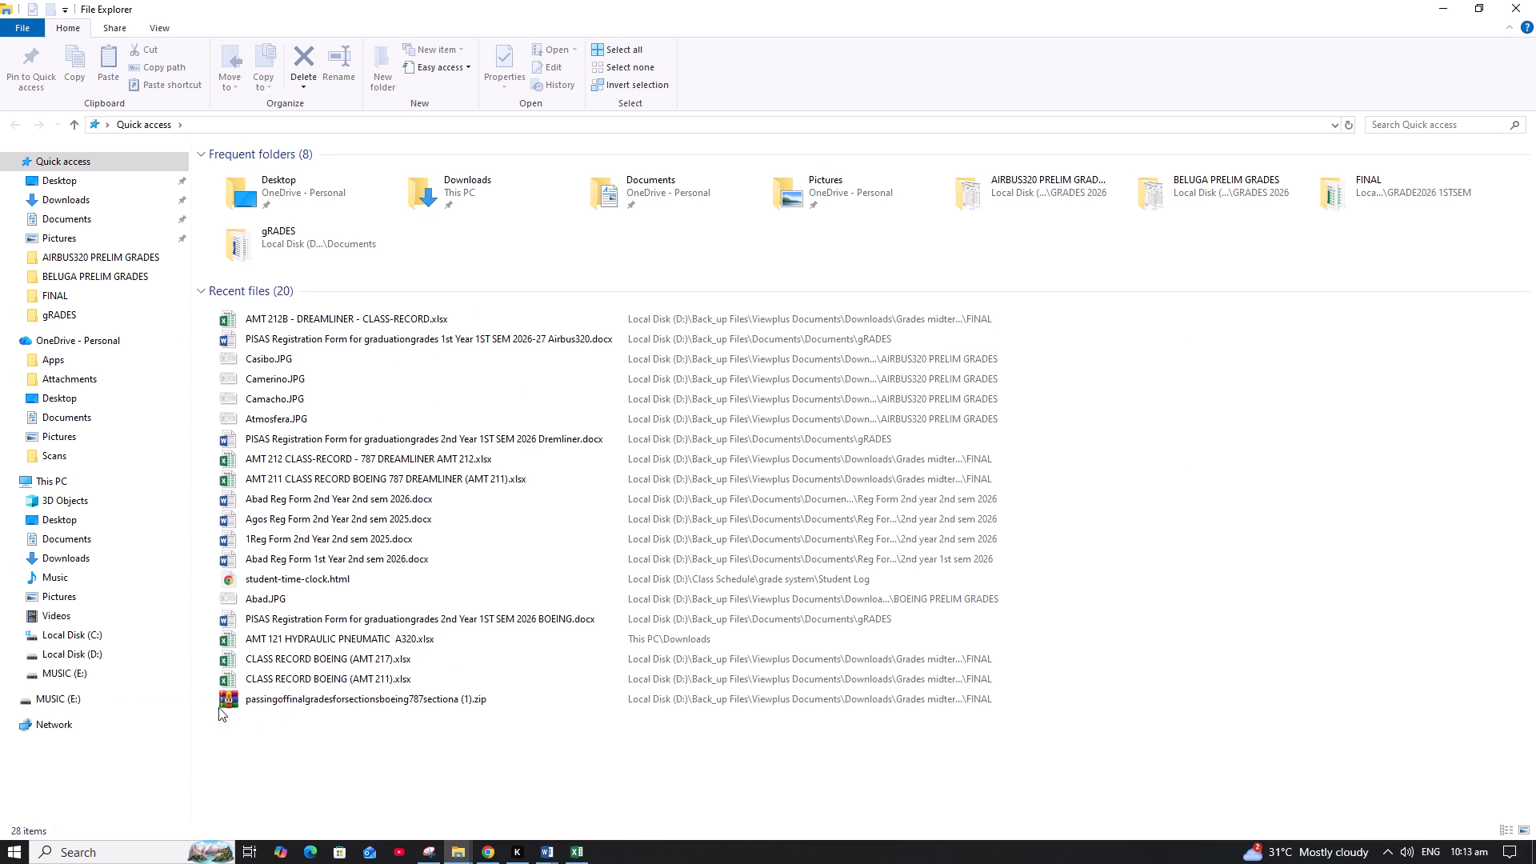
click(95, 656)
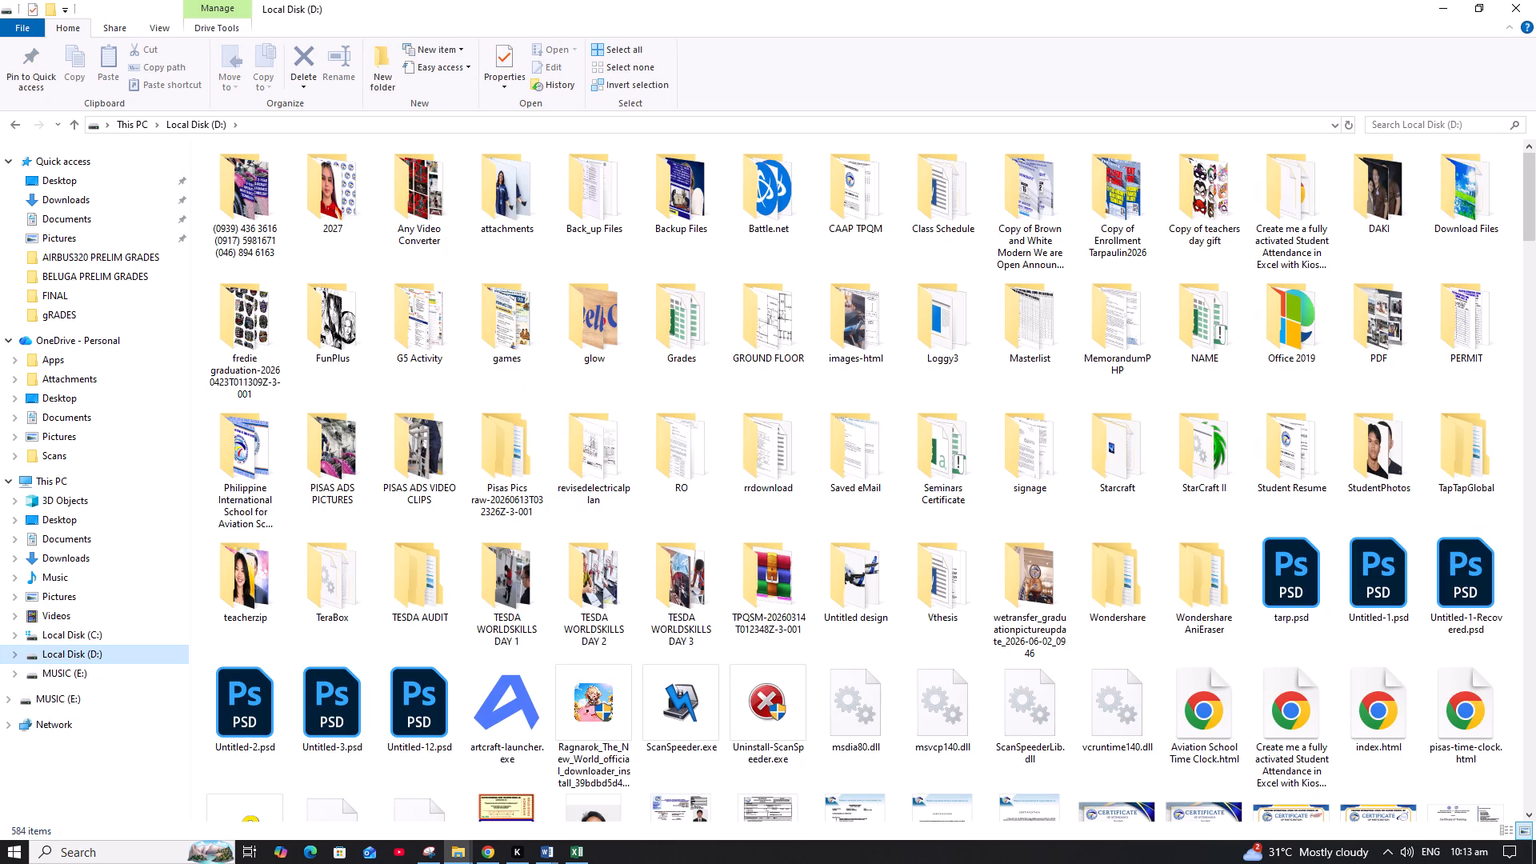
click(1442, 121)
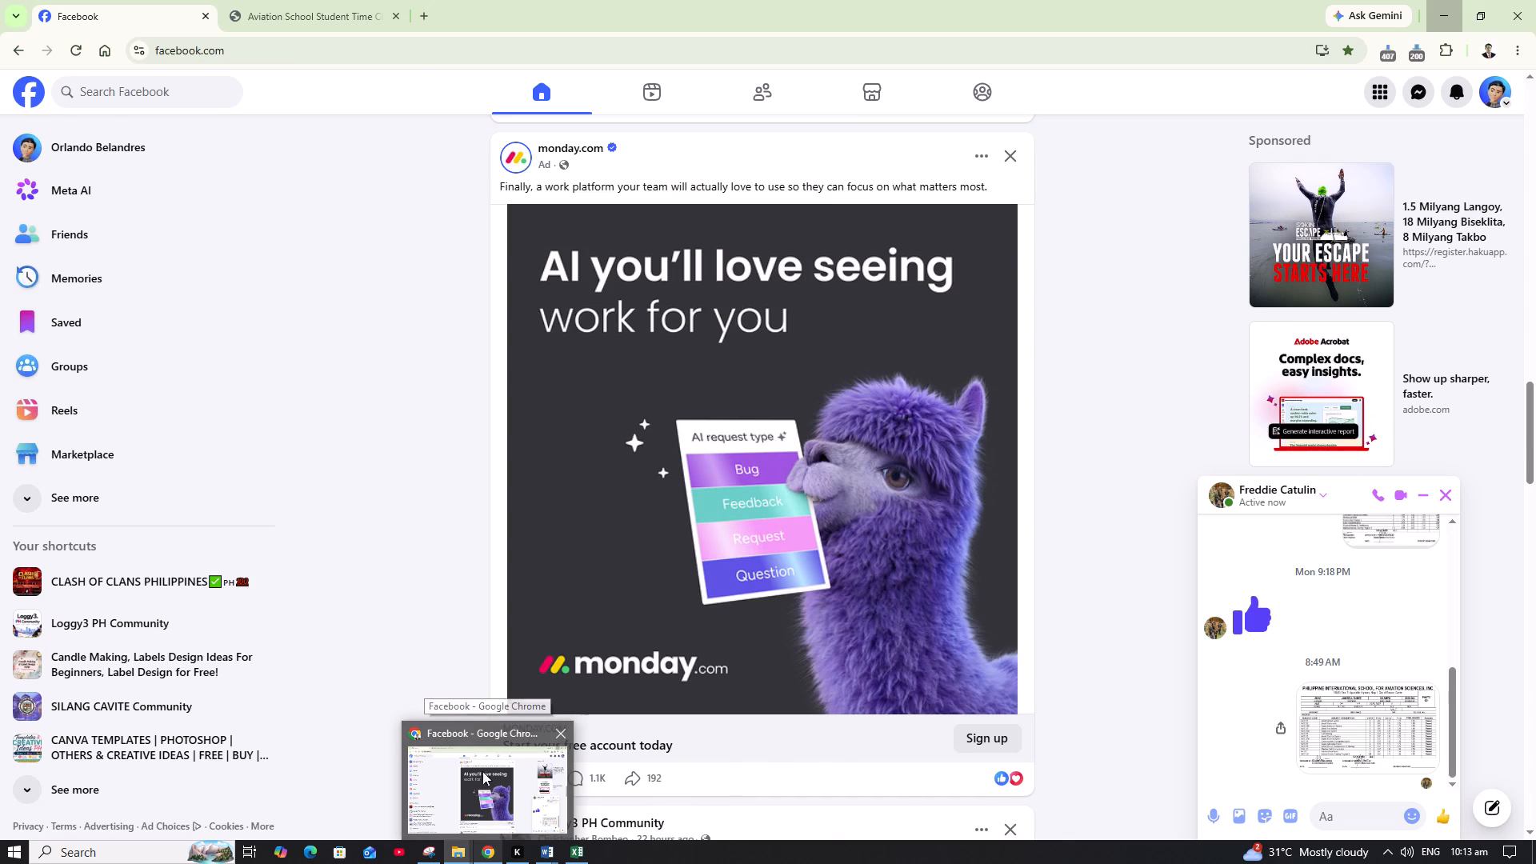
Switch to a new File Explorer window and search Local Disk (D:) for files matching "bOLA".
click(12, 847)
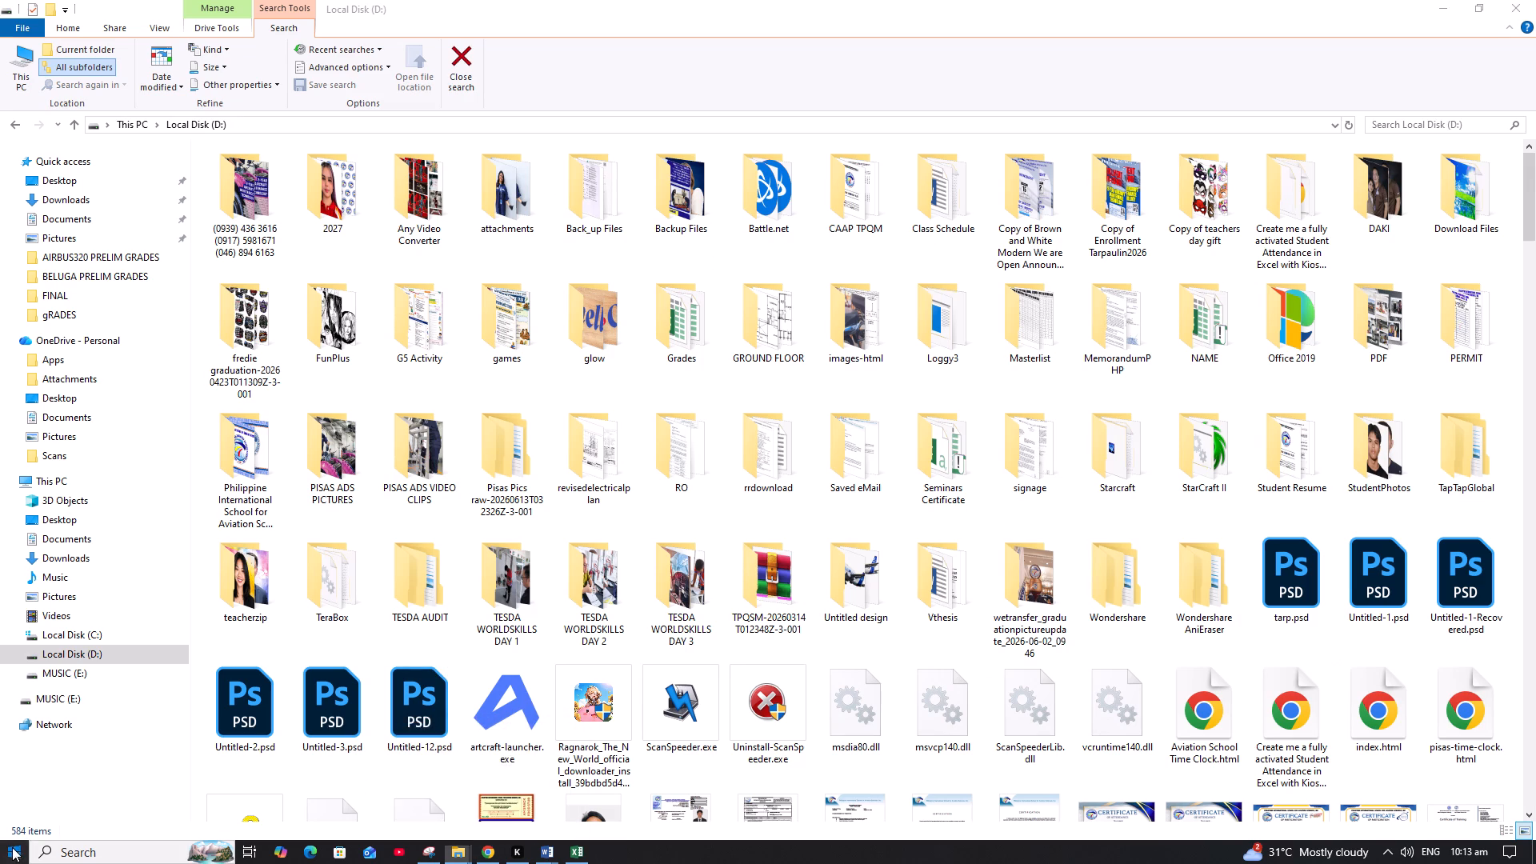
click(327, 732)
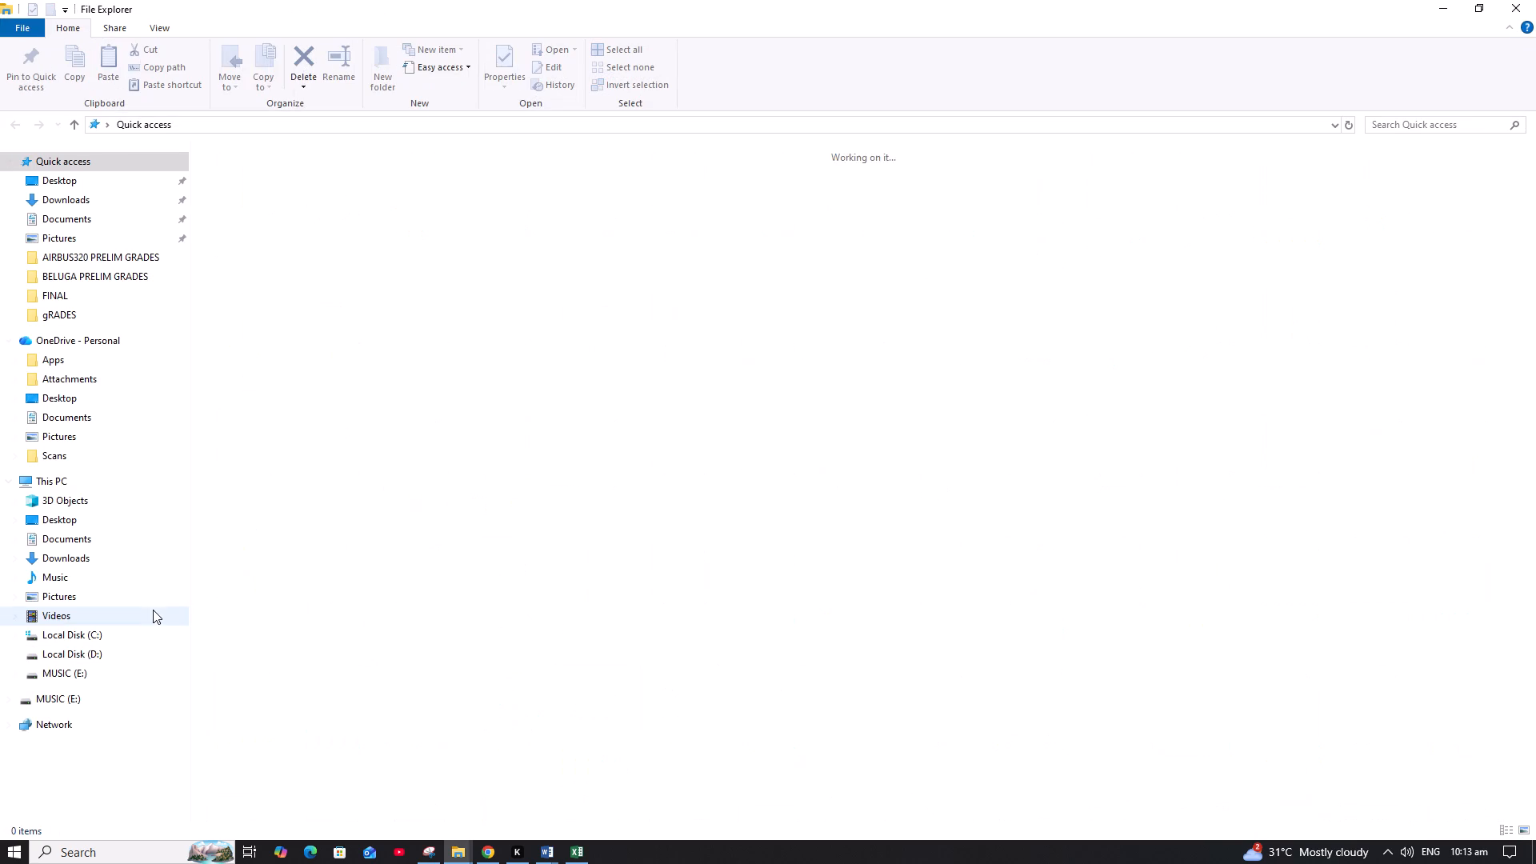
click(90, 658)
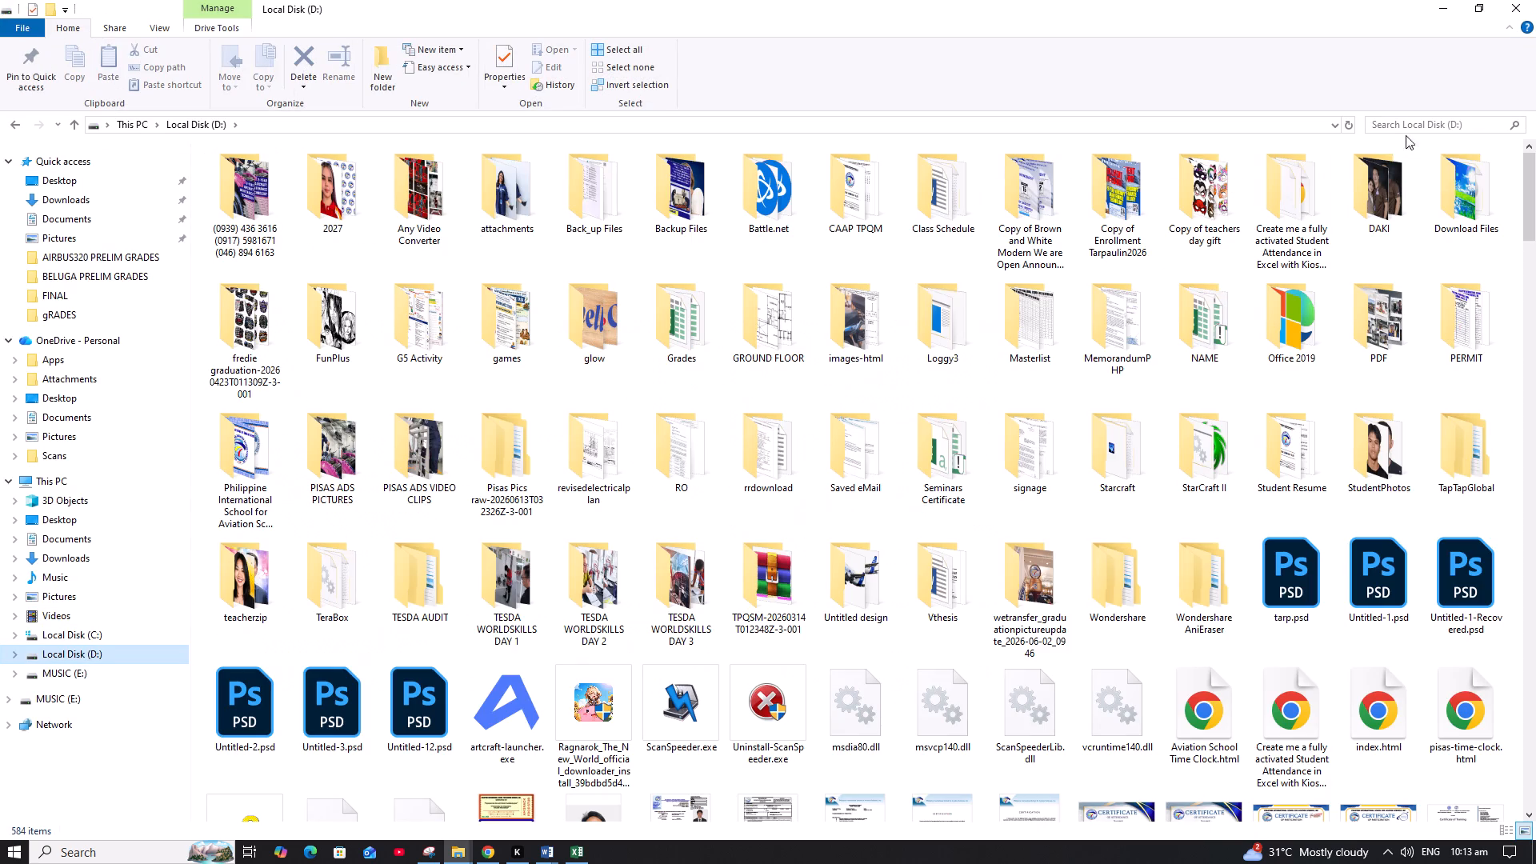
click(1409, 122)
text(bO)
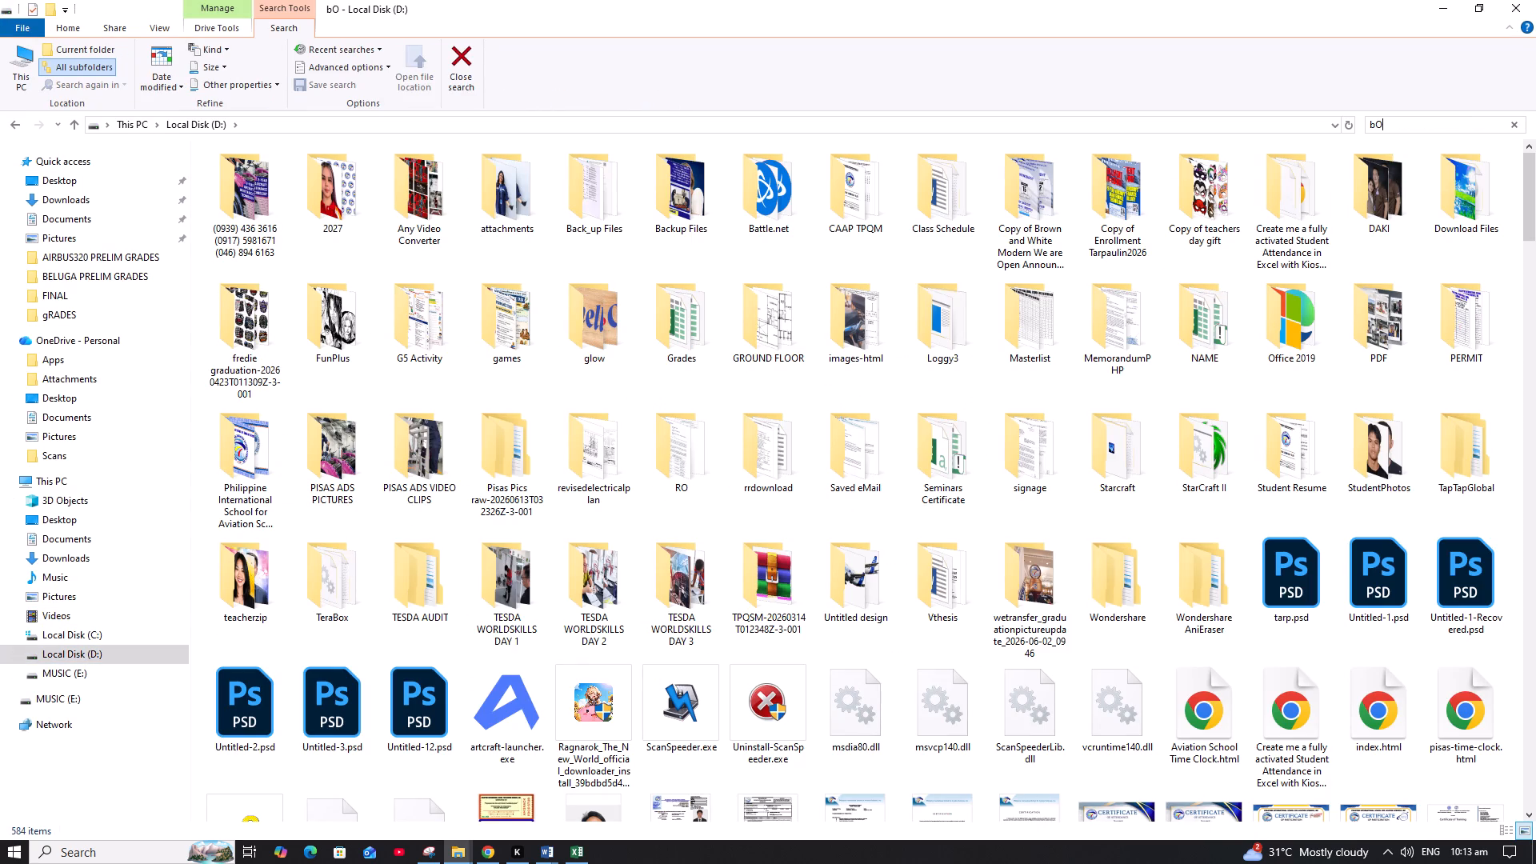
text(NA)
key(BackSpace)
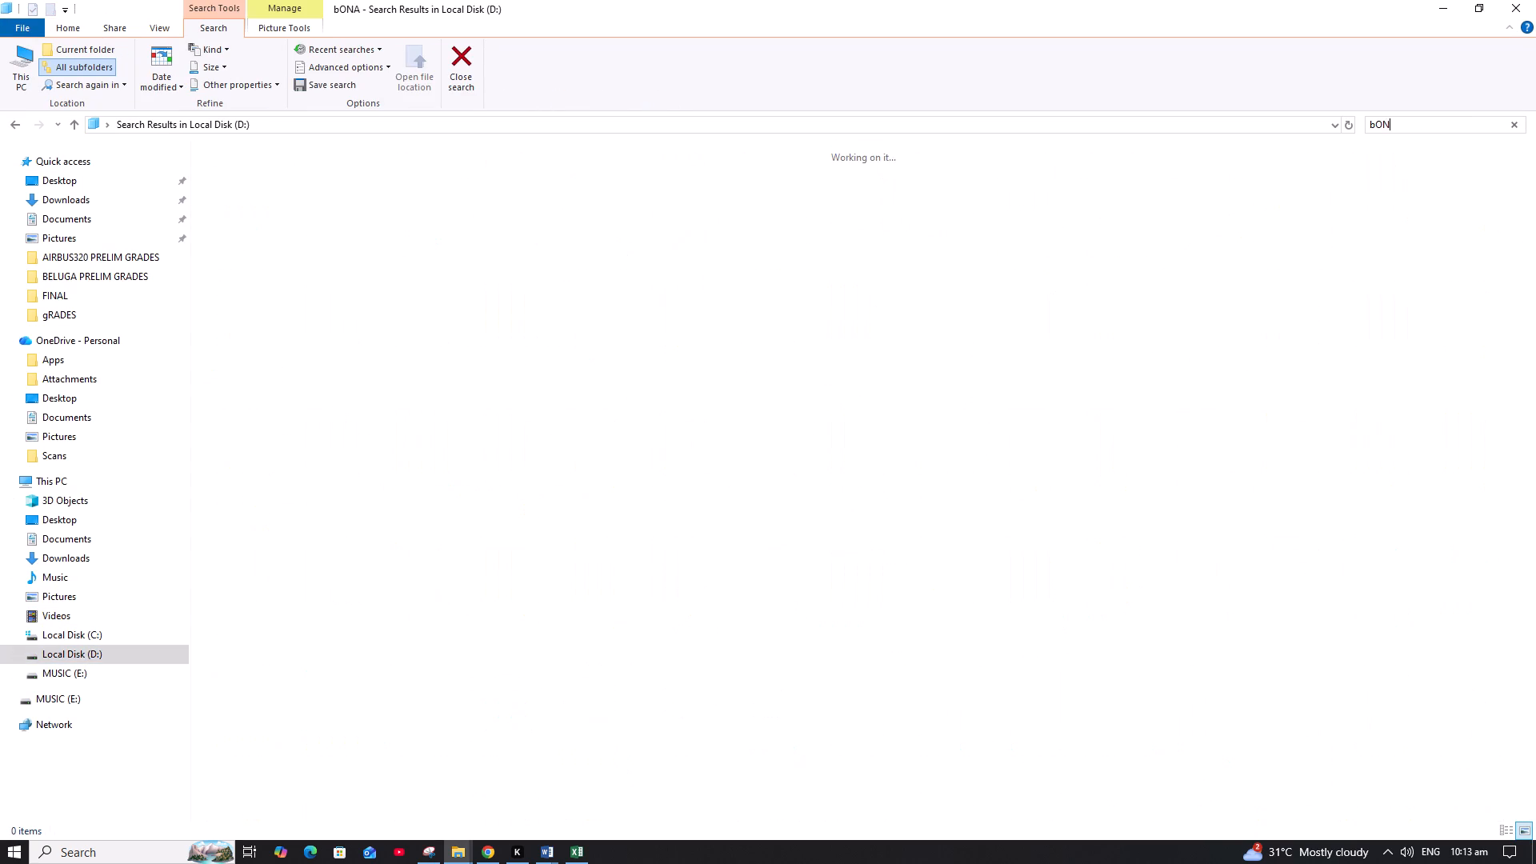
key(BackSpace)
key(k)
key(BackSpace)
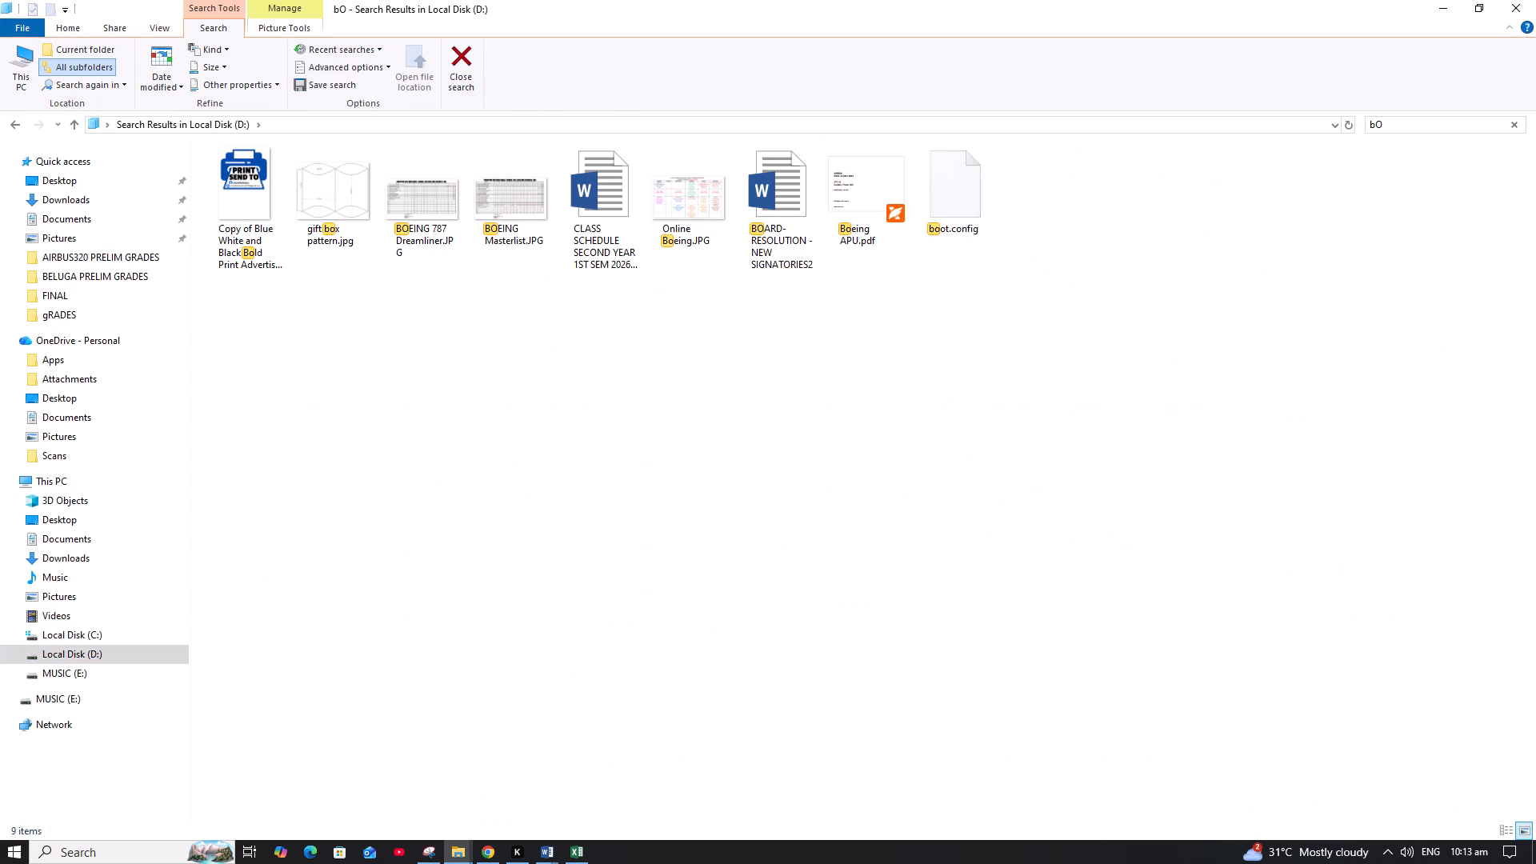
text(LA)
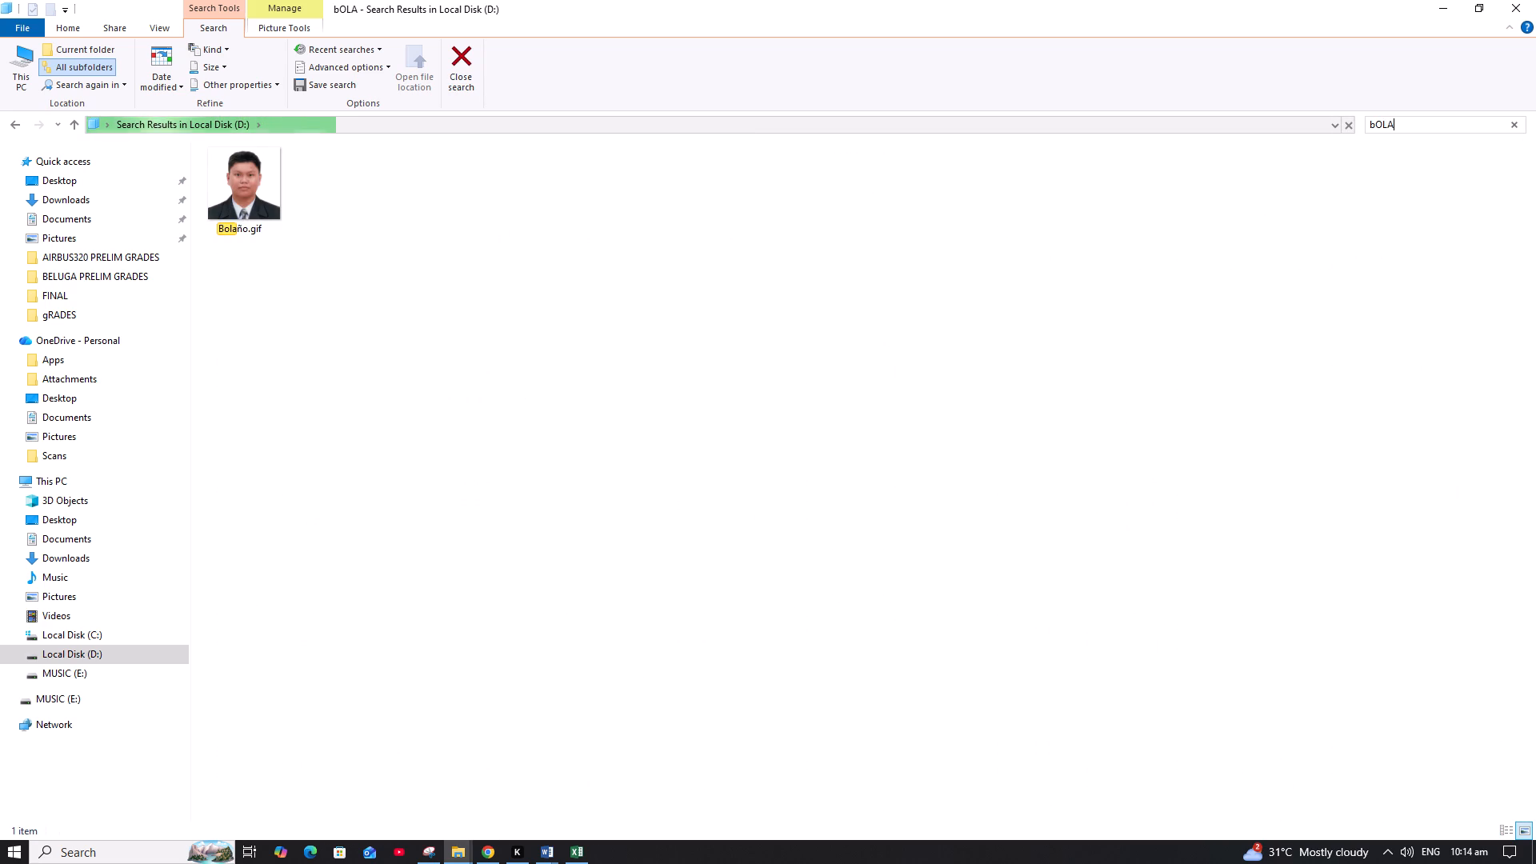
key(ctrl+shift+Left)
text(Bola)
key(alt+1)
key(alt+6)
key(alt+4)
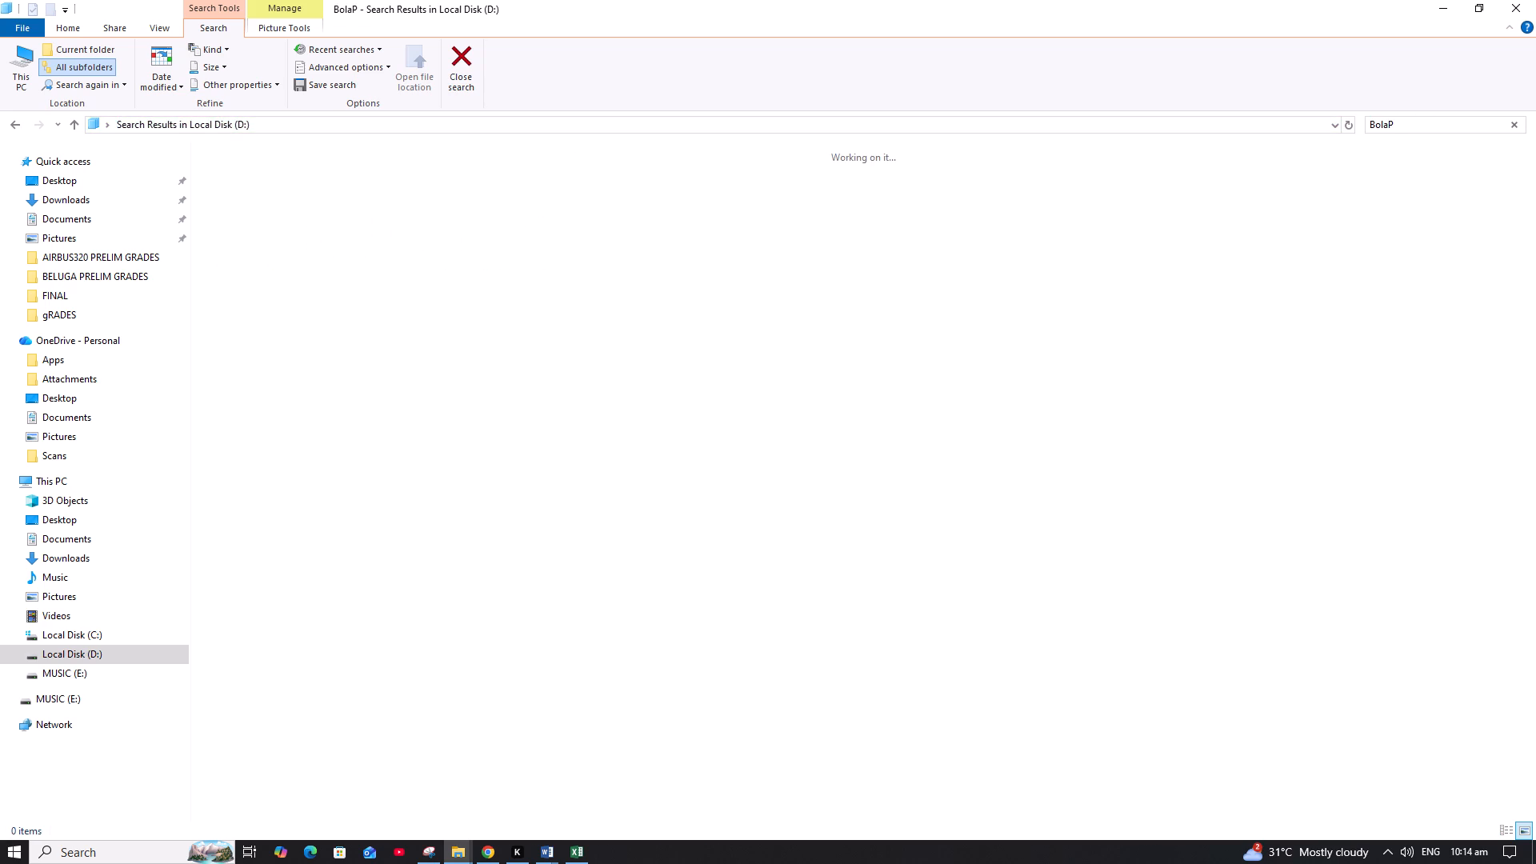
key(BackSpace)
key(alt+1)
key(alt+6)
key(alt+4)
key(o)
key(BackSpace)
key(BackSpace)
text(no)
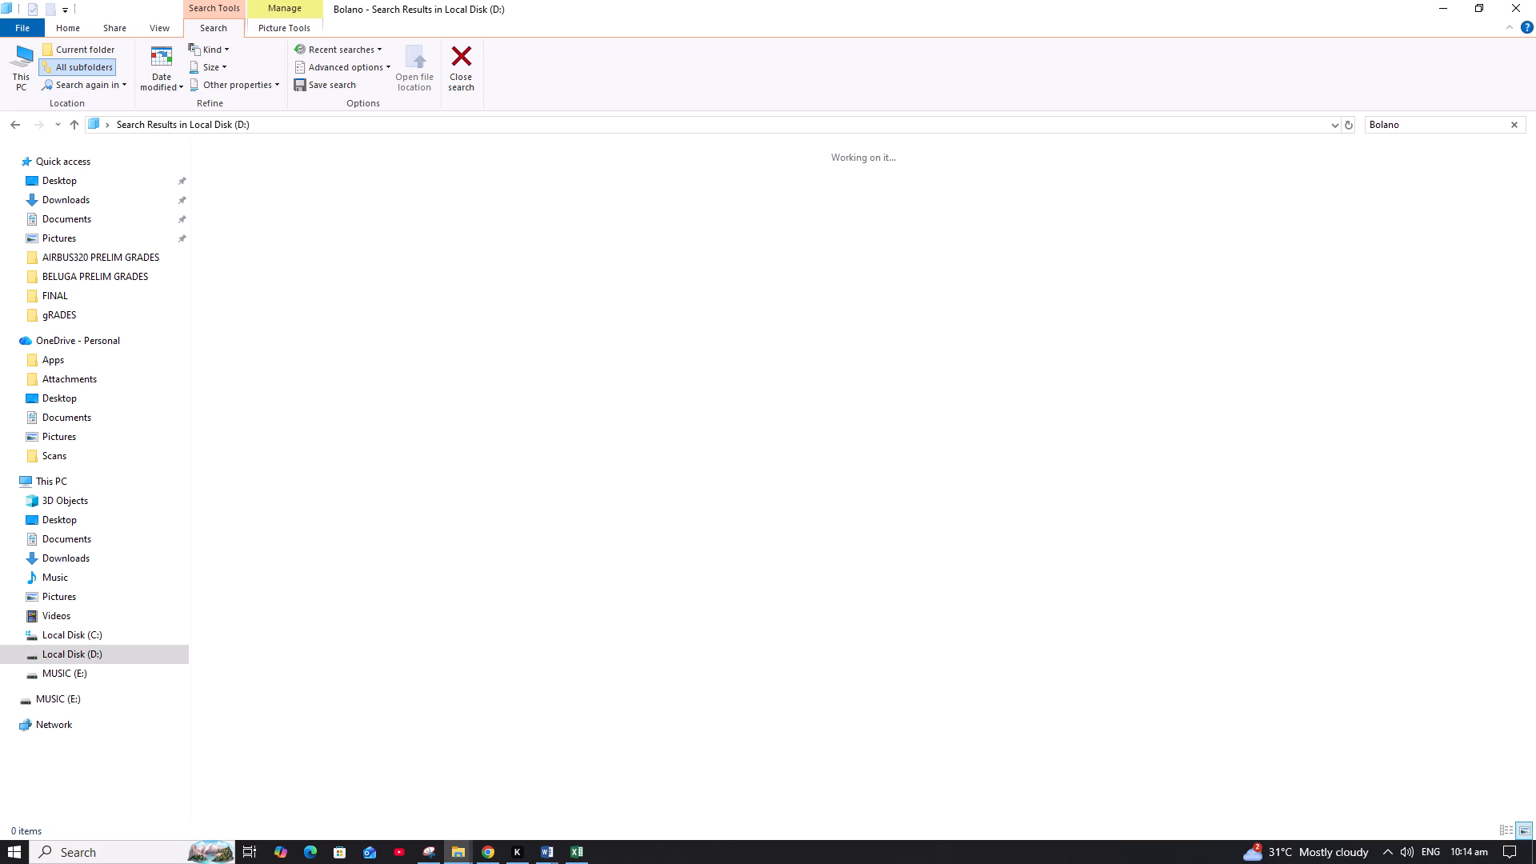
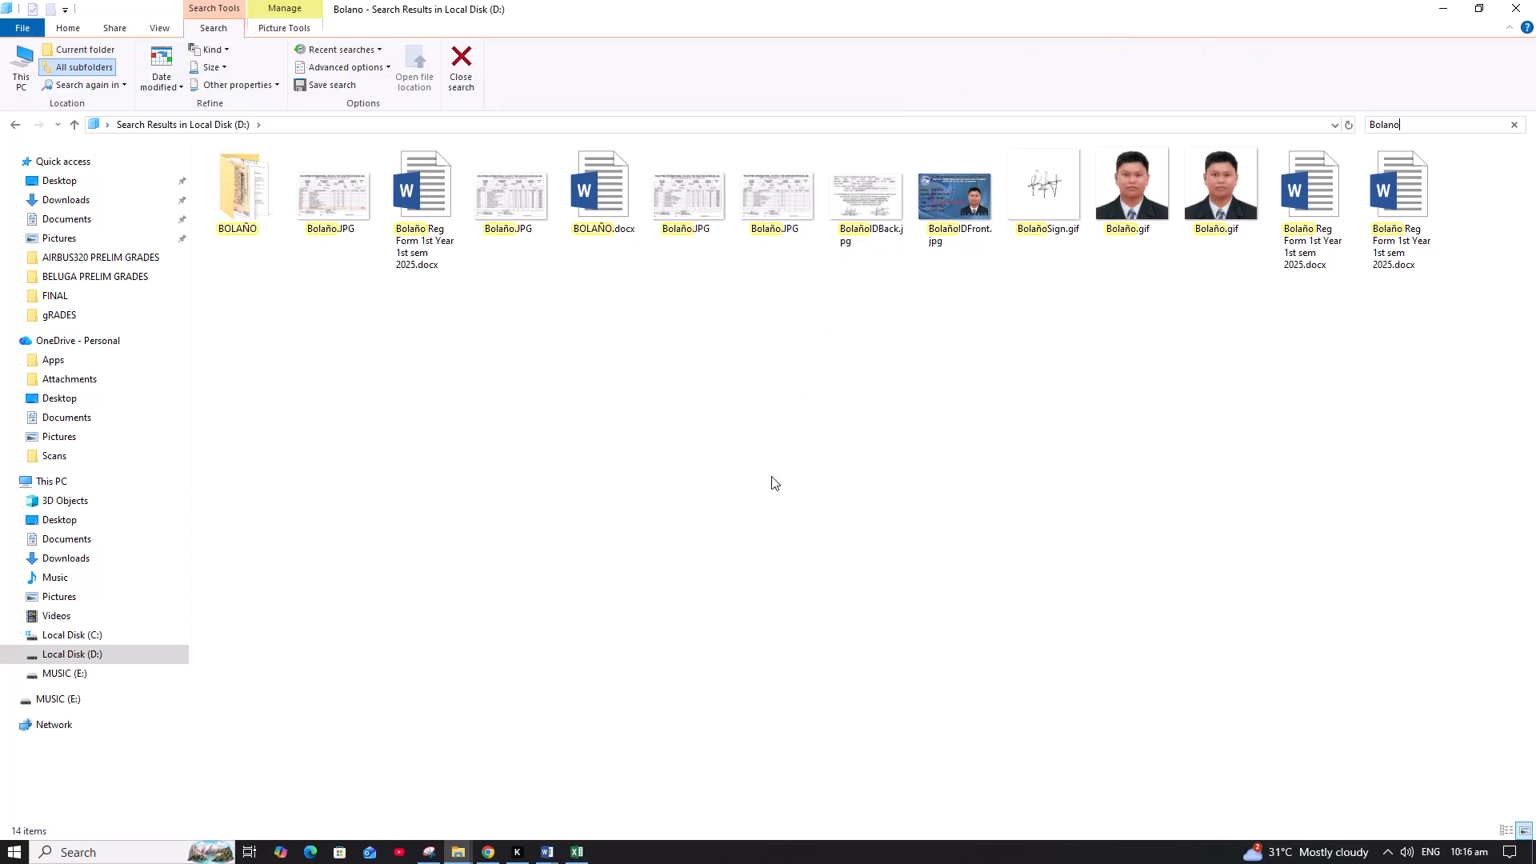
Switch to Excel and open the Curriculum 2023 workbook from the recently used workbooks.
click(18, 849)
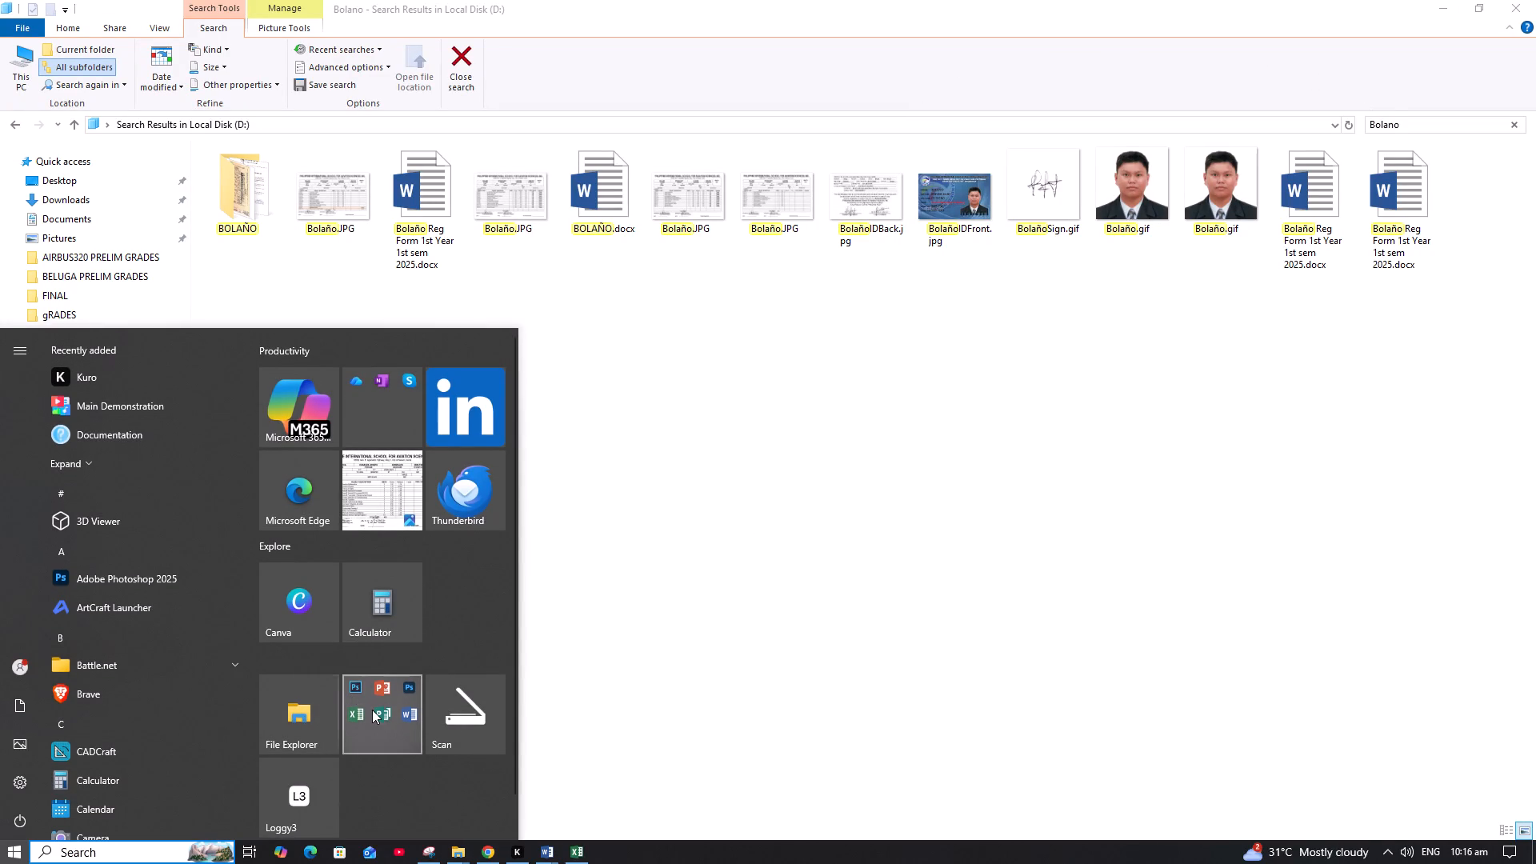
click(582, 860)
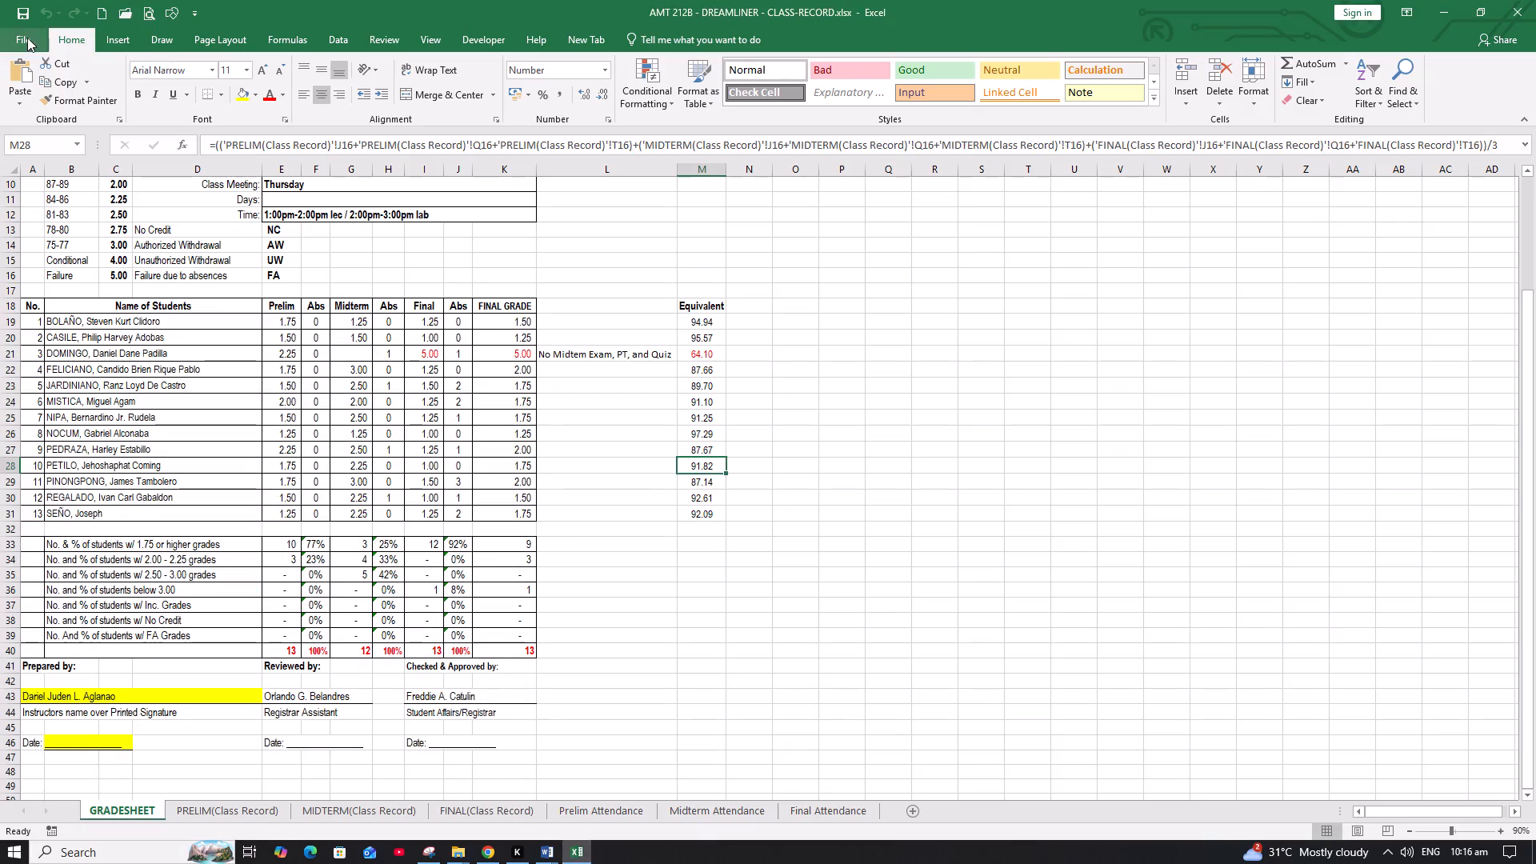
click(27, 38)
click(40, 137)
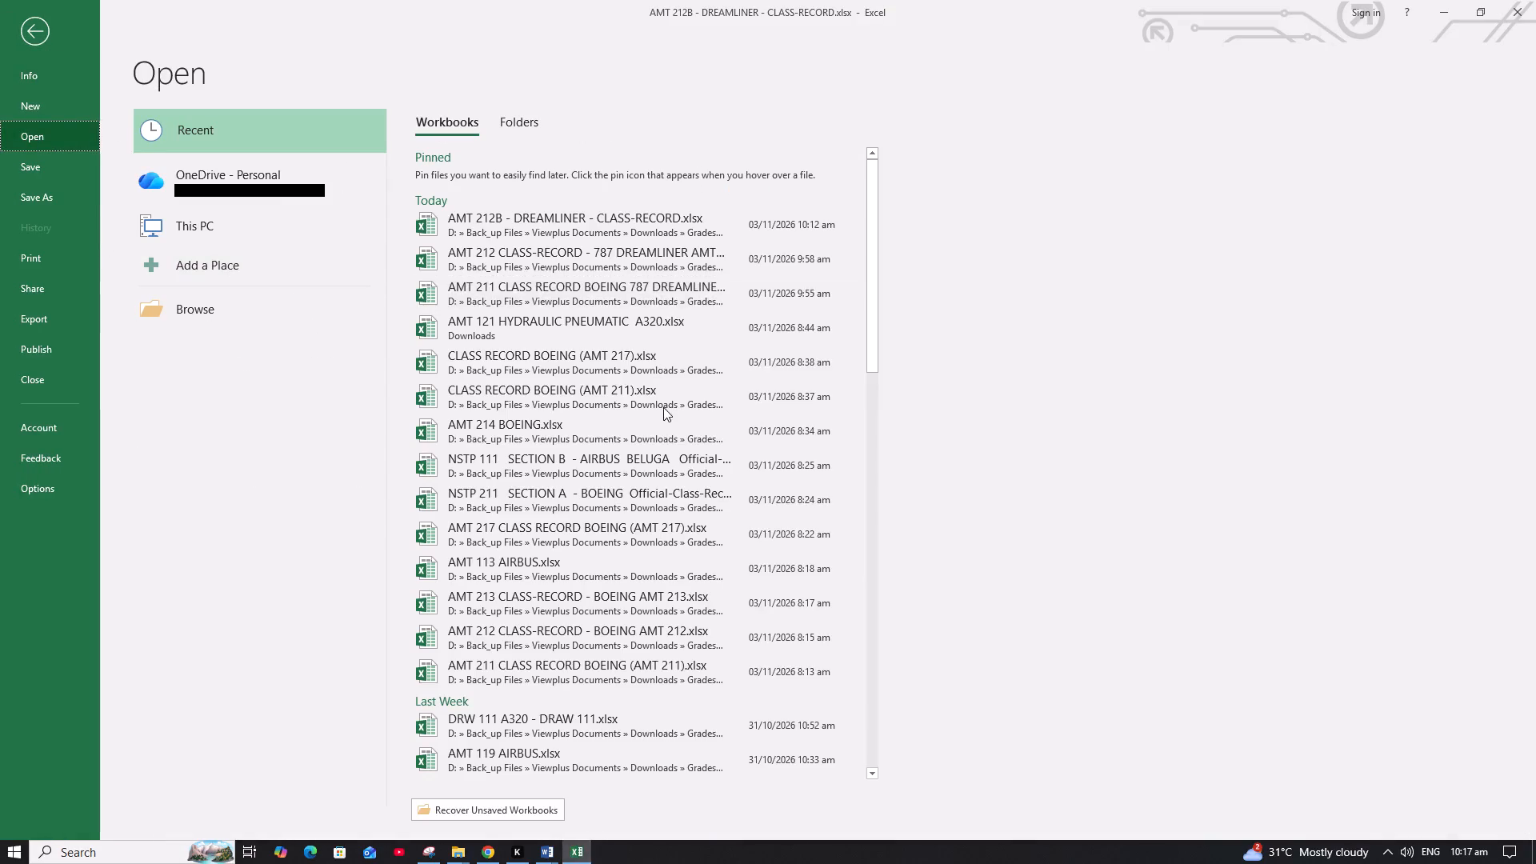
scroll(668, 415, down, 13)
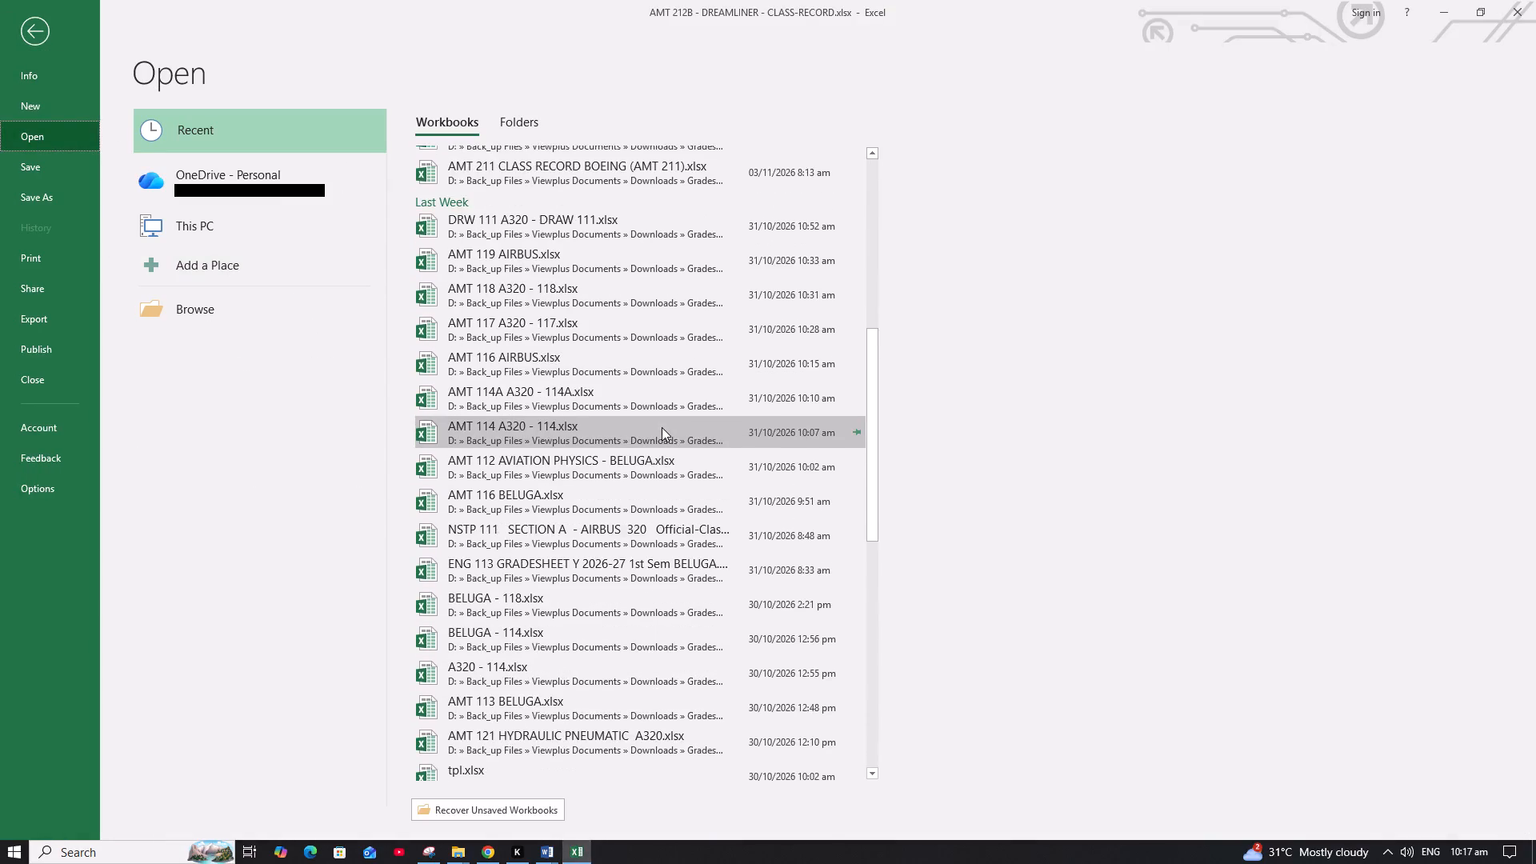
scroll(662, 427, down, 14)
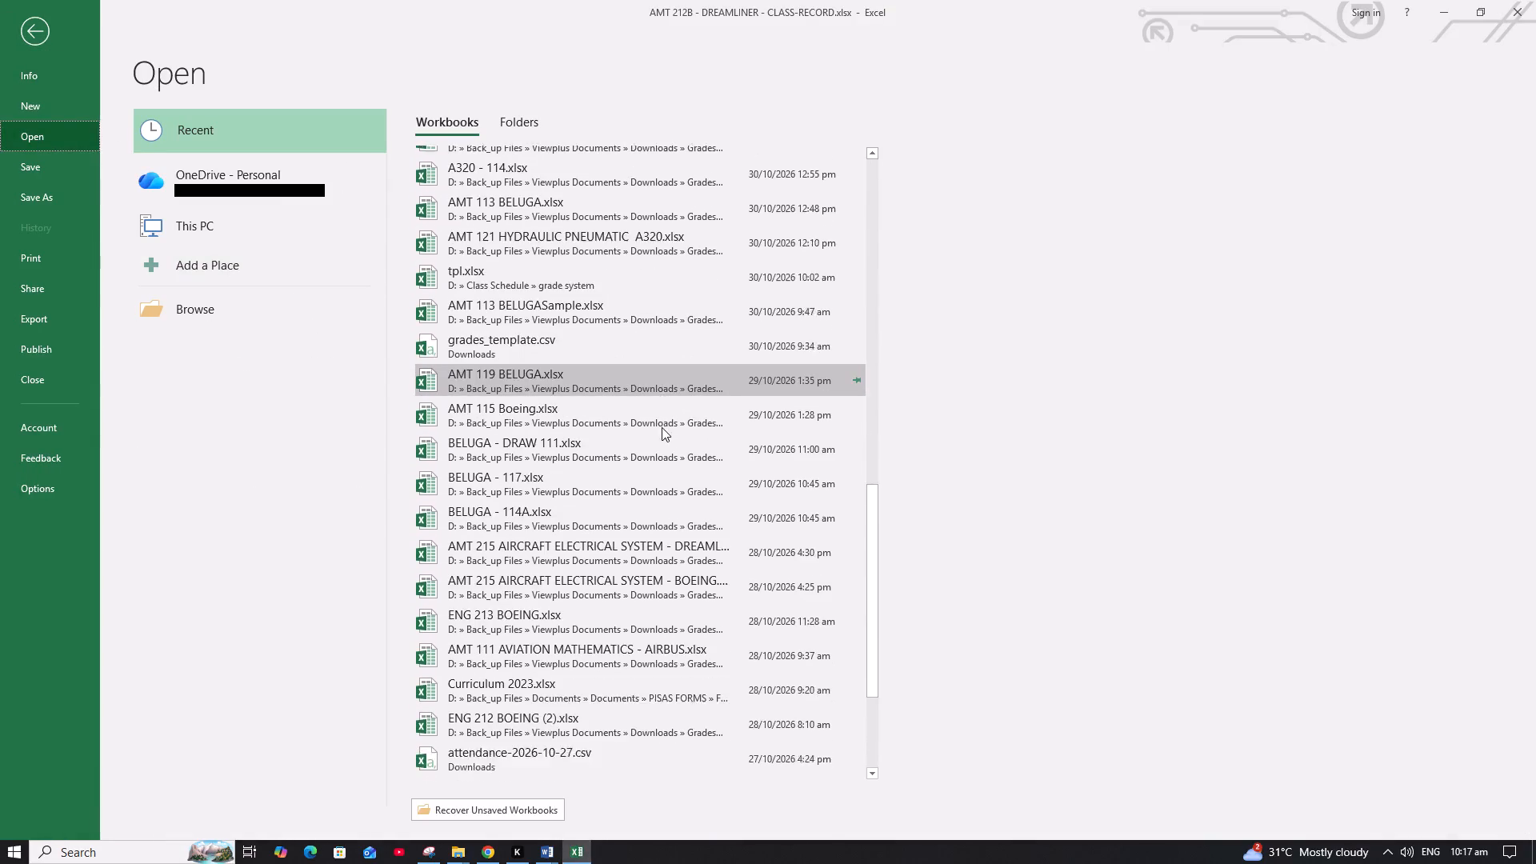
scroll(662, 427, down, 2)
click(542, 586)
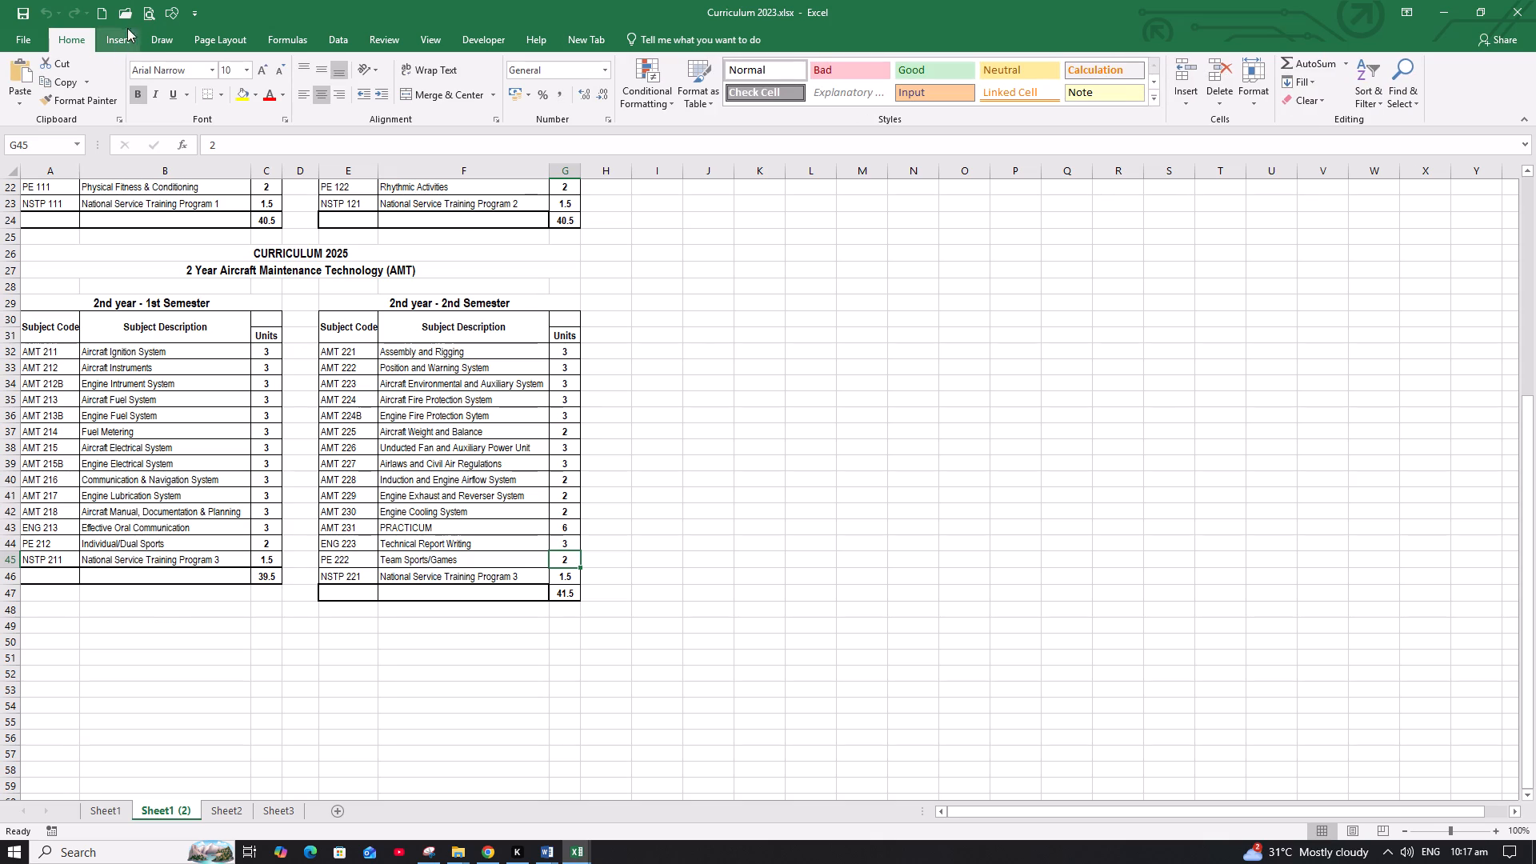
Print the active Sheet1 (2) curriculum page twice, one copy per job, on the EPSON L120 Series (Copy 1) printer.
click(153, 18)
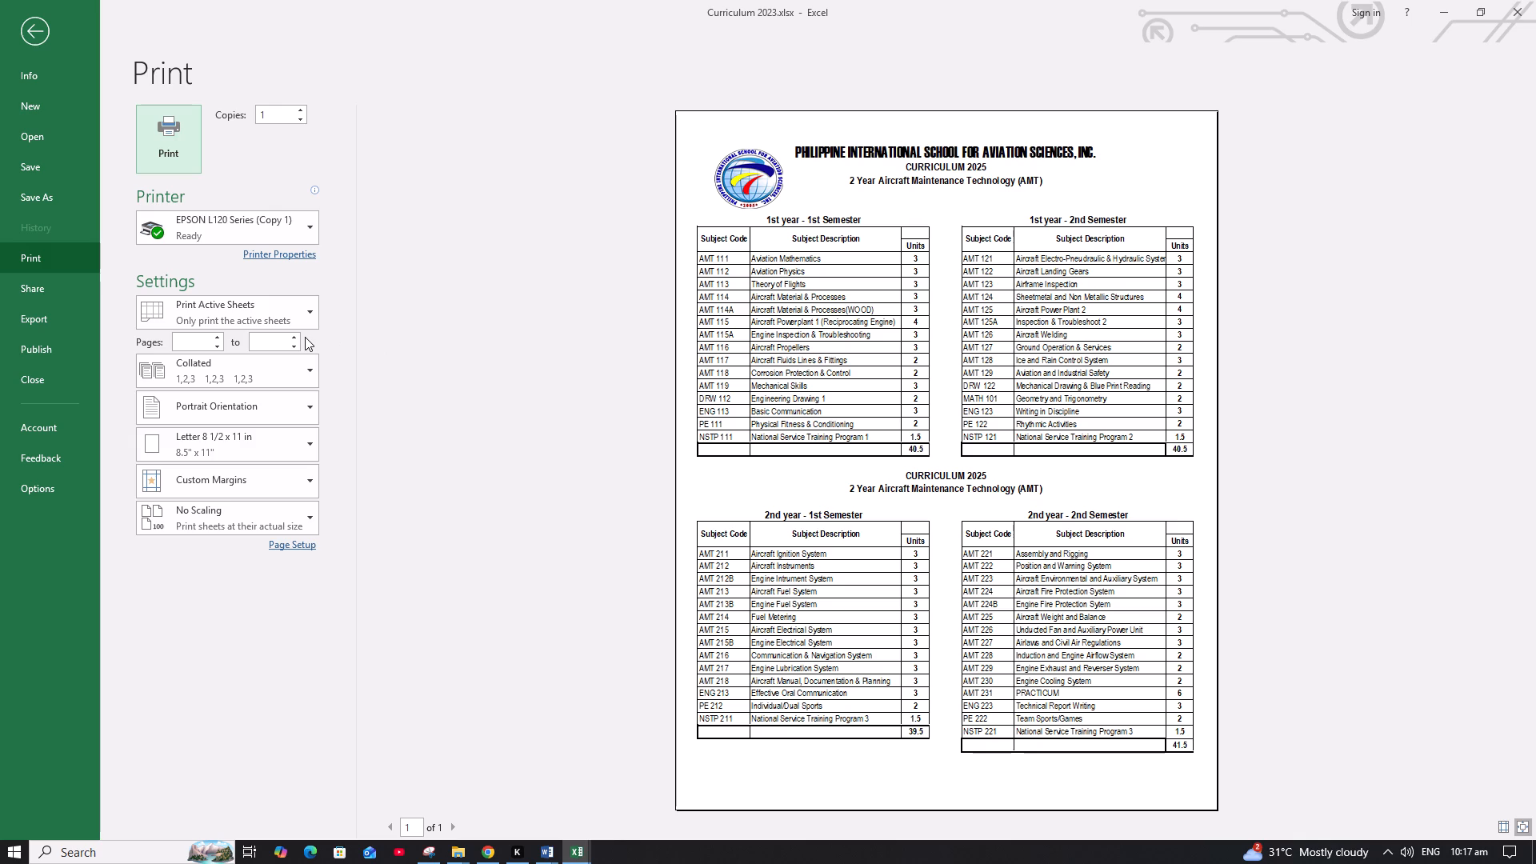
click(182, 148)
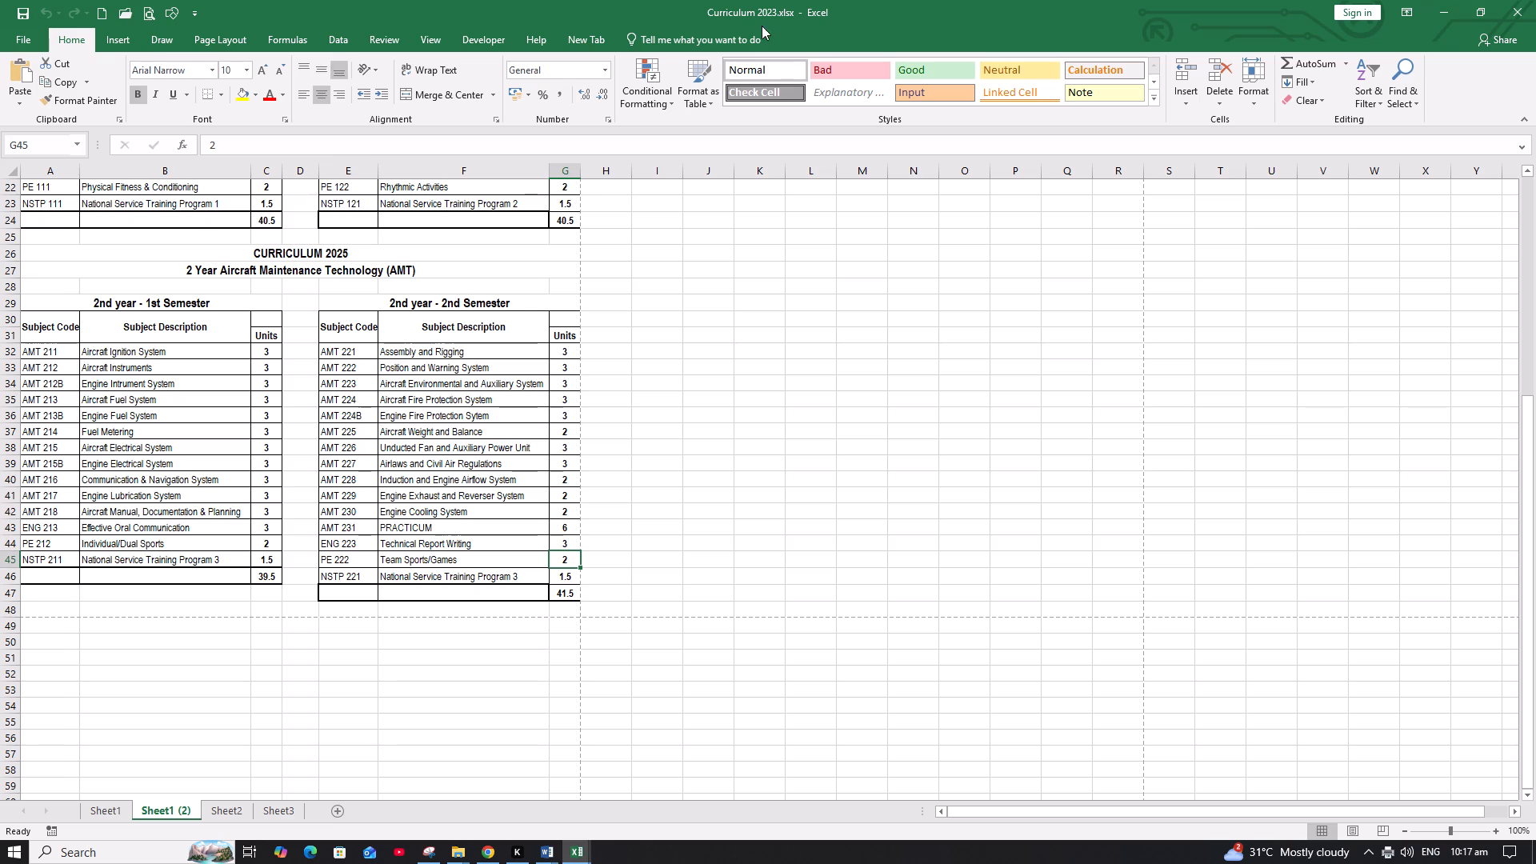
click(16, 38)
click(42, 254)
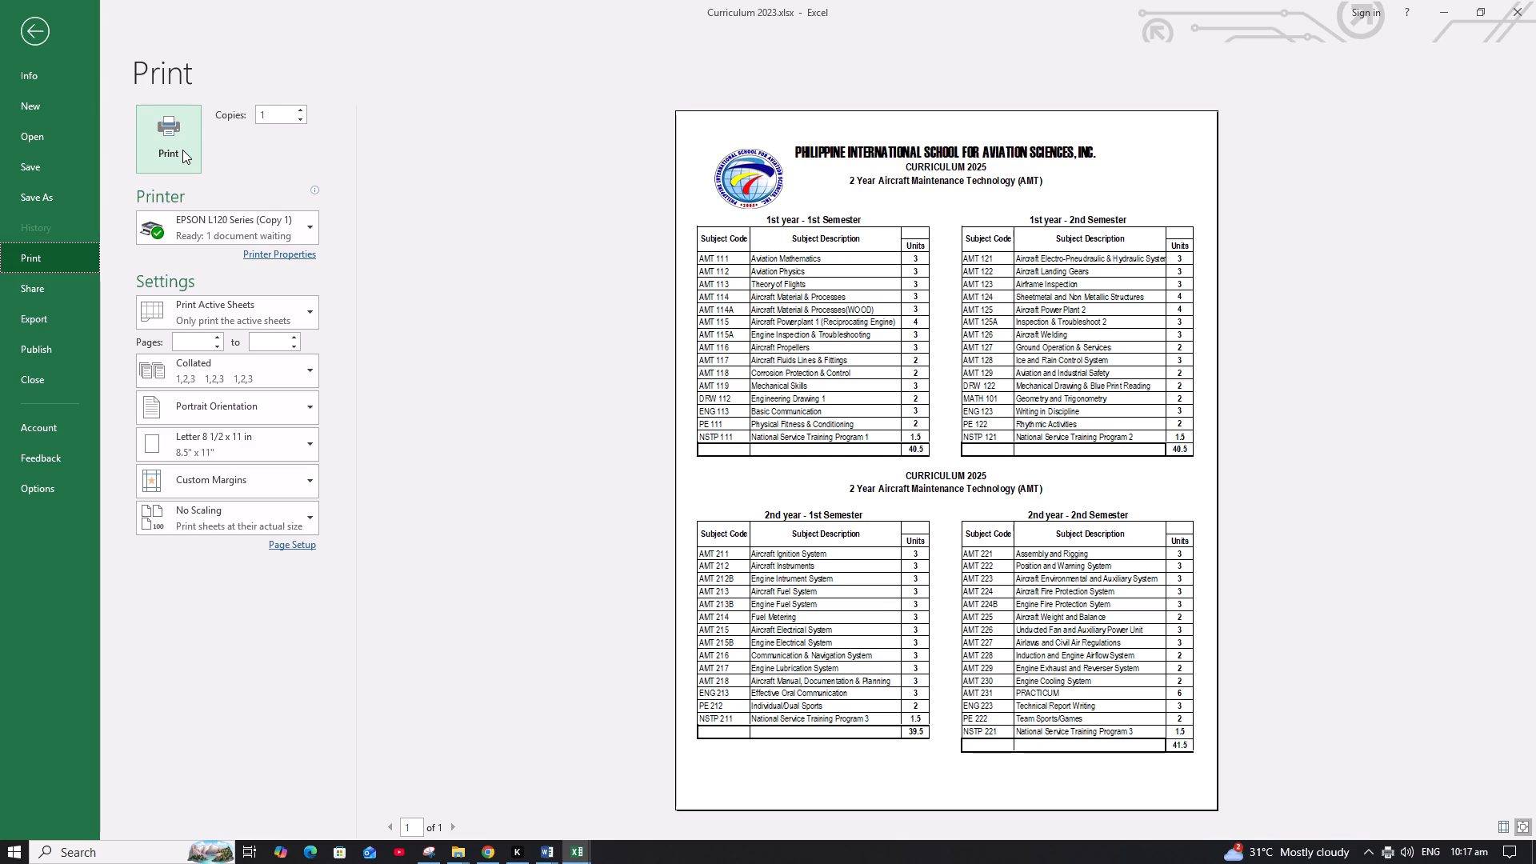
click(182, 150)
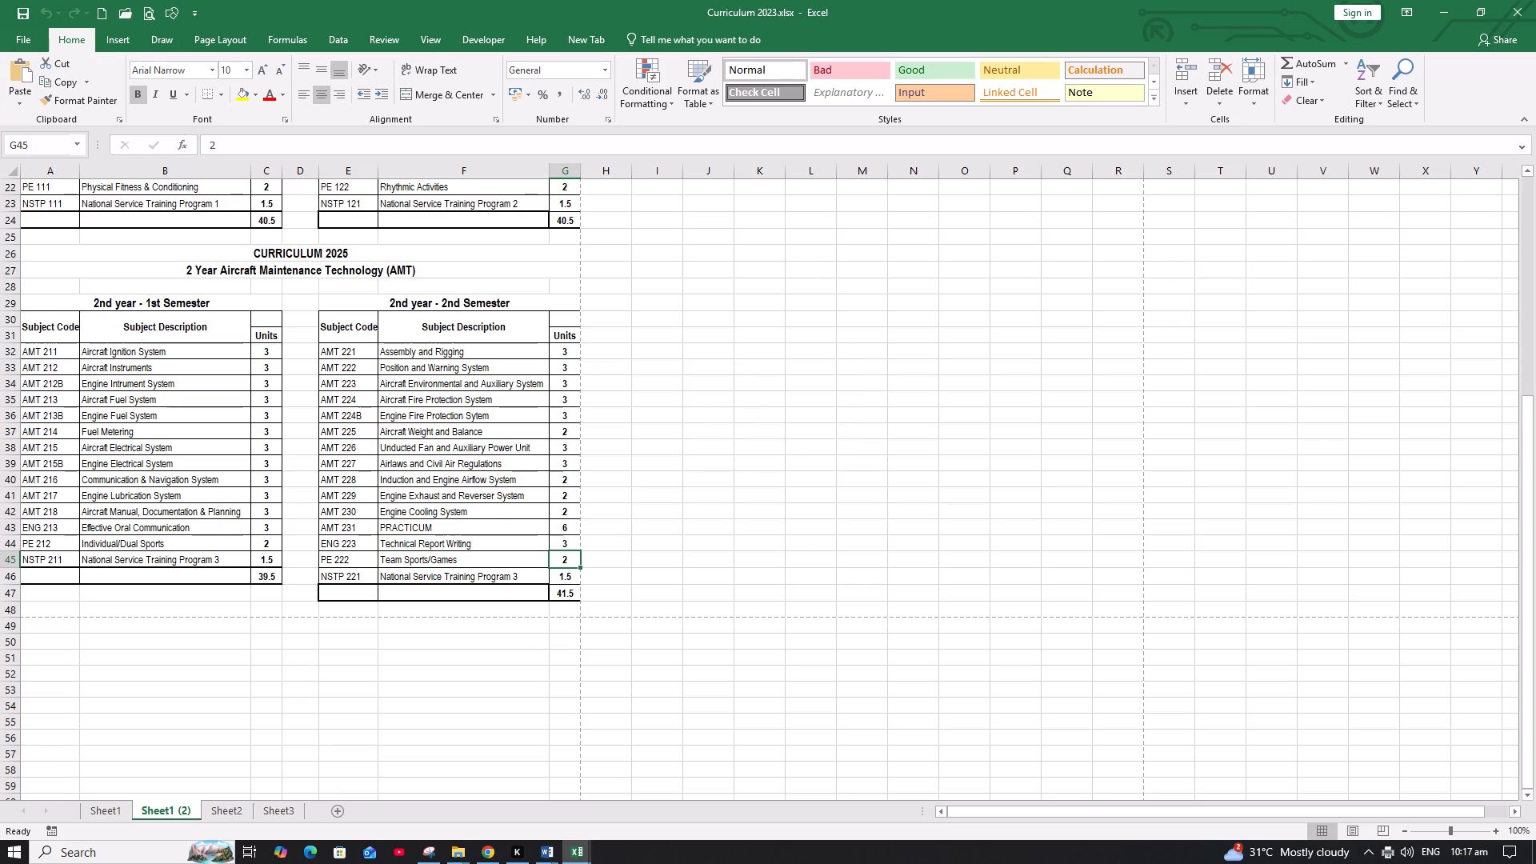
Return to the student's surname search results in File Explorer and show the second grade-form JPG in the preview pane.
click(458, 855)
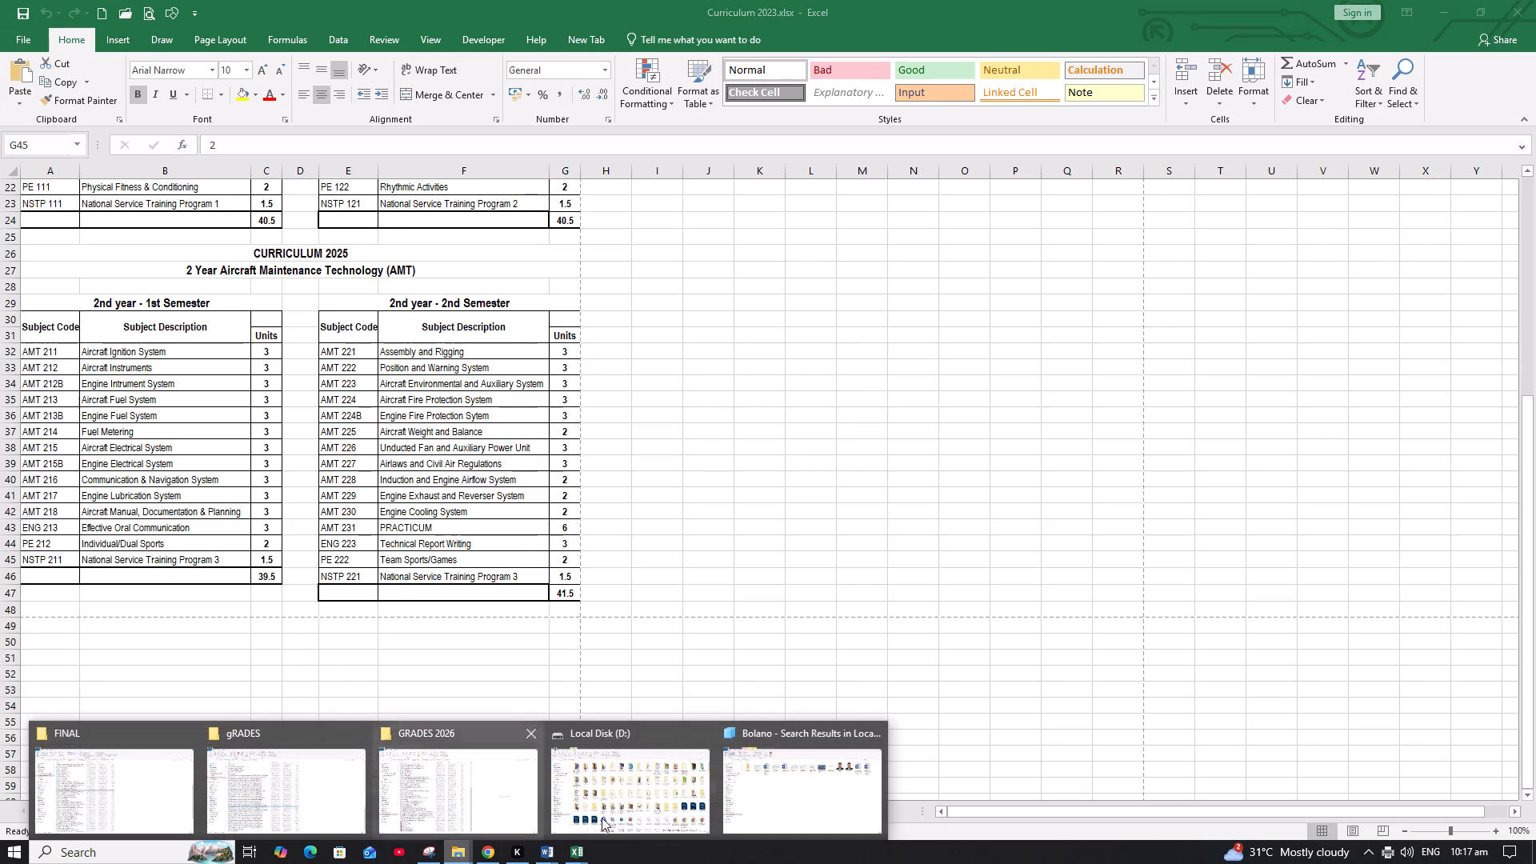
click(815, 786)
click(471, 210)
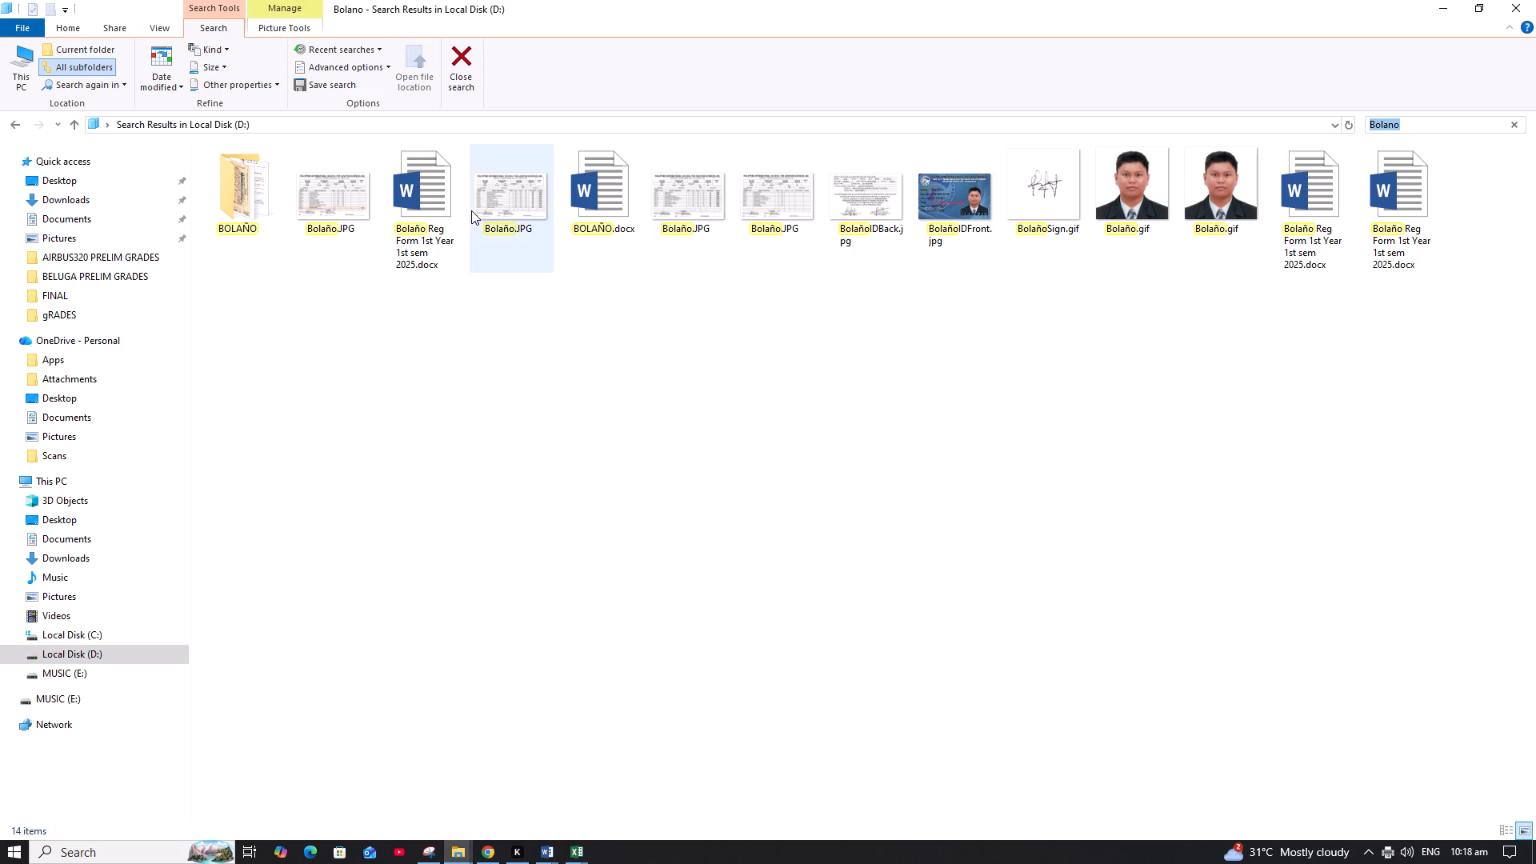
click(71, 30)
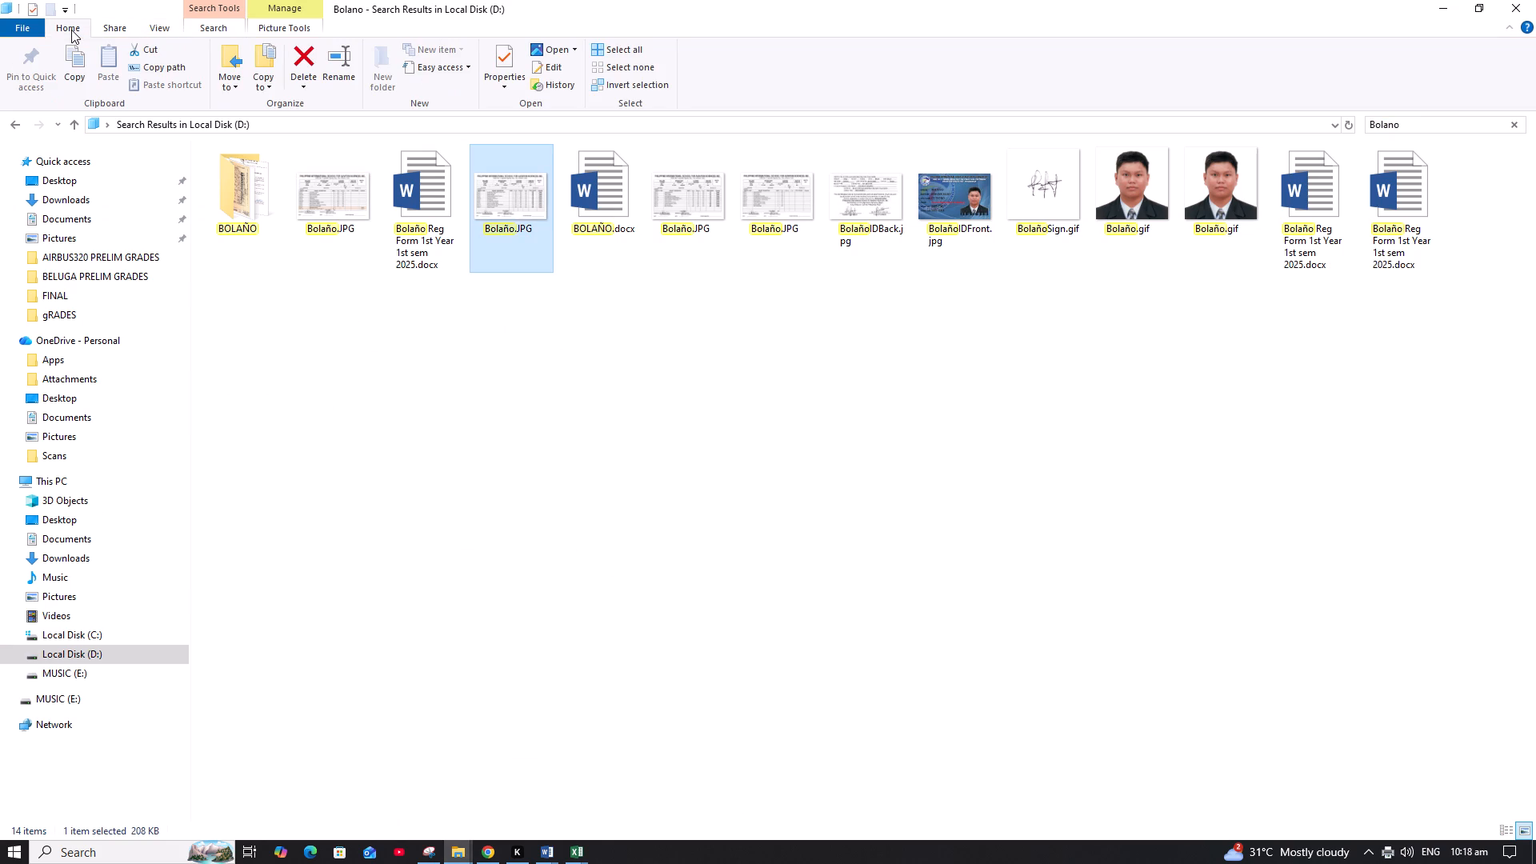
click(169, 18)
click(108, 54)
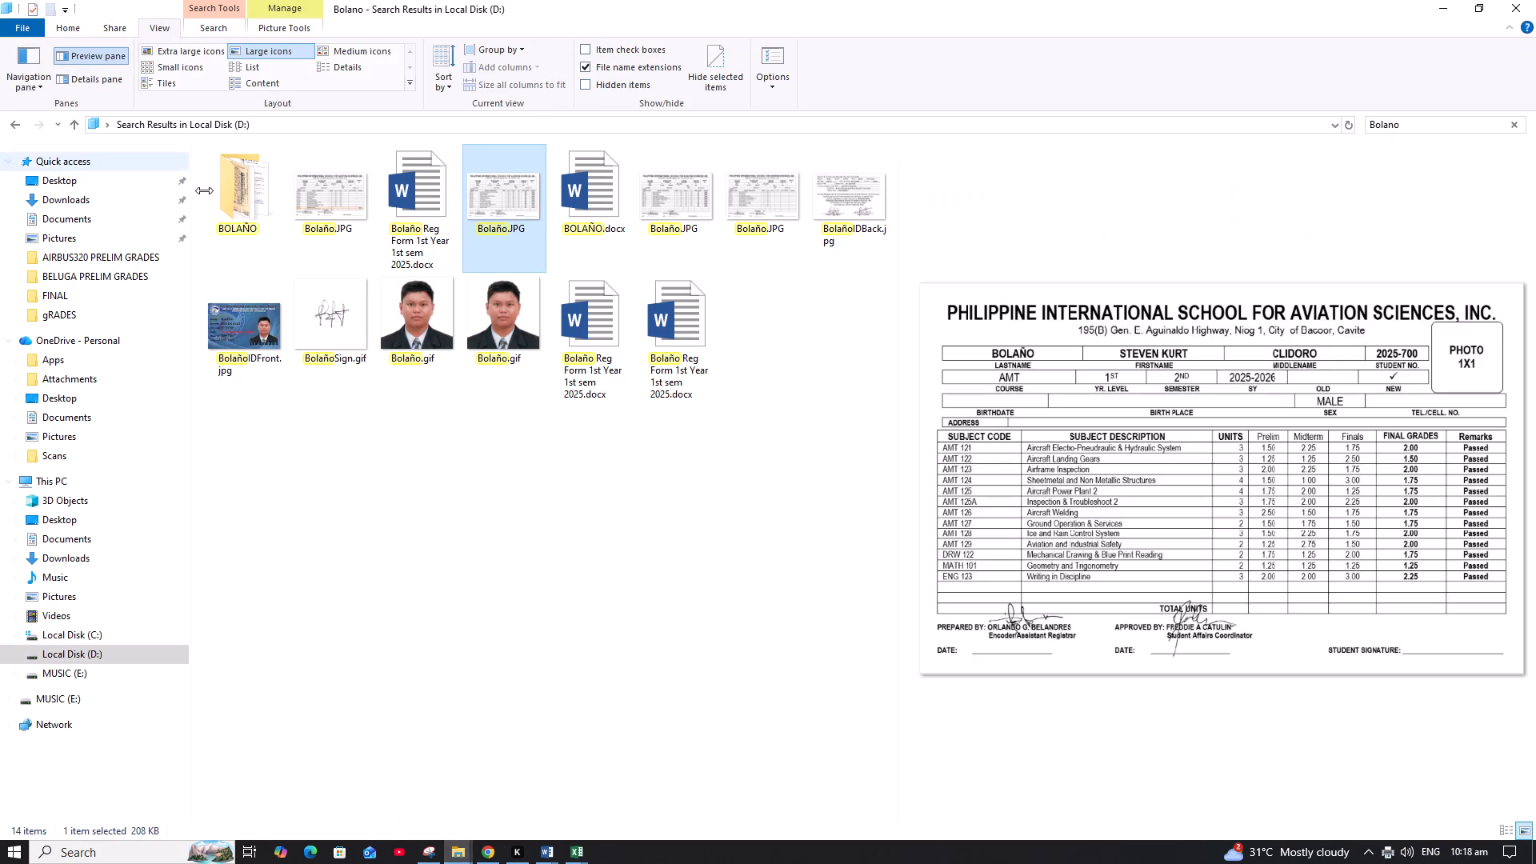
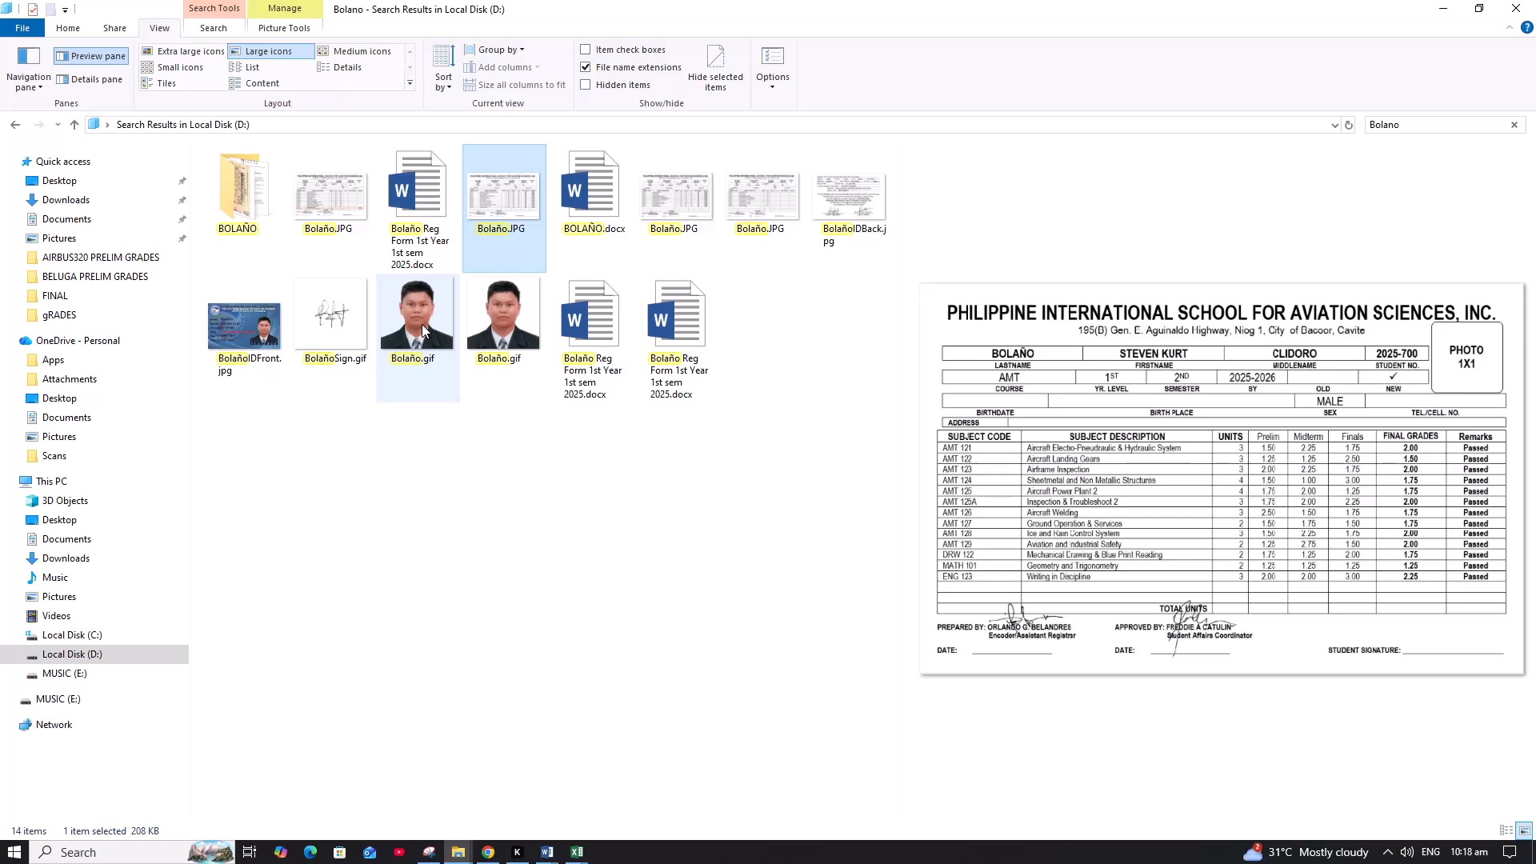
Preview the student's grade-form JPGs in turn: first year first semester, first year second semester, and second year first semester 2026-2027.
click(672, 206)
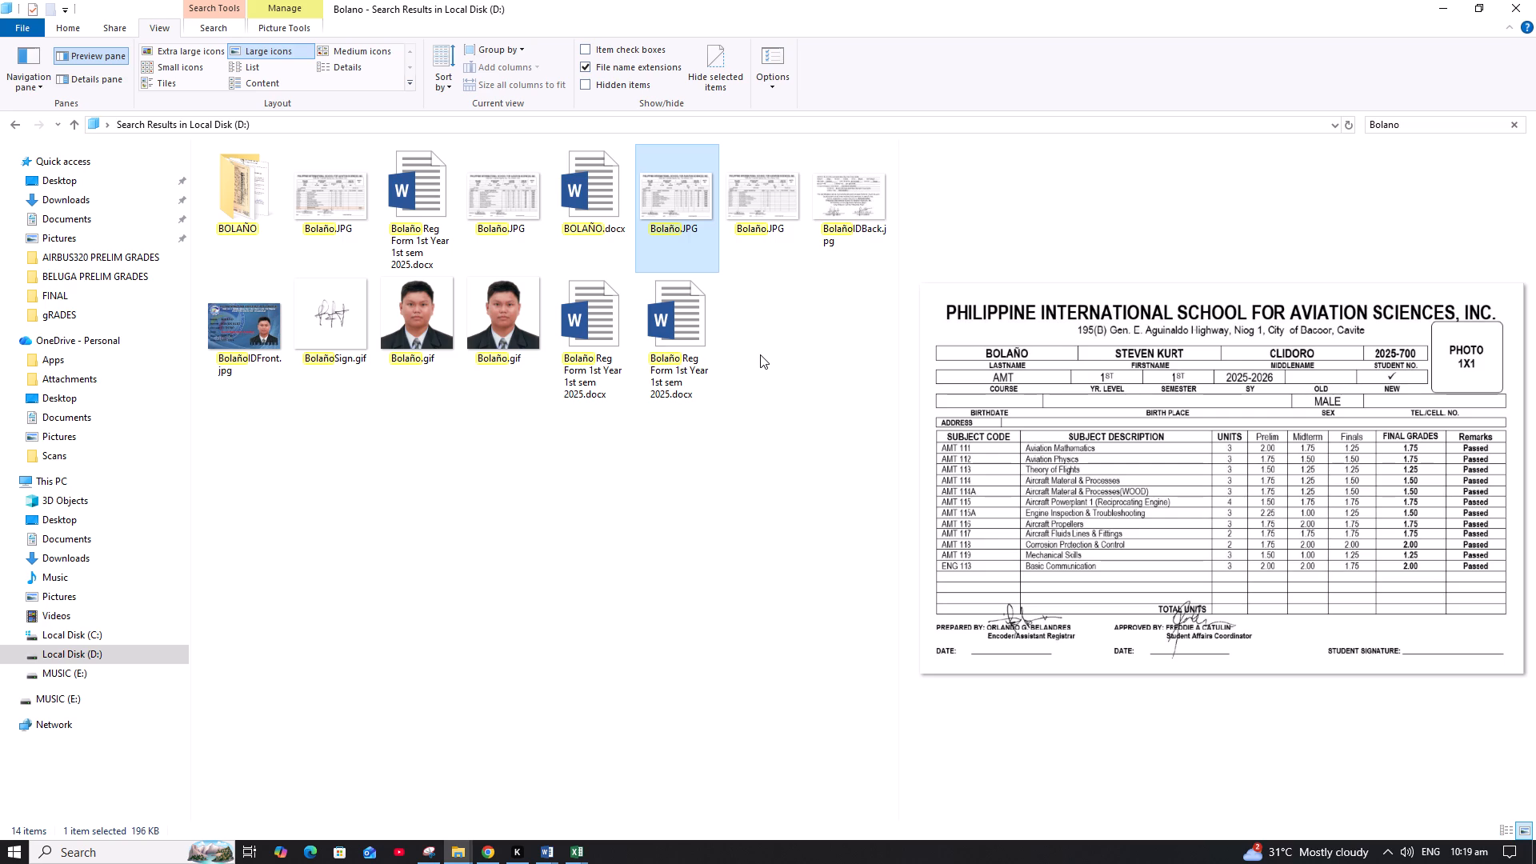
click(512, 236)
click(327, 216)
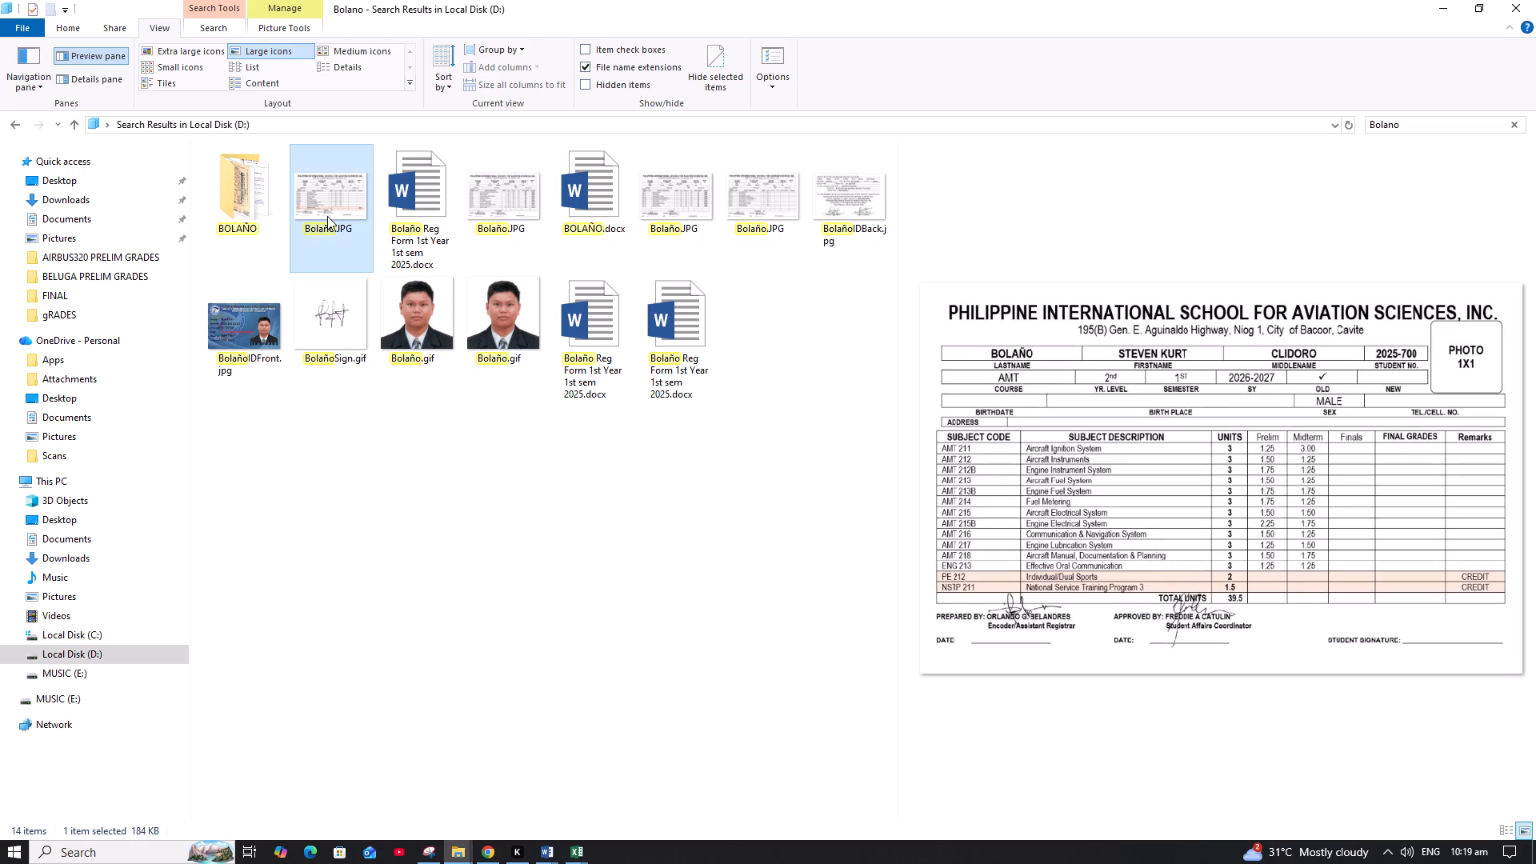
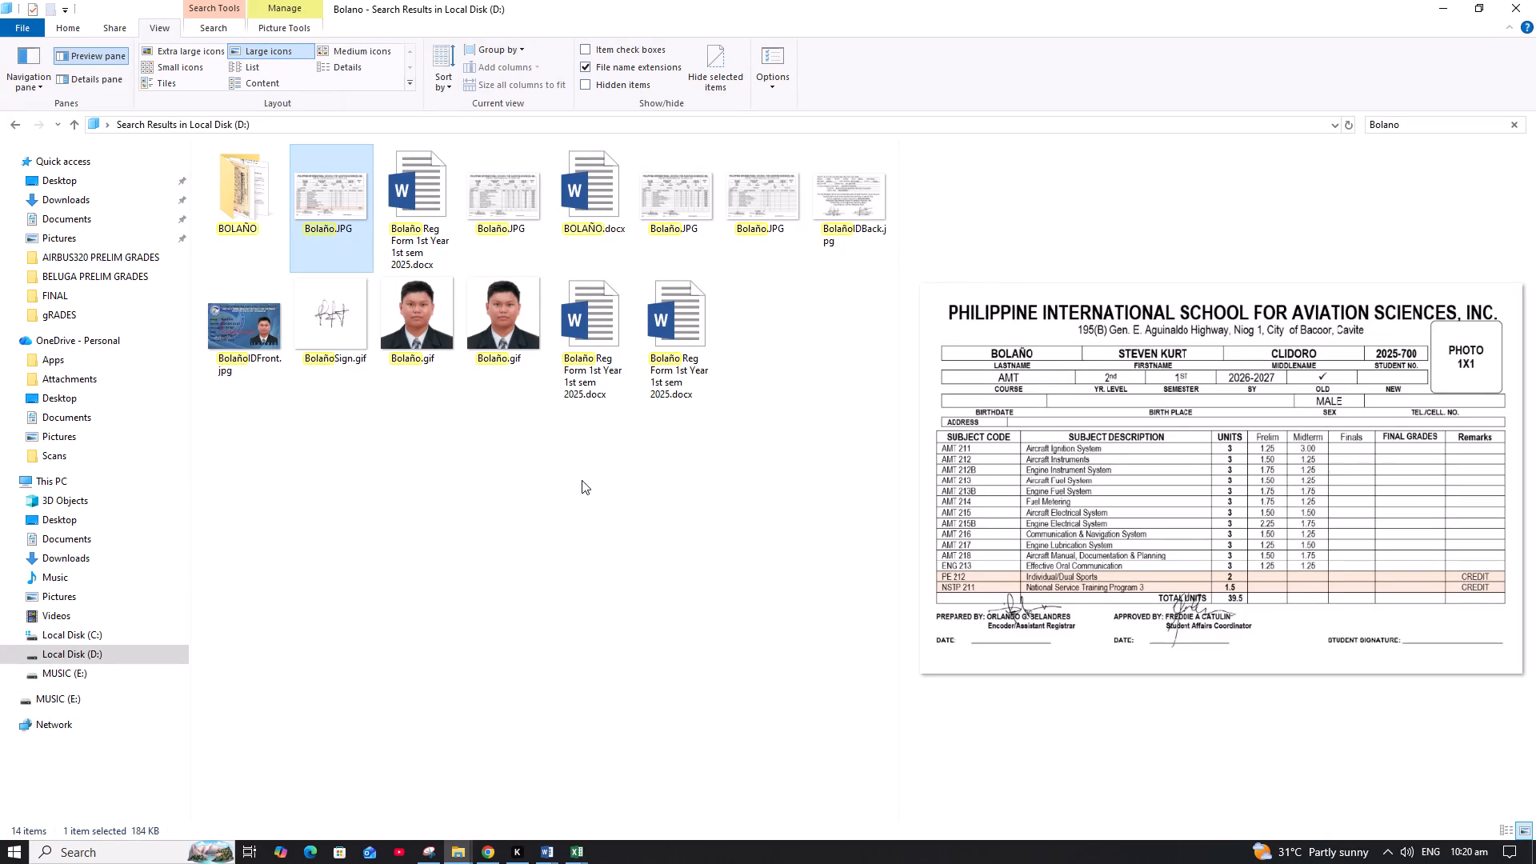
double_click(237, 207)
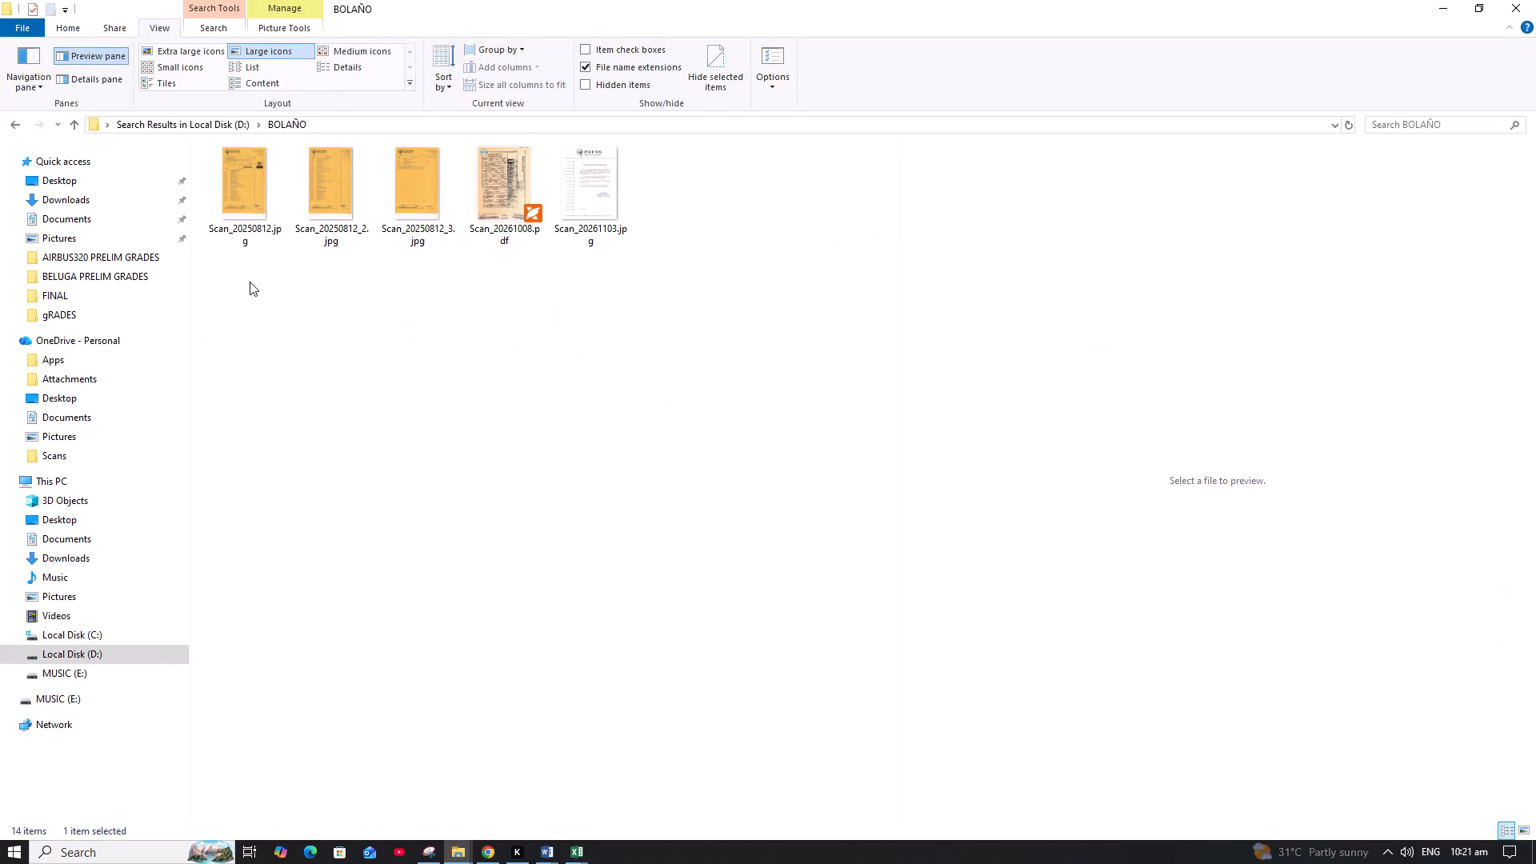
click(262, 183)
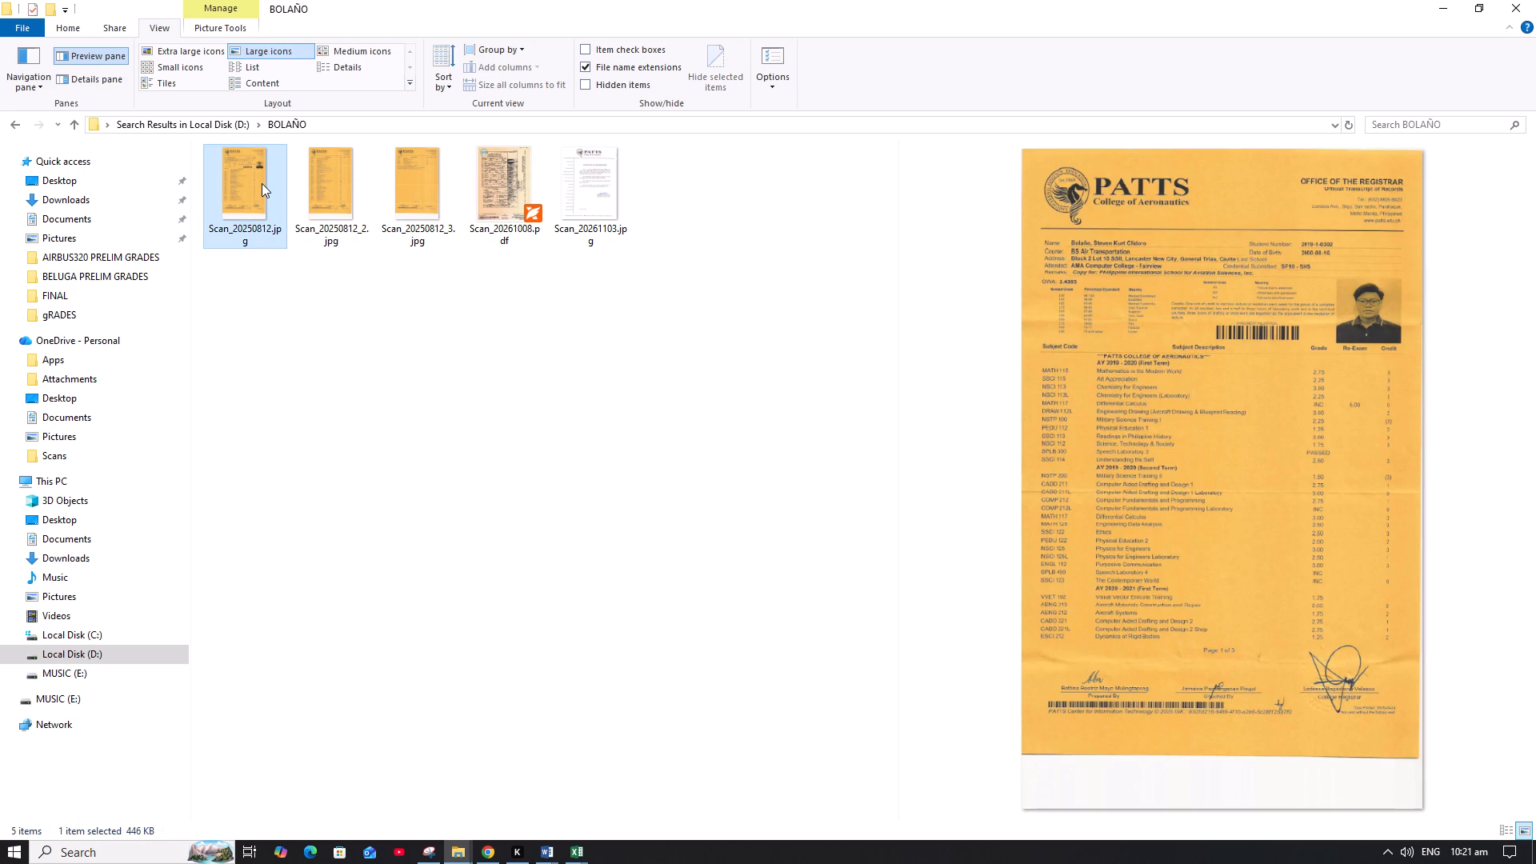
double_click(262, 183)
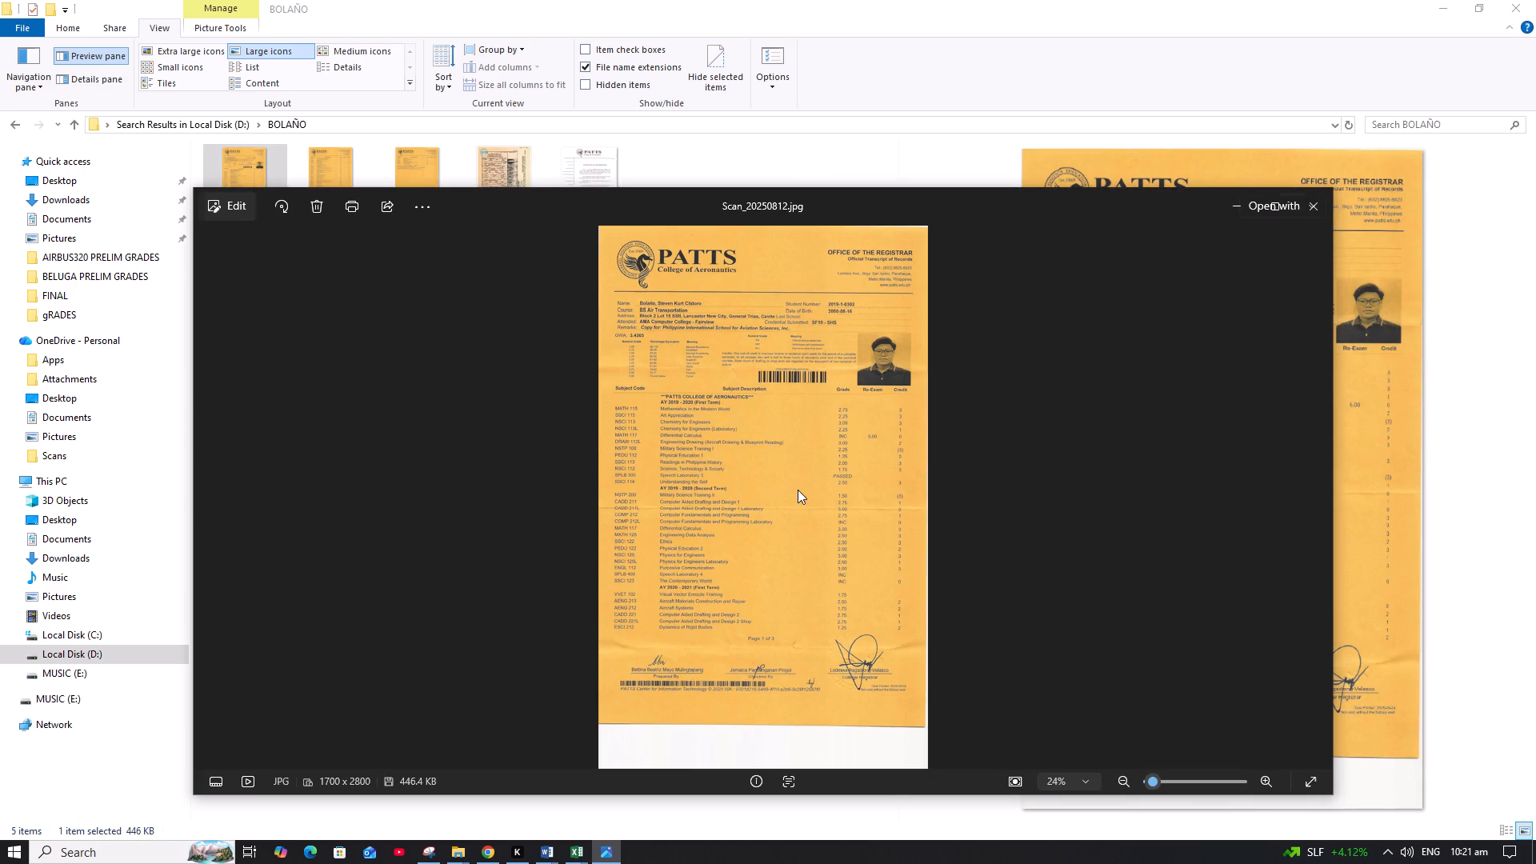
click(1275, 212)
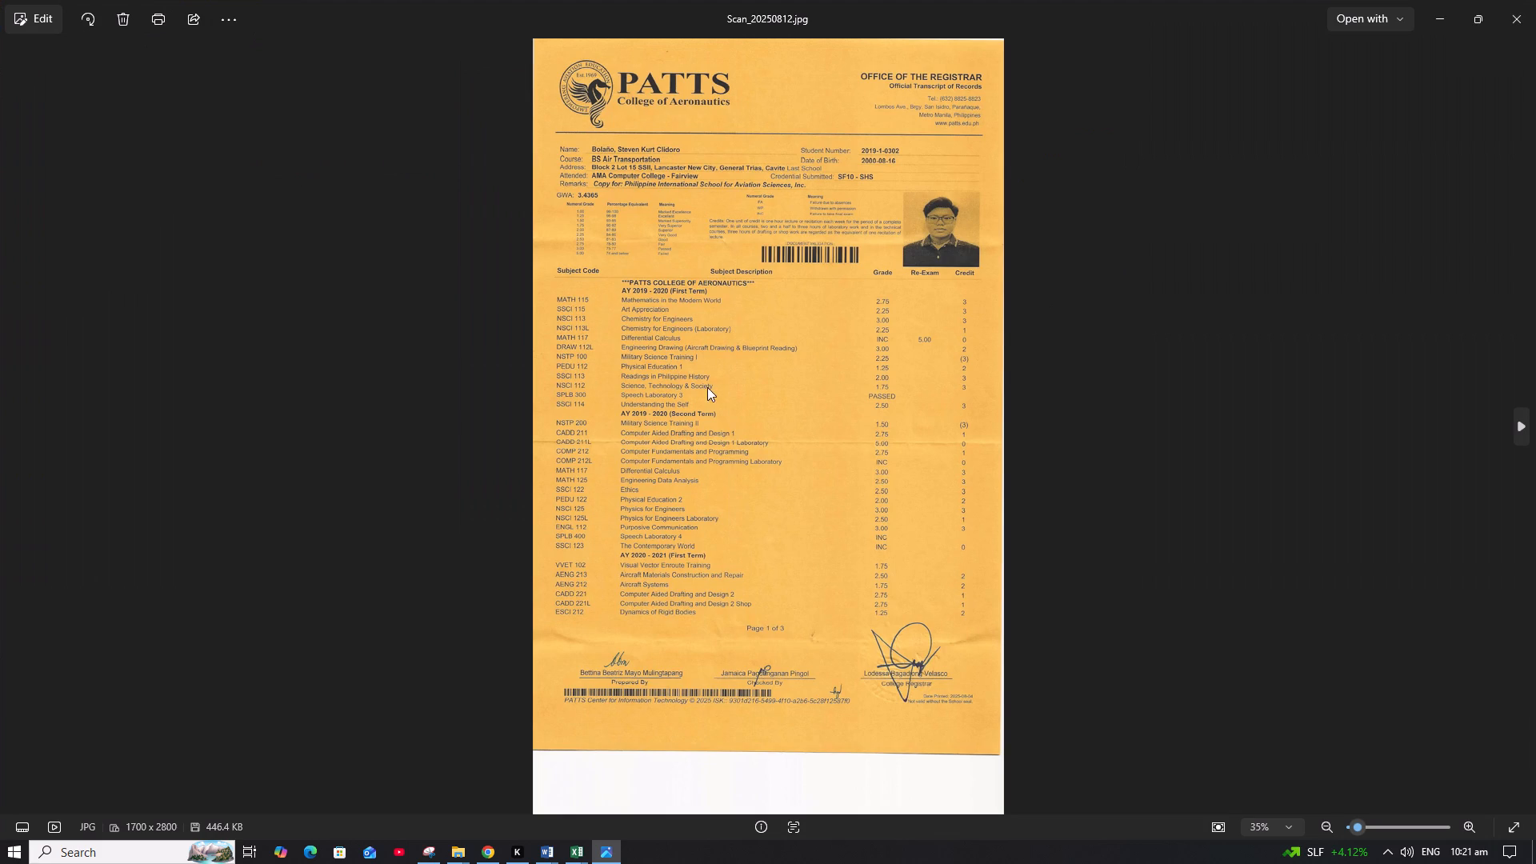
scroll(719, 433, up, 6)
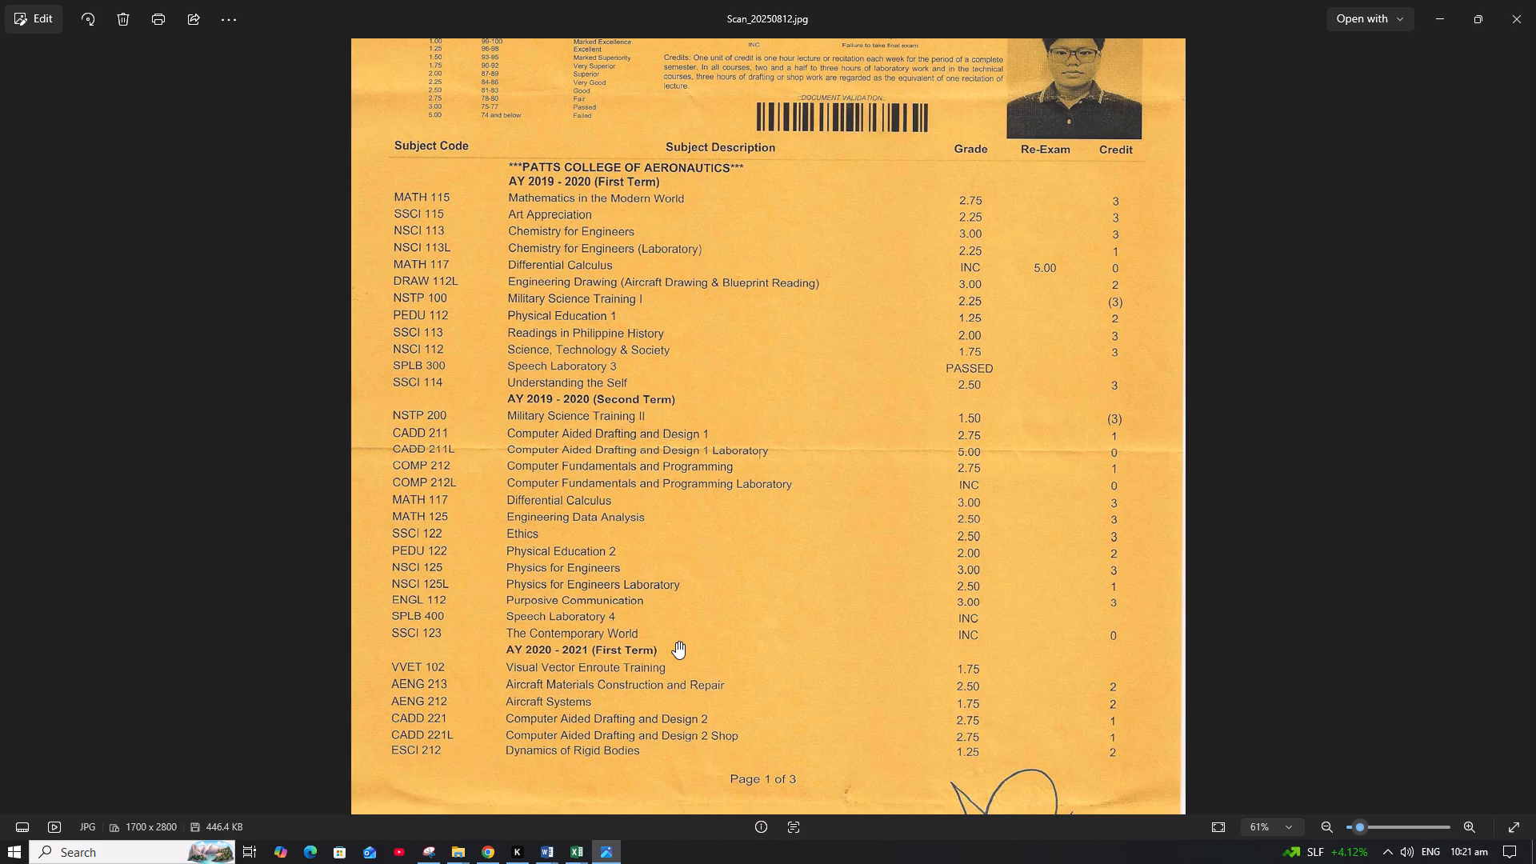
scroll(676, 642, down, 2)
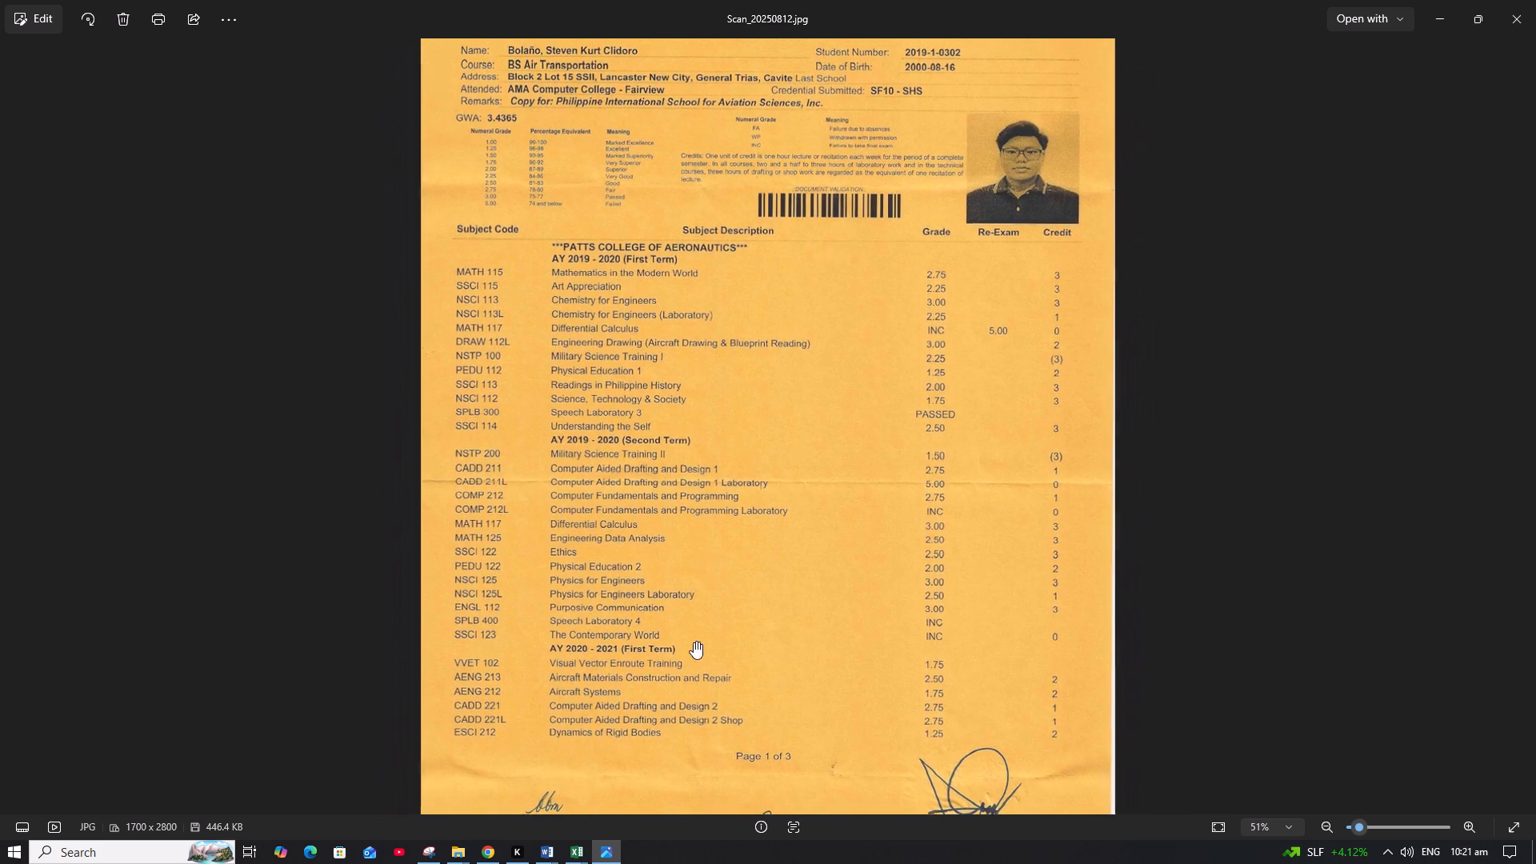
Examine the subjects, grades and re-exam entries on transcript page 2, Scan_20250812_2.jpg, from AY 2020-2021 through AY 2022-2023.
click(1524, 436)
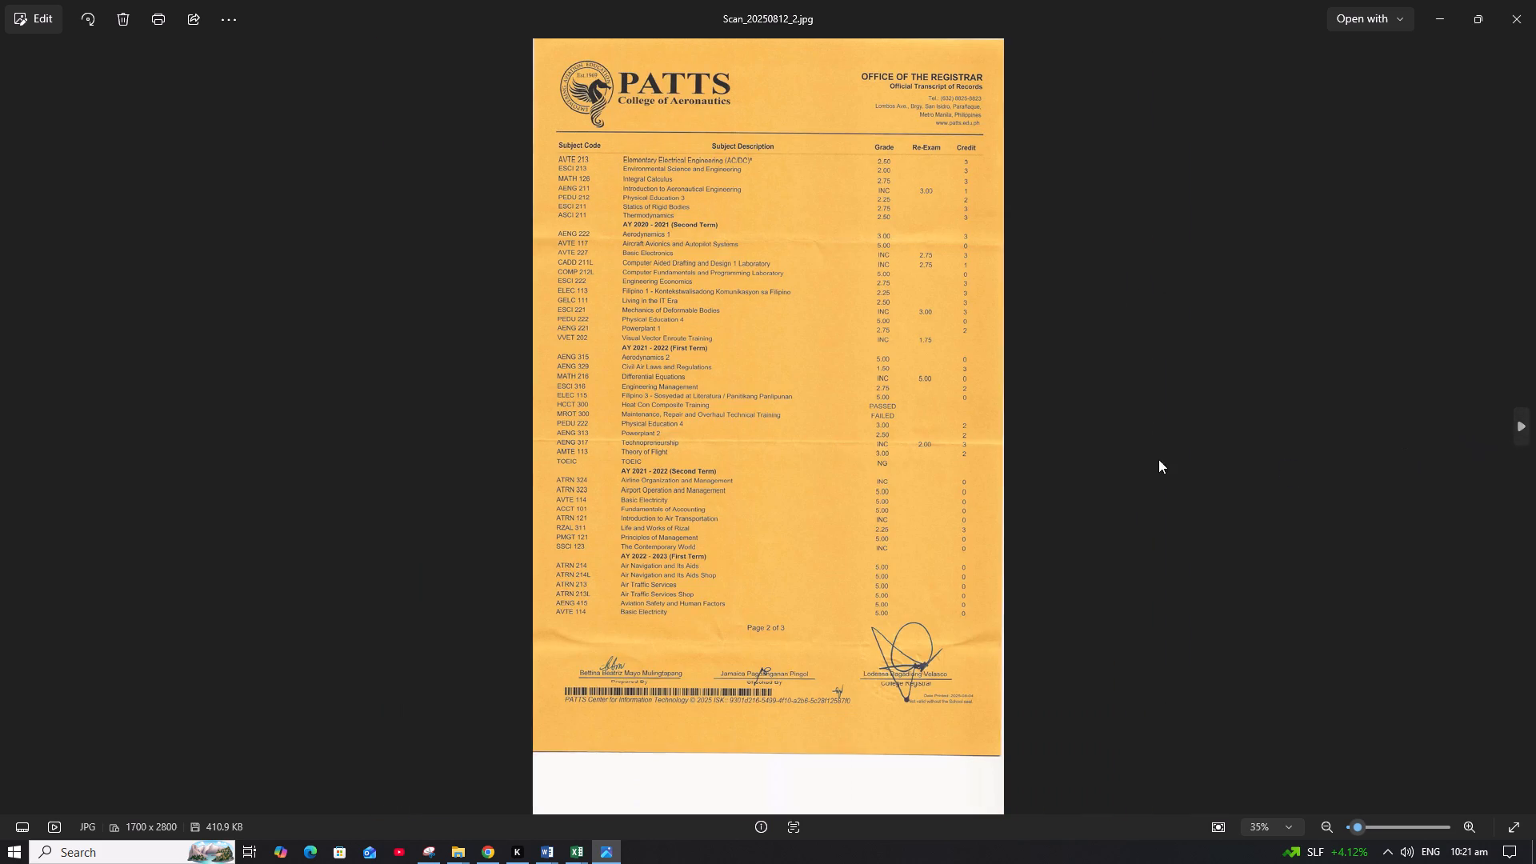
scroll(713, 461, up, 9)
drag(707, 347, 683, 450)
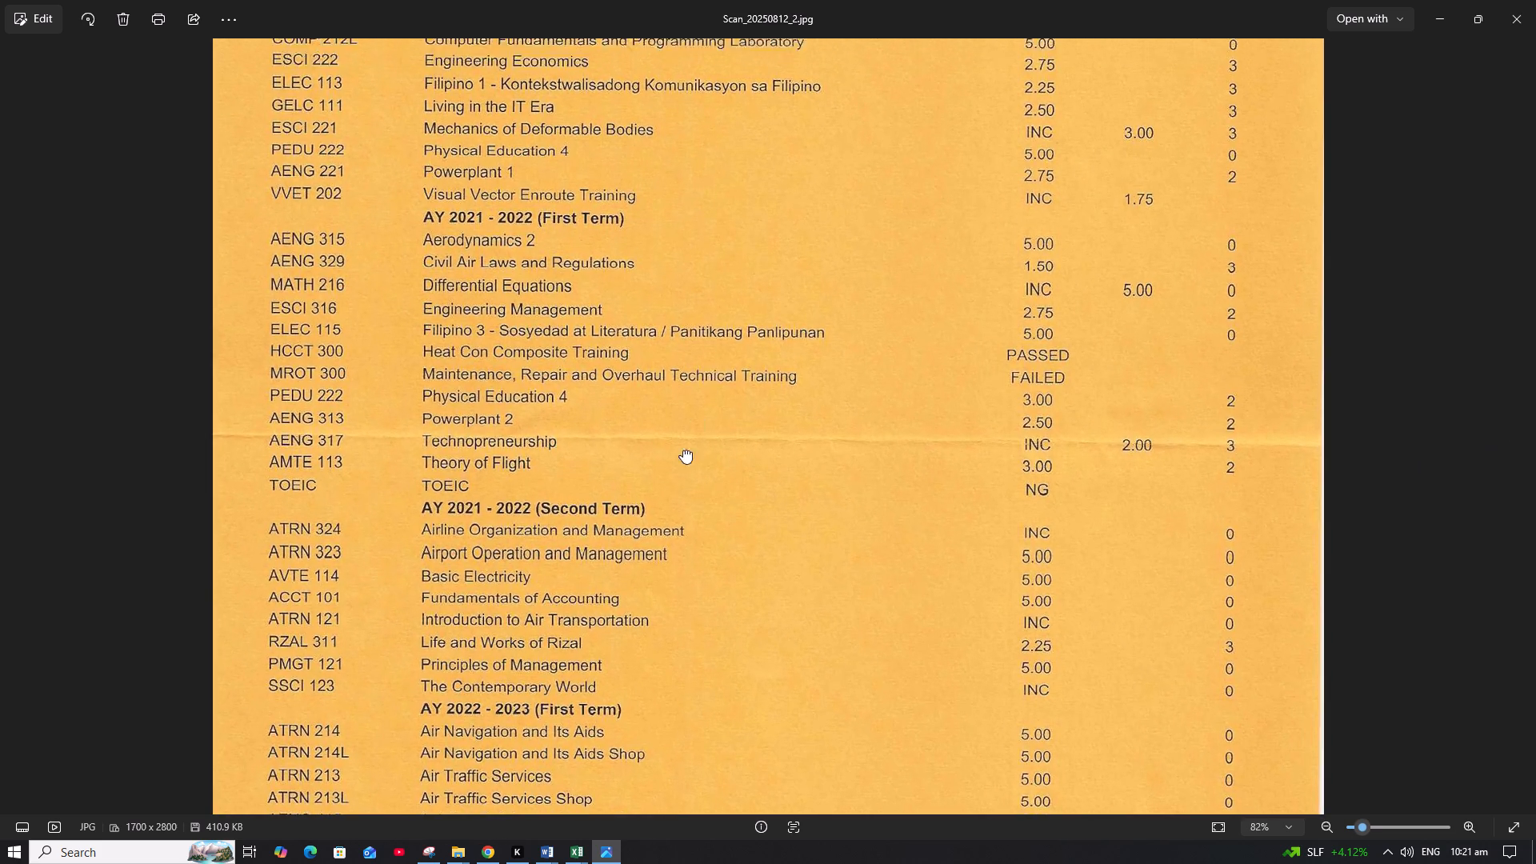
drag(683, 450, 649, 616)
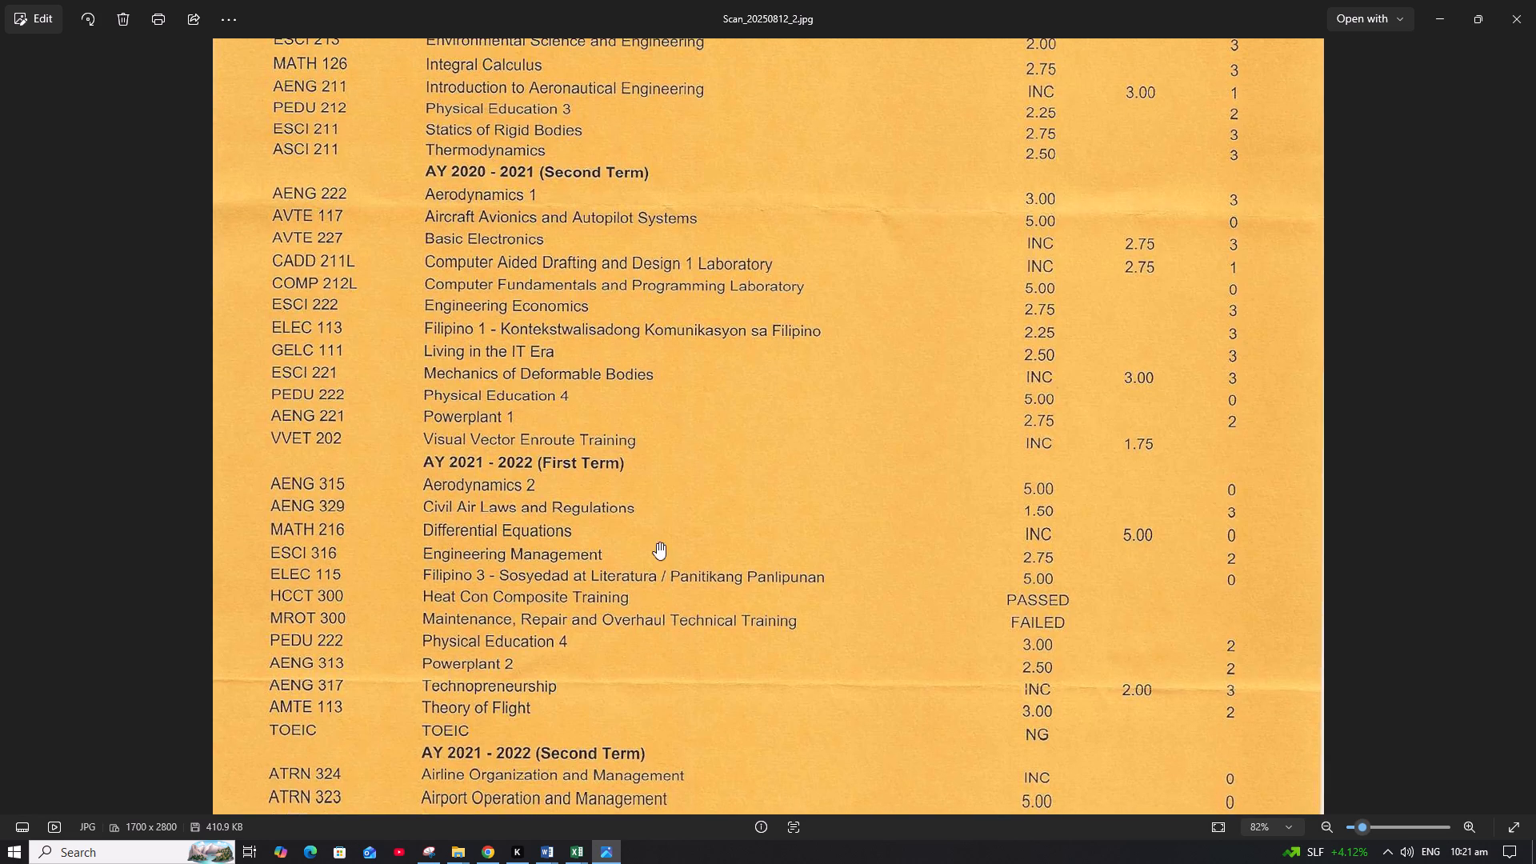
drag(656, 465, 643, 581)
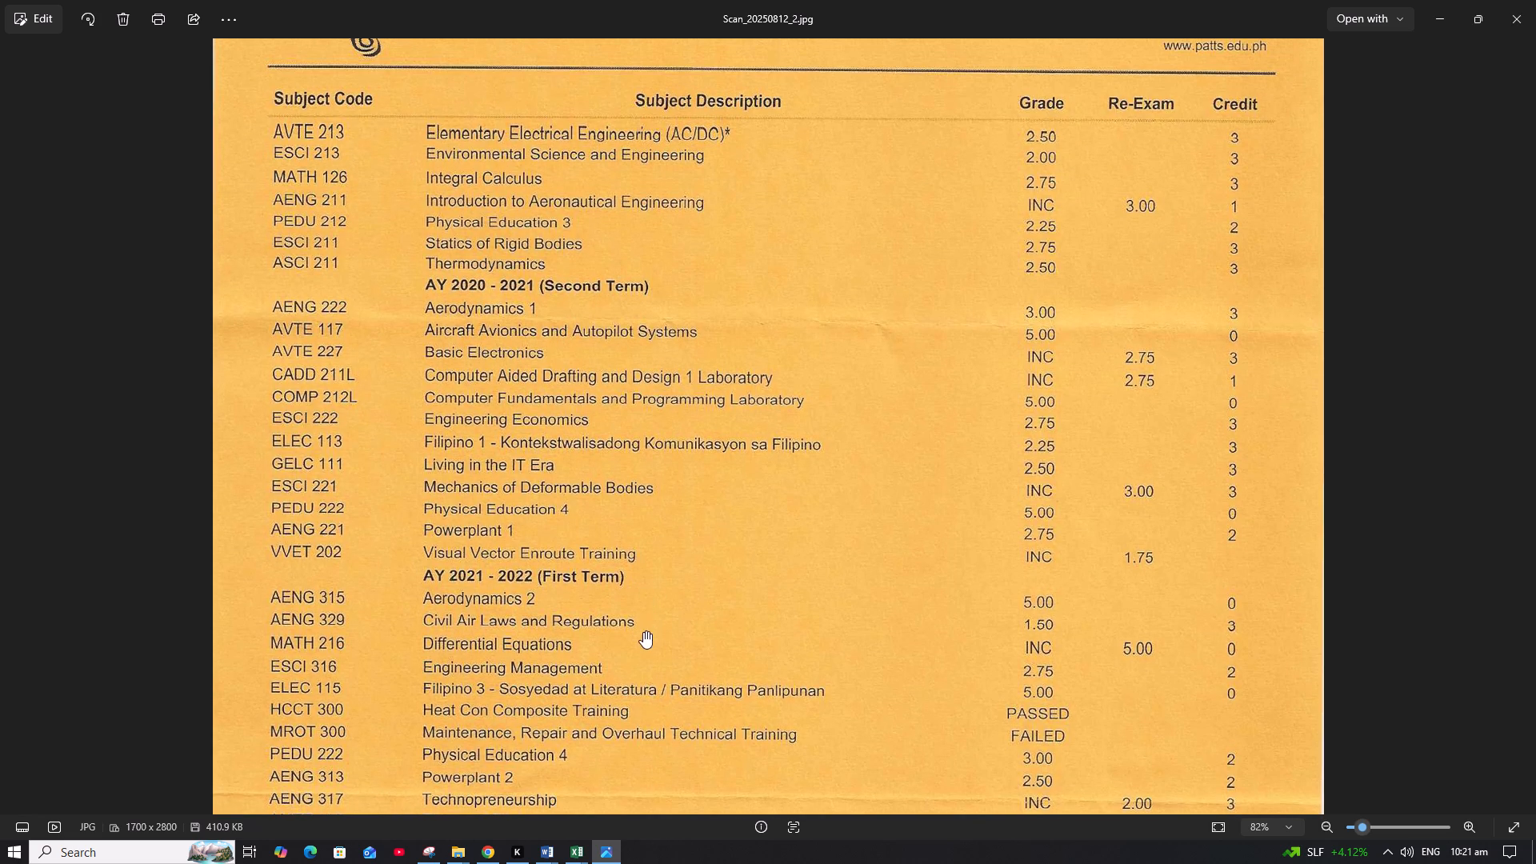
drag(643, 635, 671, 462)
drag(663, 590, 667, 506)
drag(654, 619, 654, 577)
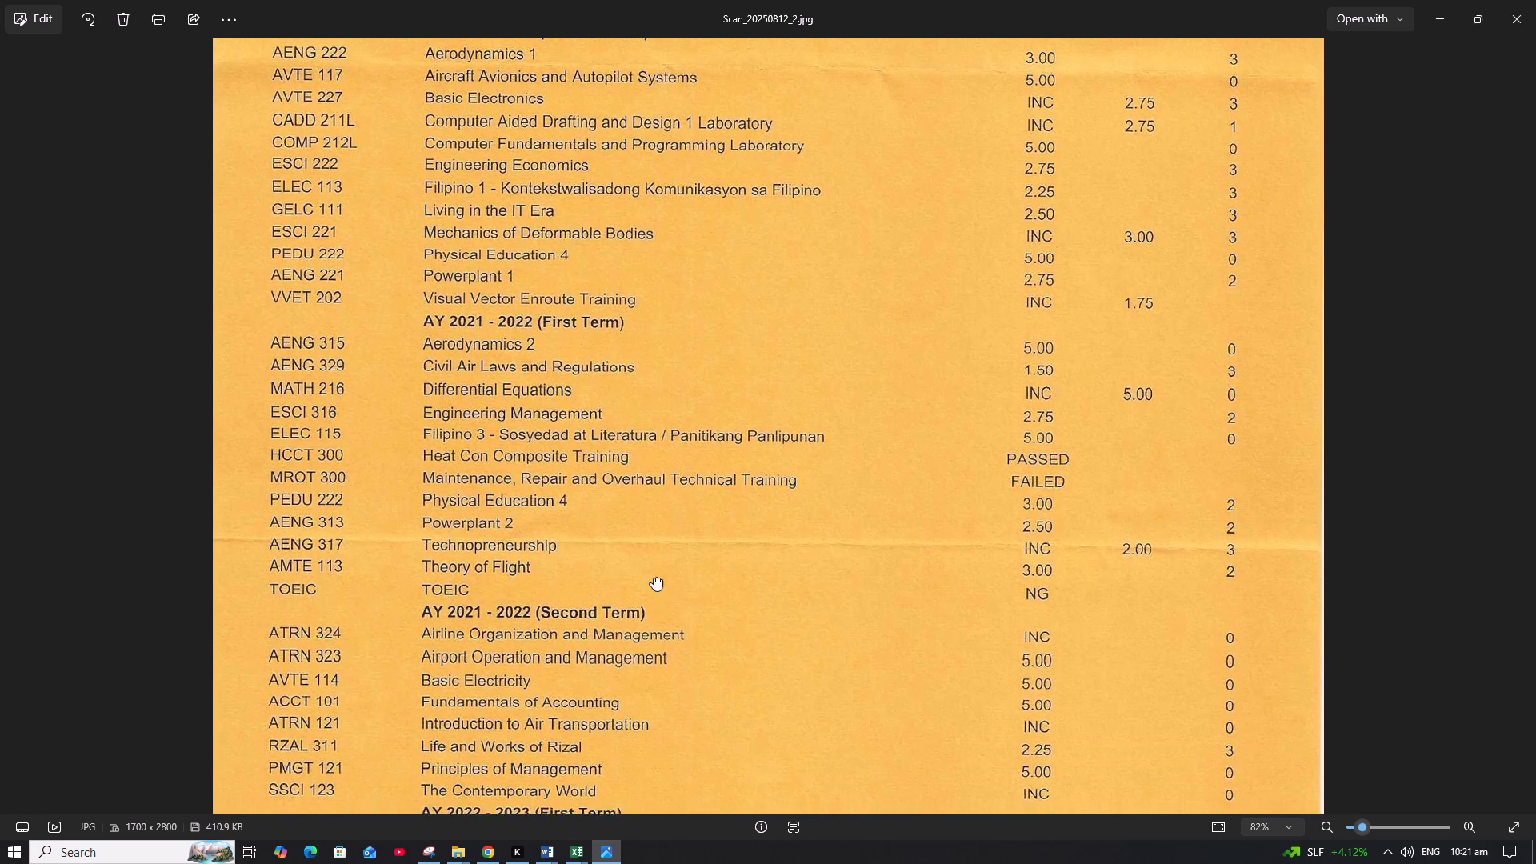
drag(654, 577, 654, 511)
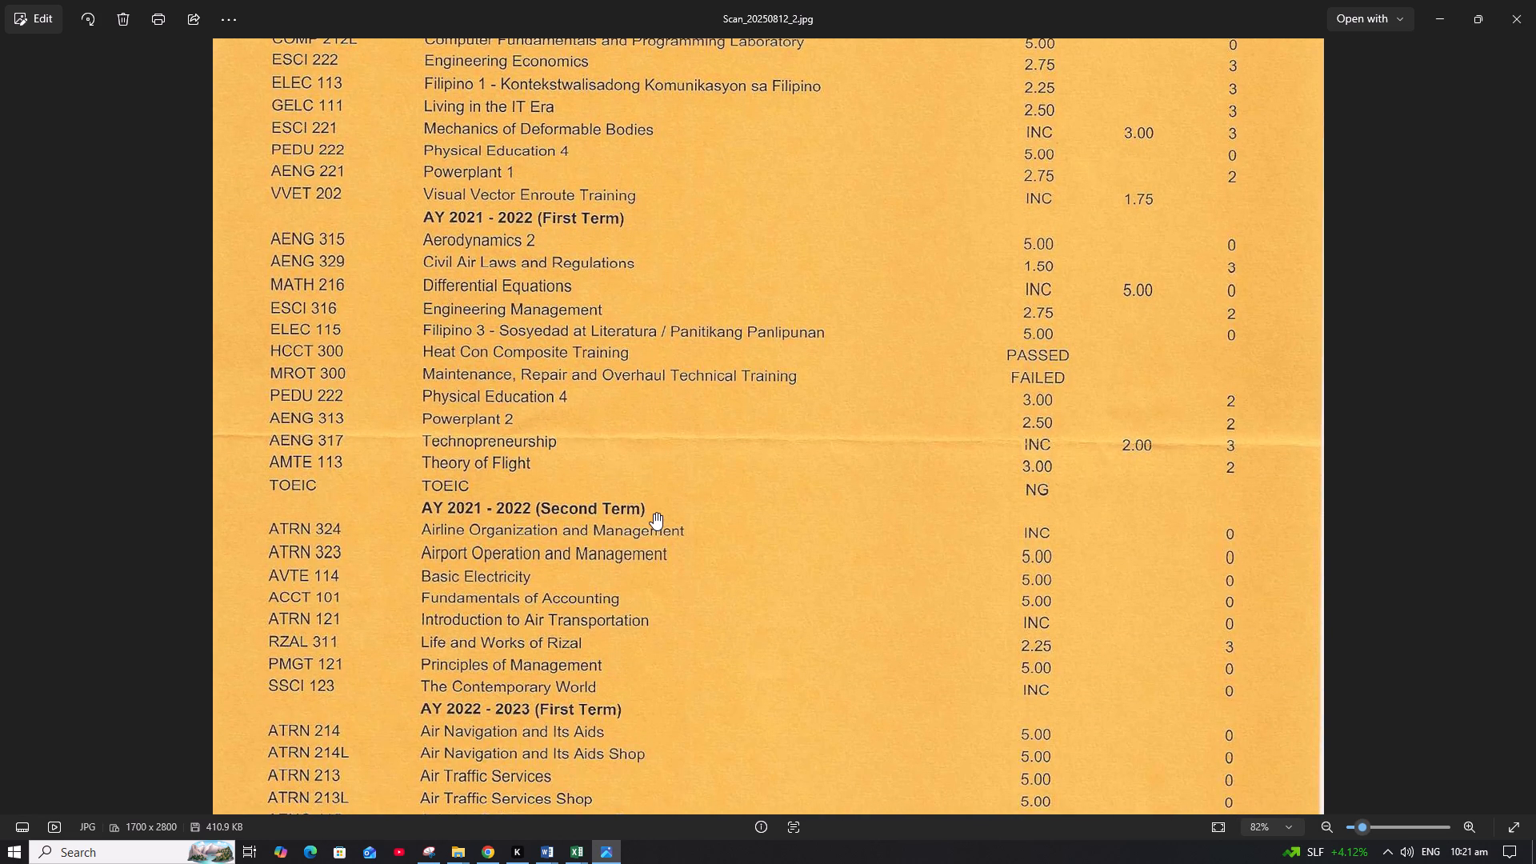
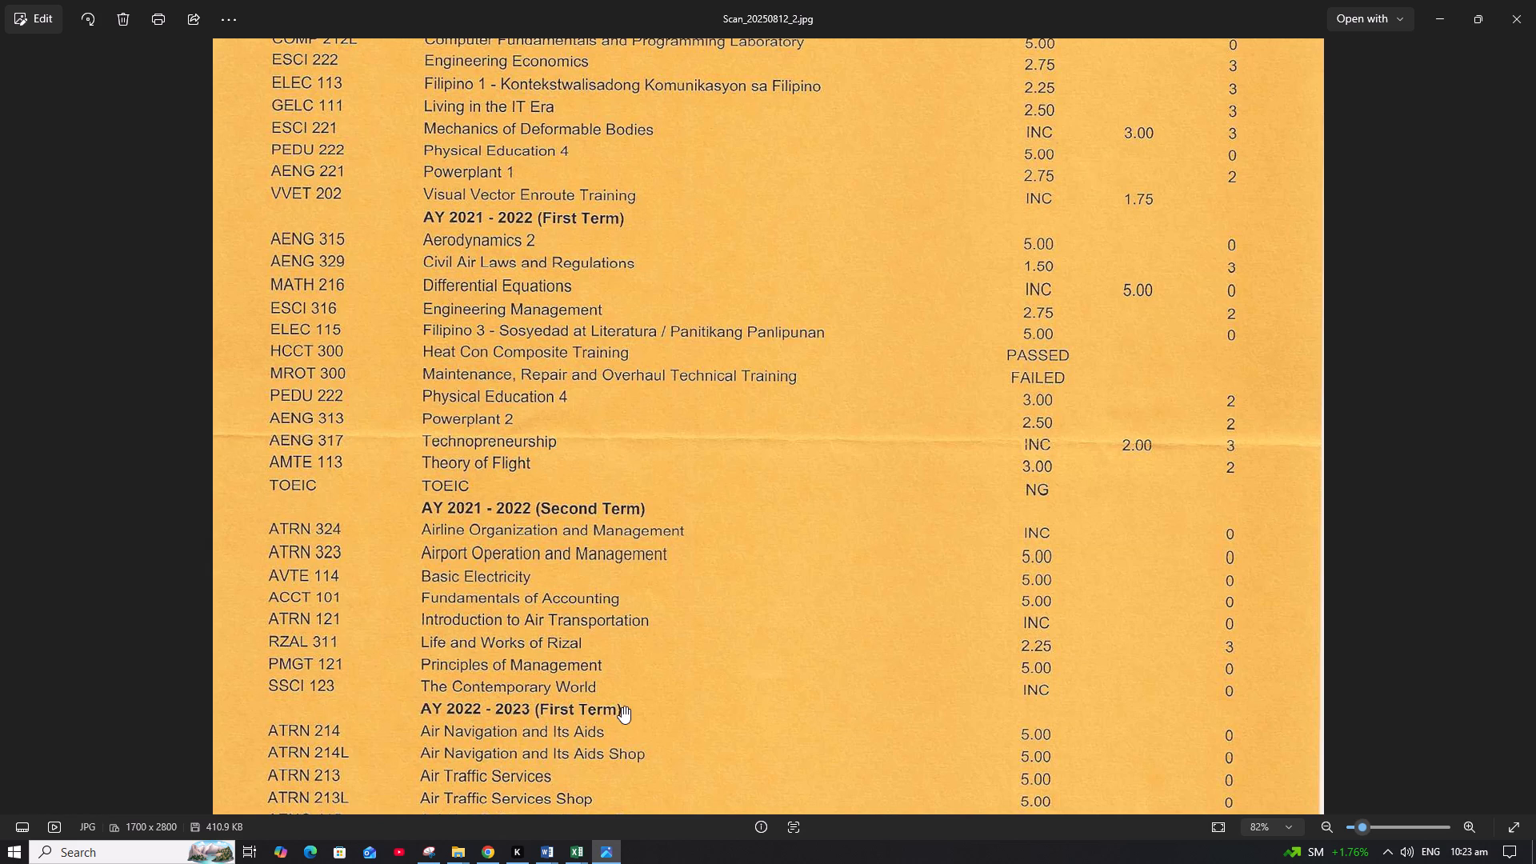
click(486, 854)
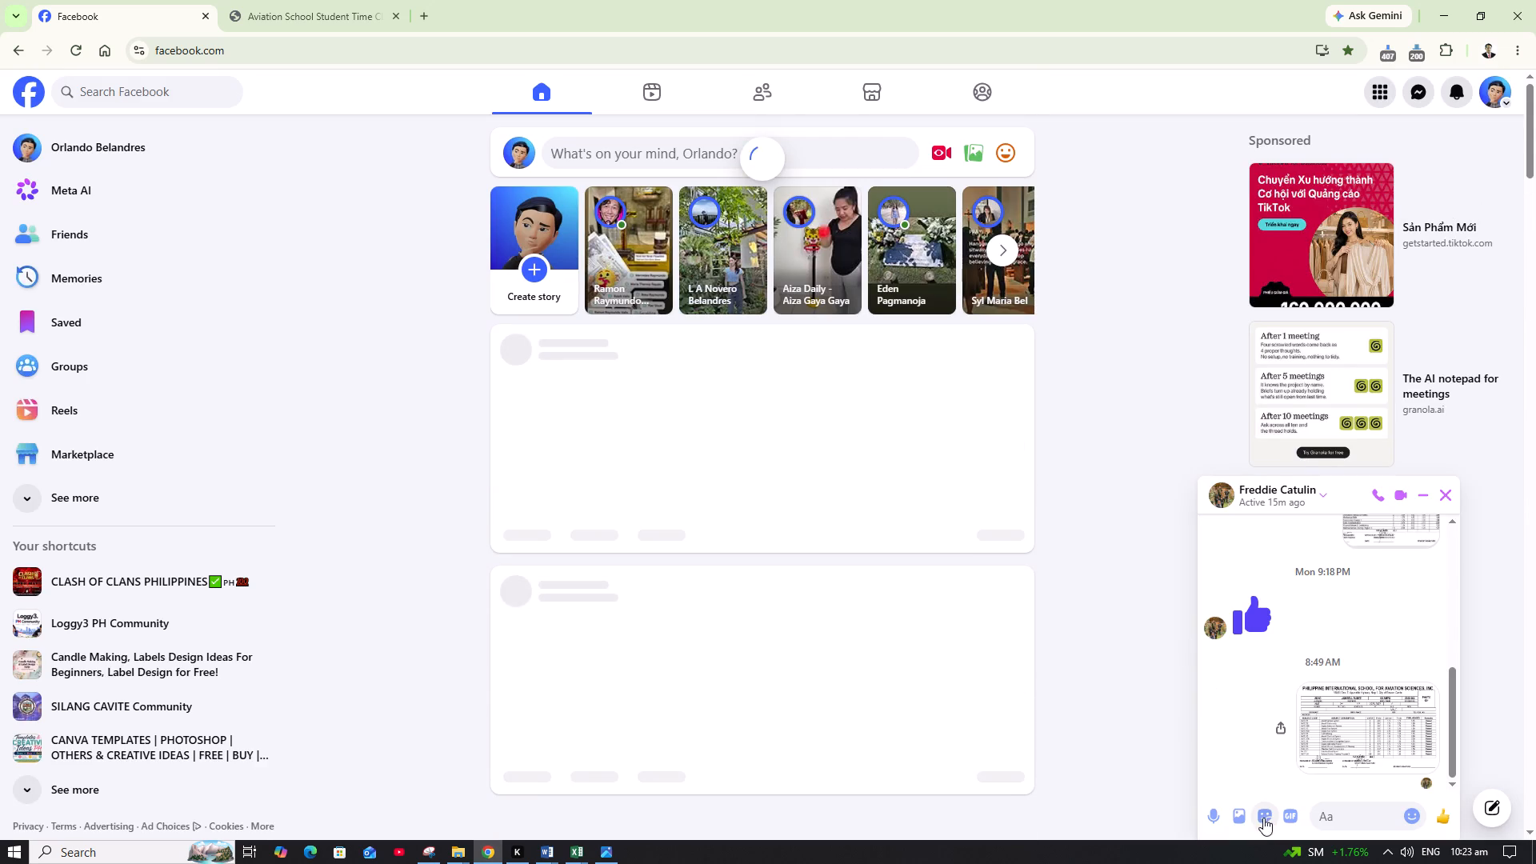
click(1241, 816)
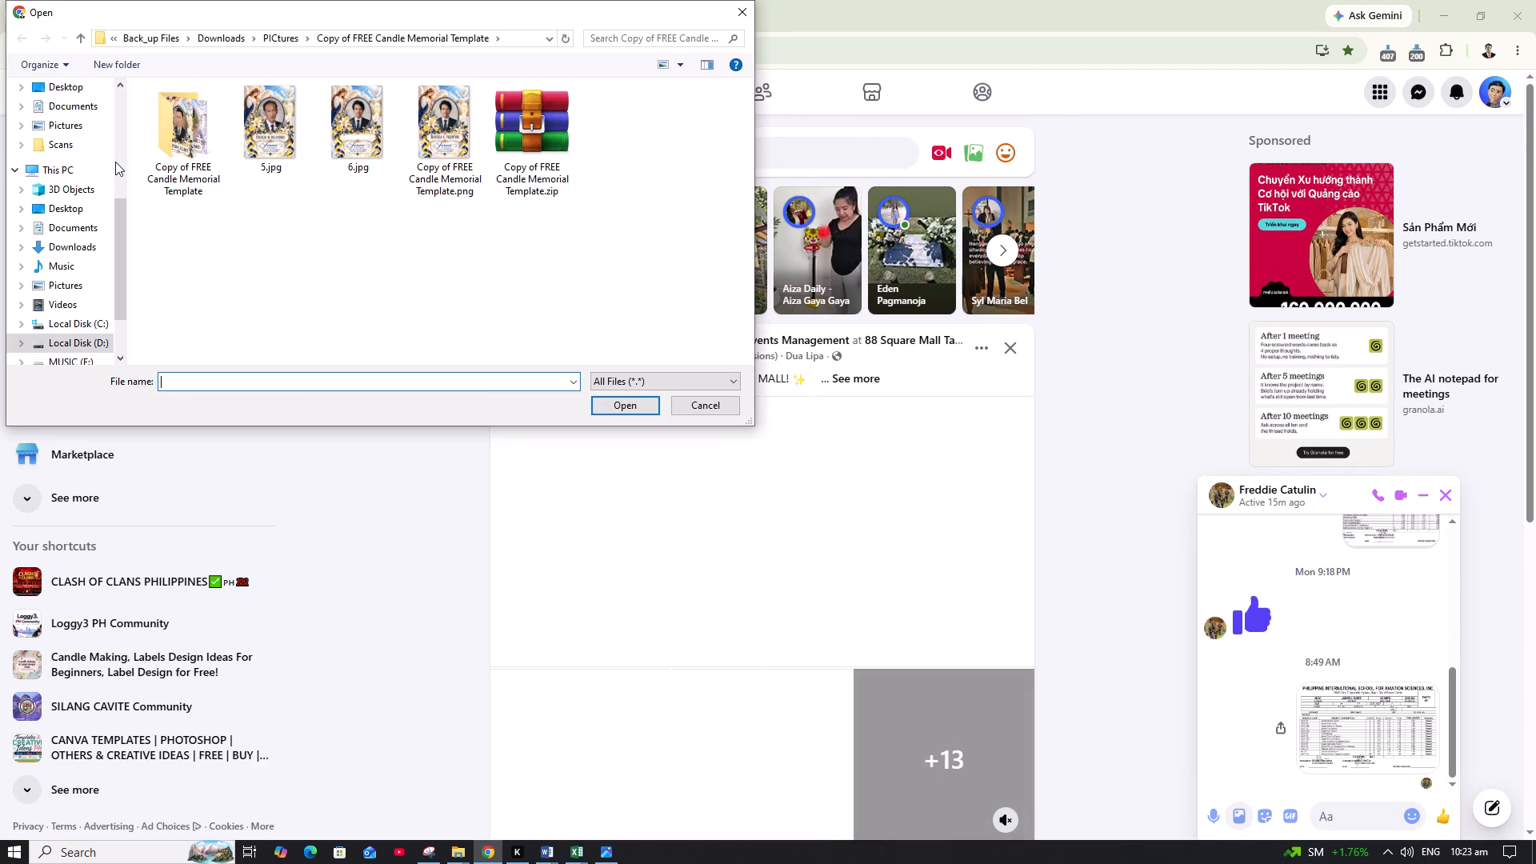
click(122, 166)
click(86, 196)
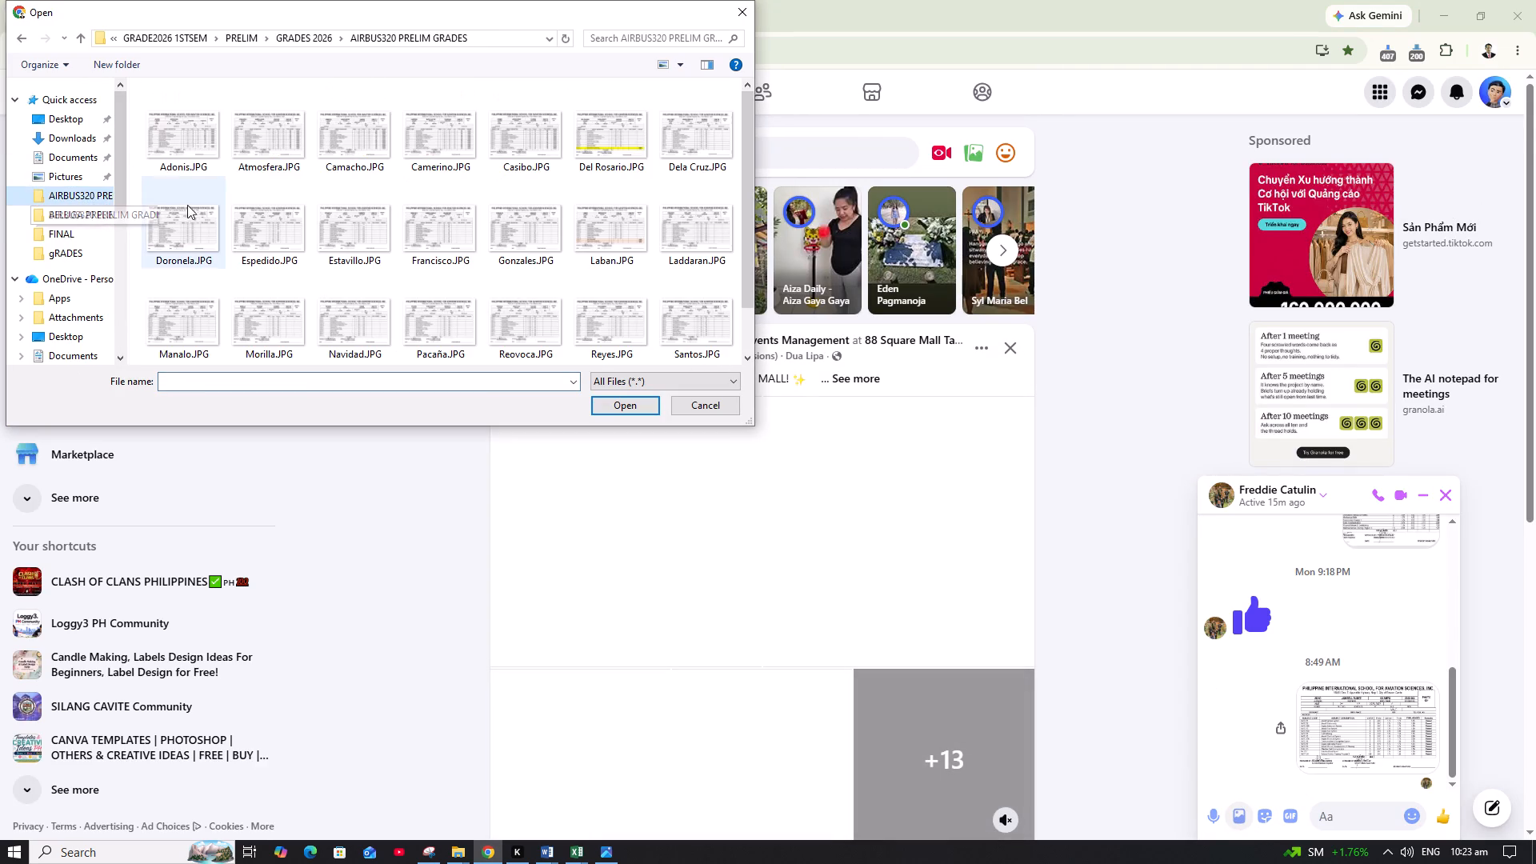
click(206, 152)
ctrl+click(260, 154)
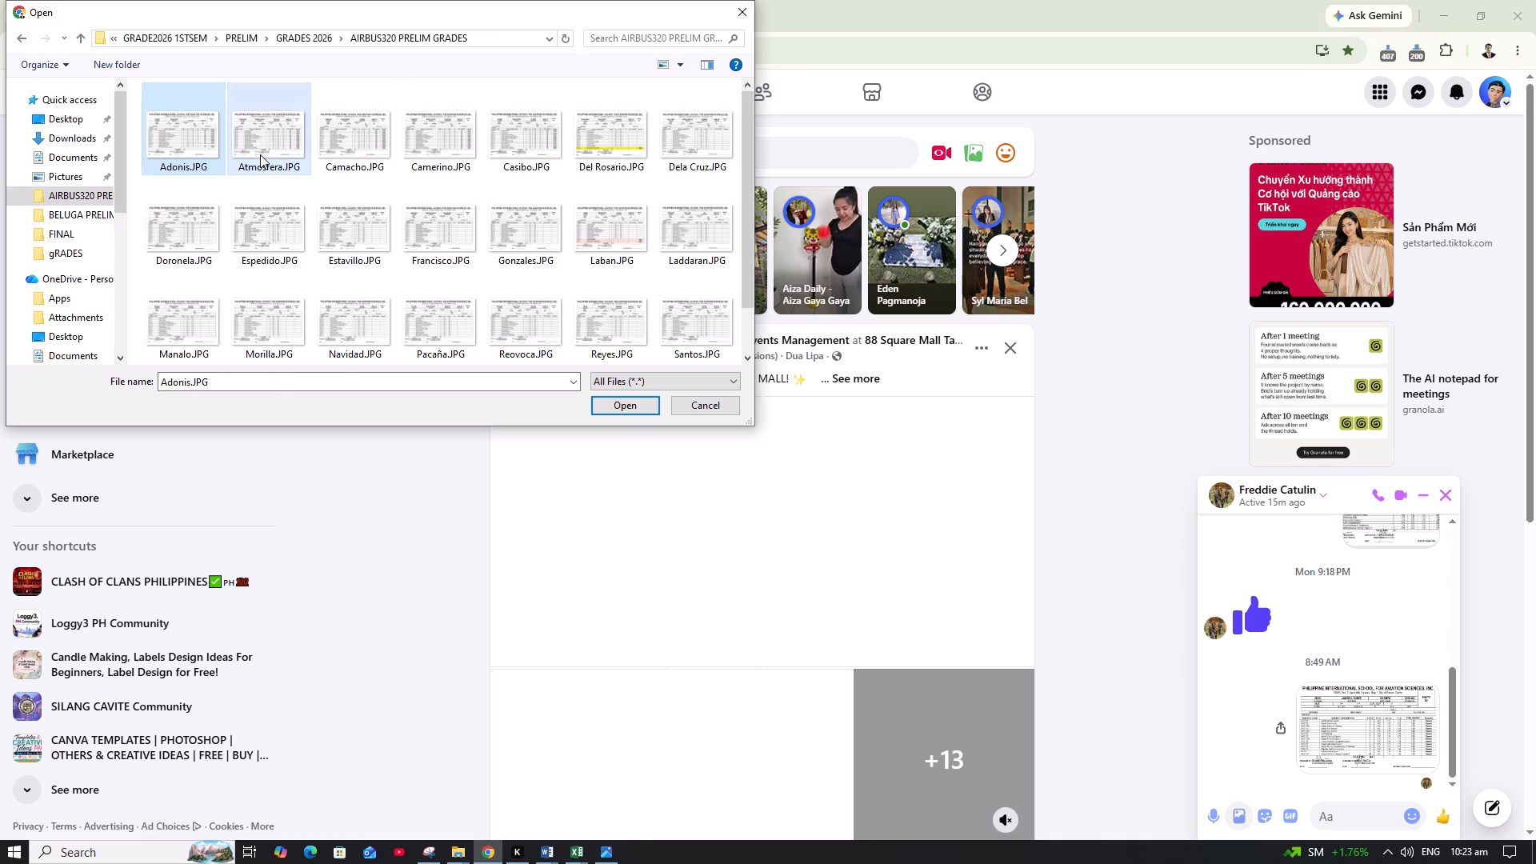
ctrl+click(346, 164)
ctrl+click(458, 141)
ctrl+click(537, 146)
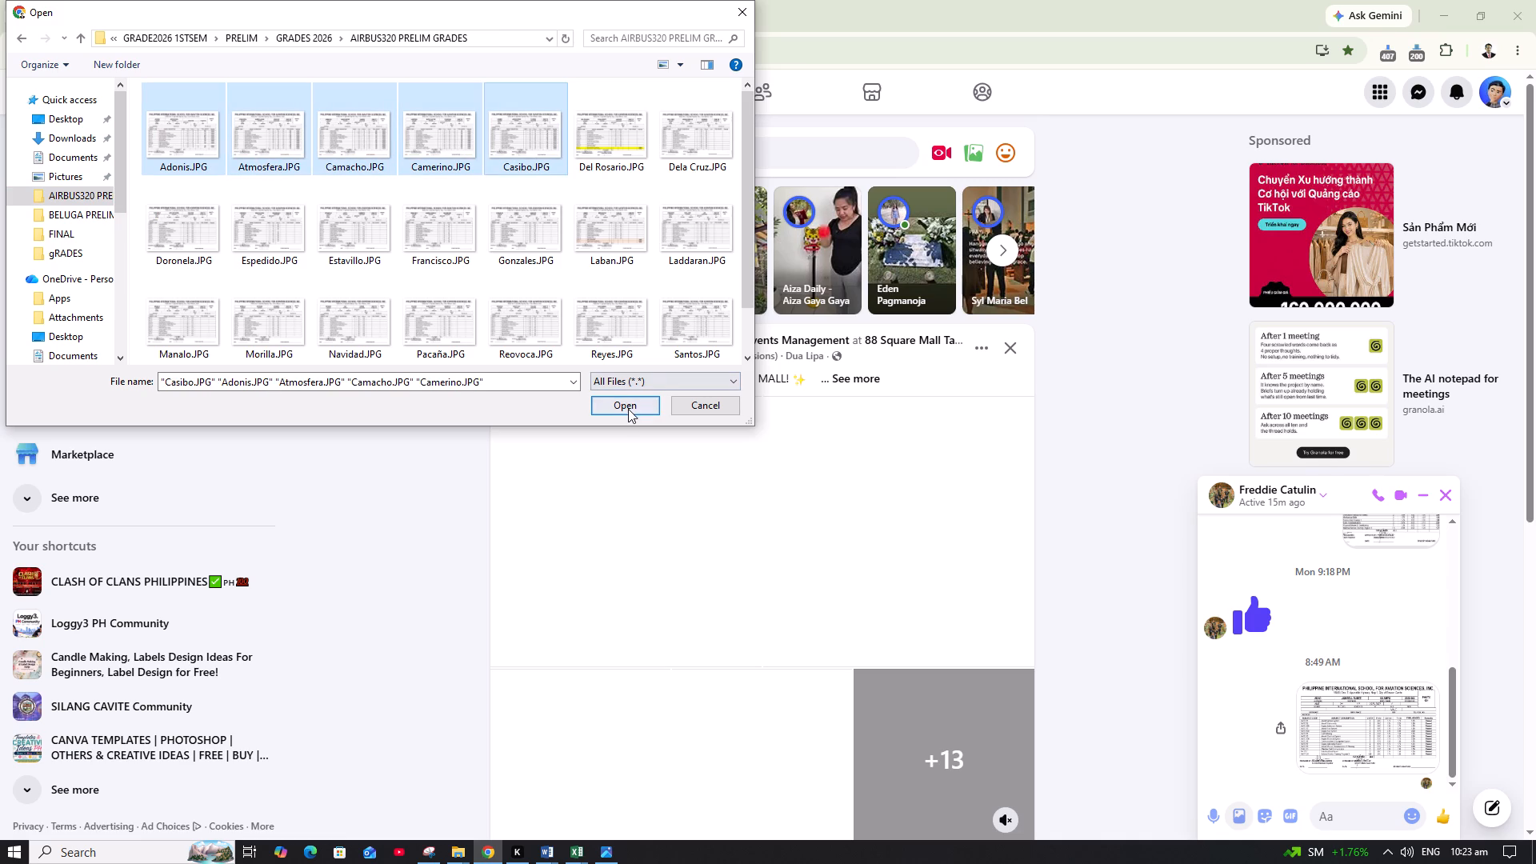
click(628, 409)
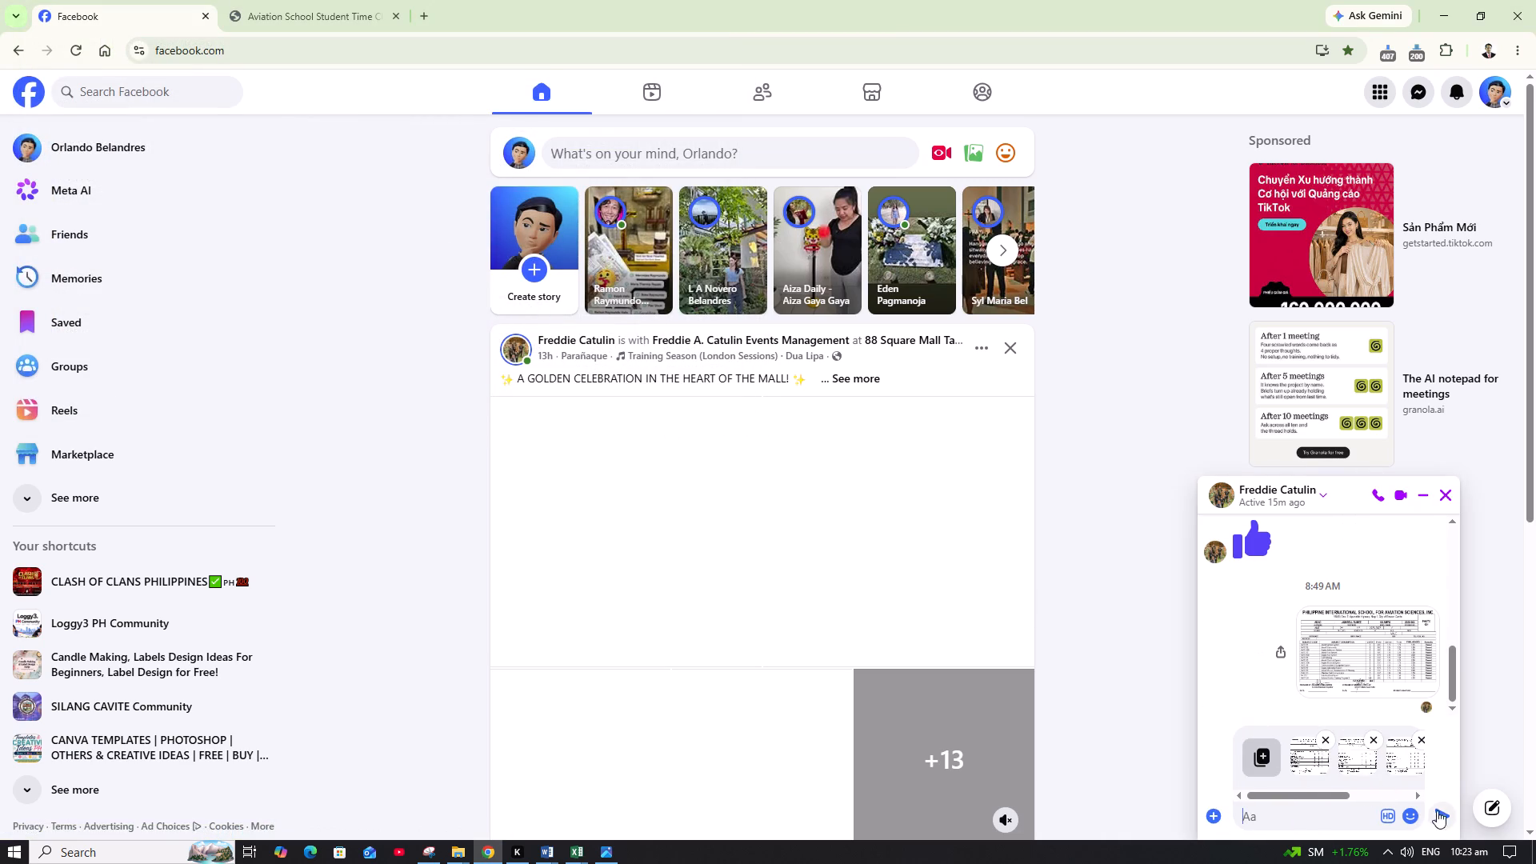
click(1440, 814)
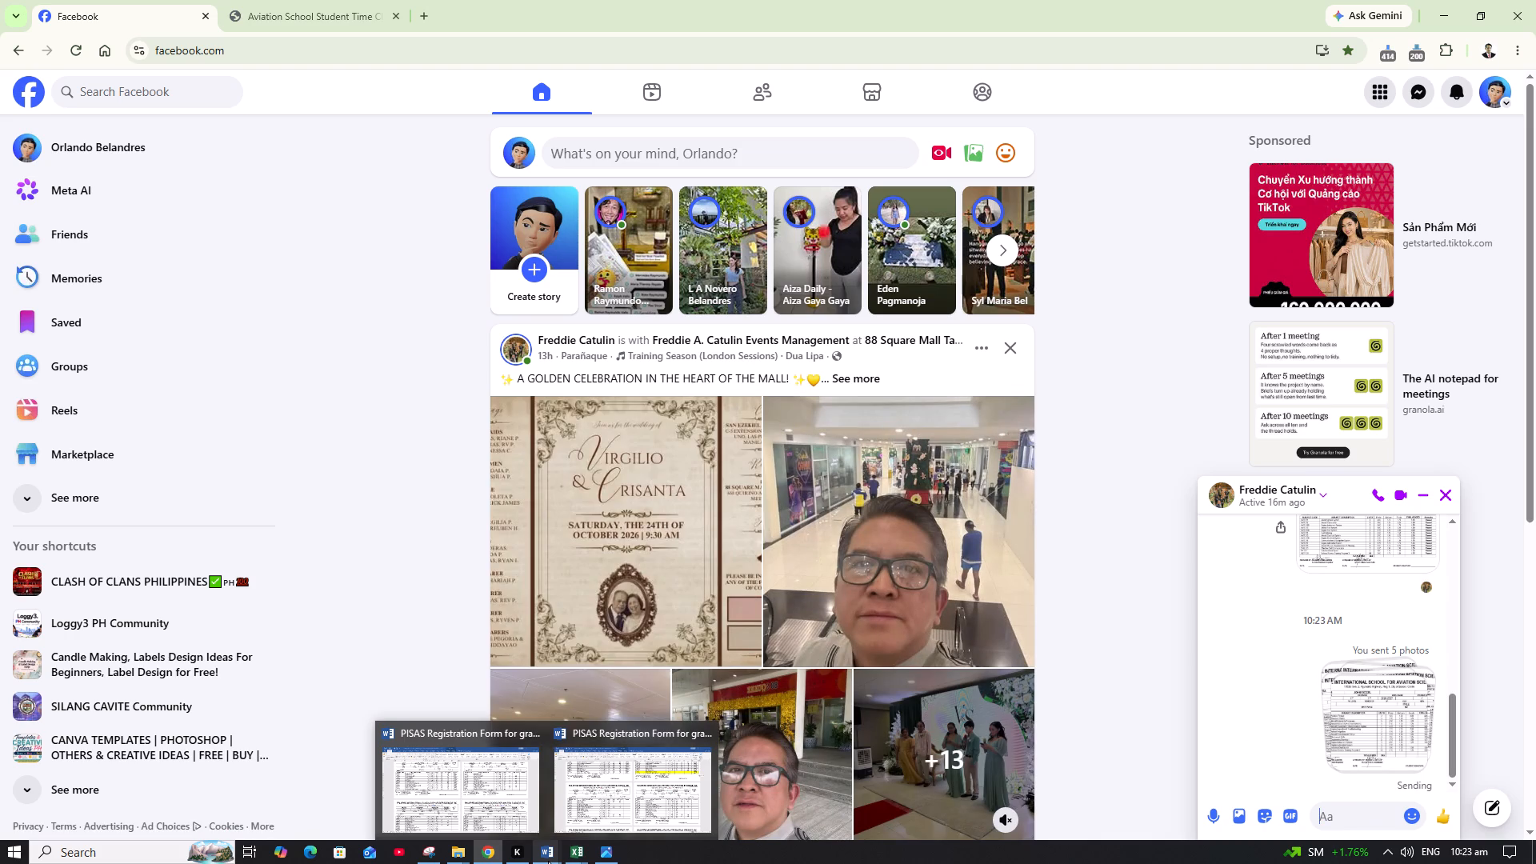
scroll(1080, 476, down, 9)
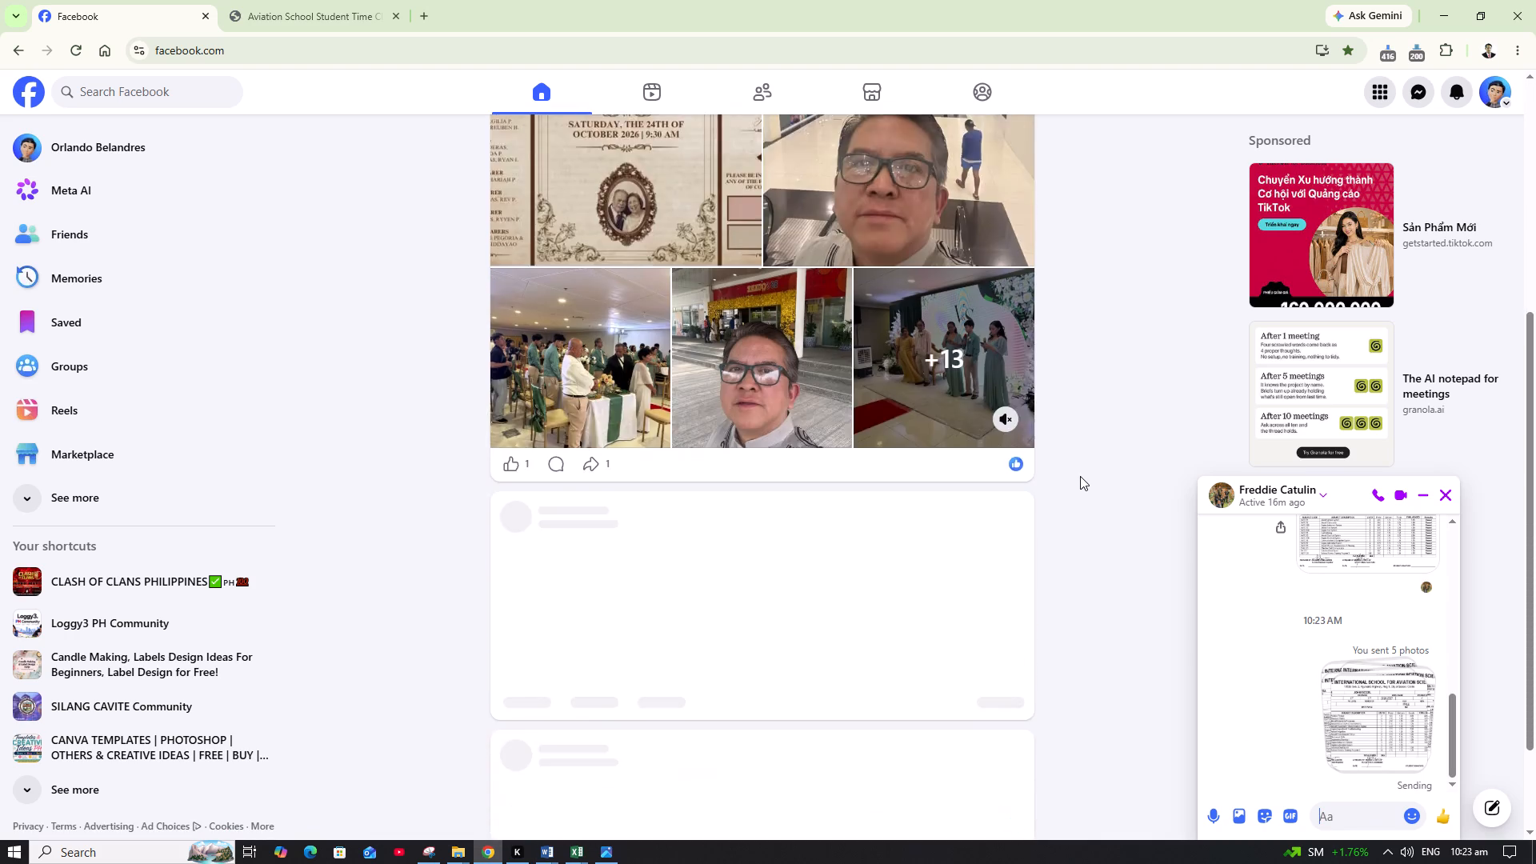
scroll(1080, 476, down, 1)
Minimize the browser, Photos and File Explorer windows and close the front Excel window to reach the DREAMLINER class record workbook.
click(1438, 12)
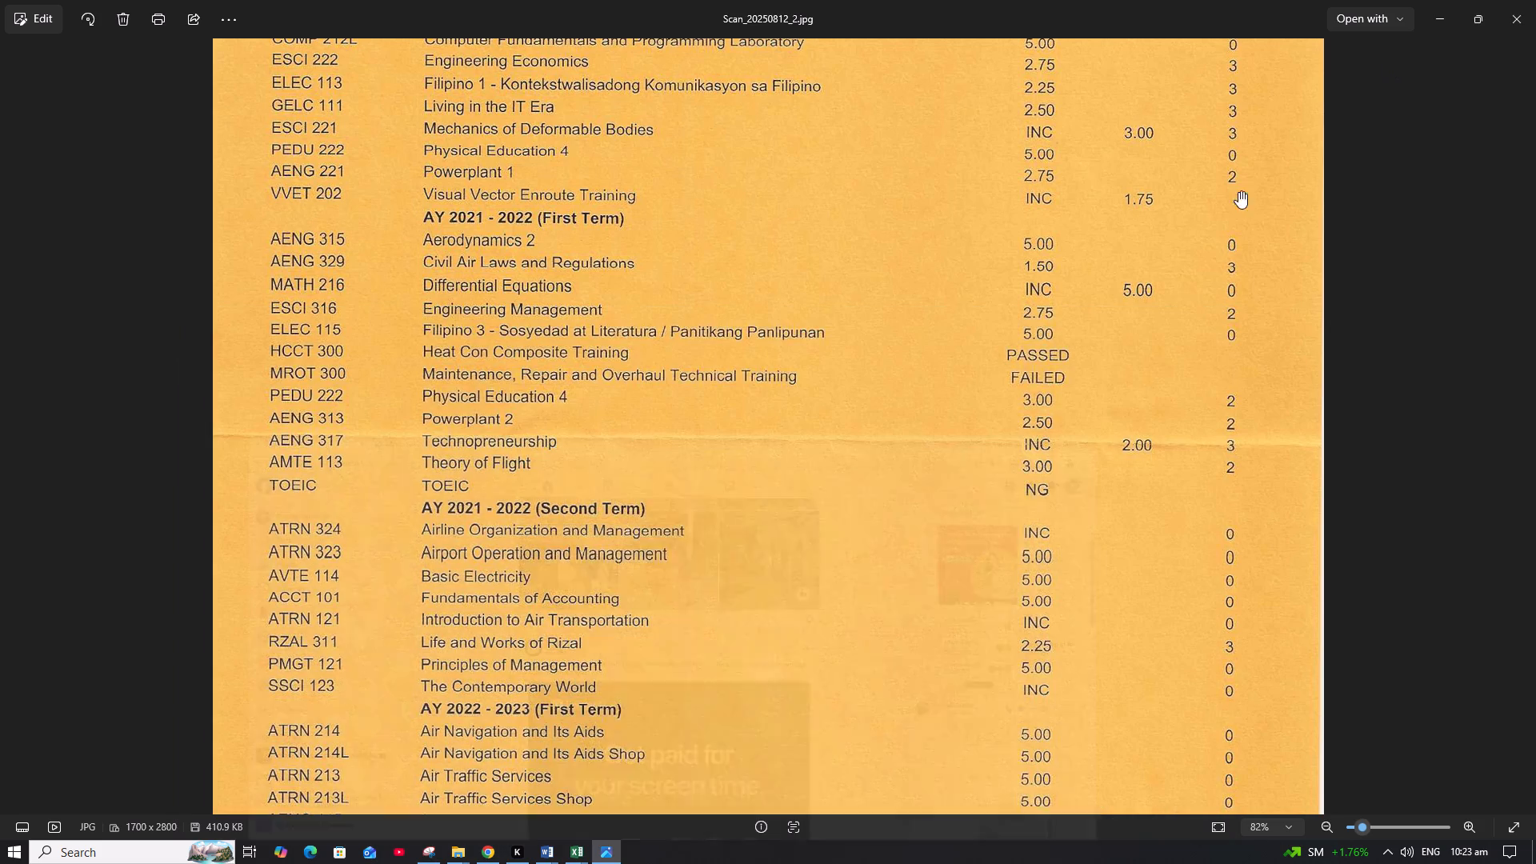
click(1431, 16)
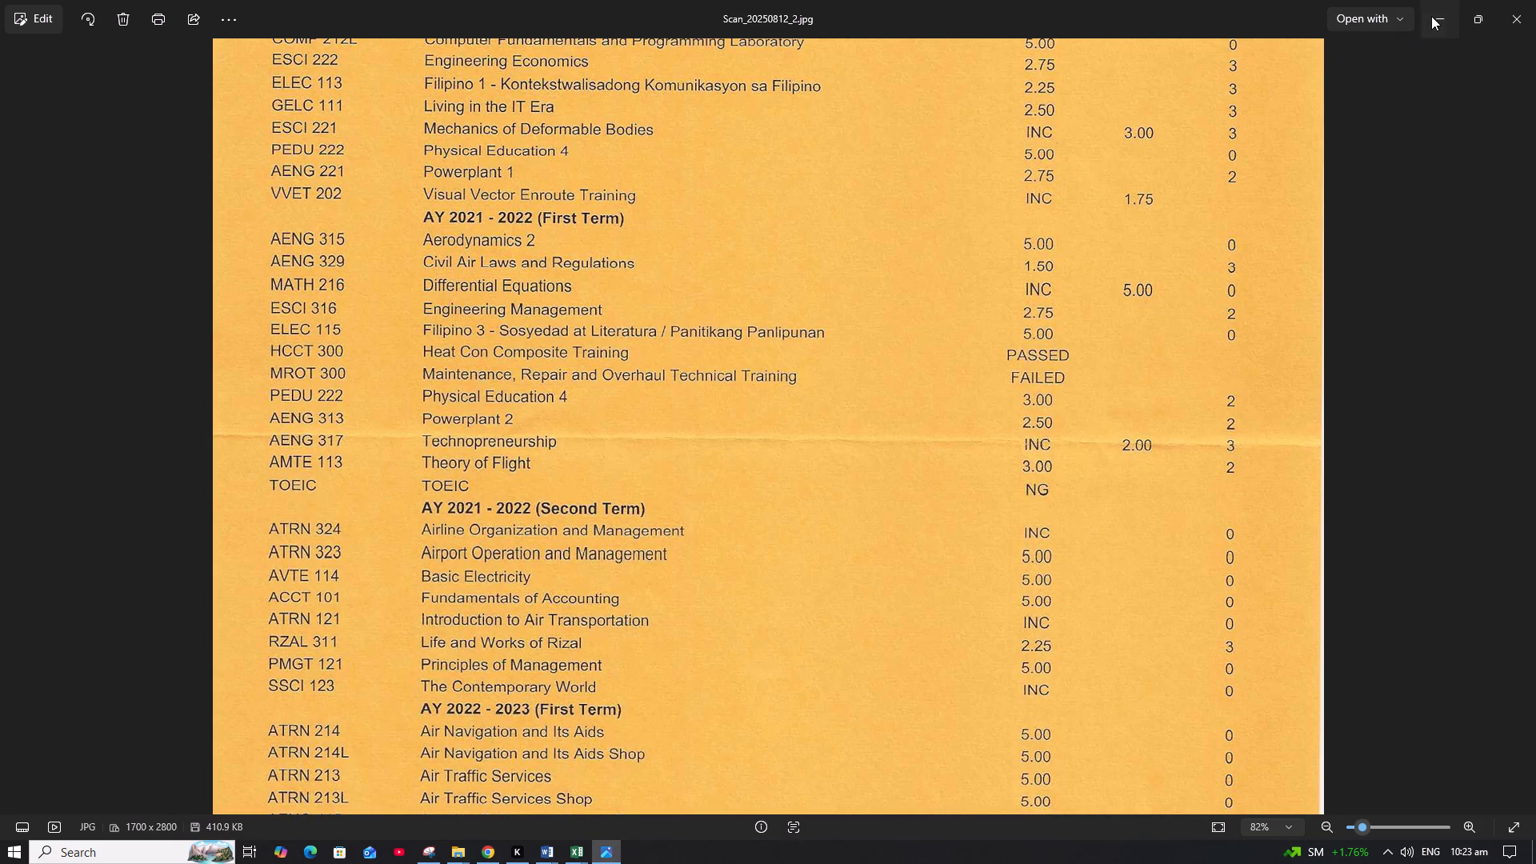
click(1434, 11)
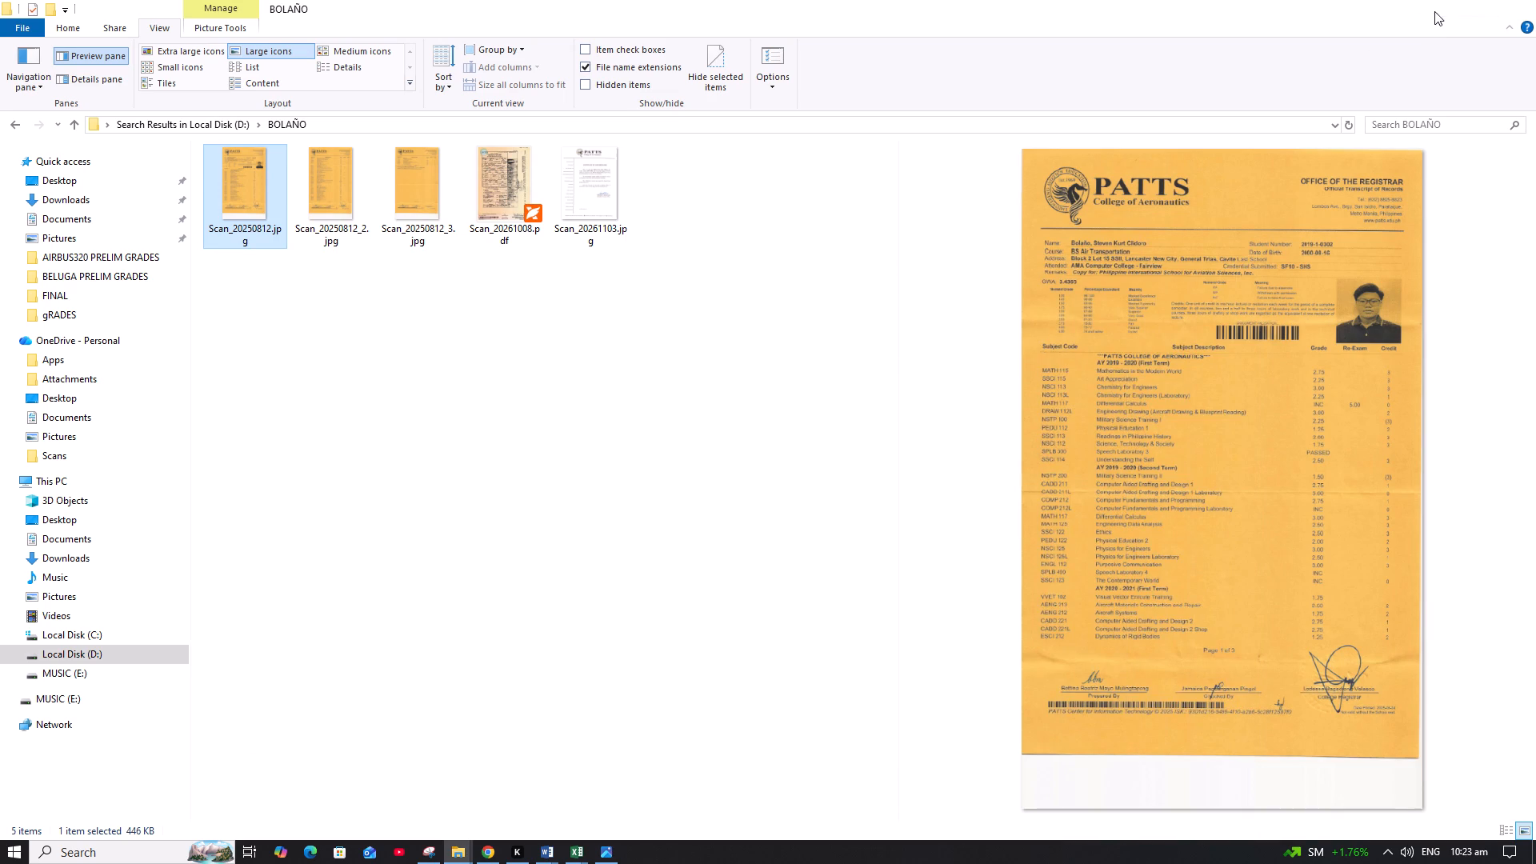
click(1522, 2)
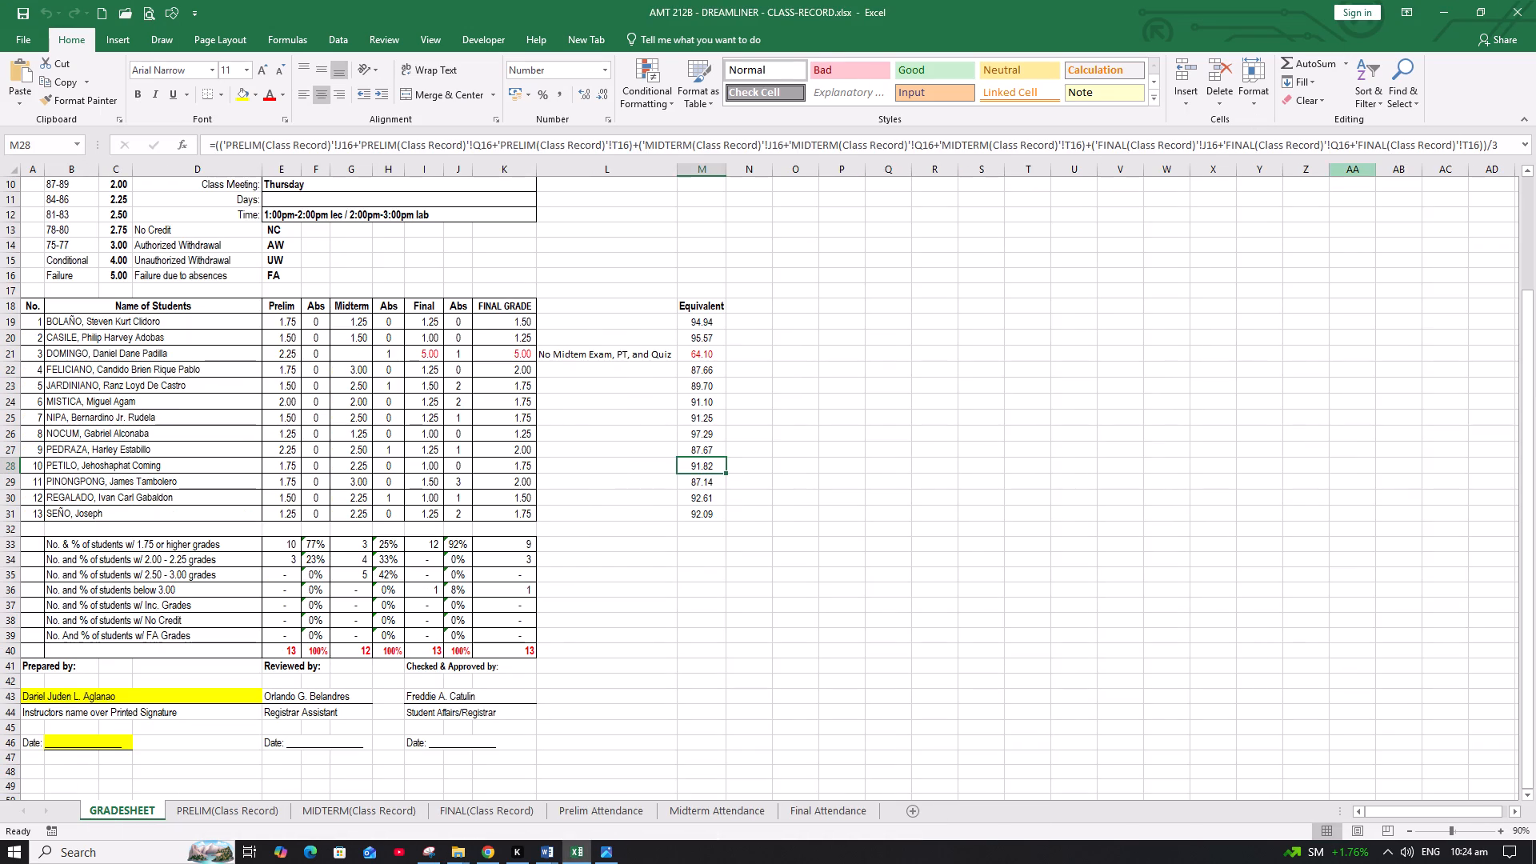
Close the AMT DREAMLINER class-record workbook.
click(1519, 14)
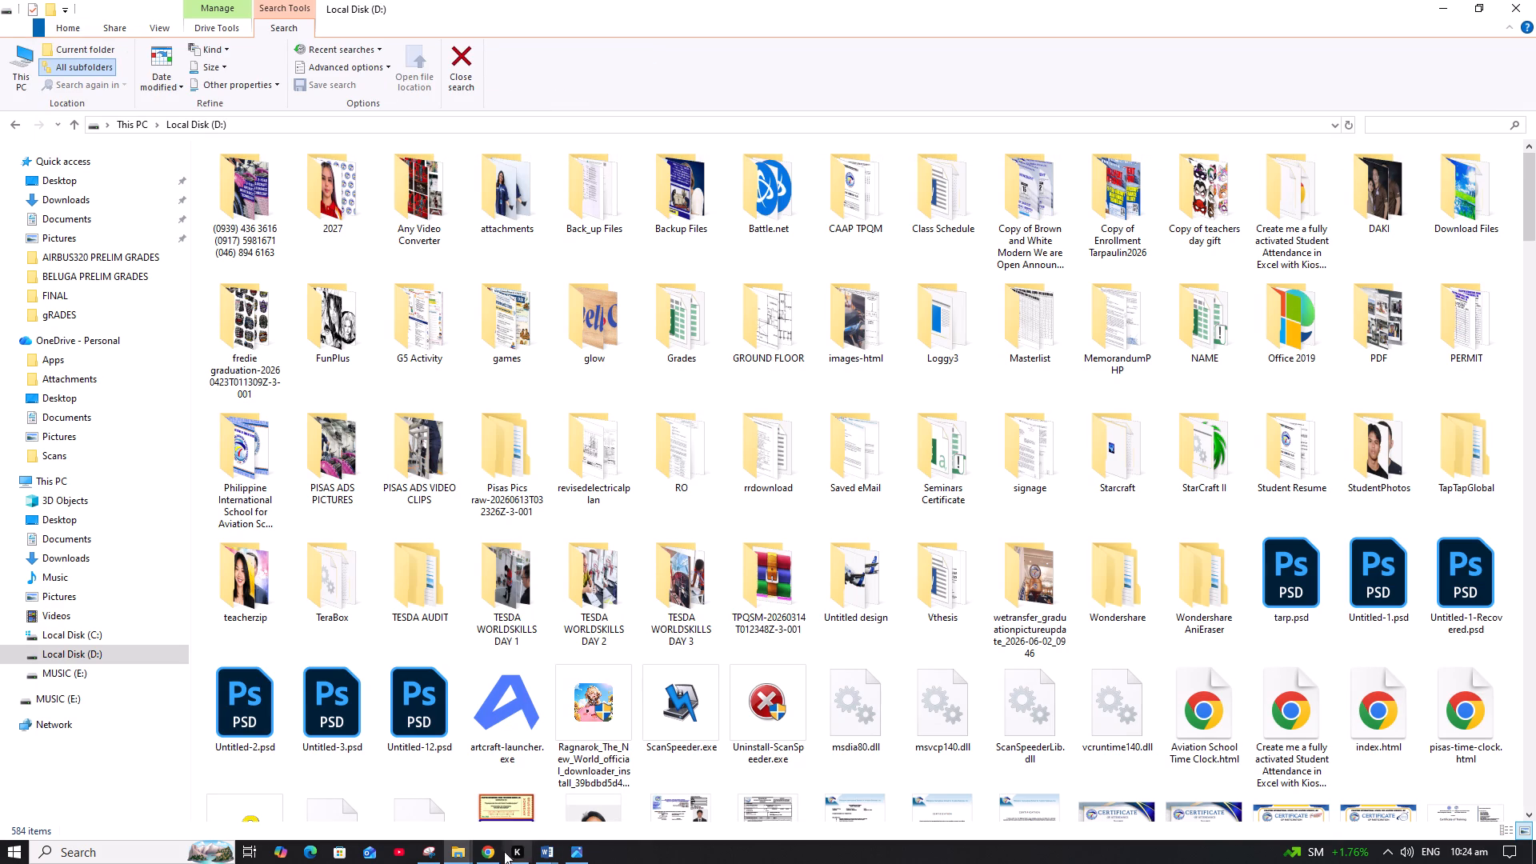
Switch to the Airbus320 1st-year registration form in Word and go to the AMT 113 Theory of Flights Finals cell on the DELA CRUZ form.
click(539, 857)
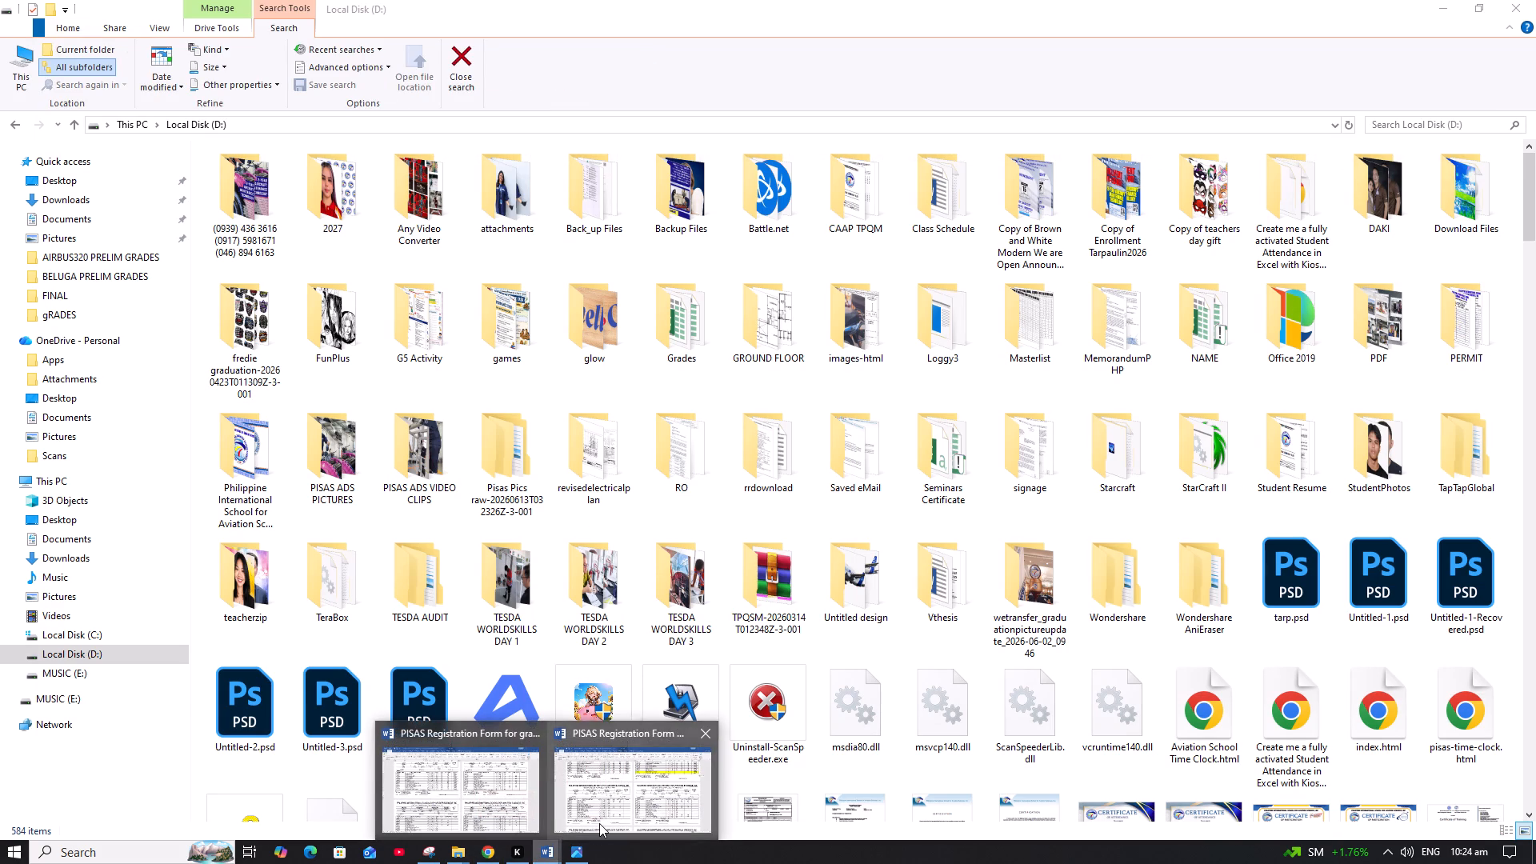
click(599, 823)
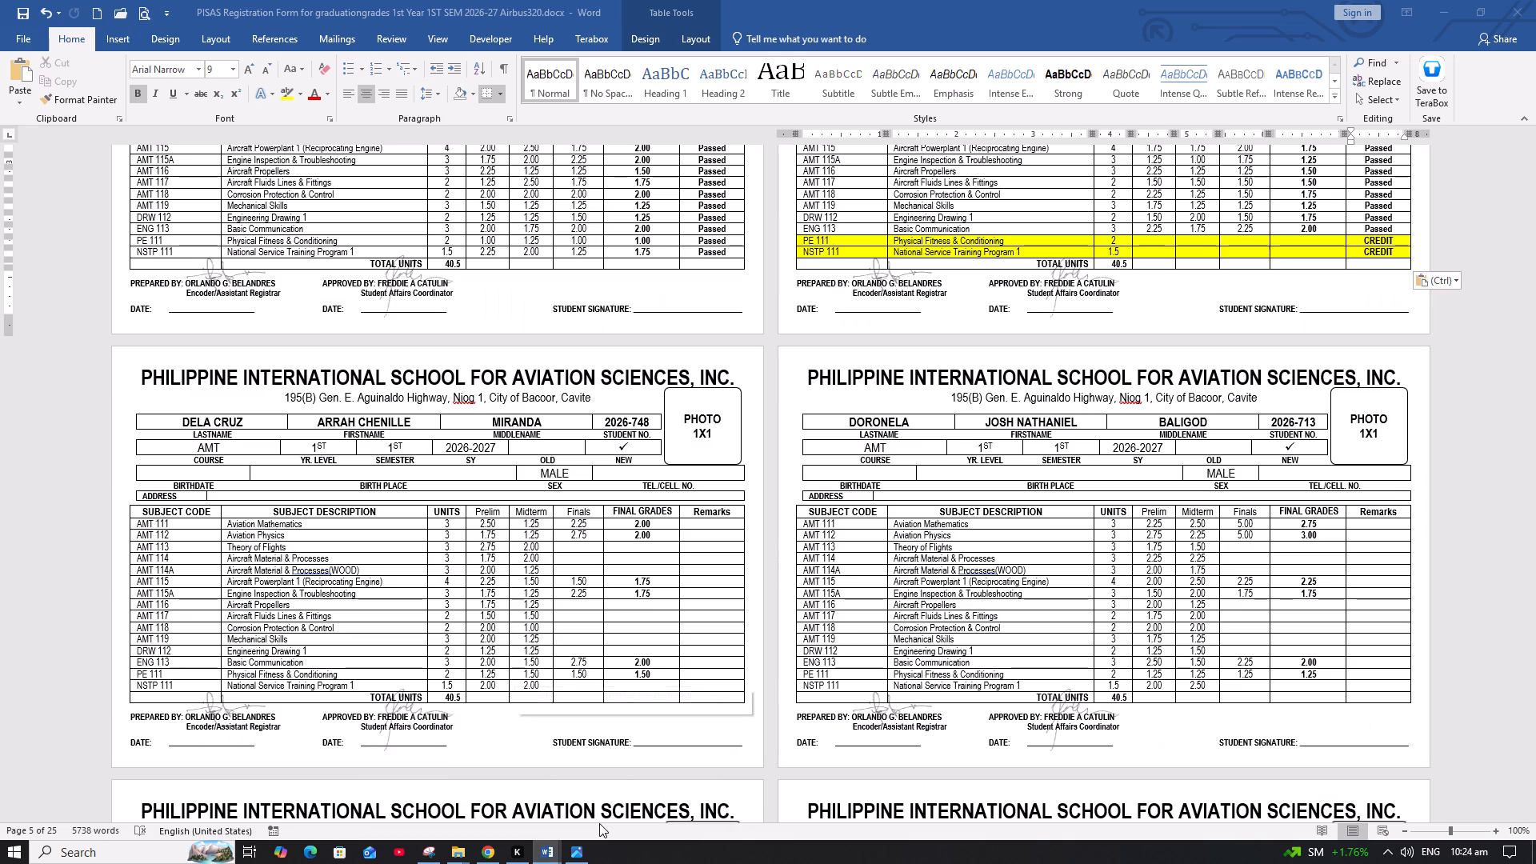
scroll(667, 614, up, 4)
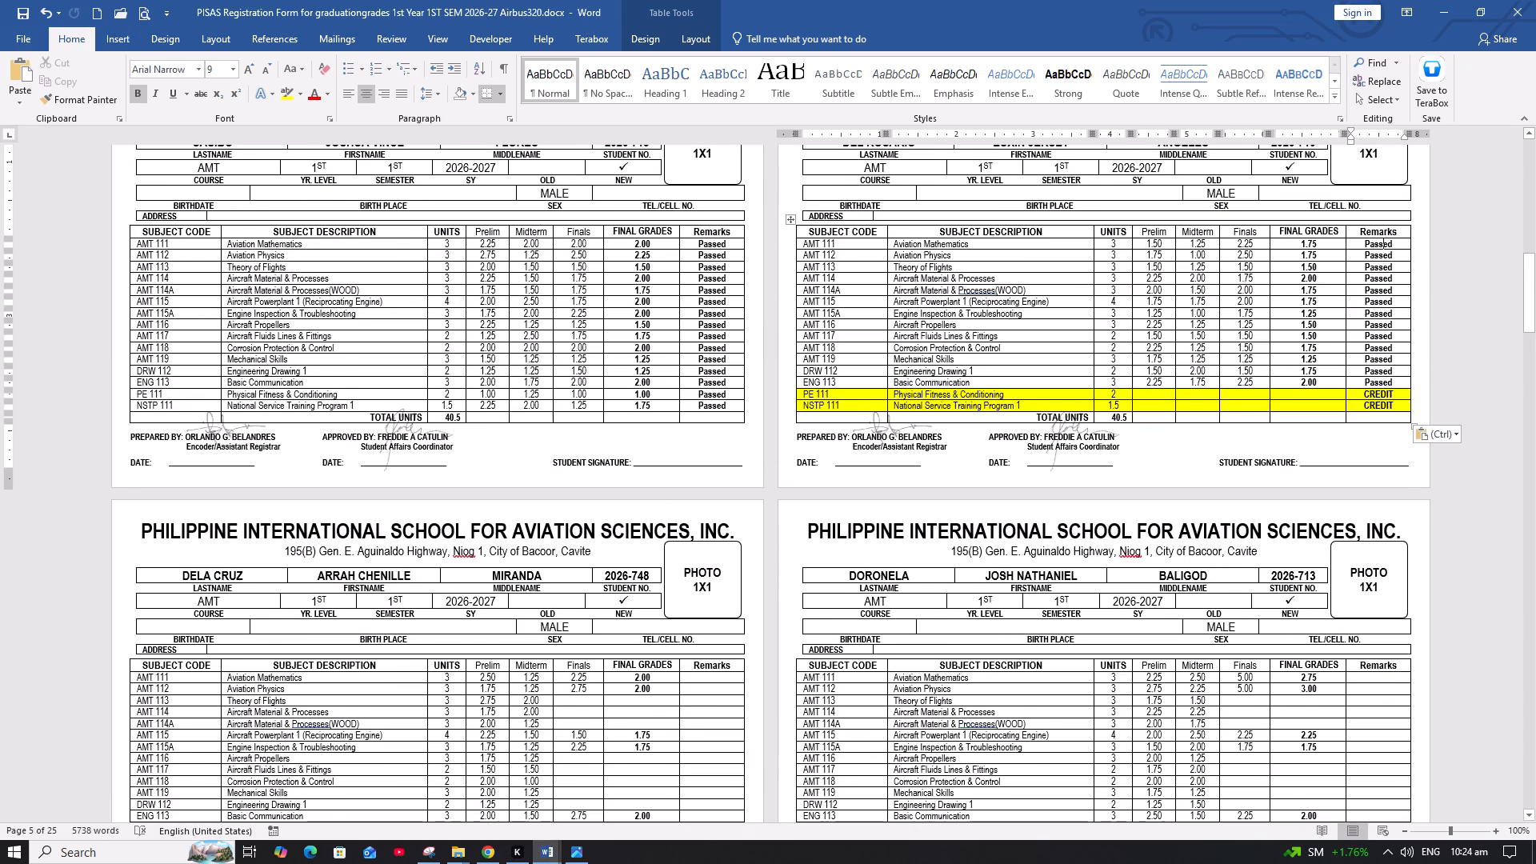
scroll(667, 614, up, 3)
scroll(663, 606, down, 7)
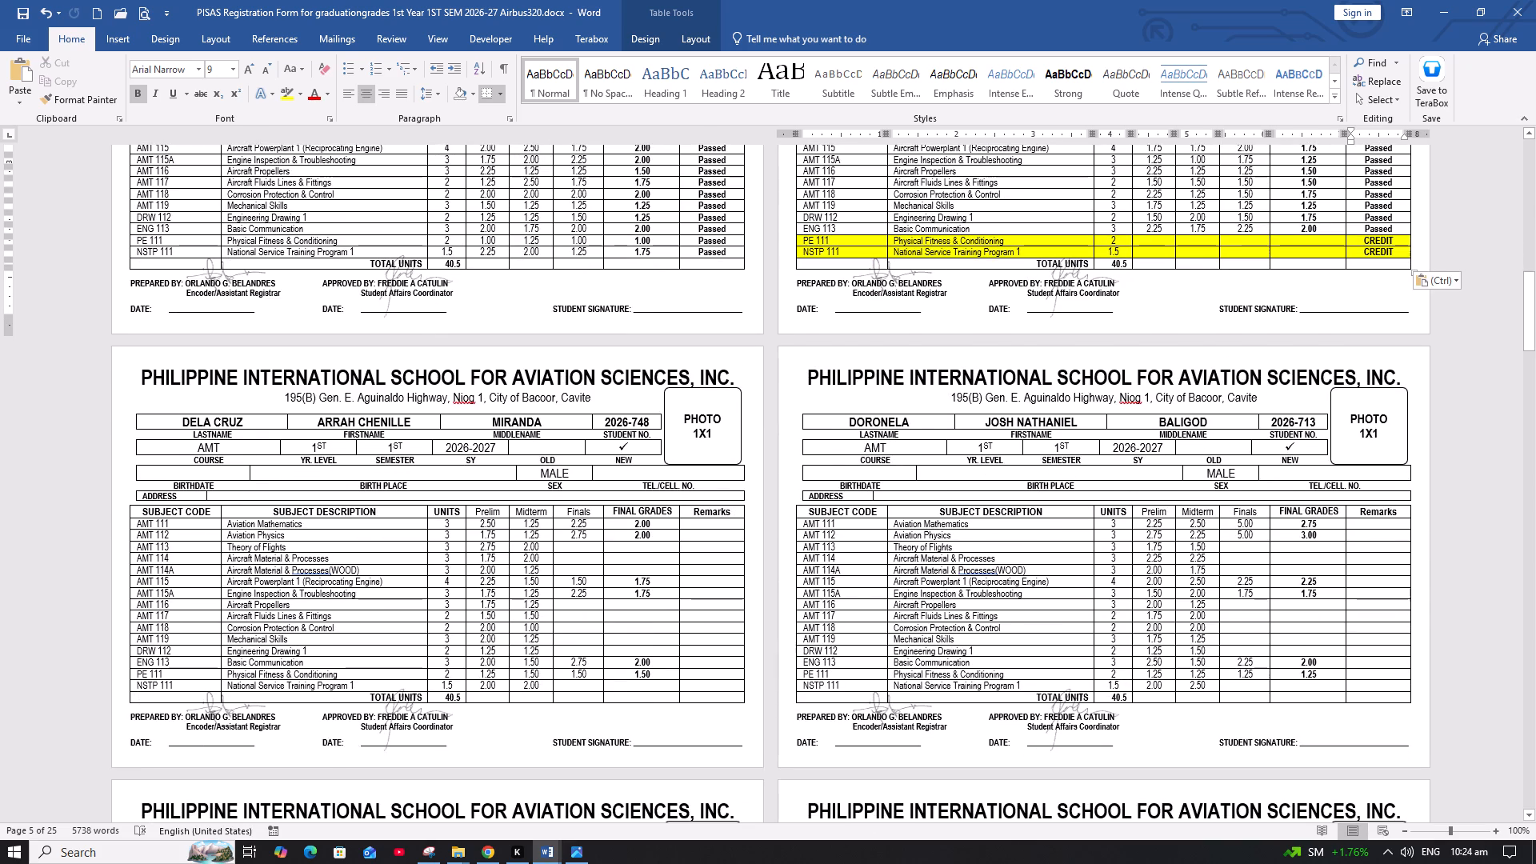
click(584, 551)
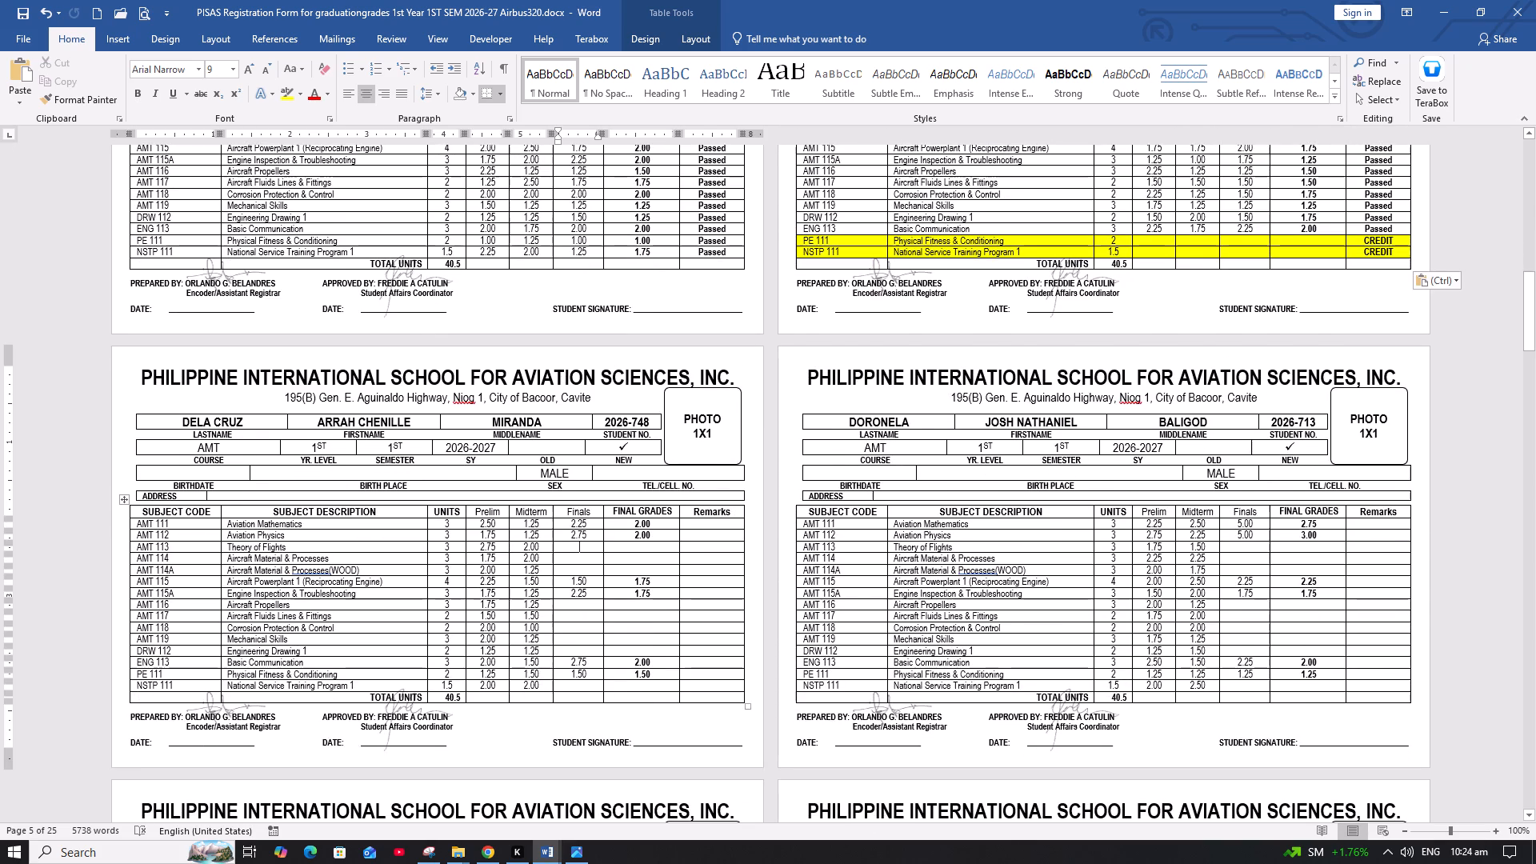
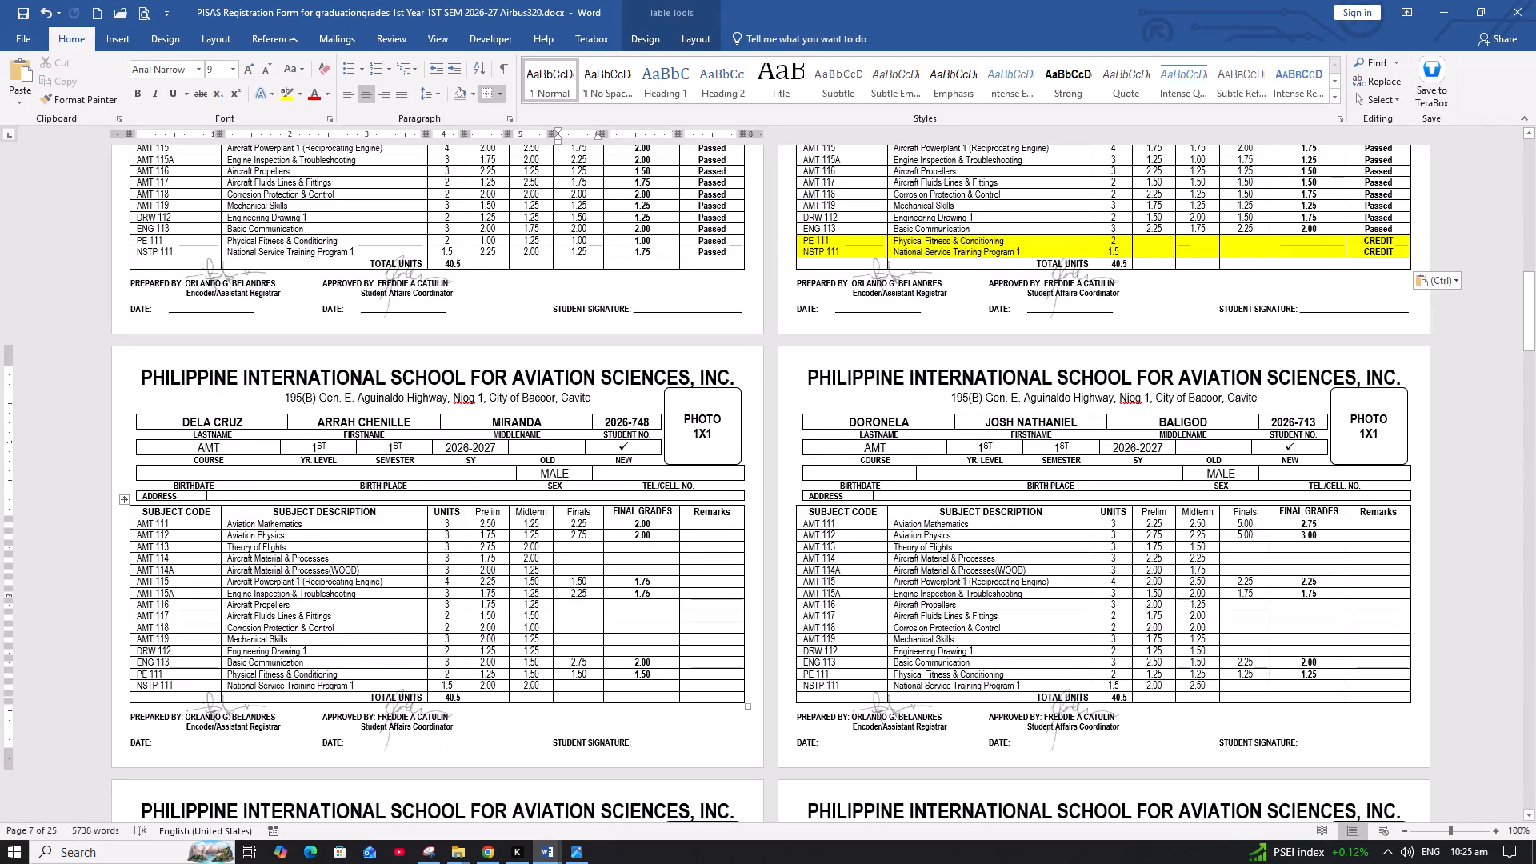
Enter 2.25 as the Finals grade and 2.25 as the final grade for AMT 113 Theory of Flights on the DELA CRUZ form.
click(574, 593)
click(593, 545)
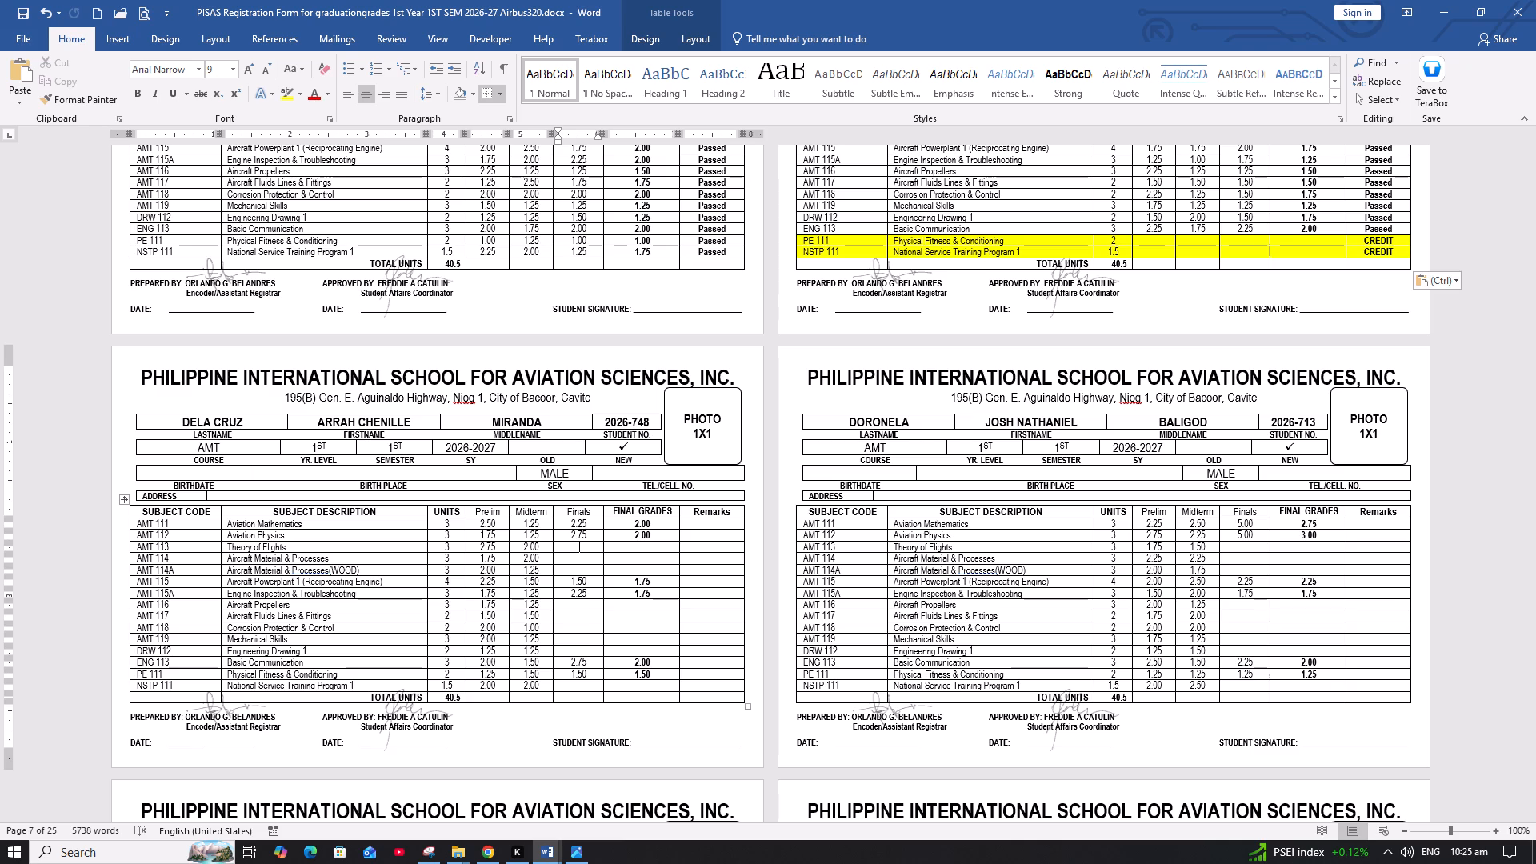
text(2.25)
key(Right)
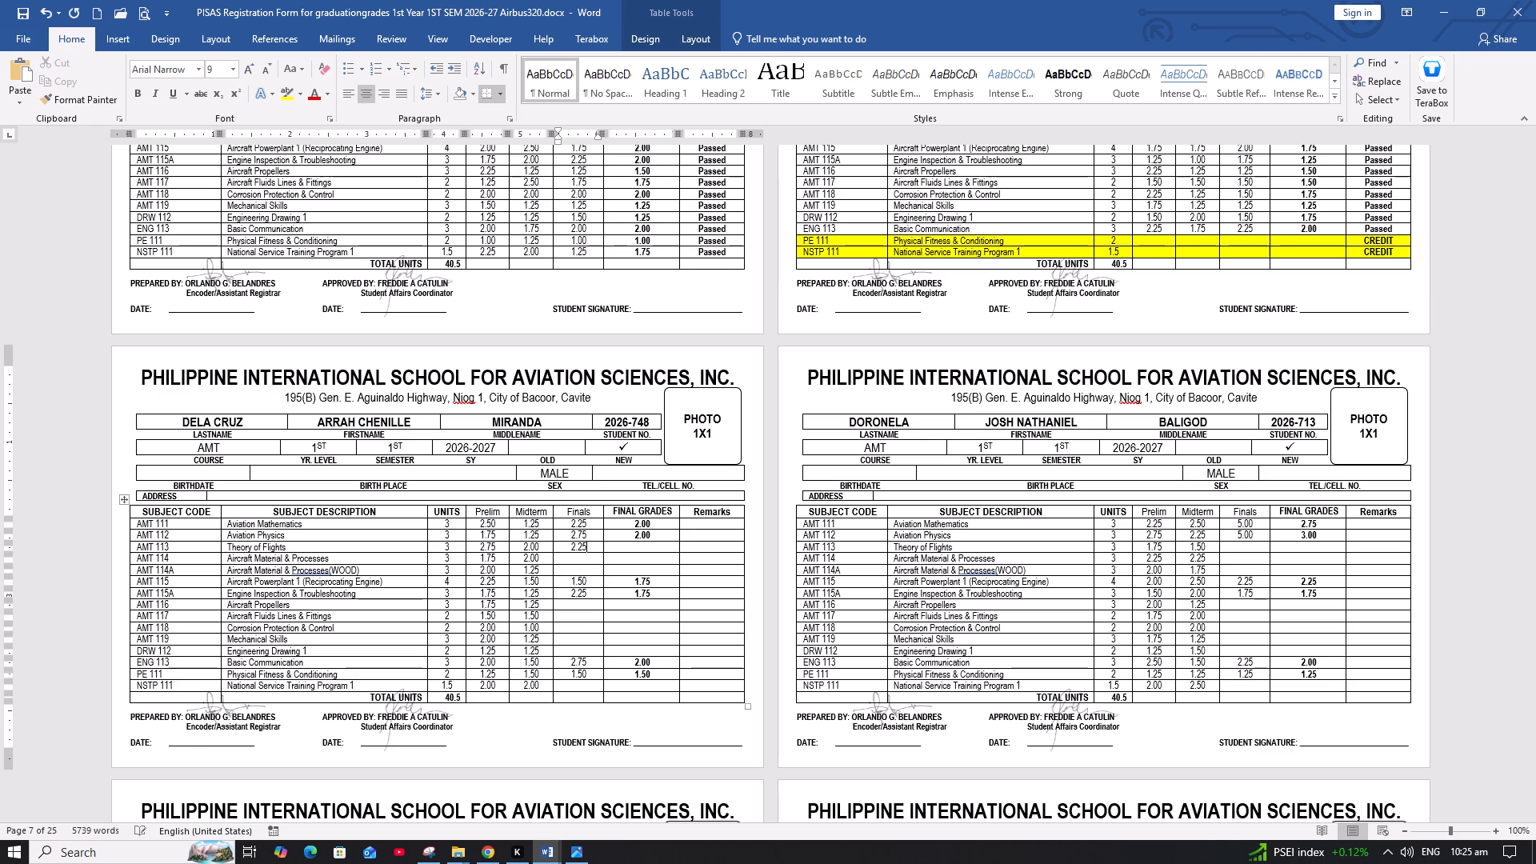
text(2.25)
key(Down)
key(Left)
text(1.25)
key(Right)
text(1.75)
Enter a Finals grade of 1.25 and a final grade of 1.50 for AMT 114A (WOOD) on the DELA CRUZ form.
key(Down)
key(Left)
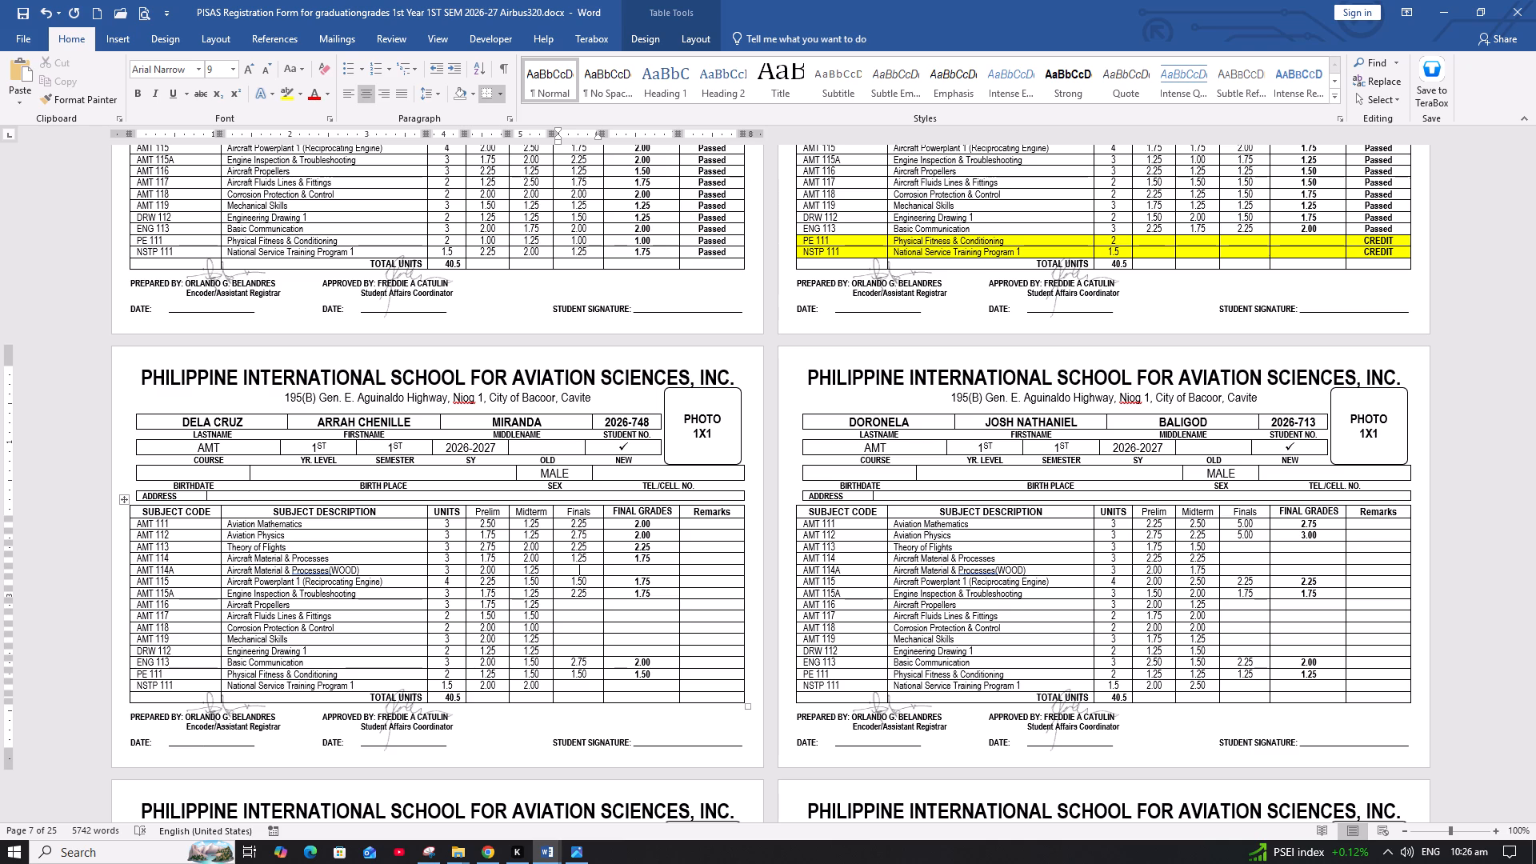
text(1.25)
key(Right)
text(1.50)
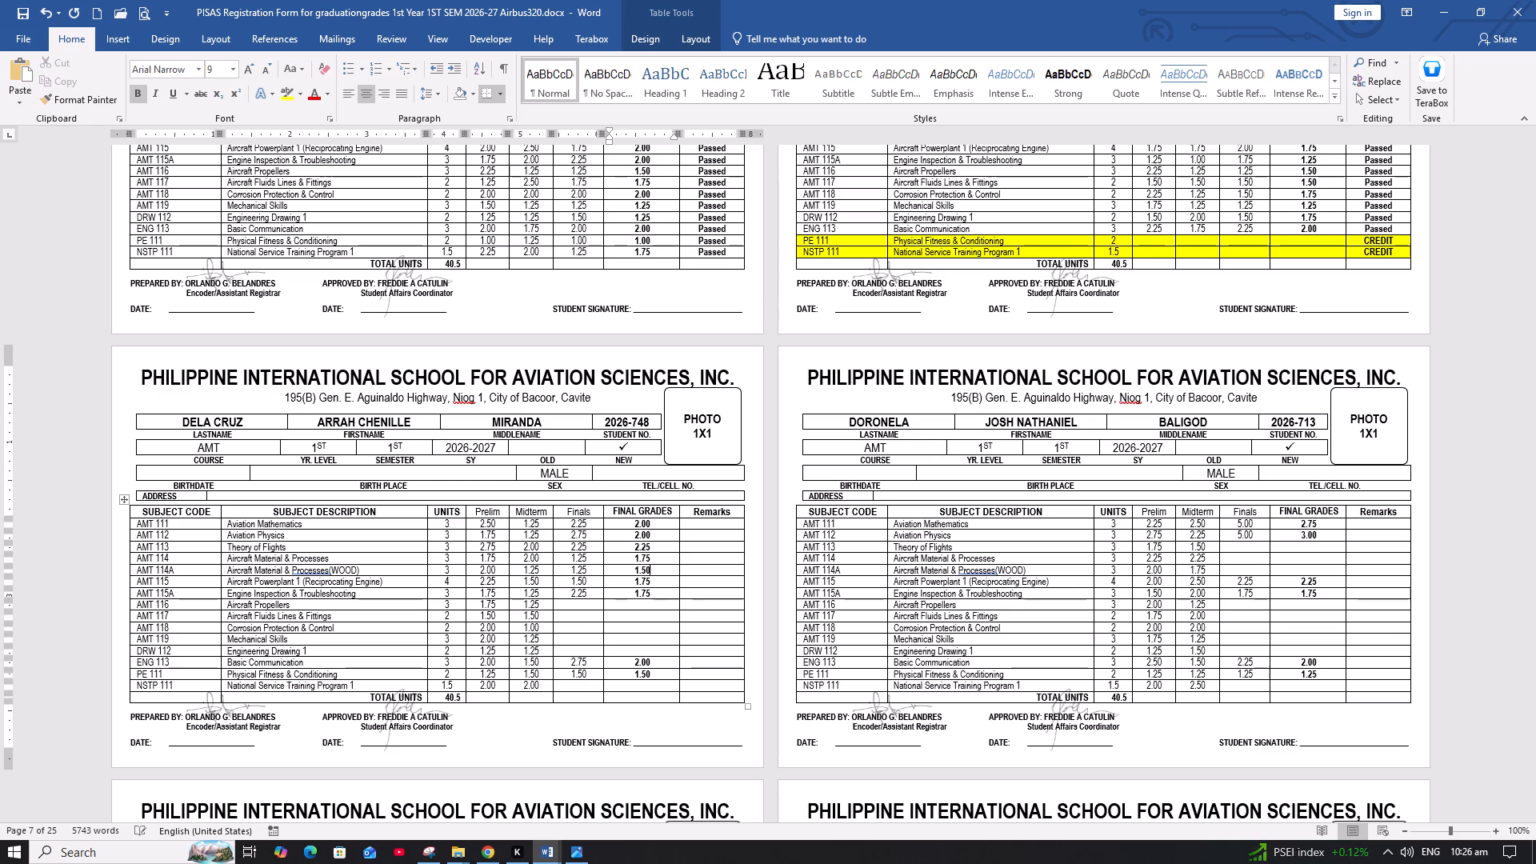
key(Down)
key(Down)
key(Down)
key(Left)
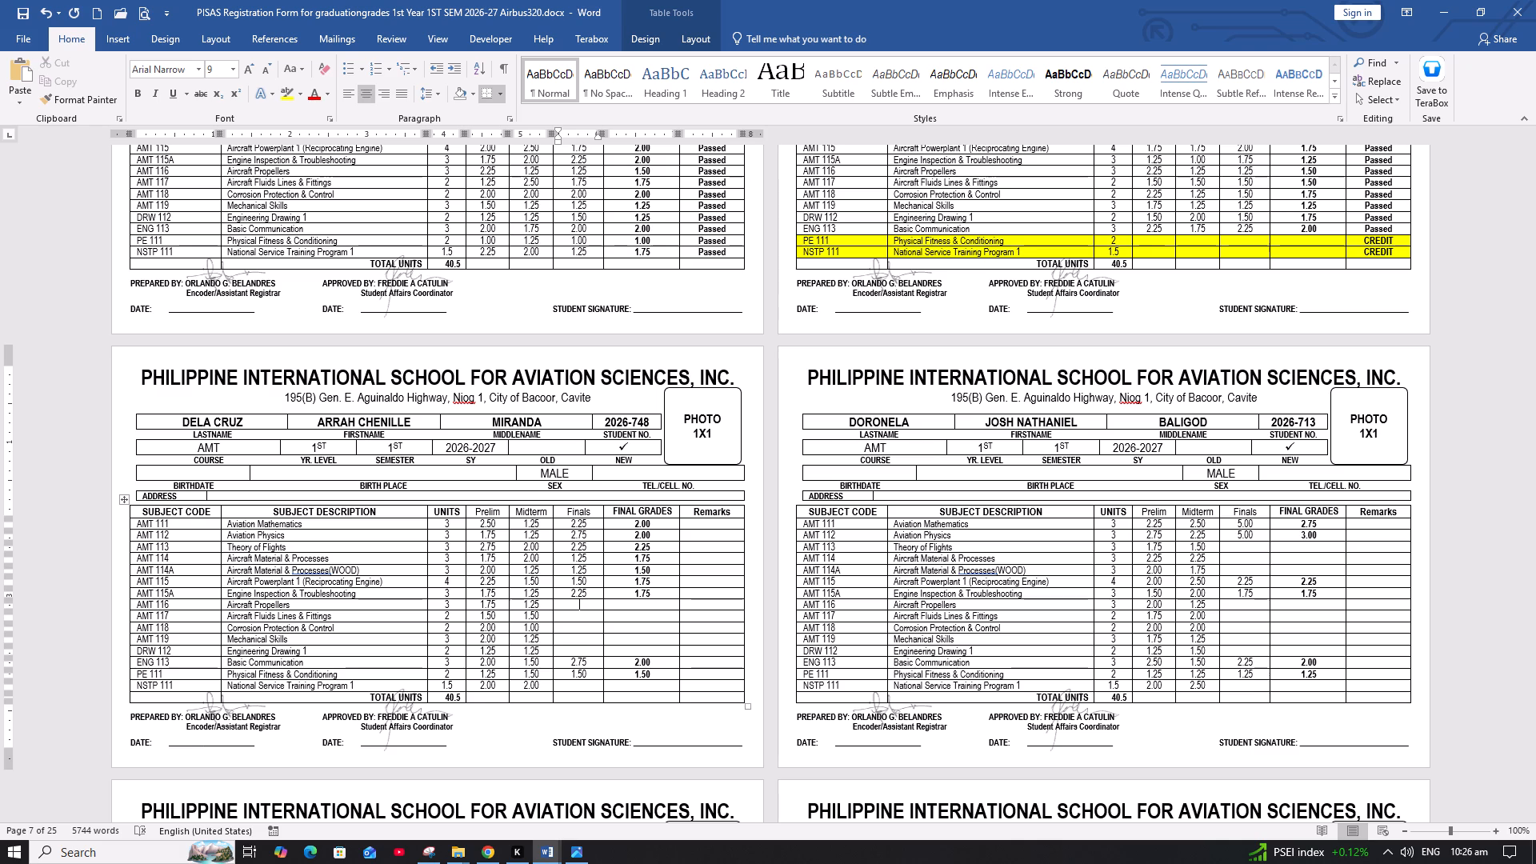
text(1.25)
key(Right)
text(1.25)
key(Down)
key(Left)
text(1.25)
key(Right)
text(1.50)
key(Down)
key(Left)
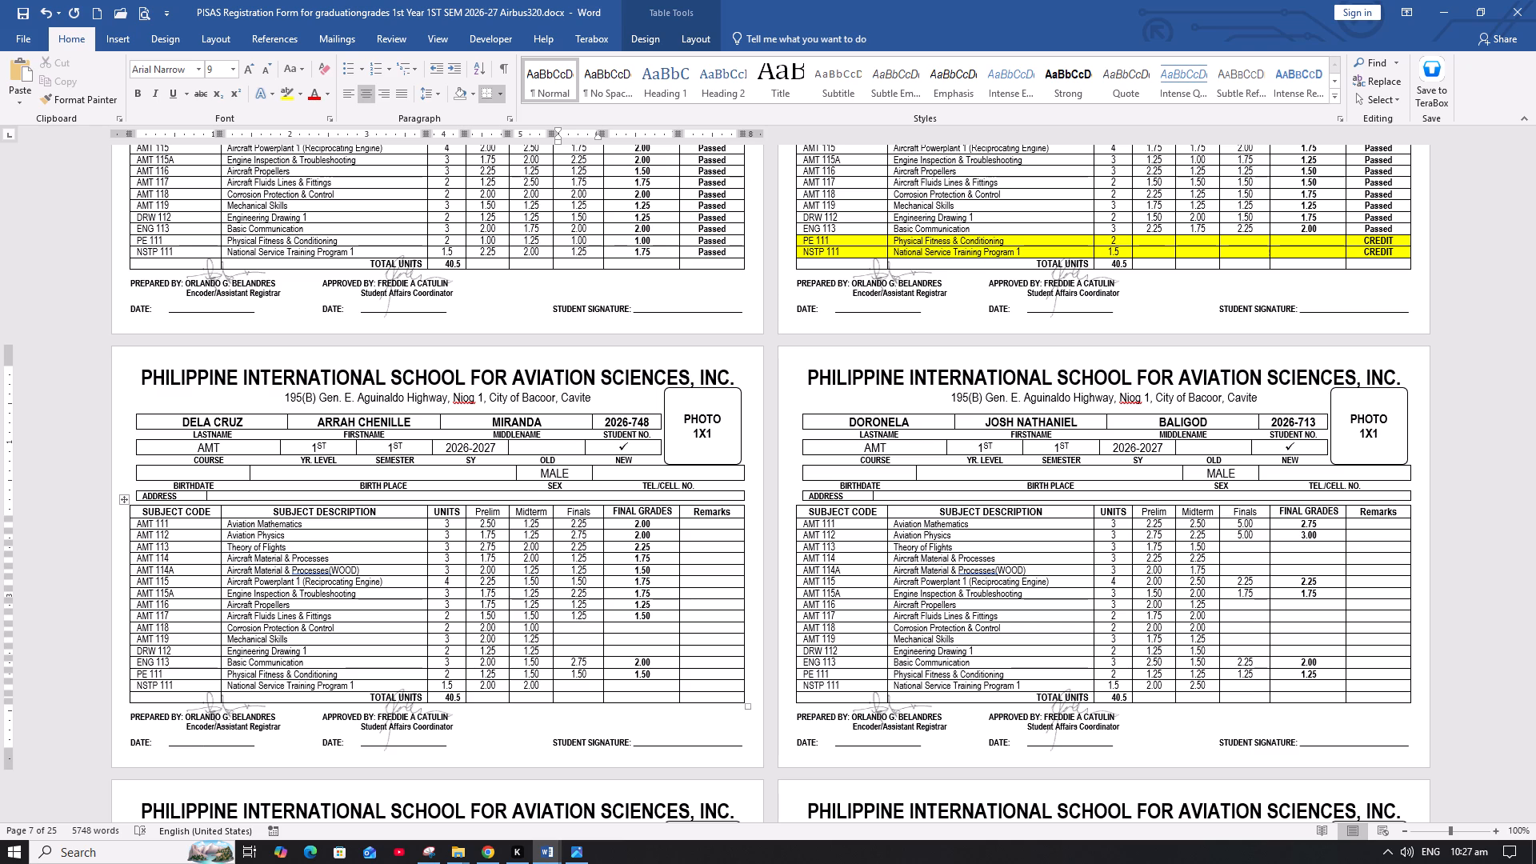
text(1.25)
key(Right)
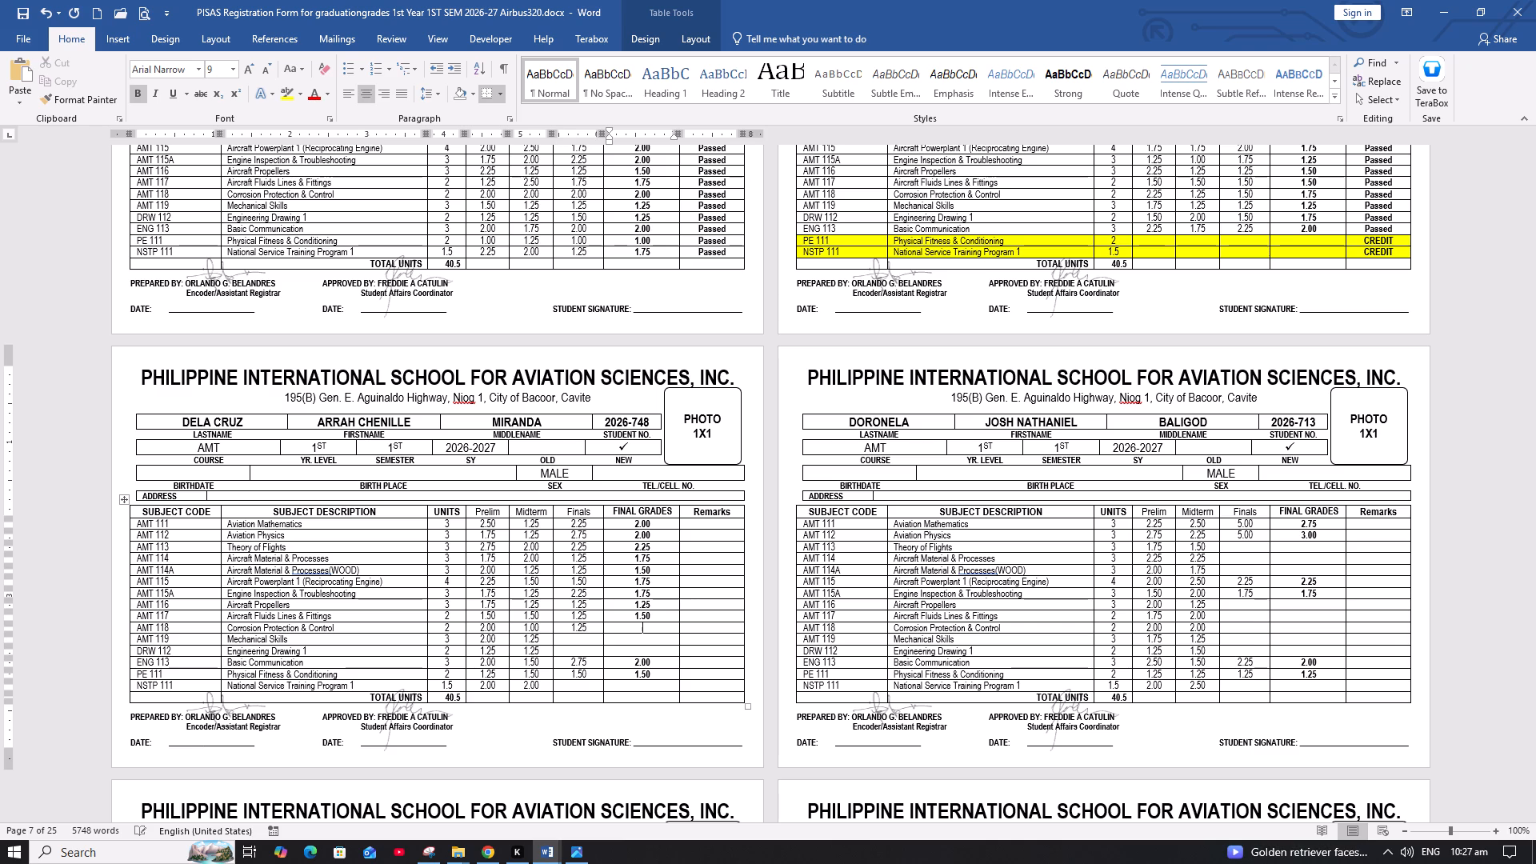
text(1.50)
key(Down)
key(Left)
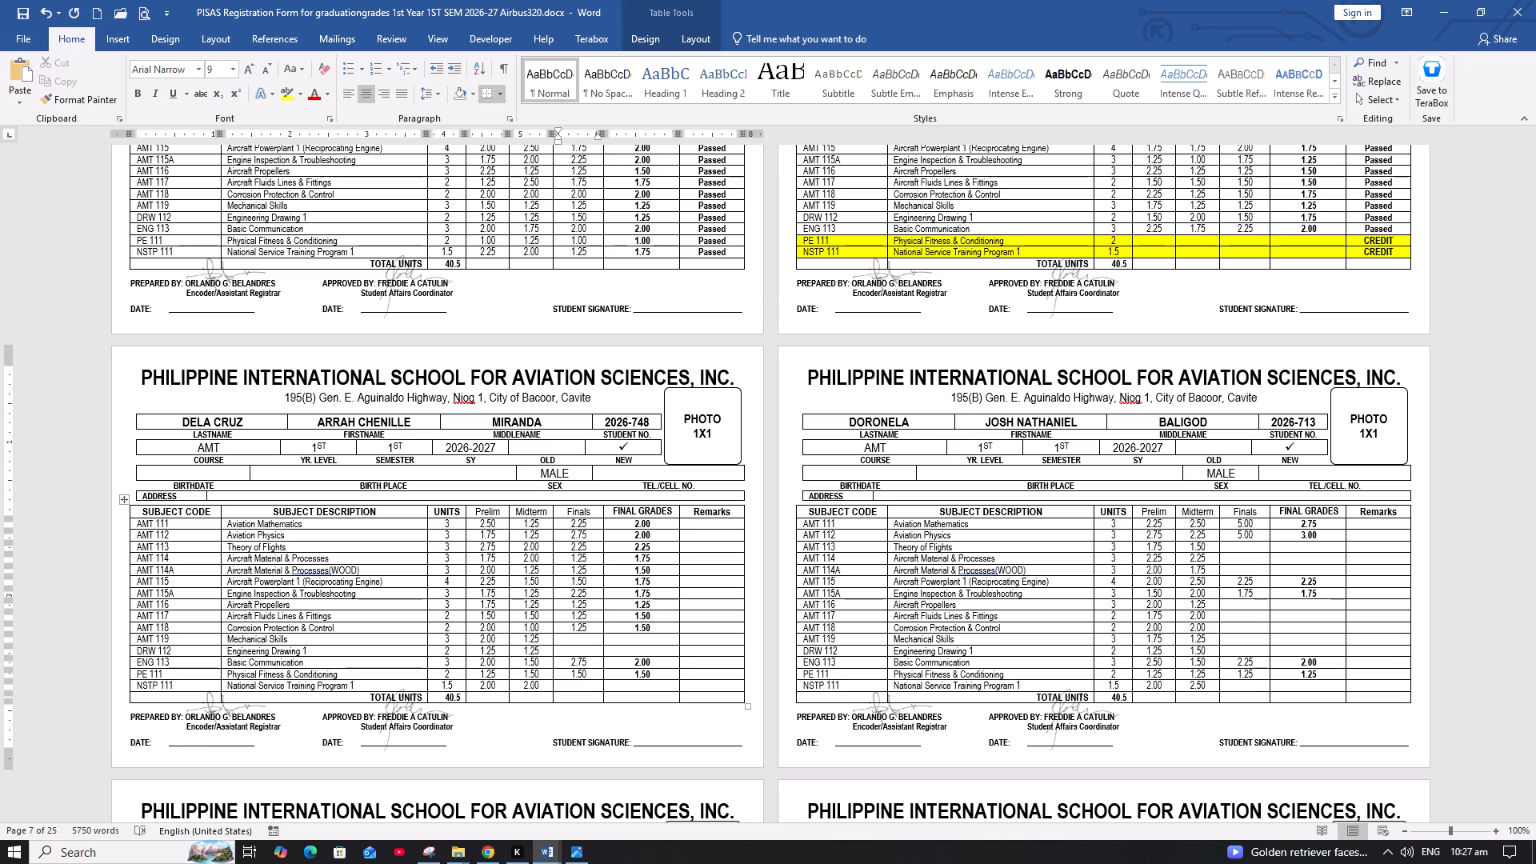
text(1.25)
key(Right)
text(1.50)
key(Down)
key(Left)
text(1.50)
key(Right)
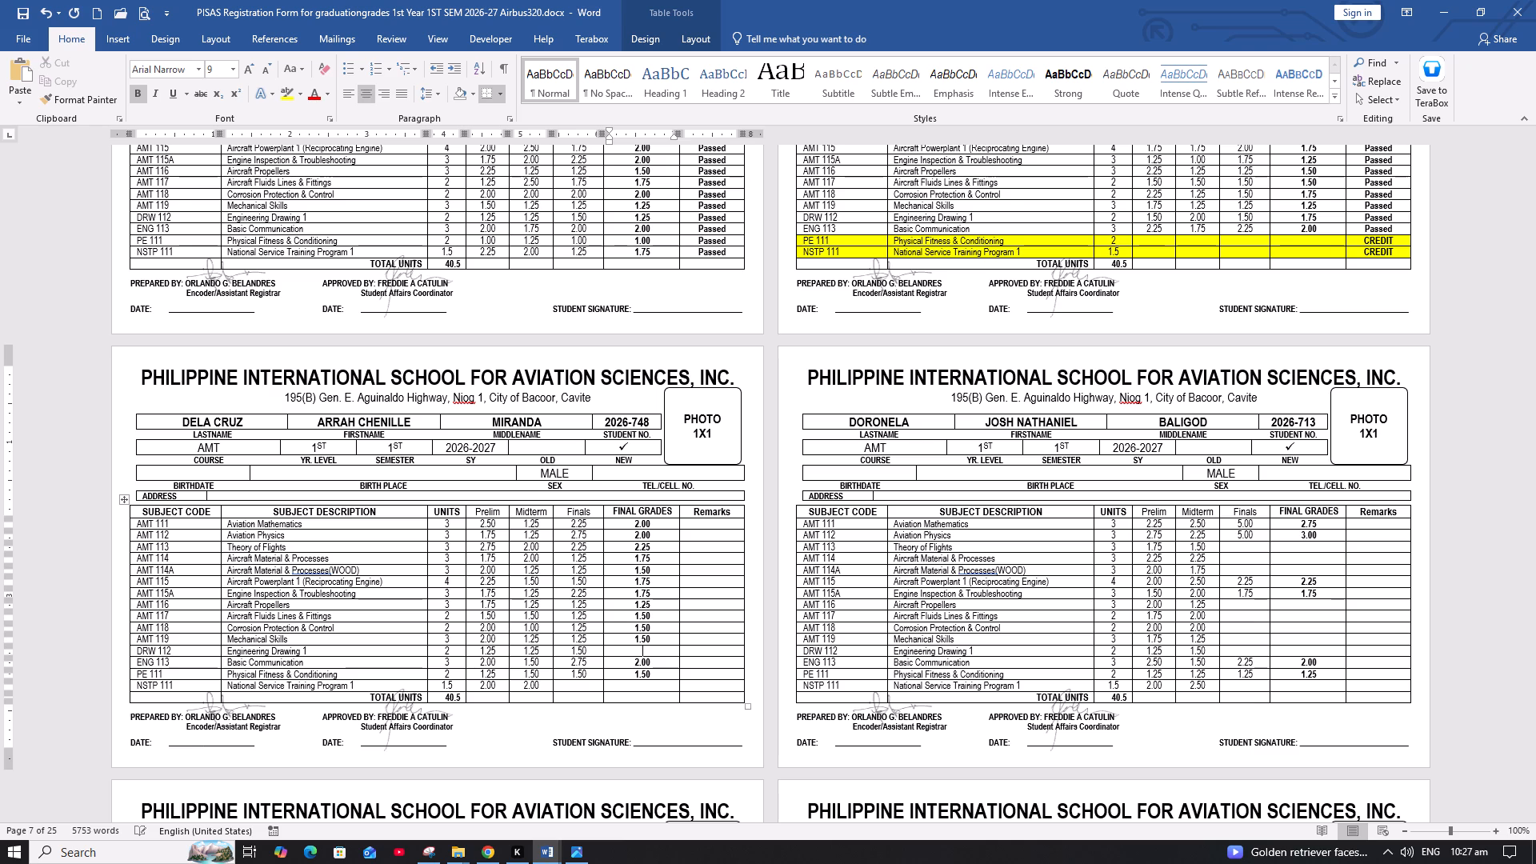
text(1.25)
Go to the Finals cell of NSTP 111 National Service Training Program 1 on the DELA CRUZ form.
key(Down)
key(Down)
key(Down)
key(Left)
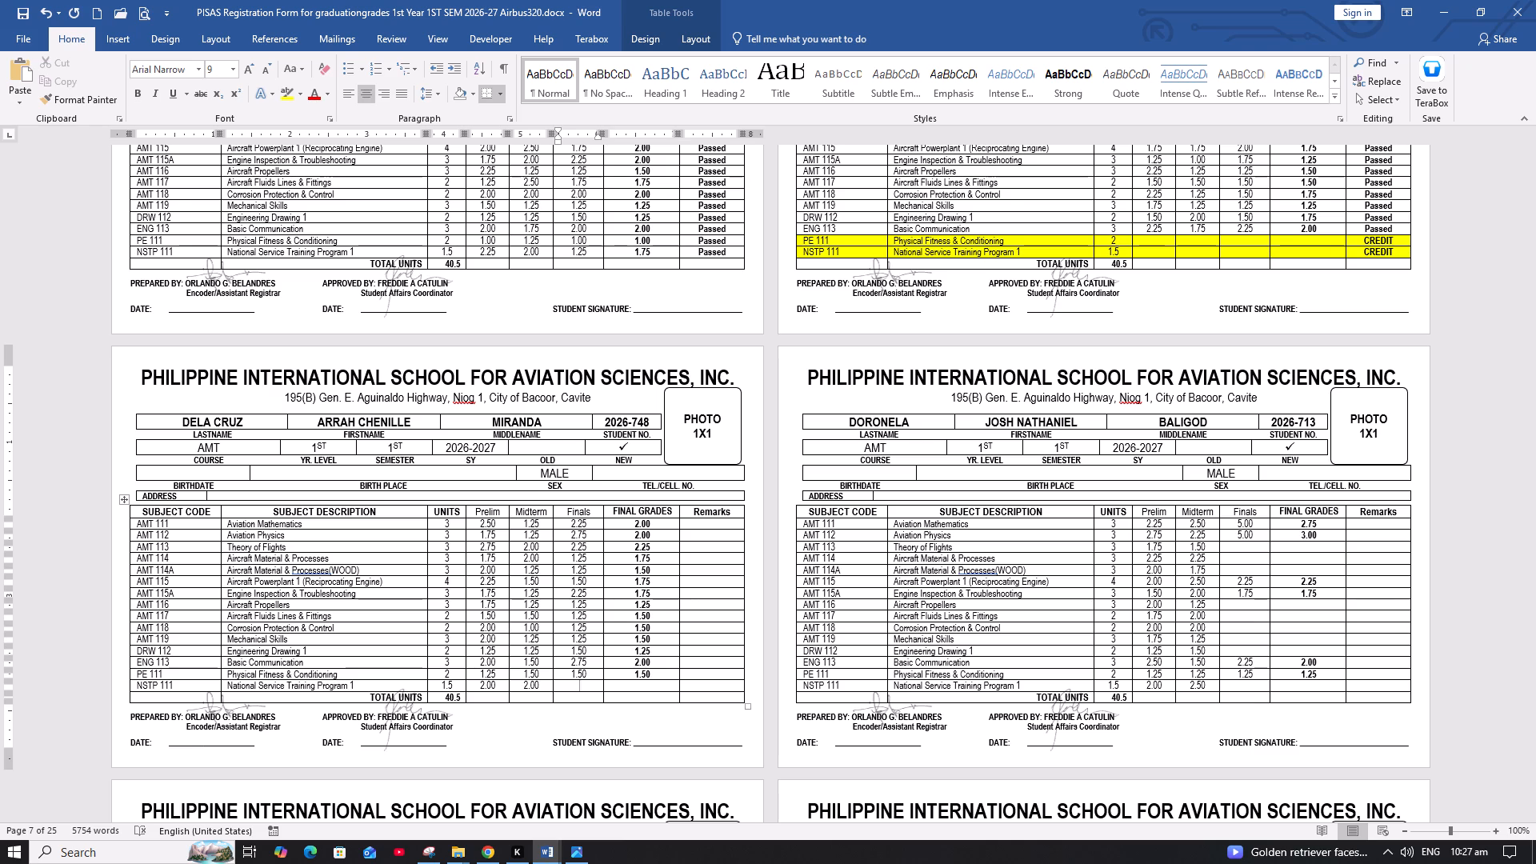
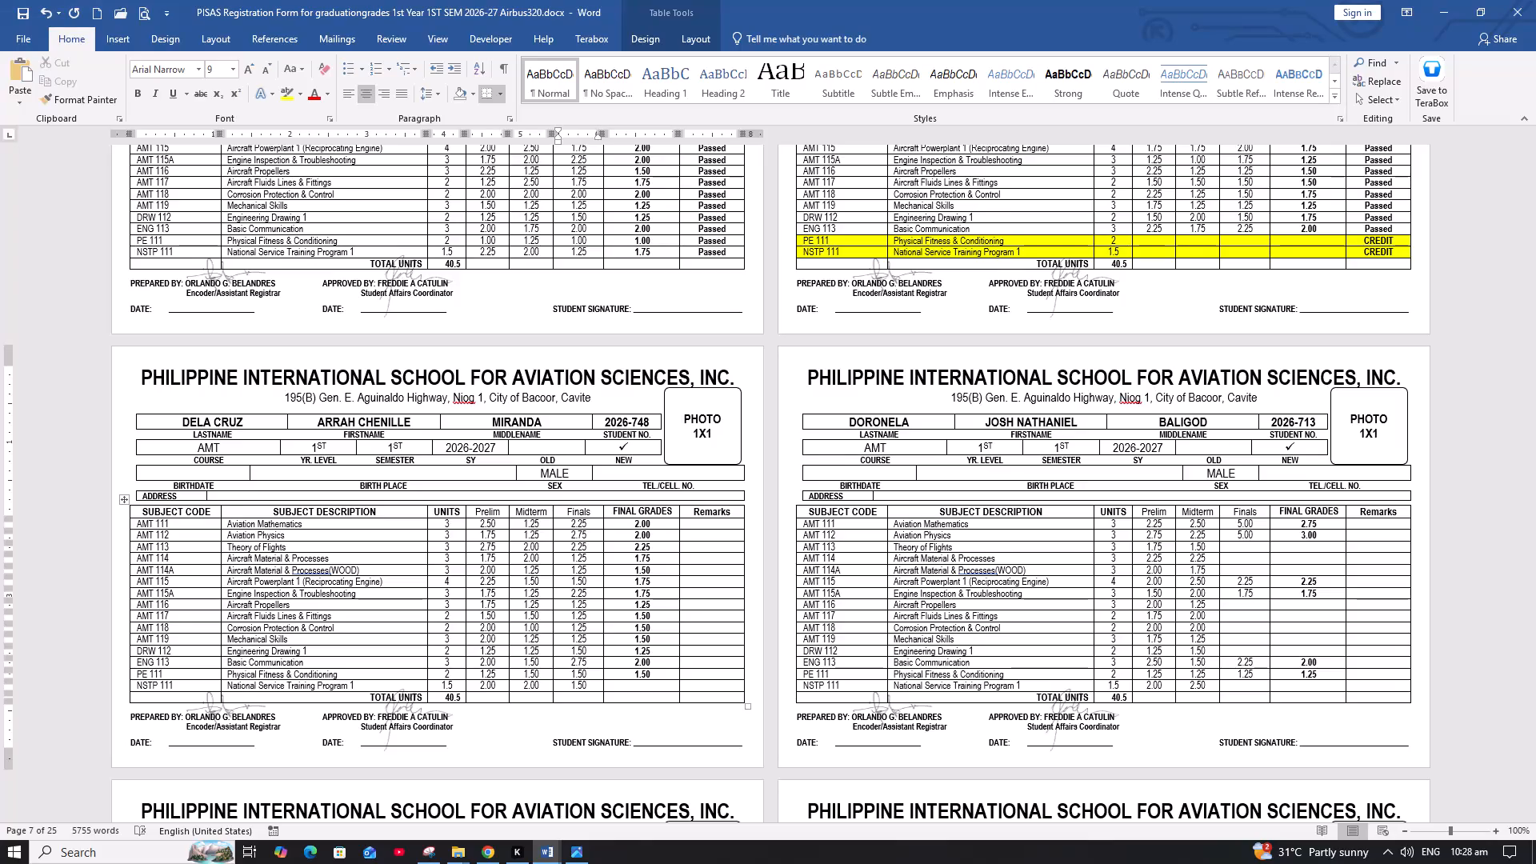
Enter a final grade of 1.75 for NSTP 111 National Service Training Program 1 on the DELA CRUZ form.
key(Right)
text(1.75)
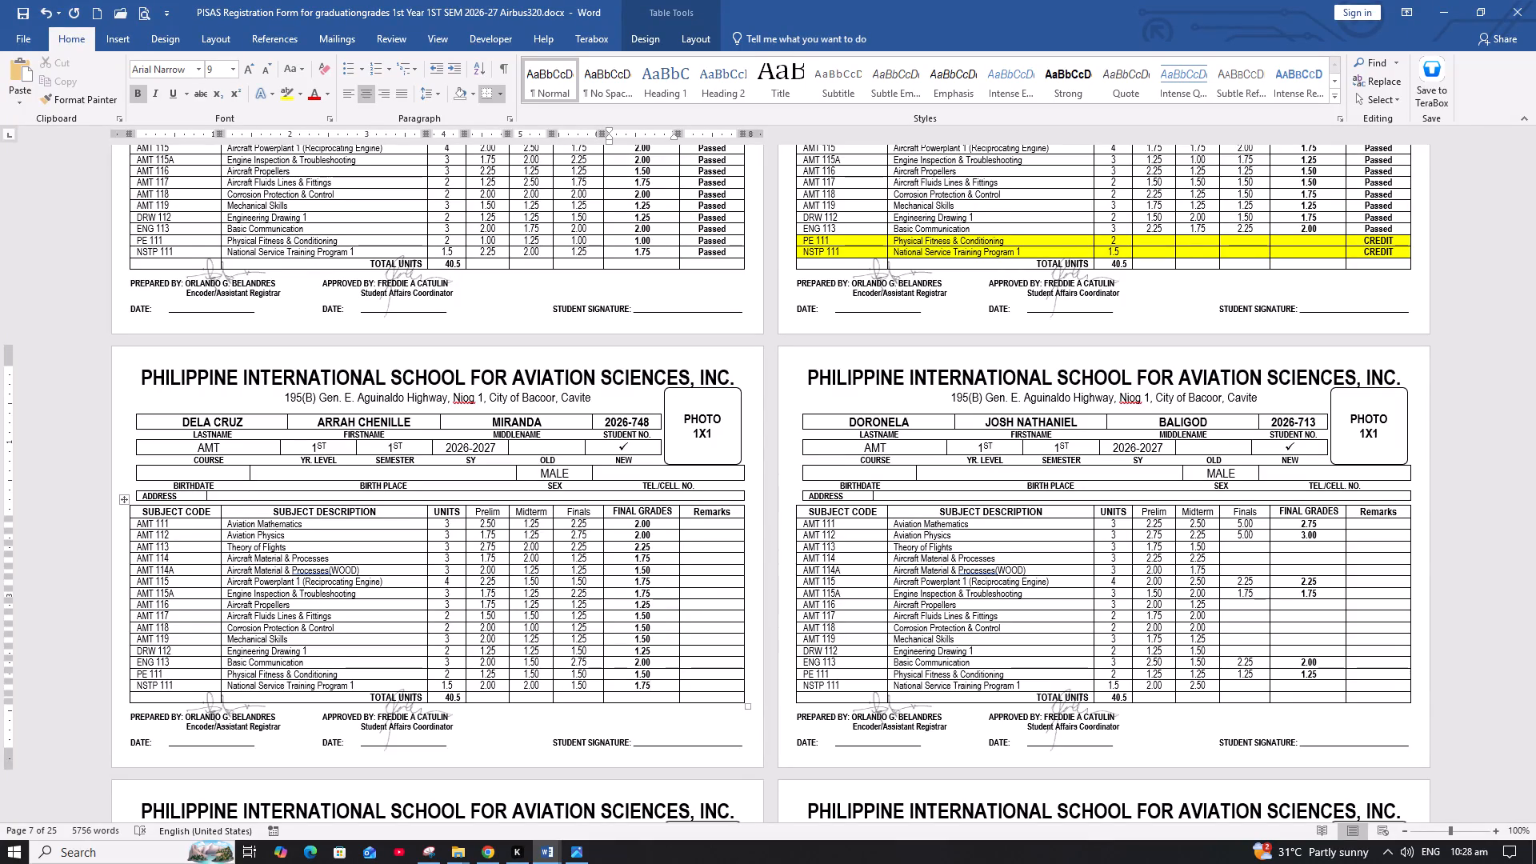
Copy the Passed entries of the CASIBO form's Remarks column into the DELA CRUZ form's Remarks column and save the document.
scroll(718, 511, up, 7)
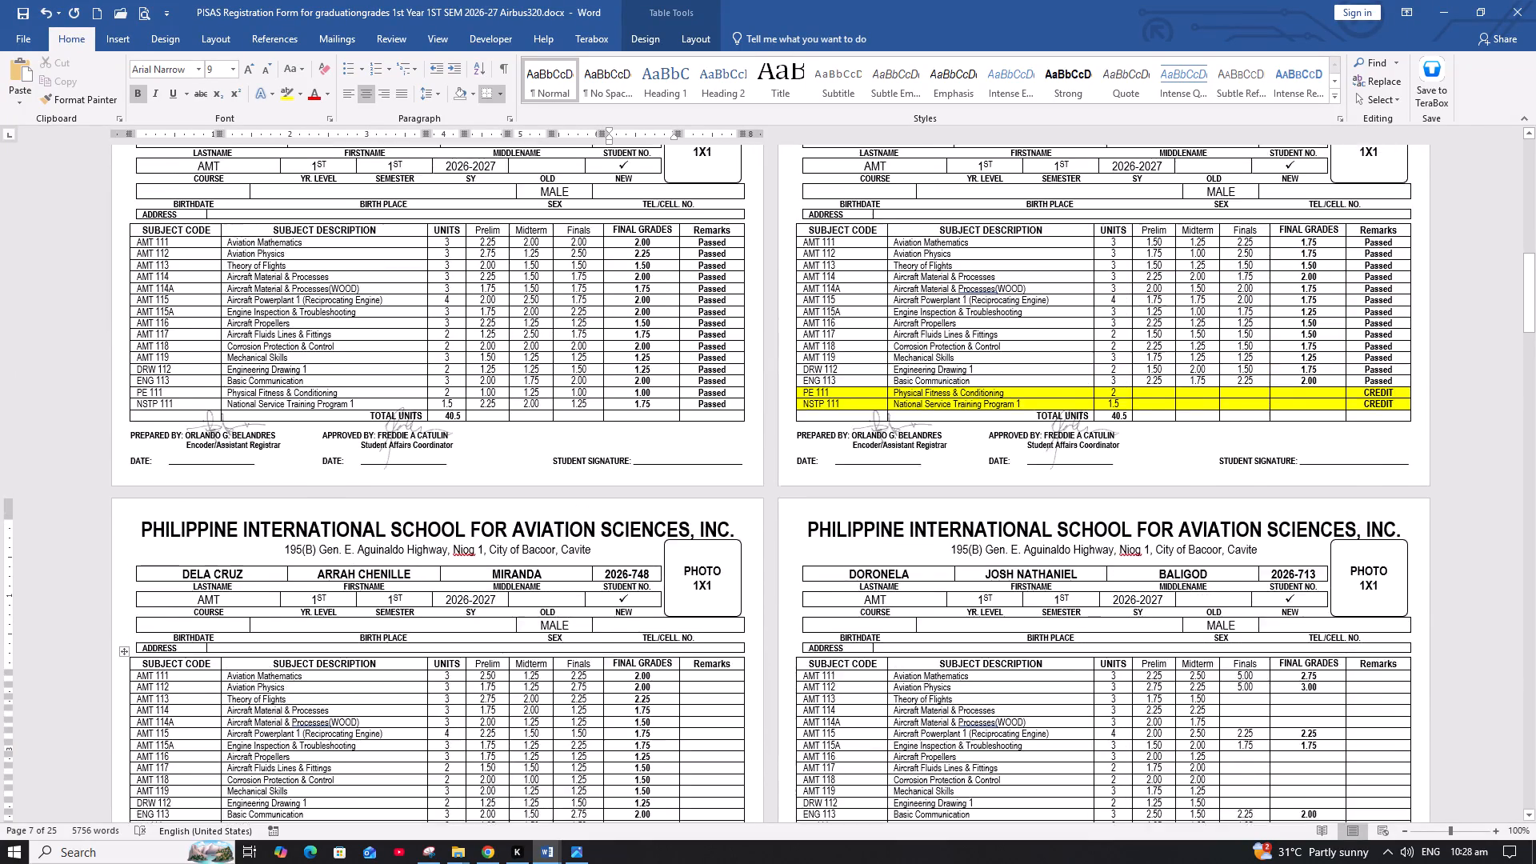
drag(718, 362, 712, 506)
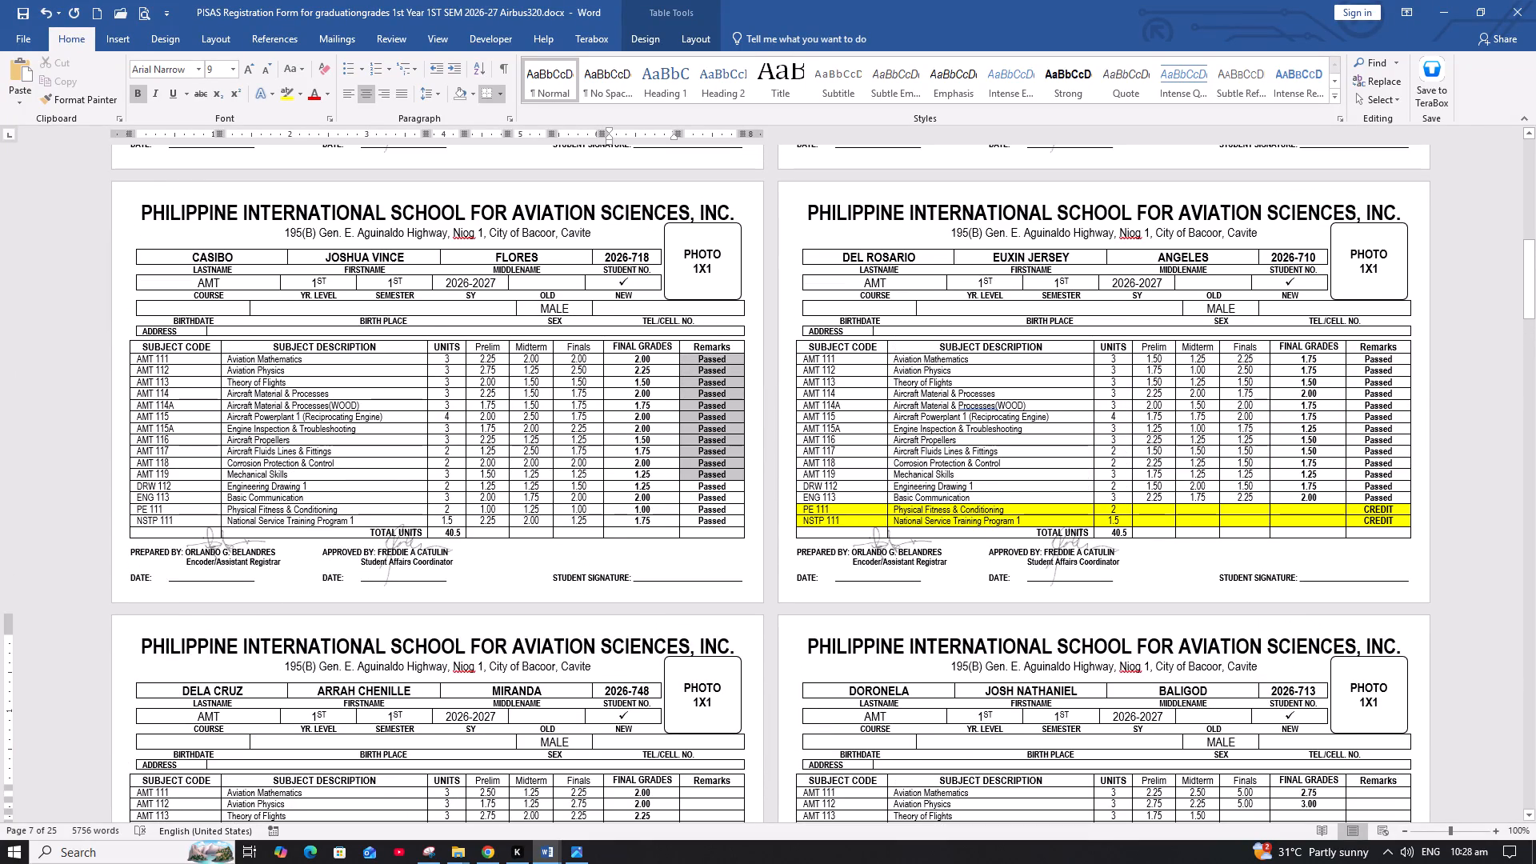
drag(712, 506, 711, 524)
key(ctrl+c)
key(ctrl+c)
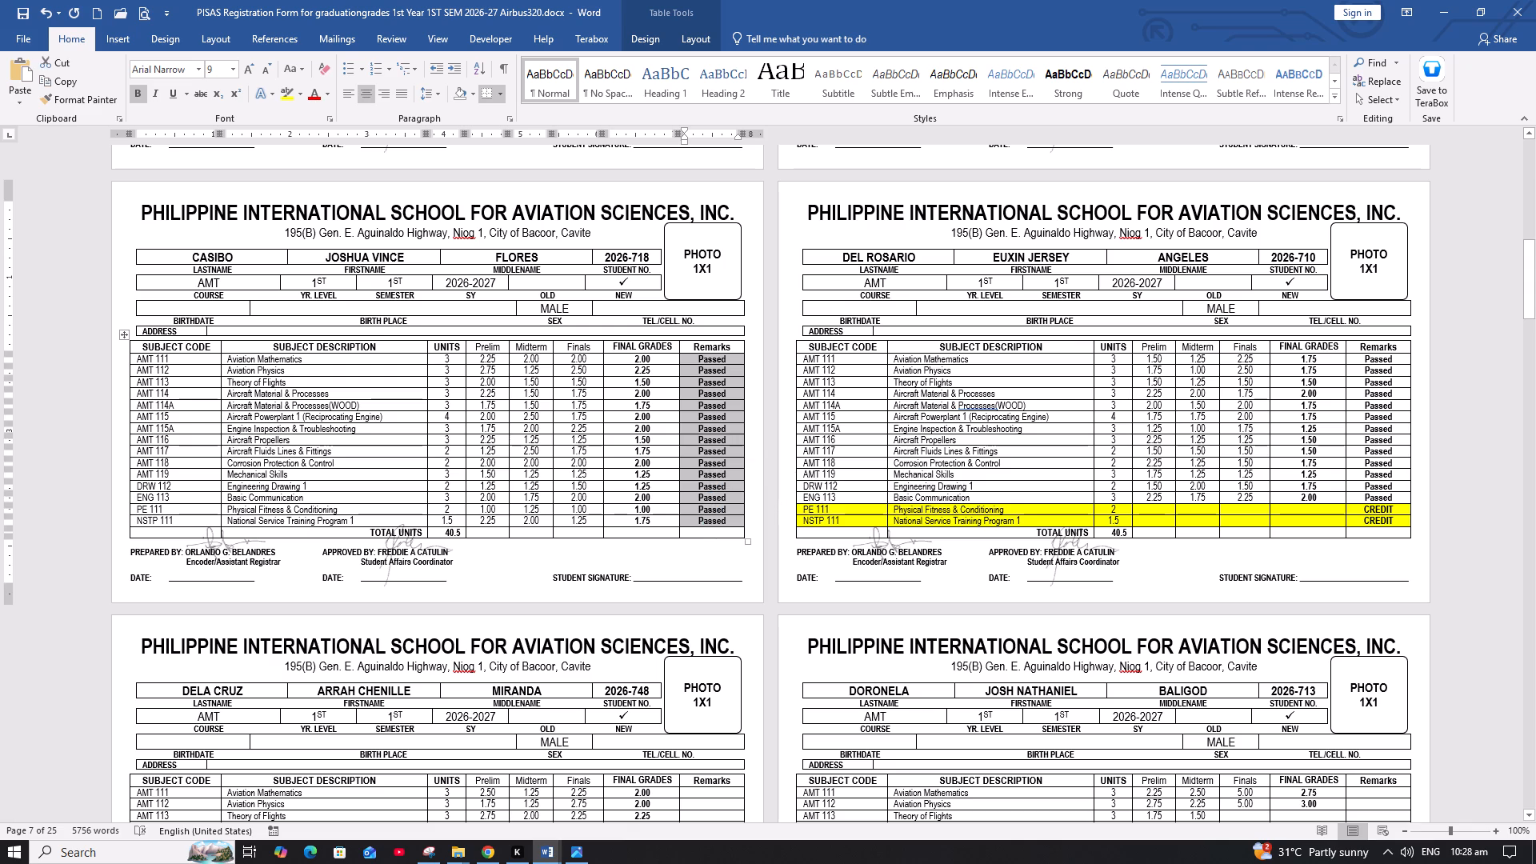
scroll(712, 550, down, 8)
click(731, 490)
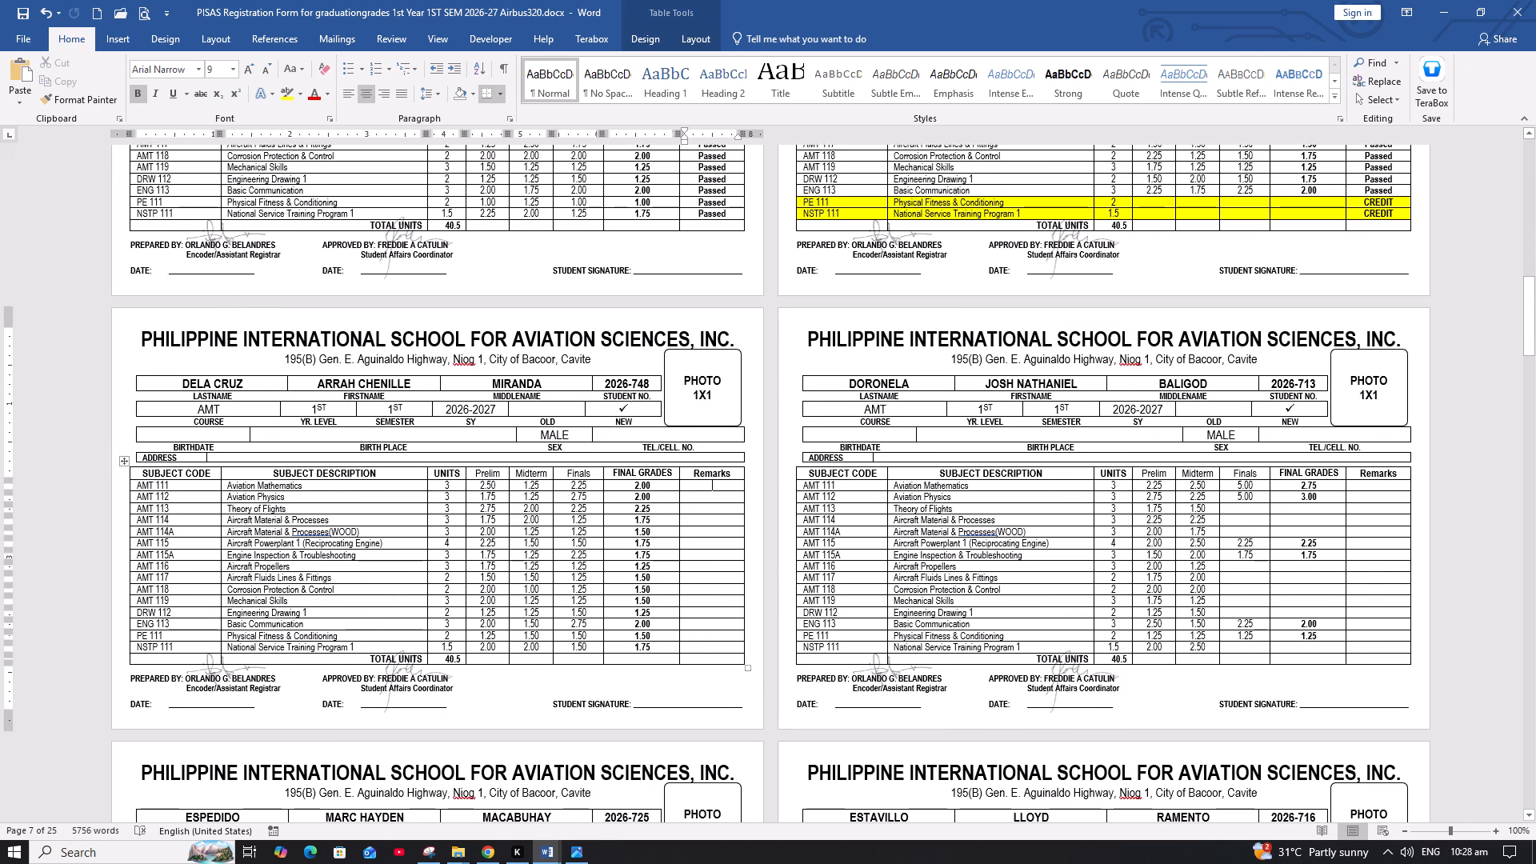
key(ctrl+v)
click(727, 498)
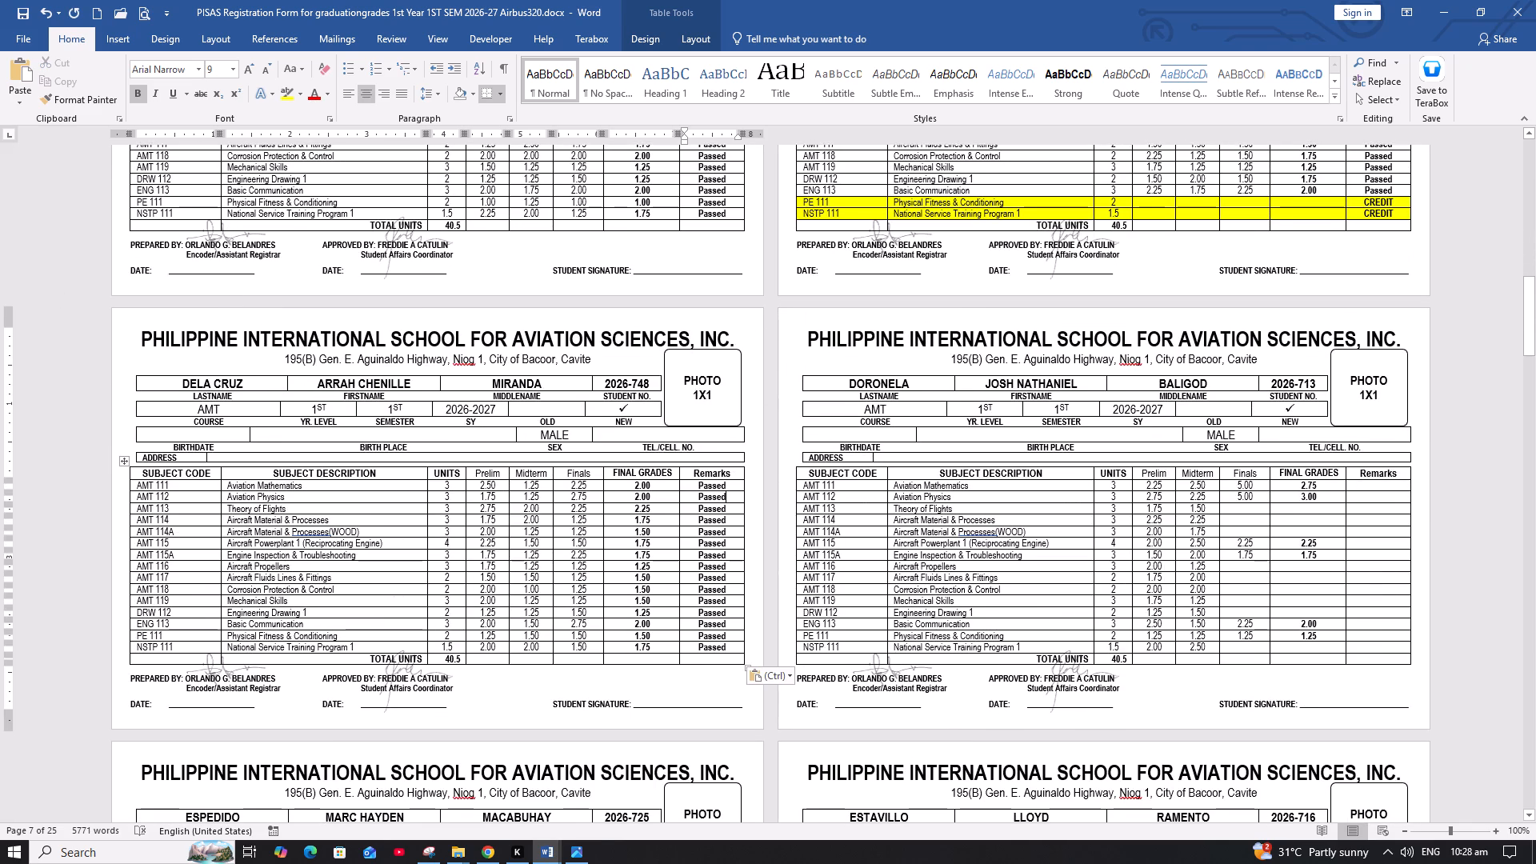
click(22, 15)
click(22, 15)
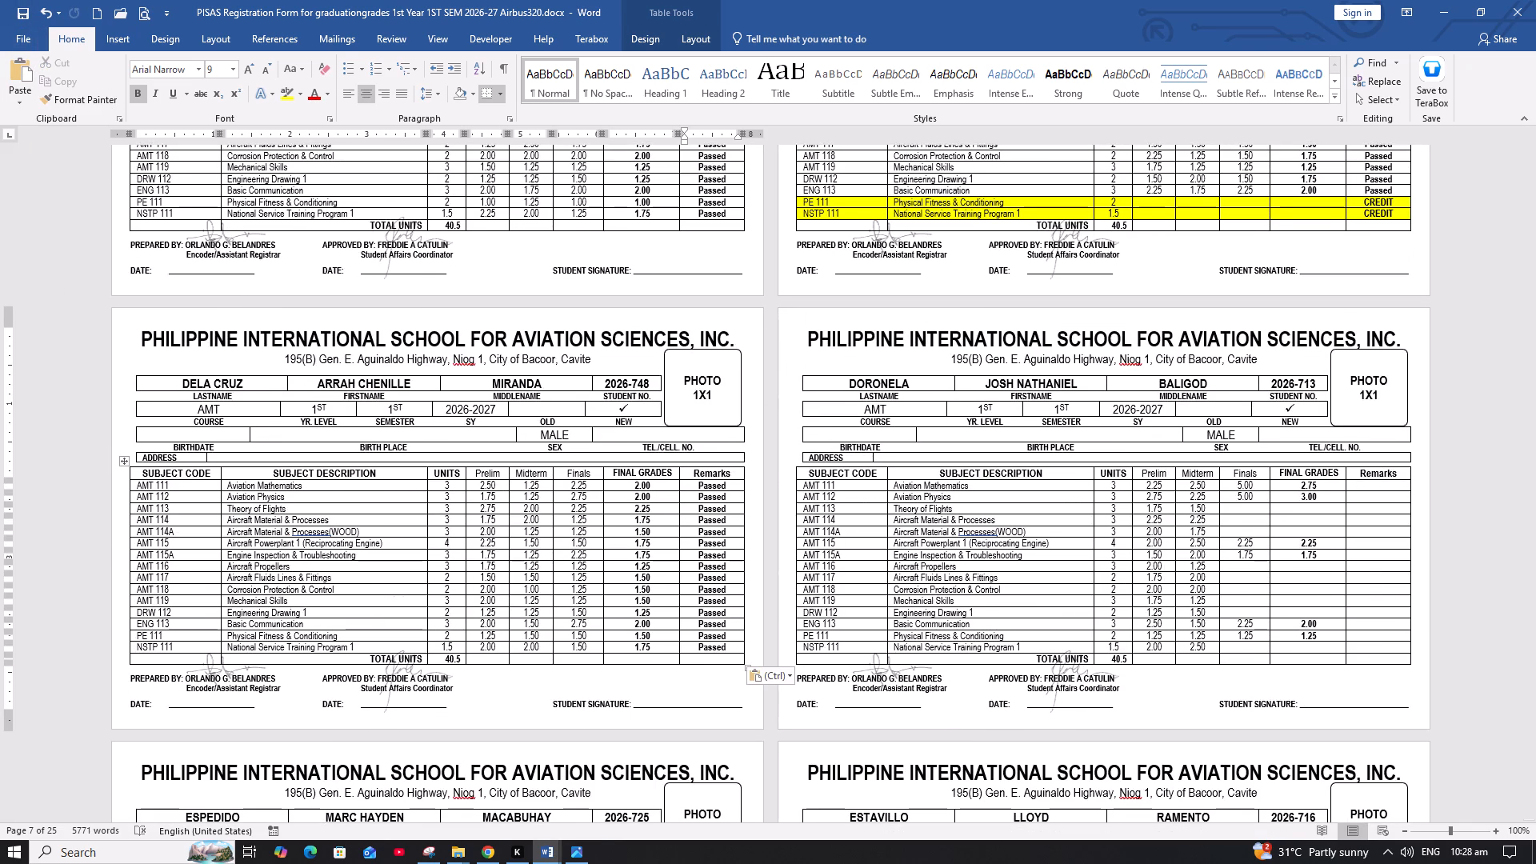
click(1257, 507)
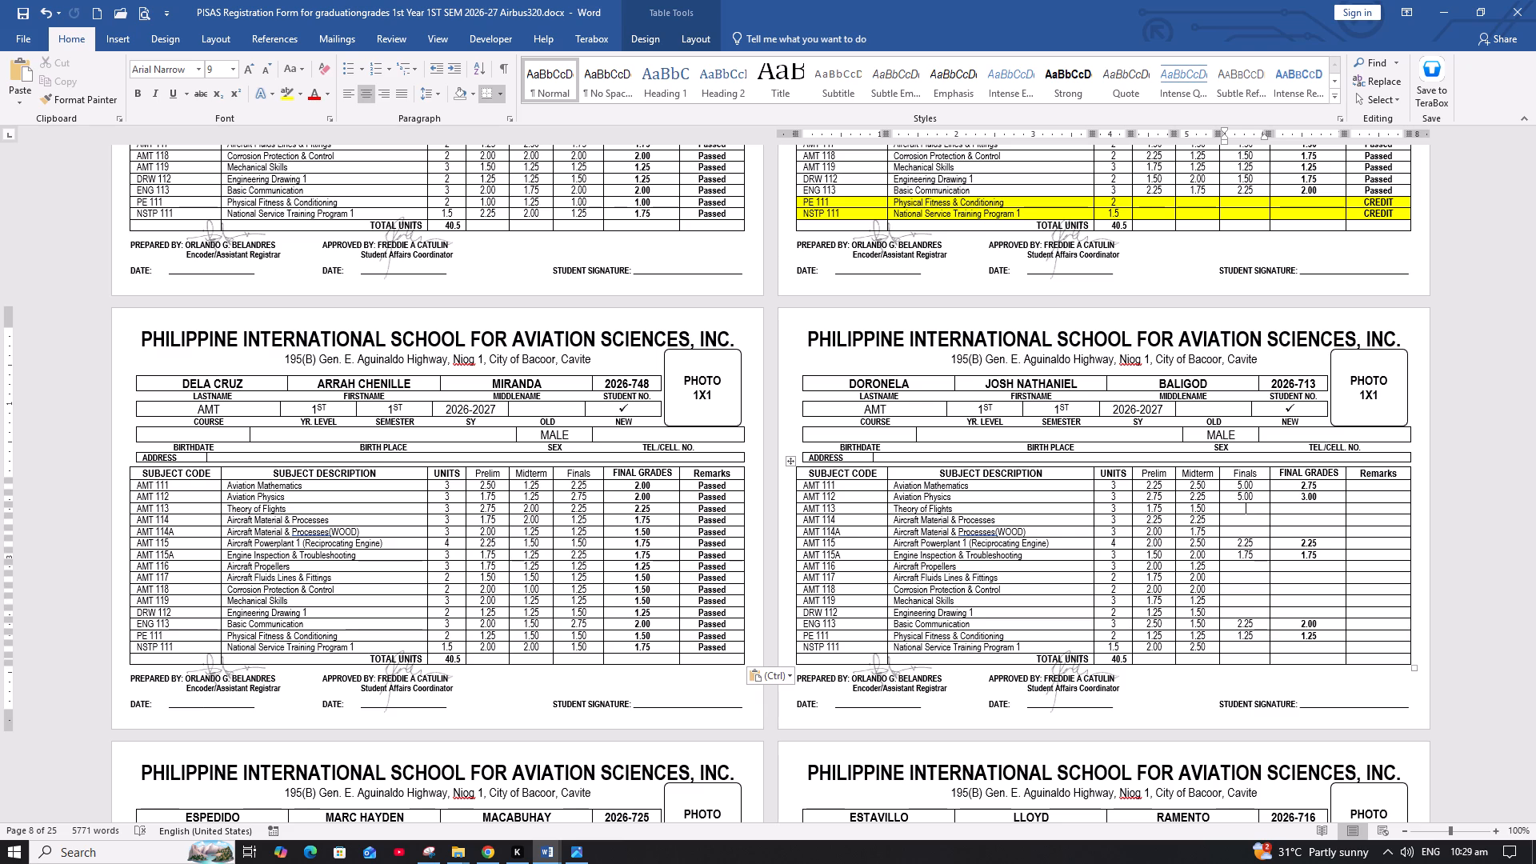
text(2.00)
key(Right)
text(1.75)
key(Down)
key(Left)
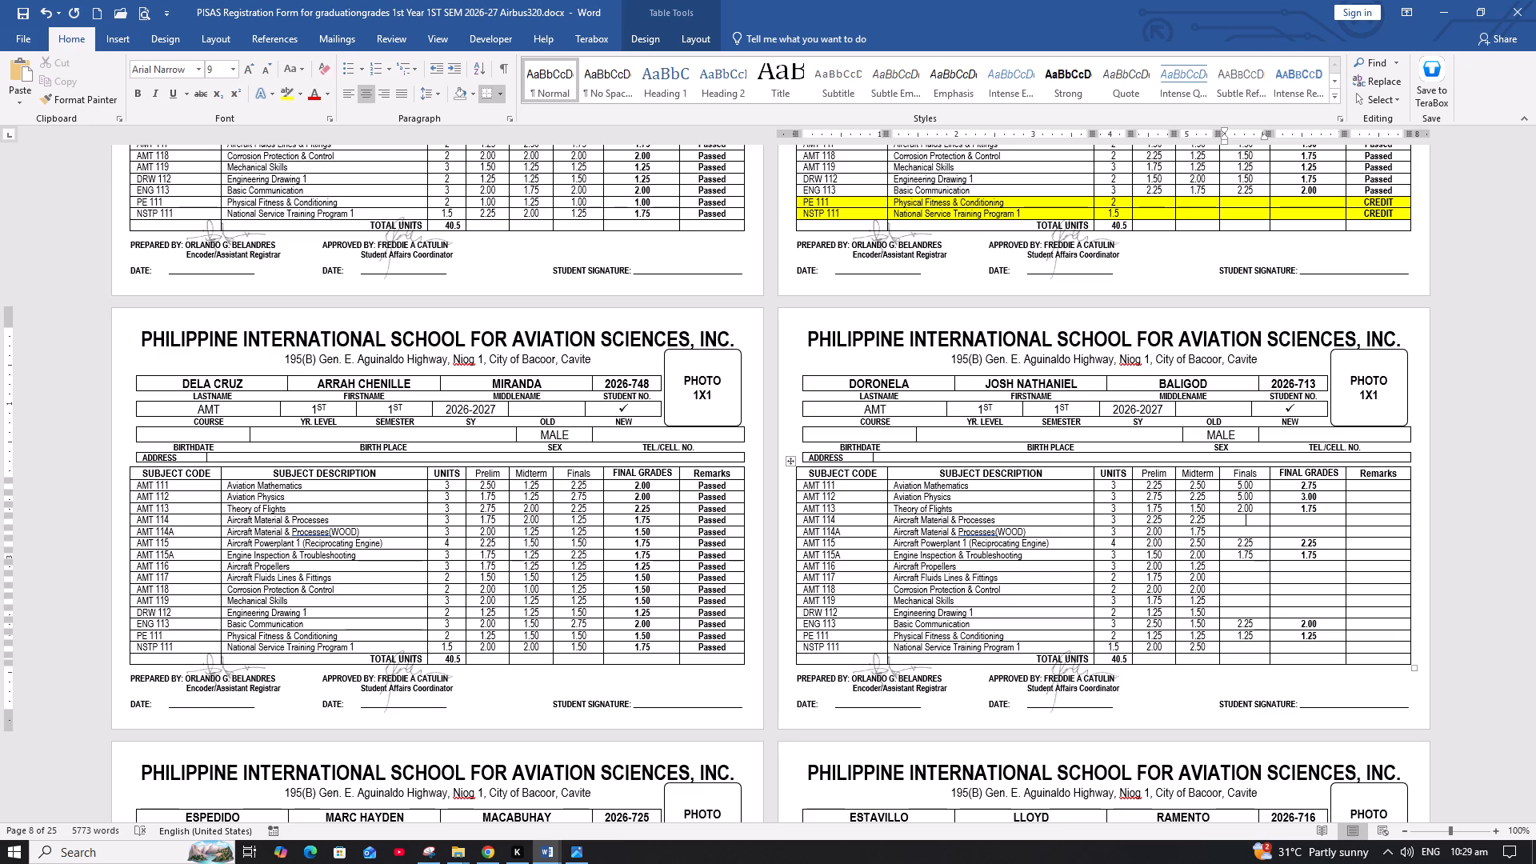
text(2.00)
key(Right)
text(2.00)
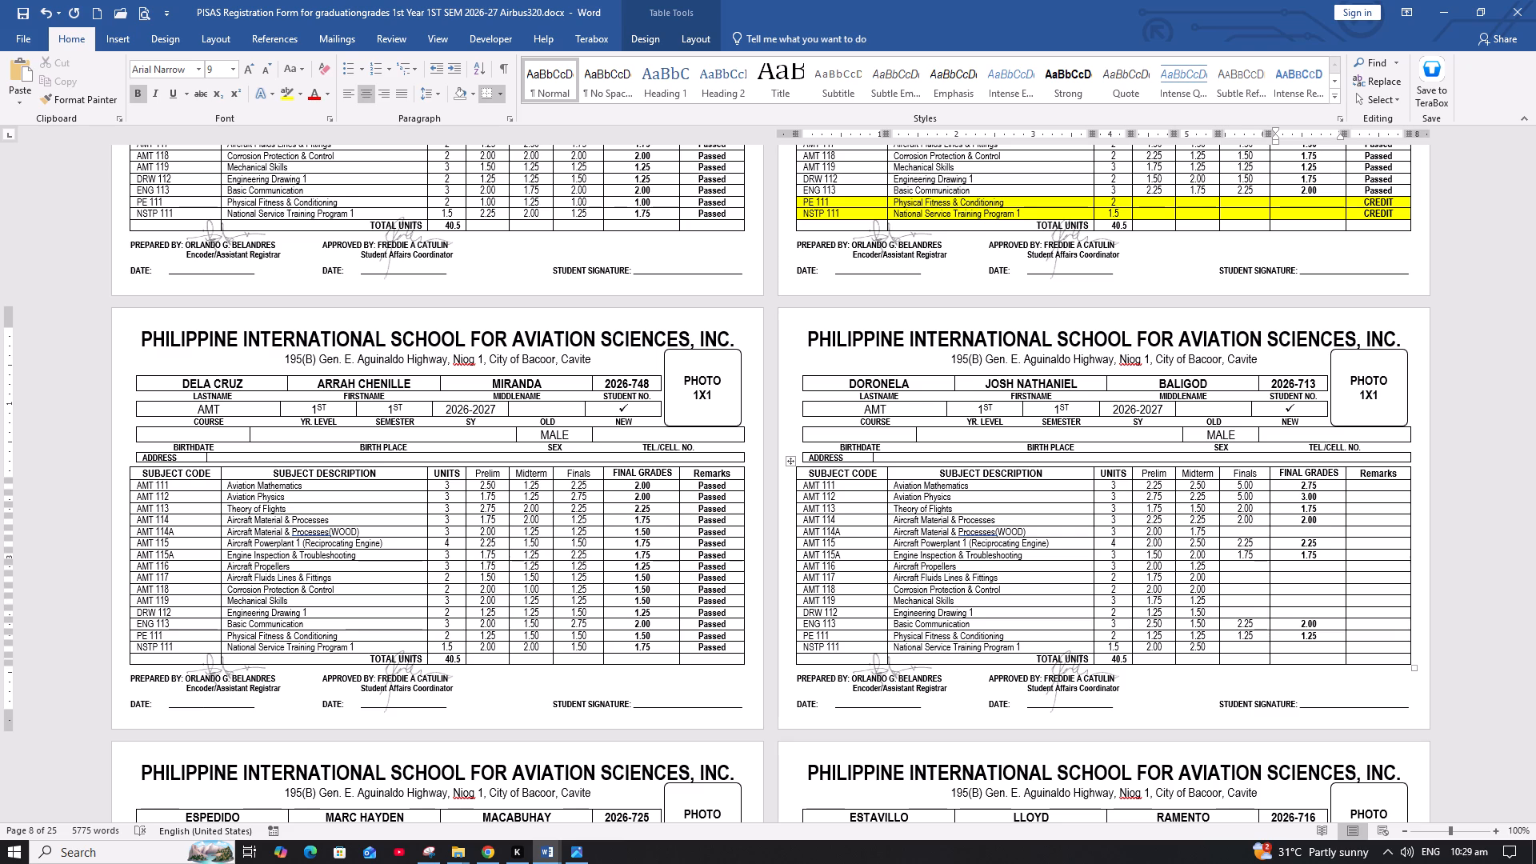
key(Down)
key(Left)
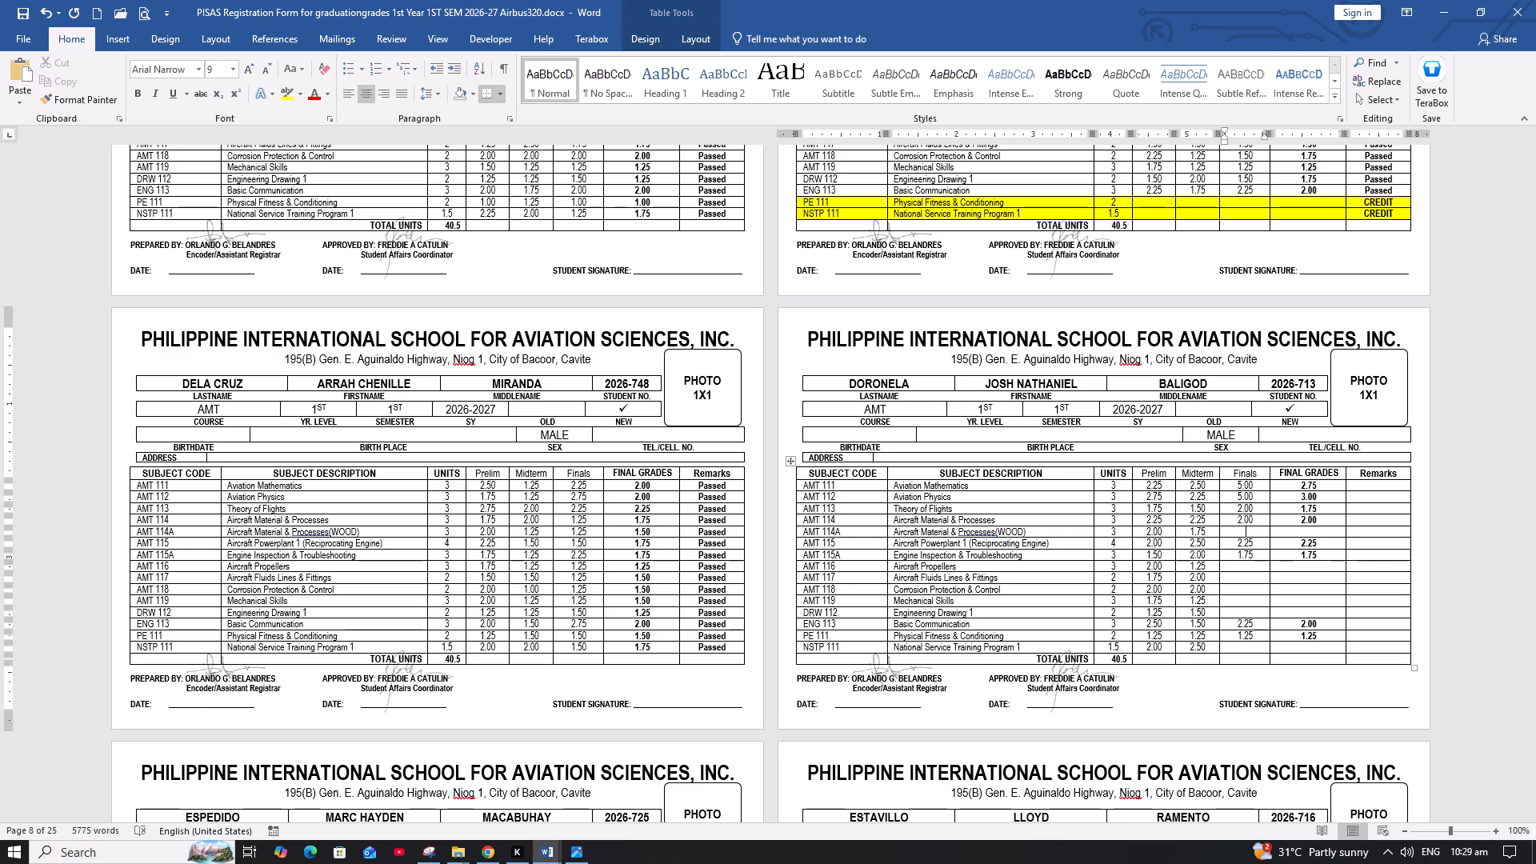
text(1.25)
key(Right)
text(1.75)
key(Down)
key(Down)
key(Down)
key(Left)
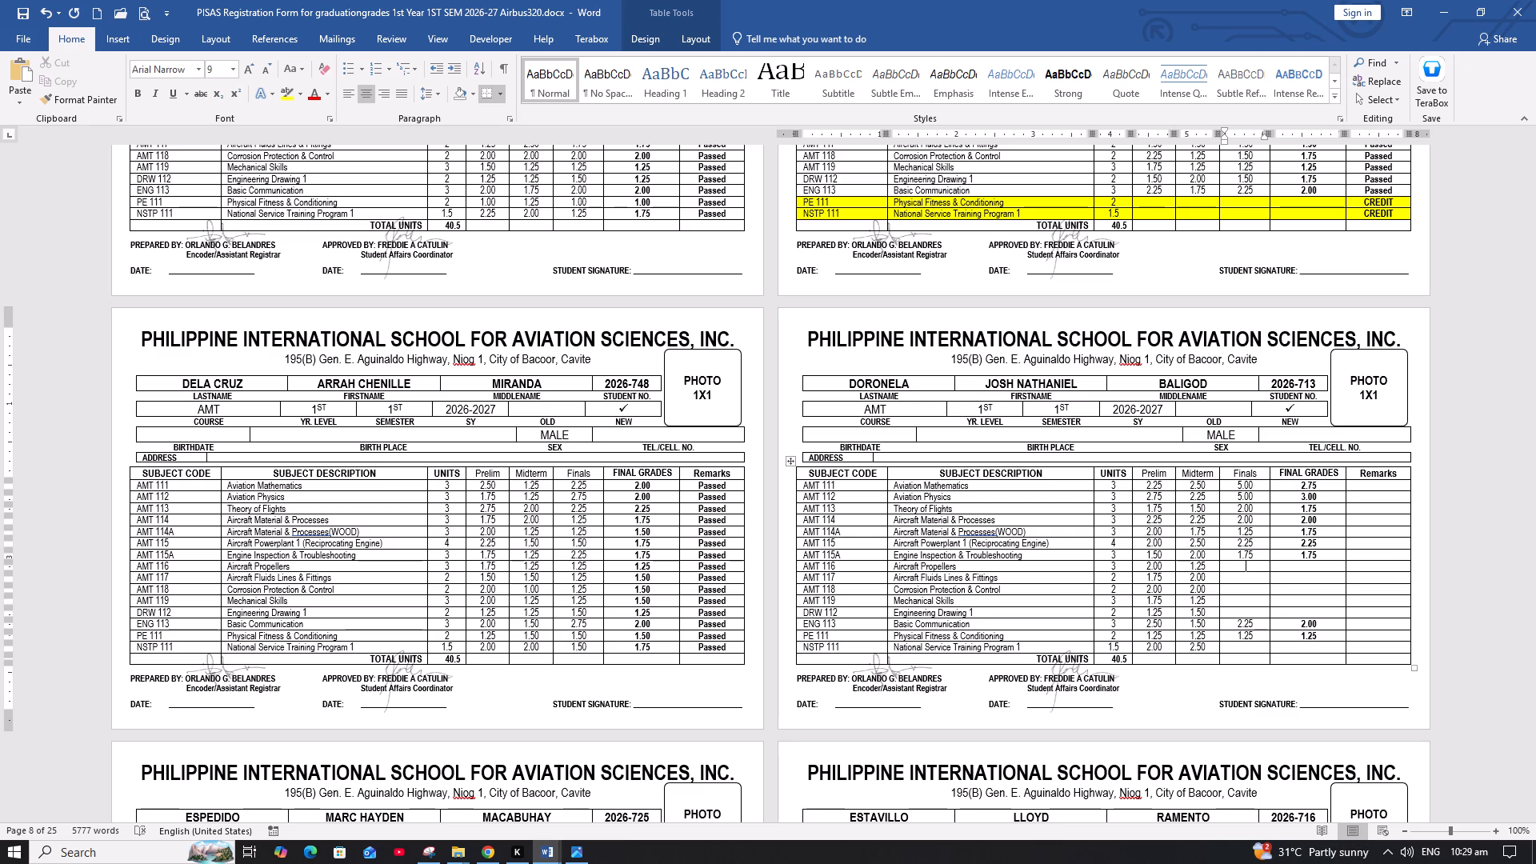
text(1.50)
key(Right)
text(1.50)
key(Down)
key(Left)
text(1.50)
key(Right)
text(1.75)
key(Down)
key(Left)
text(1.25)
key(Right)
text(1.75)
key(Down)
key(Left)
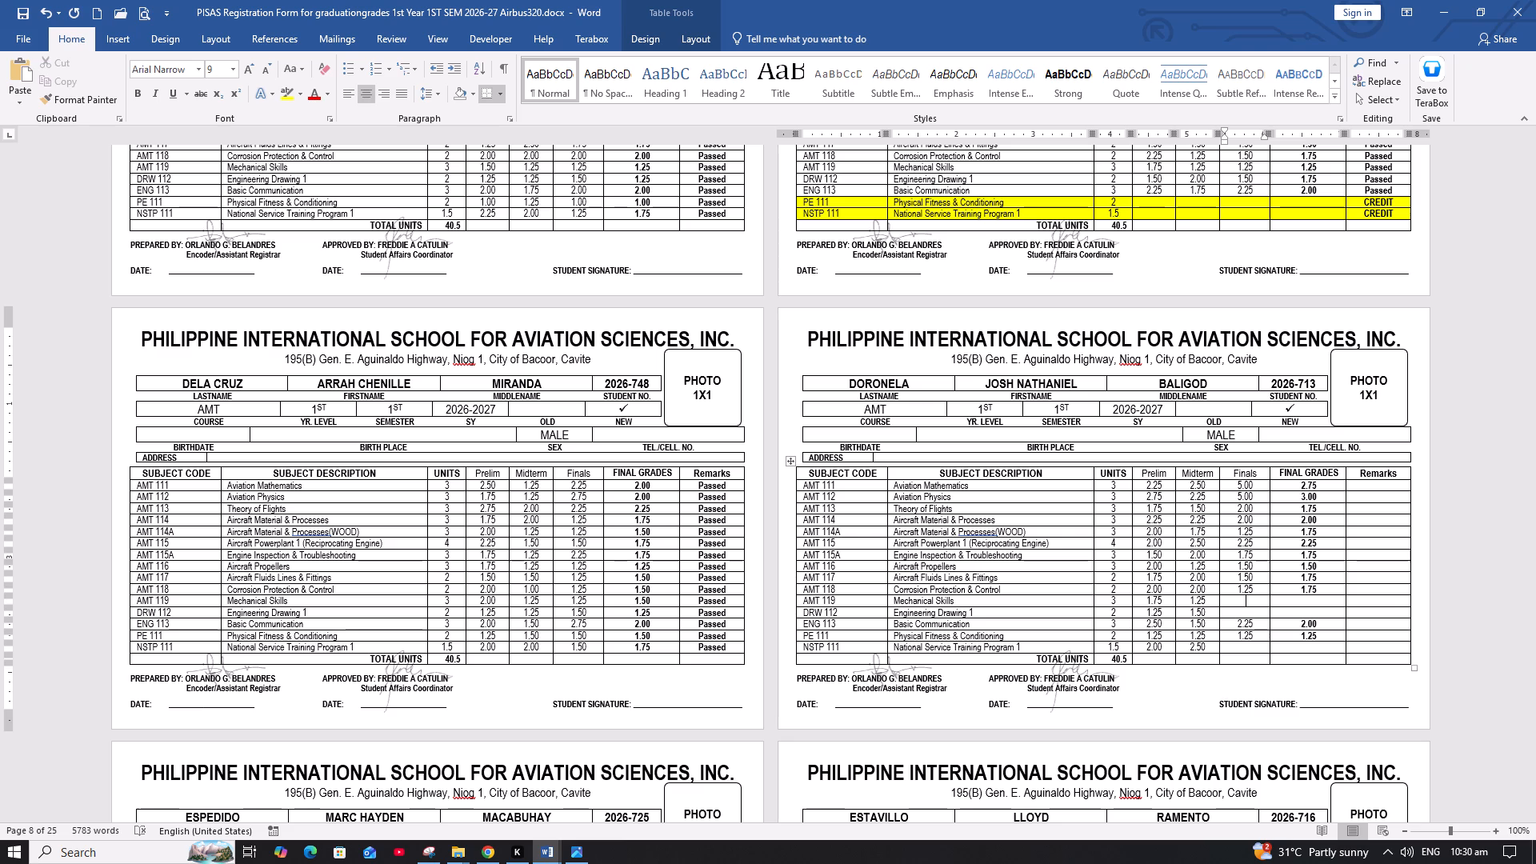
text(1.75)
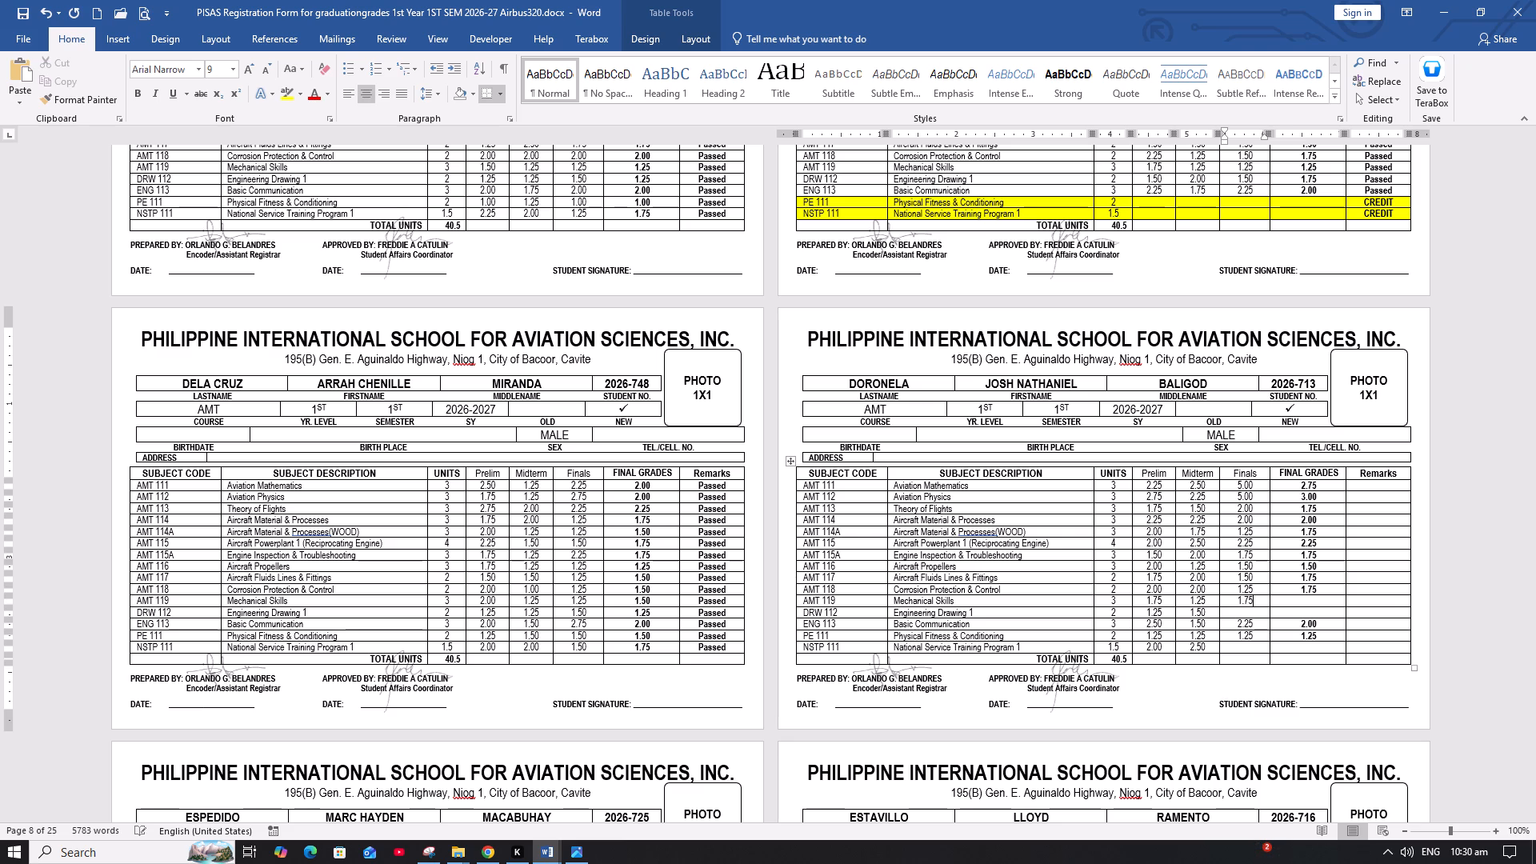
key(Right)
text(1.50)
key(Down)
key(Left)
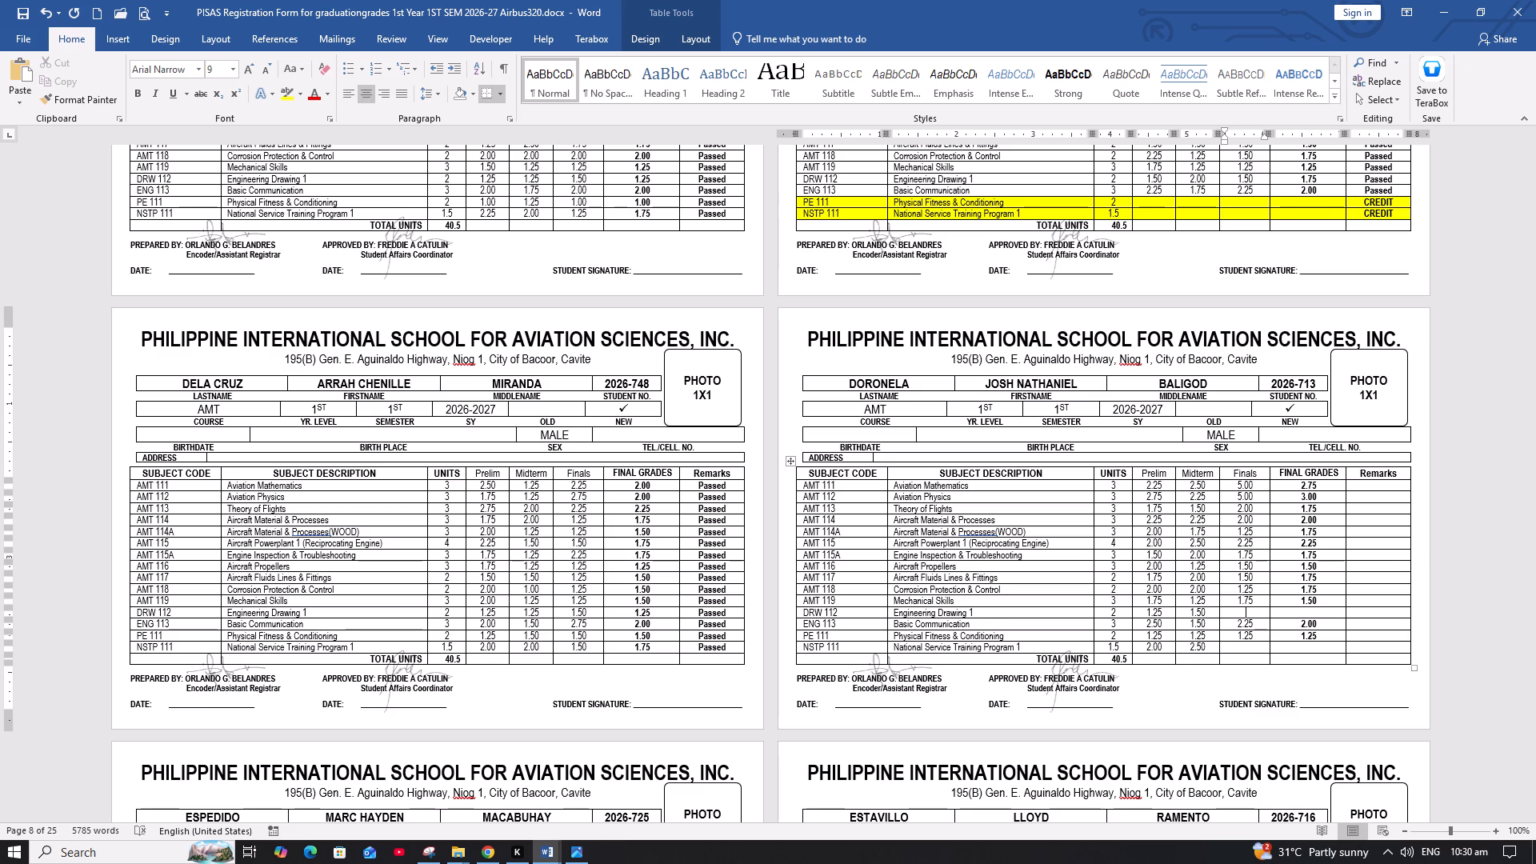
text(1.50)
key(Right)
text(1.50)
key(Down)
key(Down)
key(Down)
key(Left)
text(1.25)
key(Right)
text(1.)
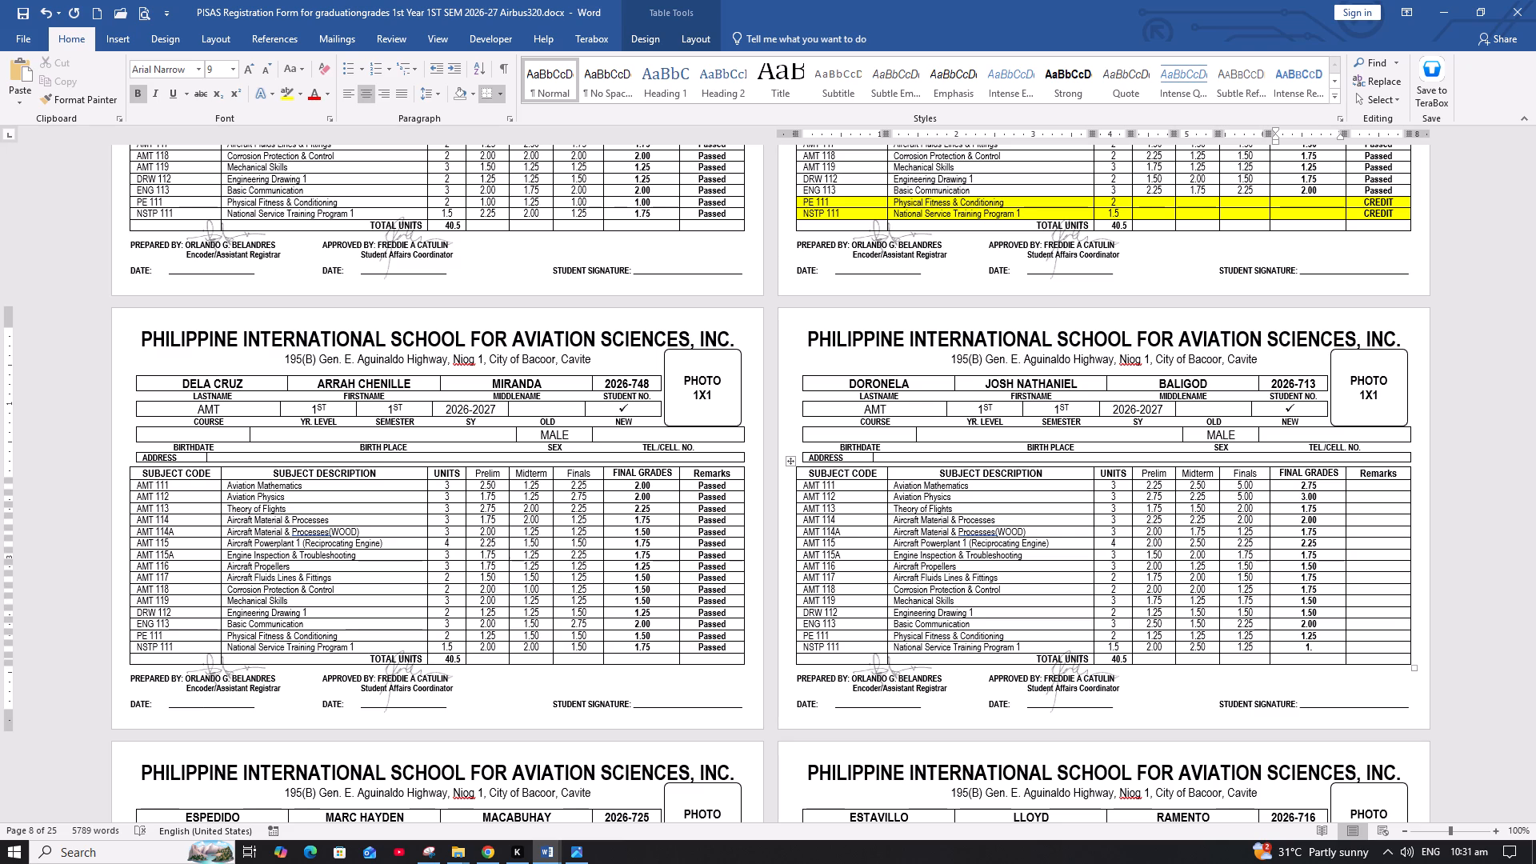
text(75)
key(BackSpace)
key(BackSpace)
key(BackSpace)
key(BackSpace)
text(2.00)
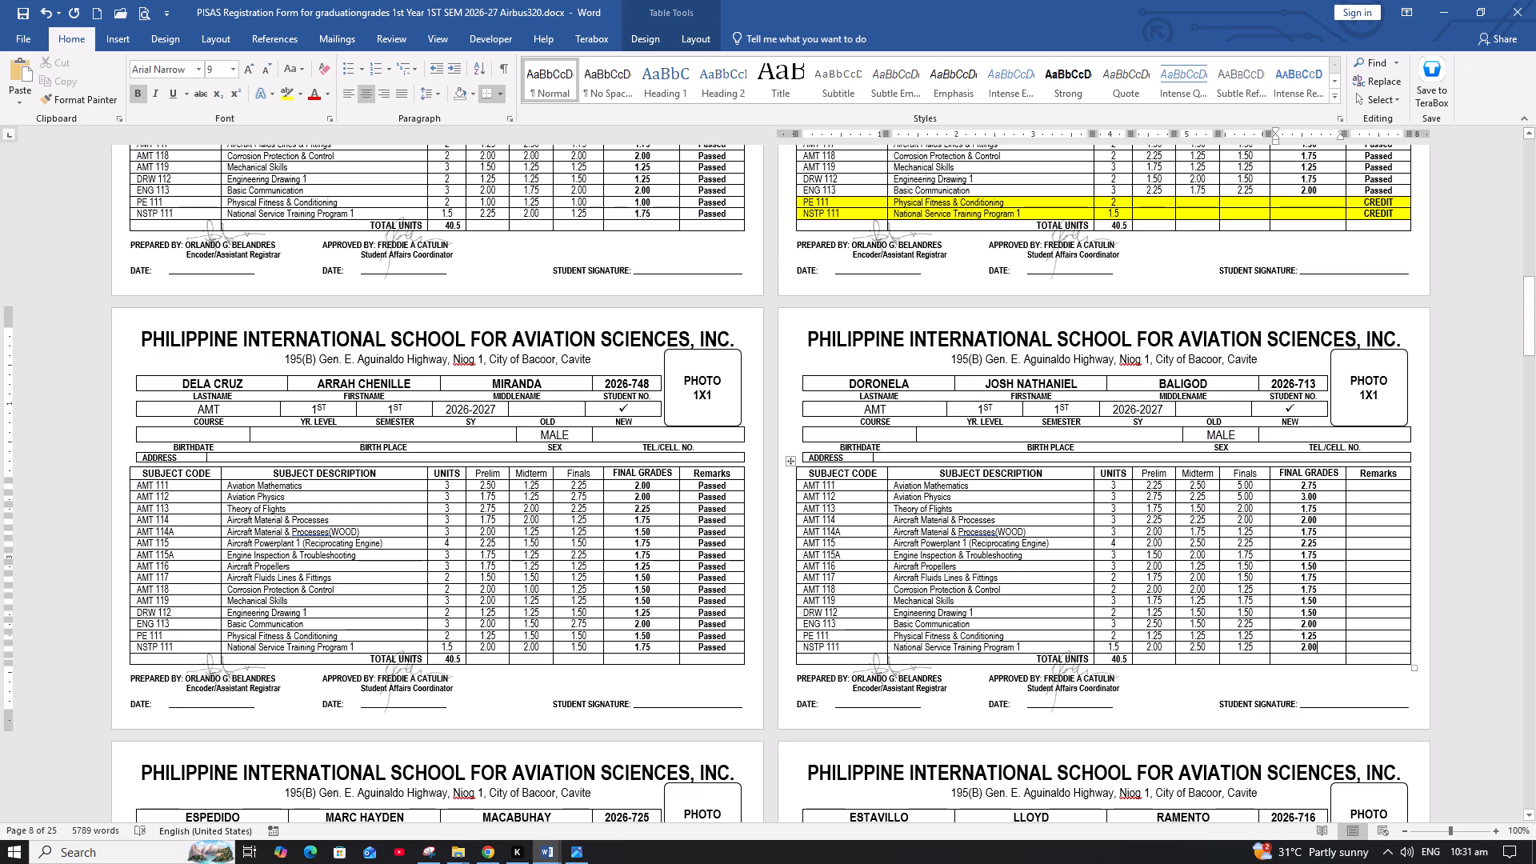
Copy the Passed entries of the DELA CRUZ form's Remarks column into the DORONELA form's Remarks column and save the document.
drag(698, 482, 698, 652)
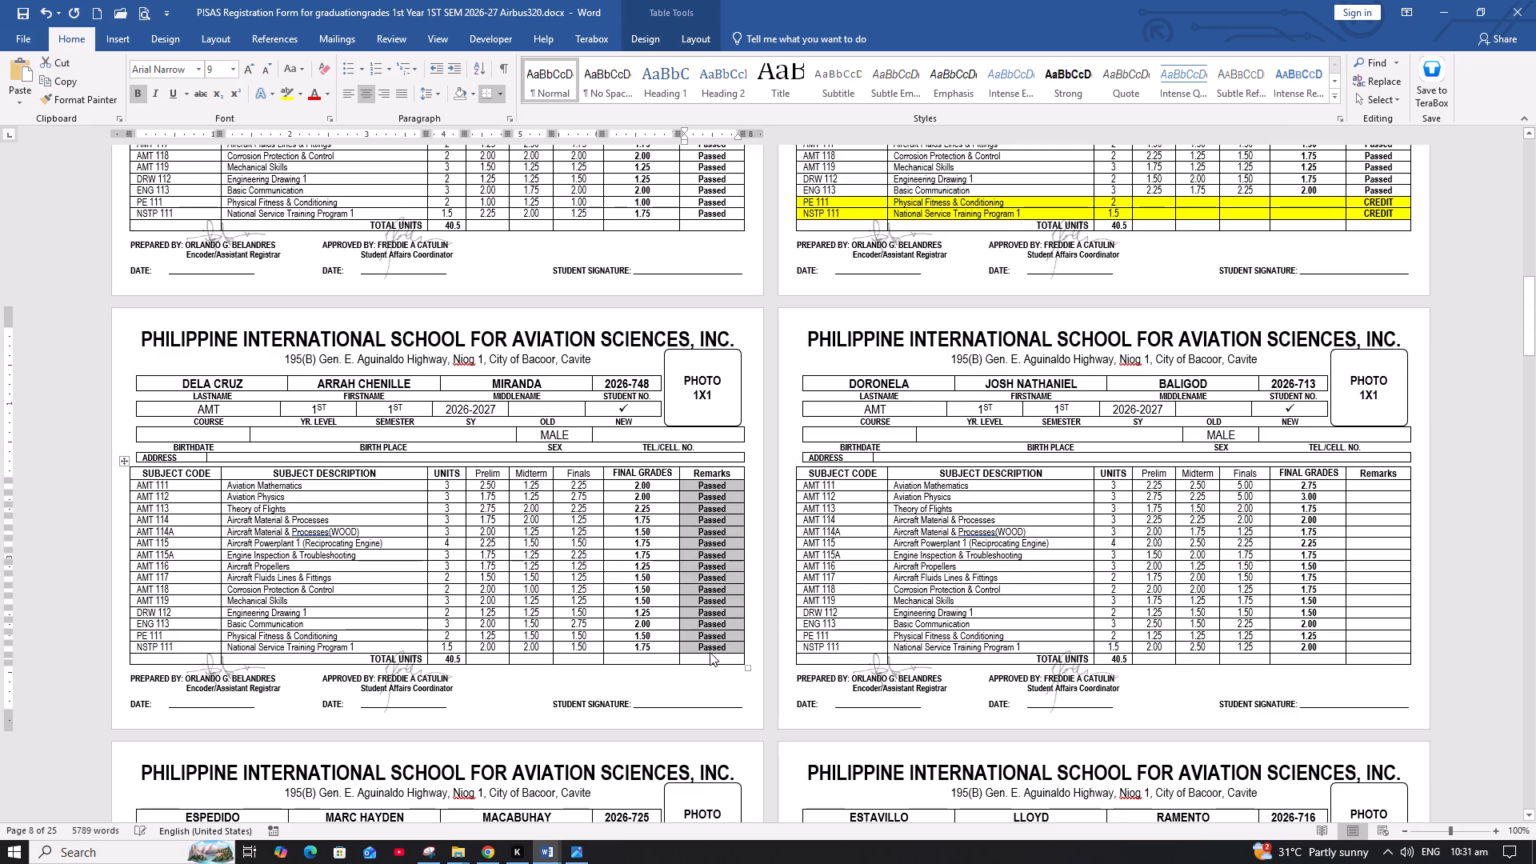
key(ctrl+c)
key(ctrl+c)
click(1396, 485)
key(ctrl+v)
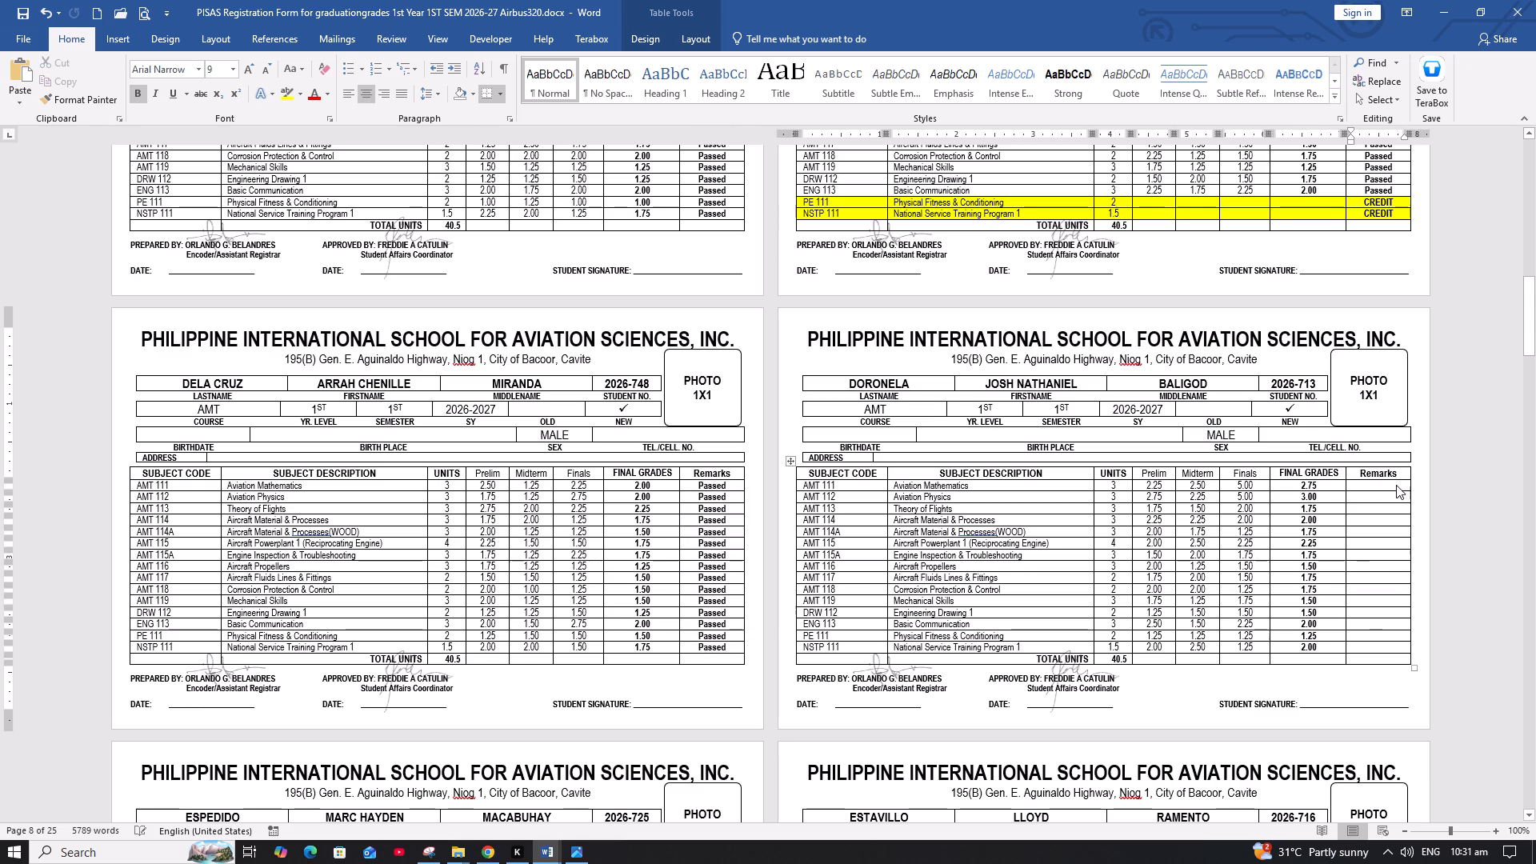
click(1386, 501)
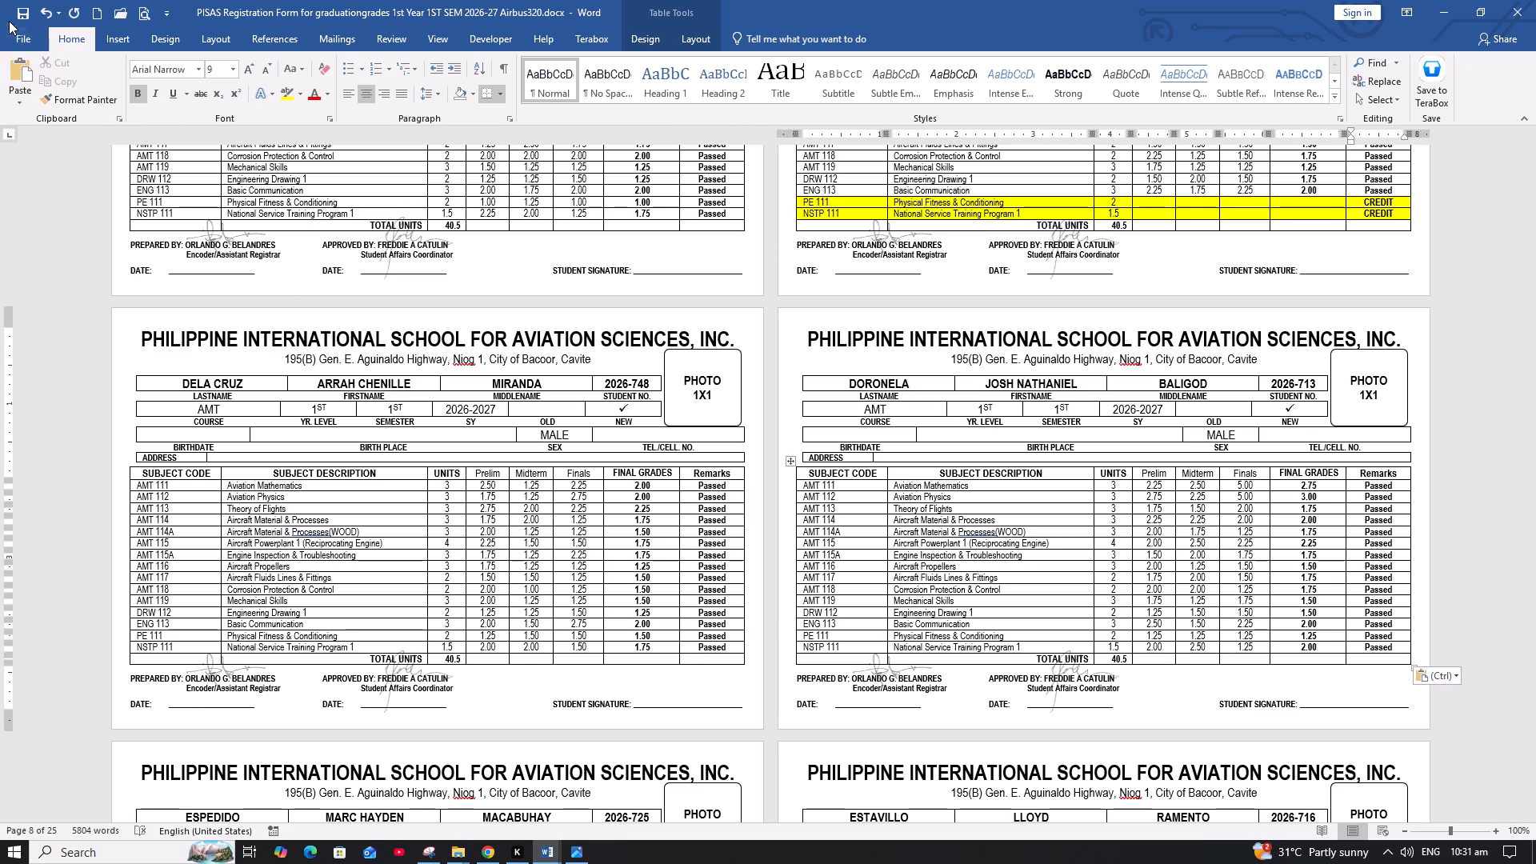
click(22, 15)
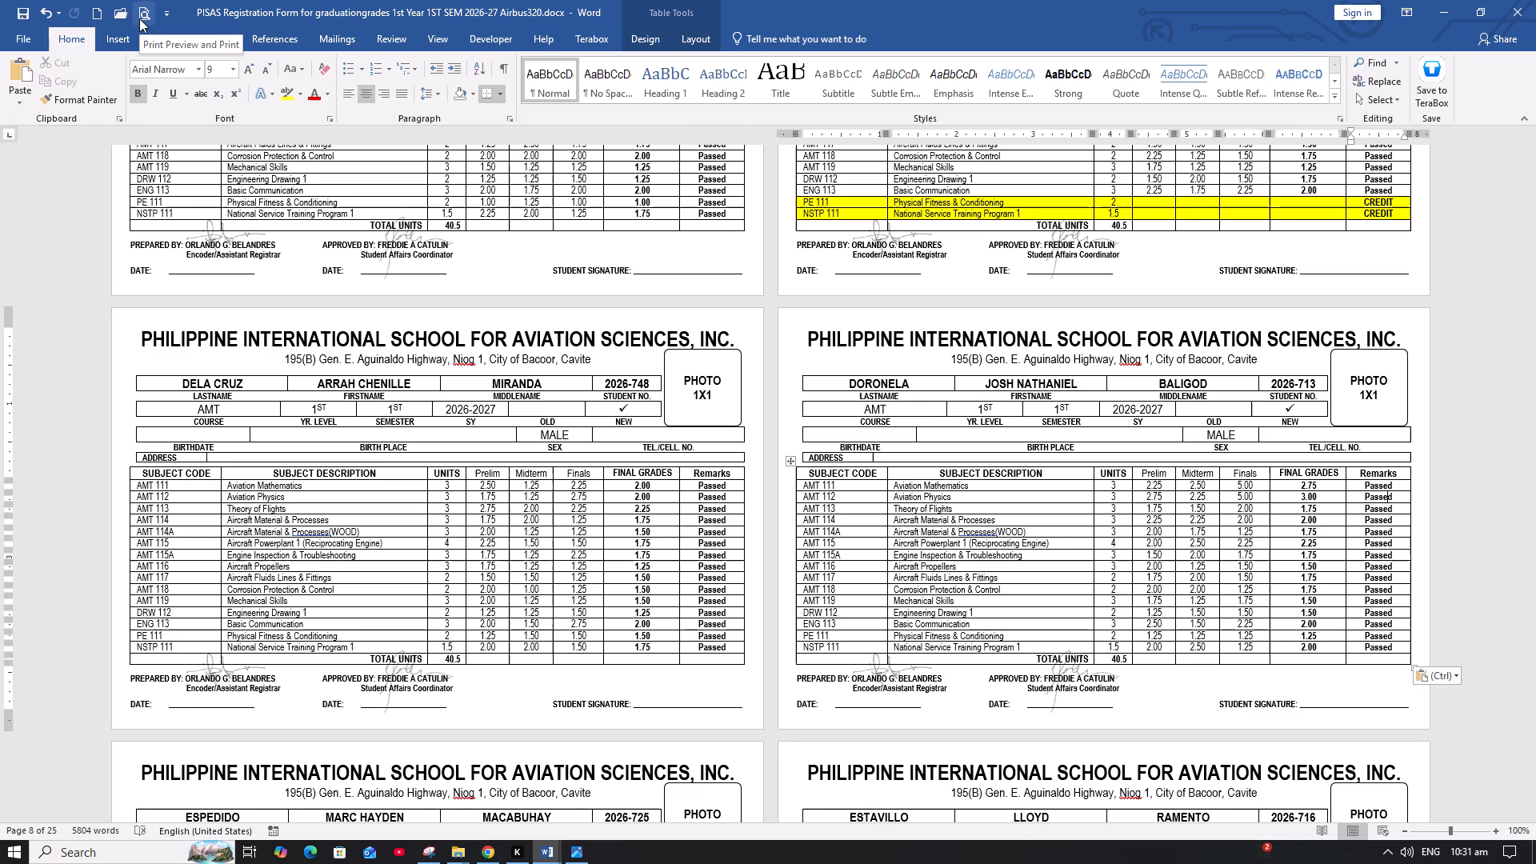
click(139, 18)
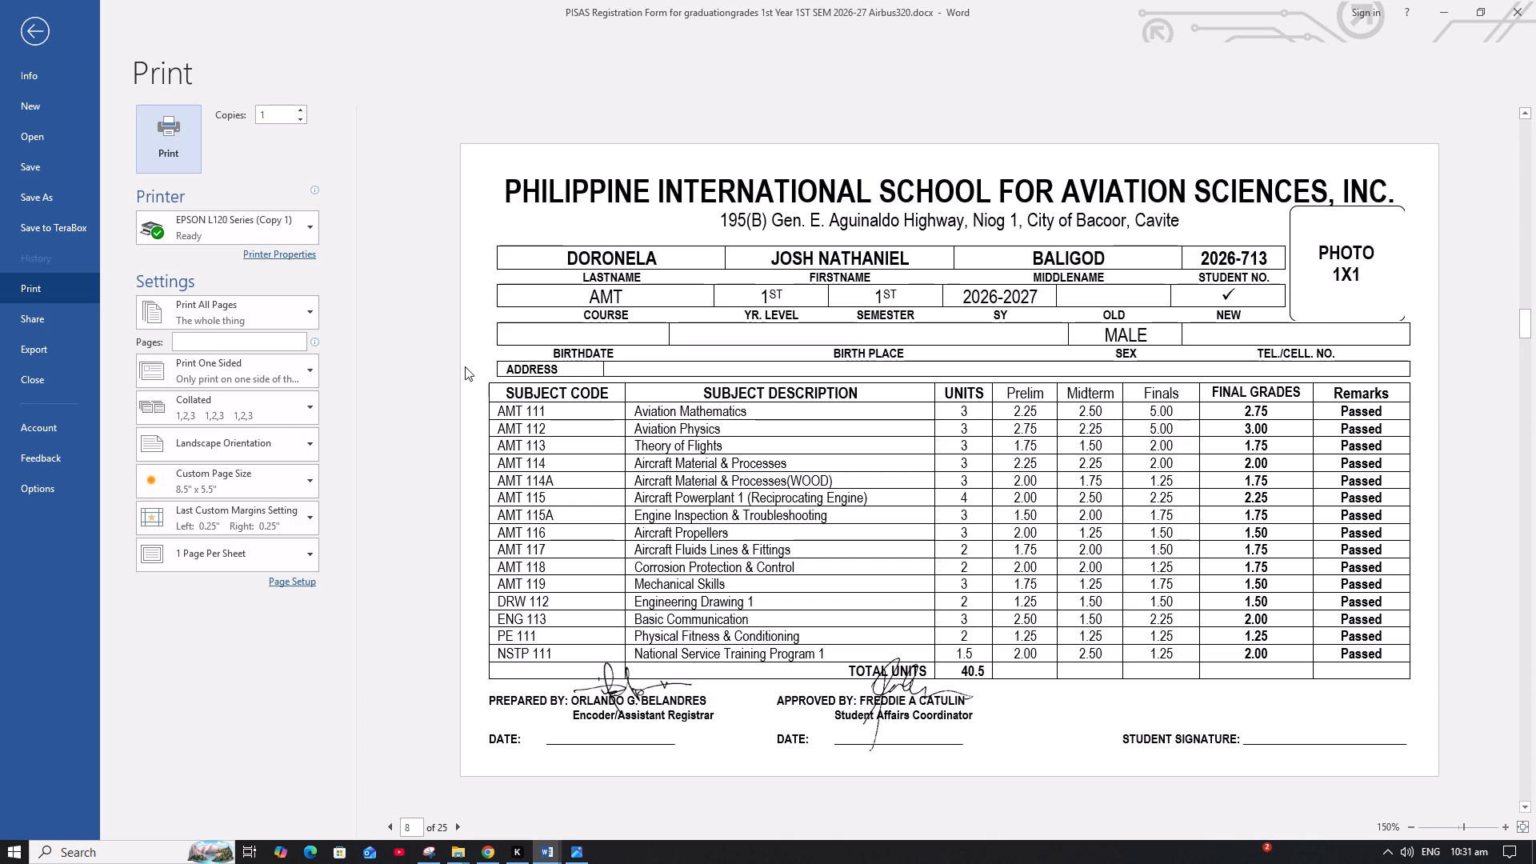
scroll(680, 342, up, 2)
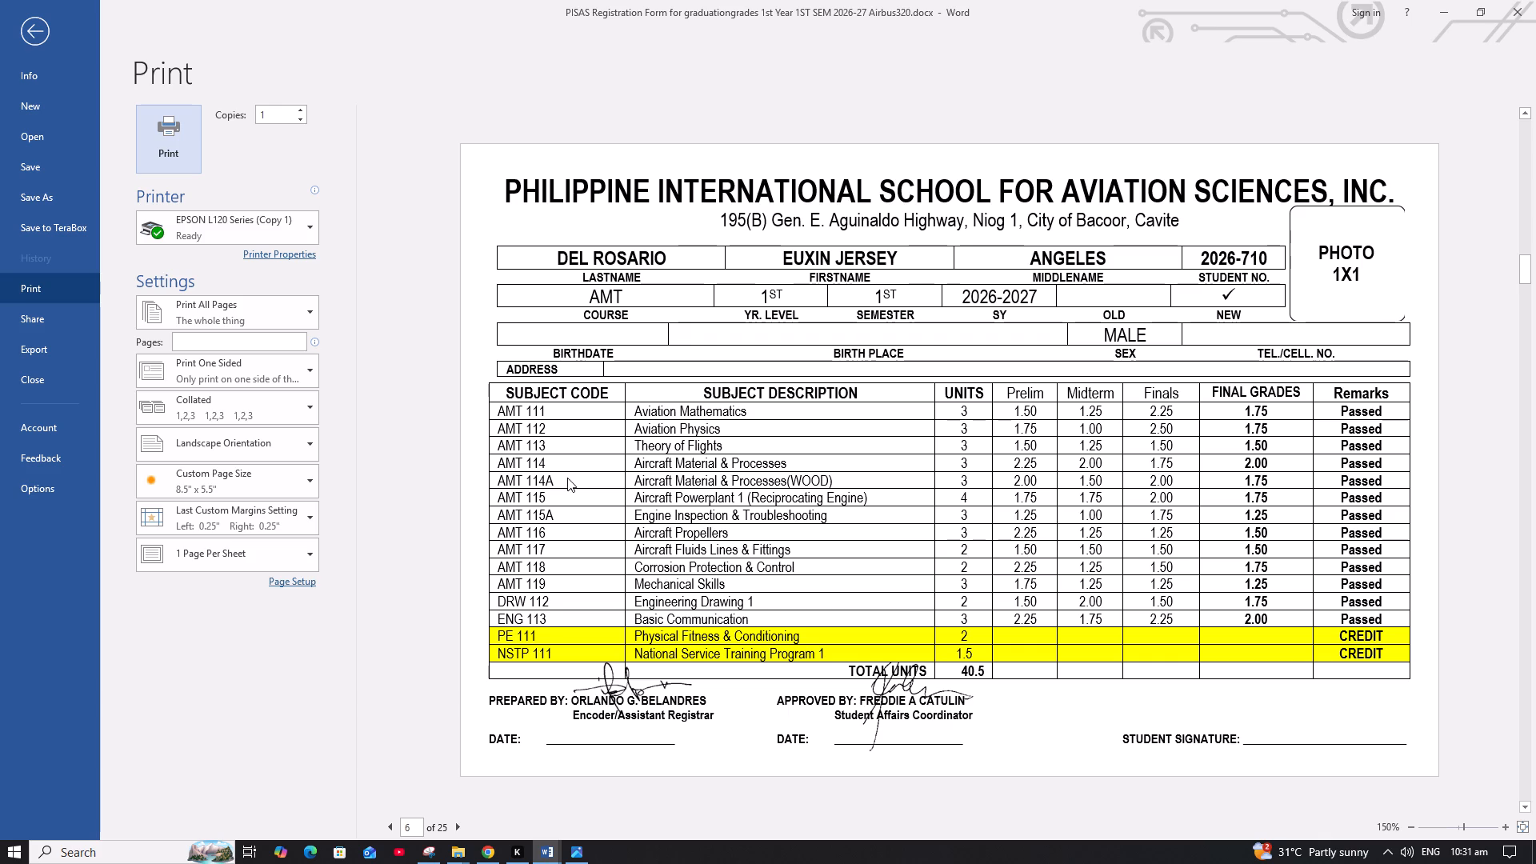
Open the AIRBUS320 PRELIM GRADES folder in a new File Explorer window to check the saved grade form images.
click(456, 846)
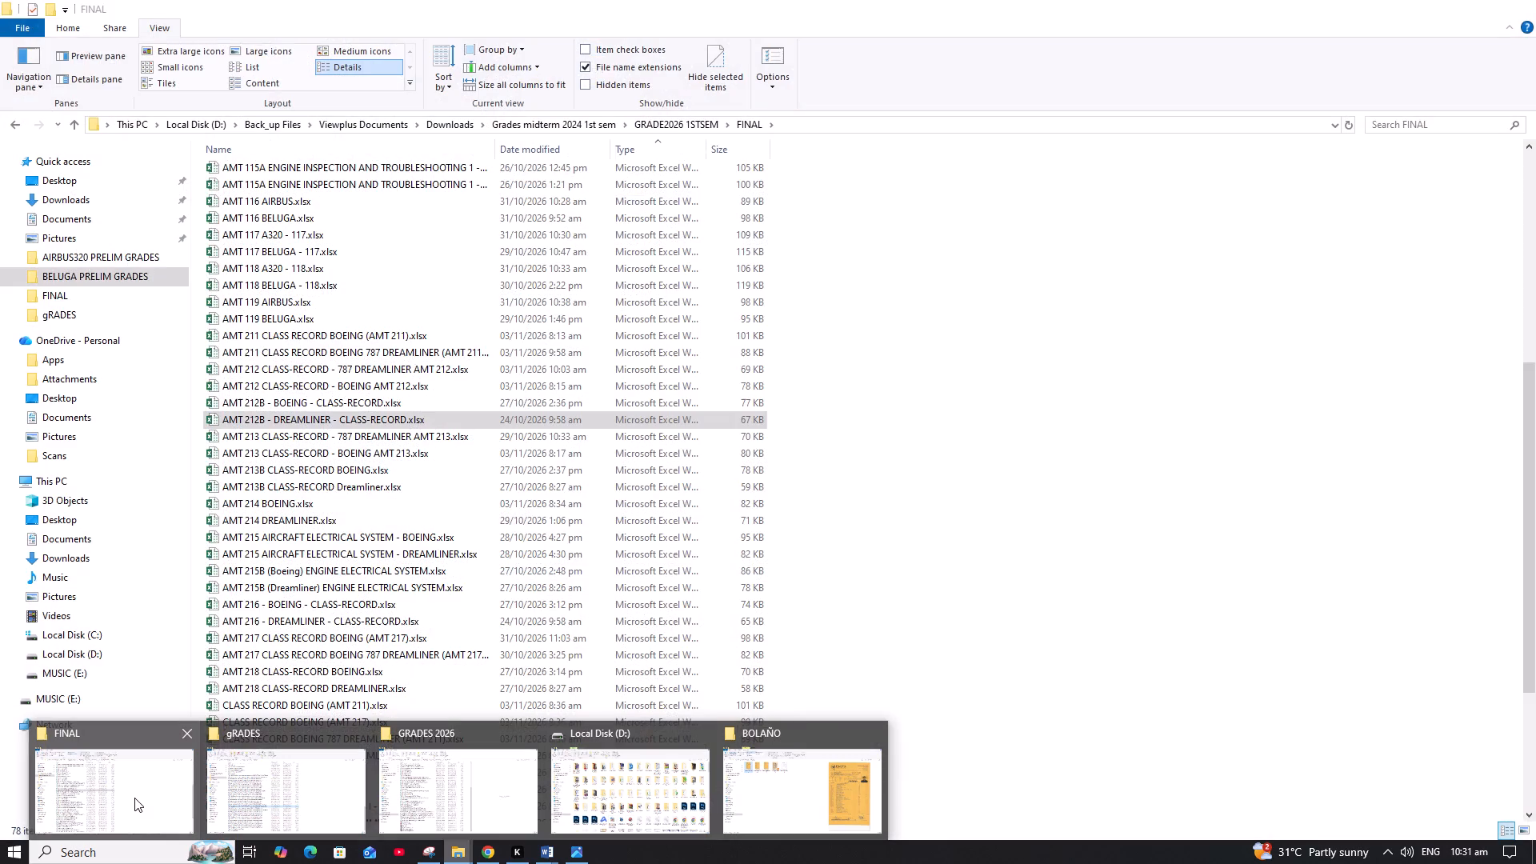
click(10, 849)
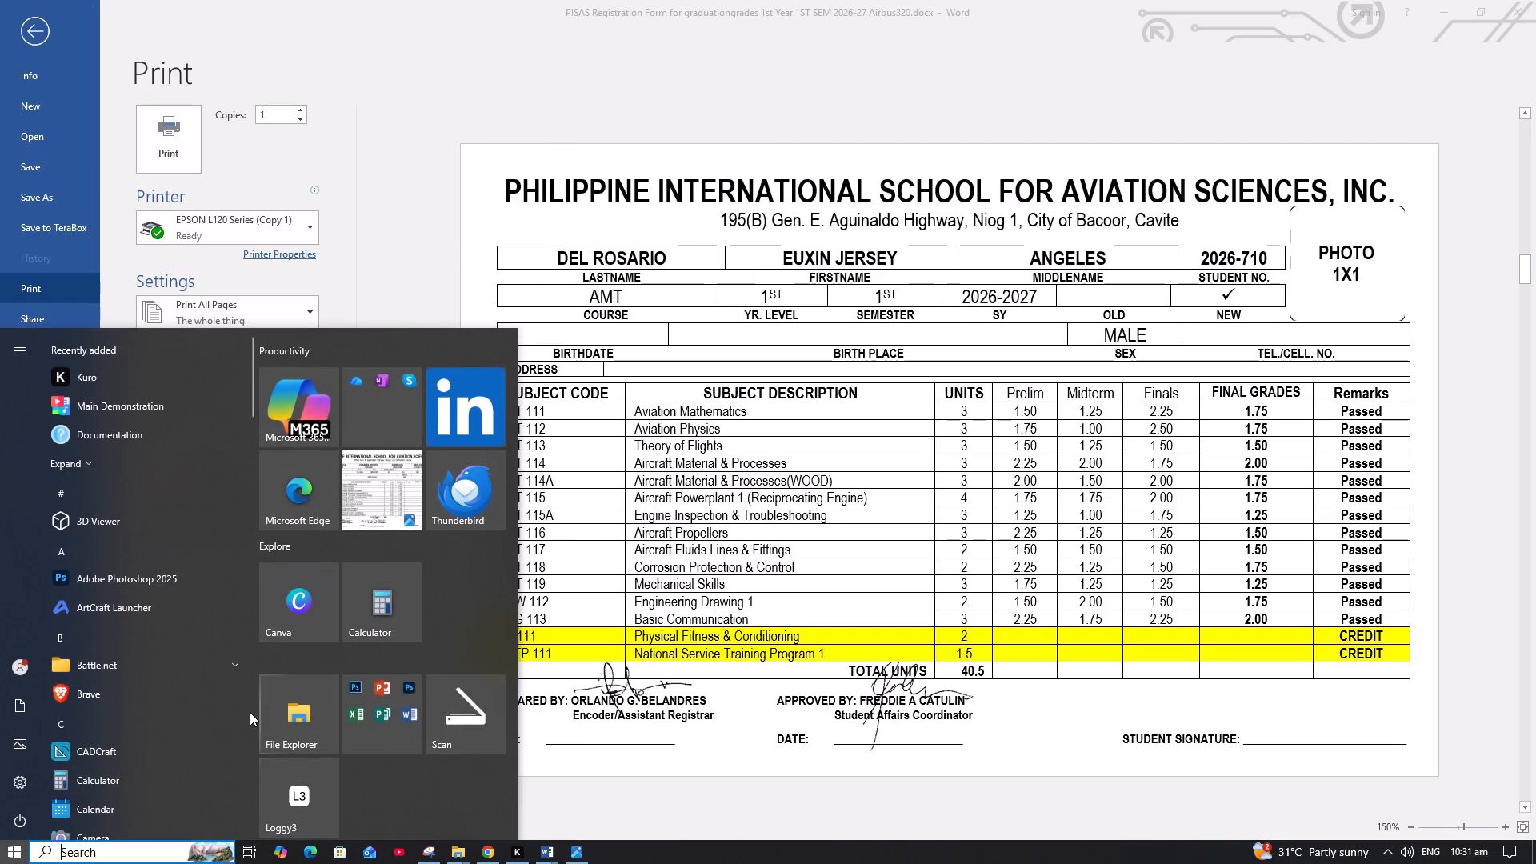
click(288, 714)
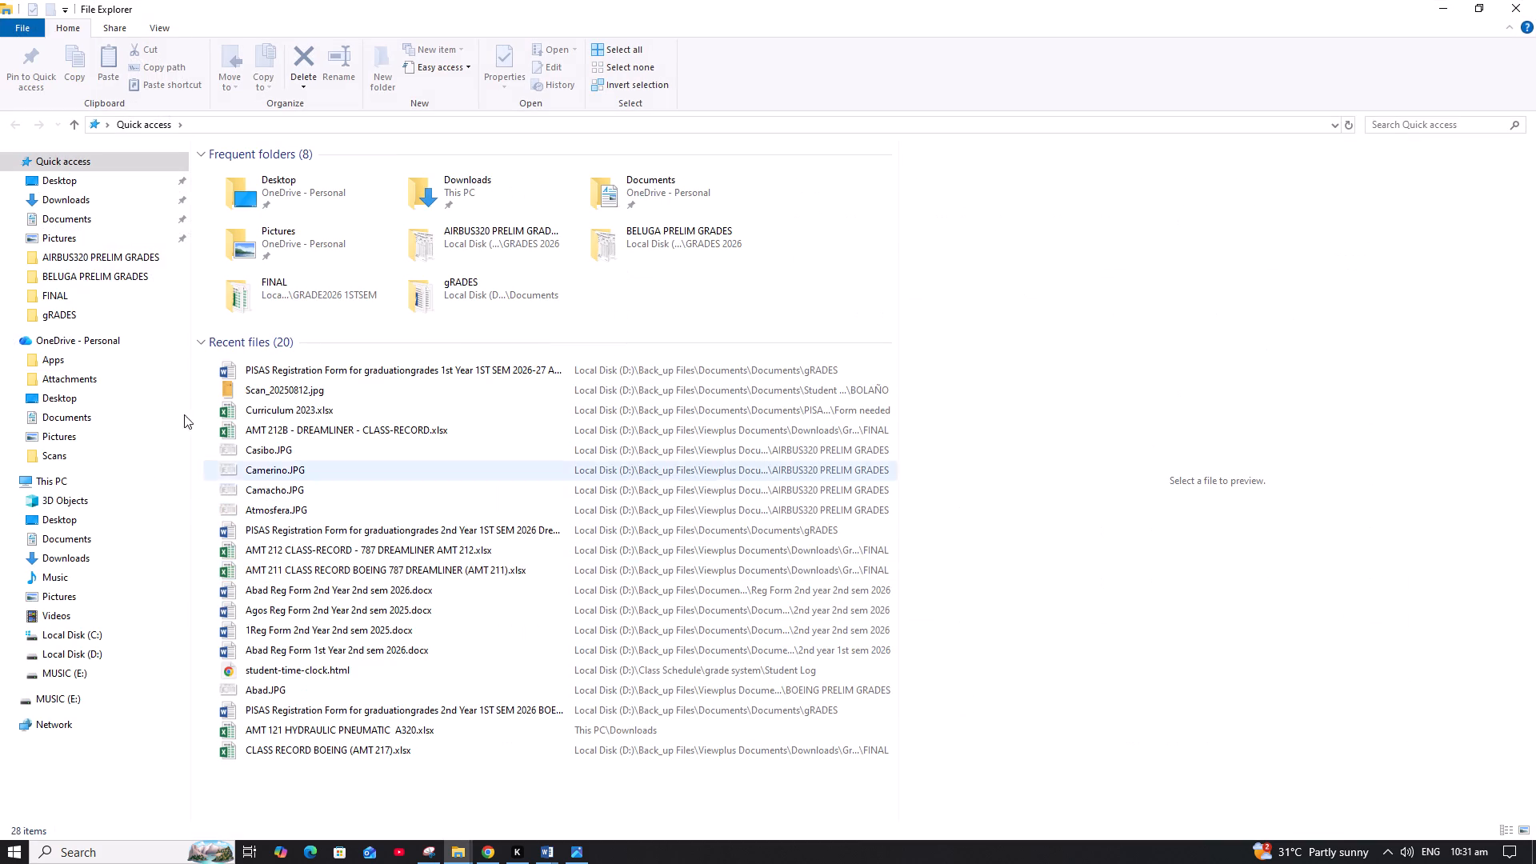
click(123, 246)
click(123, 258)
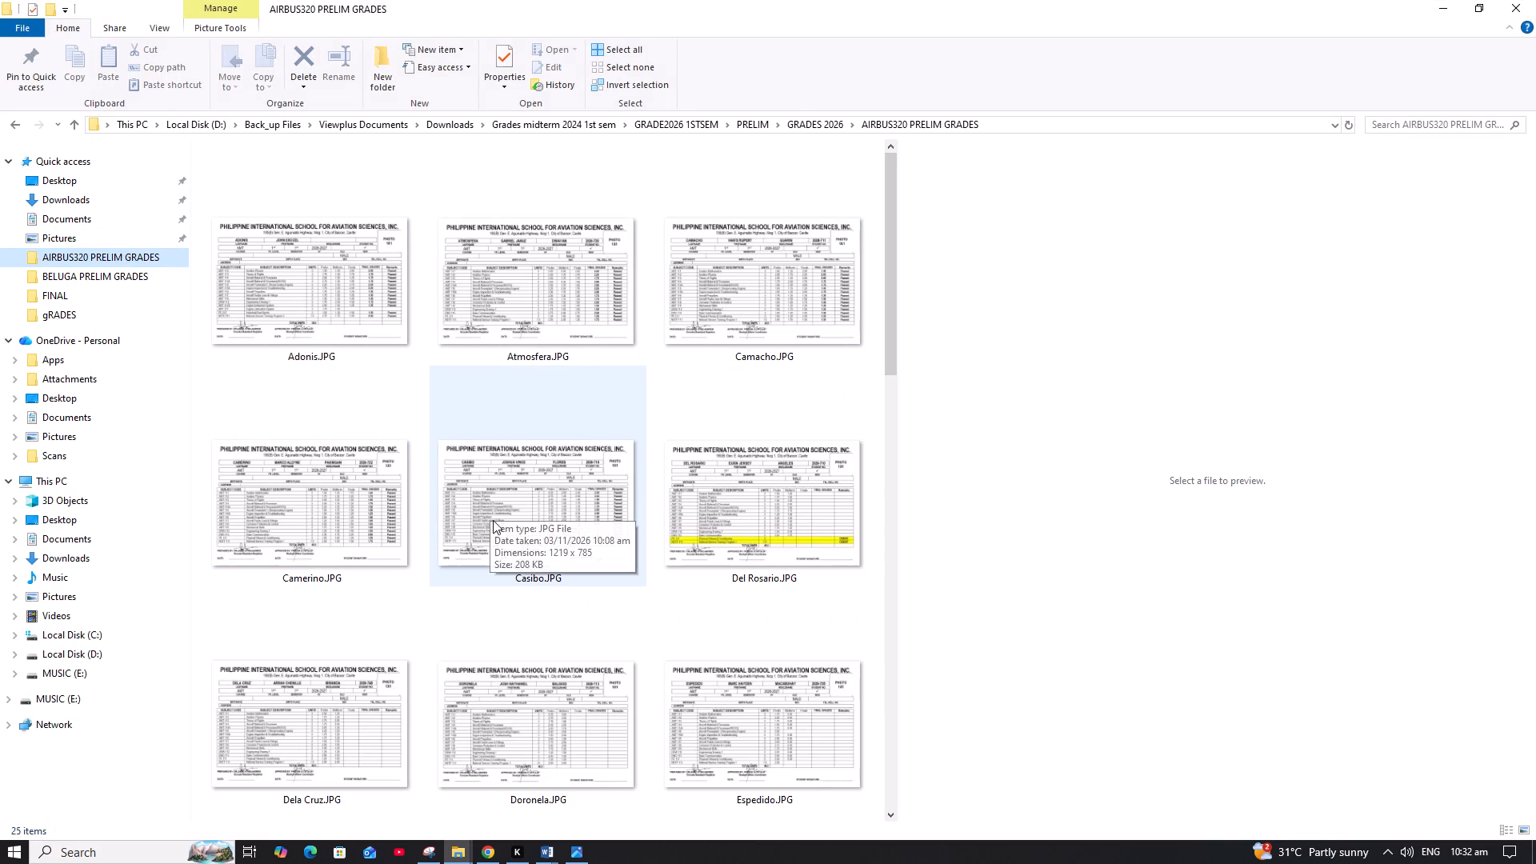
click(482, 858)
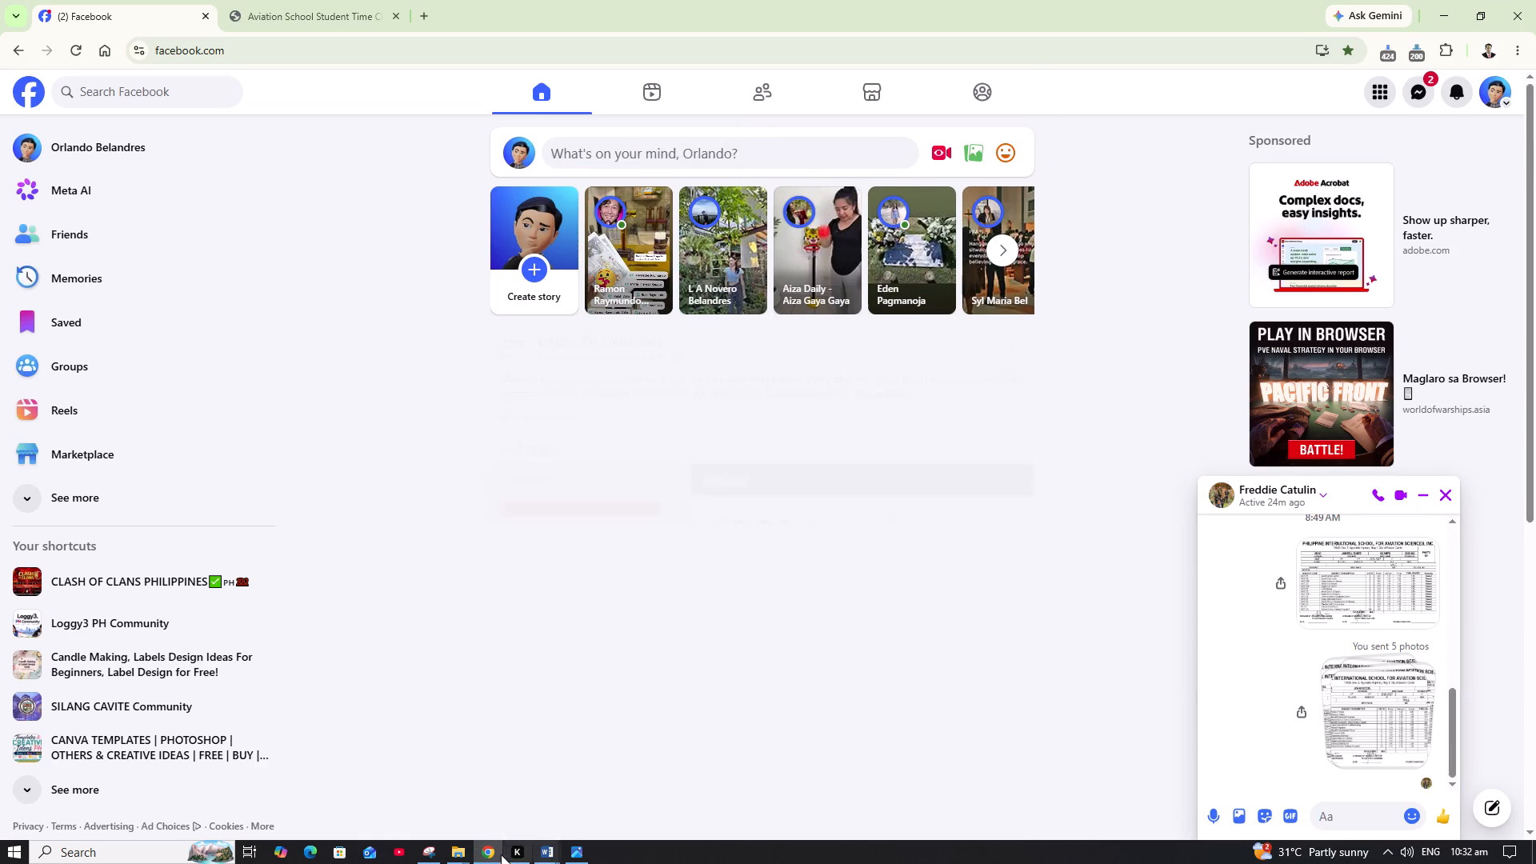
click(465, 854)
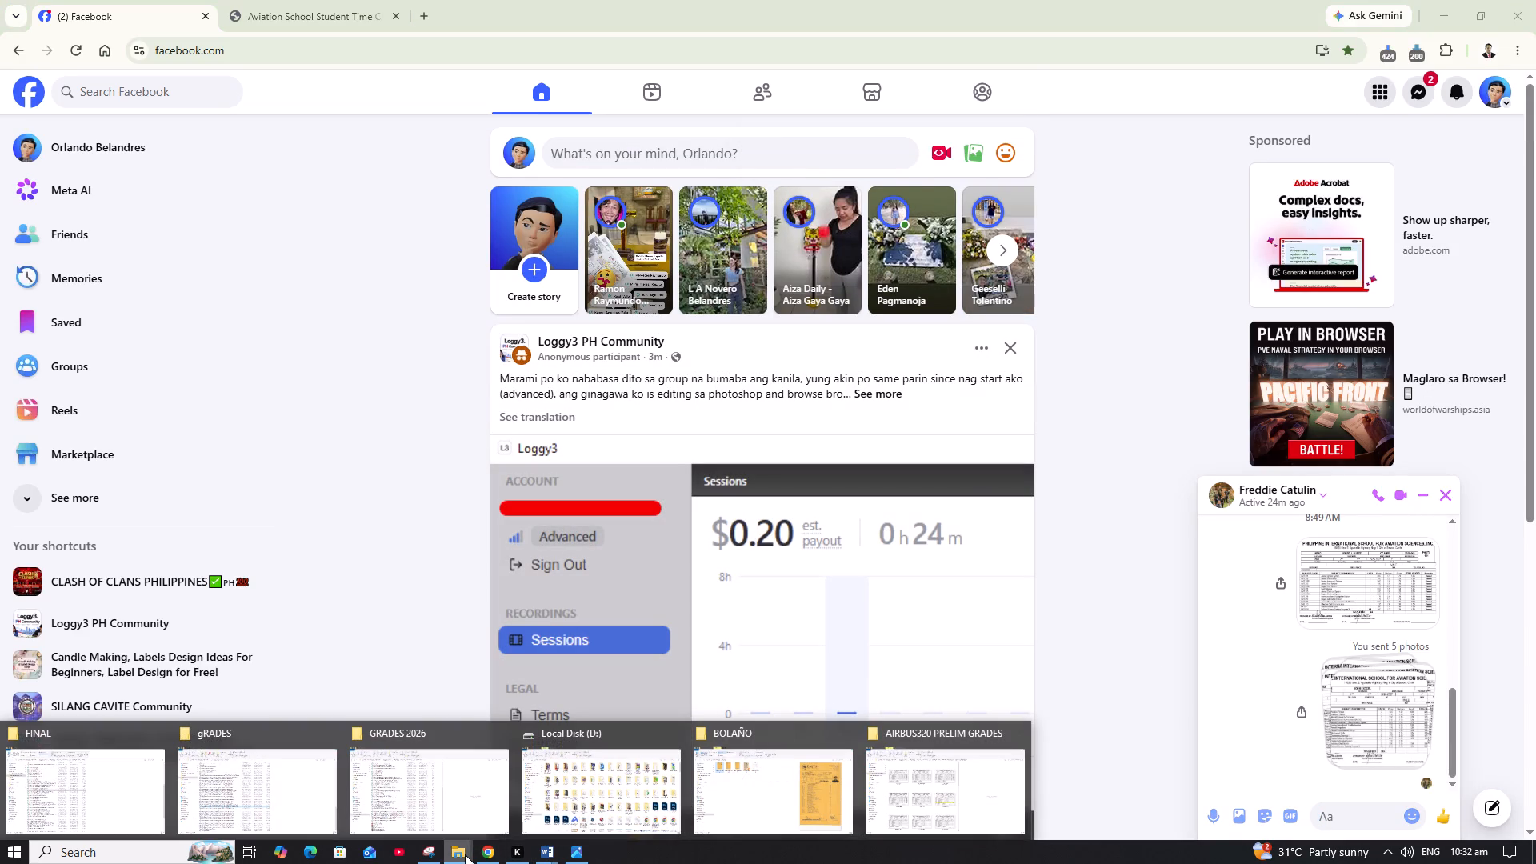
click(465, 854)
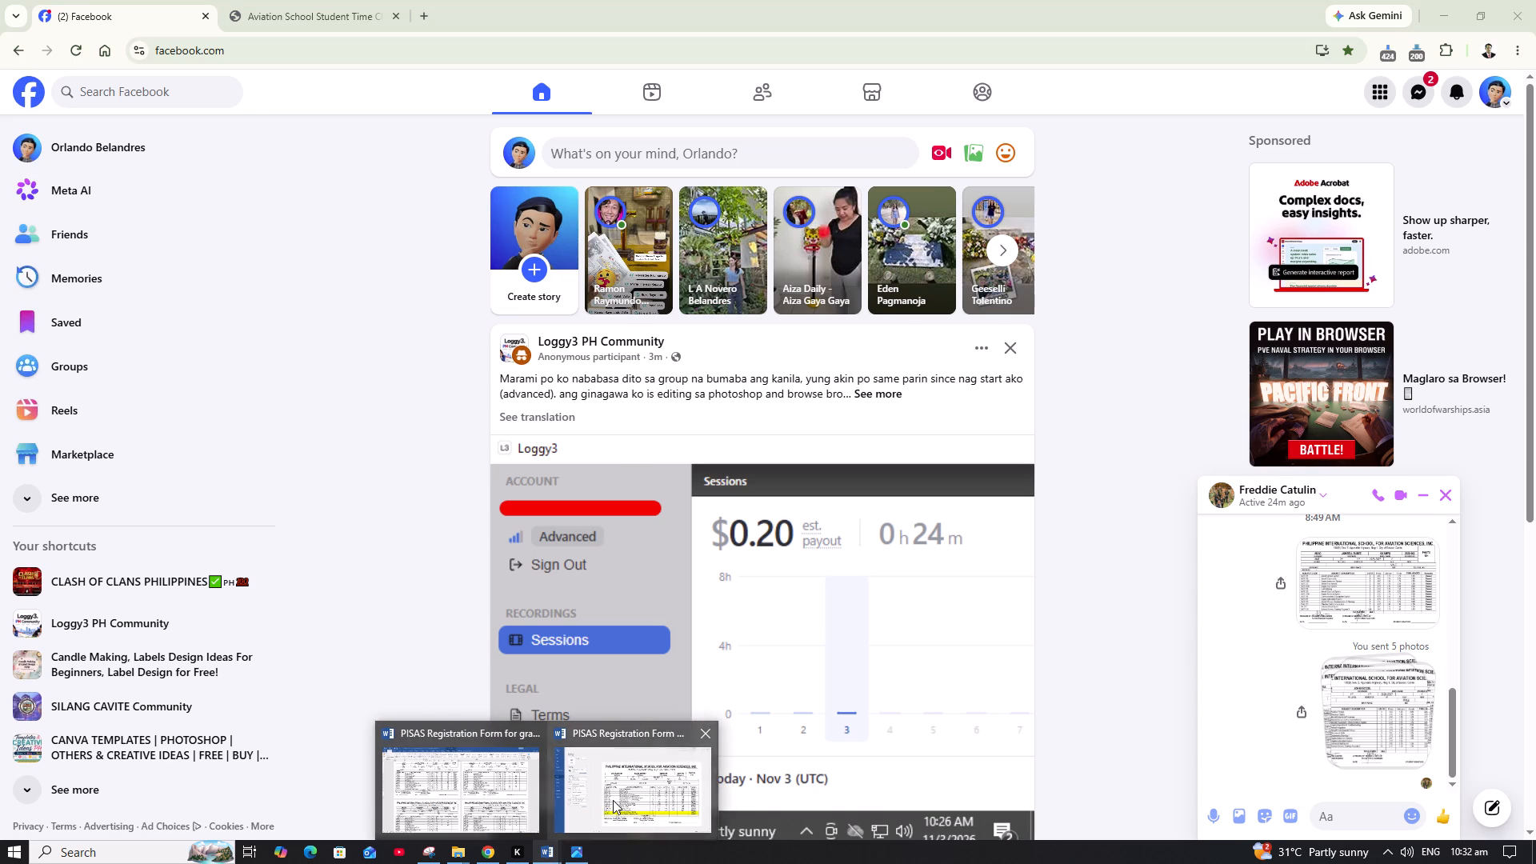
click(613, 800)
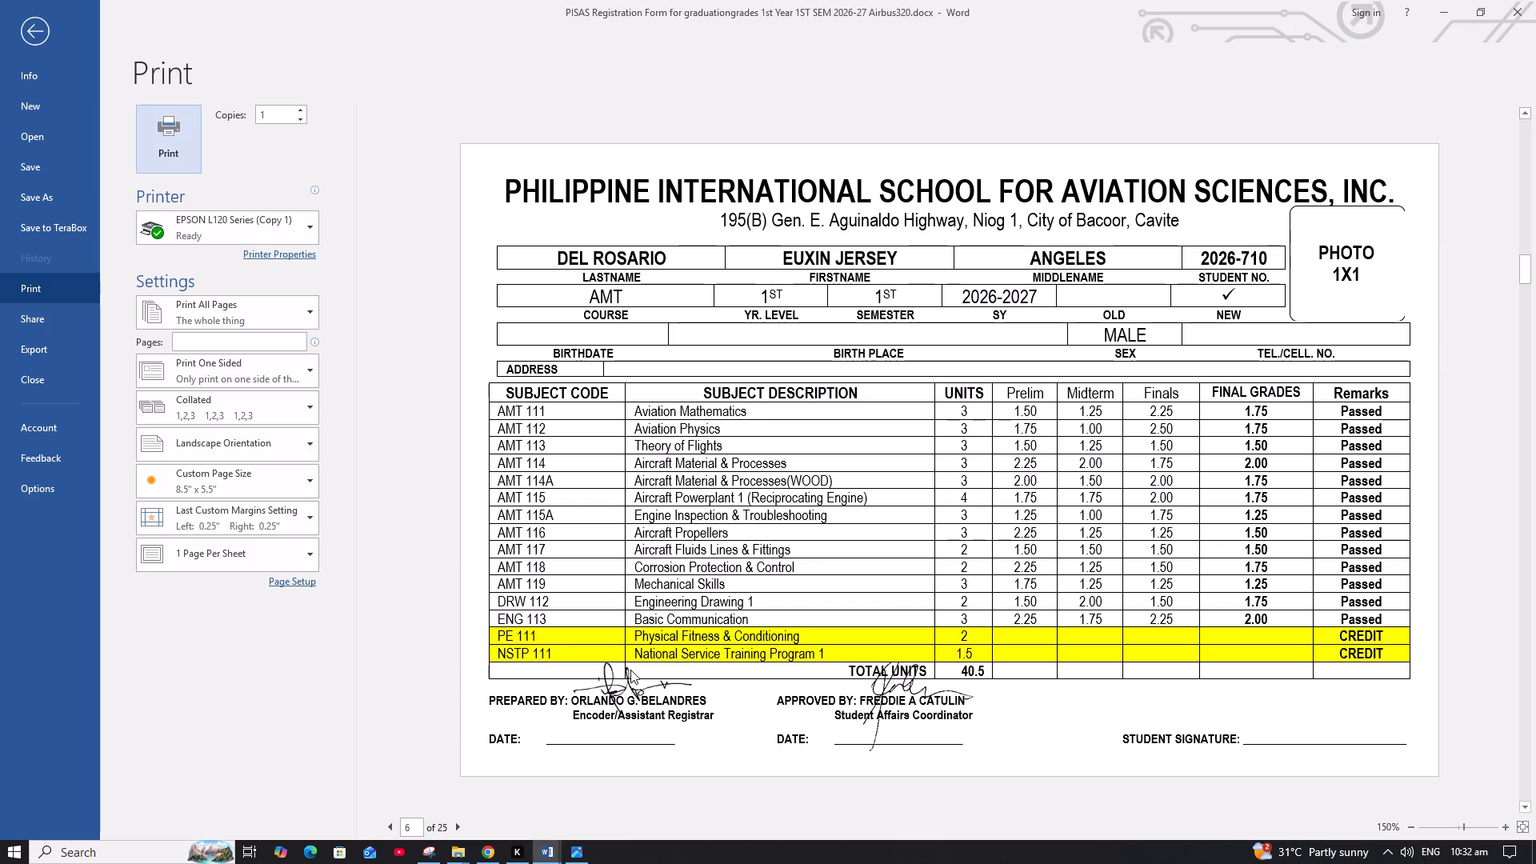
click(431, 858)
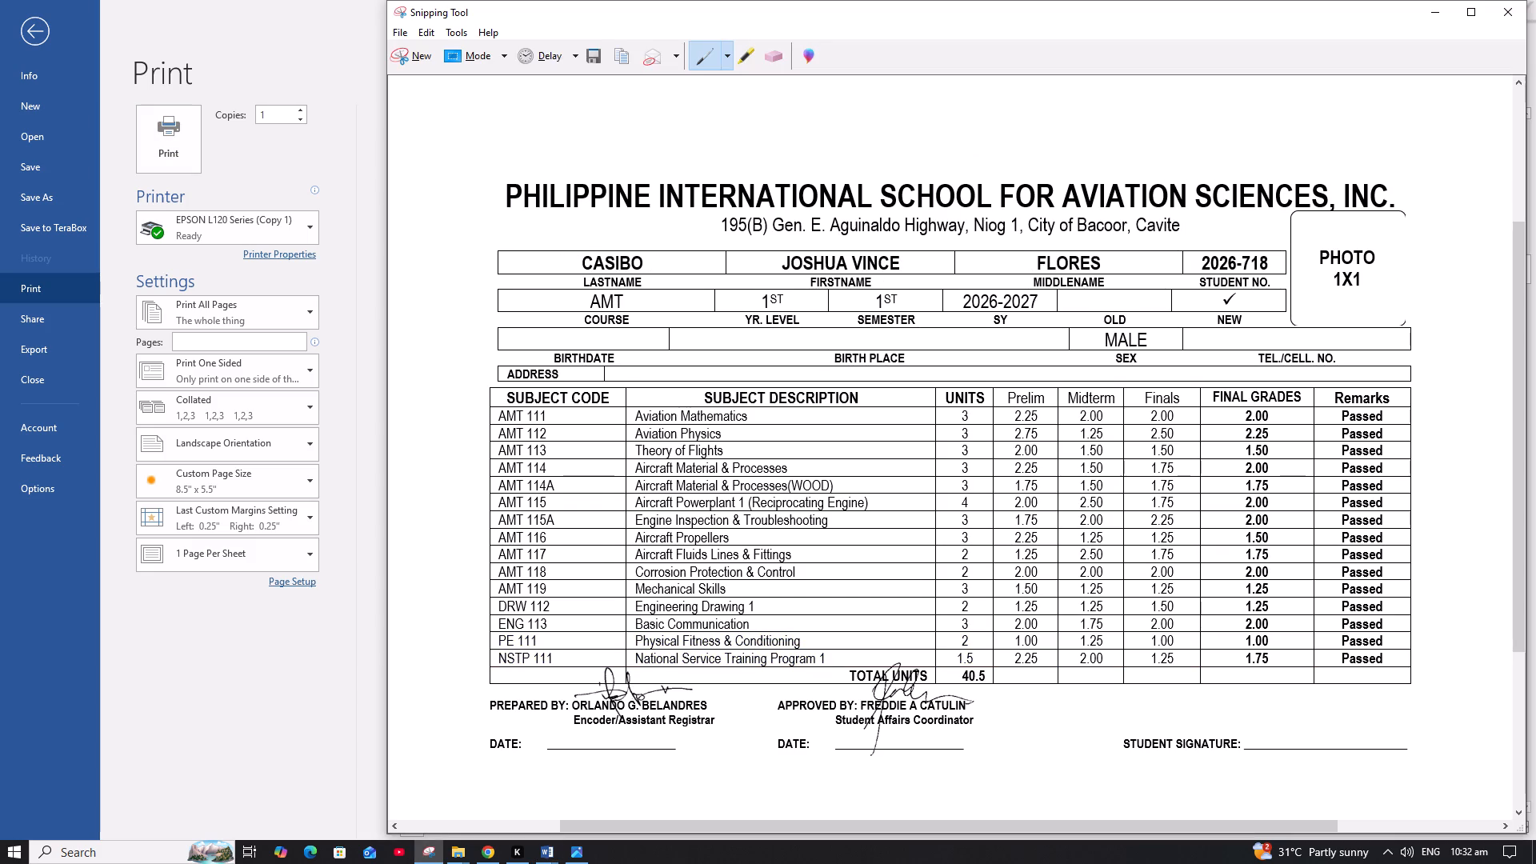
click(422, 57)
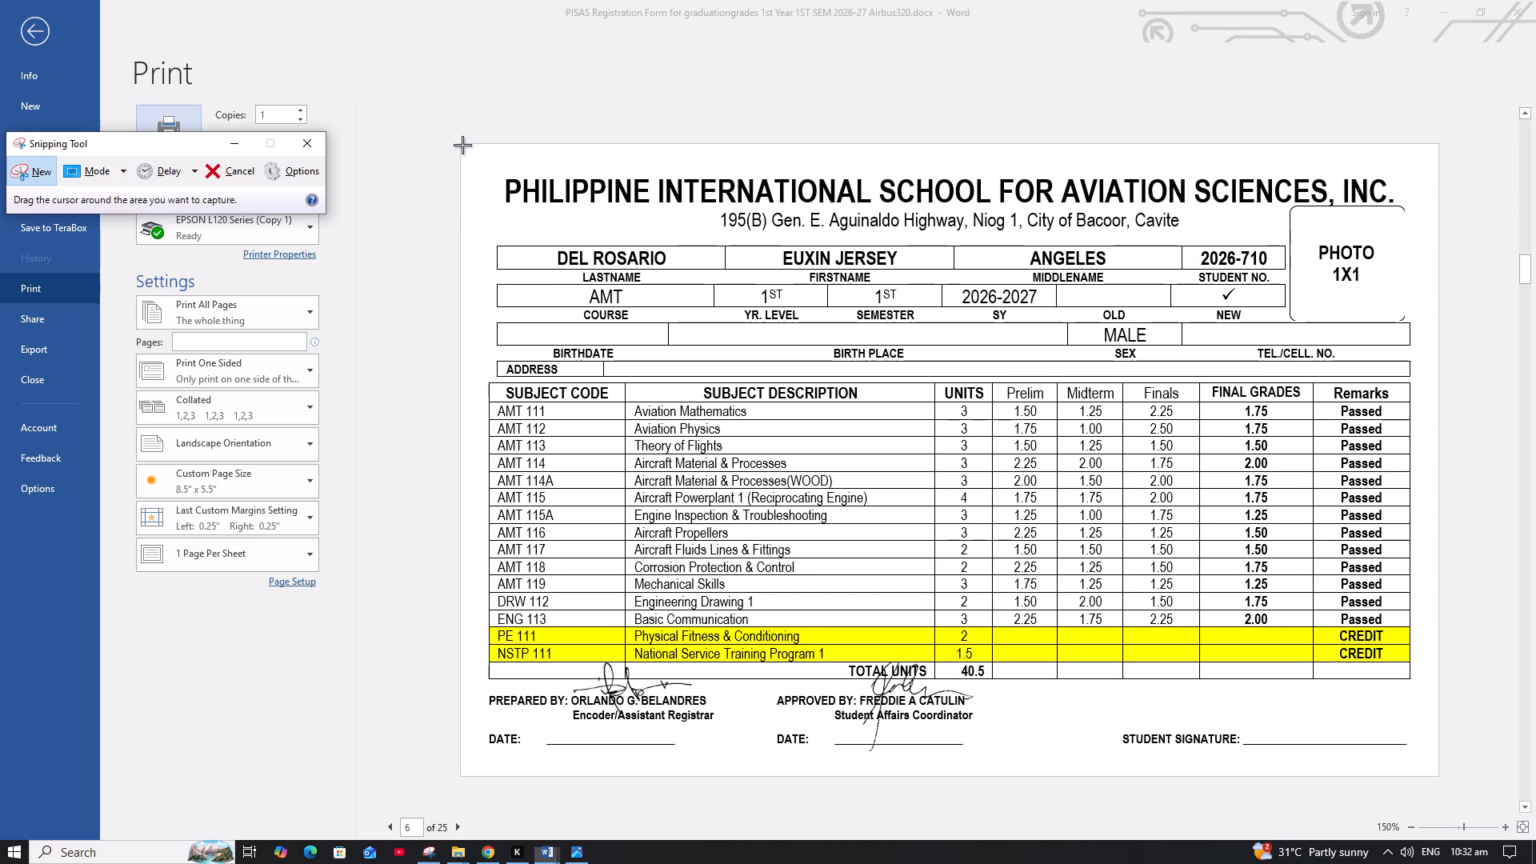
drag(462, 144, 1403, 738)
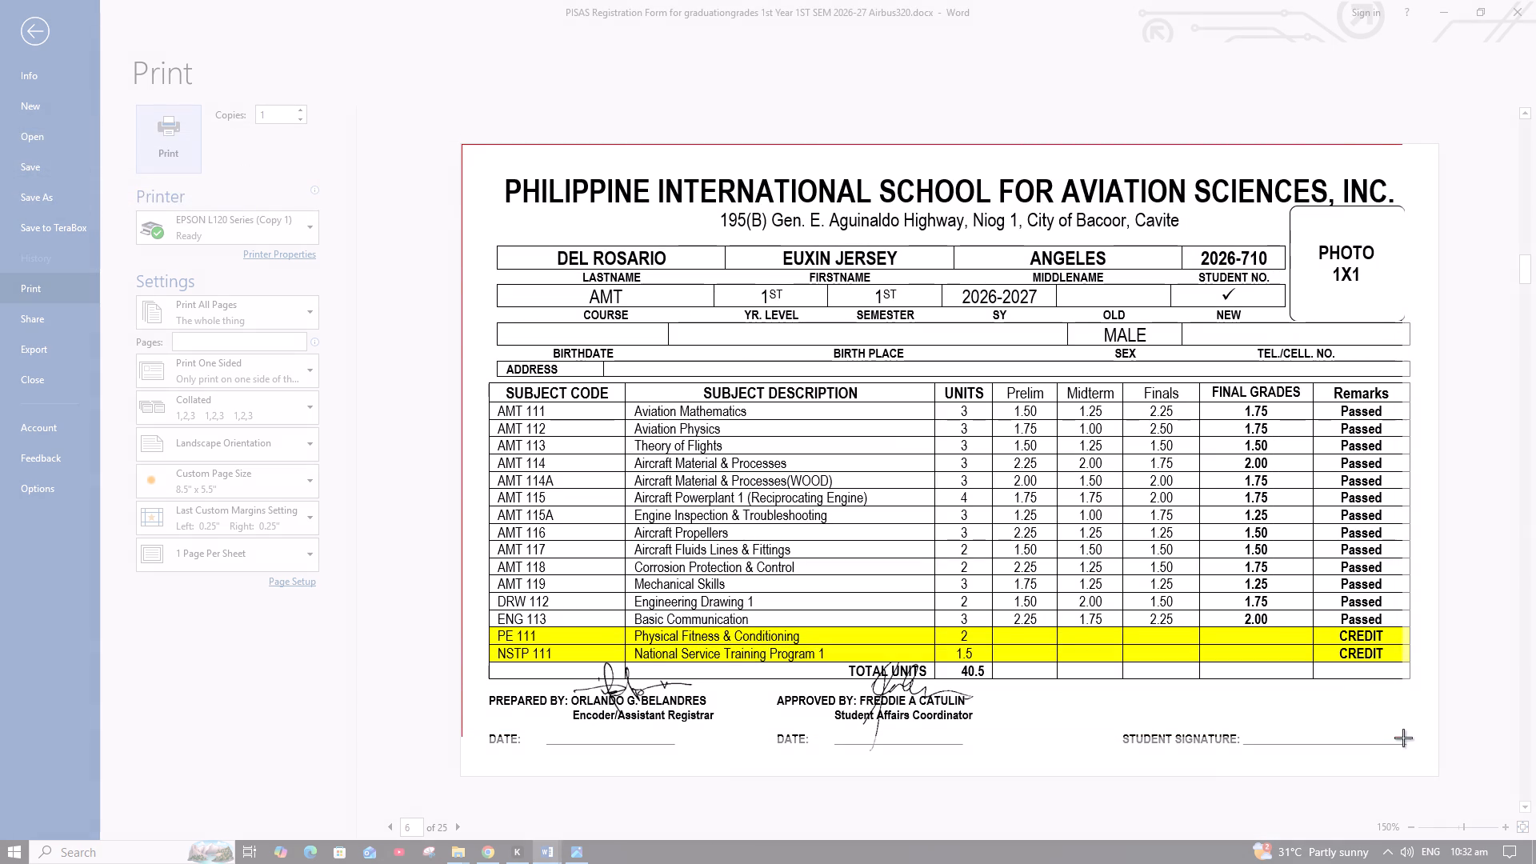
drag(1403, 738, 1435, 773)
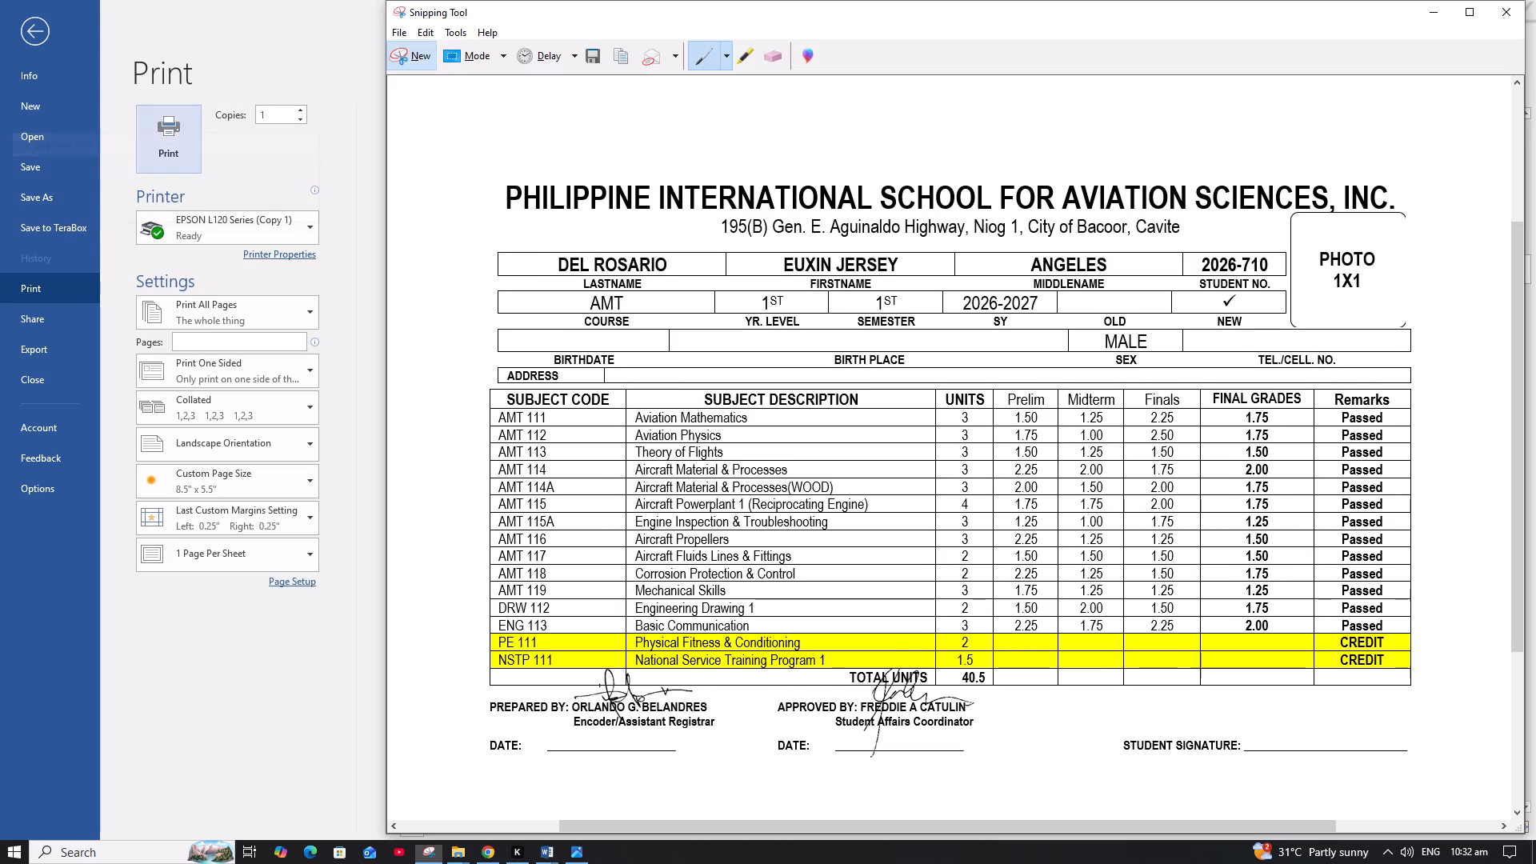
Save the DEL ROSARIO form capture as Del Rosario.JPG in the AIRBUS320 PRELIM GRADES folder, replacing the existing file.
click(596, 49)
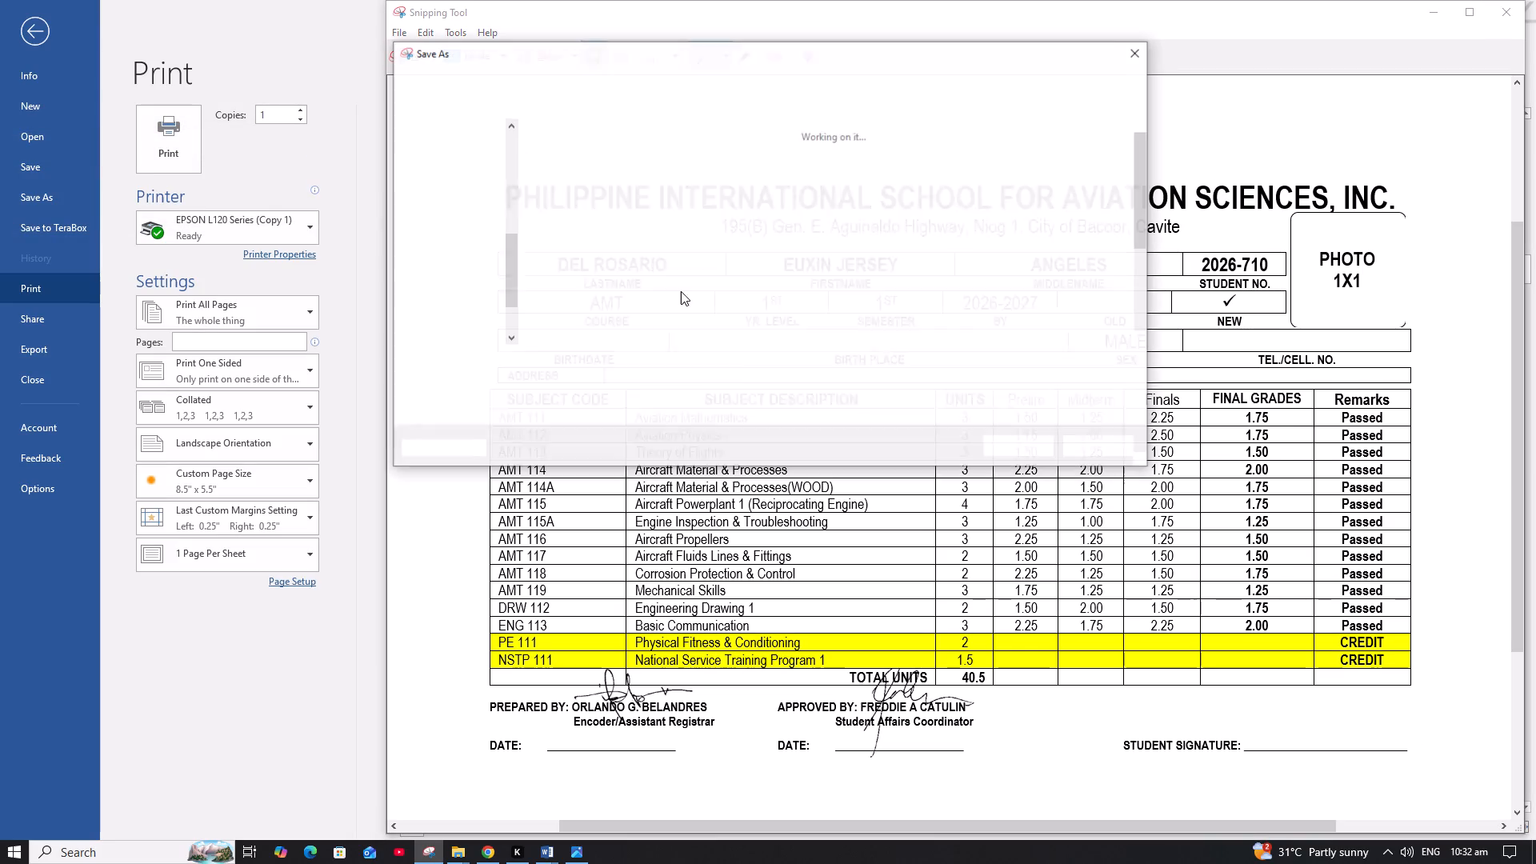
click(993, 184)
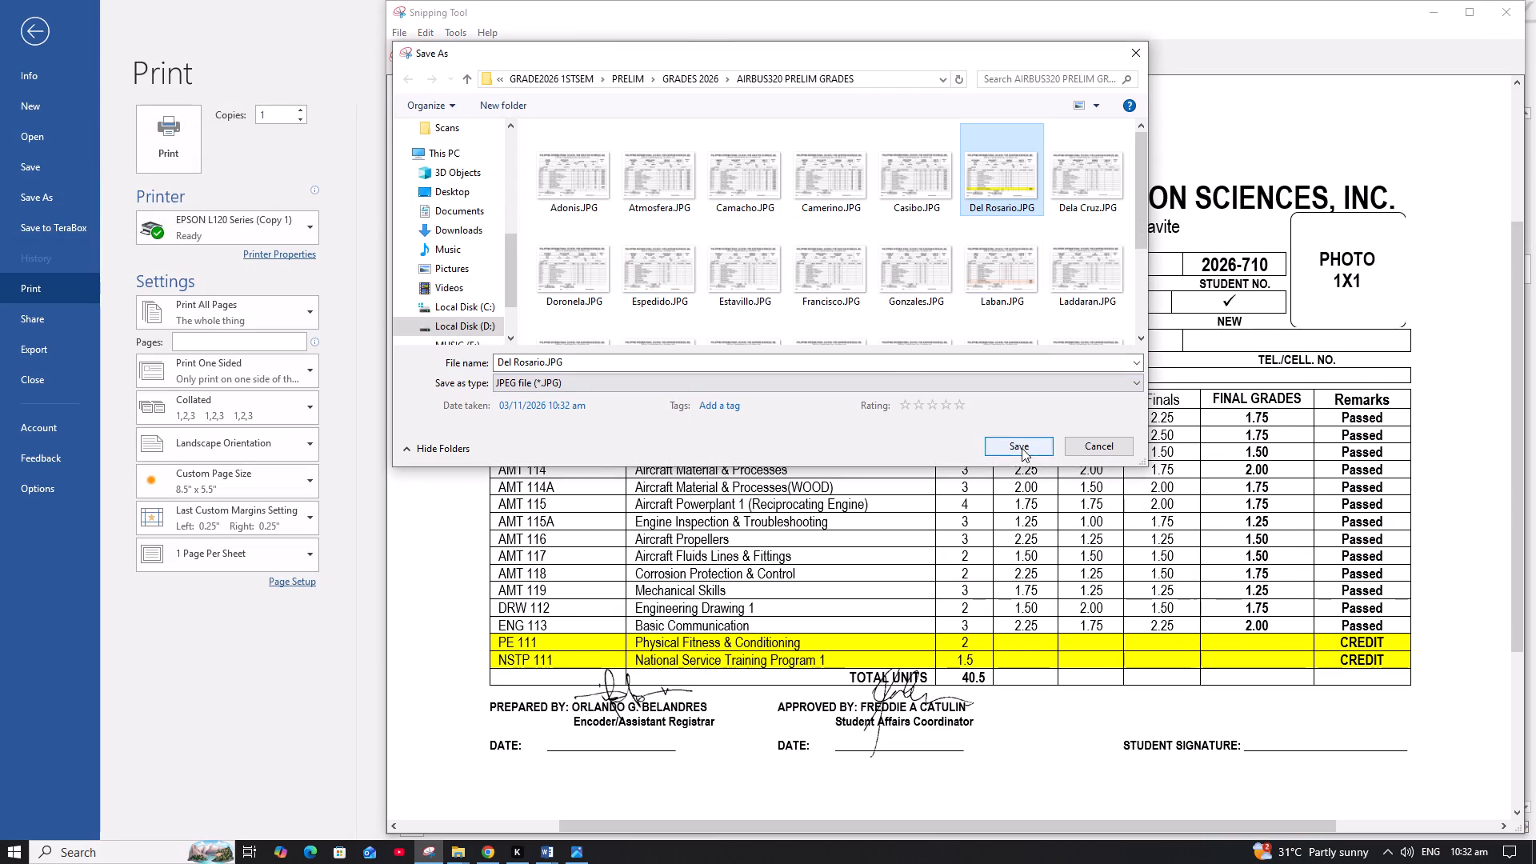
click(1022, 449)
click(805, 434)
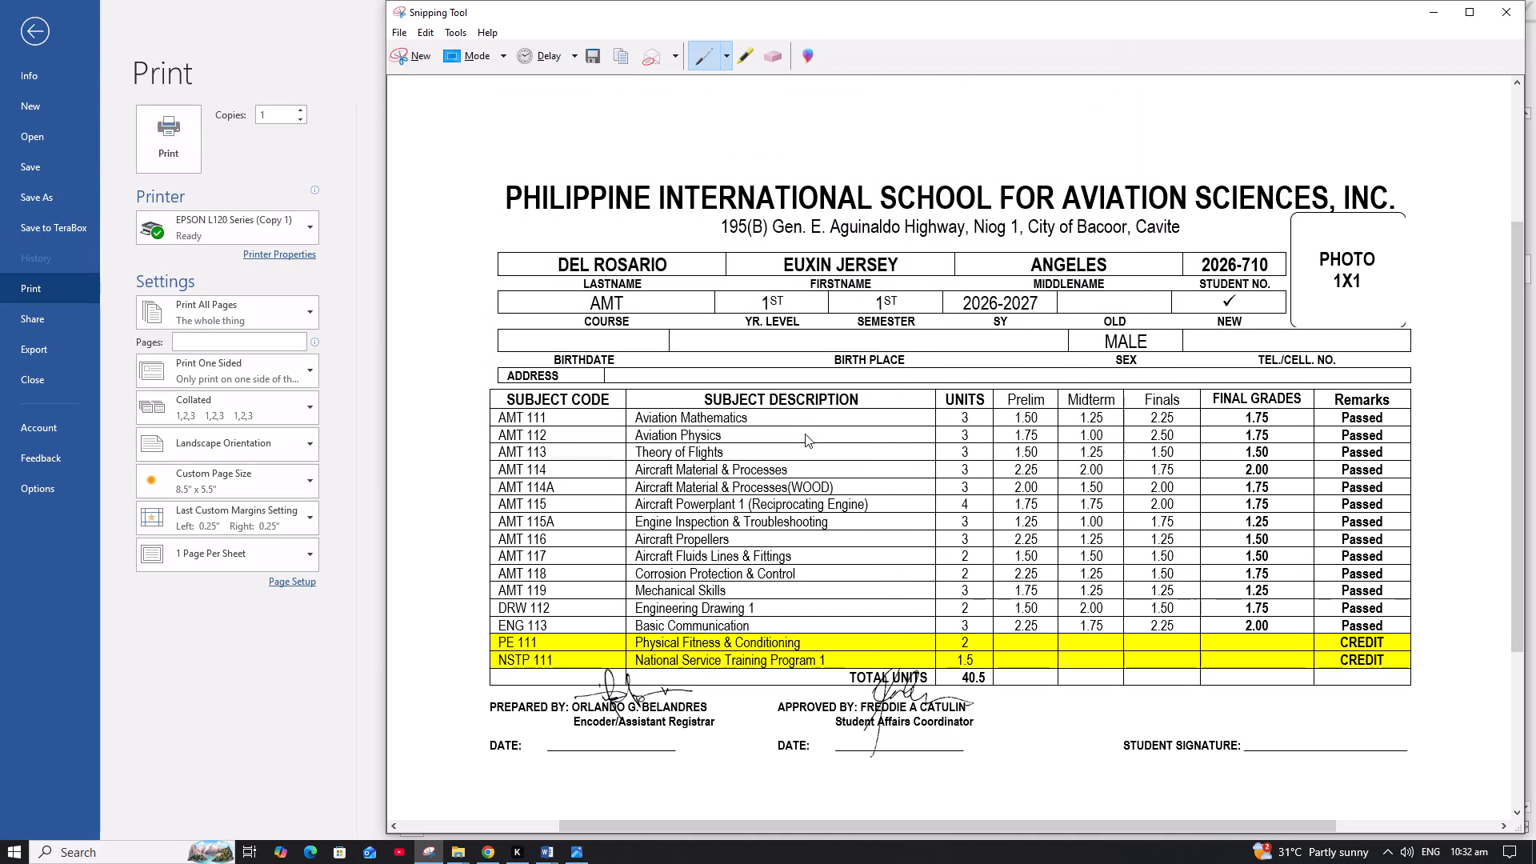
Capture the full DELA CRUZ registration form from the print preview and save it over Dela Cruz.JPG in AIRBUS320 PRELIM GRADES.
click(327, 63)
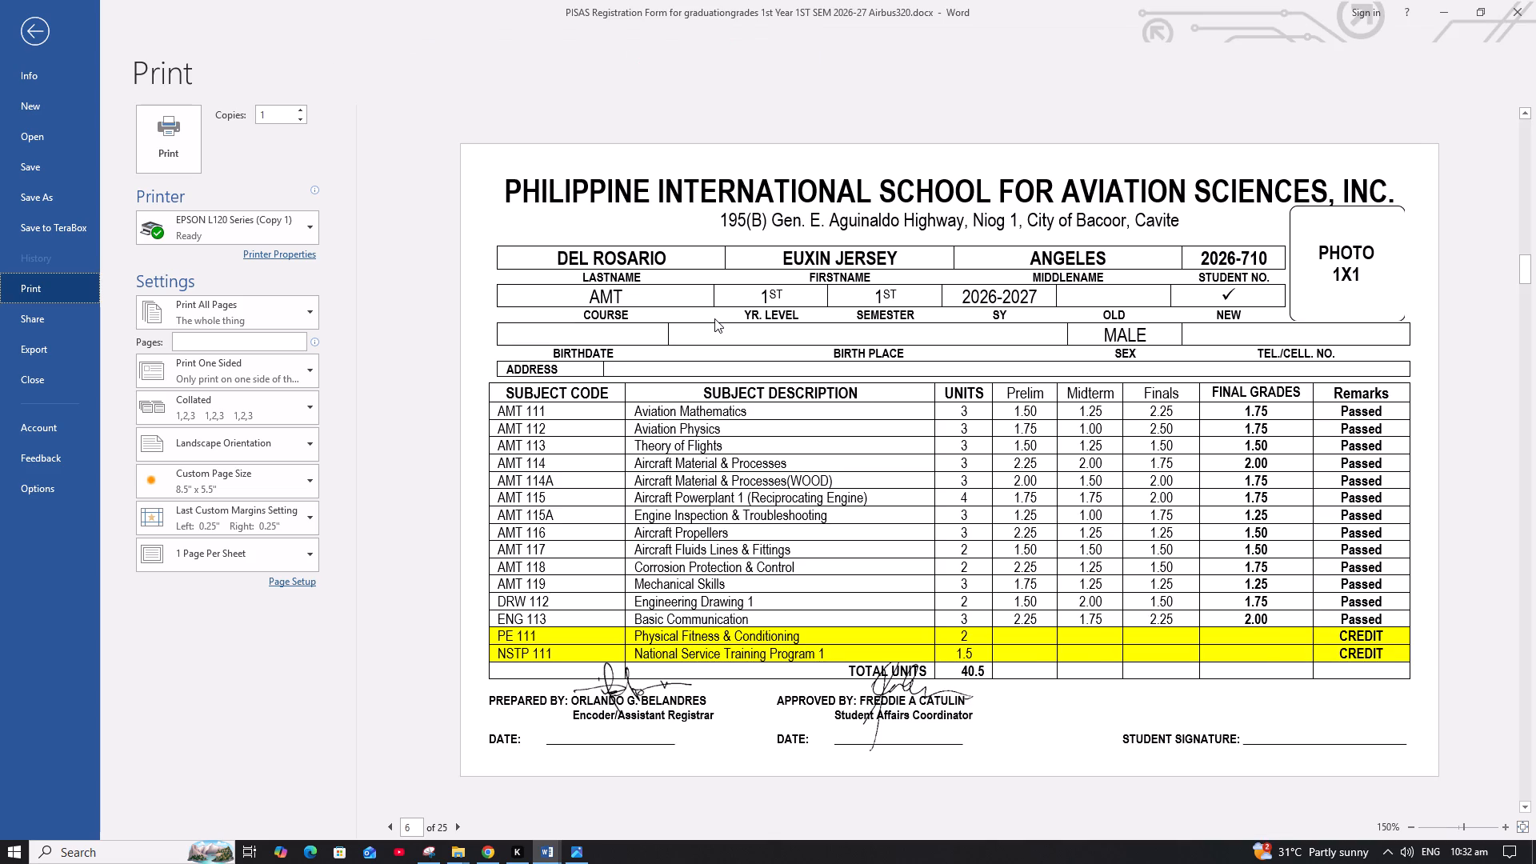
scroll(714, 318, down, 1)
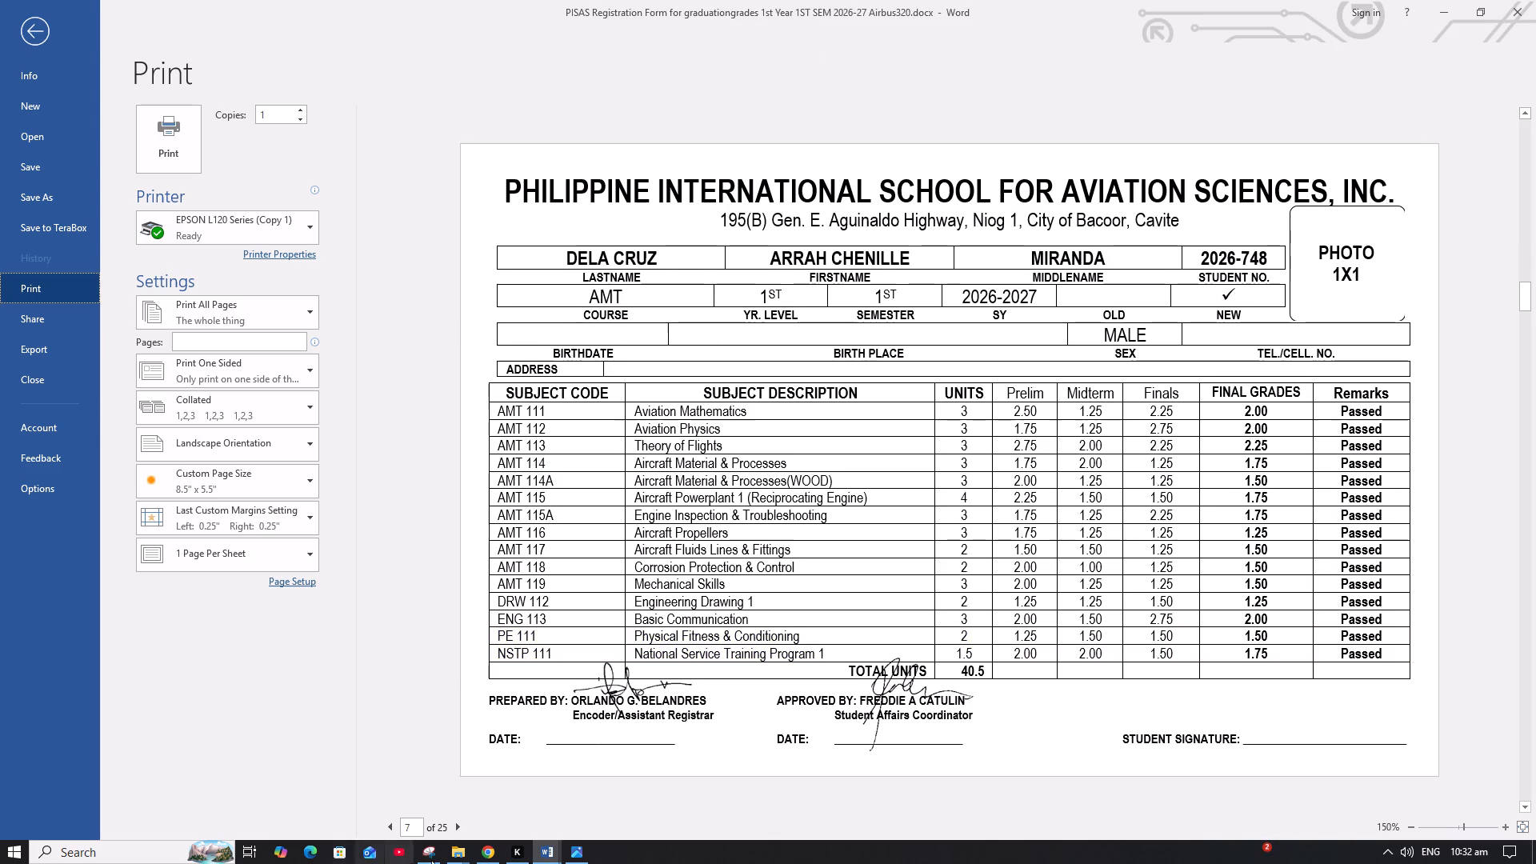
click(438, 858)
click(414, 58)
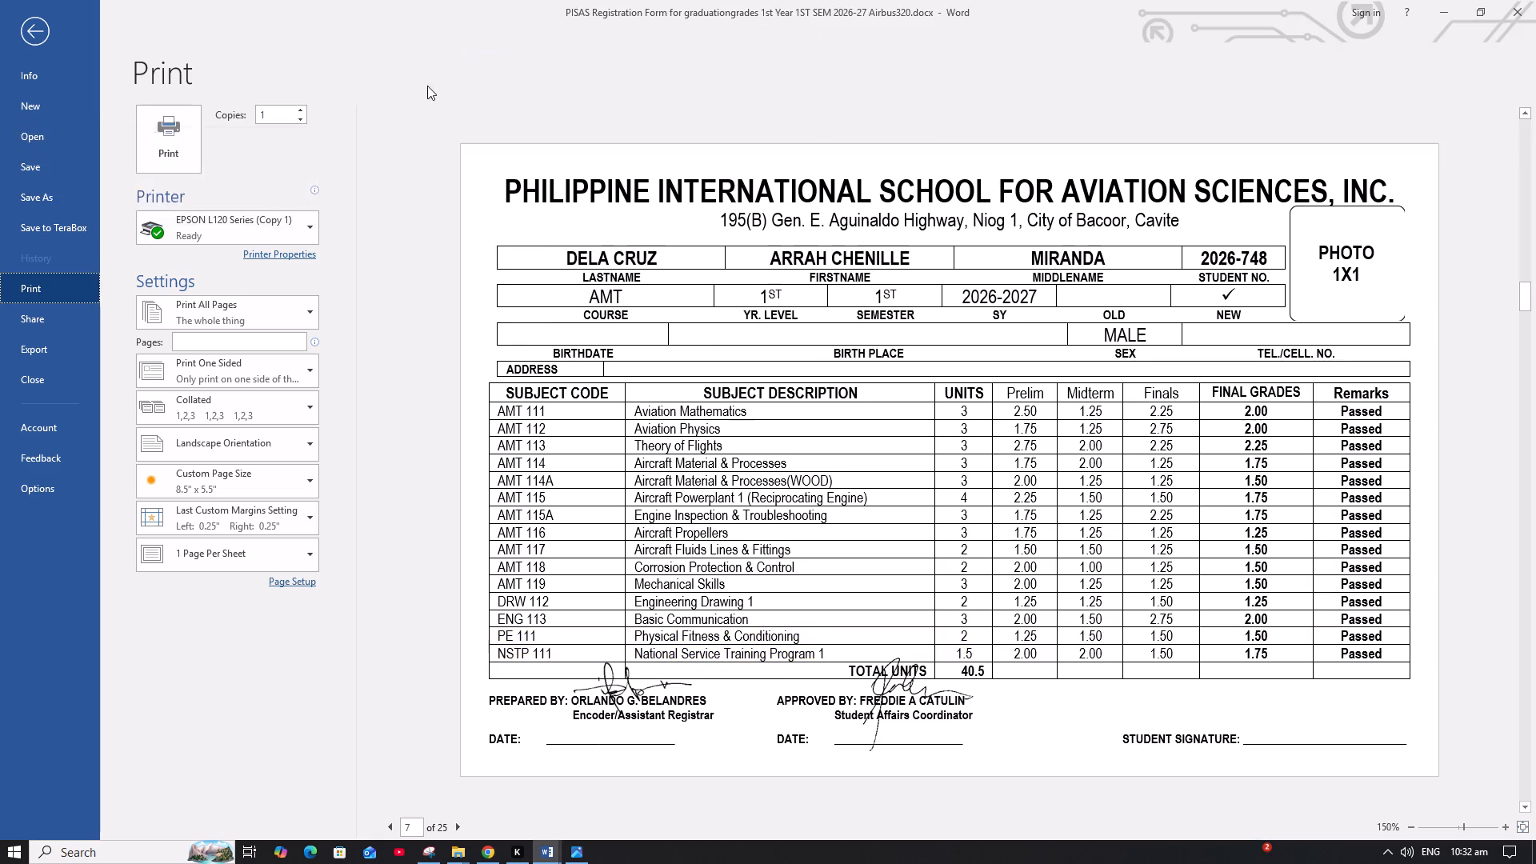
drag(463, 146, 1266, 687)
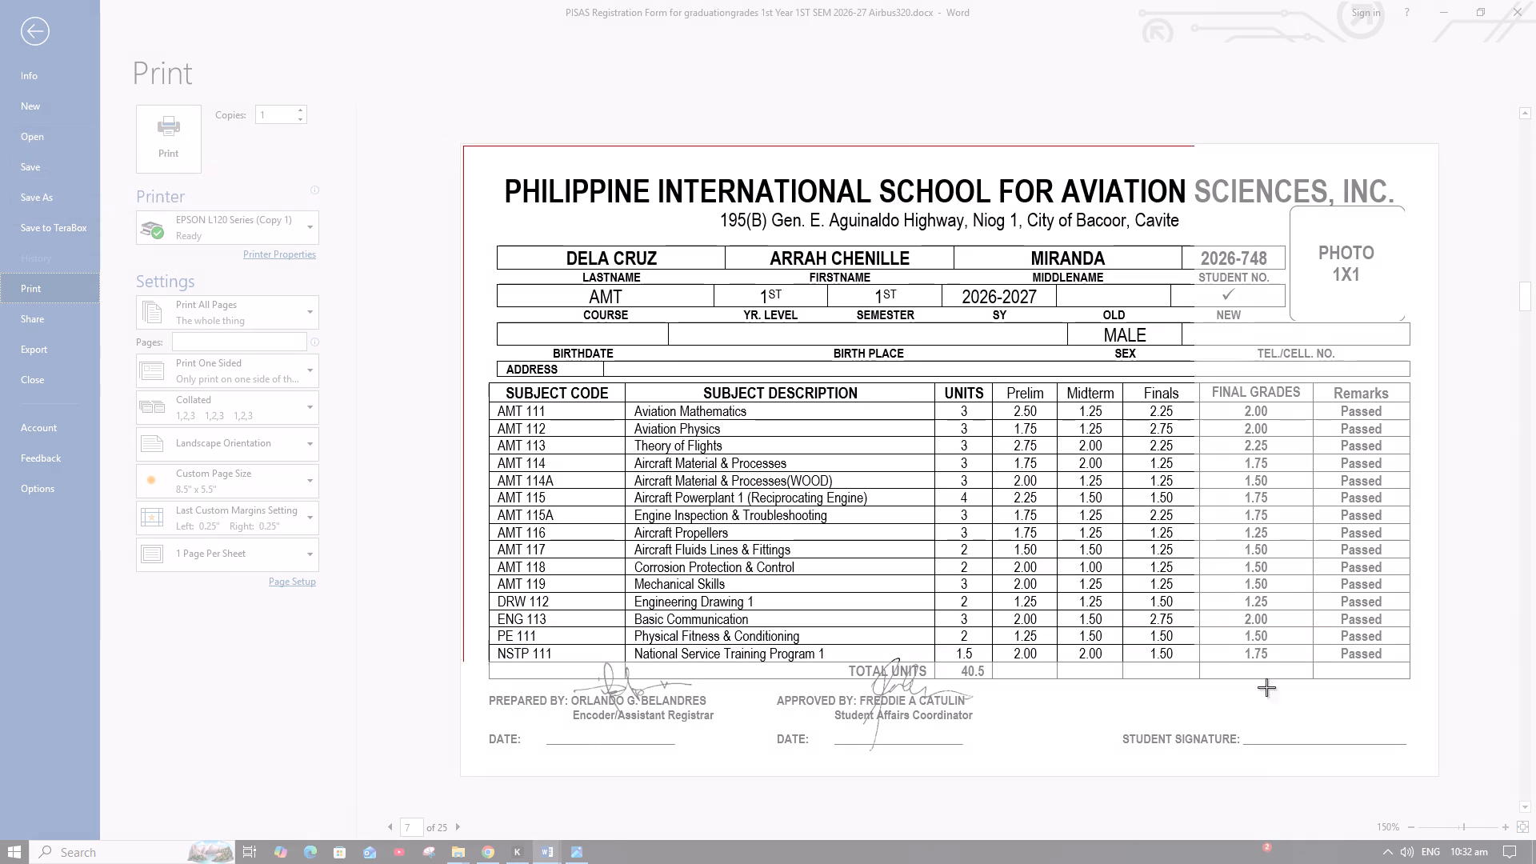
drag(1266, 687, 1437, 773)
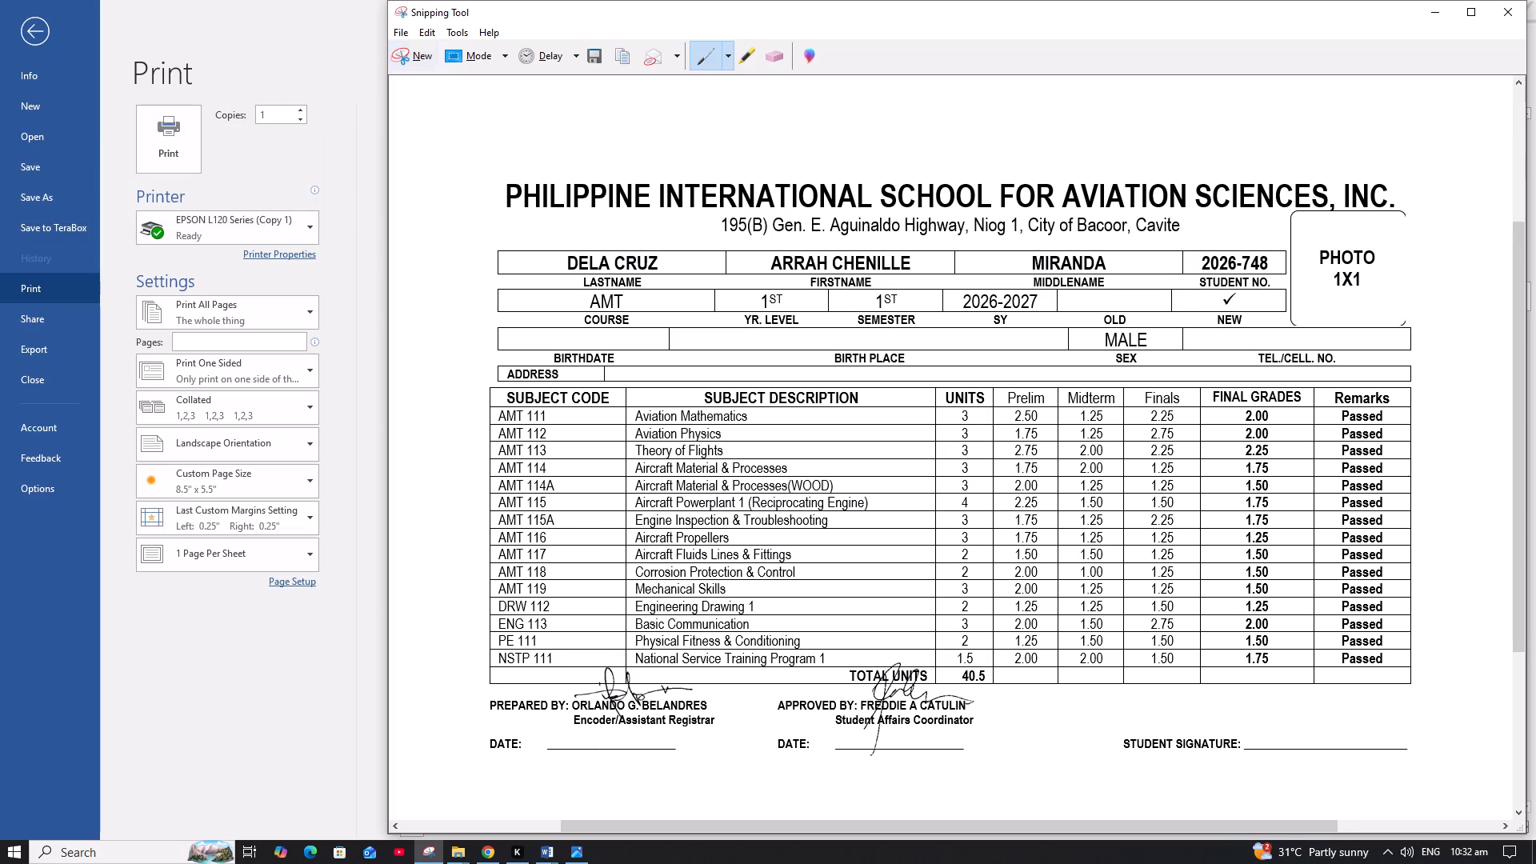
click(594, 51)
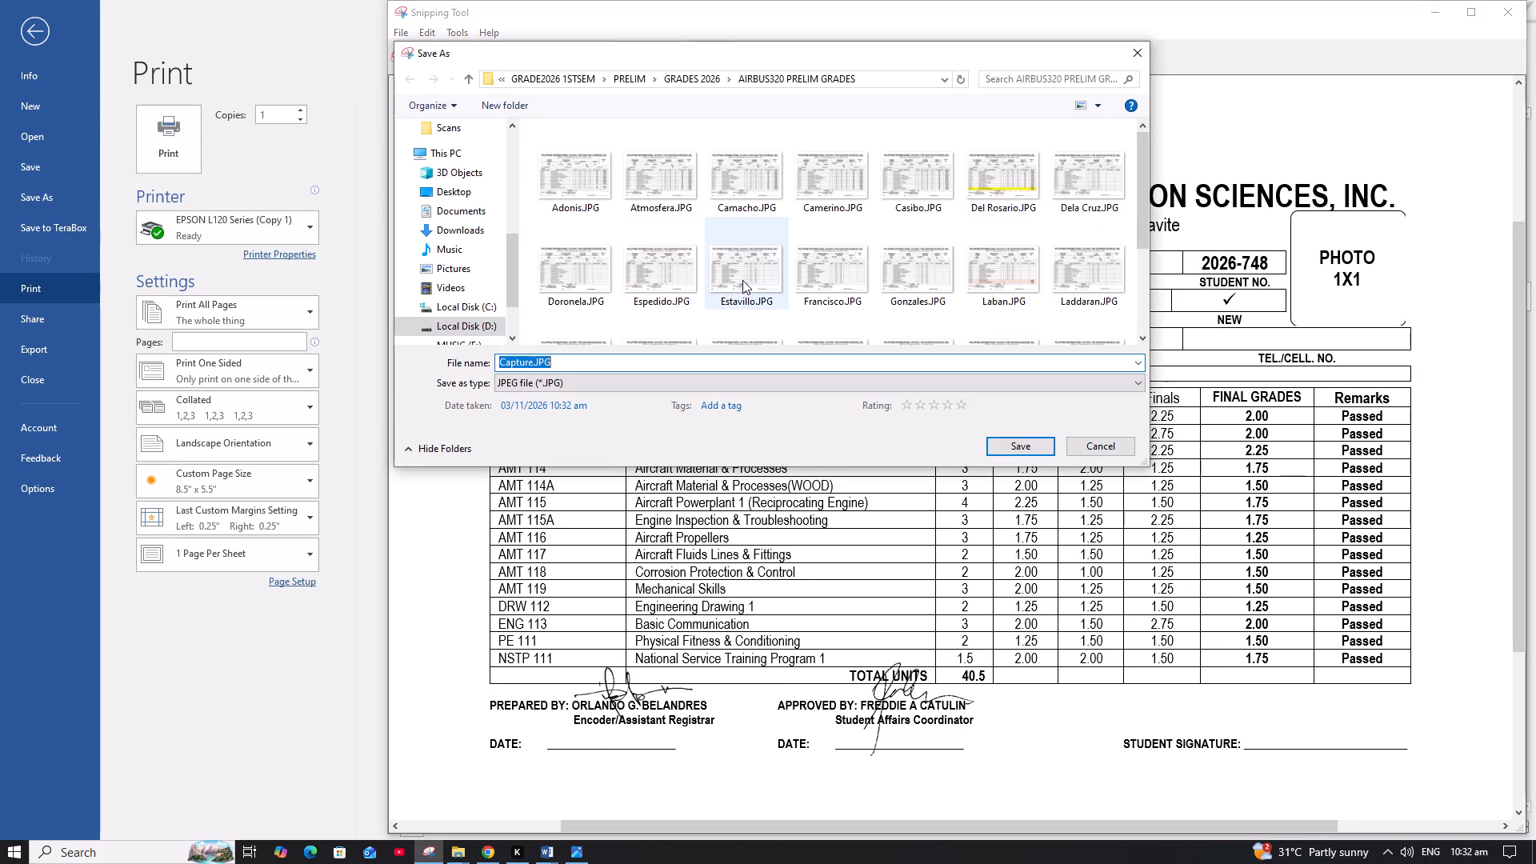
click(1081, 175)
click(1039, 447)
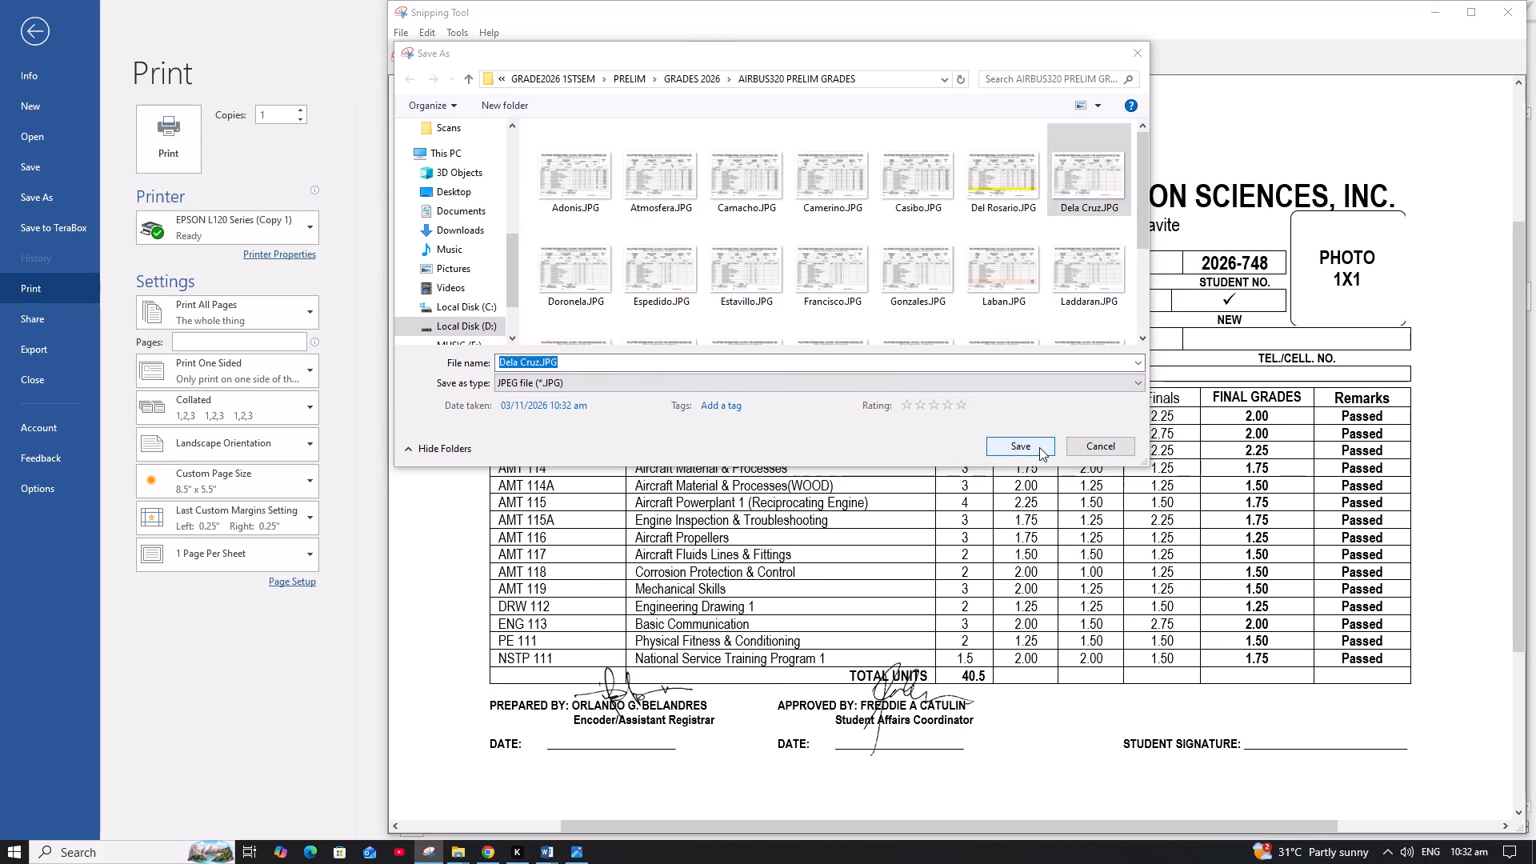
click(806, 426)
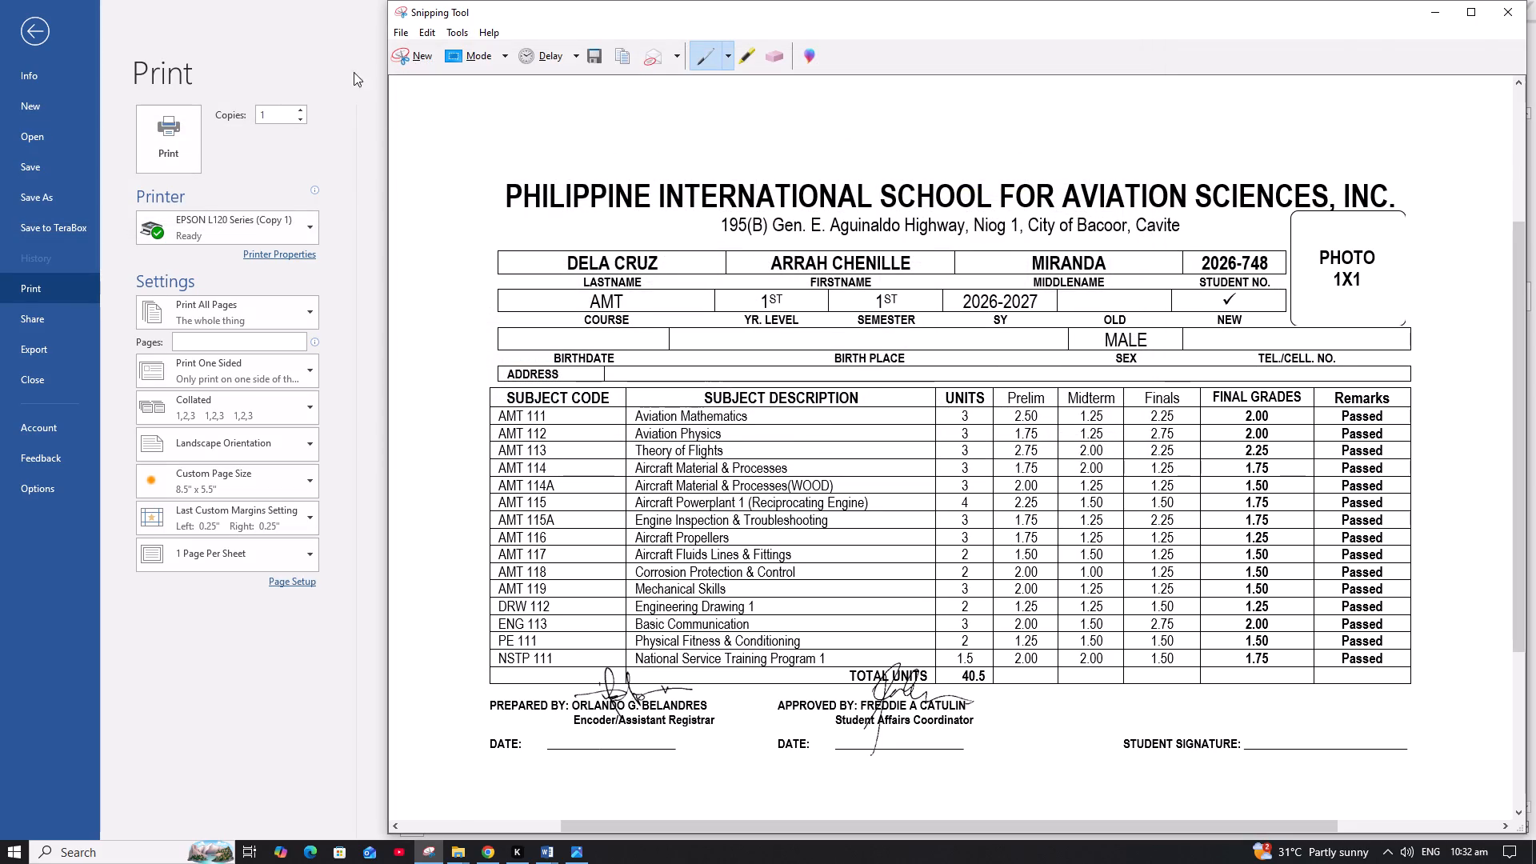
Capture the full DORONELA registration form from the print preview and save it over Doronela.JPG in AIRBUS320 PRELIM GRADES.
click(342, 46)
scroll(633, 255, down, 1)
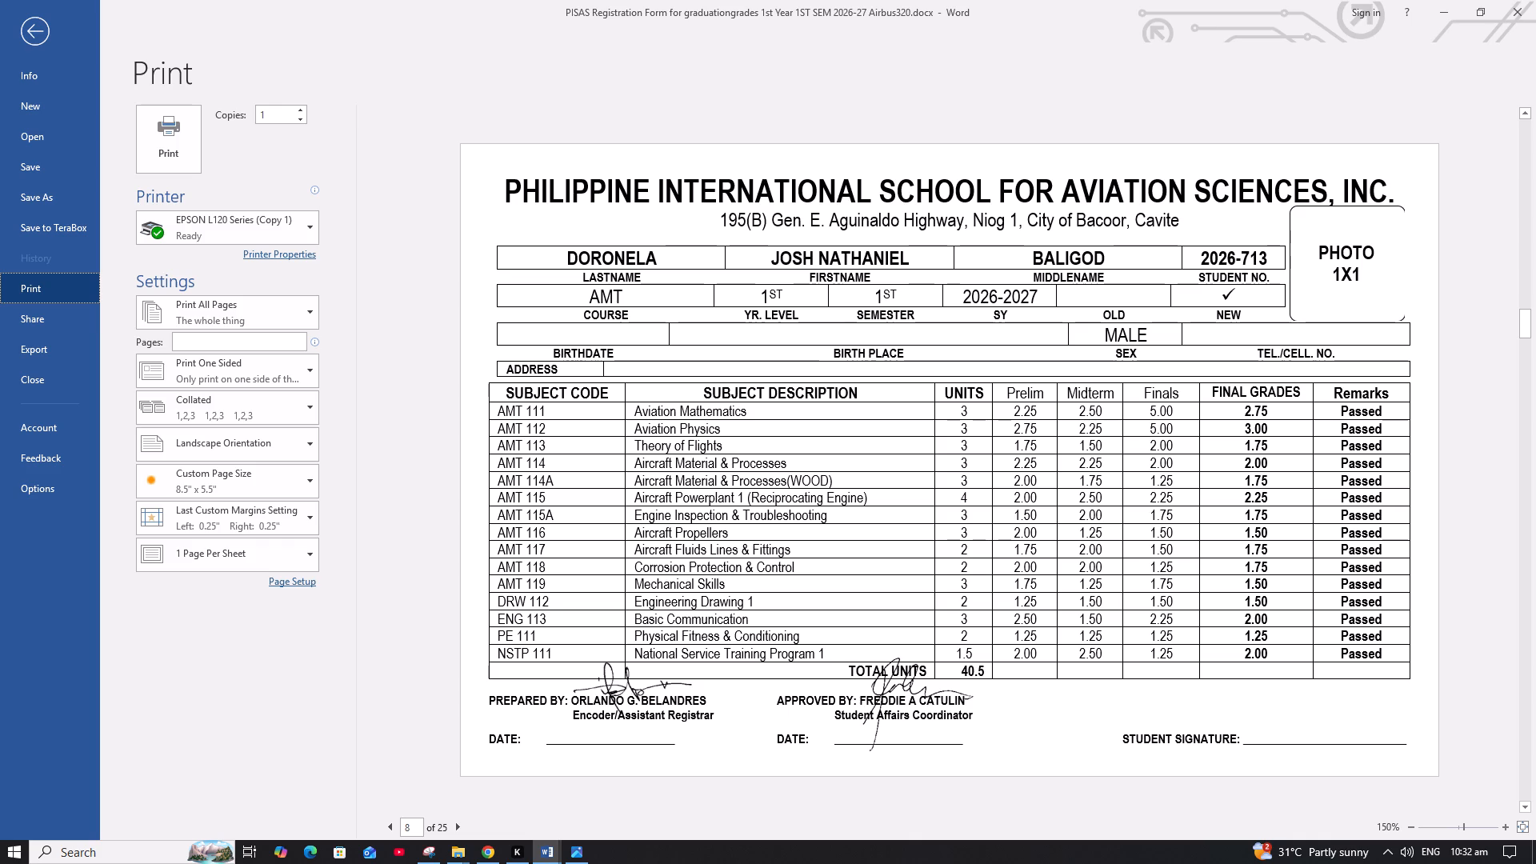
click(436, 859)
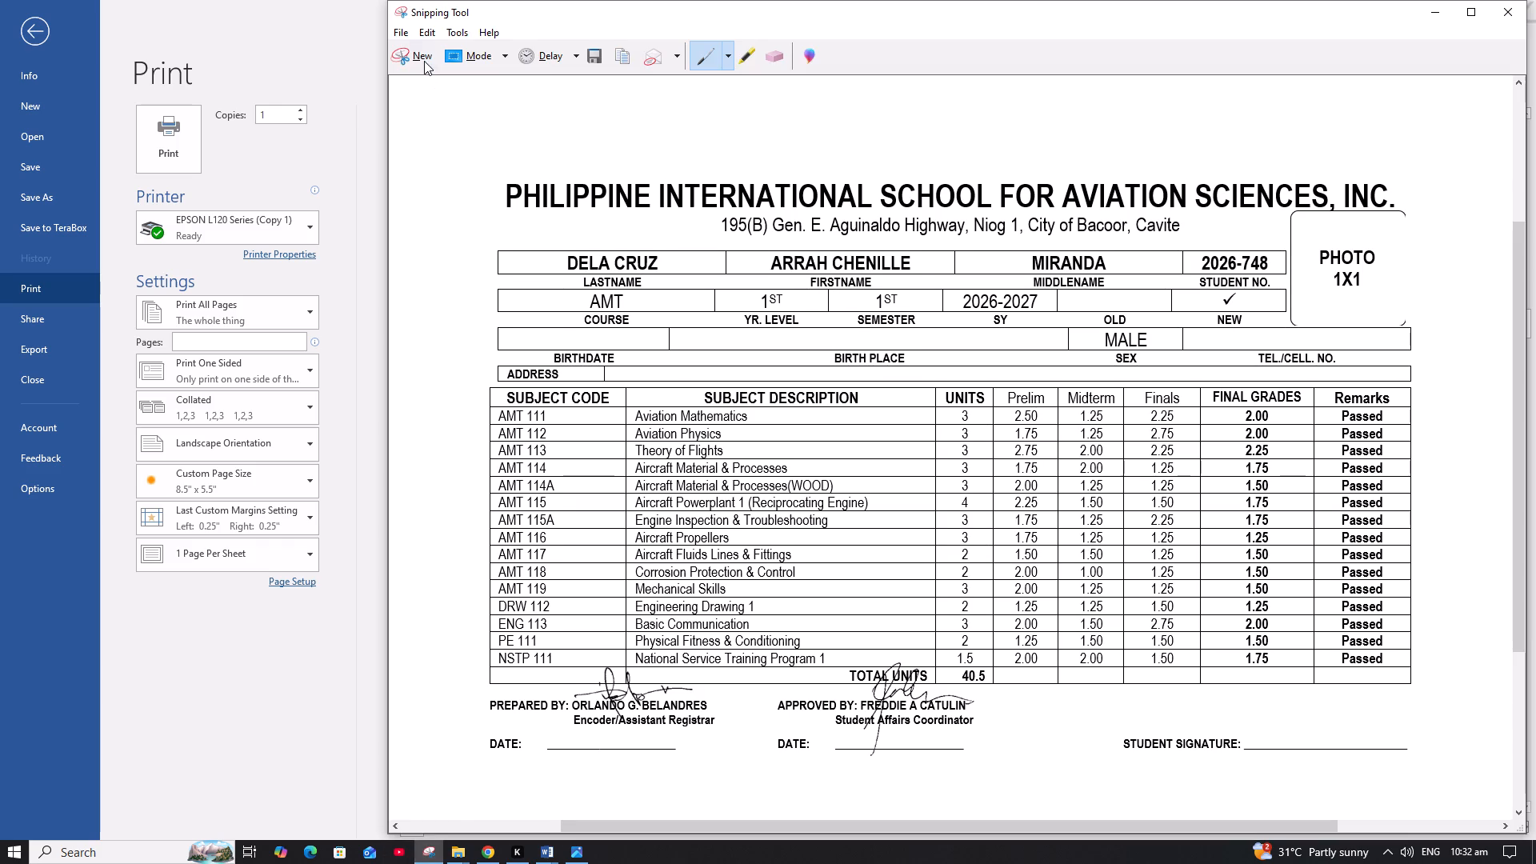
click(424, 61)
drag(462, 146, 676, 314)
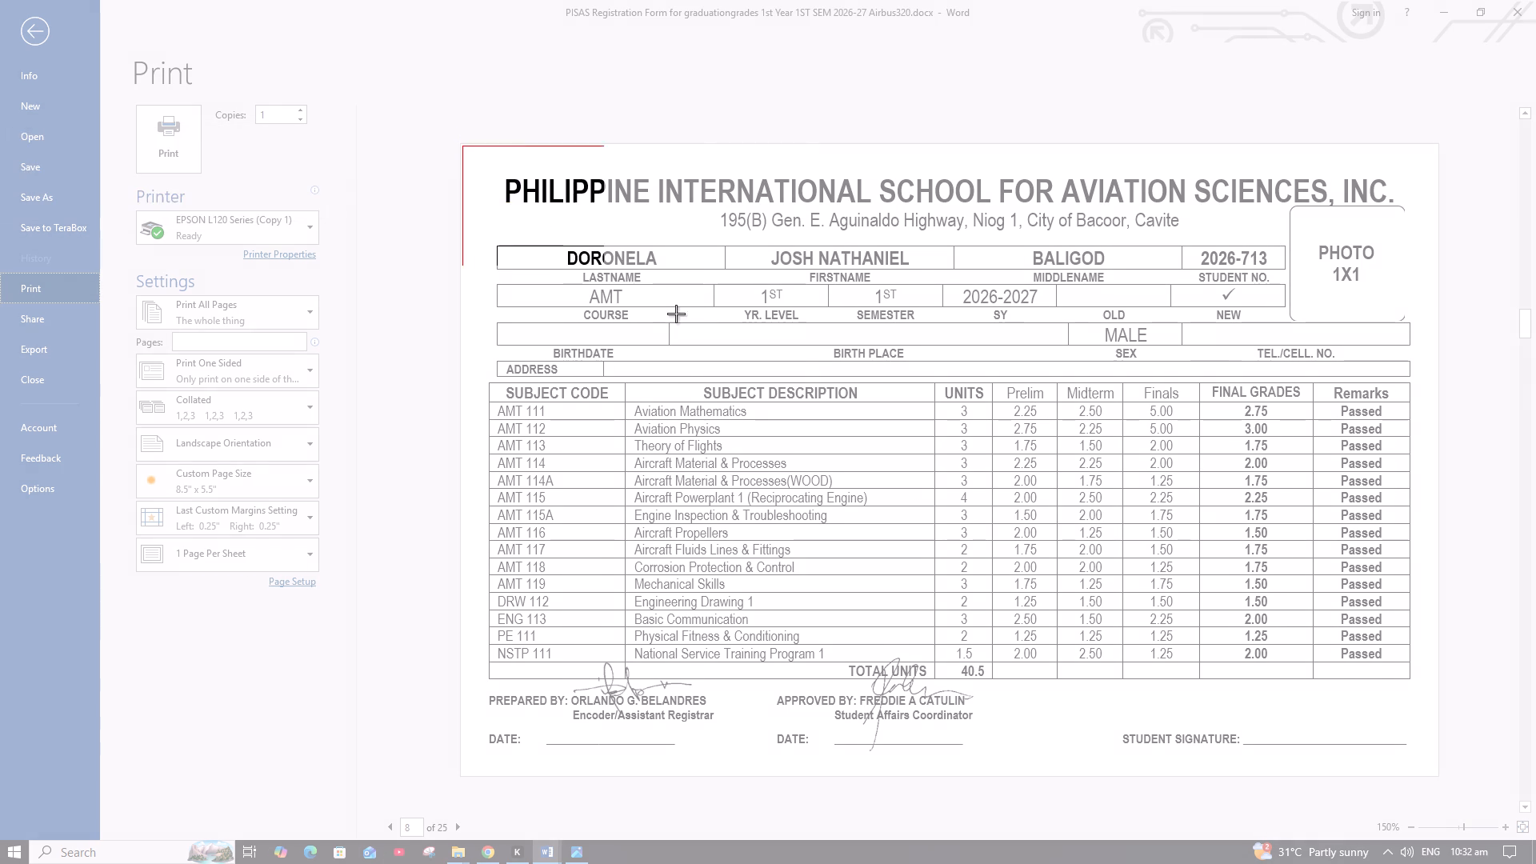
drag(676, 314, 1435, 774)
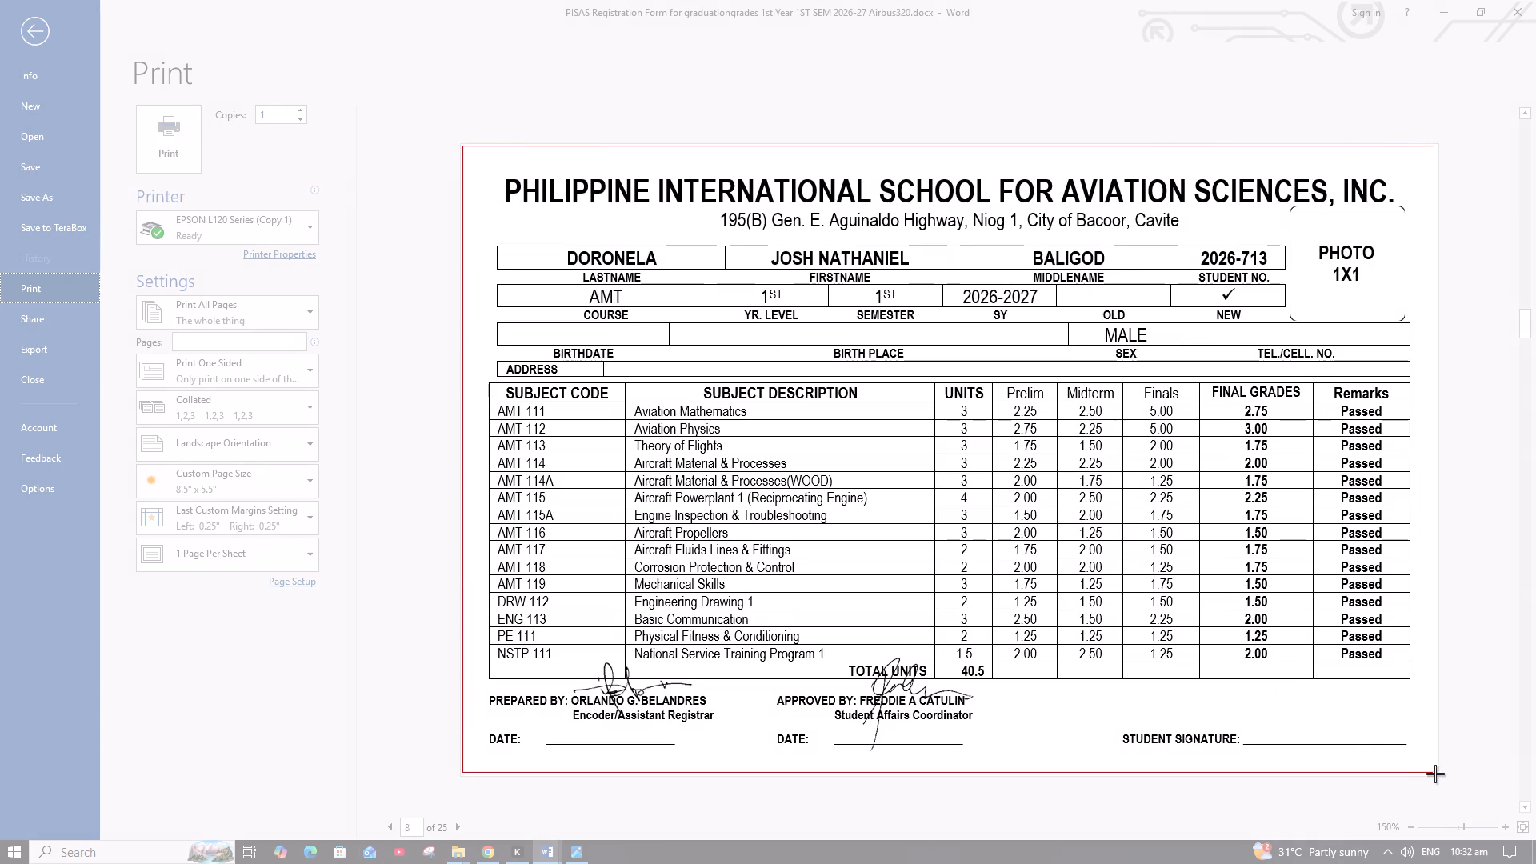
drag(1435, 774, 1436, 774)
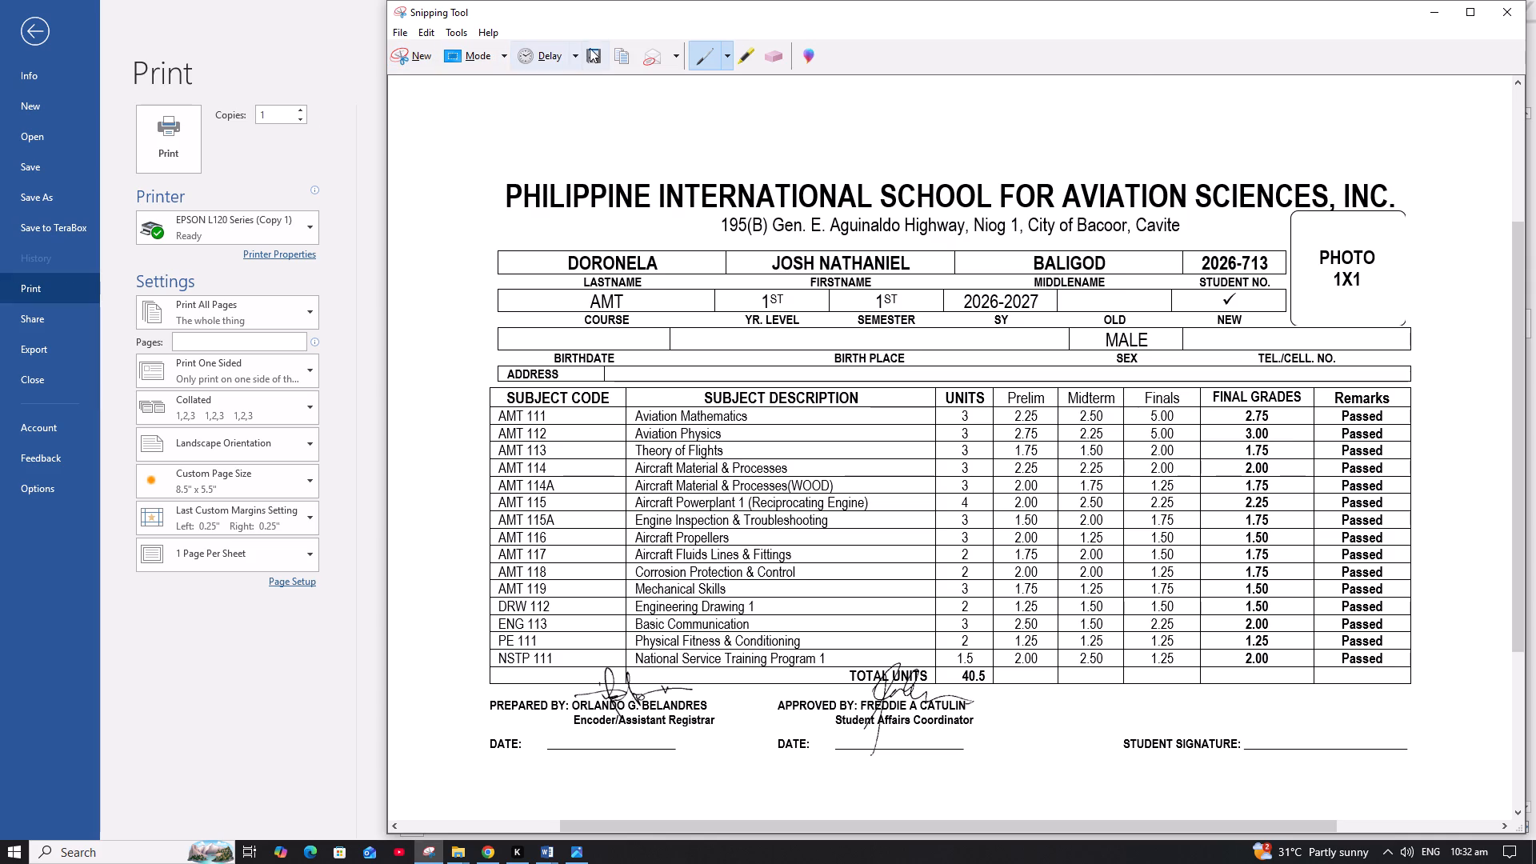
click(594, 54)
click(594, 272)
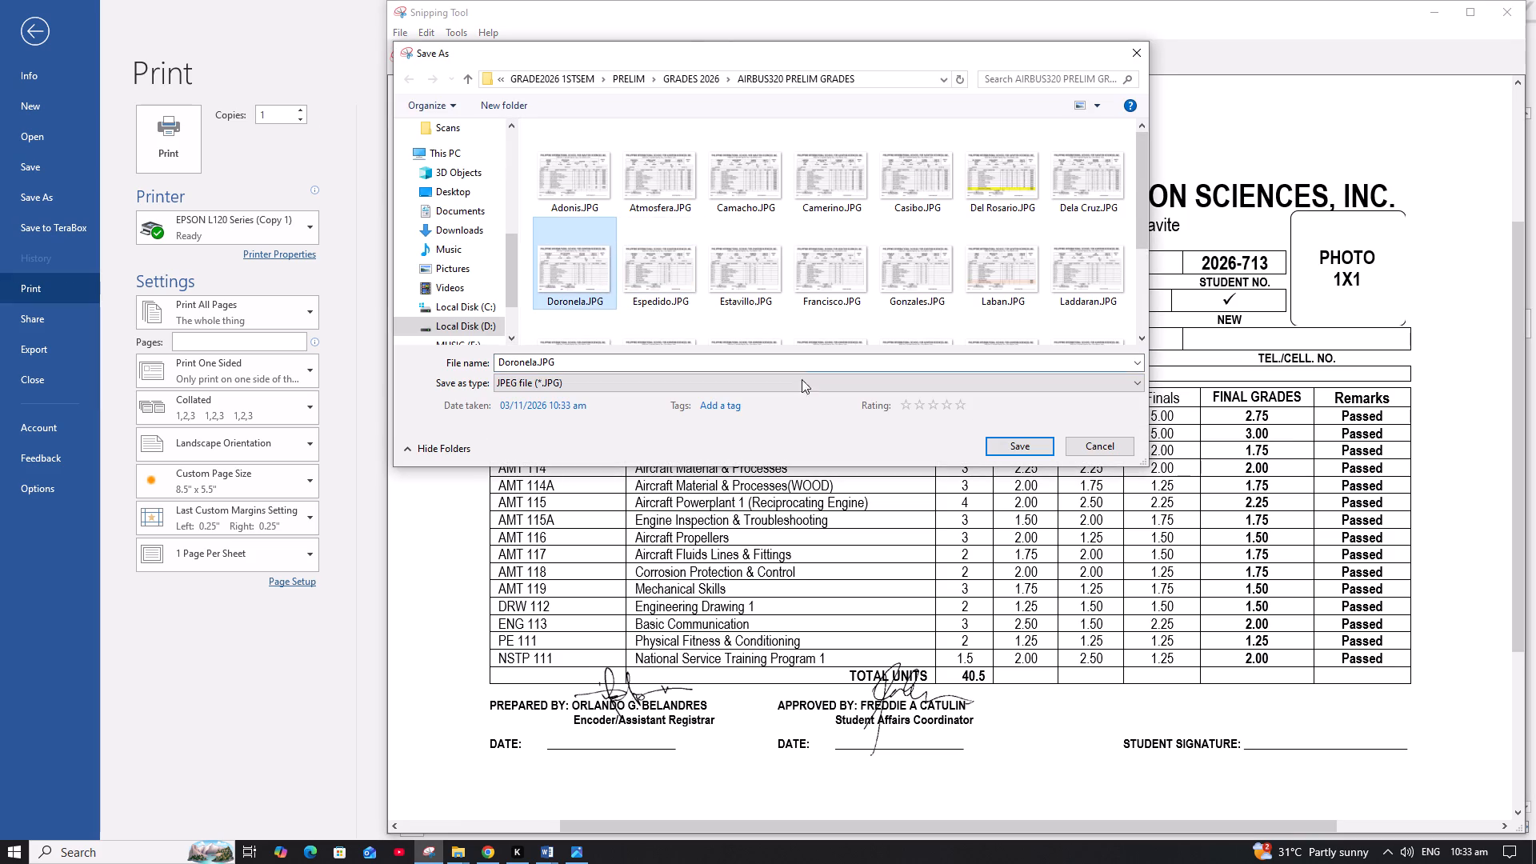
click(1010, 442)
click(797, 424)
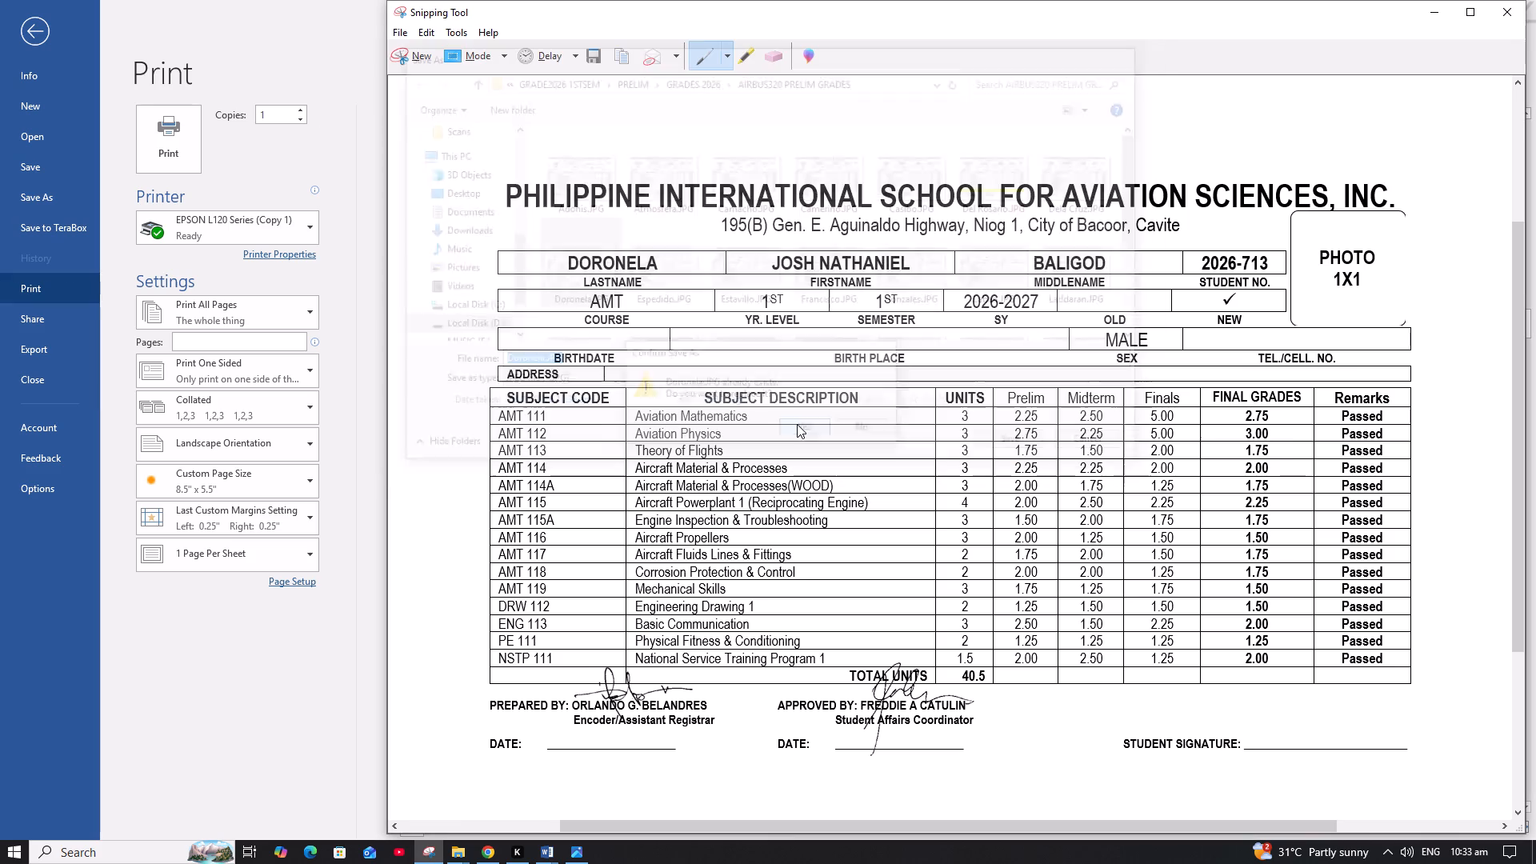
click(352, 97)
scroll(605, 298, down, 1)
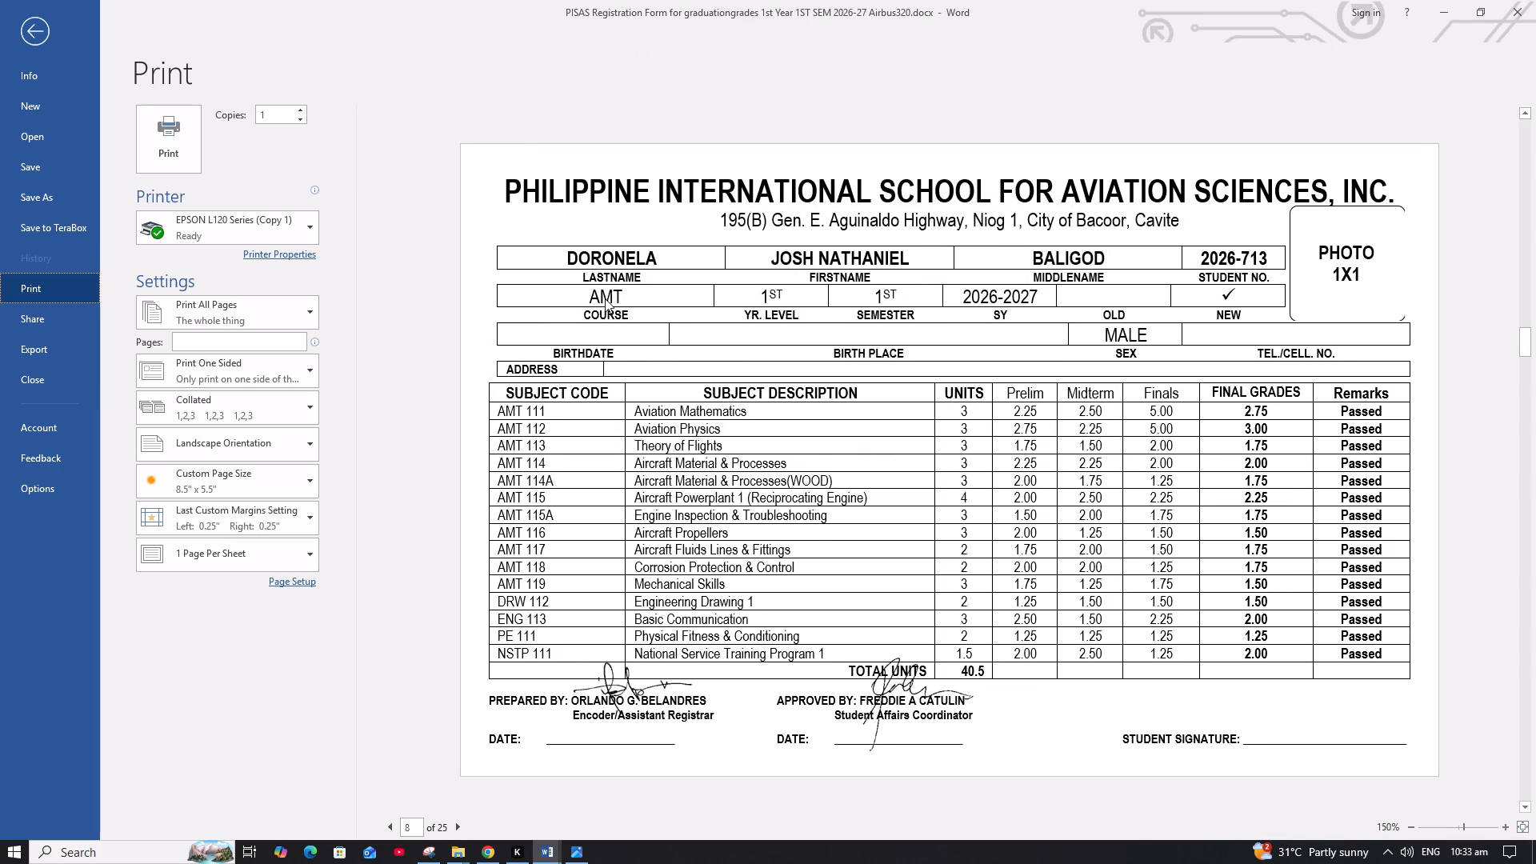
click(28, 30)
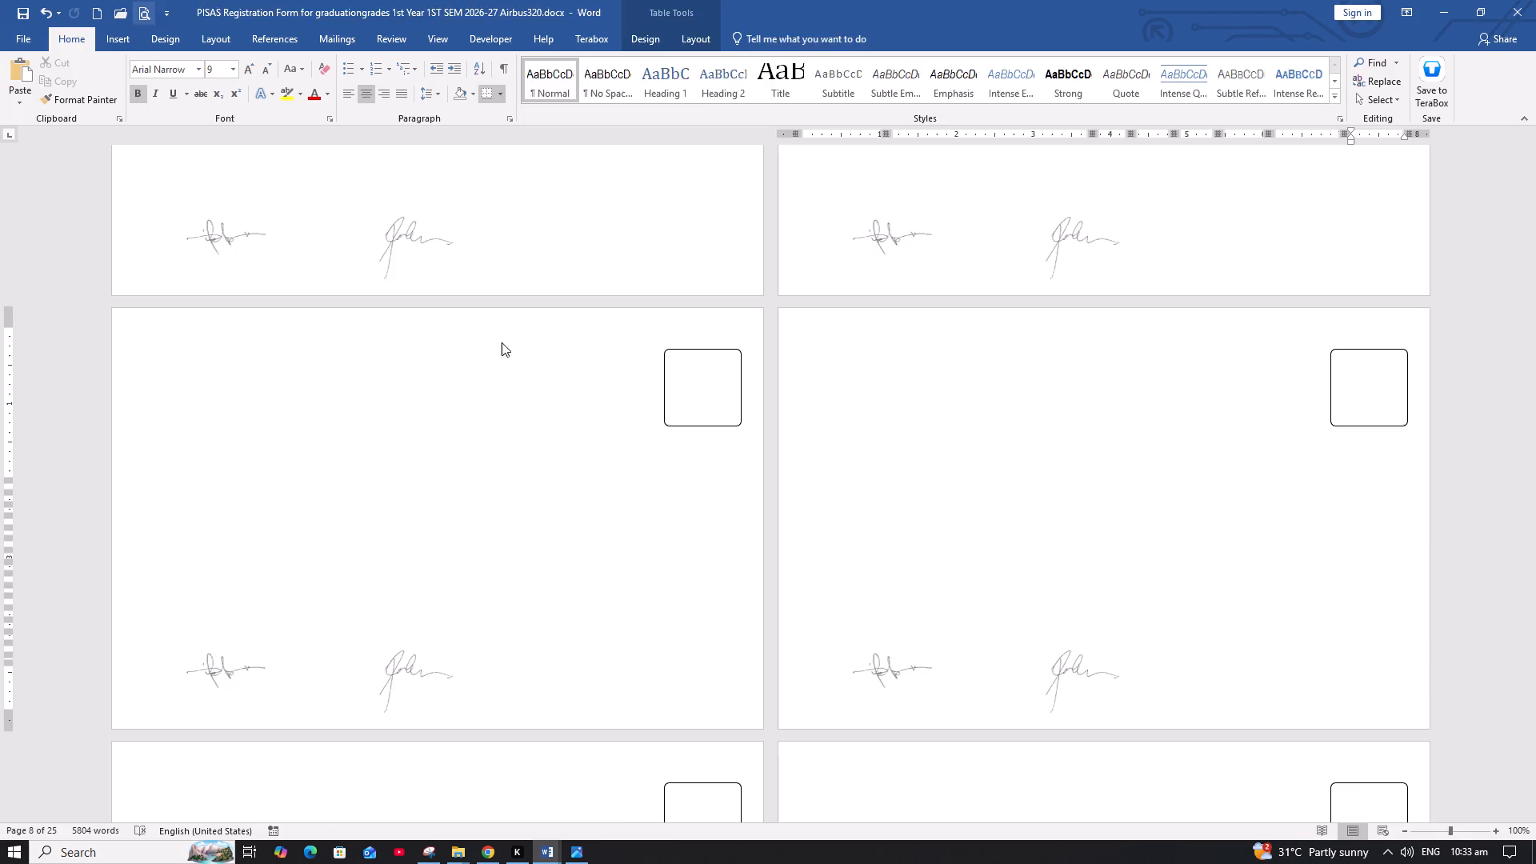
scroll(590, 417, down, 7)
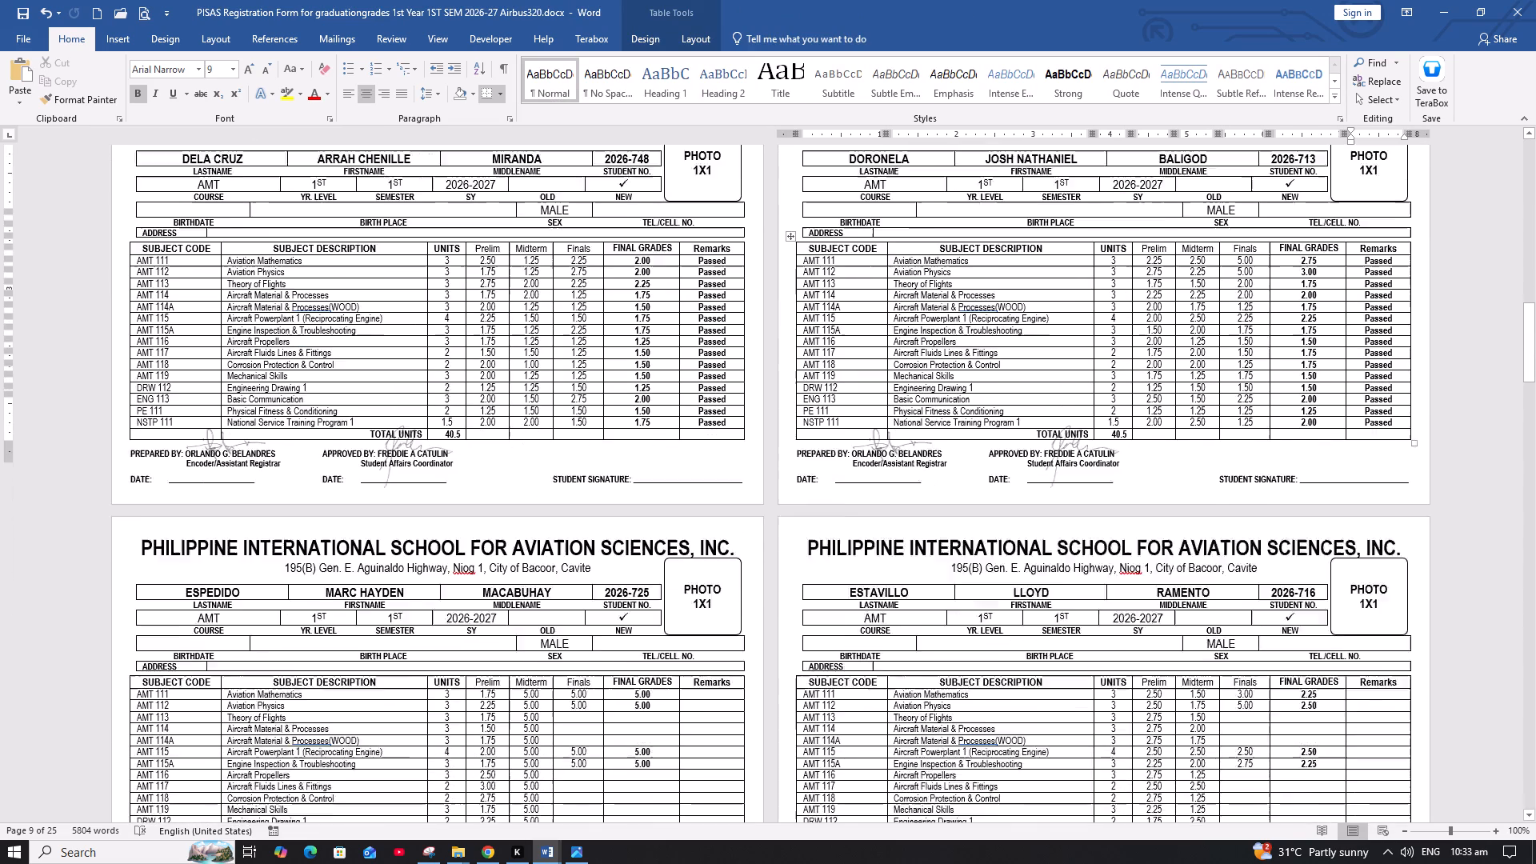
scroll(590, 417, down, 7)
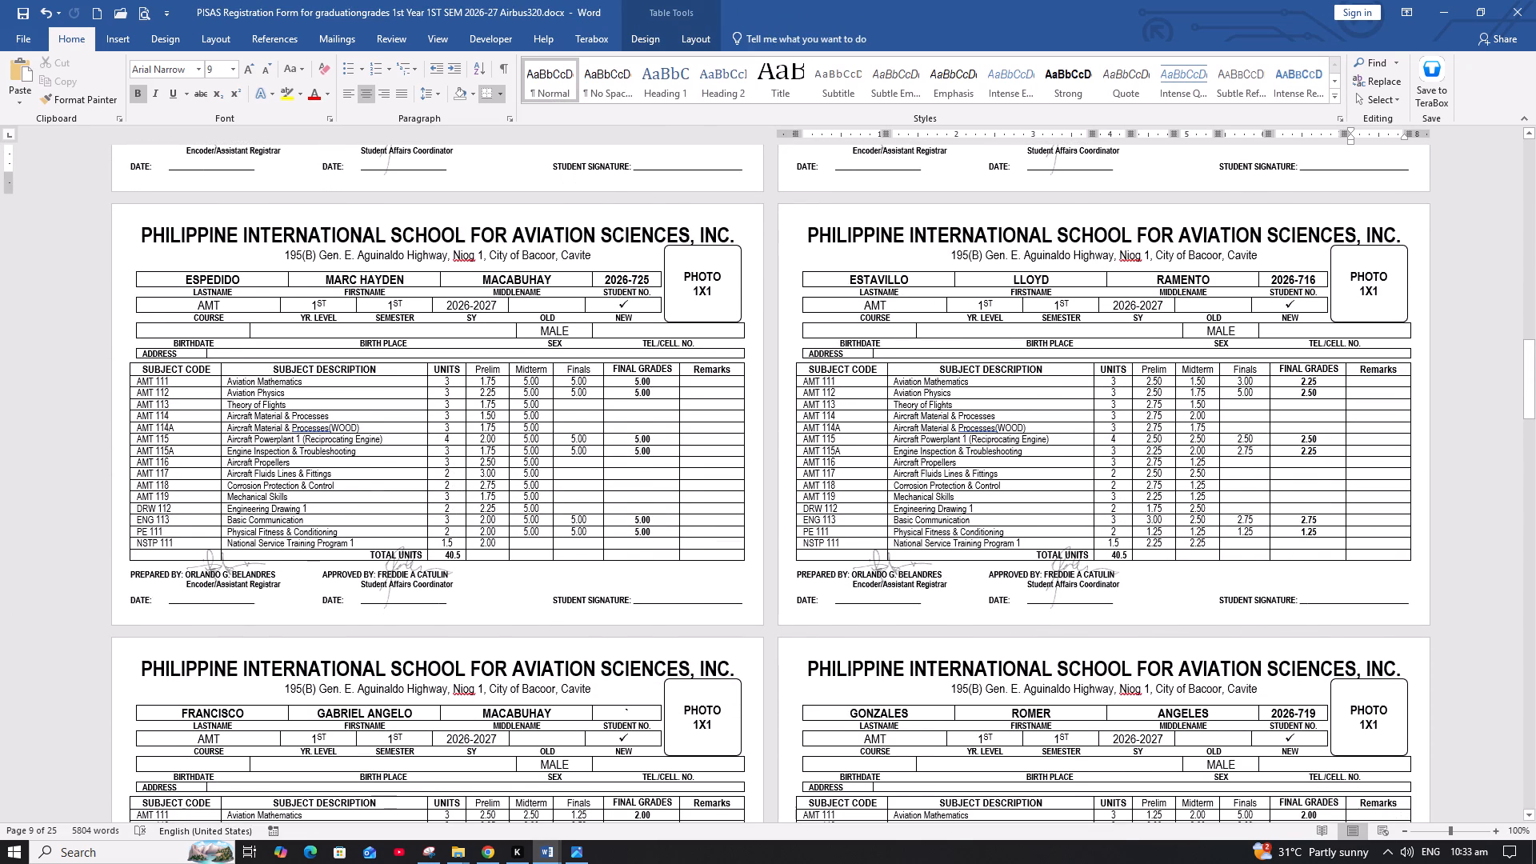
click(1249, 406)
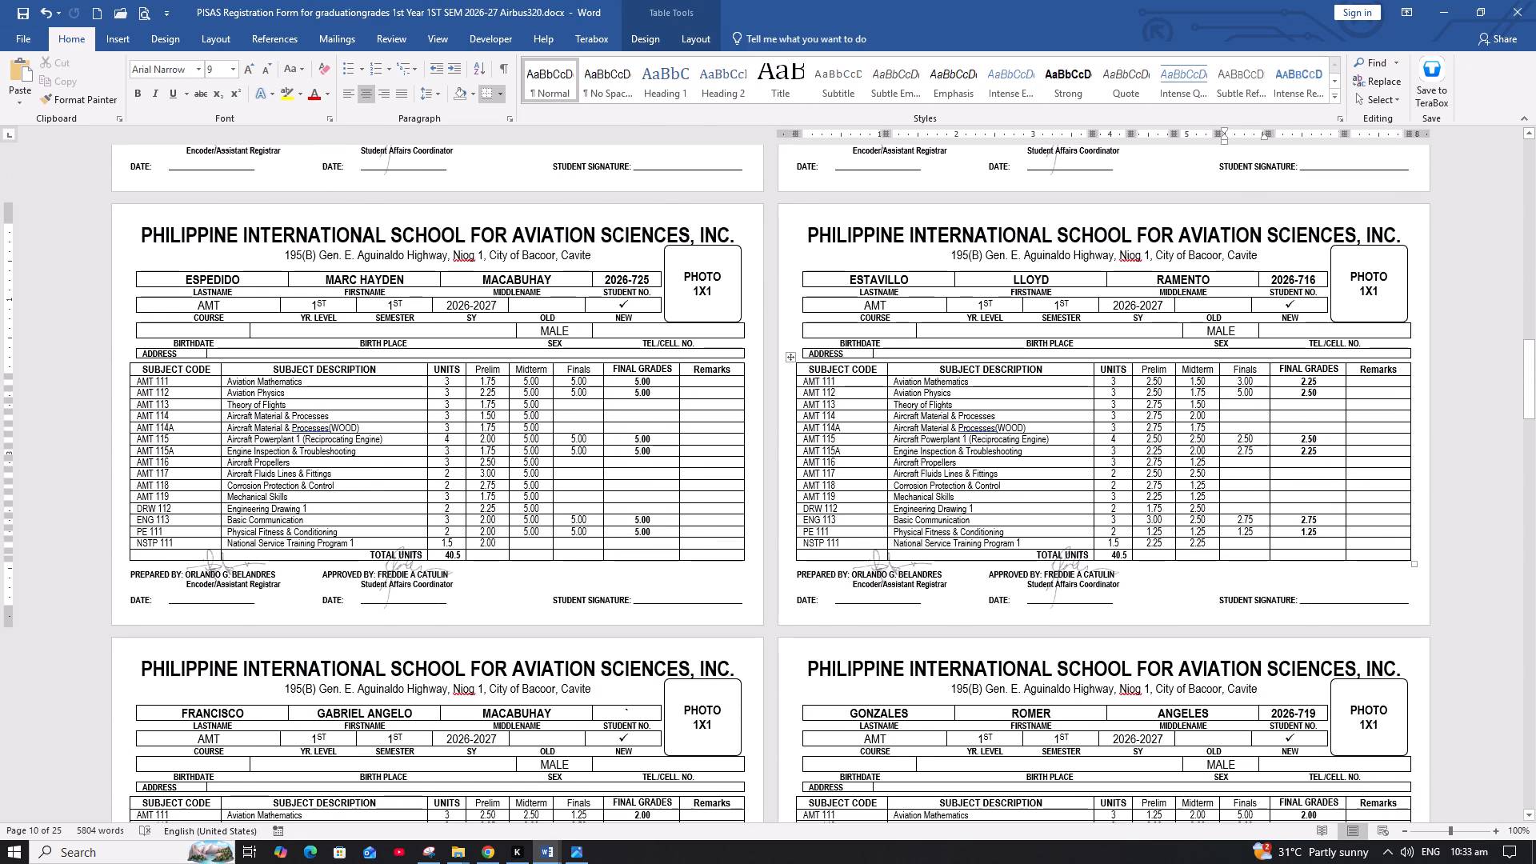
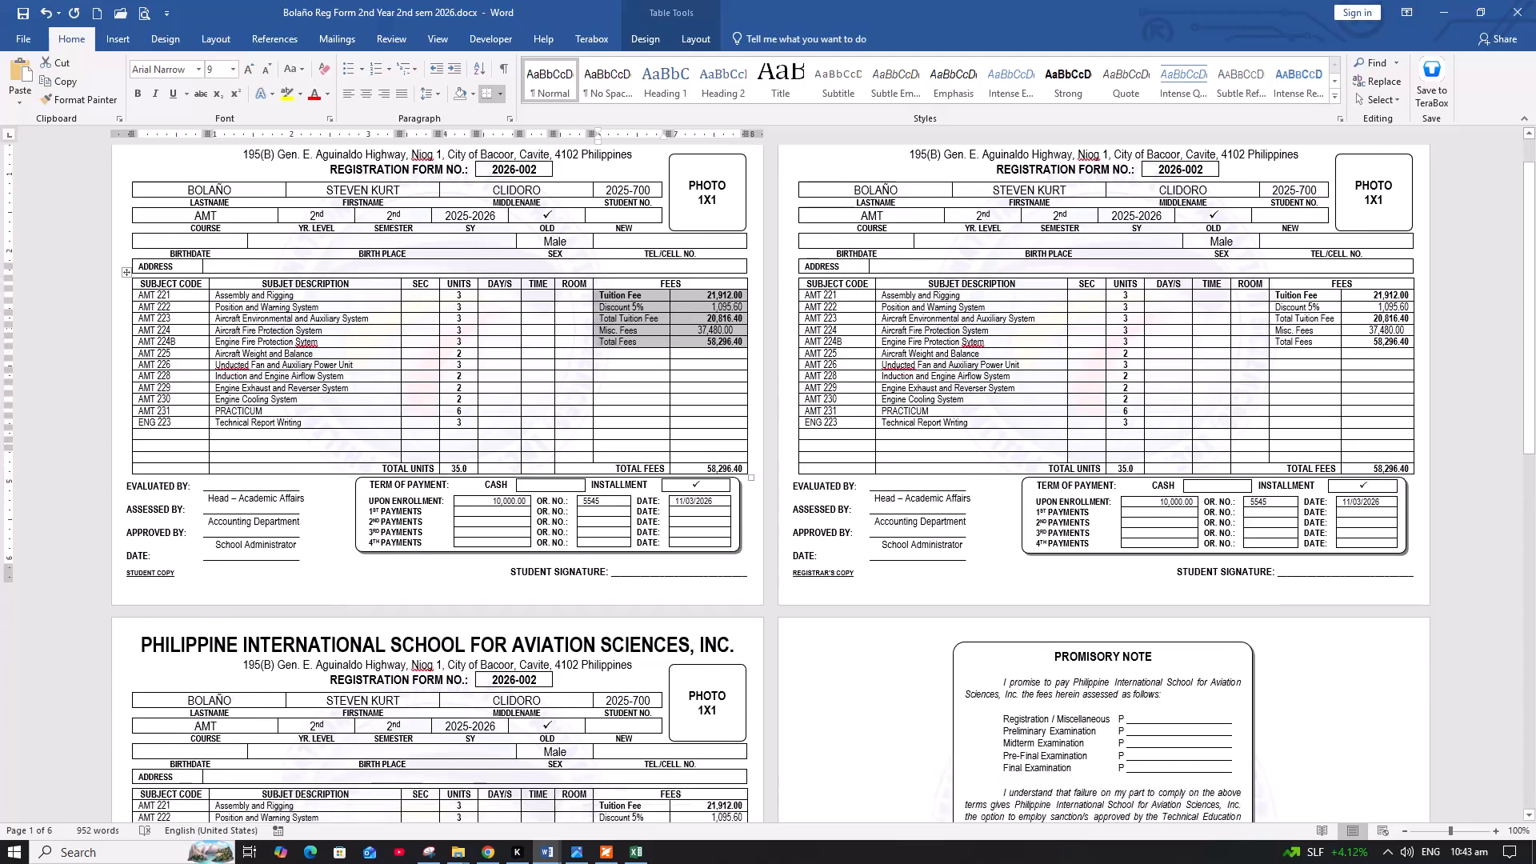
Open the recent document Abad Reg Form 2nd Year 2nd sem 2026.docx.
scroll(376, 663, down, 3)
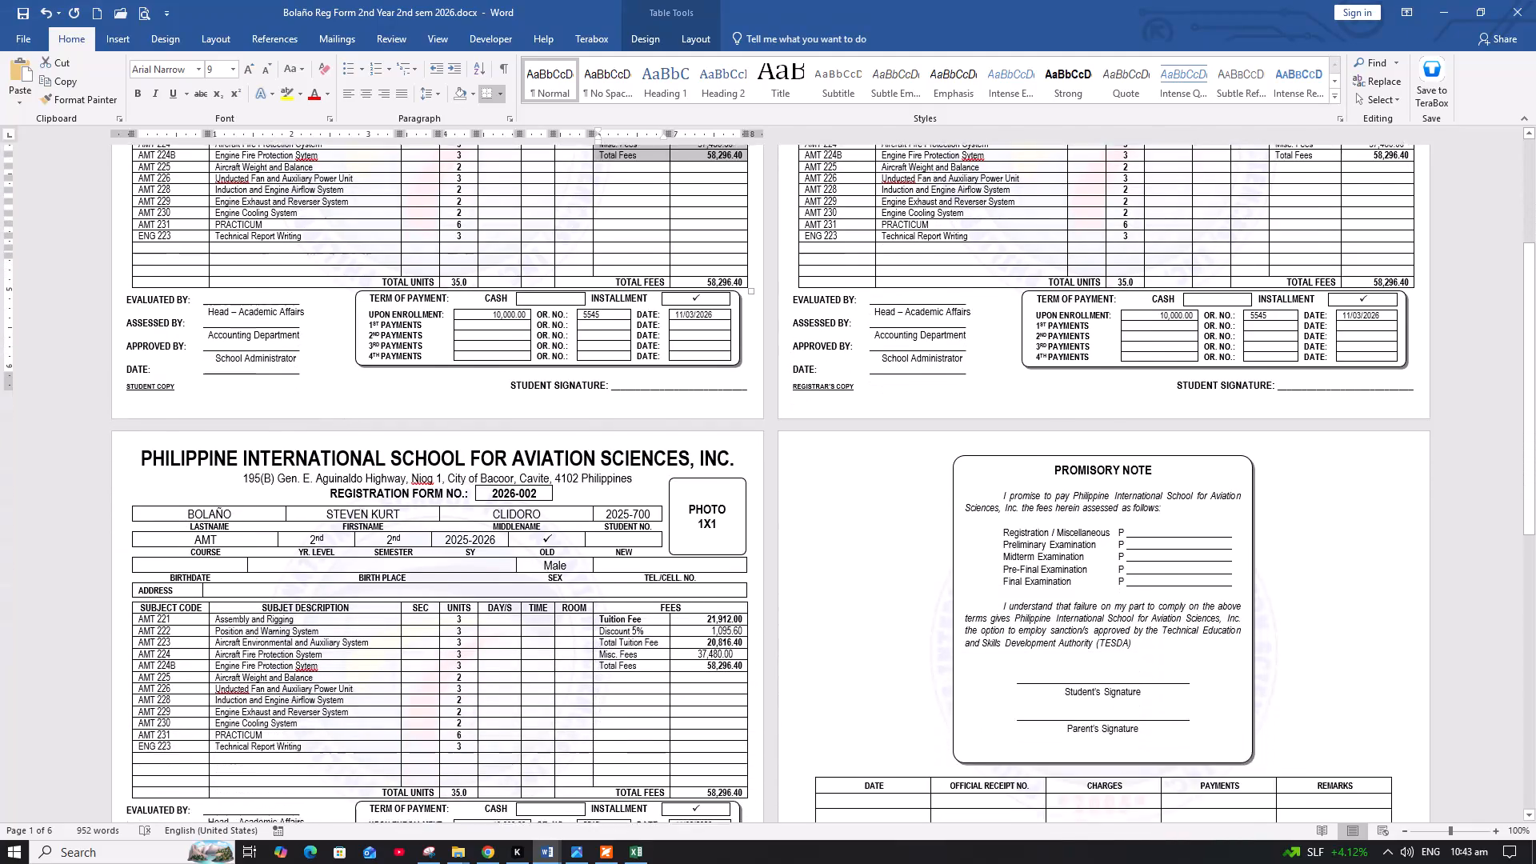
scroll(376, 663, up, 7)
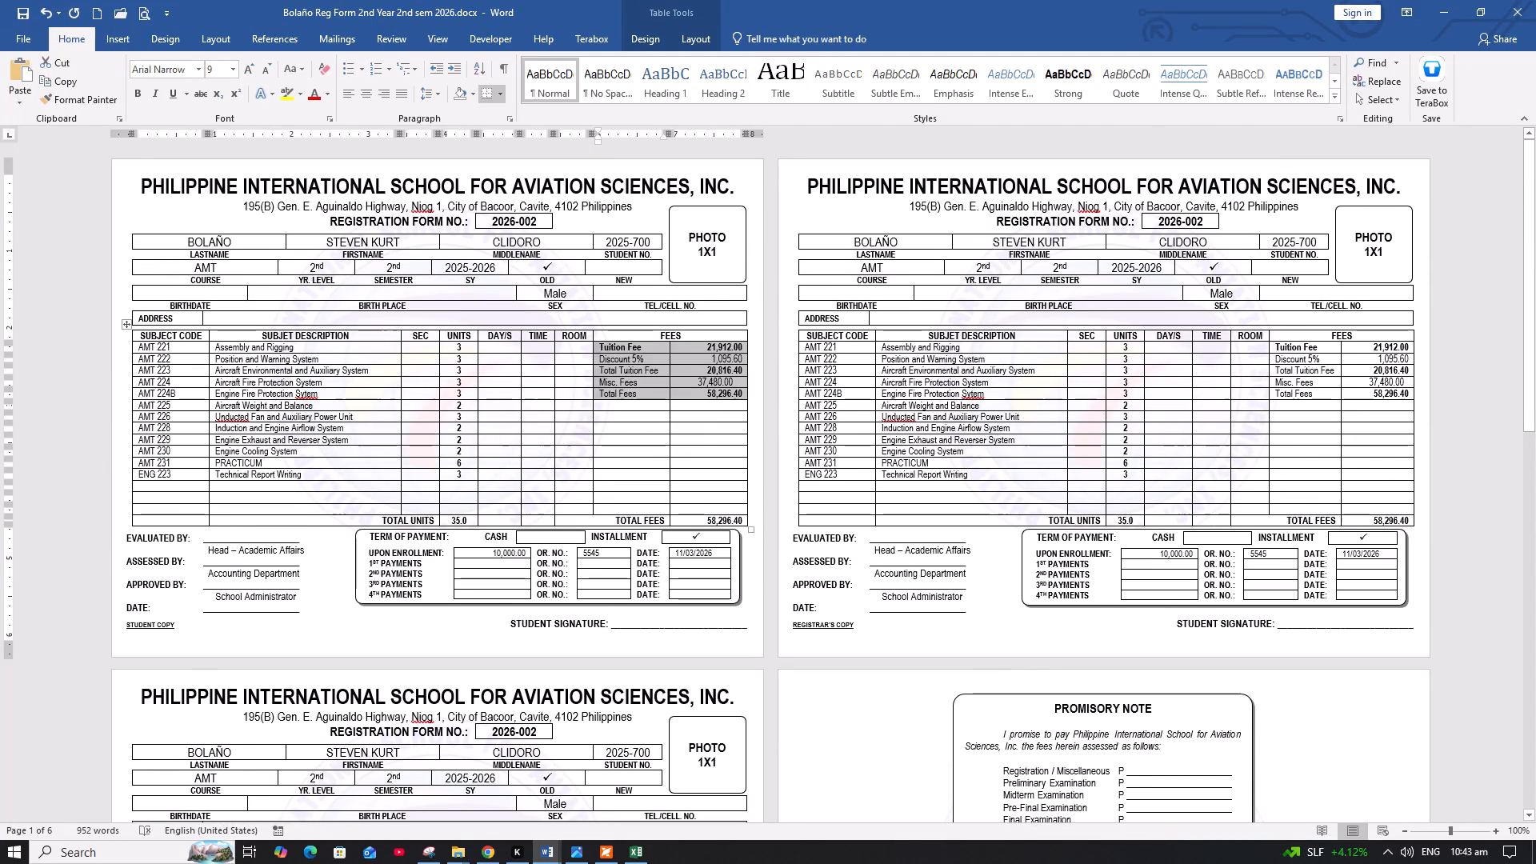
click(24, 41)
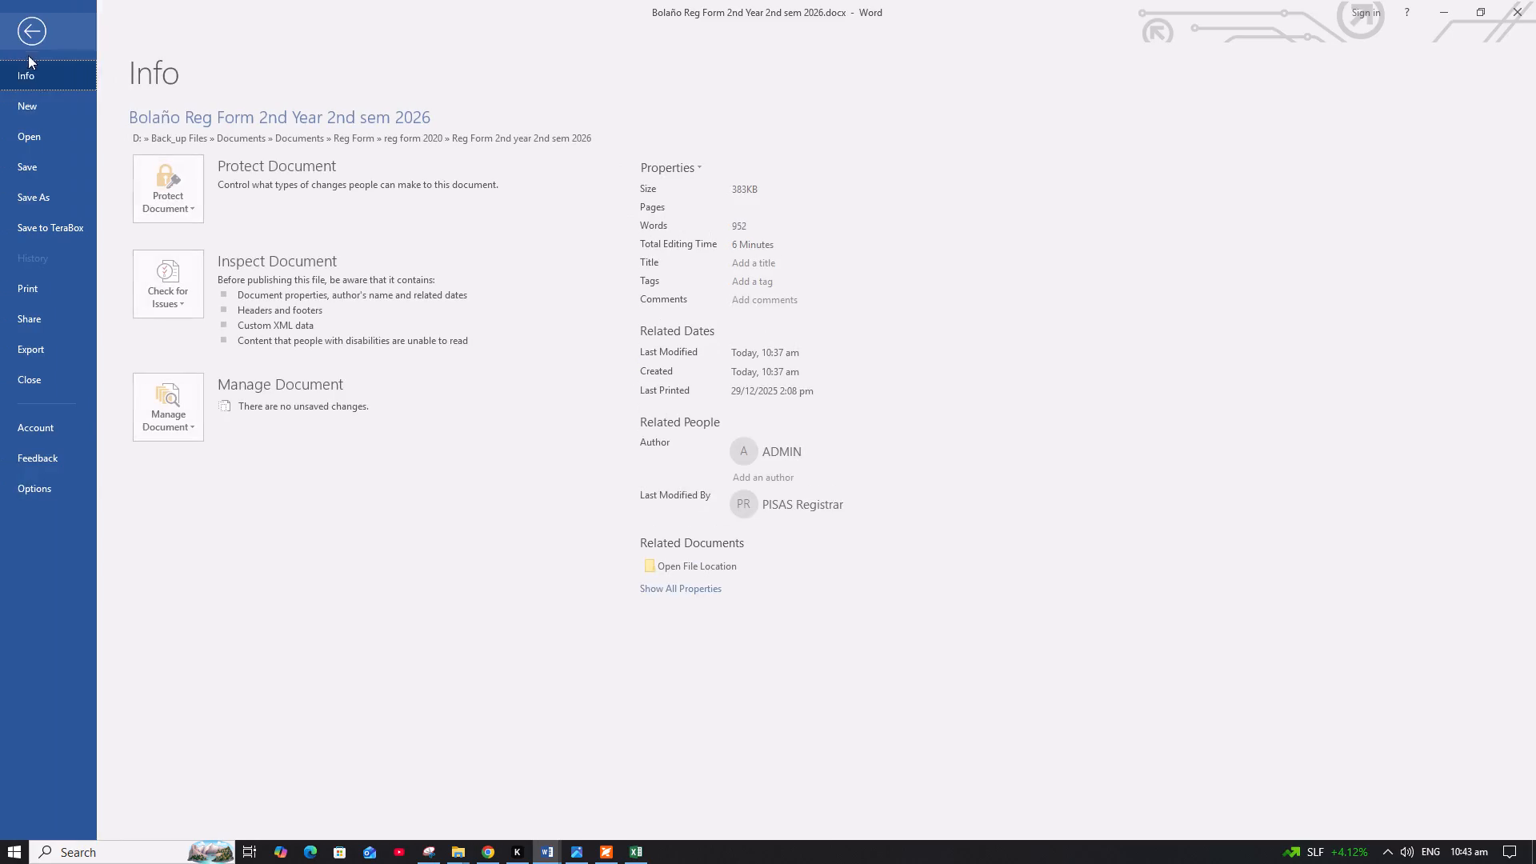
click(38, 135)
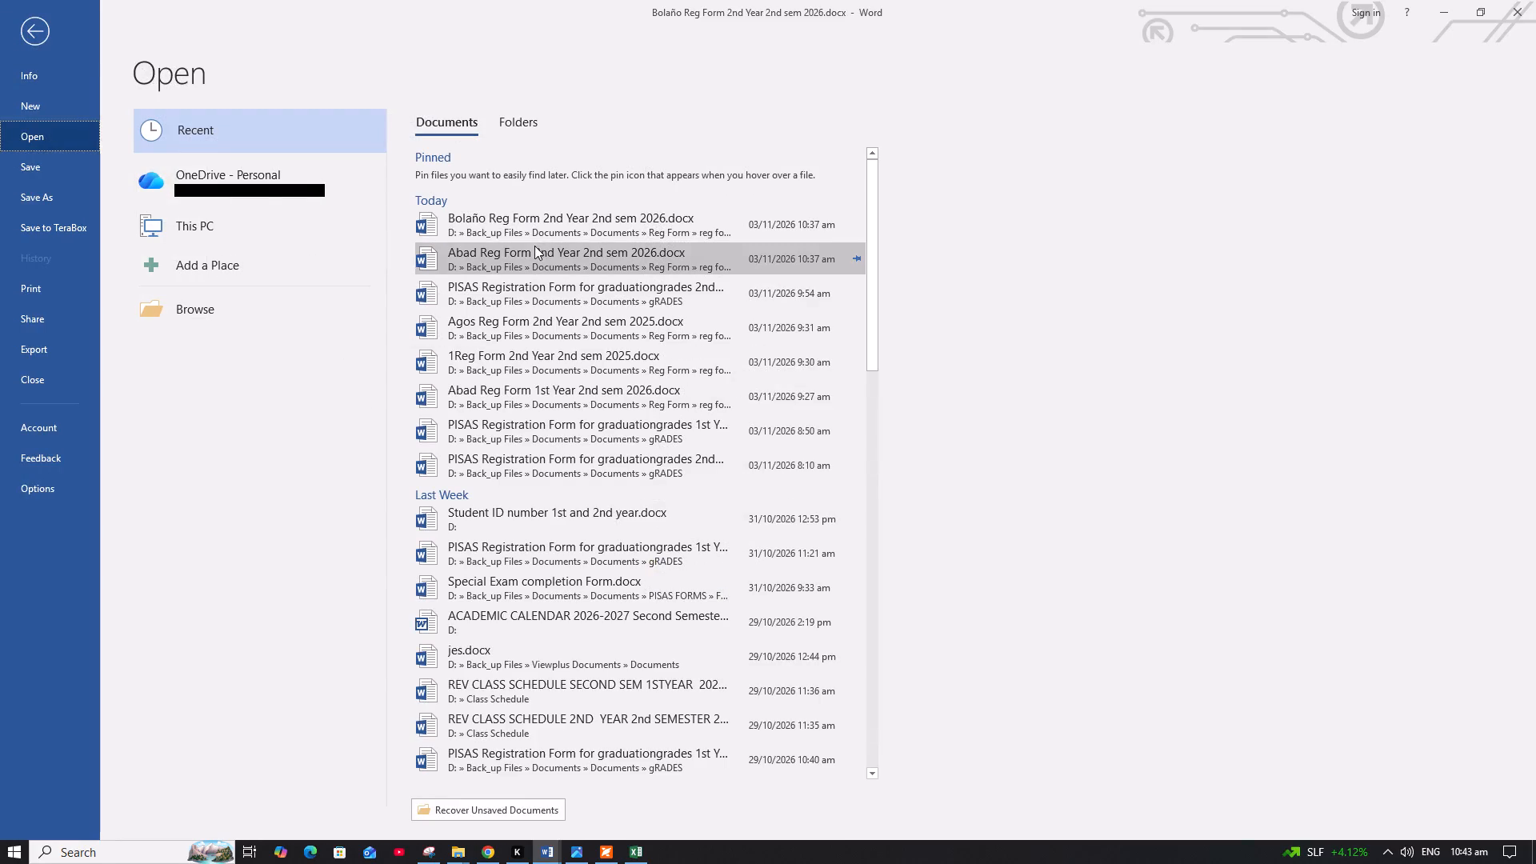
click(534, 252)
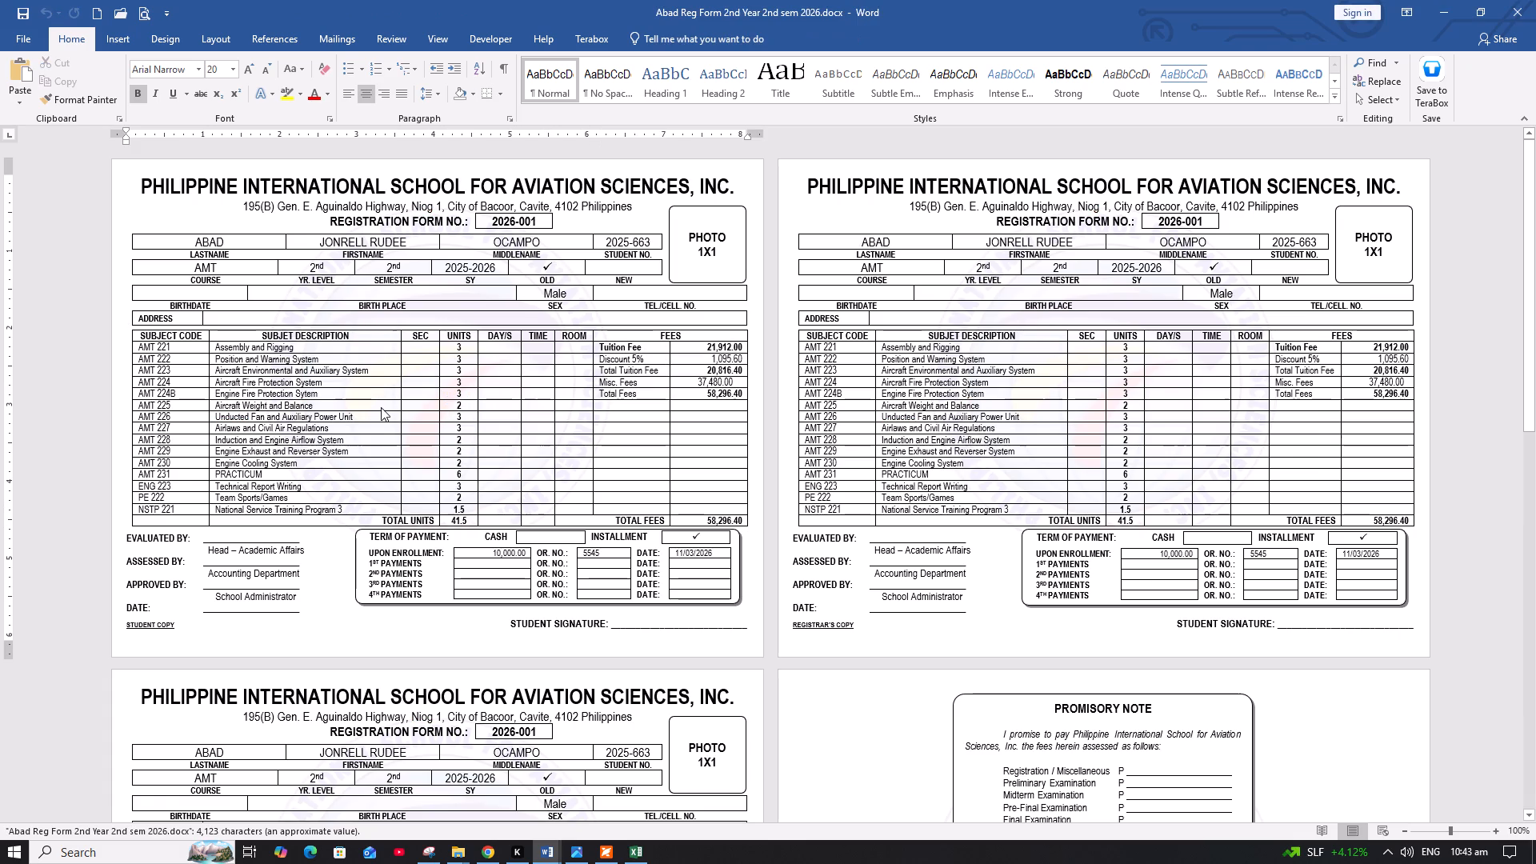
Copy the ABAD student copy's subject rows, from code through units (AMT 221 to NSTP 221), into Excel's Book1 starting at cell A2.
drag(189, 346, 423, 445)
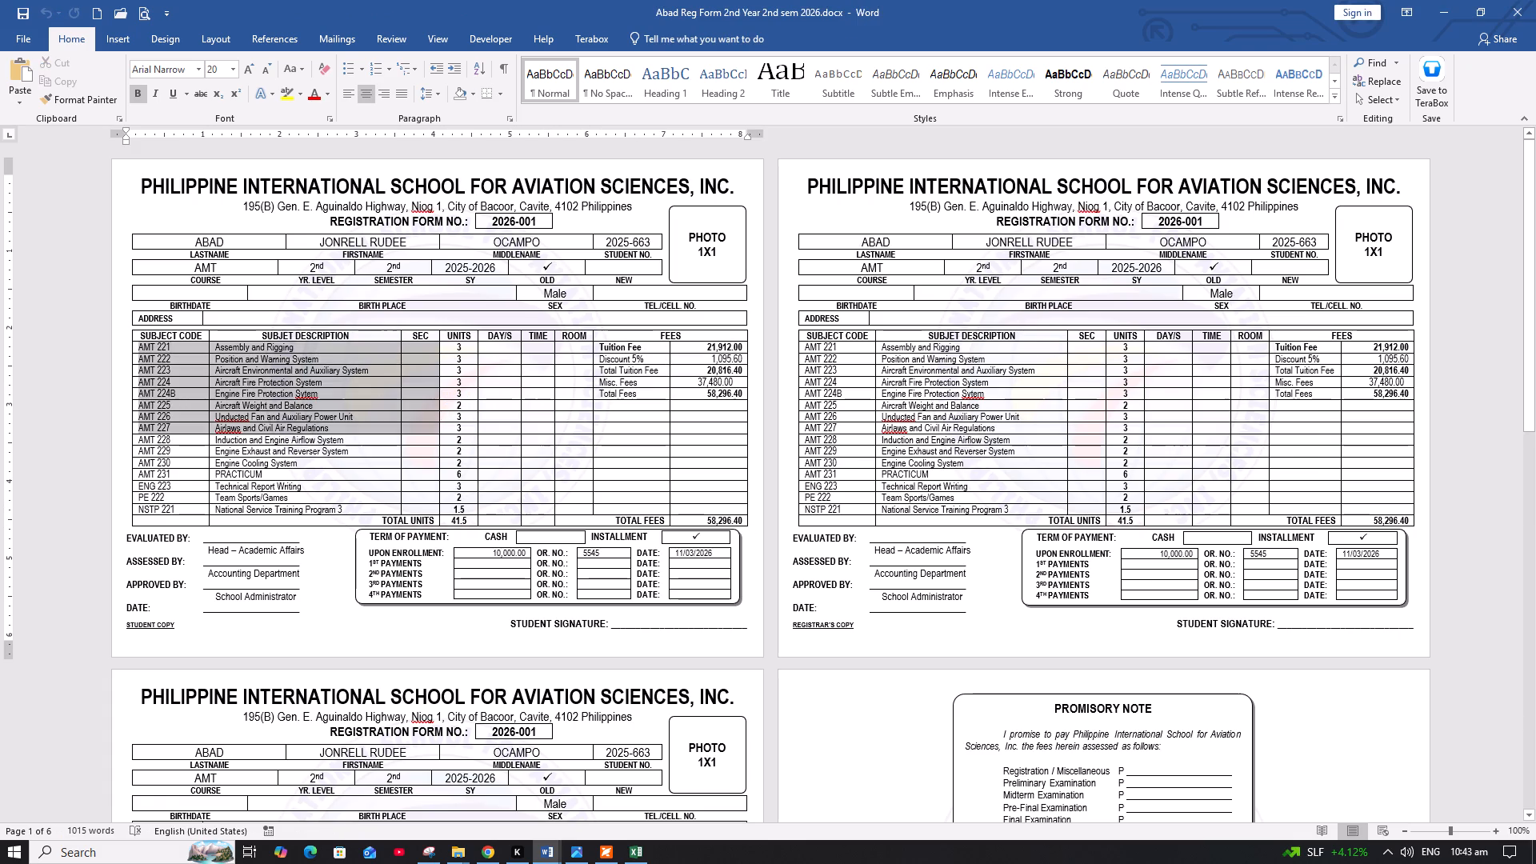
drag(423, 445, 461, 506)
key(ctrl+c)
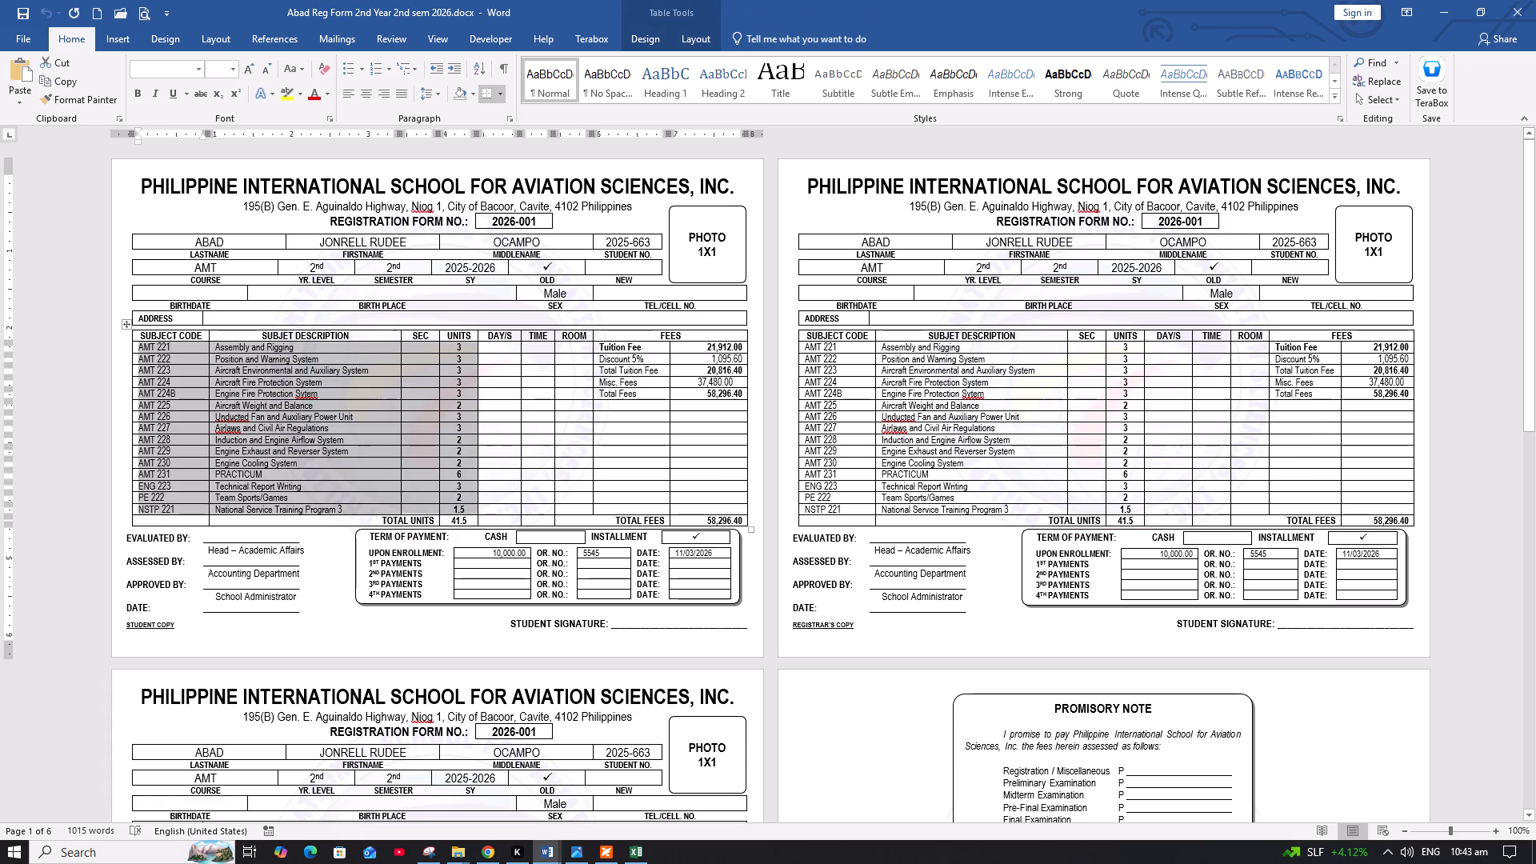
click(639, 850)
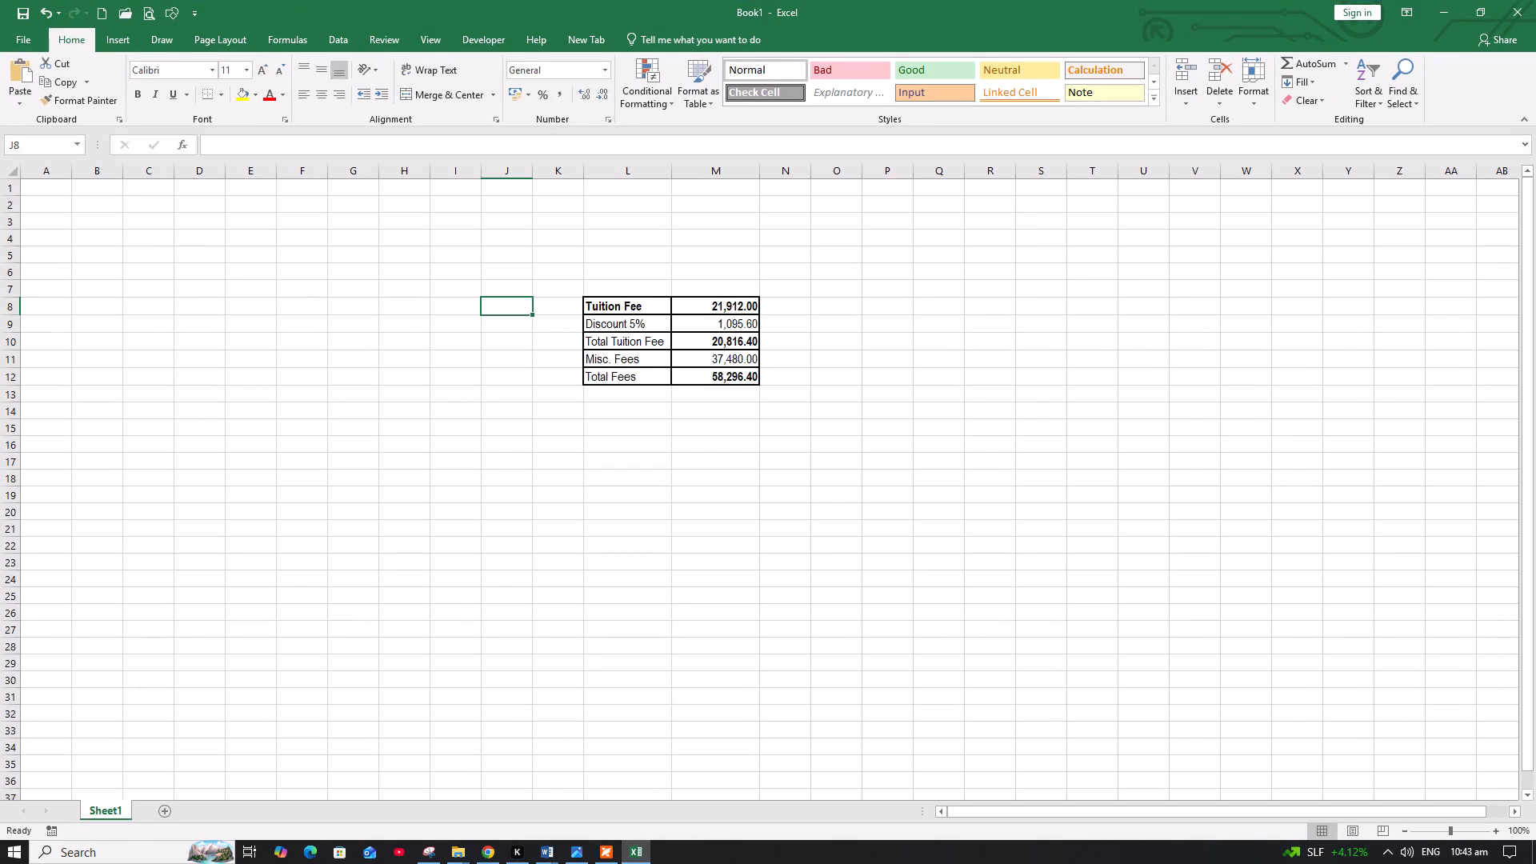
click(55, 206)
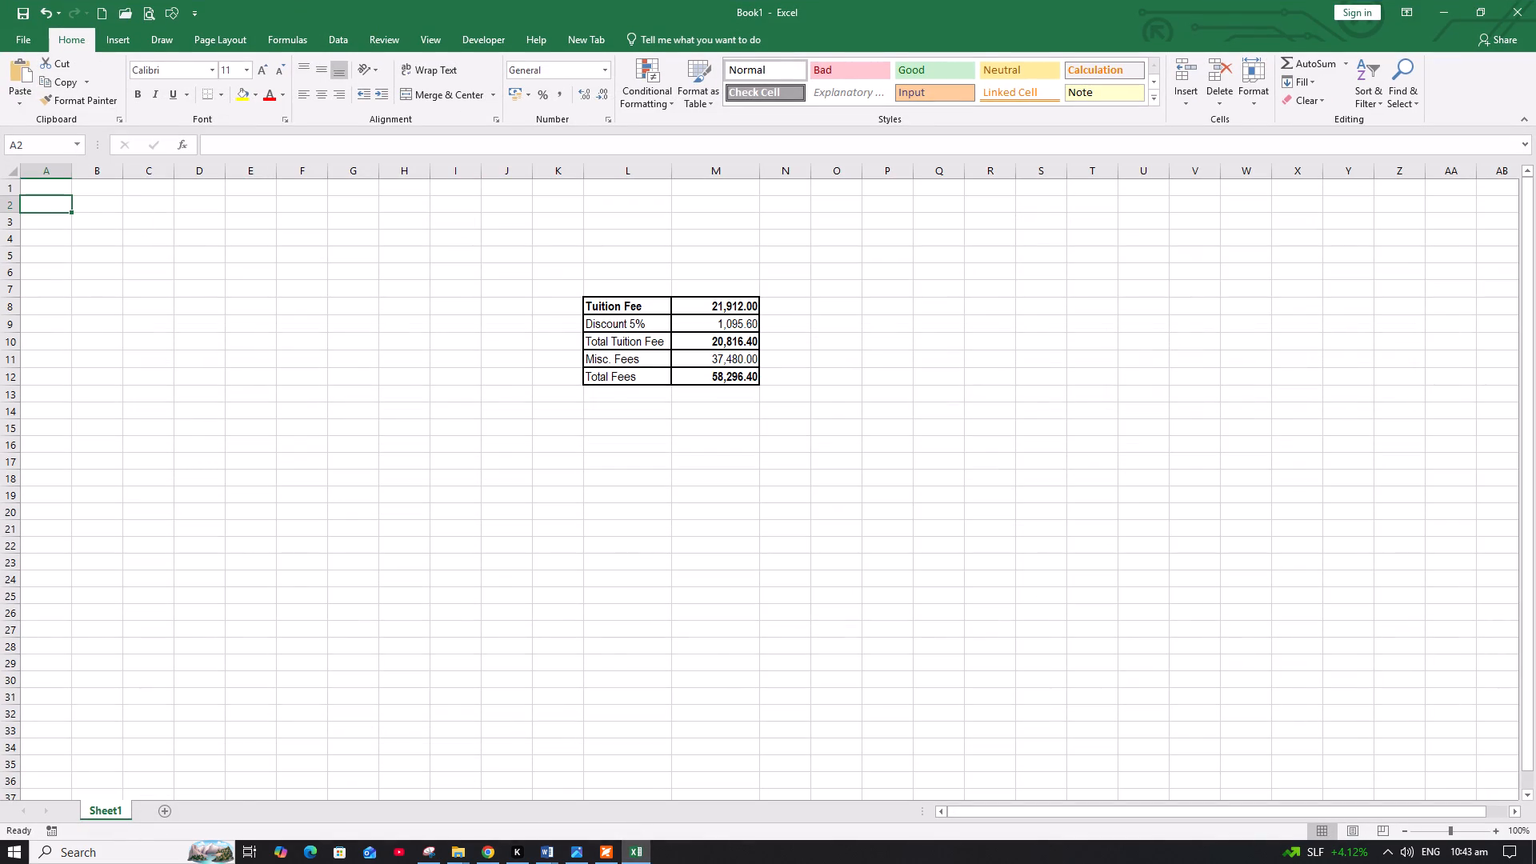
key(ctrl+v)
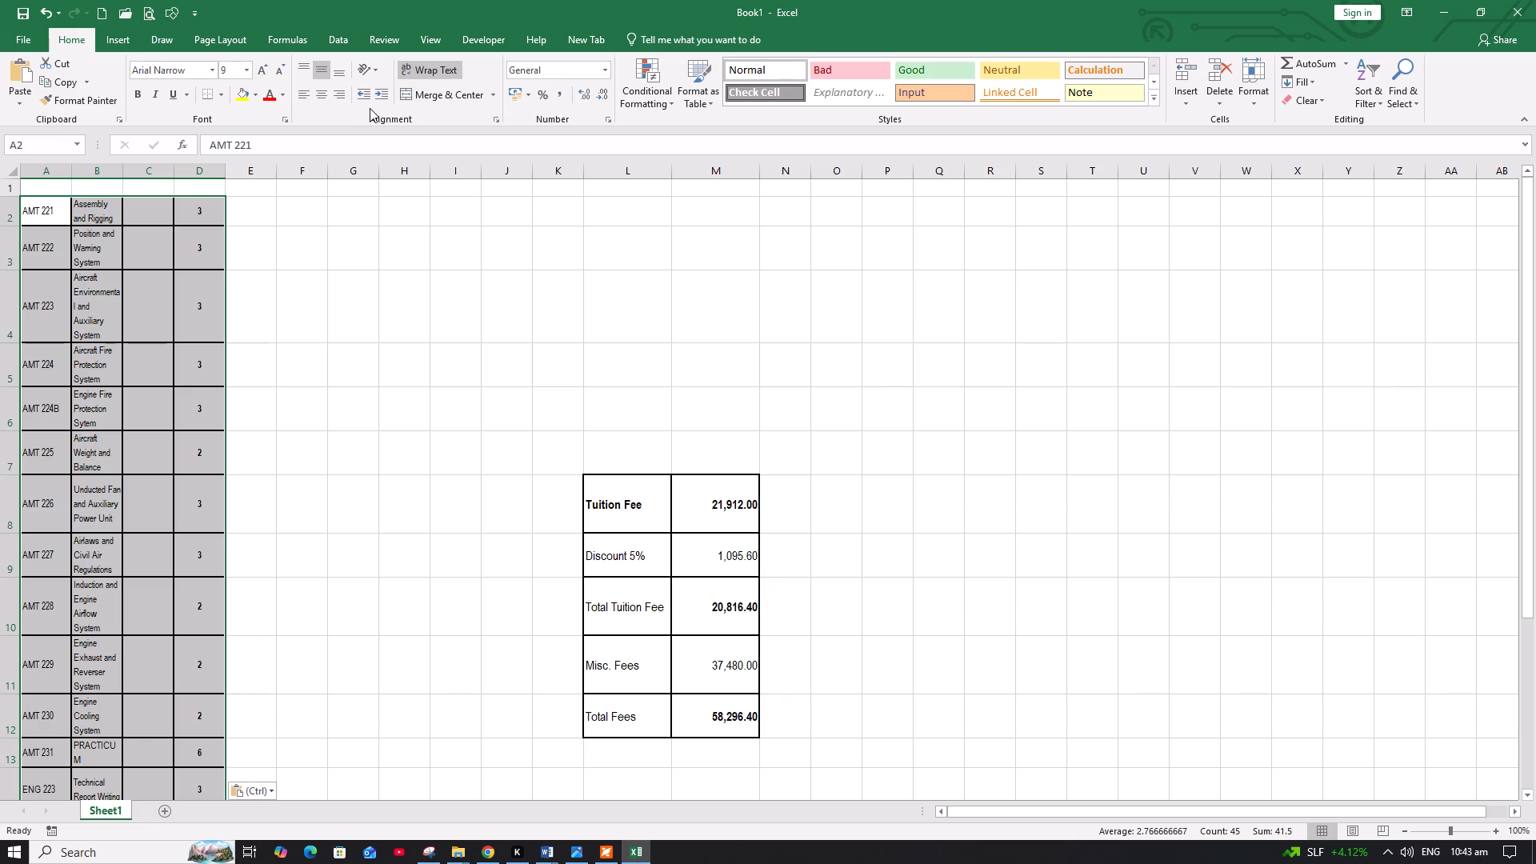
Turn off text wrapping for the pasted subject table.
click(431, 74)
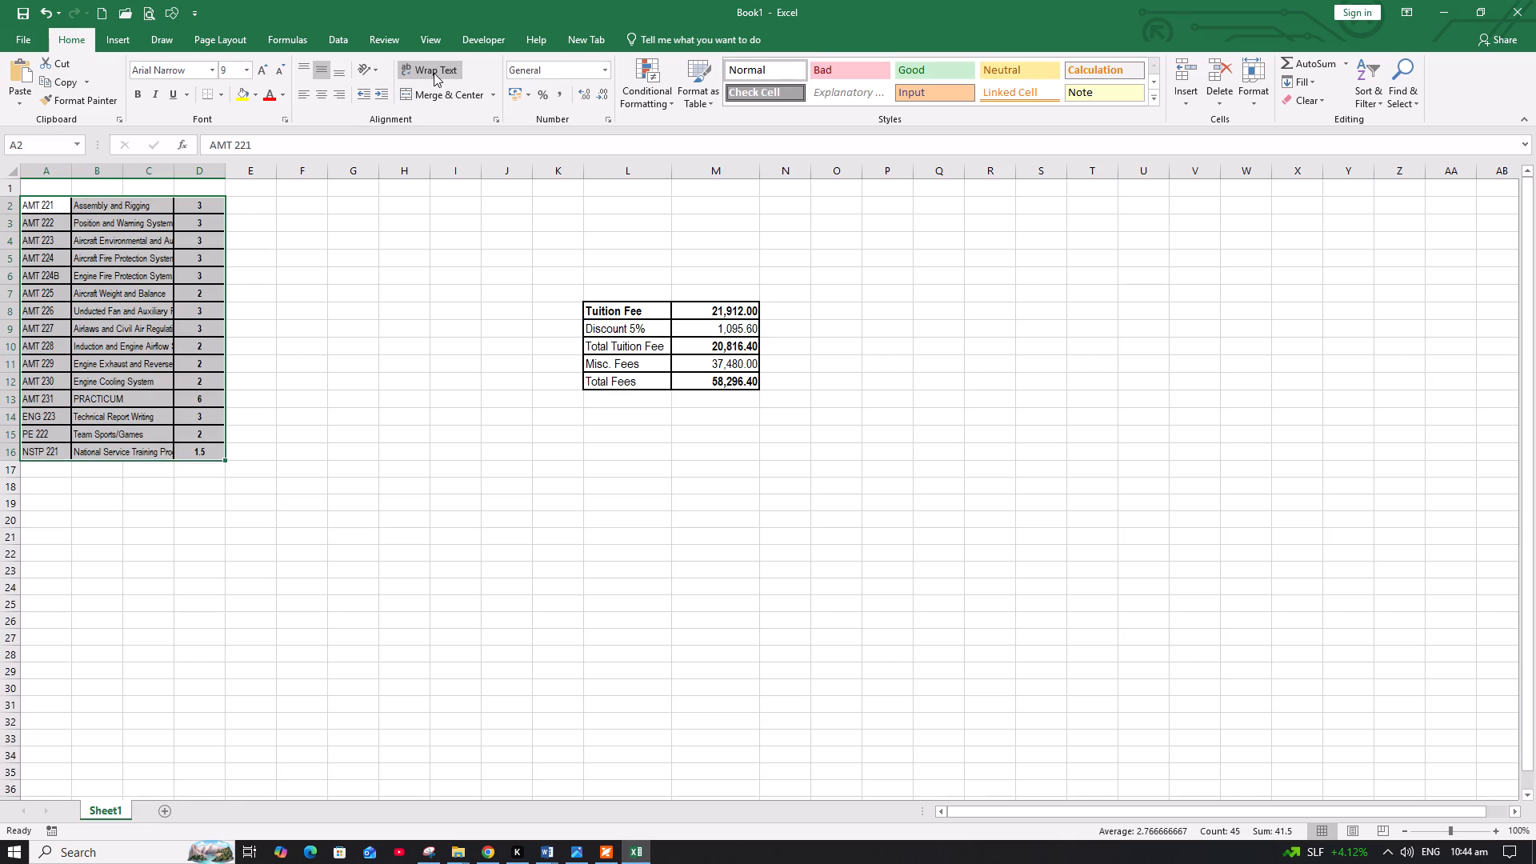
click(133, 274)
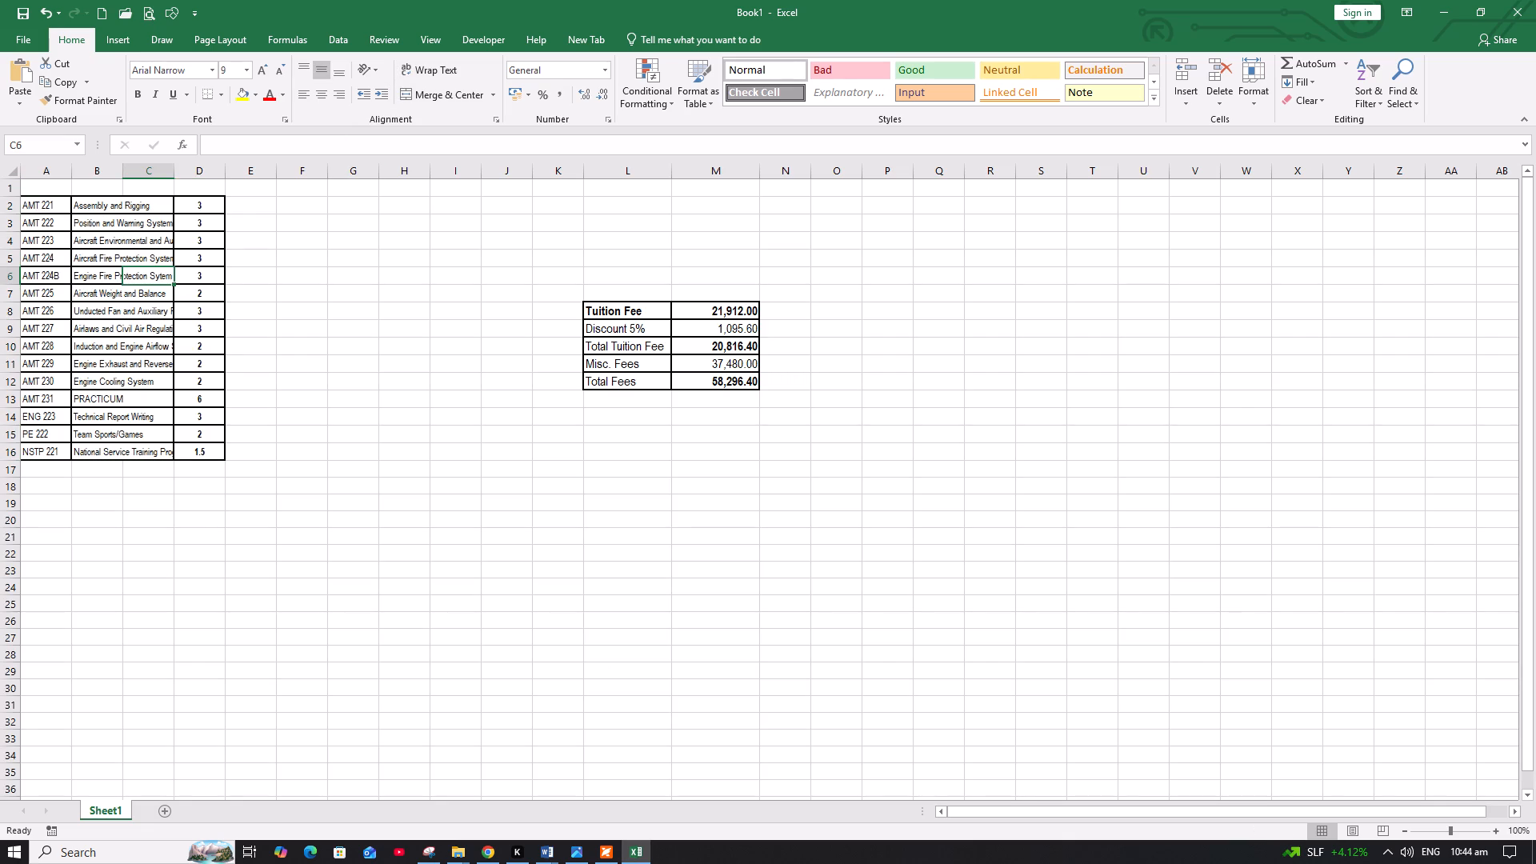
Delete the empty section column C between the subject descriptions and the units.
drag(44, 166, 222, 166)
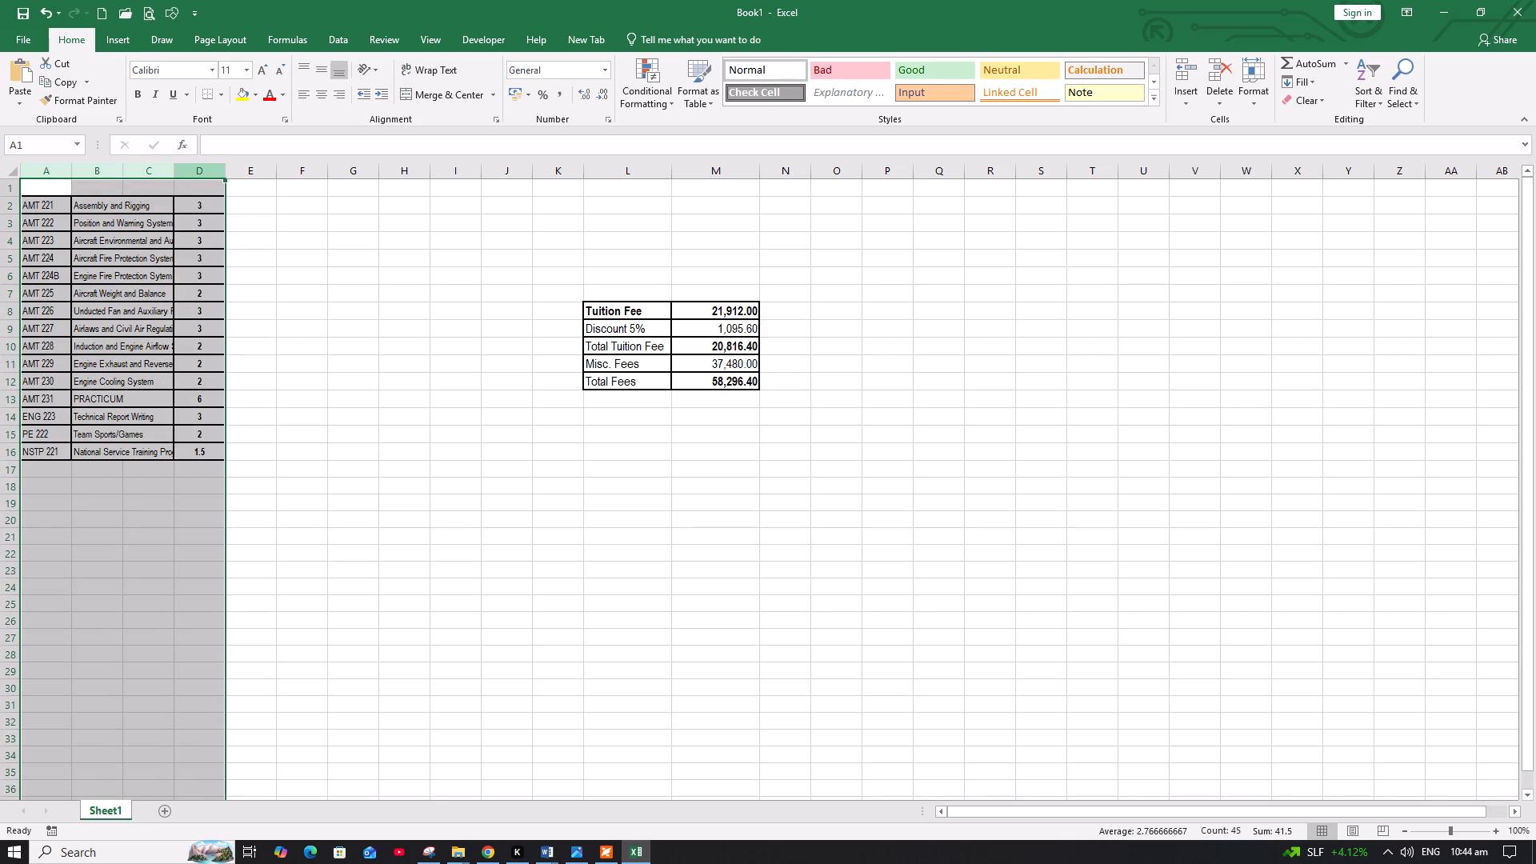
click(159, 171)
right_click(159, 171)
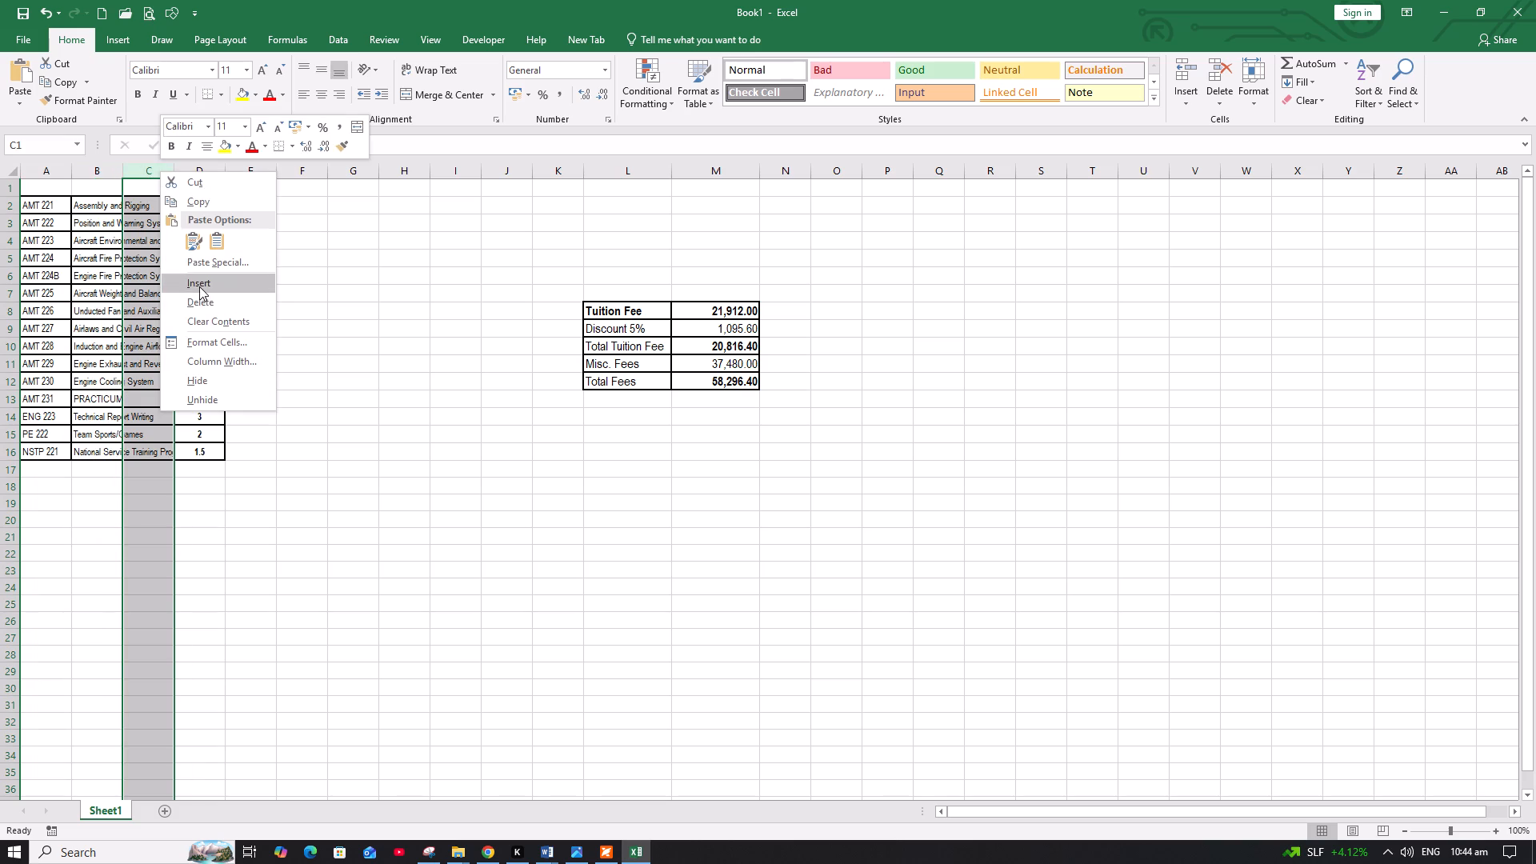
click(199, 297)
click(153, 262)
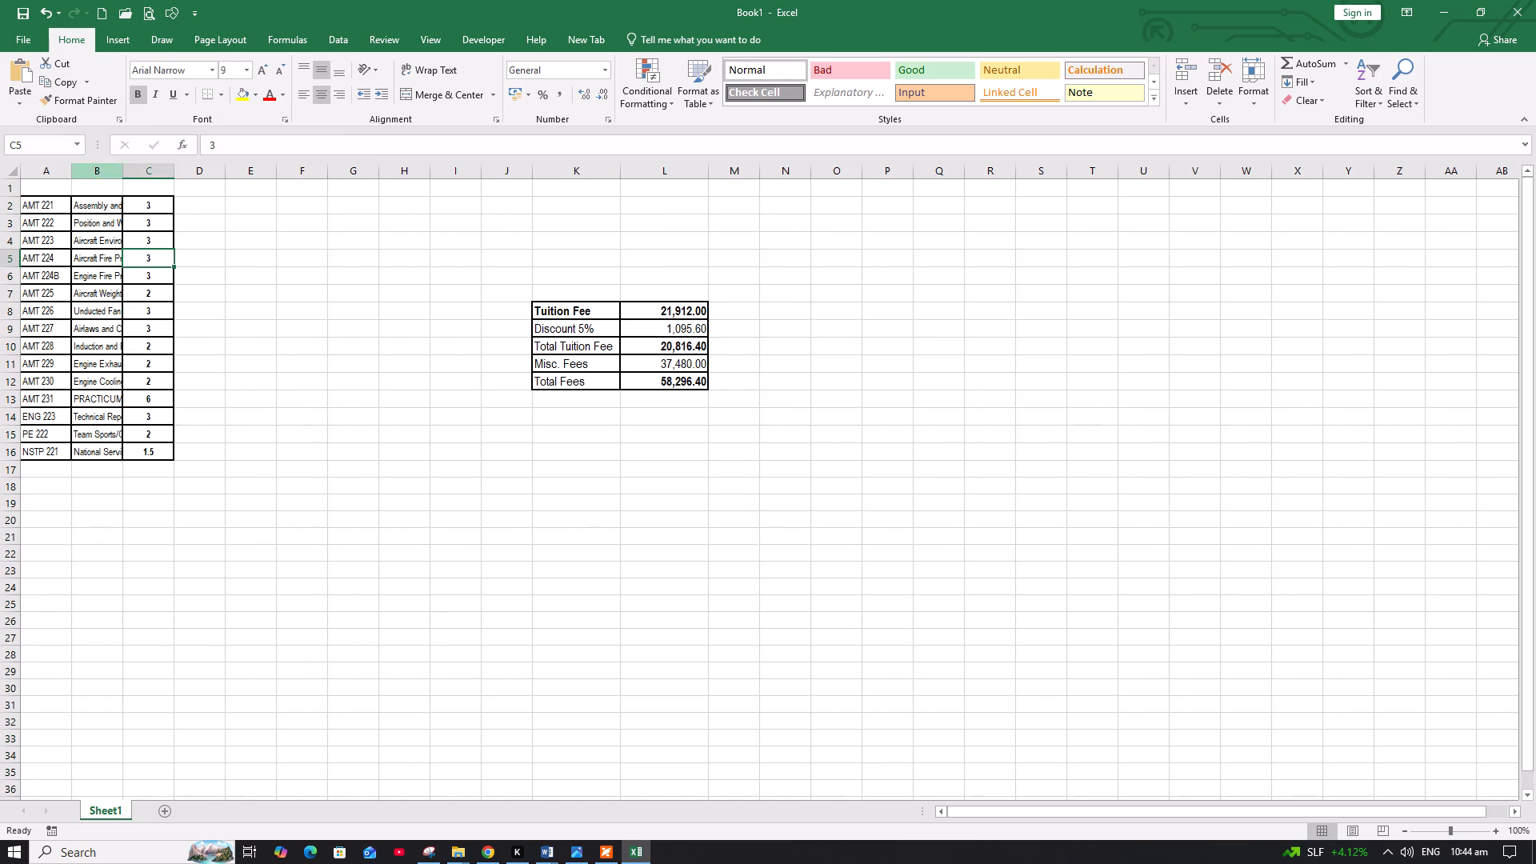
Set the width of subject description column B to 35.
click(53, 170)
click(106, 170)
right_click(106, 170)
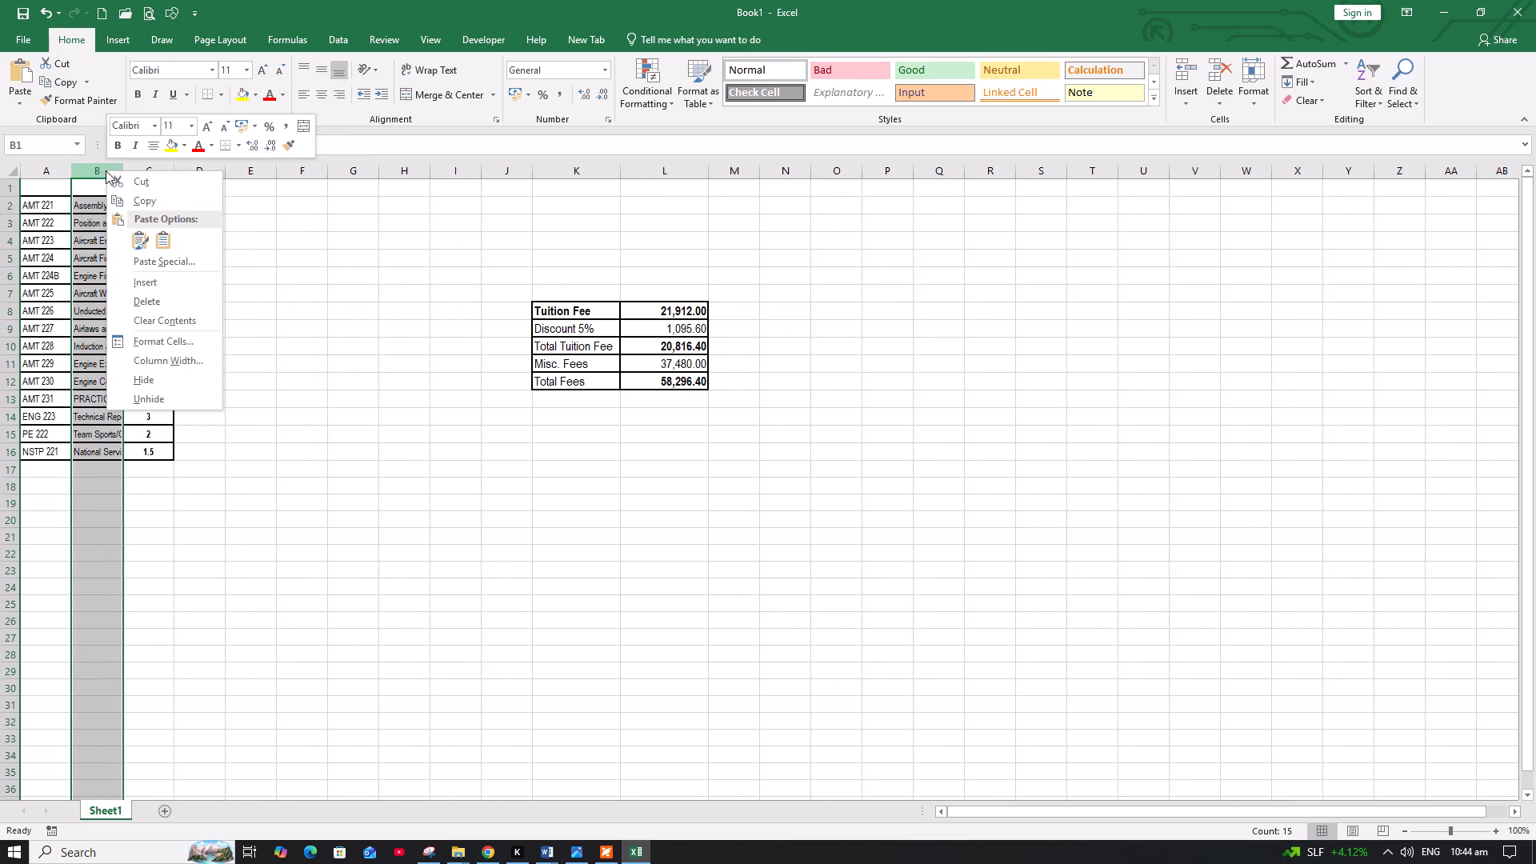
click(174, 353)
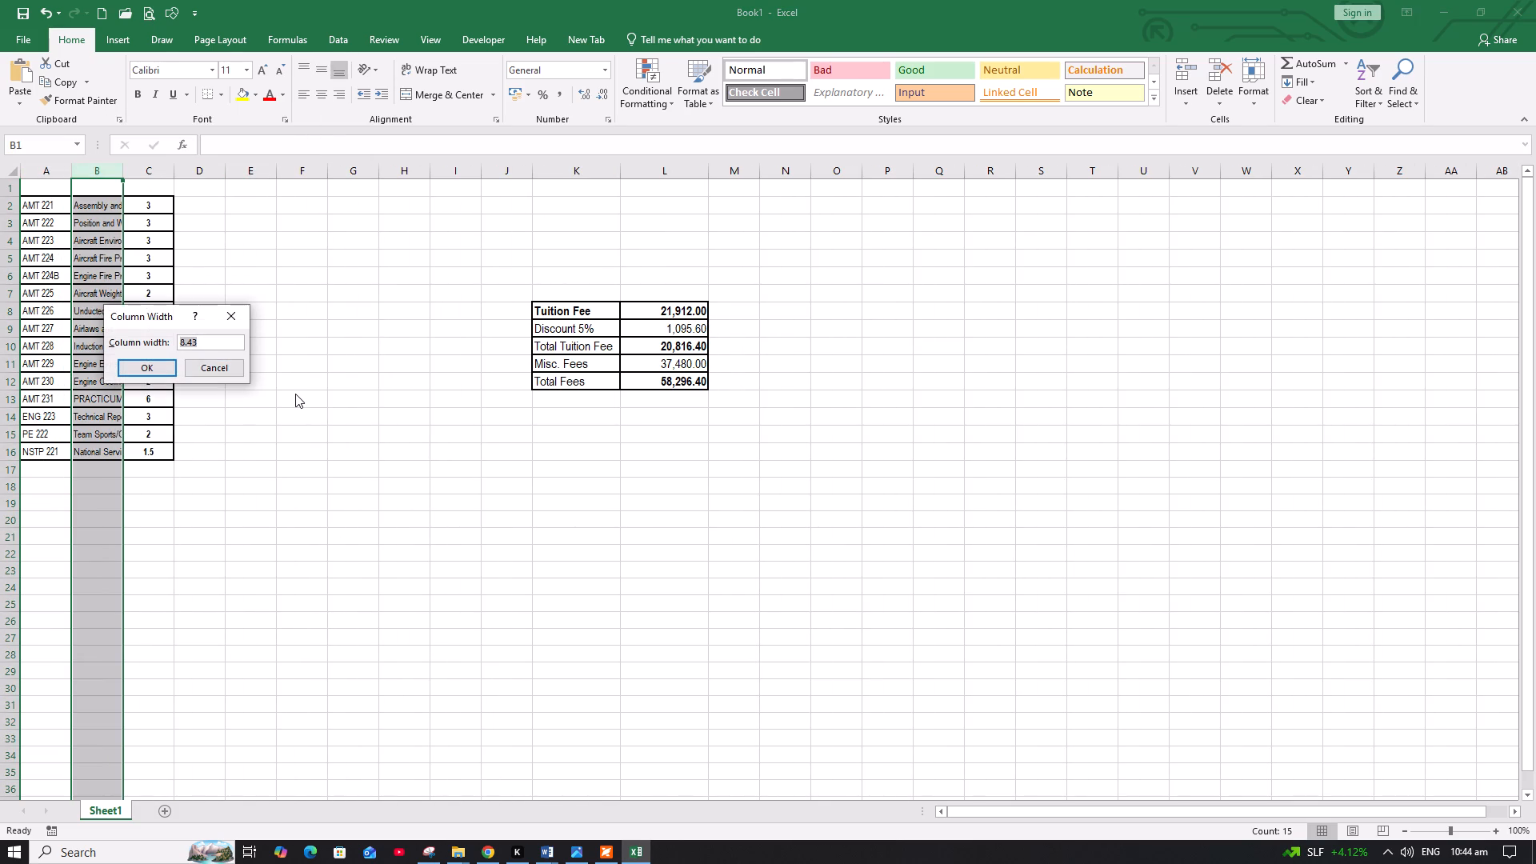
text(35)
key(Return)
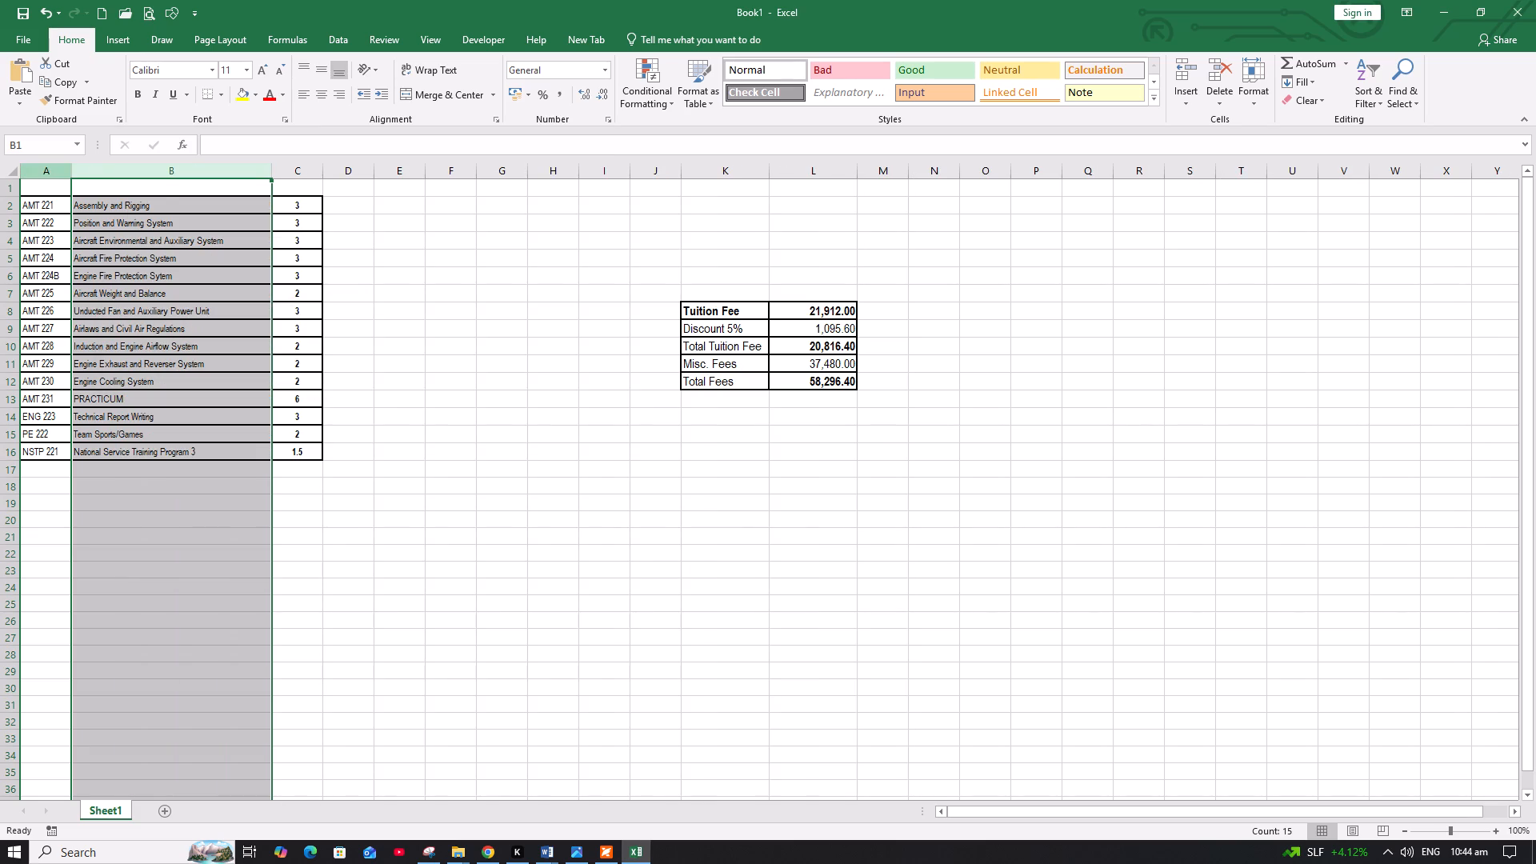
Format the subject table's columns A to C in Arial Narrow at size 12.
drag(46, 170, 288, 182)
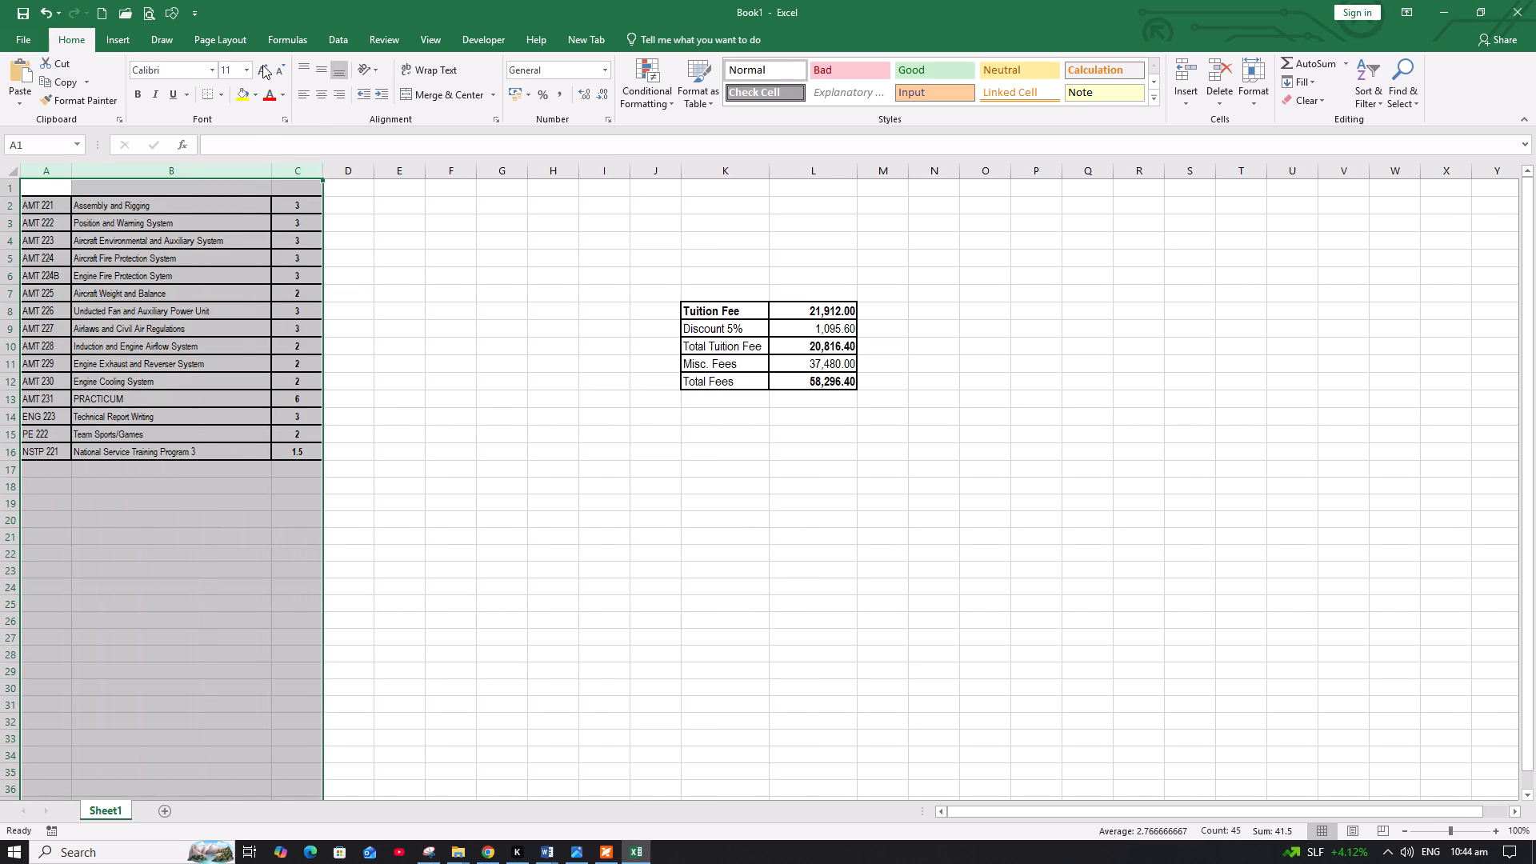
click(260, 66)
click(210, 69)
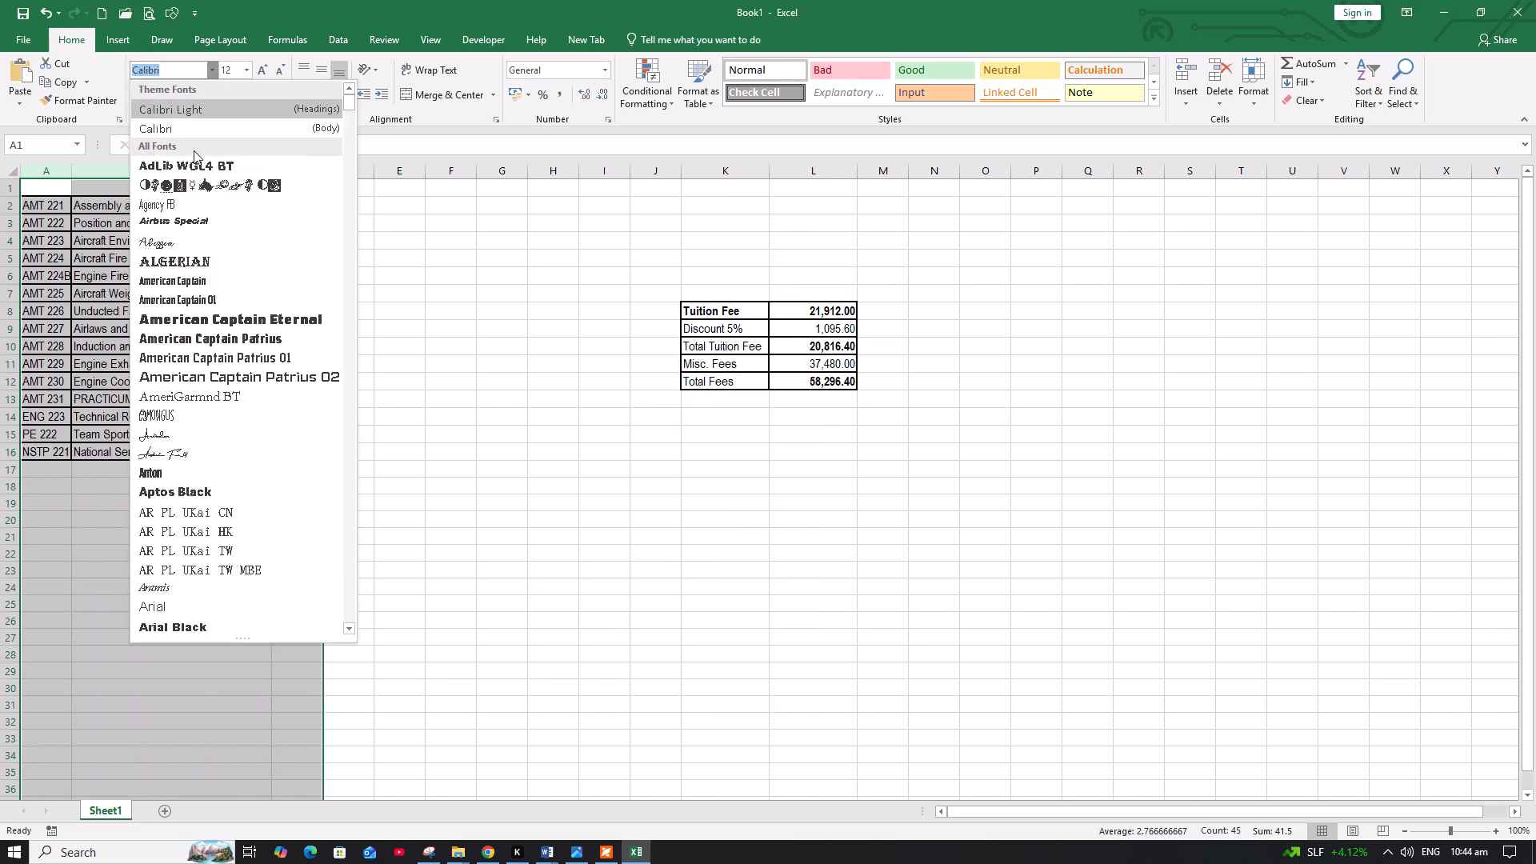
scroll(189, 395, down, 4)
click(190, 425)
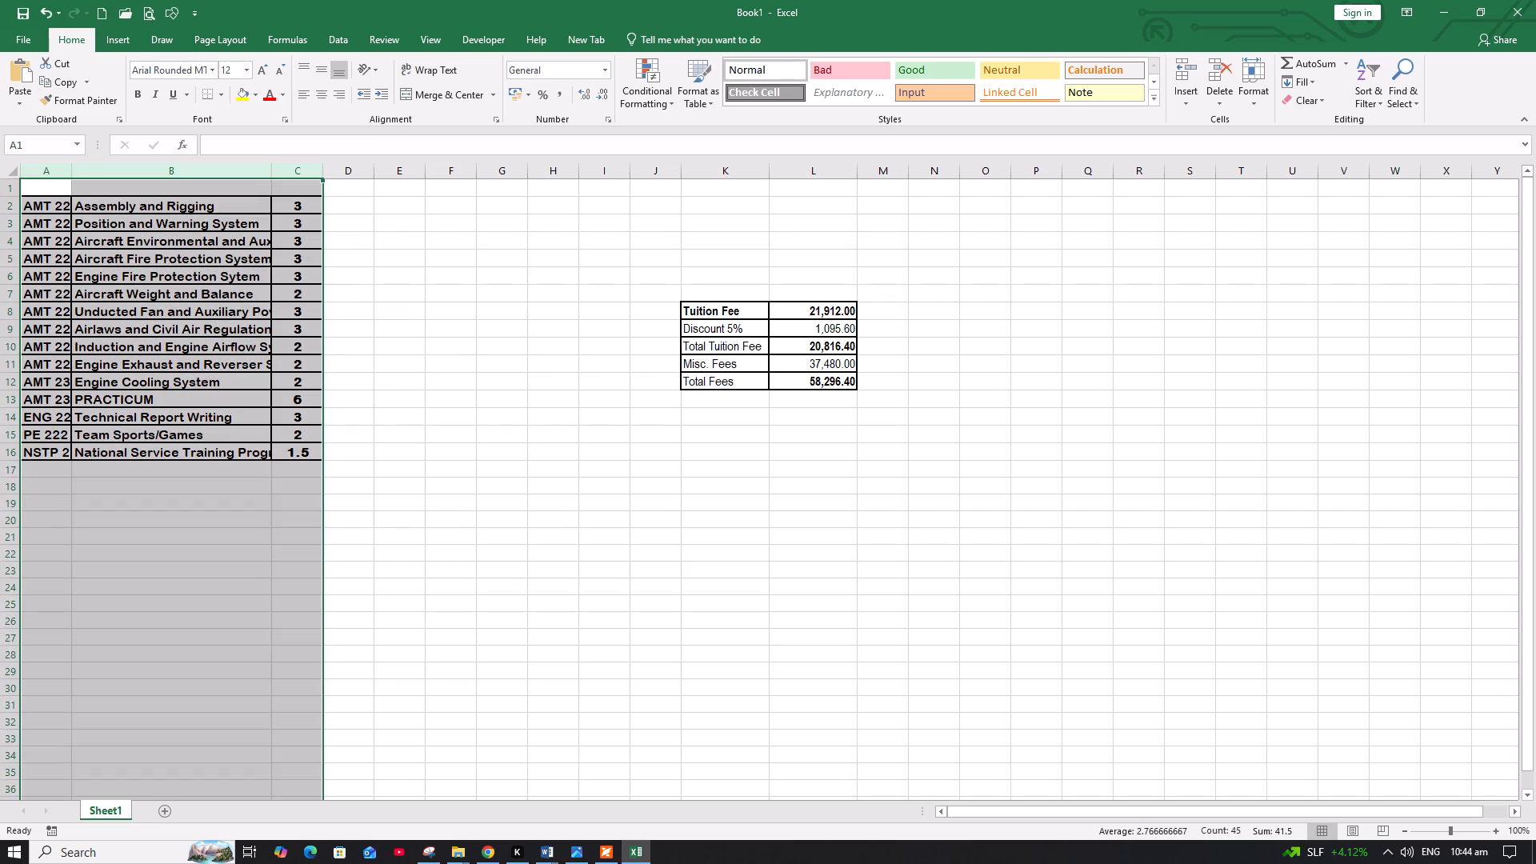
click(216, 69)
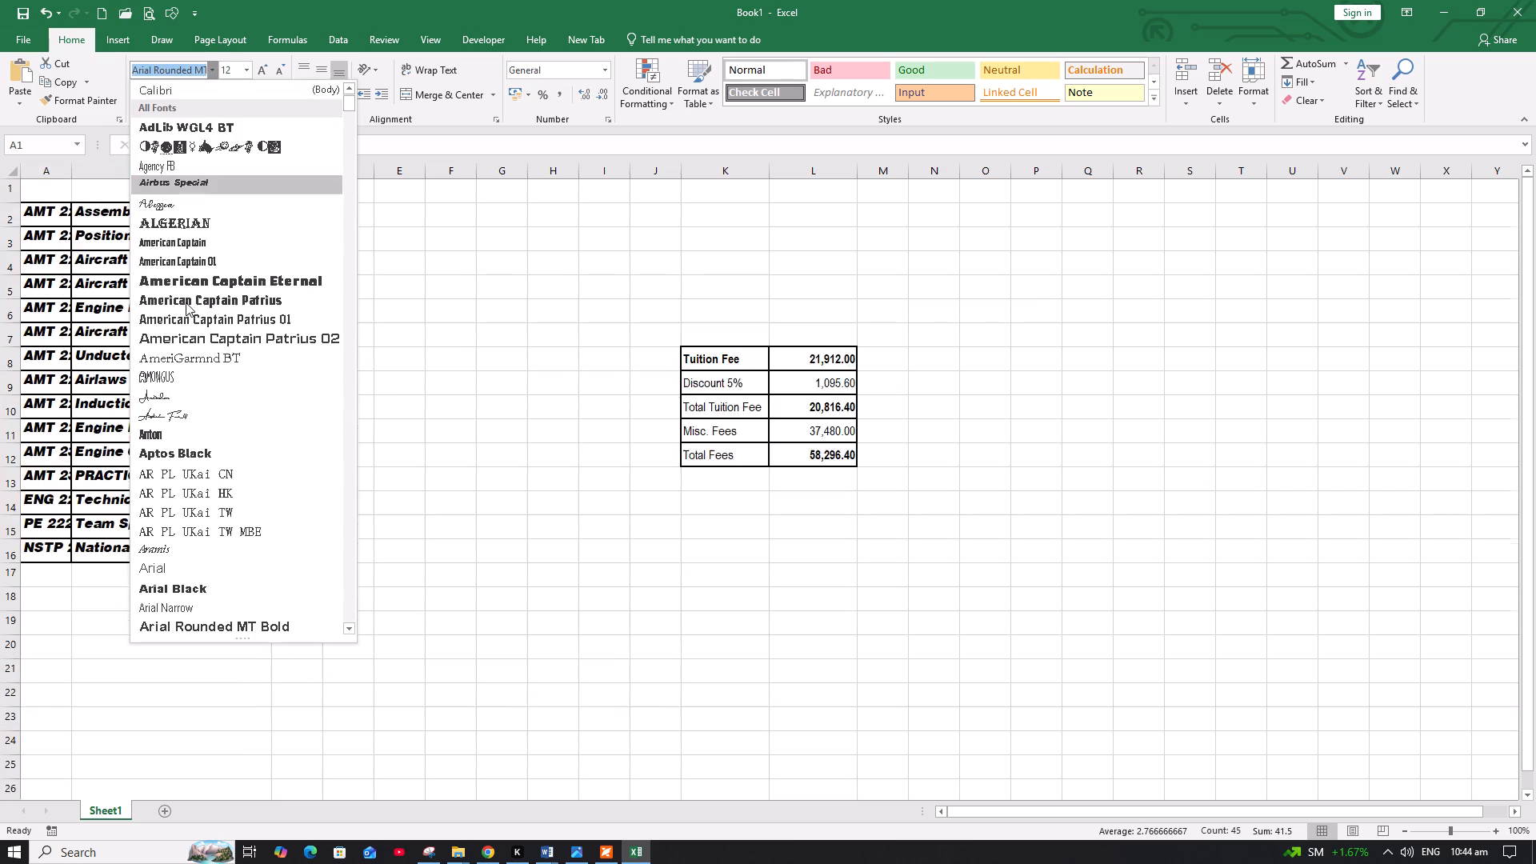
scroll(186, 311, down, 4)
click(177, 375)
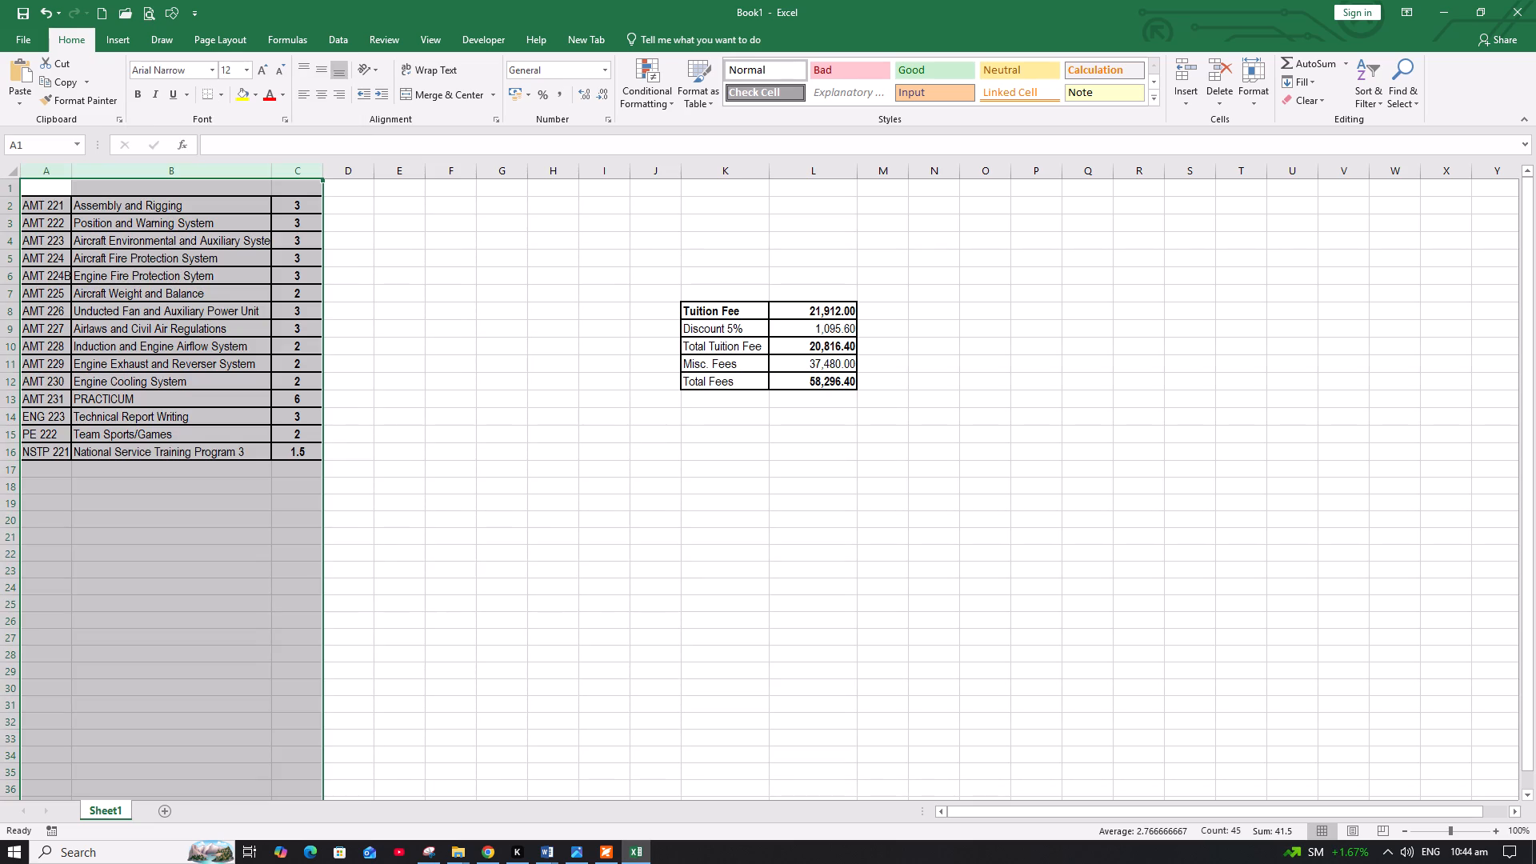
Set the width of subject description column B to 40.
click(228, 266)
click(231, 174)
right_click(231, 174)
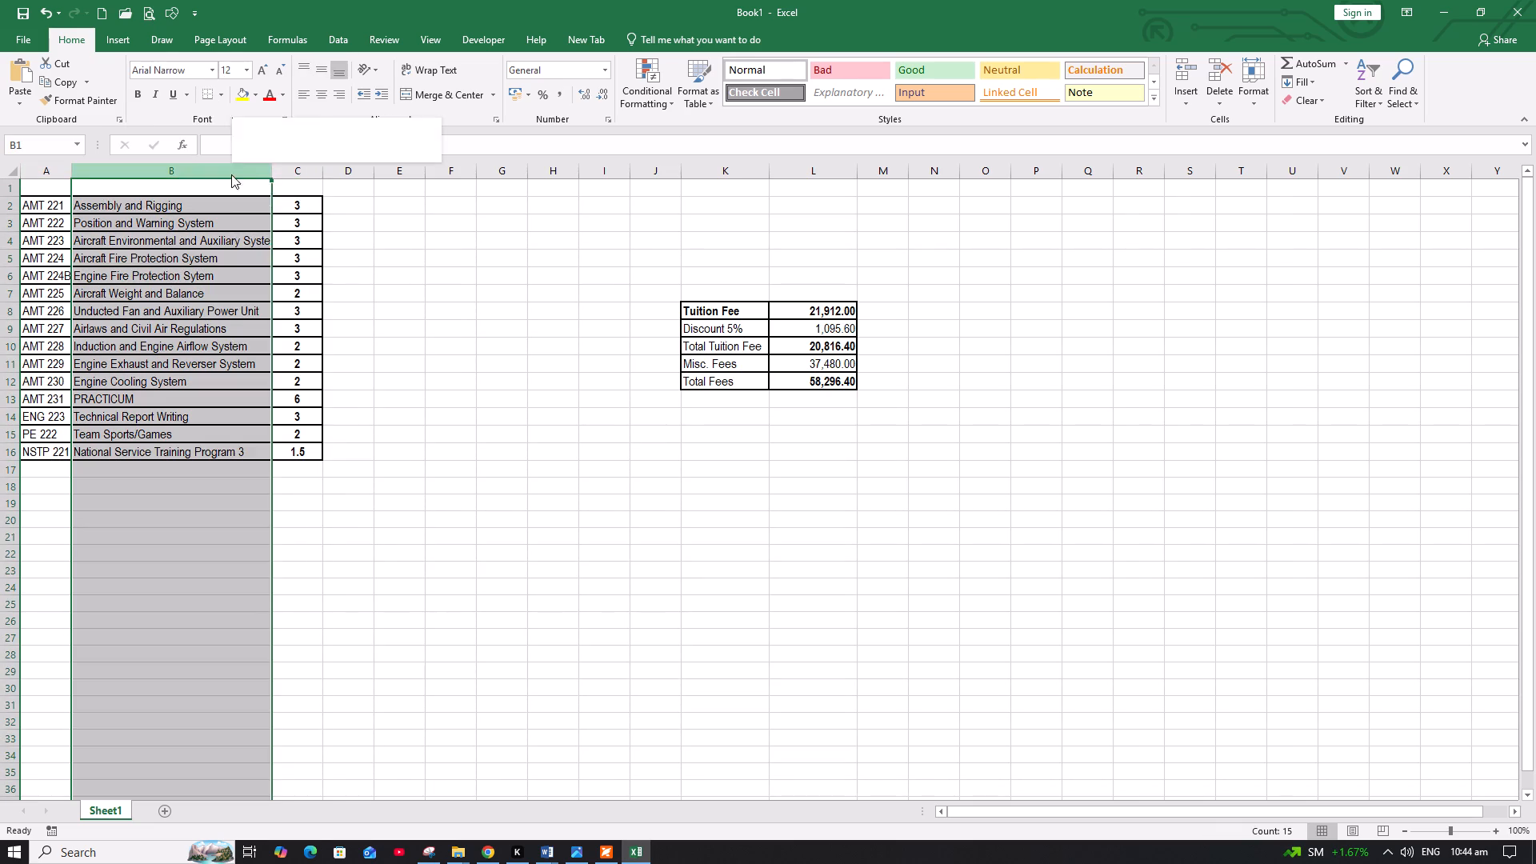
click(273, 373)
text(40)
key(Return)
click(273, 373)
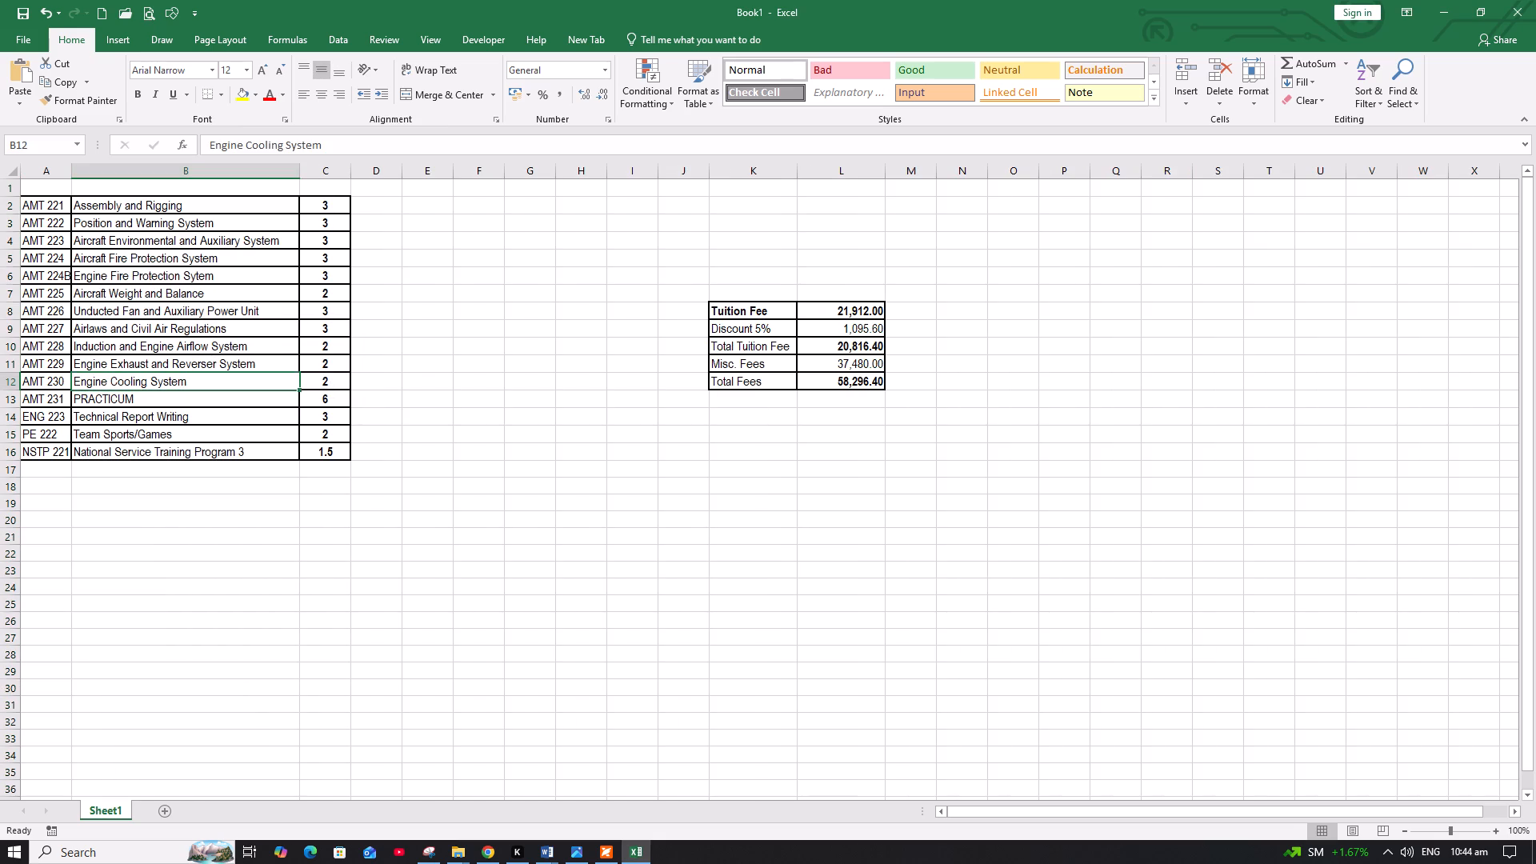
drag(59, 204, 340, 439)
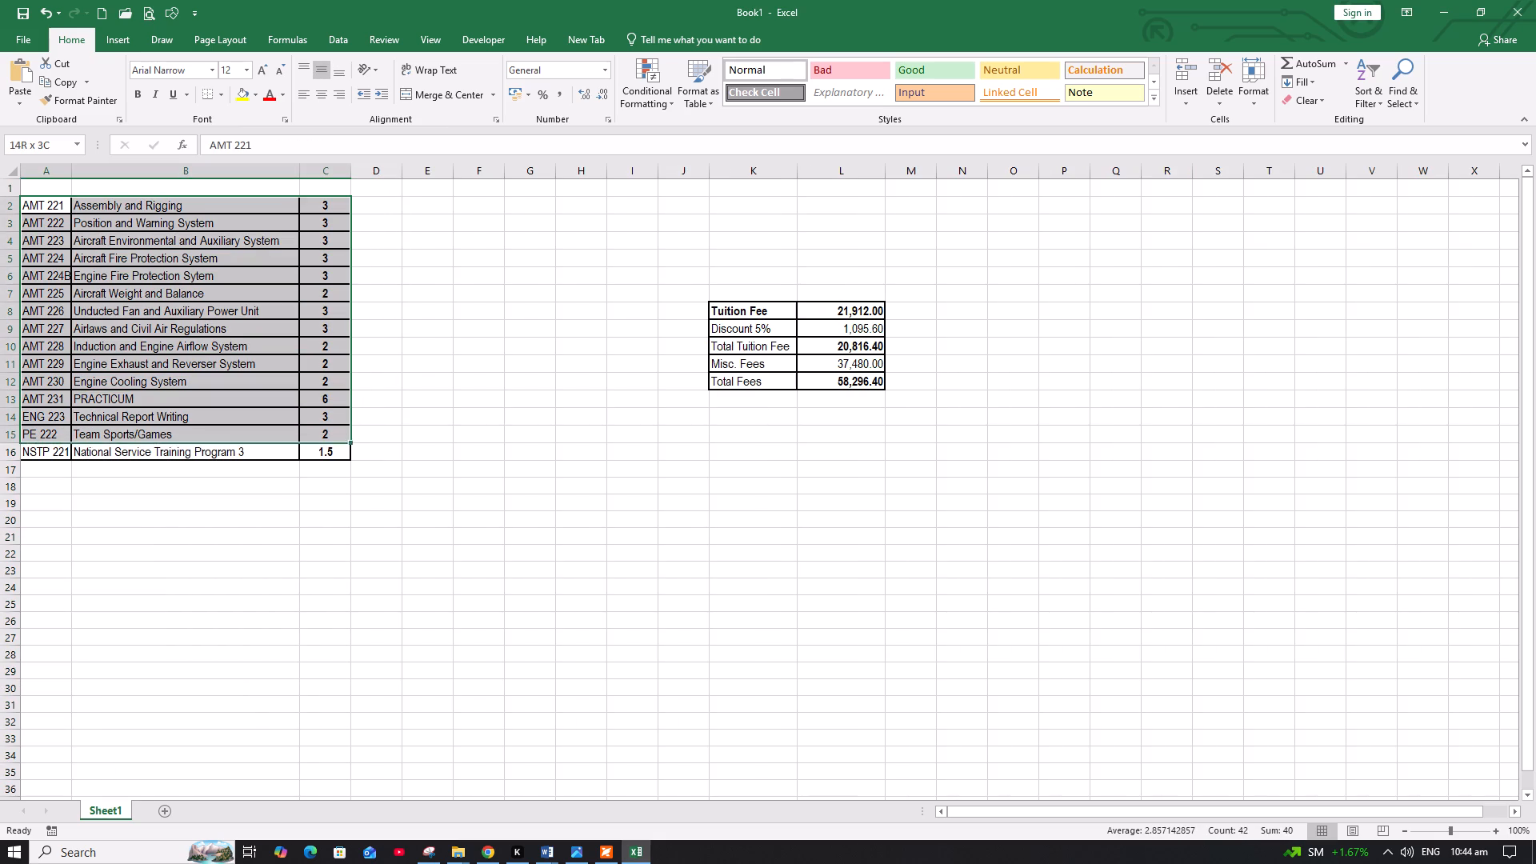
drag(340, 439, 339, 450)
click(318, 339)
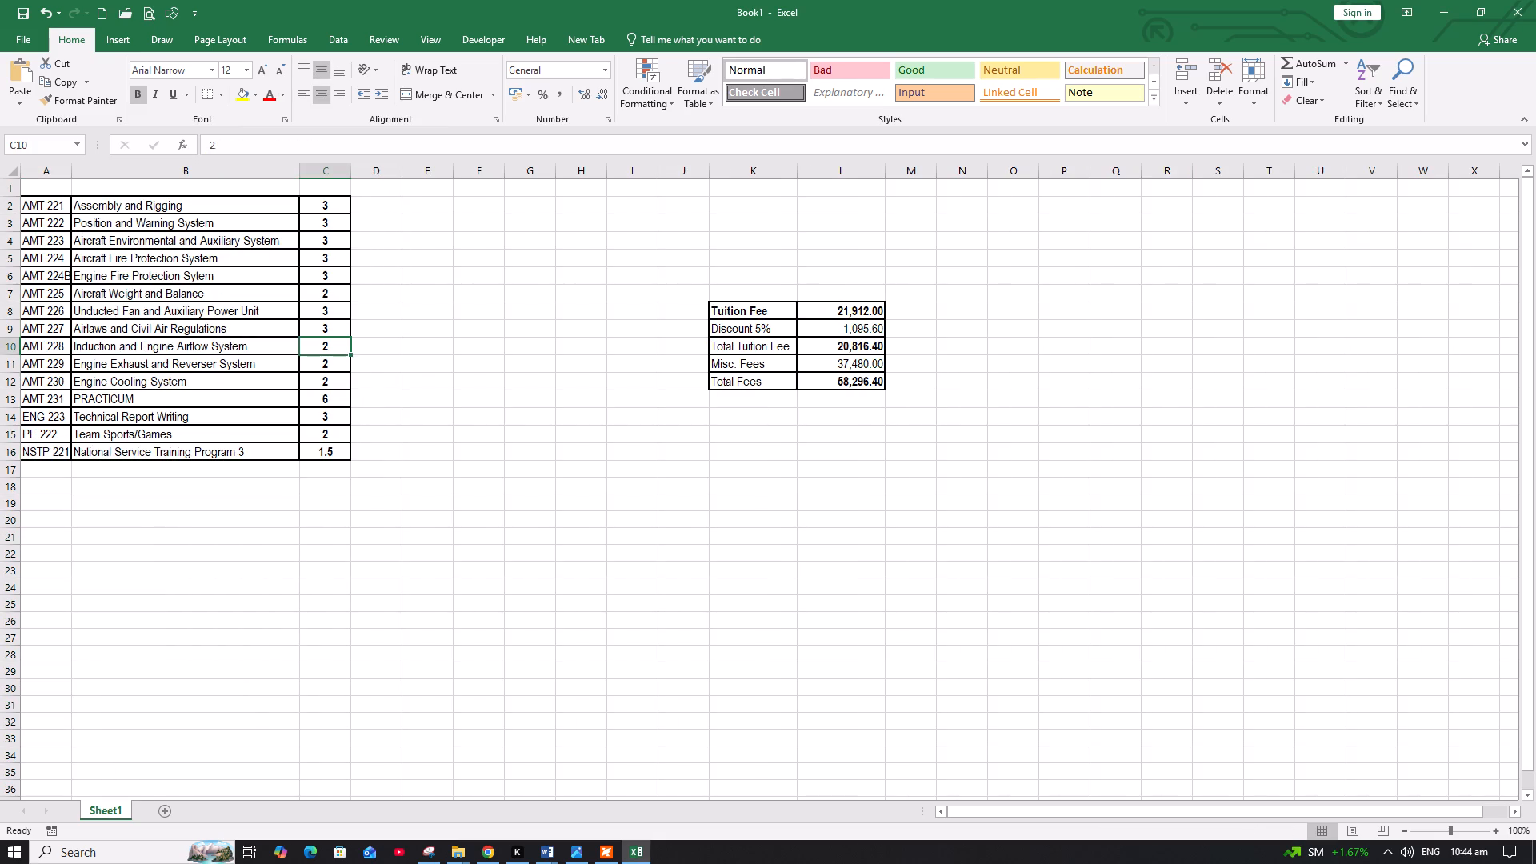
Total the subject units in cell C17 with AutoSum over C2:C16.
click(340, 471)
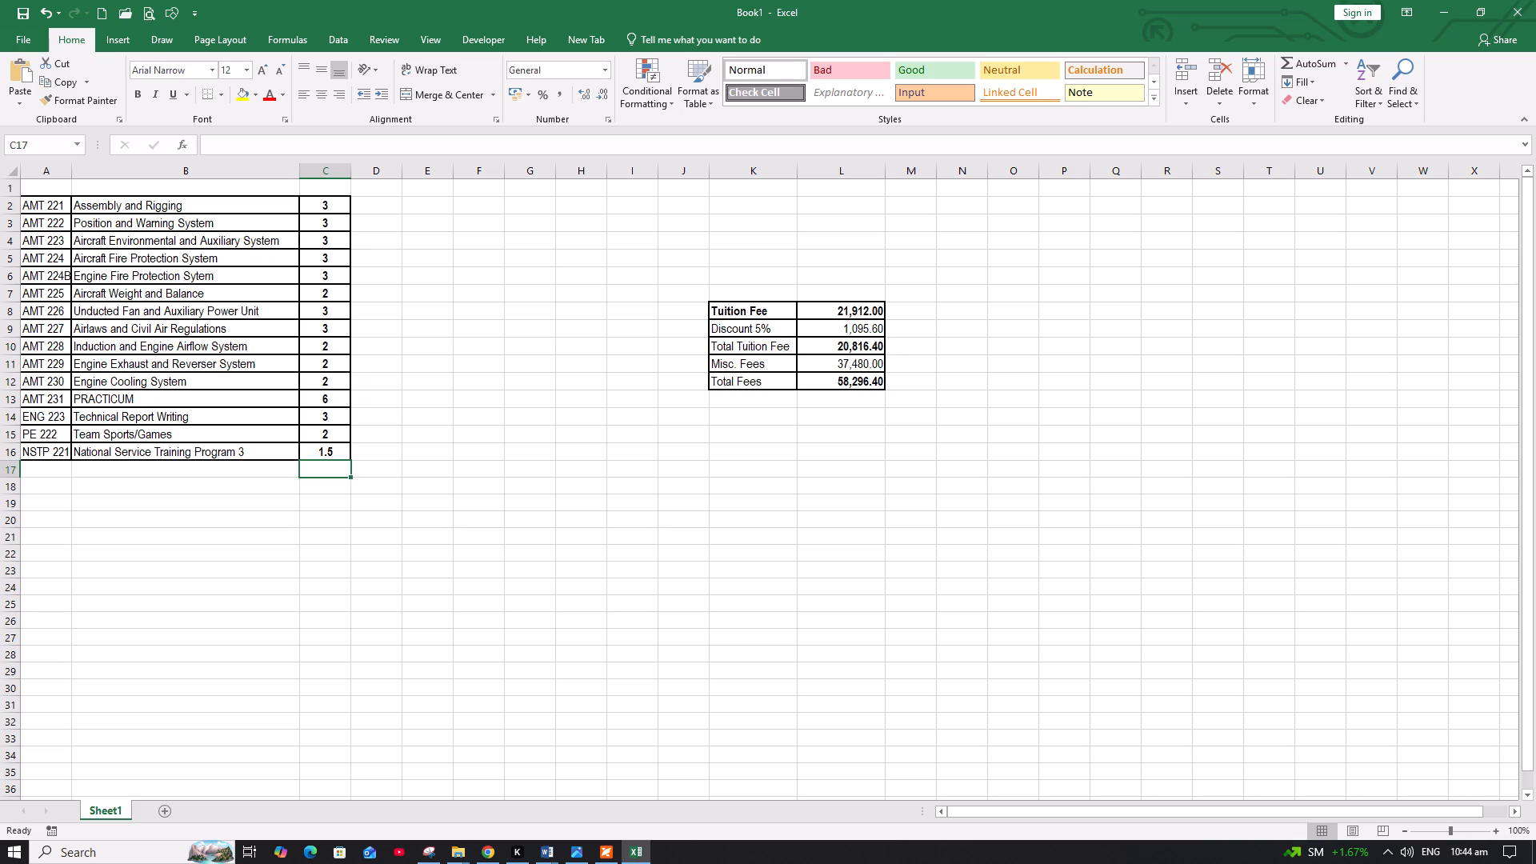
click(1307, 67)
key(Return)
Make the units total in C17 bold and increase its font size to 14.
click(314, 473)
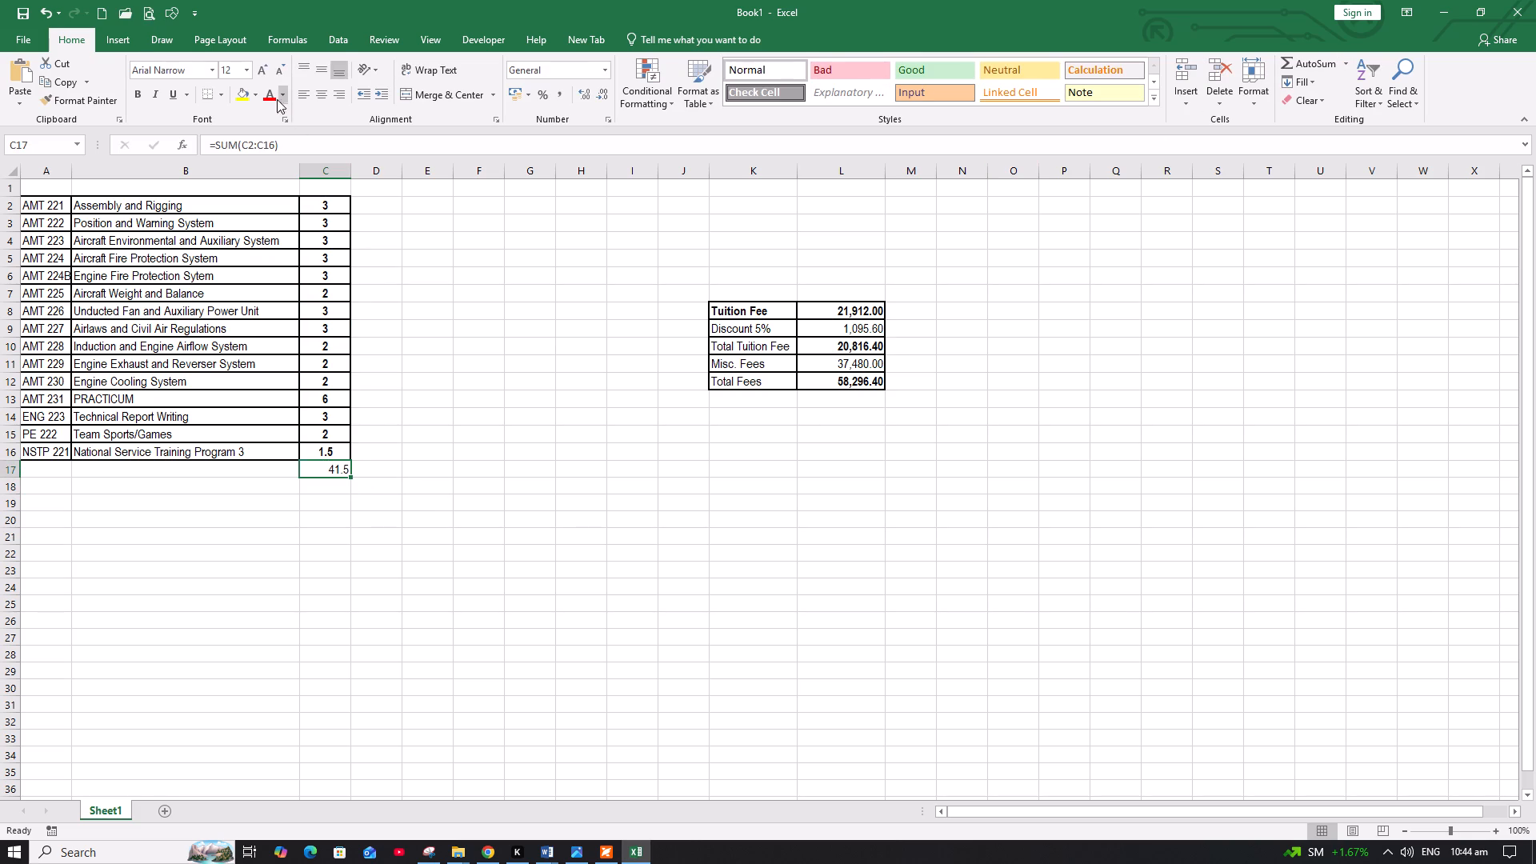
click(127, 92)
click(138, 95)
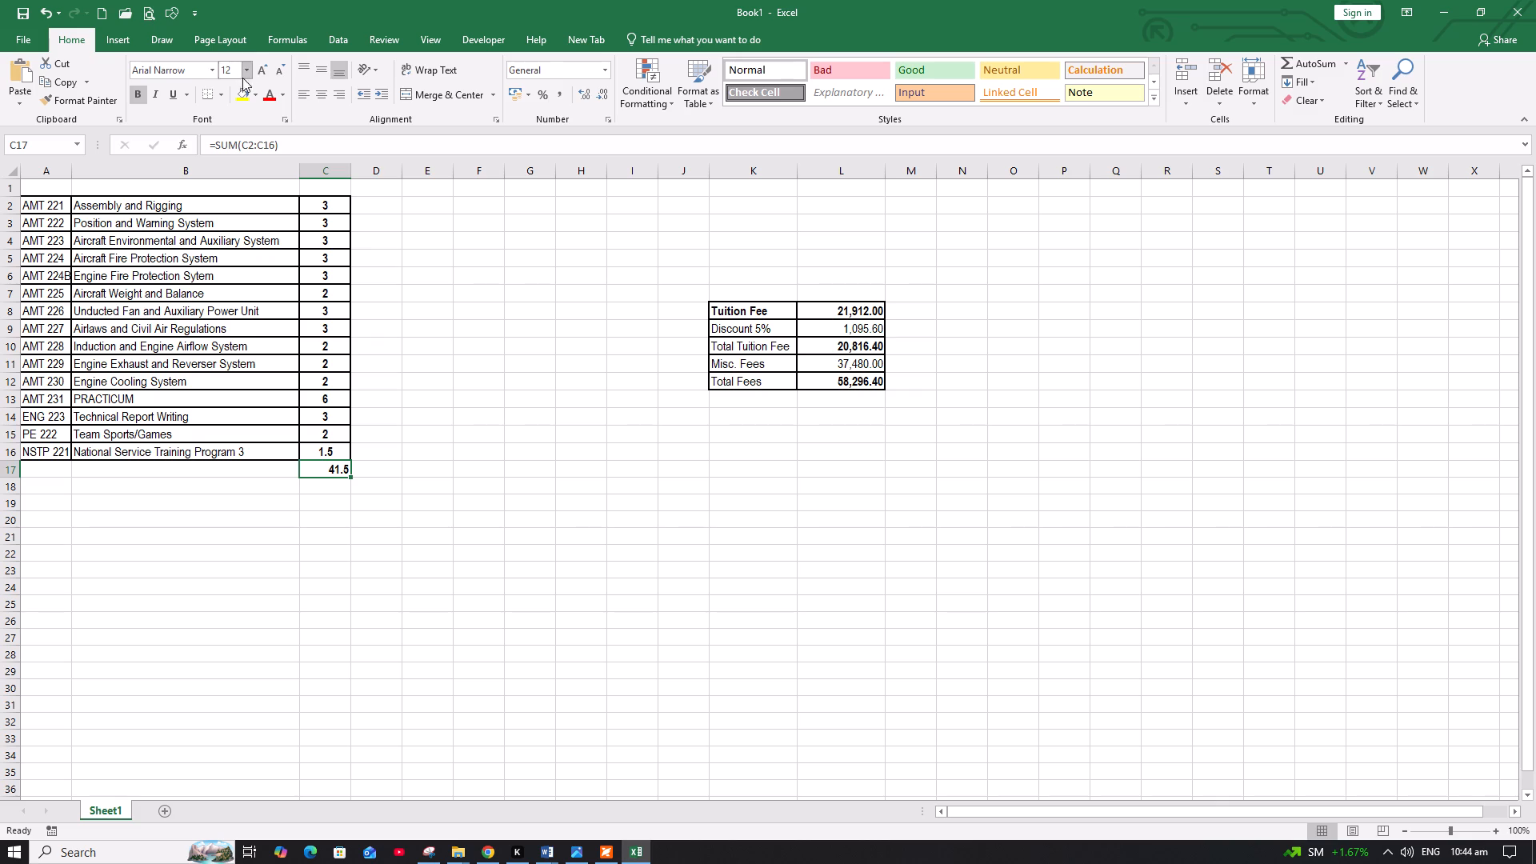
click(261, 75)
click(367, 489)
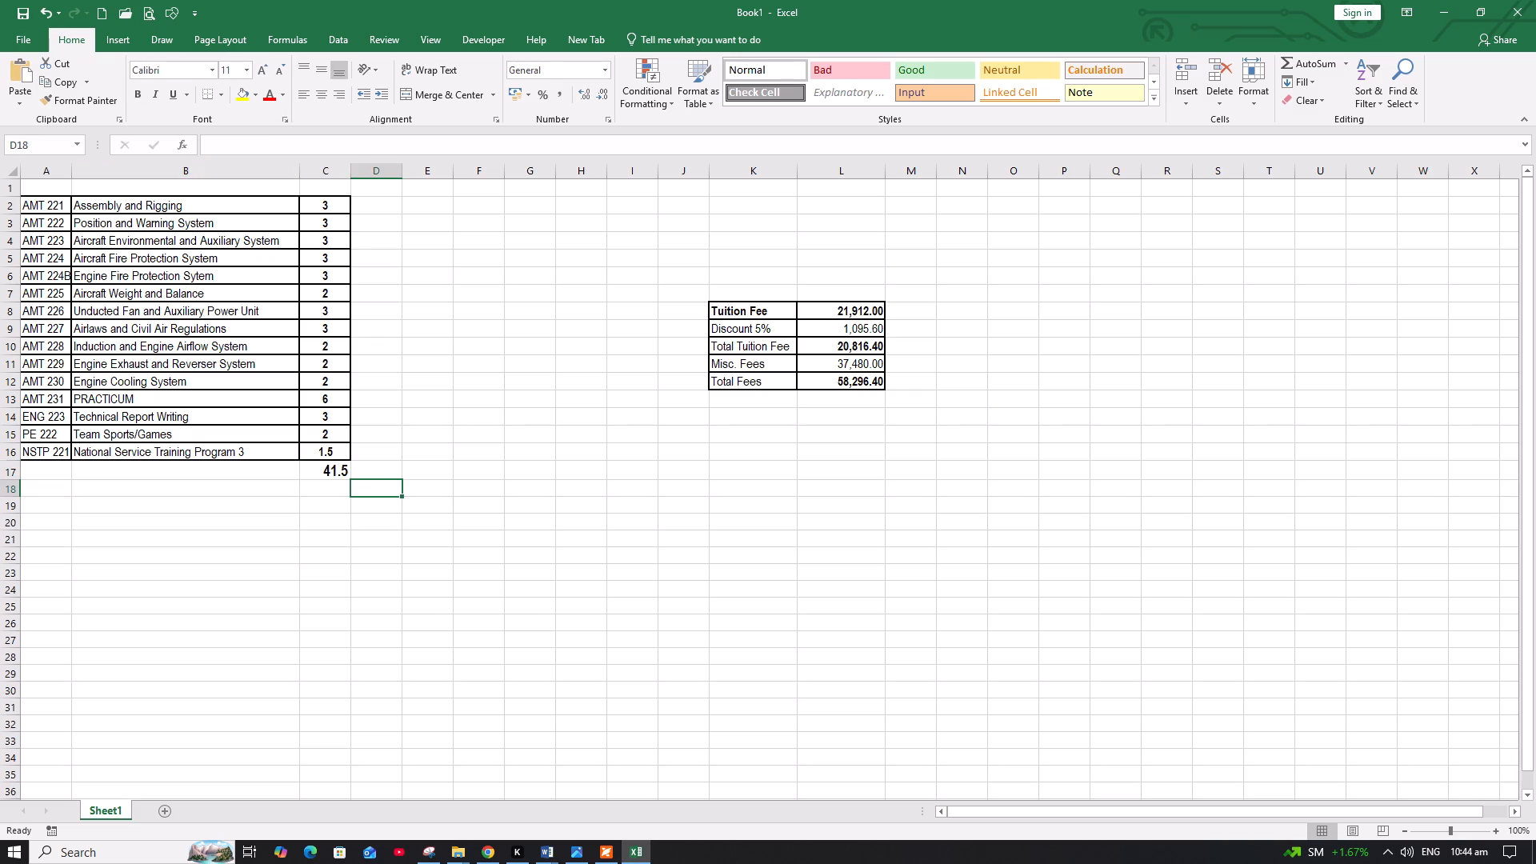
Add a border around the units total in cell C17.
click(340, 470)
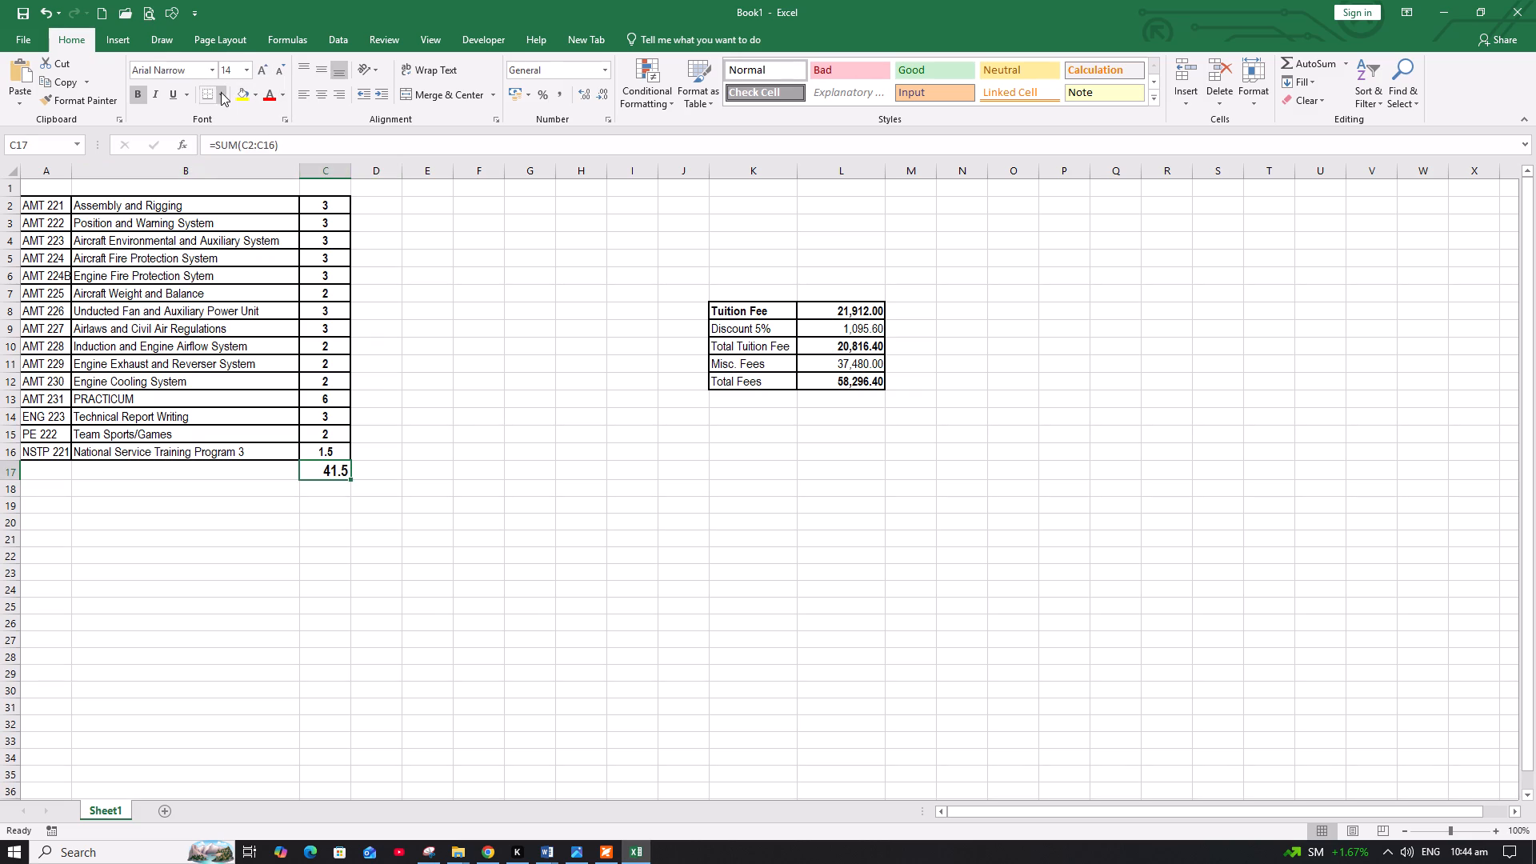
click(219, 92)
click(206, 267)
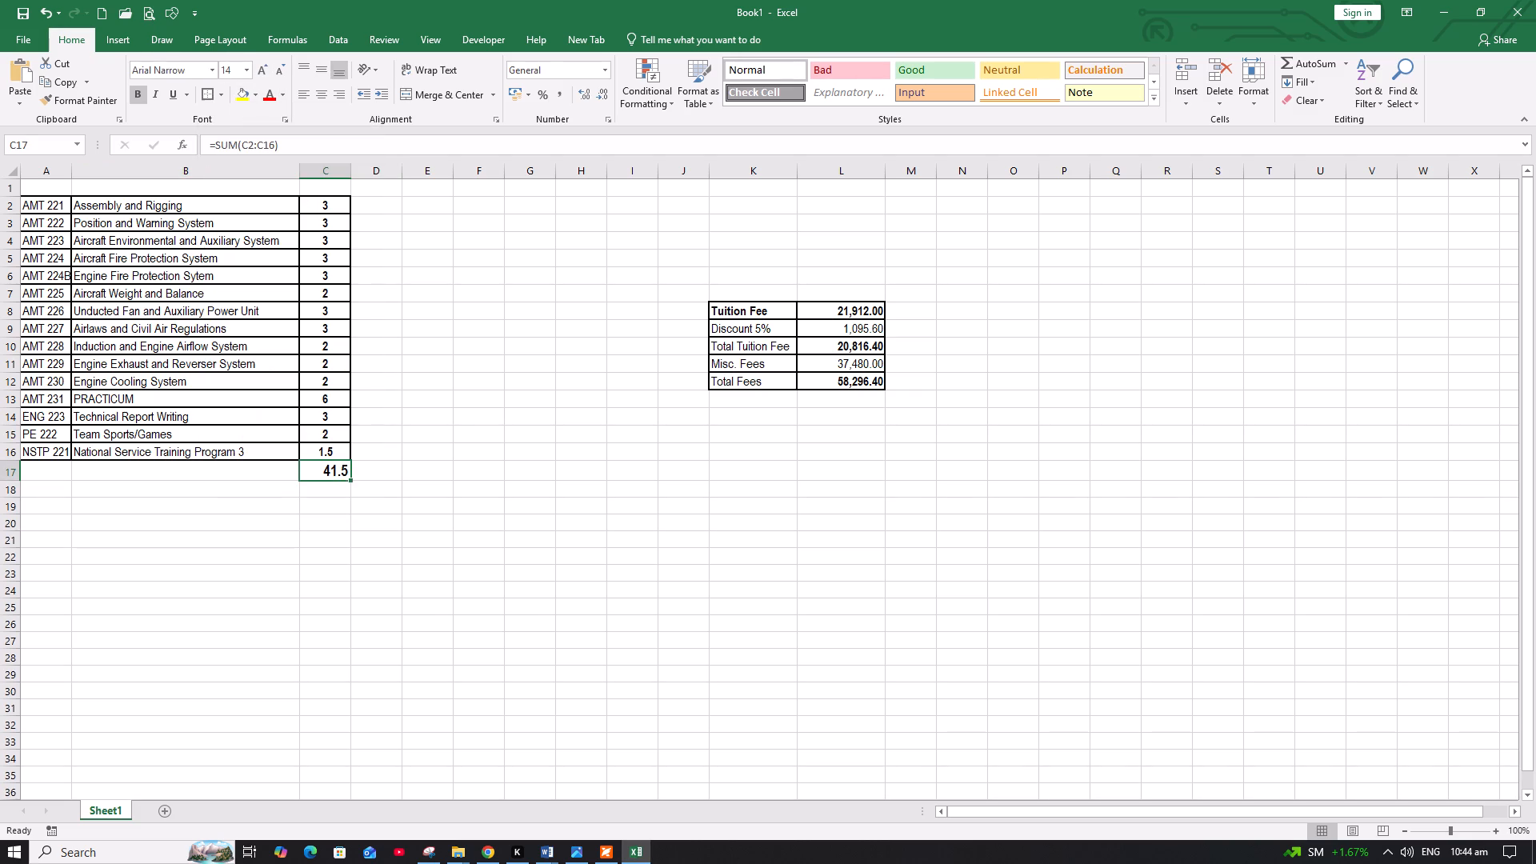
click(366, 492)
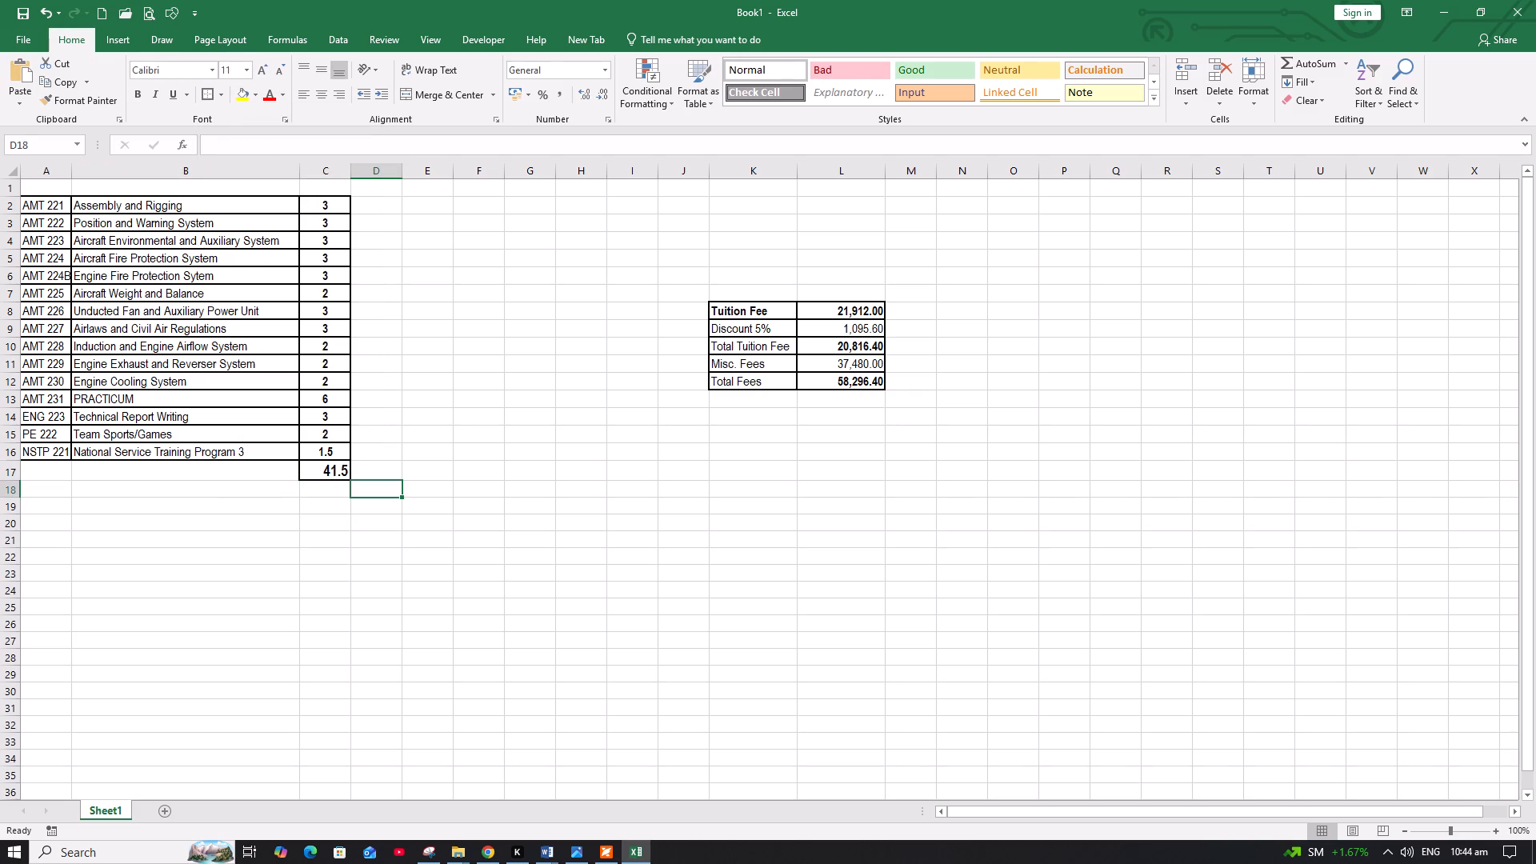
Calculate the Tuition Fee in cell L8 with the formula =C17*528.
click(862, 310)
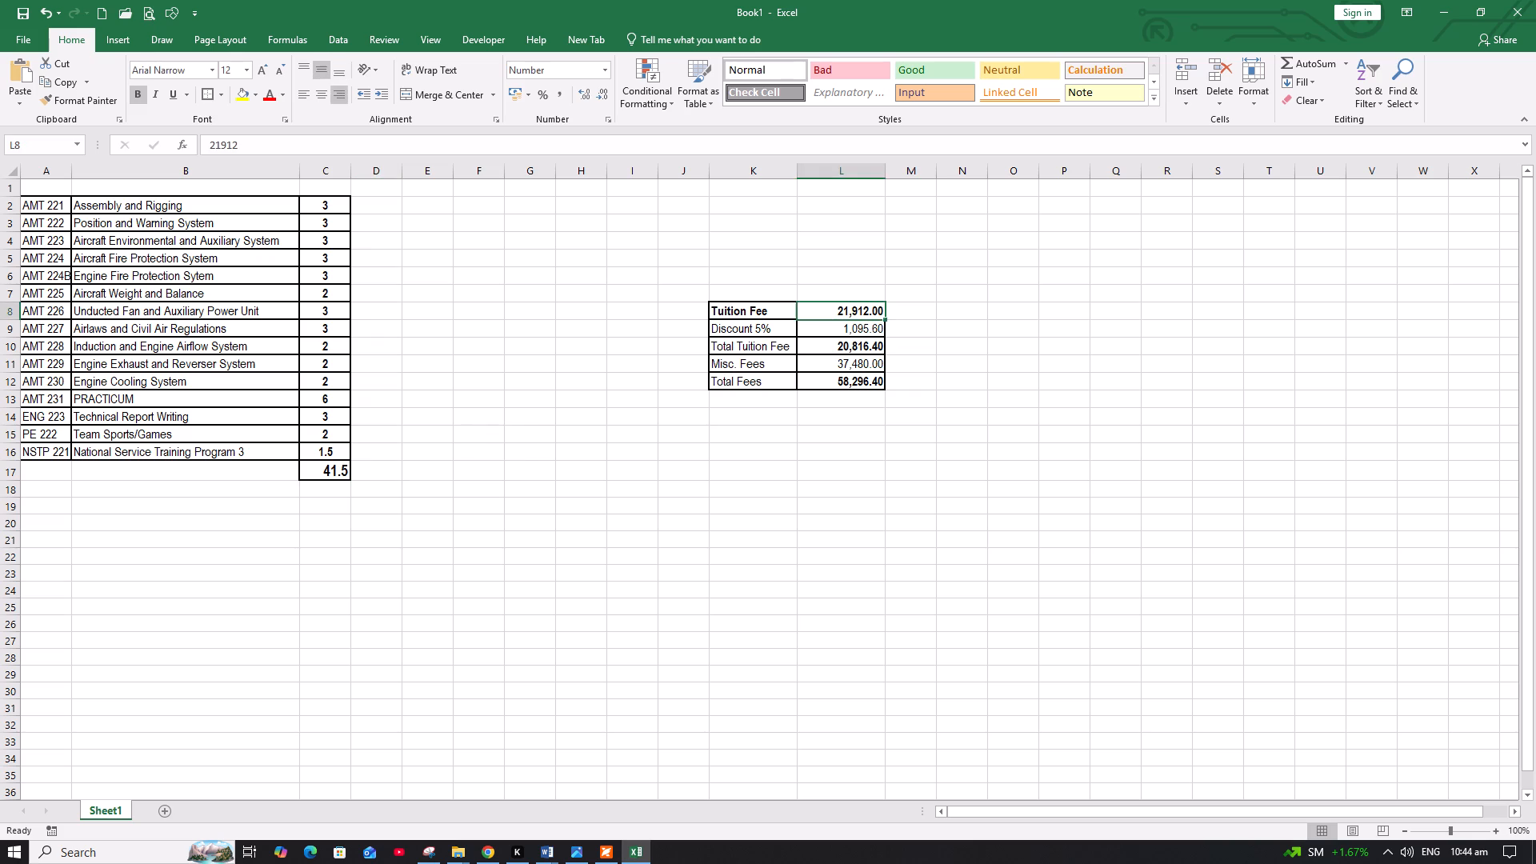
key(equal)
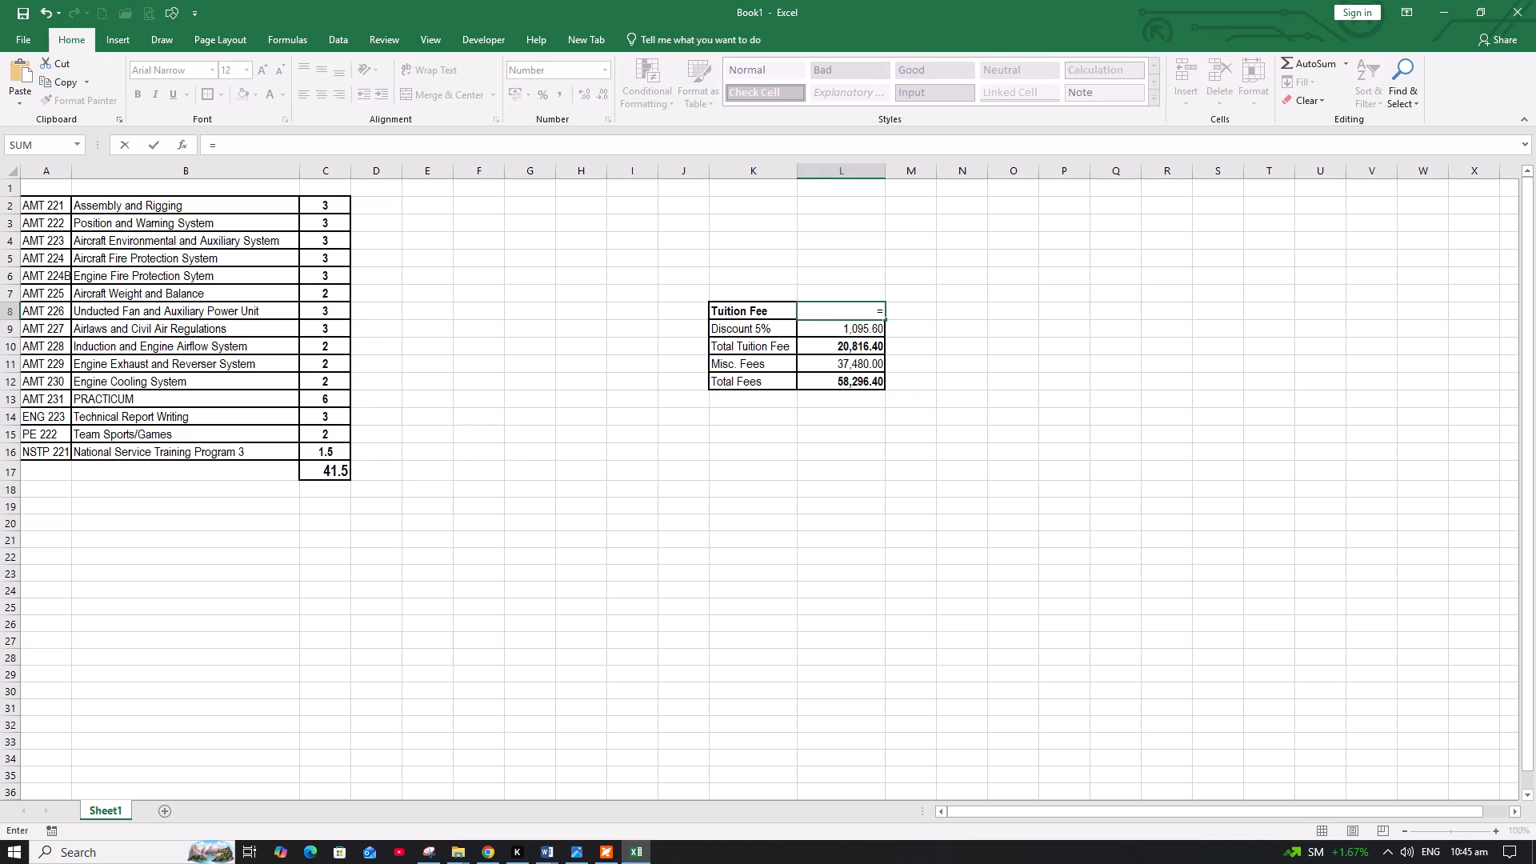
click(336, 472)
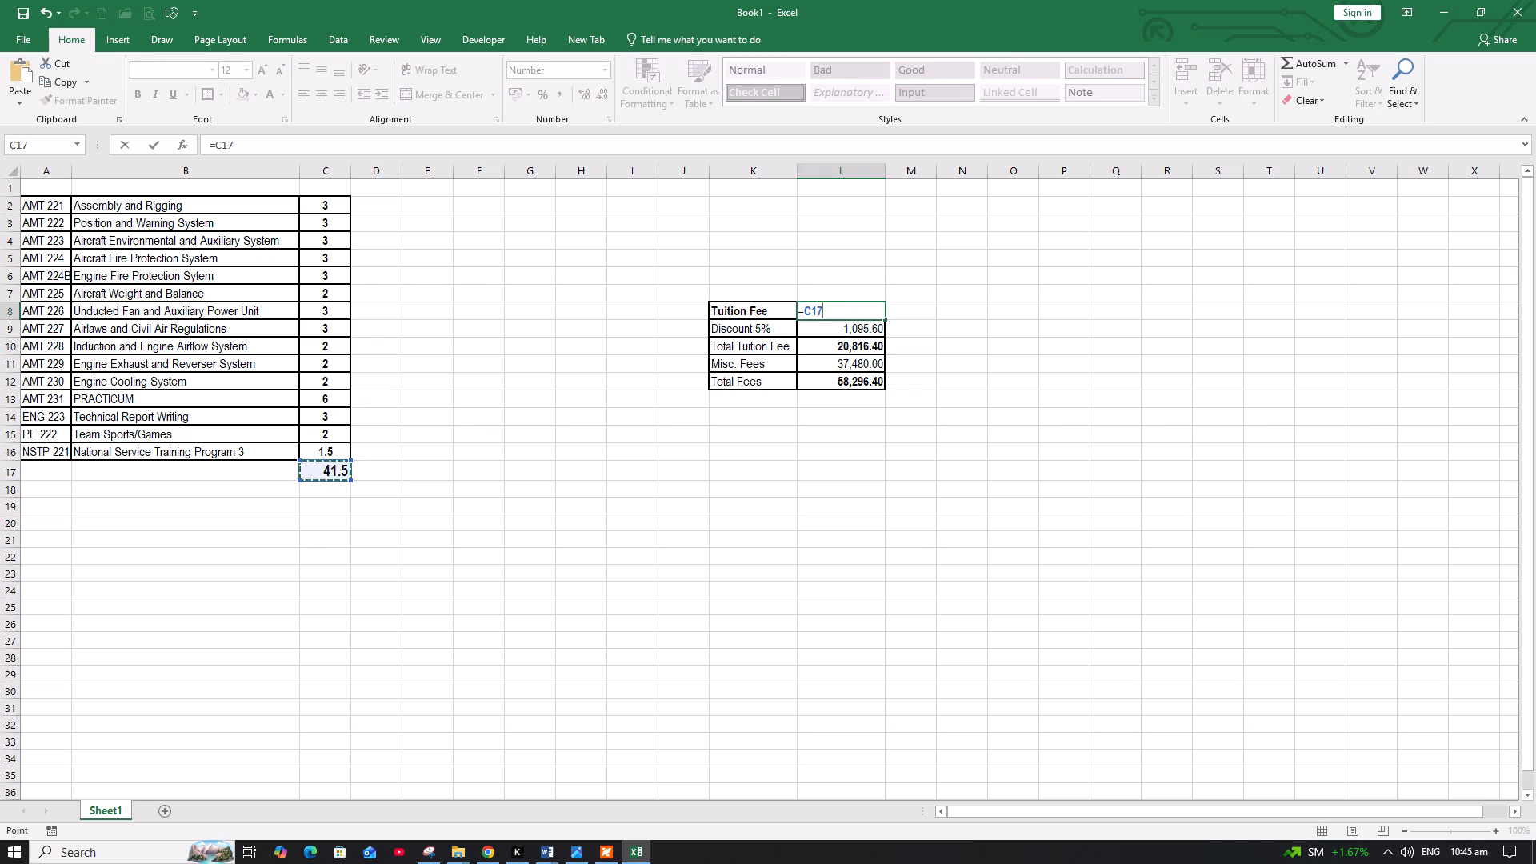
key(asterisk)
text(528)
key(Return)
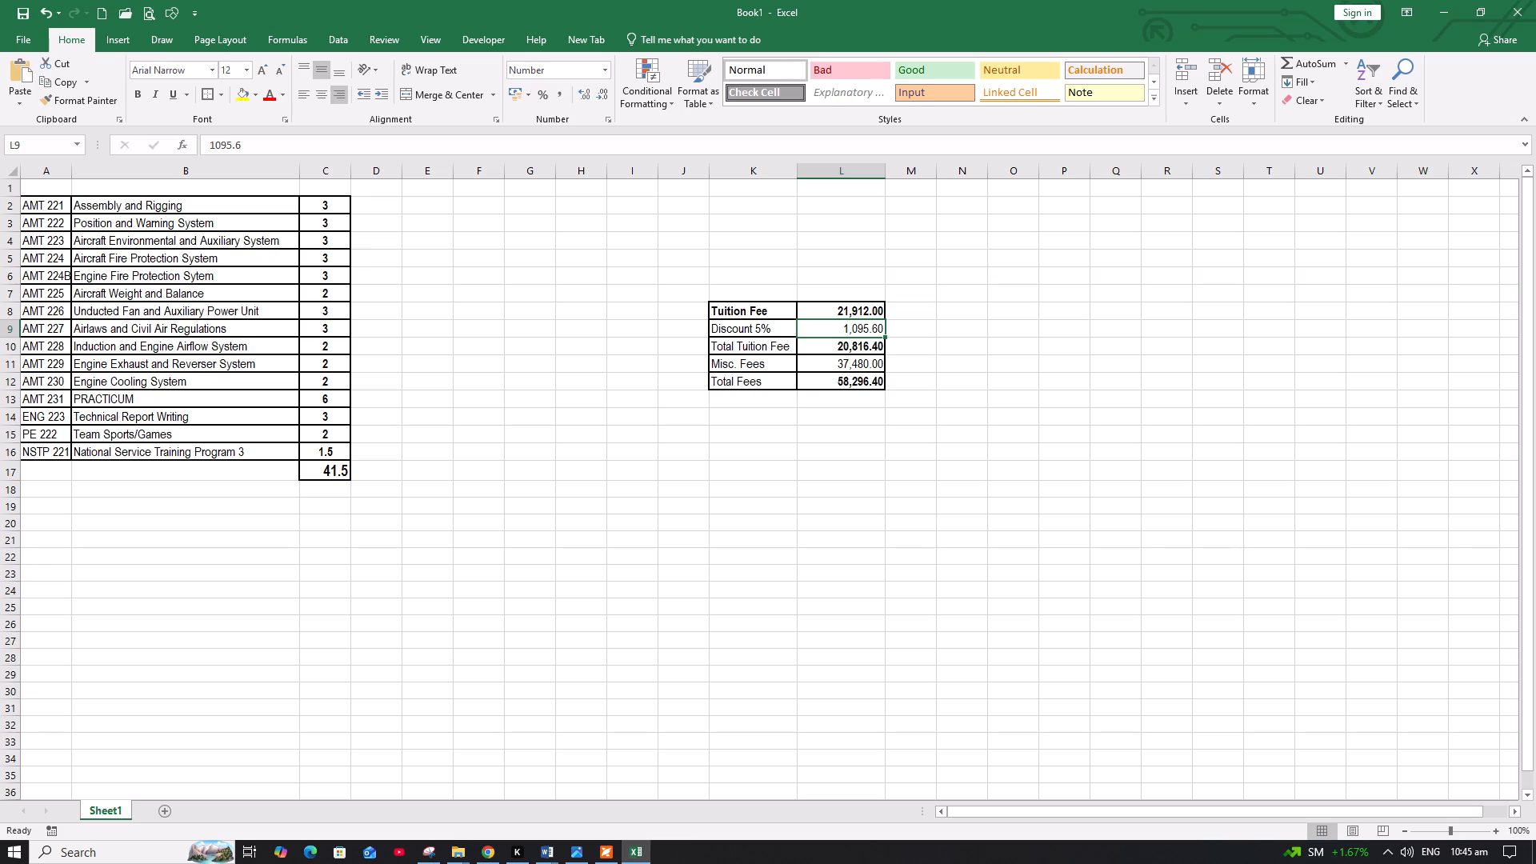
Clear the units of AMT 227, PE 222 and NSTP 221 in column C.
click(327, 326)
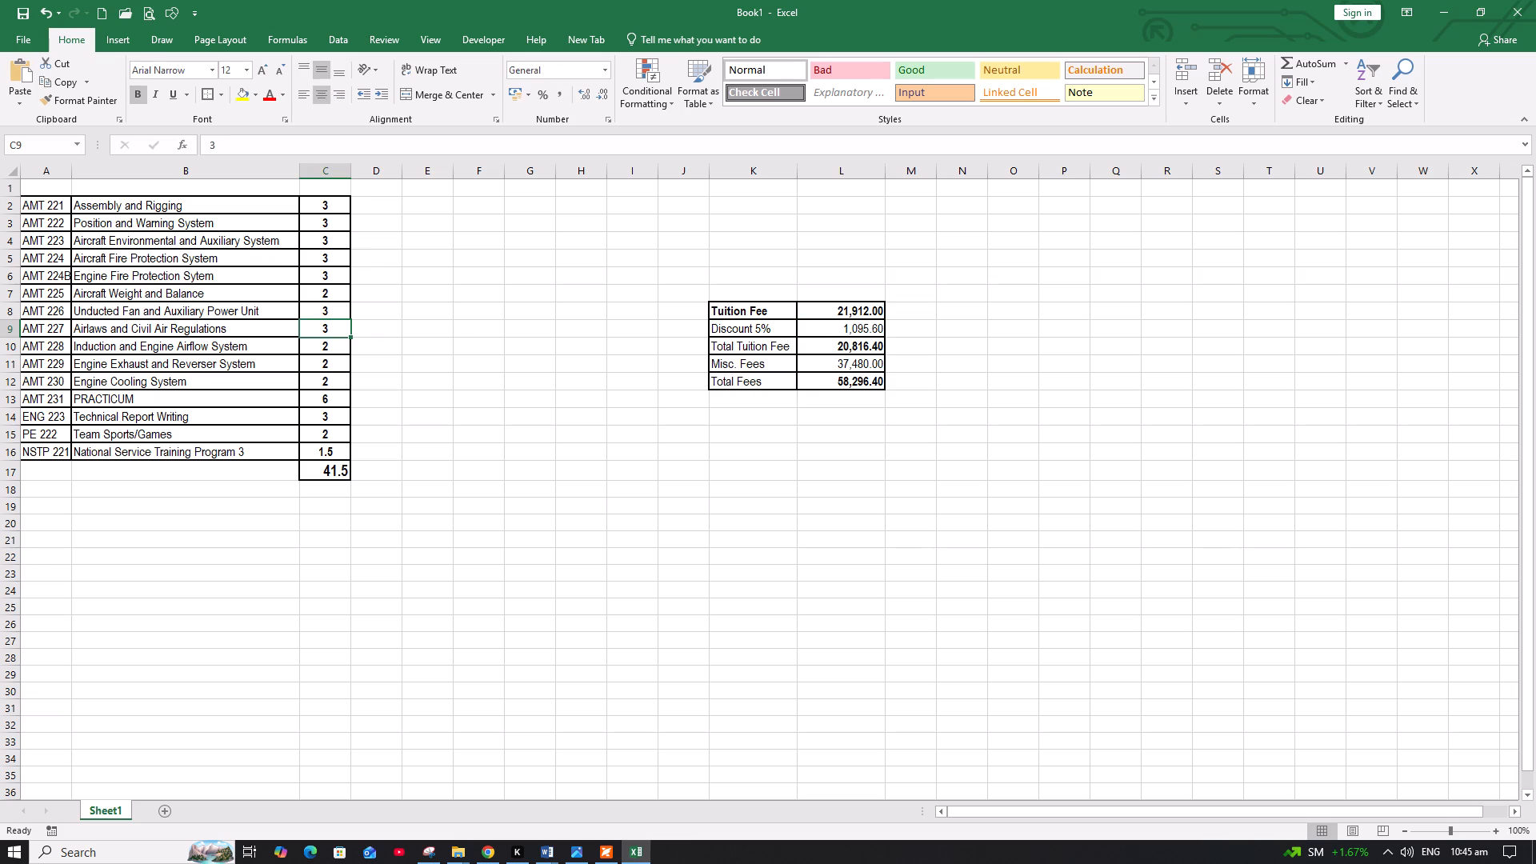
key(Delete)
key(Right)
key(Right)
key(Right)
key(Right)
key(Down)
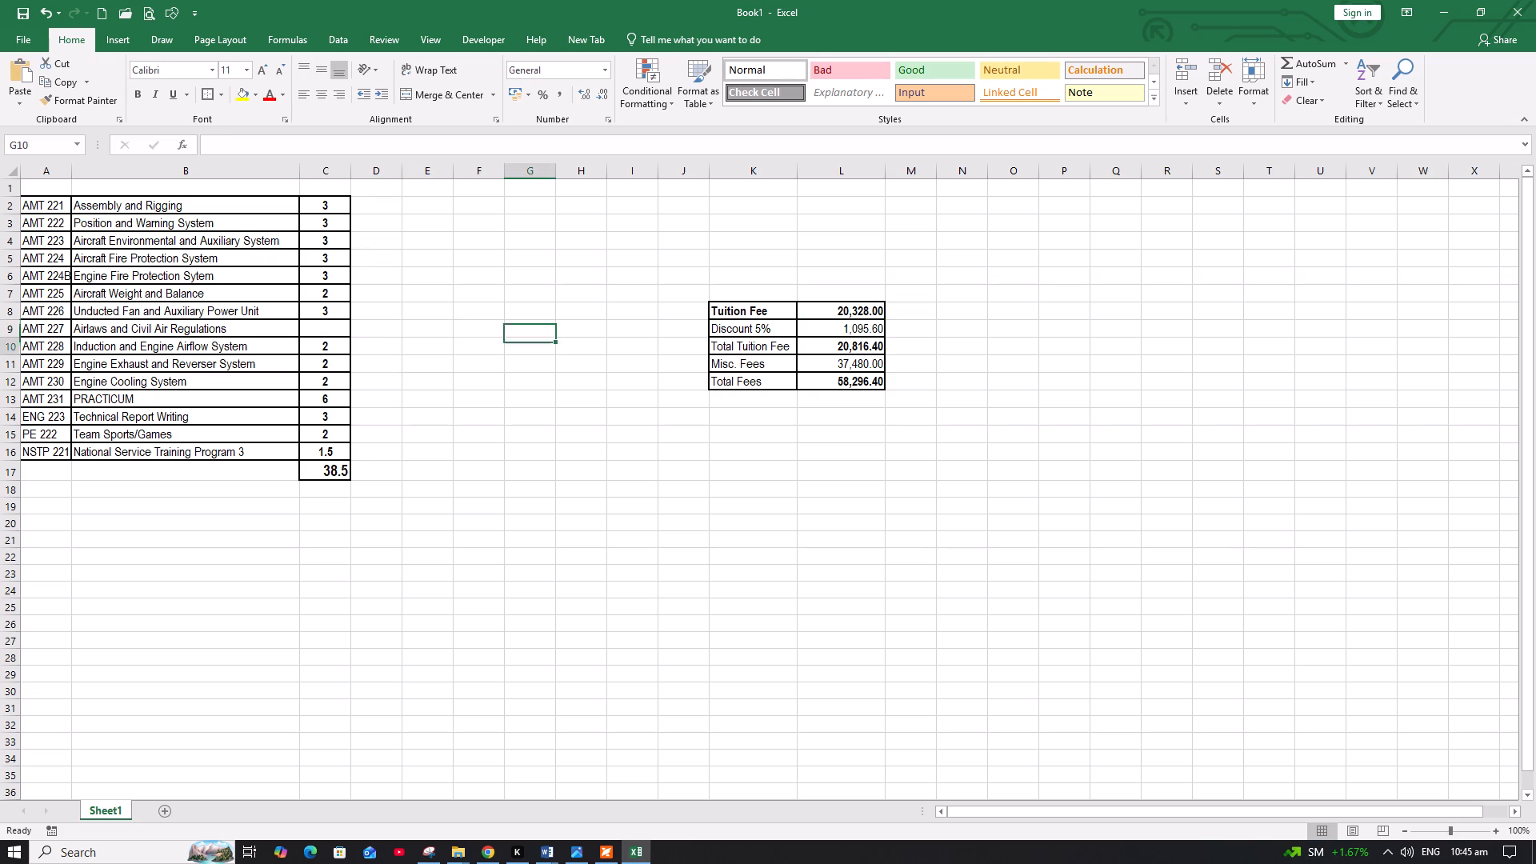
key(Left)
key(Left)
key(Down)
key(Left)
key(Left)
key(Down)
key(Down)
key(Down)
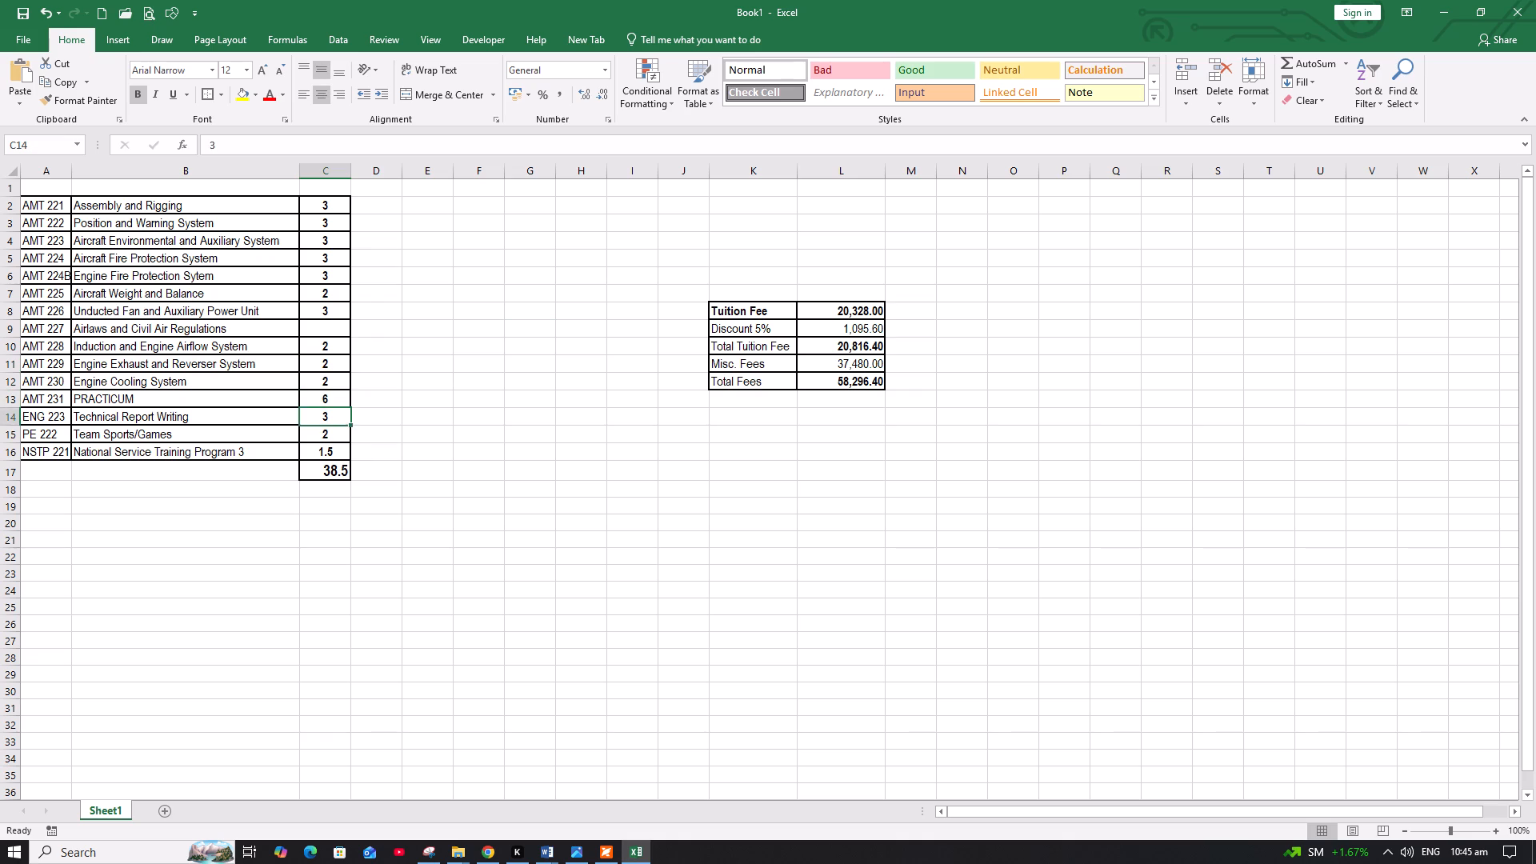
key(Down)
key(Delete)
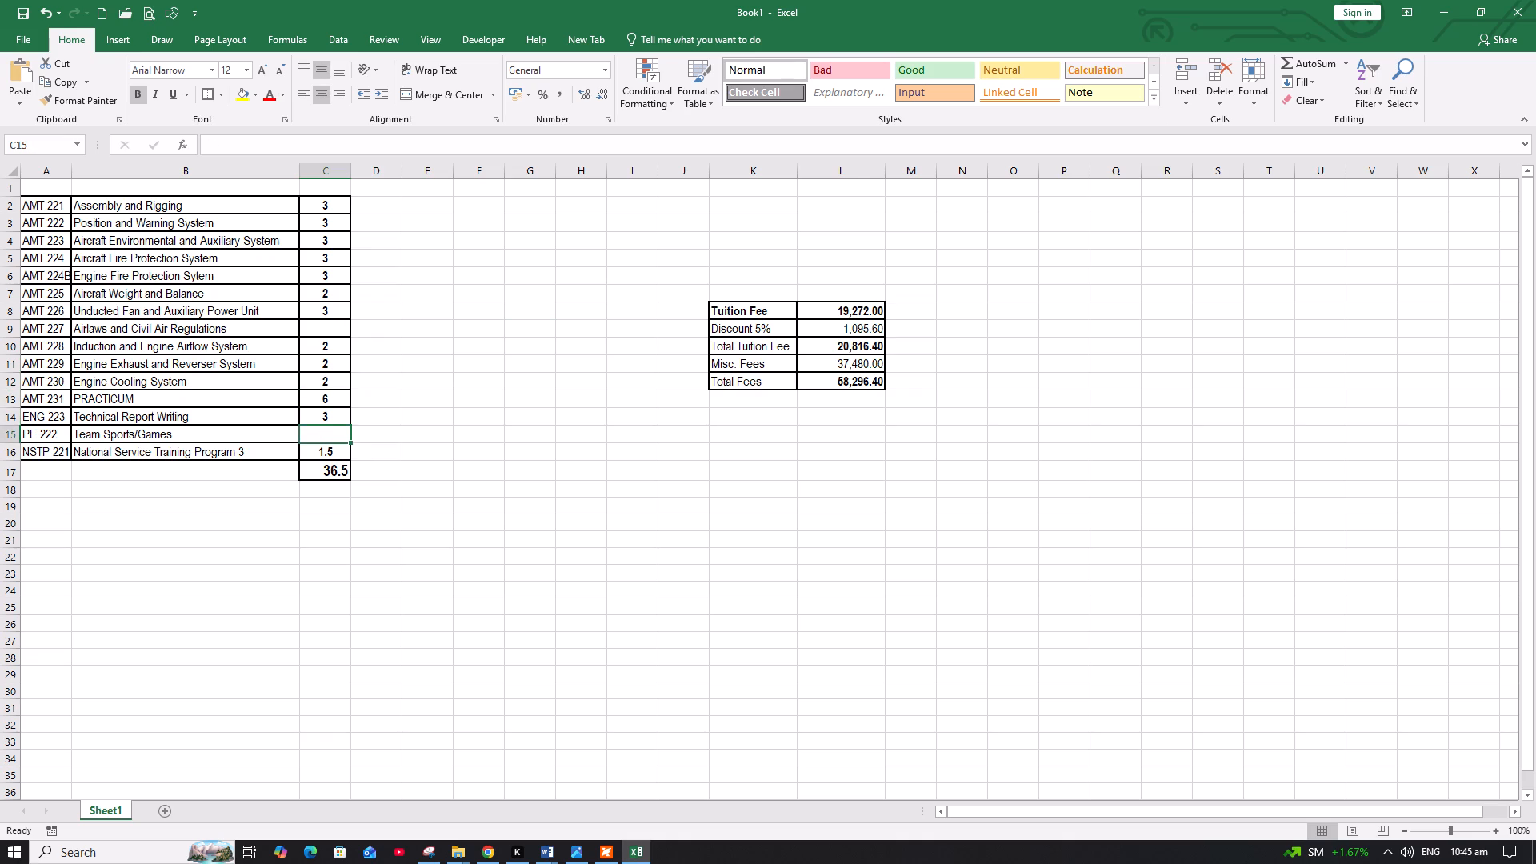
key(Down)
key(Delete)
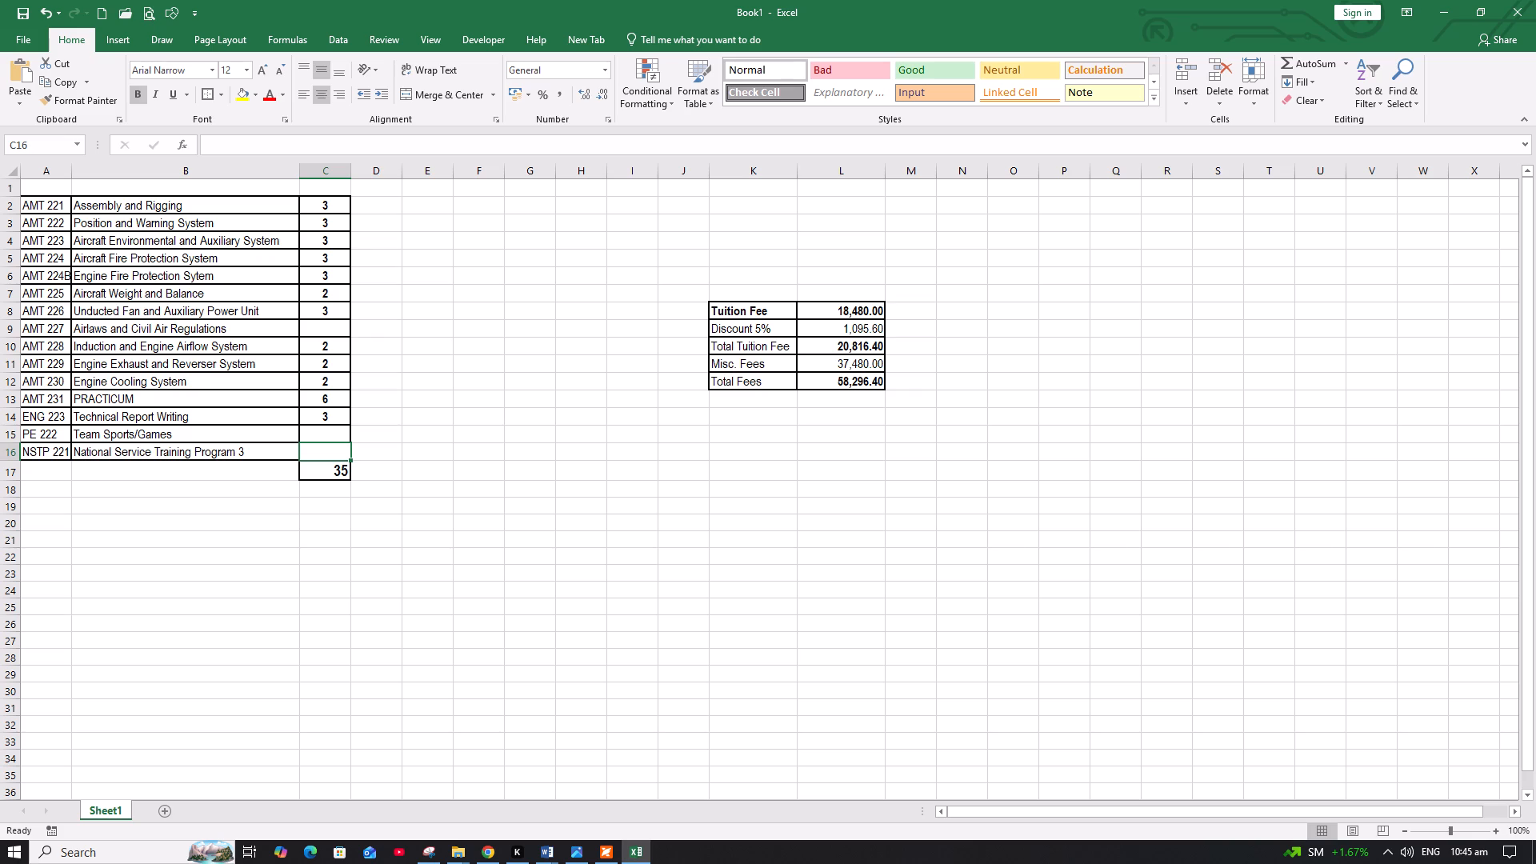
Change the discount label in cell K9 to "Discount 20%".
click(764, 328)
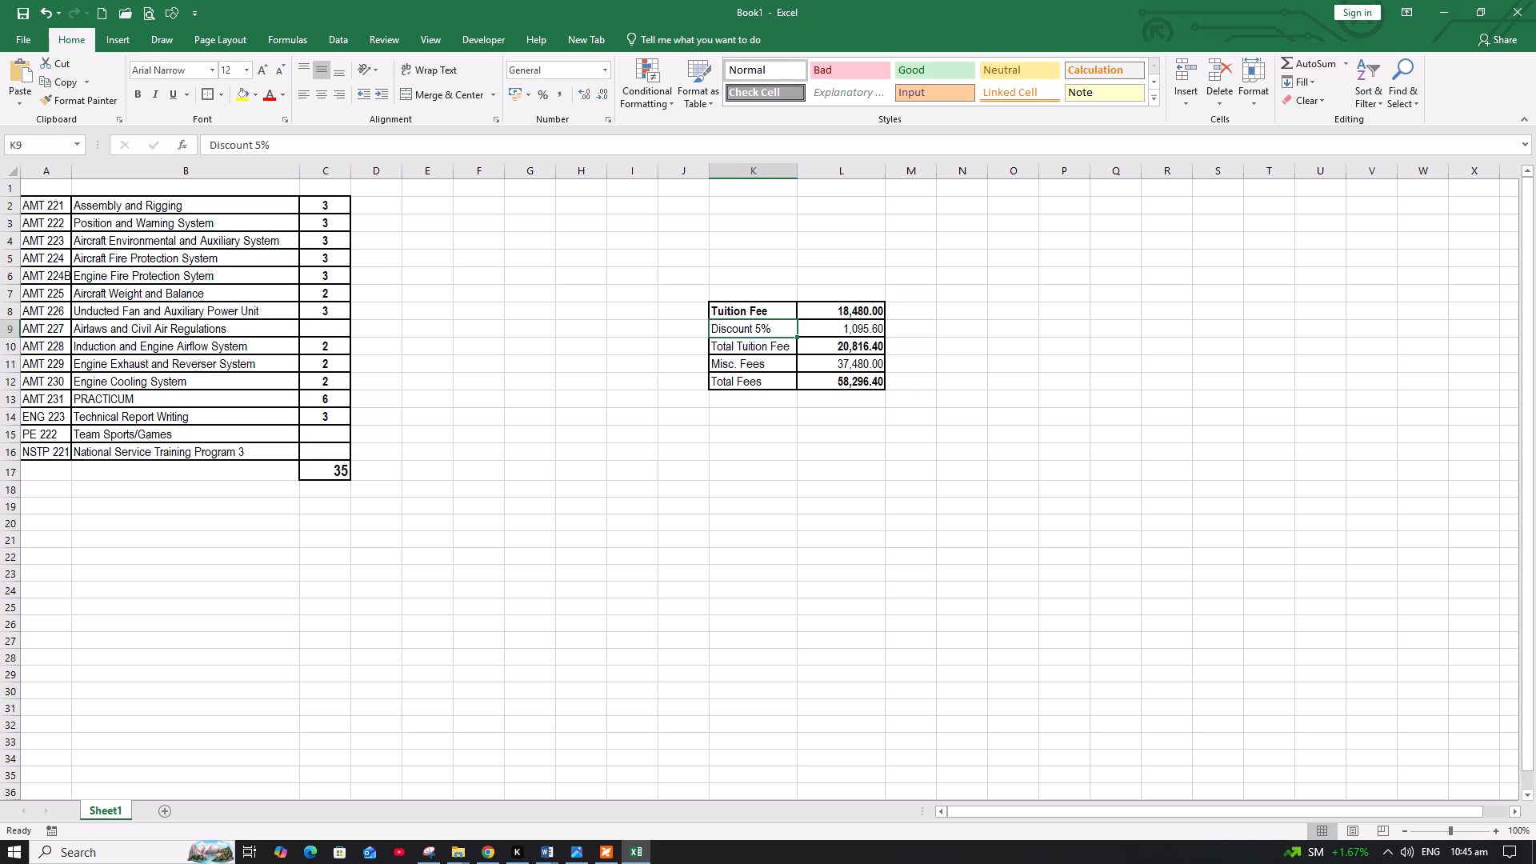
click(414, 146)
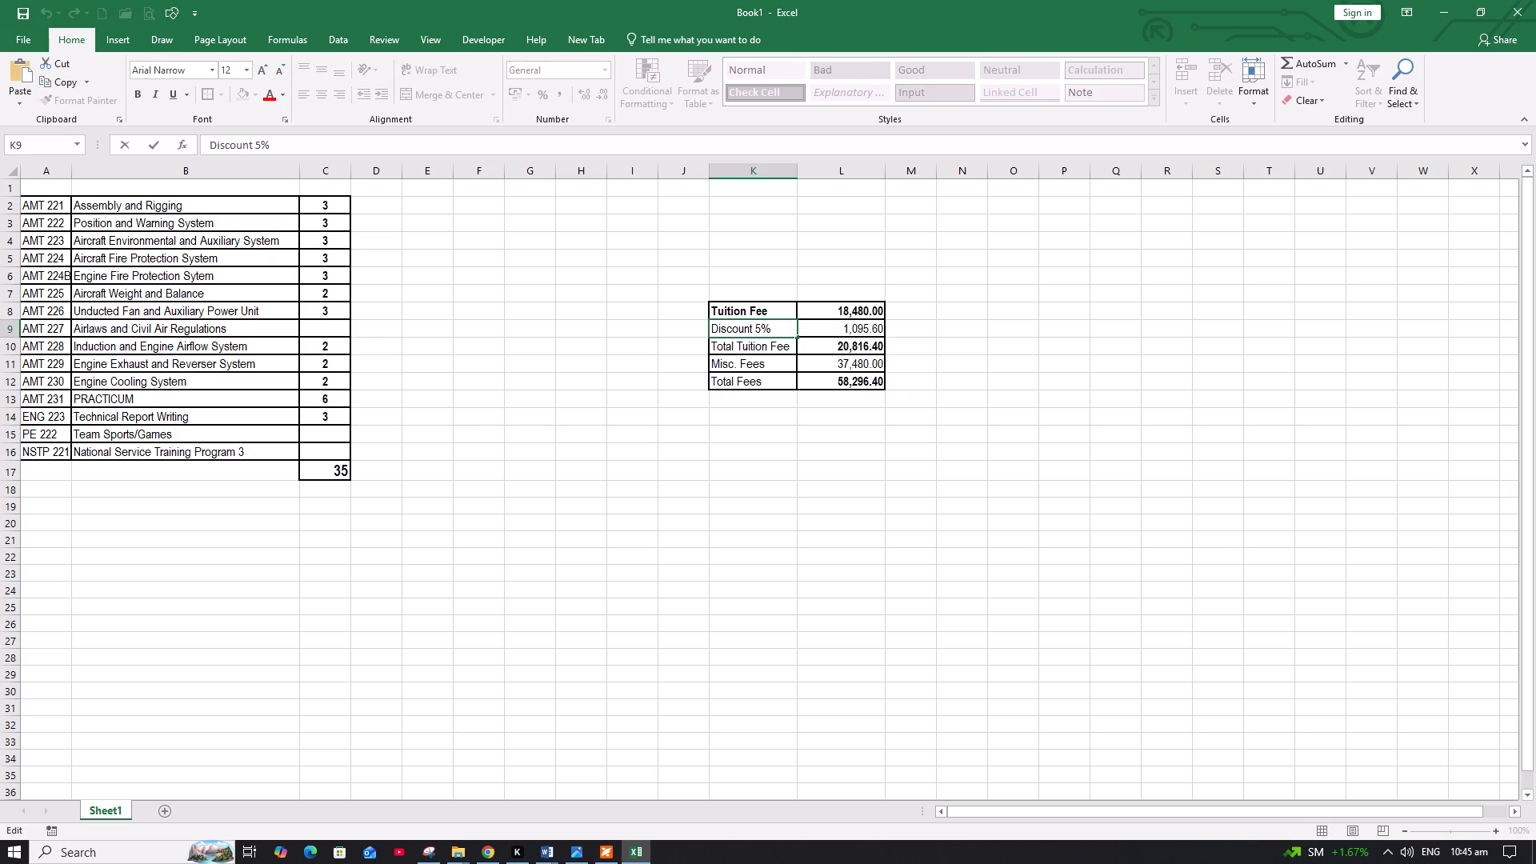
key(Left)
key(Left)
key(shift+Right)
key(Down)
key(Insert)
key(Left)
key(shift+Right)
key(shift+Left)
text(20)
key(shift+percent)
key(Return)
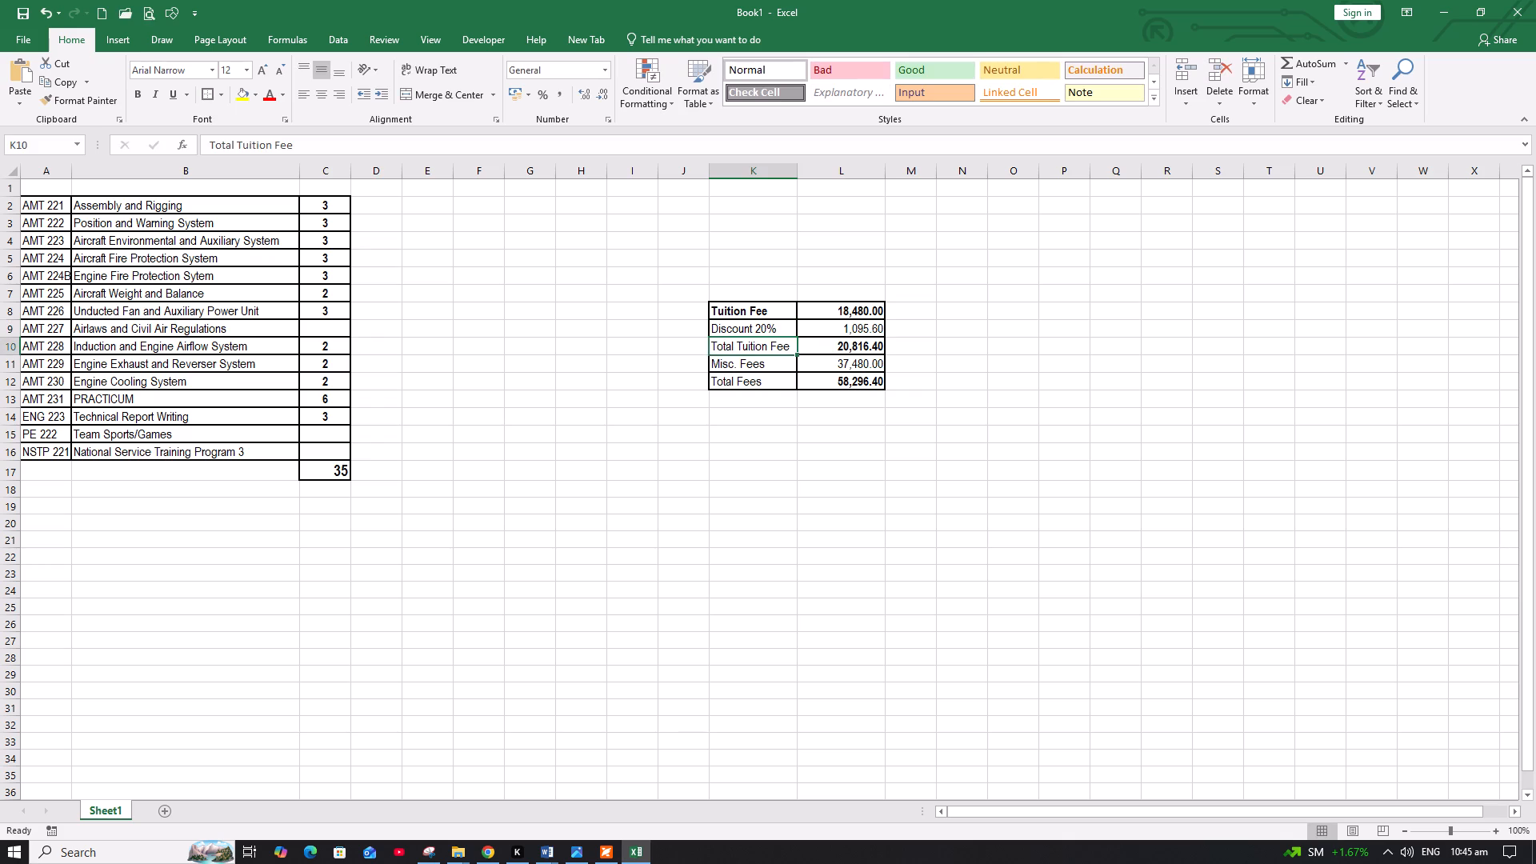
Calculate the discount amount in cell L9 with the formula =L8*20%.
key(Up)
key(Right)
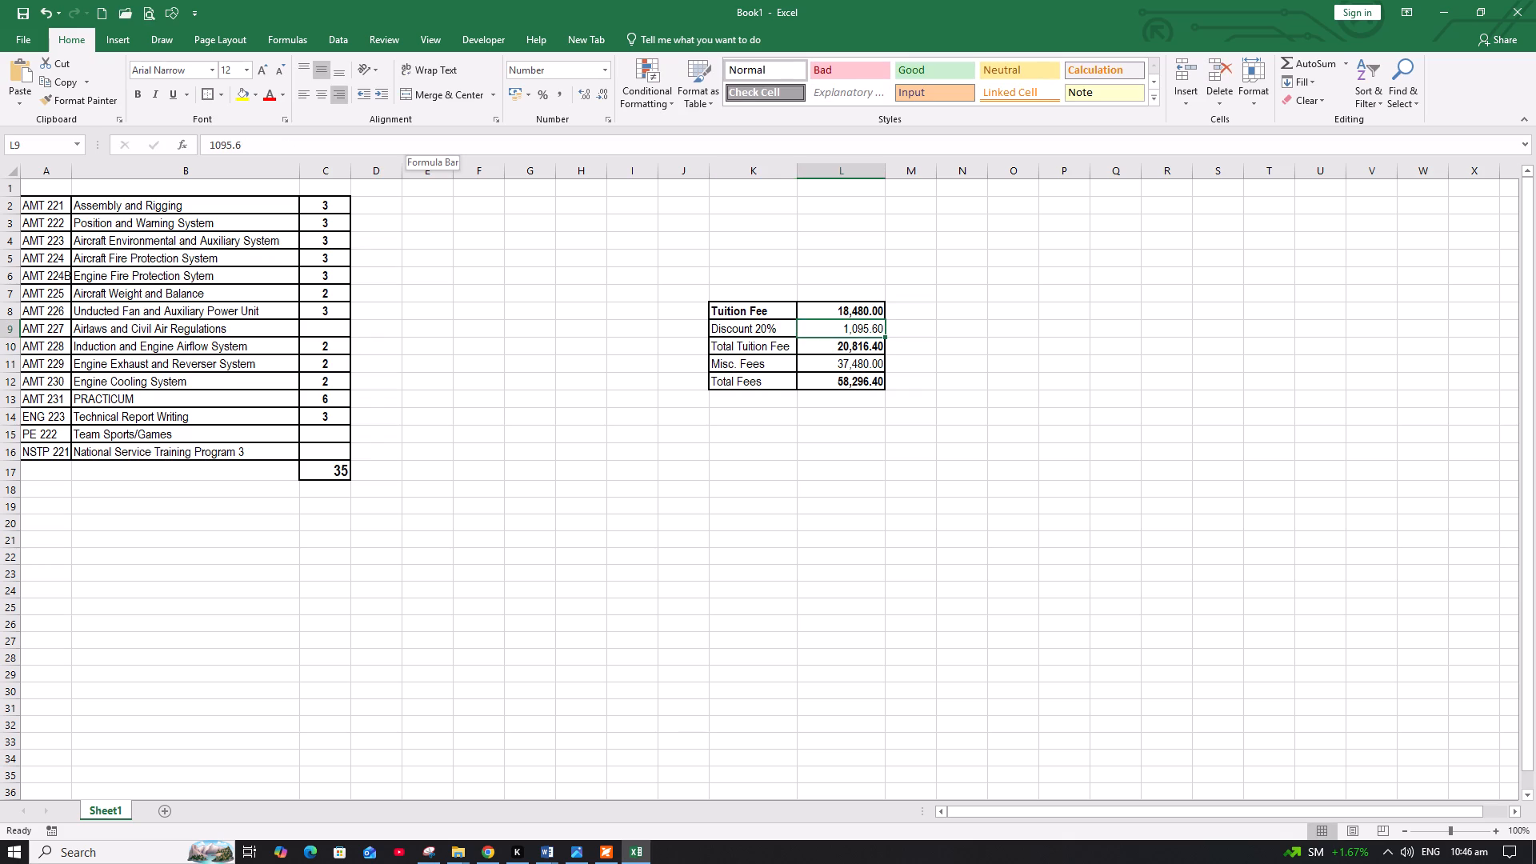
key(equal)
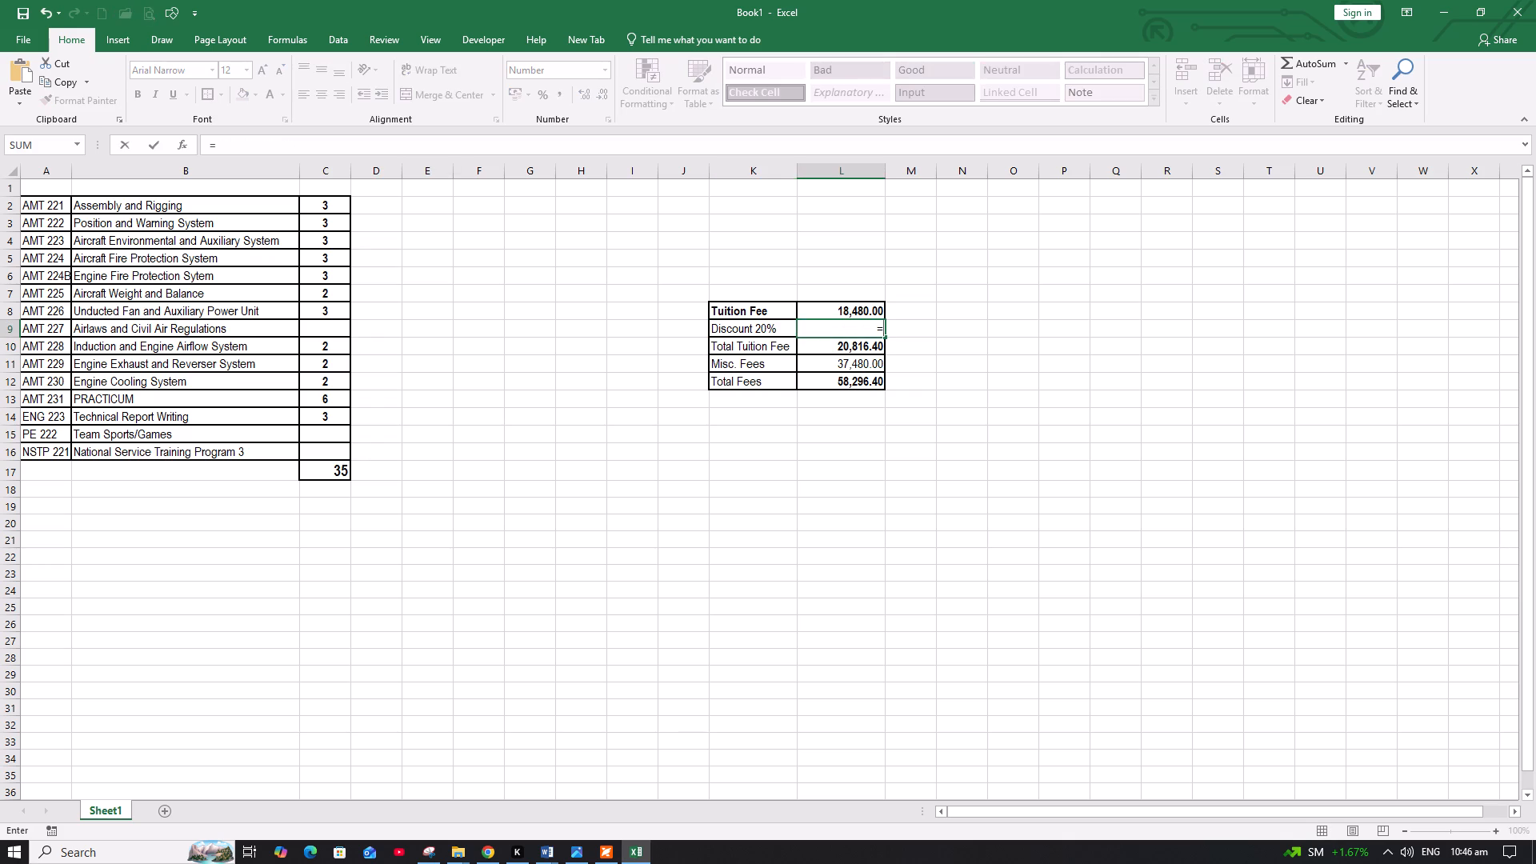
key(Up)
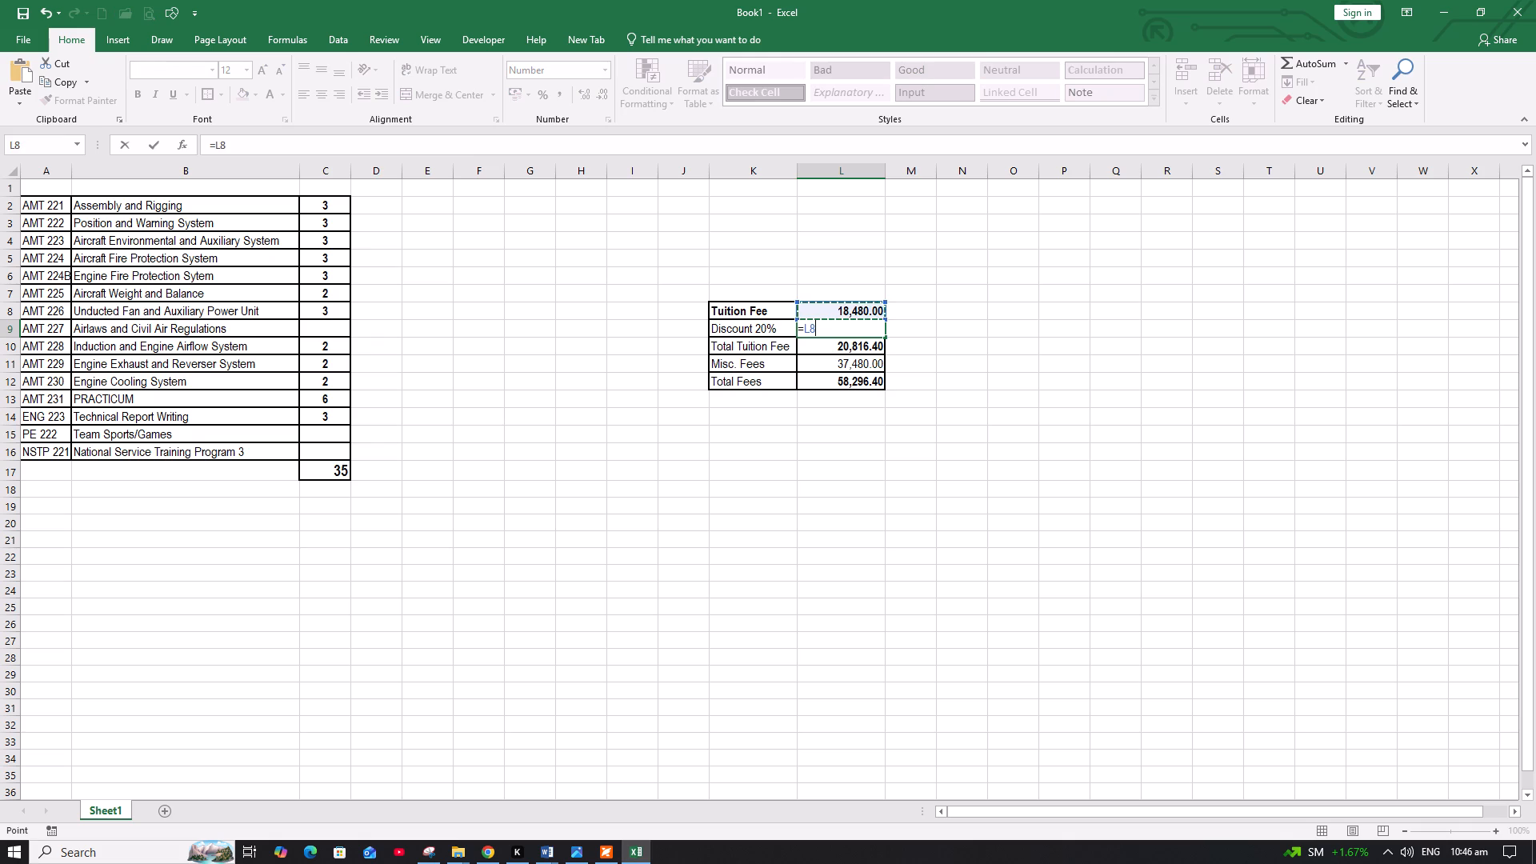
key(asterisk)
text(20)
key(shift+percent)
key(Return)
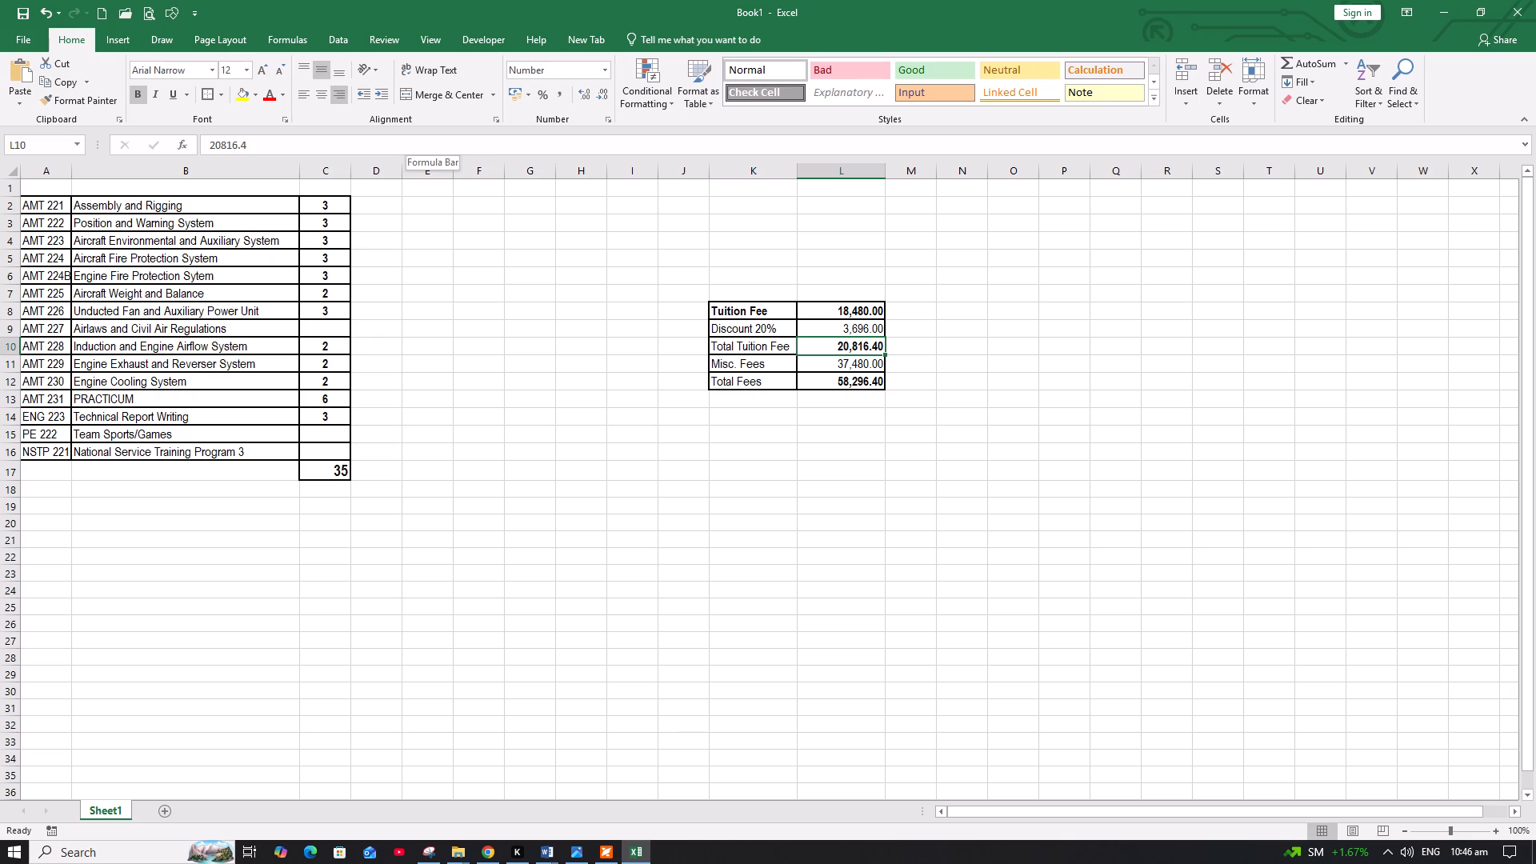
Calculate the Total Tuition Fee in cell L10 with the formula =L8-L9.
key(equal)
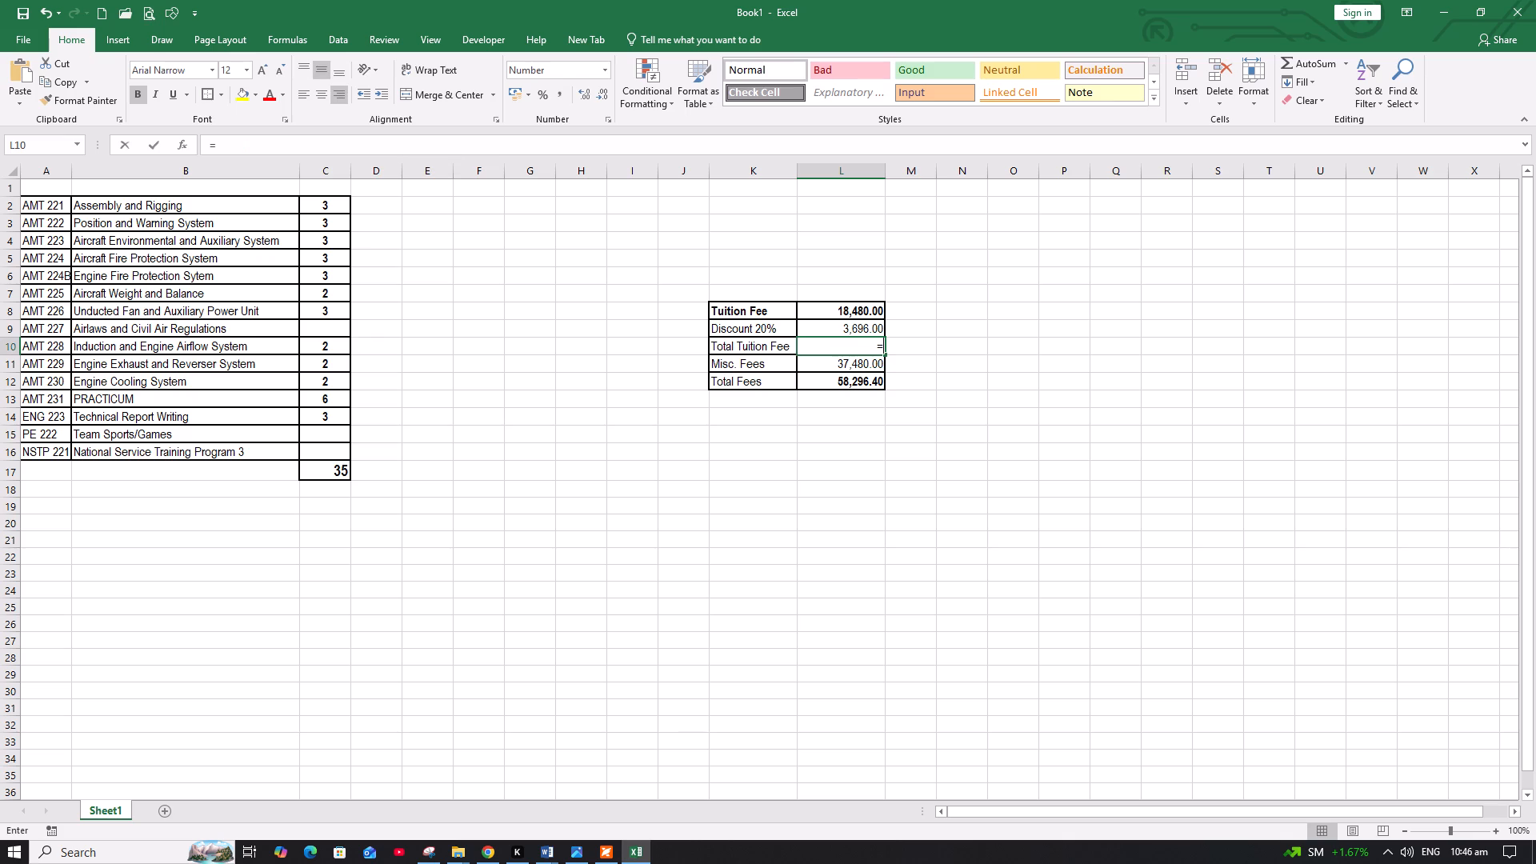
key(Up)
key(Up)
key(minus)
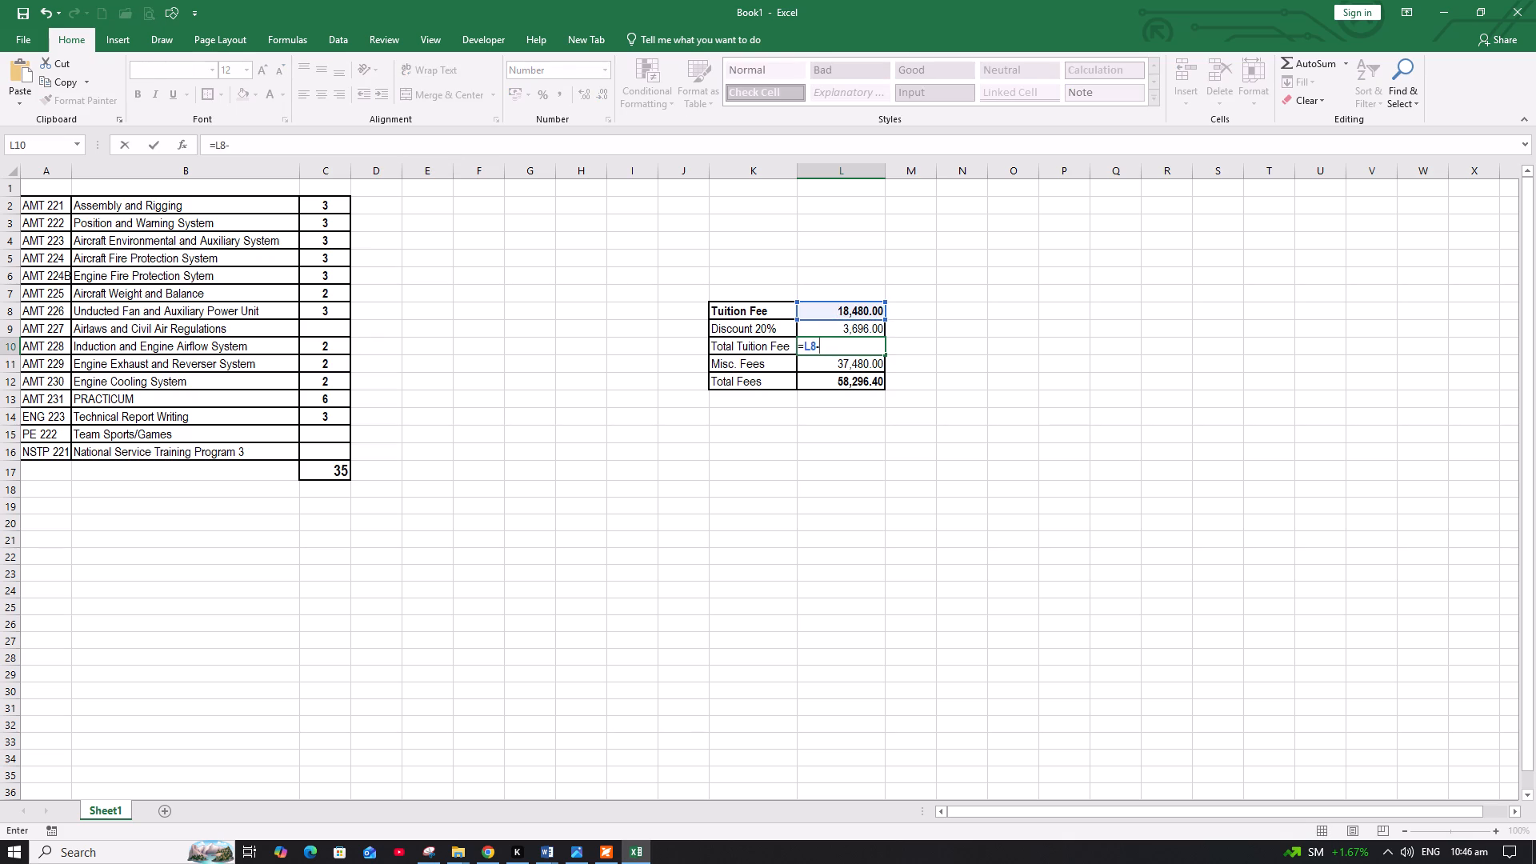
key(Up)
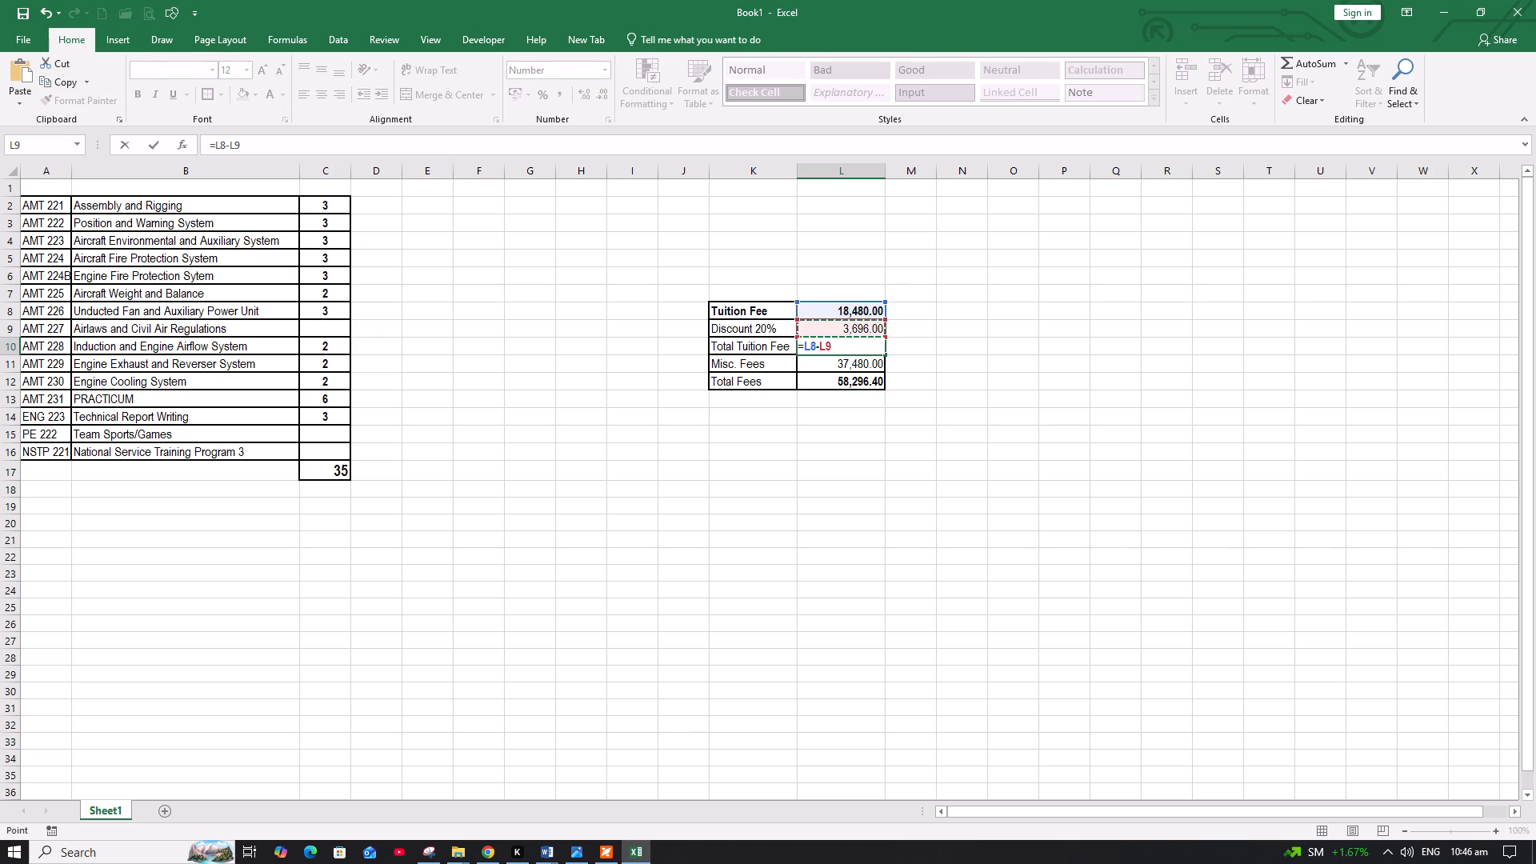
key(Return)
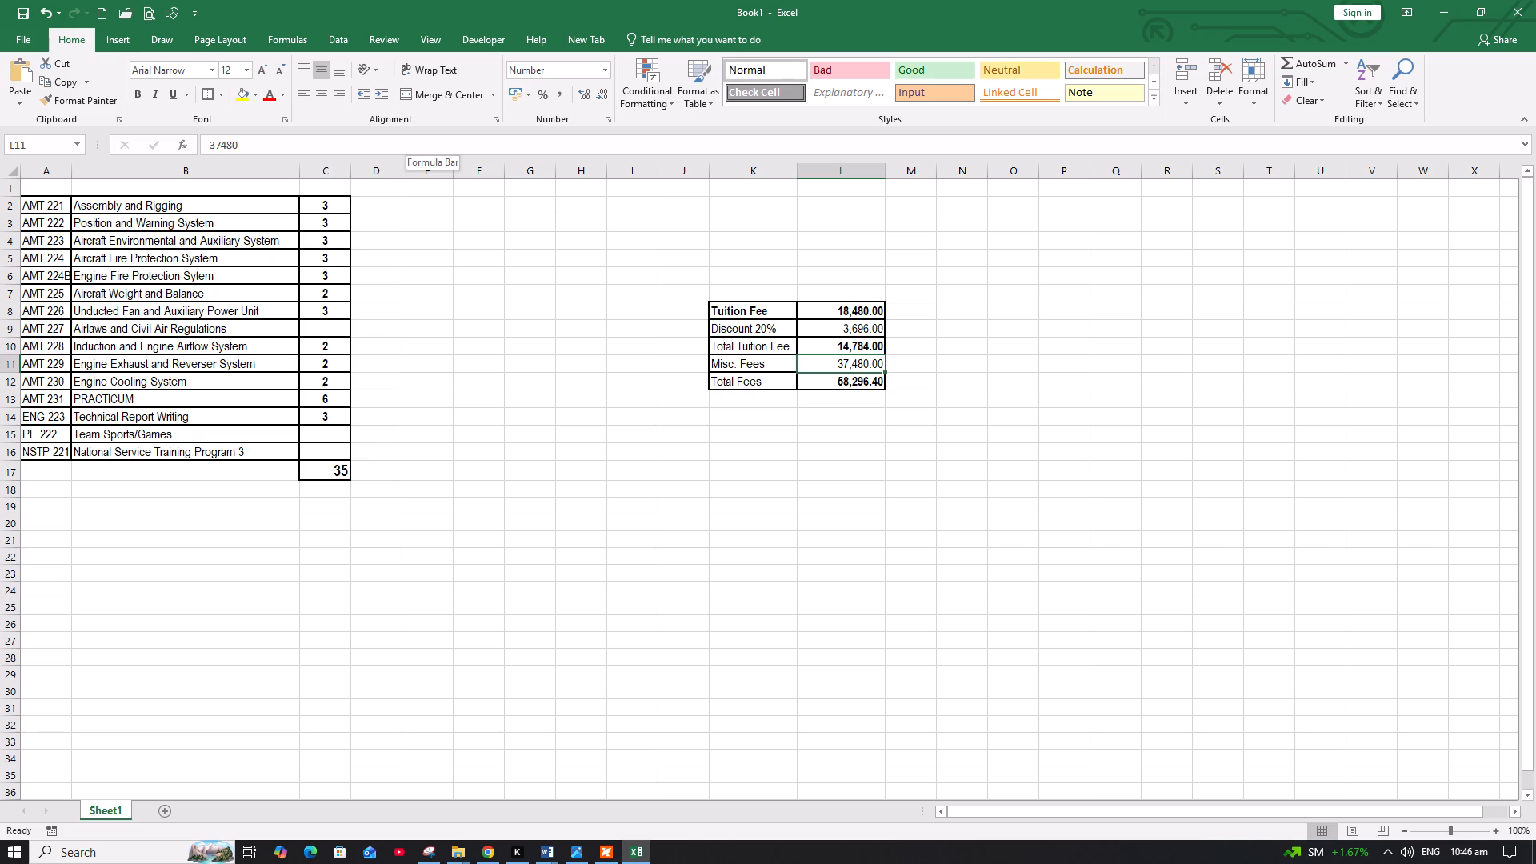
Calculate the Total Fees in cell L12 with the formula =L11+L10.
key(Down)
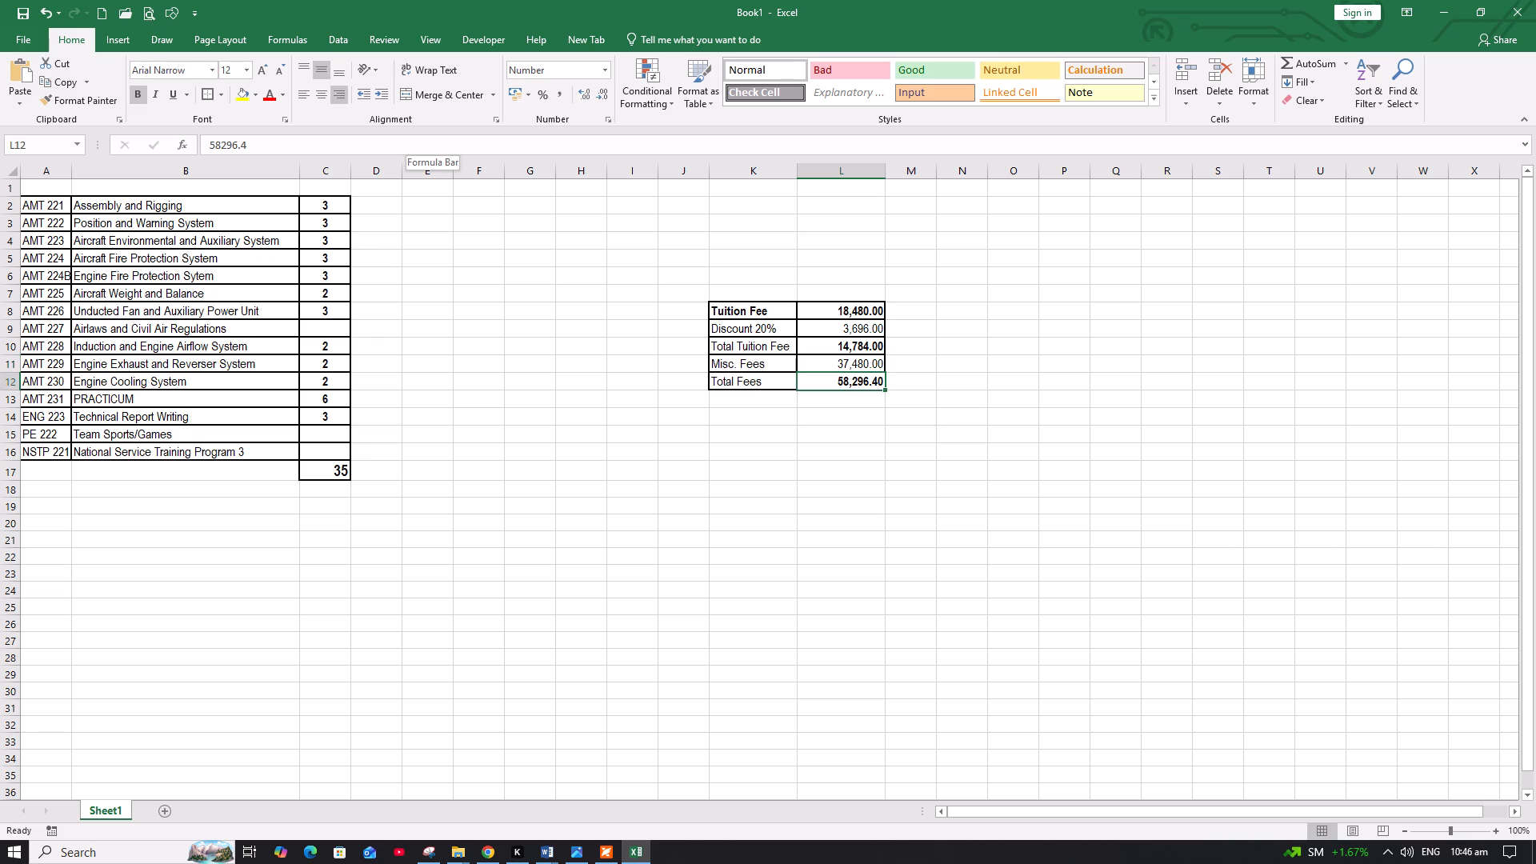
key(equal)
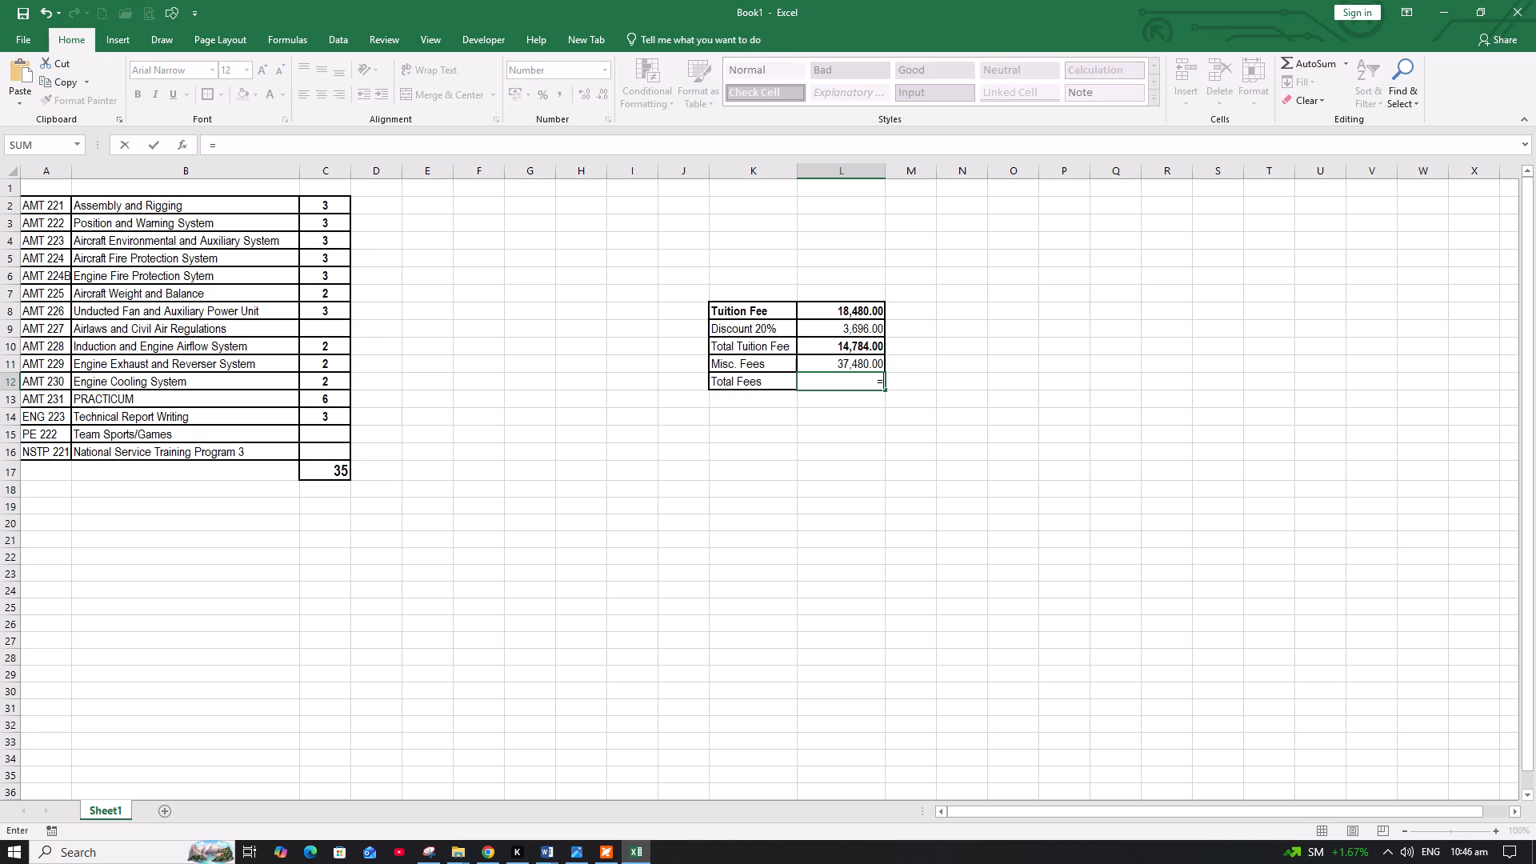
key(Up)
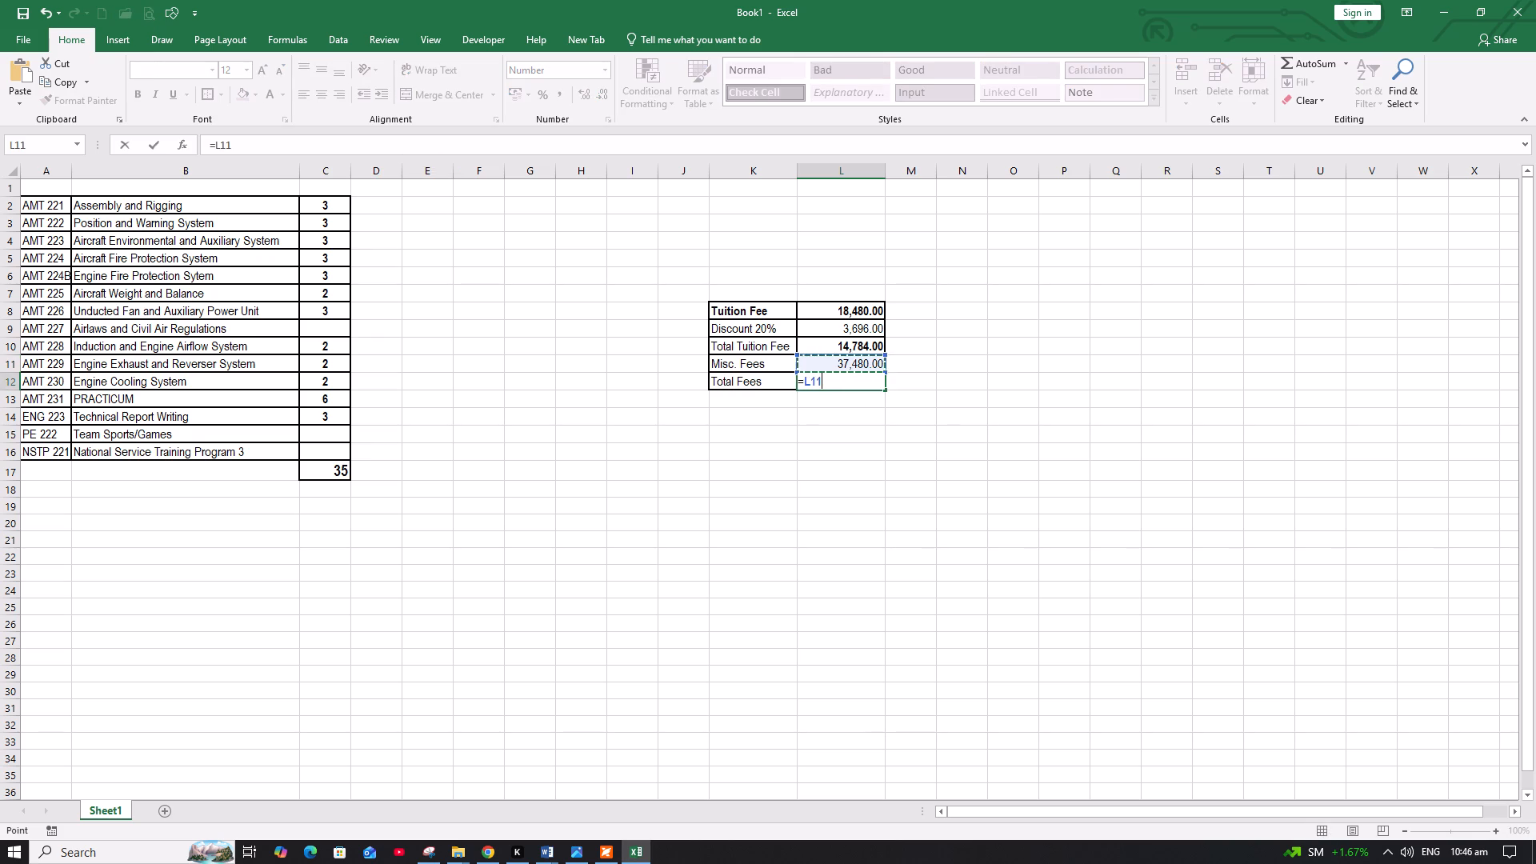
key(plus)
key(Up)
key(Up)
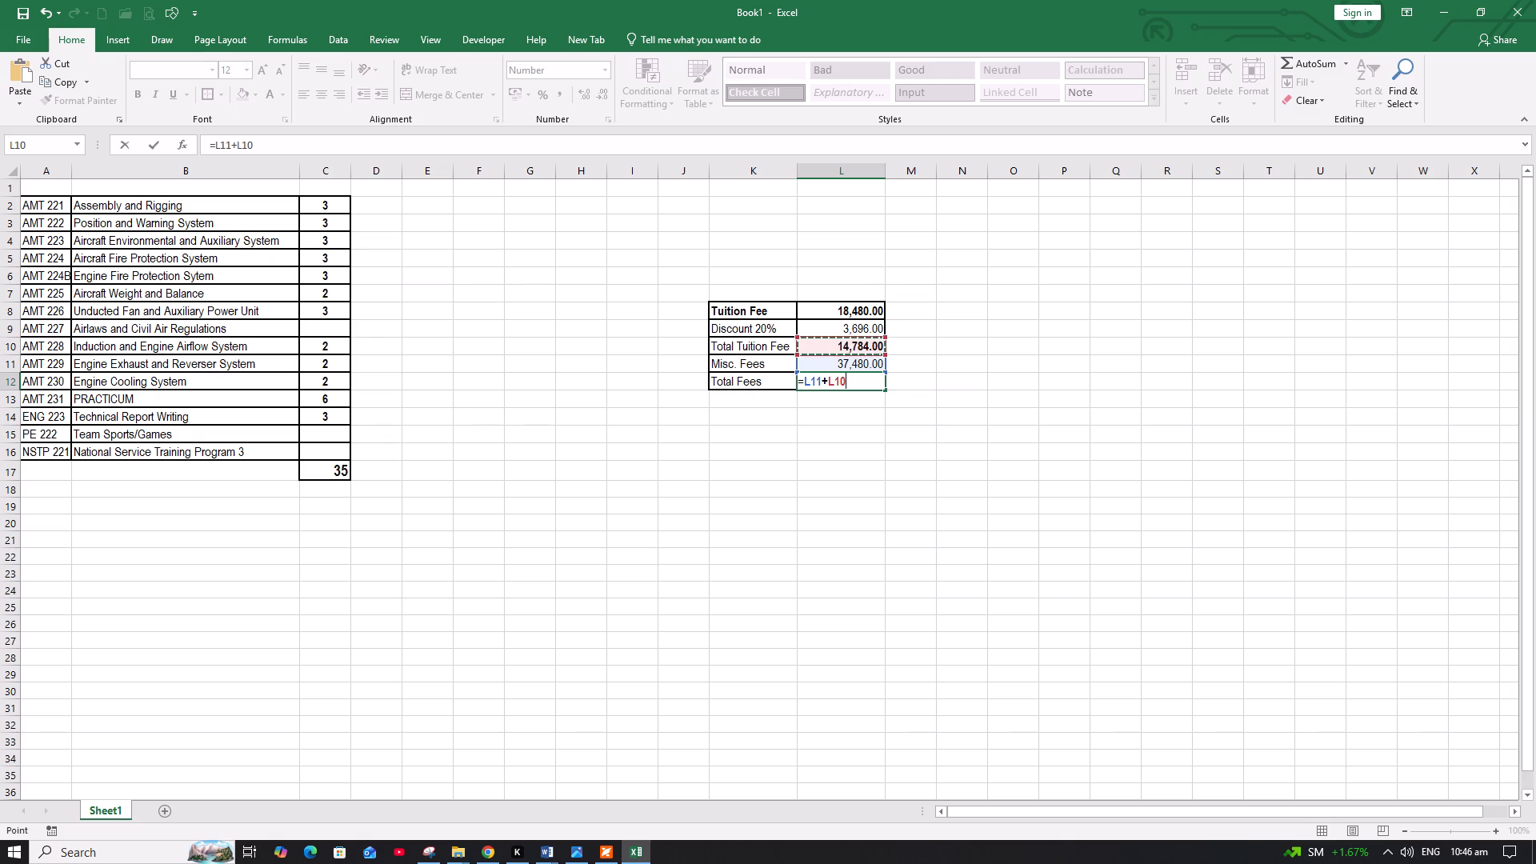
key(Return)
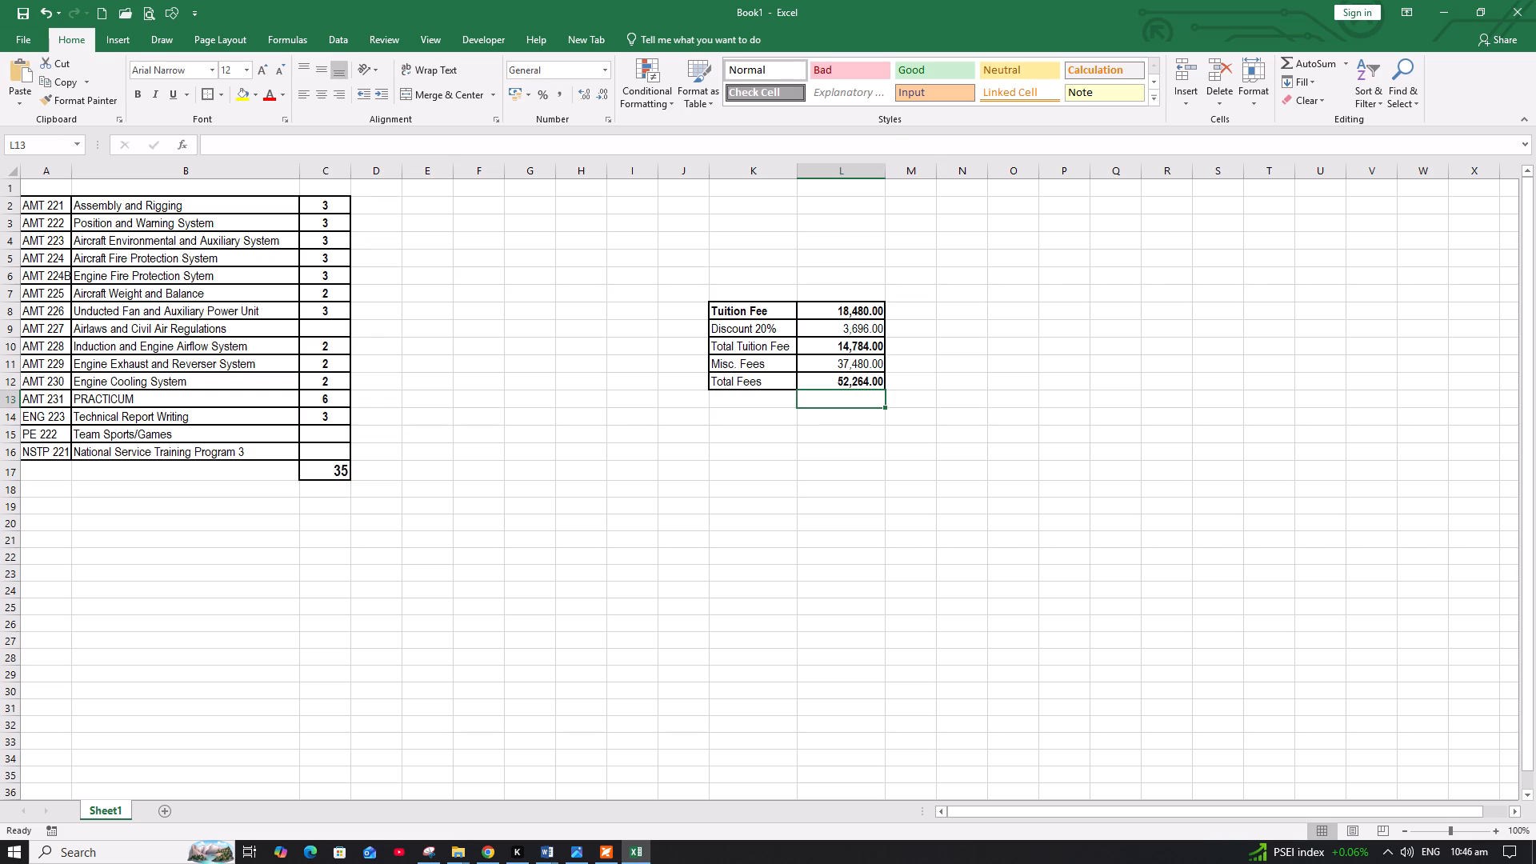
Copy the fee breakdown table in cells K8:L12.
click(776, 397)
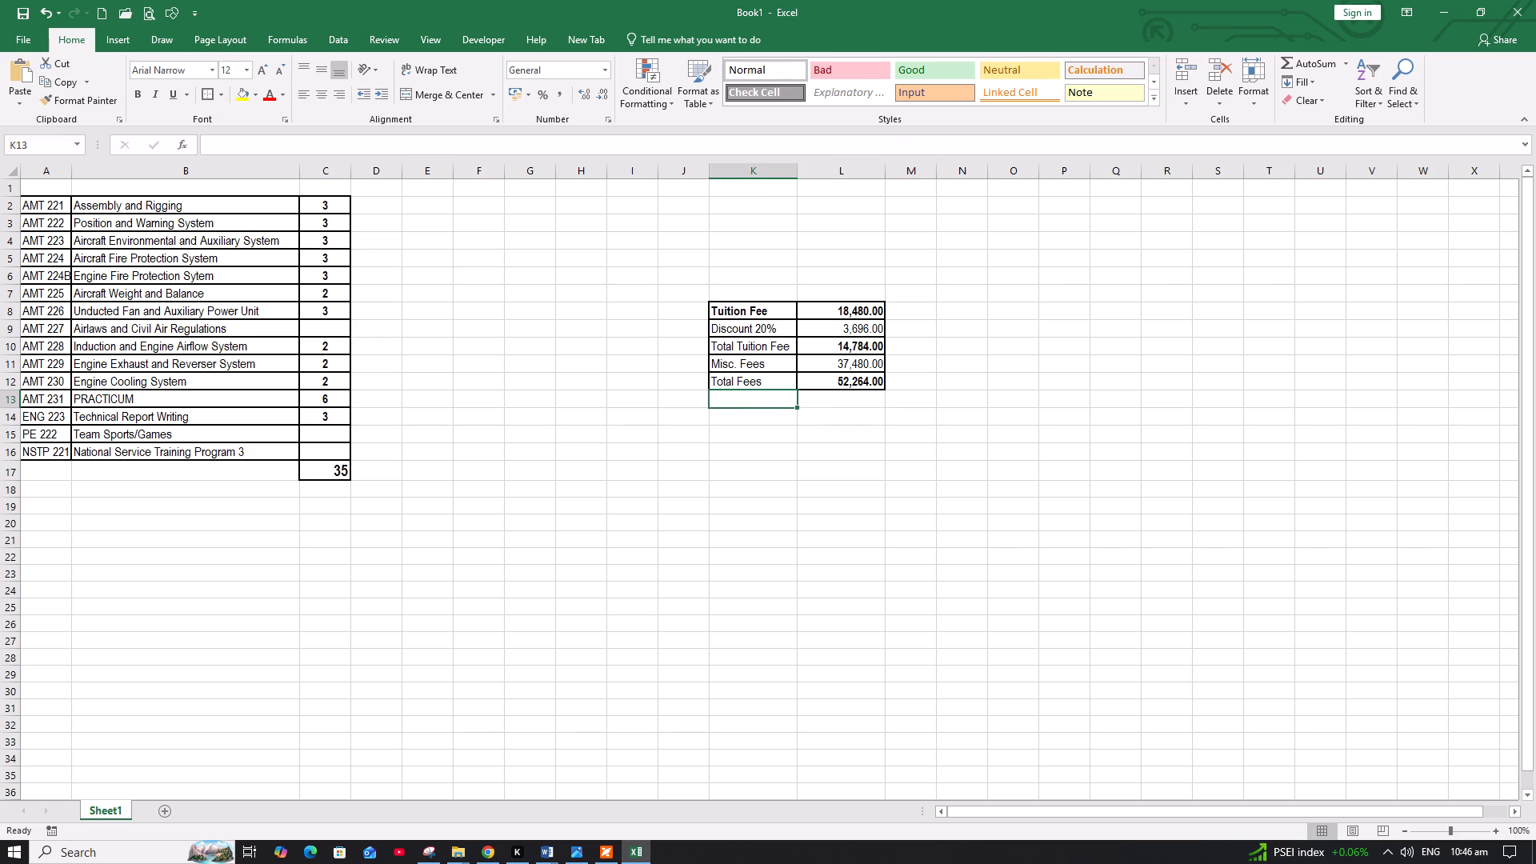
drag(770, 311, 824, 321)
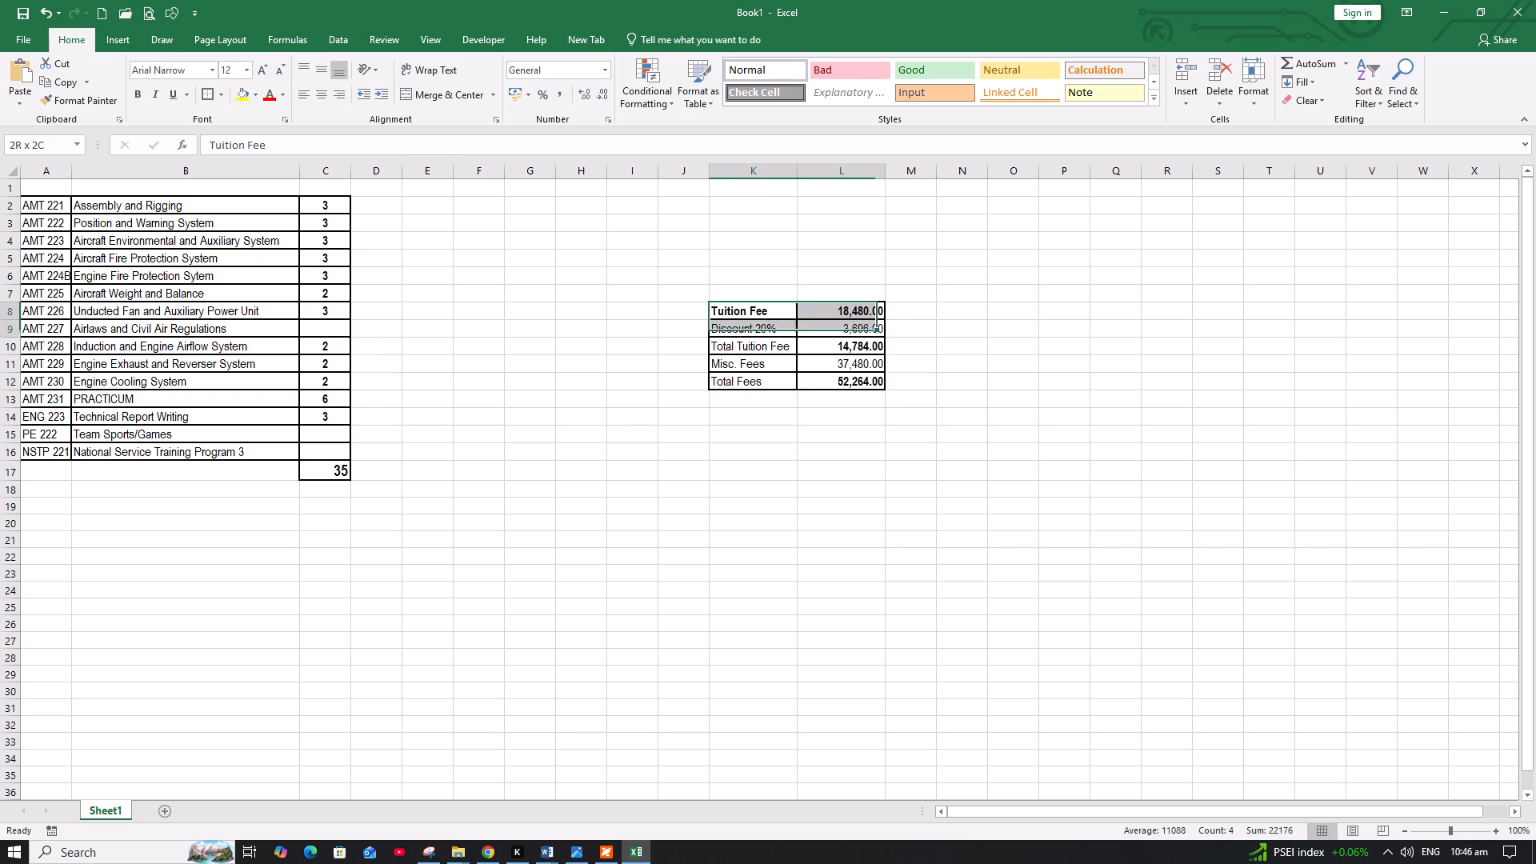
drag(824, 321, 829, 377)
key(ctrl+c)
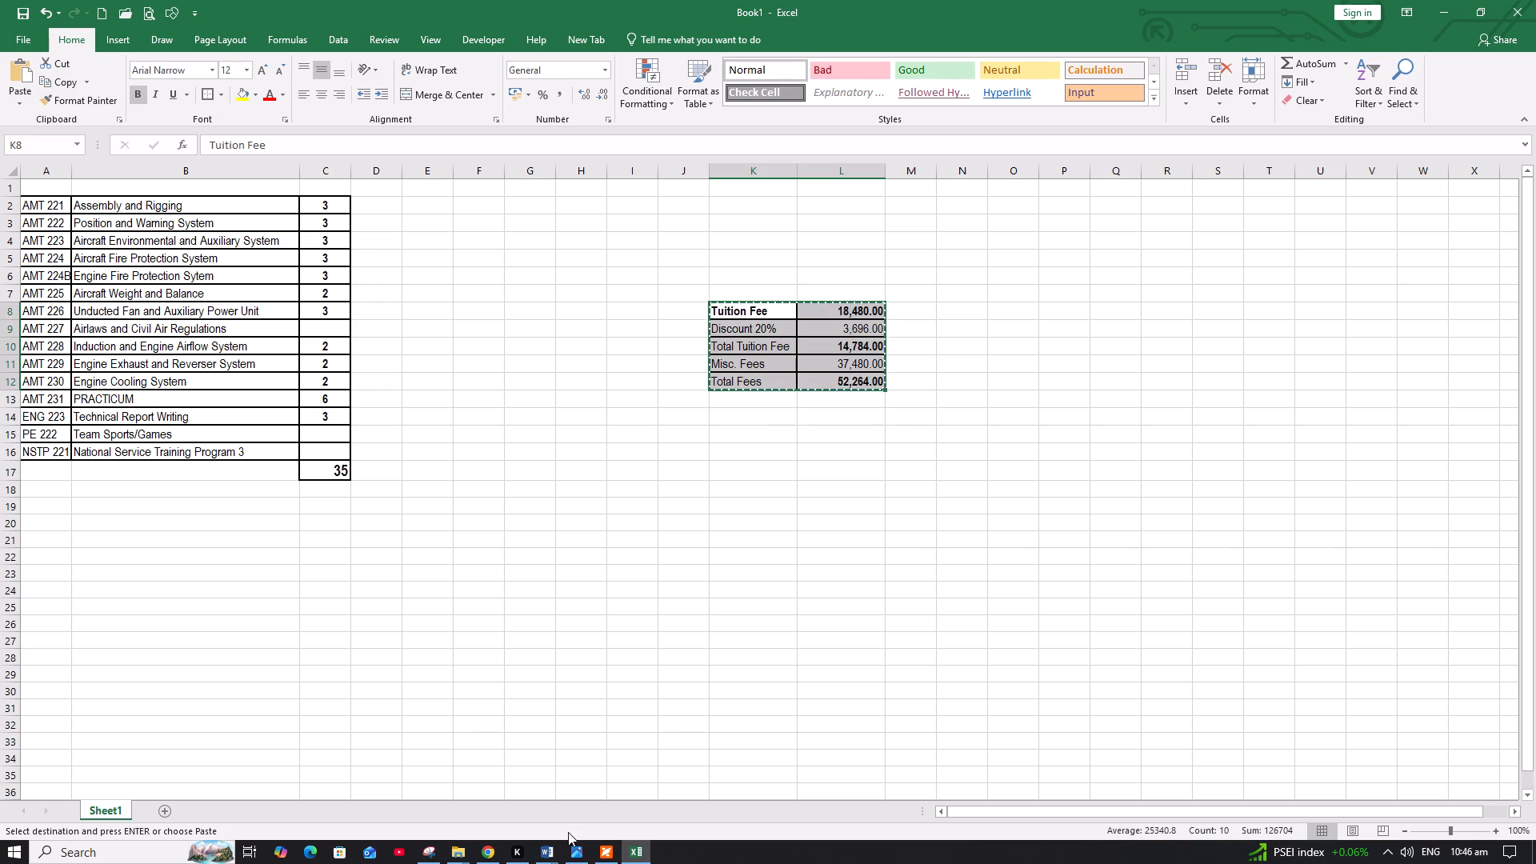
Switch to Word and close the document containing registration form 2026-001.
click(550, 851)
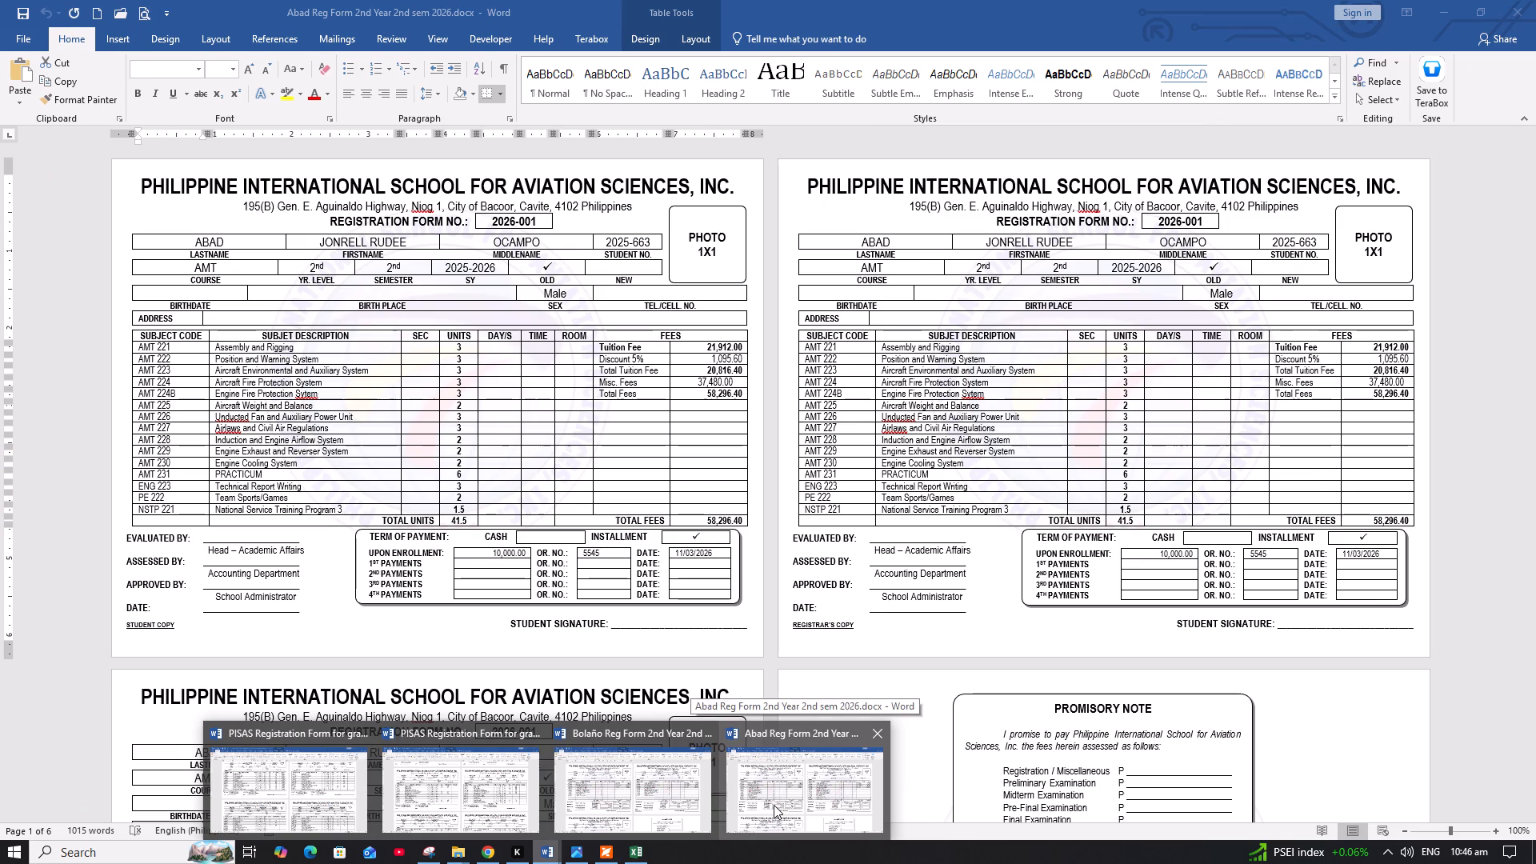
click(675, 800)
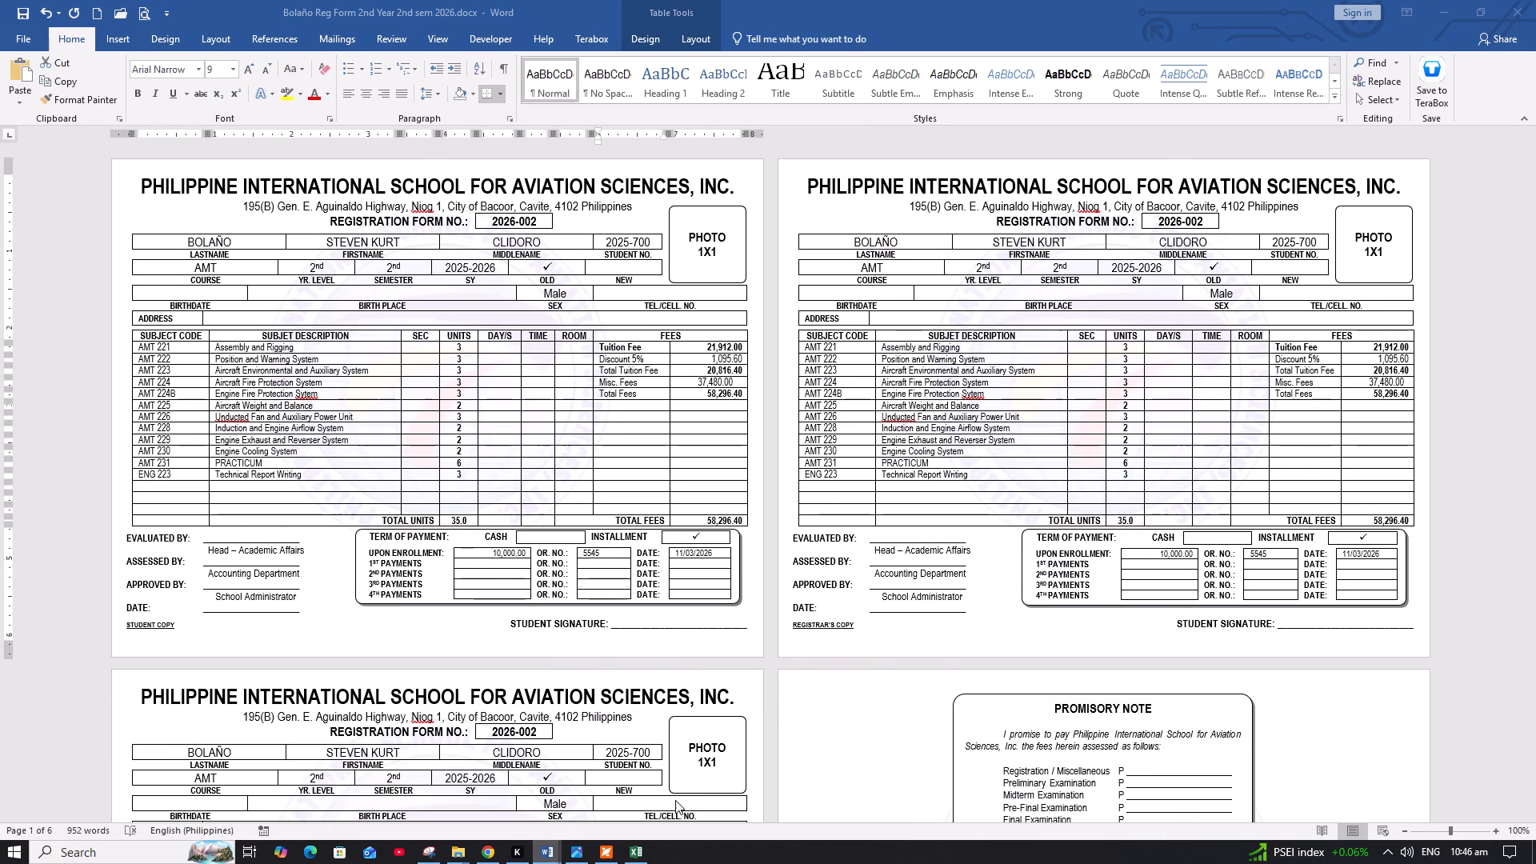
click(547, 853)
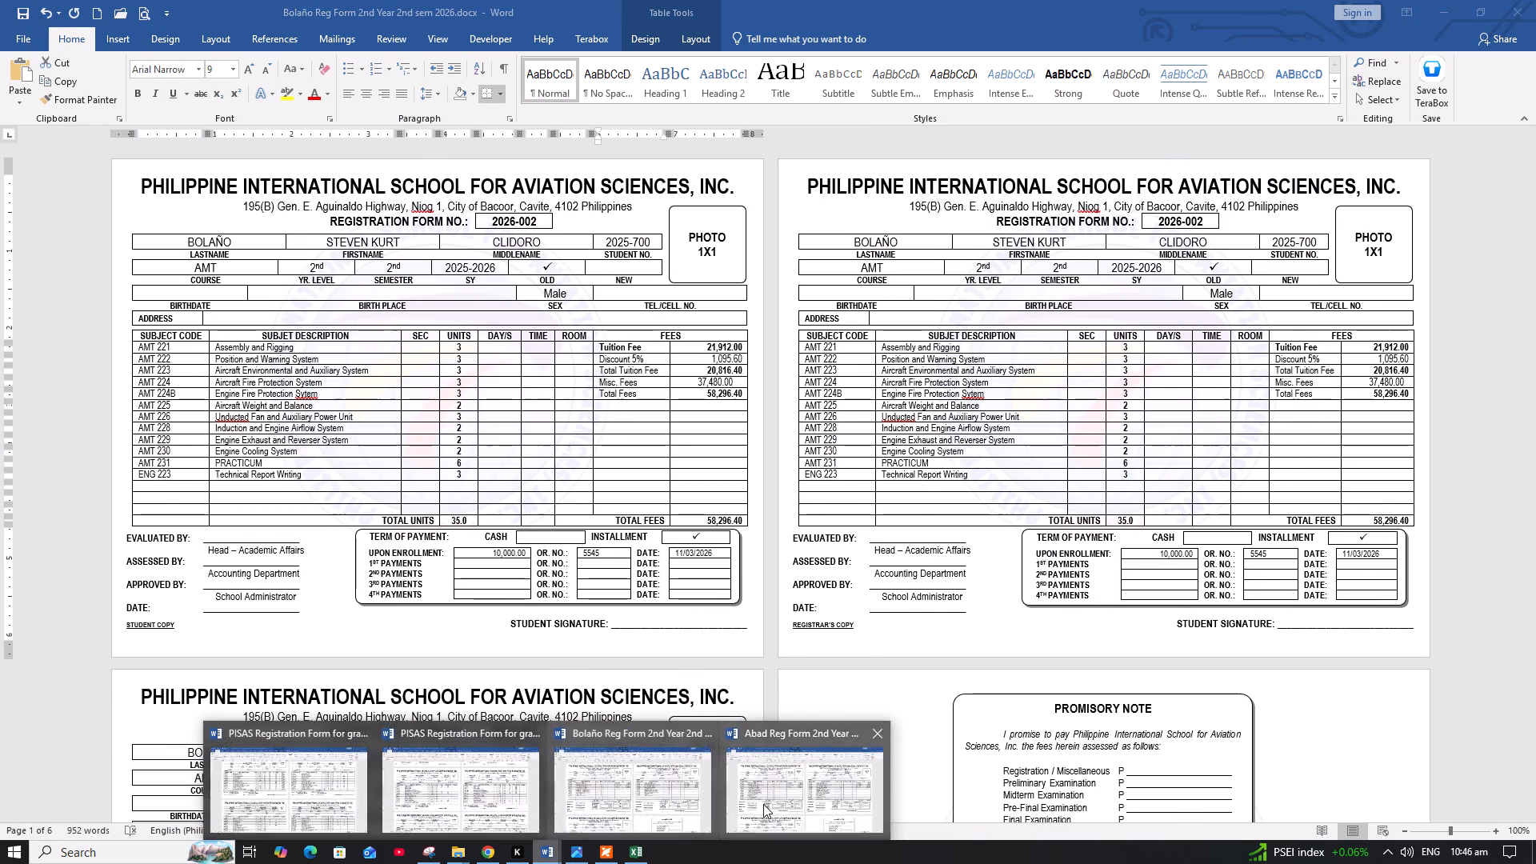
click(763, 804)
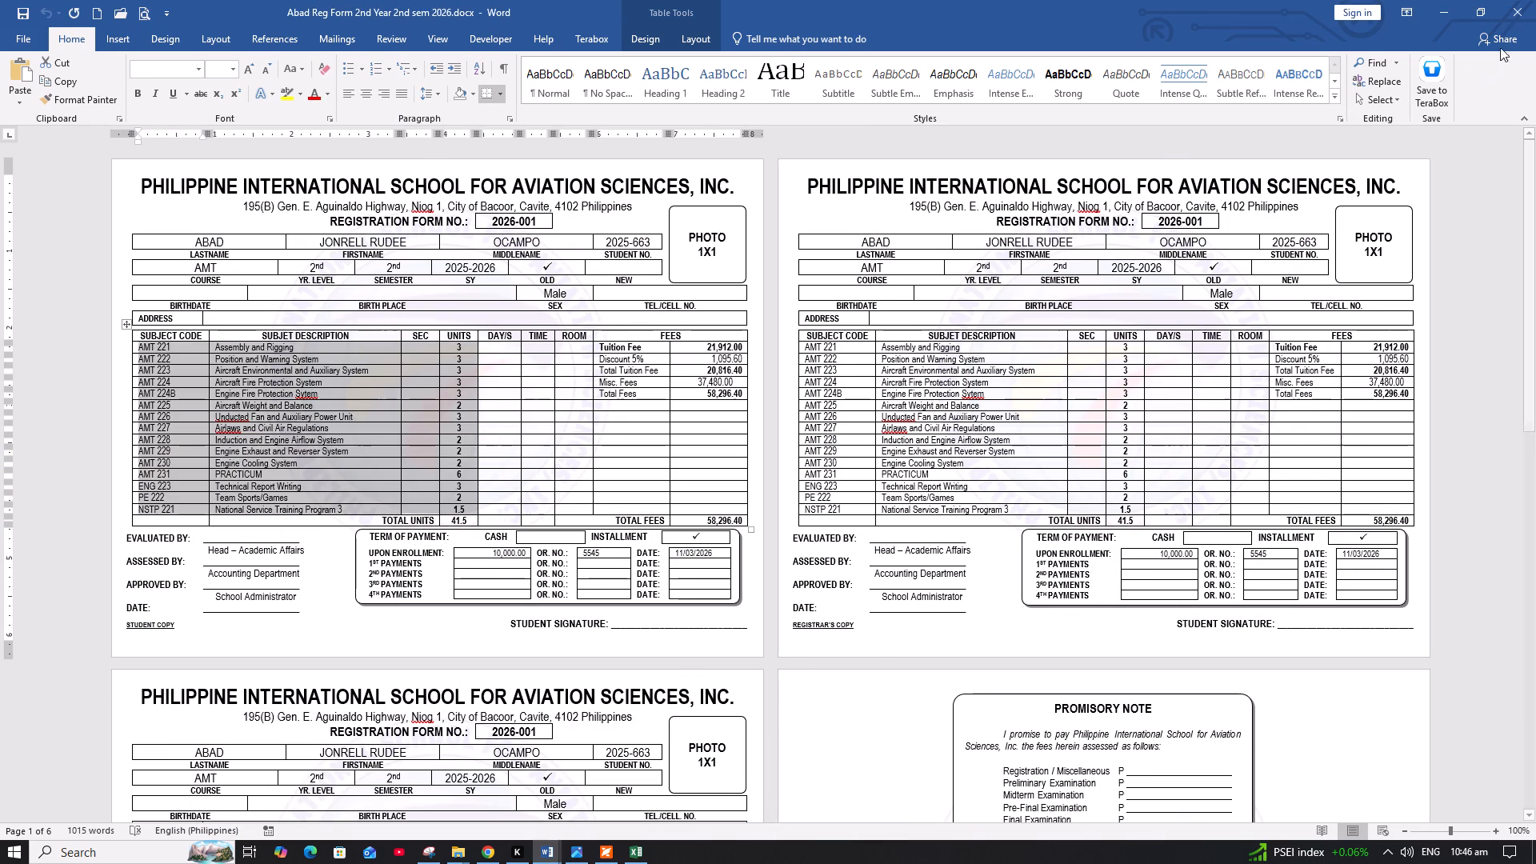
click(1514, 15)
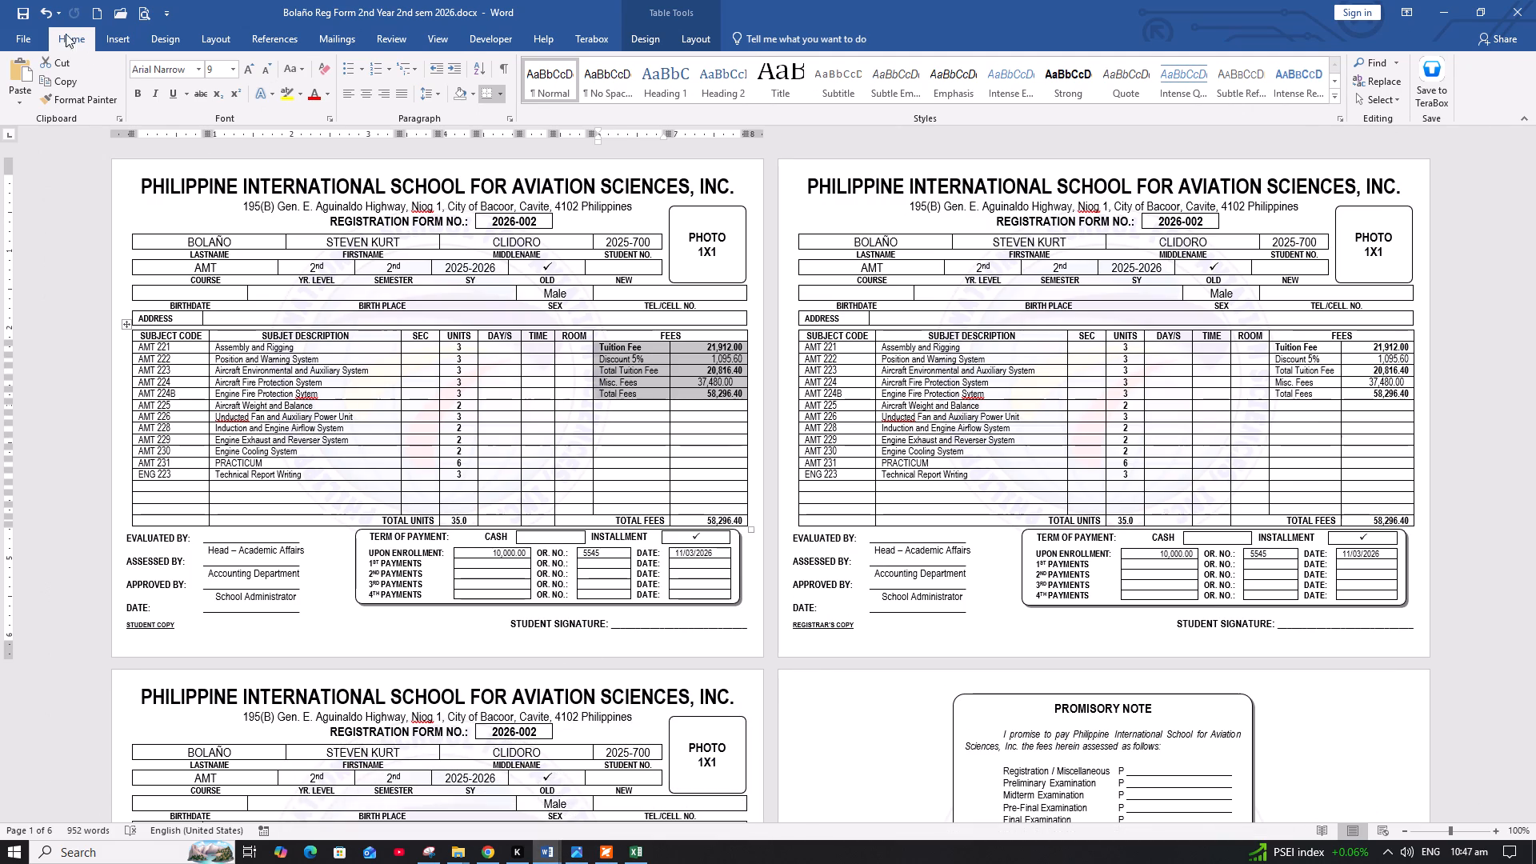
Paste the copied fee breakdown table into a new blank Word document.
click(93, 18)
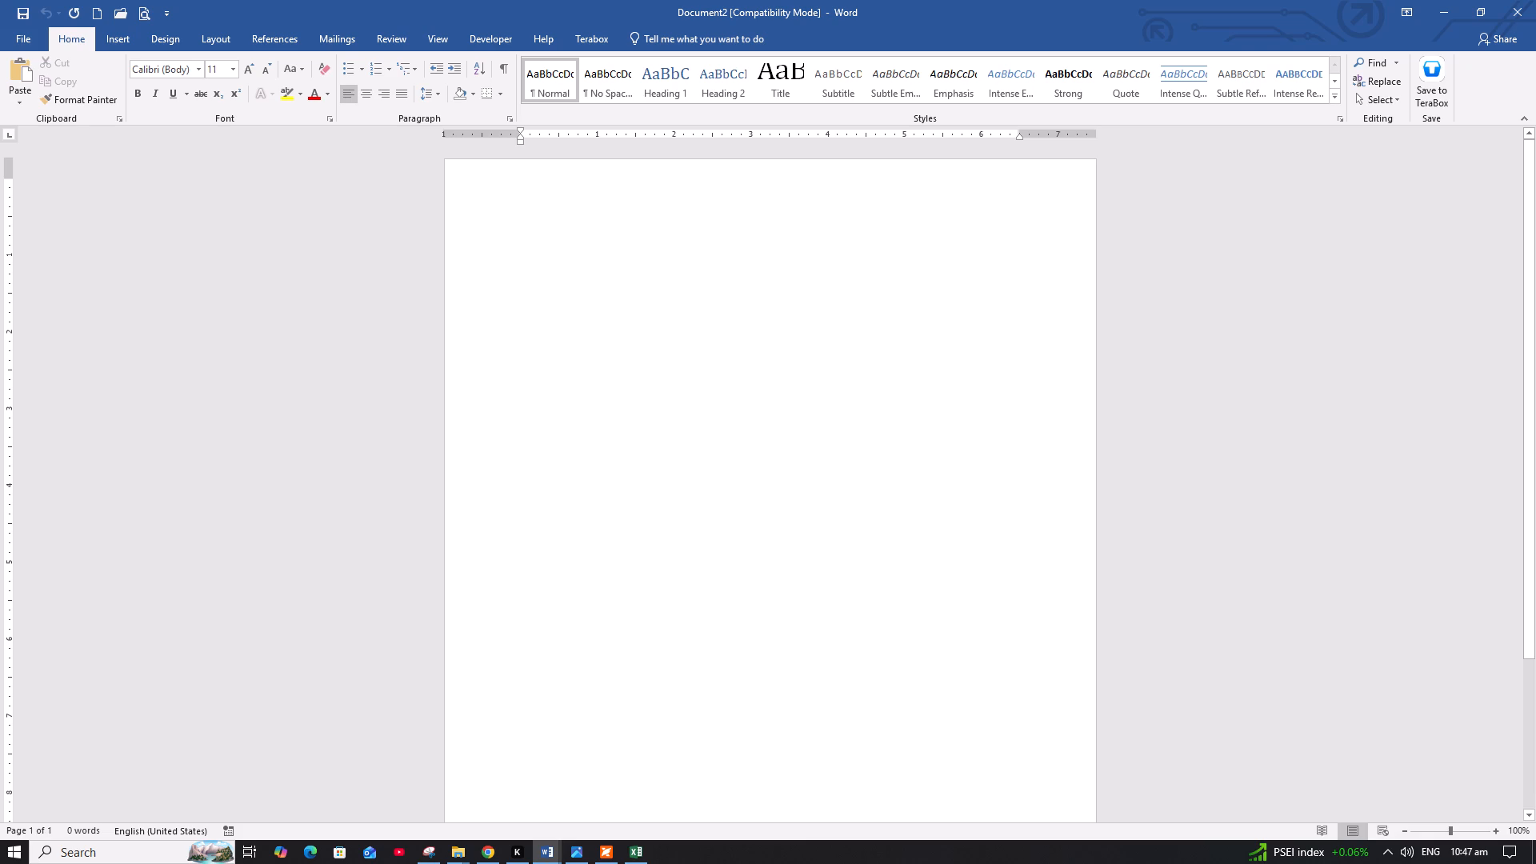
key(ctrl+v)
click(569, 378)
Reduce the font size of the whole pasted fee table to 9.
click(578, 188)
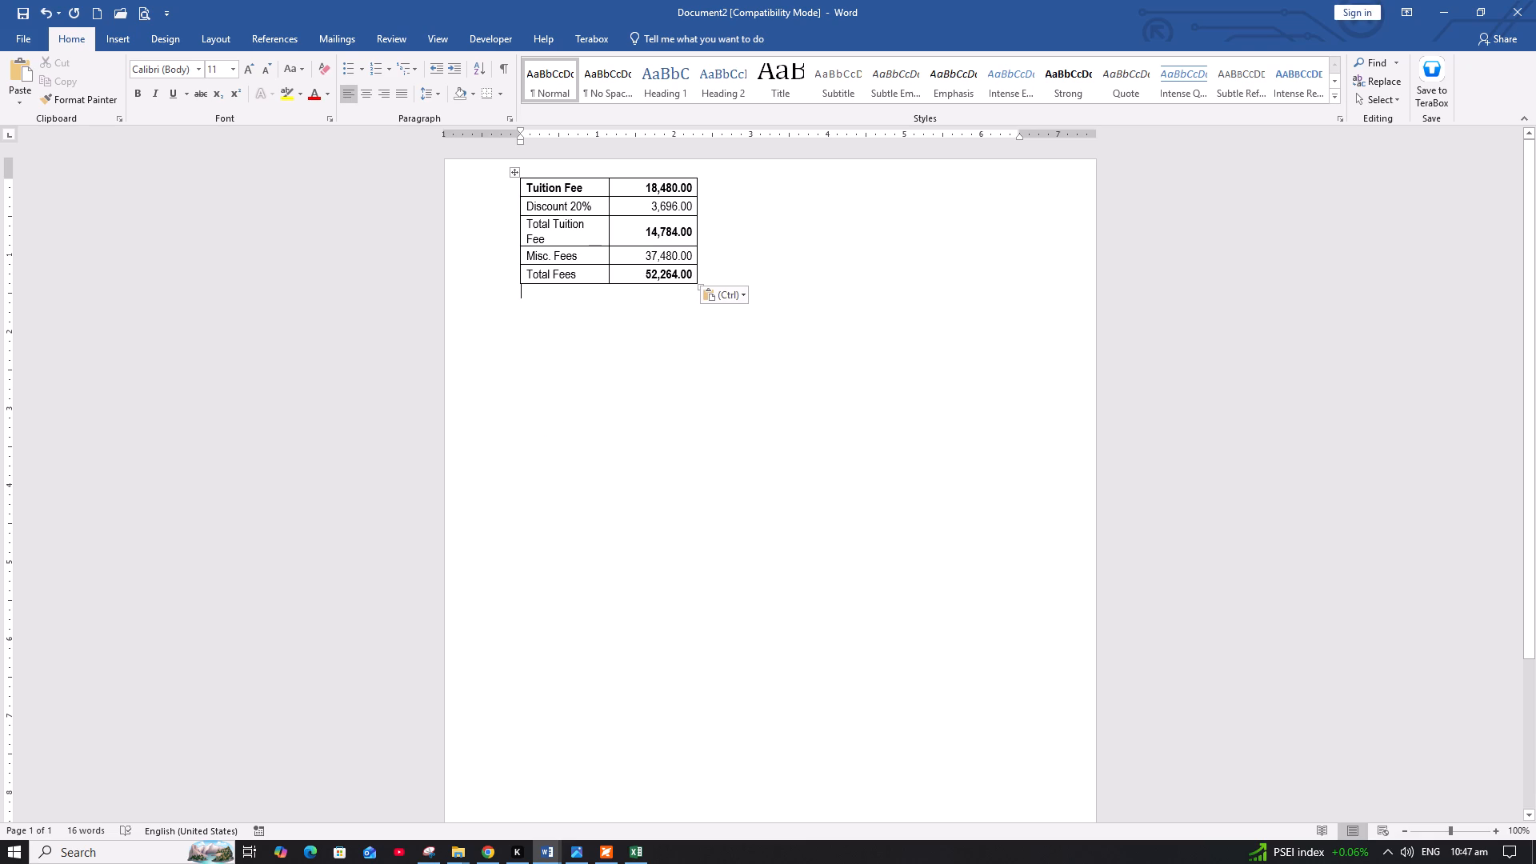
drag(581, 178, 680, 179)
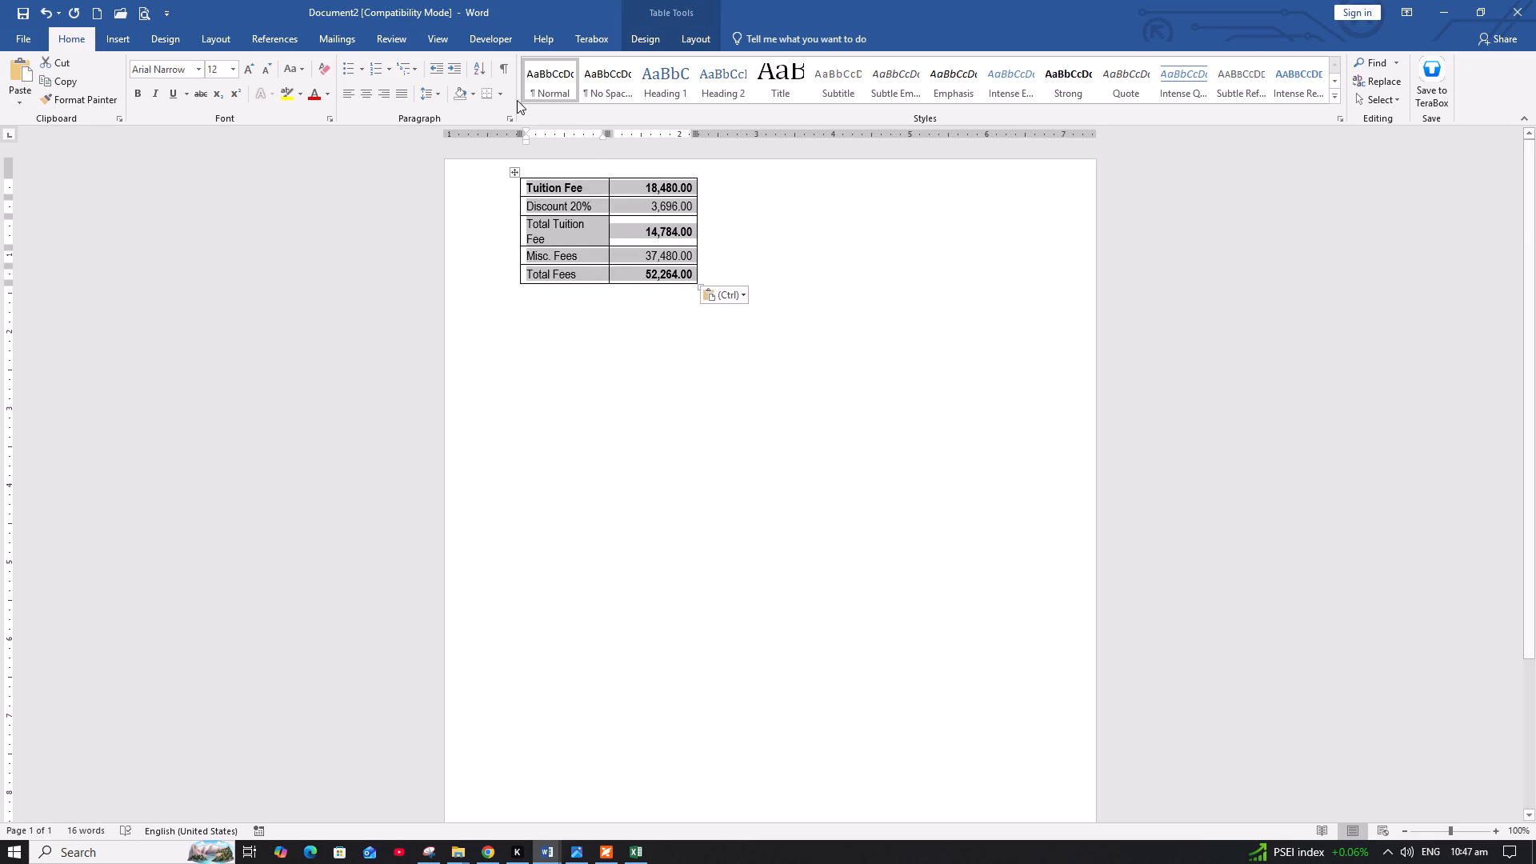
click(688, 40)
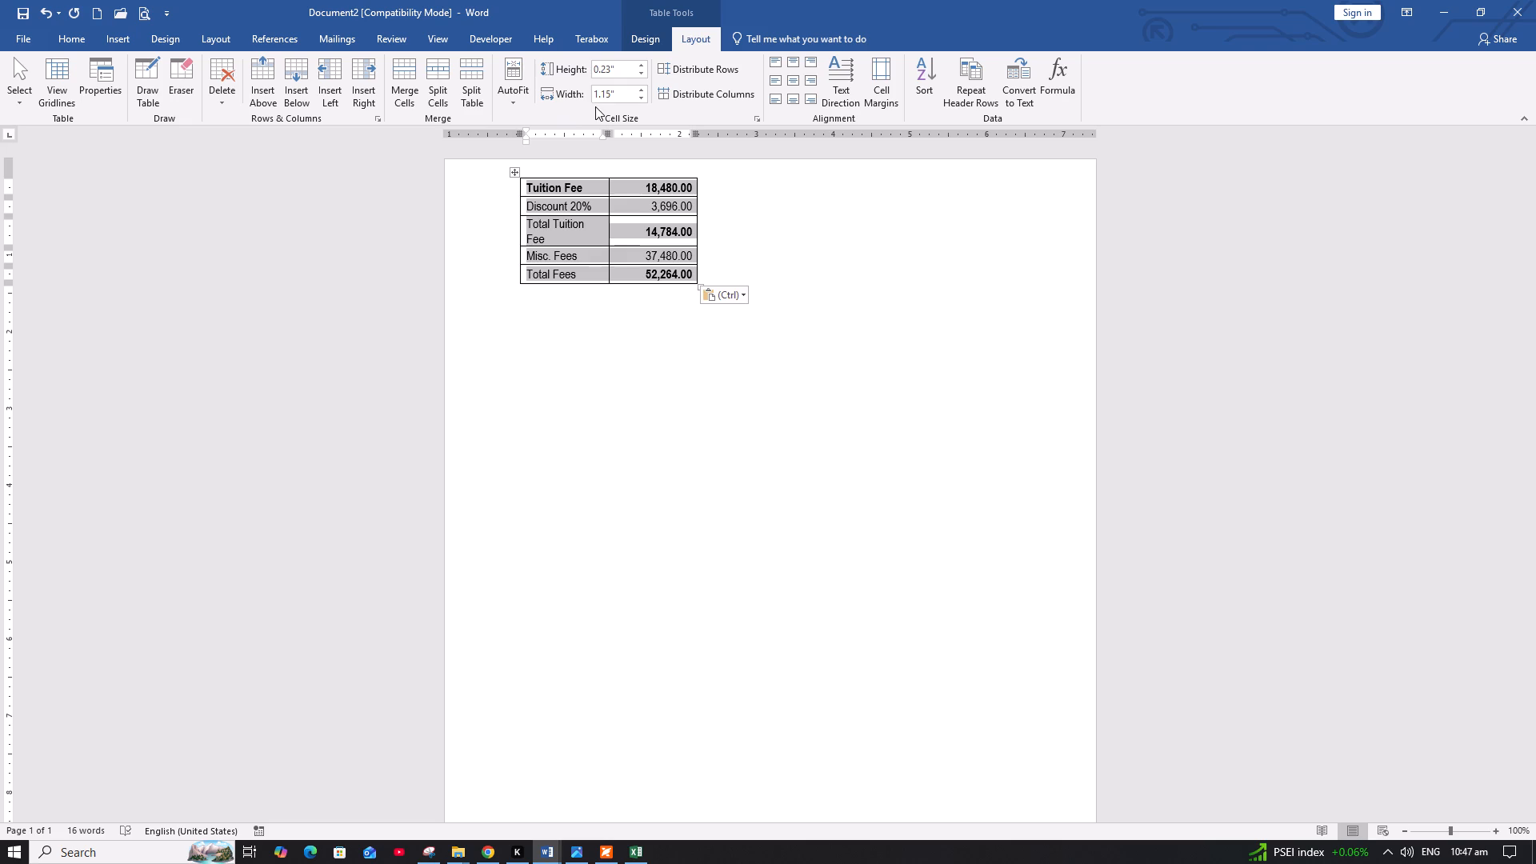
click(80, 37)
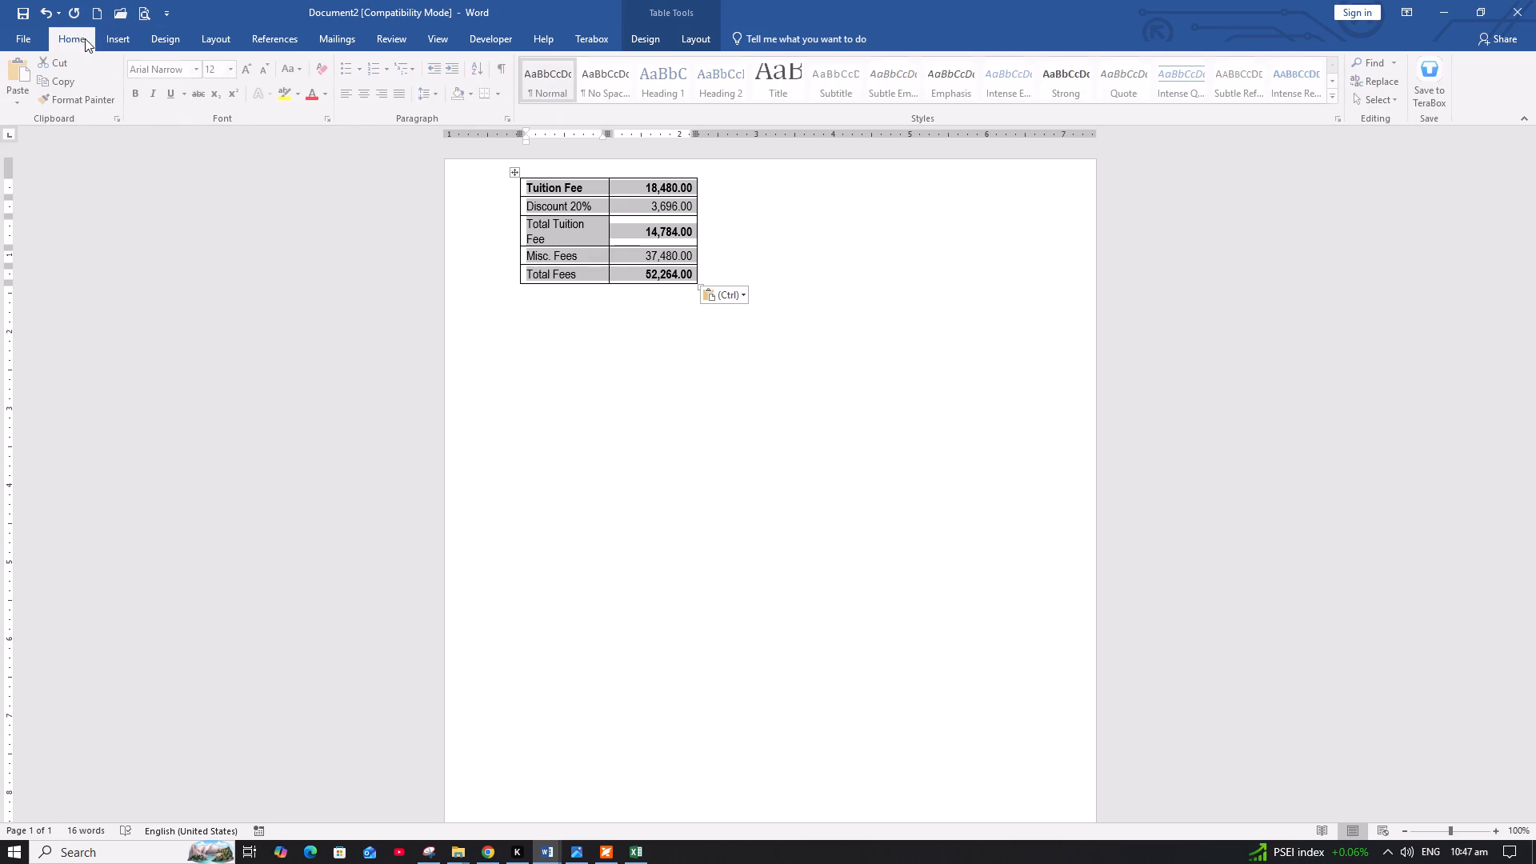
double_click(261, 69)
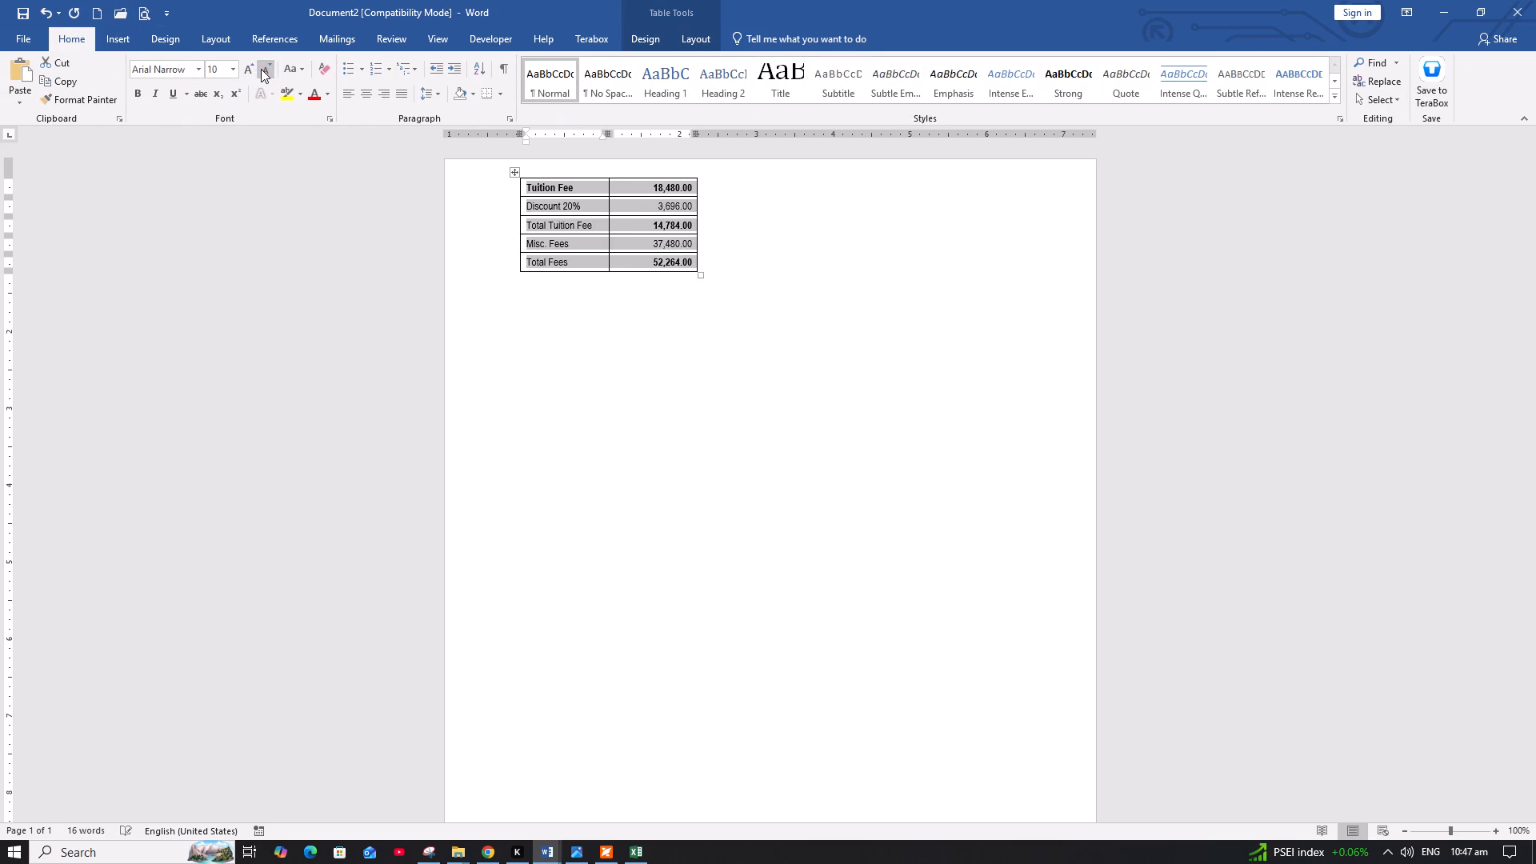
click(261, 69)
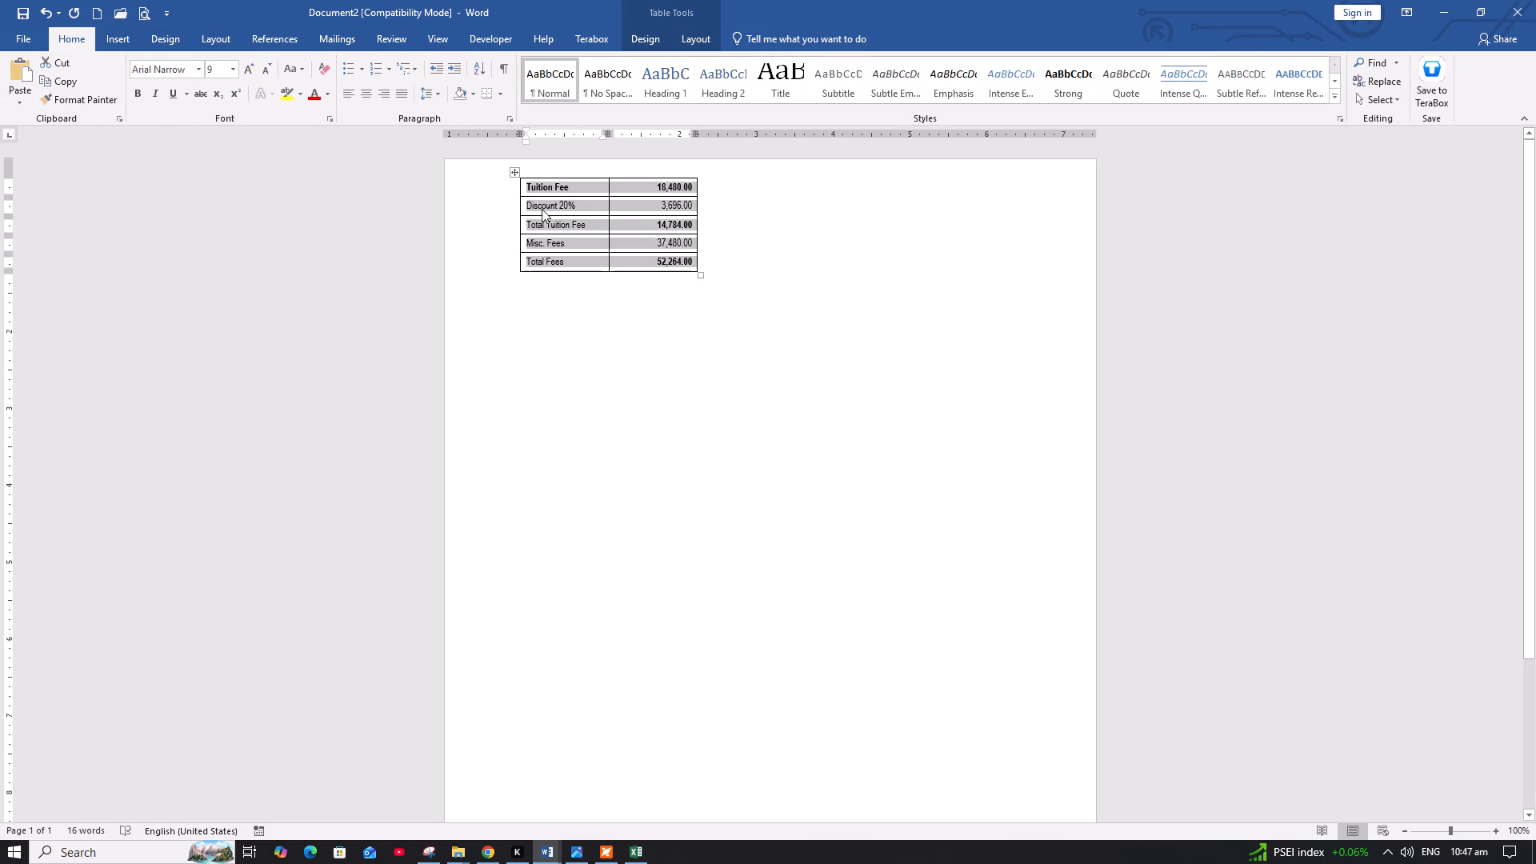
Copy the resized fee table over the fee breakdown in the student, registrar's and accounting copies of form 2026-002.
click(626, 204)
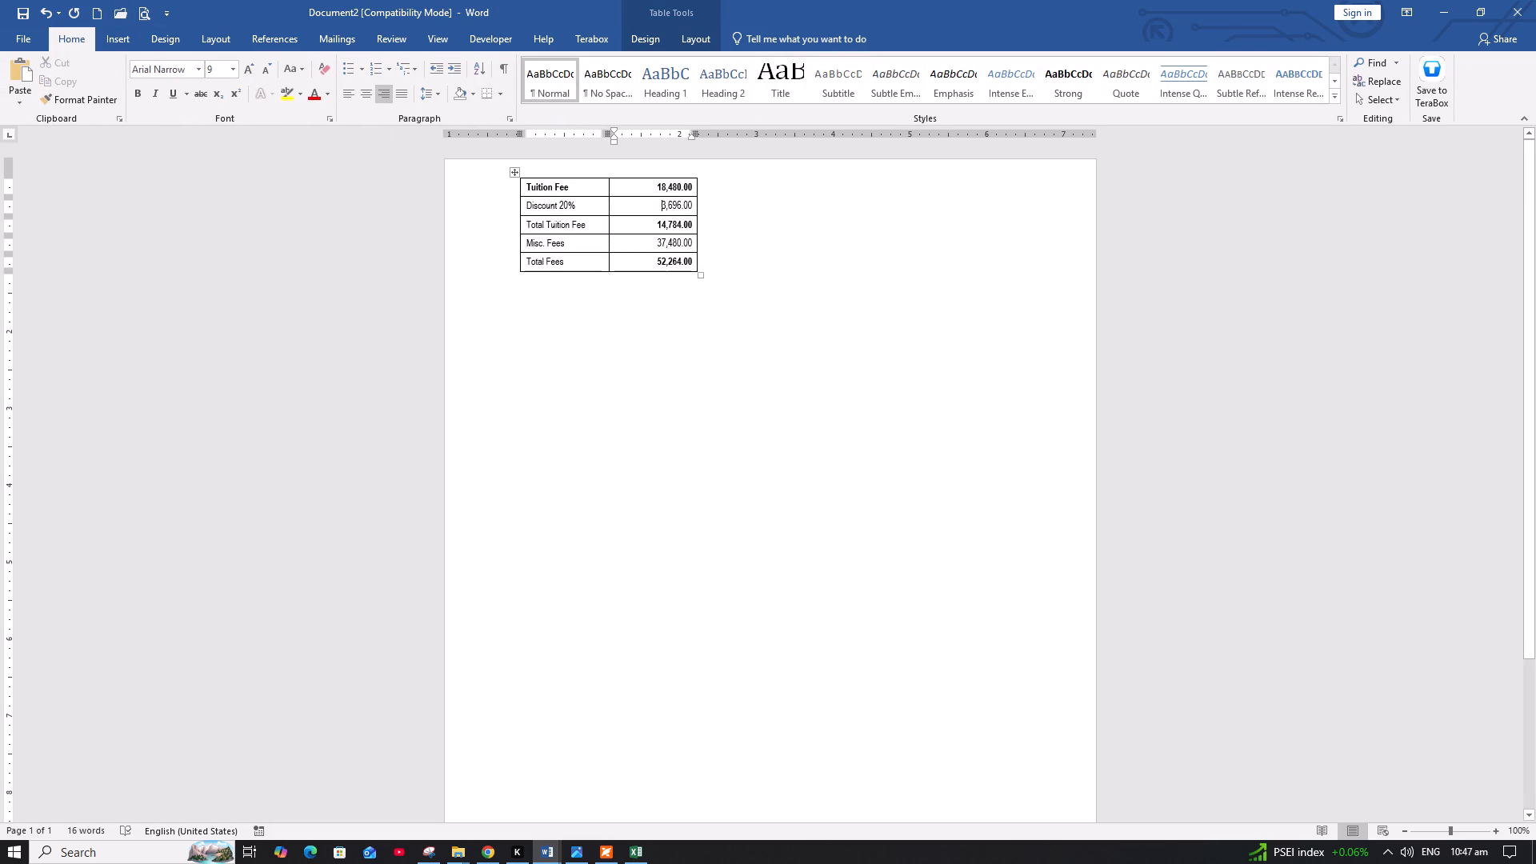
drag(587, 187, 637, 265)
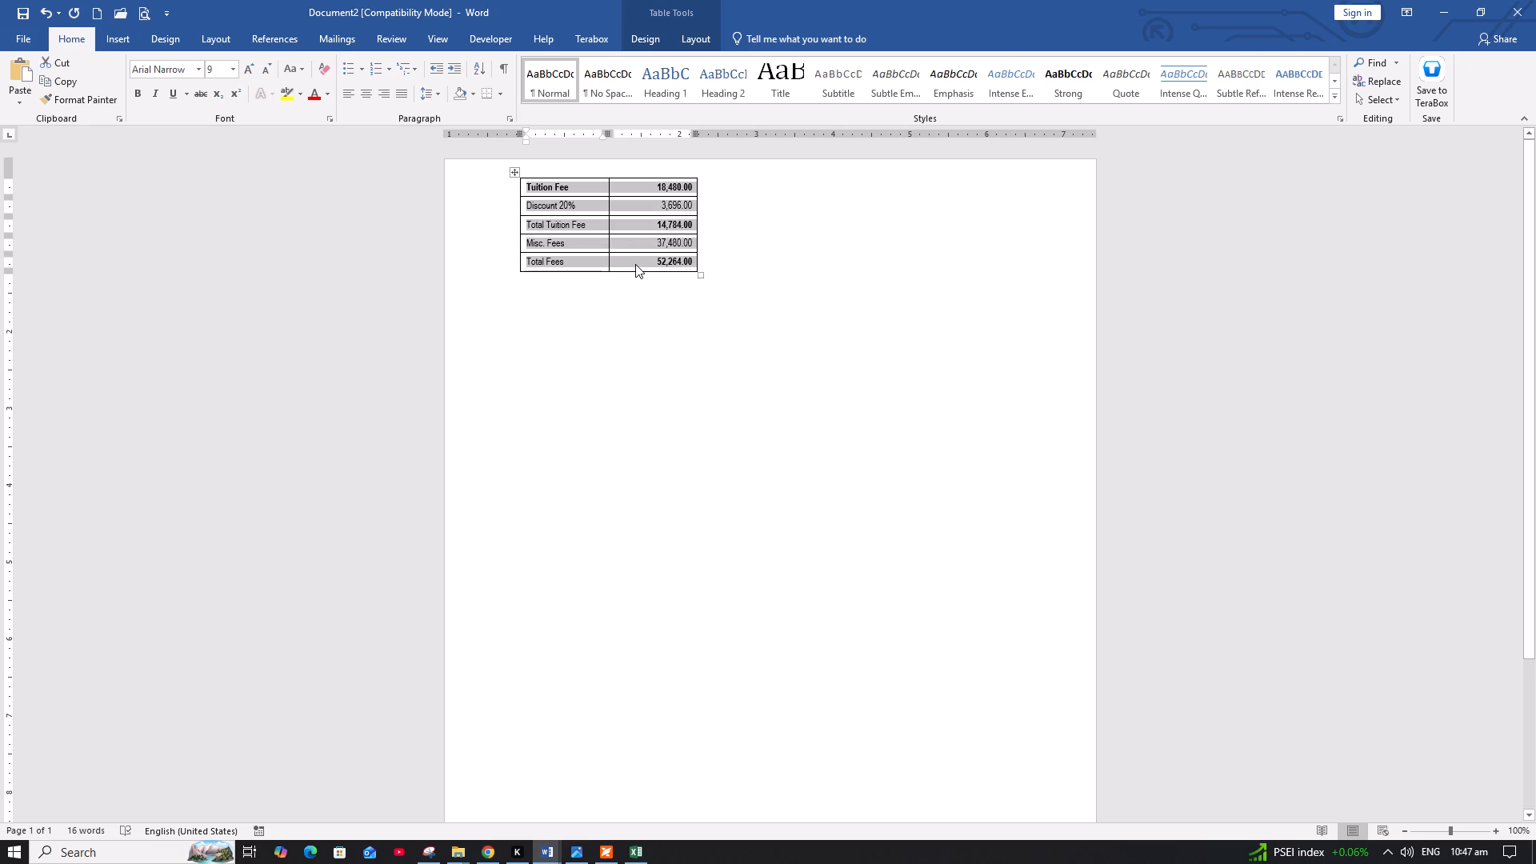
key(ctrl+c)
key(ctrl+c)
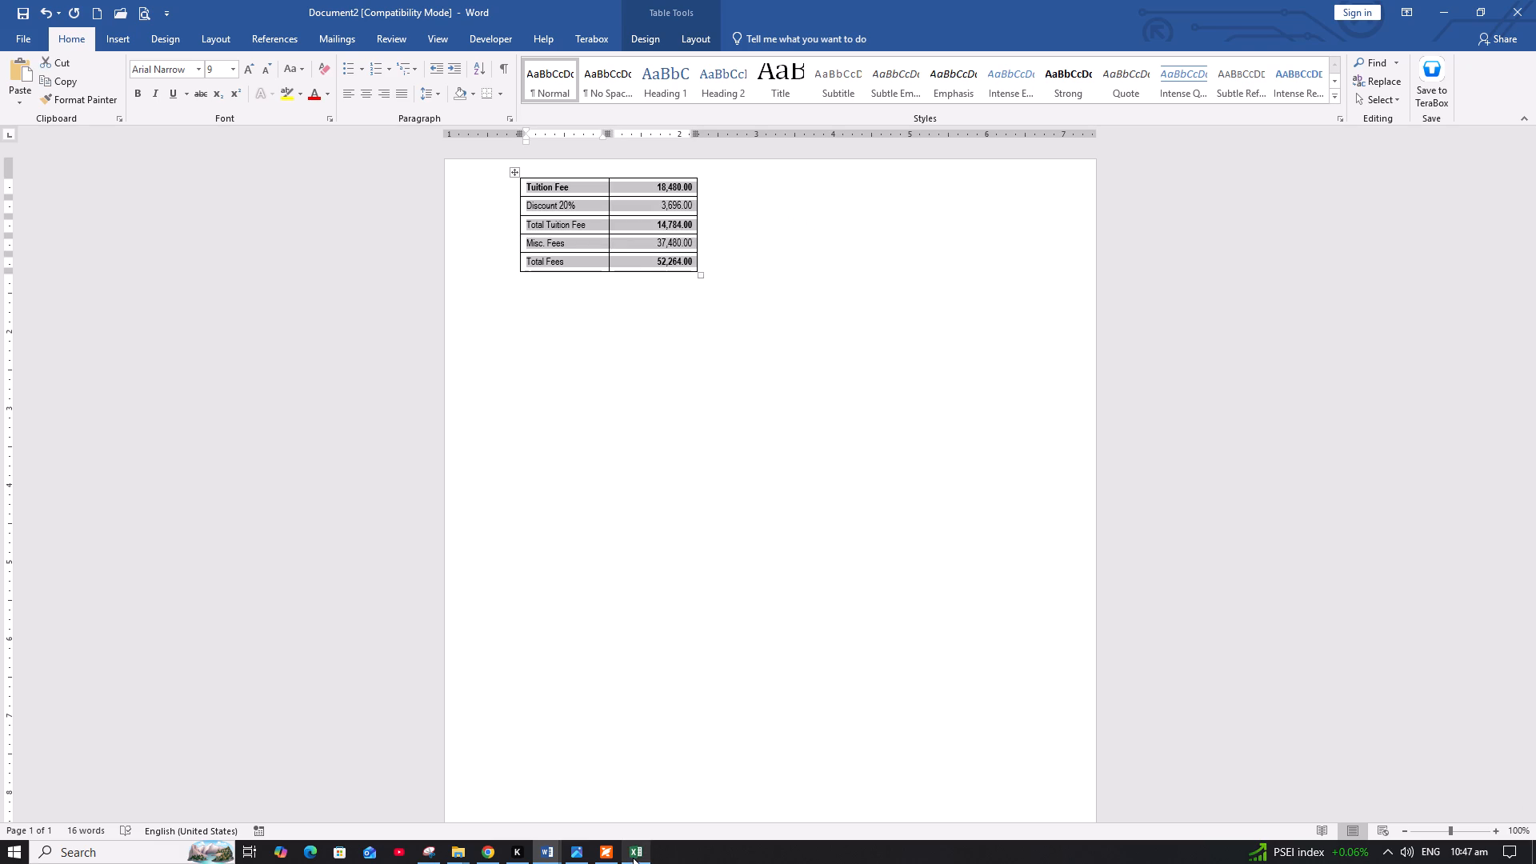
click(549, 857)
click(618, 808)
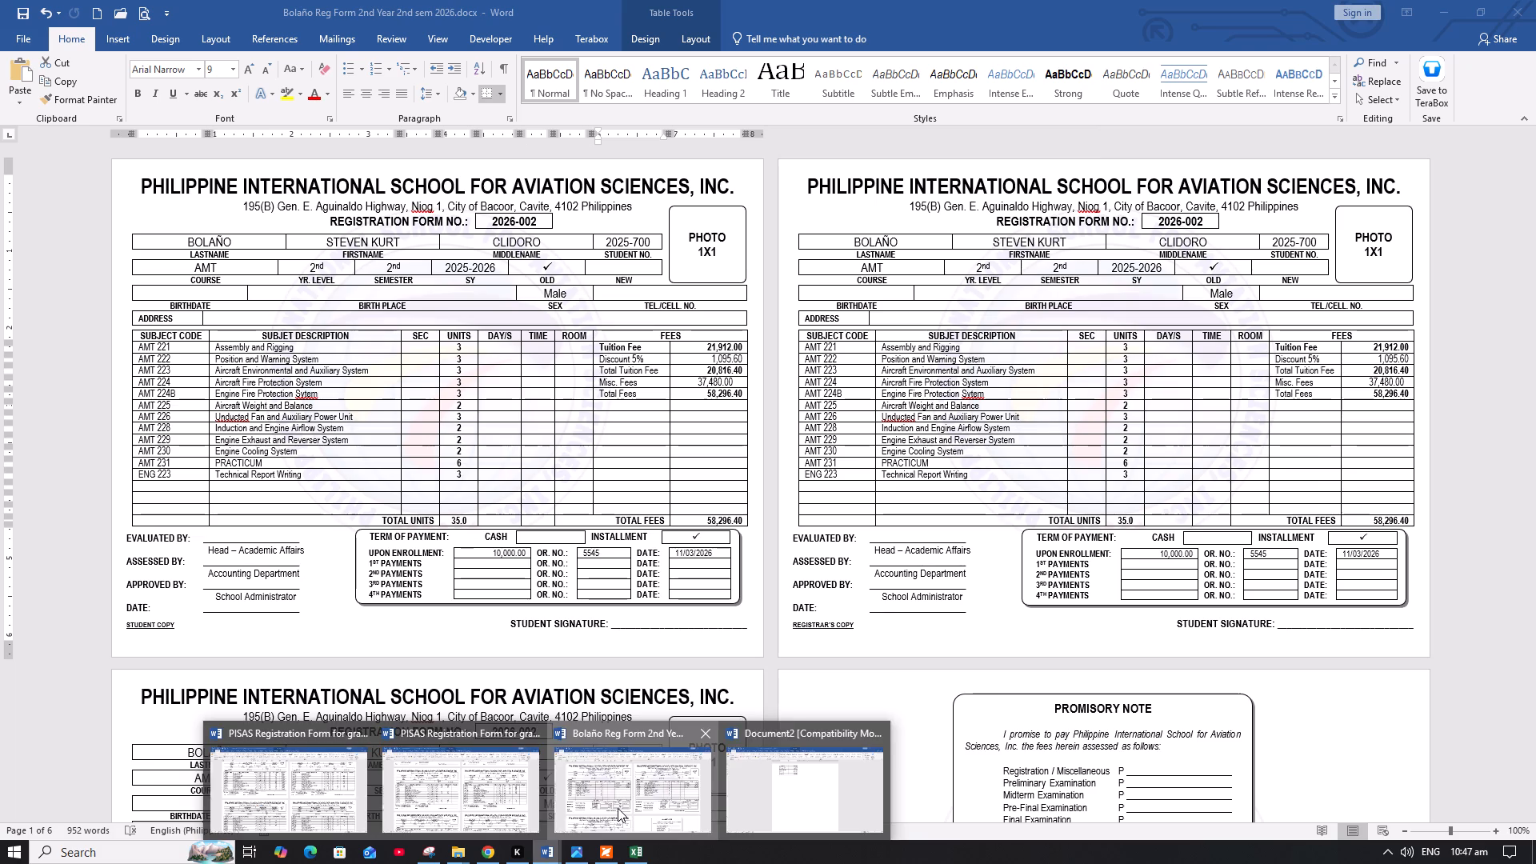
key(ctrl+v)
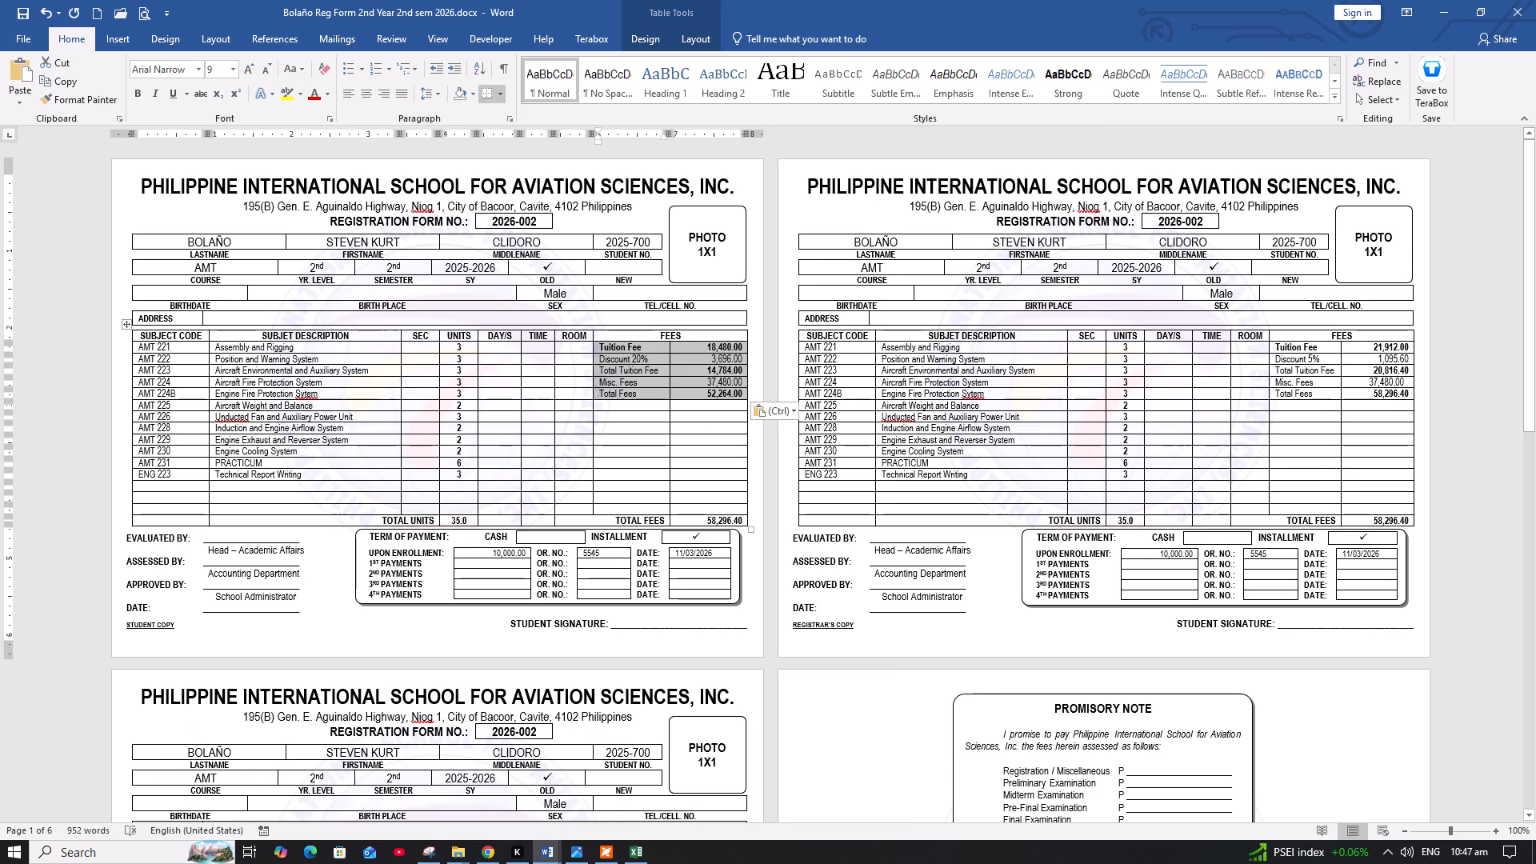
drag(1308, 345, 1362, 390)
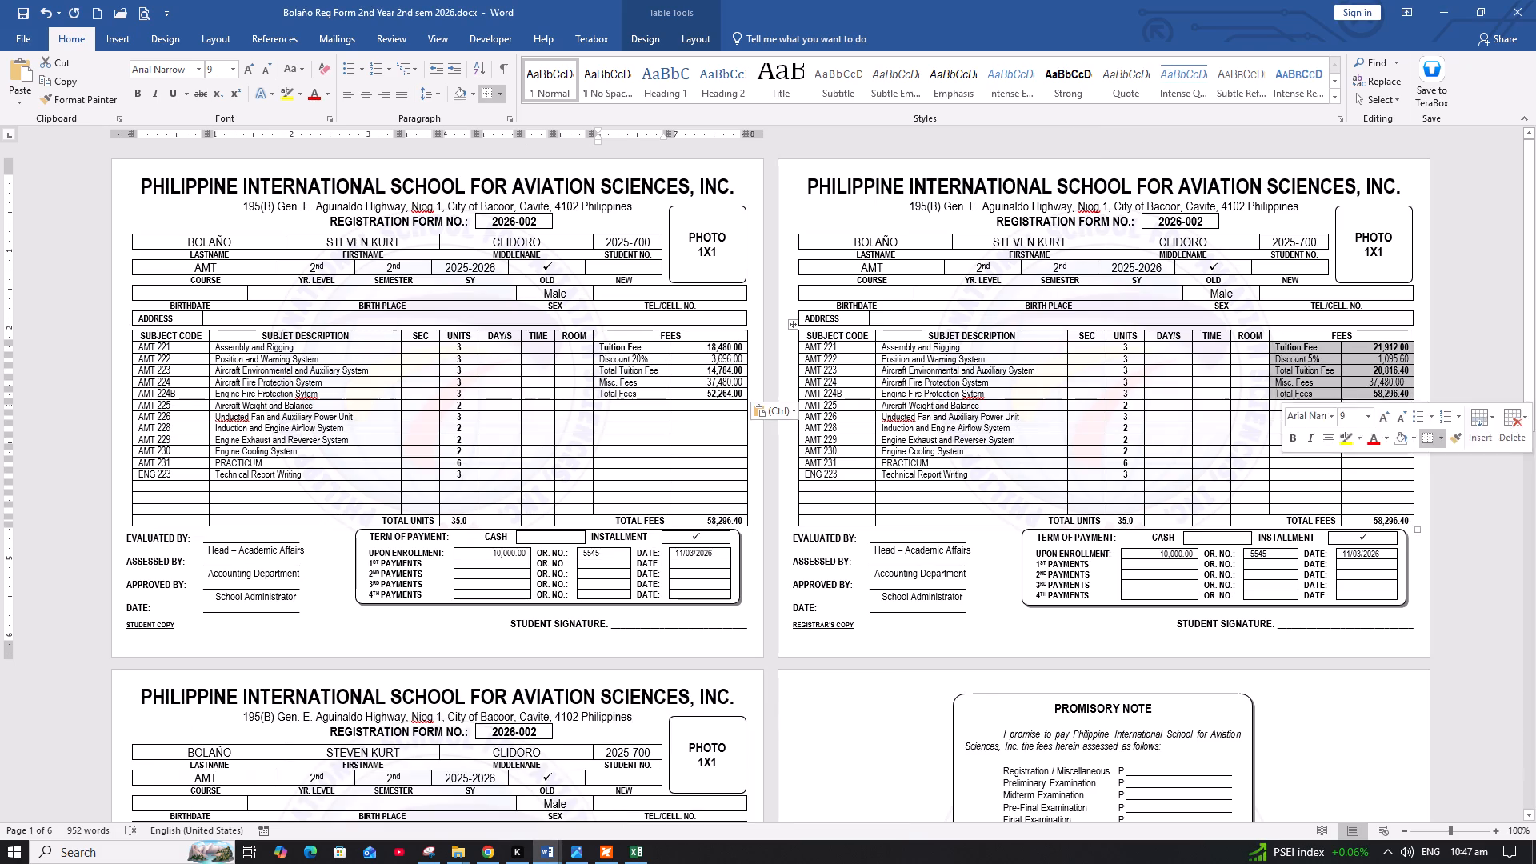
key(ctrl+v)
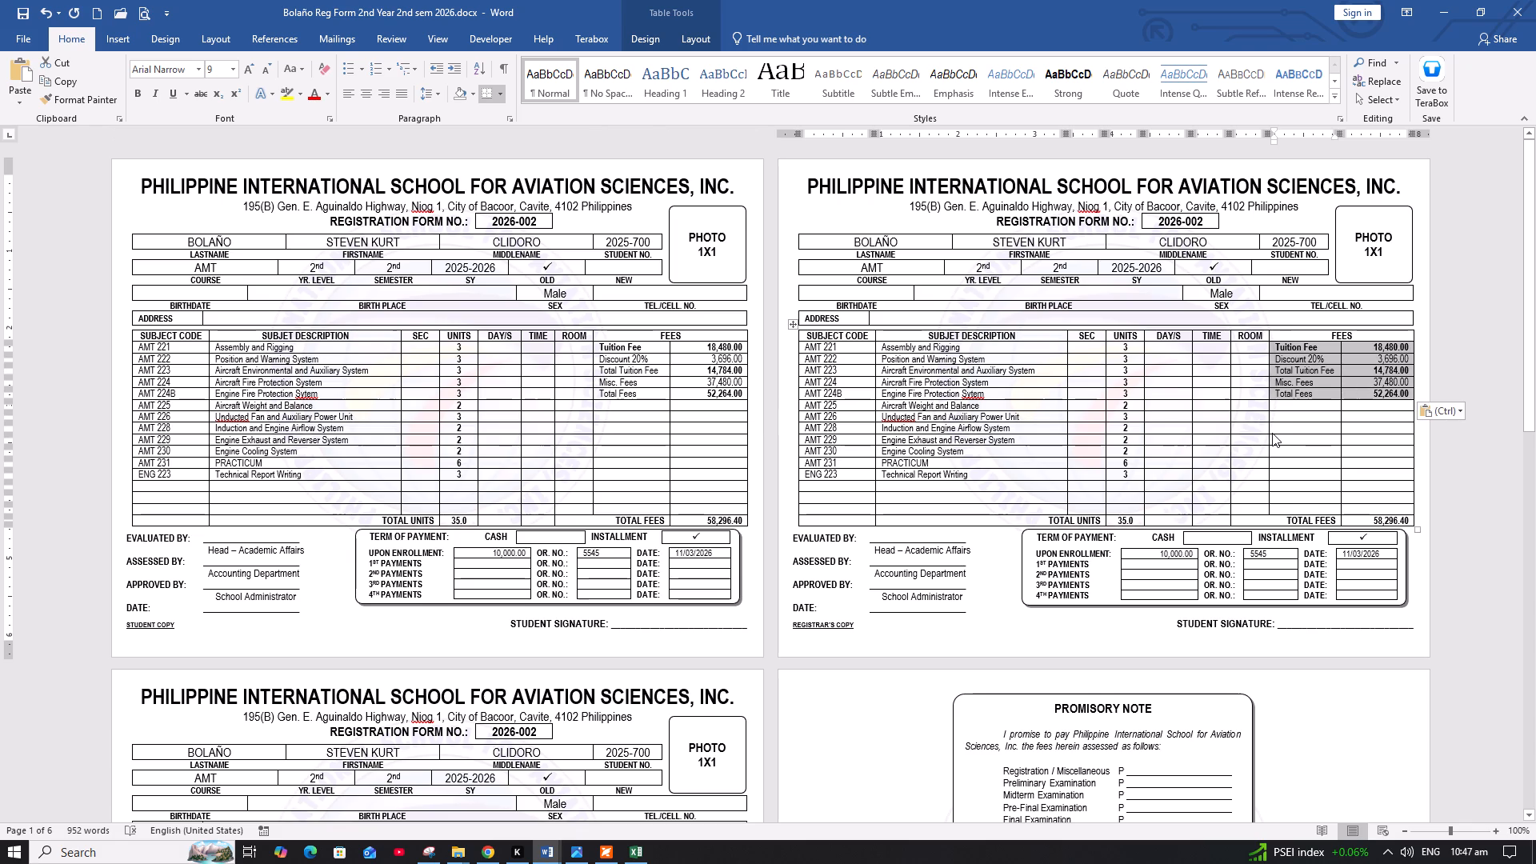
scroll(1272, 433, down, 9)
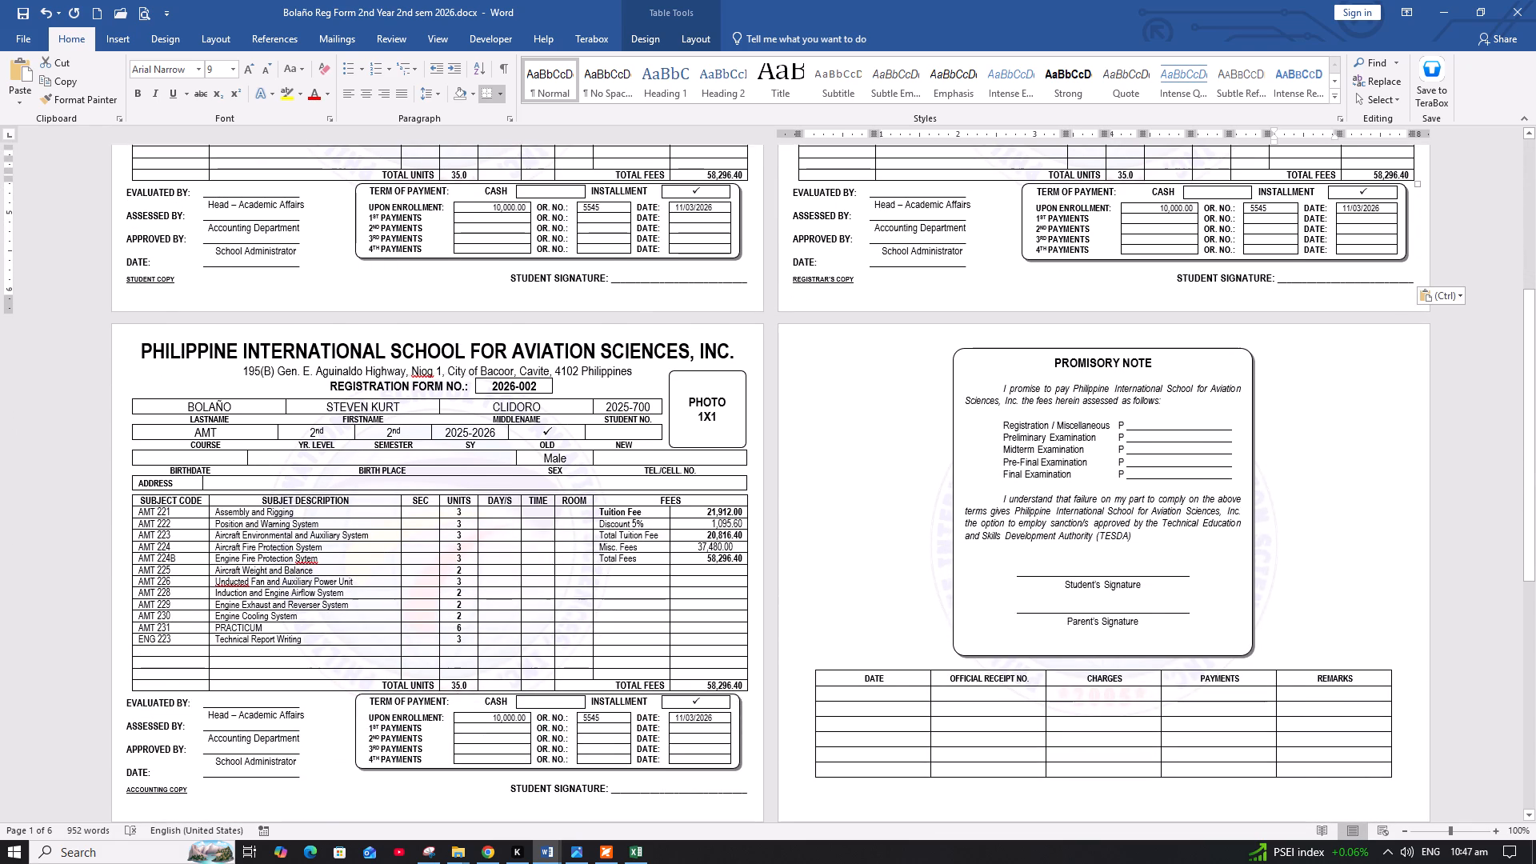
drag(643, 511, 713, 557)
key(ctrl+v)
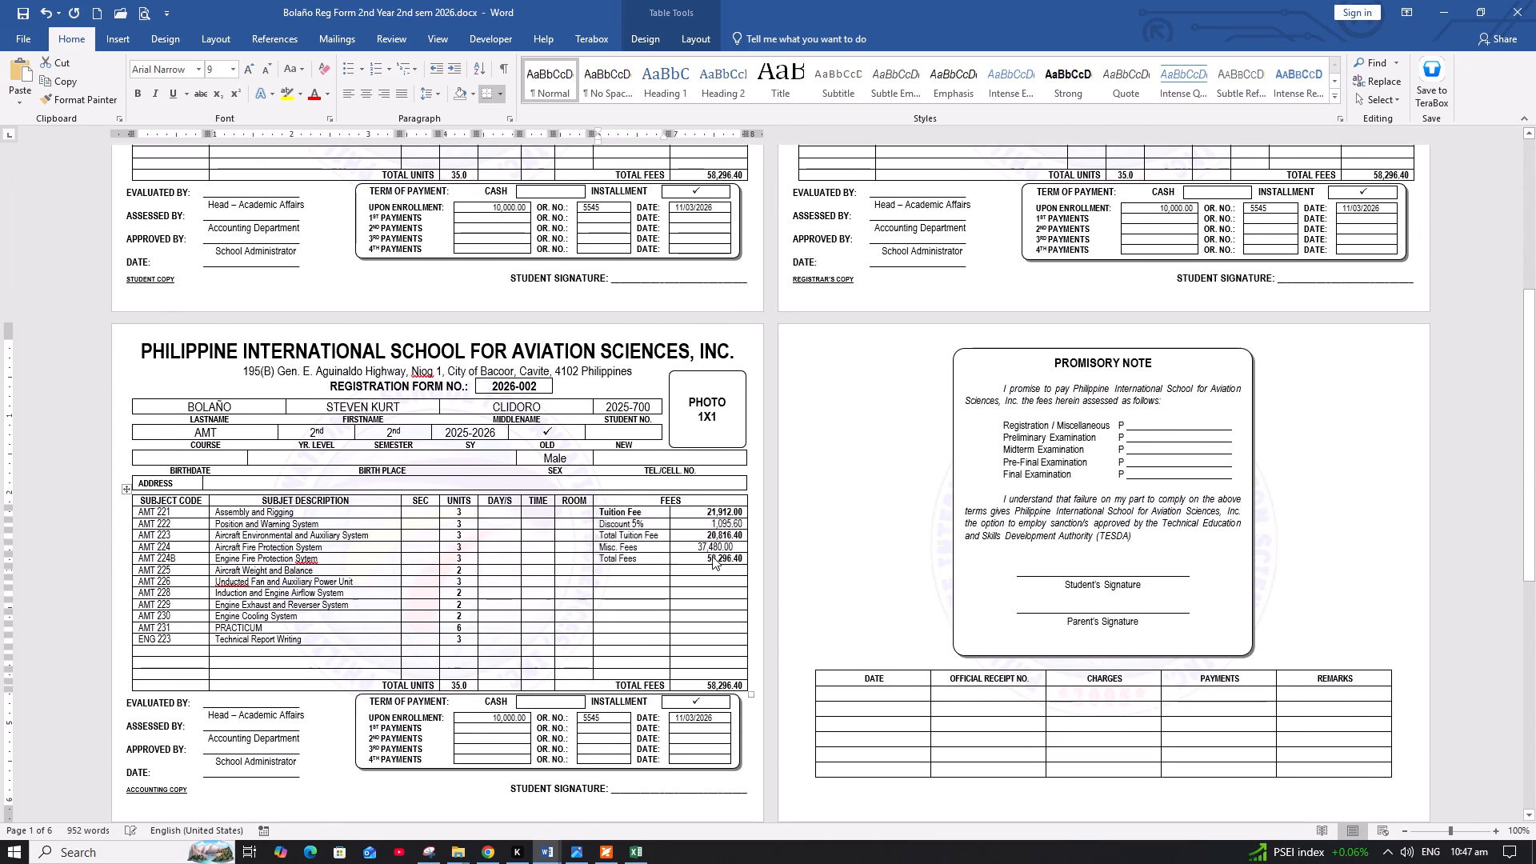
Copy the 52,264.00 Total Fees amount into the bottom TOTAL FEES cell of the student, registrar's and accounting copies.
scroll(712, 556, up, 10)
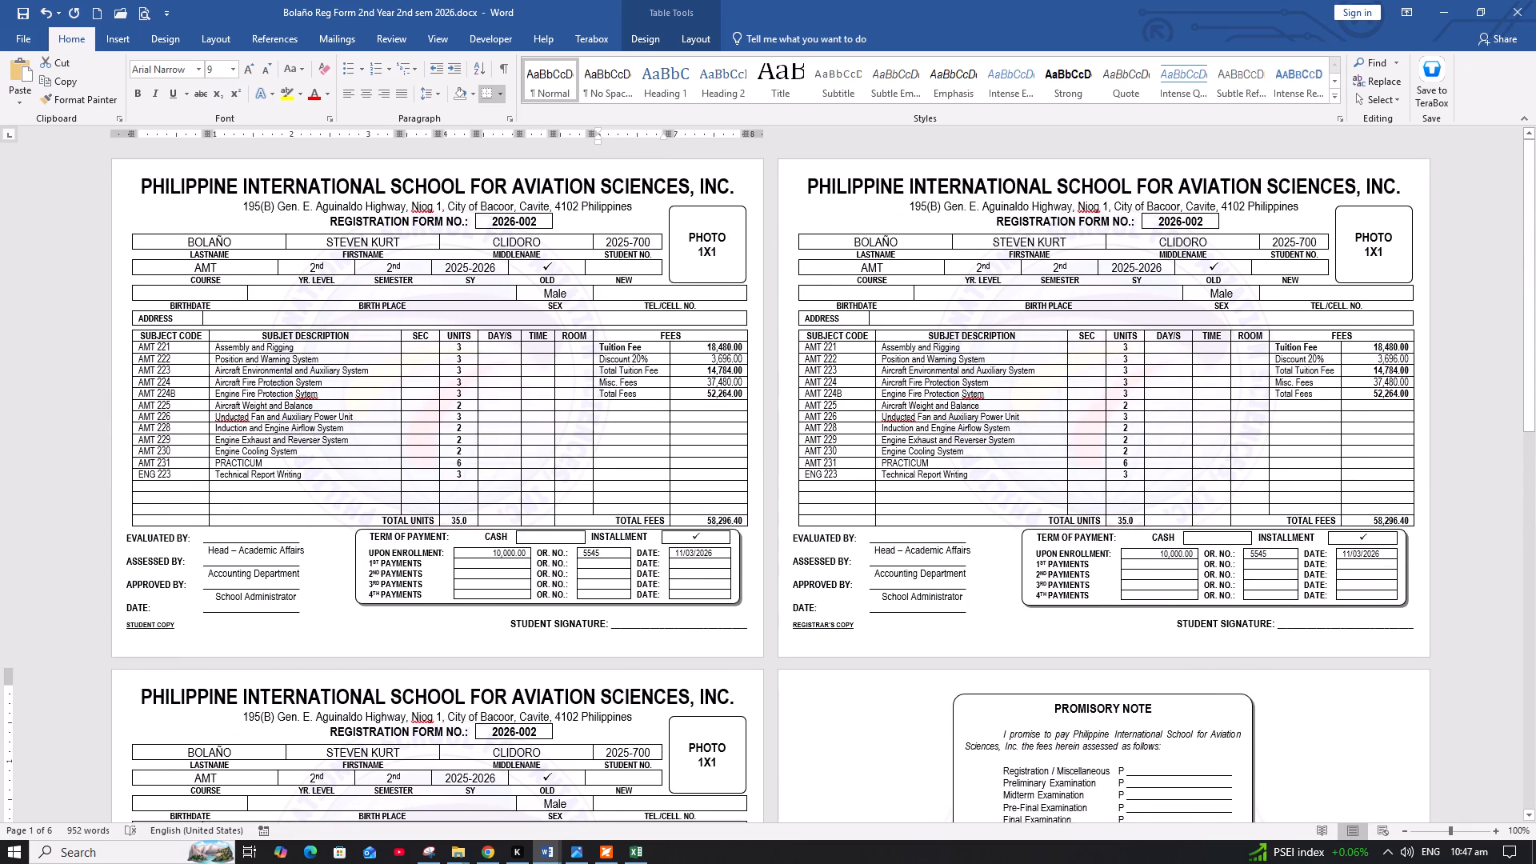
click(670, 394)
click(674, 393)
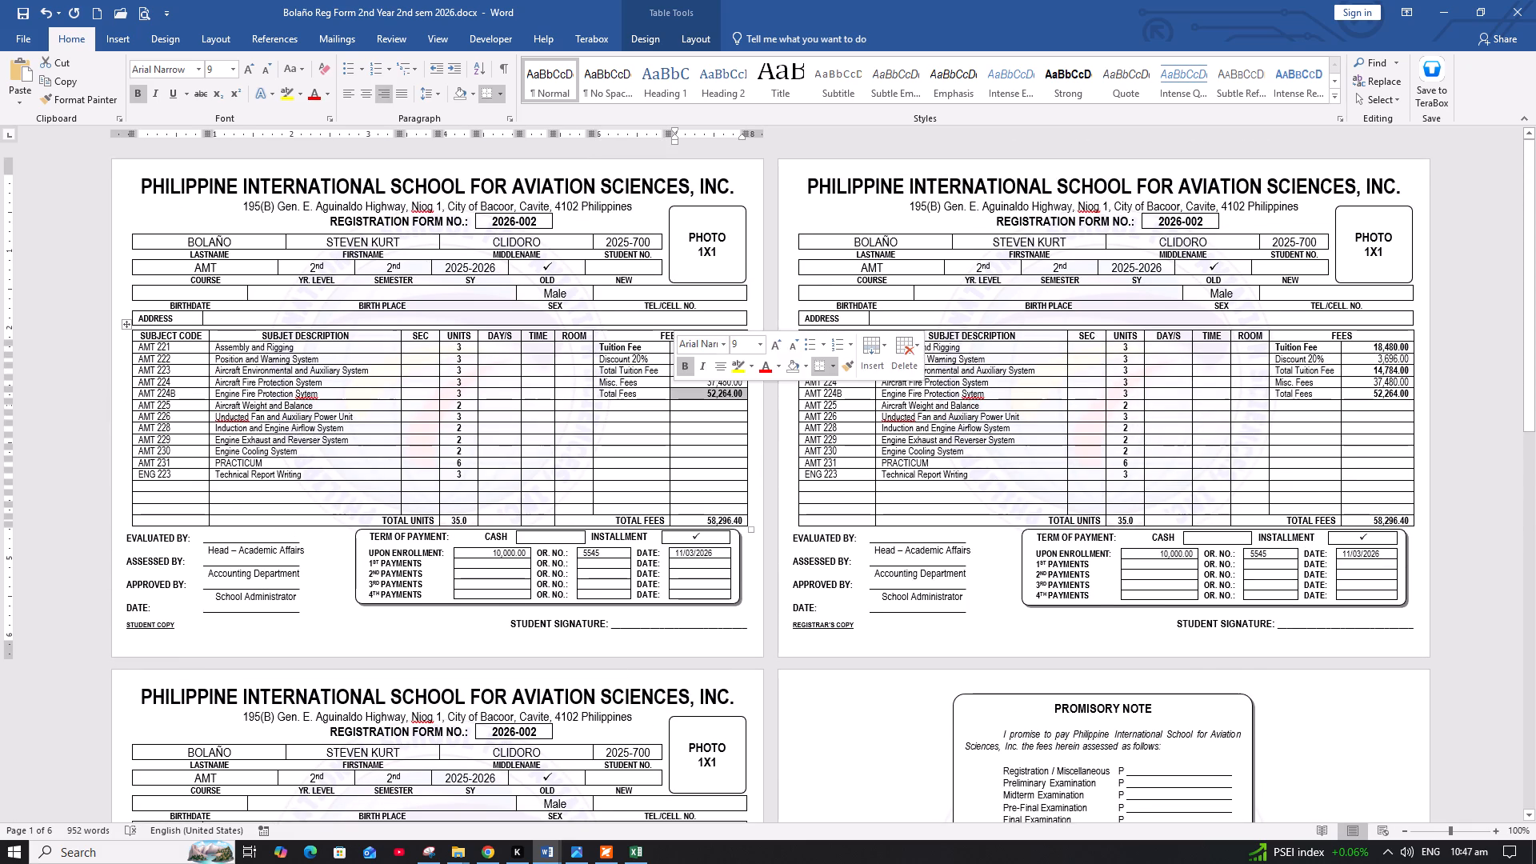
key(ctrl+c)
key(ctrl+c)
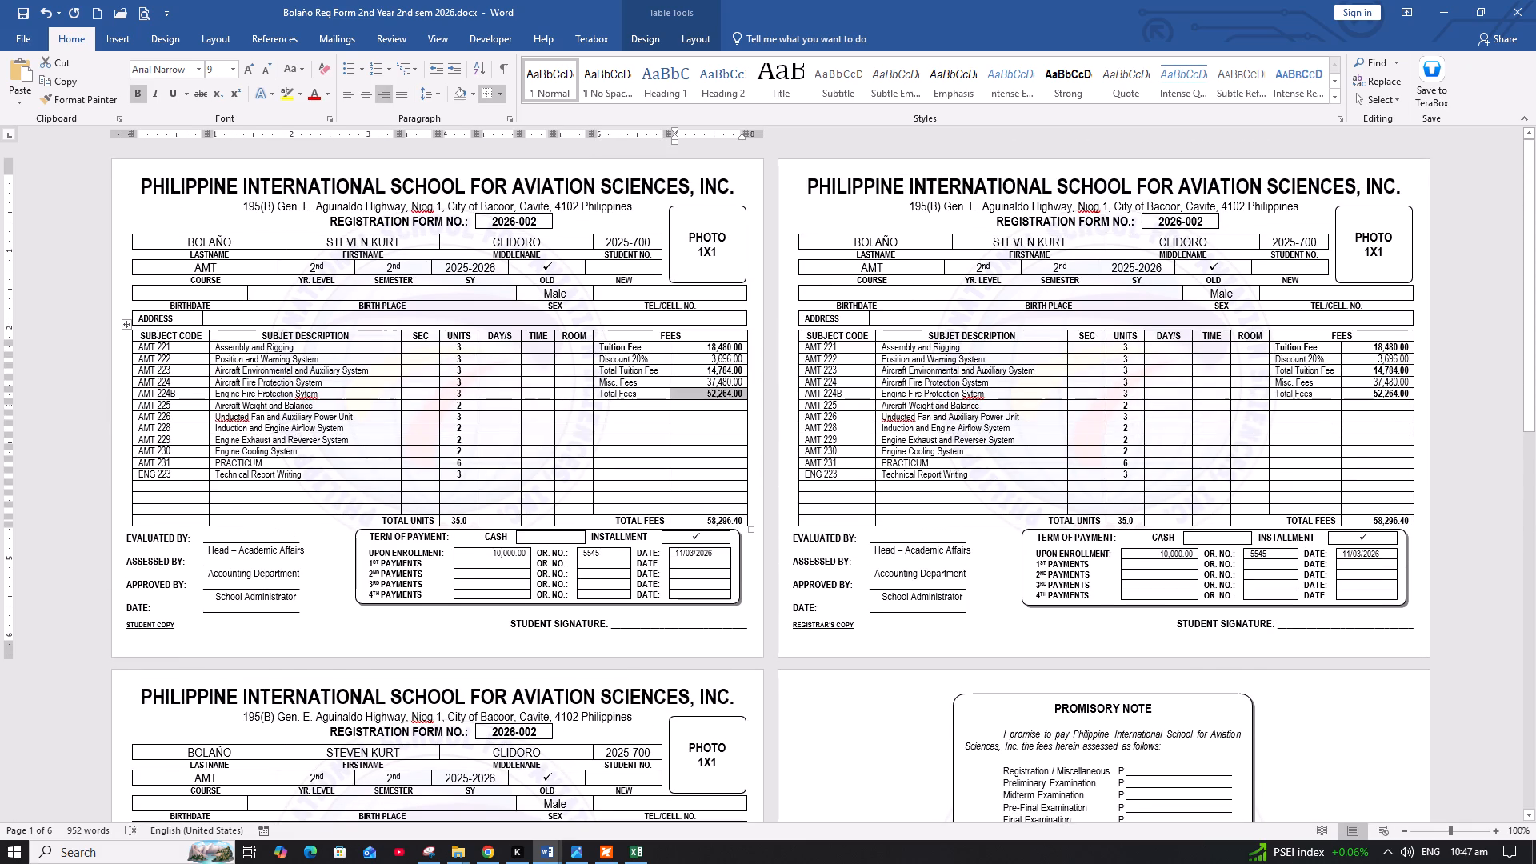
click(674, 518)
key(ctrl+v)
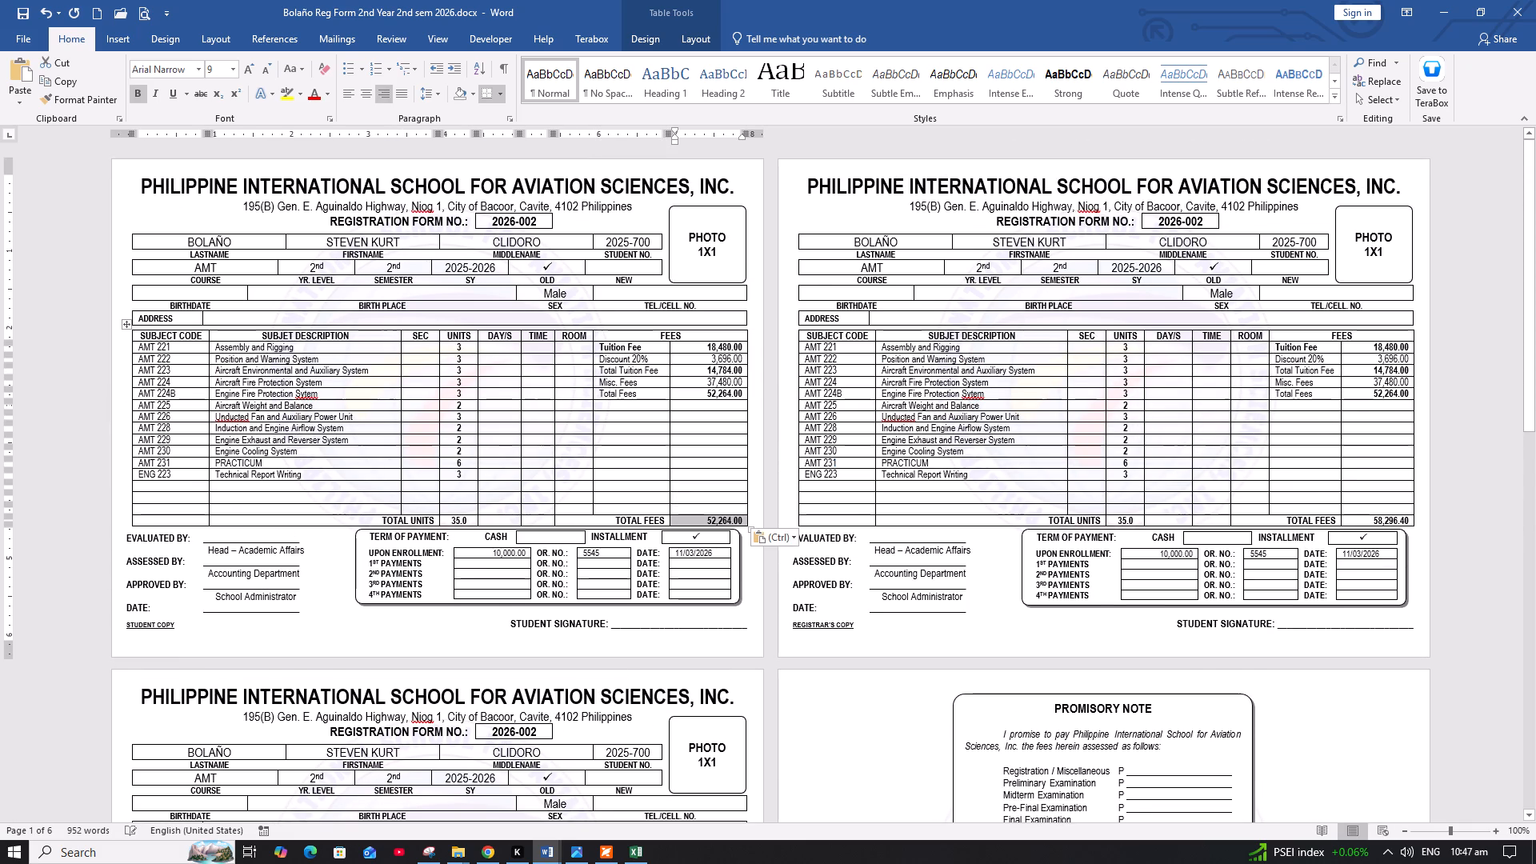
click(1346, 518)
key(ctrl+v)
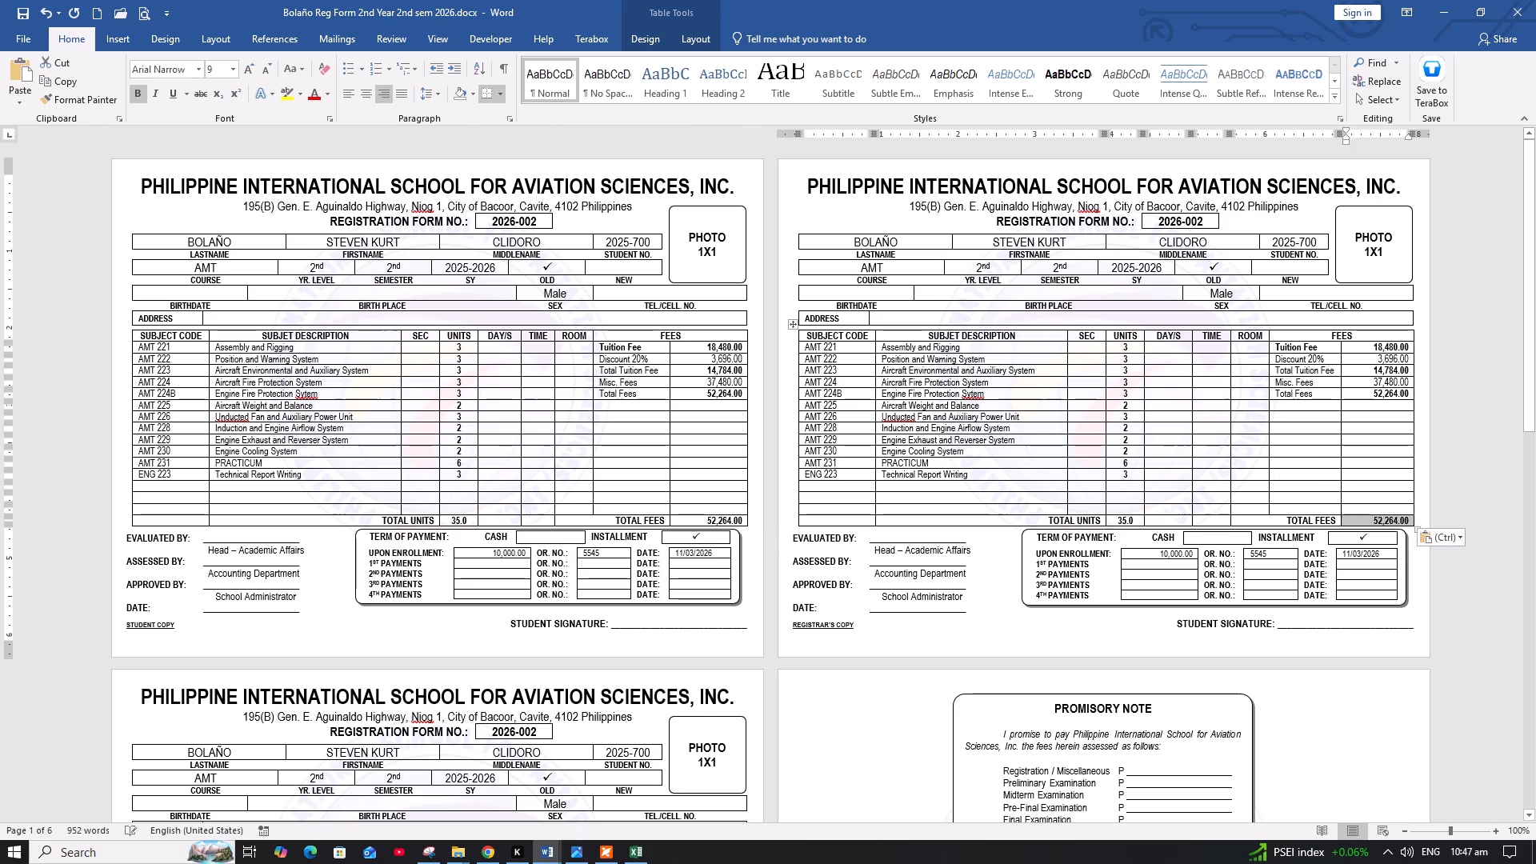
scroll(1346, 518, down, 11)
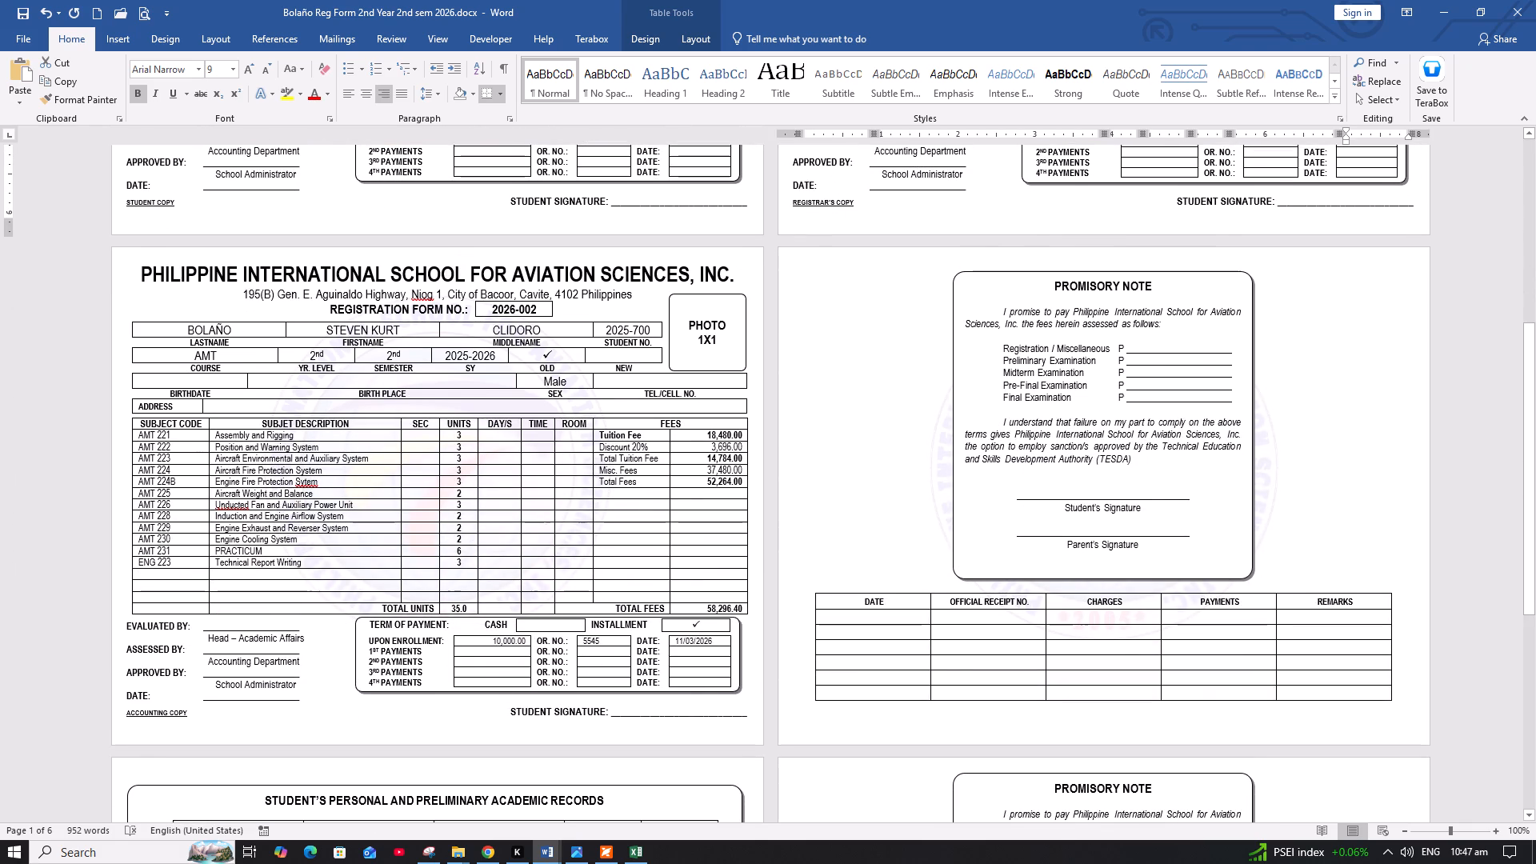
click(674, 606)
key(ctrl+v)
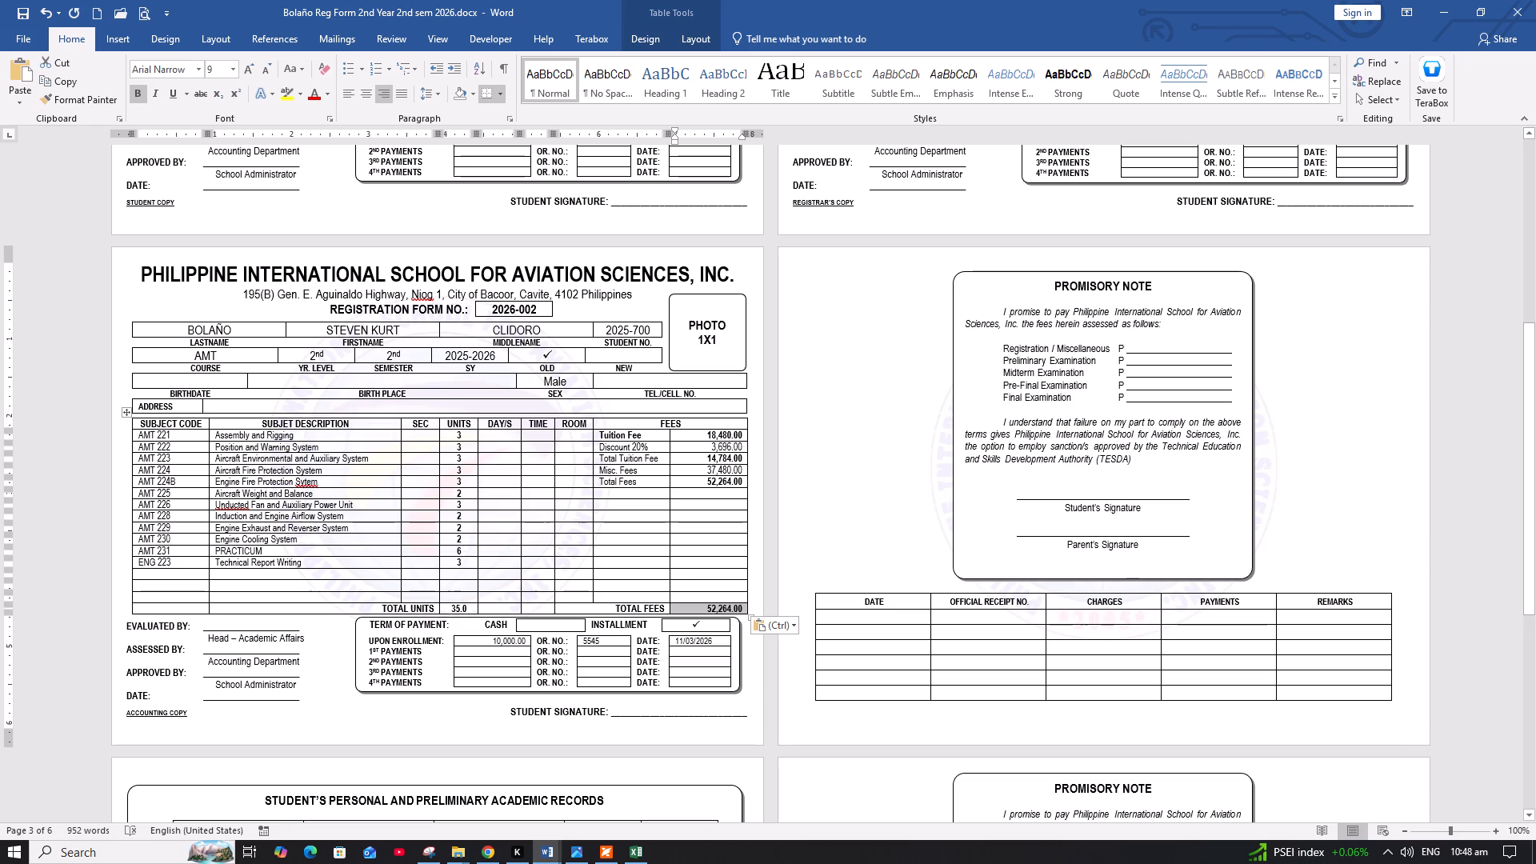
Replace the Upon Enrollment payment in the accounting copy with 52,264.00, reduce it to font size 8, and copy it.
click(456, 639)
key(ctrl+v)
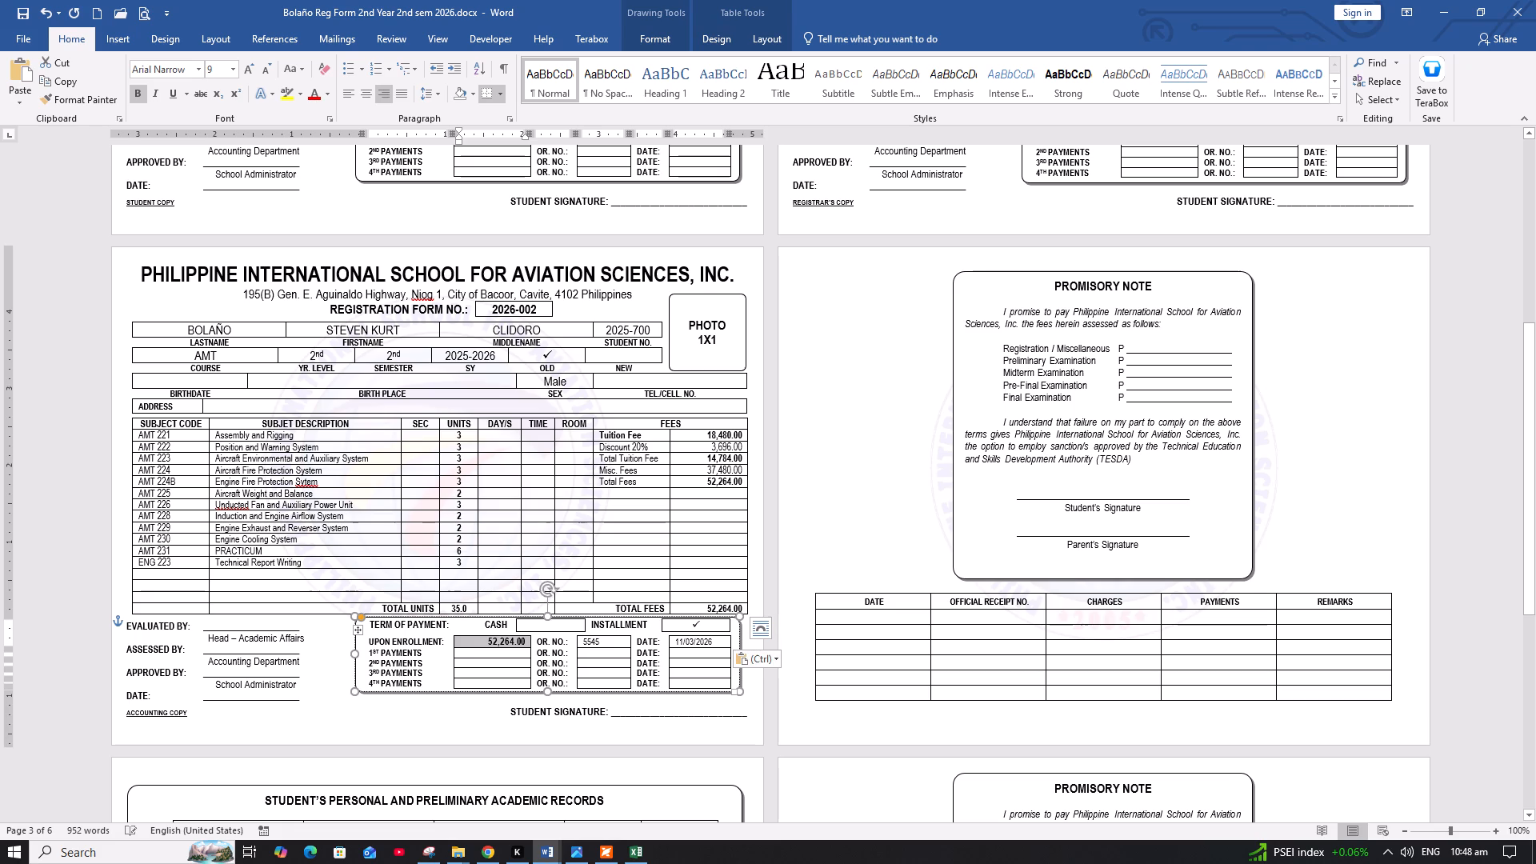
key(ctrl+bracketleft)
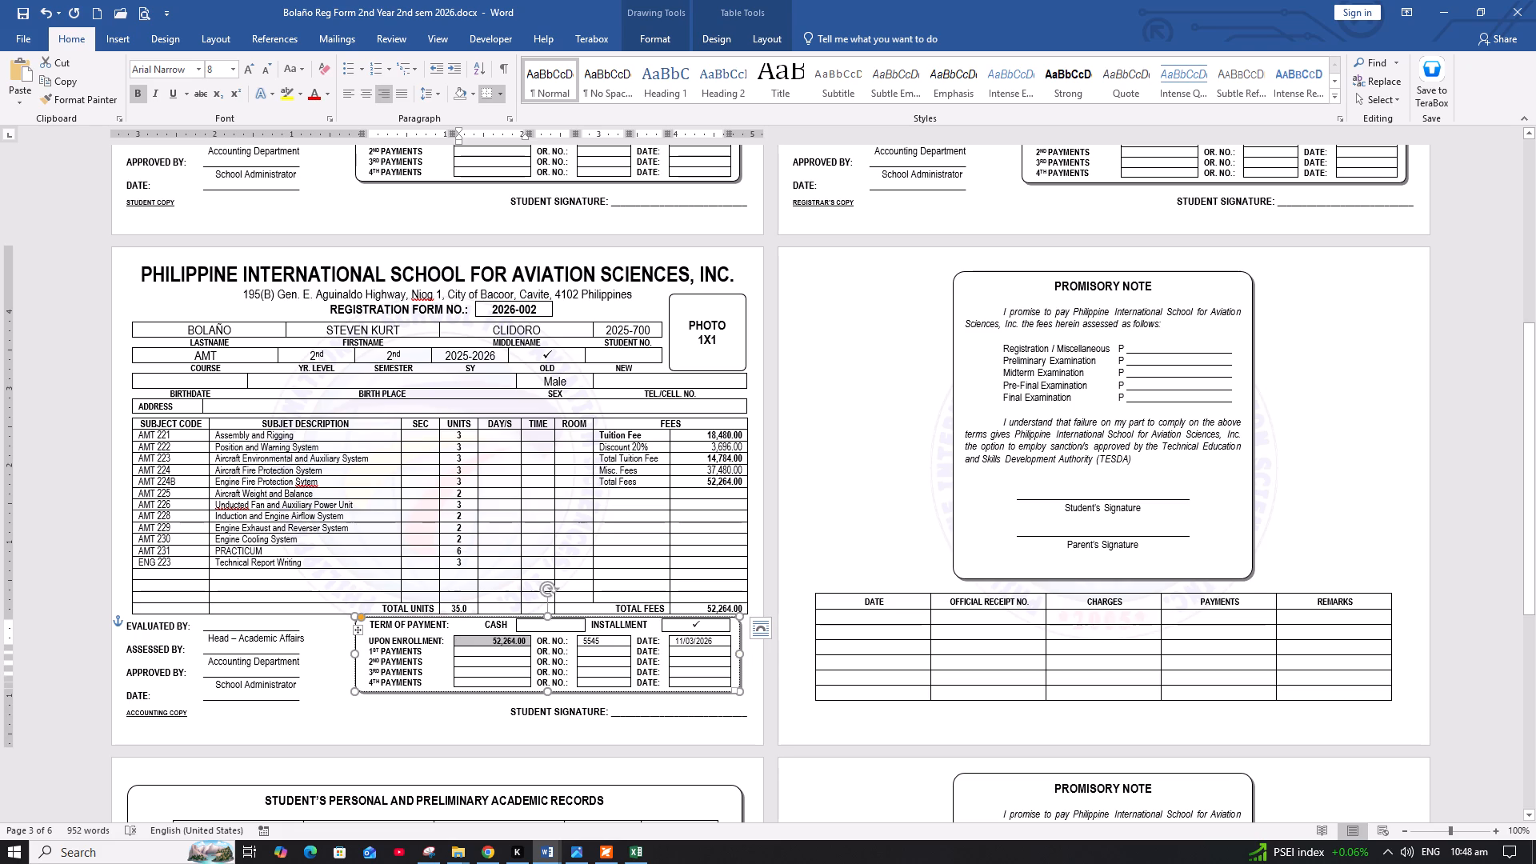
key(ctrl+c)
key(ctrl+c)
Move the term of payment check mark from Installment to Cash in the accounting copy.
drag(705, 623, 691, 622)
drag(696, 622, 578, 622)
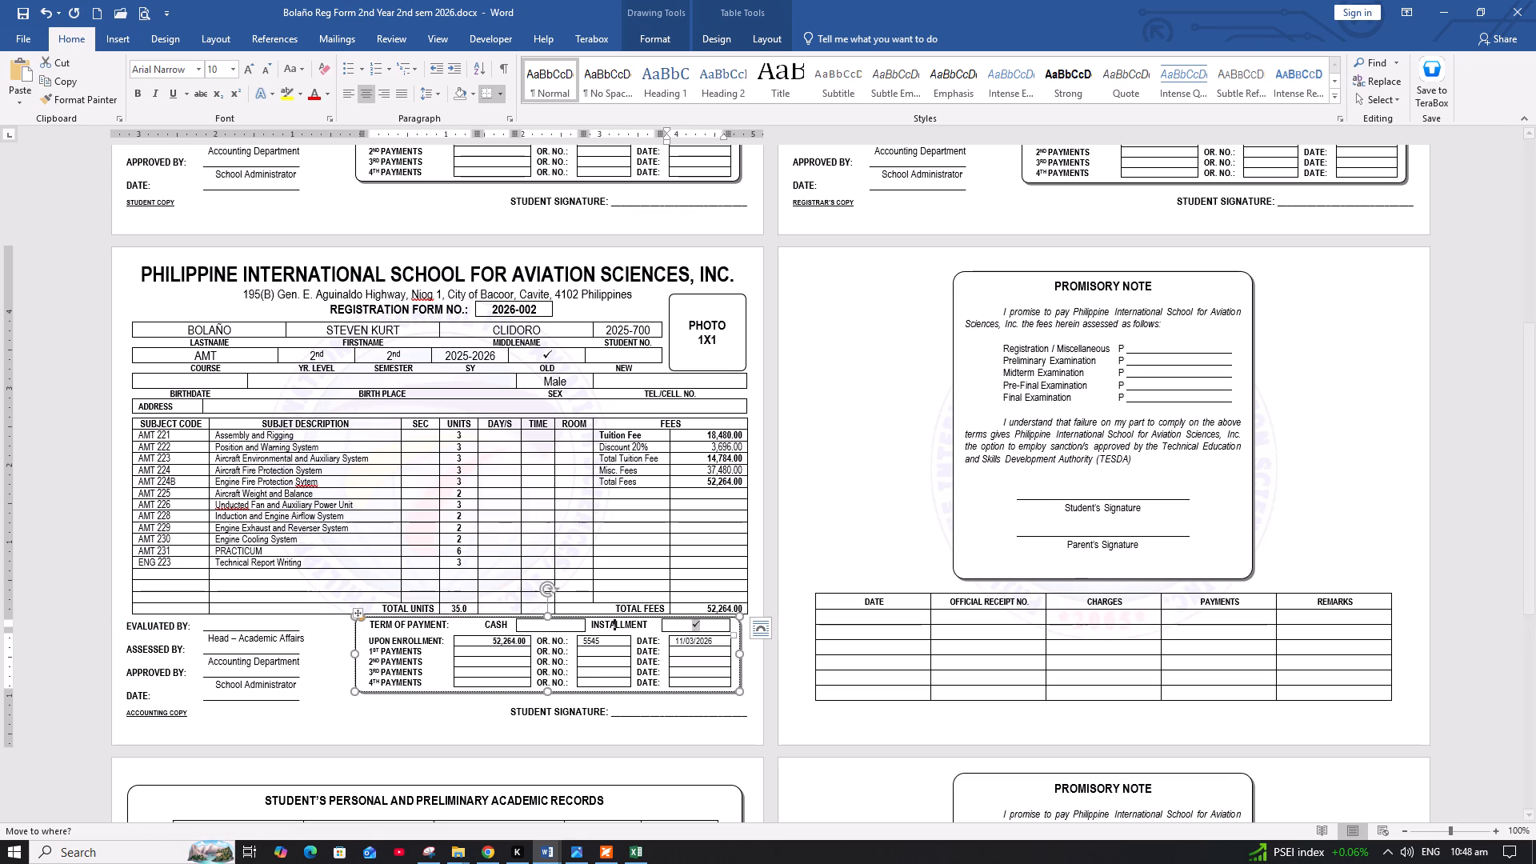
drag(578, 622, 568, 623)
Copy the 52,264.00 Upon Enrollment payment into the student and registrar's copies, returning to the recovered form 2026-002 document after the first paste.
scroll(654, 646, up, 9)
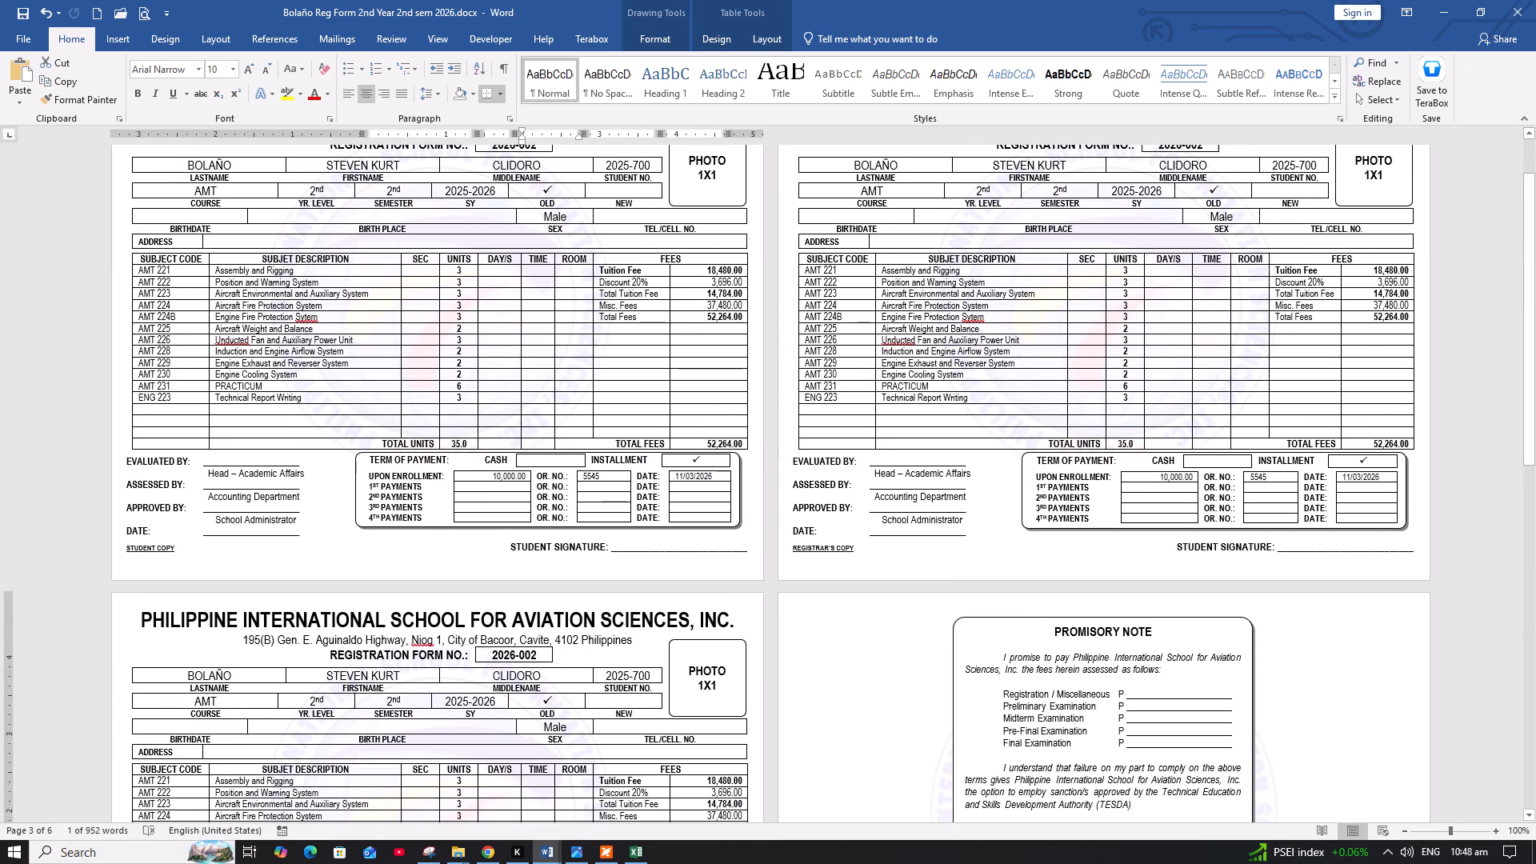
click(454, 476)
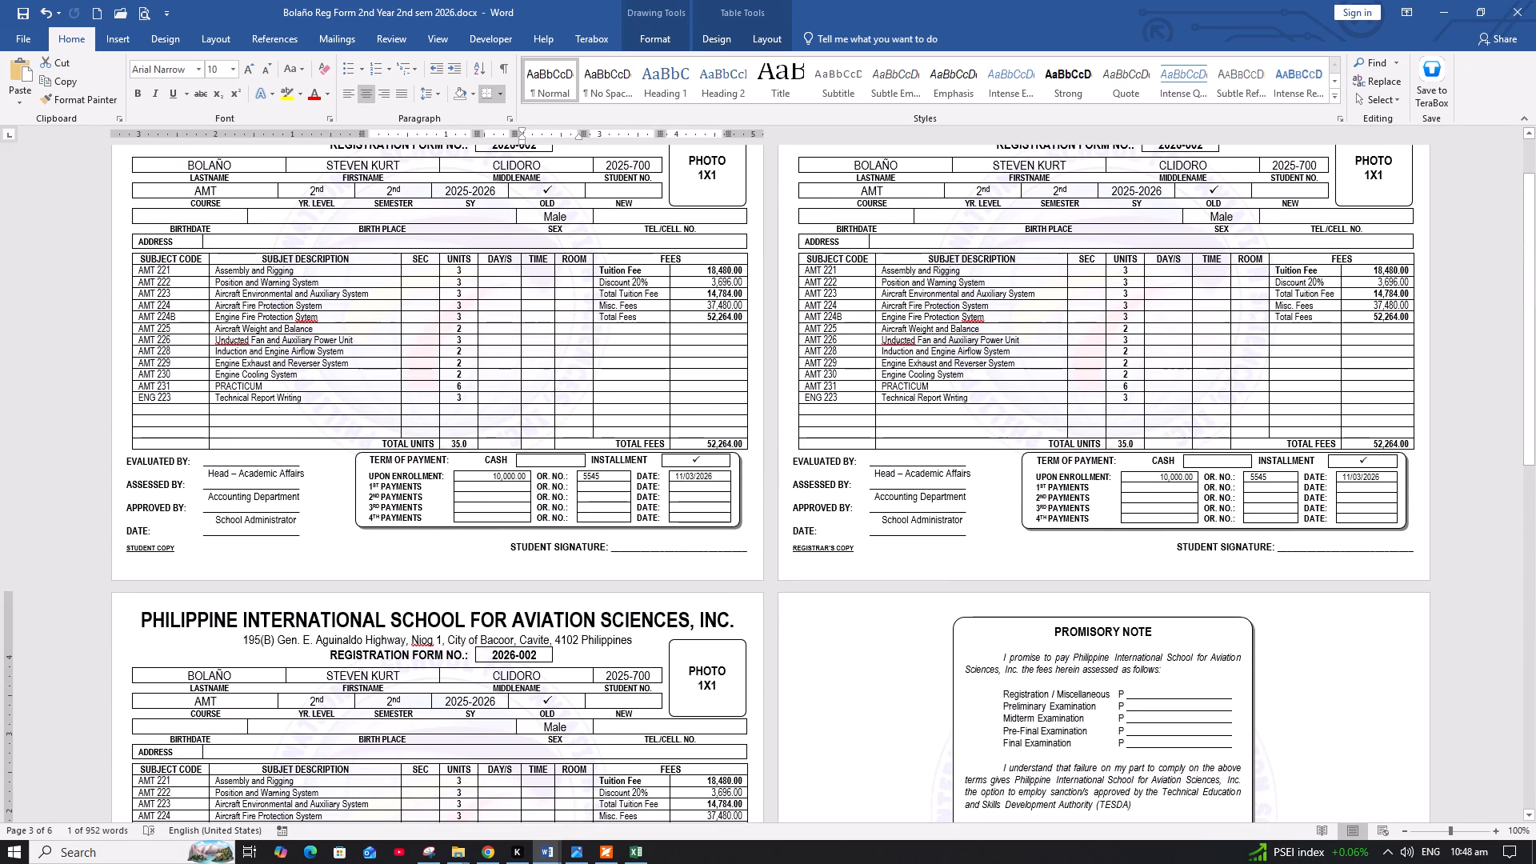
click(457, 476)
key(ctrl+v)
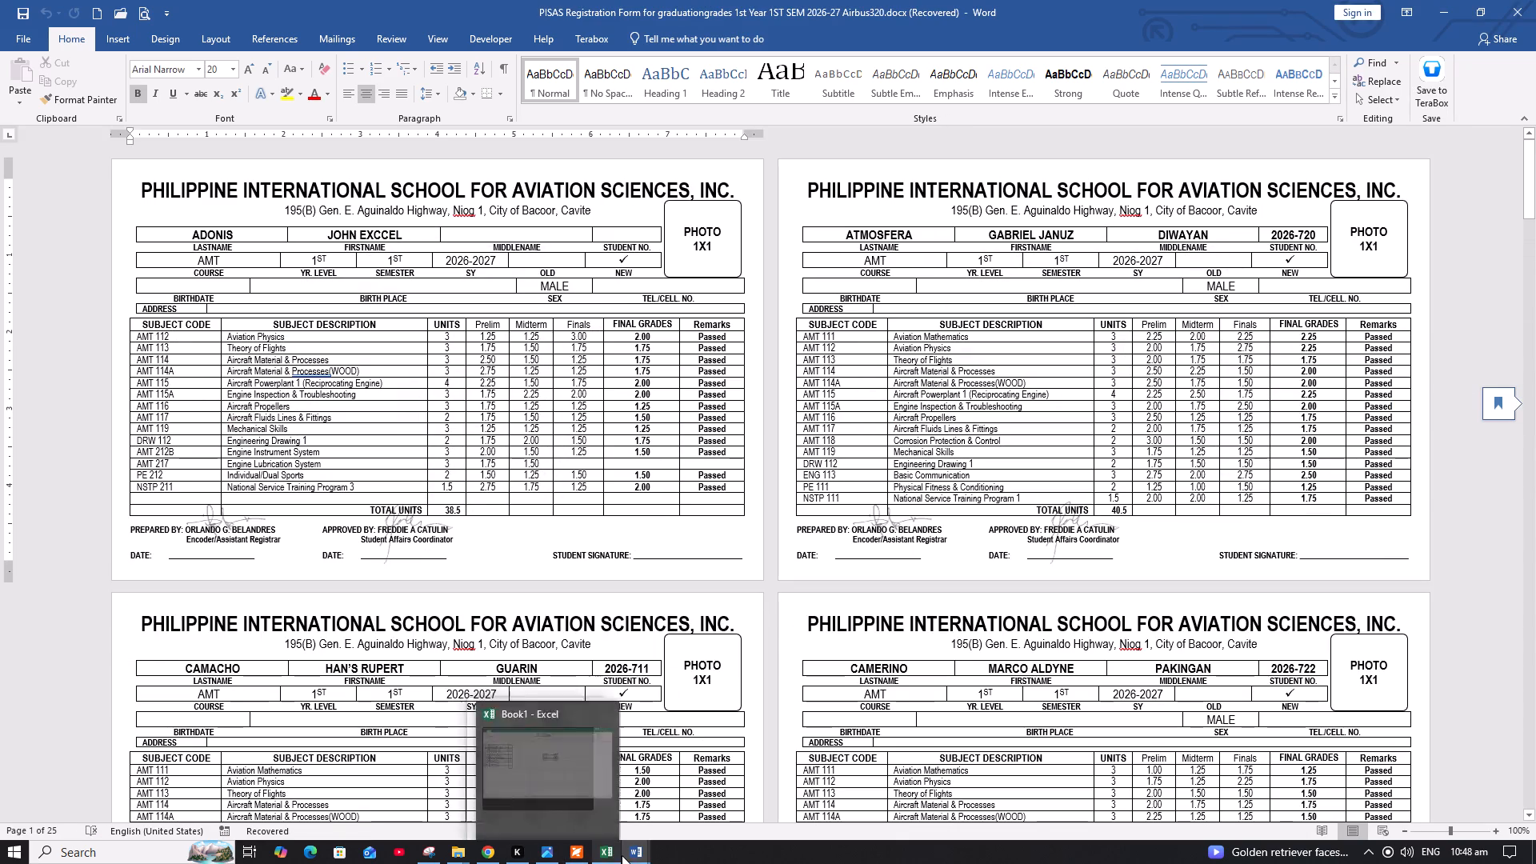
click(732, 797)
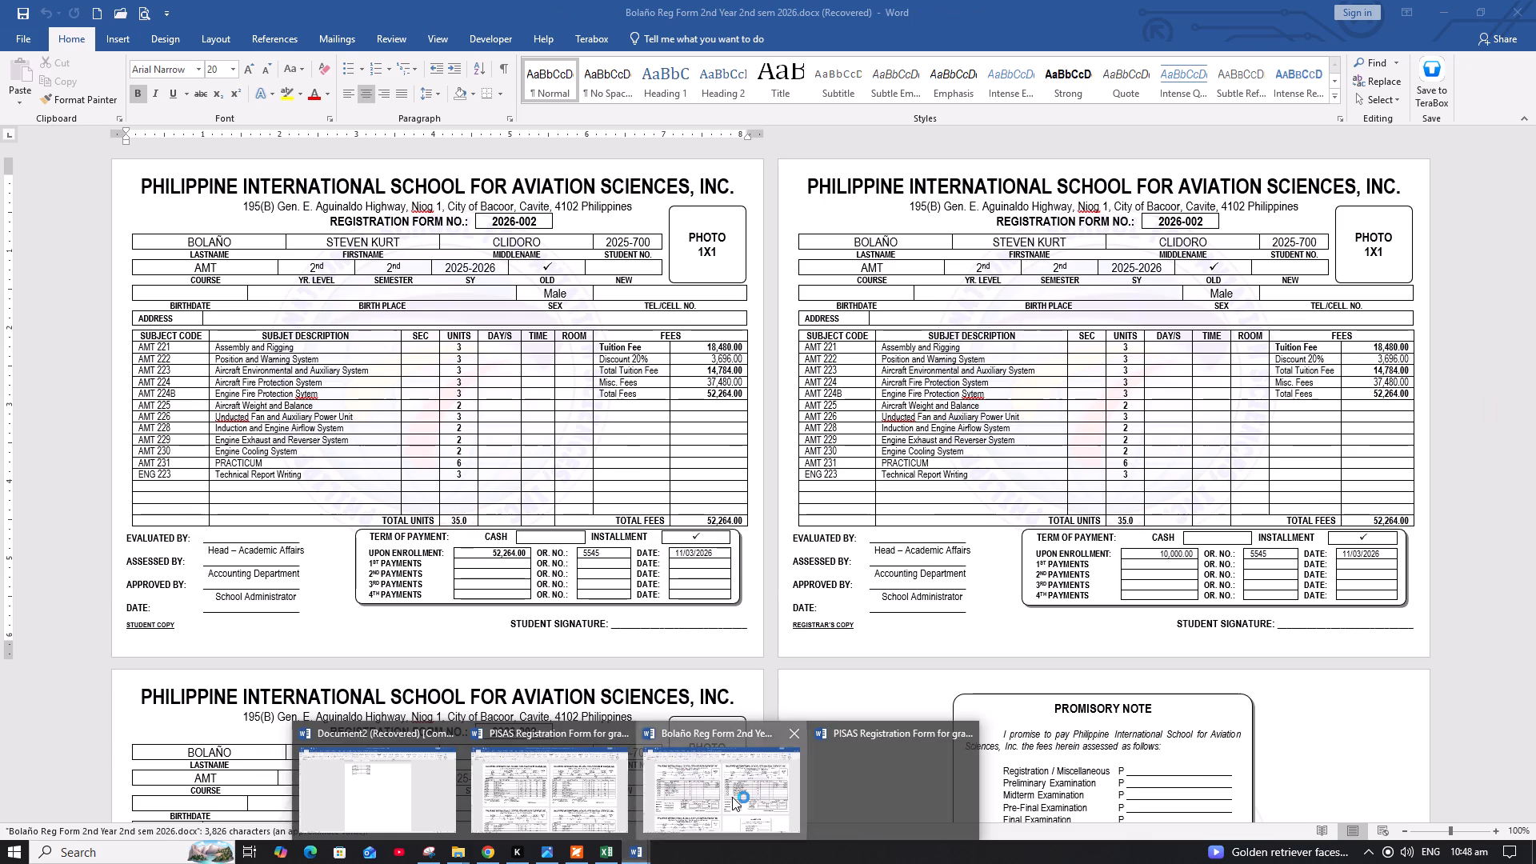
click(1126, 554)
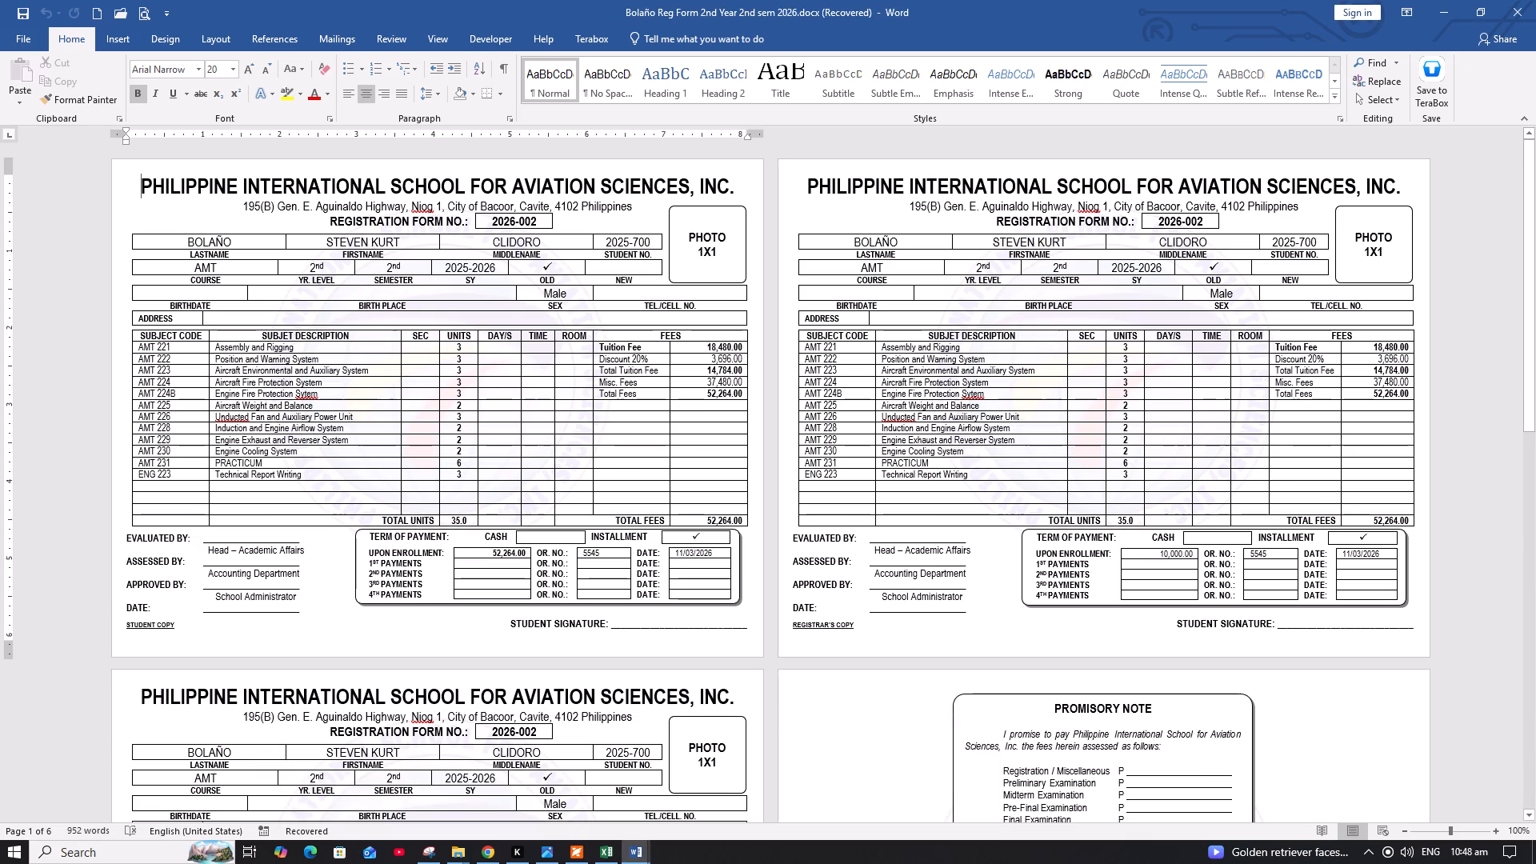
key(ctrl+v)
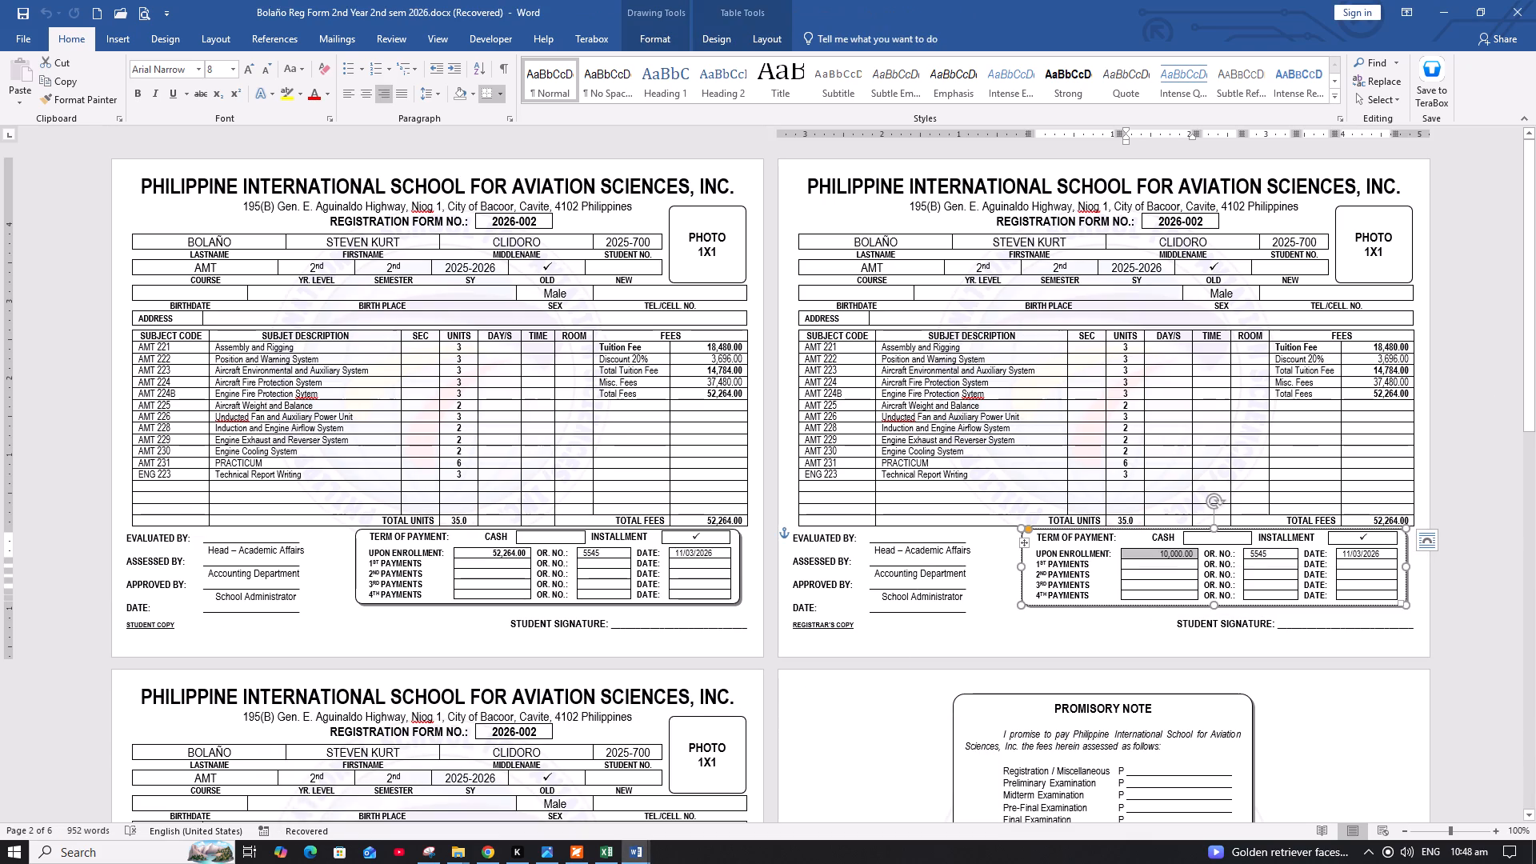
click(1126, 554)
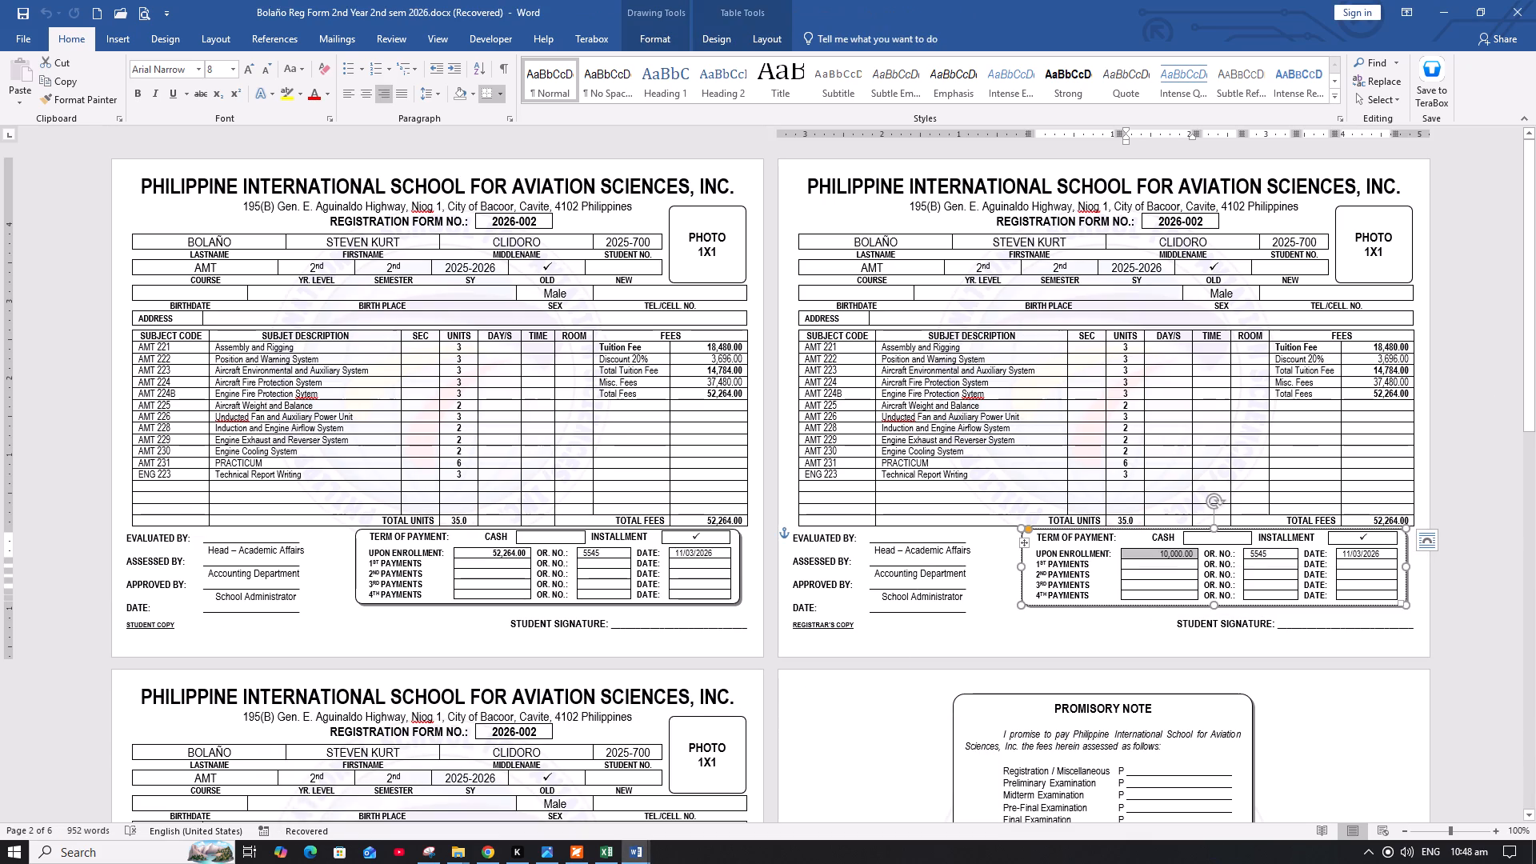
click(458, 550)
key(ctrl+c)
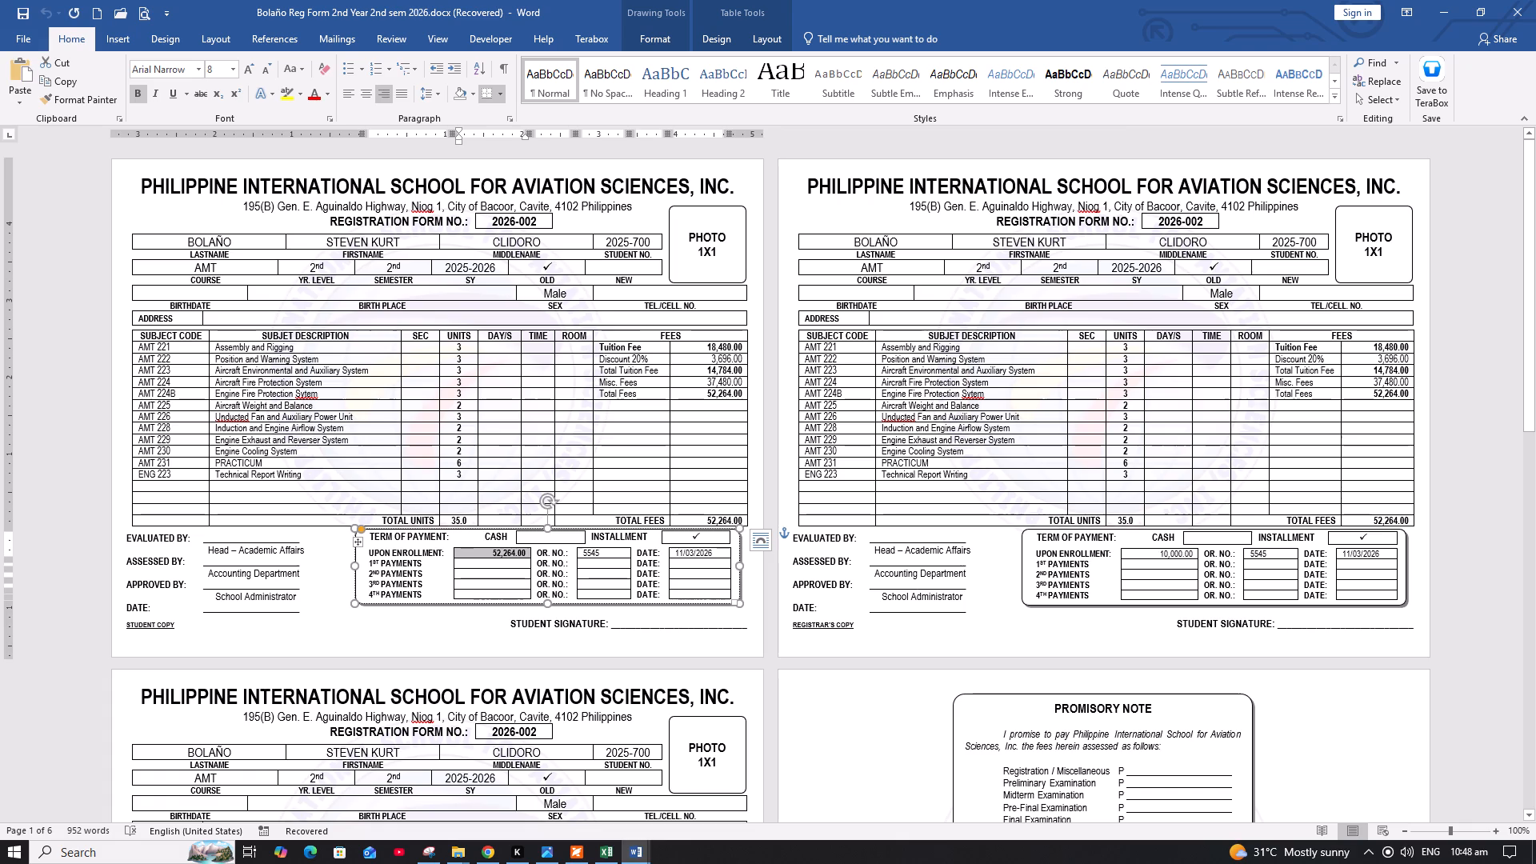
key(ctrl+c)
click(1124, 554)
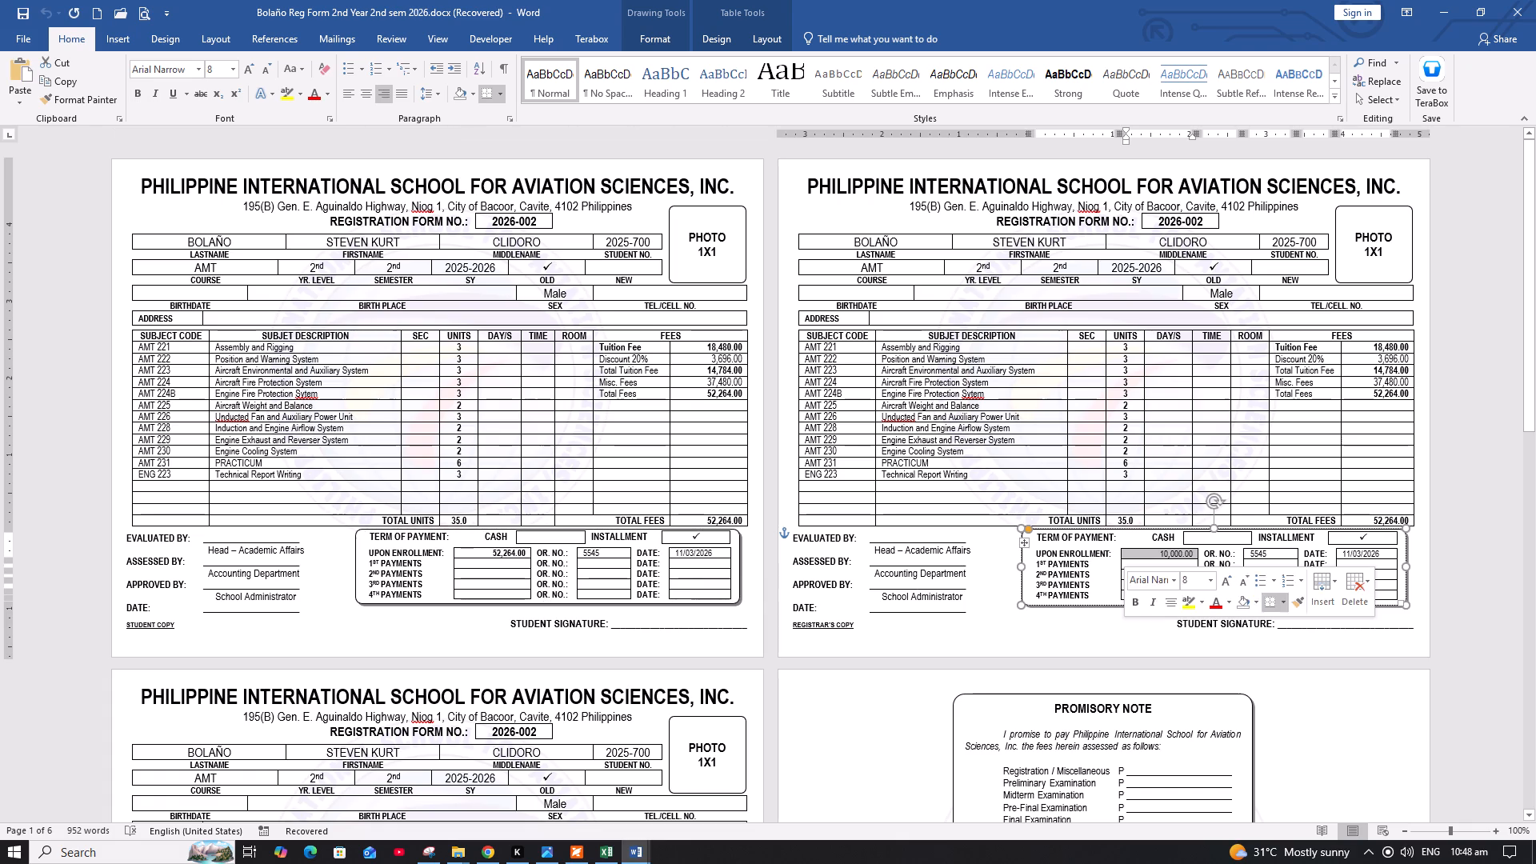
key(ctrl+v)
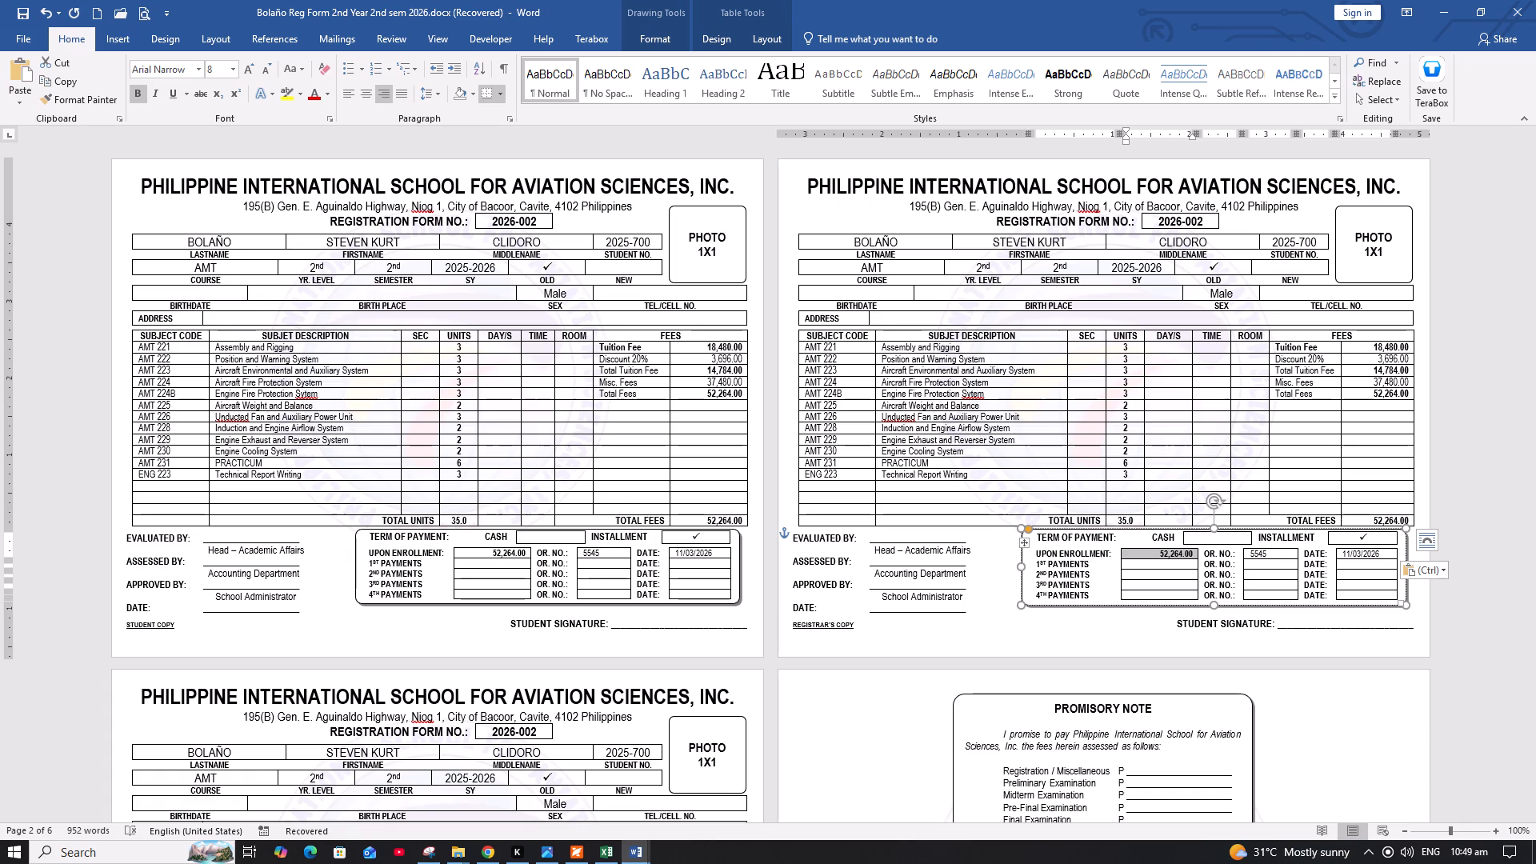
click(581, 552)
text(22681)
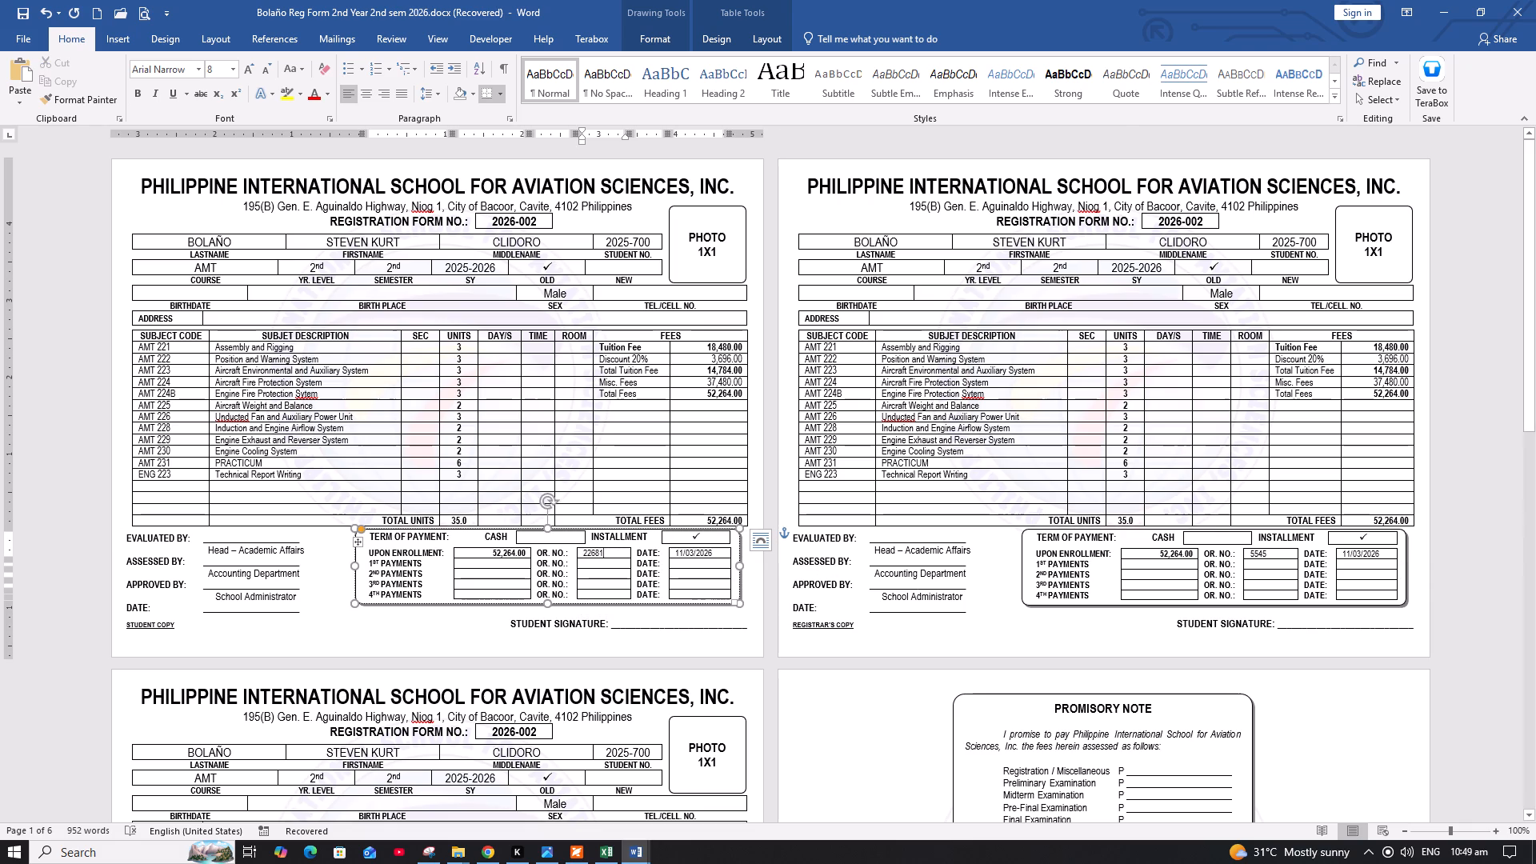
click(1248, 553)
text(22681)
scroll(1024, 687, down, 7)
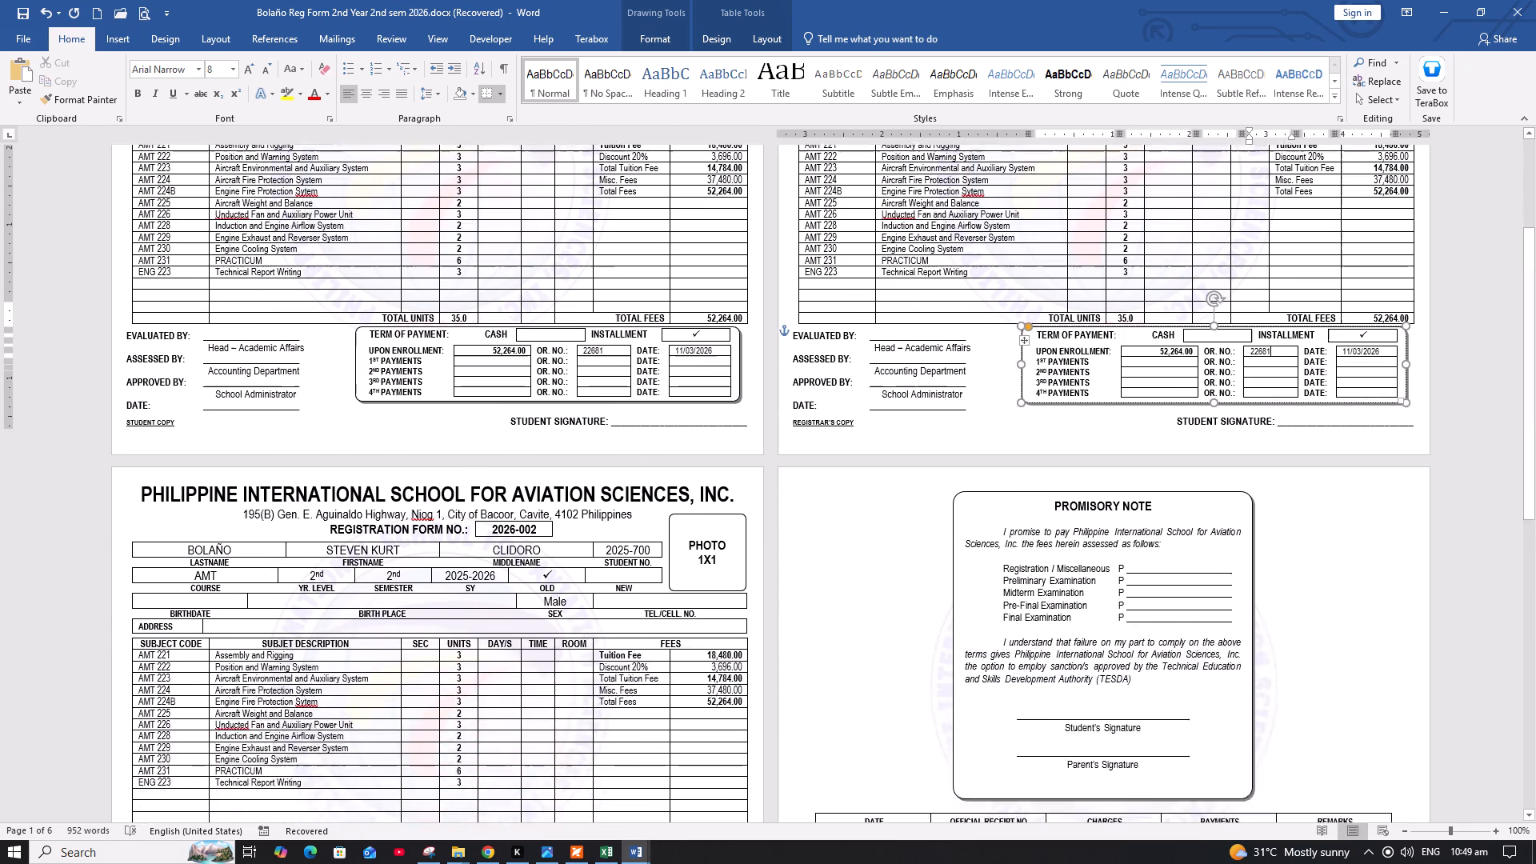
scroll(1024, 687, down, 2)
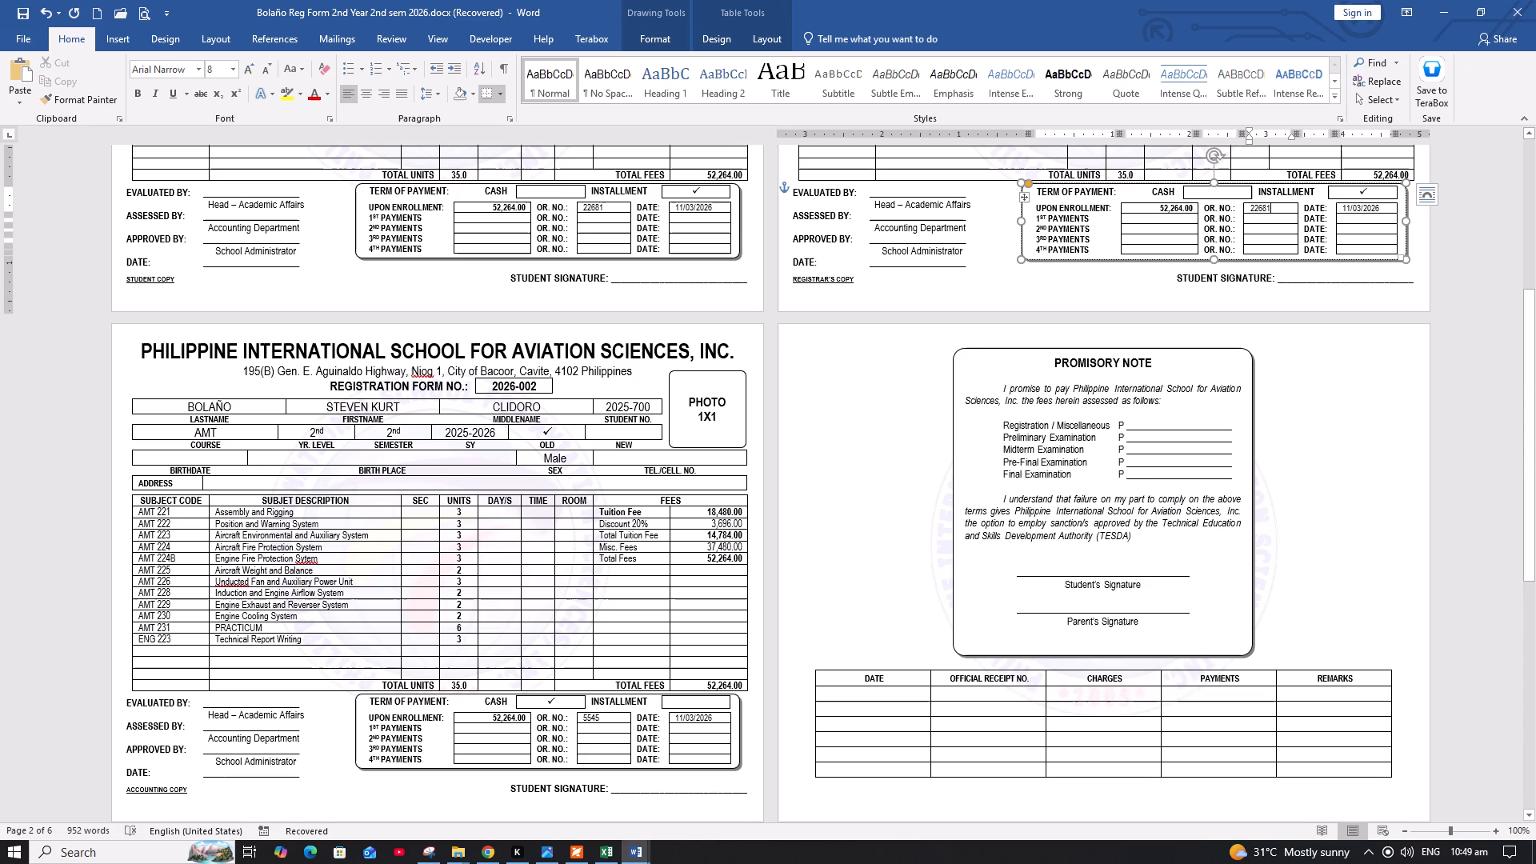
click(578, 718)
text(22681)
Move the term of payment check mark from Installment to Cash in the student and registrar's copies.
scroll(578, 718, up, 5)
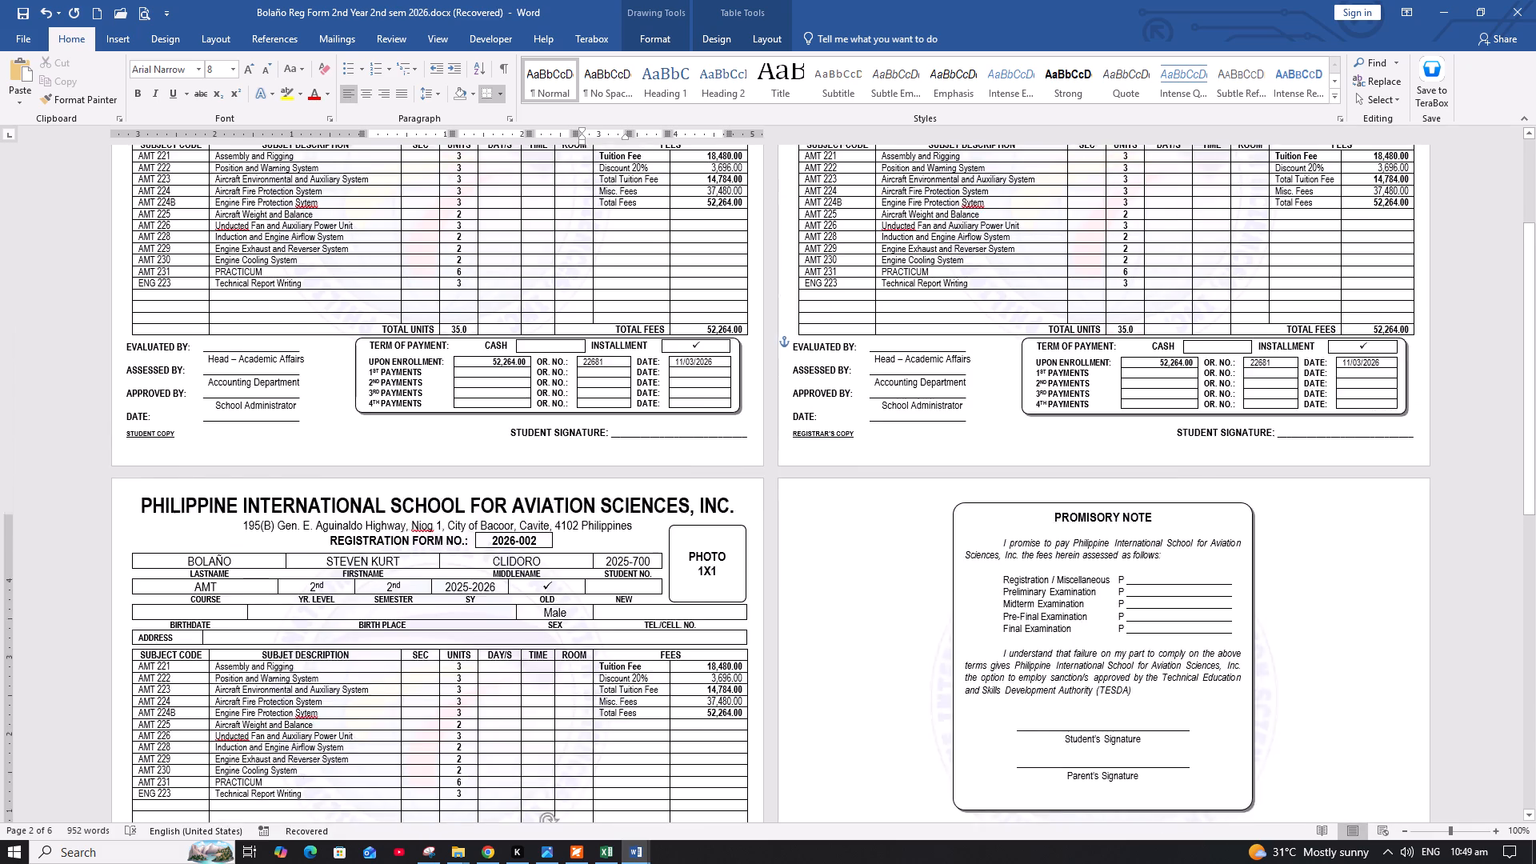
scroll(578, 718, up, 4)
click(698, 537)
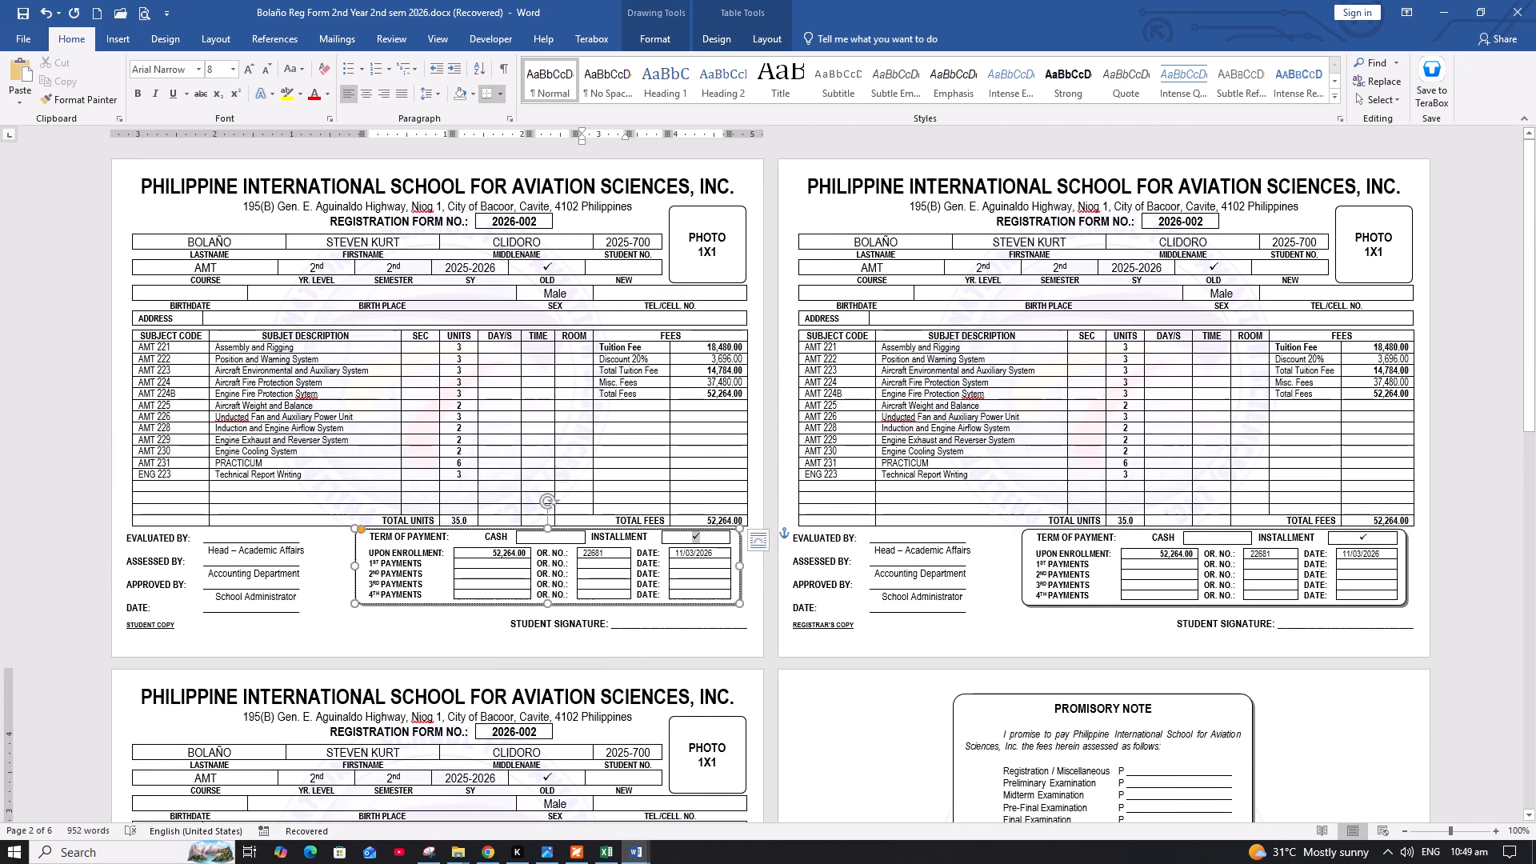
drag(695, 537, 574, 537)
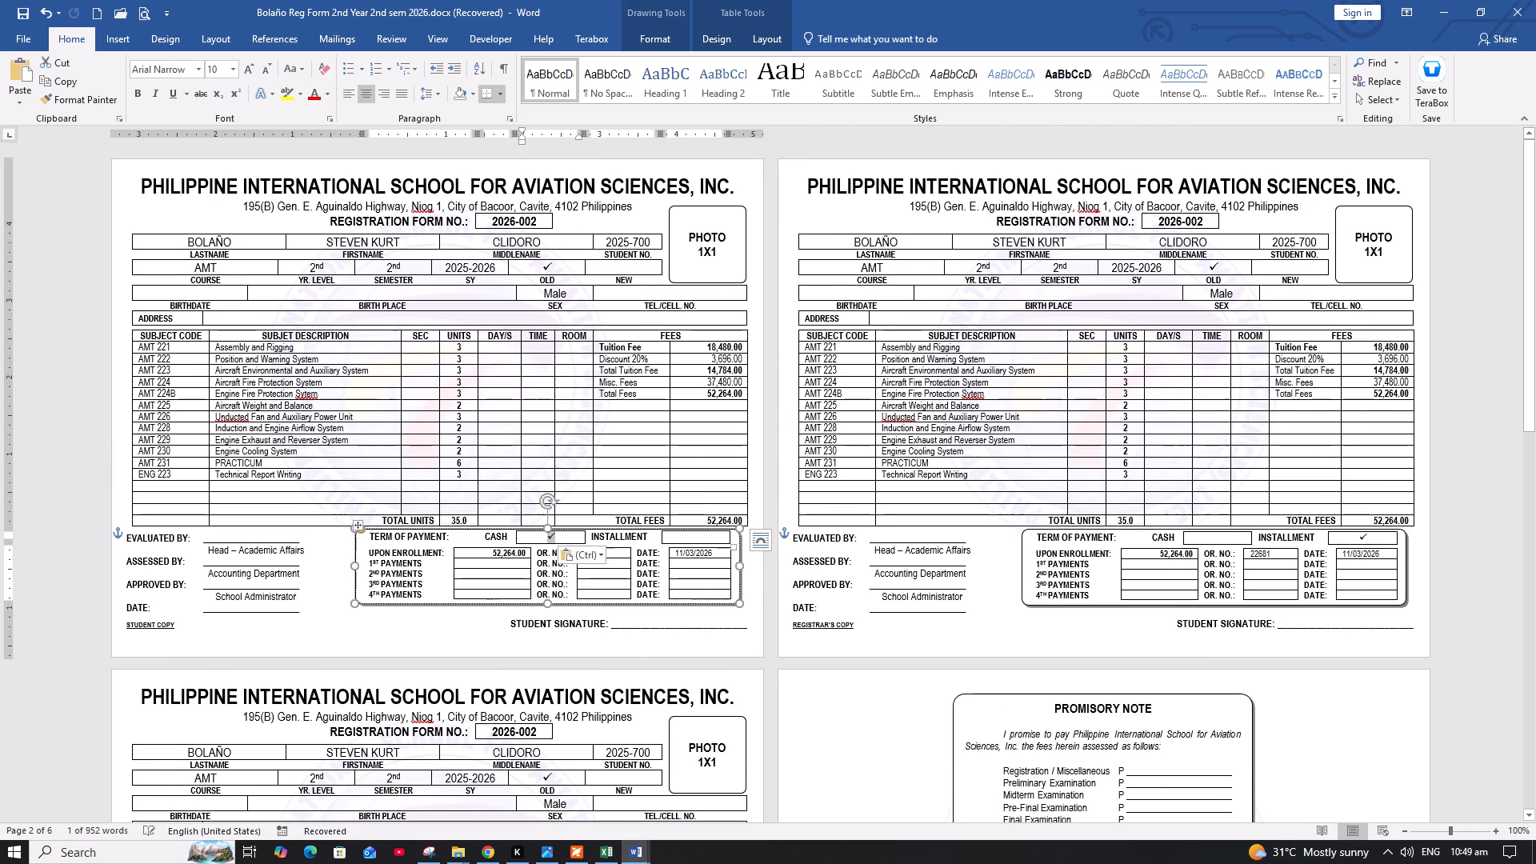
drag(1374, 534, 1360, 537)
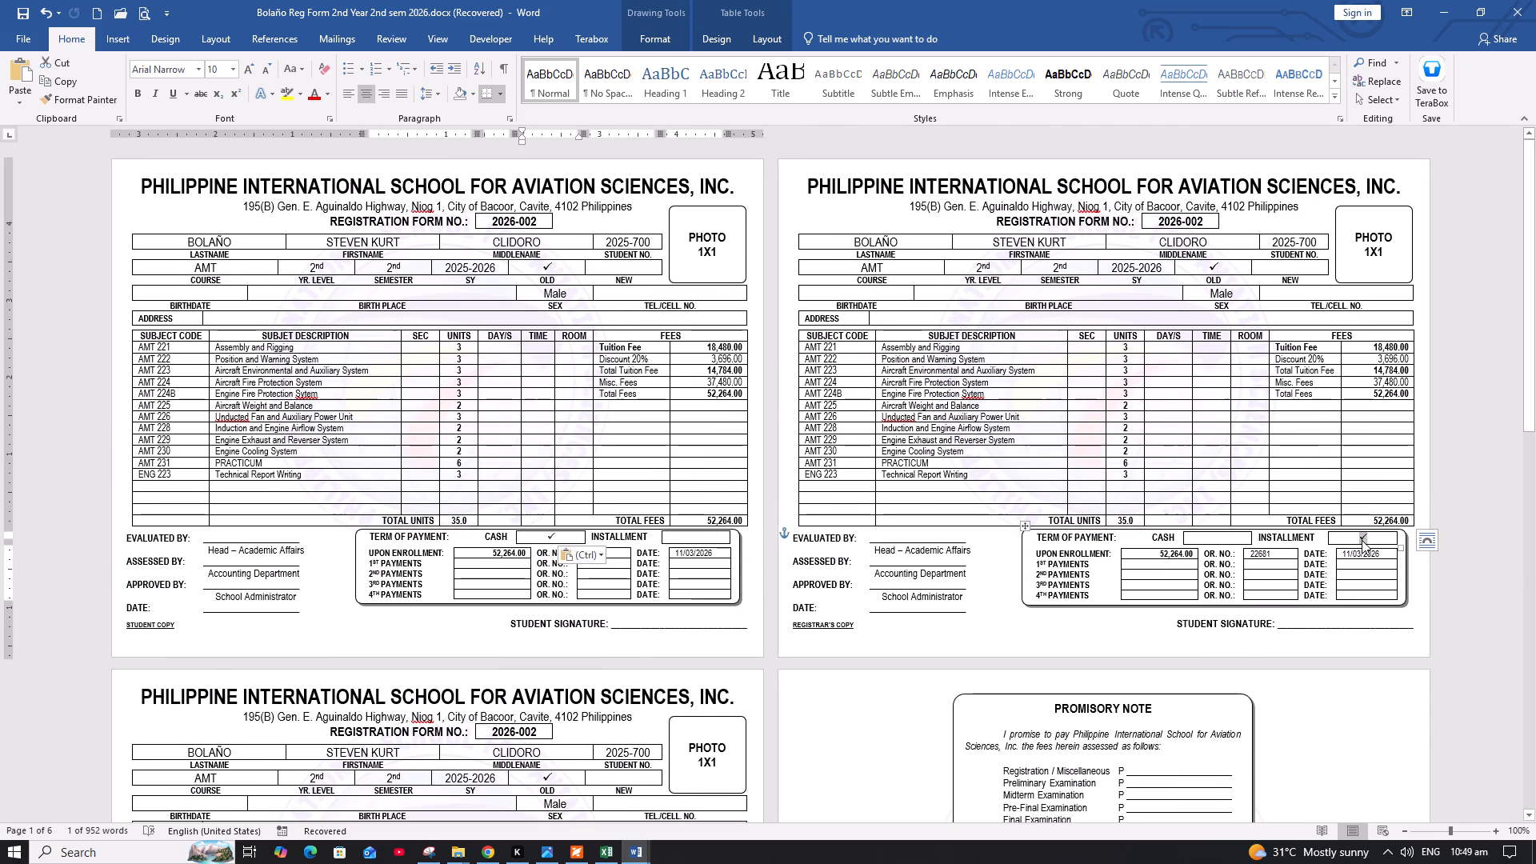
drag(1362, 540, 1230, 539)
click(1230, 538)
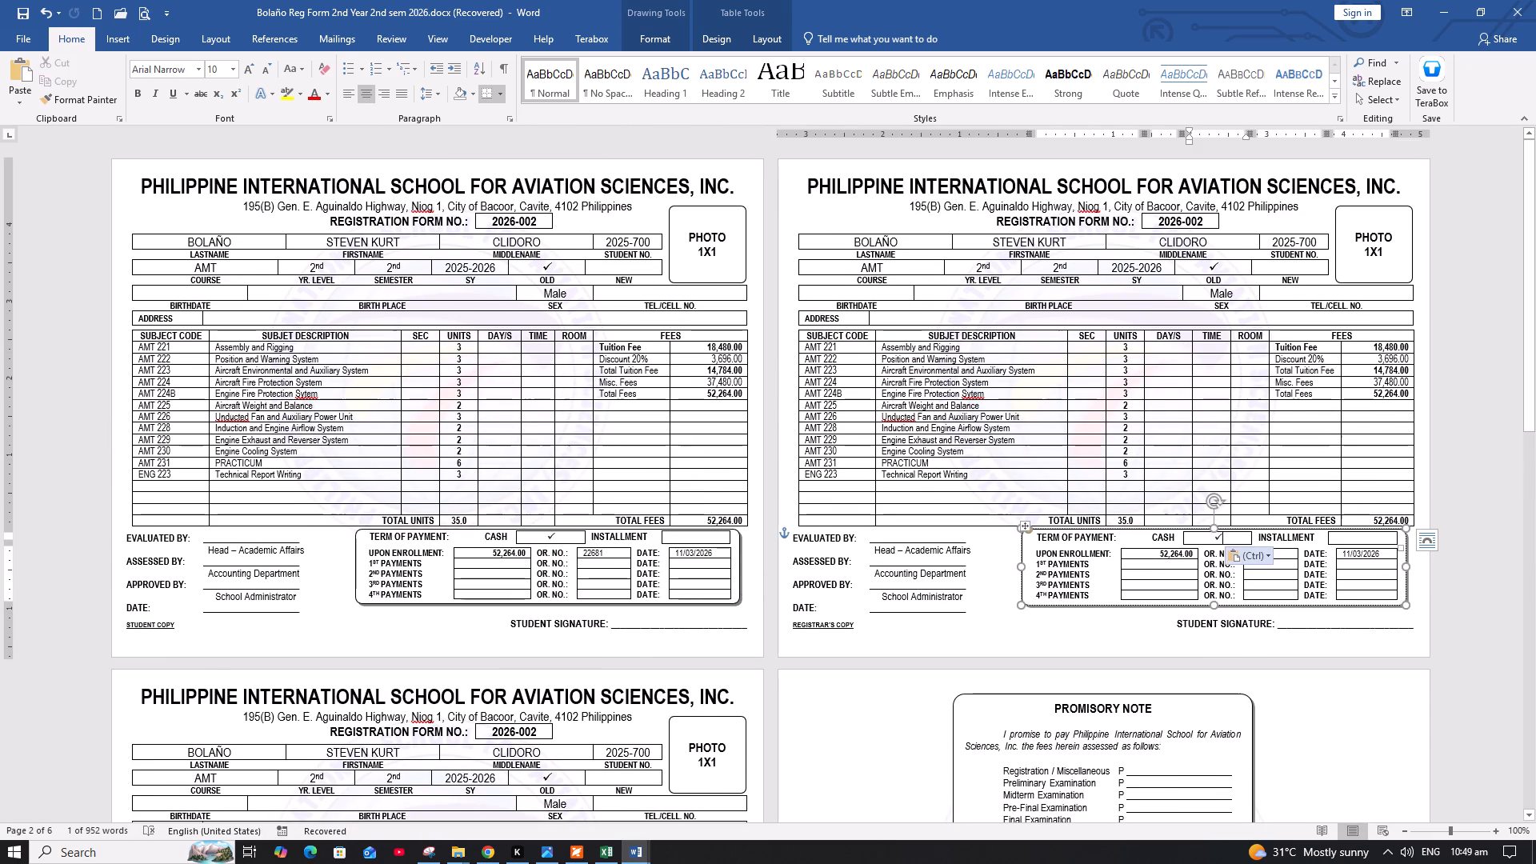
click(1210, 645)
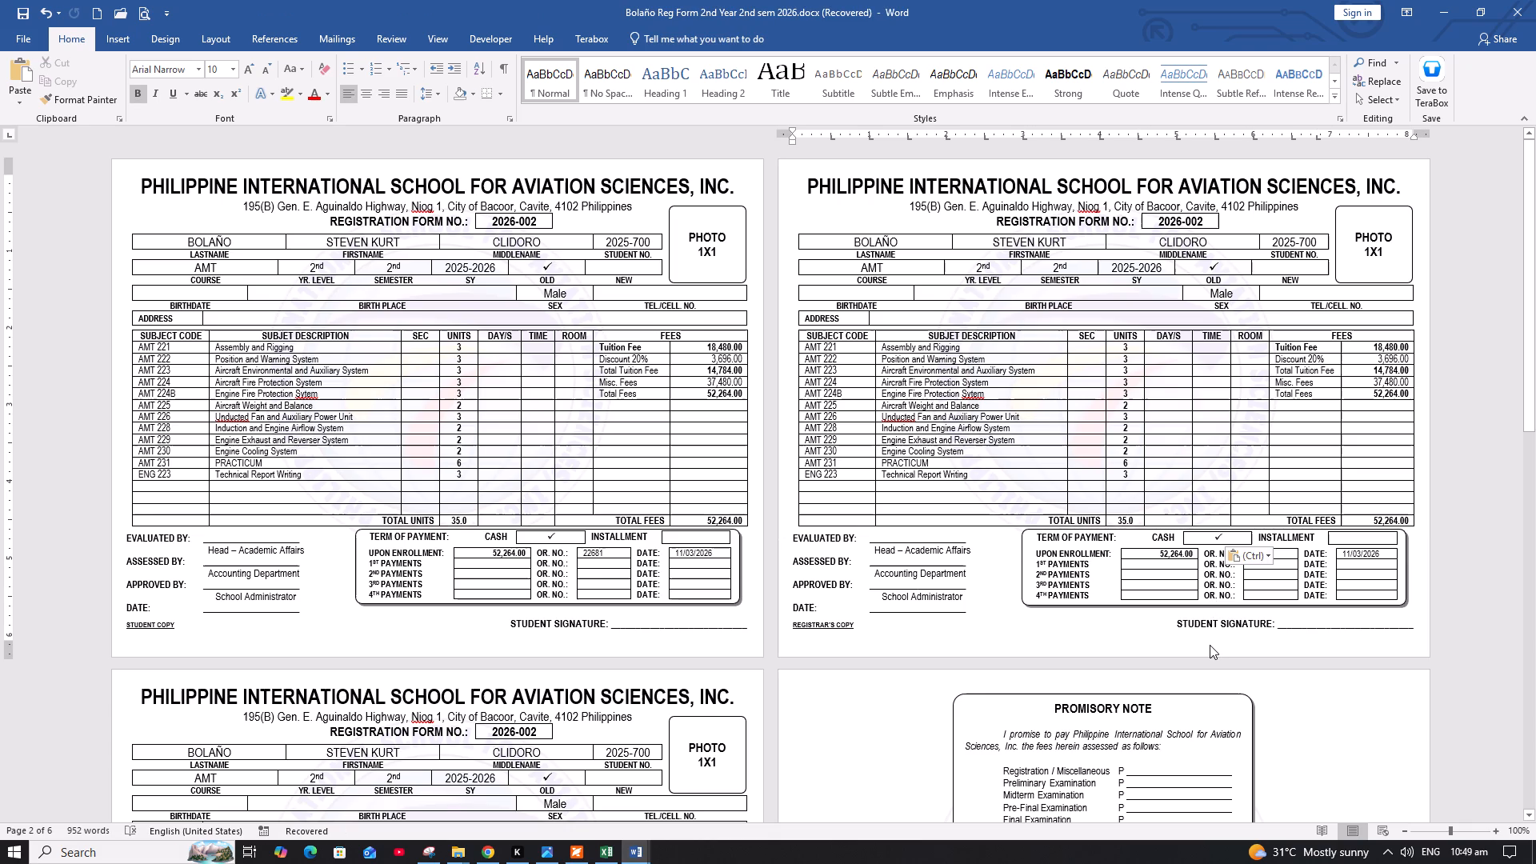
Set the school year (SY) to 2026-2027 in the student, registrar's and accounting copies of form 2026-002.
scroll(1210, 645, up, 3)
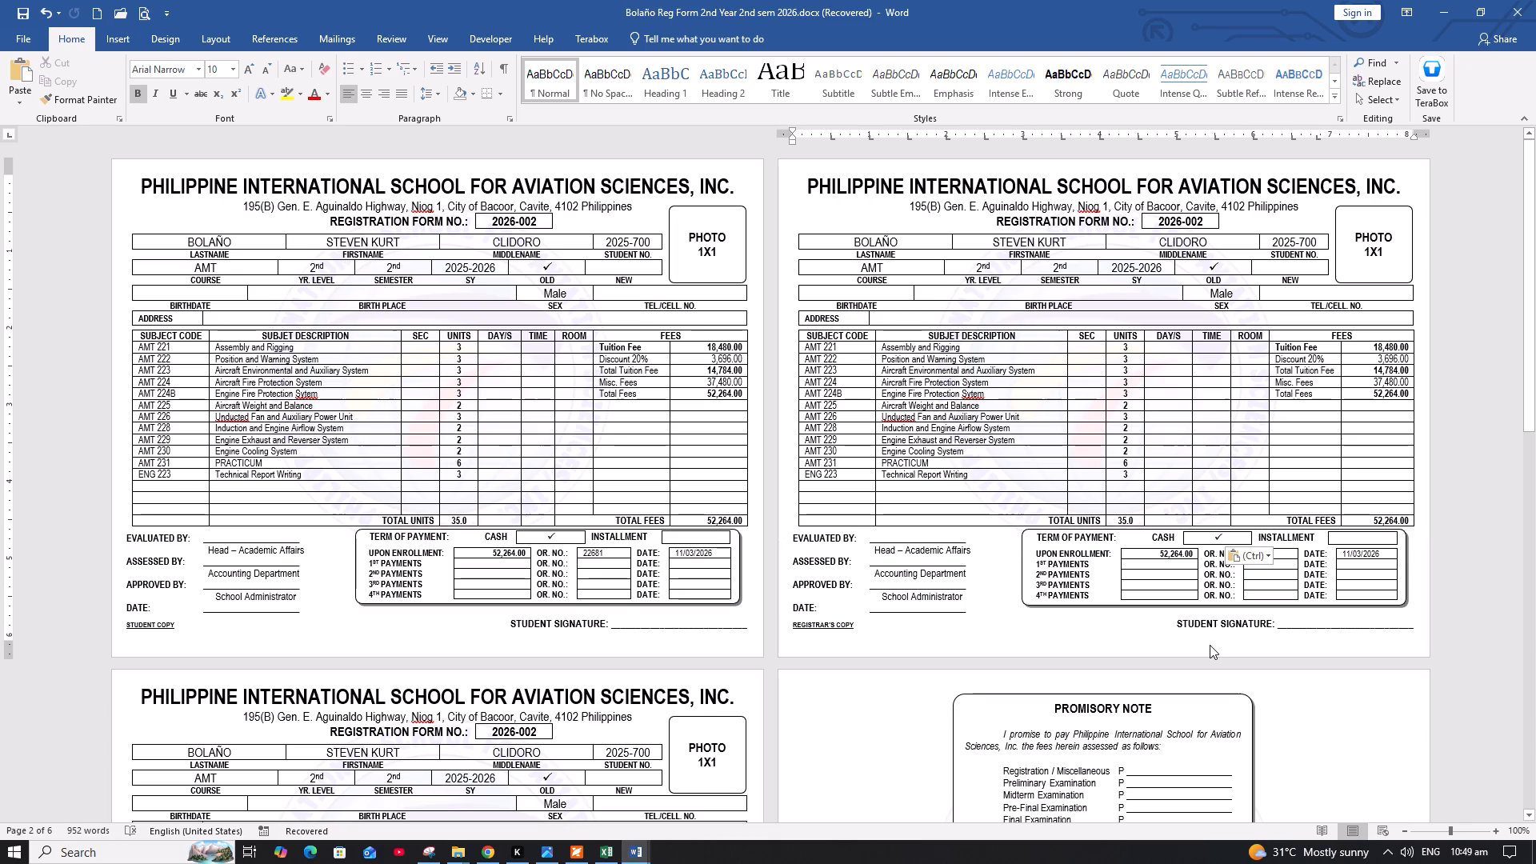
scroll(1210, 645, up, 4)
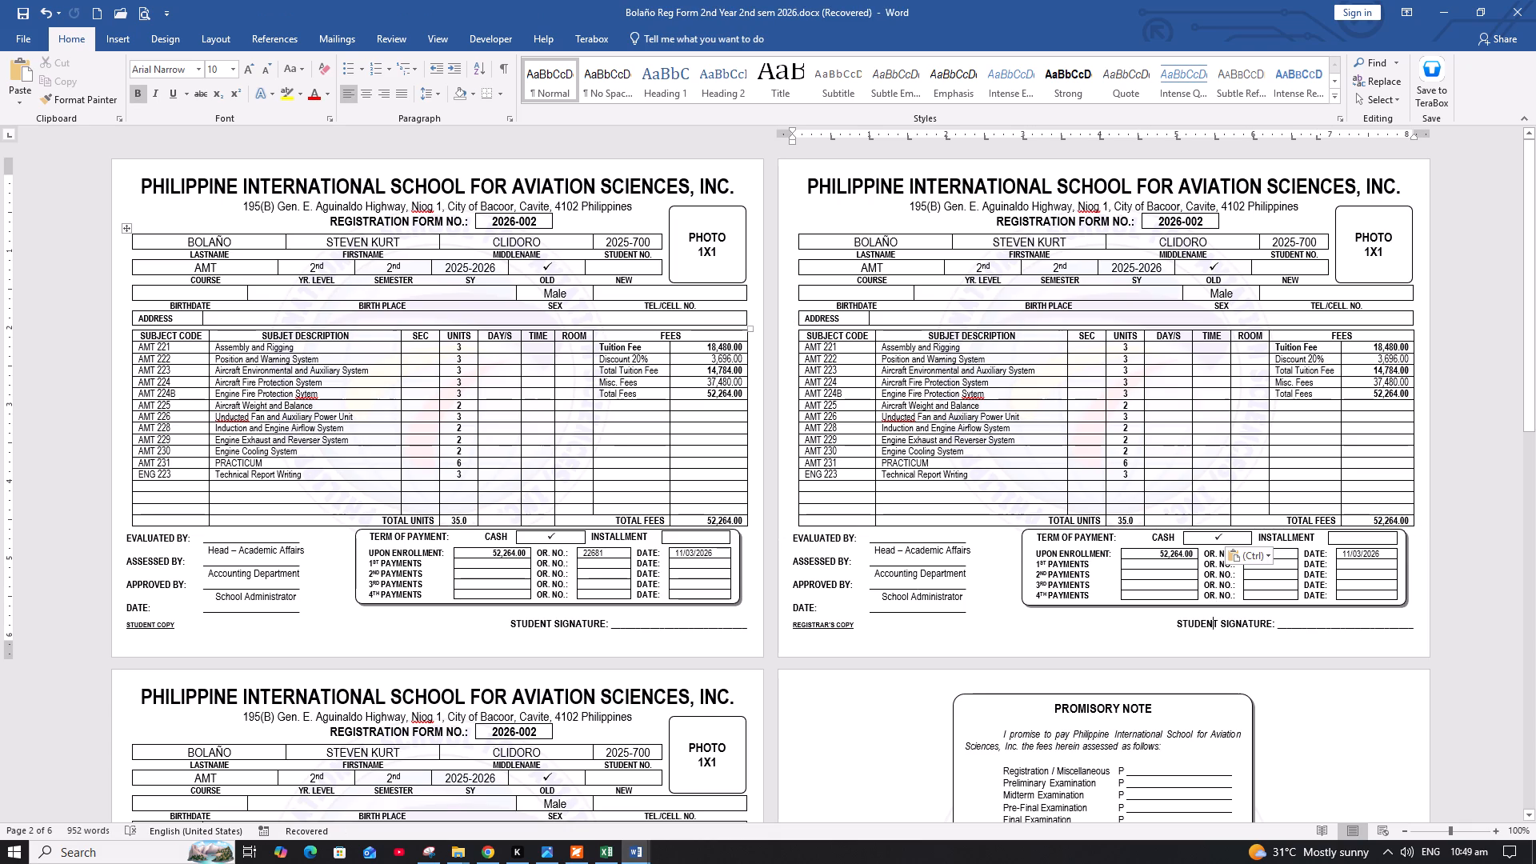
click(435, 266)
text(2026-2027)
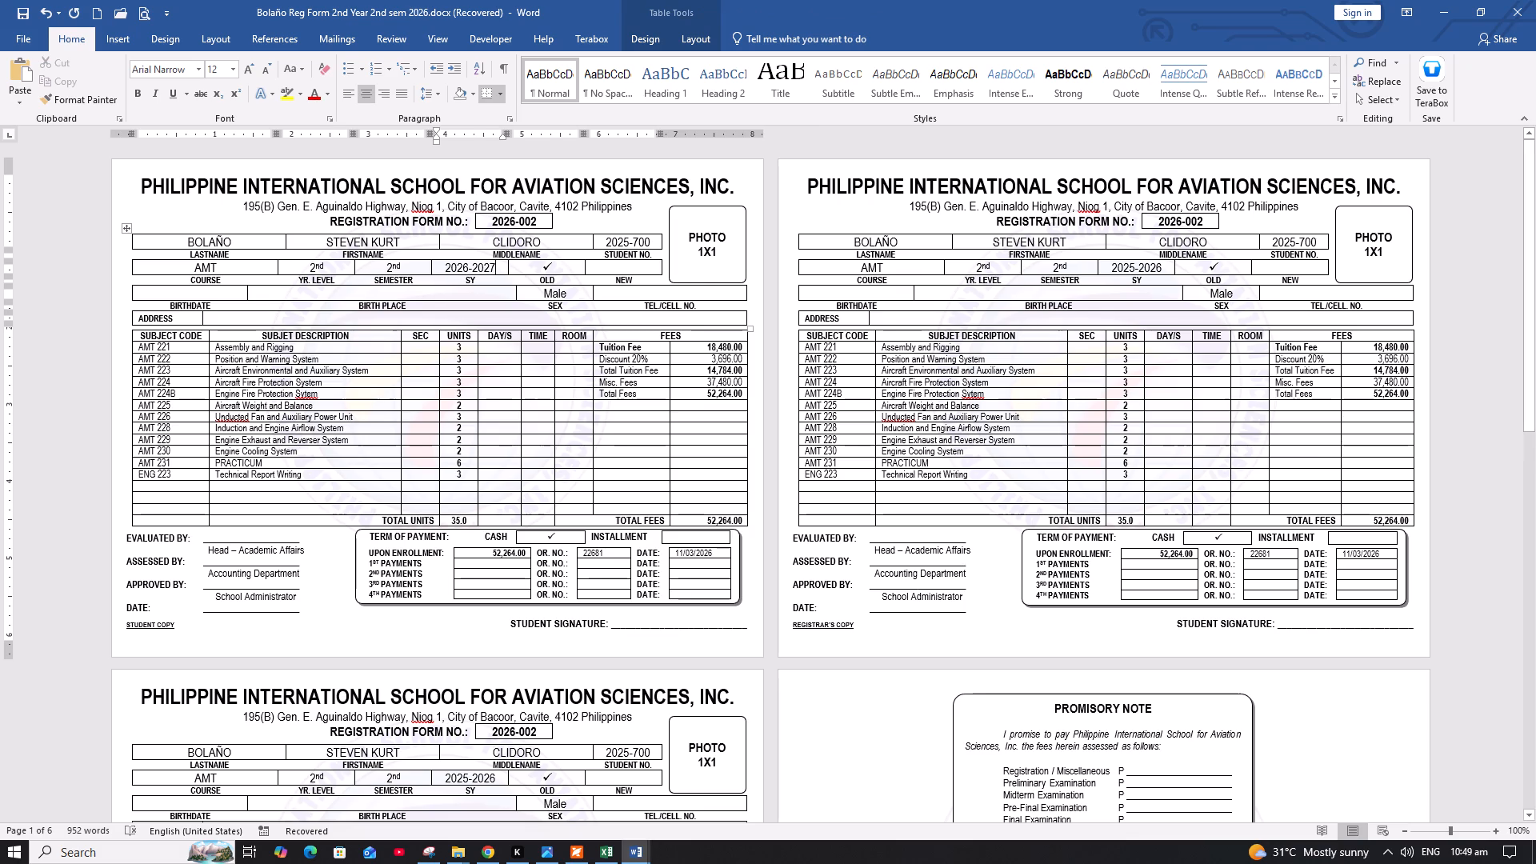
click(1102, 267)
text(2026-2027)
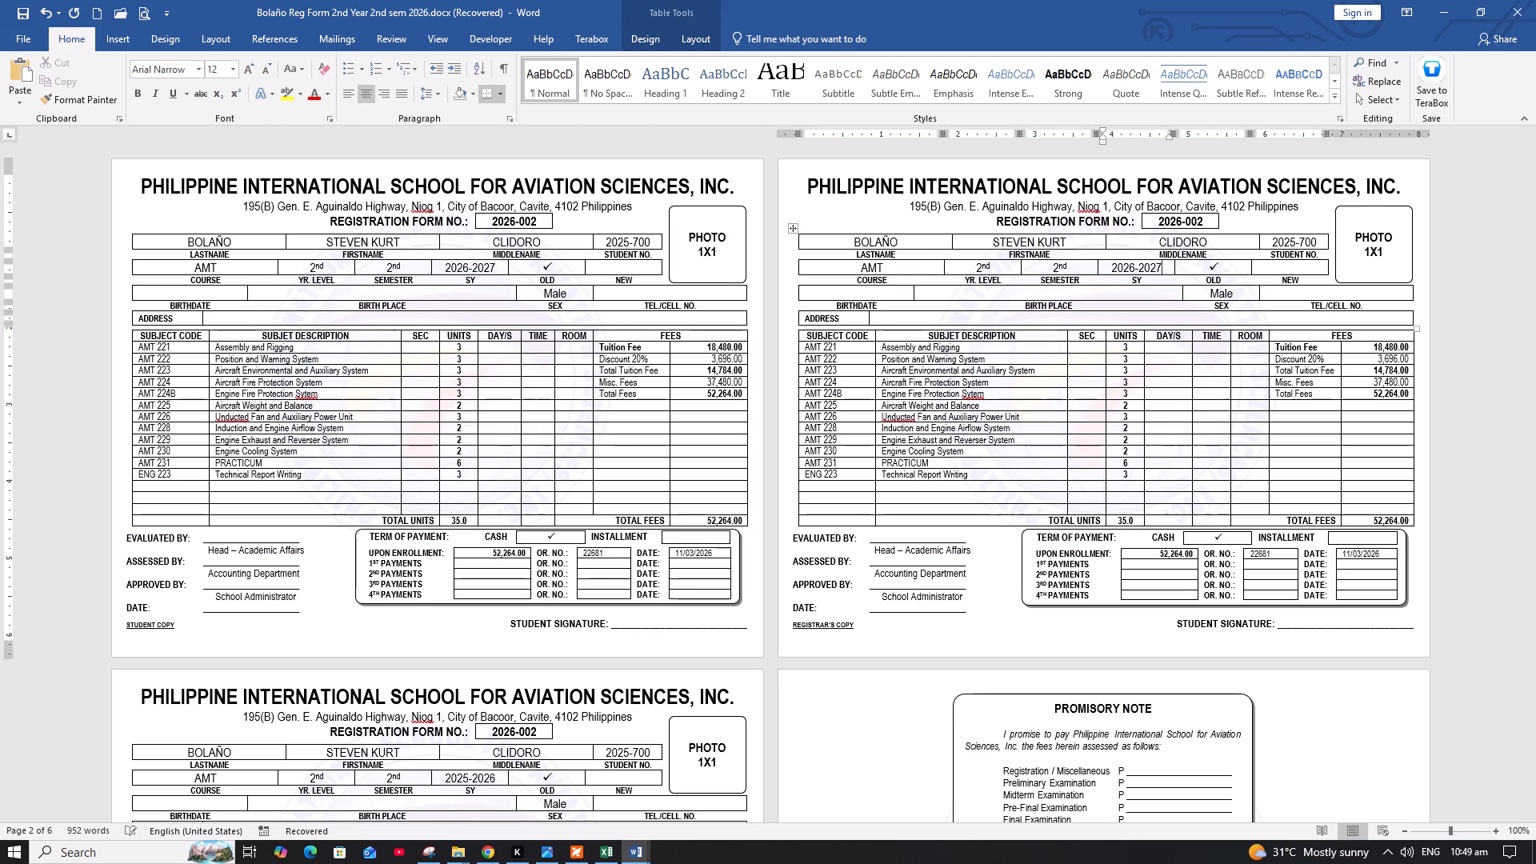
scroll(1089, 274, down, 4)
click(434, 624)
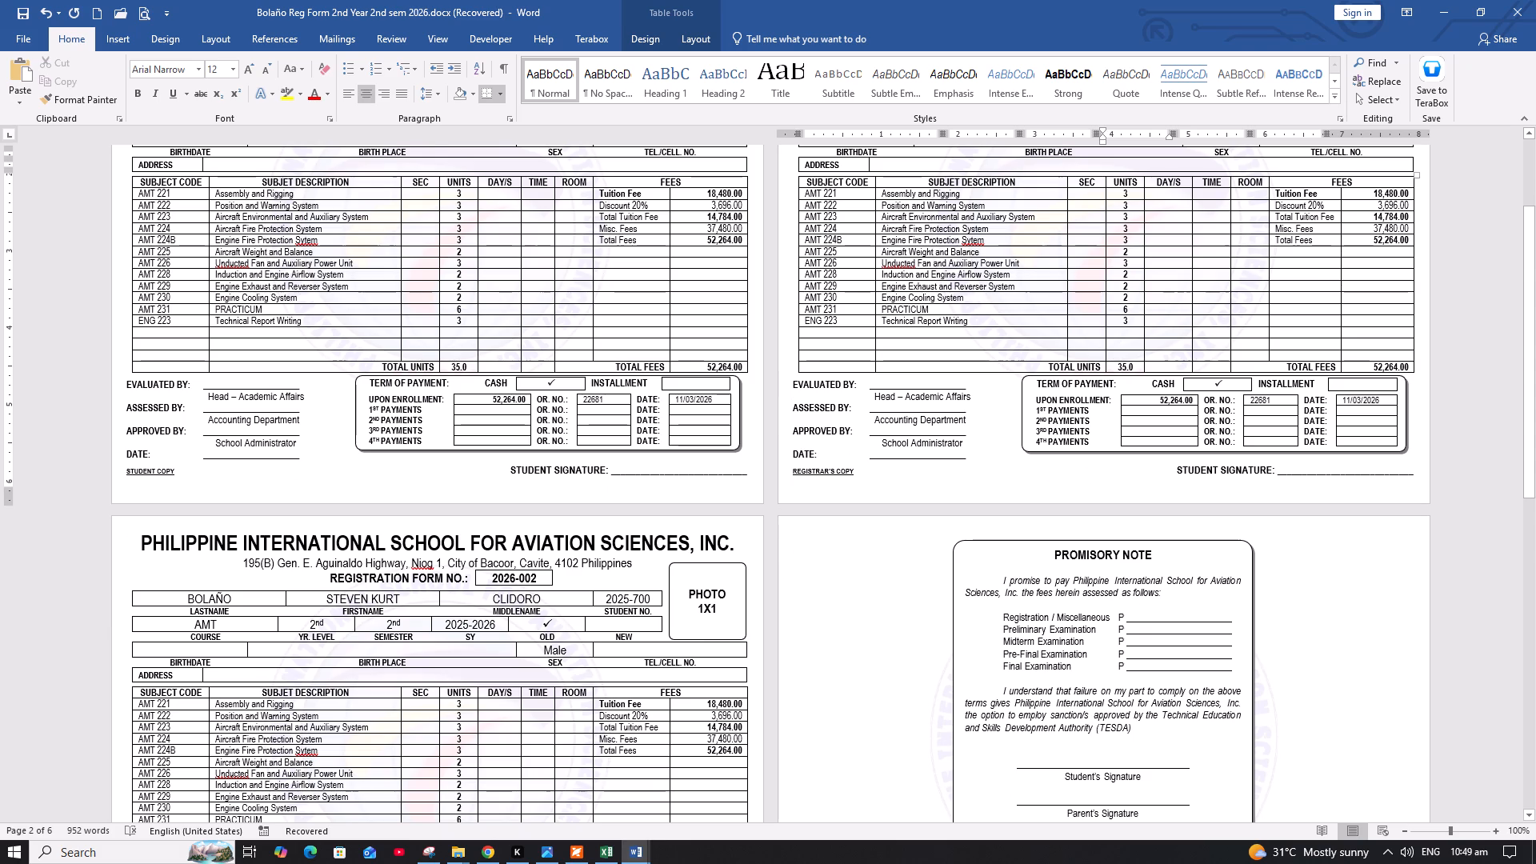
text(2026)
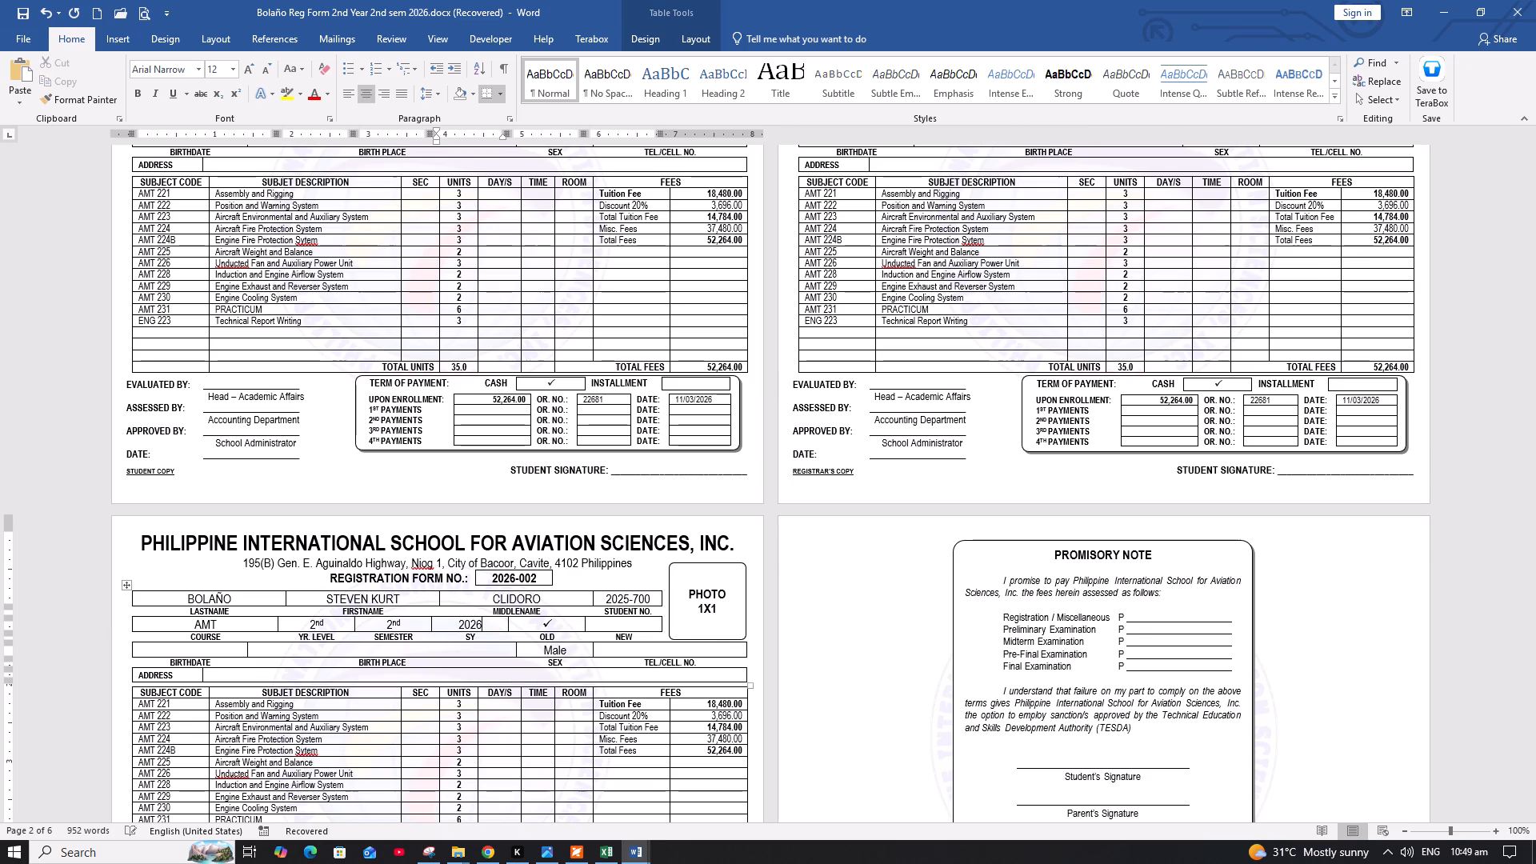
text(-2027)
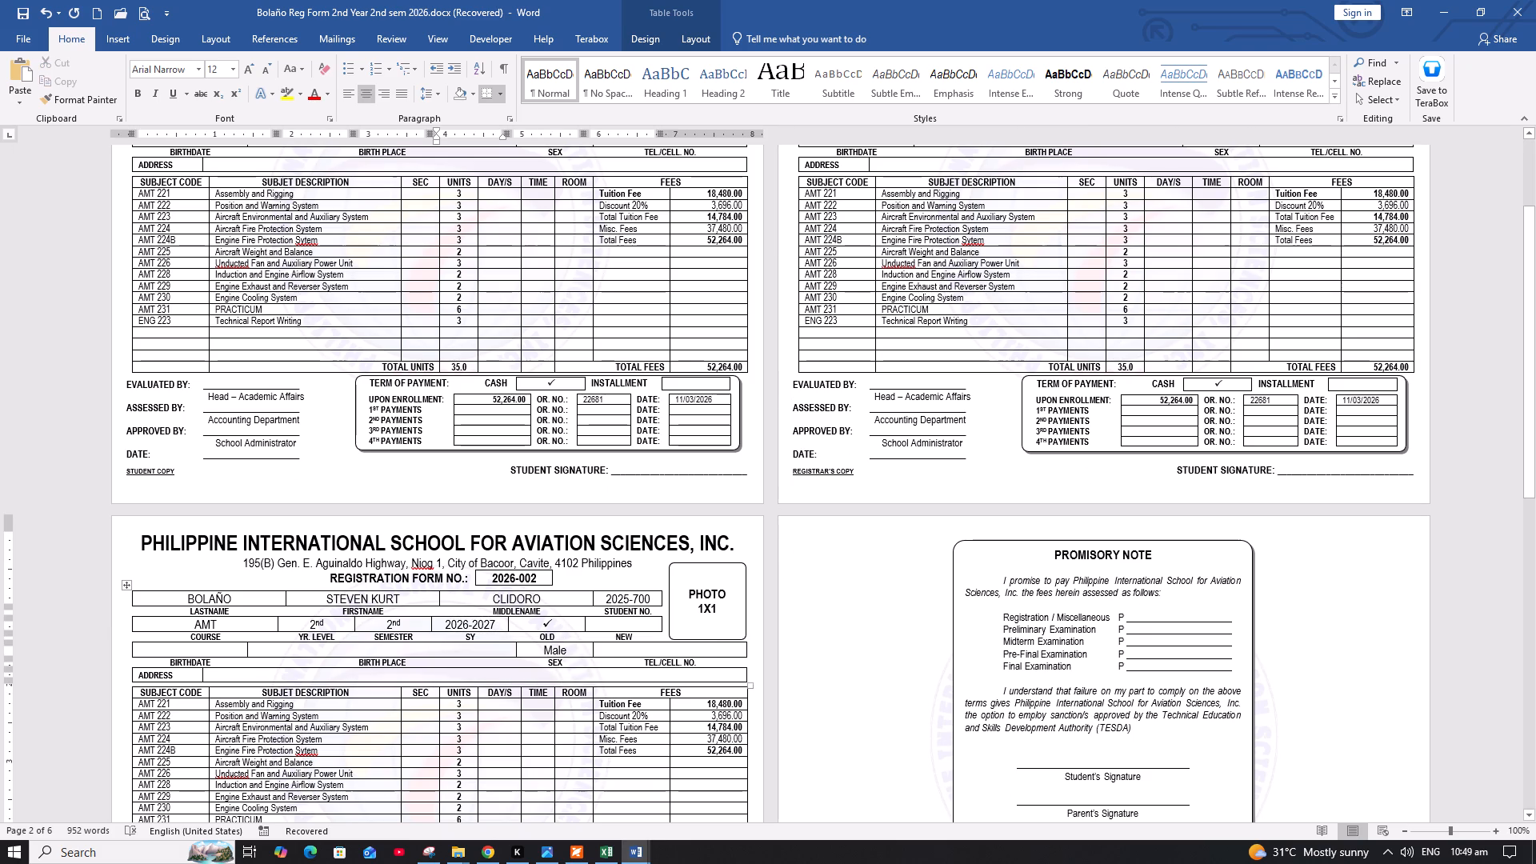
Copy the student's last, first and middle name from the accounting copy over the name cells in the Student's Personal and Preliminary Academic Records.
scroll(753, 475, down, 13)
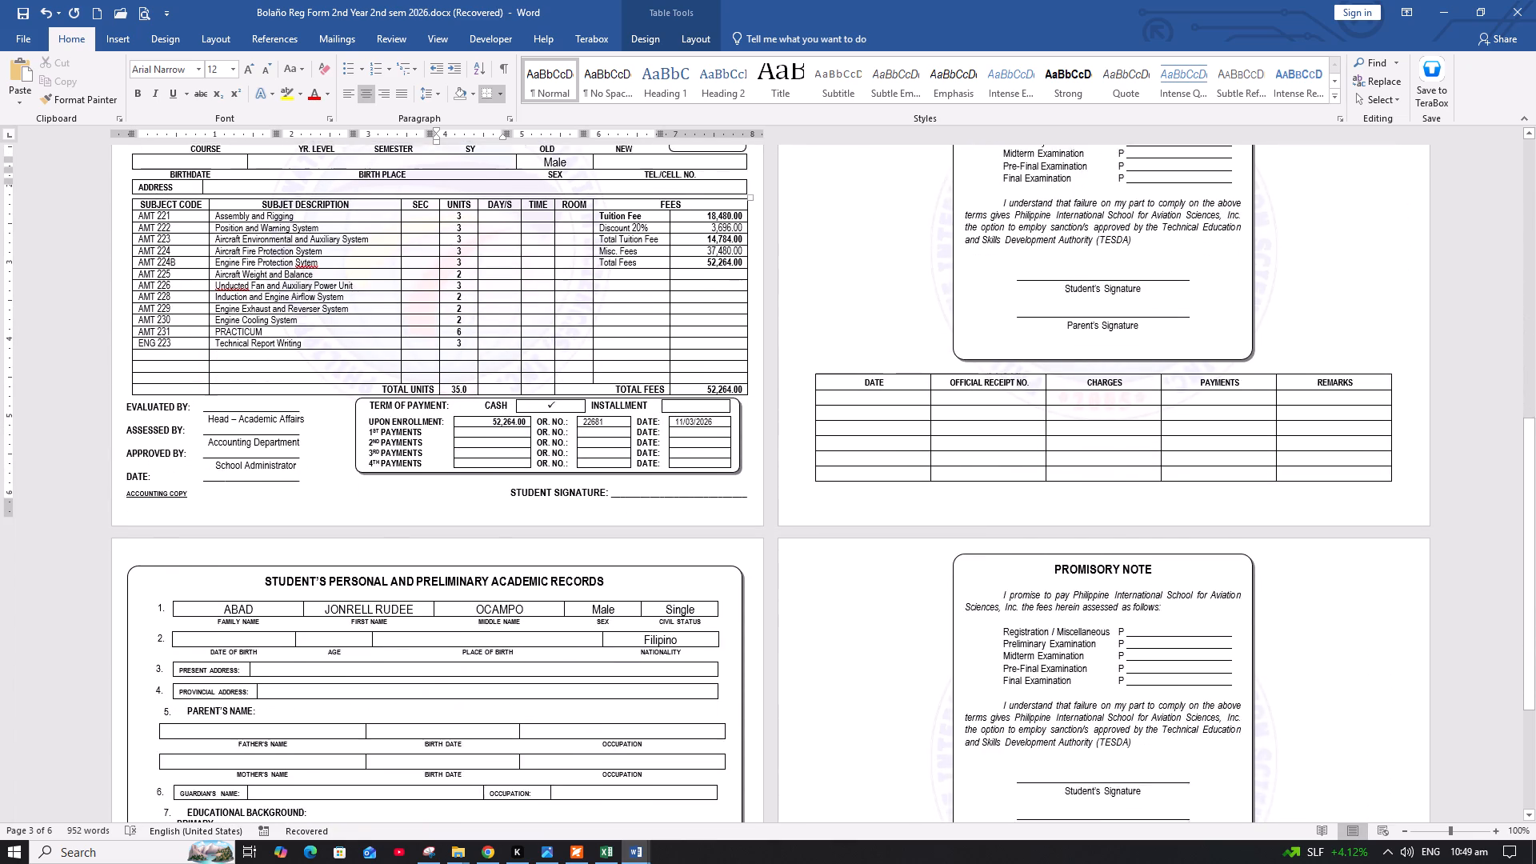
scroll(753, 475, up, 6)
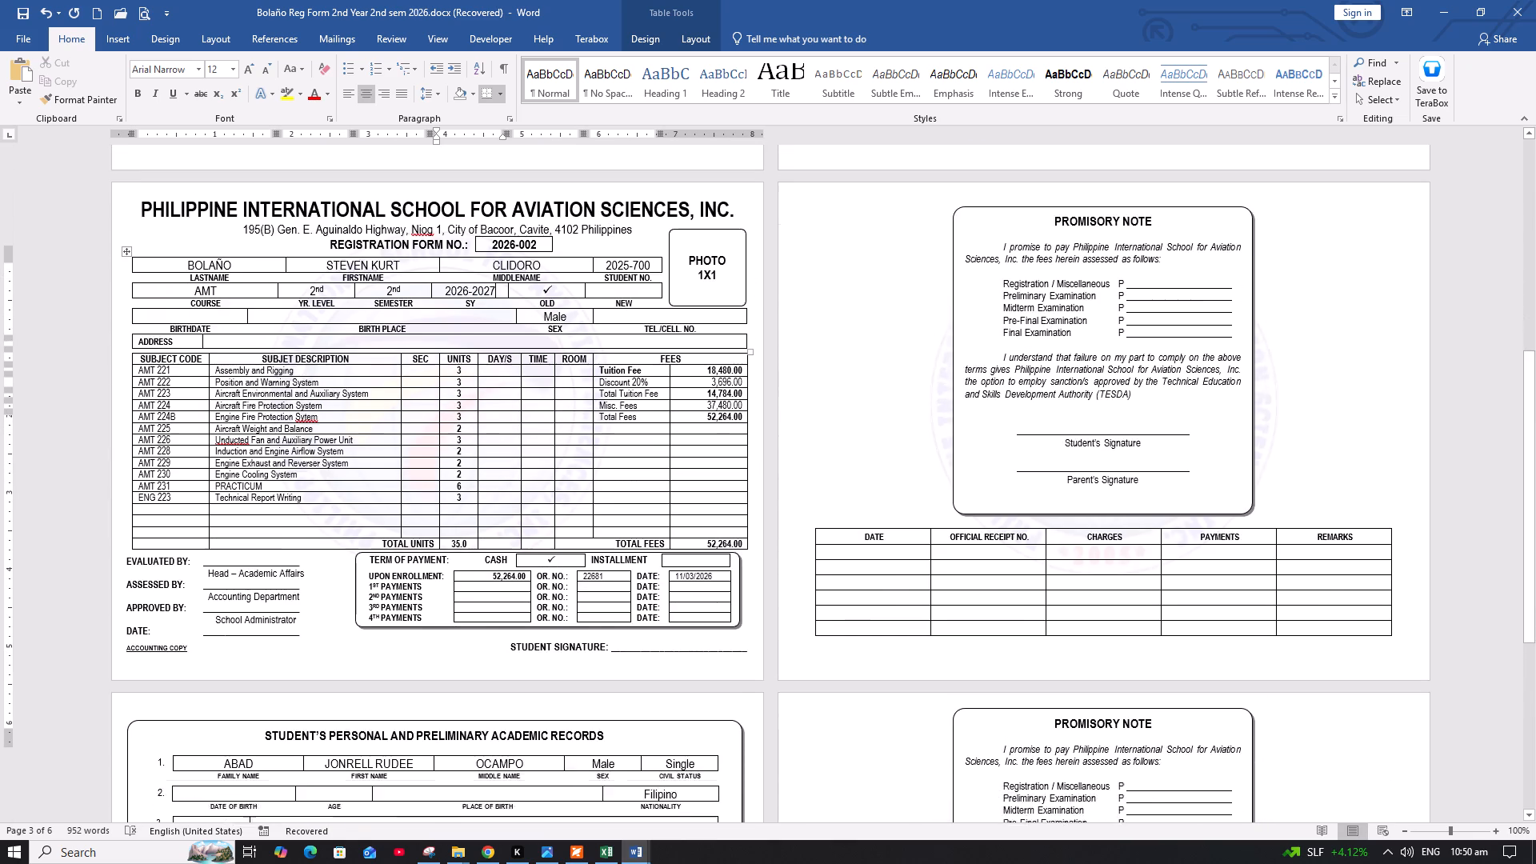
drag(252, 330, 485, 330)
key(ctrl+c)
key(ctrl+c)
scroll(483, 335, down, 9)
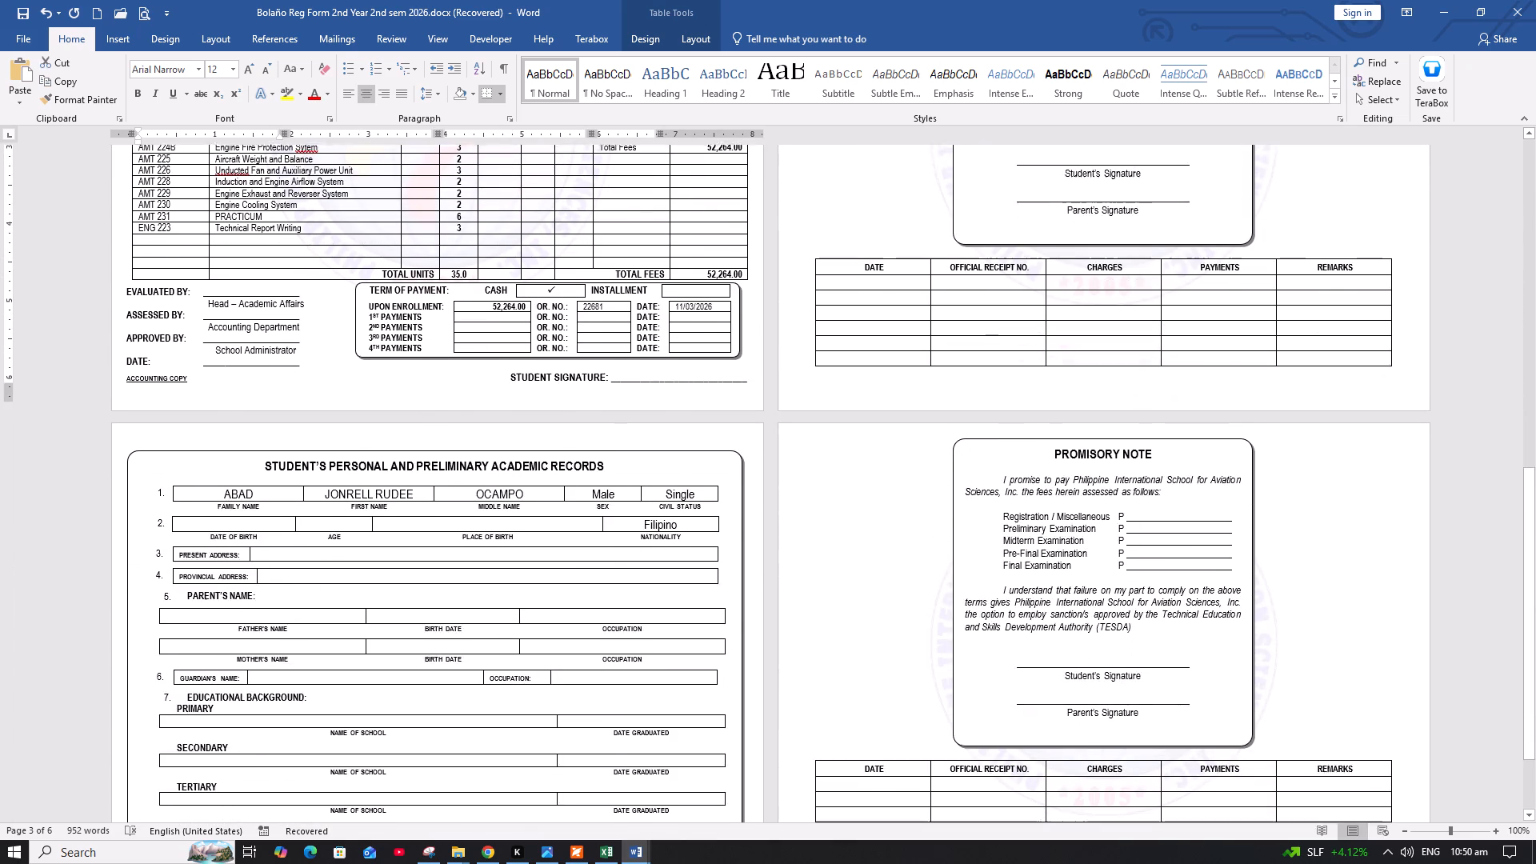
drag(273, 486, 463, 487)
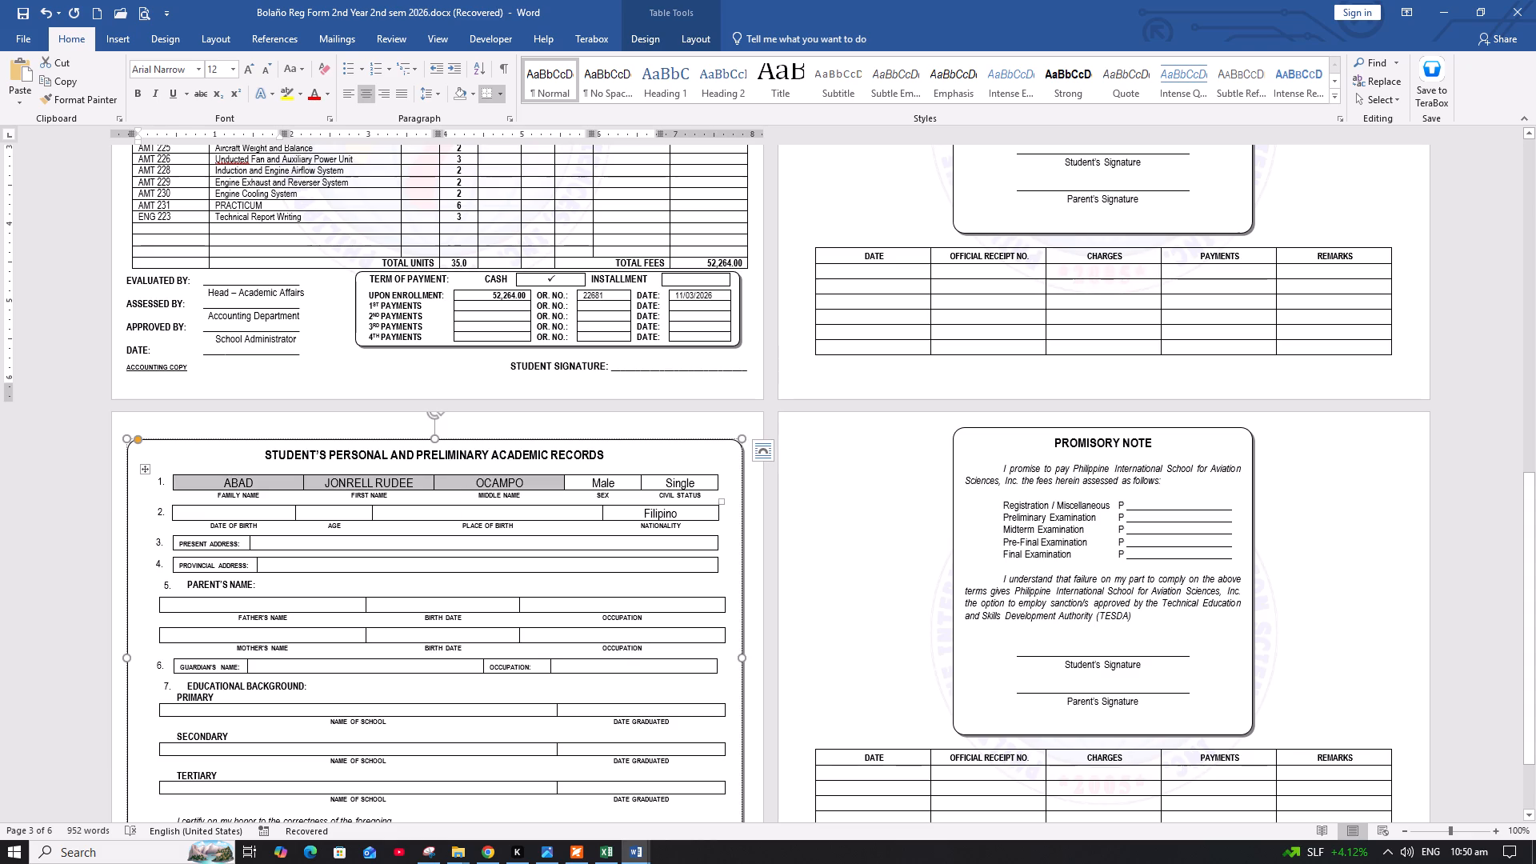
key(ctrl+v)
click(463, 487)
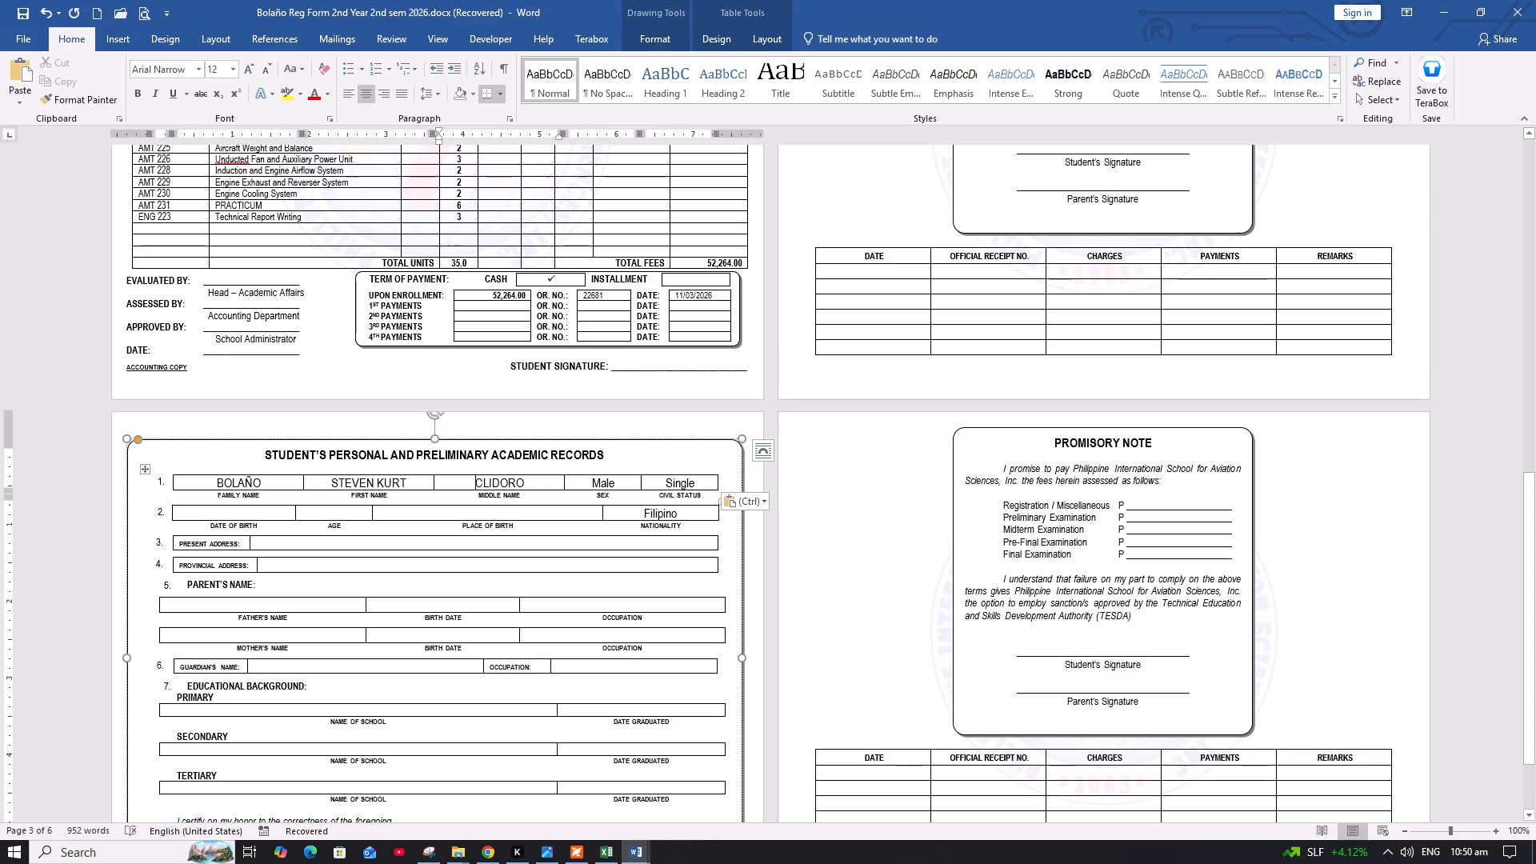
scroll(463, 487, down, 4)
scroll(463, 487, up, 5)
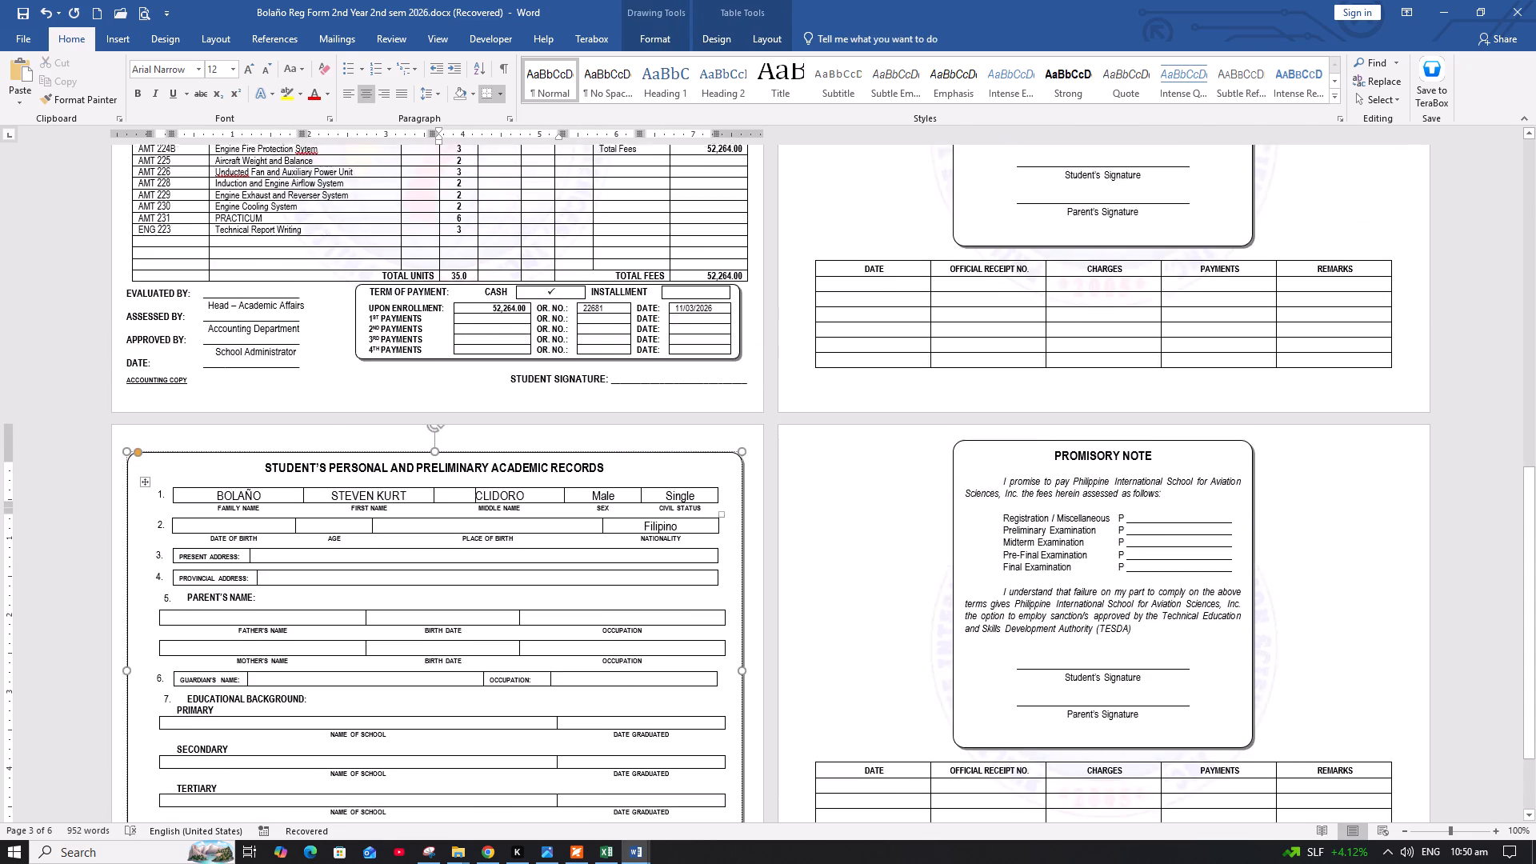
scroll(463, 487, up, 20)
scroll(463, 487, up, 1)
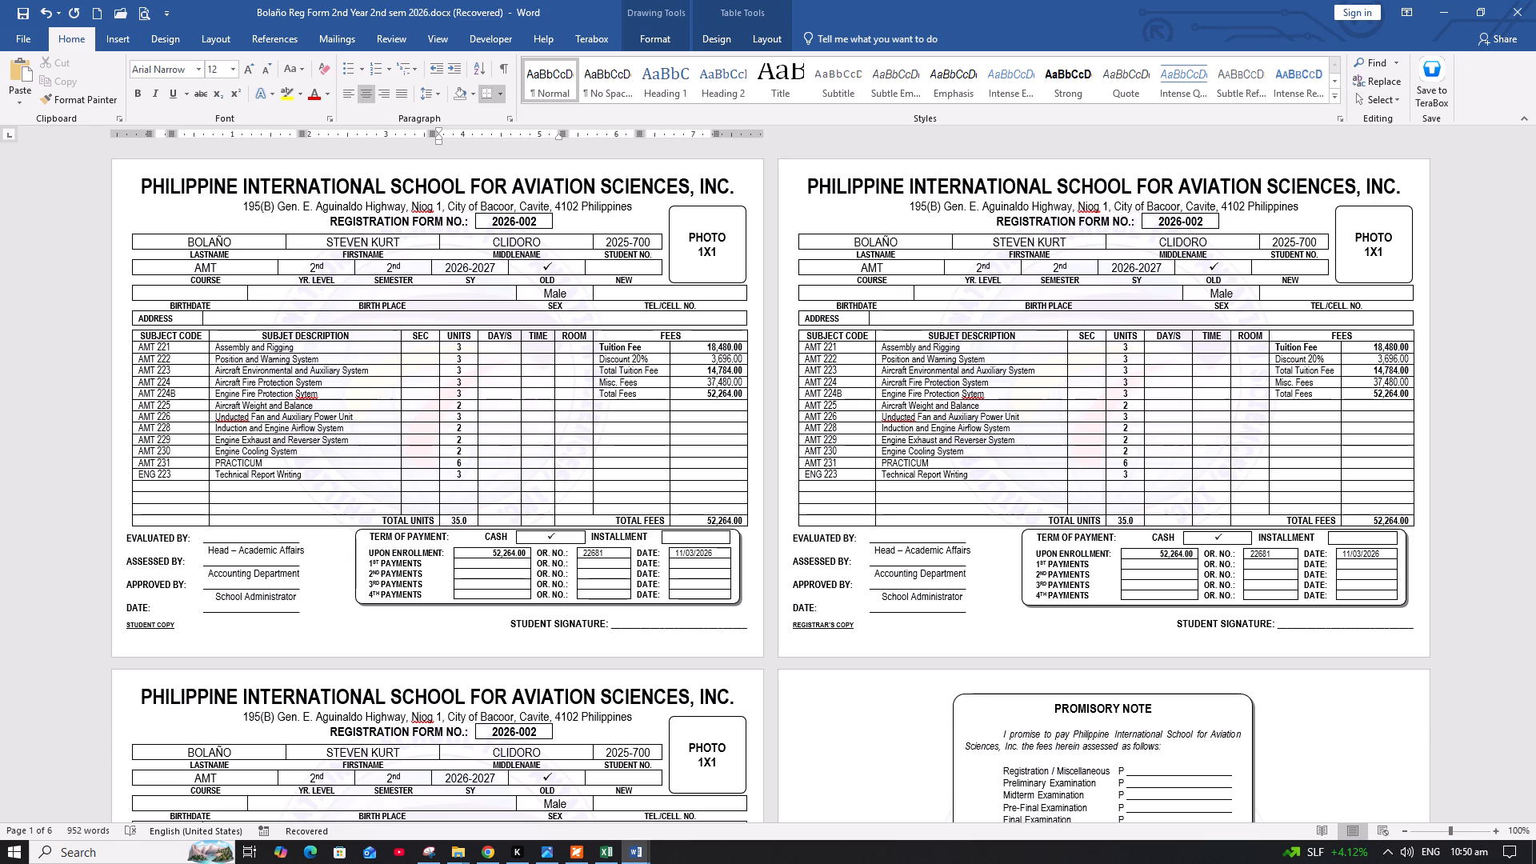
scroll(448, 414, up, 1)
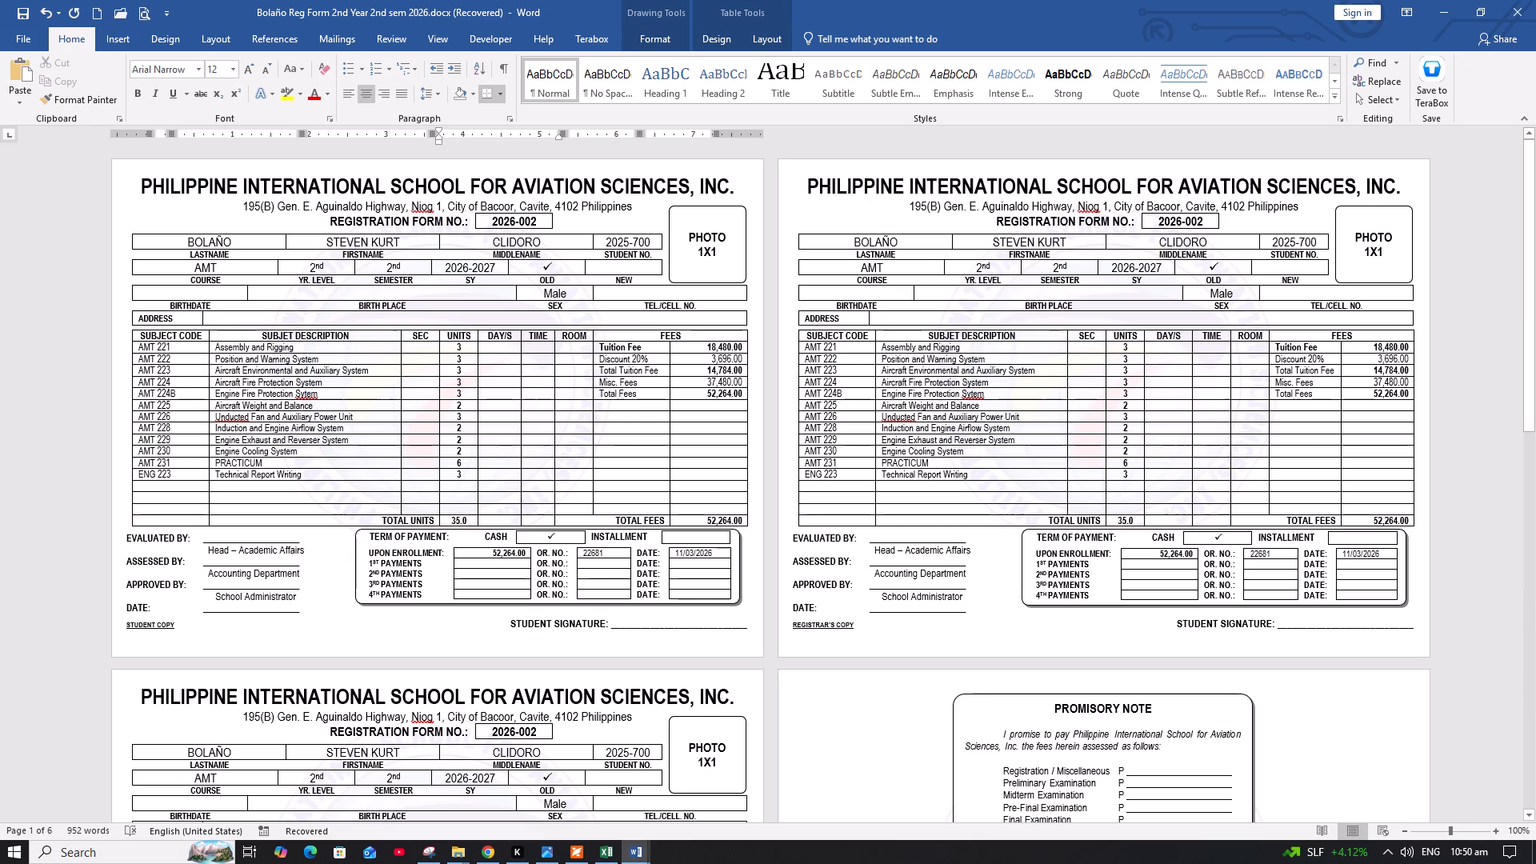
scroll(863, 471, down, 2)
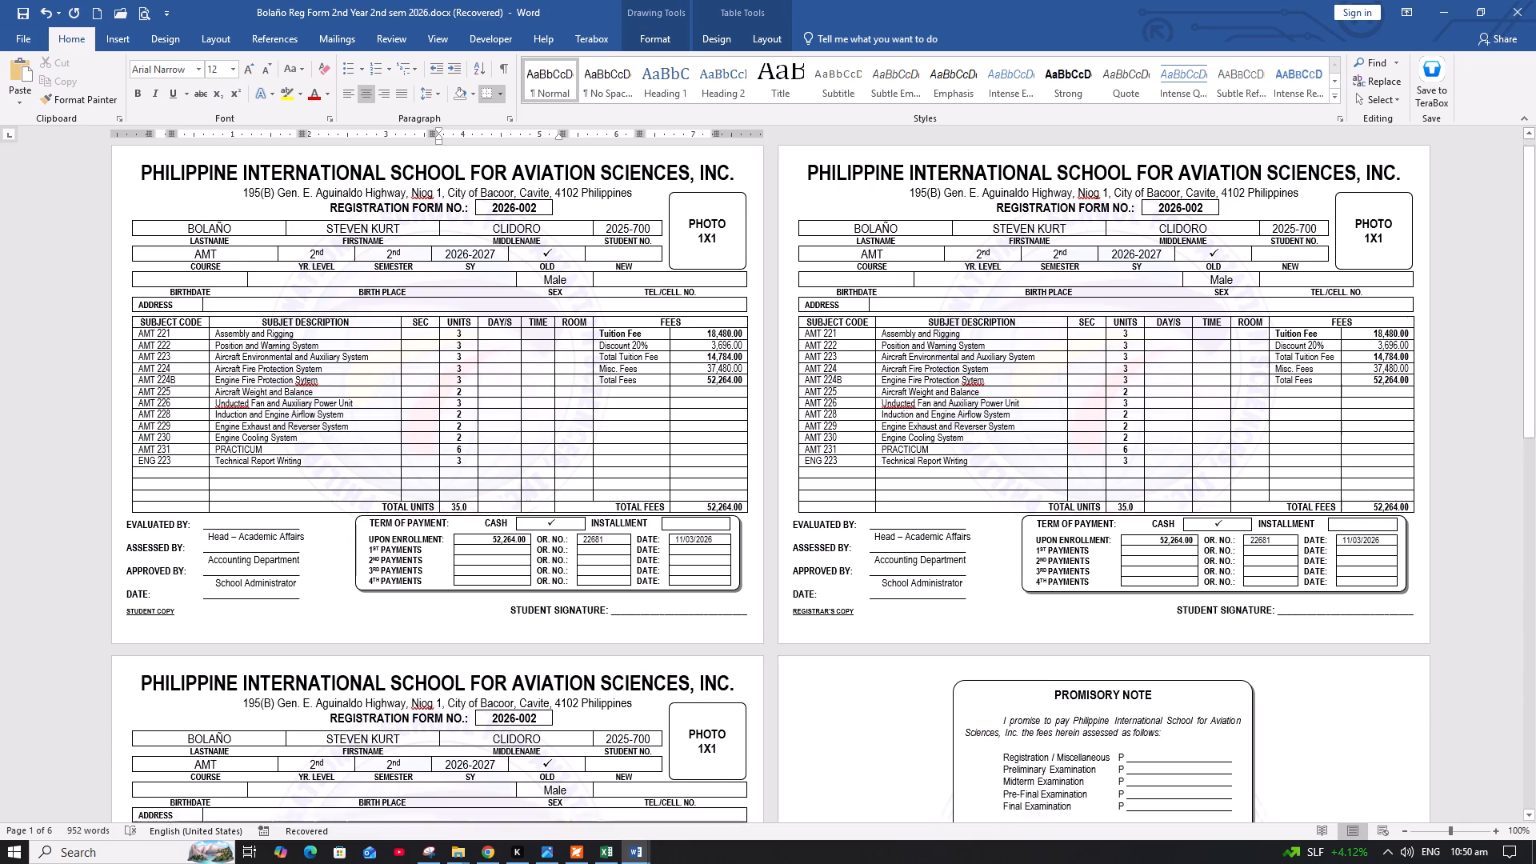
Save the Word document containing the completed copies of registration form 2026-002.
scroll(863, 471, down, 6)
scroll(863, 471, up, 6)
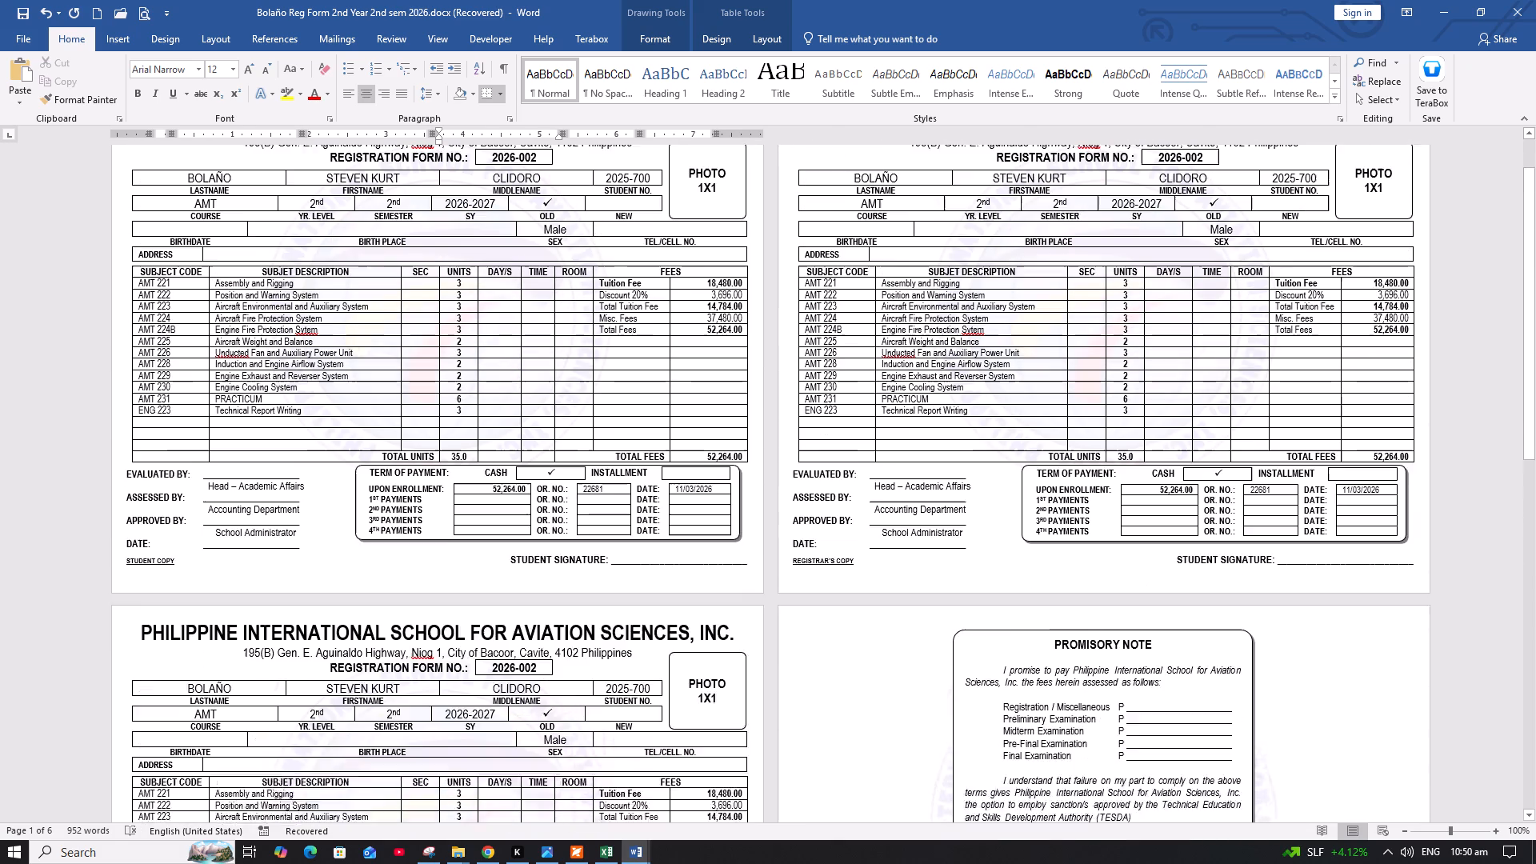
scroll(863, 471, up, 9)
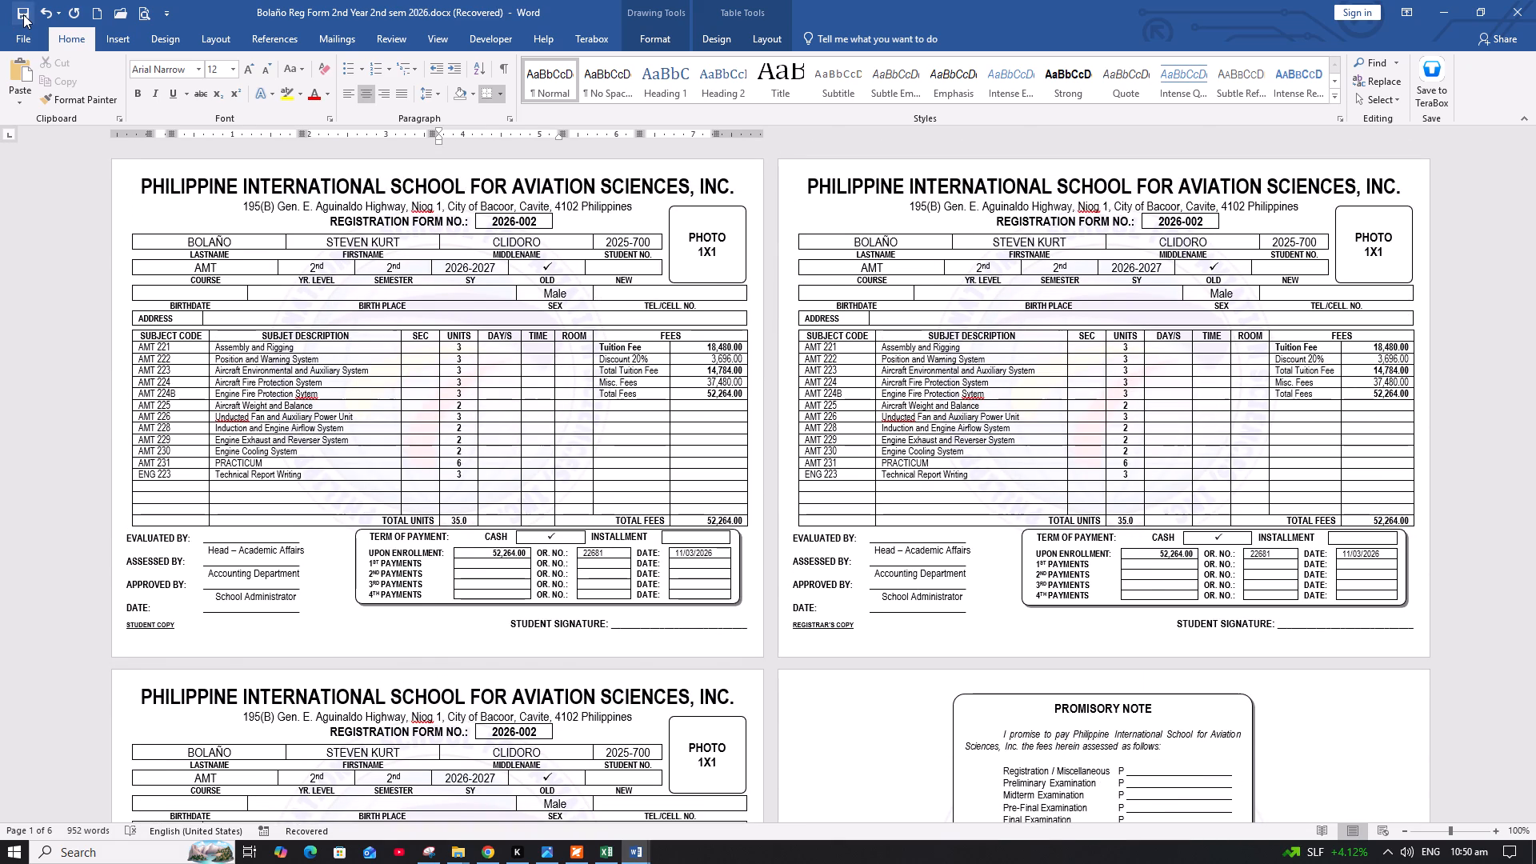
click(23, 14)
Print only pages 1-3 of the document, the student, registrar's and accounting copies of form 2026-002.
click(24, 31)
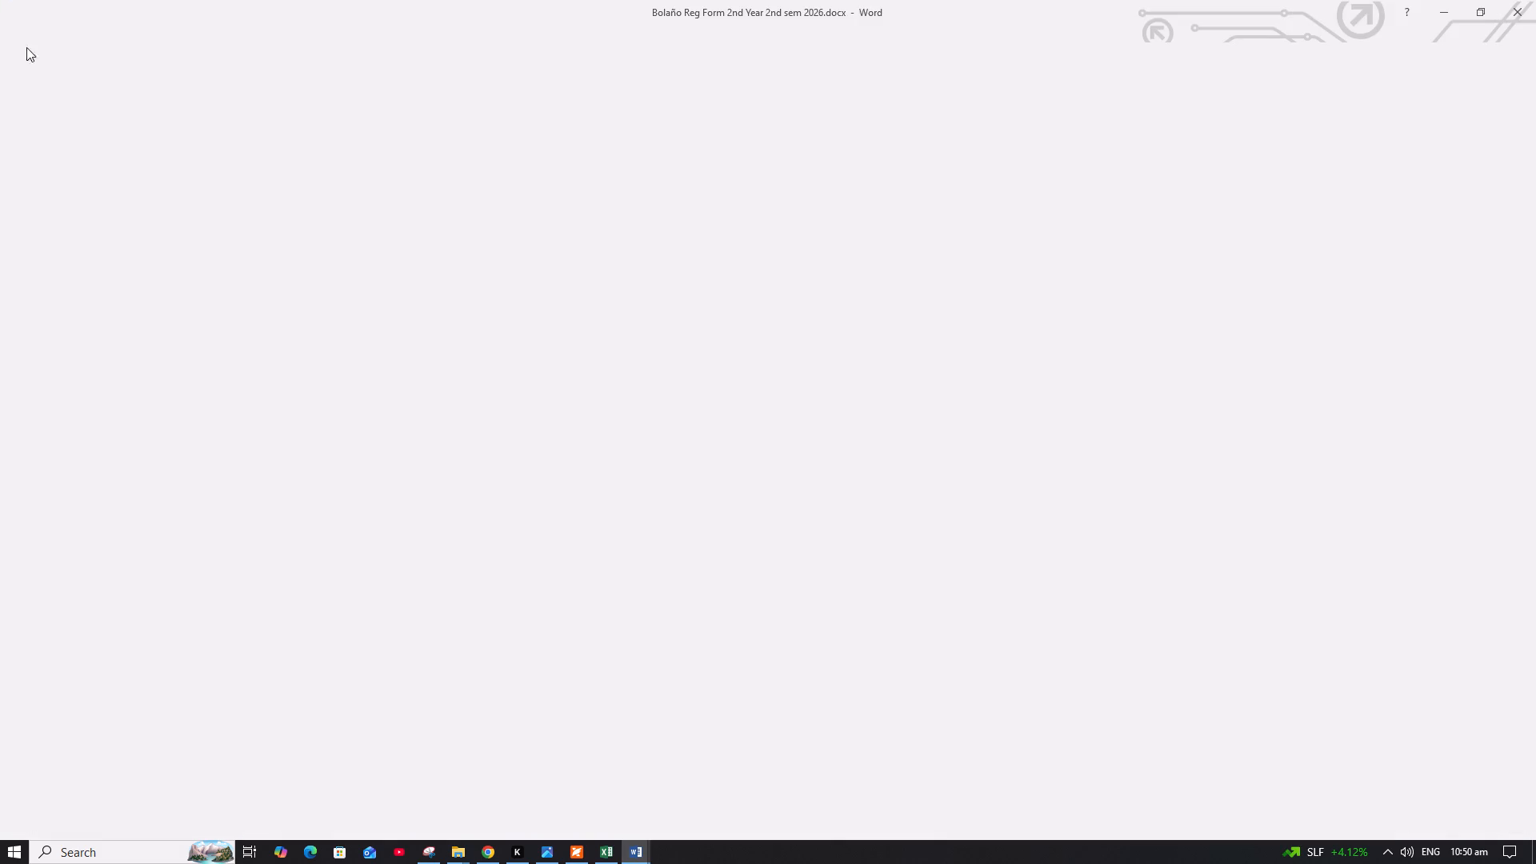
click(63, 284)
click(83, 294)
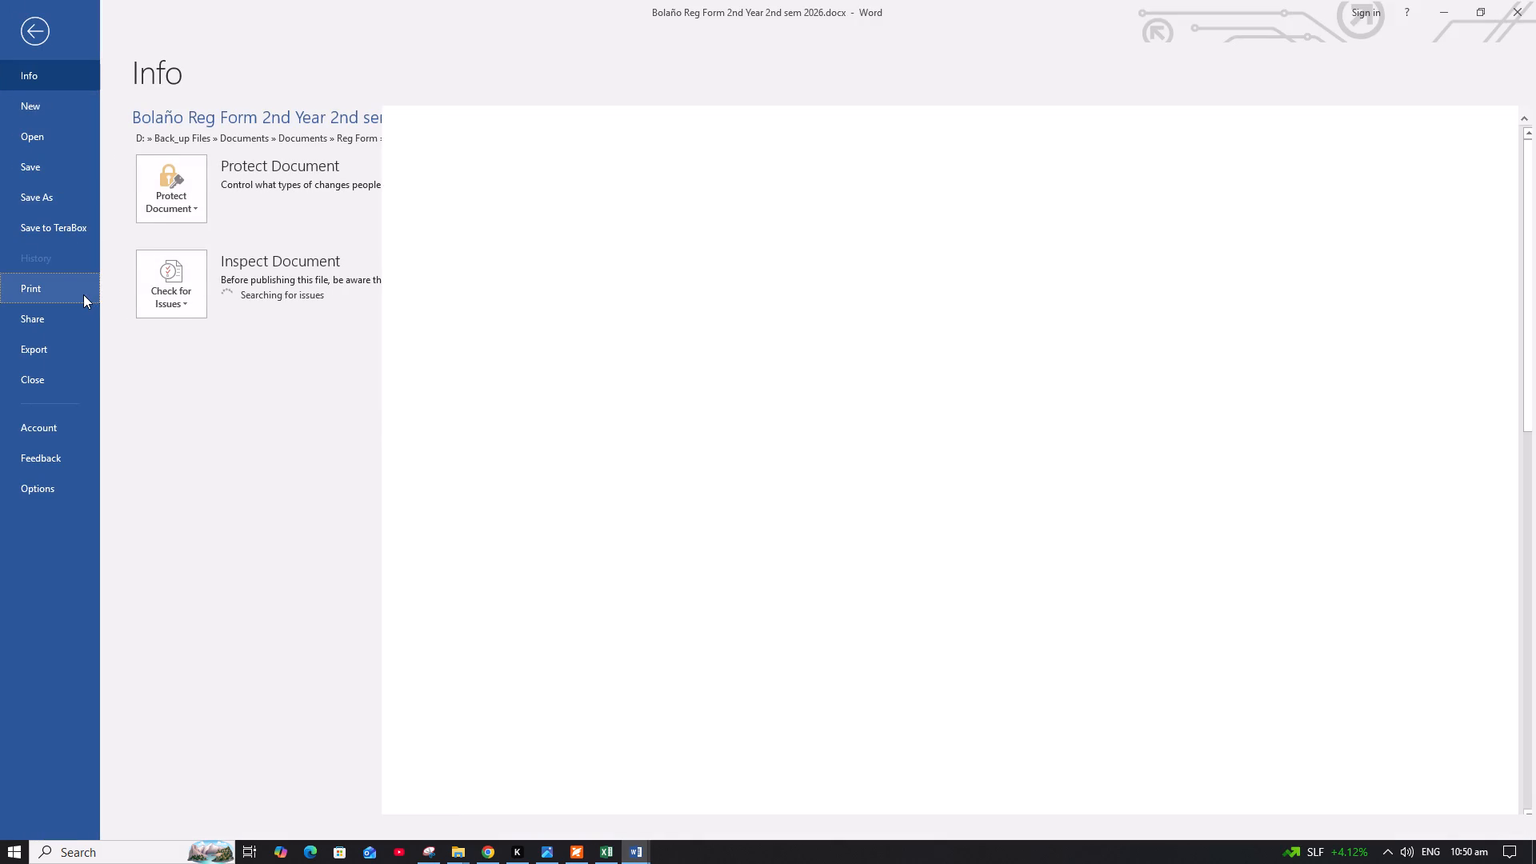
click(222, 337)
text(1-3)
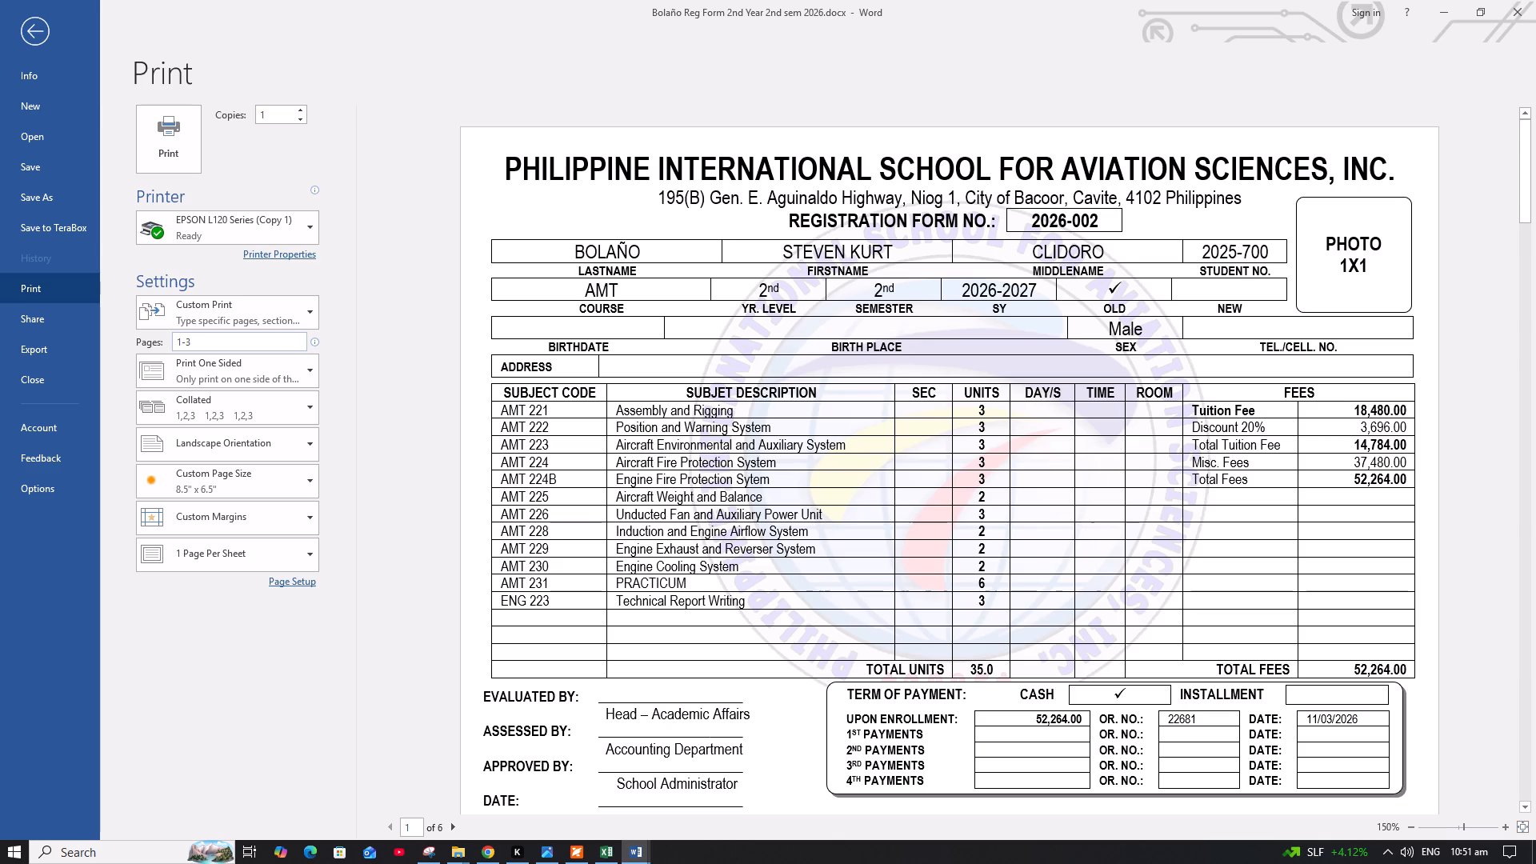
click(186, 131)
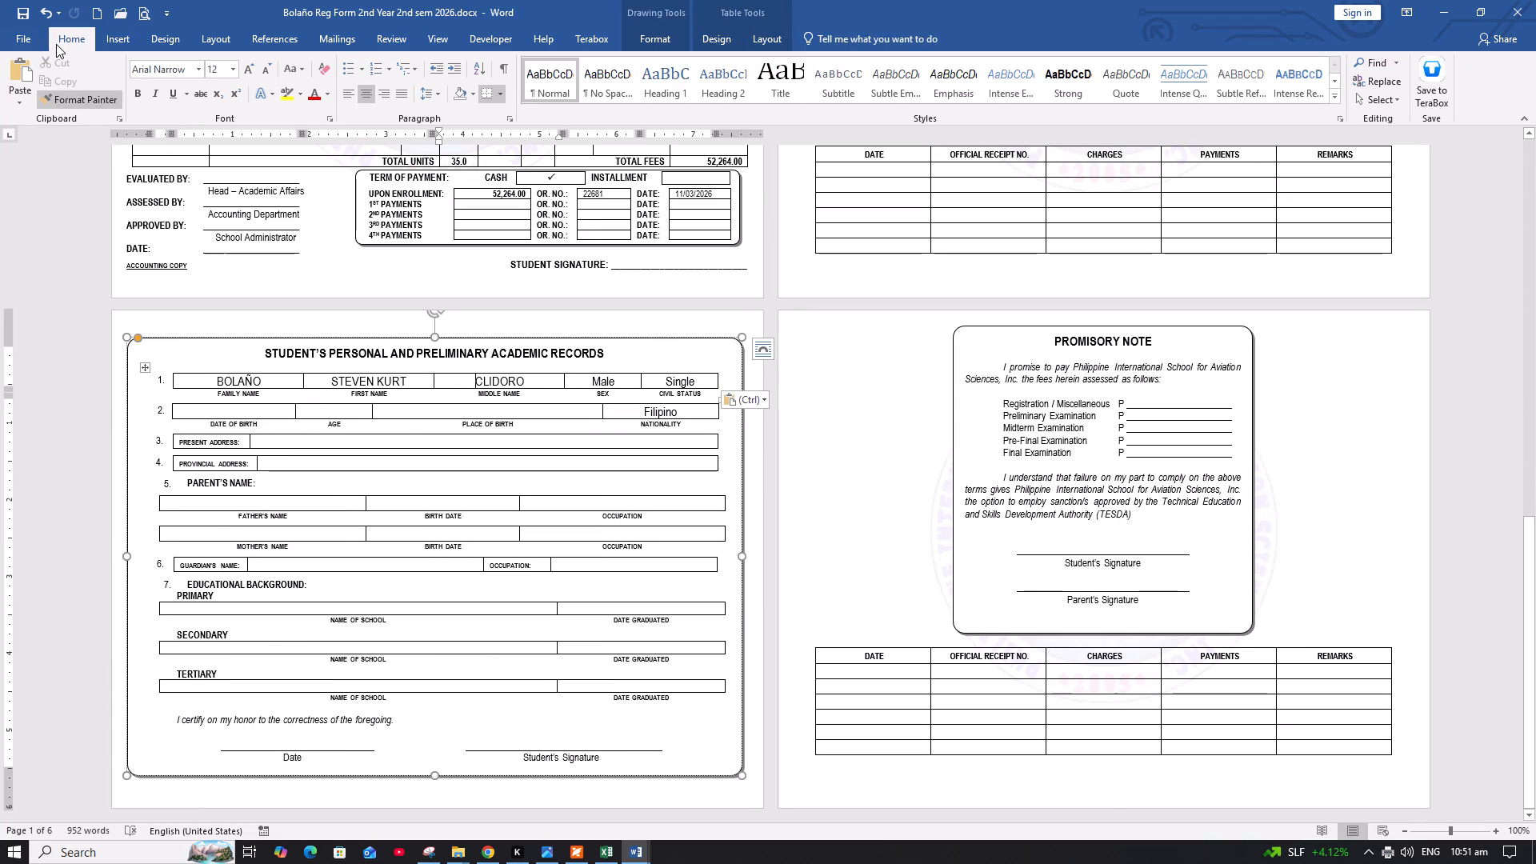
Print only pages 4-6 of the document, including the Student's Personal and Preliminary Academic Records.
click(31, 32)
click(55, 294)
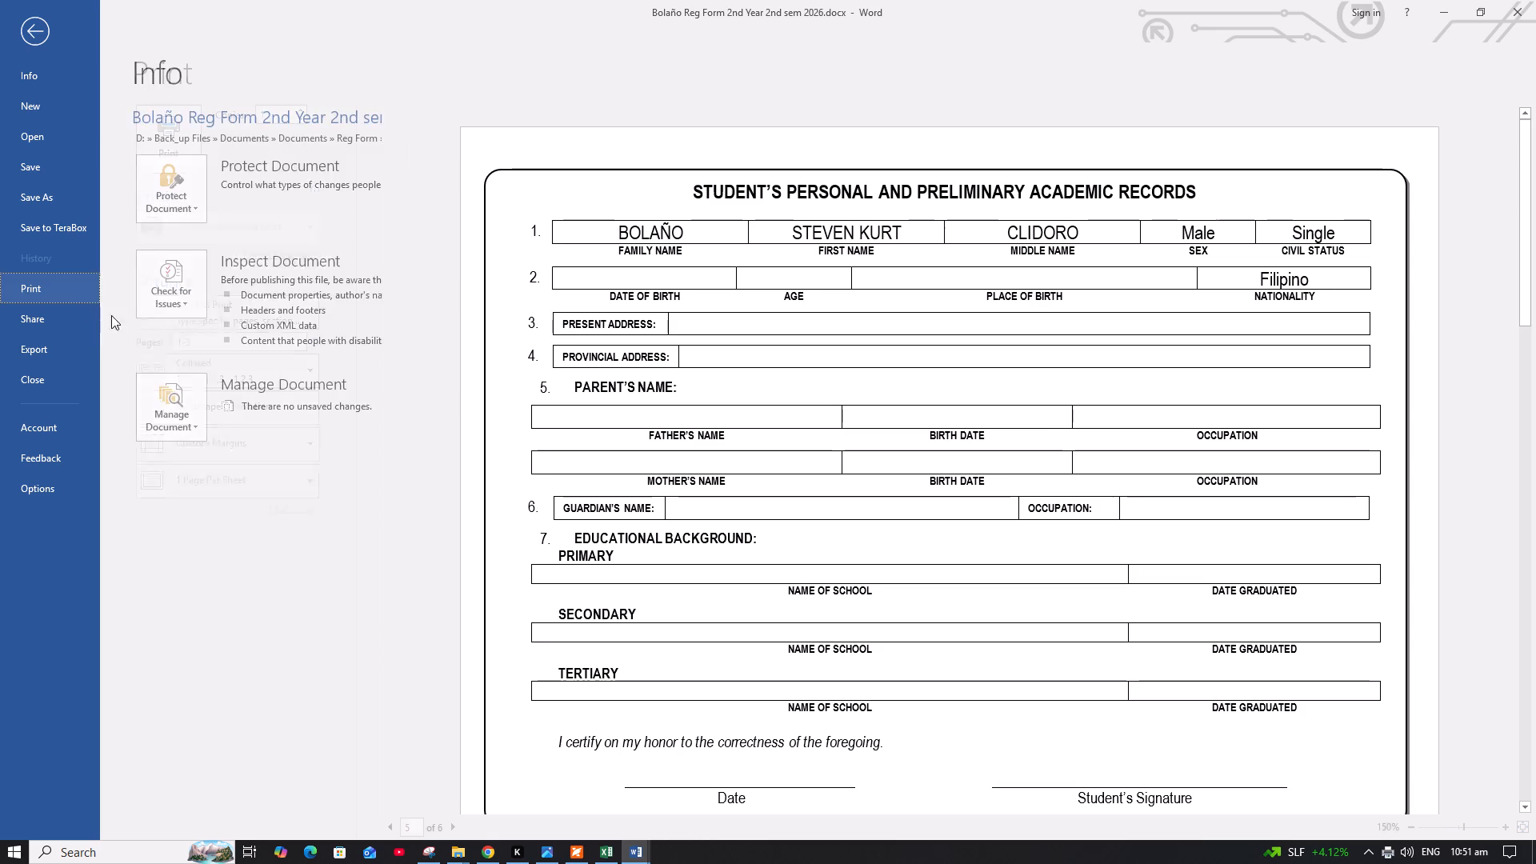
click(203, 344)
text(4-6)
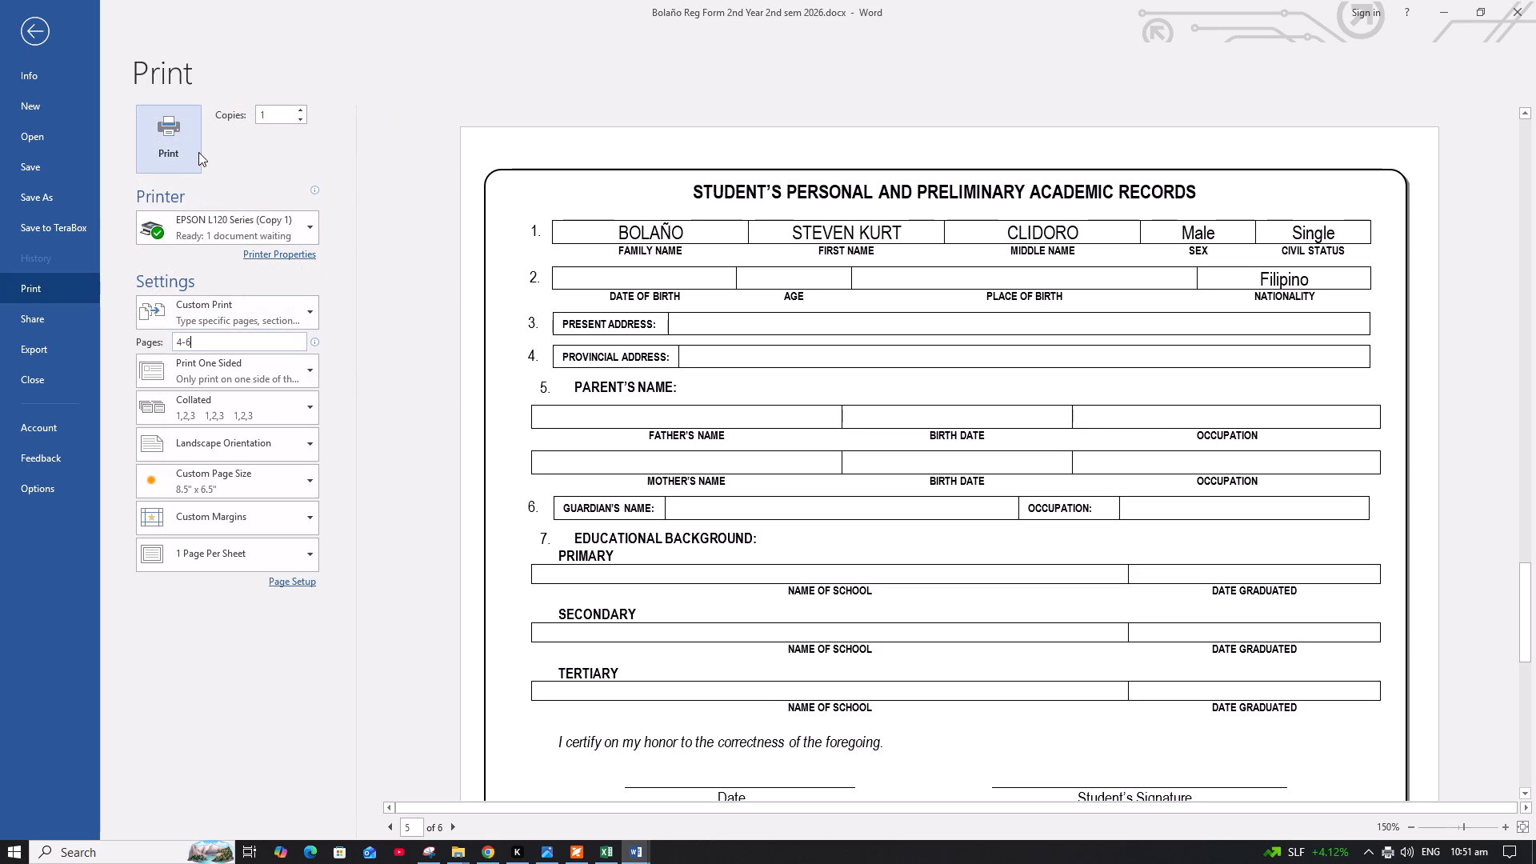
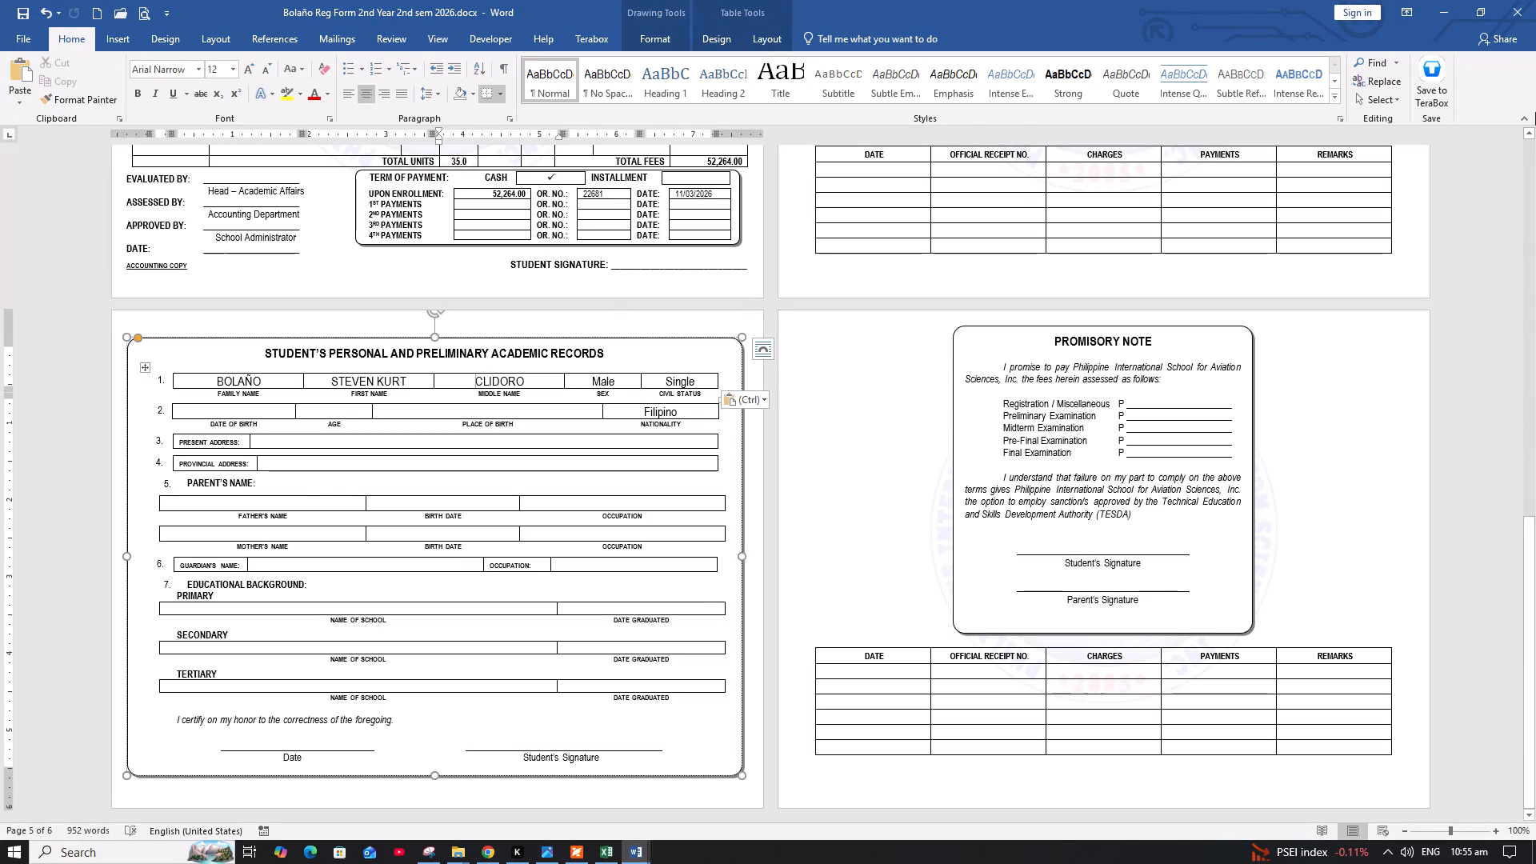
Close the individual student registration form document for 2nd Year 2nd sem 2026.
click(1510, 10)
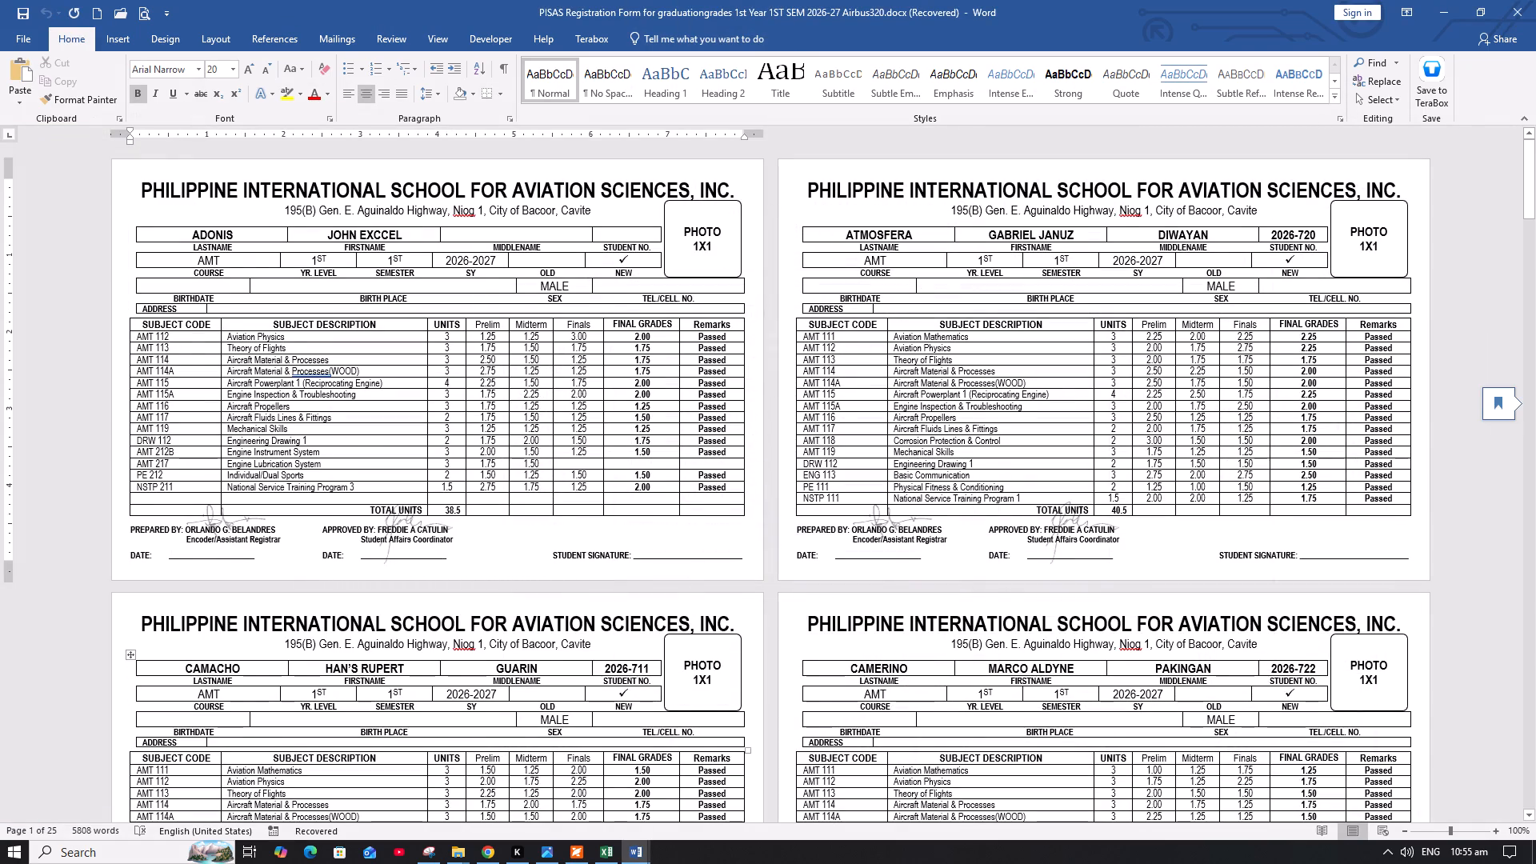
Look through the student grade forms in the Airbus320 1st Year 1st SEM 2026-27 document.
scroll(728, 638, down, 4)
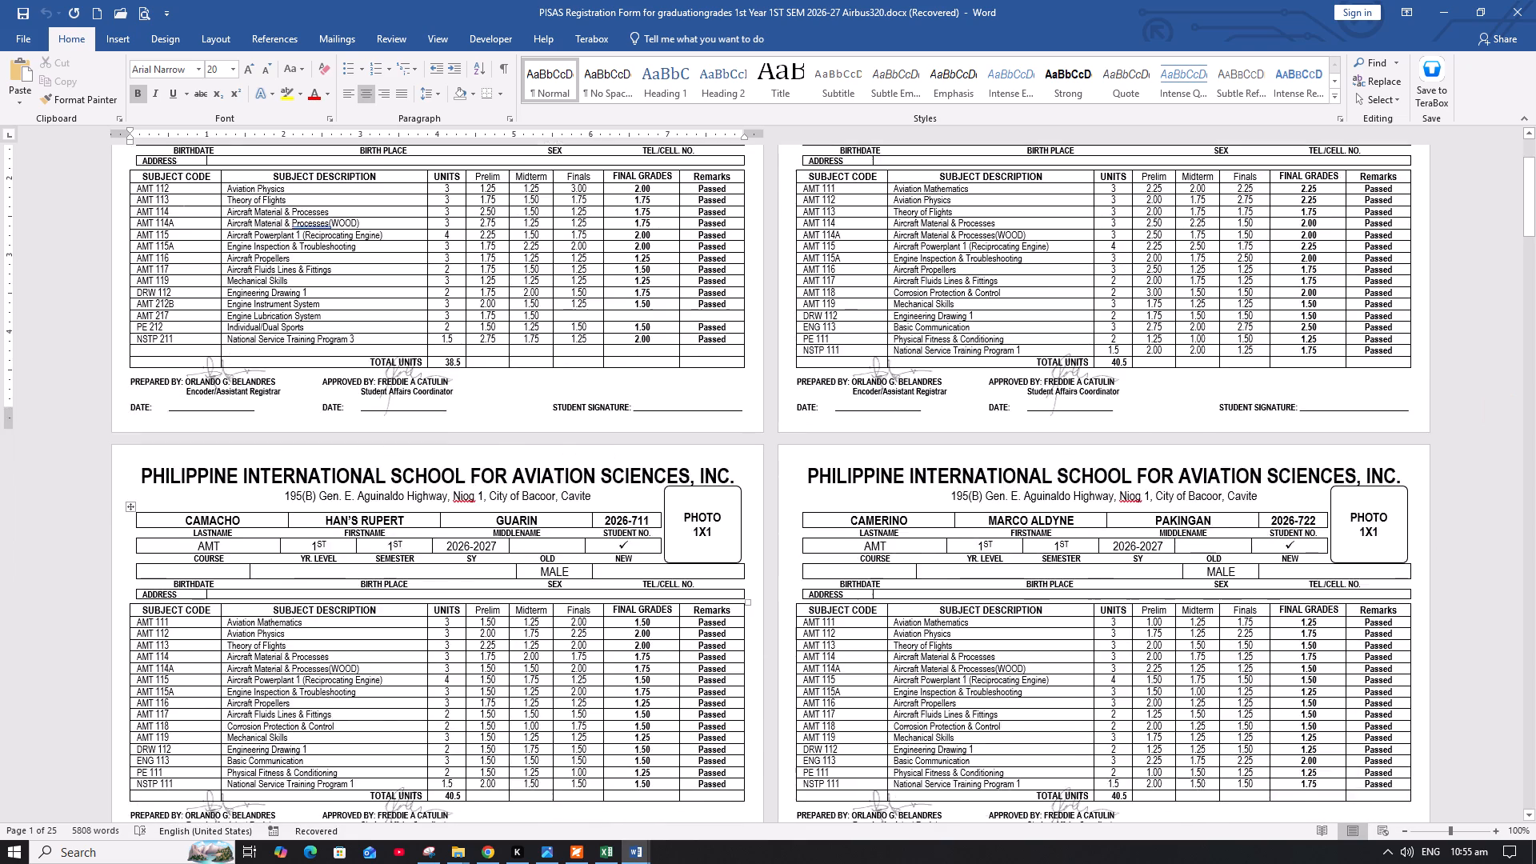
scroll(728, 638, down, 16)
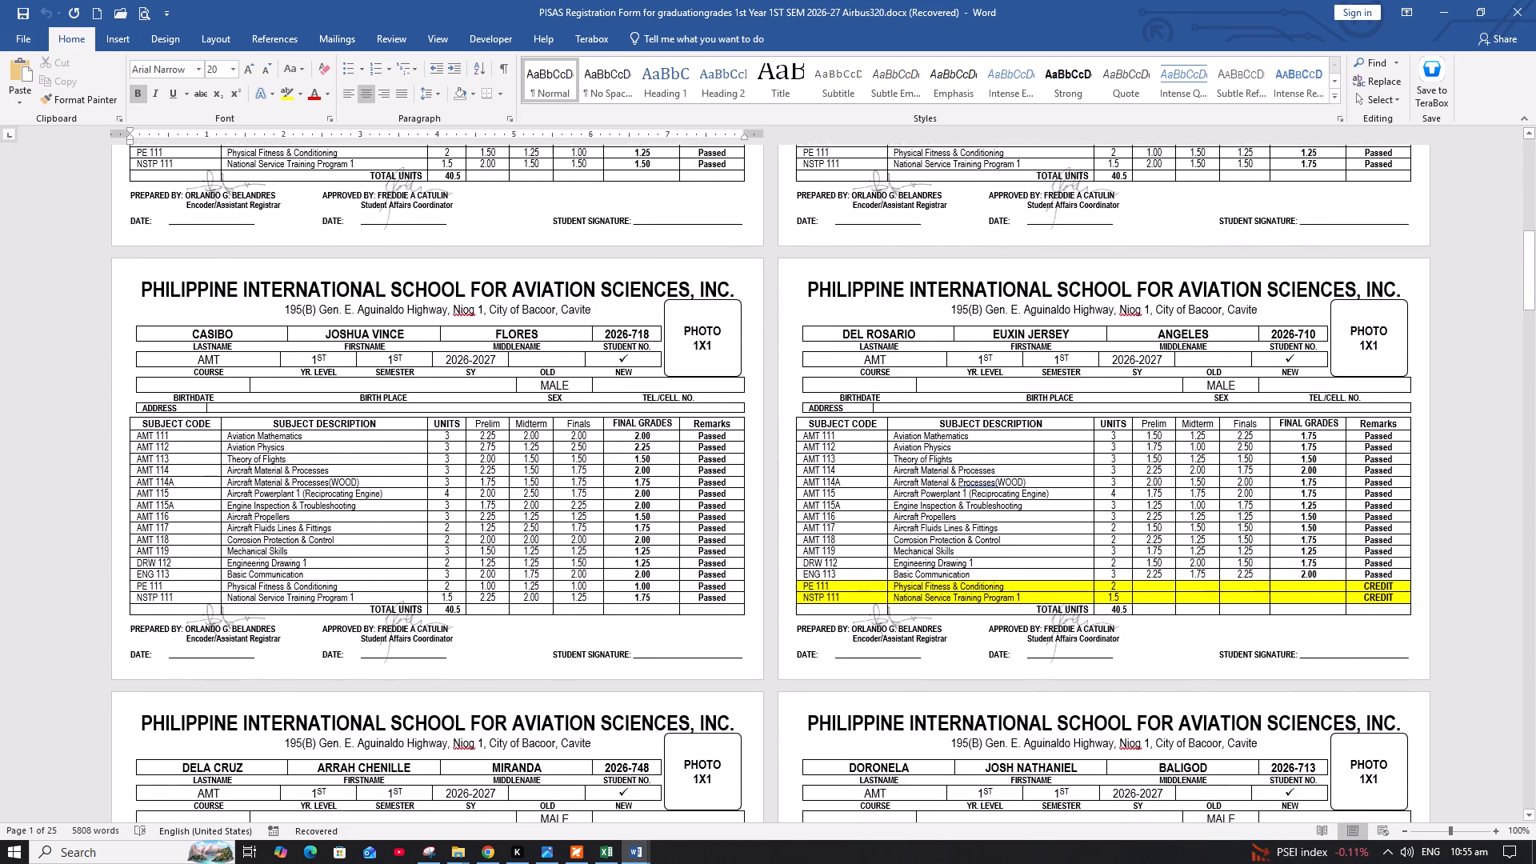
scroll(728, 638, down, 19)
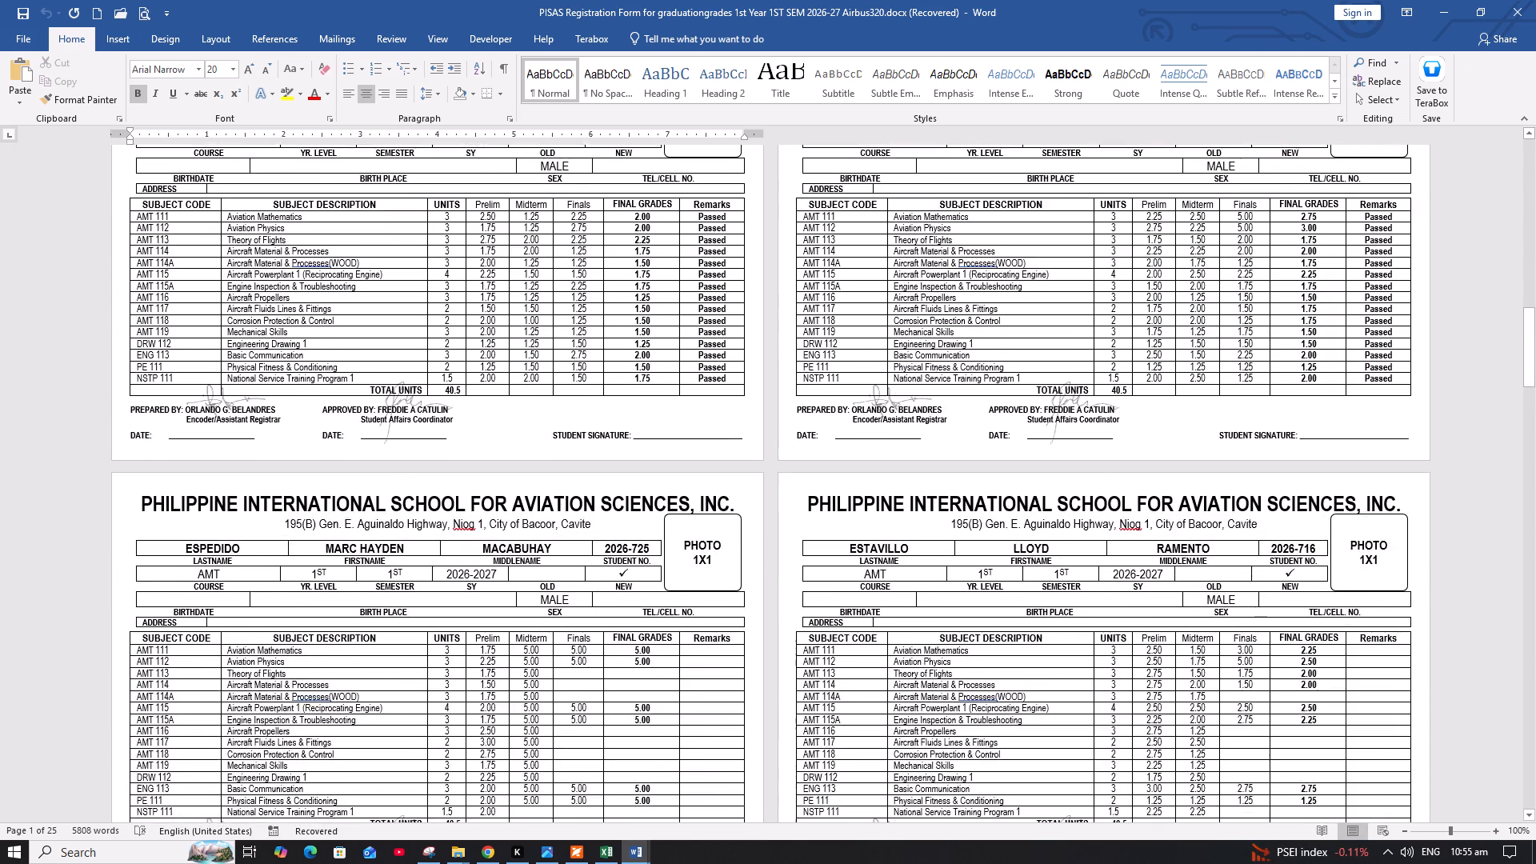
scroll(728, 638, down, 7)
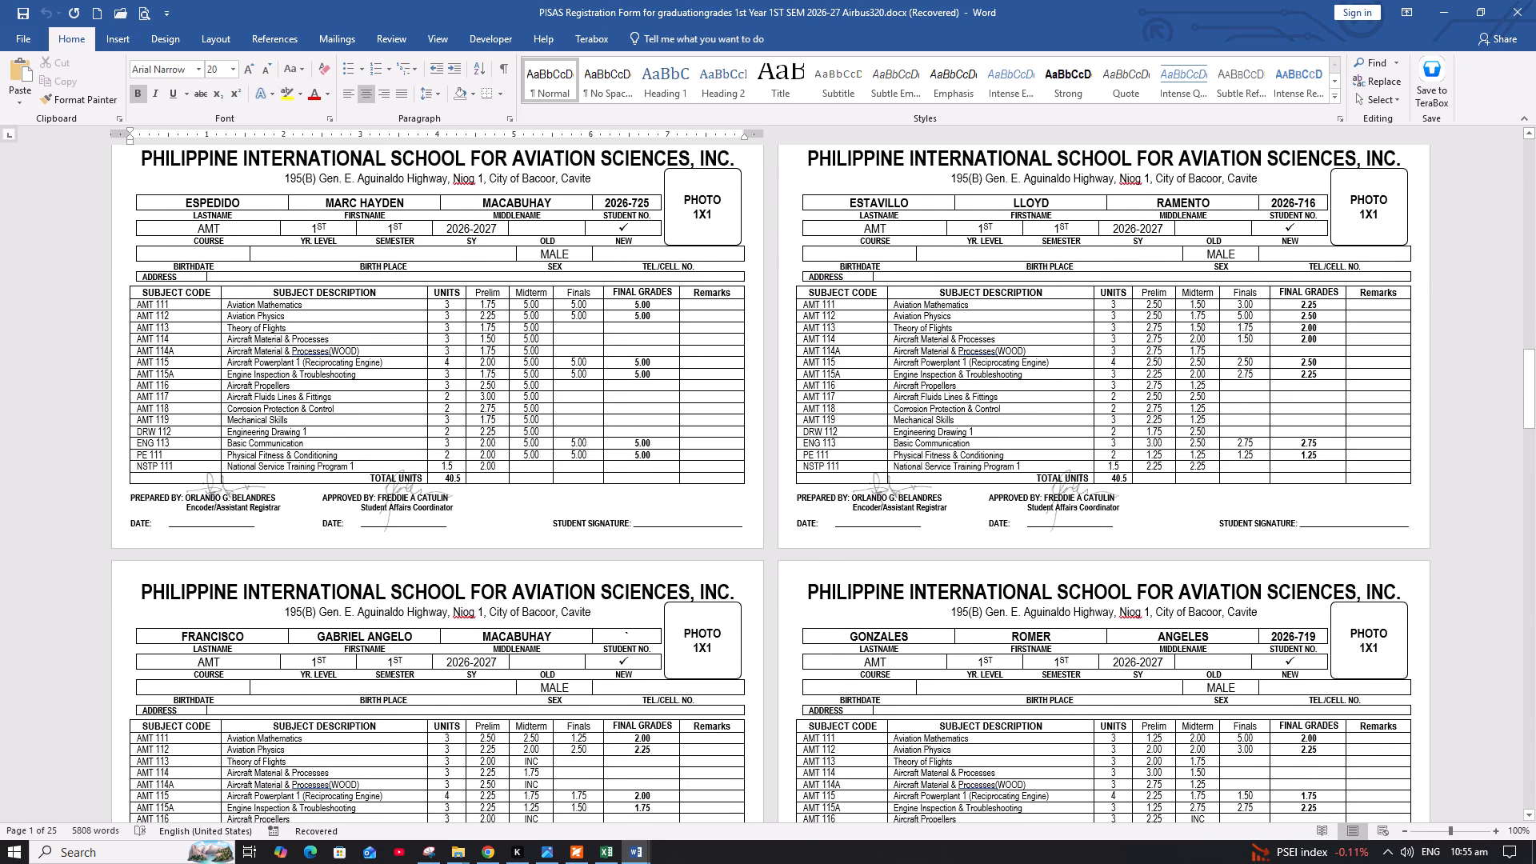
click(460, 847)
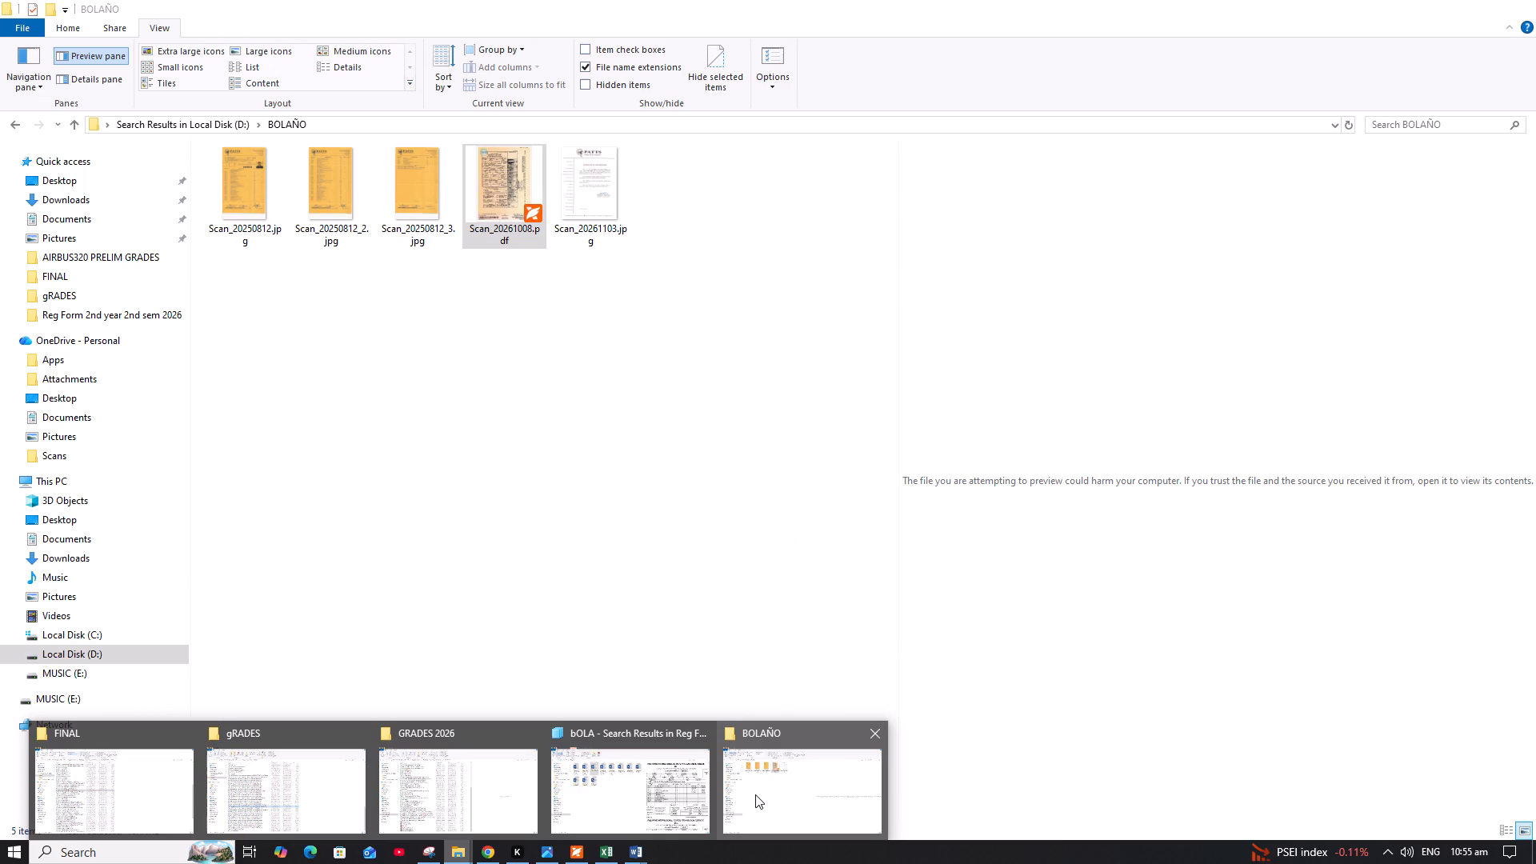
click(755, 794)
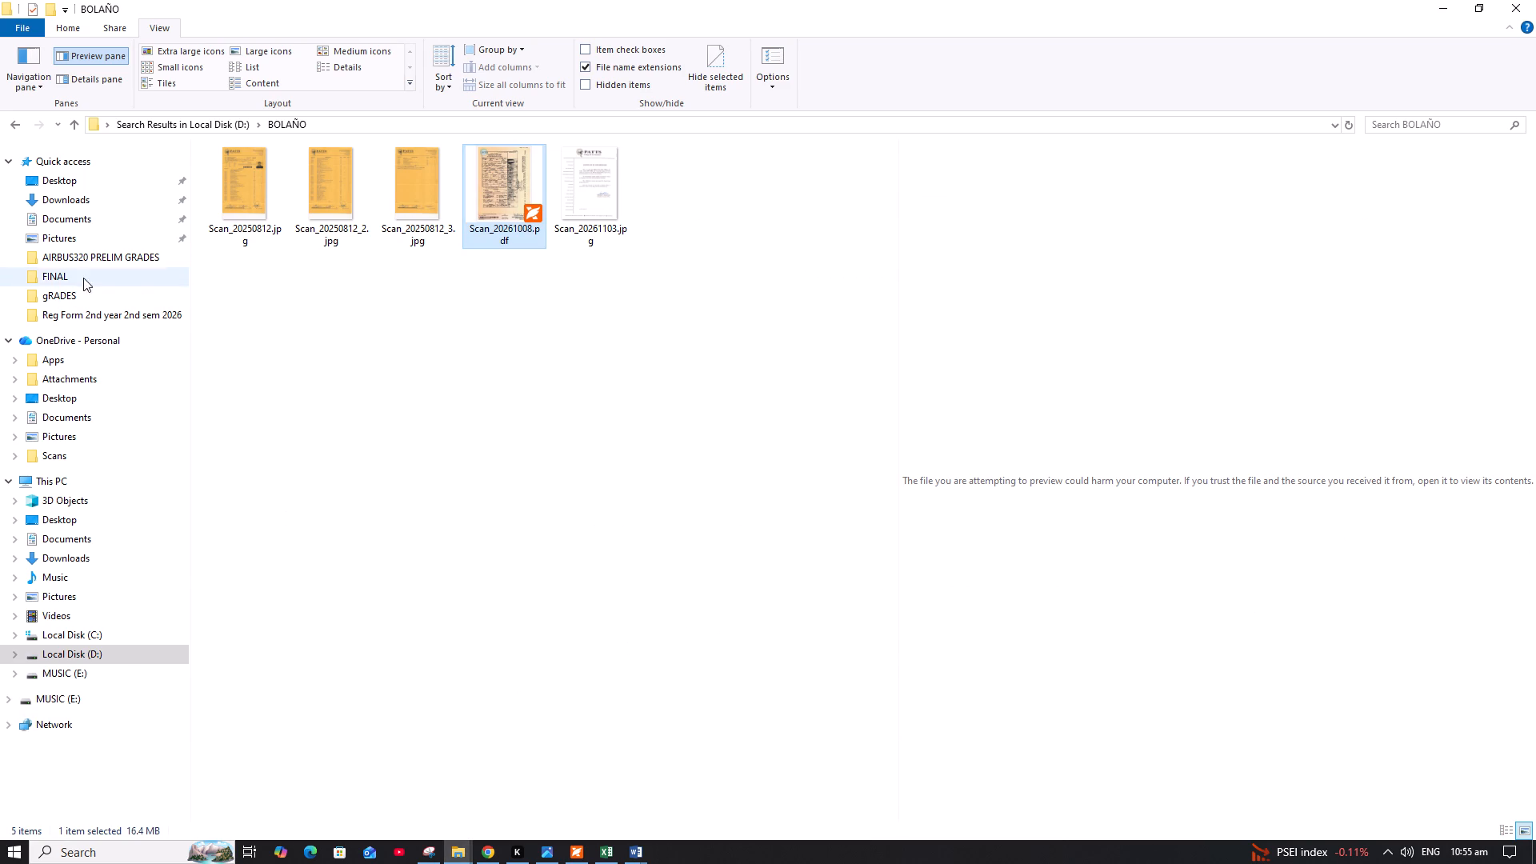
click(93, 257)
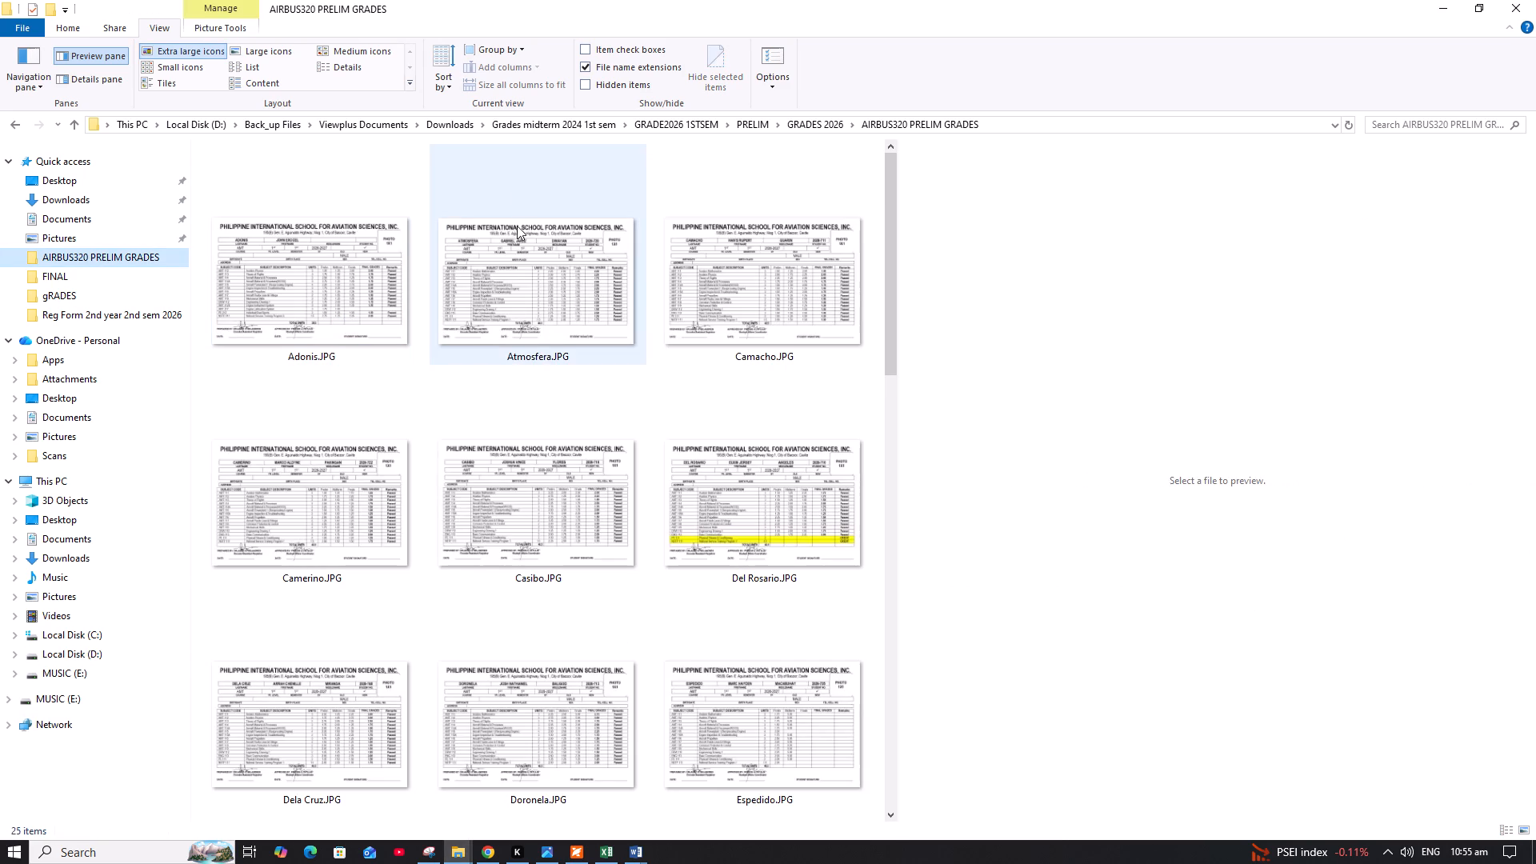
click(810, 121)
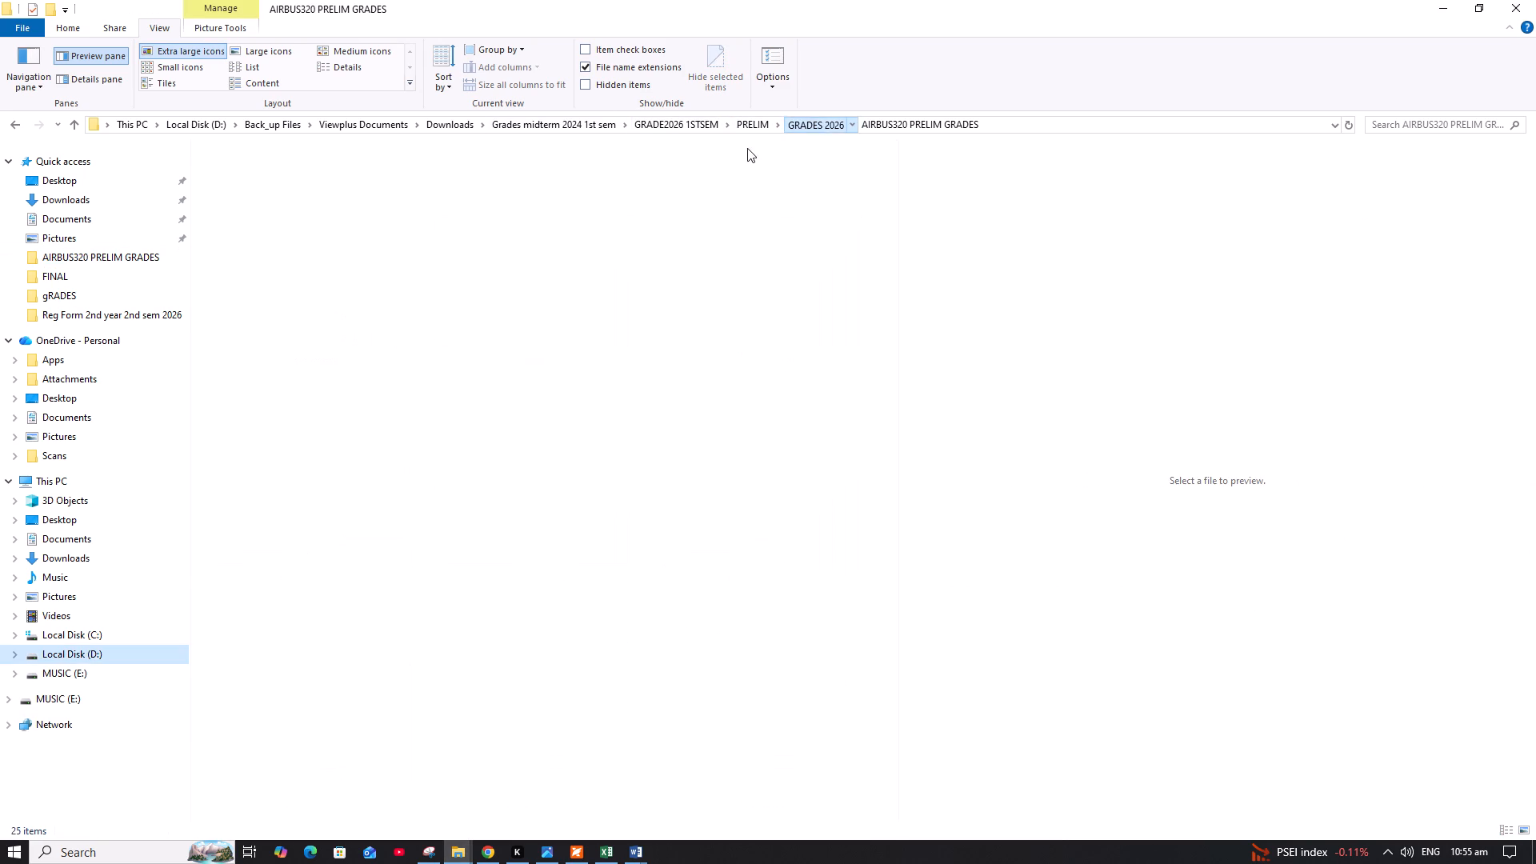
double_click(295, 187)
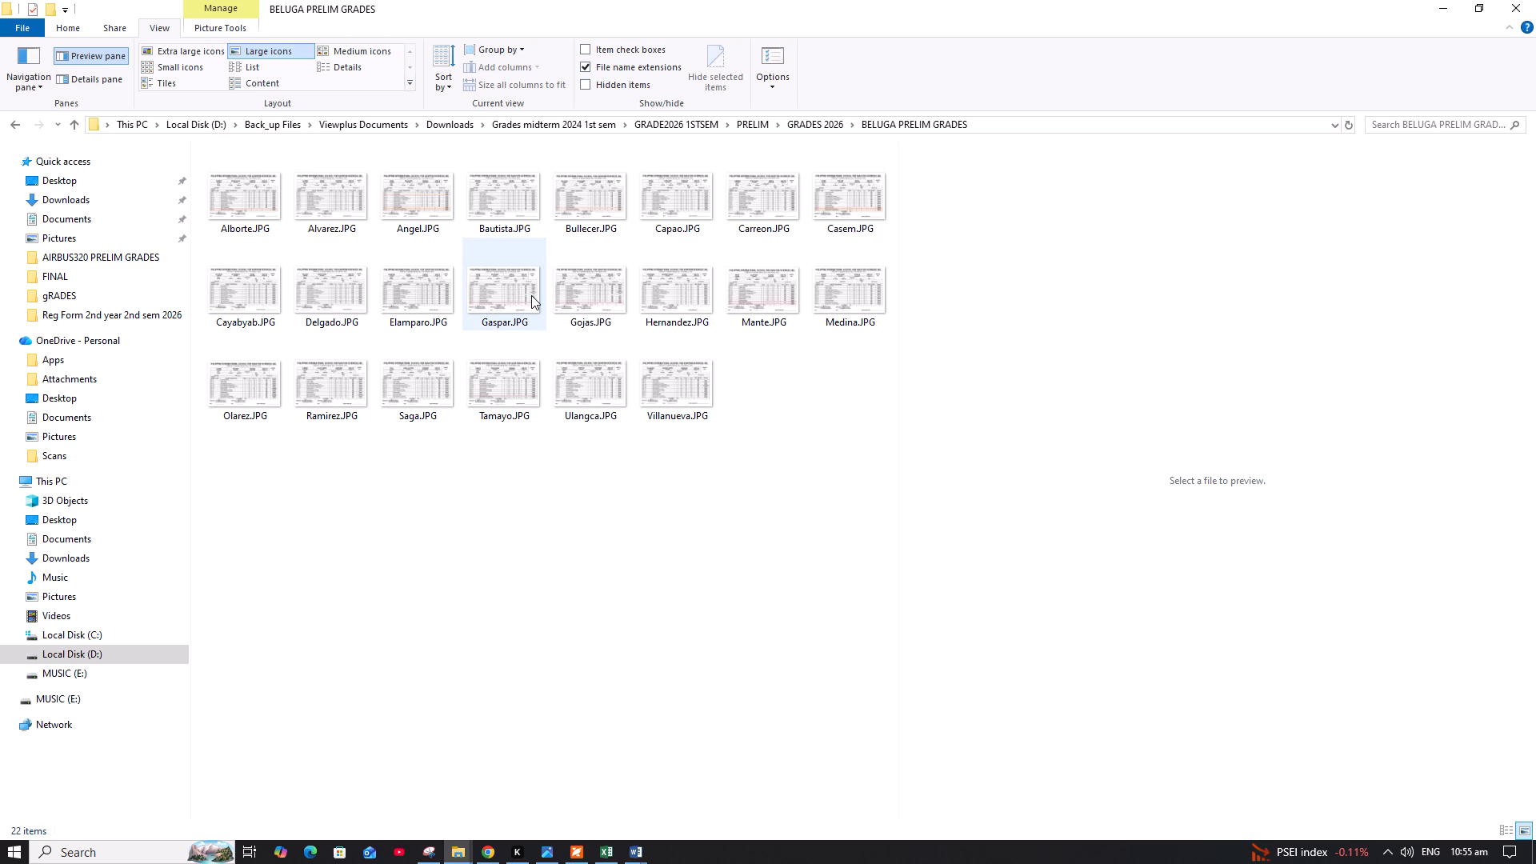
click(427, 306)
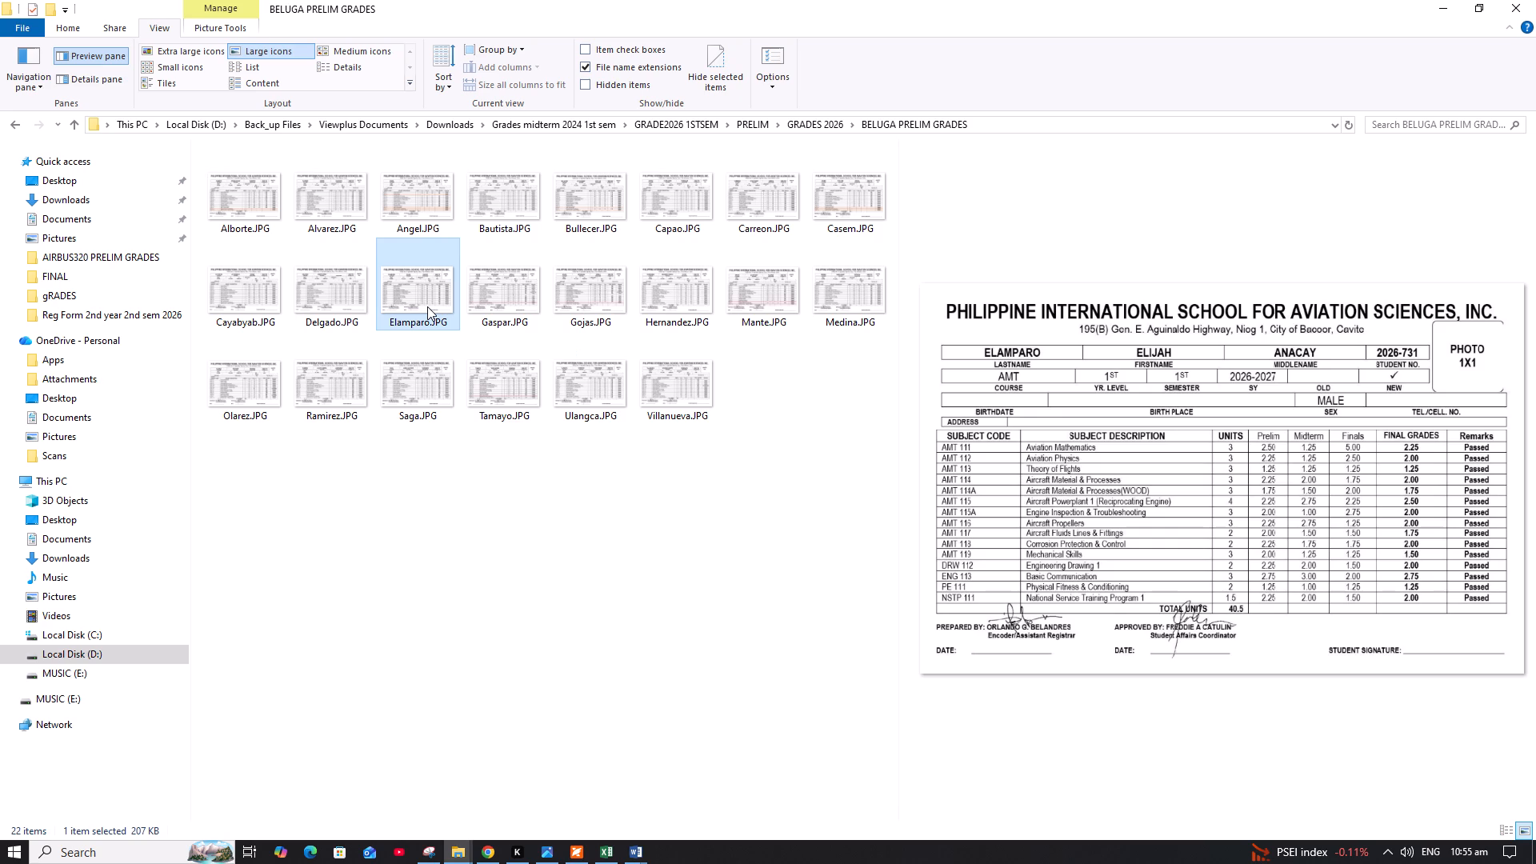
right_click(427, 306)
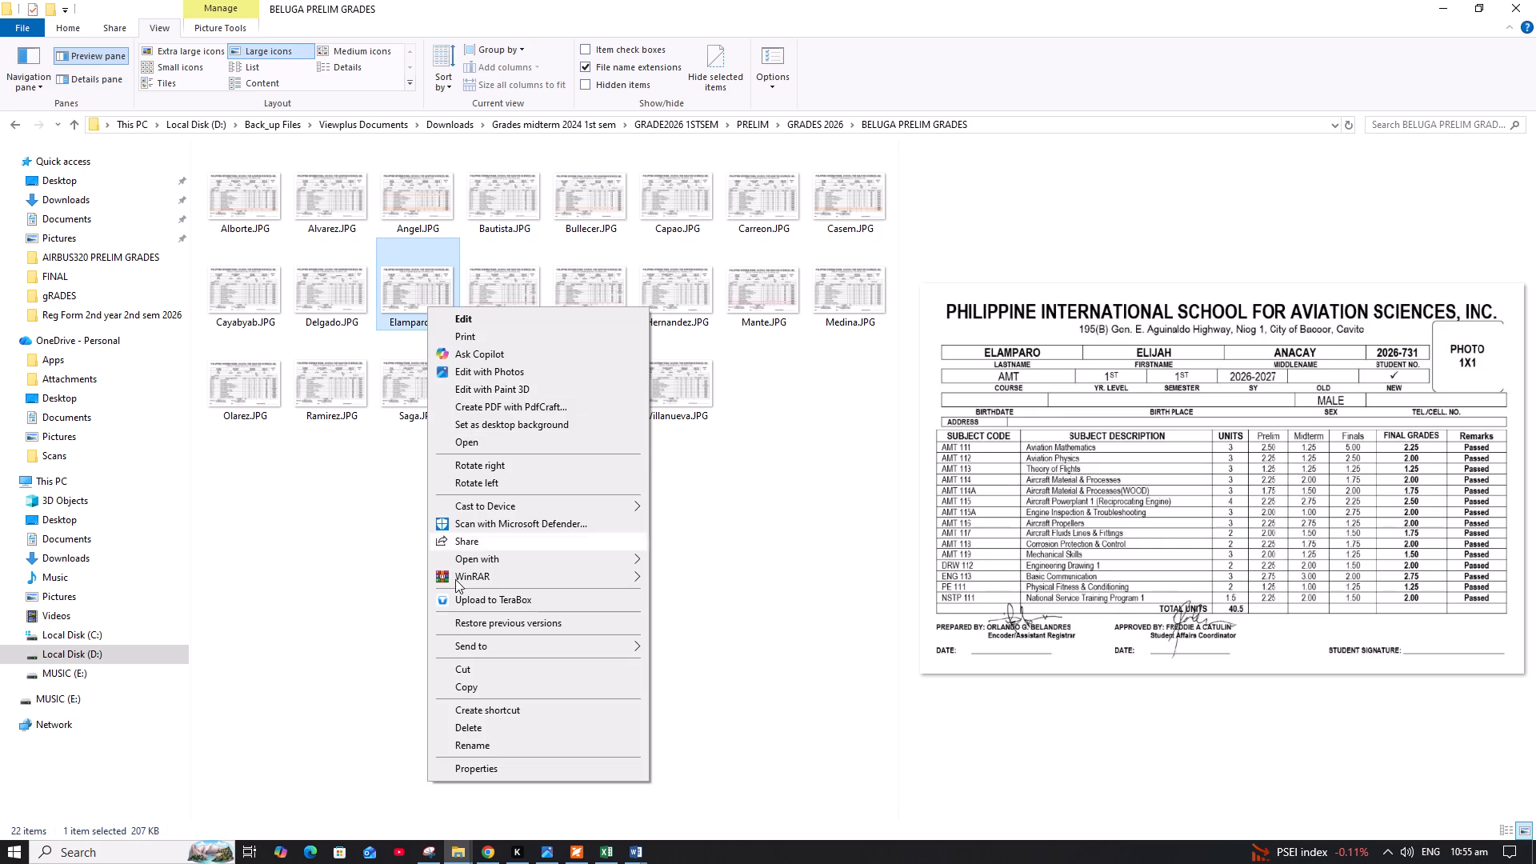
click(462, 682)
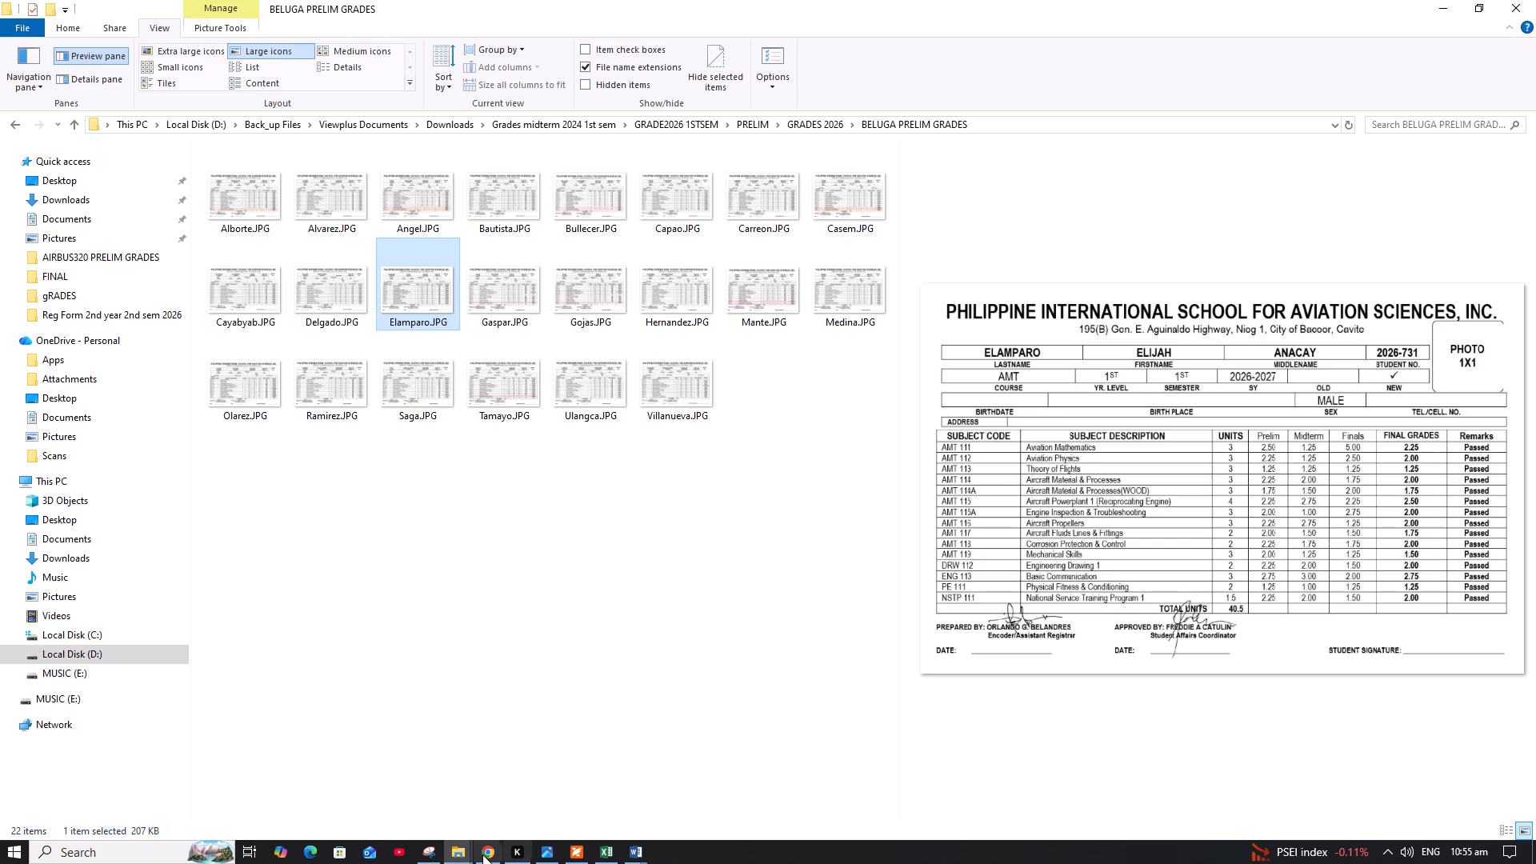
click(482, 854)
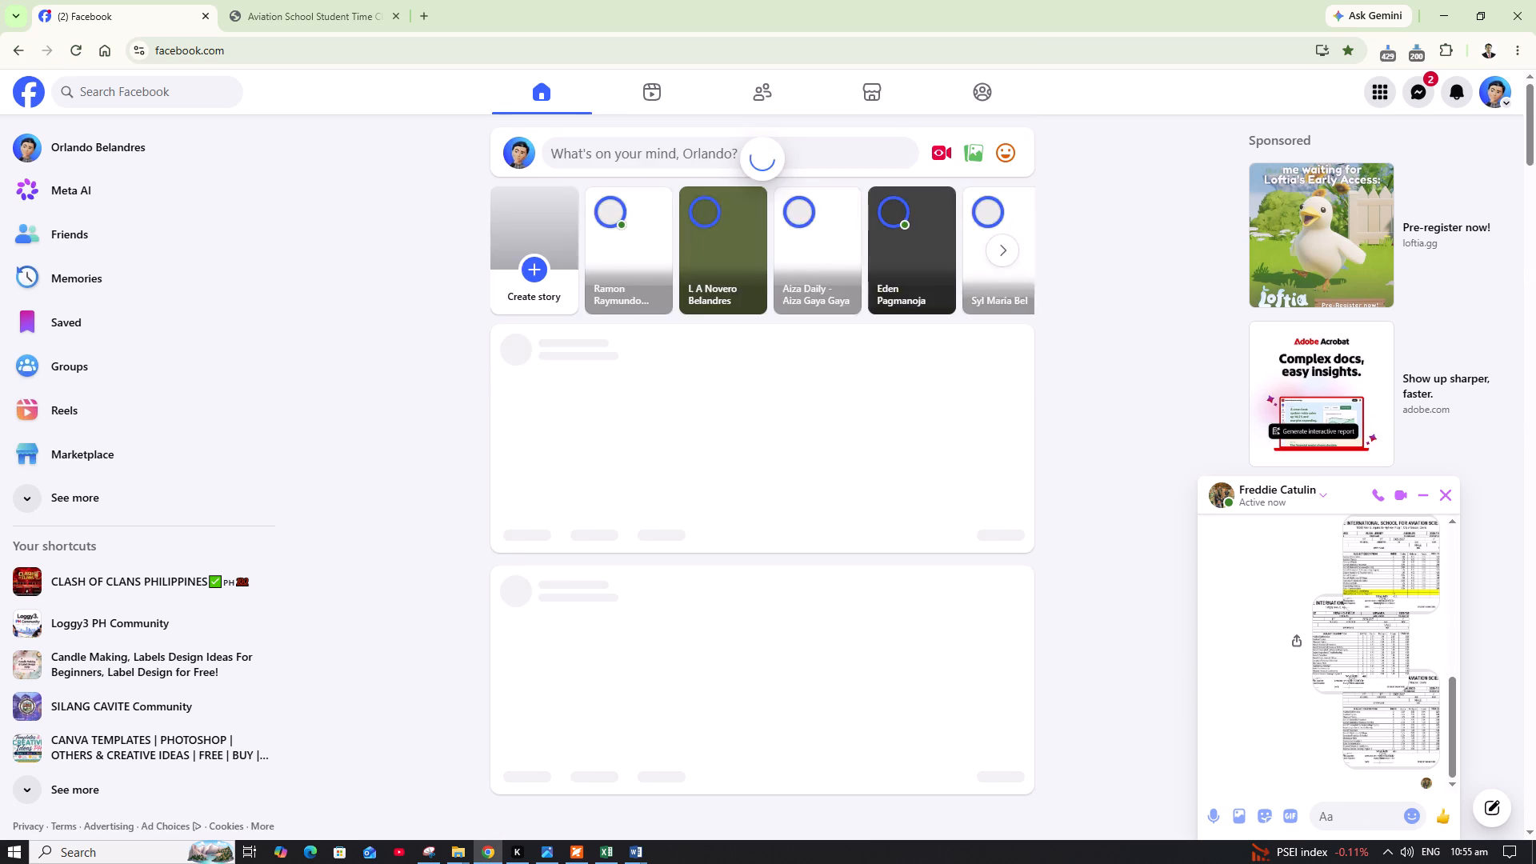
click(1353, 816)
key(ctrl+v)
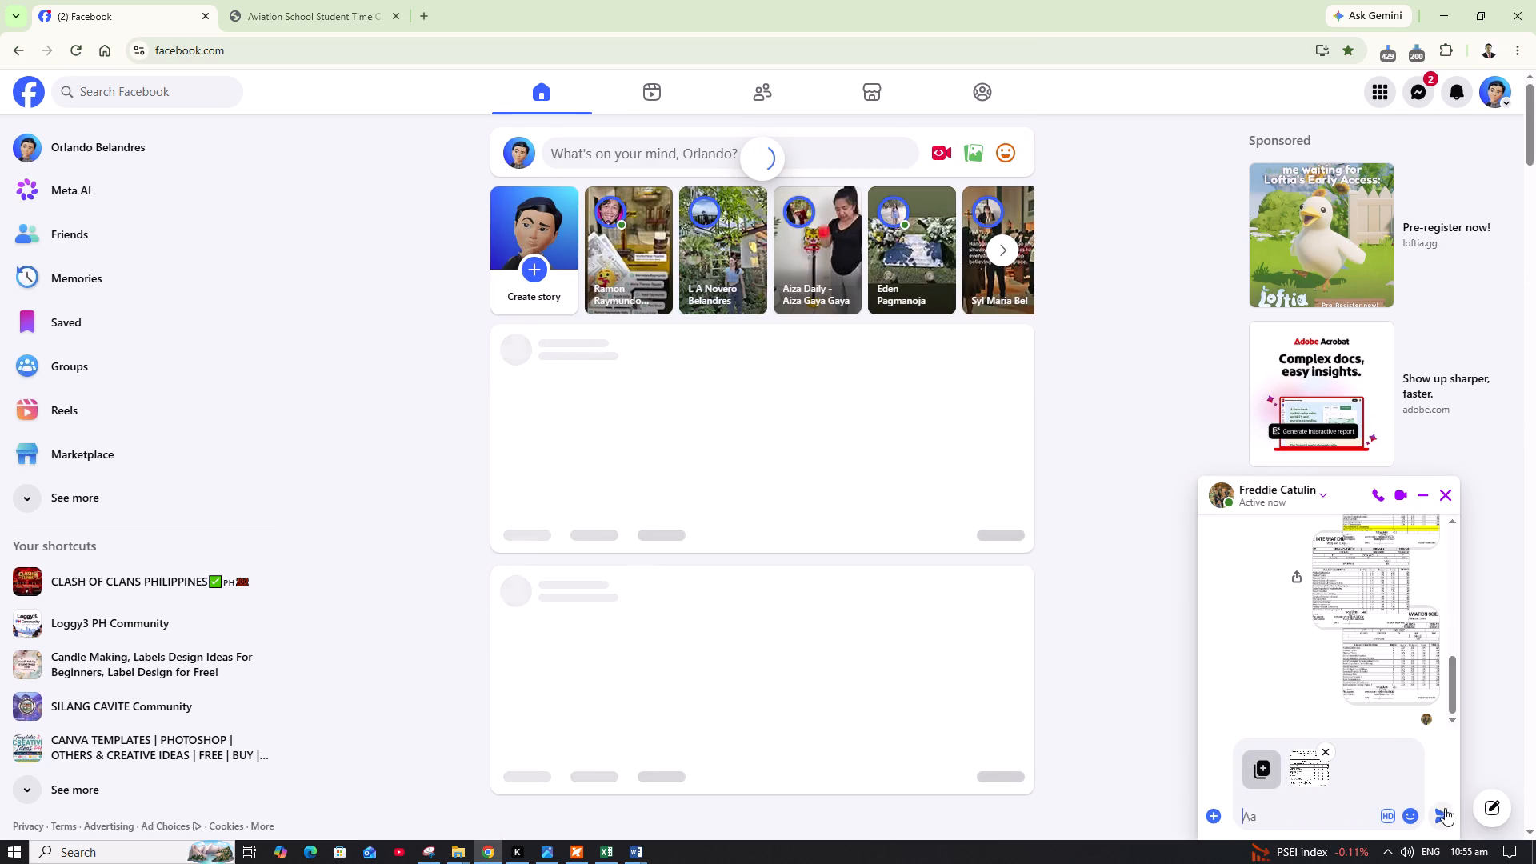
click(1447, 808)
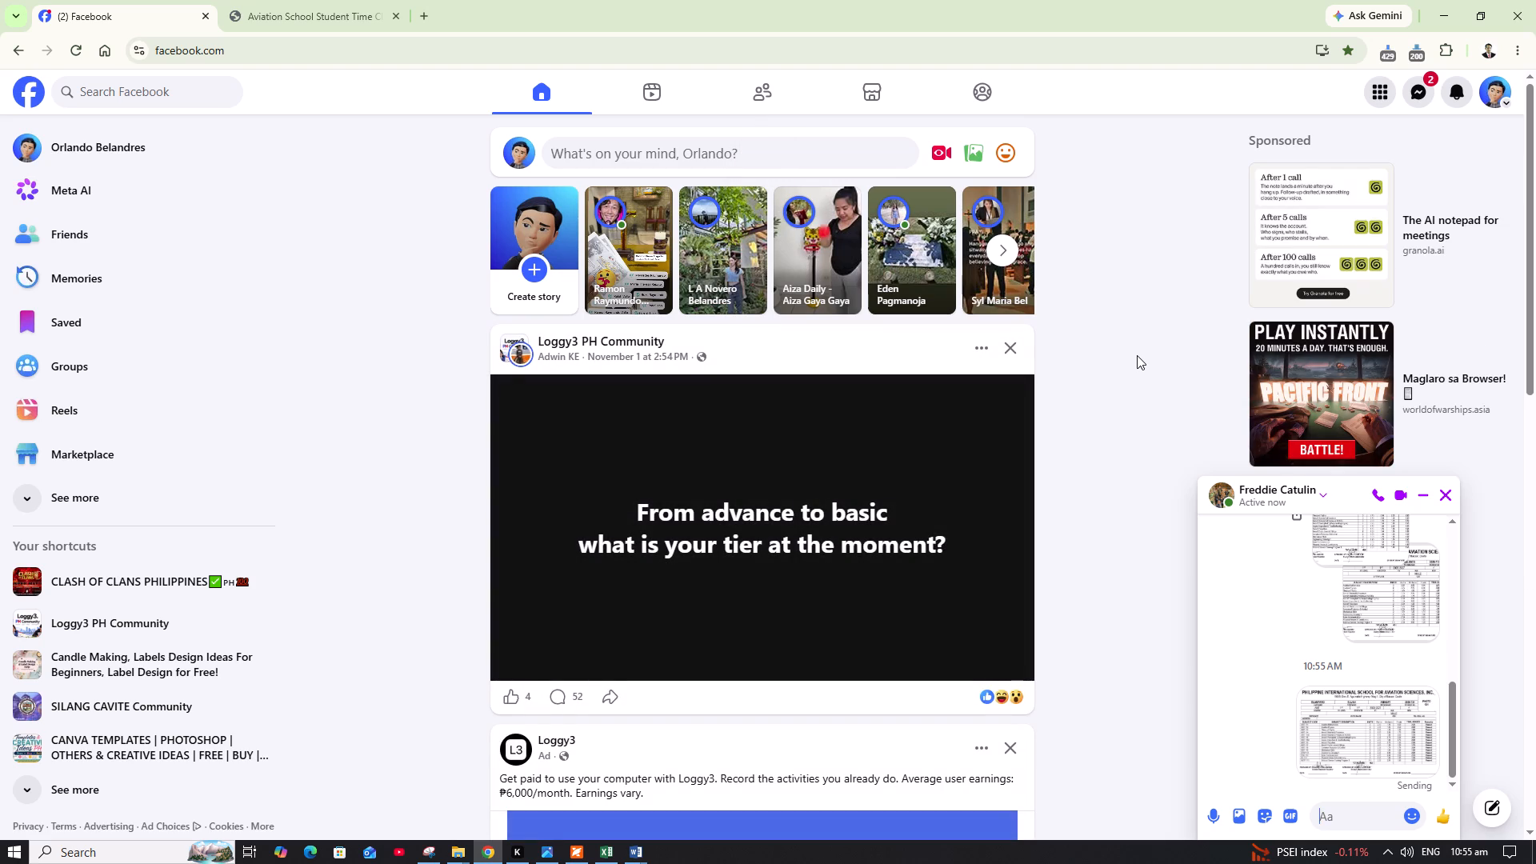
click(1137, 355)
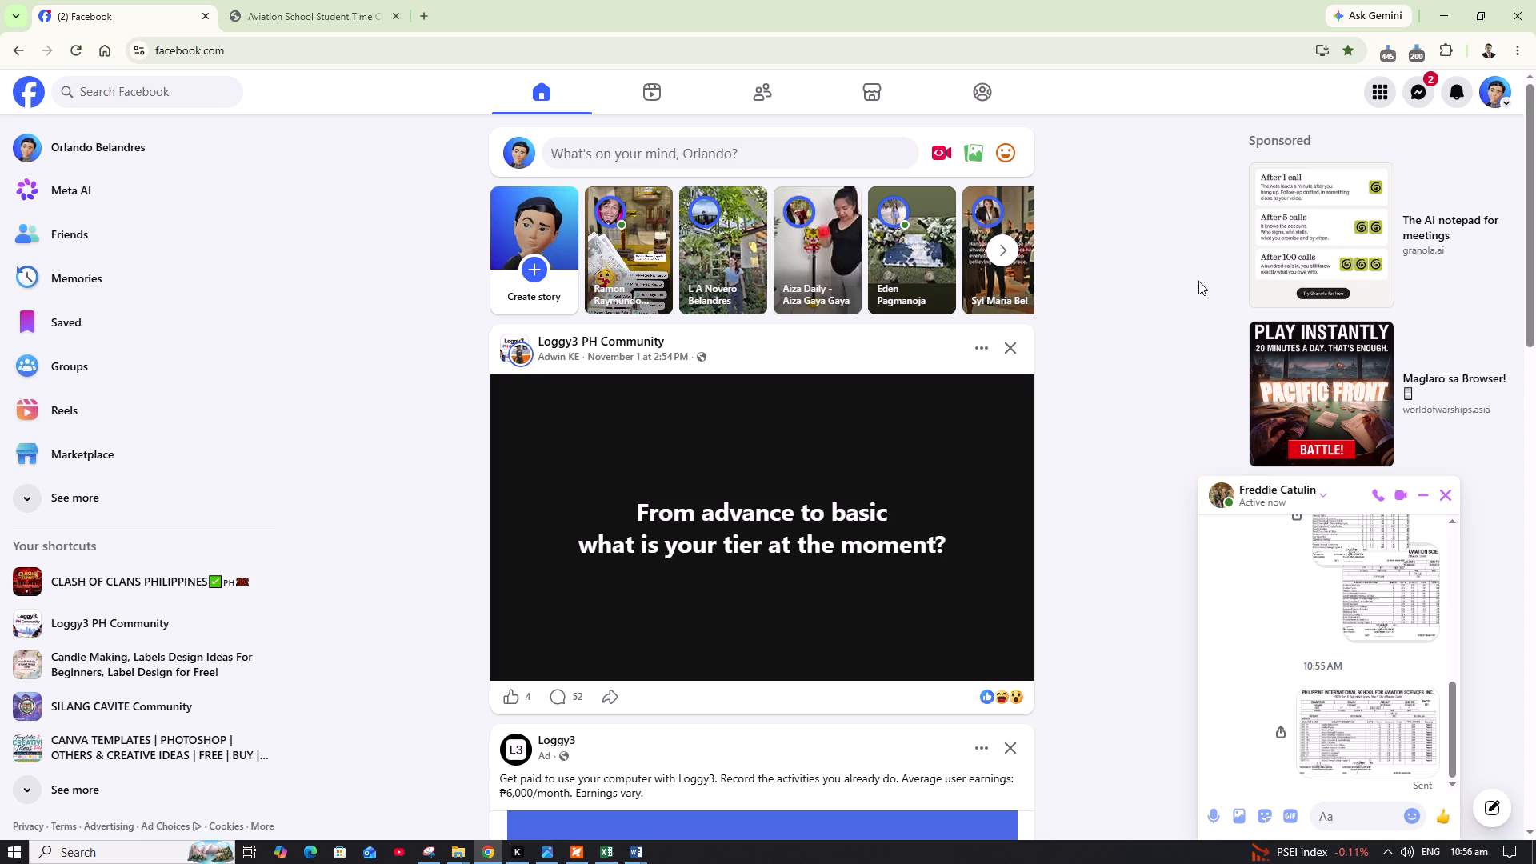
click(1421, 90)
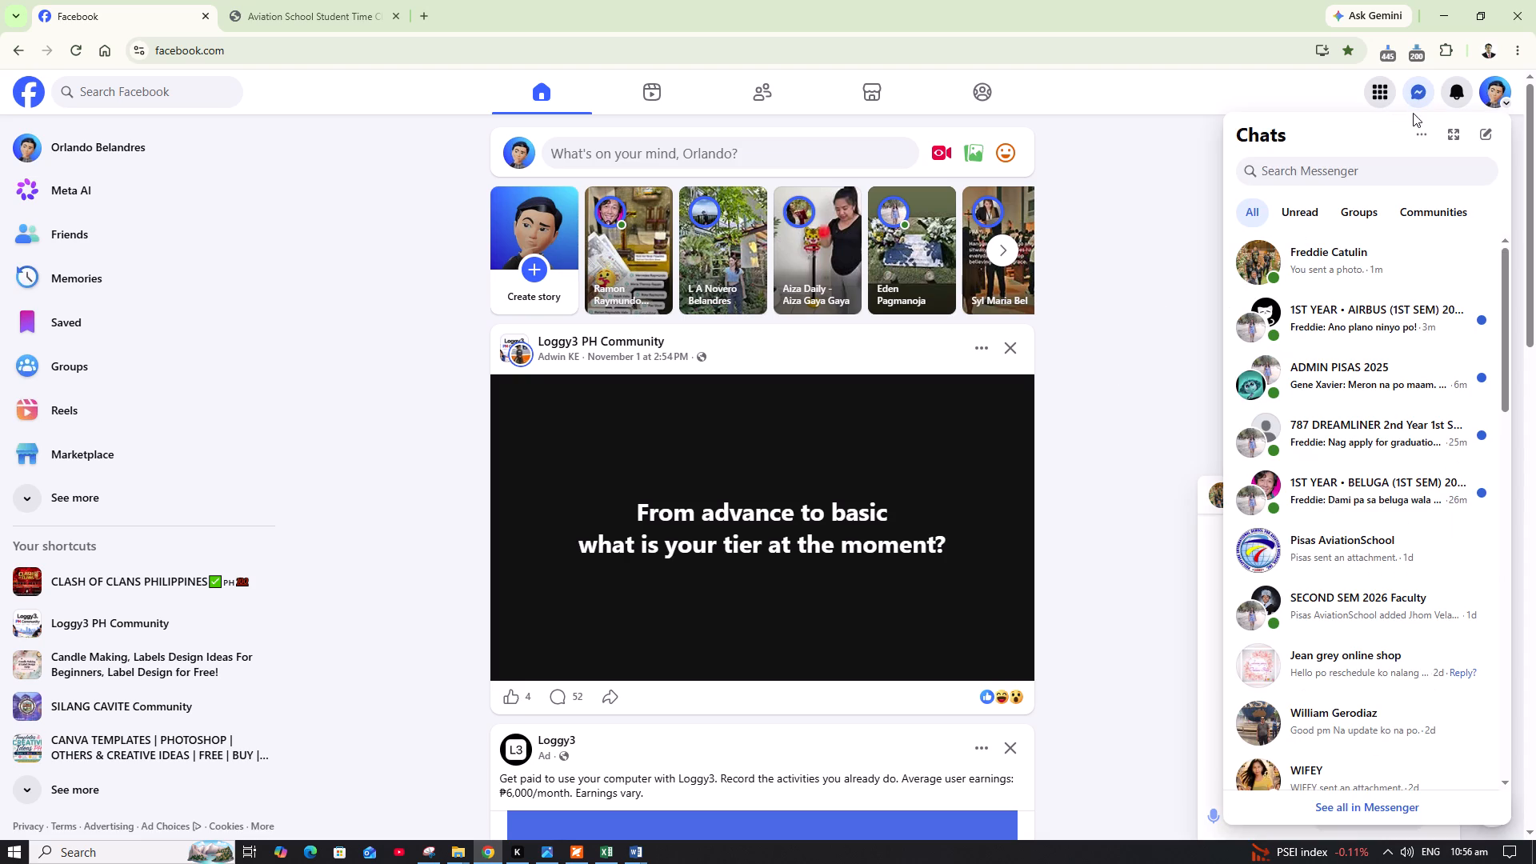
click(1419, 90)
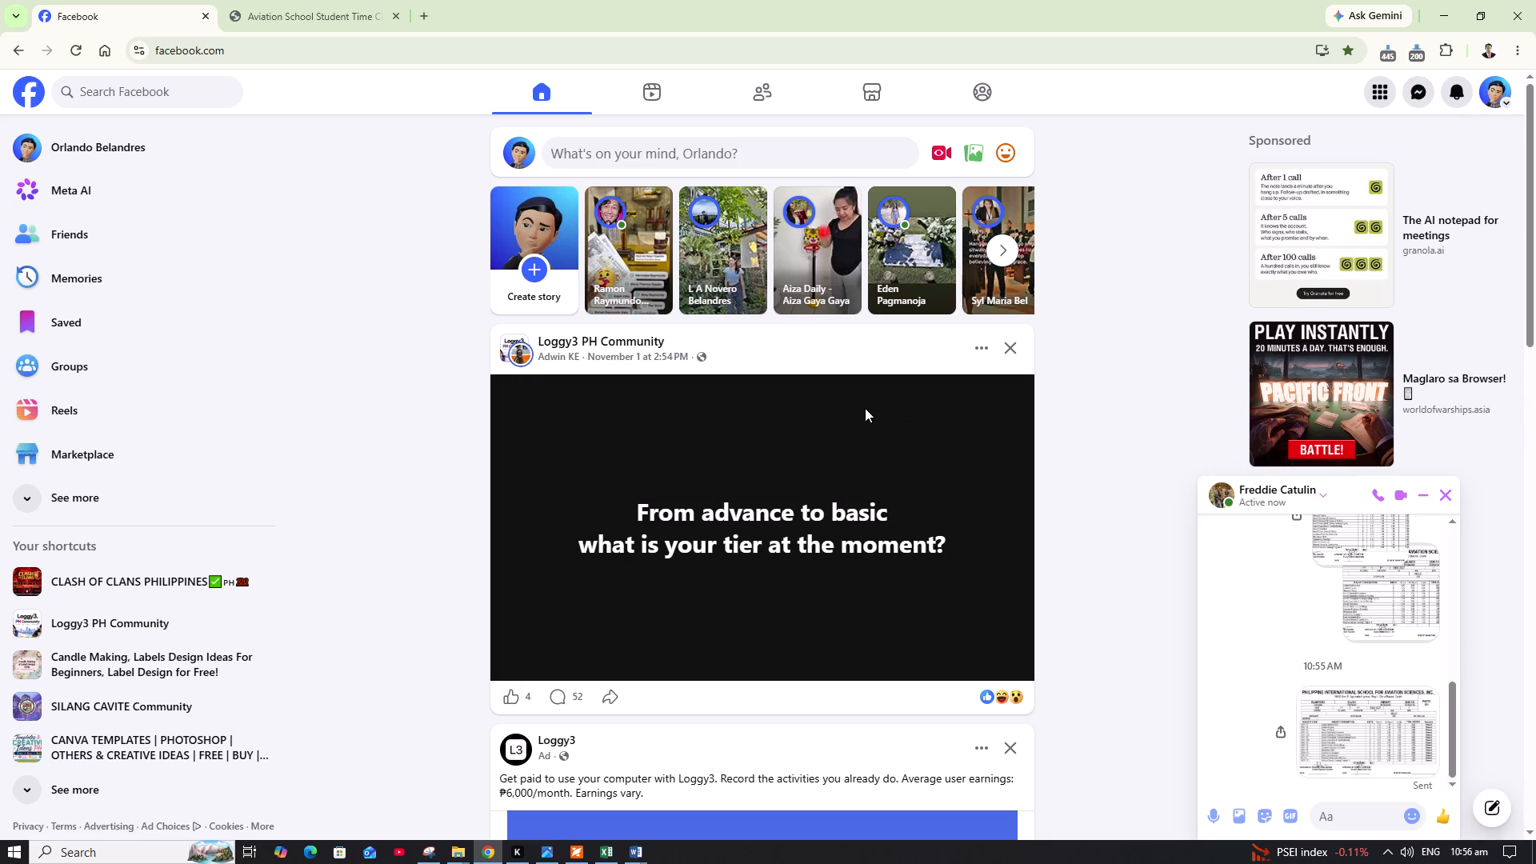
Post the comment "aDVANCED TO aPPRENTICE" on the Loggy3 PH Community post asking about members' current tier.
scroll(865, 408, down, 1)
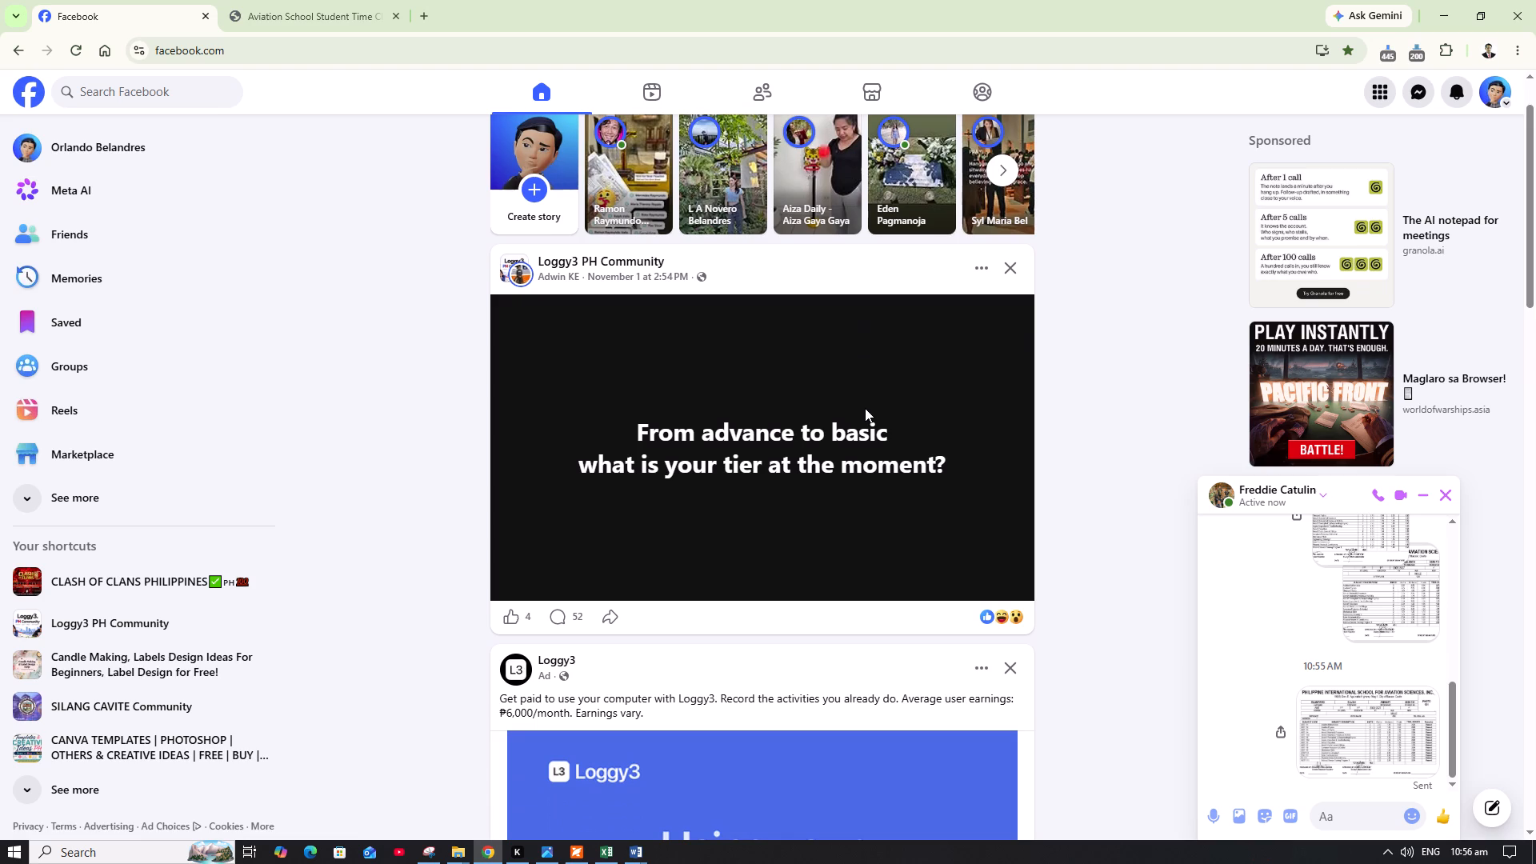
scroll(865, 408, down, 1)
click(560, 530)
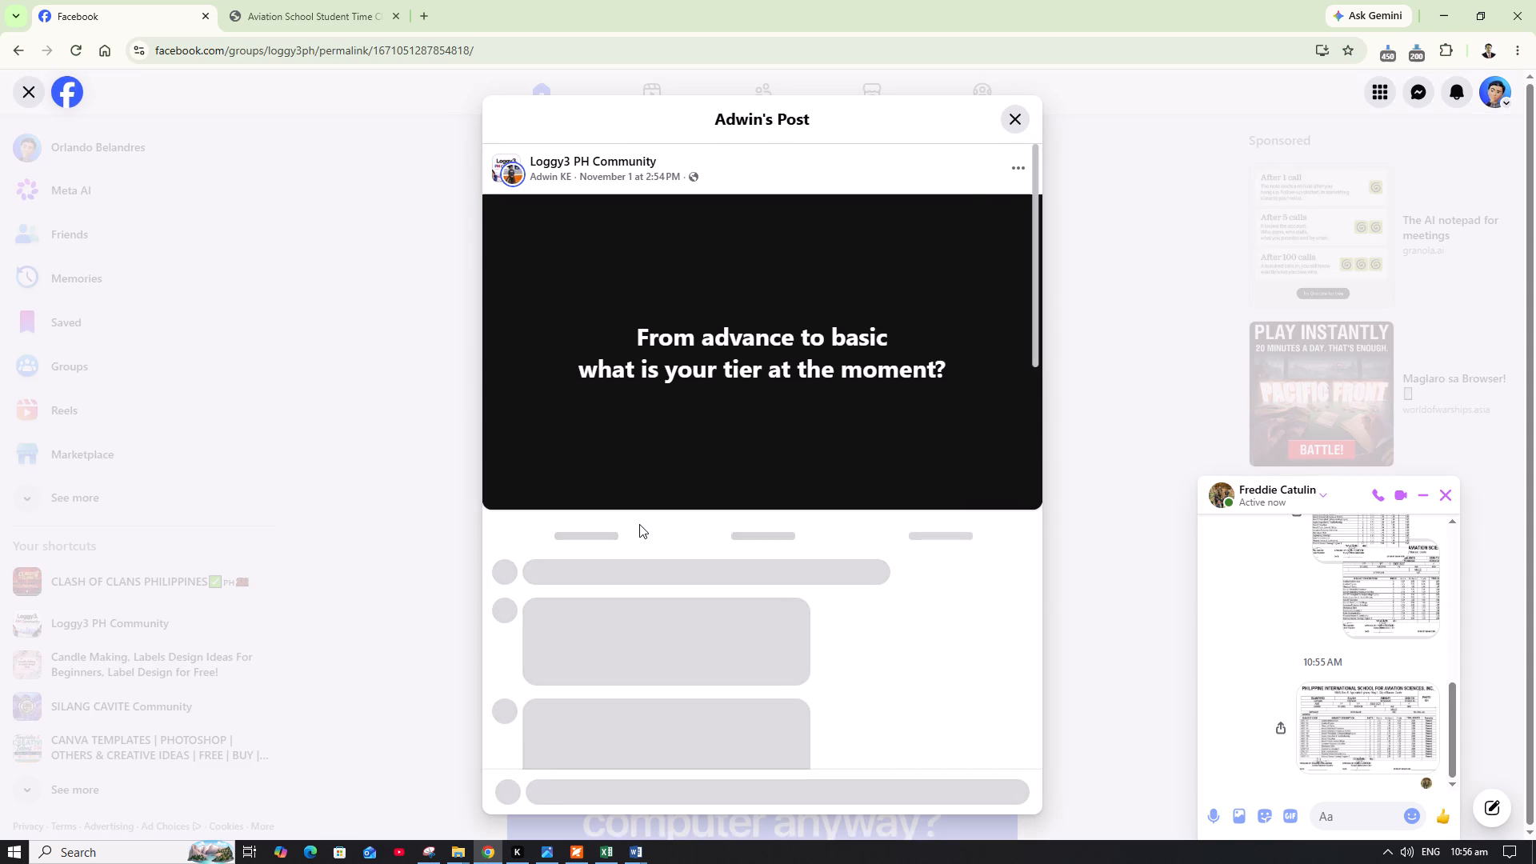
scroll(639, 524, down, 1)
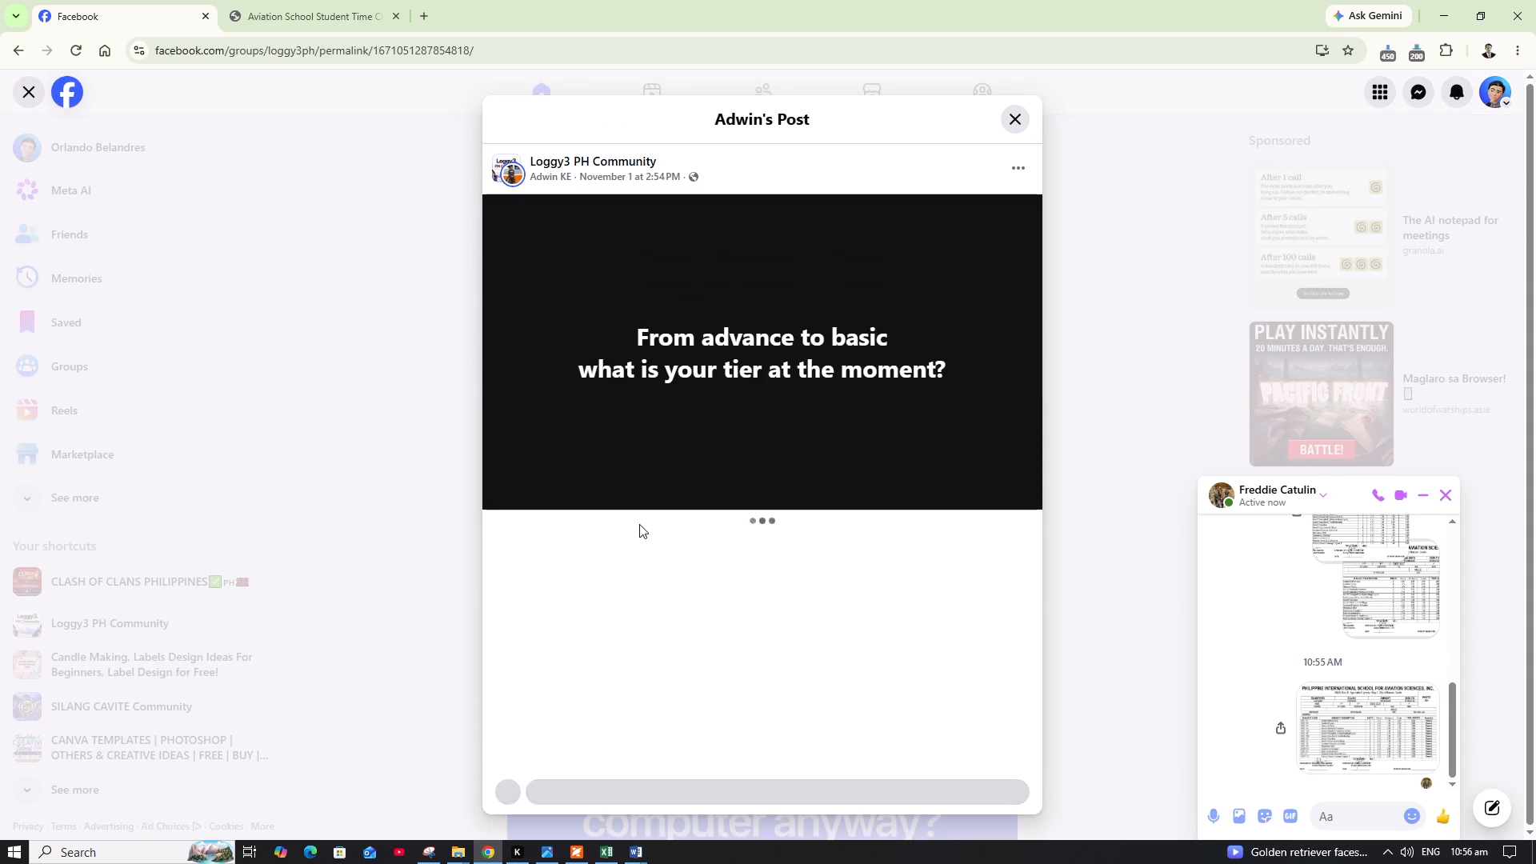
scroll(639, 524, down, 2)
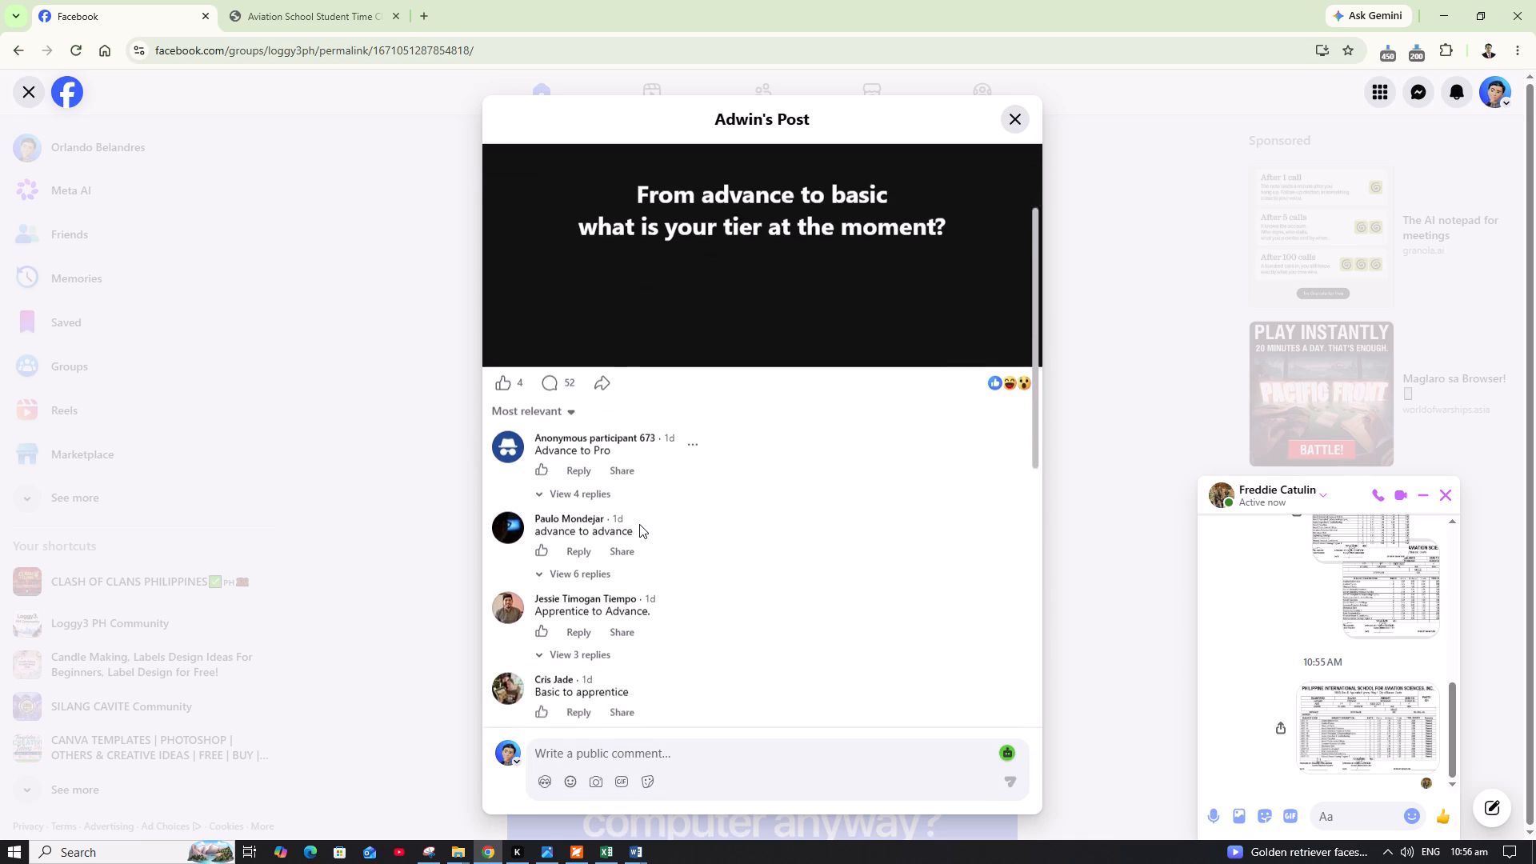
scroll(639, 524, down, 1)
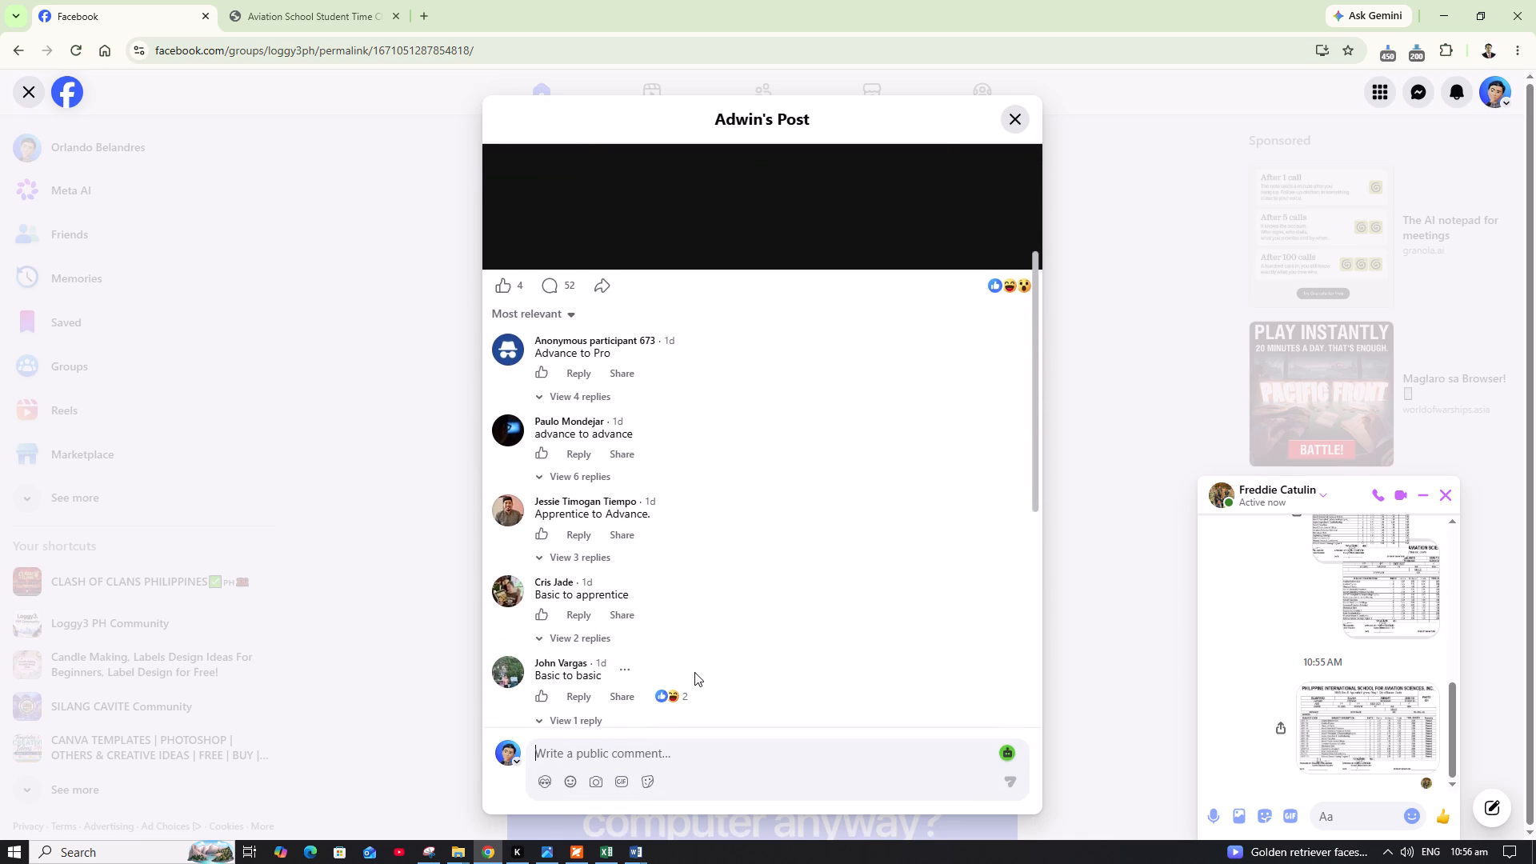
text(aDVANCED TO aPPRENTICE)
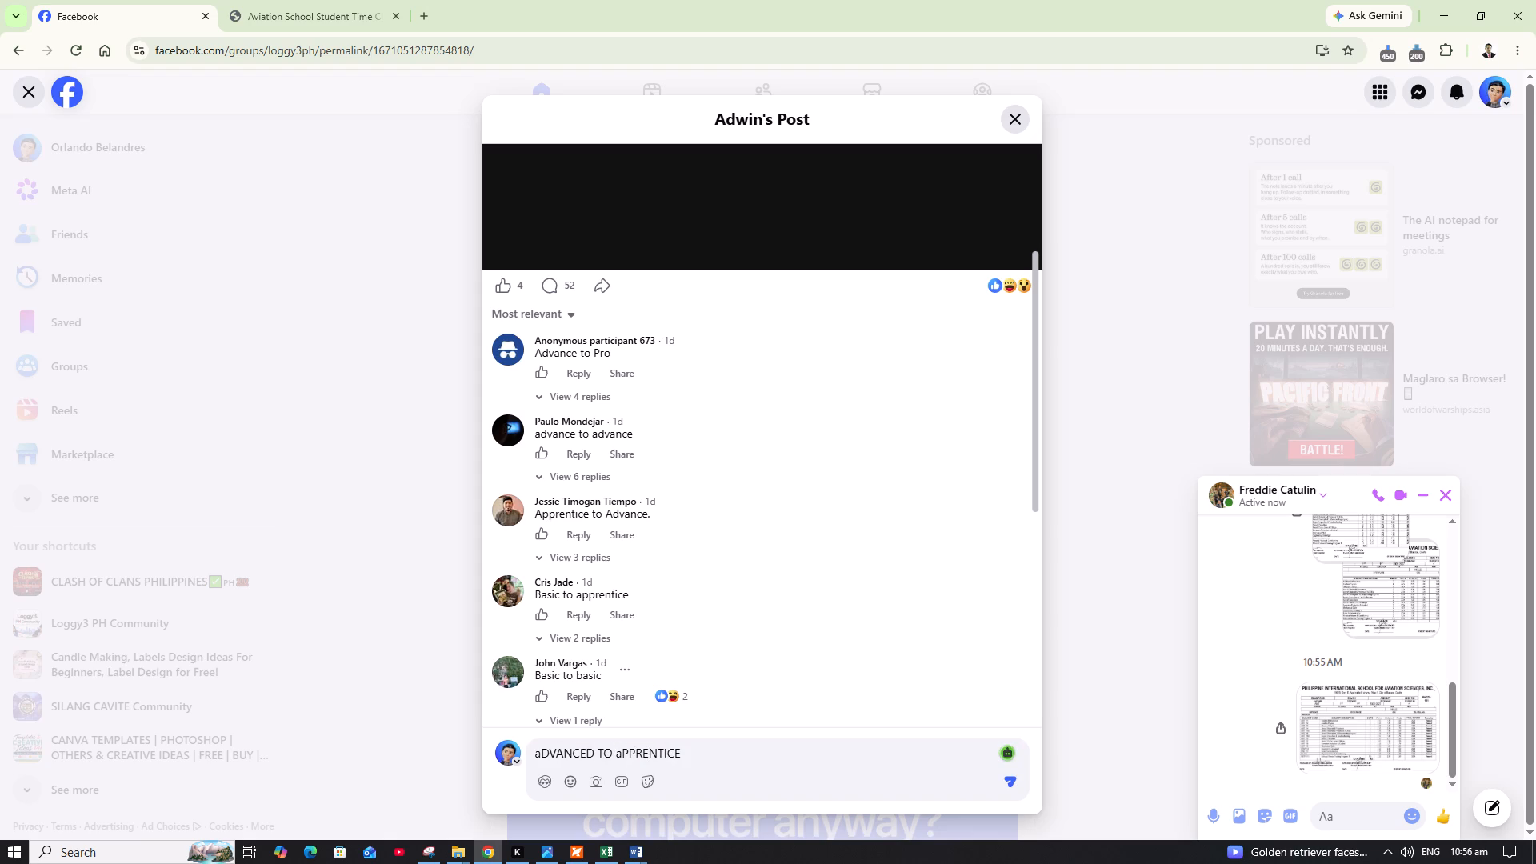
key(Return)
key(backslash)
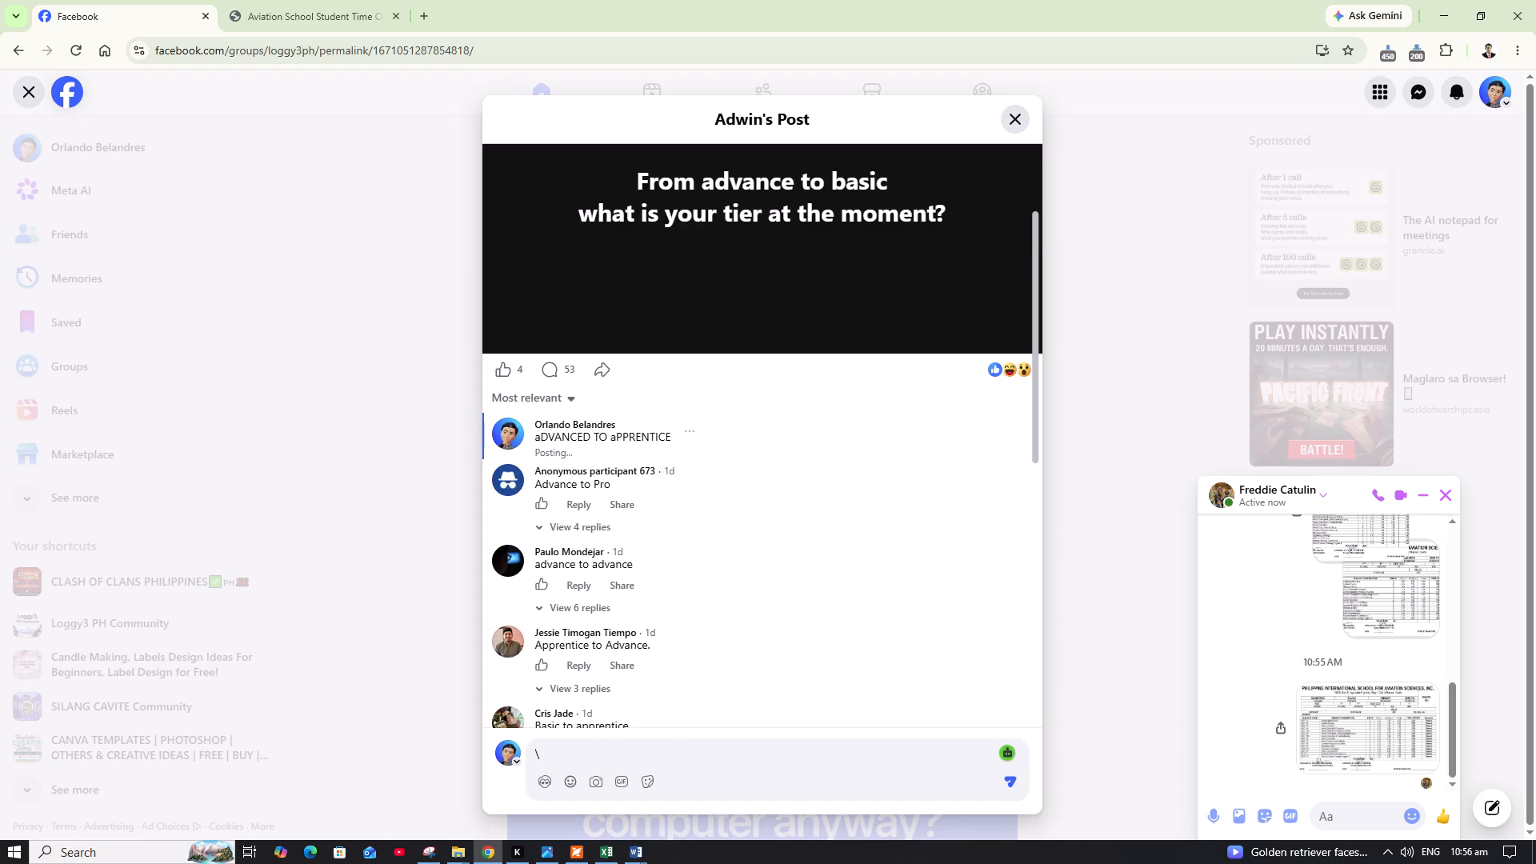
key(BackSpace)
Read through the other members' comments on the Loggy3 tier post, and close the post.
scroll(686, 566, down, 3)
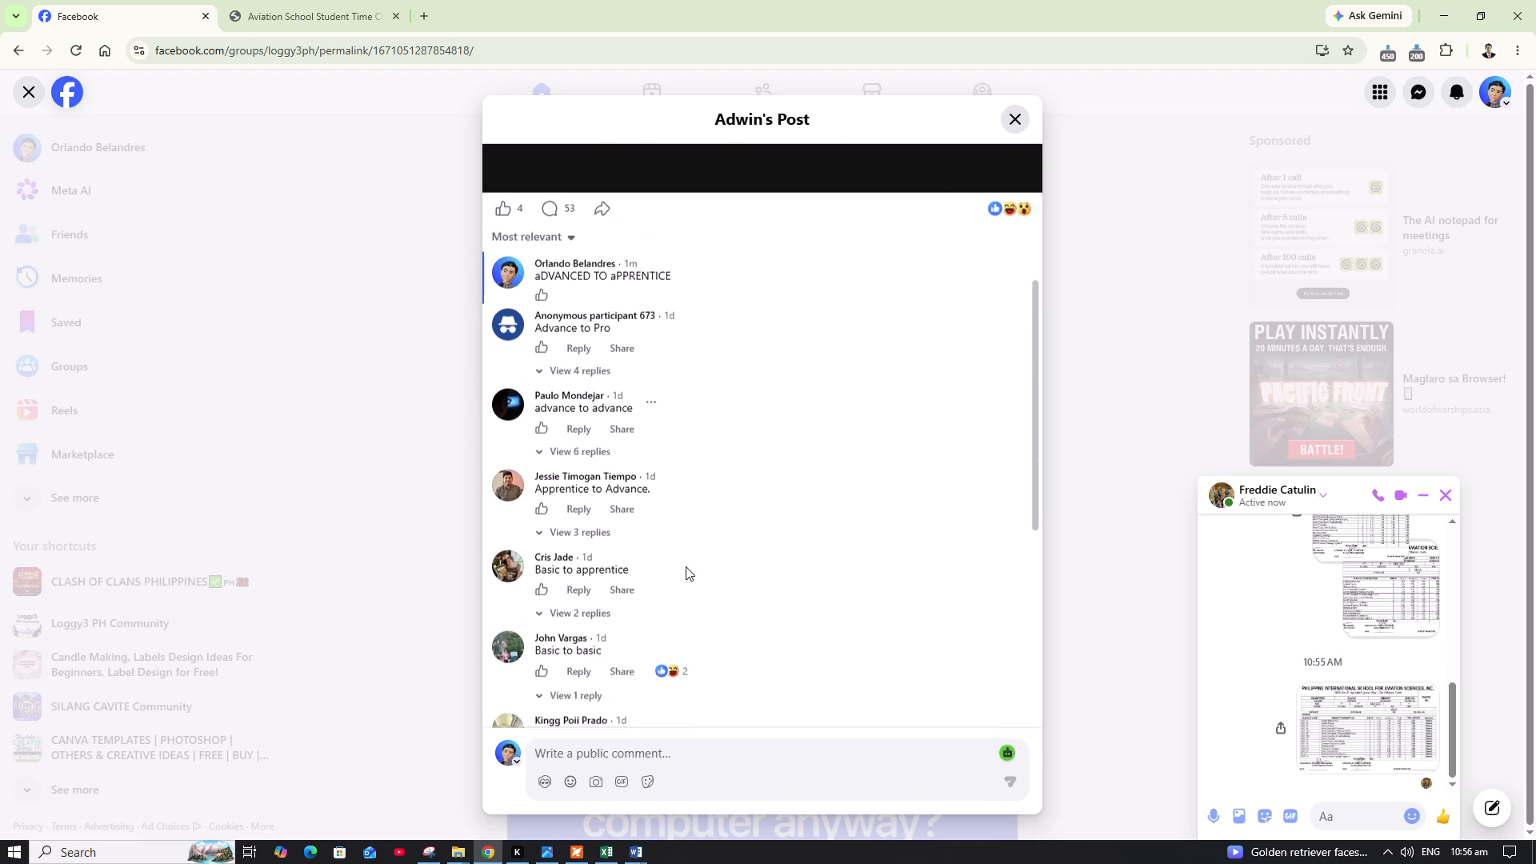
scroll(686, 566, down, 2)
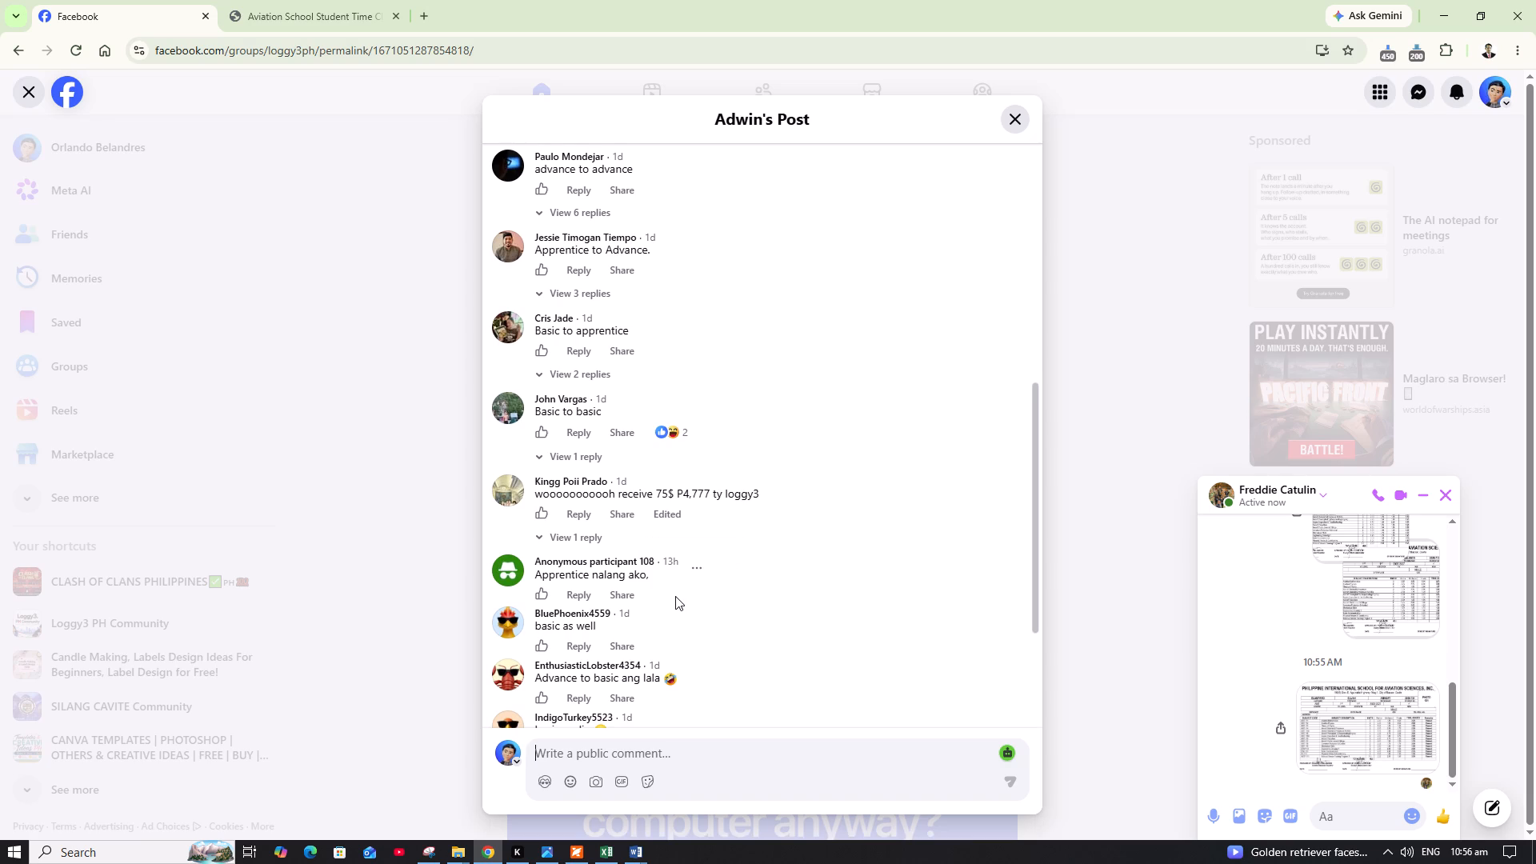
scroll(675, 596, down, 1)
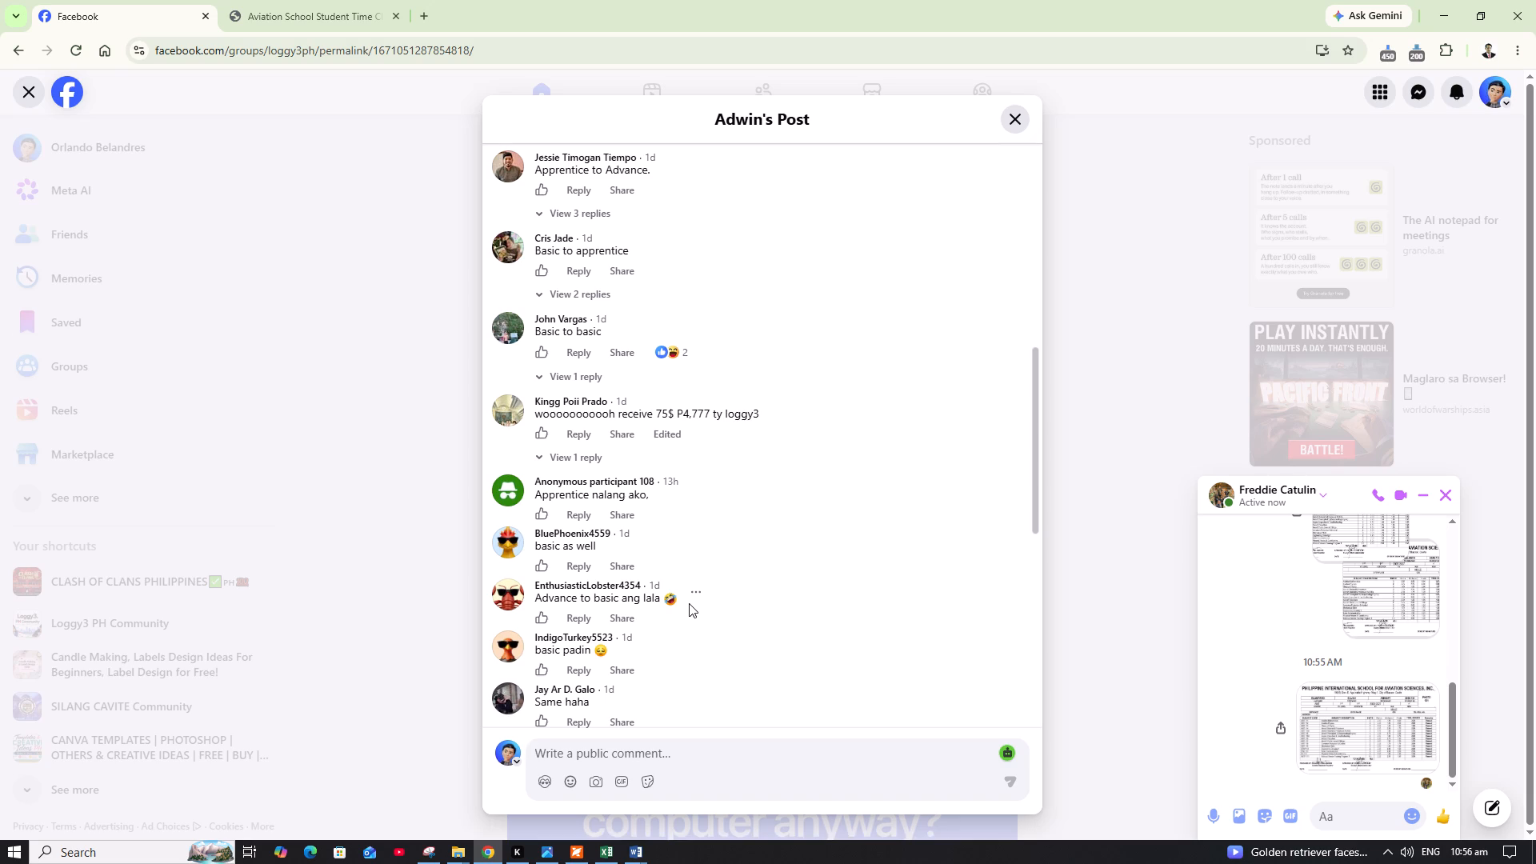
scroll(689, 603, down, 1)
scroll(689, 603, up, 6)
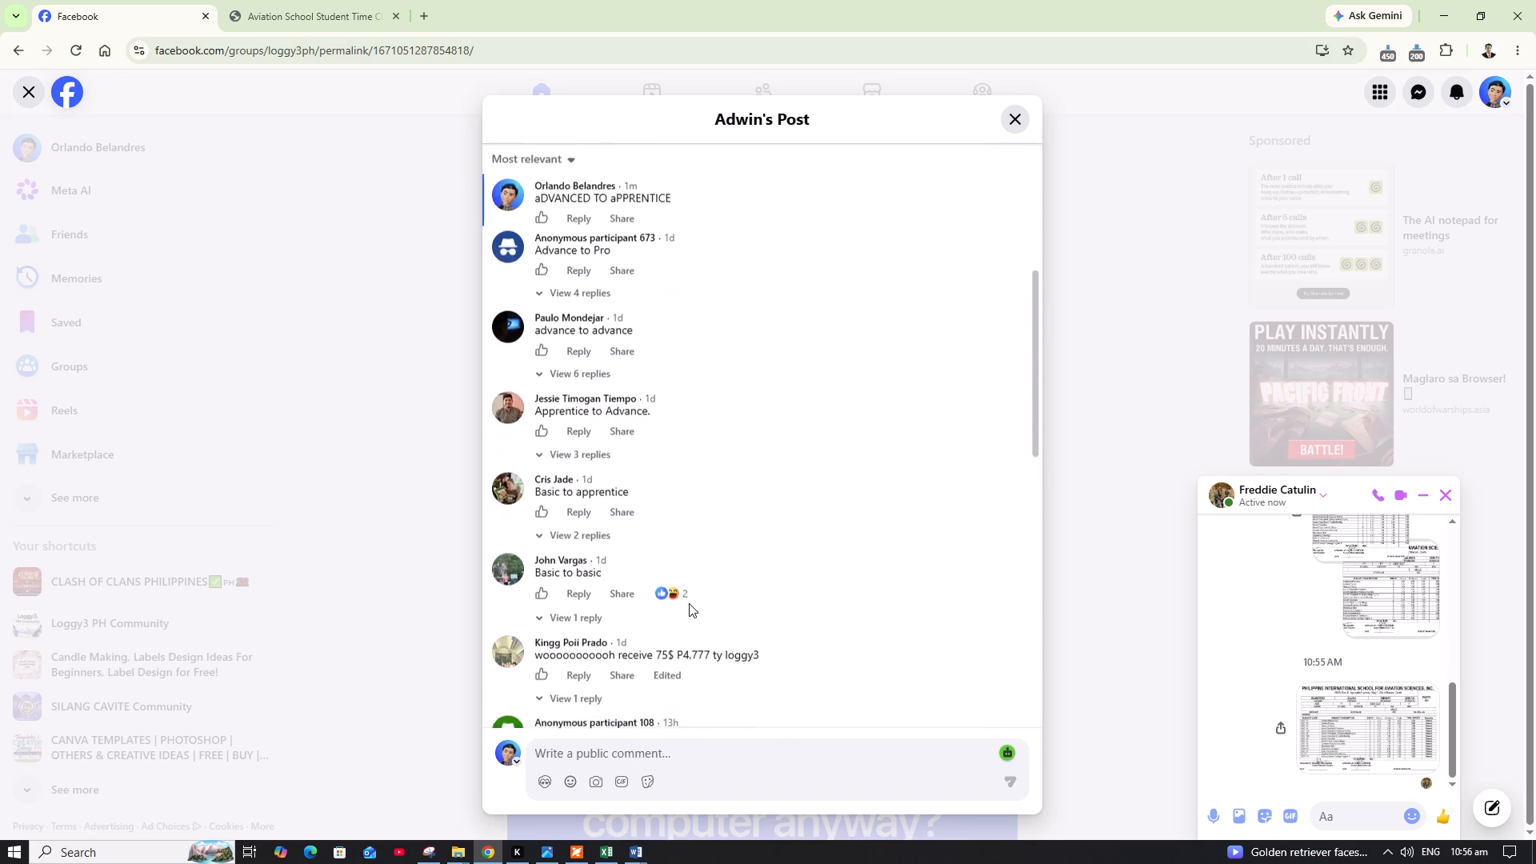
scroll(689, 603, up, 5)
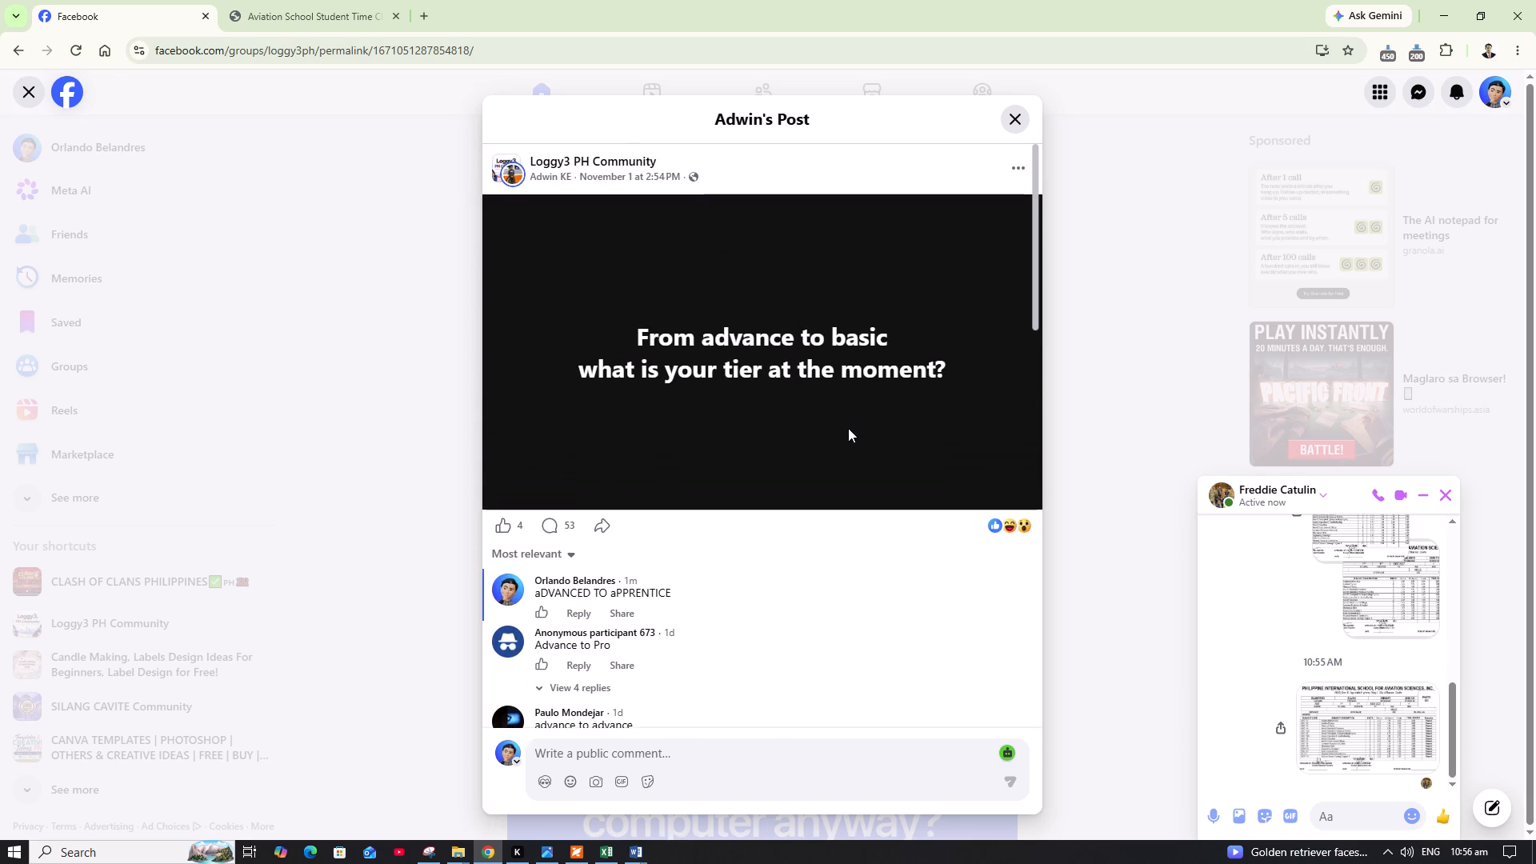
click(1017, 118)
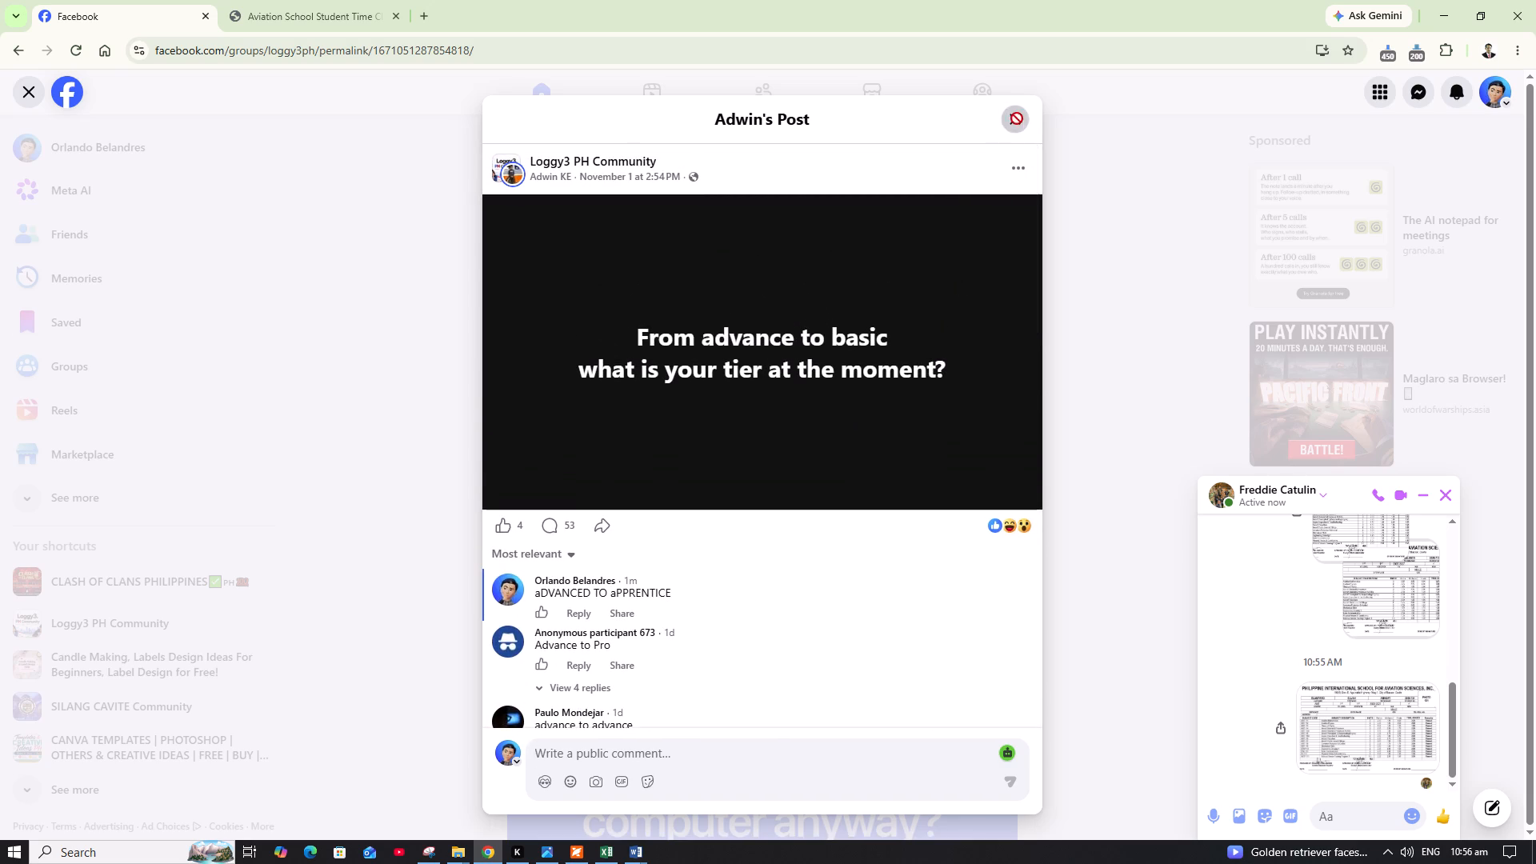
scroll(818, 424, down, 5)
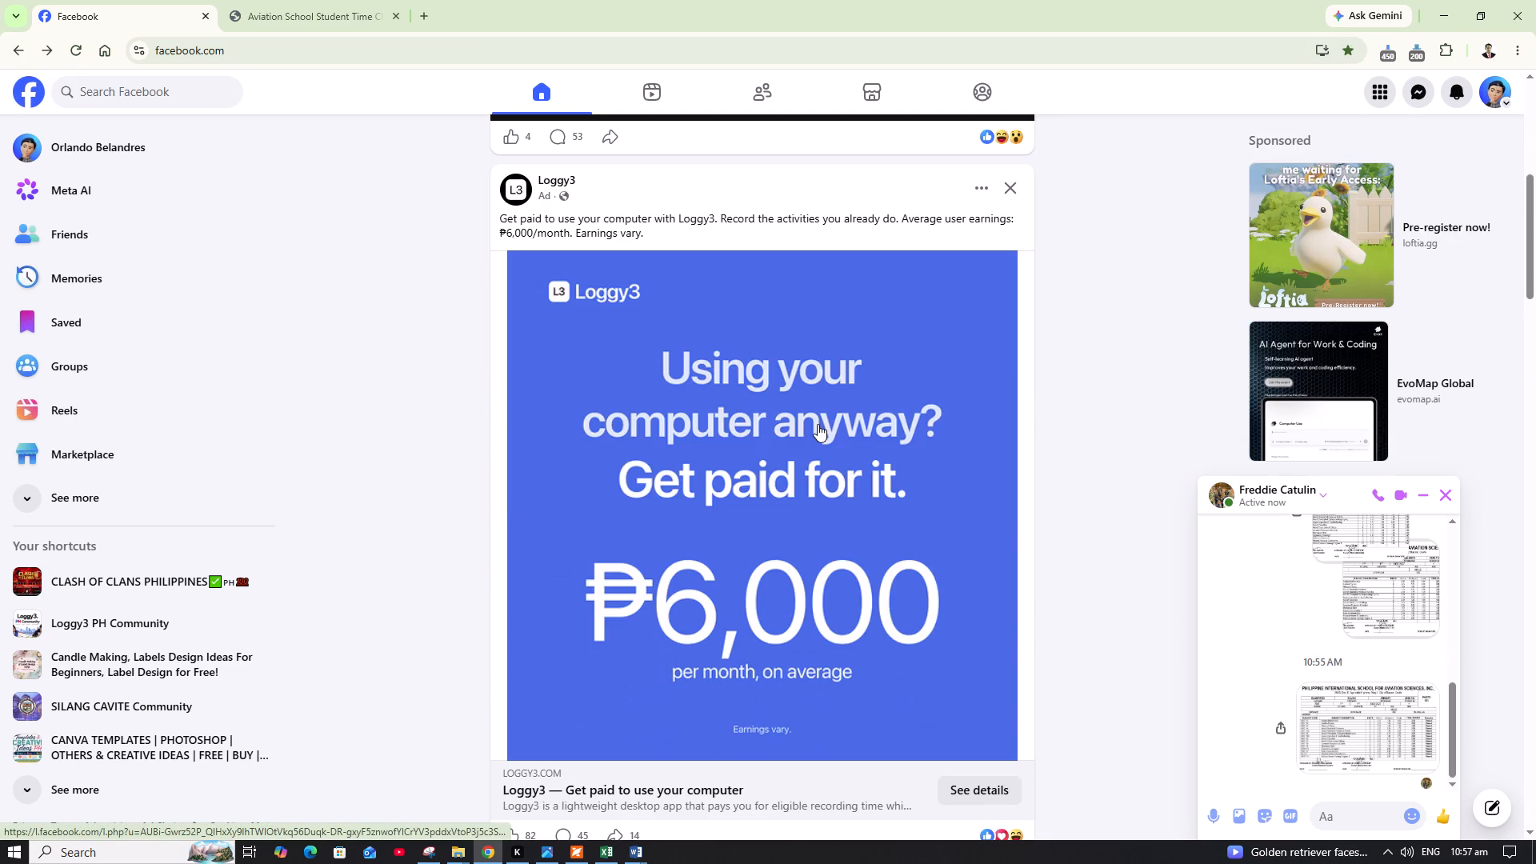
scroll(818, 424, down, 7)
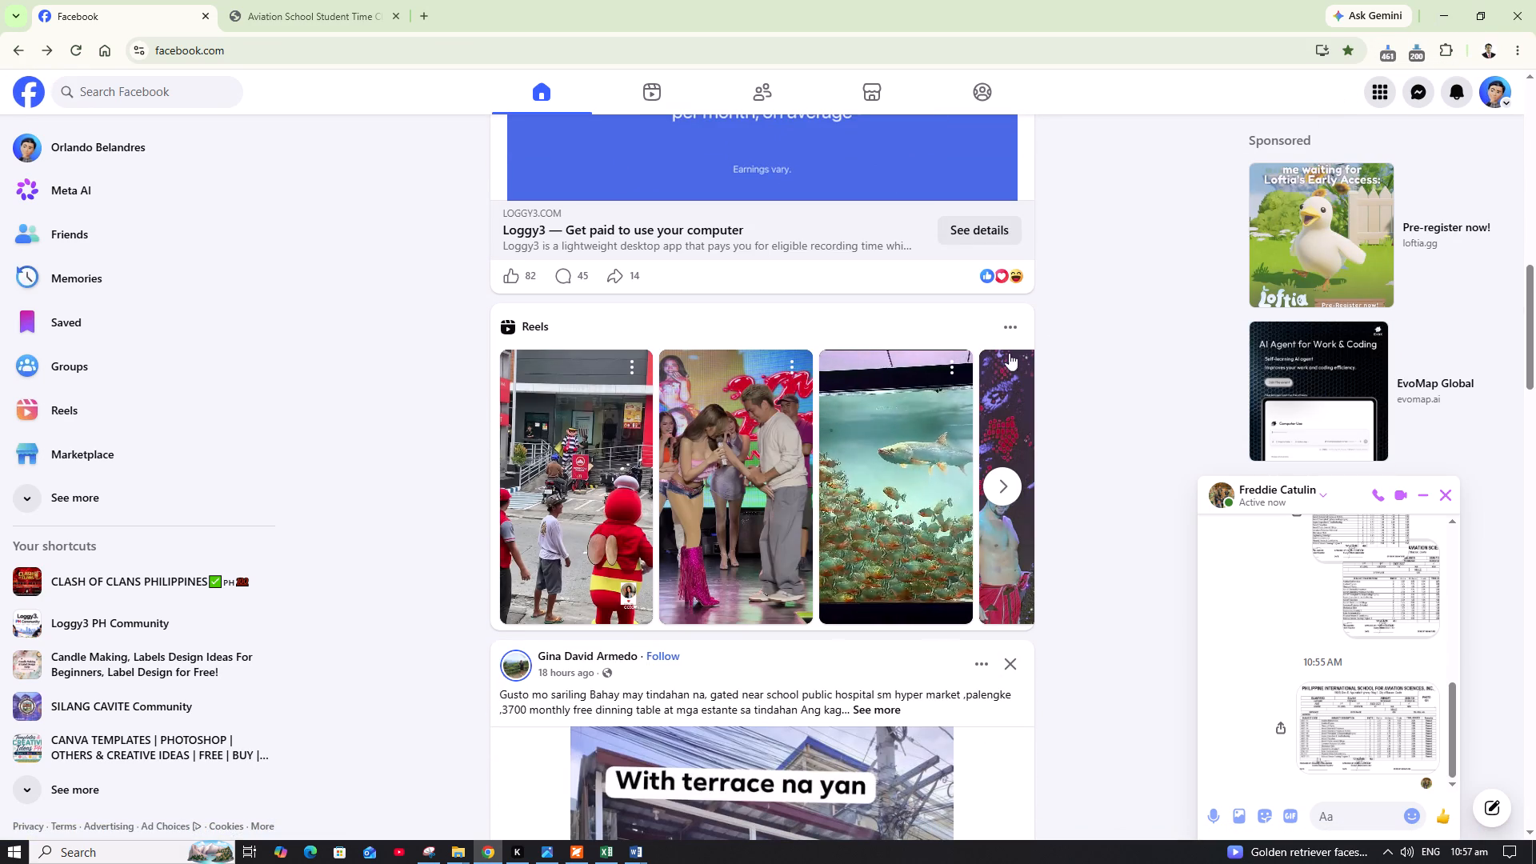
Return to File Explorer and go up to the GRADES 2026 folder.
click(1440, 6)
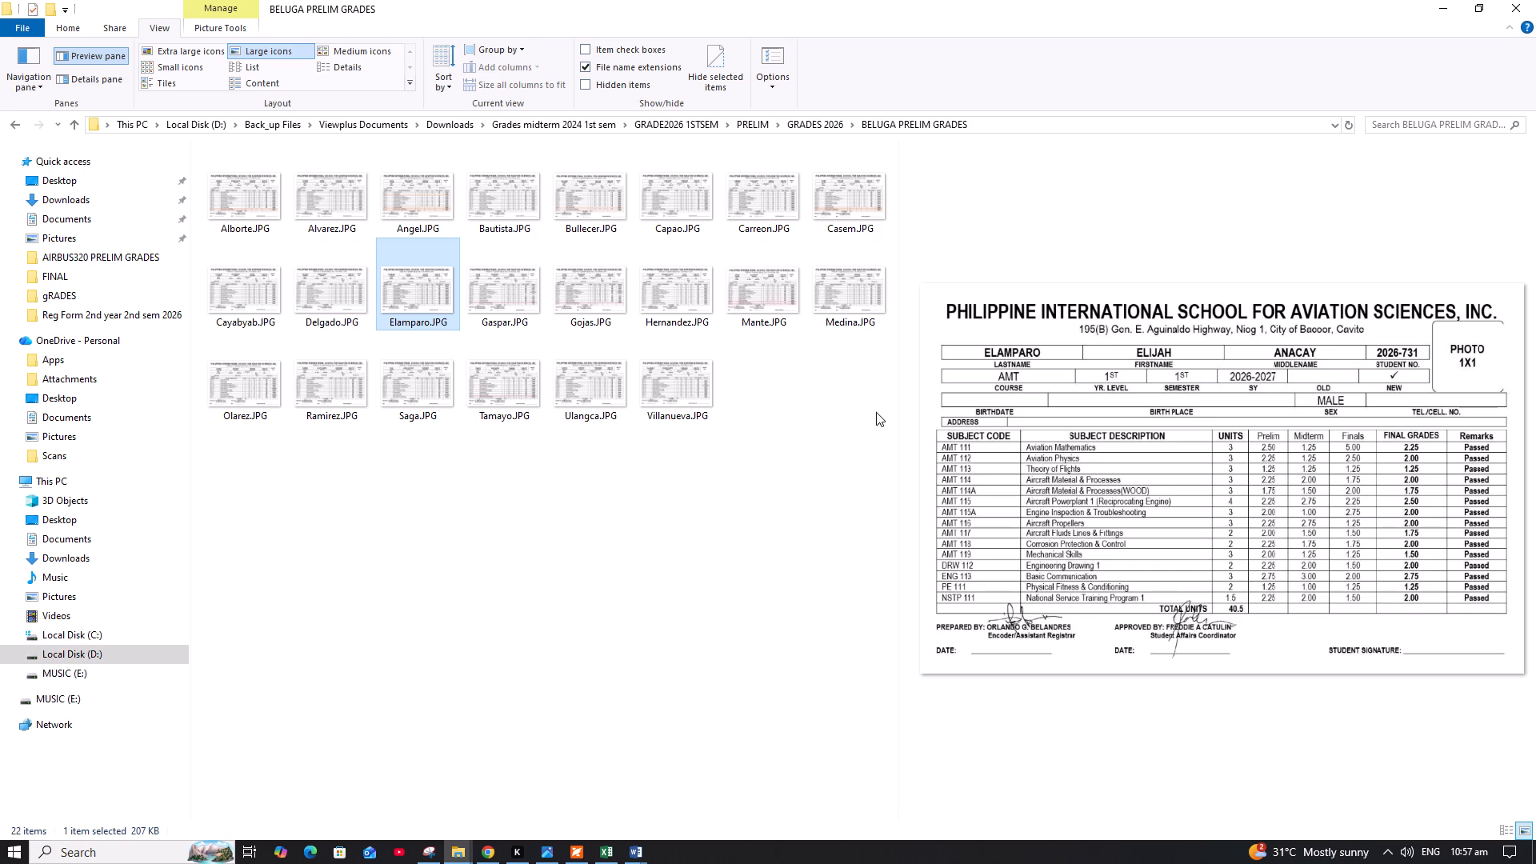
click(817, 124)
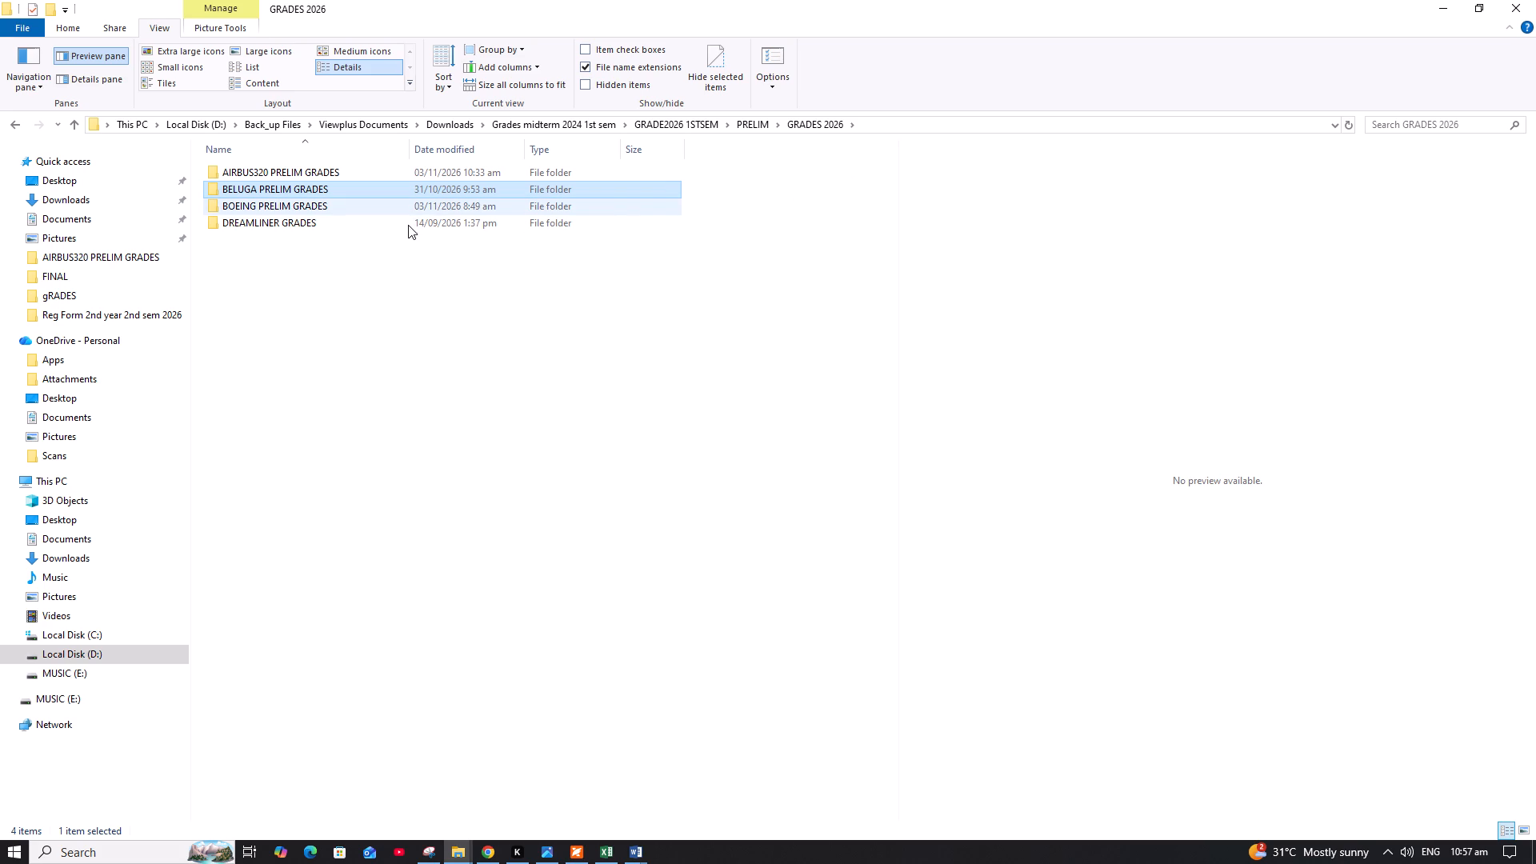
click(635, 857)
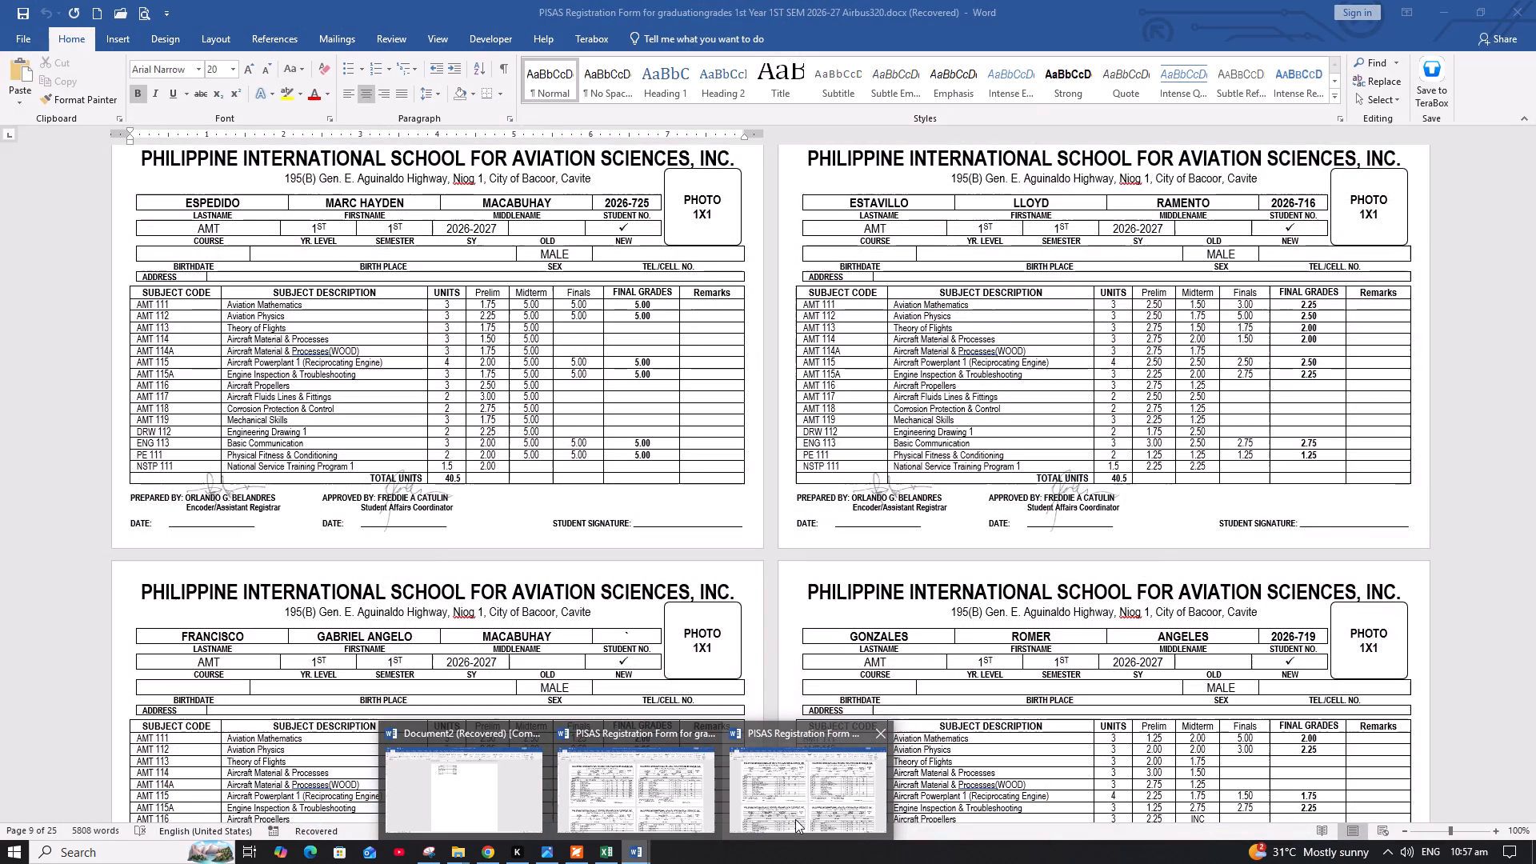
click(796, 810)
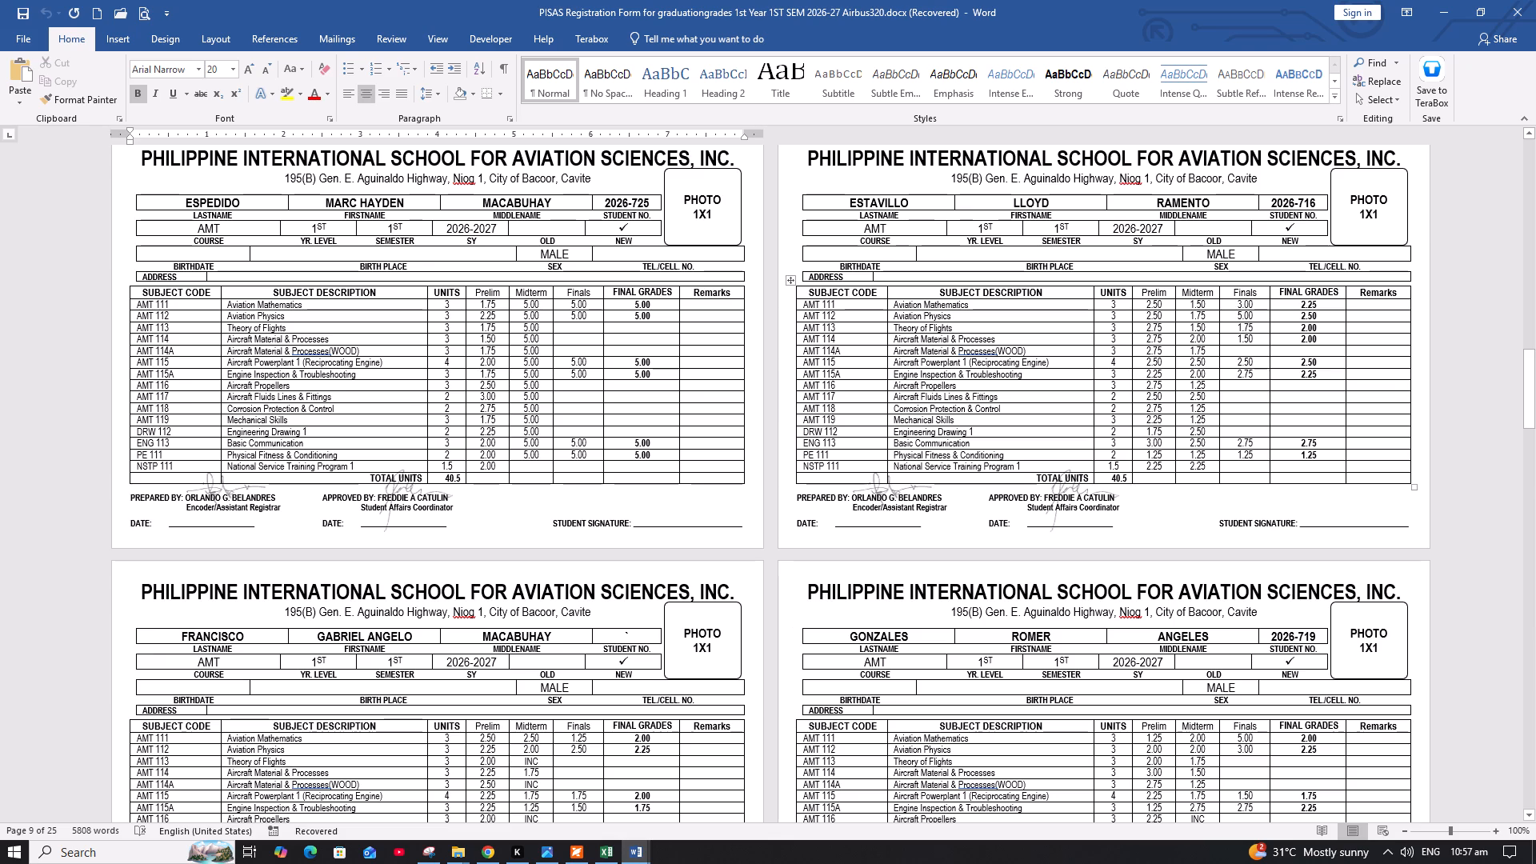
click(1258, 352)
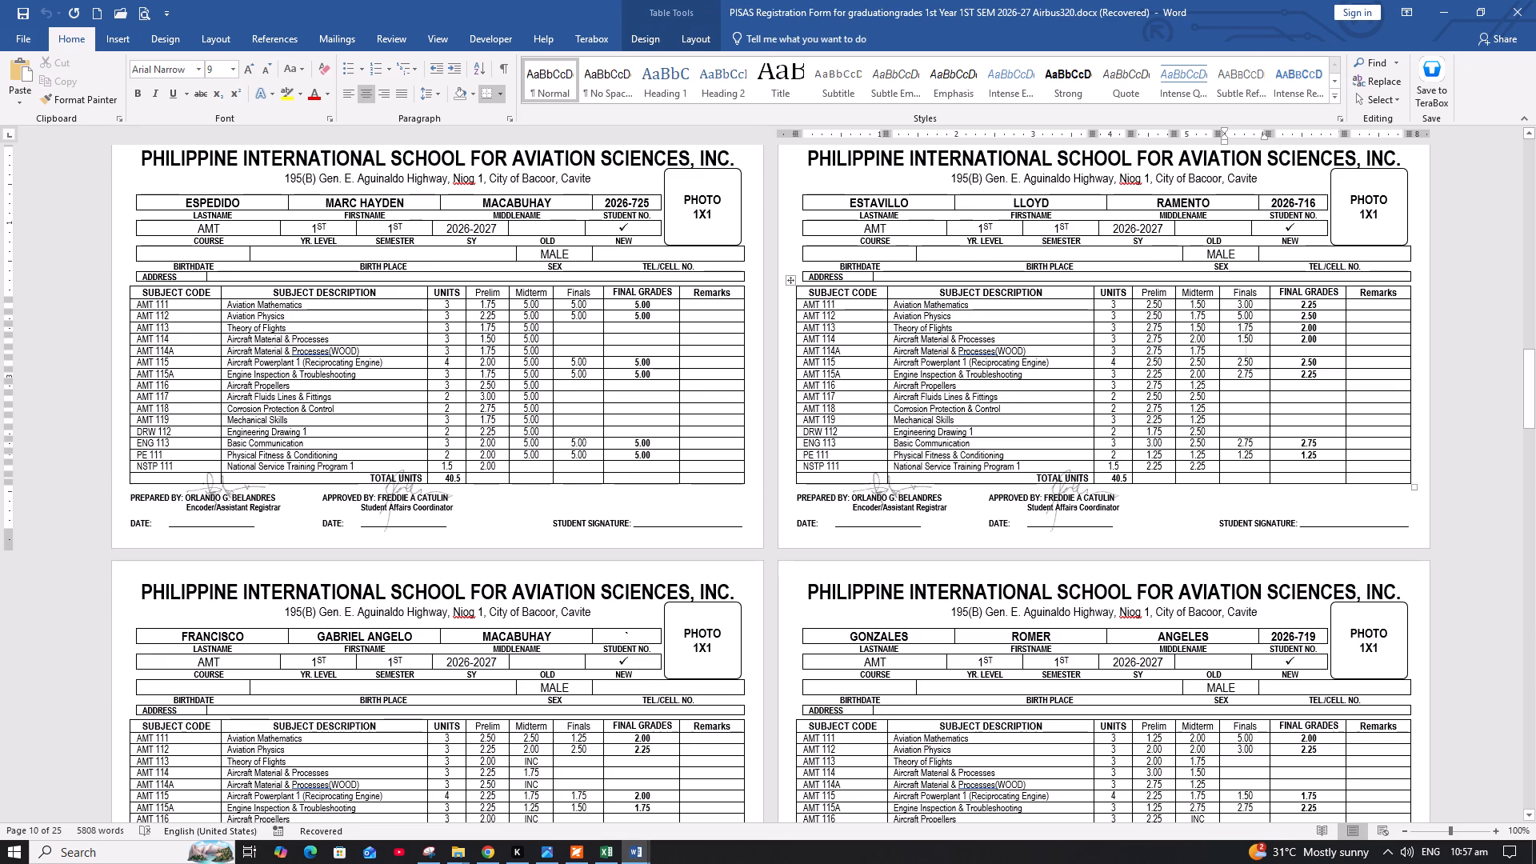
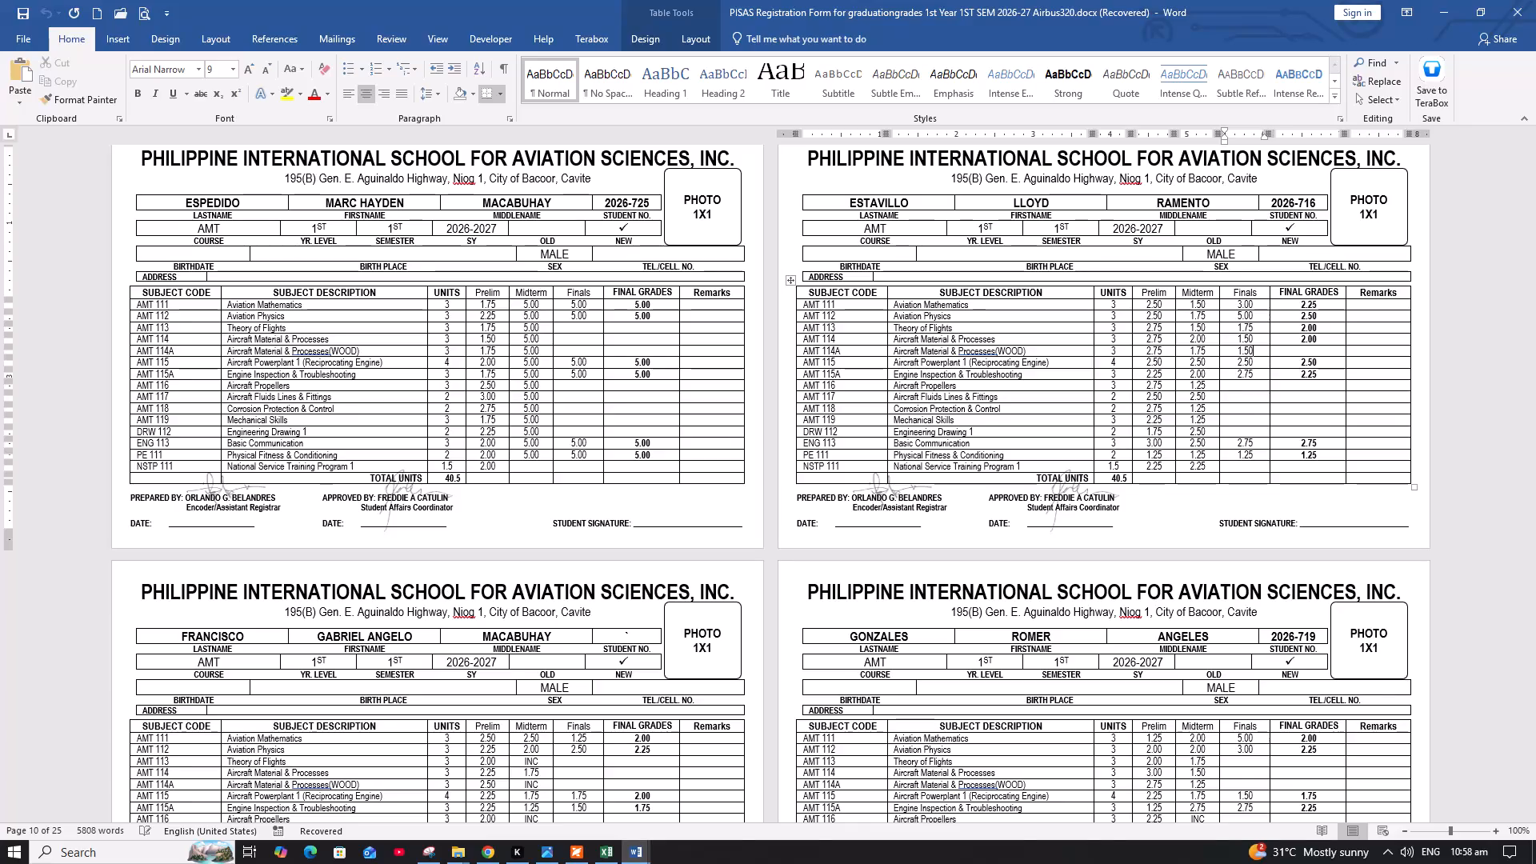
key(Right)
text(2.00)
key(Down)
key(Down)
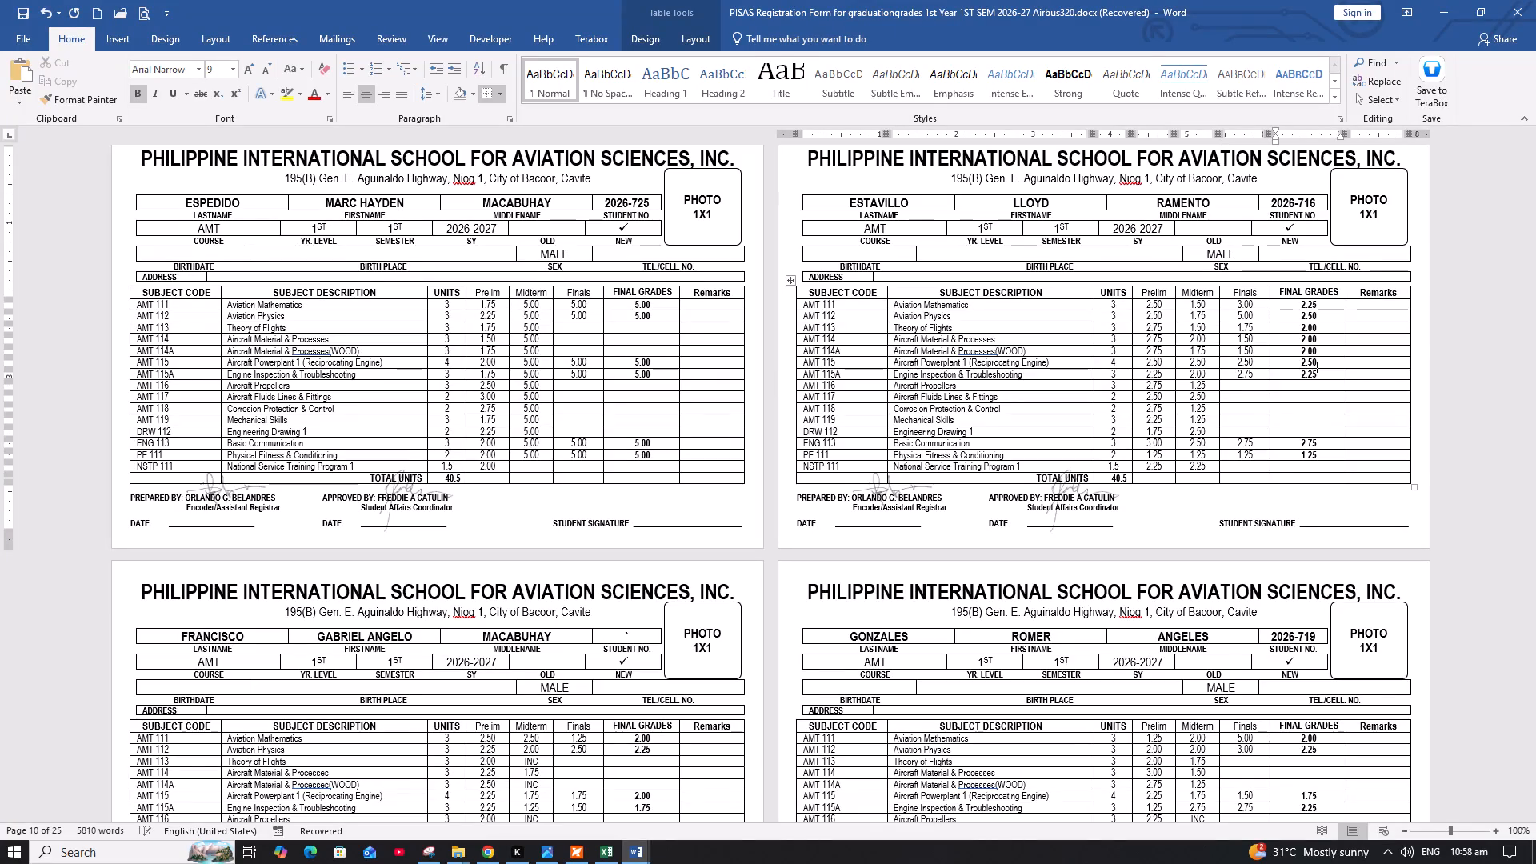
key(Down)
key(Left)
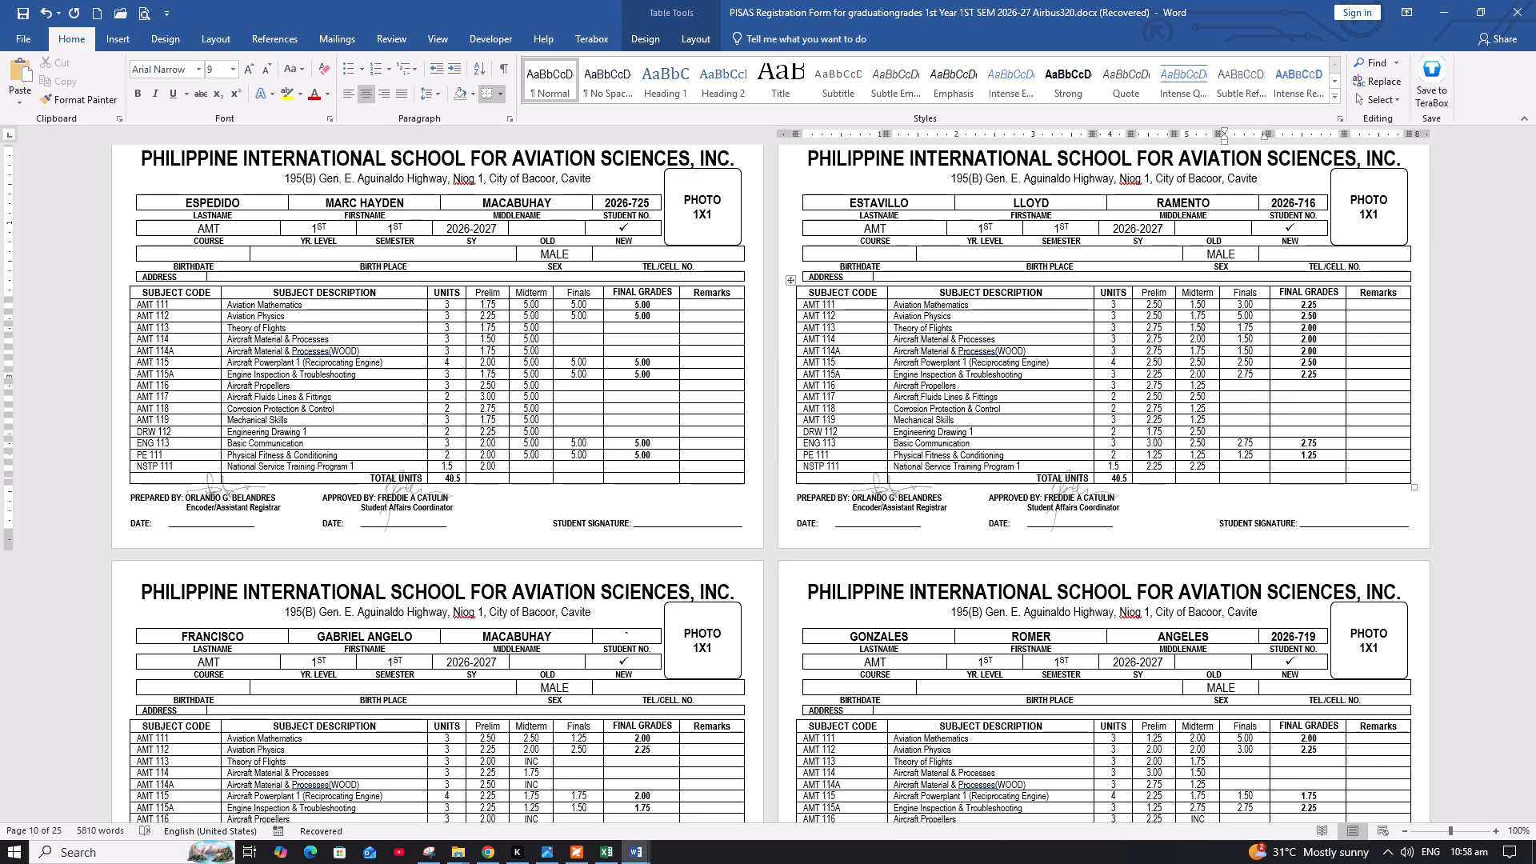
text(1.25)
key(Right)
text(1.75)
key(Down)
key(Left)
text(1.25)
key(Right)
text(2.25)
key(Down)
key(Left)
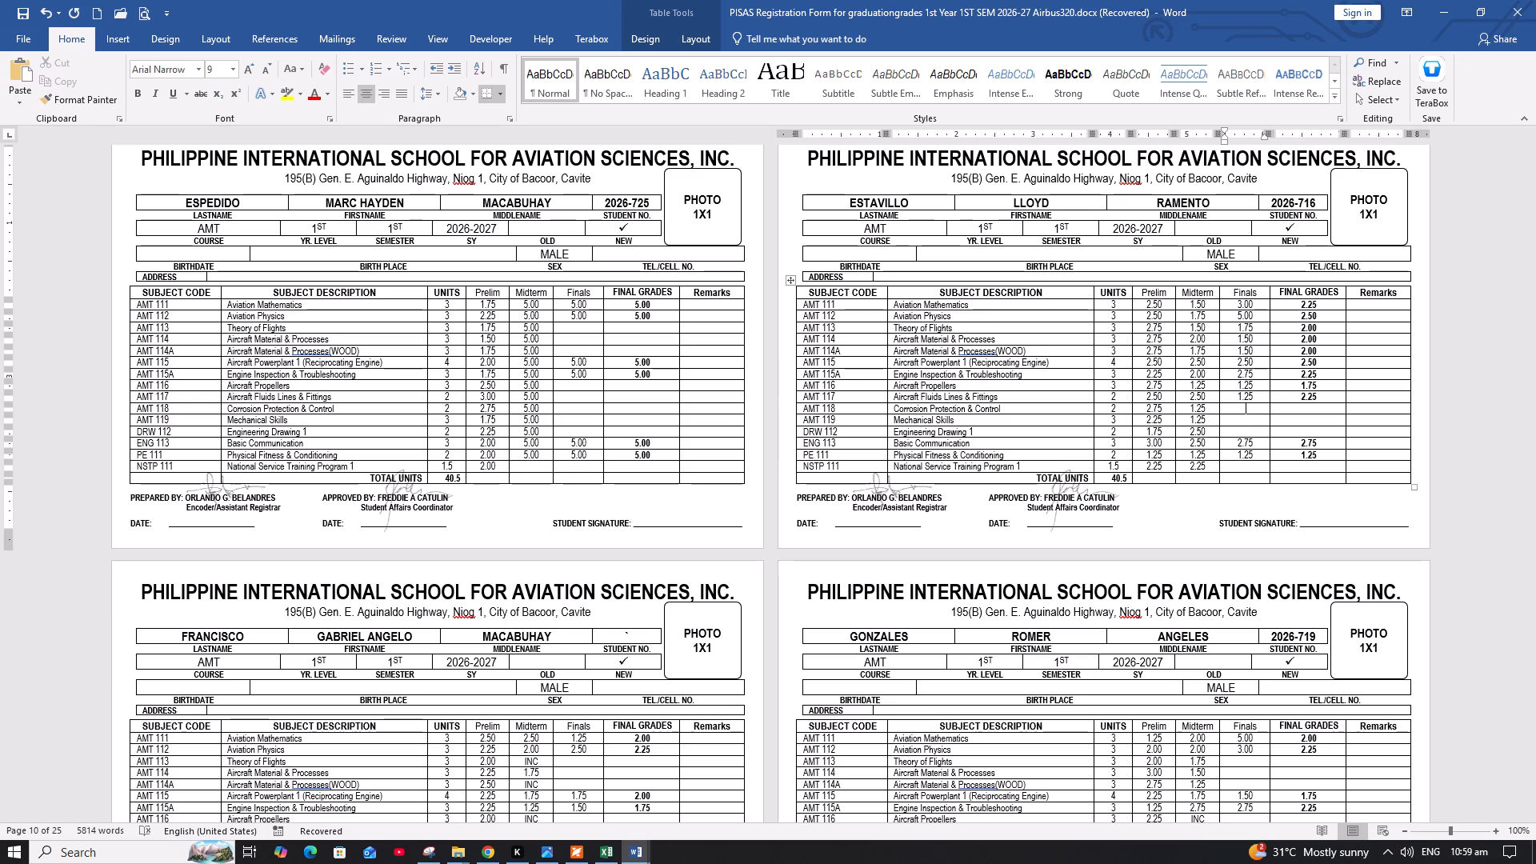
text(1.50)
key(Right)
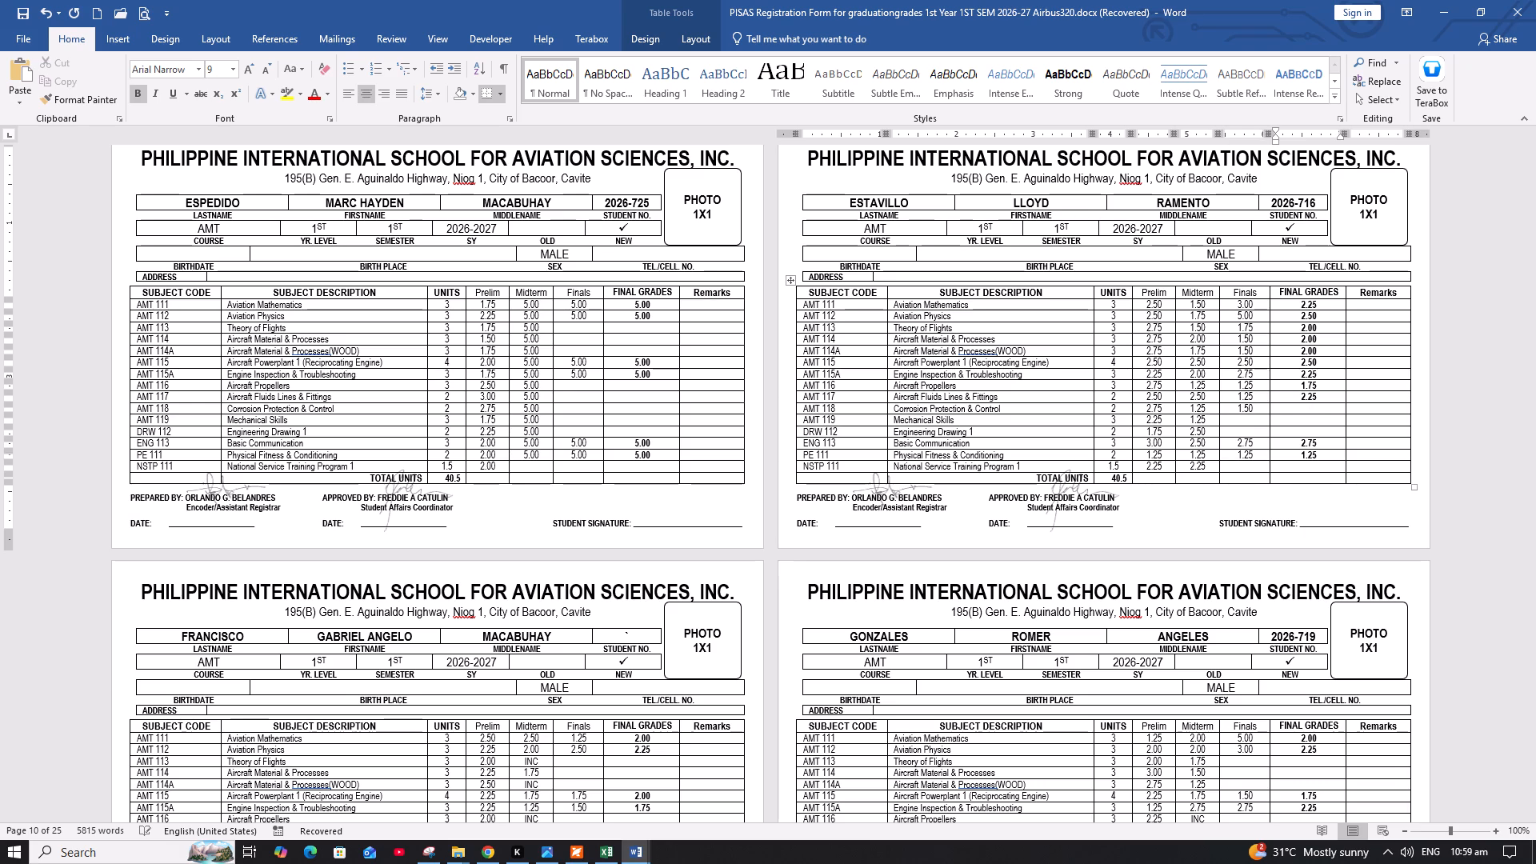
text(2.00)
key(Down)
key(Left)
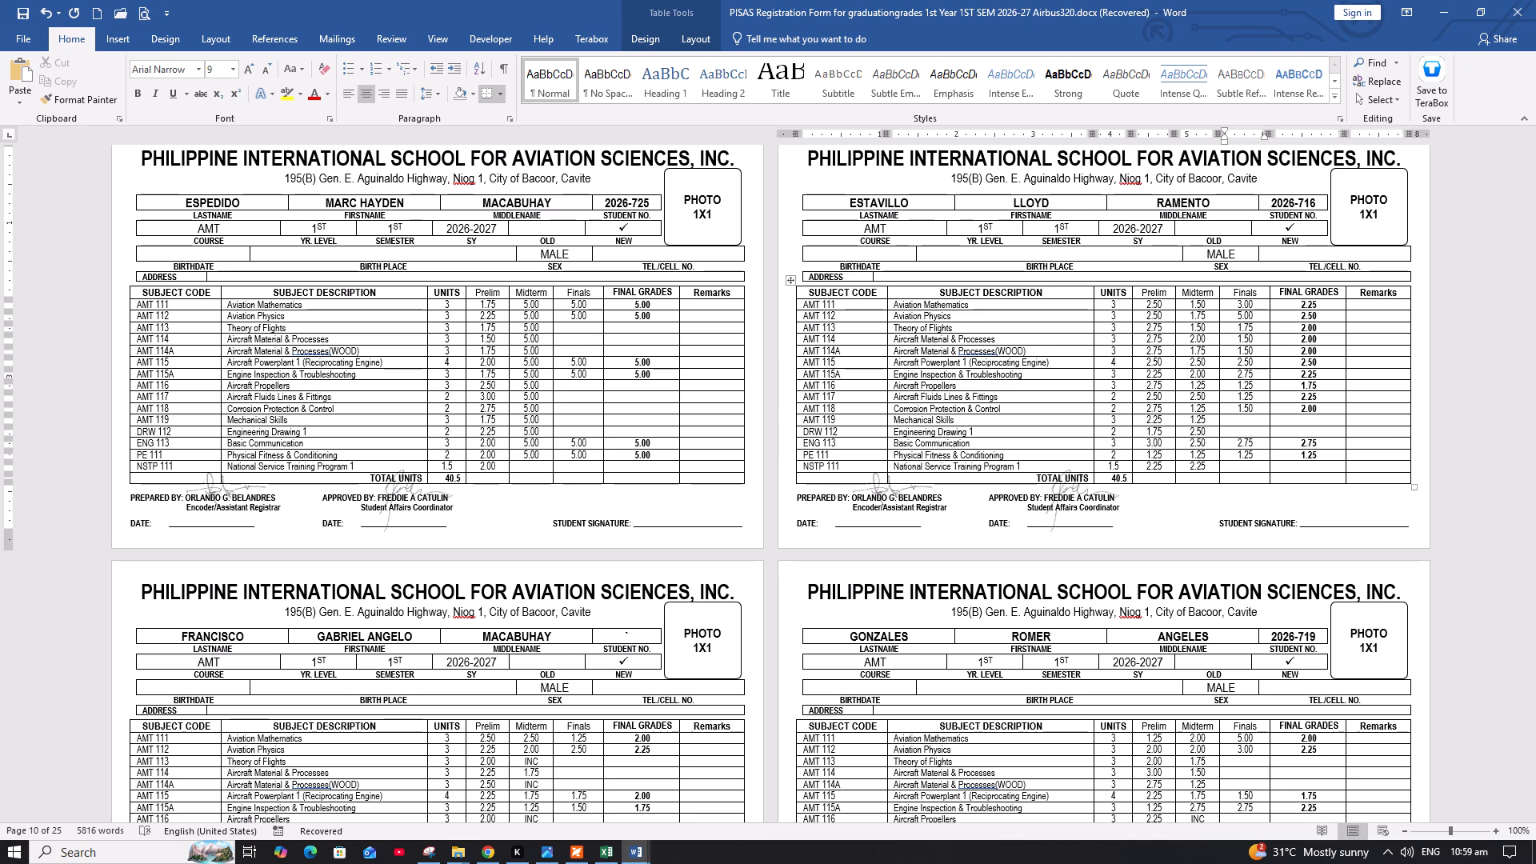
text(1.25)
key(Right)
text(1.50)
key(Down)
key(Left)
text(2.00)
key(Right)
text(2.00)
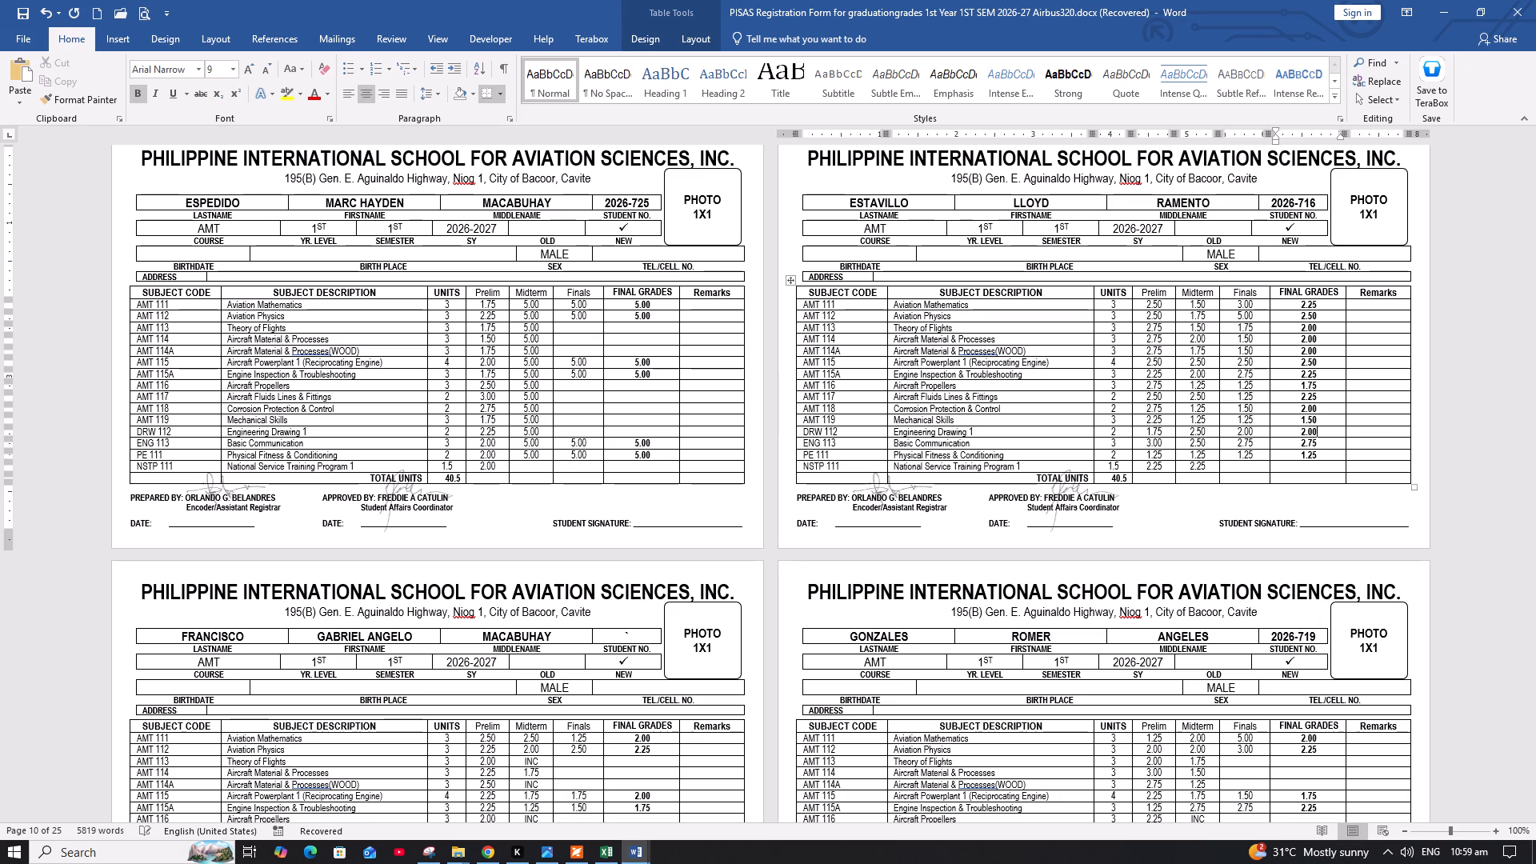
key(Down)
key(Down)
key(Down)
key(Left)
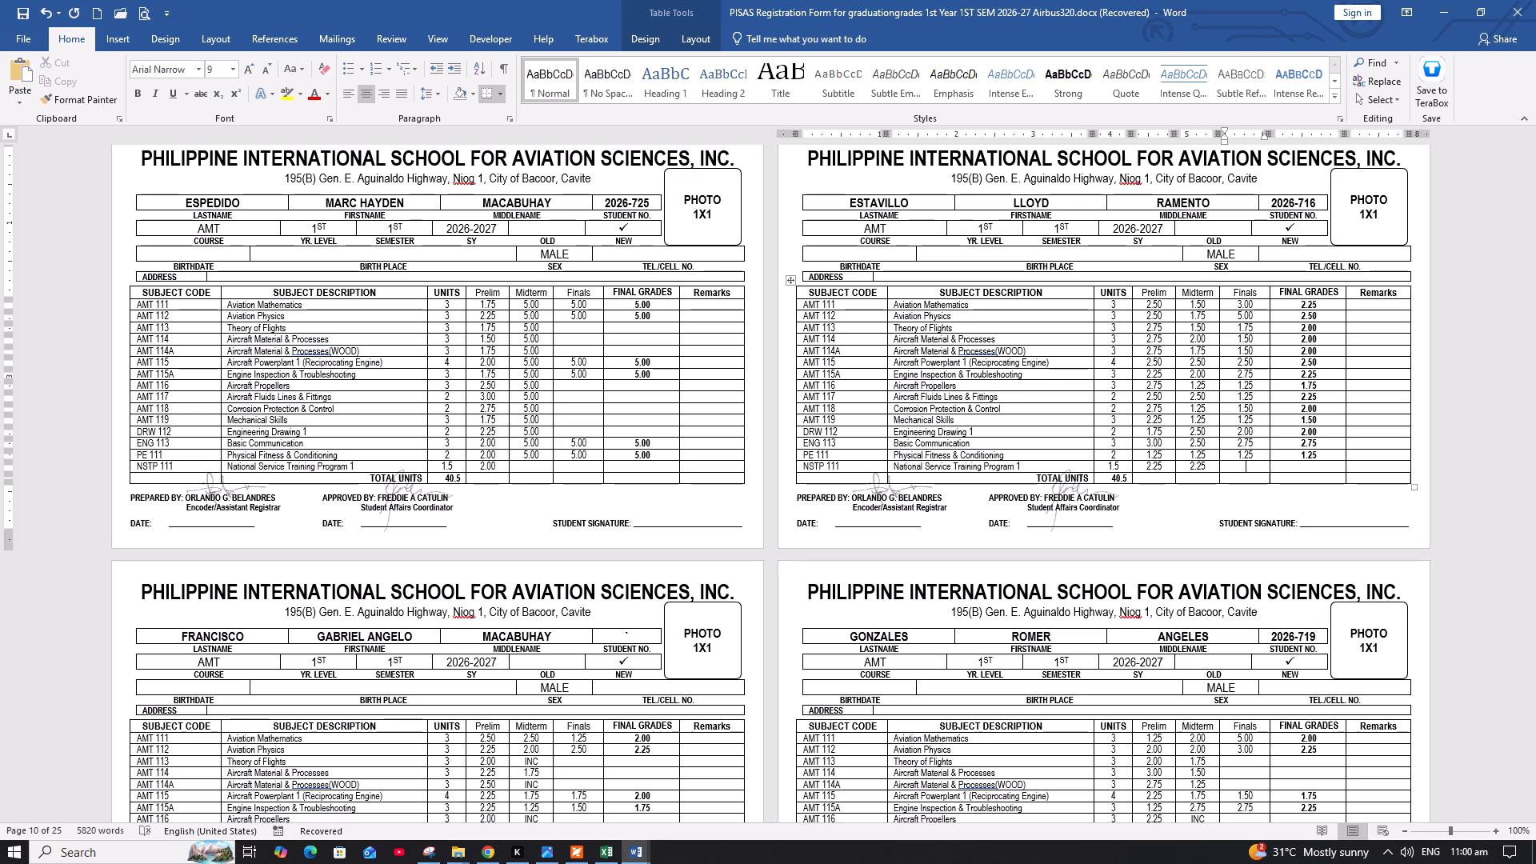
text(1.50)
key(Right)
text(2.00)
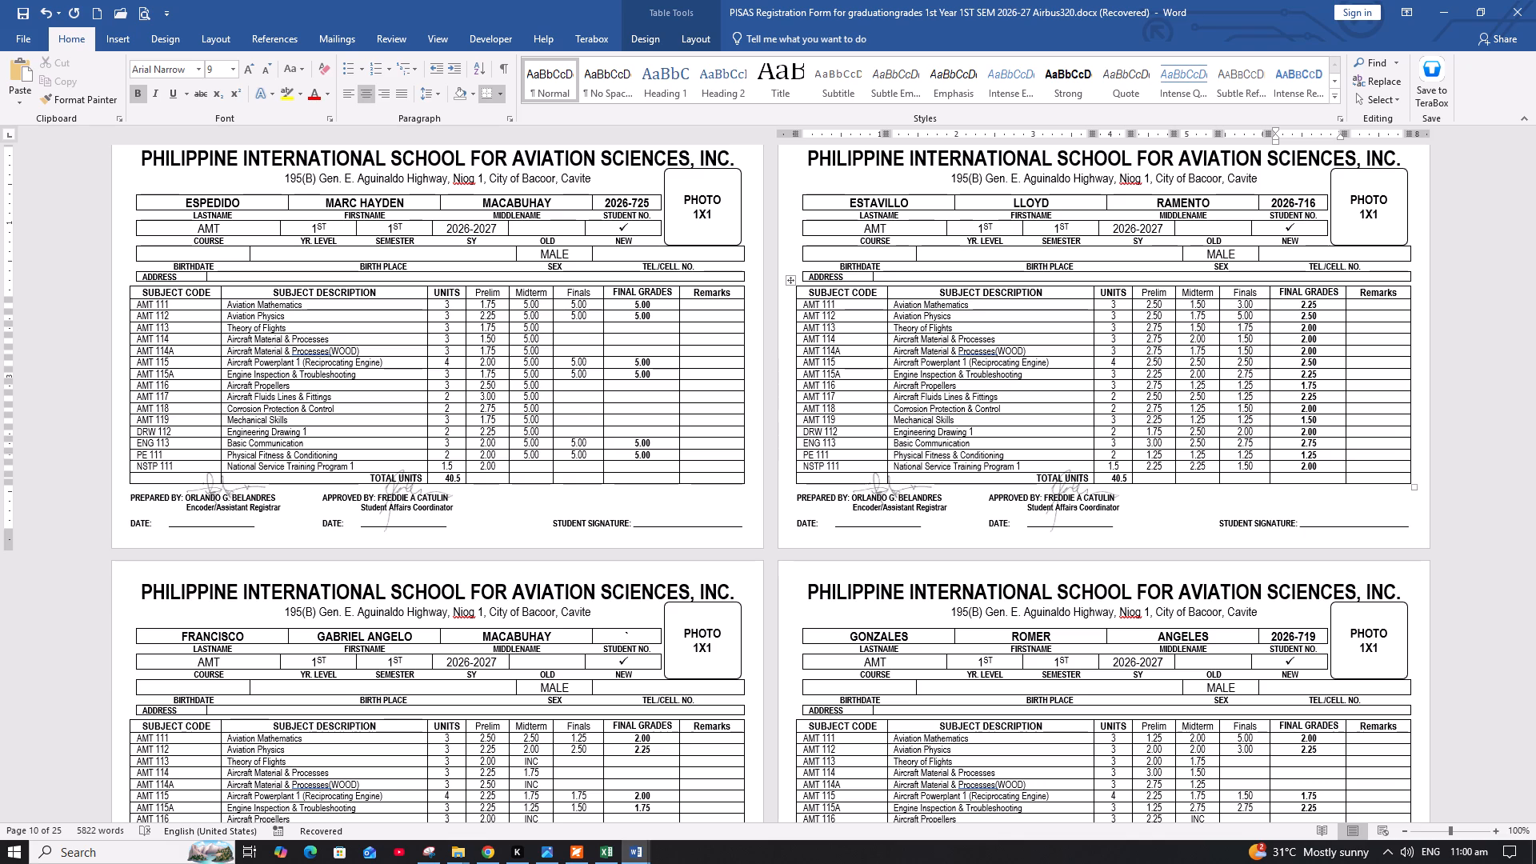
scroll(542, 722, up, 2)
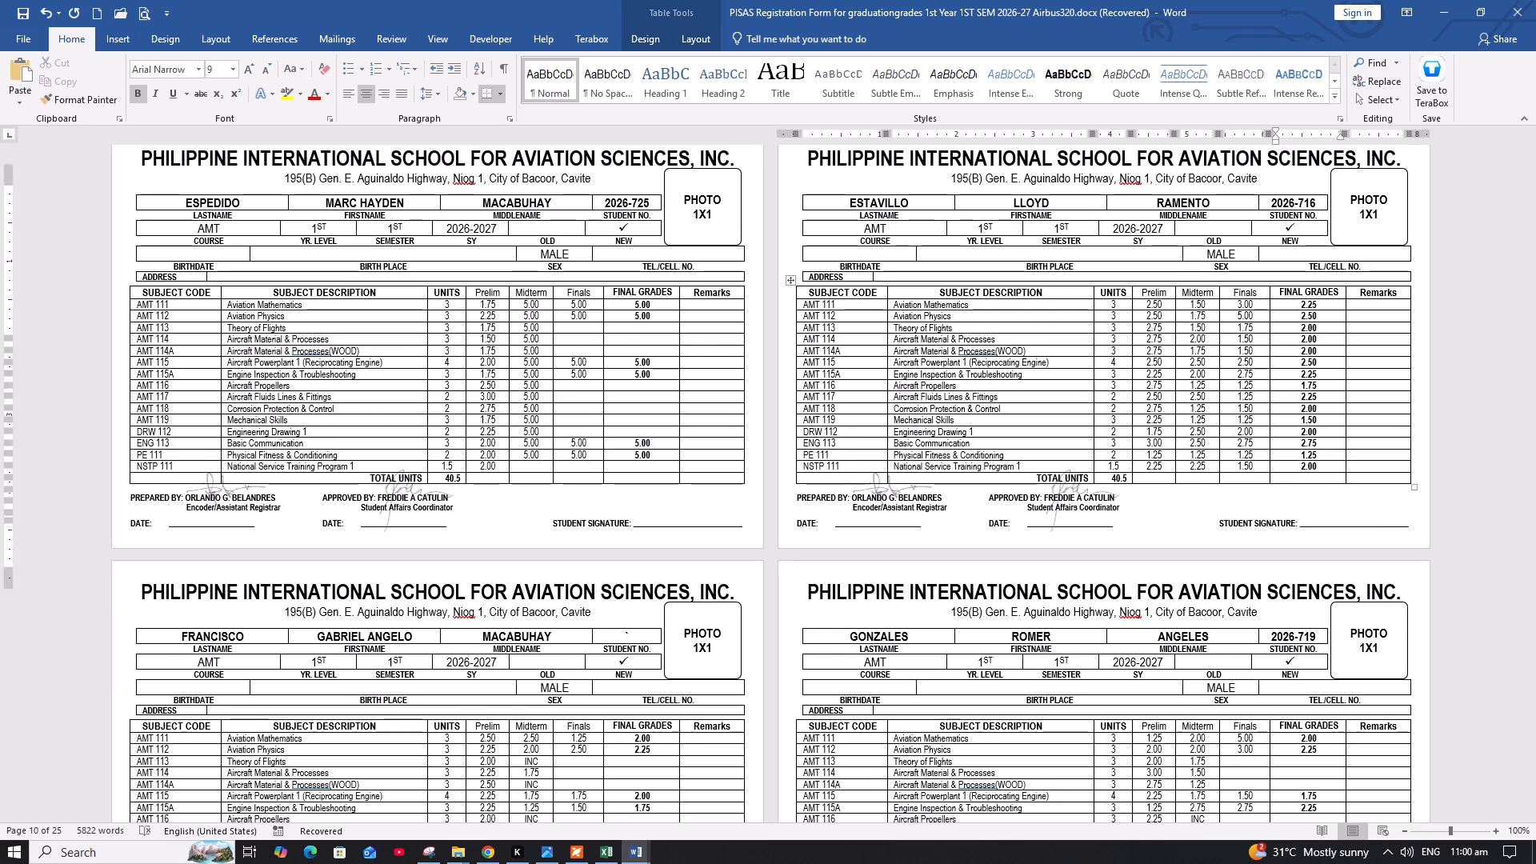
scroll(542, 722, up, 12)
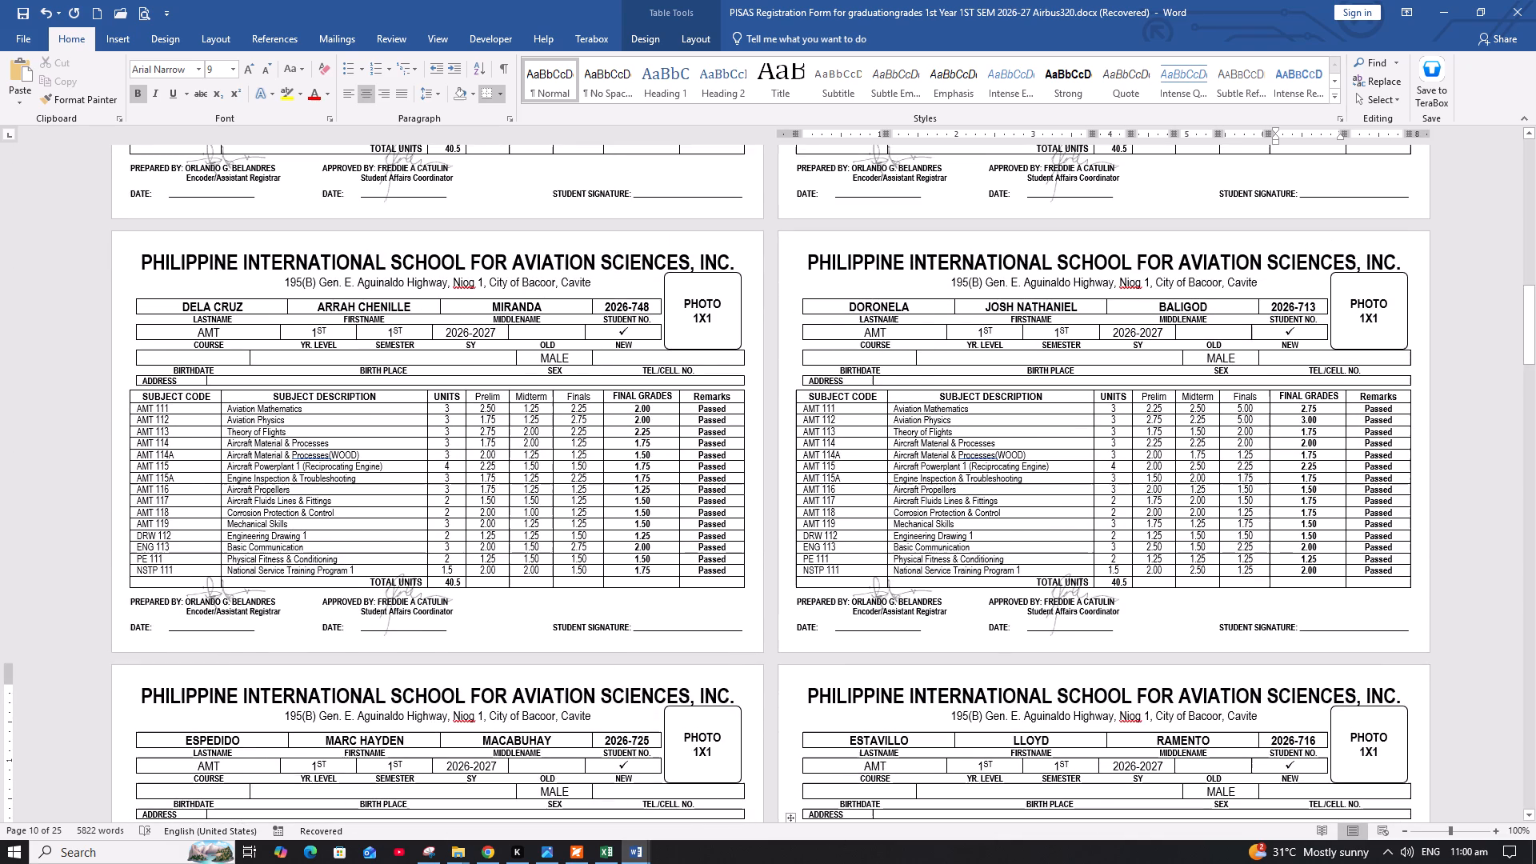
drag(1386, 408, 1373, 569)
key(ctrl+c)
key(ctrl+c)
scroll(1373, 569, down, 9)
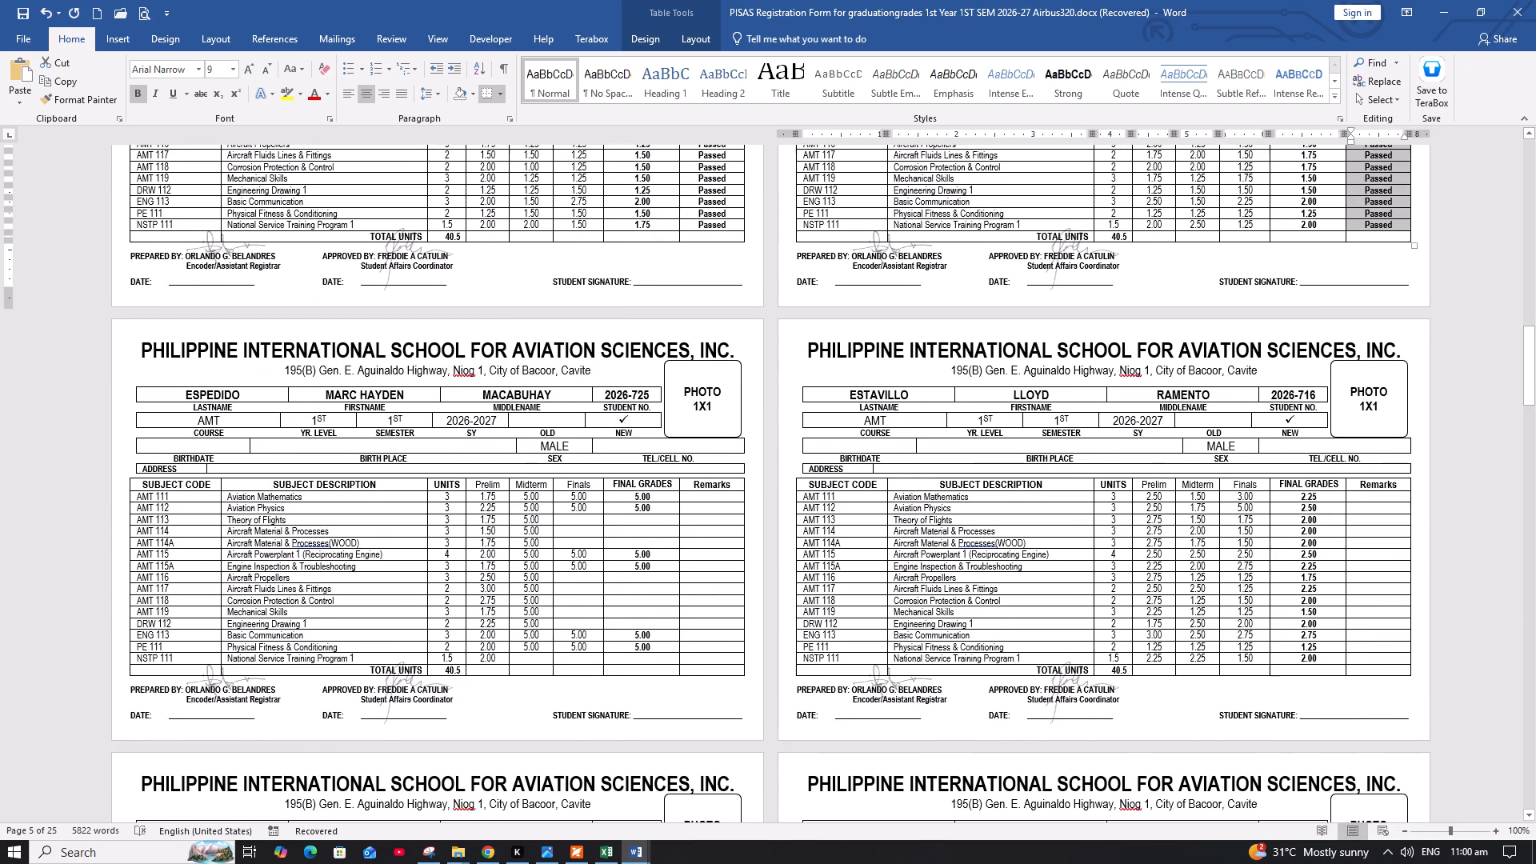
click(1381, 498)
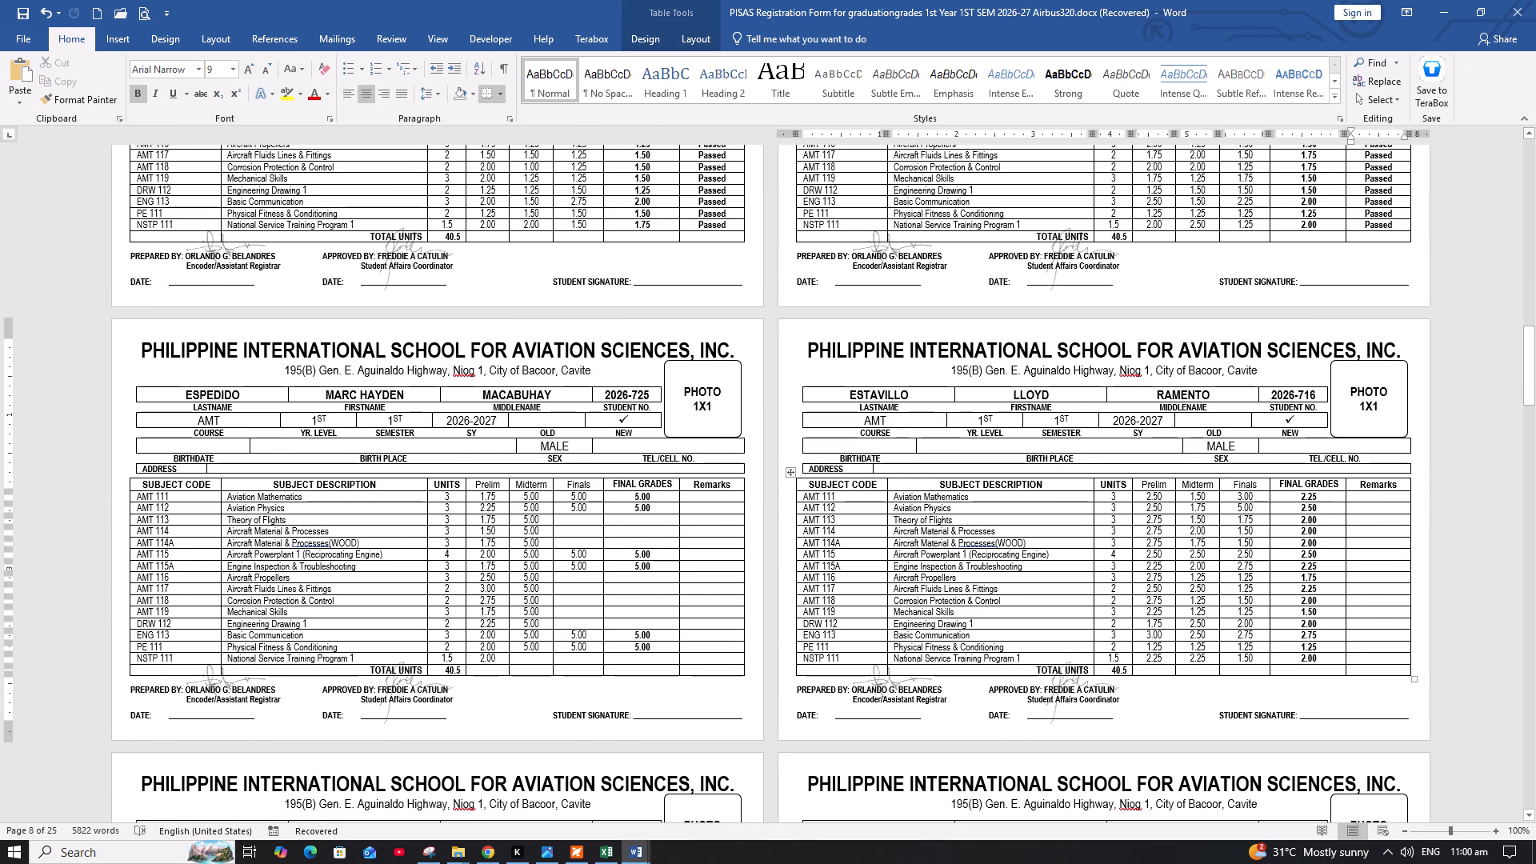
key(ctrl+v)
click(1381, 498)
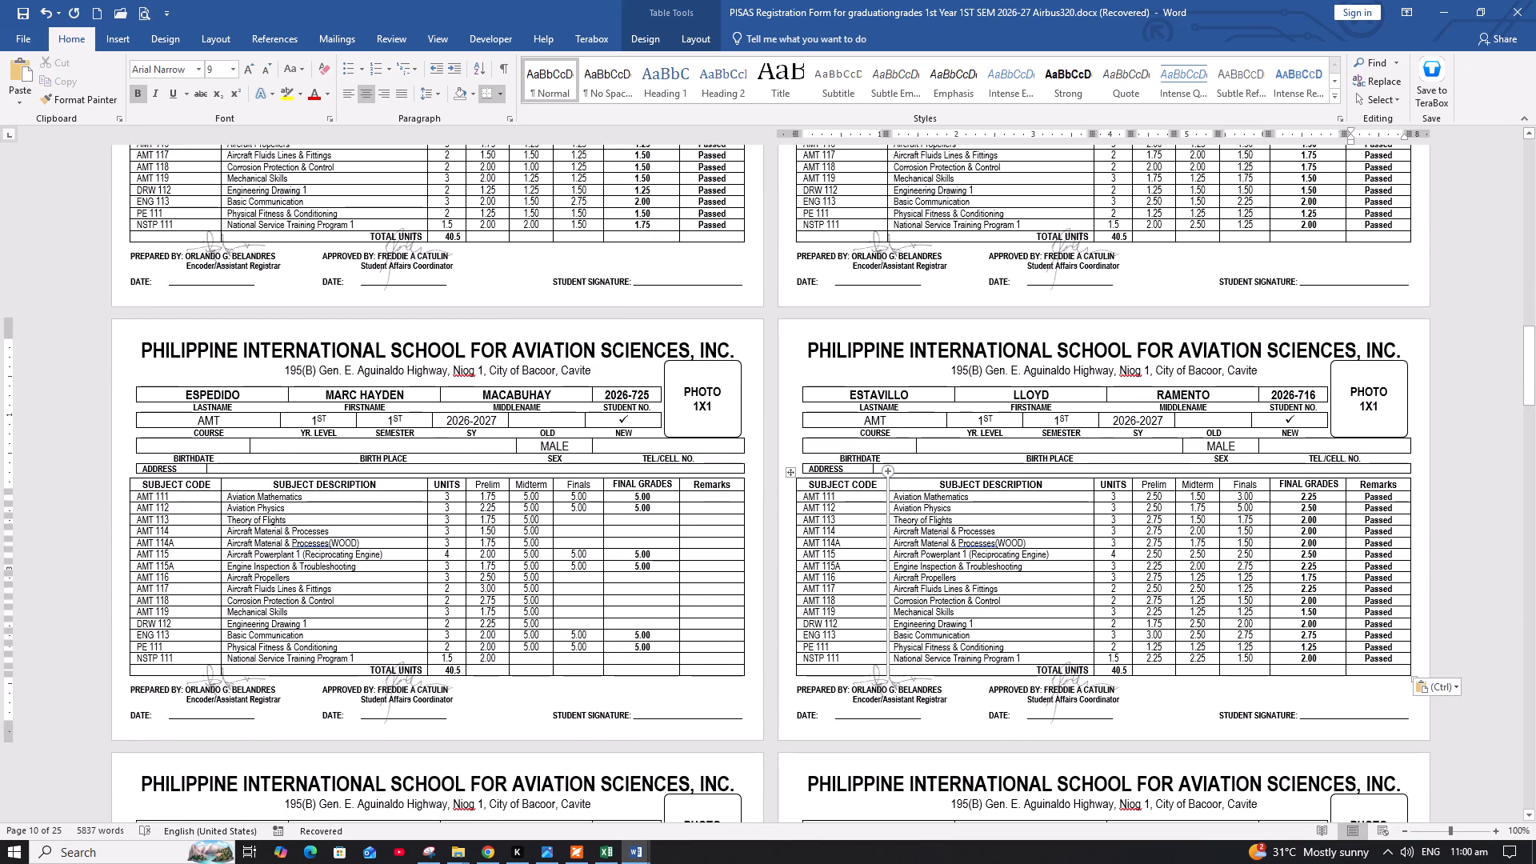
Save the Airbus320 grades document.
click(19, 20)
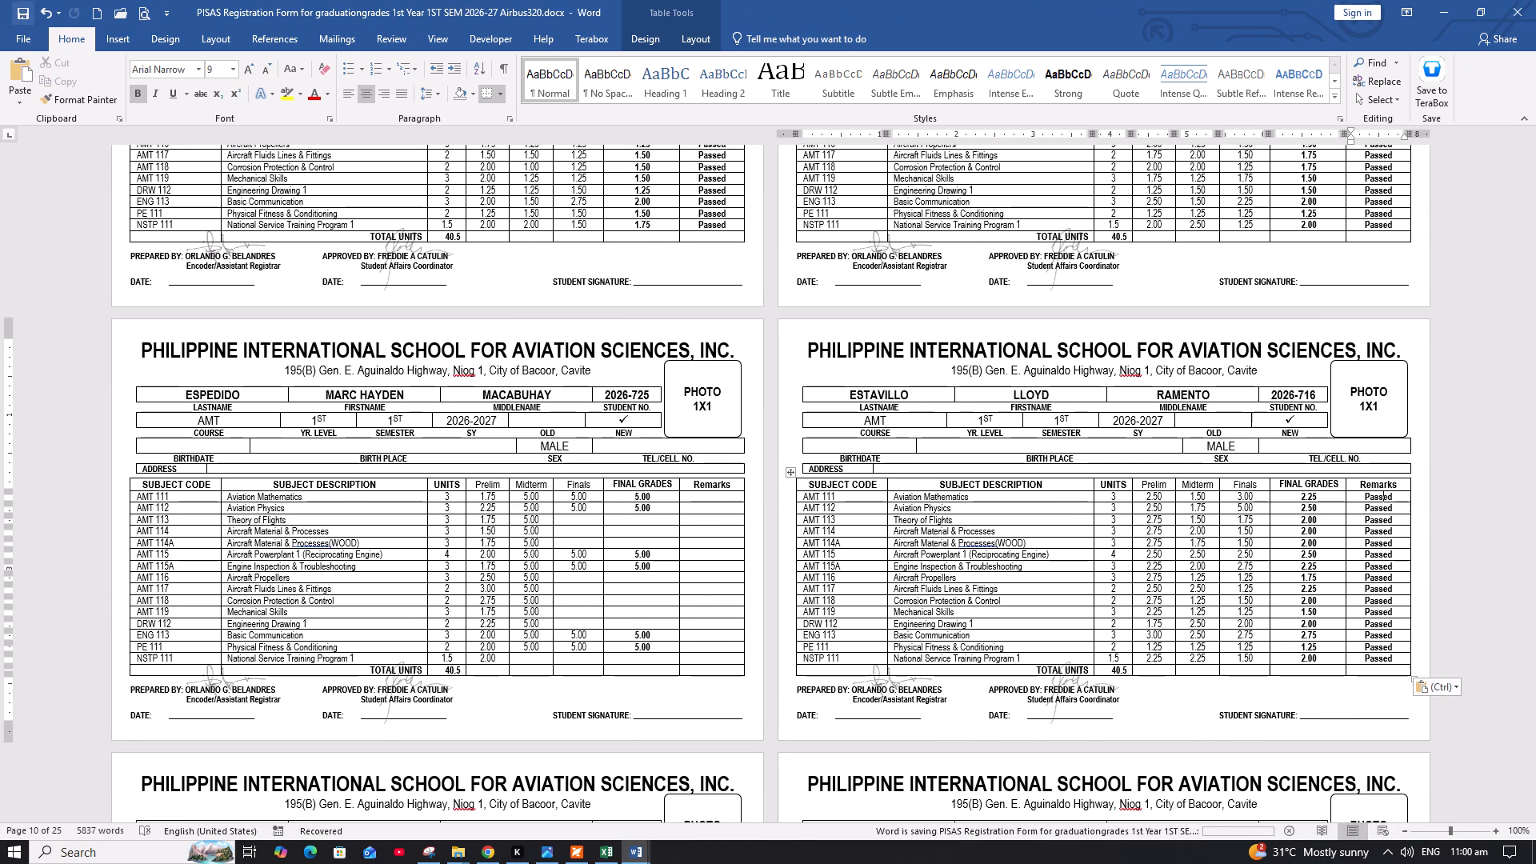
Show Estavillo's form on page 10 in print preview and capture the whole page with Snipping Tool.
scroll(751, 427, down, 12)
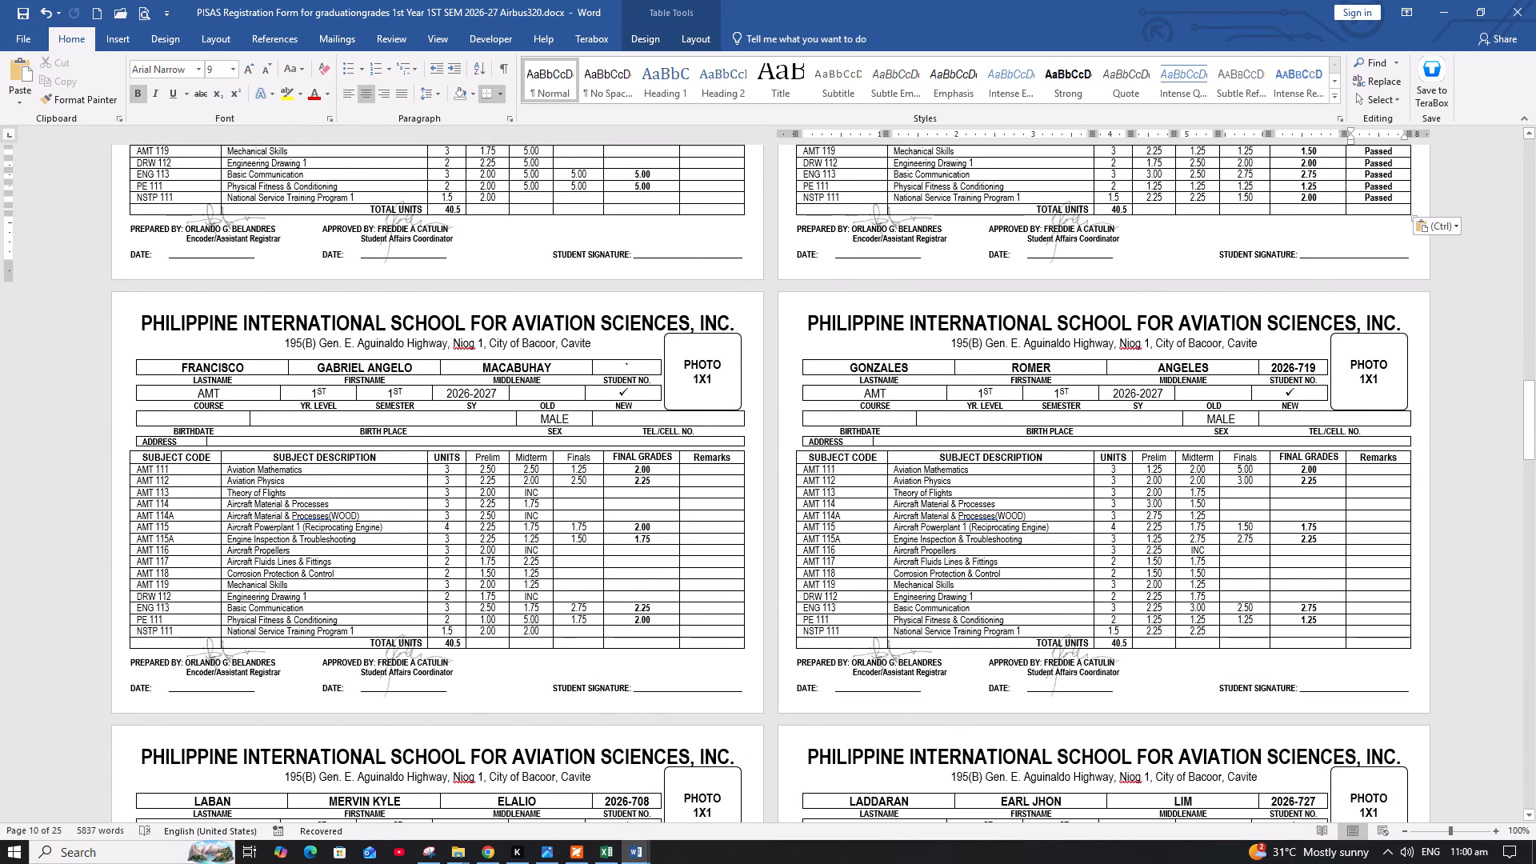
click(143, 14)
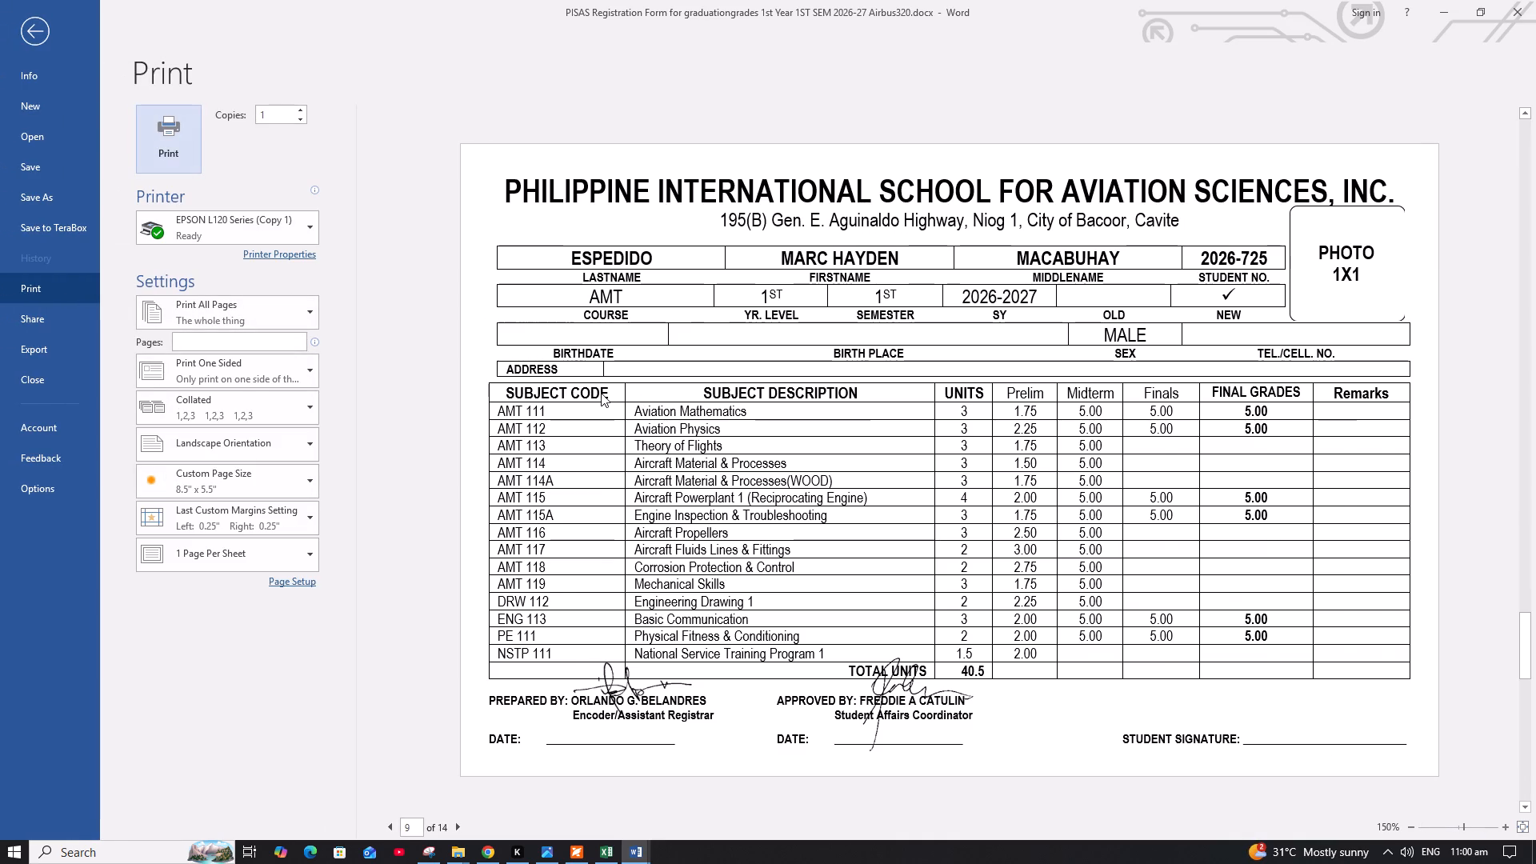
scroll(601, 393, up, 1)
scroll(601, 393, down, 2)
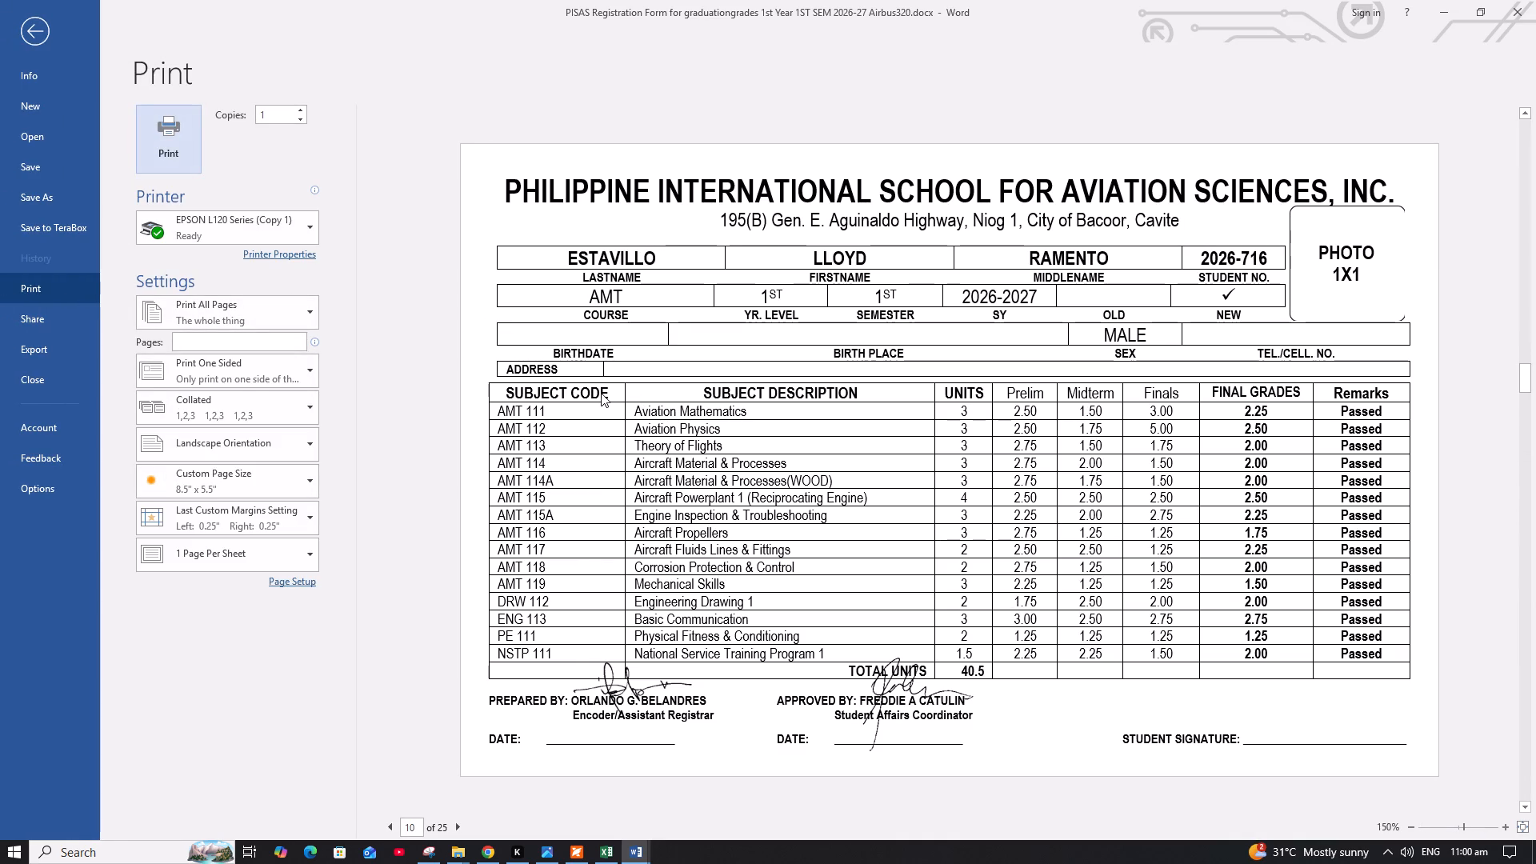
click(430, 856)
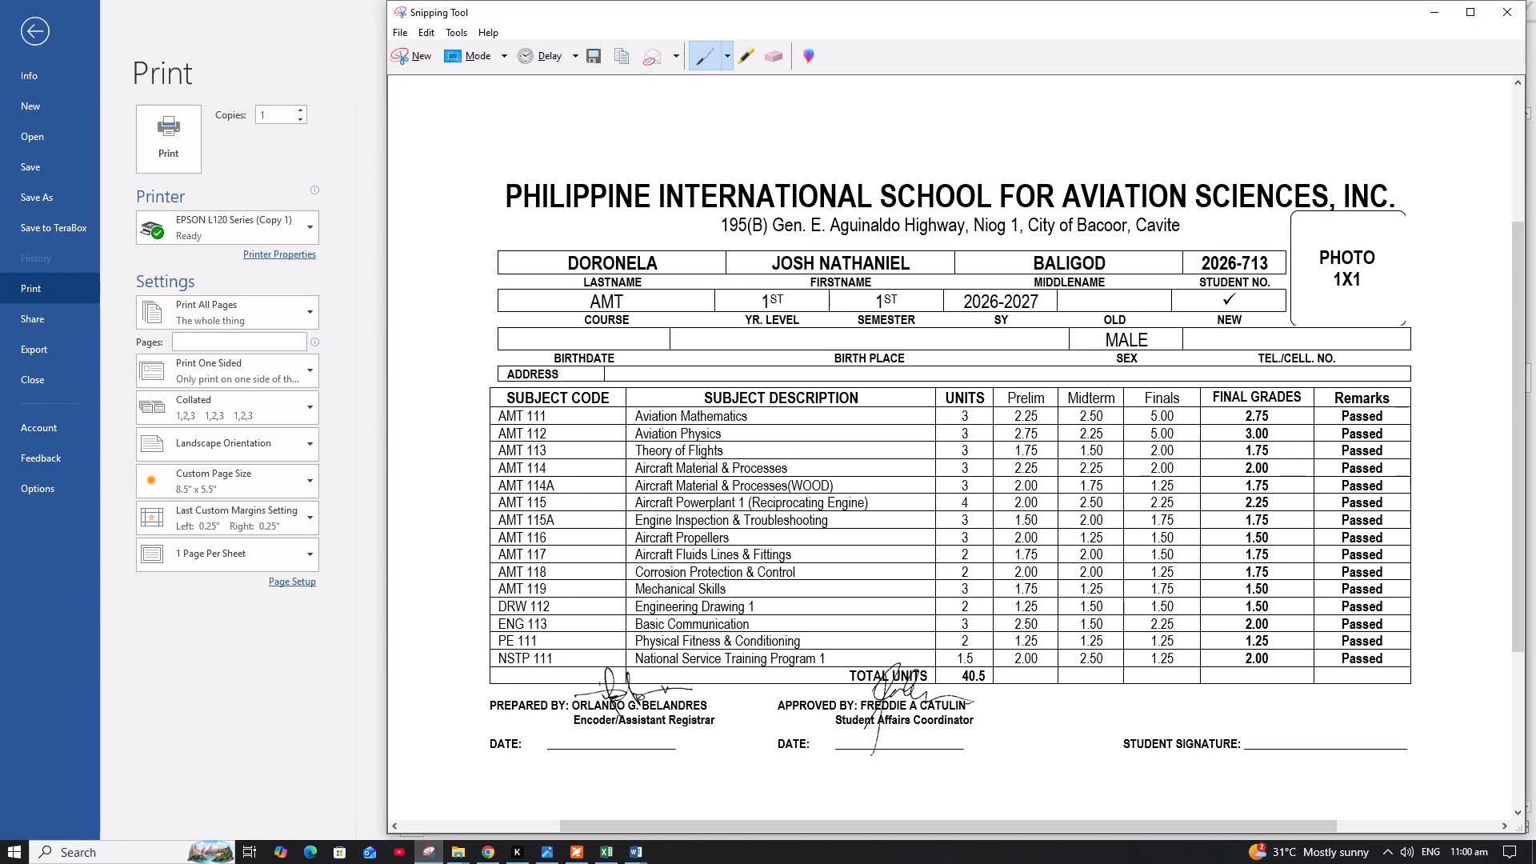
click(422, 55)
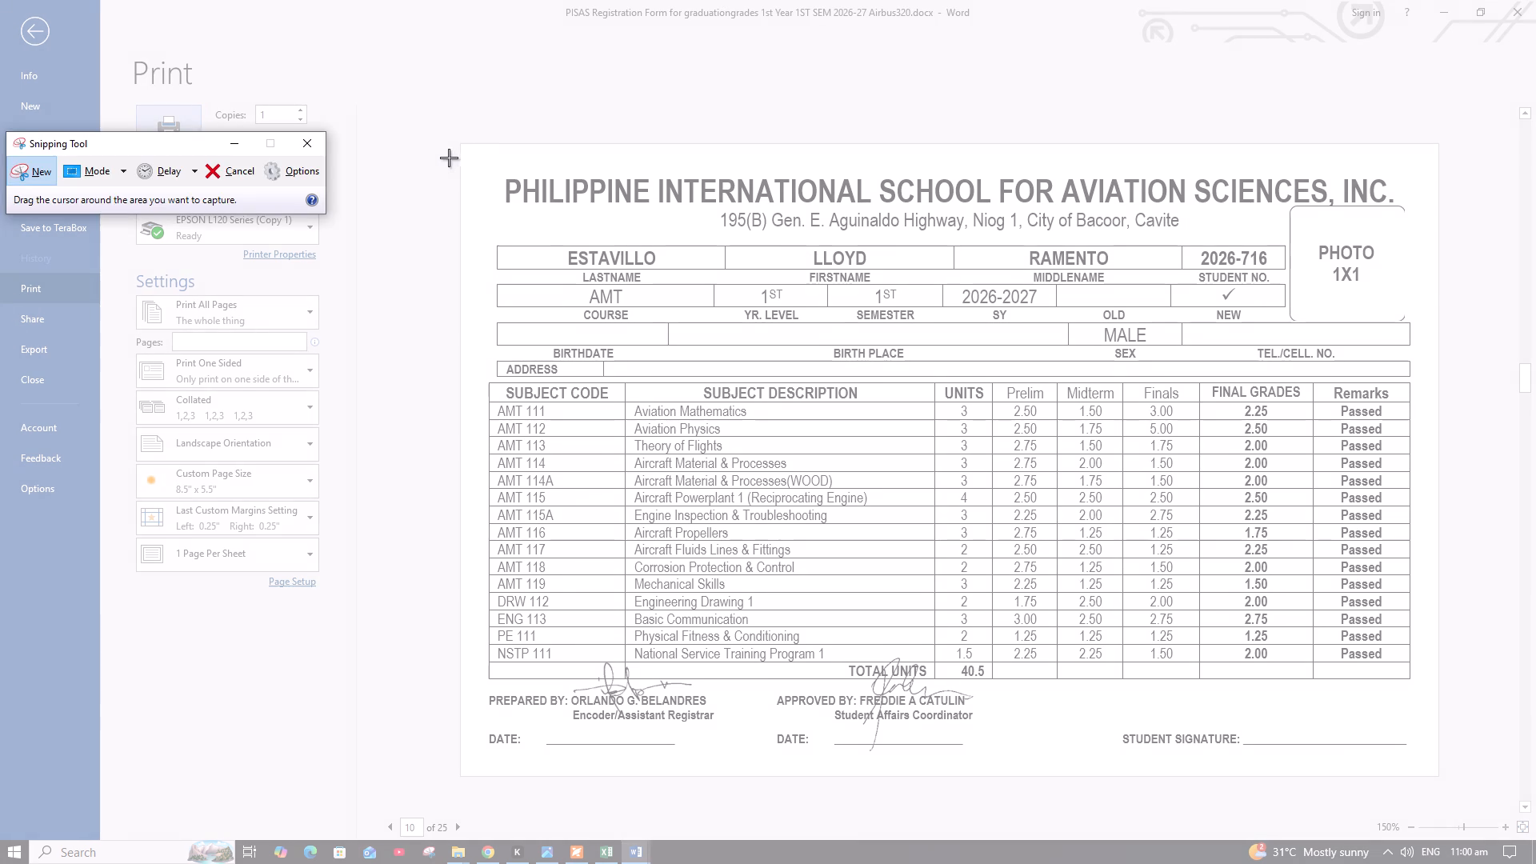
drag(461, 145, 970, 546)
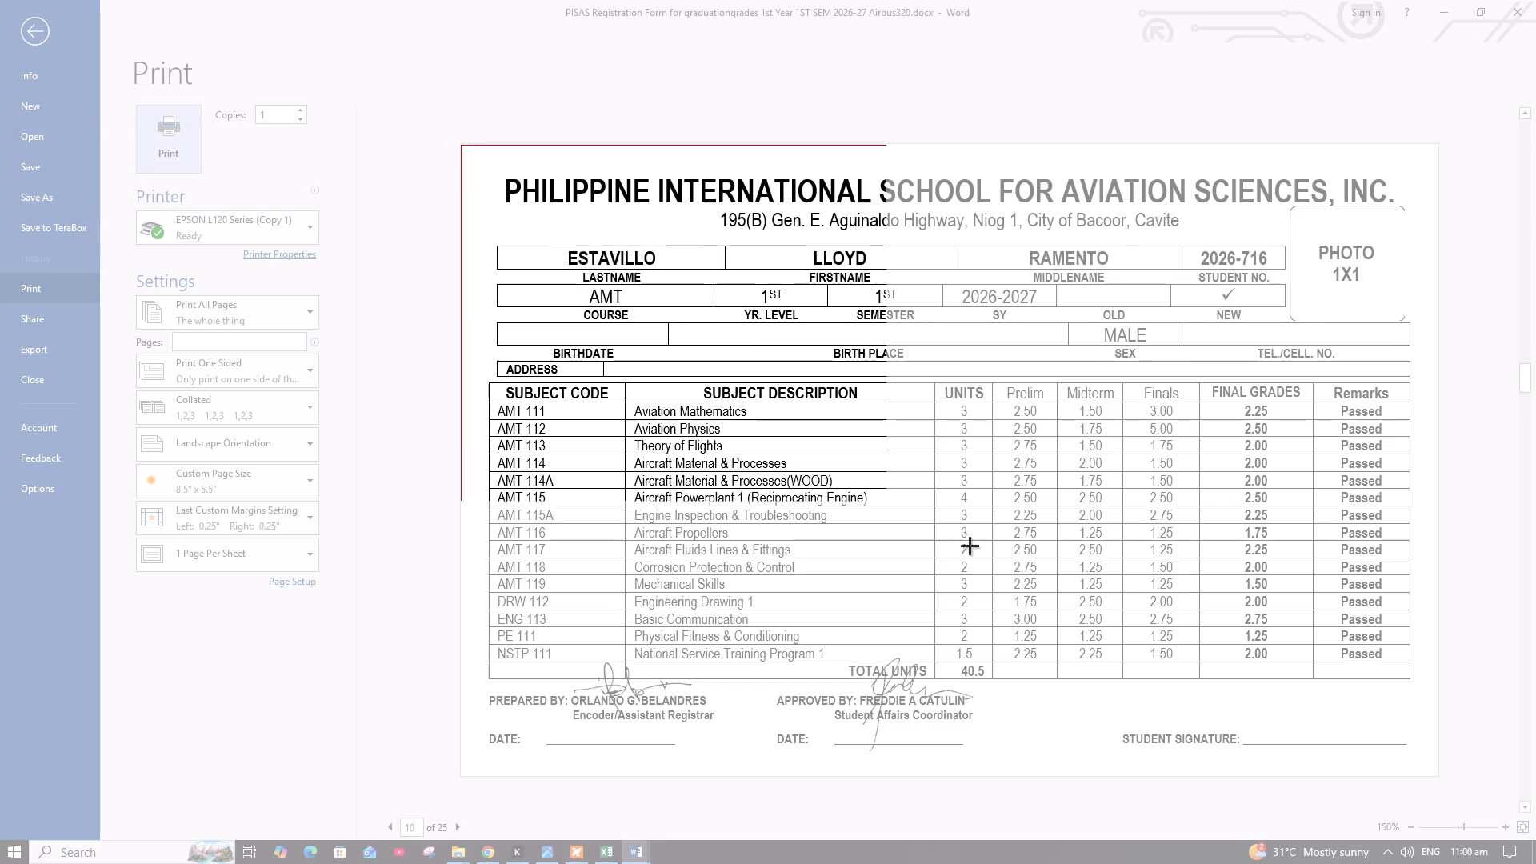
drag(970, 546, 1434, 774)
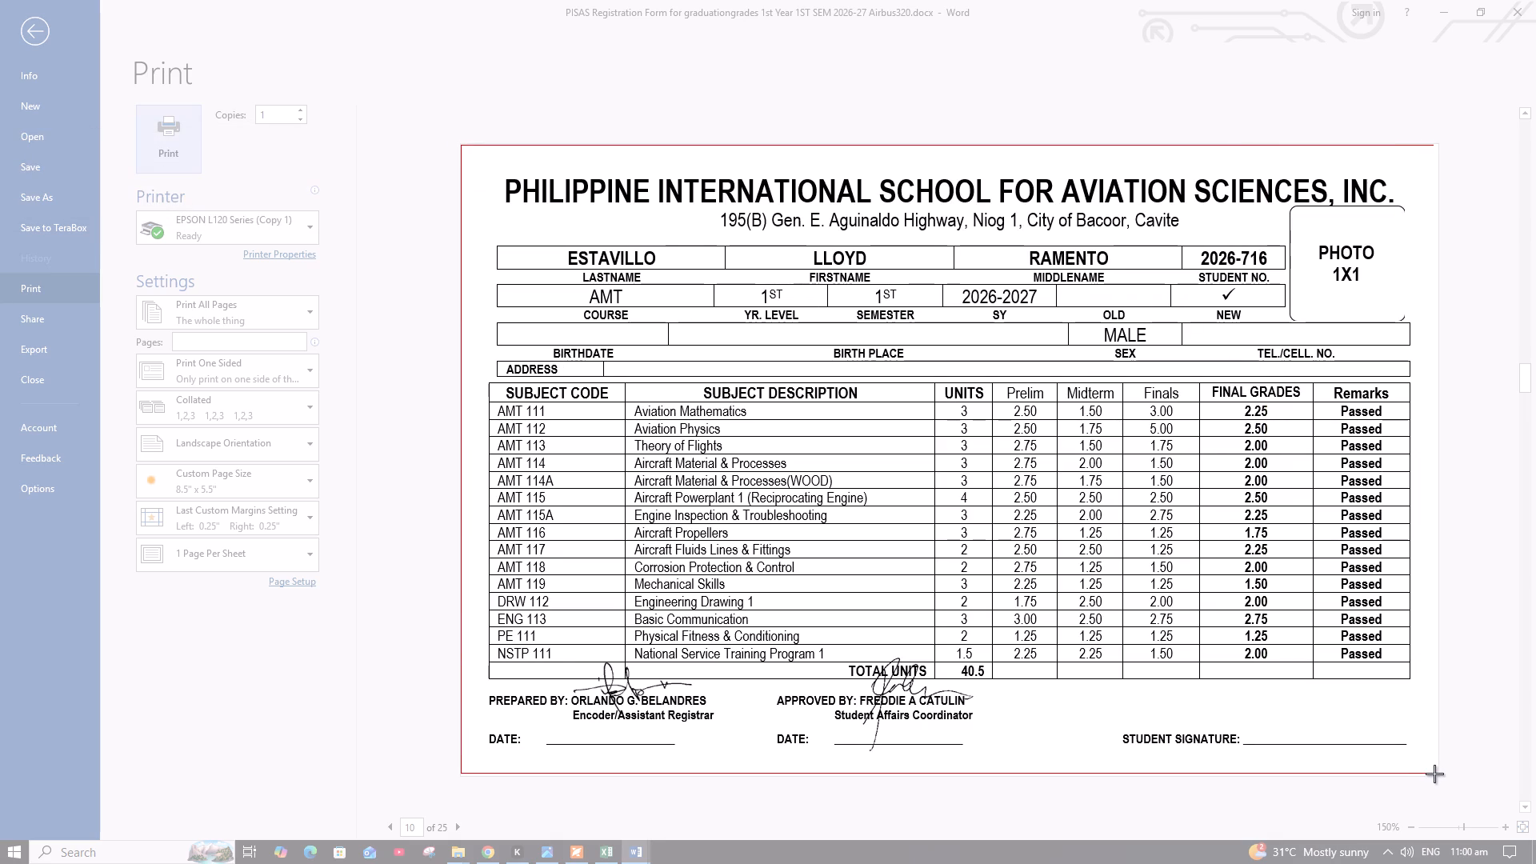
drag(1434, 774, 1435, 773)
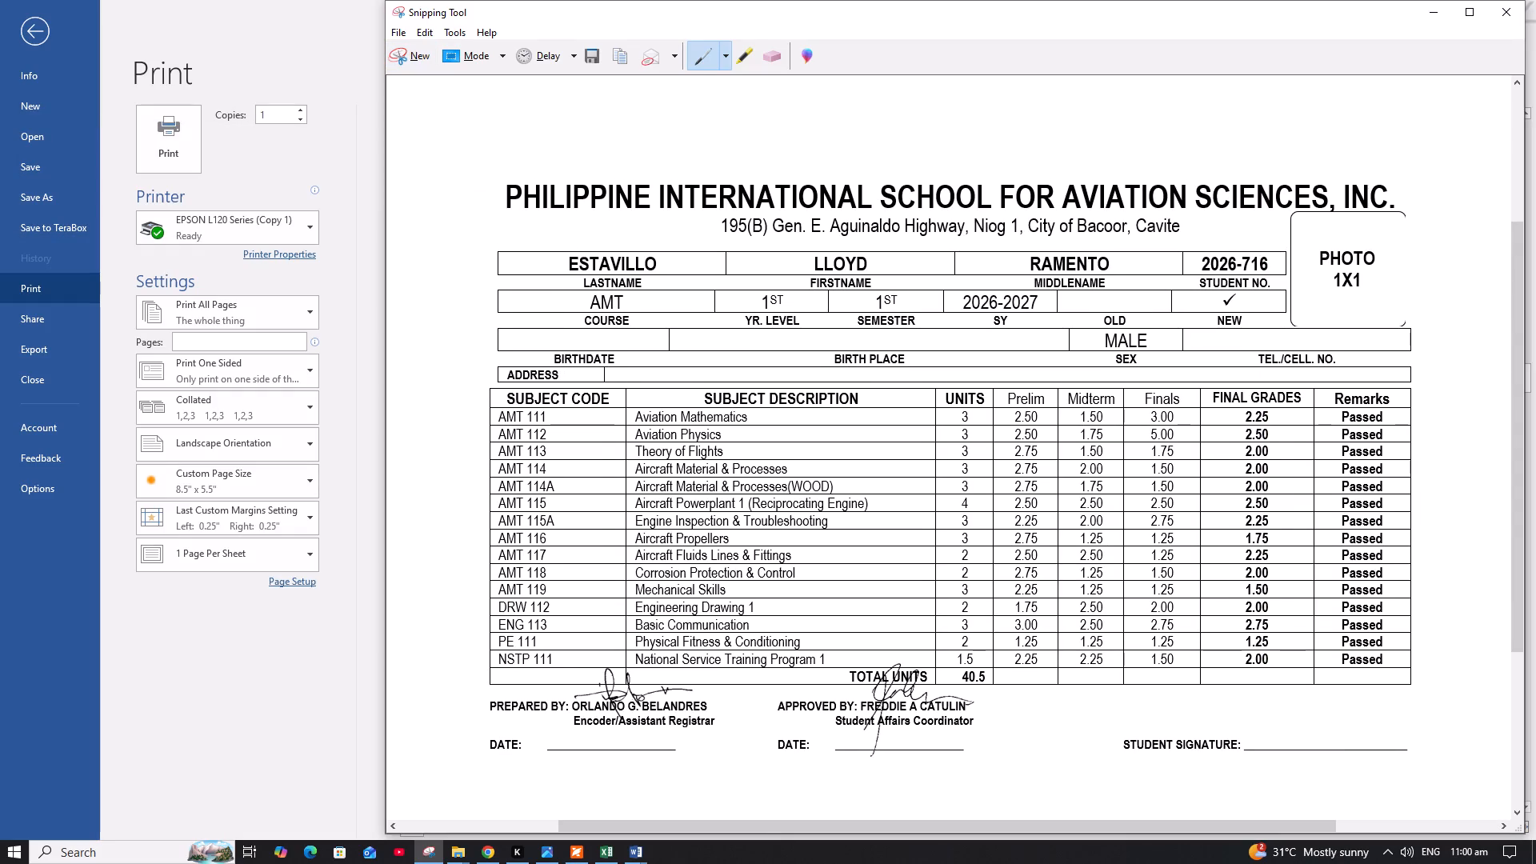
click(590, 60)
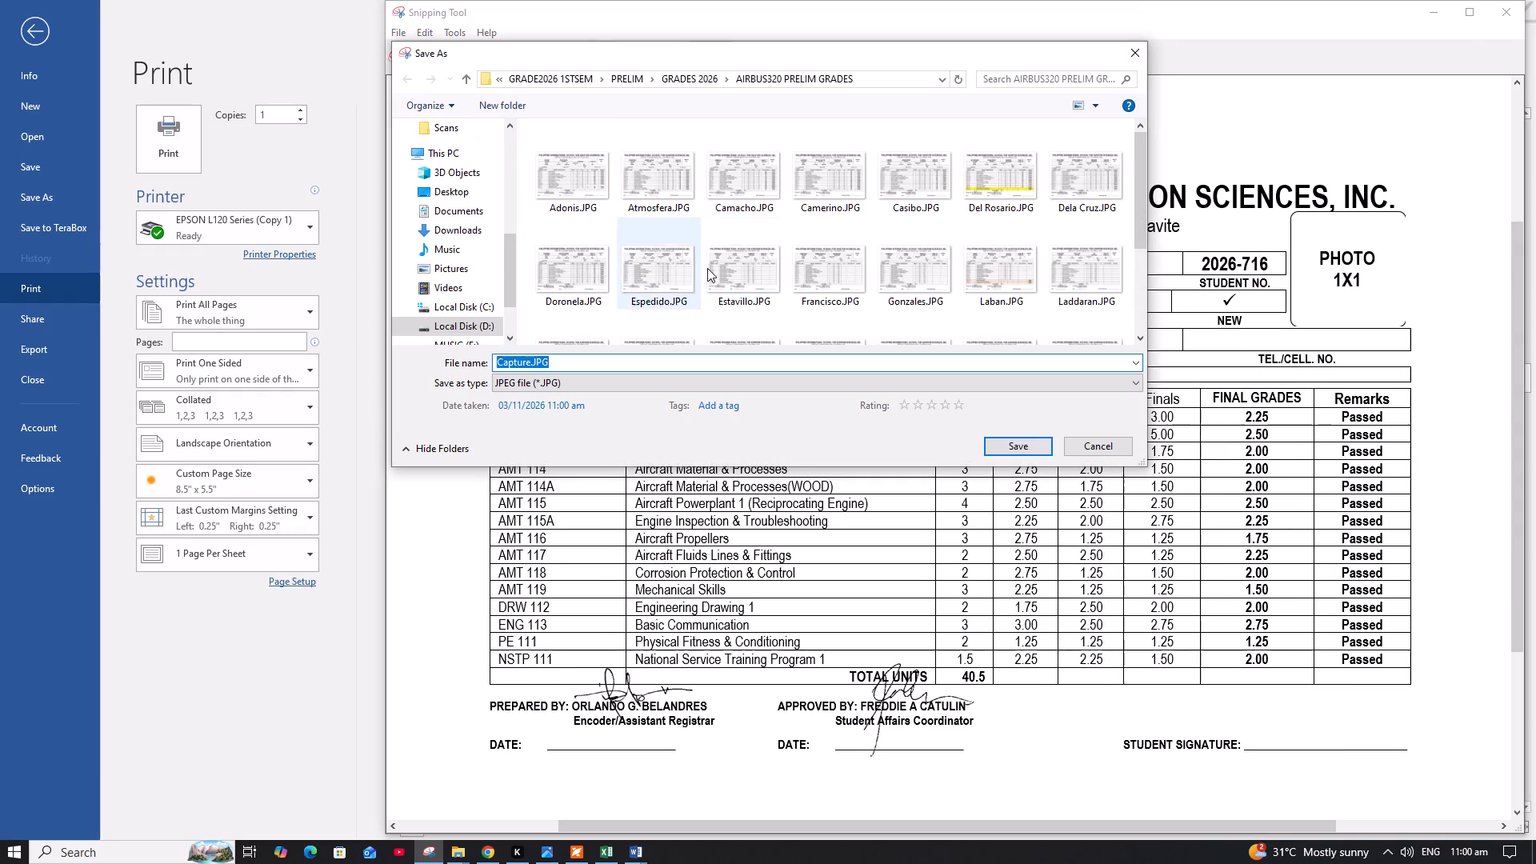
click(757, 290)
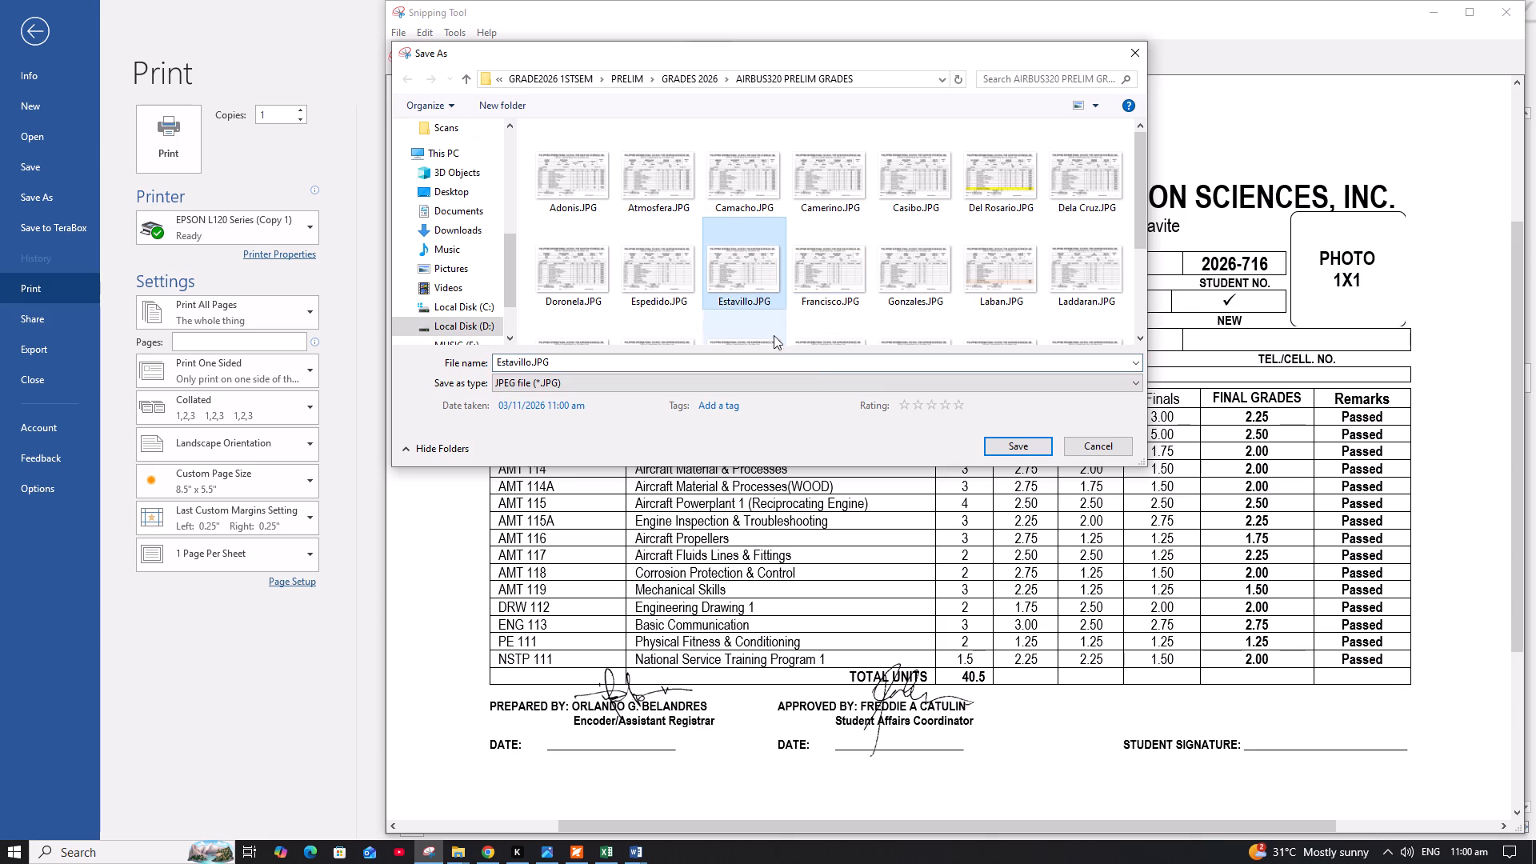
click(1011, 445)
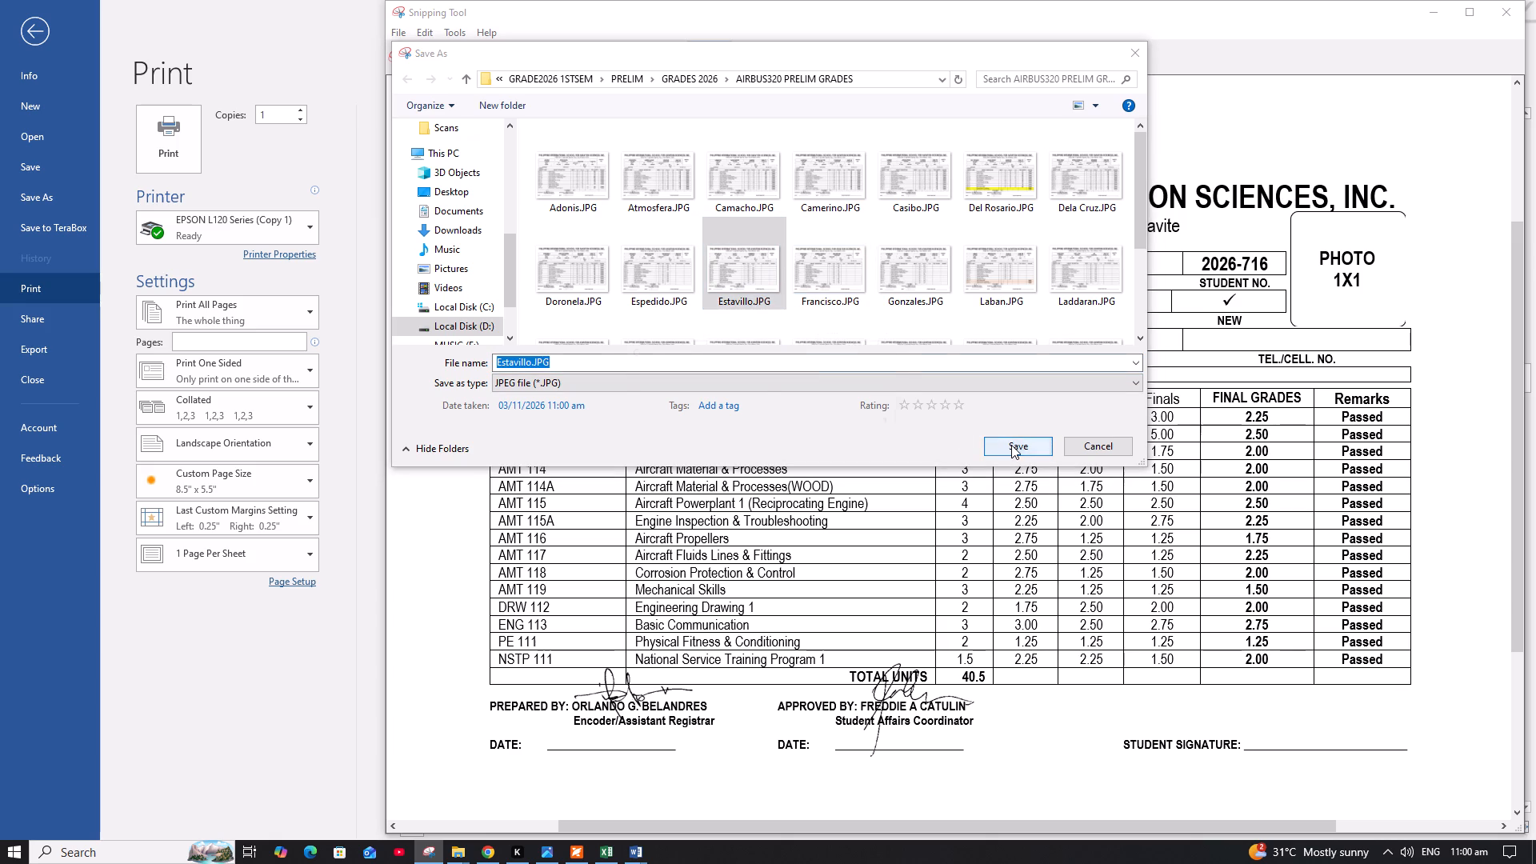
click(822, 431)
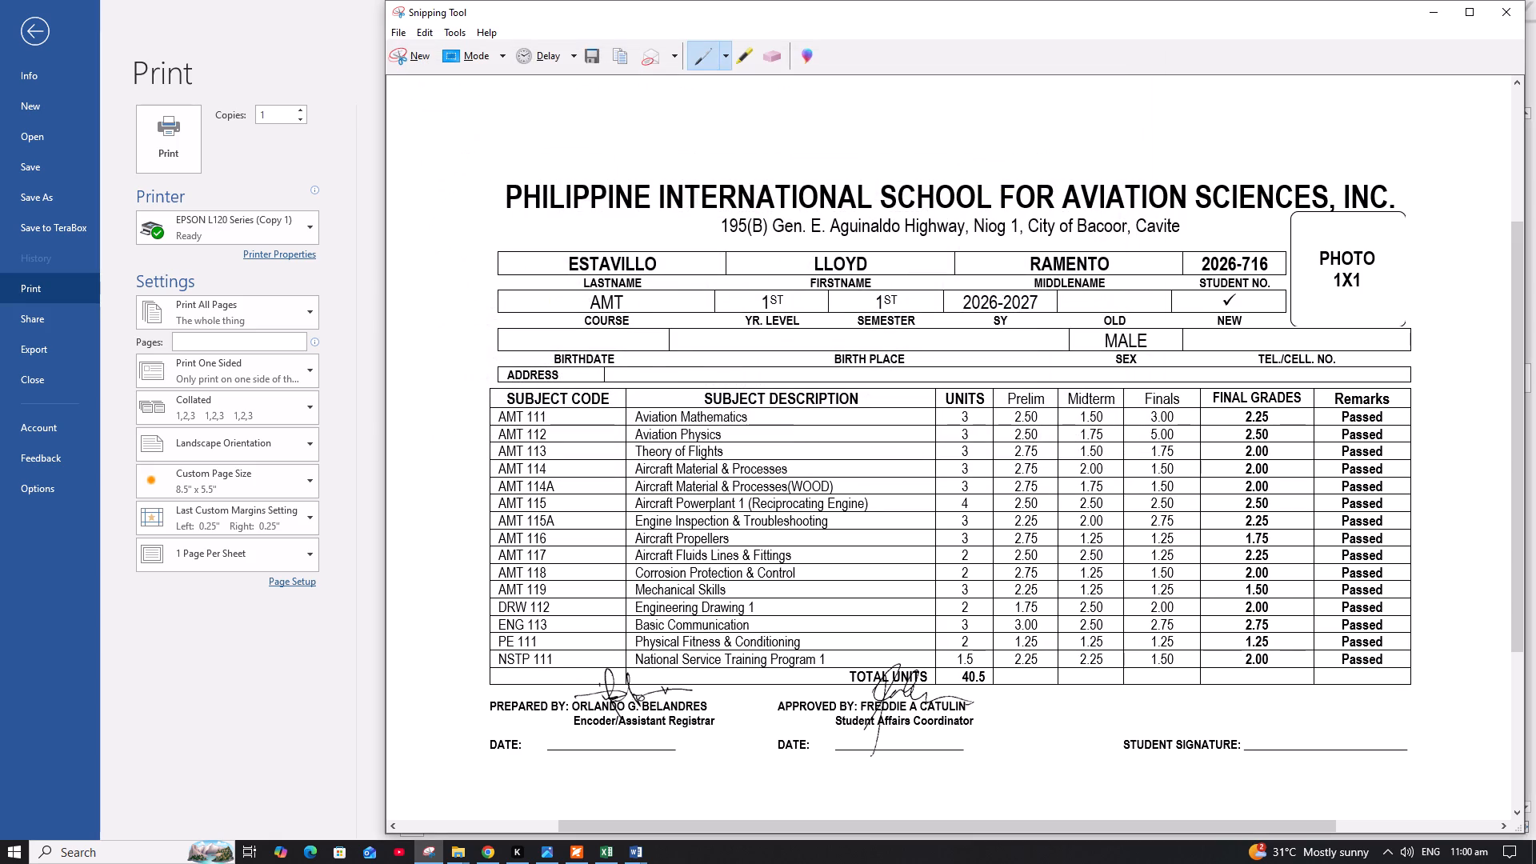
click(323, 96)
click(36, 32)
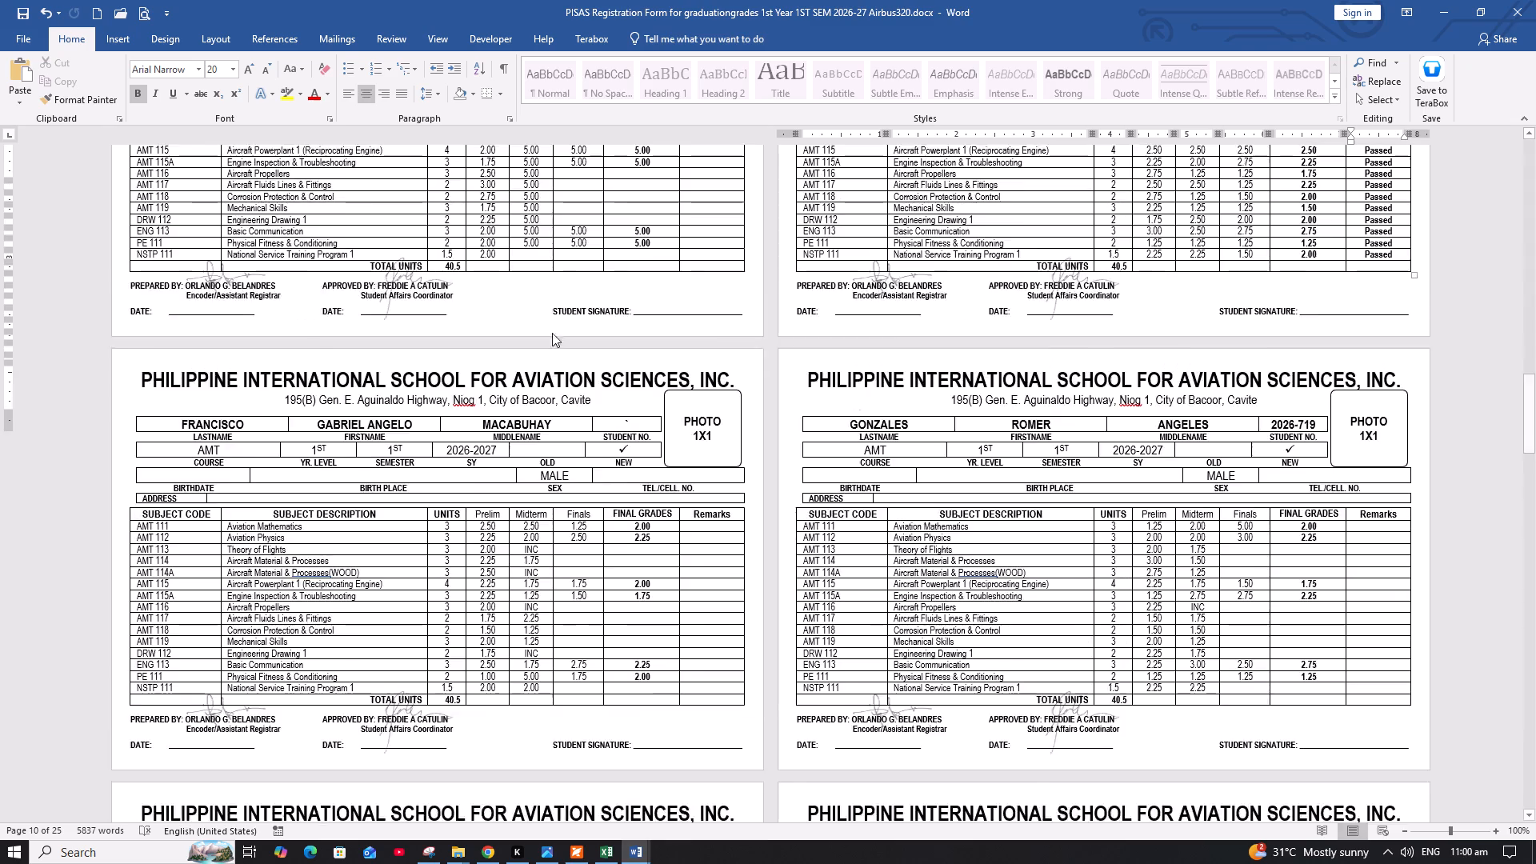
In Francisco's form, enter AMT 113 Theory of Flights grades: Midterm 5.00, Finals 2.00 and Final Grade 2.50.
scroll(874, 421, down, 4)
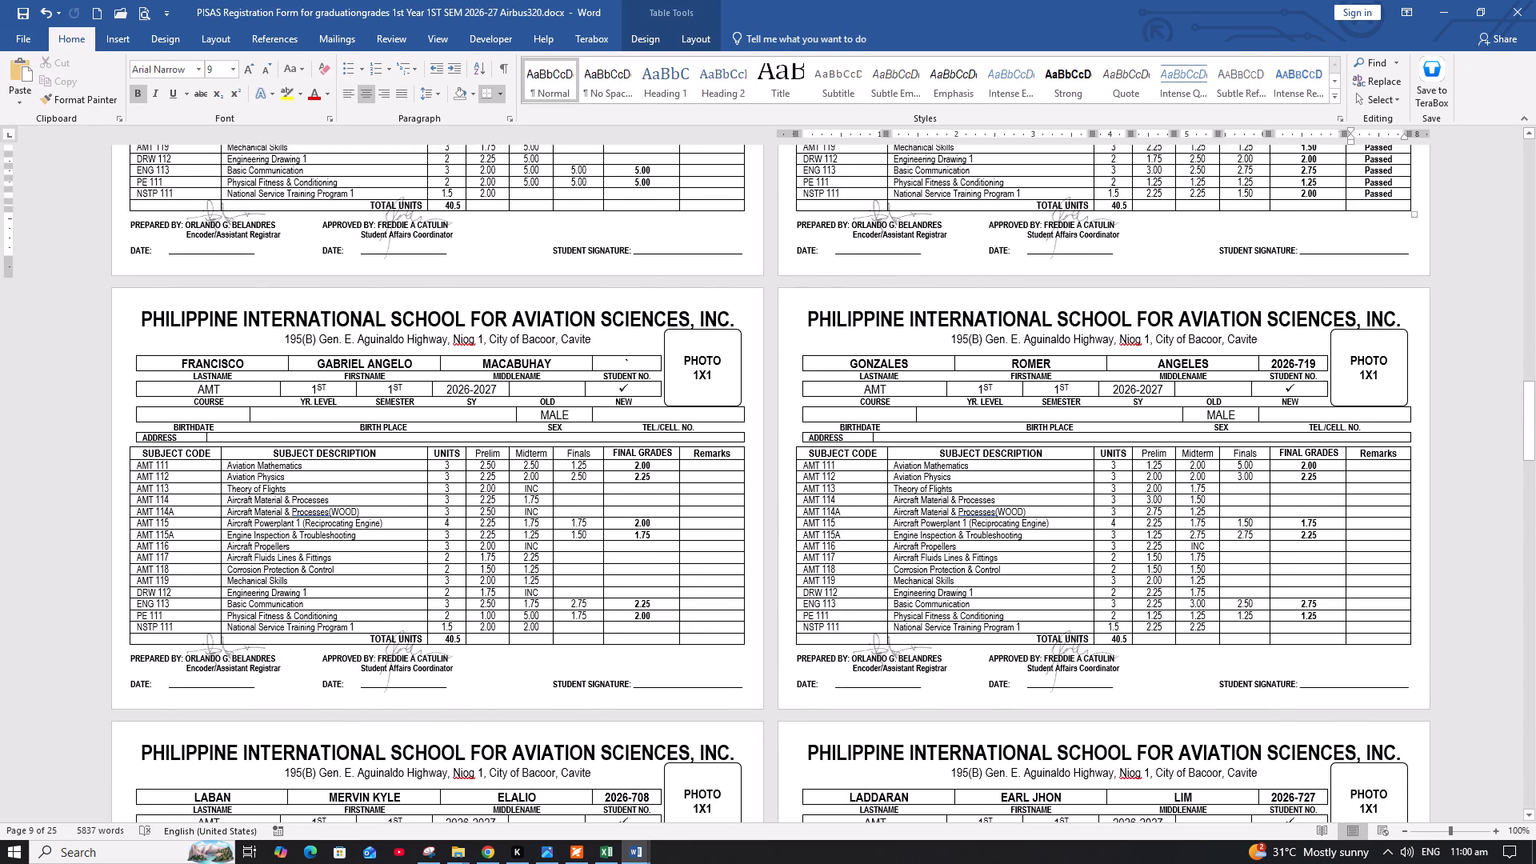
scroll(874, 421, down, 4)
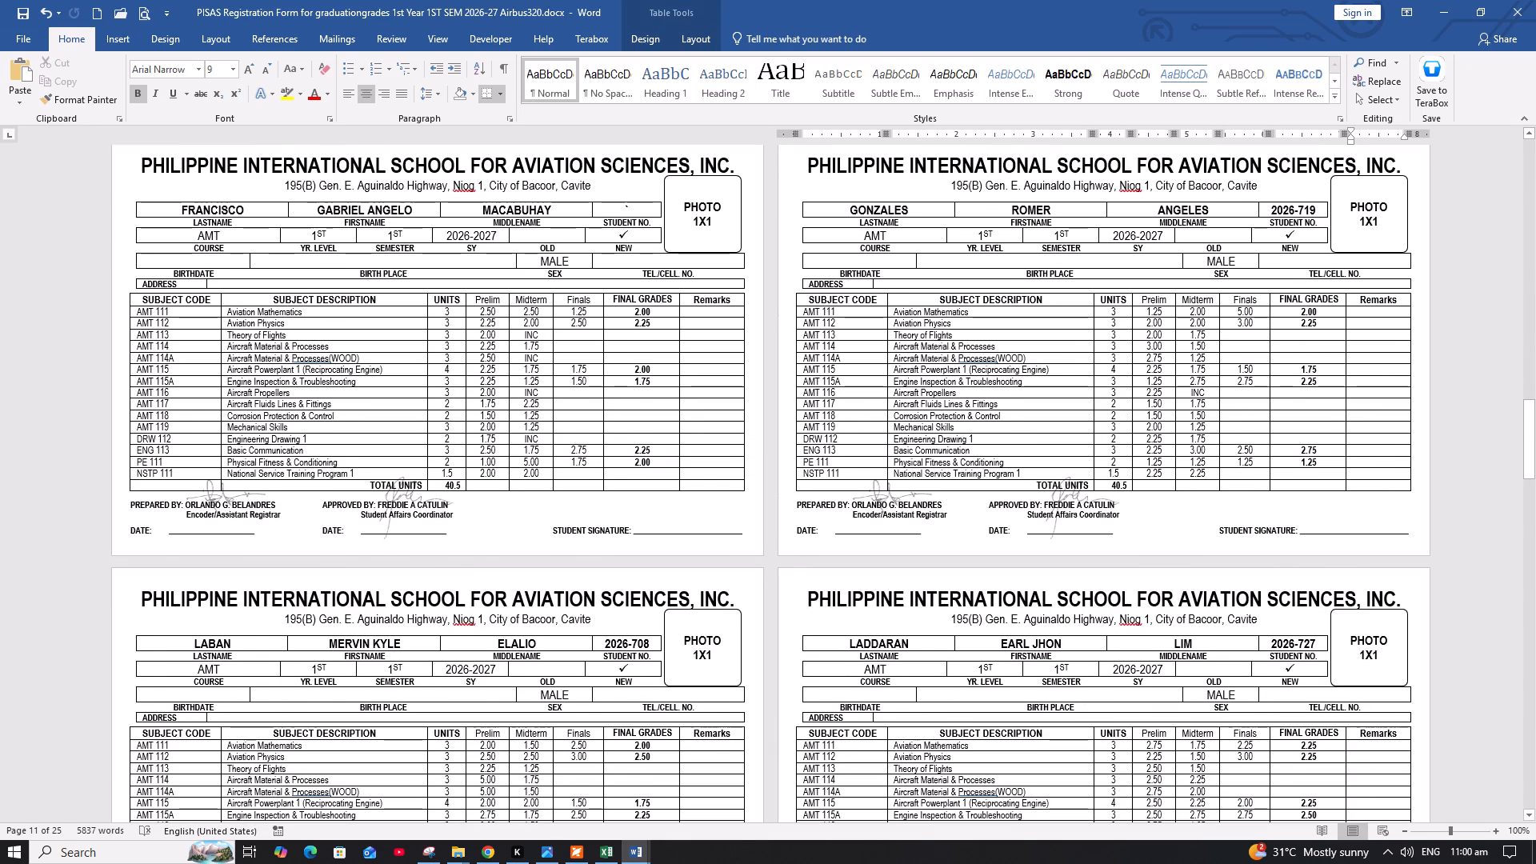
scroll(802, 446, down, 6)
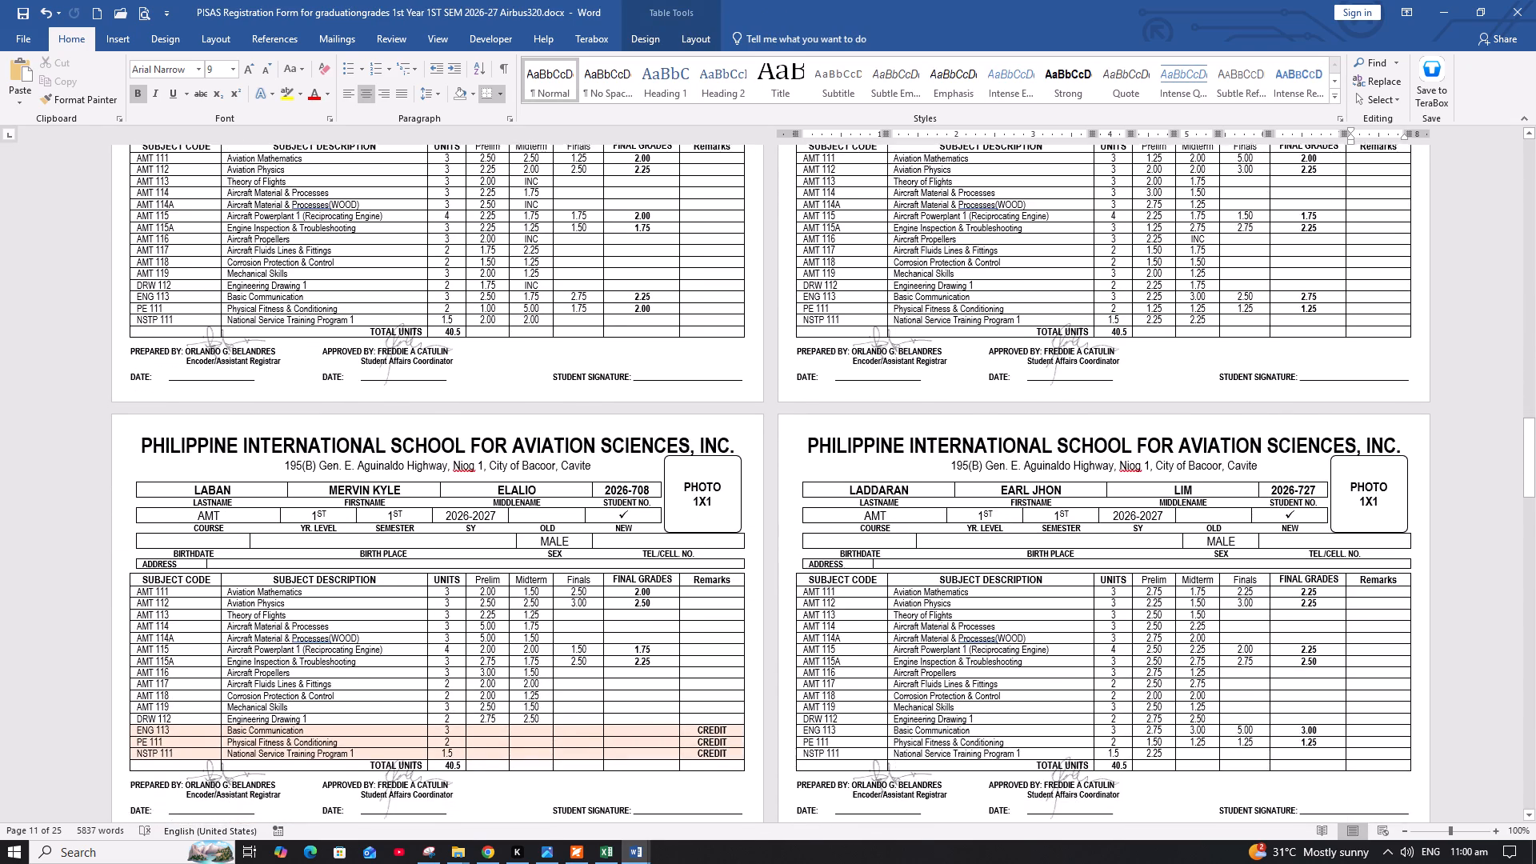
scroll(802, 446, down, 3)
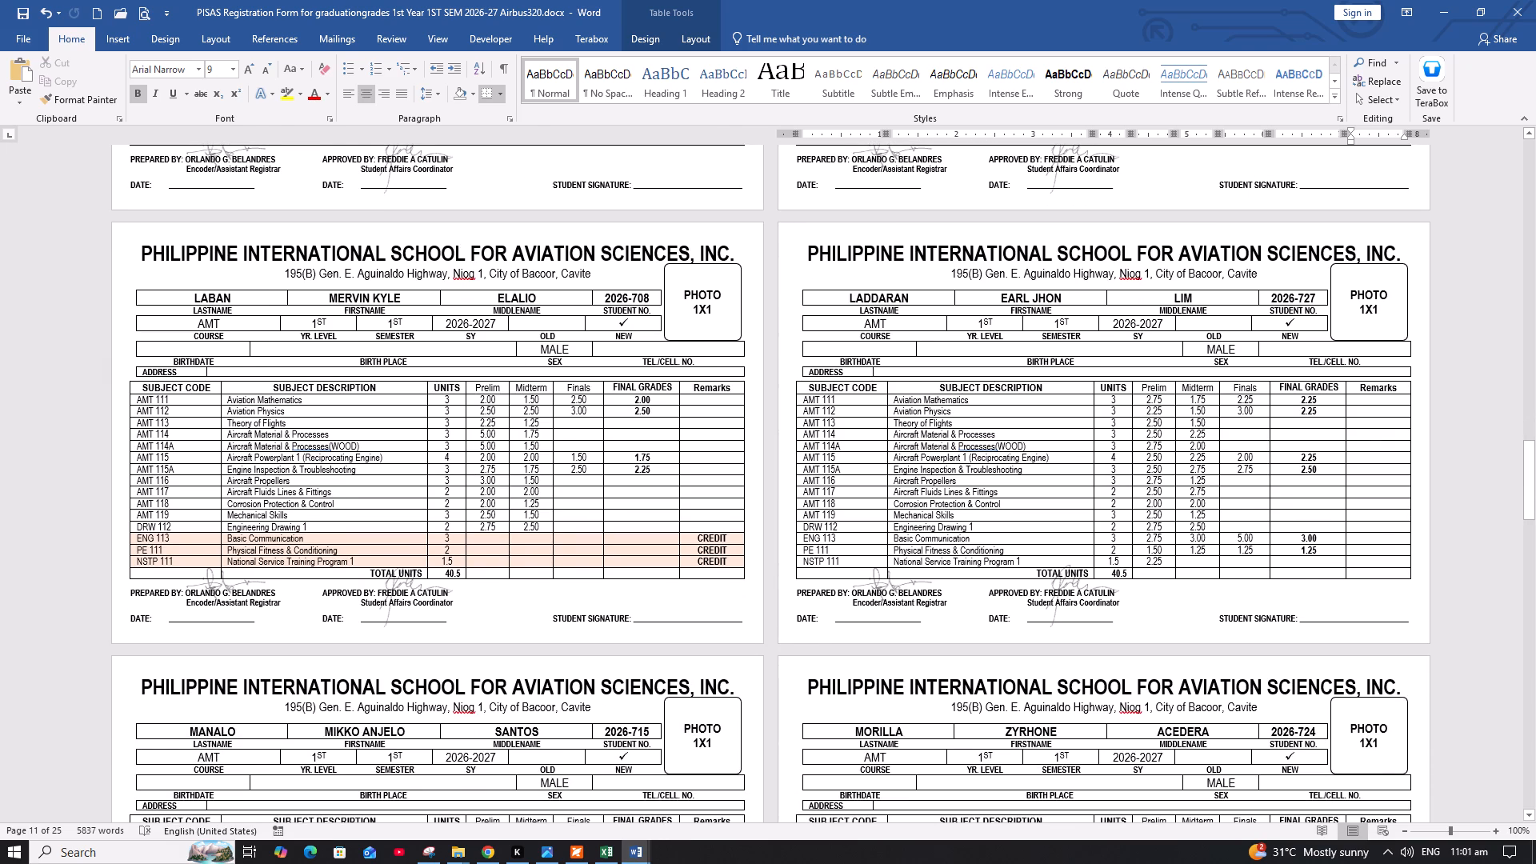
scroll(802, 446, up, 8)
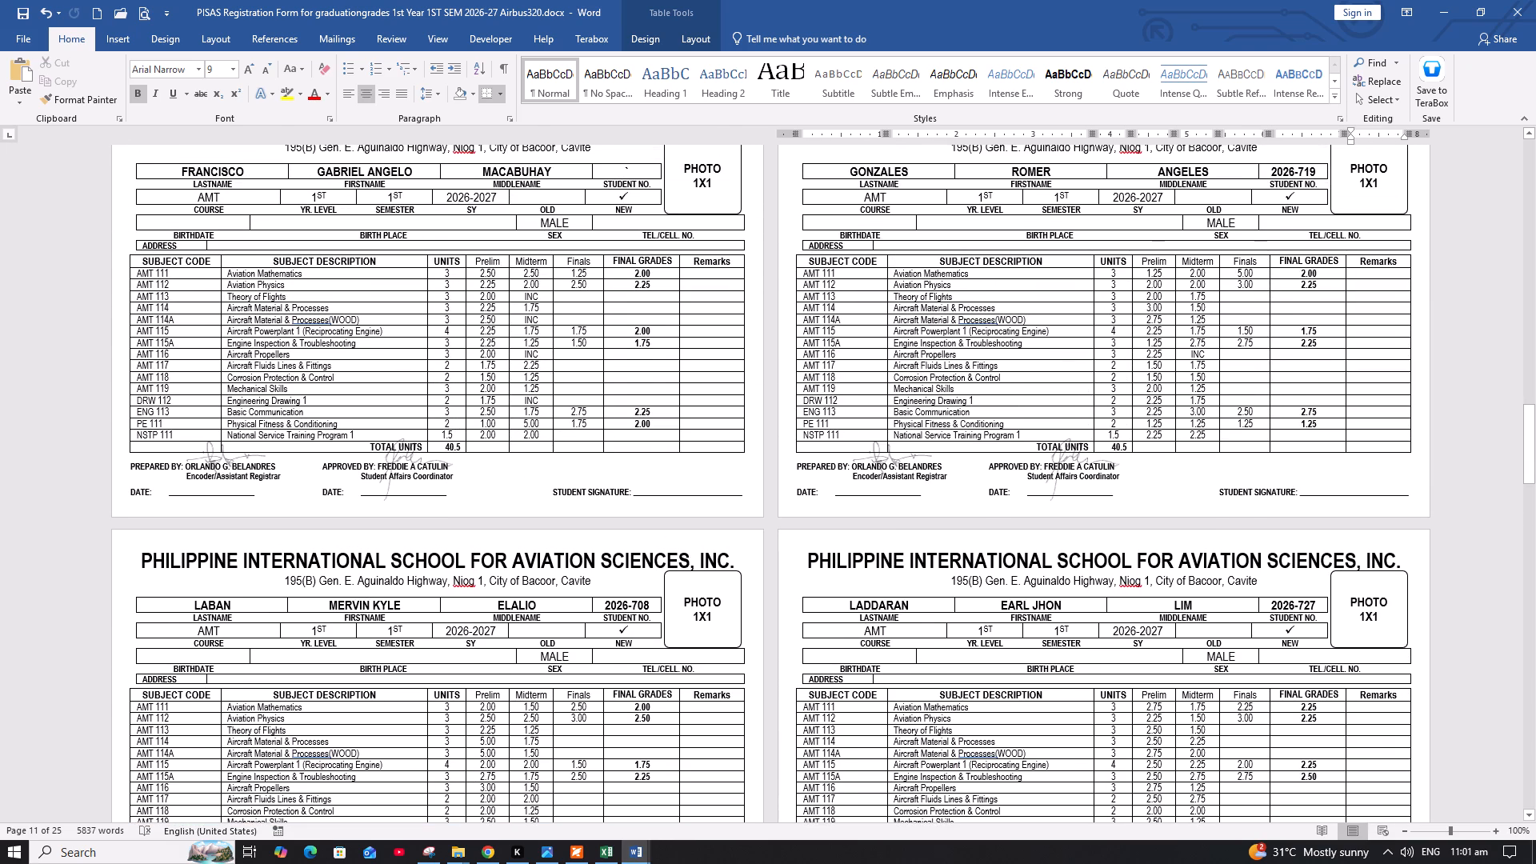
scroll(664, 349, up, 3)
click(578, 410)
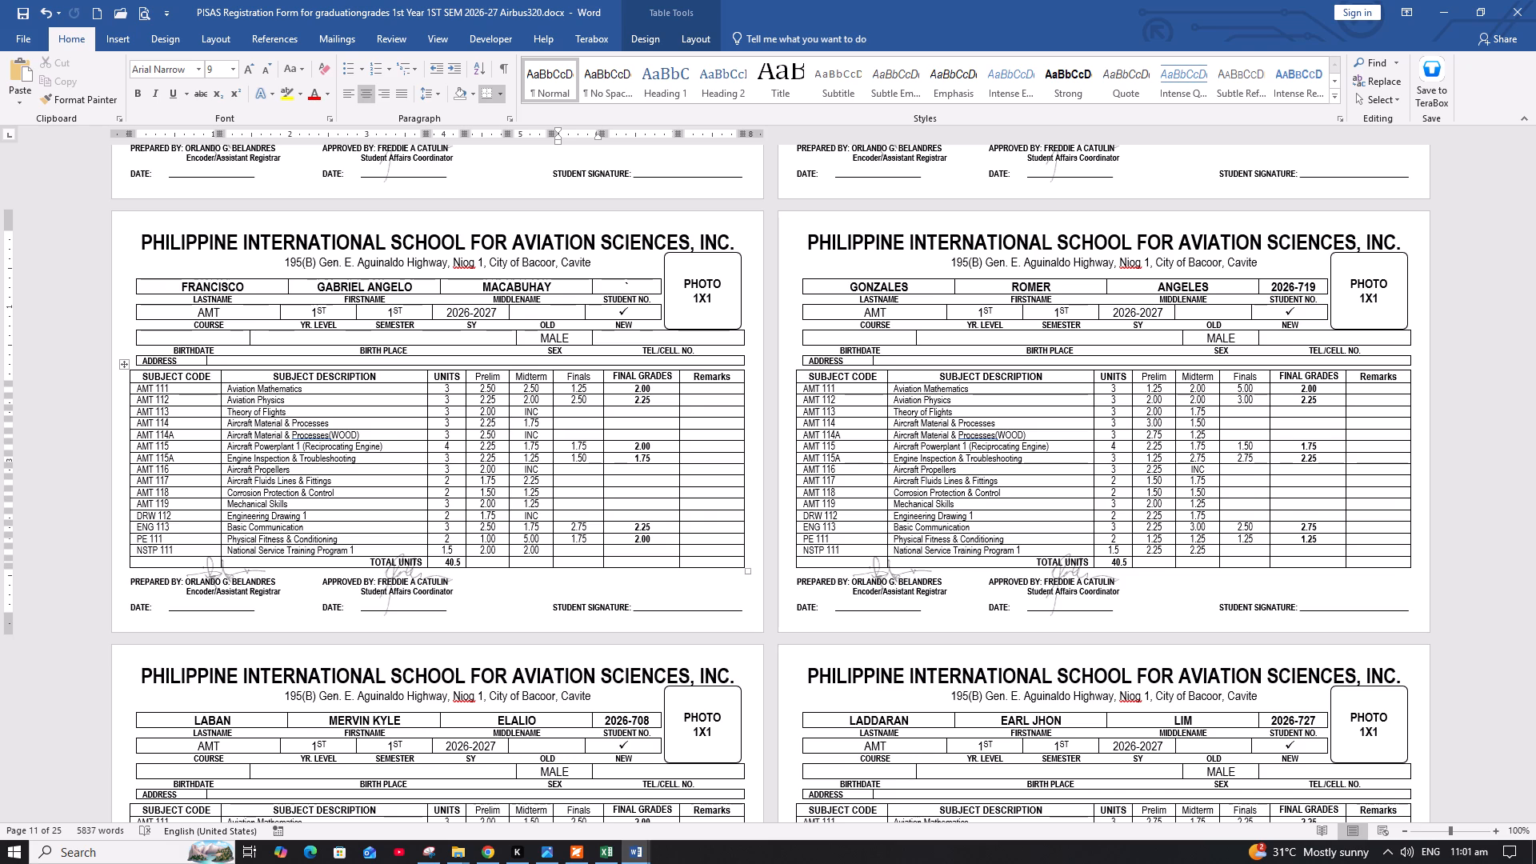
click(514, 414)
text(5.00)
key(Tab)
text(2.00)
key(Right)
text(2.50)
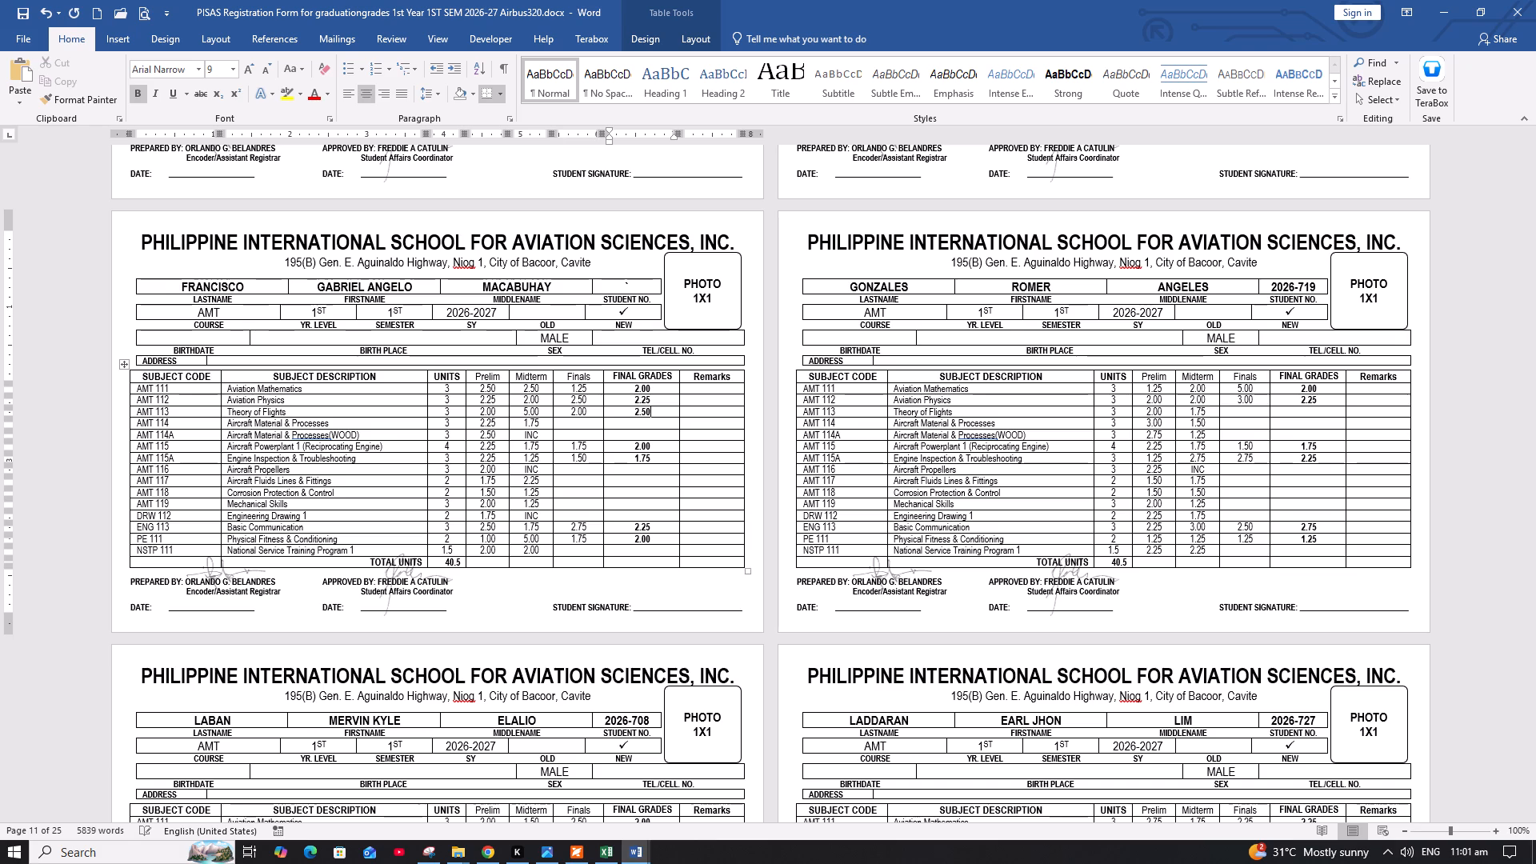
Enter 5.00 for both Finals and Final Grade of AMT 114 Aircraft Material & Processes in Francisco's form.
key(Down)
key(Left)
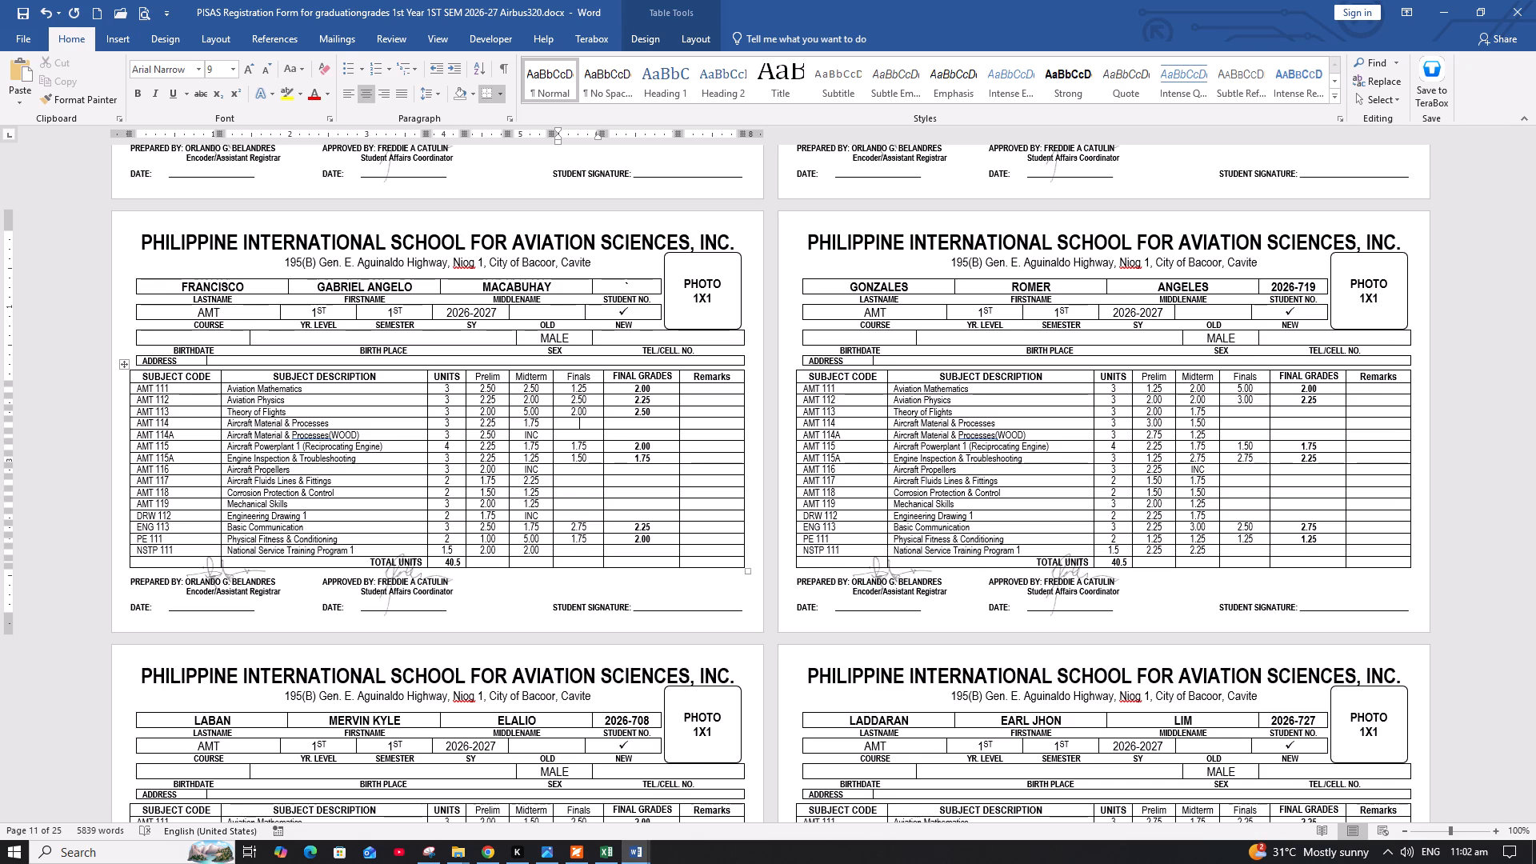
text(5300)
key(Right)
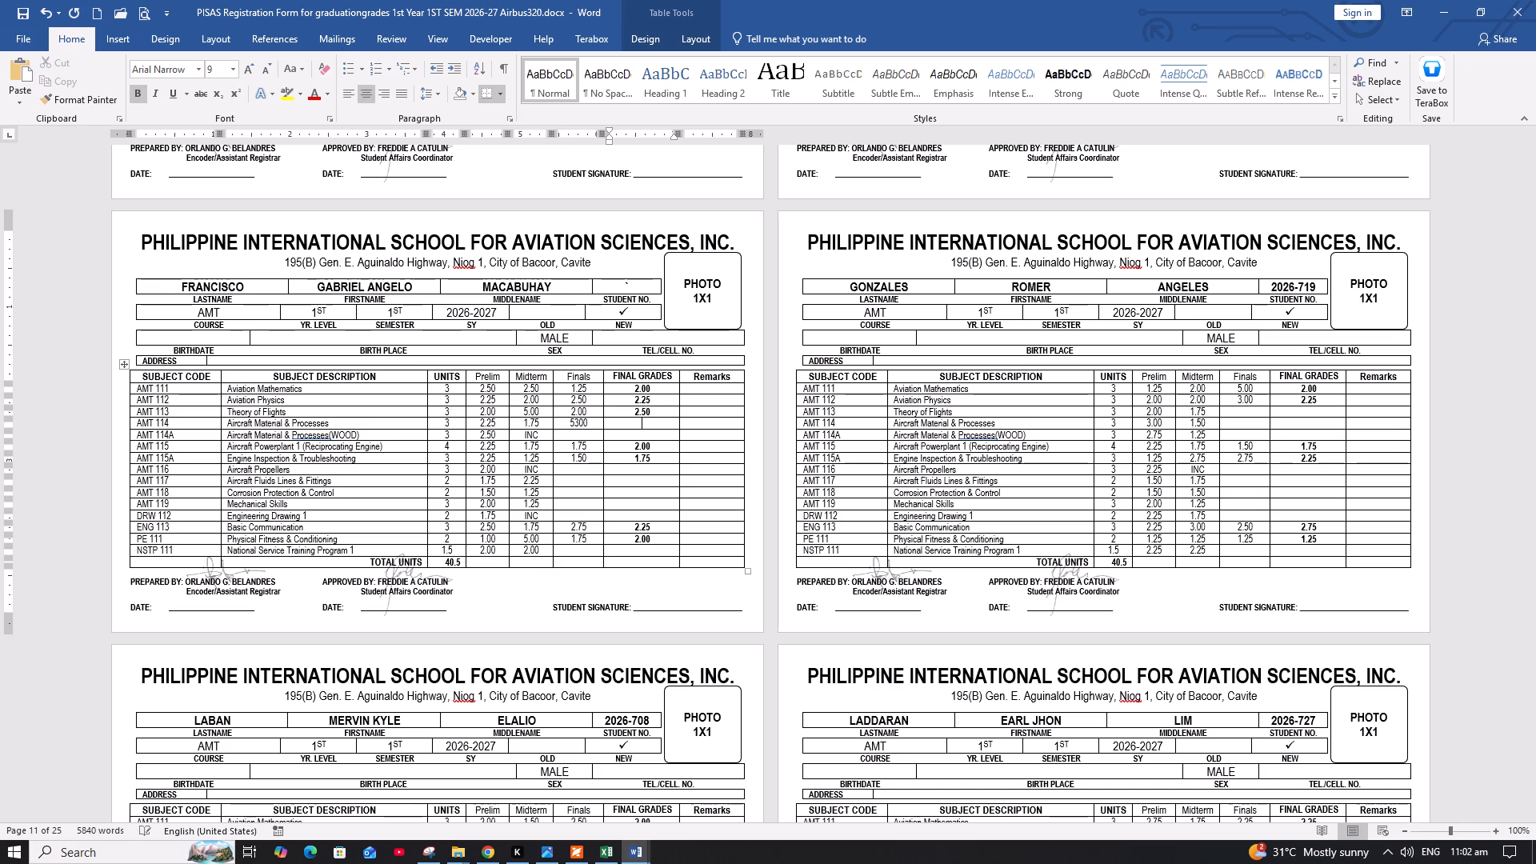
key(Left)
key(BackSpace)
key(BackSpace)
key(BackSpace)
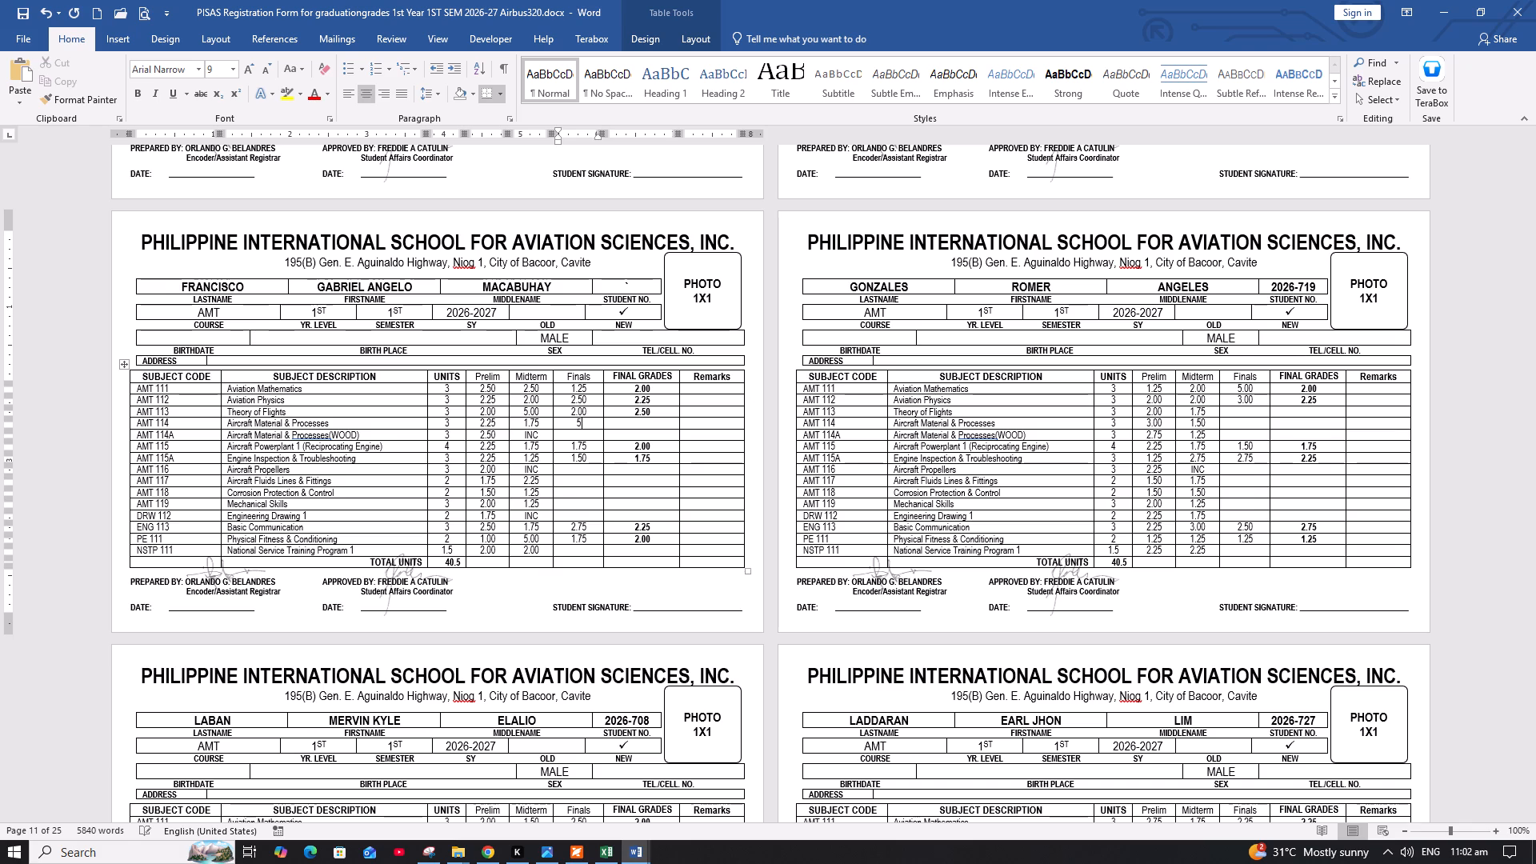
text(.00)
key(Right)
text(5.00)
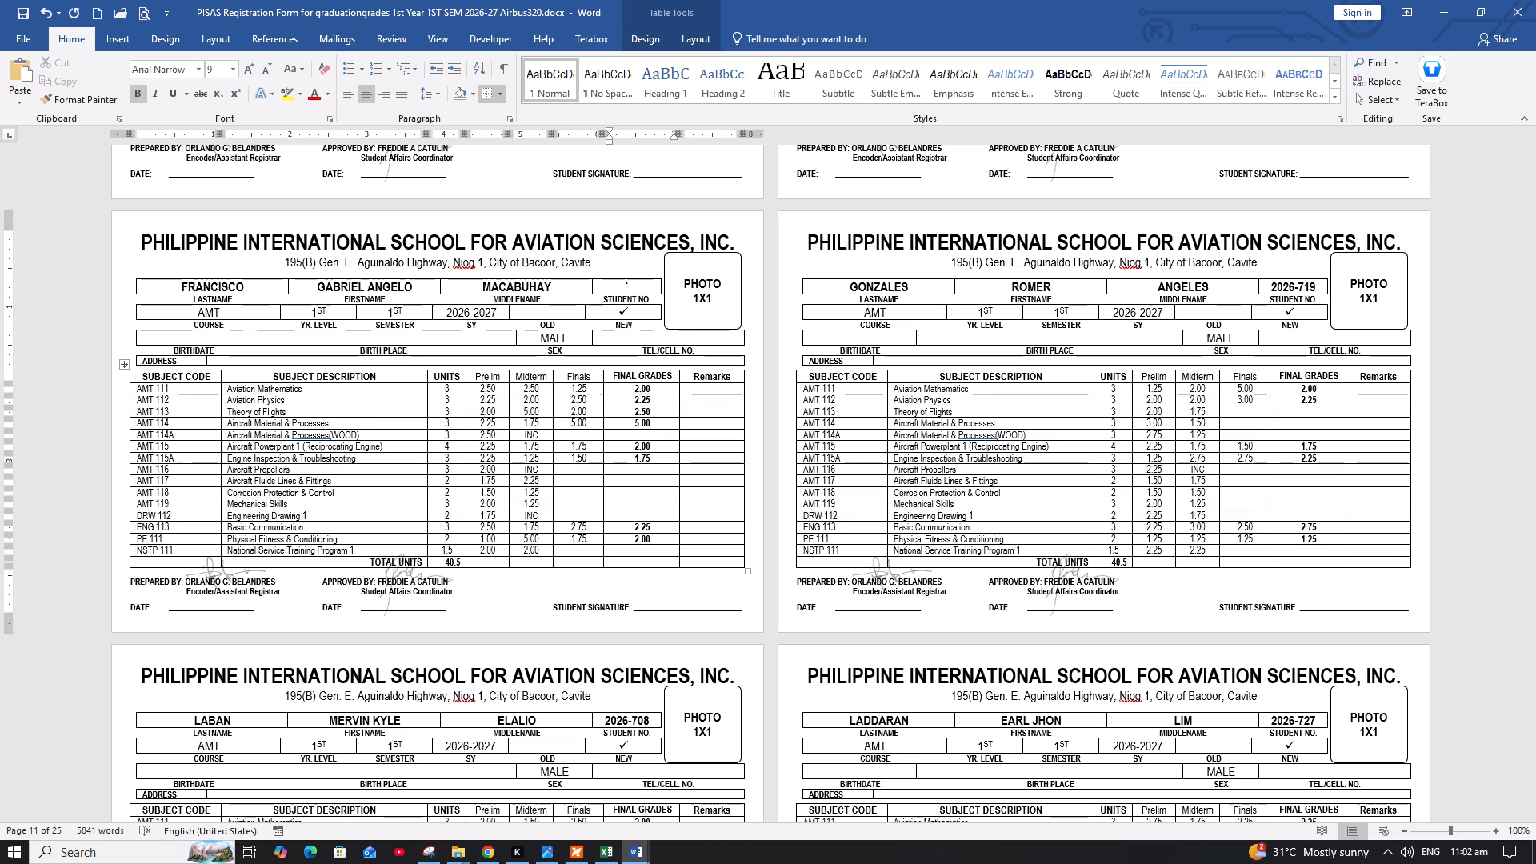
Enter Francisco's AMT 114A Aircraft Material & Processes (WOOD) grades: Midterm 2.25, Finals 5.00 and Final Grade 5.00.
key(Down)
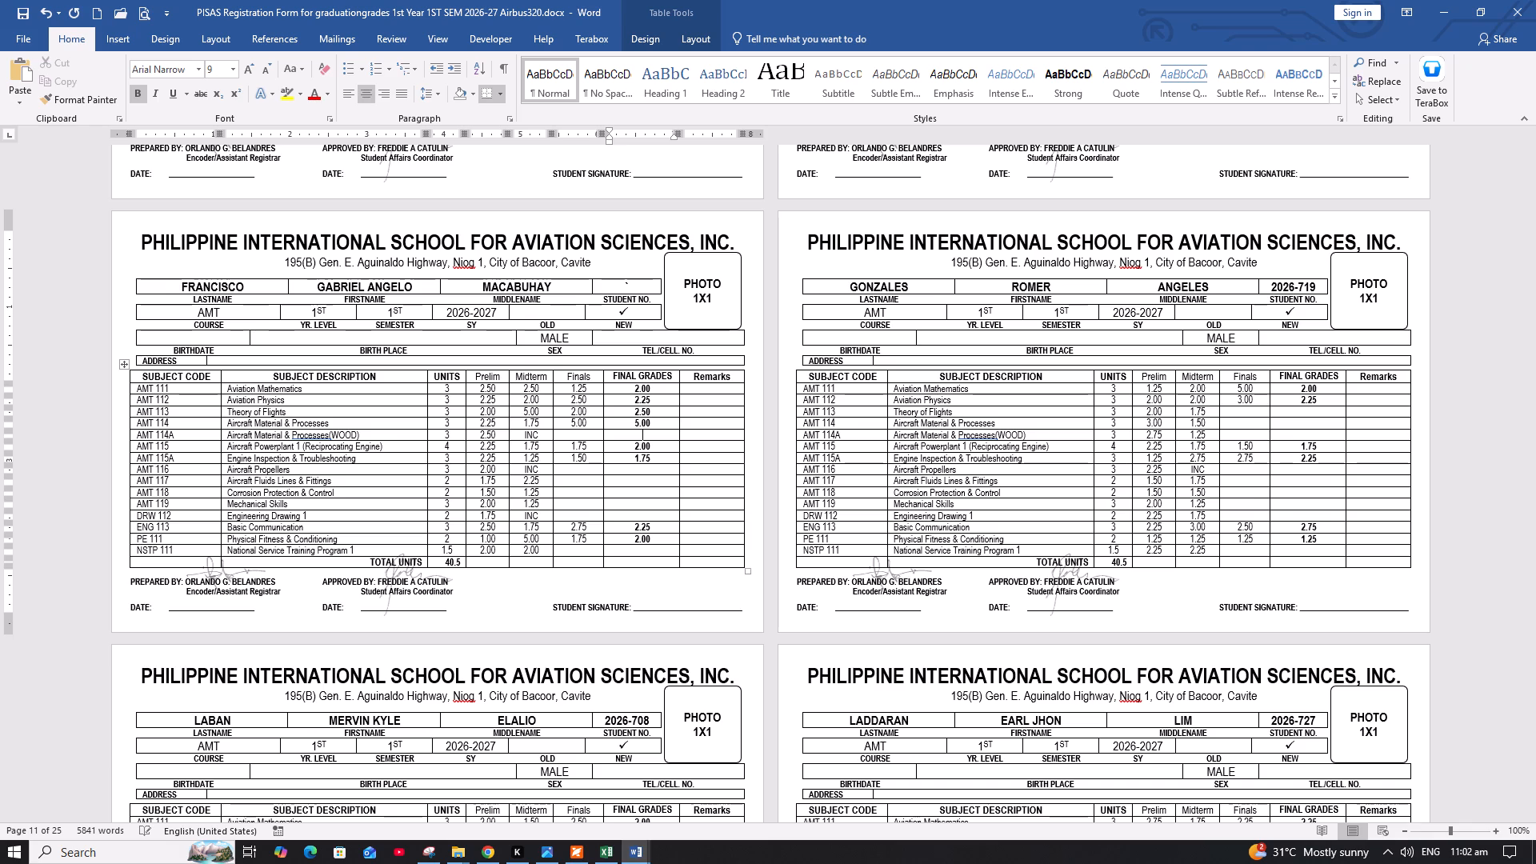
key(Left)
key(Left)
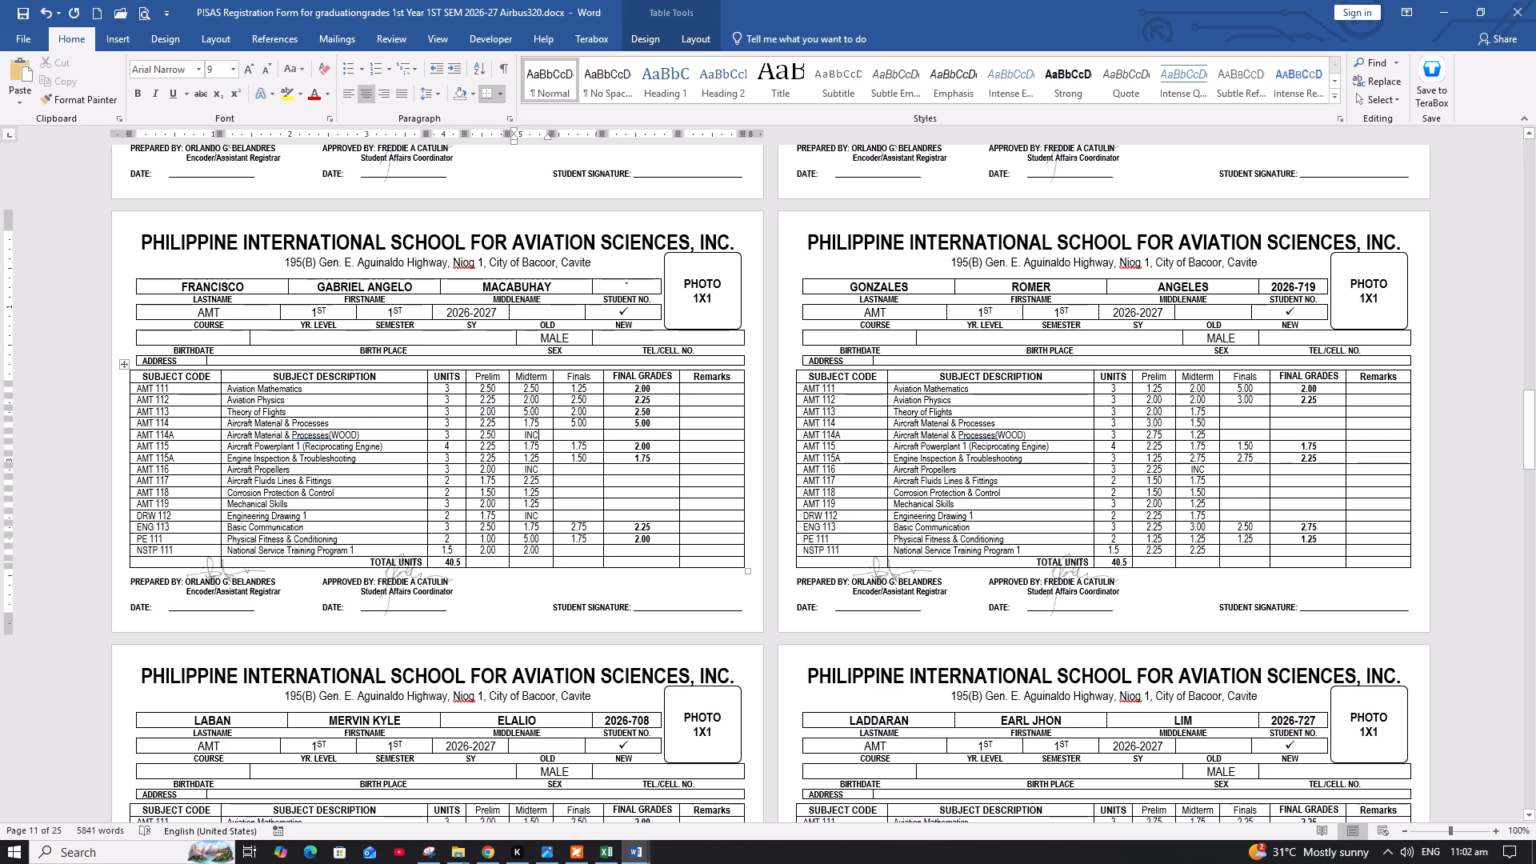
click(512, 434)
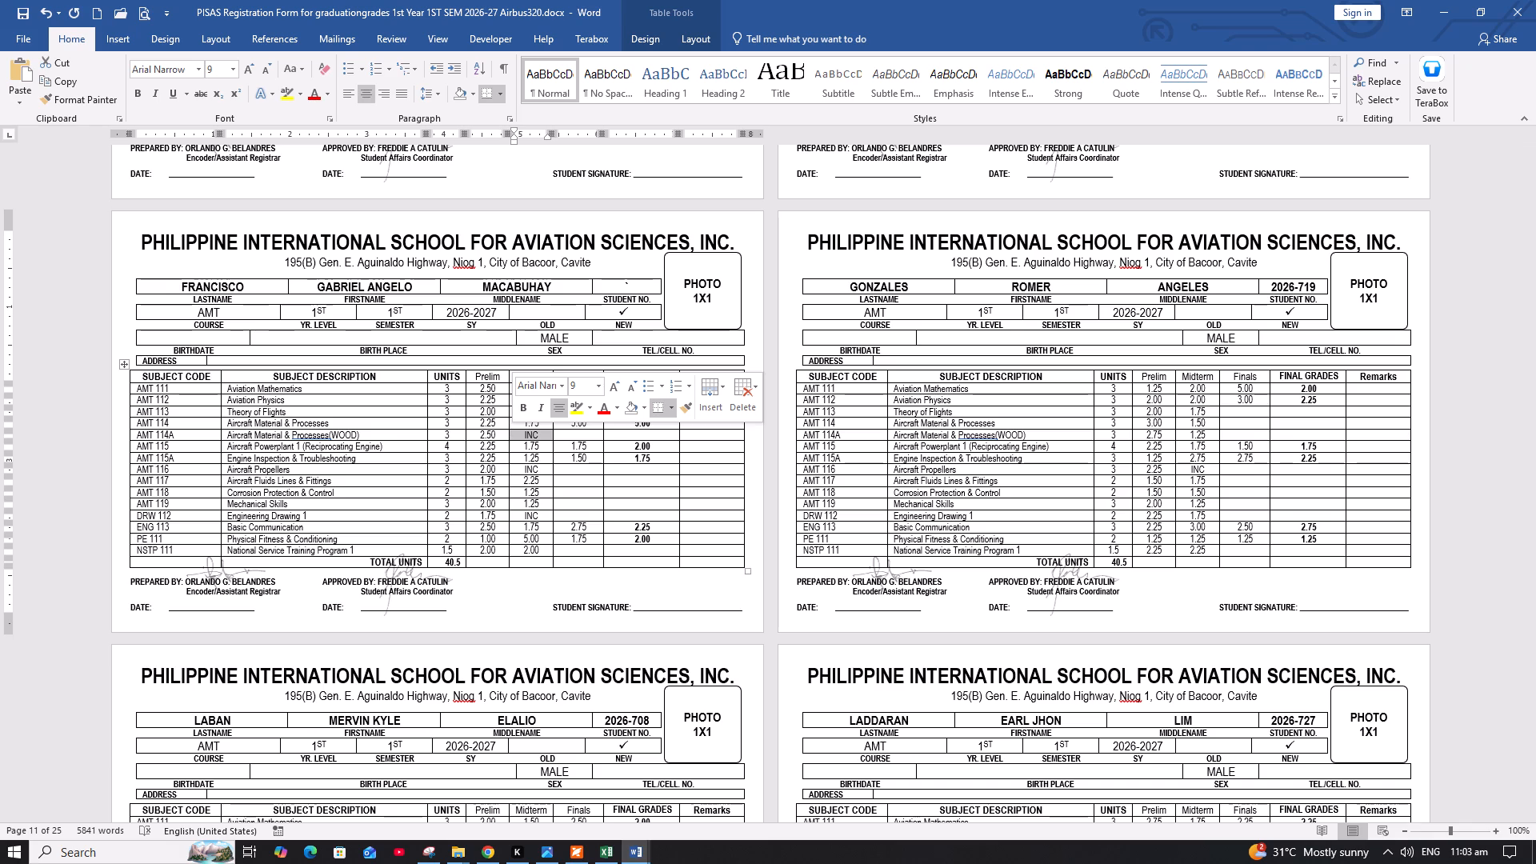
text(2.25)
key(Right)
text(5.00)
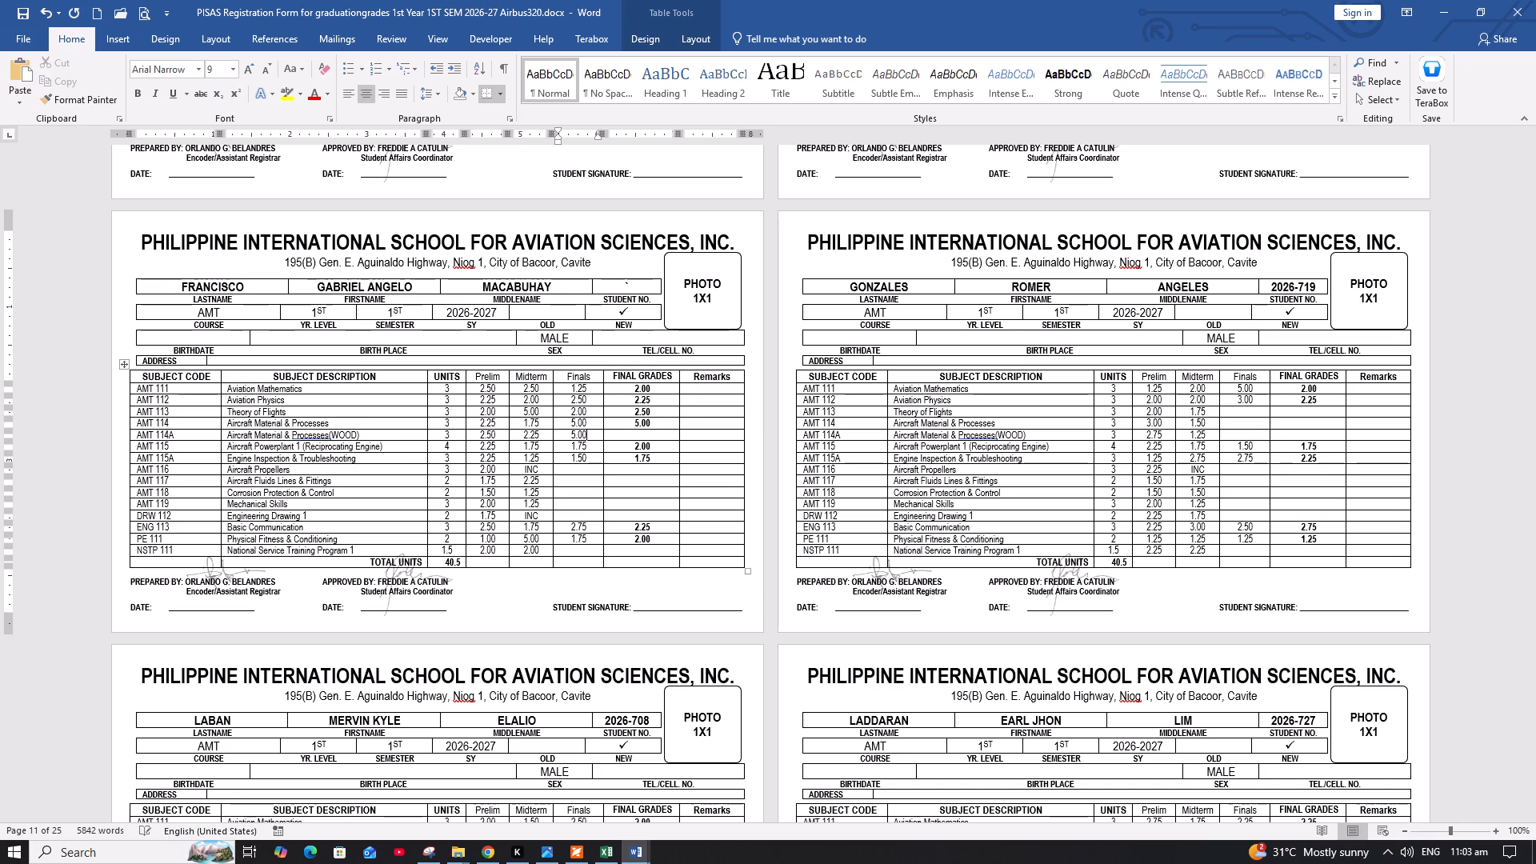
key(Right)
text(5.00)
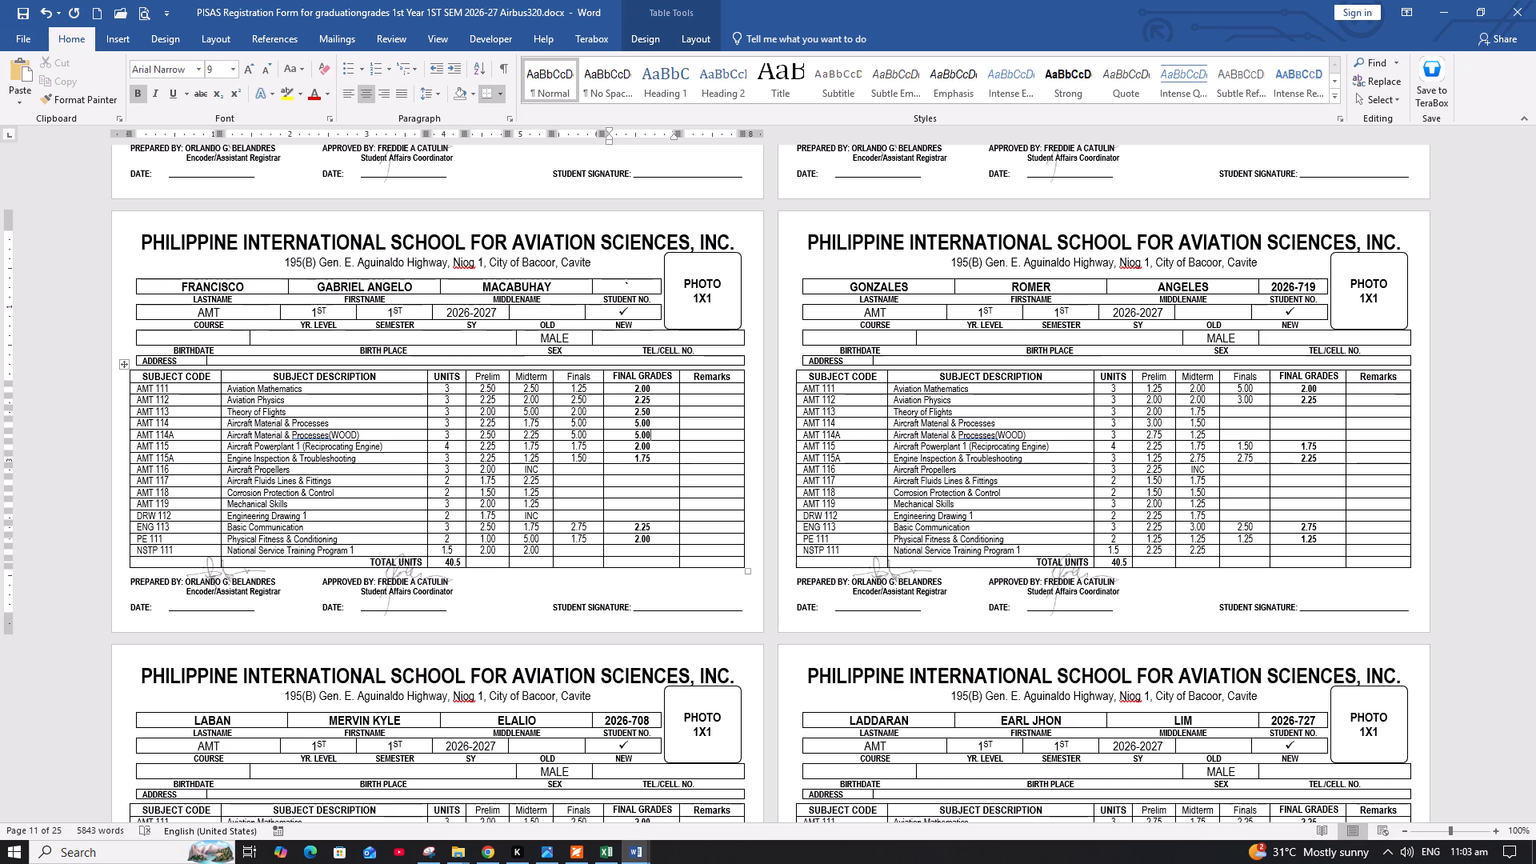
Enter Francisco's AMT 116 Aircraft Propellers grades: Midterm 2.75, Finals 1.25 and Final Grade 2.00.
key(Down)
key(Down)
key(Down)
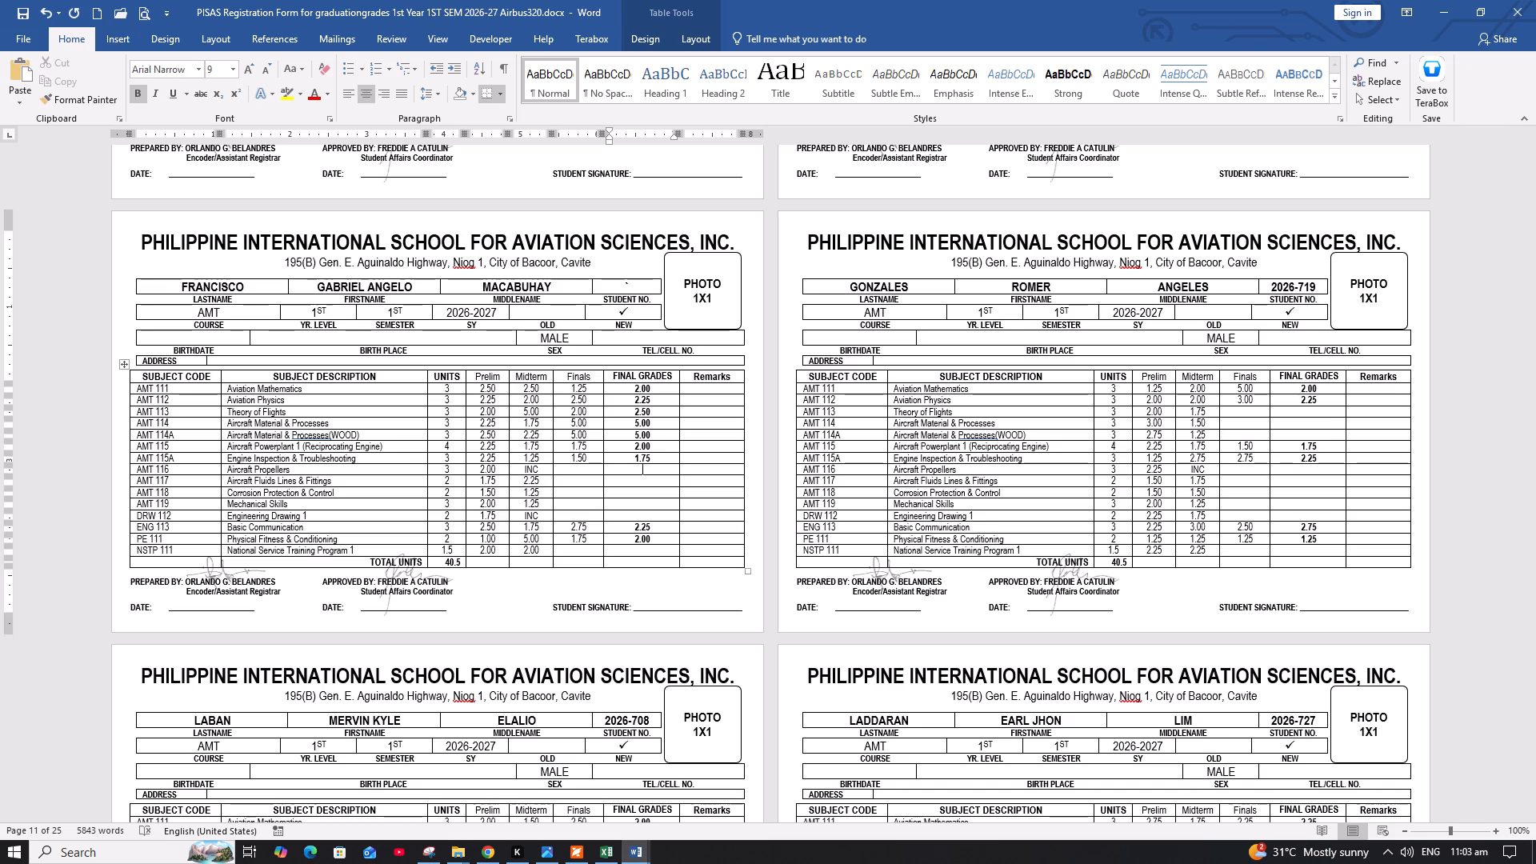
key(Left)
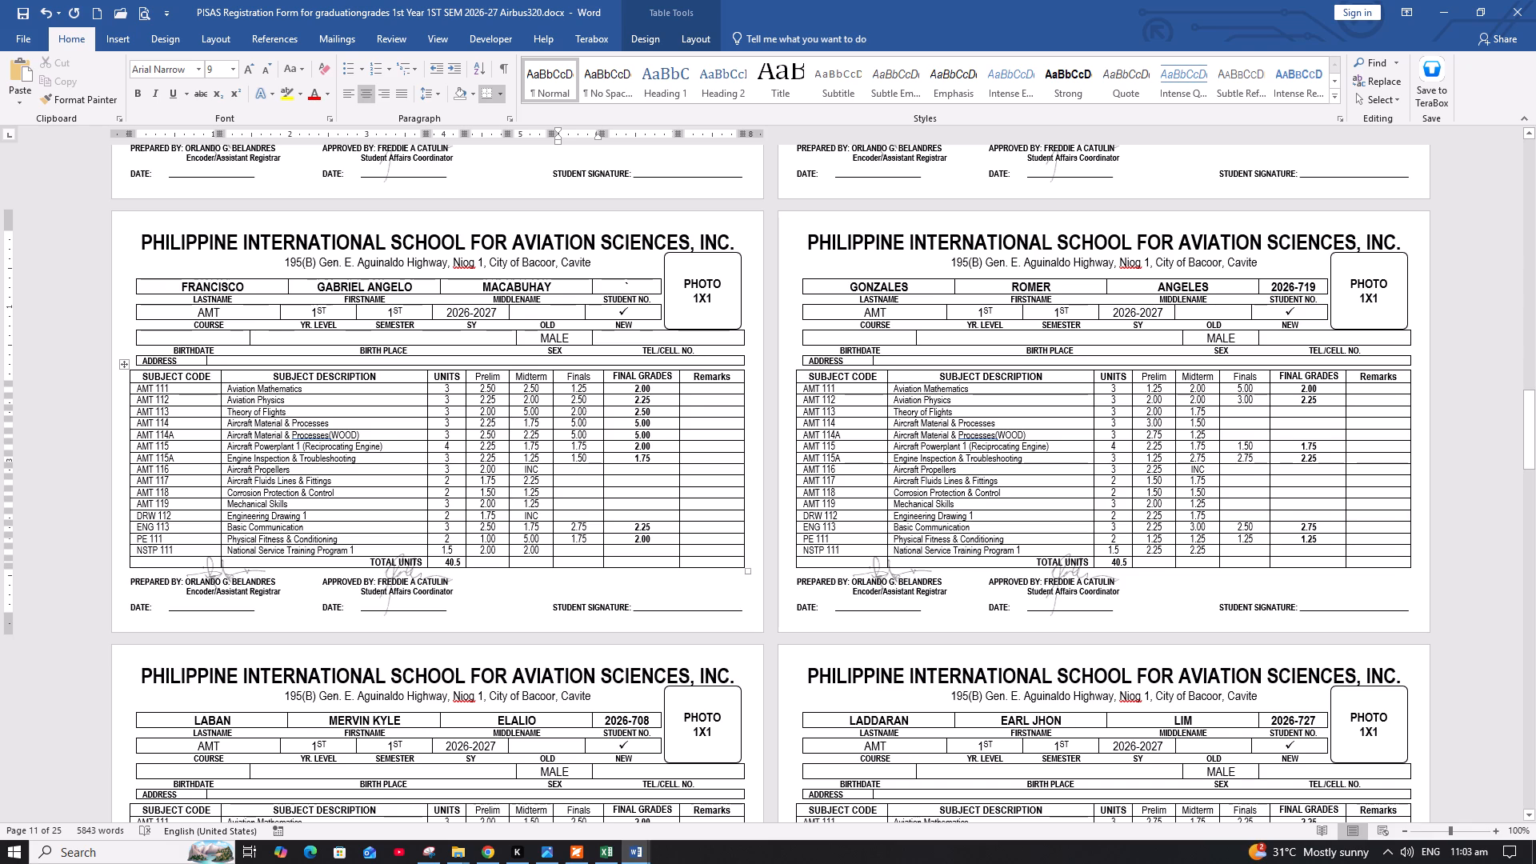
click(510, 471)
text(2.75)
key(Right)
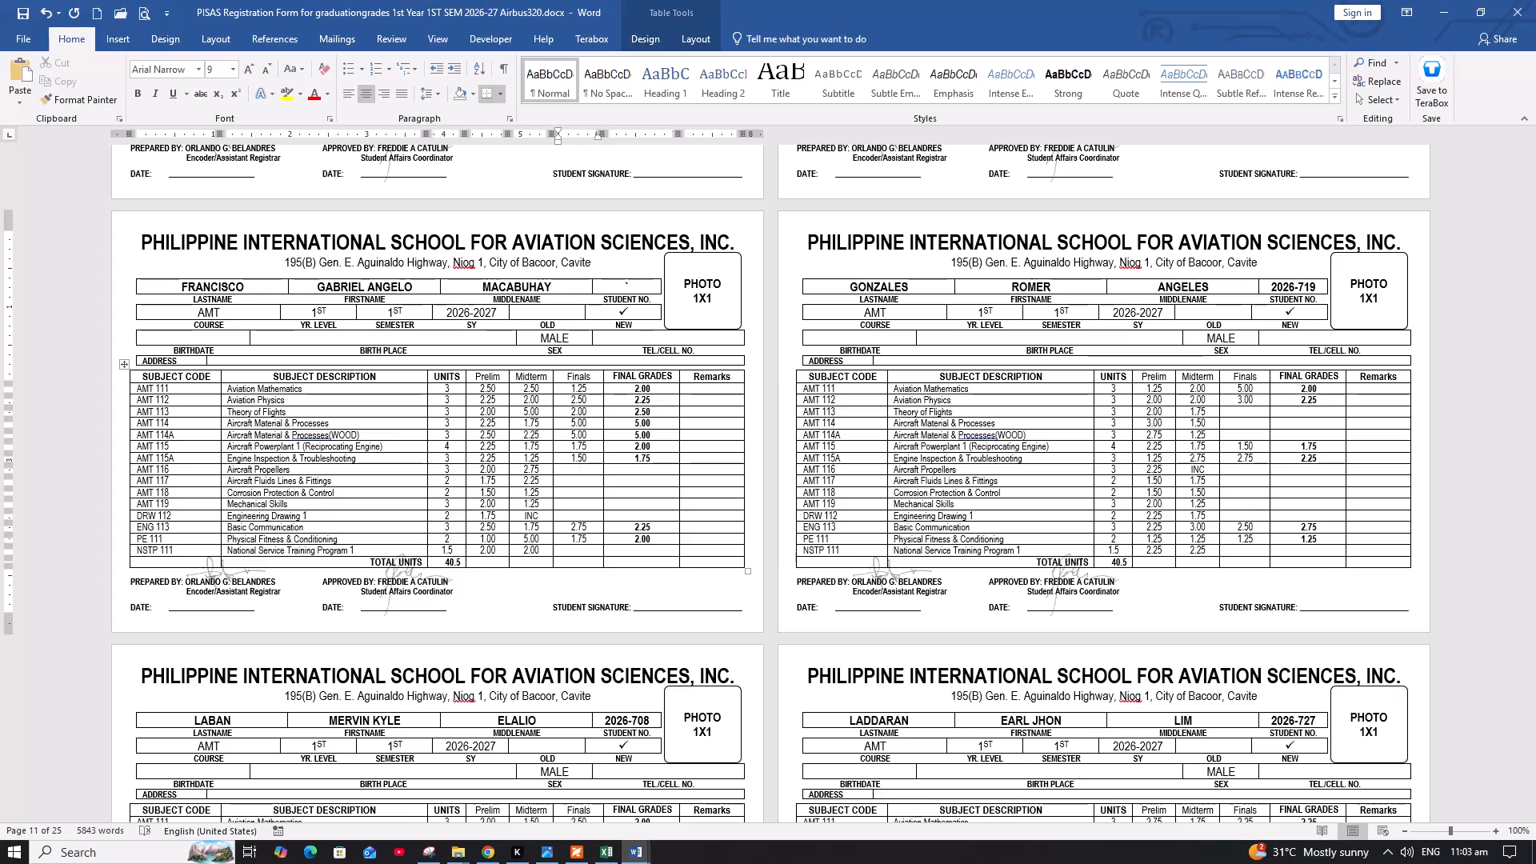
text(1.25)
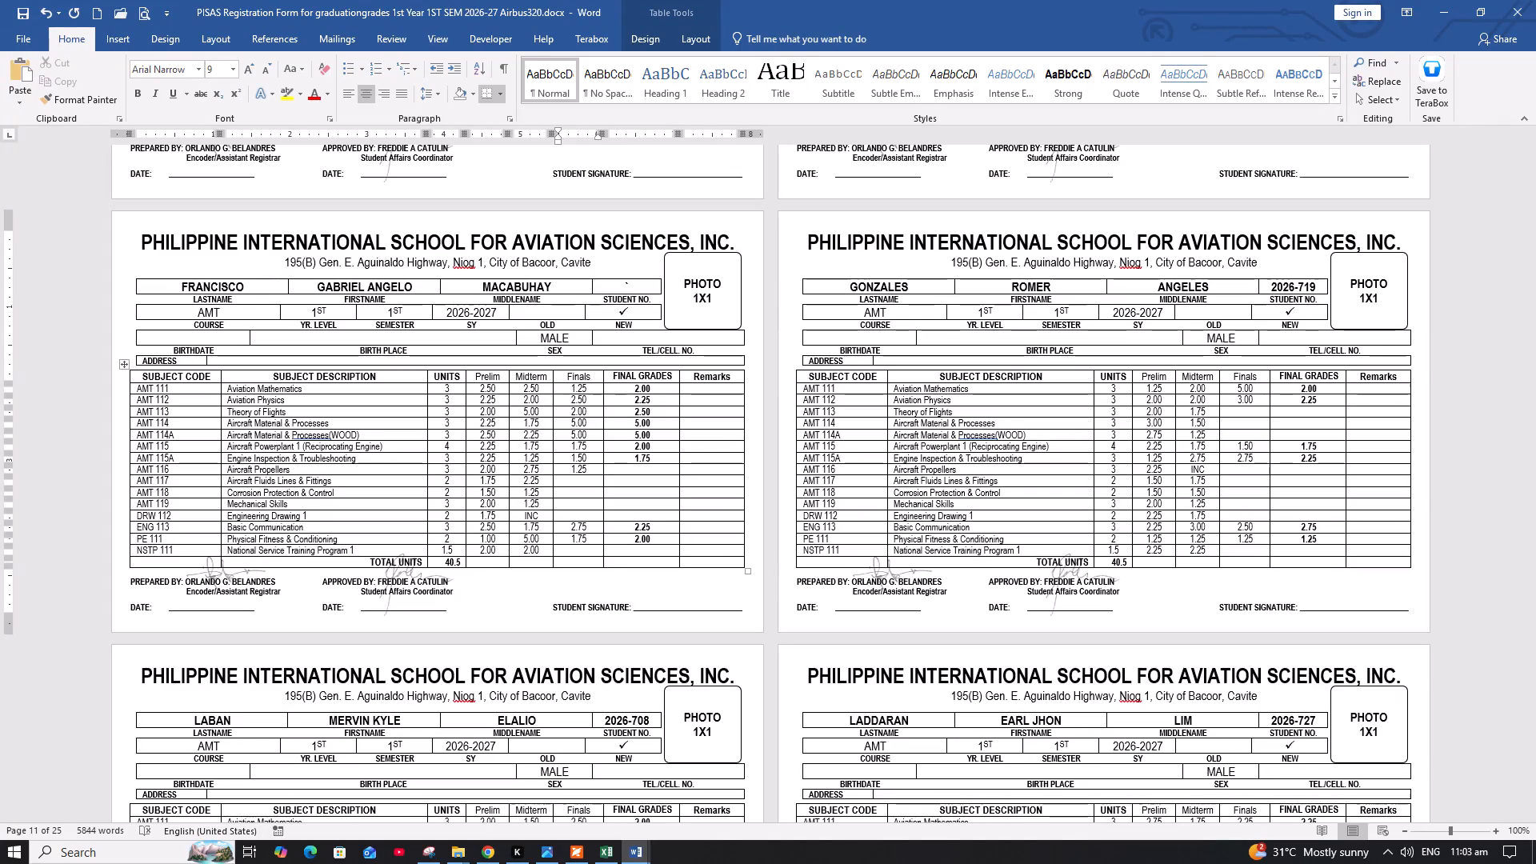
key(Right)
text(2.00)
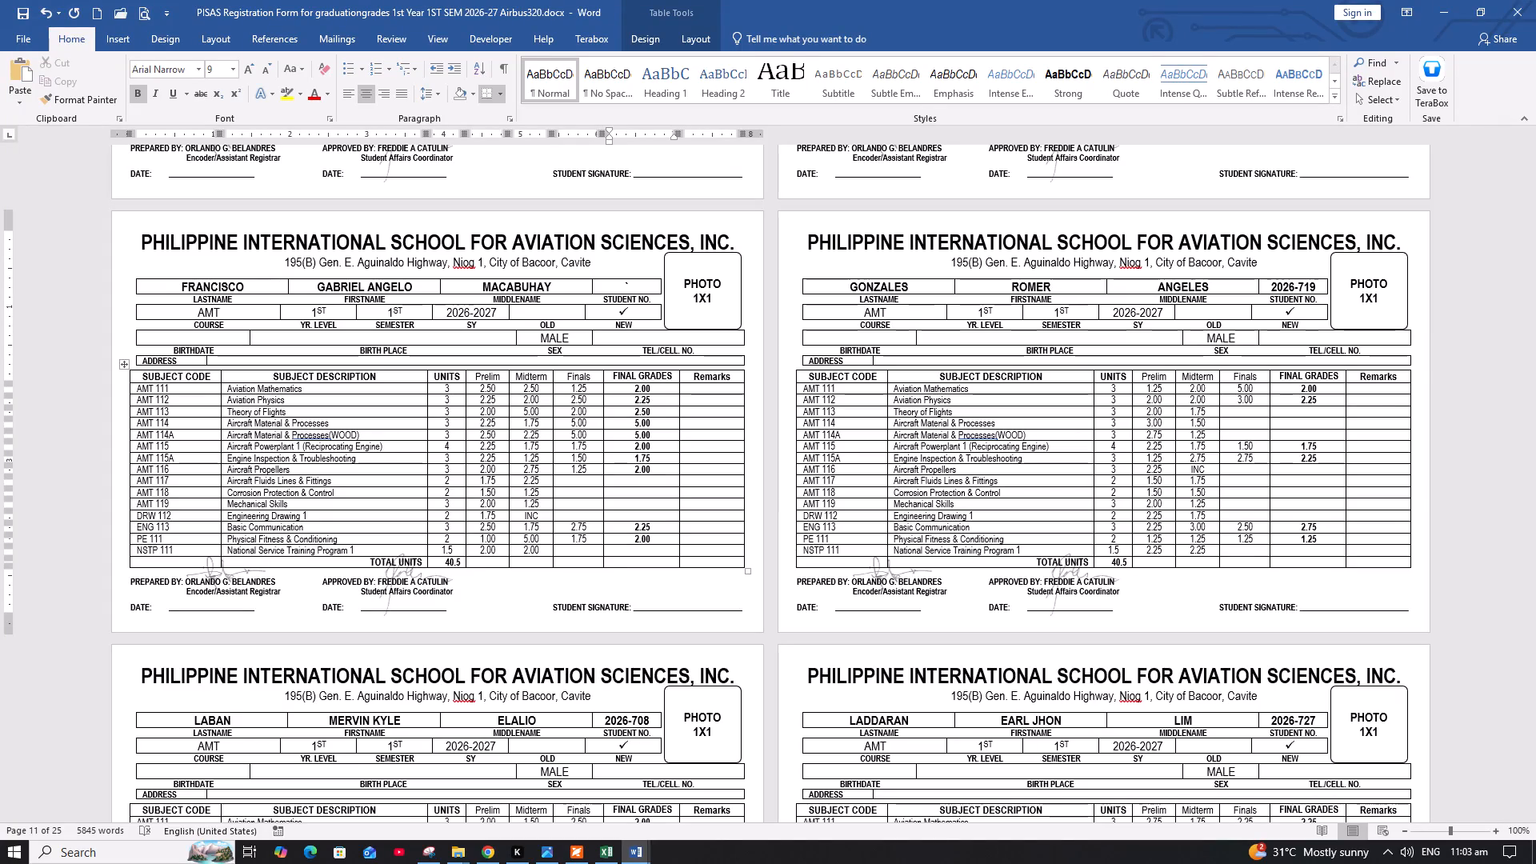
Colour the AMT 114 and AMT 114A final grades in Francisco's form red.
key(Down)
key(Left)
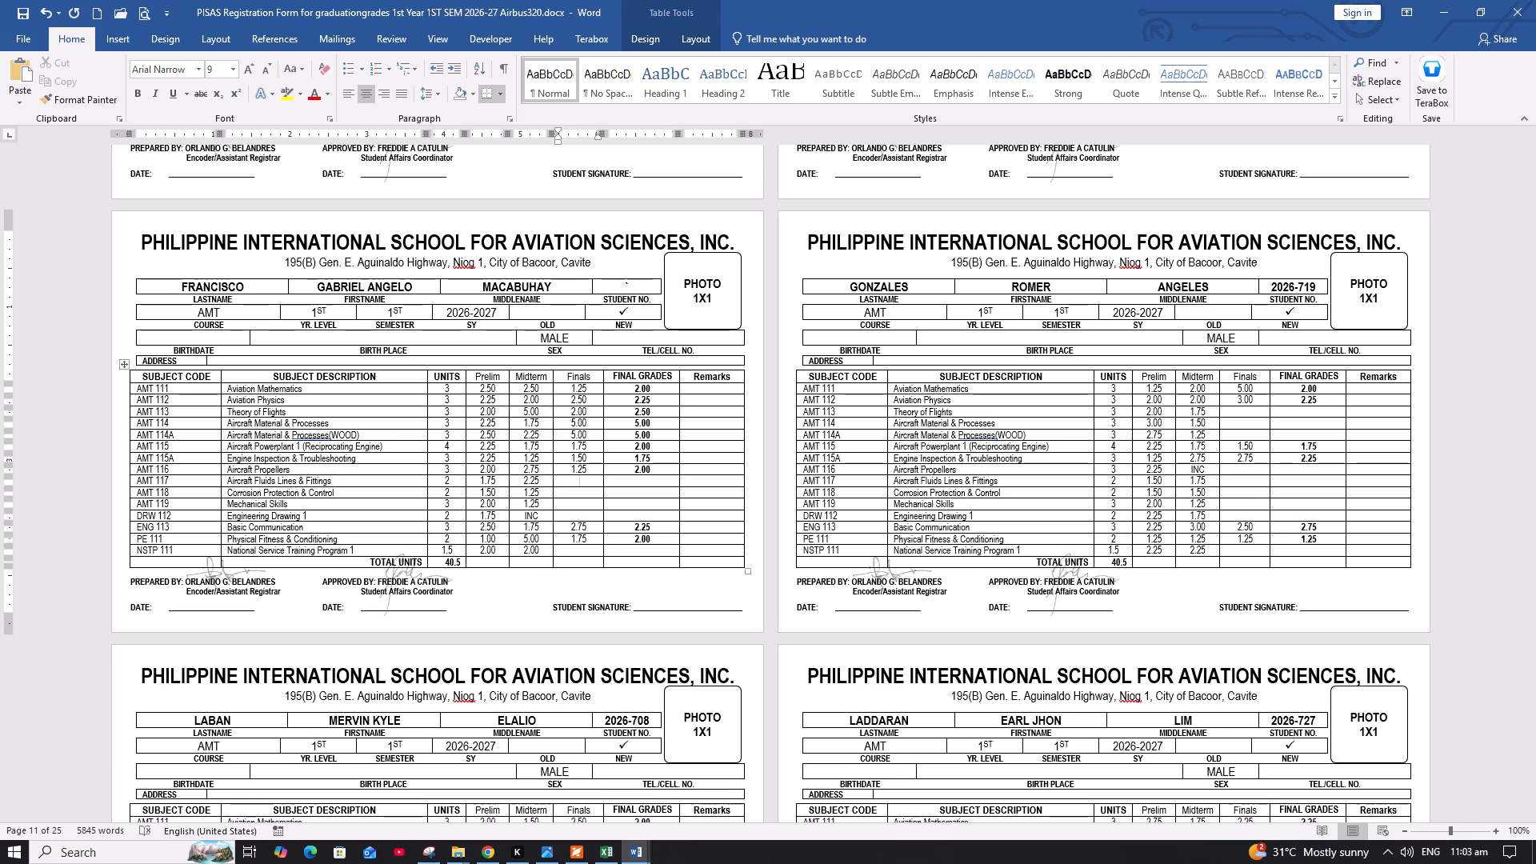
drag(648, 421, 648, 434)
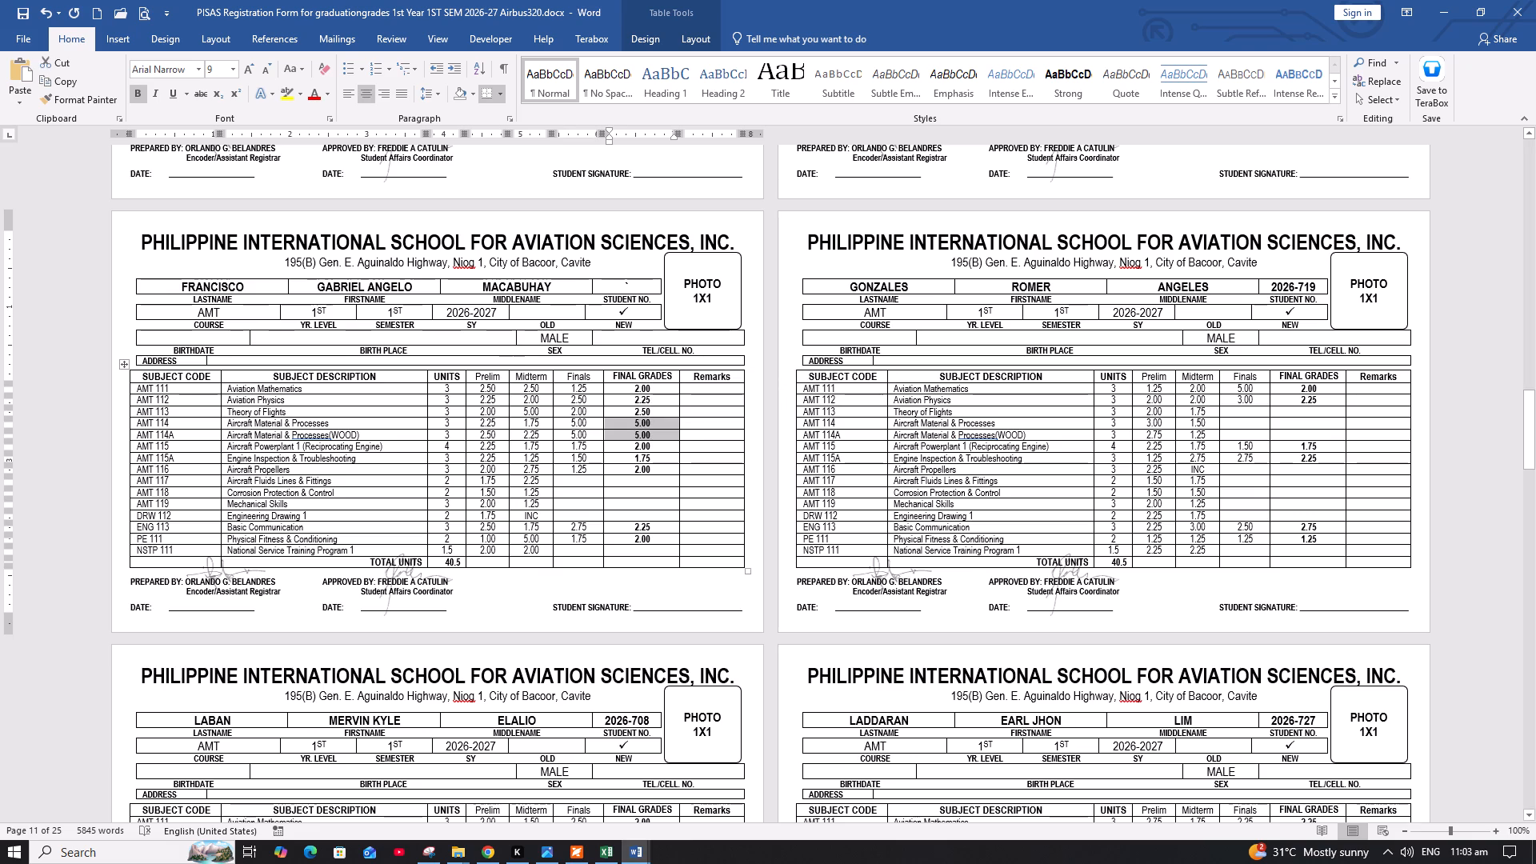
click(313, 94)
click(583, 478)
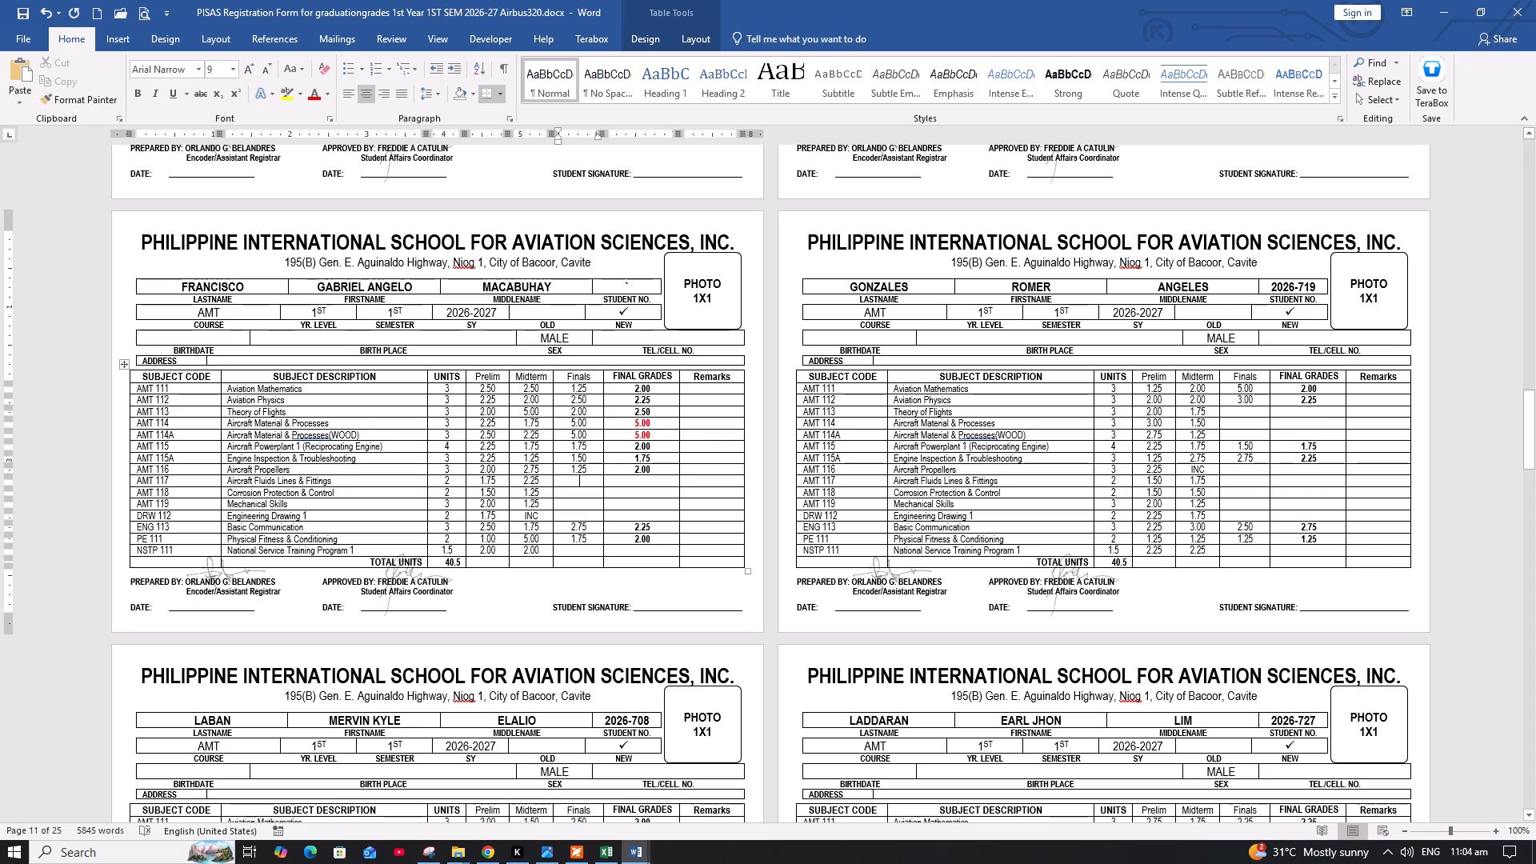
Select Francisco's Remarks cells from AMT 111 to NSTP 111 and examine the available table layout, table design and developer commands.
click(730, 386)
drag(685, 386, 681, 535)
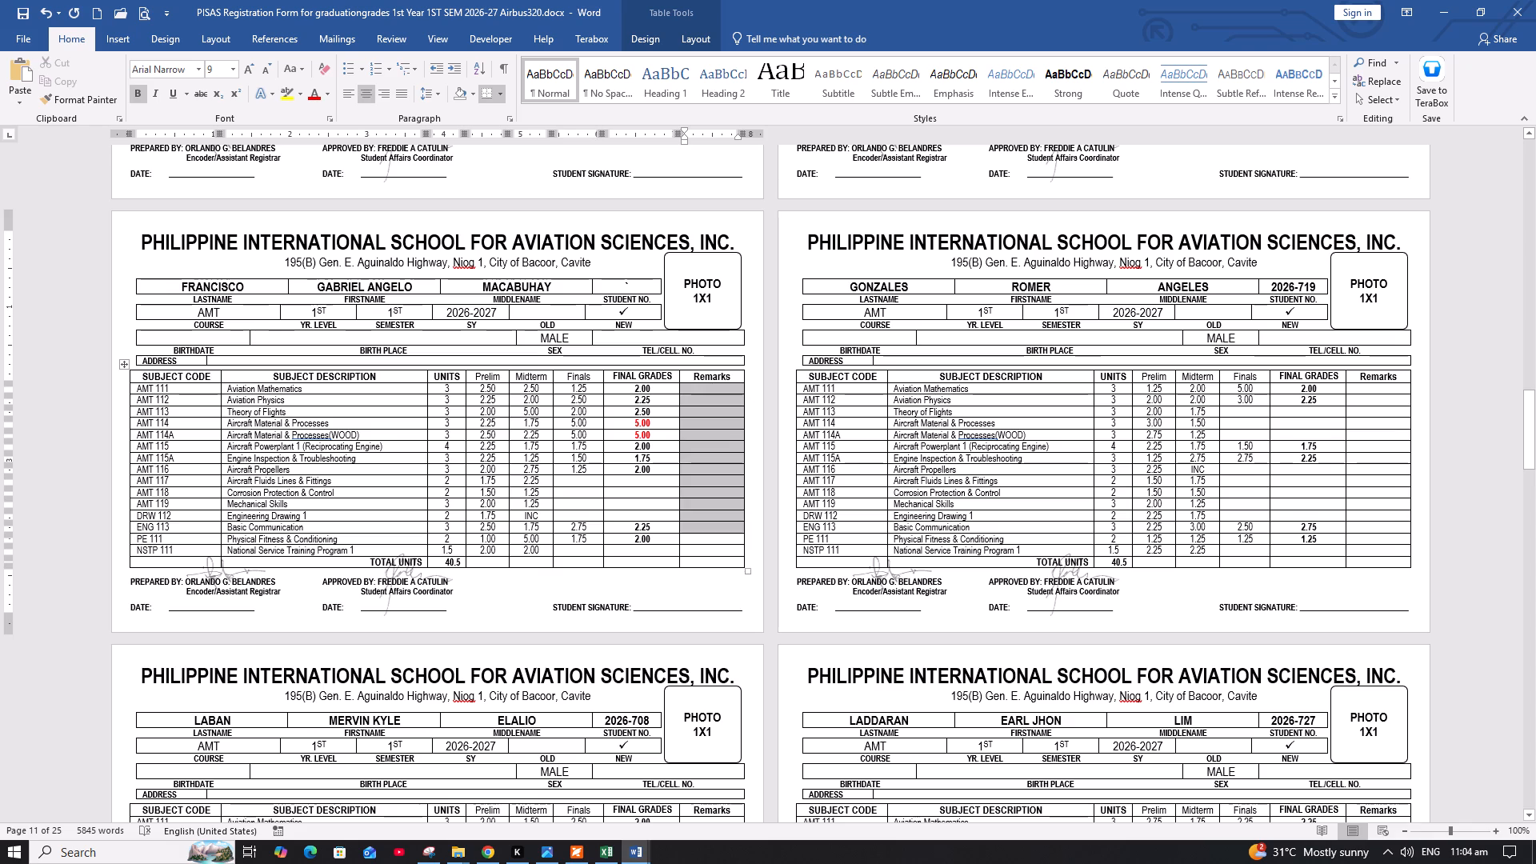
drag(681, 535, 681, 546)
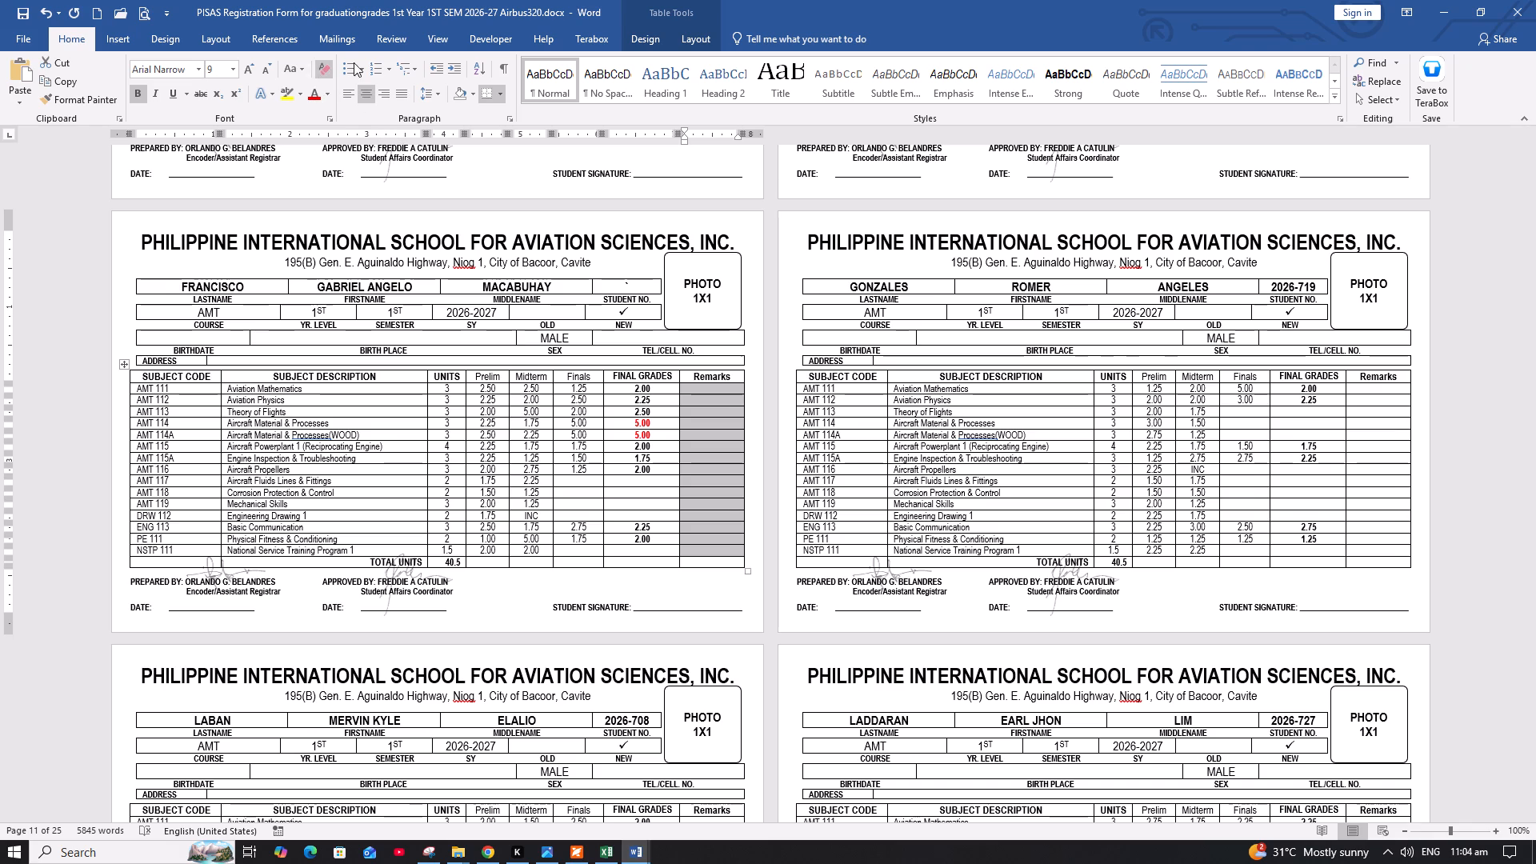
click(682, 37)
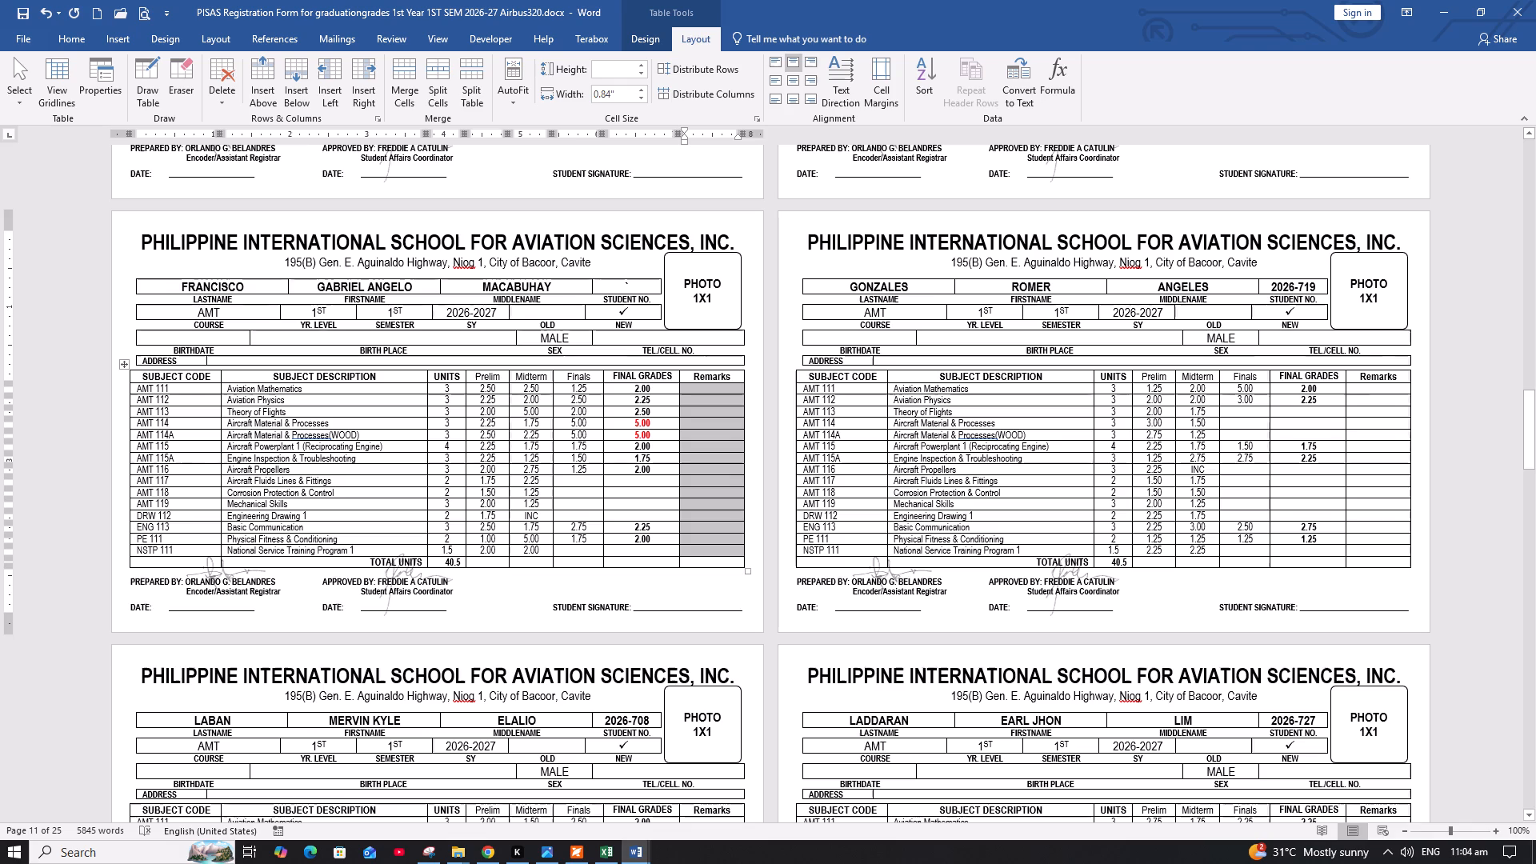
click(641, 35)
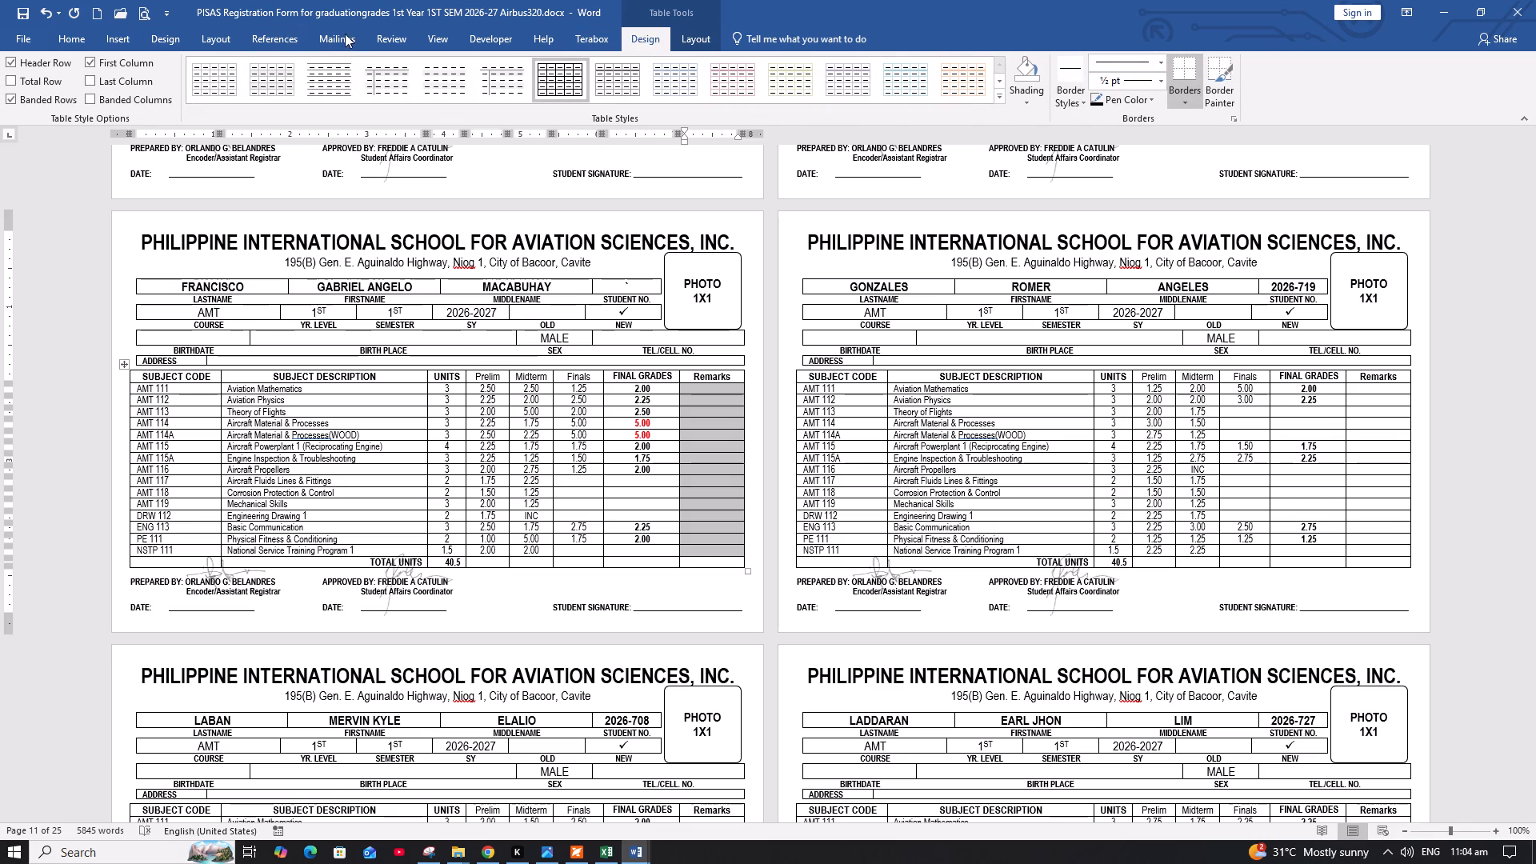
click(487, 34)
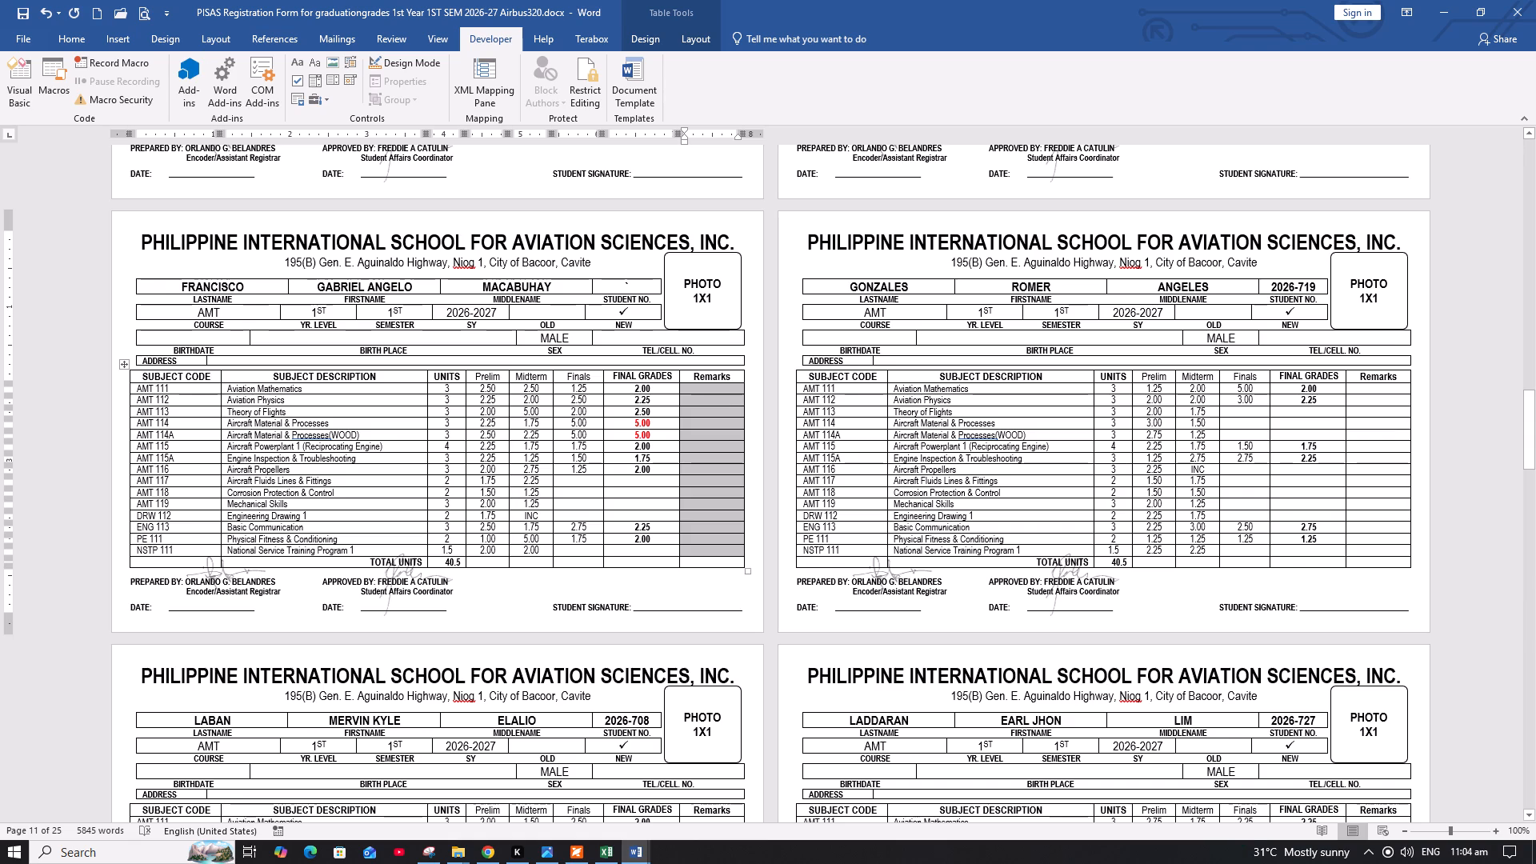
Switch to Chrome, search Google in a new tab for "is there a conditional formatting in word", and read the full AI overview.
click(605, 852)
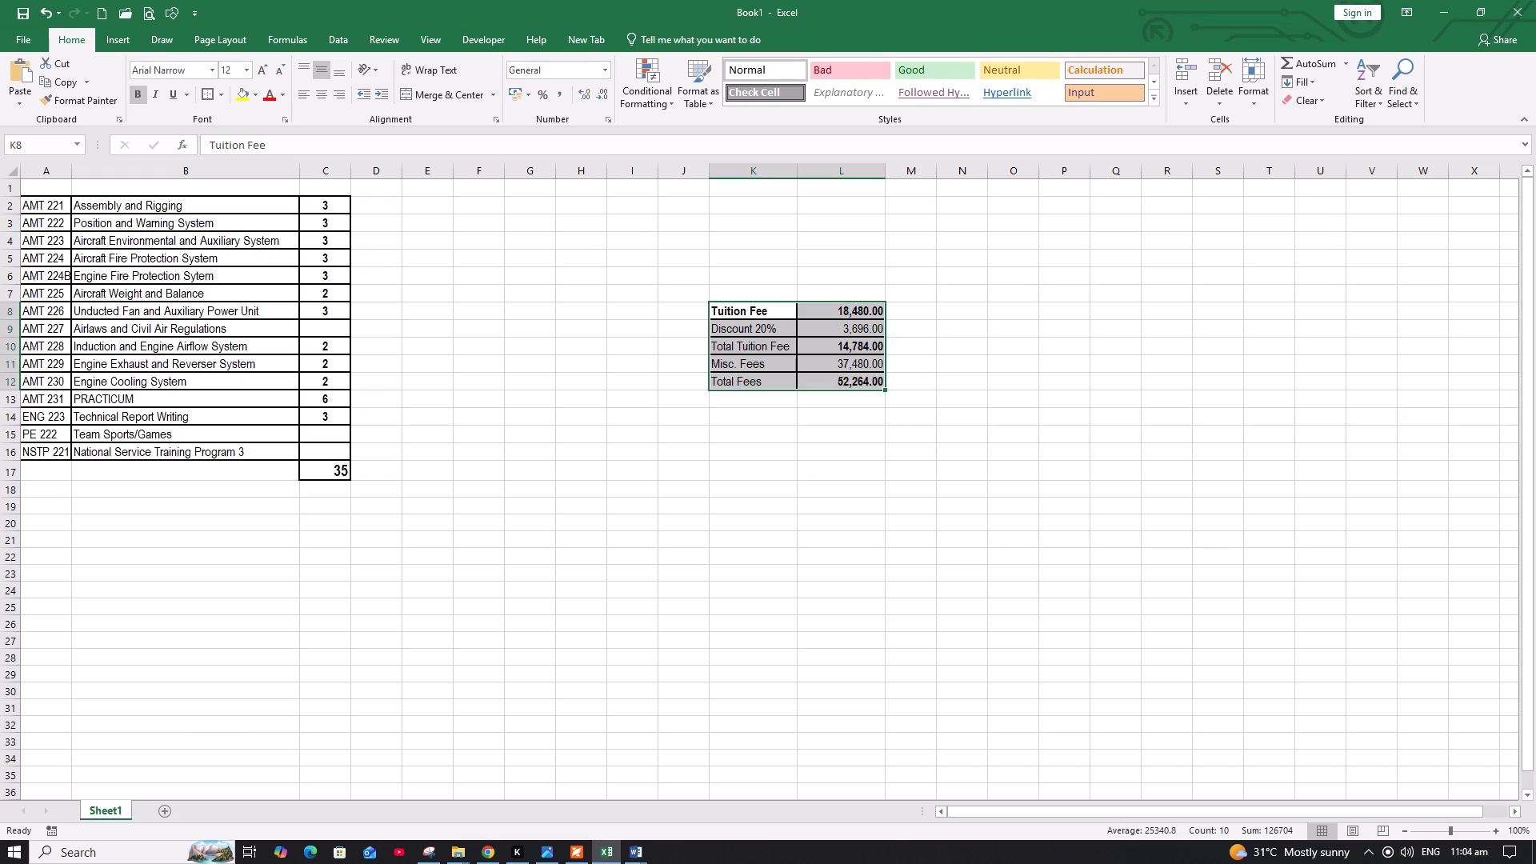
click(486, 846)
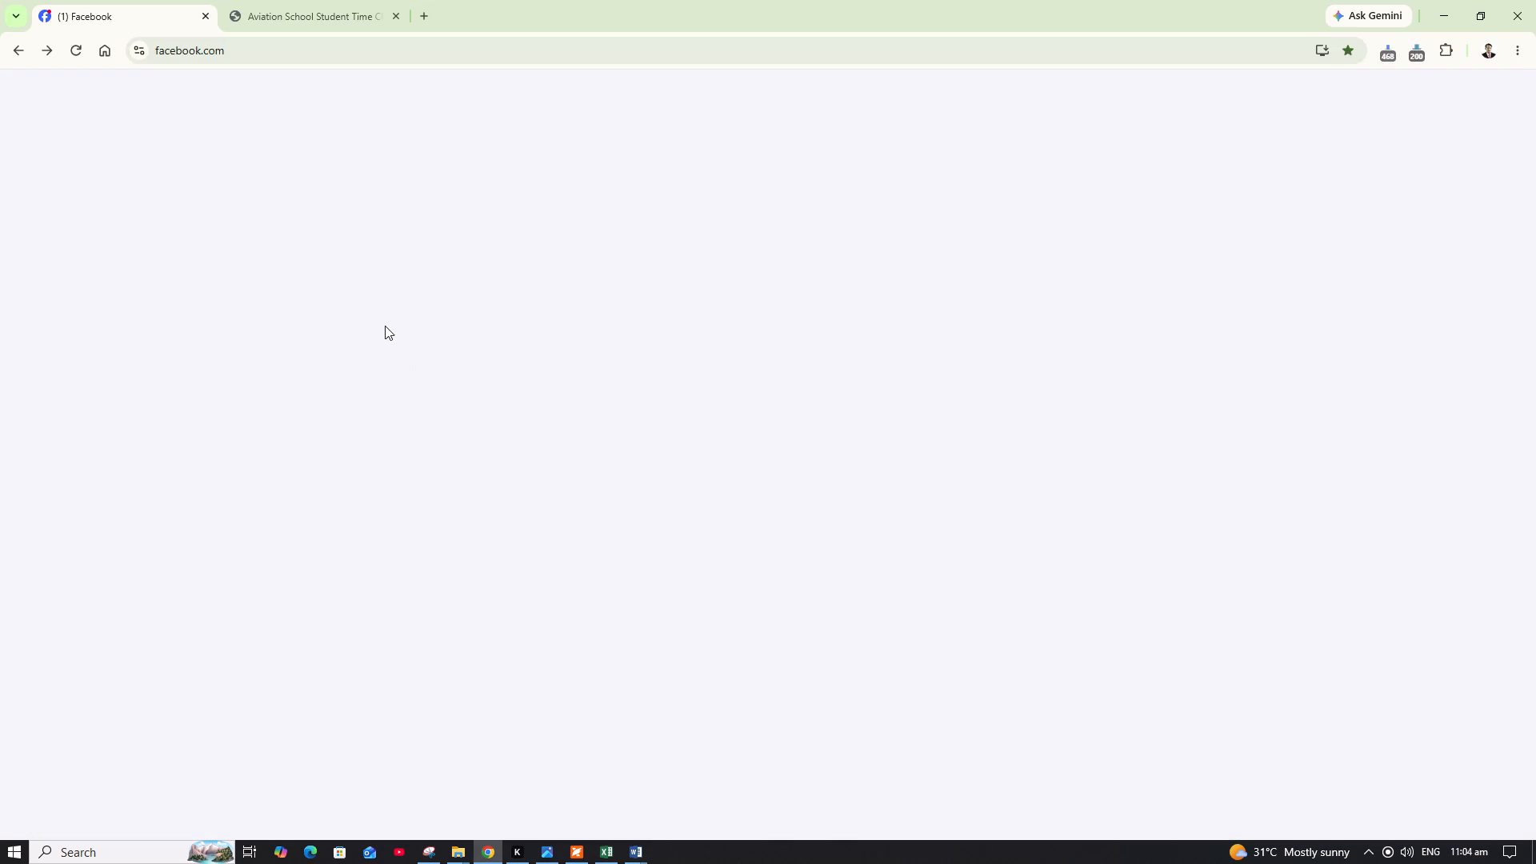
click(423, 10)
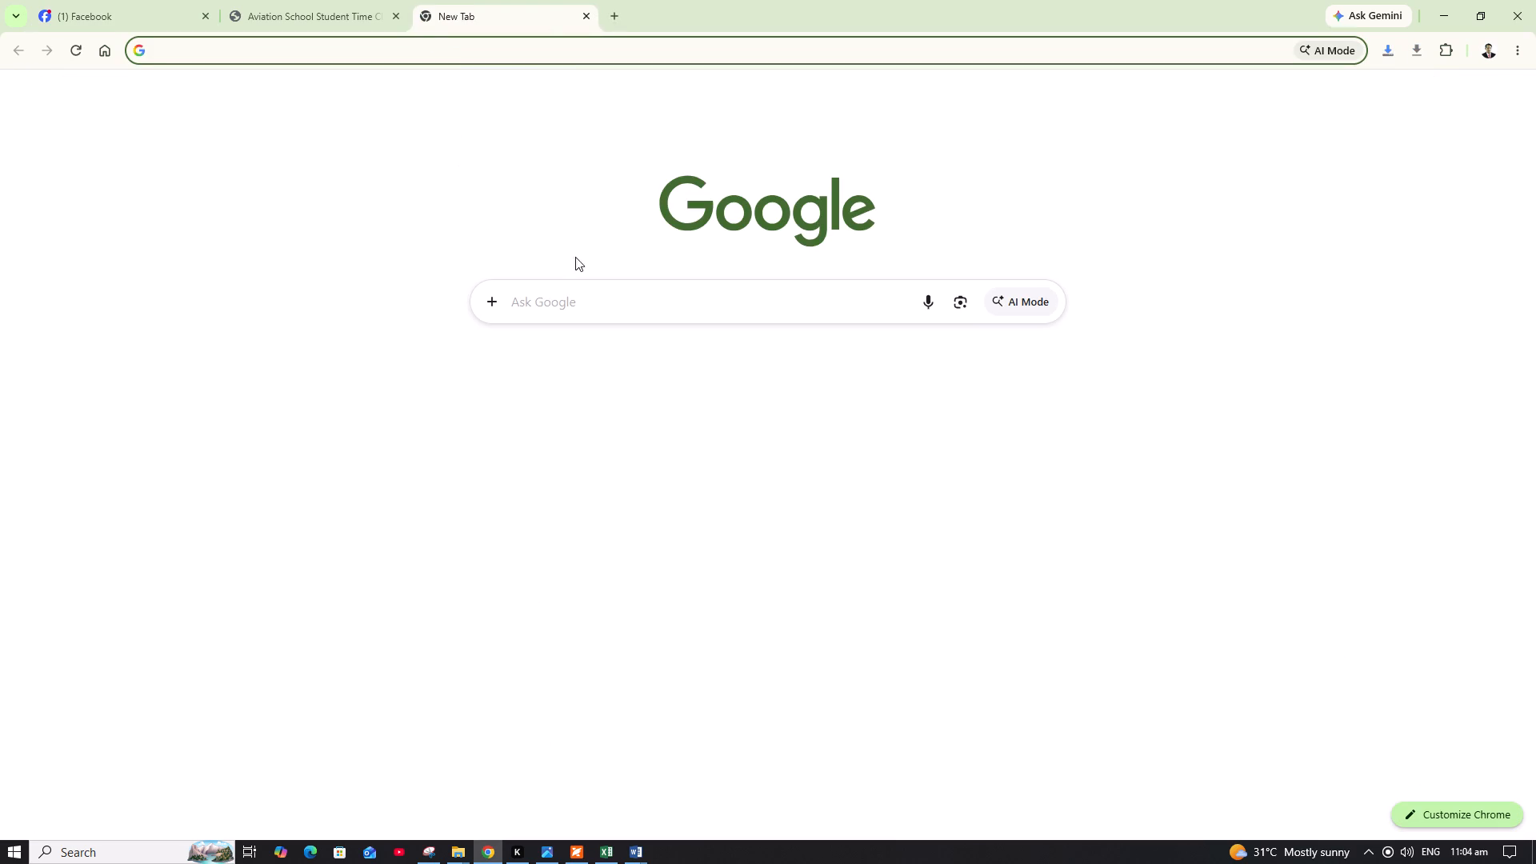
click(590, 461)
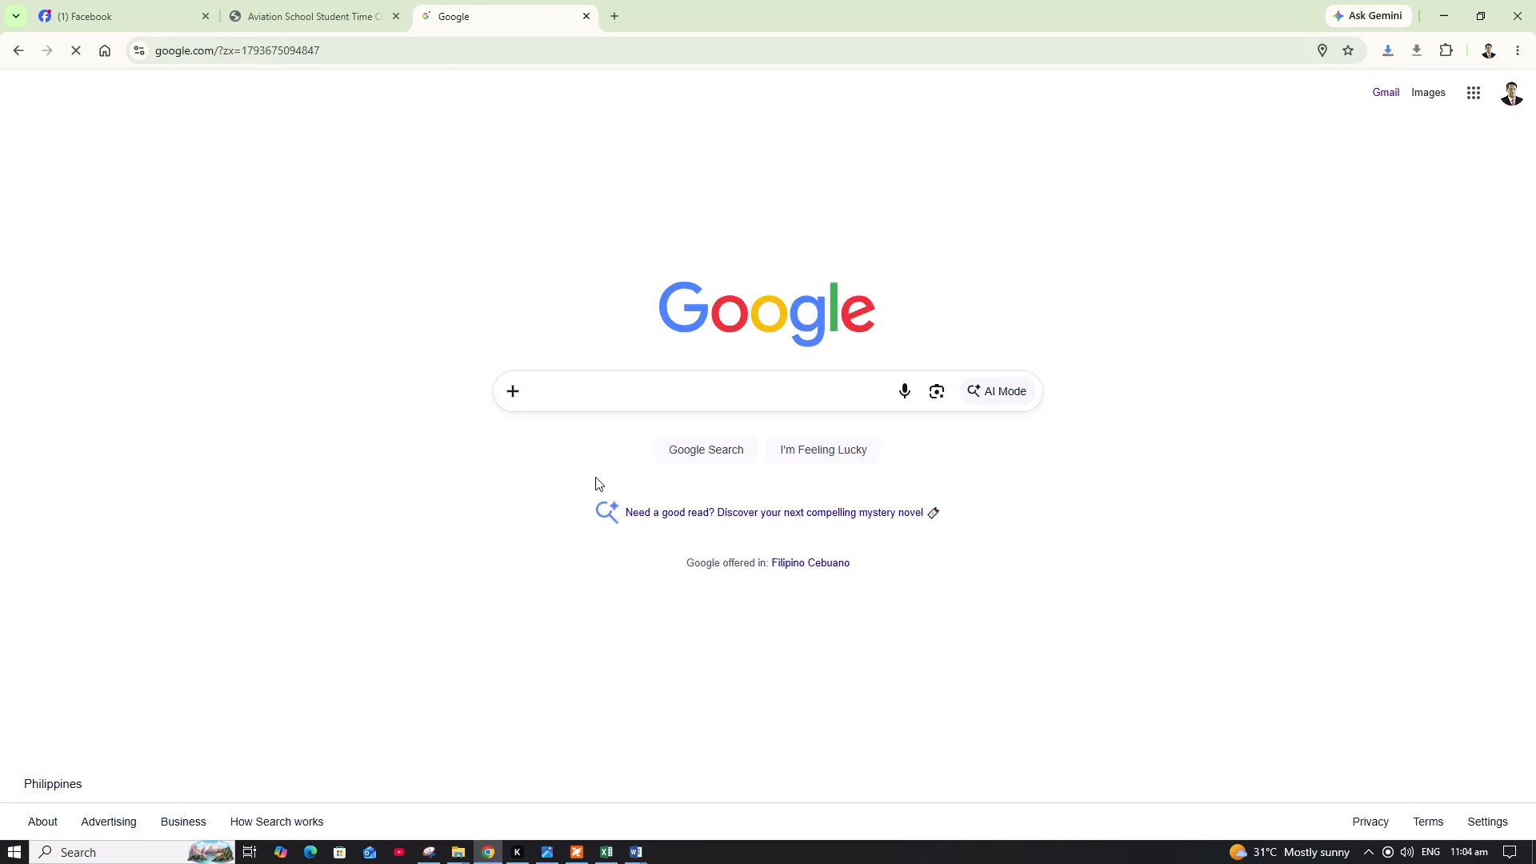
text(iS THERE A CONDITIONAL)
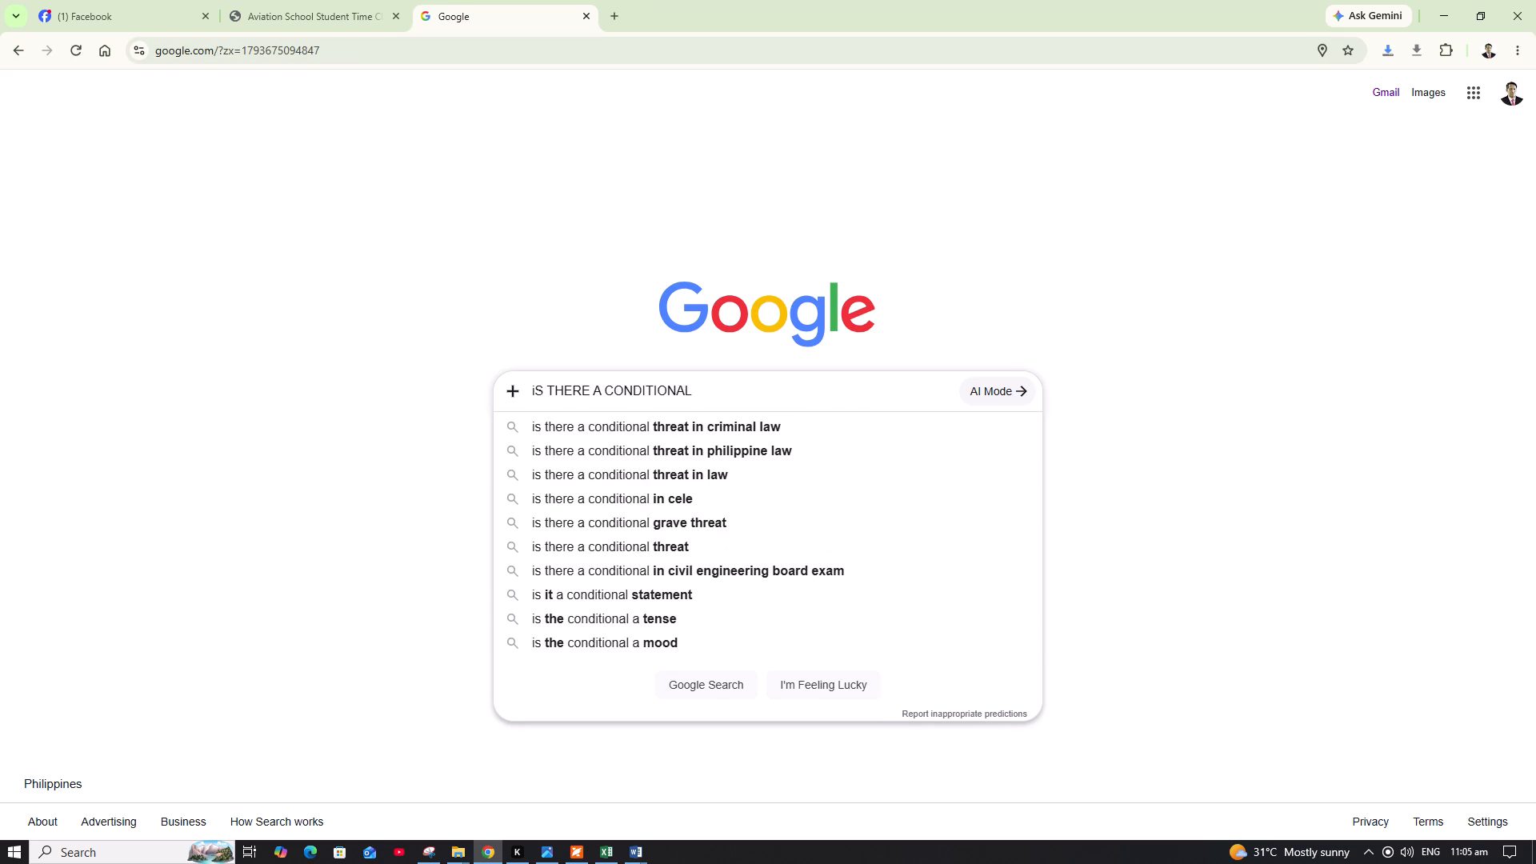
key(ctrl+a)
text(iS THERE)
key(space)
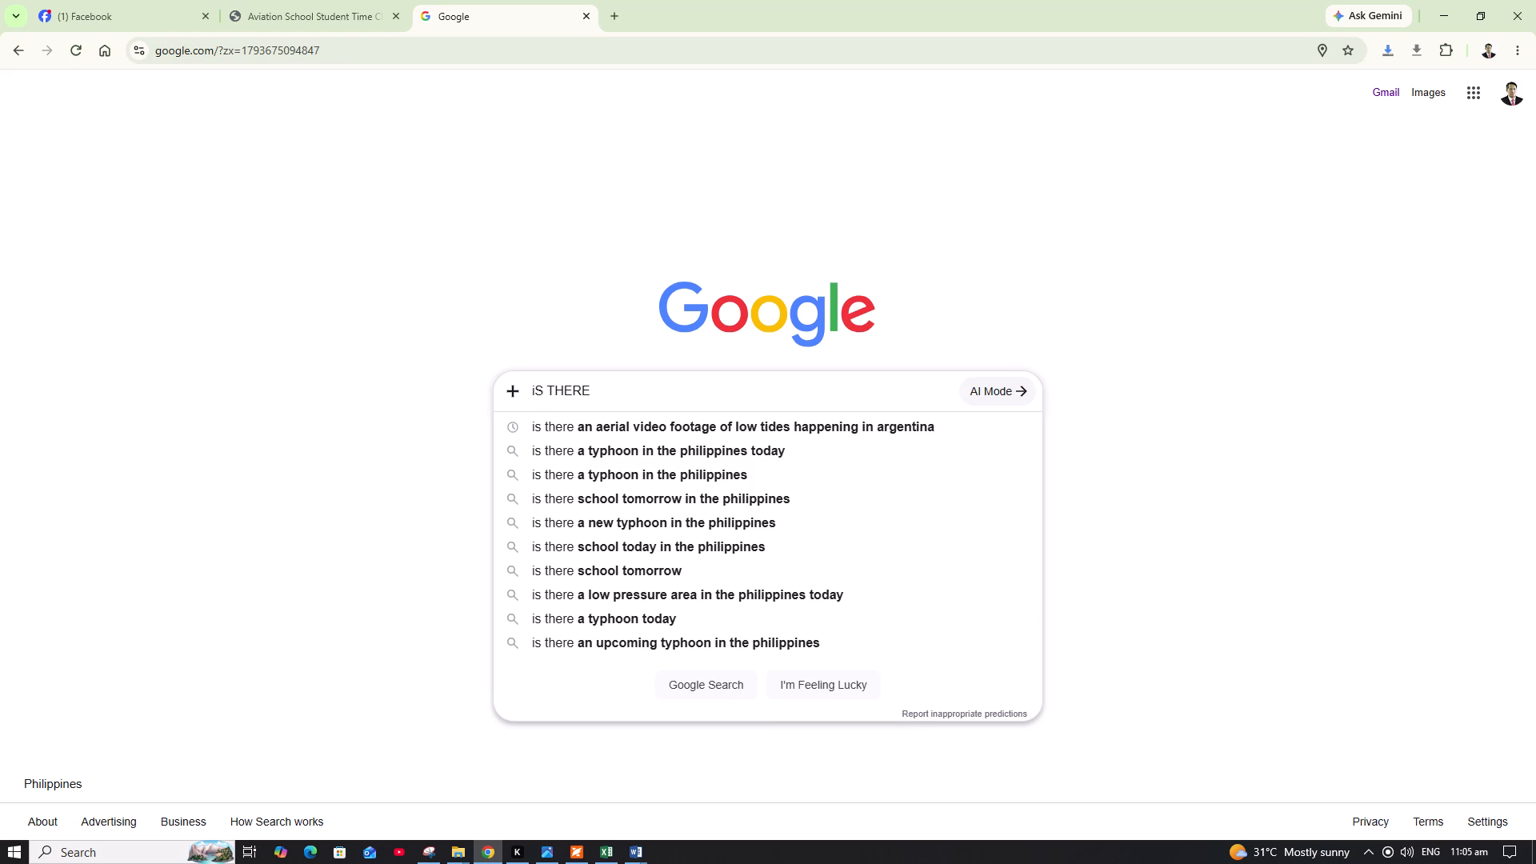
text(Is)
key(ctrl+a)
text(Is there a conditional)
key(space)
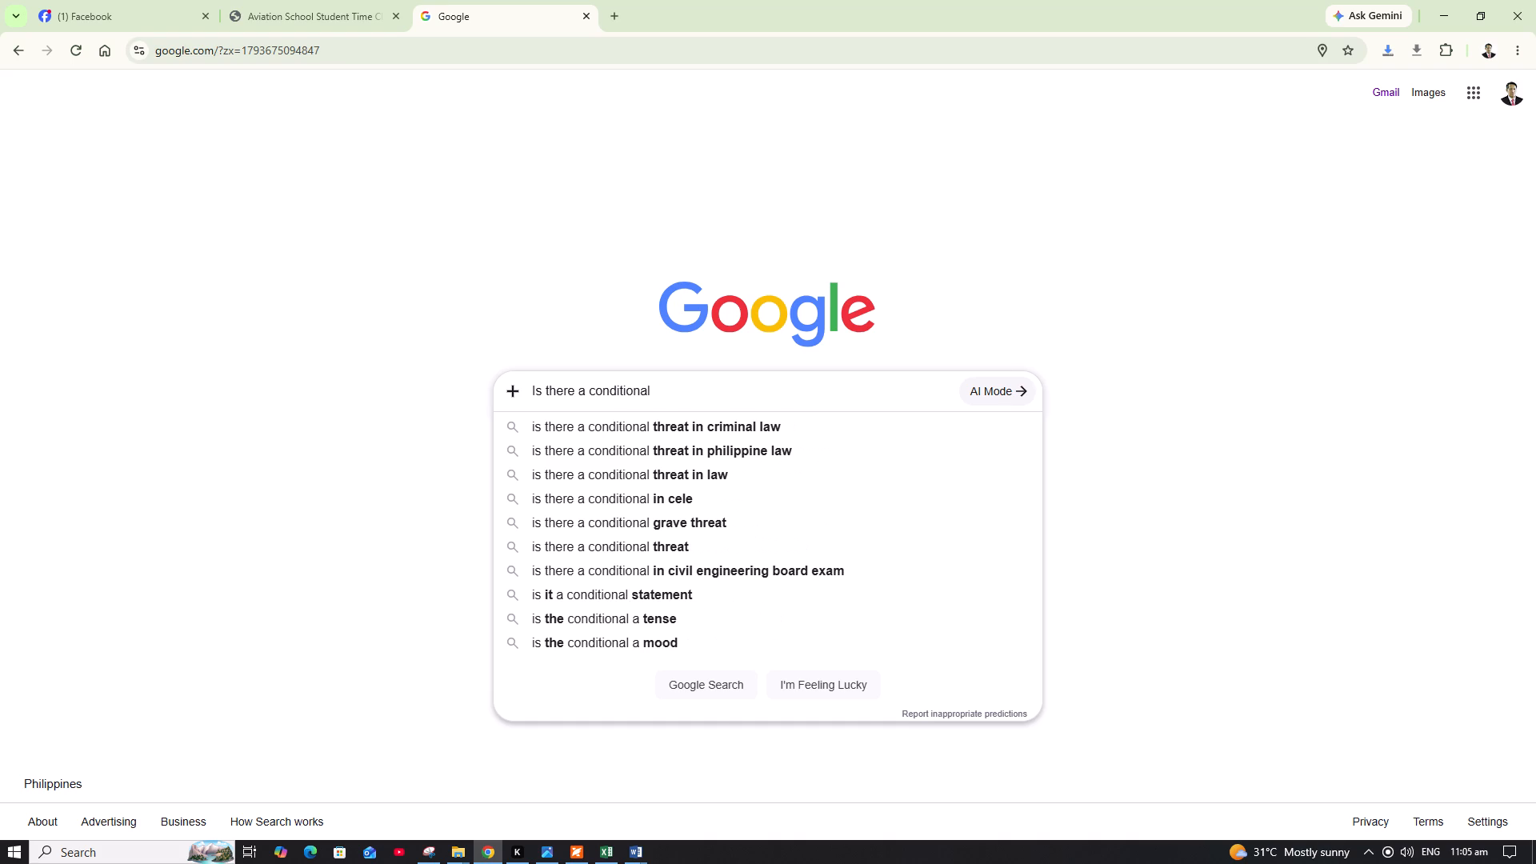
text(forma)
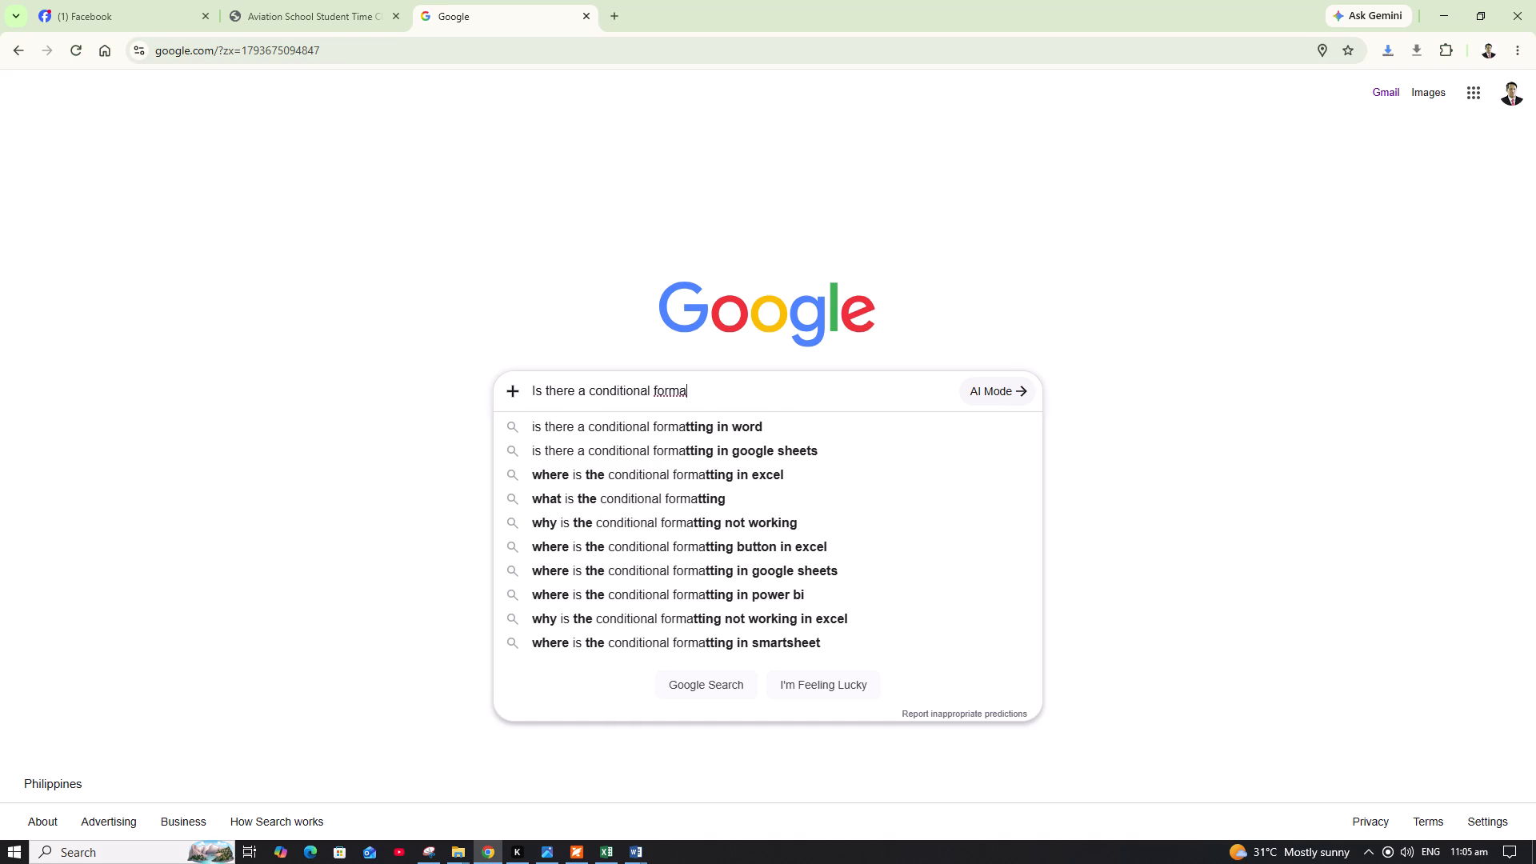
text(ttin)
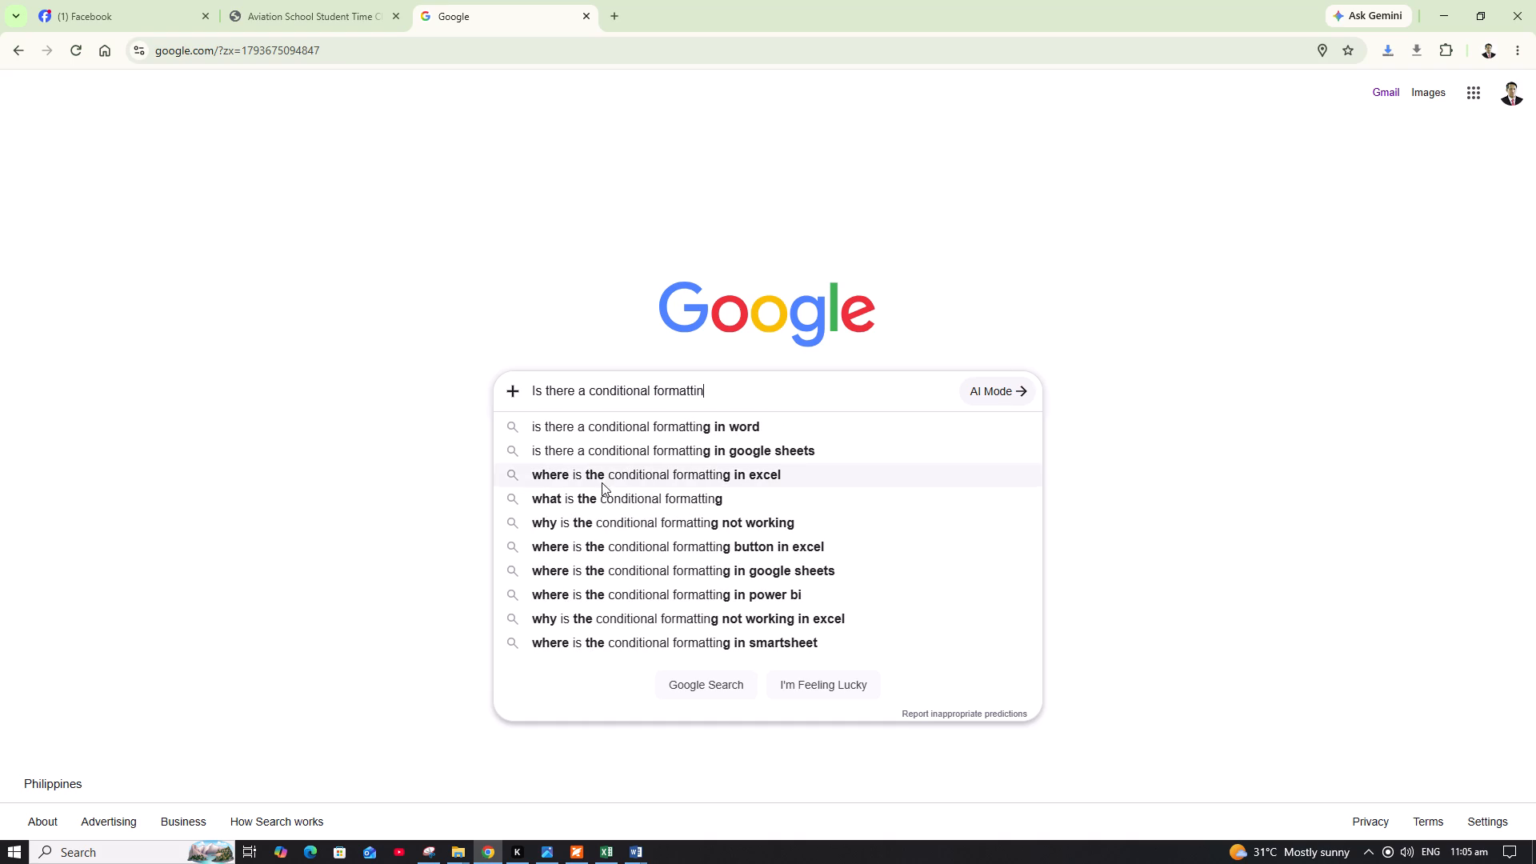
click(630, 419)
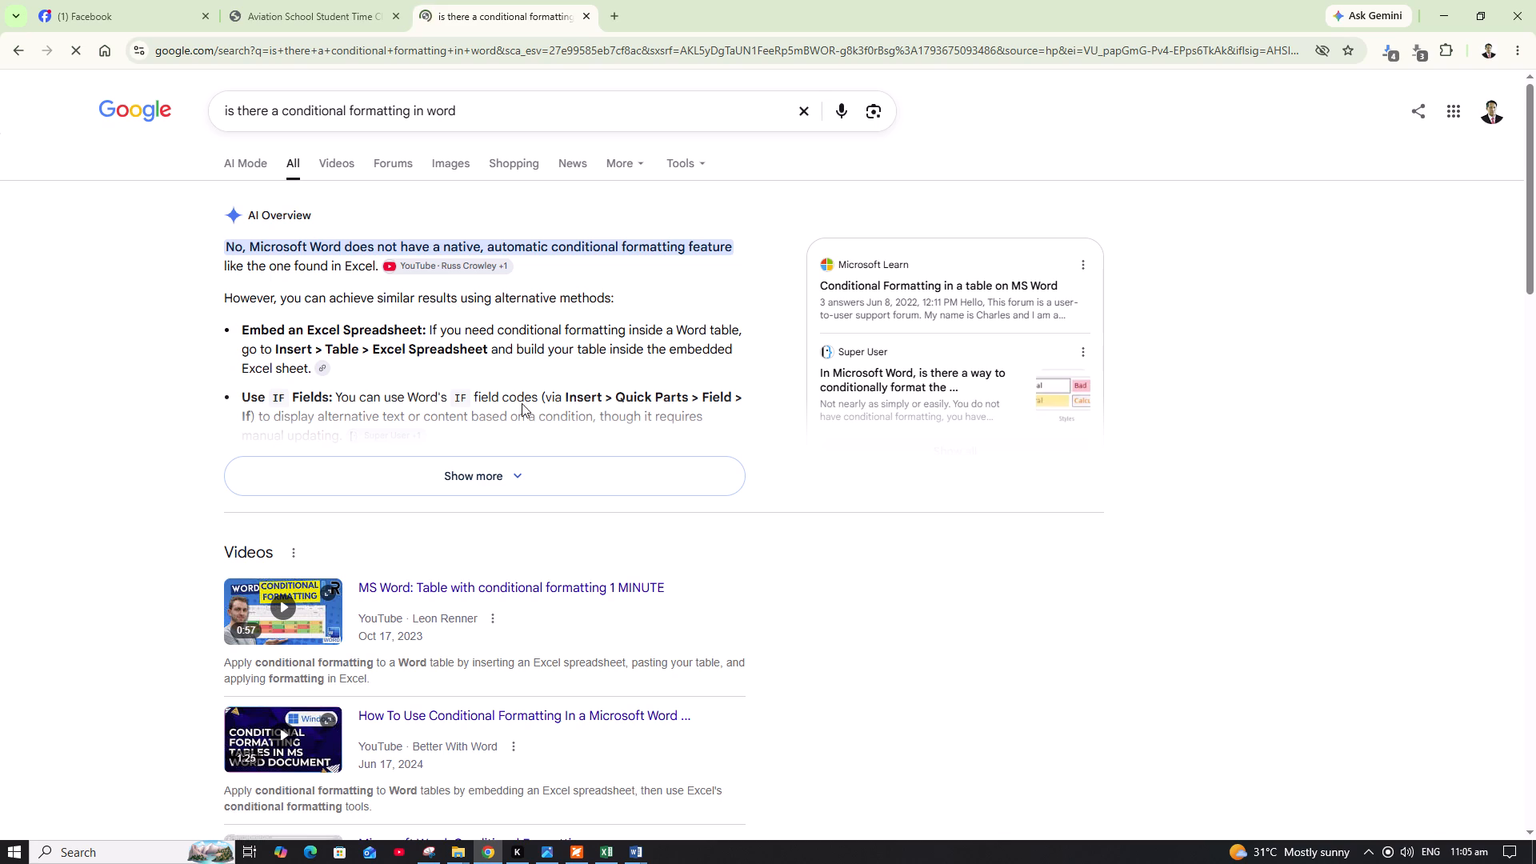
click(495, 469)
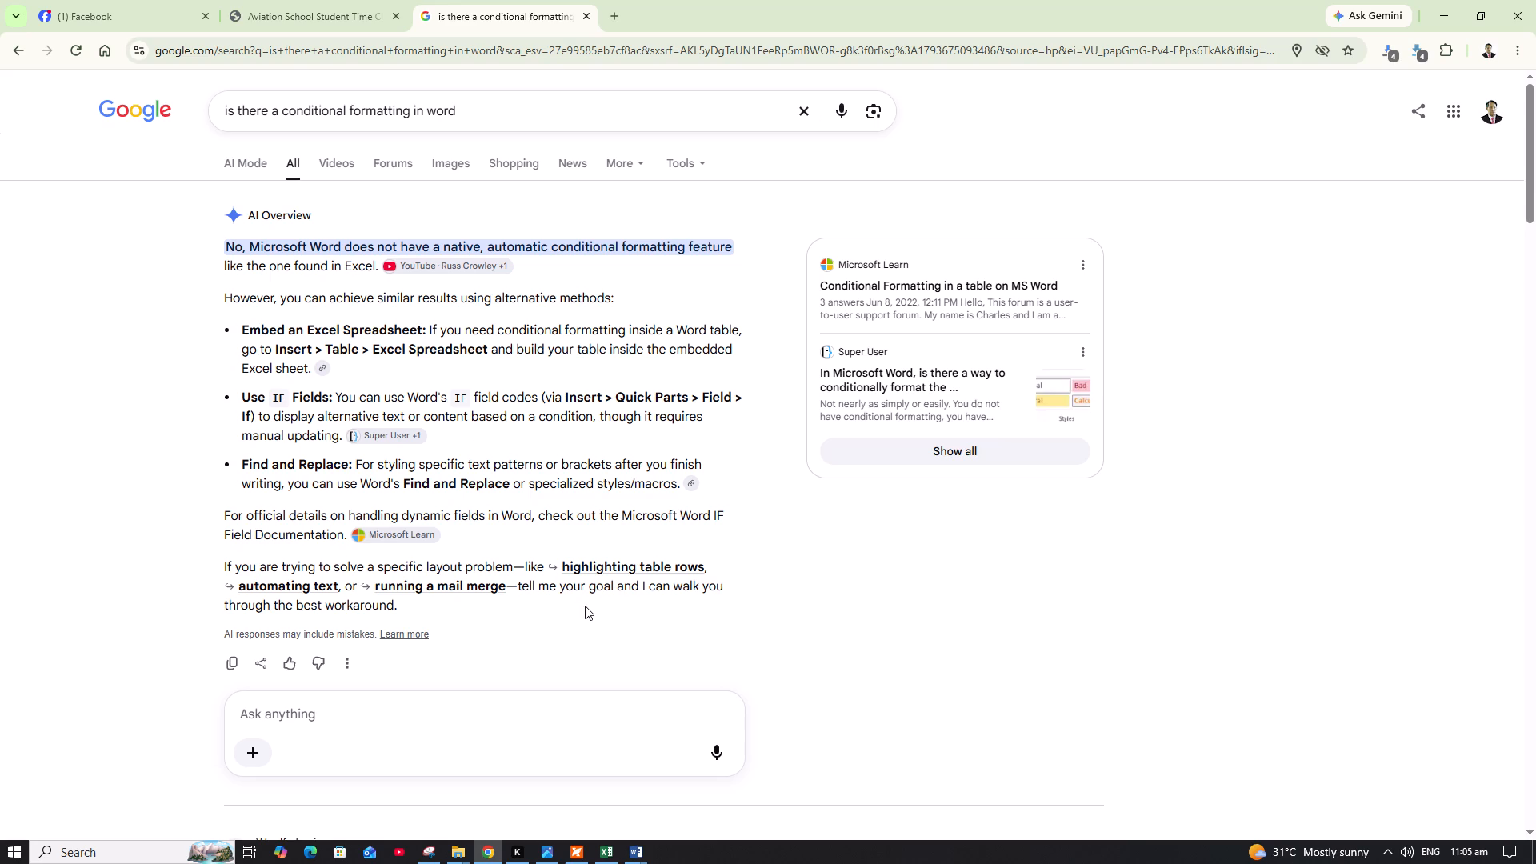
Return to the Airbus320 Word document and choose the If field for Francisco's AMT 111 Remarks cell.
click(632, 853)
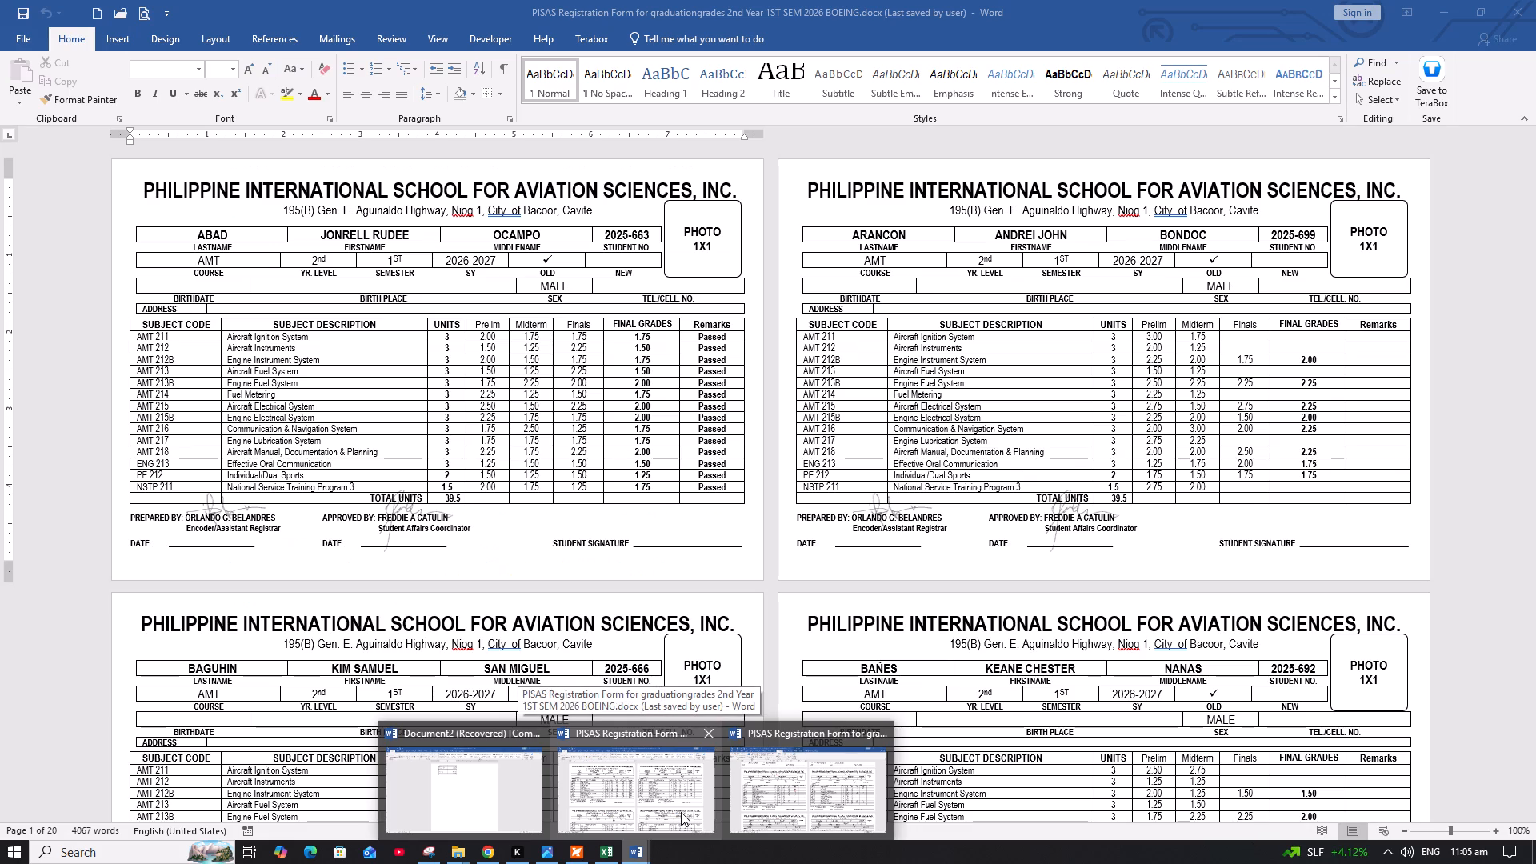
click(786, 797)
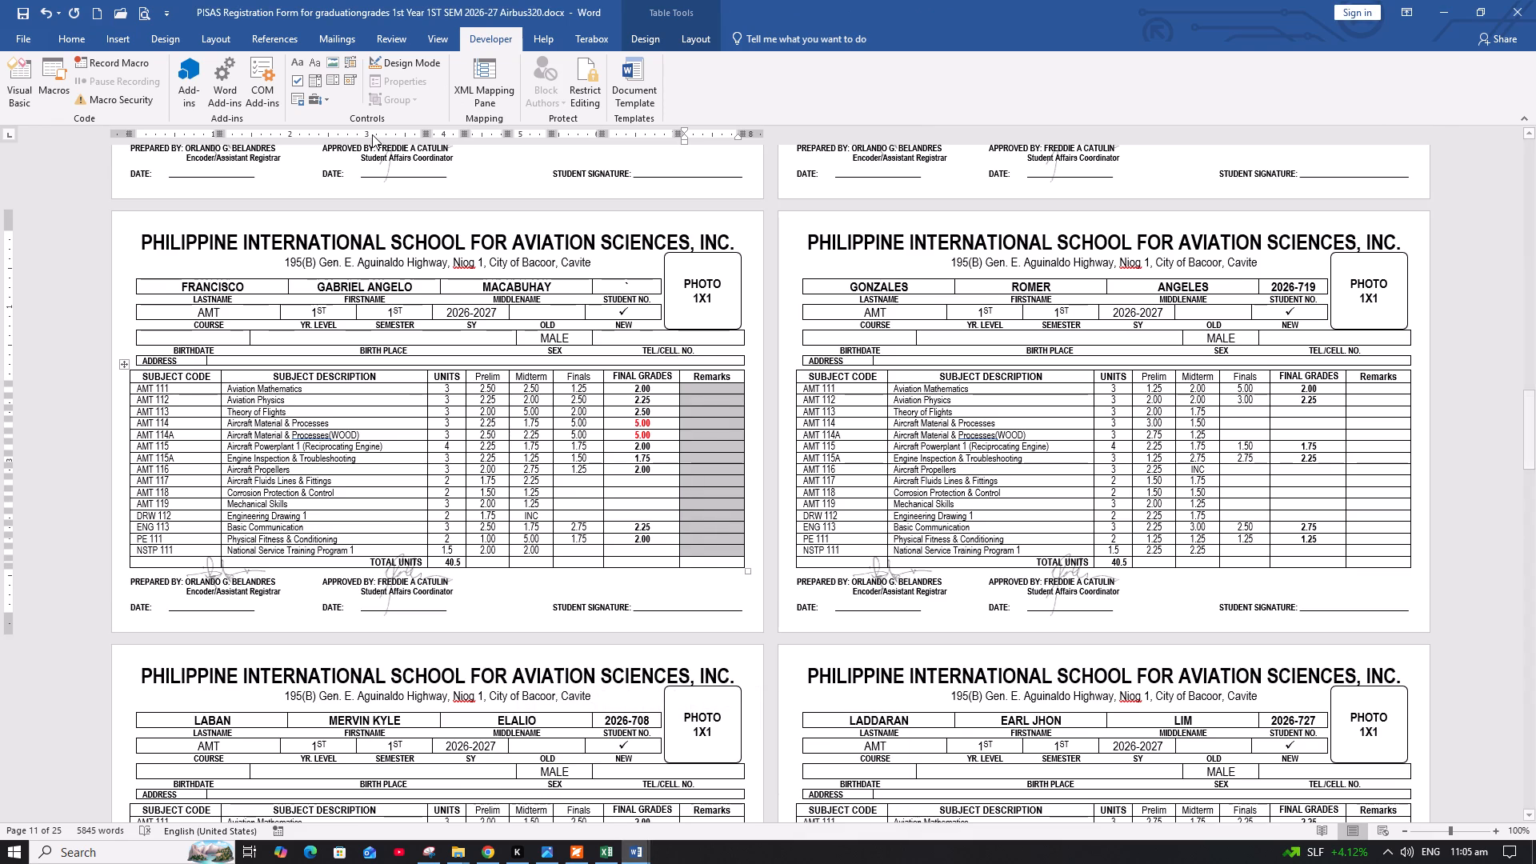
click(112, 35)
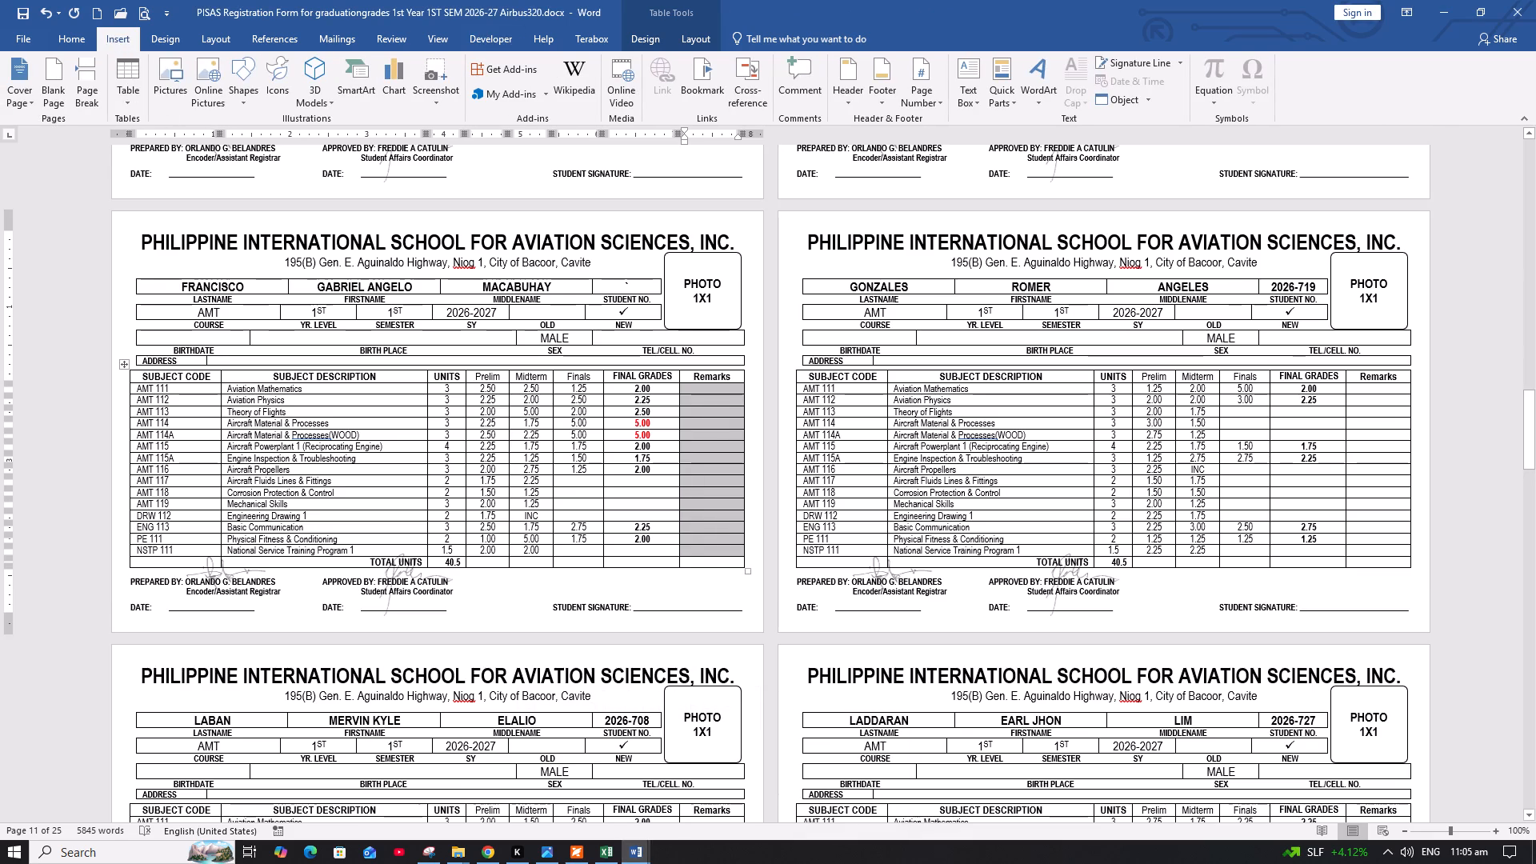
click(1014, 103)
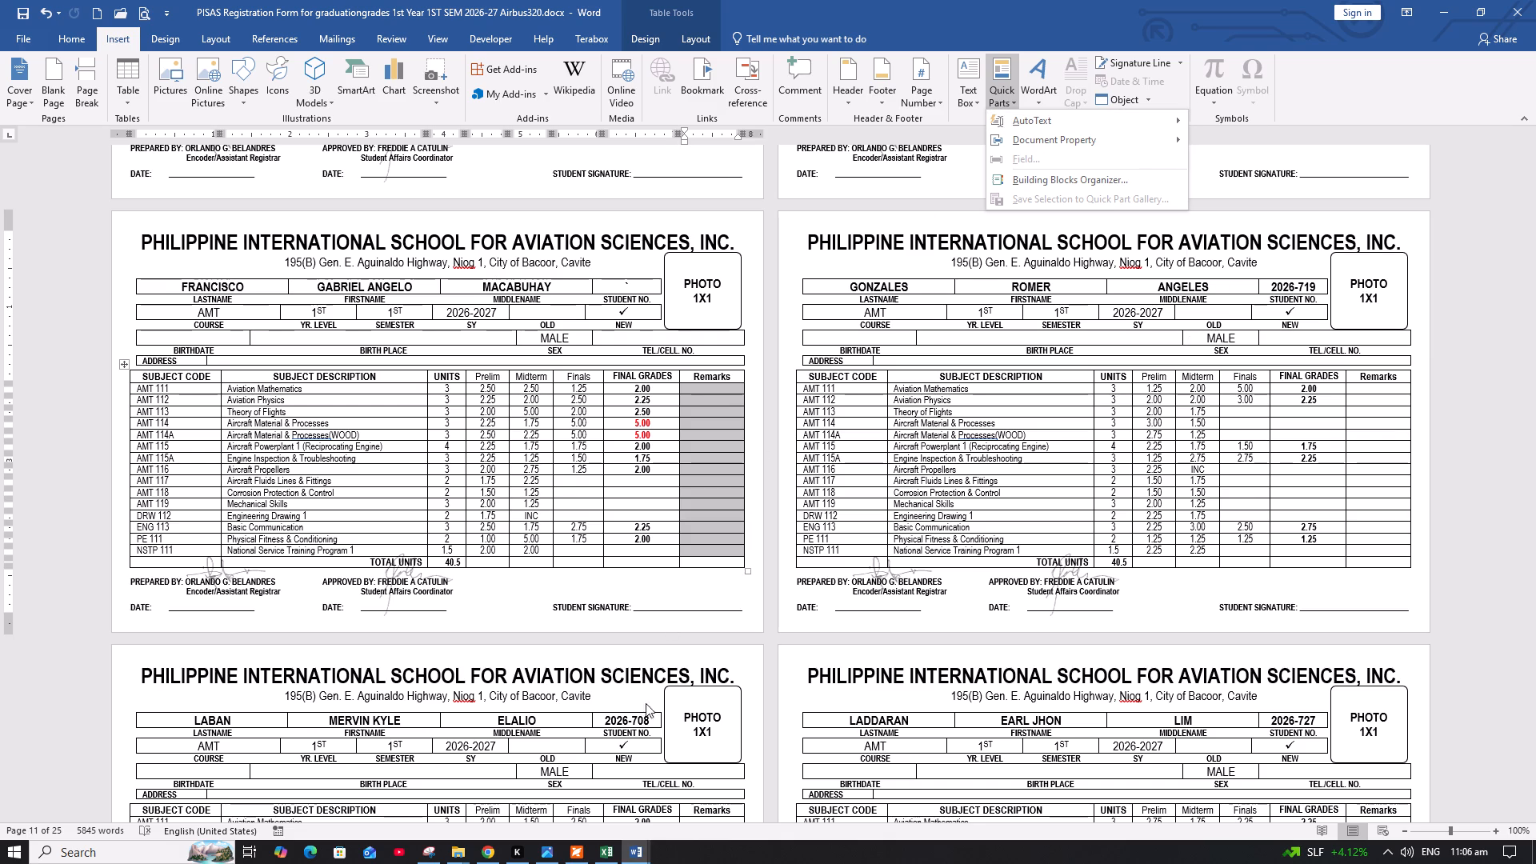
click(489, 853)
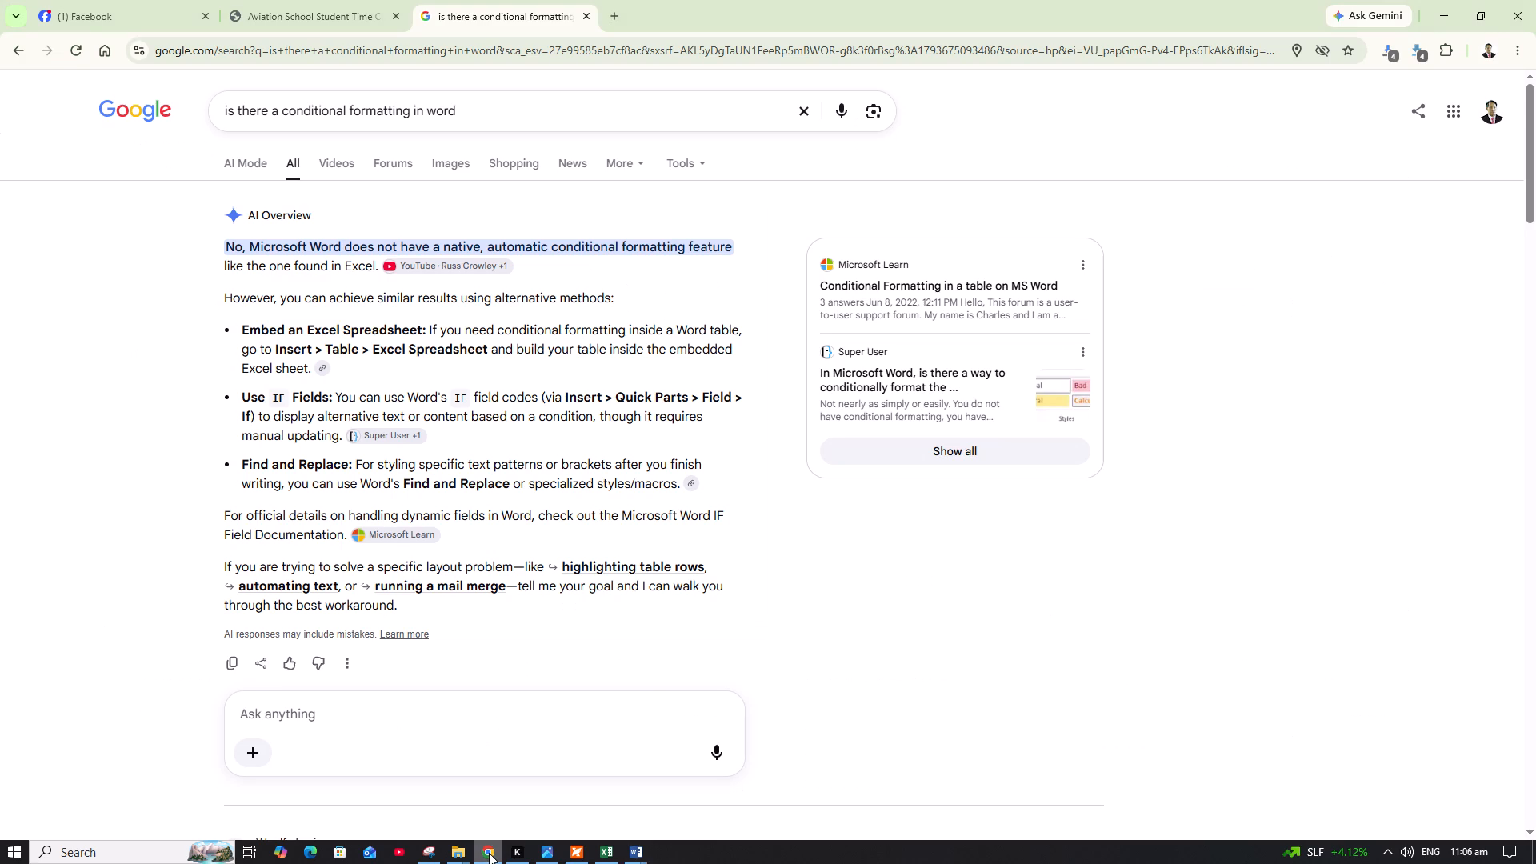
click(489, 853)
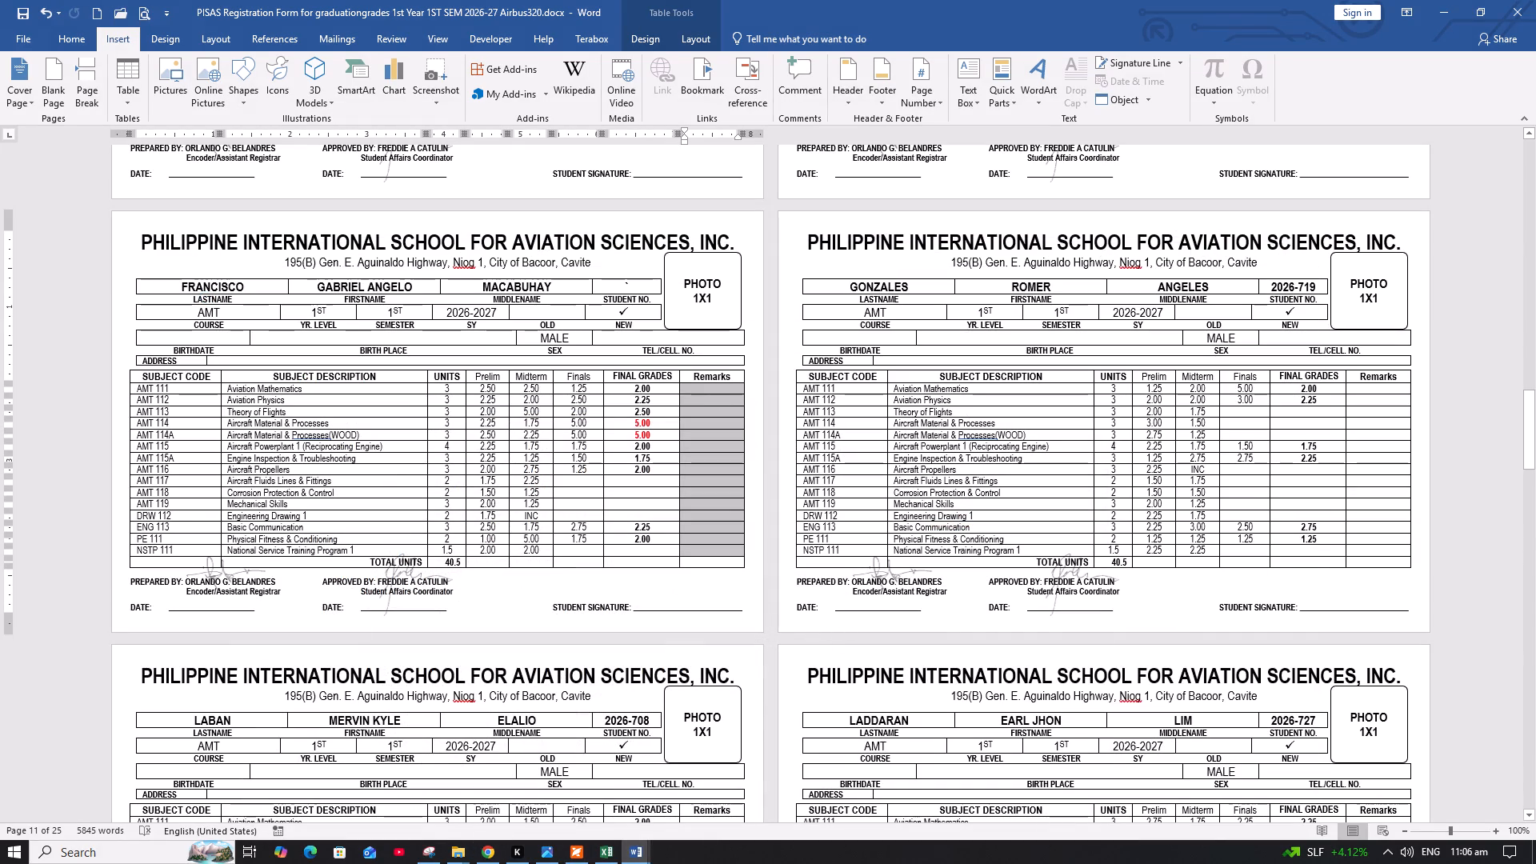
click(702, 391)
click(686, 387)
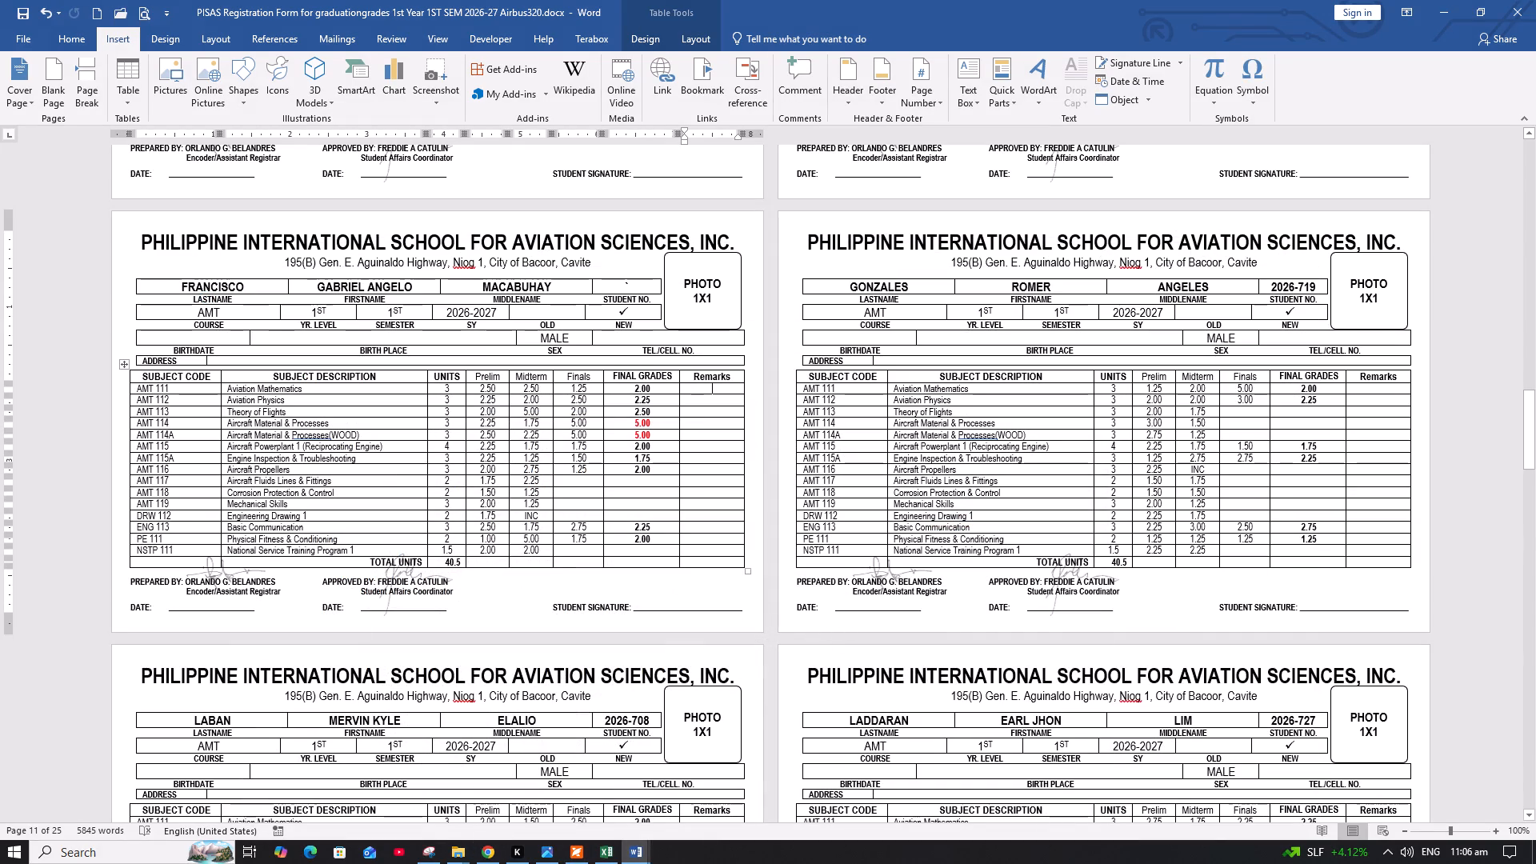
click(684, 387)
click(1009, 102)
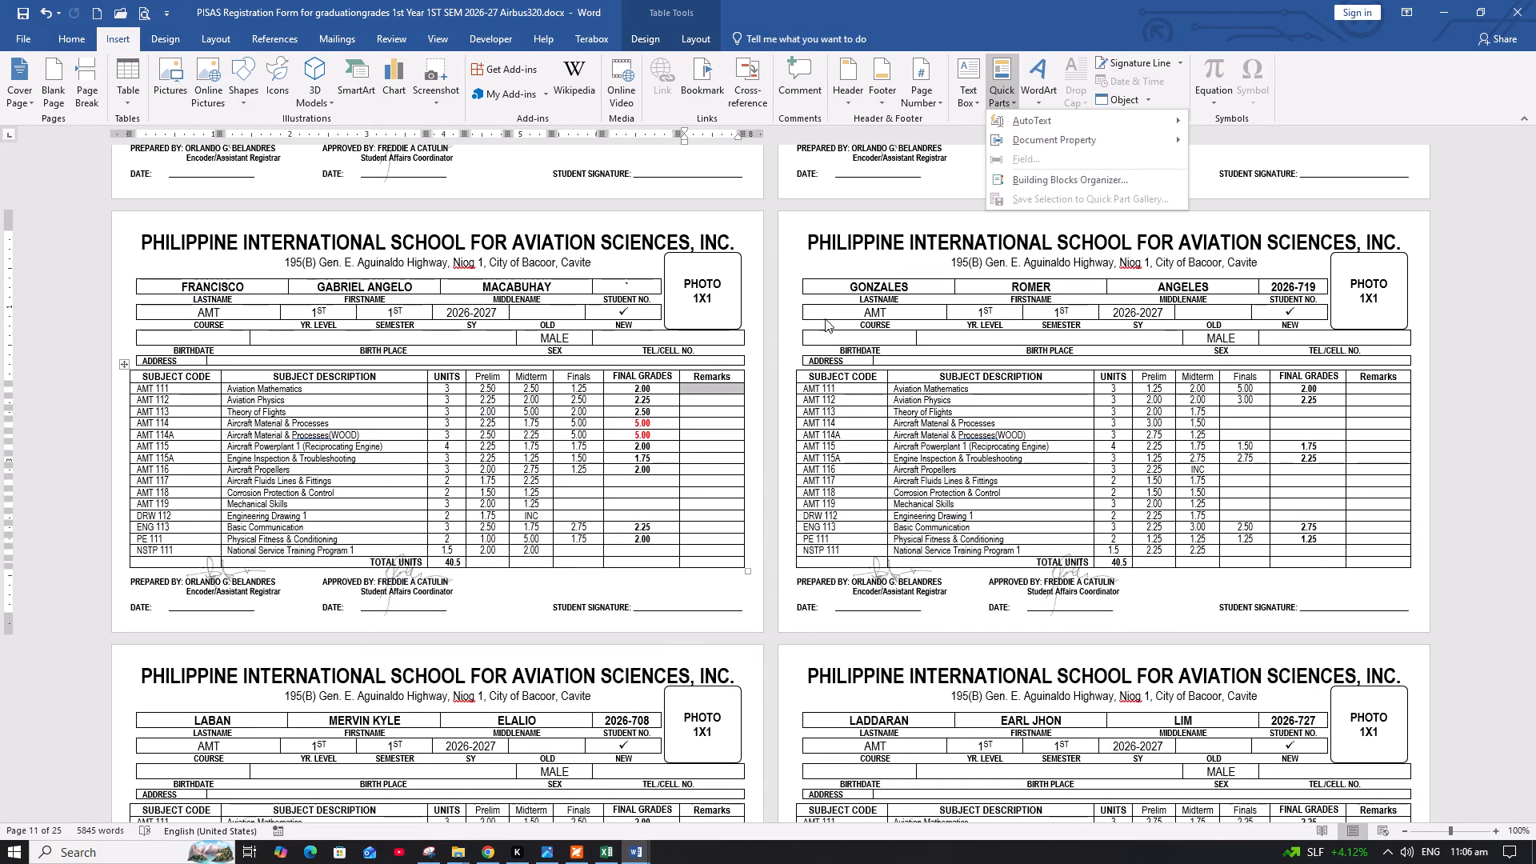
click(708, 390)
click(708, 390)
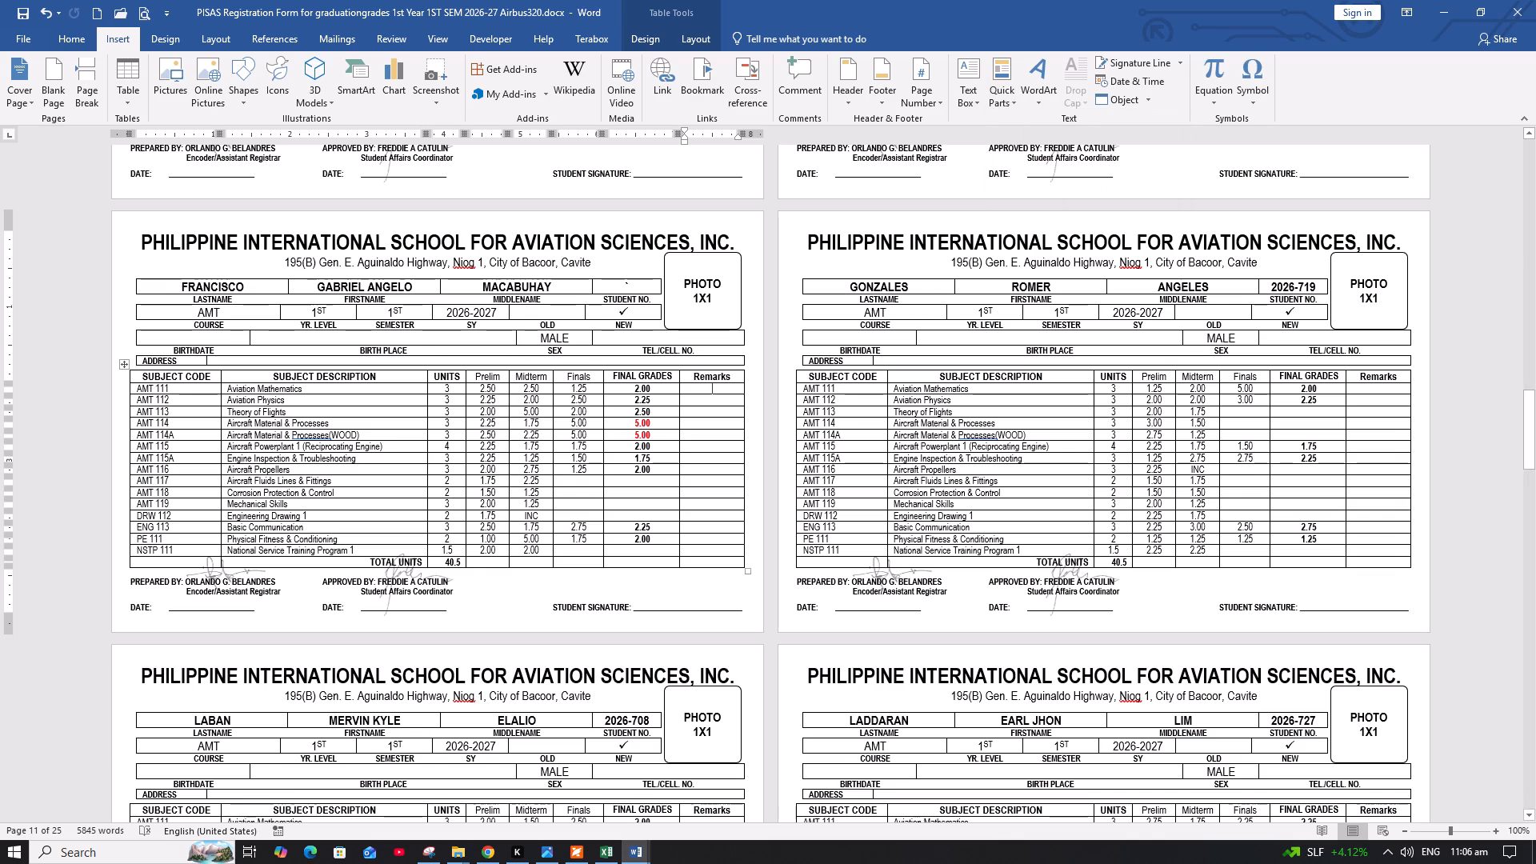
click(1009, 99)
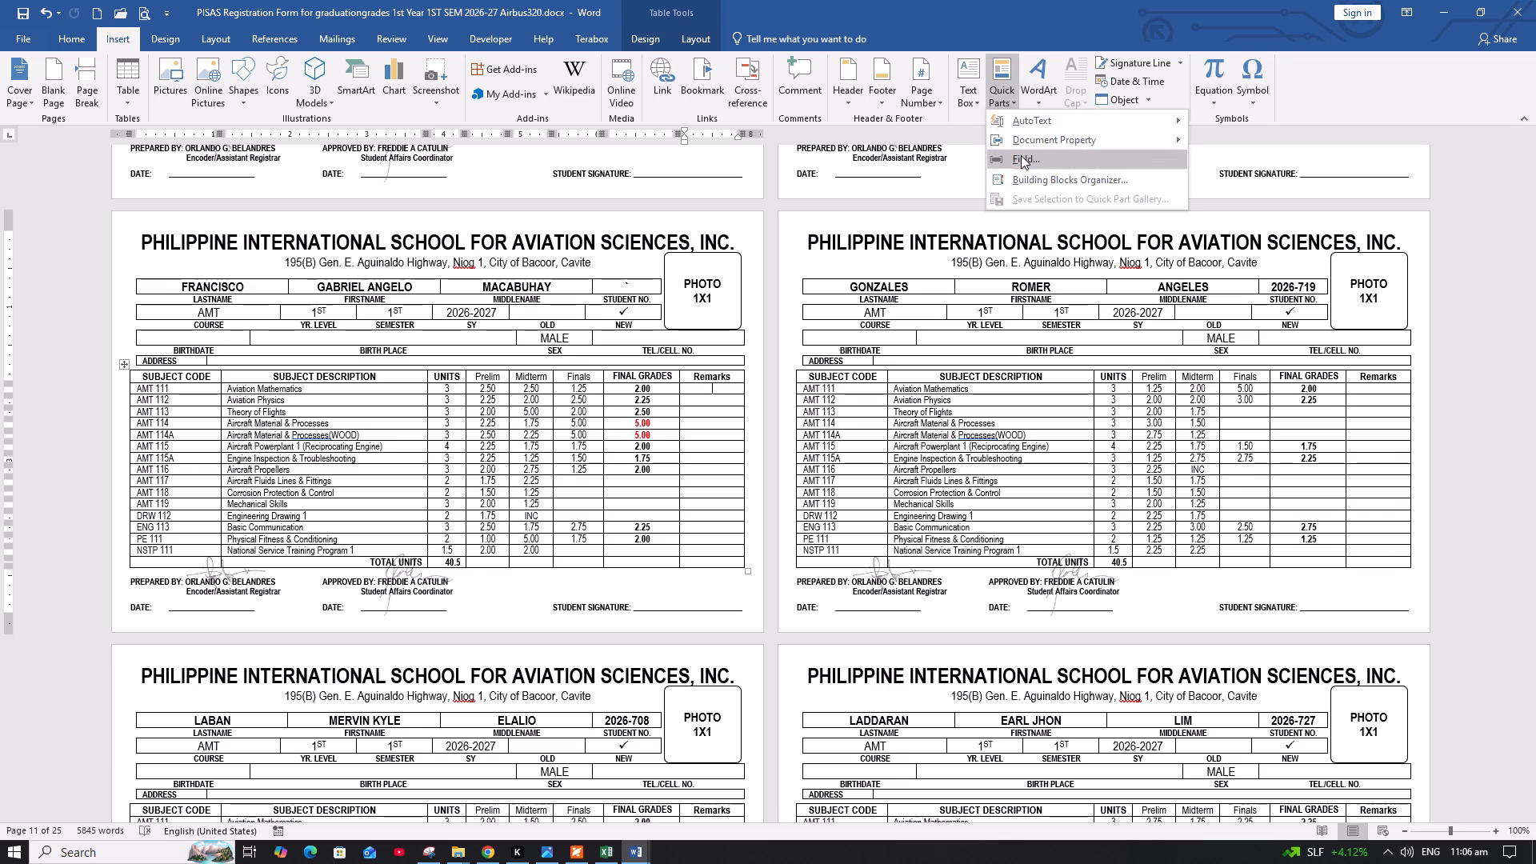
click(1021, 155)
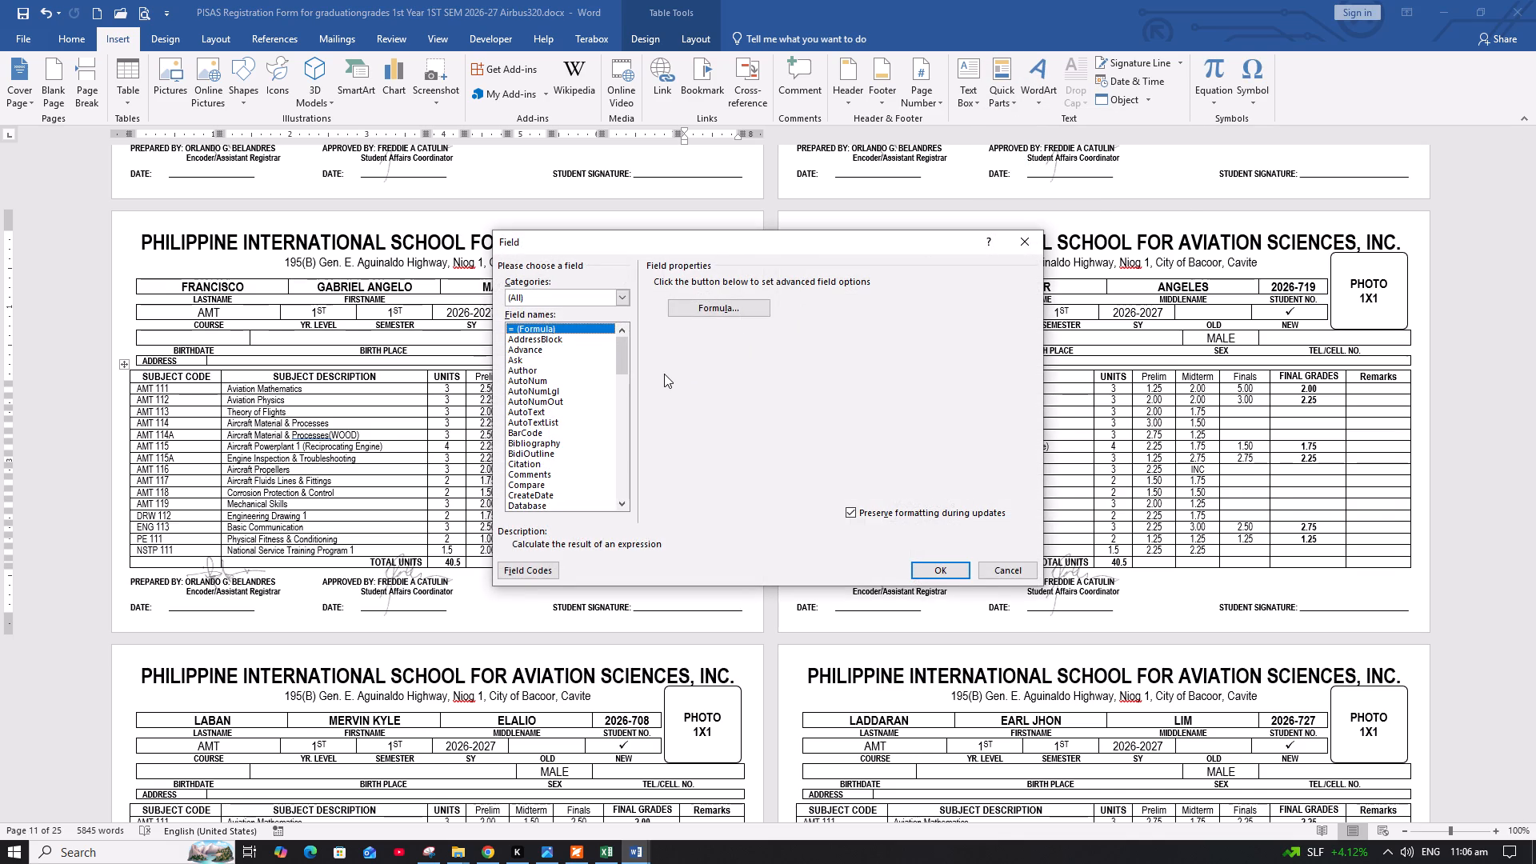
click(620, 393)
click(620, 393)
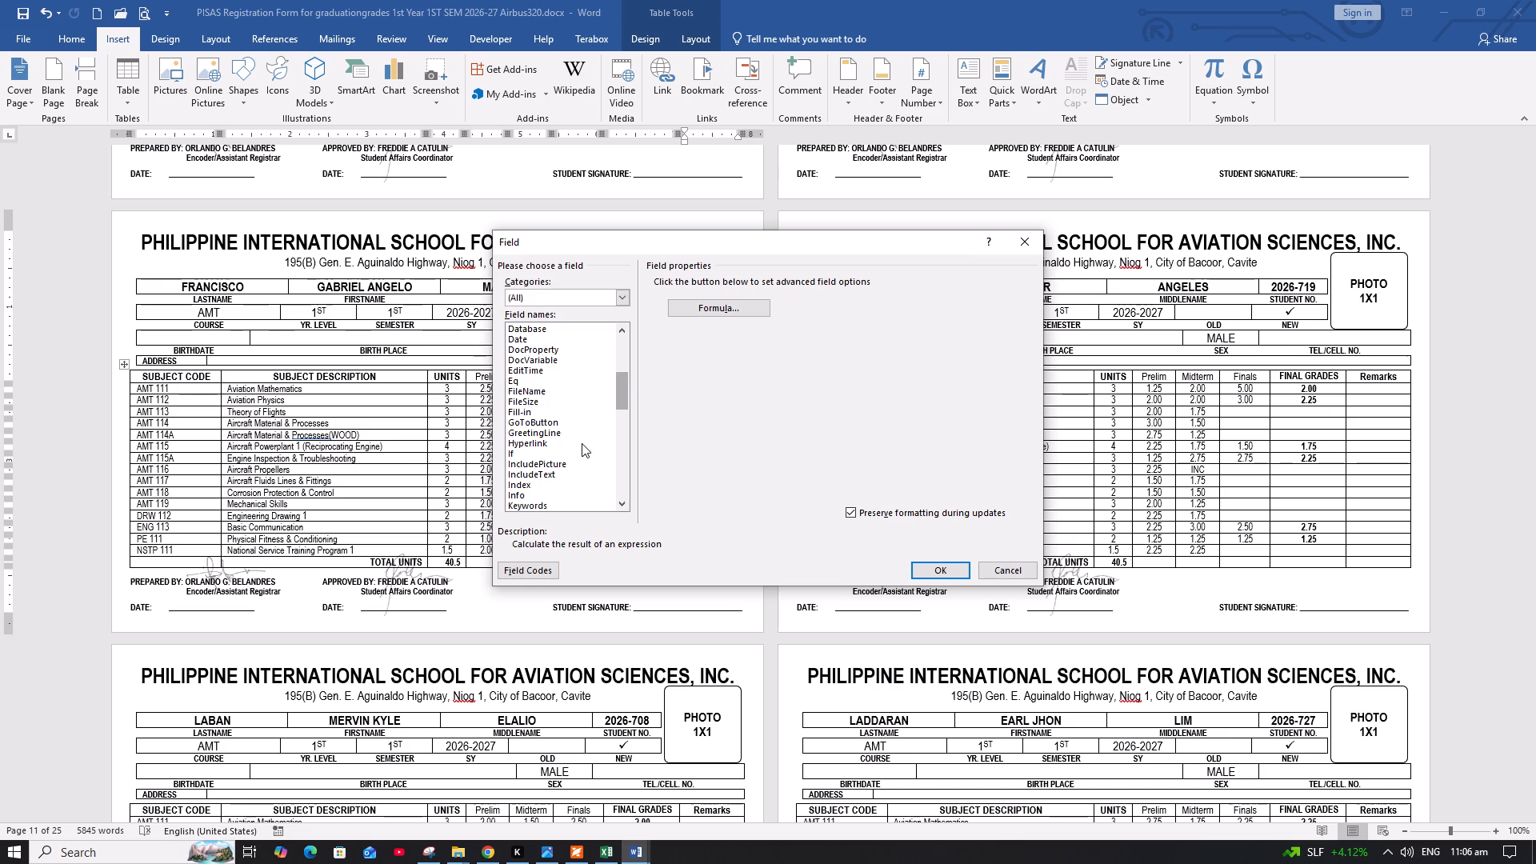
click(576, 448)
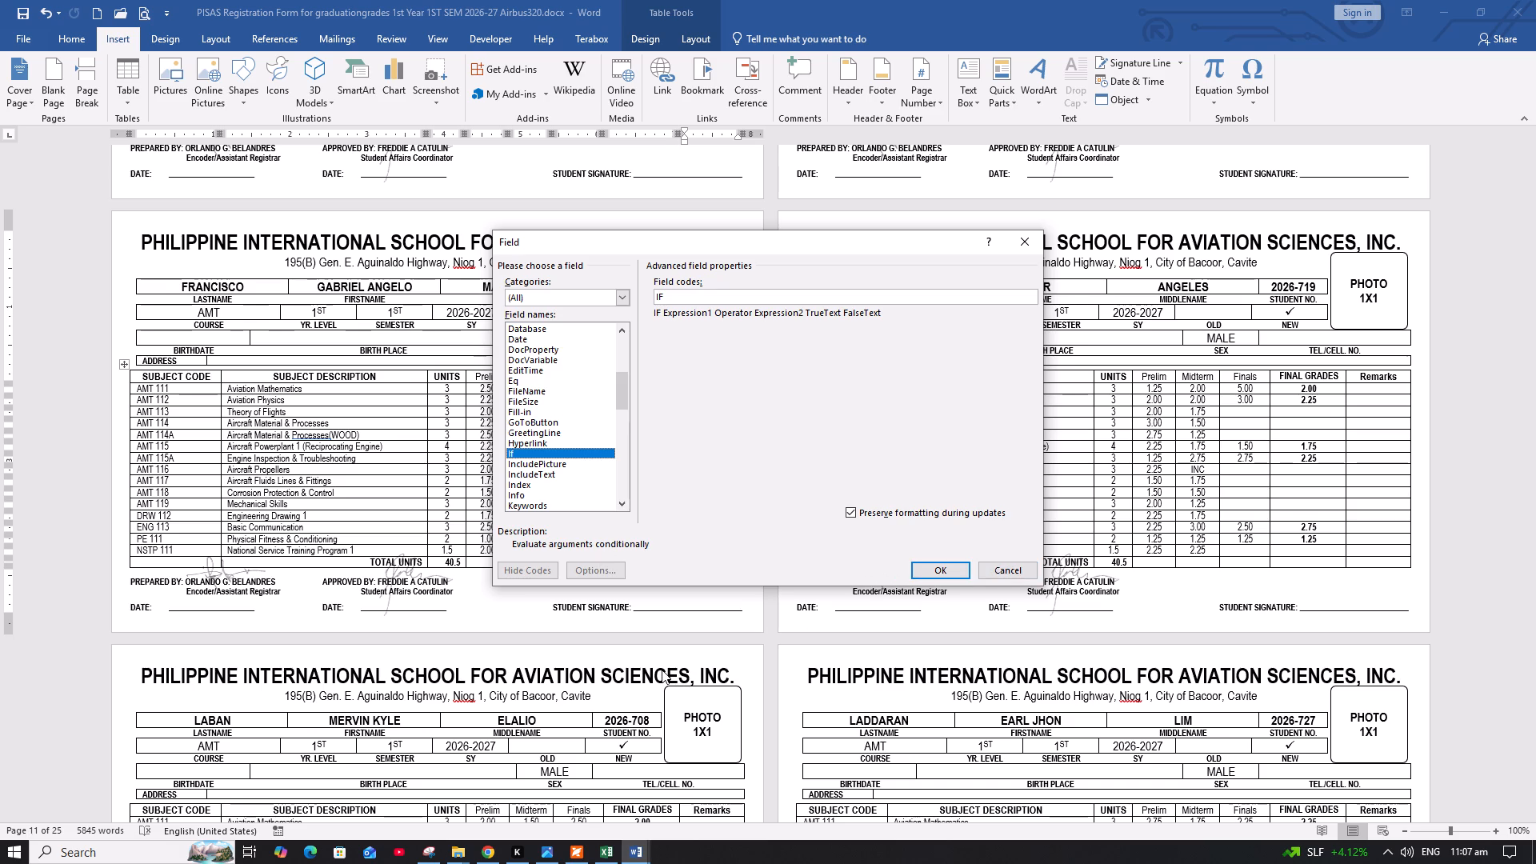
Switch to Chrome and ask Google AI "i want to change color of the text if passed it should be green, and if failed it should be red".
click(491, 851)
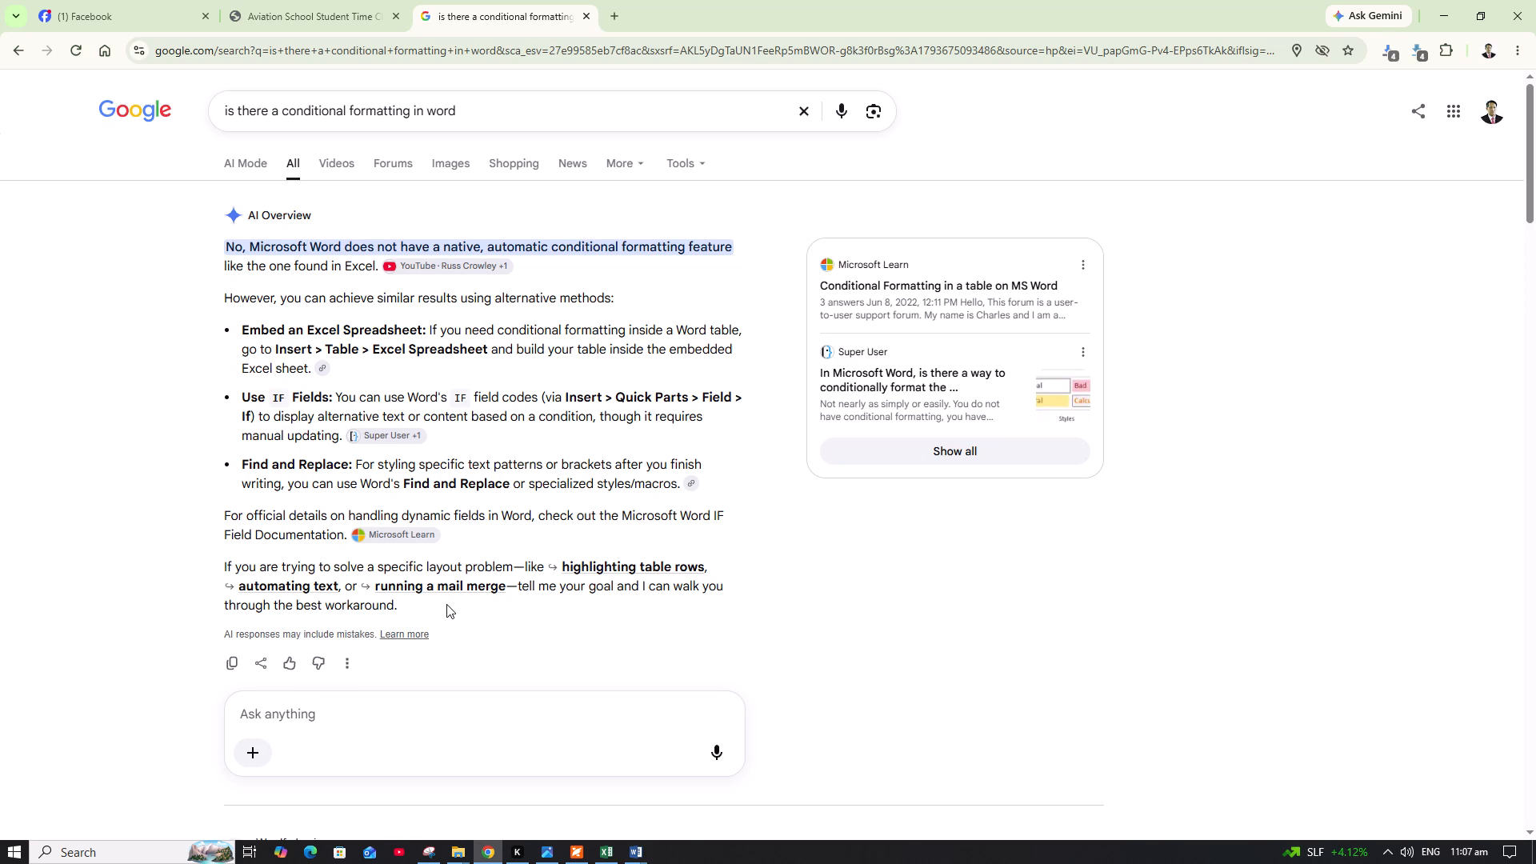
scroll(446, 604, down, 1)
click(436, 626)
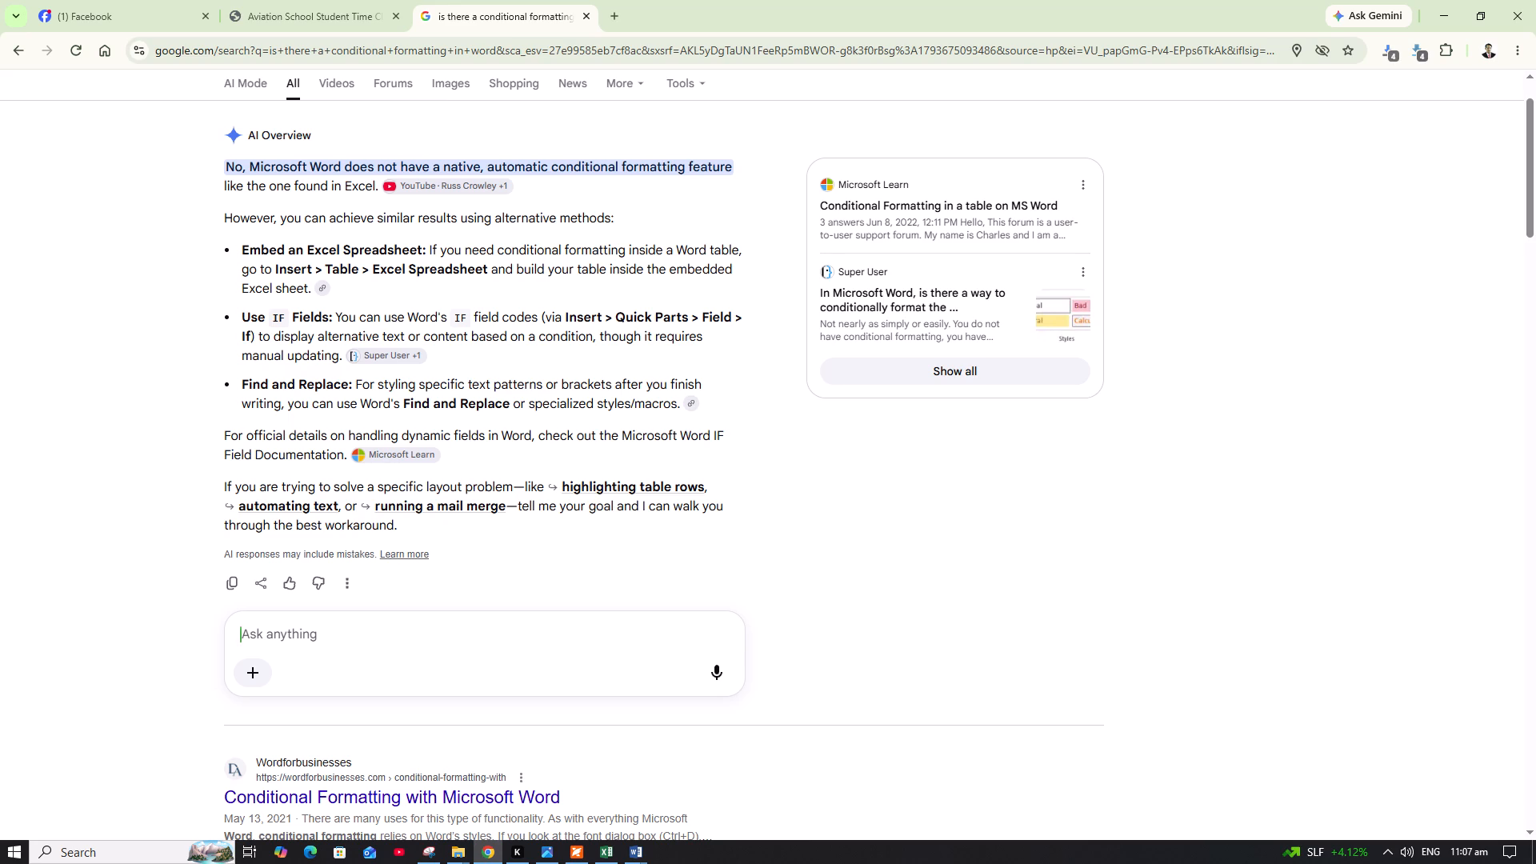
text(i want to)
key(space)
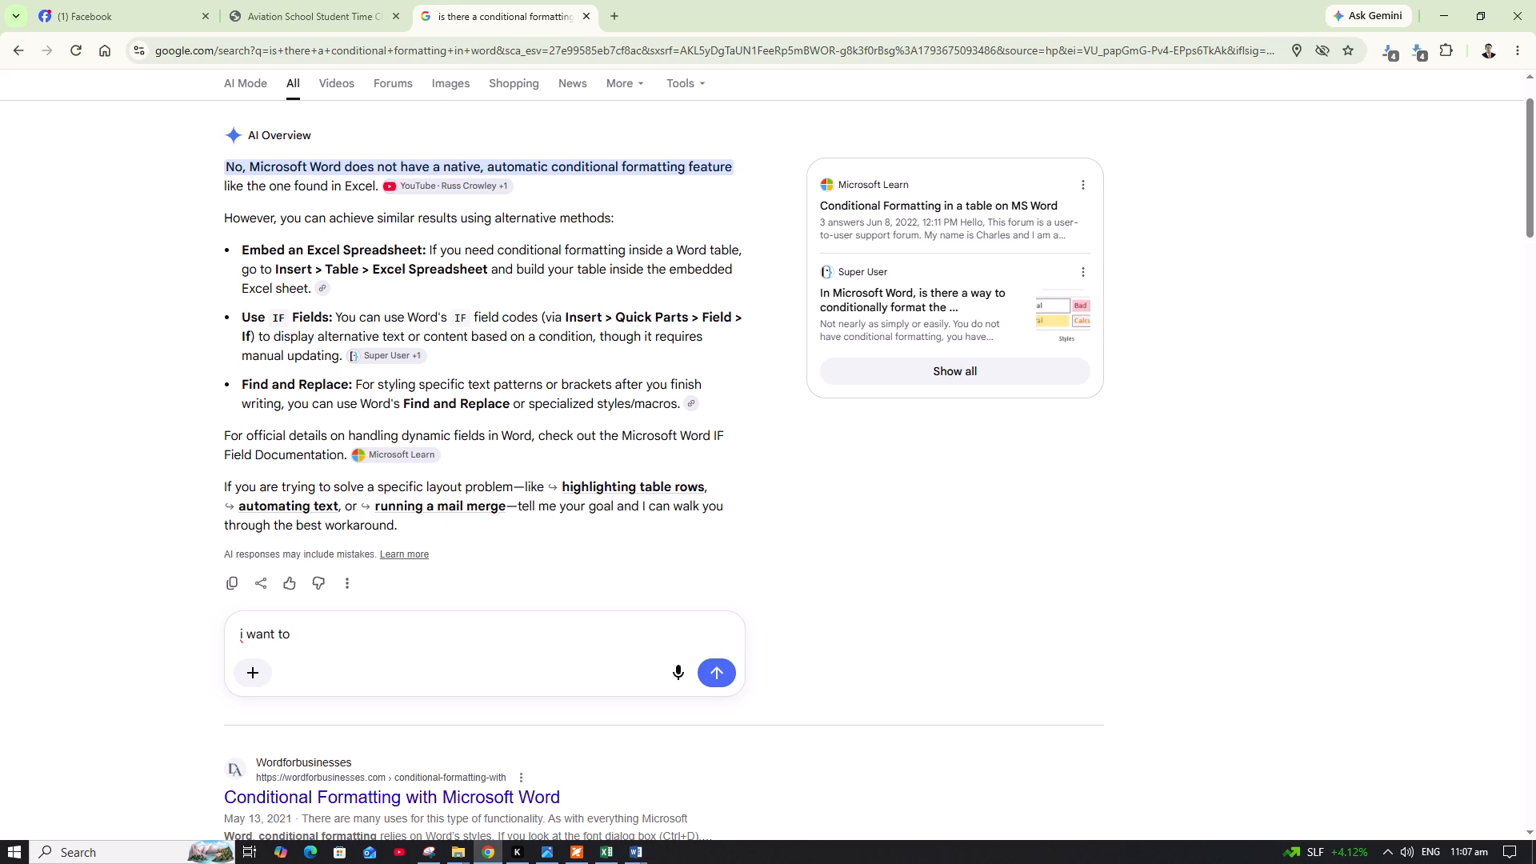
text(changeg color)
key(Left)
key(Left)
key(Left)
key(Left)
key(Left)
key(Left)
key(BackSpace)
key(Right)
key(Right)
key(Right)
key(Right)
key(Right)
key(Right)
key(space)
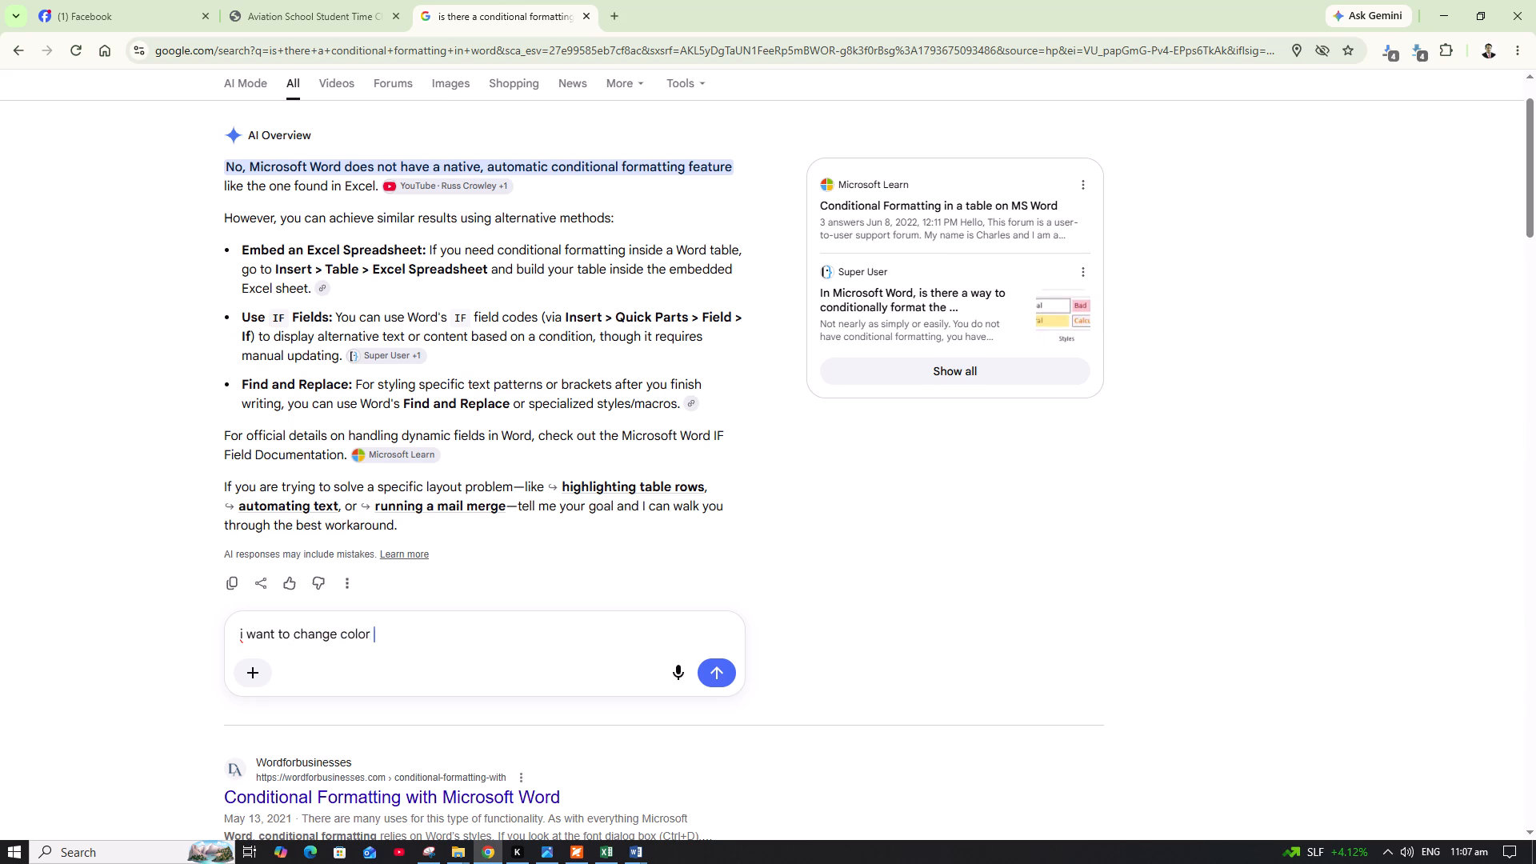
text(of the)
key(space)
text(text)
key(space)
text(accoridng)
key(BackSpace)
key(BackSpace)
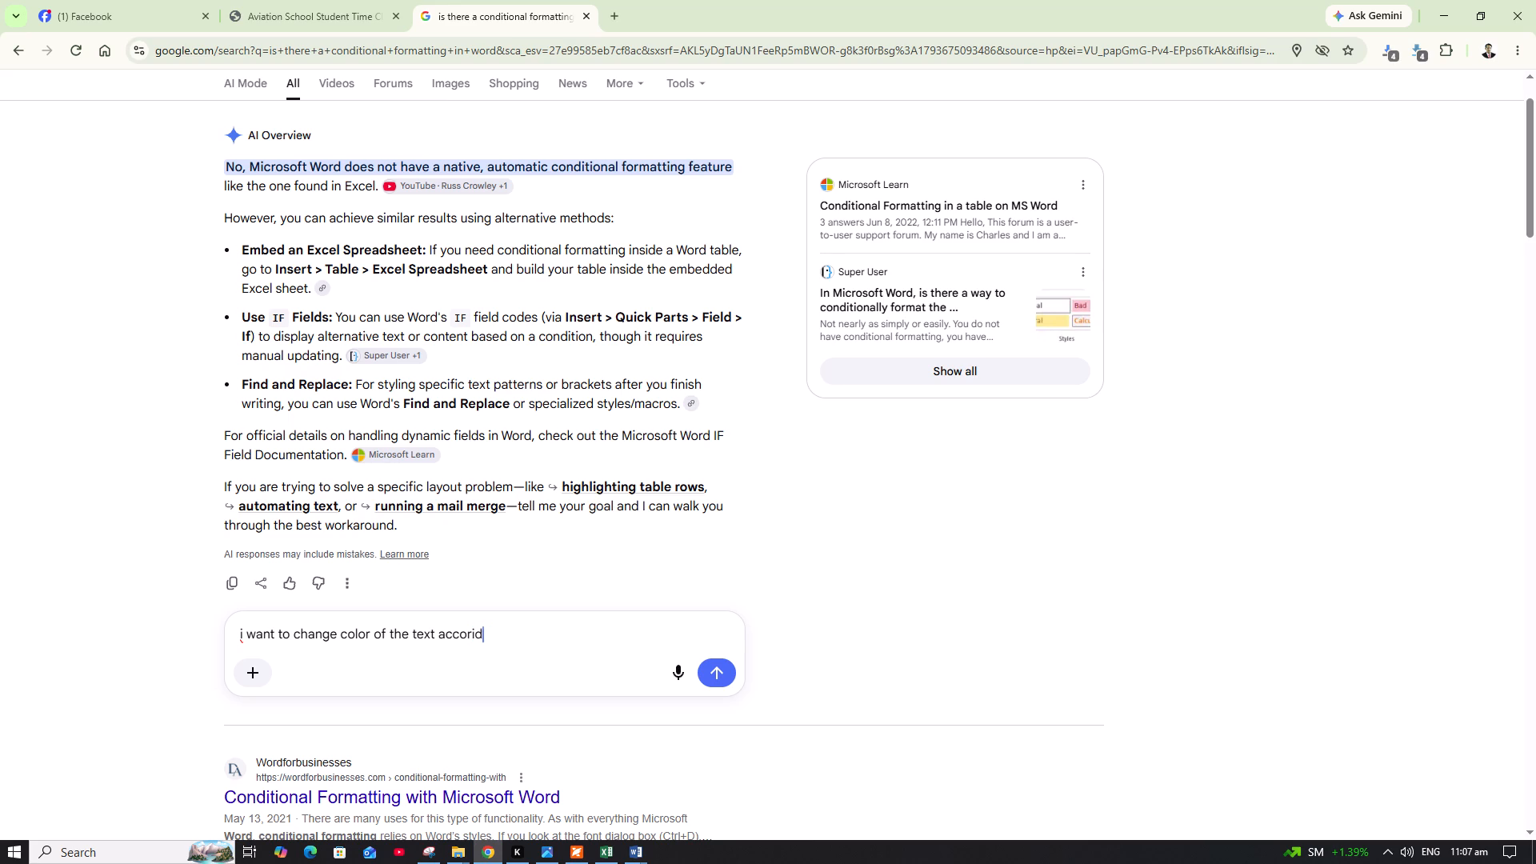
key(BackSpace)
key(BackSpace)
text(ding)
key(space)
text(to)
key(space)
key(ctrl+shift+Left)
key(ctrl+shift+Left)
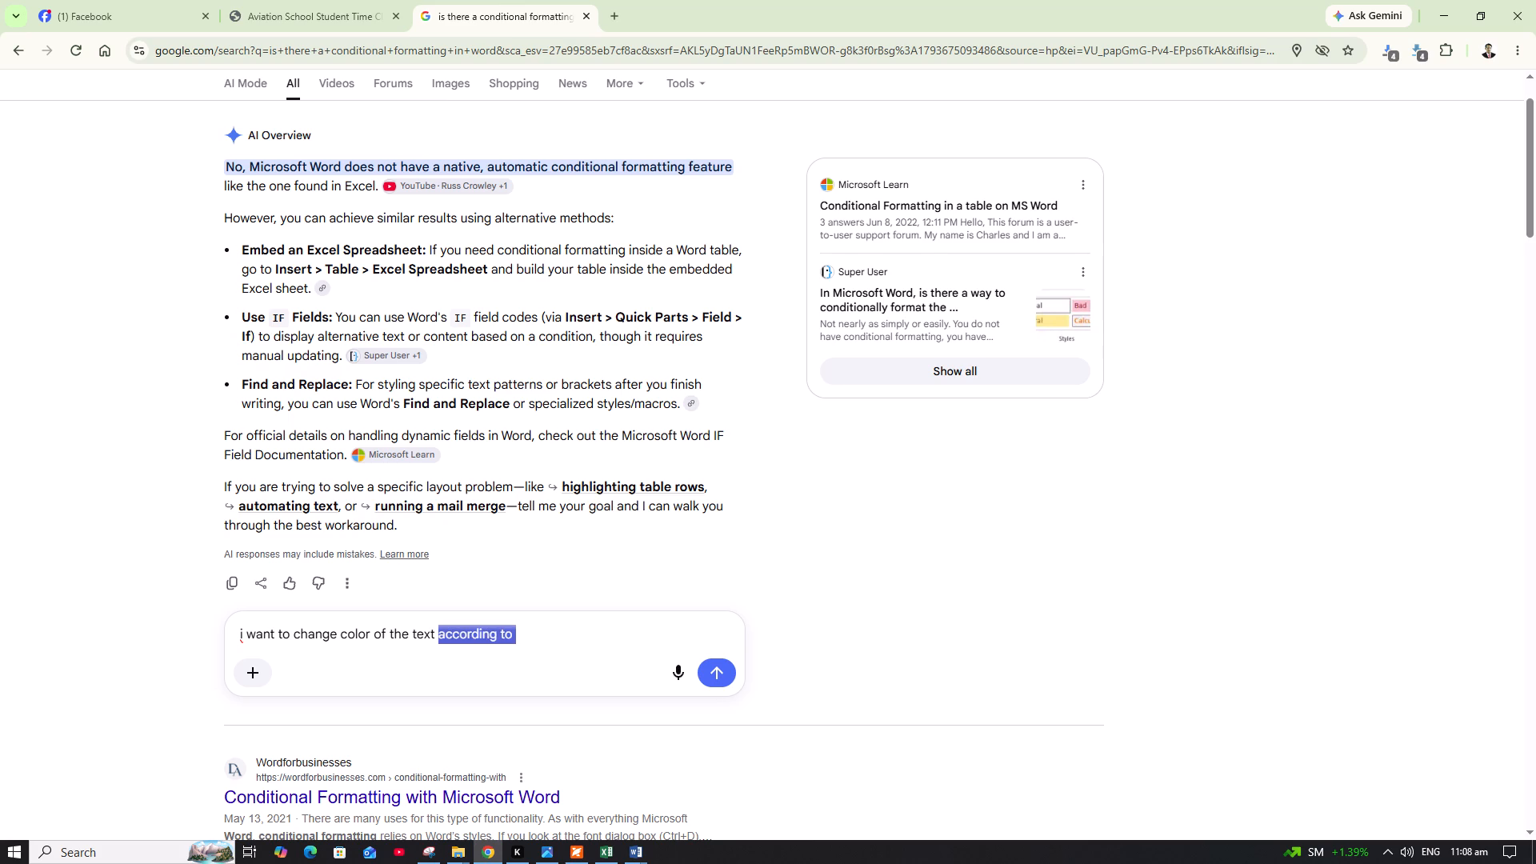
text(if)
key(space)
key(t)
key(BackSpace)
text(passed)
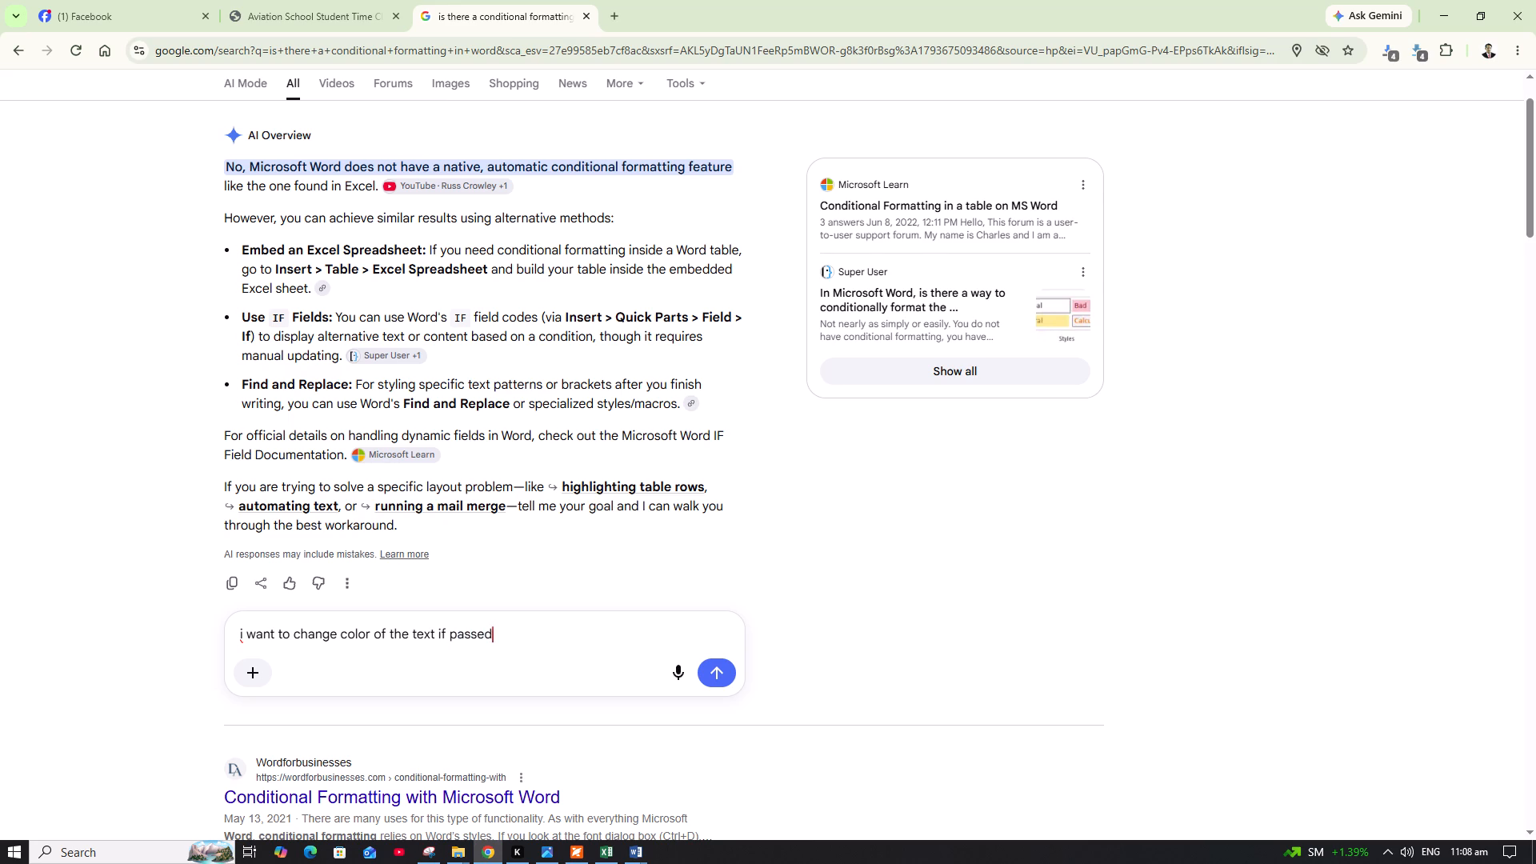
key(space)
text(it should be green)
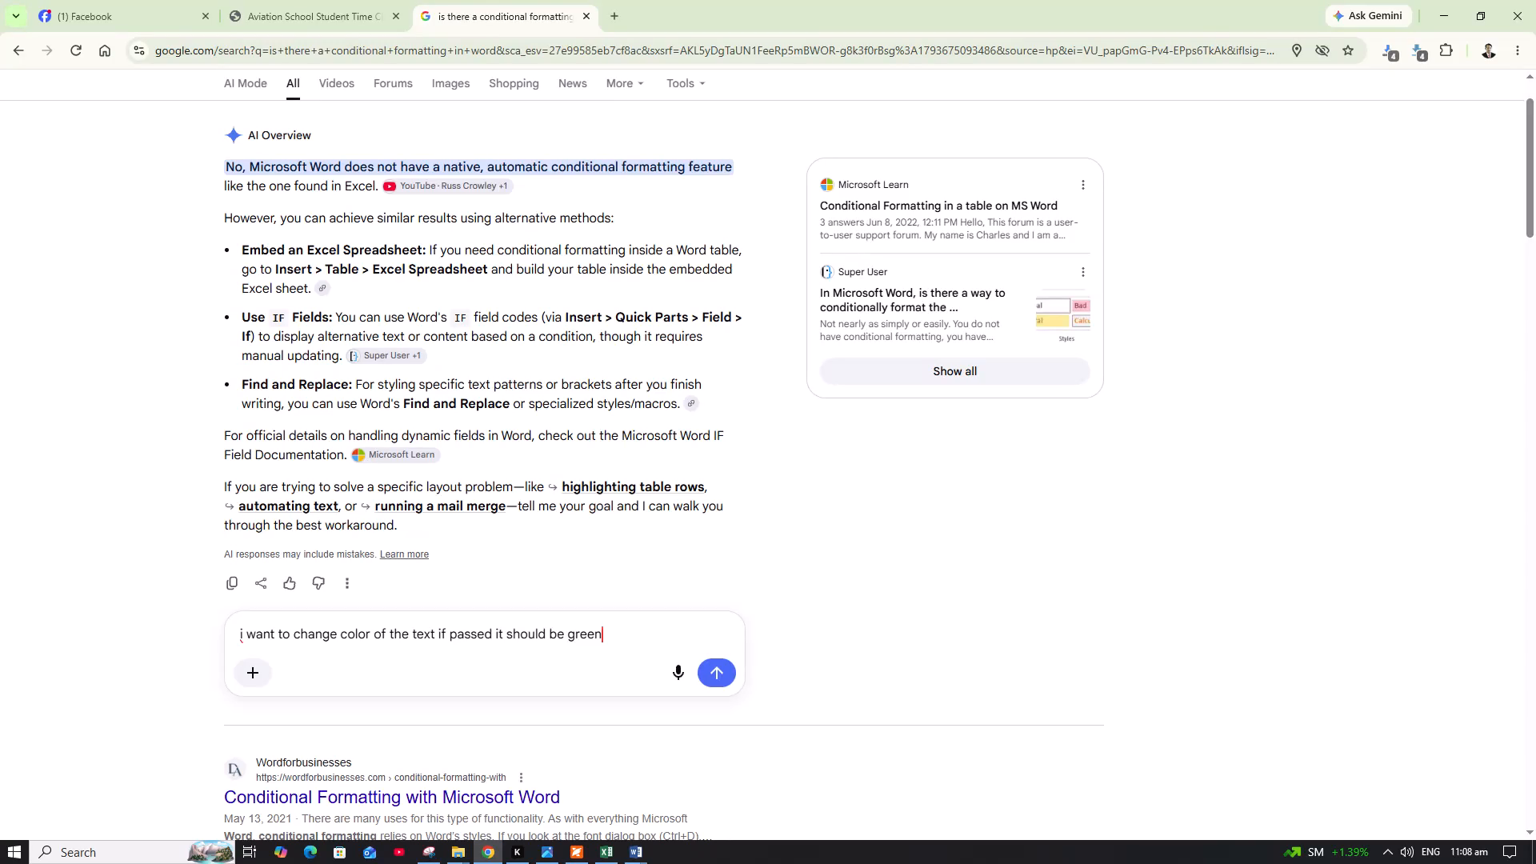
text(, and)
key(space)
text(if failed it should be red)
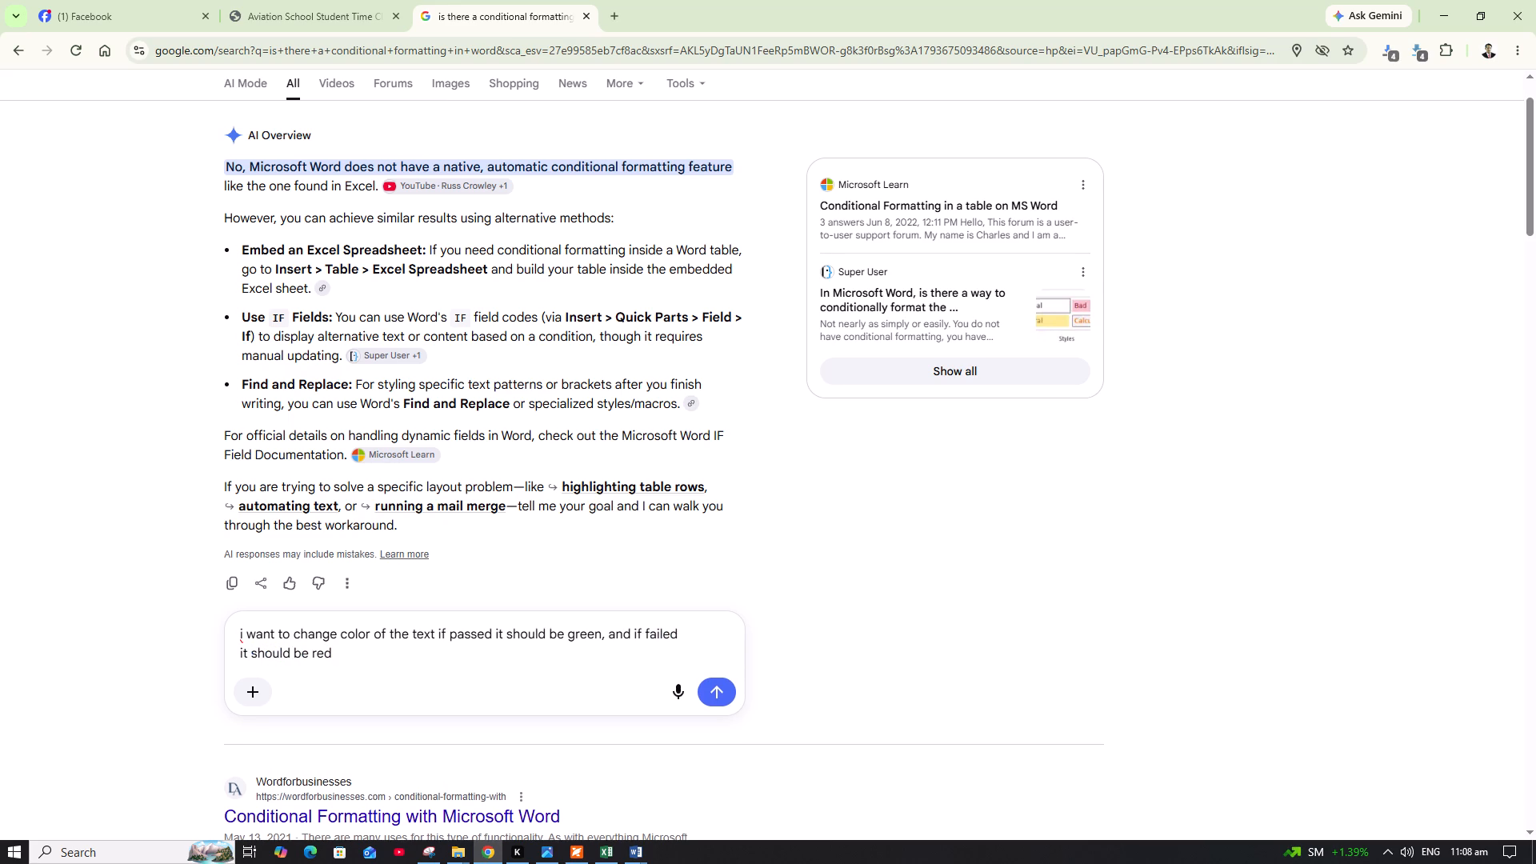
key(Return)
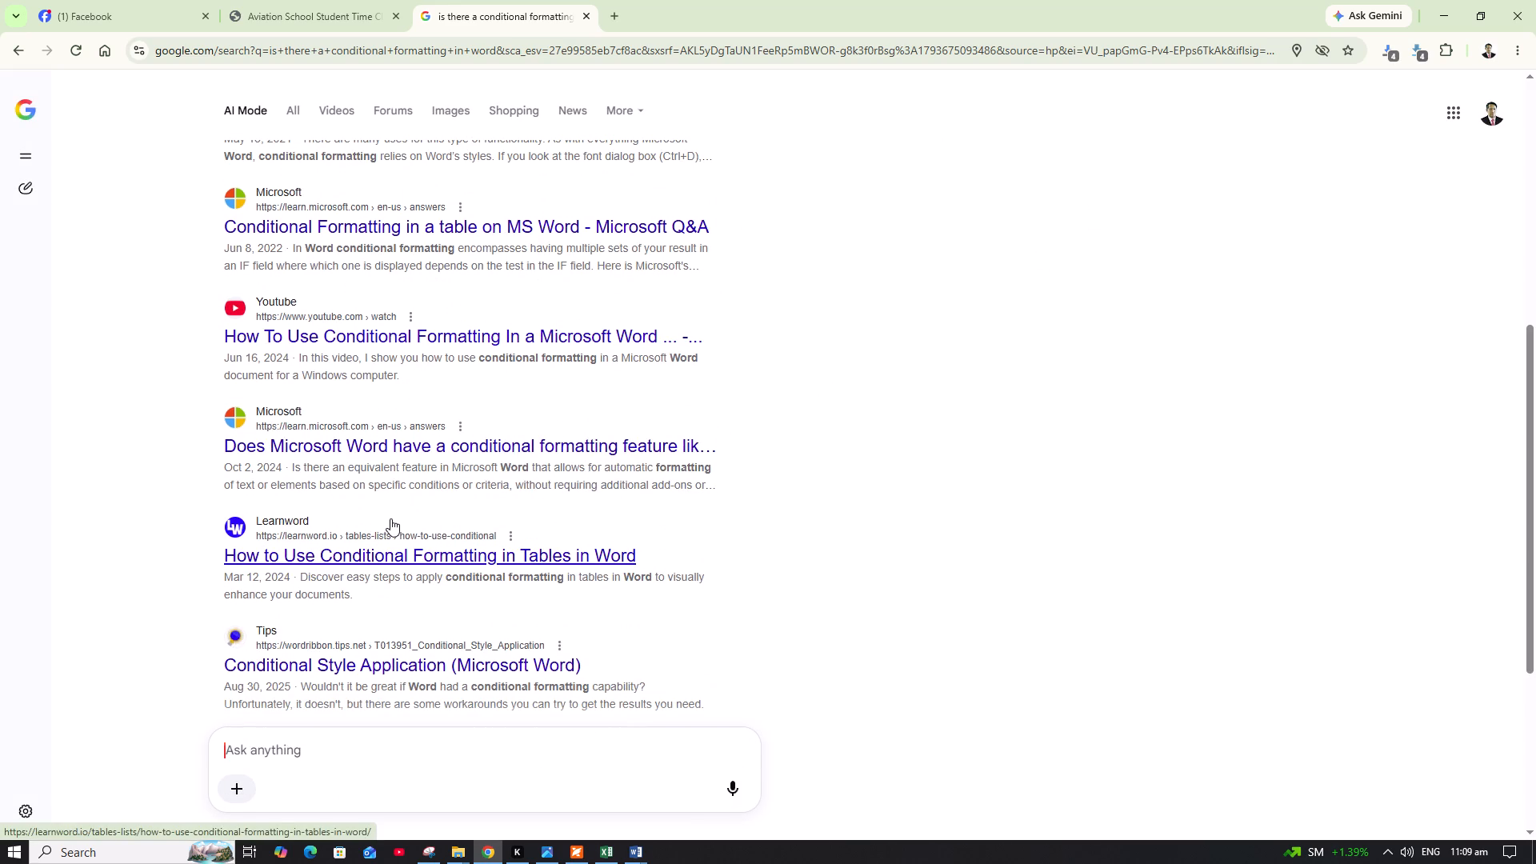
Look through the AI Mode page for an answer on colouring passed text green and failed text red.
scroll(395, 518, up, 6)
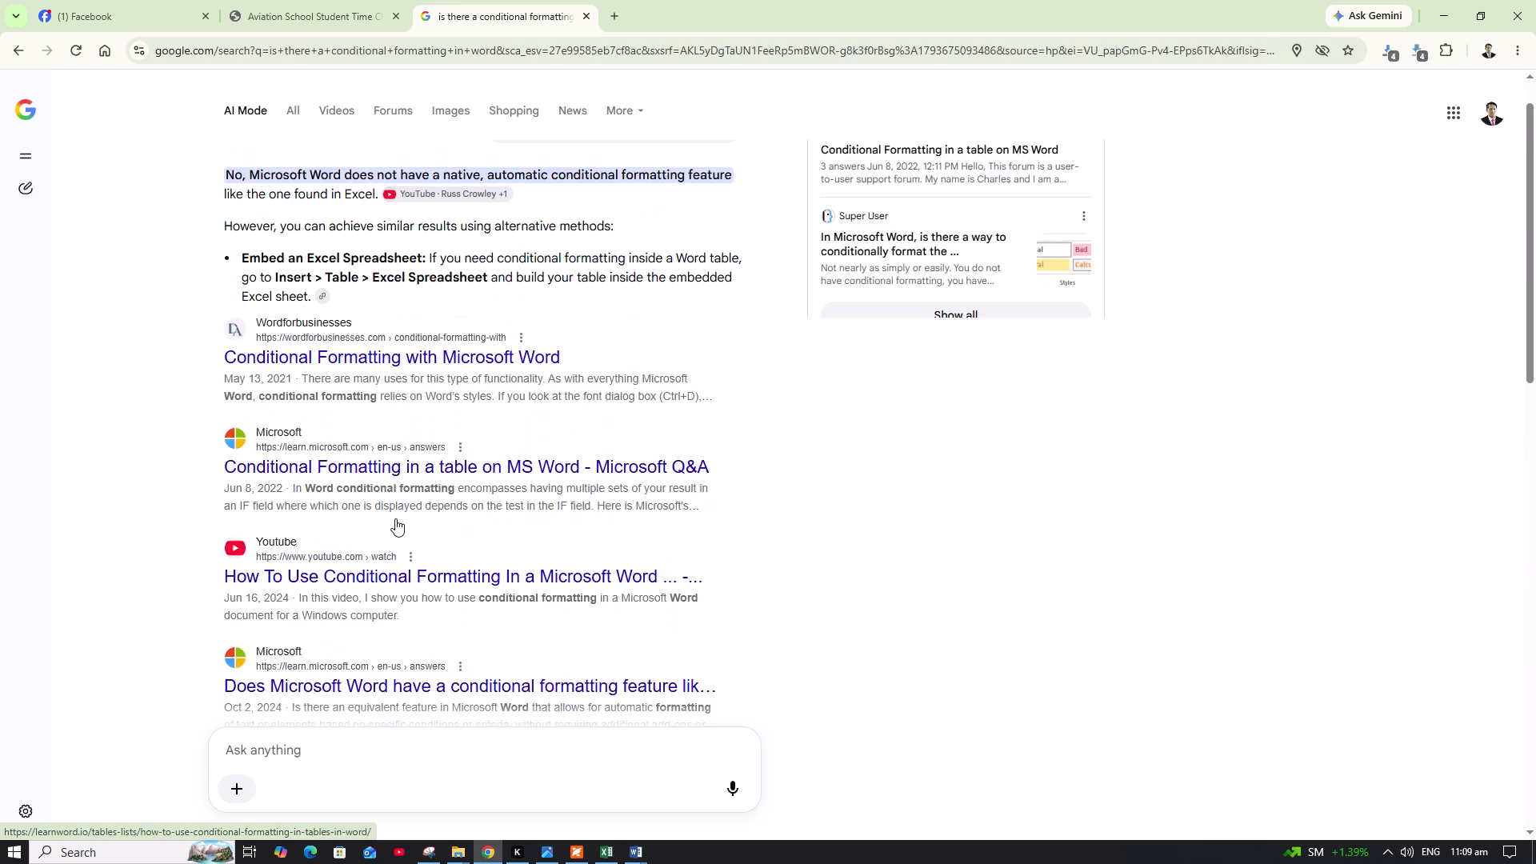
scroll(395, 518, up, 7)
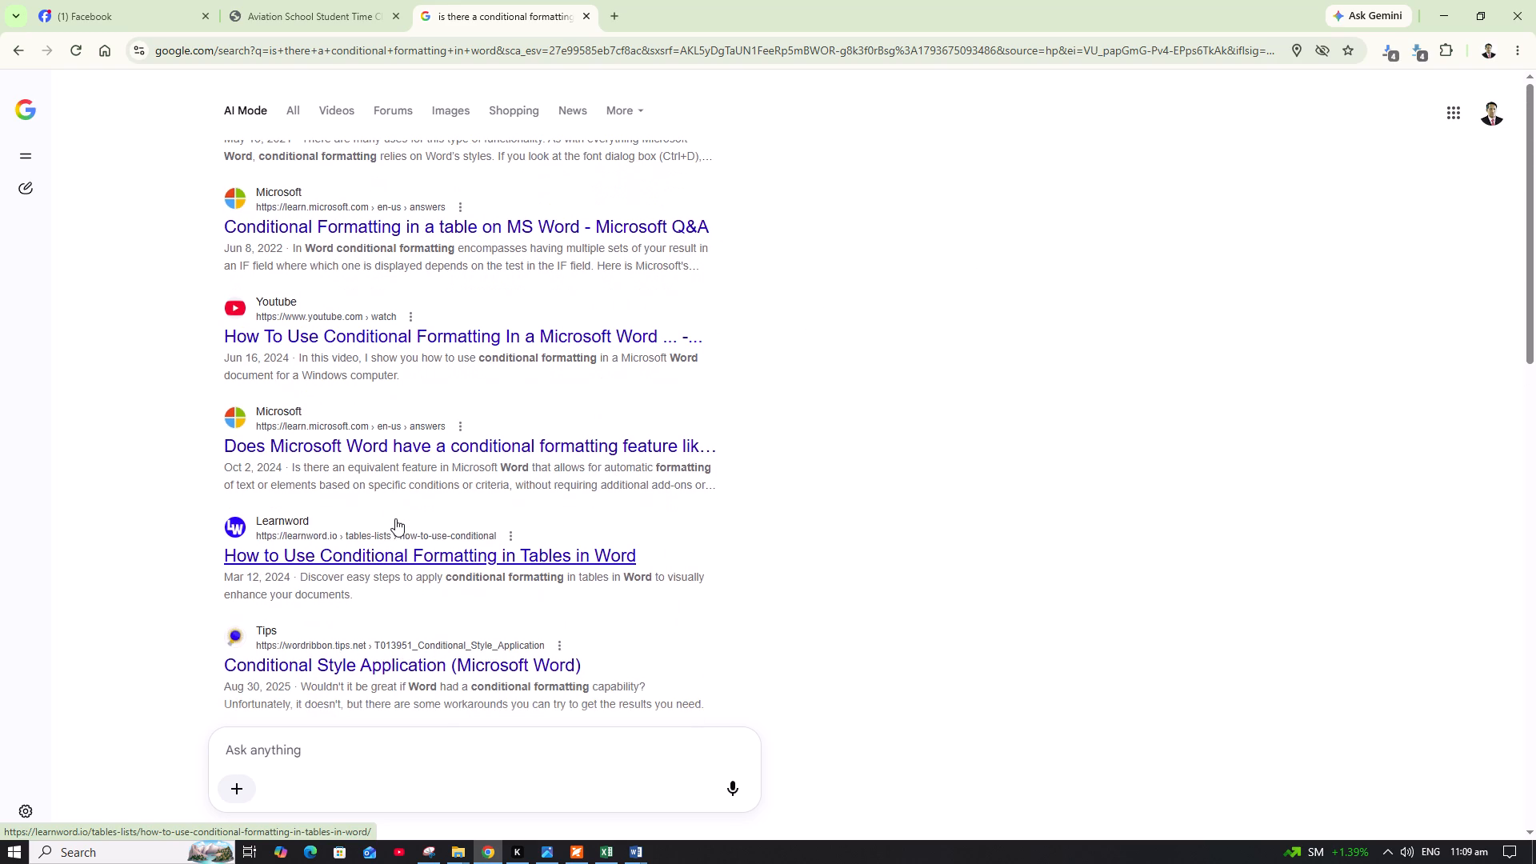
scroll(395, 518, up, 12)
scroll(395, 518, down, 13)
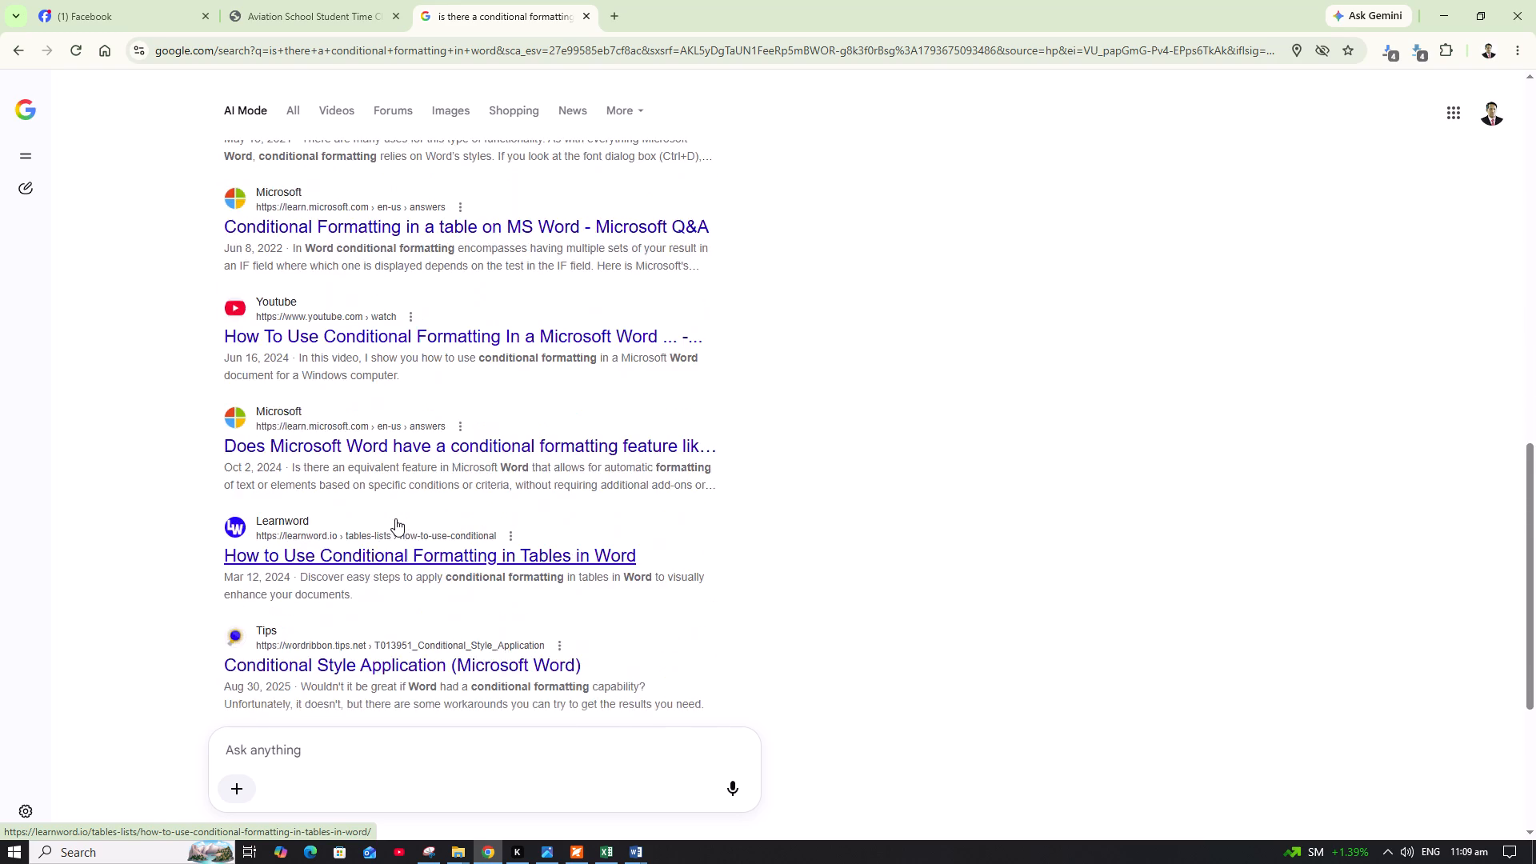
scroll(395, 518, down, 10)
scroll(395, 518, up, 10)
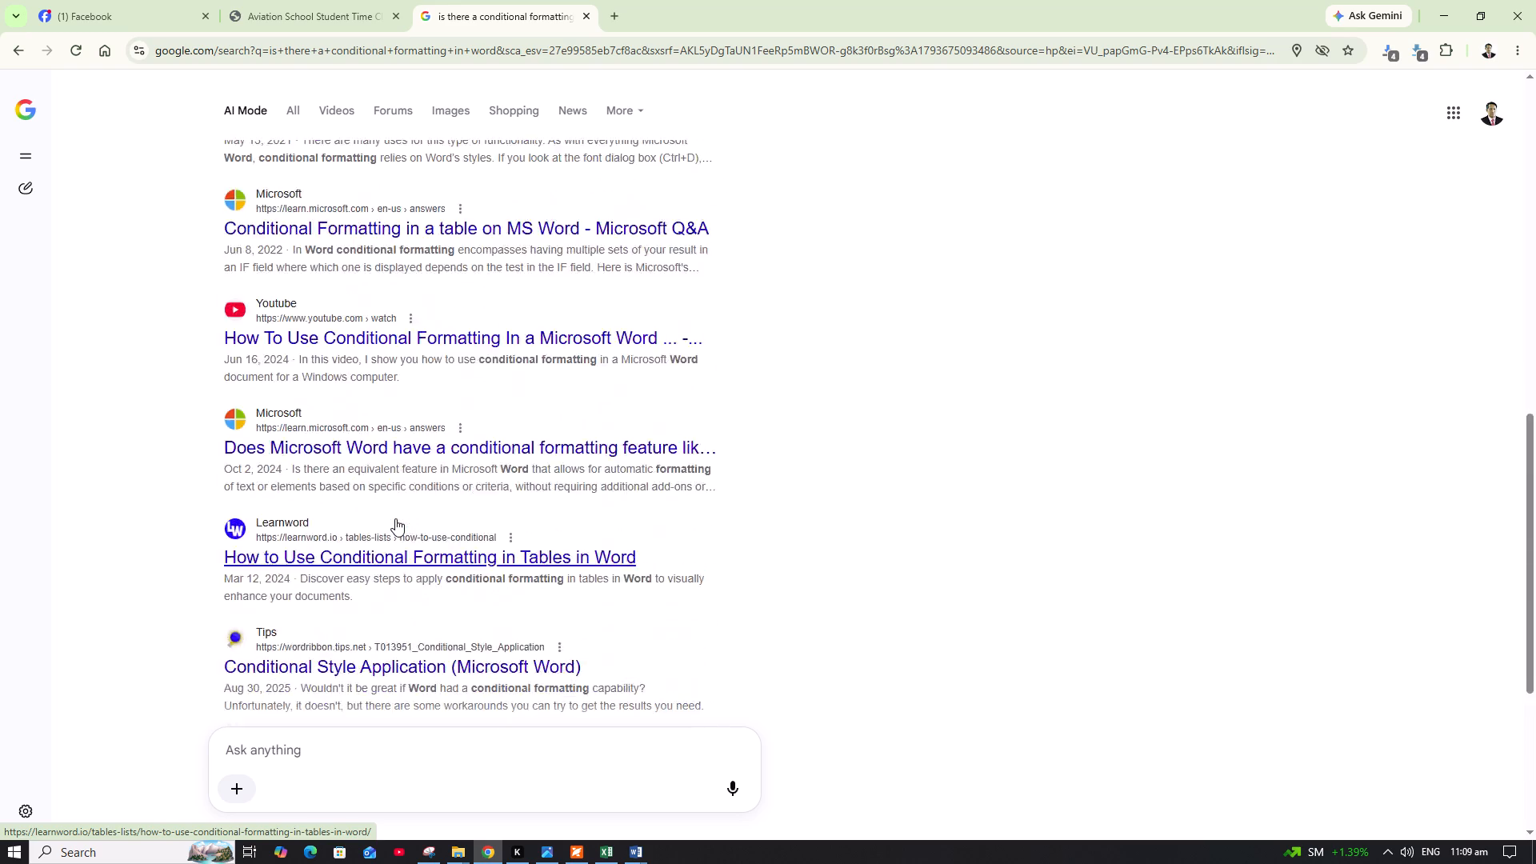
scroll(395, 518, up, 20)
scroll(395, 518, up, 6)
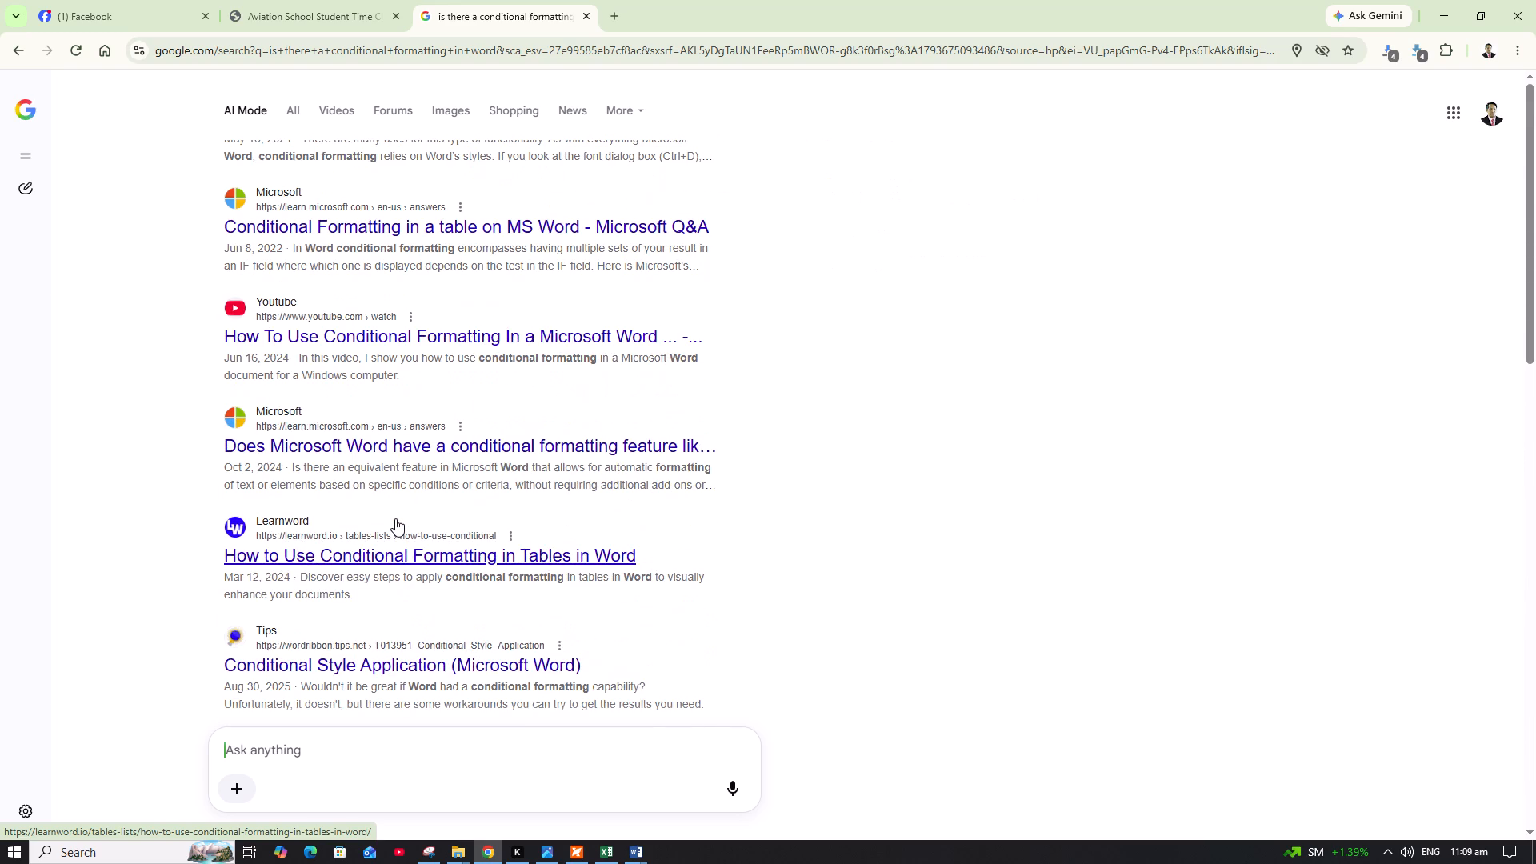
scroll(395, 518, up, 5)
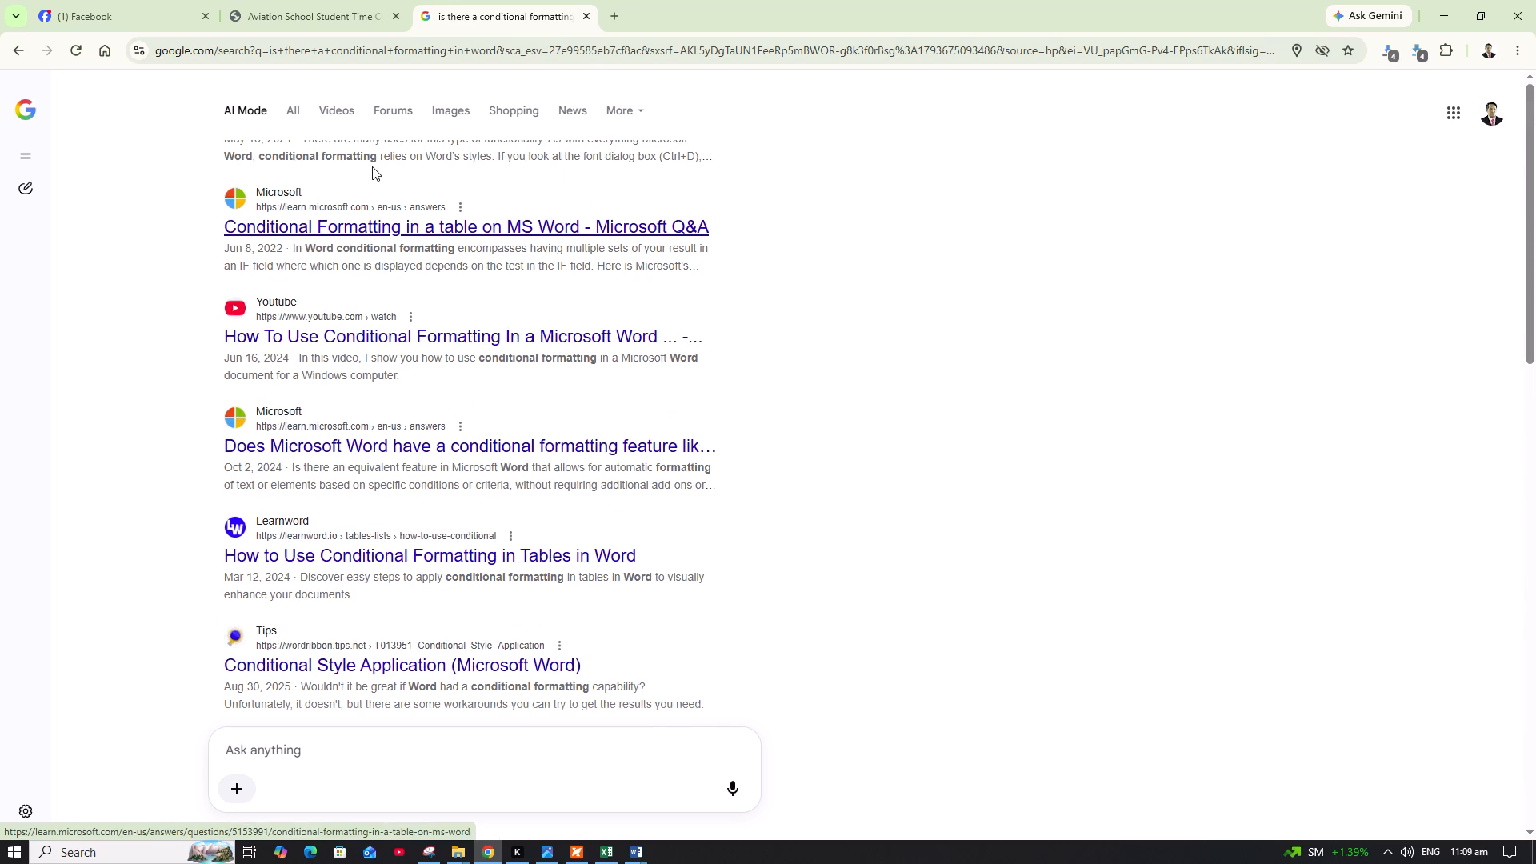
scroll(372, 159, up, 3)
scroll(372, 159, down, 5)
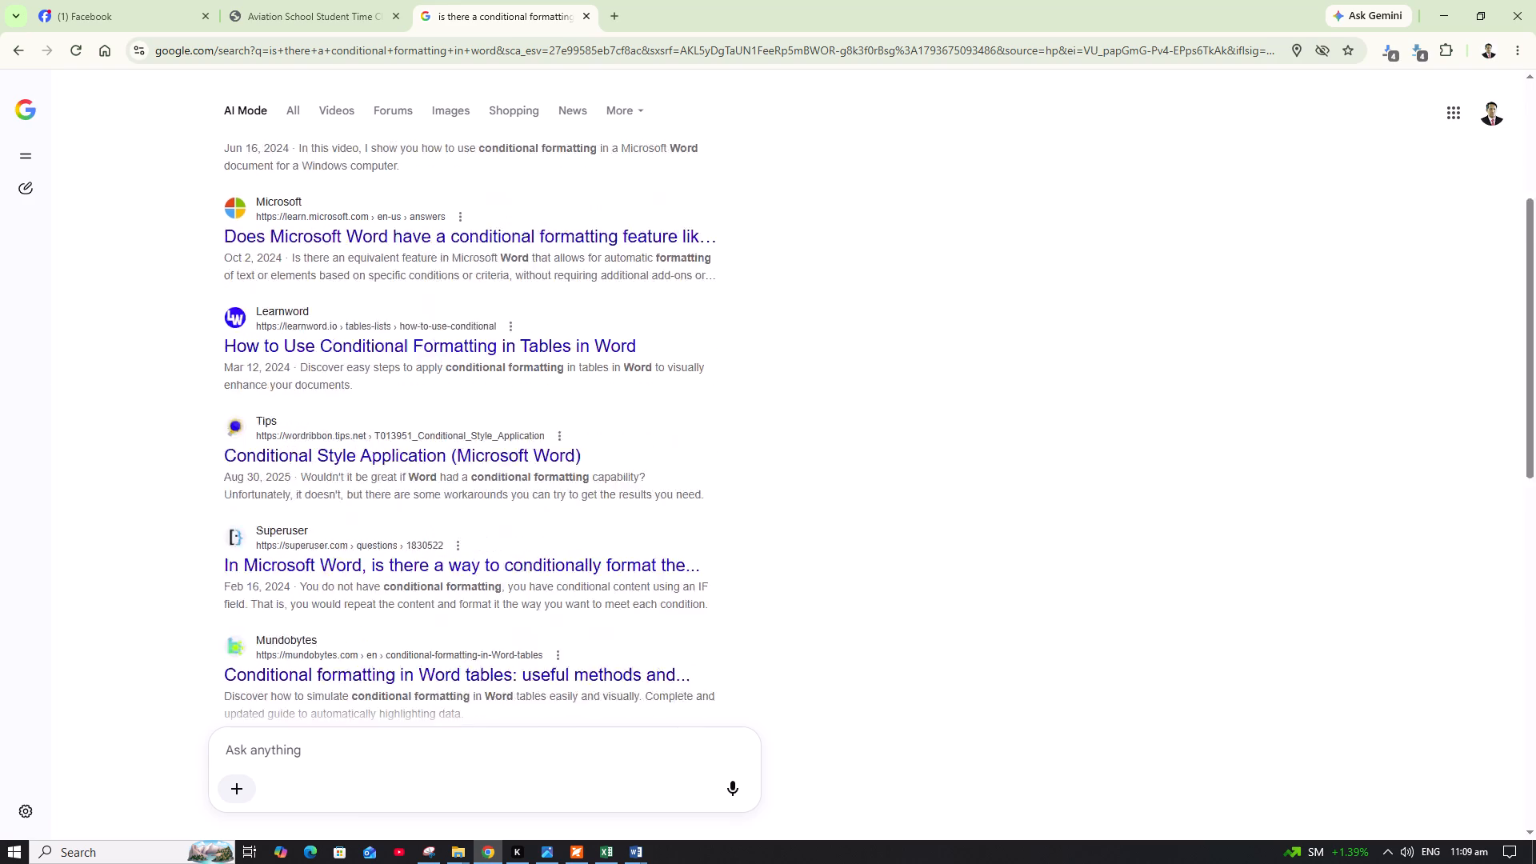
scroll(372, 159, down, 2)
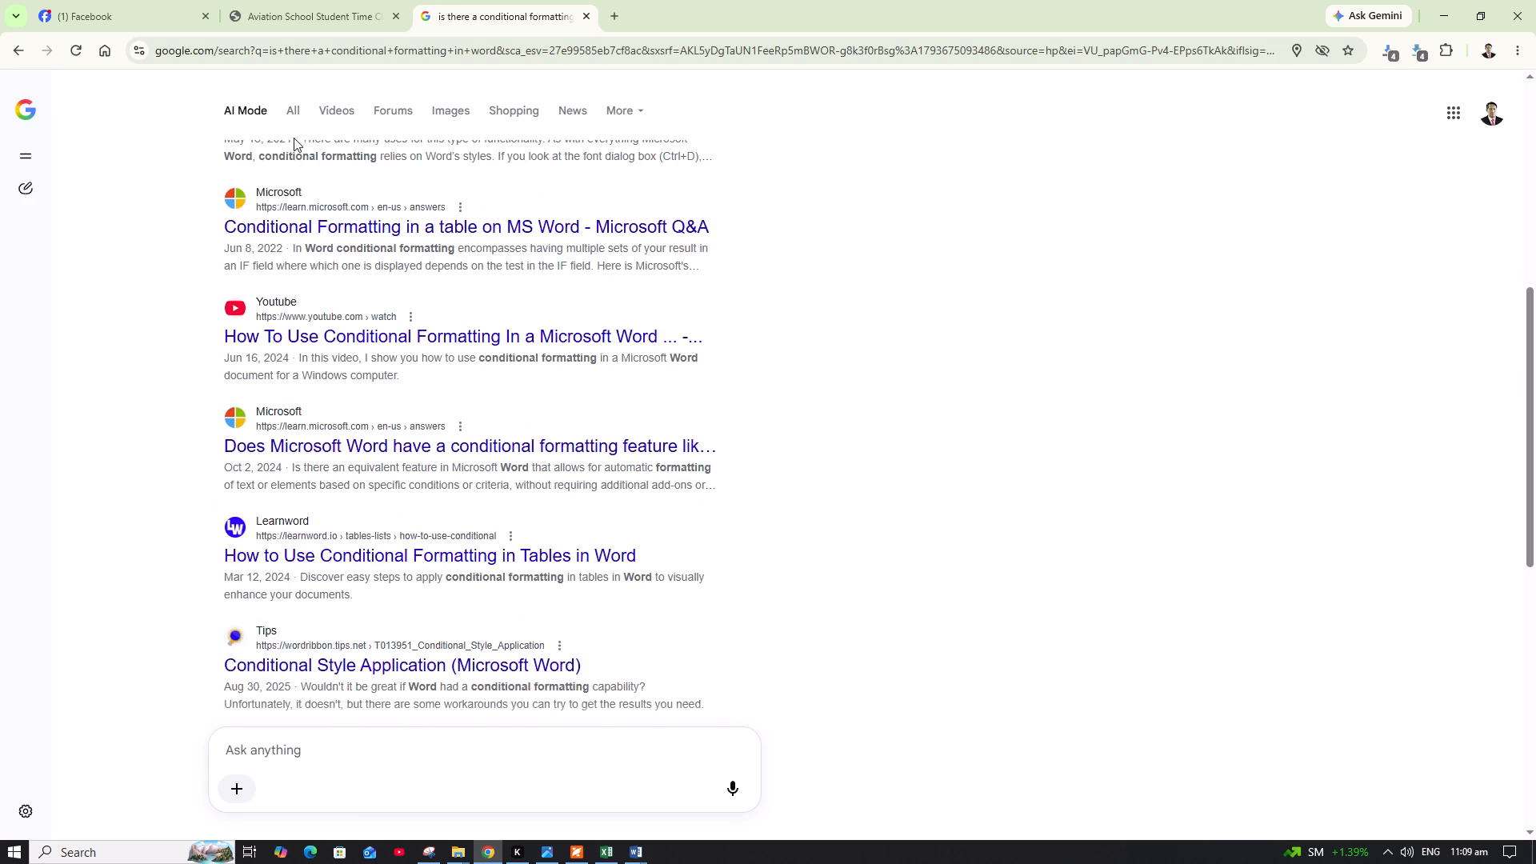
scroll(359, 273, down, 5)
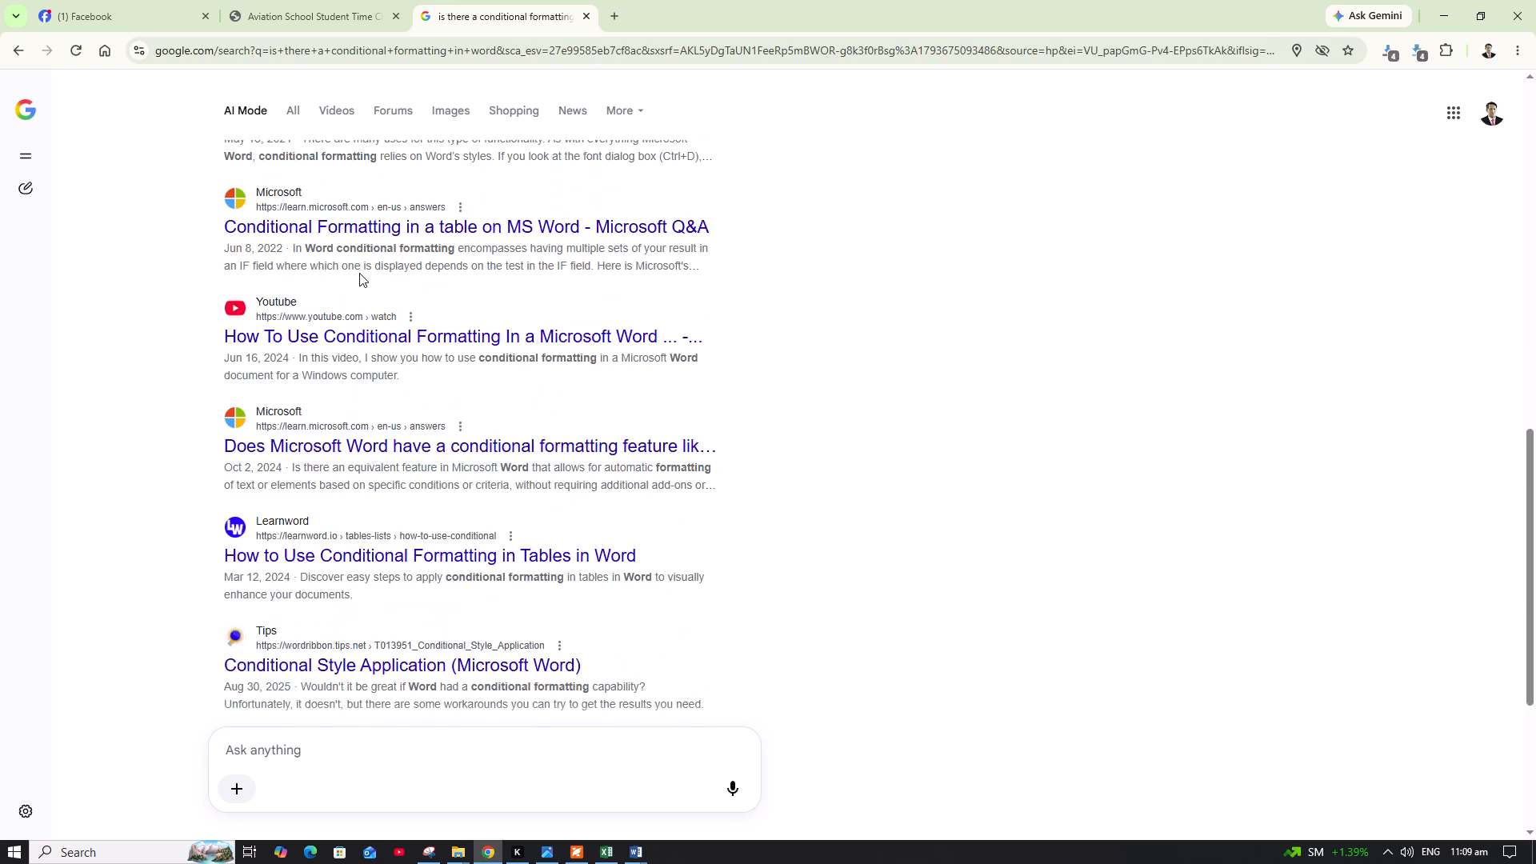
scroll(359, 273, down, 2)
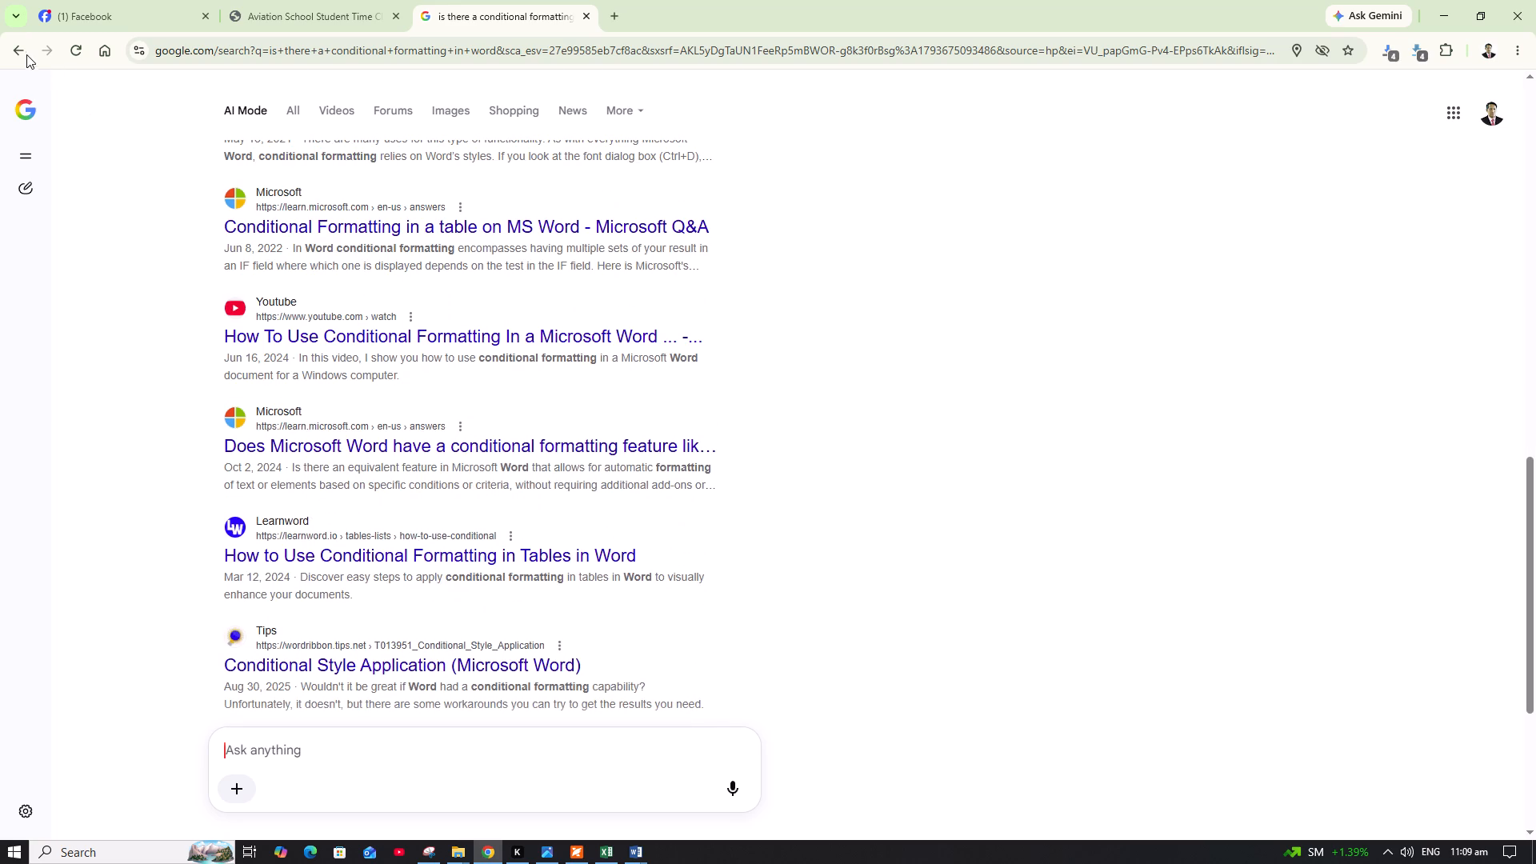
Go back to the search results' full AI overview and ask "how to change color of the text under the column if passed or failed.".
click(20, 50)
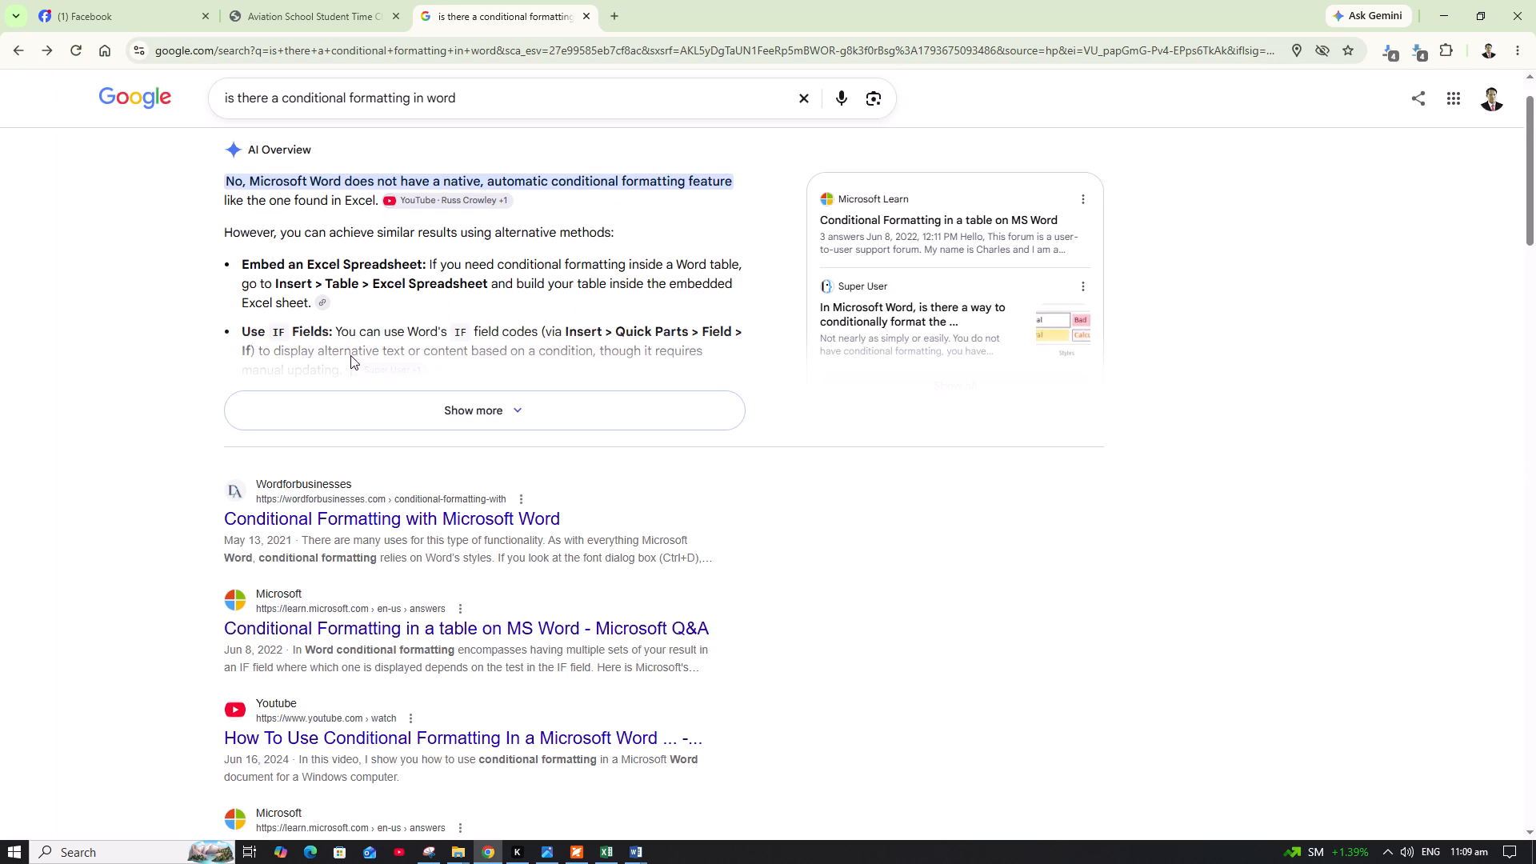
click(448, 412)
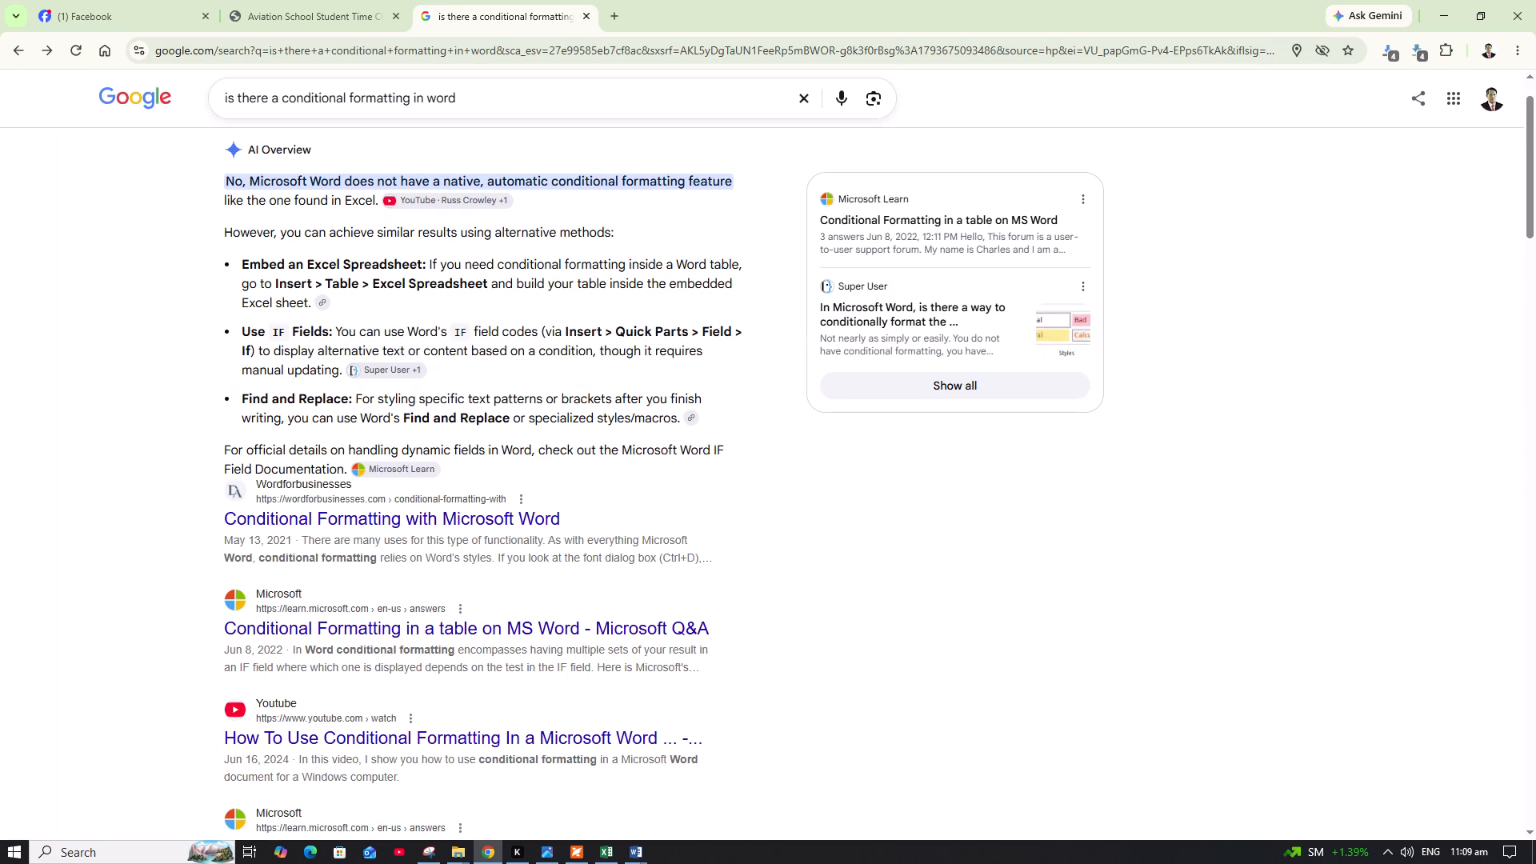
scroll(448, 412, down, 5)
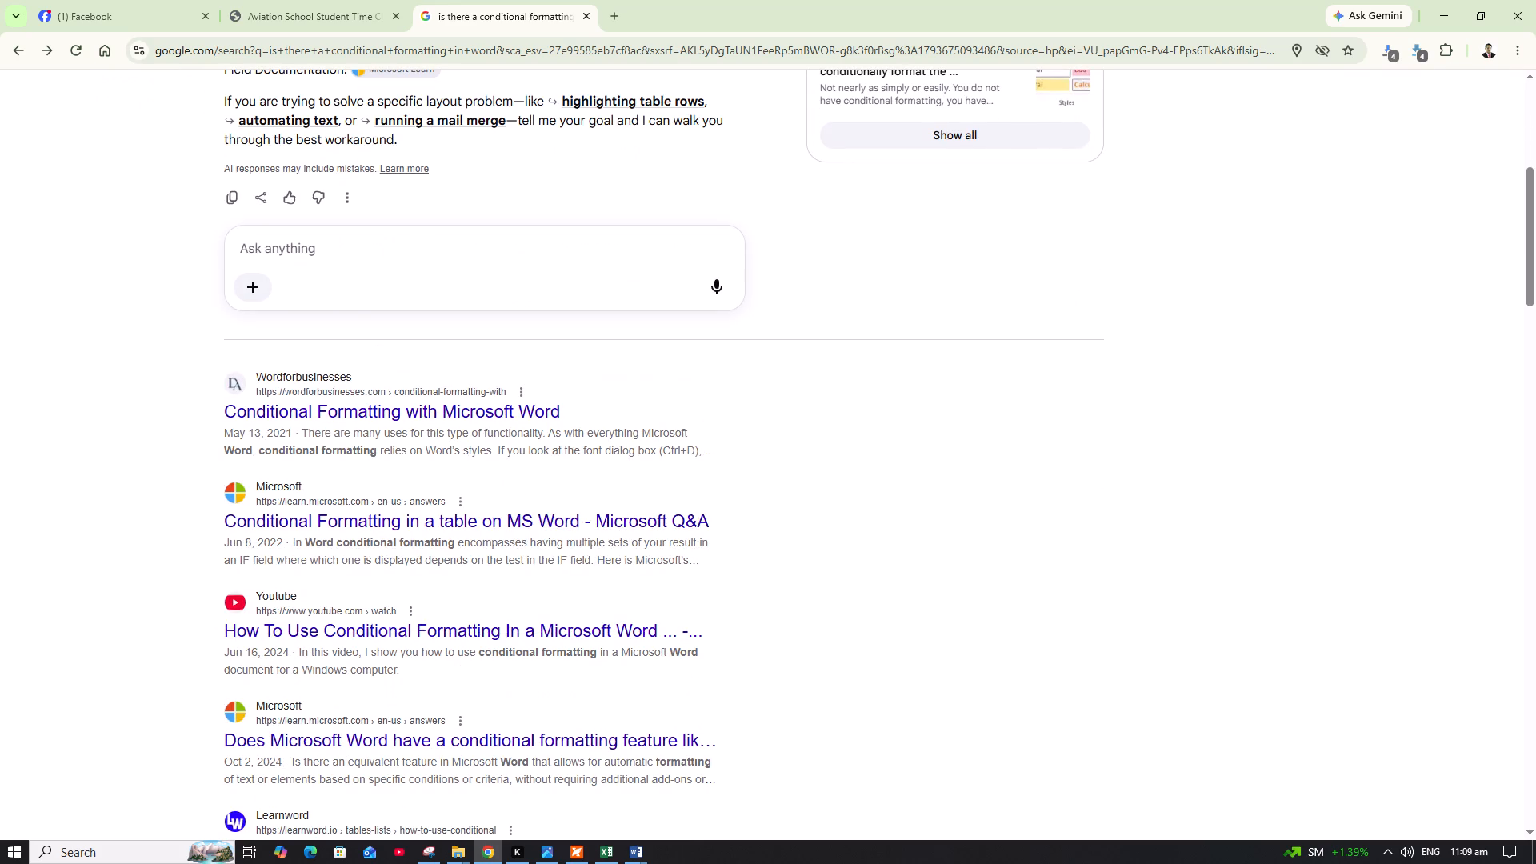
click(318, 246)
text(hwo)
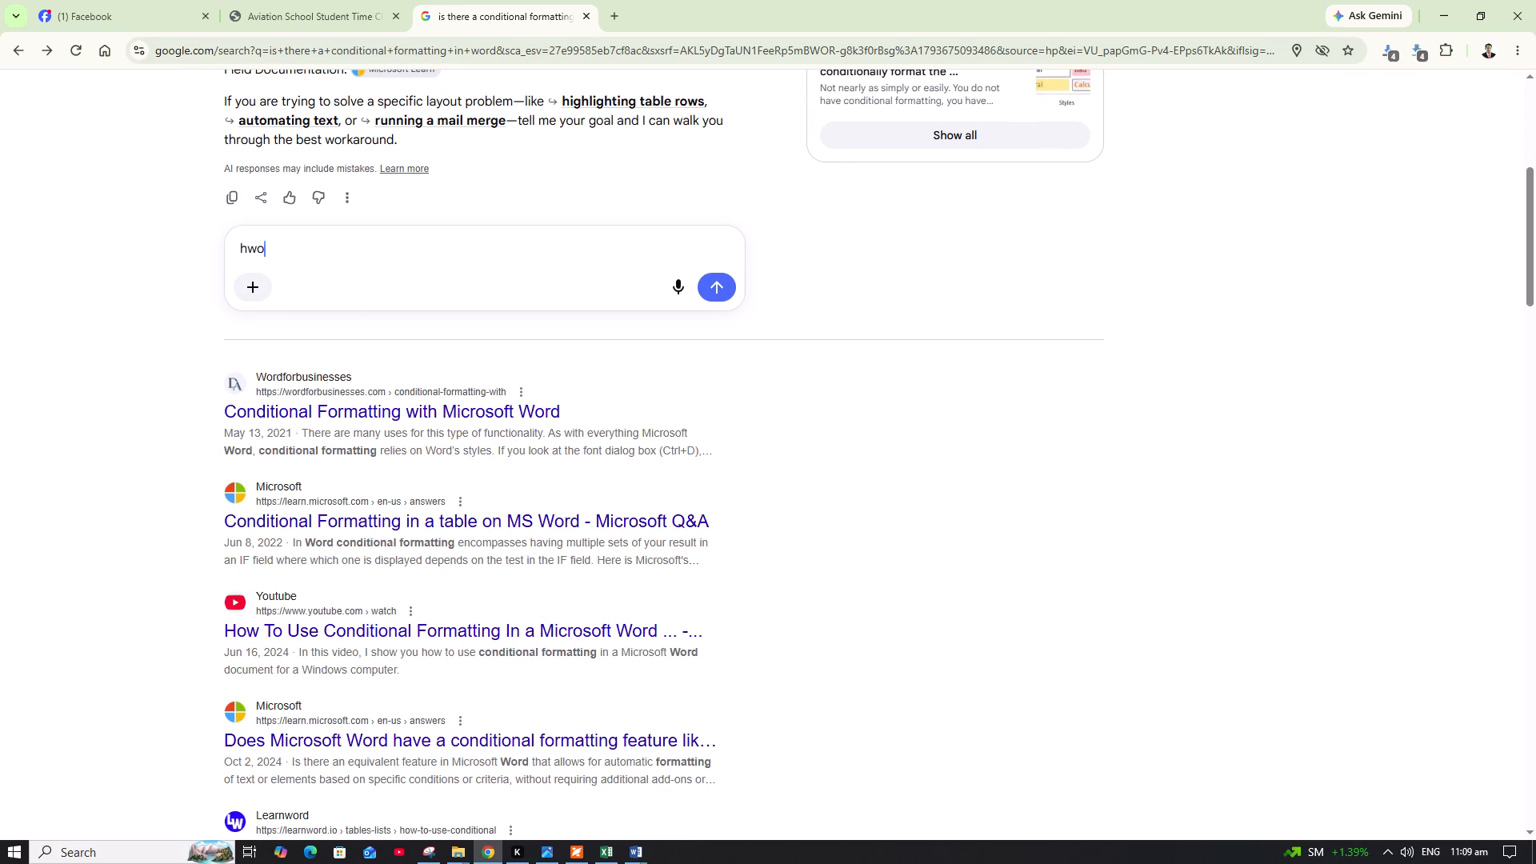
key(BackSpace)
key(BackSpace)
text(ow to change color)
key(space)
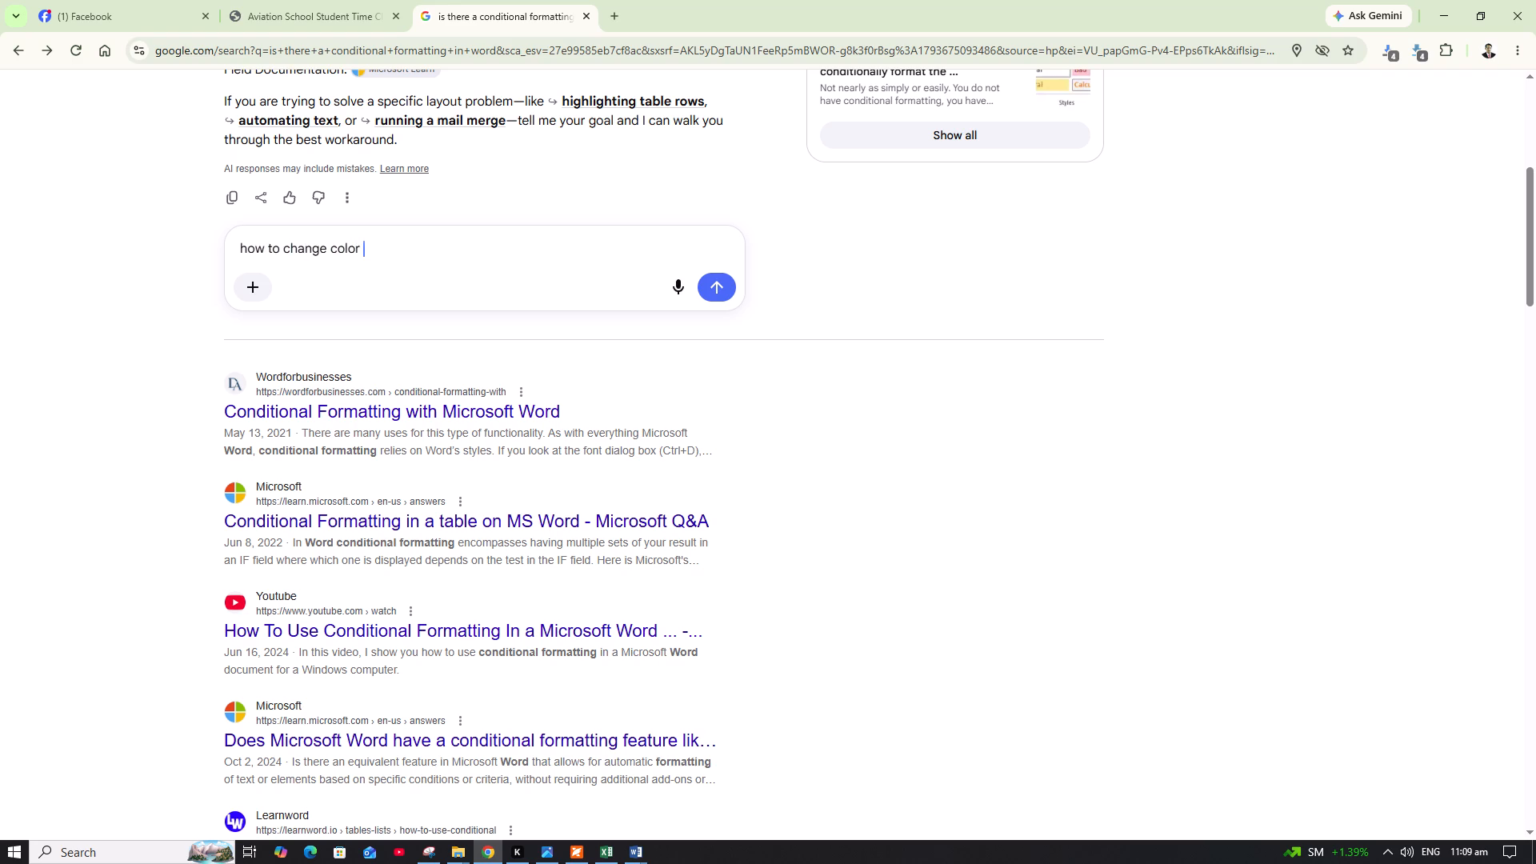
text(of the)
key(space)
text(text)
key(space)
text(under the column if)
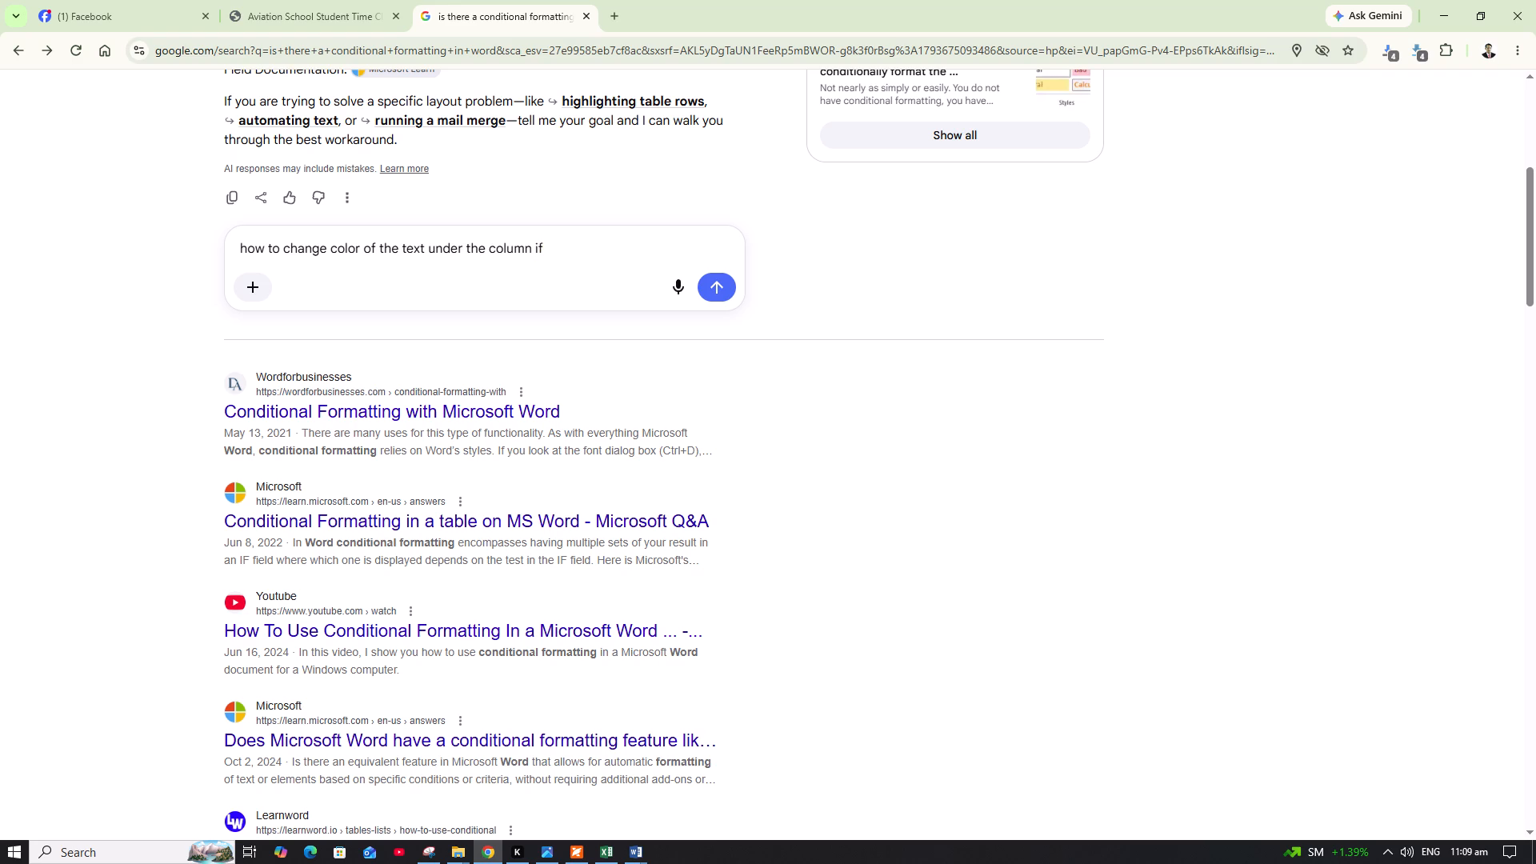
key(space)
text(passed or failed)
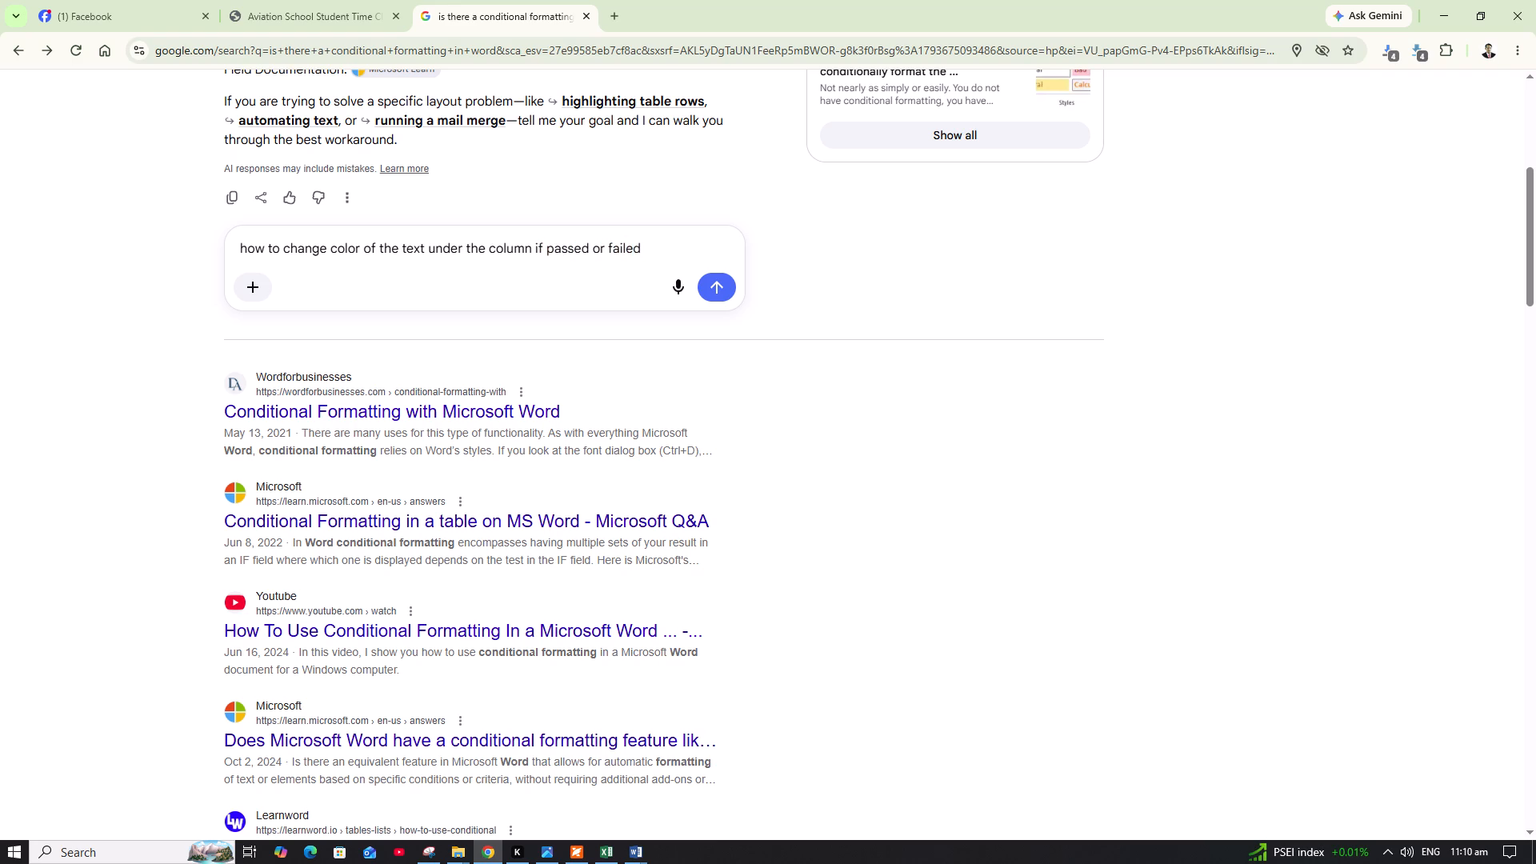
key(period)
key(Return)
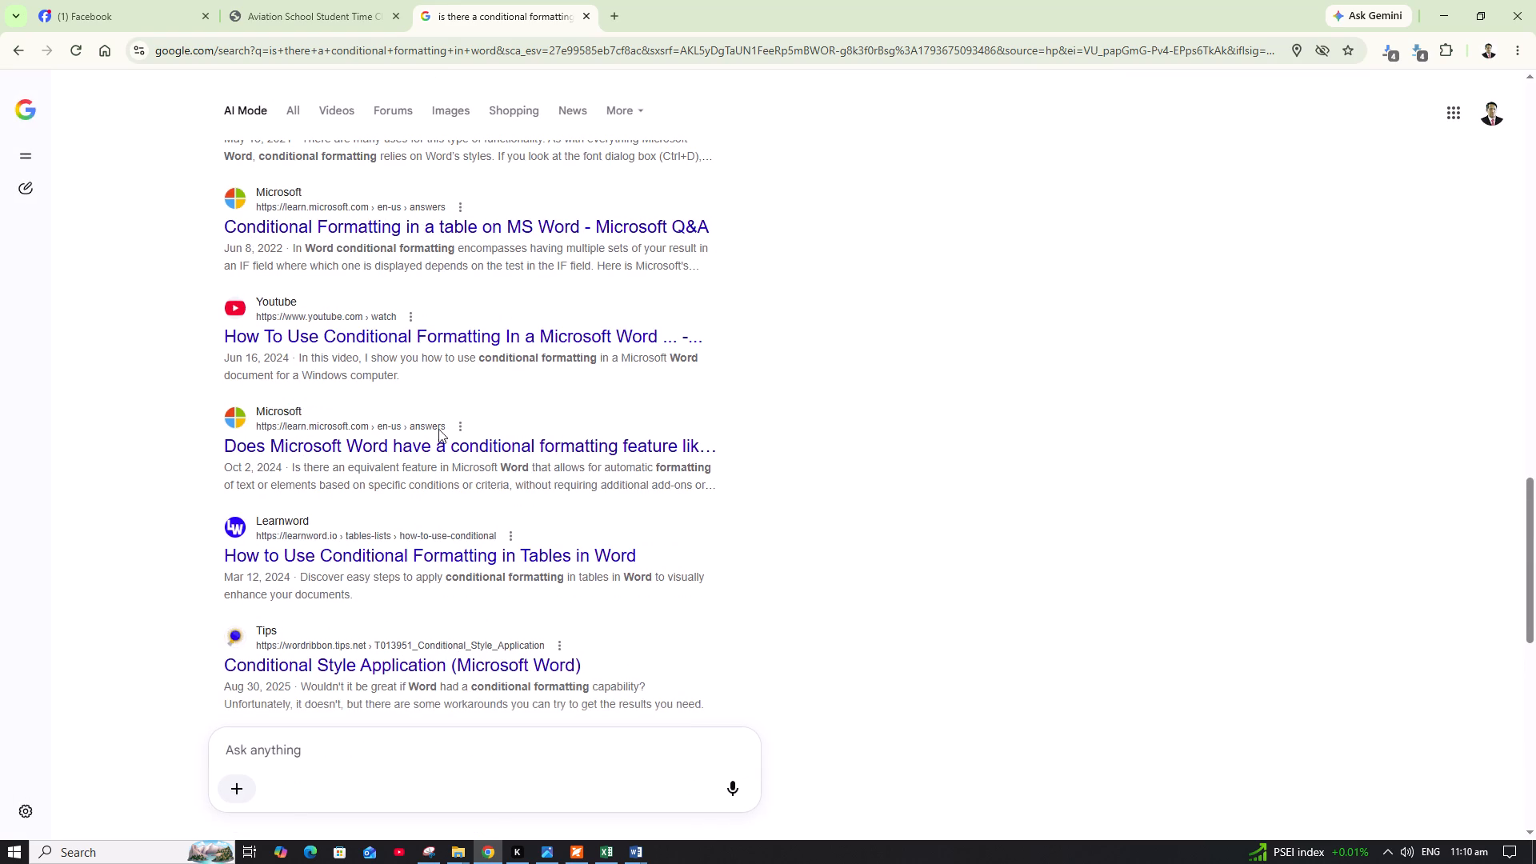
Look through the AI Mode page for the answer about colouring passed or failed text in a column.
scroll(427, 446, up, 7)
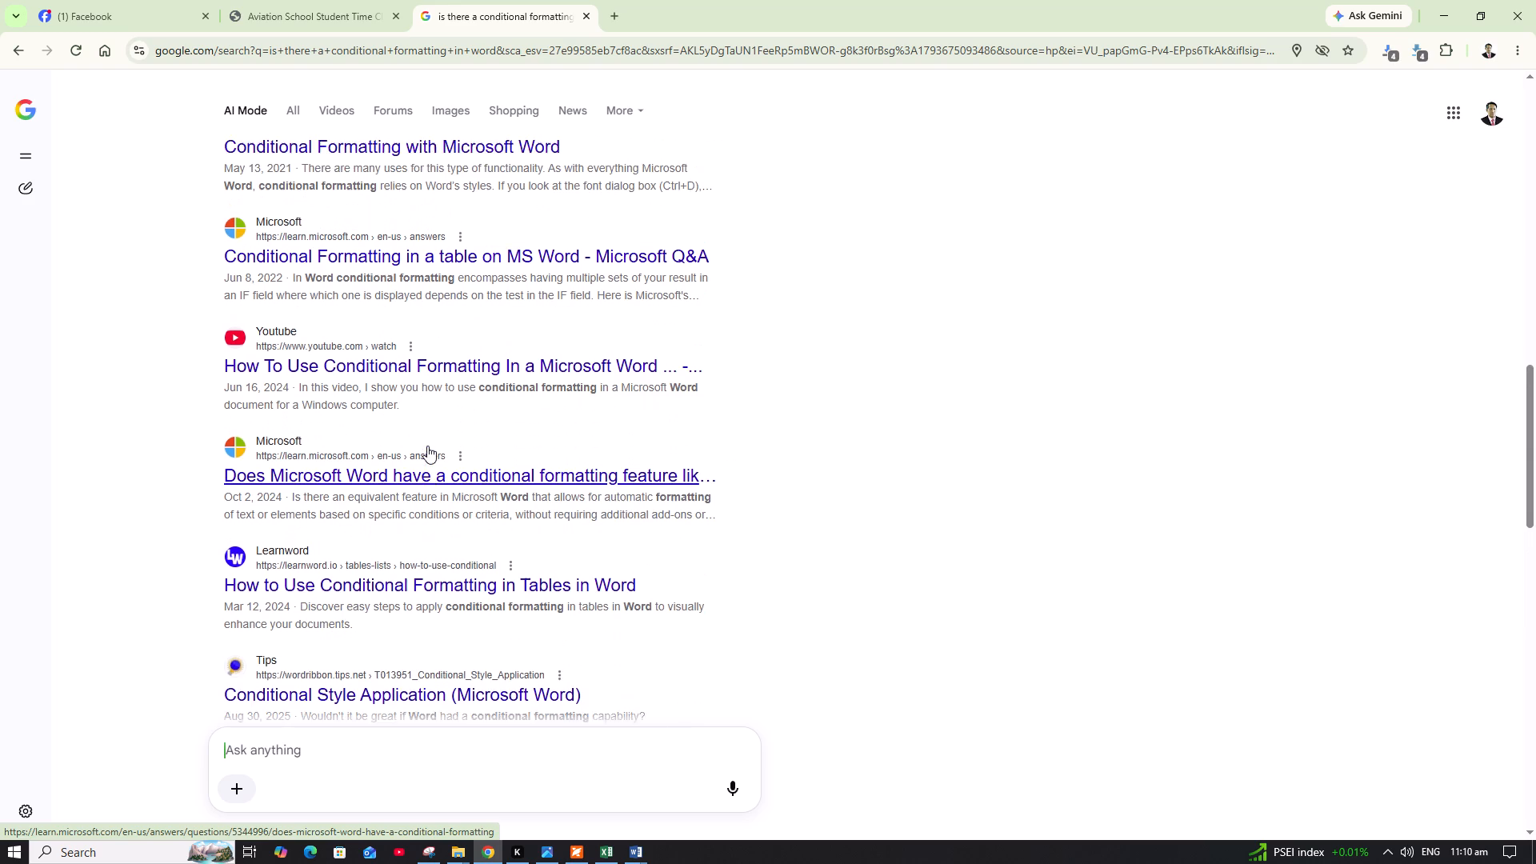
scroll(427, 446, up, 16)
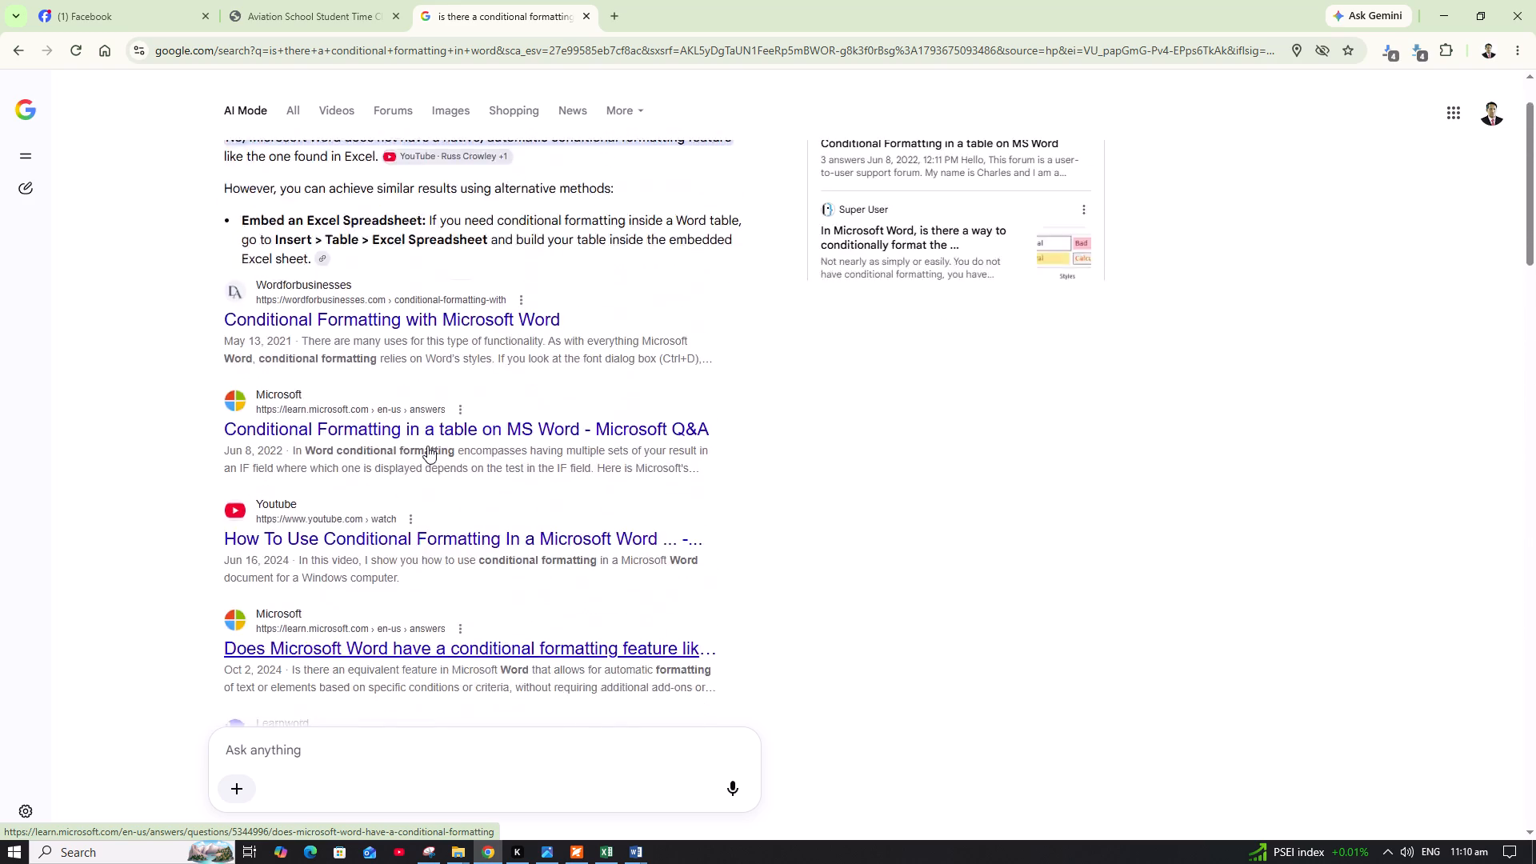
scroll(427, 446, up, 5)
scroll(427, 446, down, 2)
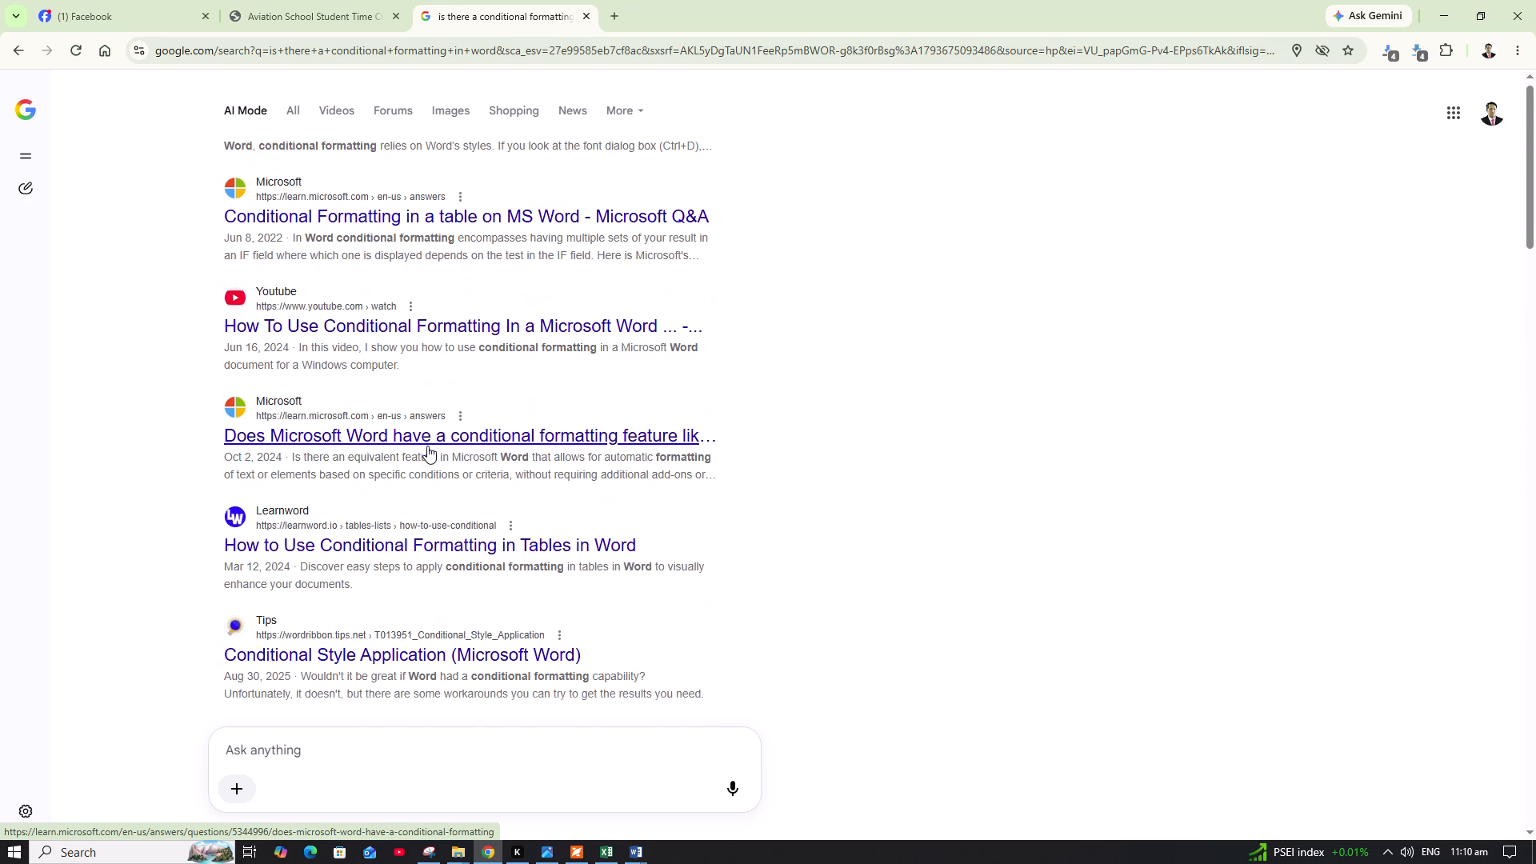
scroll(427, 446, down, 2)
scroll(427, 446, up, 11)
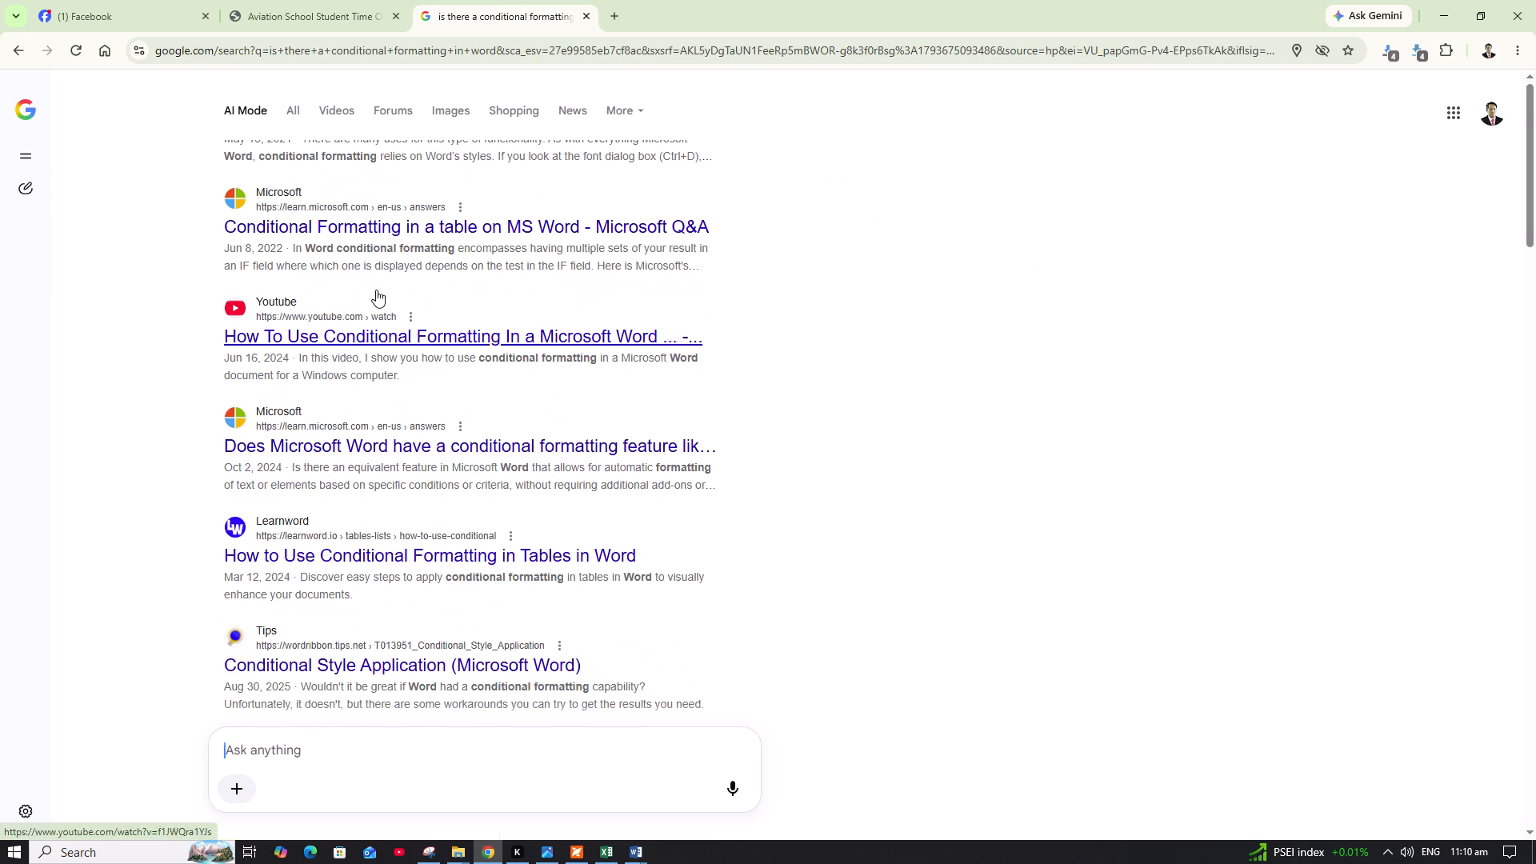
click(249, 114)
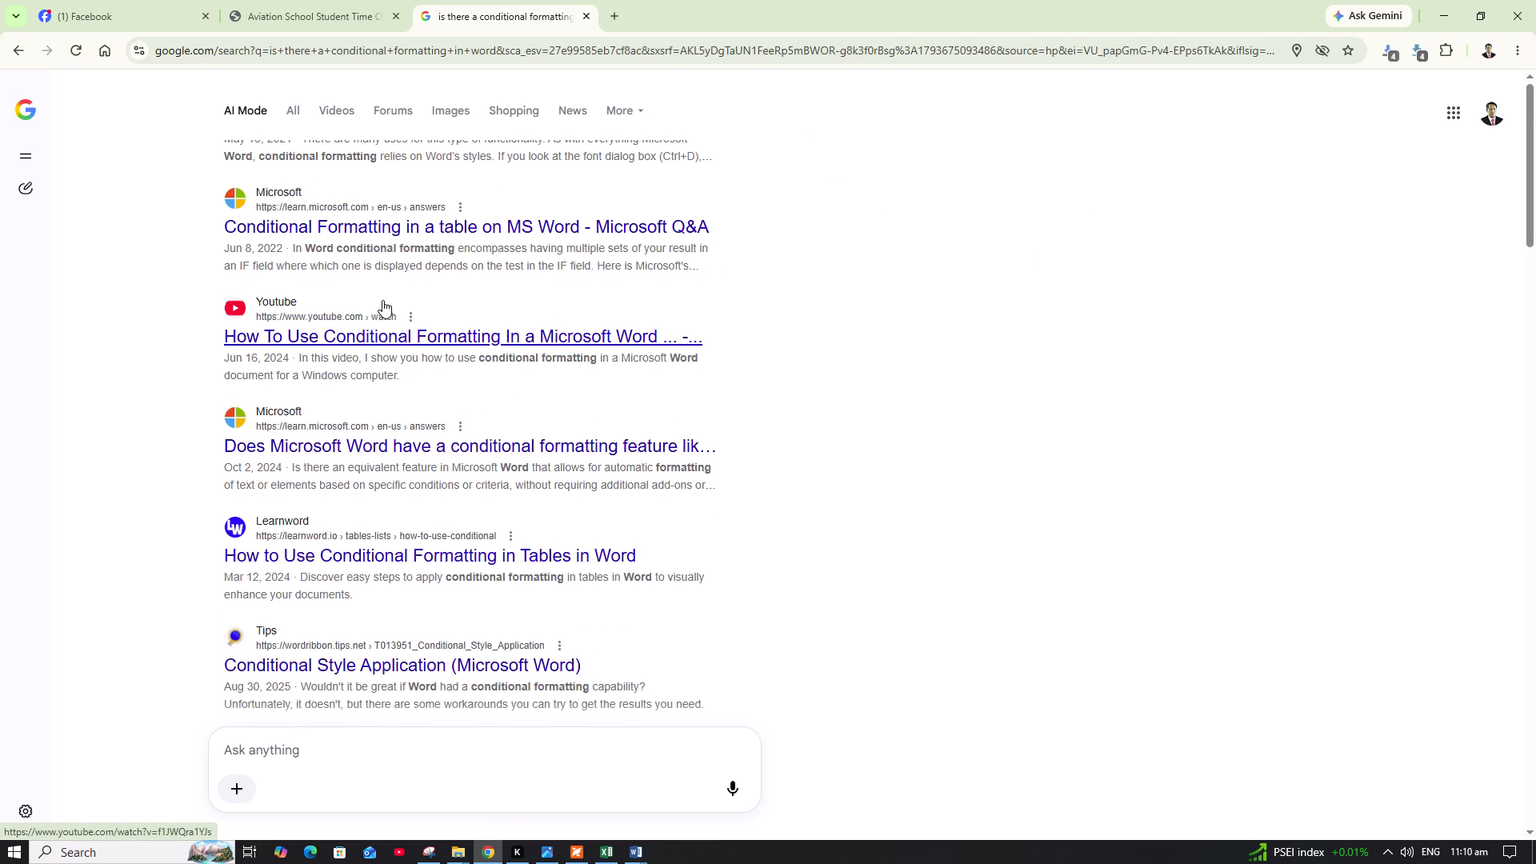
scroll(382, 300, up, 4)
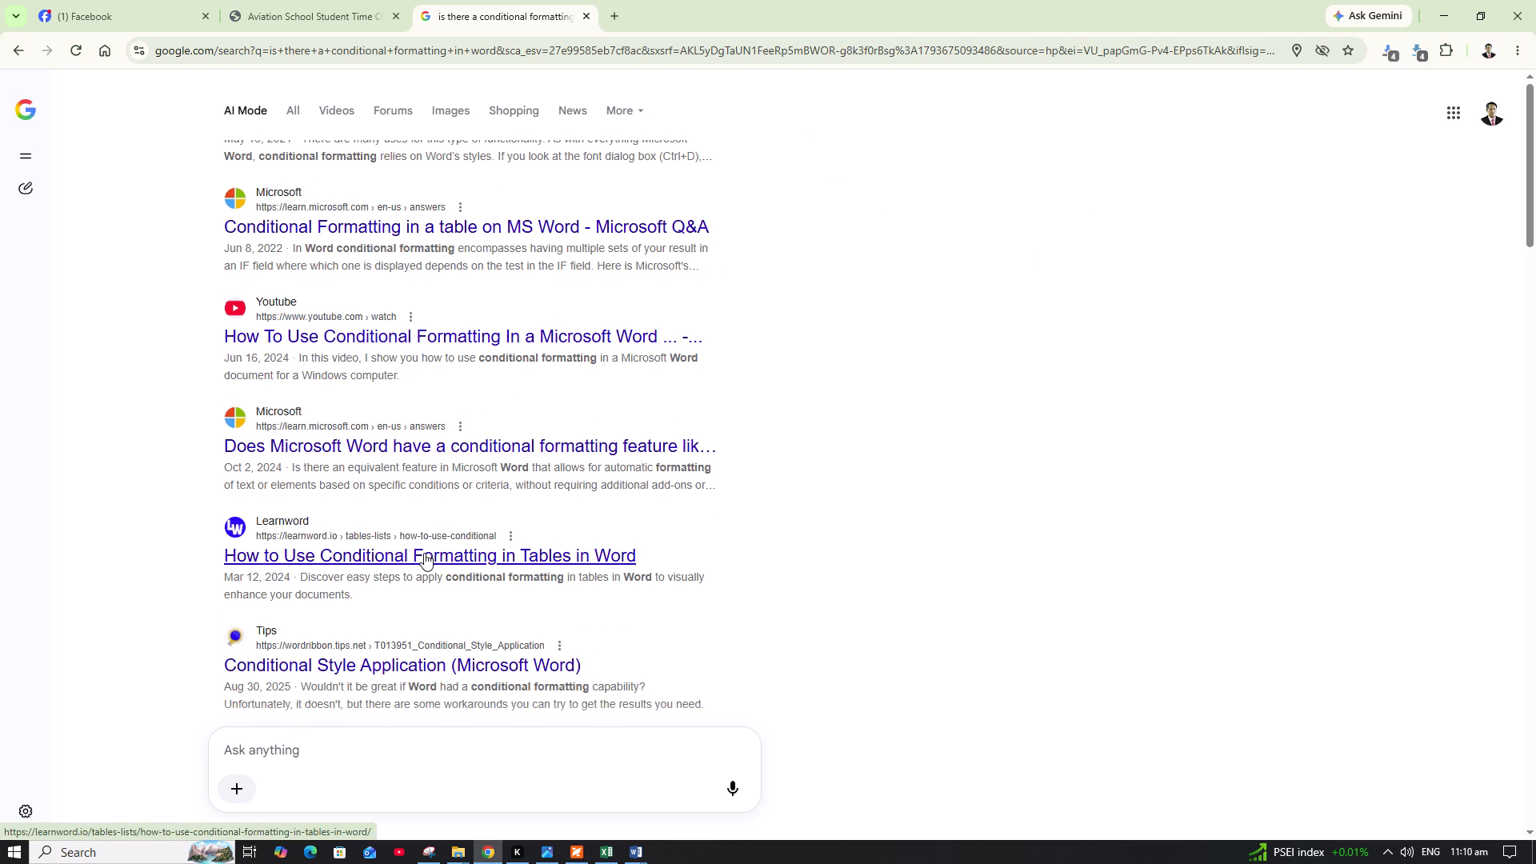
click(424, 553)
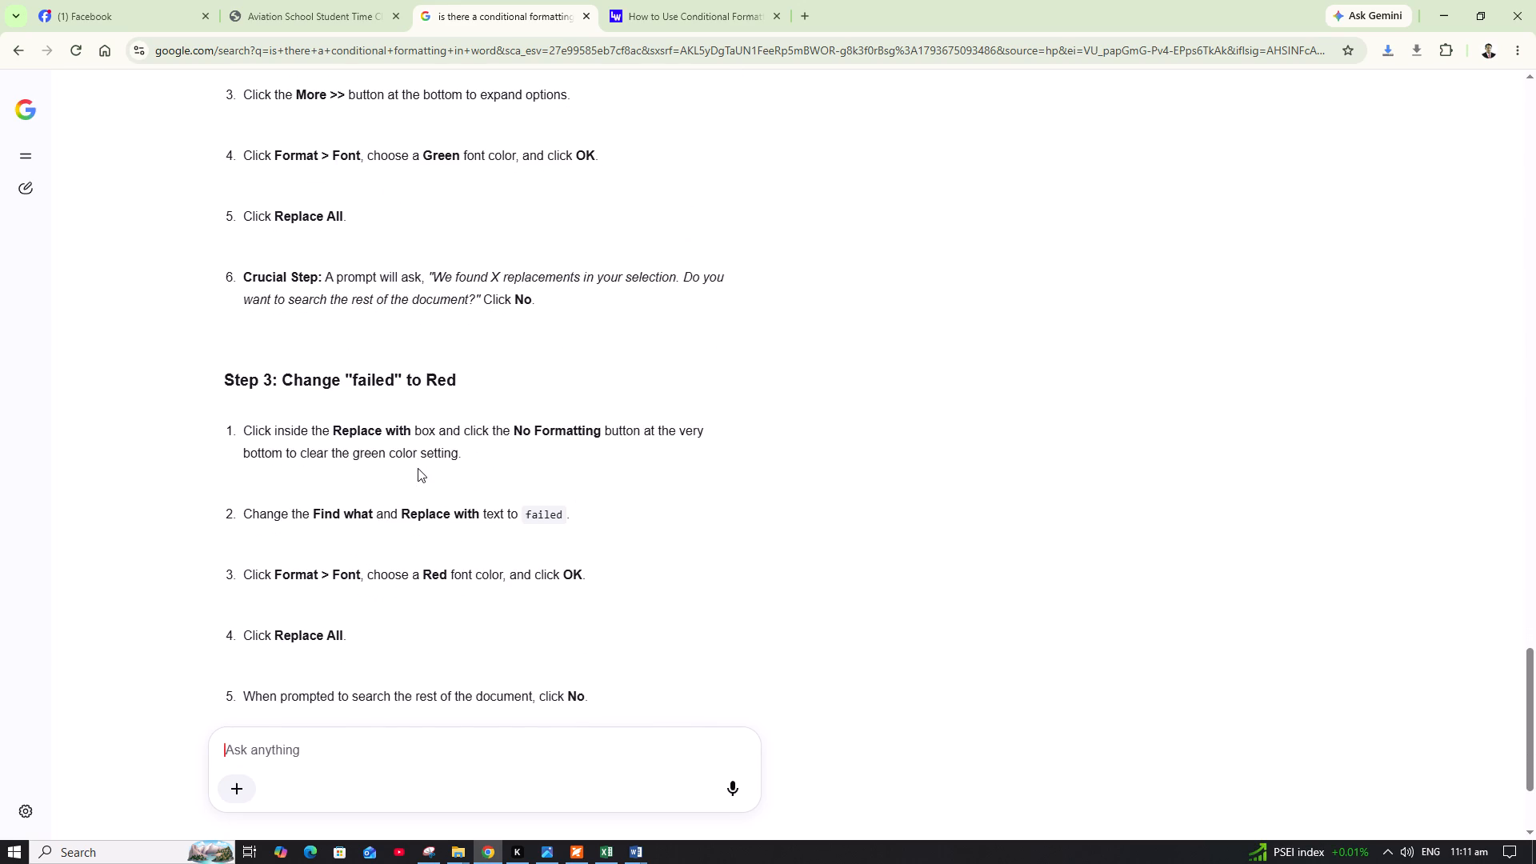
scroll(418, 468, down, 6)
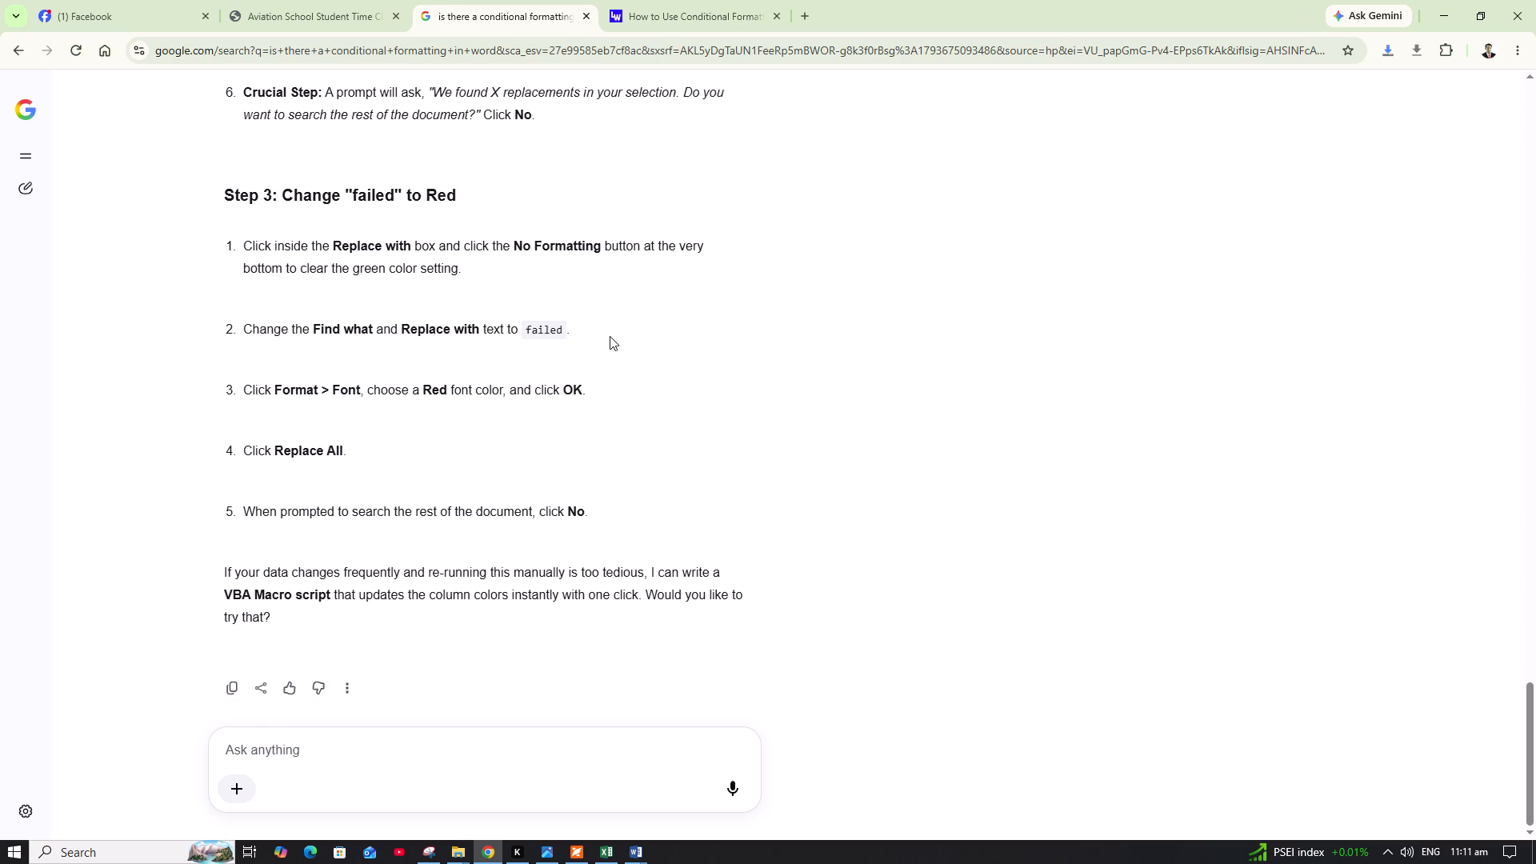
Close the Learn Word article, return to the Airbus320 Word document and cancel the field insertion.
click(778, 11)
click(1442, 11)
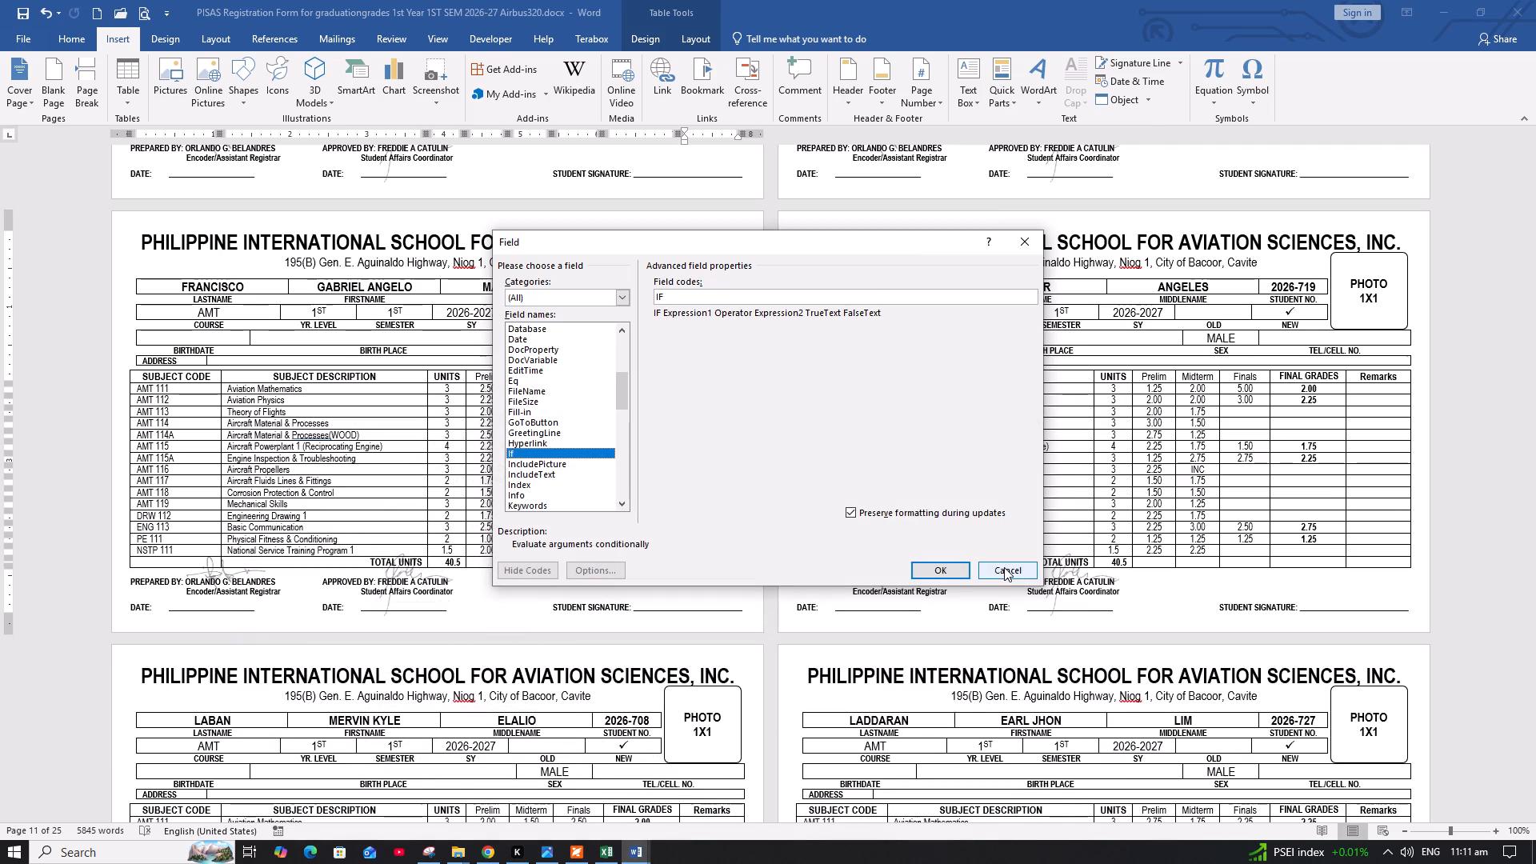
click(624, 445)
drag(622, 434, 618, 506)
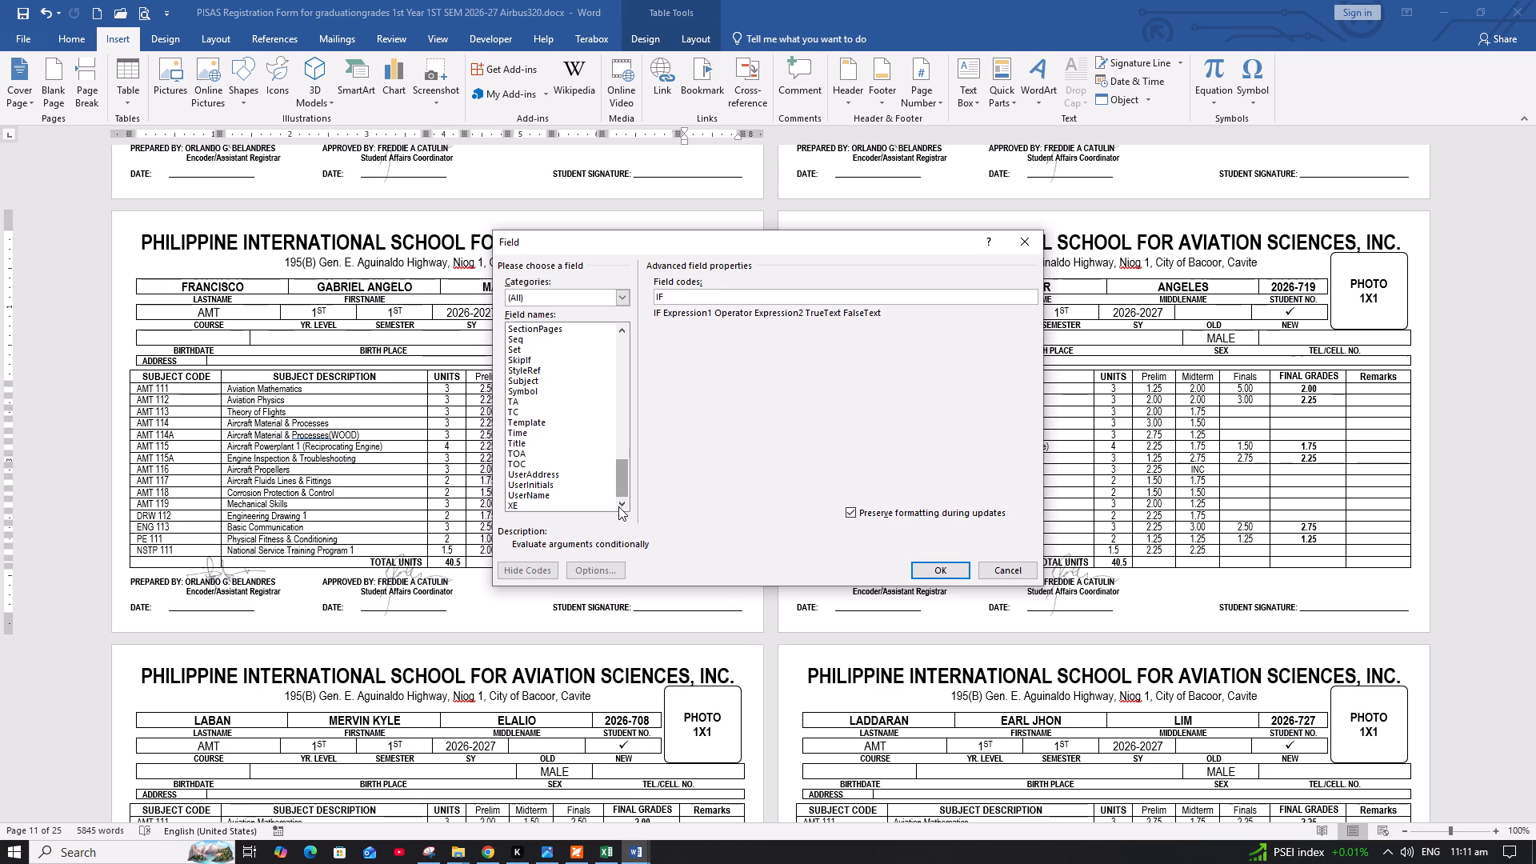
click(994, 570)
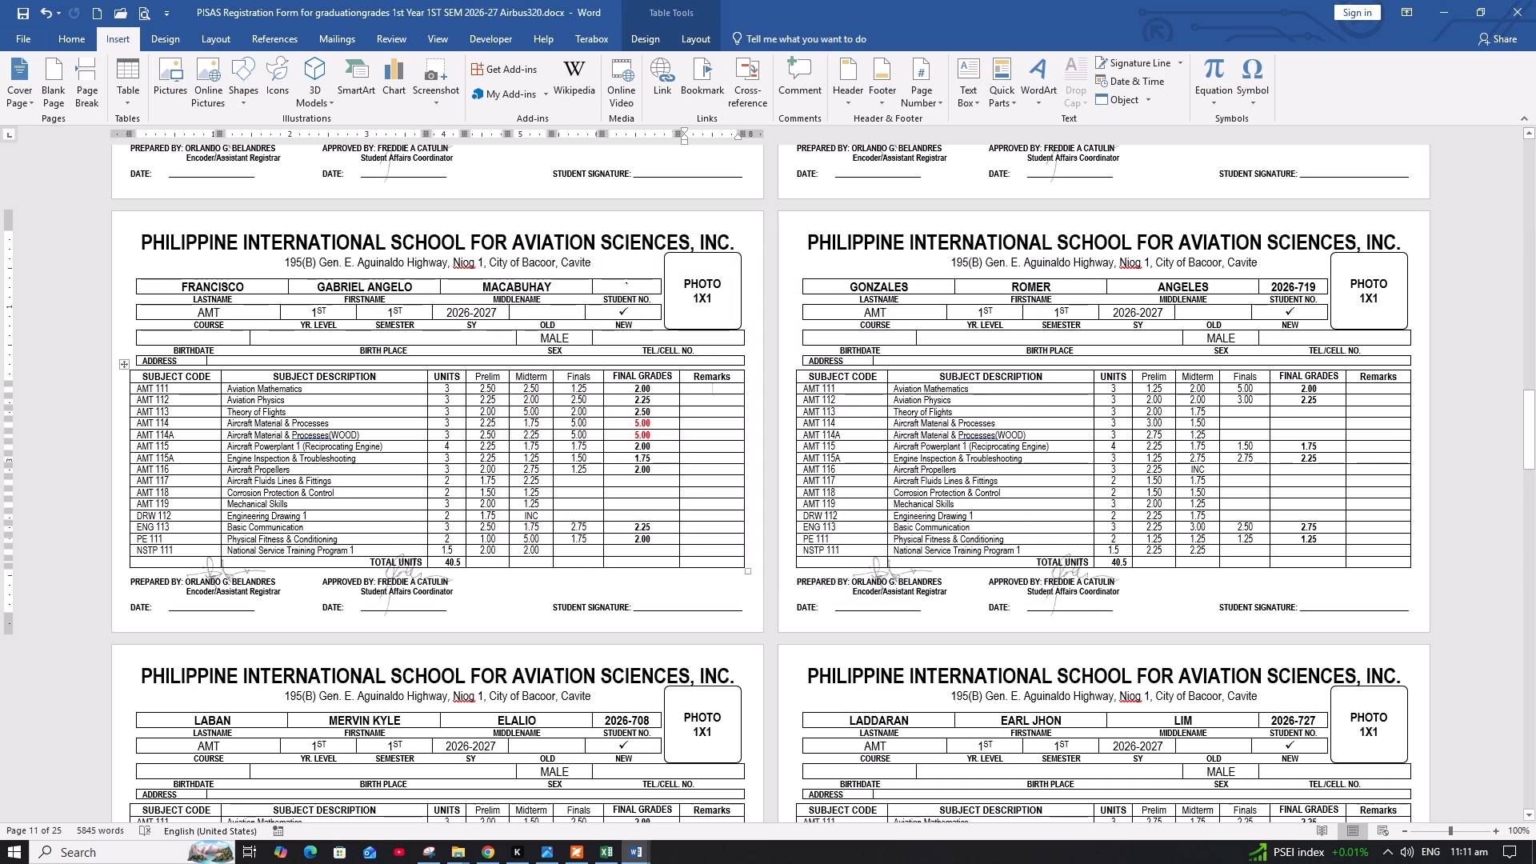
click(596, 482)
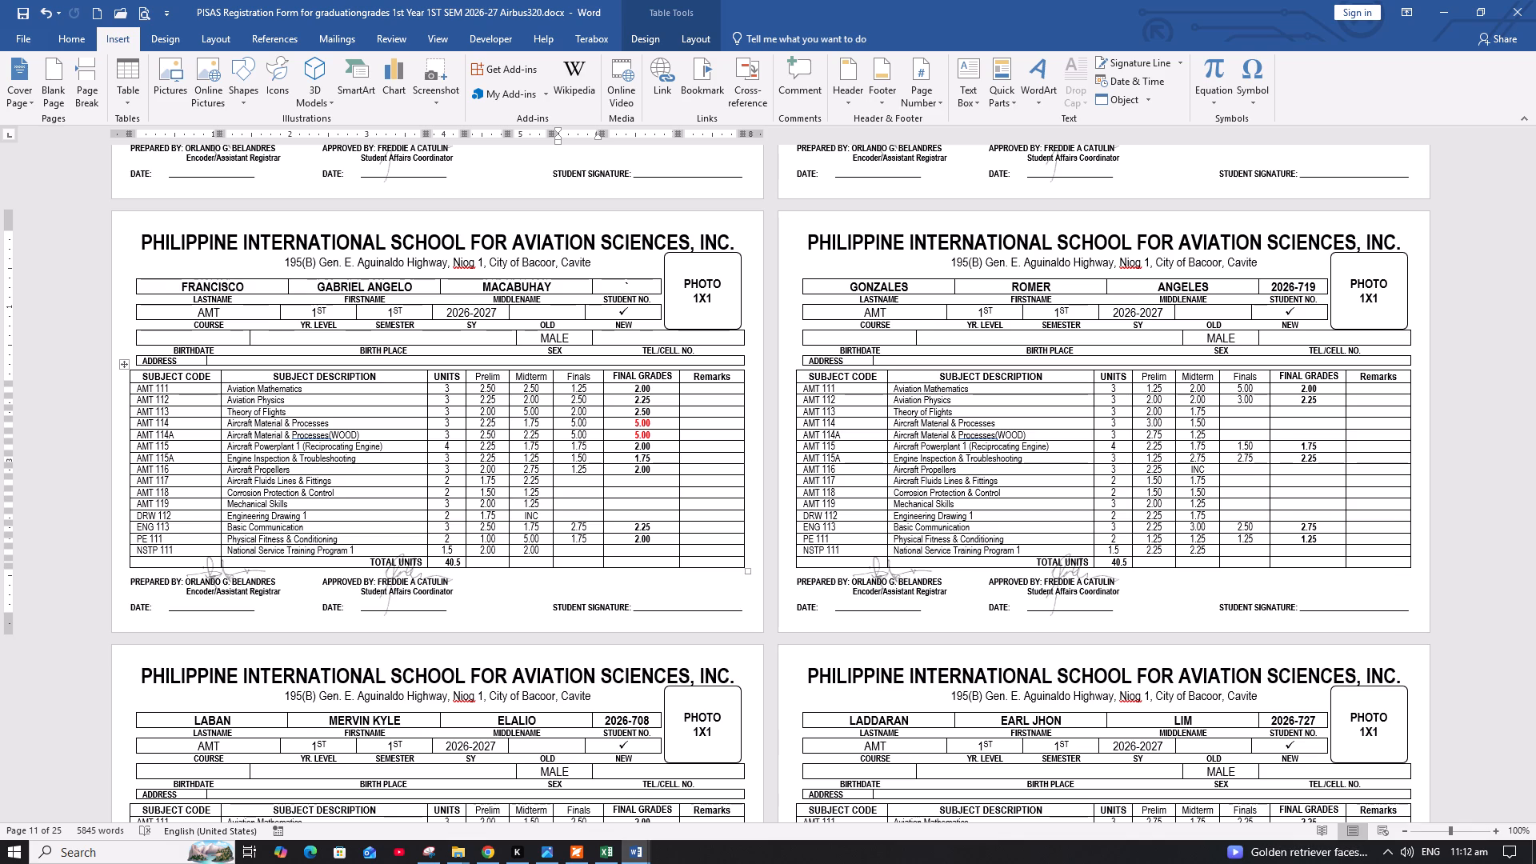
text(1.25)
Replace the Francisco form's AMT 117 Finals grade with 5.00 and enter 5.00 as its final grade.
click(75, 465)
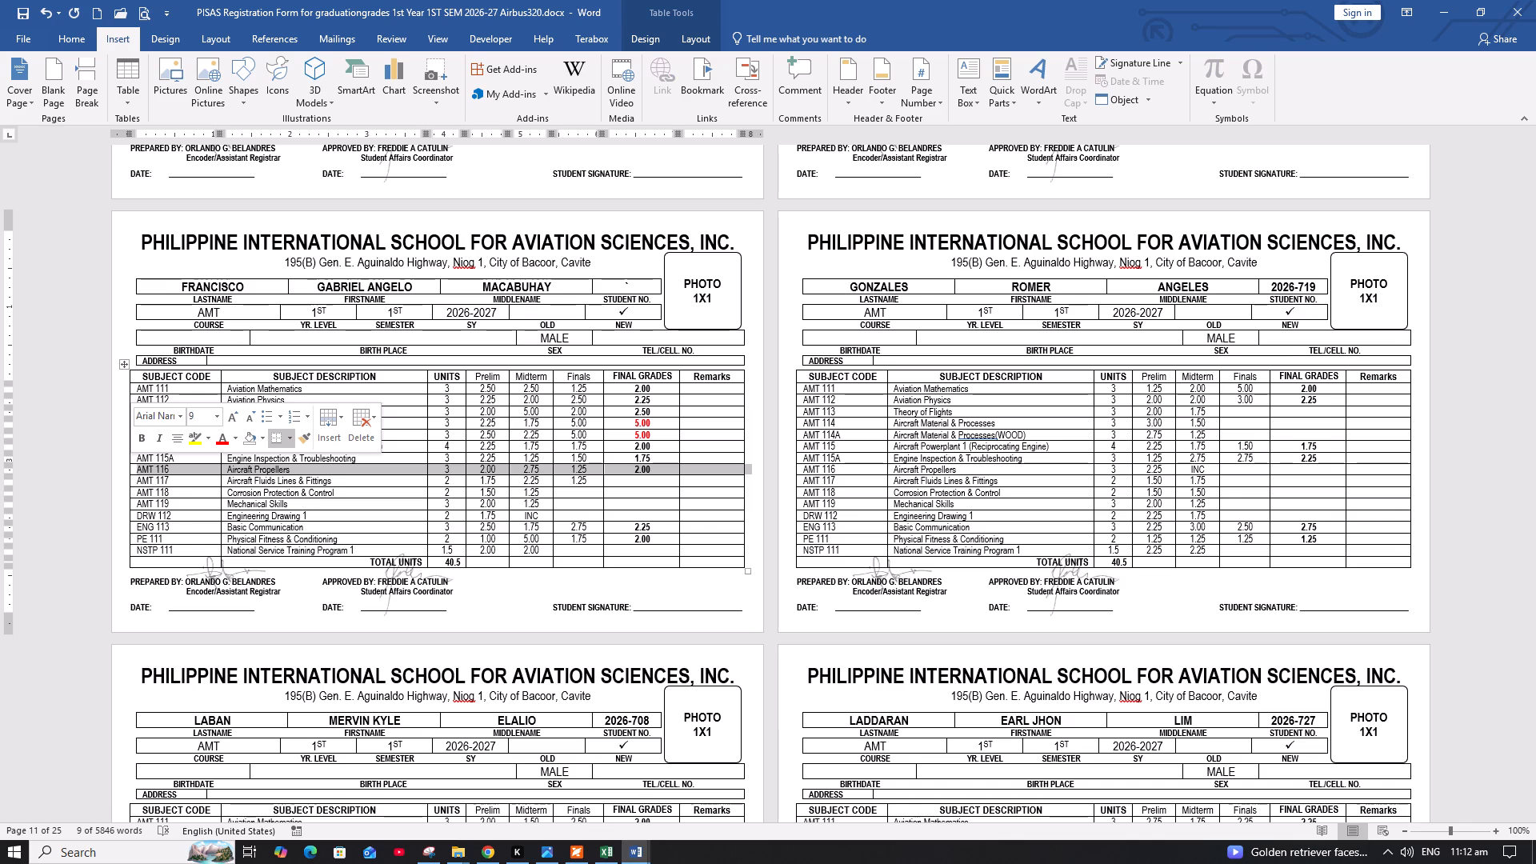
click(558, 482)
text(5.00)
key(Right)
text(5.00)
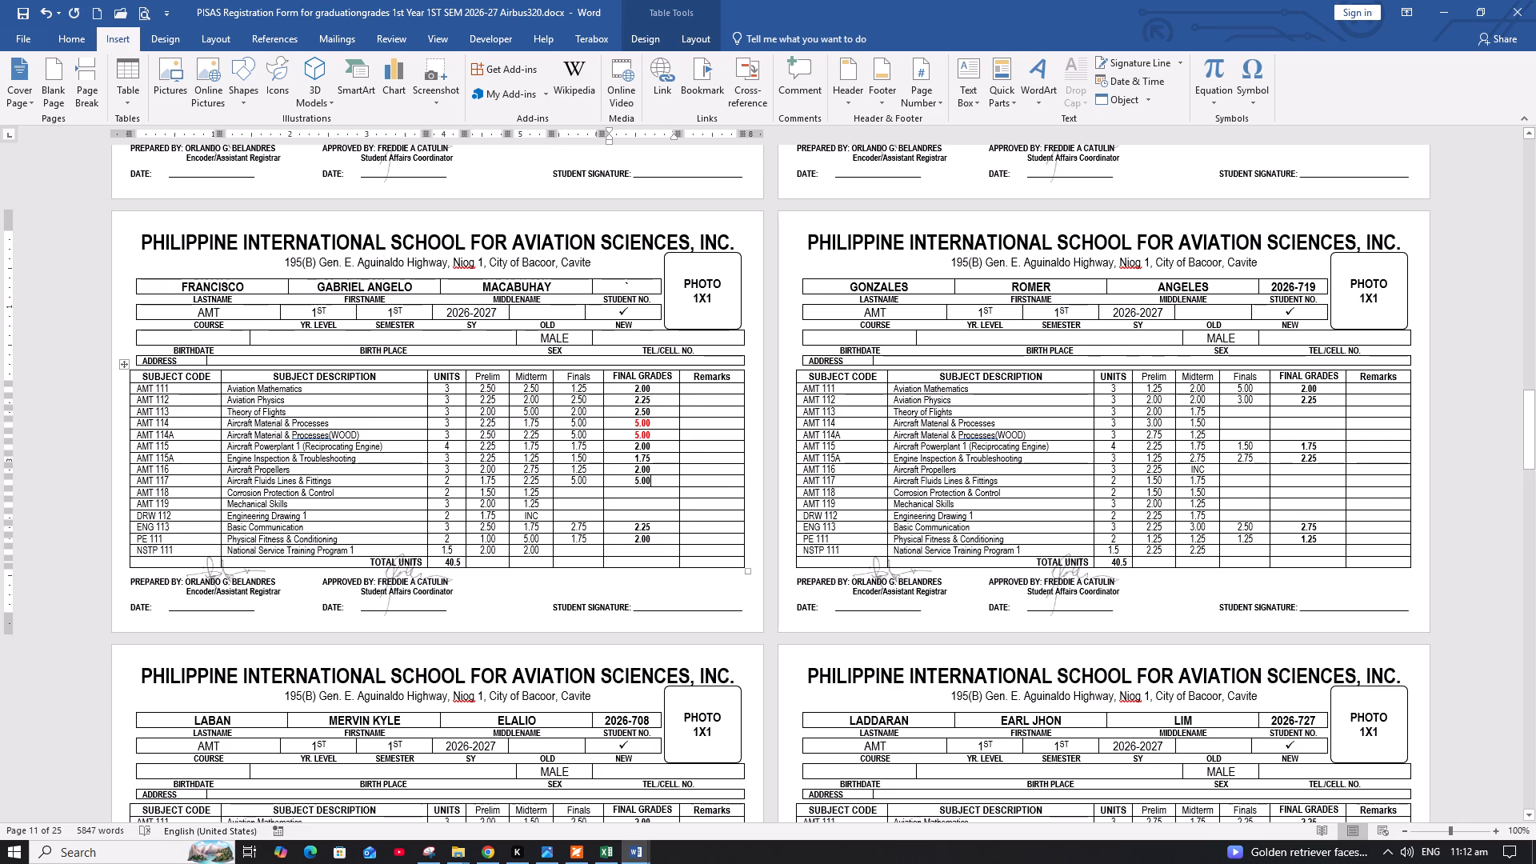
Open AMT 117 A320 - 117.xlsx from the FINAL folder and check the Francisco row's Final and FINAL GRADE entries.
click(452, 856)
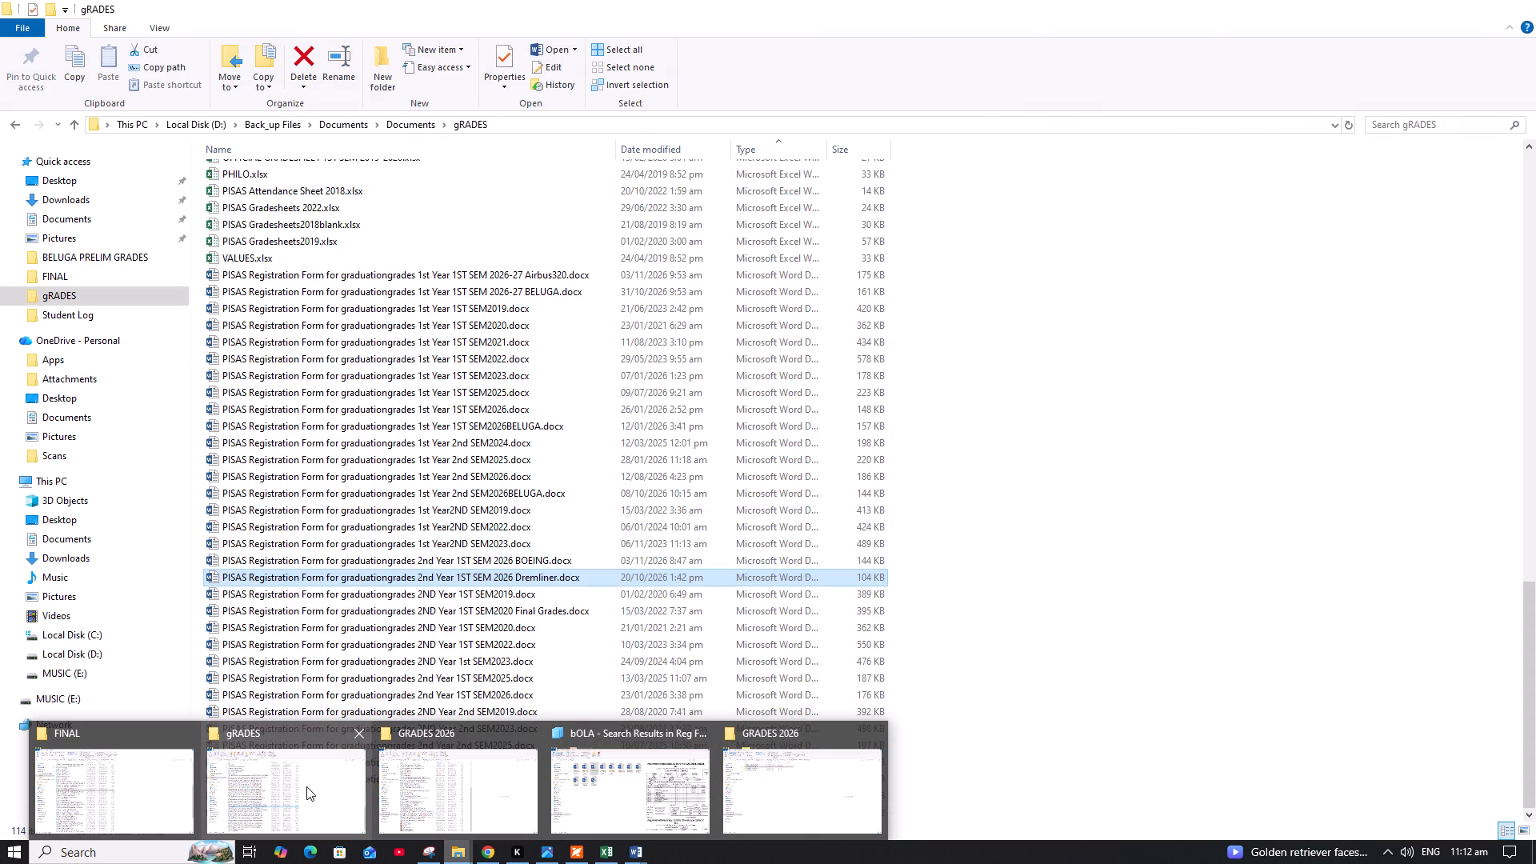
click(139, 773)
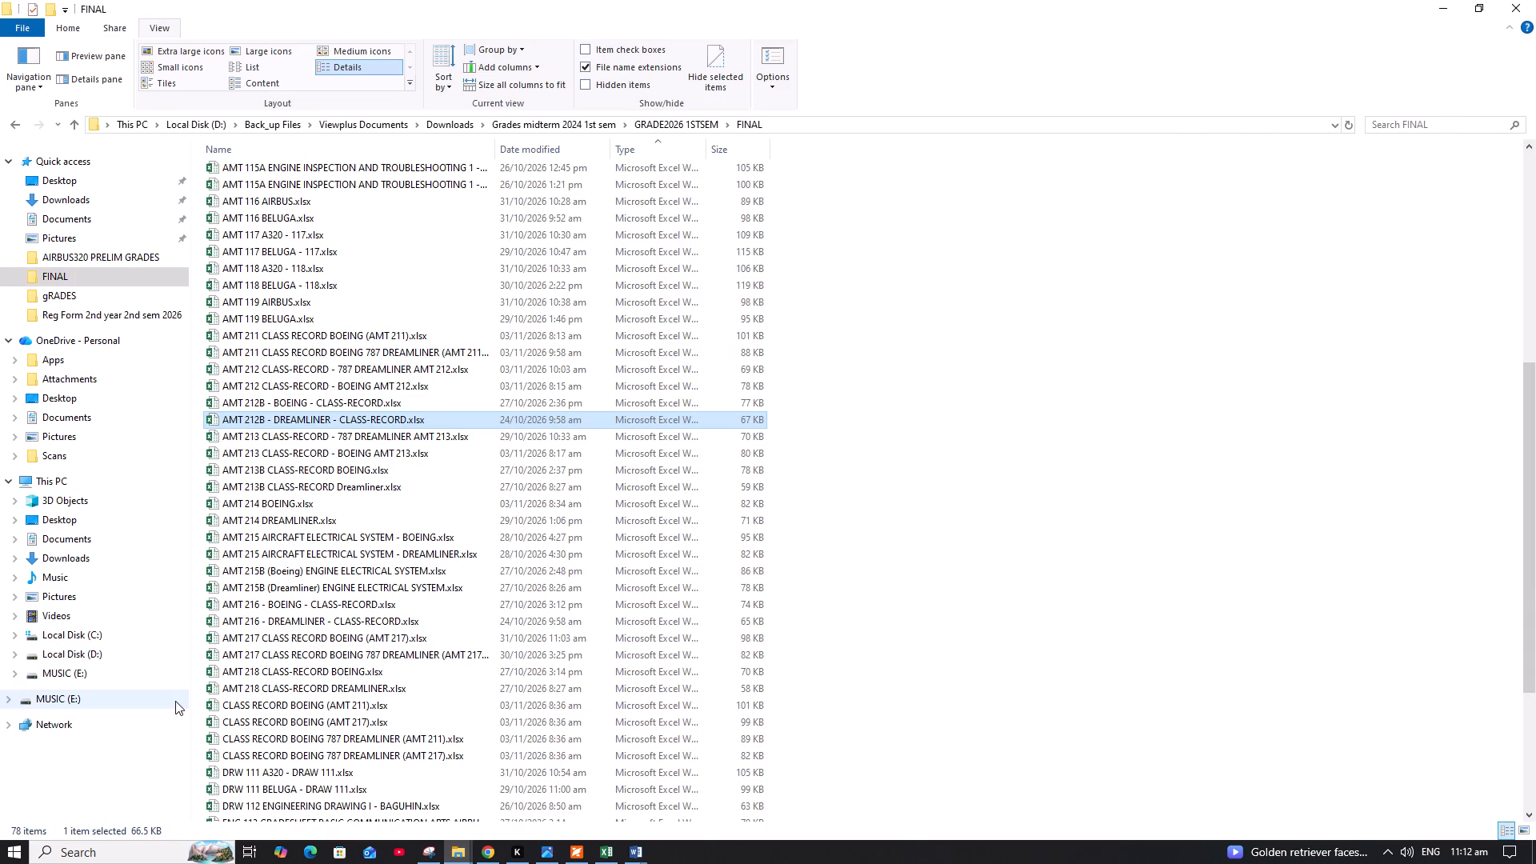
double_click(300, 233)
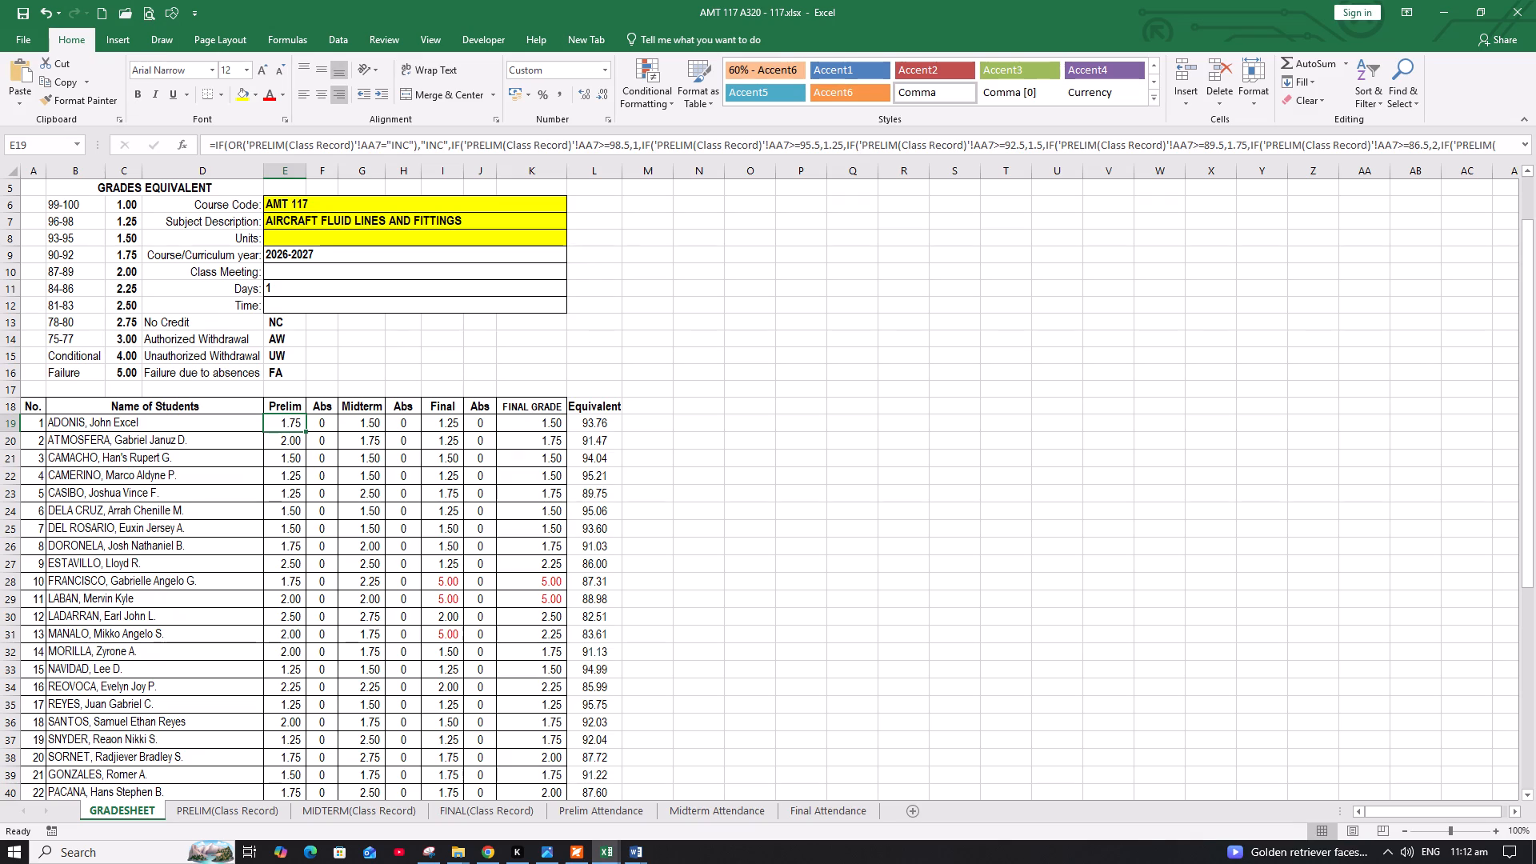
click(10, 581)
click(433, 581)
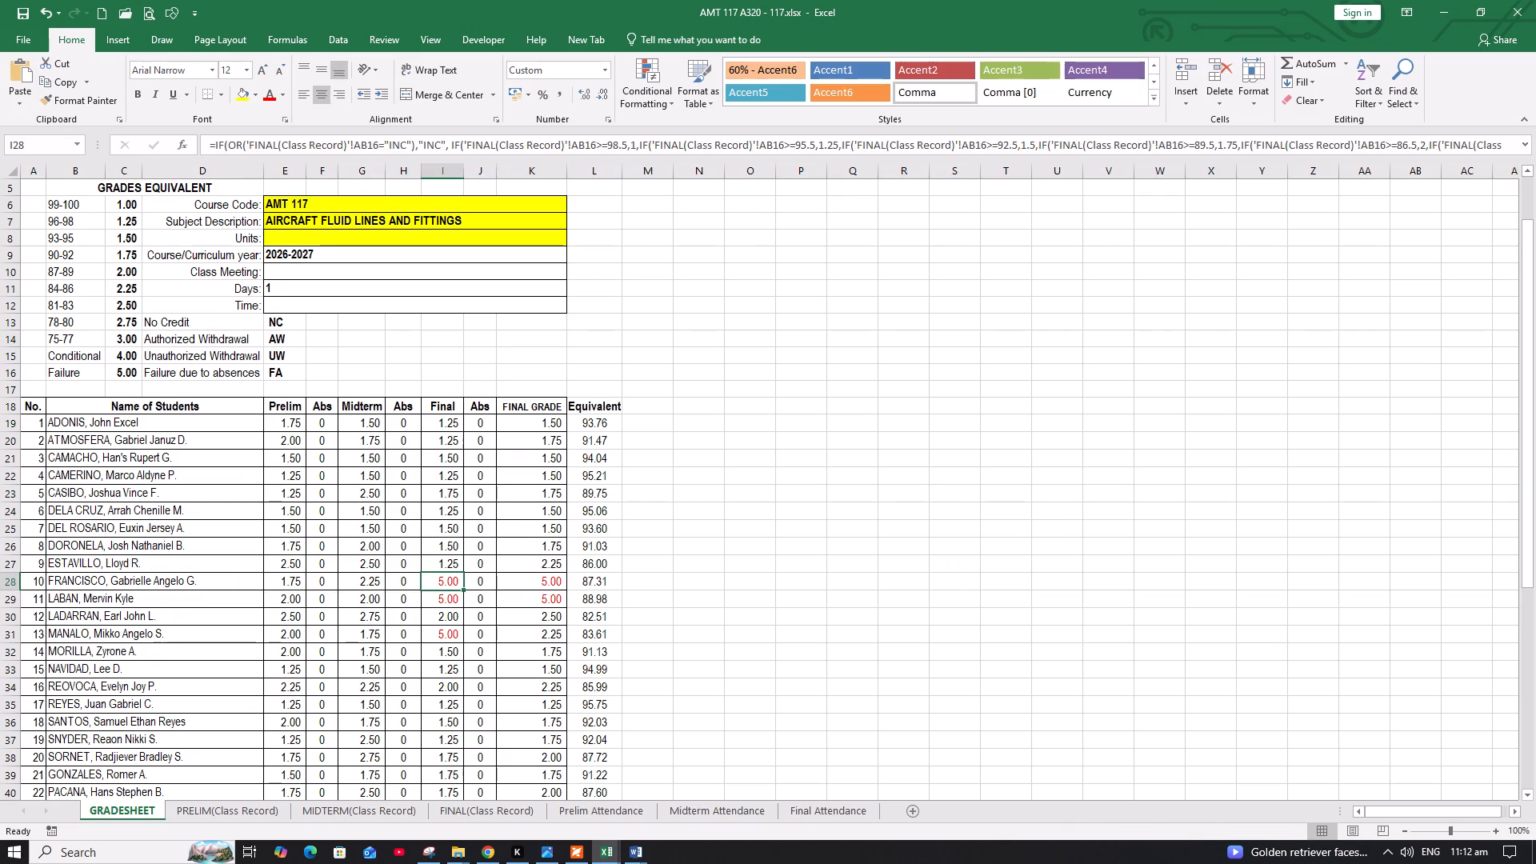
click(524, 581)
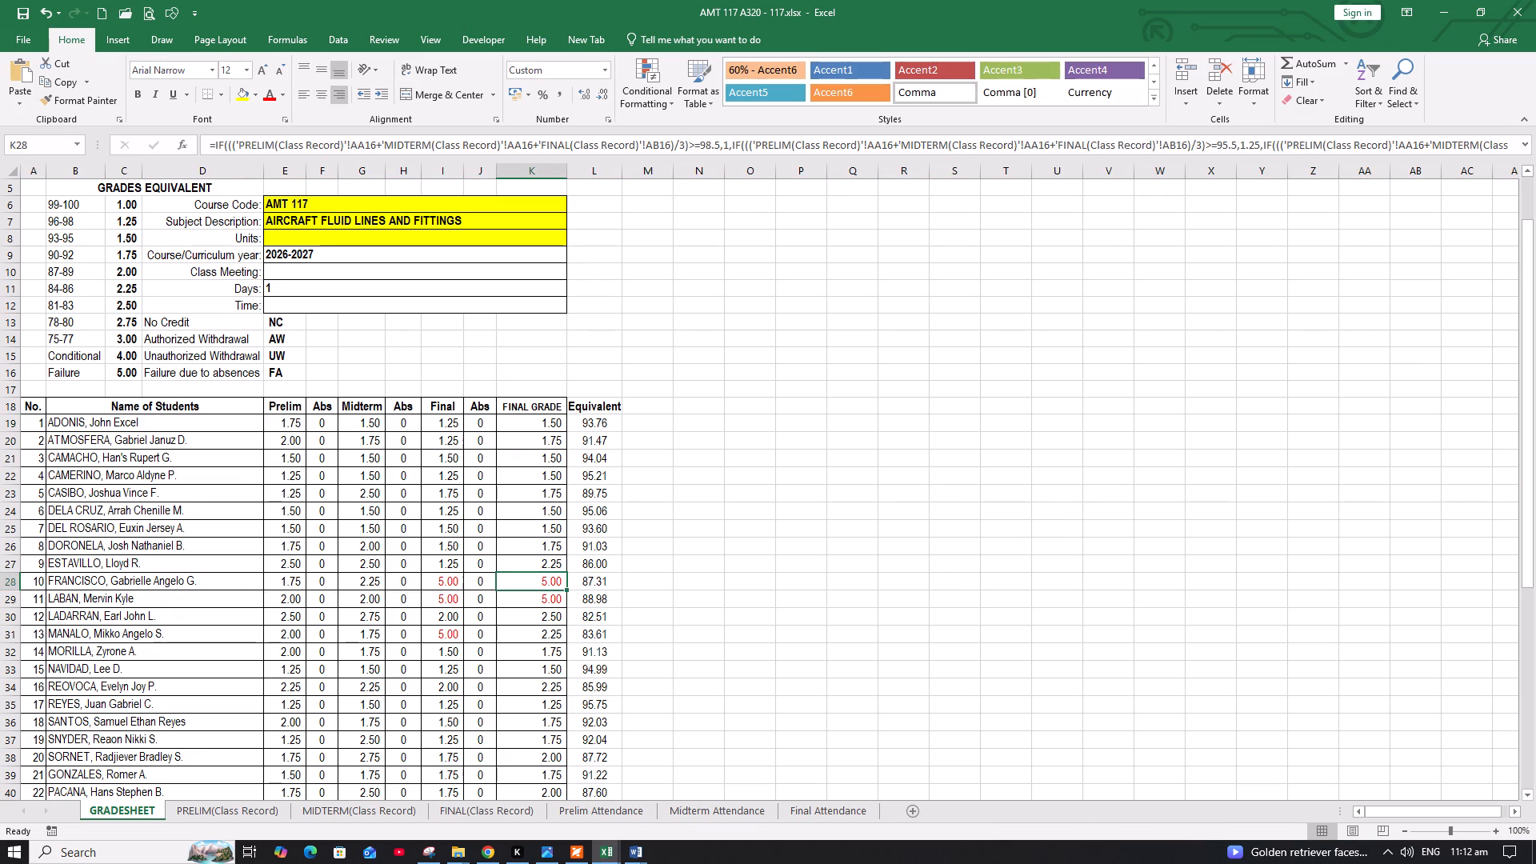
Examine the Francisco row and its FG cell in the FINAL(Class Record) sheet.
click(481, 809)
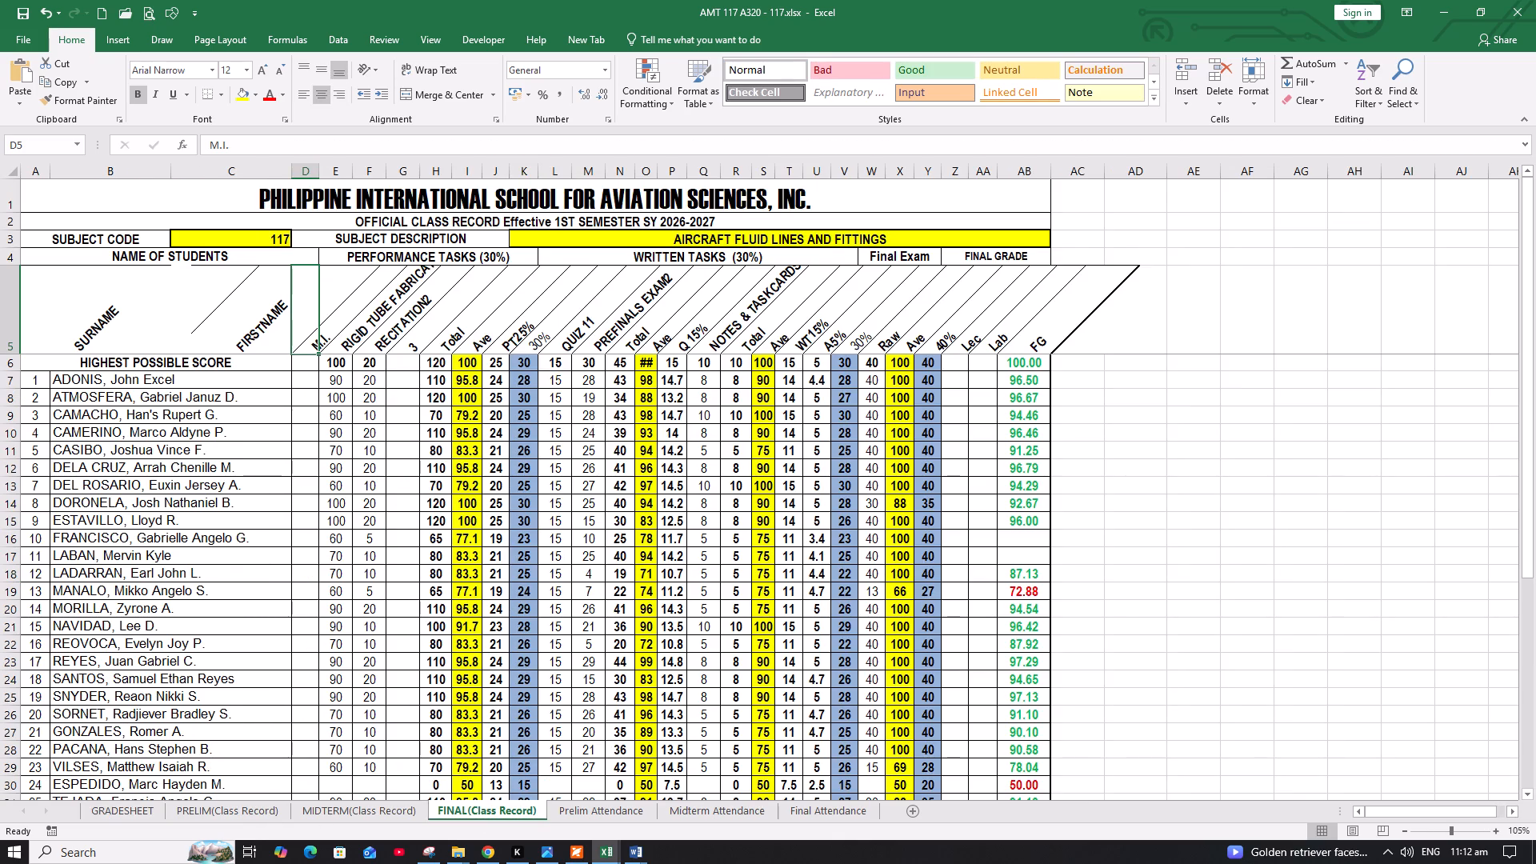
click(95, 538)
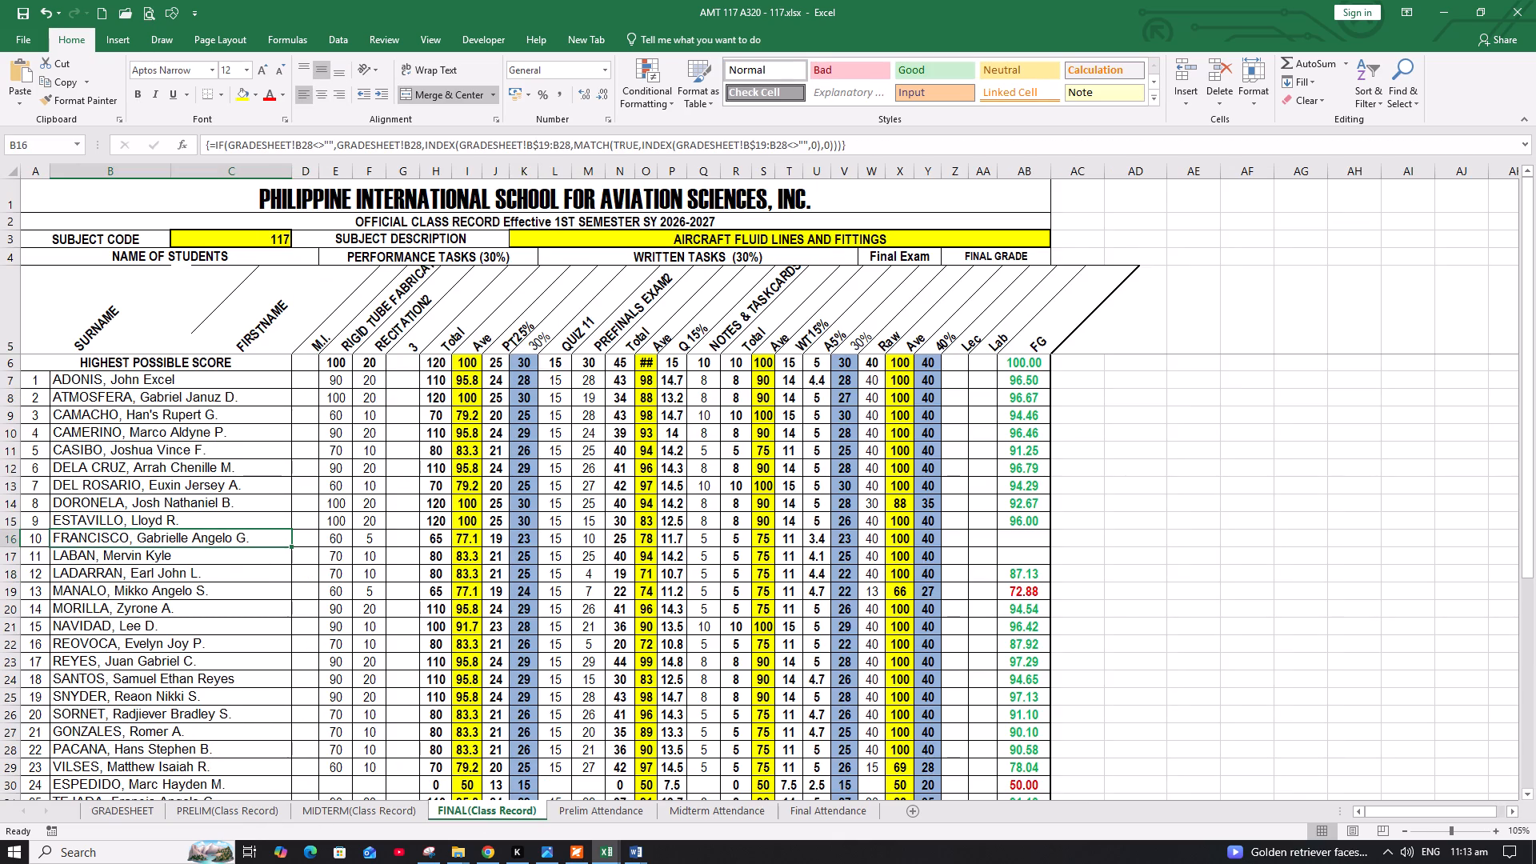
click(13, 538)
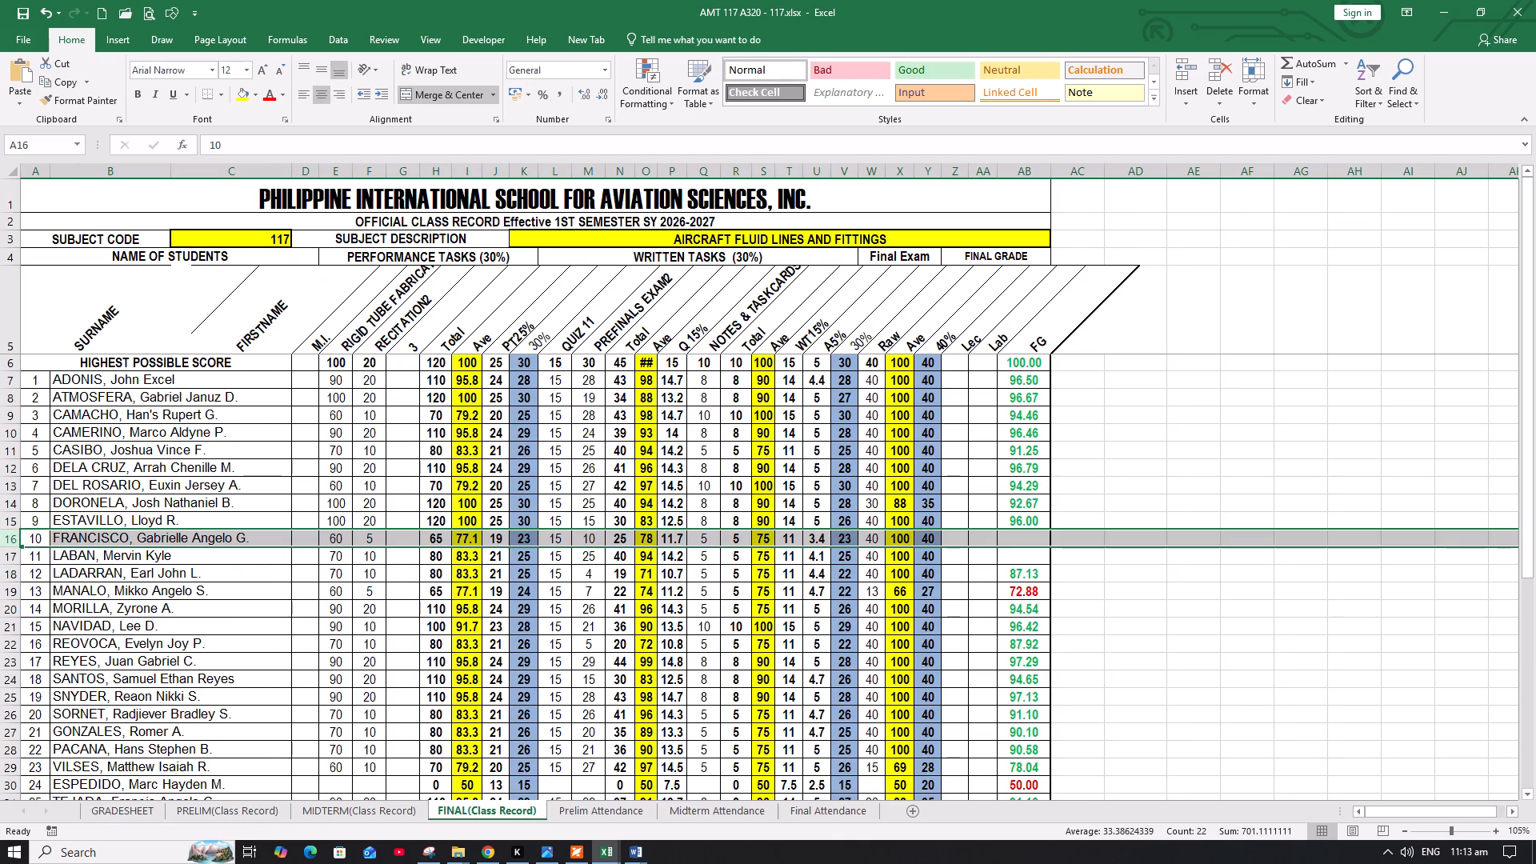
click(1038, 537)
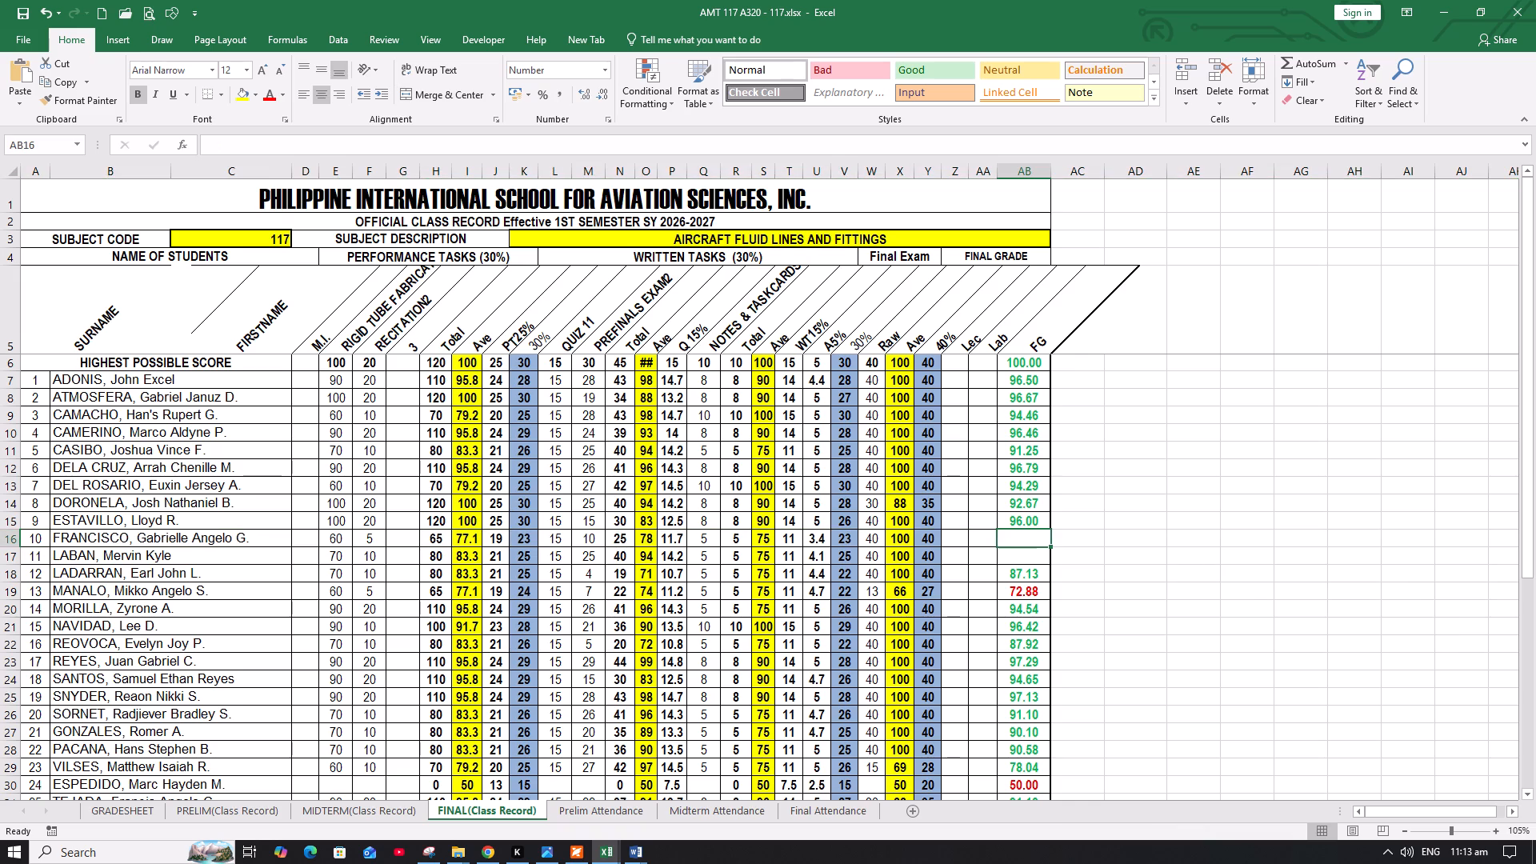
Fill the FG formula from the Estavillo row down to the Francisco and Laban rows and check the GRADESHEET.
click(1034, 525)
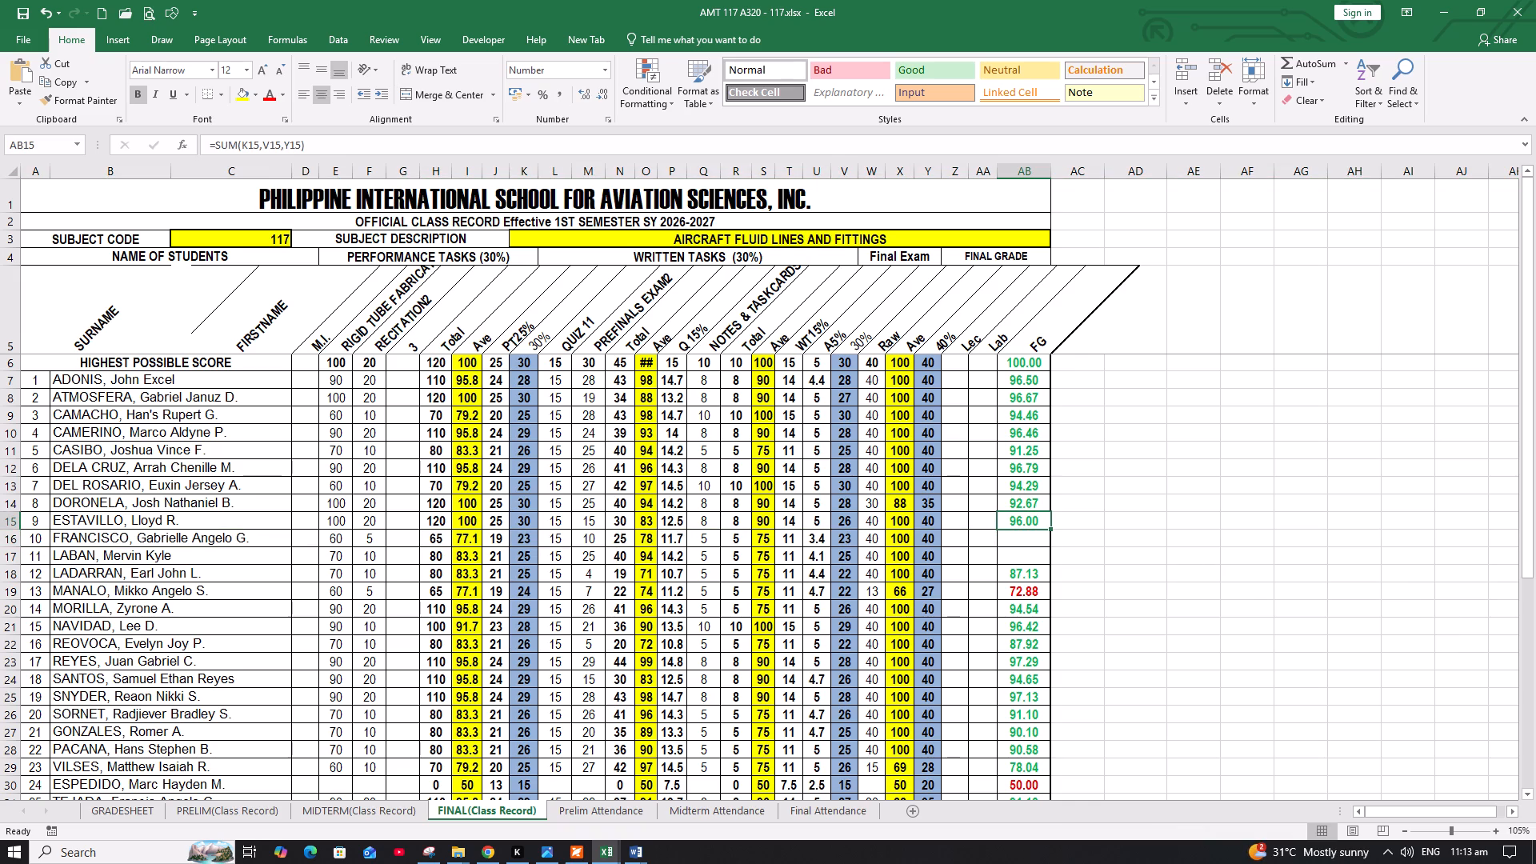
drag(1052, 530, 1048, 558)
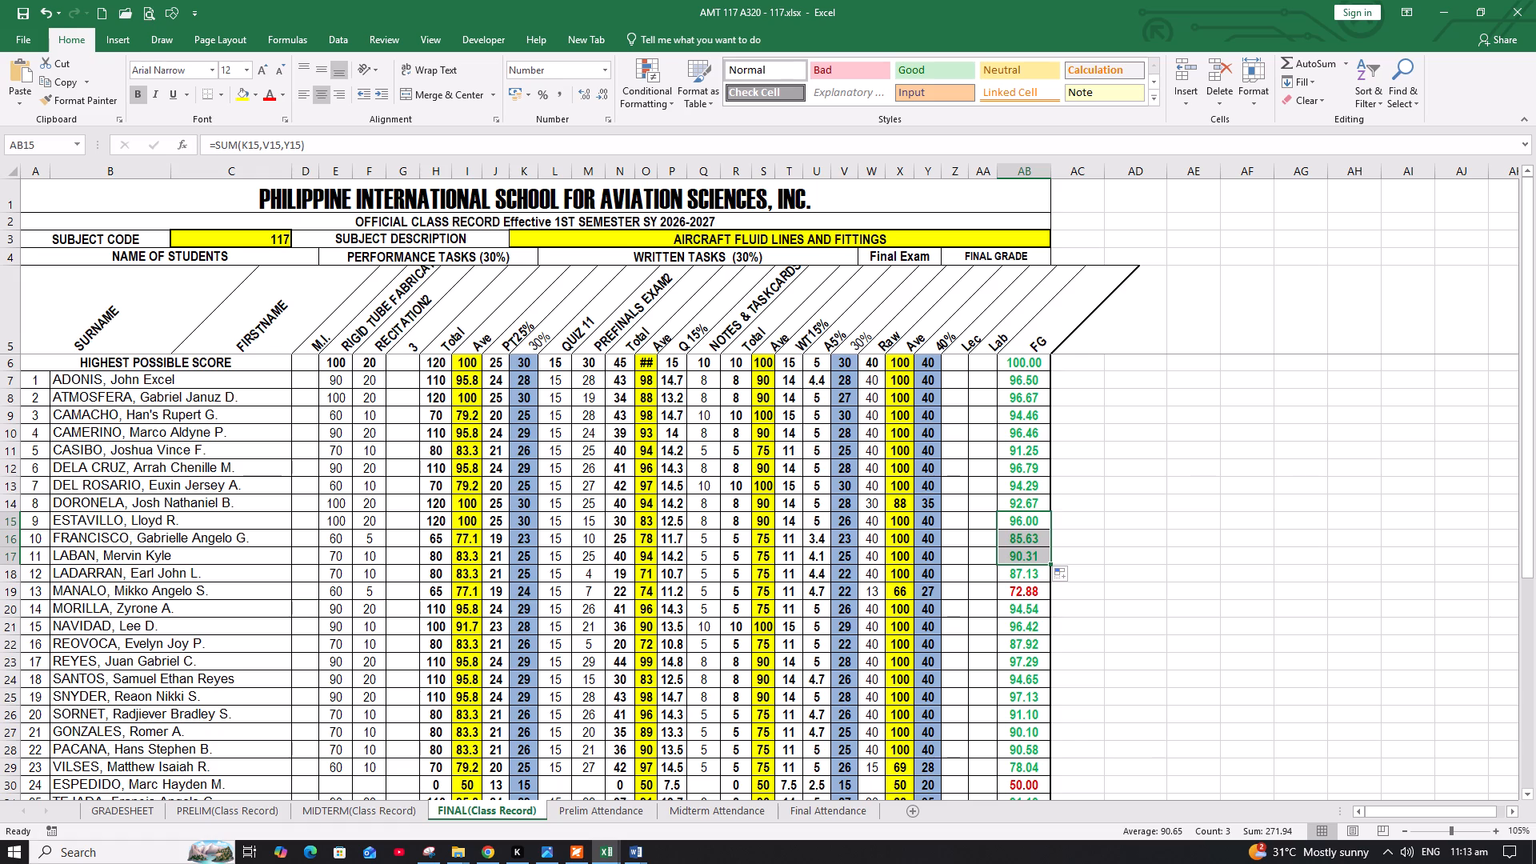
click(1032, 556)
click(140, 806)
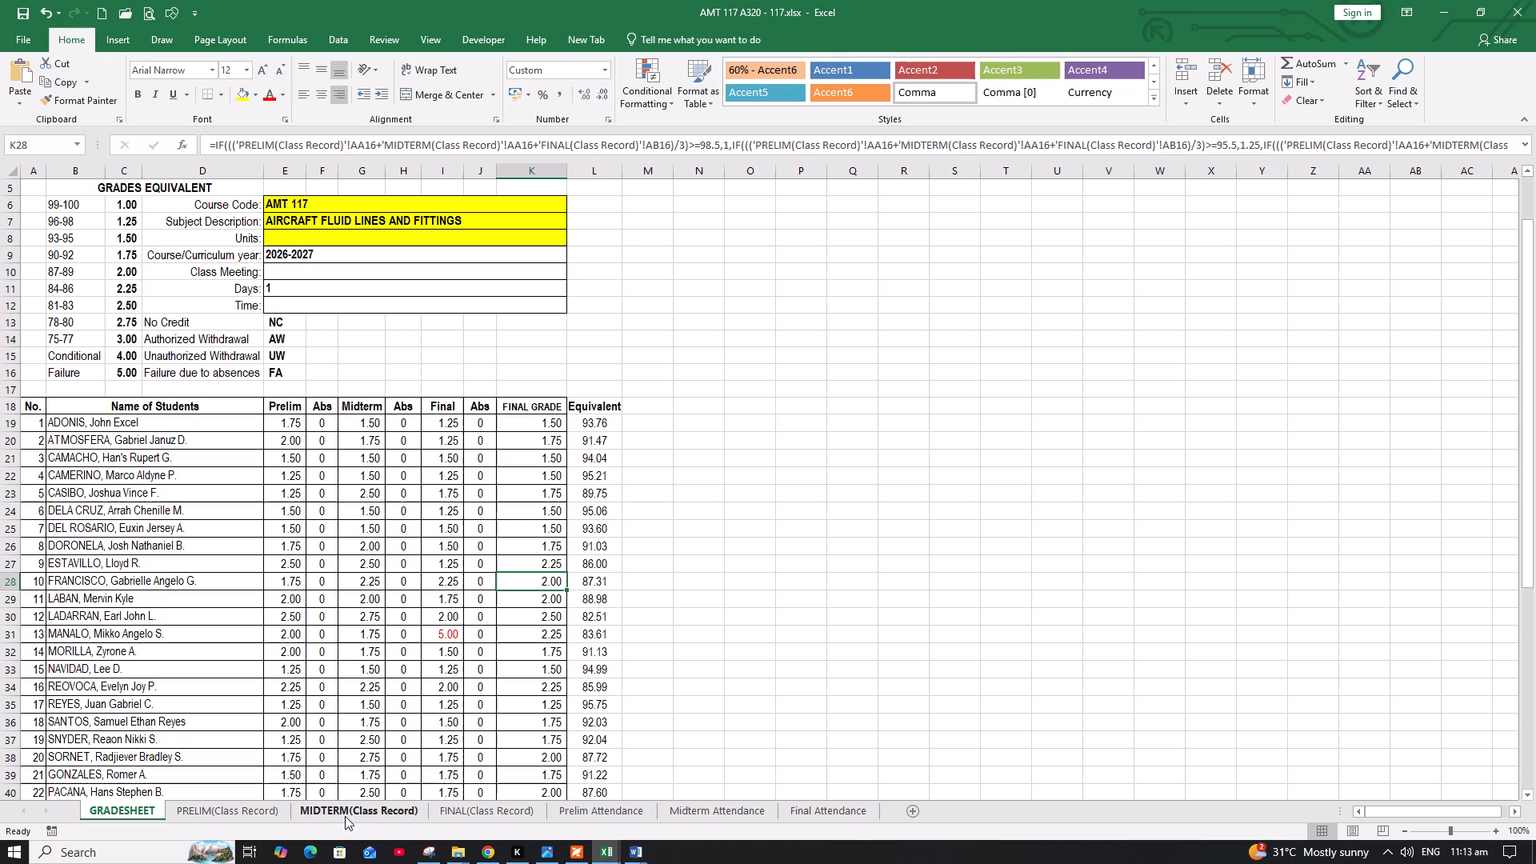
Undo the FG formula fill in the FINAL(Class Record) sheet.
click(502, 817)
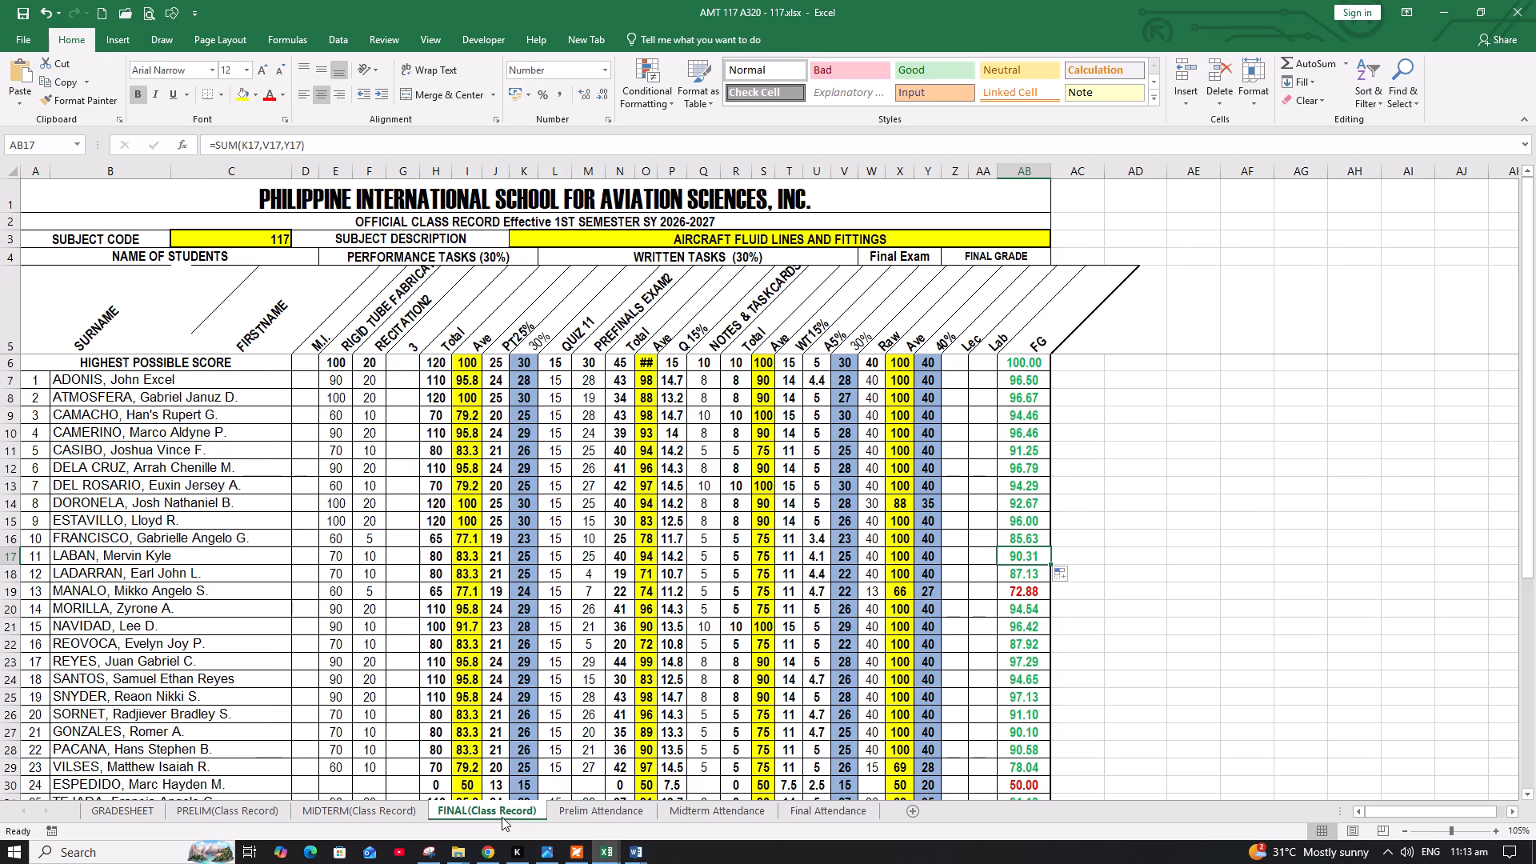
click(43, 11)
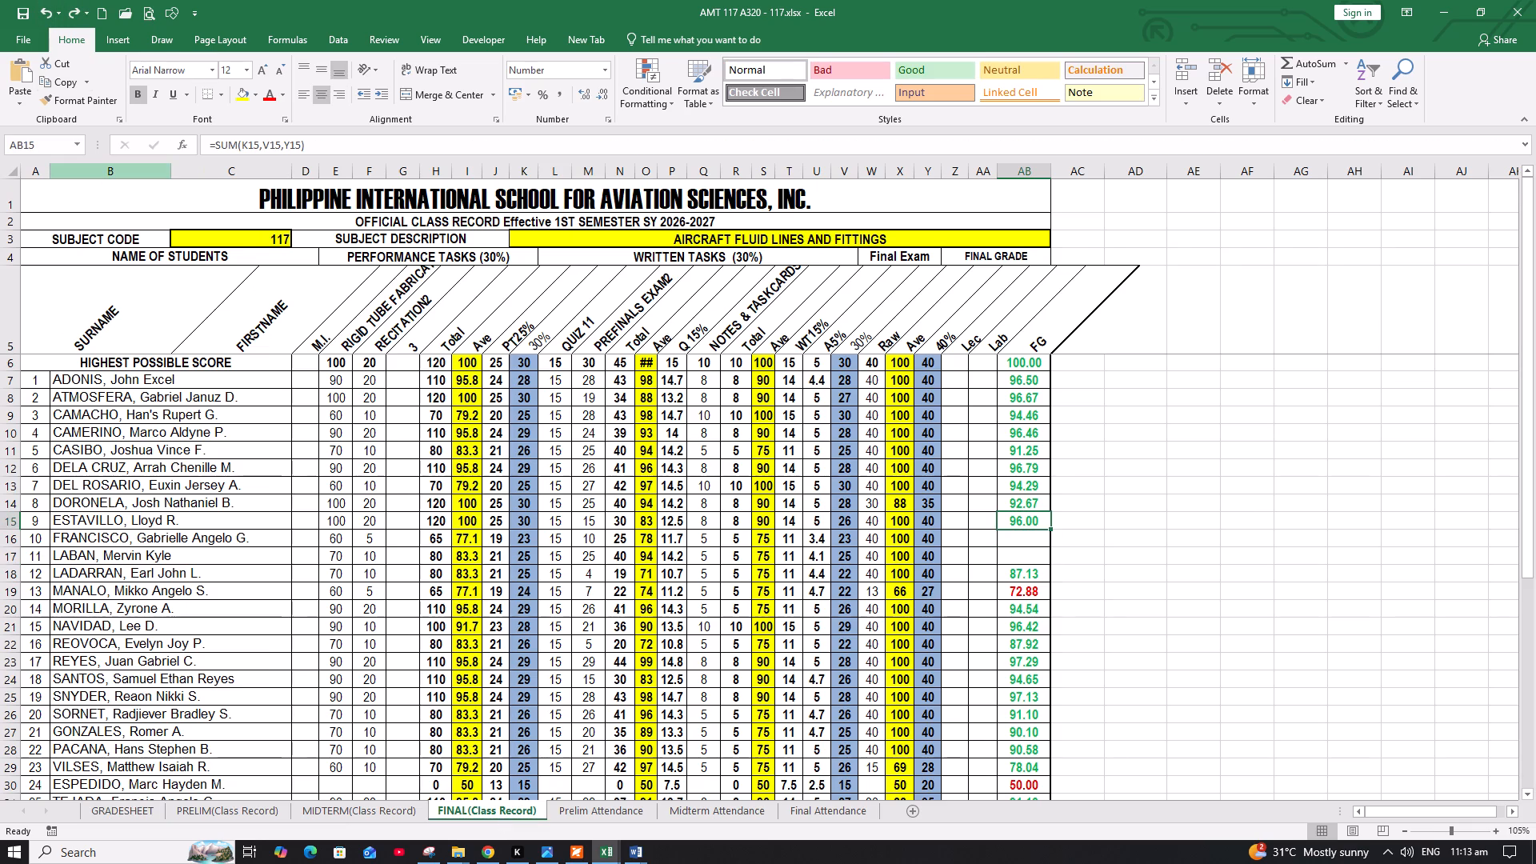
Examine the FG cells and neighbouring formulas around the Francisco and Laban rows, and the rest of the FINAL(Class Record) sheet.
click(1034, 558)
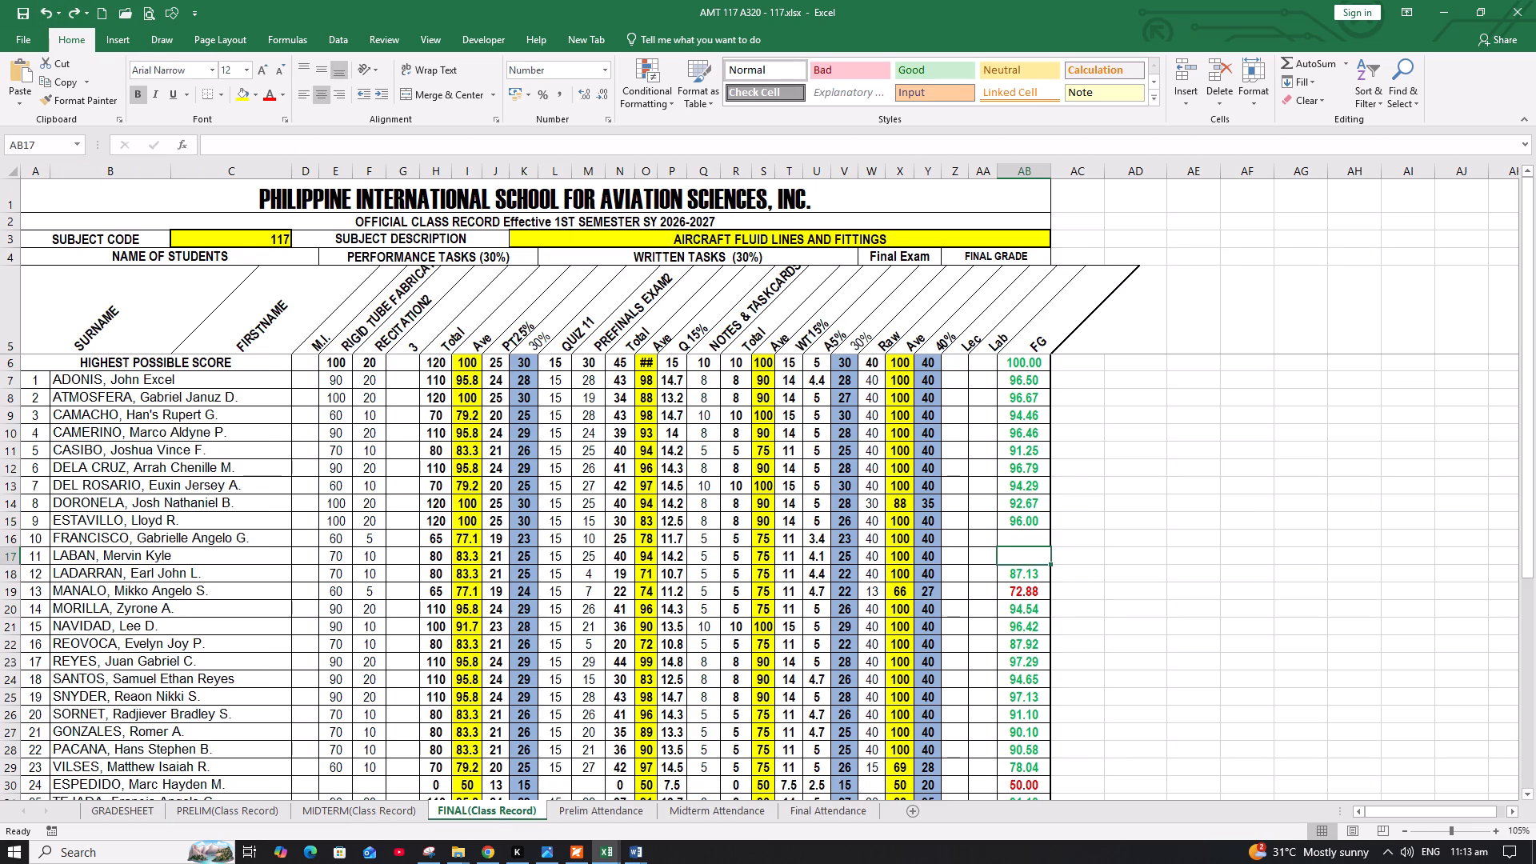
click(1024, 538)
click(1023, 518)
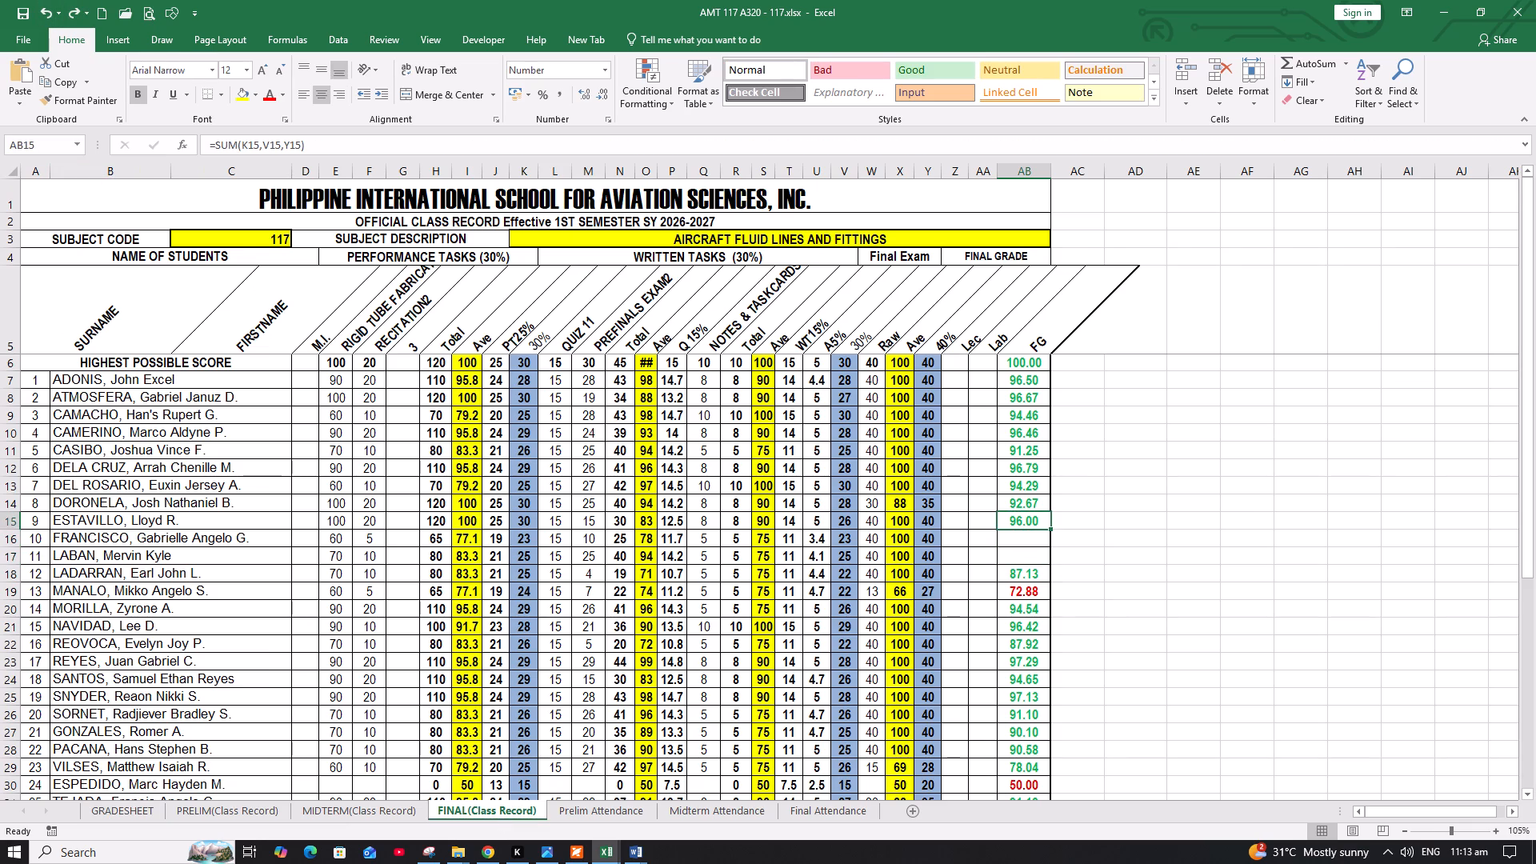
click(1024, 507)
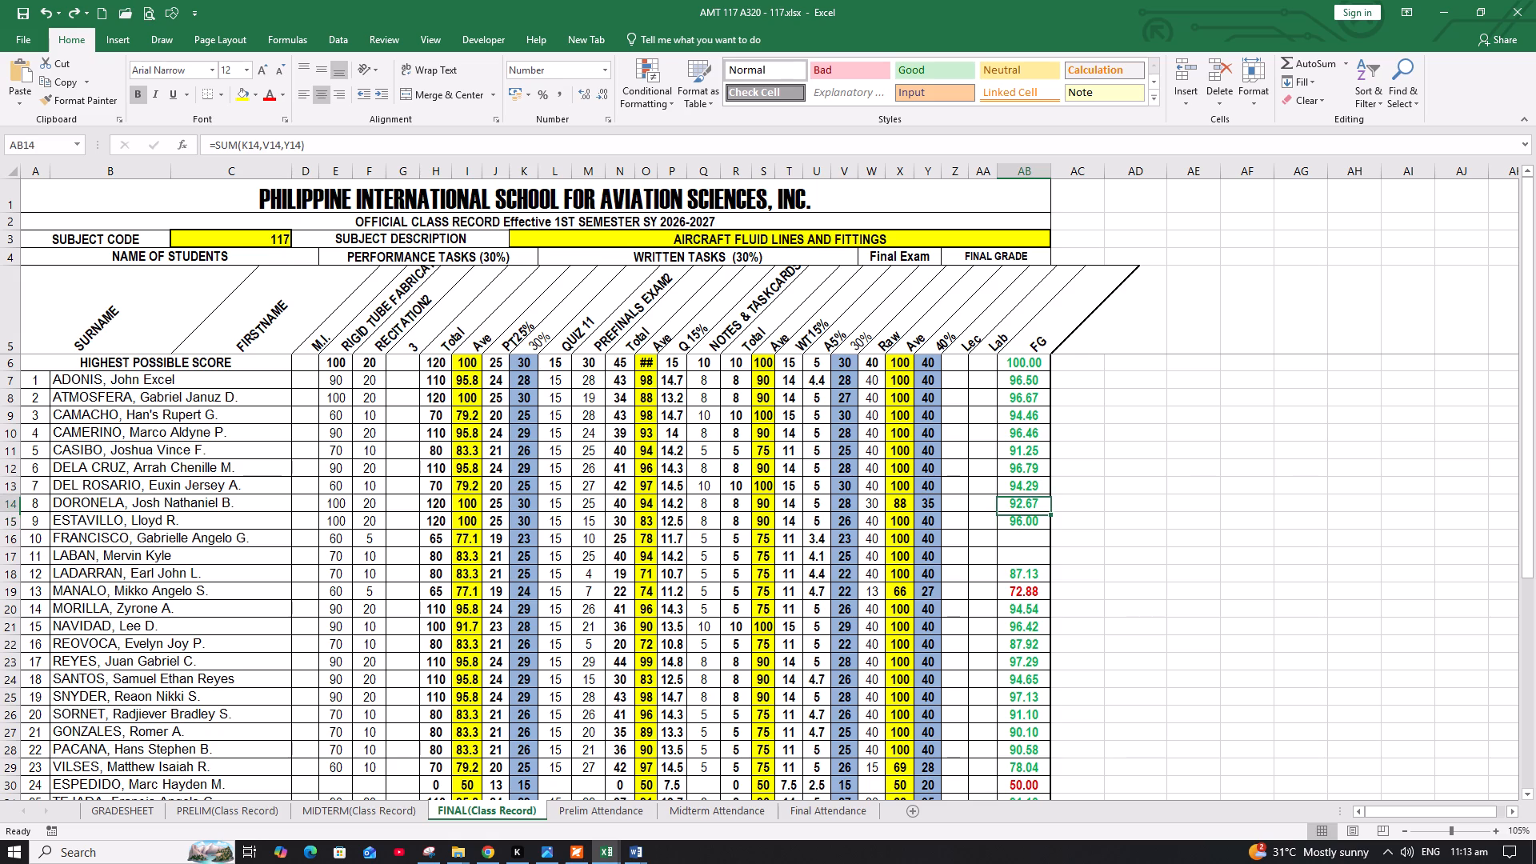
click(1014, 523)
click(1018, 540)
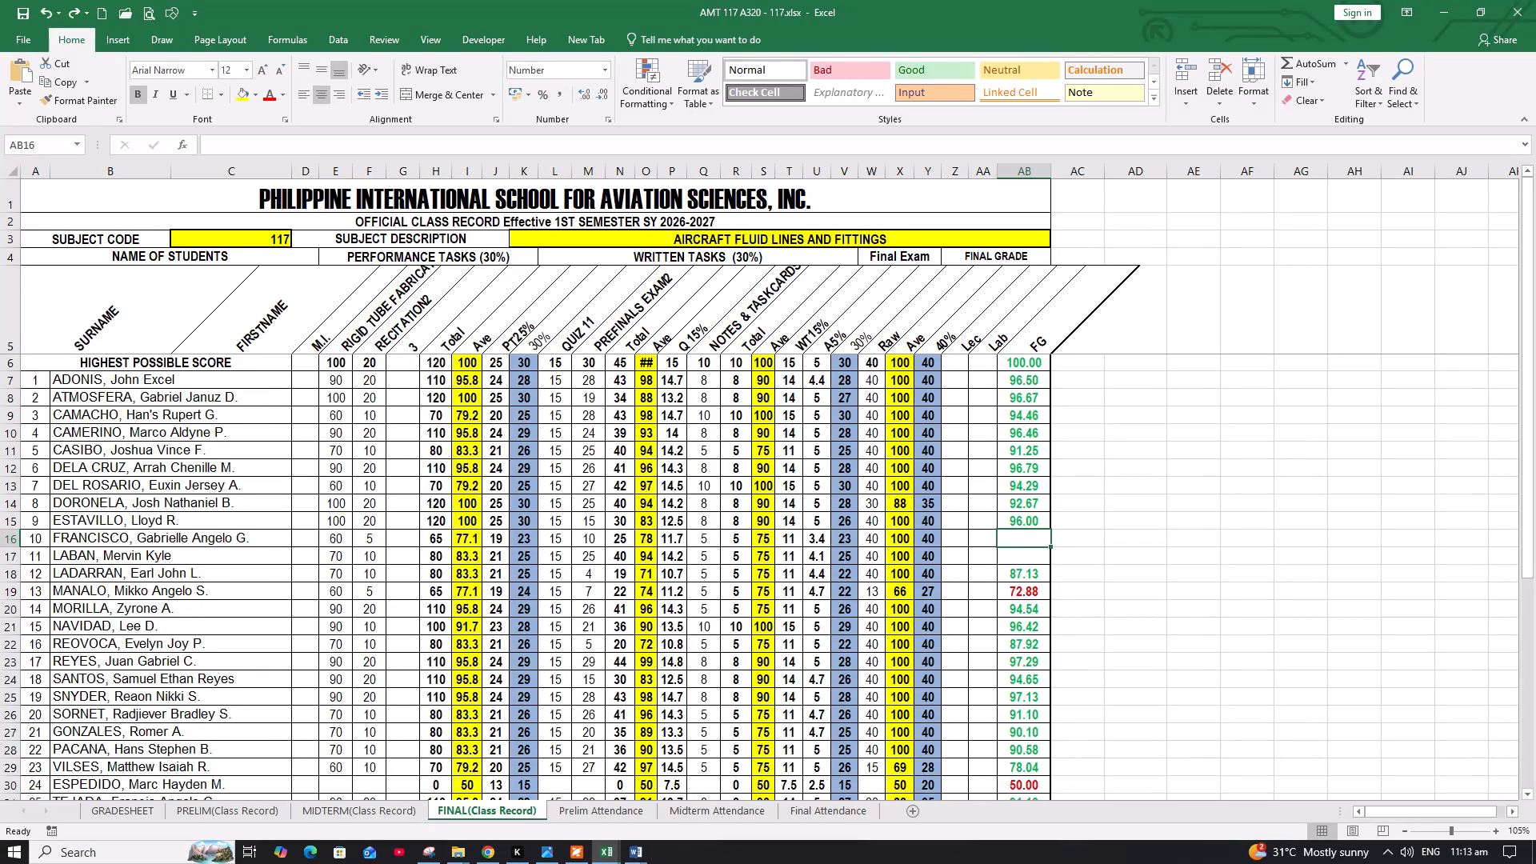
scroll(798, 603, down, 1)
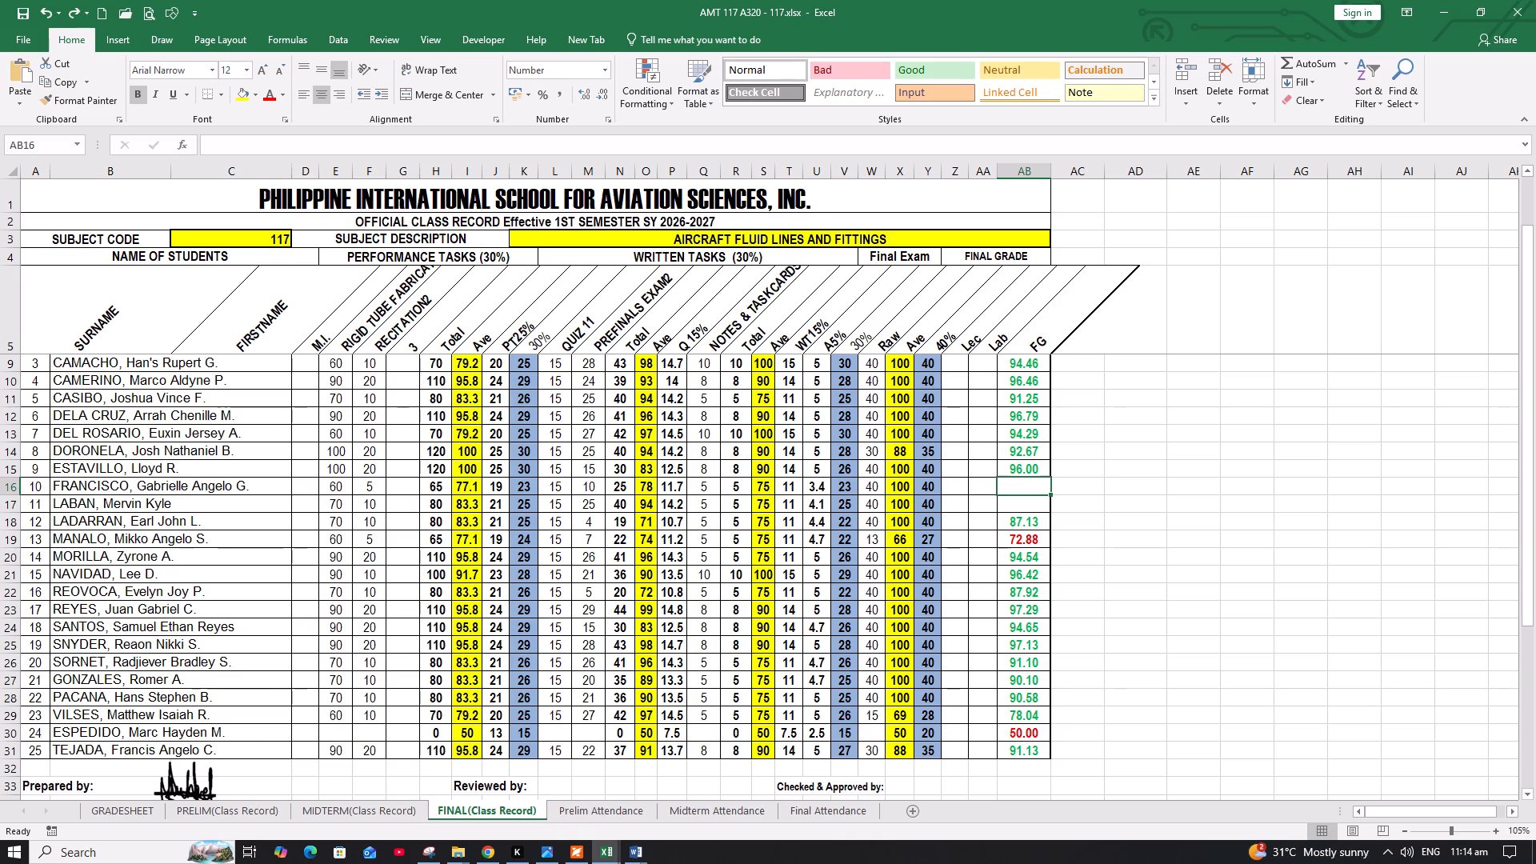
scroll(572, 546, down, 1)
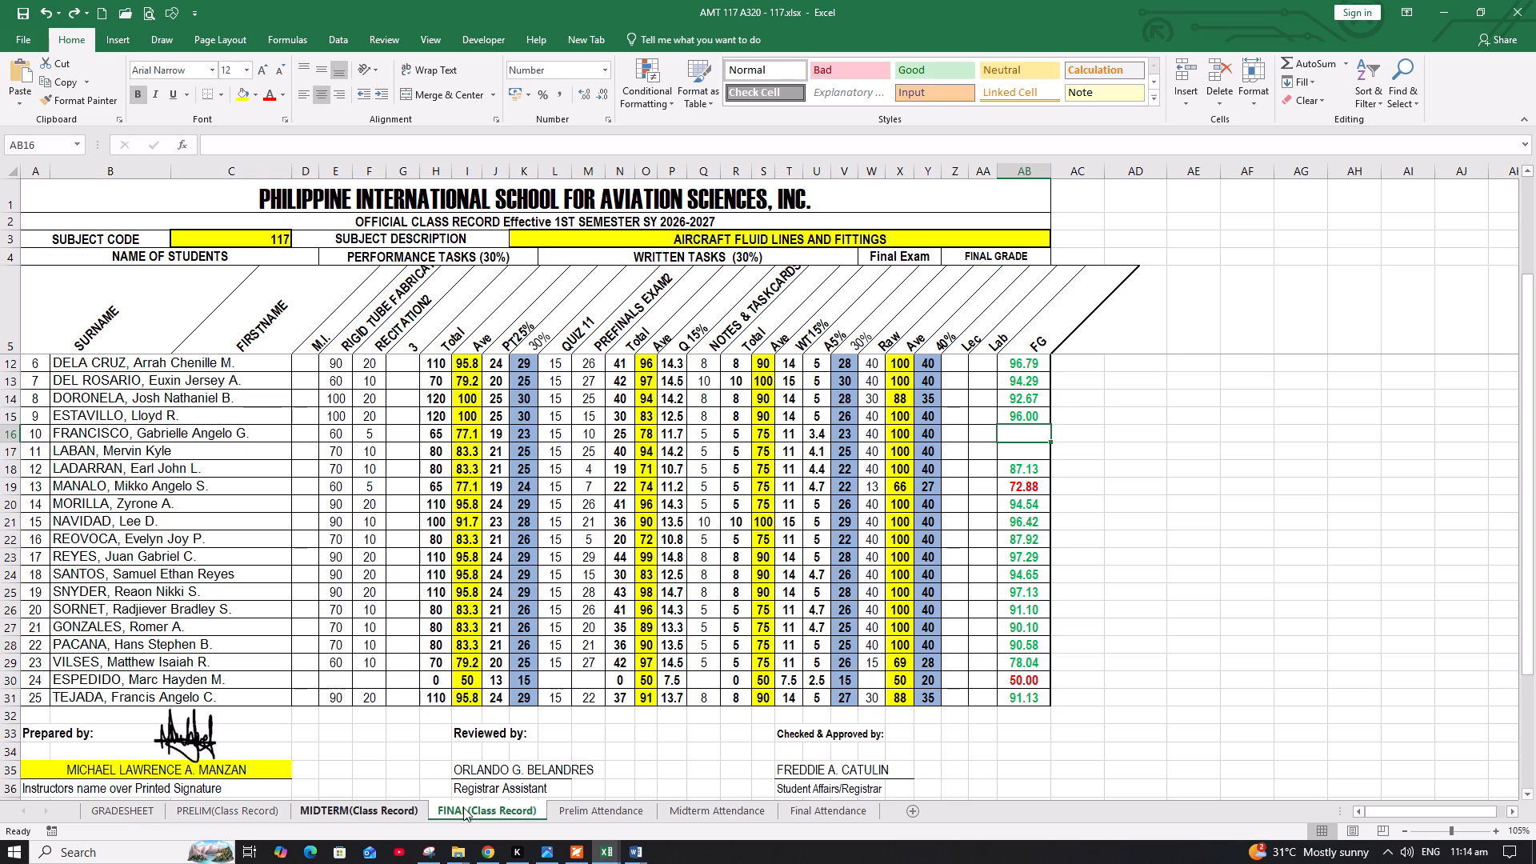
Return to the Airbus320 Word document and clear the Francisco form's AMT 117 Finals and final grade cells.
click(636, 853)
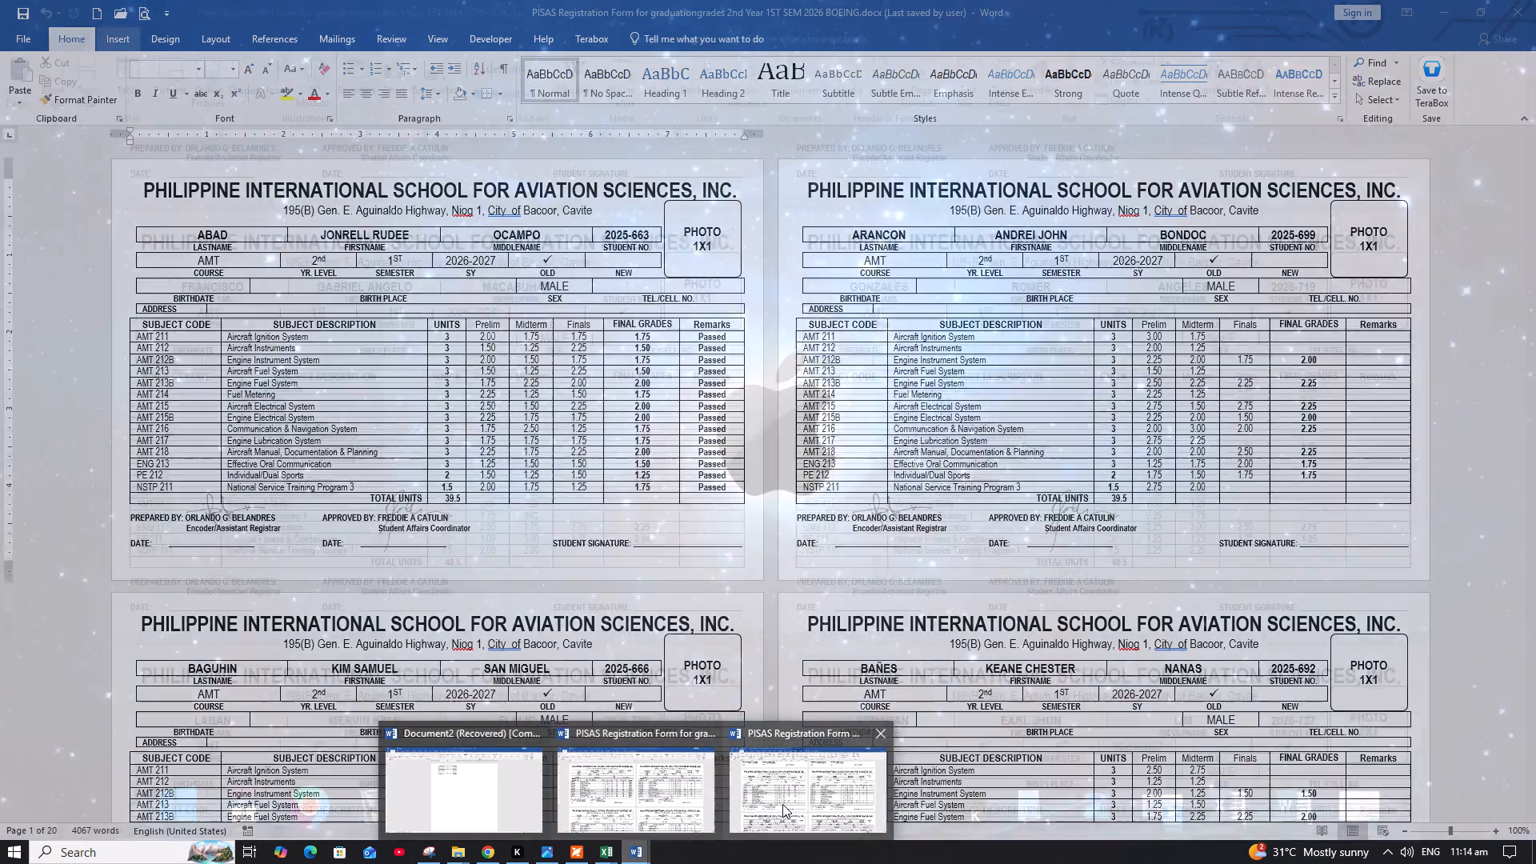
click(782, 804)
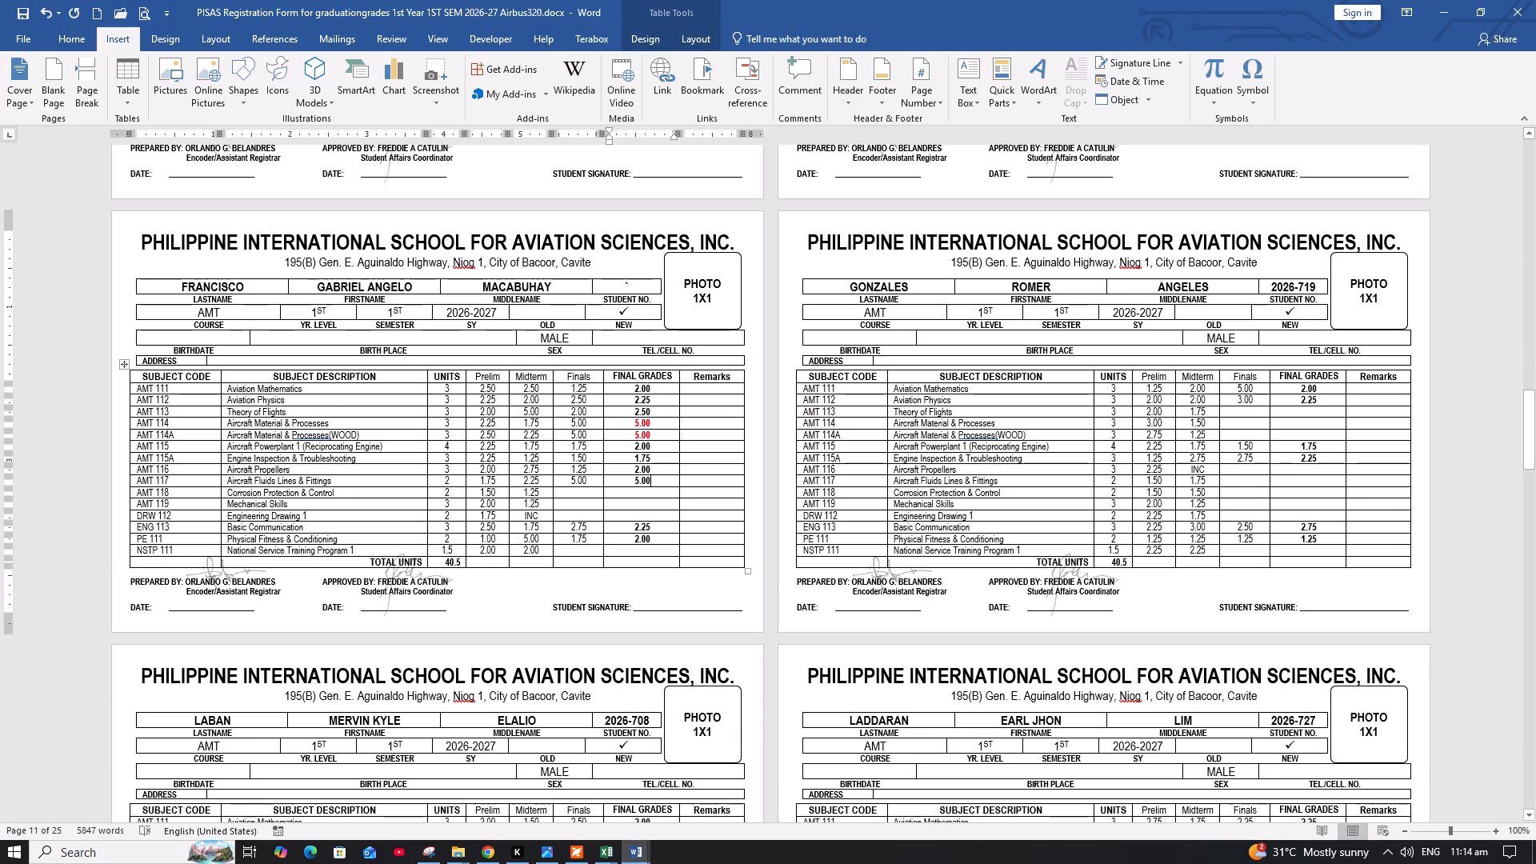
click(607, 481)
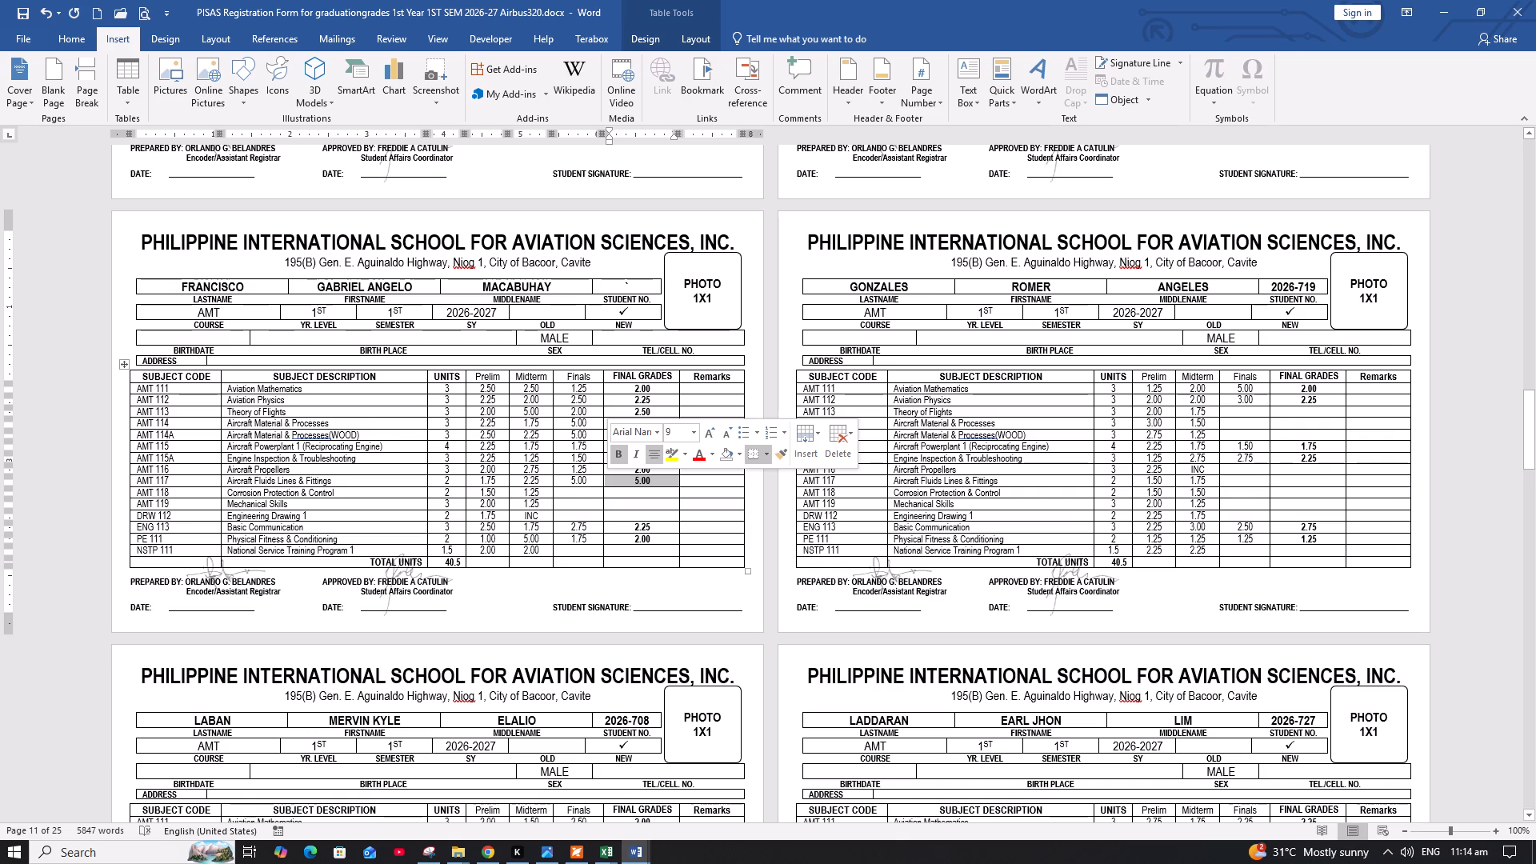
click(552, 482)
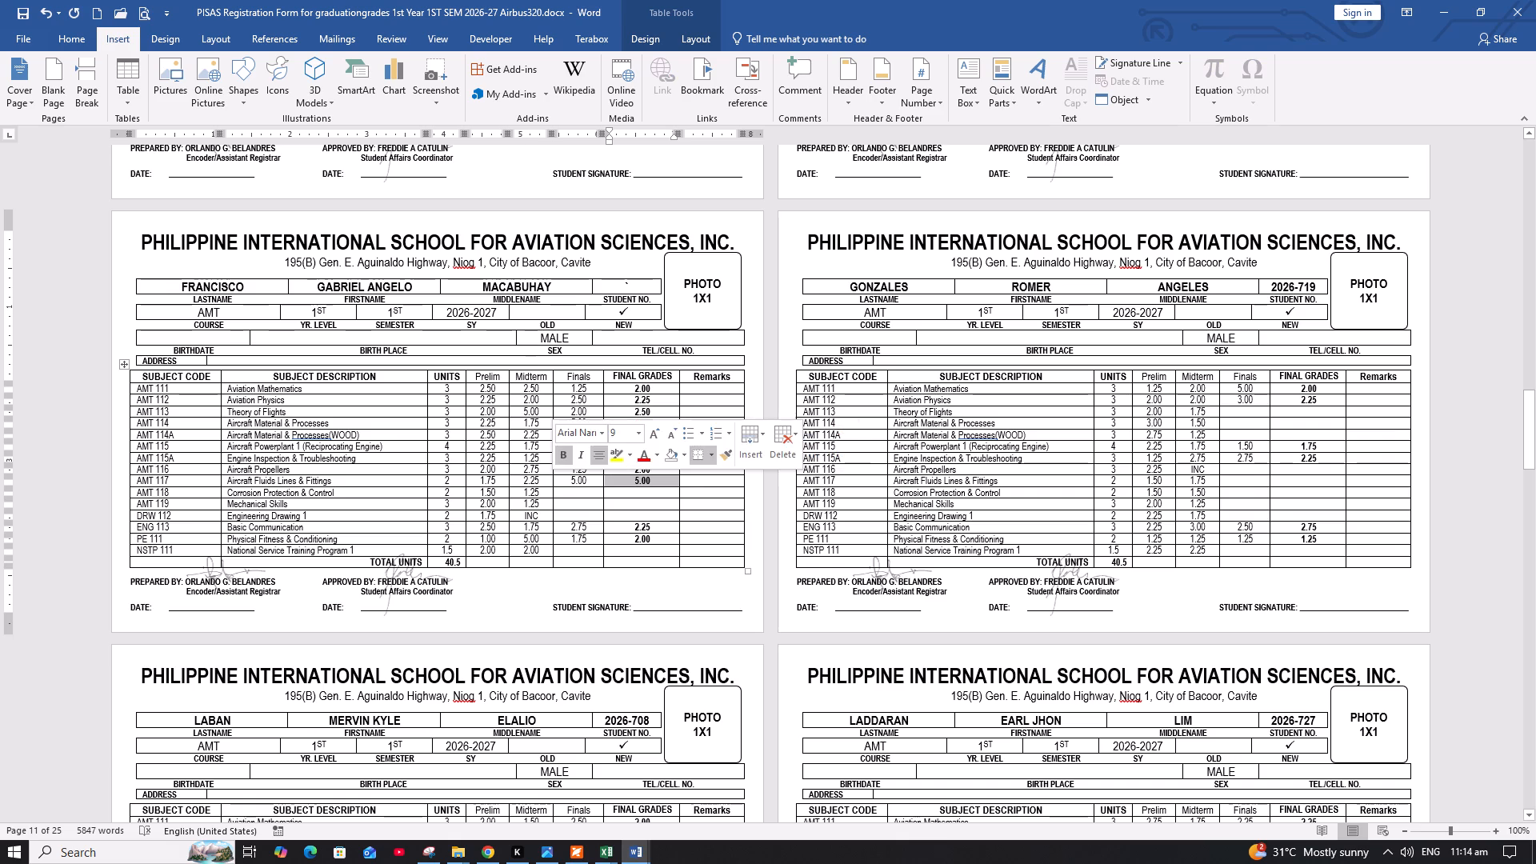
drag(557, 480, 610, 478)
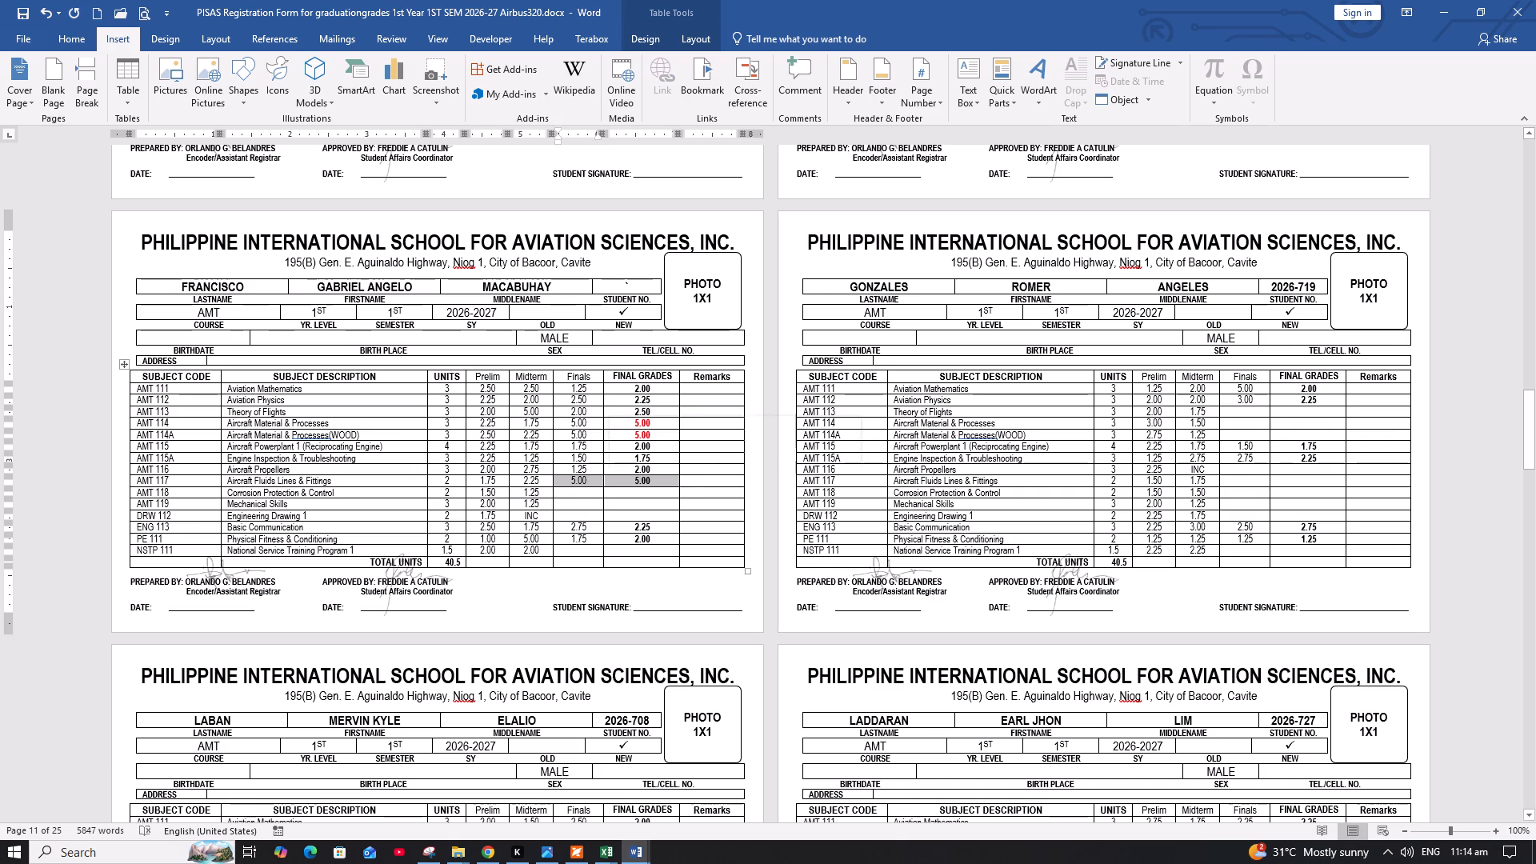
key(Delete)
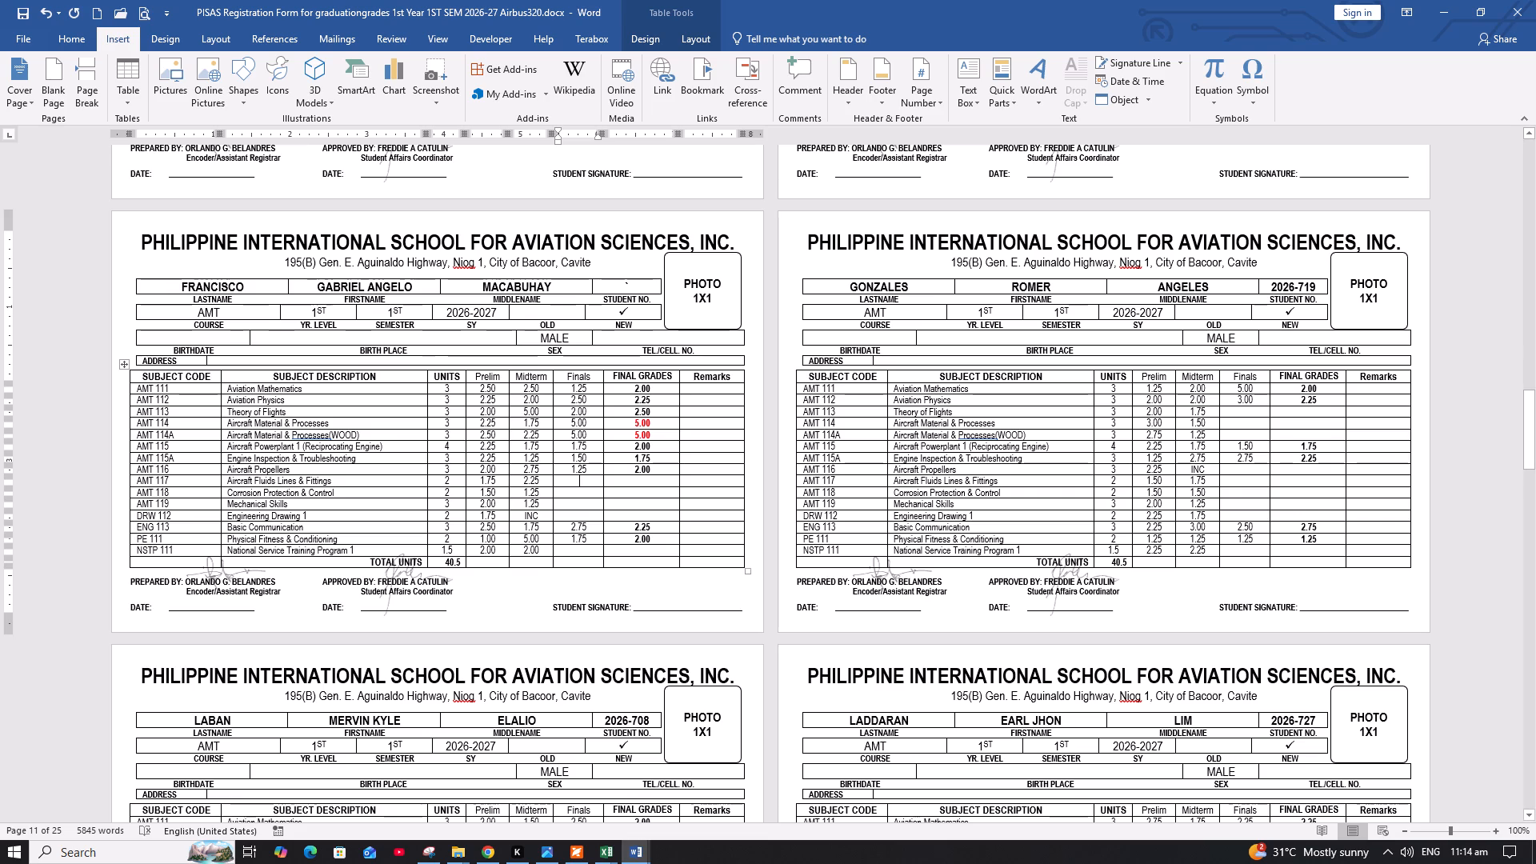
scroll(626, 530, down, 6)
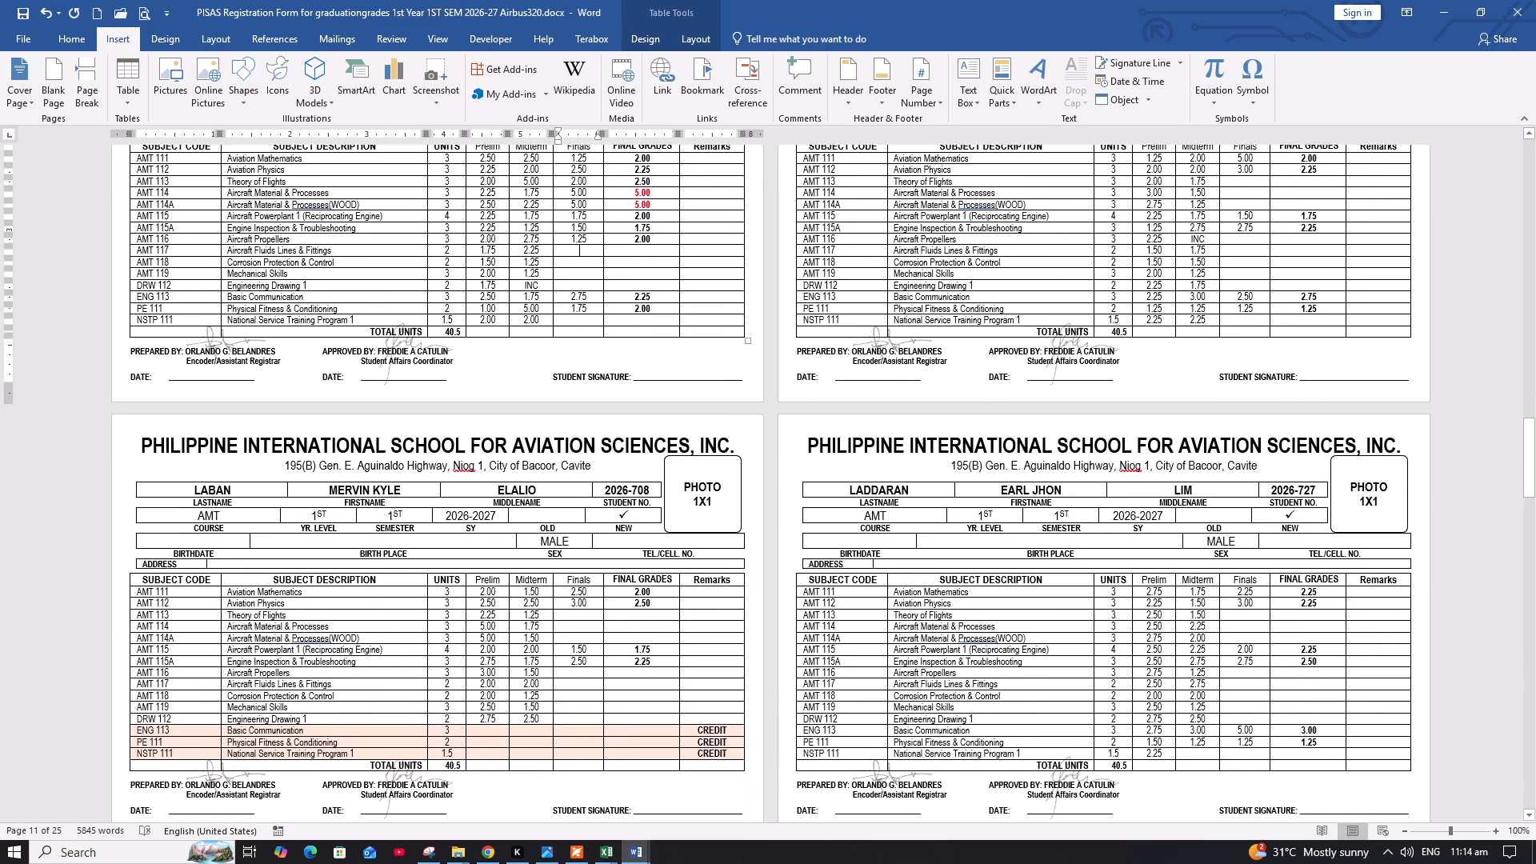
scroll(626, 530, up, 5)
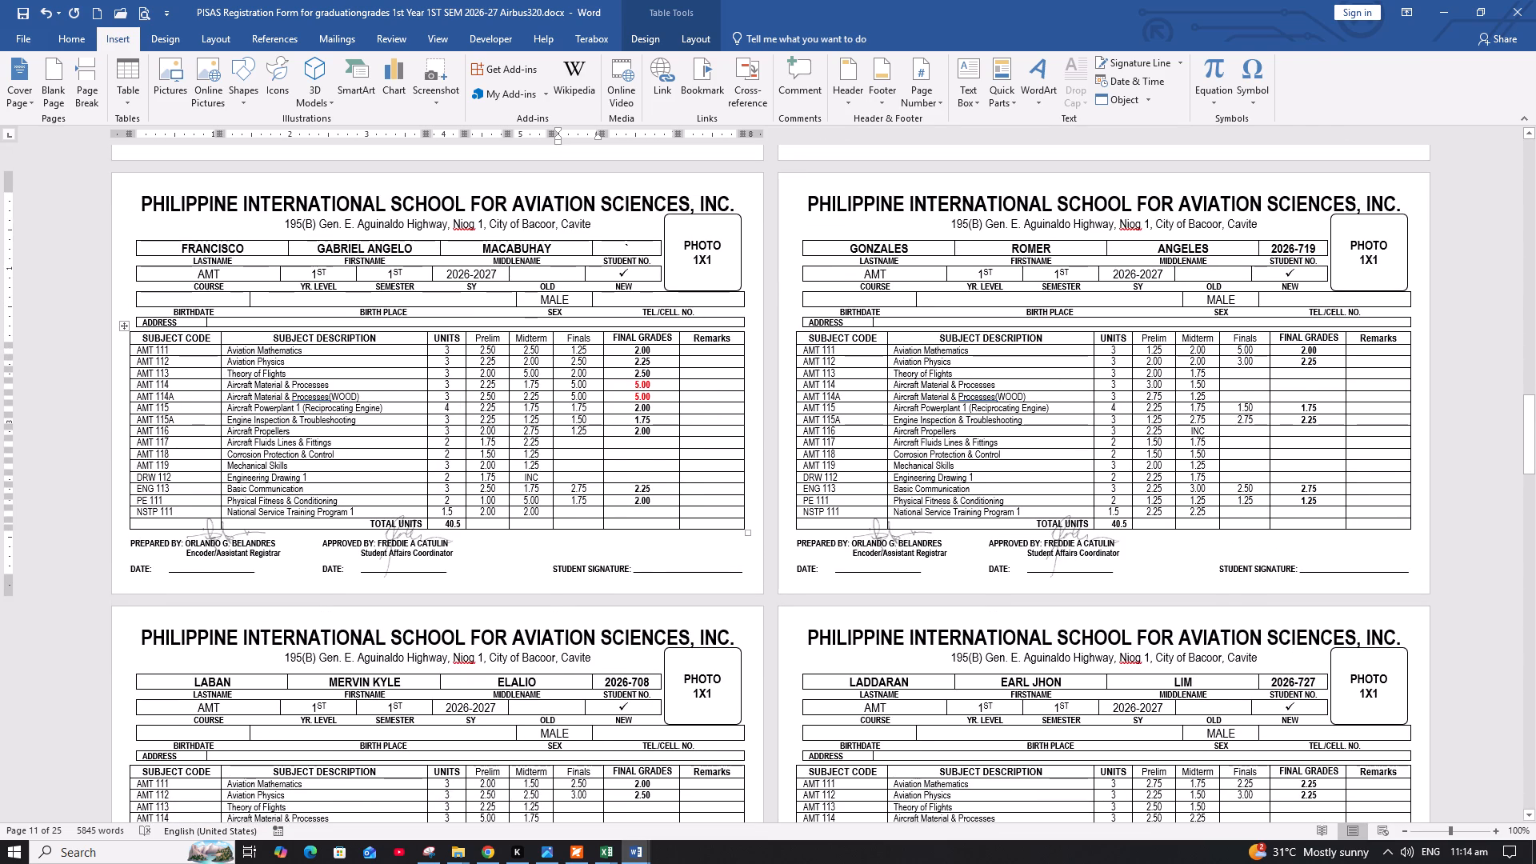
click(106, 455)
click(587, 454)
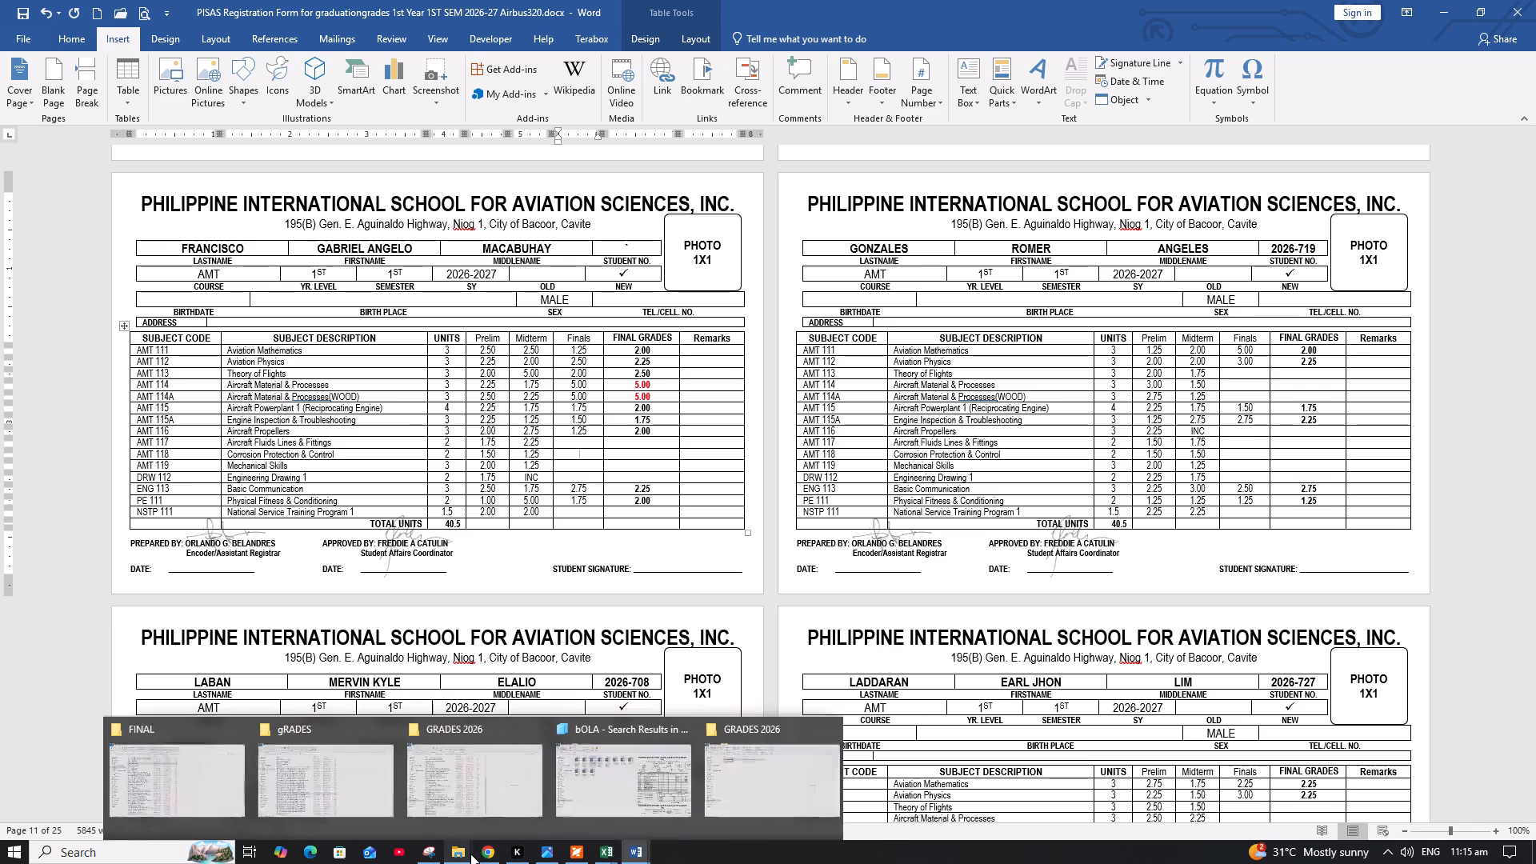
click(141, 772)
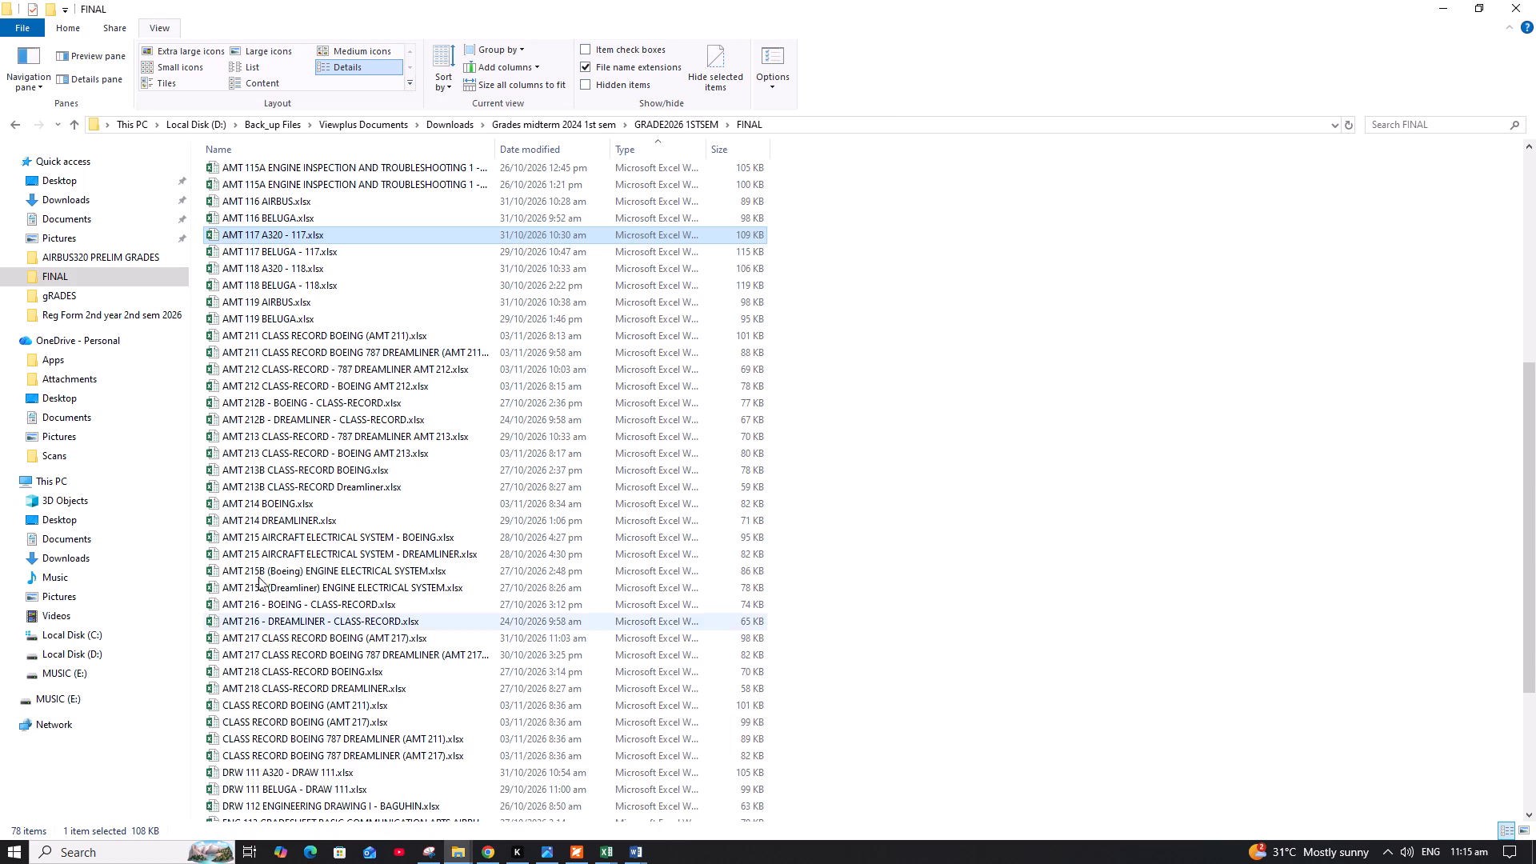
double_click(281, 265)
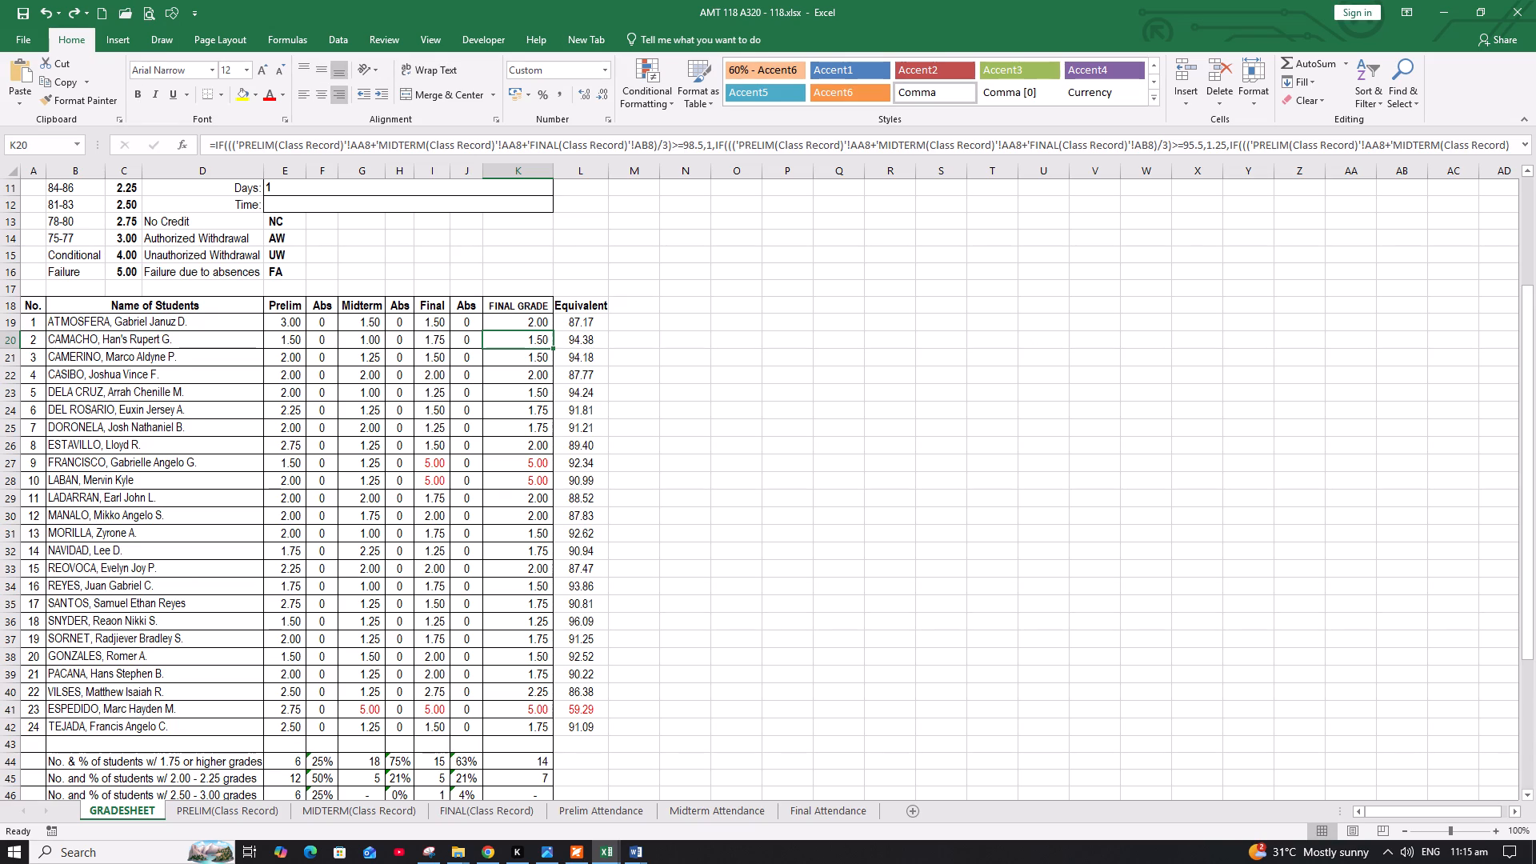
click(476, 810)
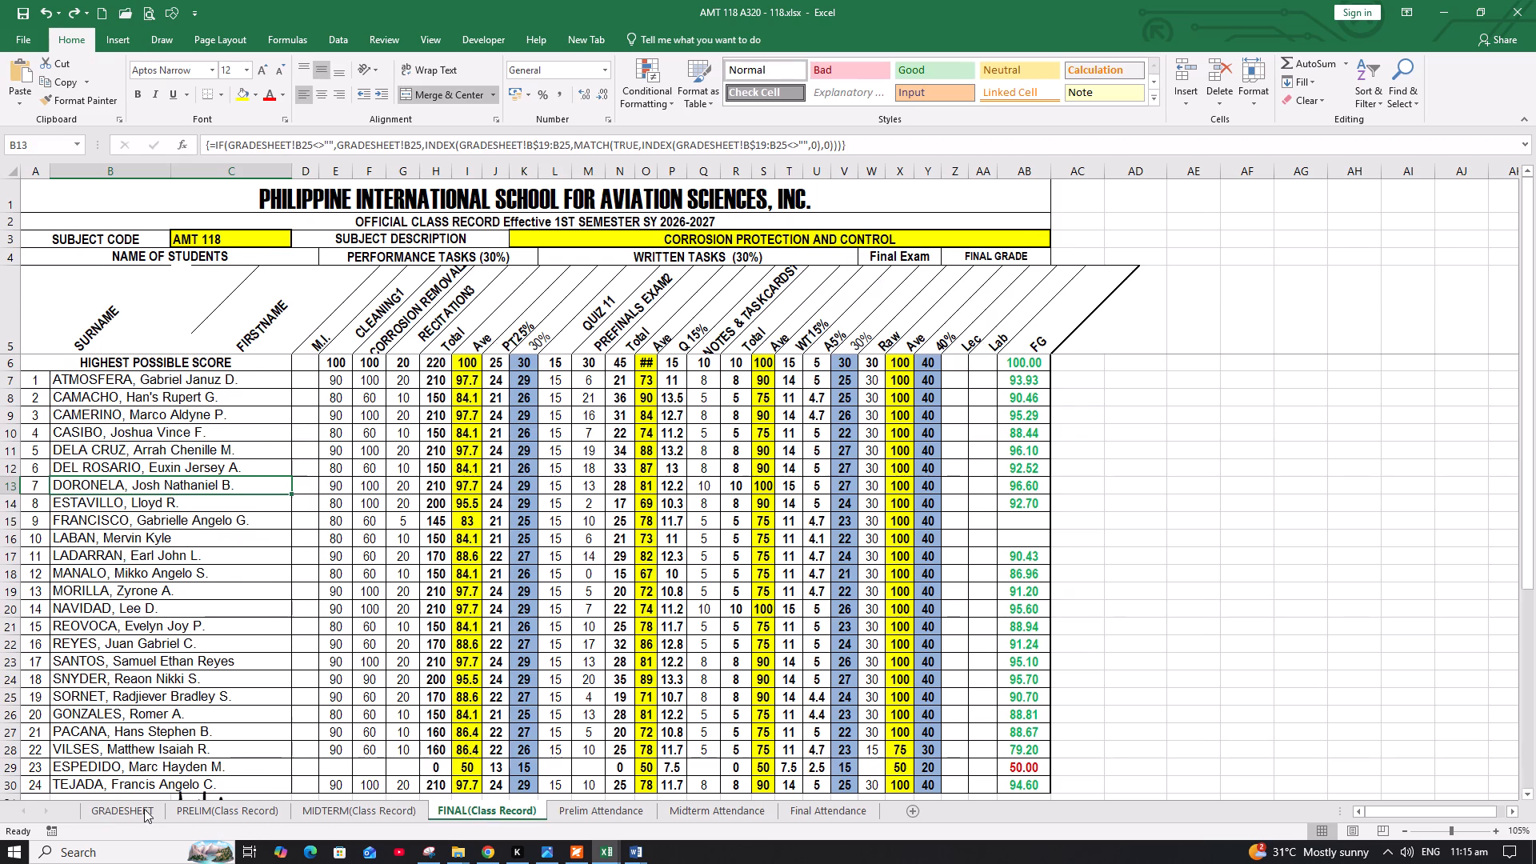
click(144, 809)
click(434, 463)
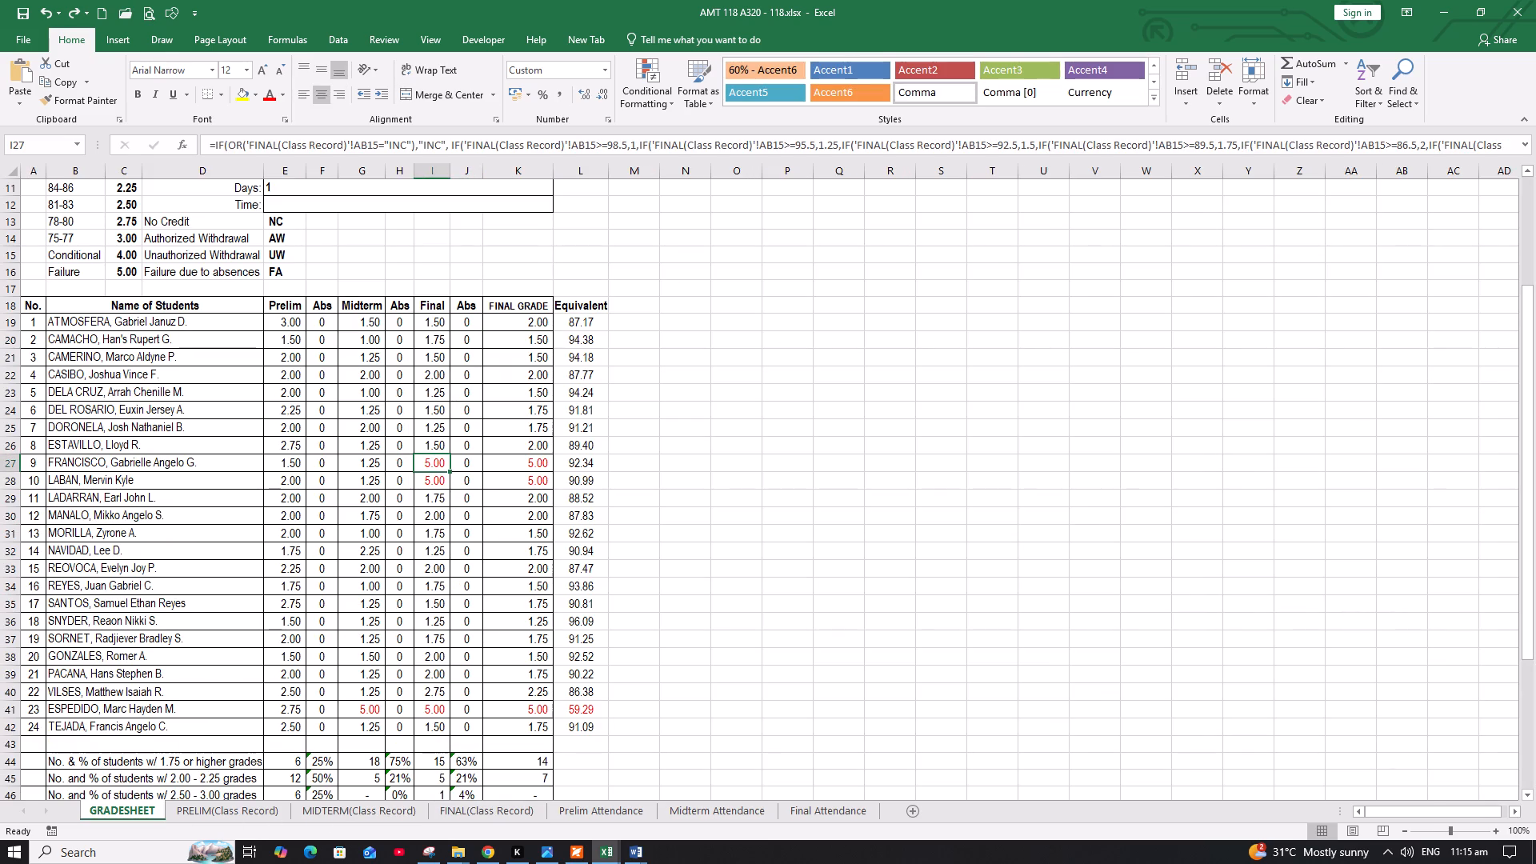
click(579, 467)
click(533, 465)
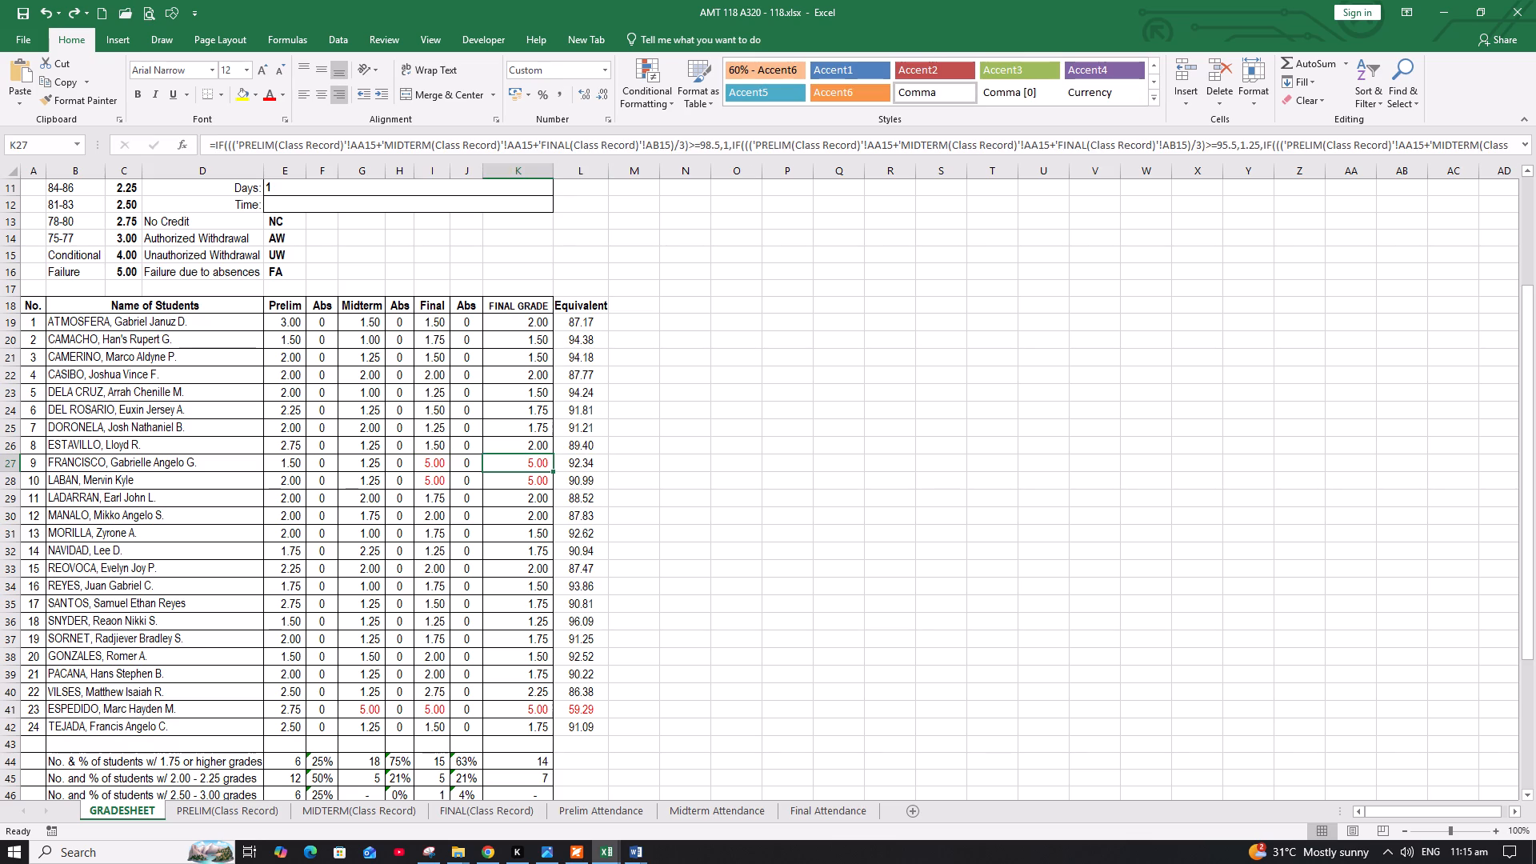
click(569, 462)
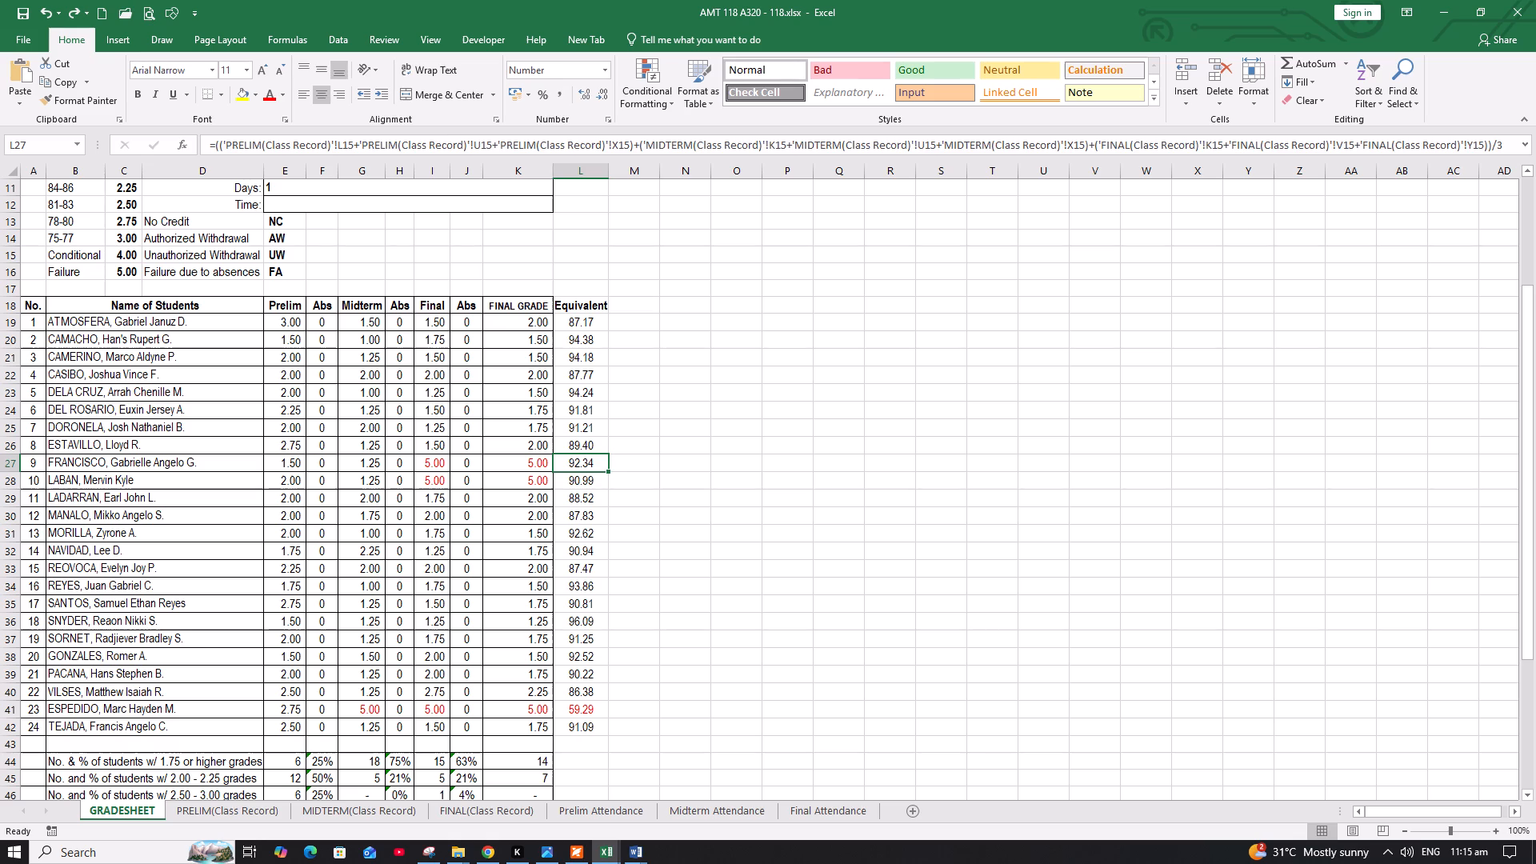
Open AMT 118 BELUGA - 118.xlsx from the FINAL folder, view its GRADESHEET, enable editing and close the workbook.
click(455, 852)
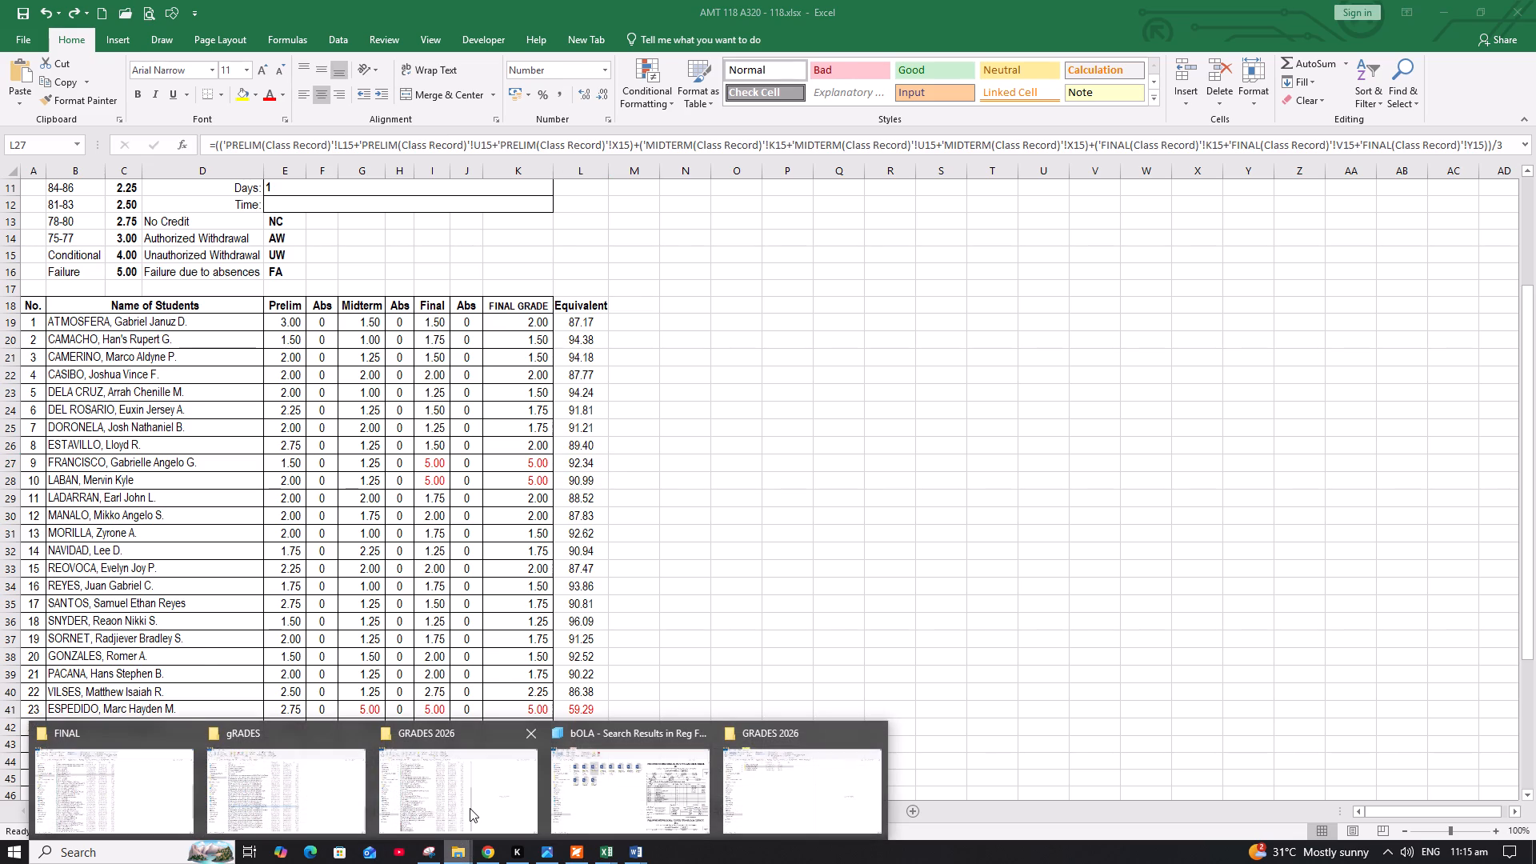
click(120, 791)
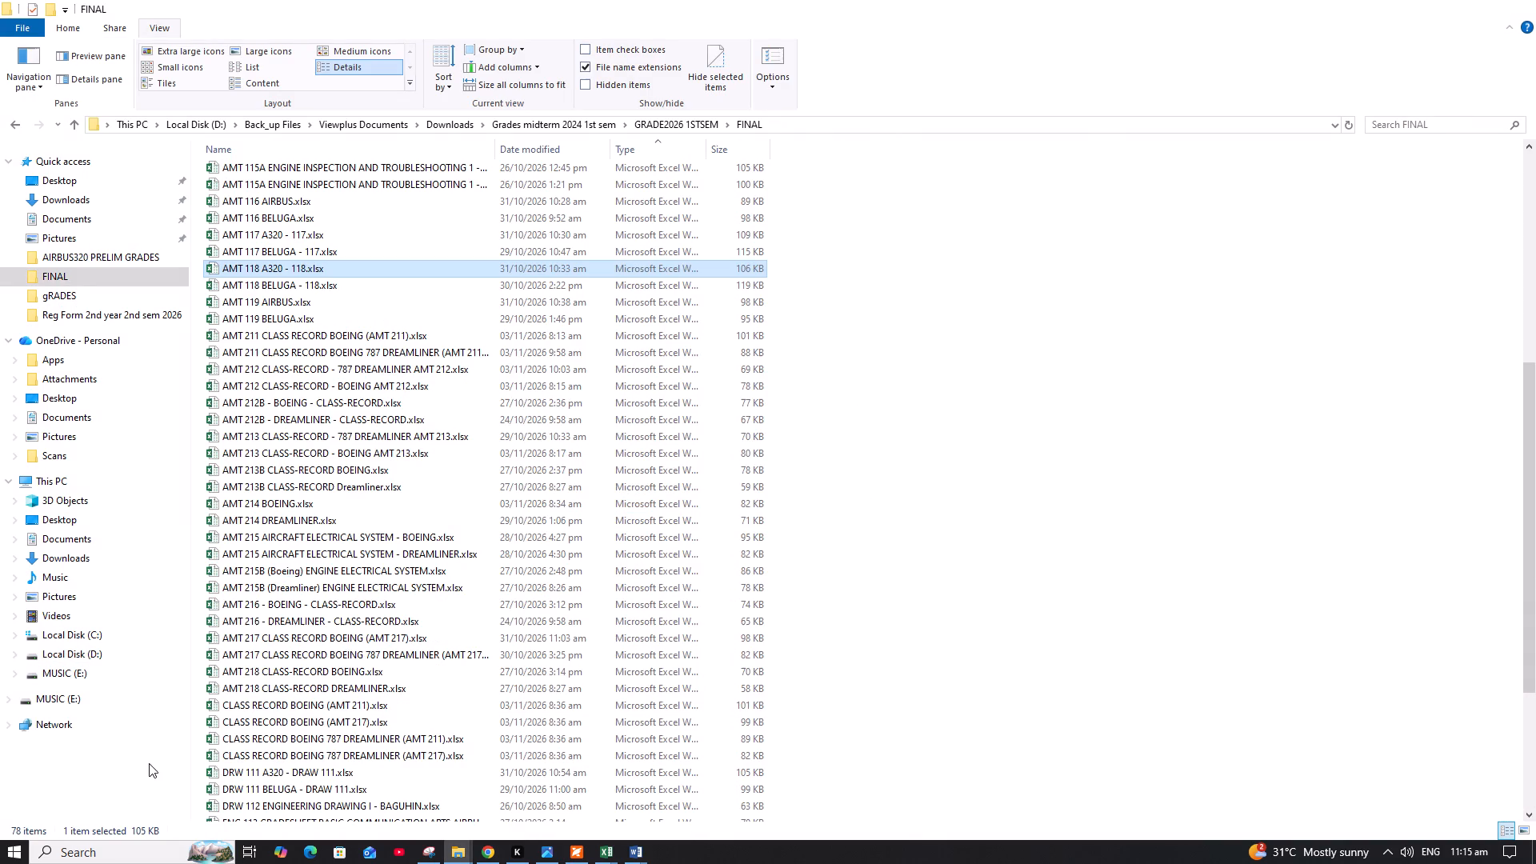
double_click(270, 283)
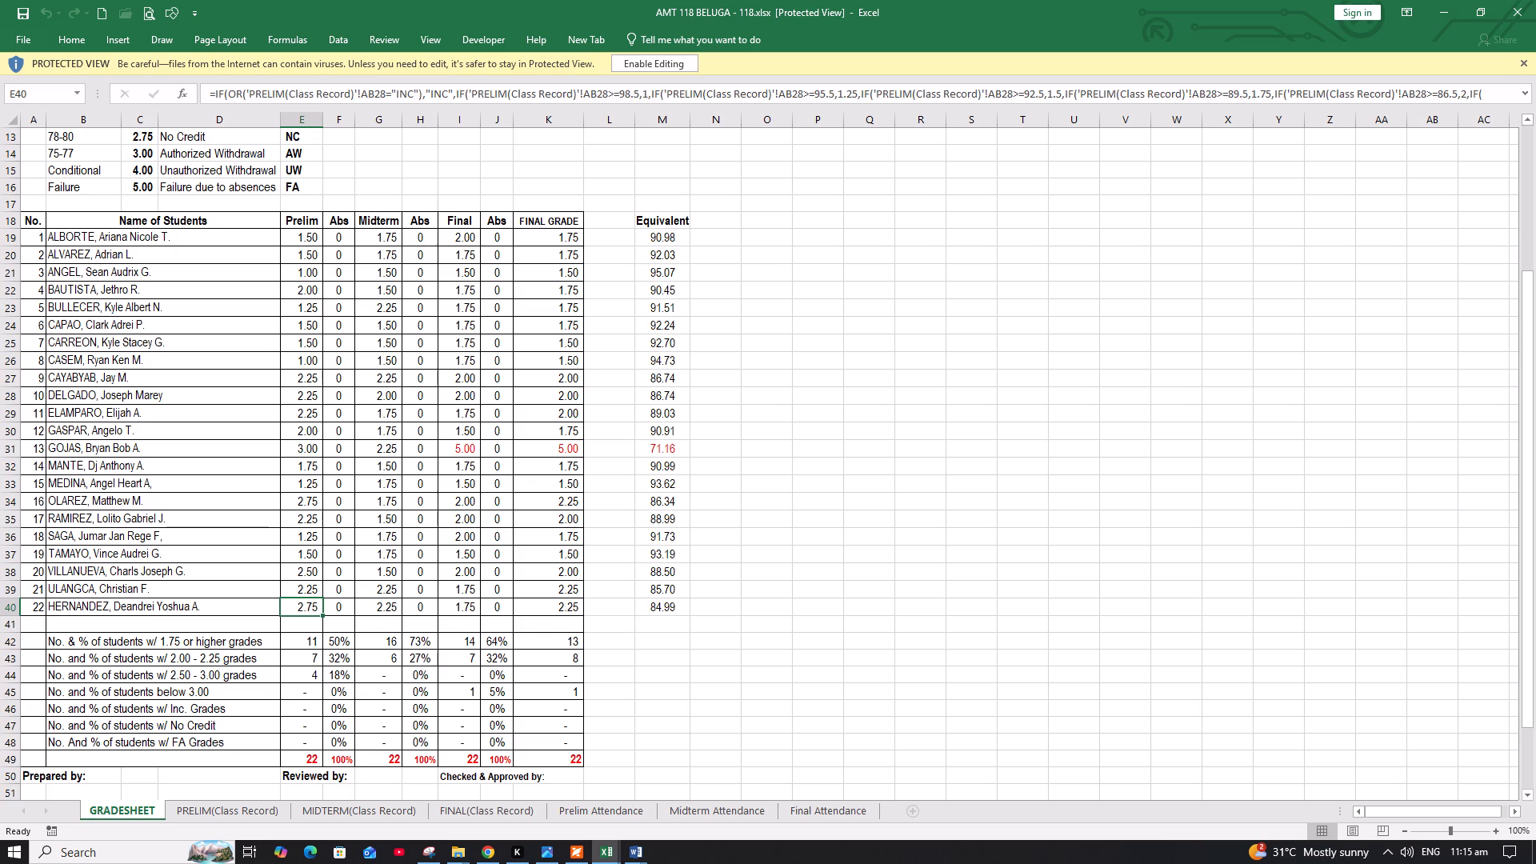
scroll(329, 524, up, 1)
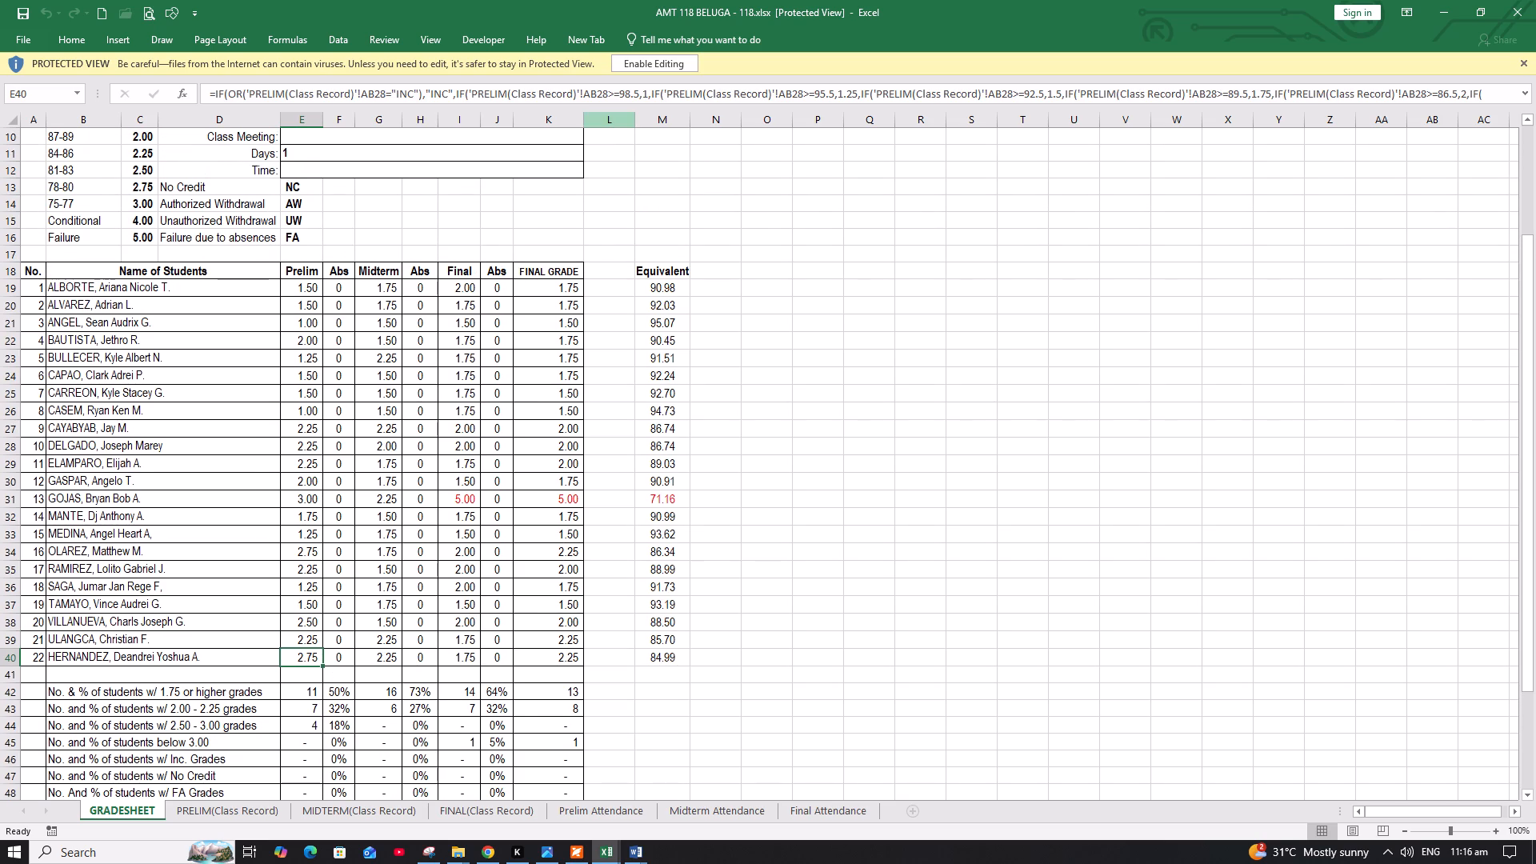
click(647, 60)
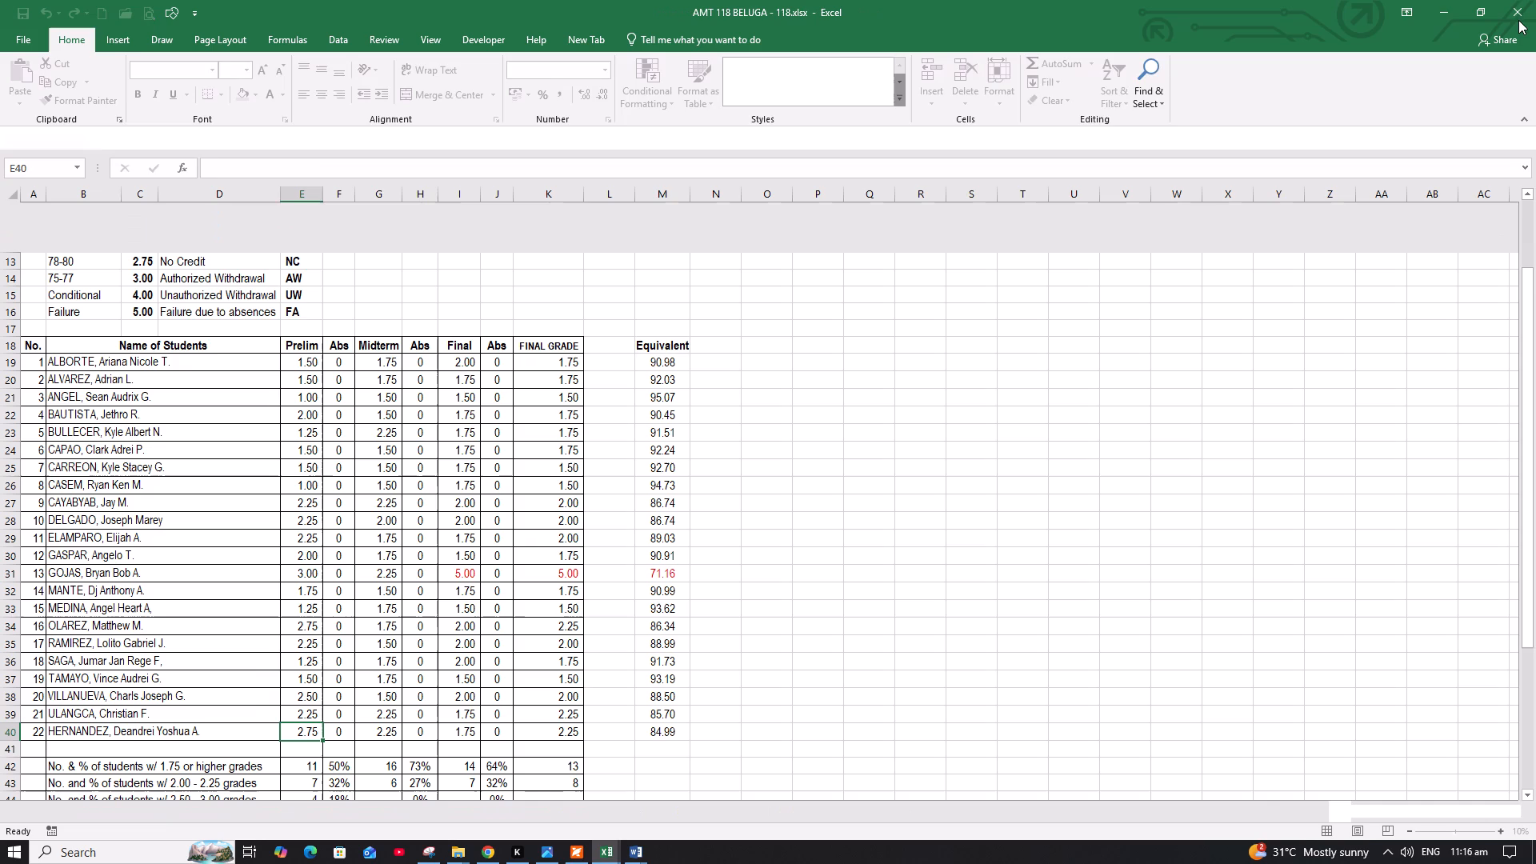
click(1518, 14)
click(459, 852)
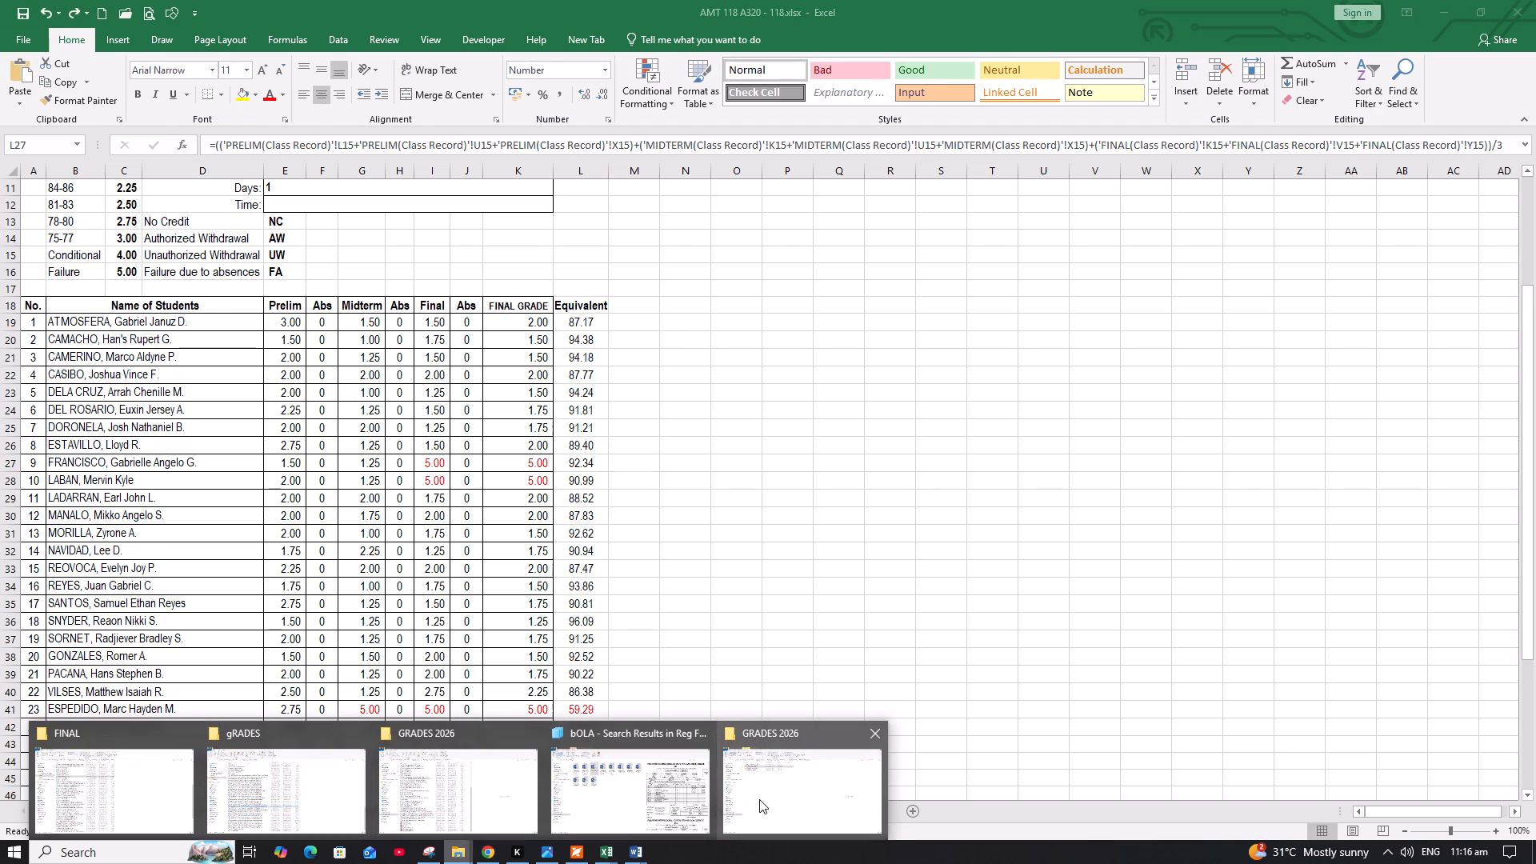
click(750, 796)
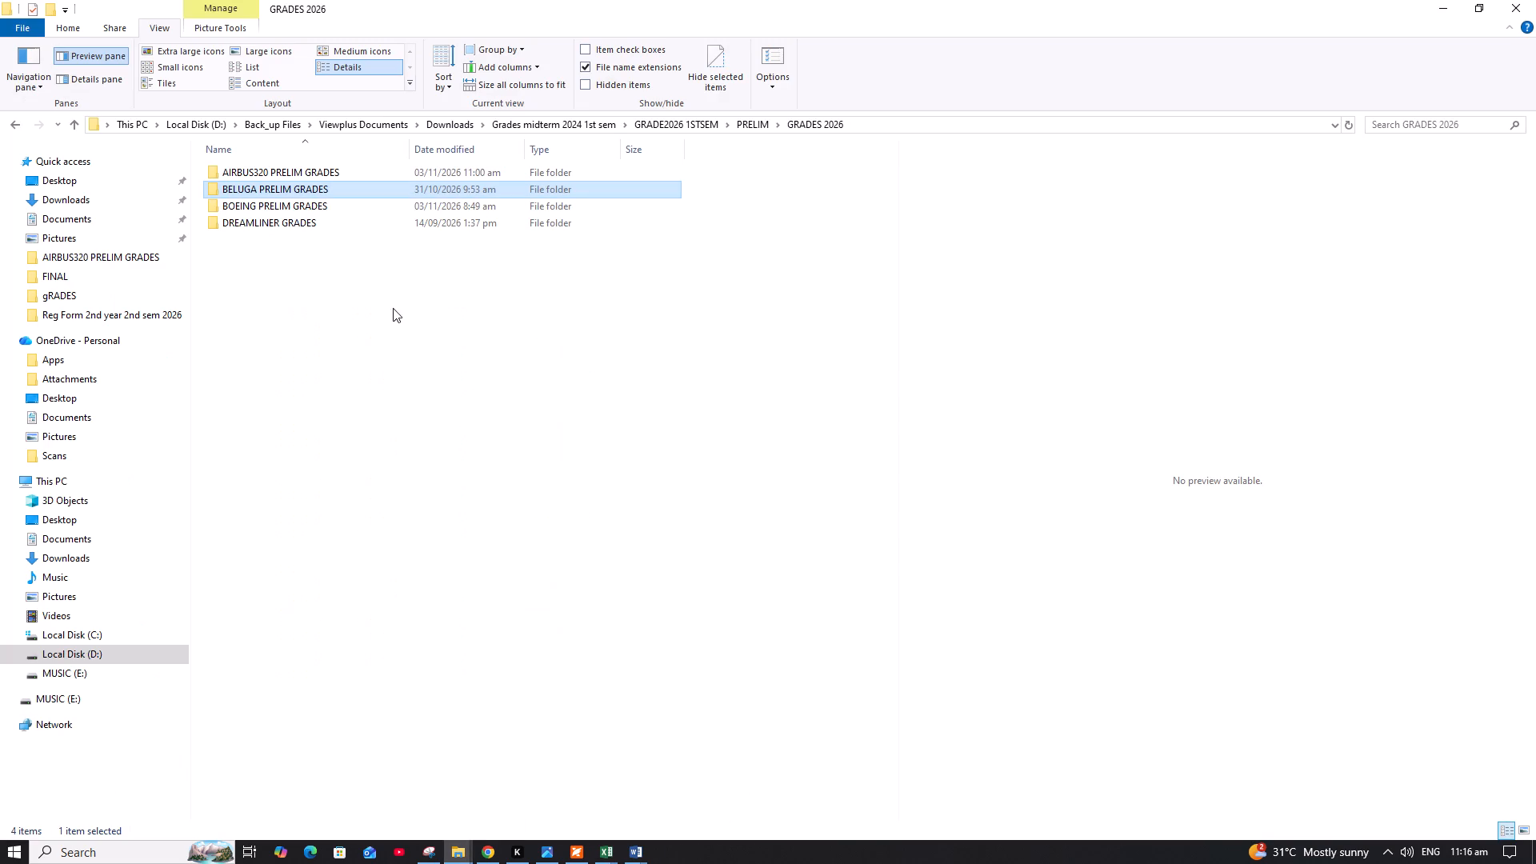
double_click(290, 181)
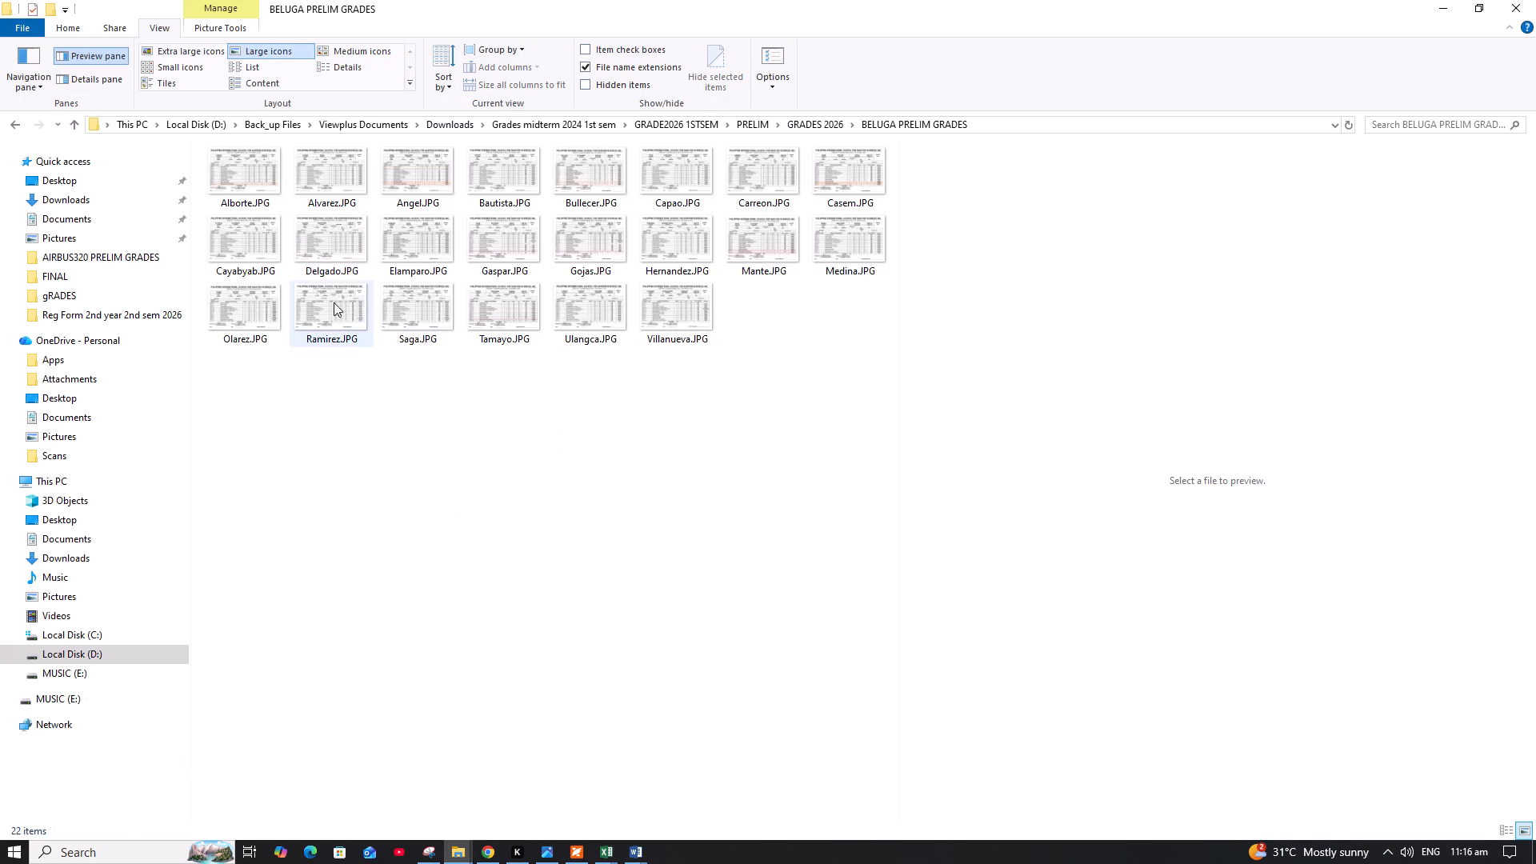
click(695, 234)
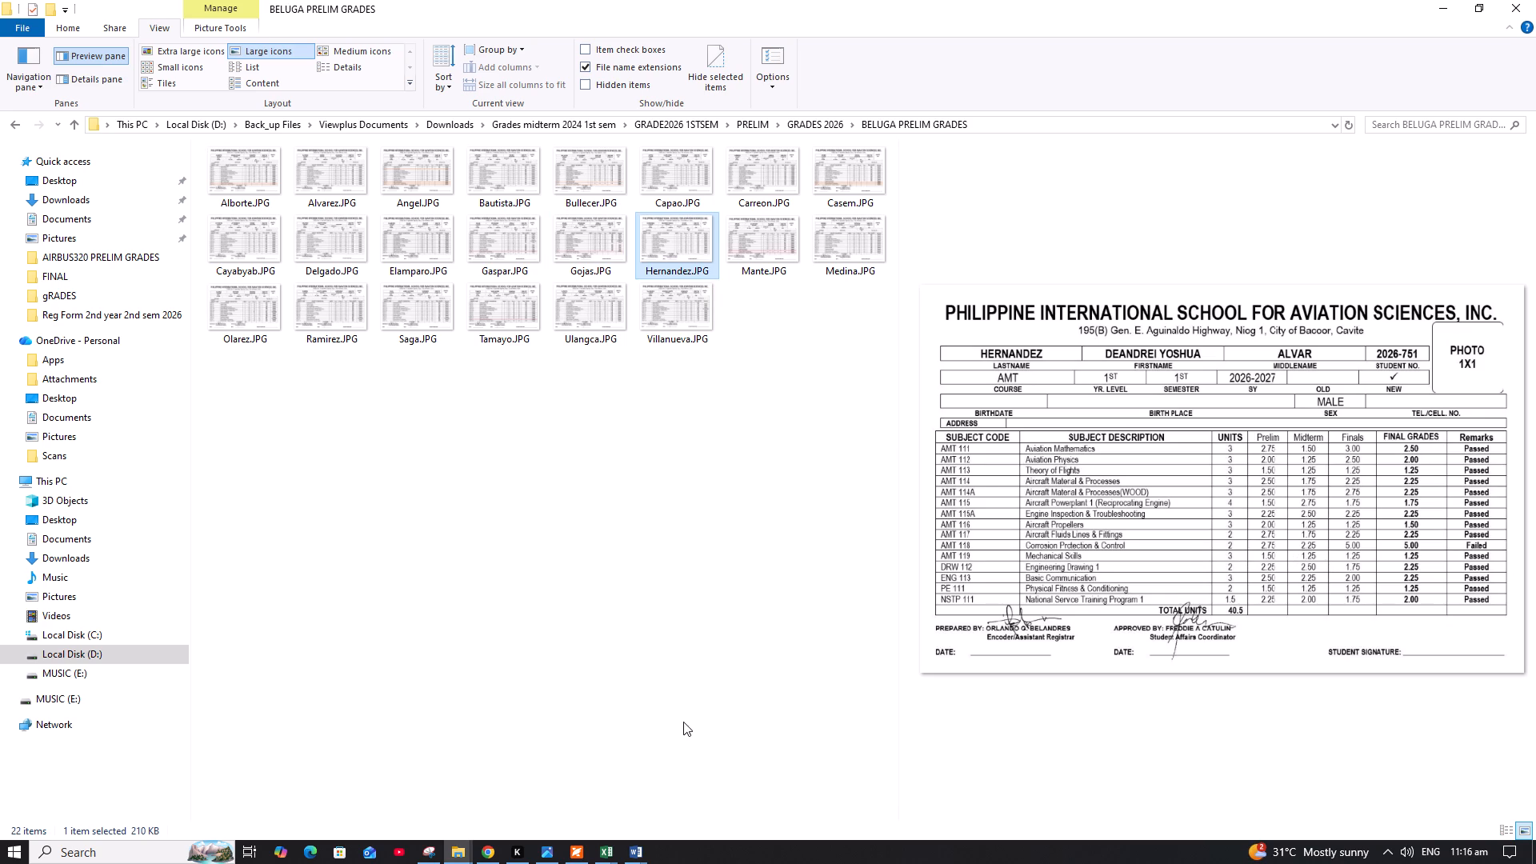
Return to the AMT 118 A320 grade sheet, and close the AMT 117 A320 workbook without saving its changes.
click(606, 858)
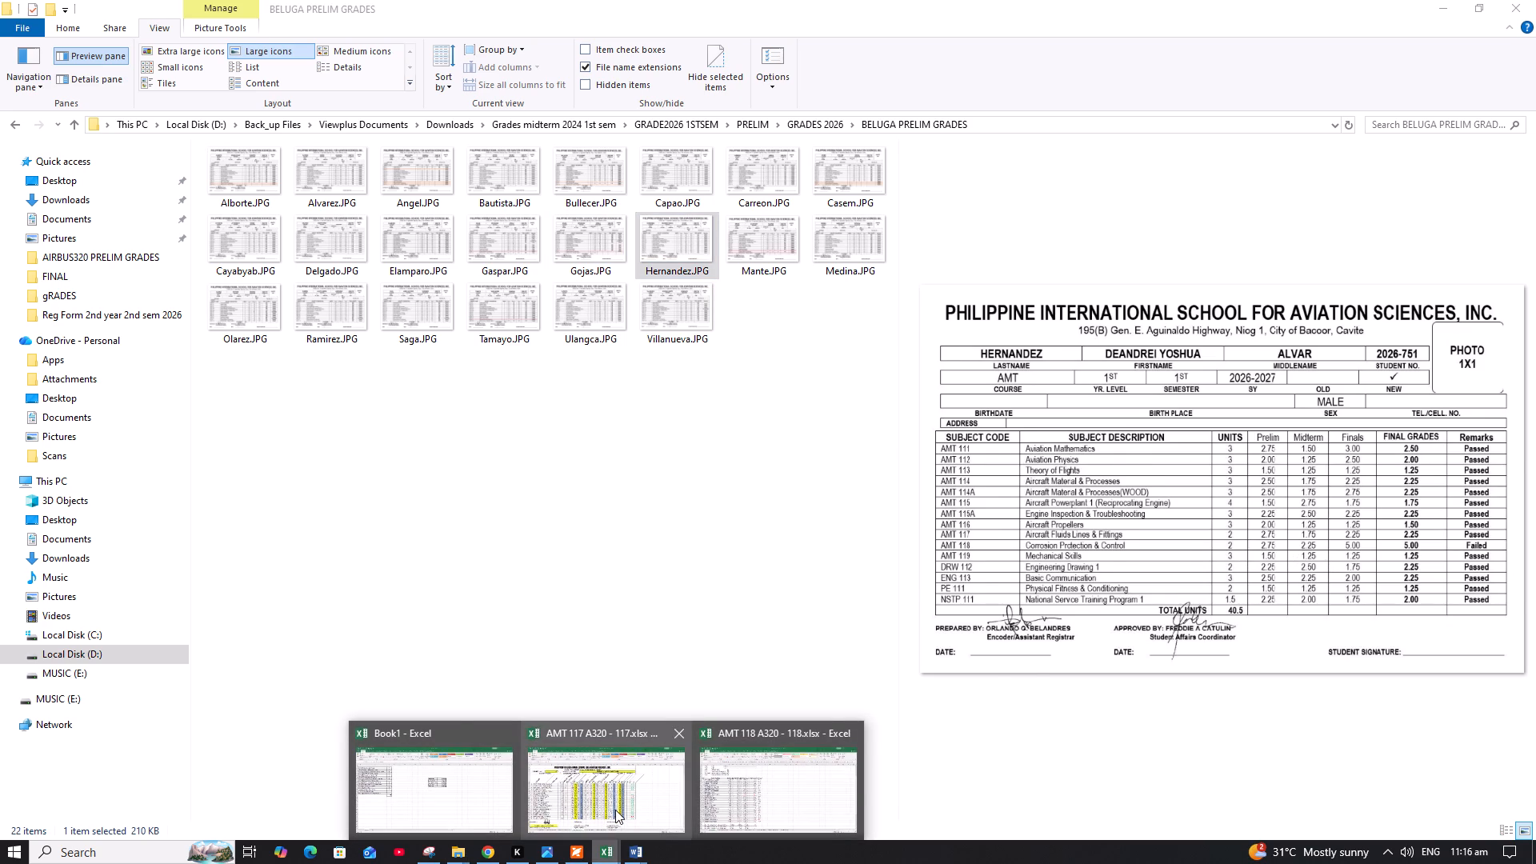
click(770, 810)
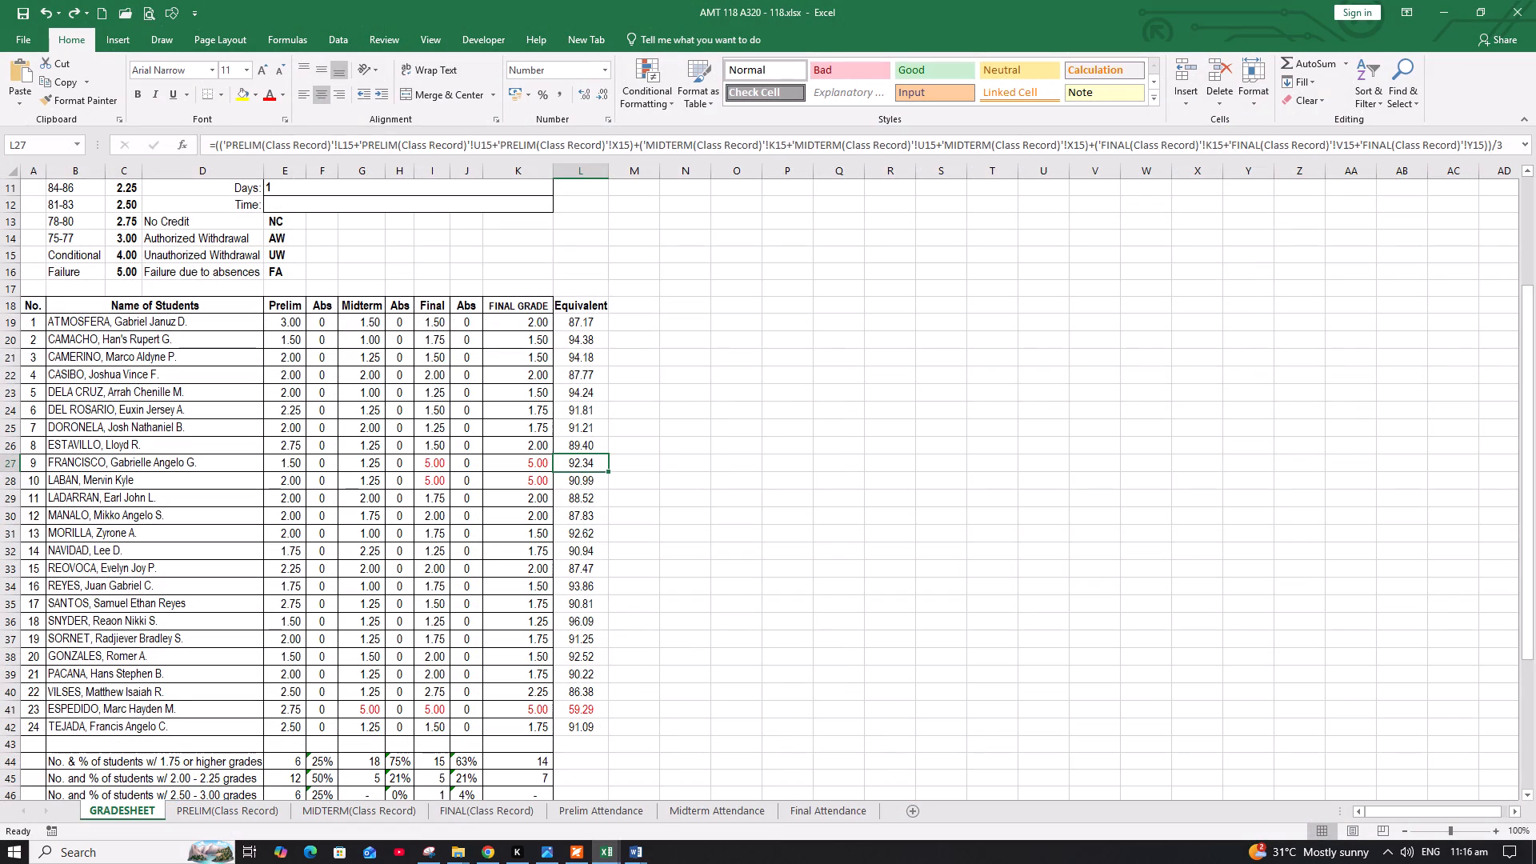
click(603, 853)
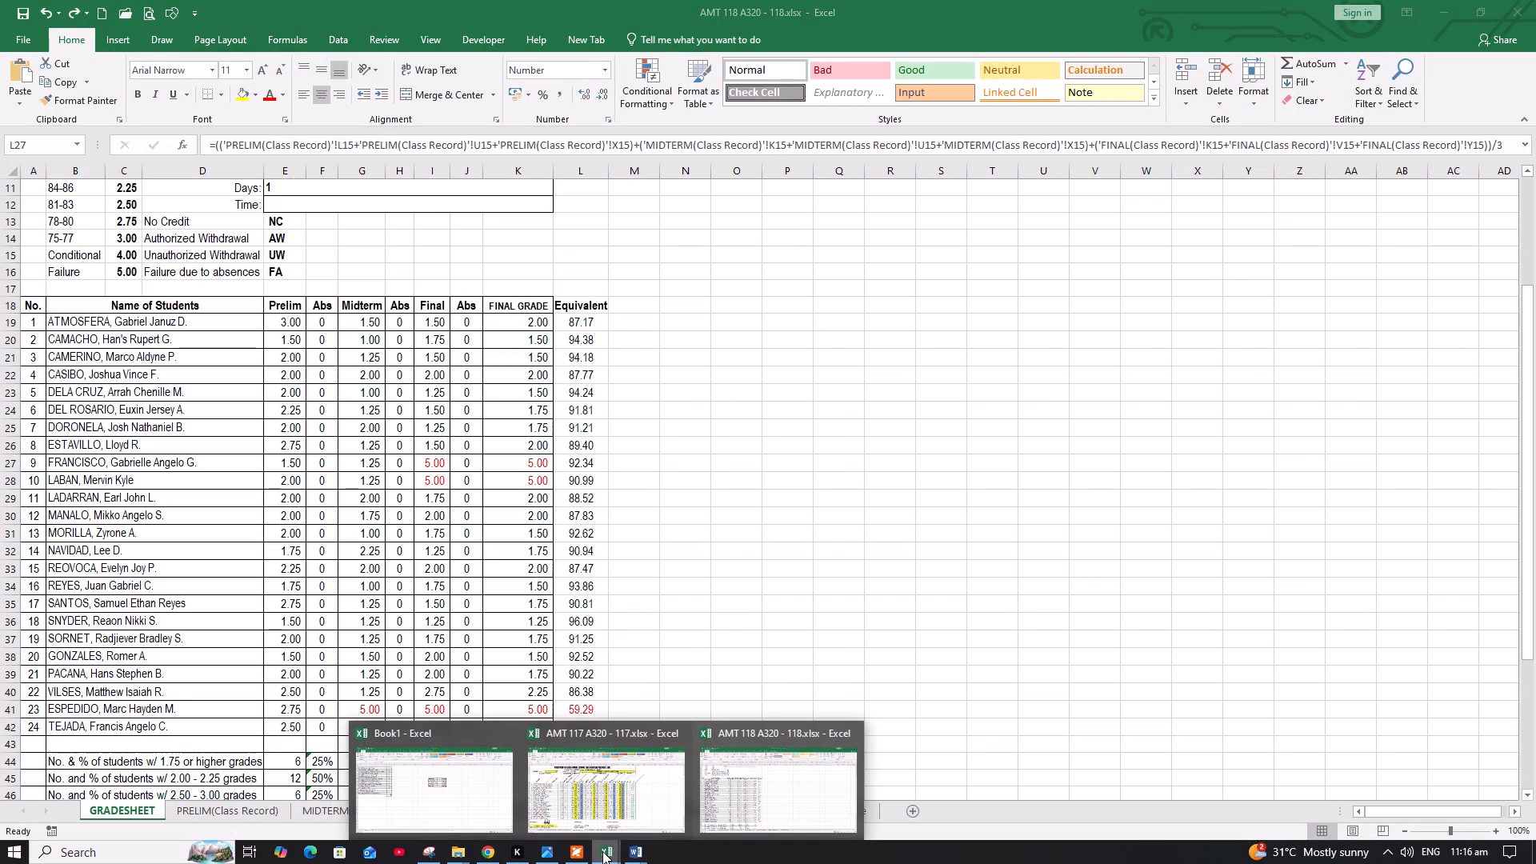
click(614, 800)
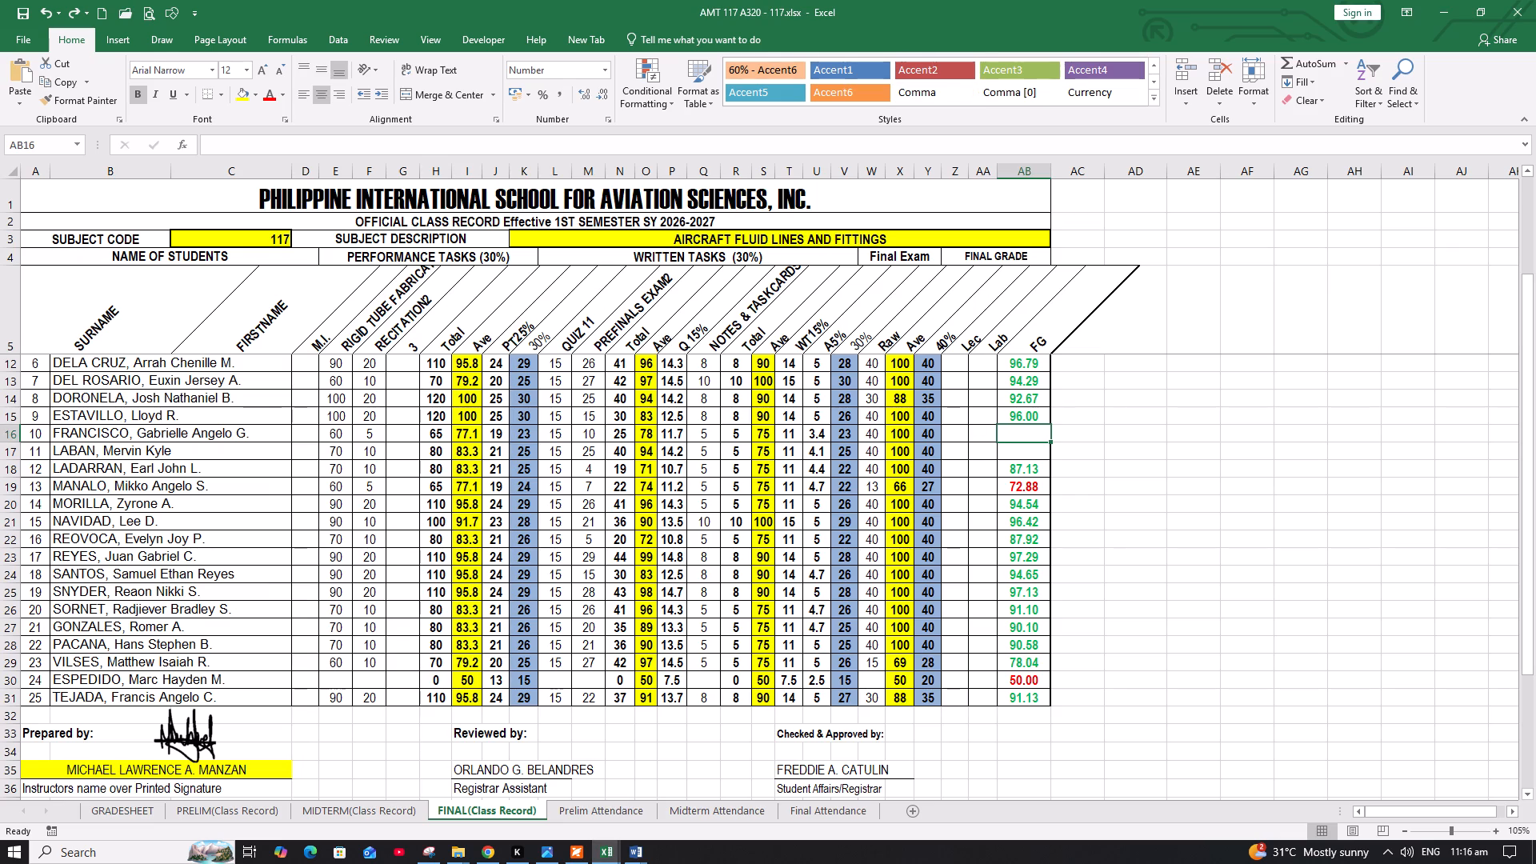
click(1519, 10)
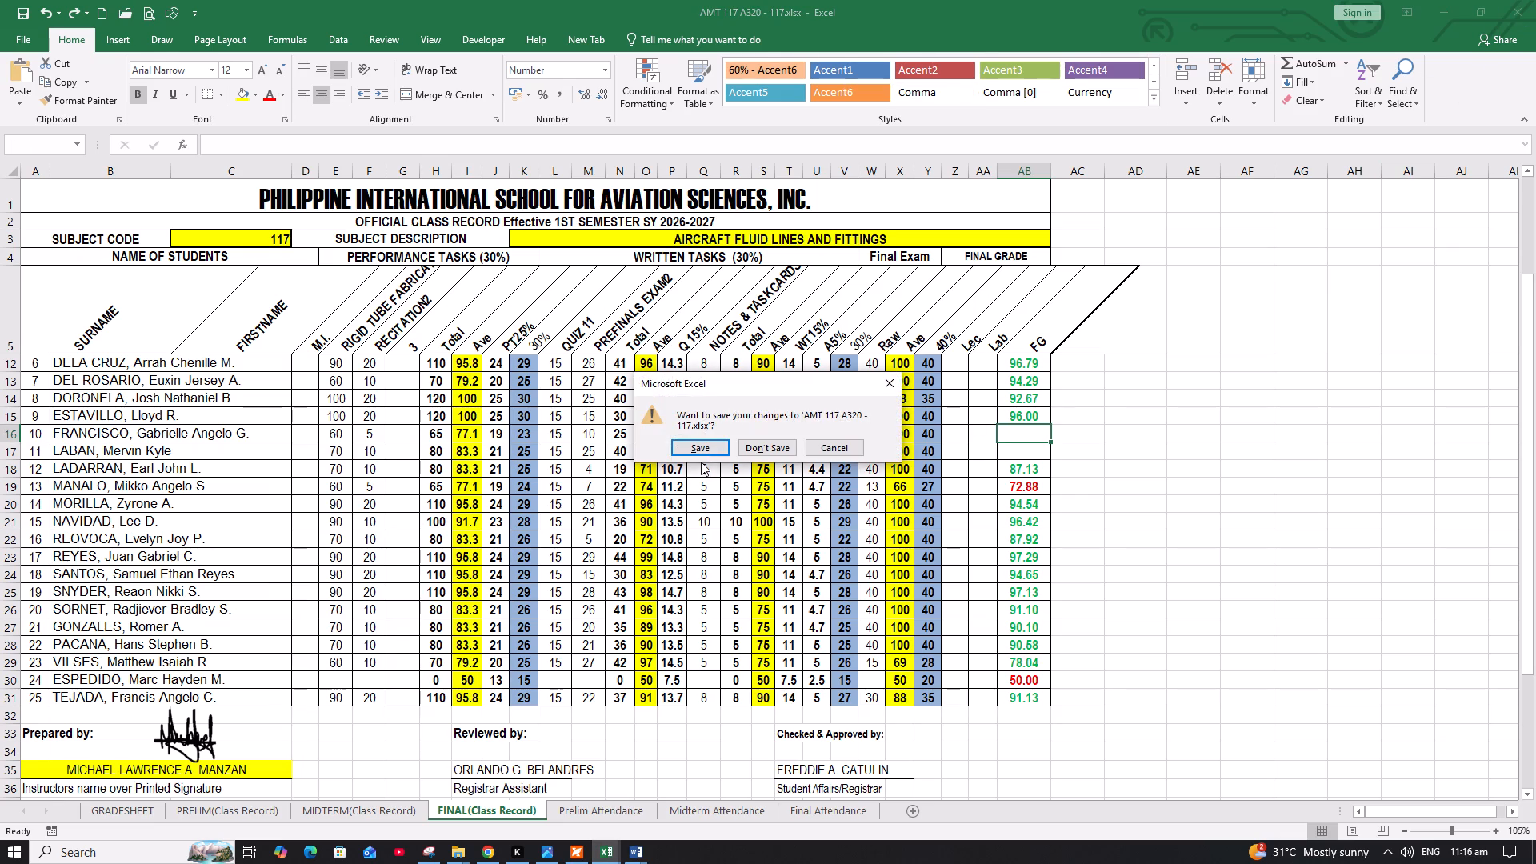
click(754, 444)
Reopen AMT 118 BELUGA - 118.xlsx and compare Hernandez's grades in the GRADESHEET and the FINAL(Class Record) sheet.
click(454, 853)
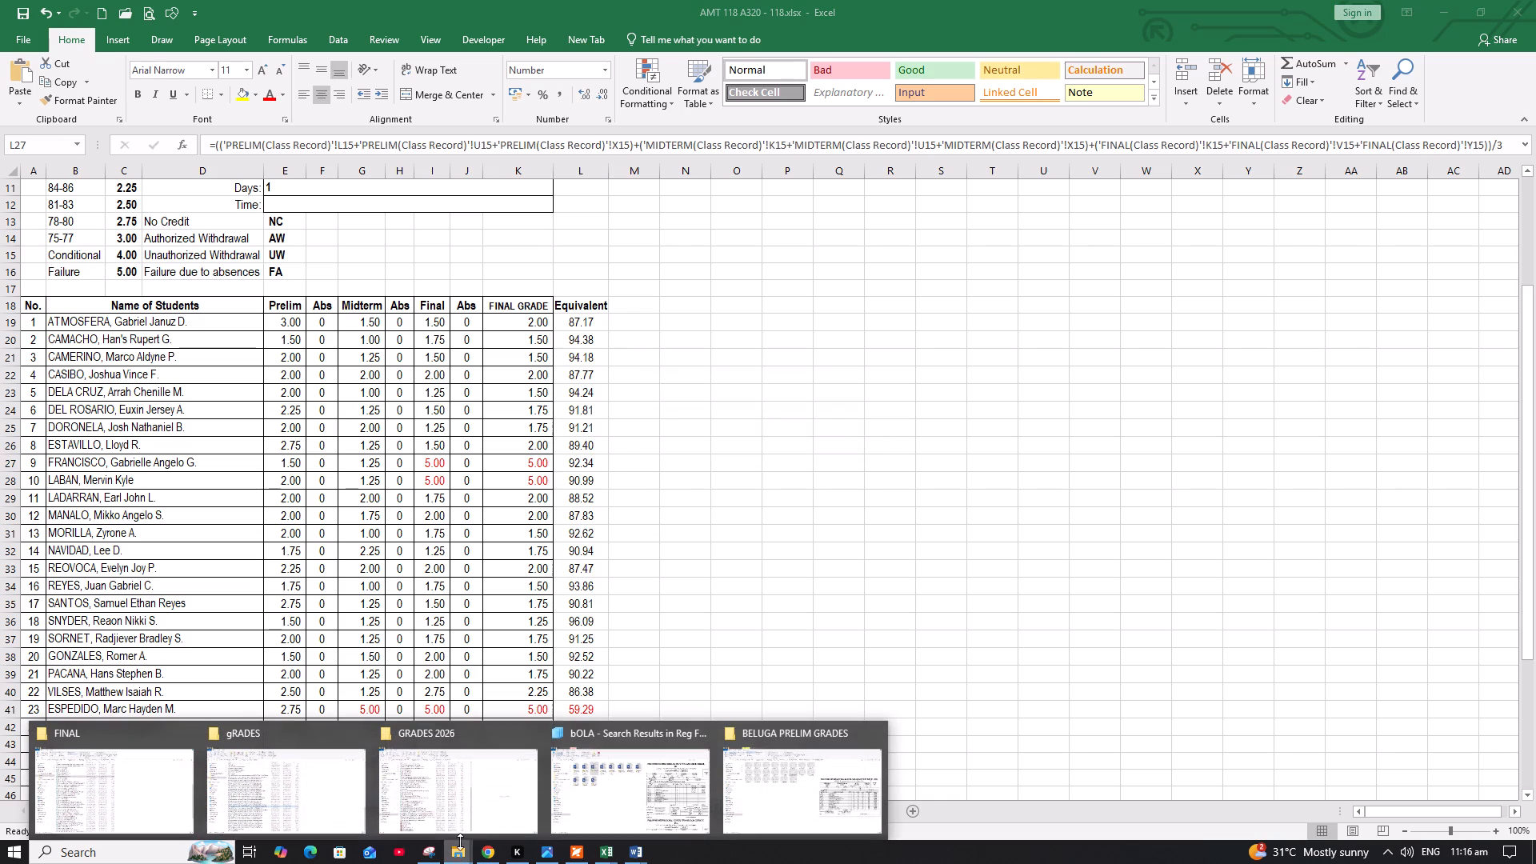
click(140, 790)
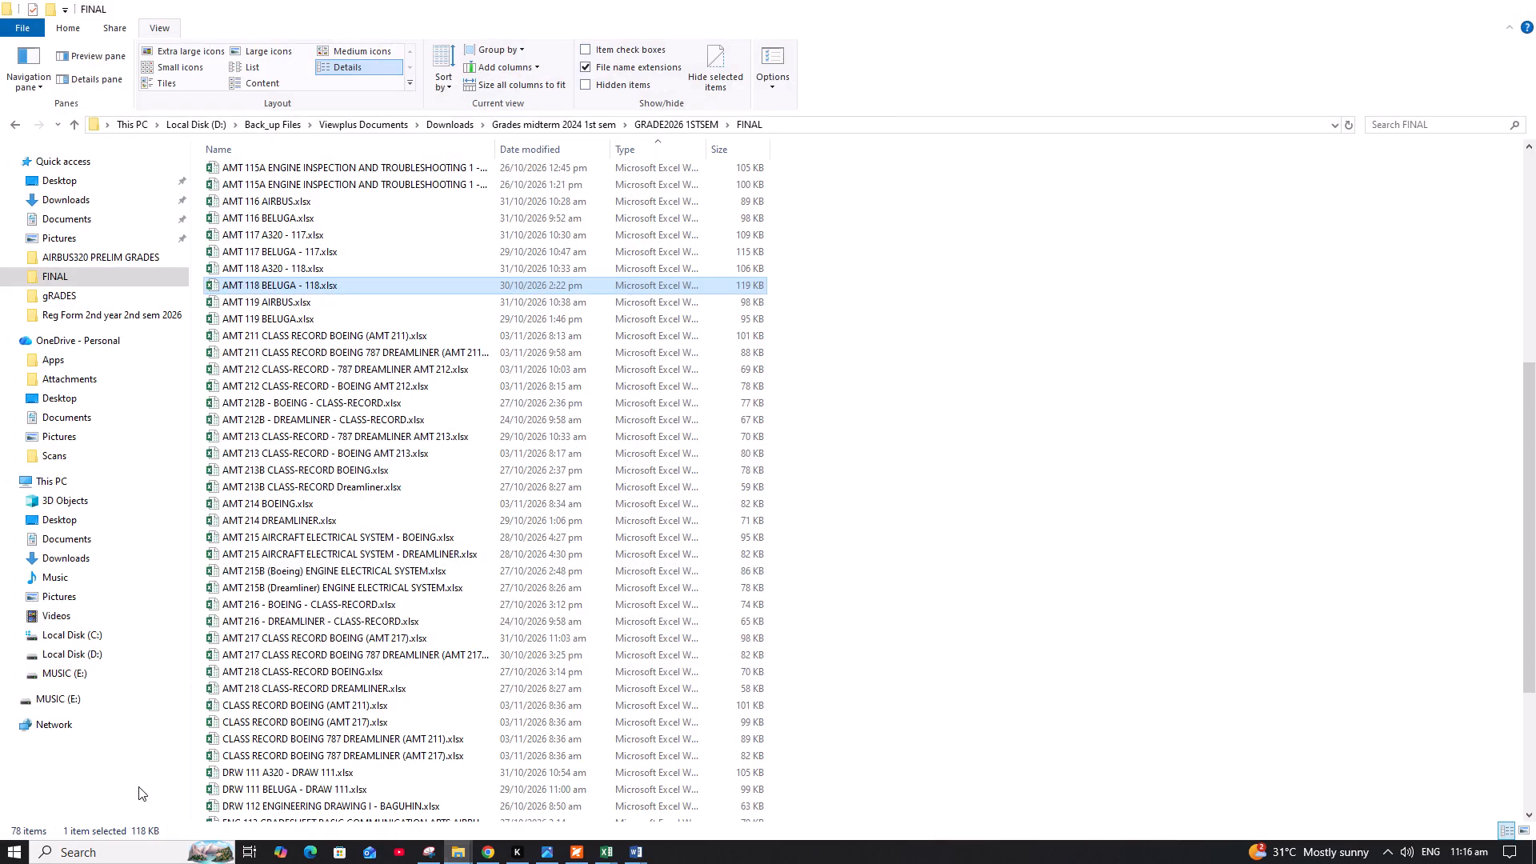
double_click(271, 282)
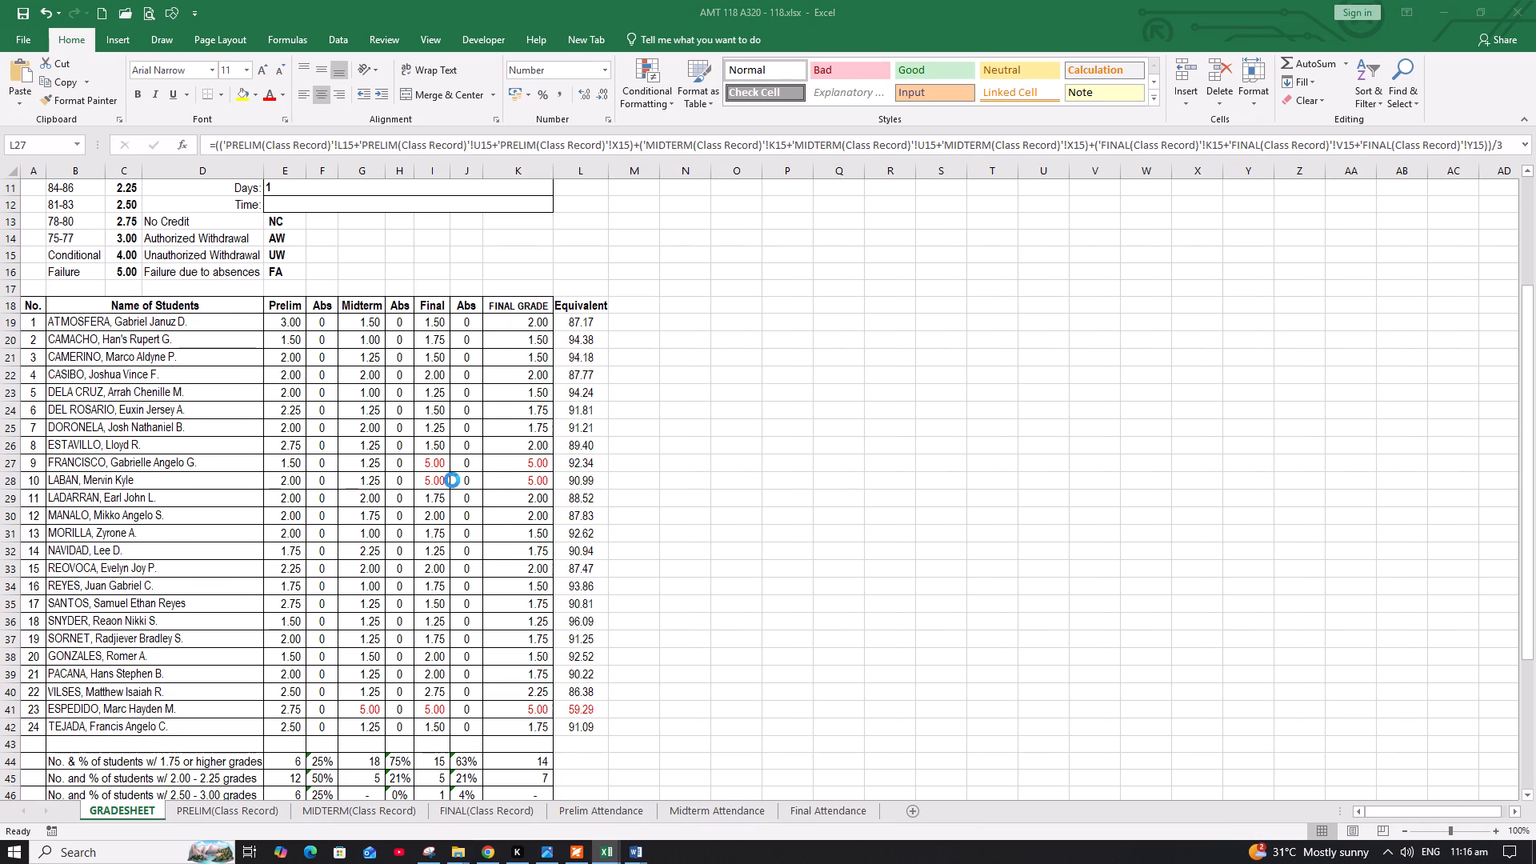
click(400, 134)
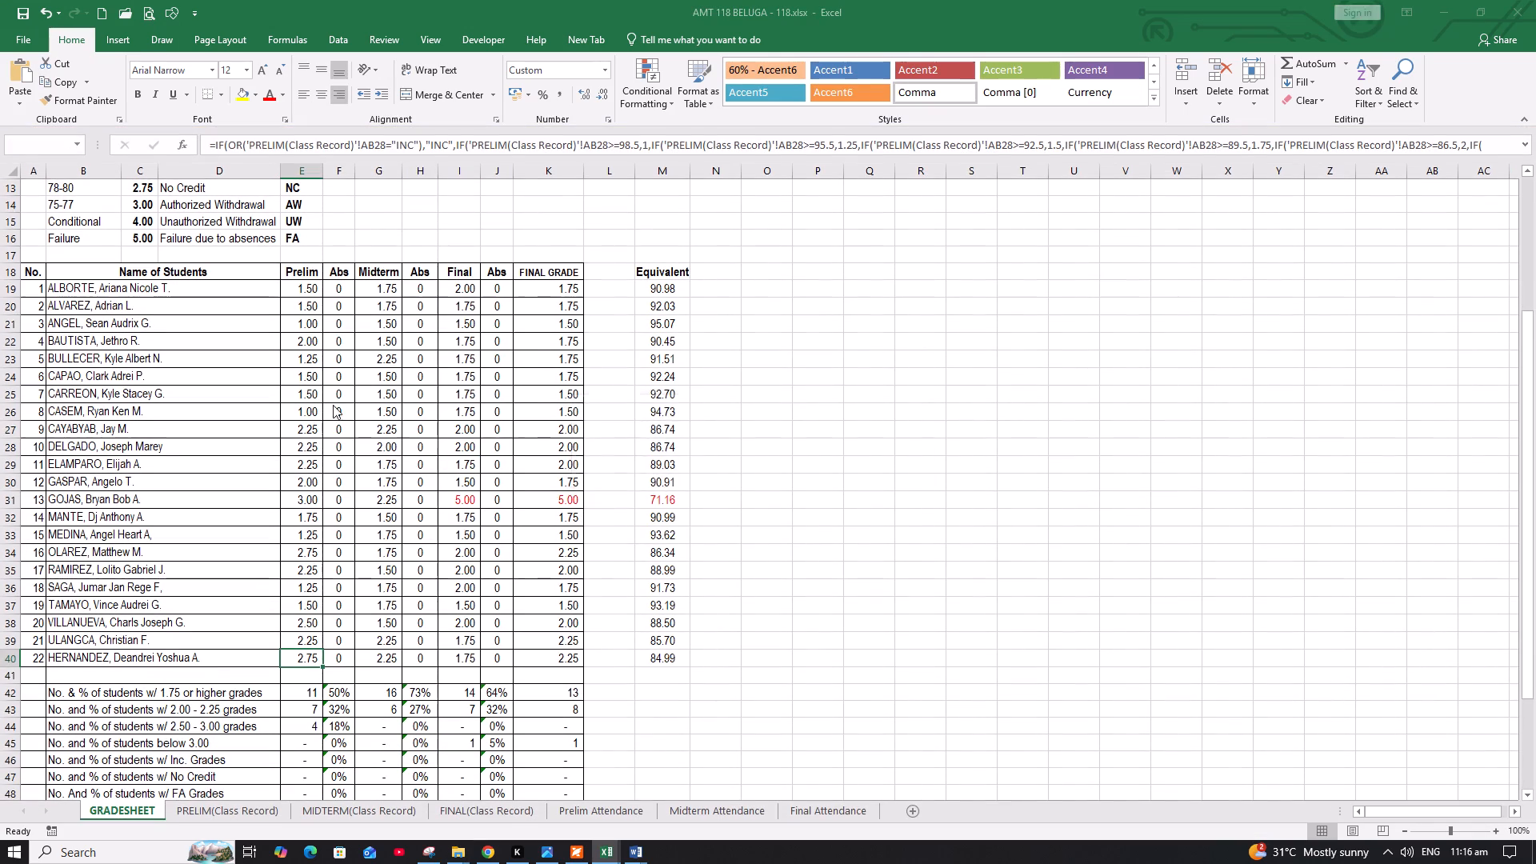
click(727, 474)
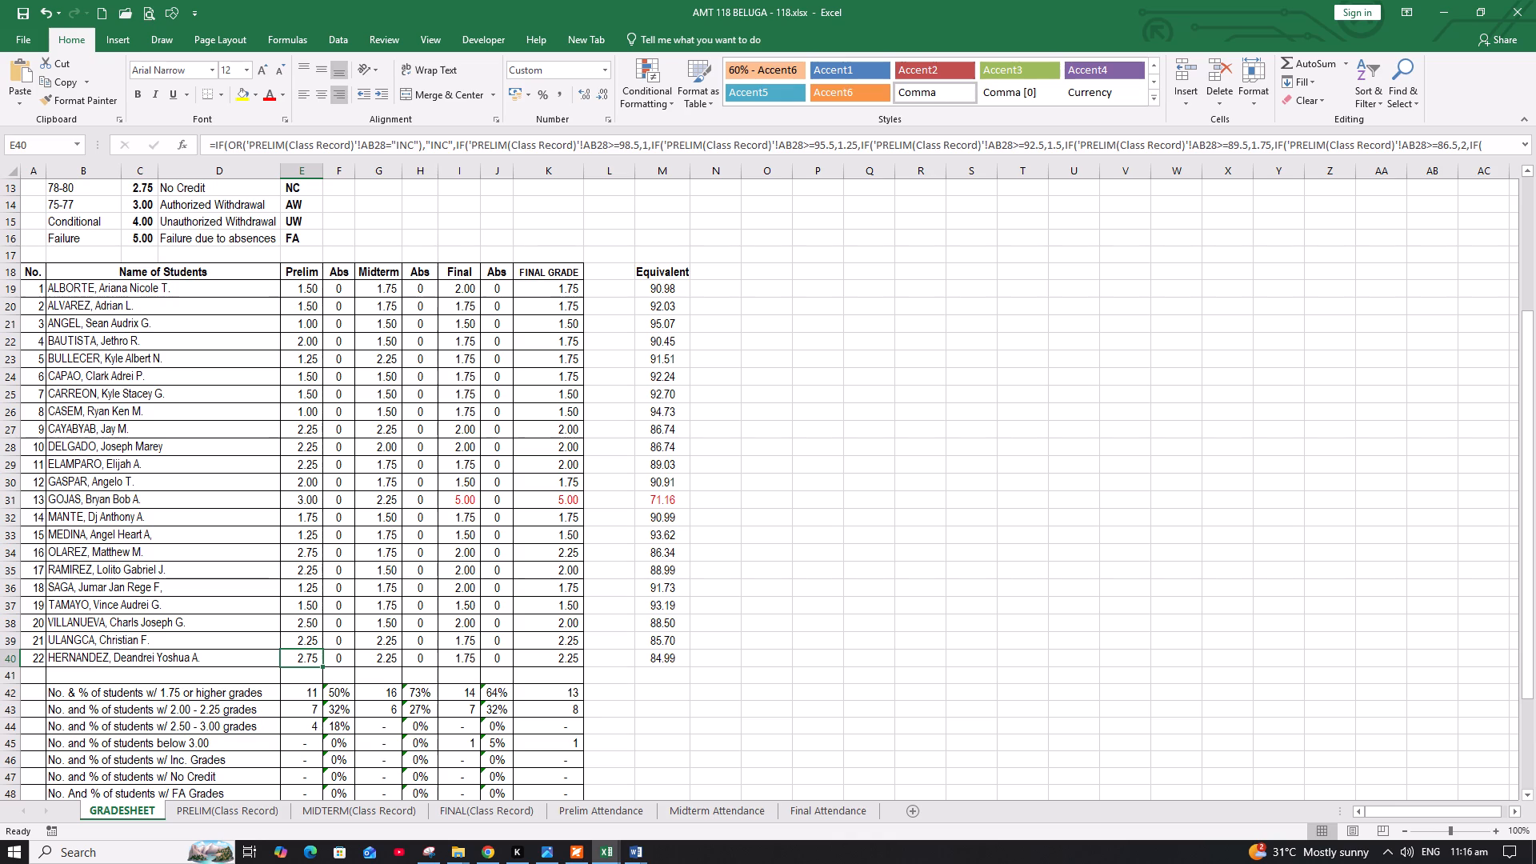
click(538, 658)
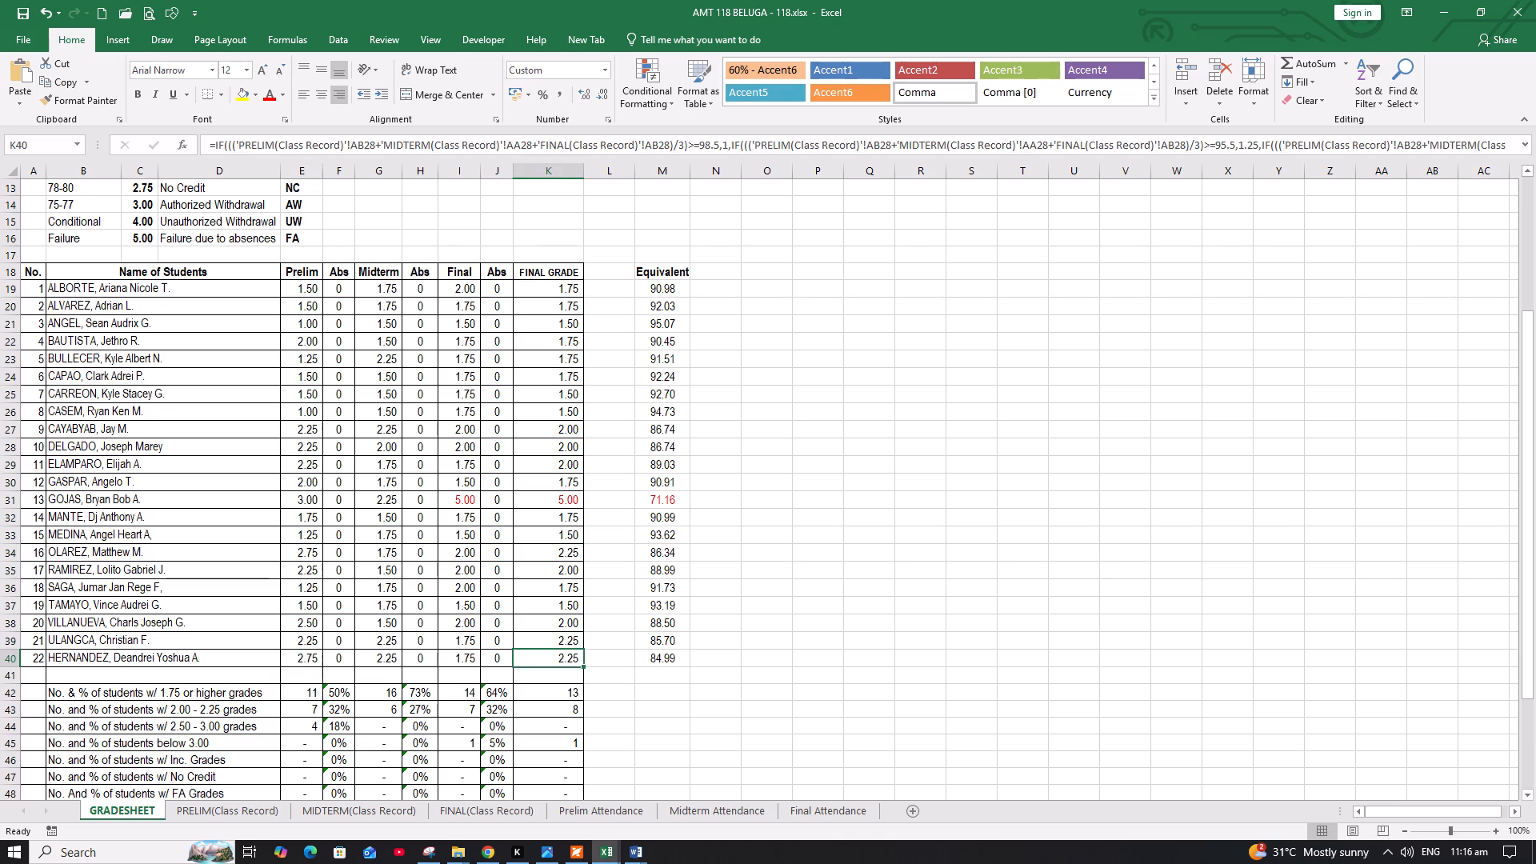
click(470, 812)
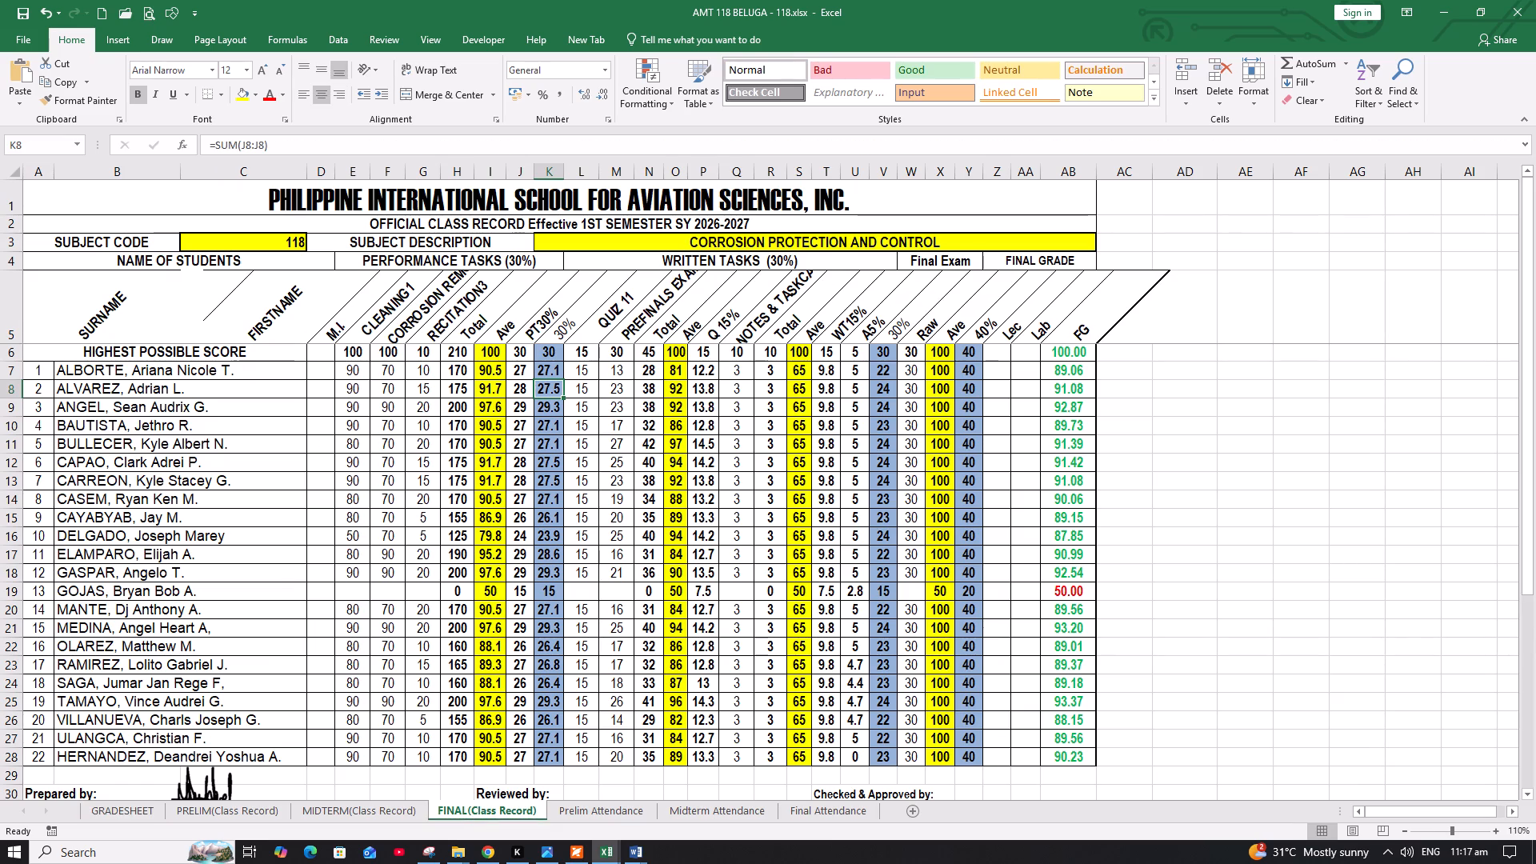
click(150, 810)
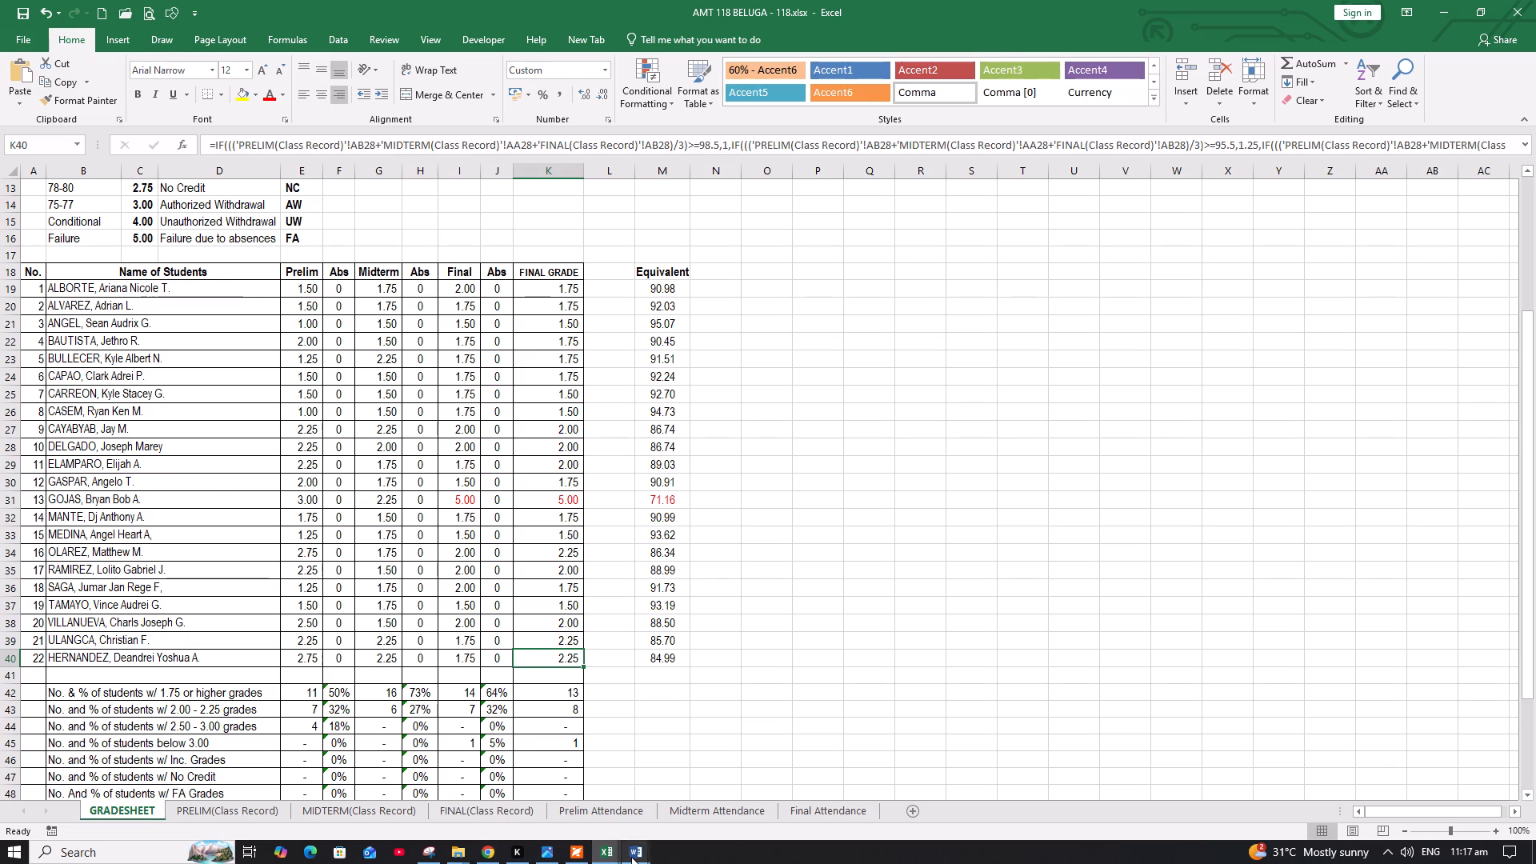
Return to the BELUGA PRELIM GRADES folder and recheck the AMT 118 grades on the Hernandez.JPG form.
click(631, 857)
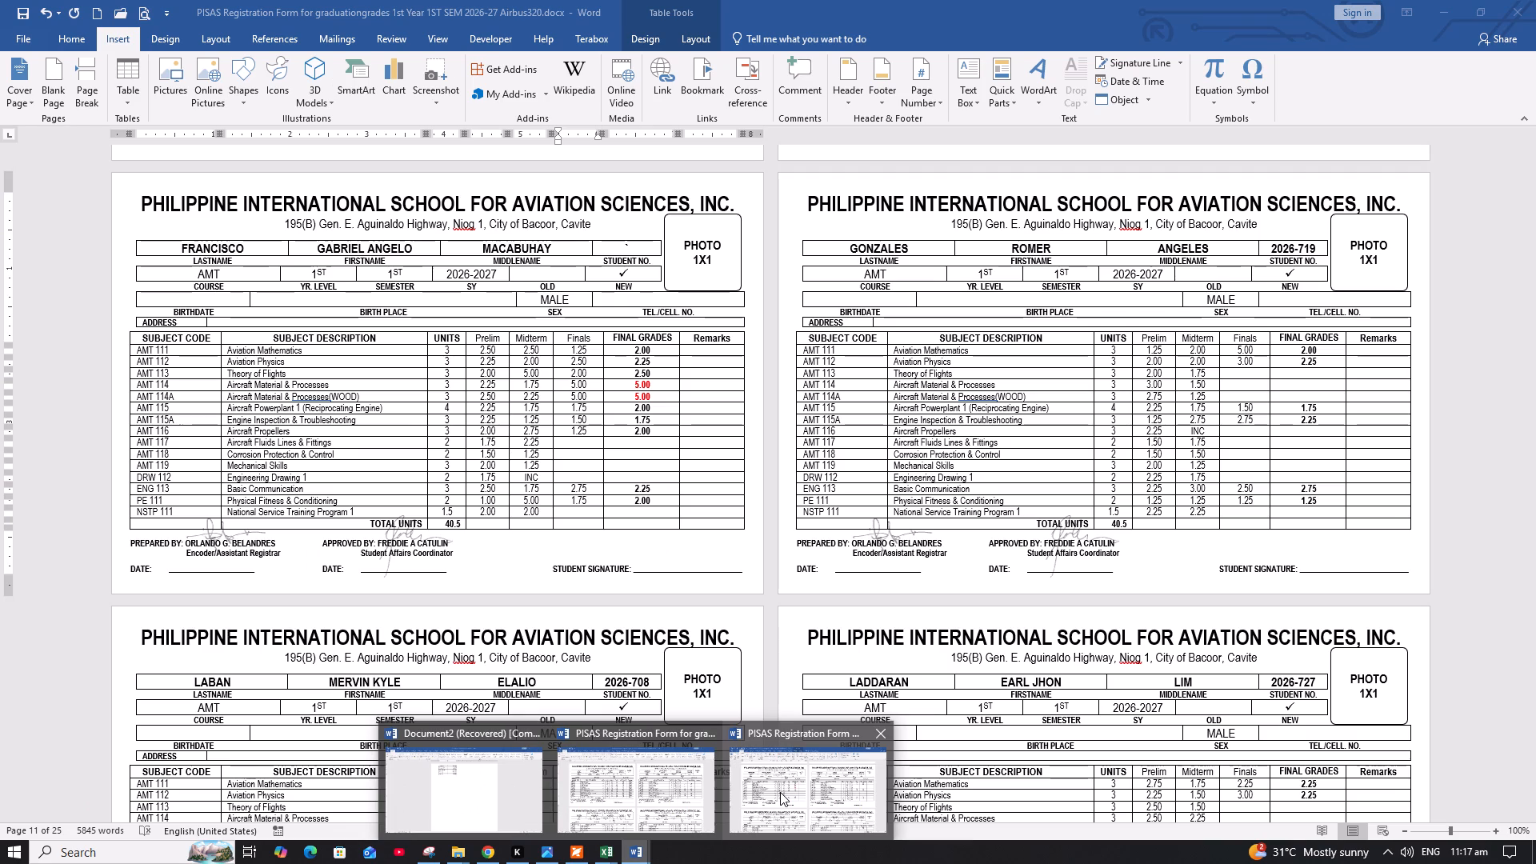
click(648, 791)
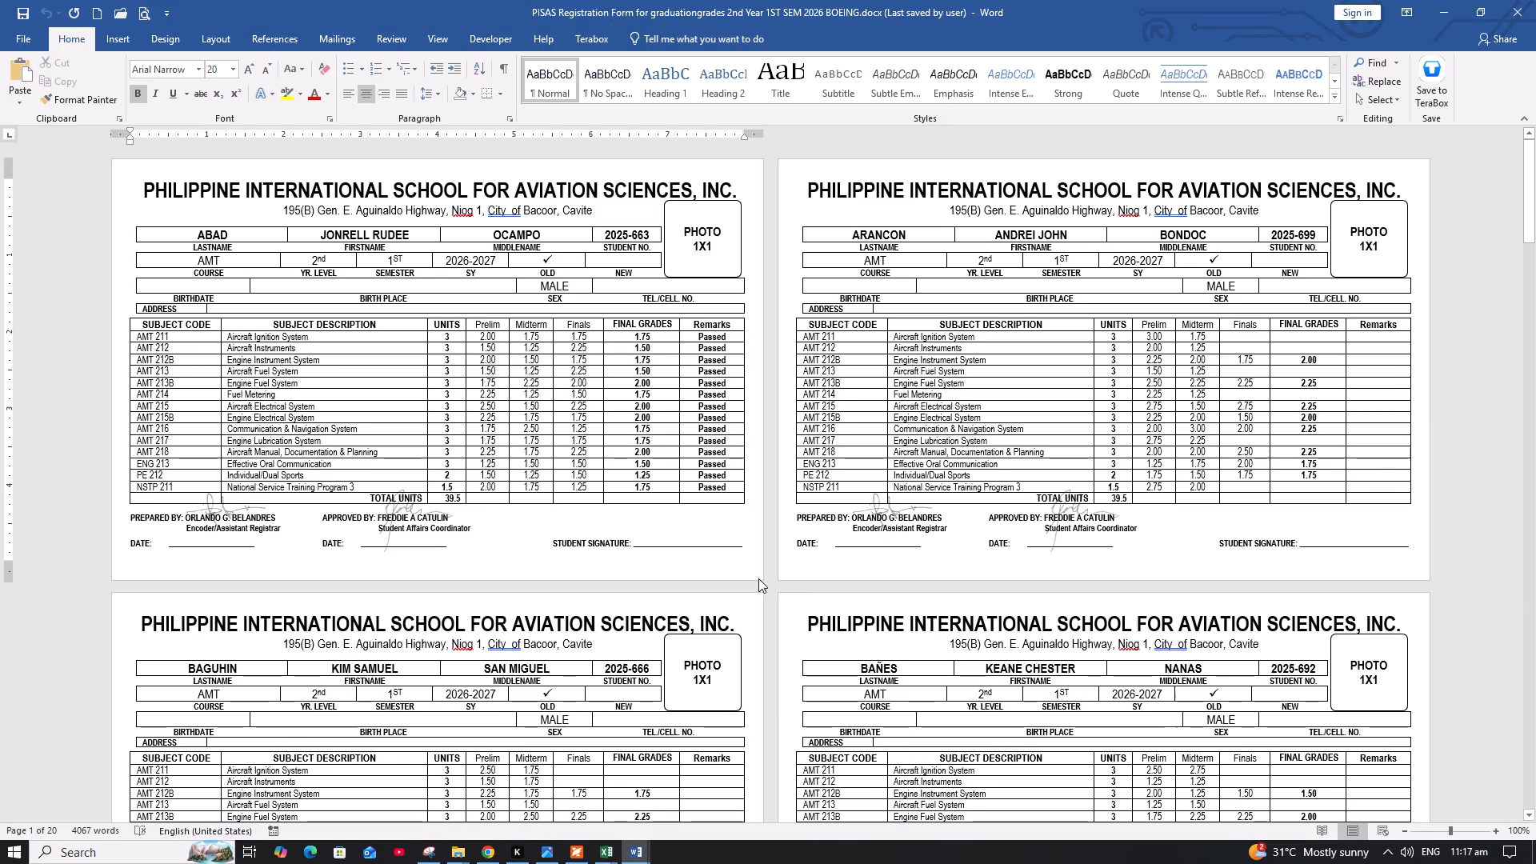
click(458, 849)
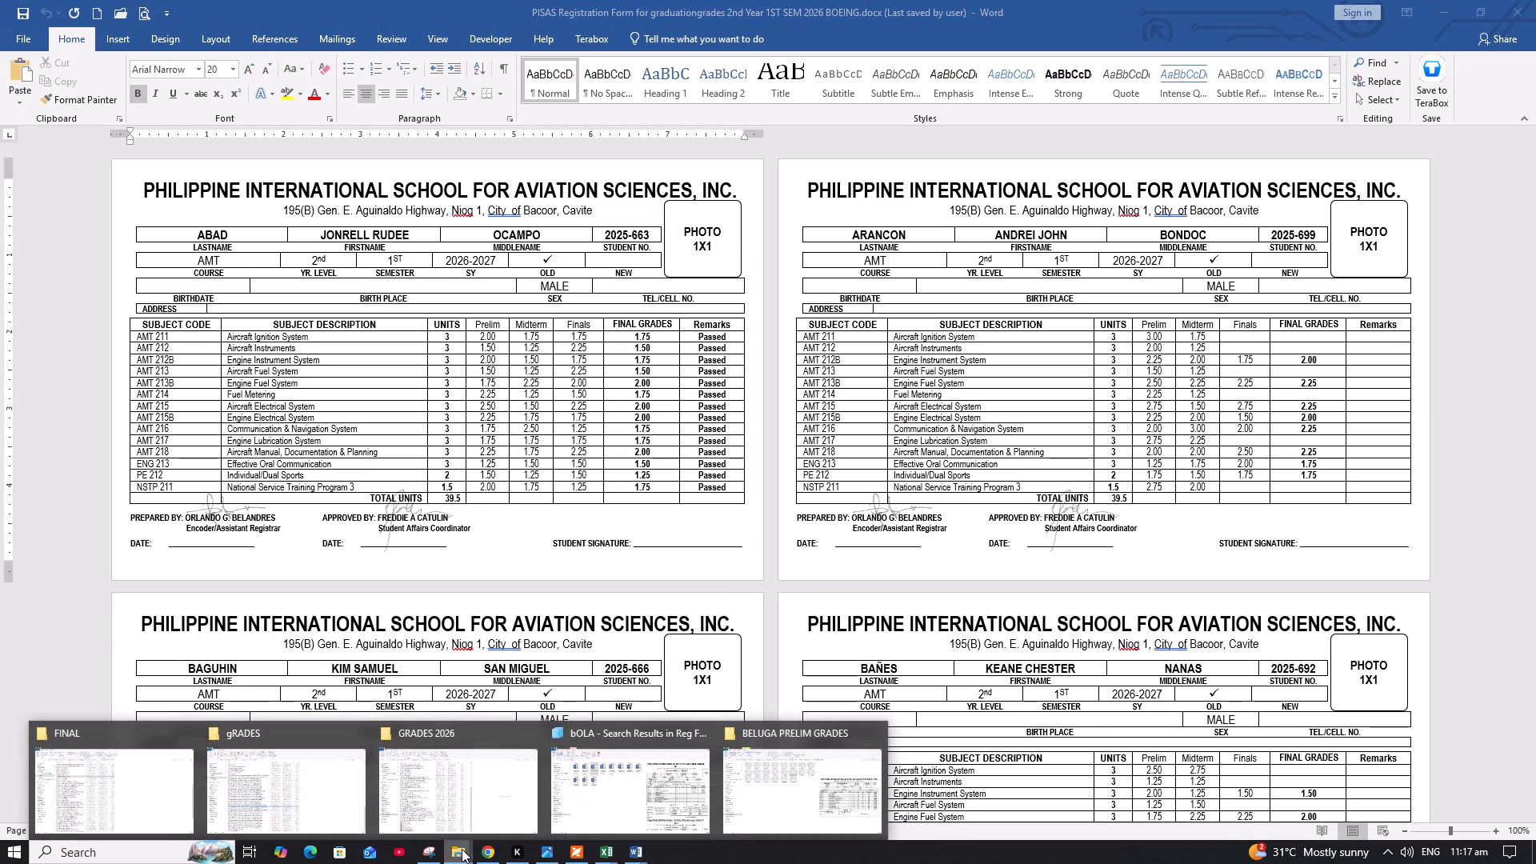
click(762, 789)
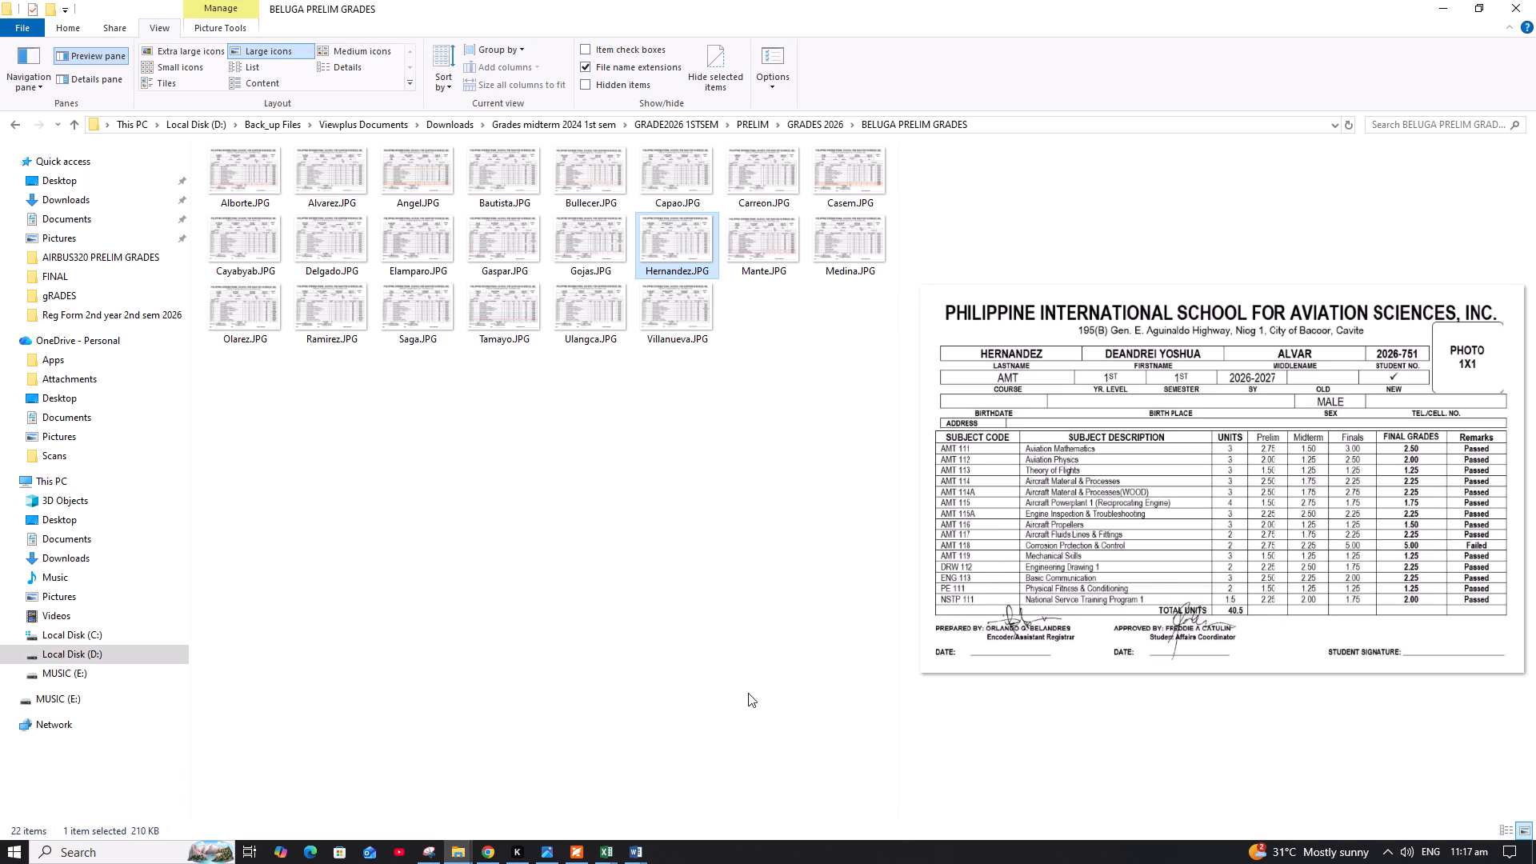
click(633, 854)
click(600, 853)
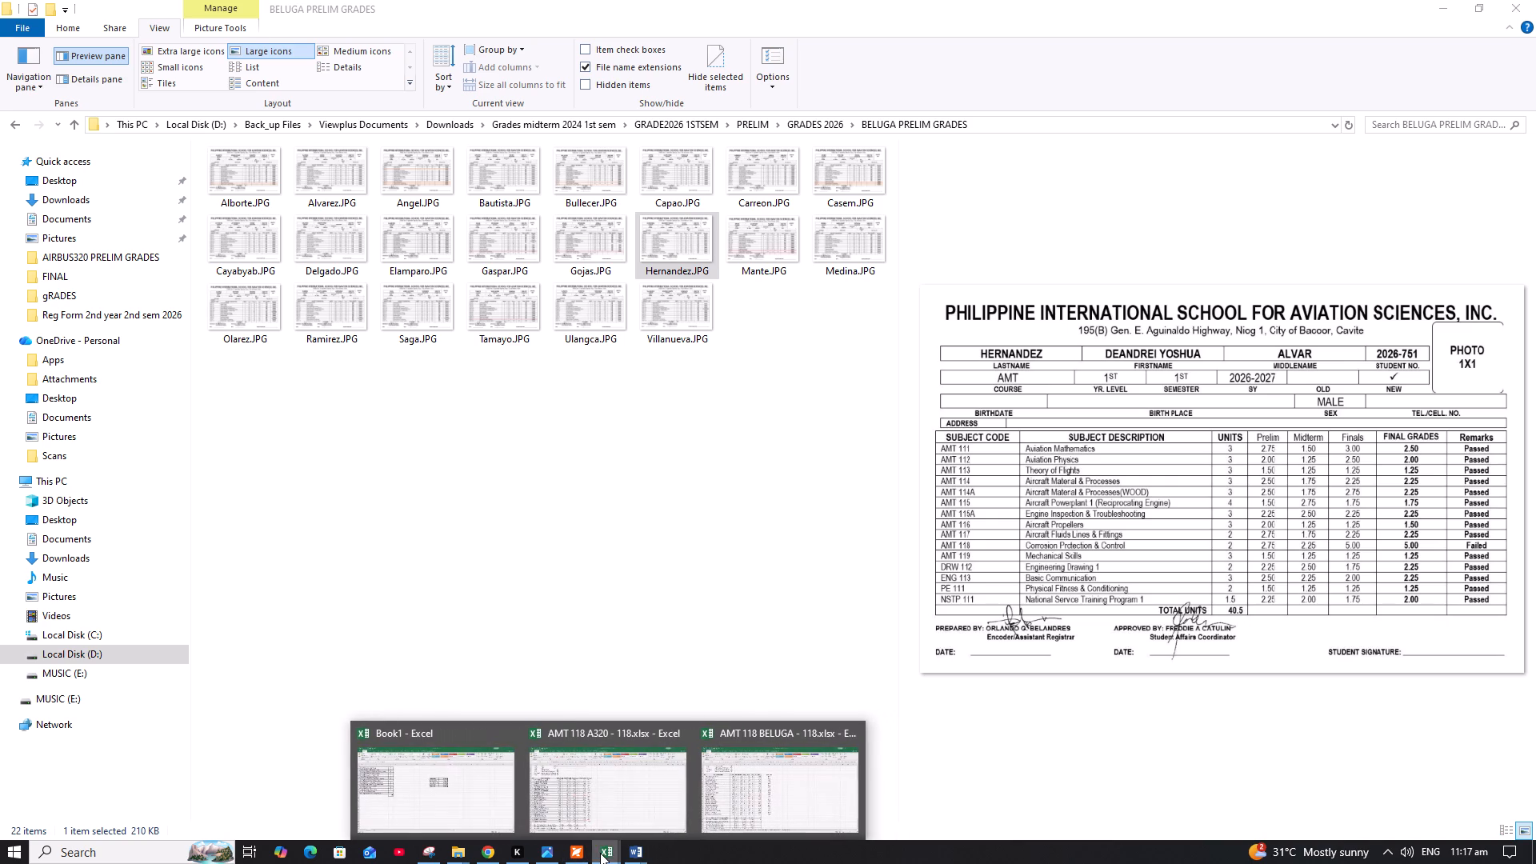
click(651, 794)
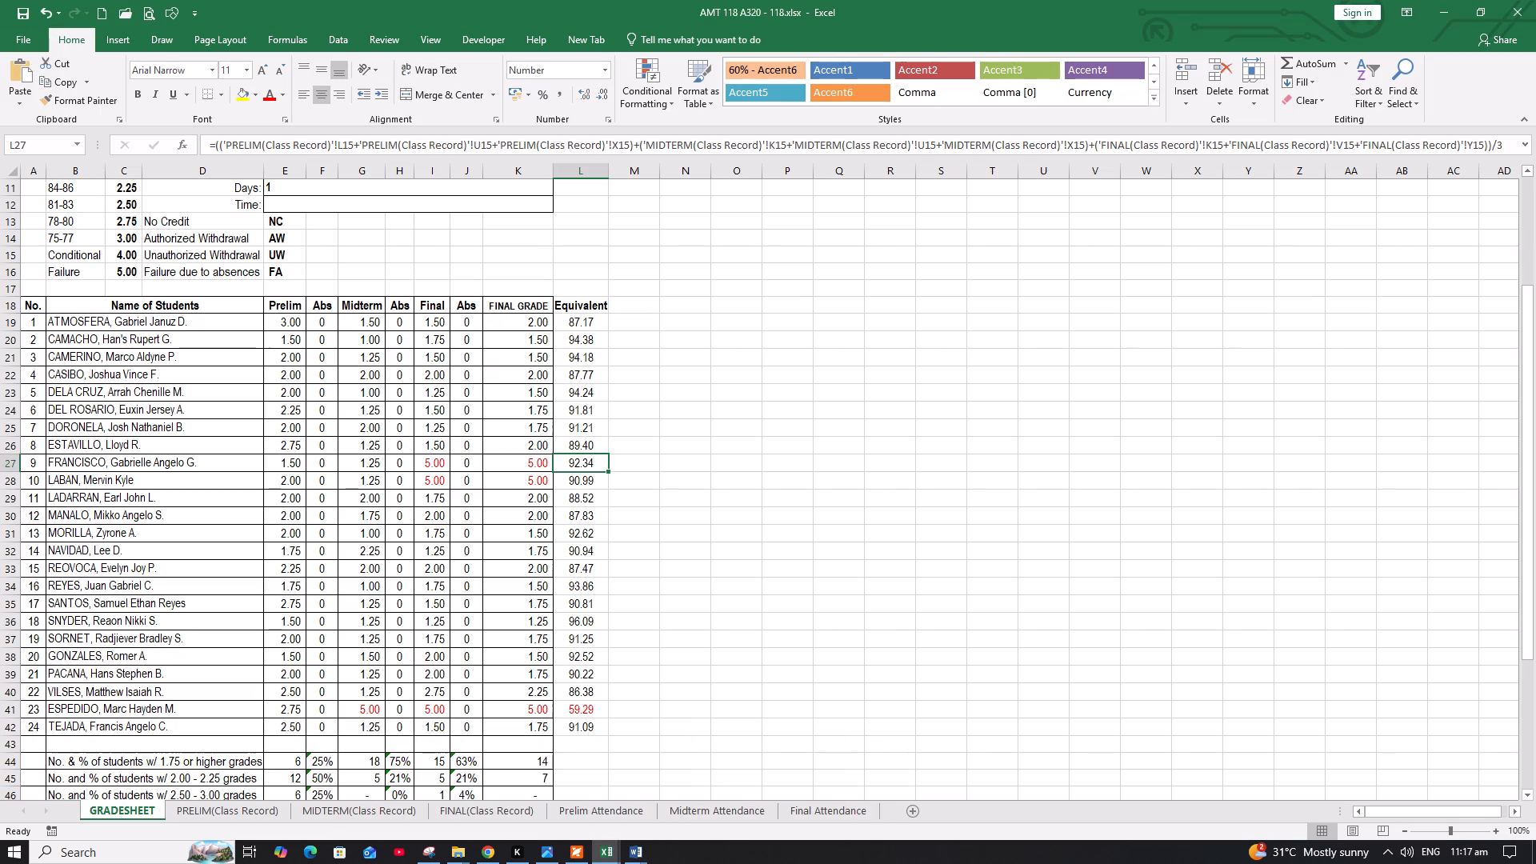
click(604, 852)
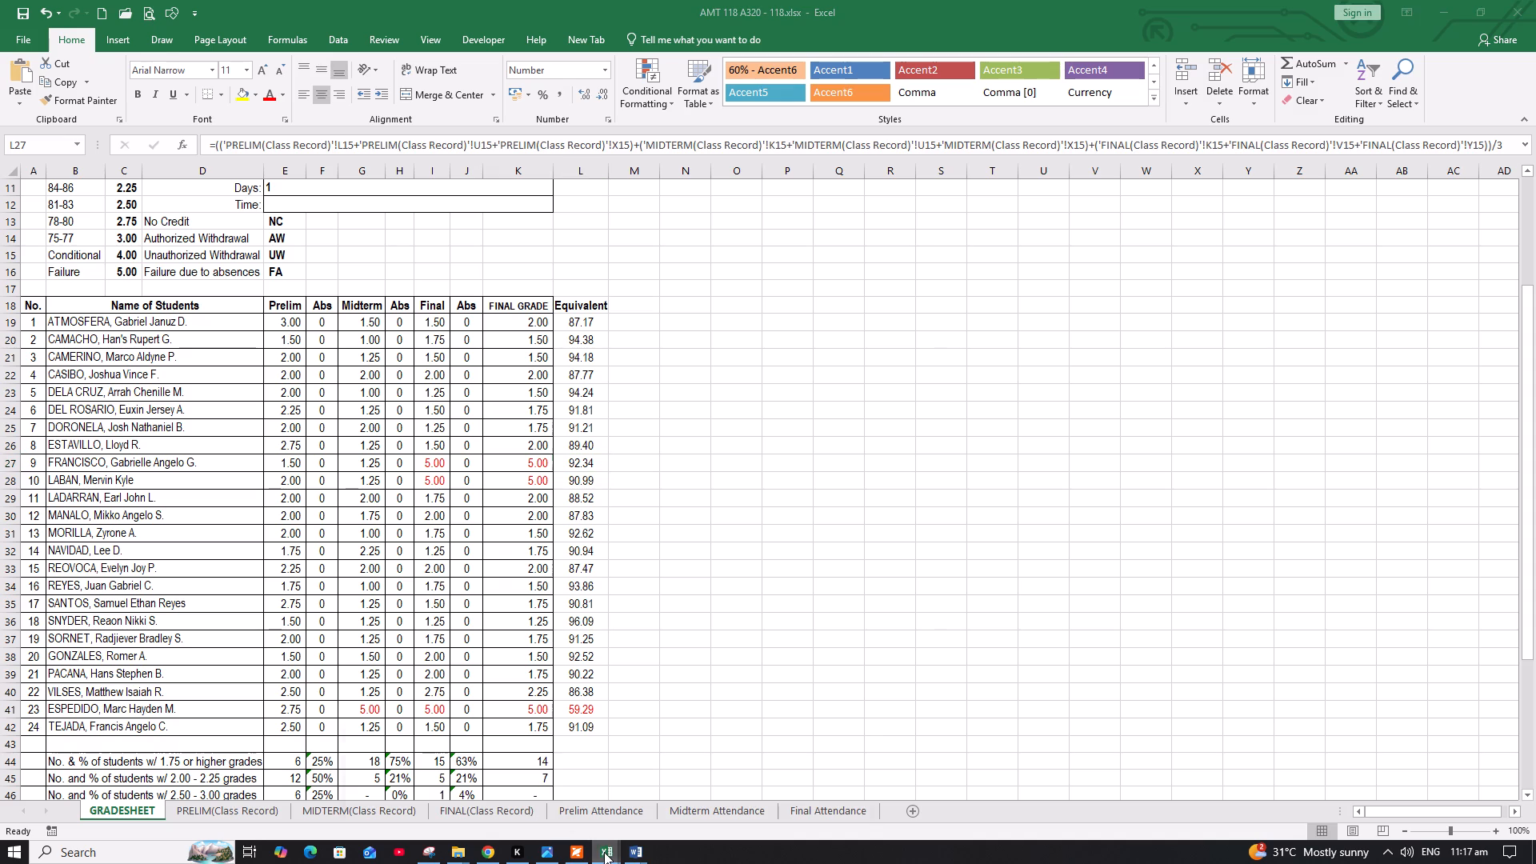
click(784, 778)
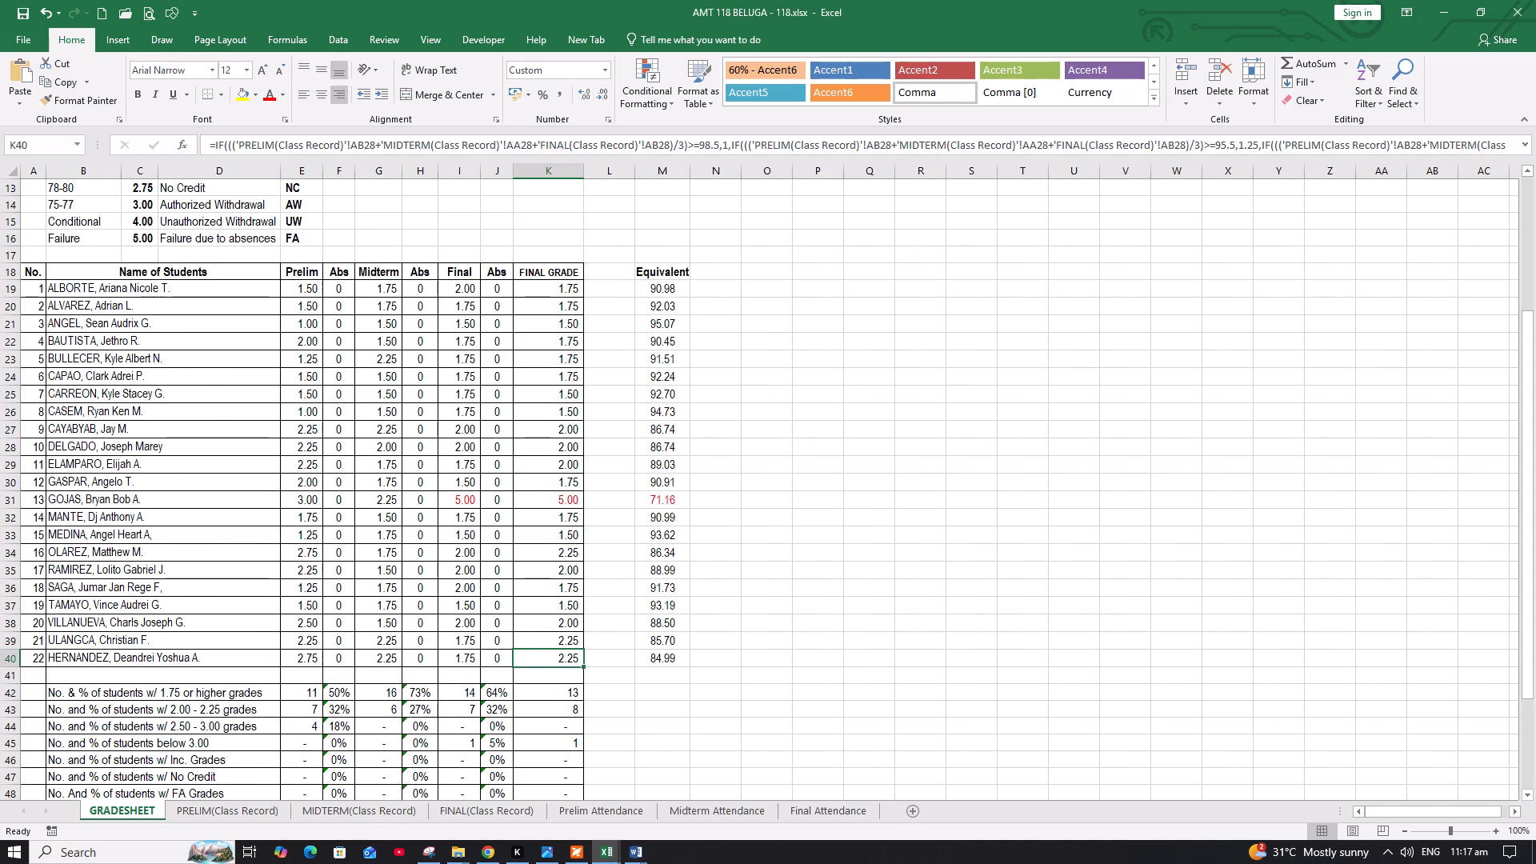
click(12, 656)
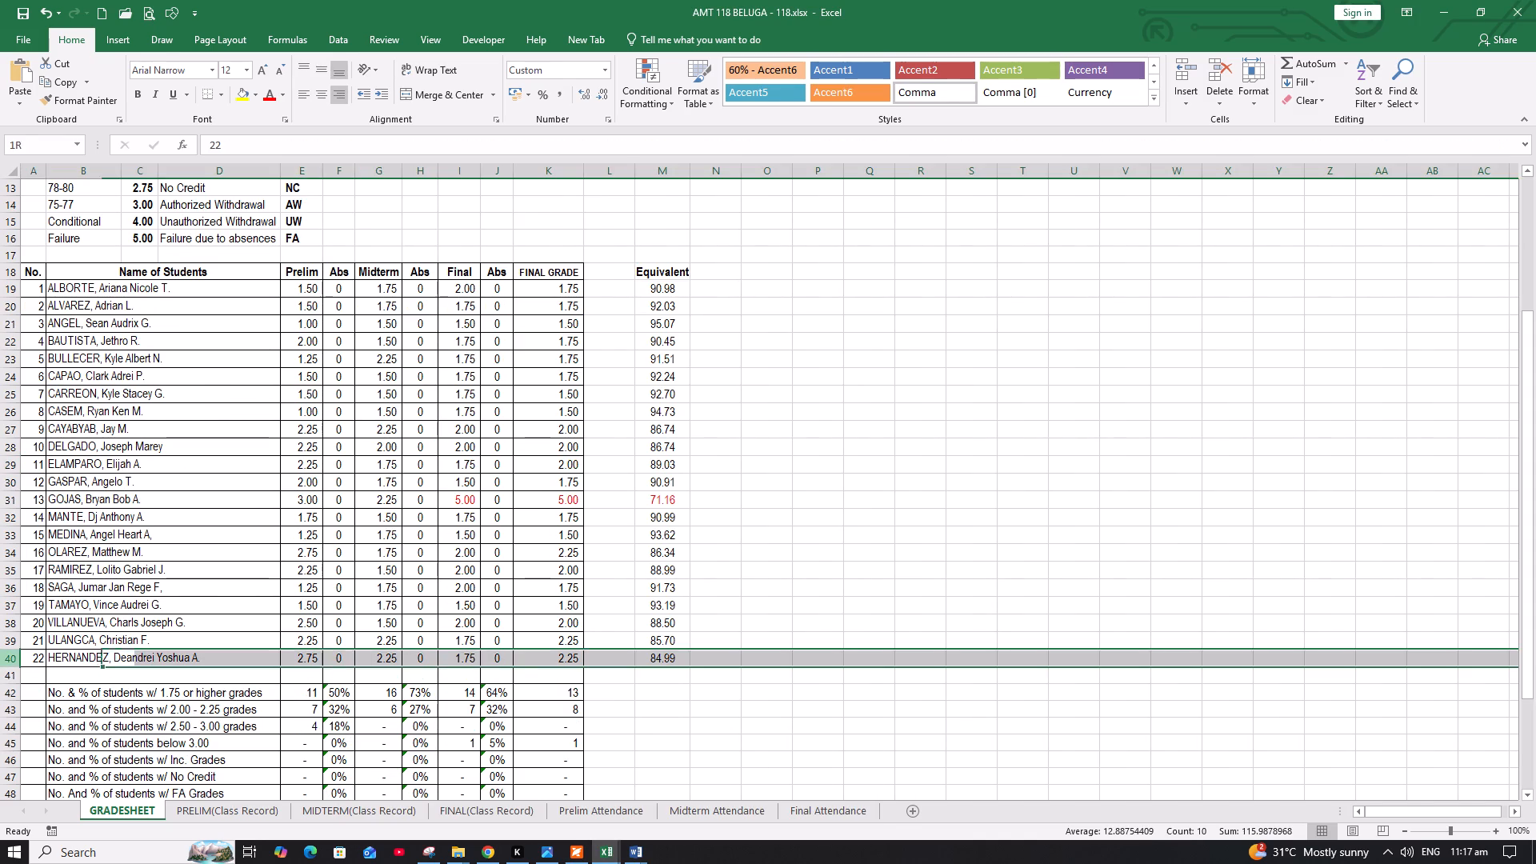
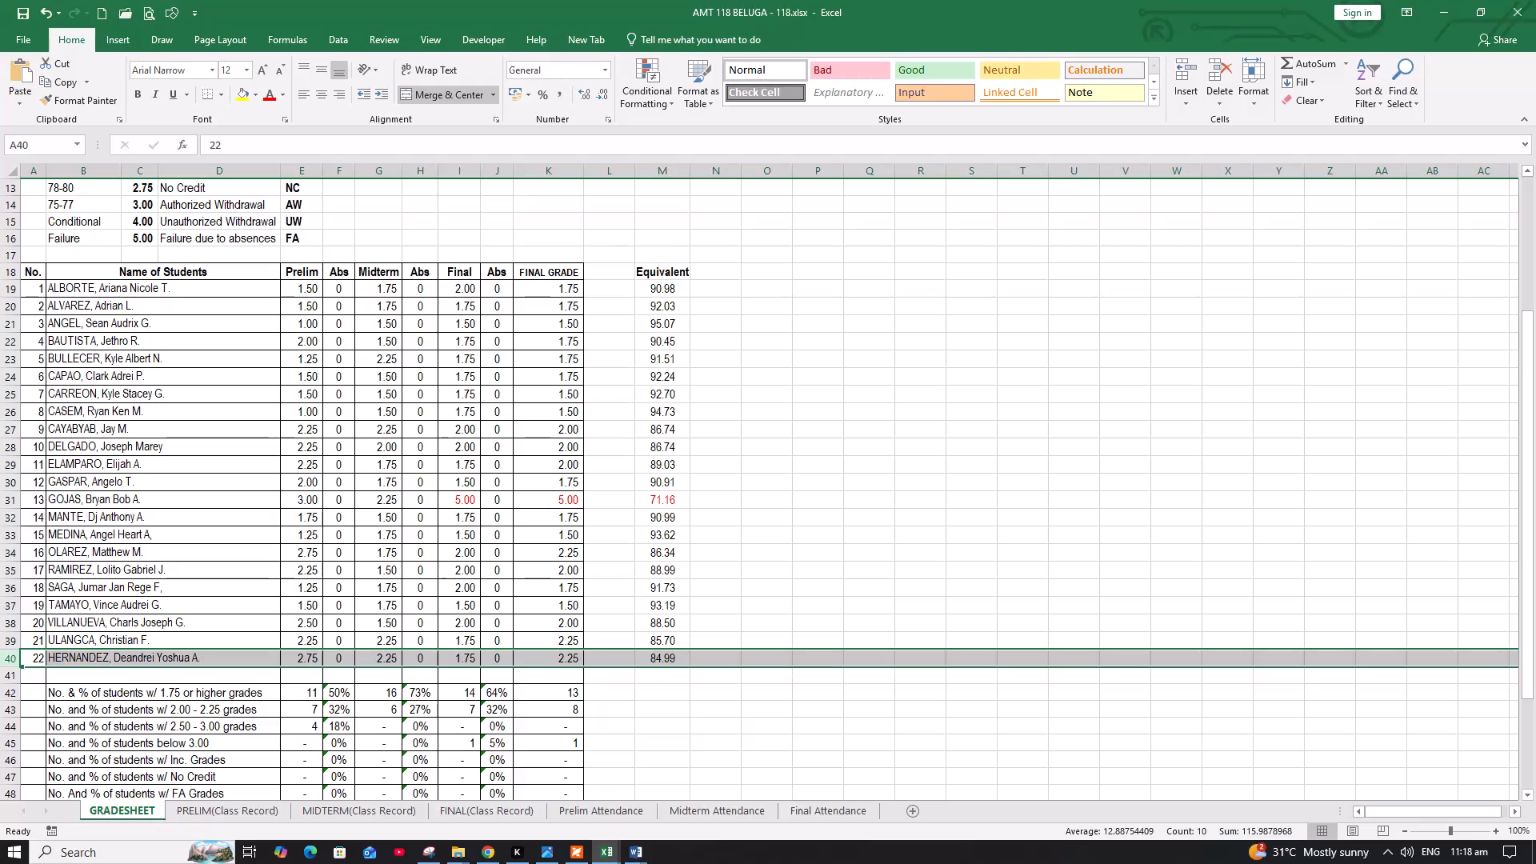
click(375, 658)
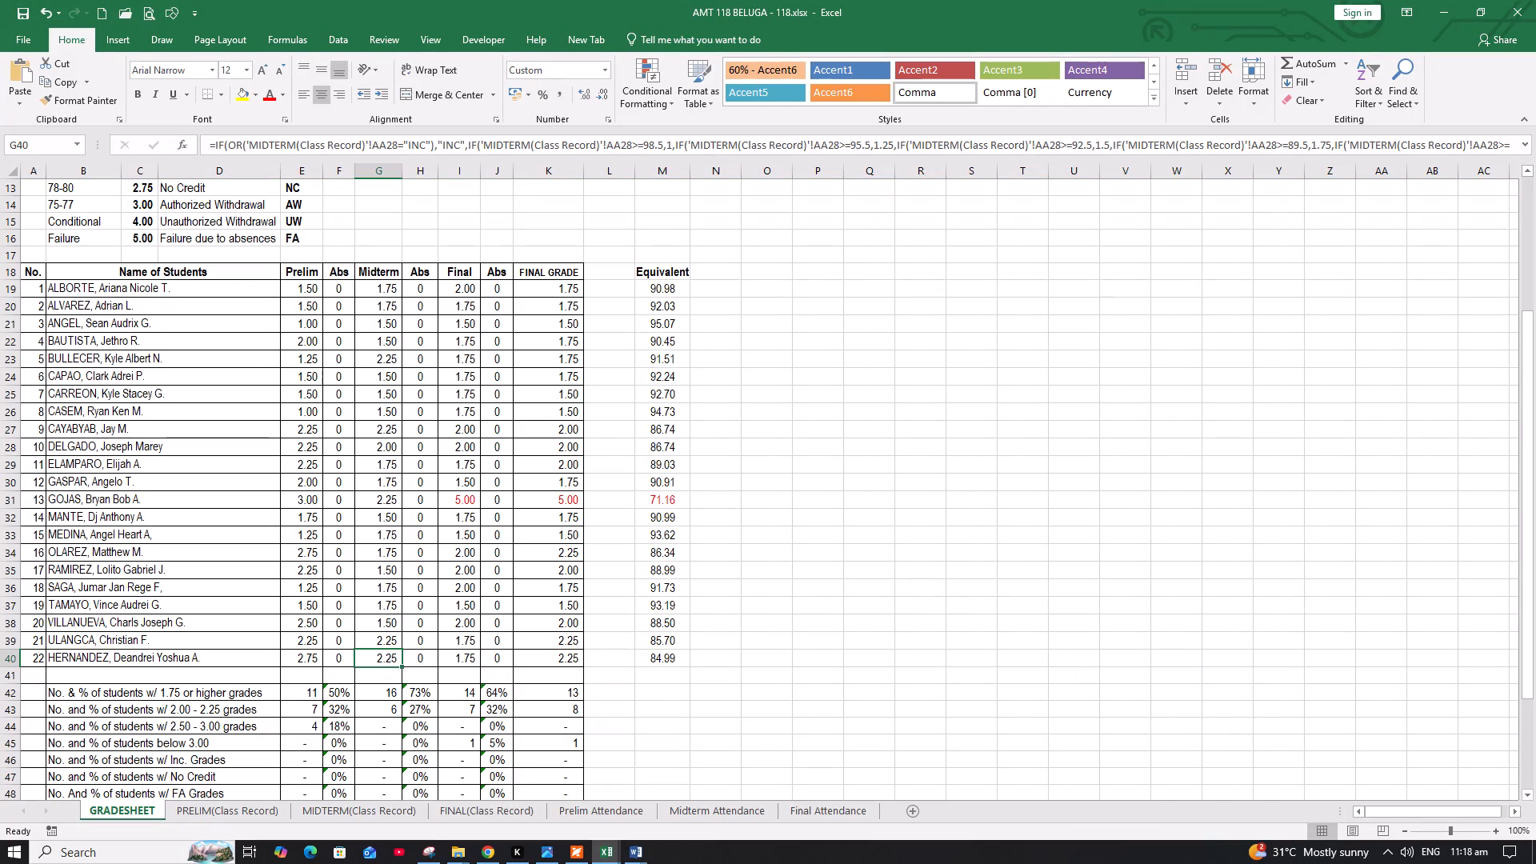
click(453, 658)
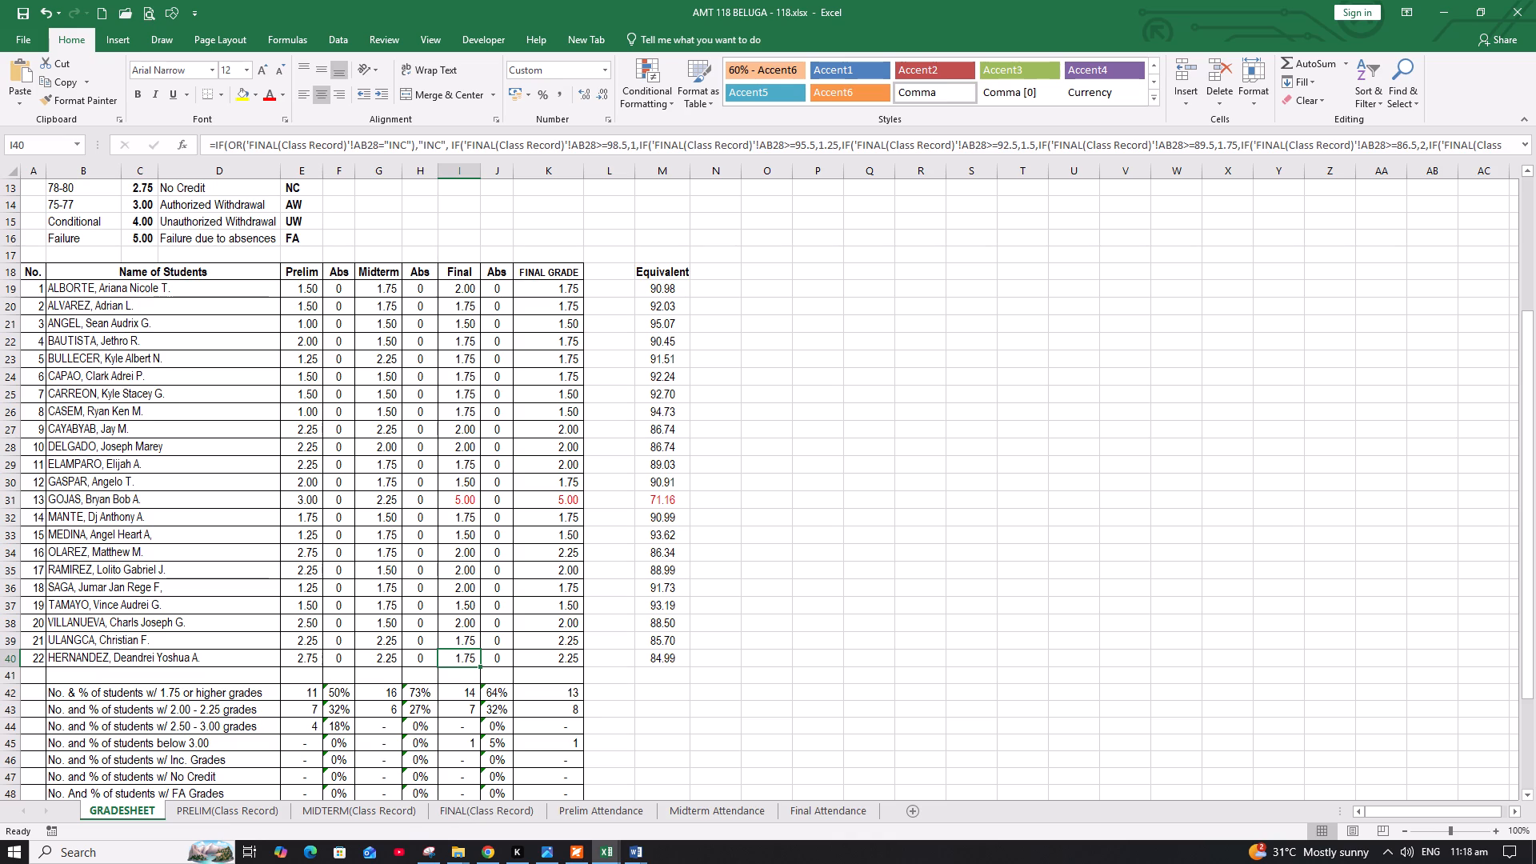
click(538, 657)
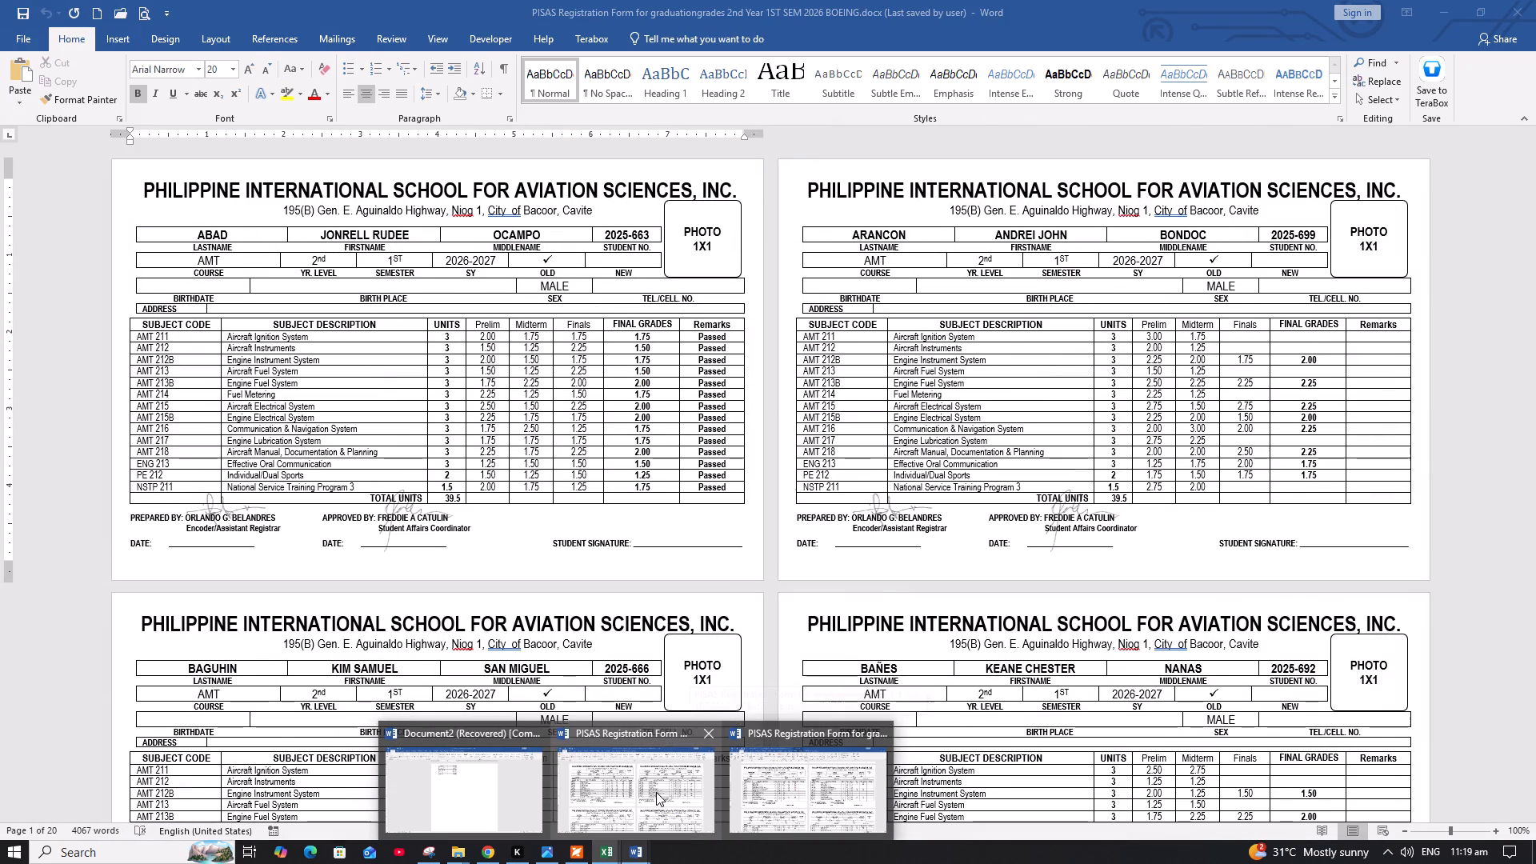
Switch to Word and open PISAS Registration Form for graduationgrades 1st Year 1ST SEM 2026-27 BELUGA.docx.
click(656, 792)
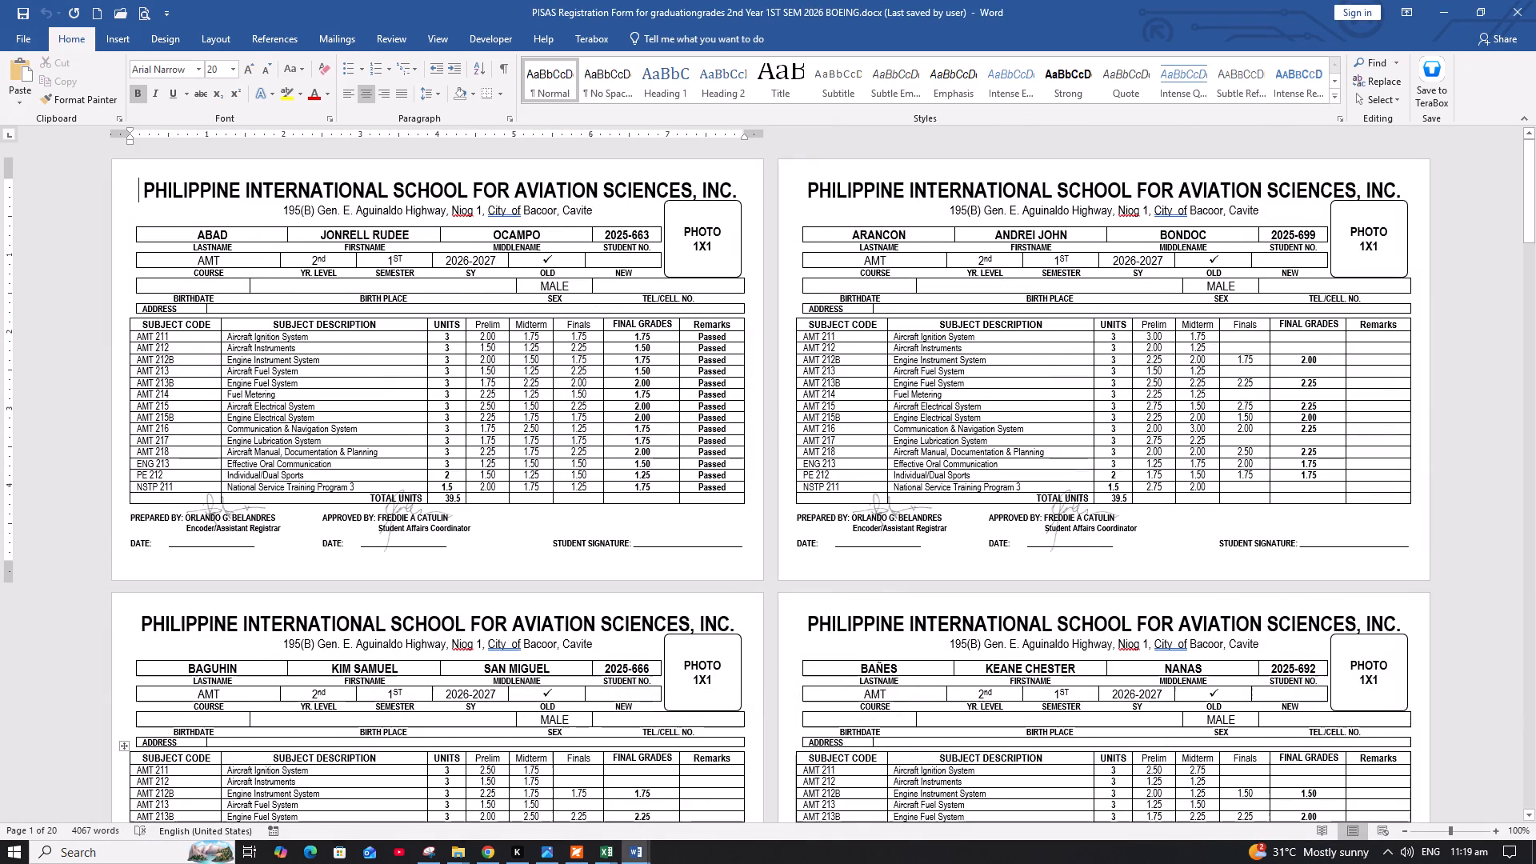
click(28, 45)
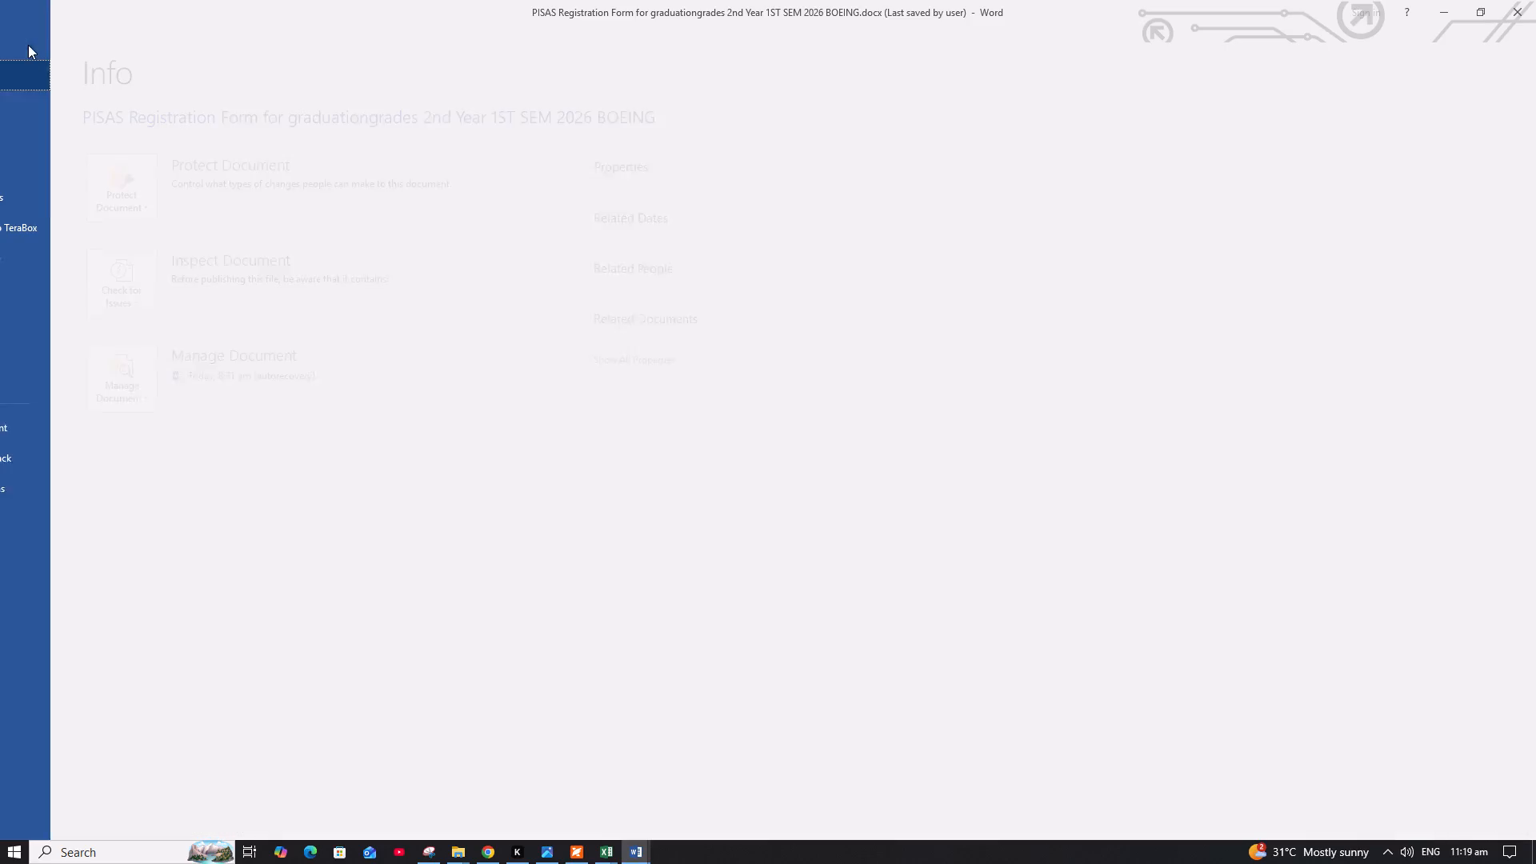
click(42, 132)
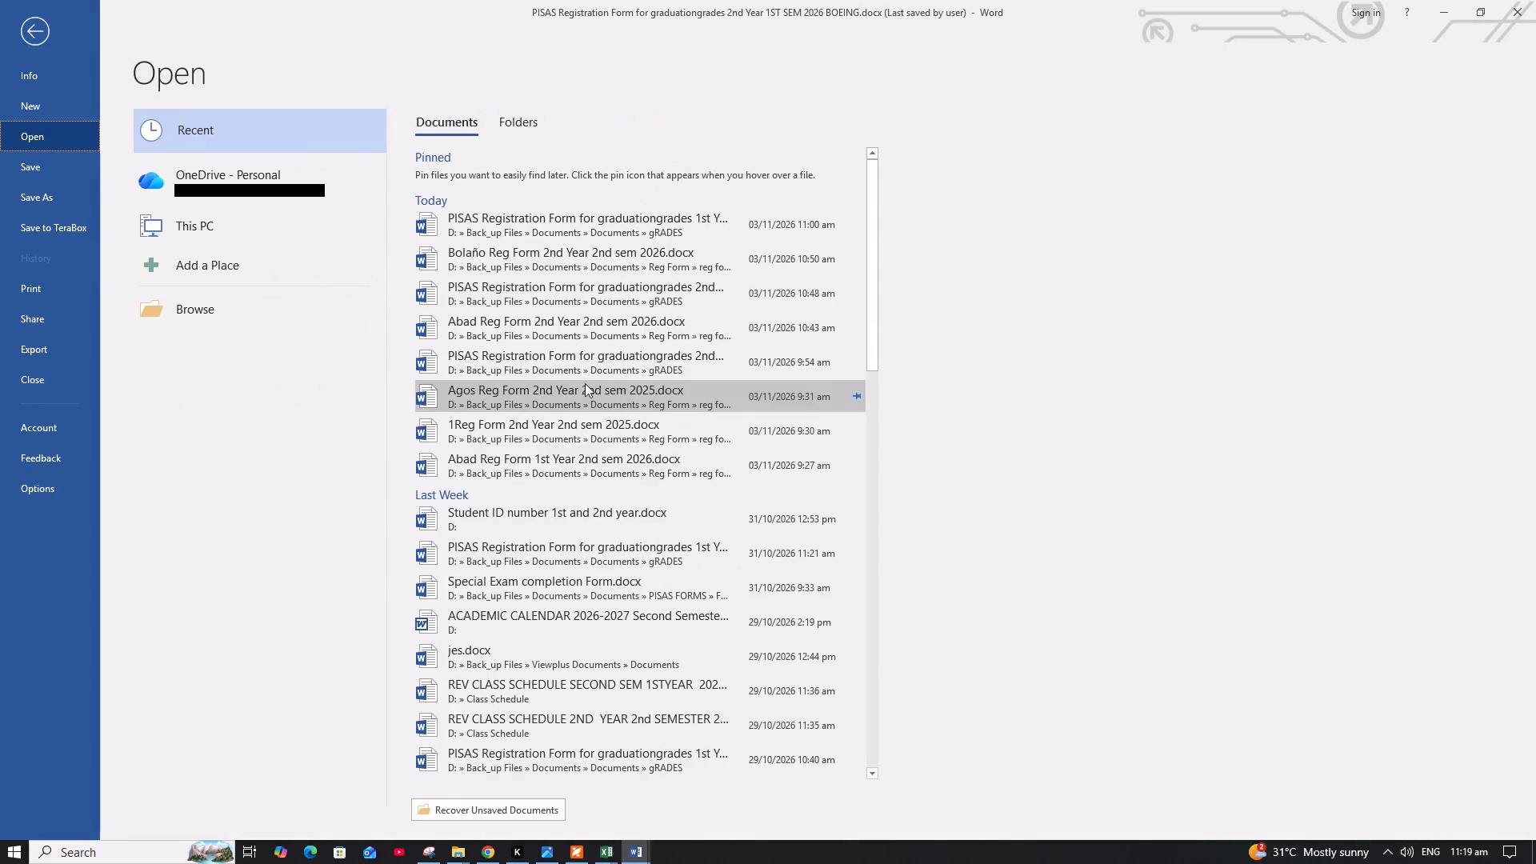
click(588, 548)
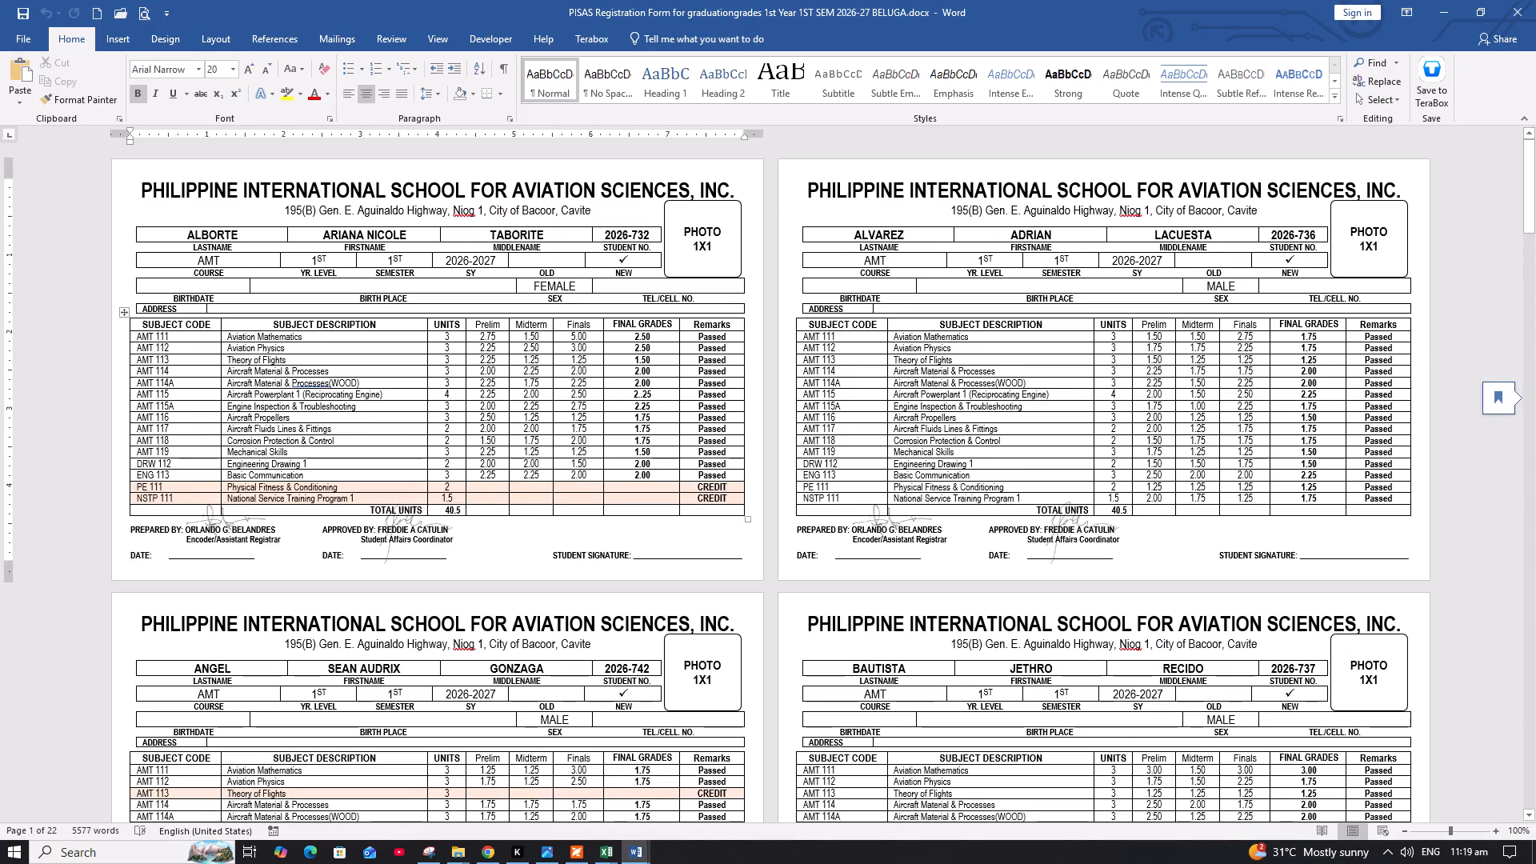
scroll(665, 478, down, 20)
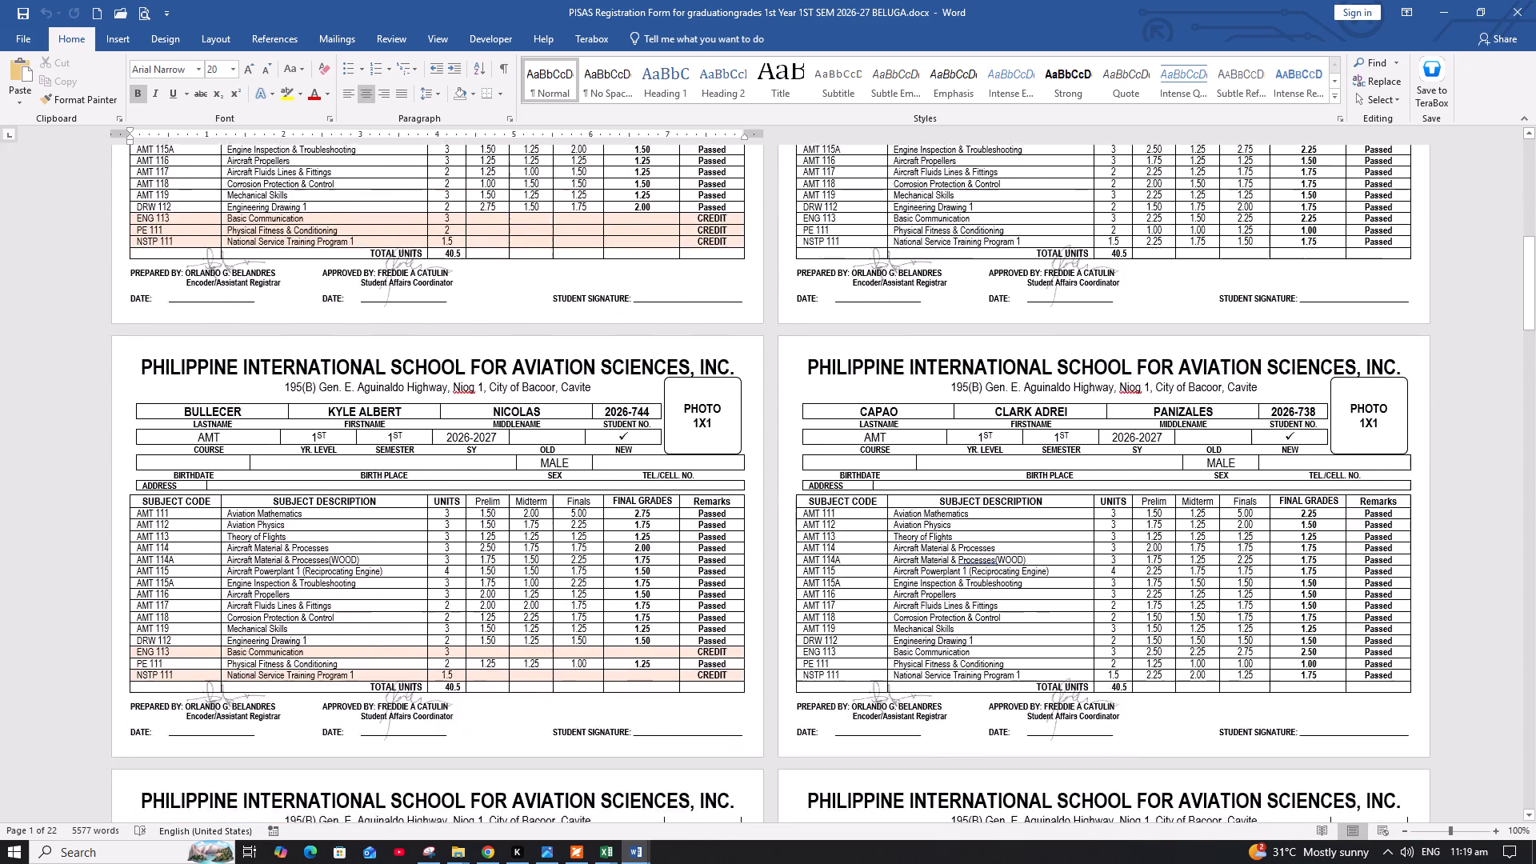
scroll(665, 478, down, 20)
scroll(665, 478, down, 3)
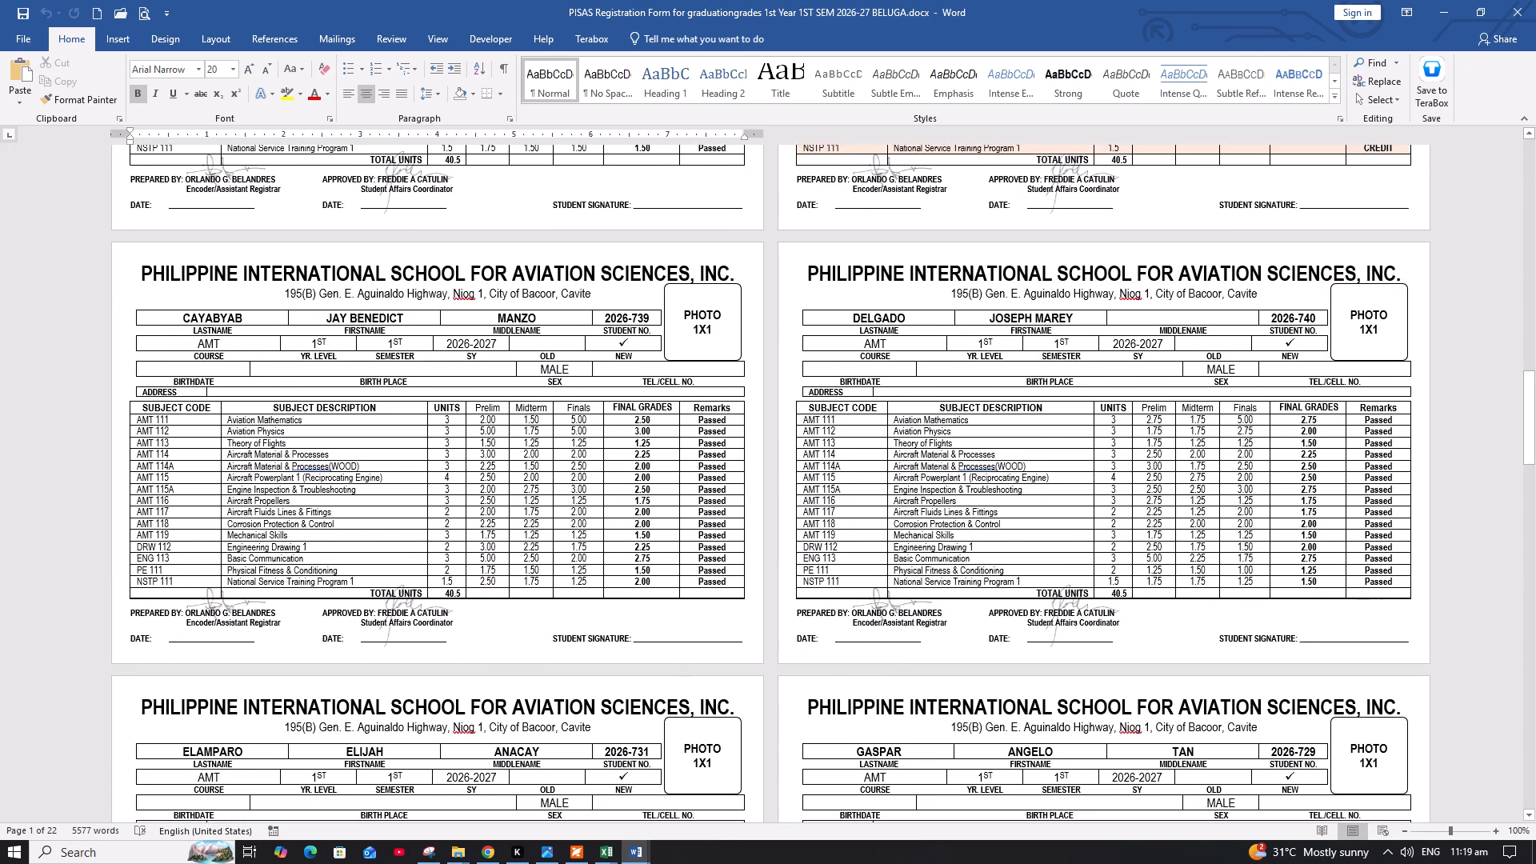
scroll(665, 478, down, 13)
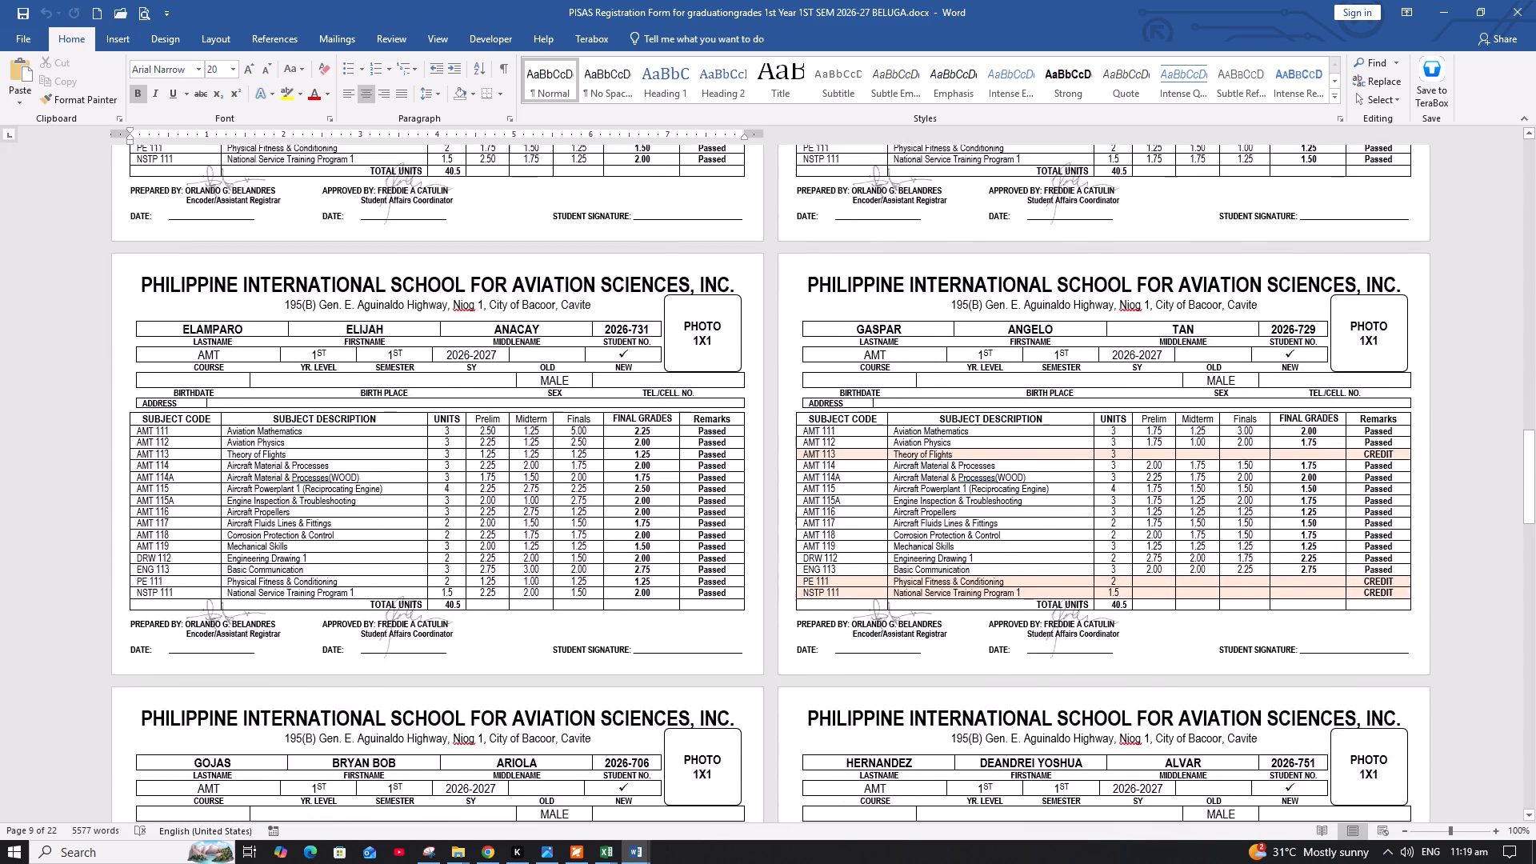
scroll(665, 478, down, 8)
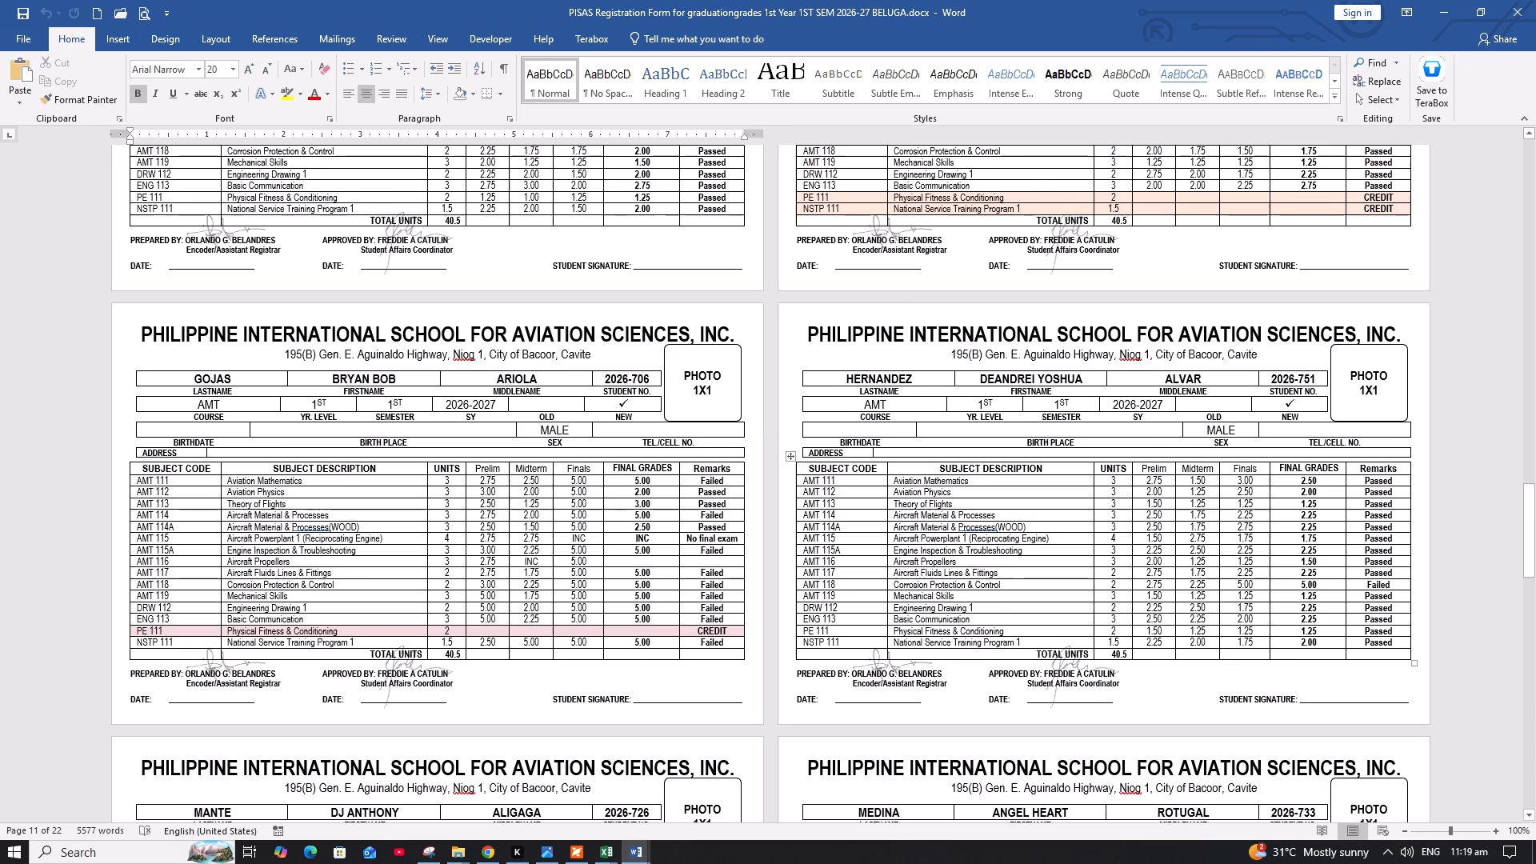
click(1225, 582)
key(End)
key(Delete)
key(Home)
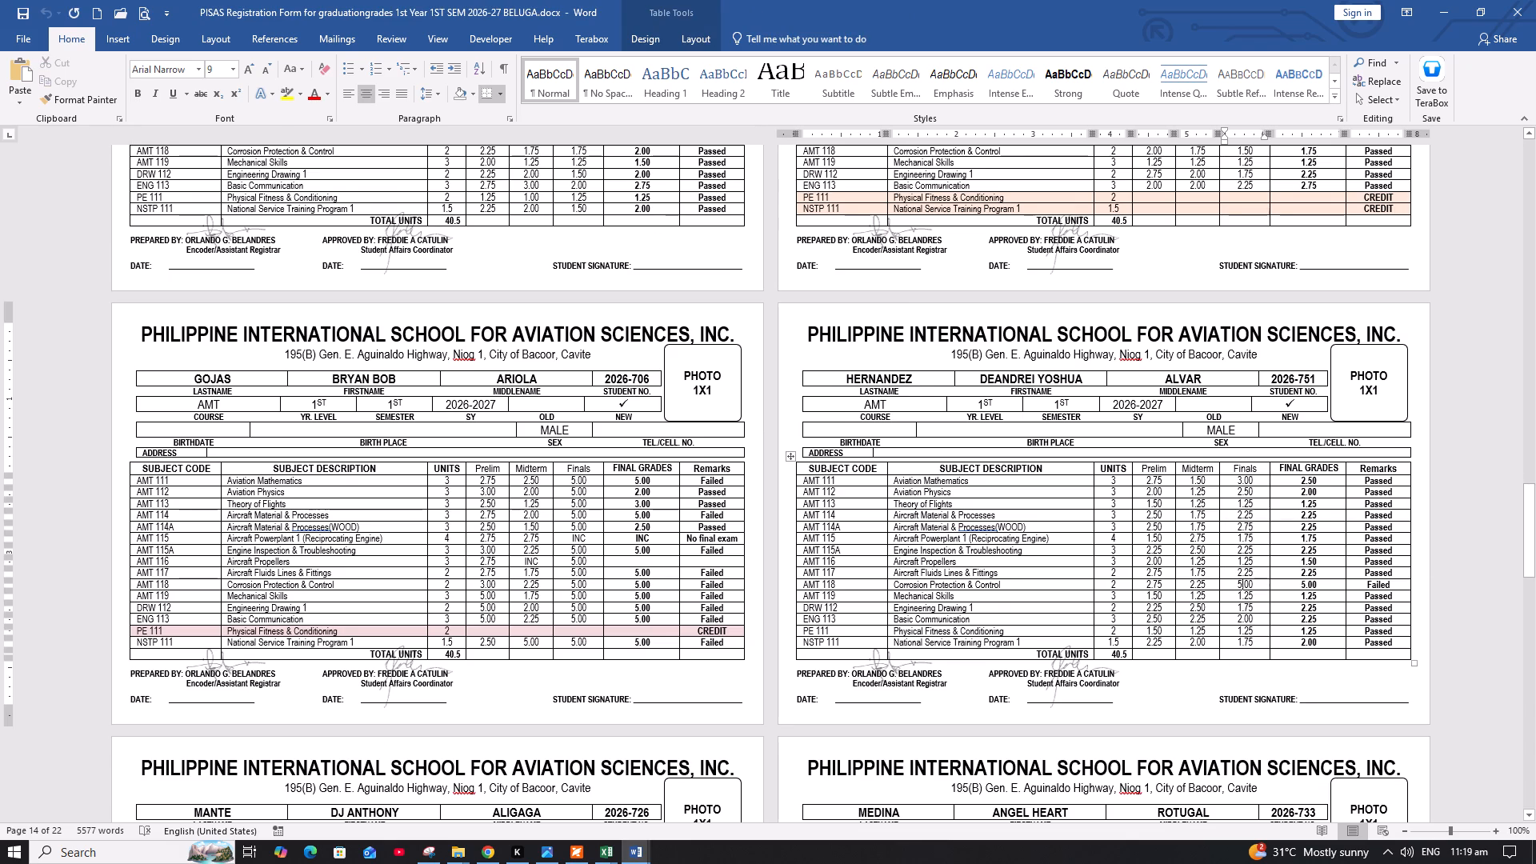
key(Clear)
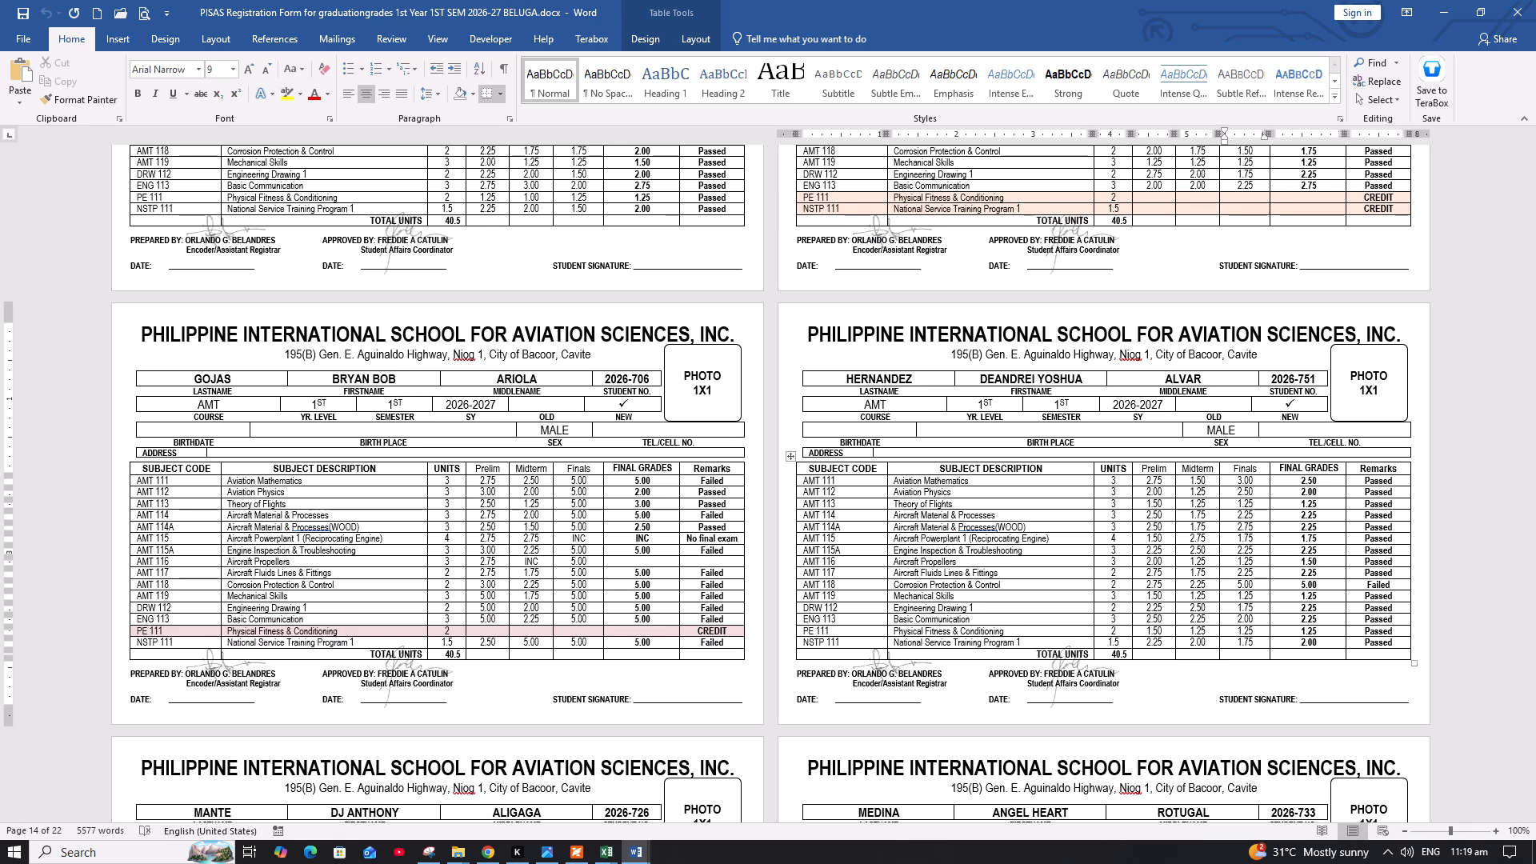
click(1225, 582)
text(1.75)
key(Tab)
text(2.25)
key(Tab)
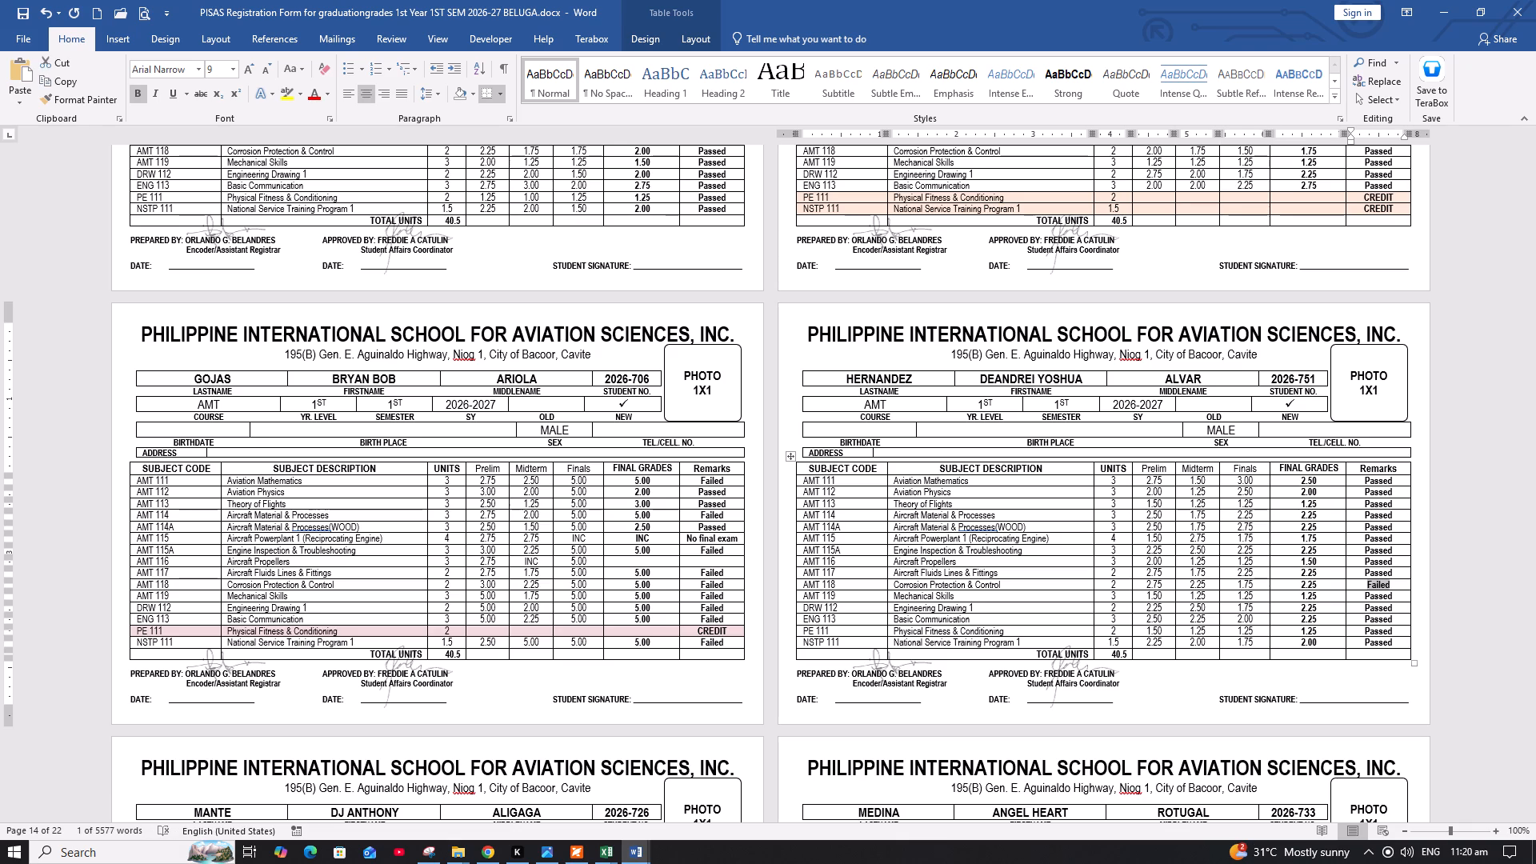
text(Passed)
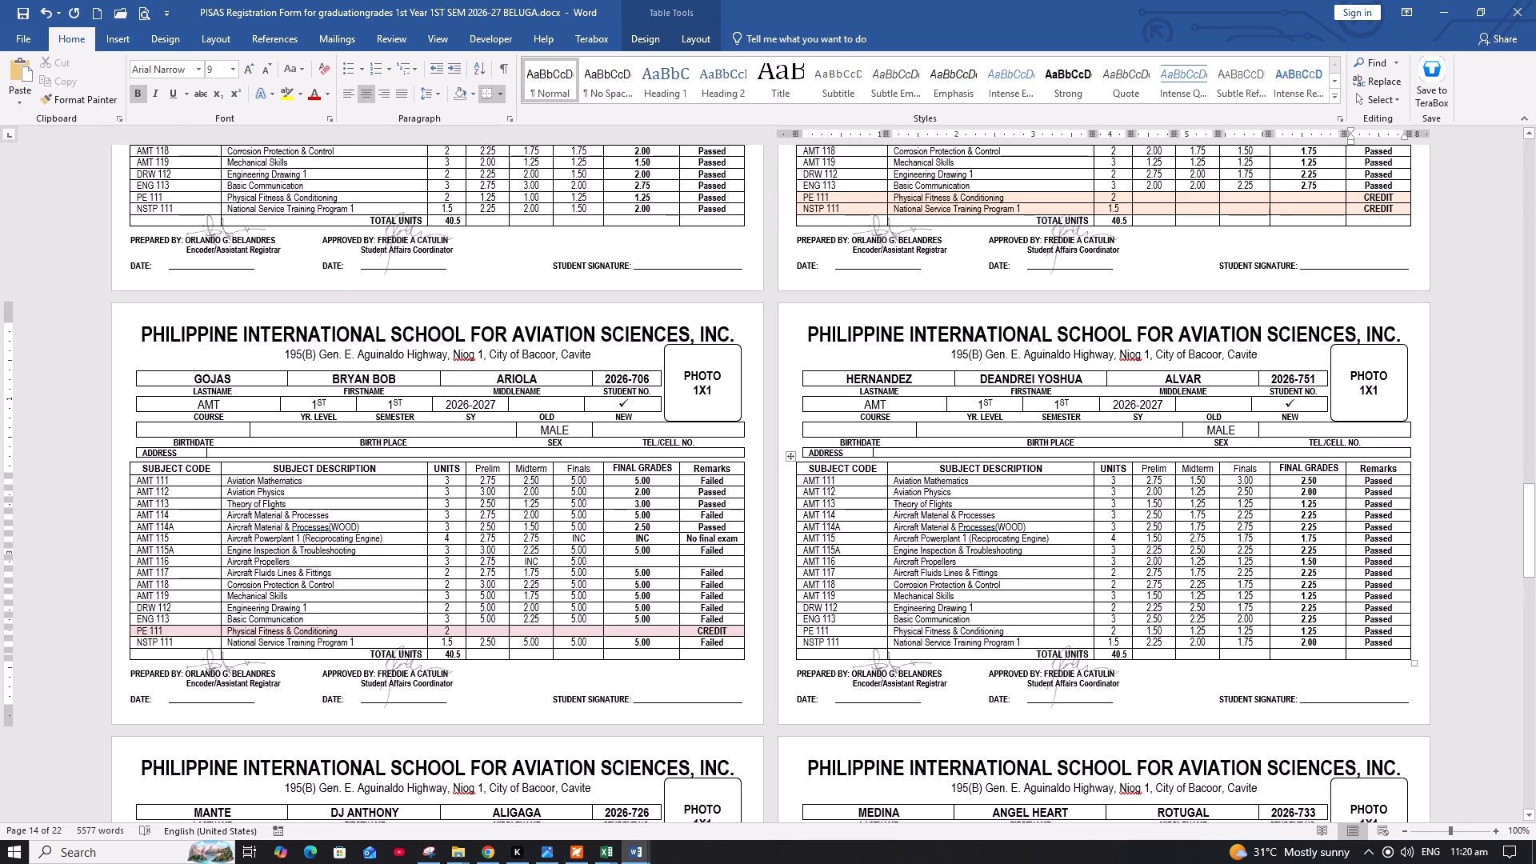
click(26, 14)
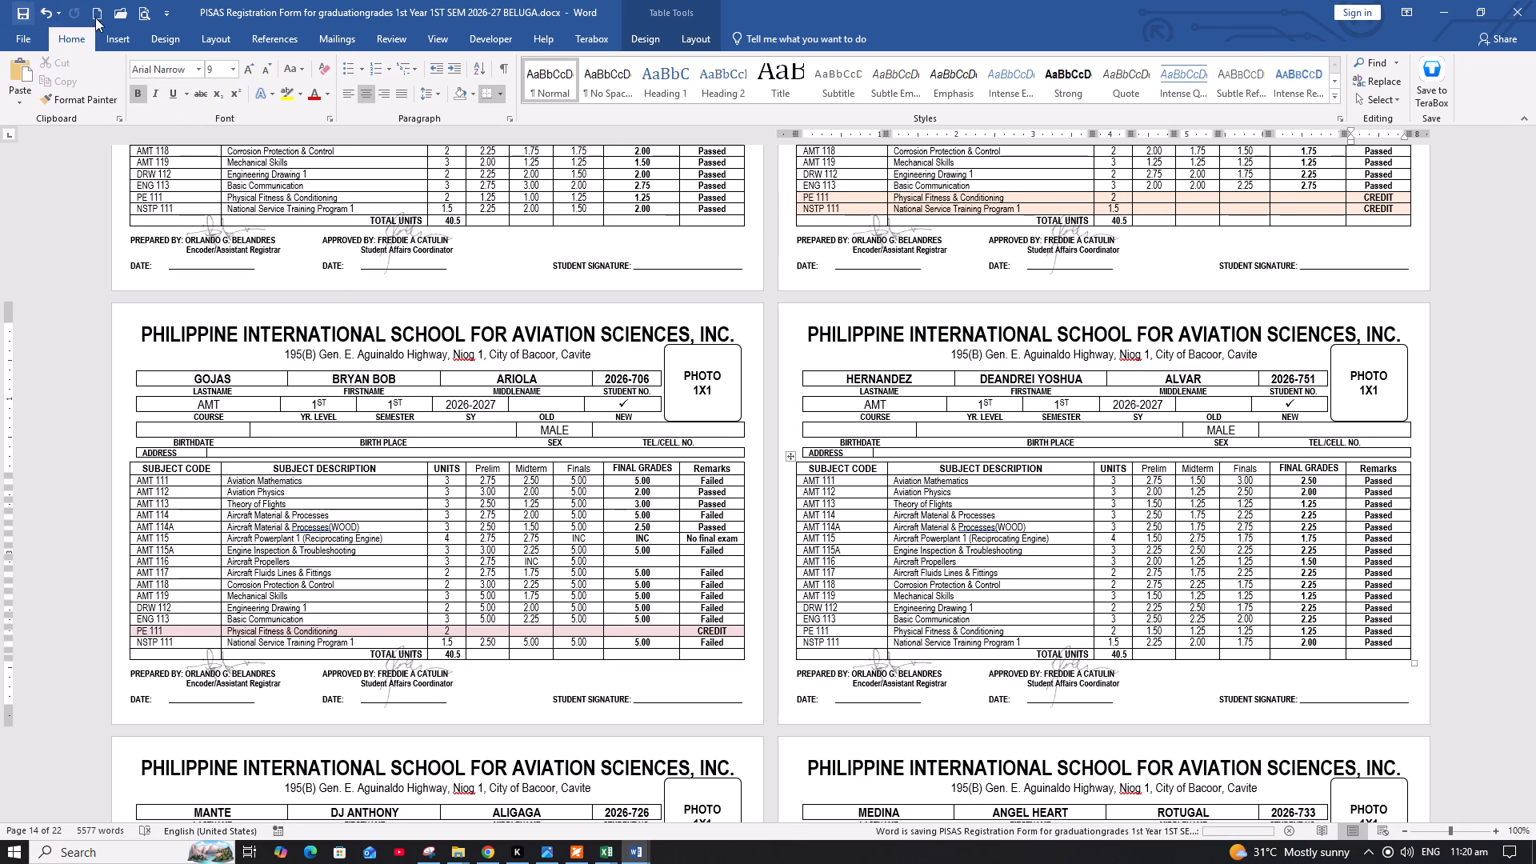
Show Hernandez's corrected form in print preview and capture the whole page with Snipping Tool.
click(146, 14)
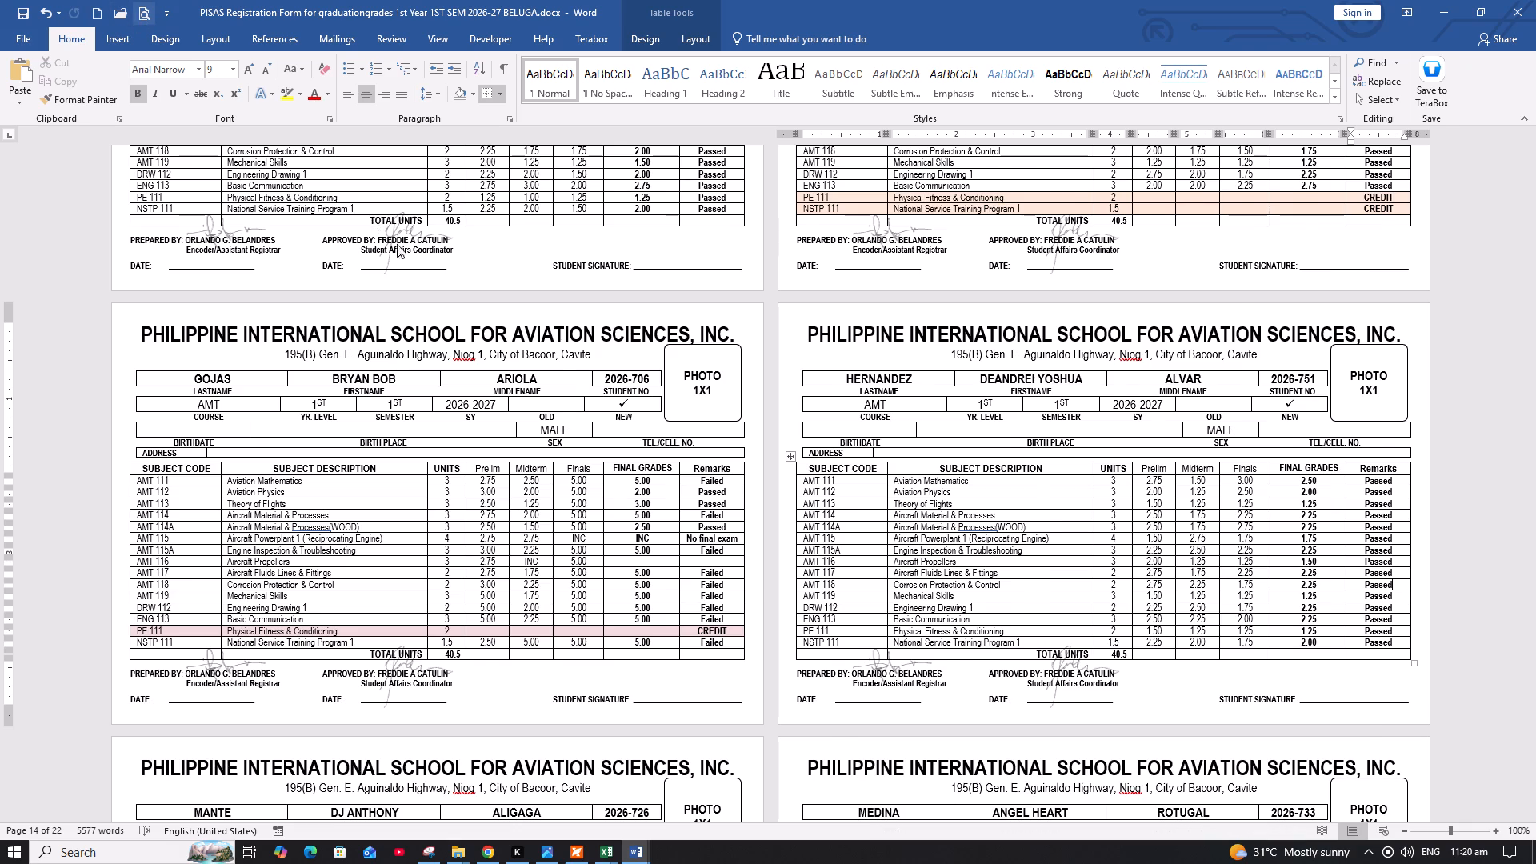
click(430, 856)
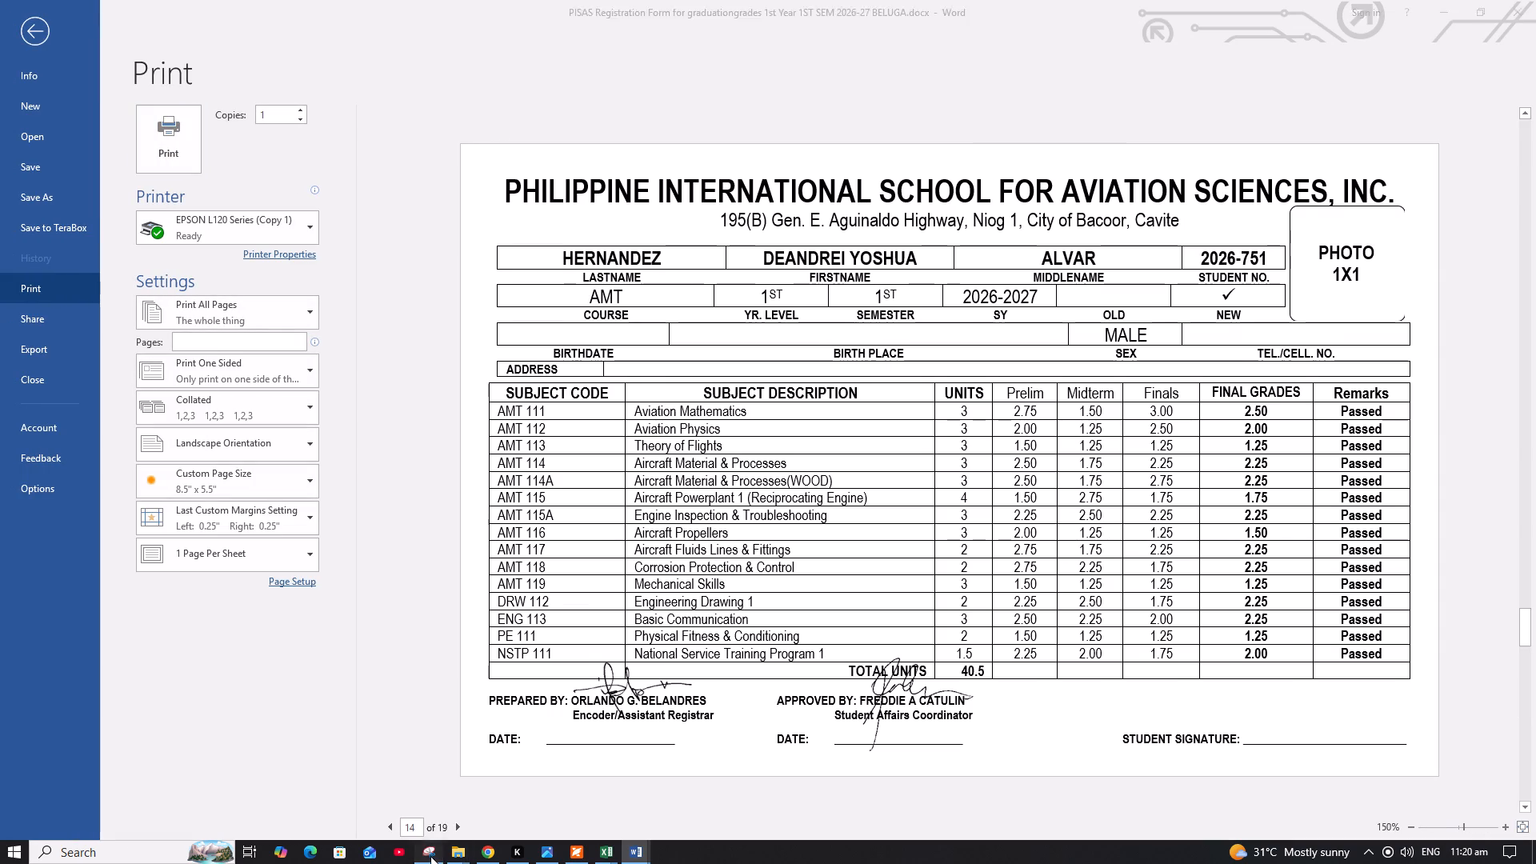
click(412, 54)
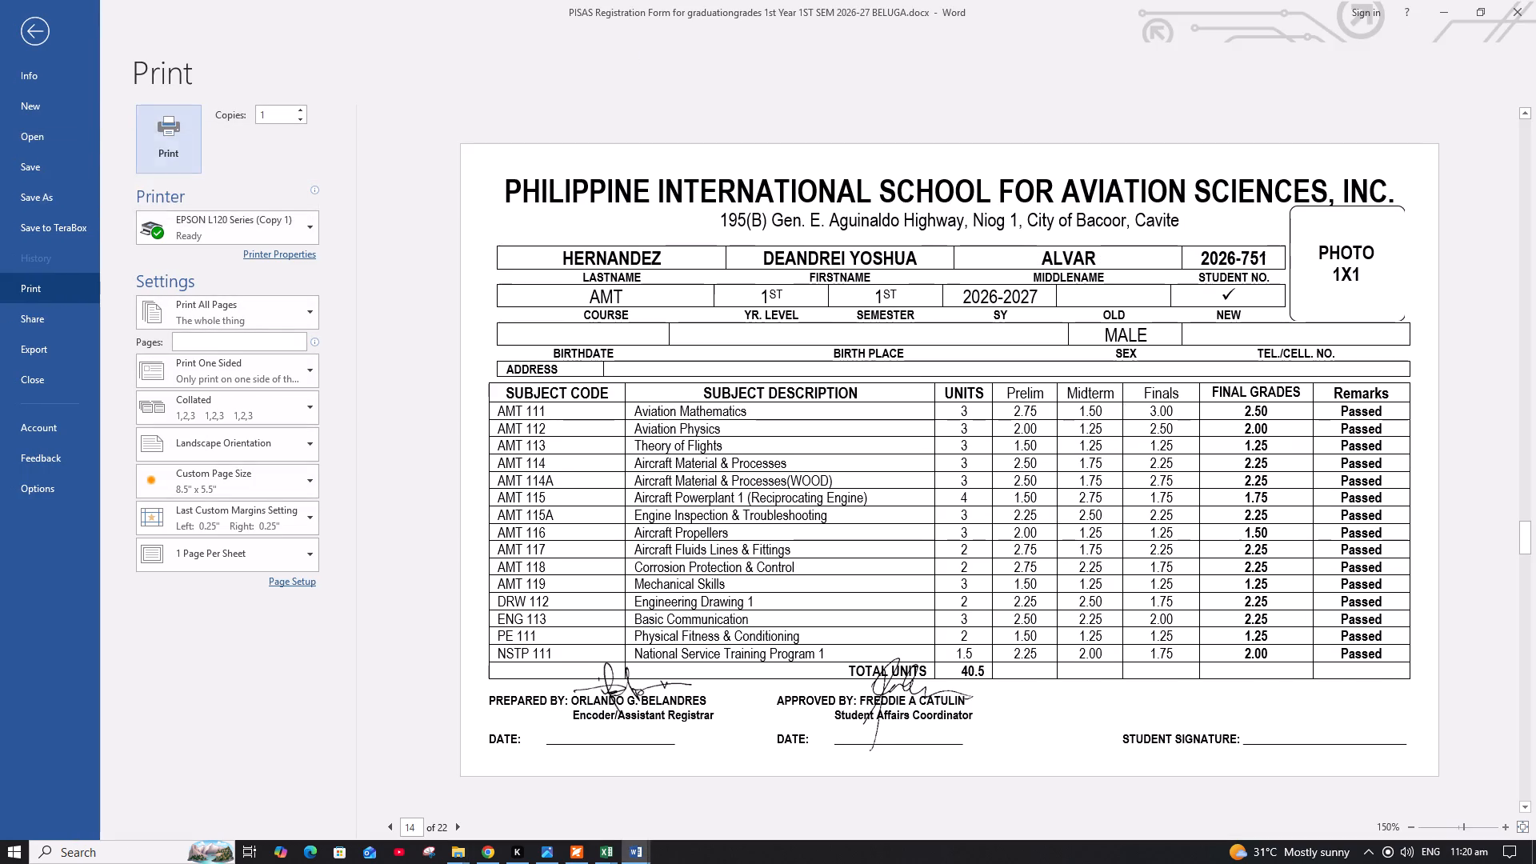
drag(462, 146, 1415, 733)
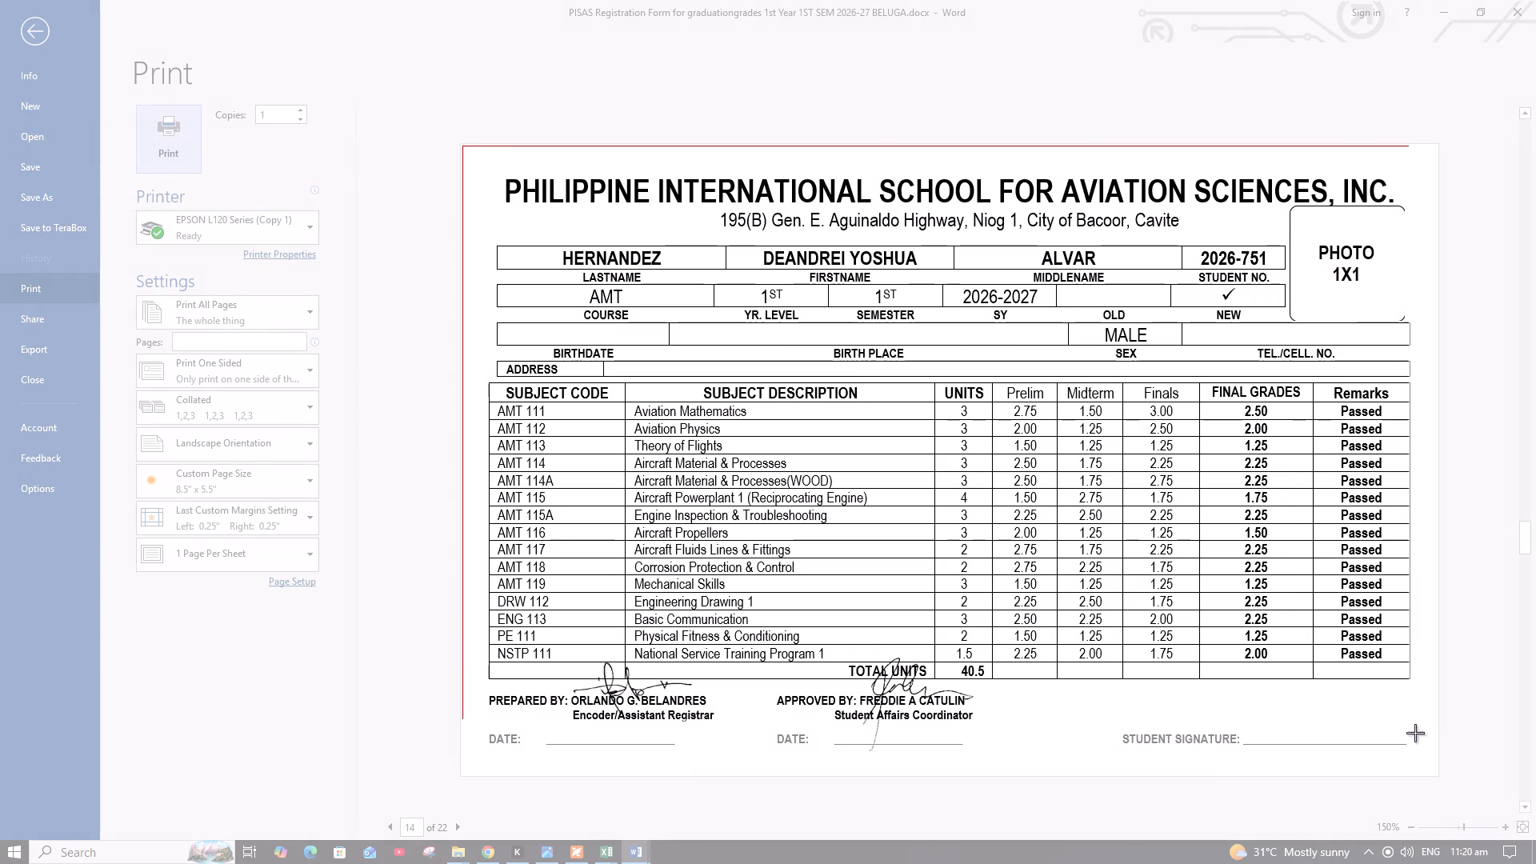
drag(1415, 733, 1436, 772)
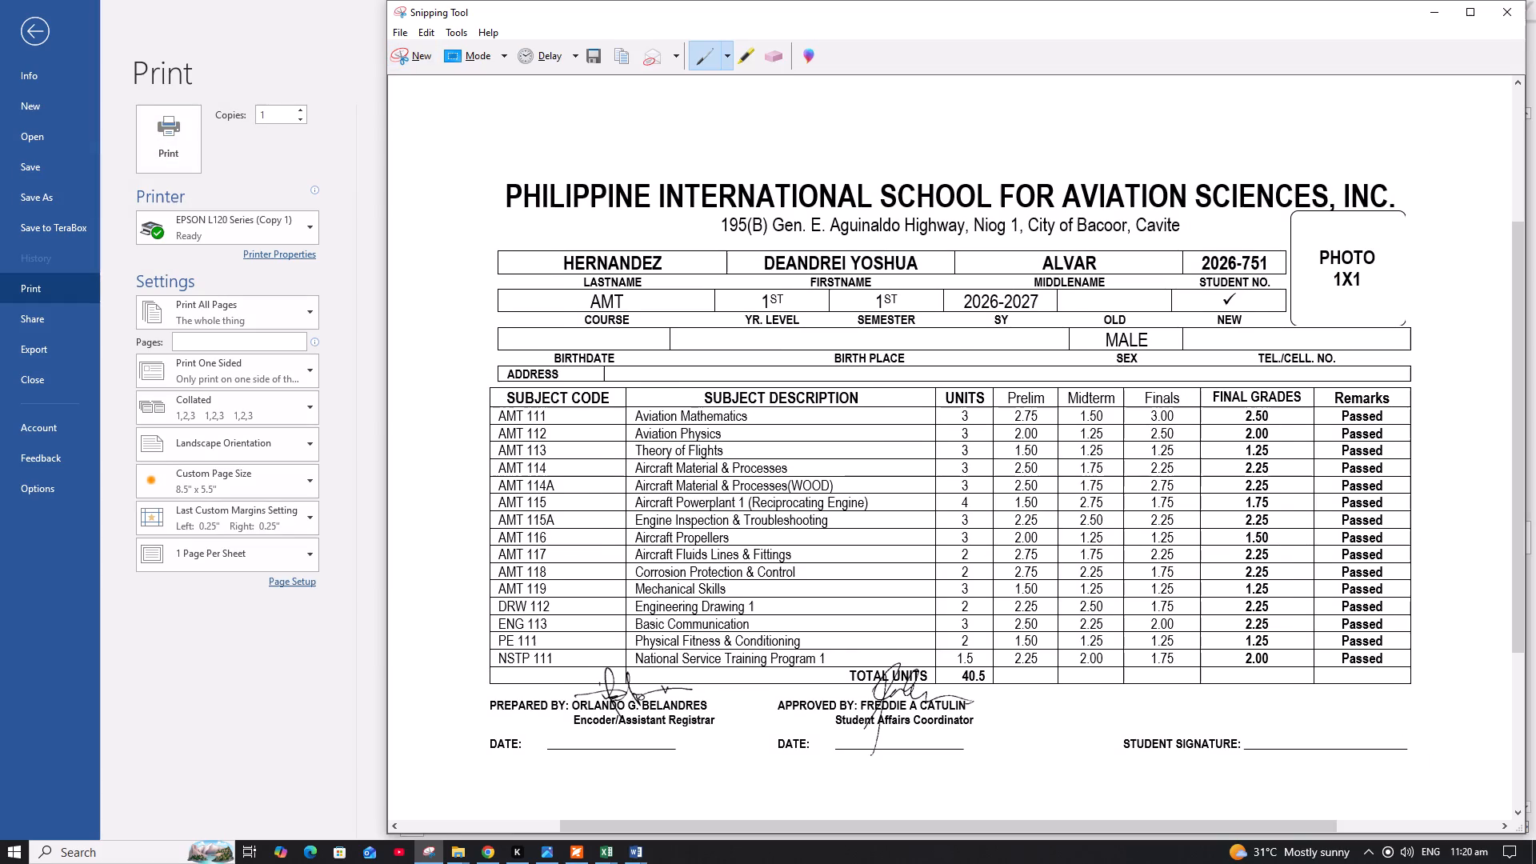
click(614, 58)
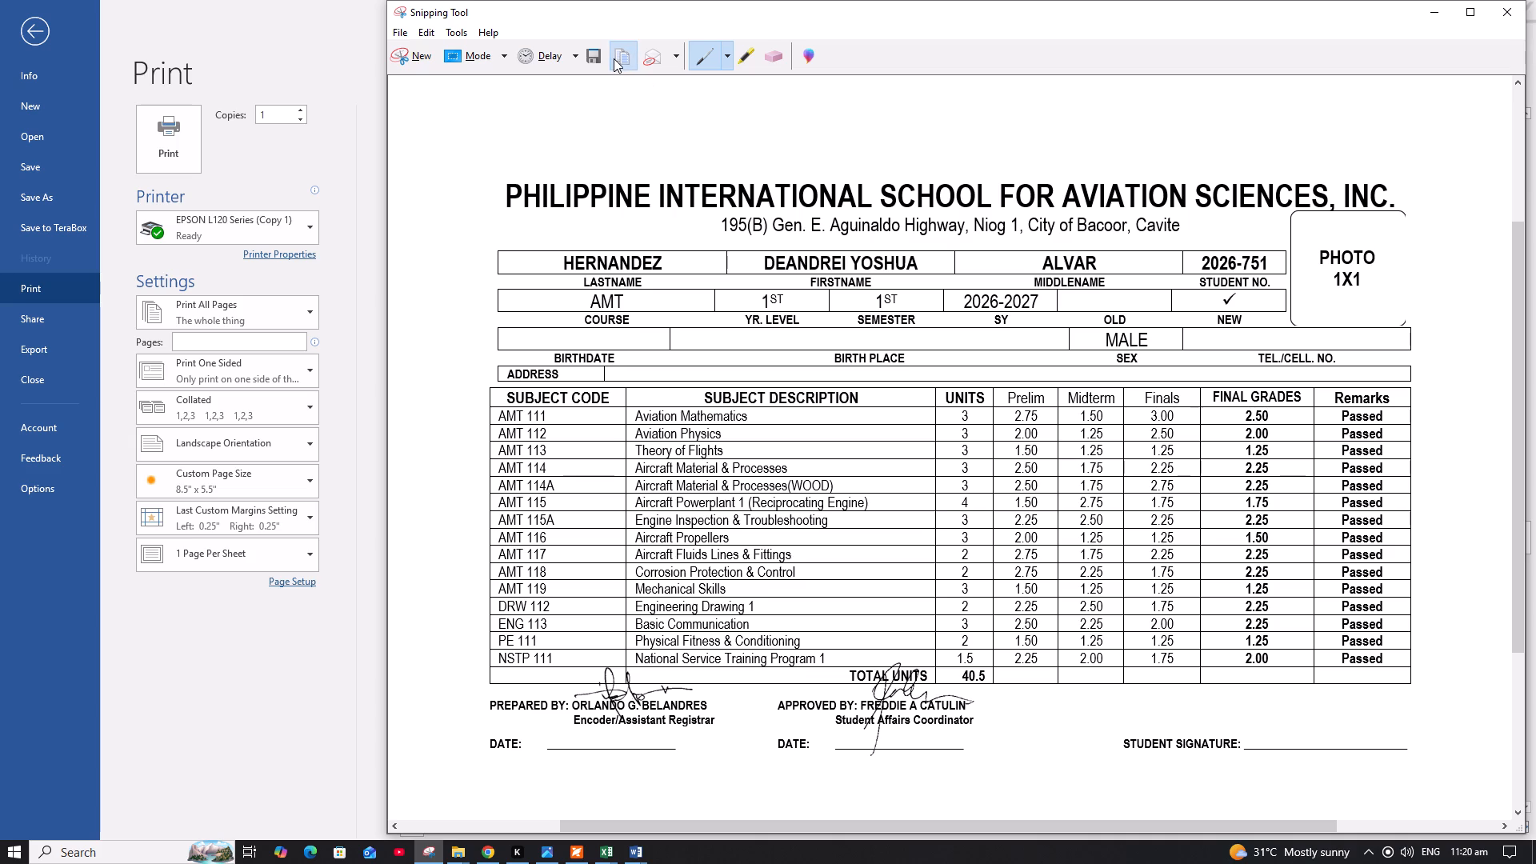
Save the capture as Hernandez.JPG in the BELUGA PRELIM GRADES folder, replacing the existing image.
click(599, 58)
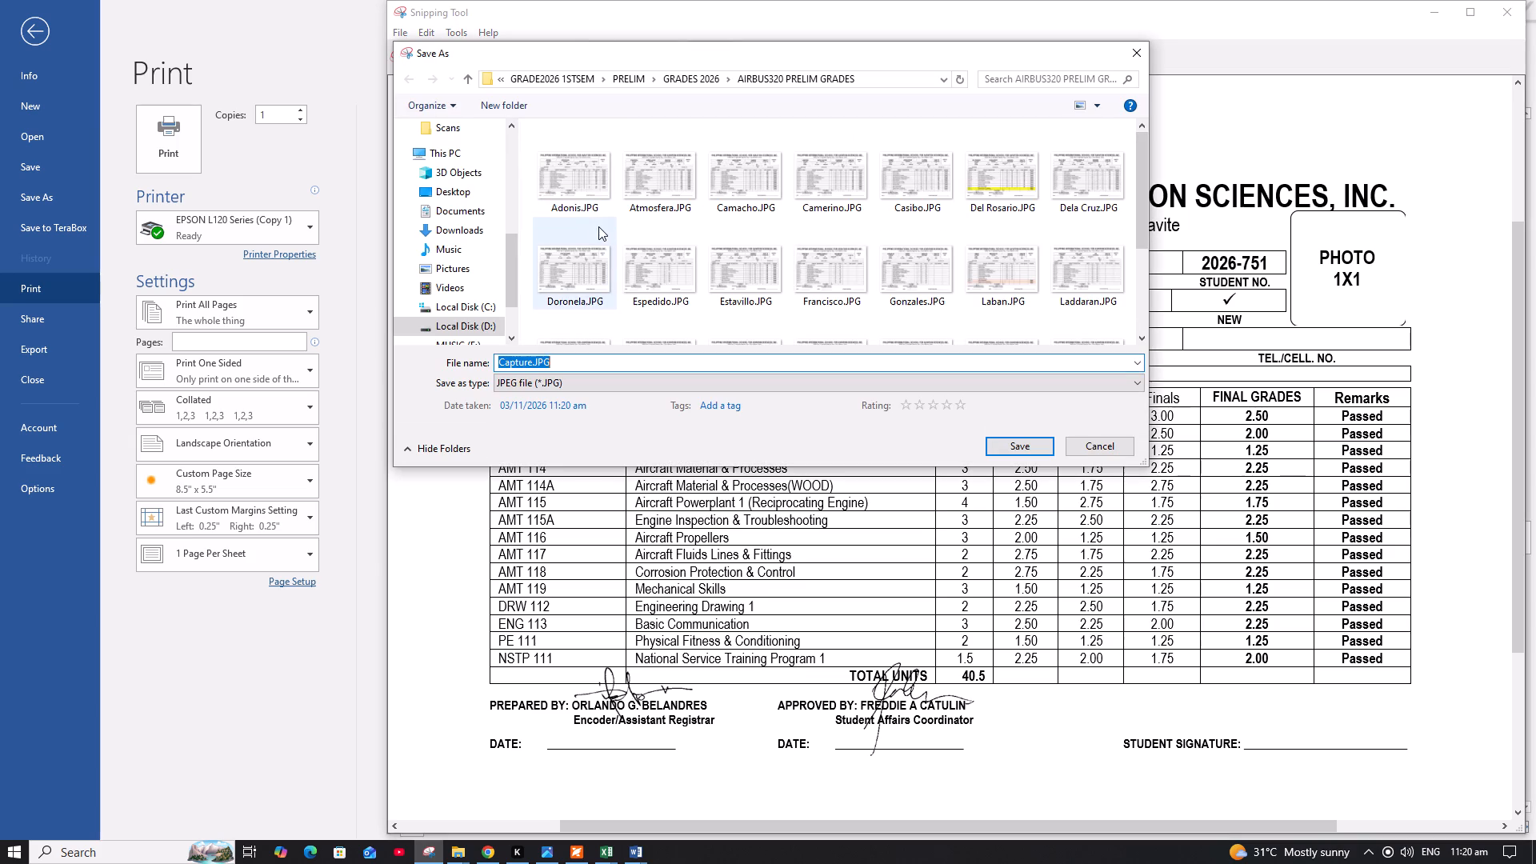
click(711, 70)
double_click(614, 161)
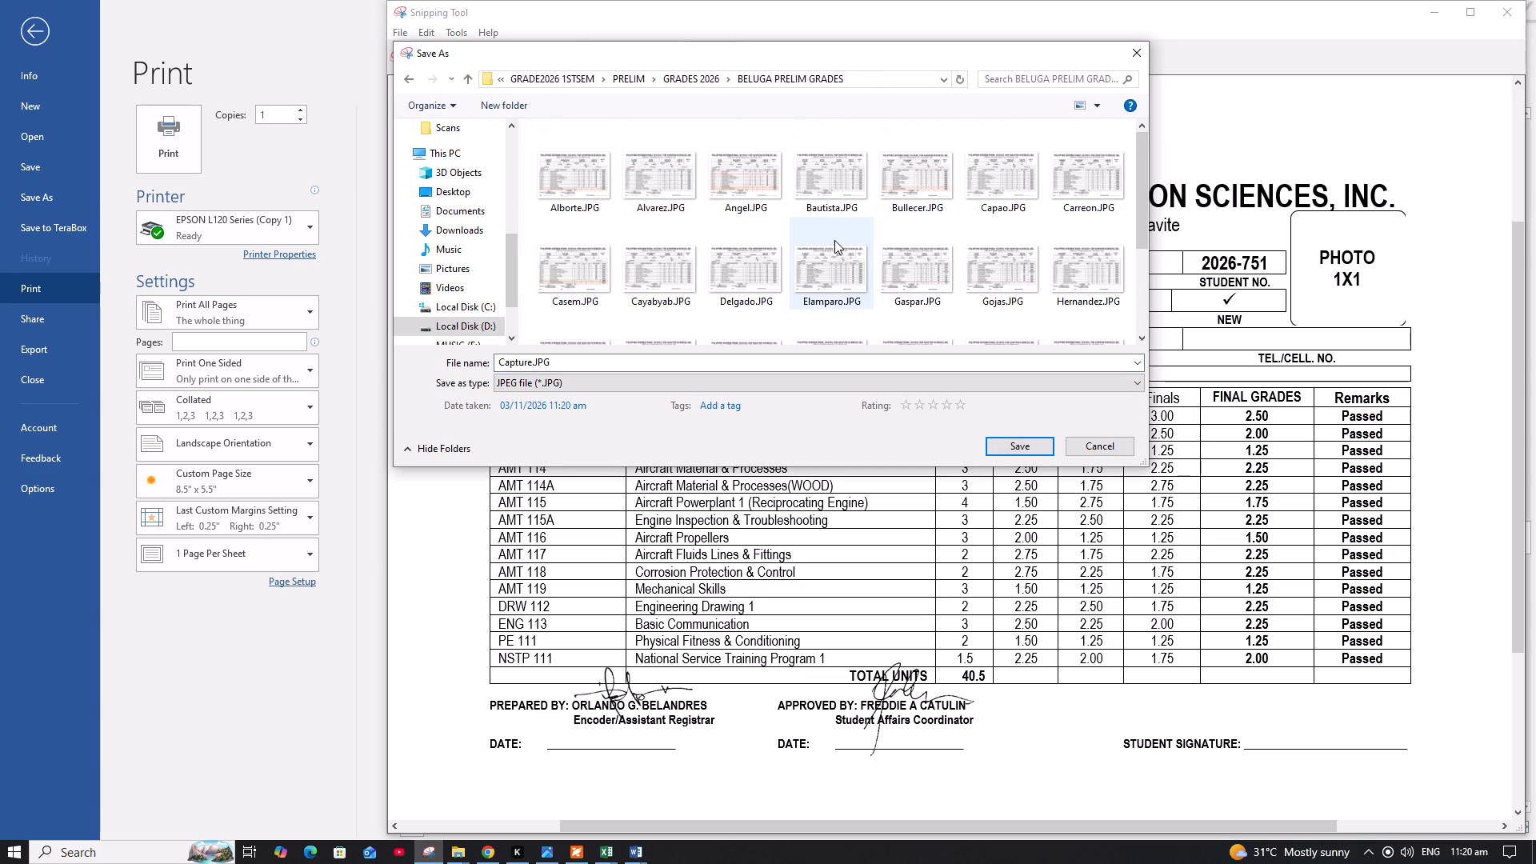
click(1060, 277)
click(1034, 448)
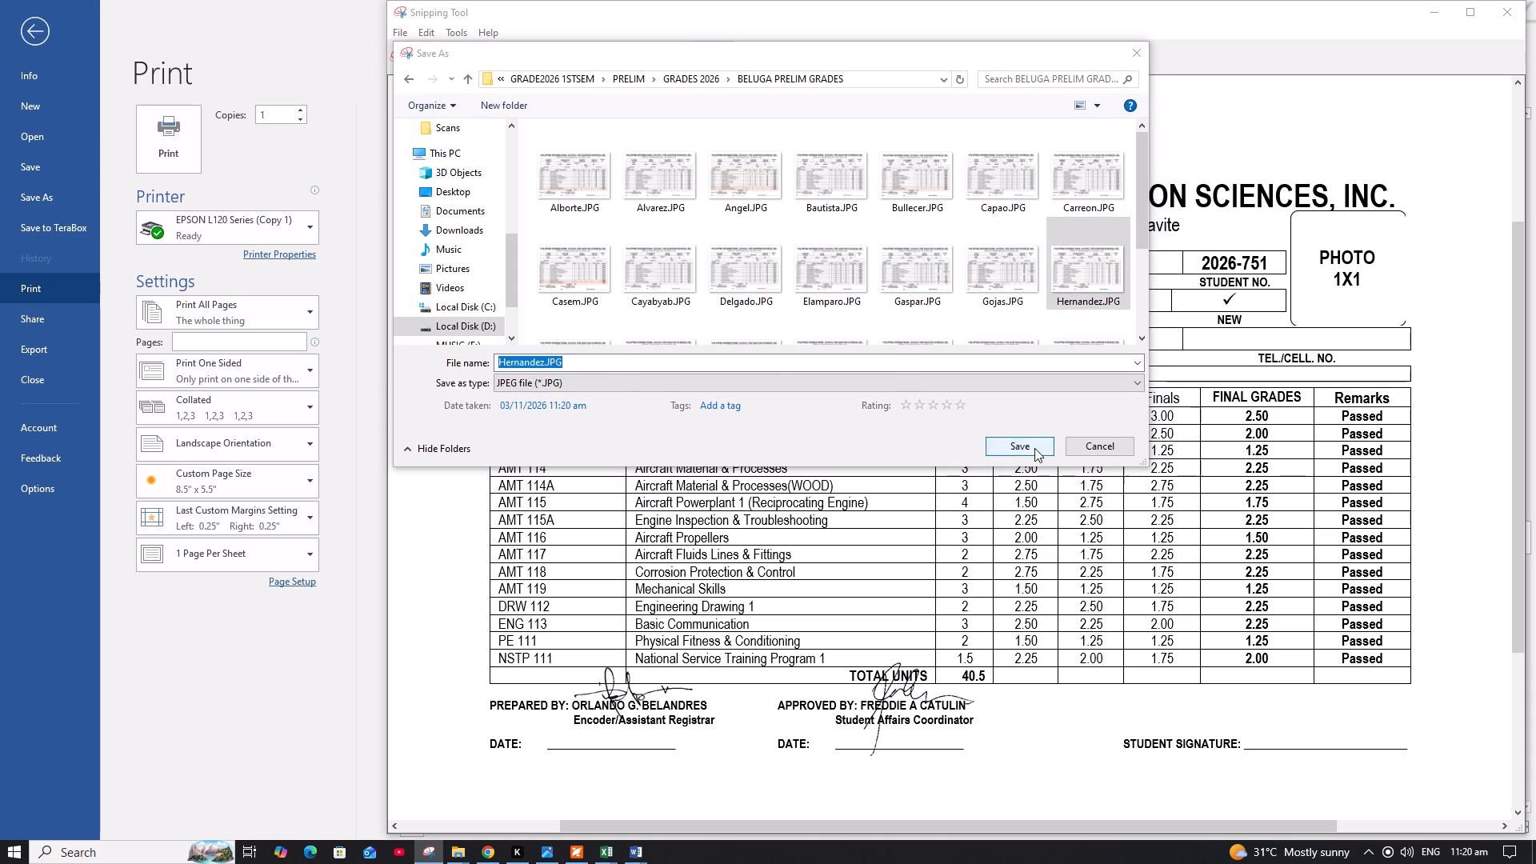
Confirm replacing the existing Hernandez.JPG with the new capture.
click(809, 432)
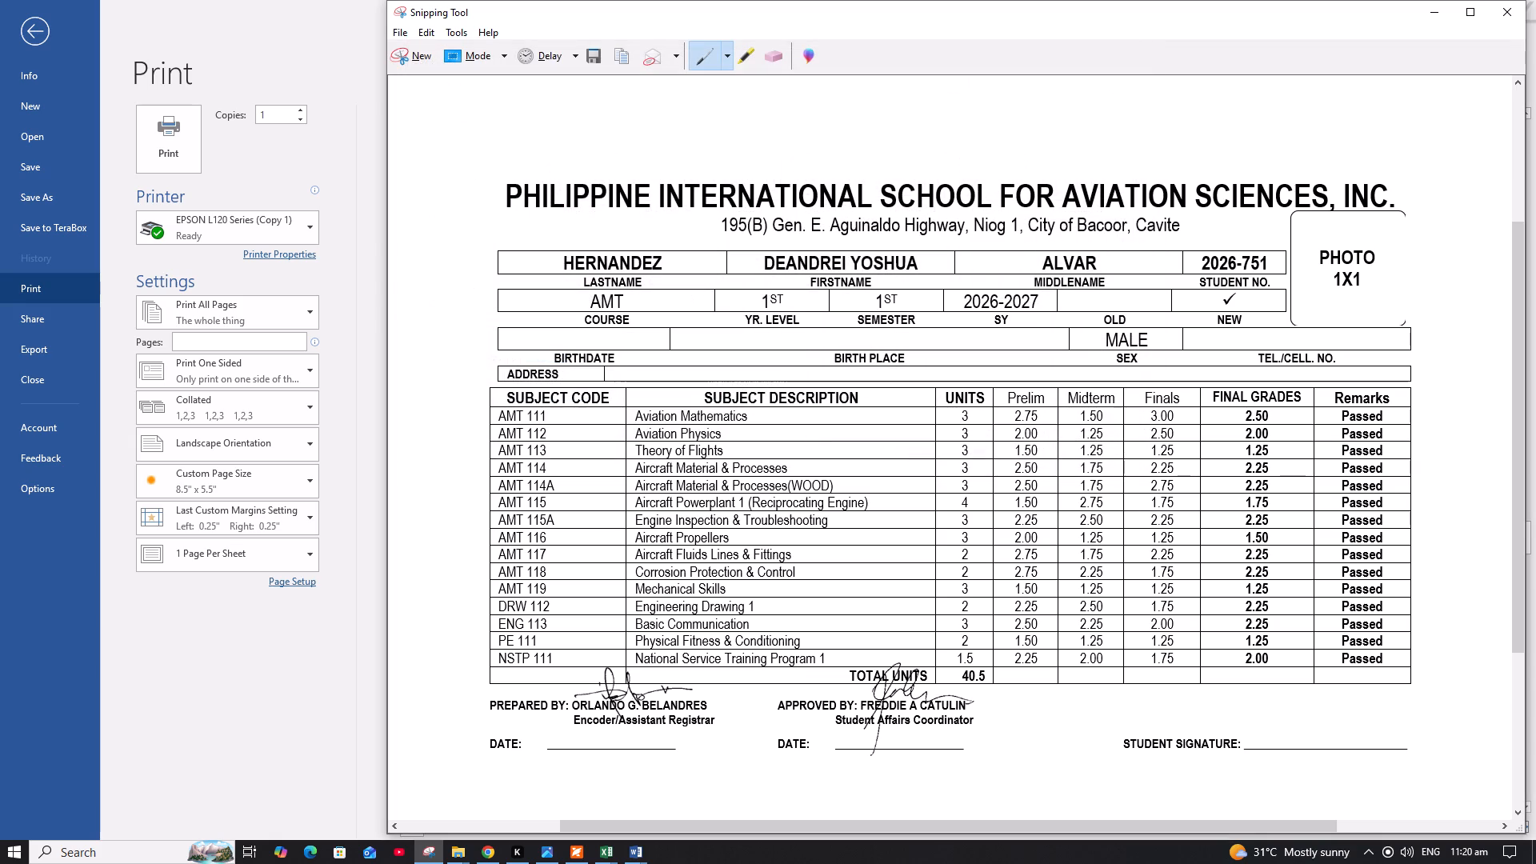
click(488, 855)
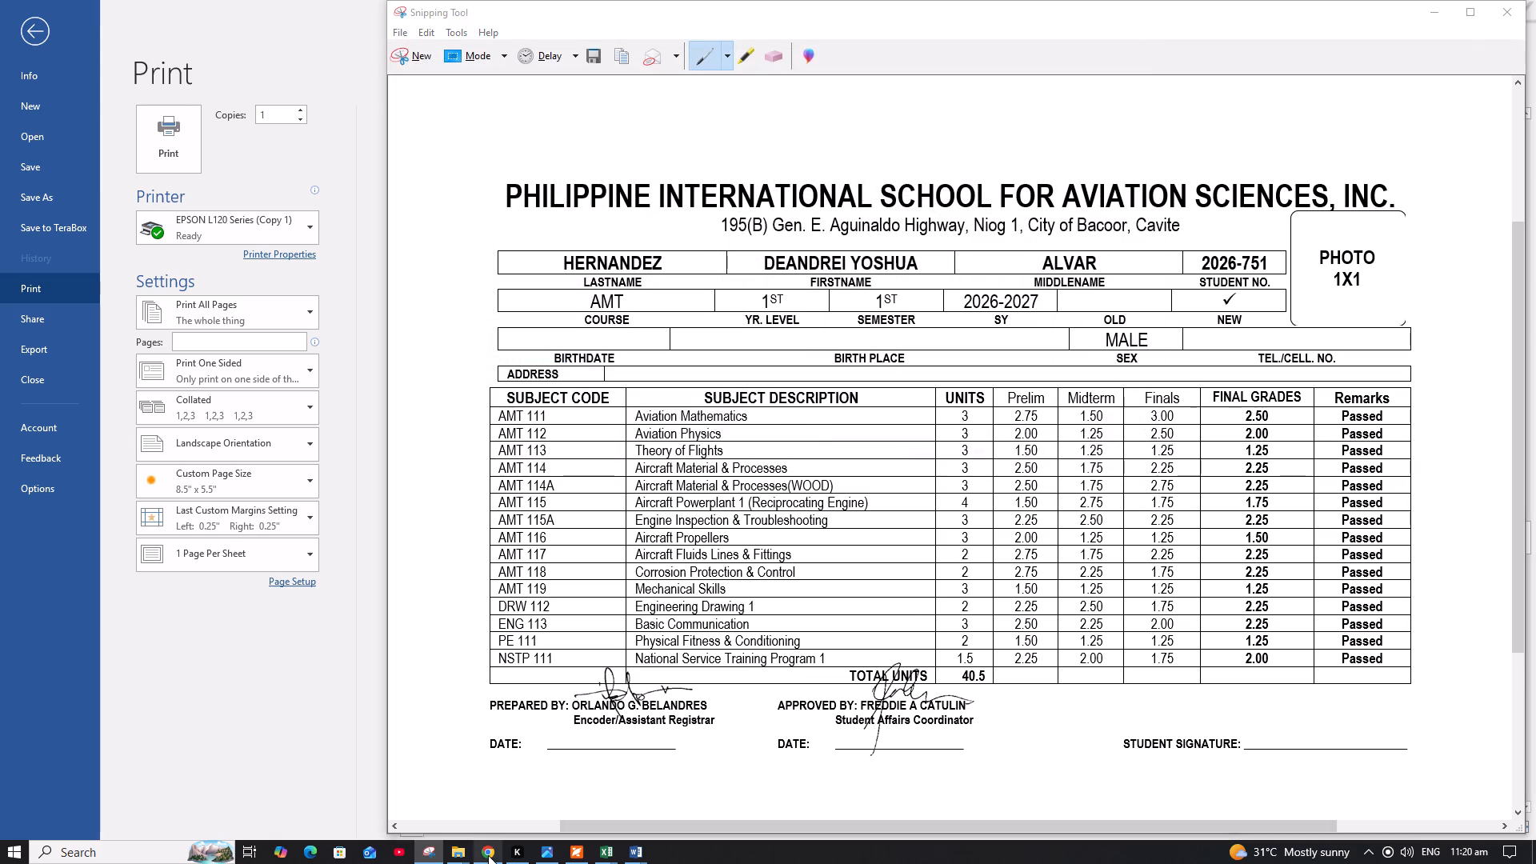
click(152, 17)
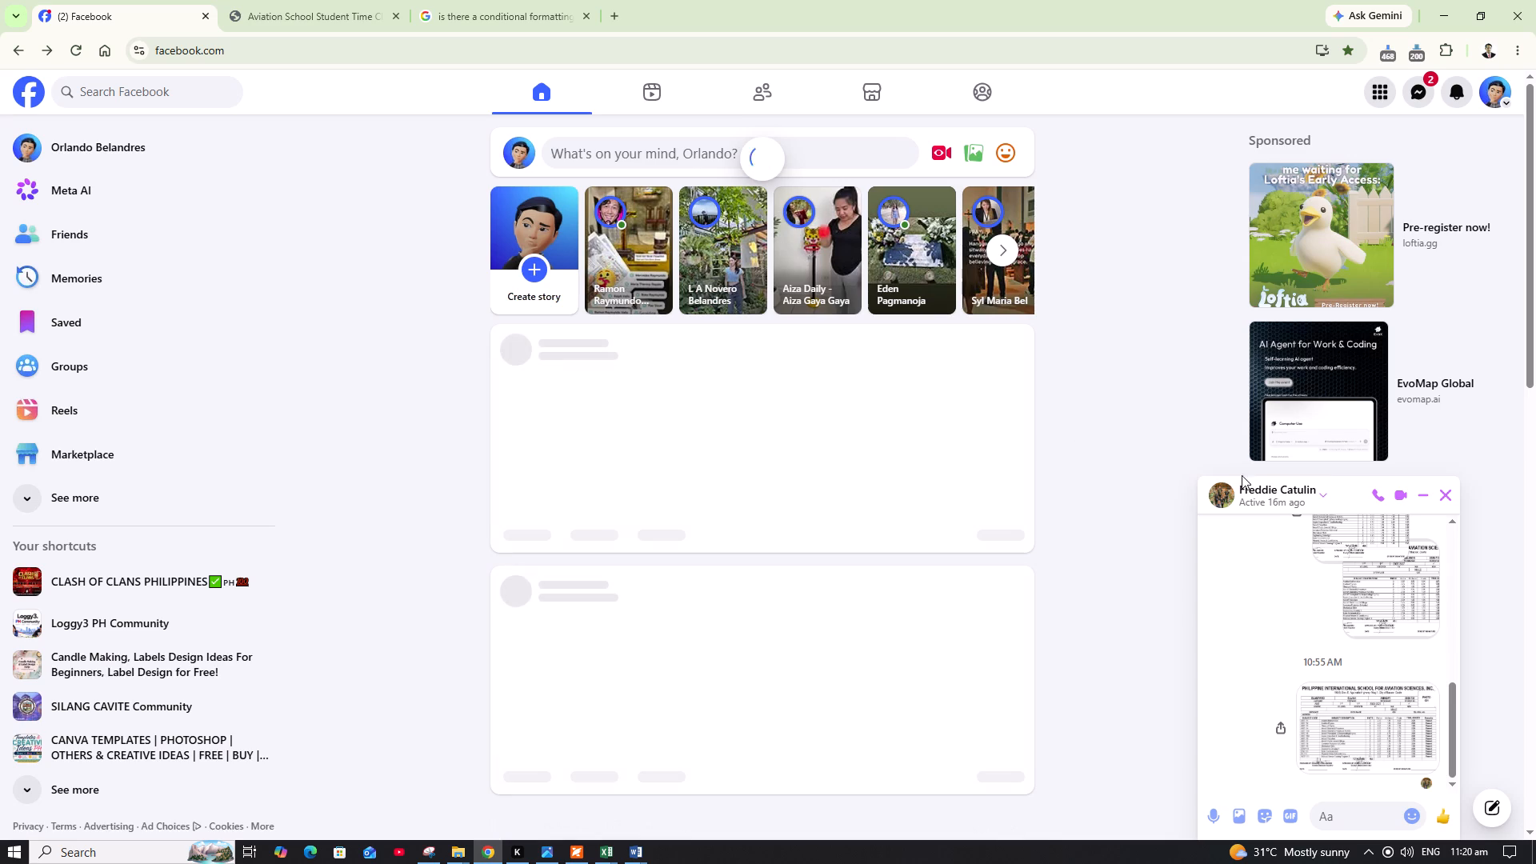
click(1352, 814)
key(ctrl+v)
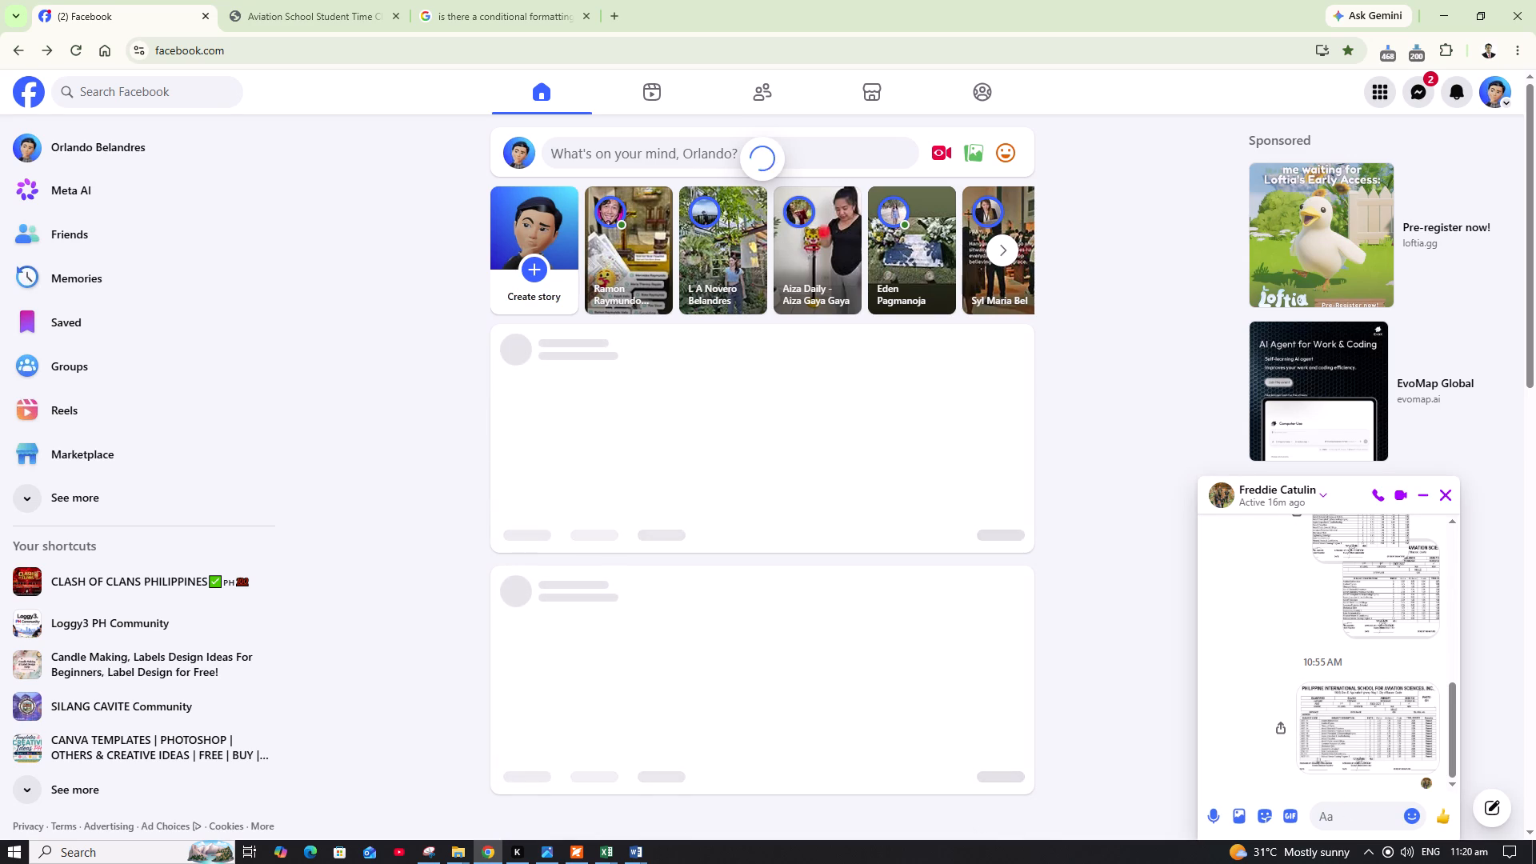
click(1441, 818)
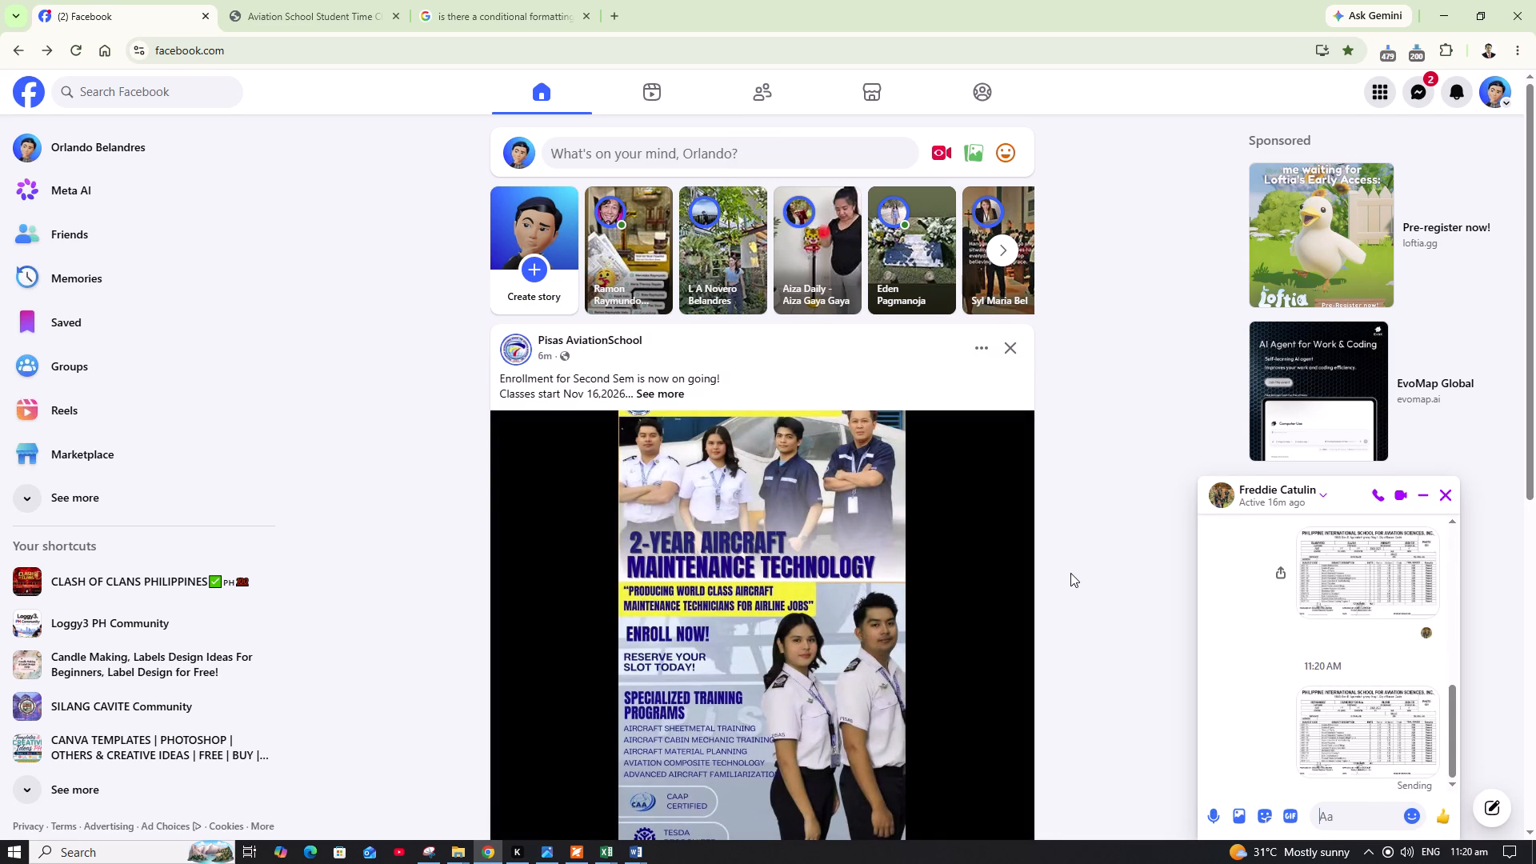
Browse the Facebook news feed and expand the "Motivational Flex" post to read its full text.
scroll(1070, 571, down, 12)
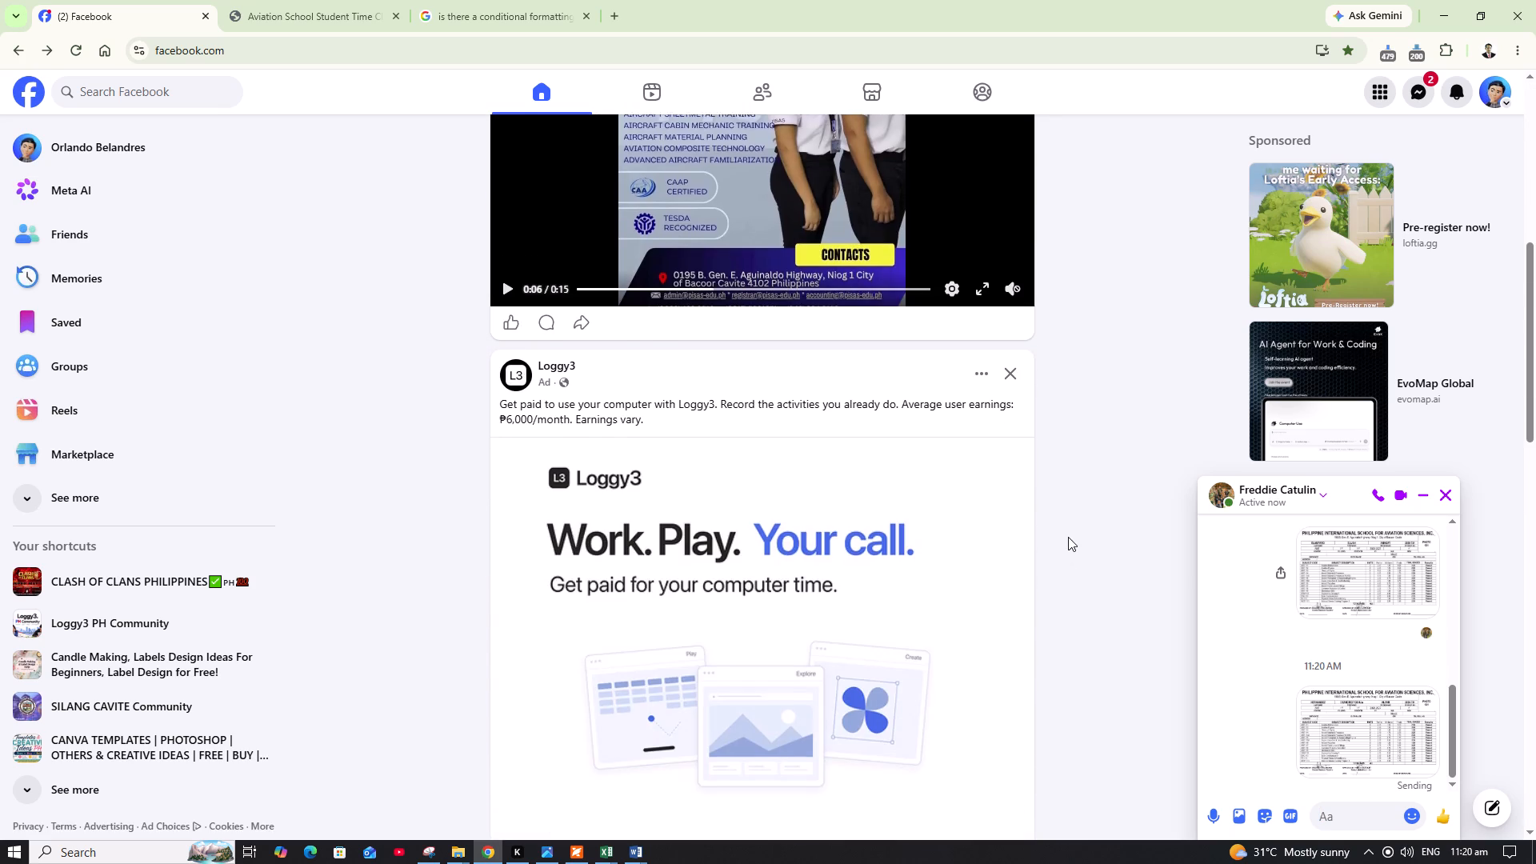
scroll(1068, 537, down, 6)
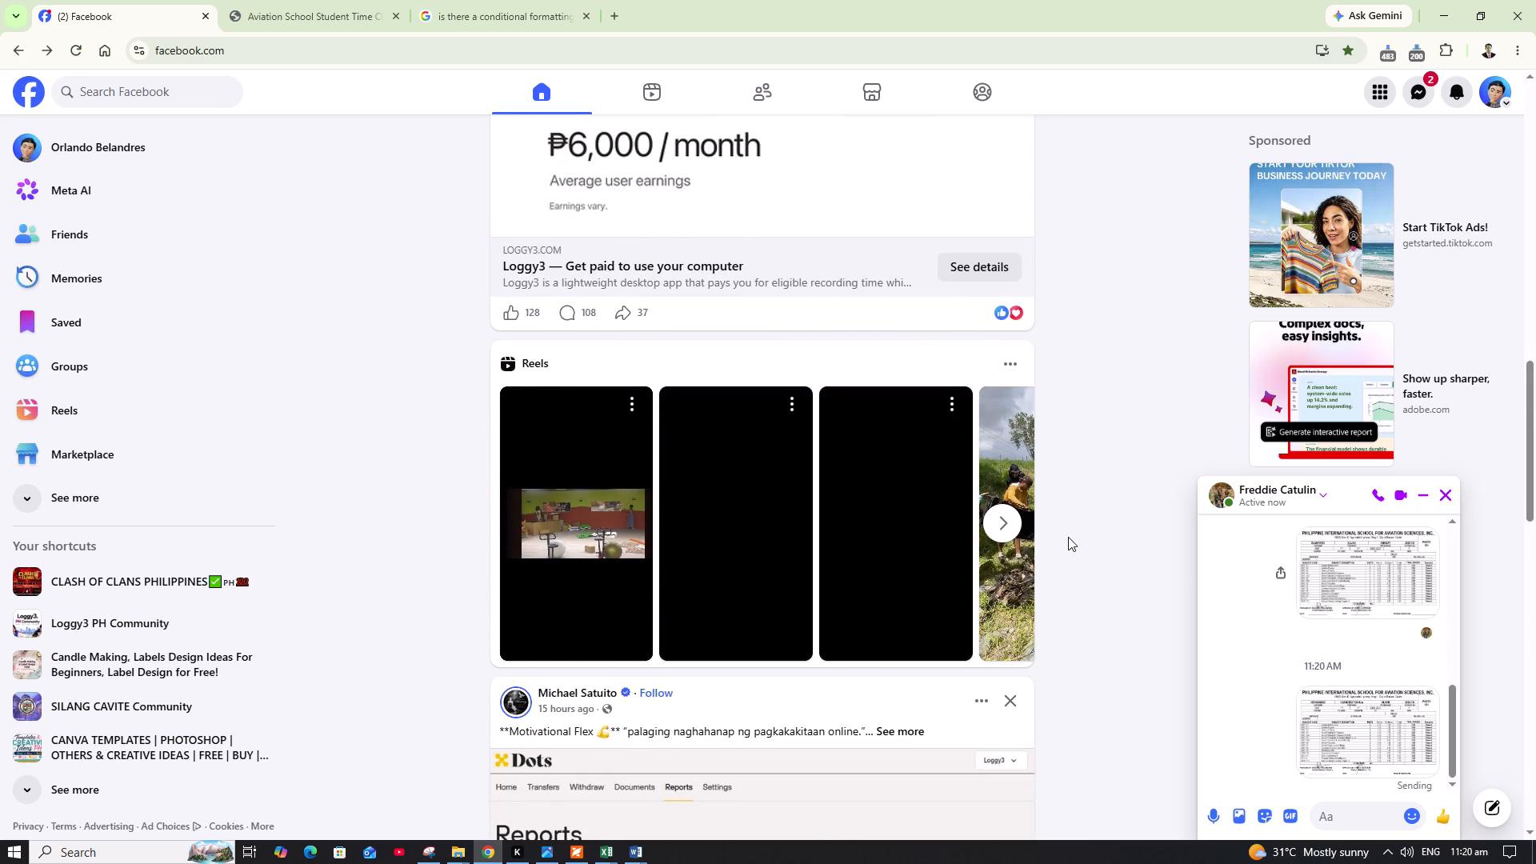
scroll(1068, 537, down, 1)
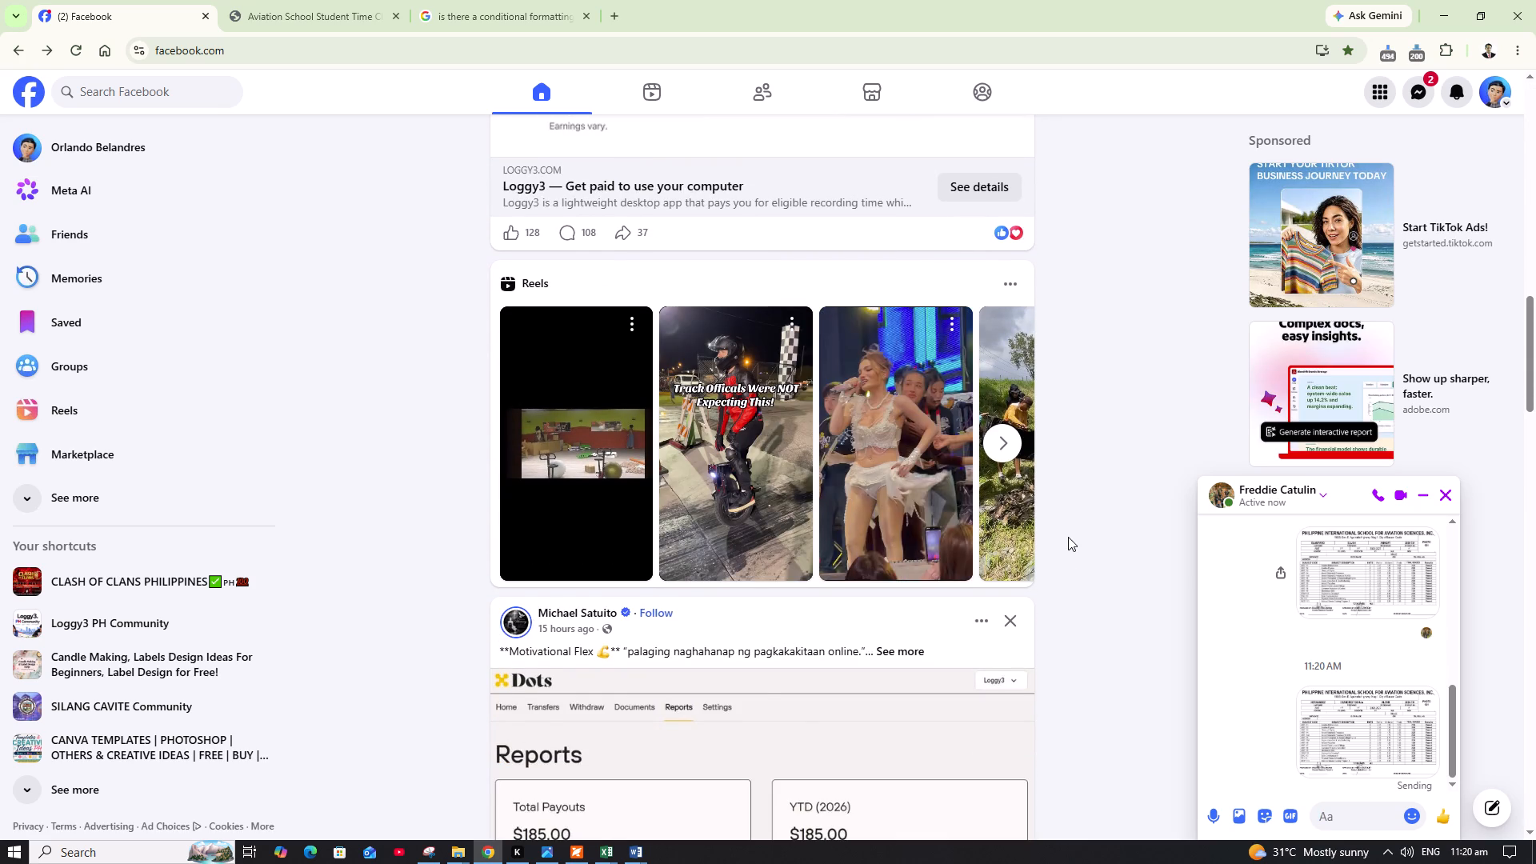
scroll(1068, 537, down, 2)
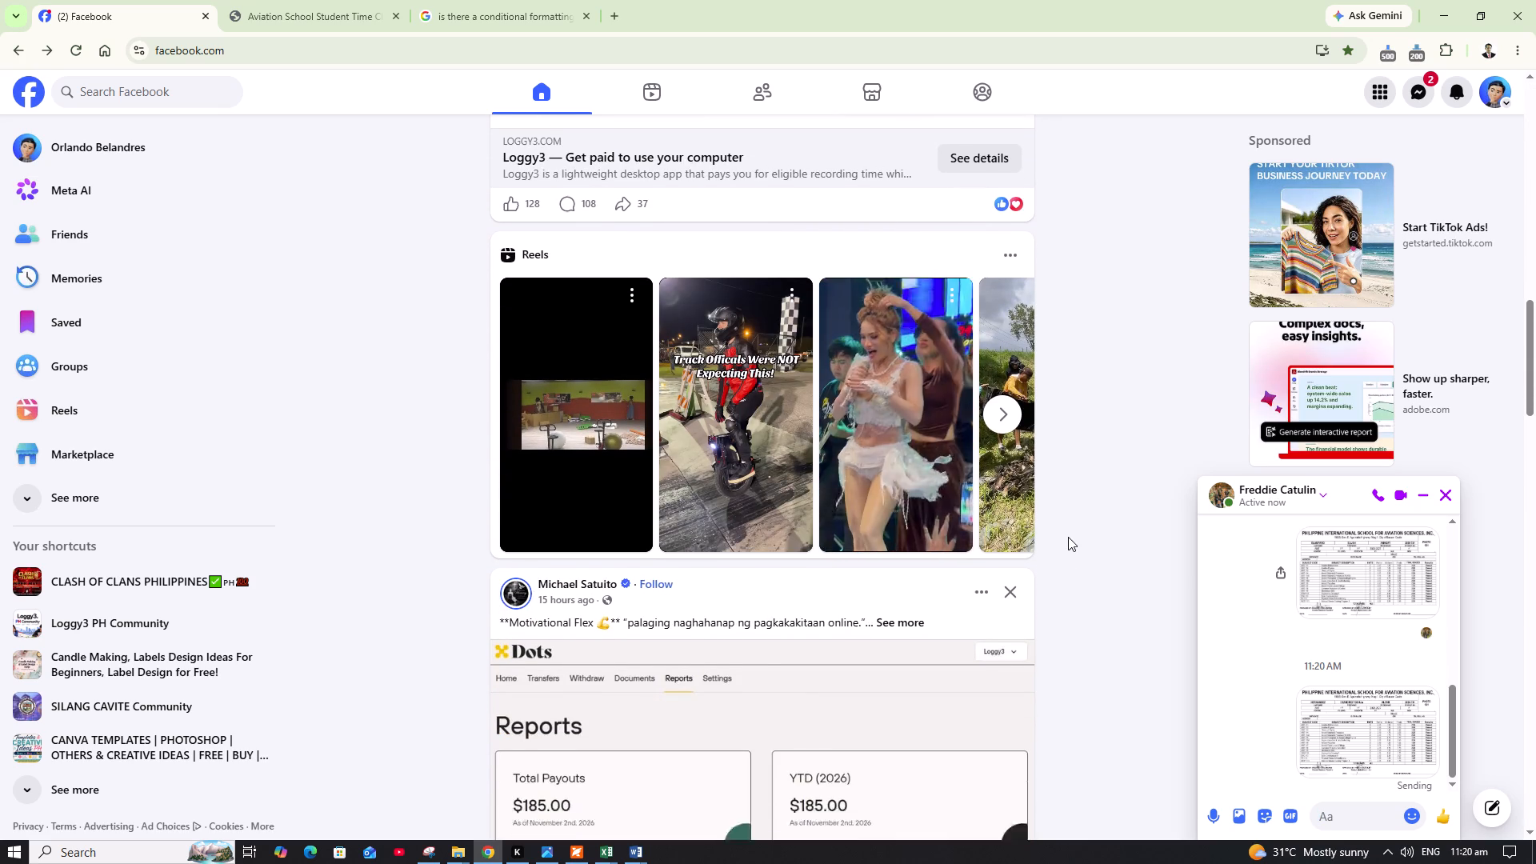
scroll(1068, 537, down, 6)
scroll(1068, 537, up, 2)
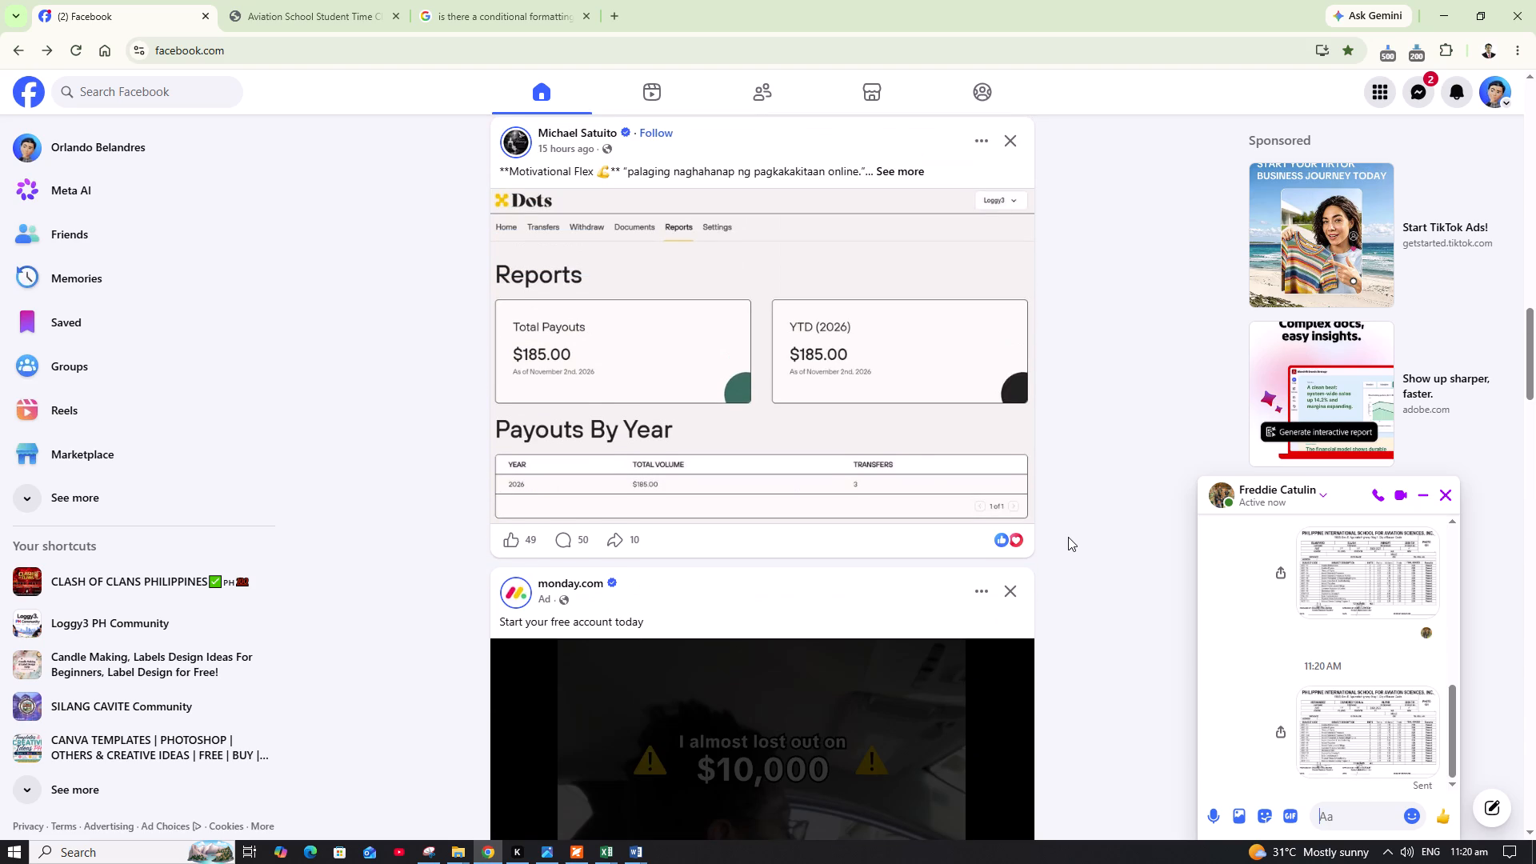
scroll(1068, 537, up, 1)
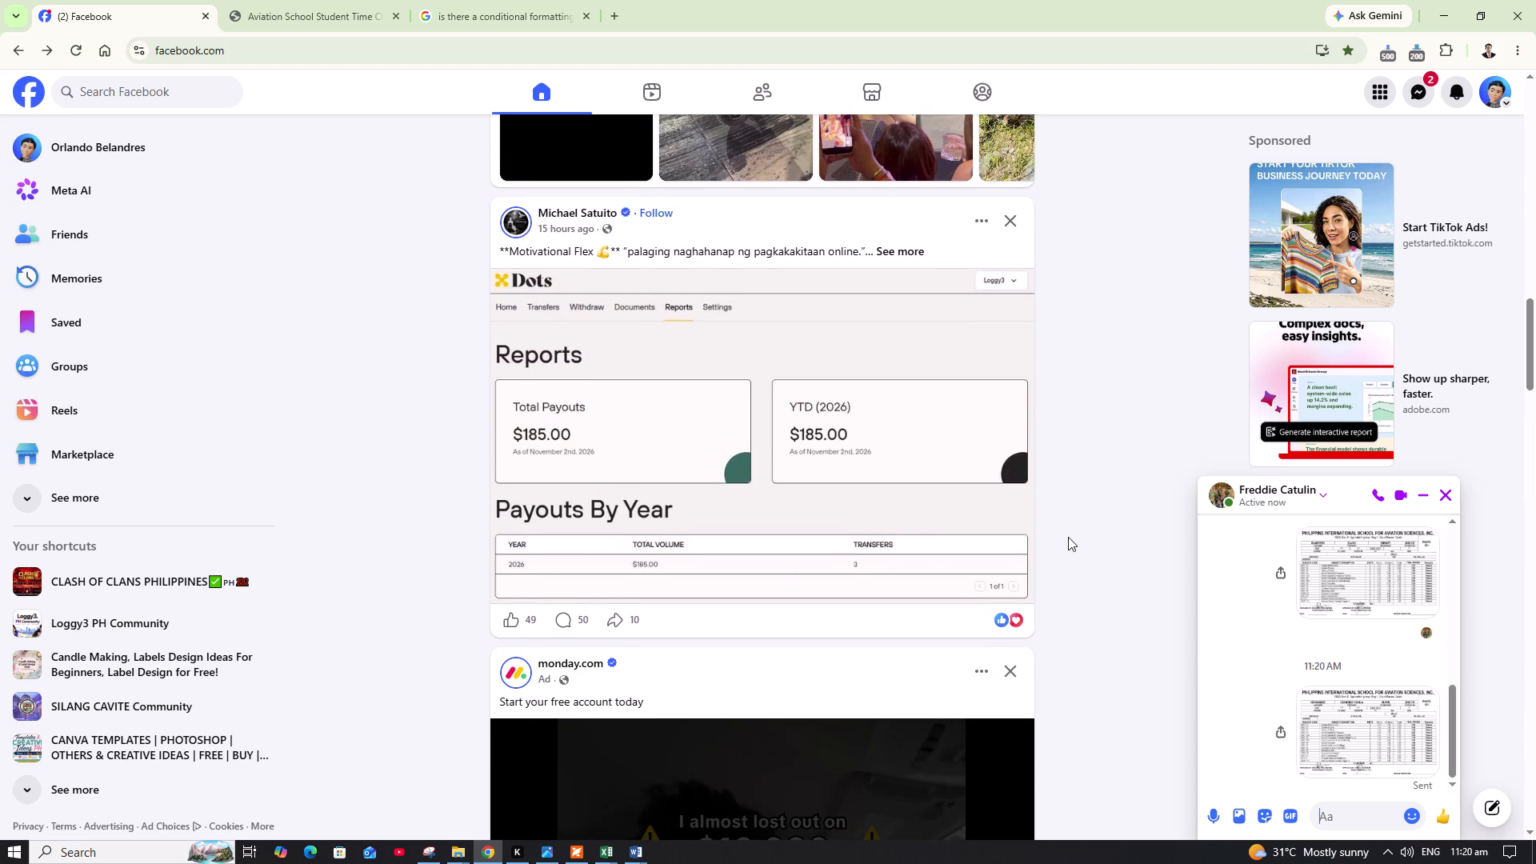
click(885, 251)
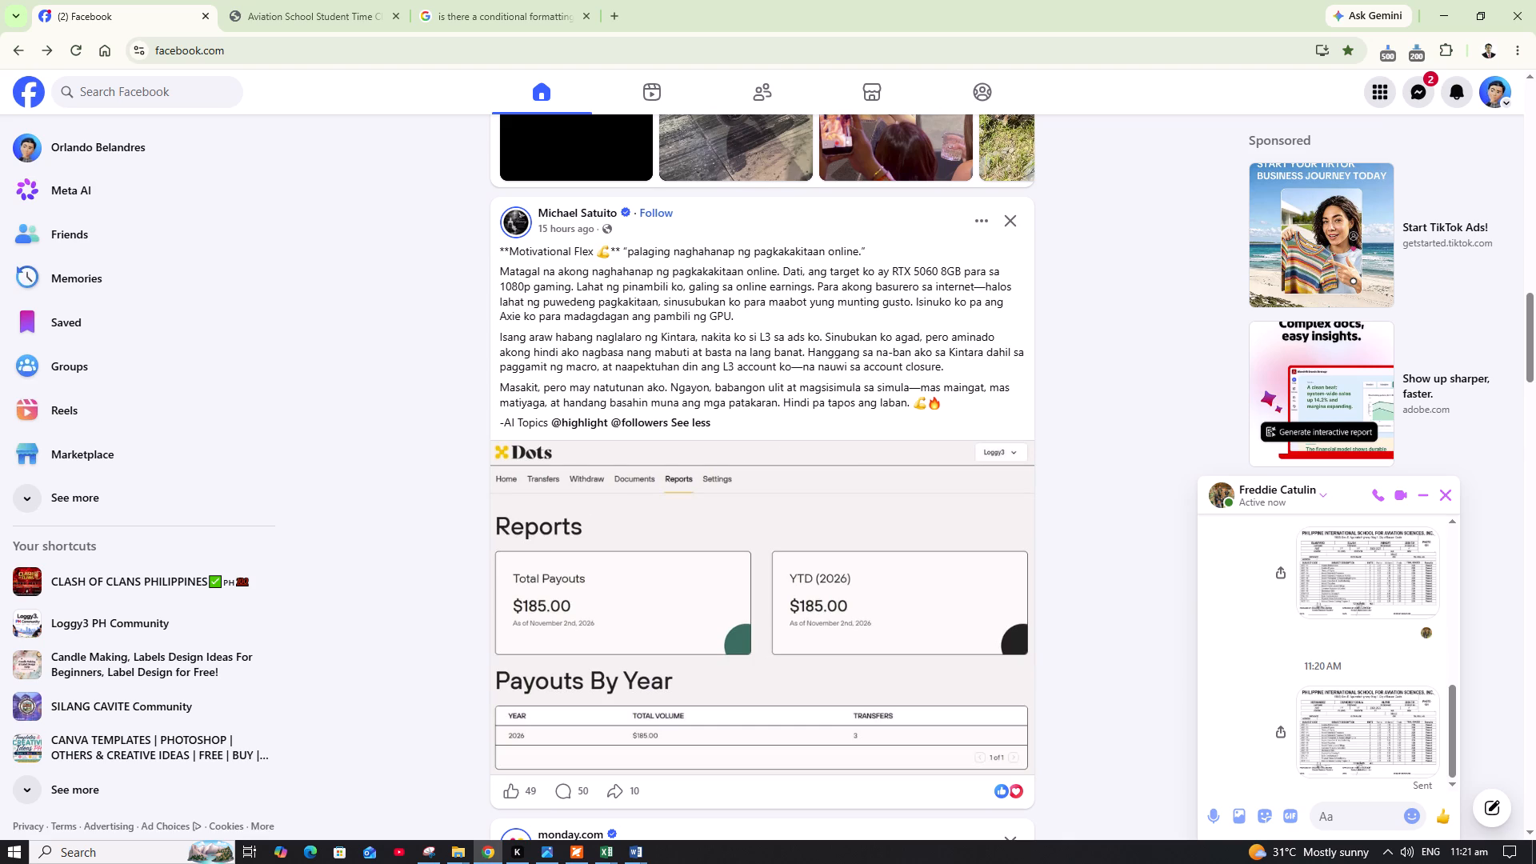
scroll(890, 490, down, 4)
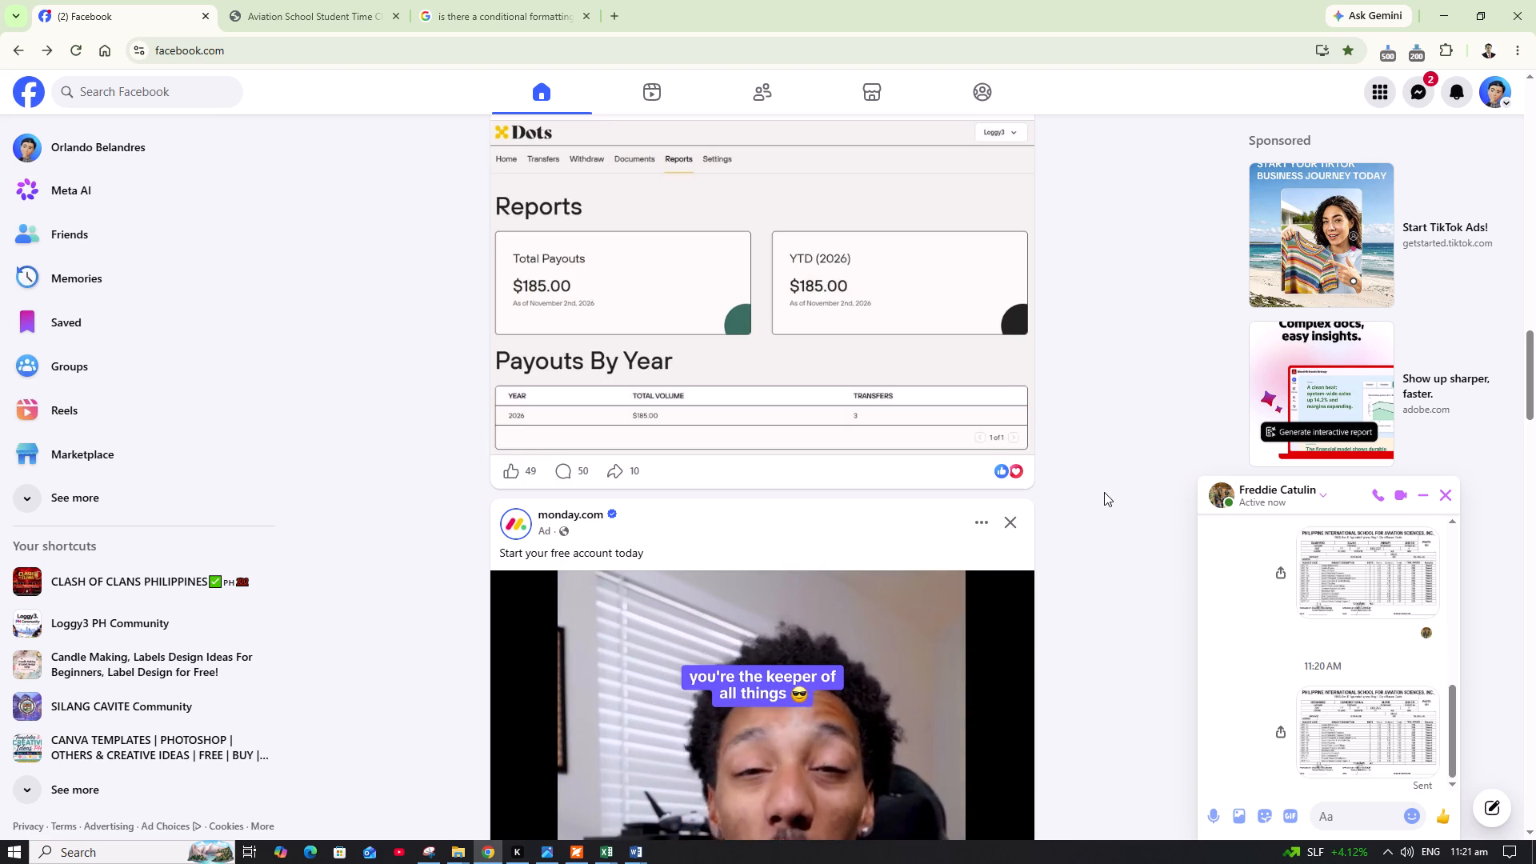
scroll(1104, 492, down, 13)
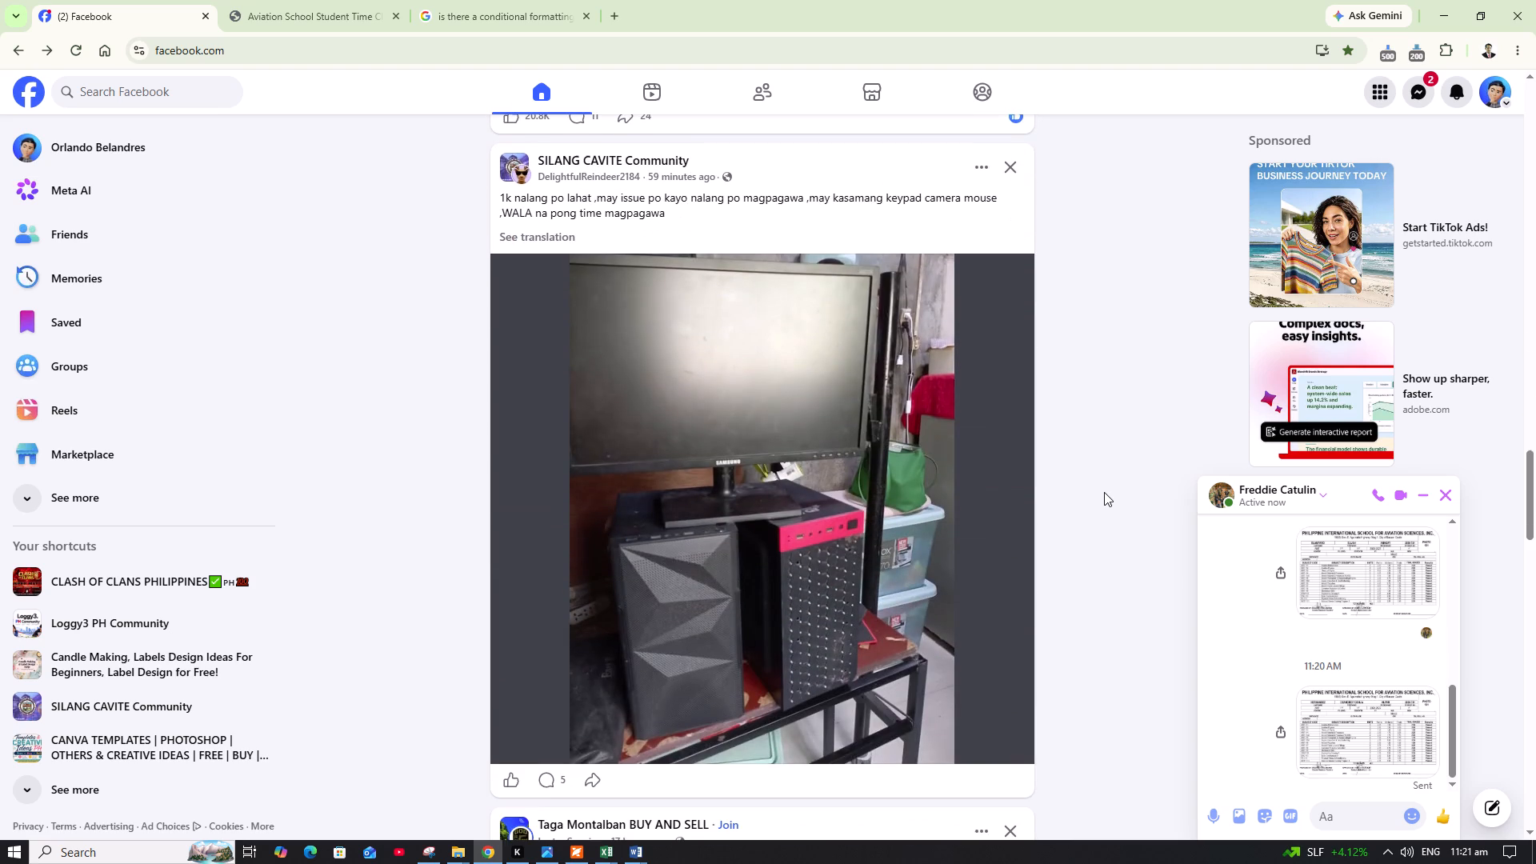
click(1424, 89)
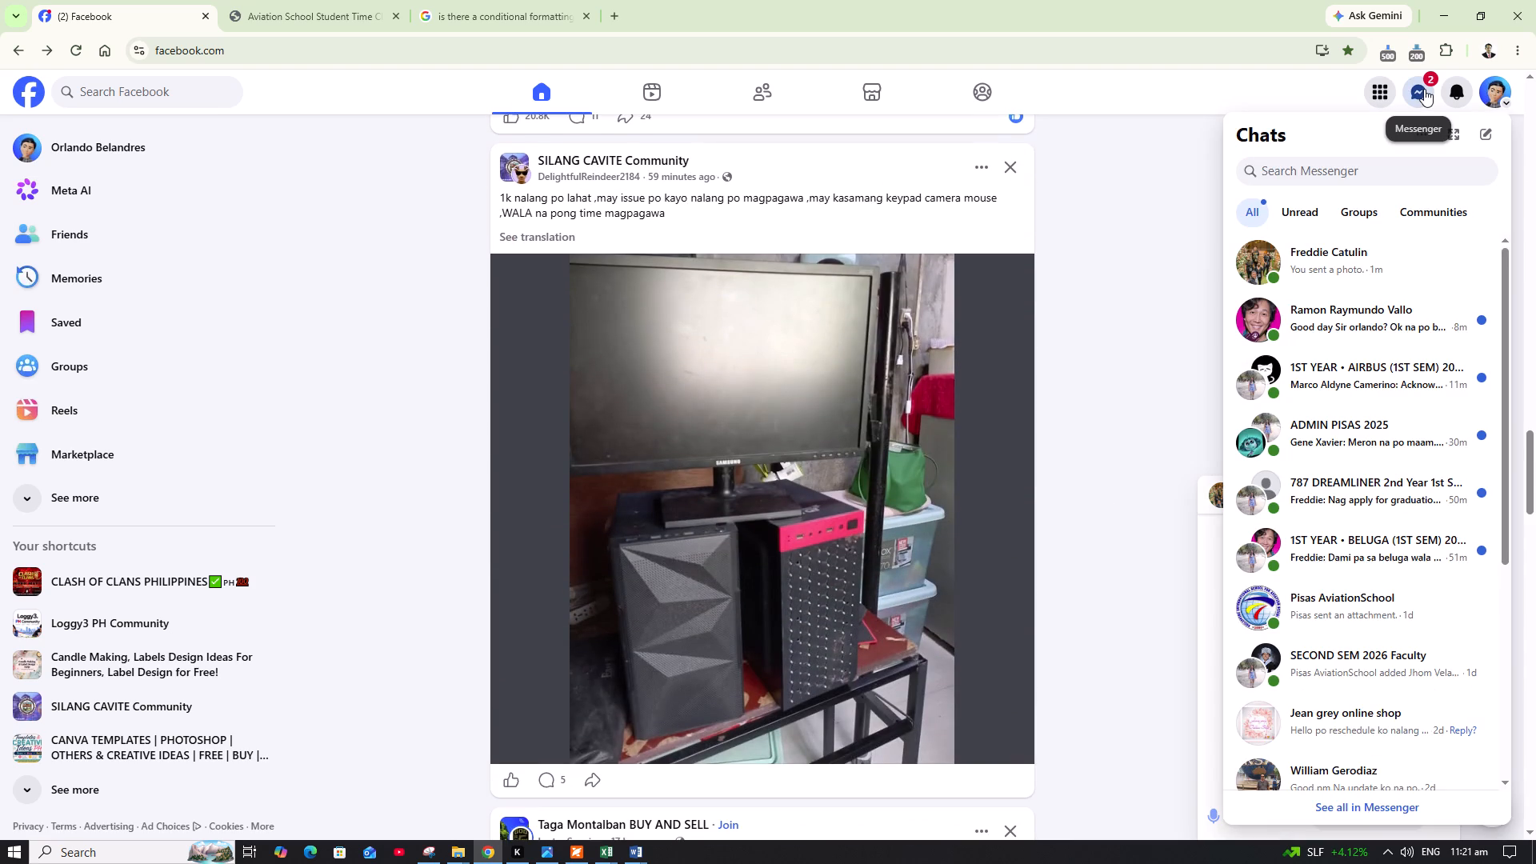
click(1363, 322)
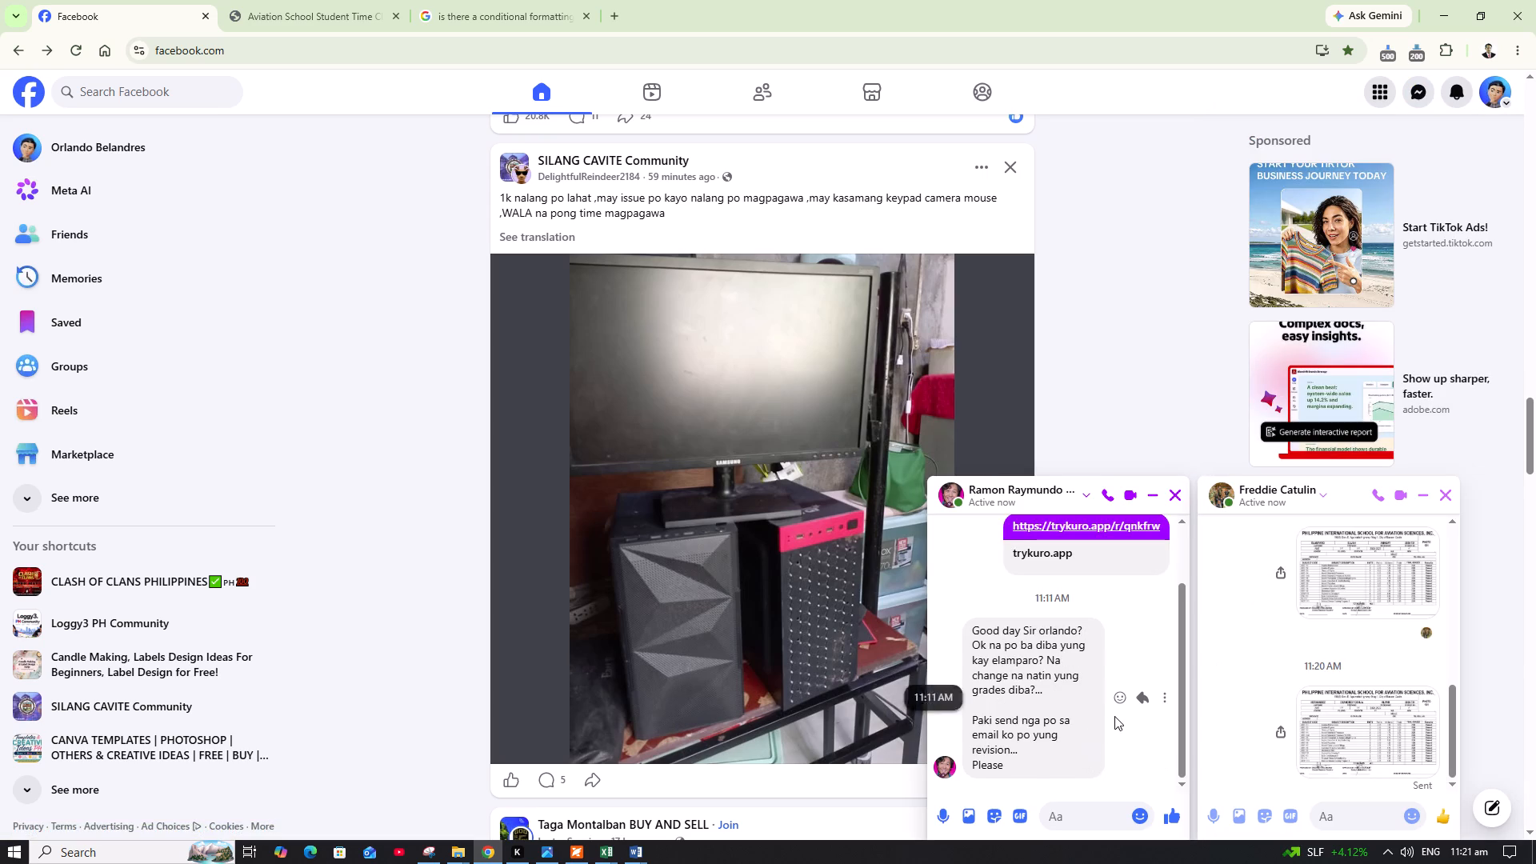
click(1116, 698)
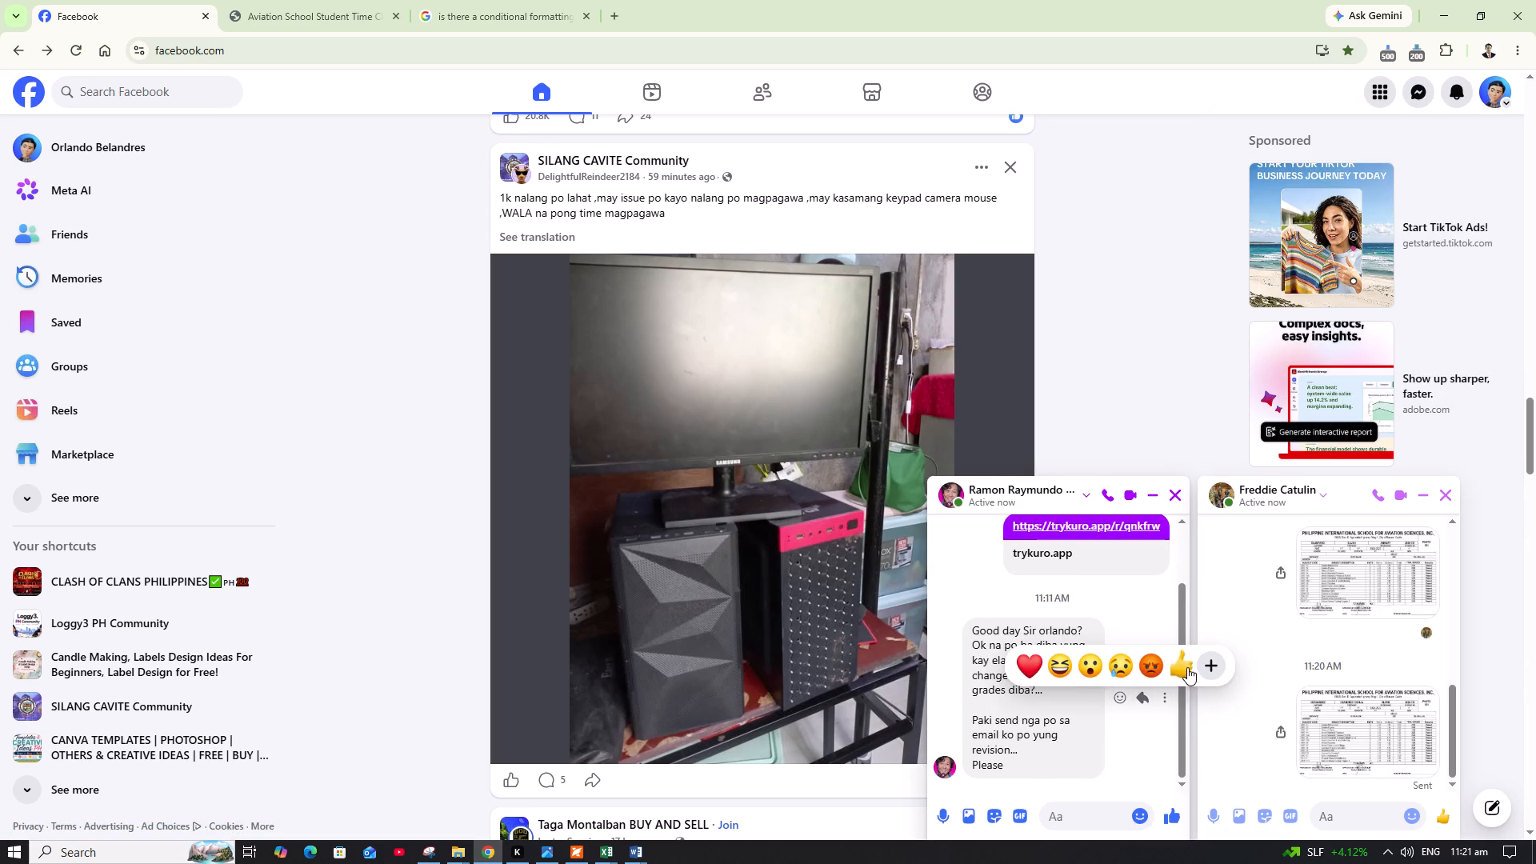
click(1187, 667)
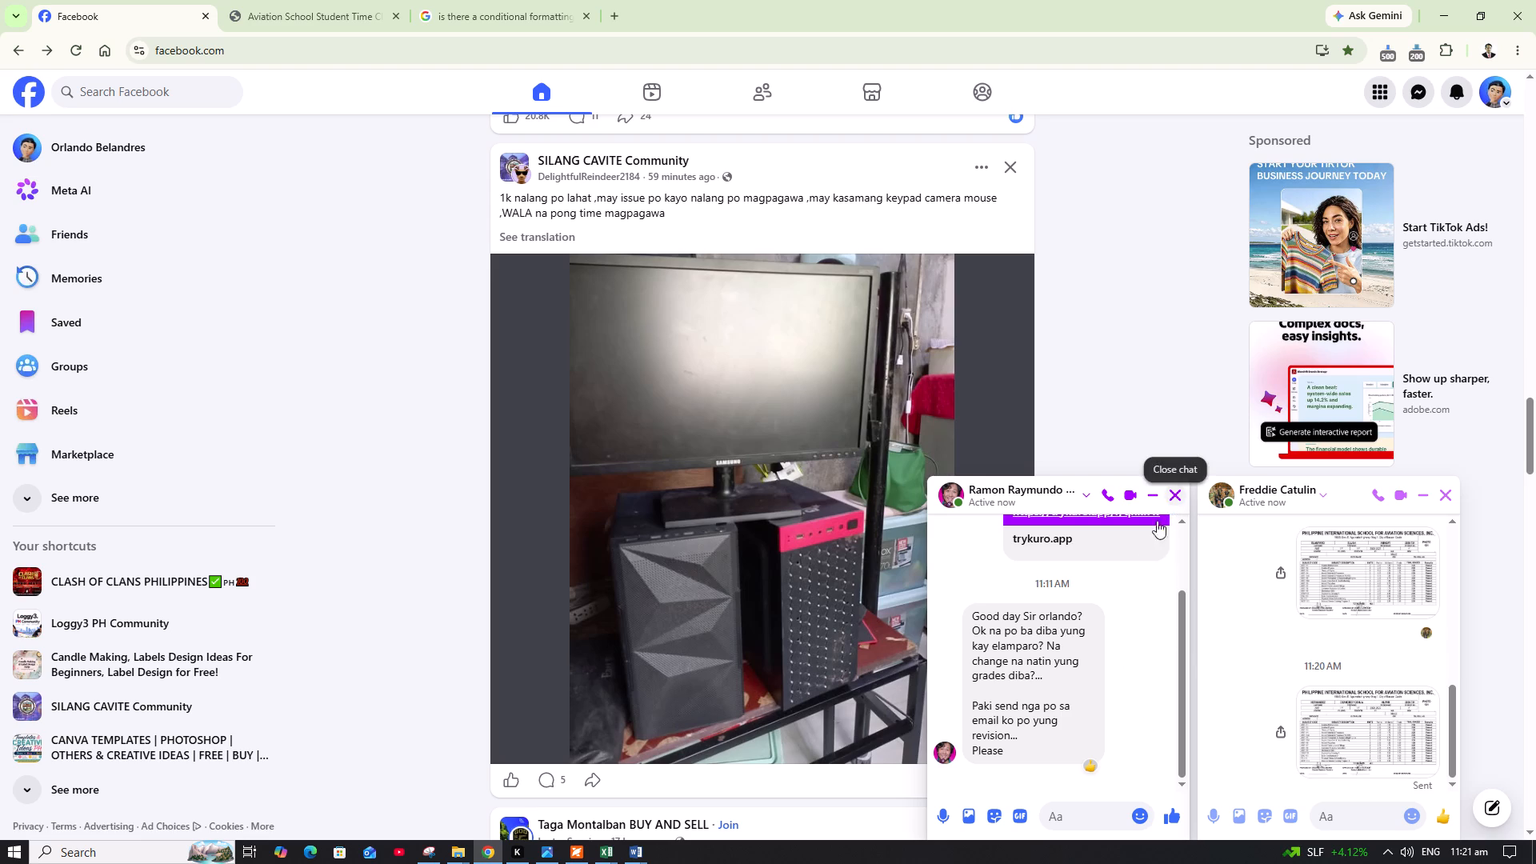
click(1168, 498)
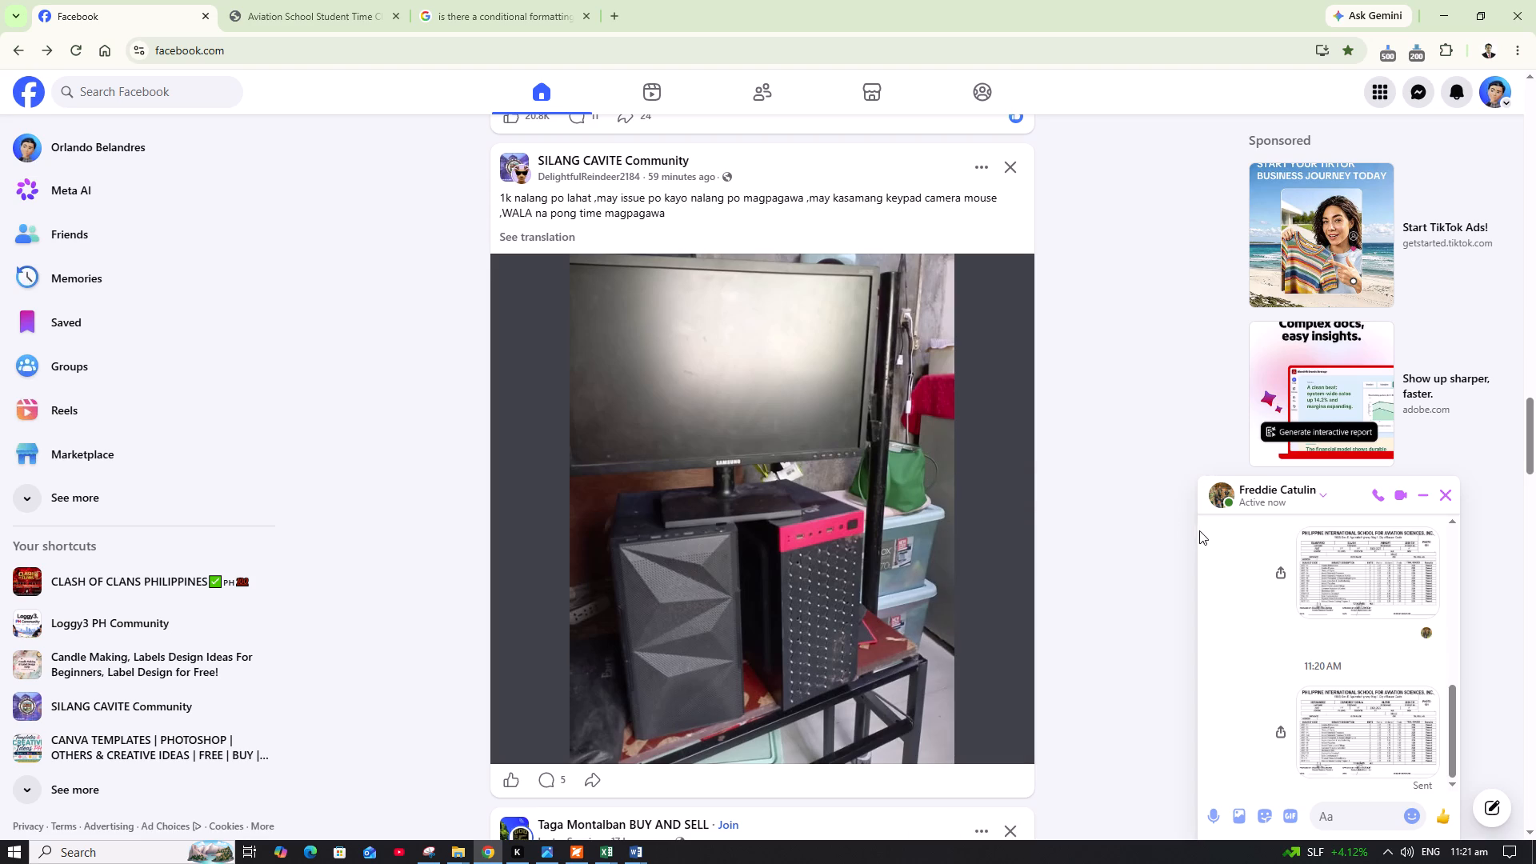
Close the Student Affairs Coordinator's chat and return to the Hernandez capture in Snipping Tool.
click(1446, 501)
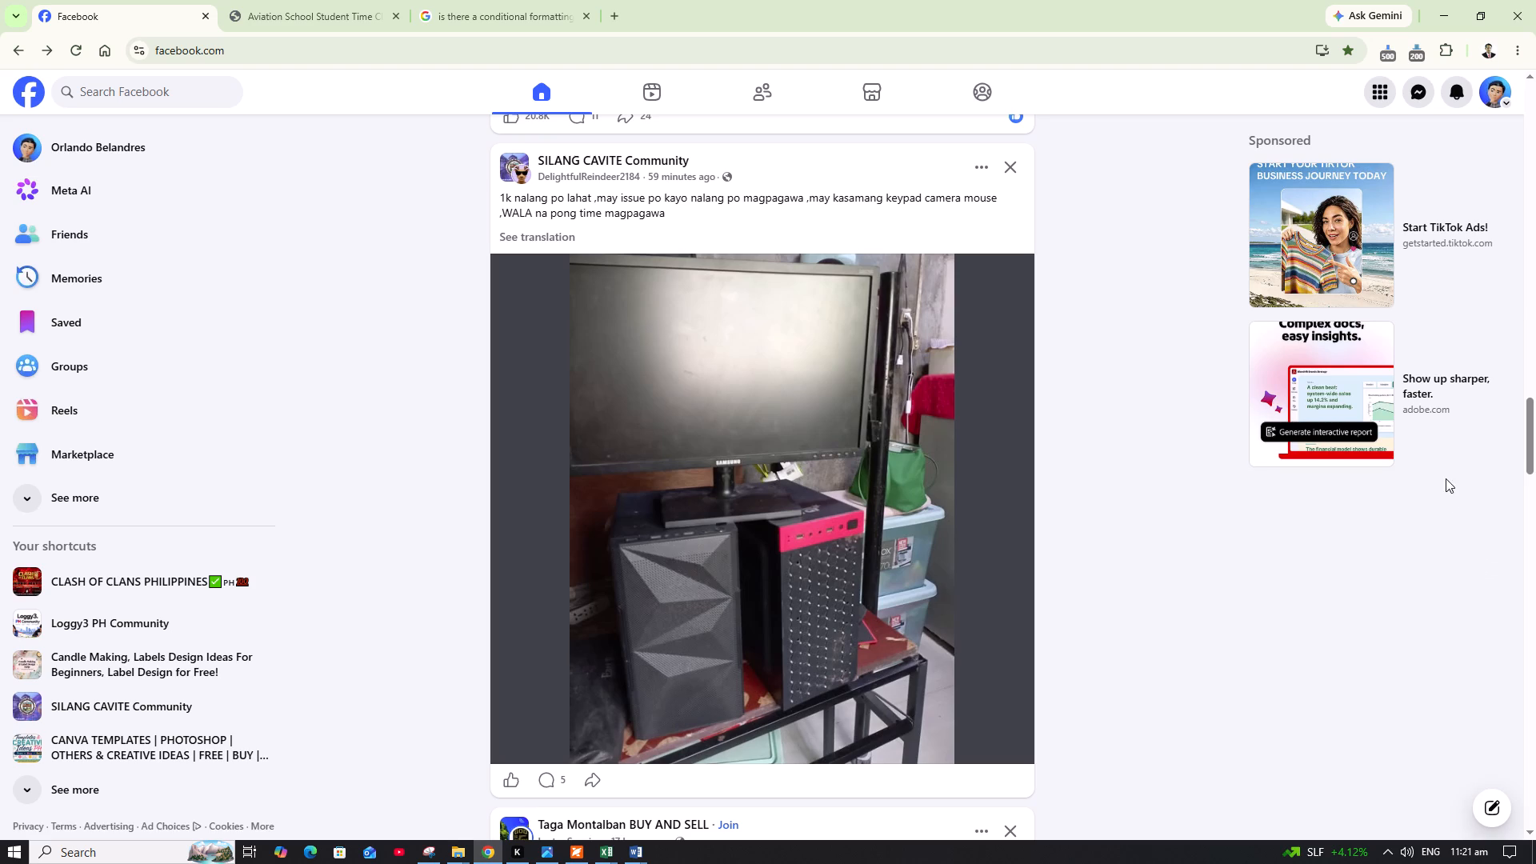
click(1436, 21)
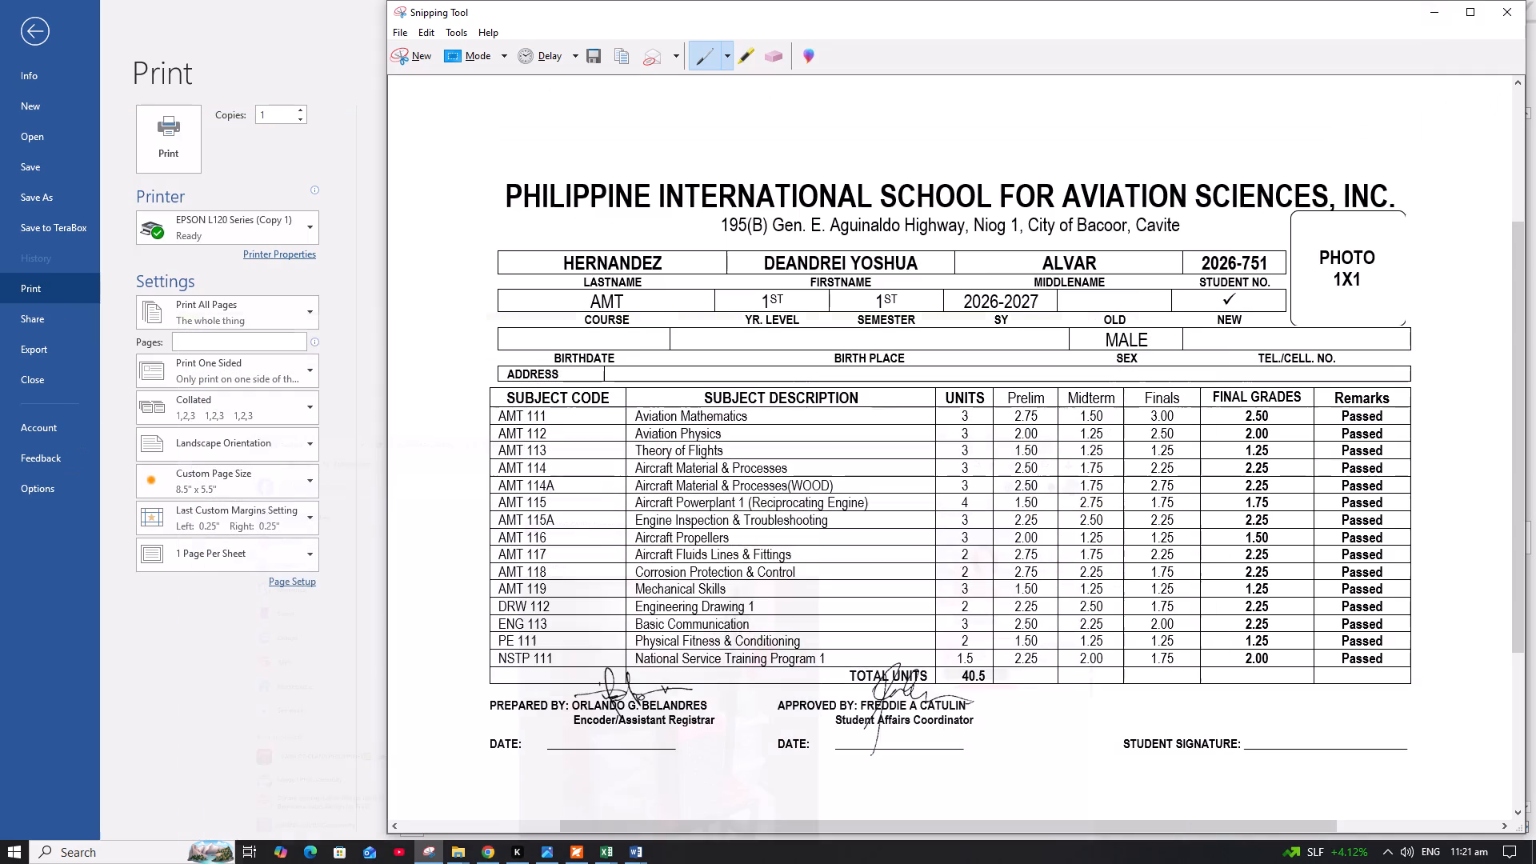
click(304, 76)
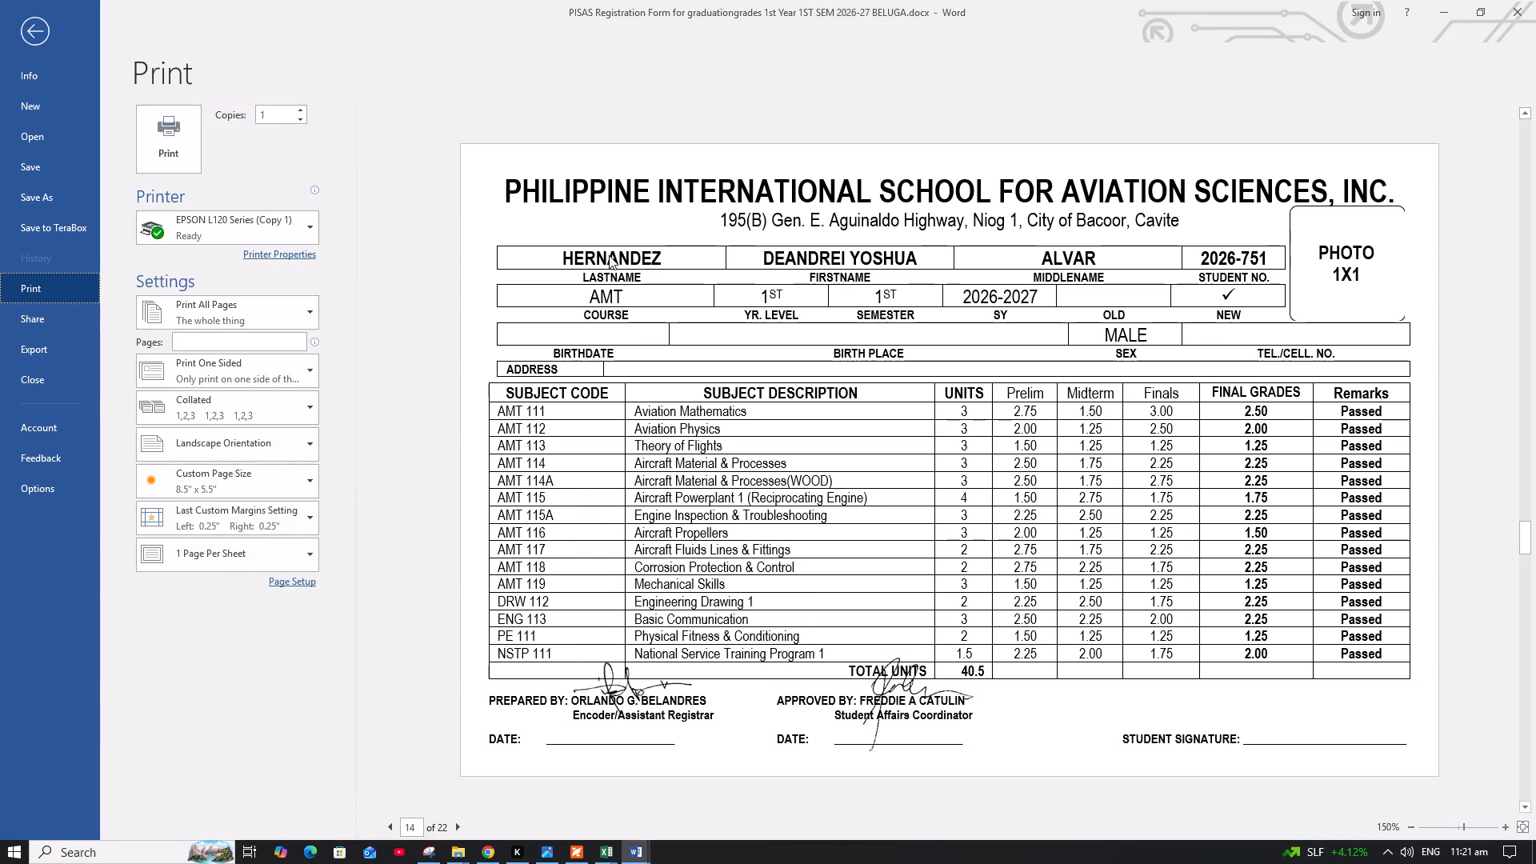
scroll(889, 366, up, 1)
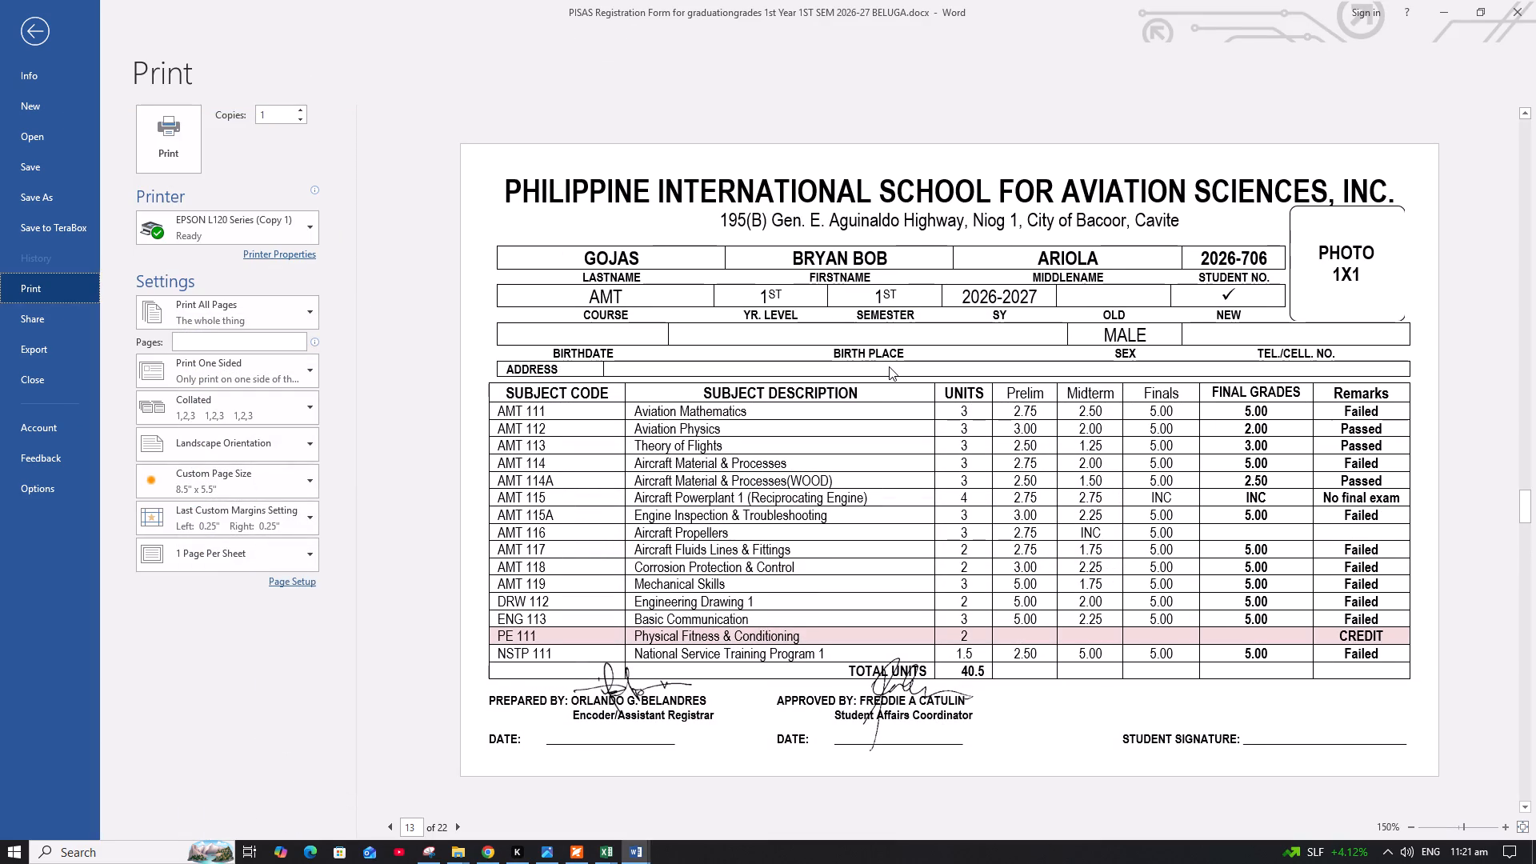
scroll(889, 366, down, 2)
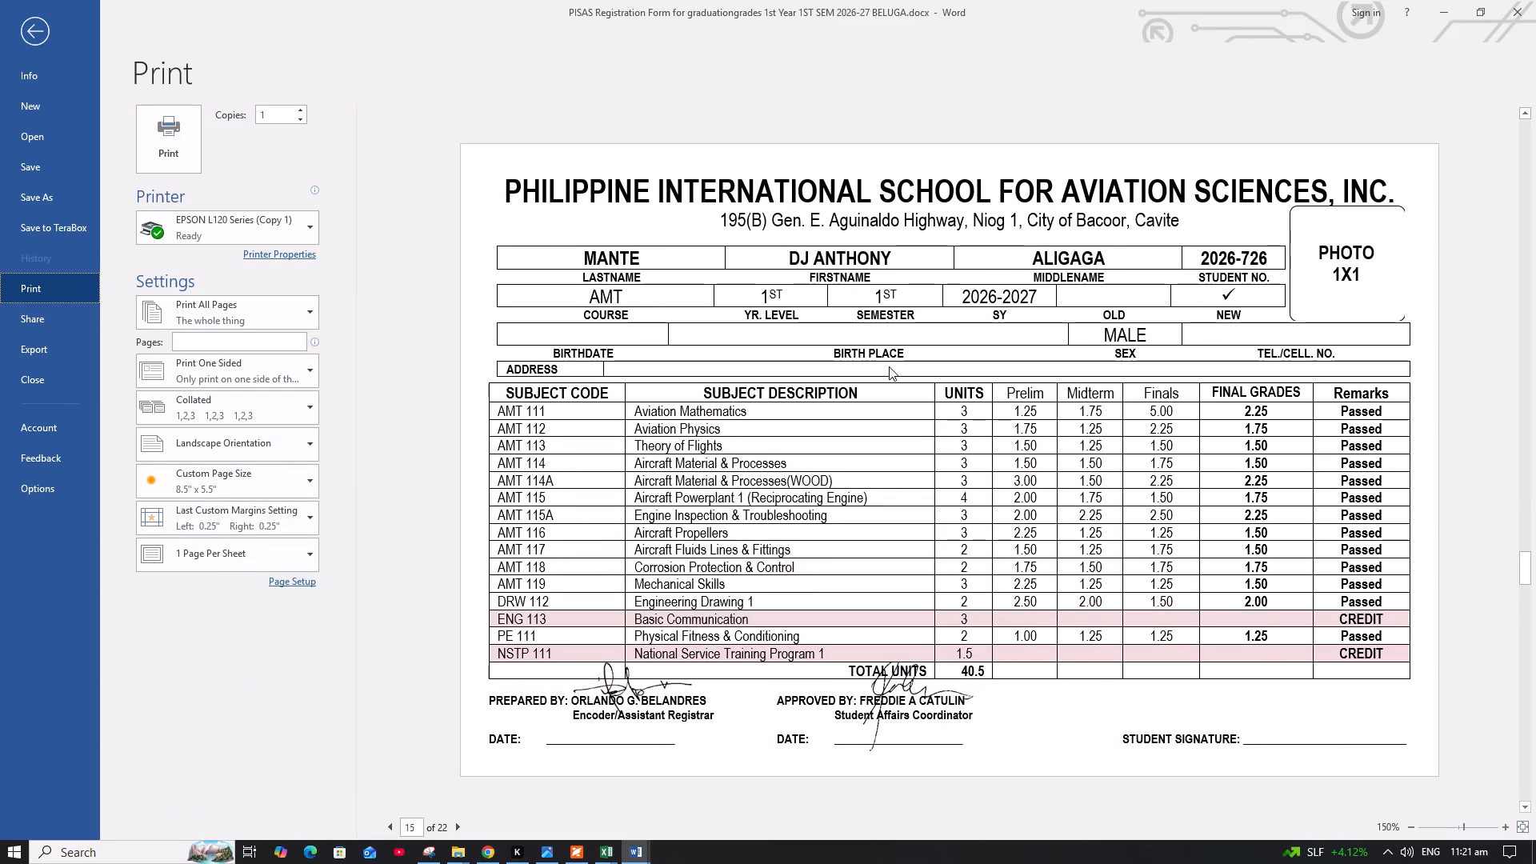
scroll(889, 366, down, 2)
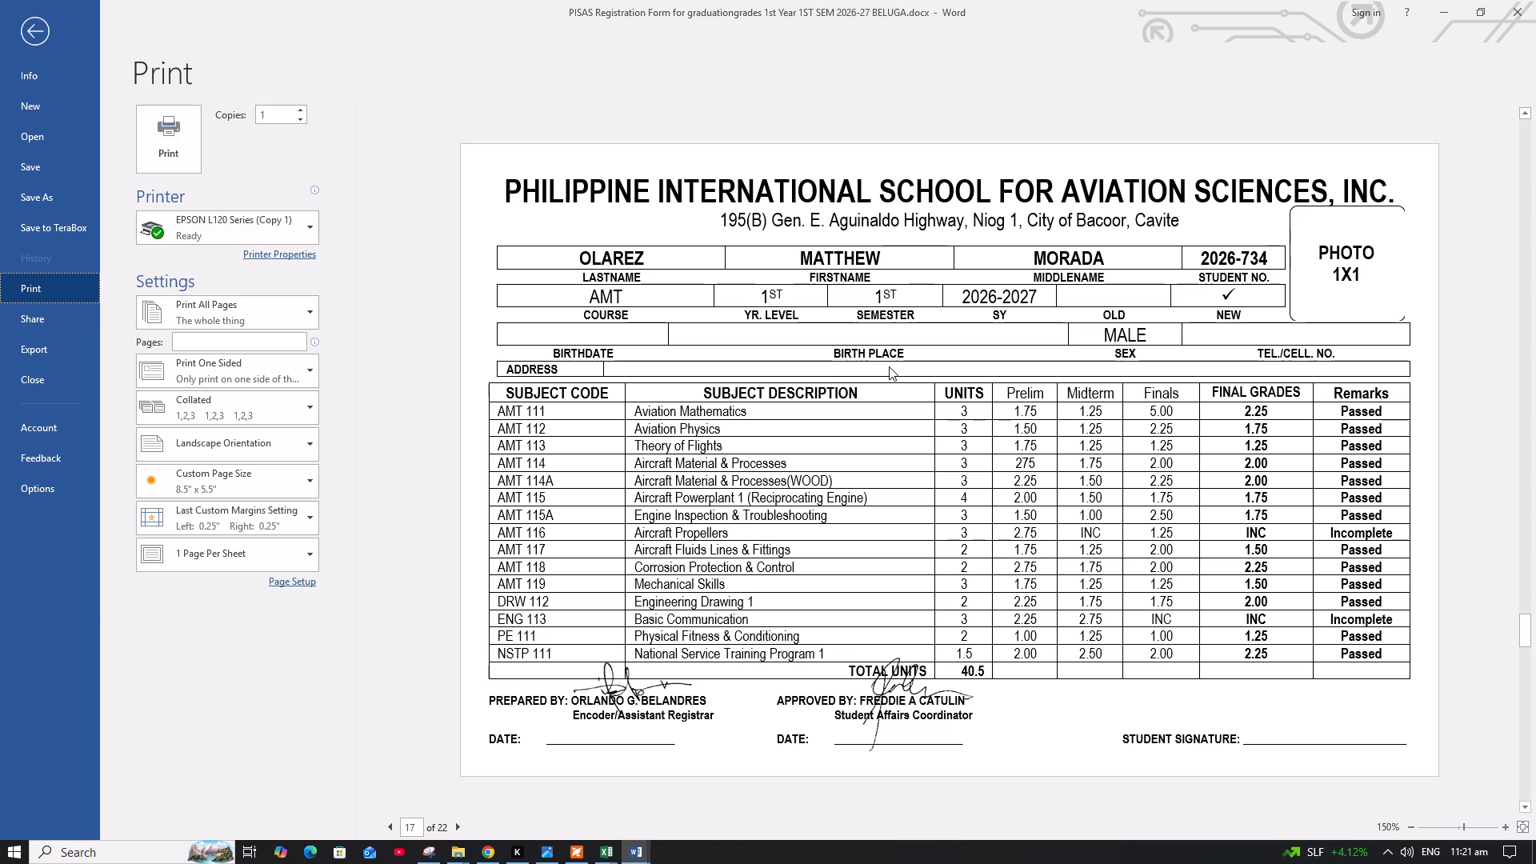
scroll(889, 366, down, 2)
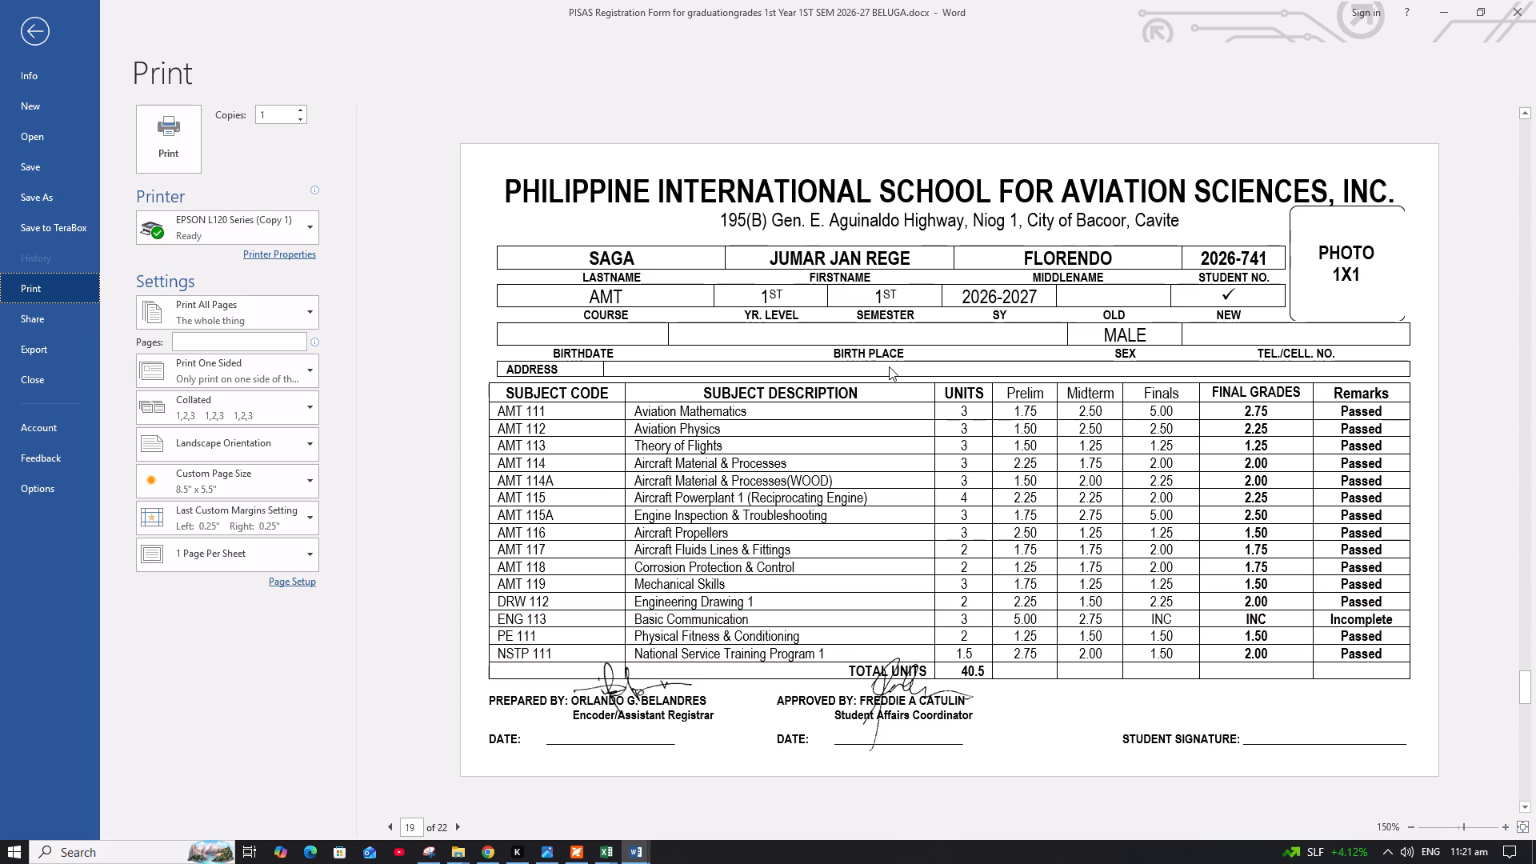
scroll(889, 366, down, 1)
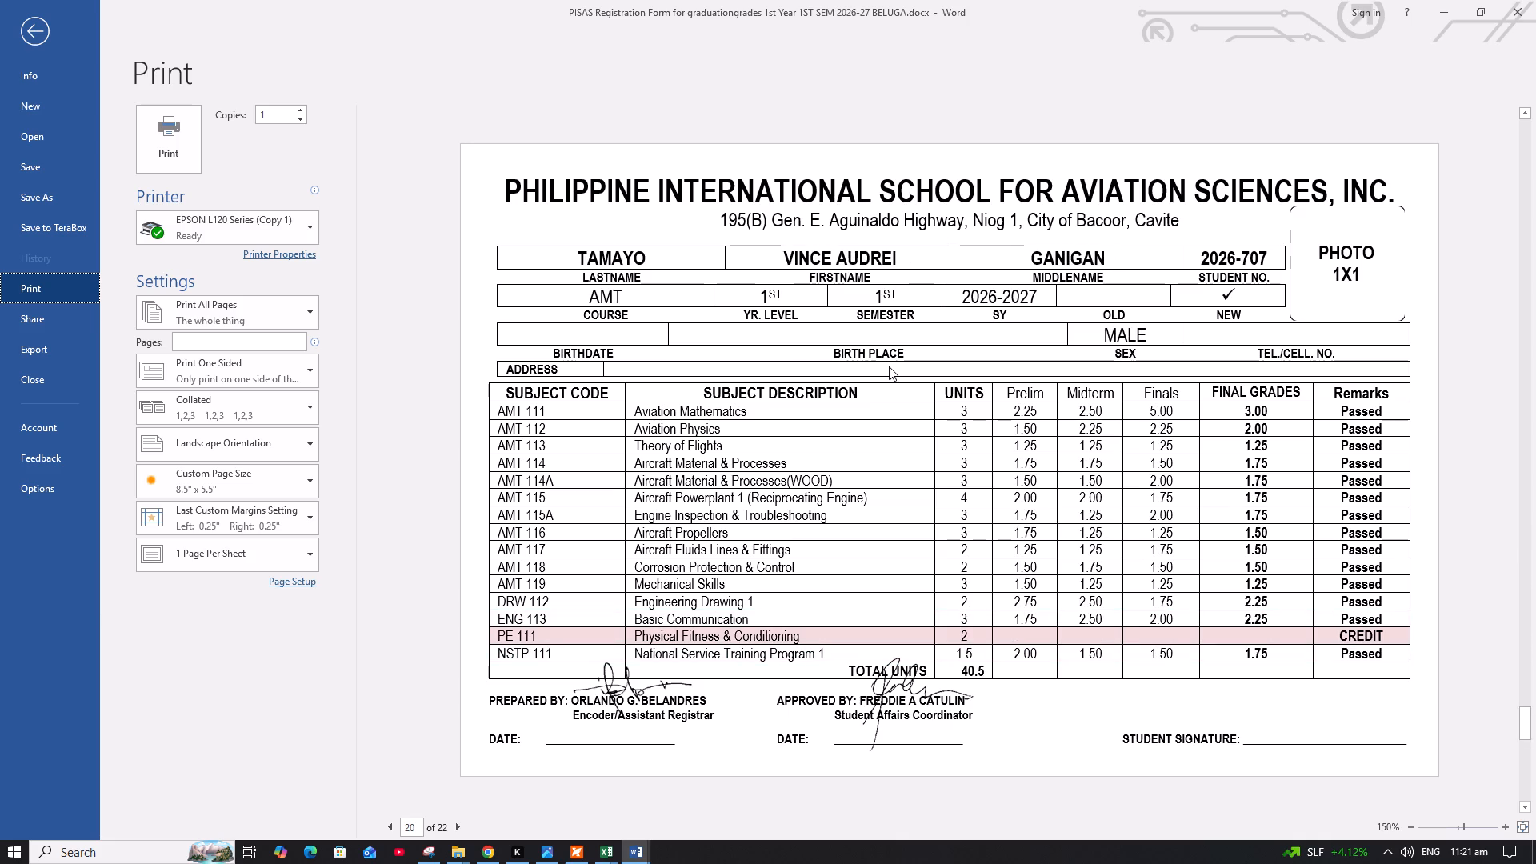
scroll(889, 366, down, 1)
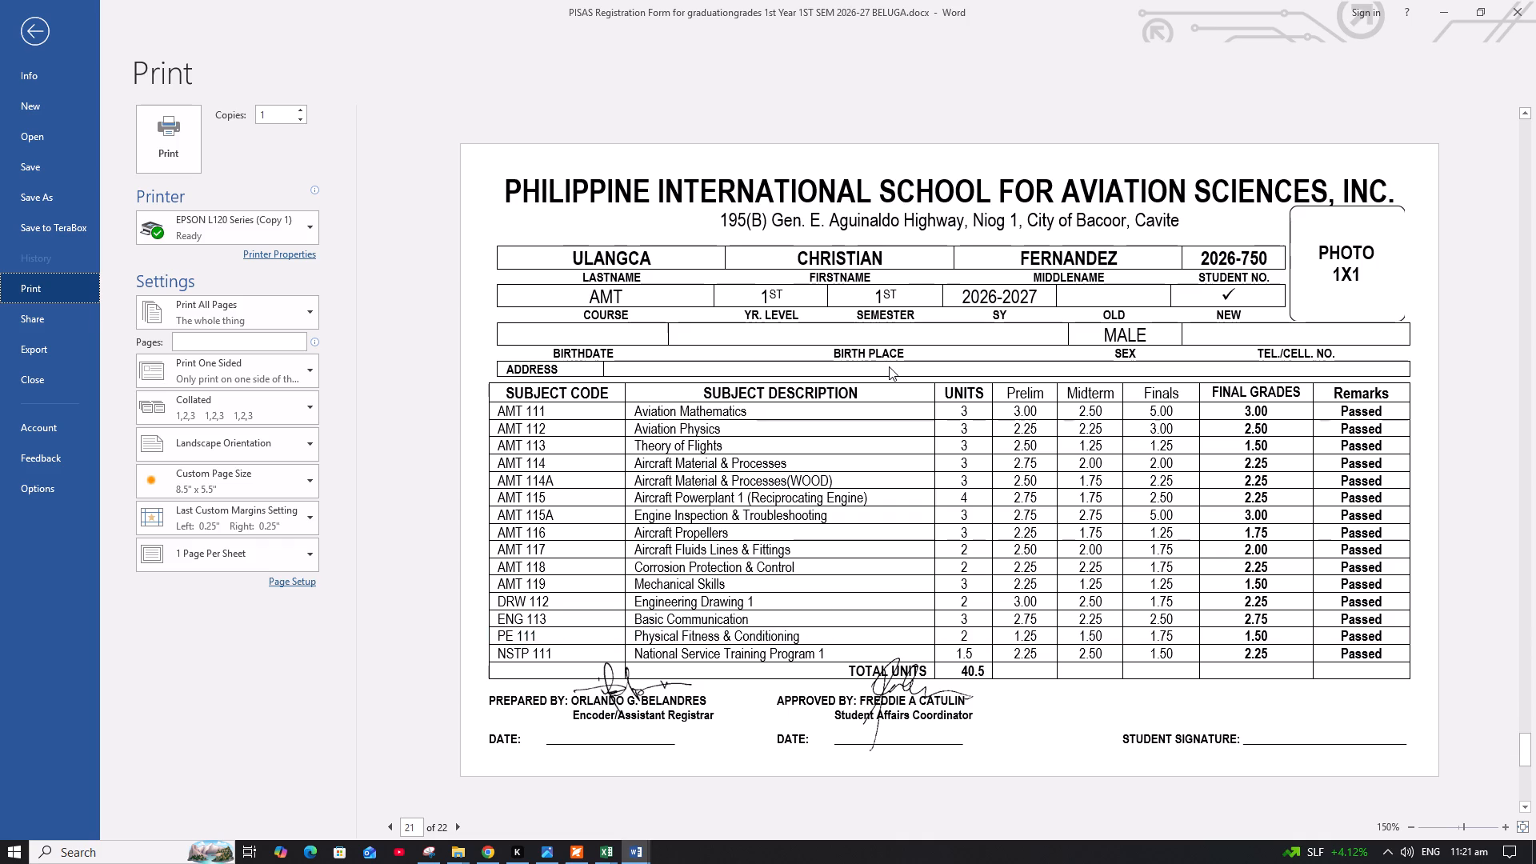
scroll(889, 366, down, 1)
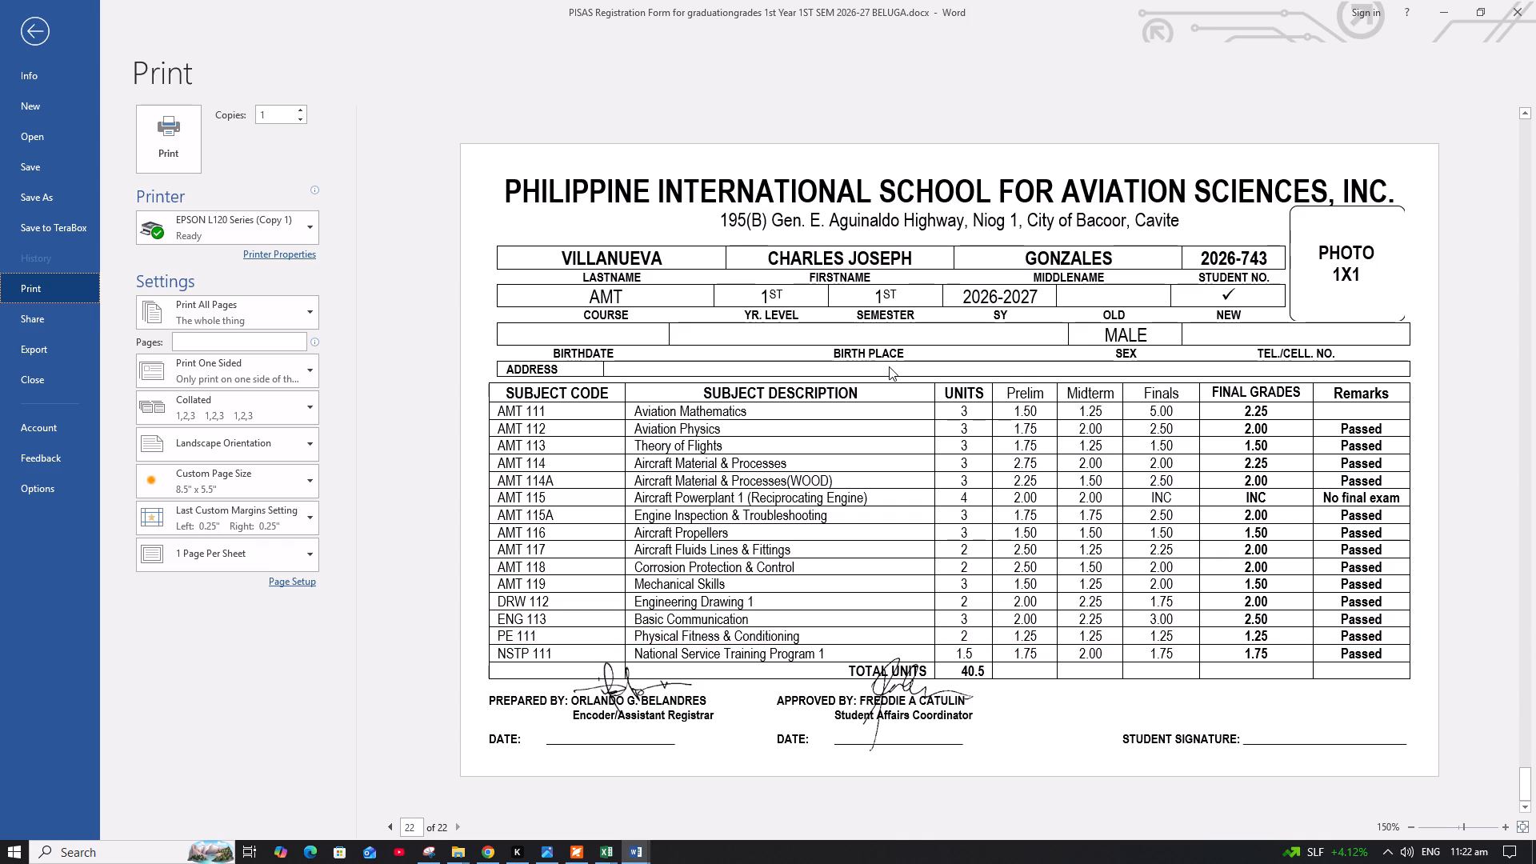
scroll(889, 366, down, 1)
Leave the print preview, save the first-year Beluga grade form document and close it.
click(38, 36)
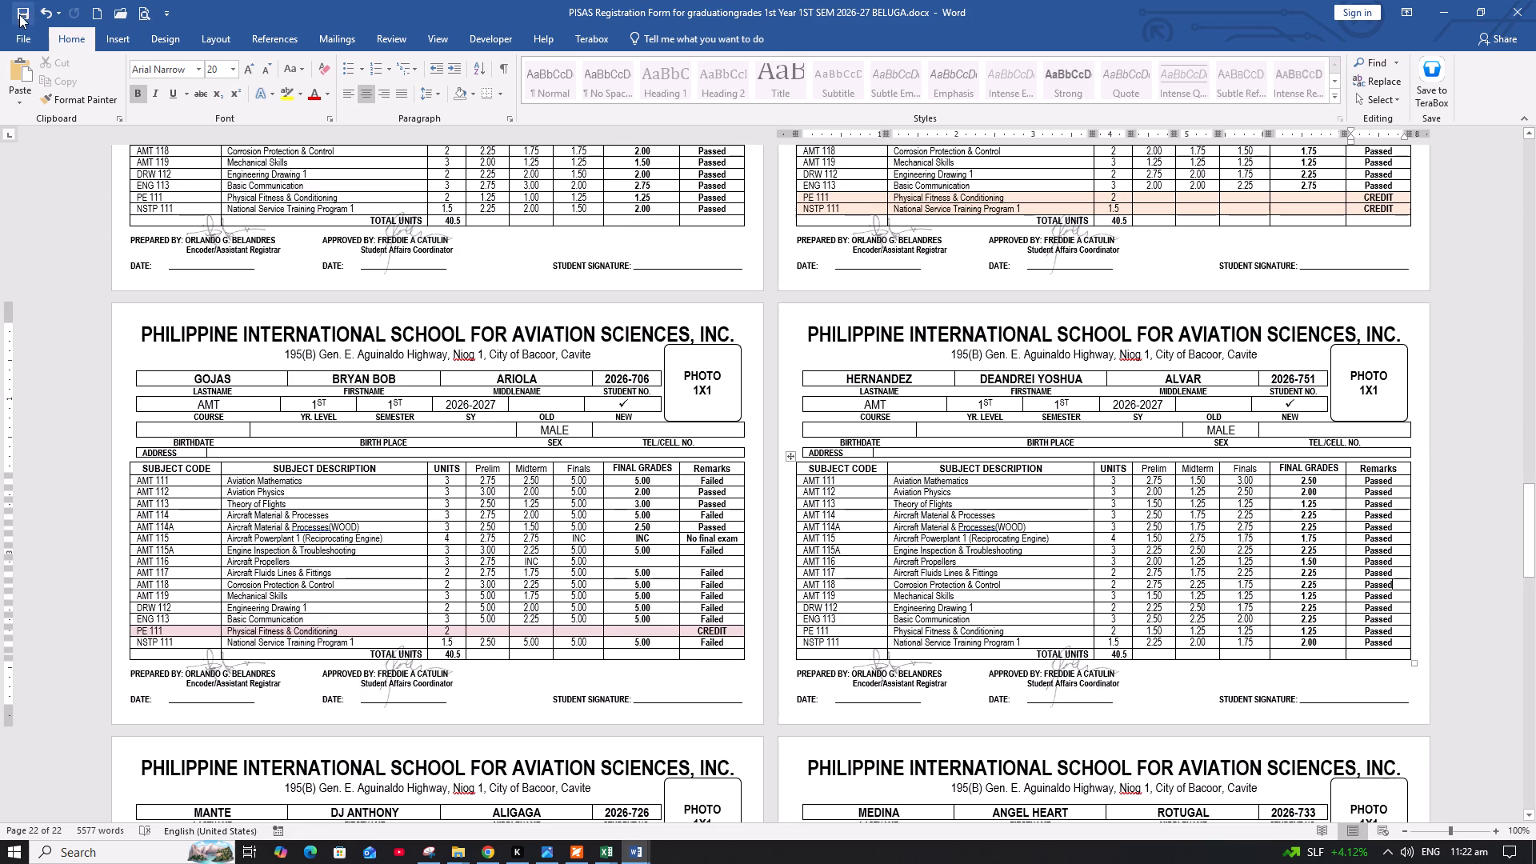
click(23, 11)
click(23, 11)
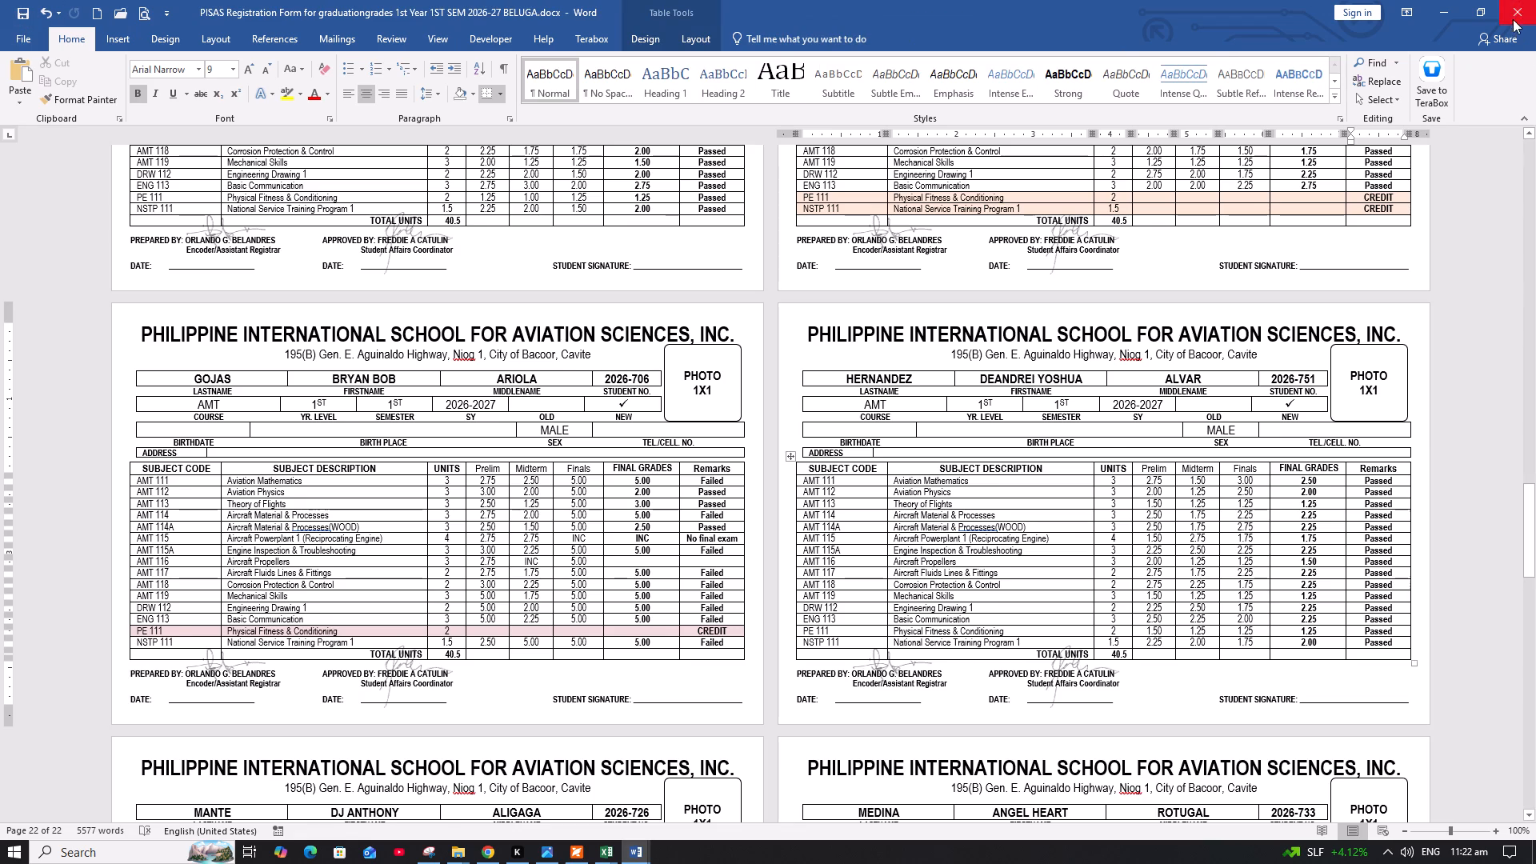
click(1514, 14)
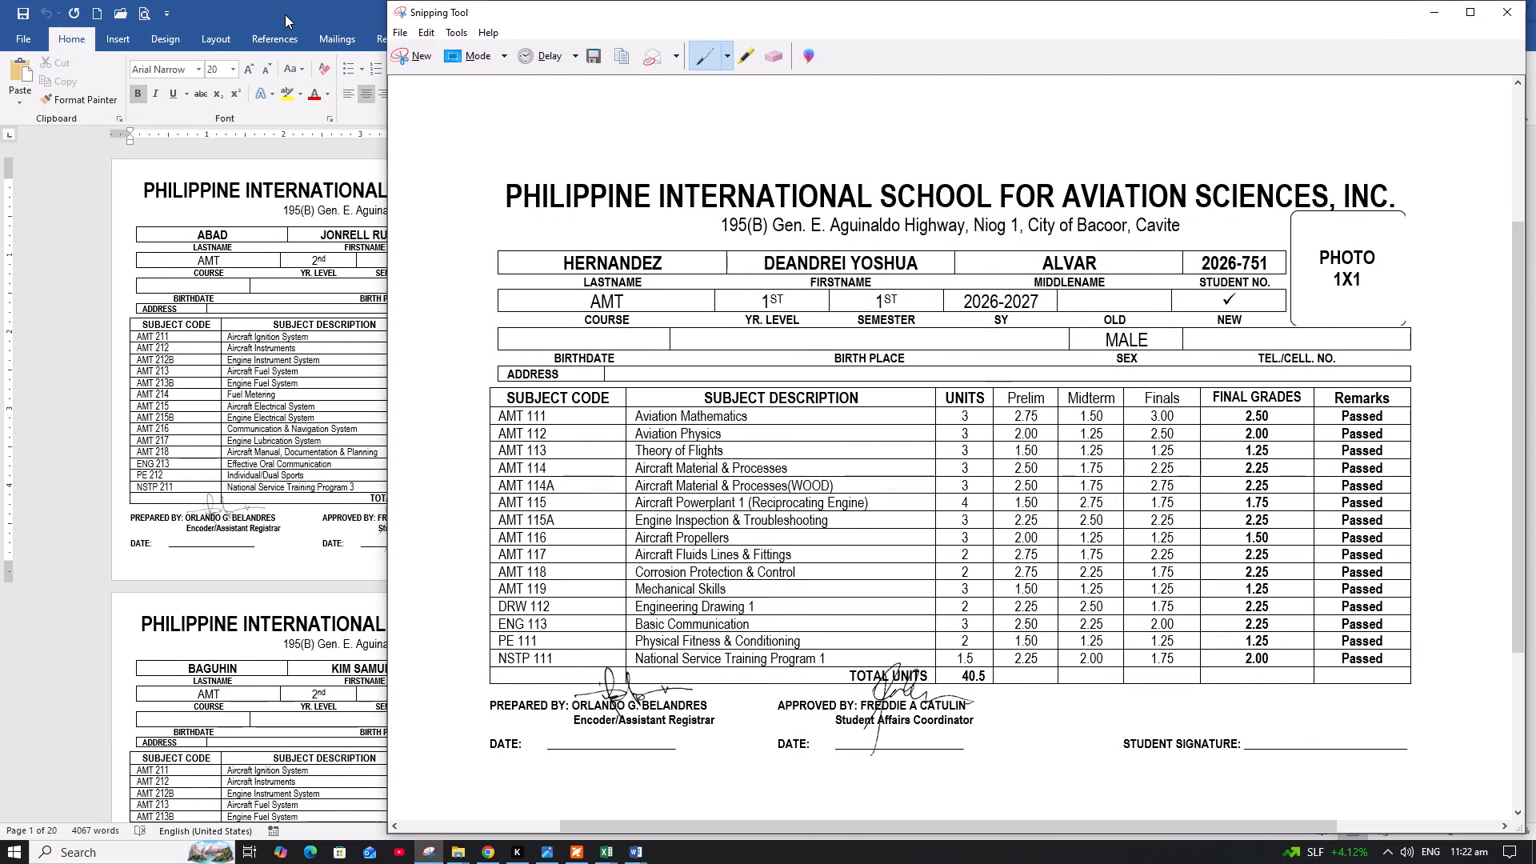
Bring up the second-year Boeing grade form document, look over its first students' forms and close it.
click(285, 14)
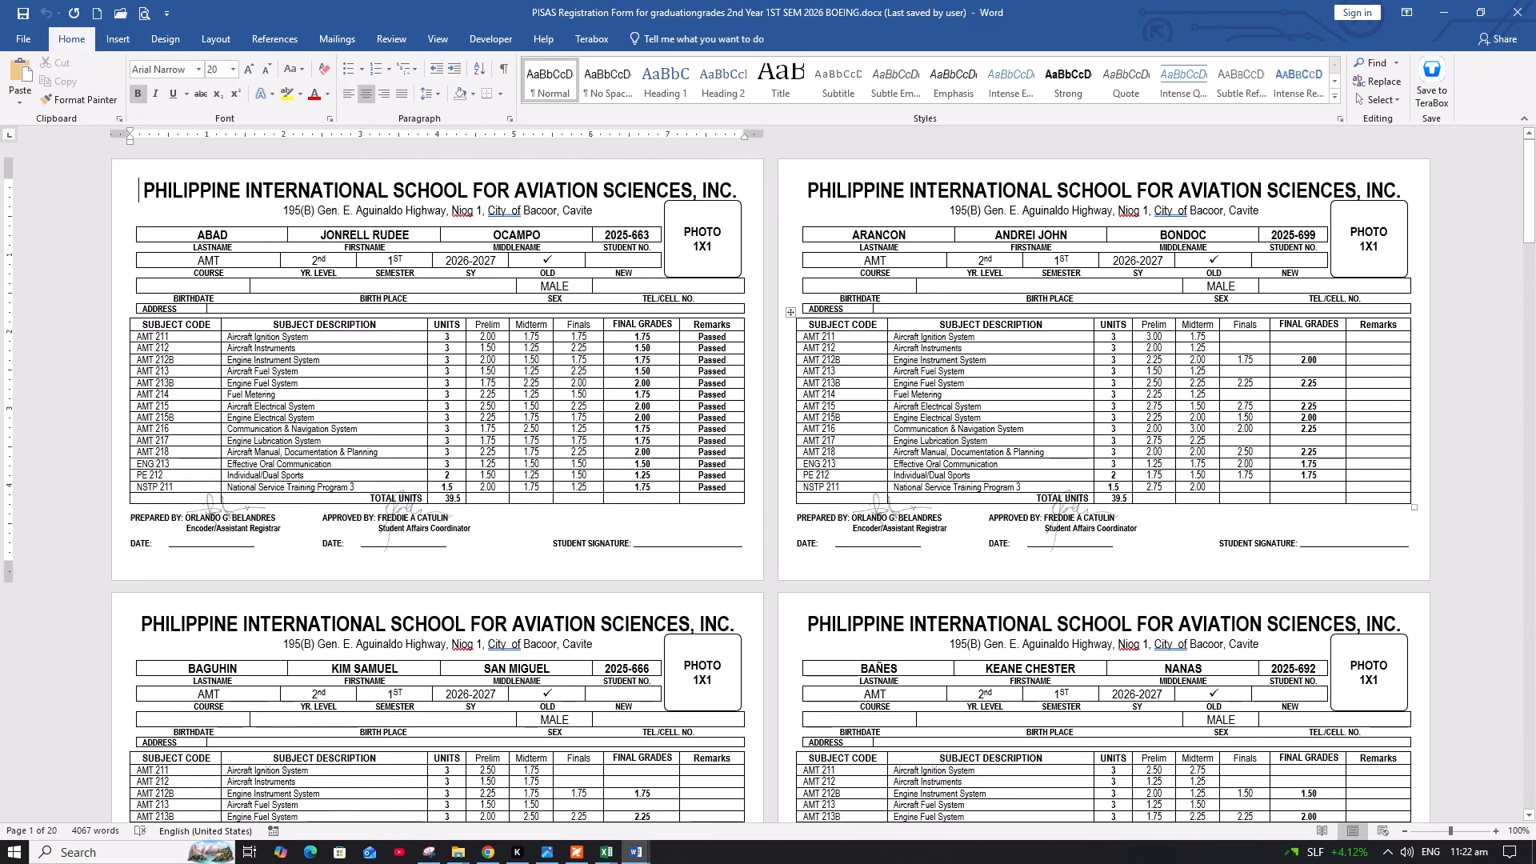
scroll(1003, 418, down, 2)
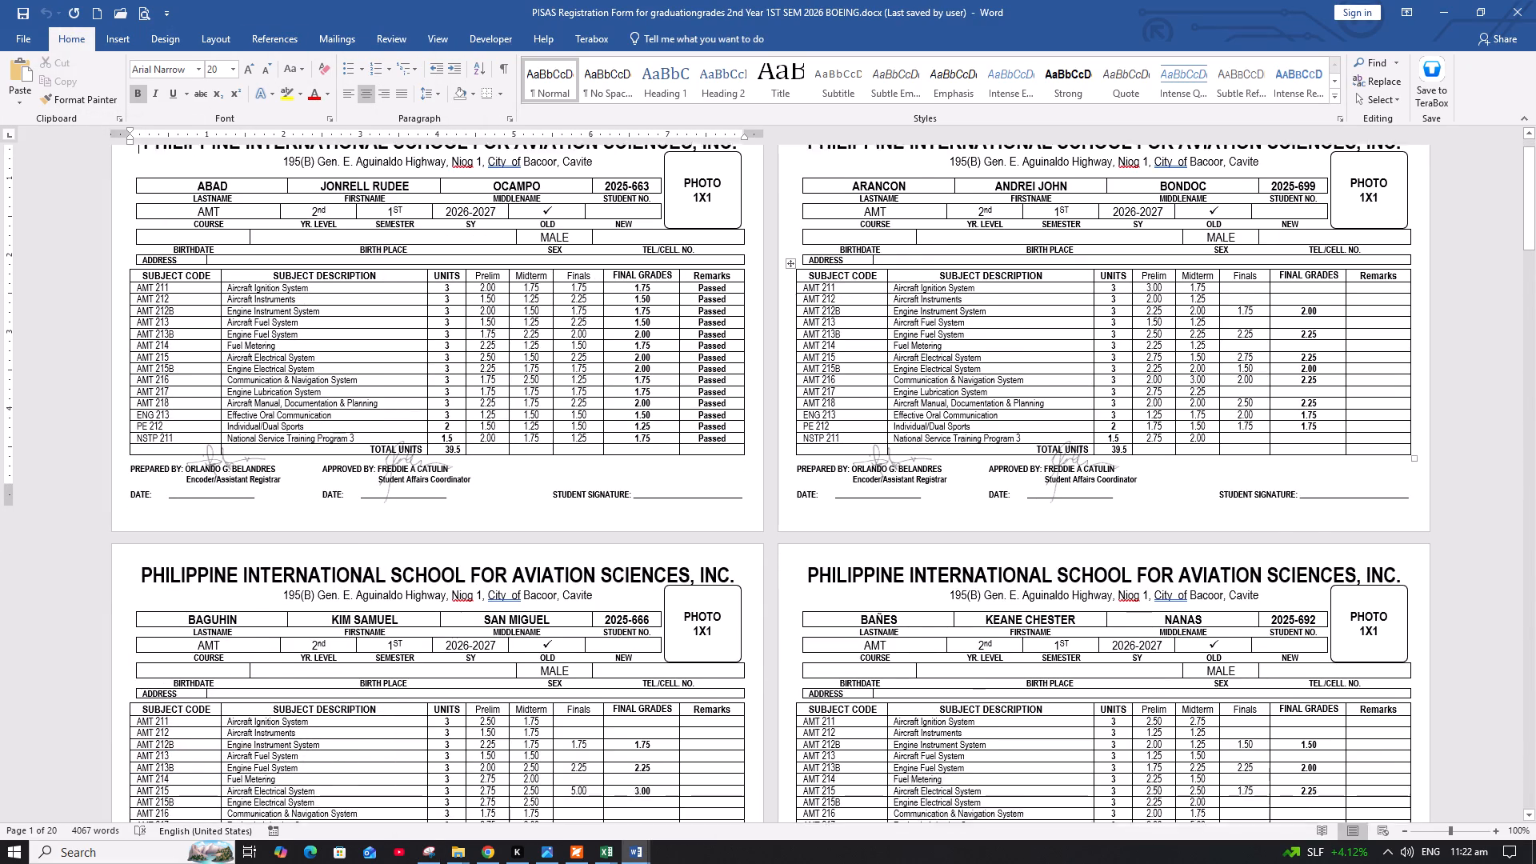
scroll(1003, 418, up, 2)
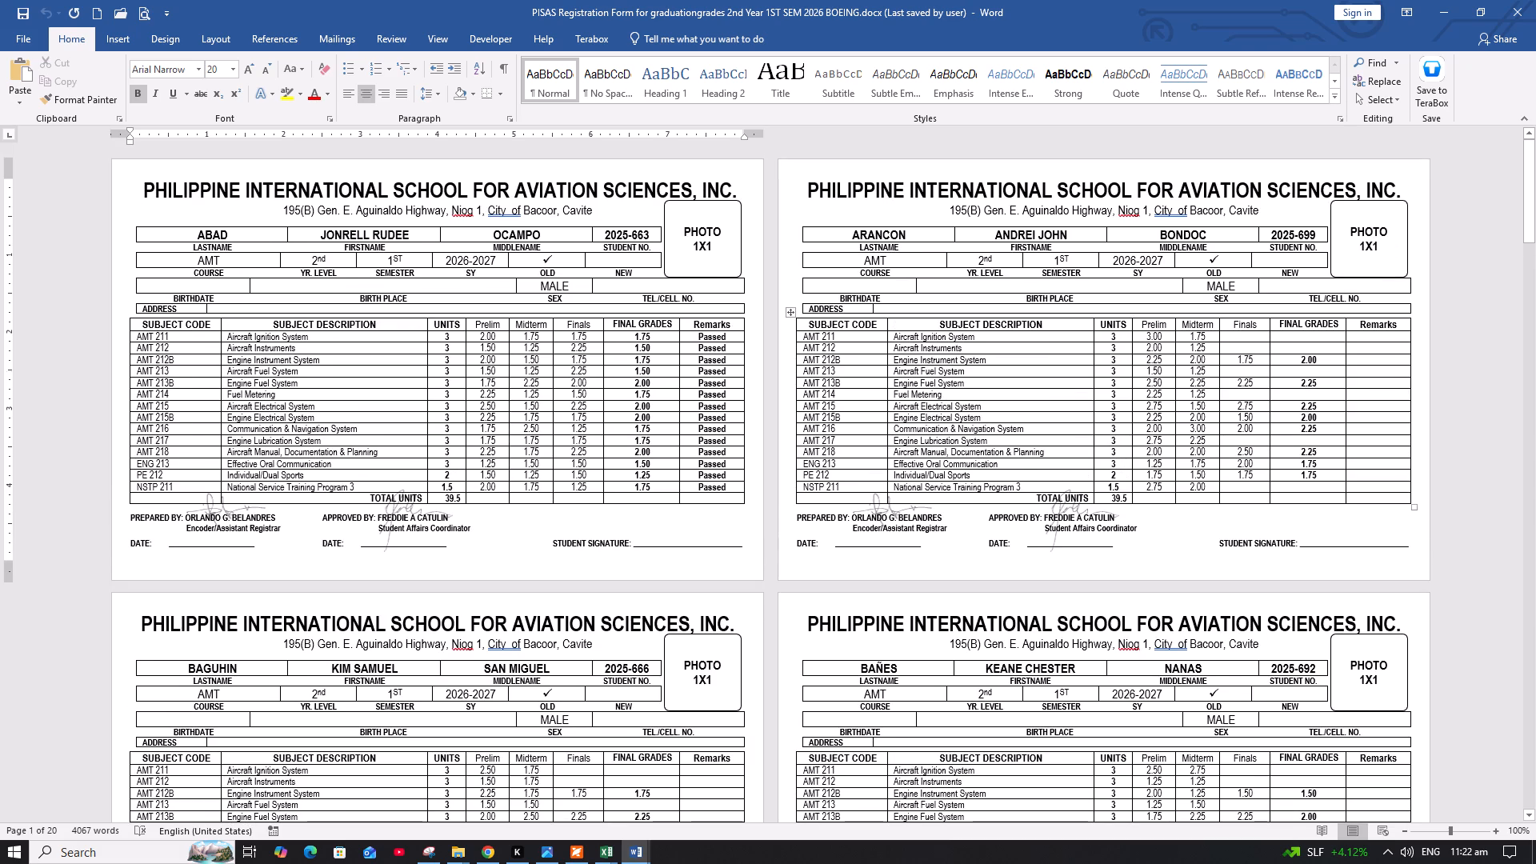
scroll(1003, 418, down, 10)
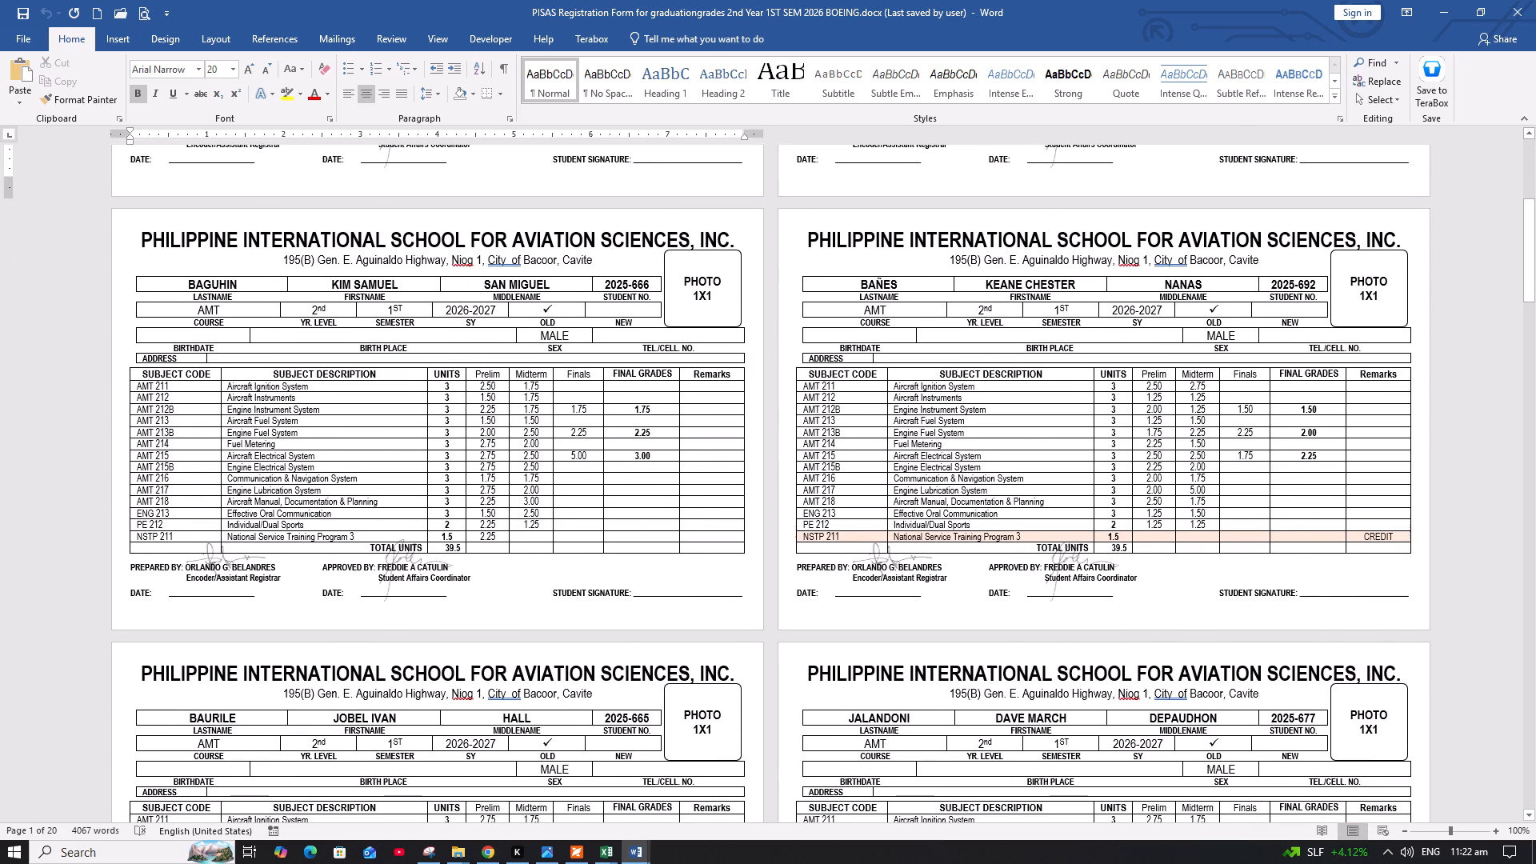
click(1510, 15)
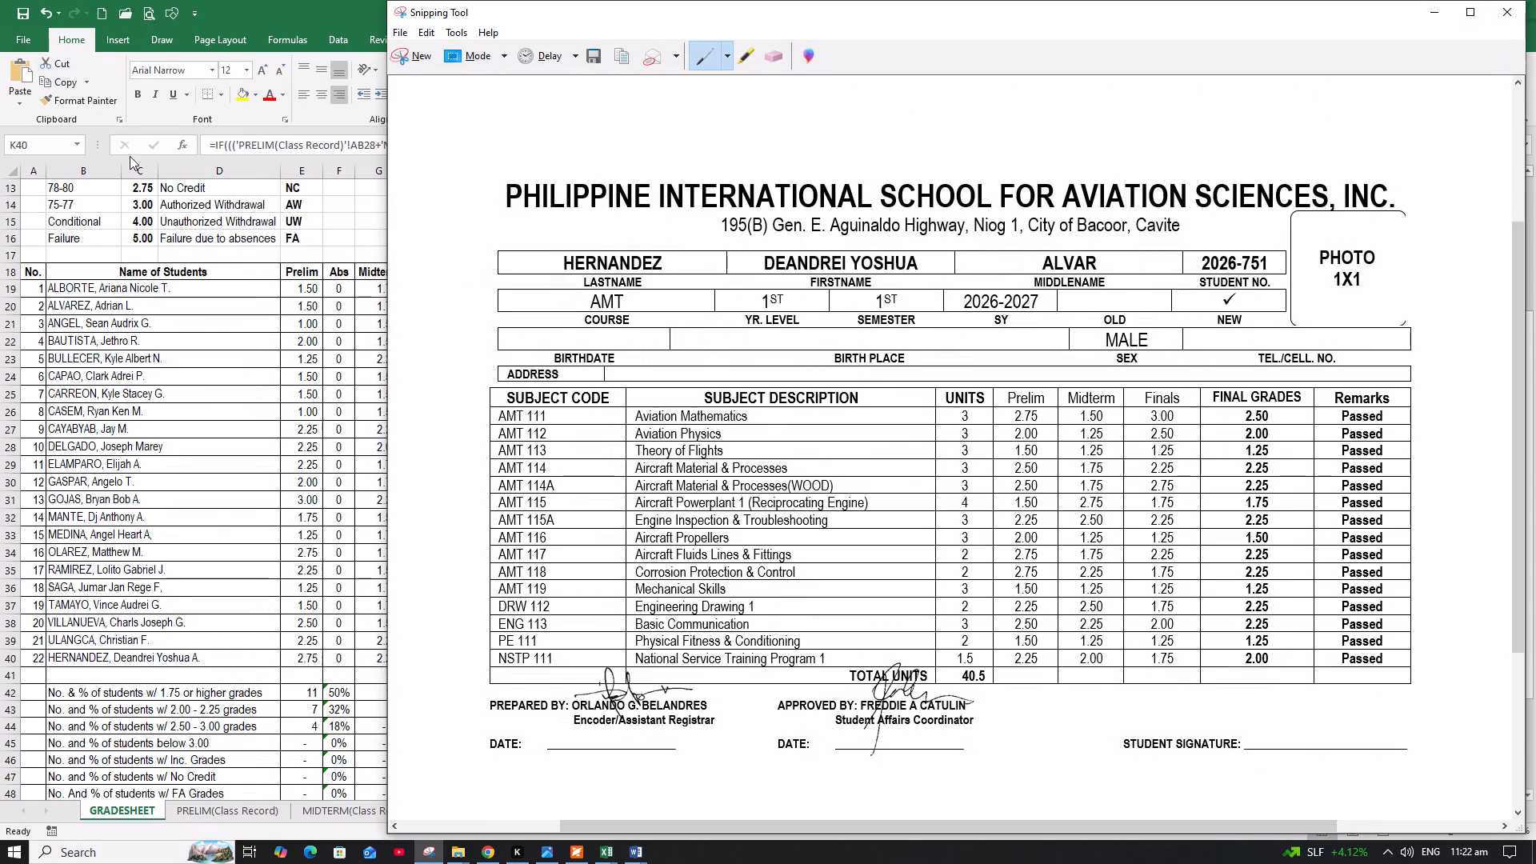
Close the AMT 118 BELUGA and AMT 118 A320 class record workbooks.
click(318, 9)
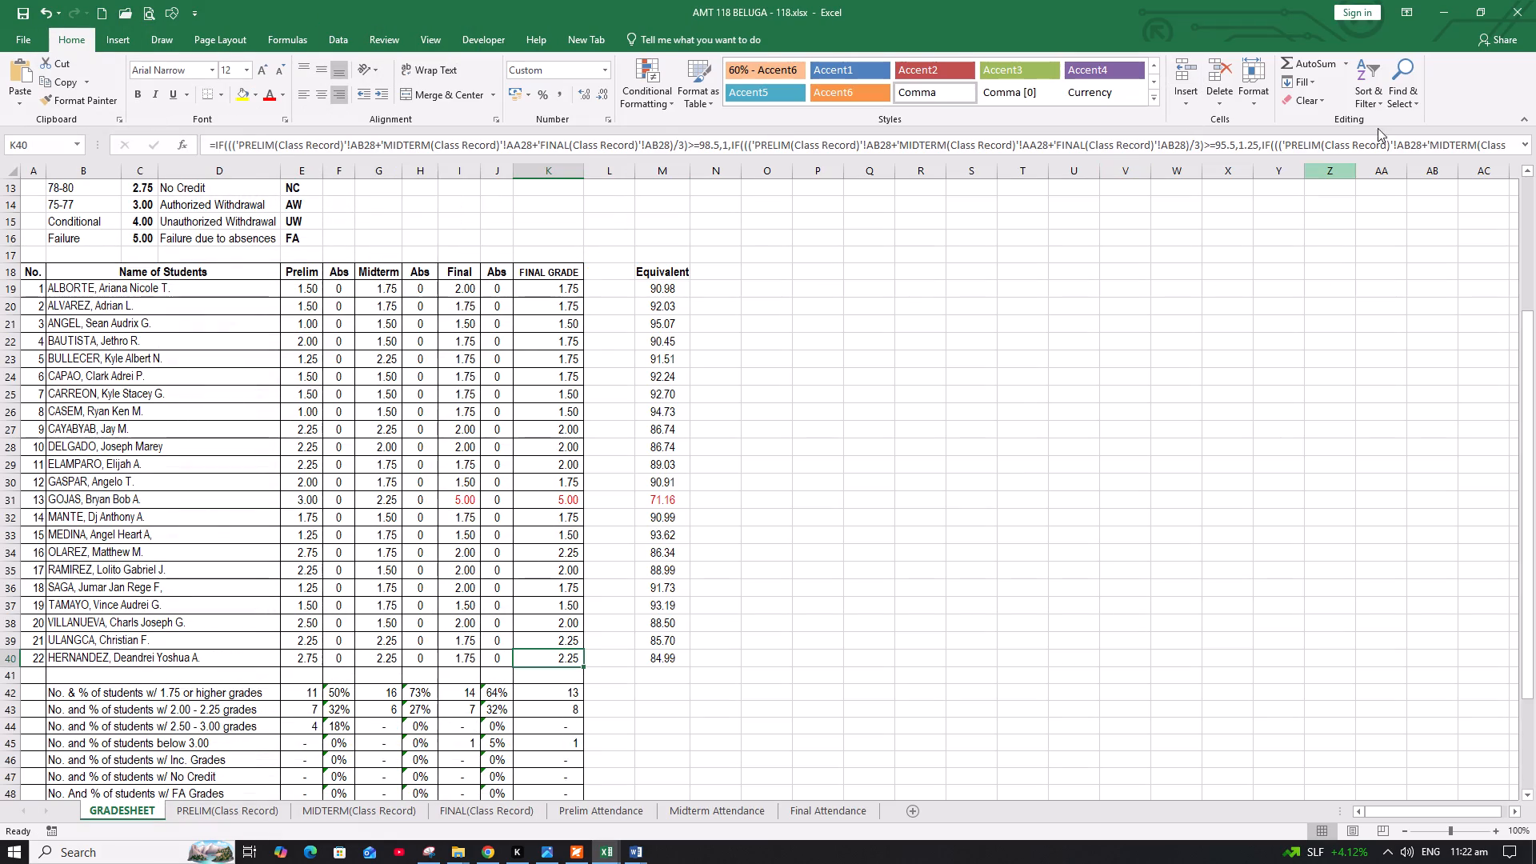
click(1512, 10)
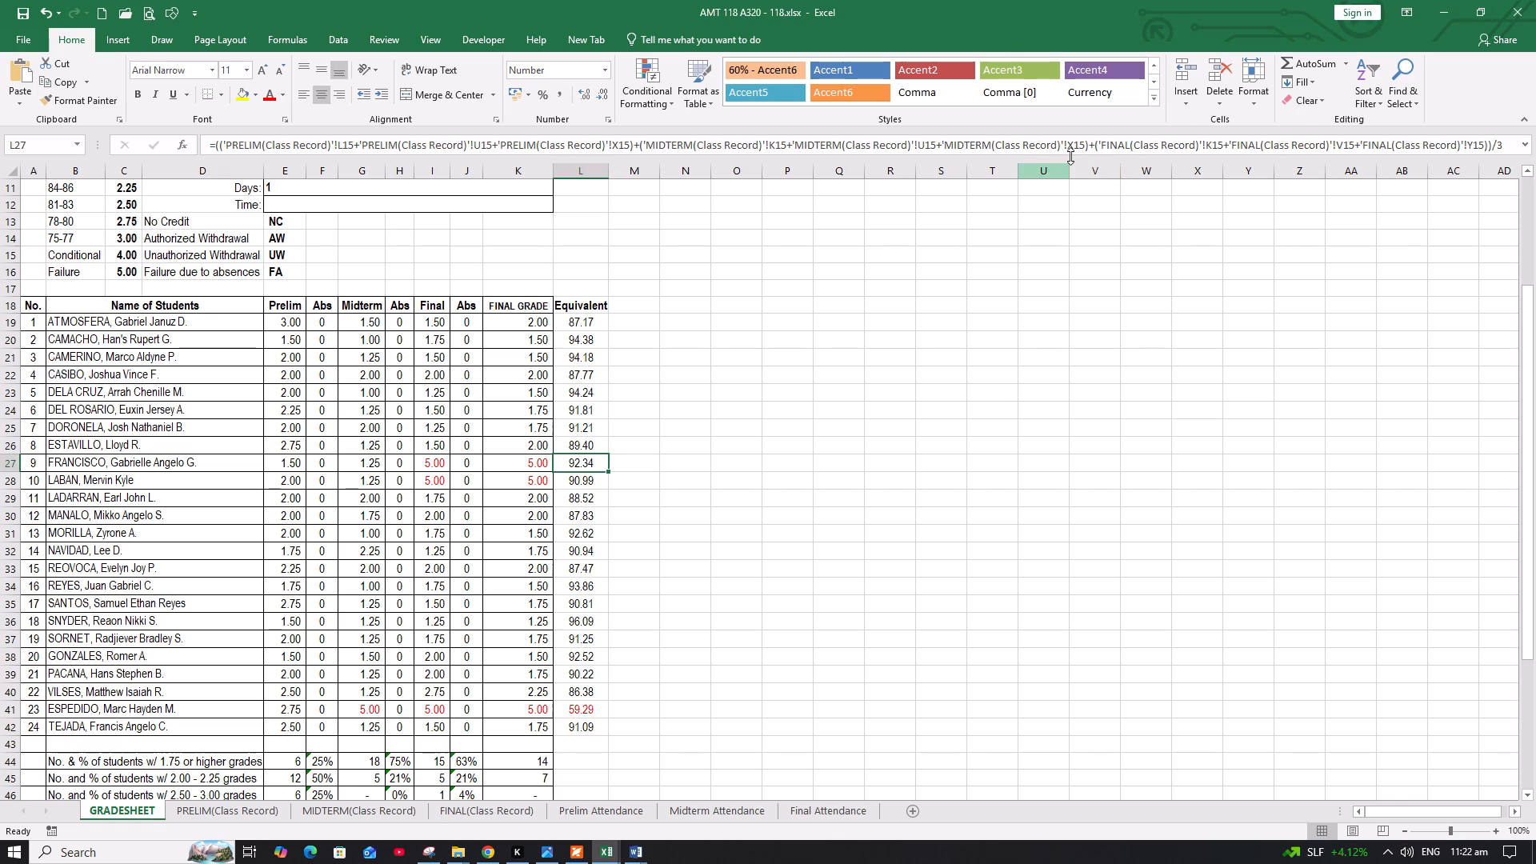
click(1510, 11)
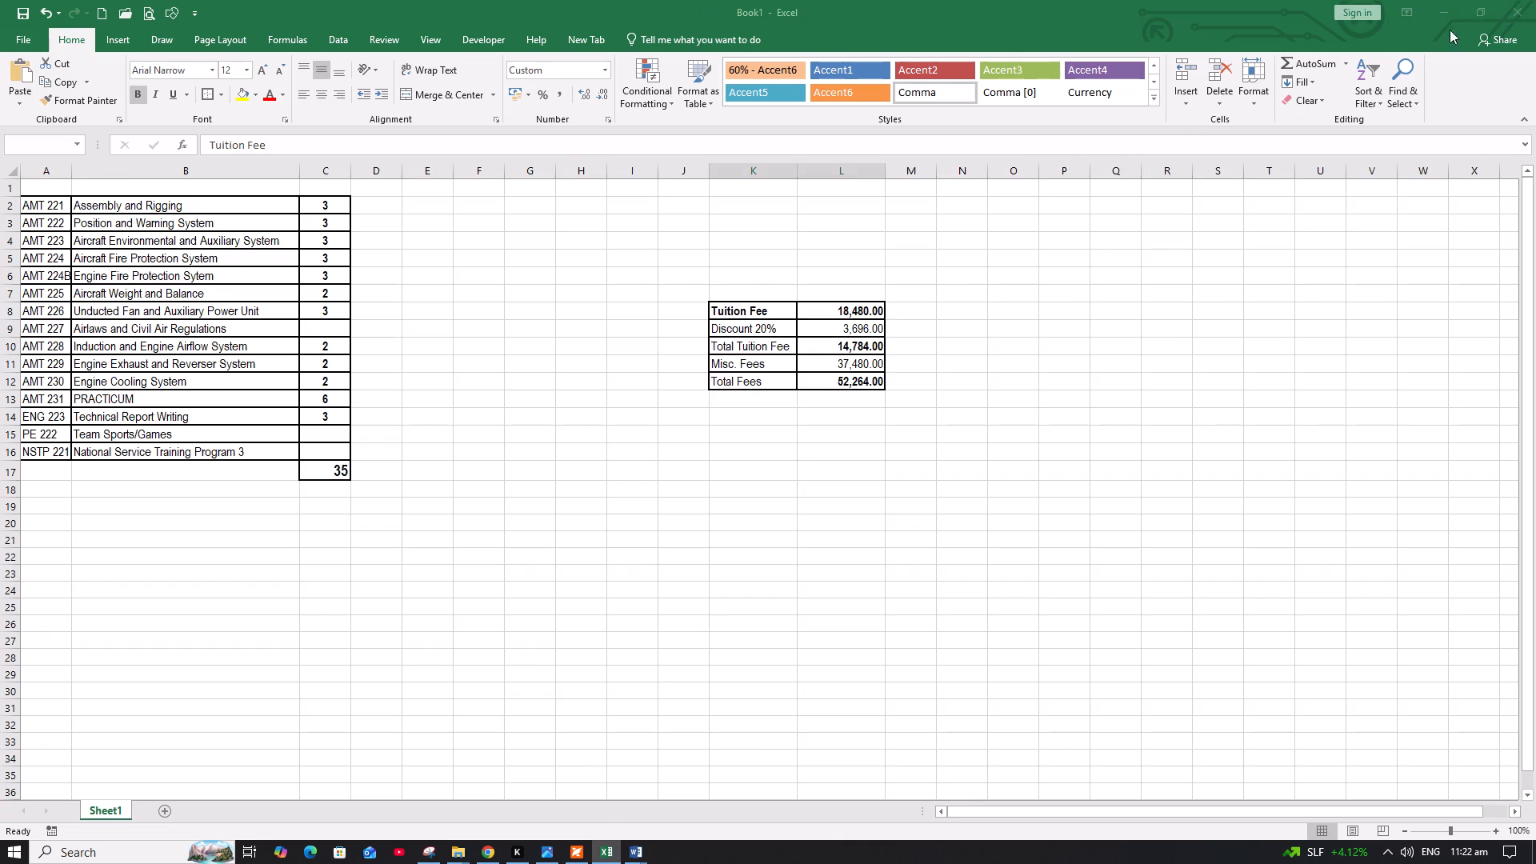
Switch from the Book1 workbook to the remaining PISAS Registration Form document in Word.
click(709, 422)
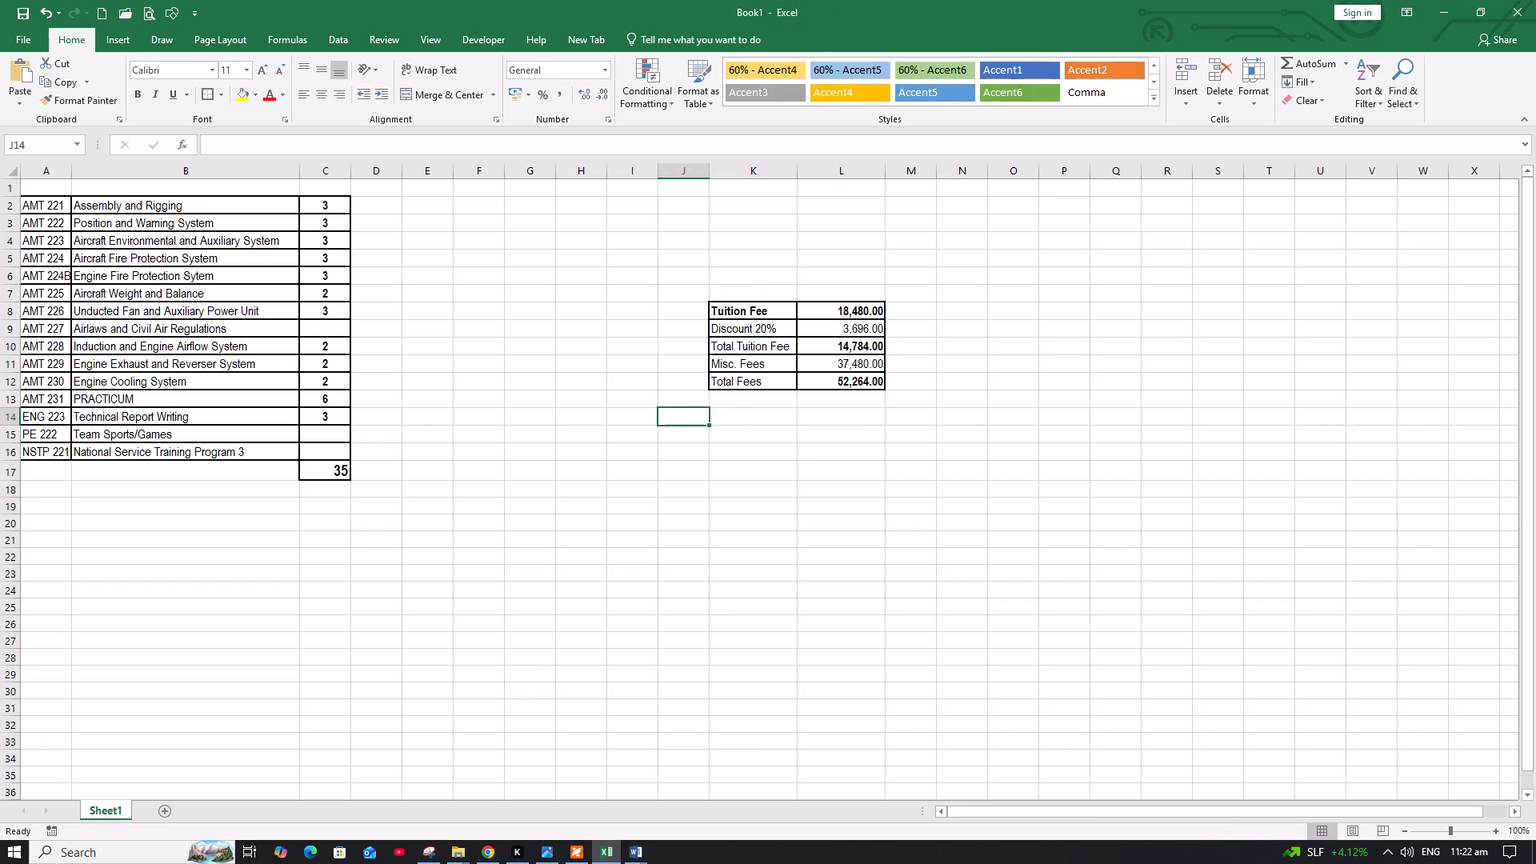
click(630, 859)
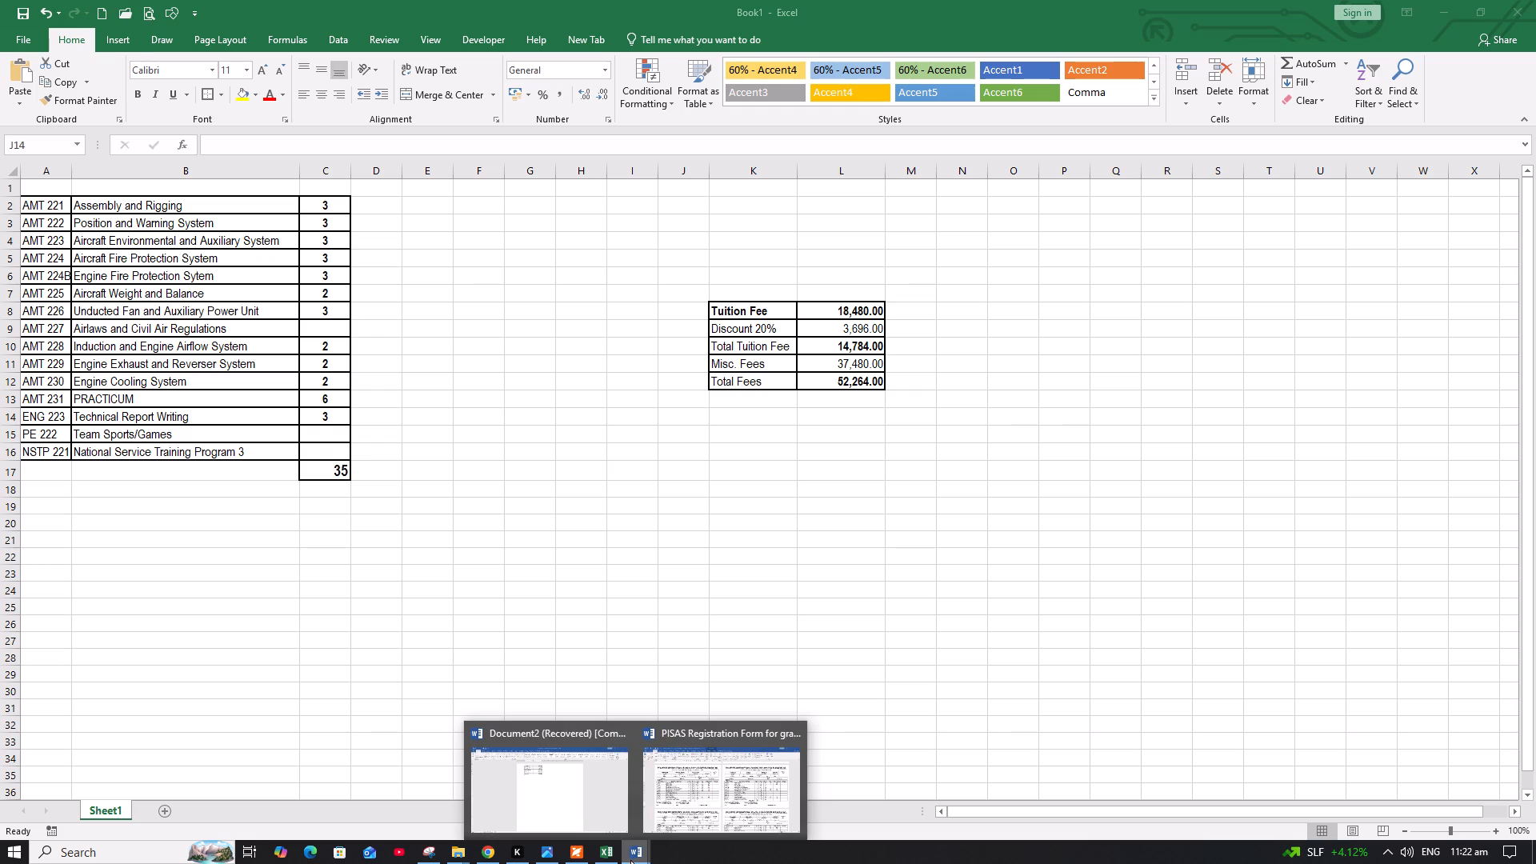
click(673, 840)
click(632, 854)
click(682, 800)
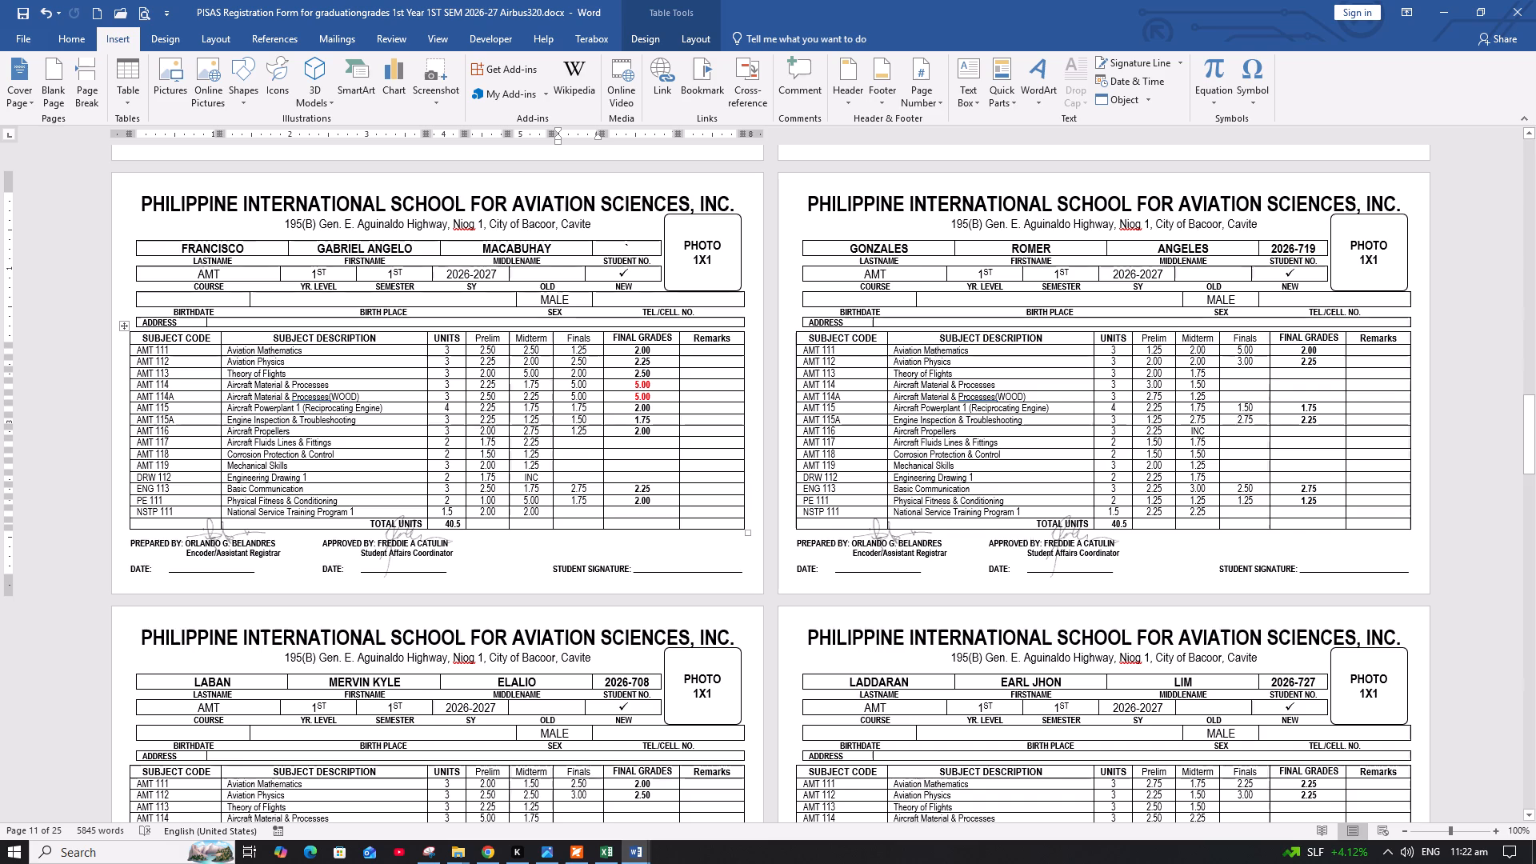
Switch to the FINAL folder in File Explorer and open its finalgrades subfolder to view the class record files.
click(488, 850)
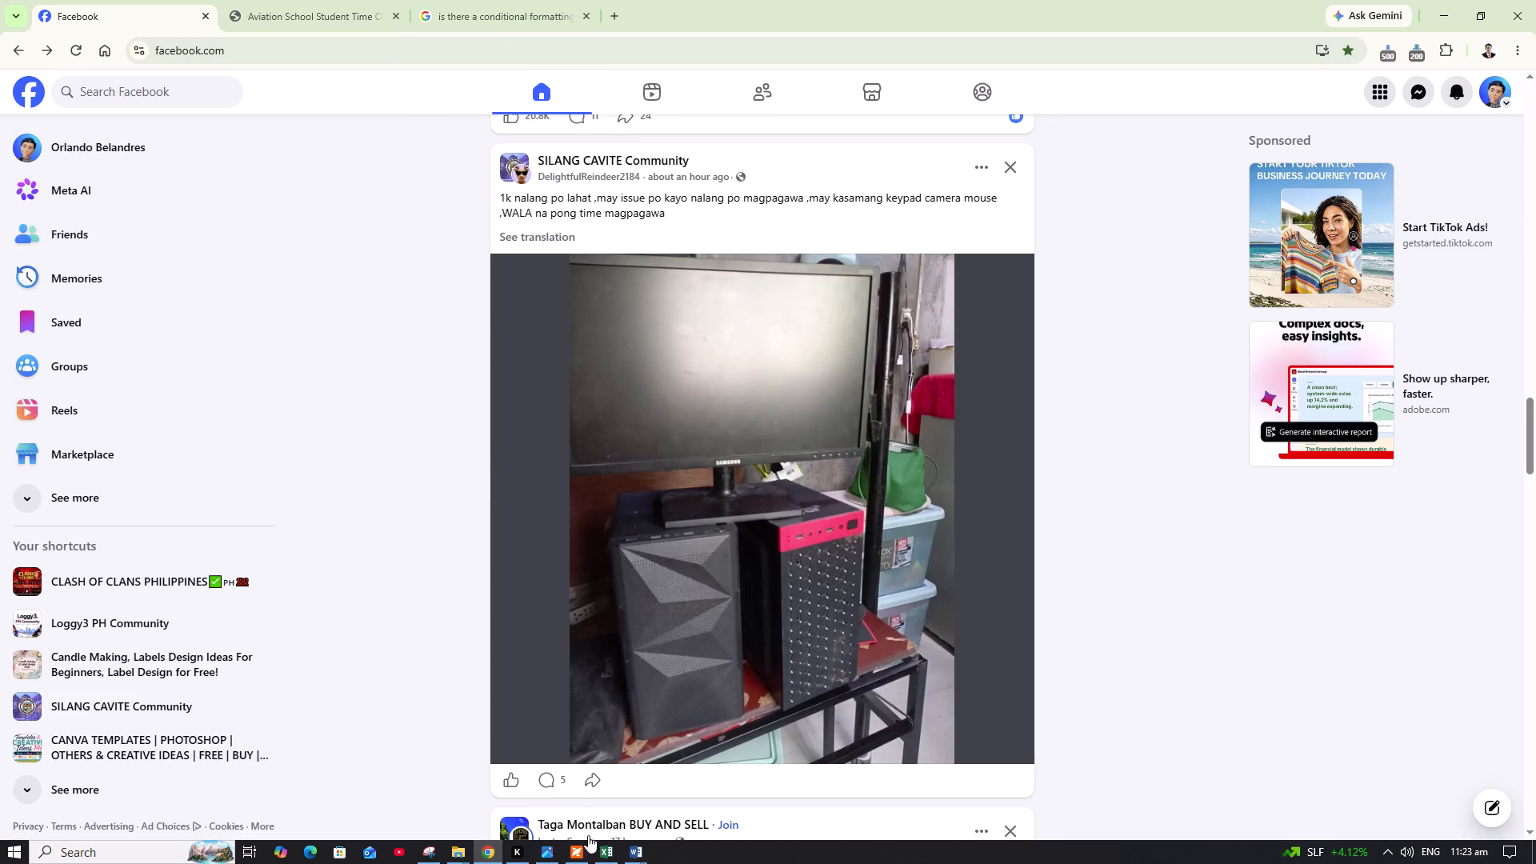
click(453, 858)
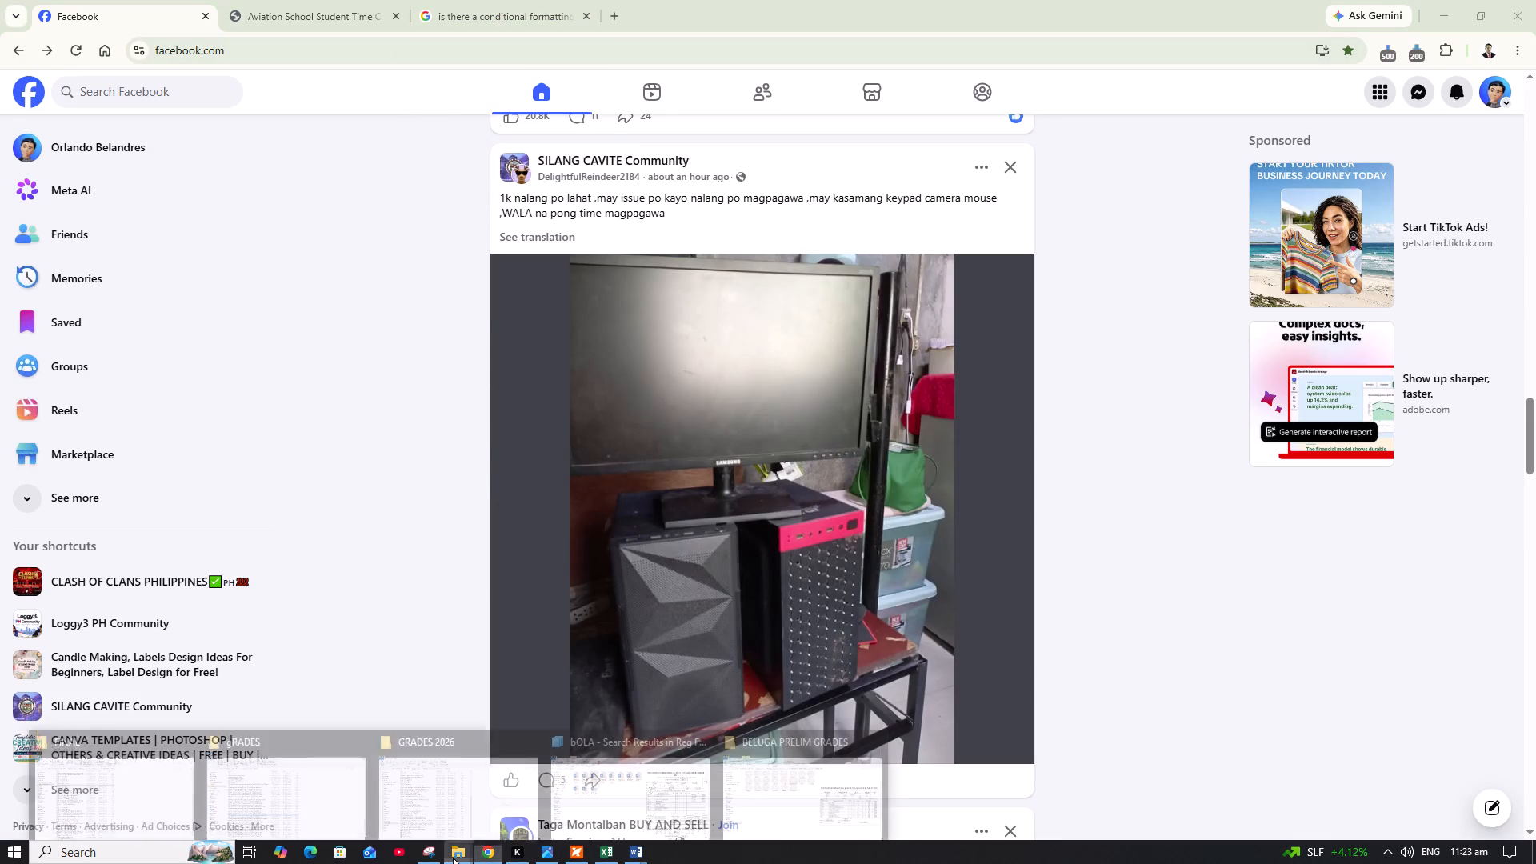
click(170, 767)
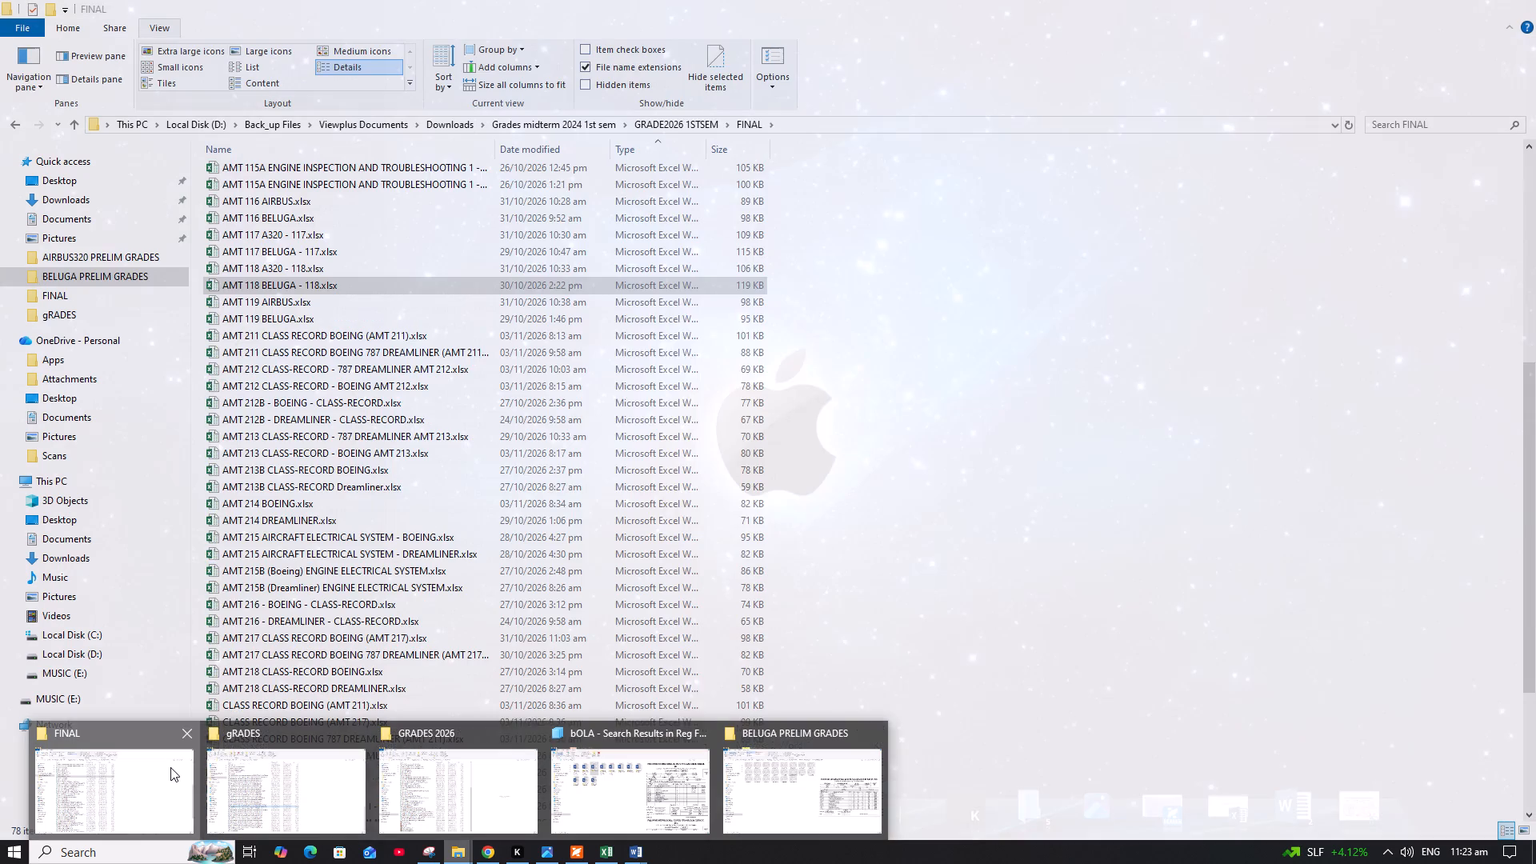
scroll(282, 490, up, 7)
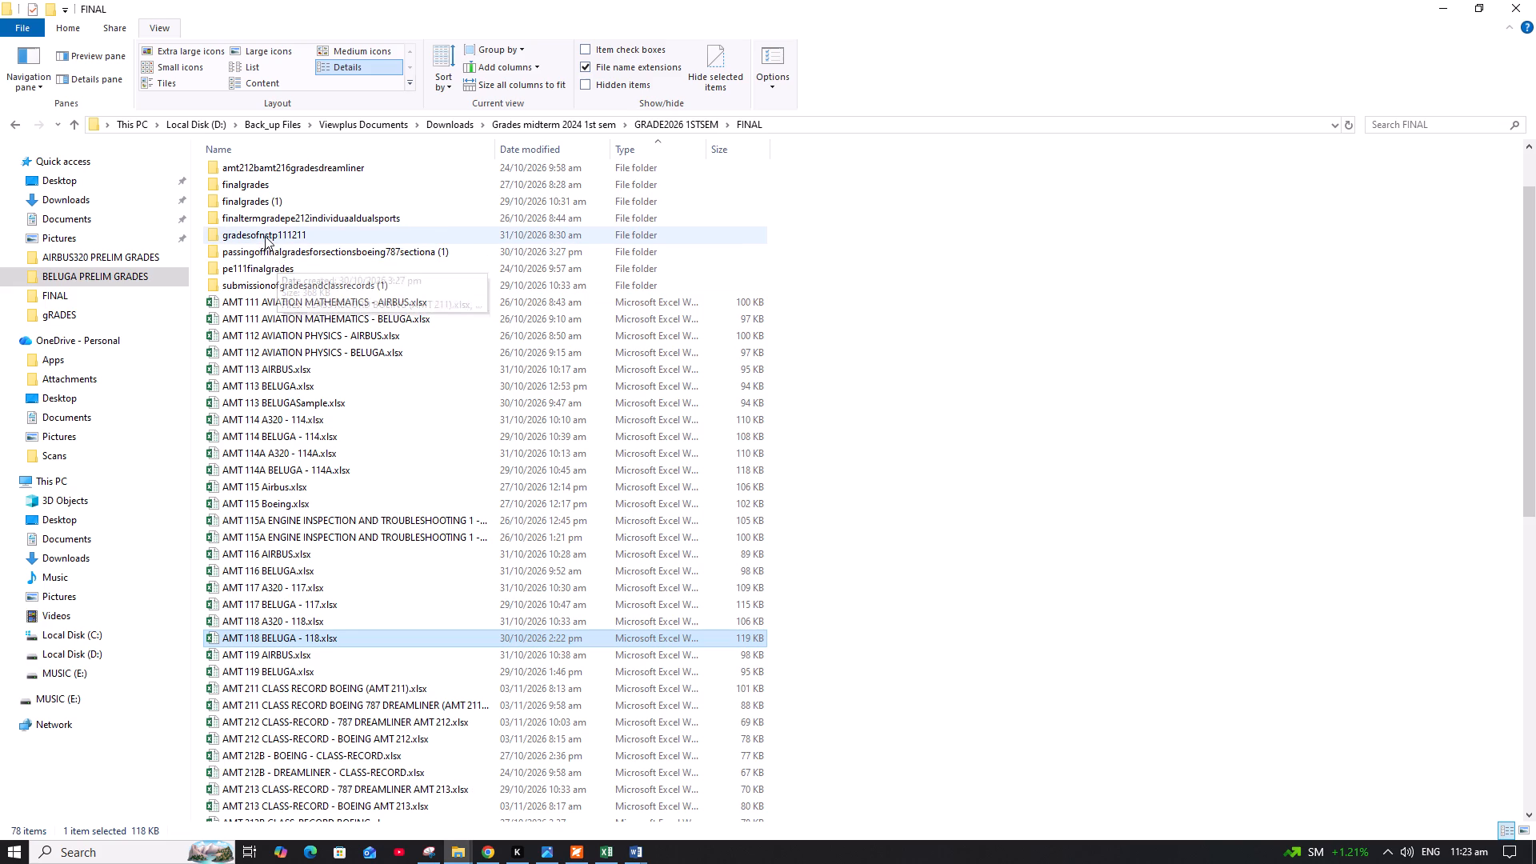
double_click(252, 186)
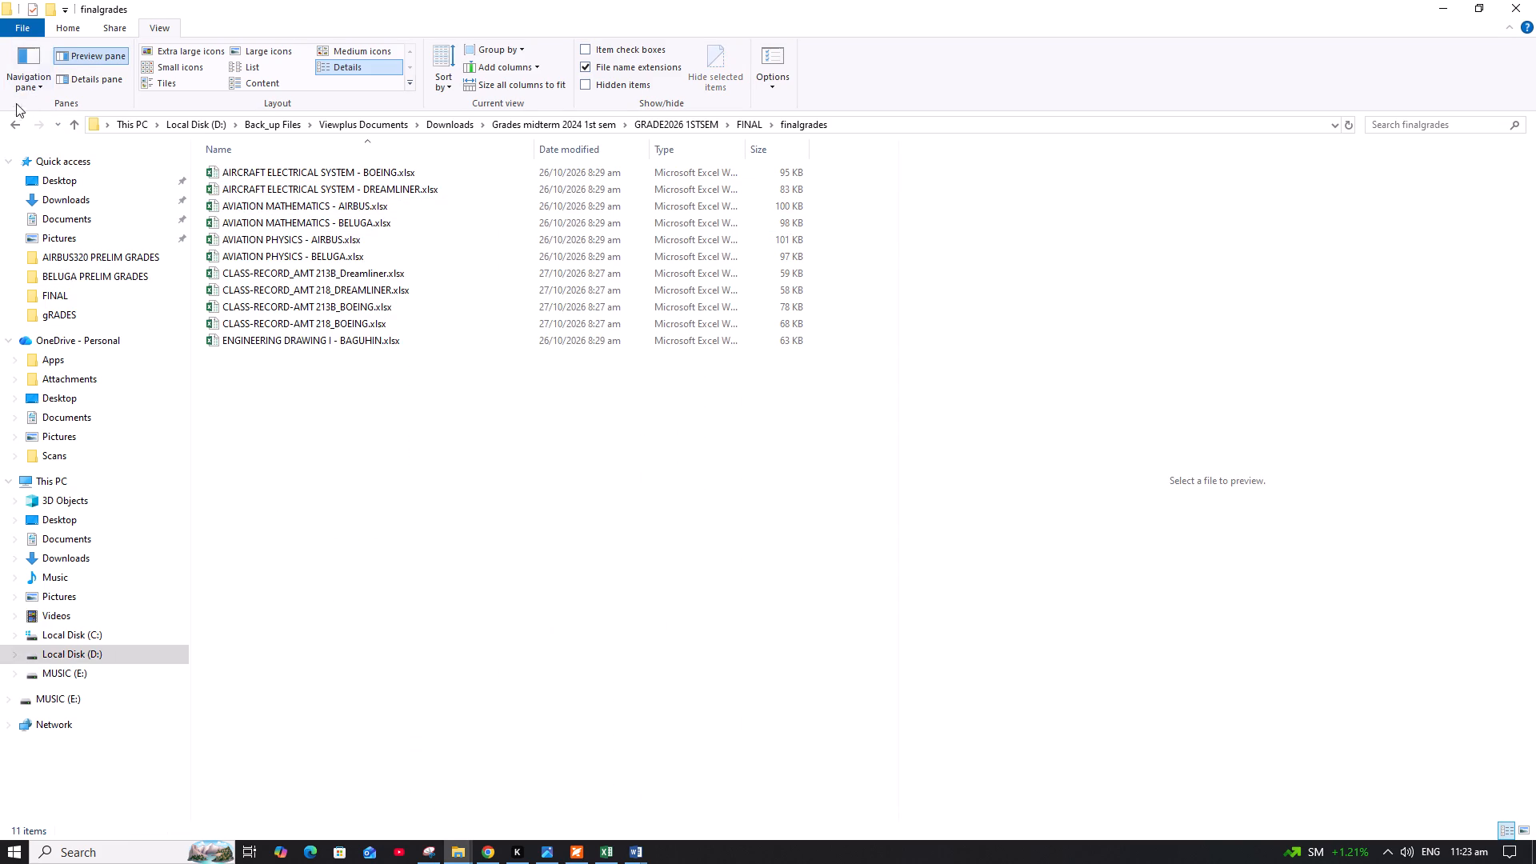
In File Explorer, open the workbook BELUGA - 118.xlsx from the finalgrades (1) folder inside FINAL.
click(14, 126)
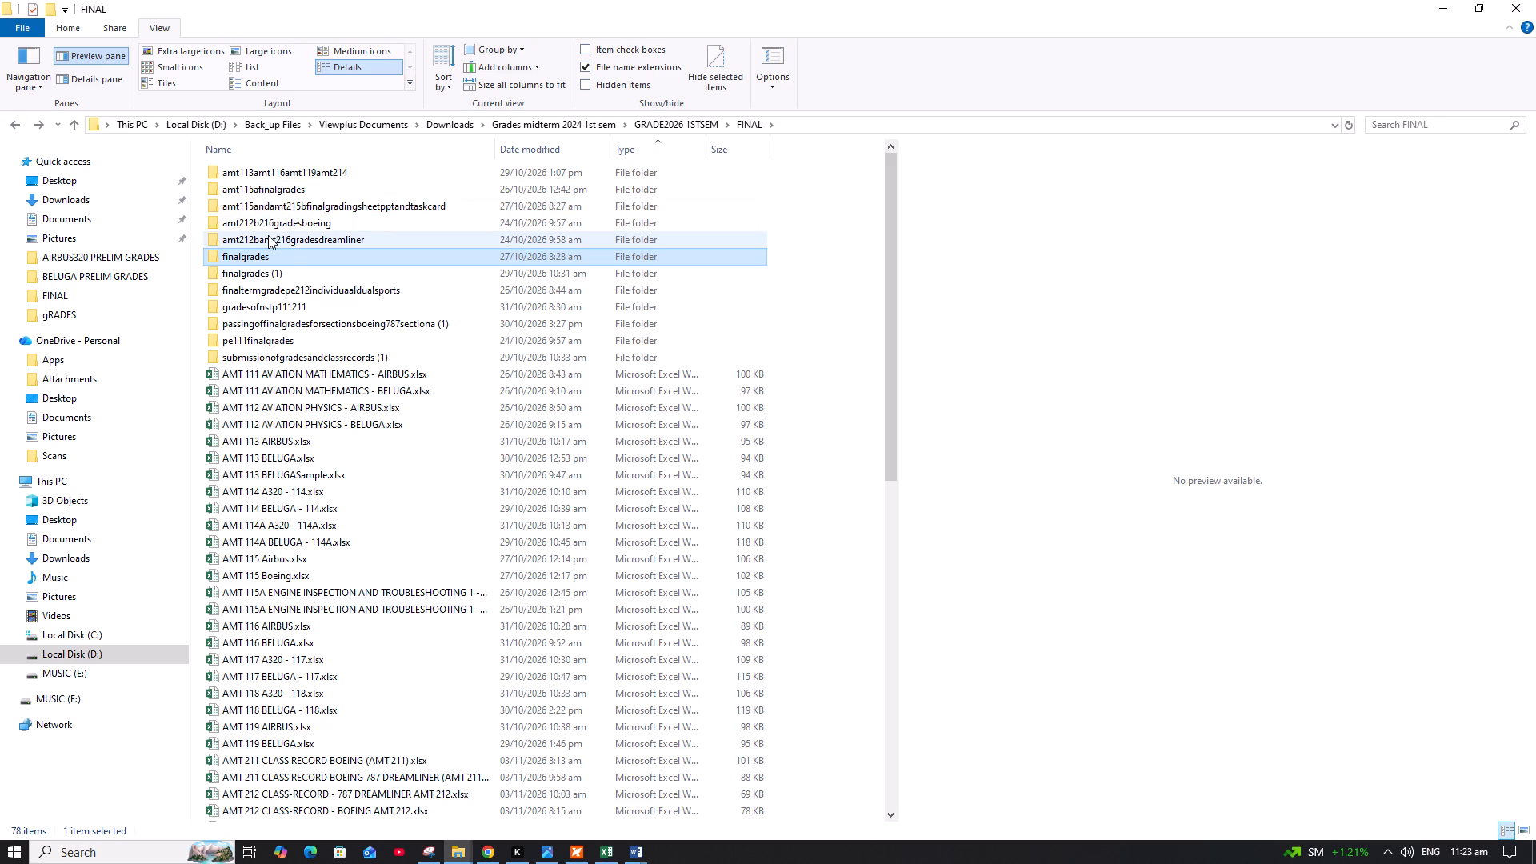
double_click(260, 273)
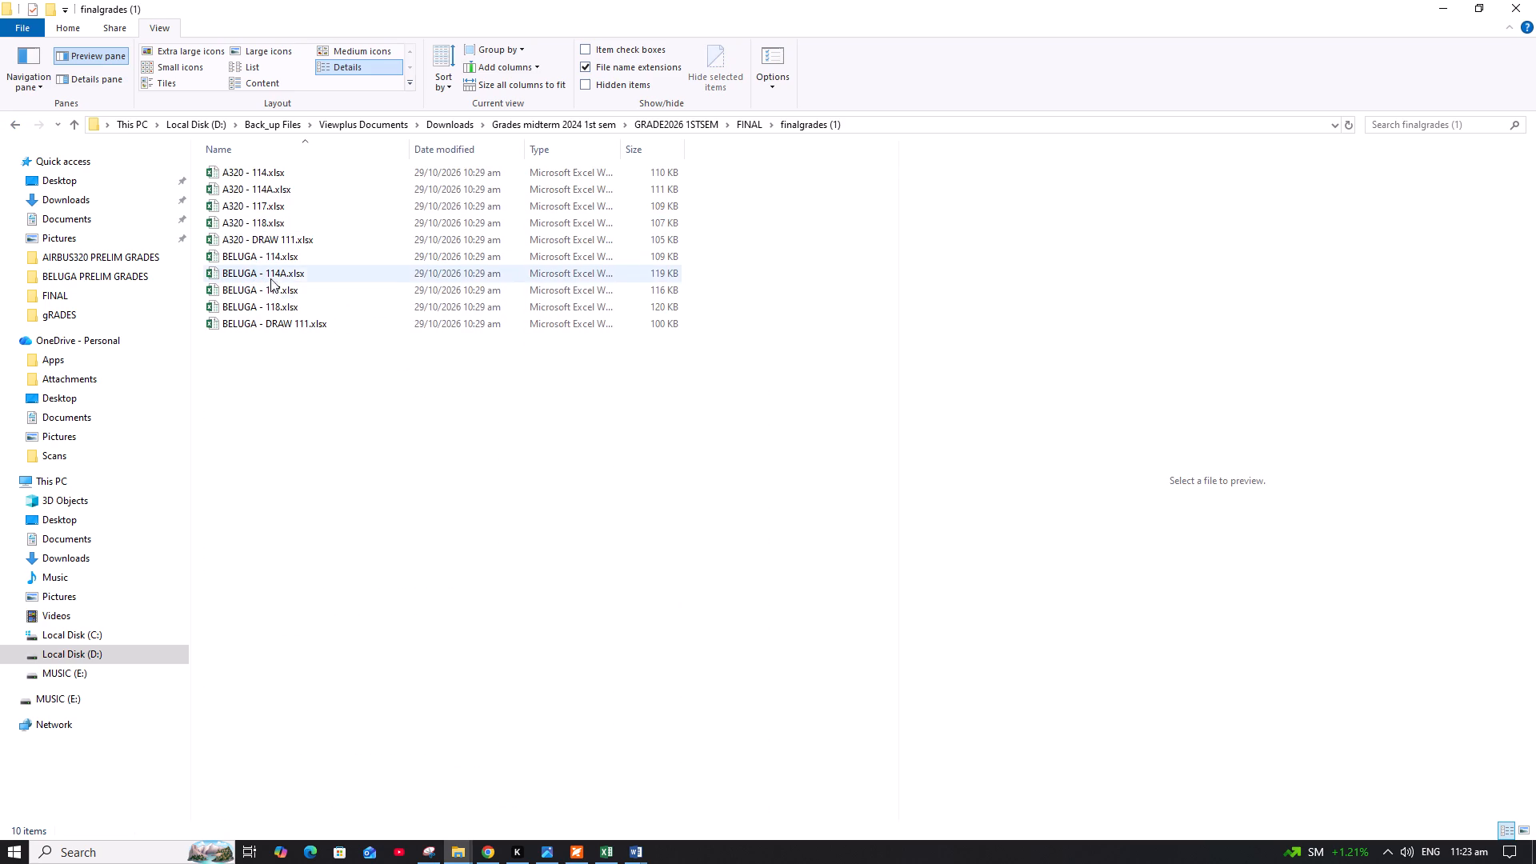
double_click(267, 308)
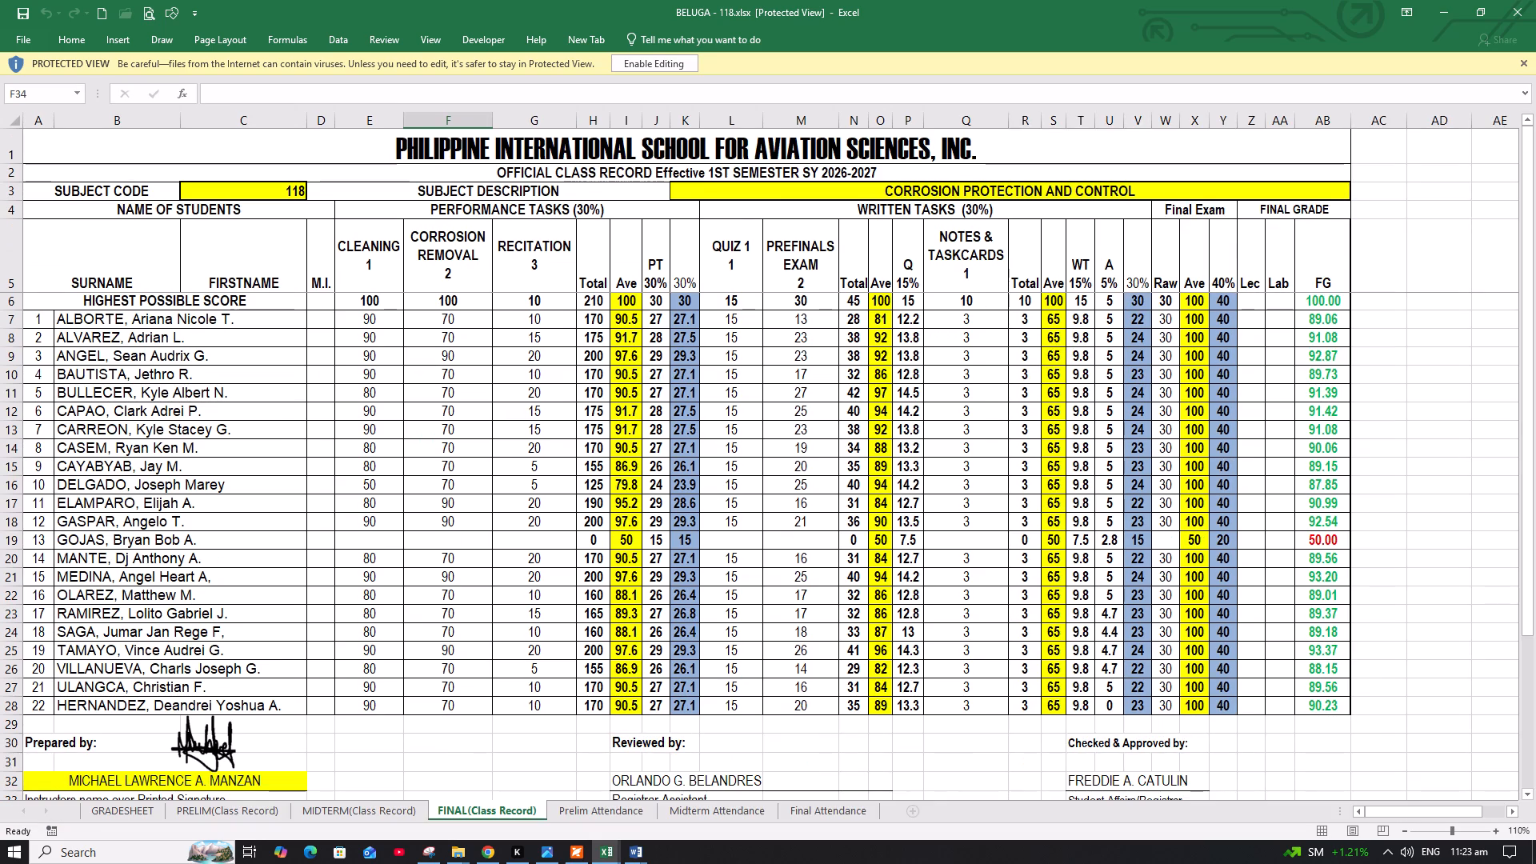
scroll(404, 624, down, 1)
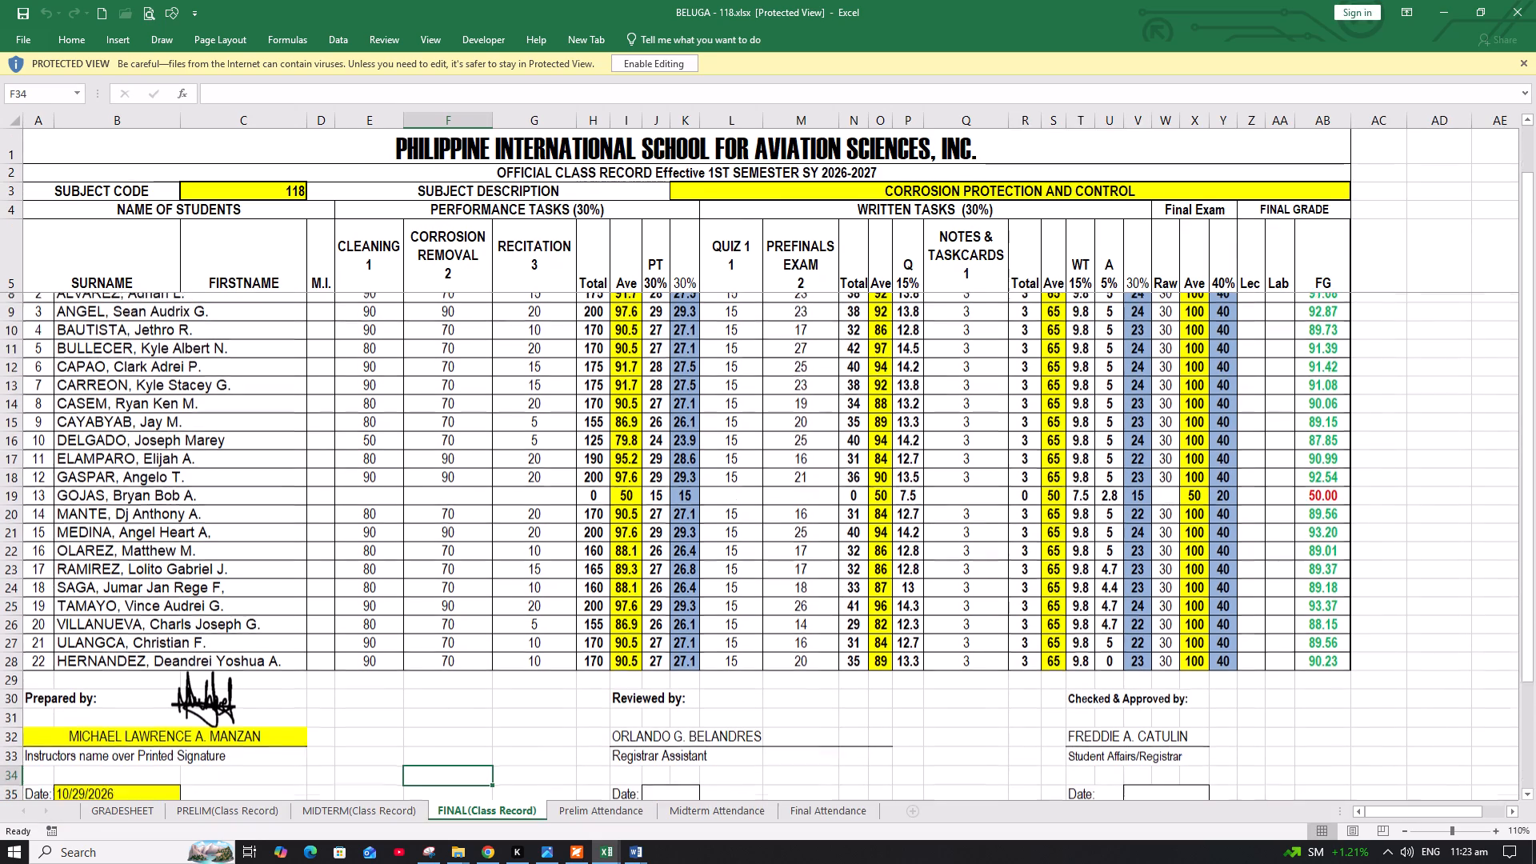
click(133, 805)
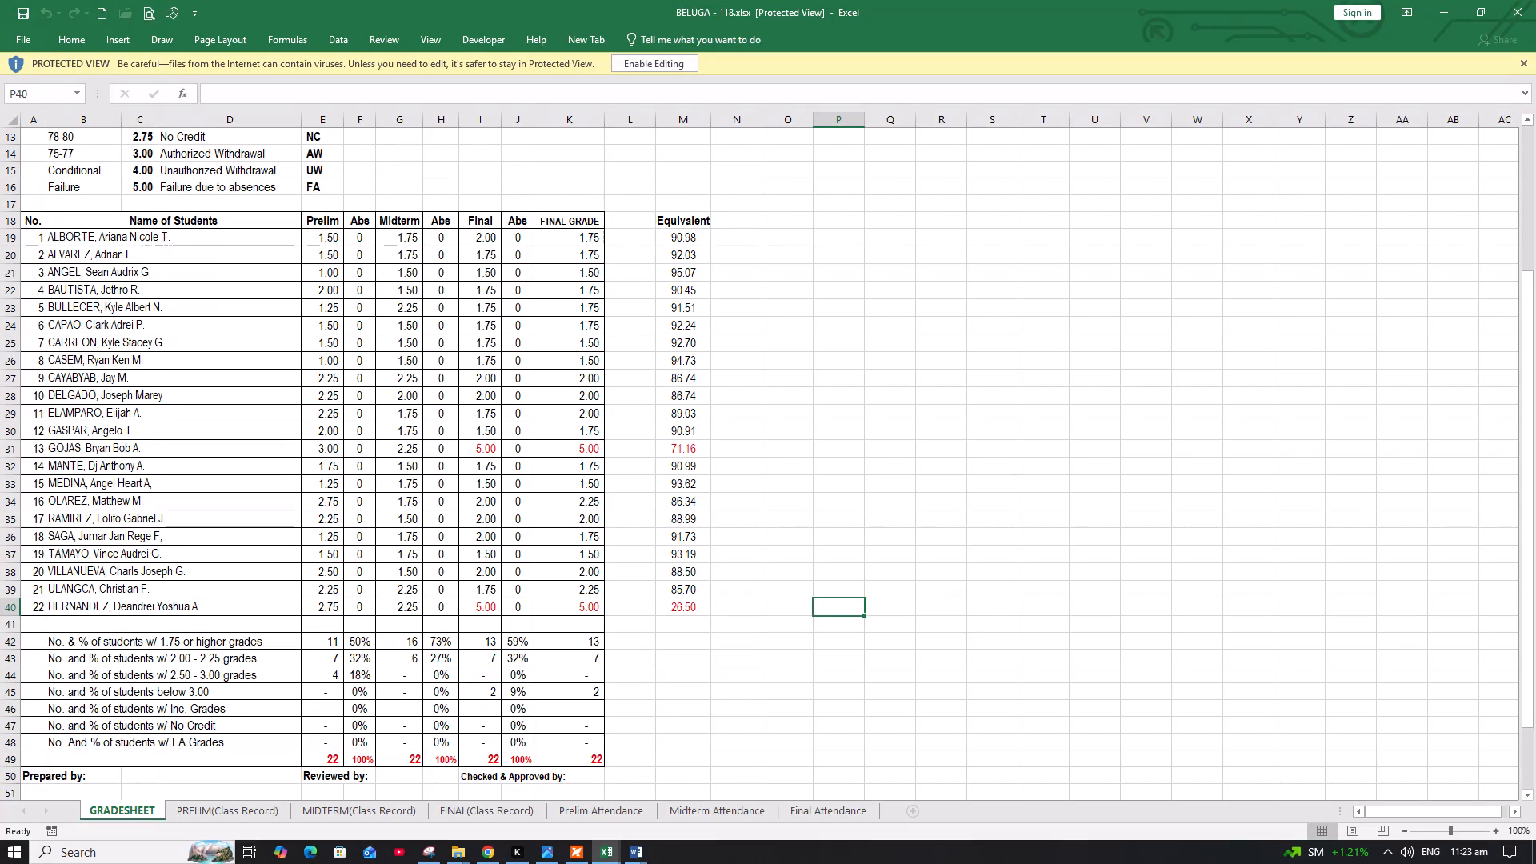
click(489, 590)
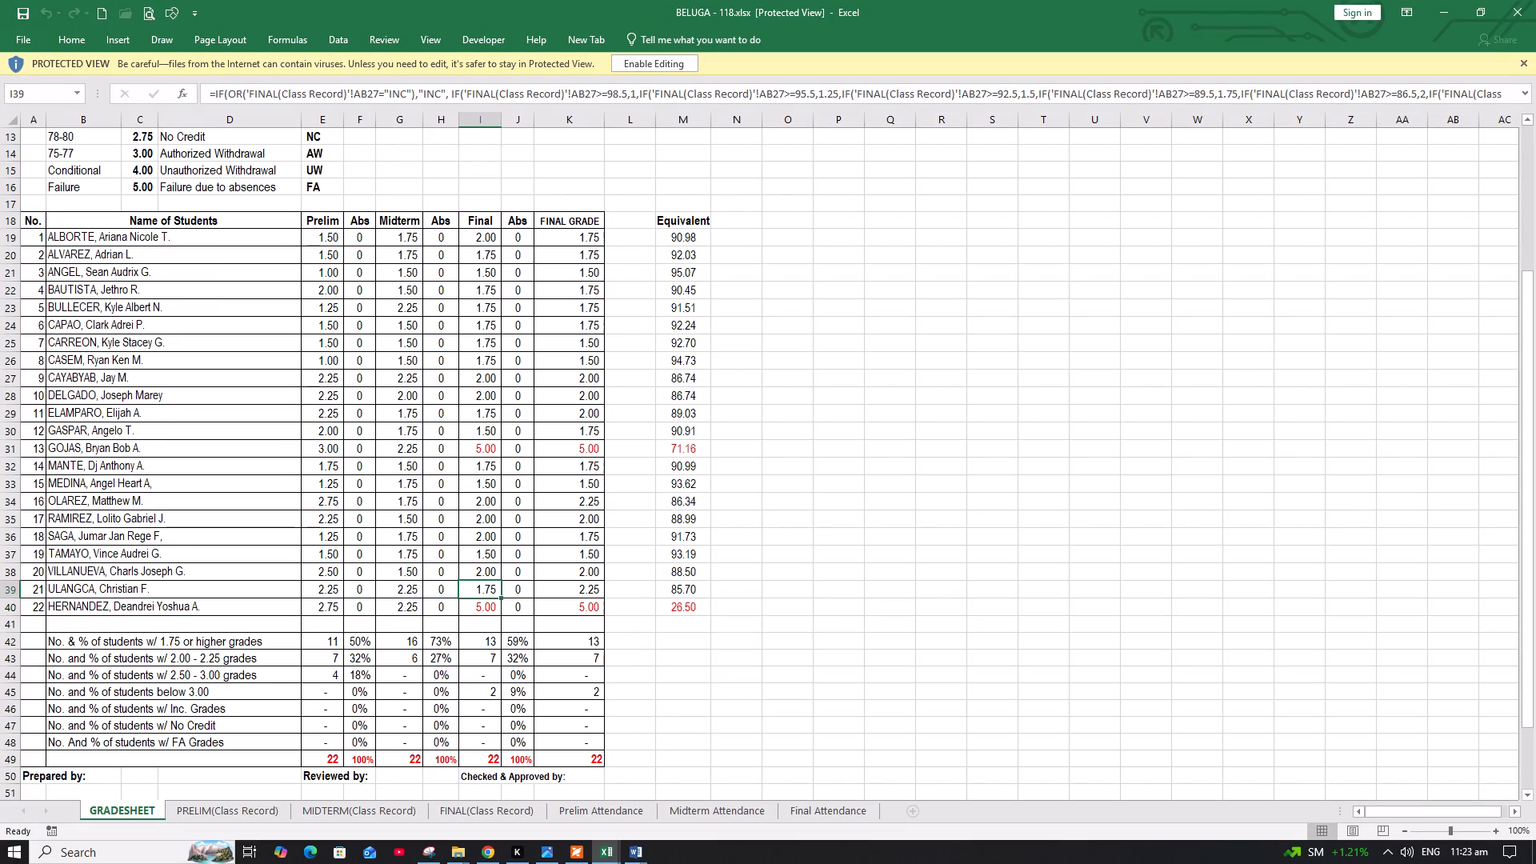
drag(502, 598, 499, 613)
click(507, 818)
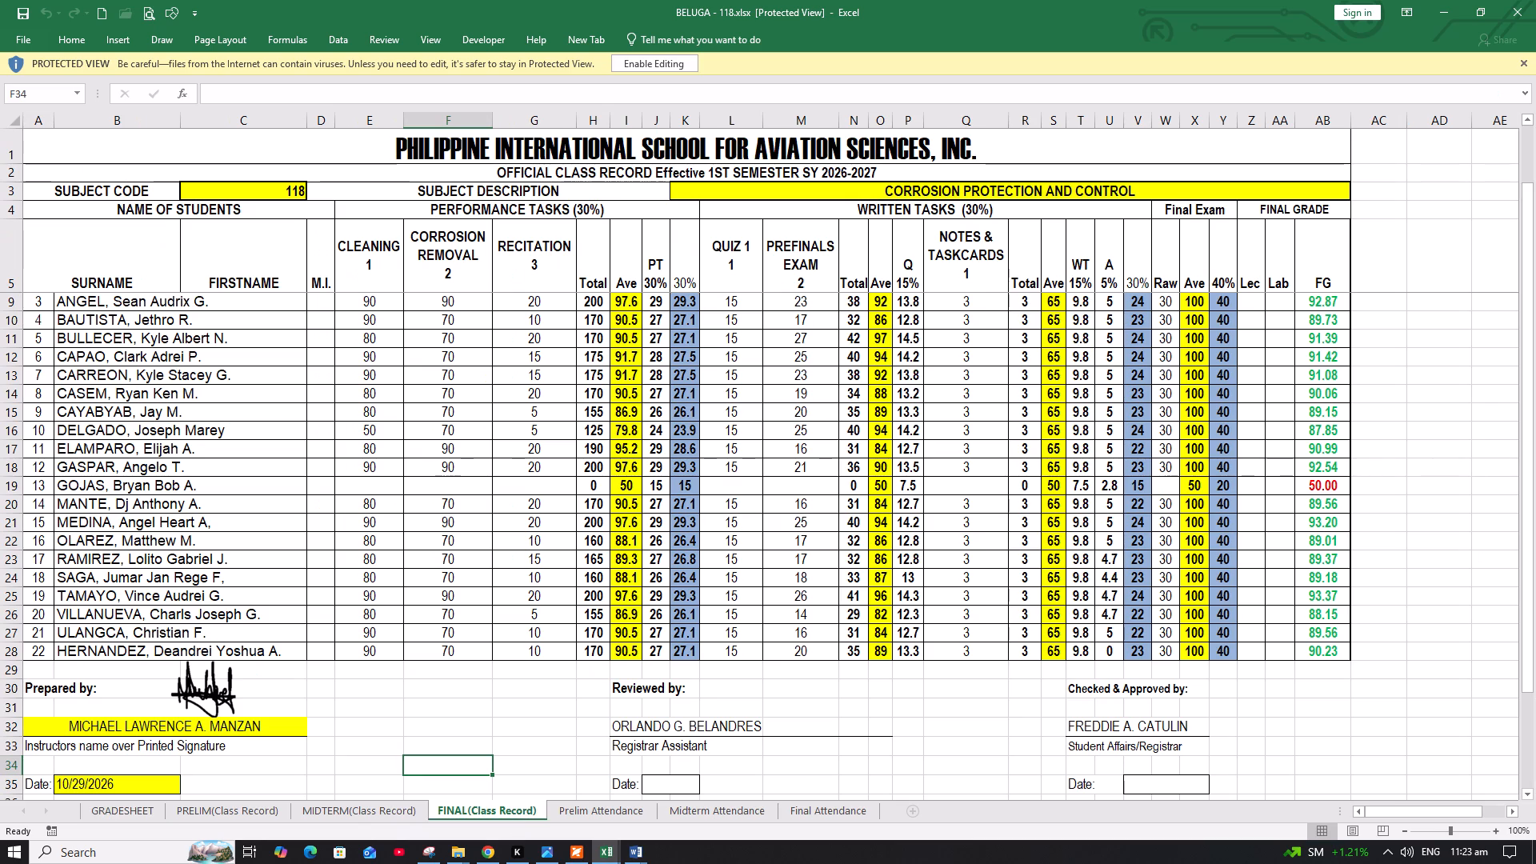
click(350, 811)
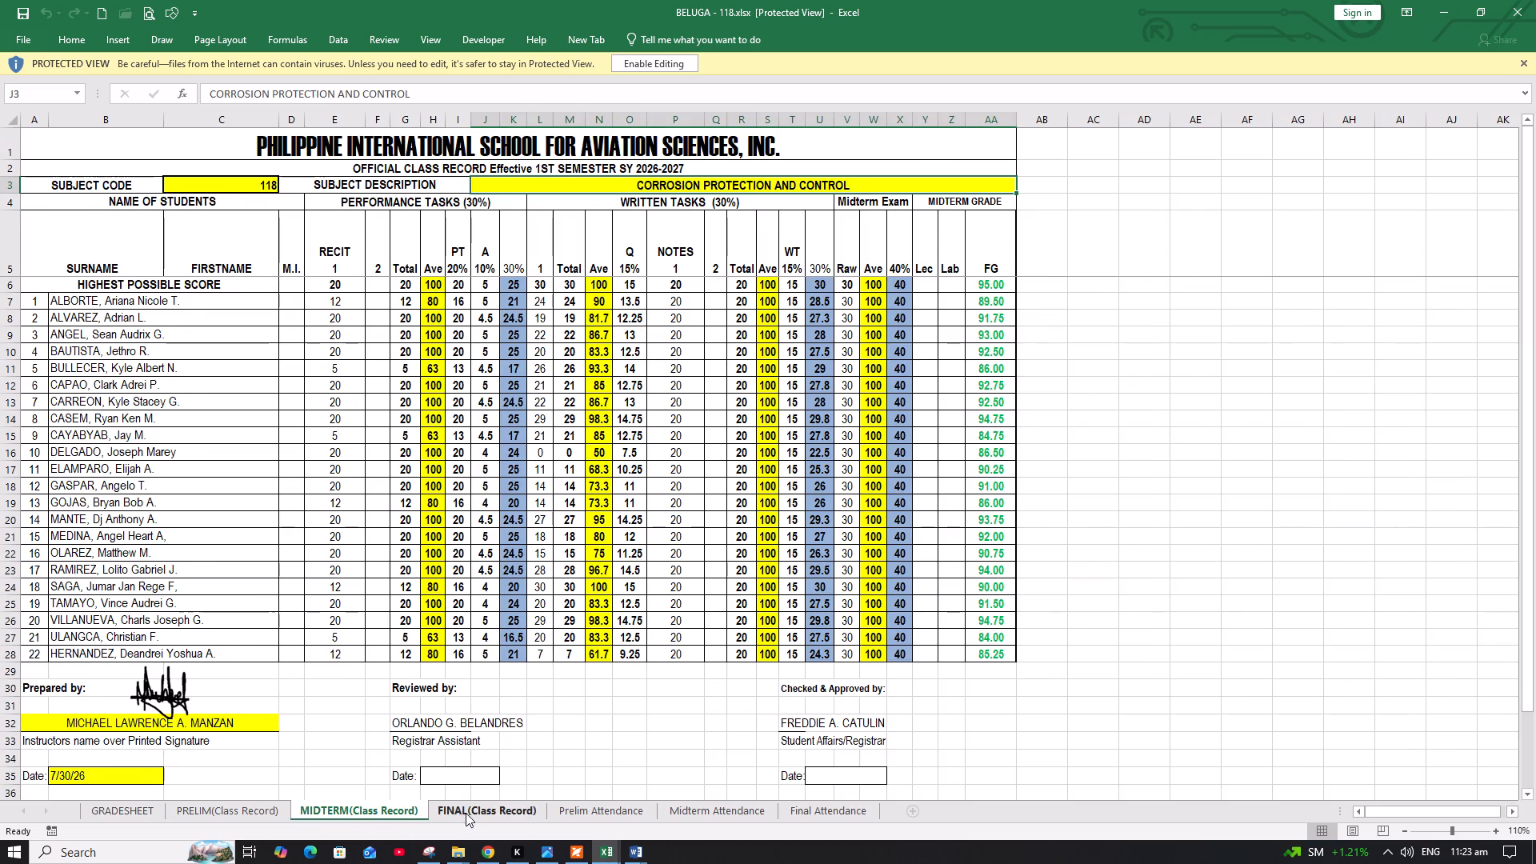
click(466, 813)
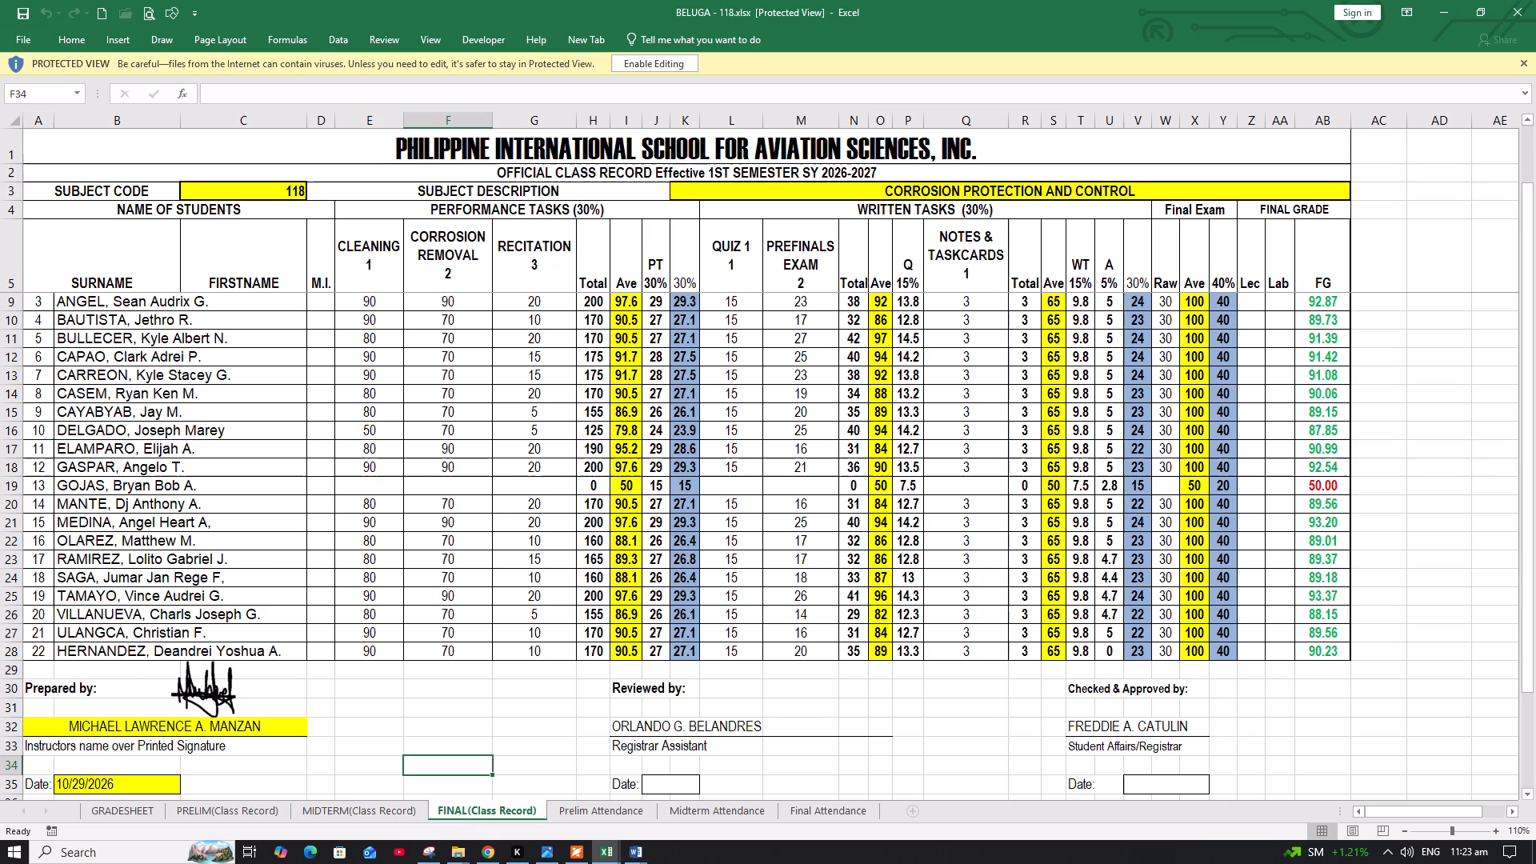
click(1326, 650)
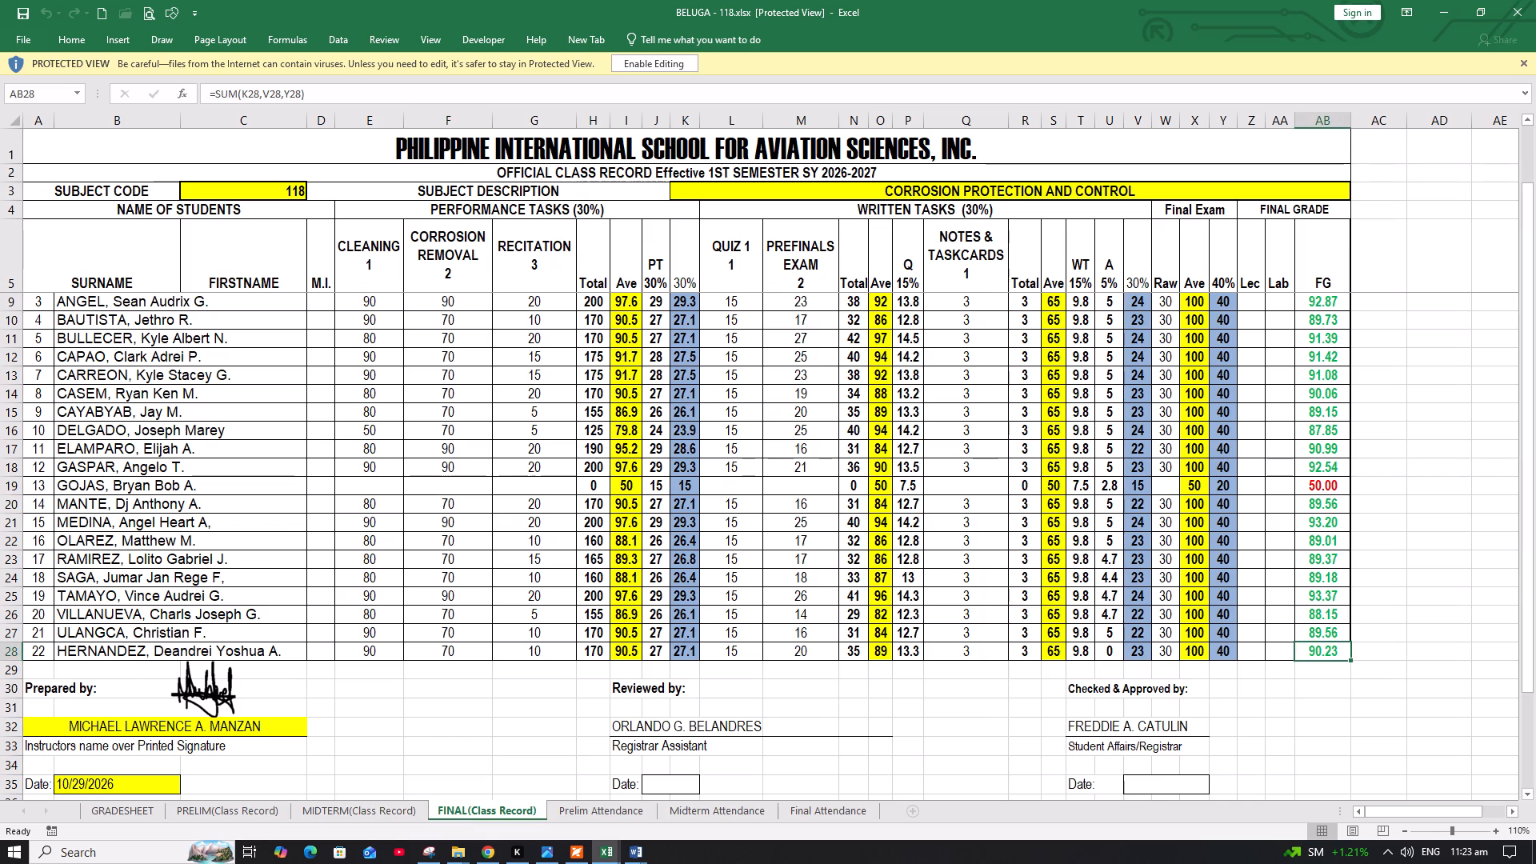
click(594, 810)
click(508, 810)
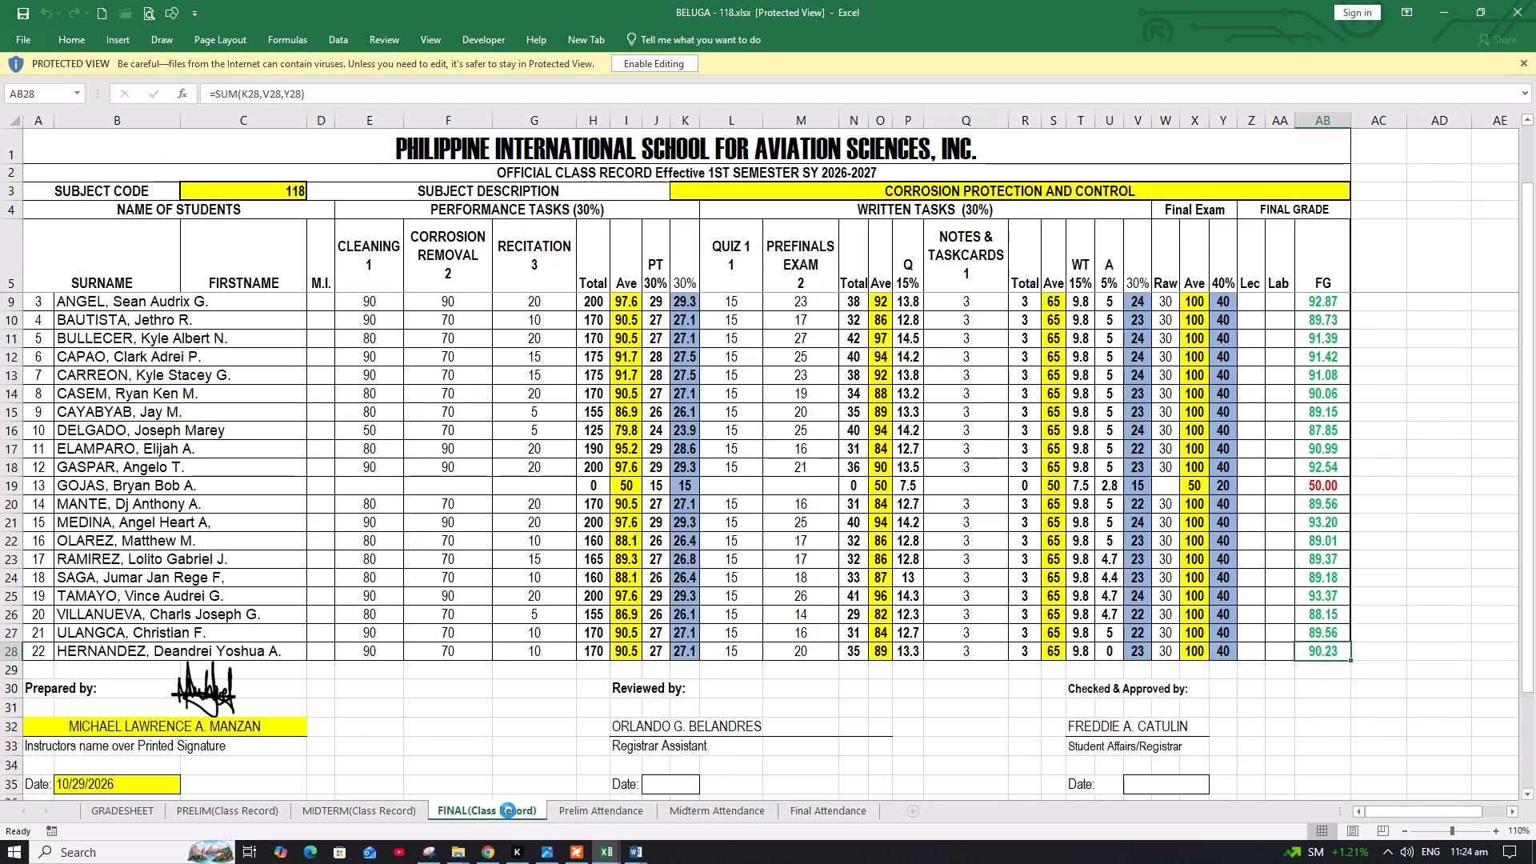
click(236, 808)
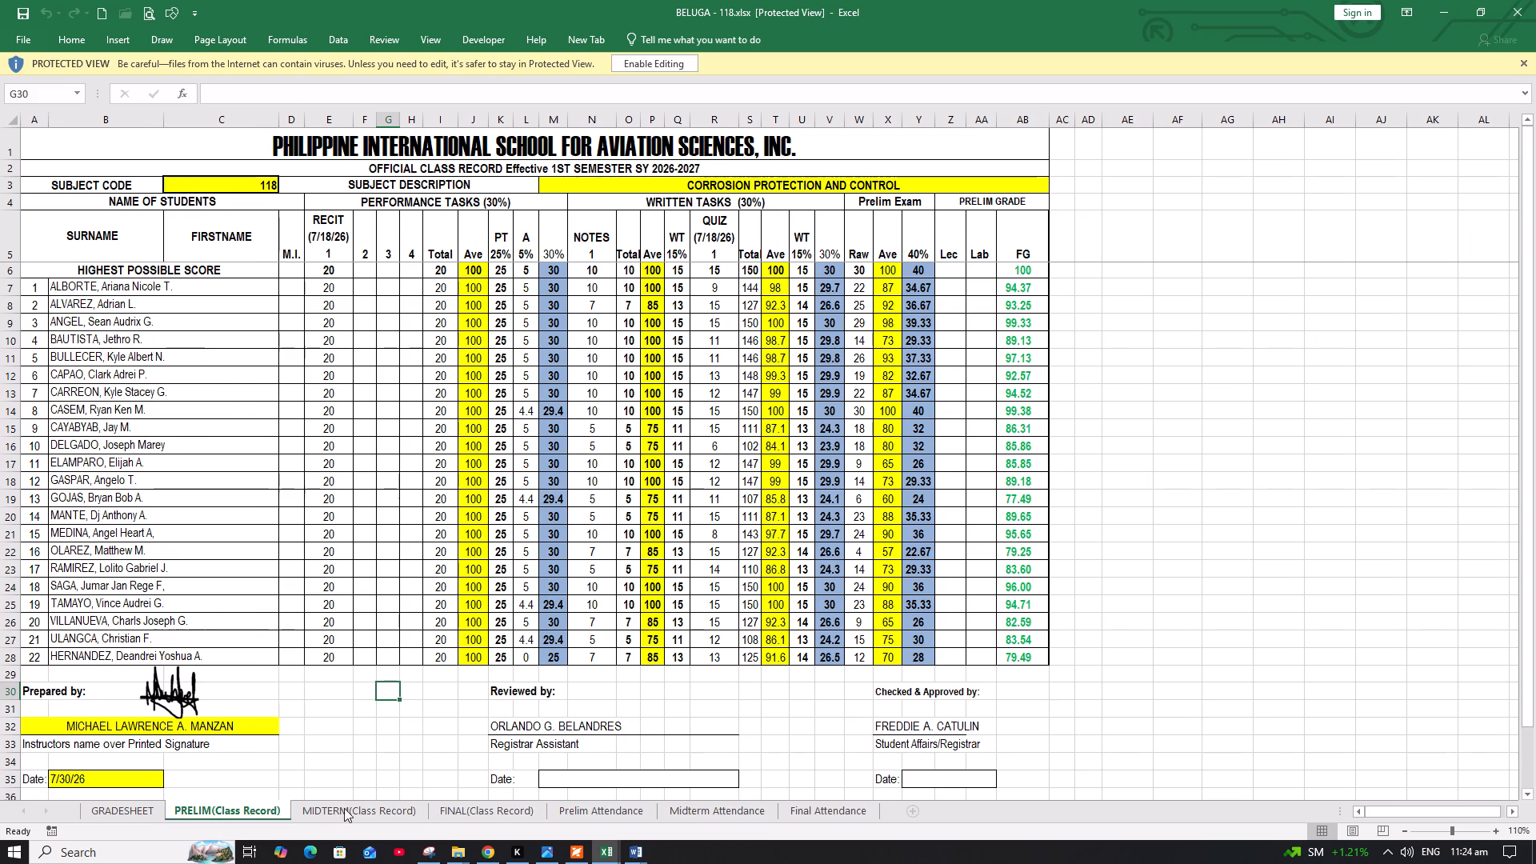
click(355, 808)
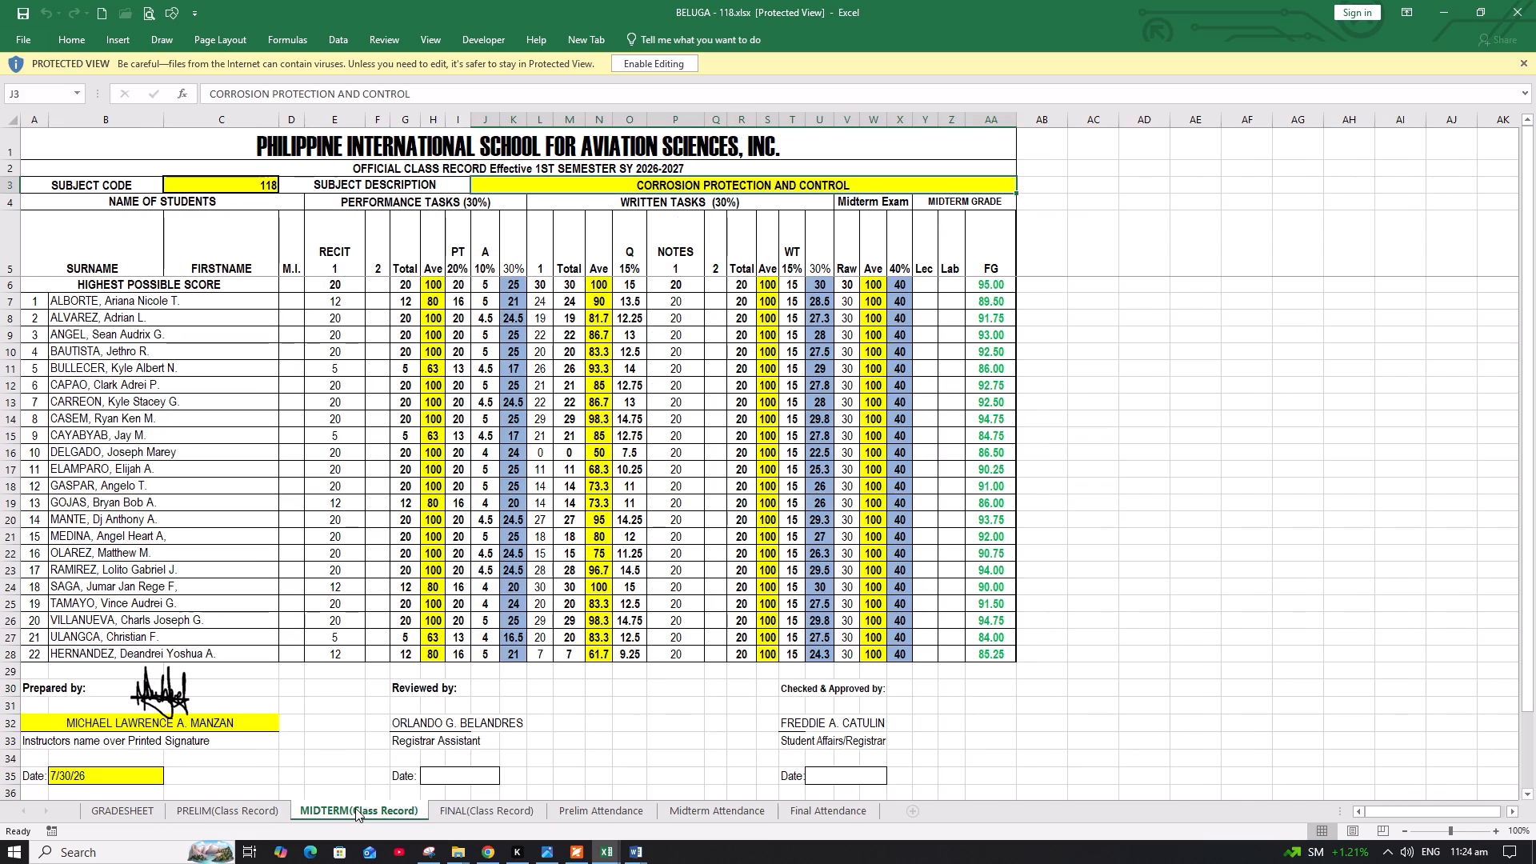
click(481, 811)
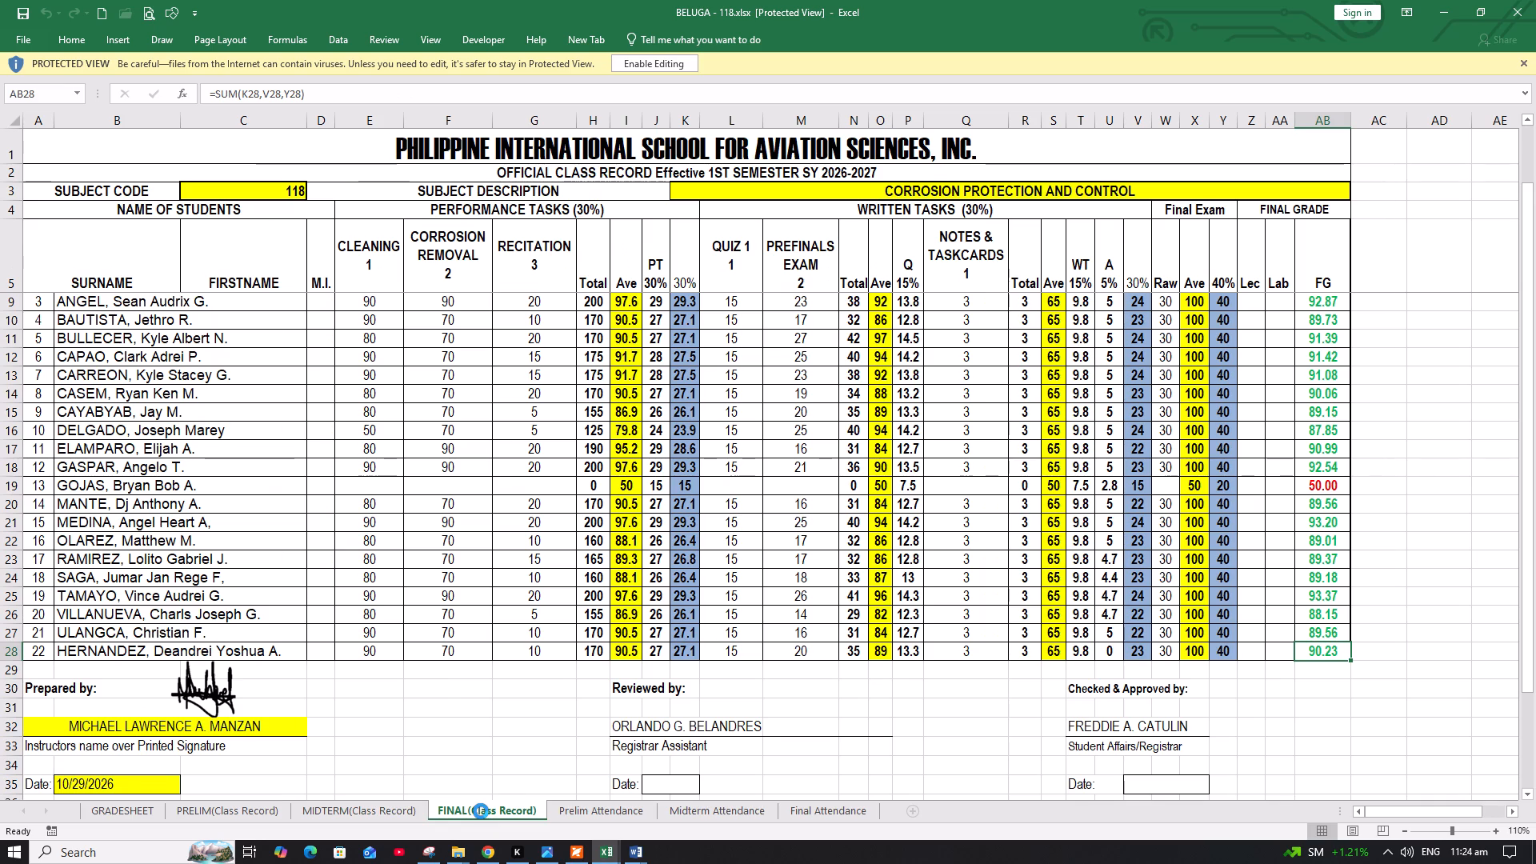
click(123, 814)
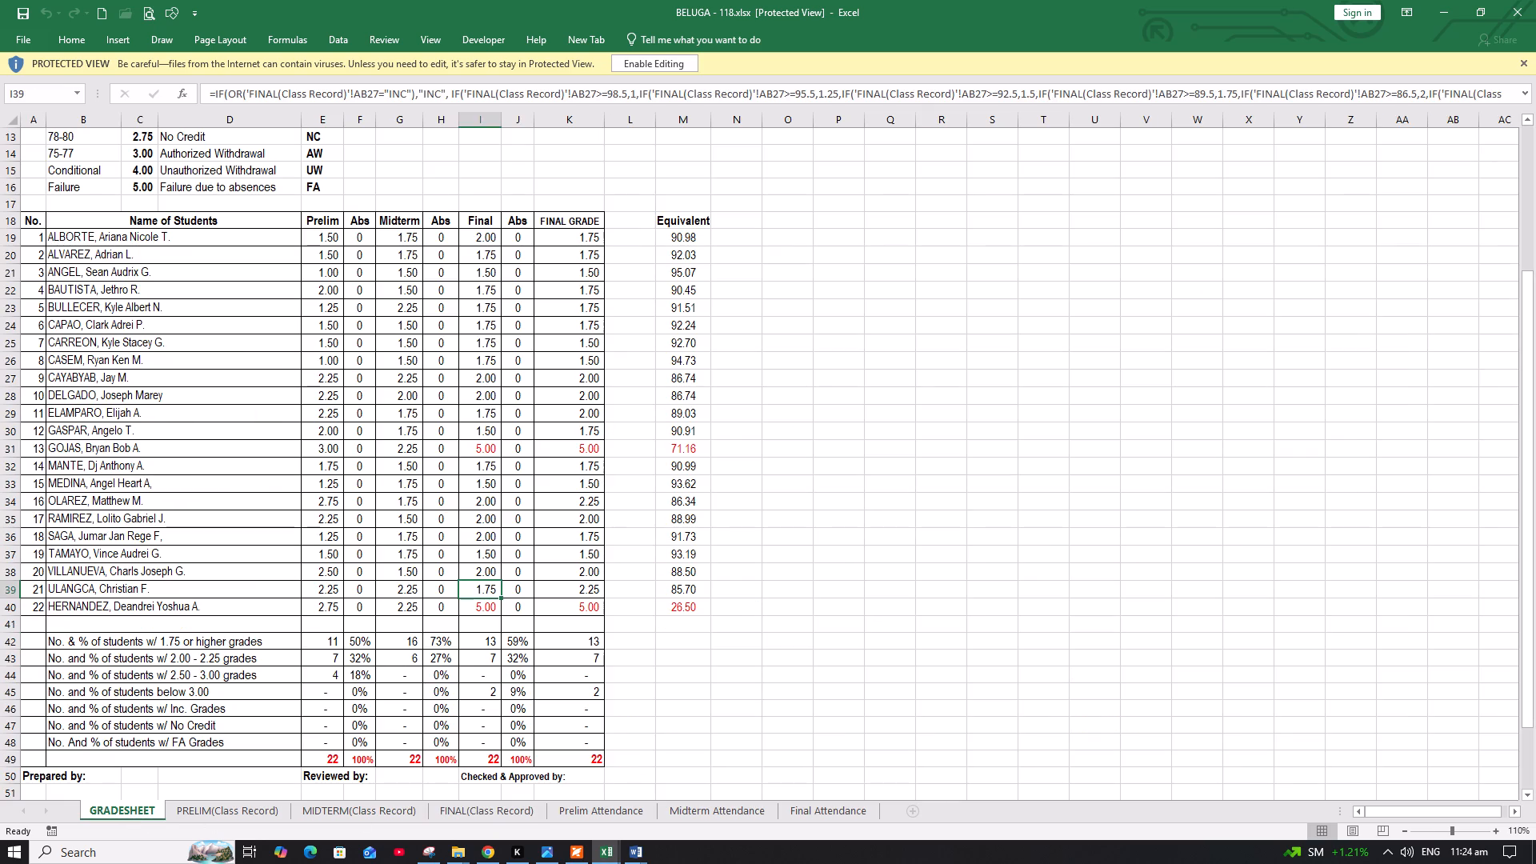
click(497, 611)
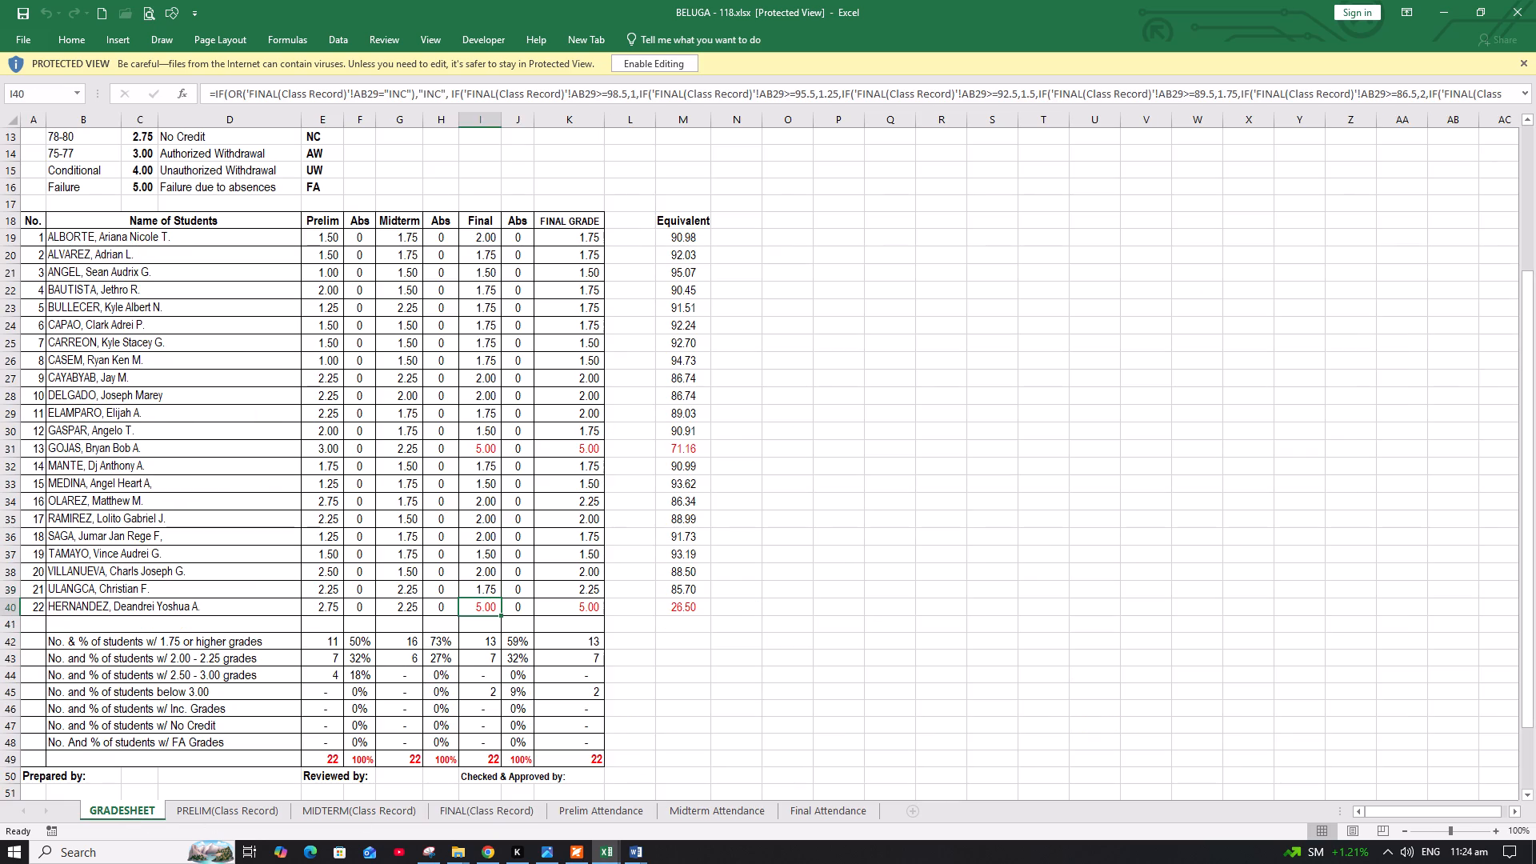
click(598, 610)
click(590, 590)
drag(602, 599, 600, 618)
click(595, 610)
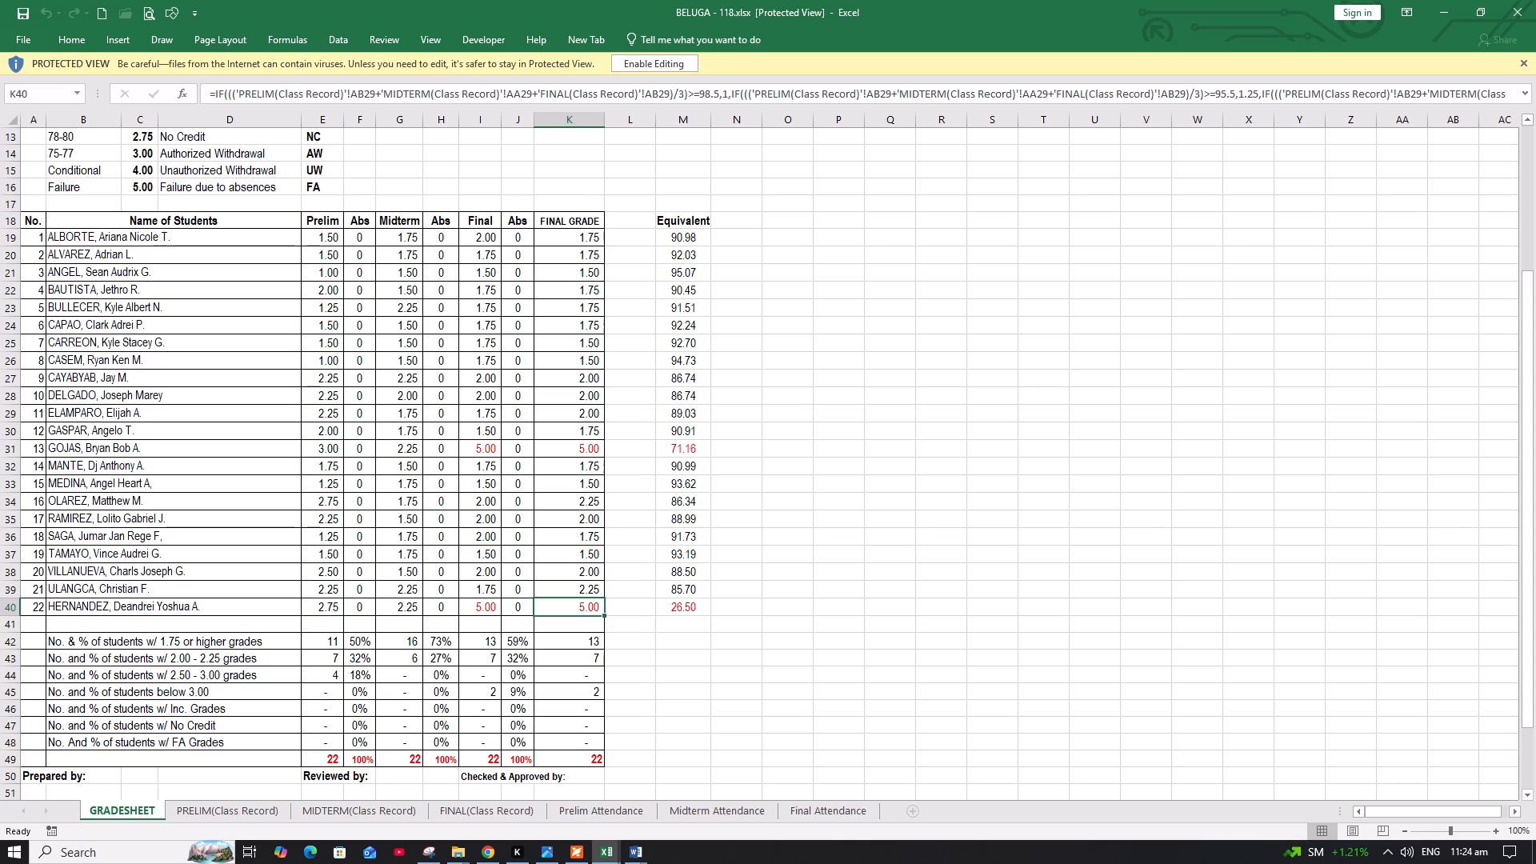
Enable editing of the BELUGA - 118 workbook.
click(675, 54)
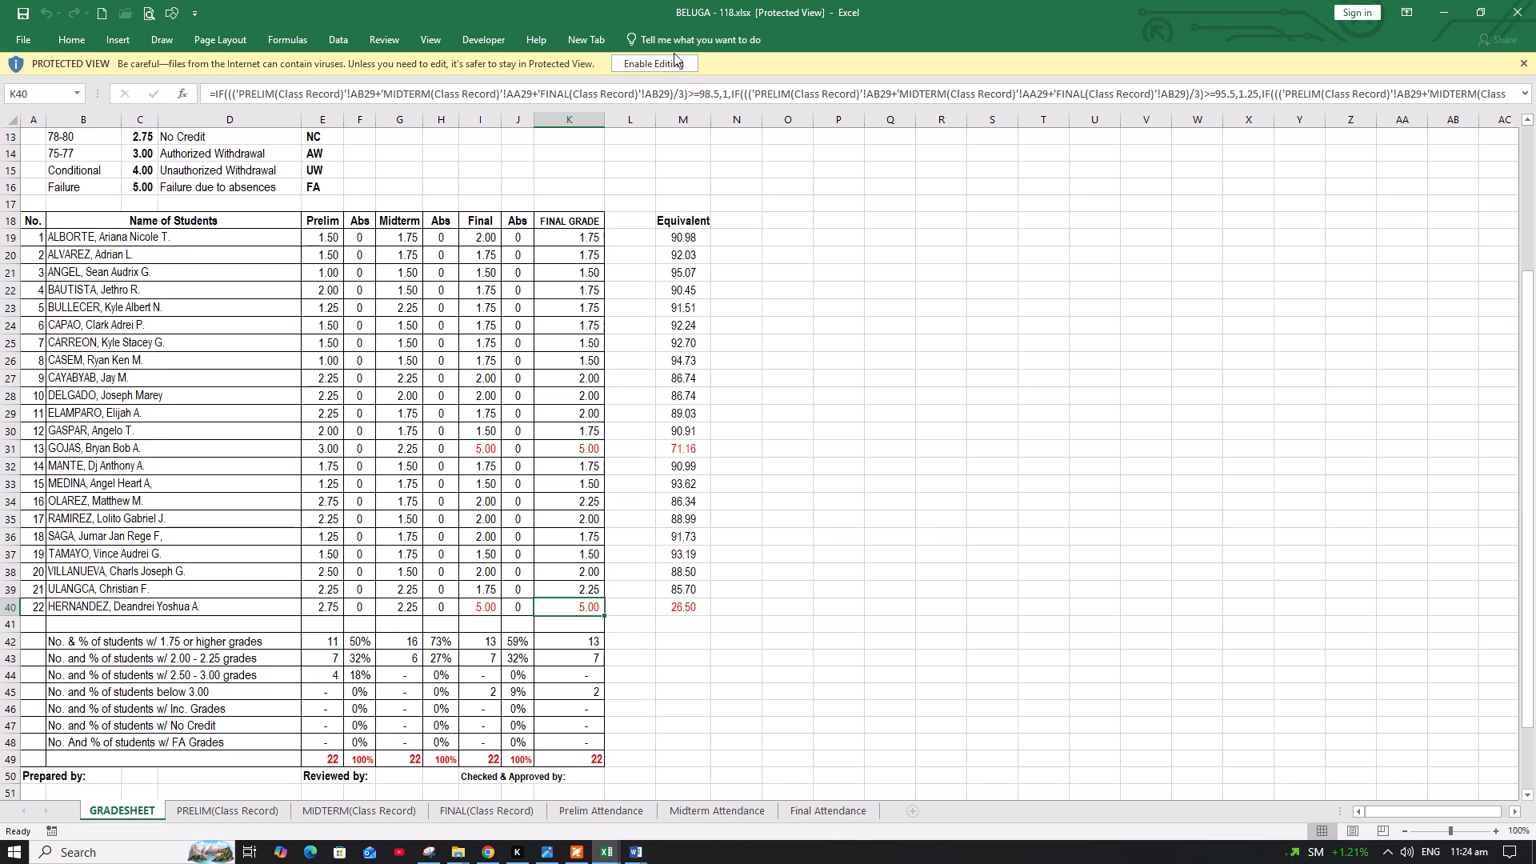
click(670, 64)
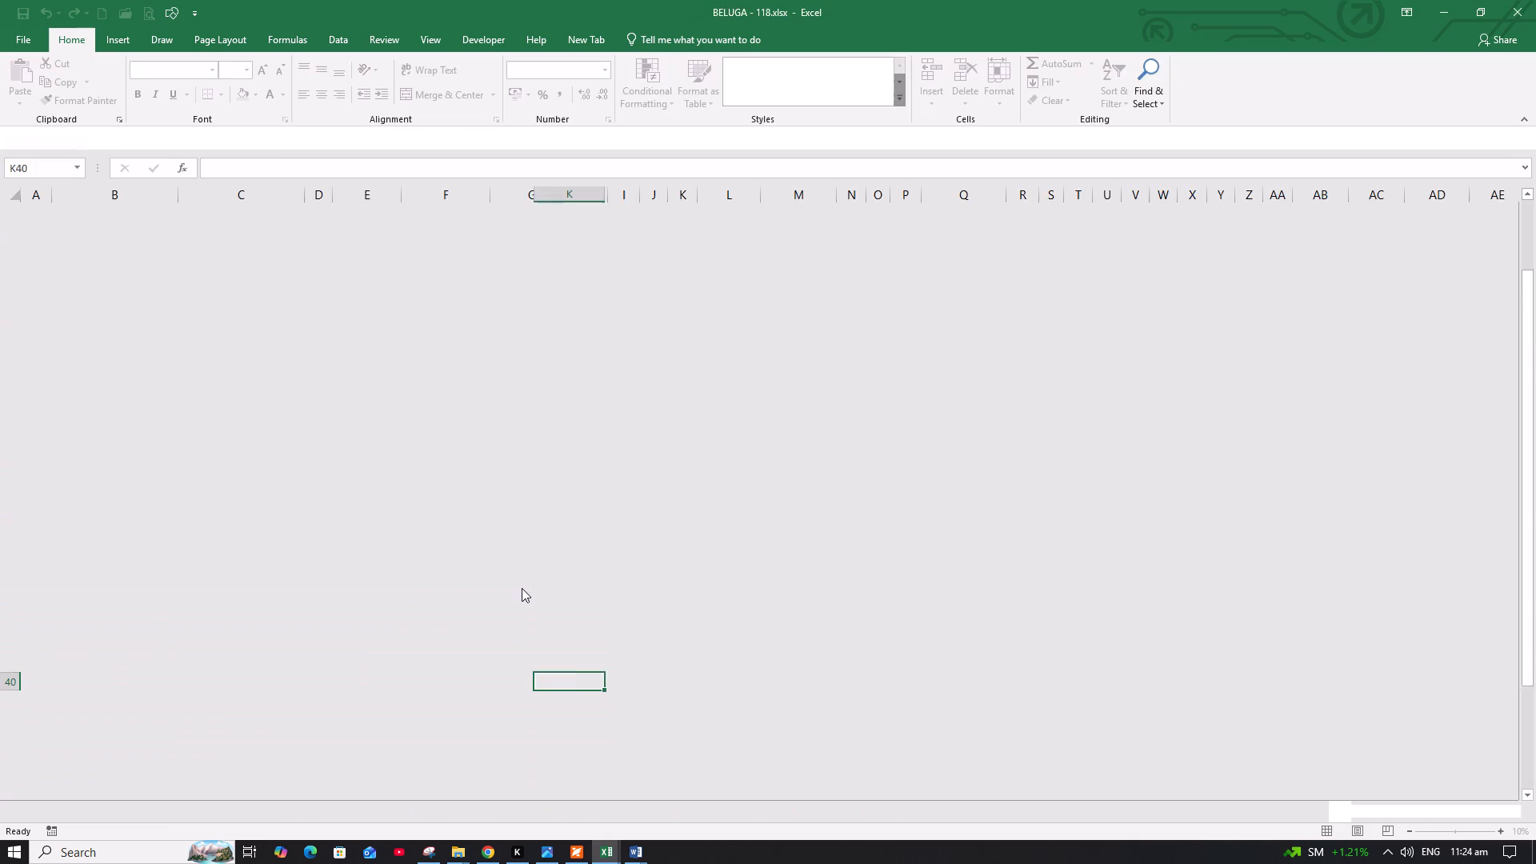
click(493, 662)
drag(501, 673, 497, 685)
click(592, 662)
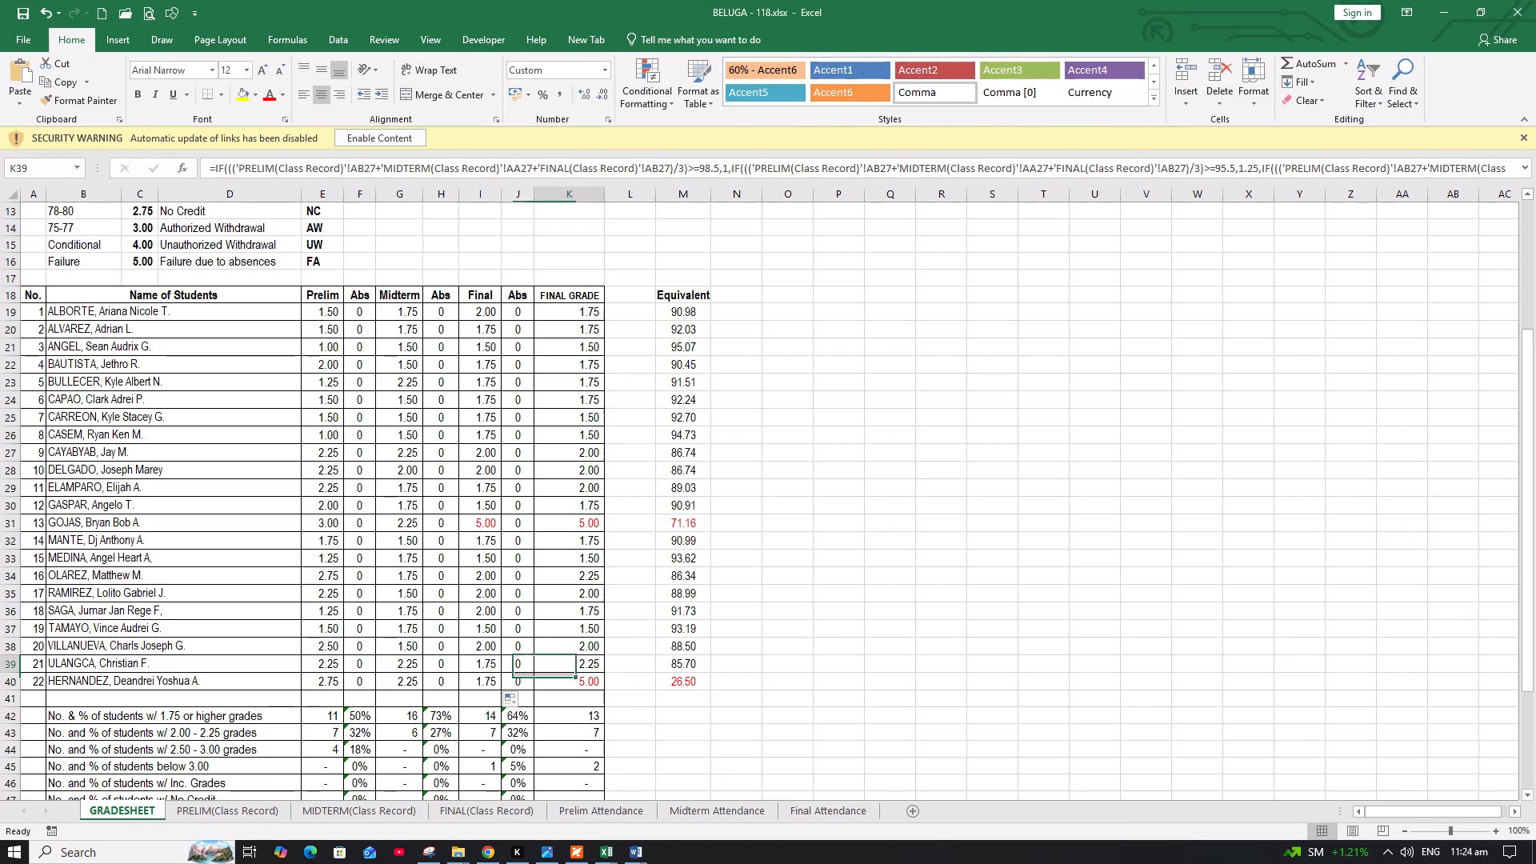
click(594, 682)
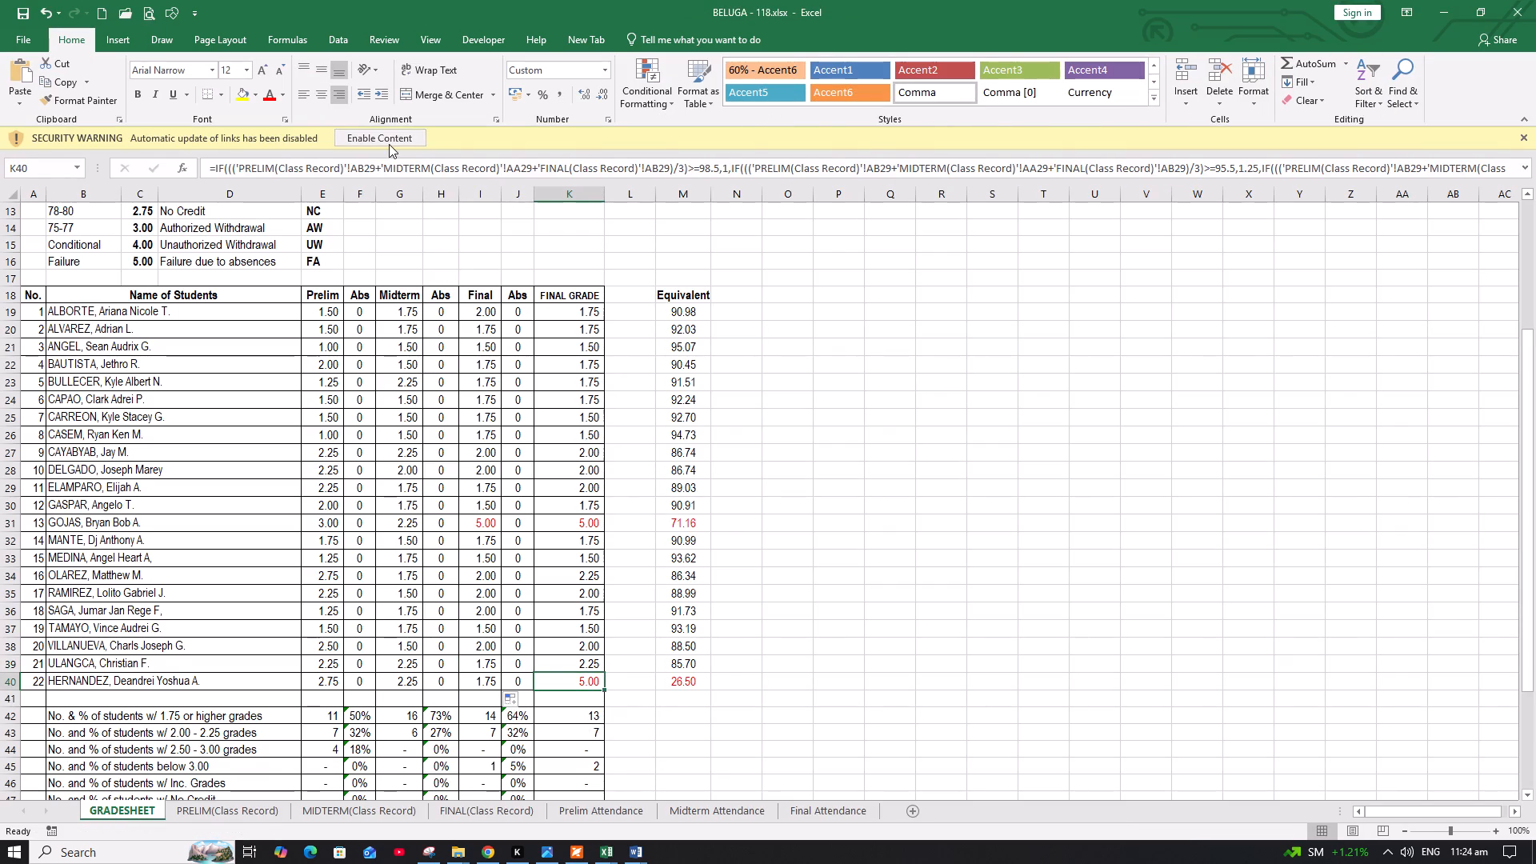
Enable the blocked content of the BELUGA - 118 workbook.
click(388, 139)
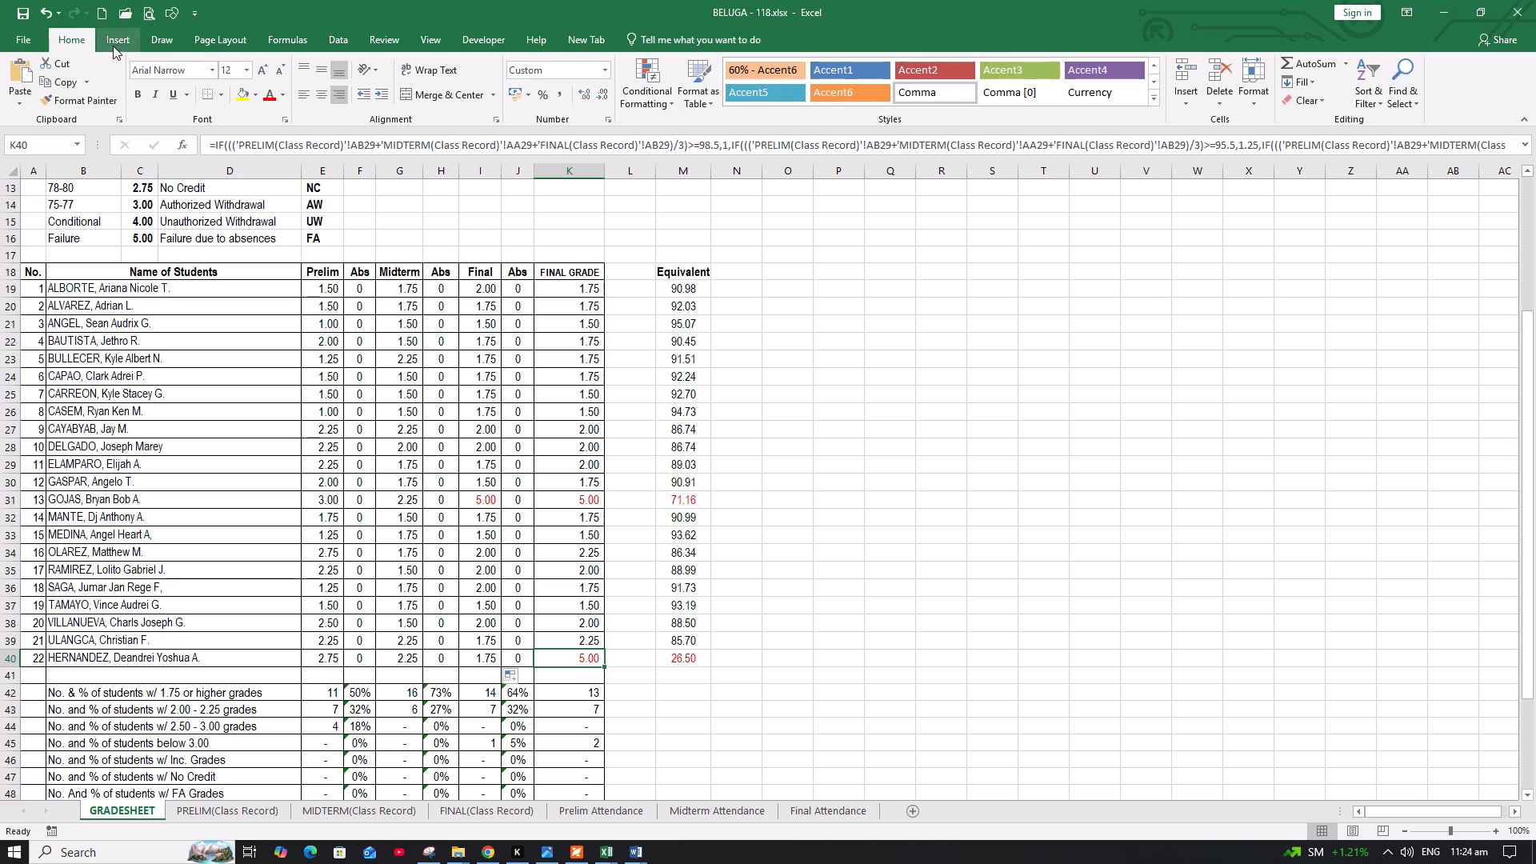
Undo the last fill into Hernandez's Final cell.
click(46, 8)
click(478, 661)
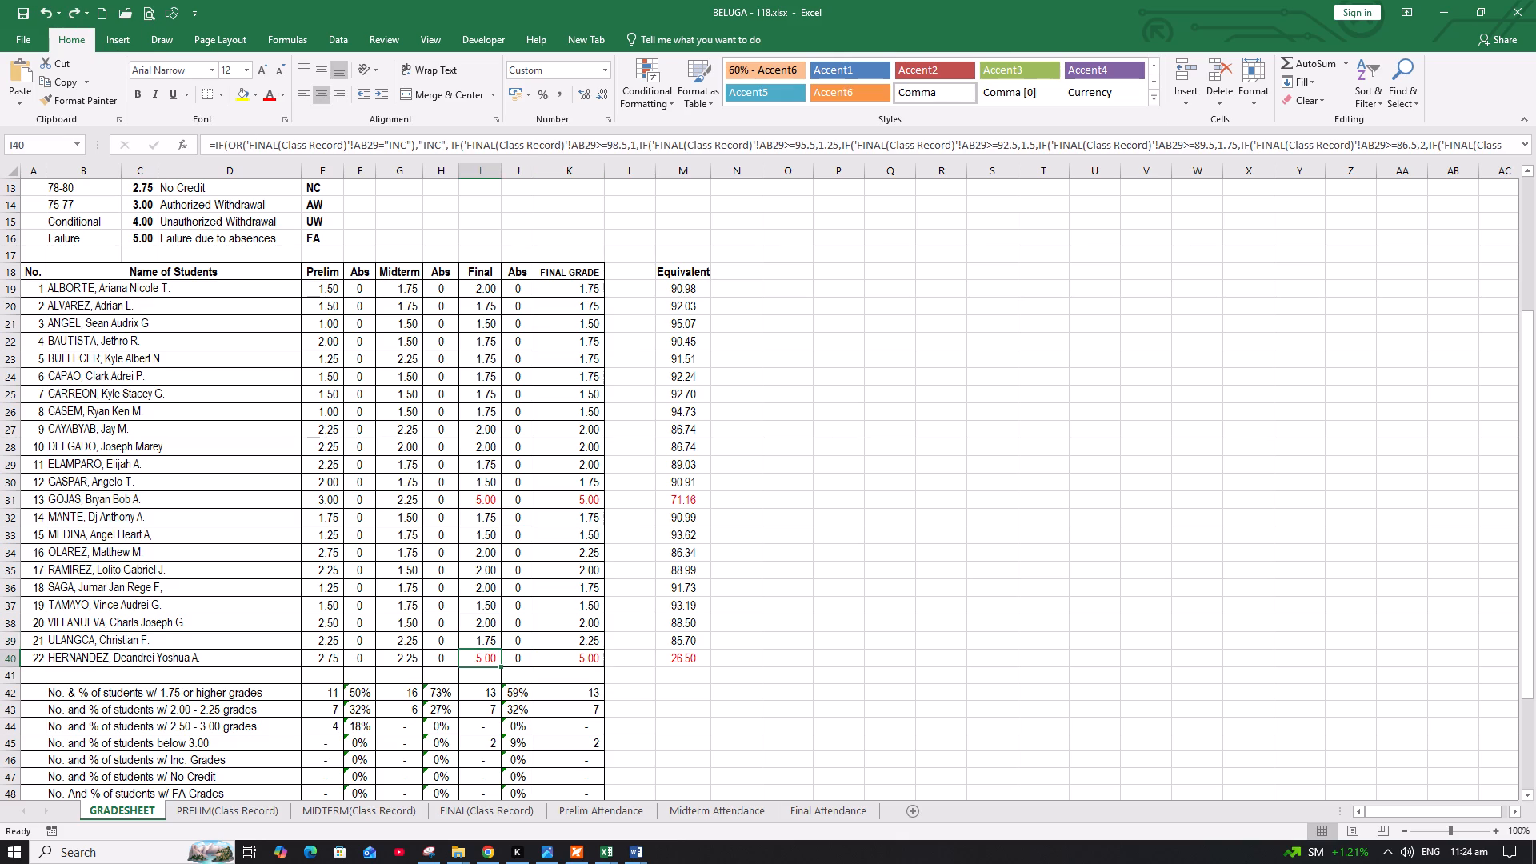
click(488, 642)
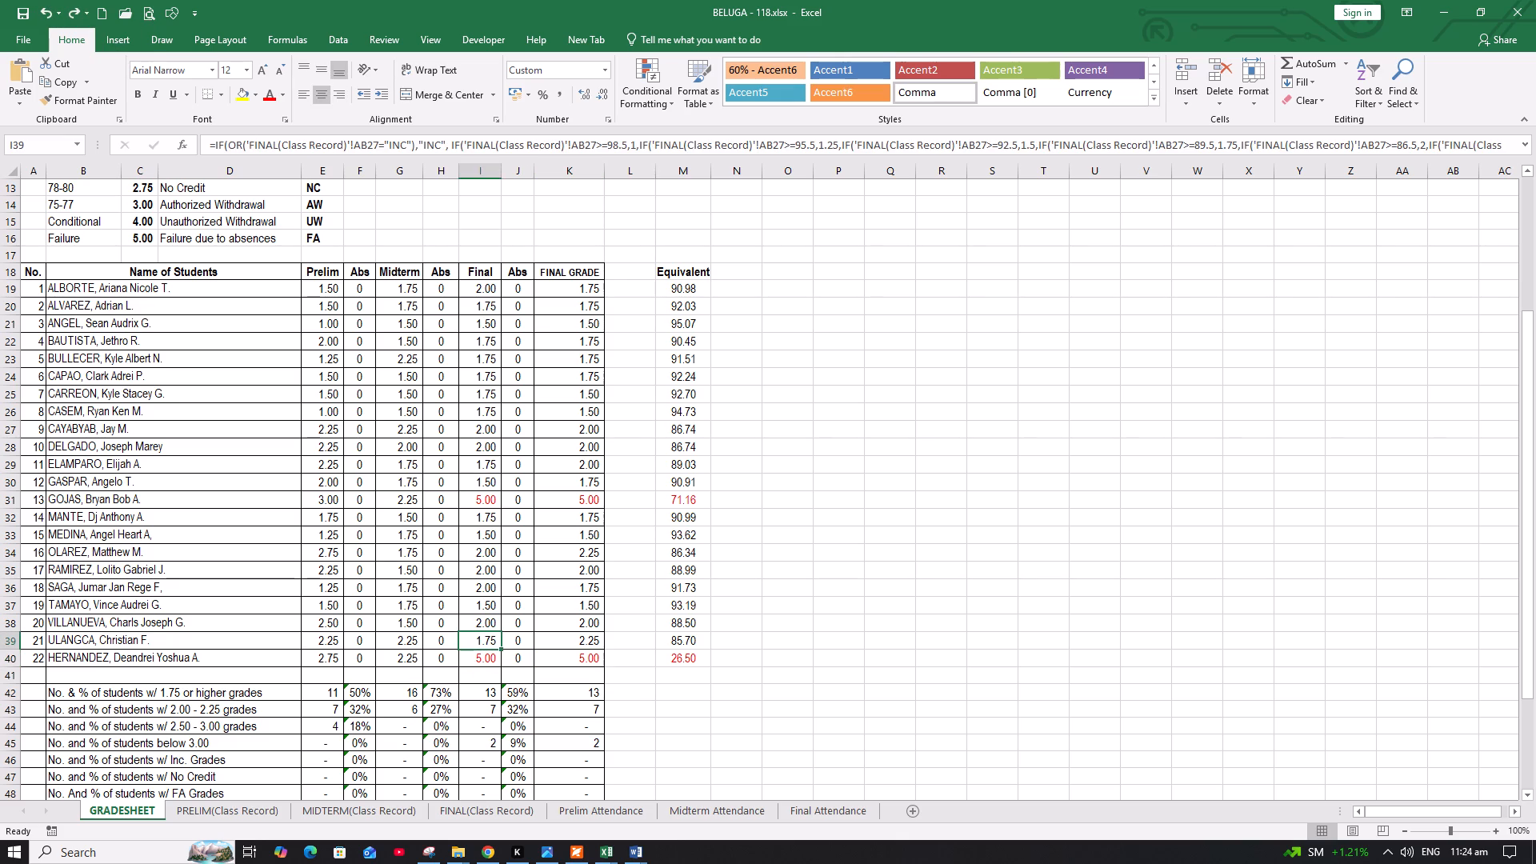
click(486, 661)
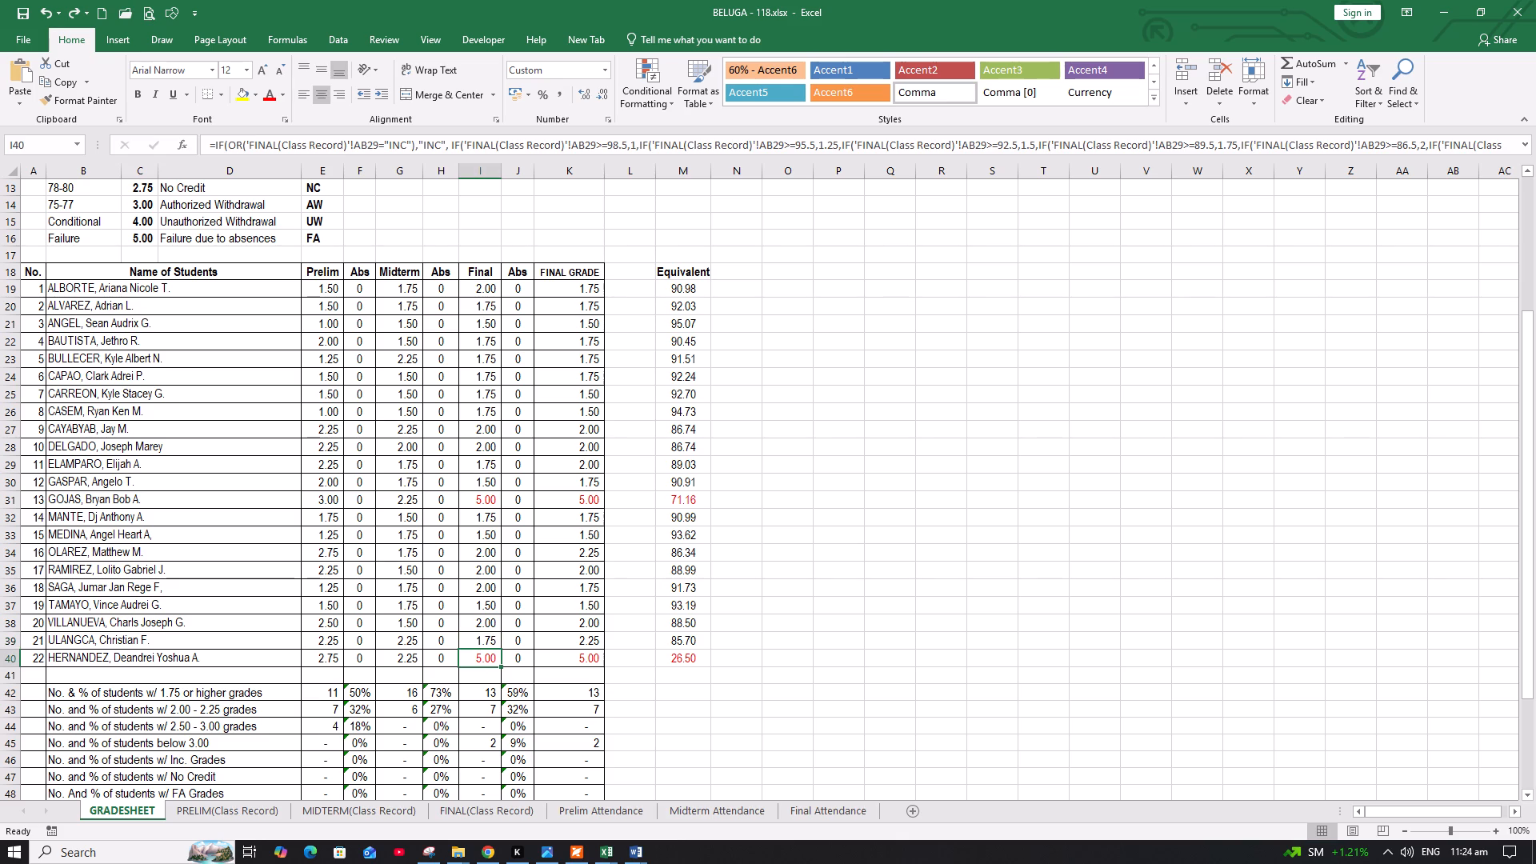
click(494, 641)
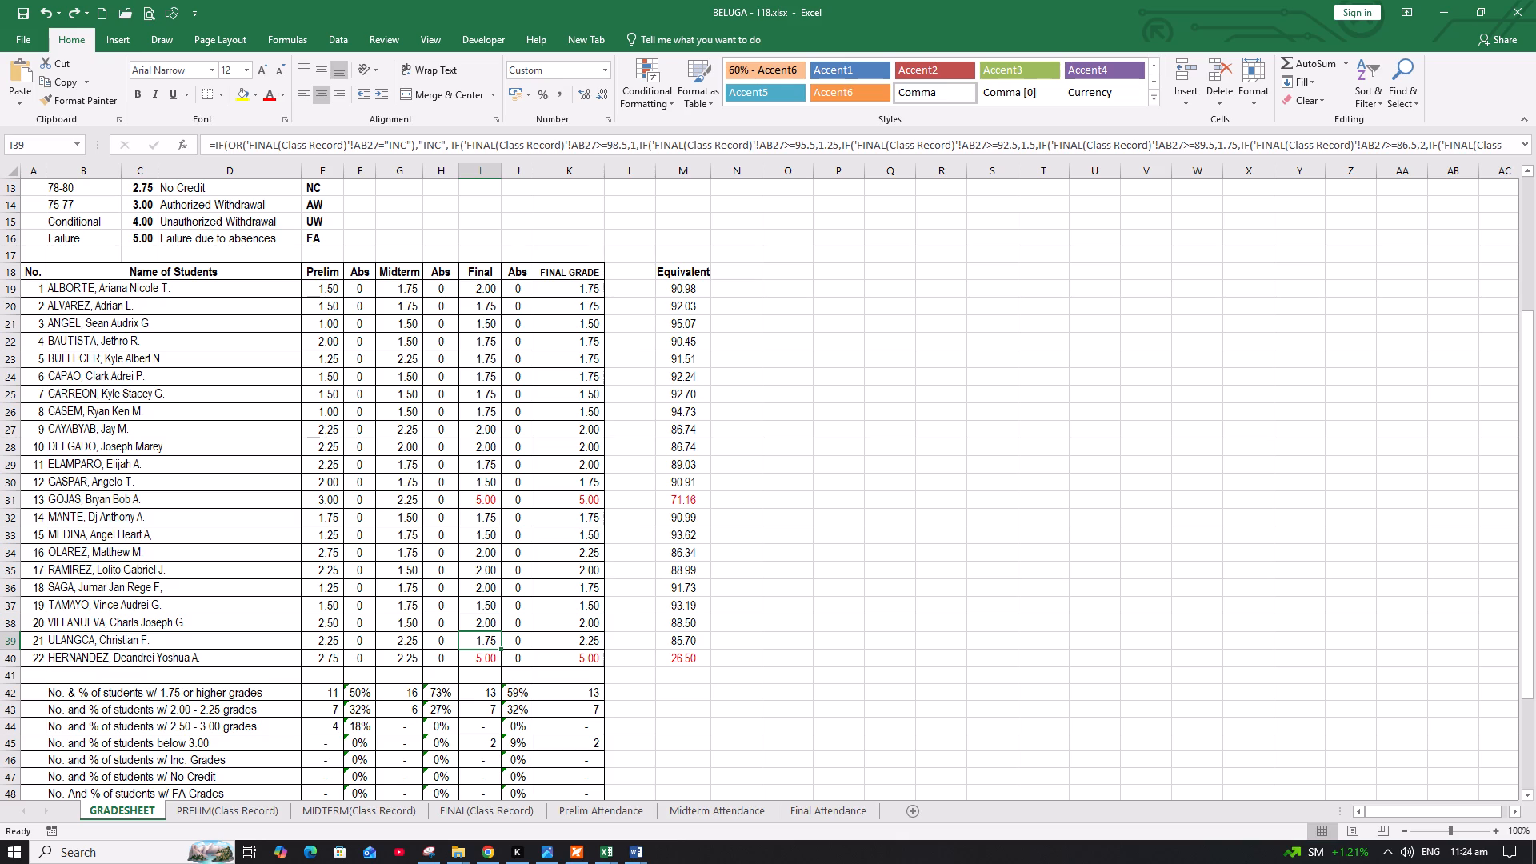
click(1007, 143)
key(Right)
key(Right)
key(Right)
key(Right)
key(Right)
key(Right)
key(Right)
key(Right)
key(Right)
key(Right)
key(Right)
key(Right)
key(Right)
key(Right)
key(Right)
key(Right)
key(Right)
key(Right)
key(Right)
key(Right)
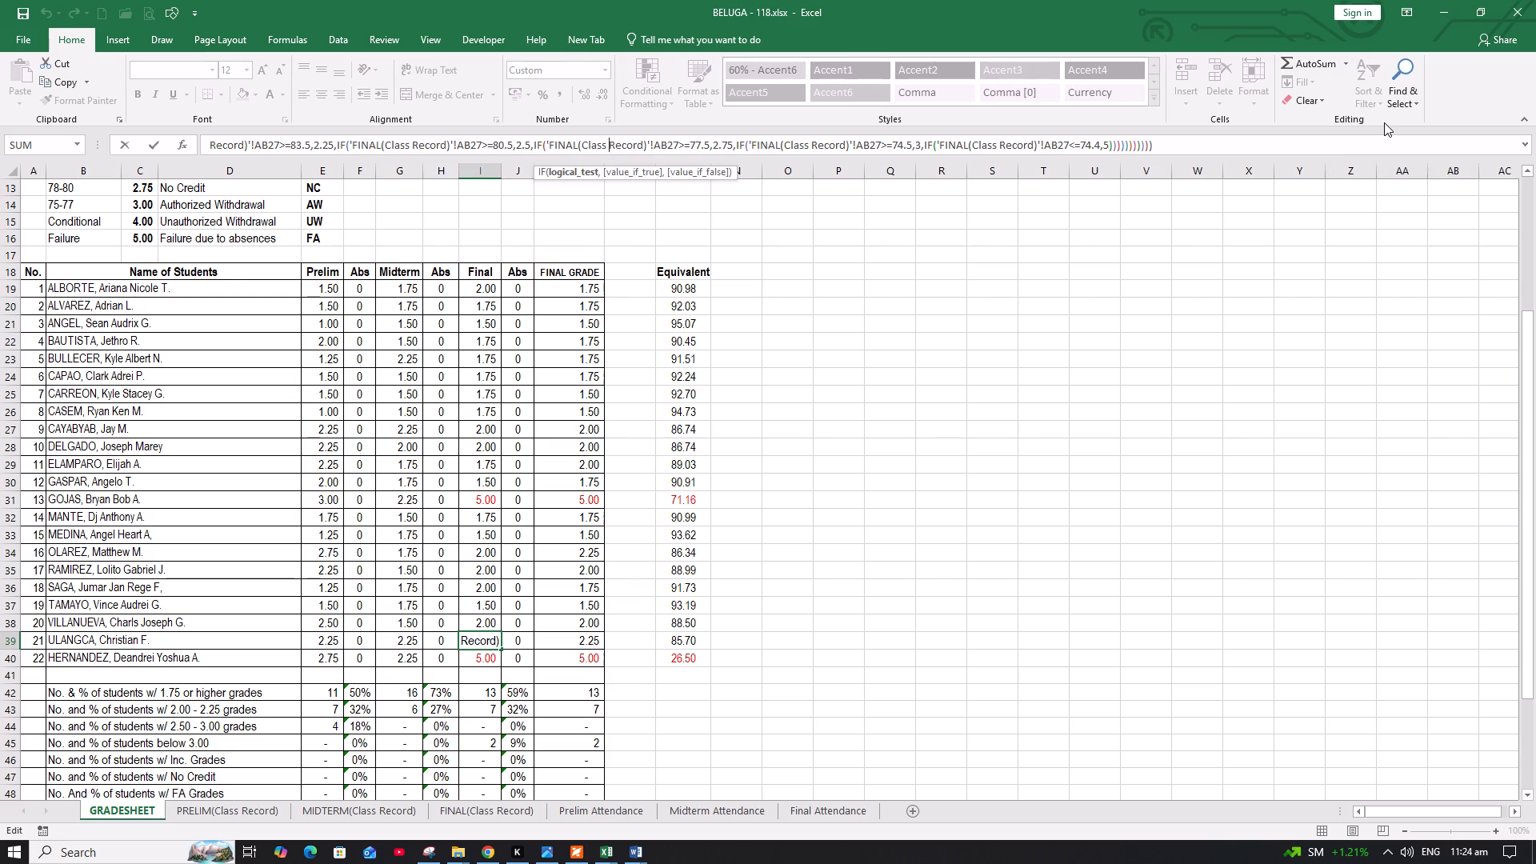
key(Escape)
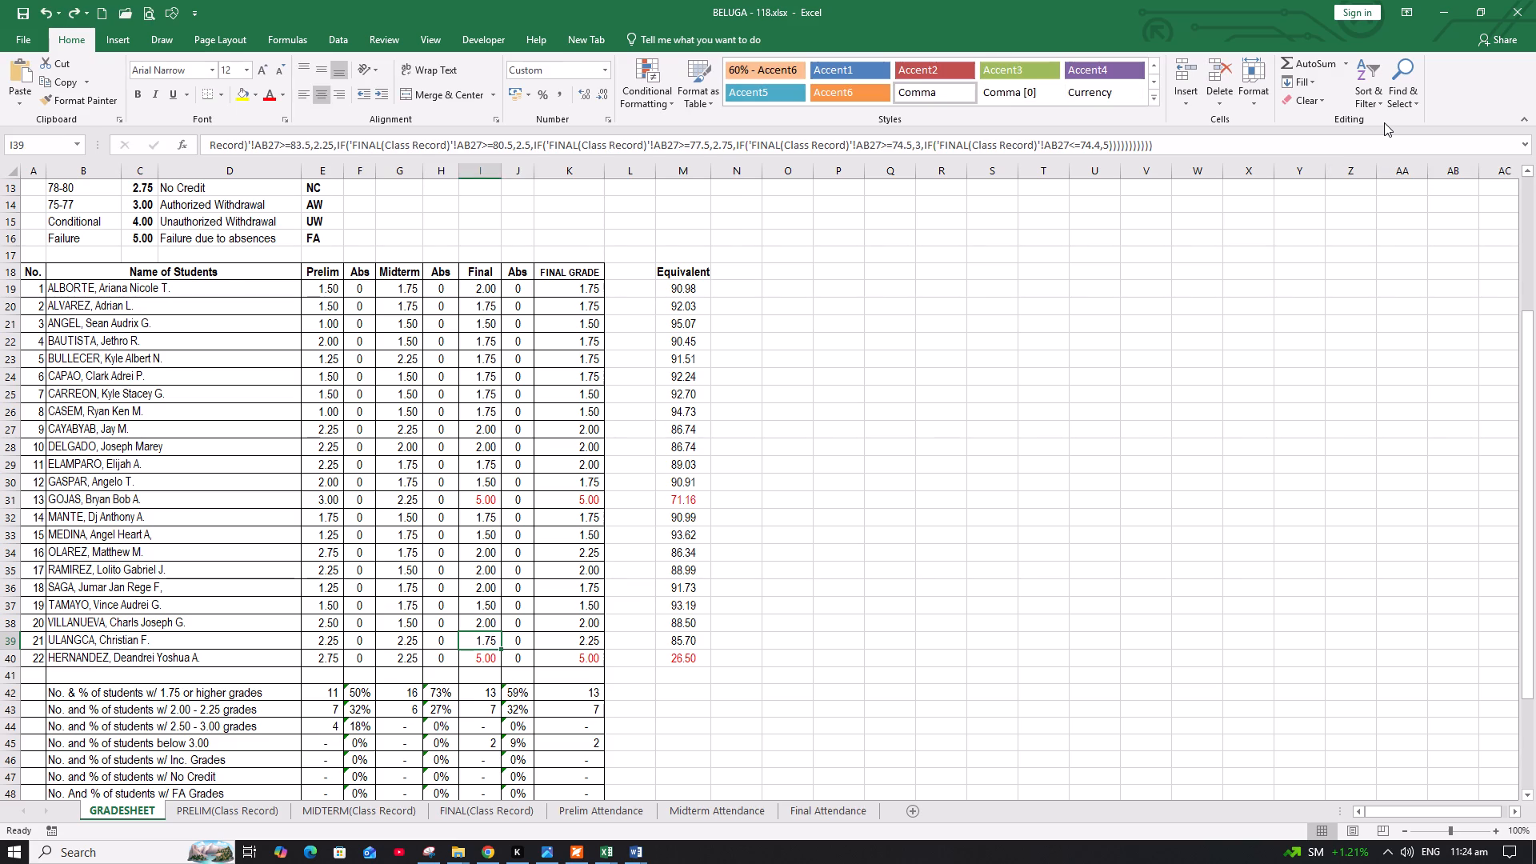
Read Hernandez's Final formula through its end, leaving it unedited.
click(483, 658)
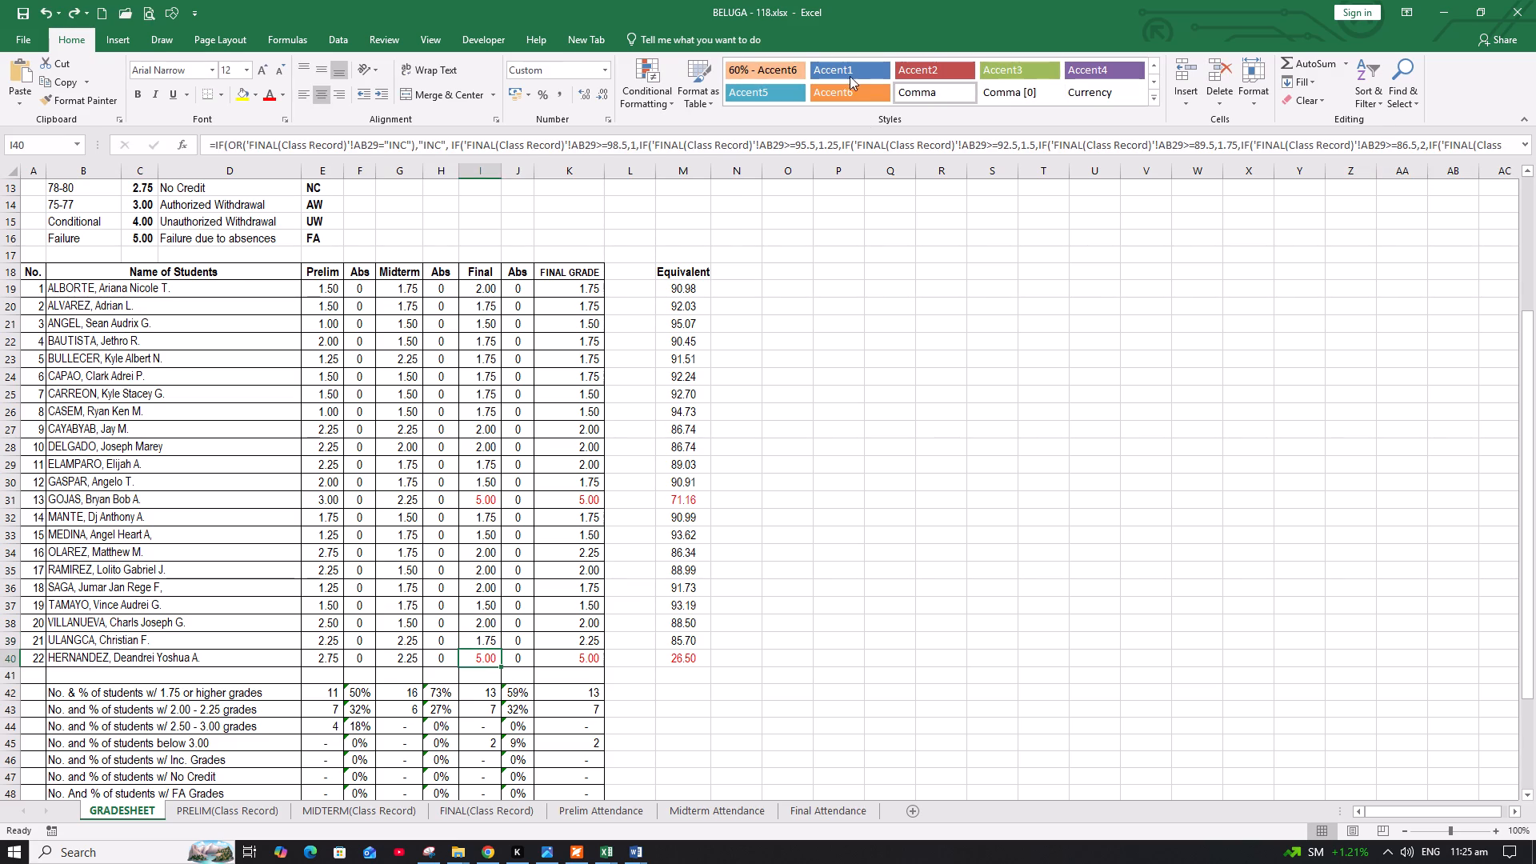
click(862, 144)
key(Right)
key(Right)
key(Right)
key(Right)
key(Right)
key(Right)
key(Right)
key(Right)
key(Right)
key(Right)
key(Right)
key(Right)
key(Right)
key(Right)
key(Right)
key(Right)
key(Right)
key(Right)
key(Right)
key(Right)
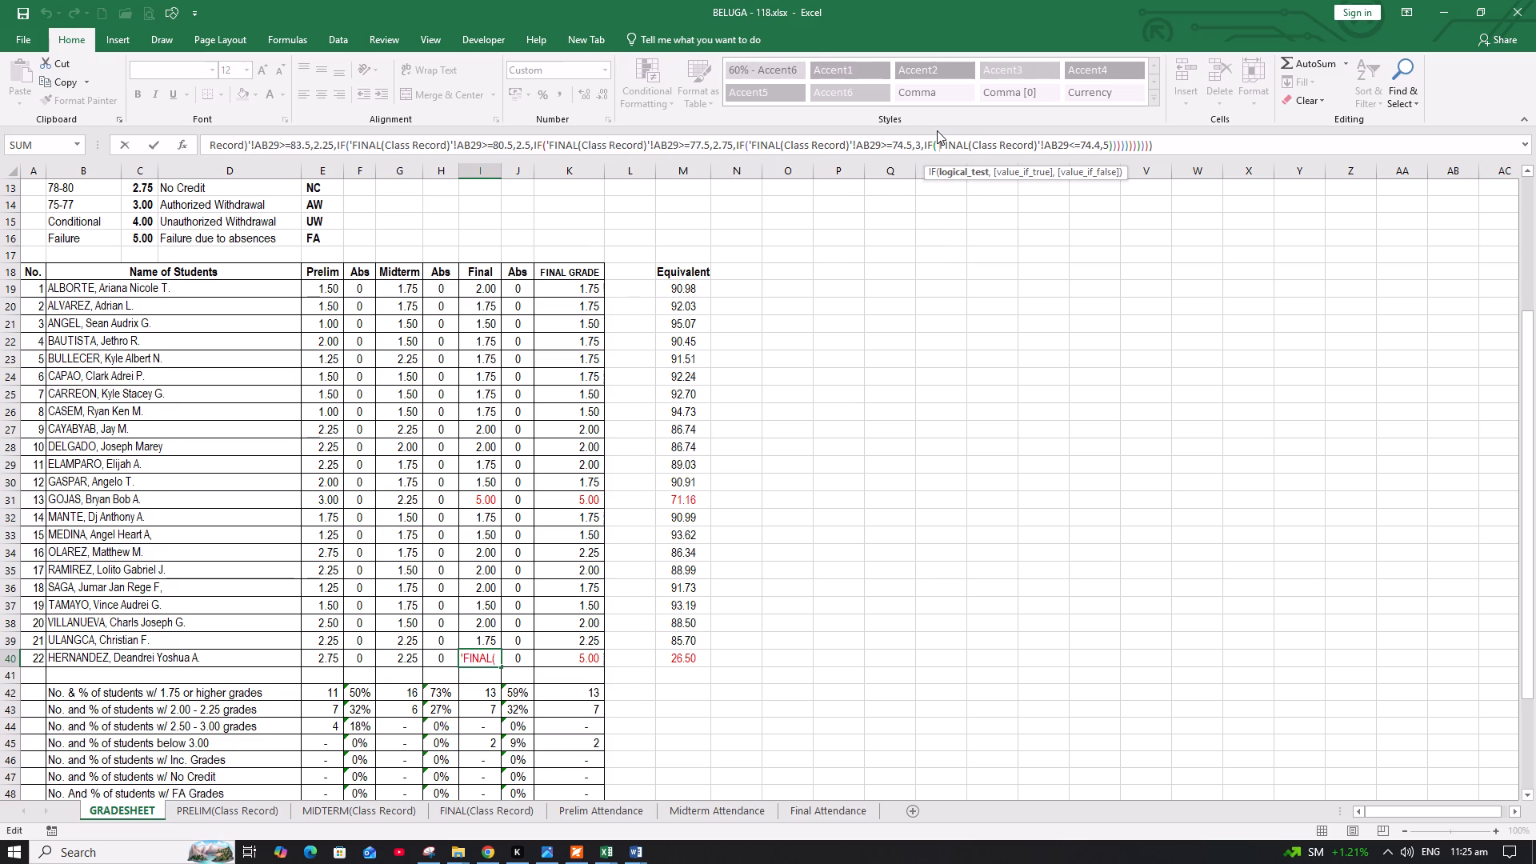
key(Escape)
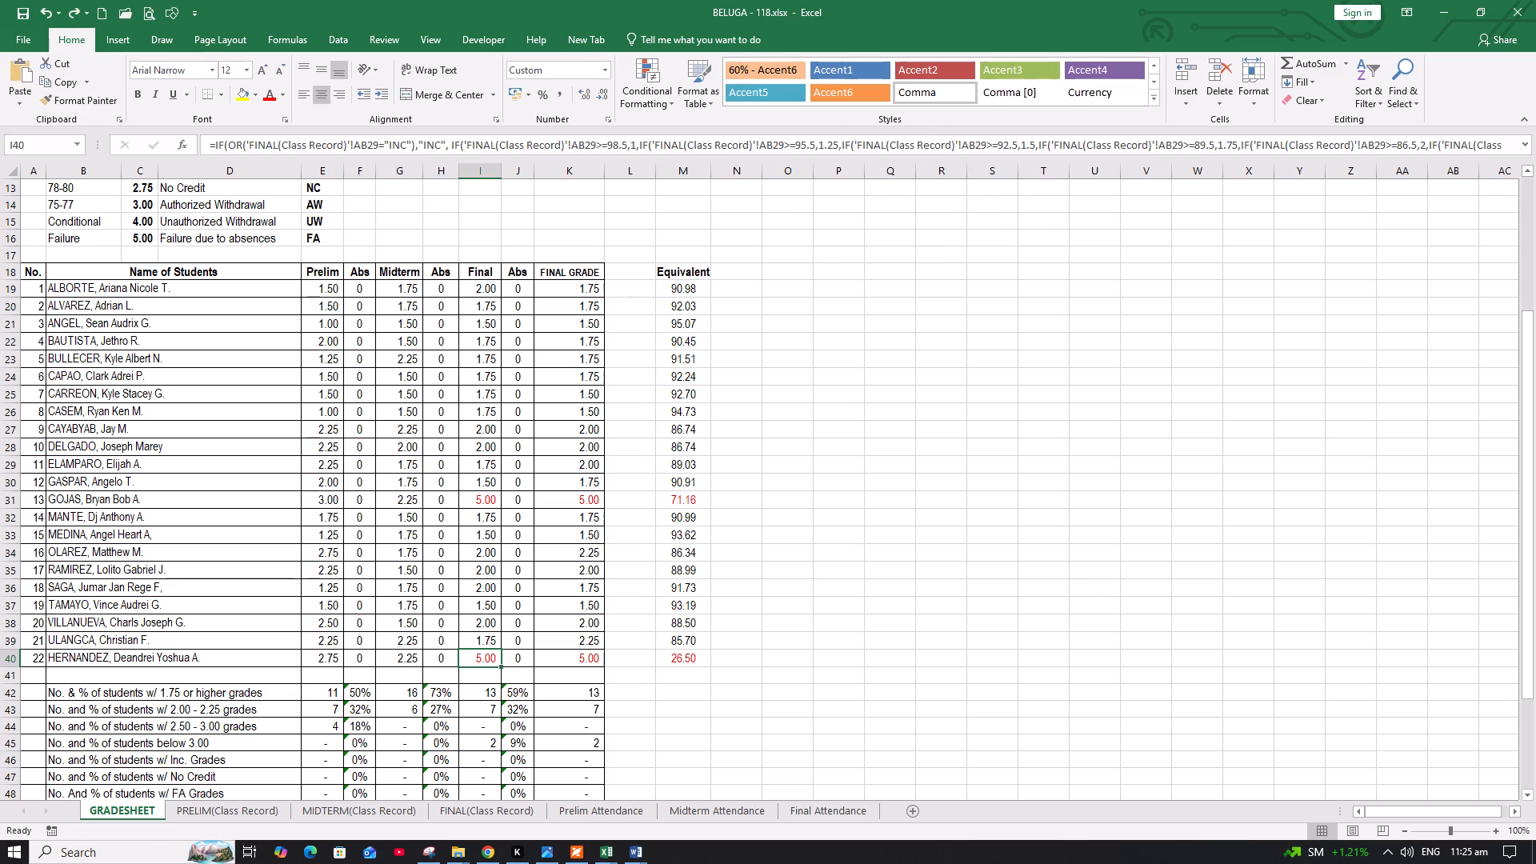
click(489, 647)
click(499, 644)
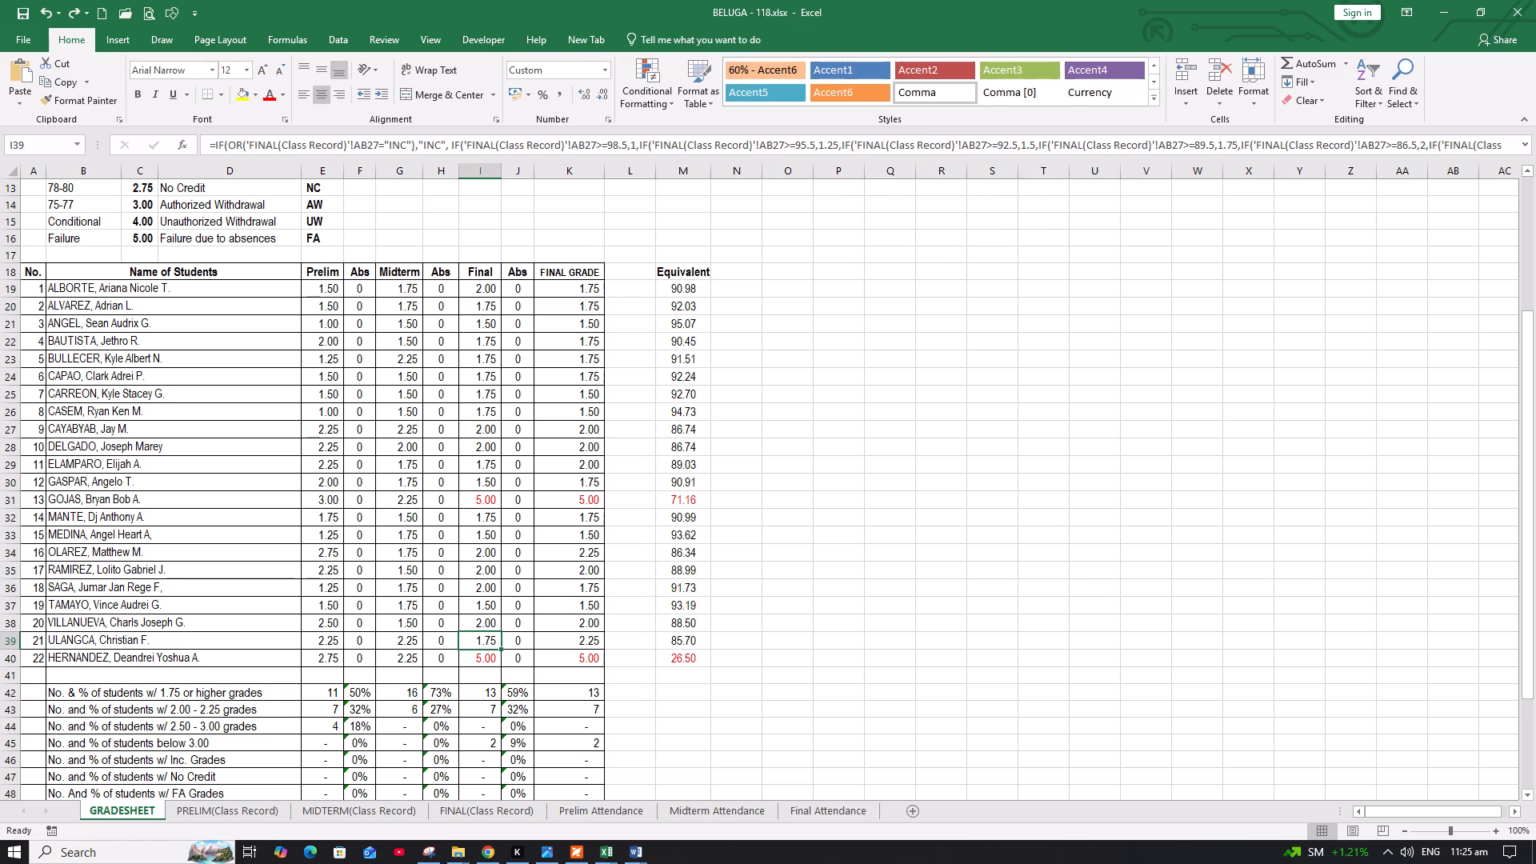
drag(499, 650, 501, 662)
click(592, 637)
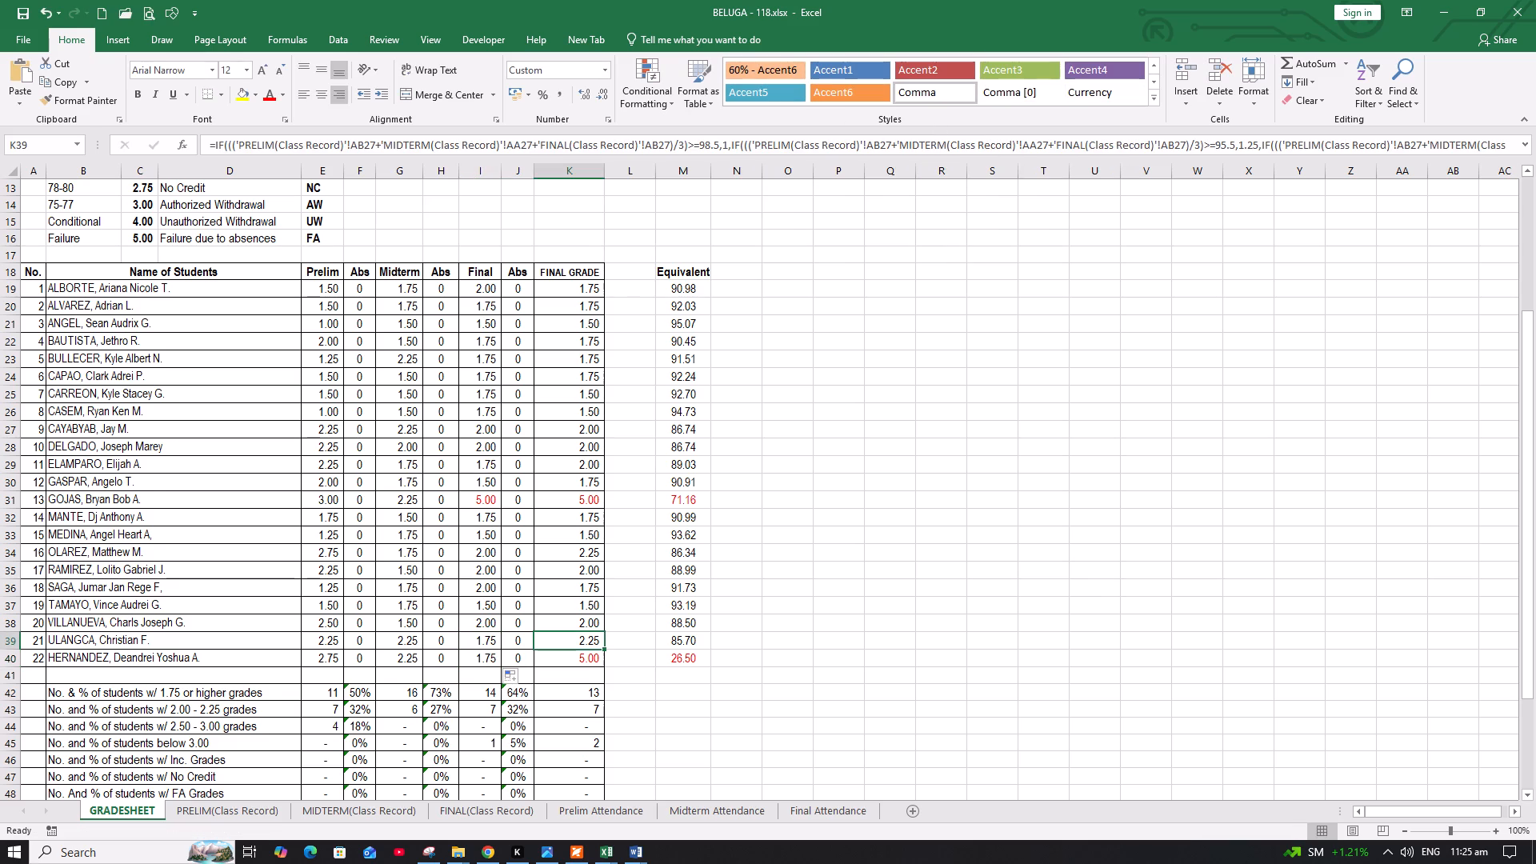
drag(602, 650, 605, 665)
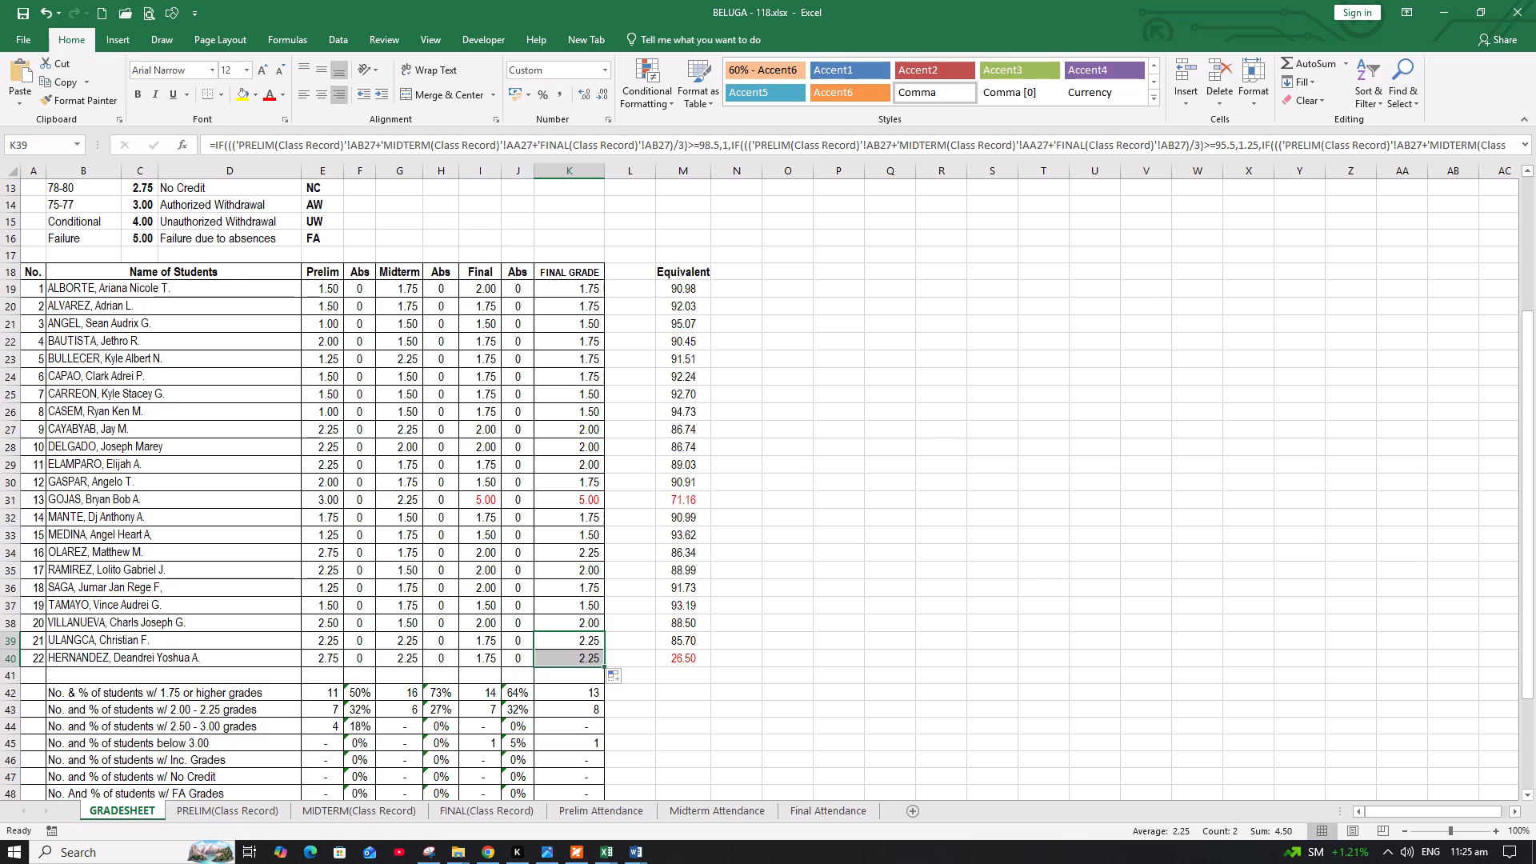
Fill the first student's FINAL GRADE and Final formulas down both columns through Hernandez's row 40.
click(571, 289)
drag(605, 297, 609, 429)
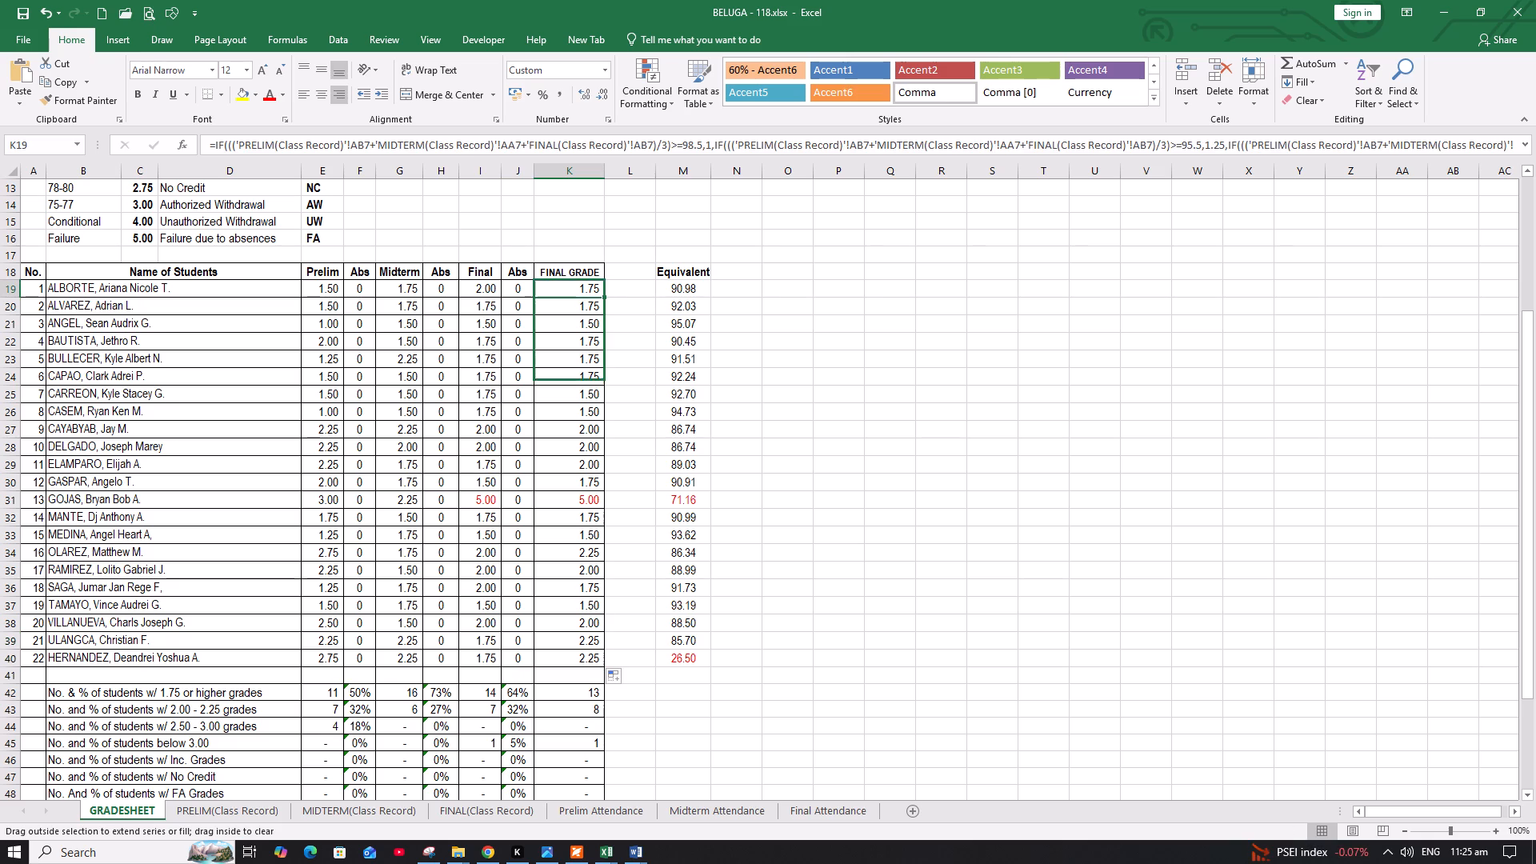
drag(609, 429, 611, 664)
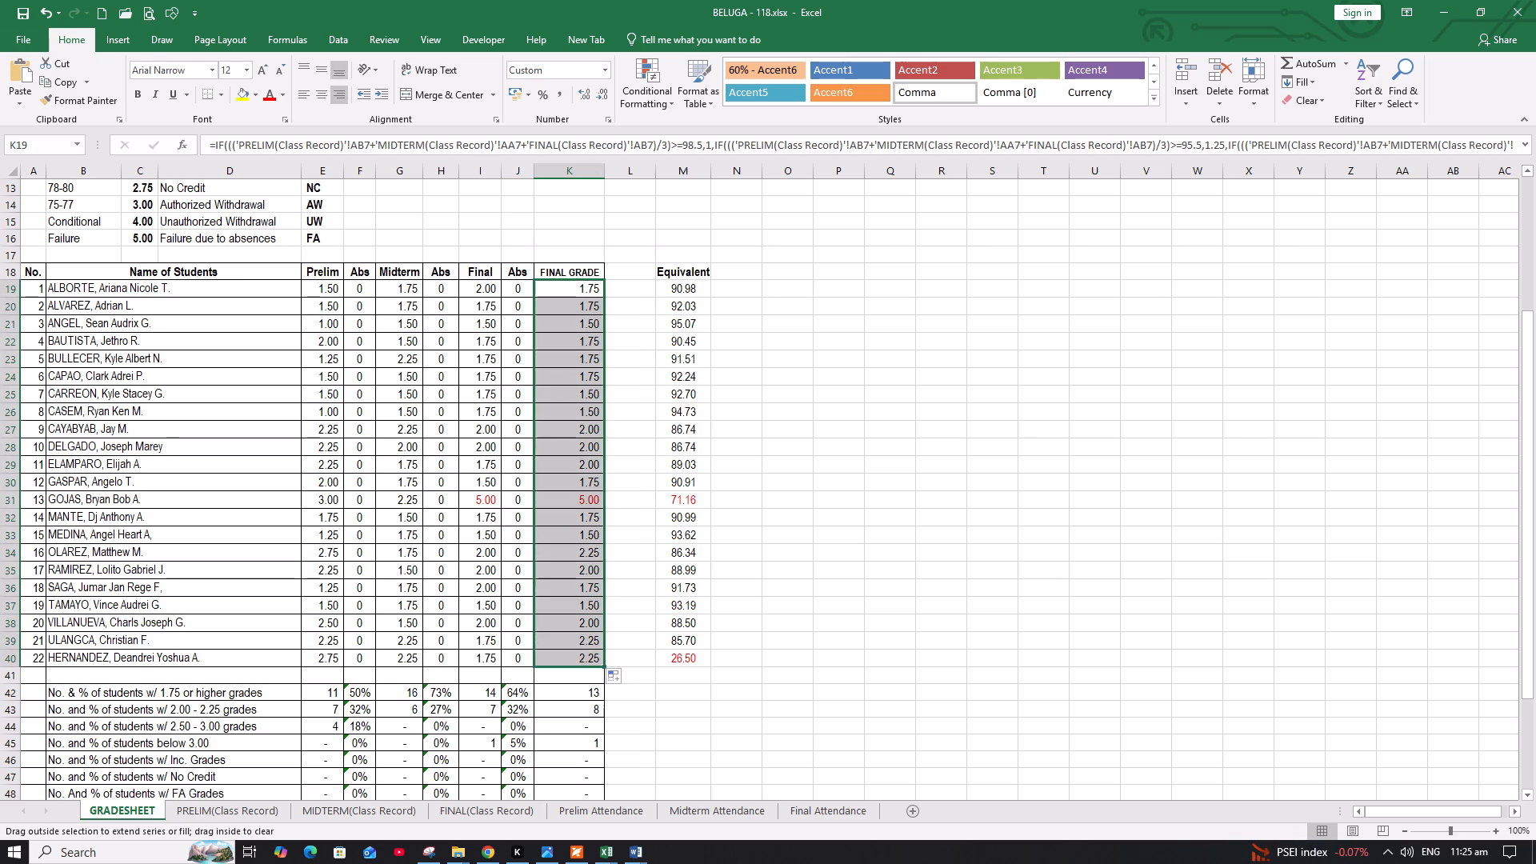
click(482, 288)
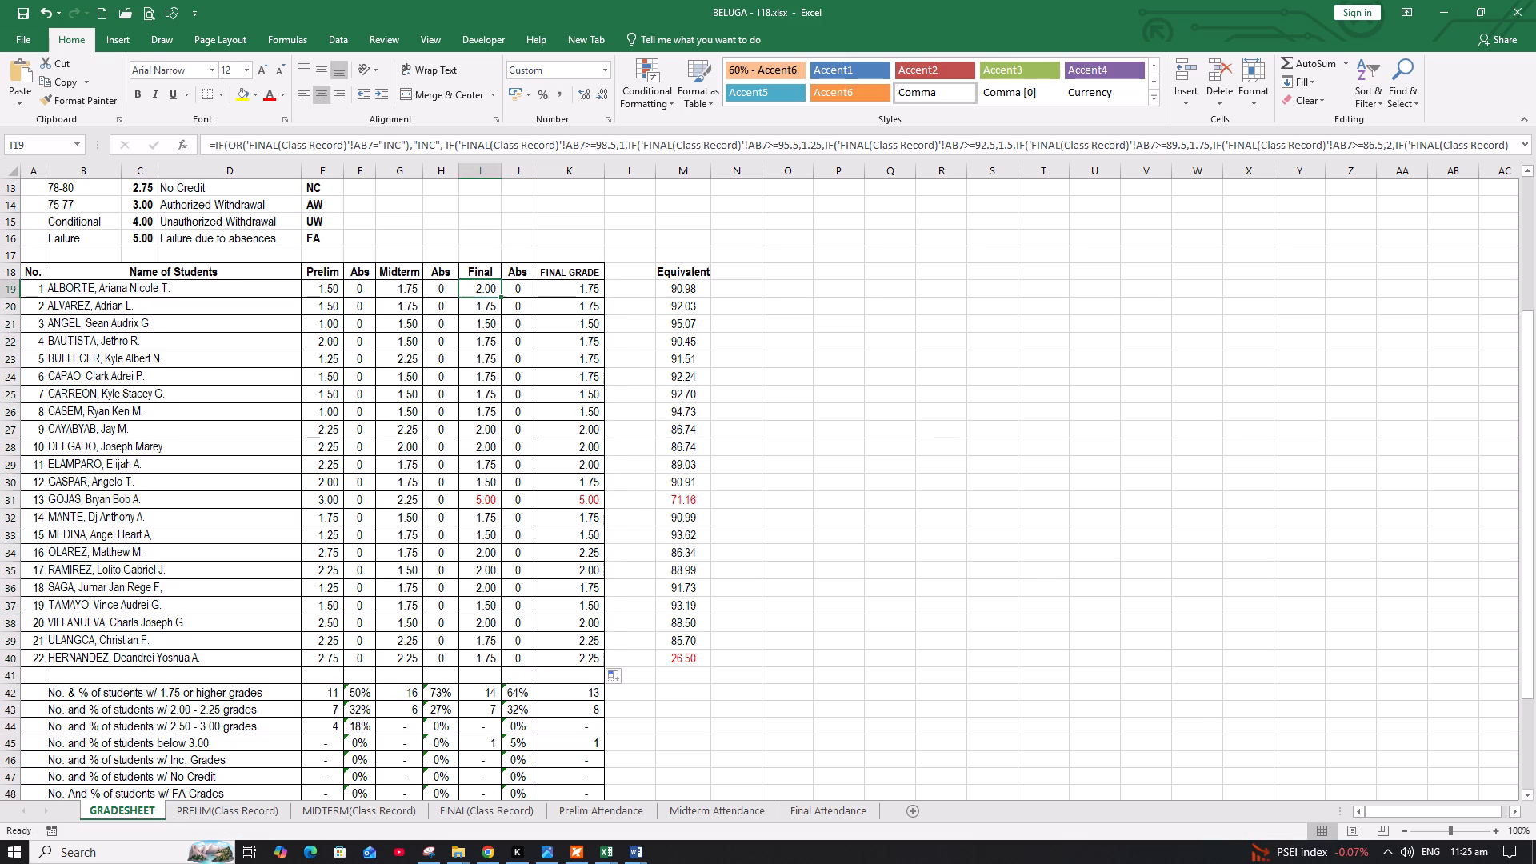
drag(501, 296, 489, 599)
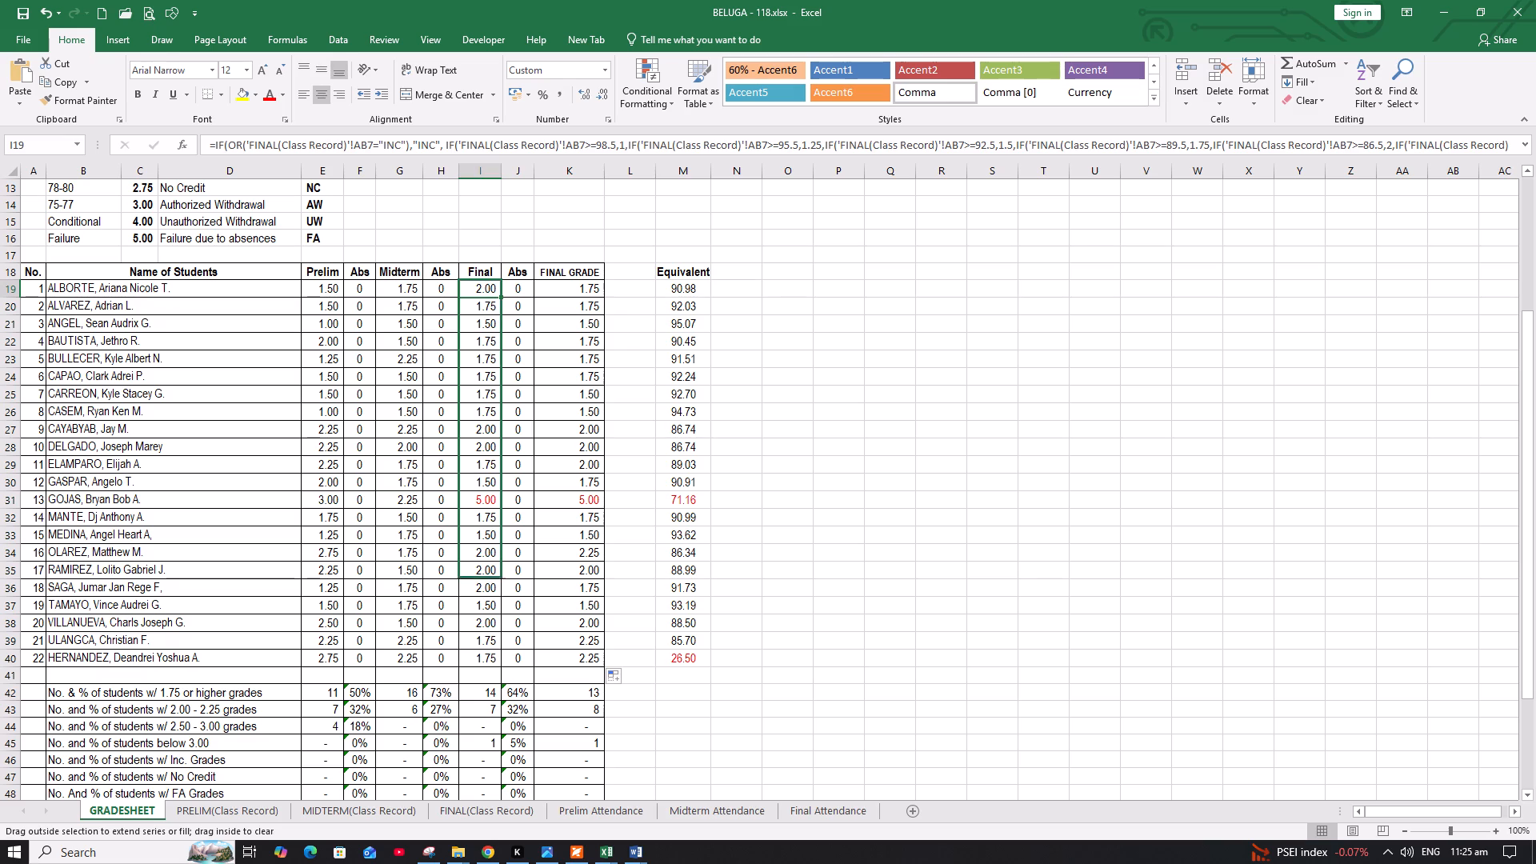
drag(489, 599, 491, 662)
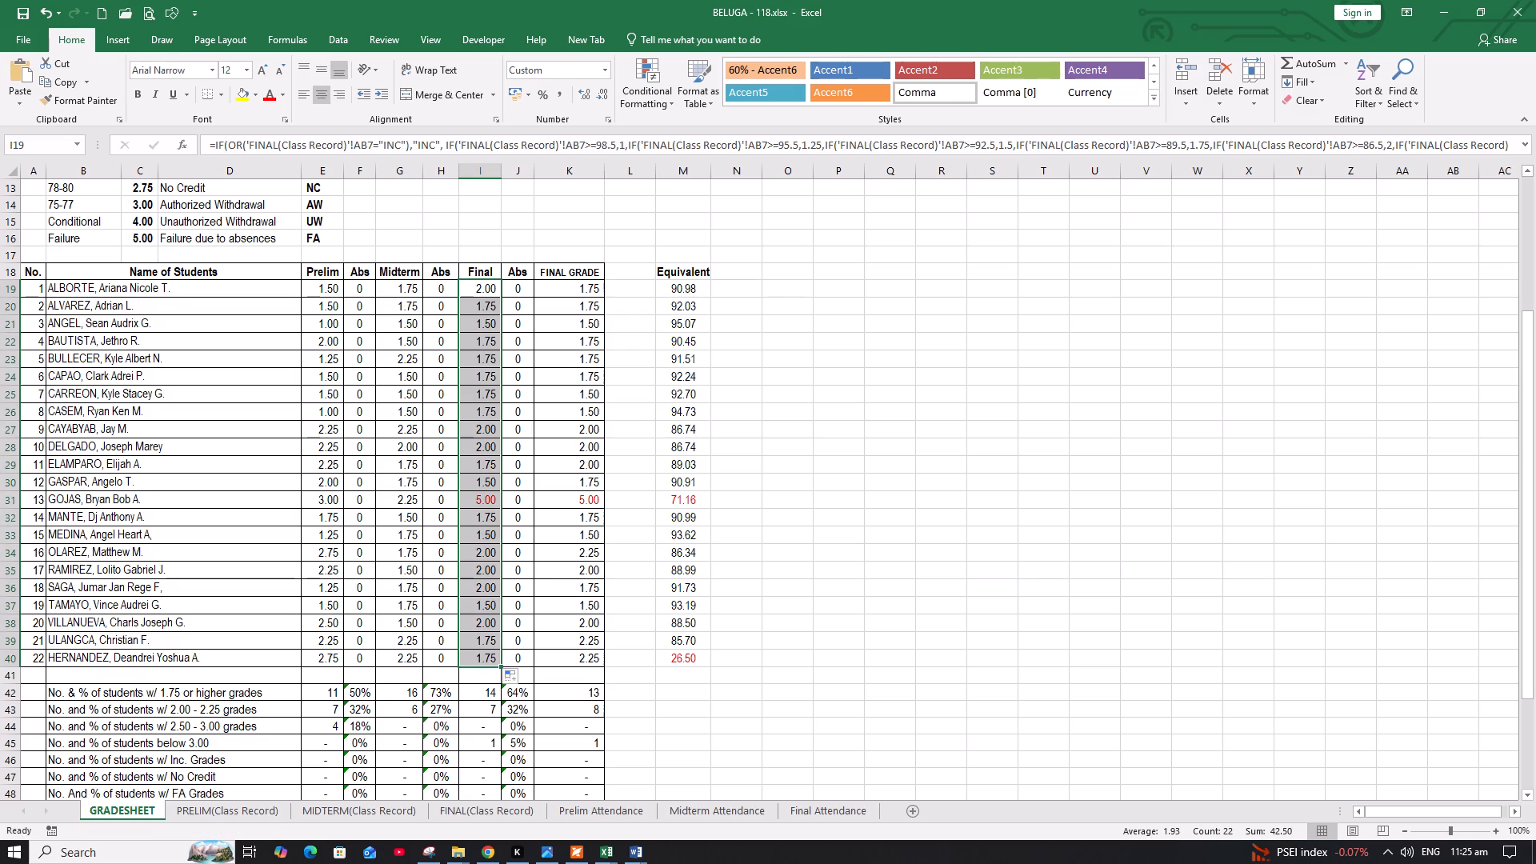
Save the BELUGA - 118 workbook and close it.
click(589, 536)
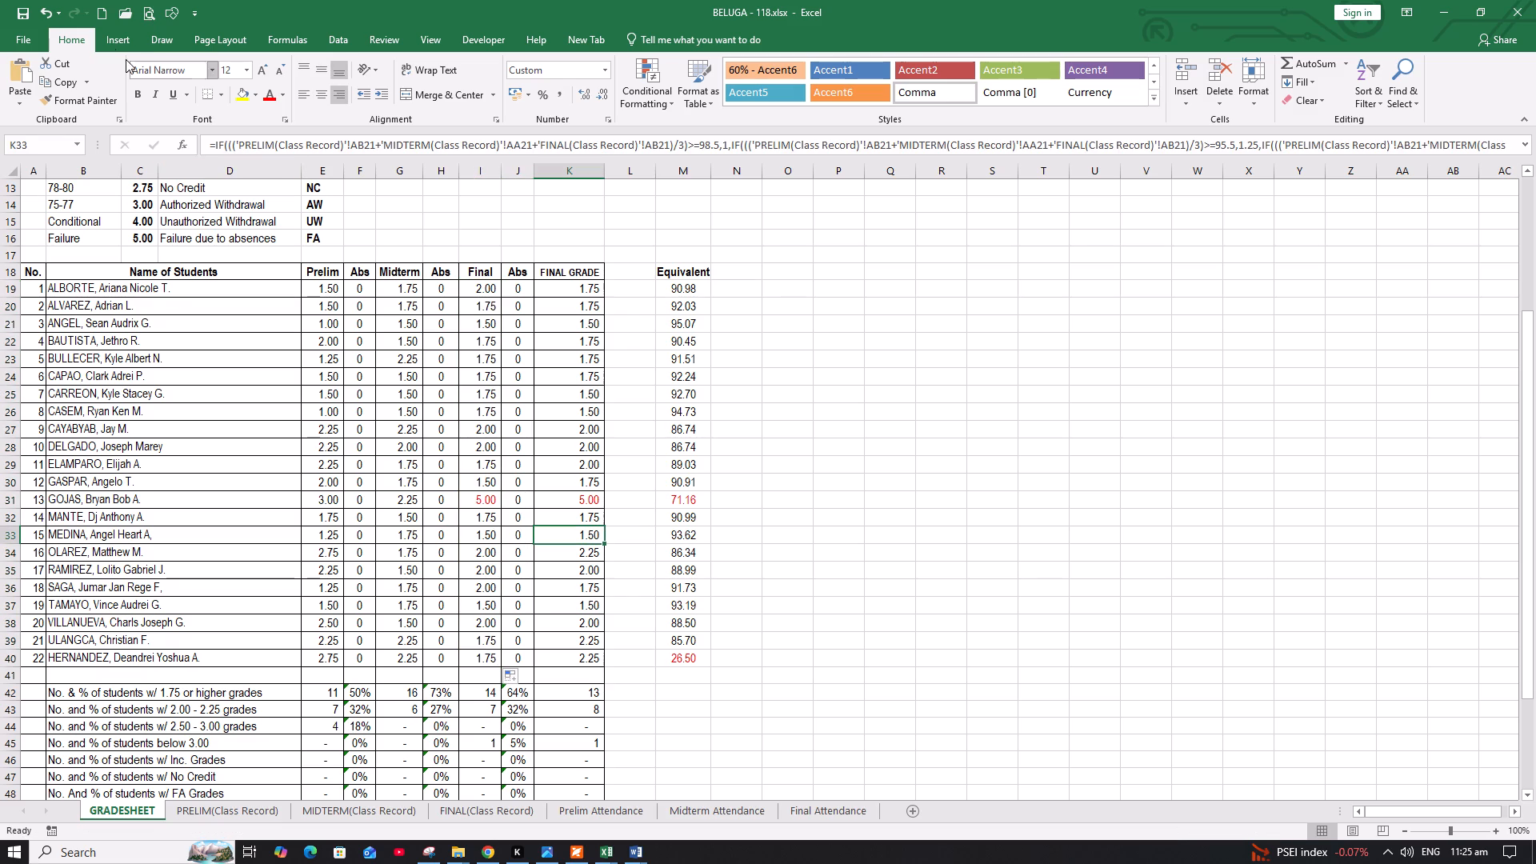
click(25, 12)
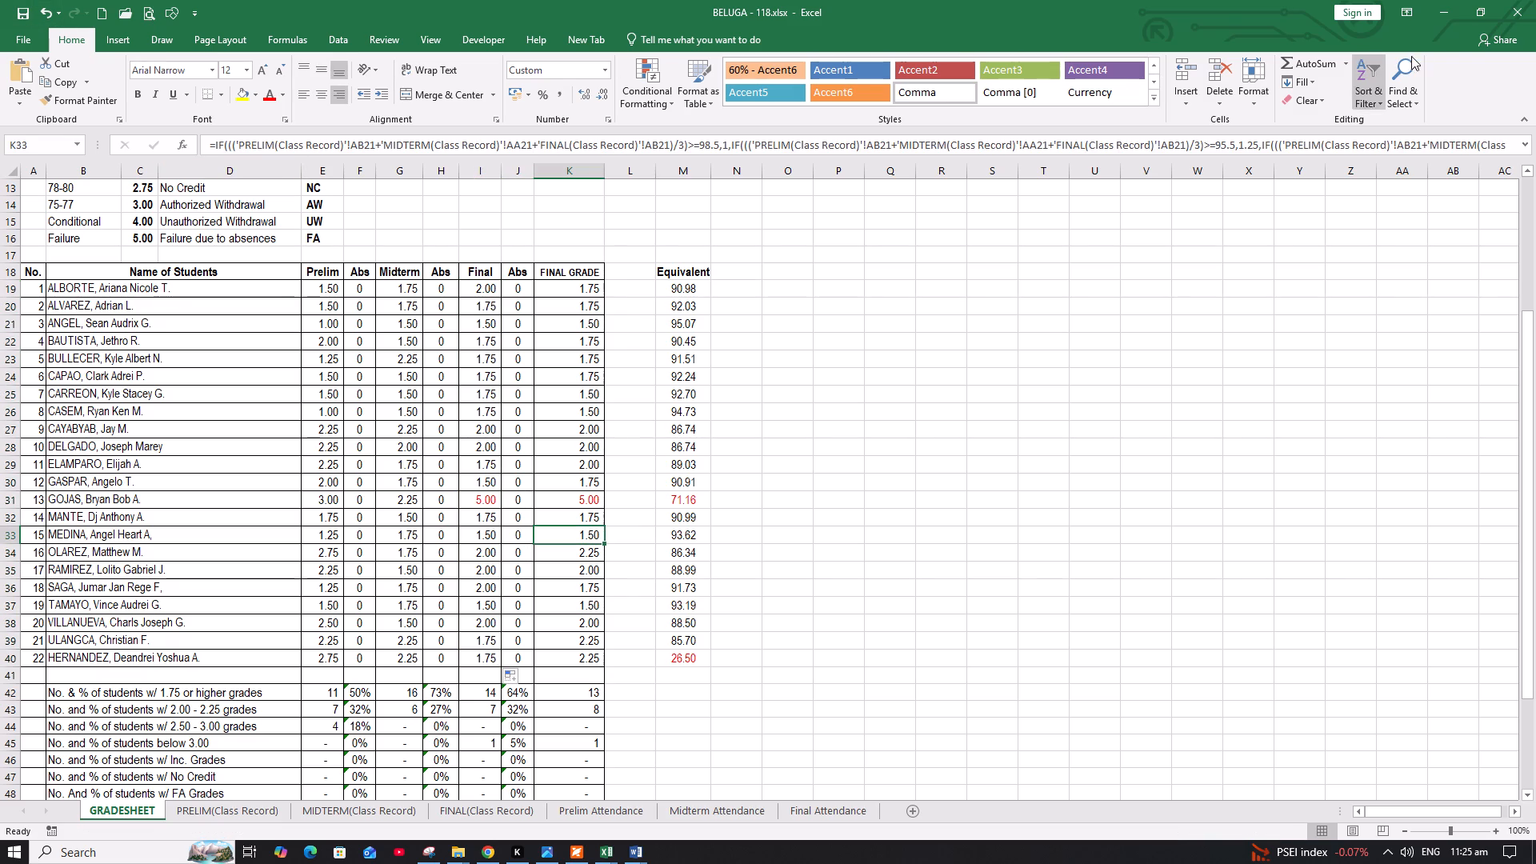
click(1518, 15)
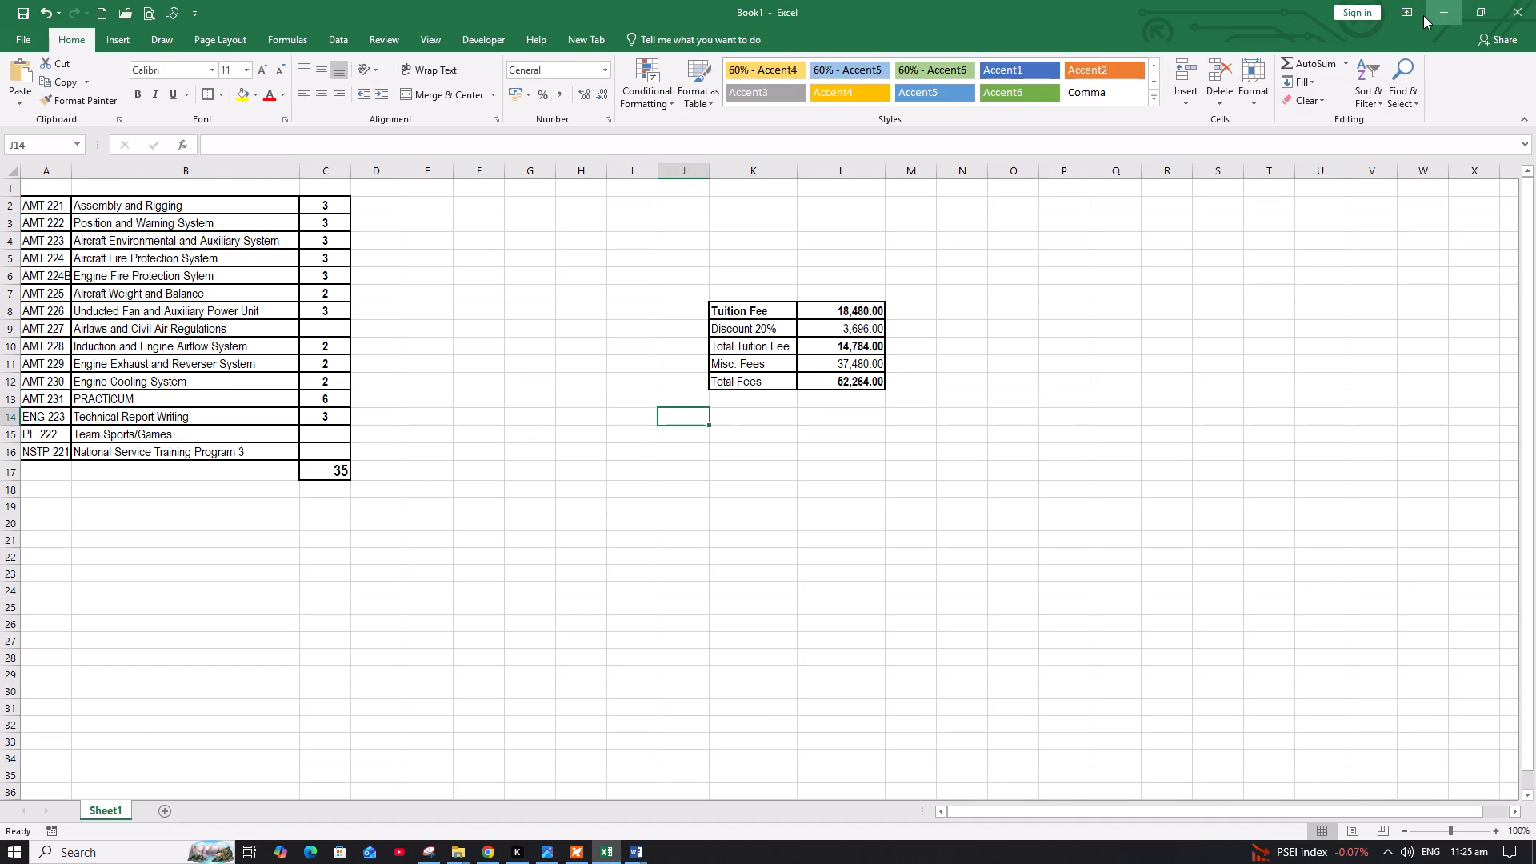
Switch to the Airbus320 registration form document in Word and place the cursor in Francisco's AMT 118 Finals cell.
click(1435, 10)
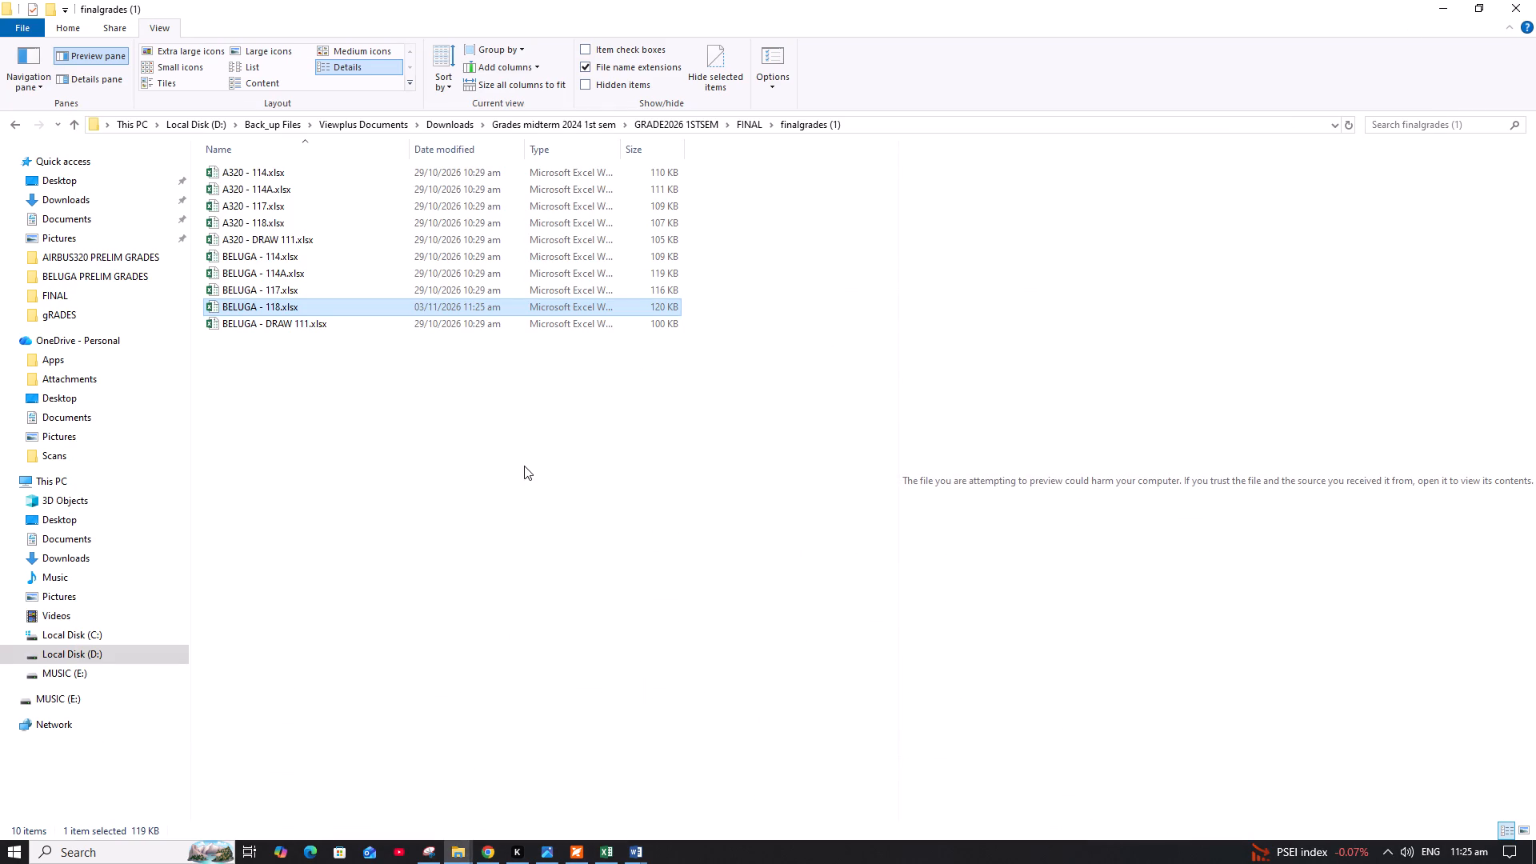
click(636, 854)
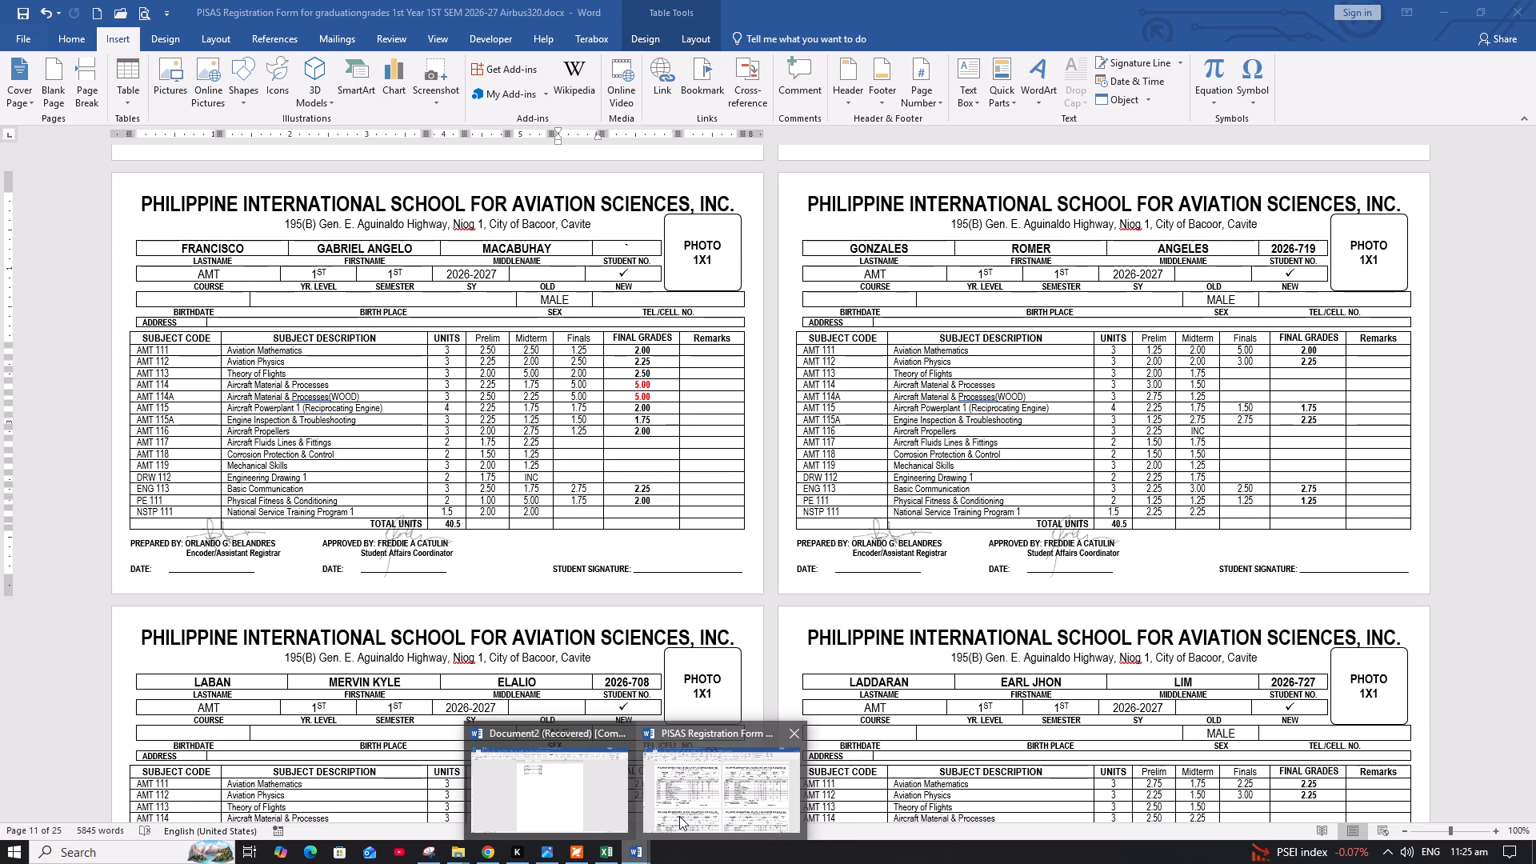
click(679, 816)
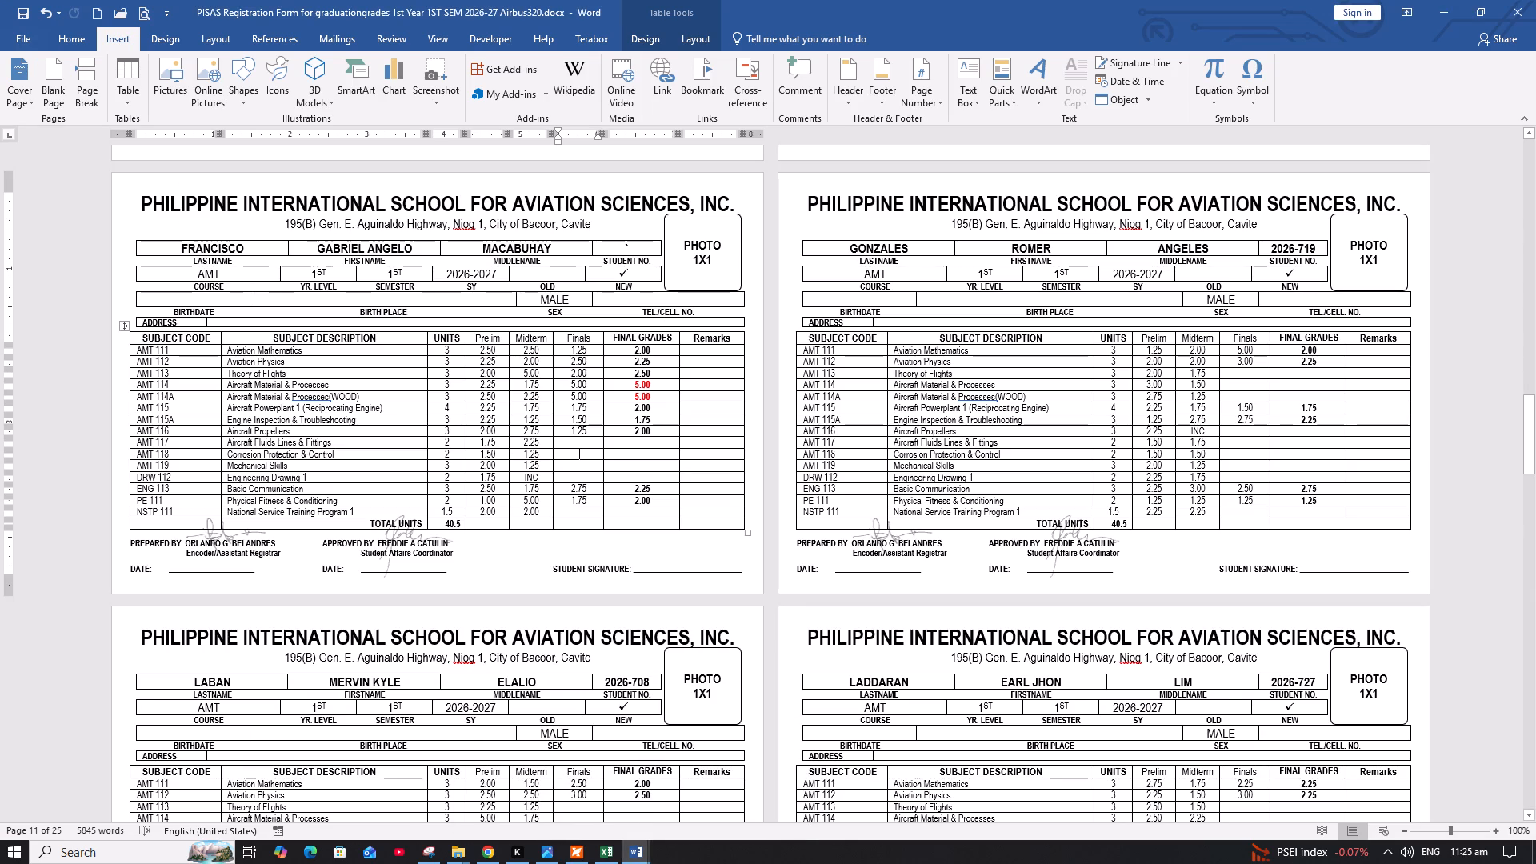
click(587, 445)
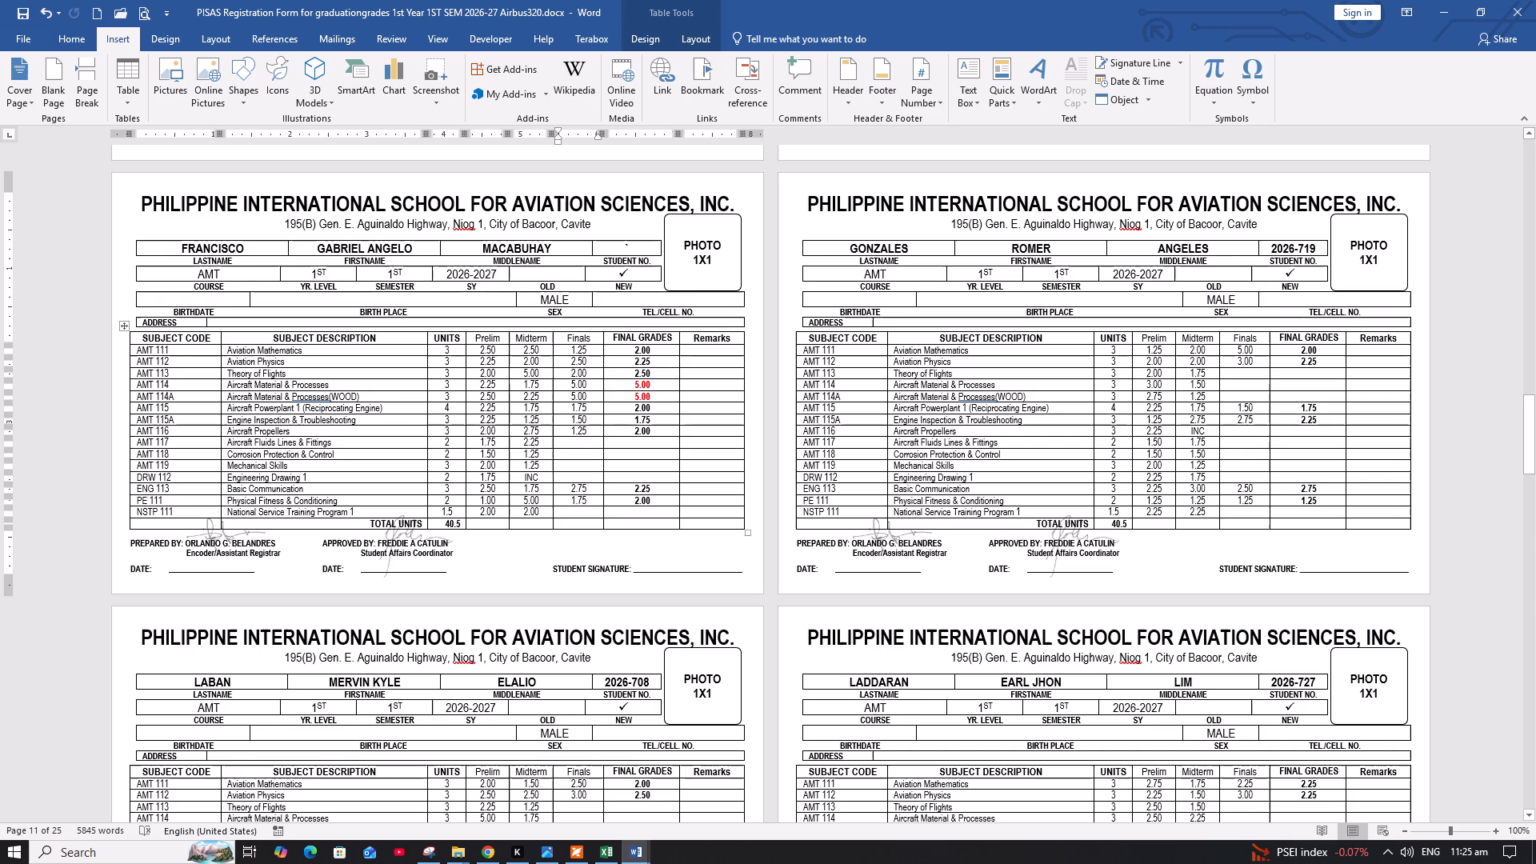
click(590, 452)
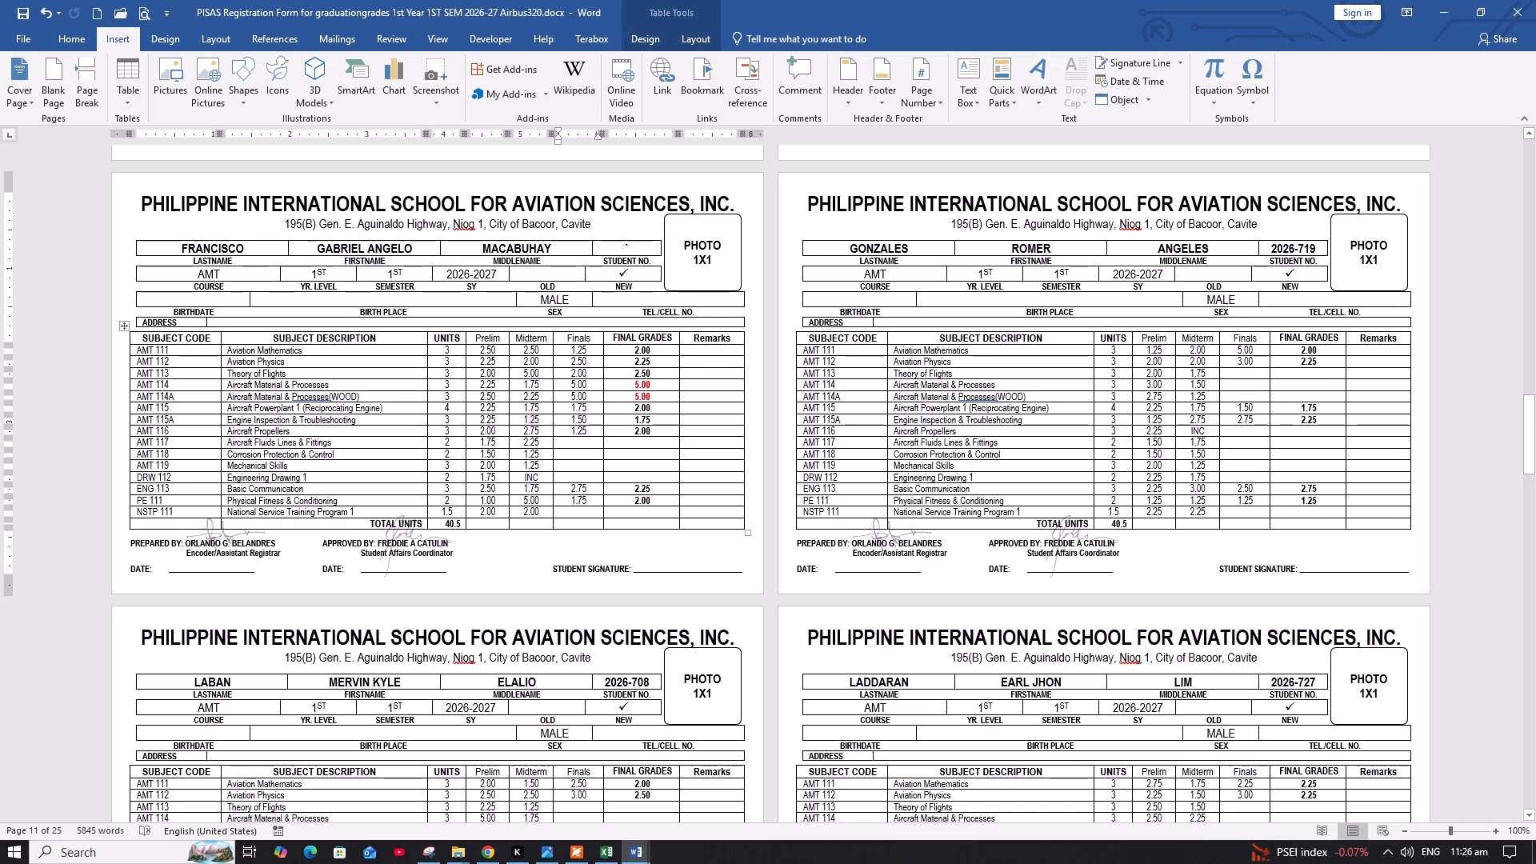
In Excel, open the recent workbook AMT 118 A320 - 118.xlsx, examine Francisco's and Laban's rows in the final class record, and close it.
click(606, 850)
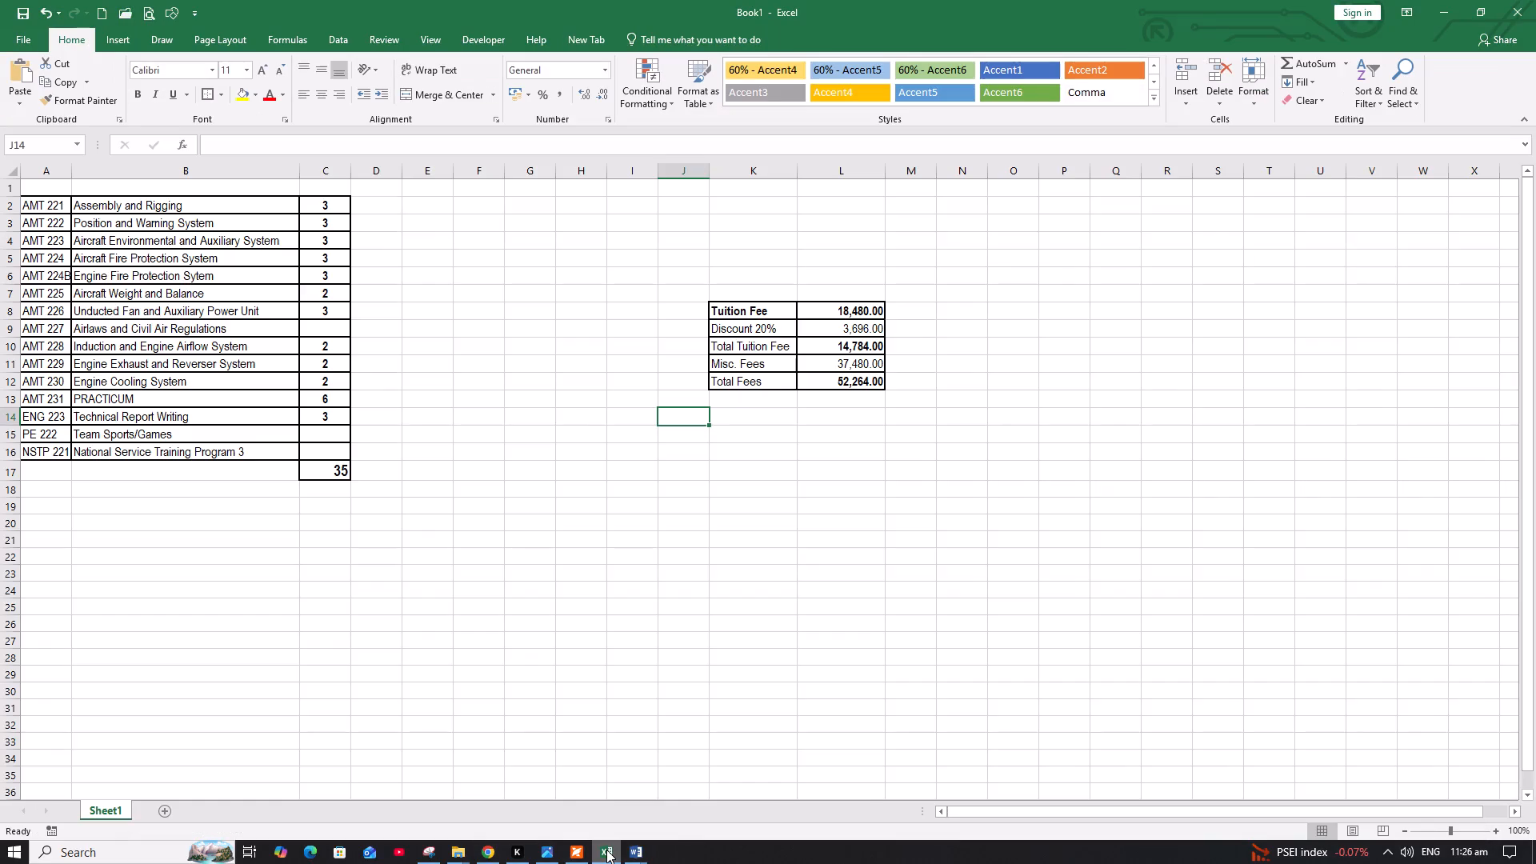
click(18, 45)
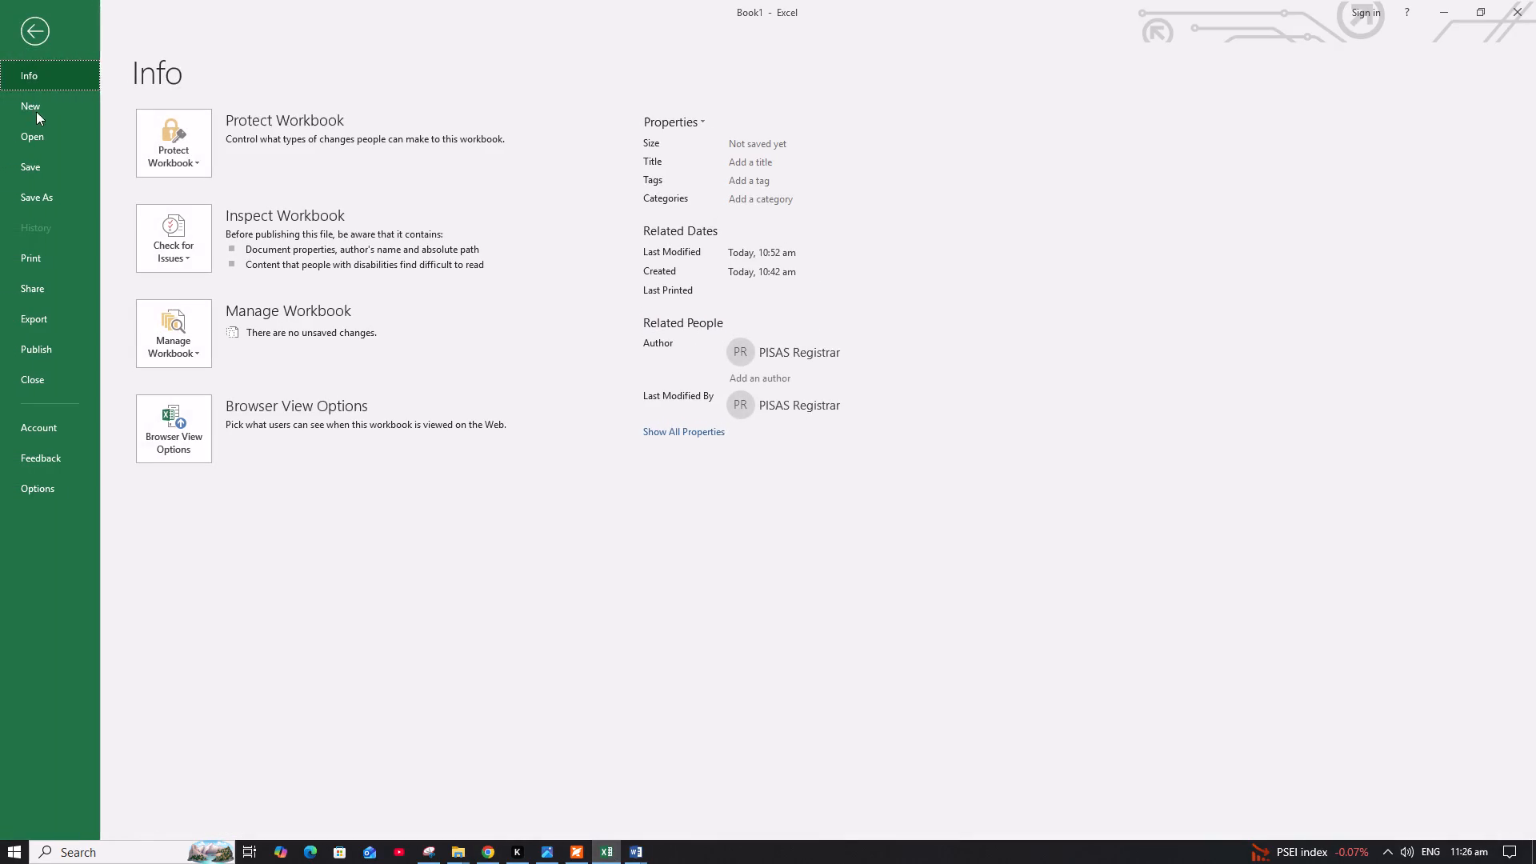
click(40, 133)
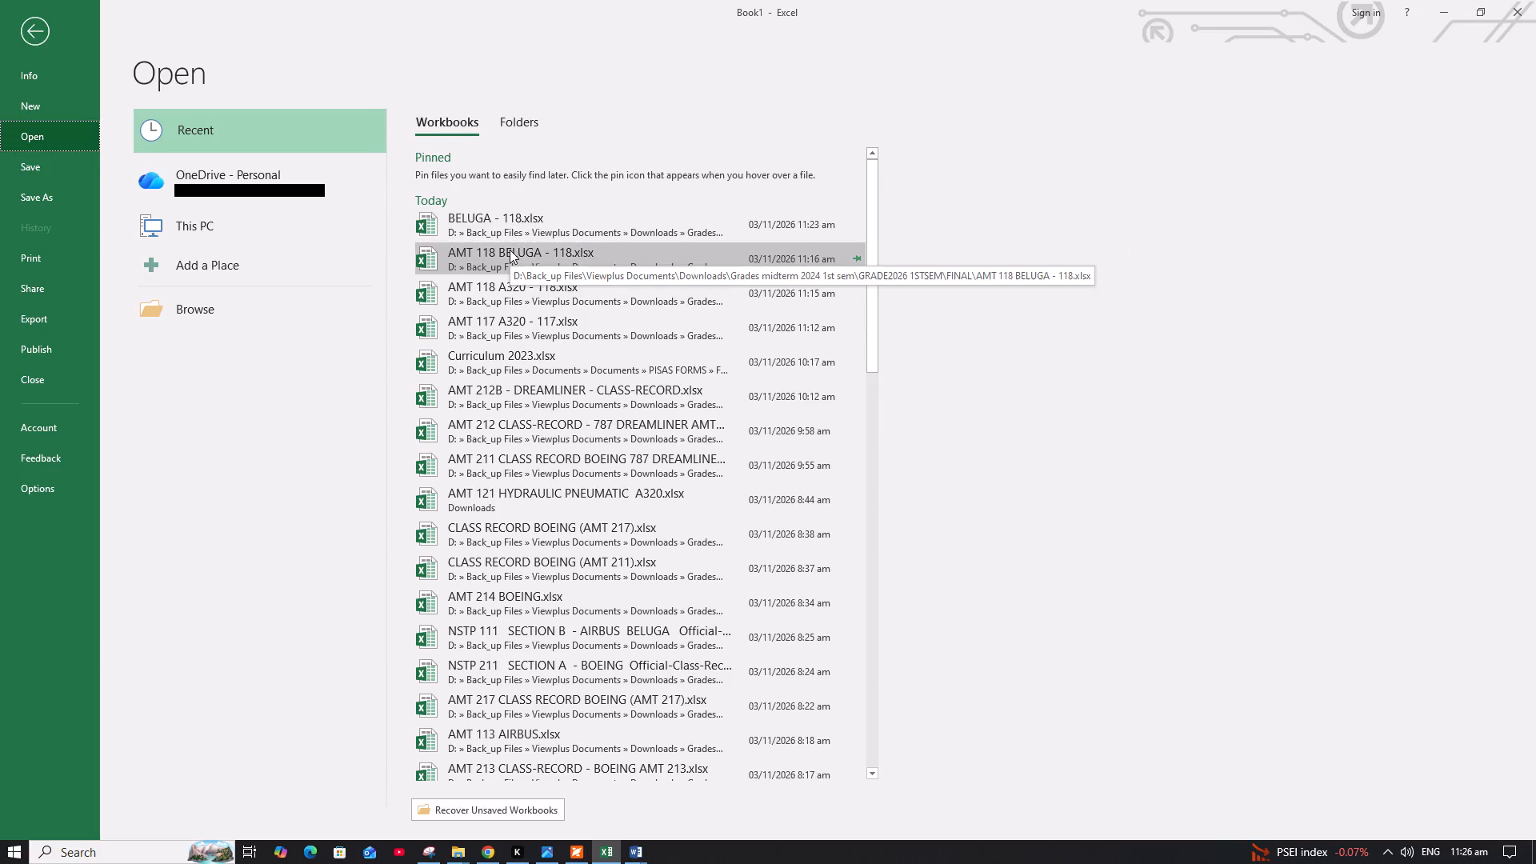
click(495, 288)
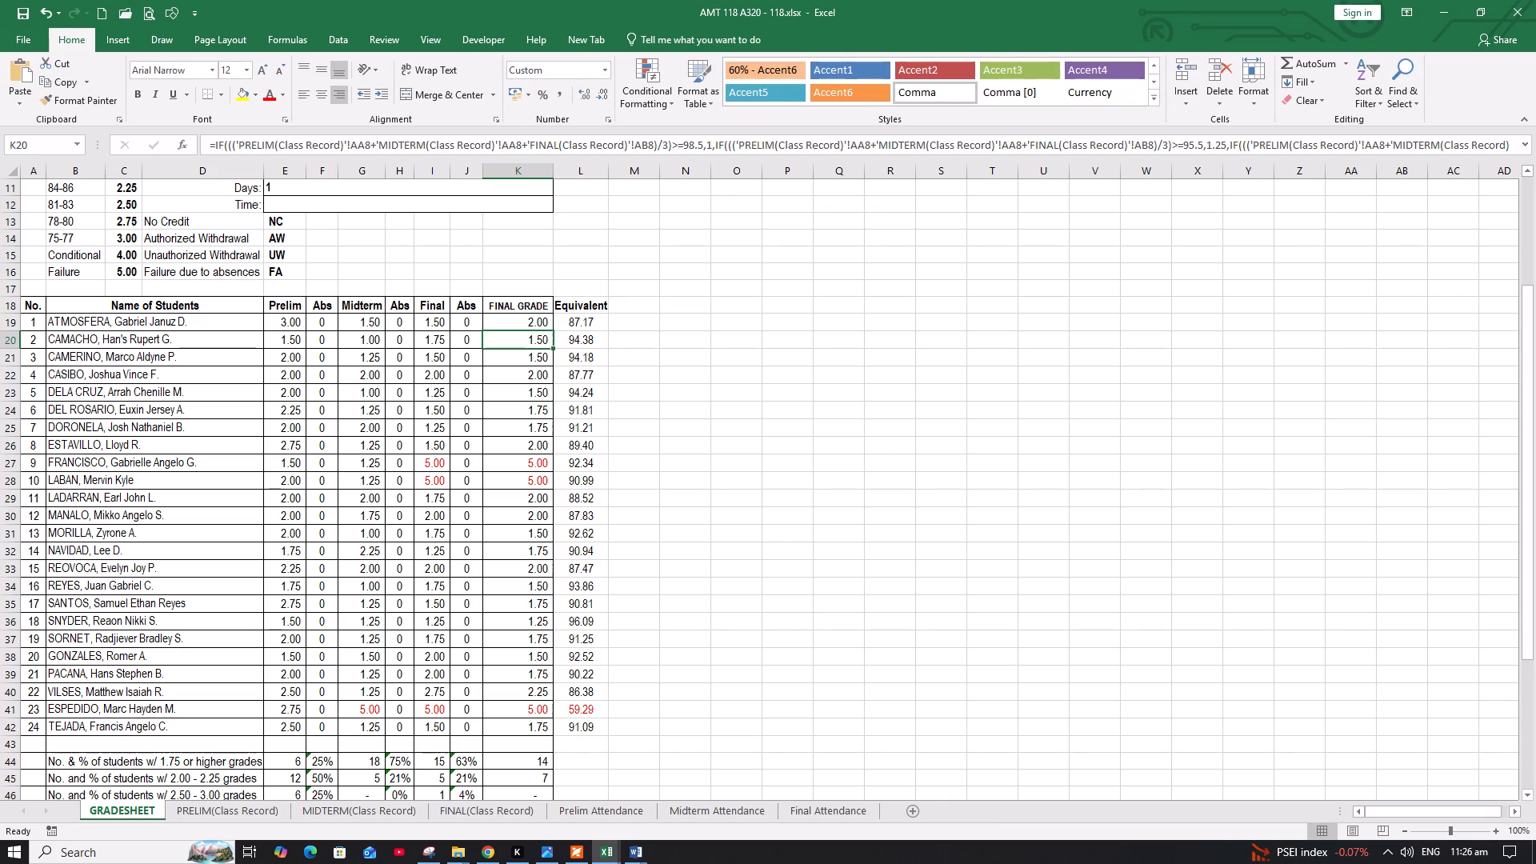
click(450, 809)
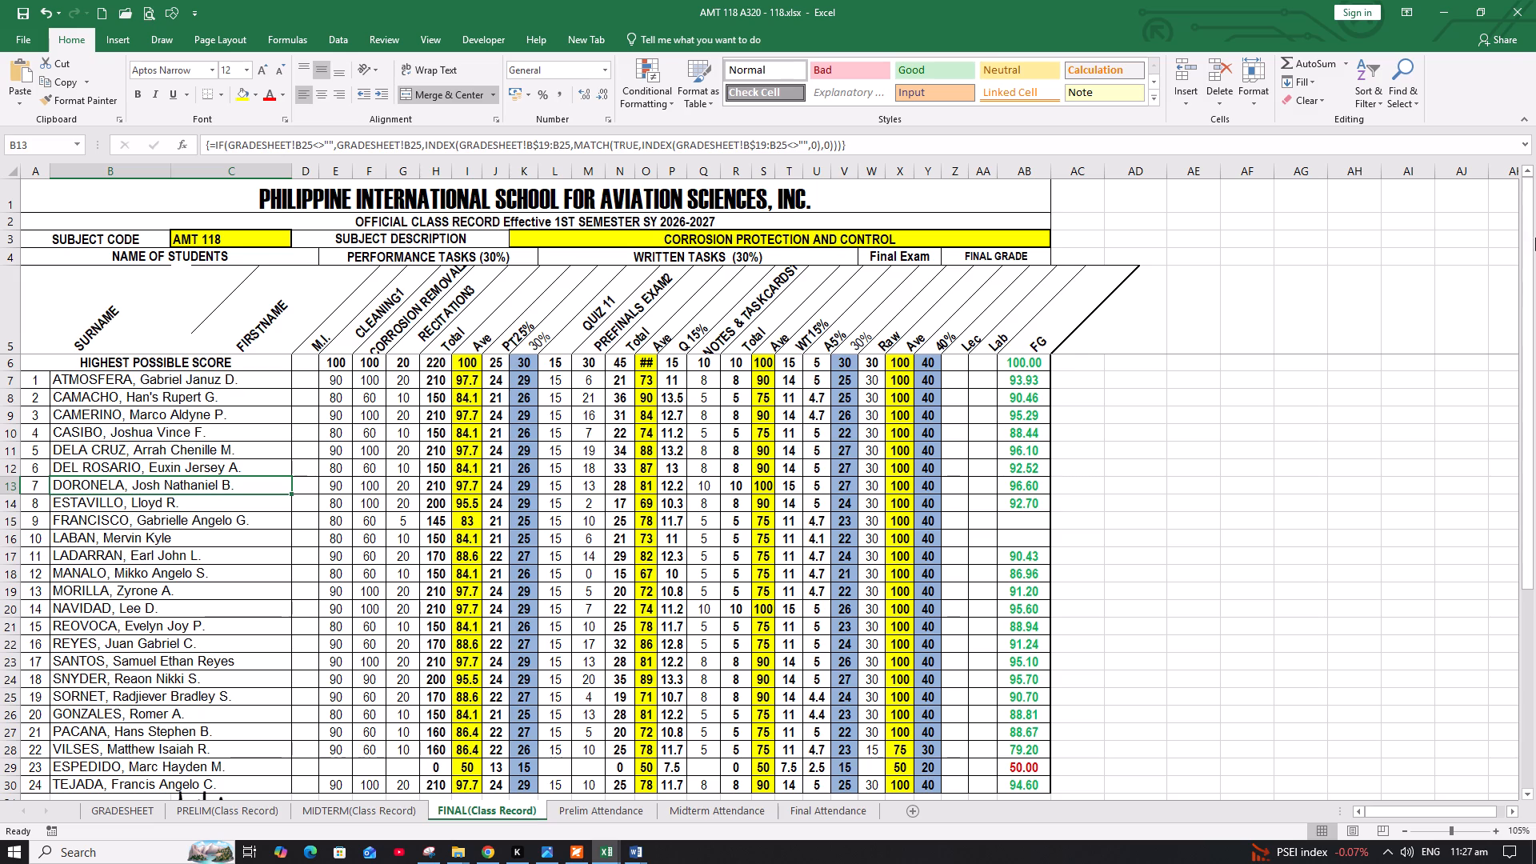
click(1510, 13)
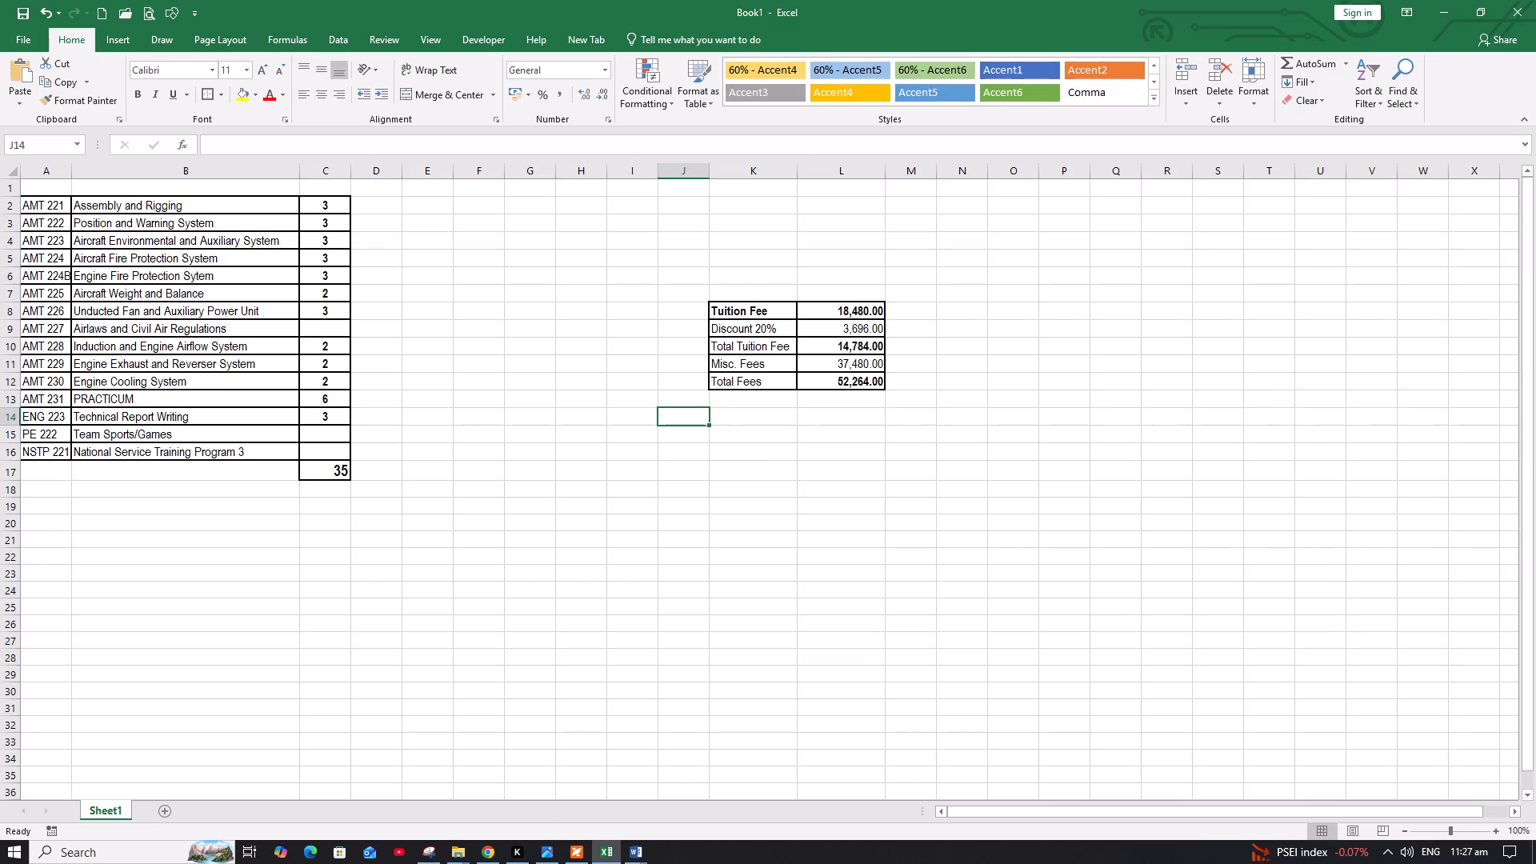
Return to the Airbus320 registration form document in Word.
click(634, 857)
click(665, 817)
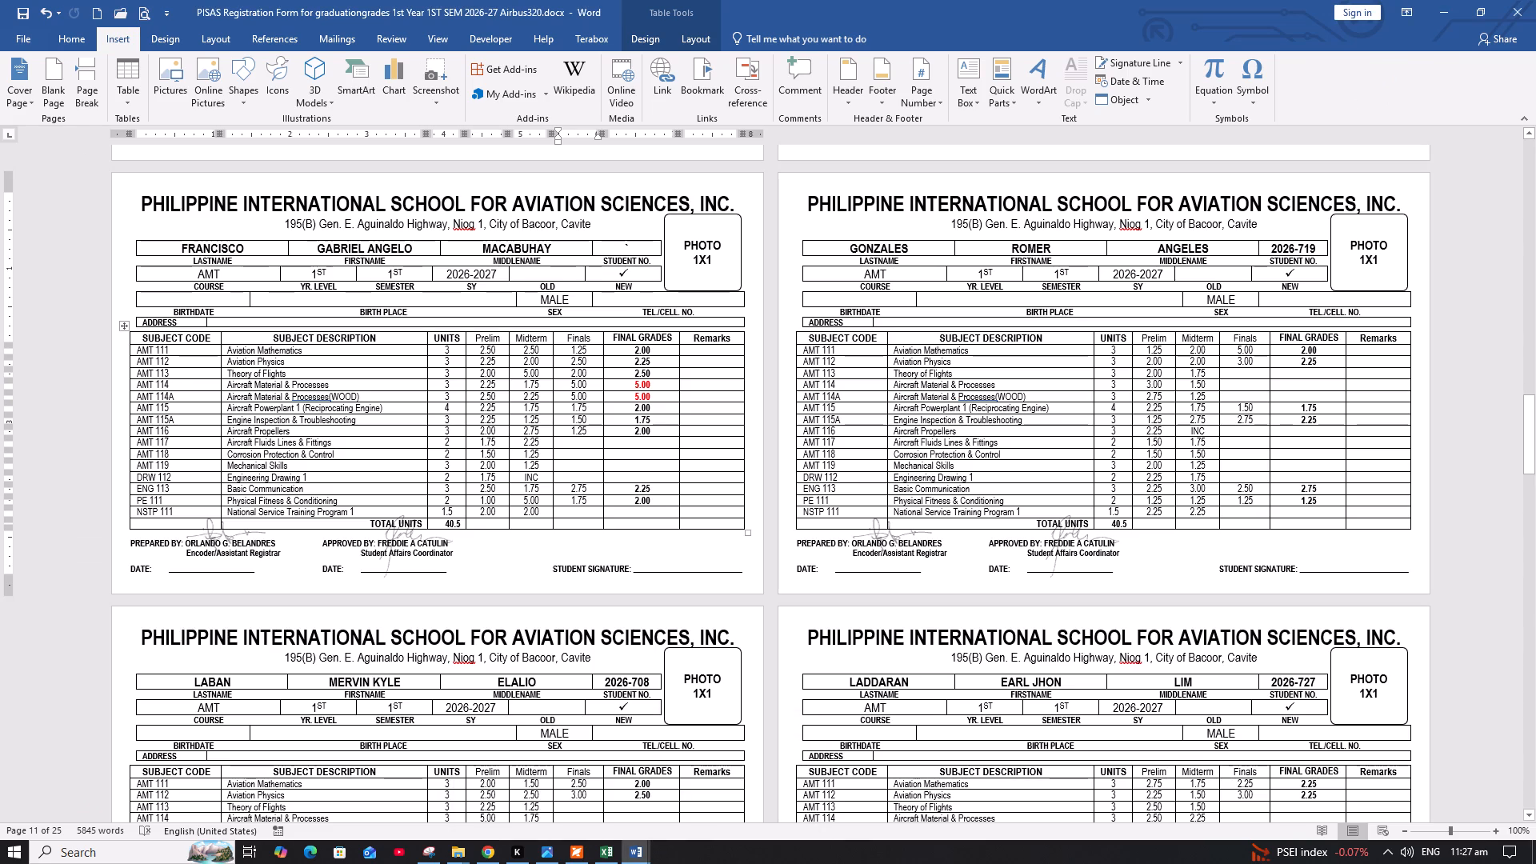
In Francisco's form, enter Finals and Final Grades of 1.50 for AMT 119 and 1.75 for DRW 112.
key(Down)
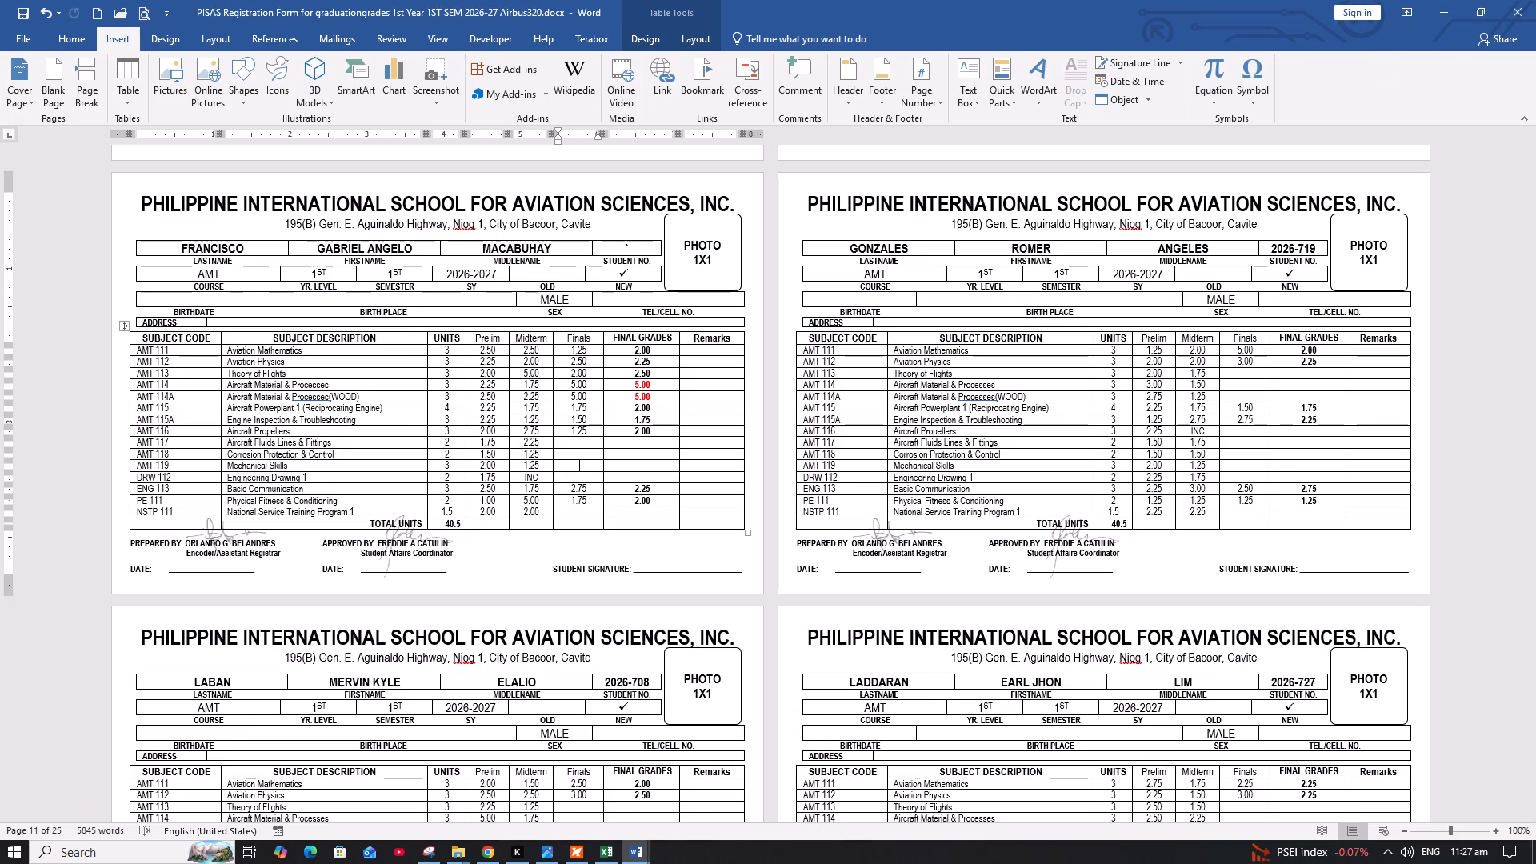
text(1.50)
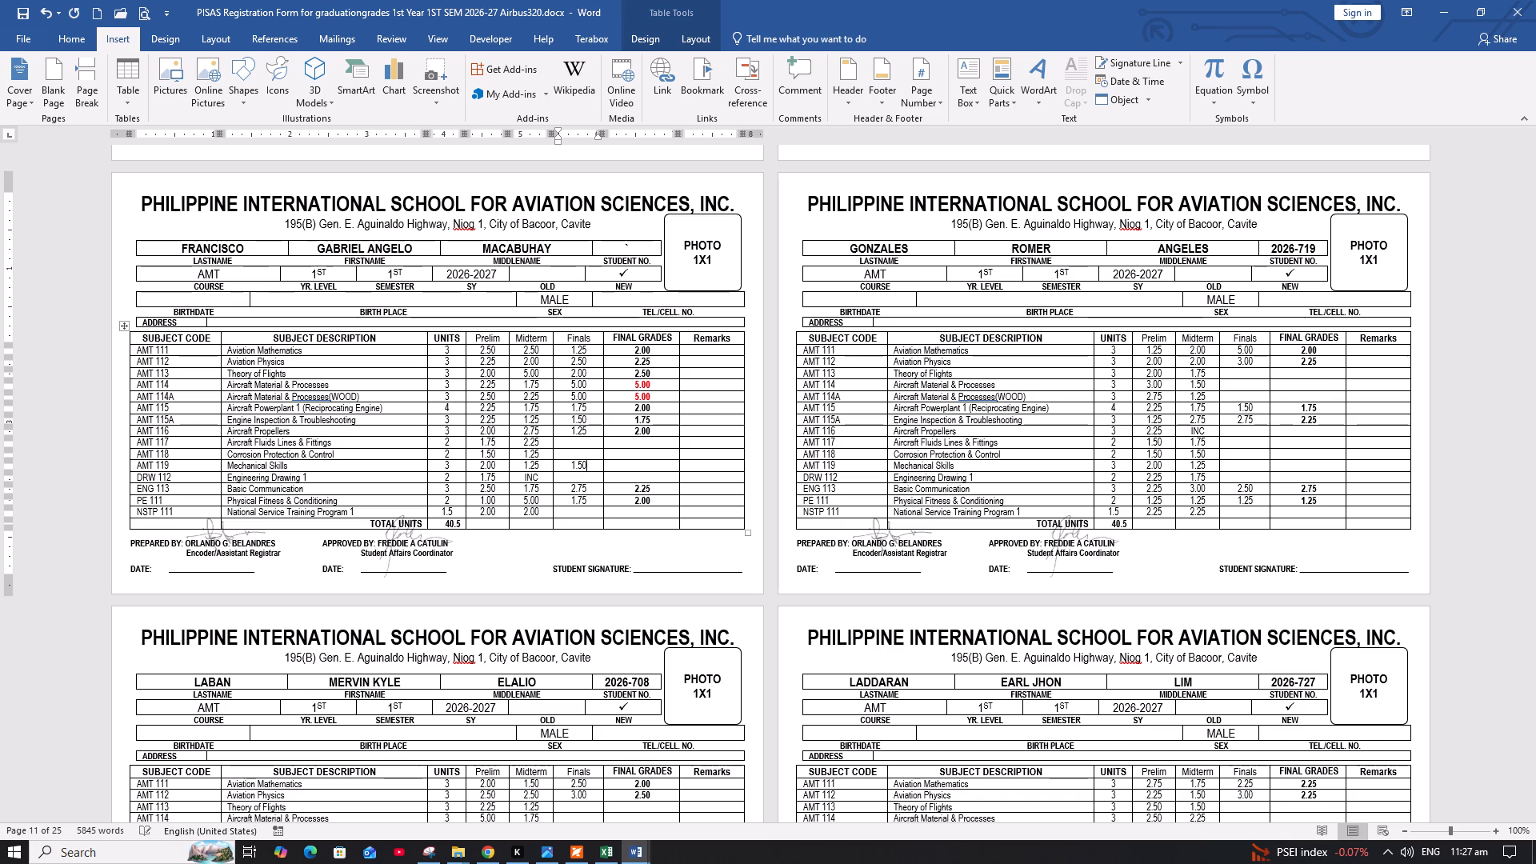
key(Right)
text(1.50)
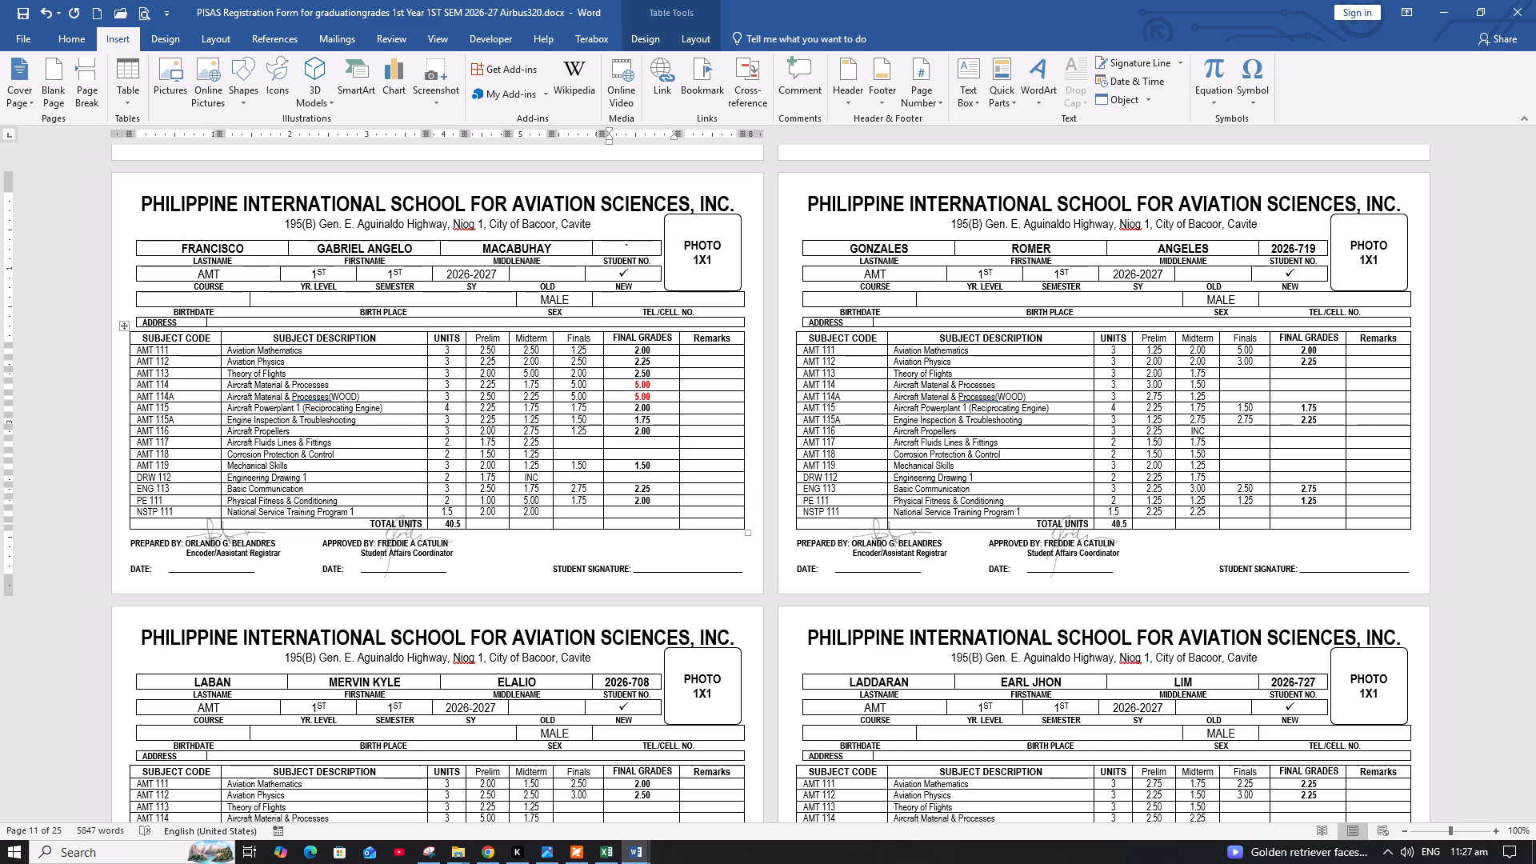
key(Down)
key(Left)
text(1.75)
key(Right)
text(1.75)
Enter Francisco's NSTP 111 Finals as 1.25 and Final Grade as 1.75.
key(Down)
key(Down)
key(Down)
key(Left)
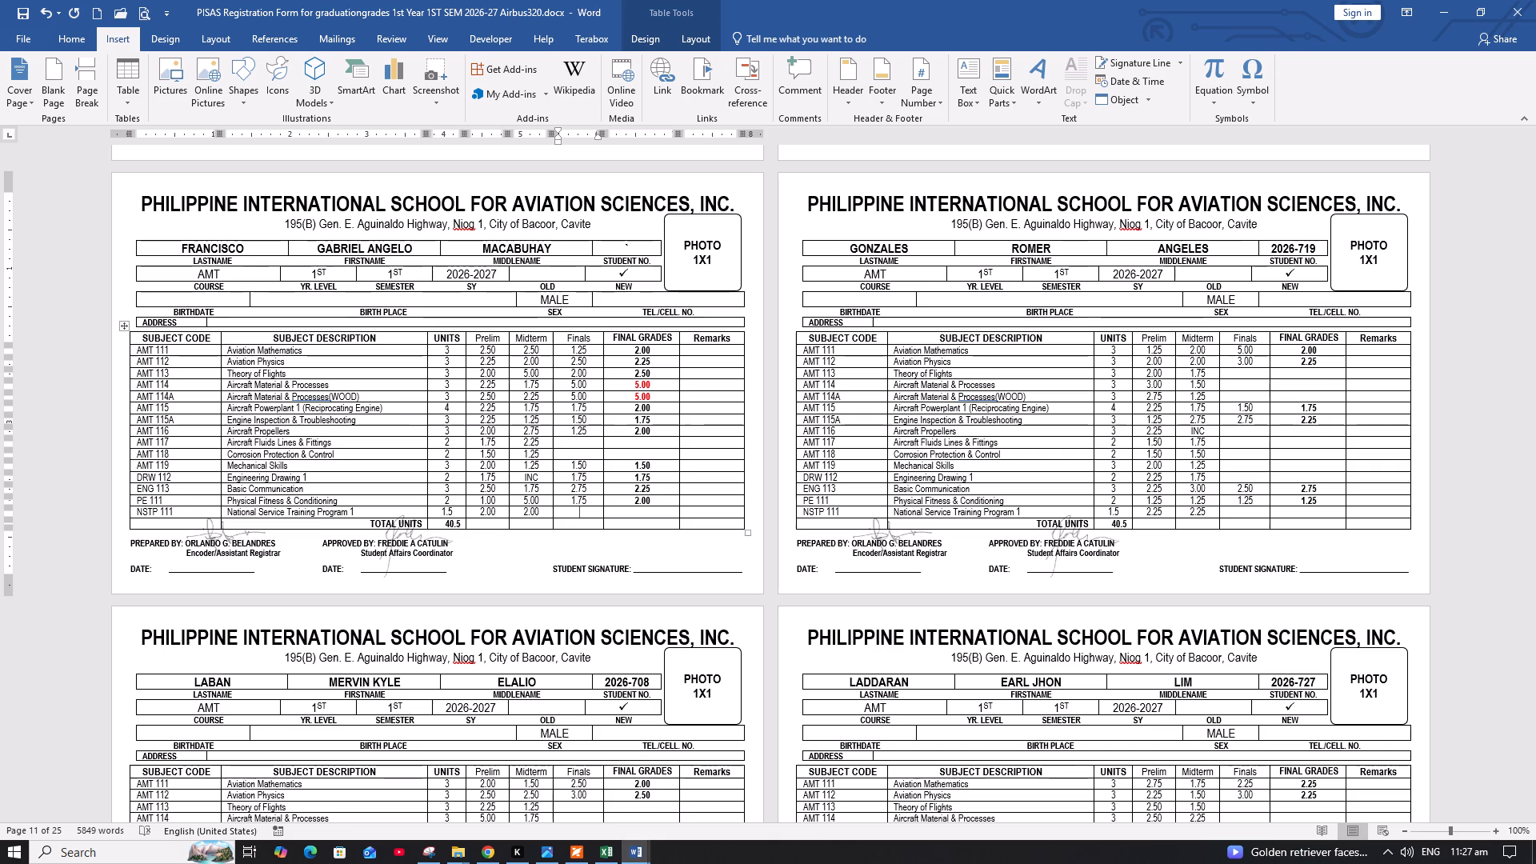
text(1.25)
key(Right)
text(1.75)
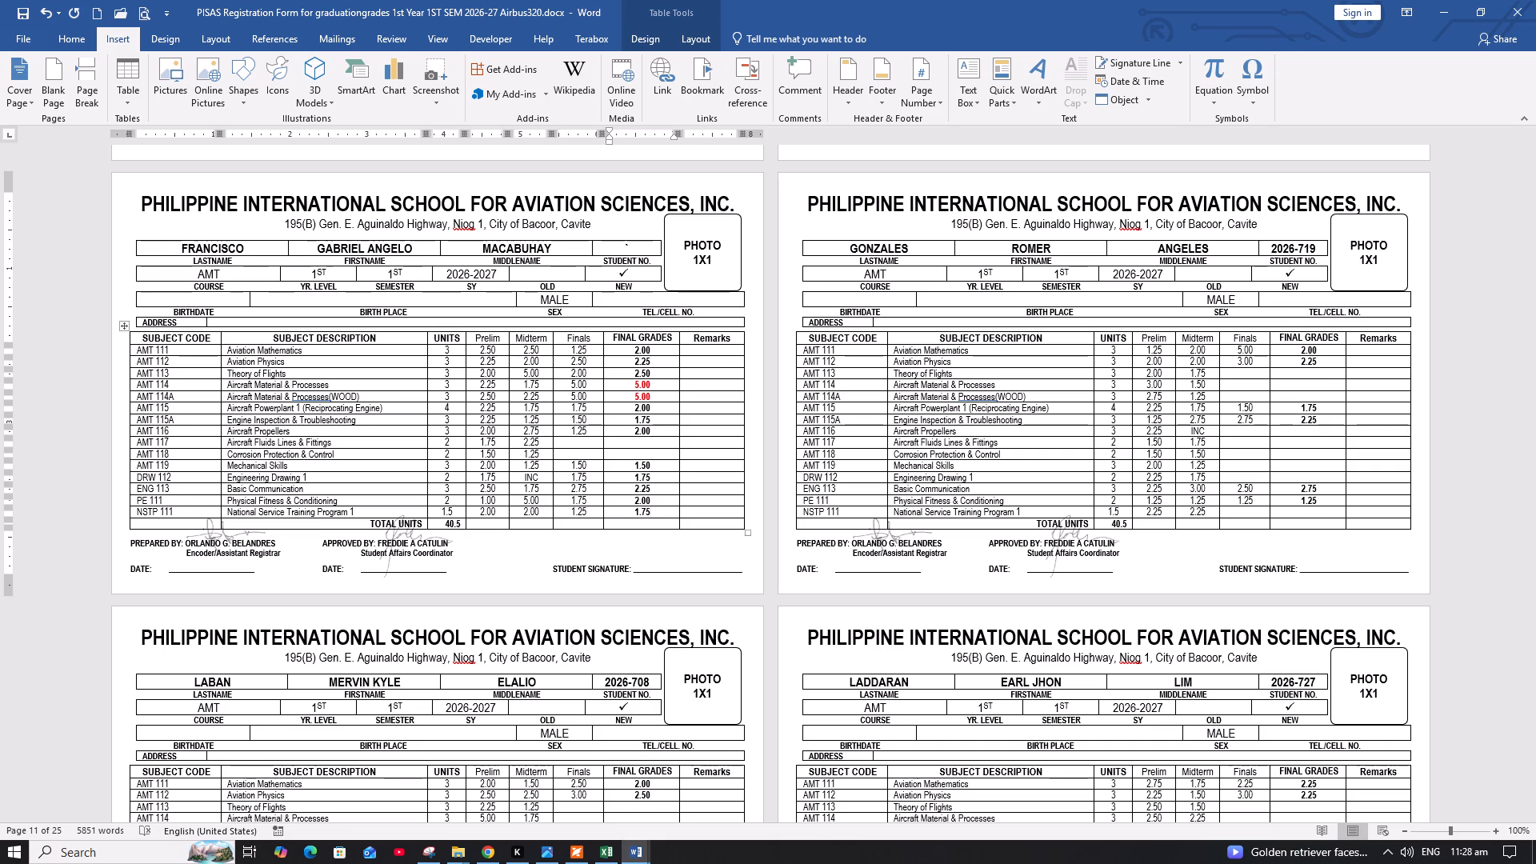
Enter the remark Passed for Francisco's AMT 111 and copy it to AMT 112 and AMT 113.
key(Right)
key(Up)
key(Up)
key(Up)
key(Up)
key(Up)
key(Up)
key(Up)
key(Up)
key(Up)
key(Up)
key(Up)
key(Up)
key(Up)
key(Up)
text(Passed)
key(ctrl+shift+Left)
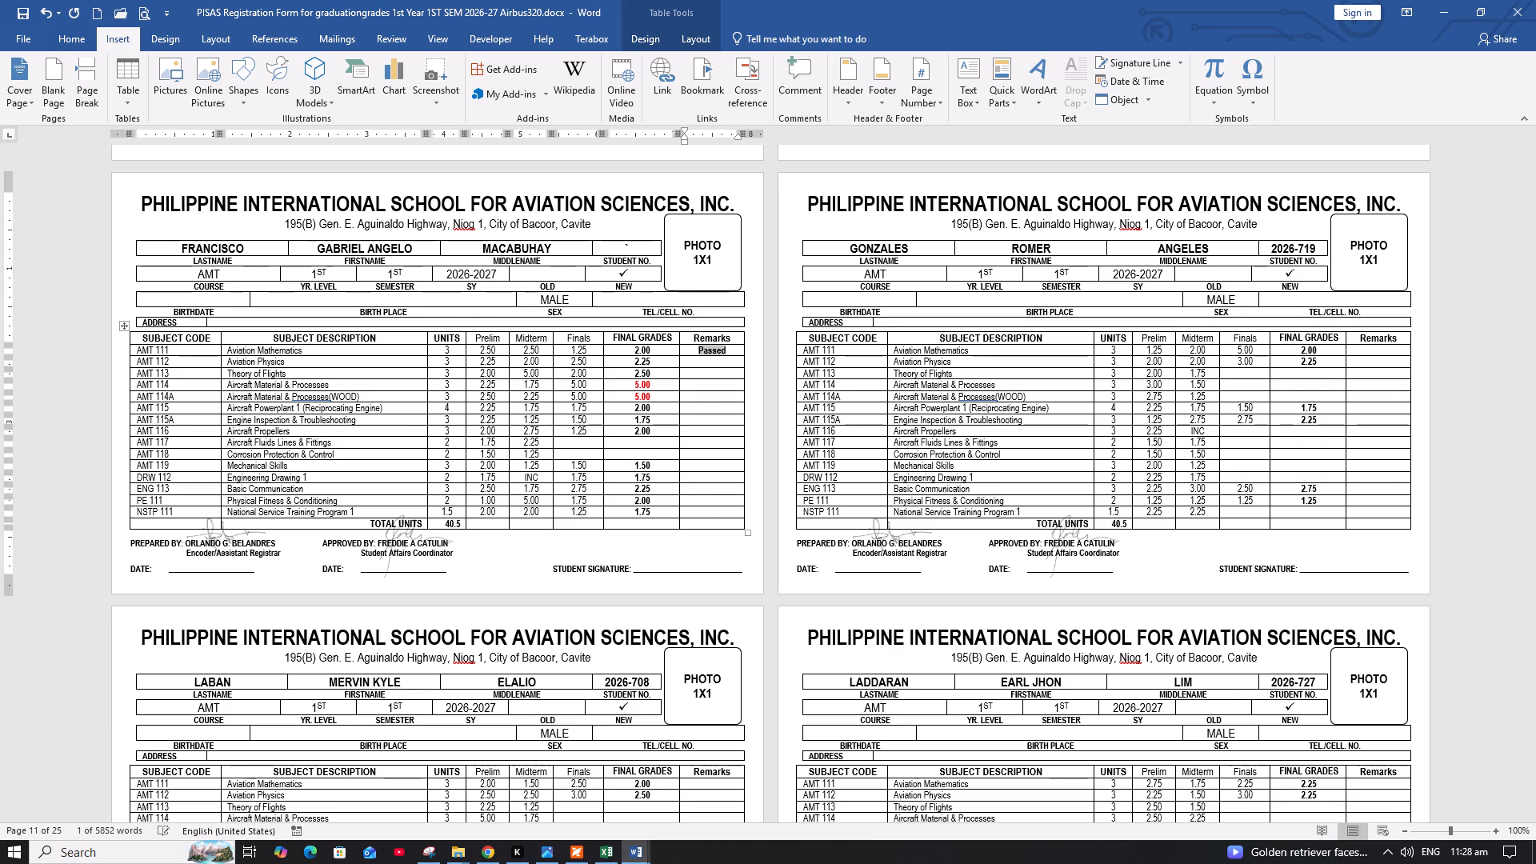
key(ctrl+c)
key(ctrl+c)
key(Down)
key(ctrl+v)
key(Down)
key(ctrl+v)
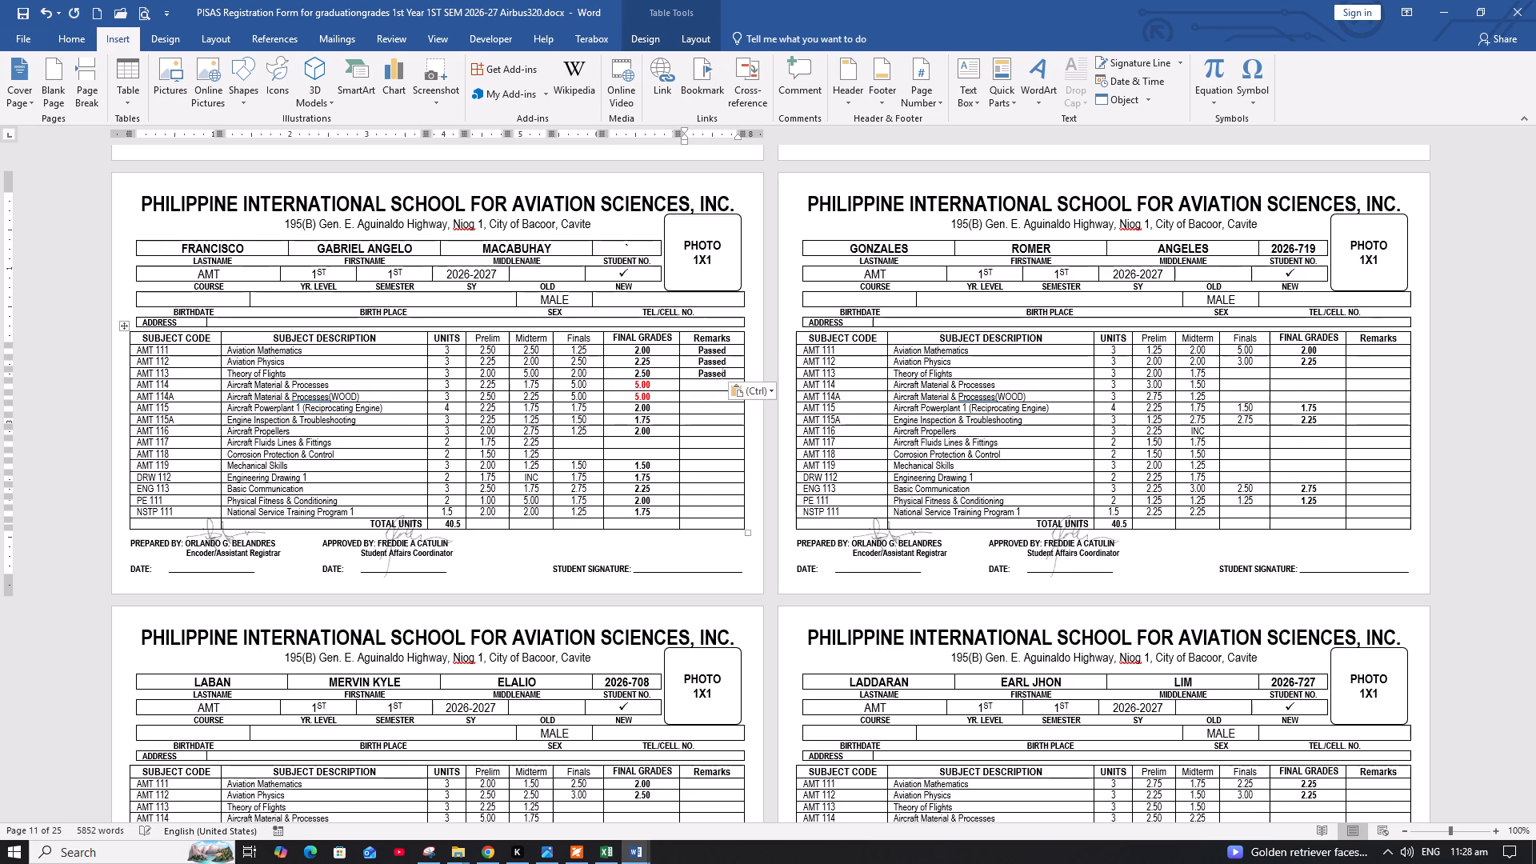
Paste the Passed remark for Francisco's AMT 115, AMT 115A and AMT 116.
key(Down)
key(Down)
key(Down)
key(ctrl+v)
key(Down)
key(ctrl+v)
key(Down)
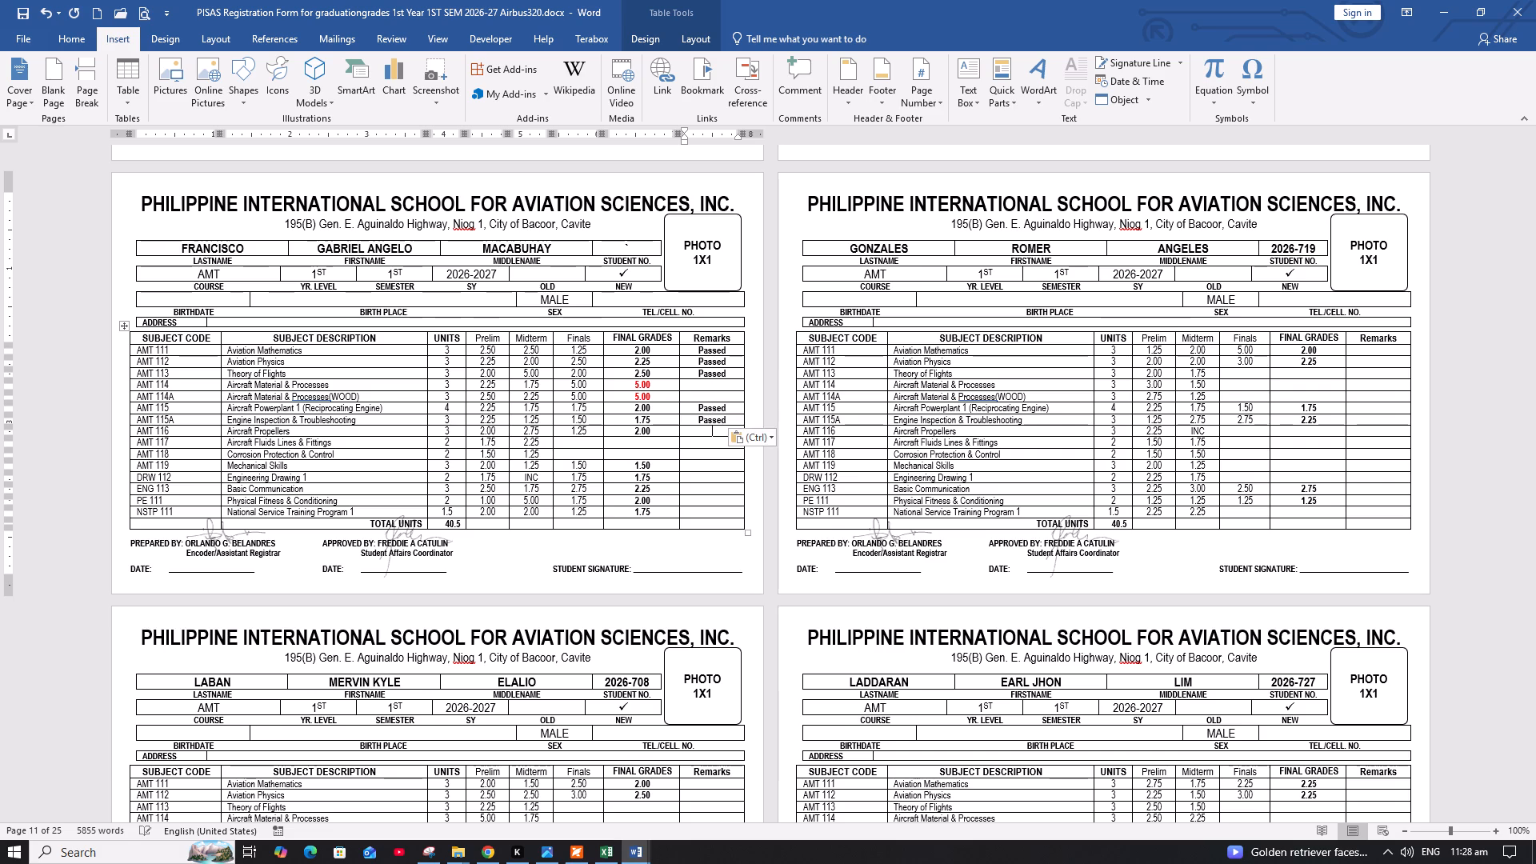
key(ctrl+v)
Paste the Passed remark for Francisco's AMT 119, DRW 112, ENG 113, PE 111 and NSTP 111, skipping AMT 117 and AMT 118.
key(Down)
key(Down)
key(Down)
key(ctrl+v)
key(Down)
key(ctrl+v)
key(Down)
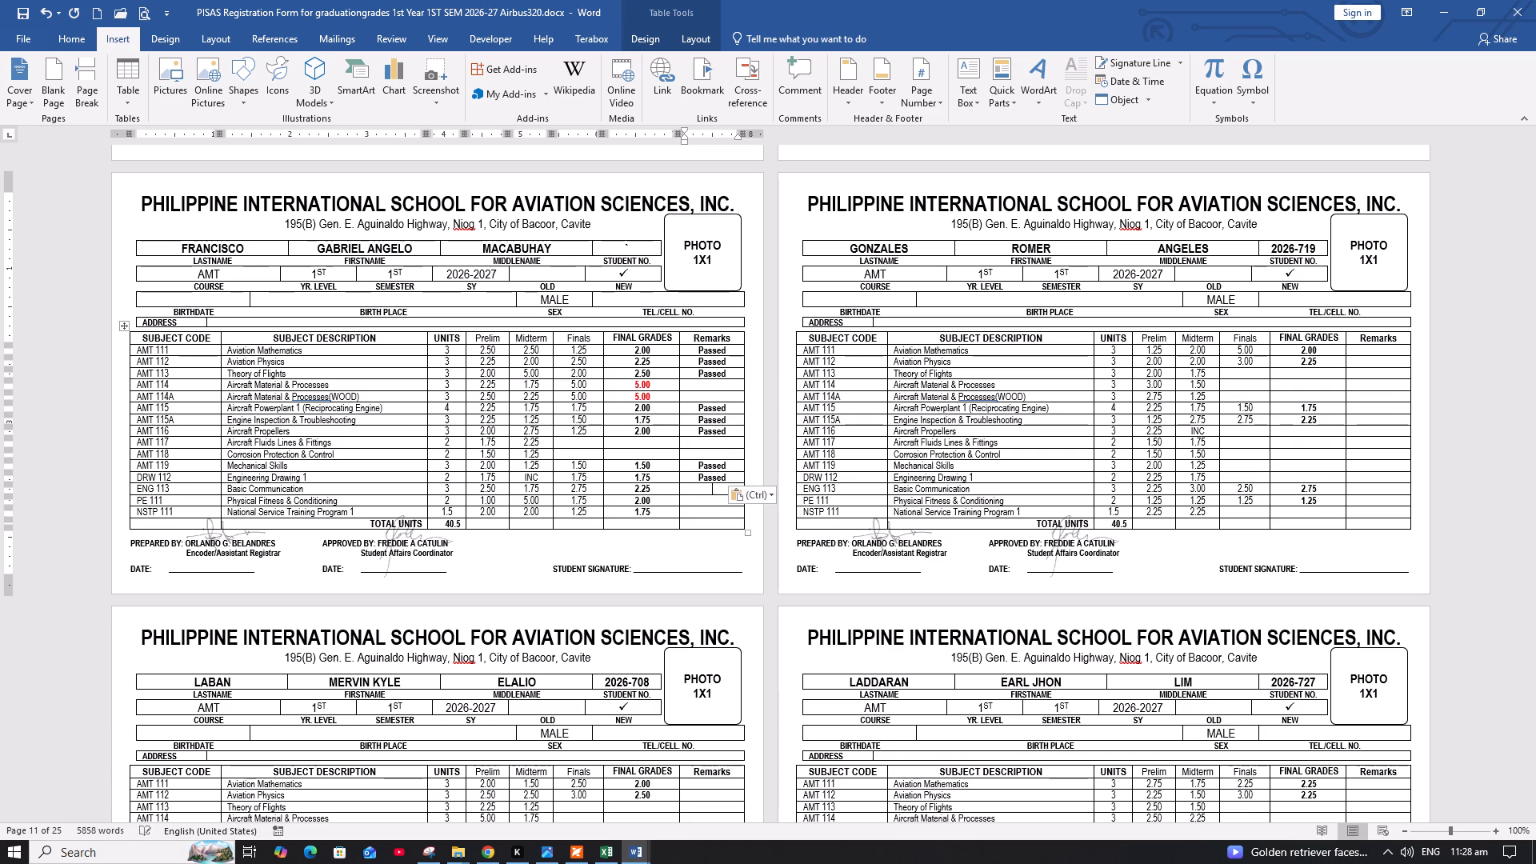
key(ctrl+v)
key(Down)
key(ctrl+v)
key(Down)
key(ctrl+v)
Enter the remark Failed for Francisco's AMT 114 and AMT 114A.
key(Up)
key(Up)
key(Up)
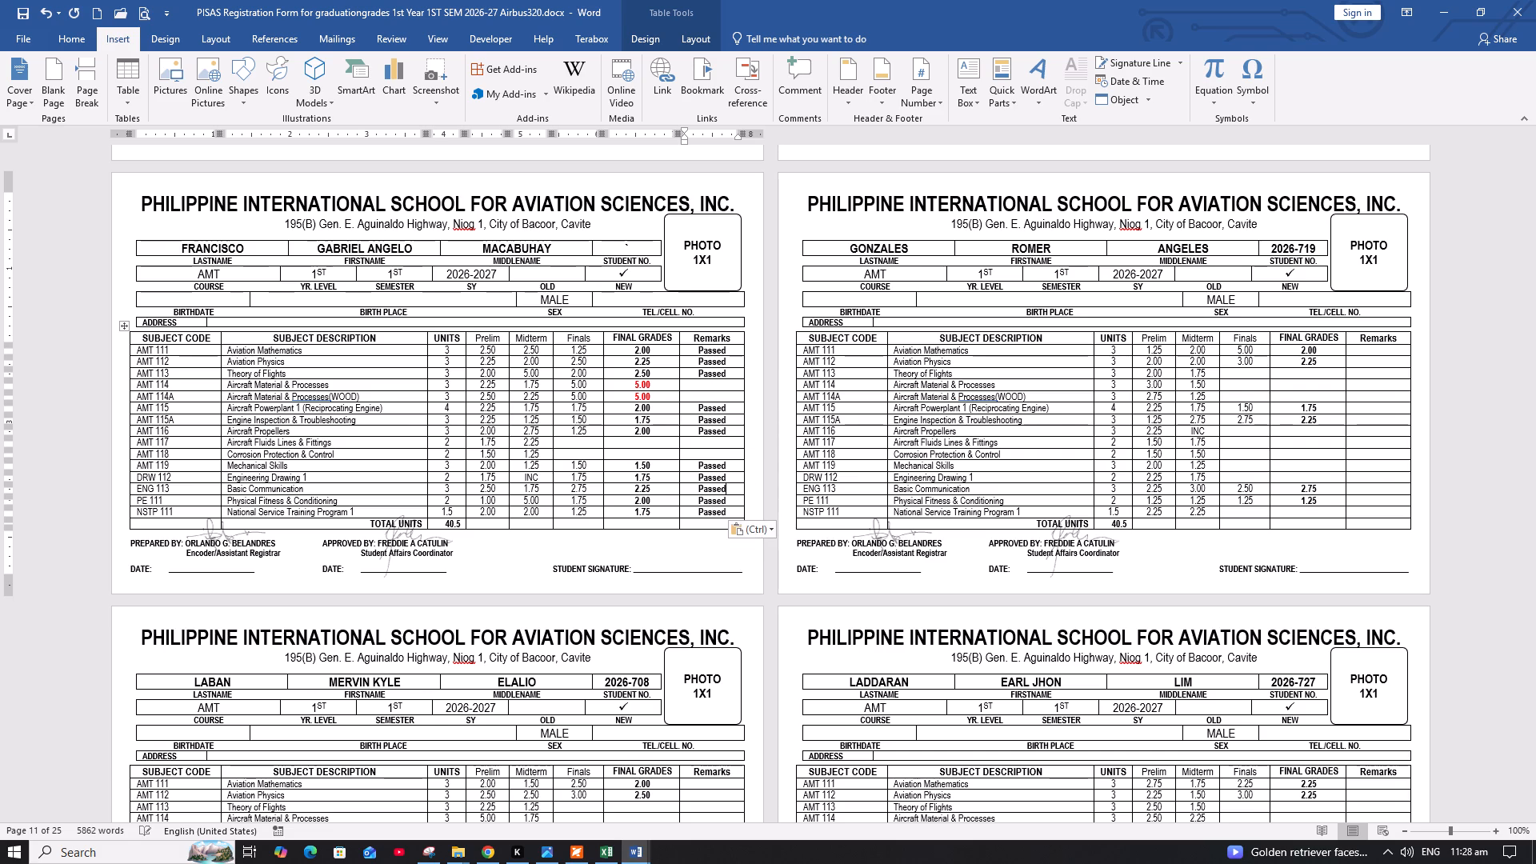
key(Up)
key(Up)
key(Up)
key(Up)
key(Up)
key(Up)
key(Up)
key(Up)
text(Failed)
key(Down)
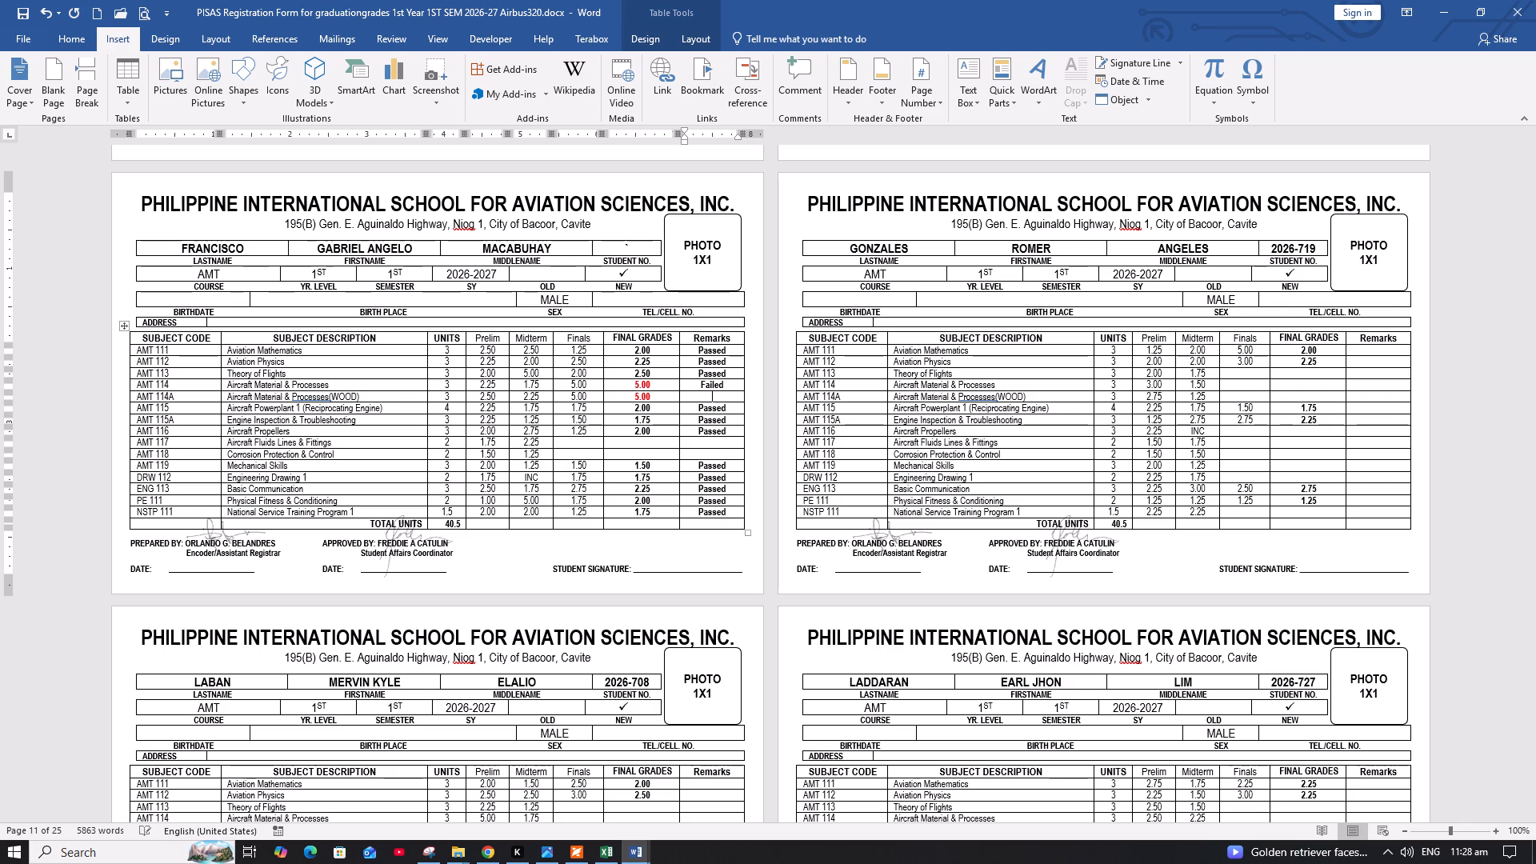
text(Failed)
Save the Airbus320 registration form document.
click(23, 14)
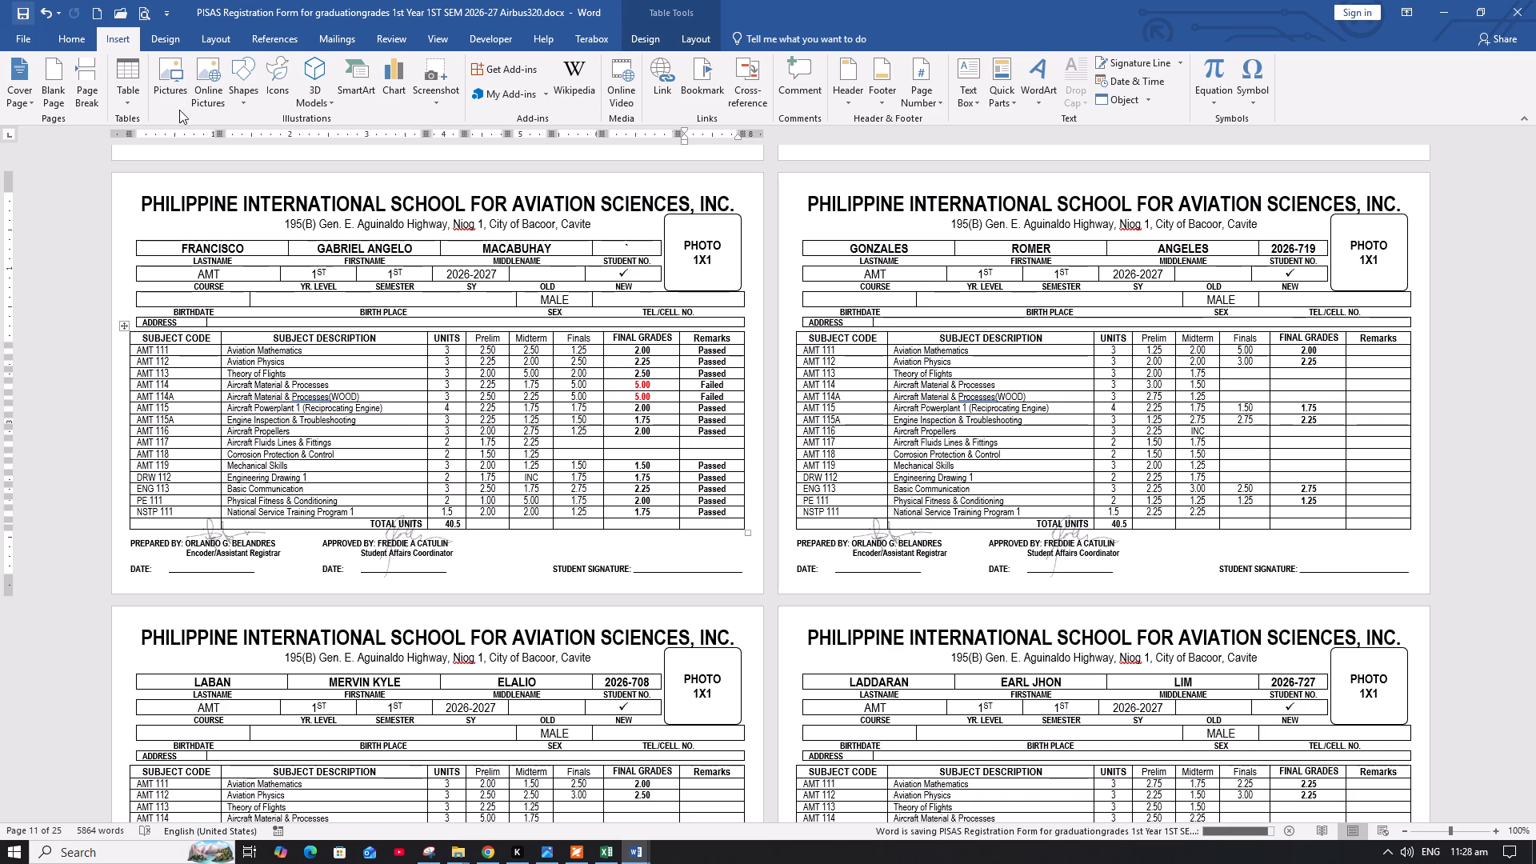
Place the cursor in the AMT 113 Finals cell of Gonzales's form.
scroll(645, 401, up, 9)
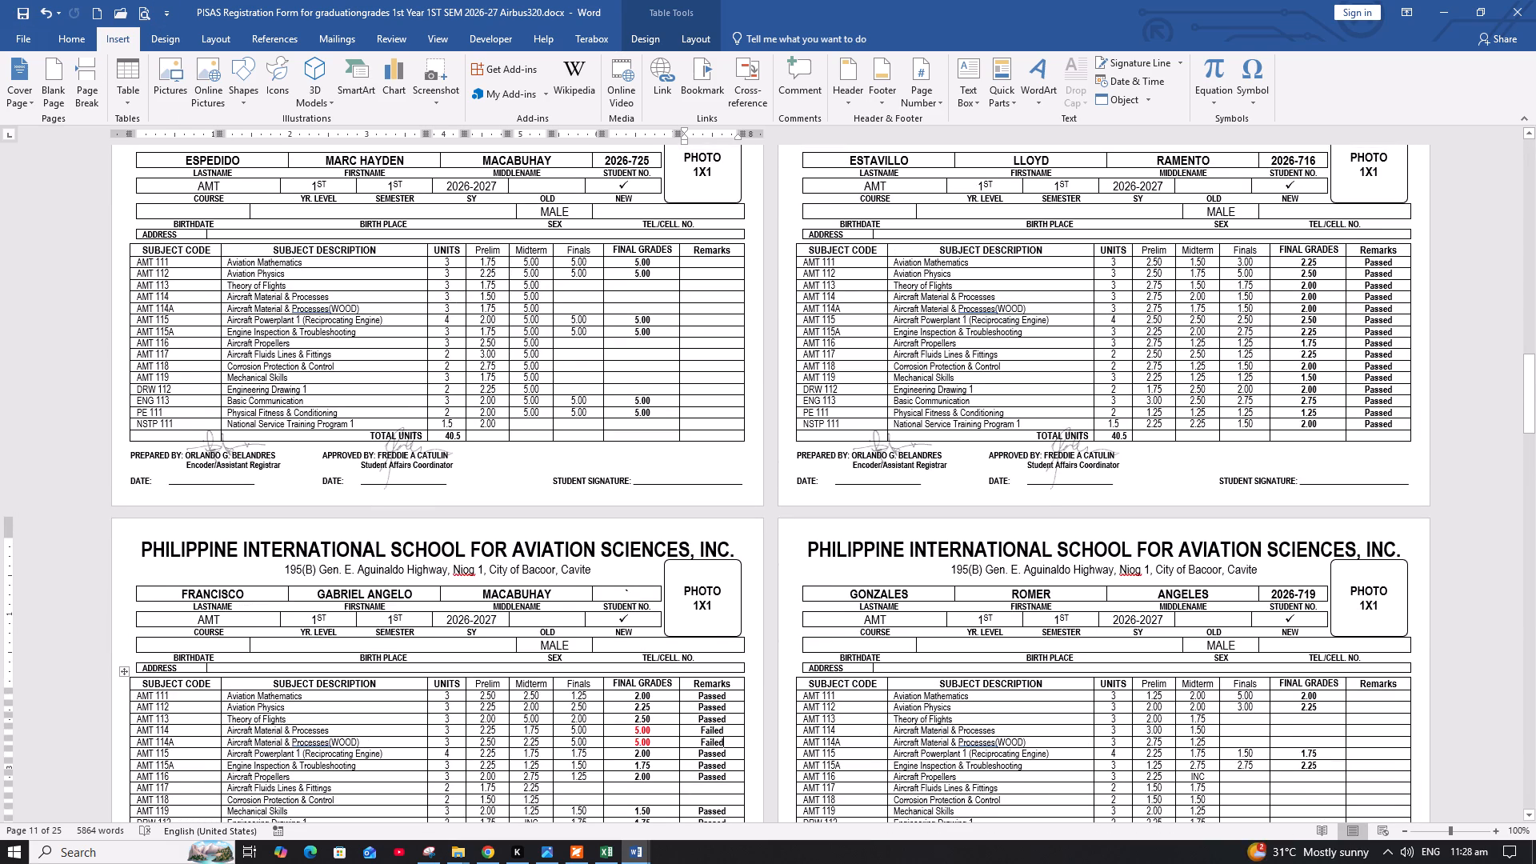
scroll(705, 582, down, 6)
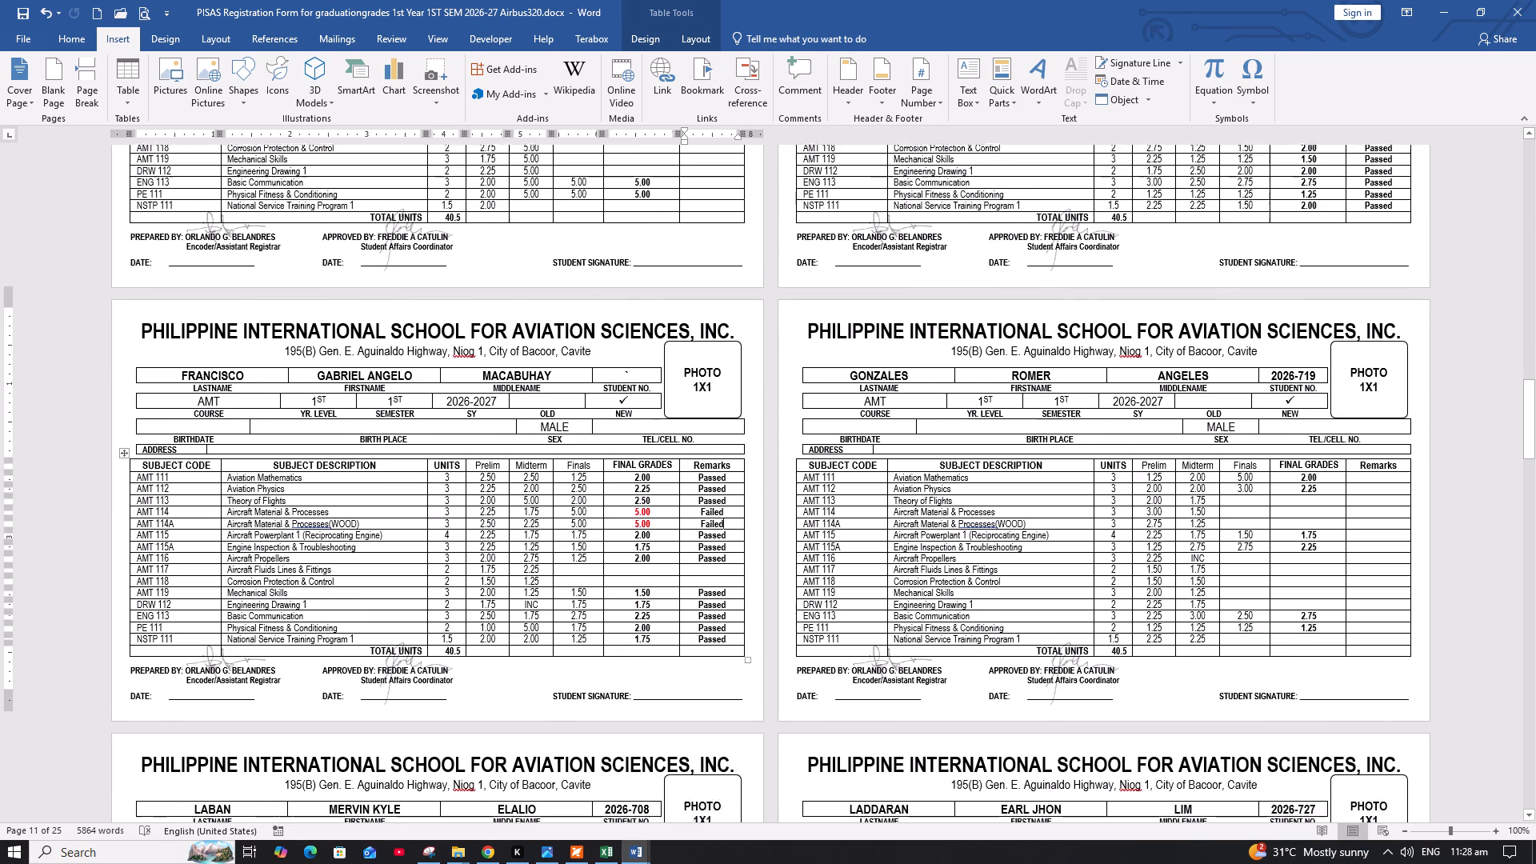
click(1244, 491)
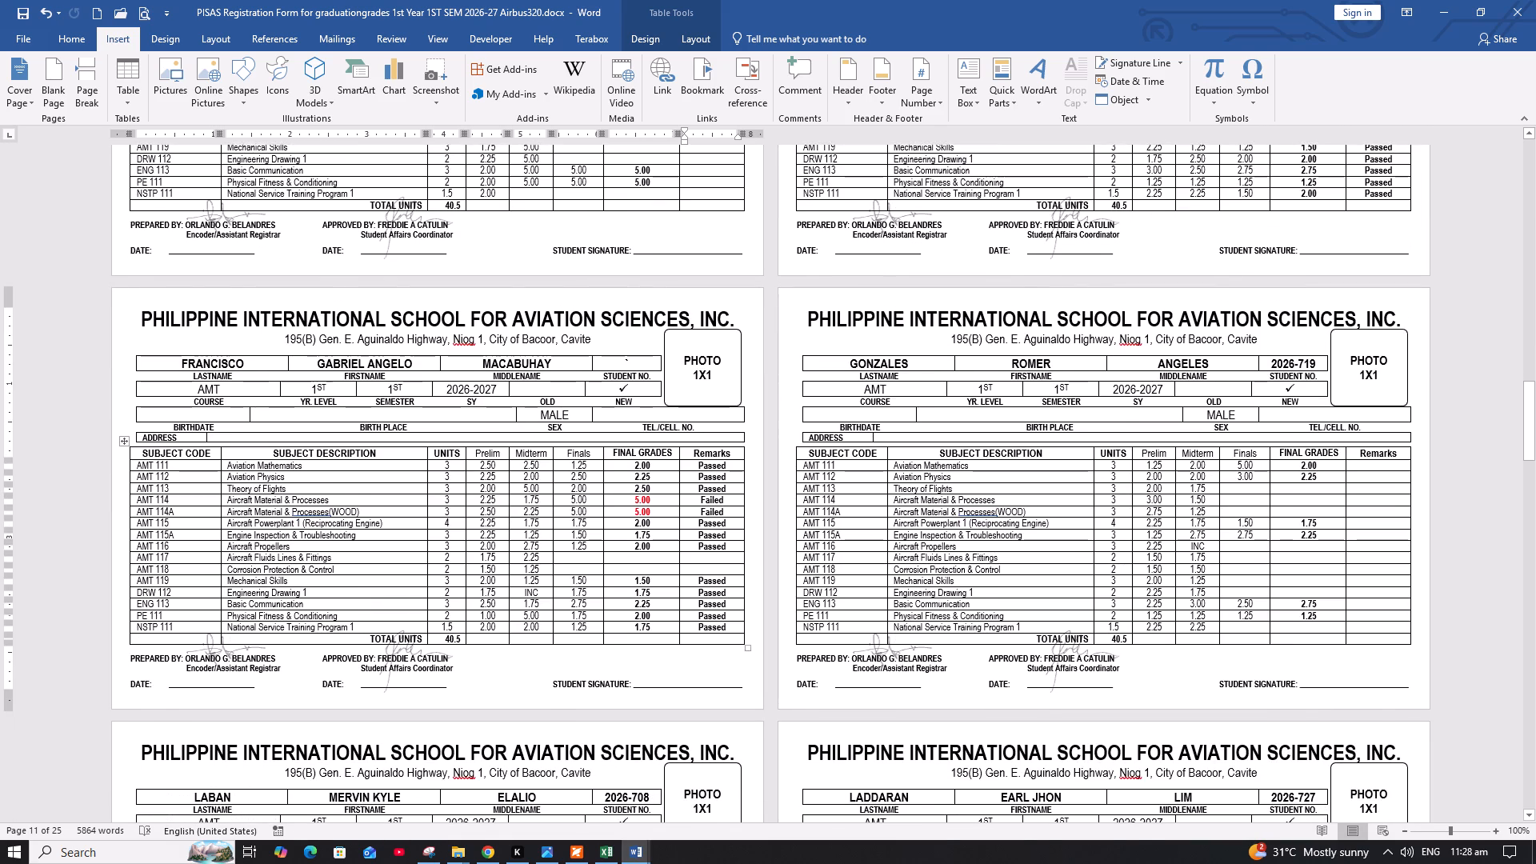
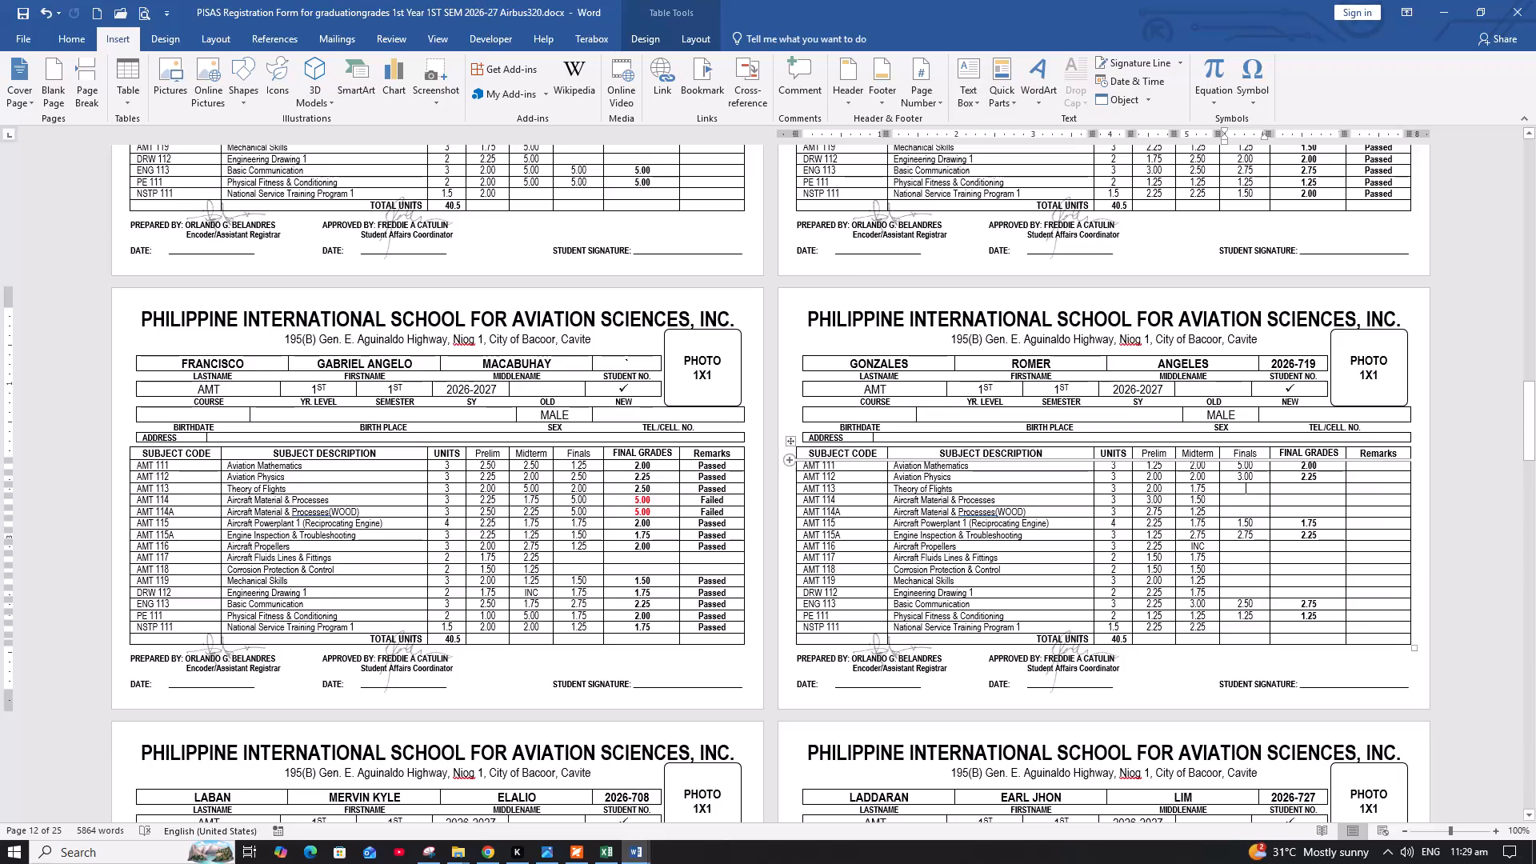
Capture Francisco's full registration form page from the print preview with Snipping Tool.
click(142, 16)
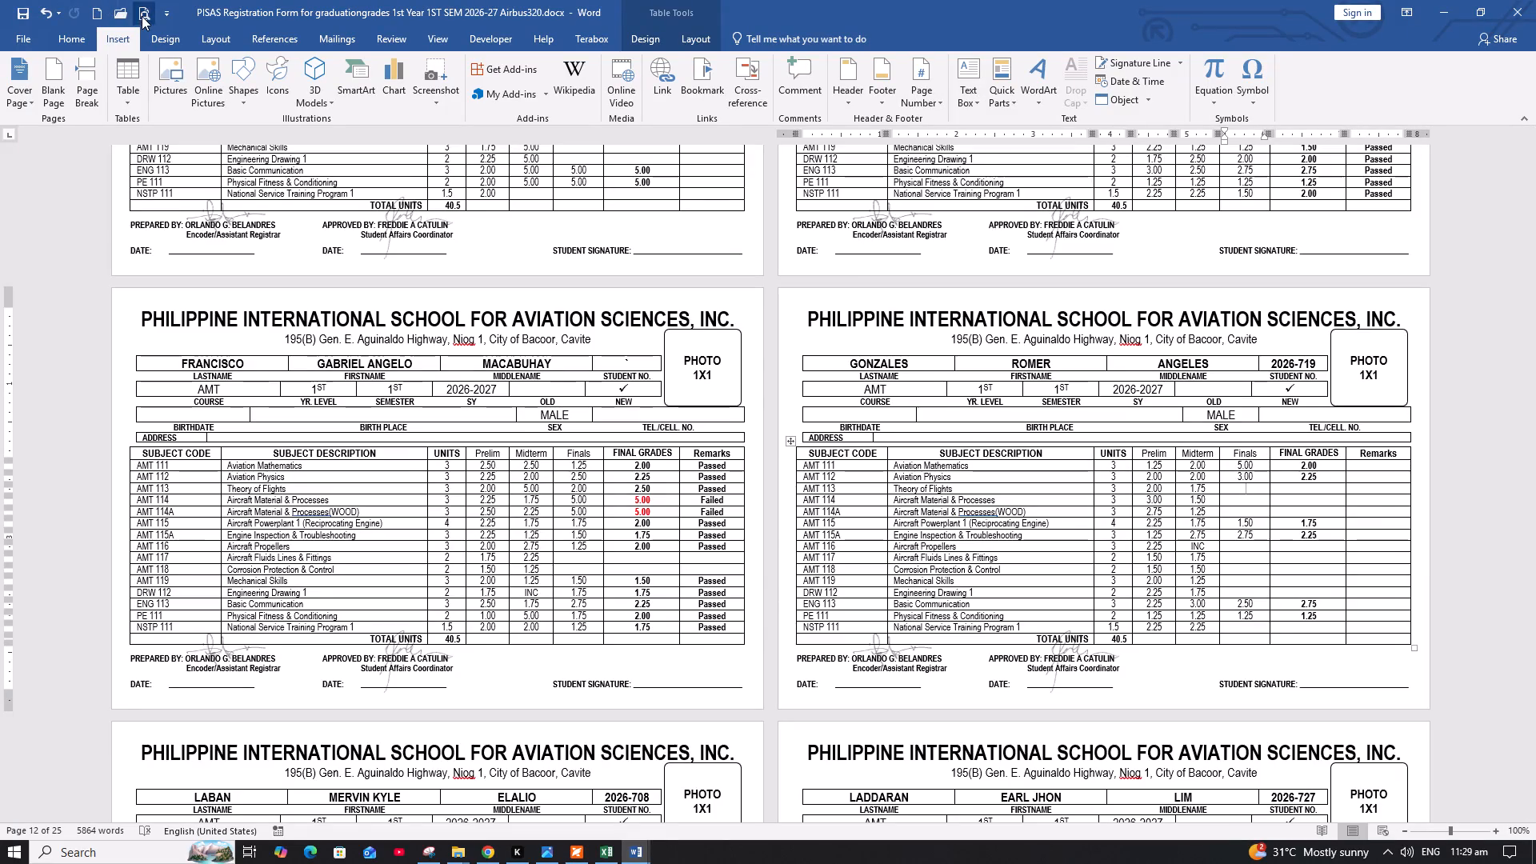
scroll(839, 582, up, 1)
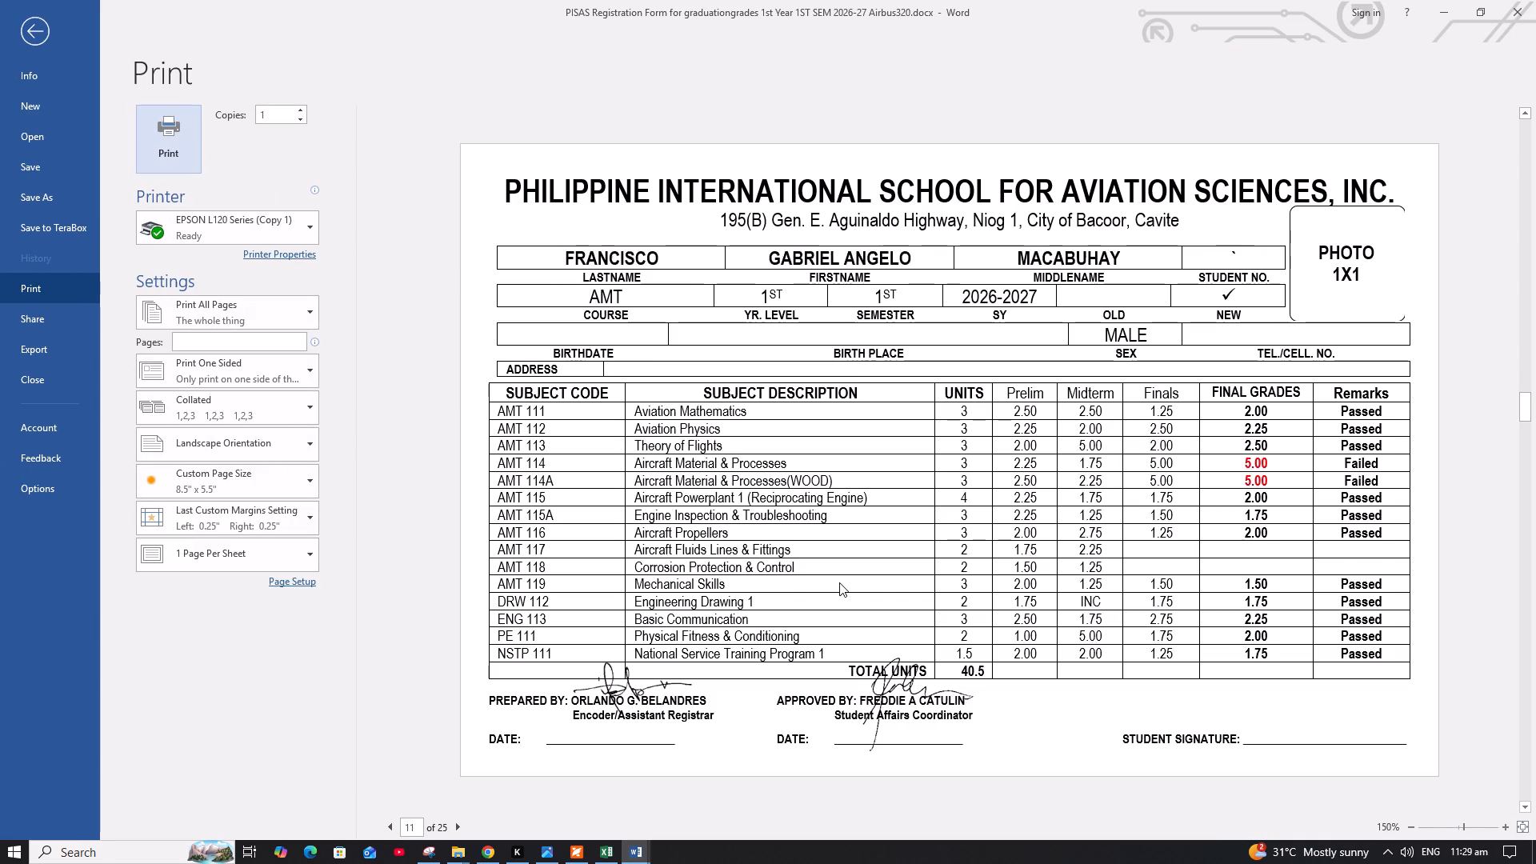
scroll(839, 582, up, 1)
scroll(839, 582, down, 1)
click(426, 856)
click(420, 53)
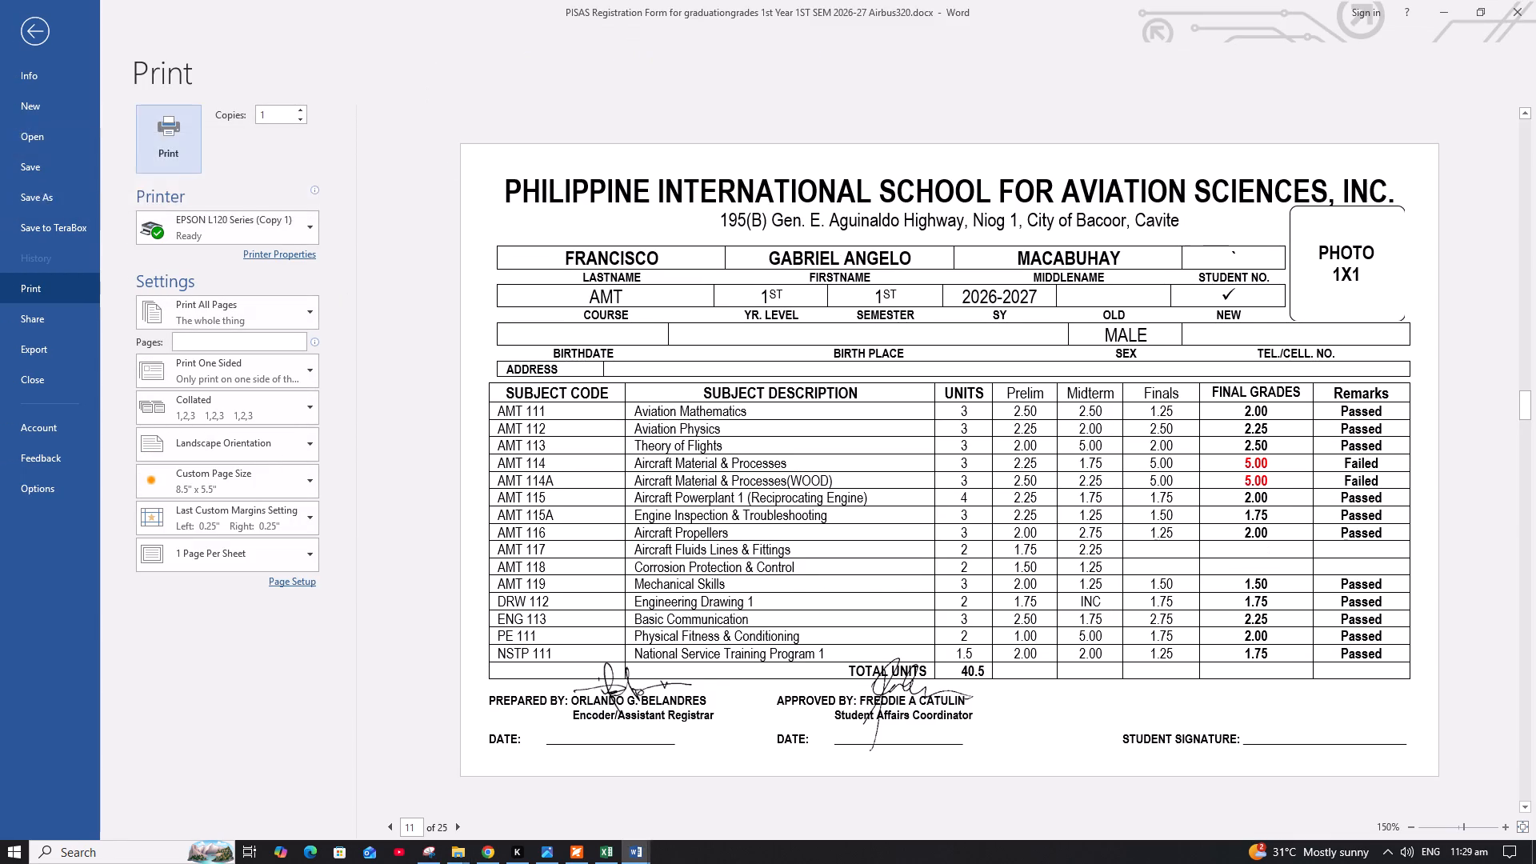
drag(463, 144, 892, 481)
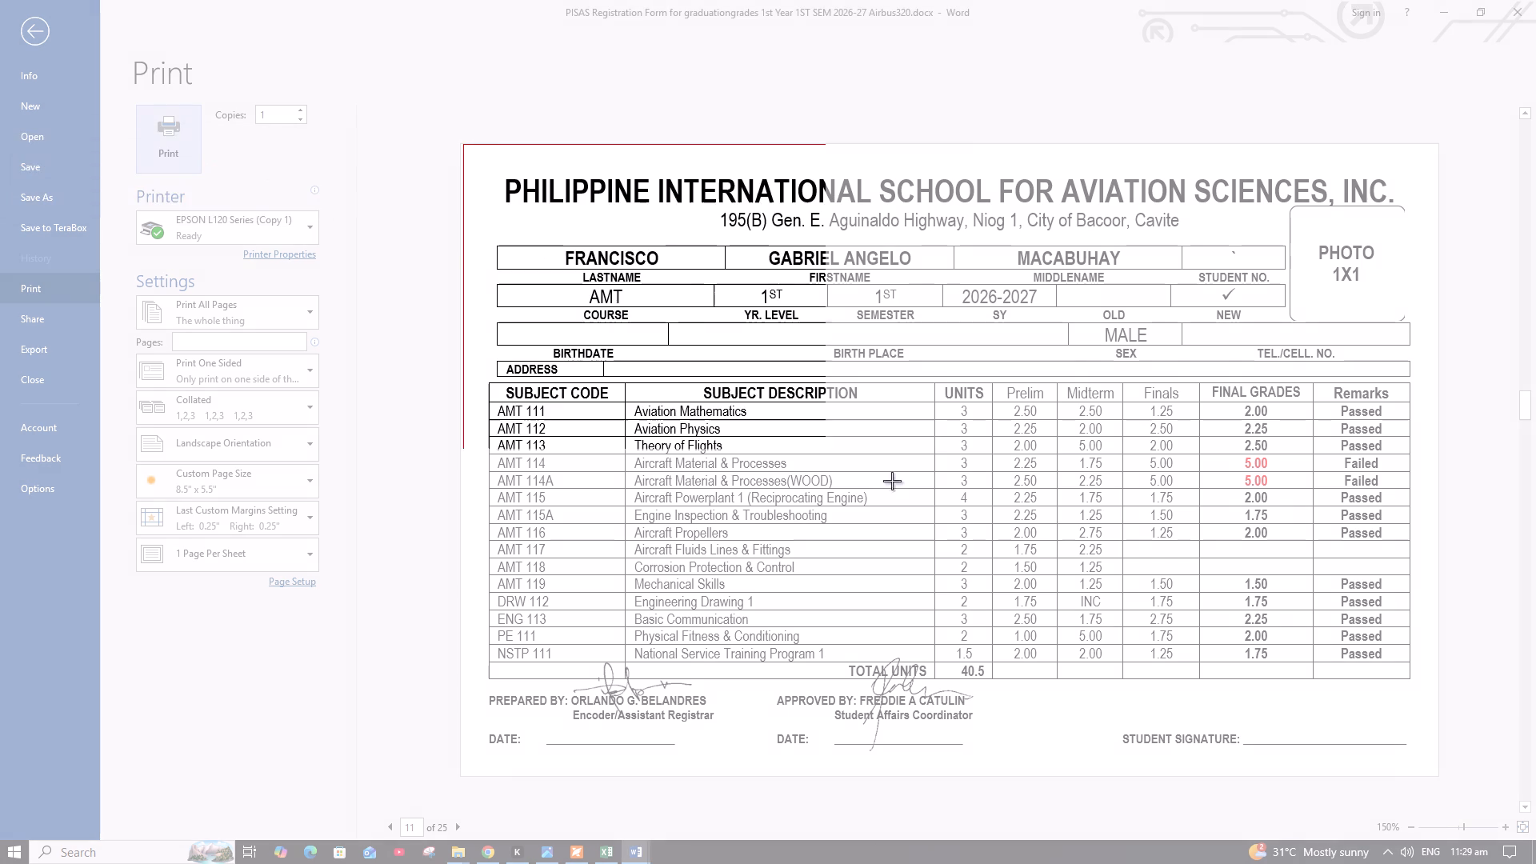
drag(892, 481, 1435, 772)
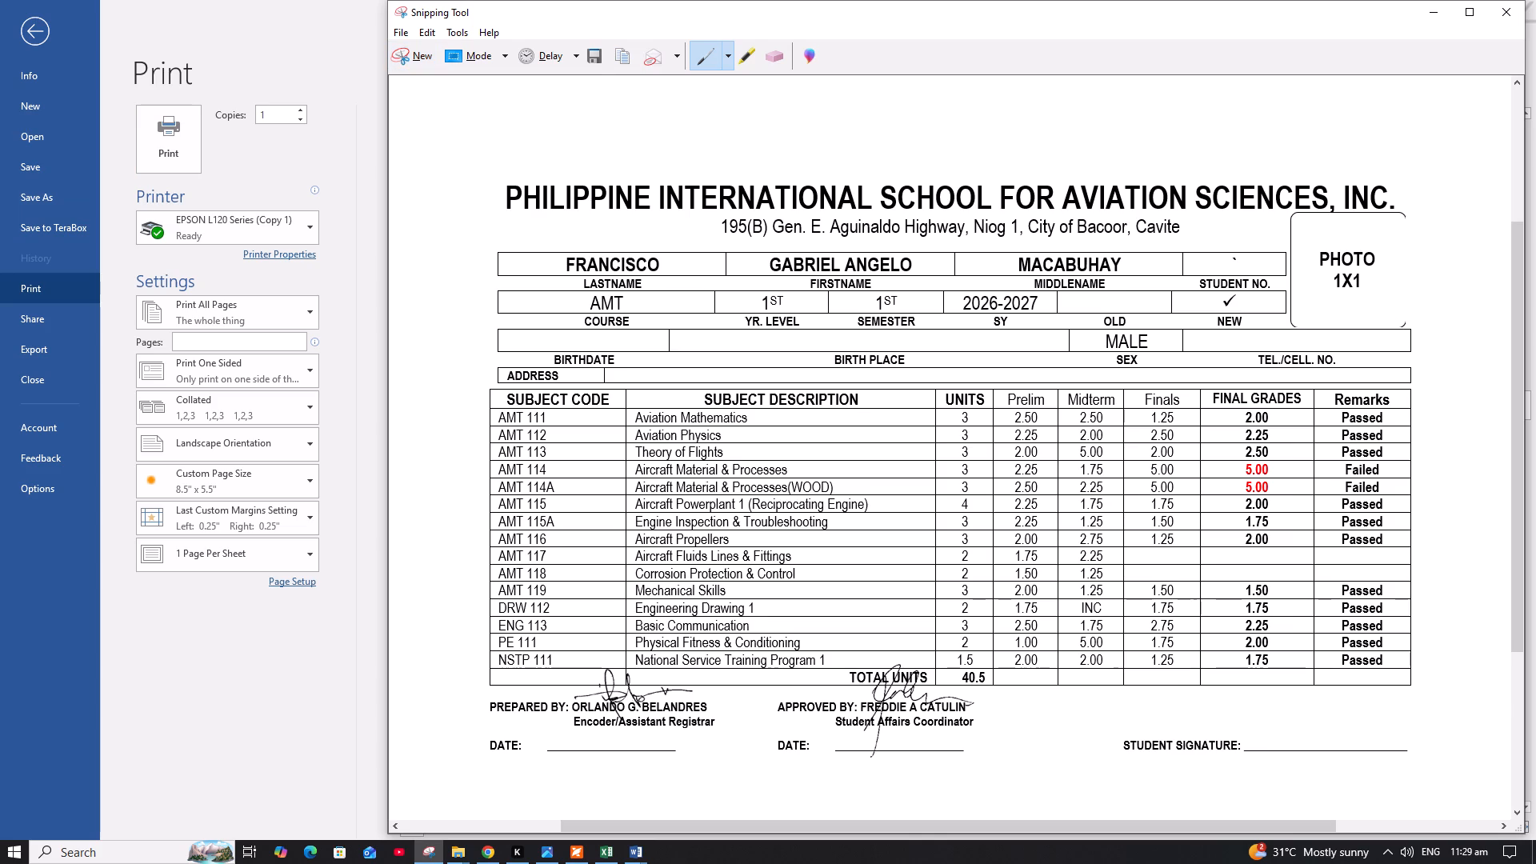
Save the capture as Francisco.JPG in the AIRBUS320 PRELIM GRADES folder, replacing the existing file.
click(588, 60)
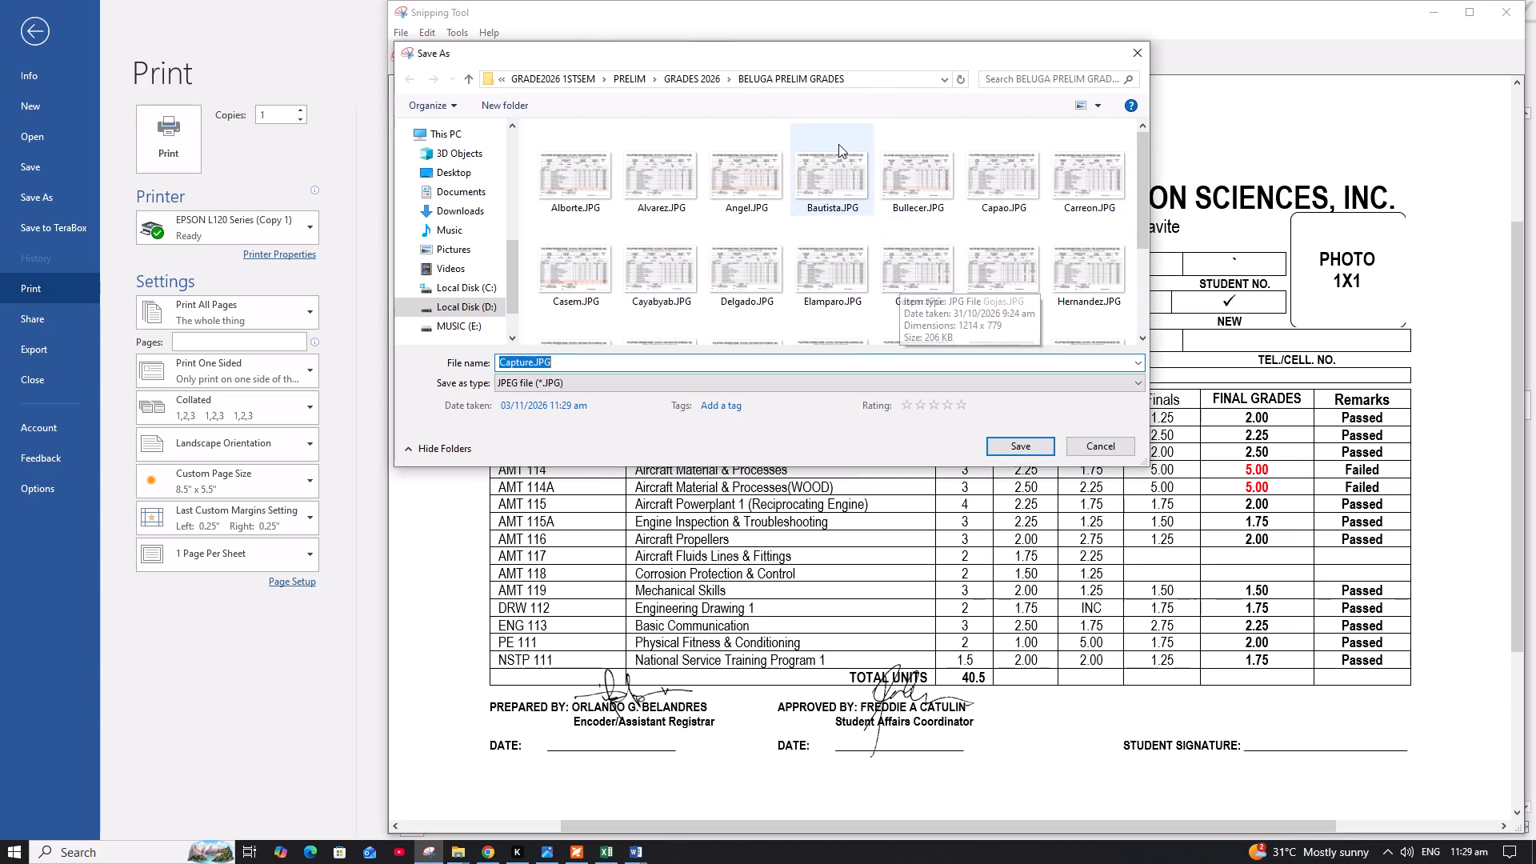
click(712, 76)
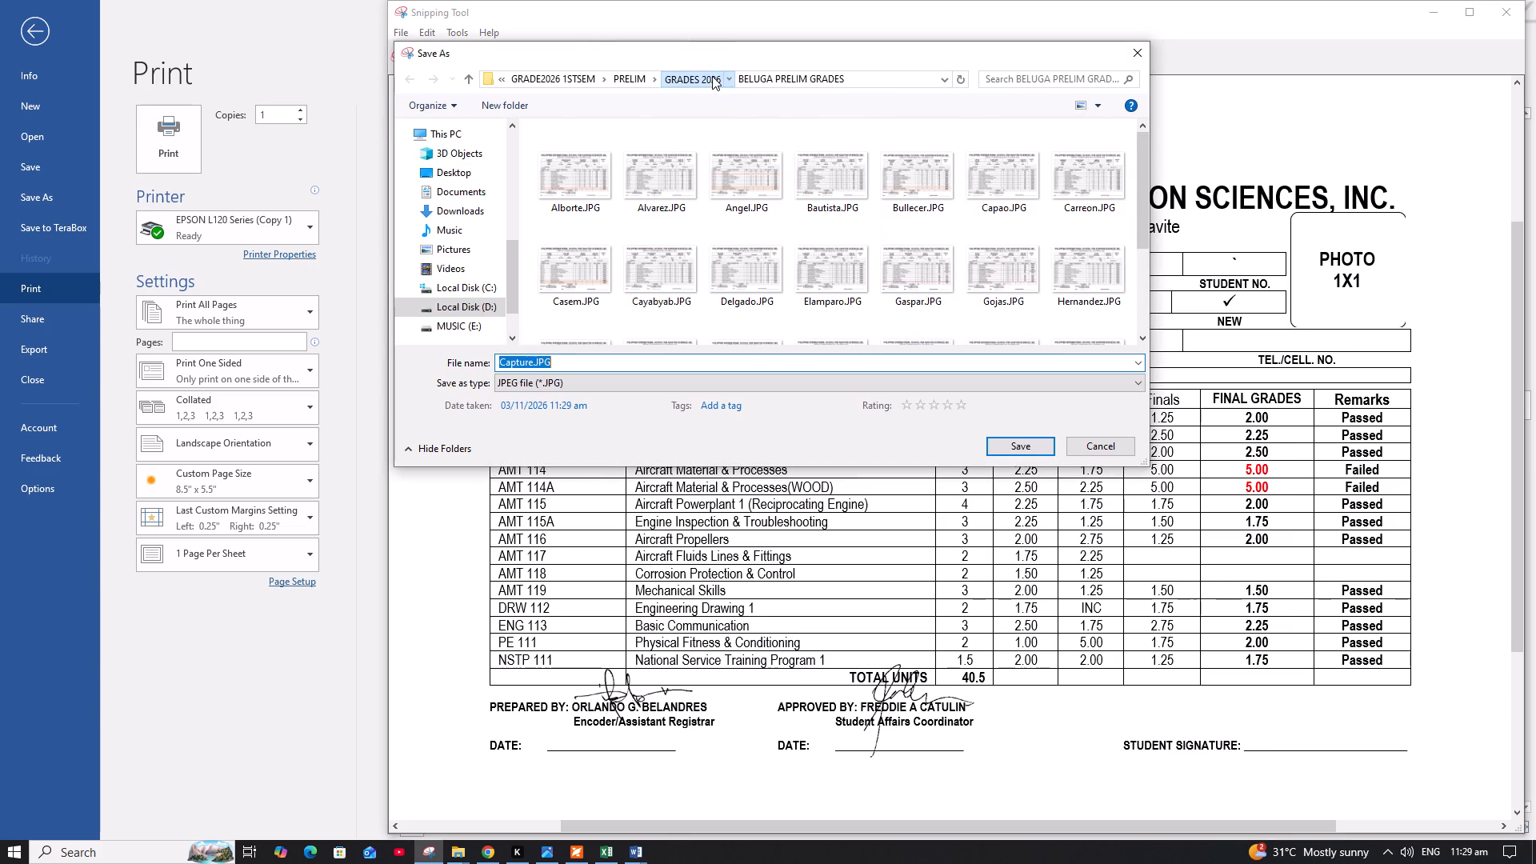
double_click(653, 152)
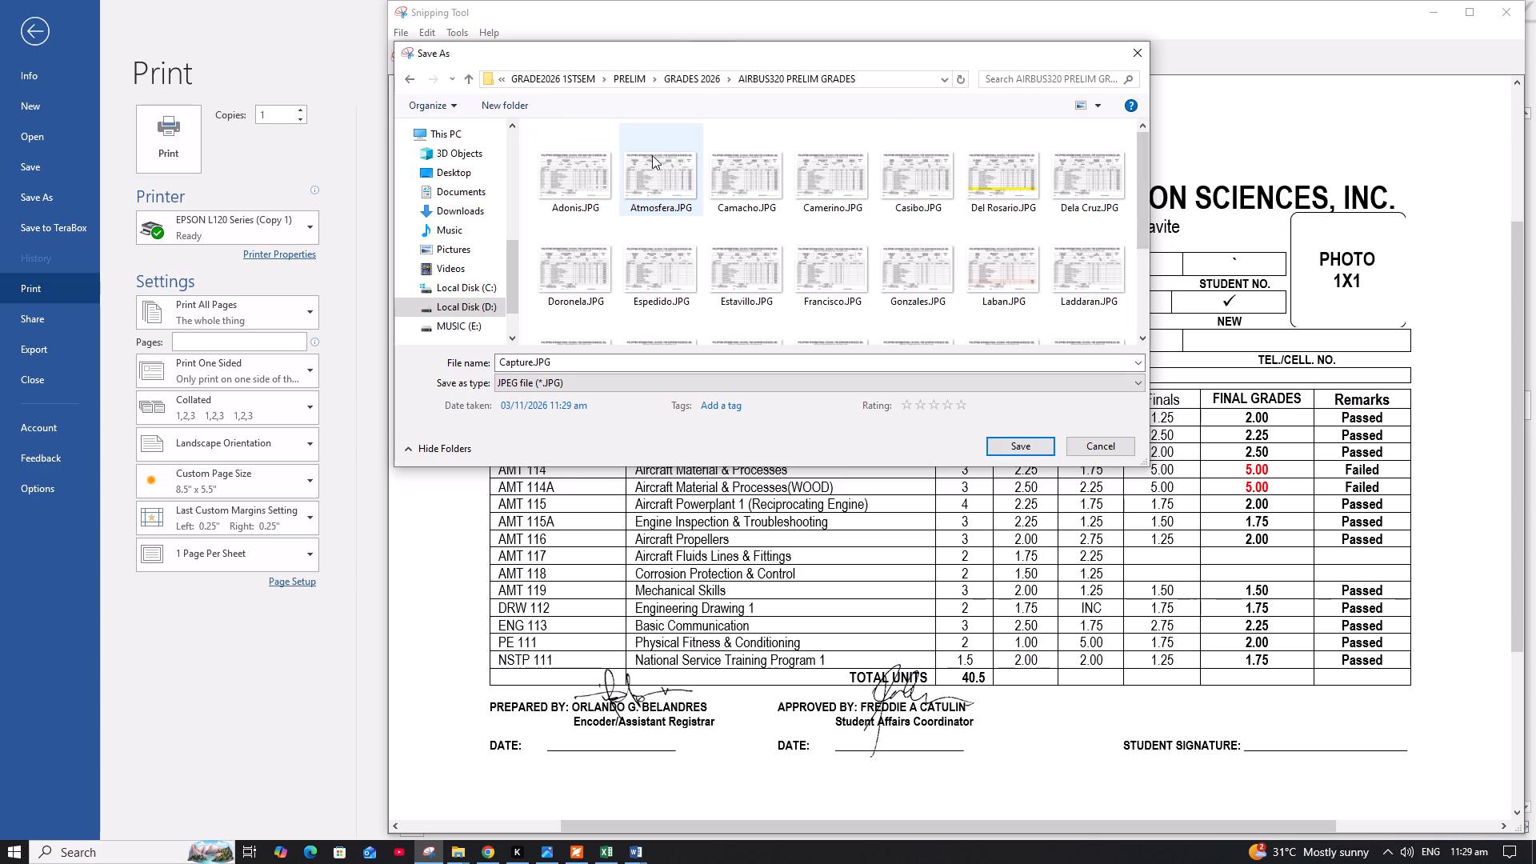
click(826, 285)
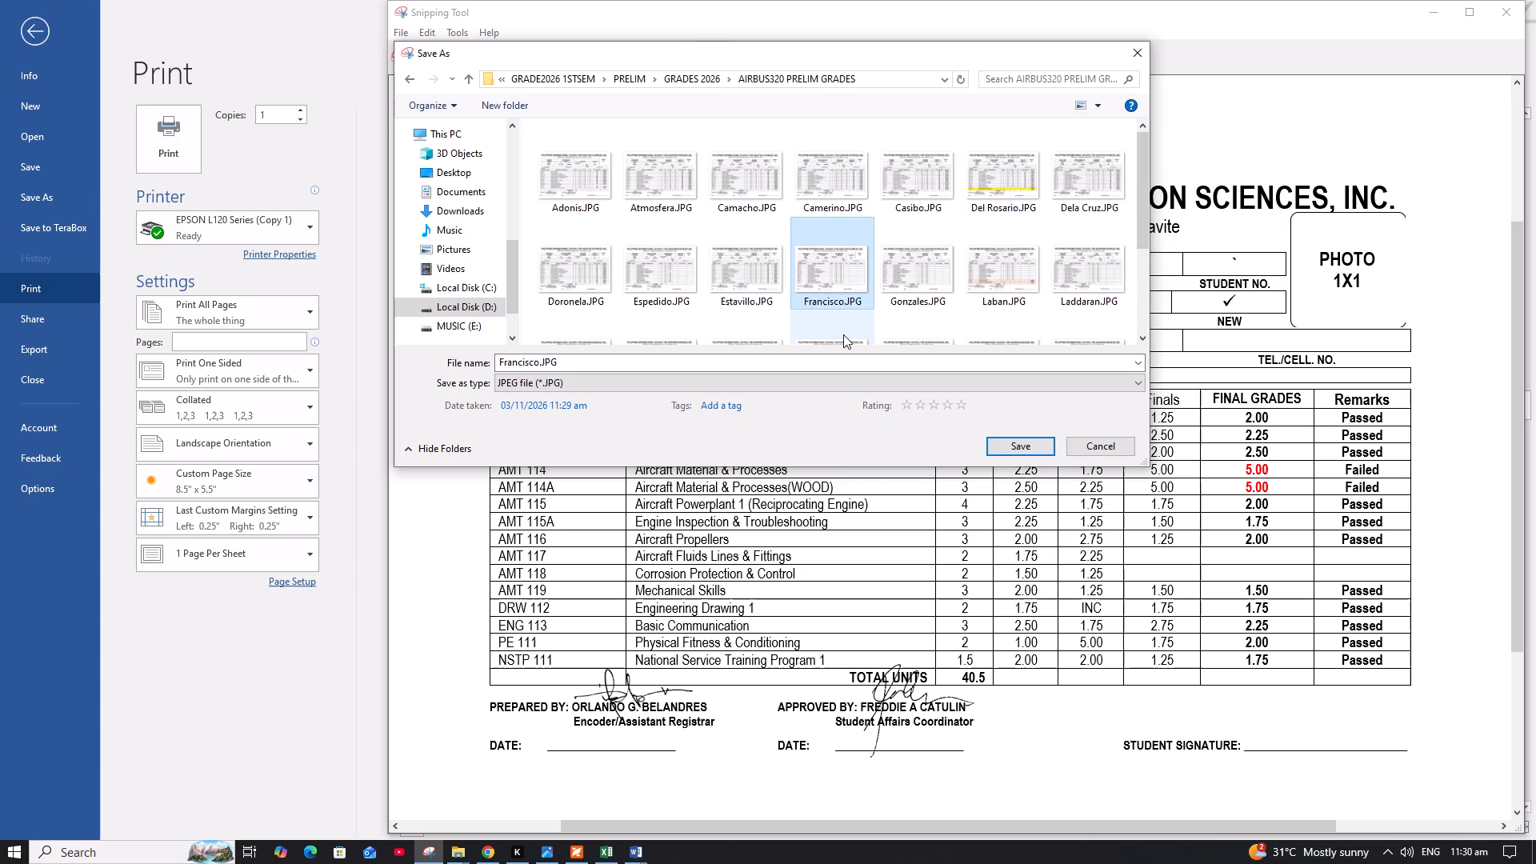
click(1019, 444)
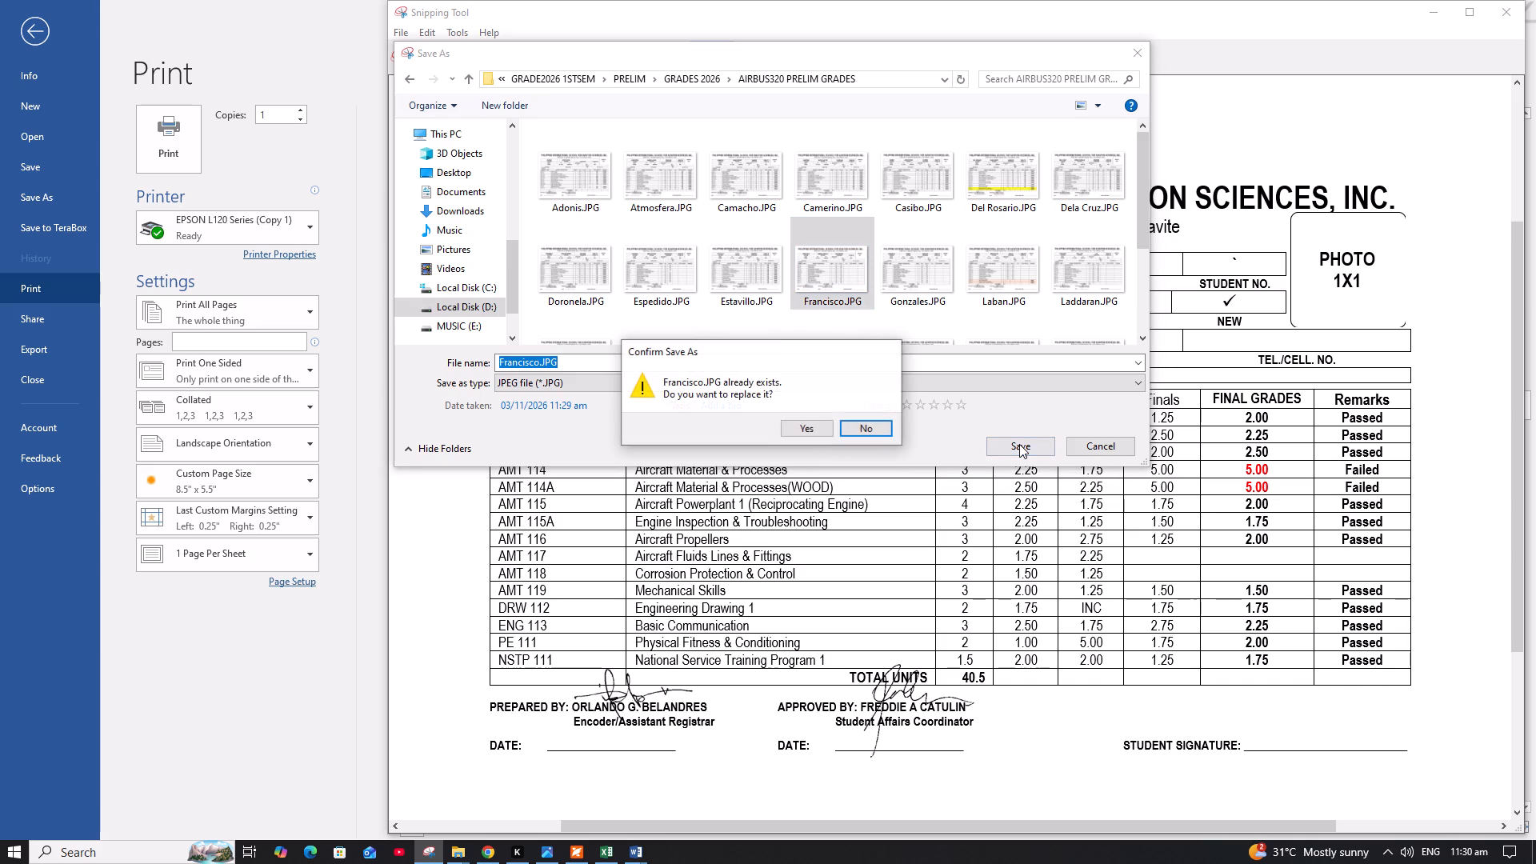
click(818, 432)
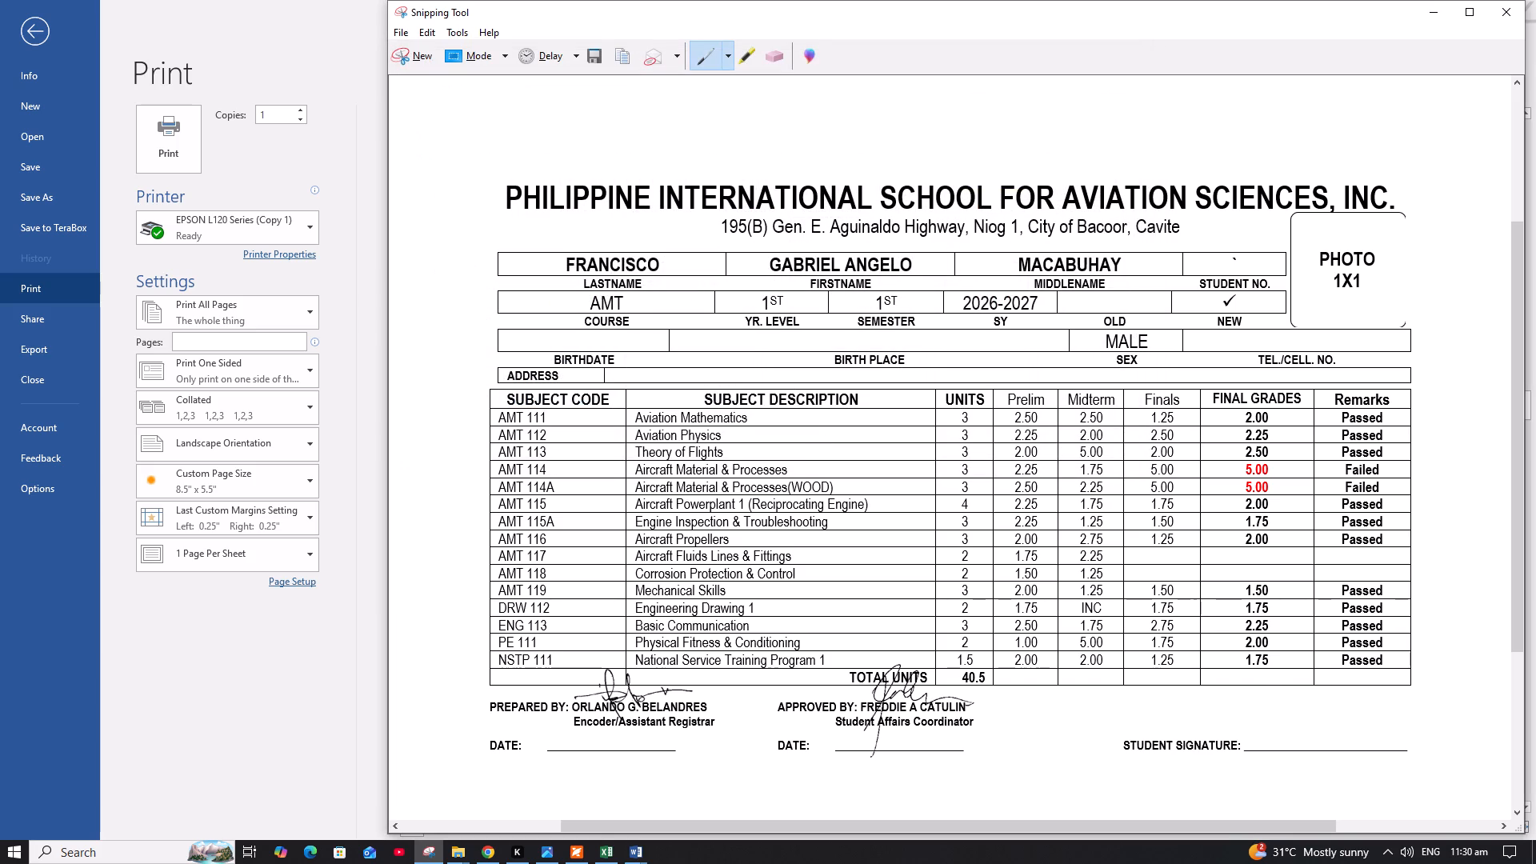
Look over the forms before and after Francisco's in the Word print preview, and return to the document.
click(301, 62)
scroll(650, 335, down, 1)
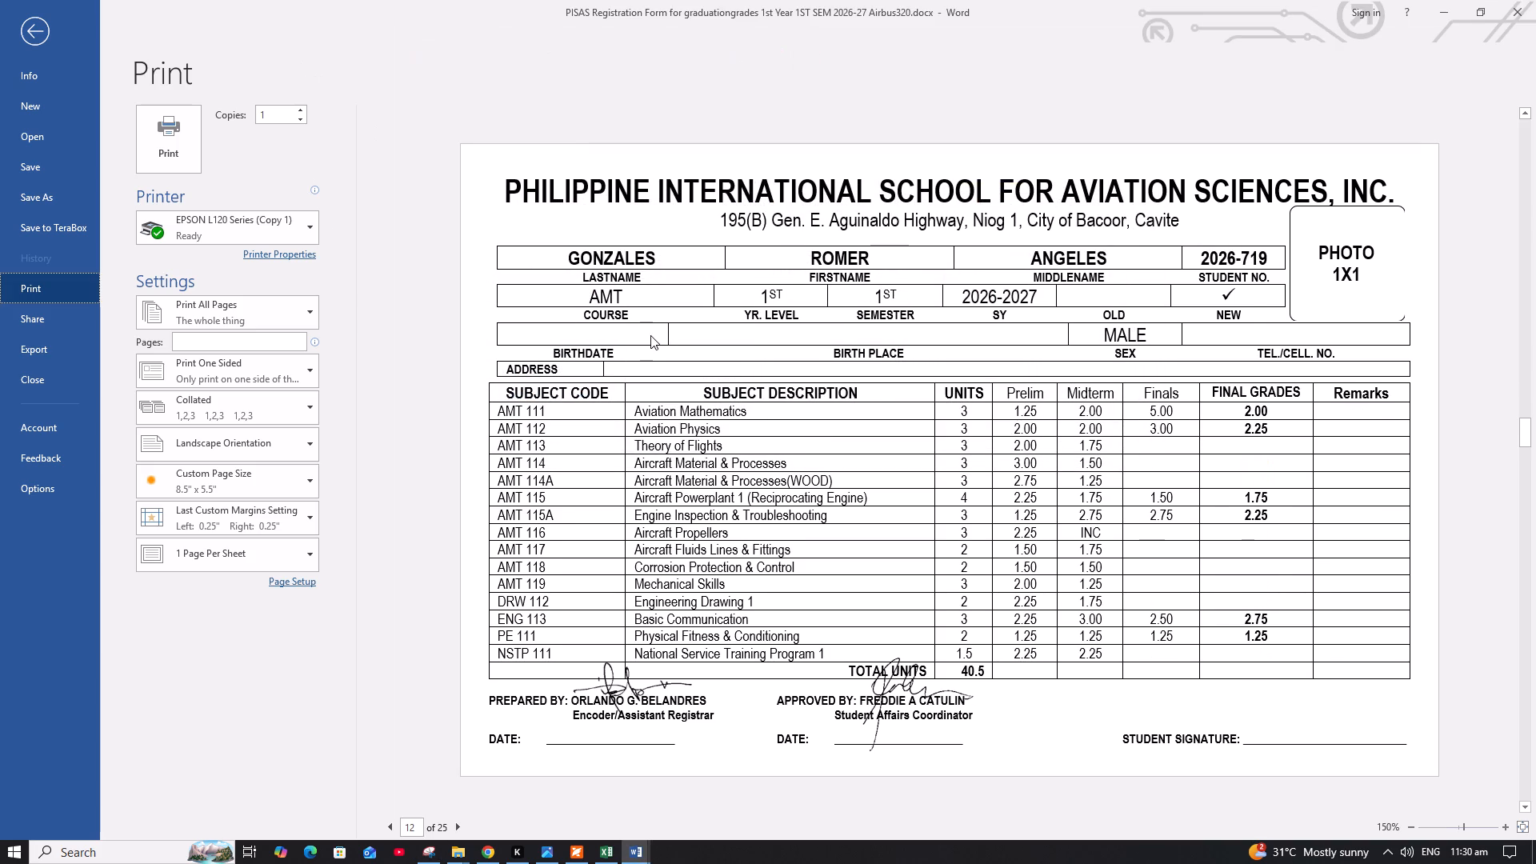
scroll(650, 335, up, 2)
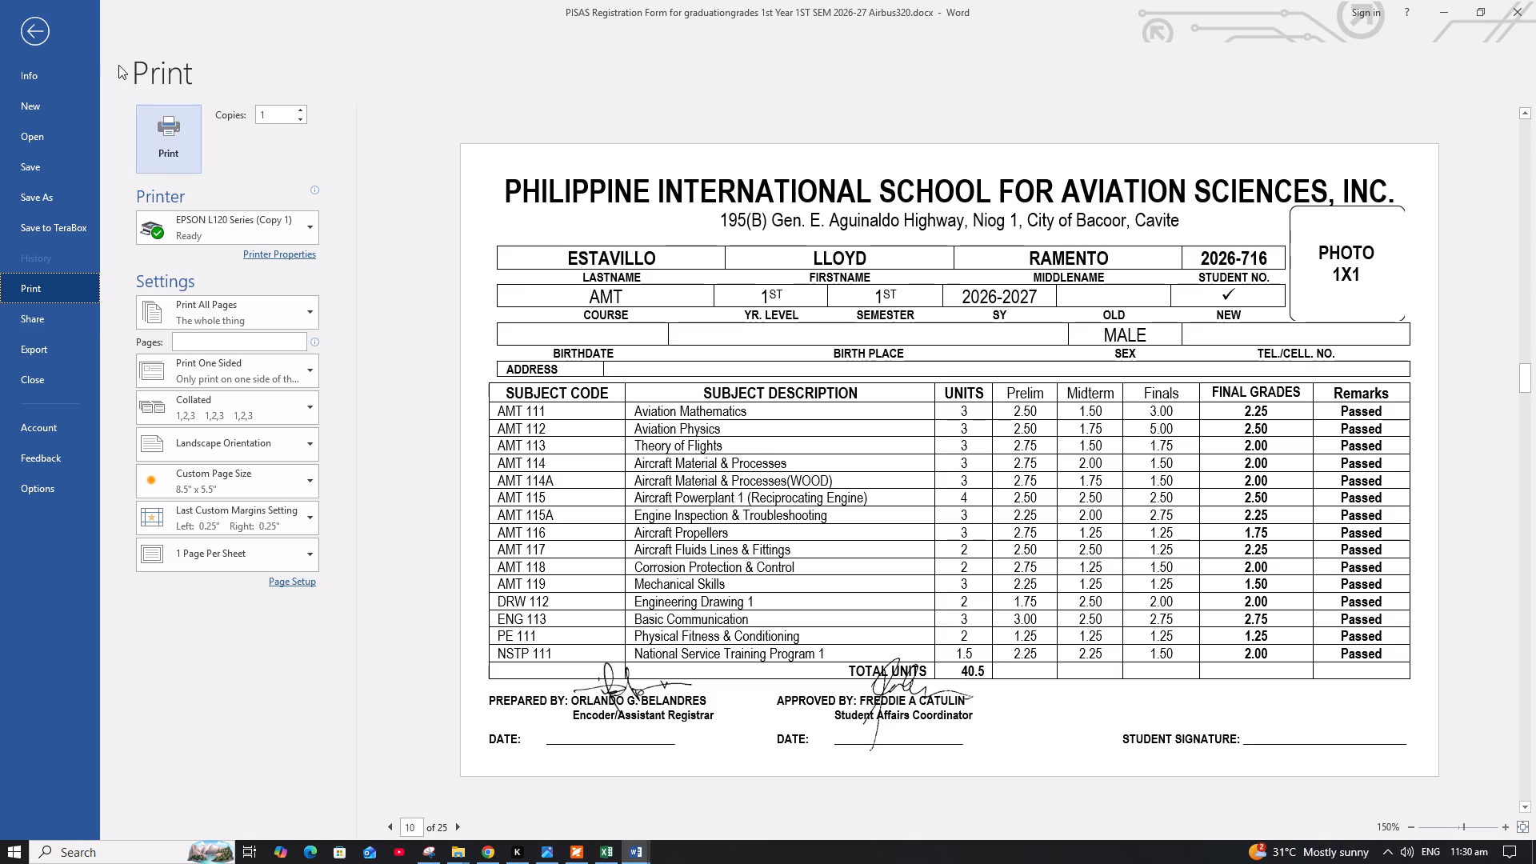
click(38, 28)
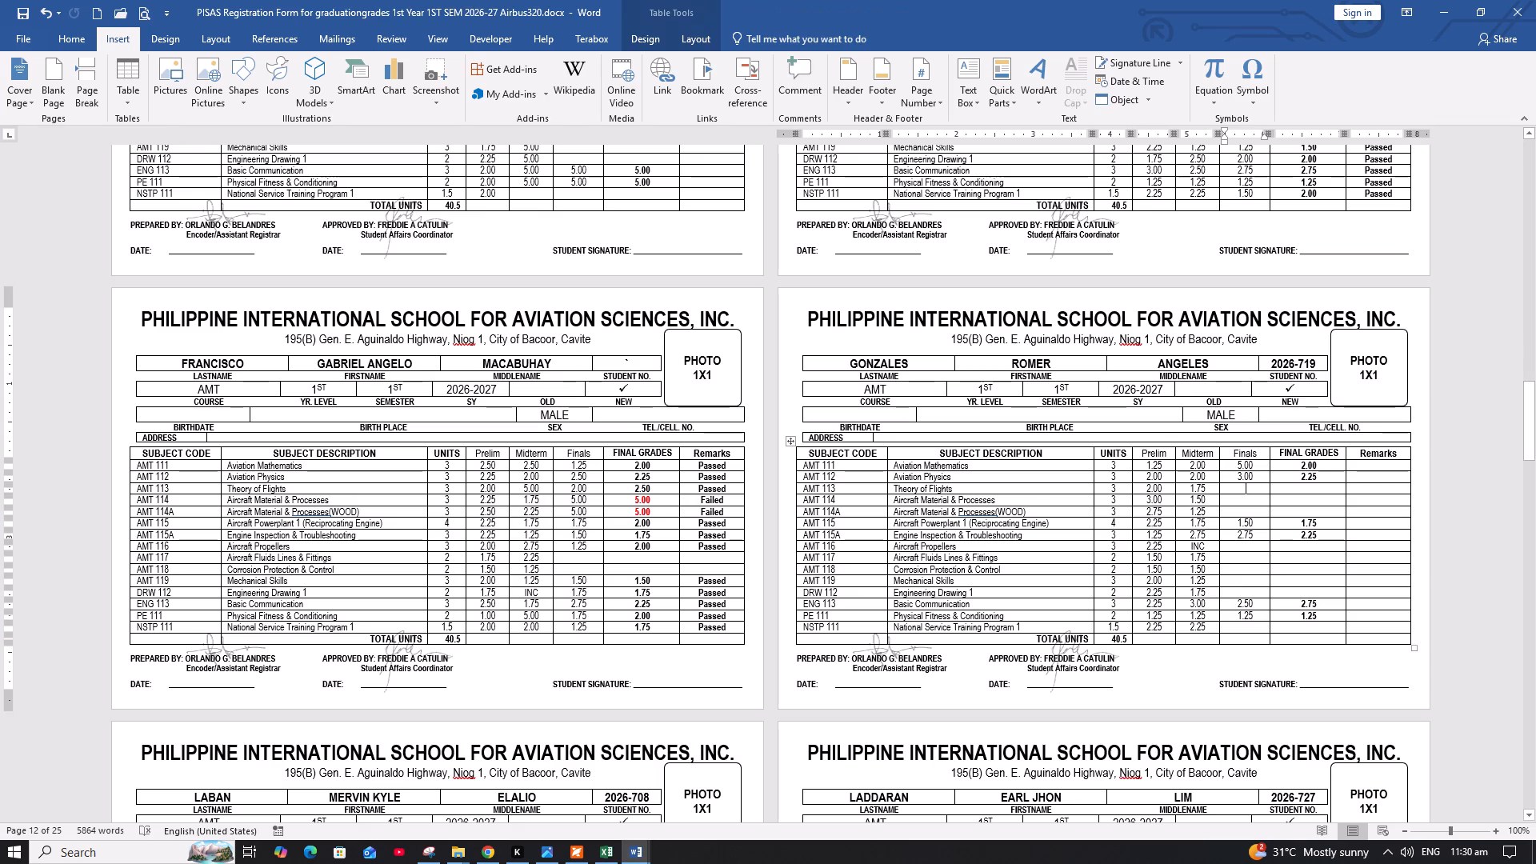
scroll(676, 378, down, 2)
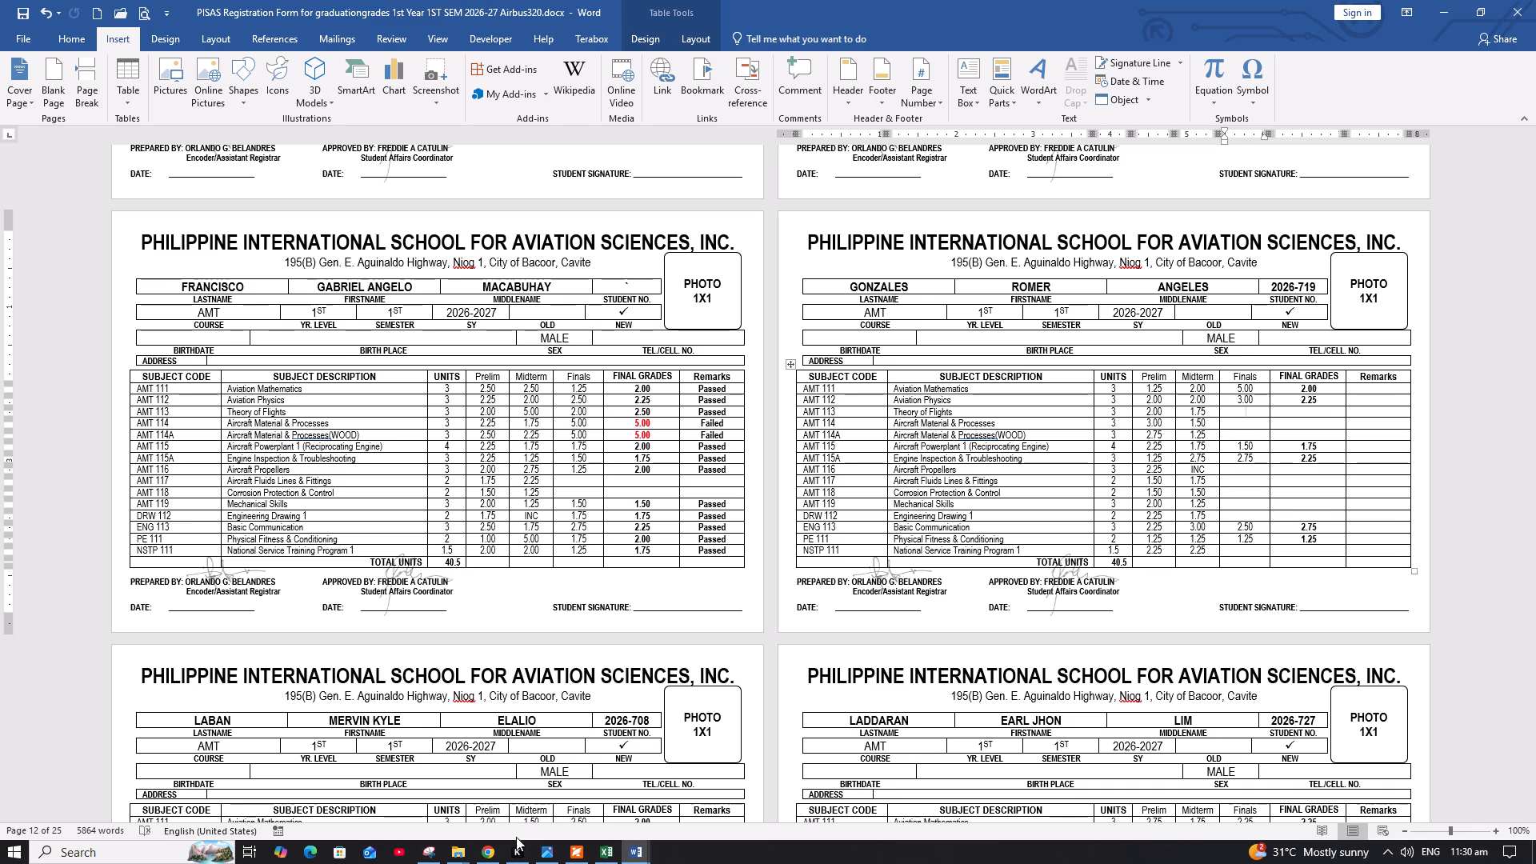
Open index.html from the grade system folder inside Class Schedule on Local Disk (D:) in Chrome.
click(450, 858)
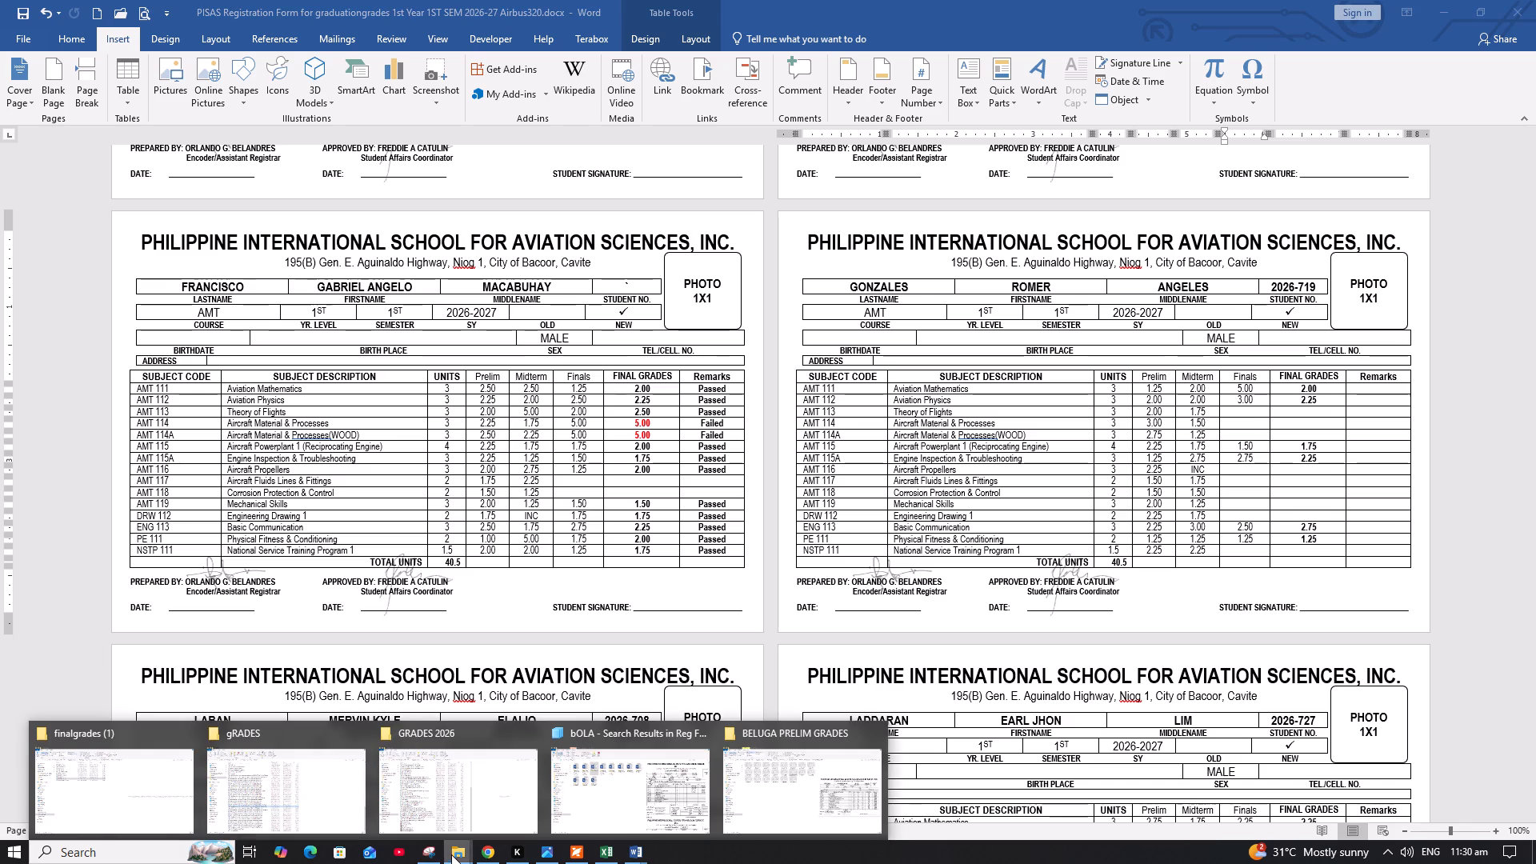
click(634, 802)
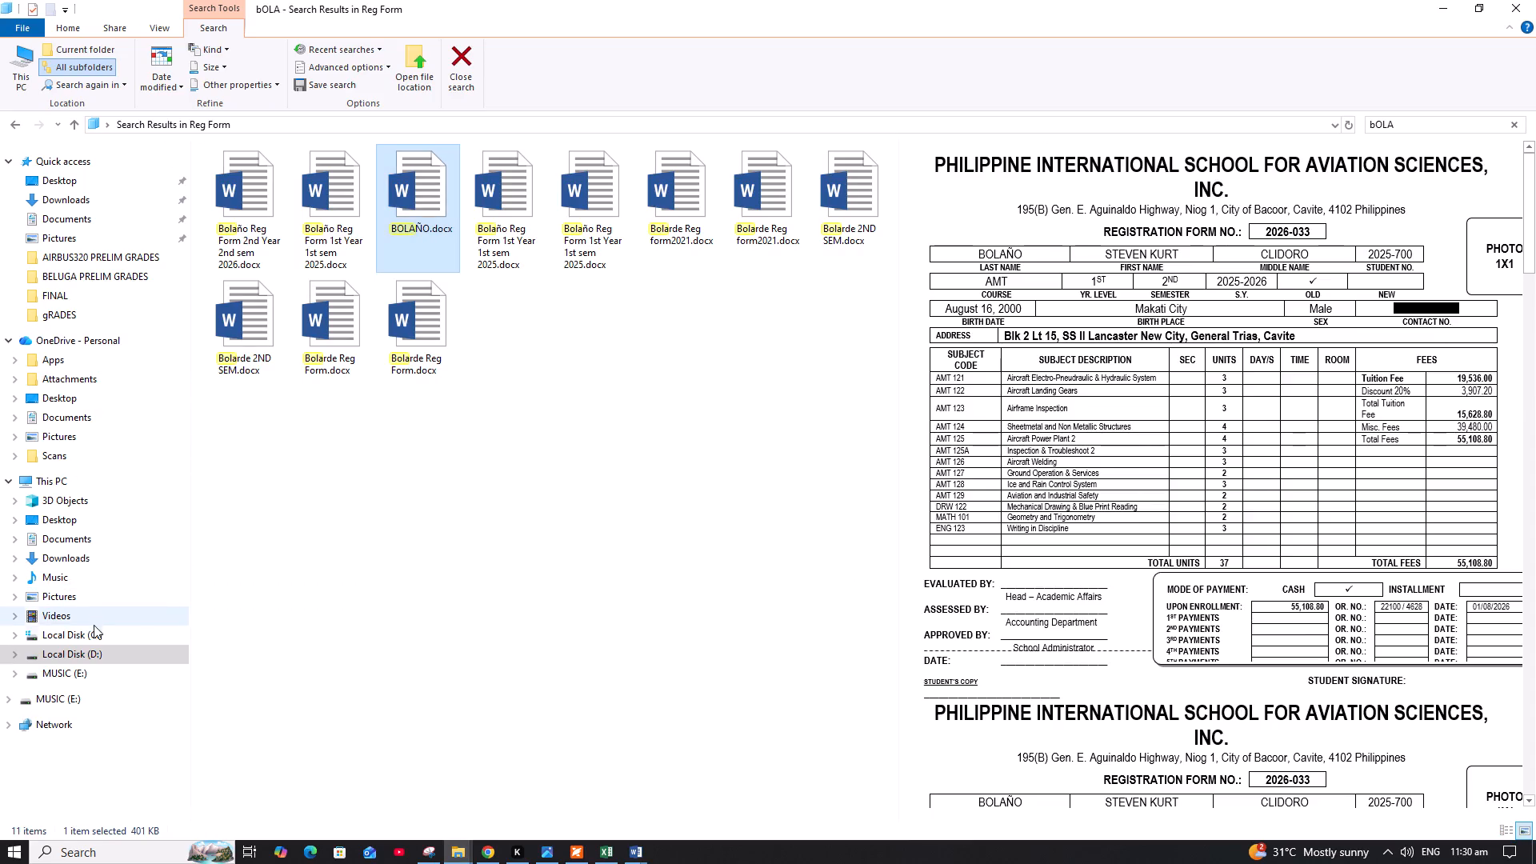
click(98, 651)
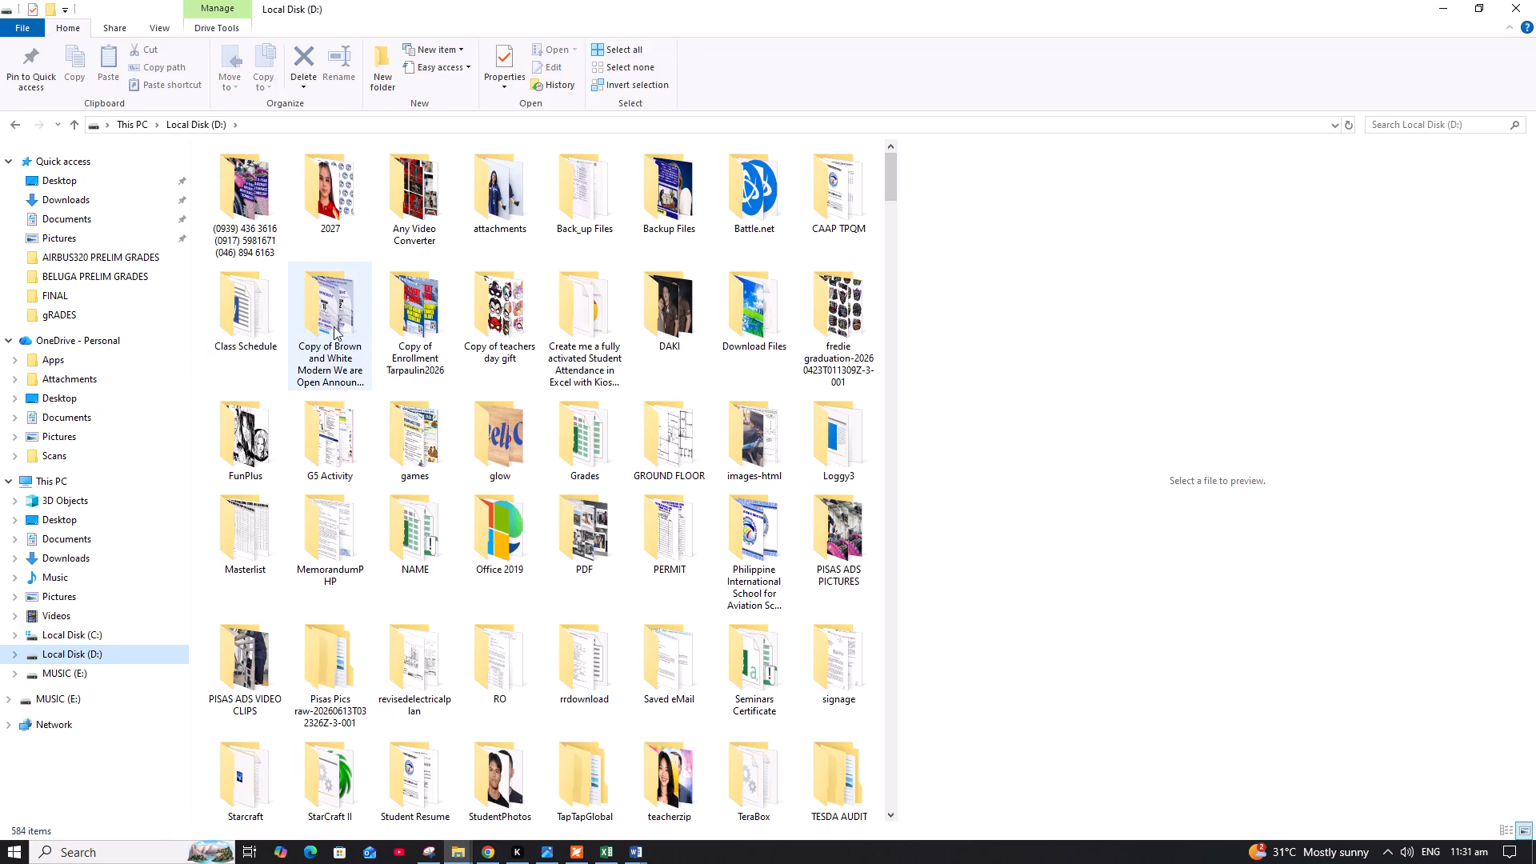
double_click(260, 313)
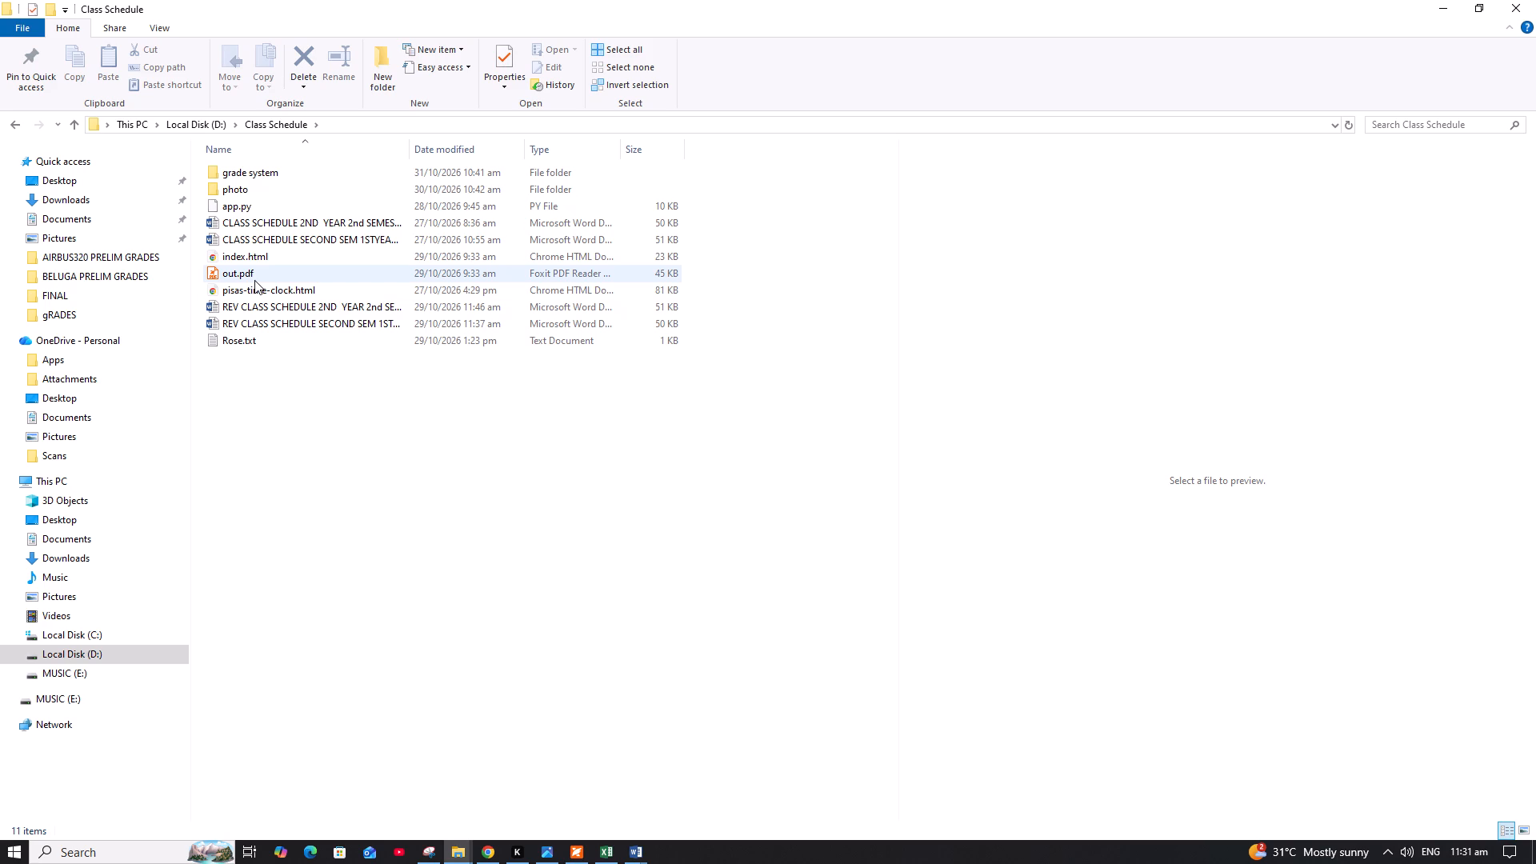
double_click(244, 174)
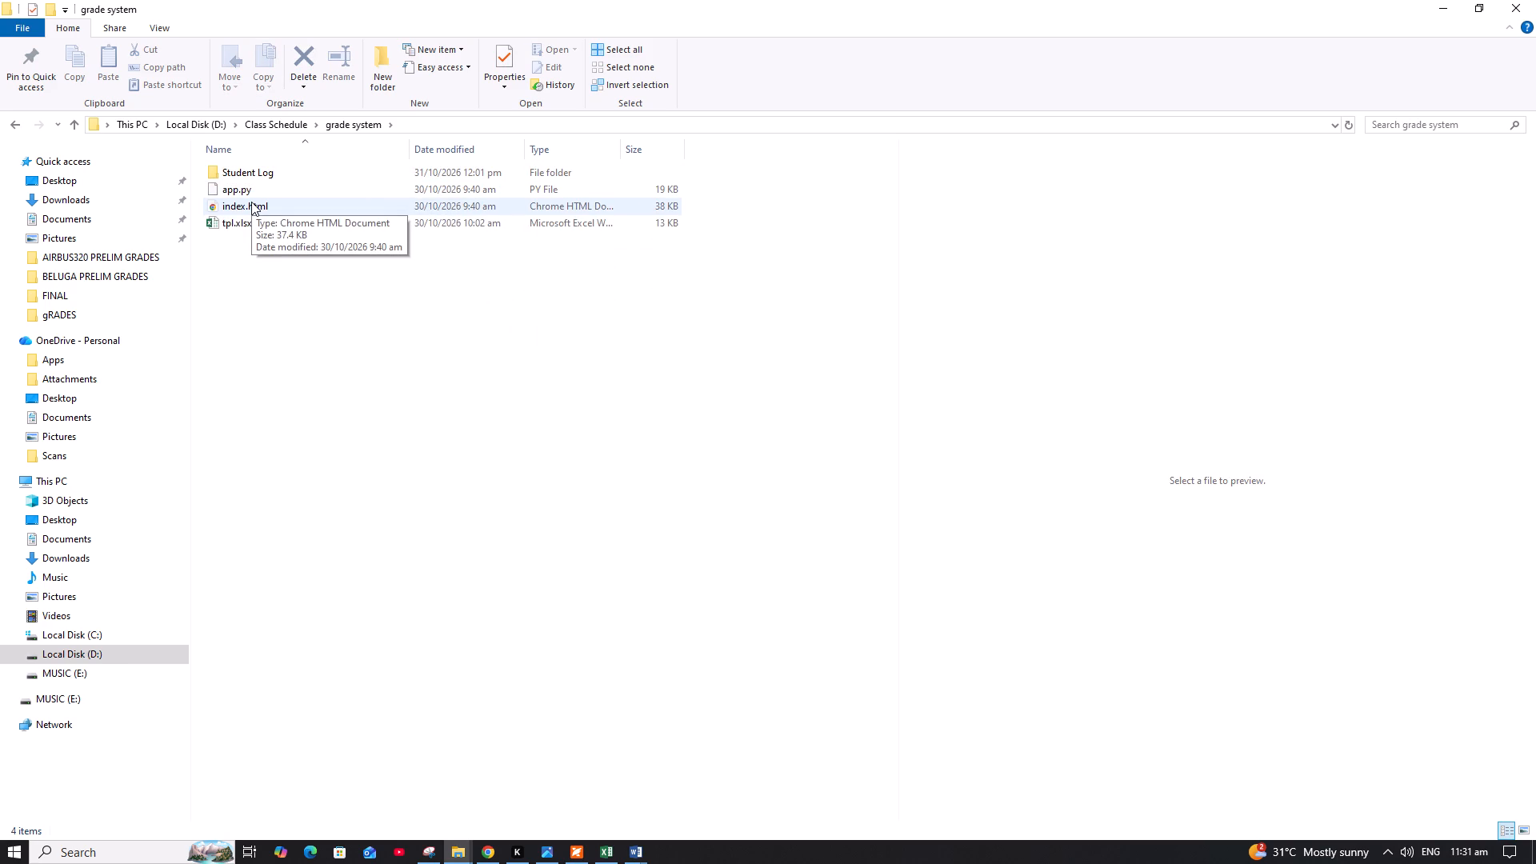
double_click(251, 202)
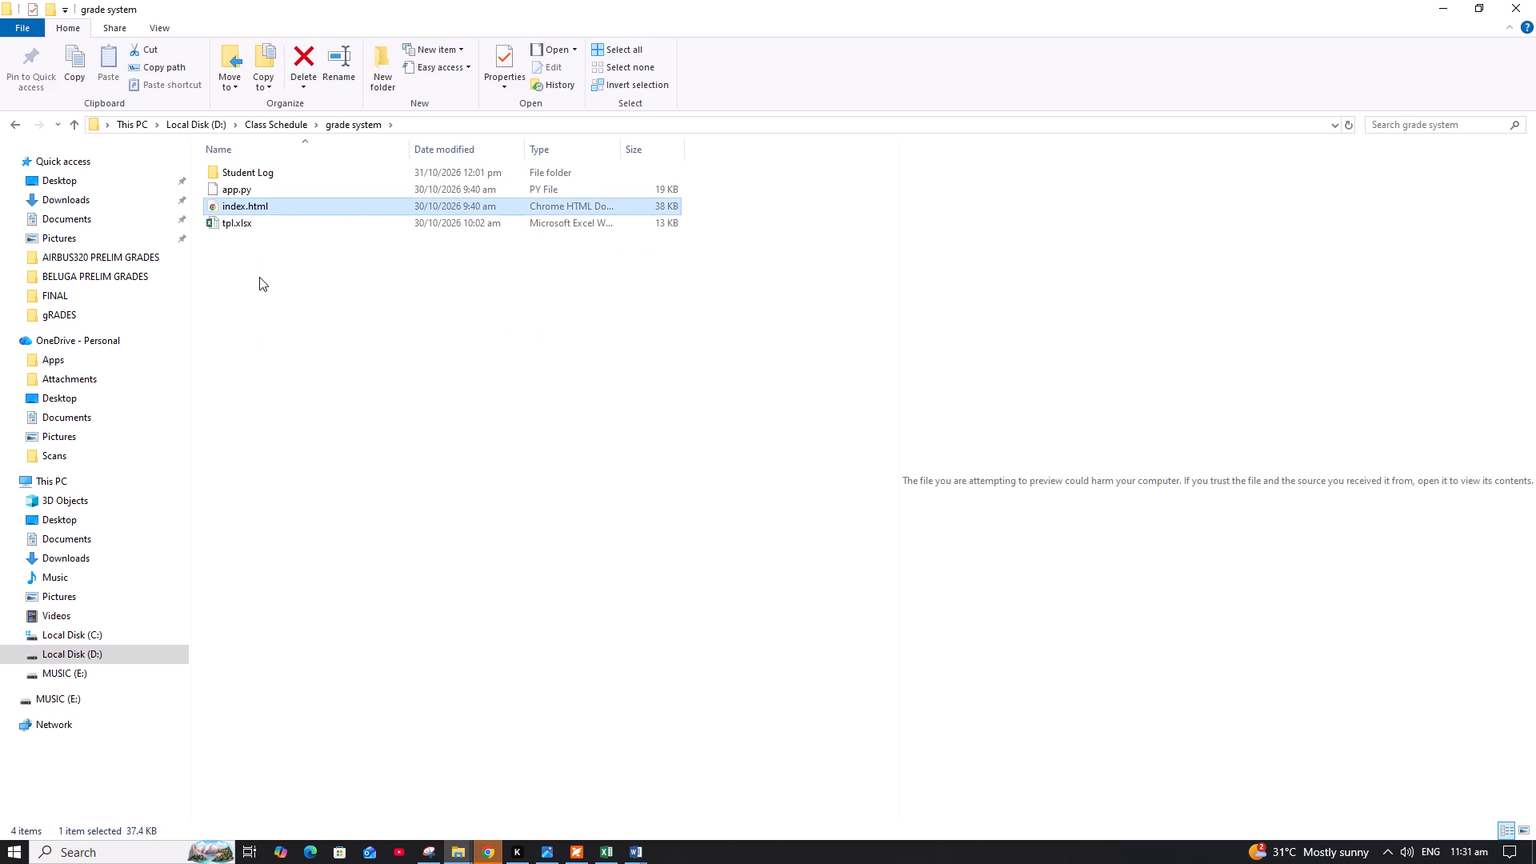
click(489, 843)
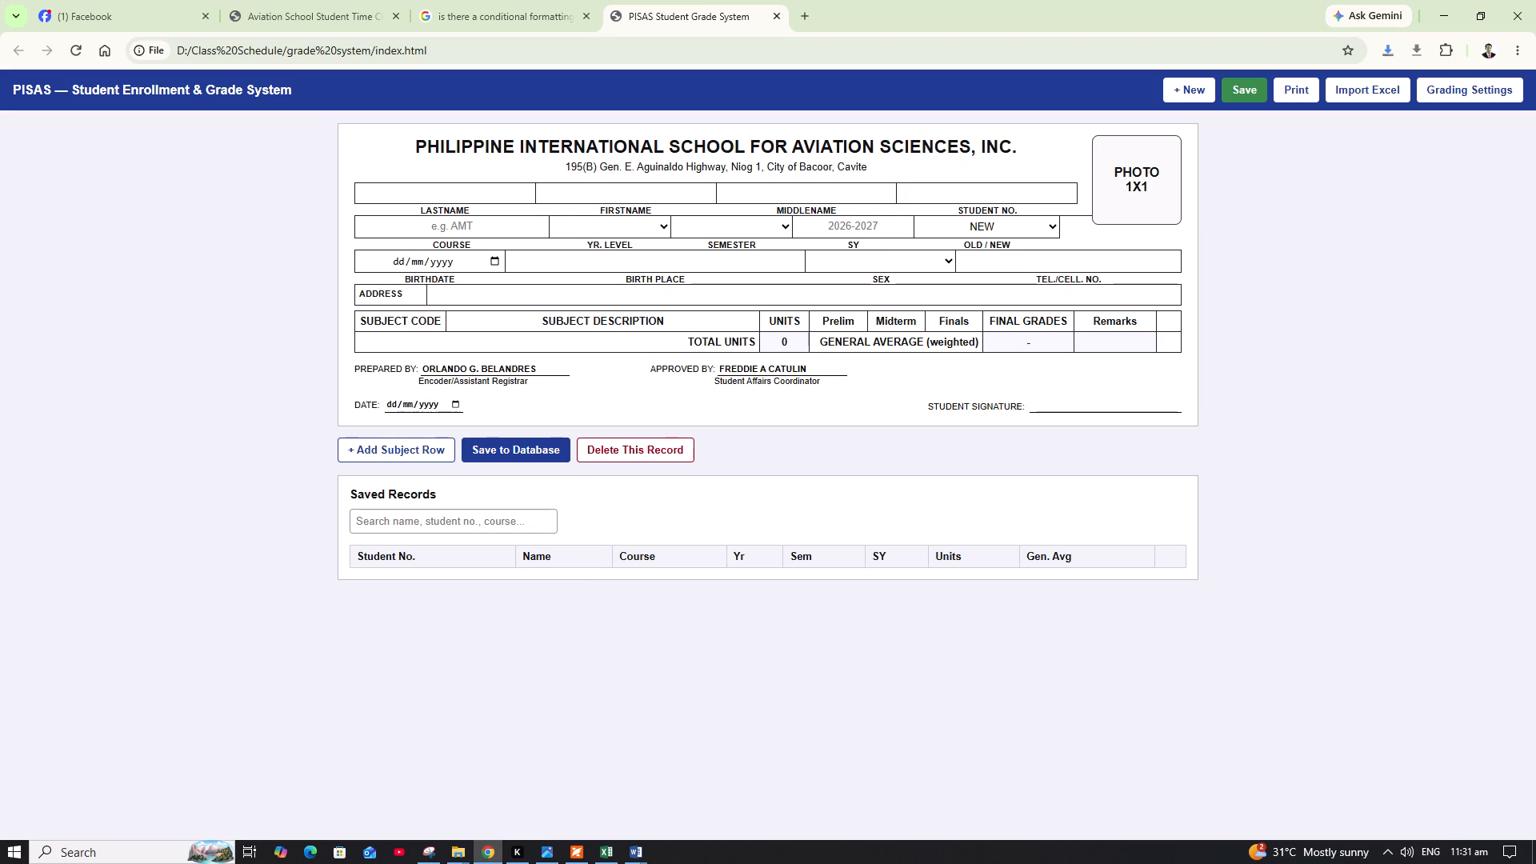
Set the blank student record to 1st Year and 1st Semester to load its subject list.
click(662, 226)
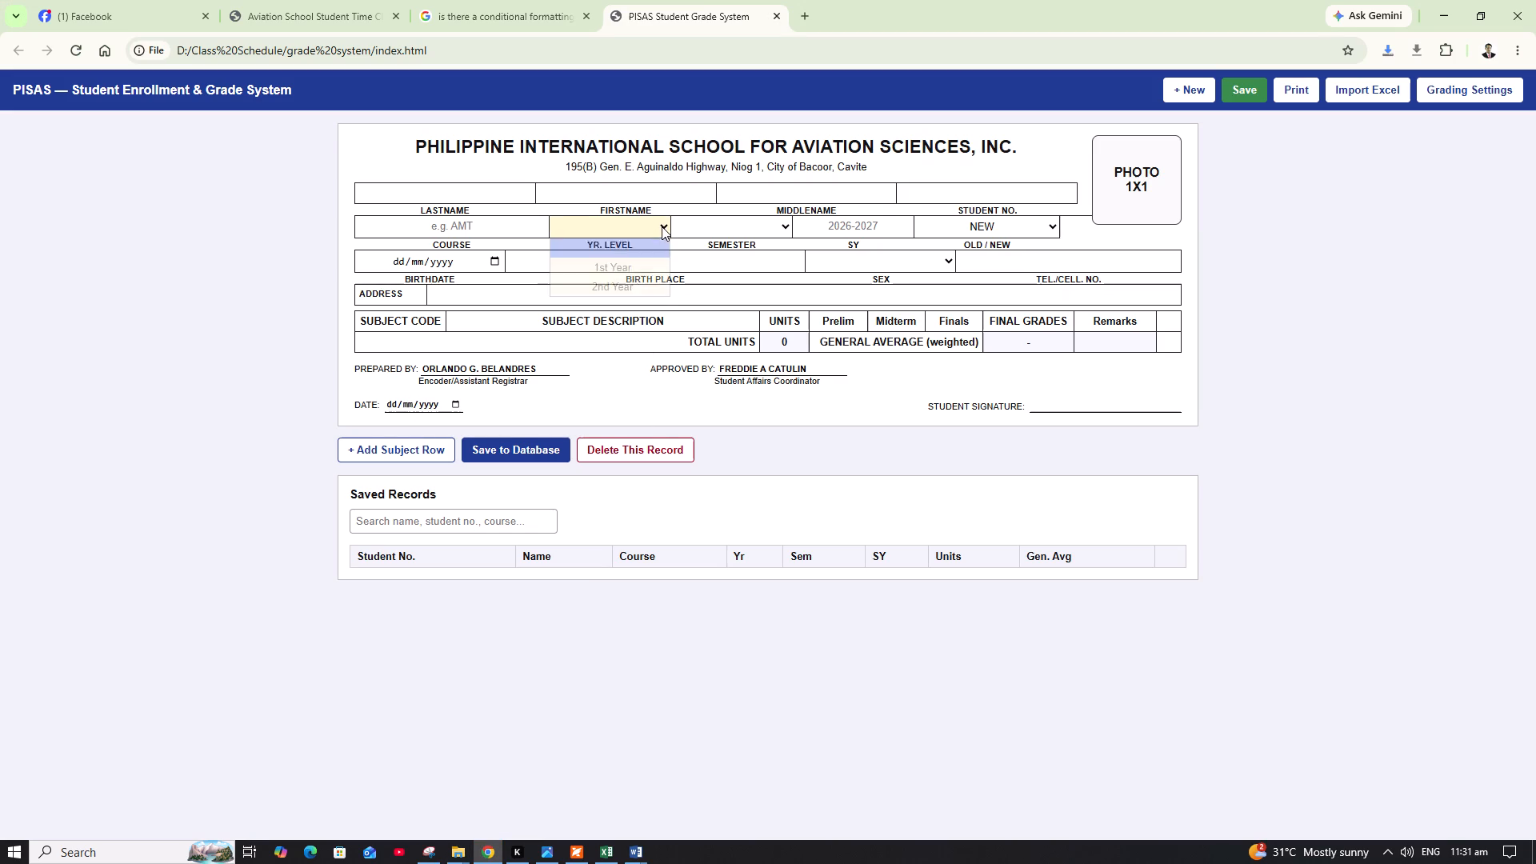
click(638, 266)
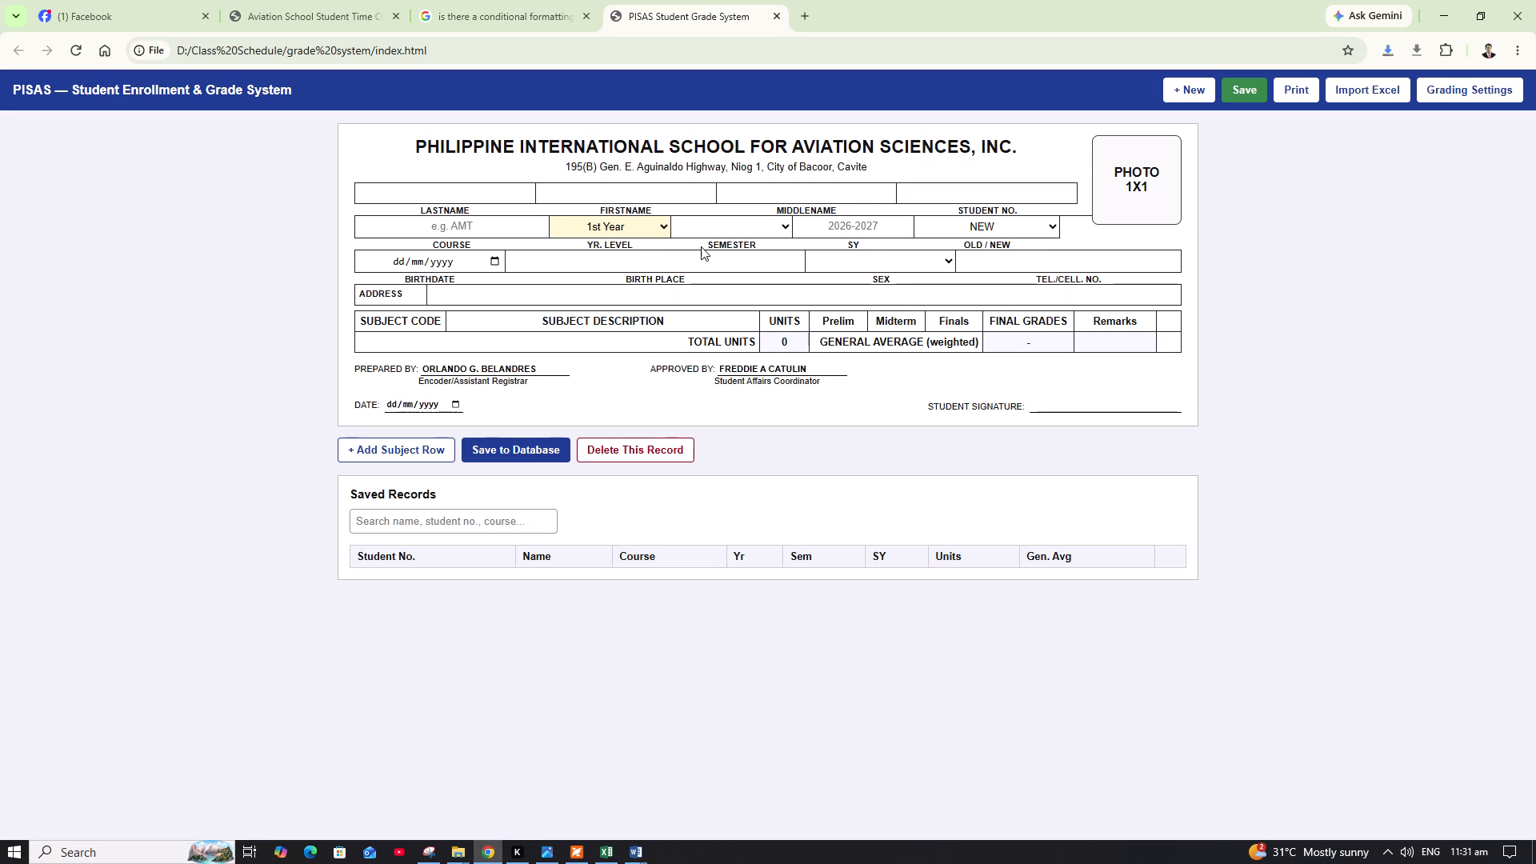
click(783, 226)
click(758, 266)
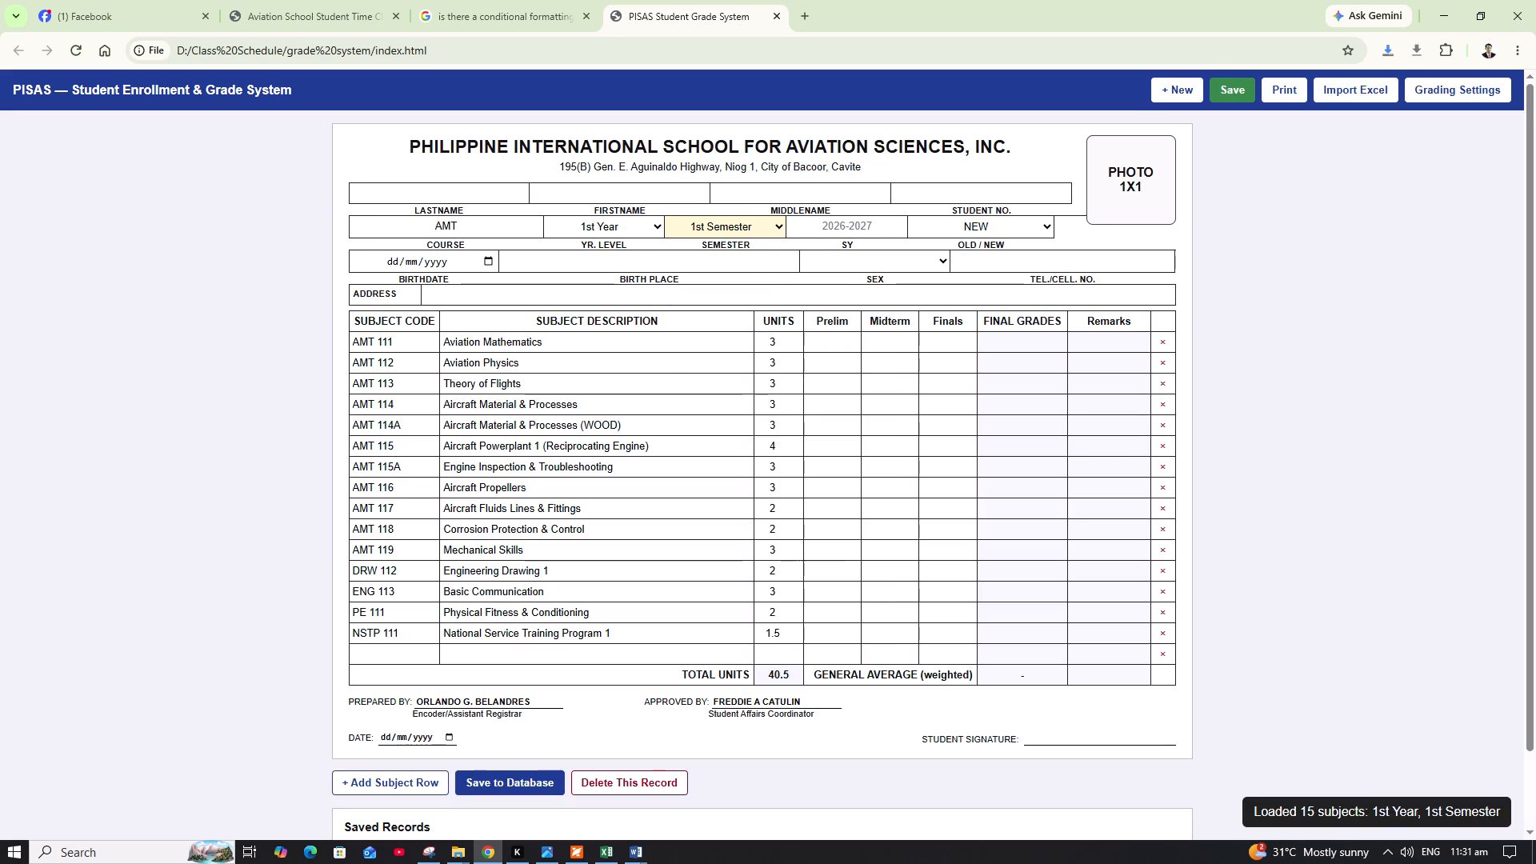
Look over the blank grade form and its saved records area, and open the Excel grade import dialog.
click(482, 190)
click(482, 190)
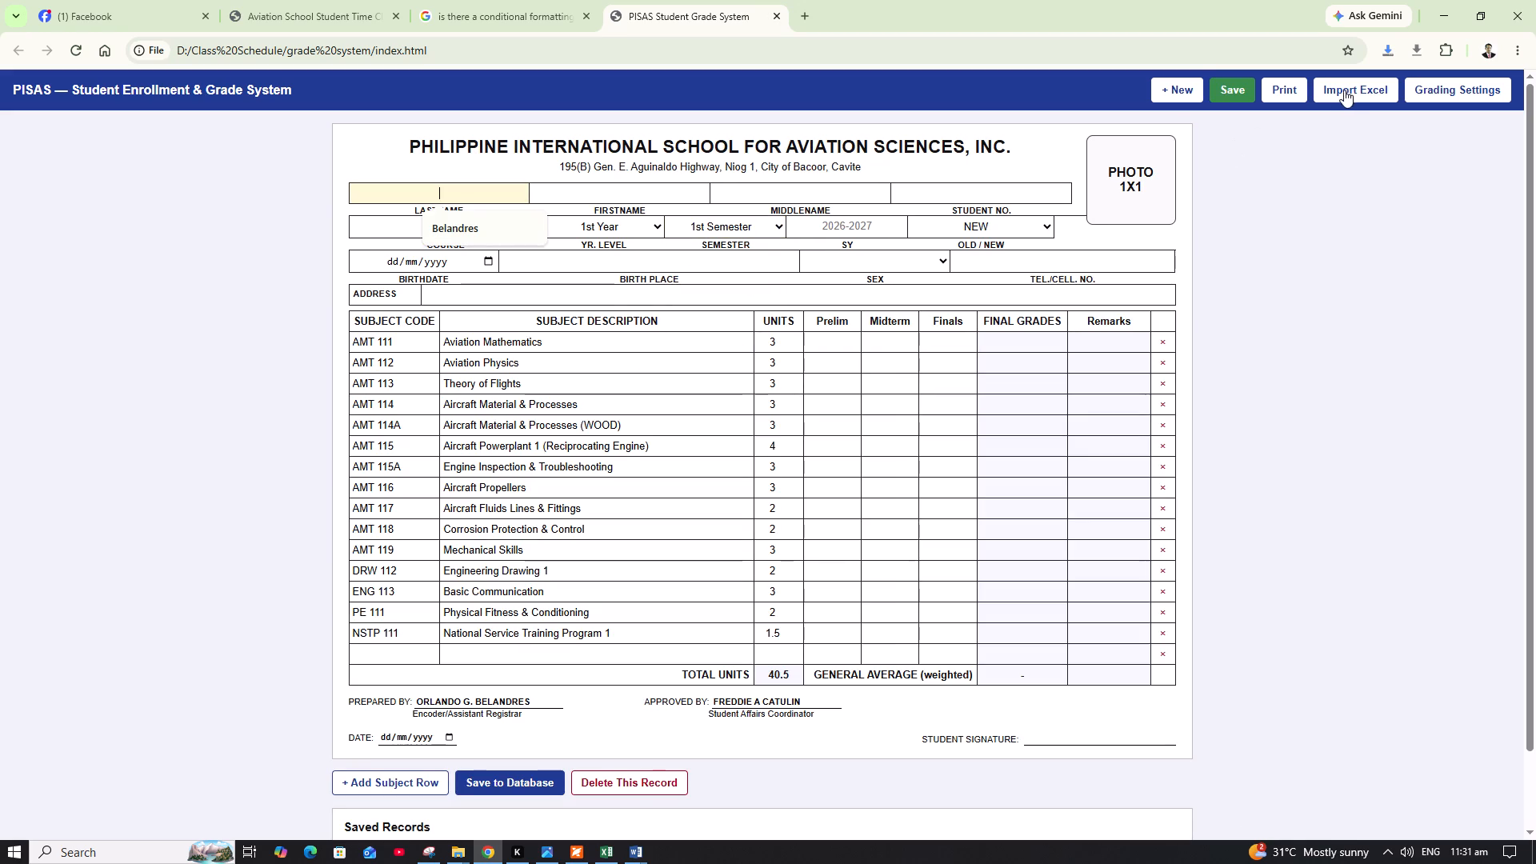
scroll(674, 530, down, 9)
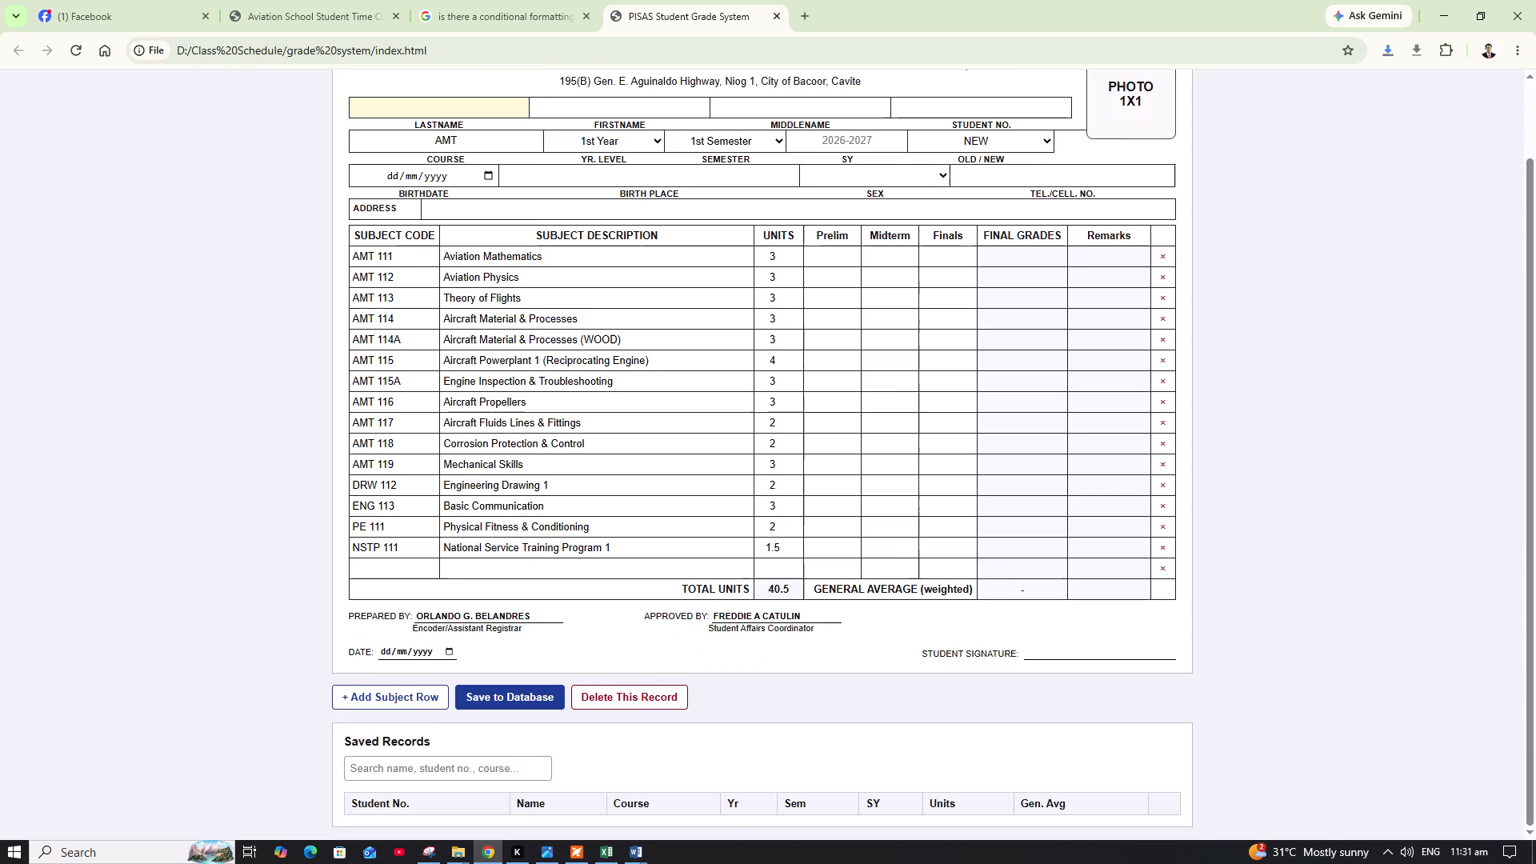
scroll(702, 520, up, 6)
click(1331, 86)
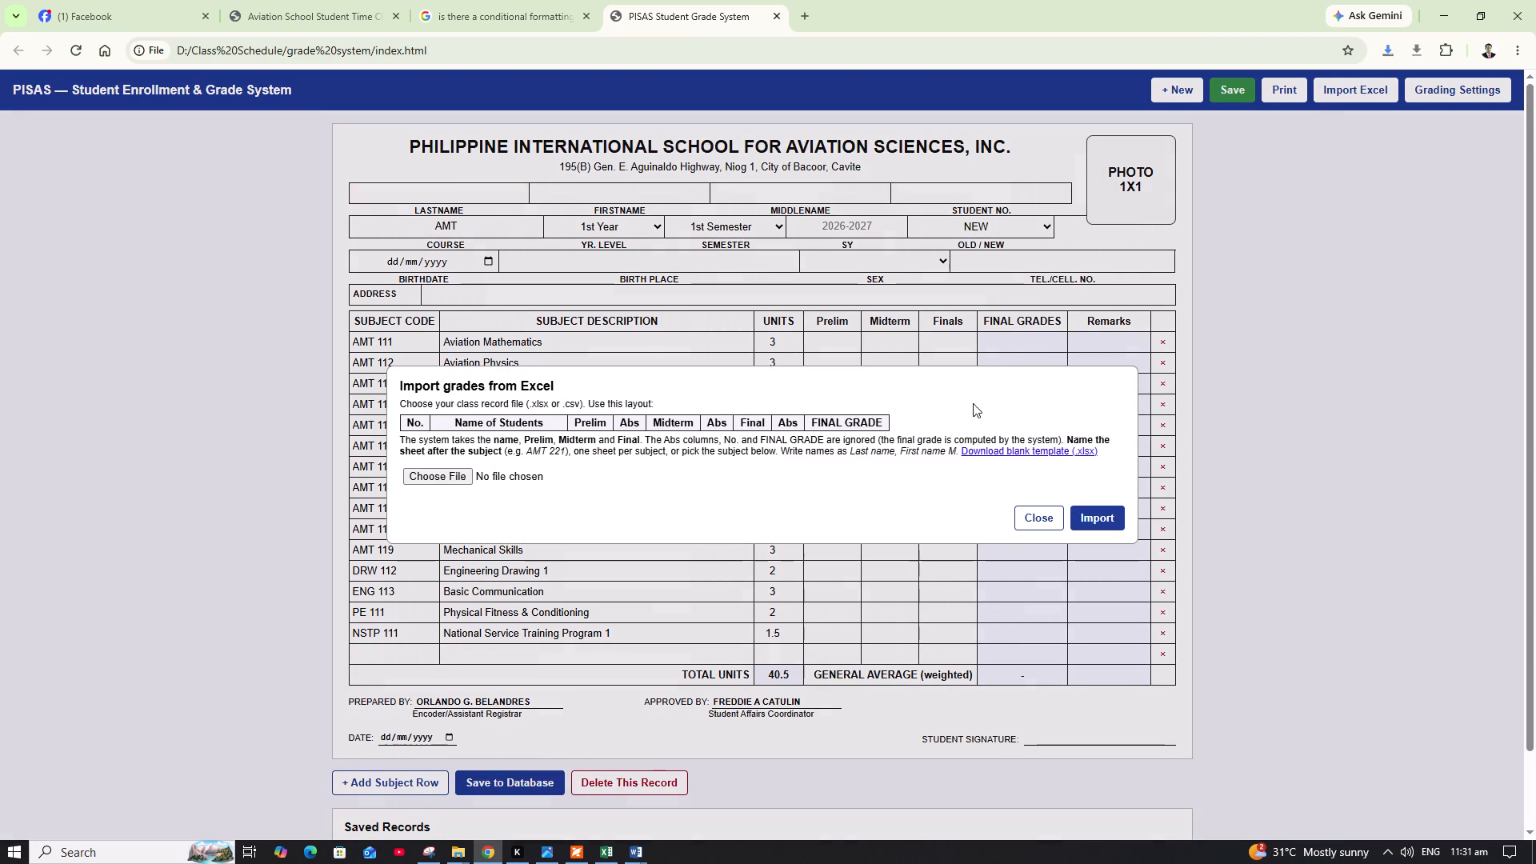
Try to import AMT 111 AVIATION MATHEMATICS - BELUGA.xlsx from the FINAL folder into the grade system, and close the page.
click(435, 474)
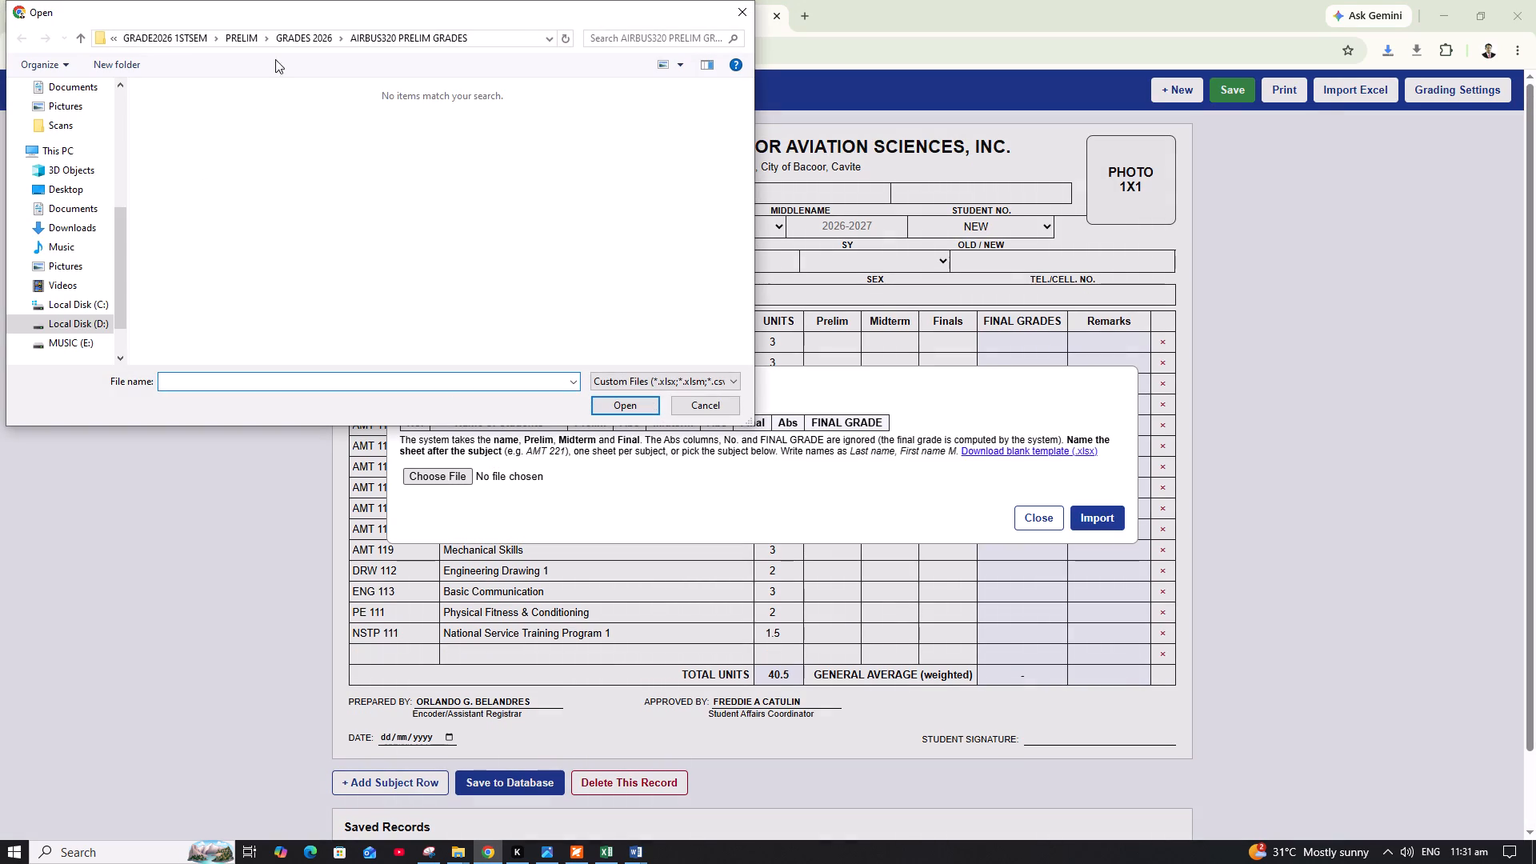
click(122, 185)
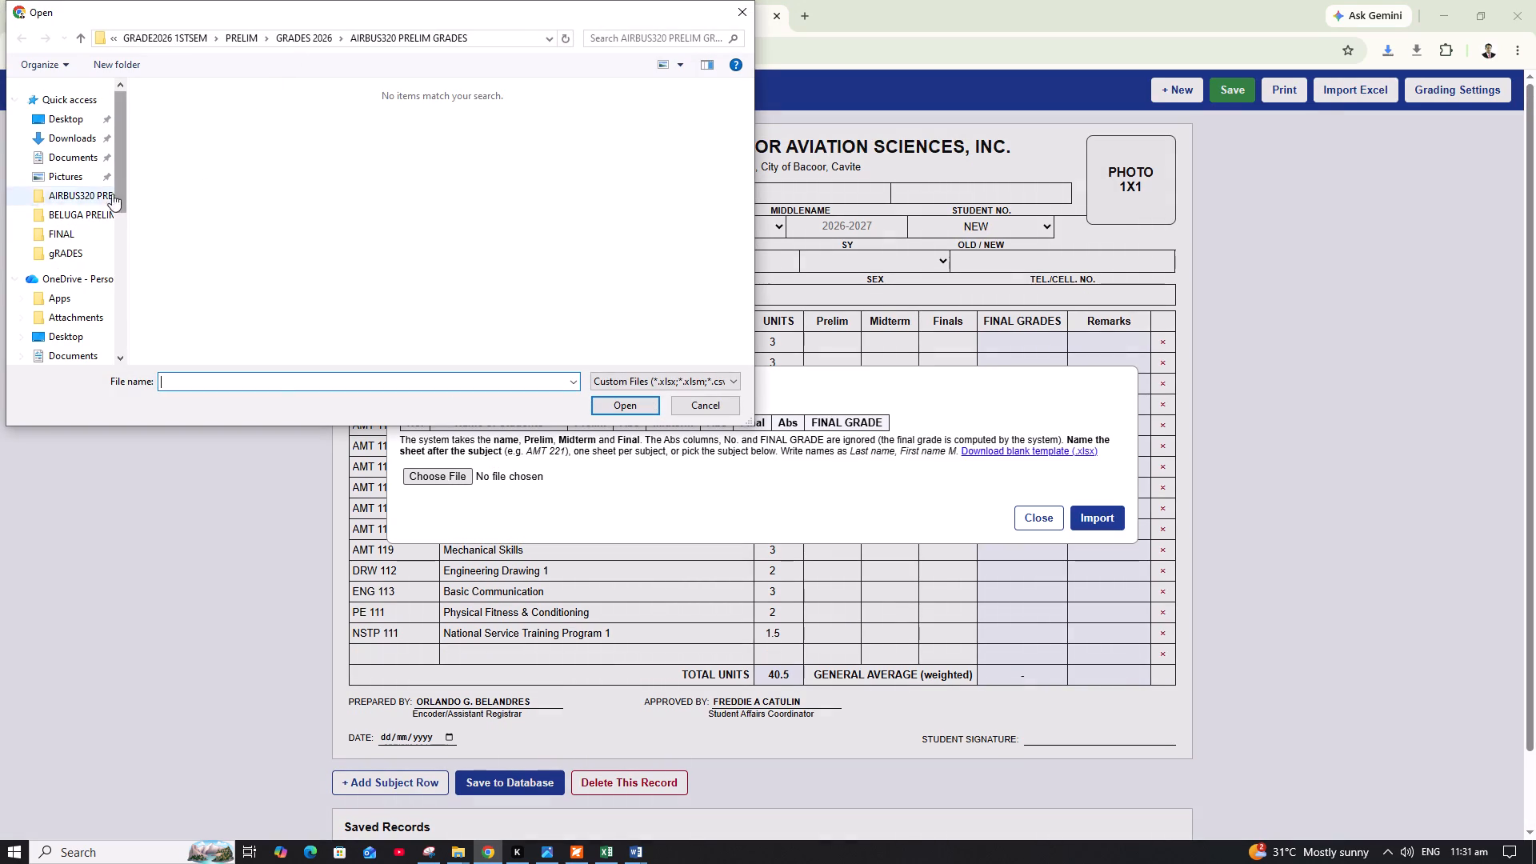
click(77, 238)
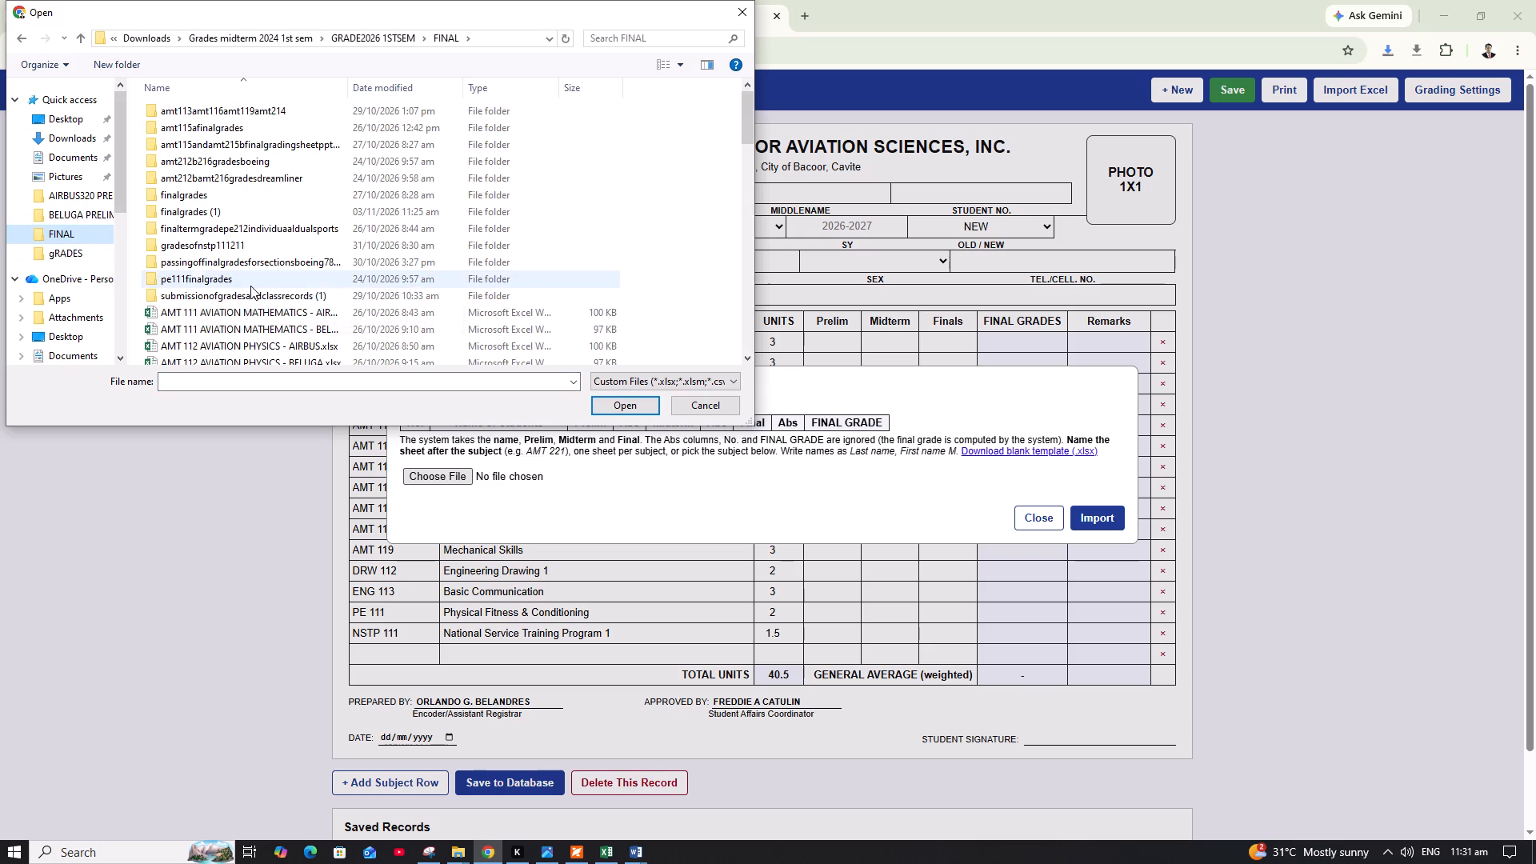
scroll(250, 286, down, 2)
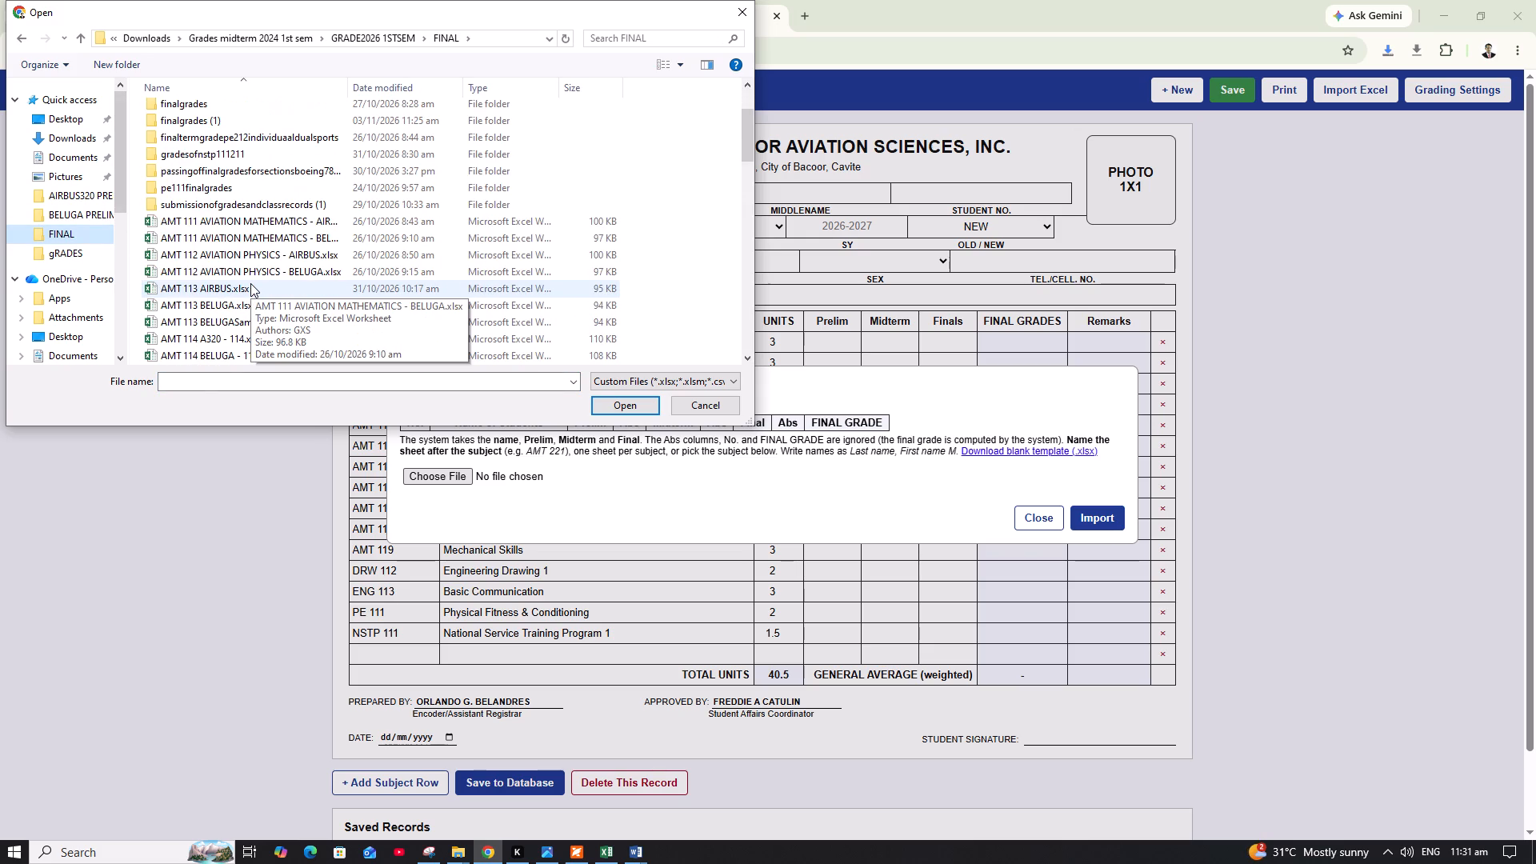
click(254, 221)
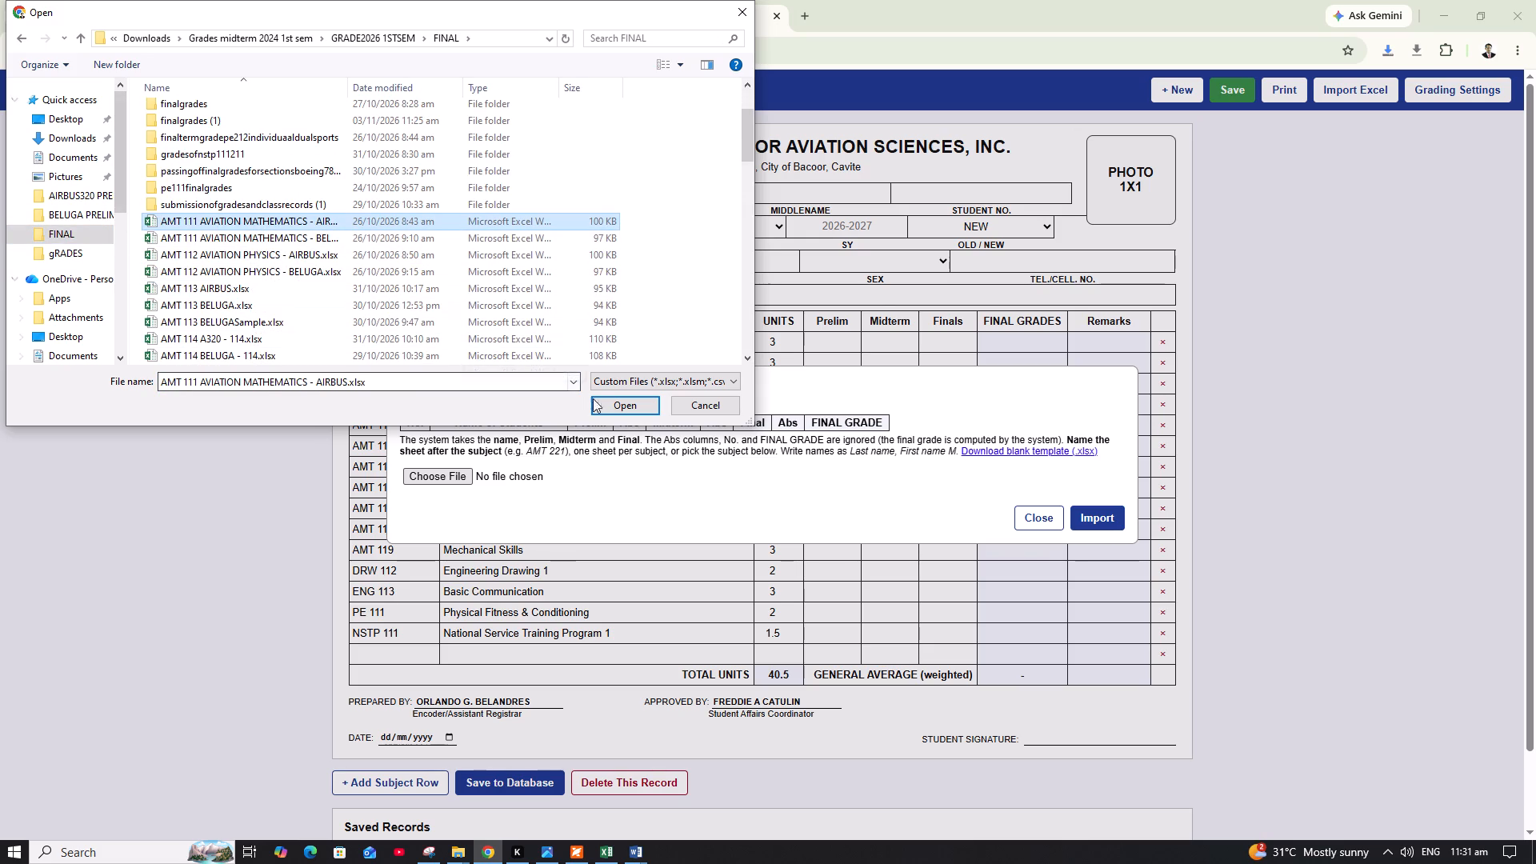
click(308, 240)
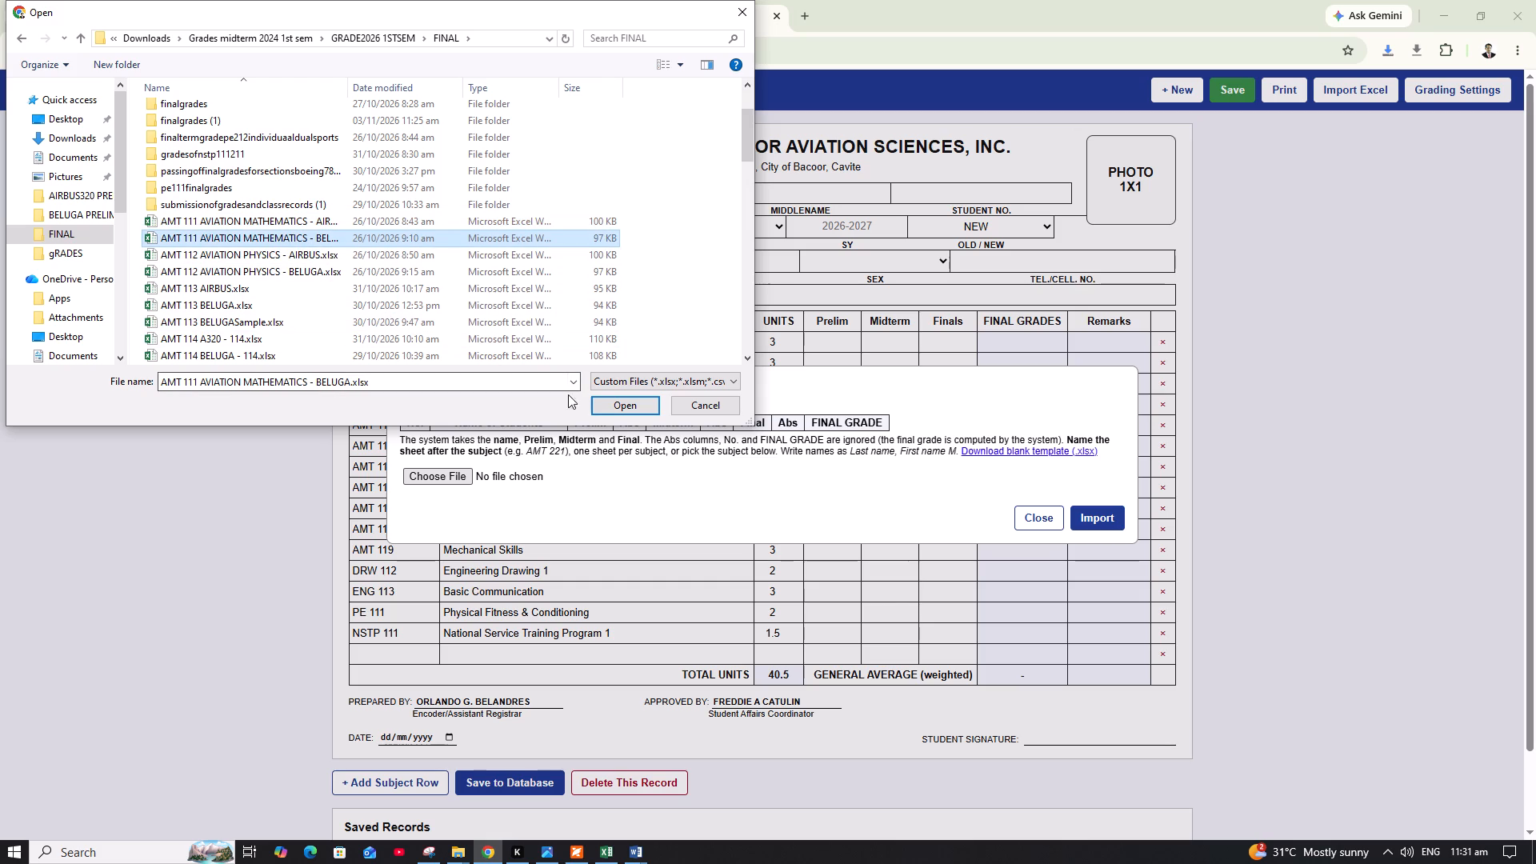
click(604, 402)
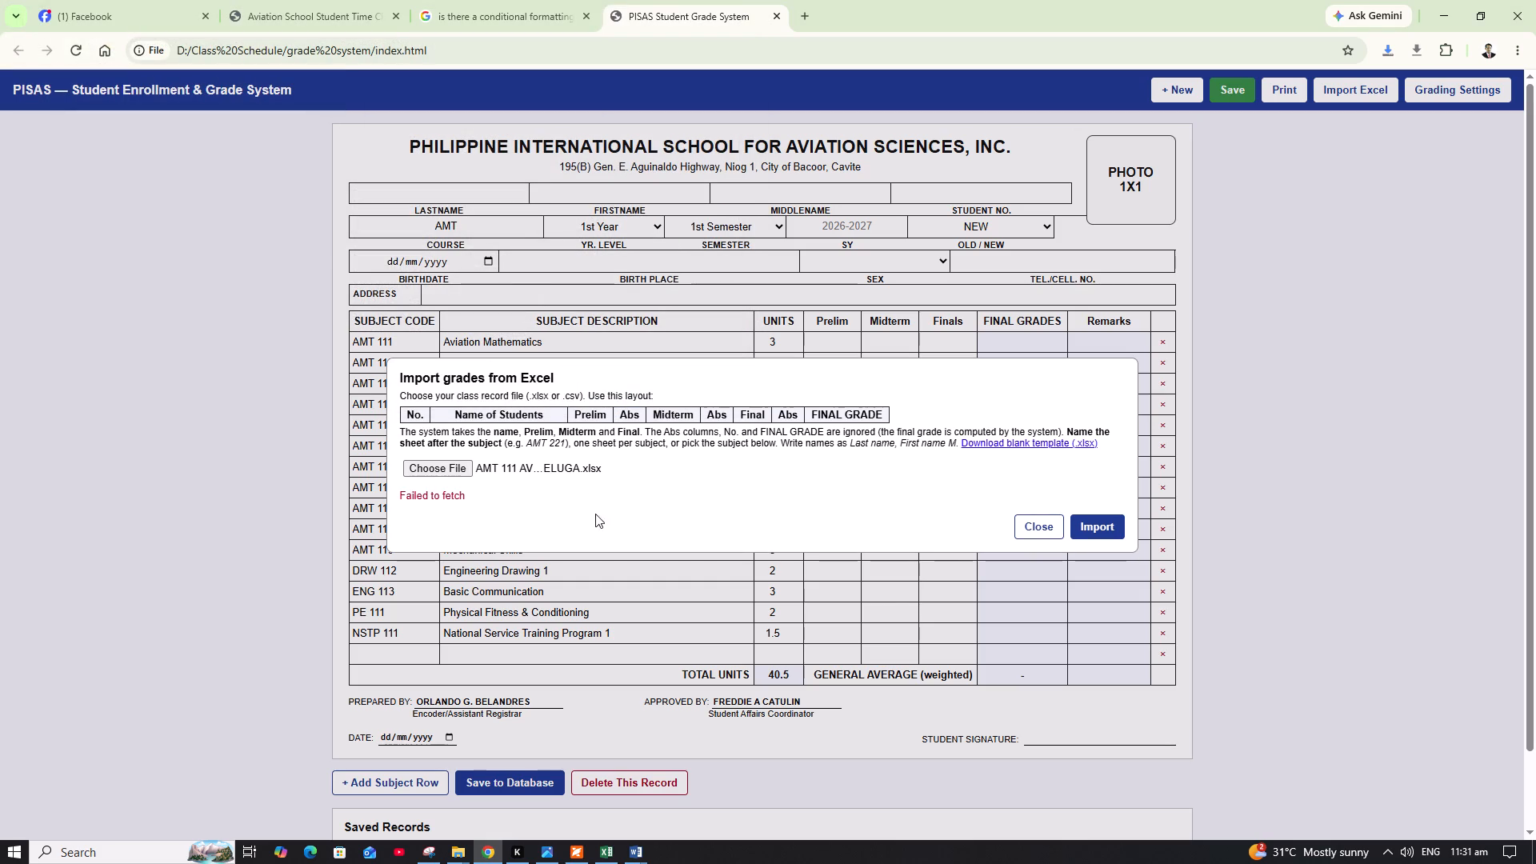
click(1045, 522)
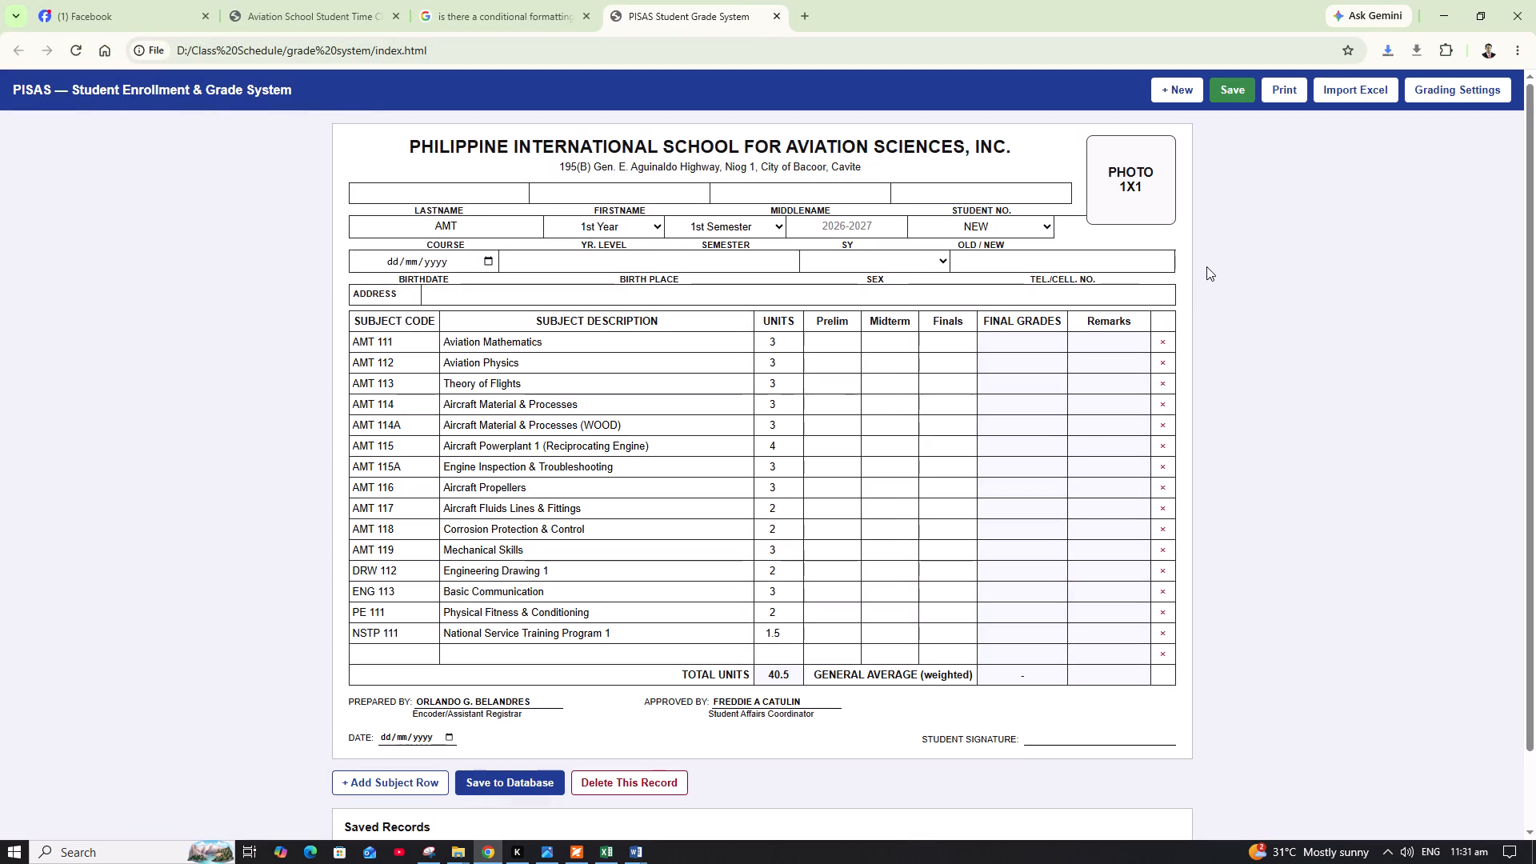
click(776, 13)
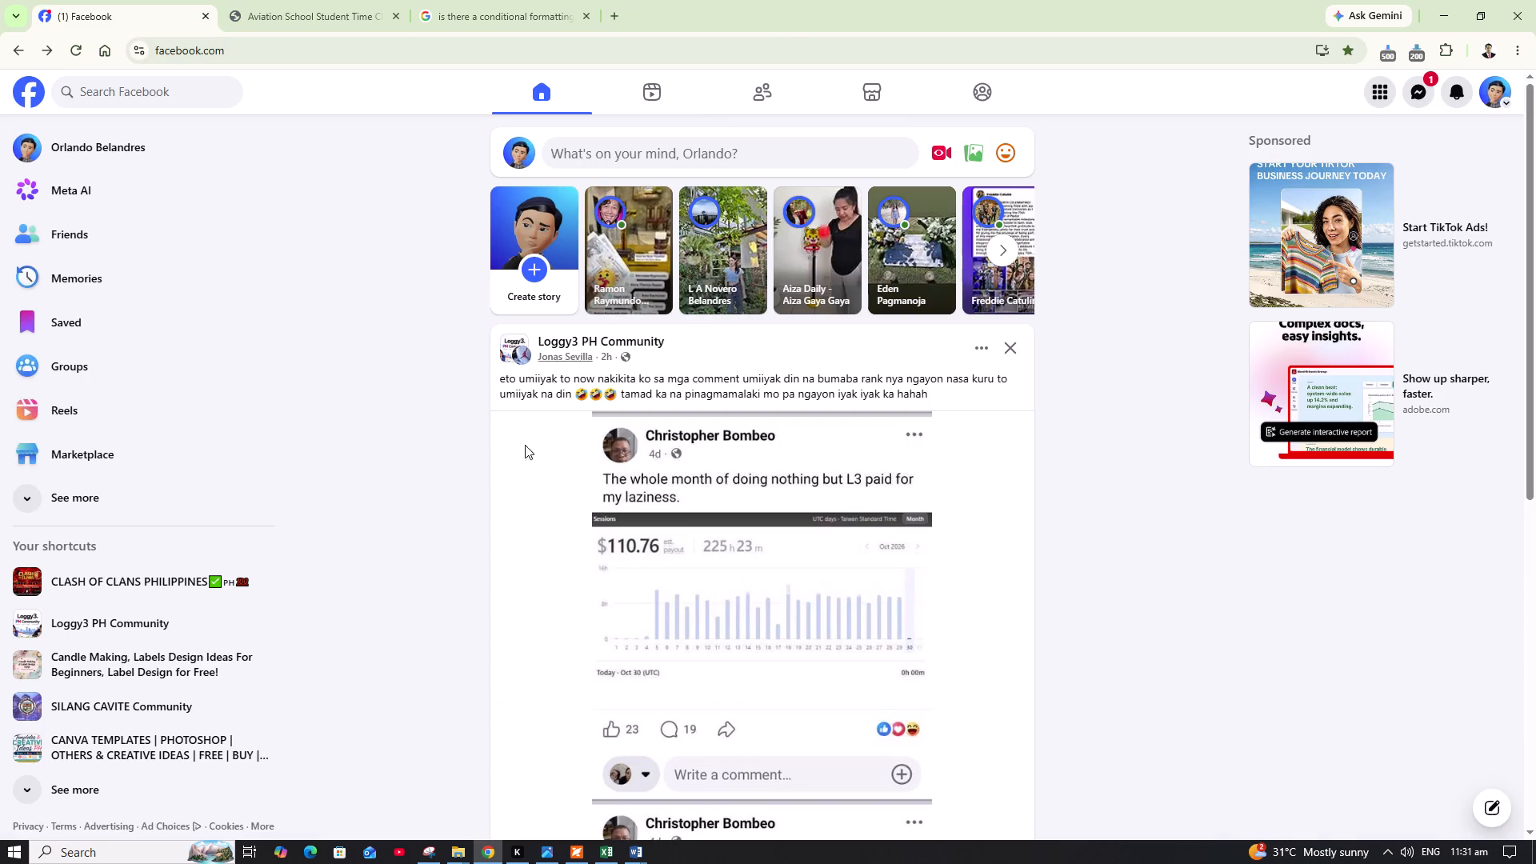
Check the Student Log folder, open index.html from the Class Schedule folder to view its grade form, and close the page.
click(450, 860)
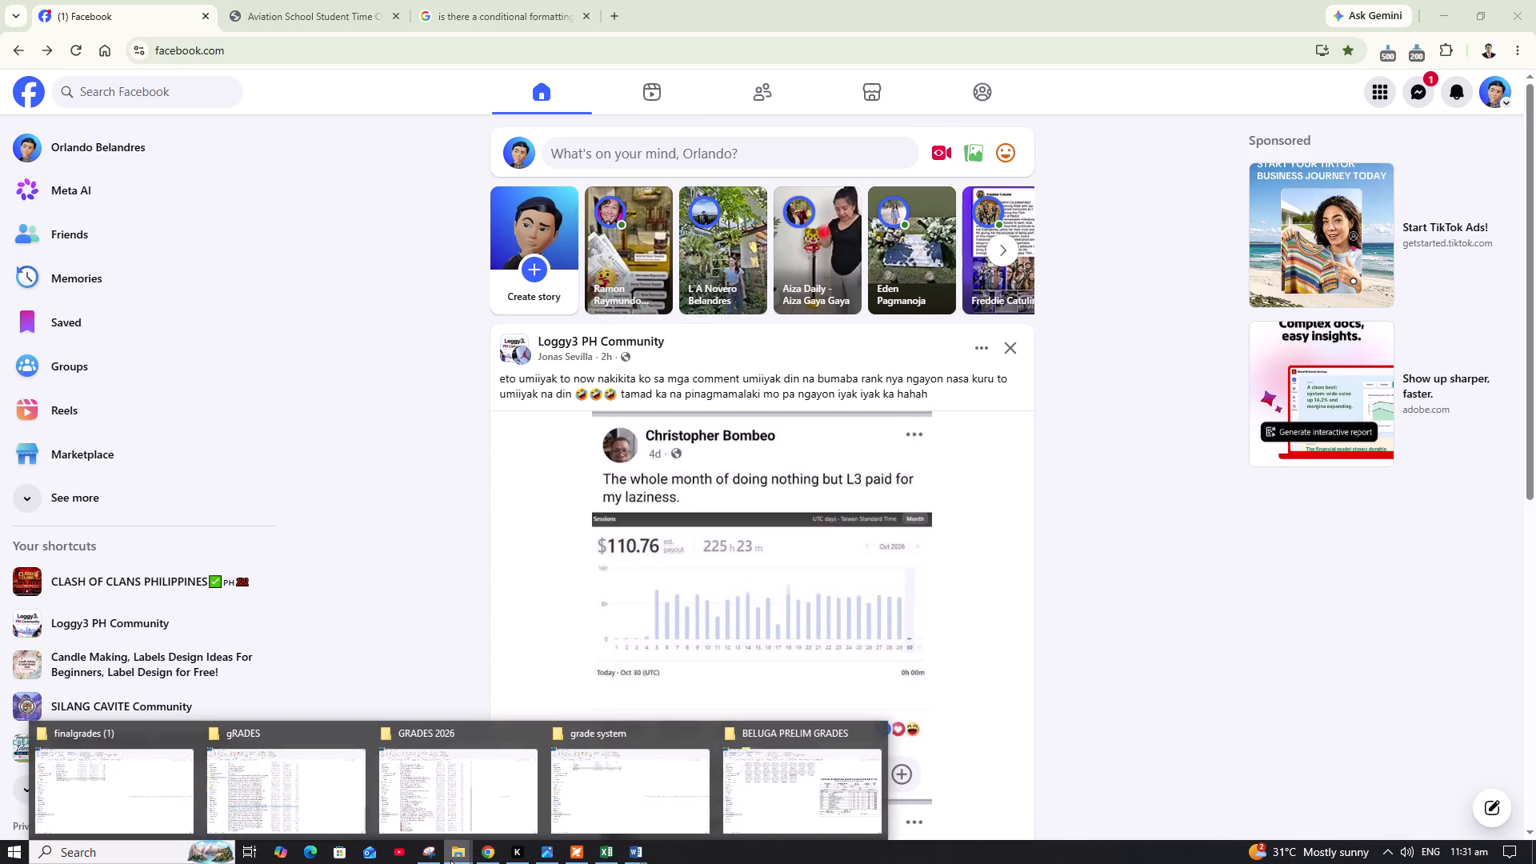
click(683, 782)
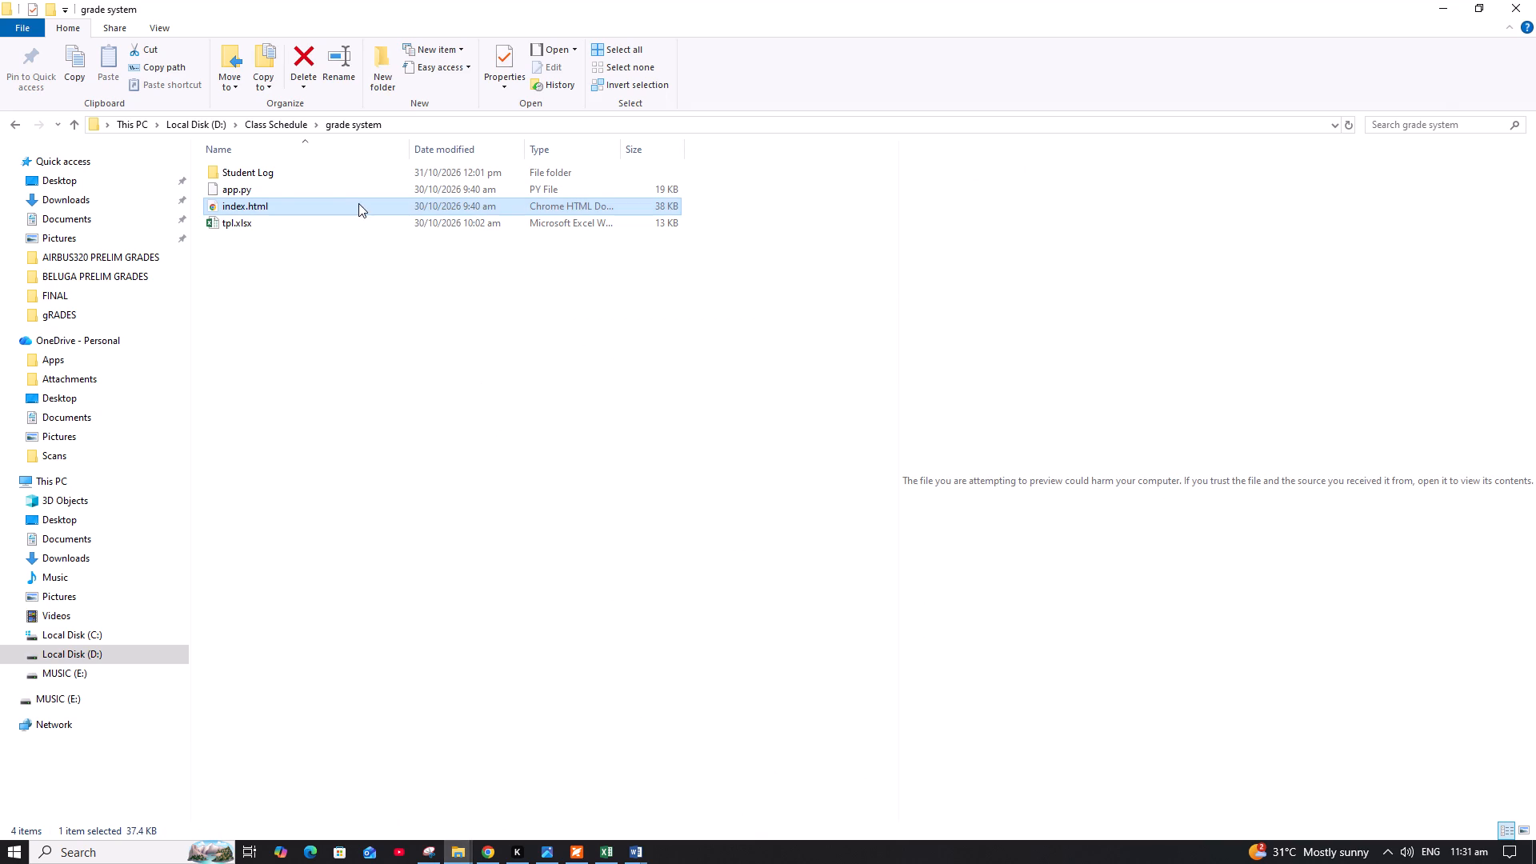
double_click(254, 171)
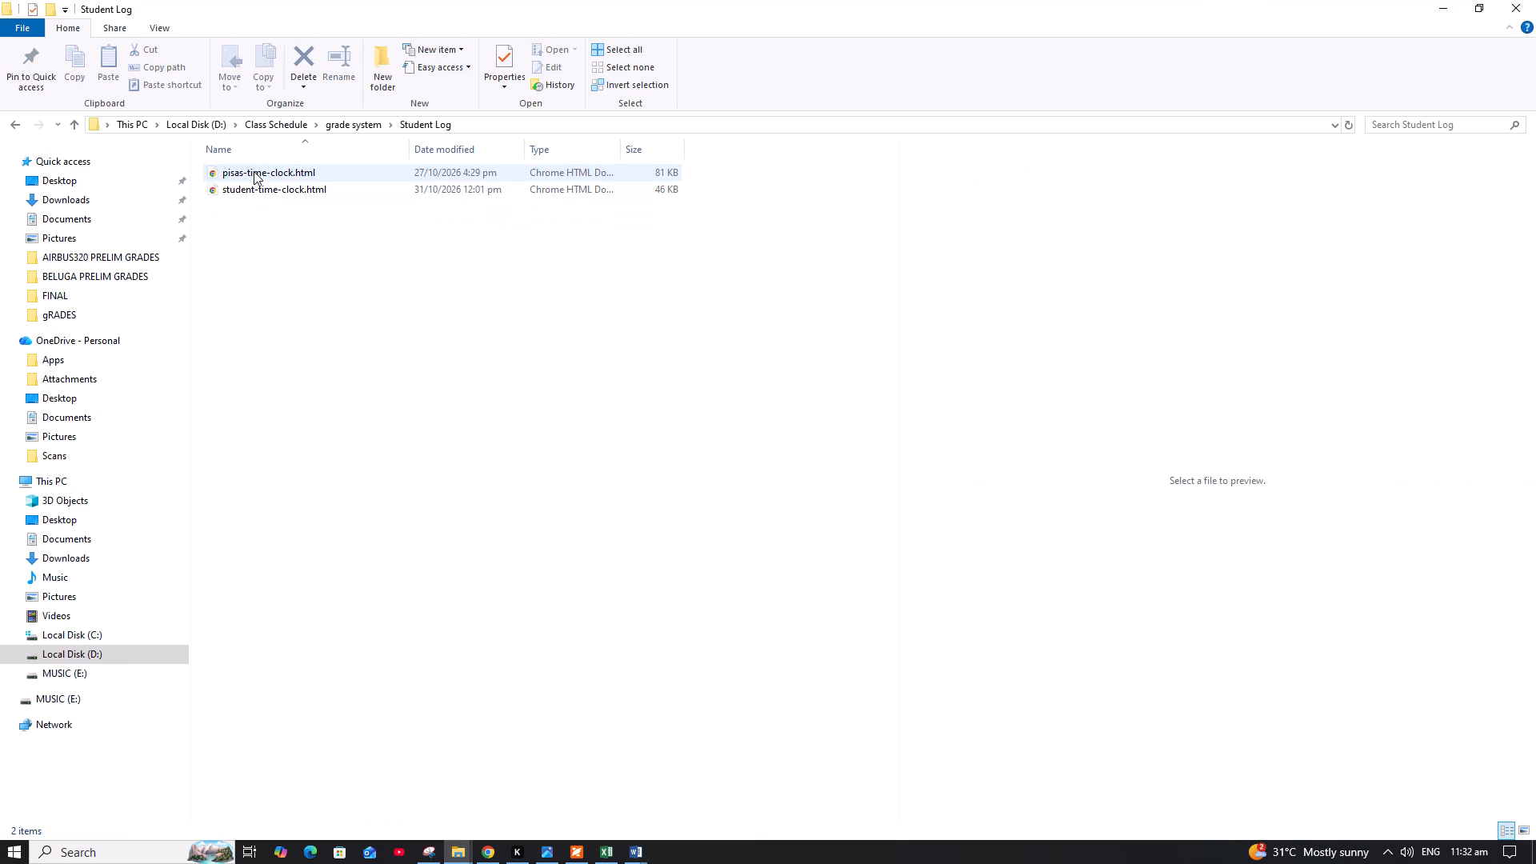
click(6, 122)
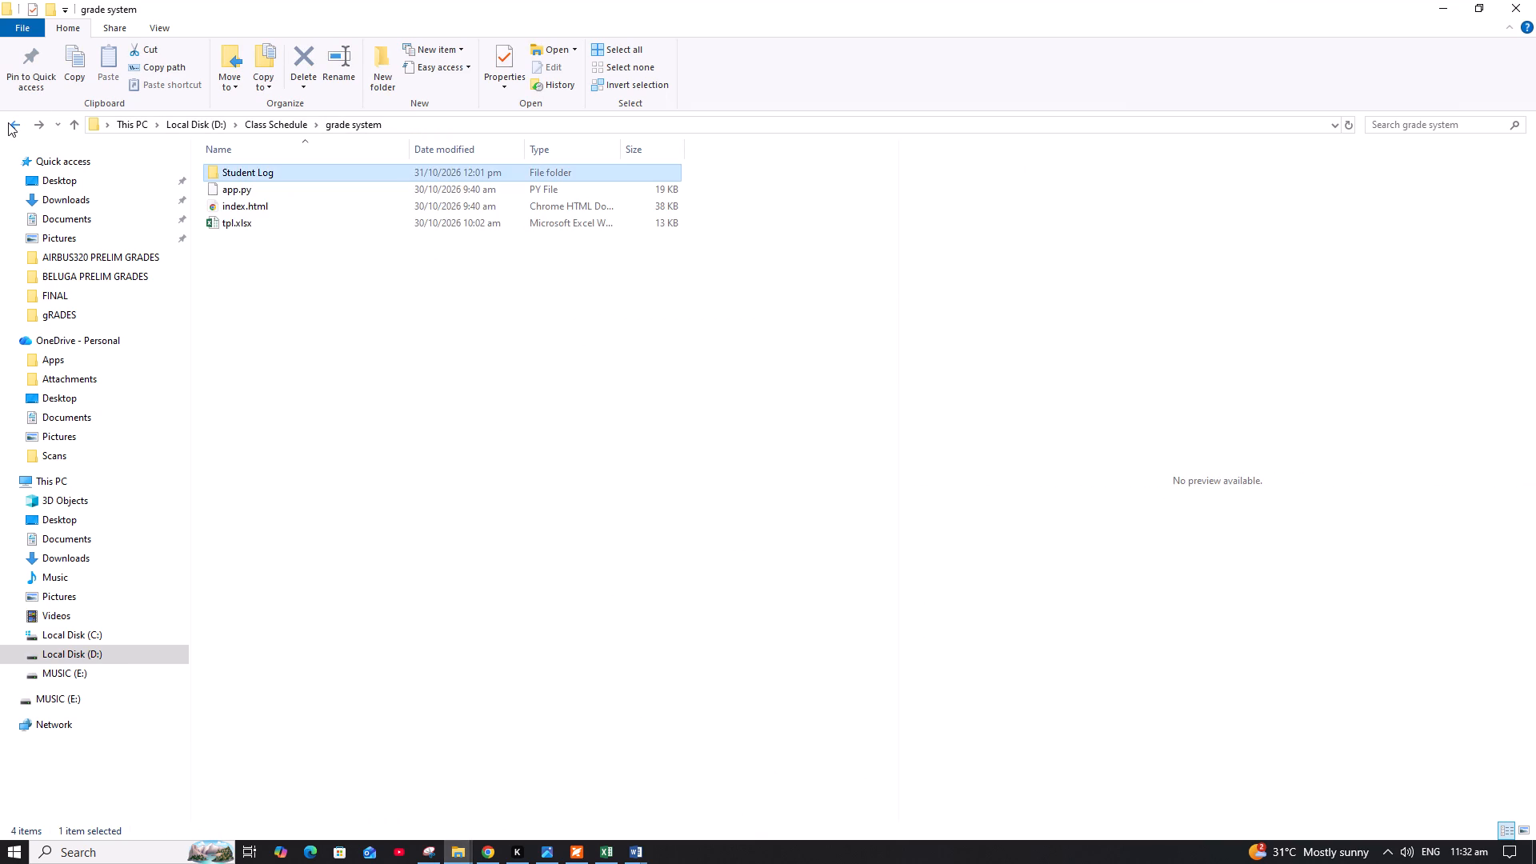
click(8, 122)
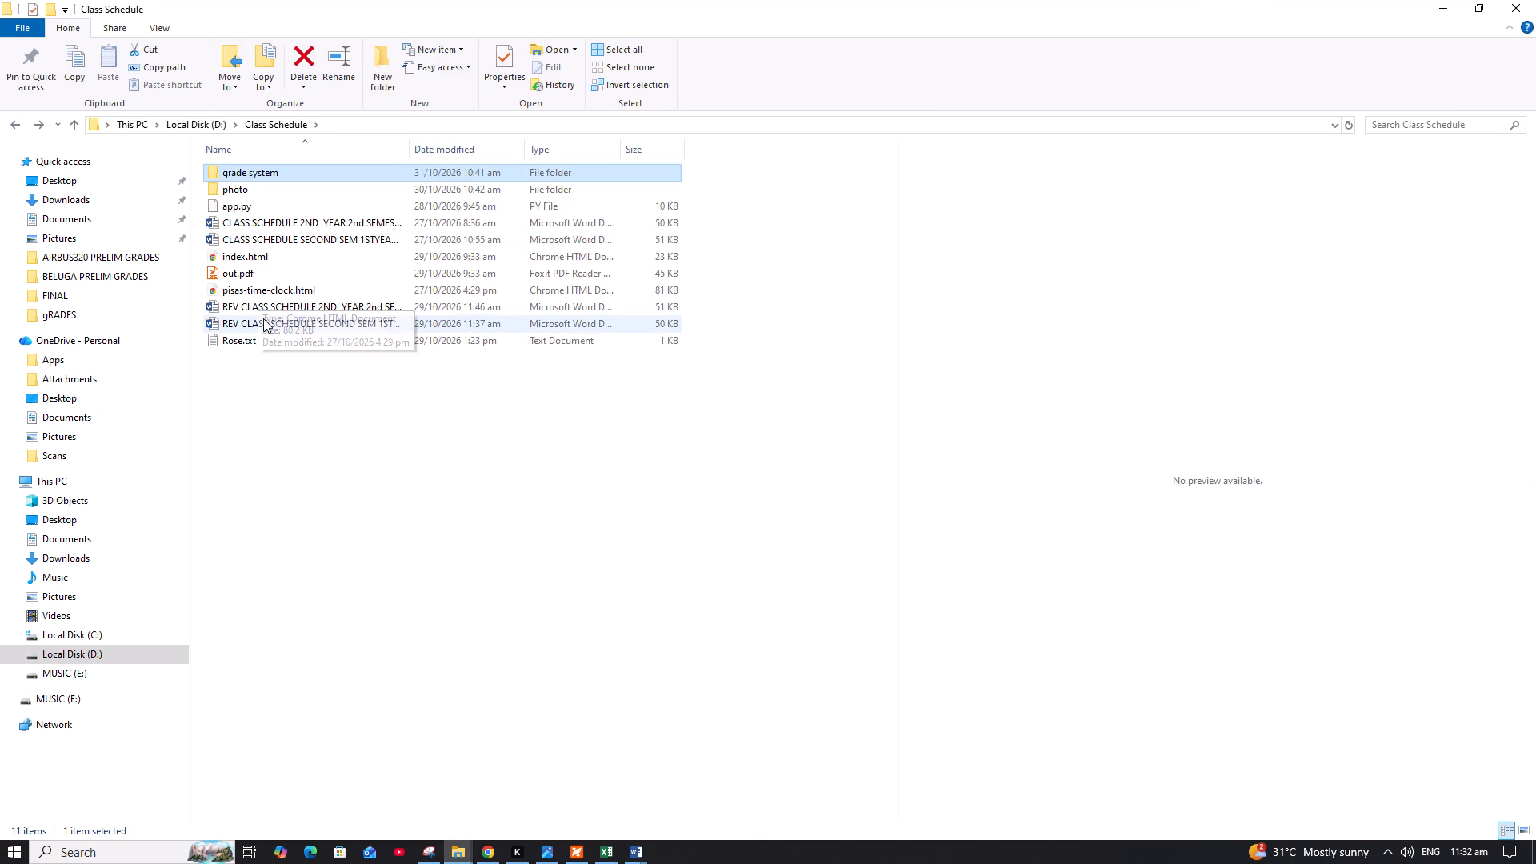
double_click(248, 254)
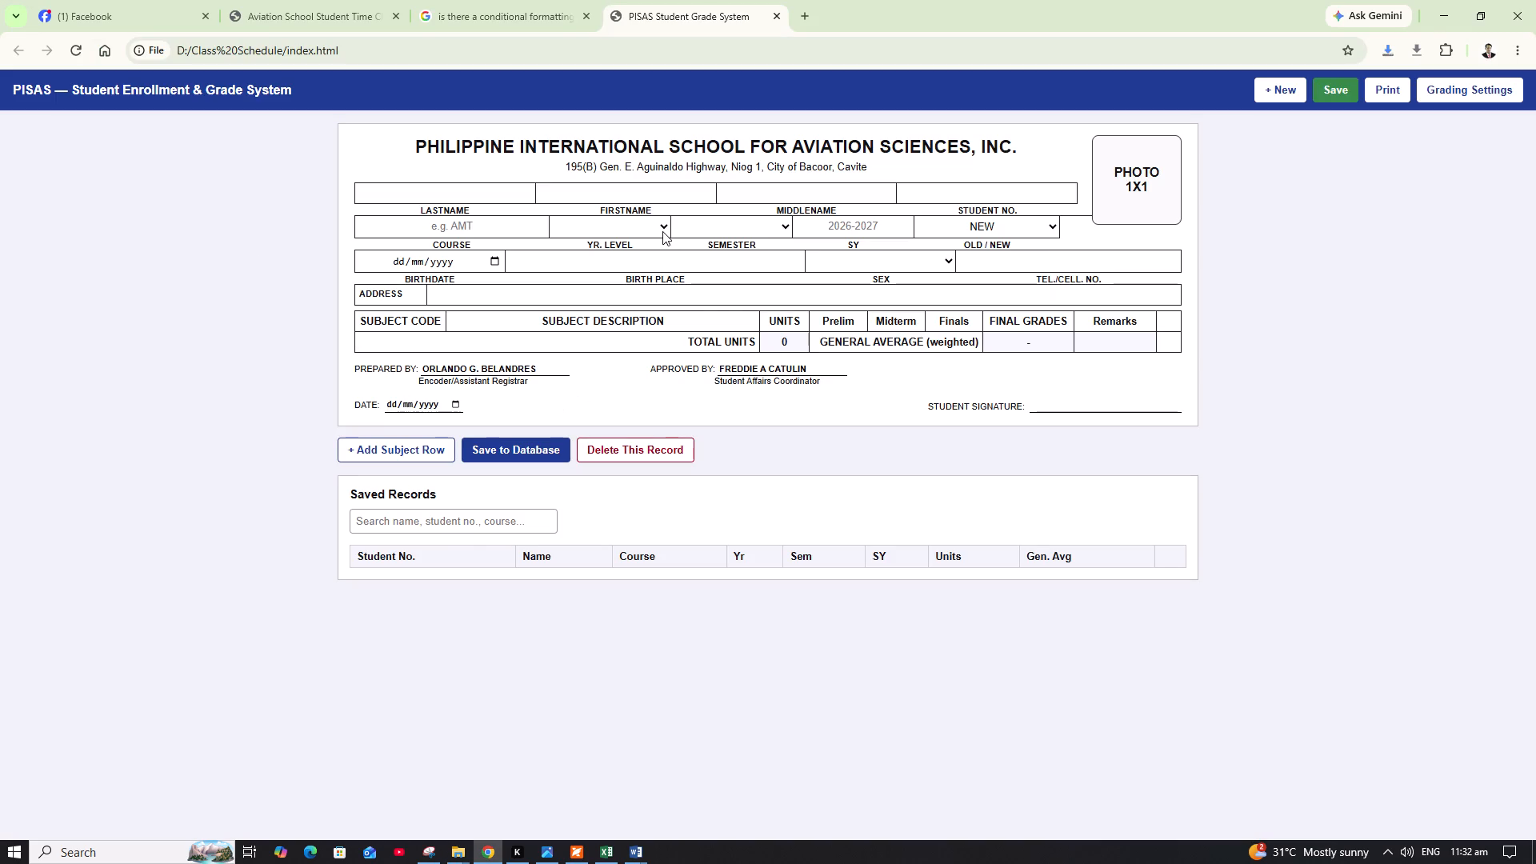
click(782, 19)
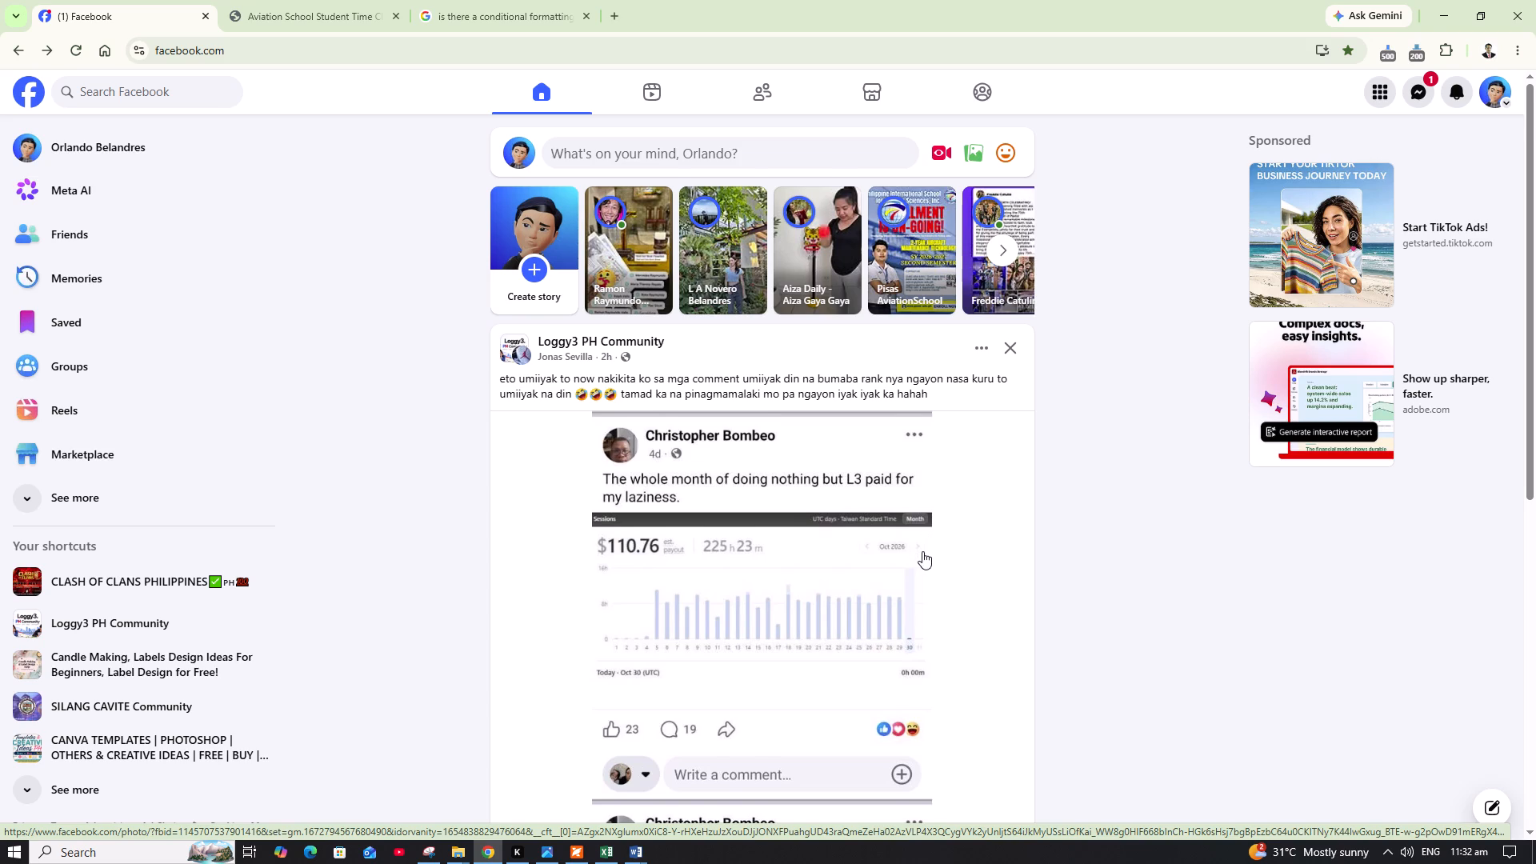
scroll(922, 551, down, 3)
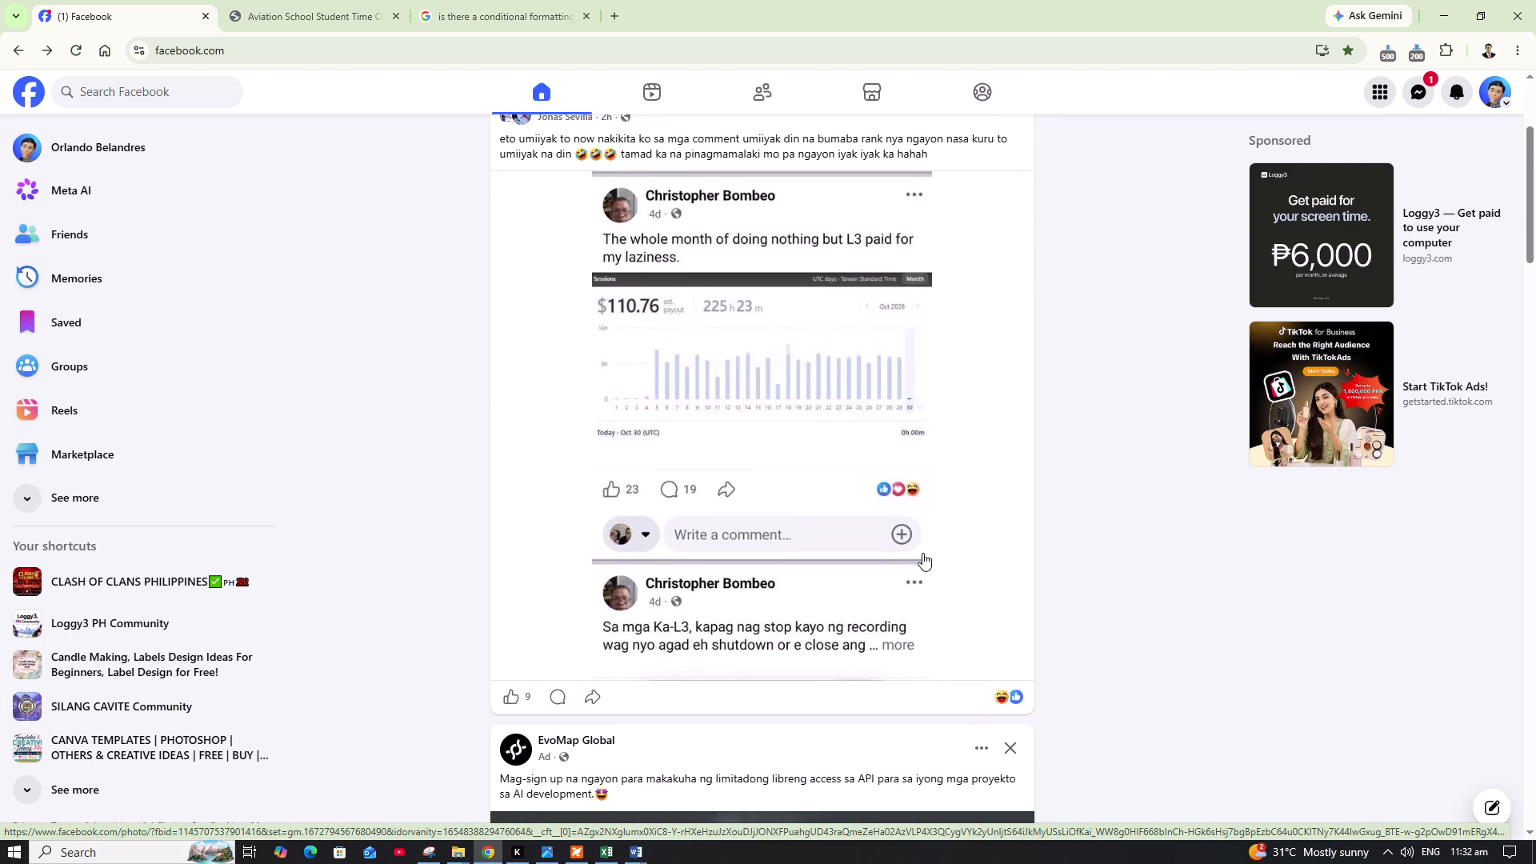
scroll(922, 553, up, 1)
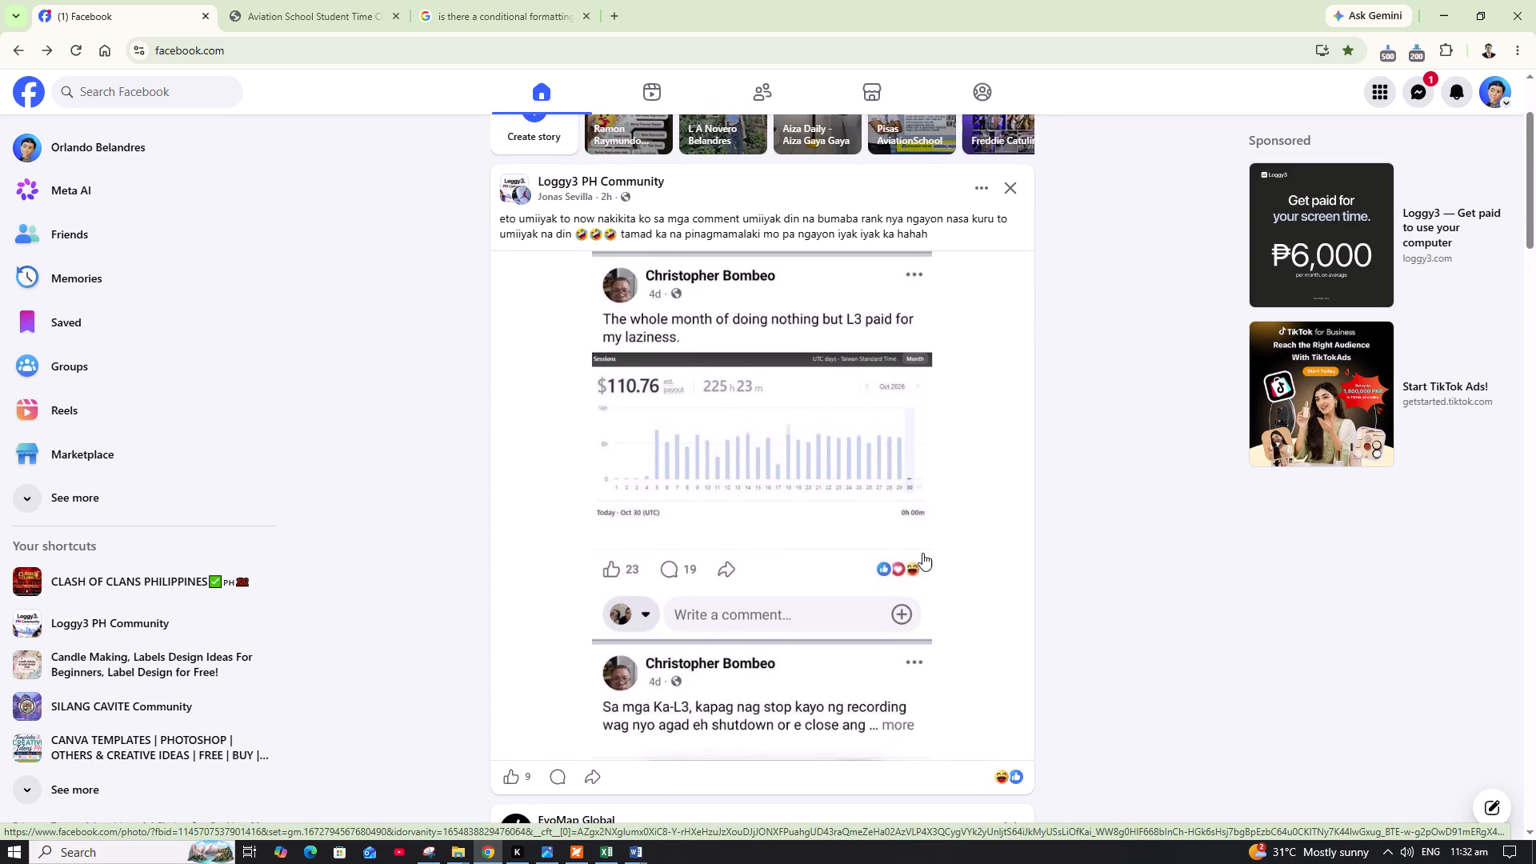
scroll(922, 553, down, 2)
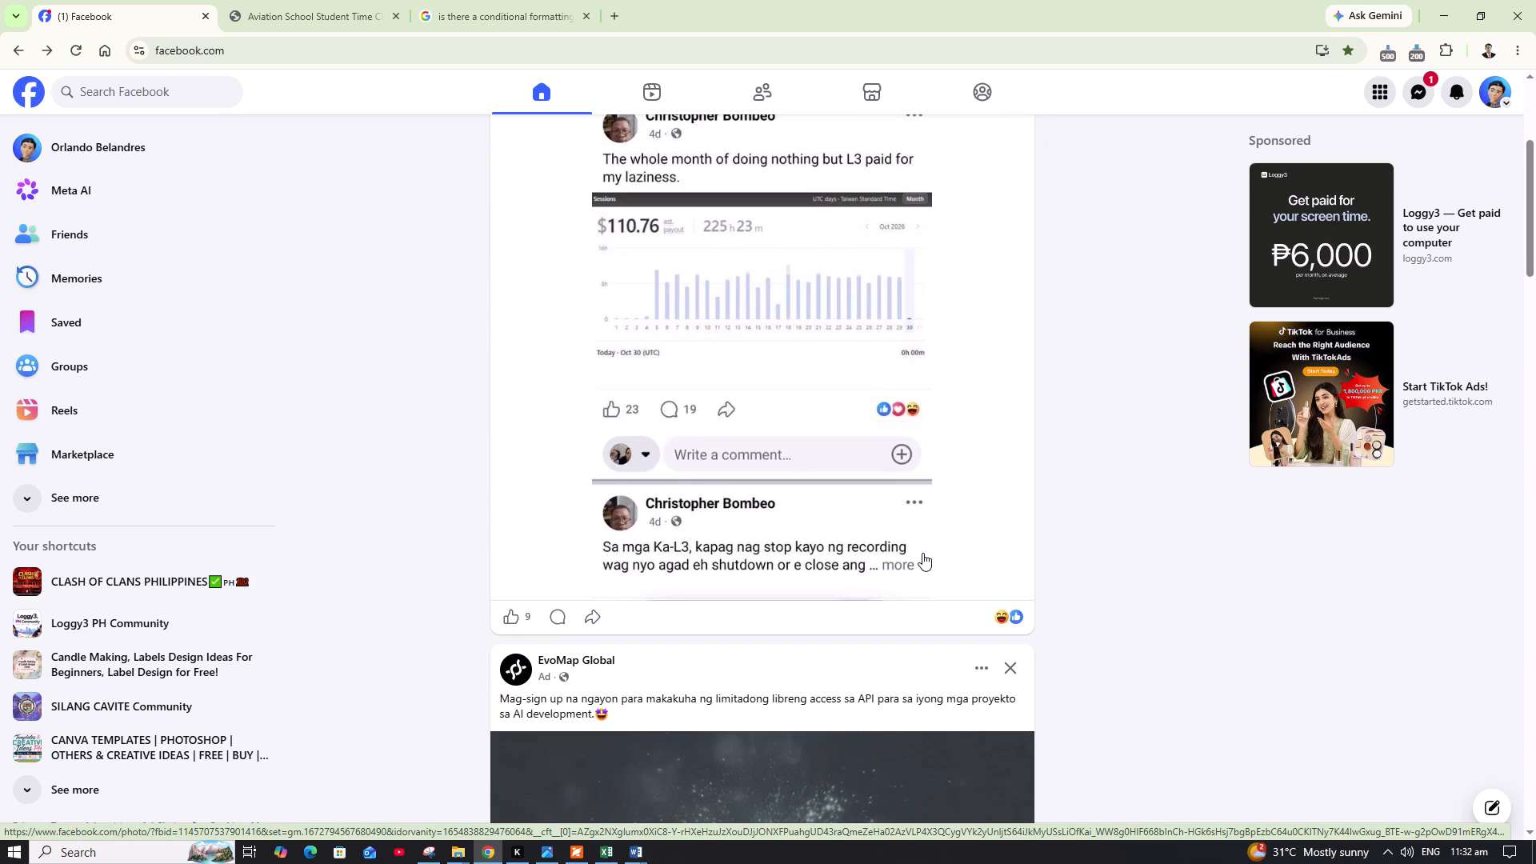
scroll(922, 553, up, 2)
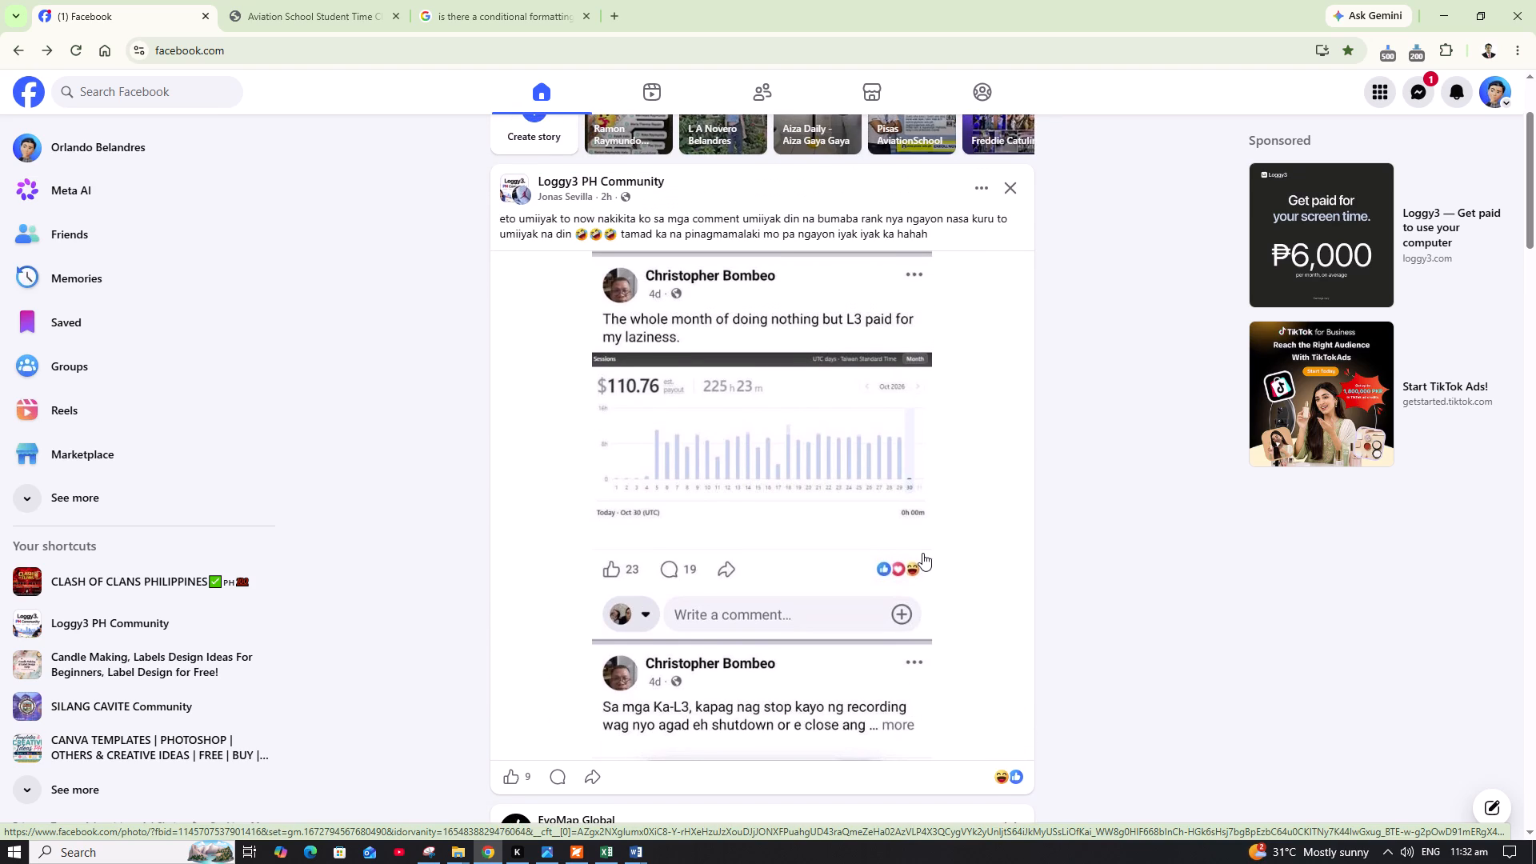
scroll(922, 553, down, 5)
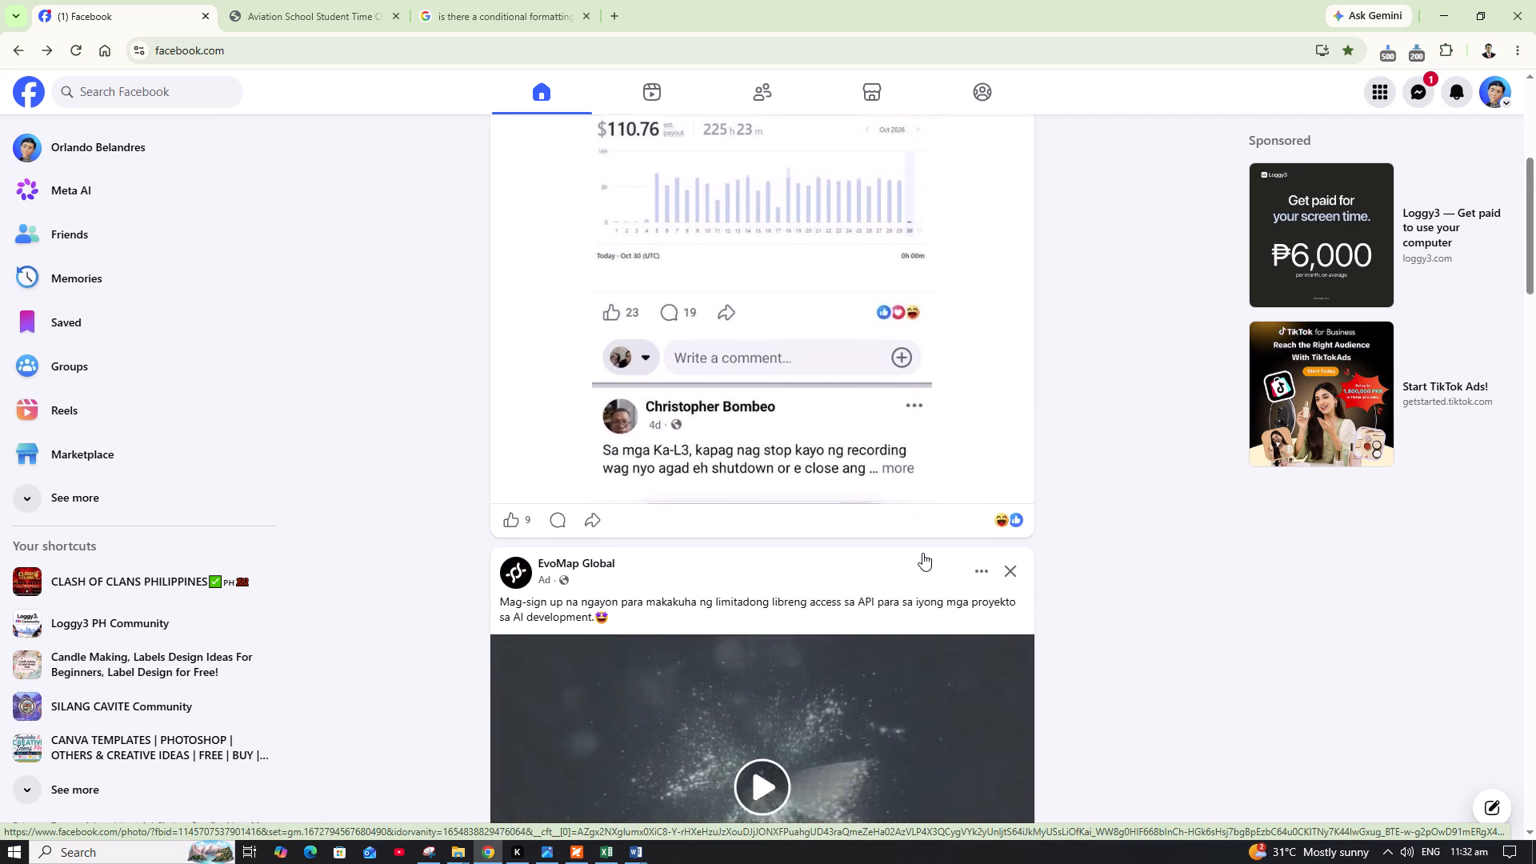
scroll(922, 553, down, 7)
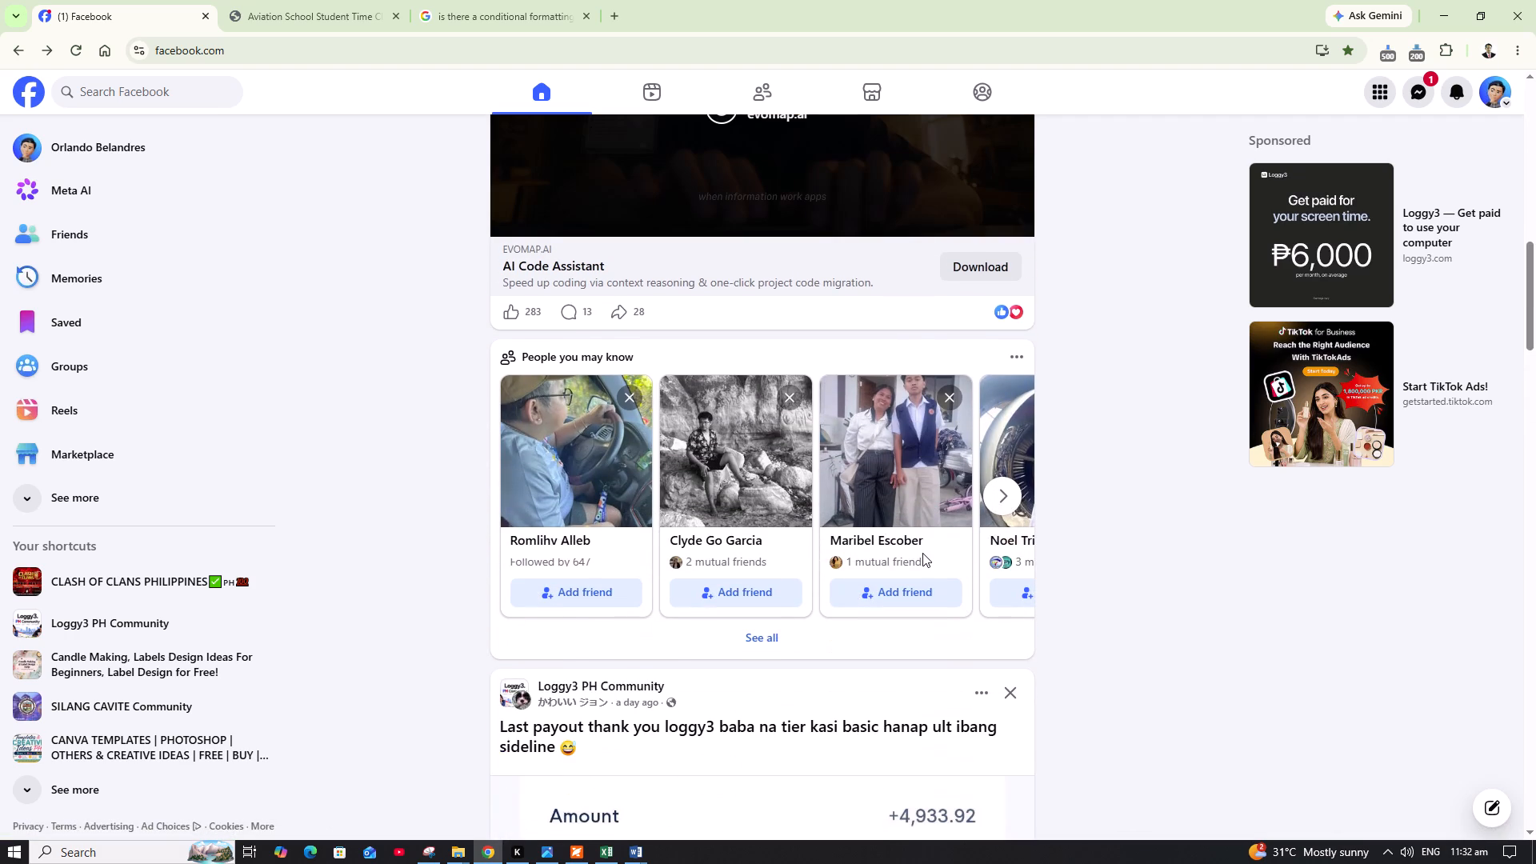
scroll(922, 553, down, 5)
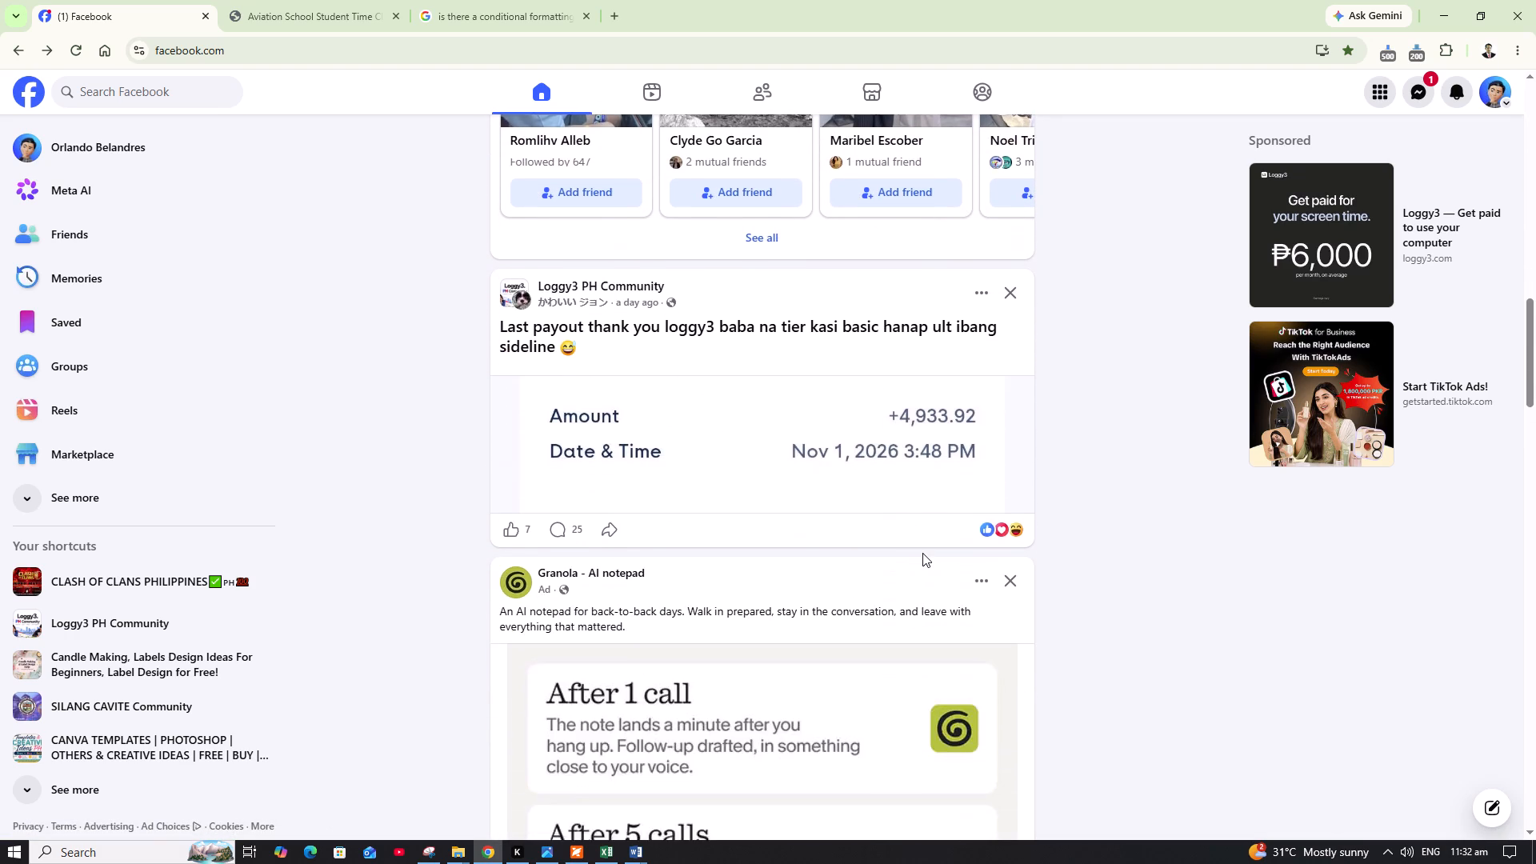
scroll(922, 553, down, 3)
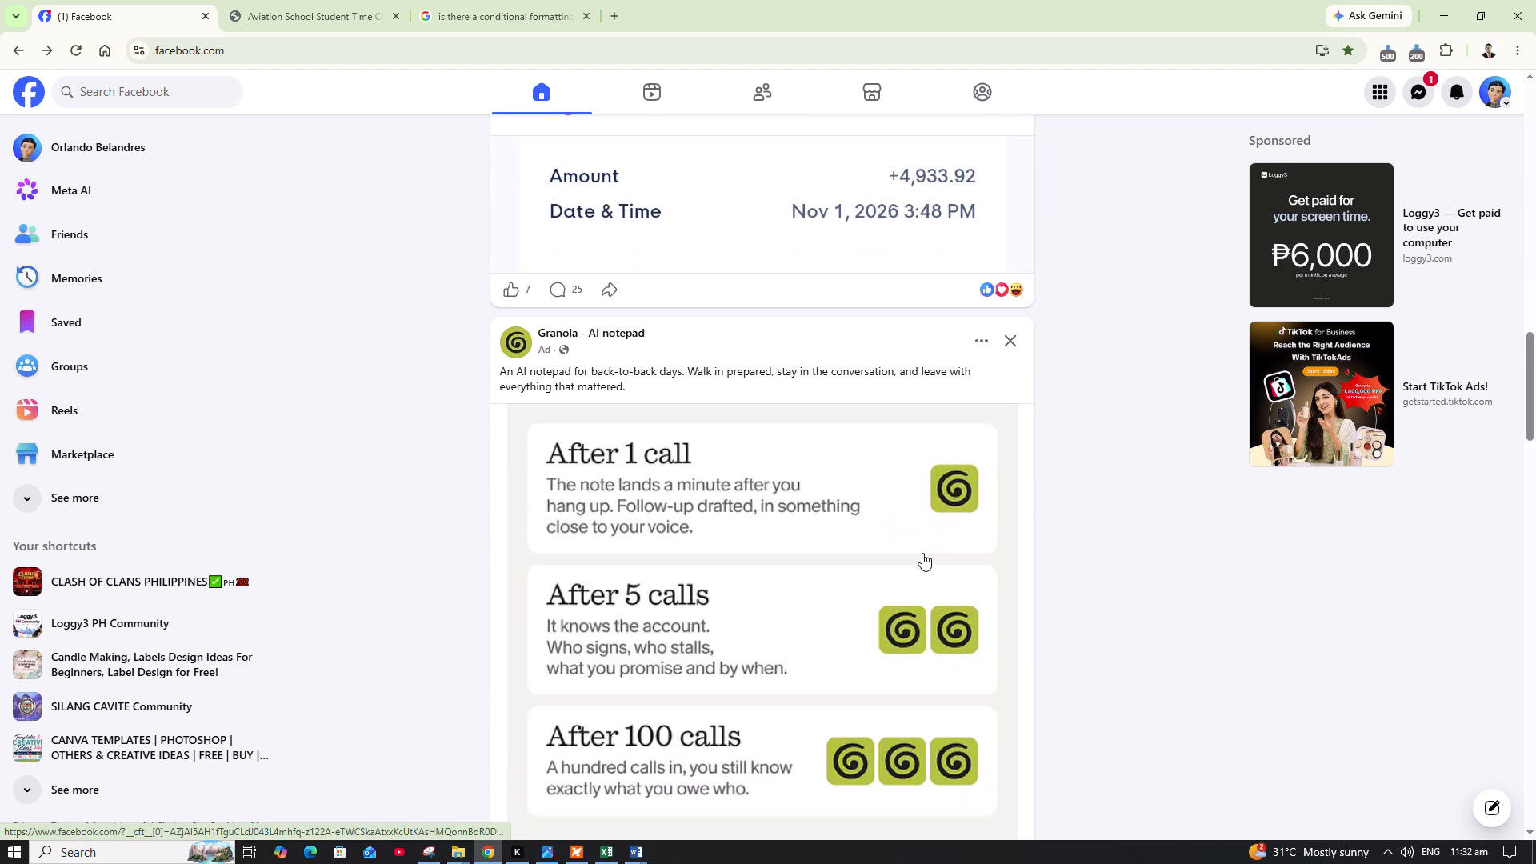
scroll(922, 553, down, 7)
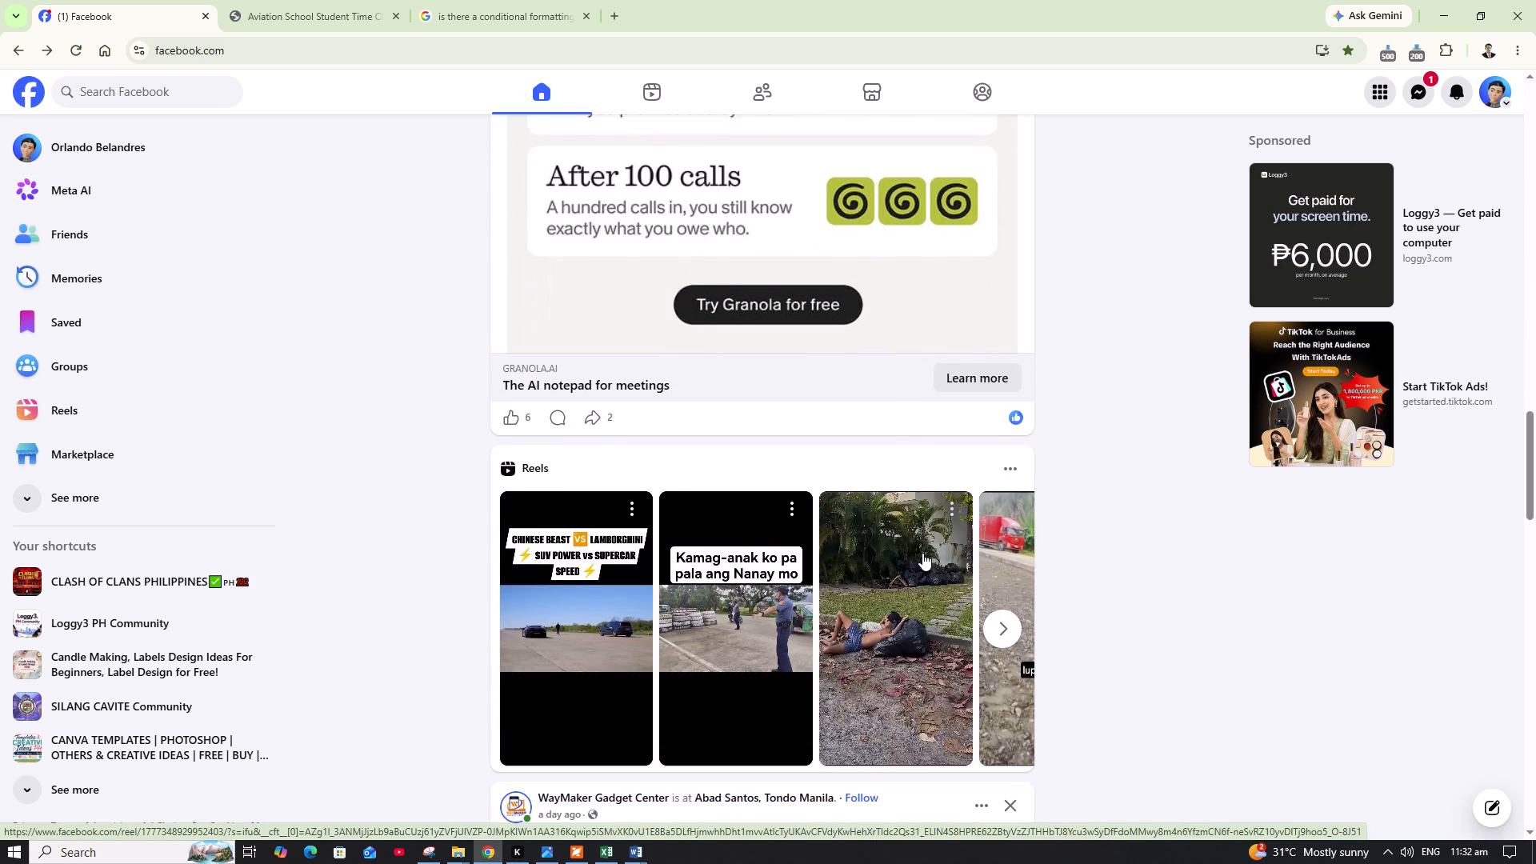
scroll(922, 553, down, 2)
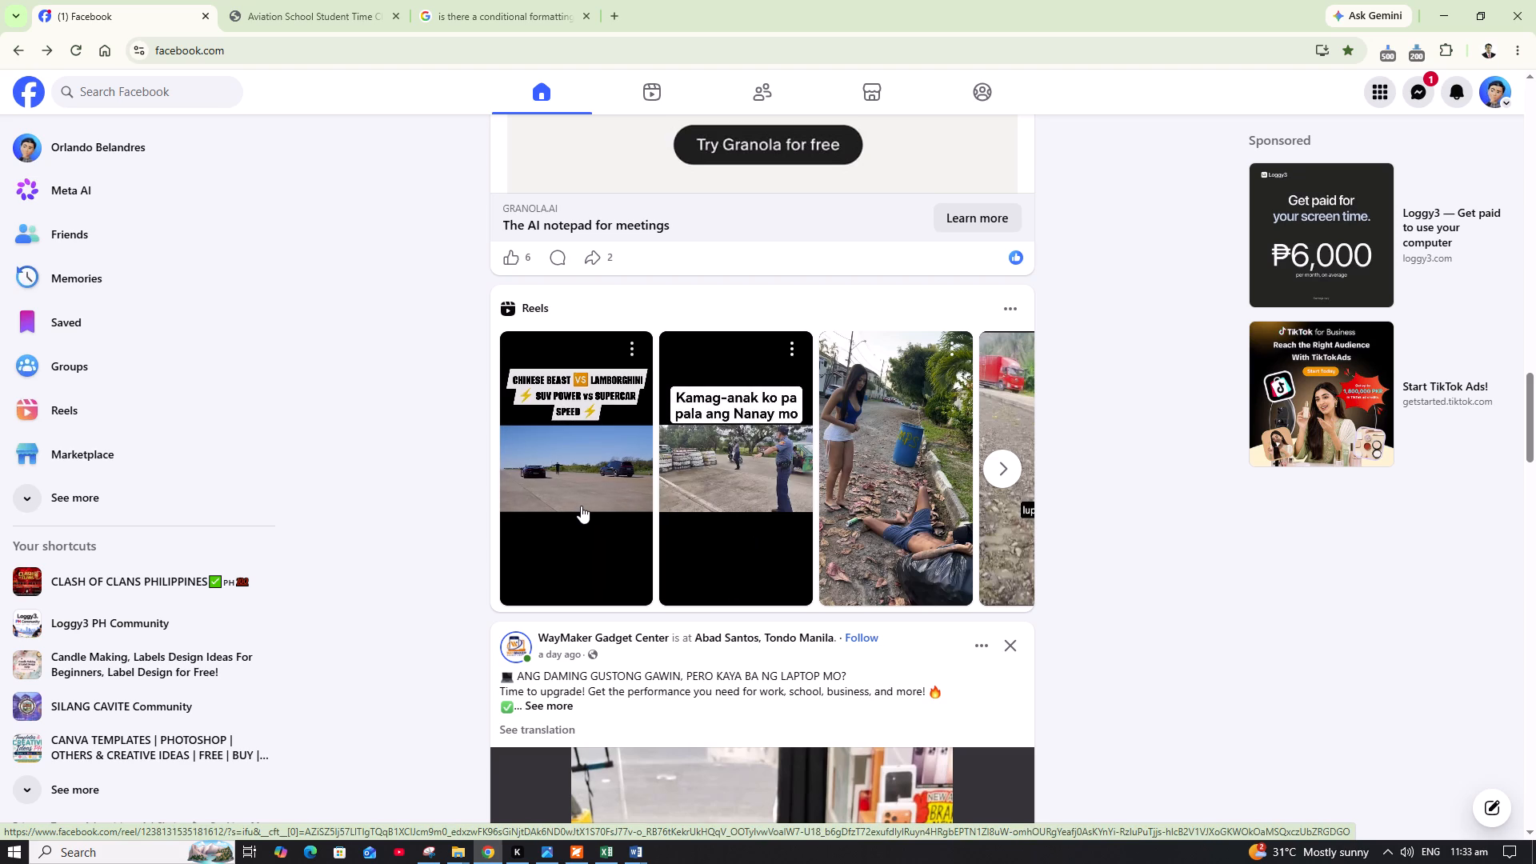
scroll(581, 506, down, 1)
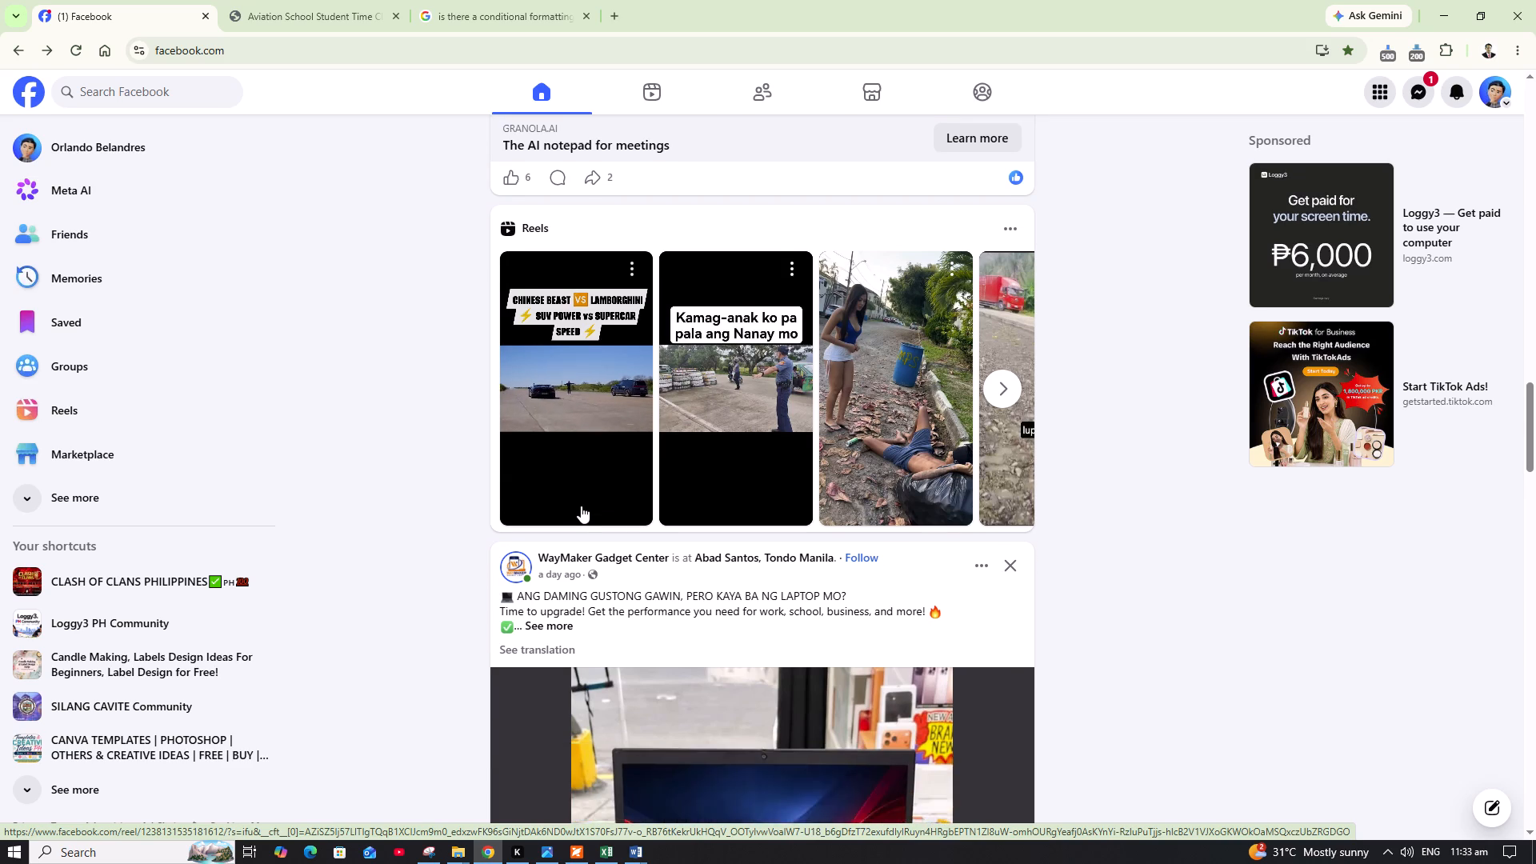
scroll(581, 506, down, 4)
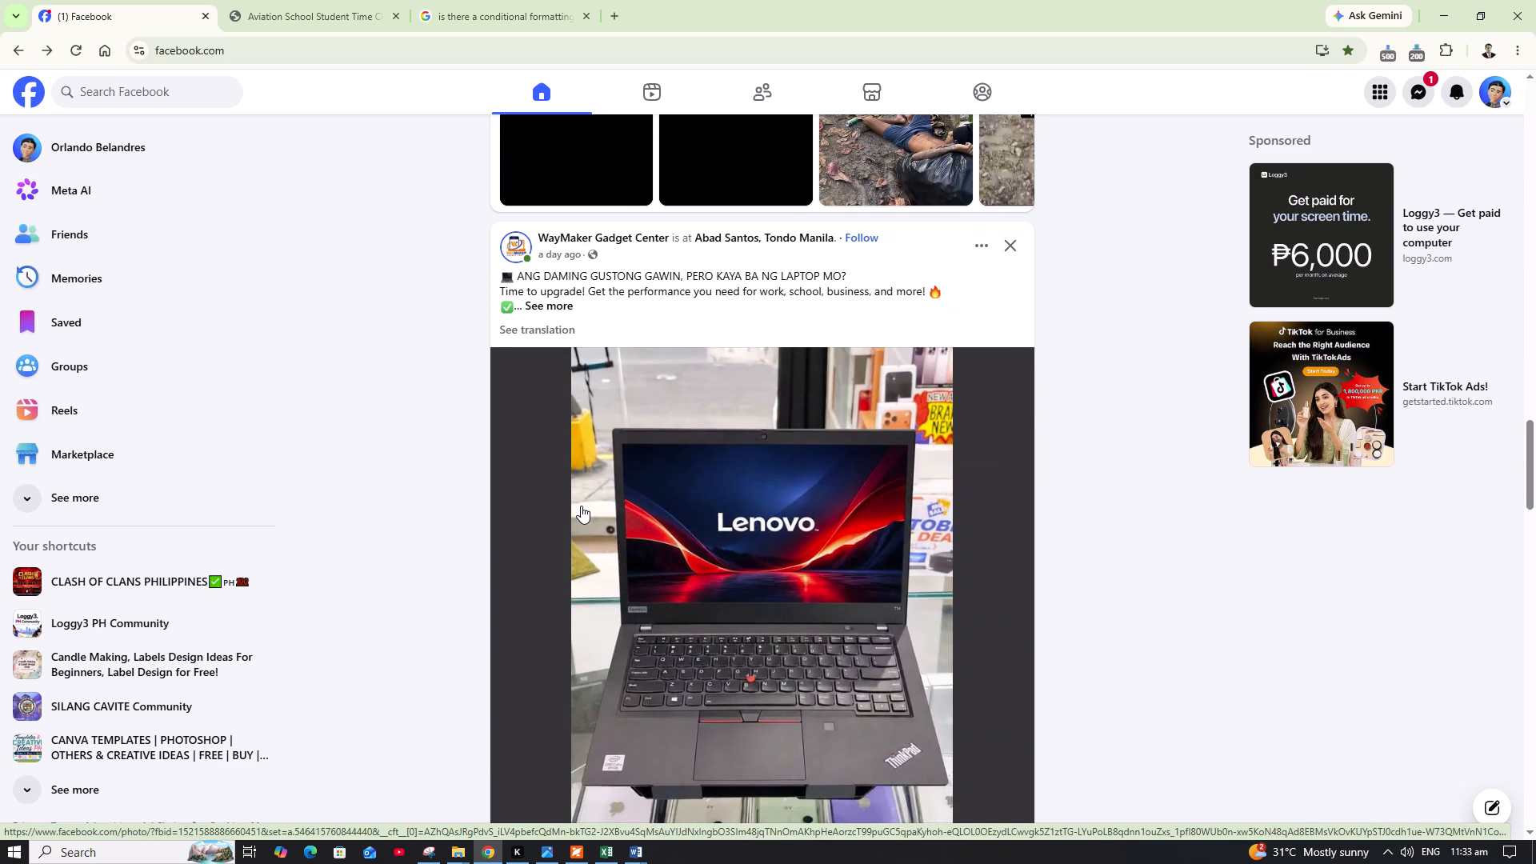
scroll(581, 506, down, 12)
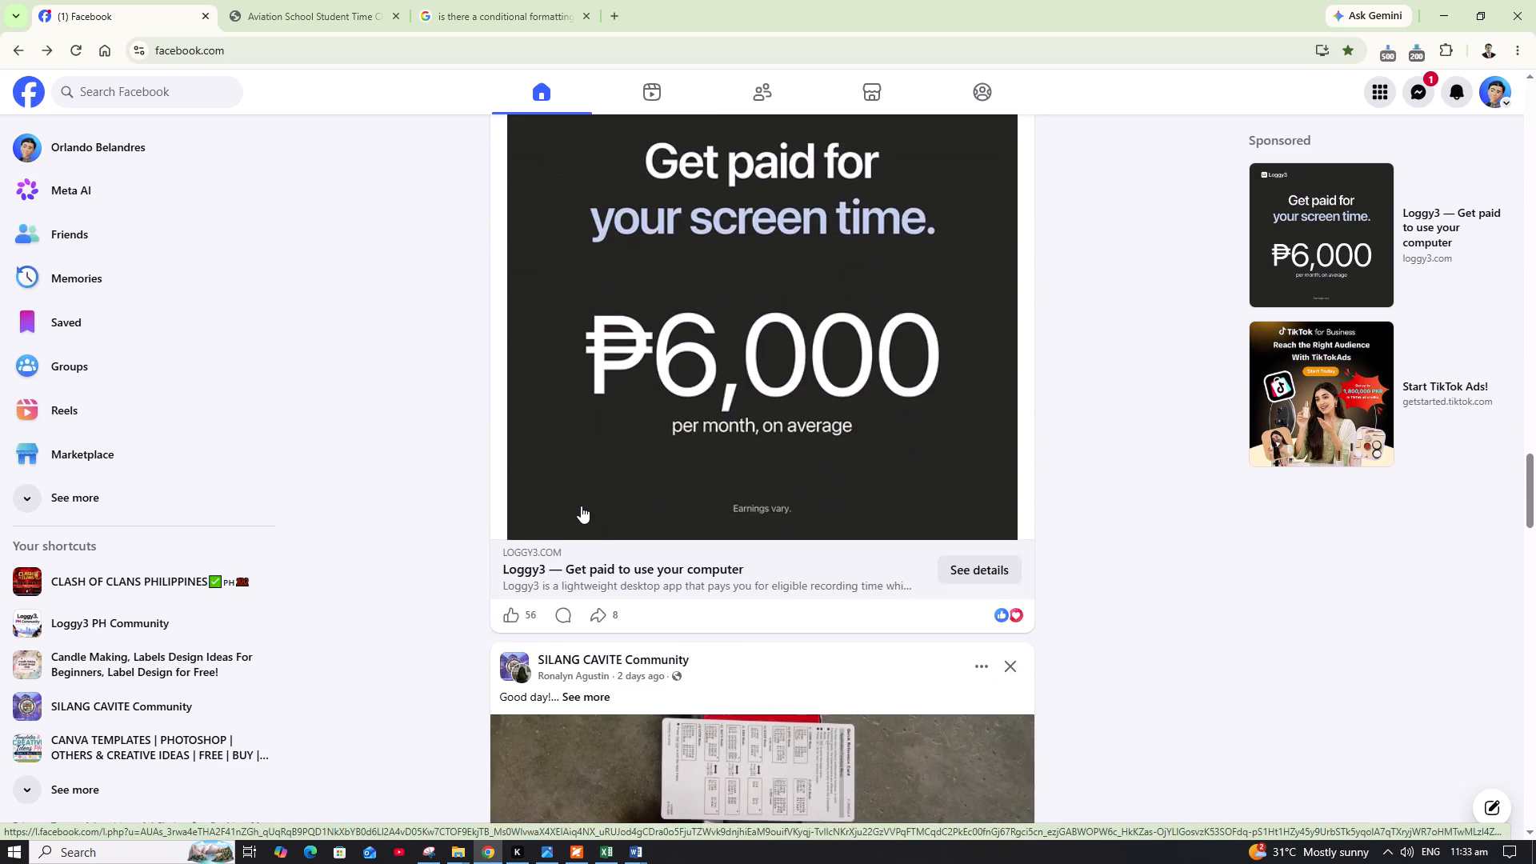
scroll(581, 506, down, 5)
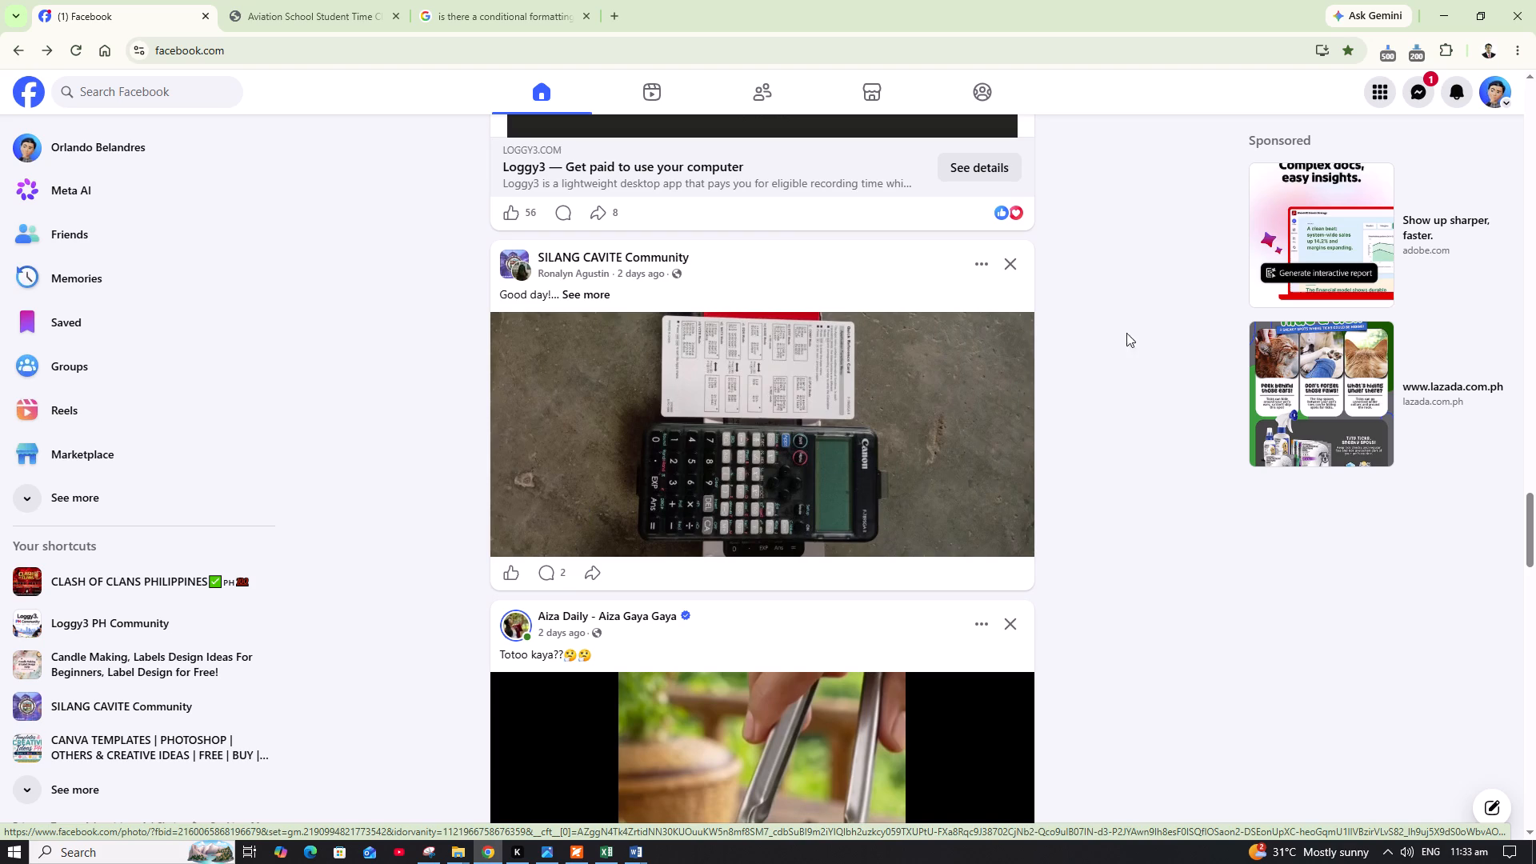
click(1418, 86)
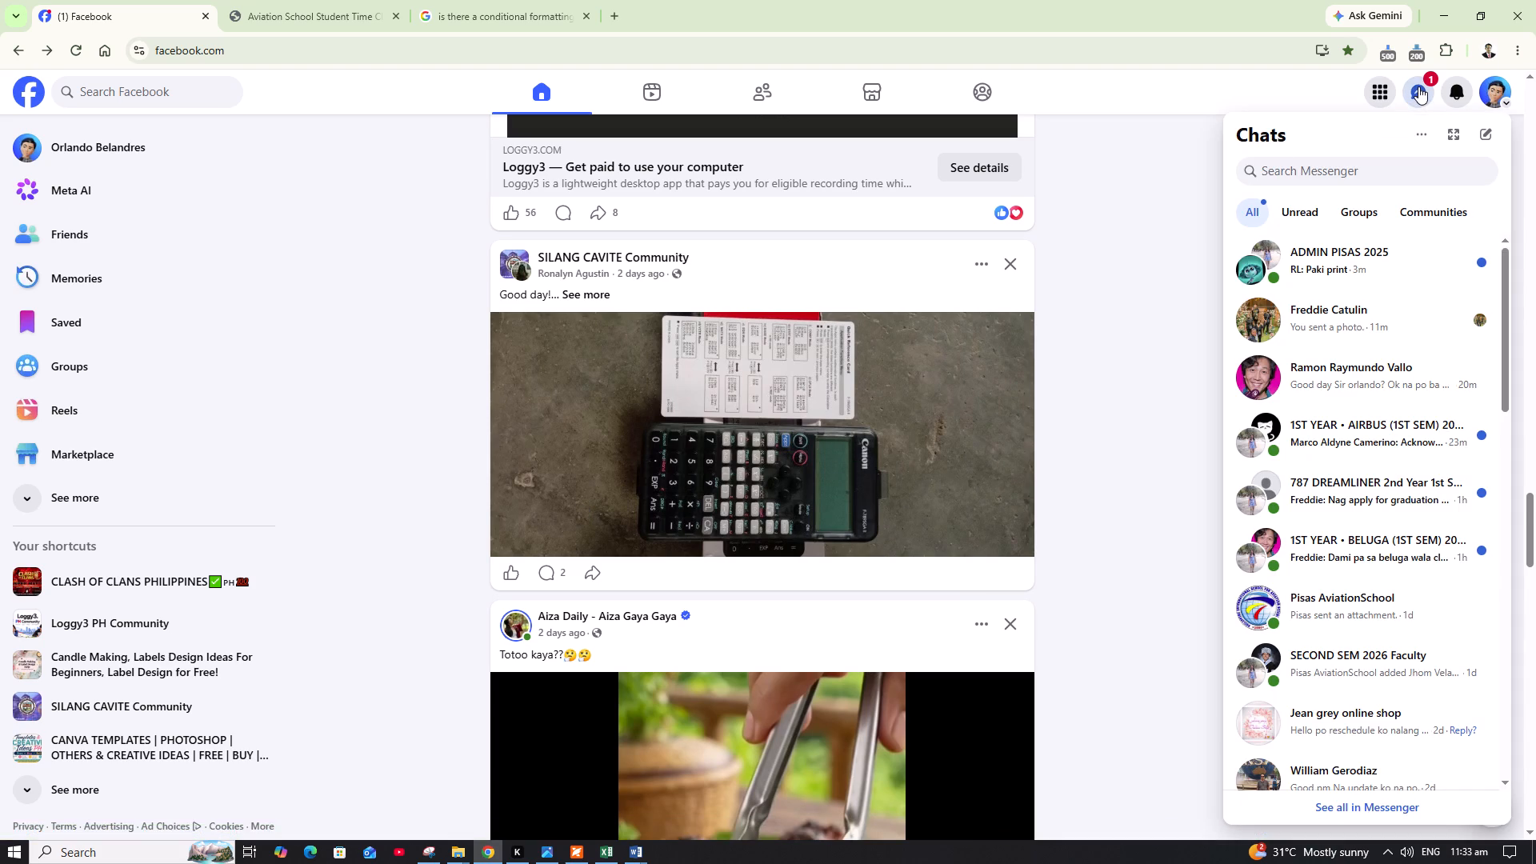
click(1348, 252)
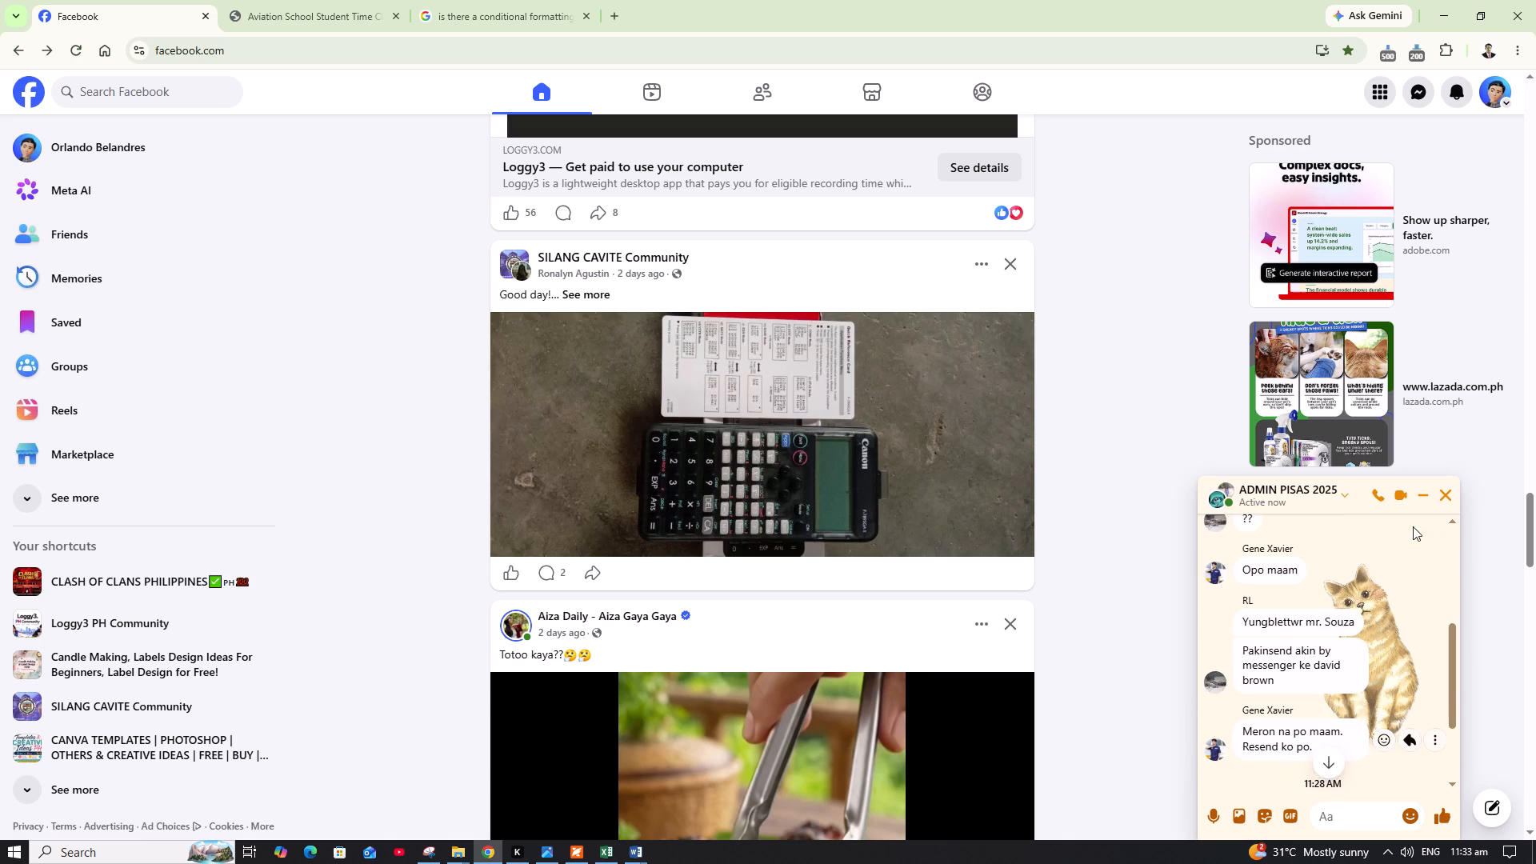
click(1447, 498)
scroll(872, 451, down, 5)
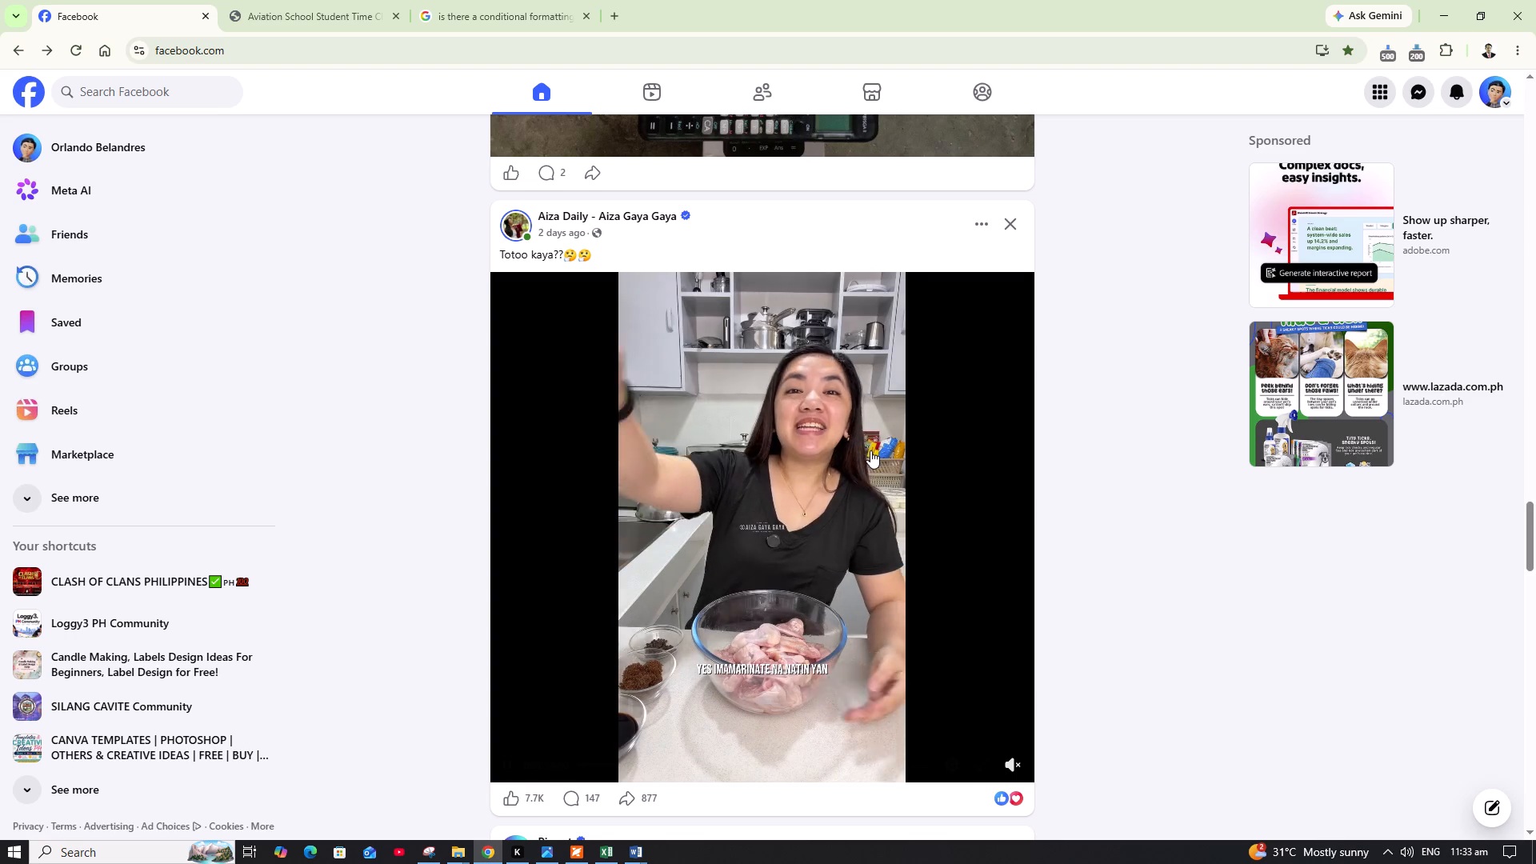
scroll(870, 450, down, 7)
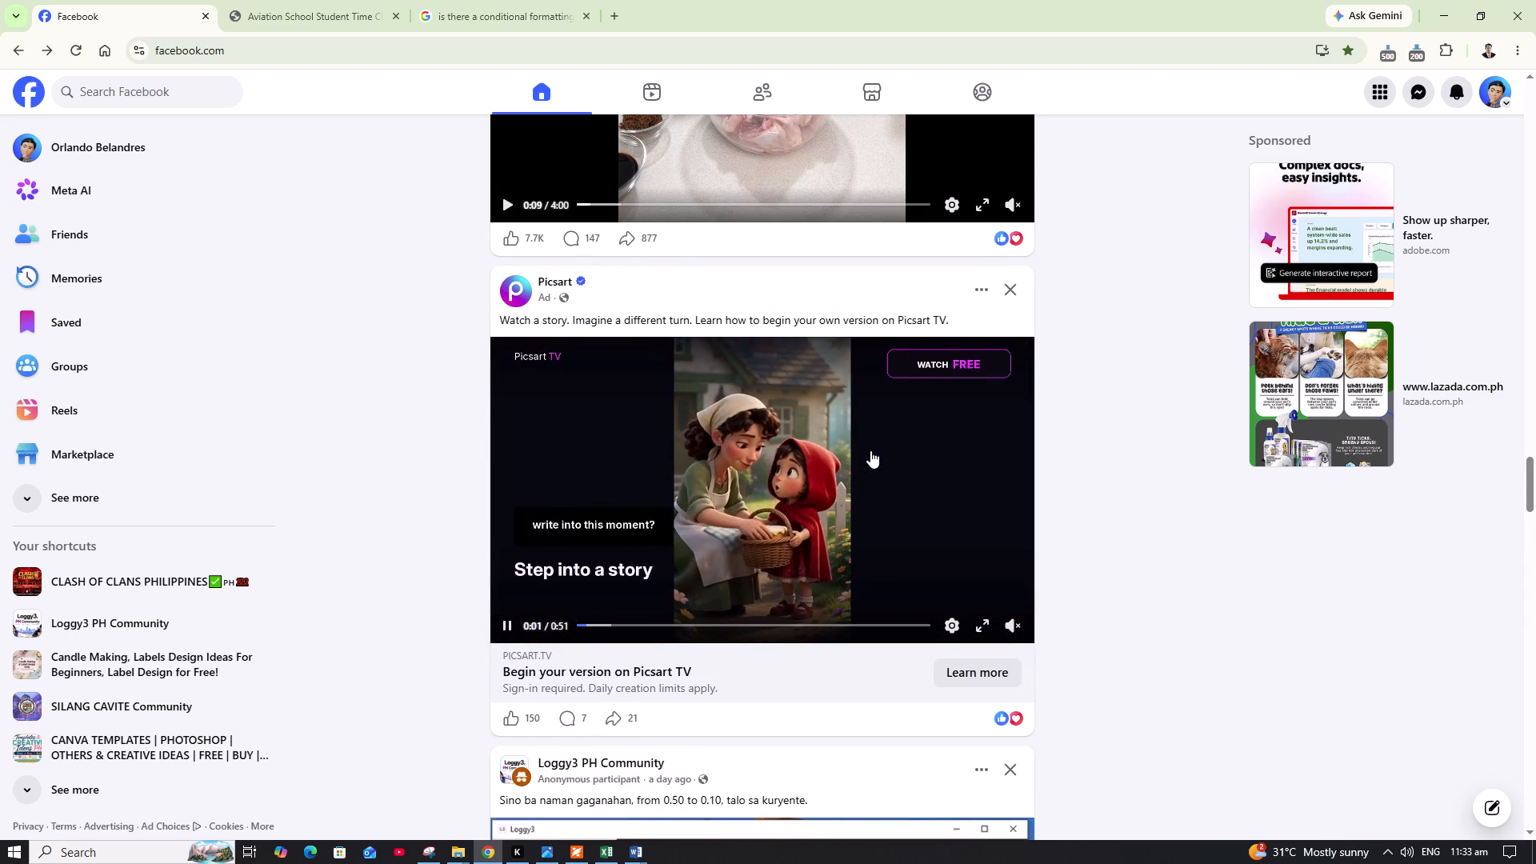
Browse the posts further down the Facebook home feed, including the Loggy3 PH Community and Canva template posts.
scroll(870, 450, down, 5)
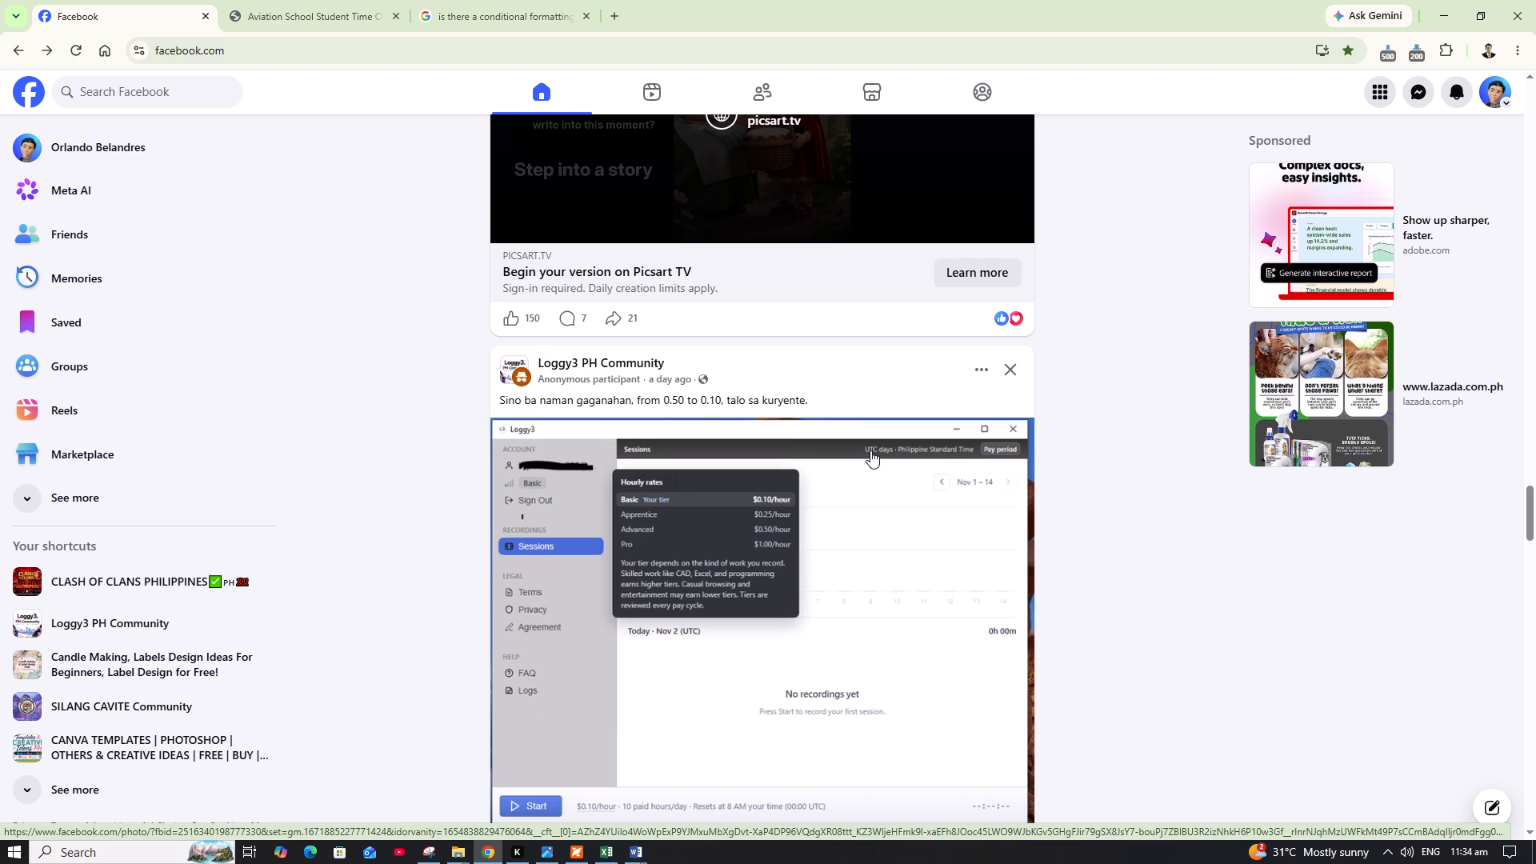
scroll(855, 470, down, 4)
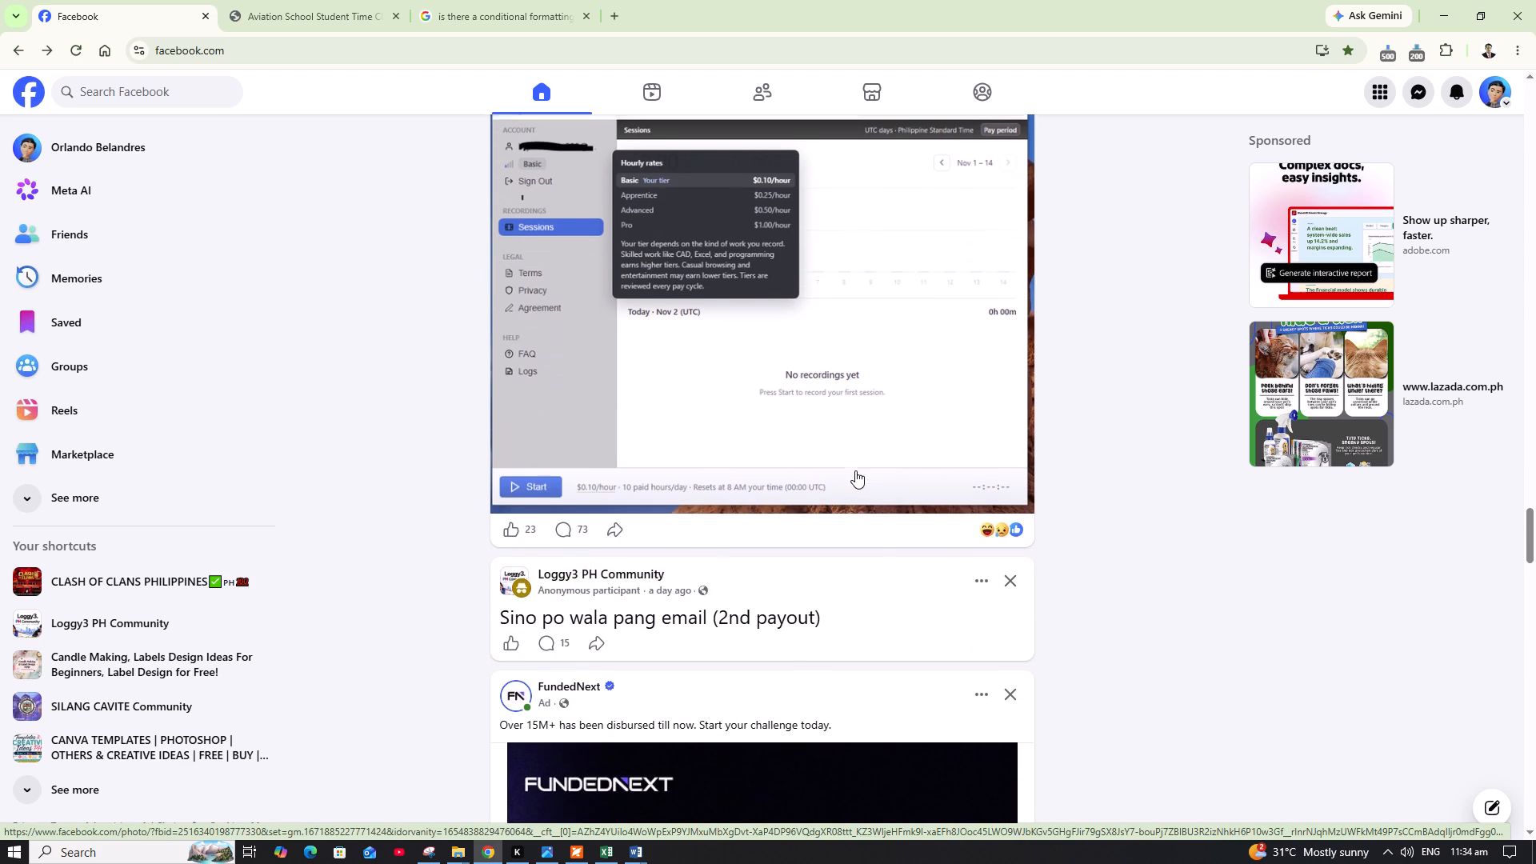
scroll(855, 470, down, 4)
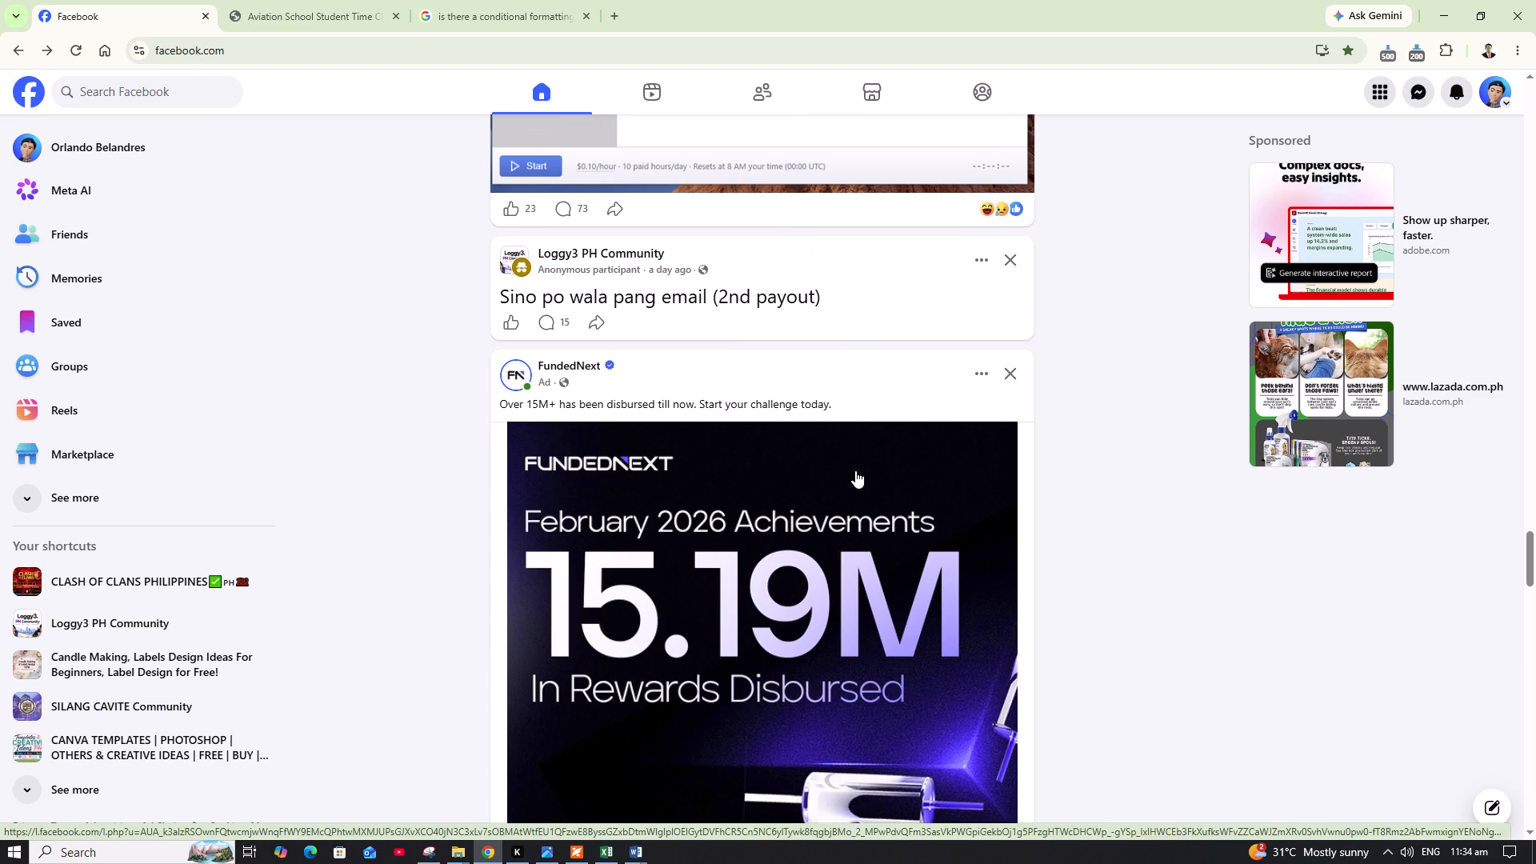
scroll(855, 470, down, 1)
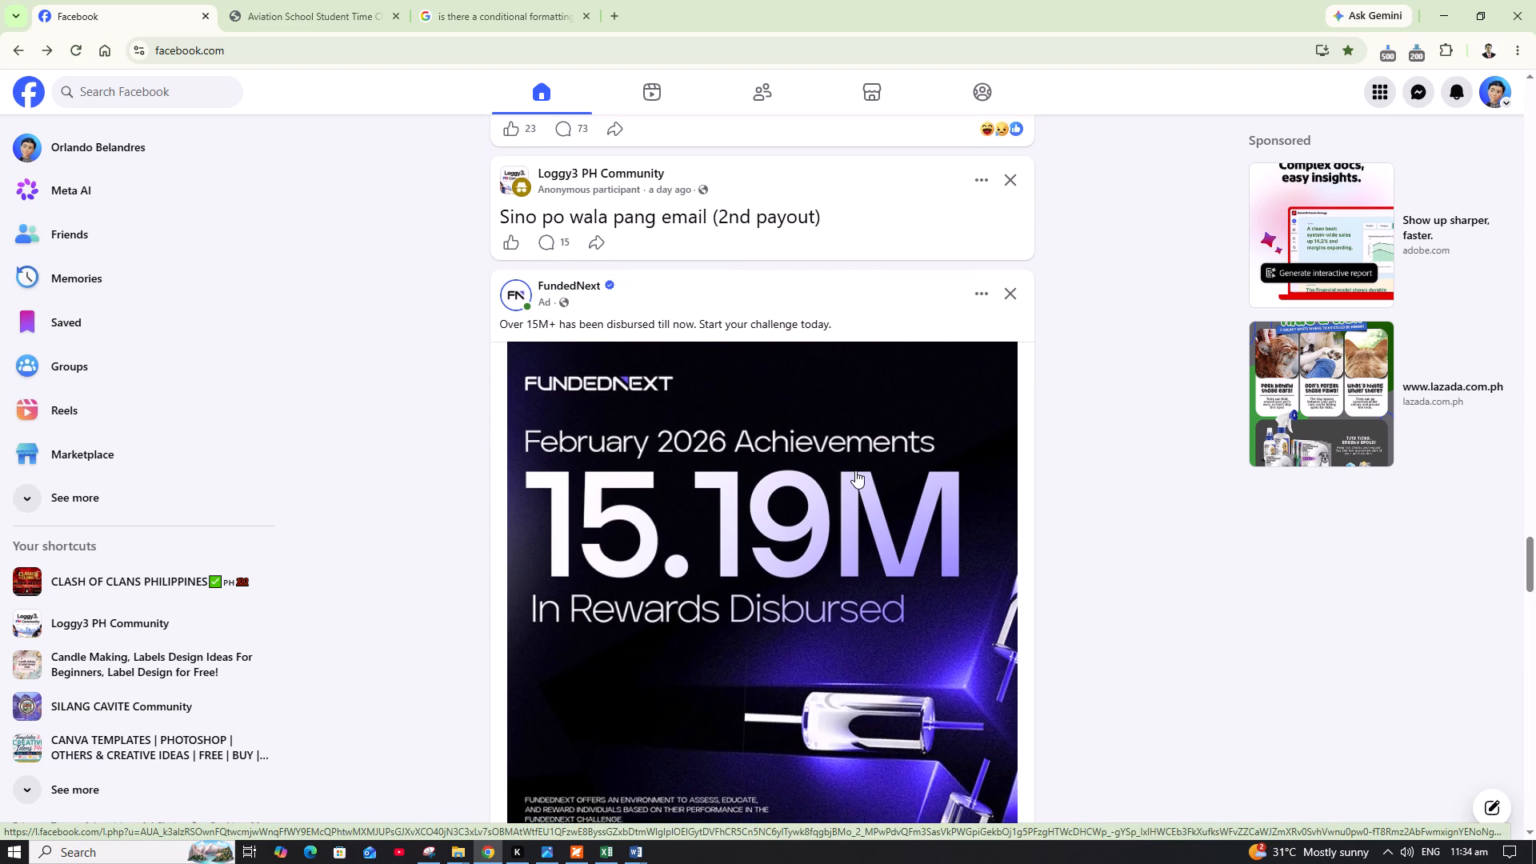
scroll(855, 470, down, 5)
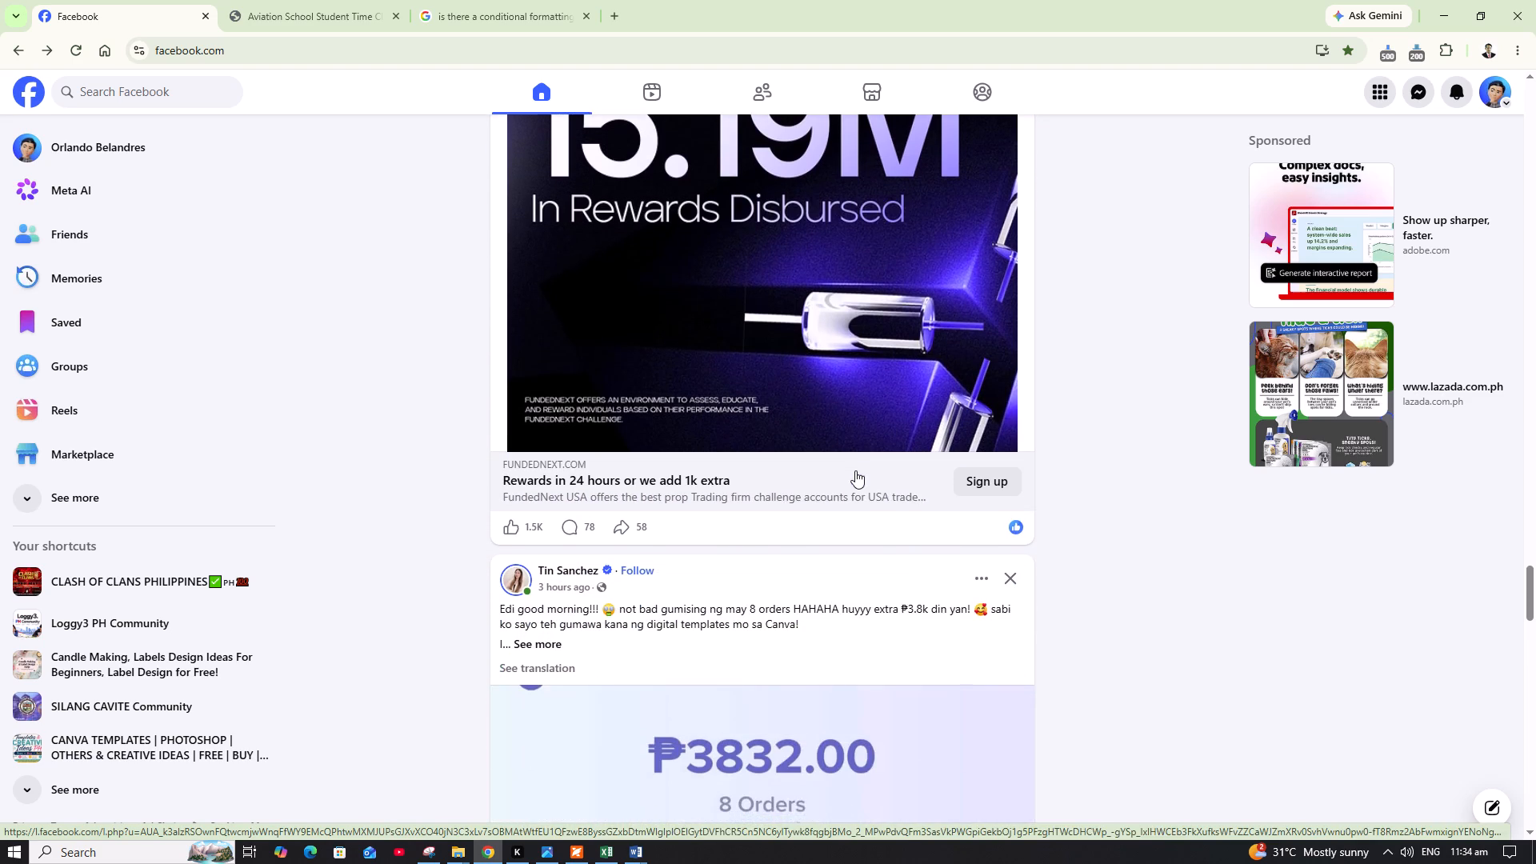
scroll(855, 470, down, 3)
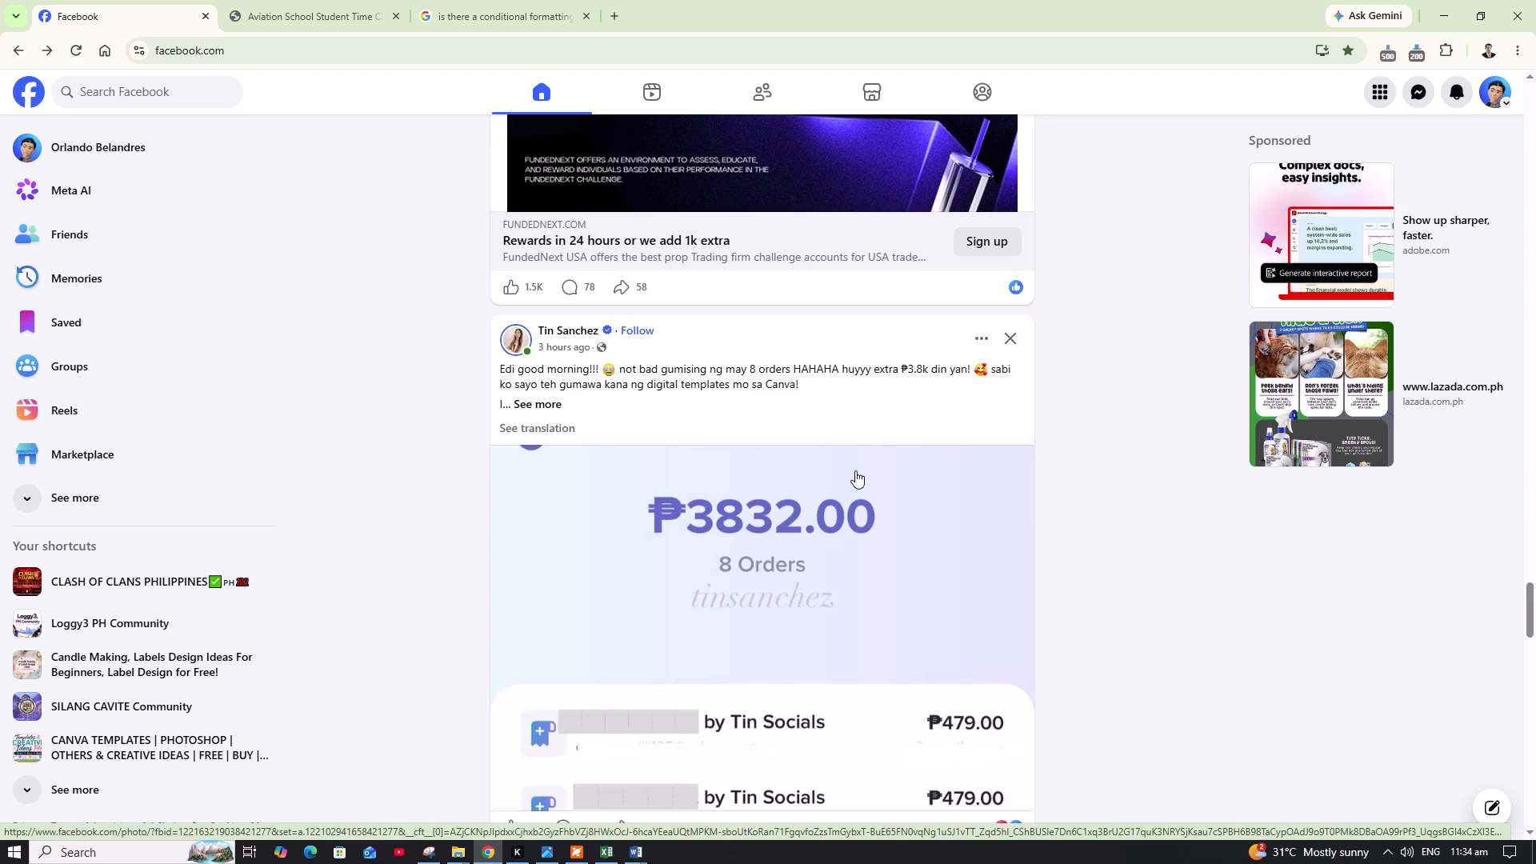
scroll(855, 470, down, 1)
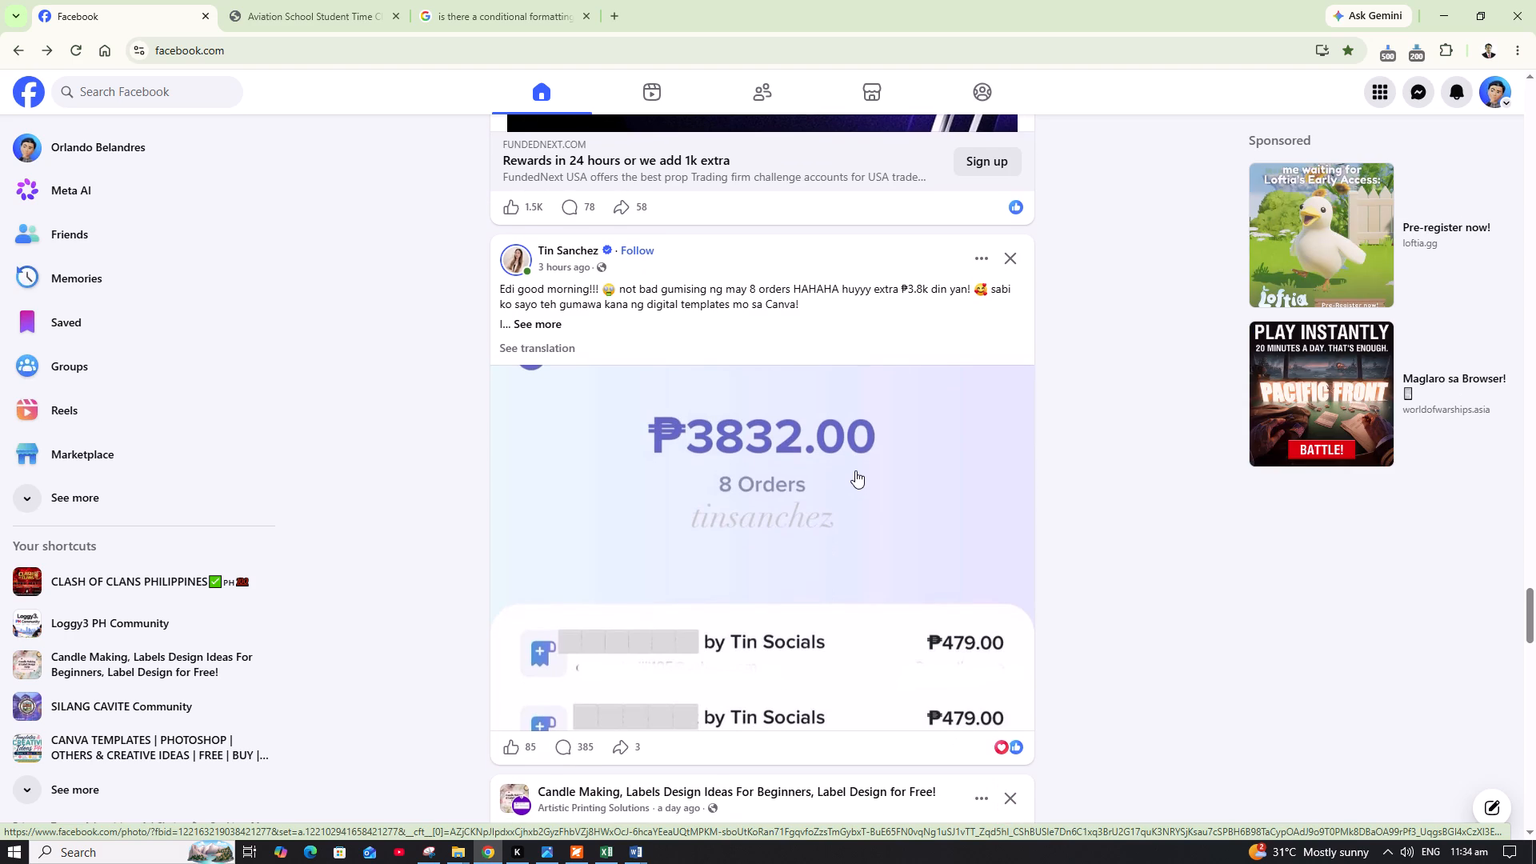
scroll(855, 470, down, 1)
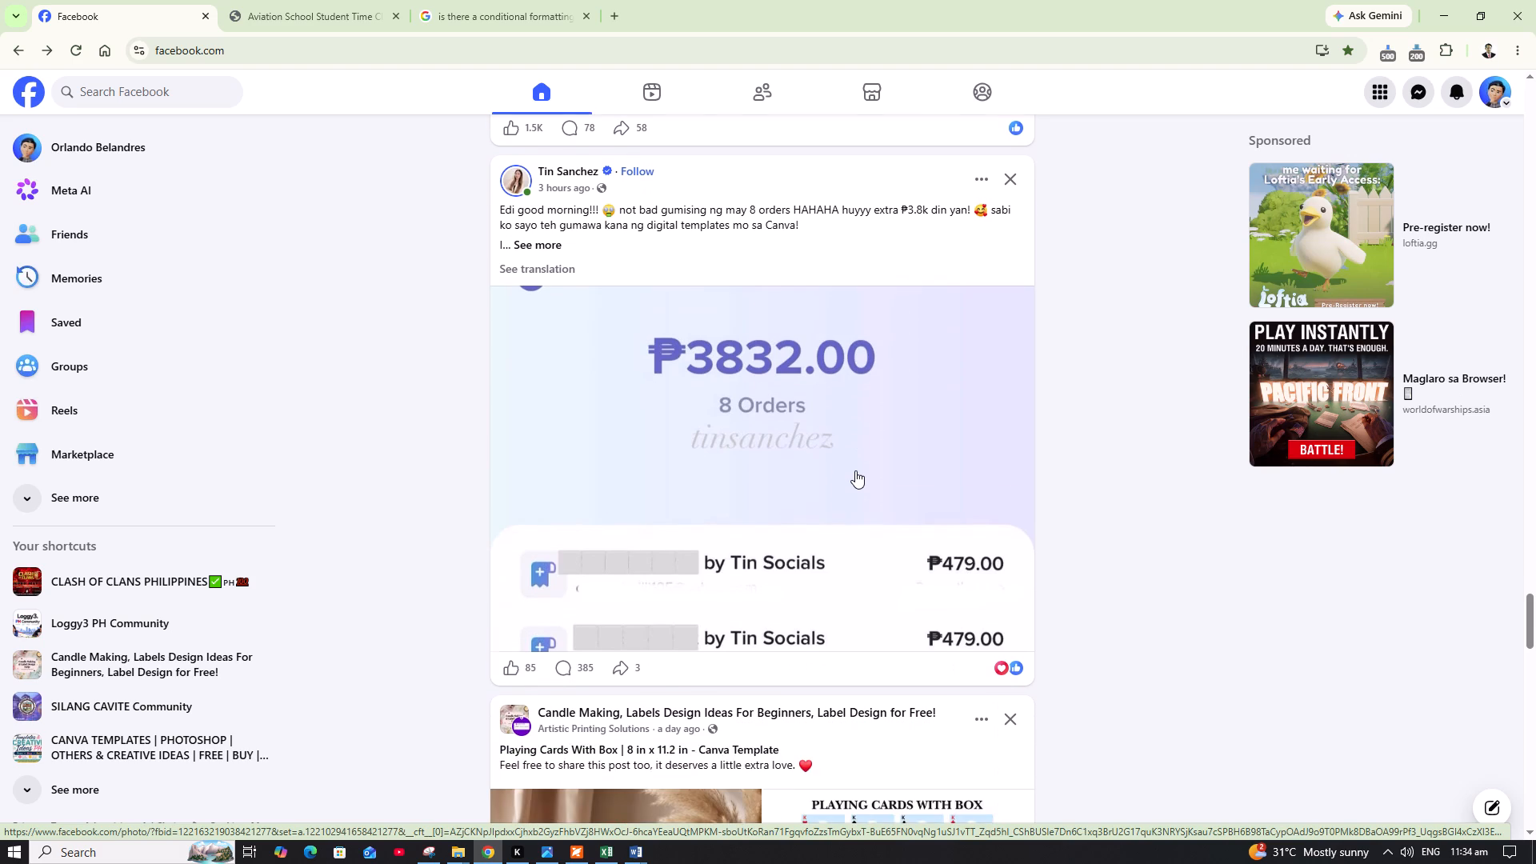
scroll(855, 470, down, 6)
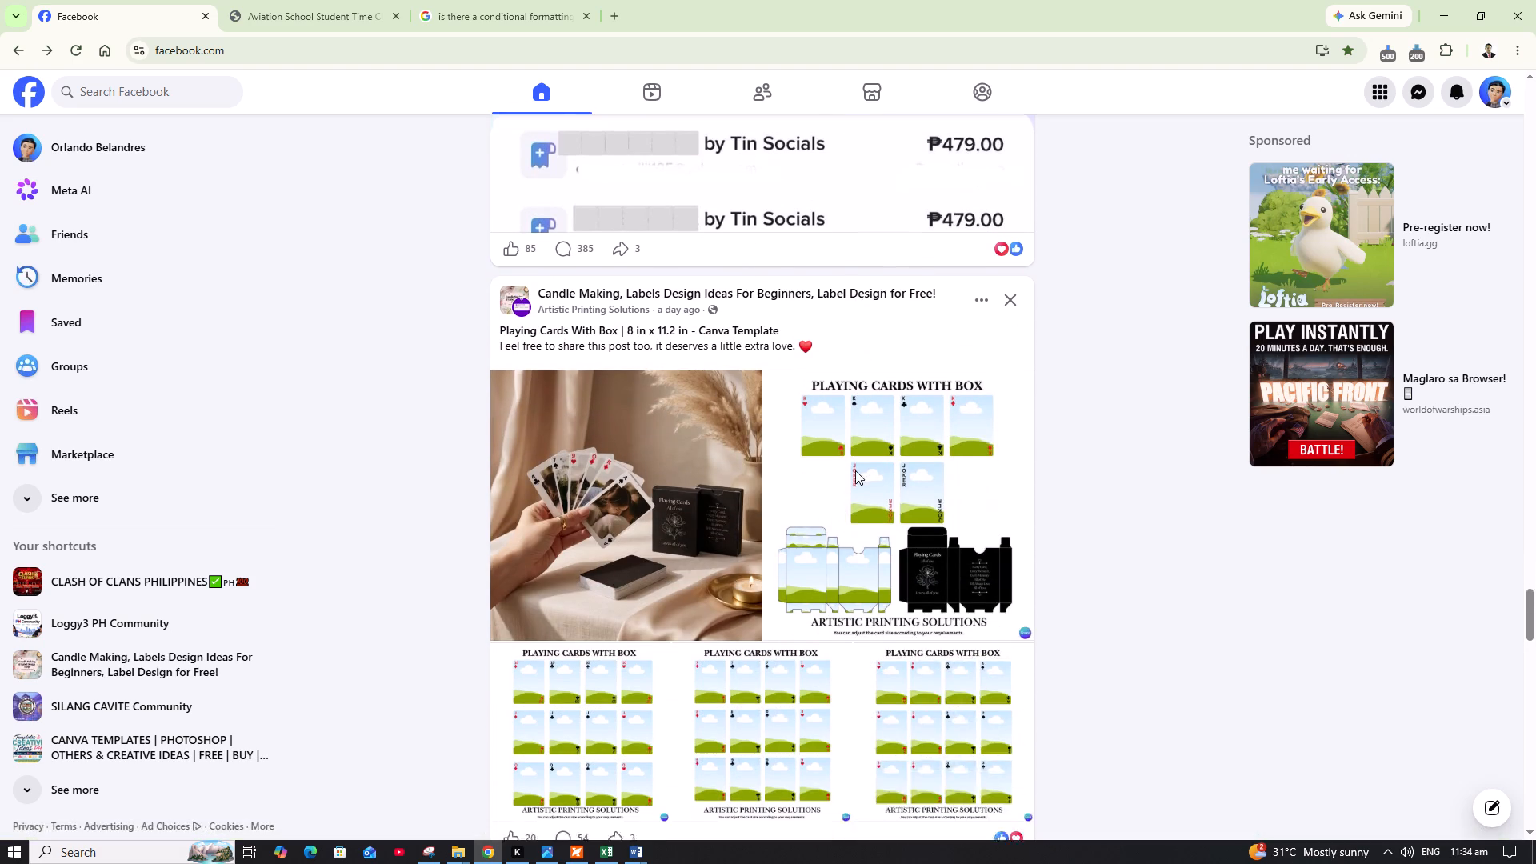
scroll(855, 470, down, 6)
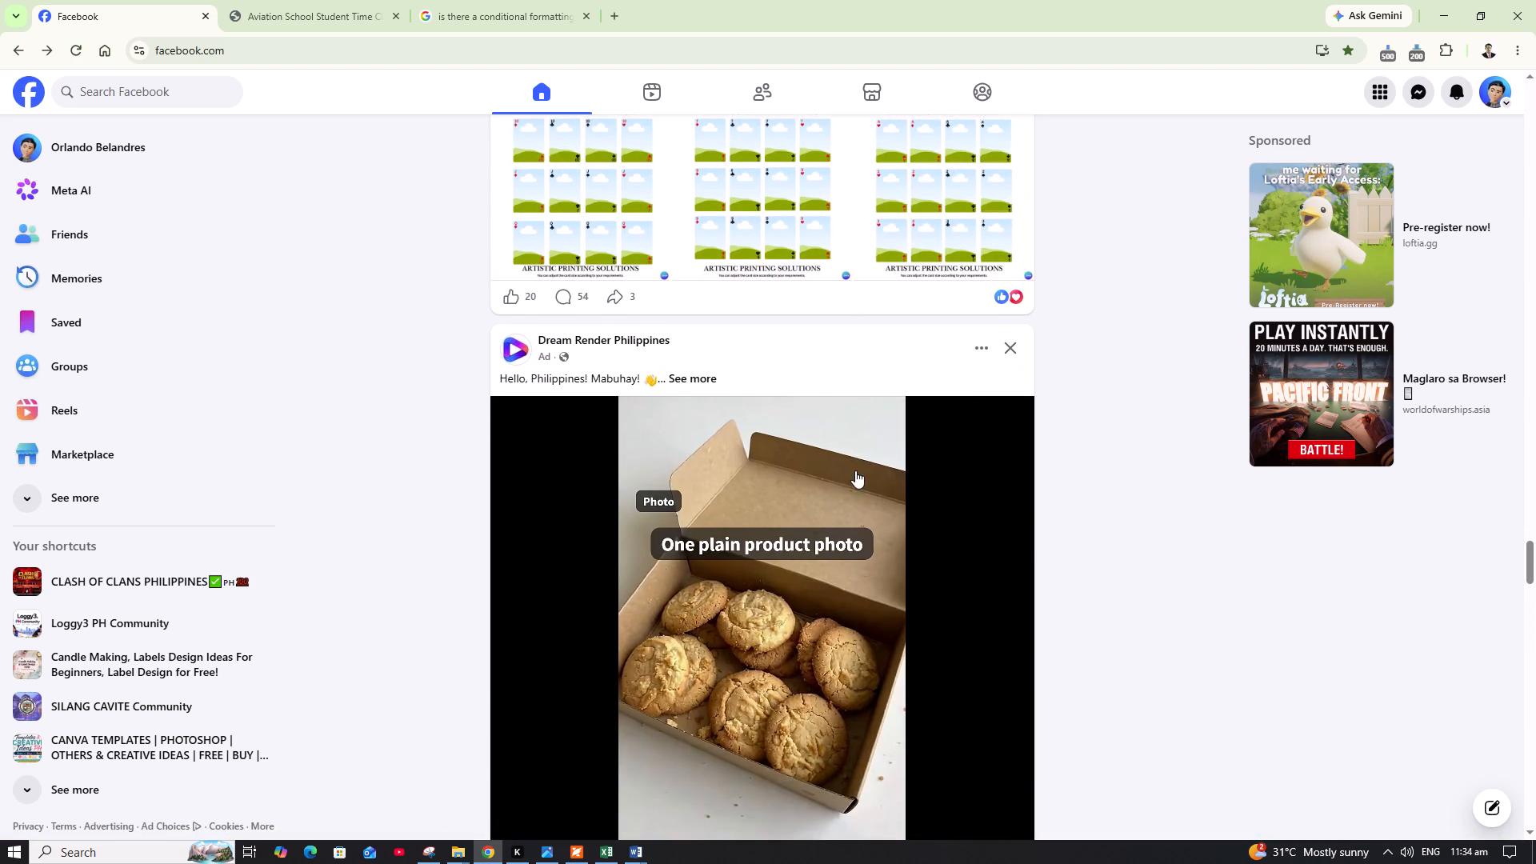
scroll(855, 470, down, 5)
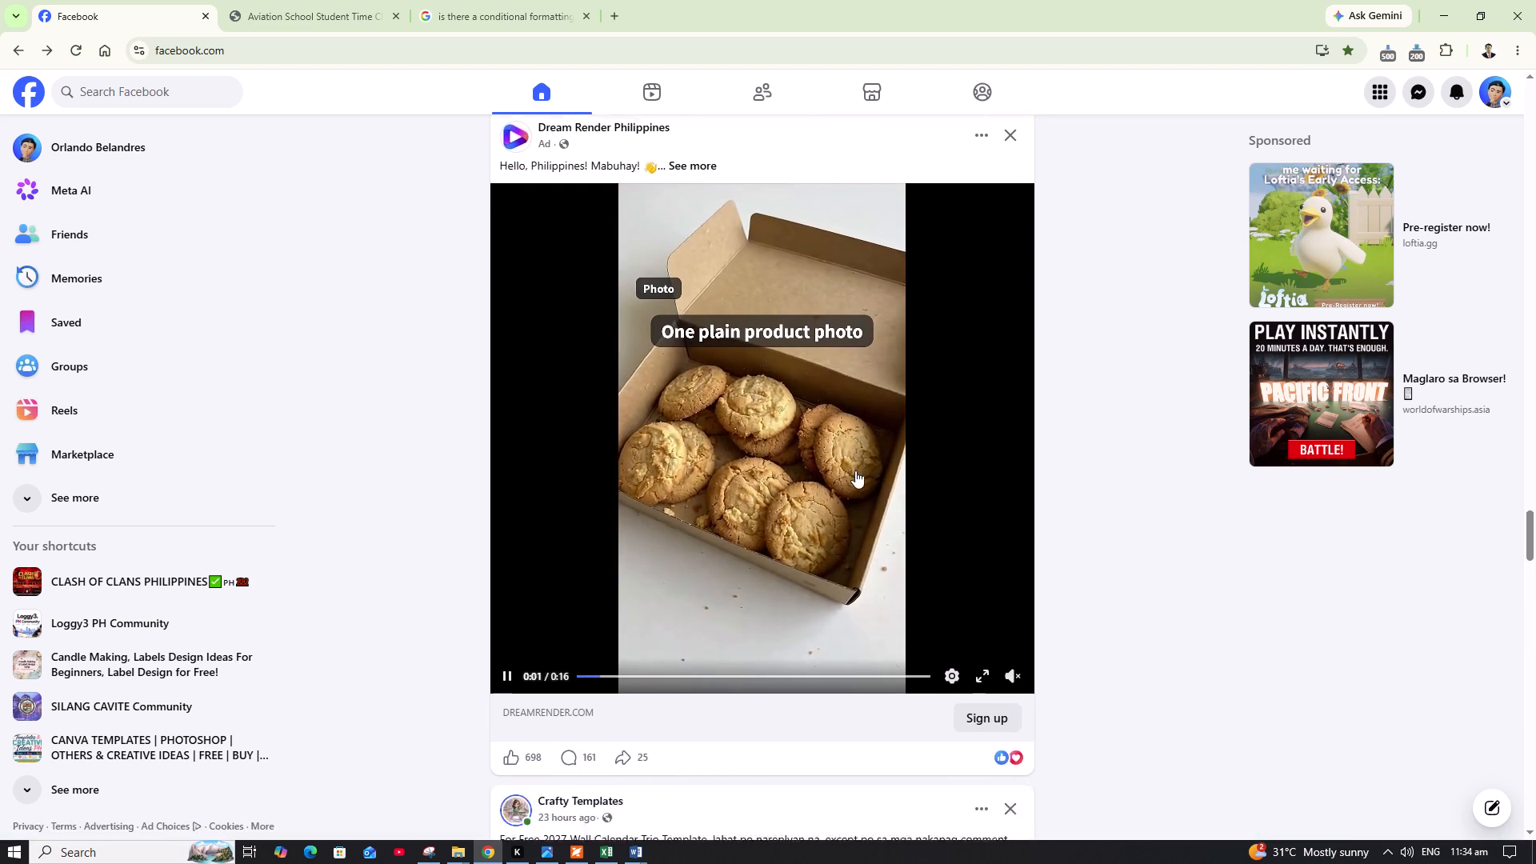
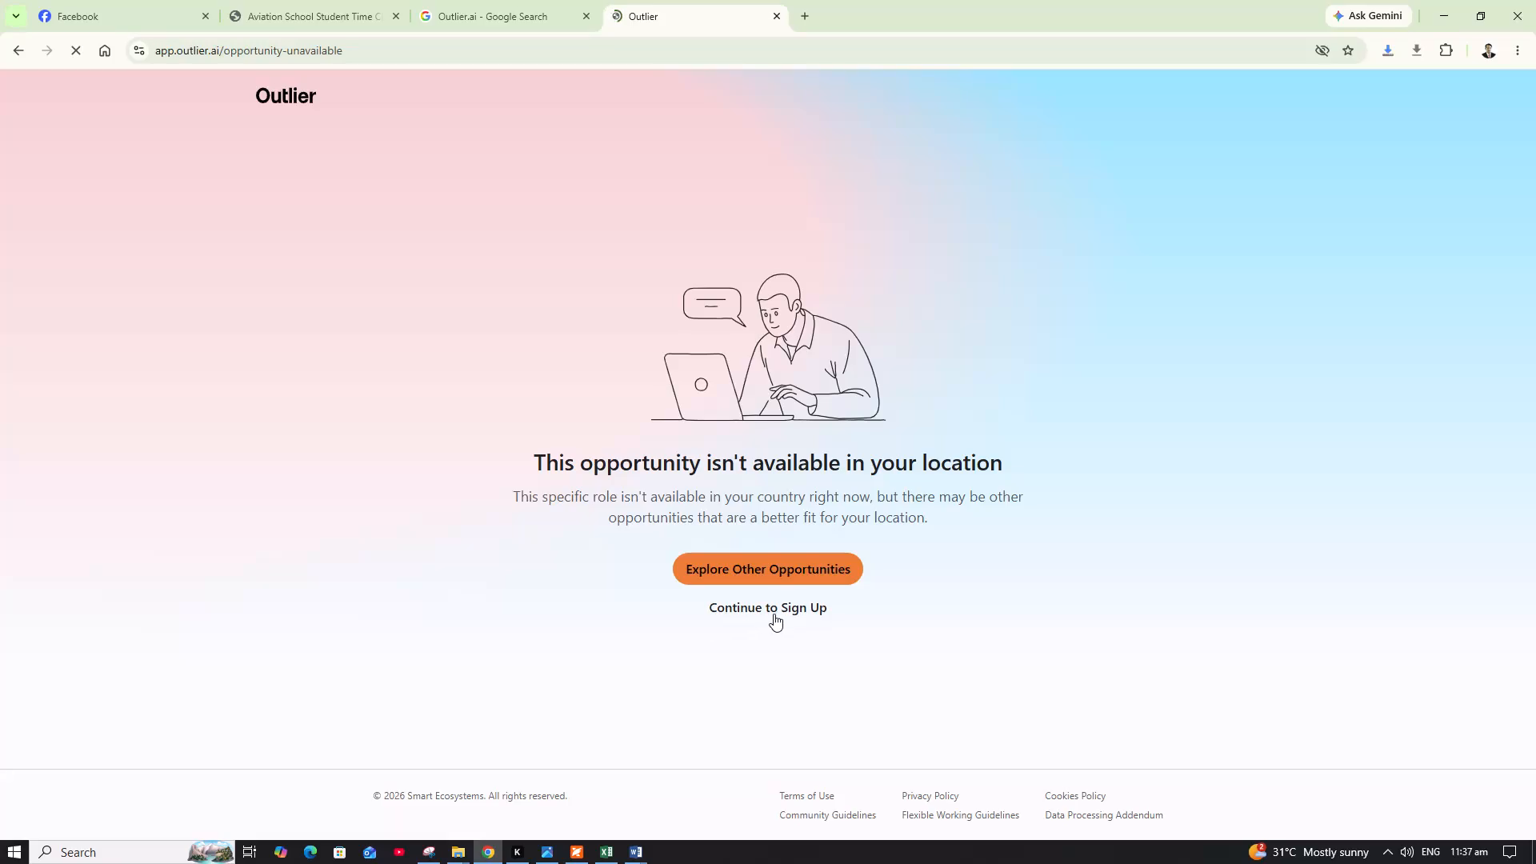
Continue with the Outlier sign-up despite the unavailable role and start the Create profile onboarding task.
click(774, 612)
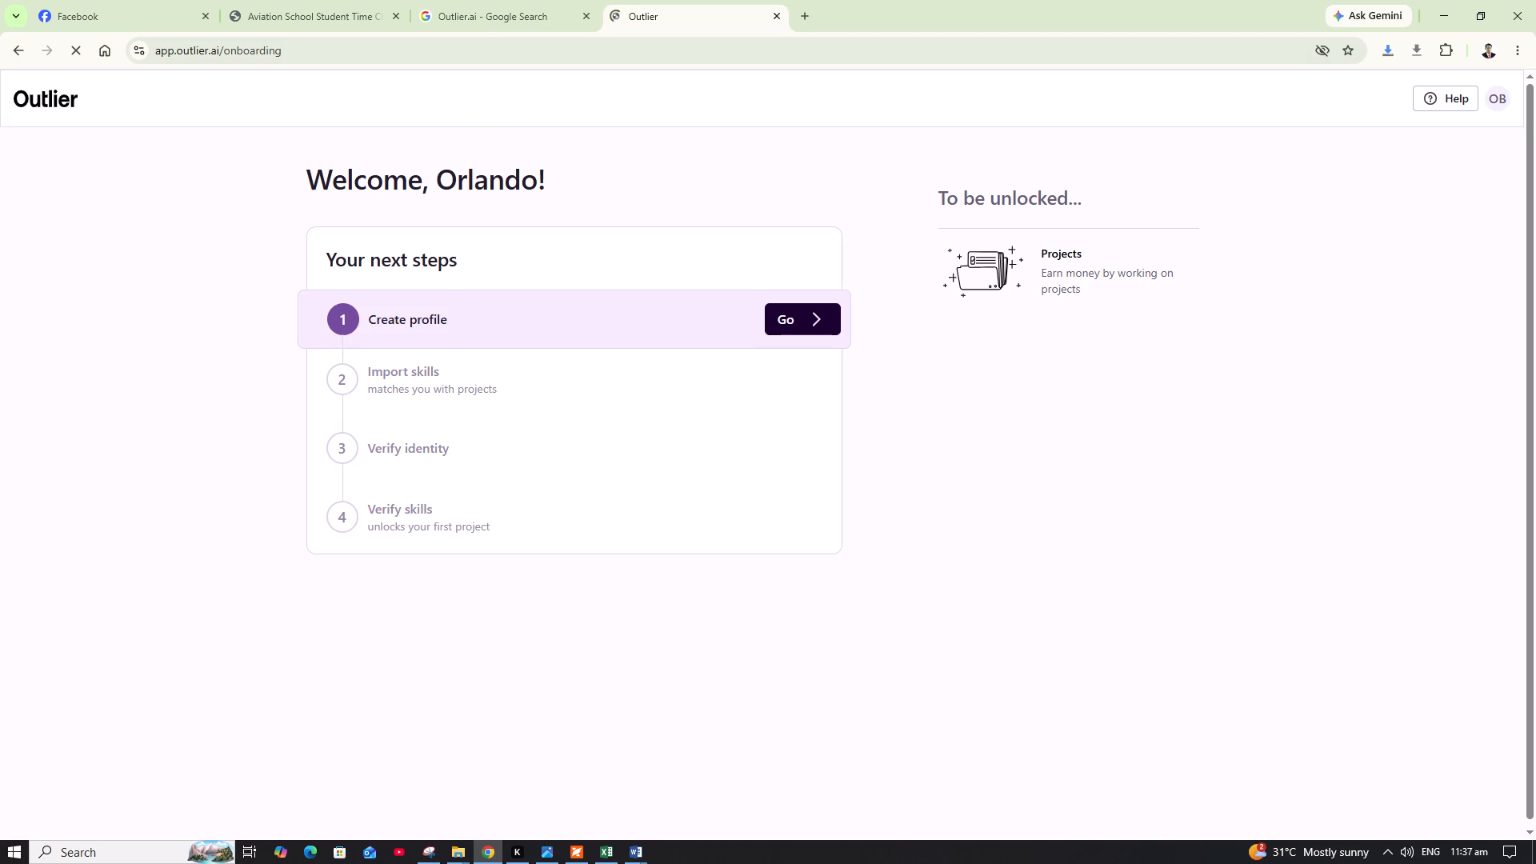
click(786, 320)
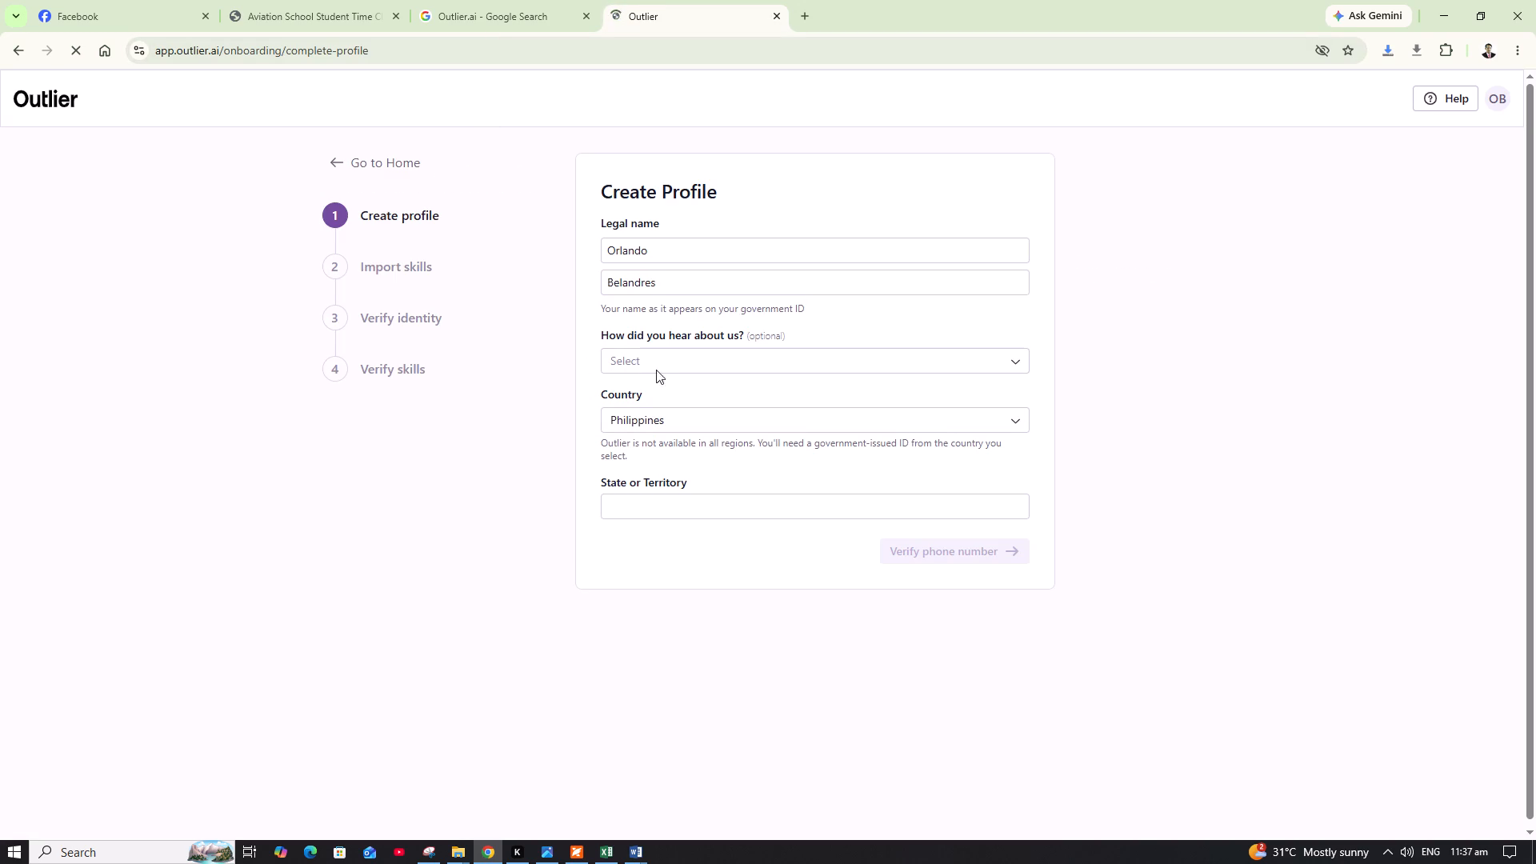
Fill in the profile with LinkedIn Ad as the referral source, CAVITE as the state, the saved phone number, and the contact consent.
click(672, 361)
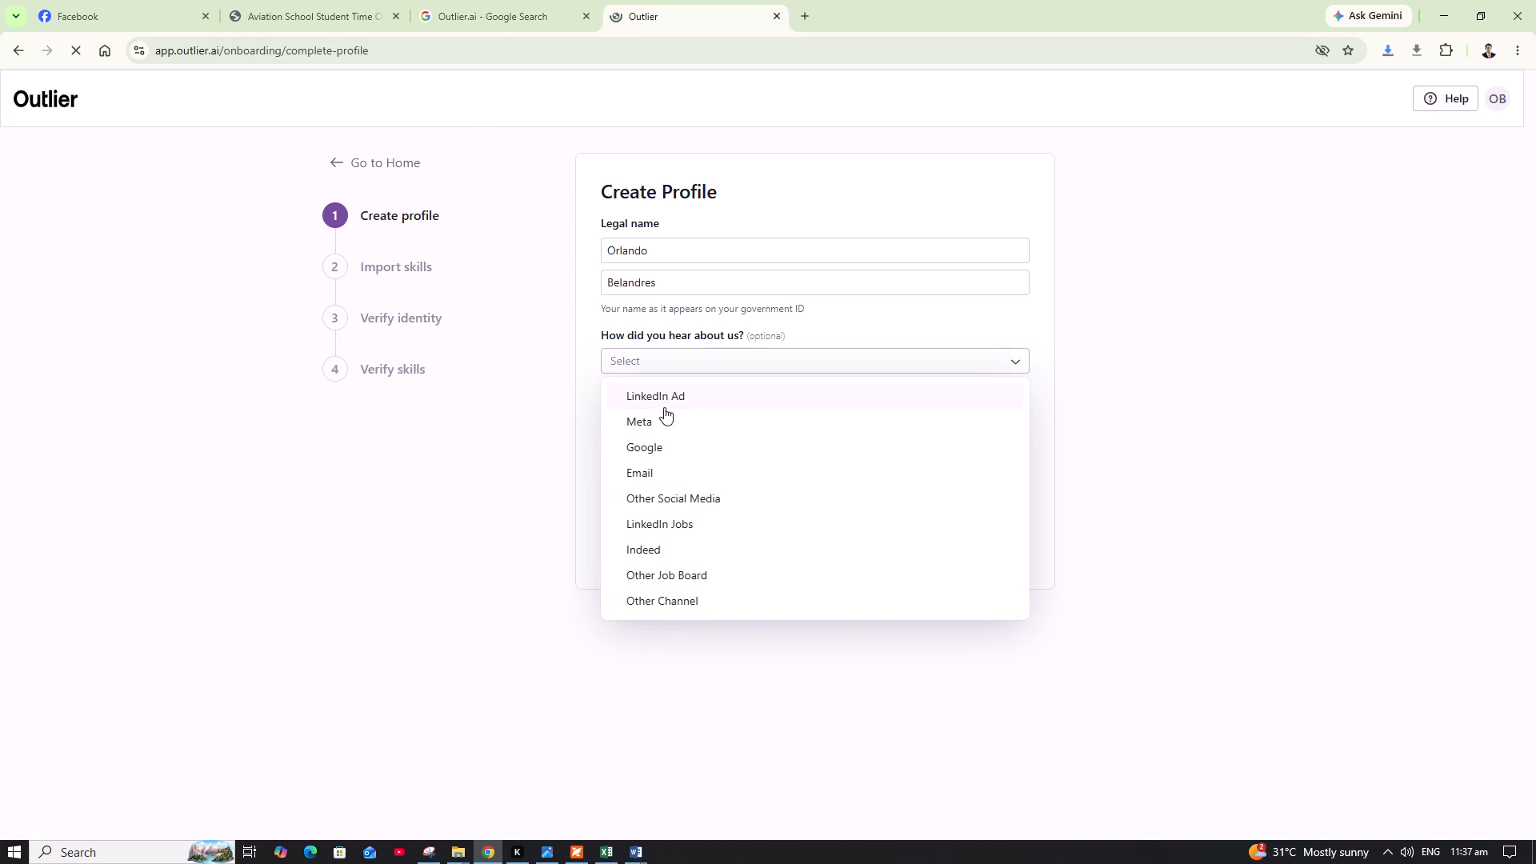
click(666, 398)
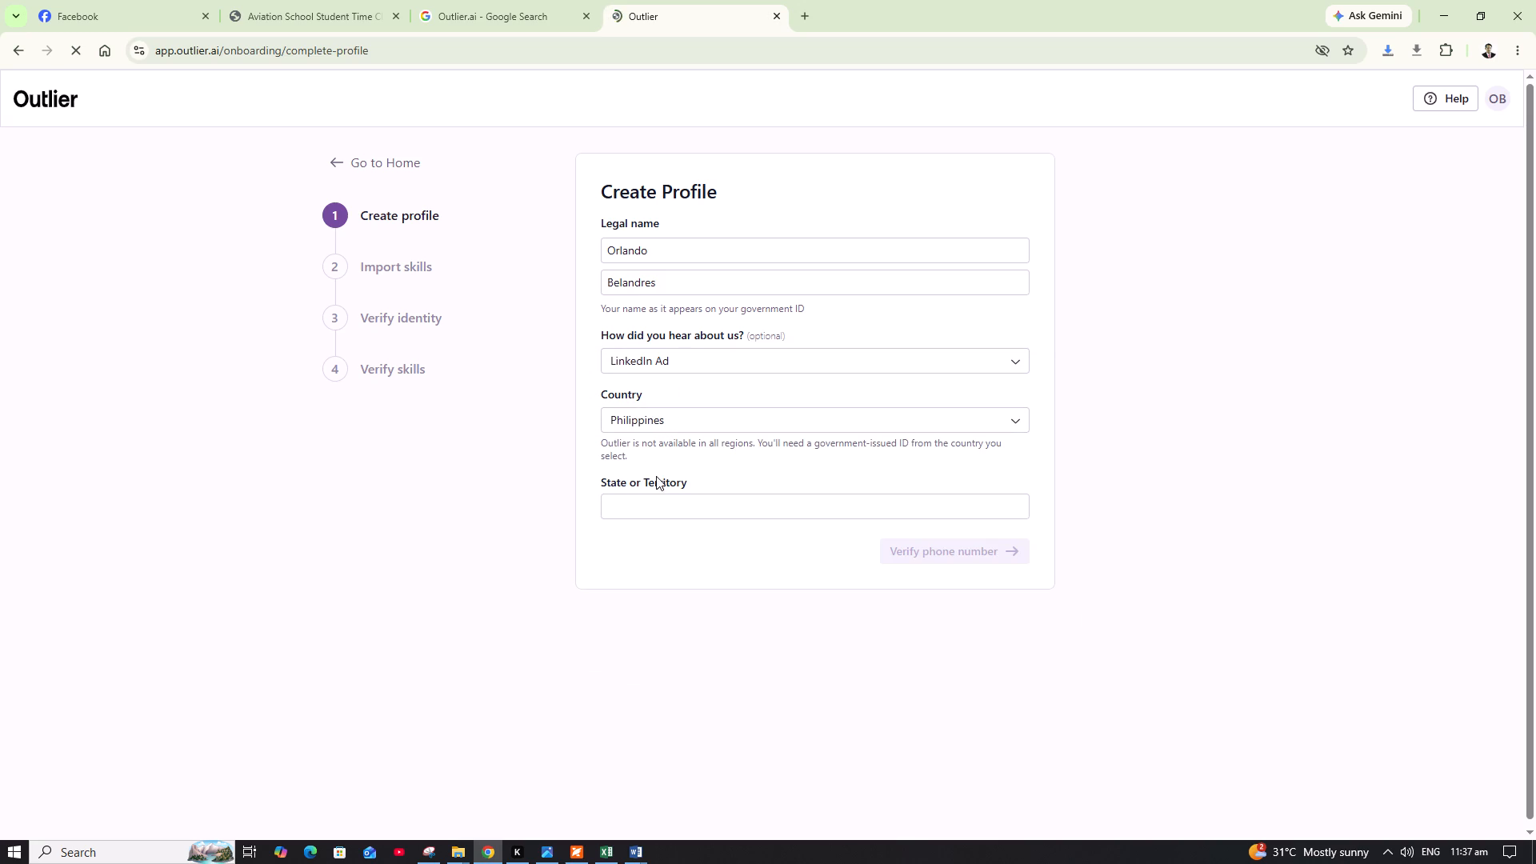
click(656, 506)
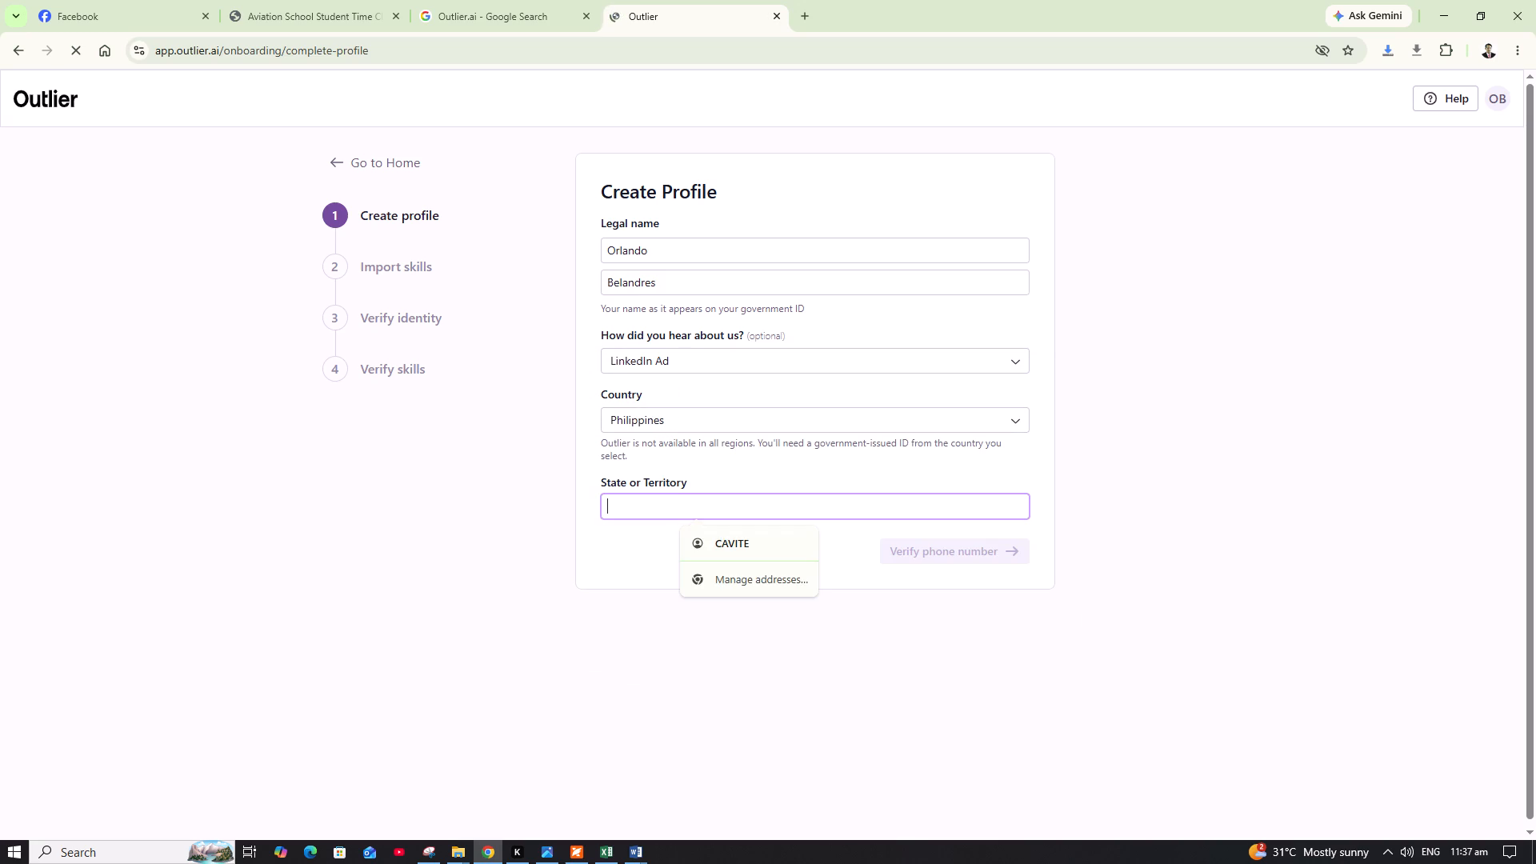
click(722, 545)
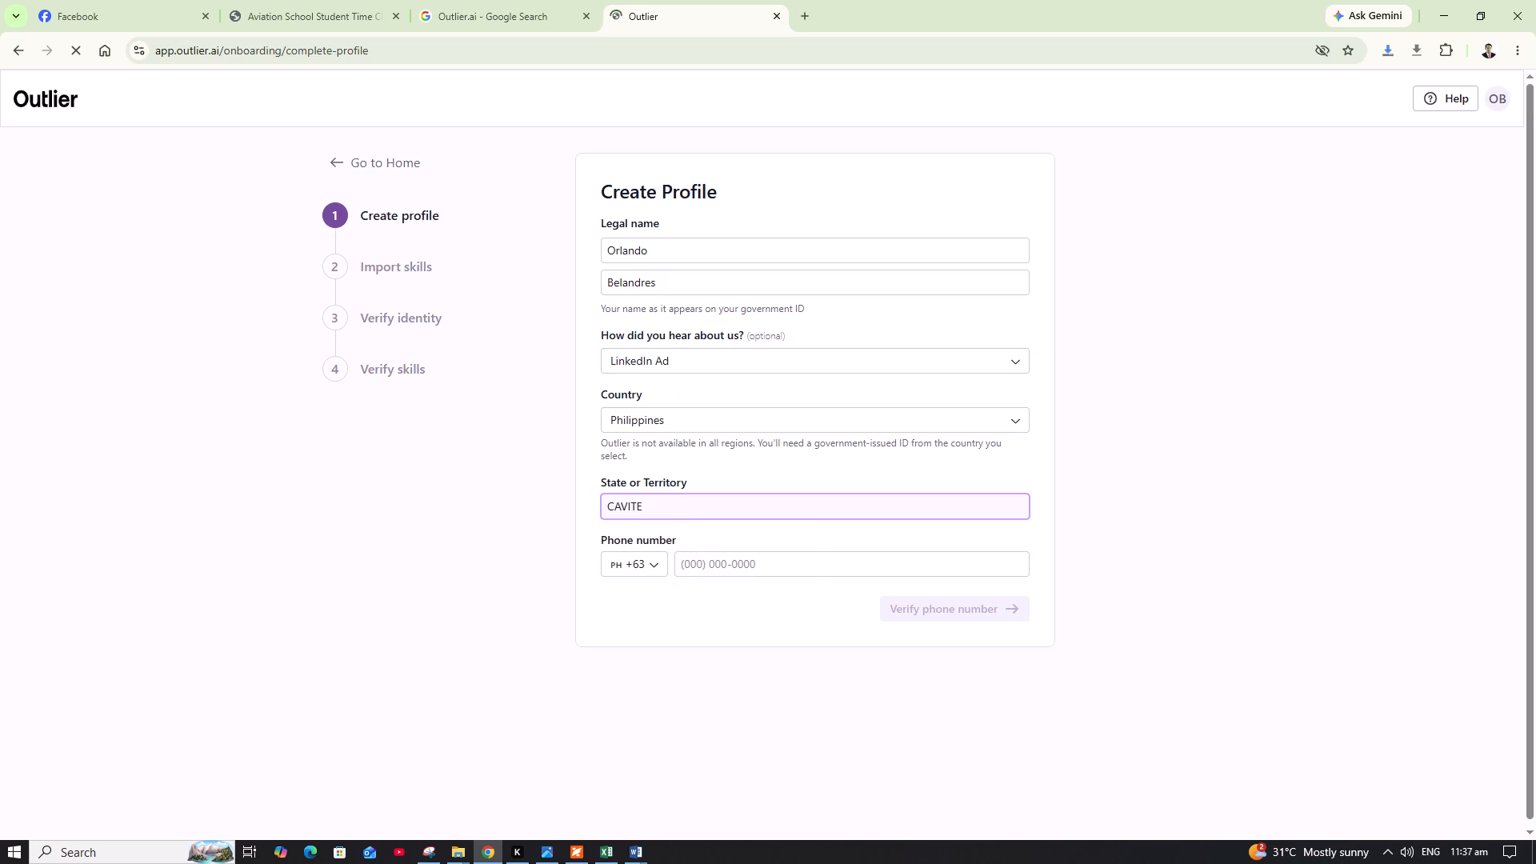
click(709, 565)
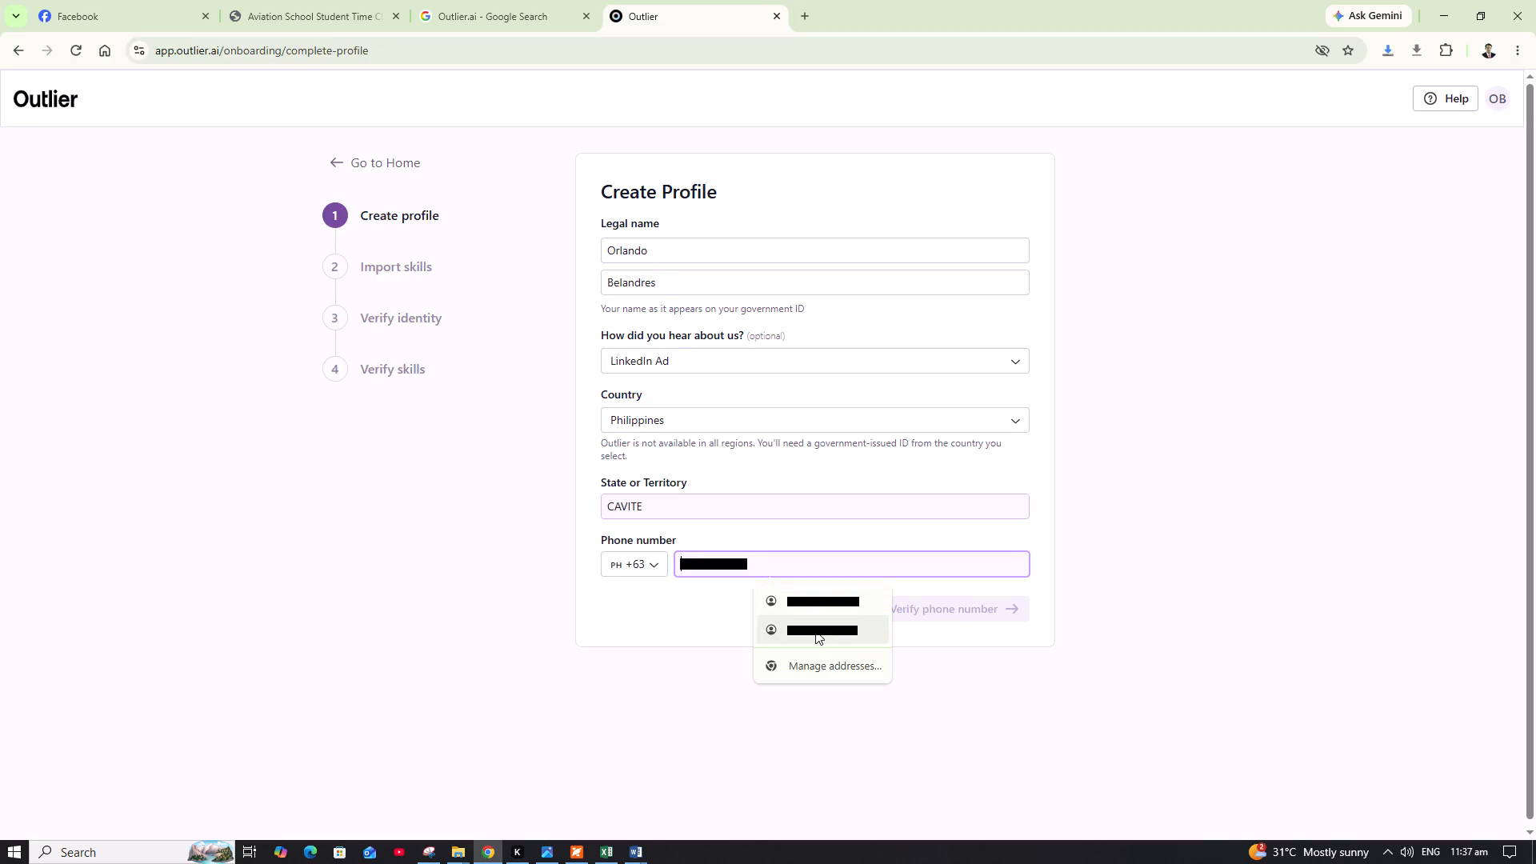